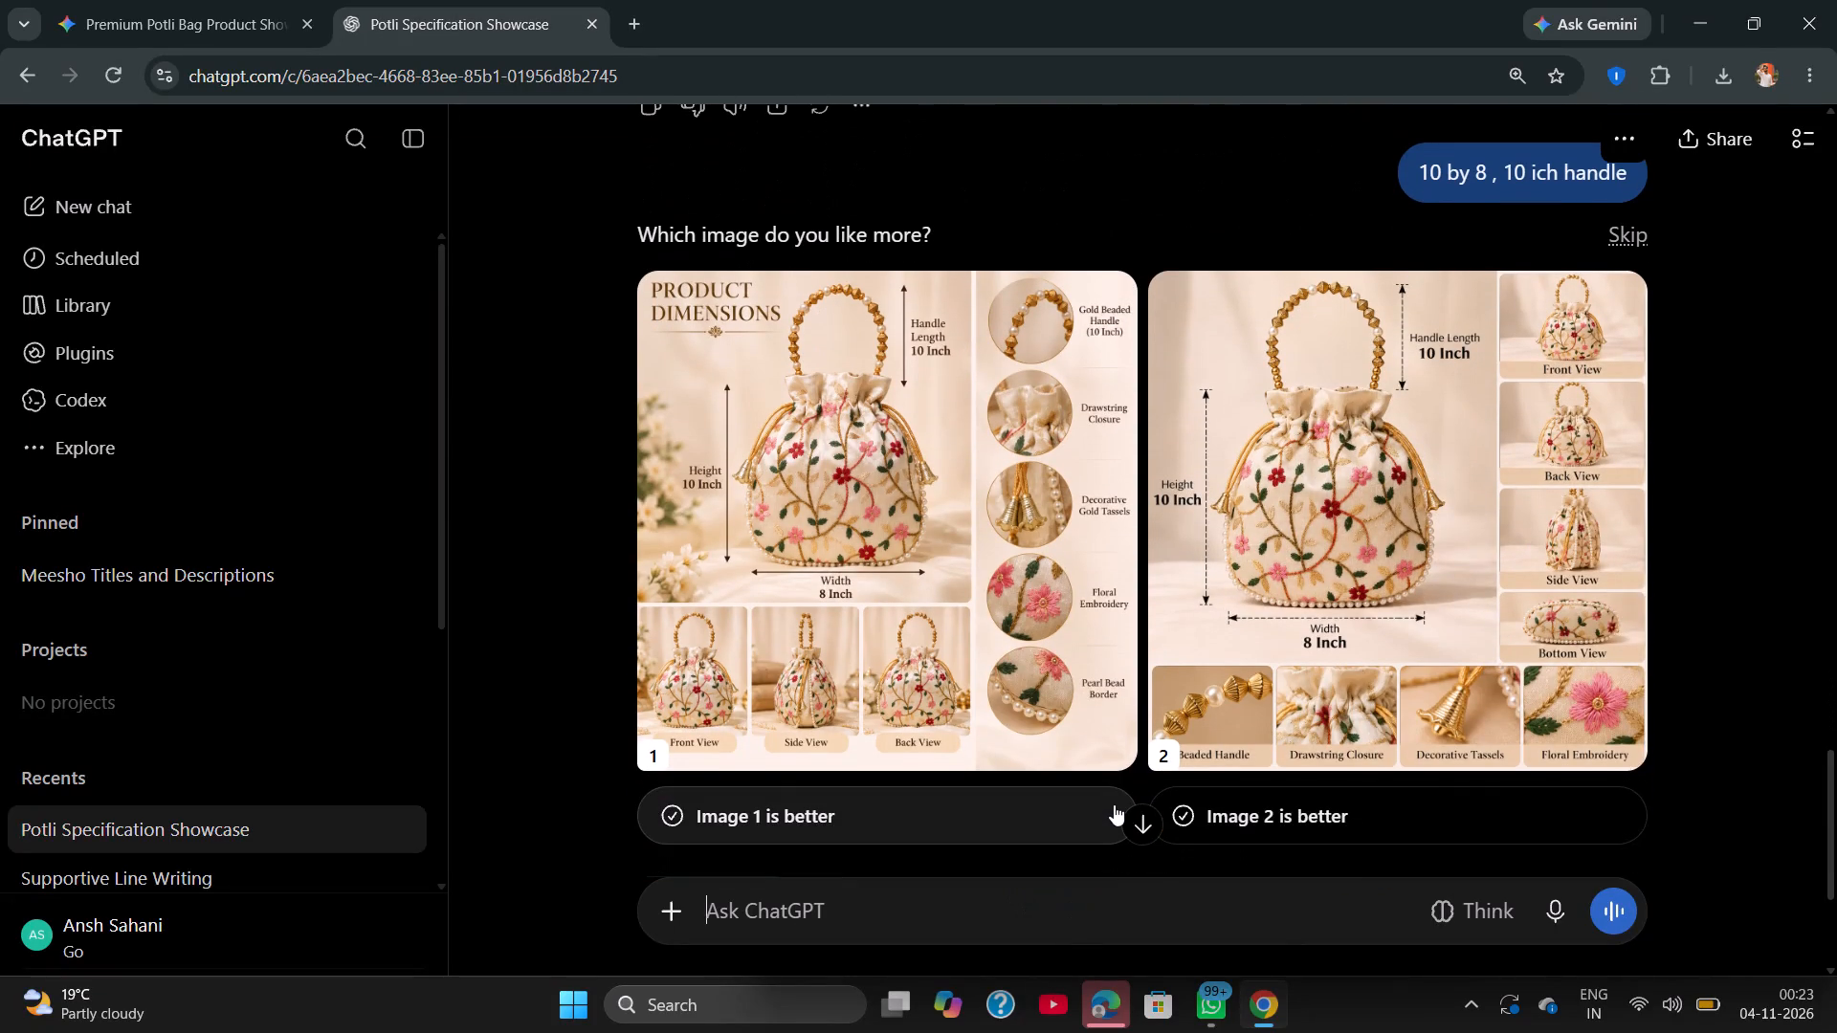
{"action": "right_click", "coordinate": [998, 640]}
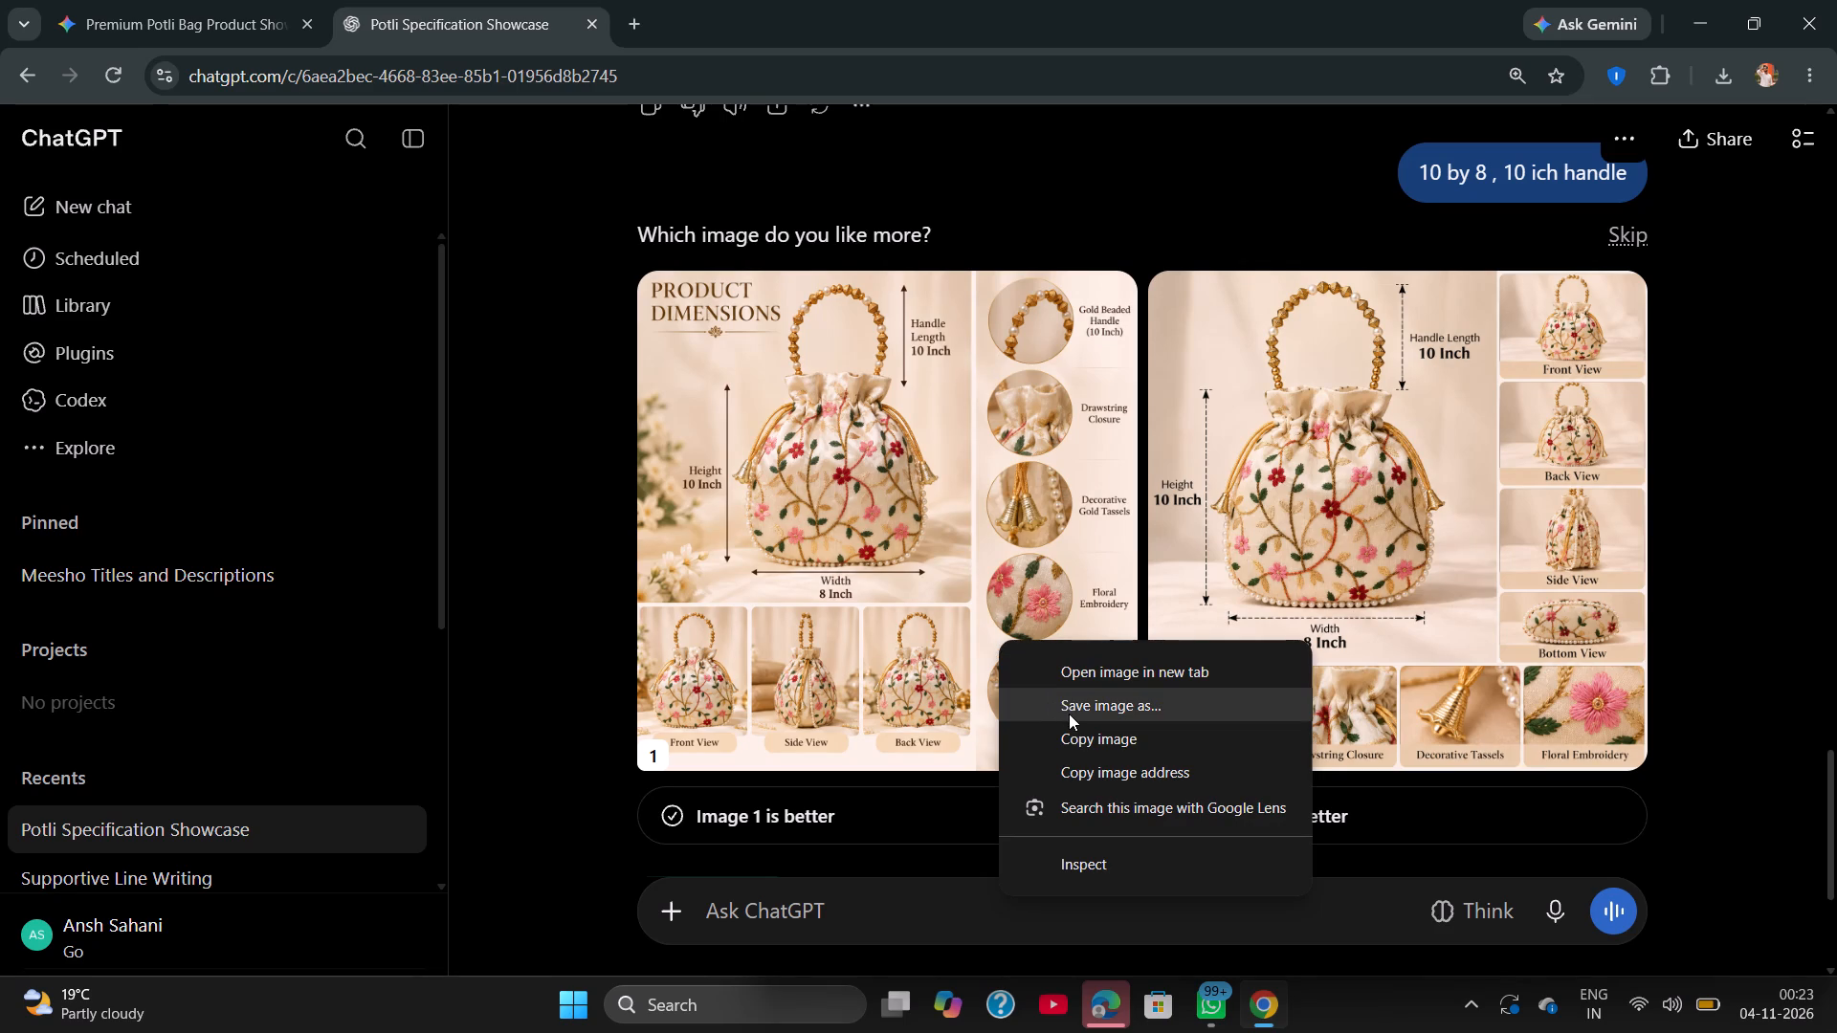
{"action": "left_click", "coordinate": [1069, 714]}
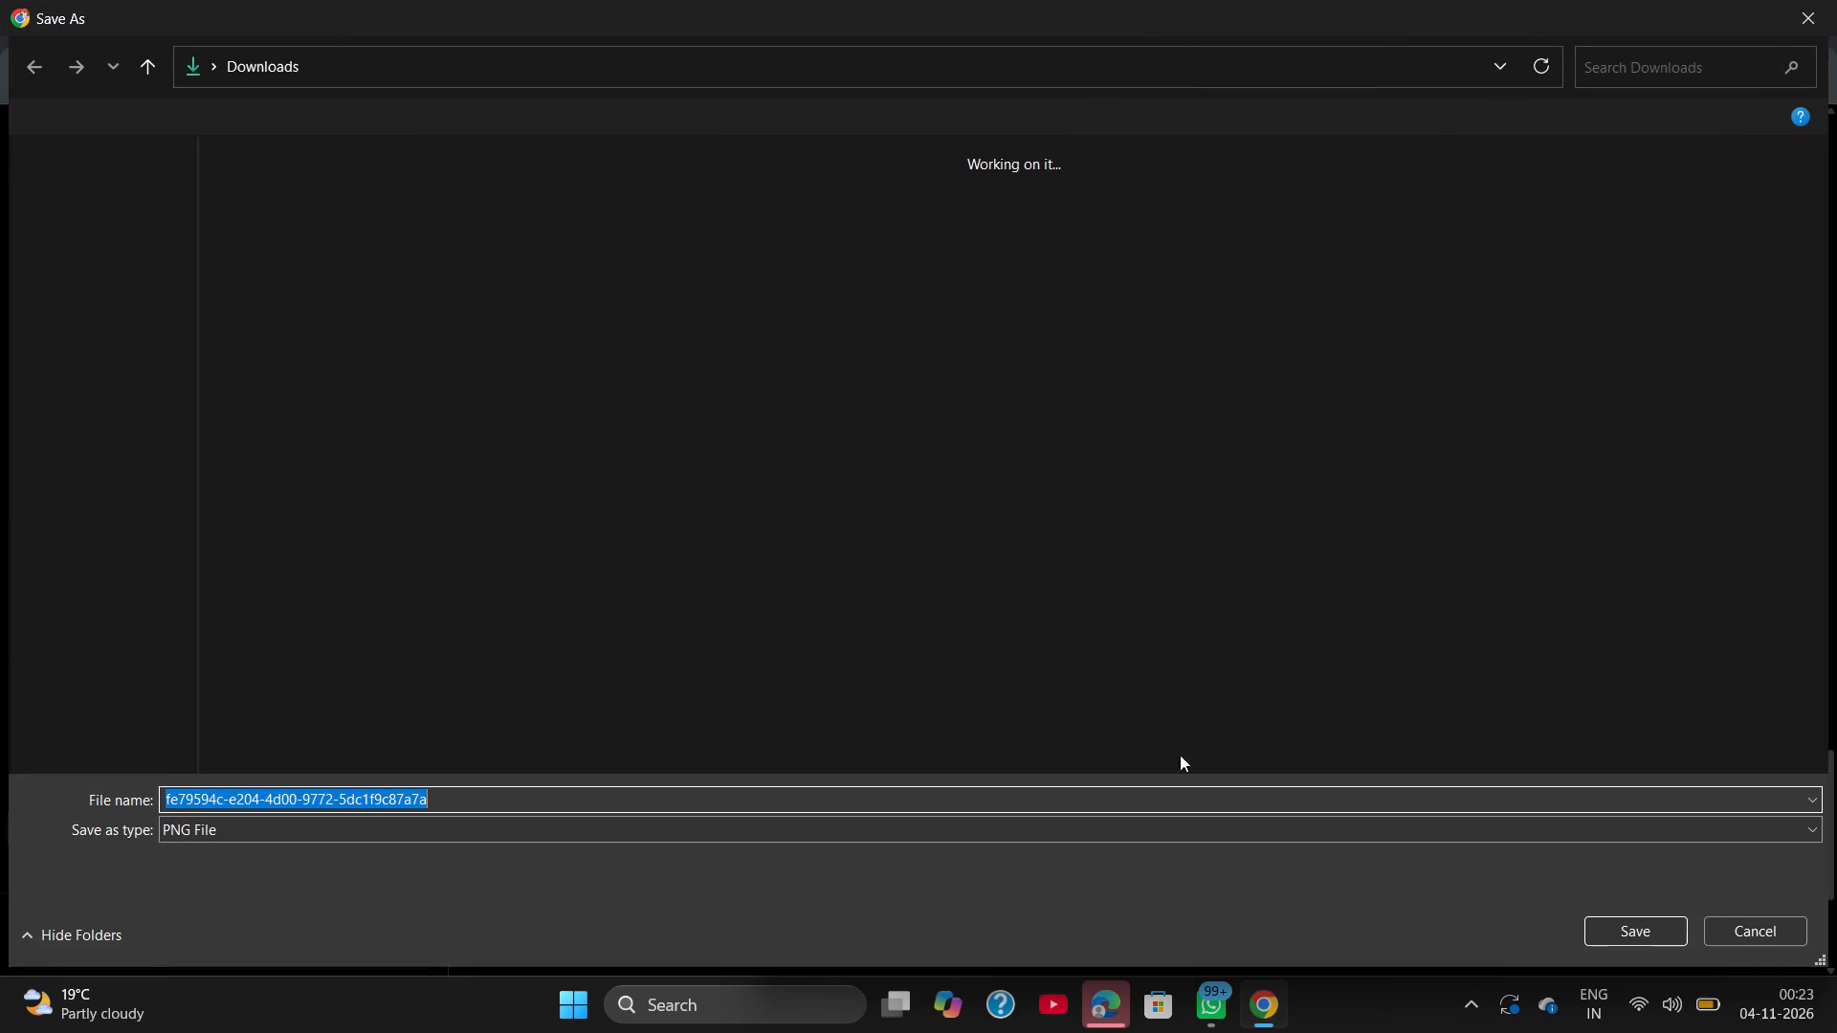
{"action": "left_click", "coordinate": [1664, 933]}
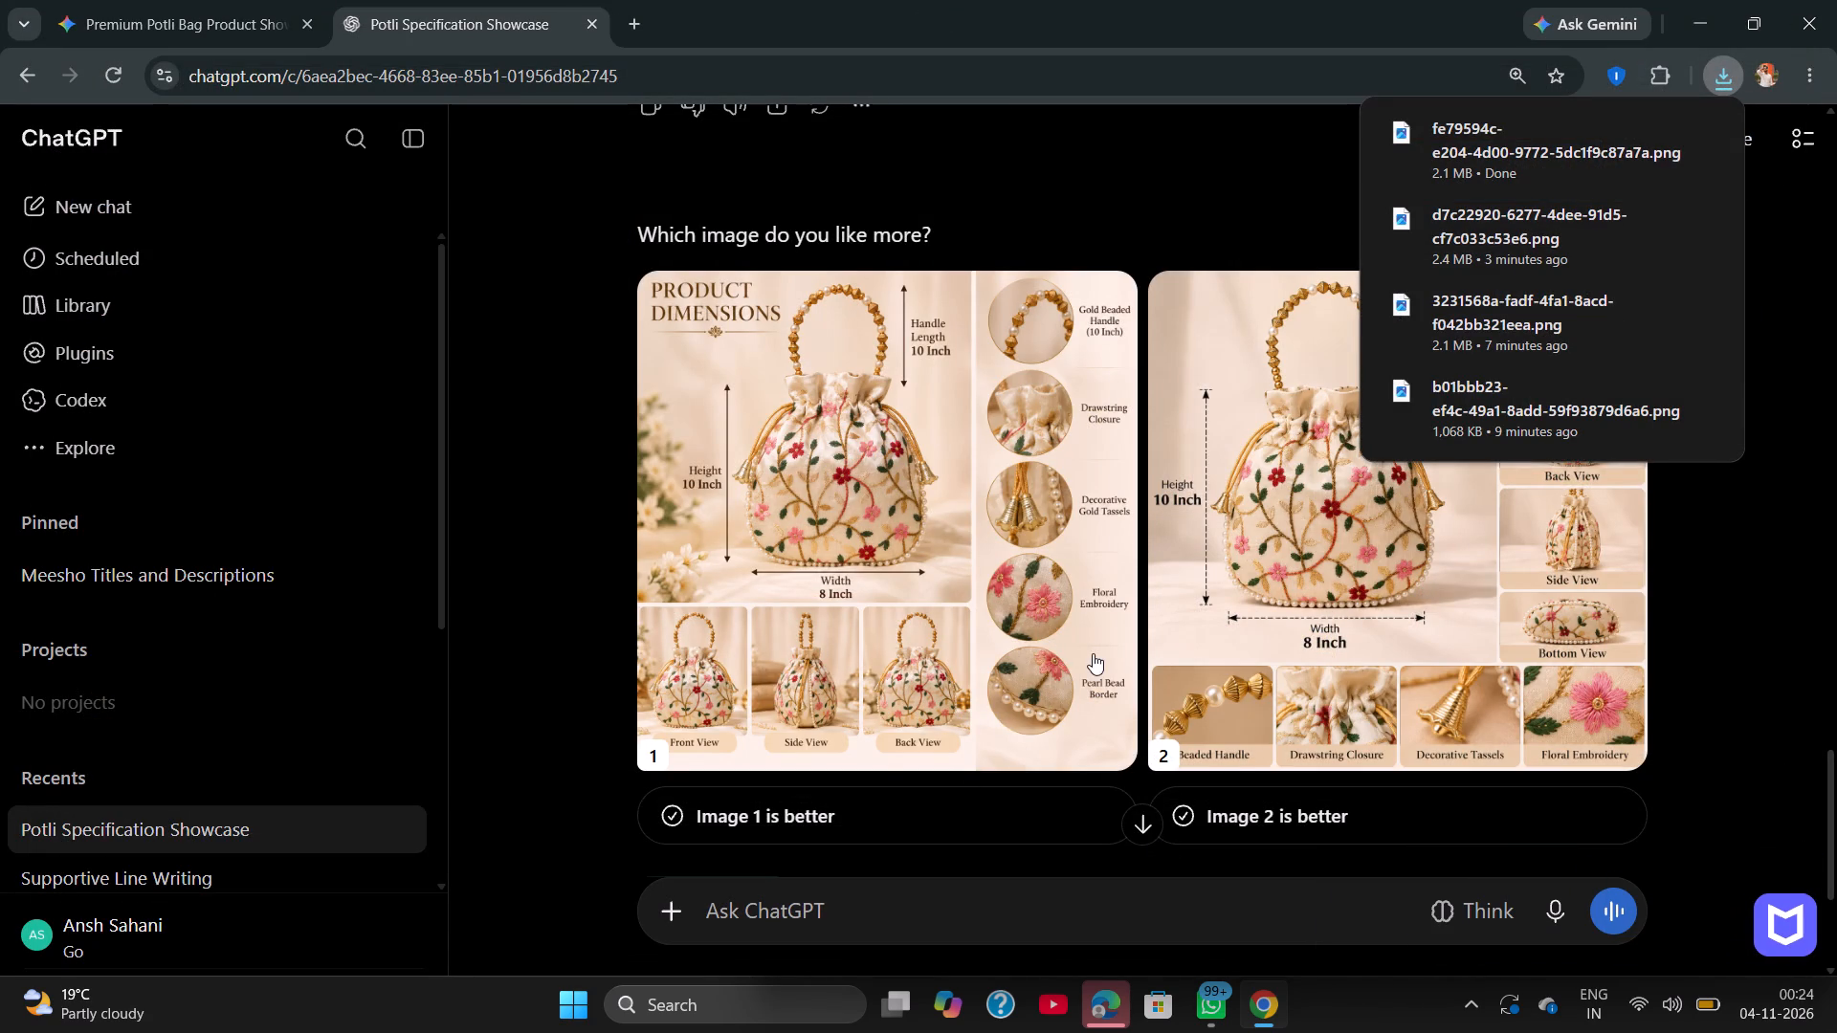
Switch to Microsoft Edge in a maximized window, log in to the Meesho supplier panel and reload its home page.
{"action": "left_click", "coordinate": [1117, 1023]}
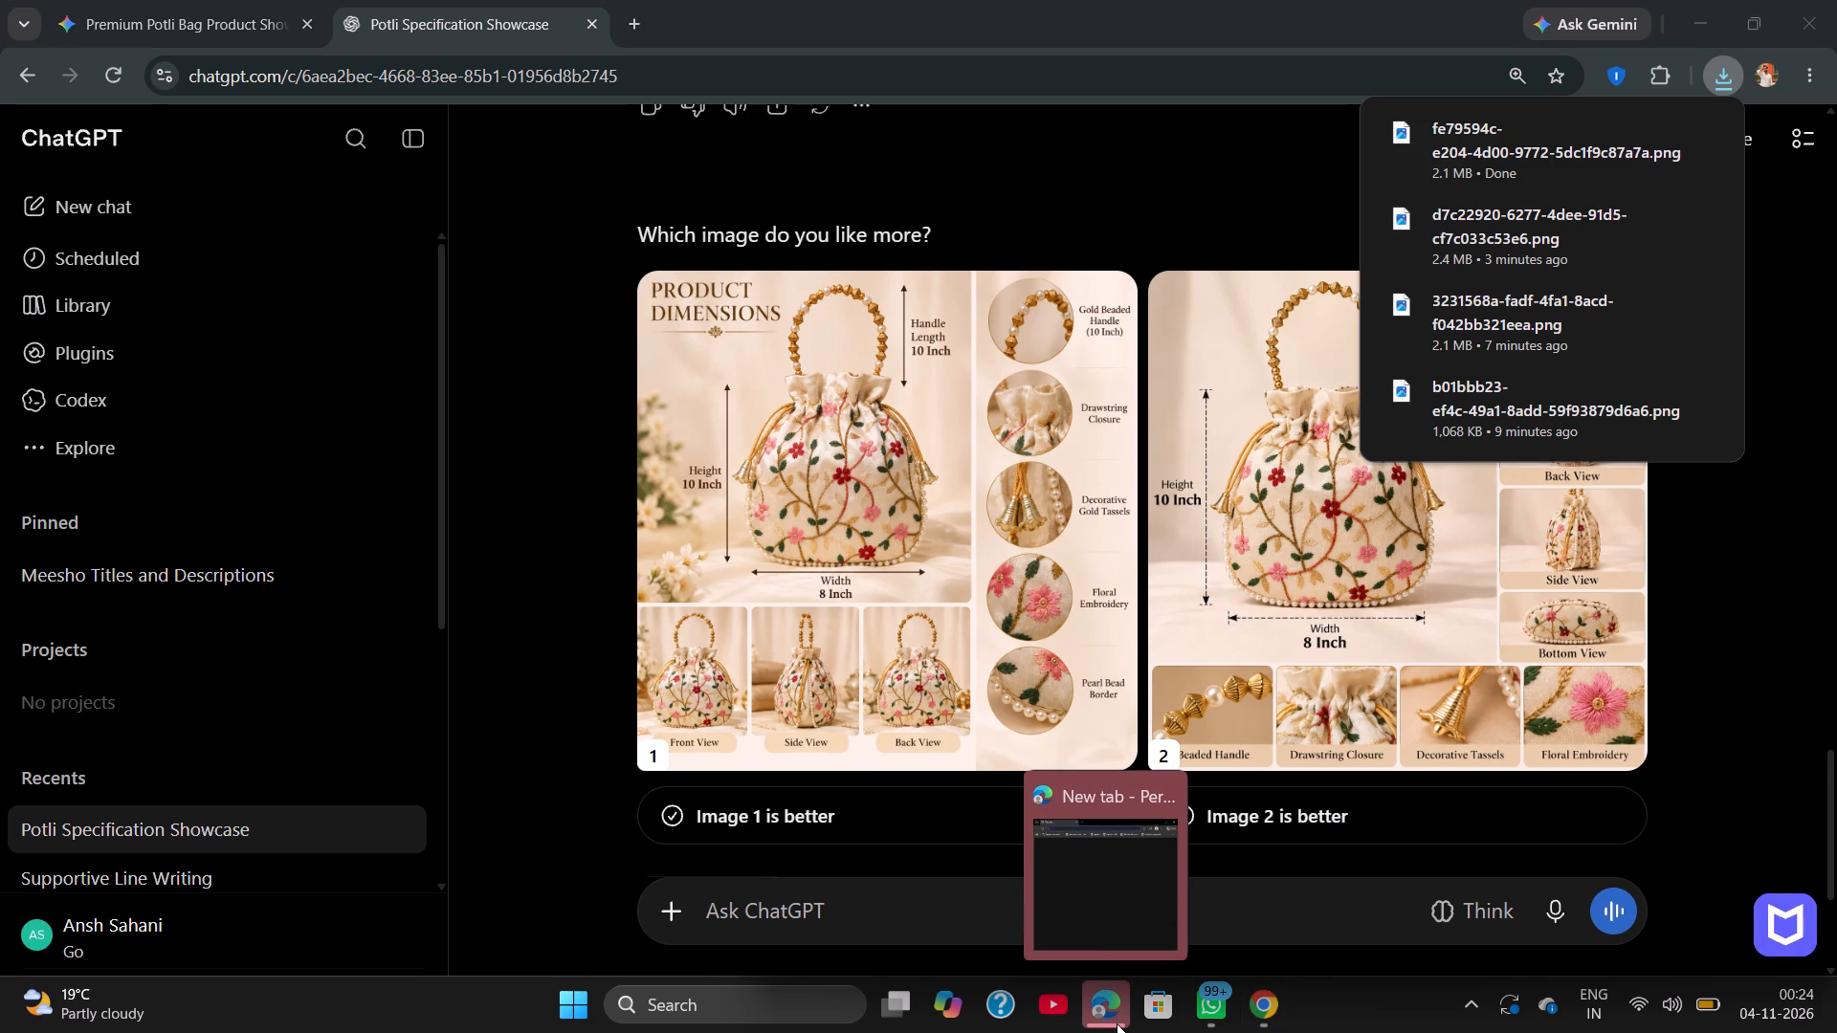
{"action": "left_click", "coordinate": [1091, 1000]}
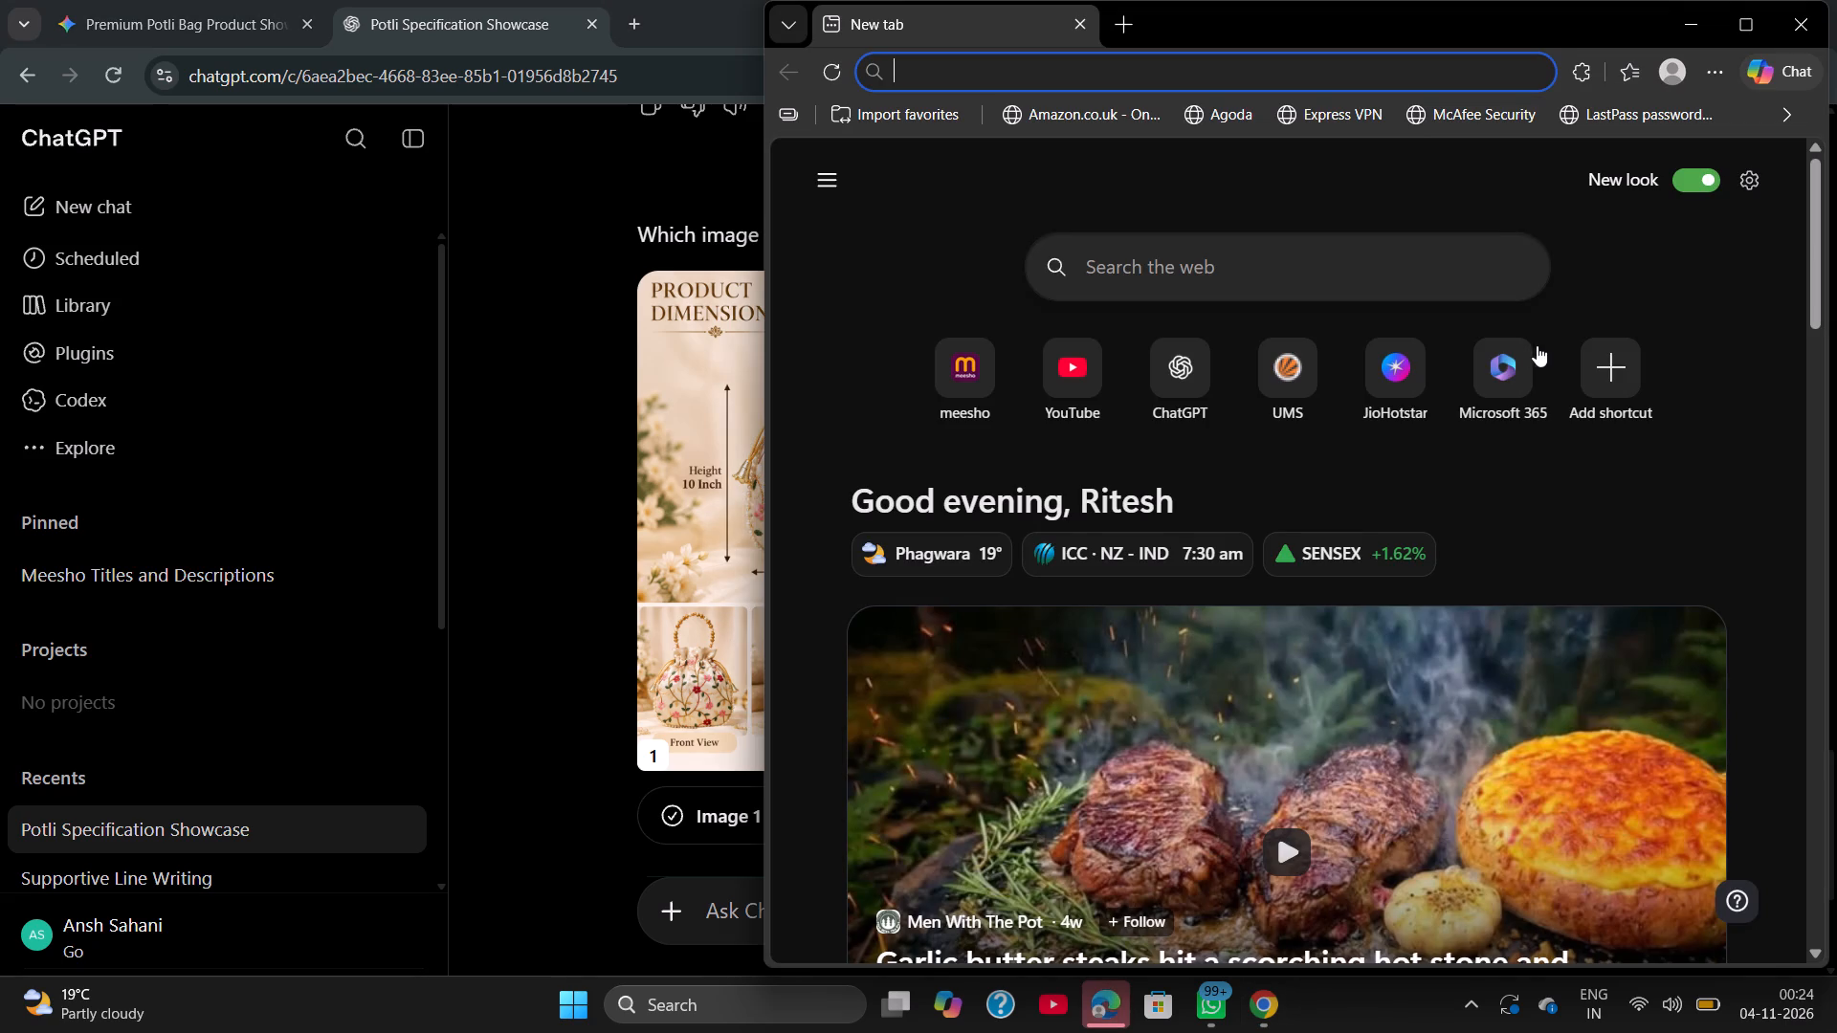
{"action": "left_click", "coordinate": [1740, 28]}
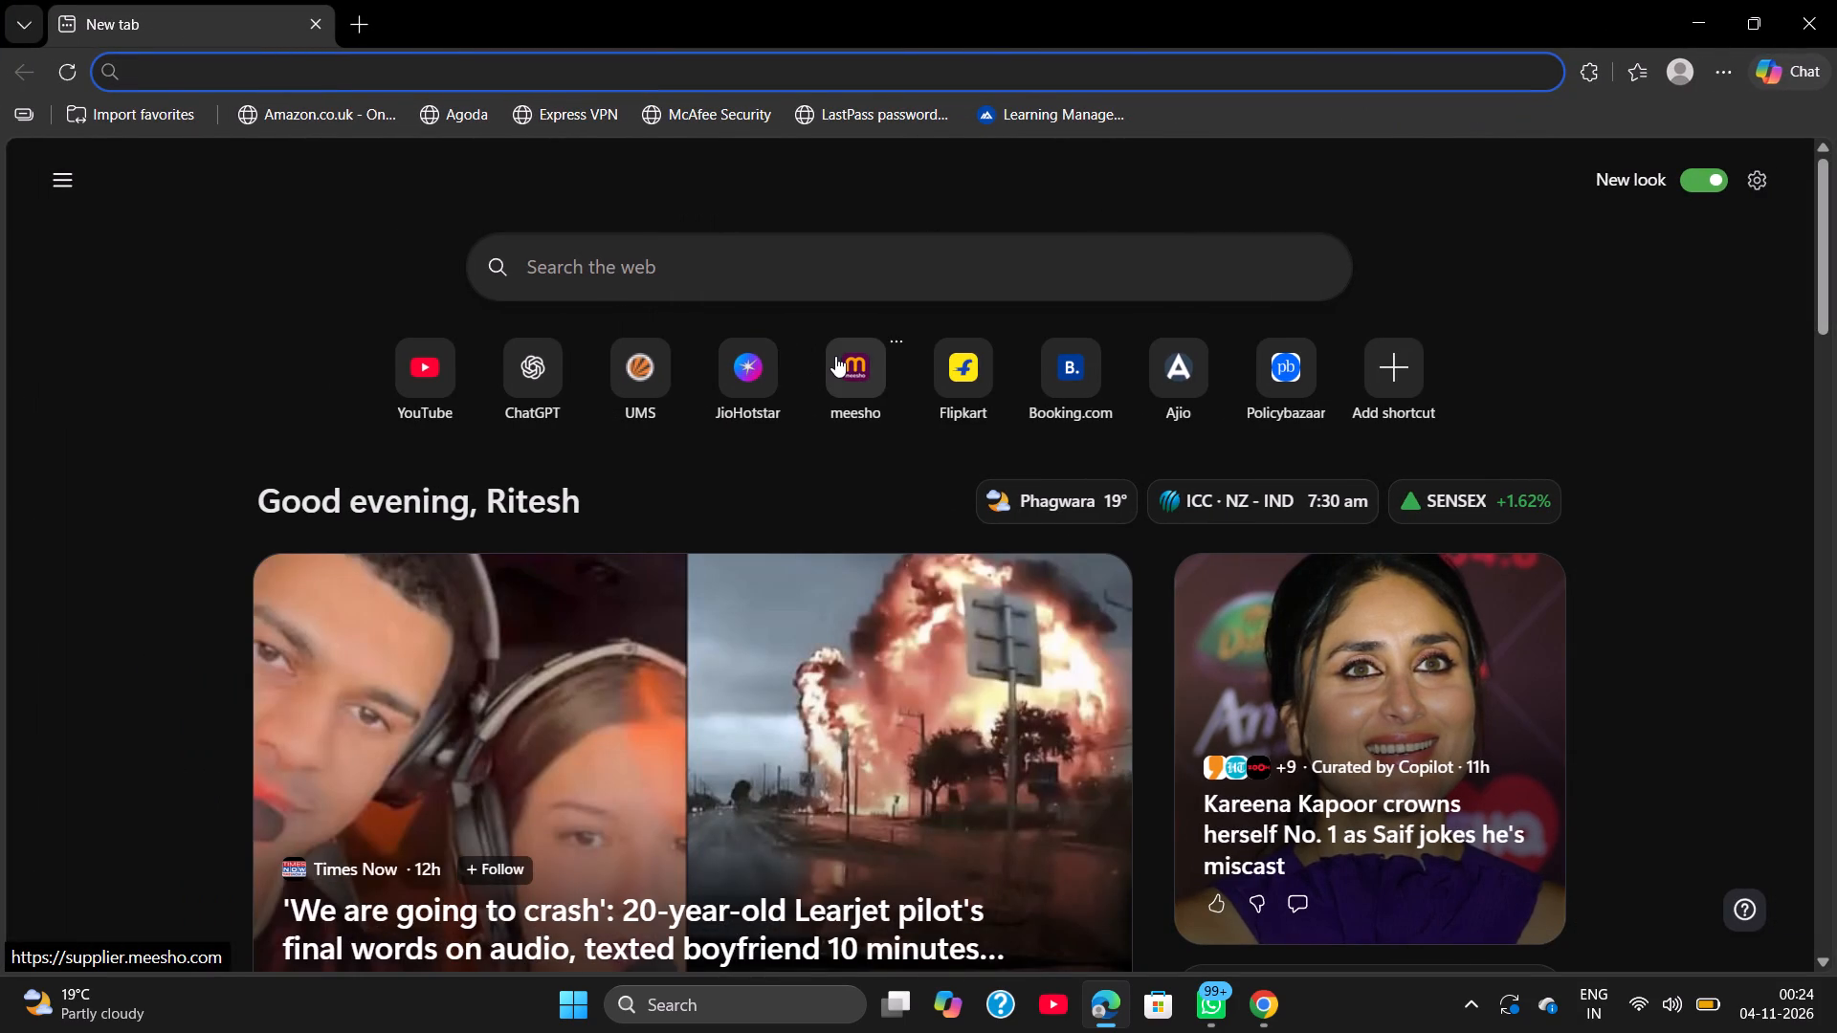
{"action": "left_click", "coordinate": [835, 356]}
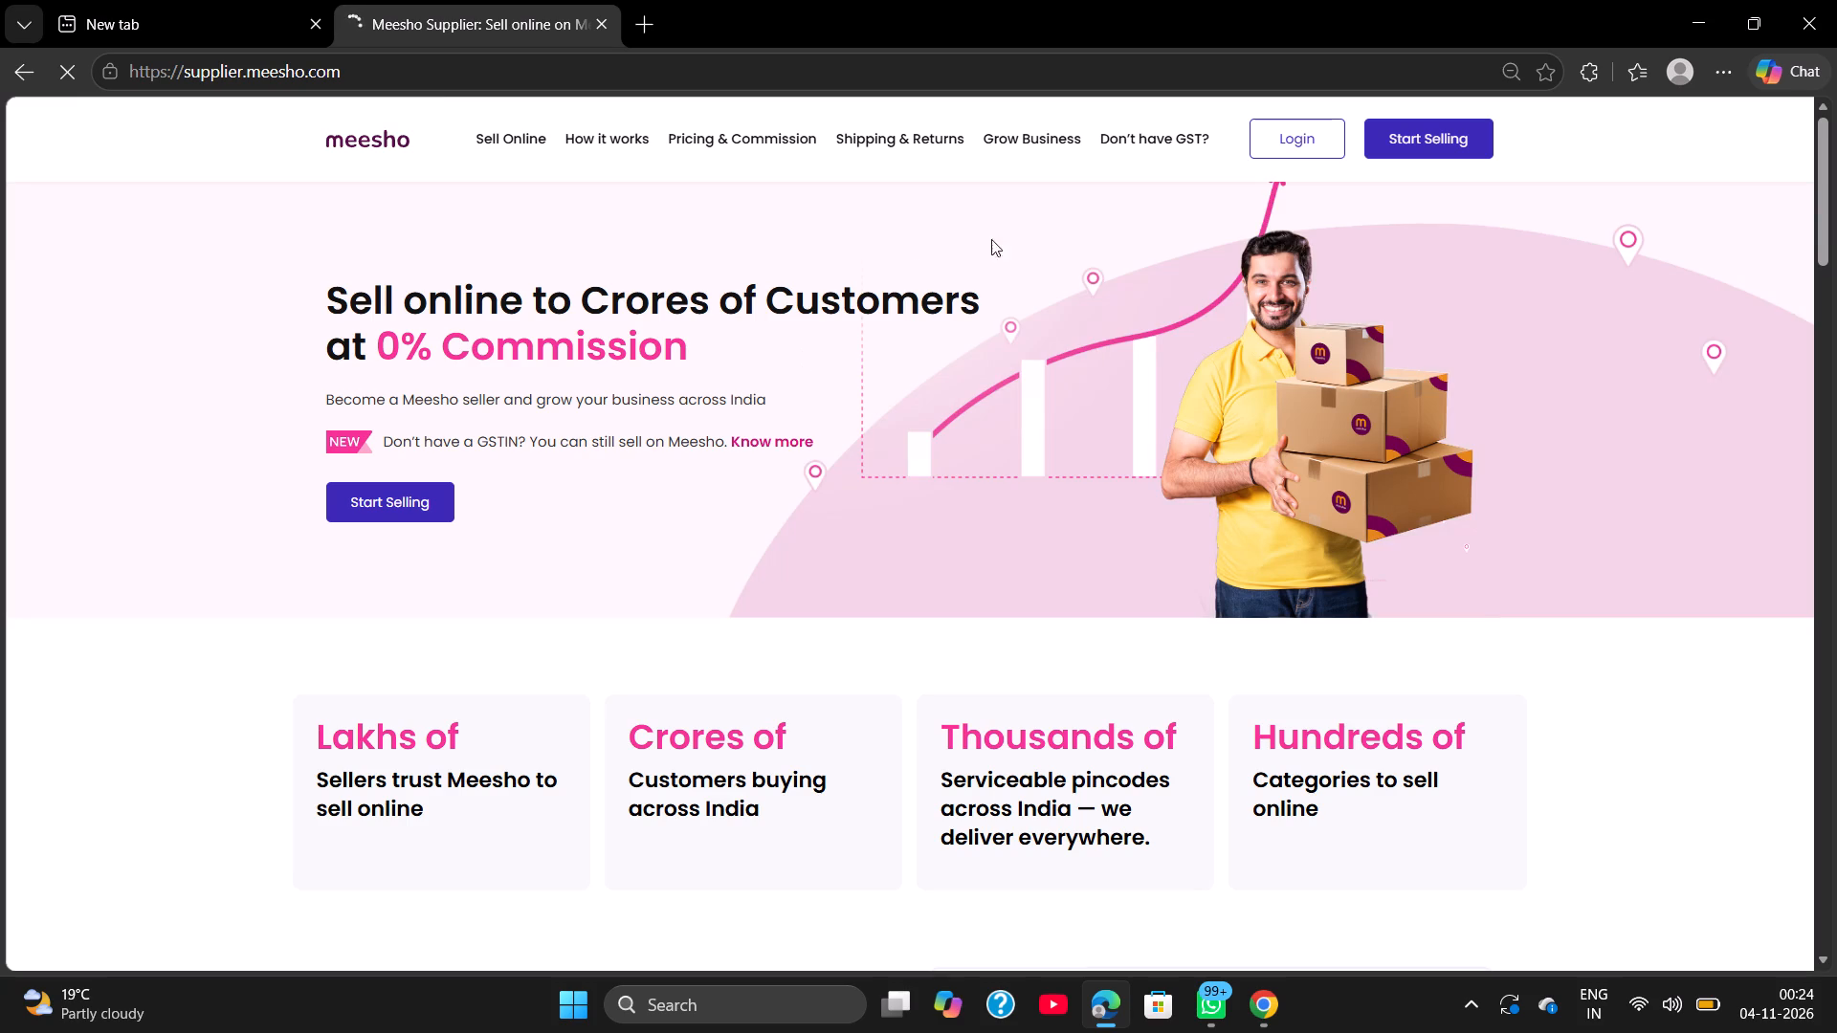
{"action": "left_click", "coordinate": [1299, 146]}
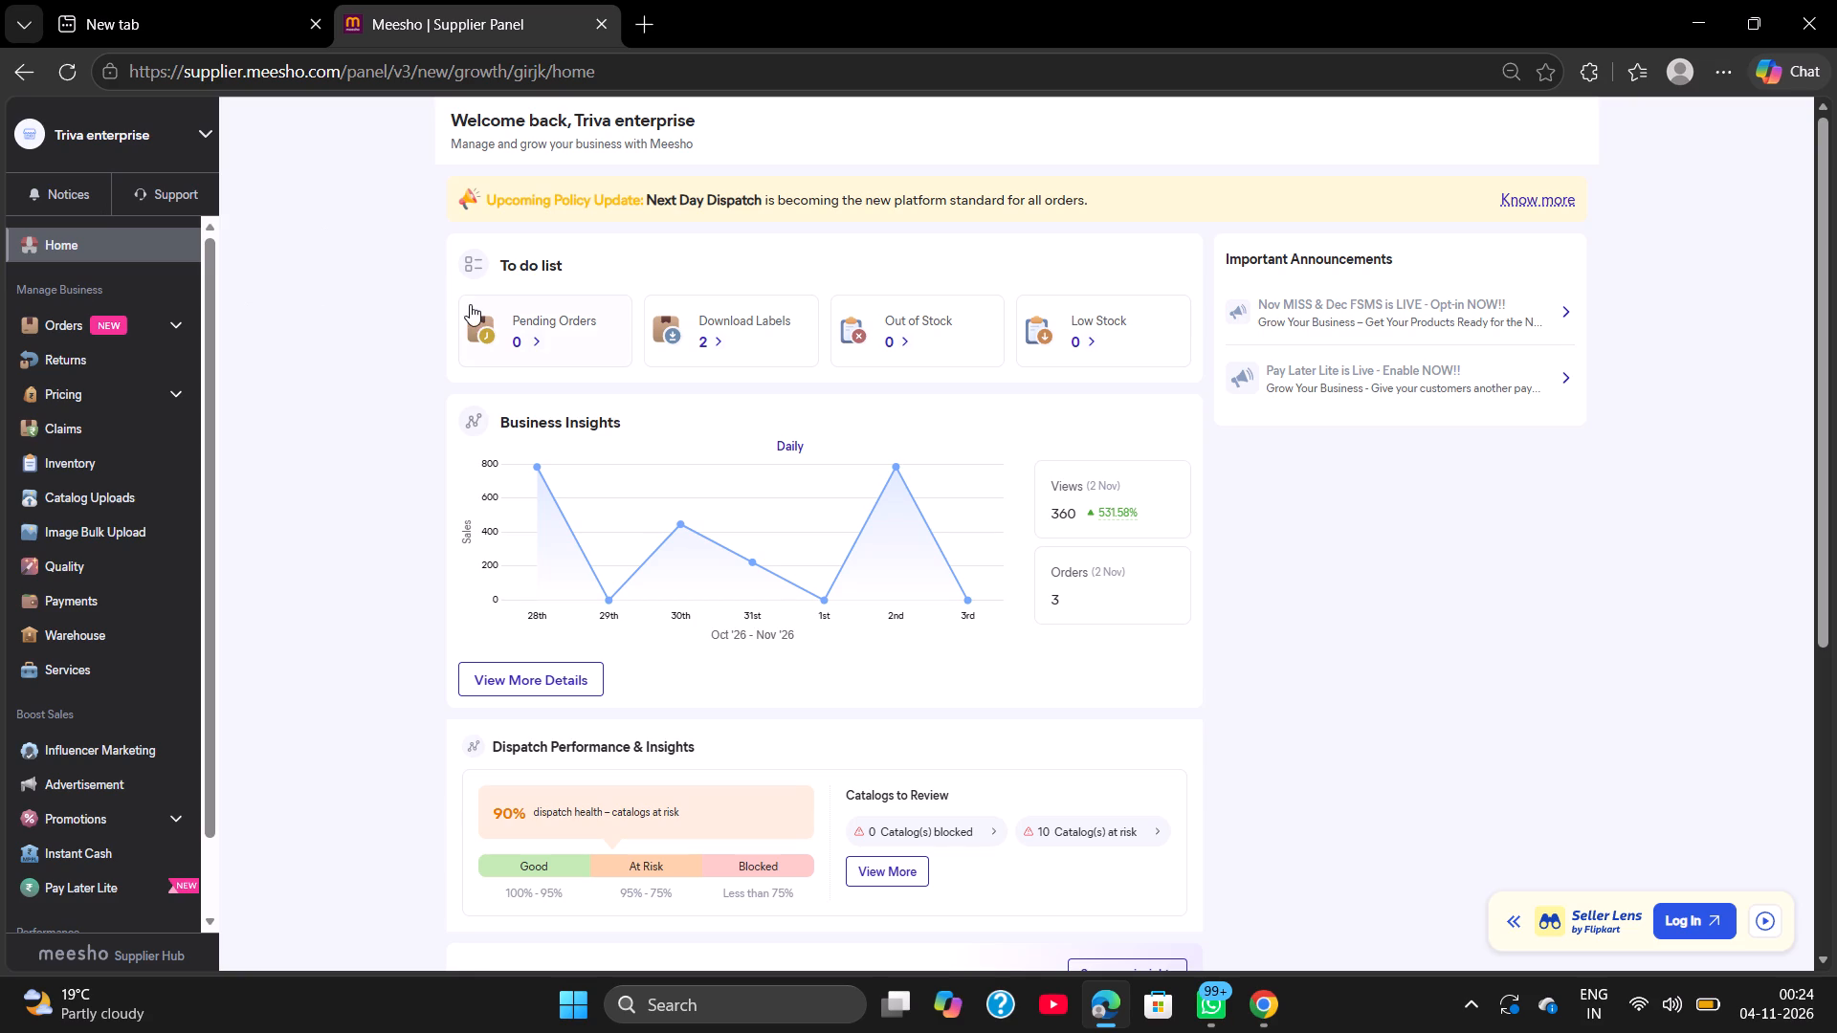
{"action": "left_click", "coordinate": [66, 75]}
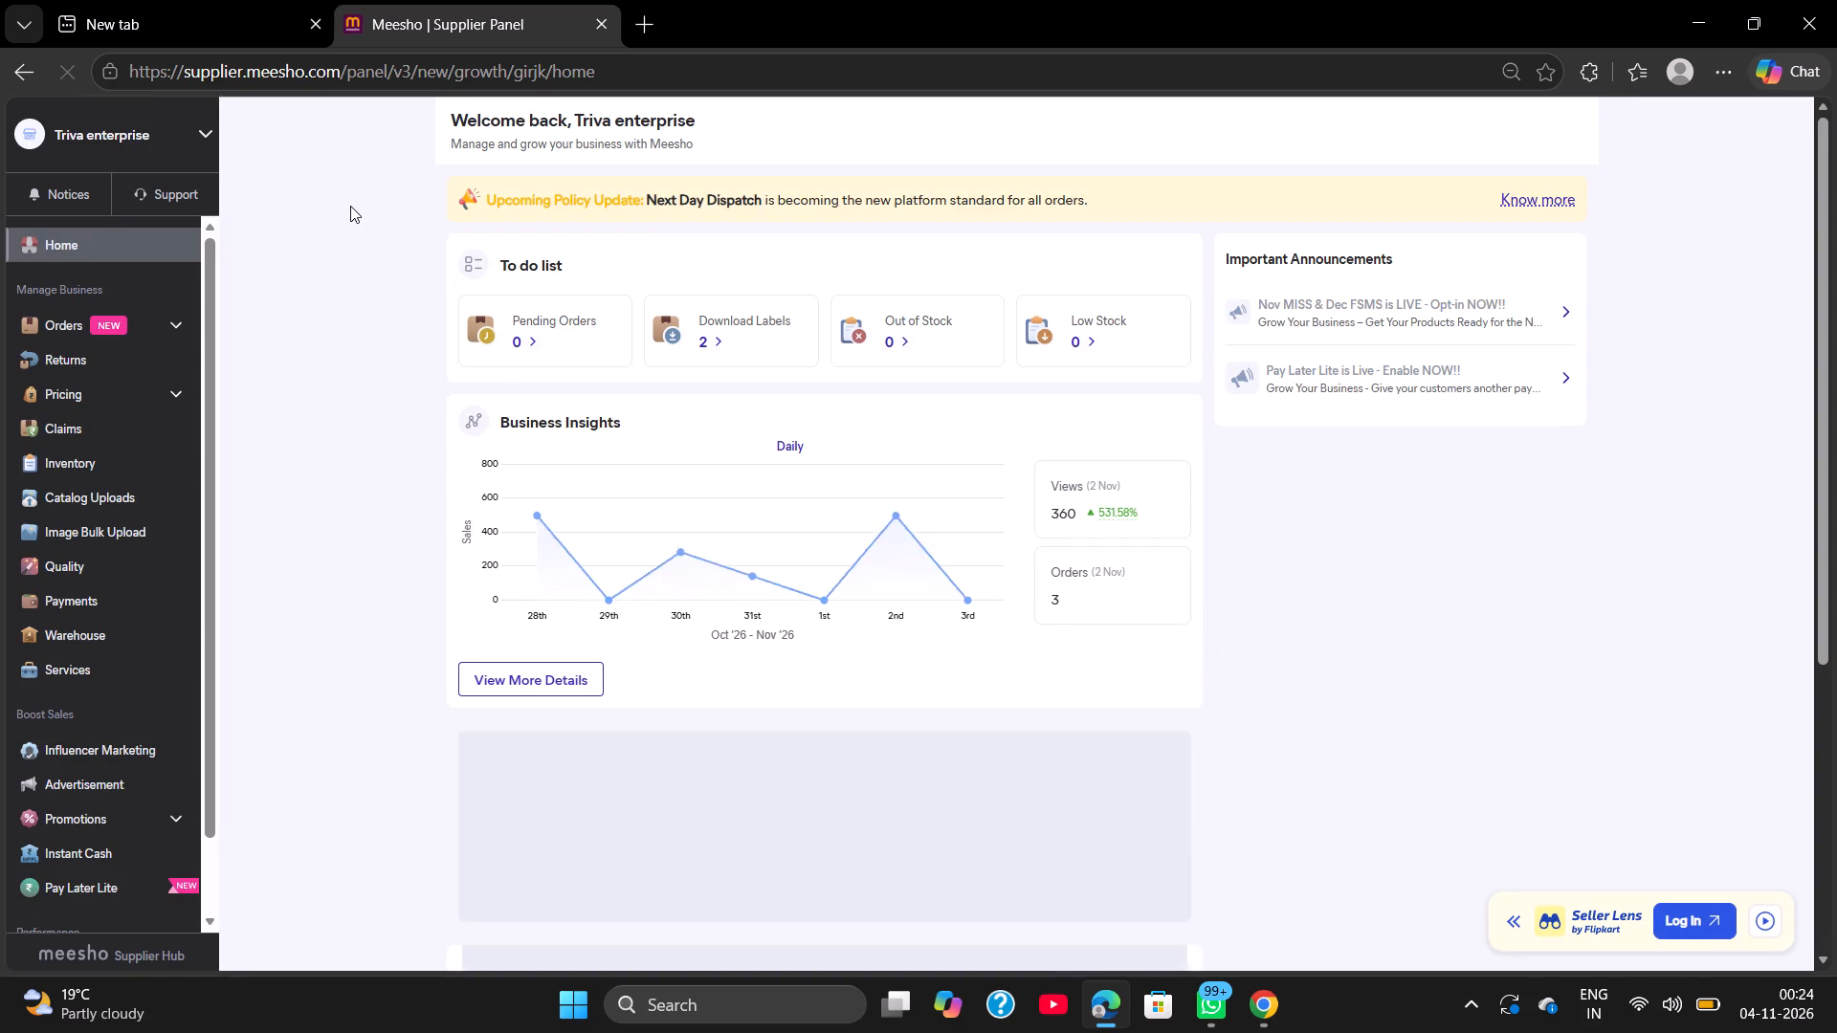
Open the orders behind the home page's Download Labels task and examine the Ready to Ship list for label status and dispatch dates.
{"action": "left_click", "coordinate": [714, 351]}
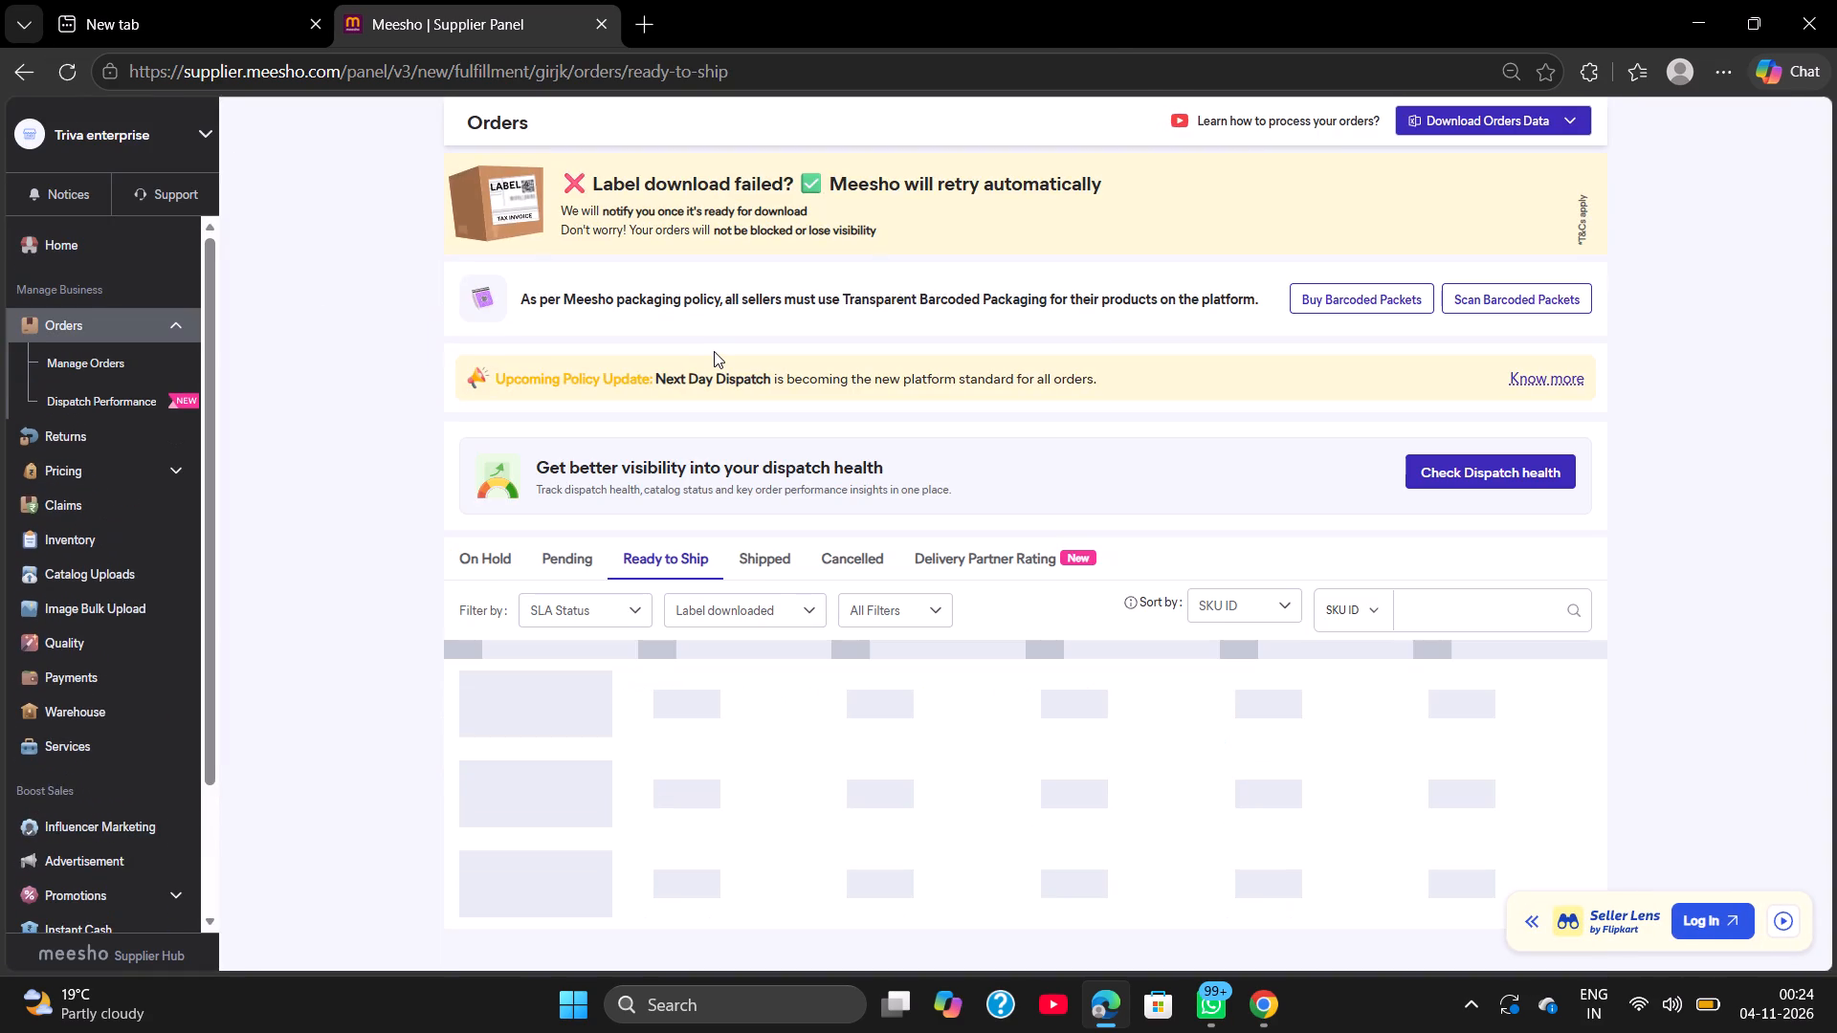
{"action": "scroll", "coordinate": [1079, 582], "scroll_direction": "down", "scroll_amount": 4}
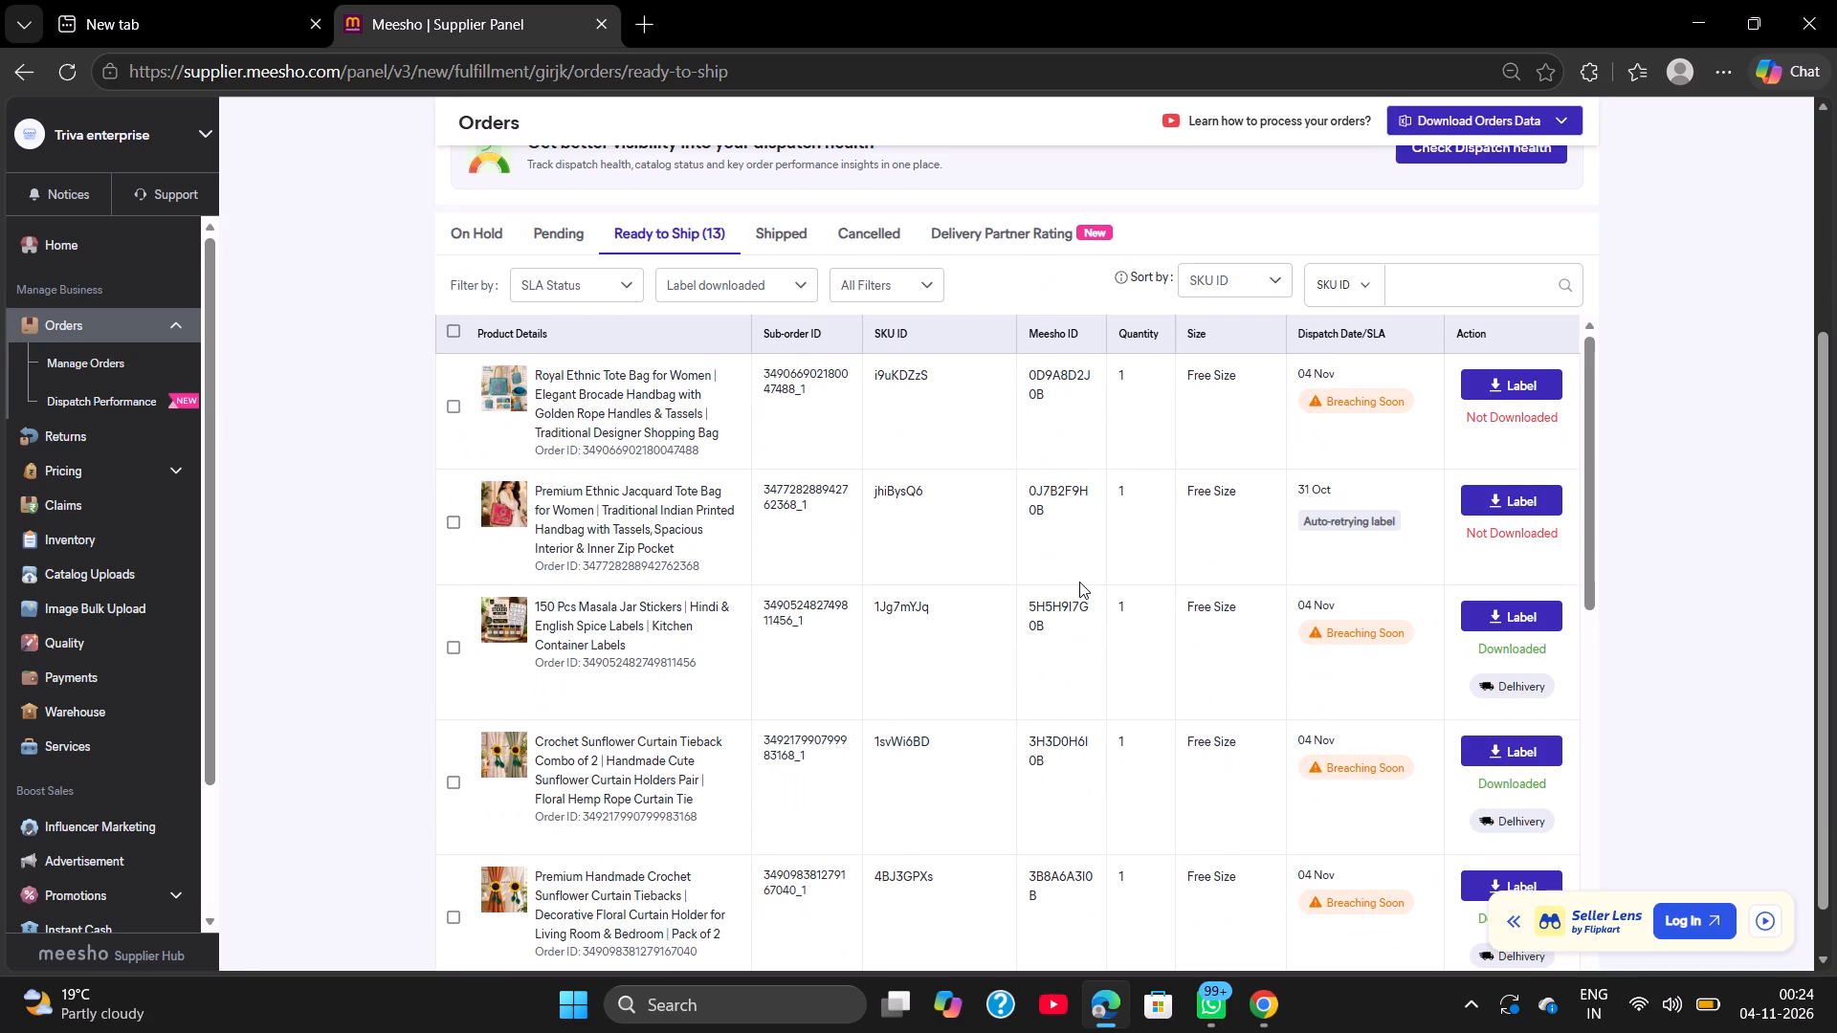
{"action": "scroll", "coordinate": [1079, 582], "scroll_direction": "down", "scroll_amount": 2}
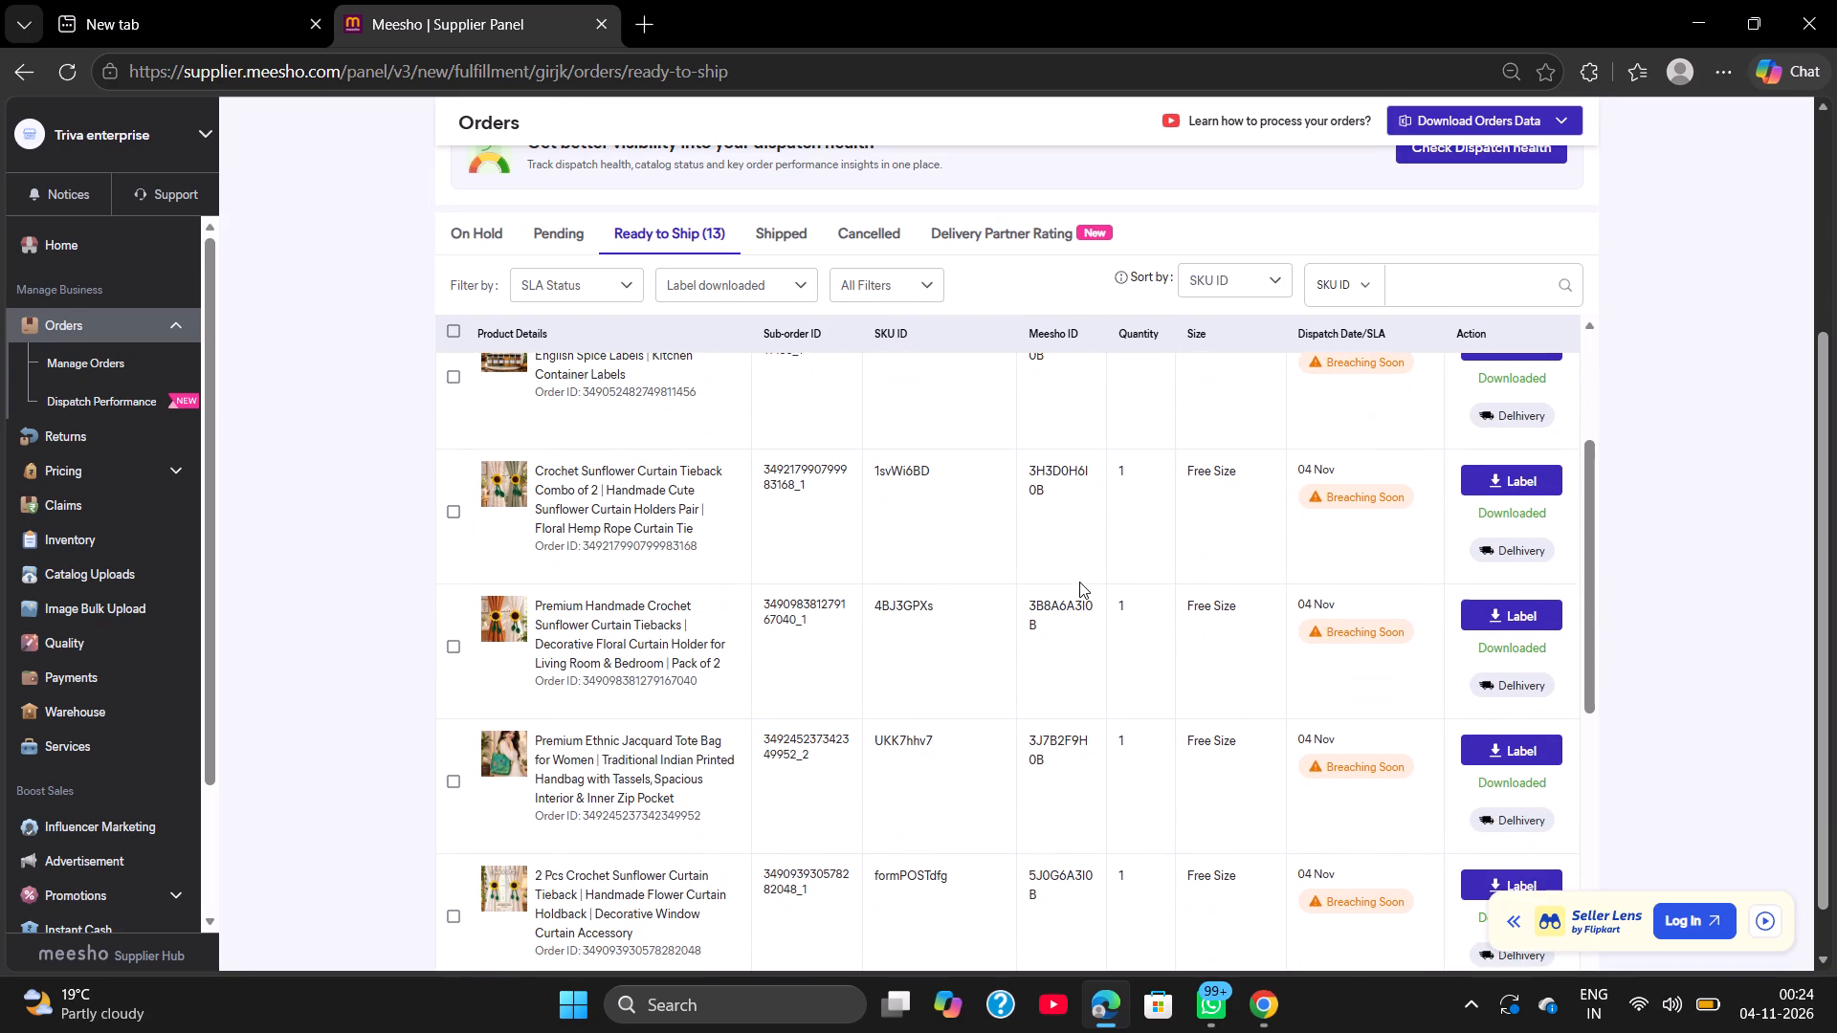
{"action": "scroll", "coordinate": [1079, 582], "scroll_direction": "down", "scroll_amount": 1}
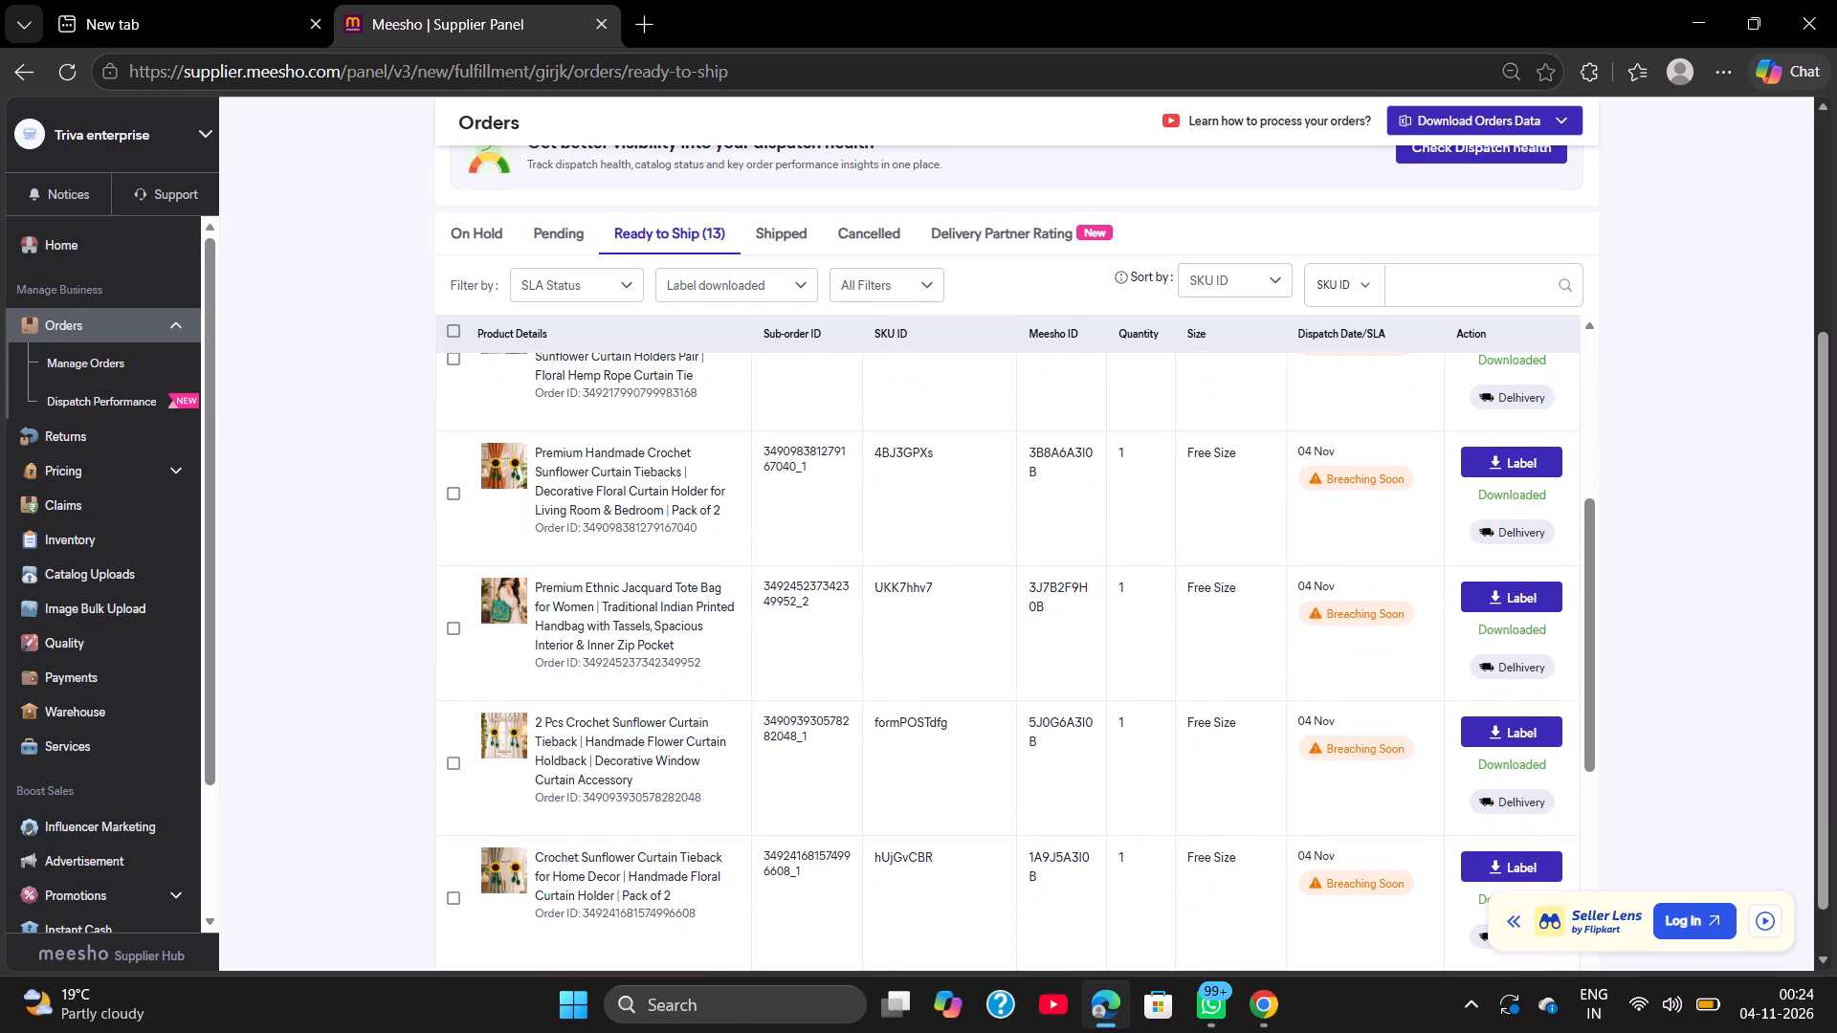
{"action": "scroll", "coordinate": [1079, 582], "scroll_direction": "down", "scroll_amount": 3}
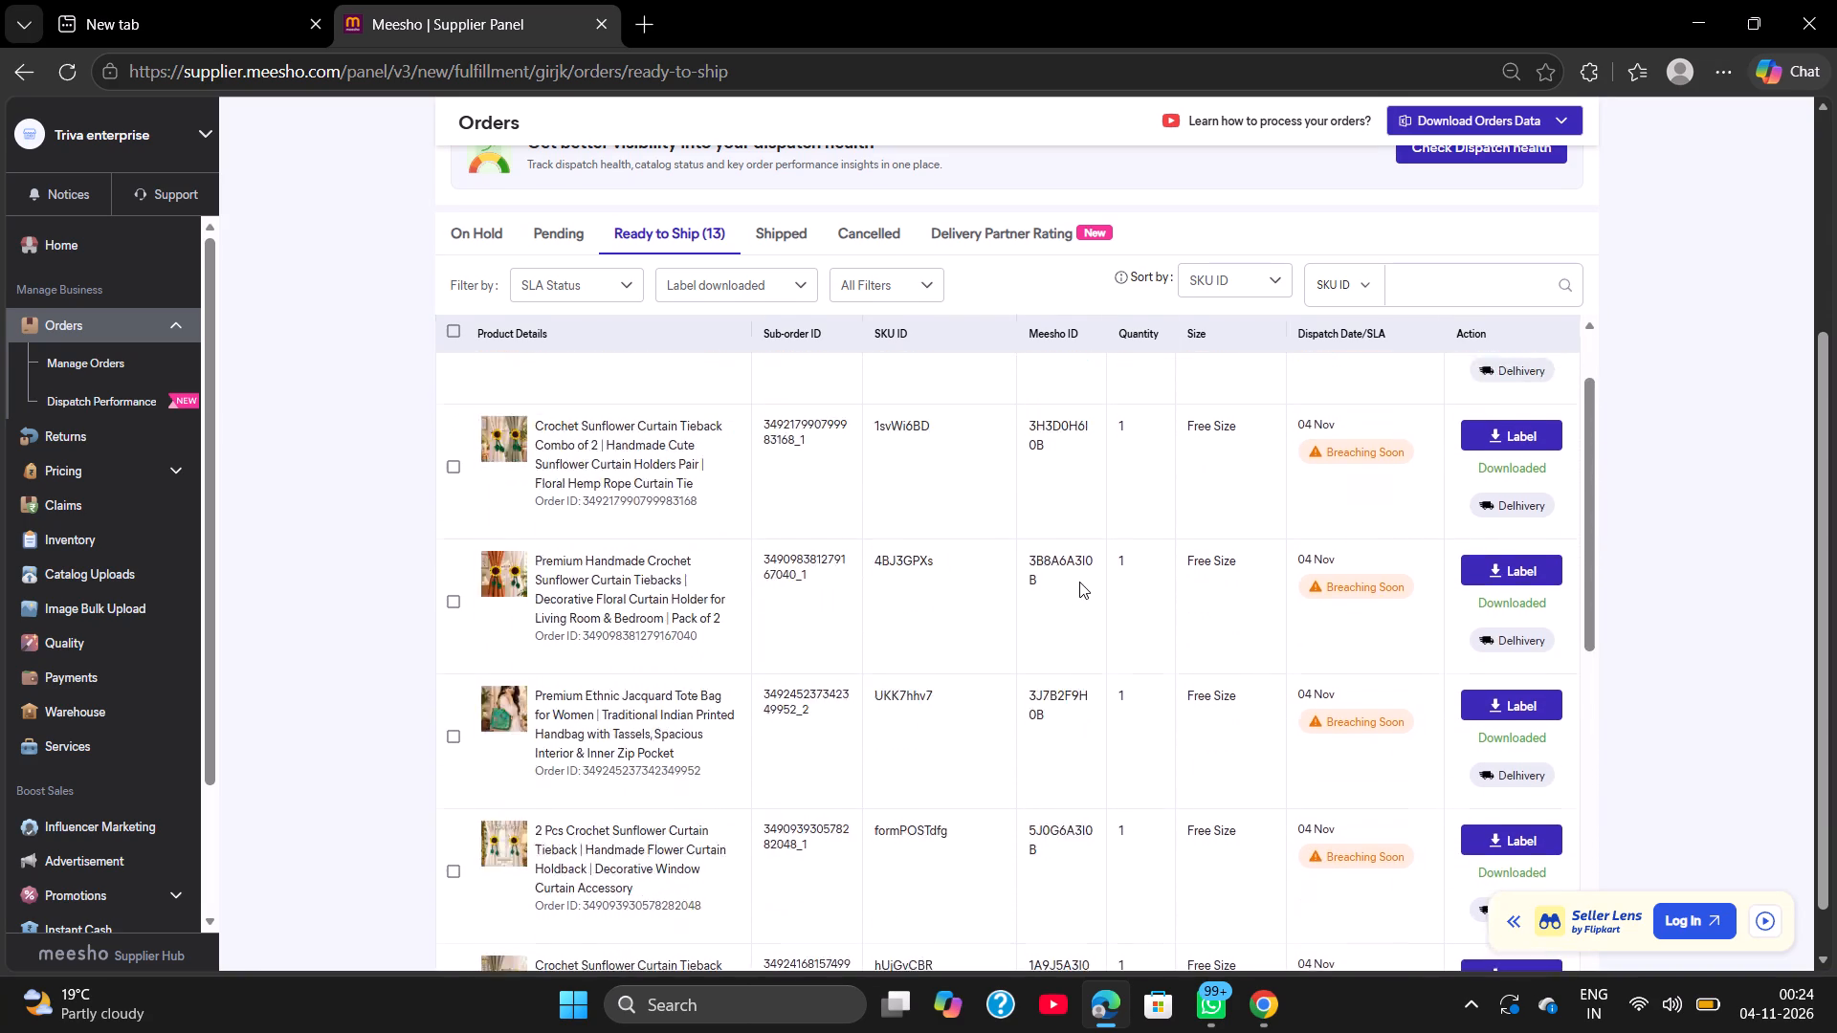
{"action": "scroll", "coordinate": [1079, 582], "scroll_direction": "down", "scroll_amount": 3}
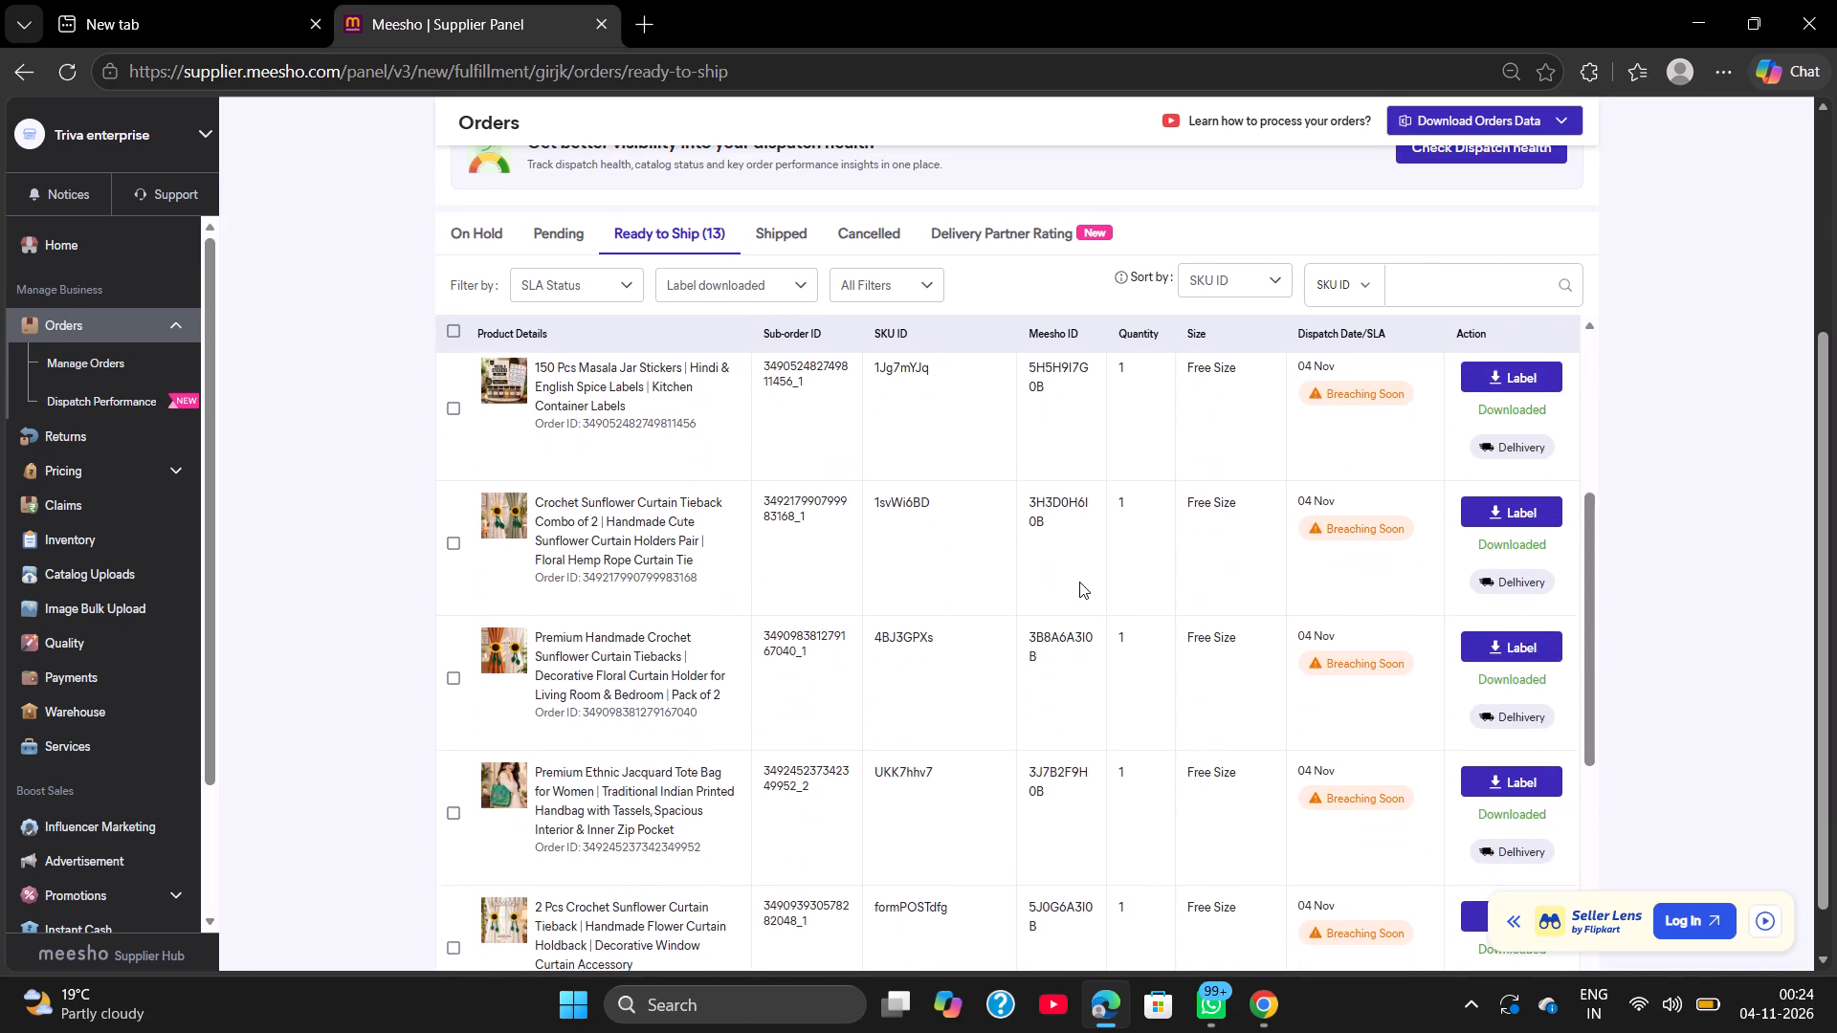
{"action": "scroll", "coordinate": [1079, 582], "scroll_direction": "down", "scroll_amount": 5}
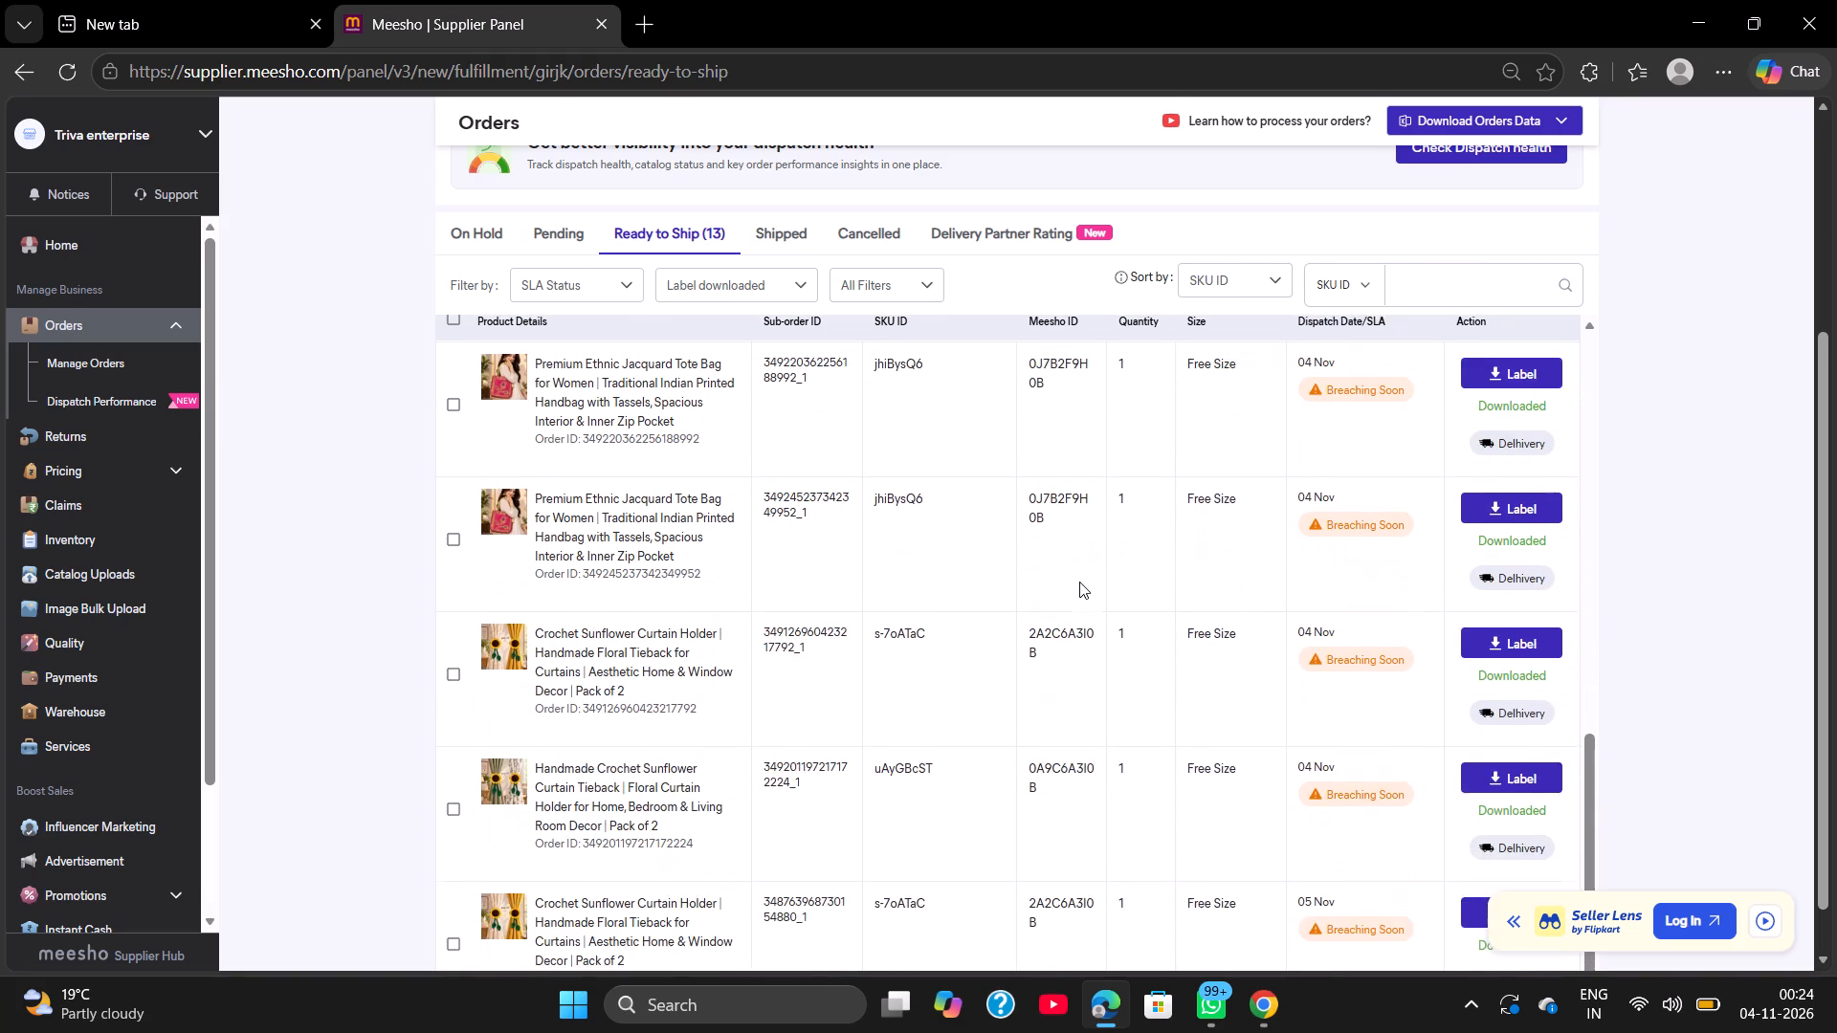
{"action": "scroll", "coordinate": [1079, 582], "scroll_direction": "down", "scroll_amount": 6}
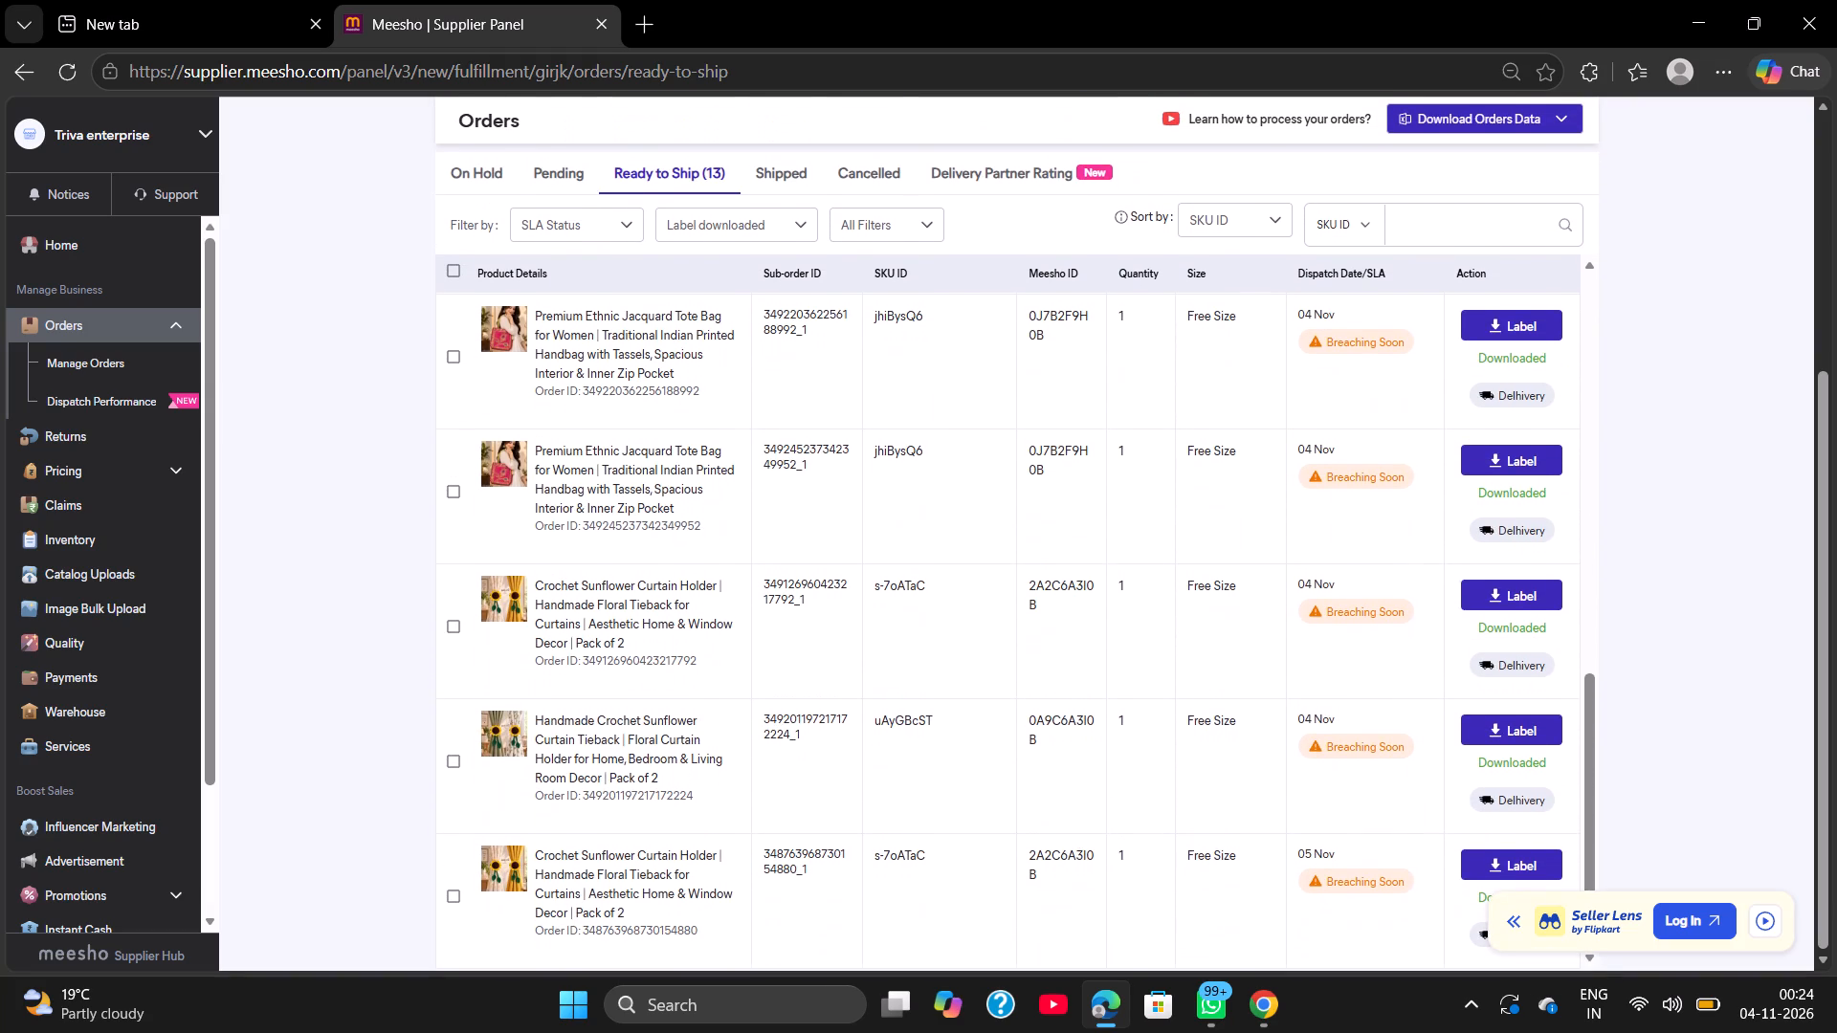
{"action": "scroll", "coordinate": [1079, 582], "scroll_direction": "up", "scroll_amount": 5}
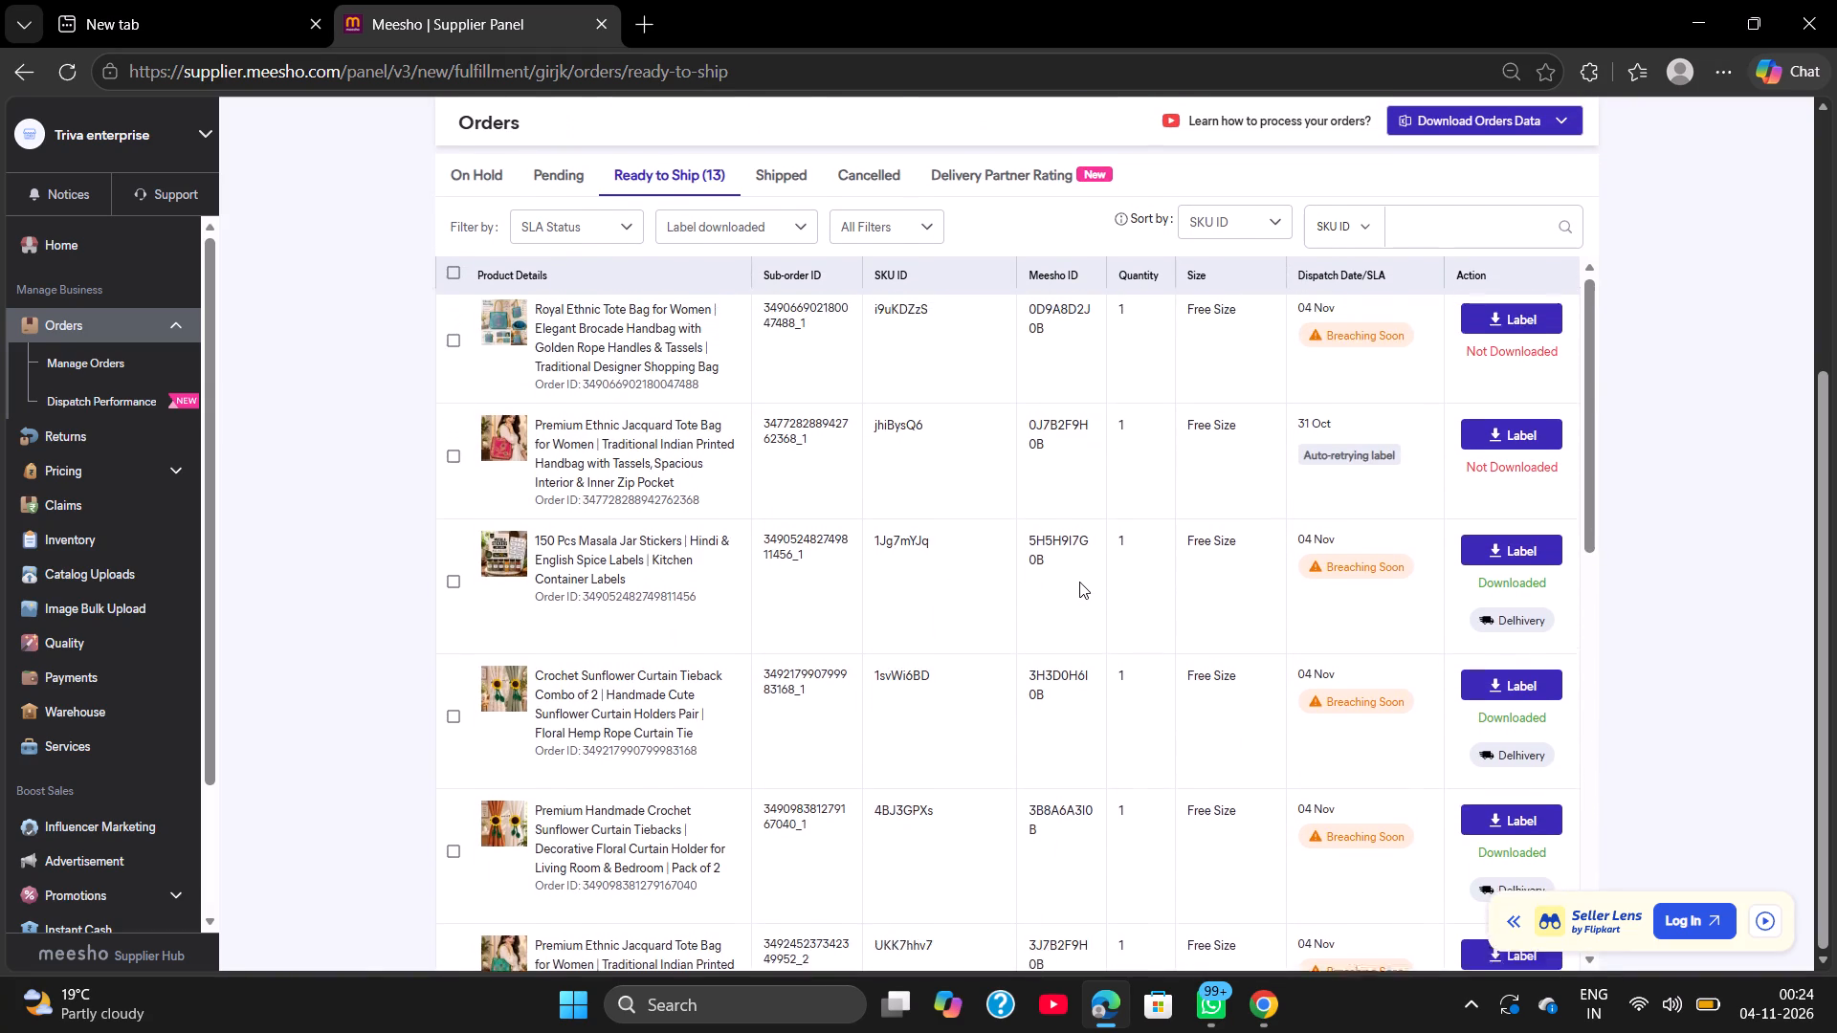
{"action": "scroll", "coordinate": [1079, 582], "scroll_direction": "up", "scroll_amount": 1}
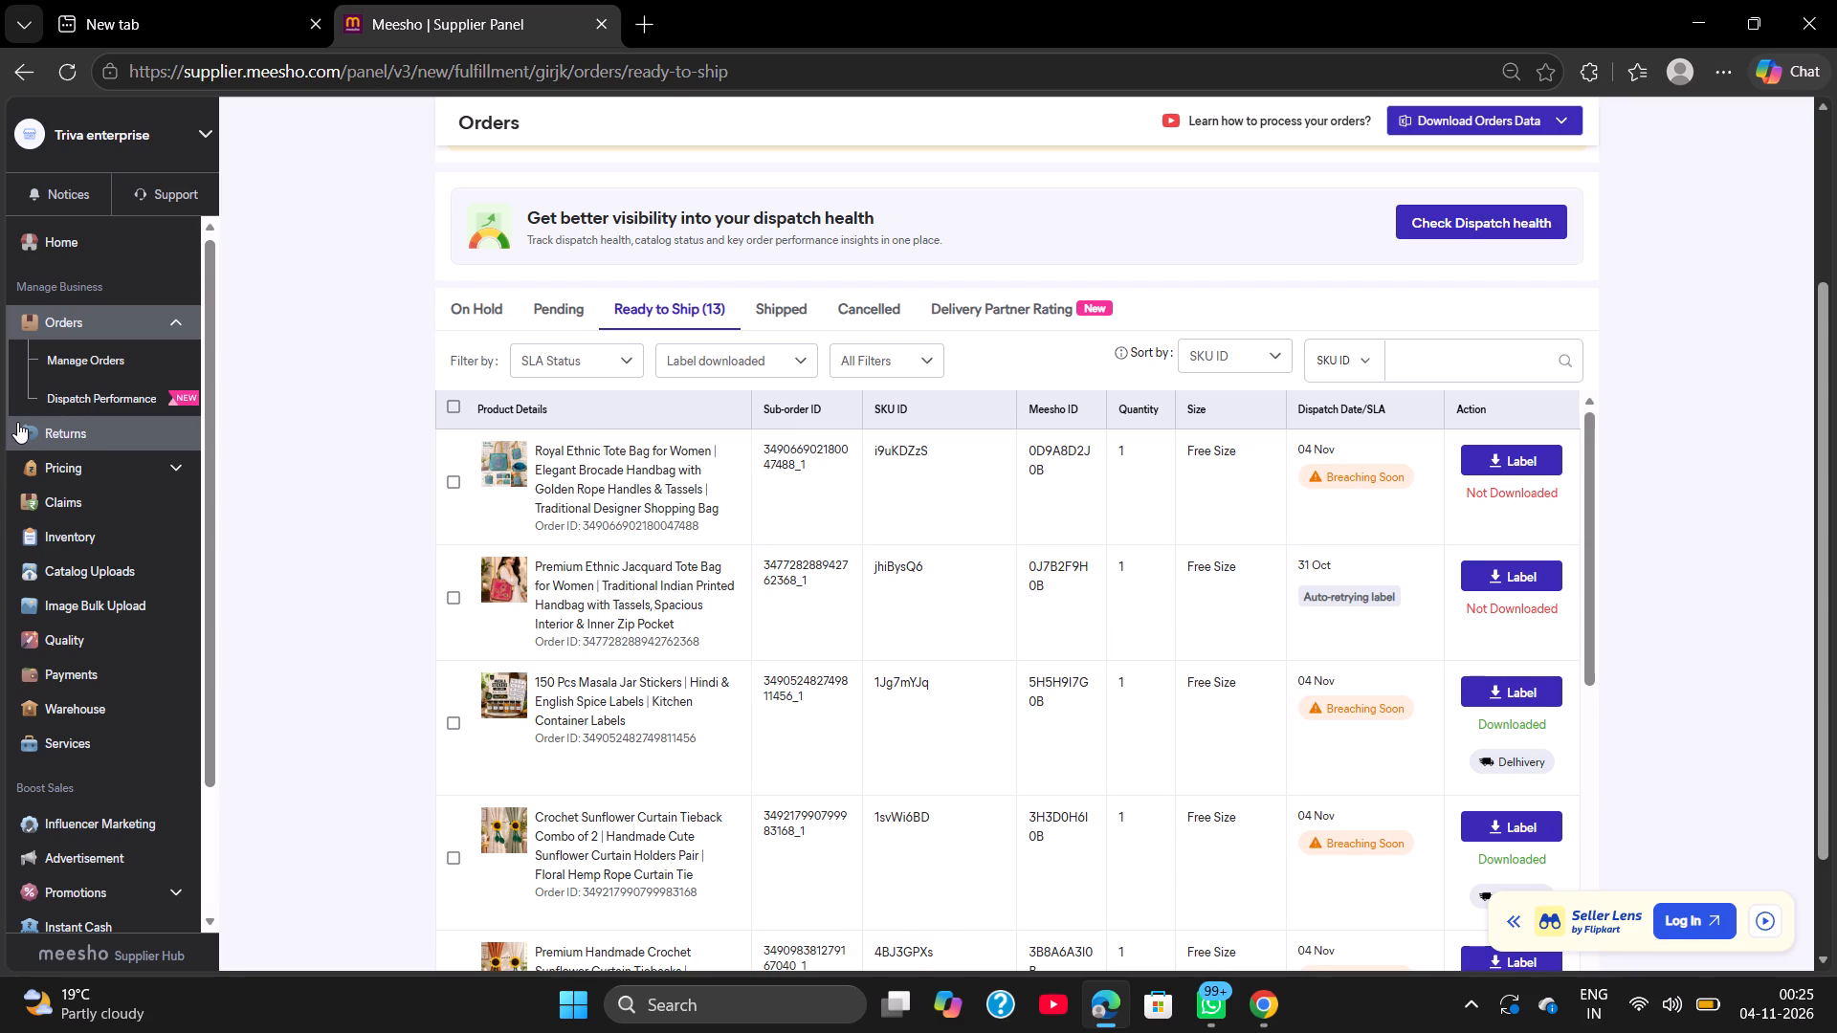
Check the Pending orders and review the Ready to Ship list again through to its last entry.
{"action": "left_click", "coordinate": [546, 310]}
{"action": "left_click", "coordinate": [691, 555]}
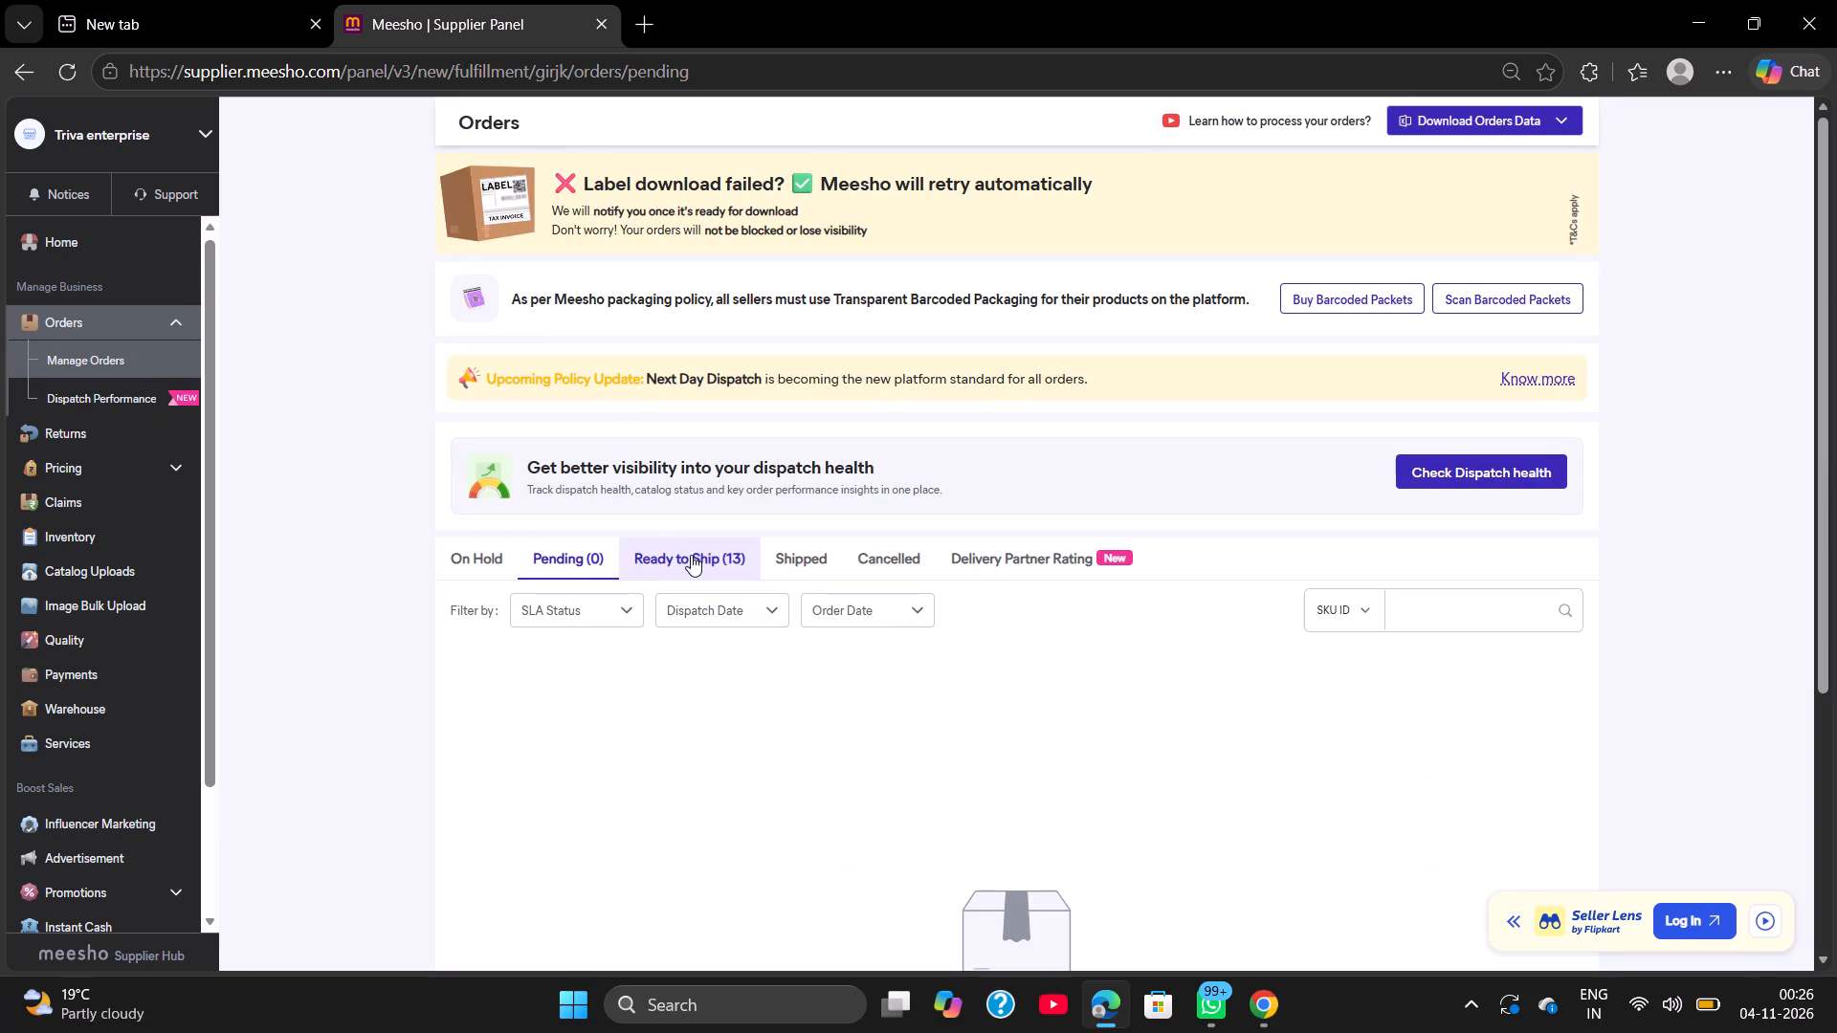
{"action": "scroll", "coordinate": [923, 627], "scroll_direction": "down", "scroll_amount": 1}
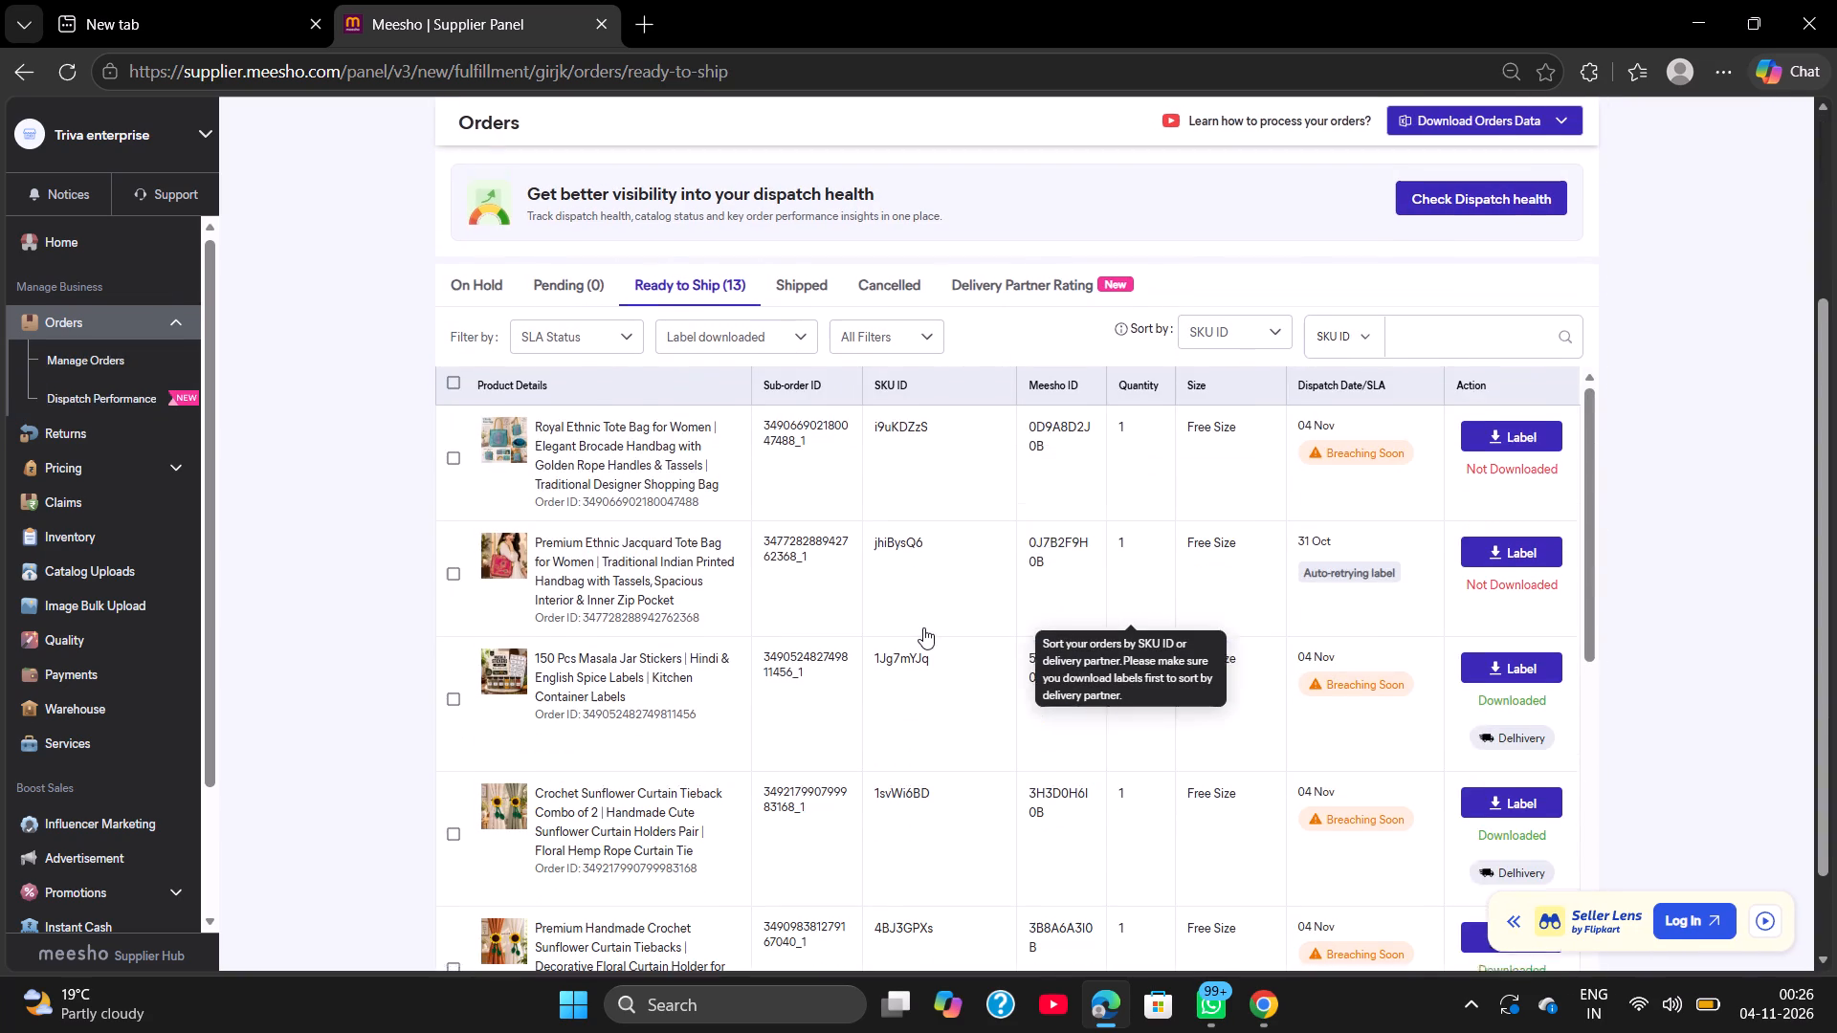
{"action": "scroll", "coordinate": [923, 627], "scroll_direction": "down", "scroll_amount": 6}
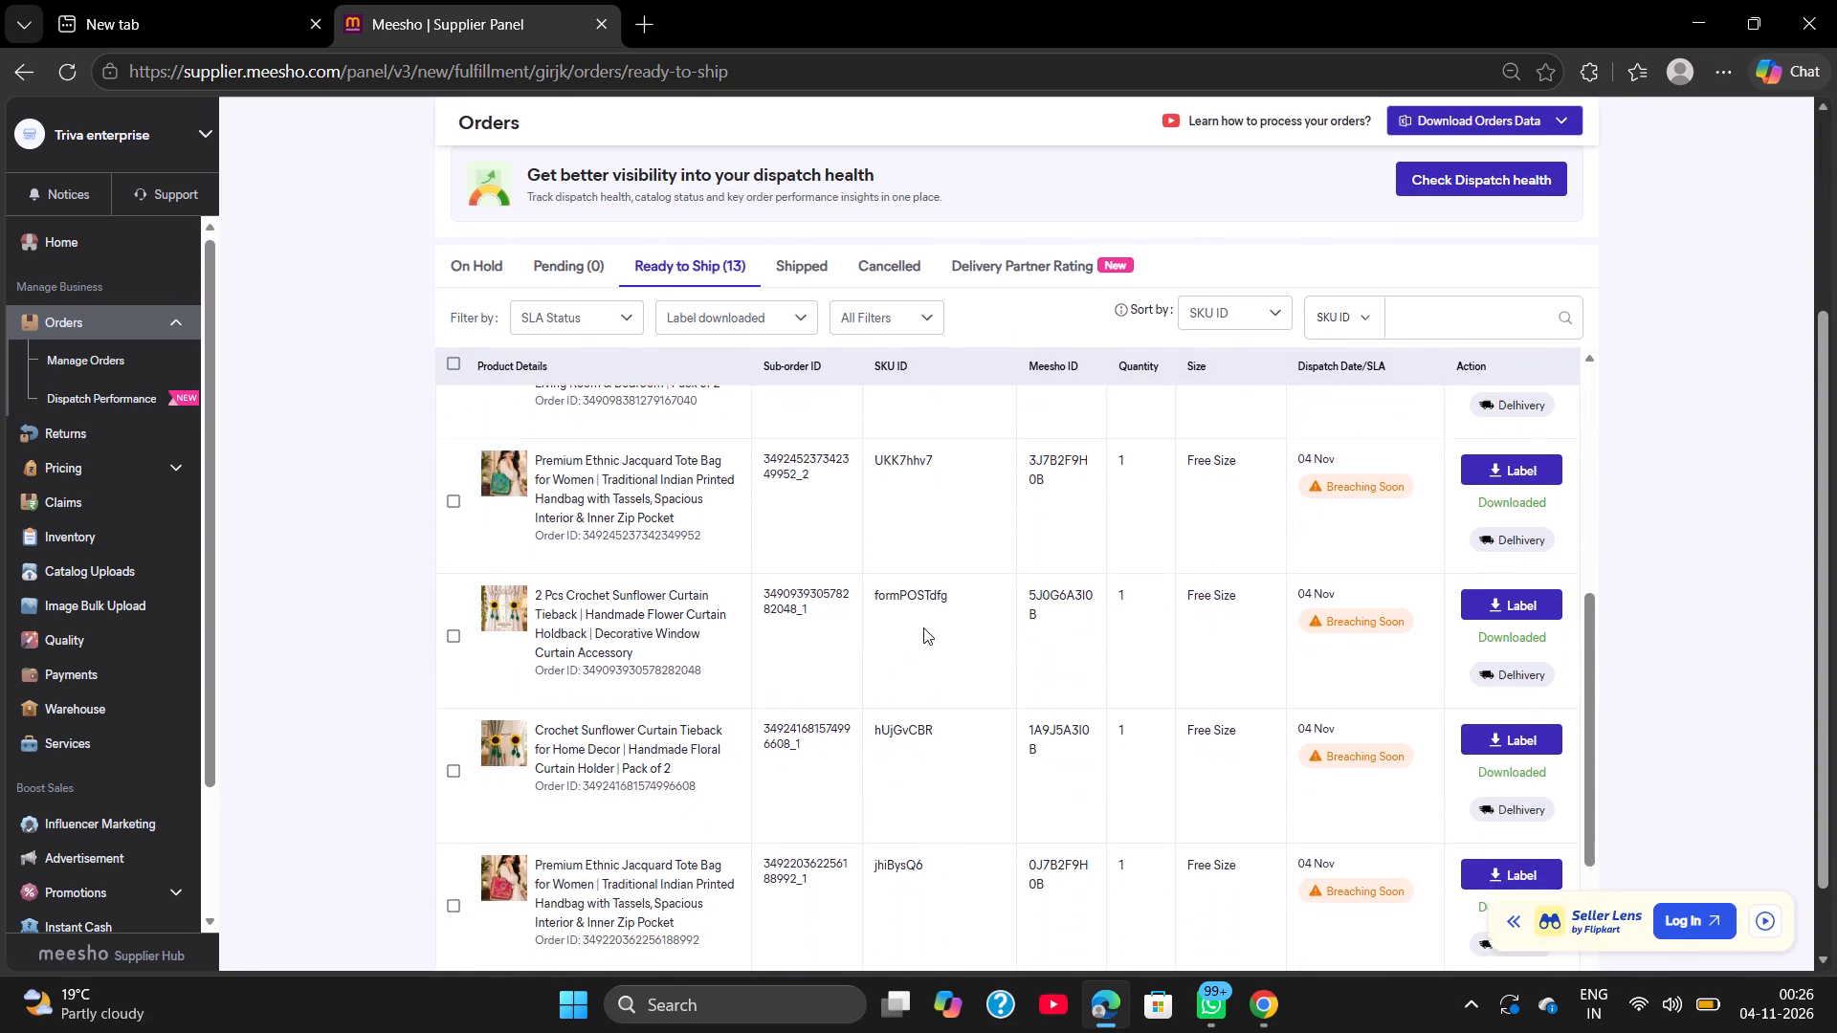
{"action": "scroll", "coordinate": [923, 627], "scroll_direction": "down", "scroll_amount": 3}
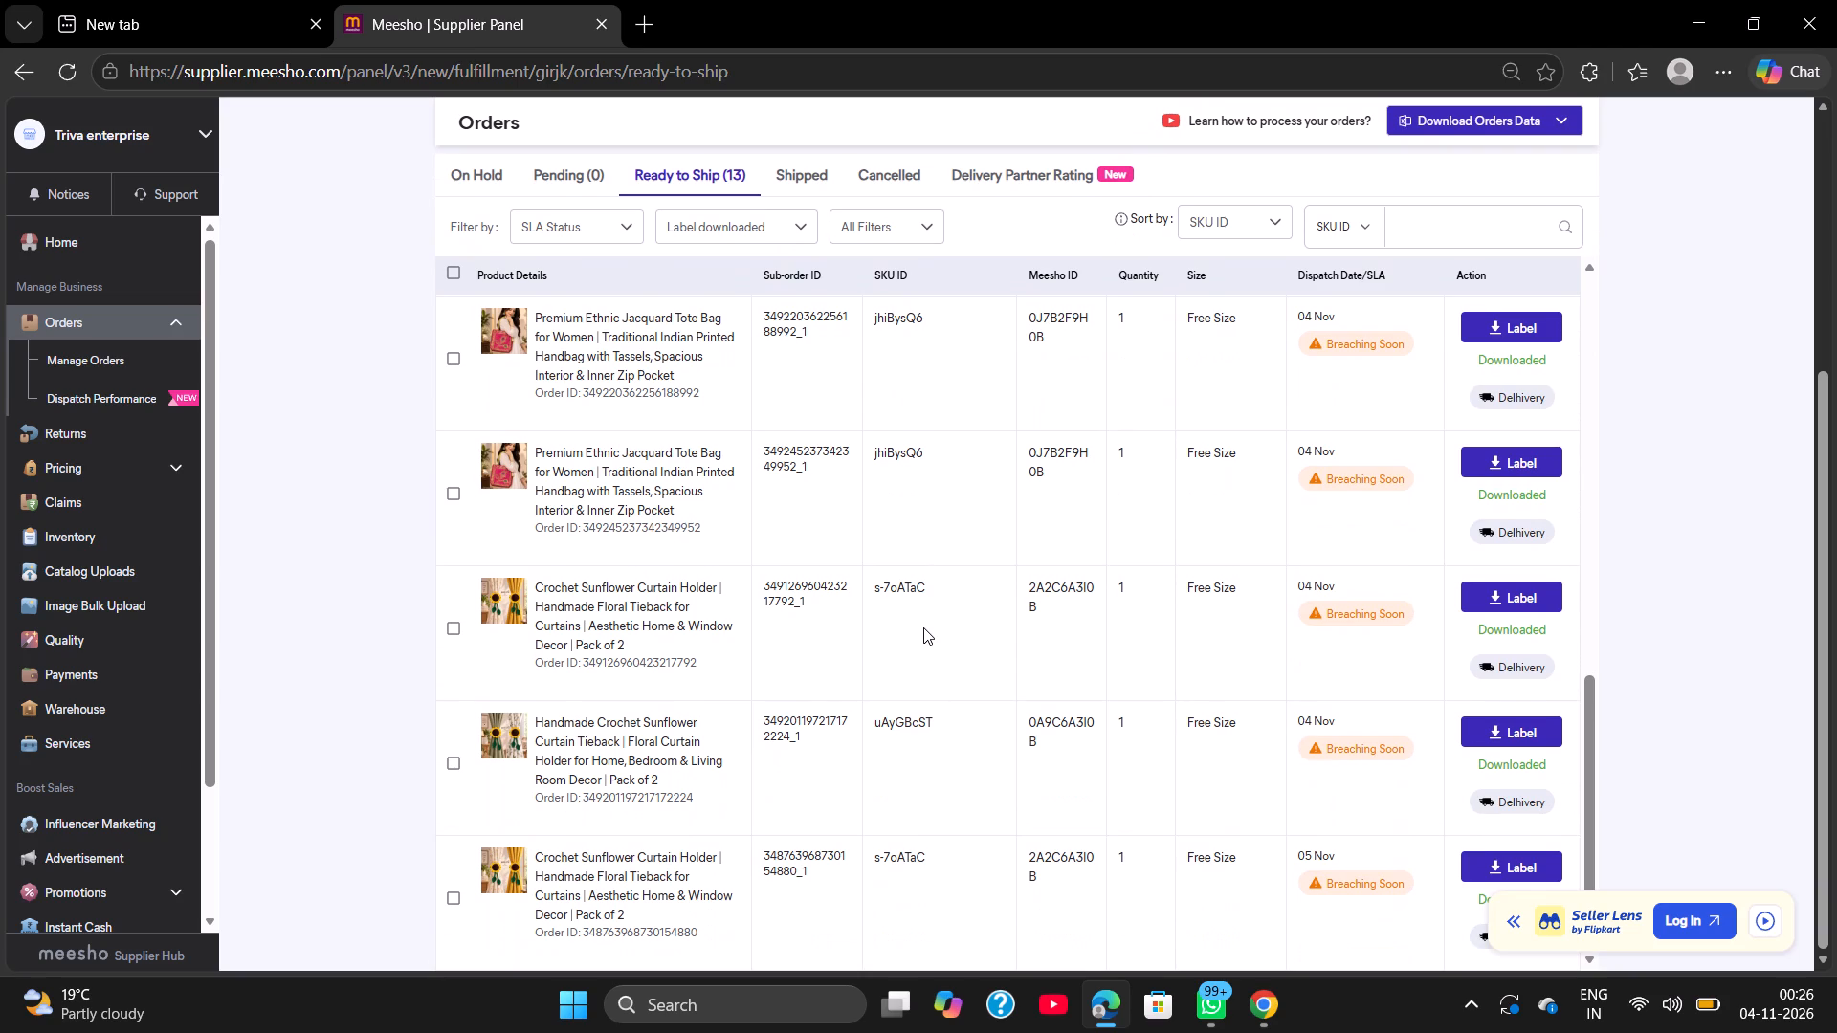
{"action": "scroll", "coordinate": [923, 627], "scroll_direction": "down", "scroll_amount": 1}
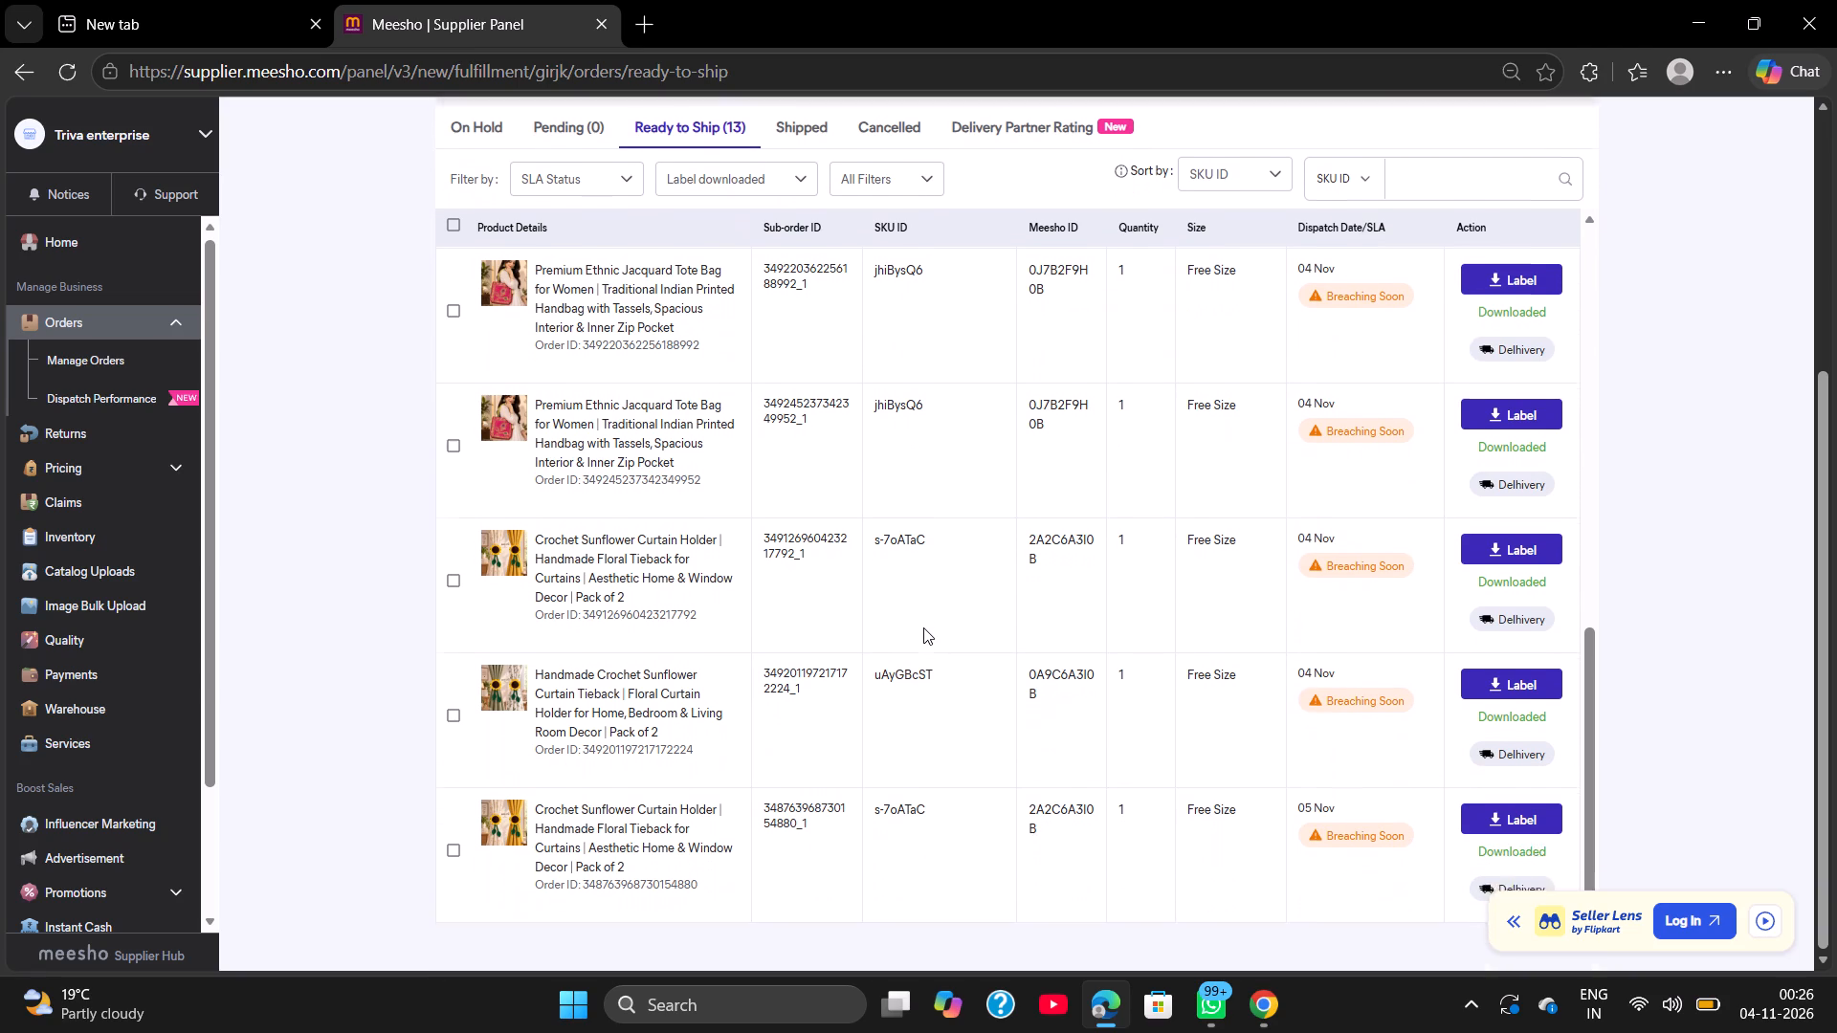
{"action": "scroll", "coordinate": [923, 627], "scroll_direction": "down", "scroll_amount": 1}
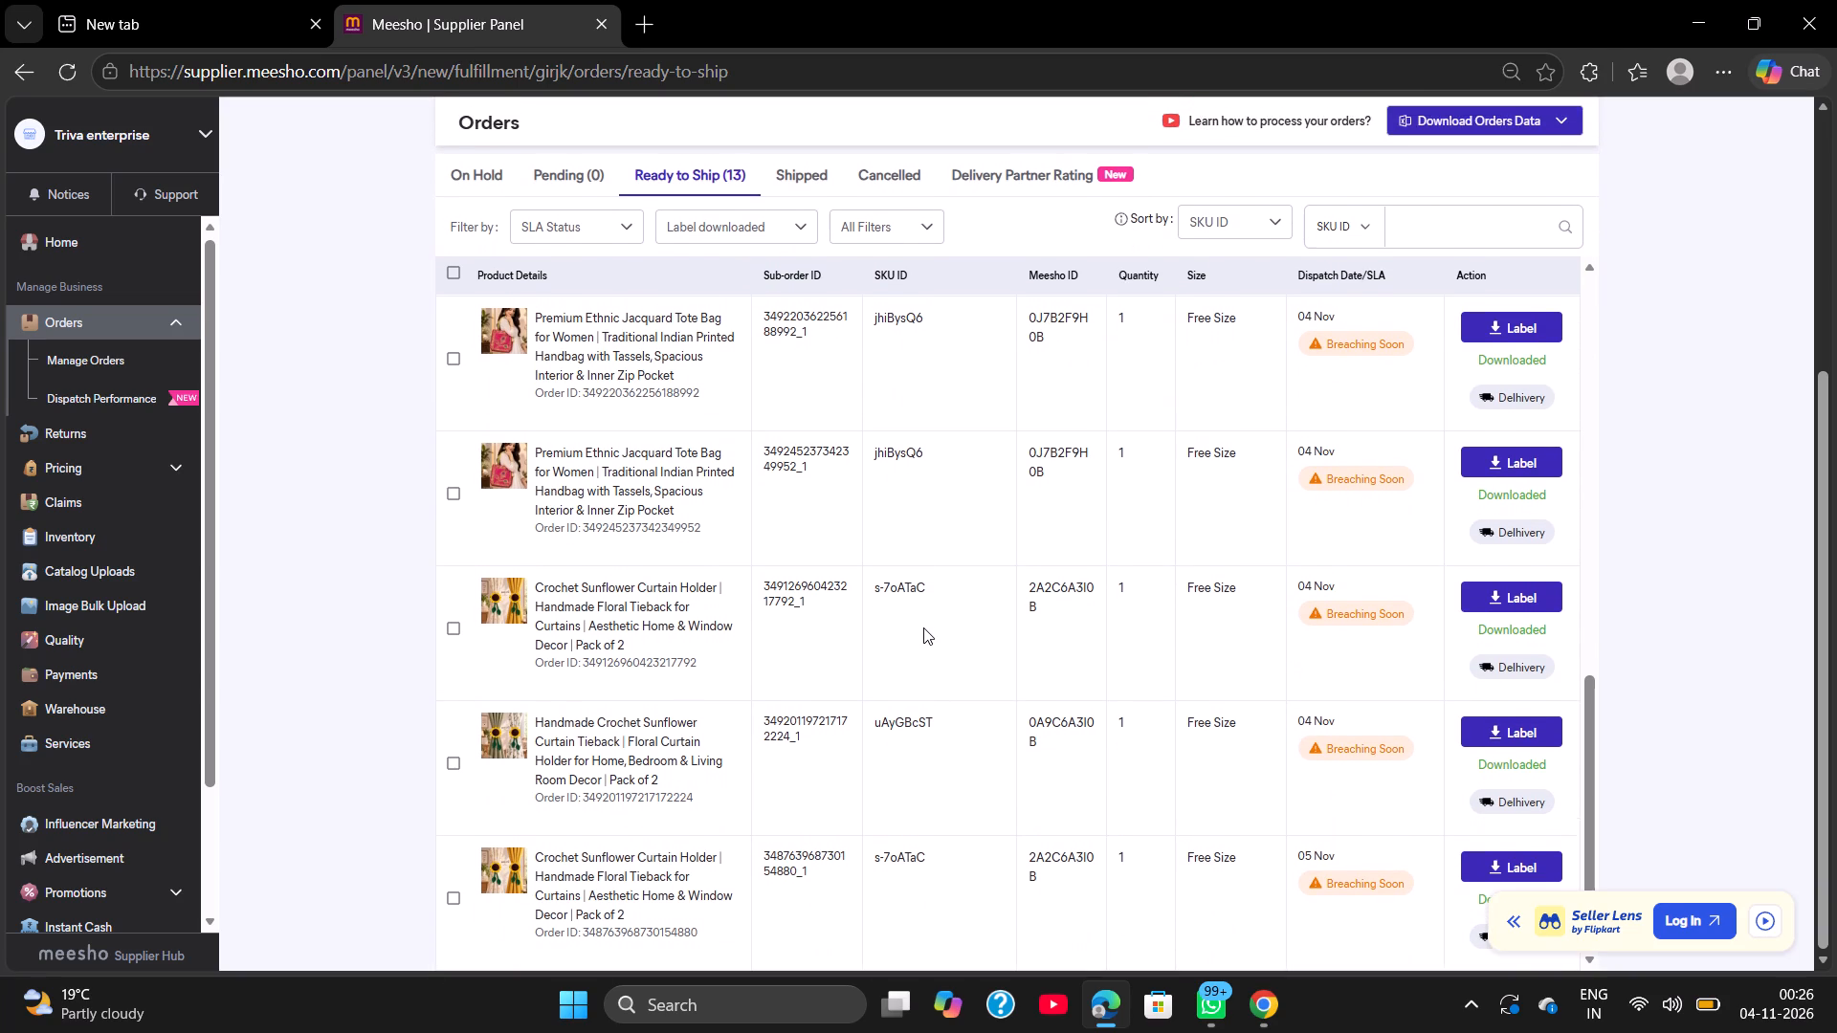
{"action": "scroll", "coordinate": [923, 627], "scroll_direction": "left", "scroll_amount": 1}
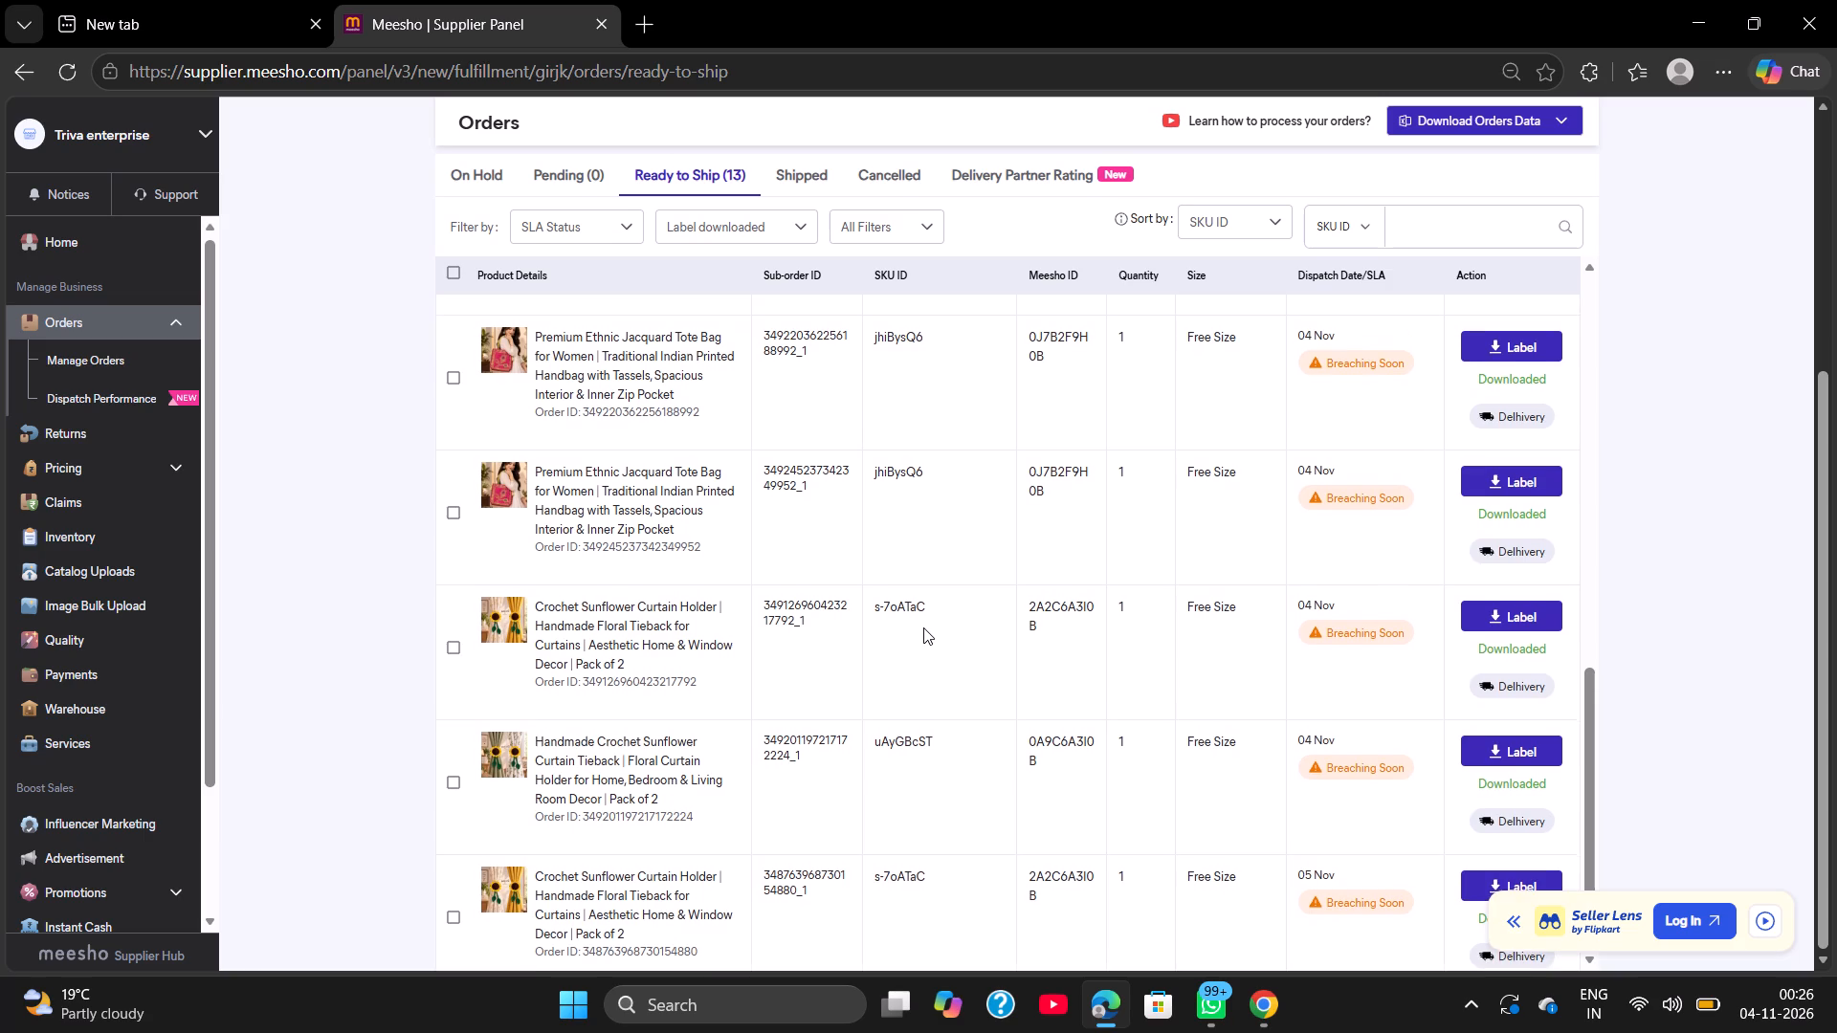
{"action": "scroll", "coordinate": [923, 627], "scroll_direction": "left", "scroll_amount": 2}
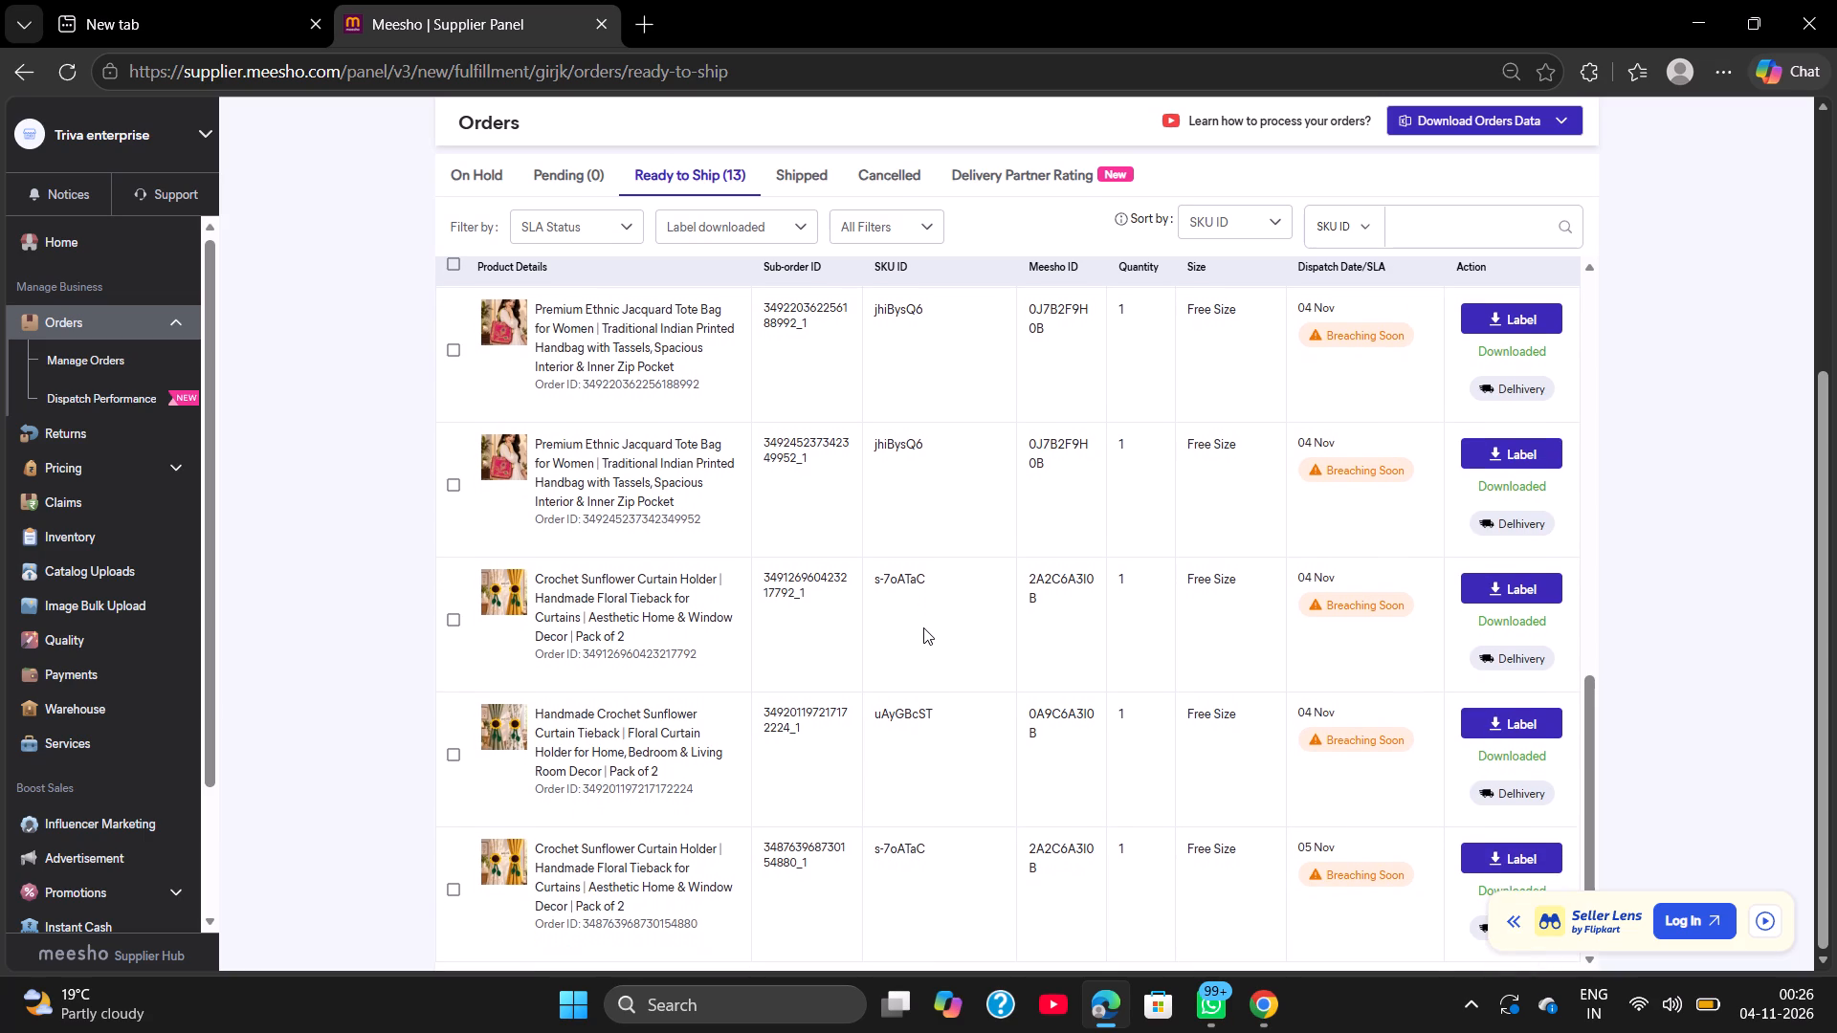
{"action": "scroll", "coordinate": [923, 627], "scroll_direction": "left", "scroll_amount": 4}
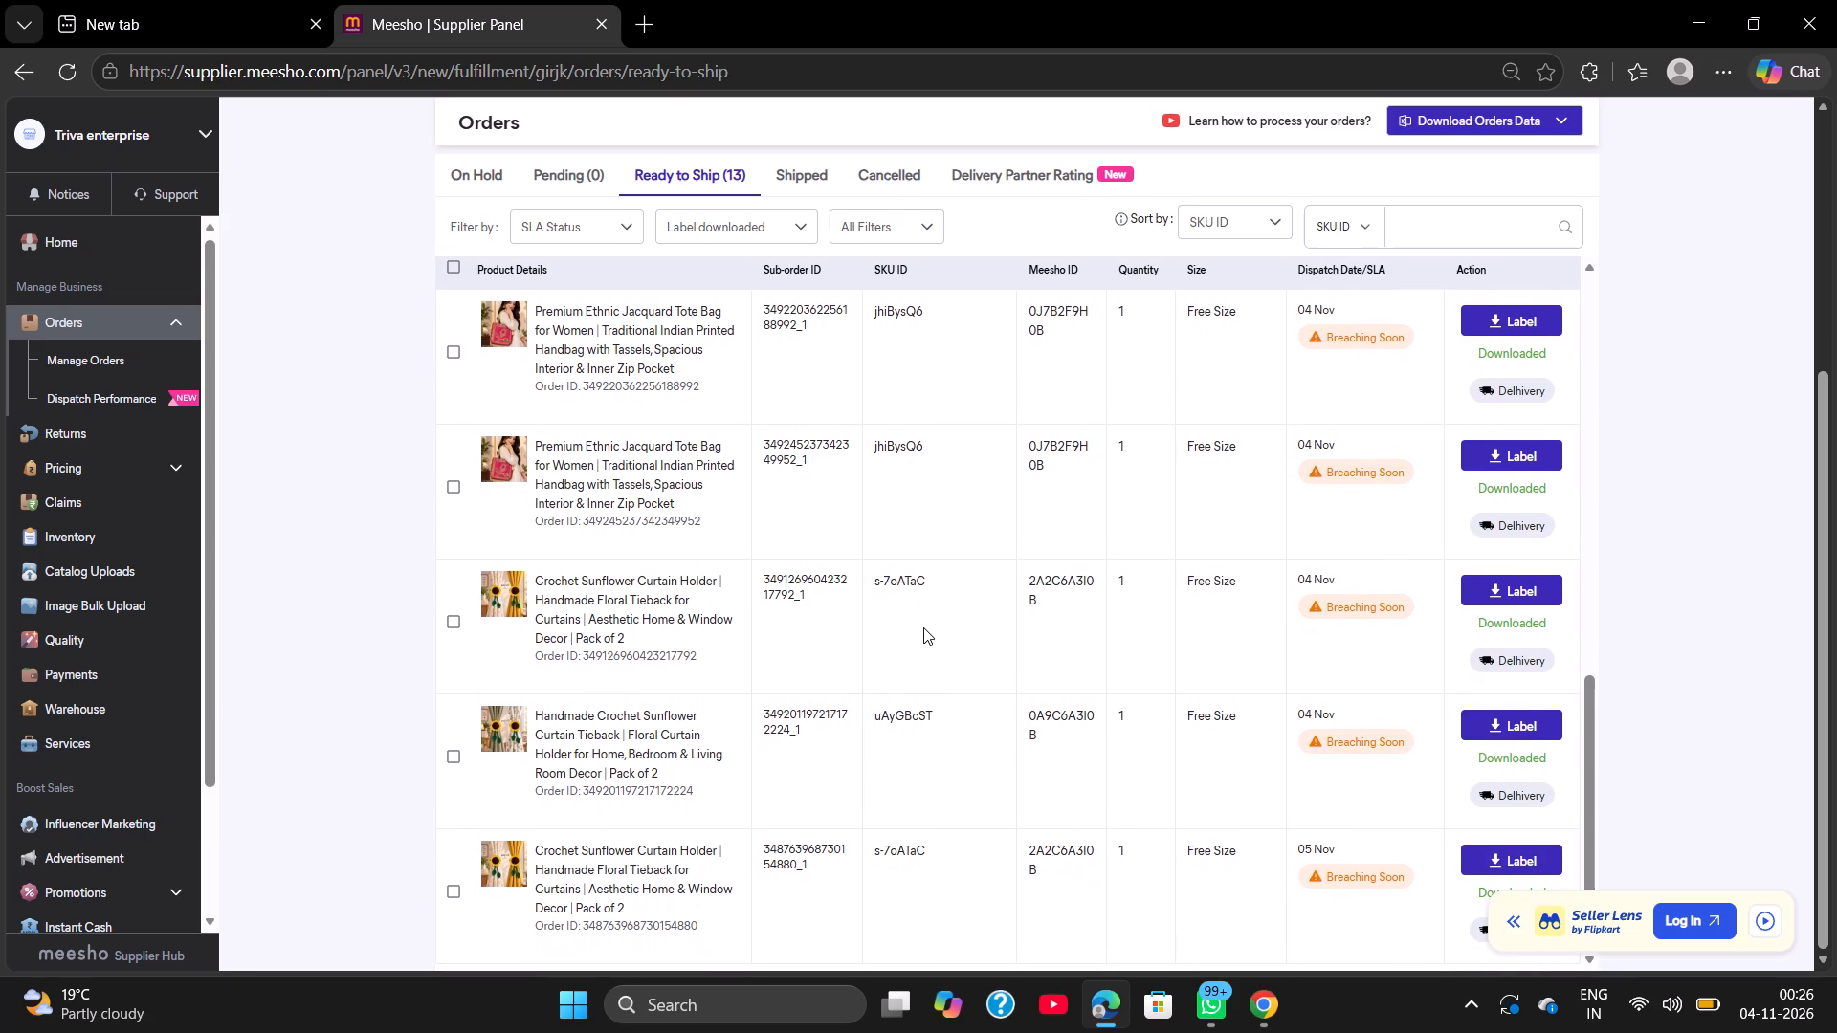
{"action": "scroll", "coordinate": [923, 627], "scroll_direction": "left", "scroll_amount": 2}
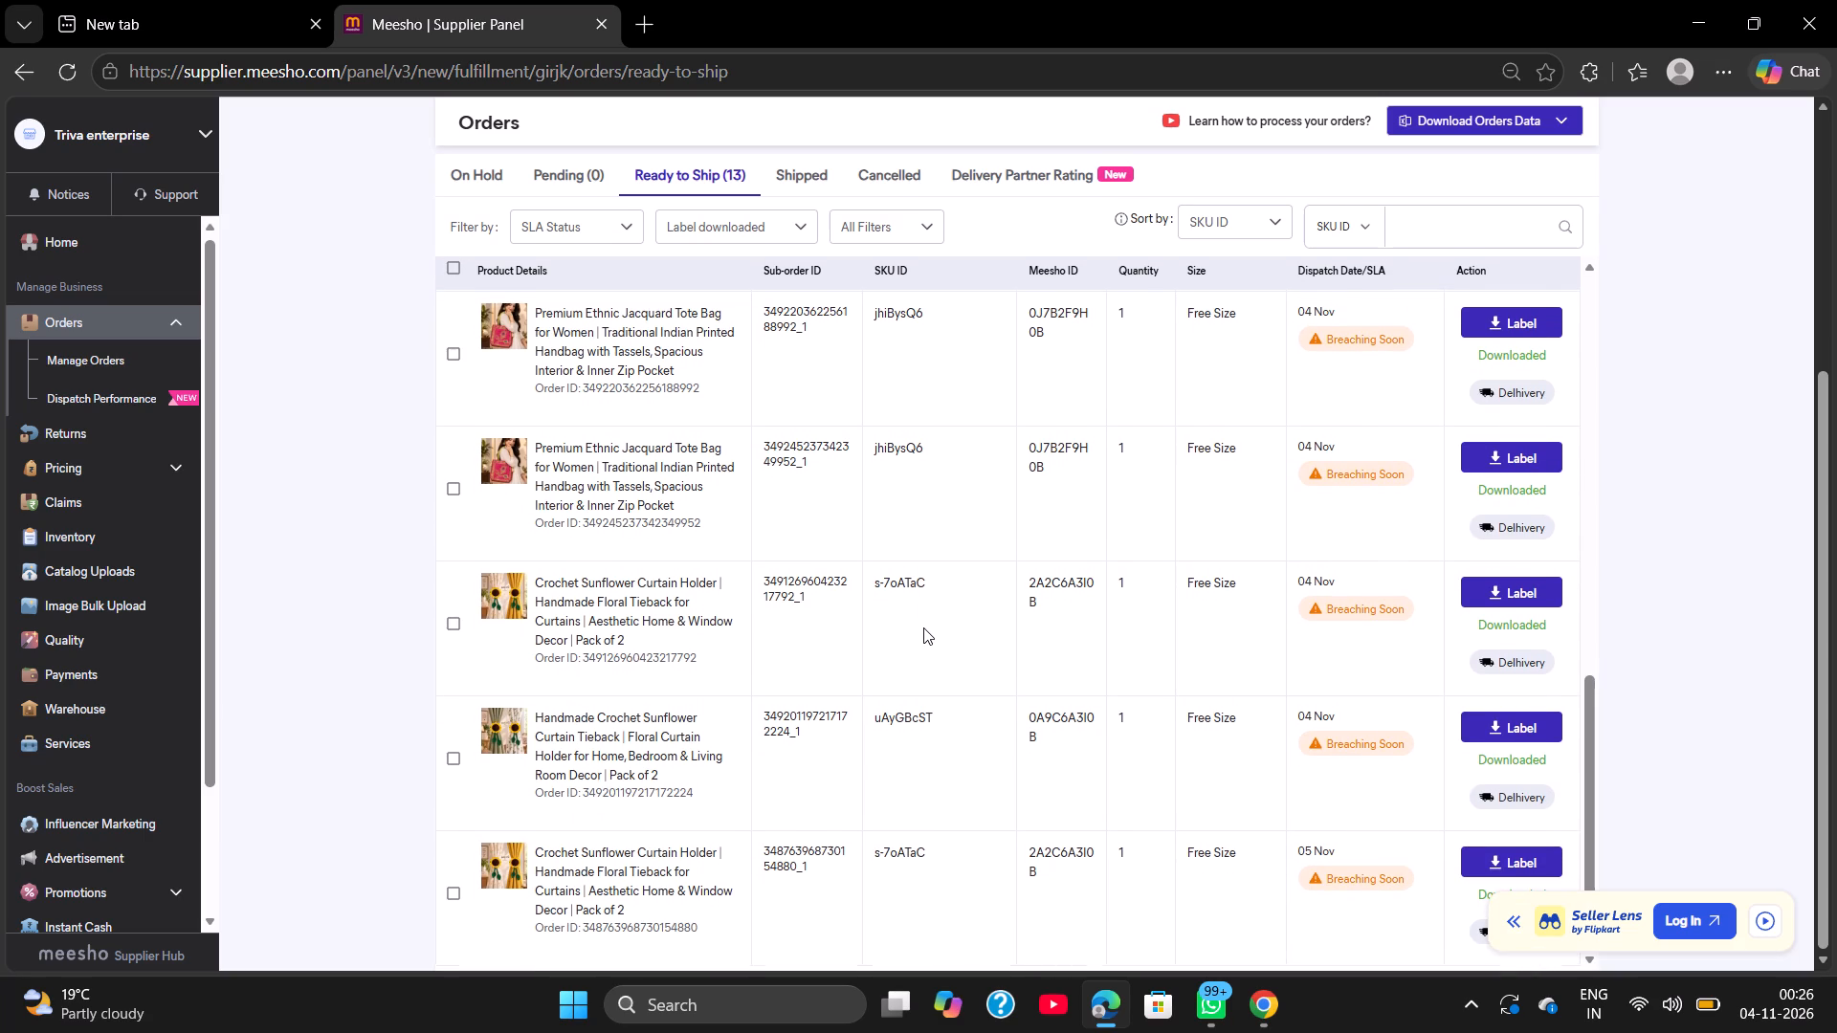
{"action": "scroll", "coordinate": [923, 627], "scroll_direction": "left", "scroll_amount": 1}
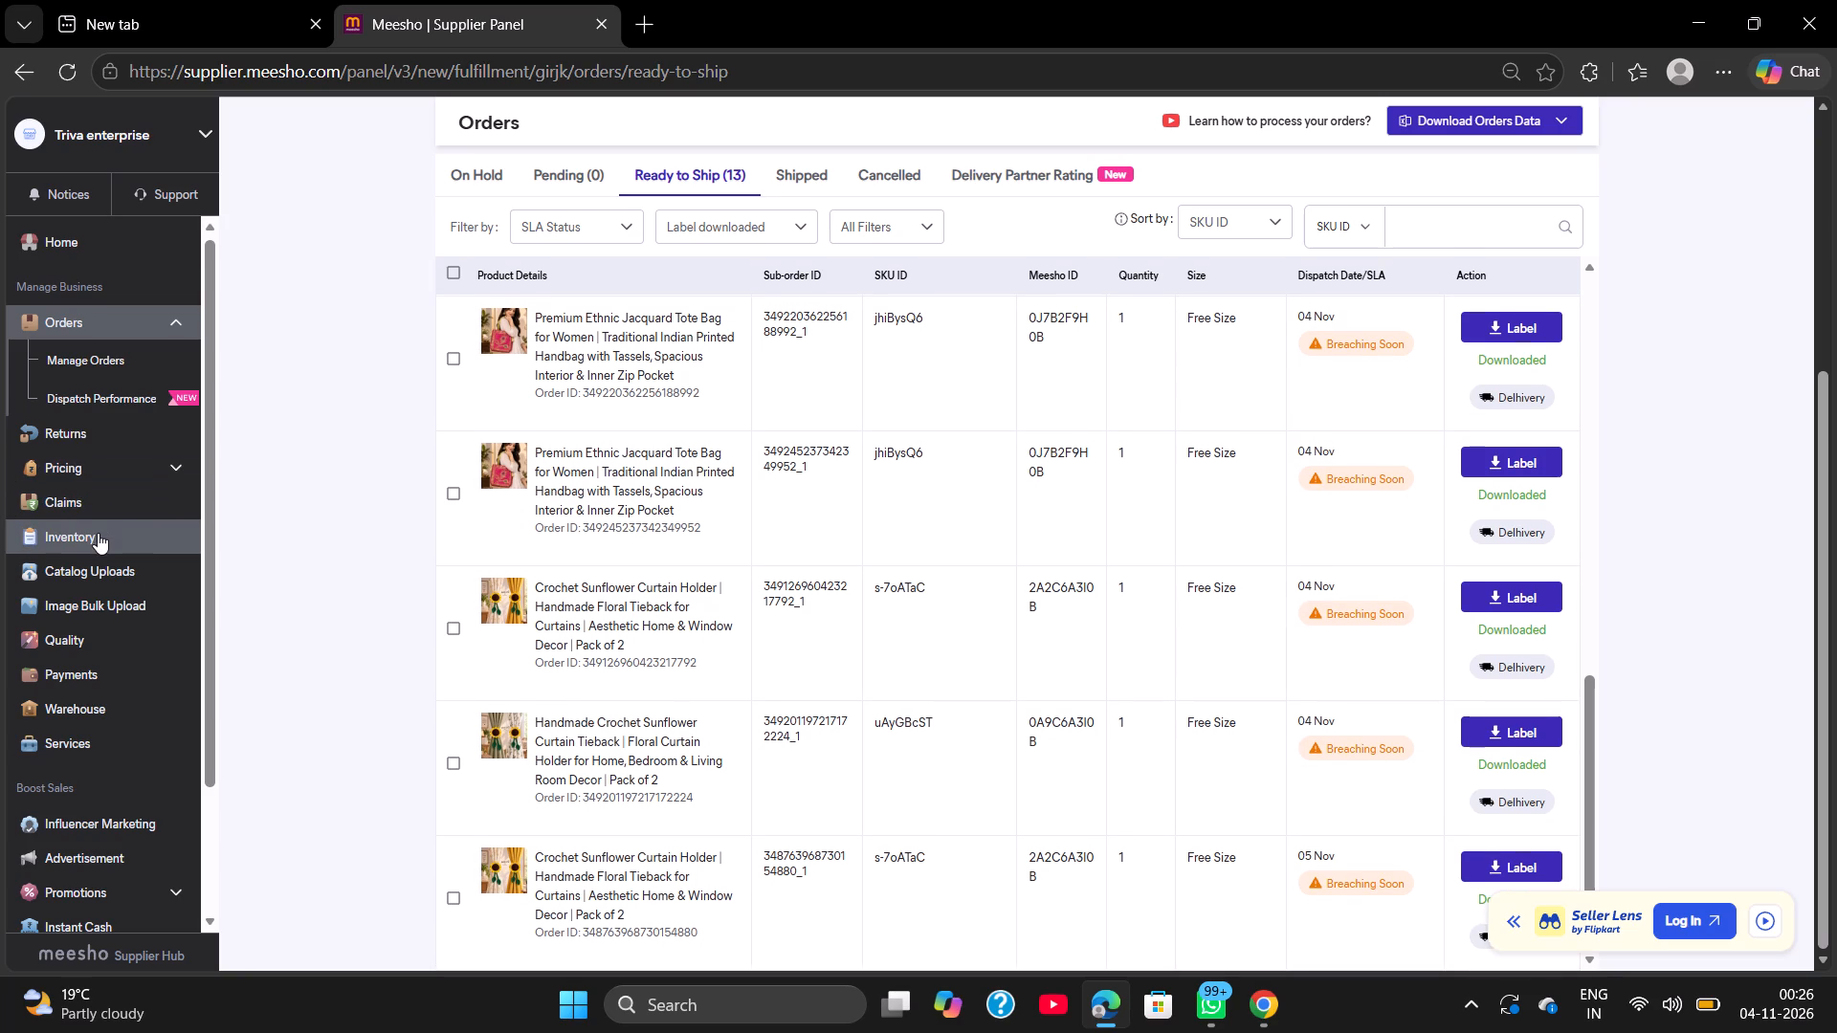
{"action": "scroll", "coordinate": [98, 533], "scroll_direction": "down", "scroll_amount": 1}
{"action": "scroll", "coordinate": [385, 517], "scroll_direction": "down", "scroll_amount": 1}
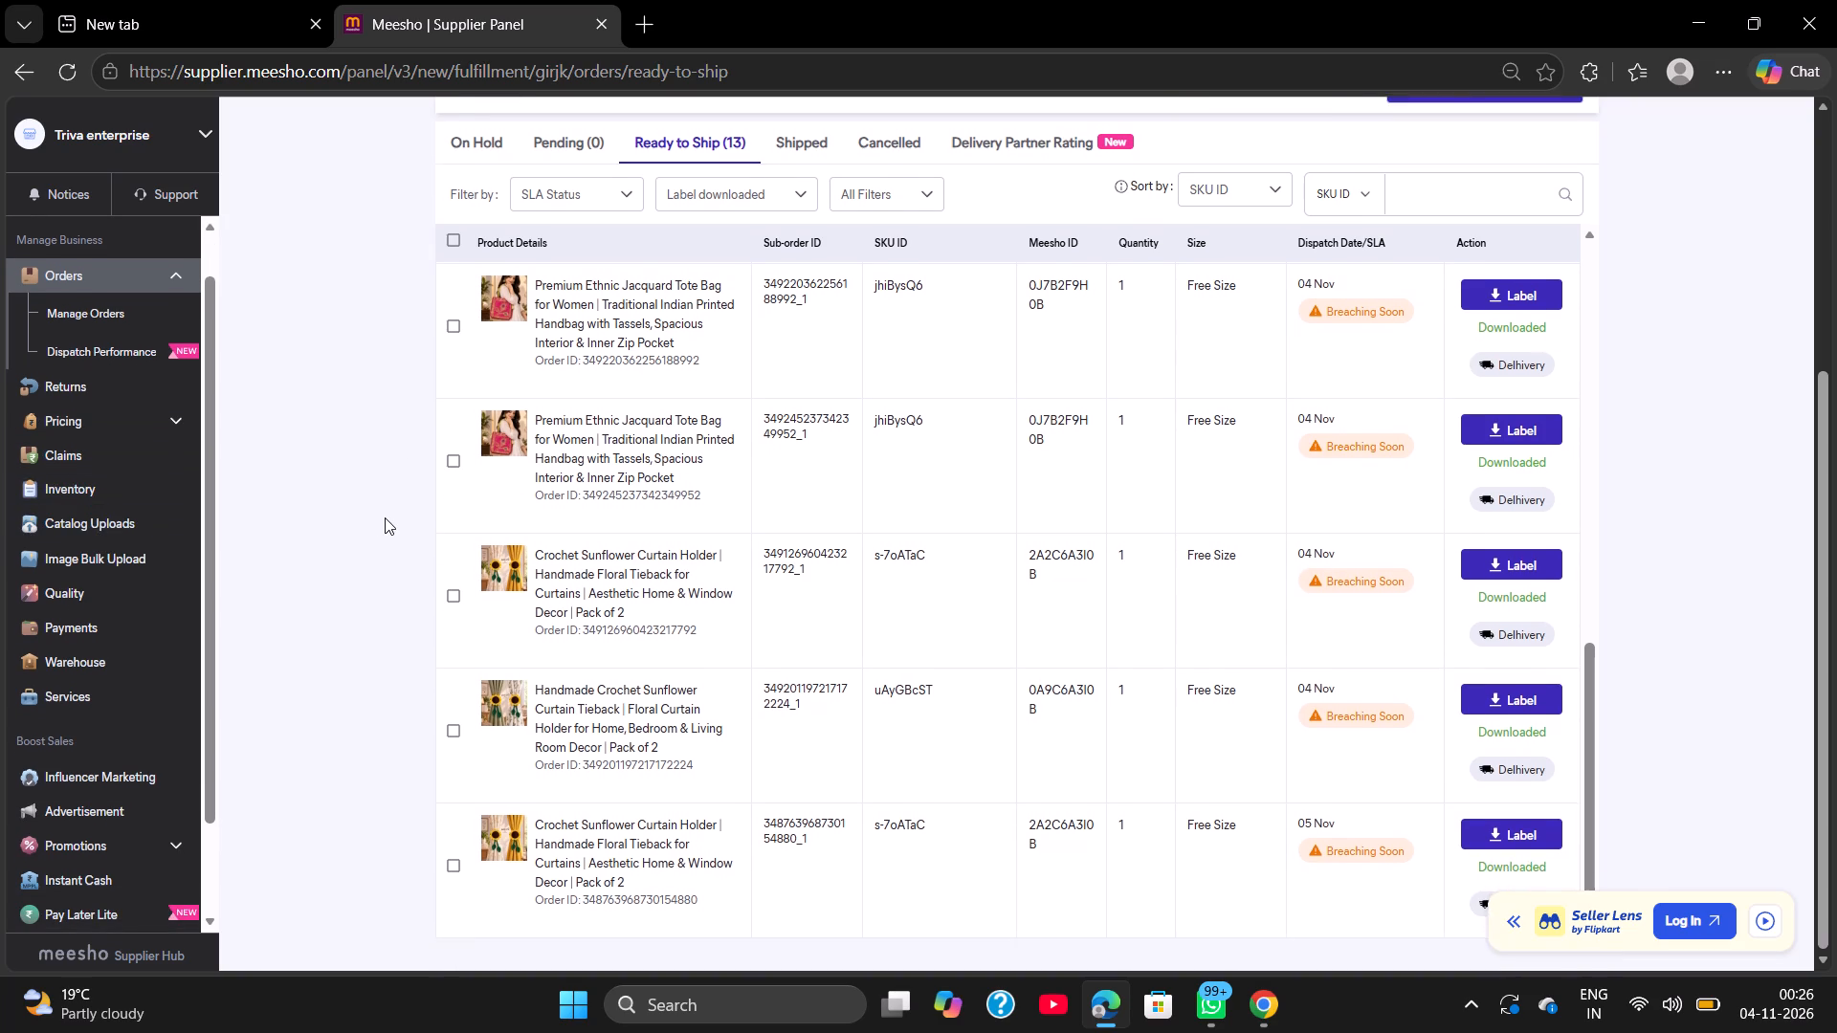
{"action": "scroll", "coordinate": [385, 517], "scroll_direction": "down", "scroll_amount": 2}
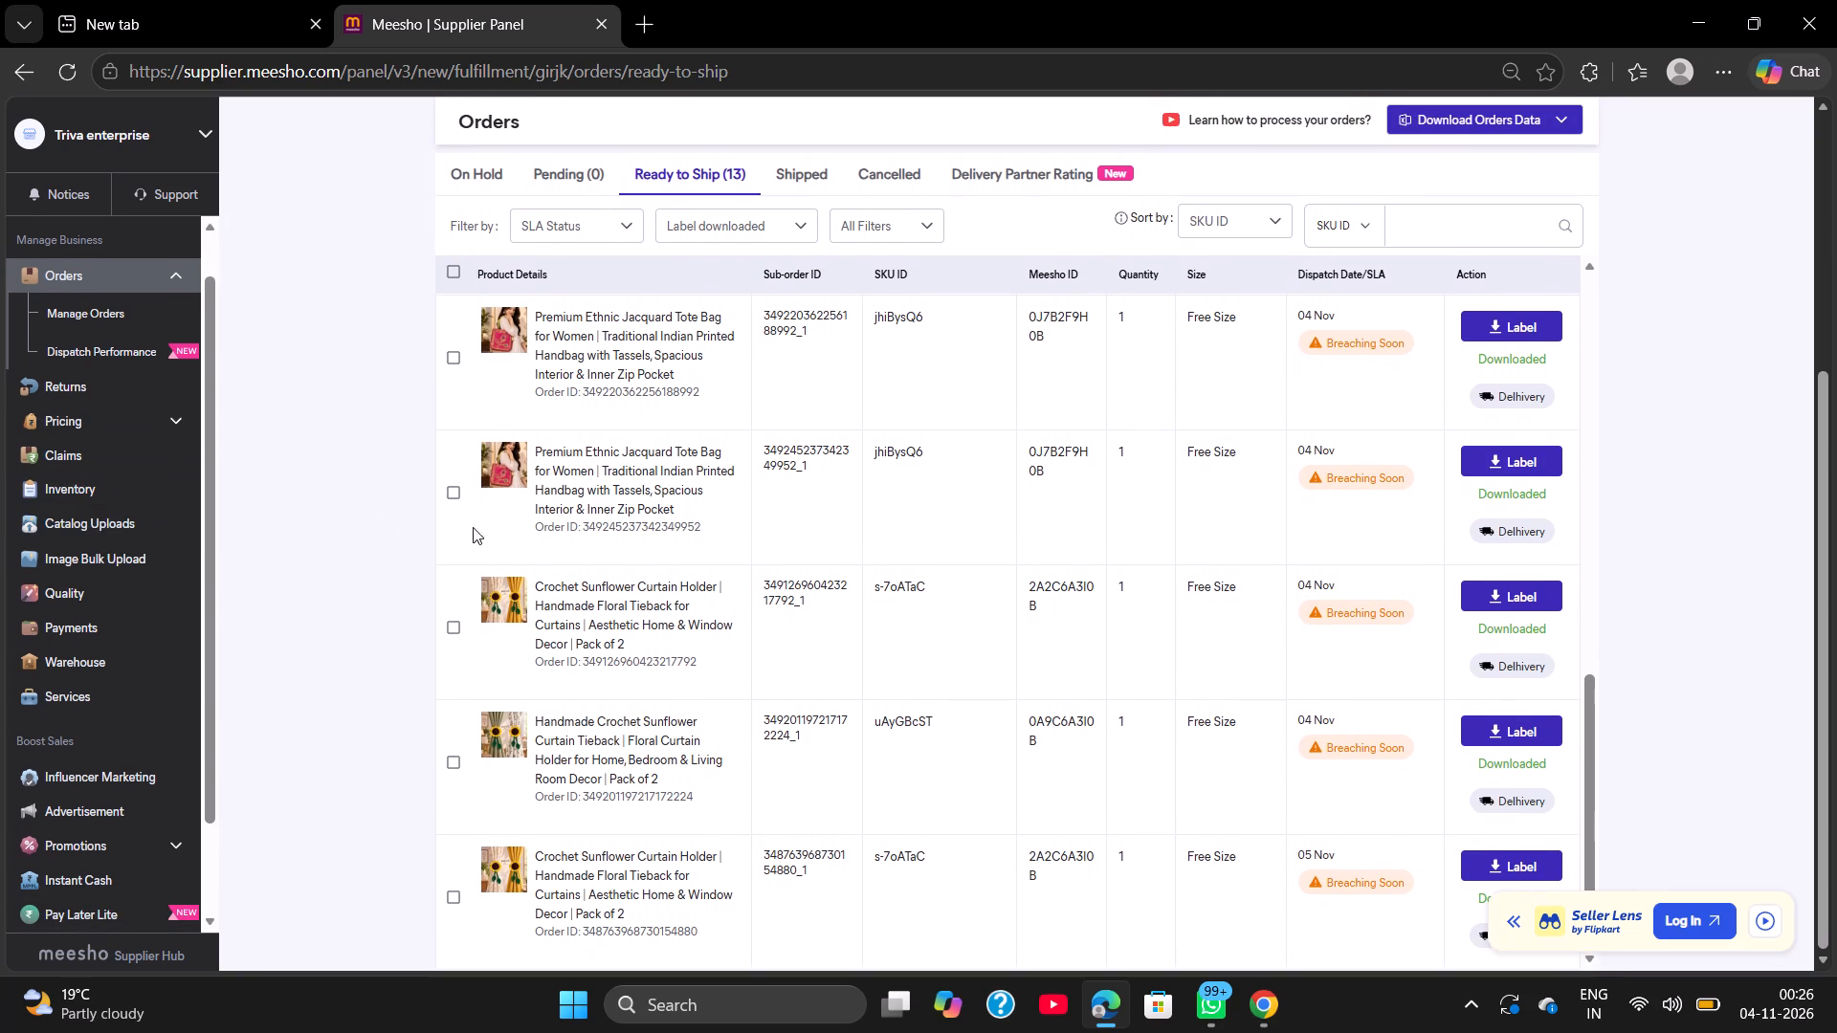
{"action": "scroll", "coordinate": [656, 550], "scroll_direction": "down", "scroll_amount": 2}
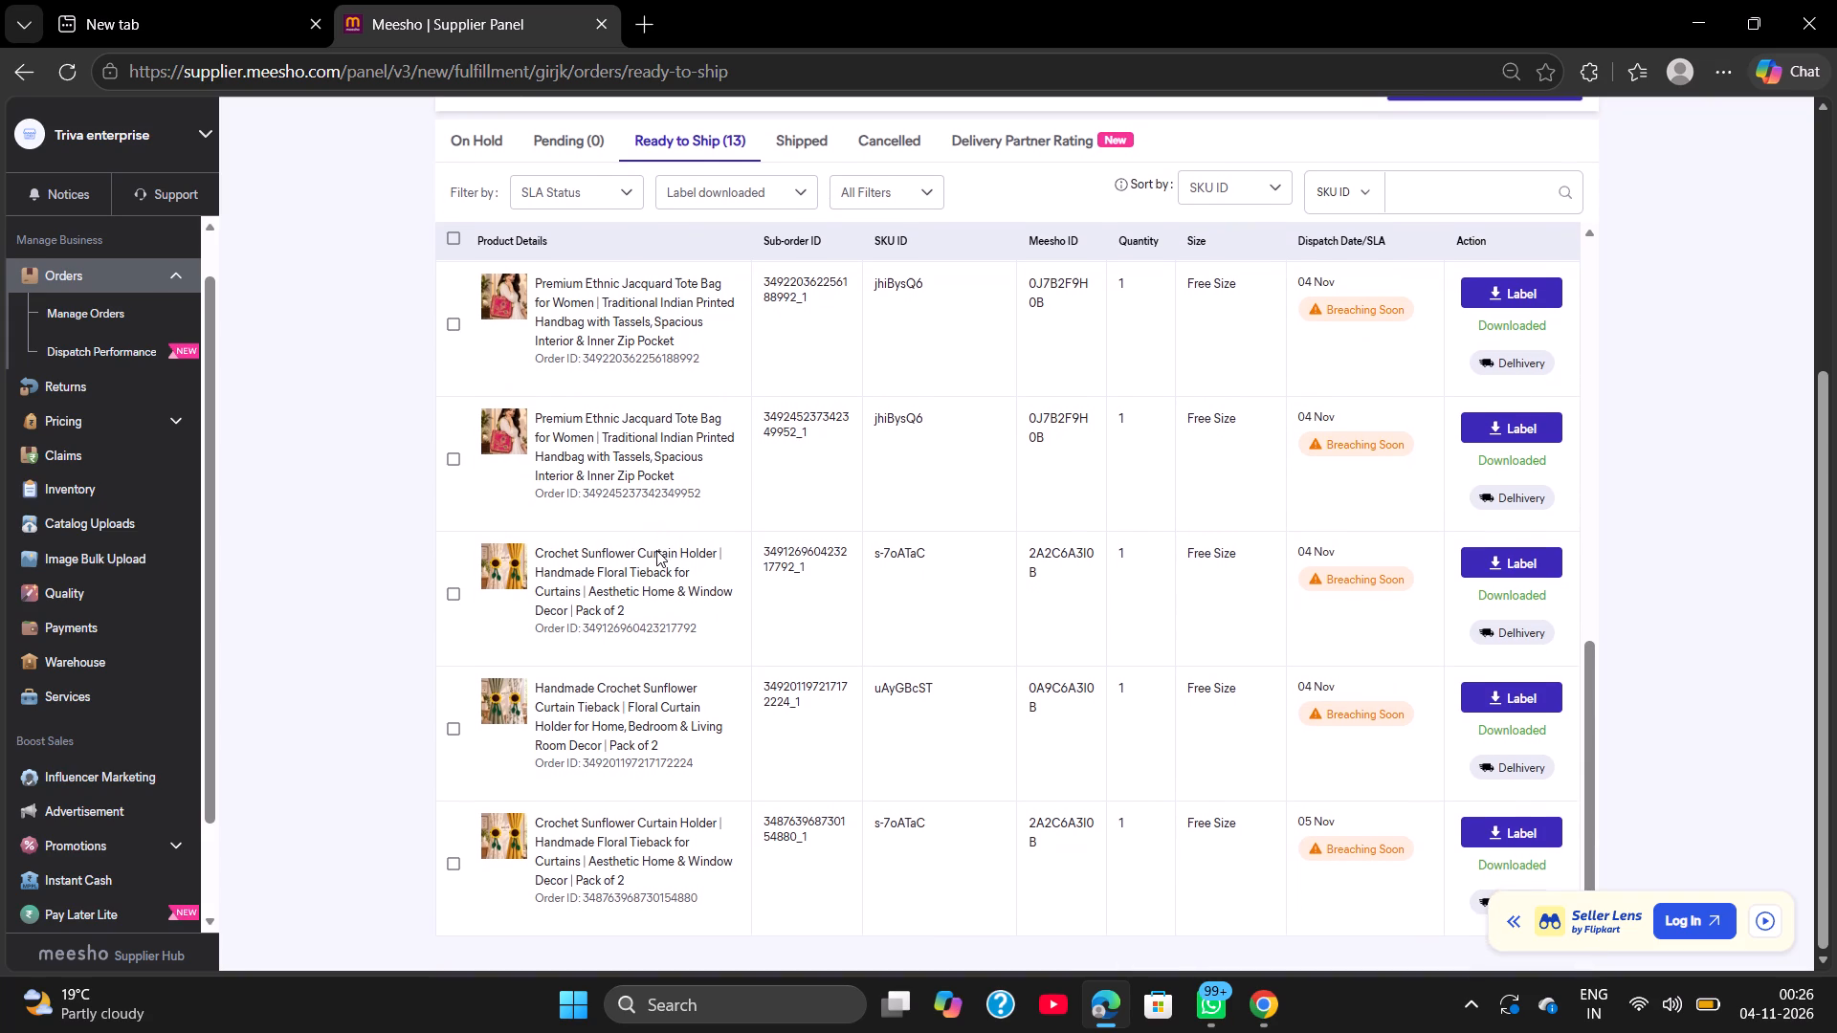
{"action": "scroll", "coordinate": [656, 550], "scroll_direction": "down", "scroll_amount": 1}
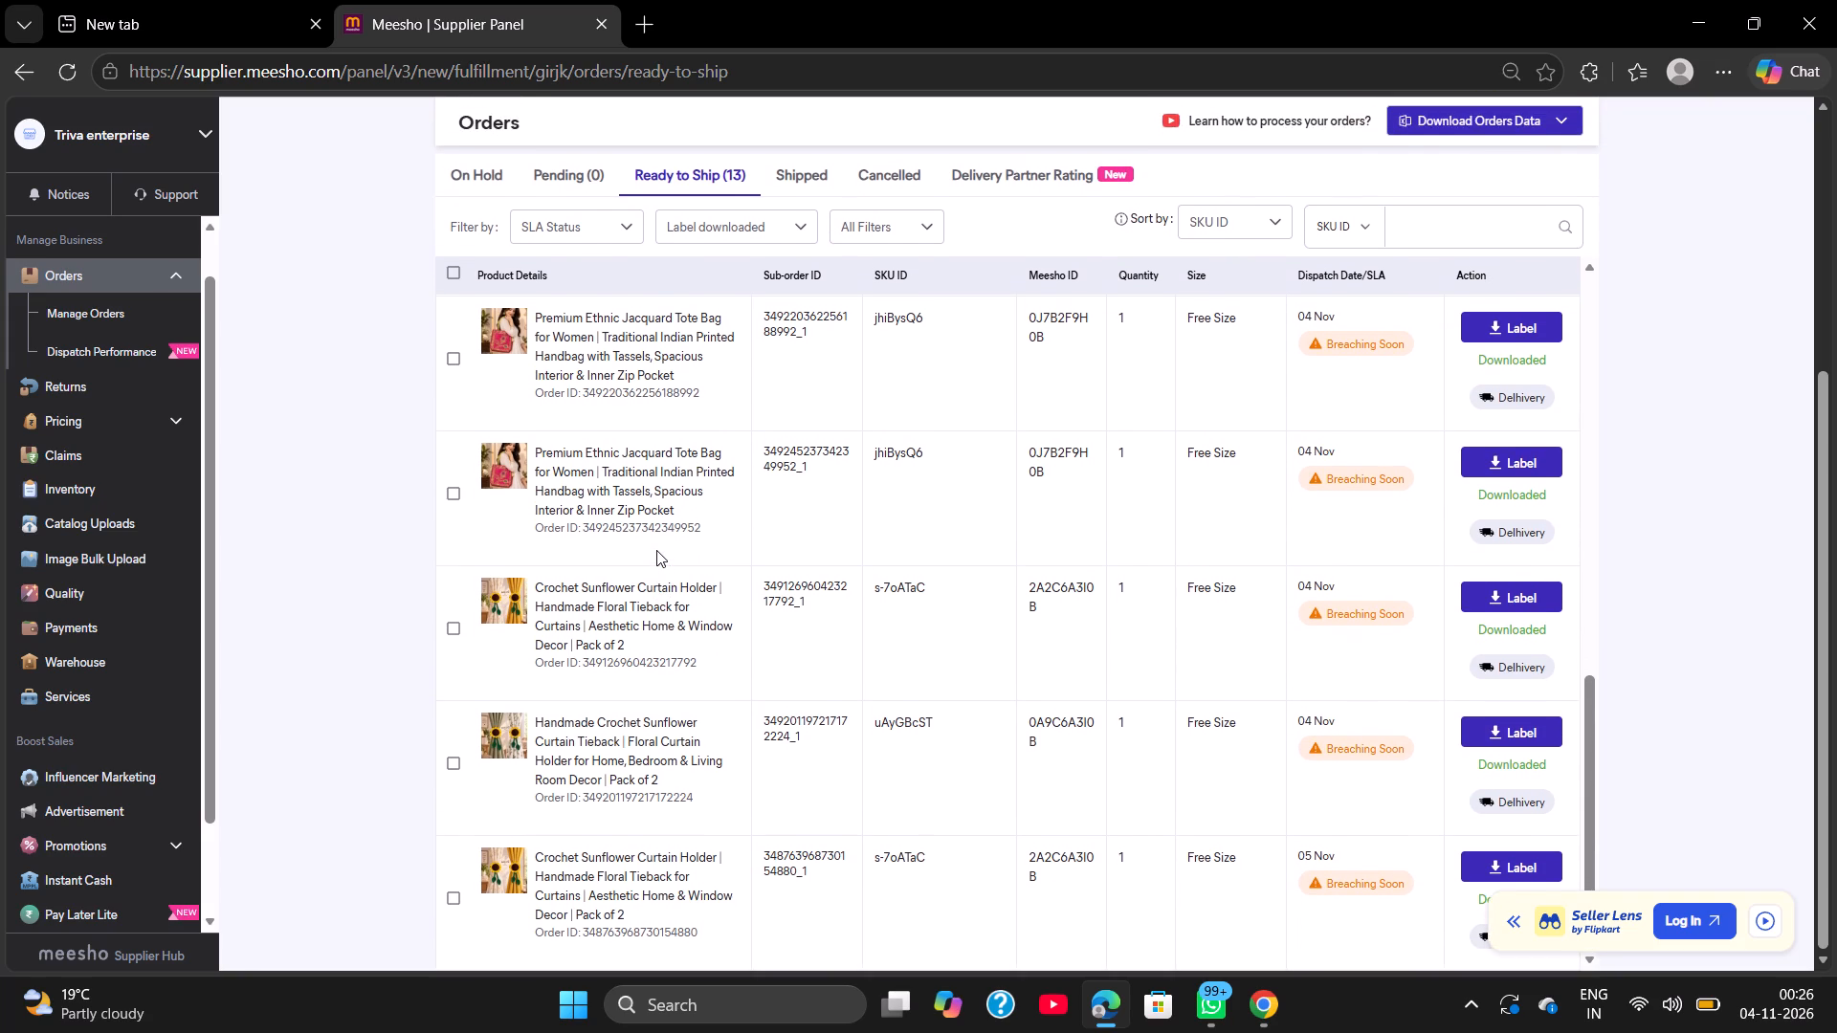
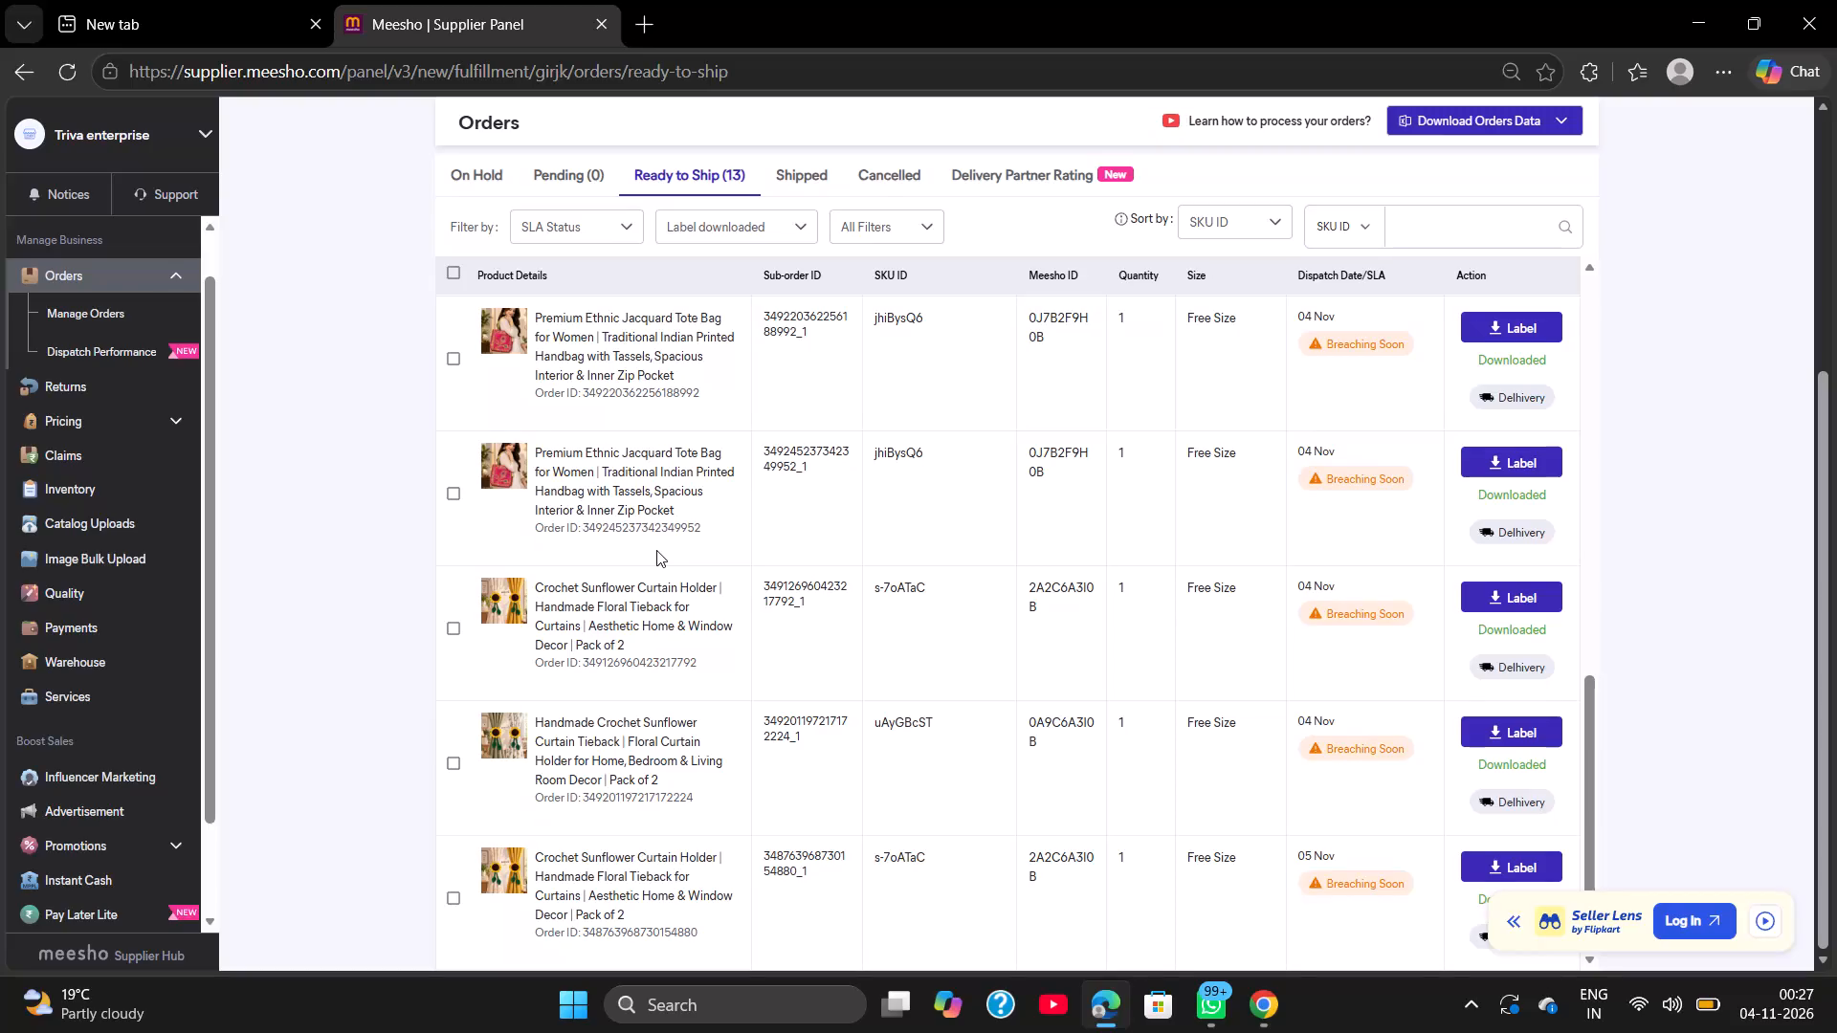
Open the Payments page and compare the upcoming payment breakdowns for 4 Nov, 5 Nov and 6 Nov 26.
{"action": "scroll", "coordinate": [83, 554], "scroll_direction": "down", "scroll_amount": 1}
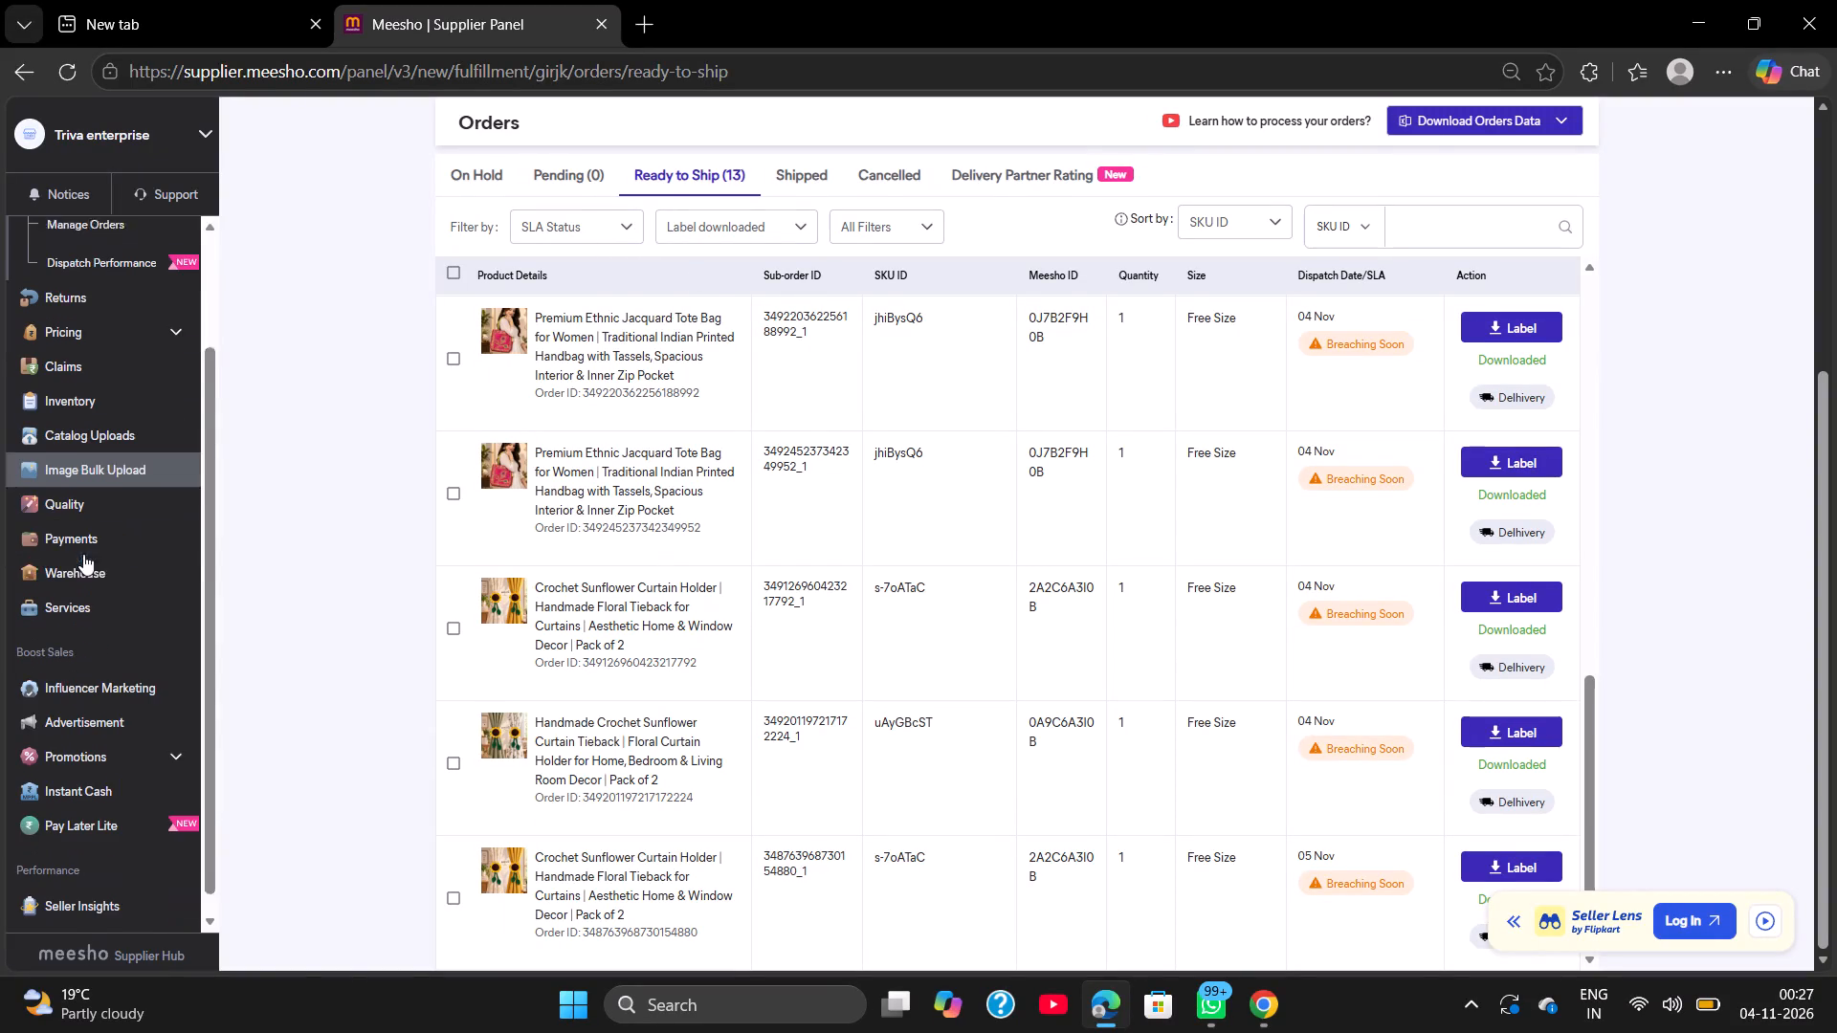
{"action": "scroll", "coordinate": [83, 554], "scroll_direction": "down", "scroll_amount": 1}
{"action": "left_click", "coordinate": [78, 520]}
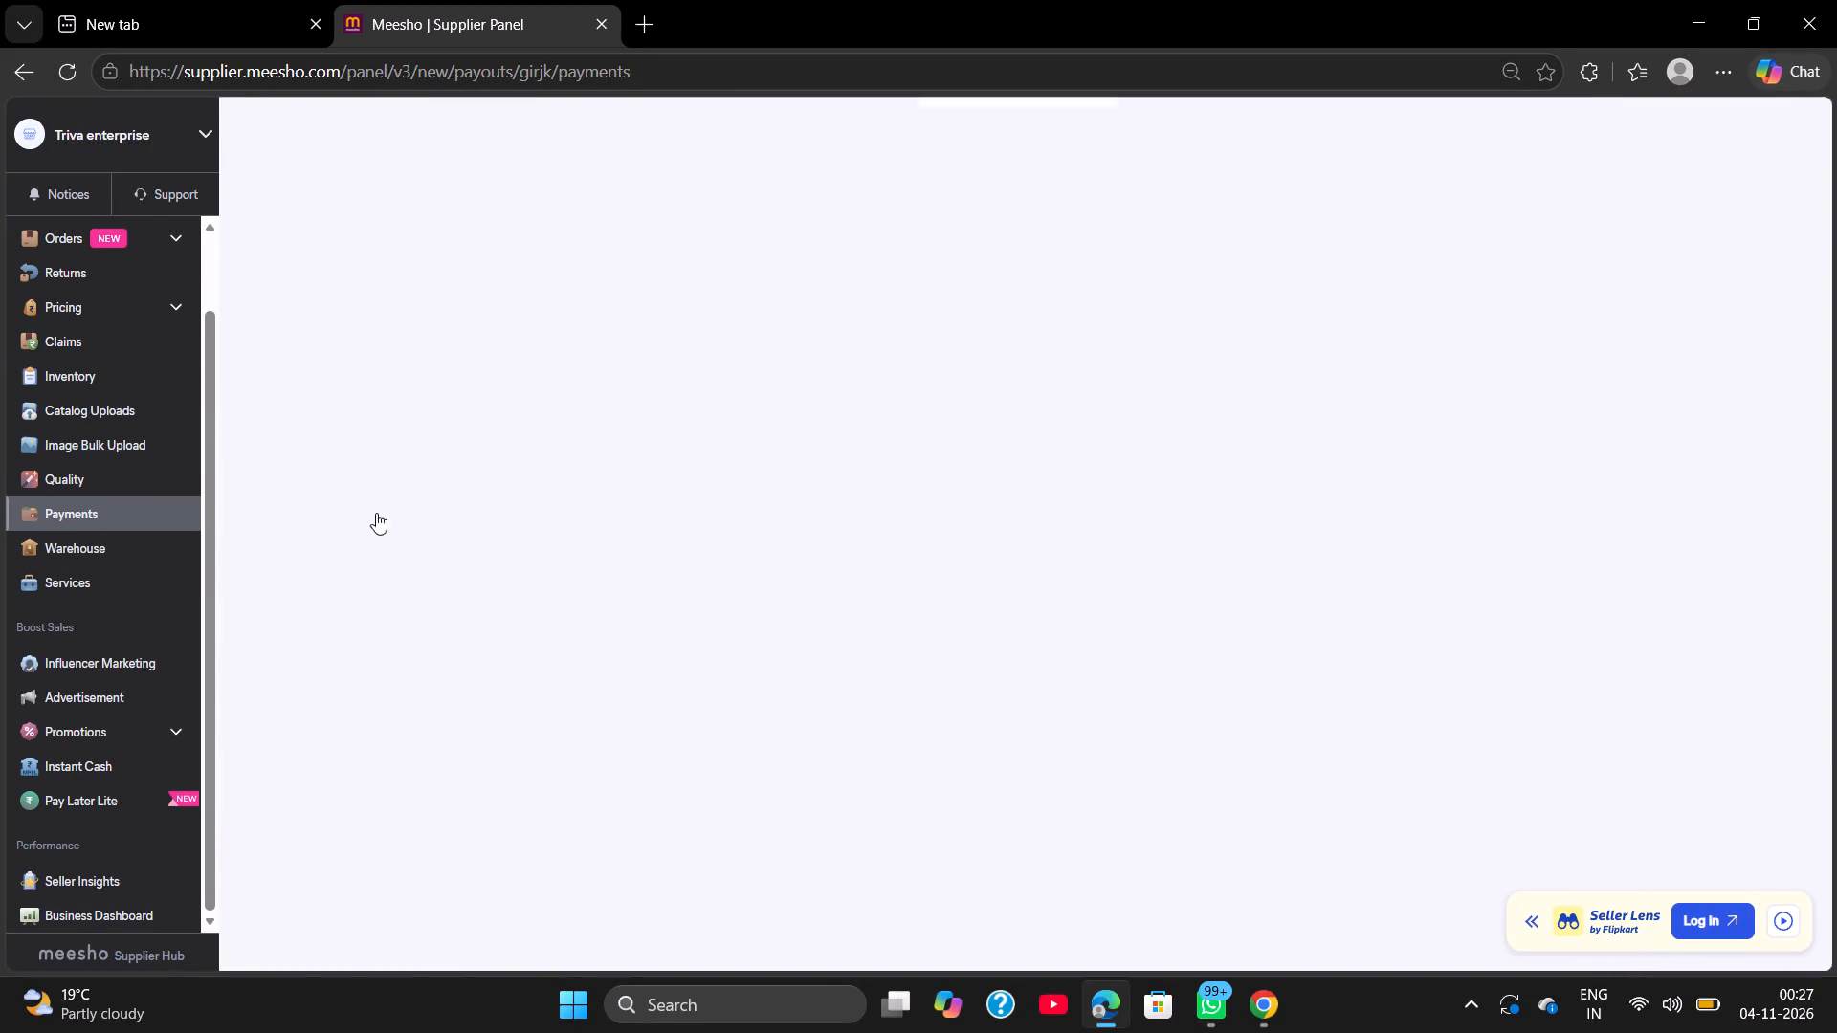
{"action": "scroll", "coordinate": [634, 502], "scroll_direction": "down", "scroll_amount": 1}
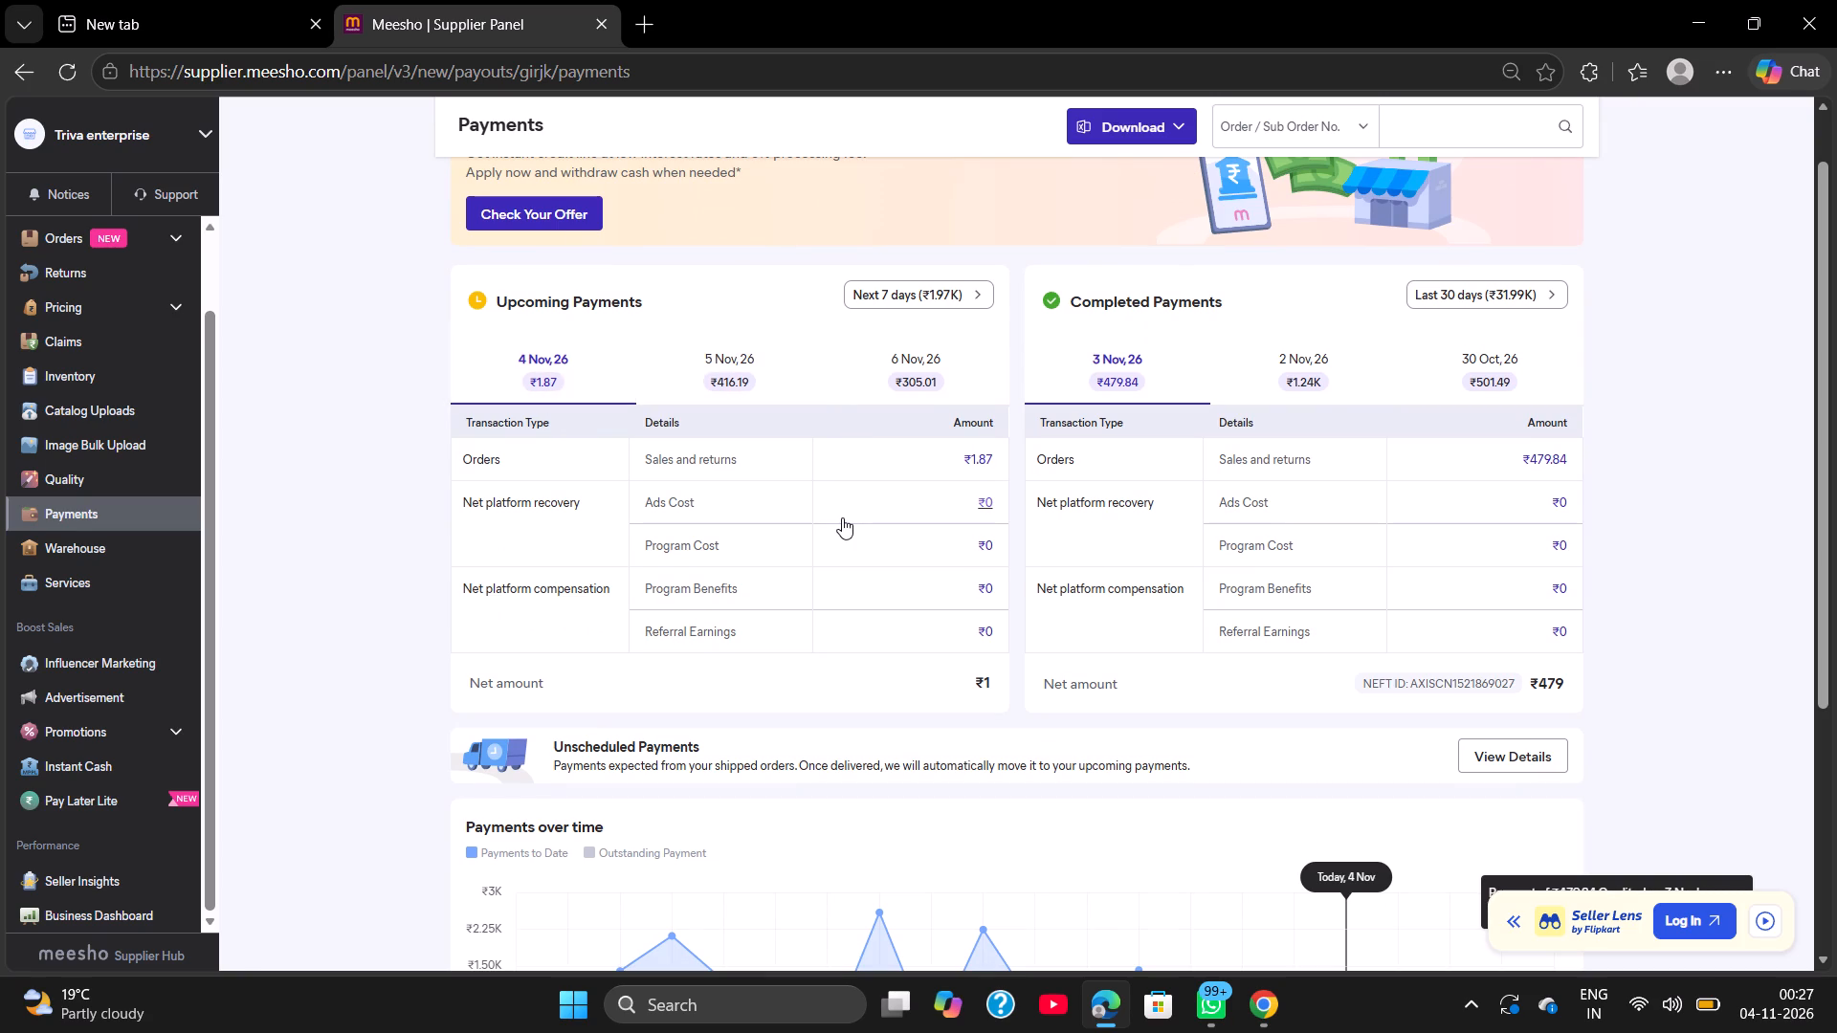
{"action": "left_click", "coordinate": [541, 361]}
{"action": "left_click", "coordinate": [709, 365]}
{"action": "left_click", "coordinate": [591, 371]}
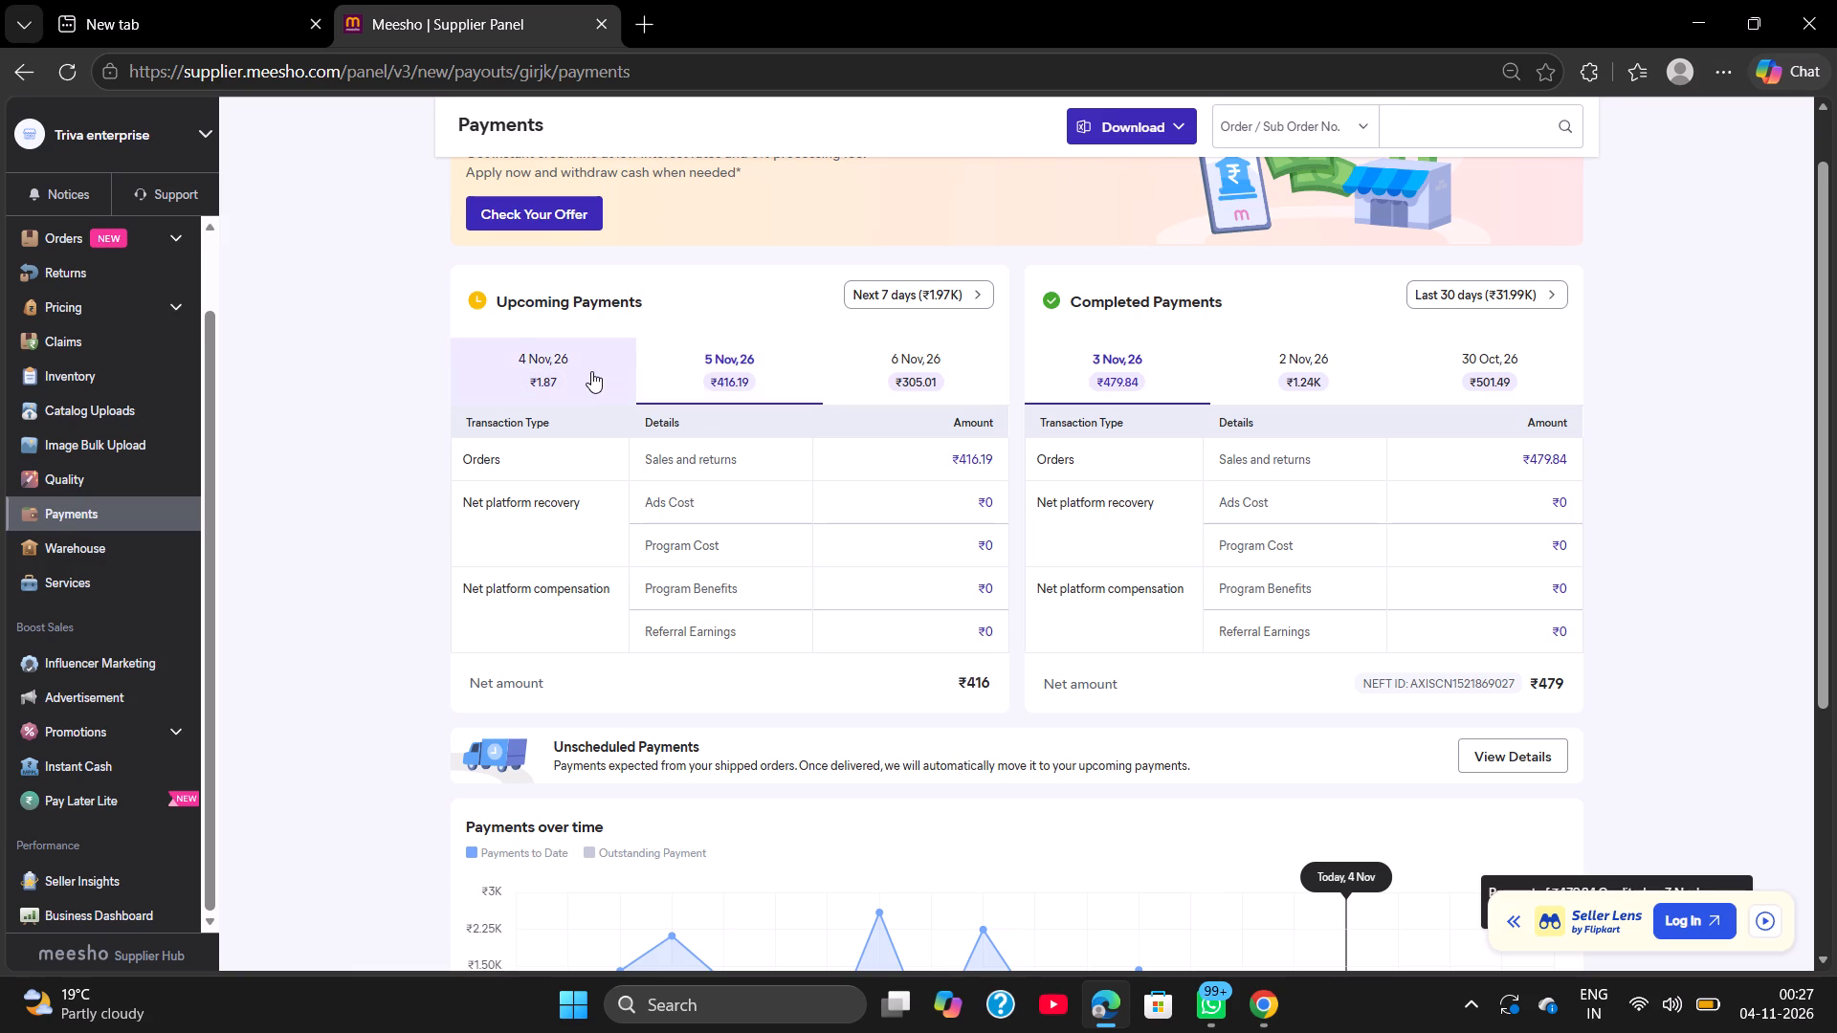
{"action": "left_click", "coordinate": [681, 382]}
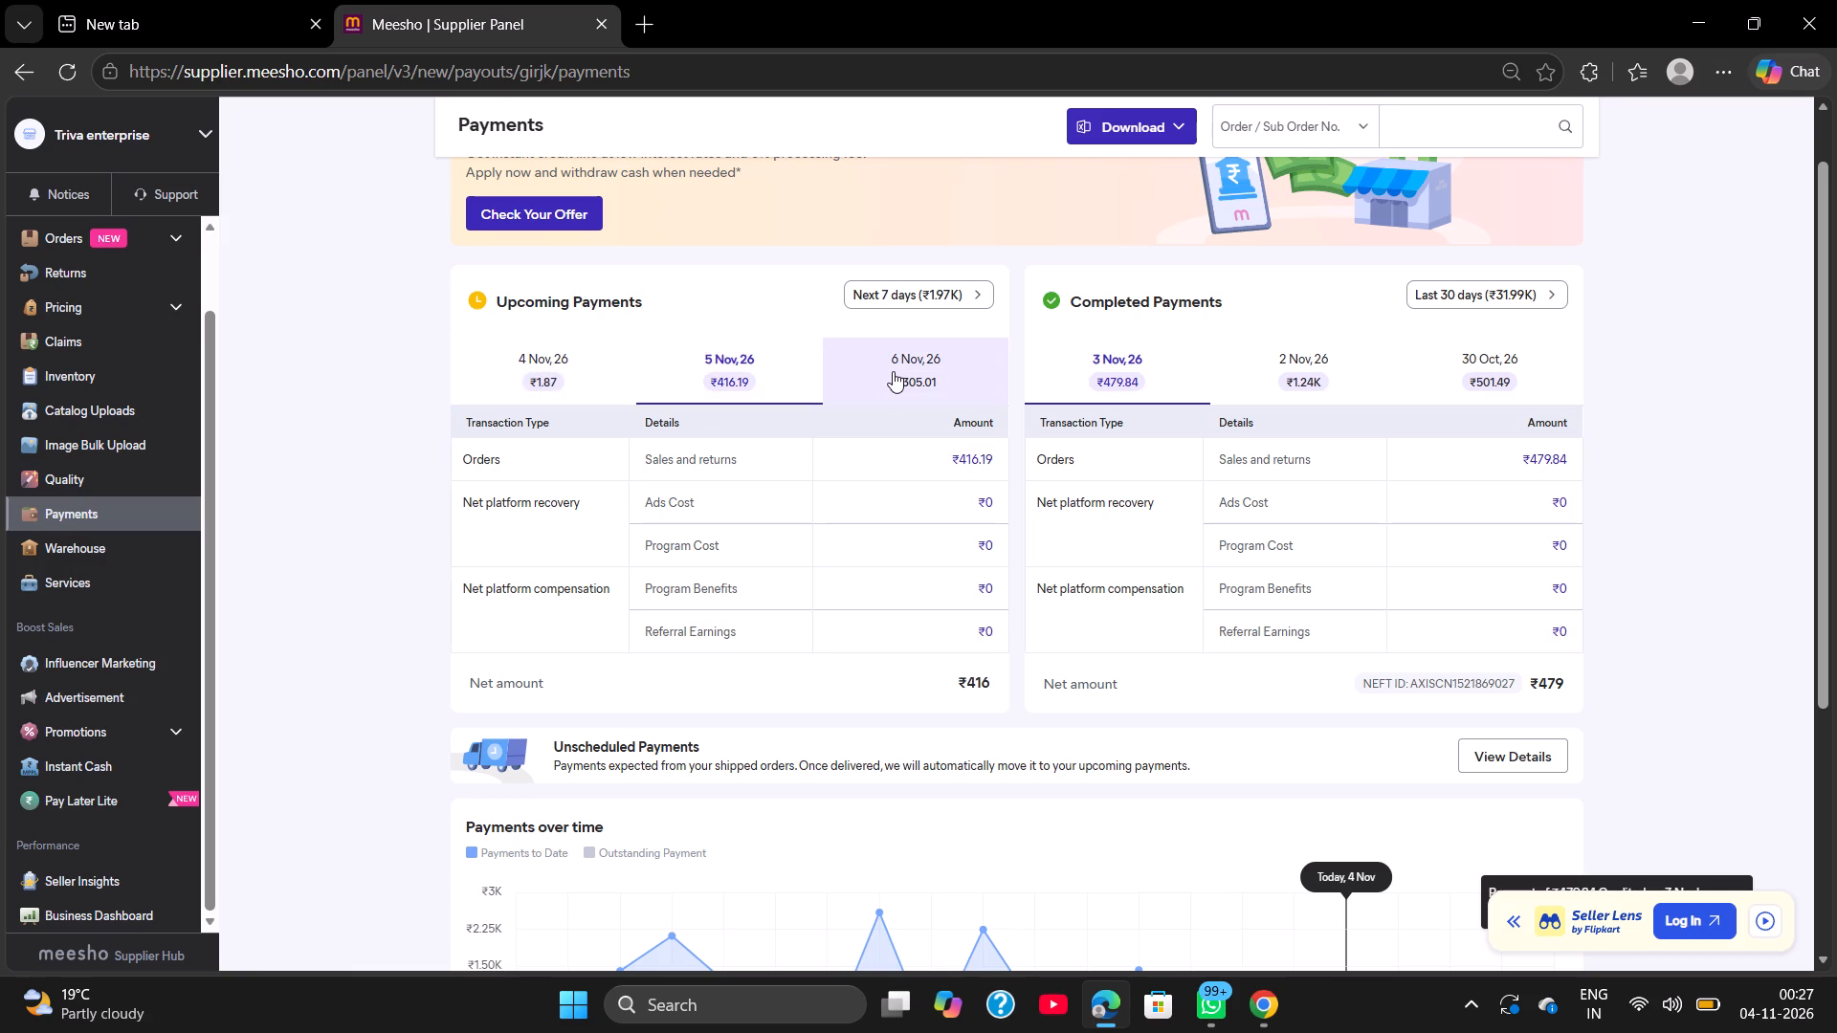
{"action": "left_click", "coordinate": [893, 371]}
{"action": "left_click", "coordinate": [758, 380]}
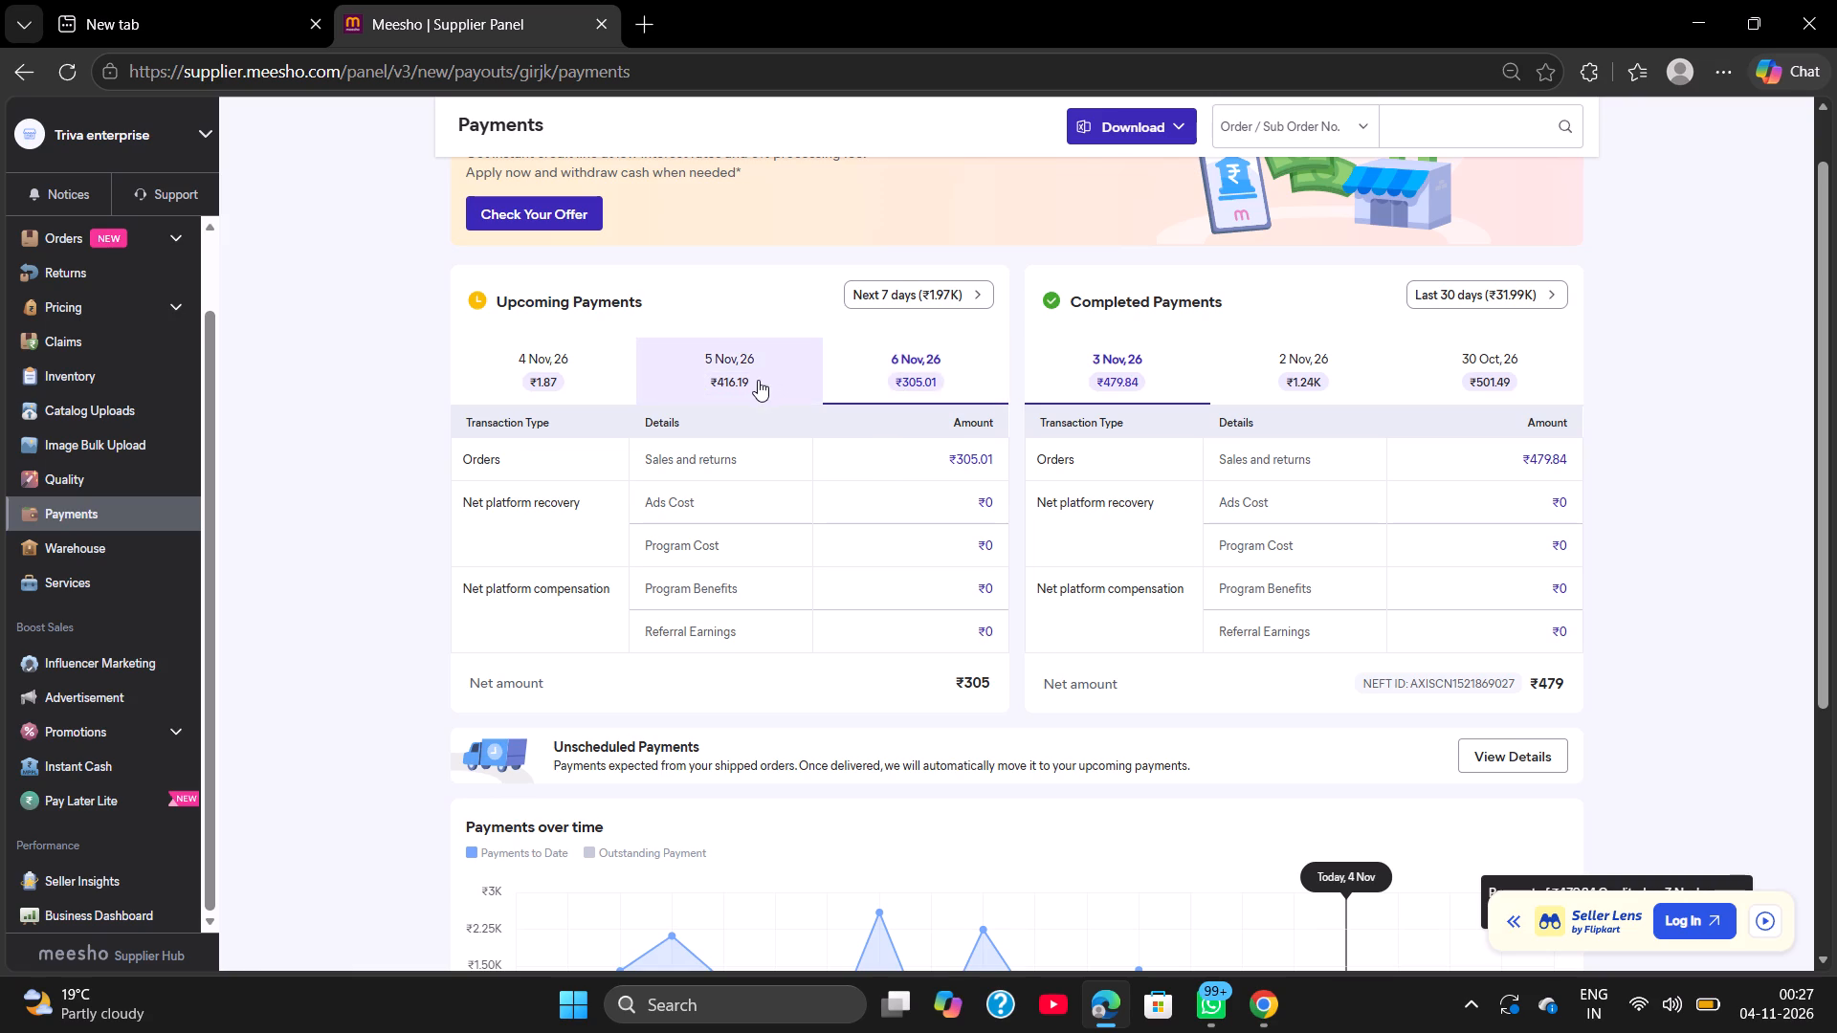
{"action": "left_click", "coordinate": [872, 367]}
{"action": "left_click", "coordinate": [764, 379]}
{"action": "left_click", "coordinate": [876, 398]}
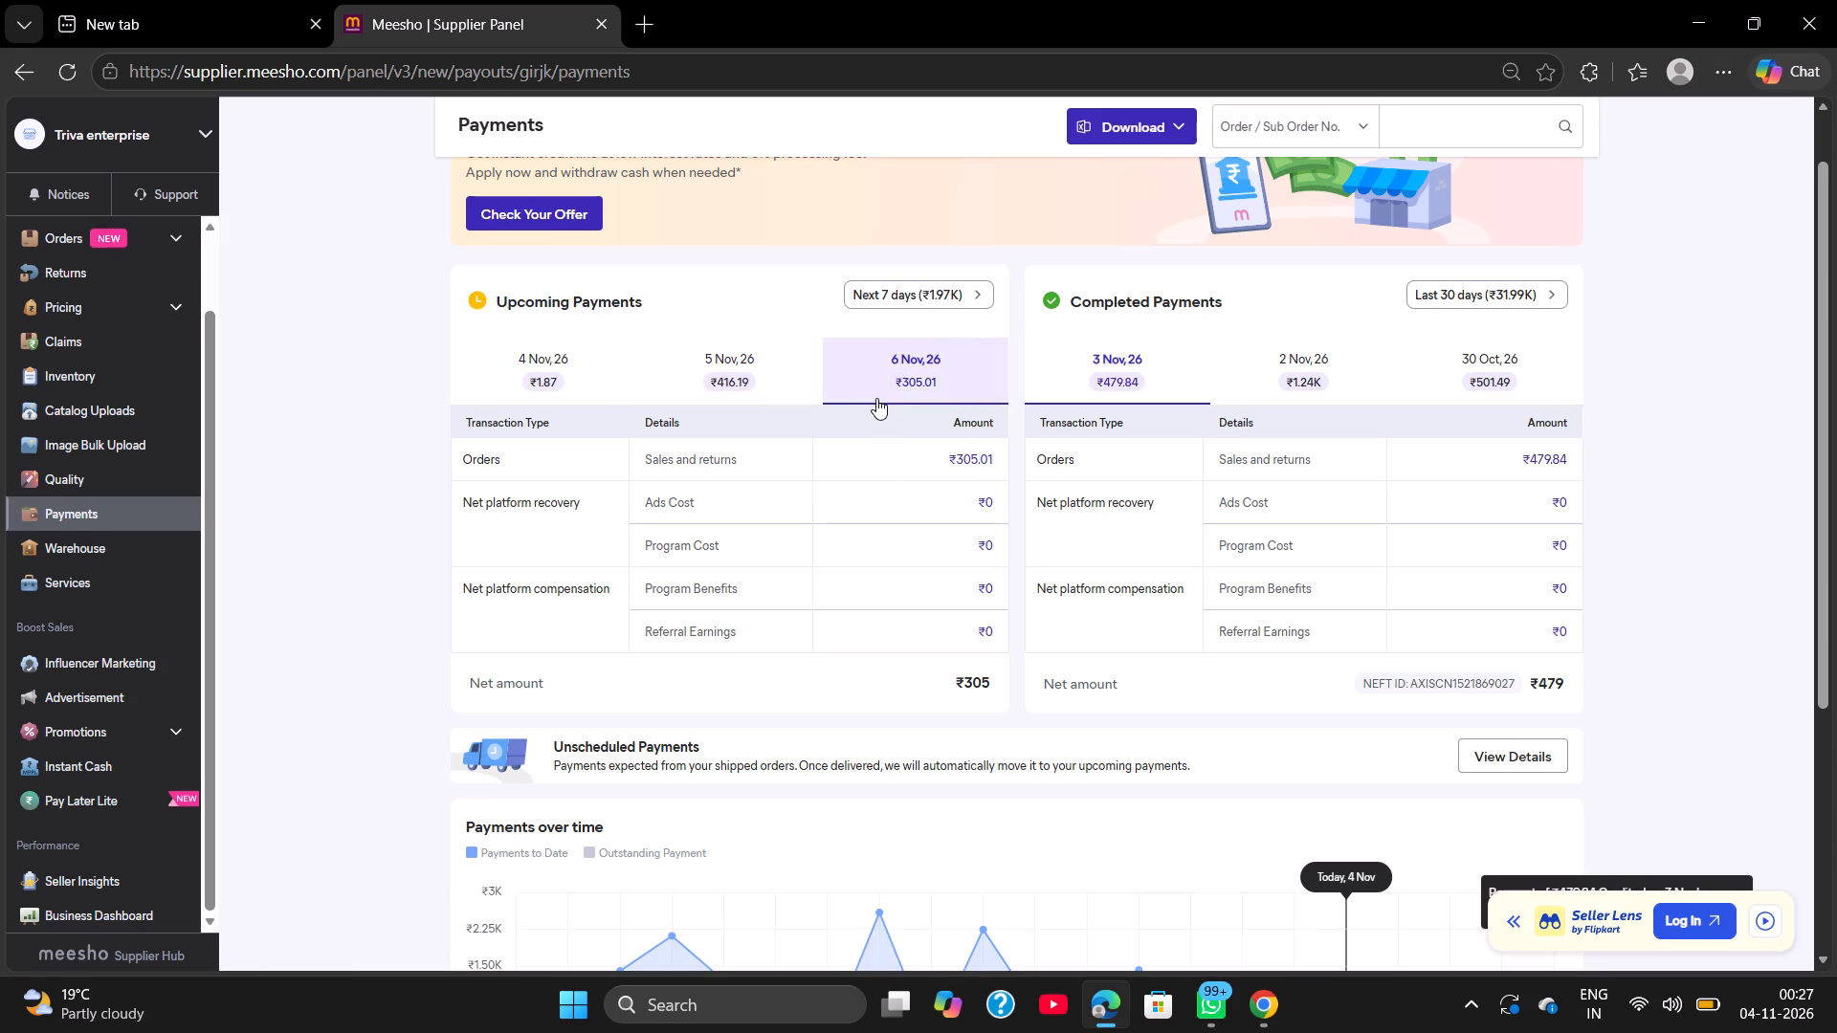
{"action": "left_click", "coordinate": [738, 396]}
{"action": "left_click", "coordinate": [872, 389]}
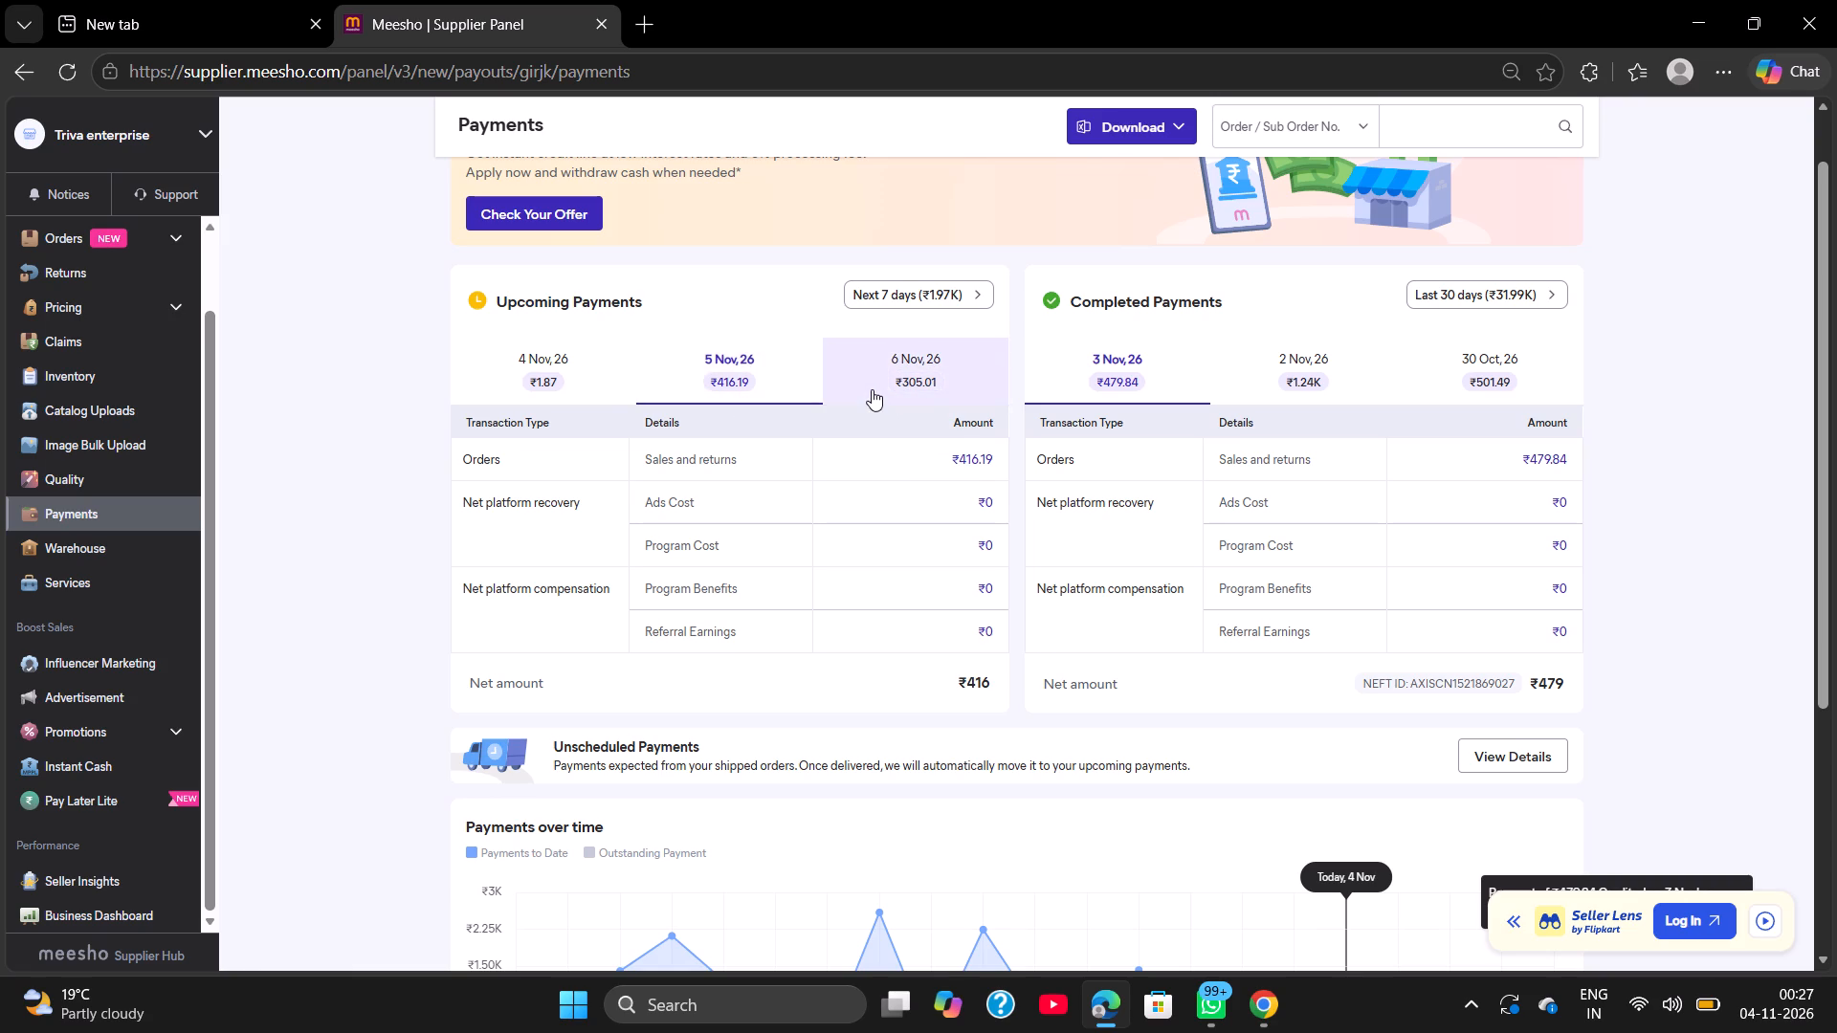
{"action": "left_click", "coordinate": [691, 386]}
{"action": "scroll", "coordinate": [691, 386], "scroll_direction": "up", "scroll_amount": 1}
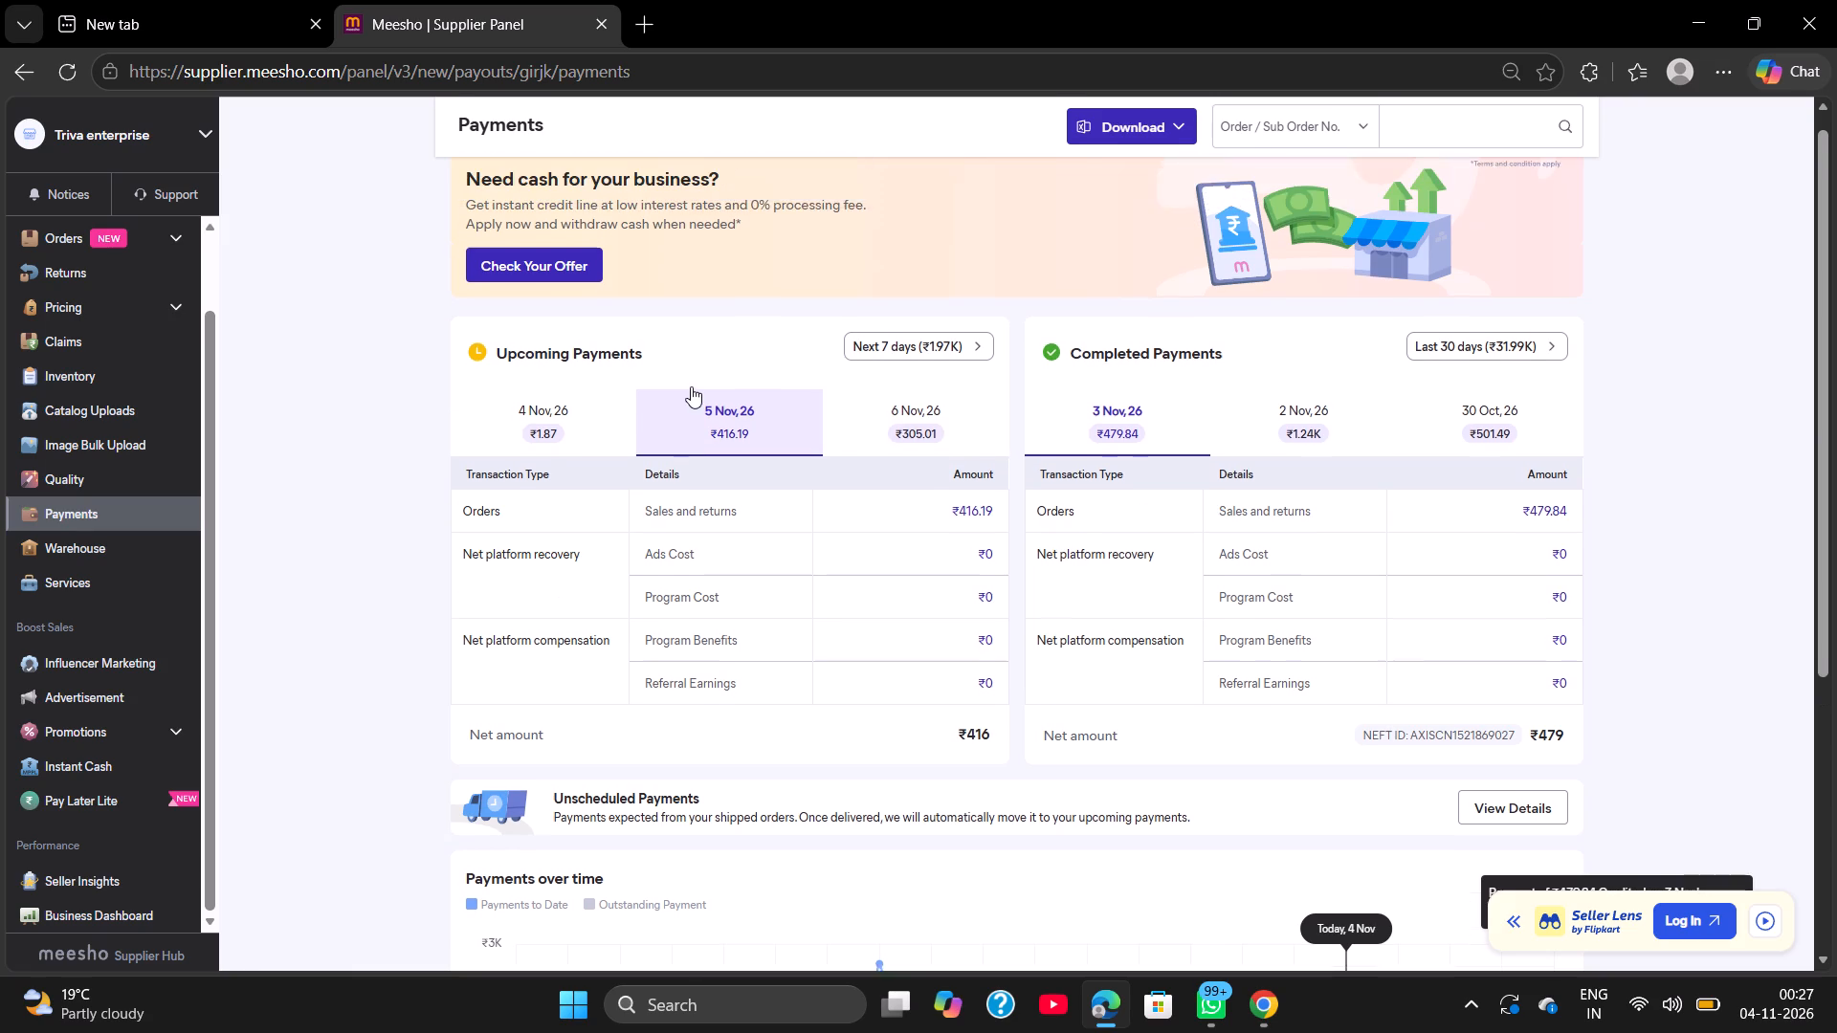
{"action": "scroll", "coordinate": [691, 386], "scroll_direction": "up", "scroll_amount": 1}
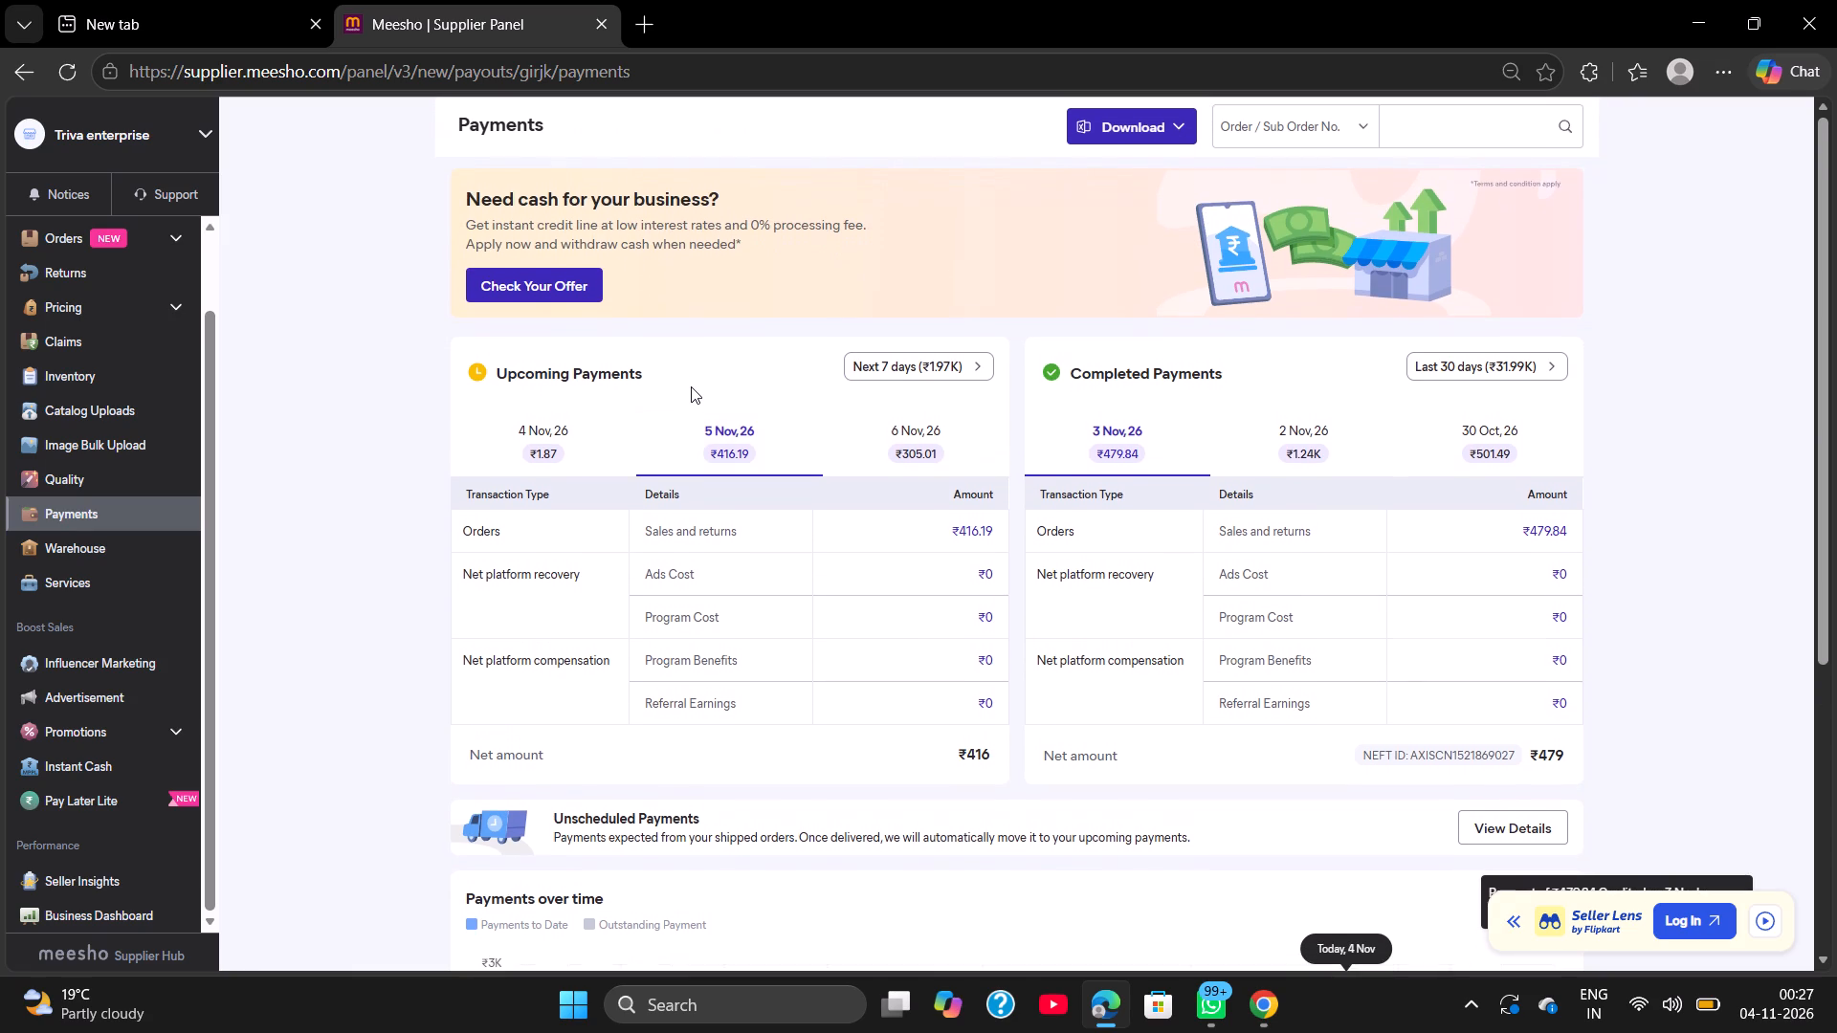
Check the business cash offer from the Payments page, read the opening pages of the Instant Cash terms and conditions, and close them.
{"action": "left_click", "coordinate": [531, 282]}
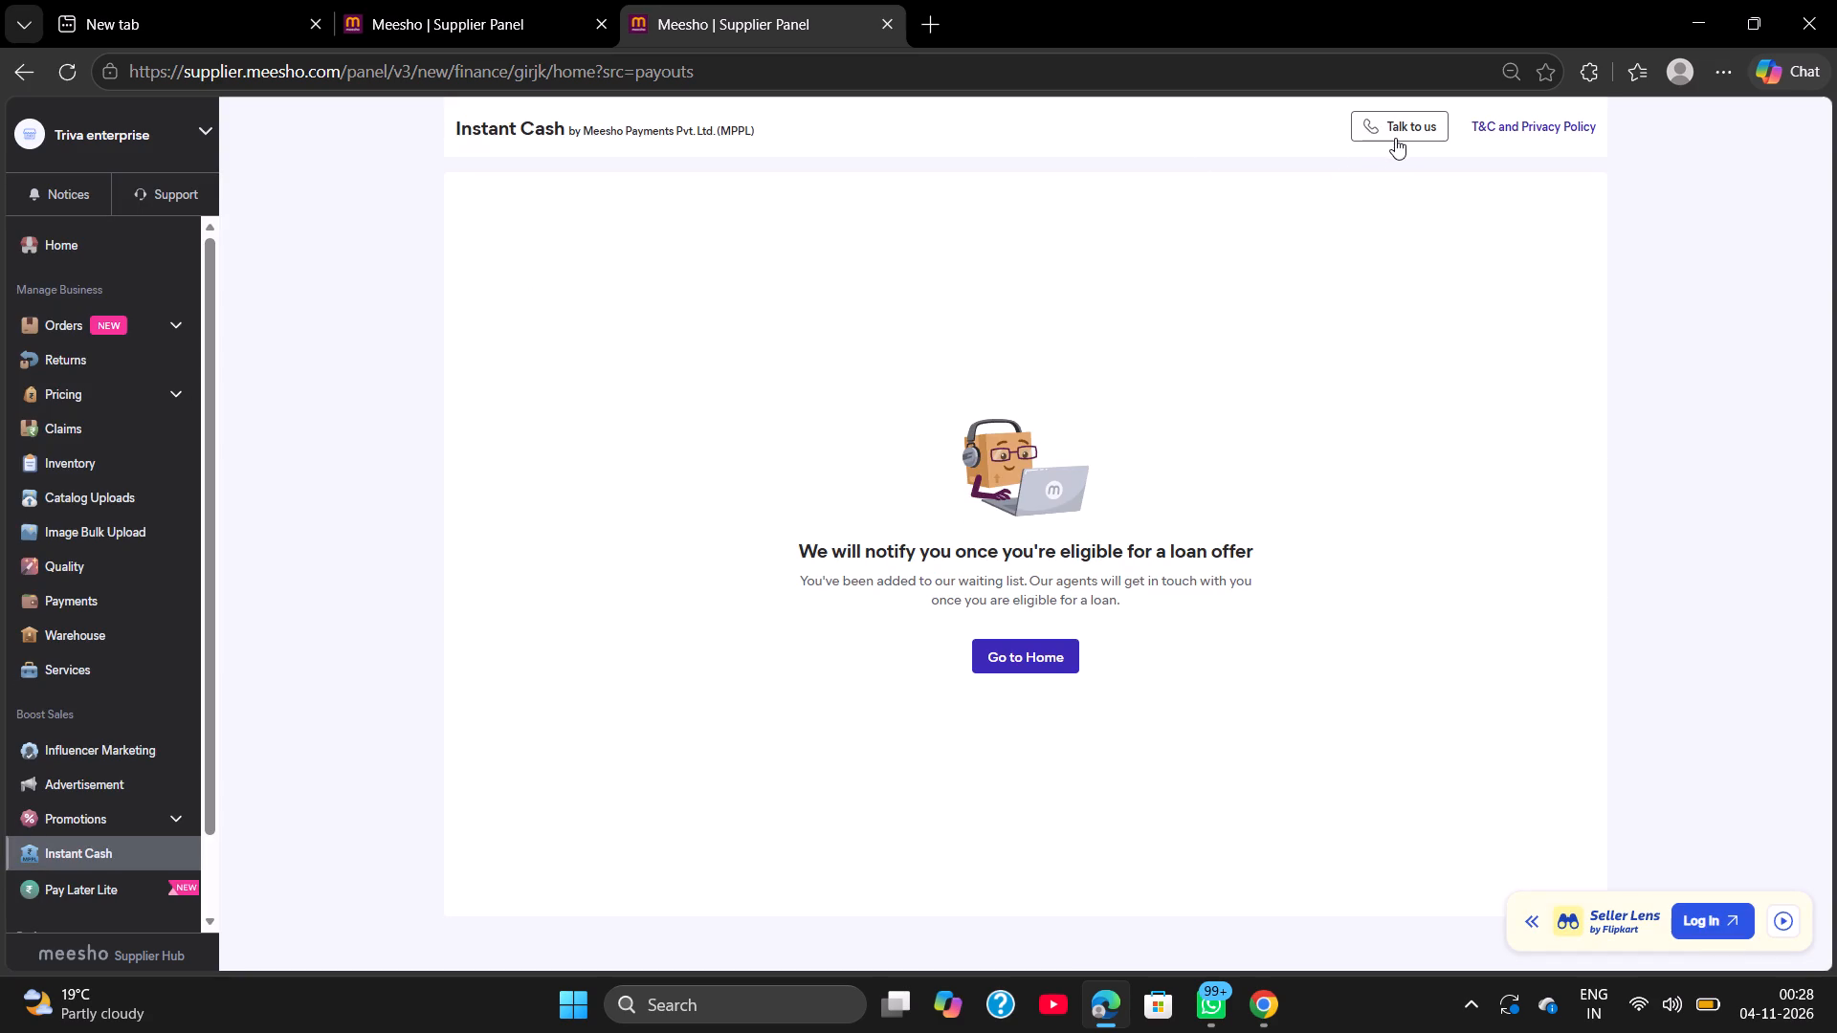
{"action": "left_click", "coordinate": [1510, 124]}
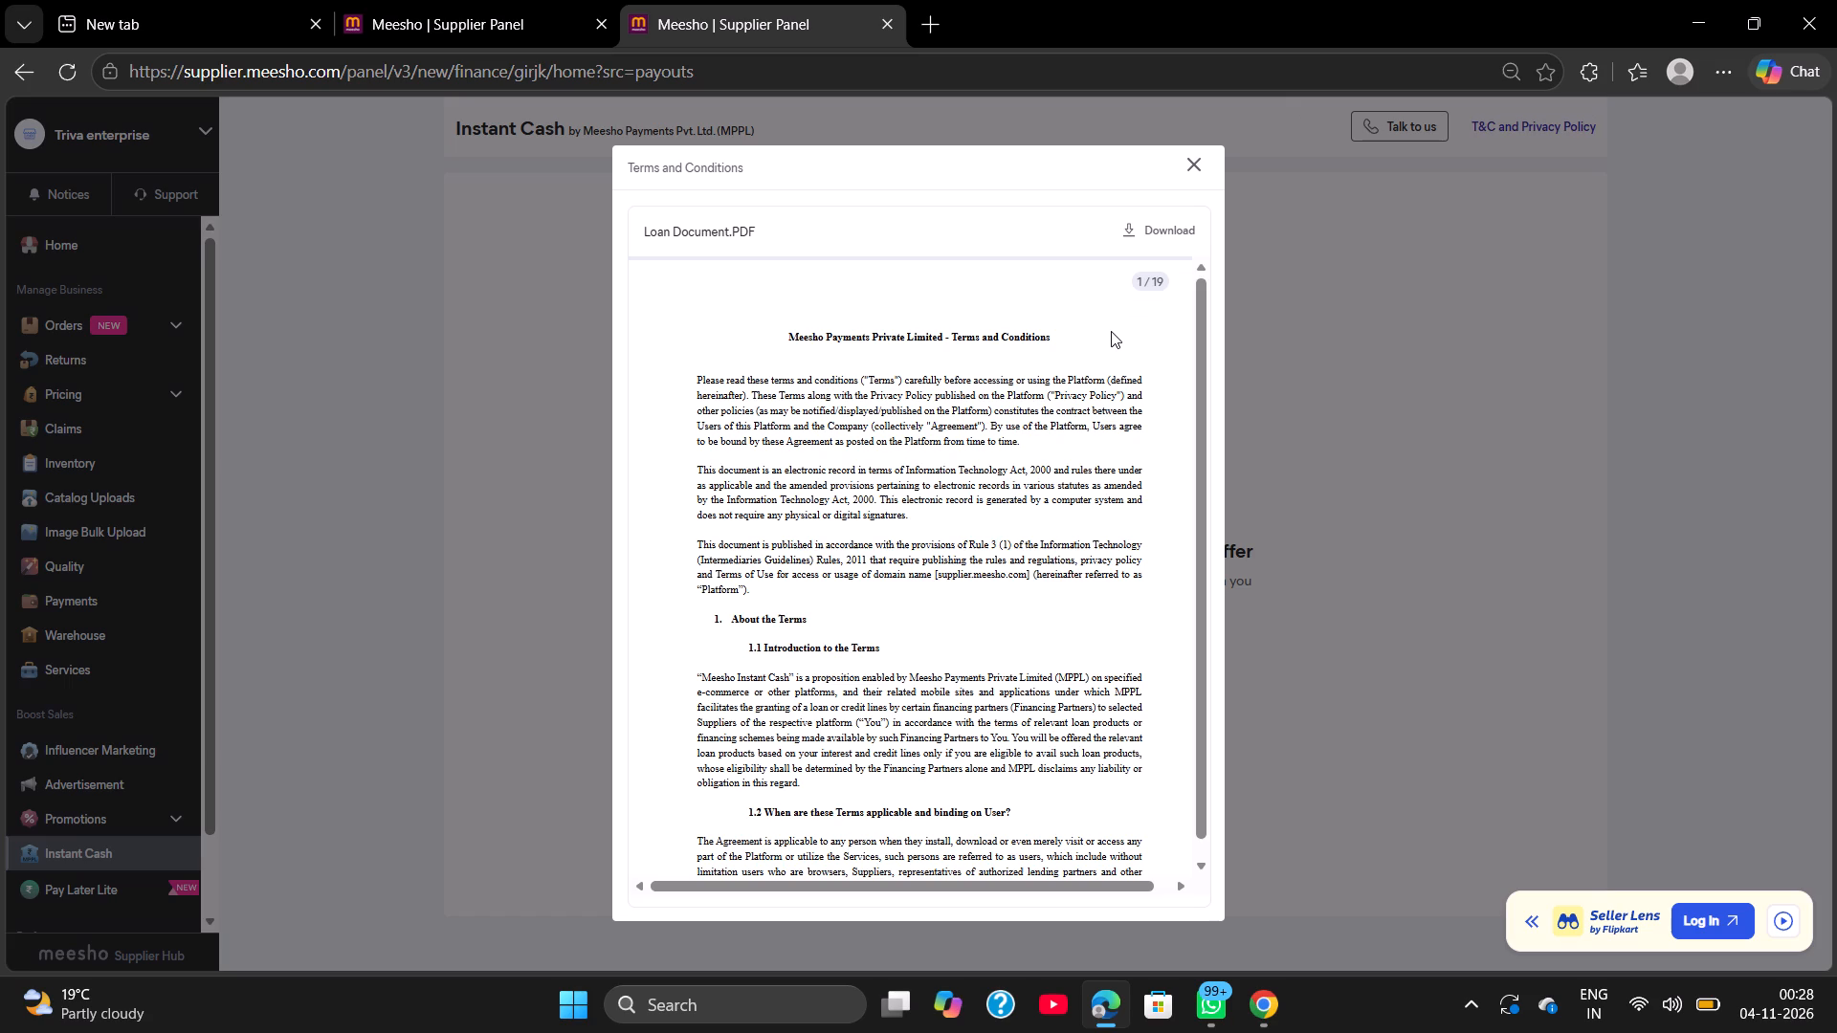
{"action": "scroll", "coordinate": [1111, 331], "scroll_direction": "down", "scroll_amount": 1}
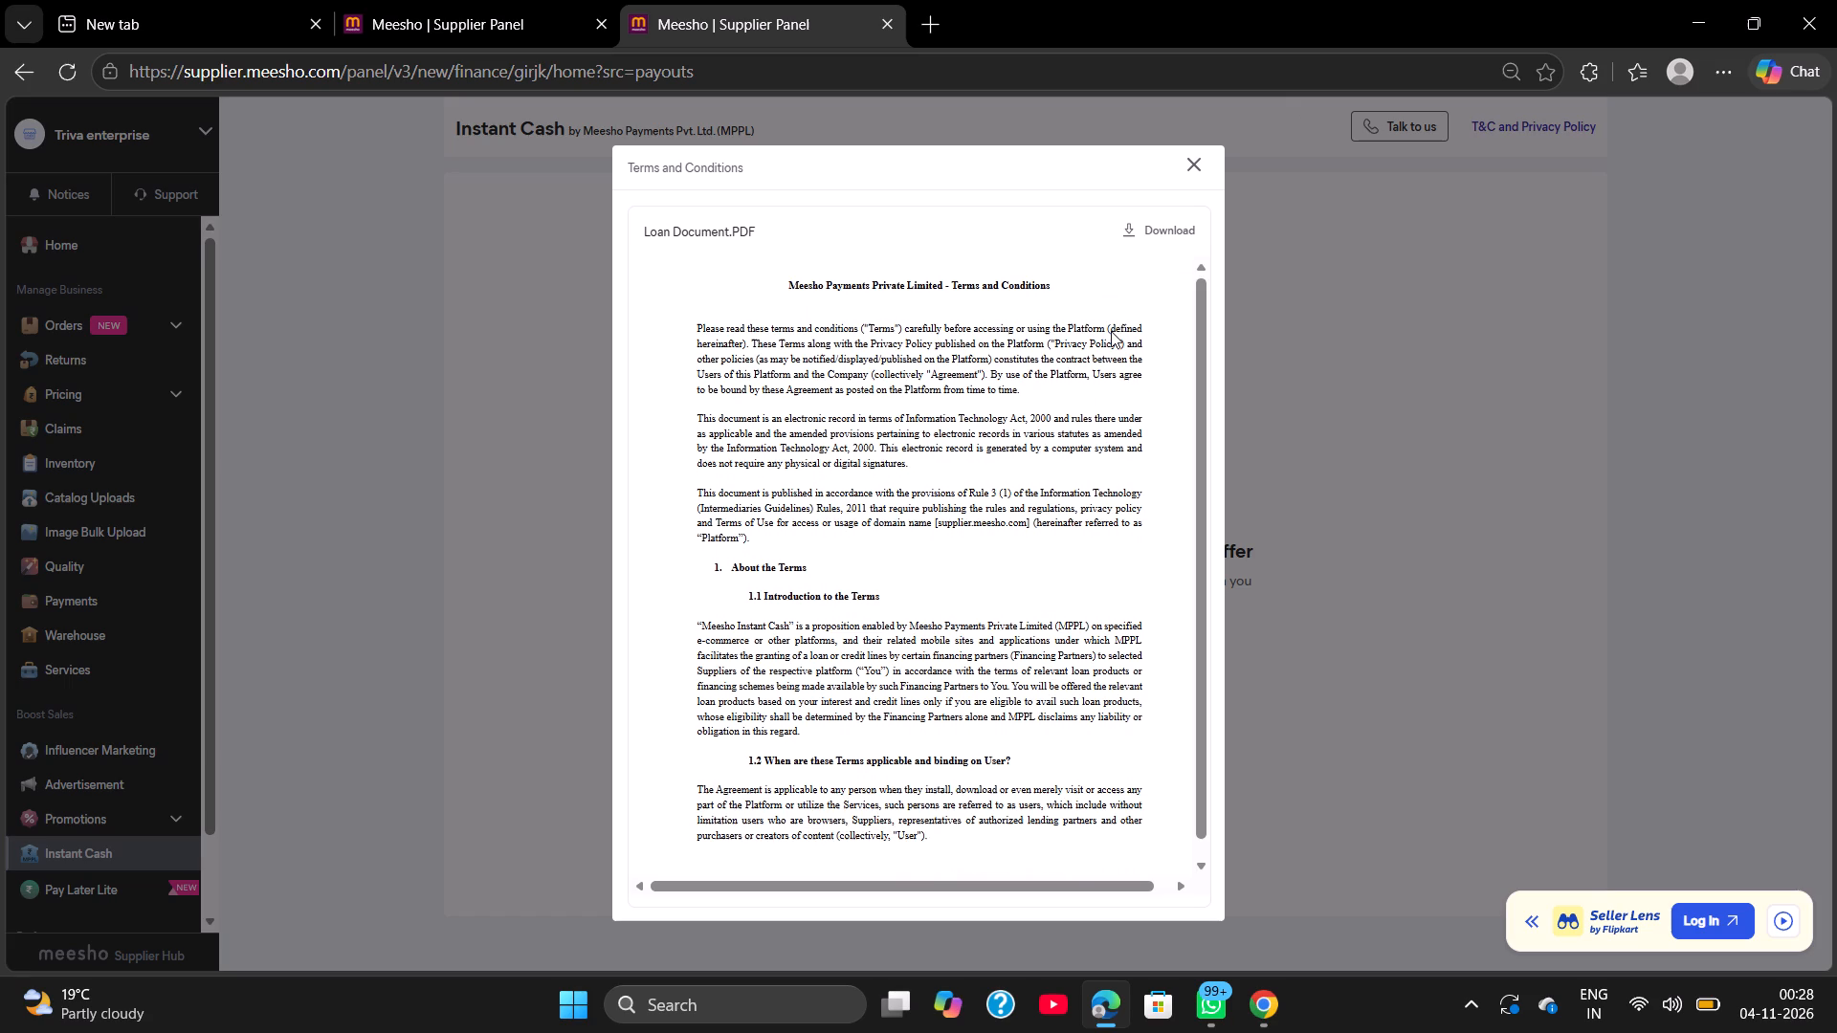
{"action": "scroll", "coordinate": [1111, 331], "scroll_direction": "down", "scroll_amount": 1}
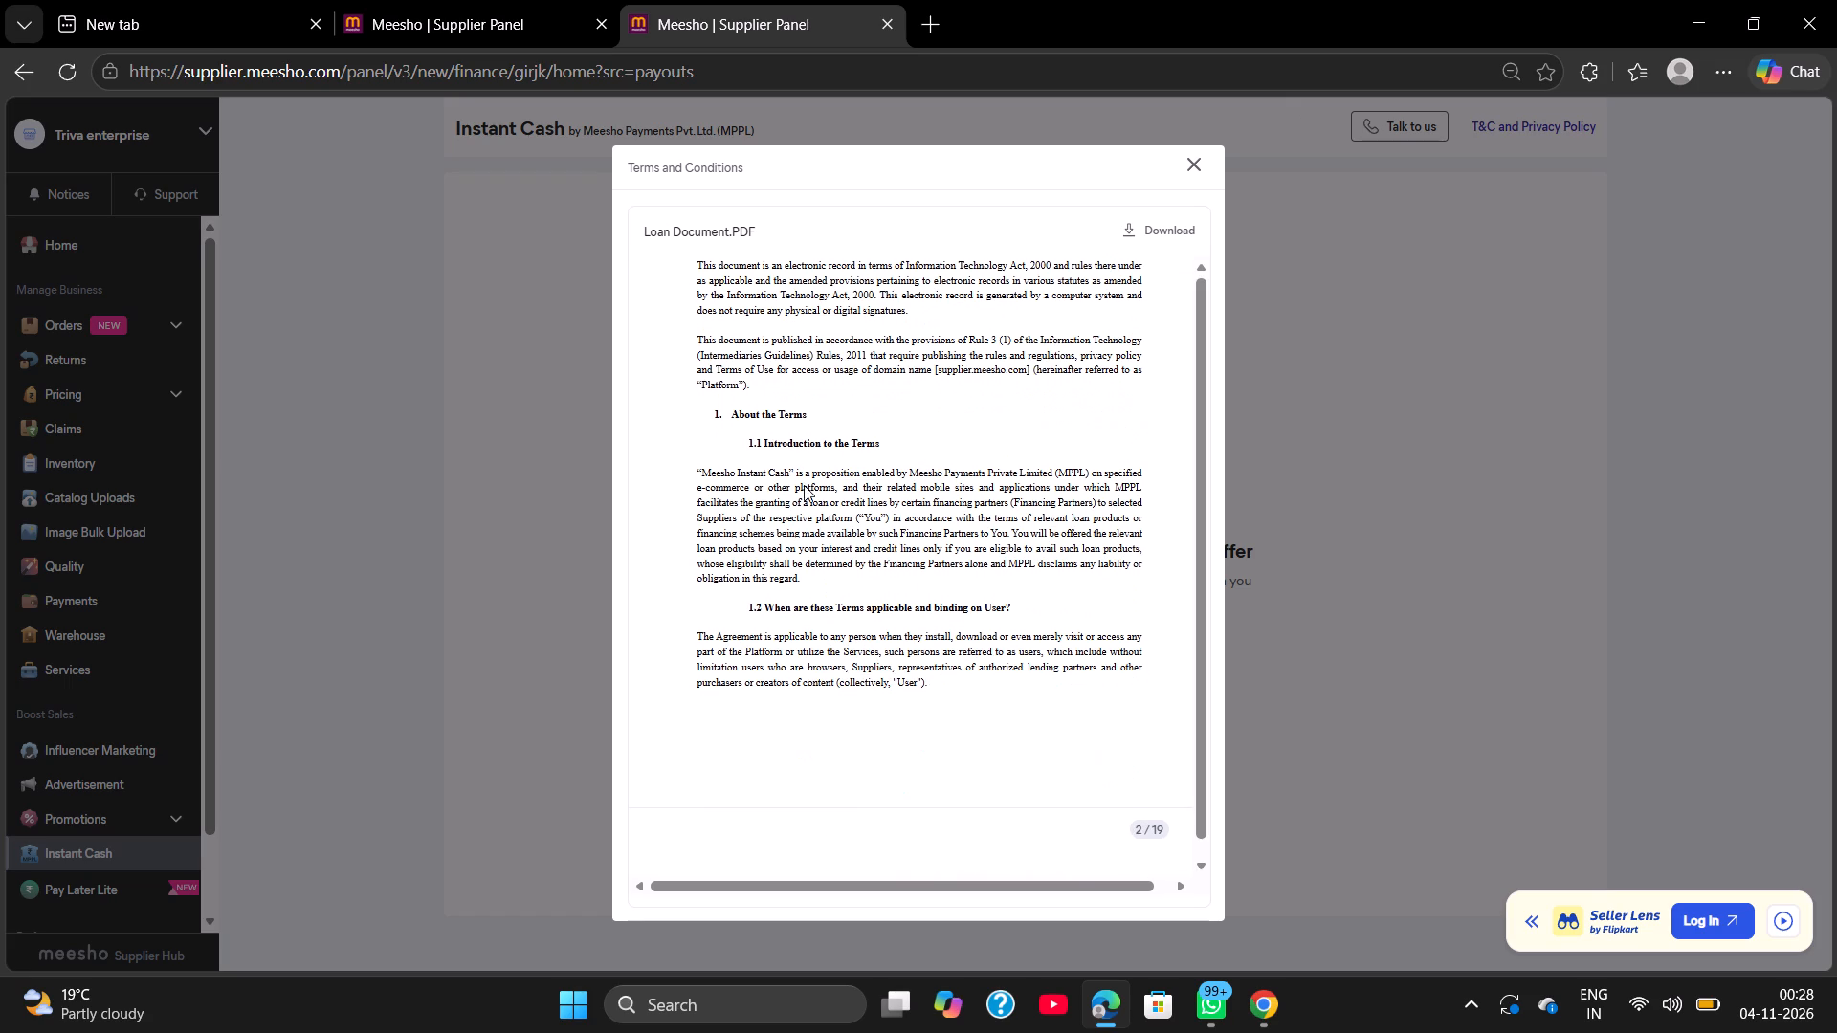
{"action": "scroll", "coordinate": [796, 495], "scroll_direction": "down", "scroll_amount": 1}
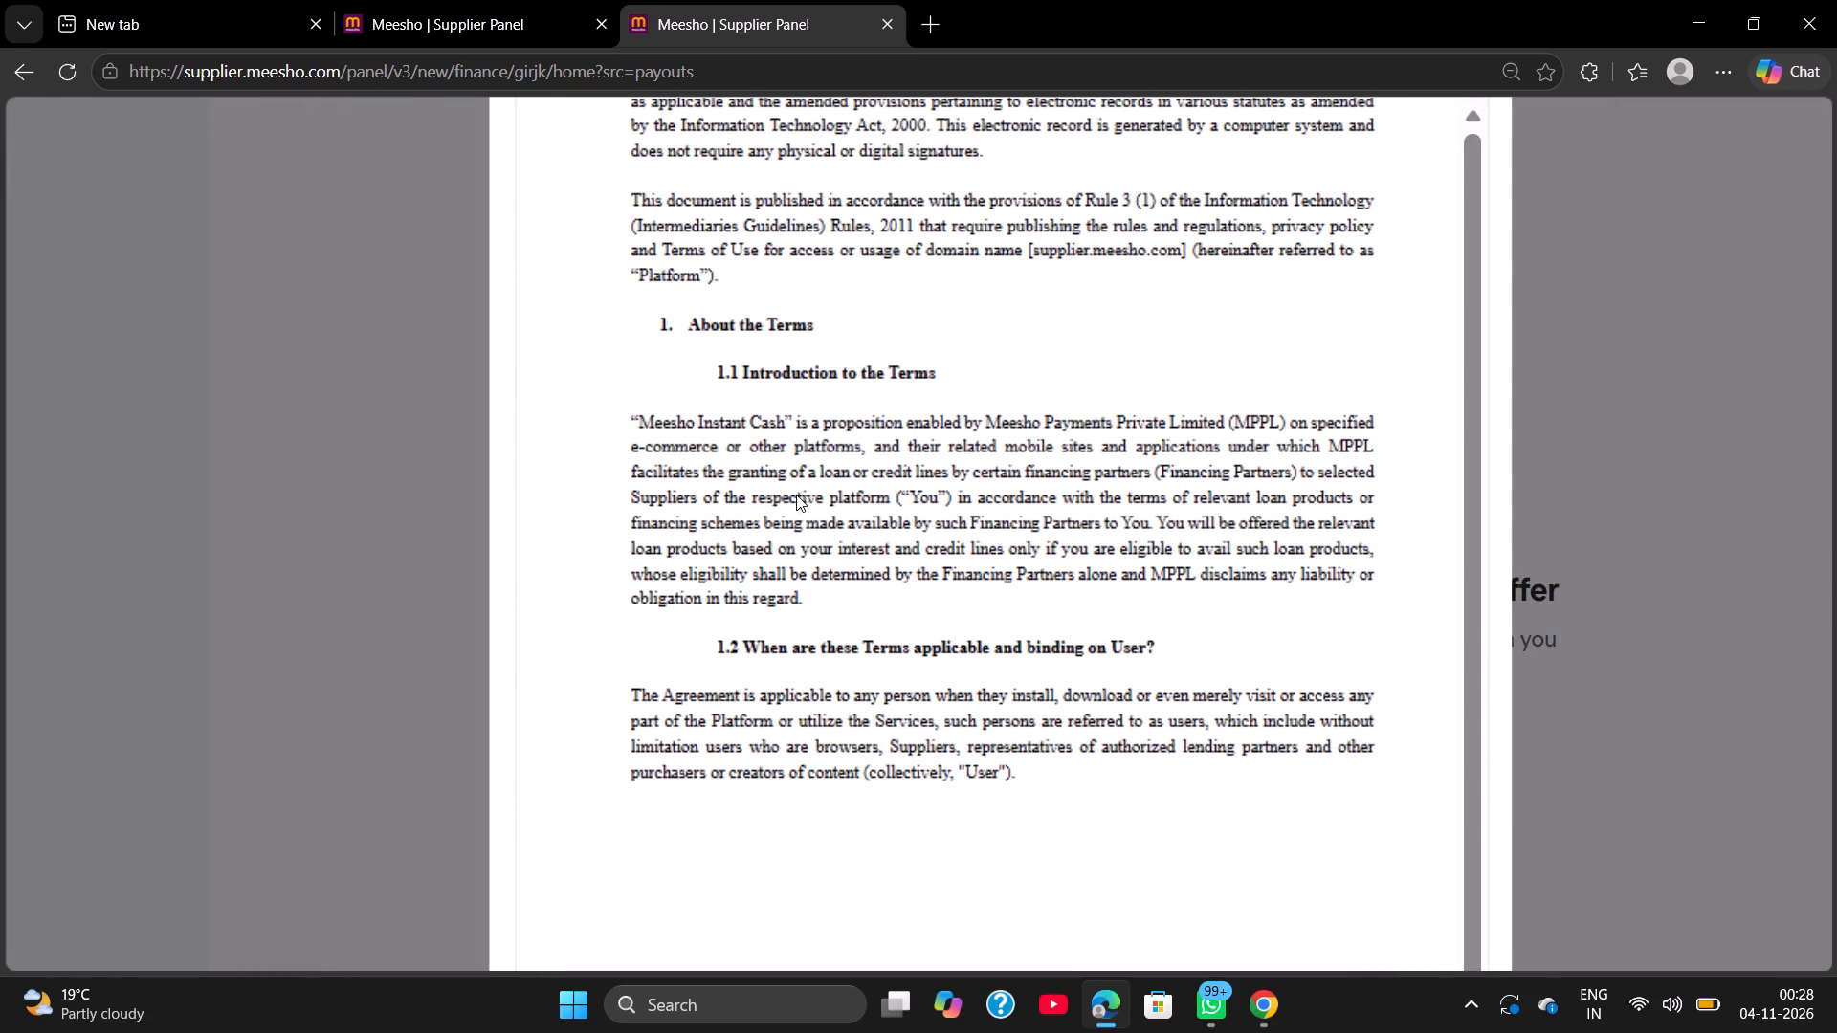
{"action": "scroll", "coordinate": [796, 495], "scroll_direction": "down", "scroll_amount": 2}
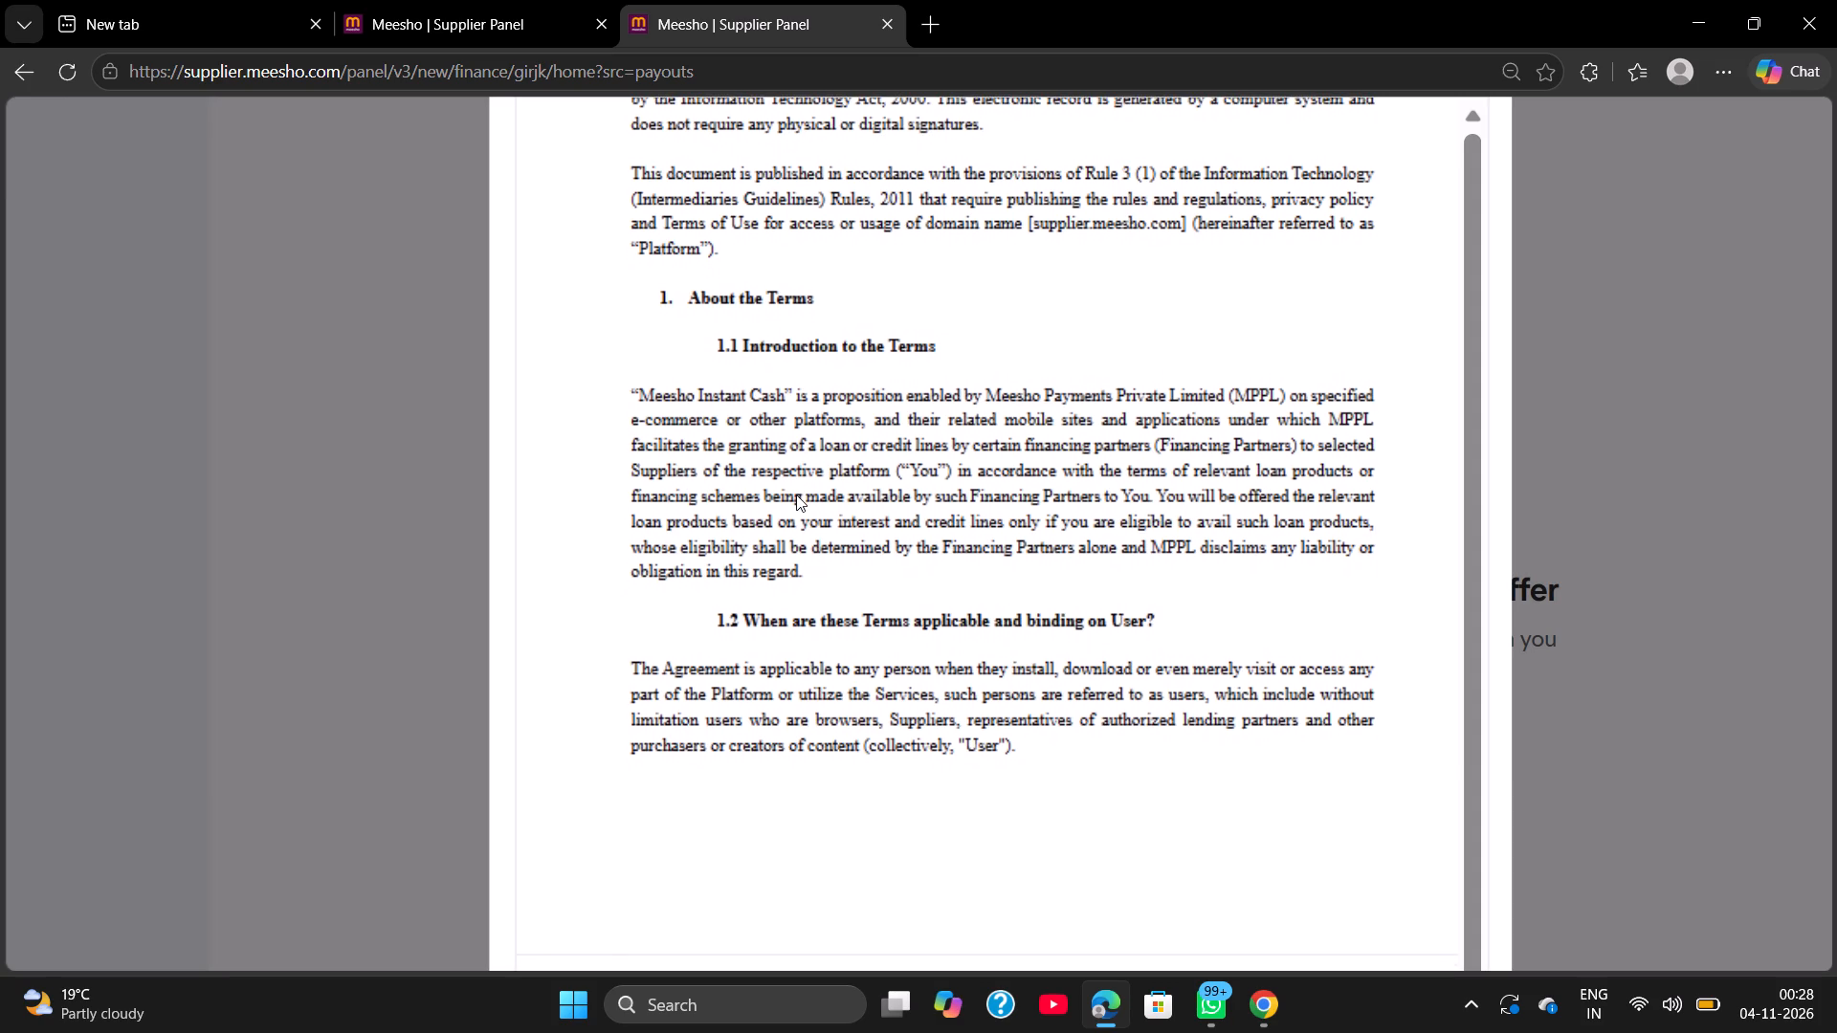
{"action": "scroll", "coordinate": [796, 495], "scroll_direction": "down", "scroll_amount": 1}
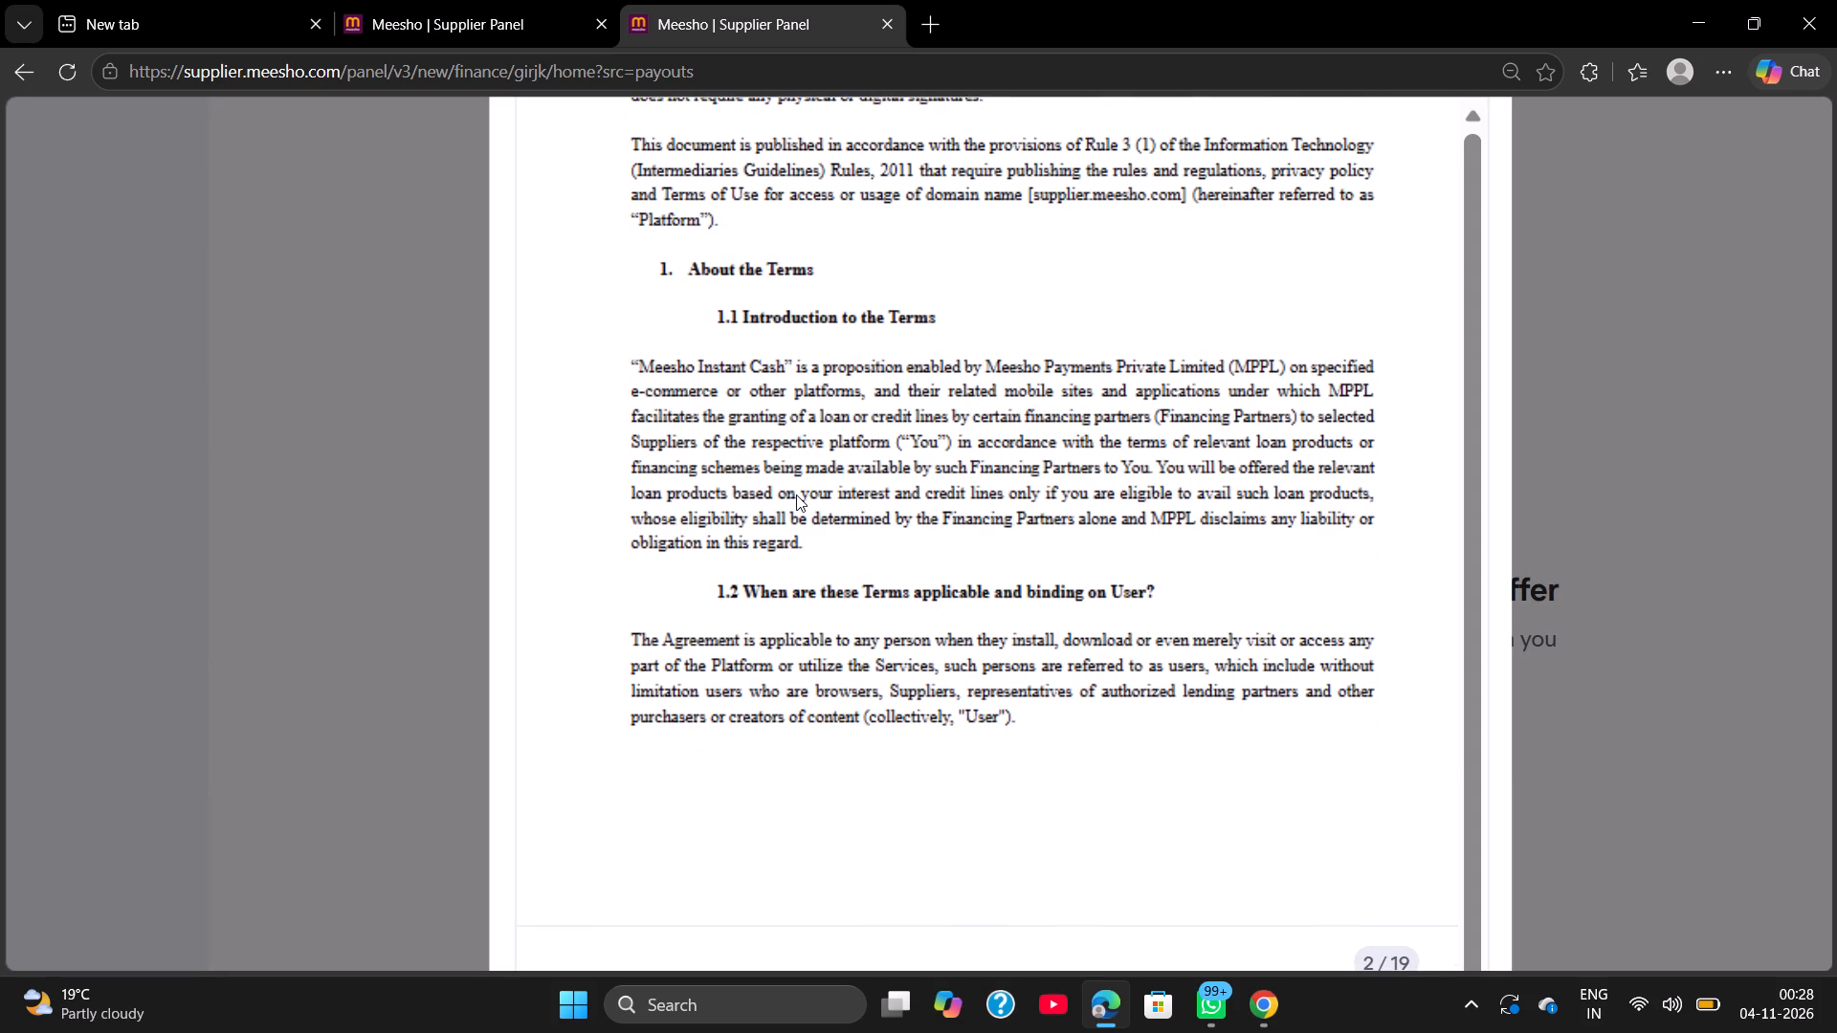
{"action": "scroll", "coordinate": [796, 495], "scroll_direction": "down", "scroll_amount": 2}
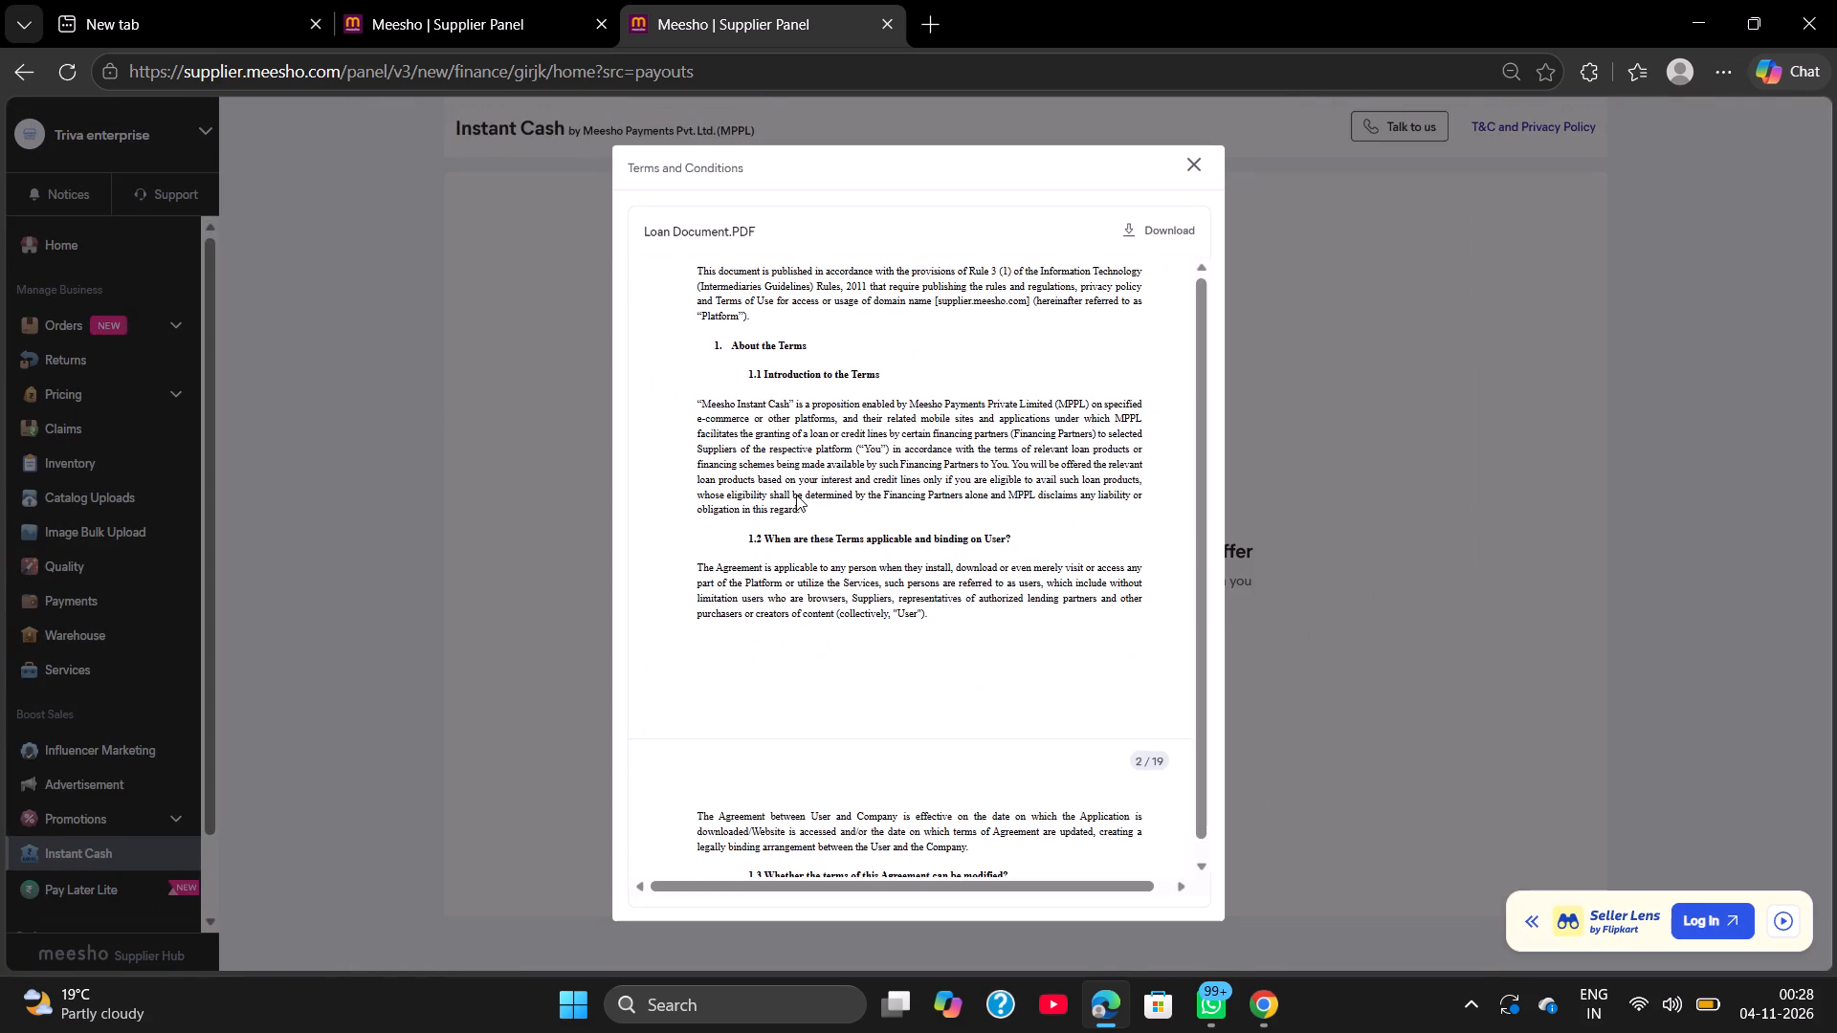
{"action": "scroll", "coordinate": [796, 495], "scroll_direction": "down", "scroll_amount": 3}
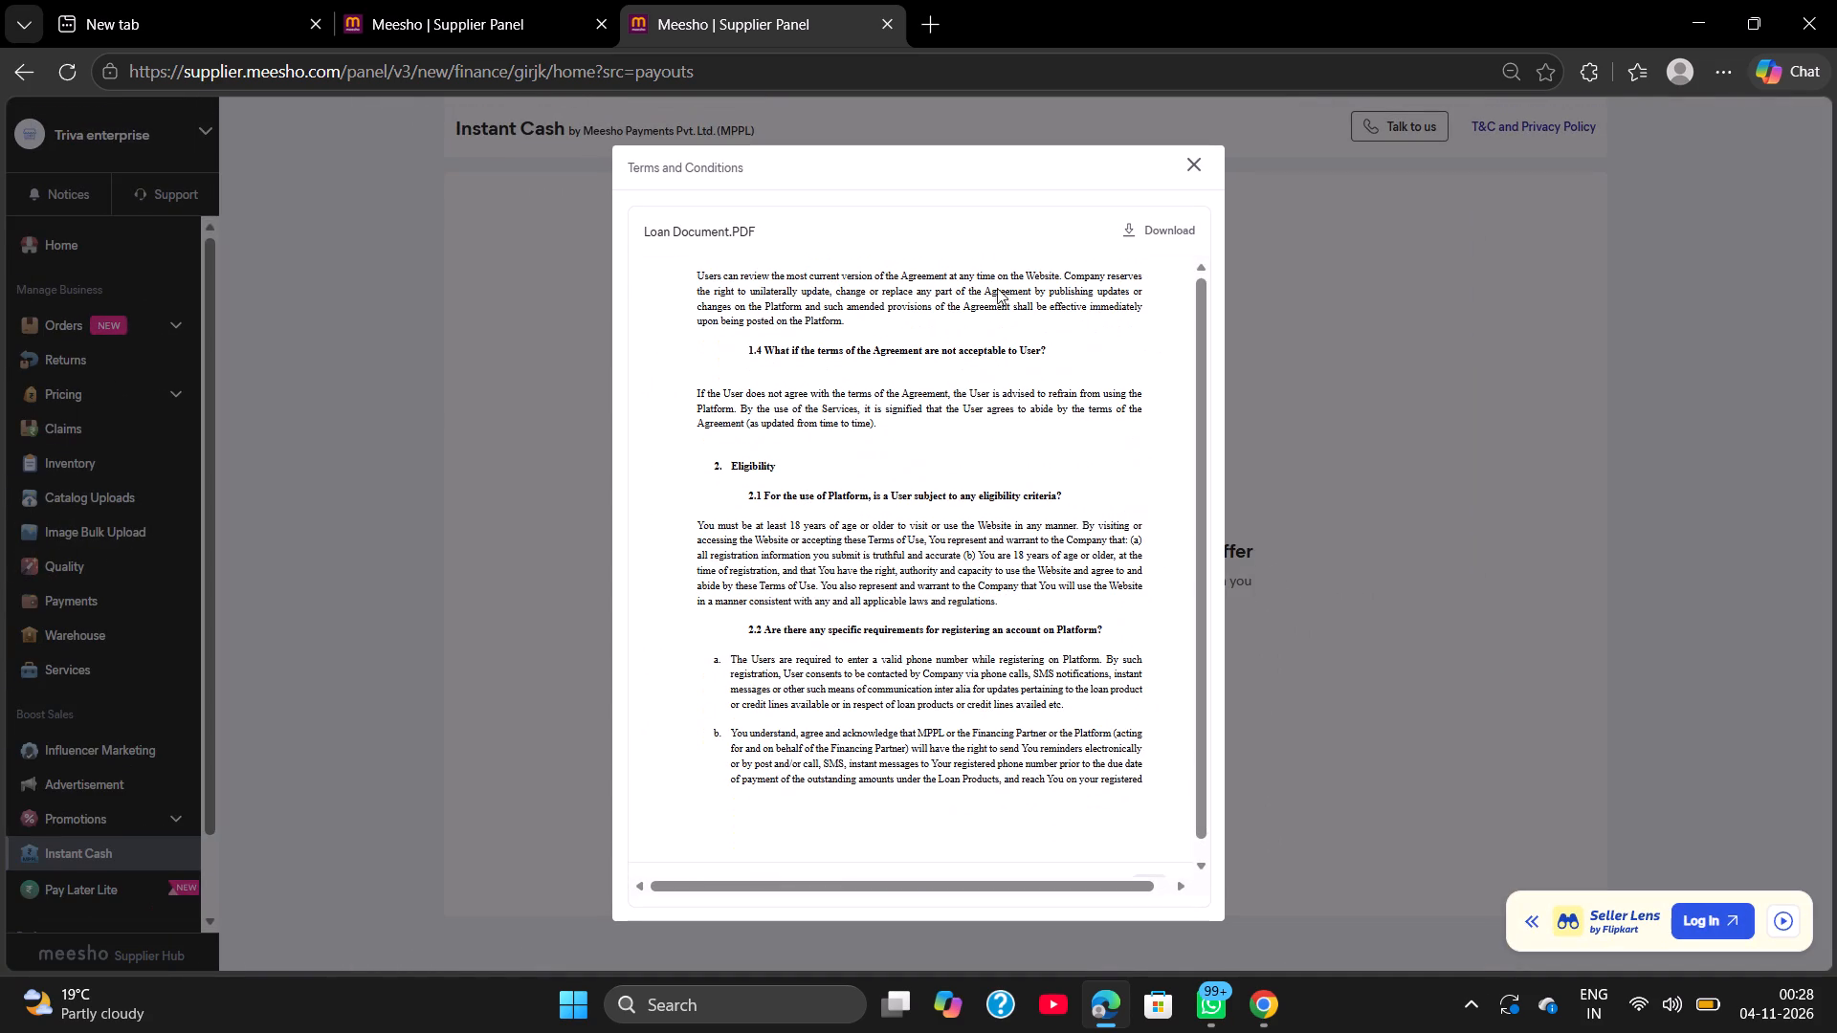
{"action": "scroll", "coordinate": [917, 528], "scroll_direction": "down", "scroll_amount": 1}
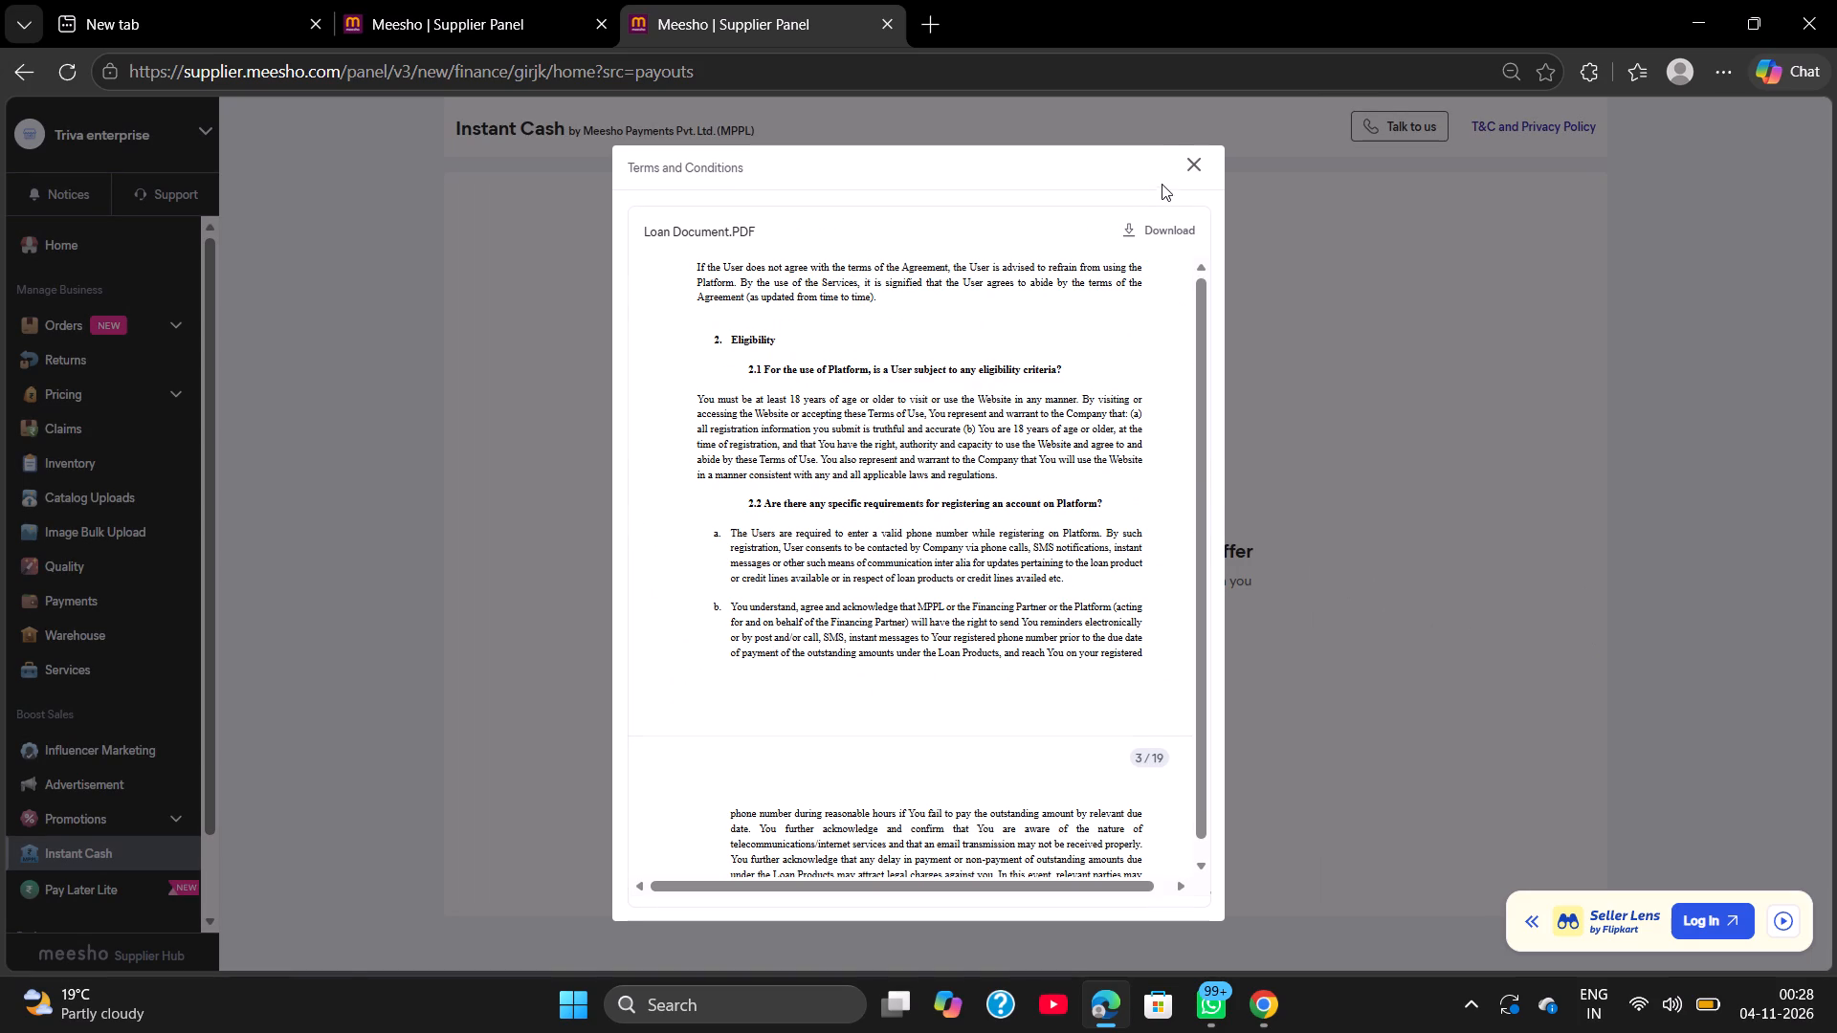
{"action": "left_click", "coordinate": [1195, 163]}
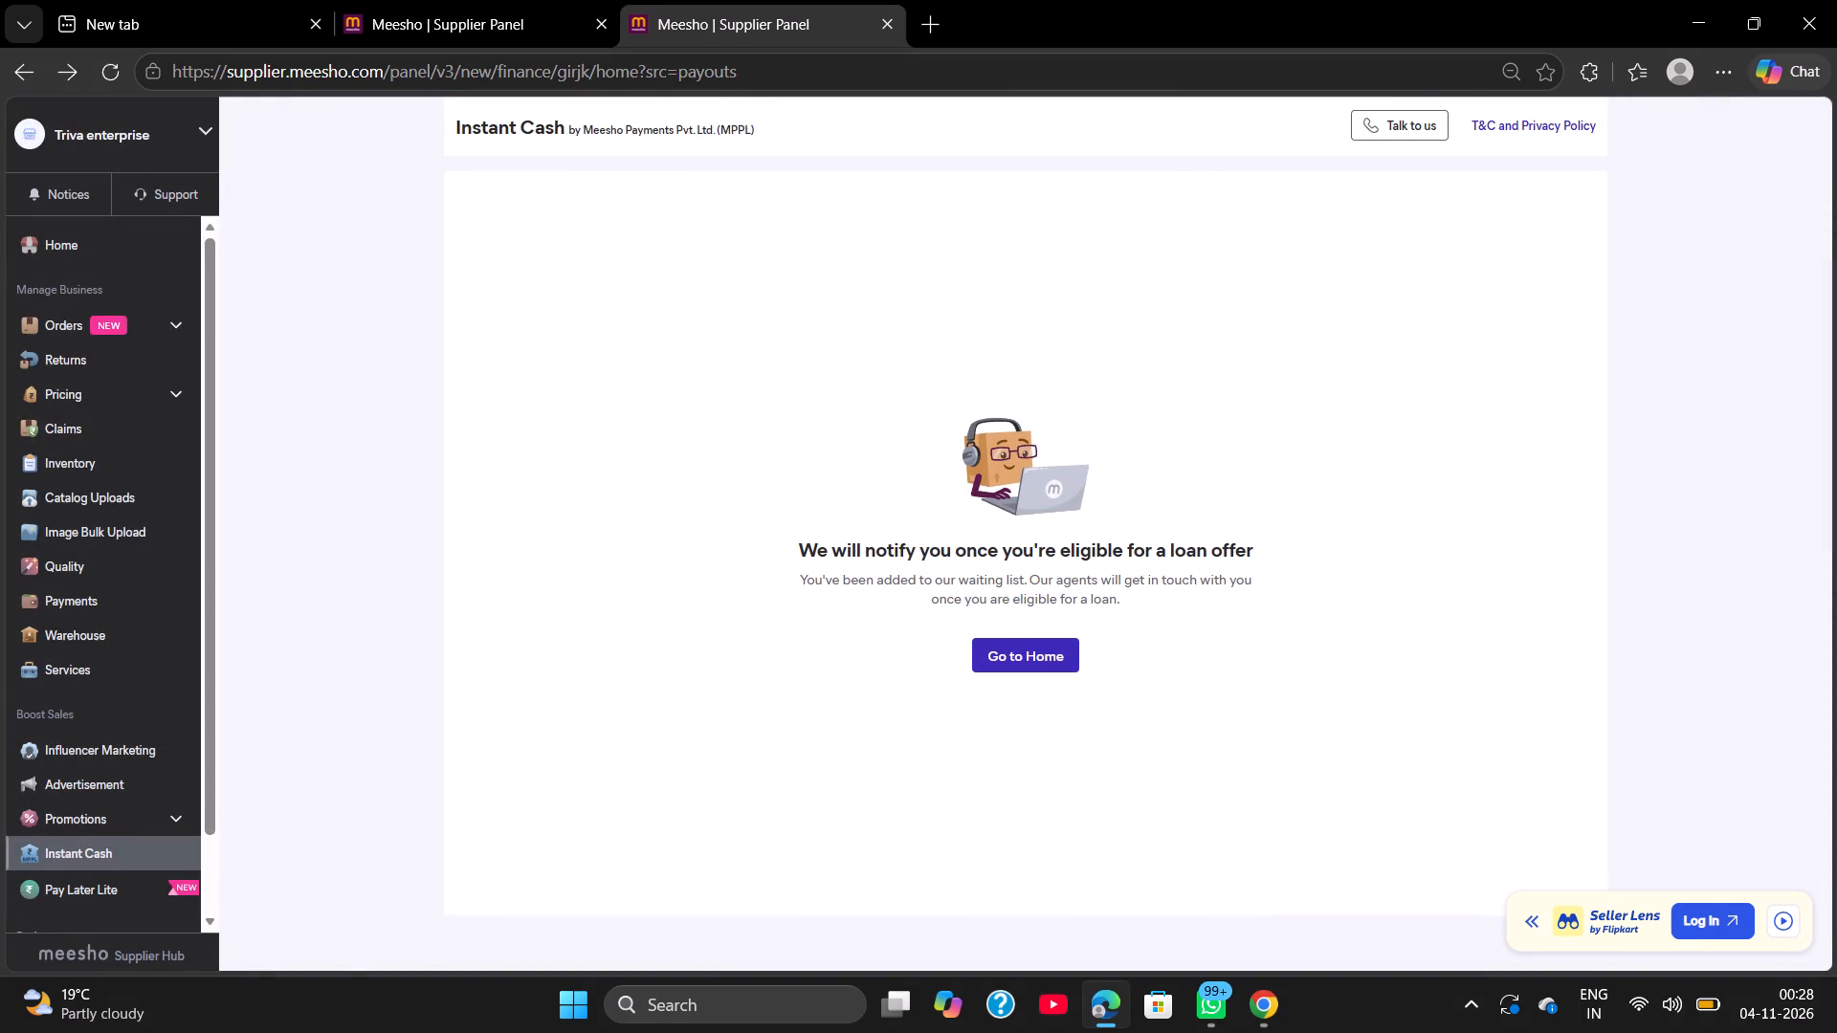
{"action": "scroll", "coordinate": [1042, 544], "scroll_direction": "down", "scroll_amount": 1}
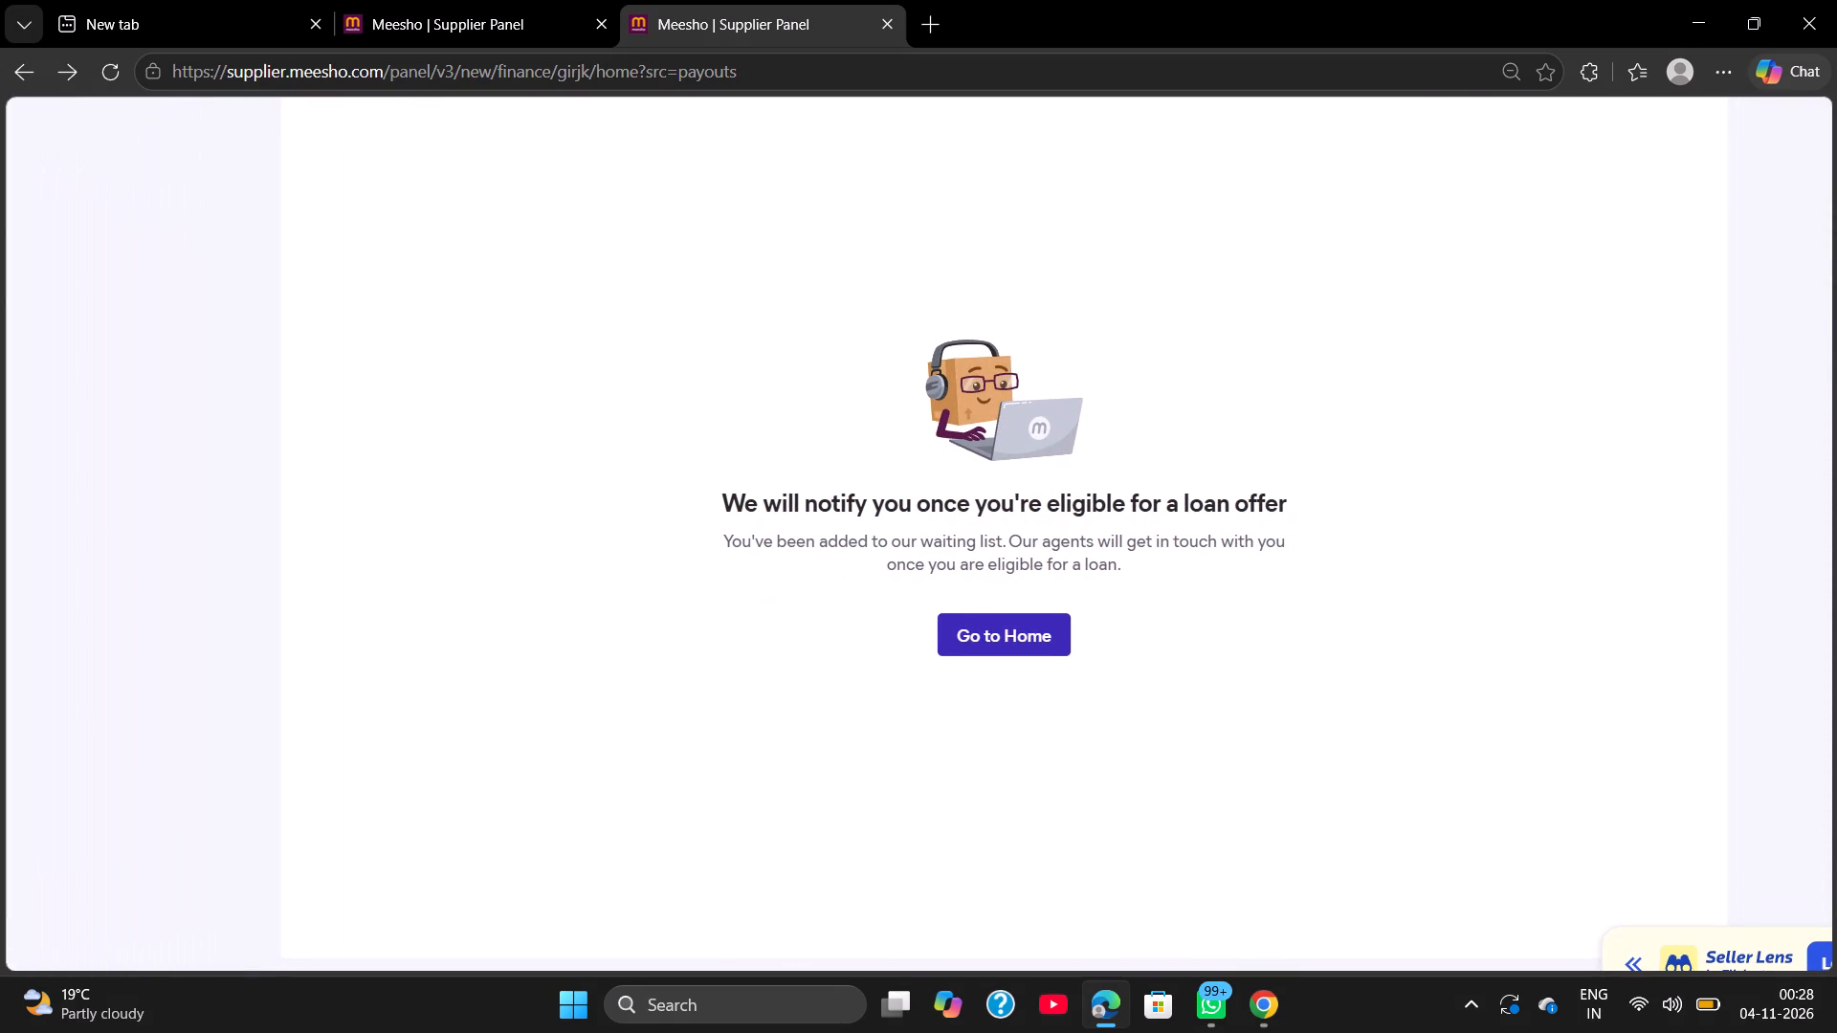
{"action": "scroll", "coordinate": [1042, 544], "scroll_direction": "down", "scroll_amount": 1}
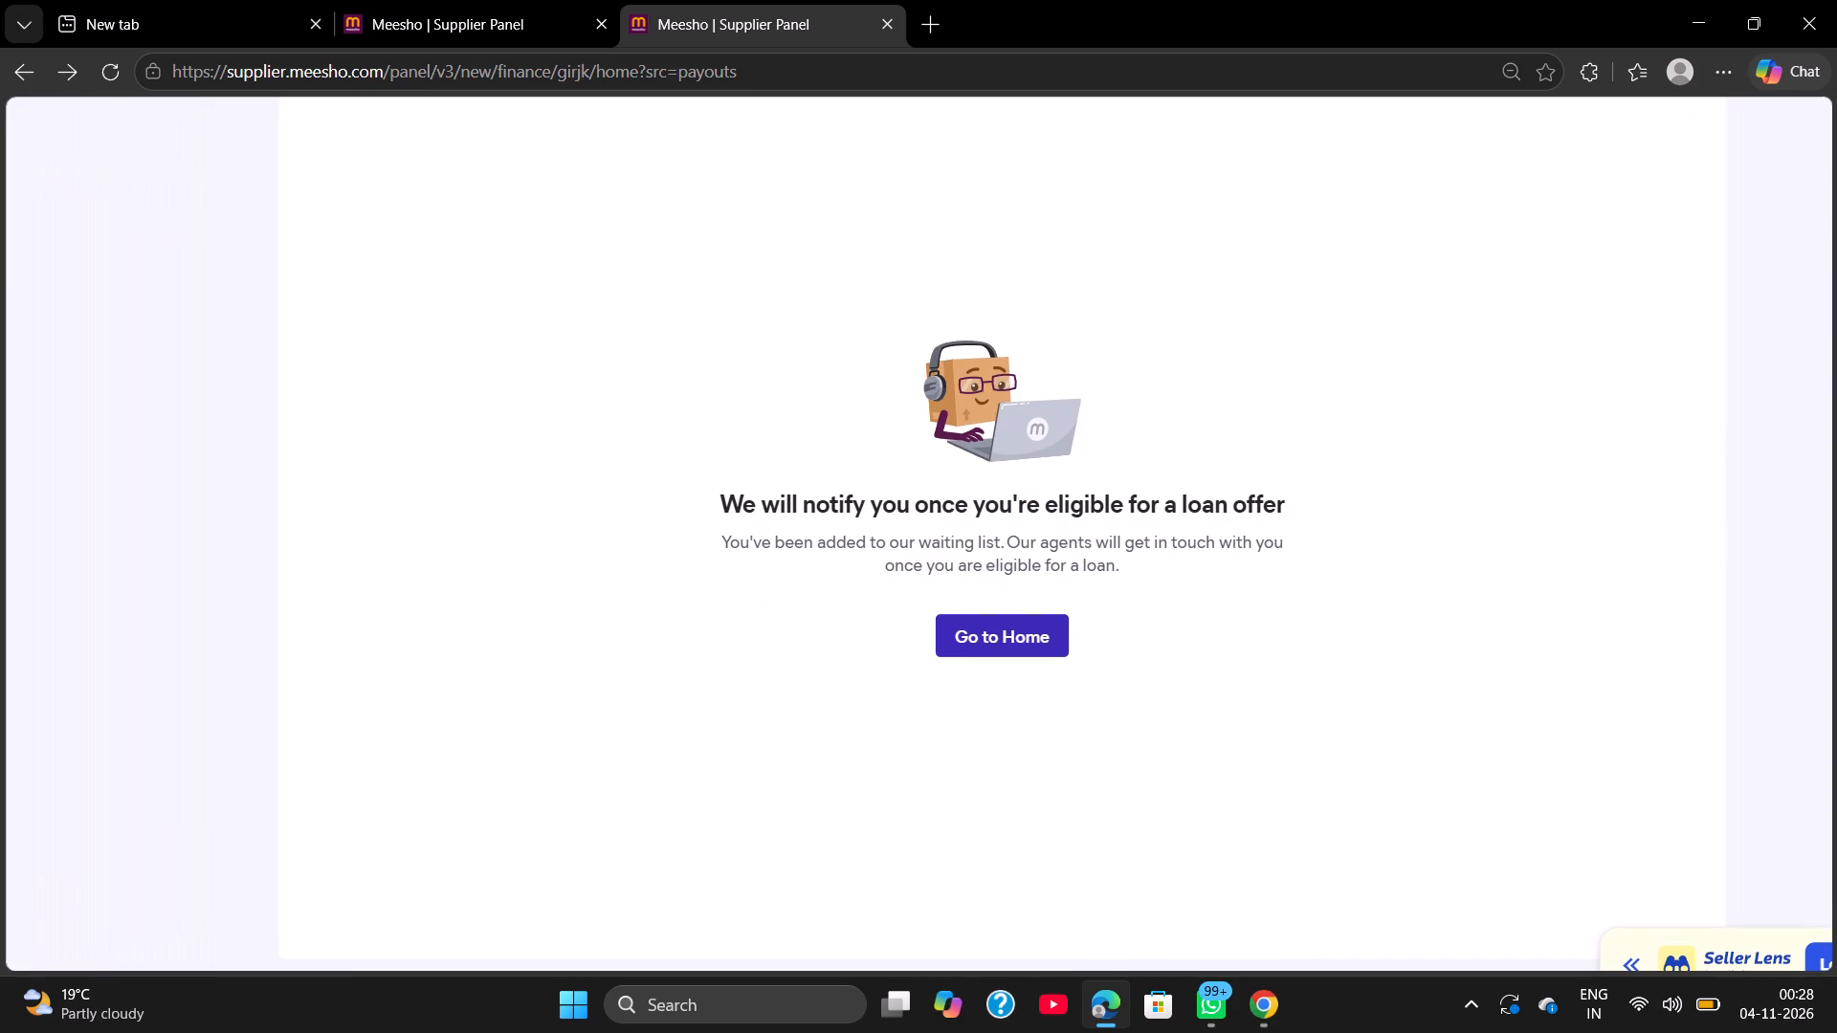
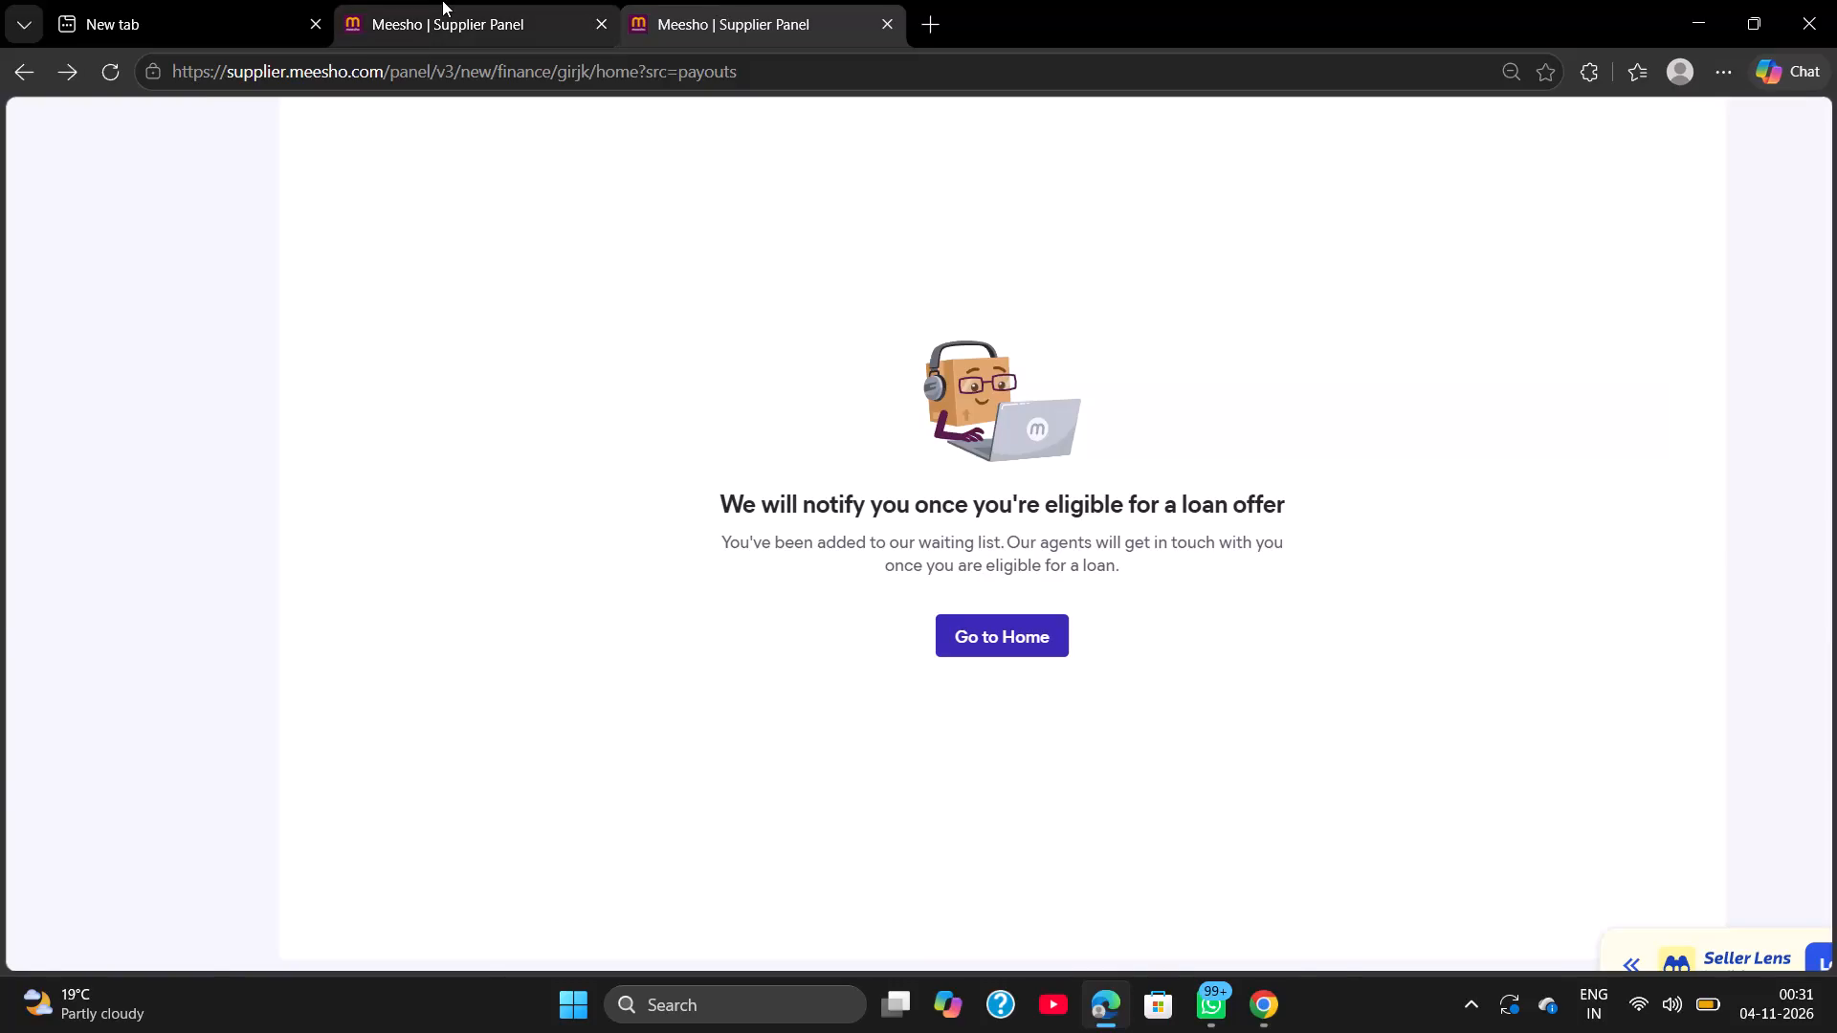
Review the dated breakdown of the next 7 days' upcoming payments and return to the Payments overview.
{"action": "left_click", "coordinate": [442, 0]}
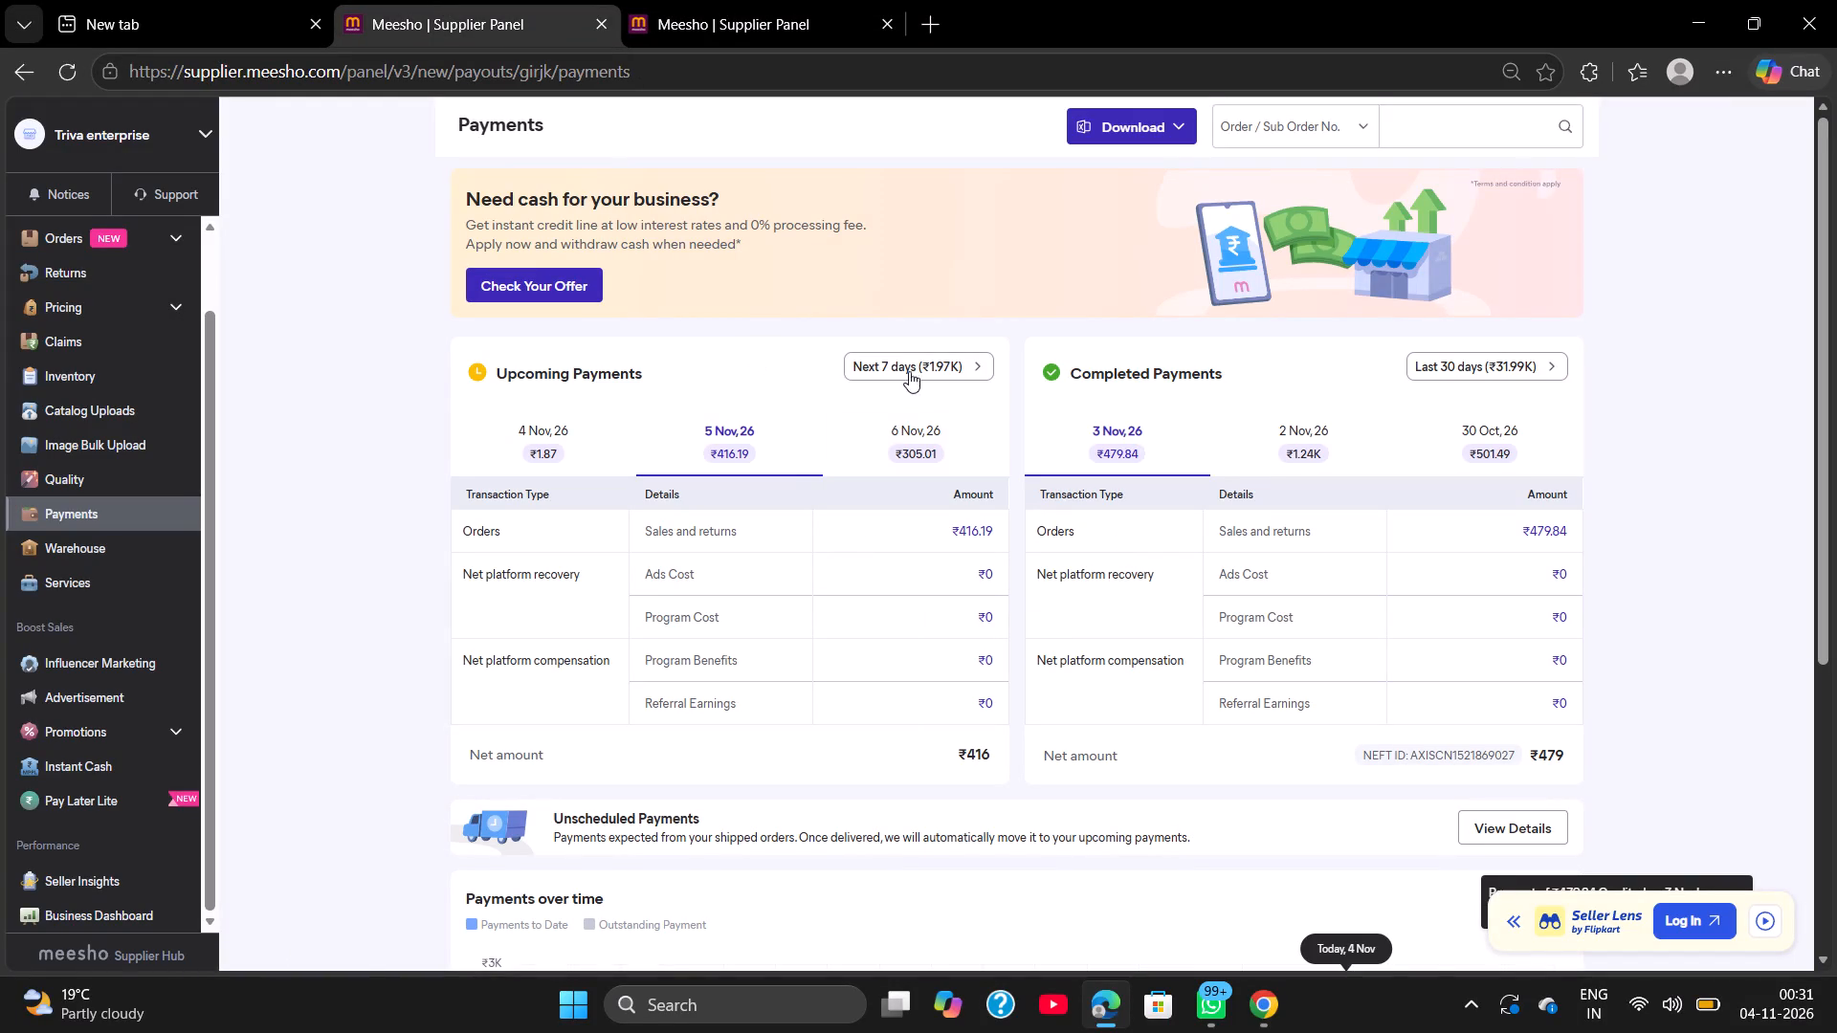
{"action": "left_click_drag", "start_coordinate": [791, 351], "coordinate": [997, 363]}
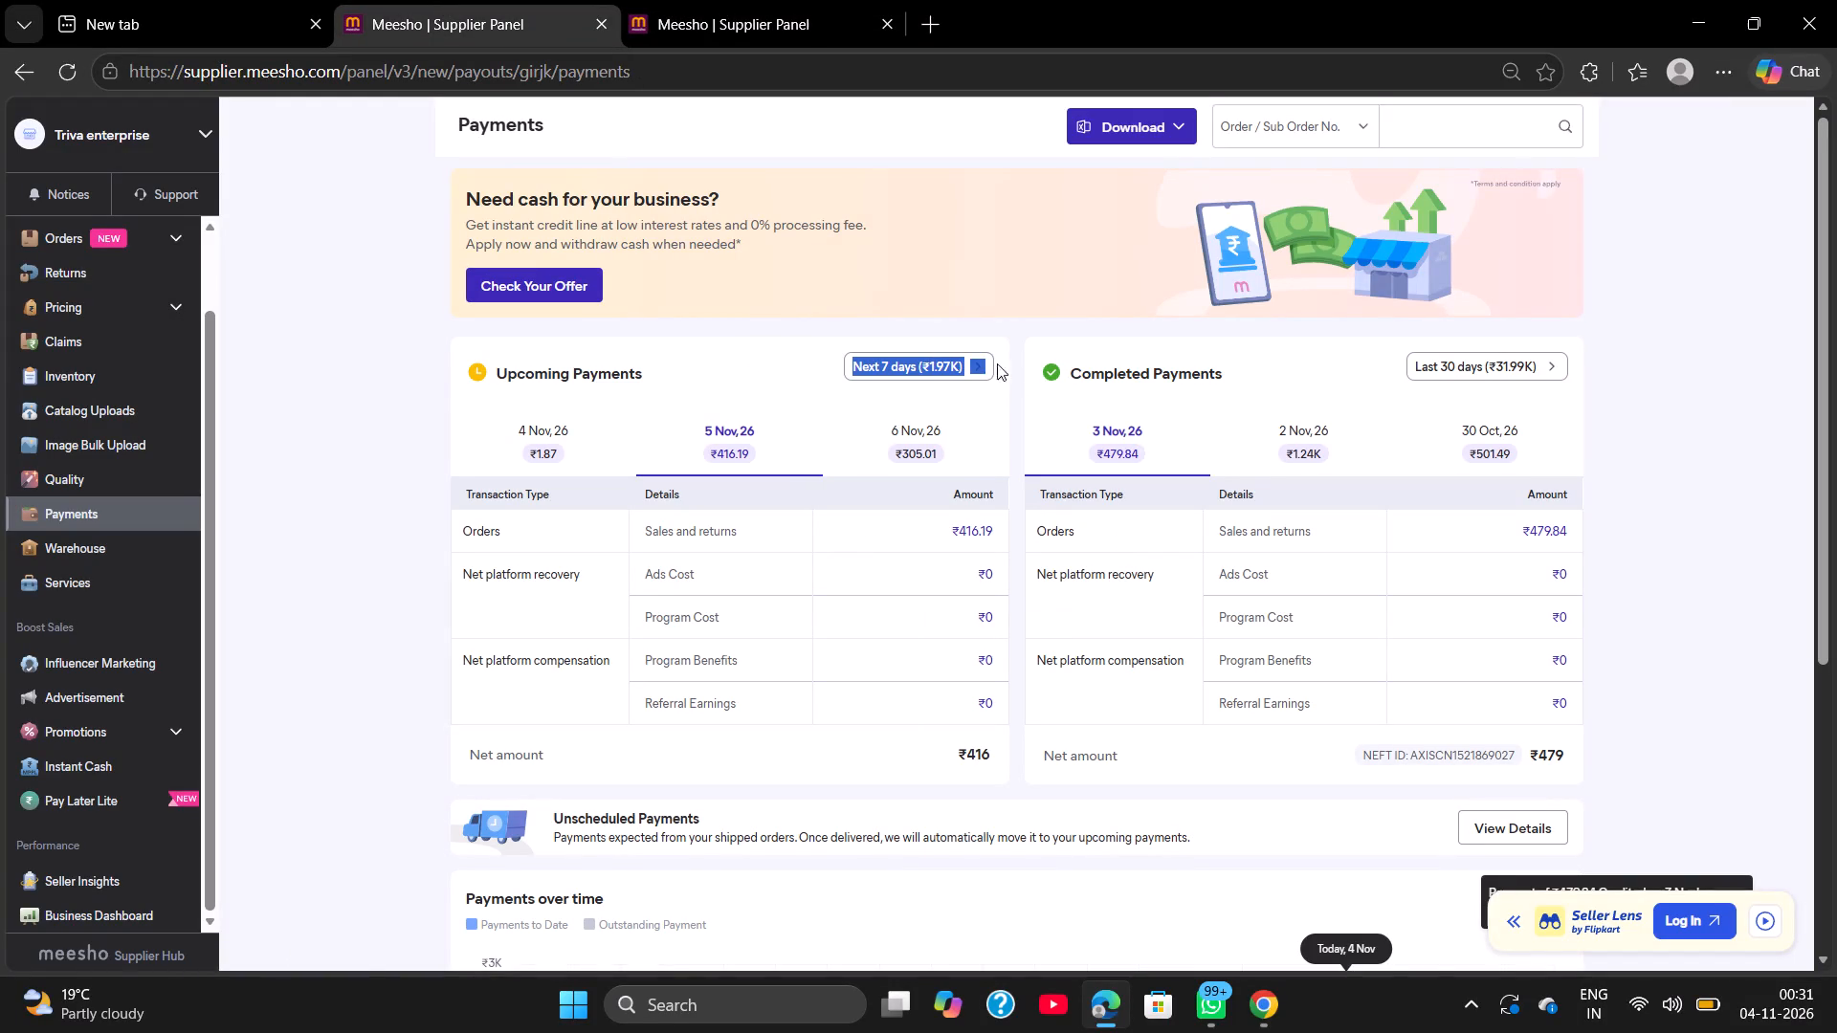
{"action": "left_click_drag", "start_coordinate": [997, 363], "coordinate": [964, 369]}
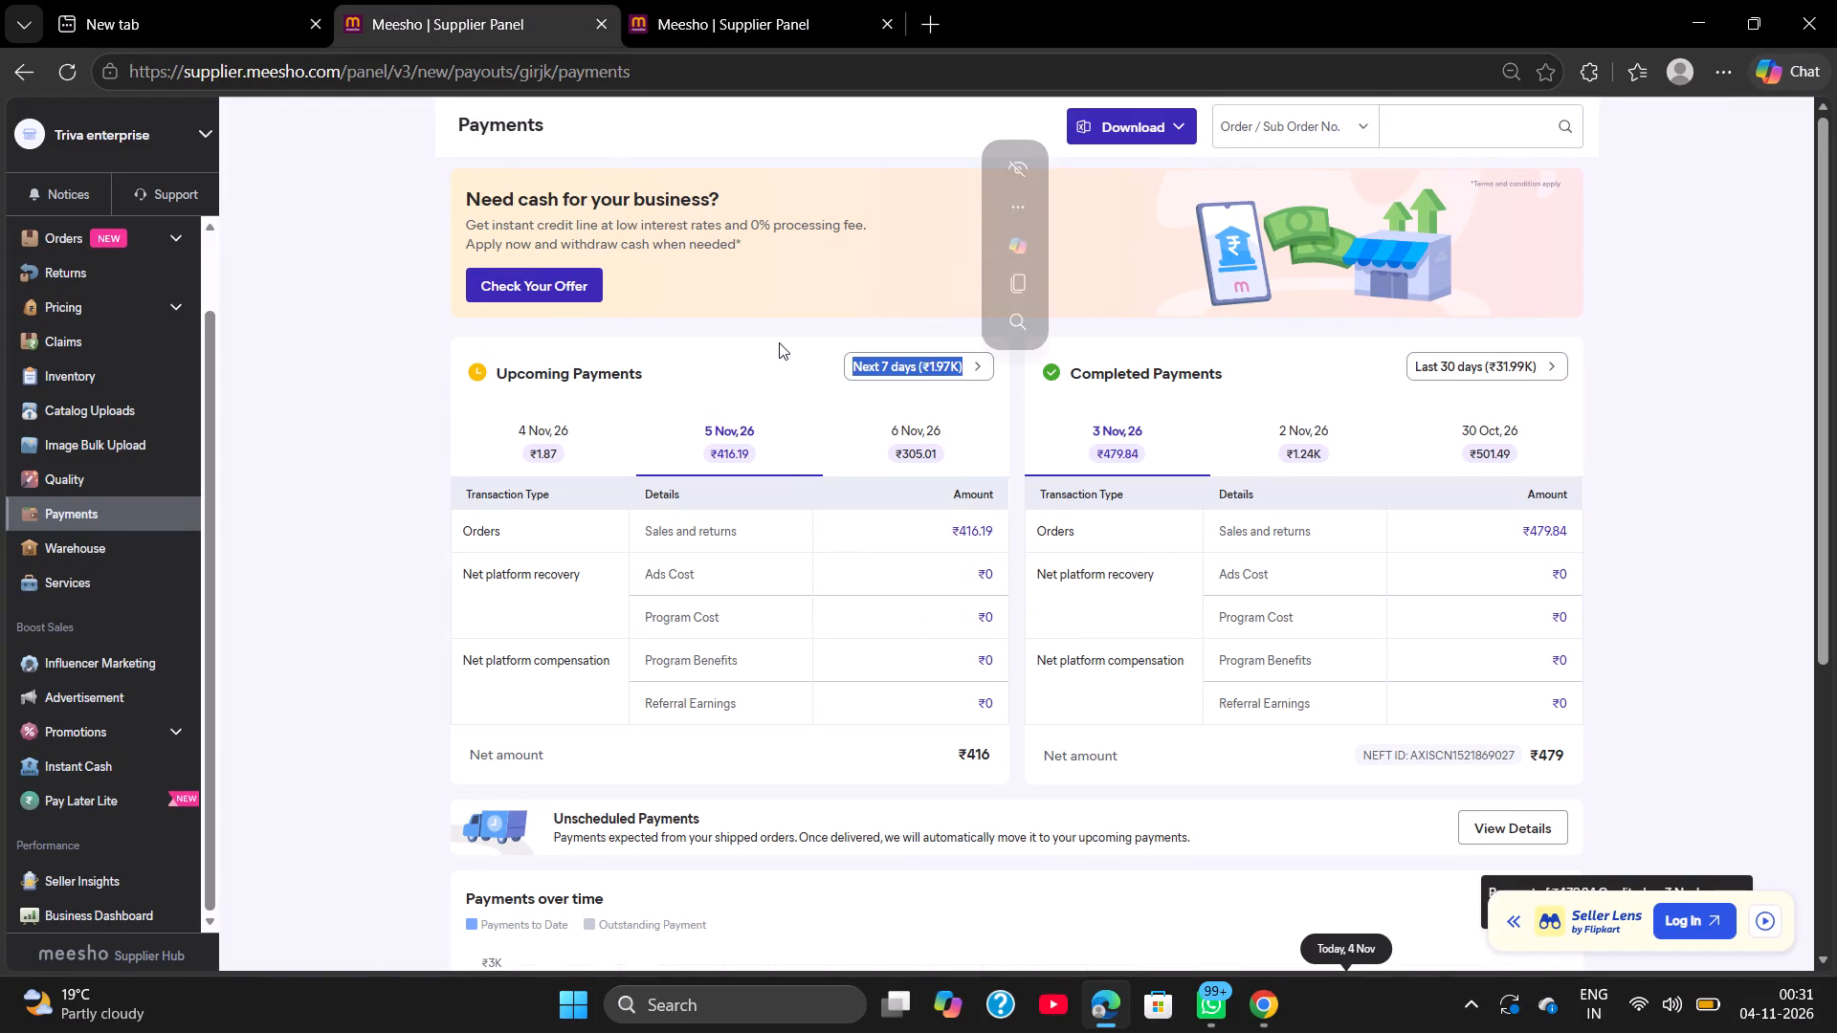
{"action": "left_click", "coordinate": [777, 342]}
{"action": "left_click", "coordinate": [998, 362]}
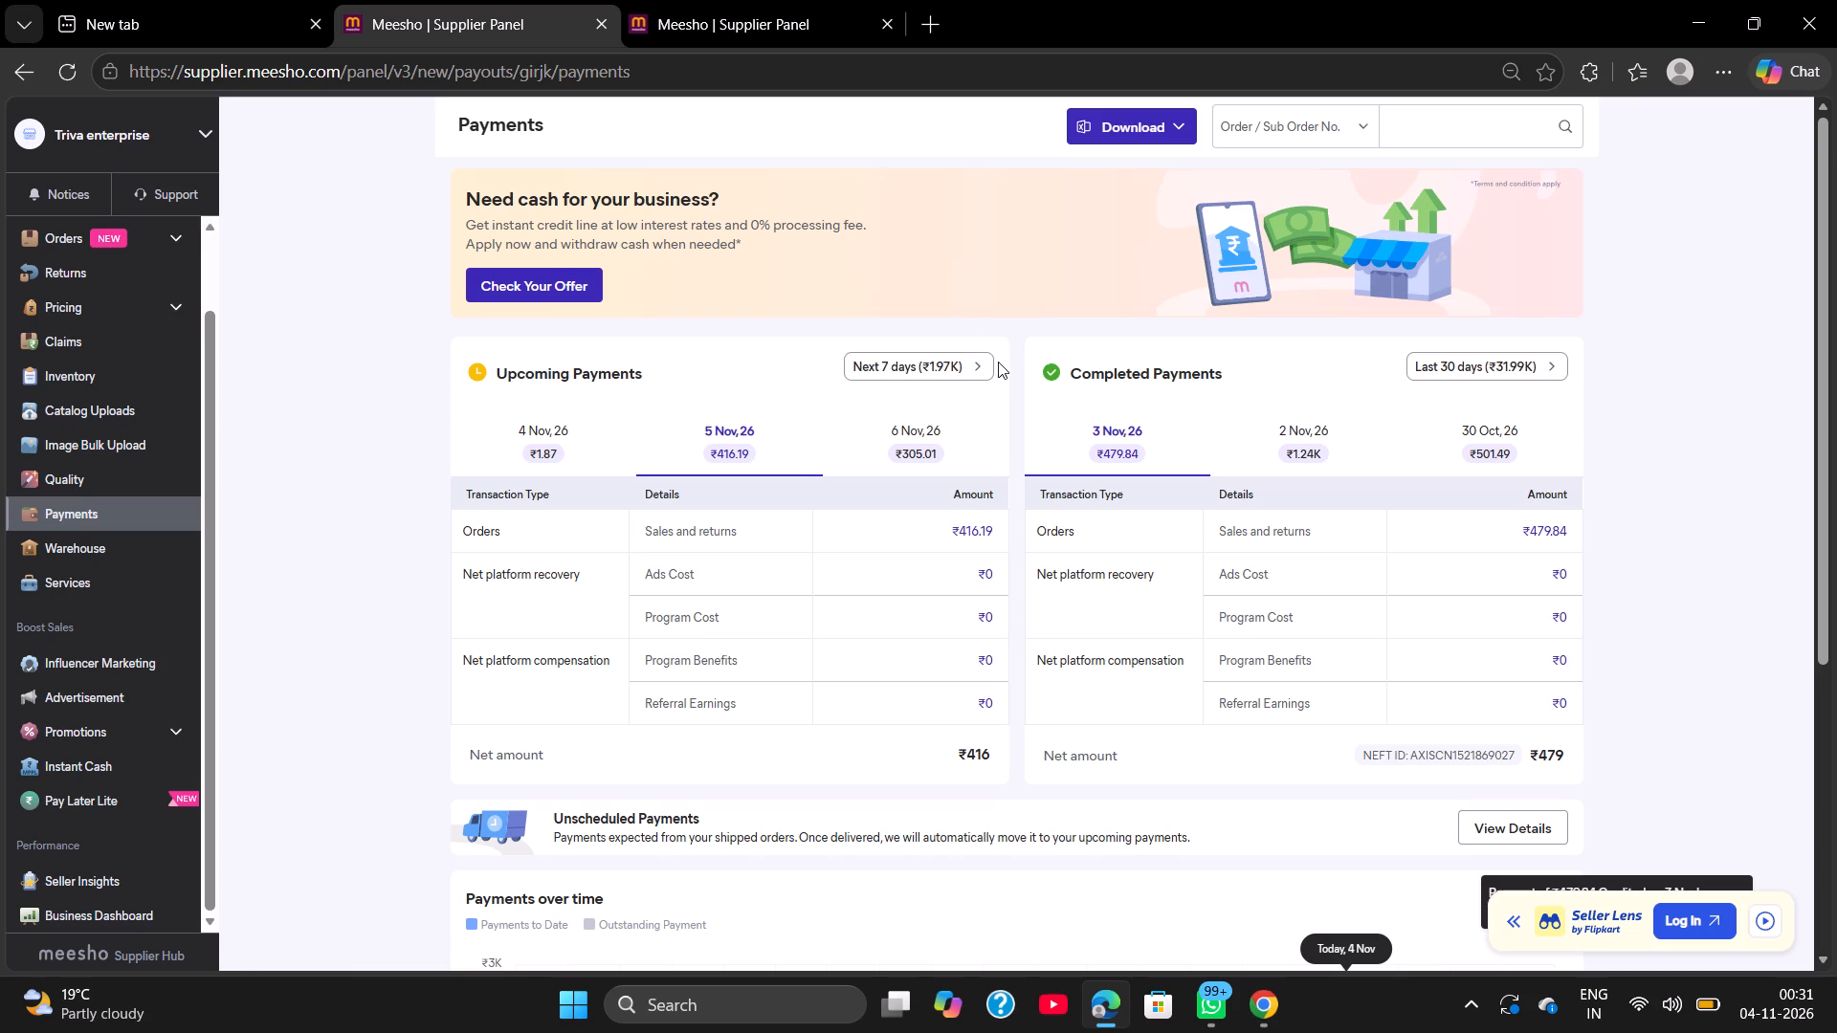
{"action": "left_click", "coordinate": [972, 363]}
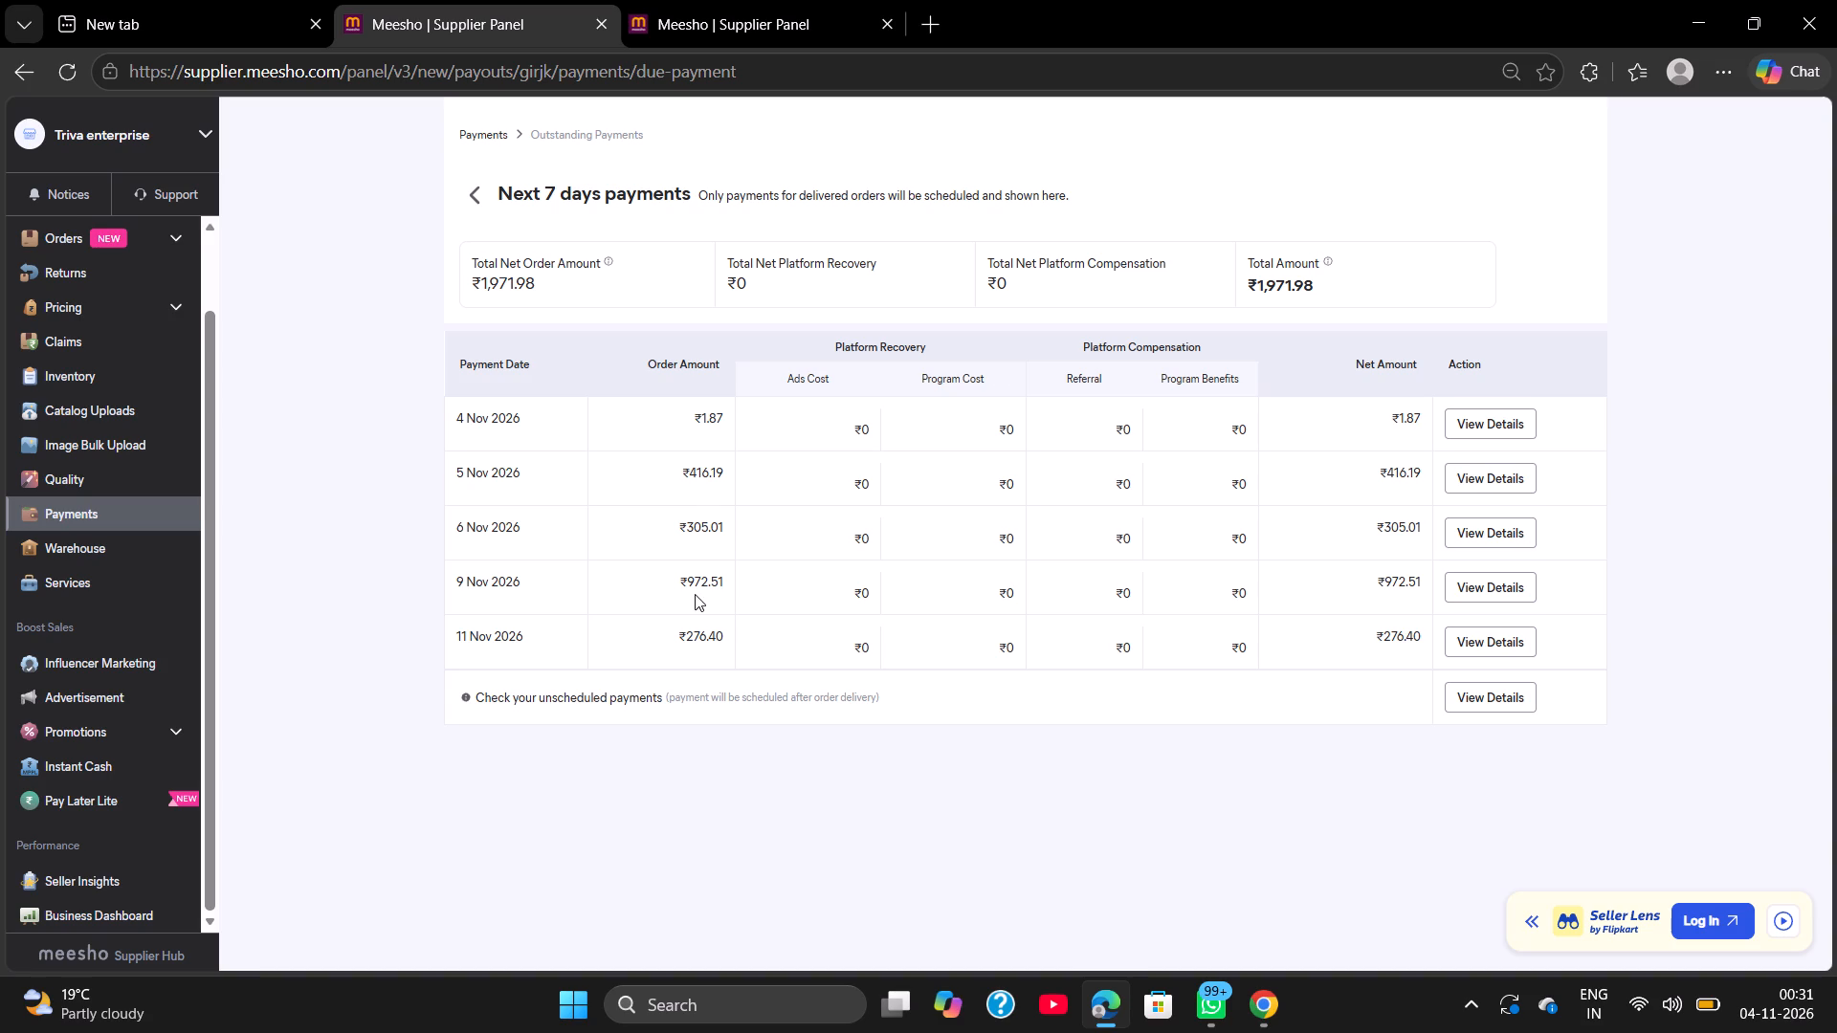
{"action": "left_click", "coordinate": [475, 192]}
Examine the payments-over-time graph and the unscheduled payments' order details, and return to the Payments overview.
{"action": "scroll", "coordinate": [690, 767], "scroll_direction": "down", "scroll_amount": 1}
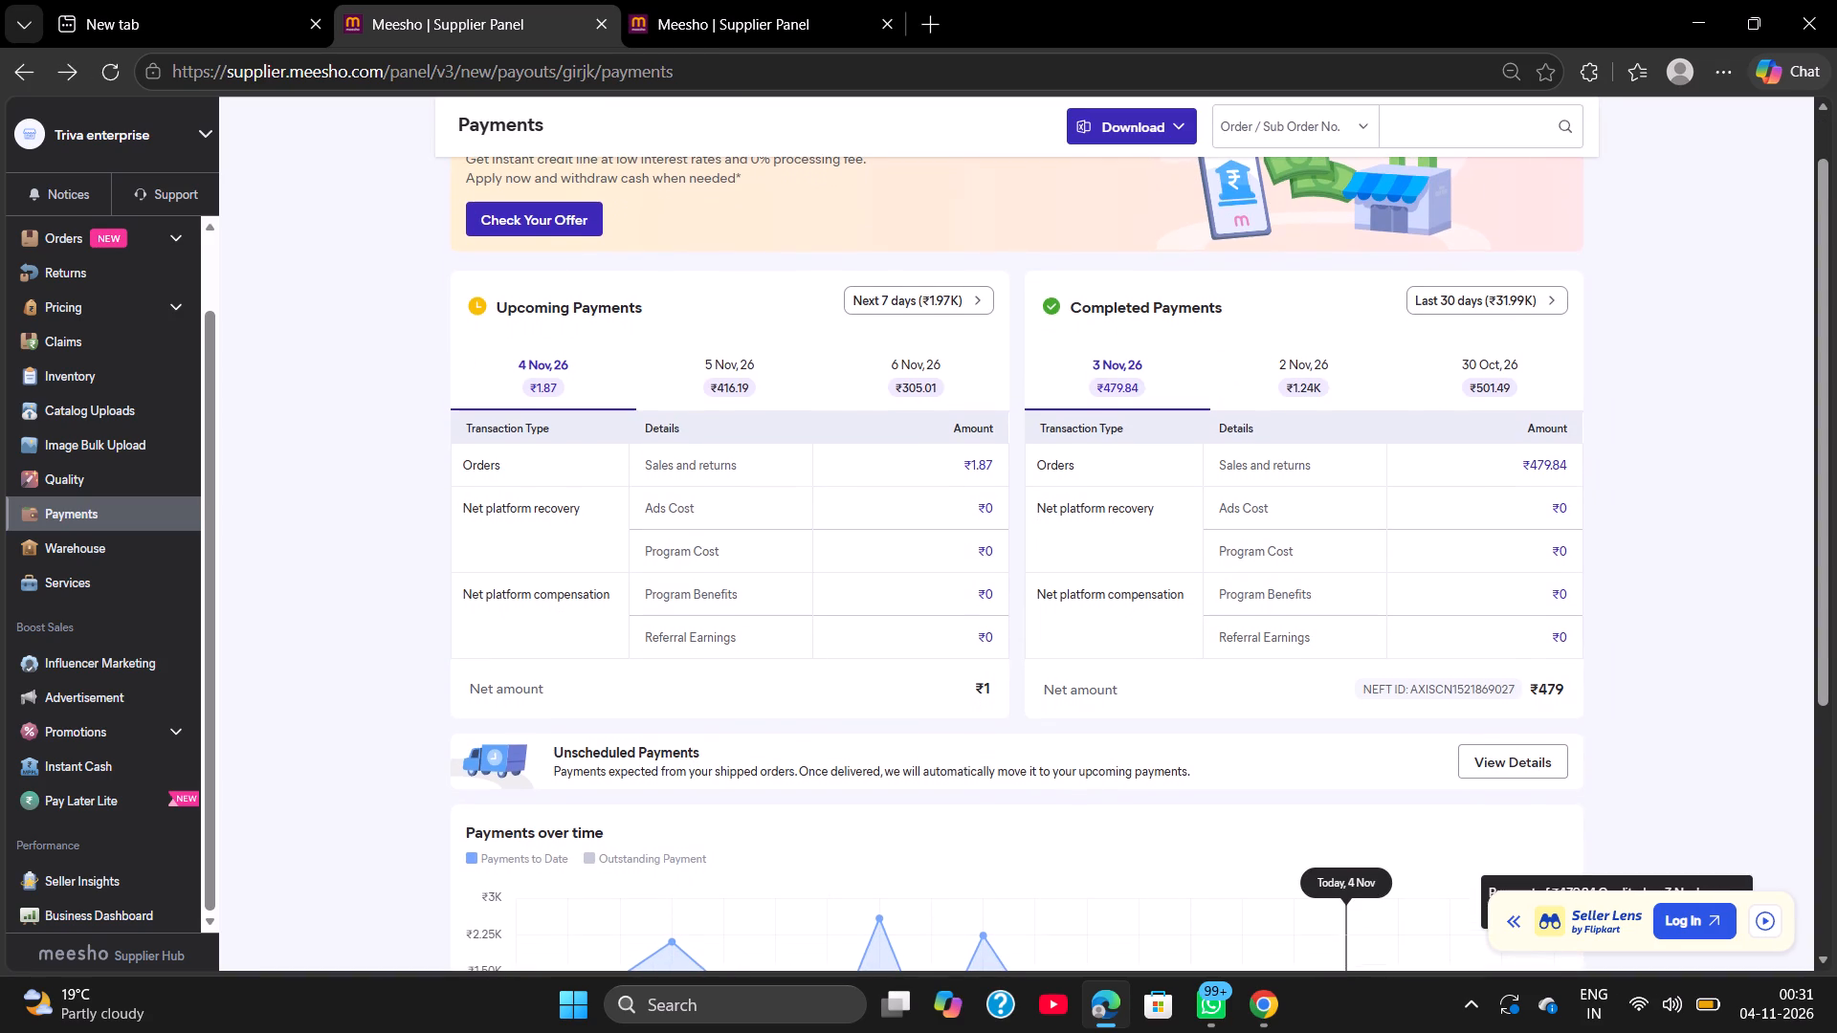
{"action": "scroll", "coordinate": [807, 733], "scroll_direction": "down", "scroll_amount": 2}
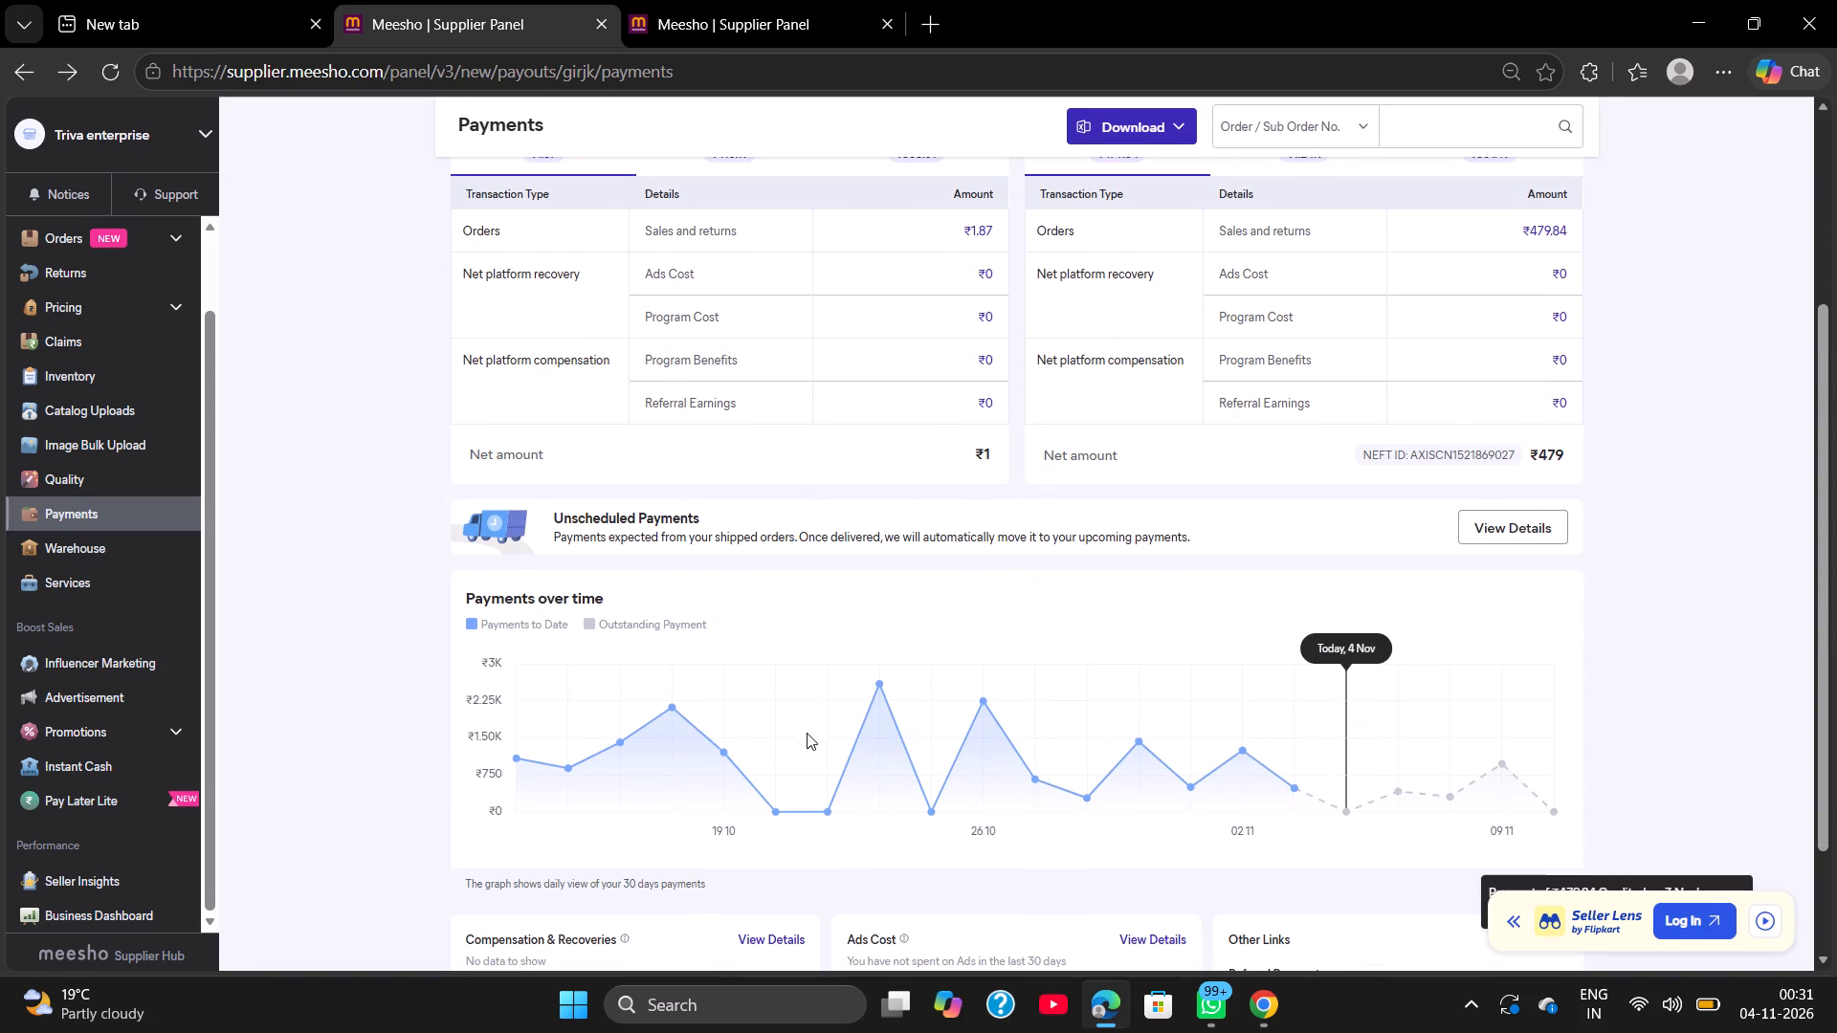
{"action": "scroll", "coordinate": [1101, 798], "scroll_direction": "down", "scroll_amount": 1}
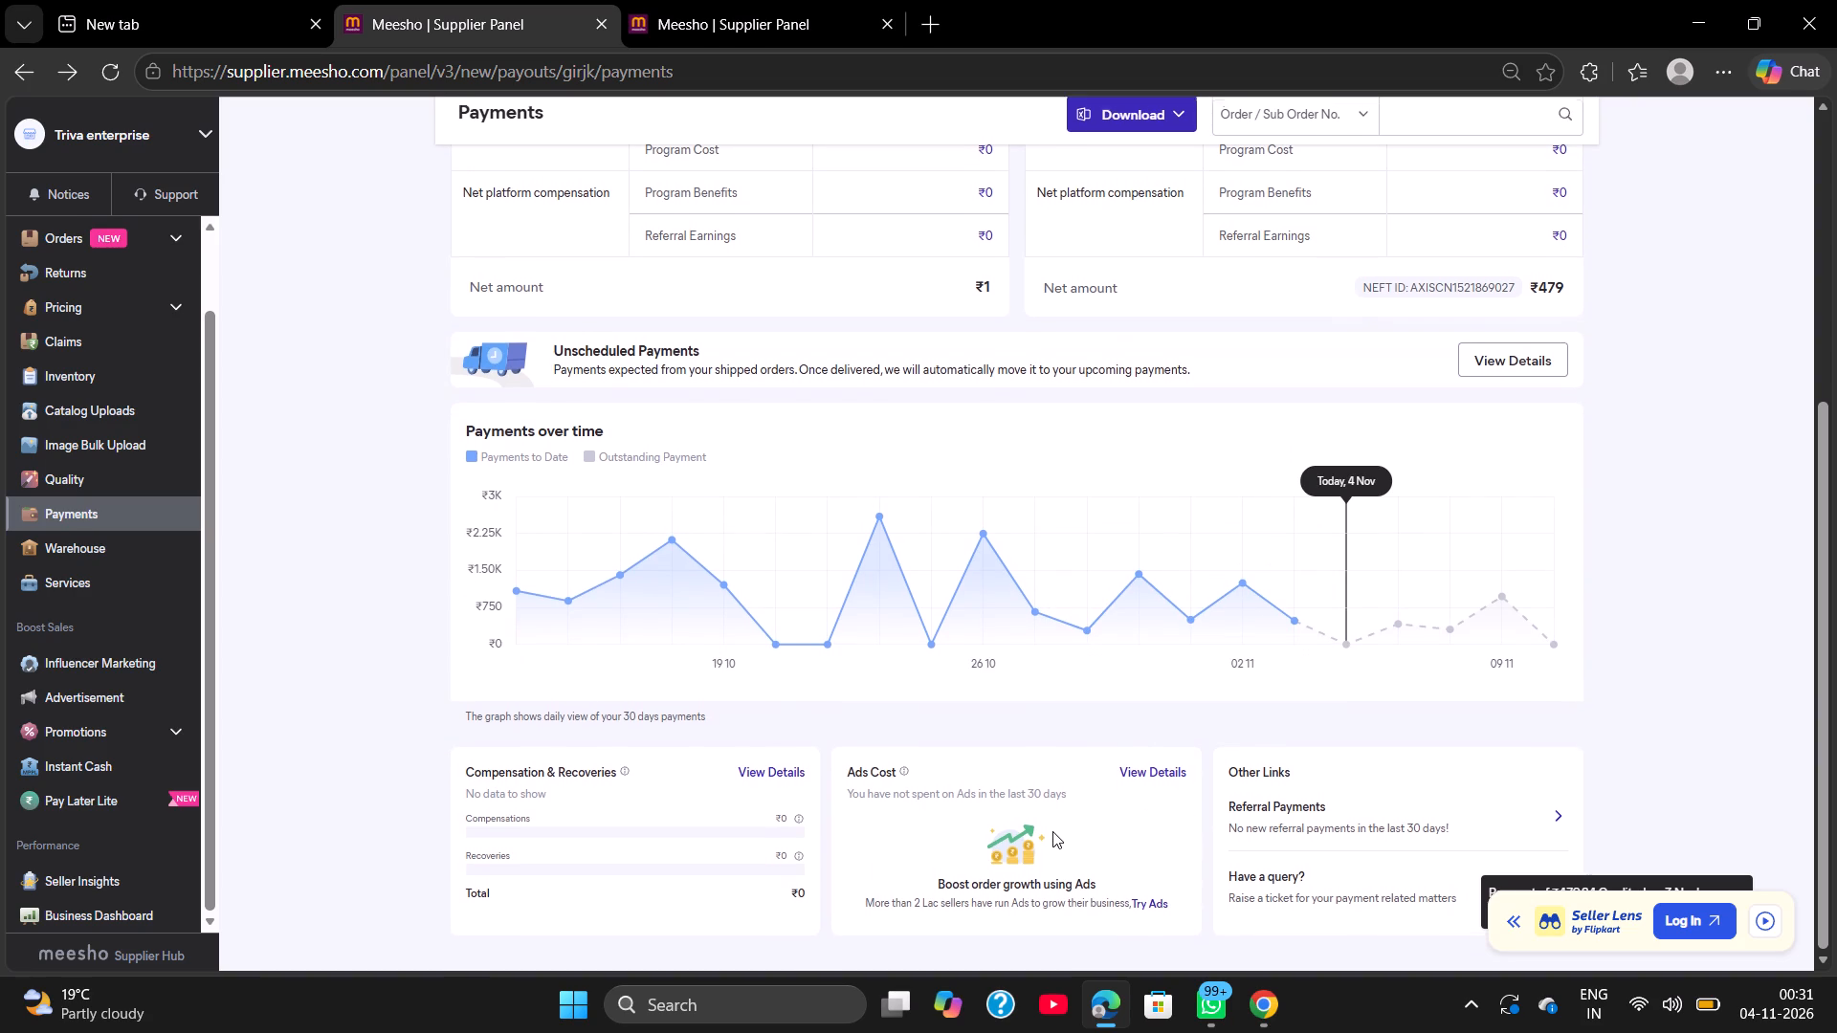
{"action": "left_click", "coordinate": [1482, 460]}
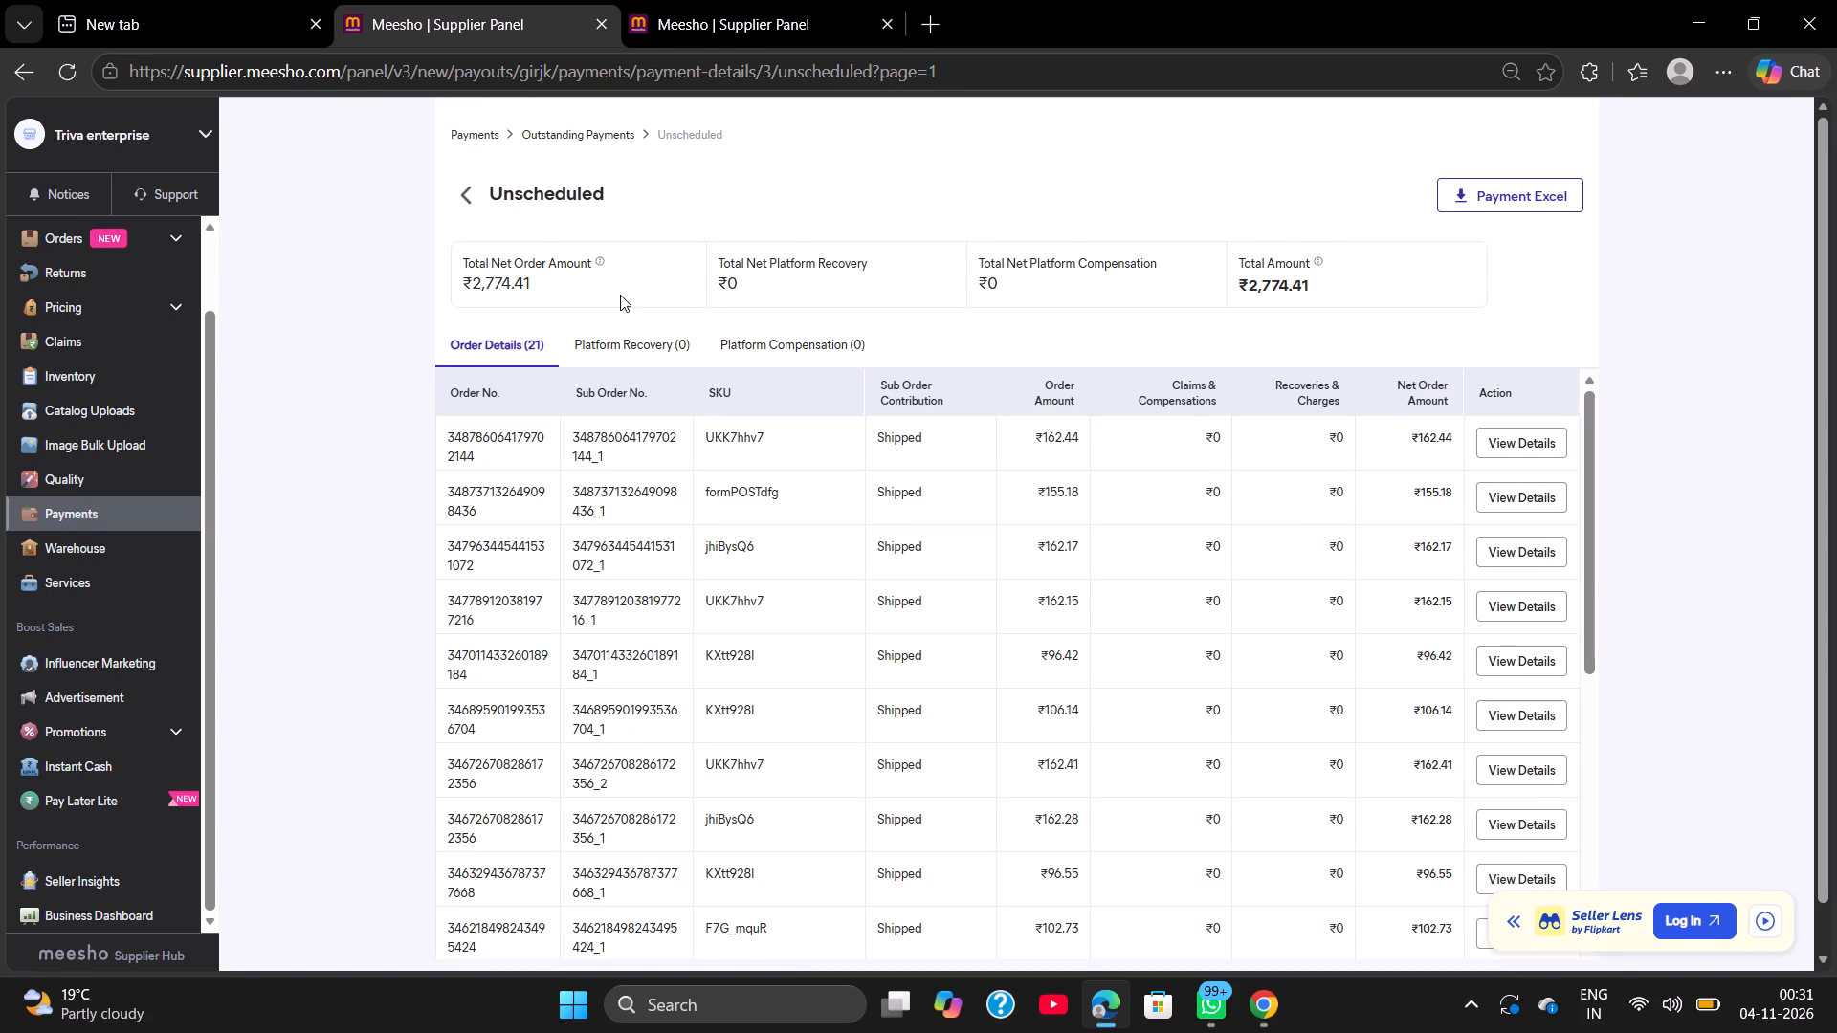
{"action": "left_click", "coordinate": [459, 199]}
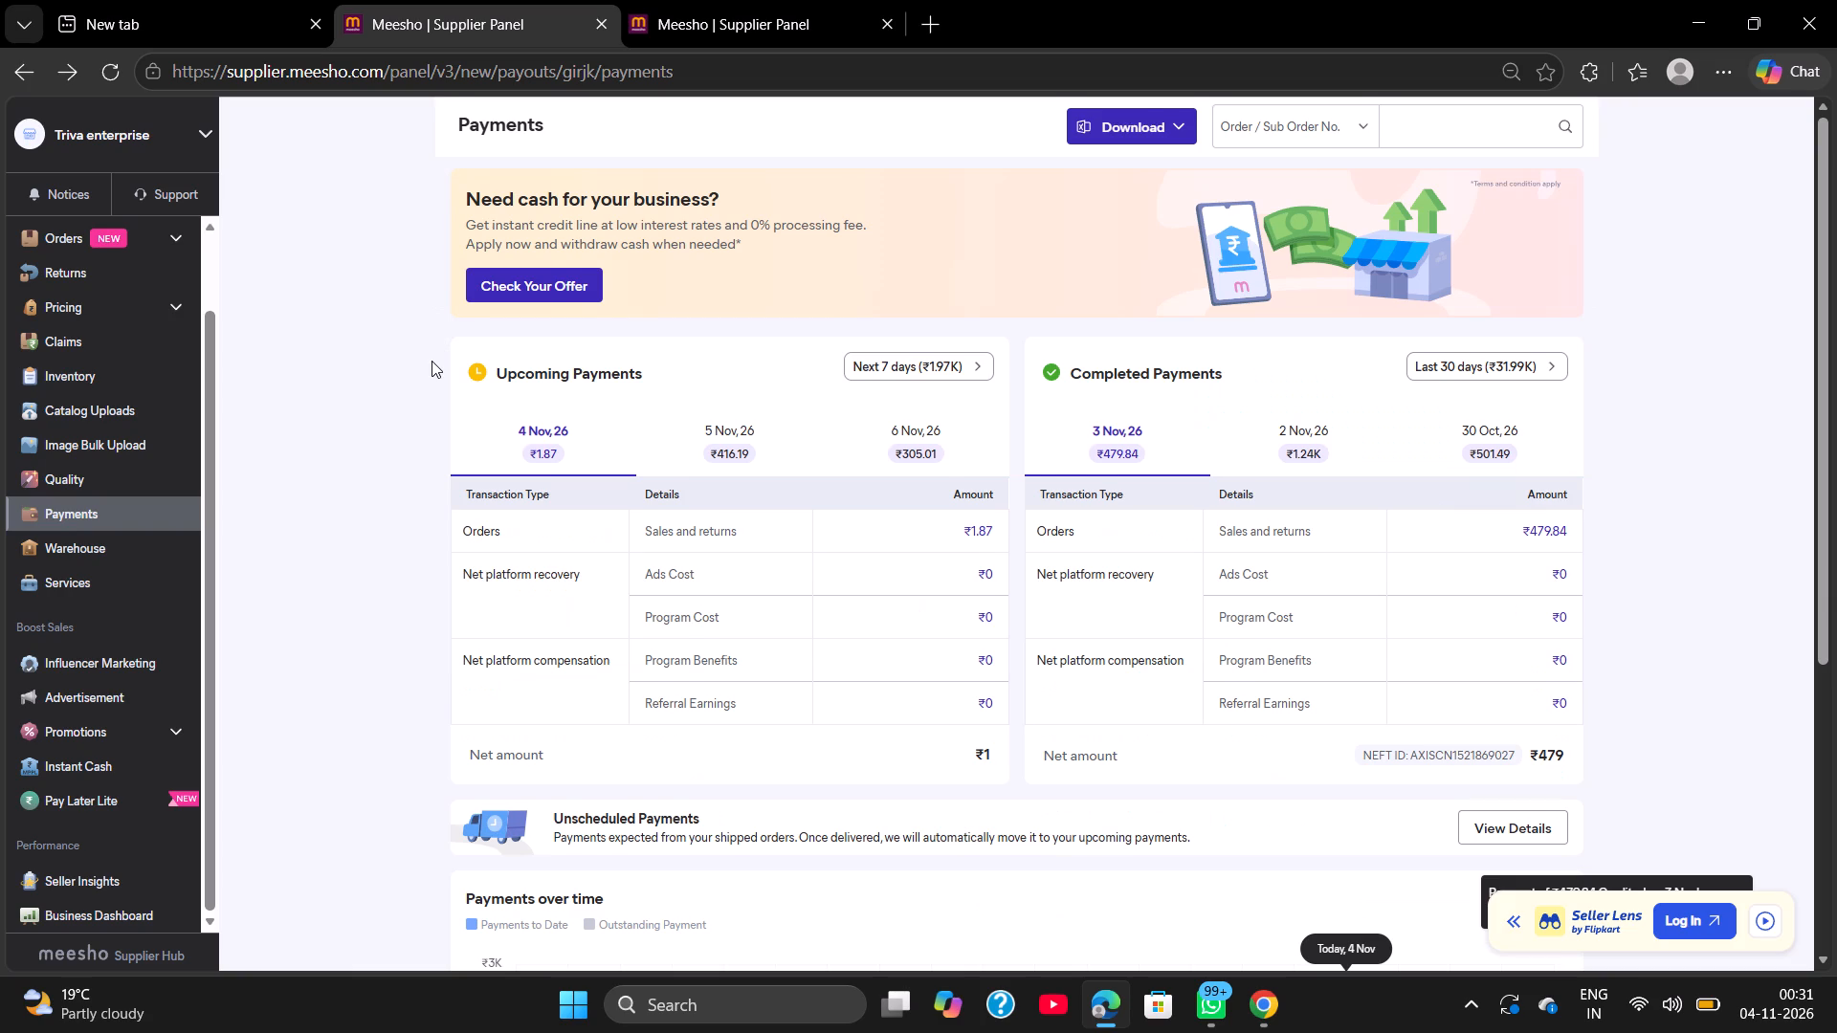
Start adding a single catalog from Catalog Uploads and dismiss the introduction to the revamped upload.
{"action": "scroll", "coordinate": [432, 361], "scroll_direction": "up", "scroll_amount": 1}
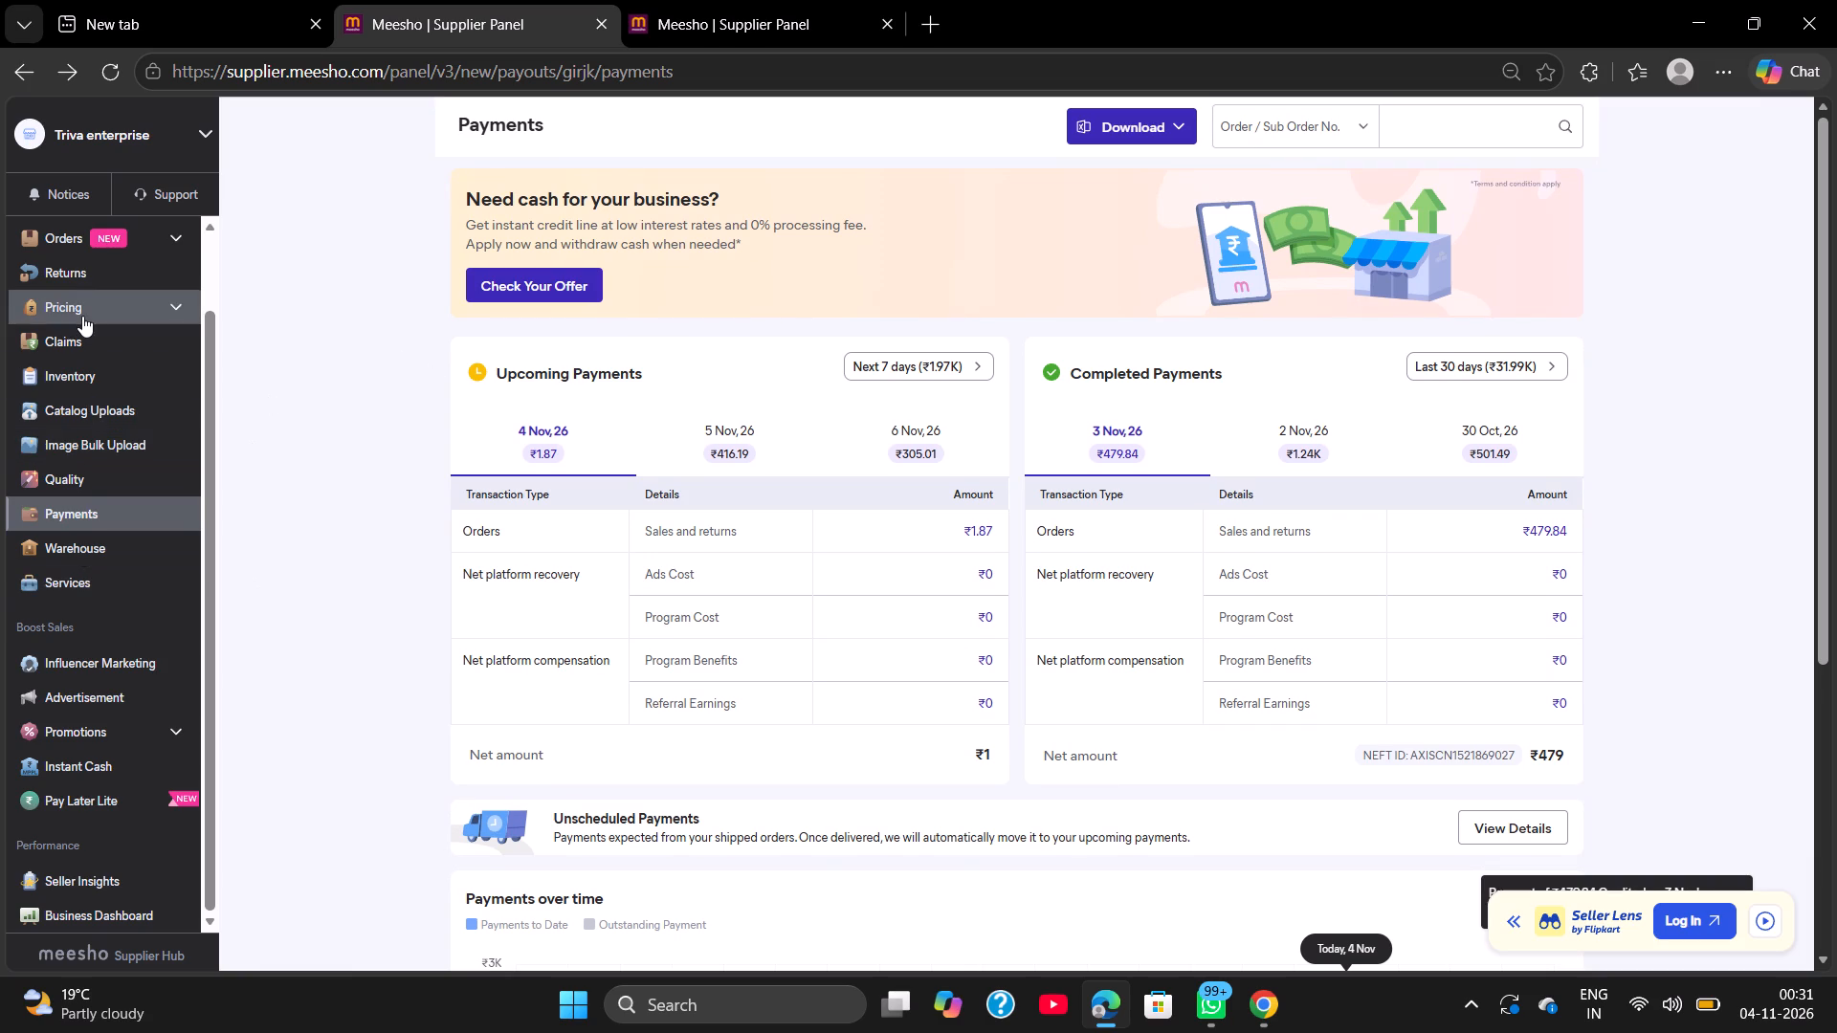
{"action": "scroll", "coordinate": [82, 316], "scroll_direction": "up", "scroll_amount": 1}
{"action": "scroll", "coordinate": [85, 403], "scroll_direction": "up", "scroll_amount": 1}
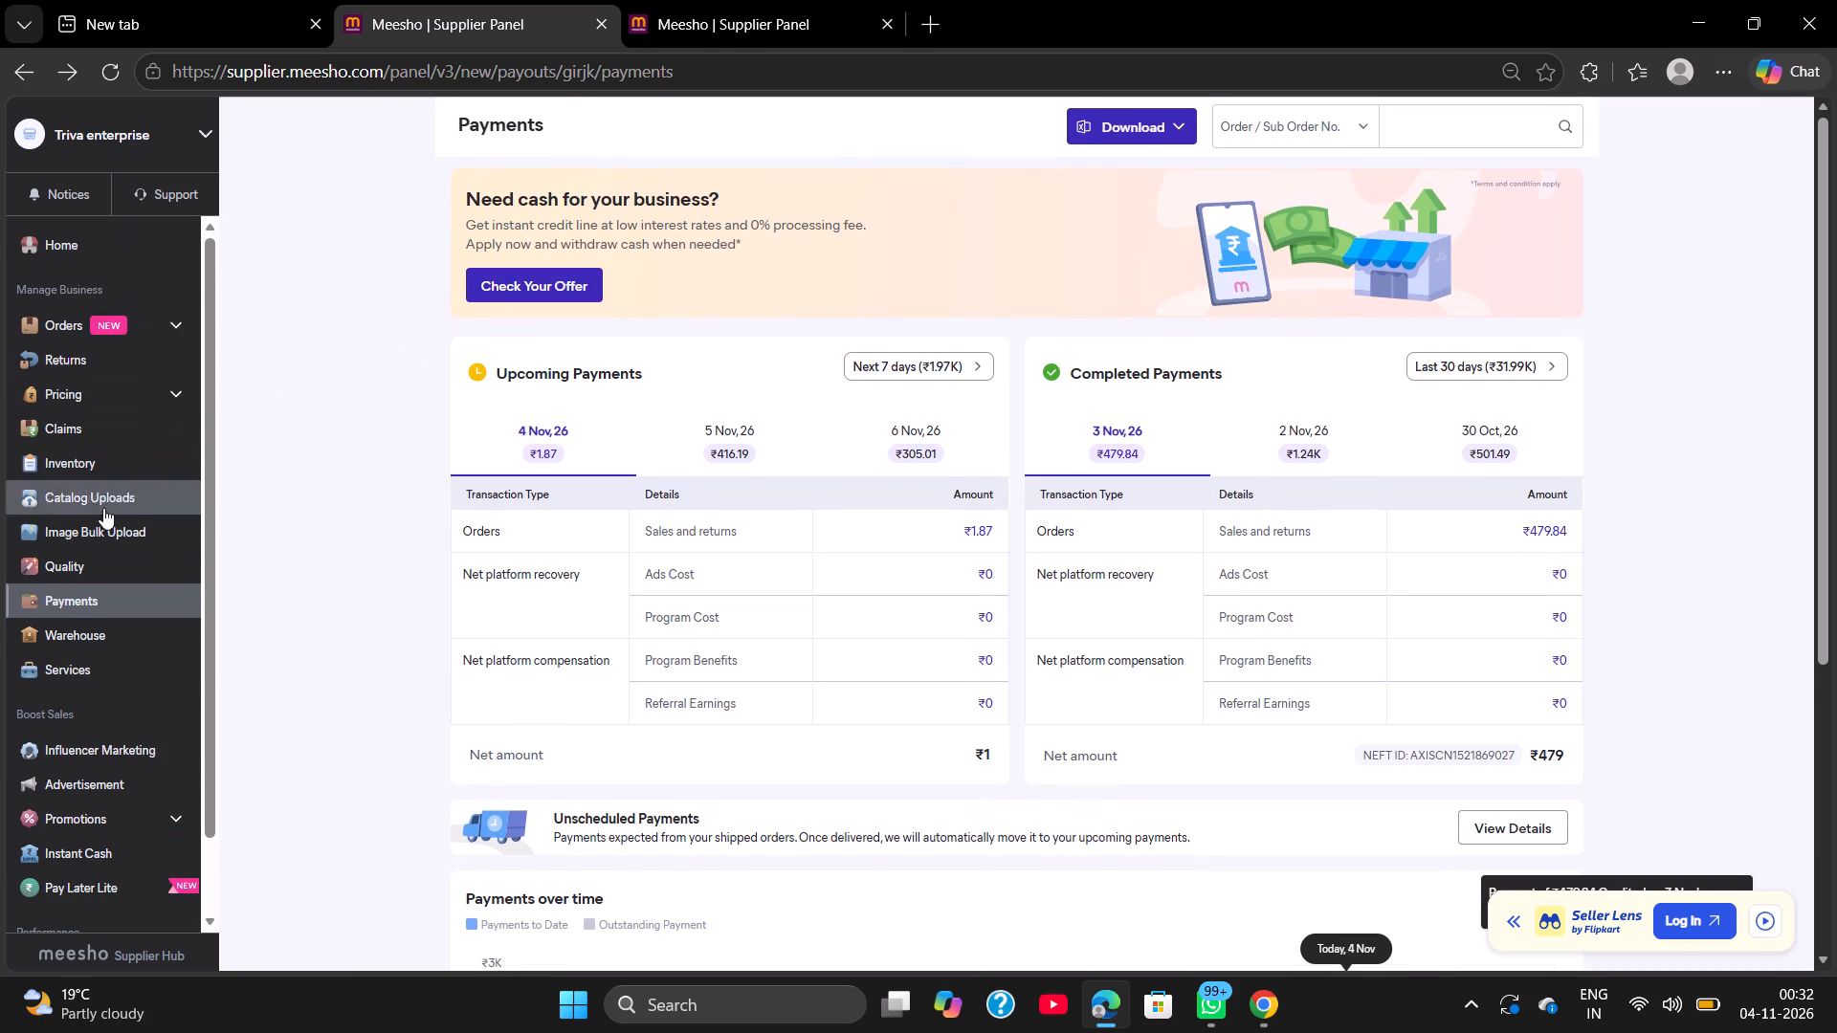
{"action": "left_click", "coordinate": [98, 490]}
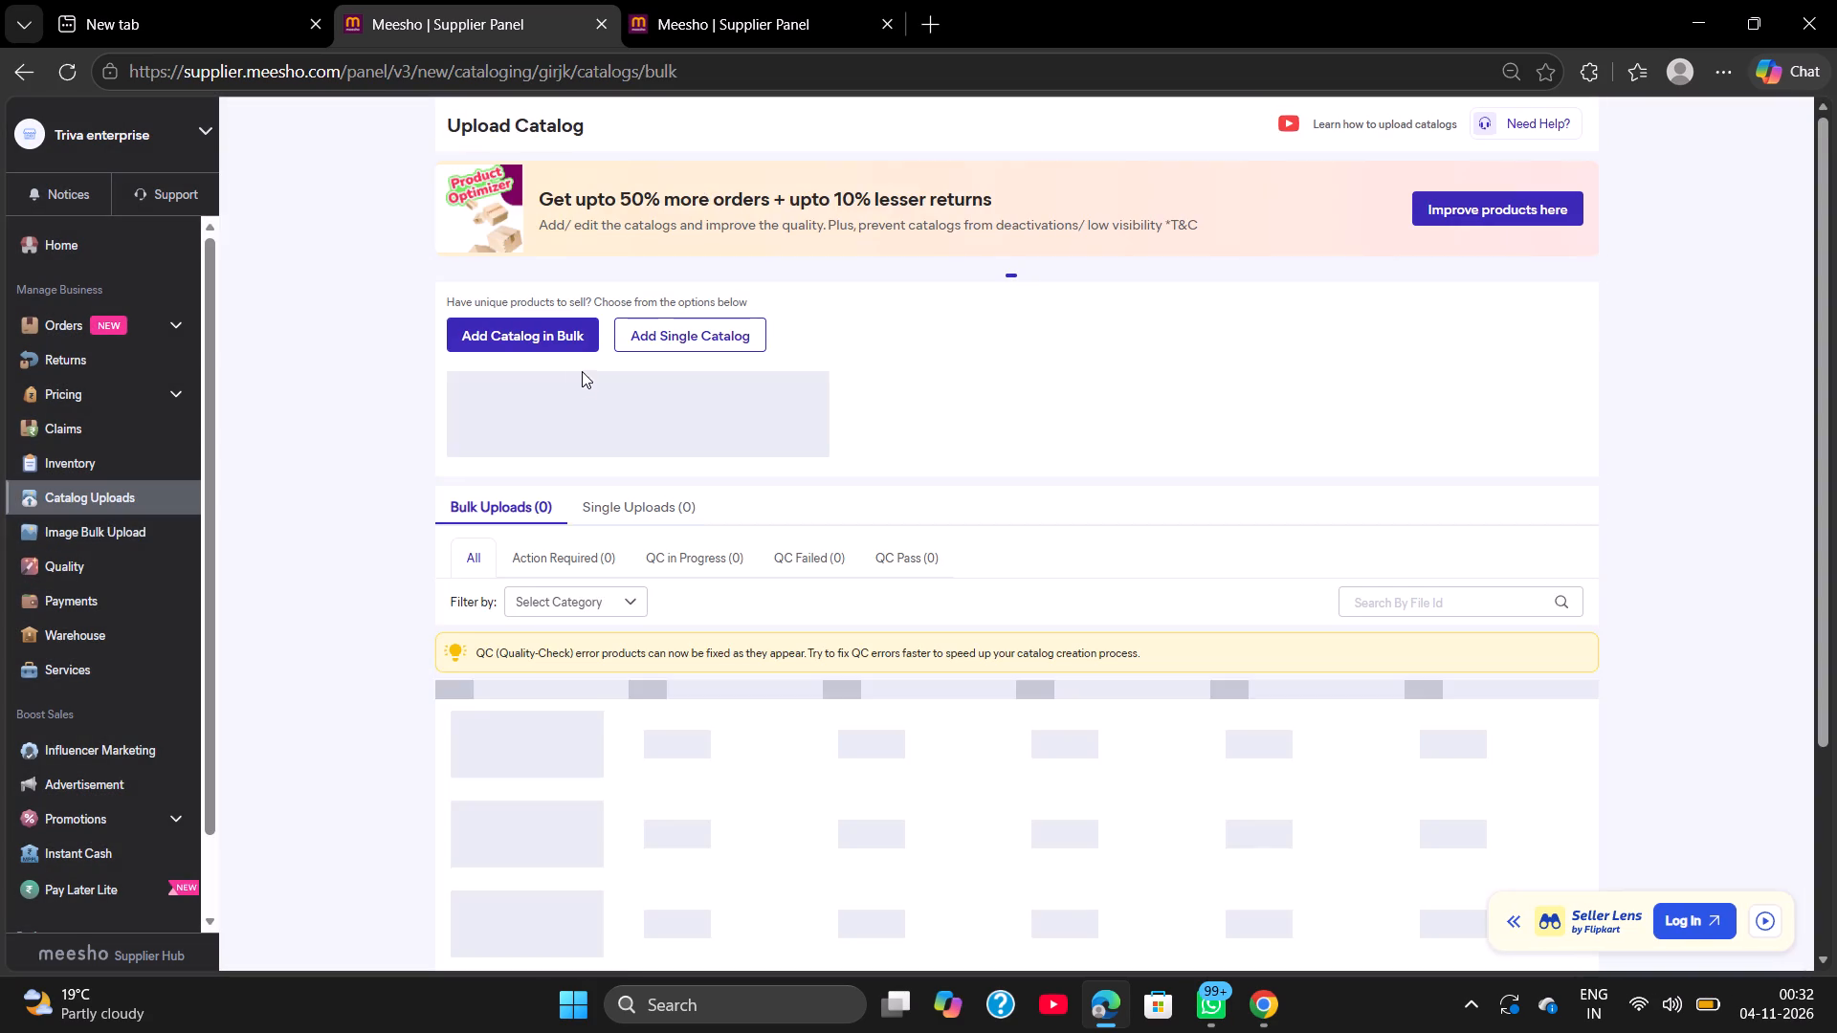
{"action": "left_click", "coordinate": [670, 340]}
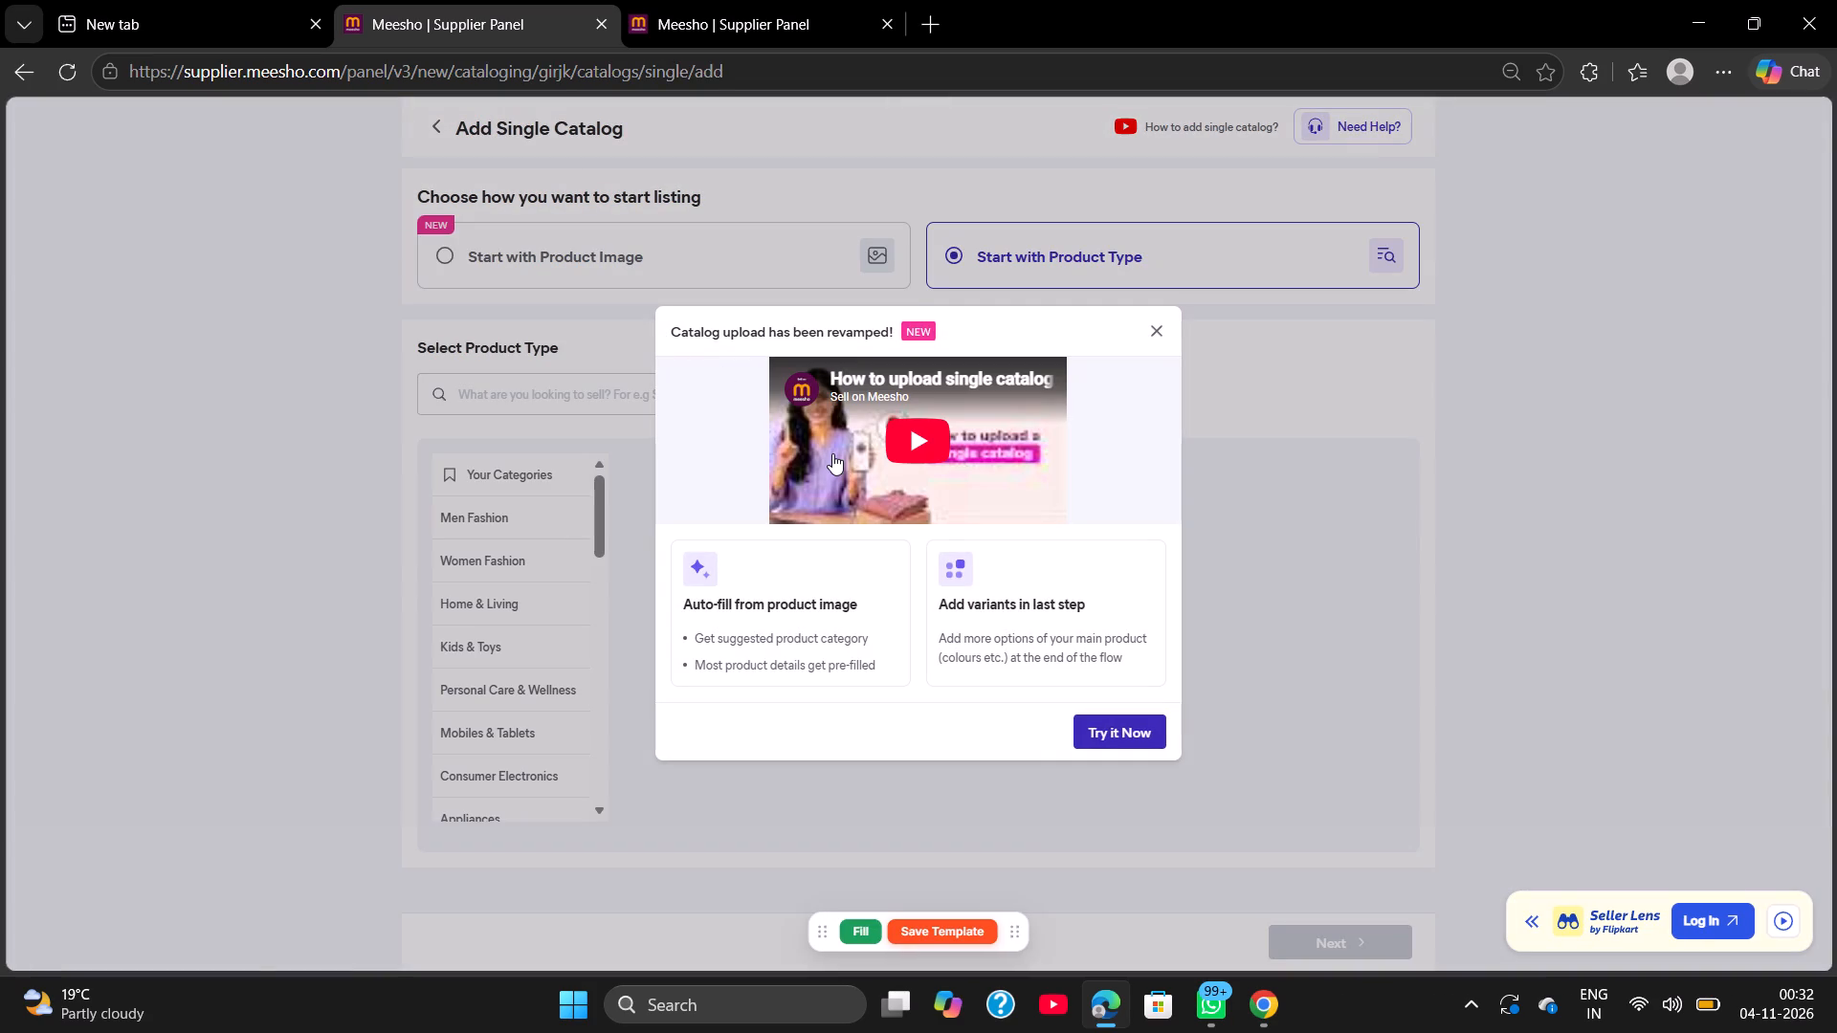
{"action": "left_click", "coordinate": [1155, 330]}
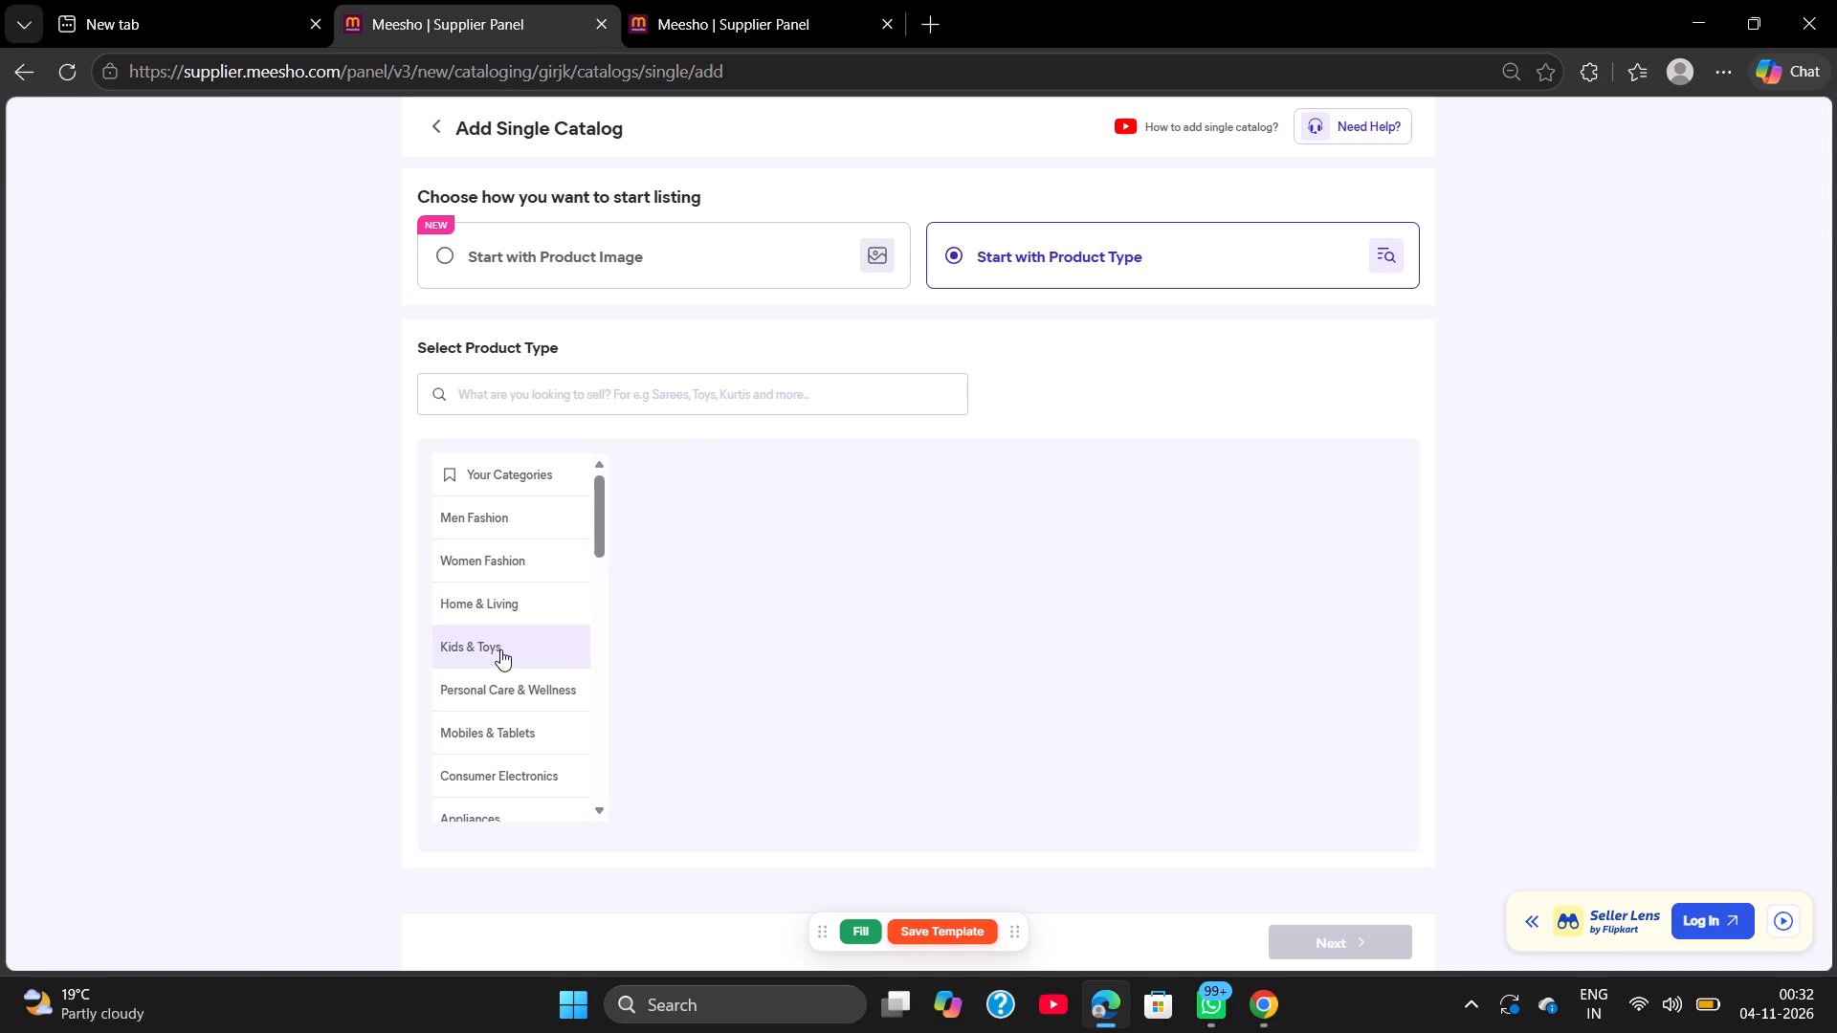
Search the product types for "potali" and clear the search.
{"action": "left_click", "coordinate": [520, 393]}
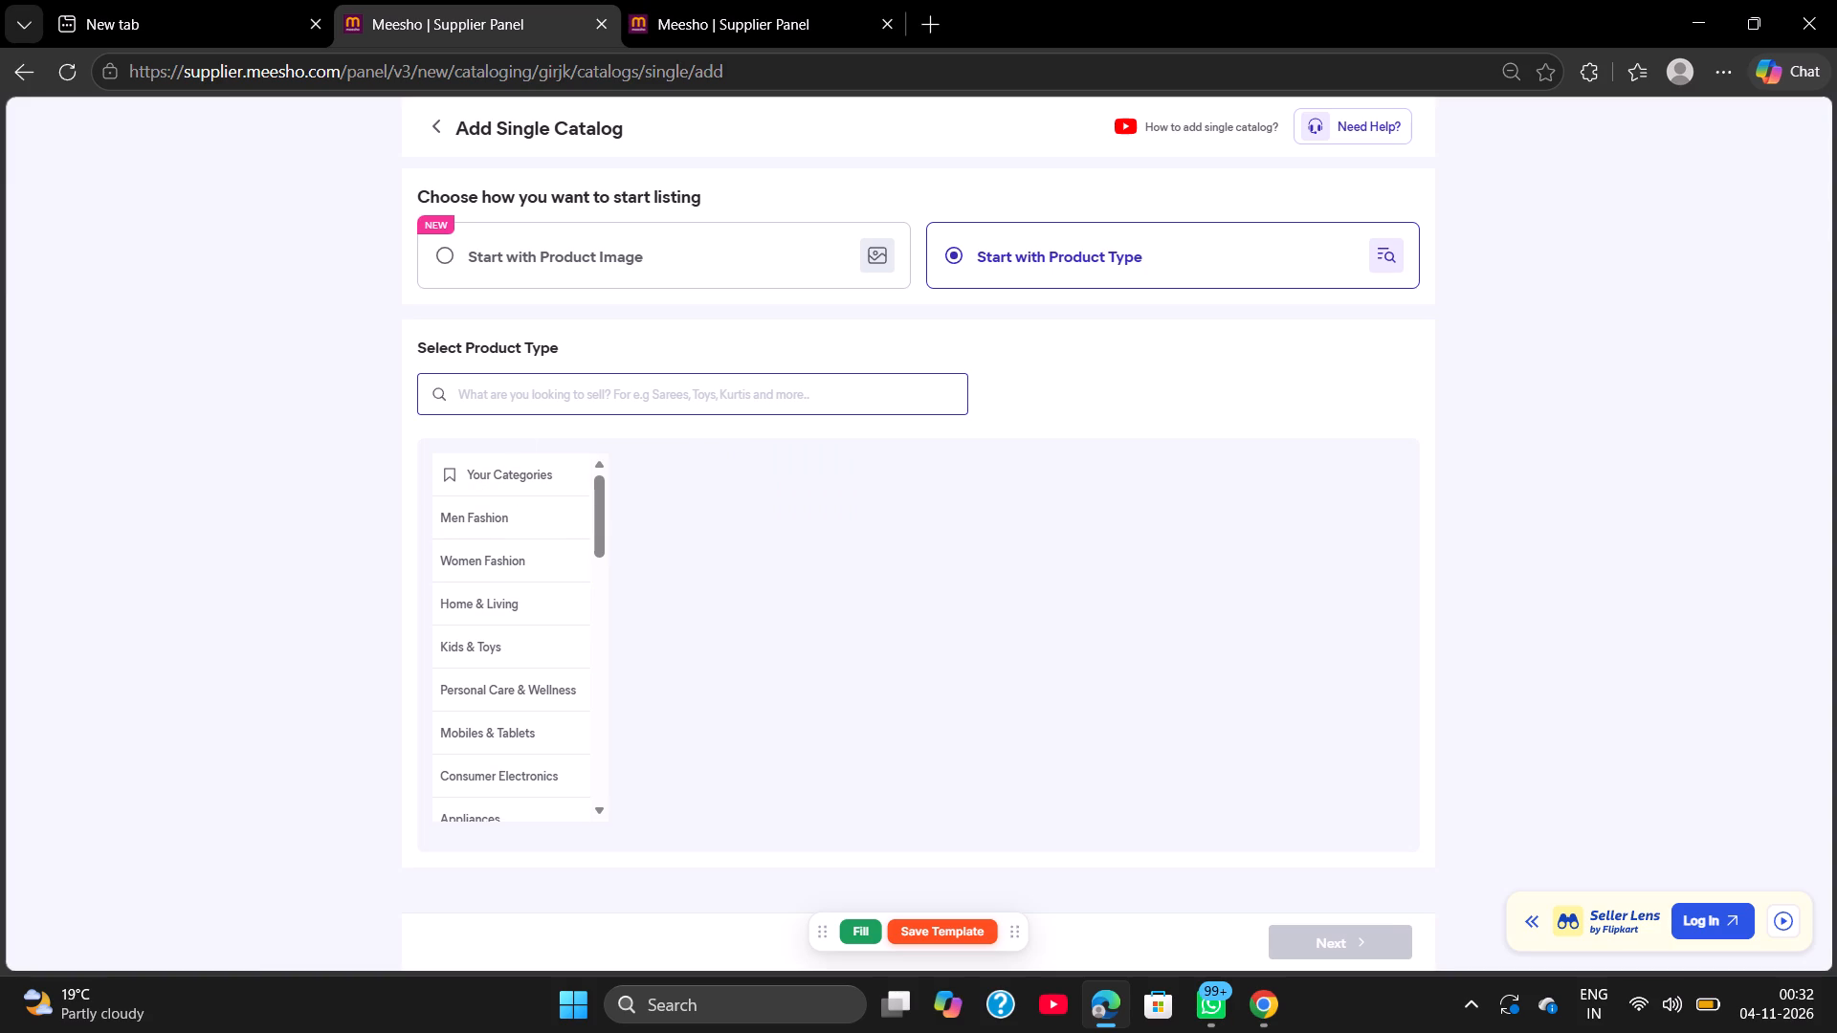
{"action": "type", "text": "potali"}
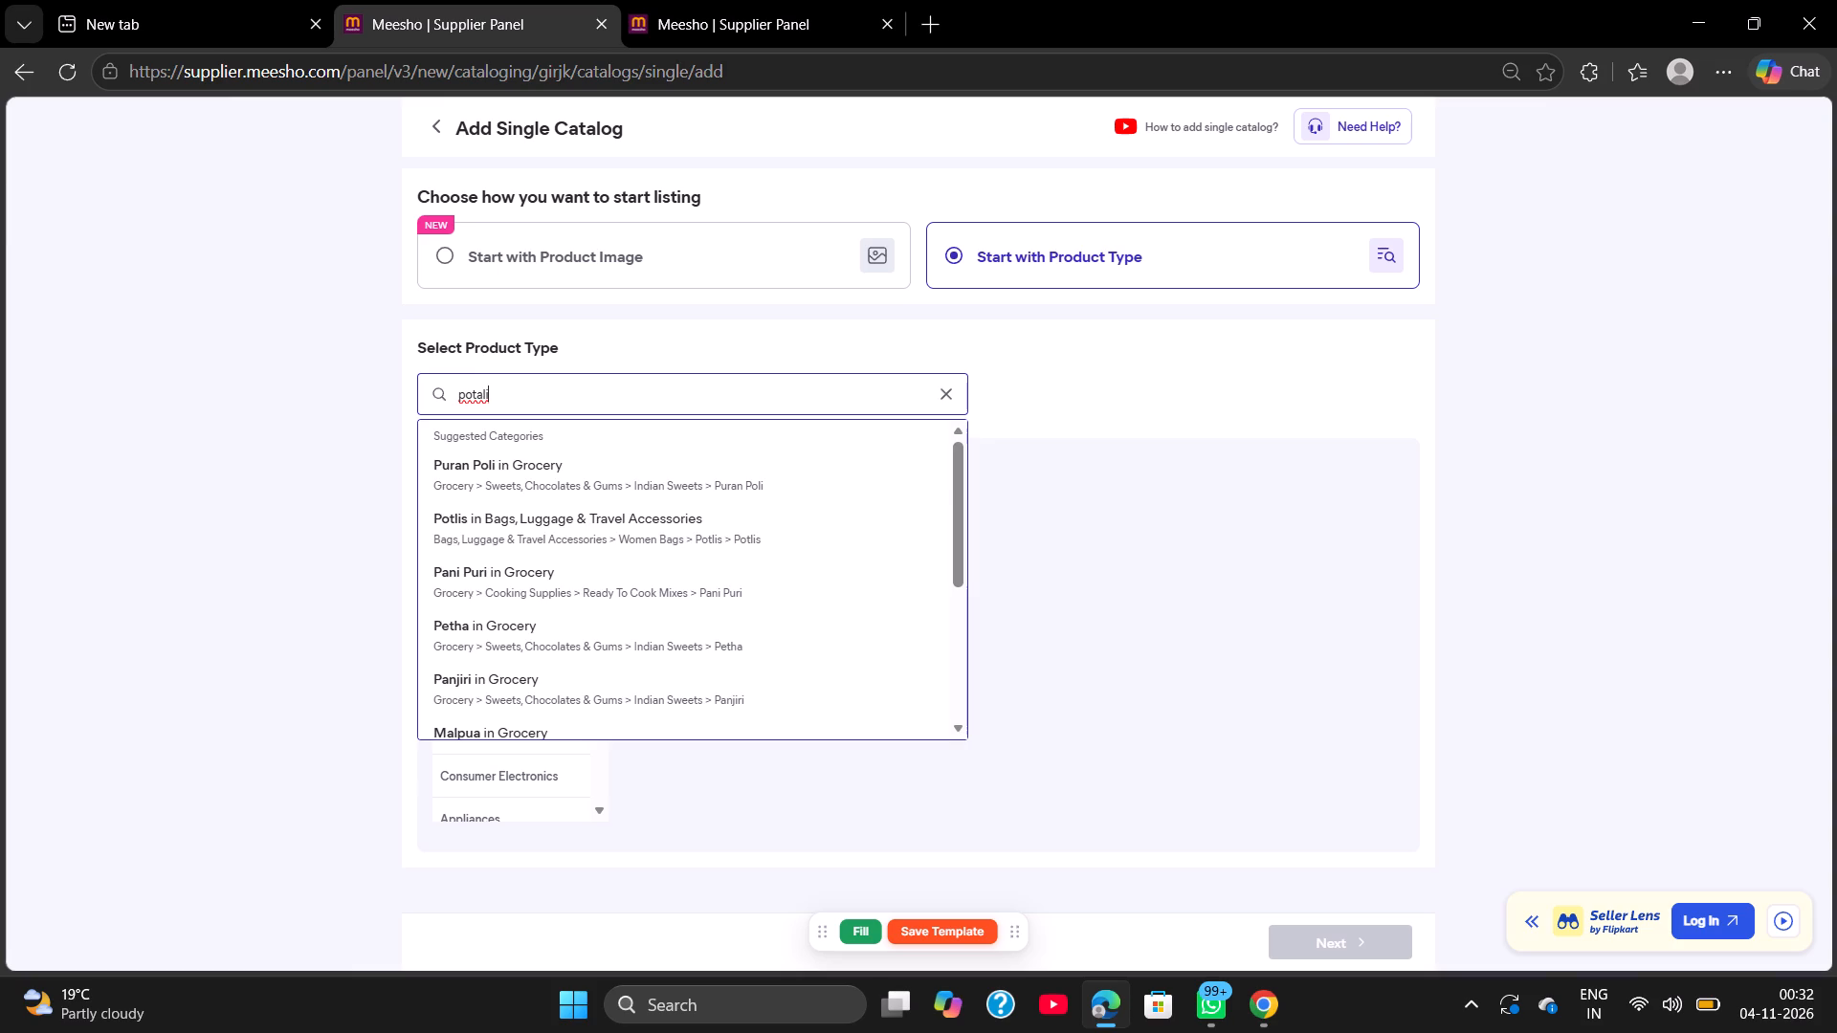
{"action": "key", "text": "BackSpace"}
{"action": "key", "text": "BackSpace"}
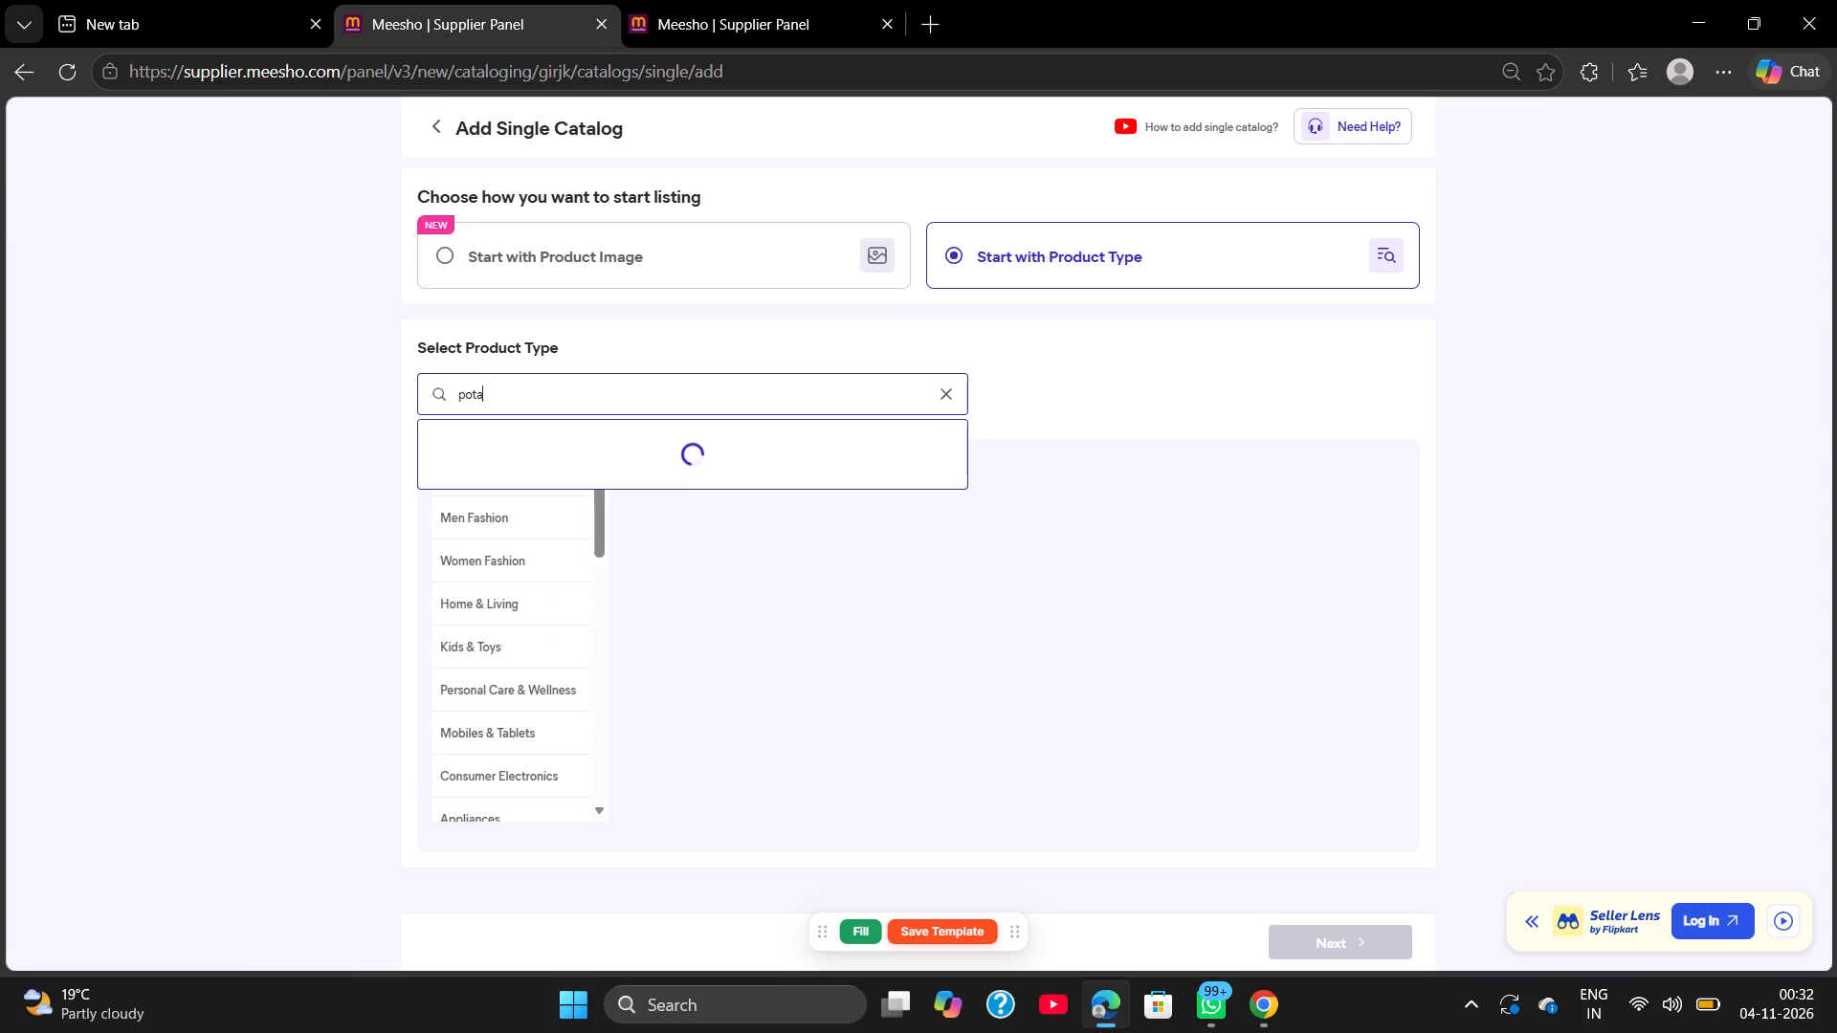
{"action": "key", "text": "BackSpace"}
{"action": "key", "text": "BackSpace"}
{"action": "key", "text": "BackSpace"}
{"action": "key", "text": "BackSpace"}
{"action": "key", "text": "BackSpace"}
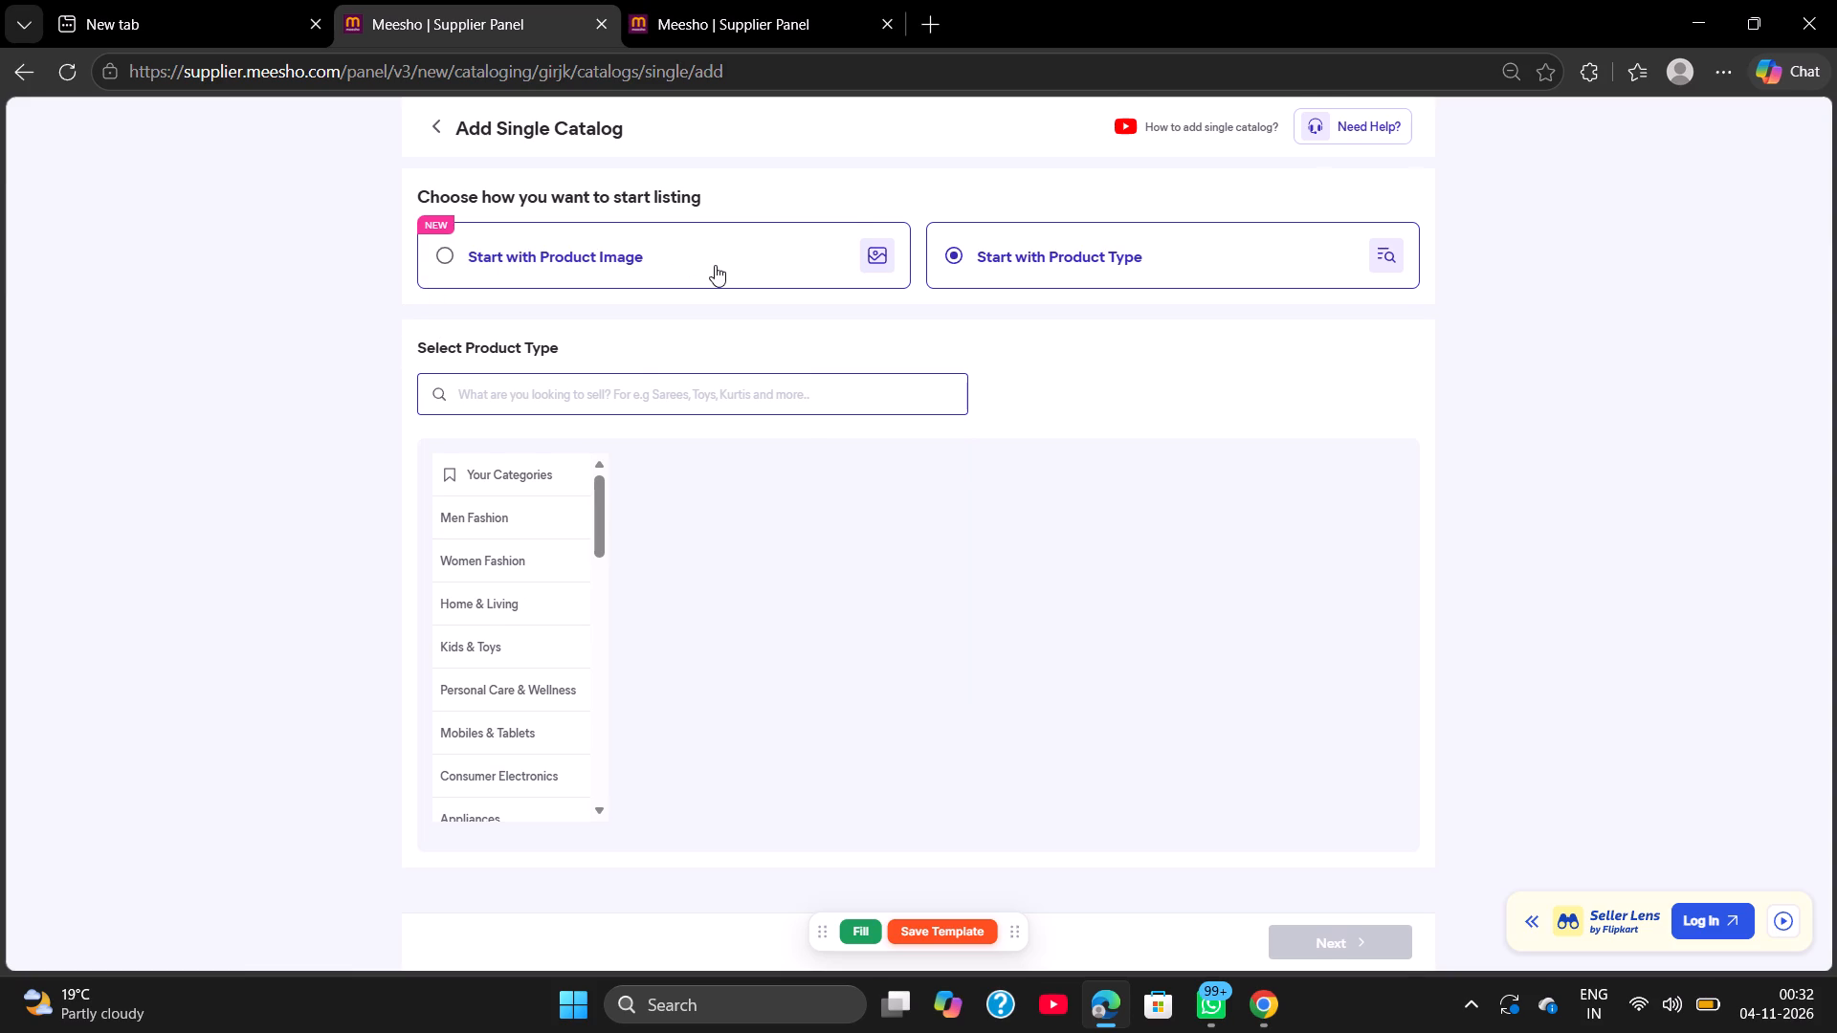
Start the listing with a product image and upload the floral potli bag photo beginning b01bbb23 from Downloads.
{"action": "scroll", "coordinate": [715, 265], "scroll_direction": "up", "scroll_amount": 1}
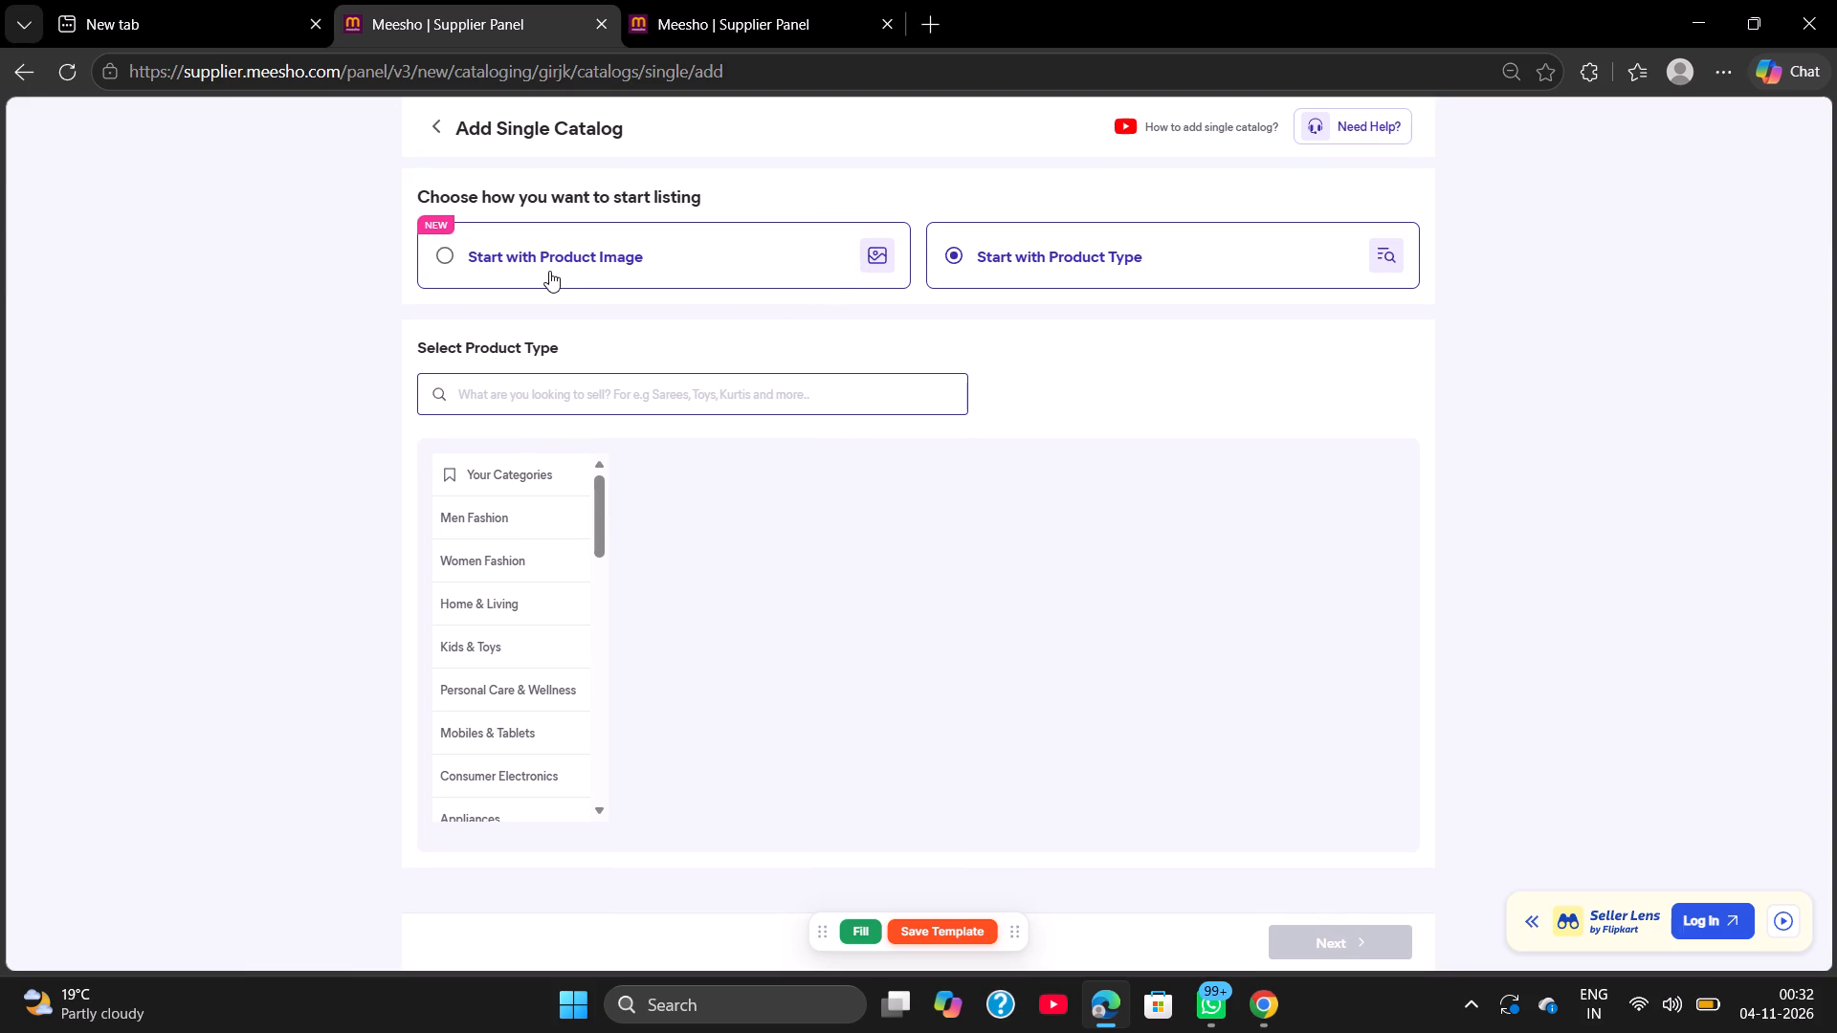
{"action": "left_click", "coordinate": [548, 271]}
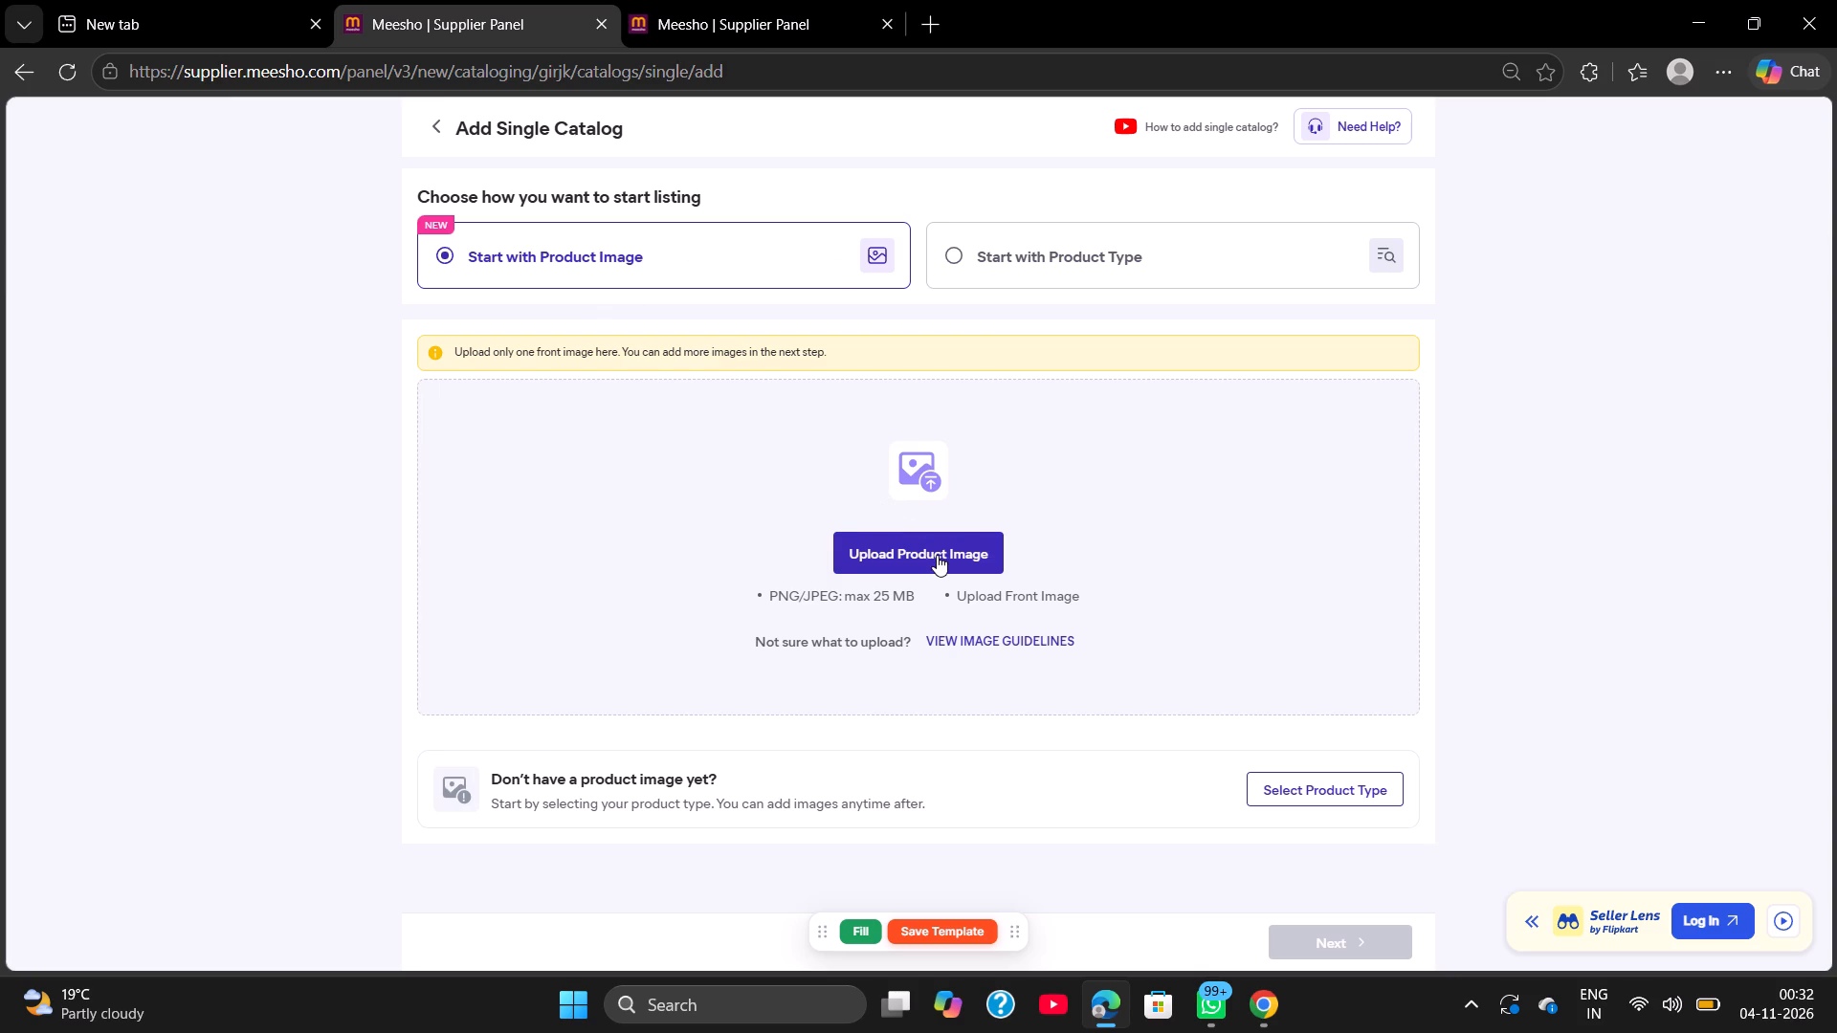
{"action": "left_click", "coordinate": [937, 555]}
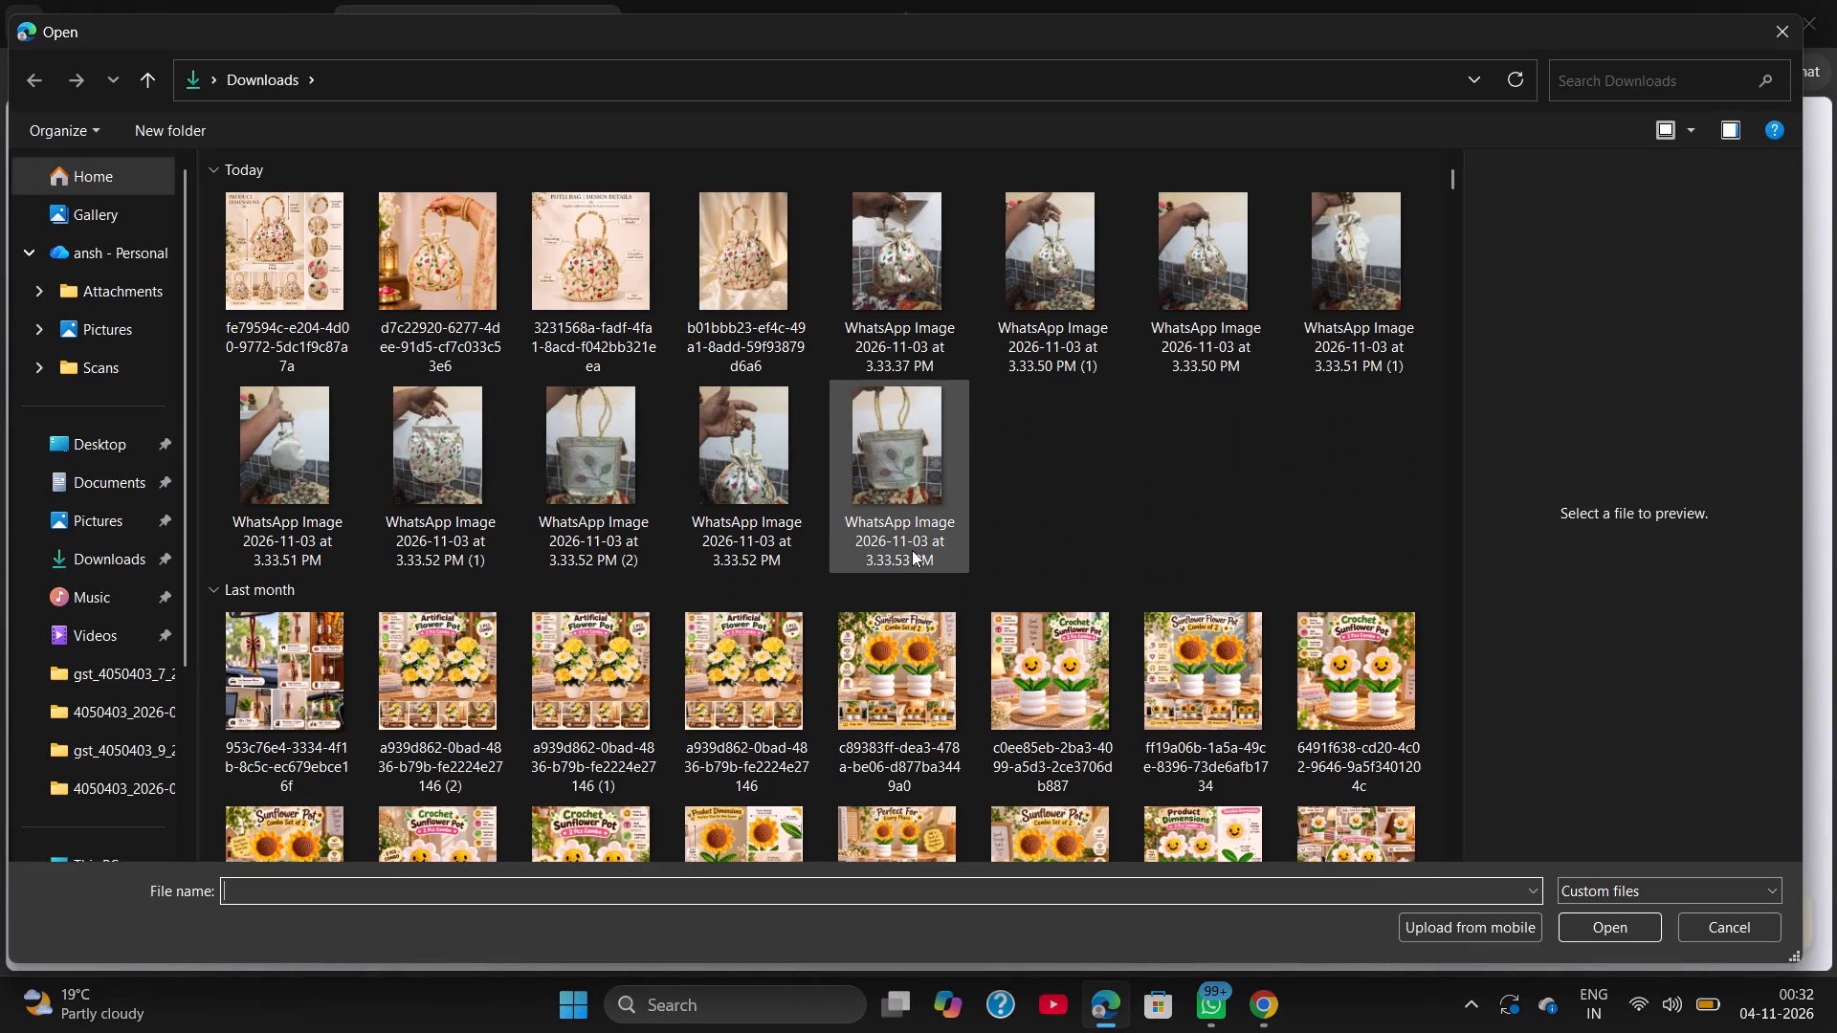
{"action": "double_click", "coordinate": [774, 304]}
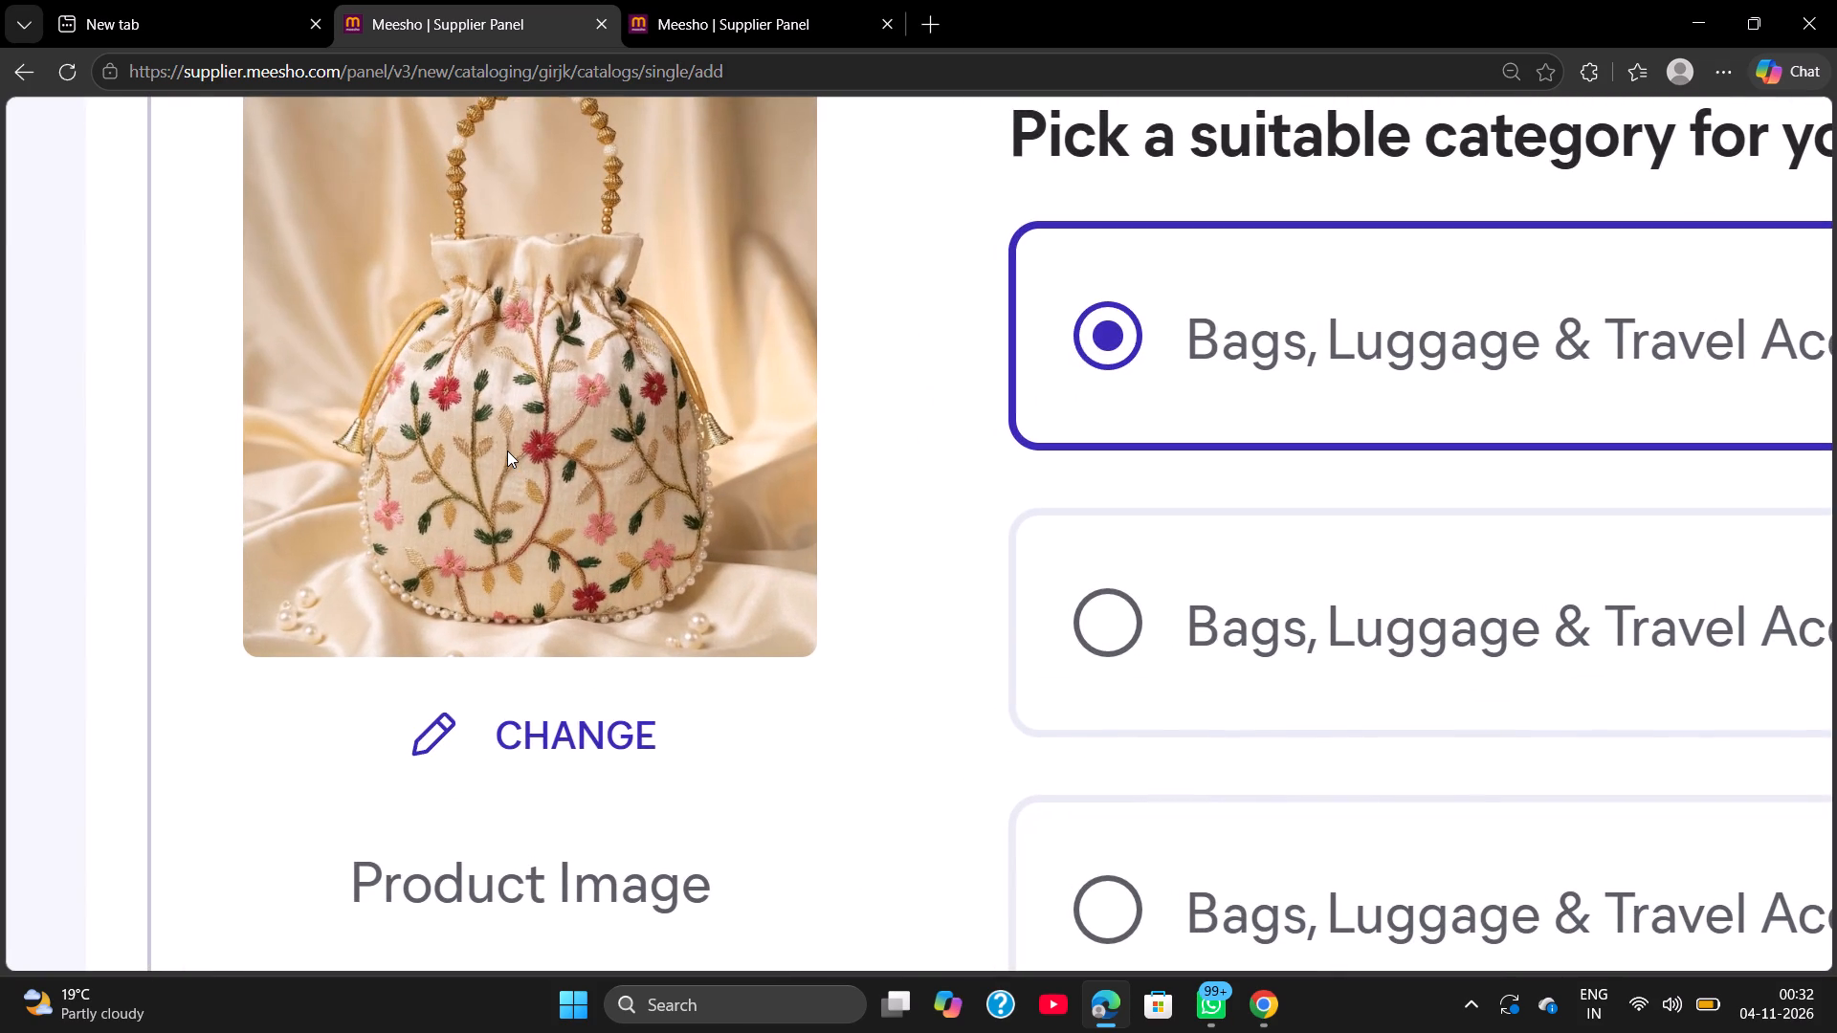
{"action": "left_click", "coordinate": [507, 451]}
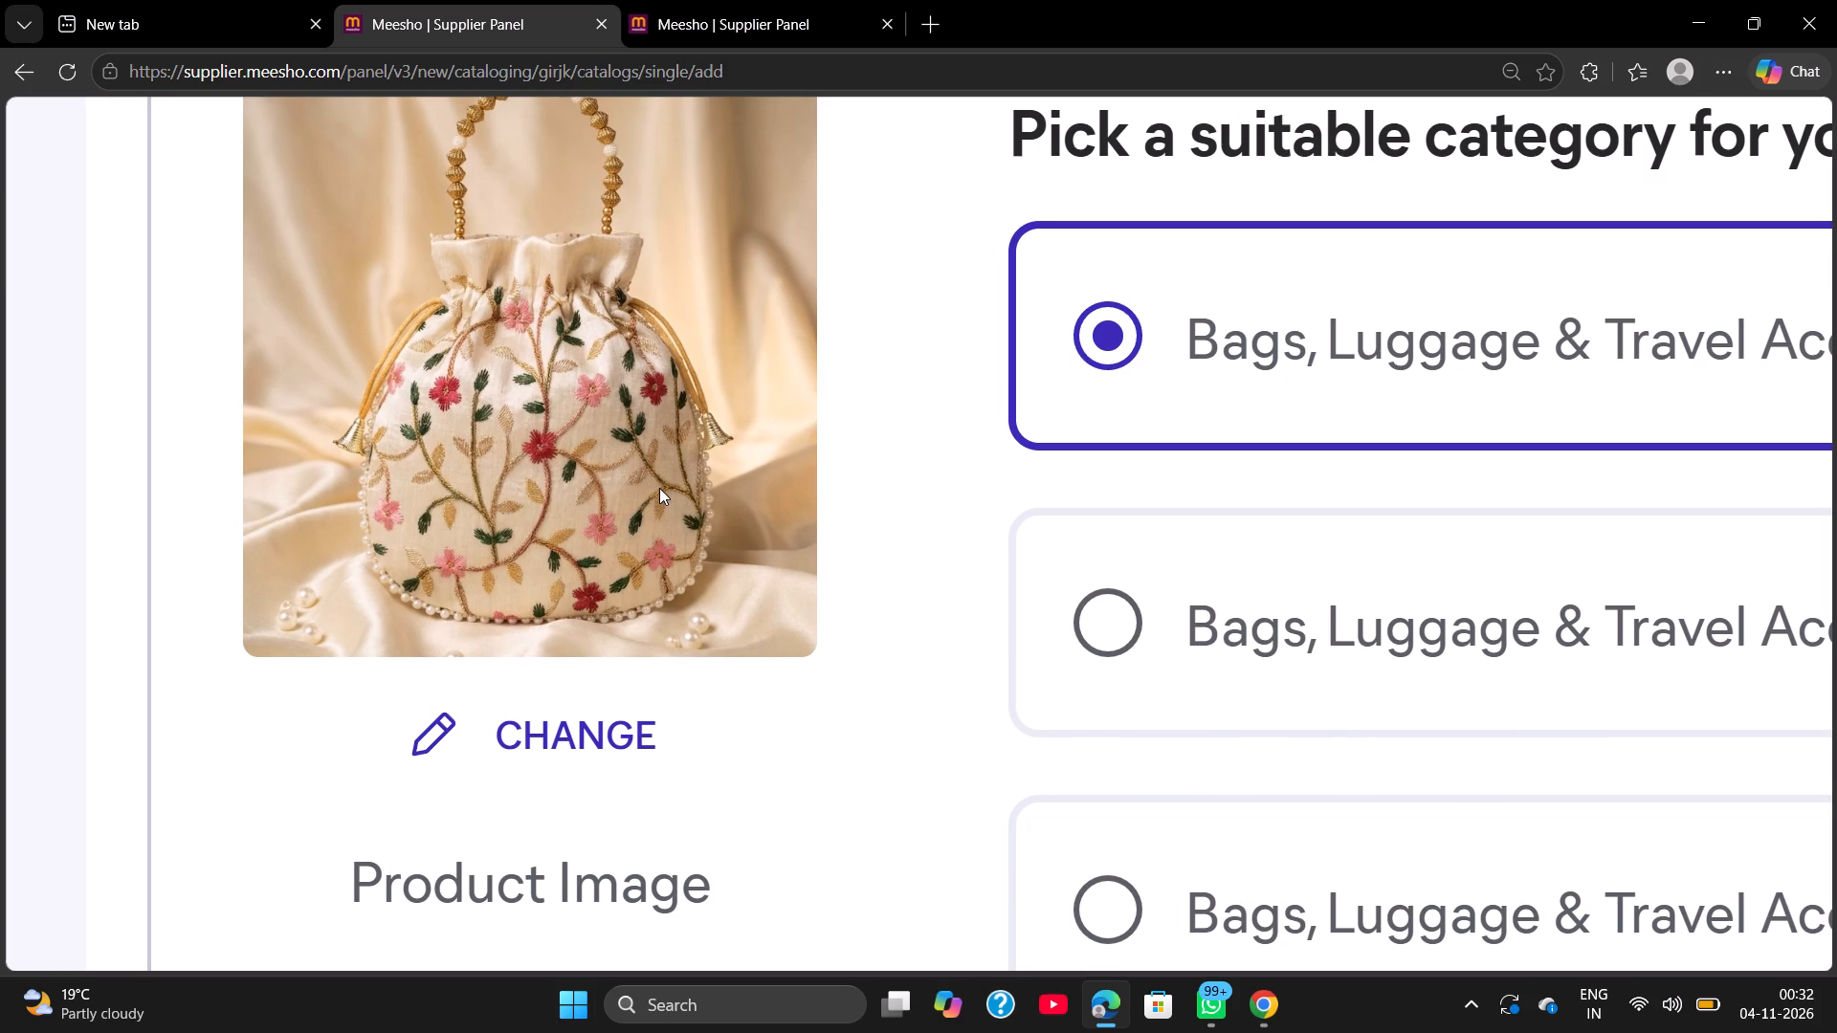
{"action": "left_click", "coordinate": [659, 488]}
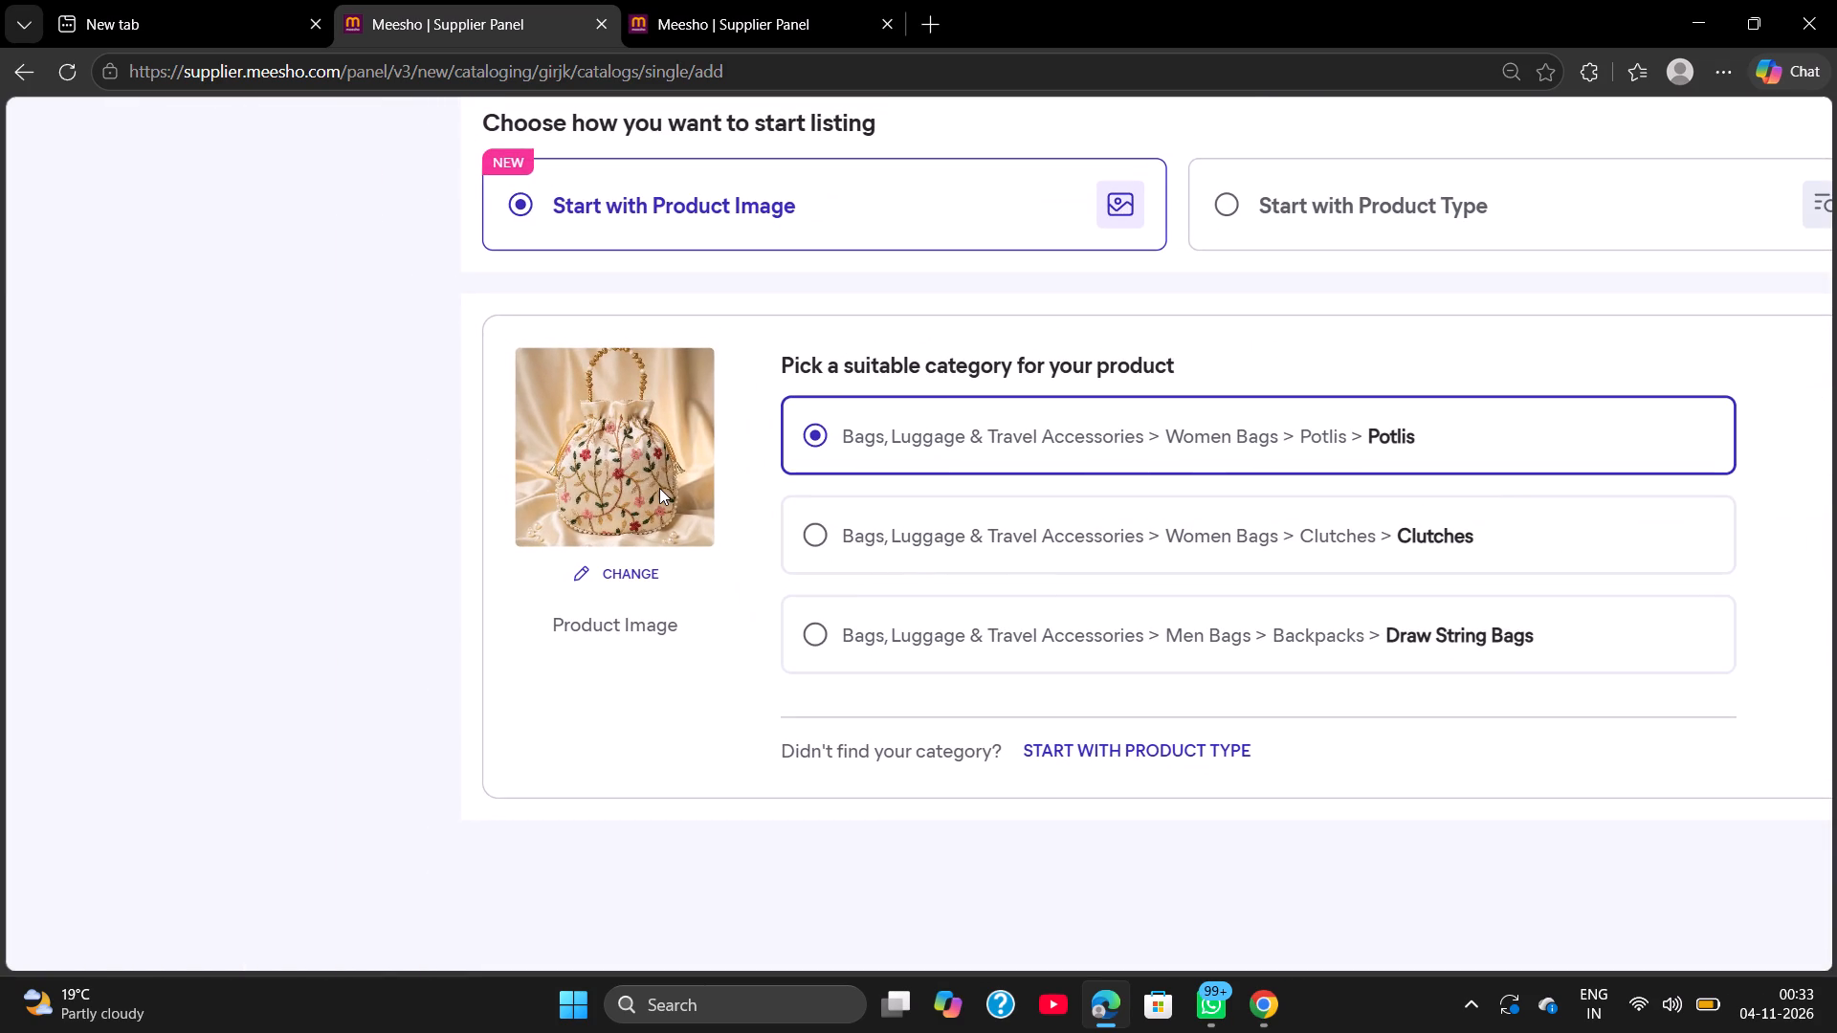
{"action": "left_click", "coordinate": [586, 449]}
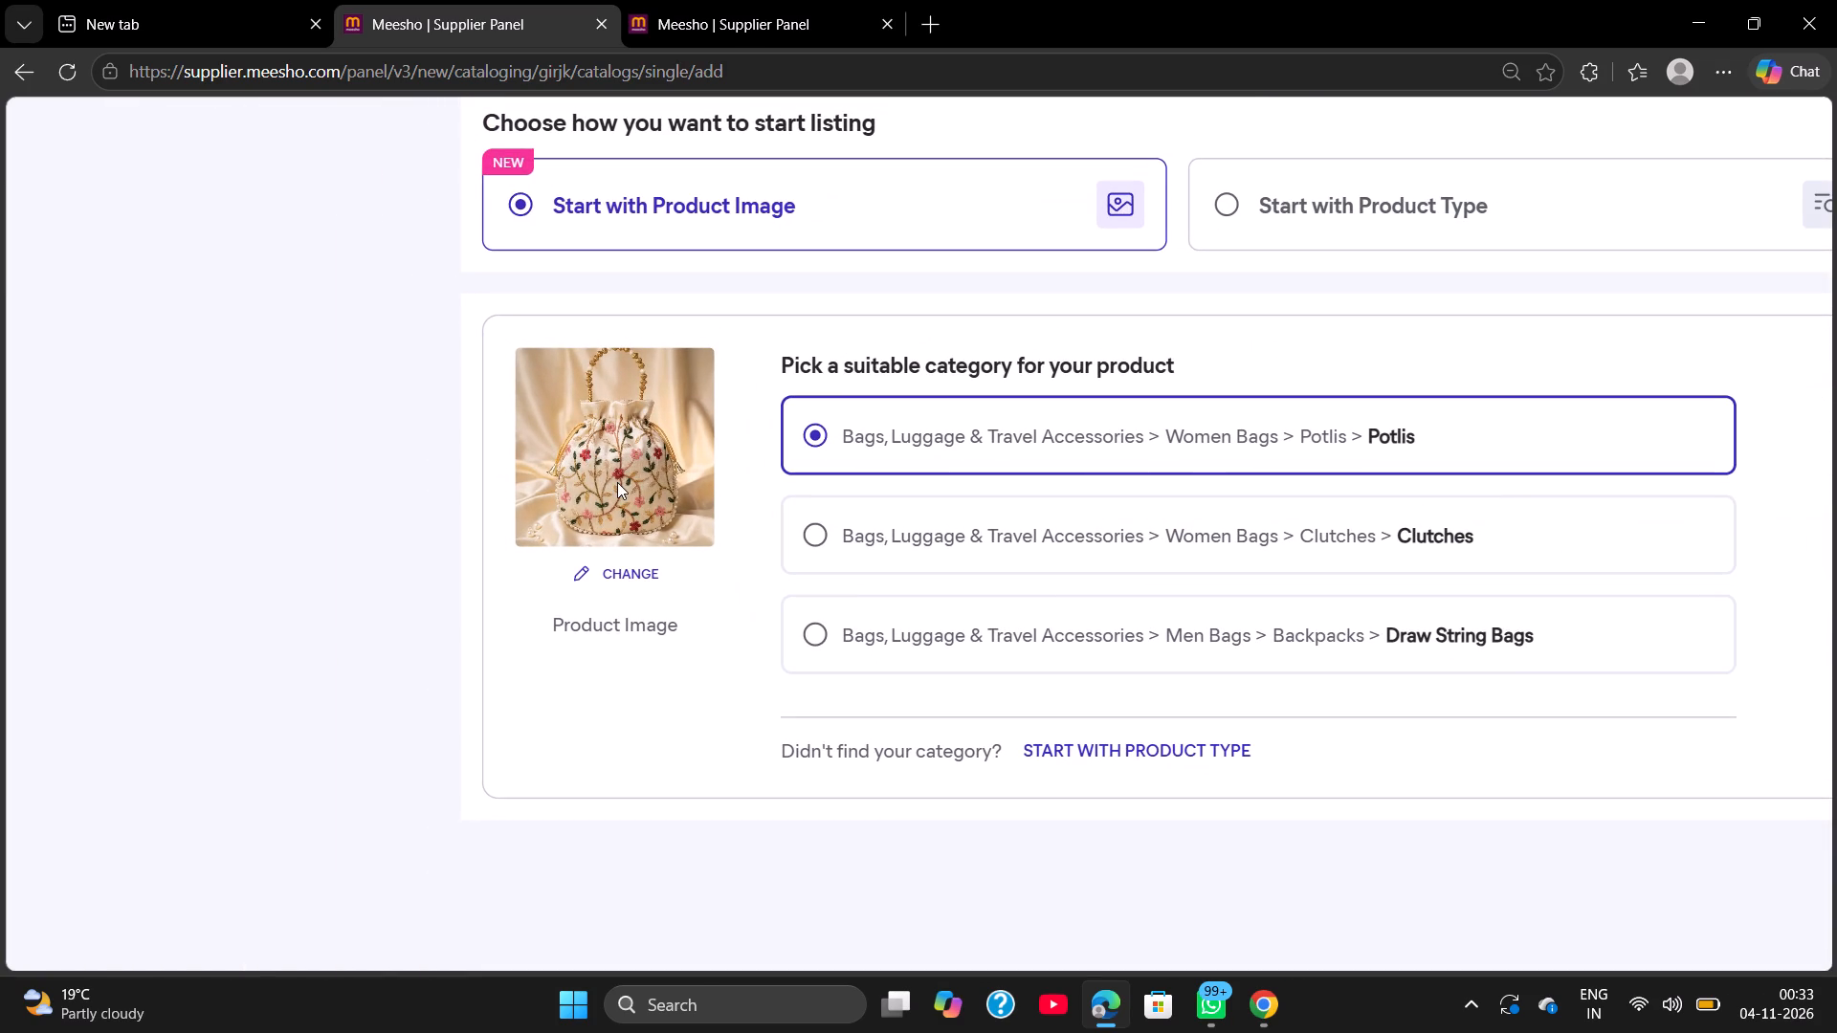
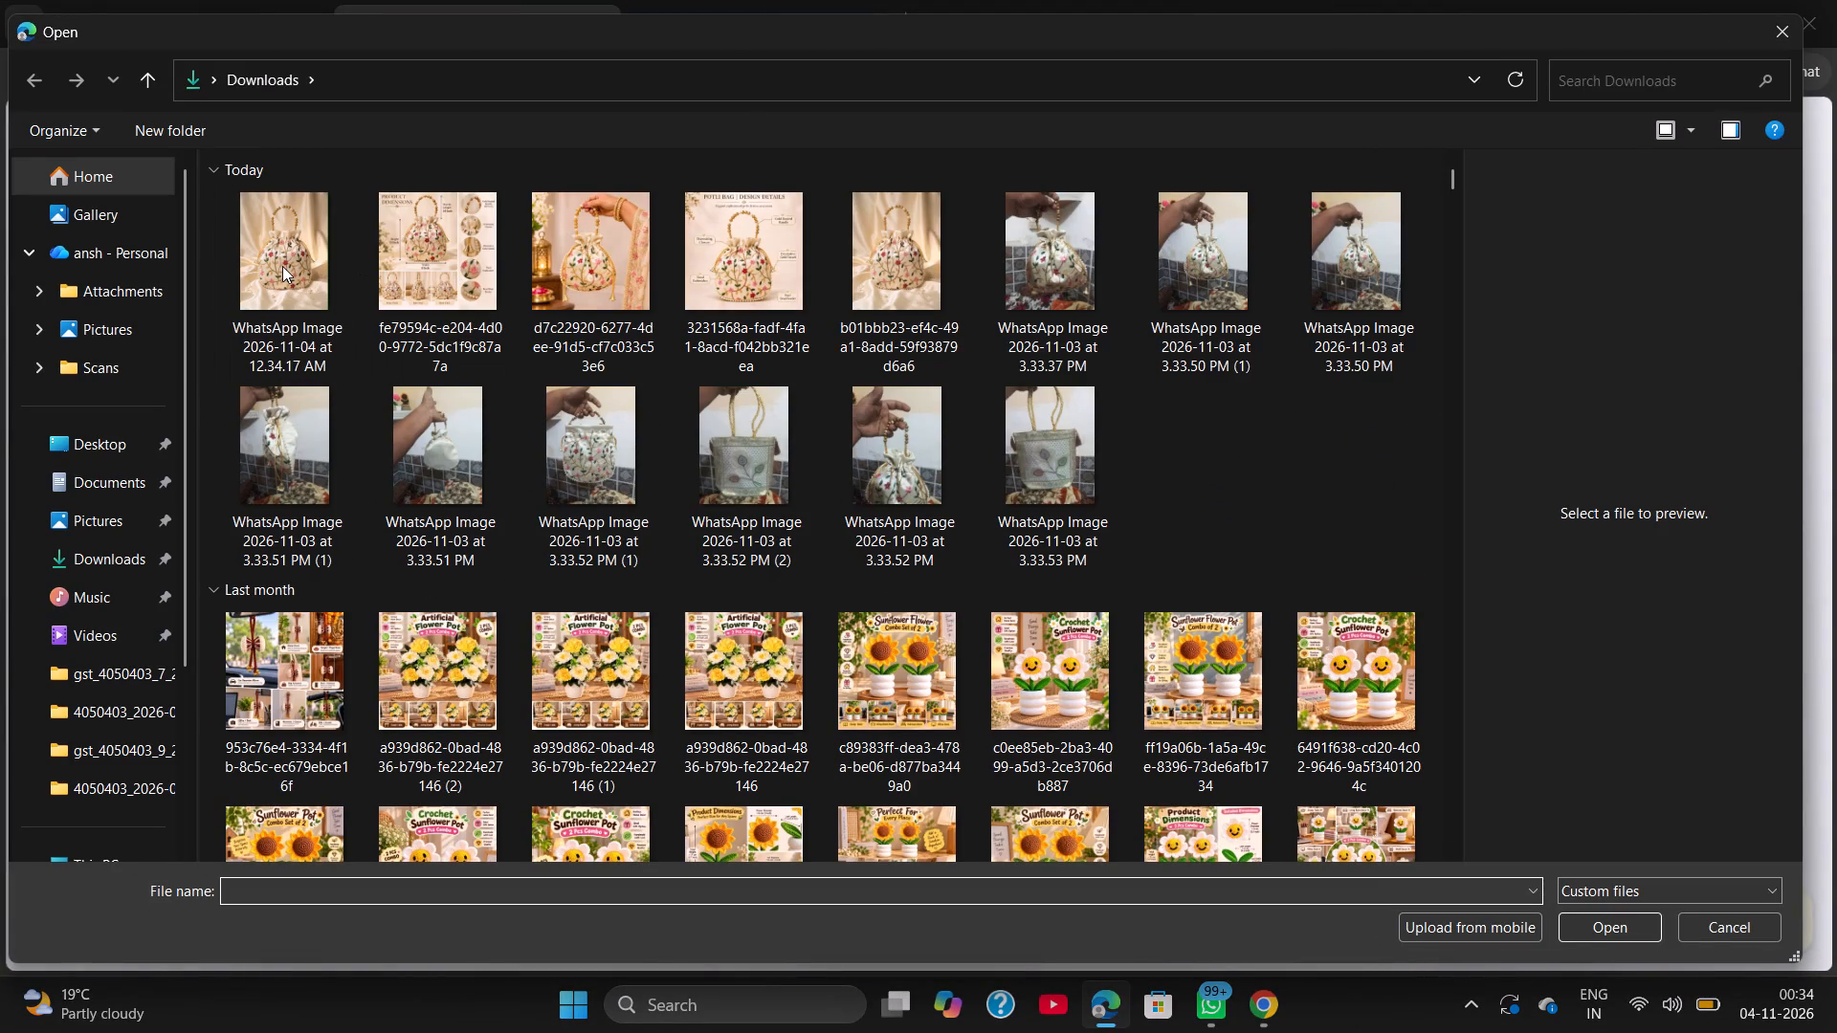
Upload the photo WhatsApp Image 2026-11-04 at 12.34.17 AM as the product image and continue with the Potlis category.
{"action": "double_click", "coordinate": [282, 266]}
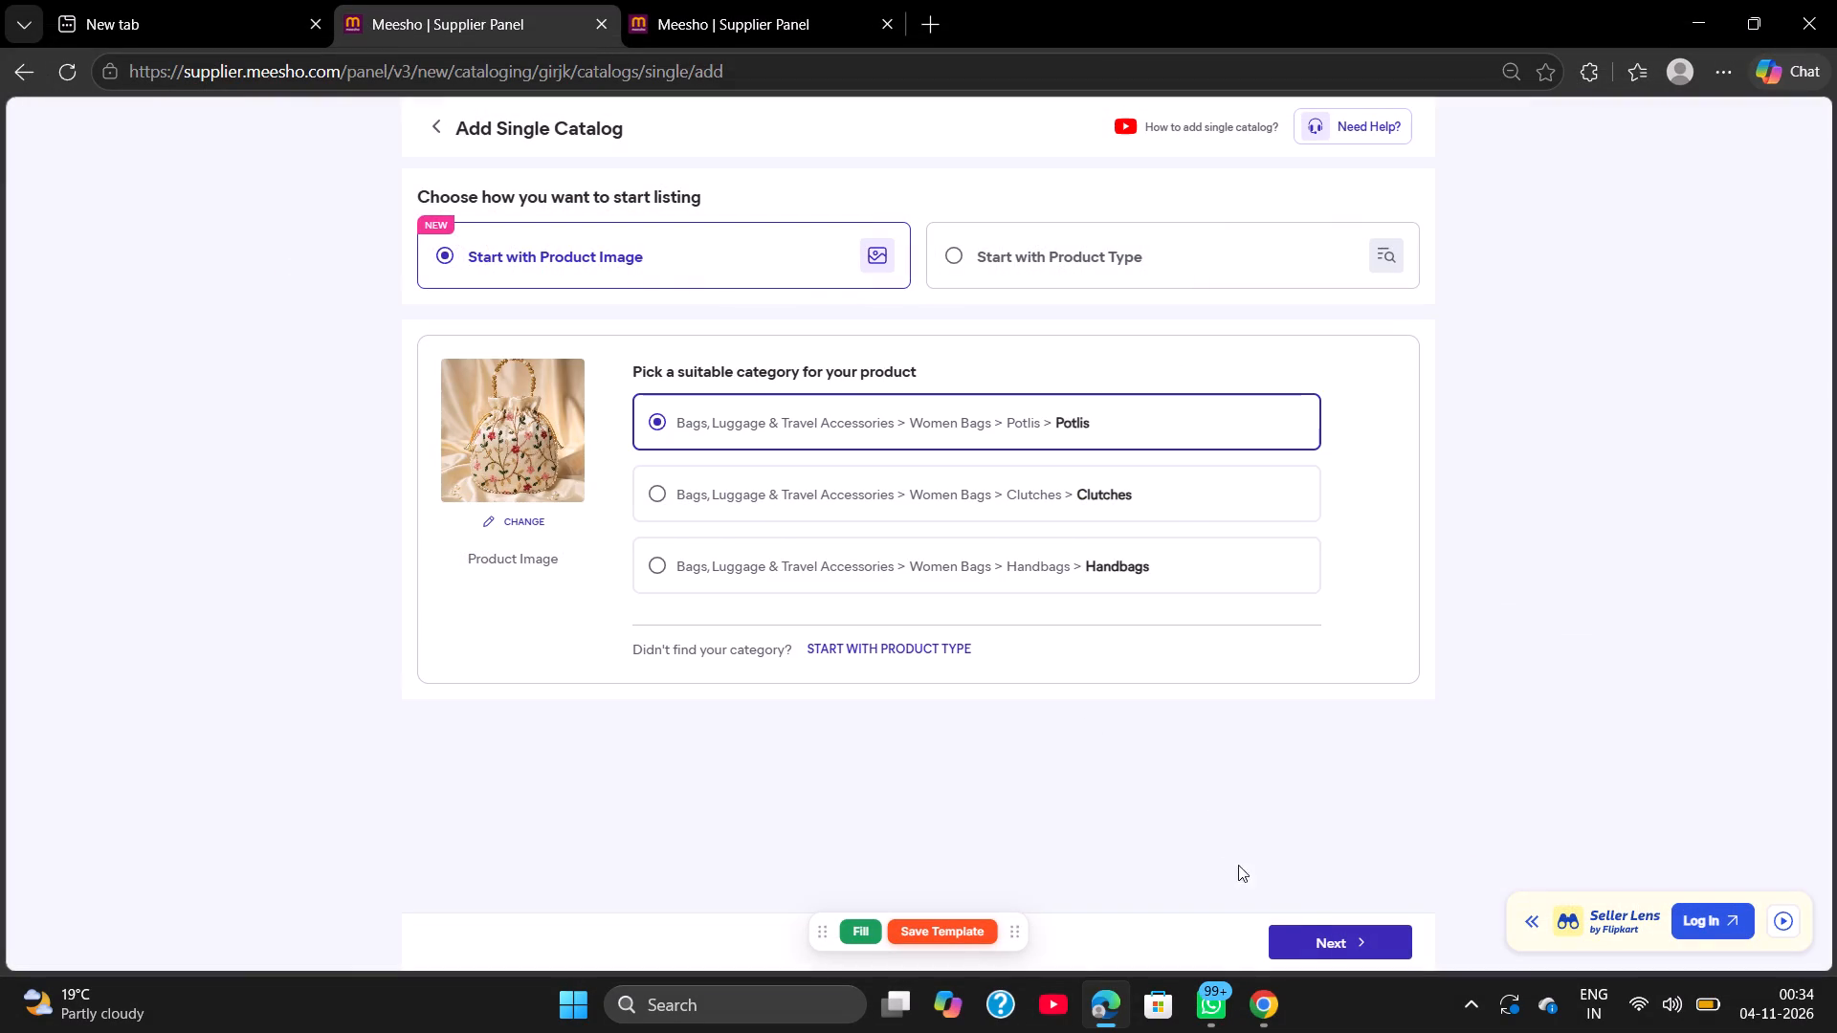
{"action": "left_click", "coordinate": [1325, 937]}
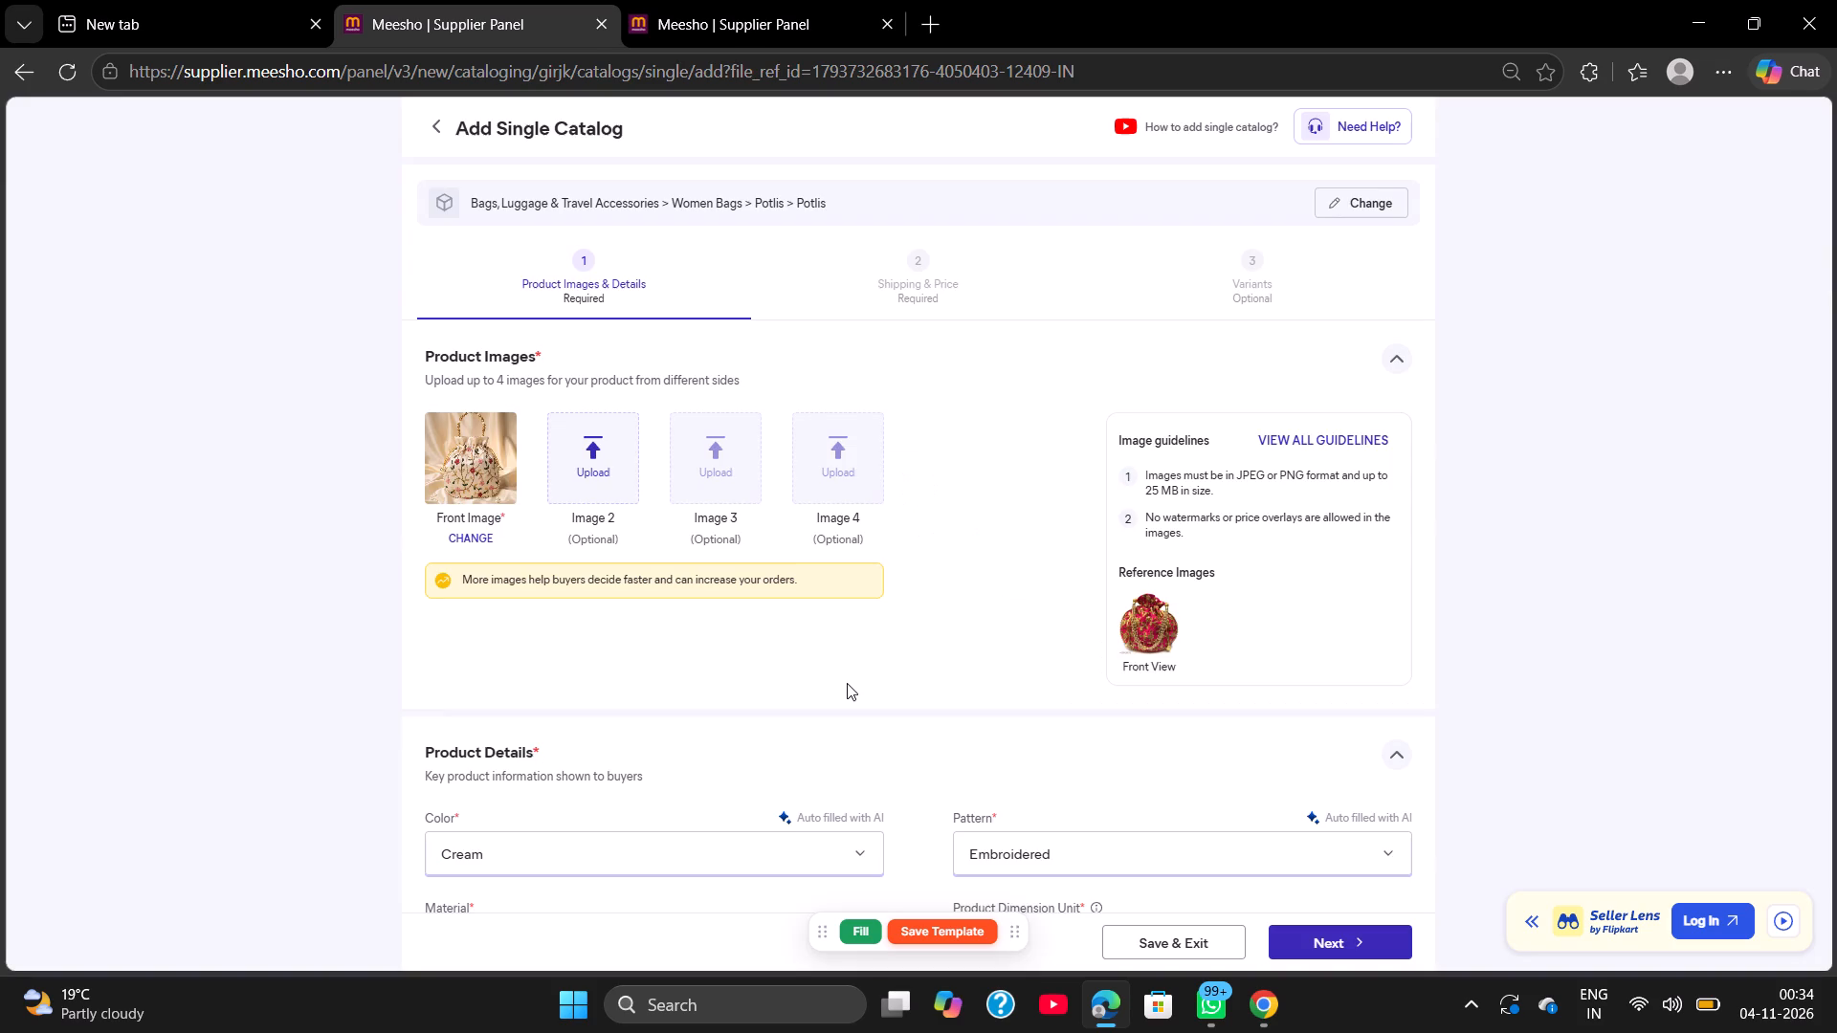
Set the product's material to Cotton Blend in the product details.
{"action": "scroll", "coordinate": [847, 683], "scroll_direction": "down", "scroll_amount": 3}
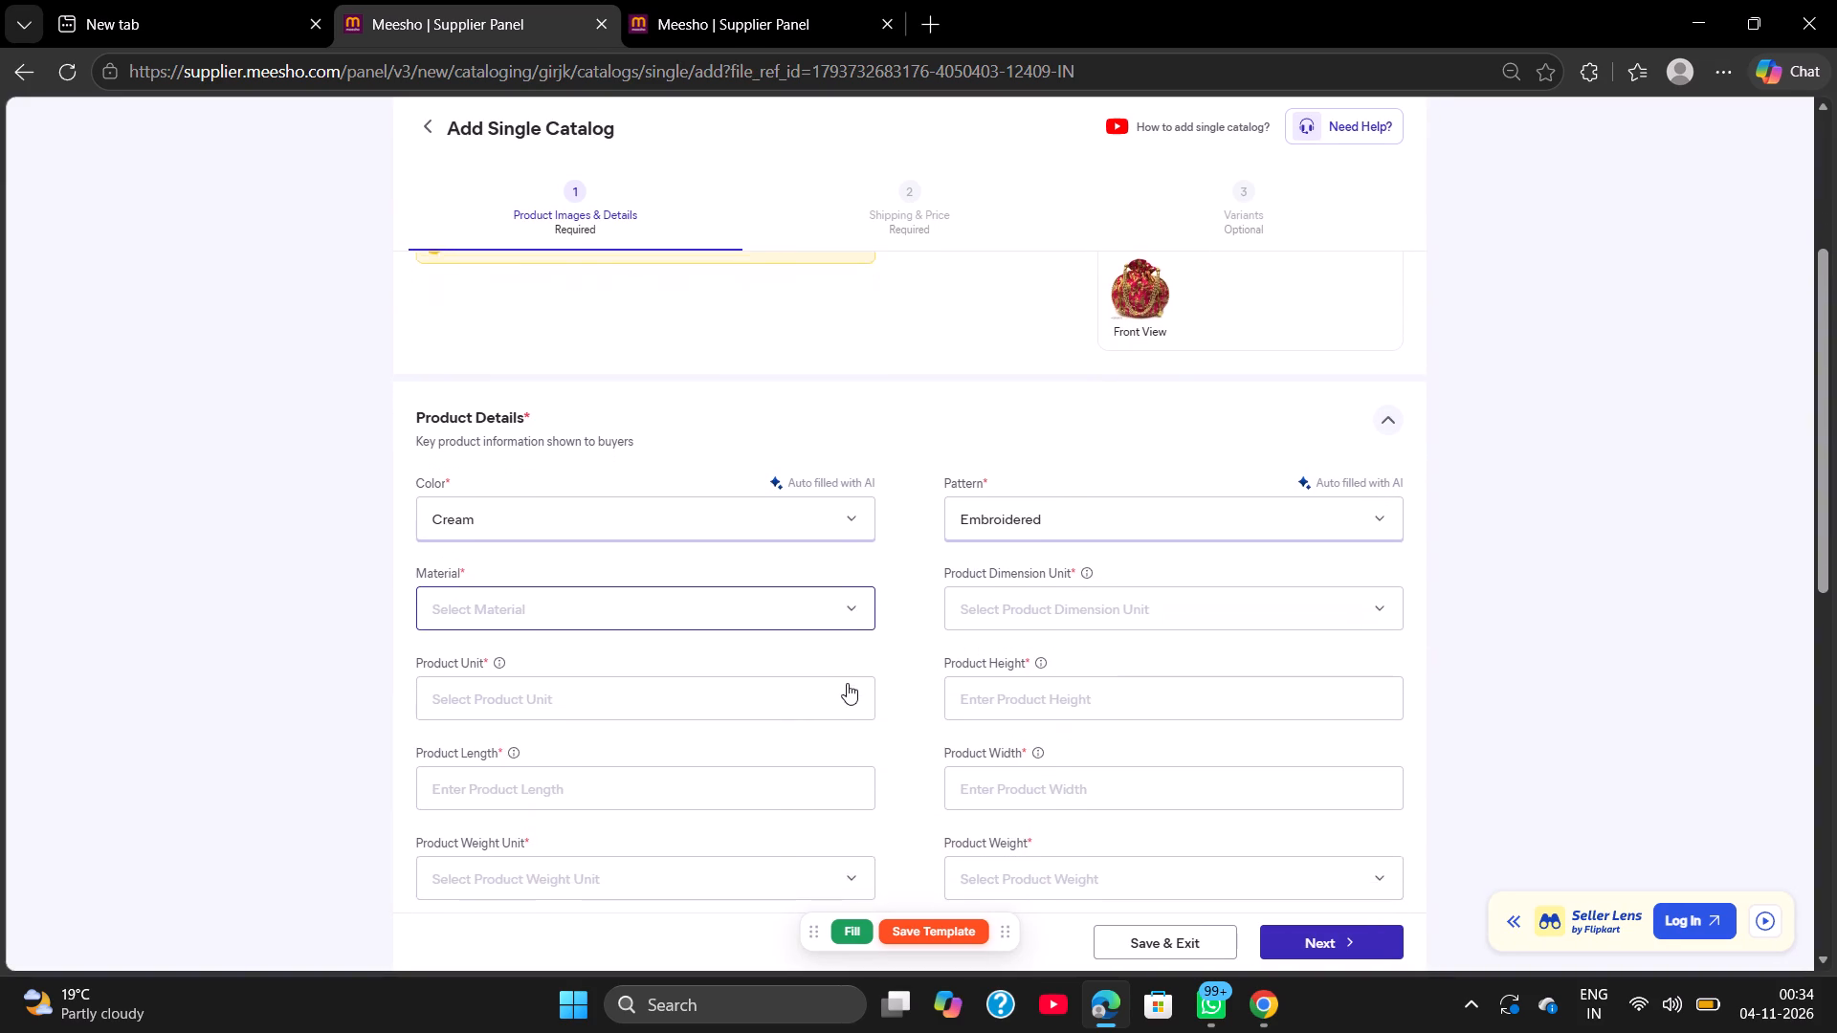
{"action": "scroll", "coordinate": [847, 683], "scroll_direction": "down", "scroll_amount": 1}
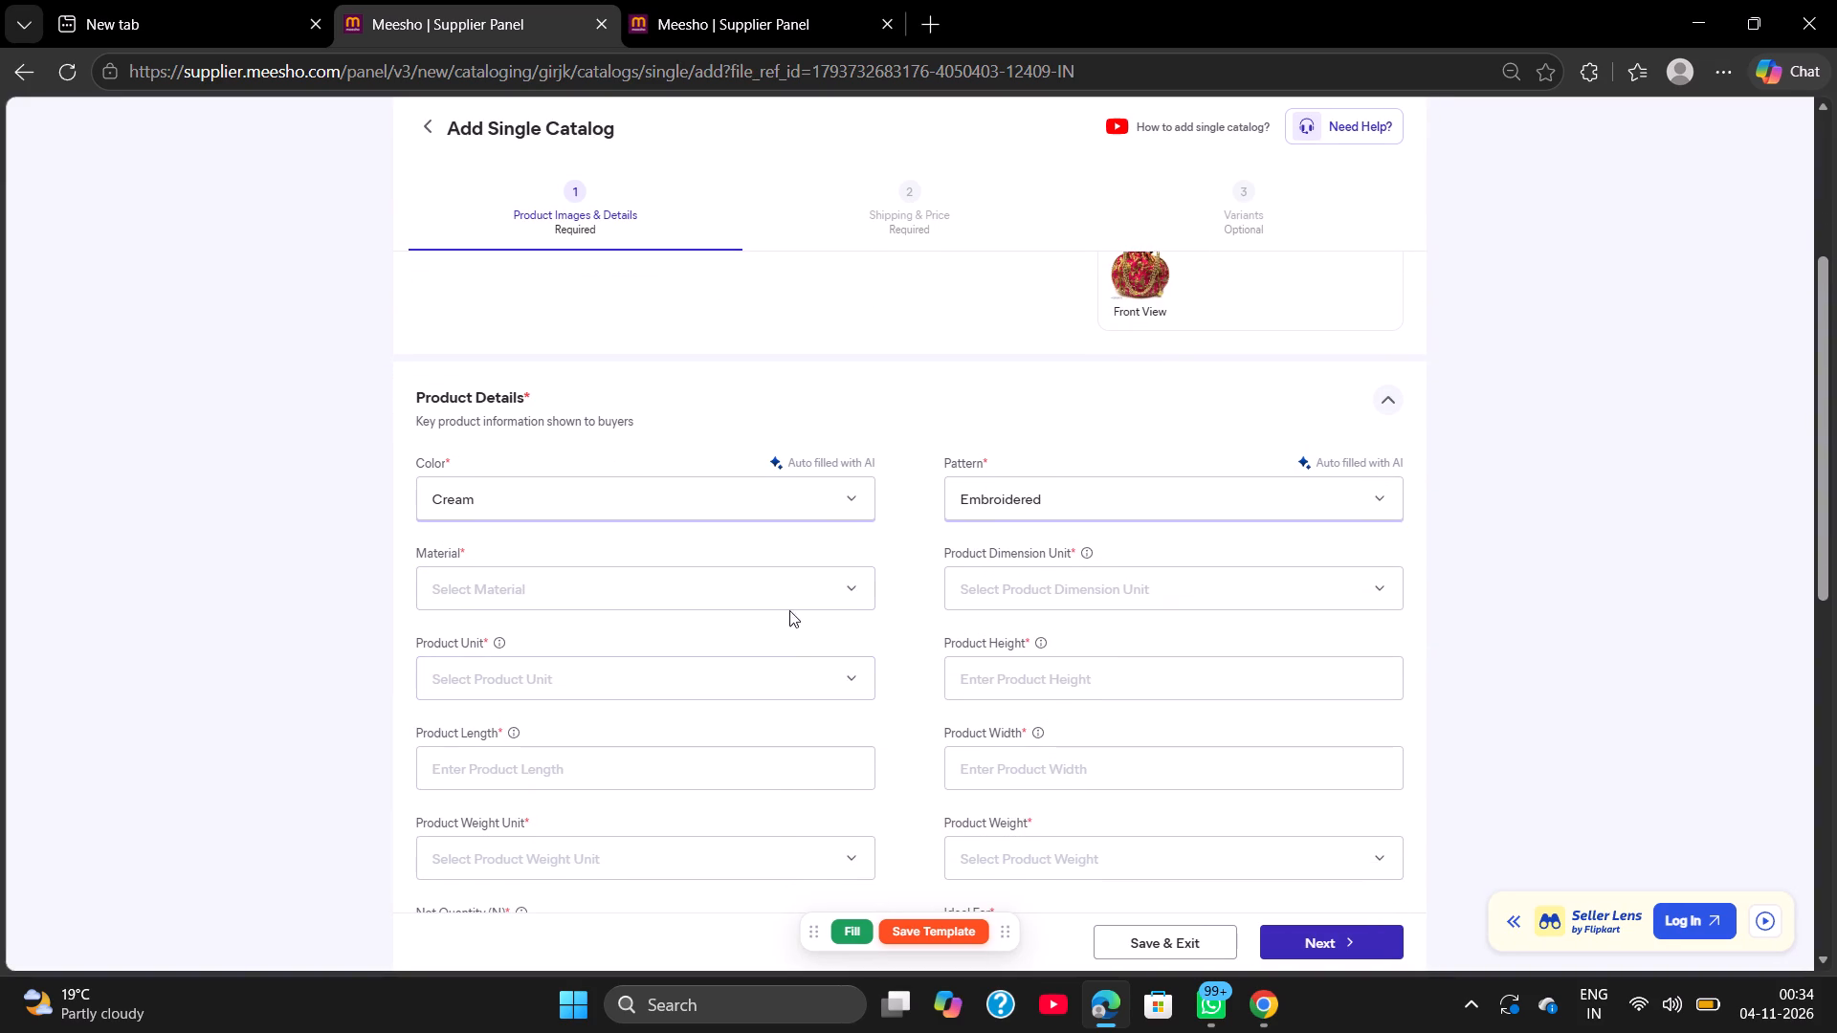
{"action": "left_click", "coordinate": [789, 594]}
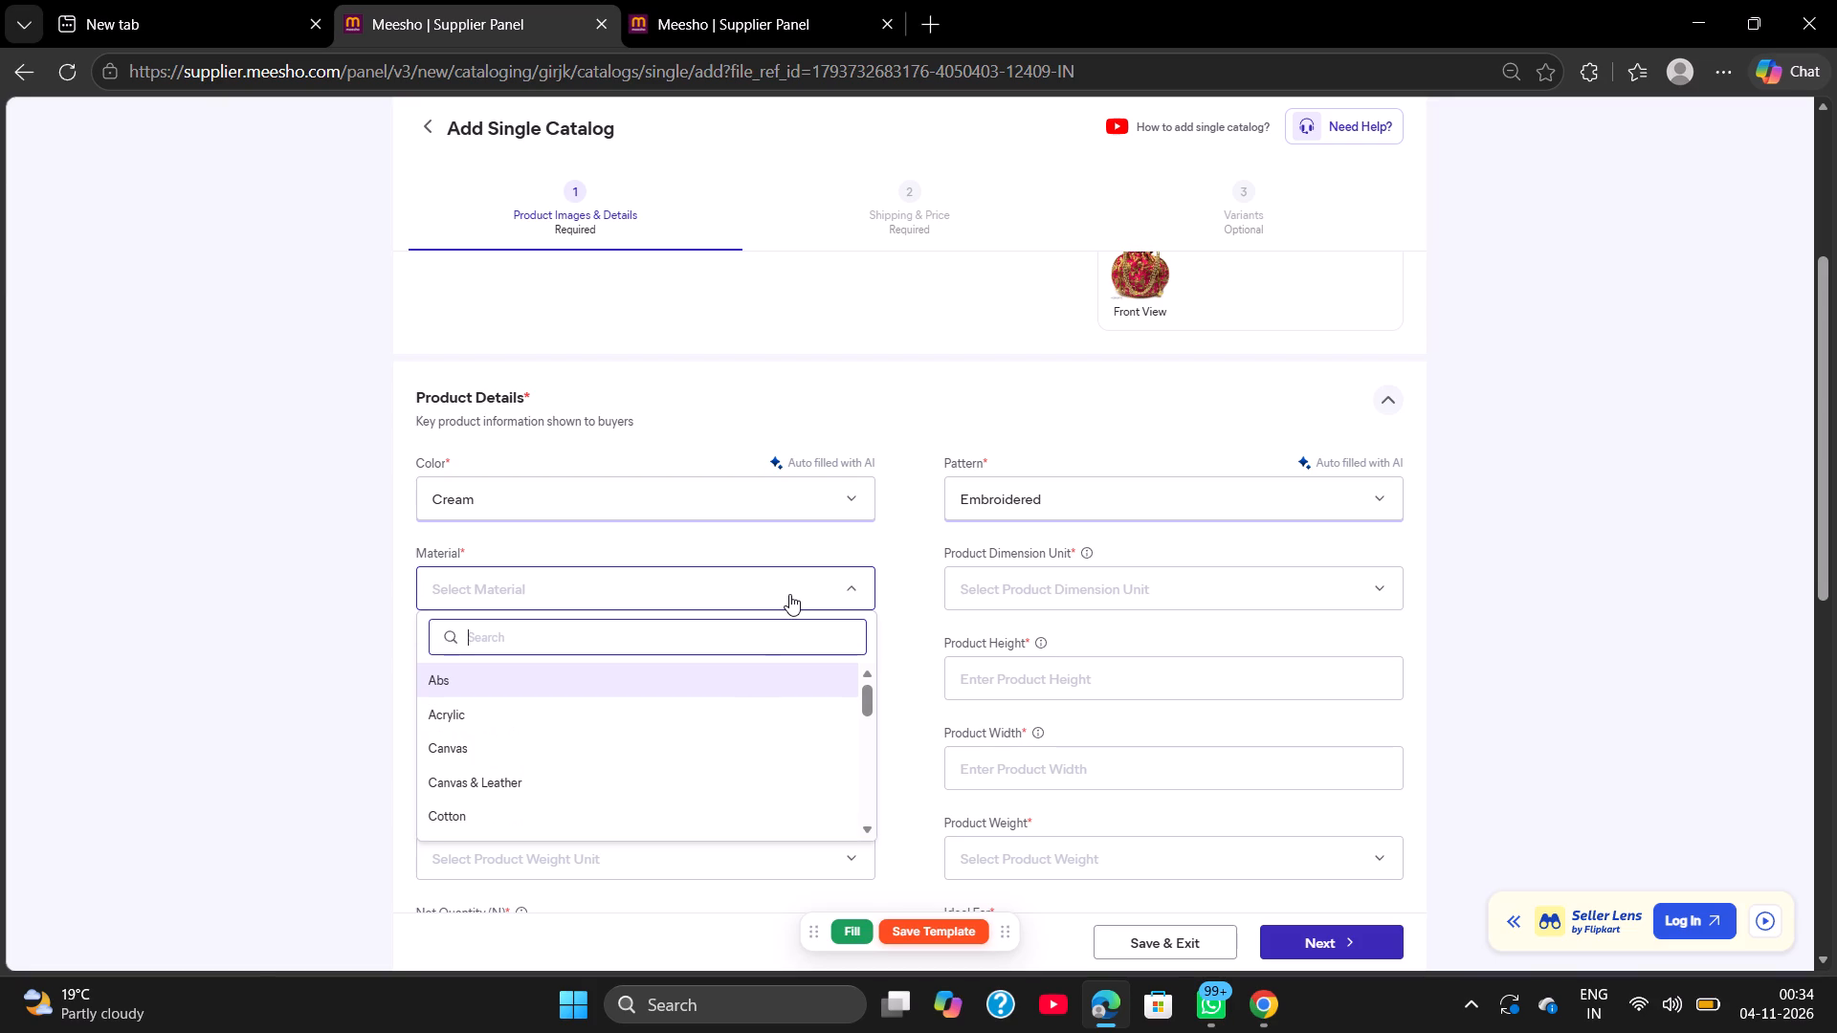
{"action": "scroll", "coordinate": [708, 717], "scroll_direction": "down", "scroll_amount": 1}
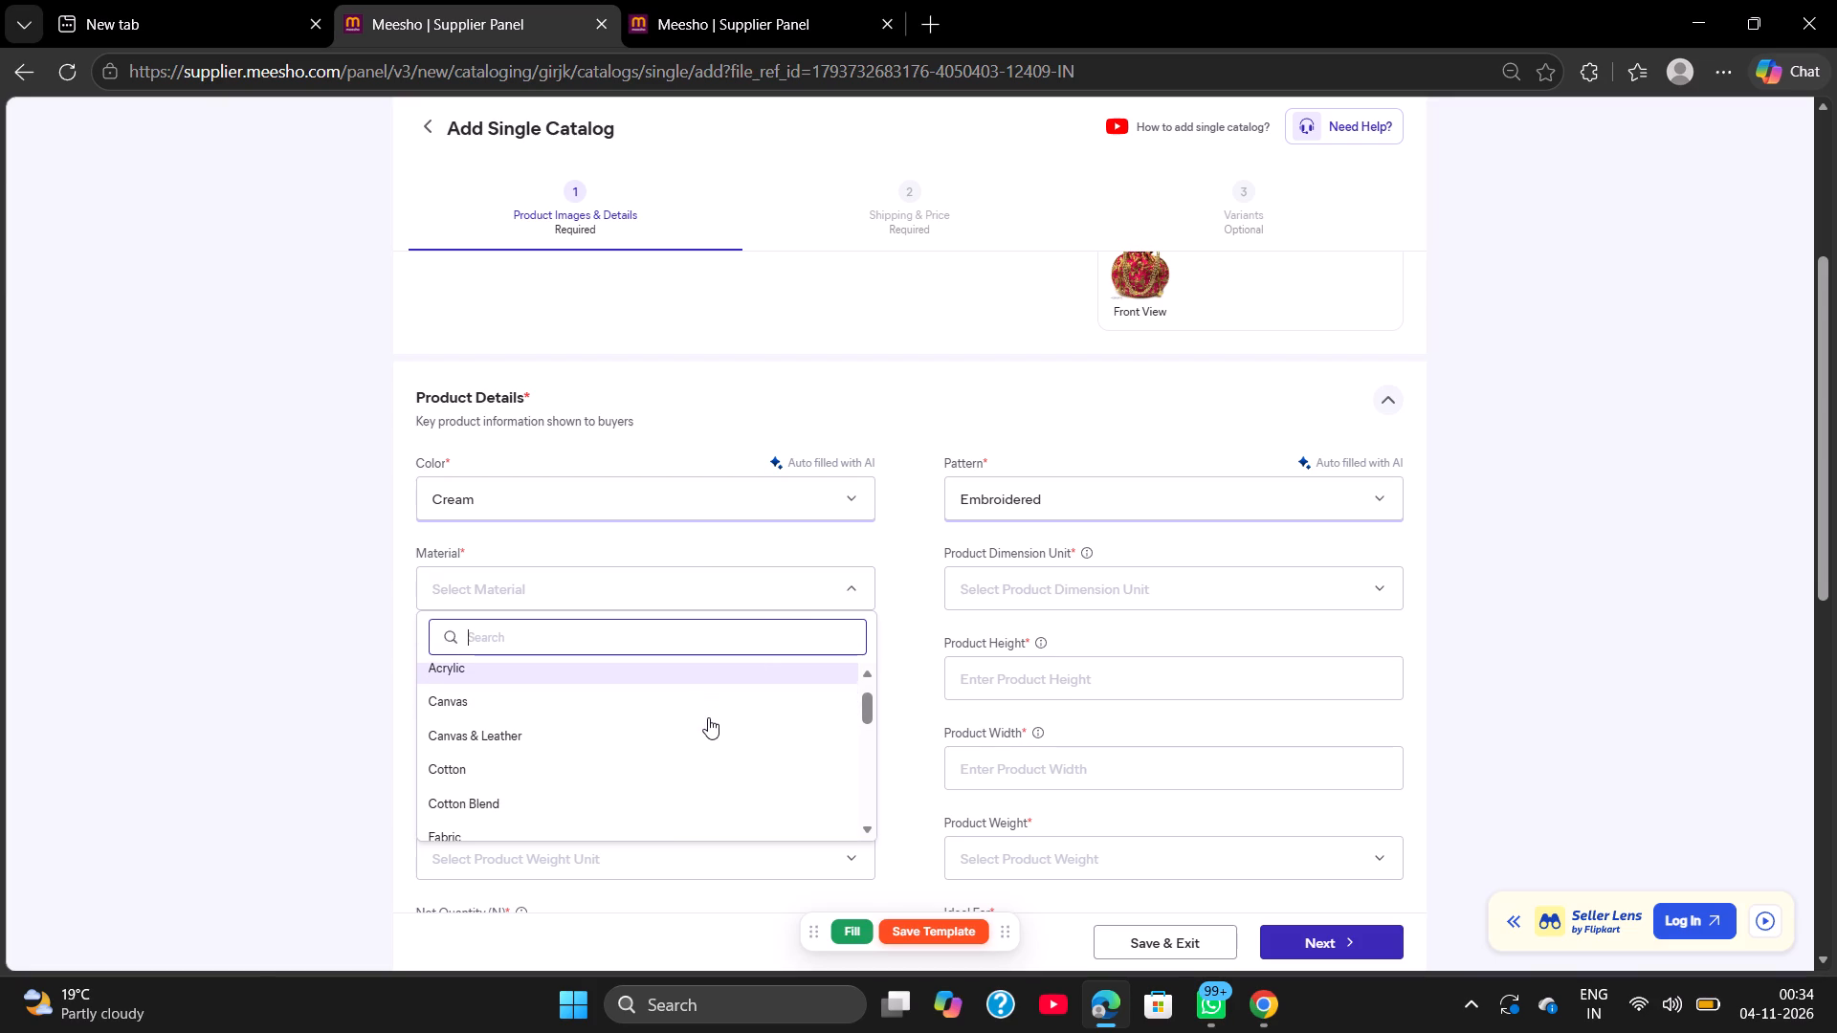
{"action": "scroll", "coordinate": [708, 717], "scroll_direction": "down", "scroll_amount": 2}
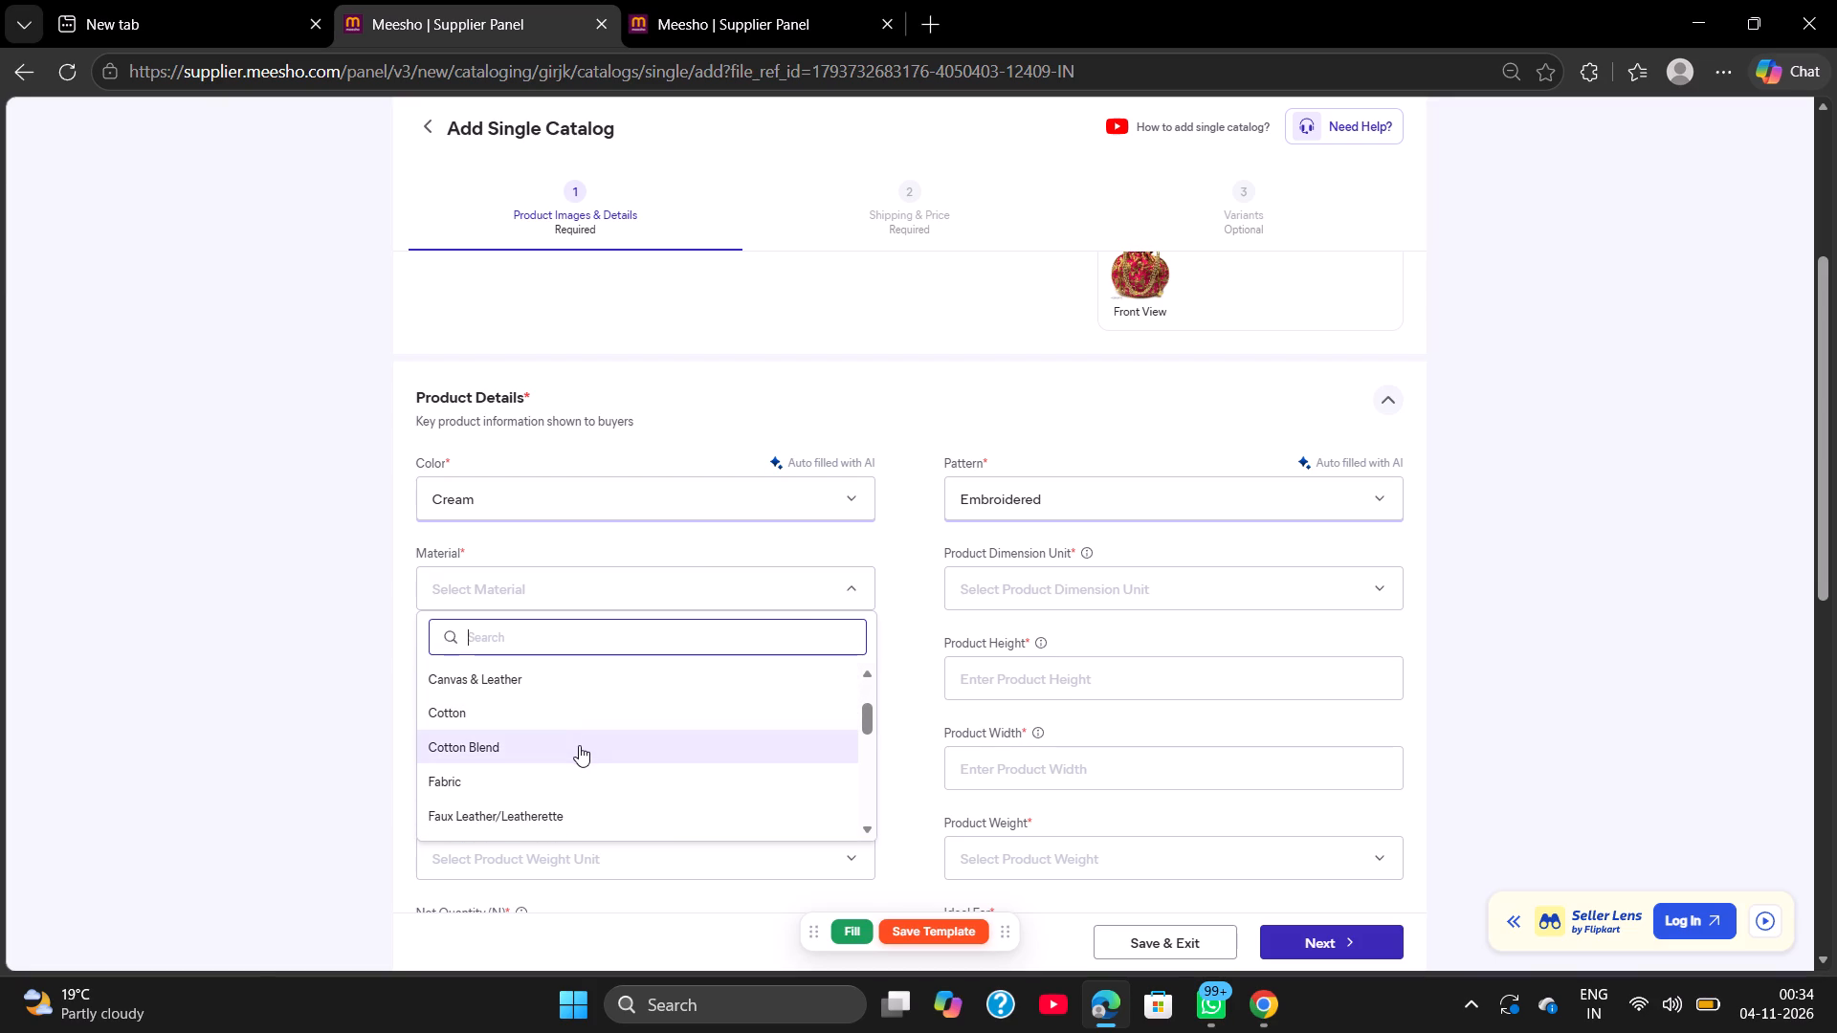
{"action": "left_click", "coordinate": [579, 745]}
Set the product dimension unit to inch and the product unit to Cm.
{"action": "left_click", "coordinate": [1008, 608]}
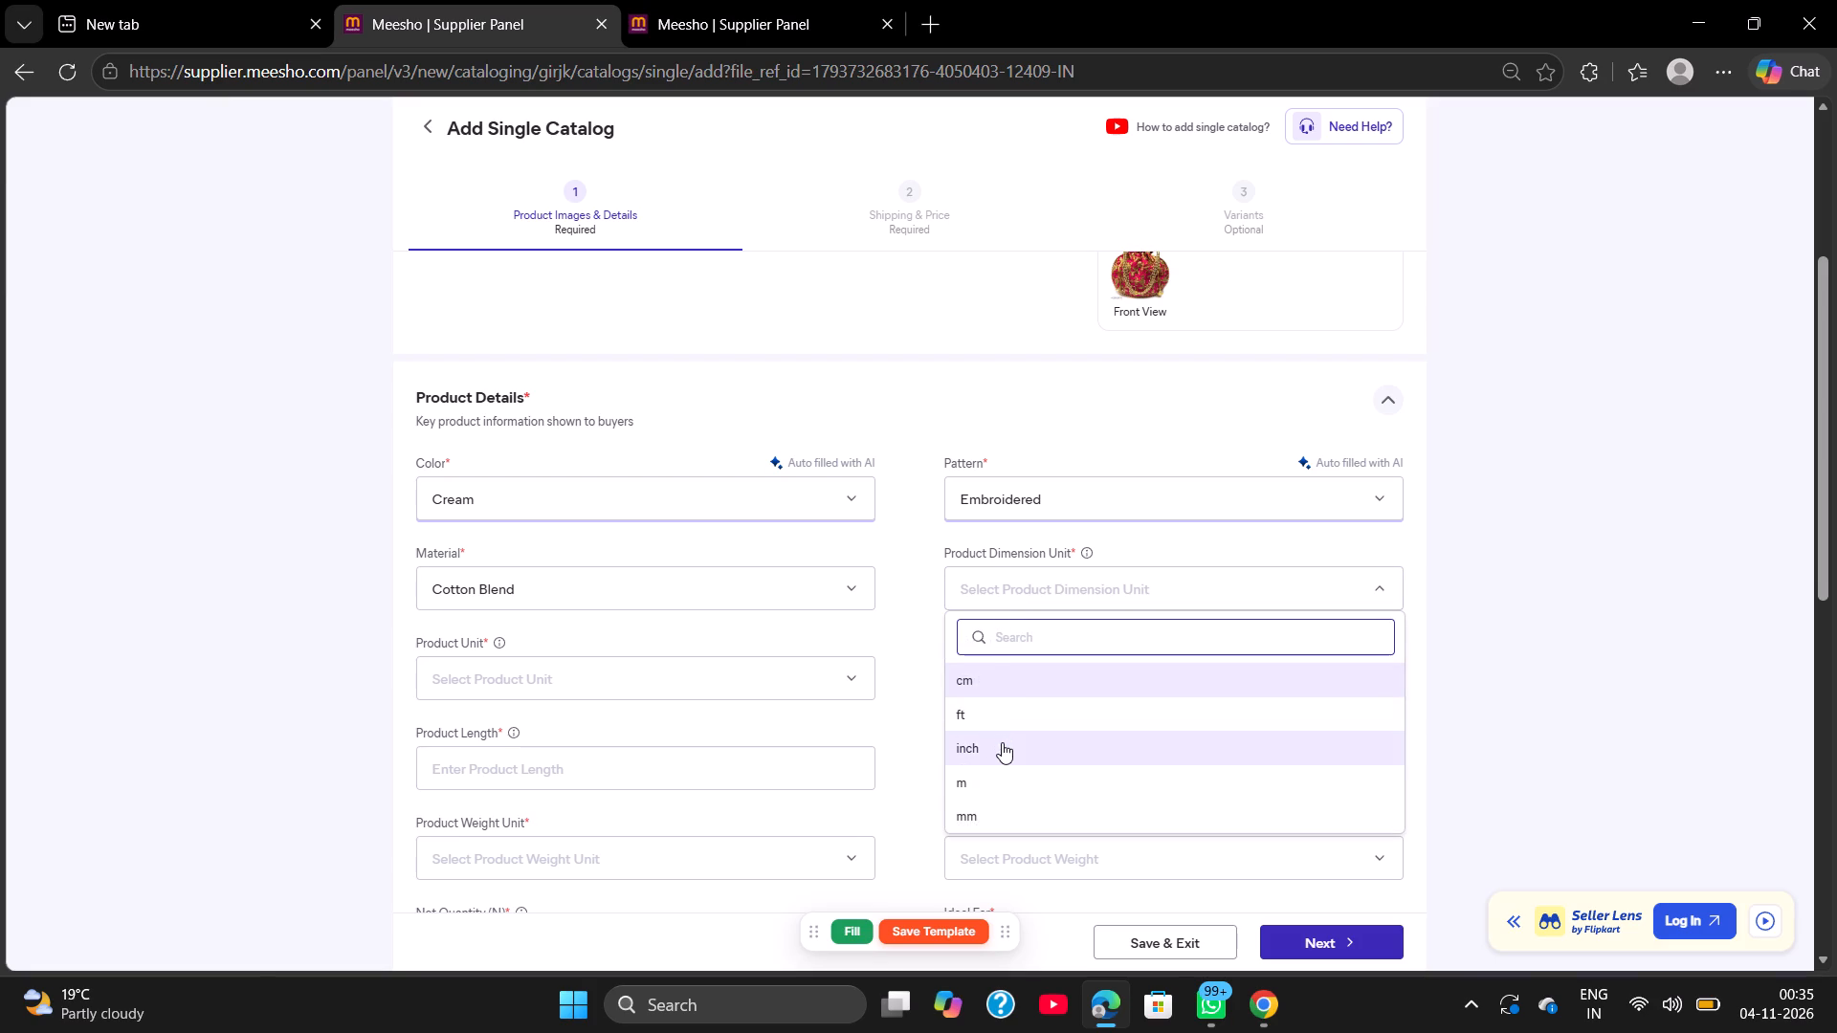
{"action": "left_click", "coordinate": [1002, 742]}
{"action": "left_click", "coordinate": [639, 683]}
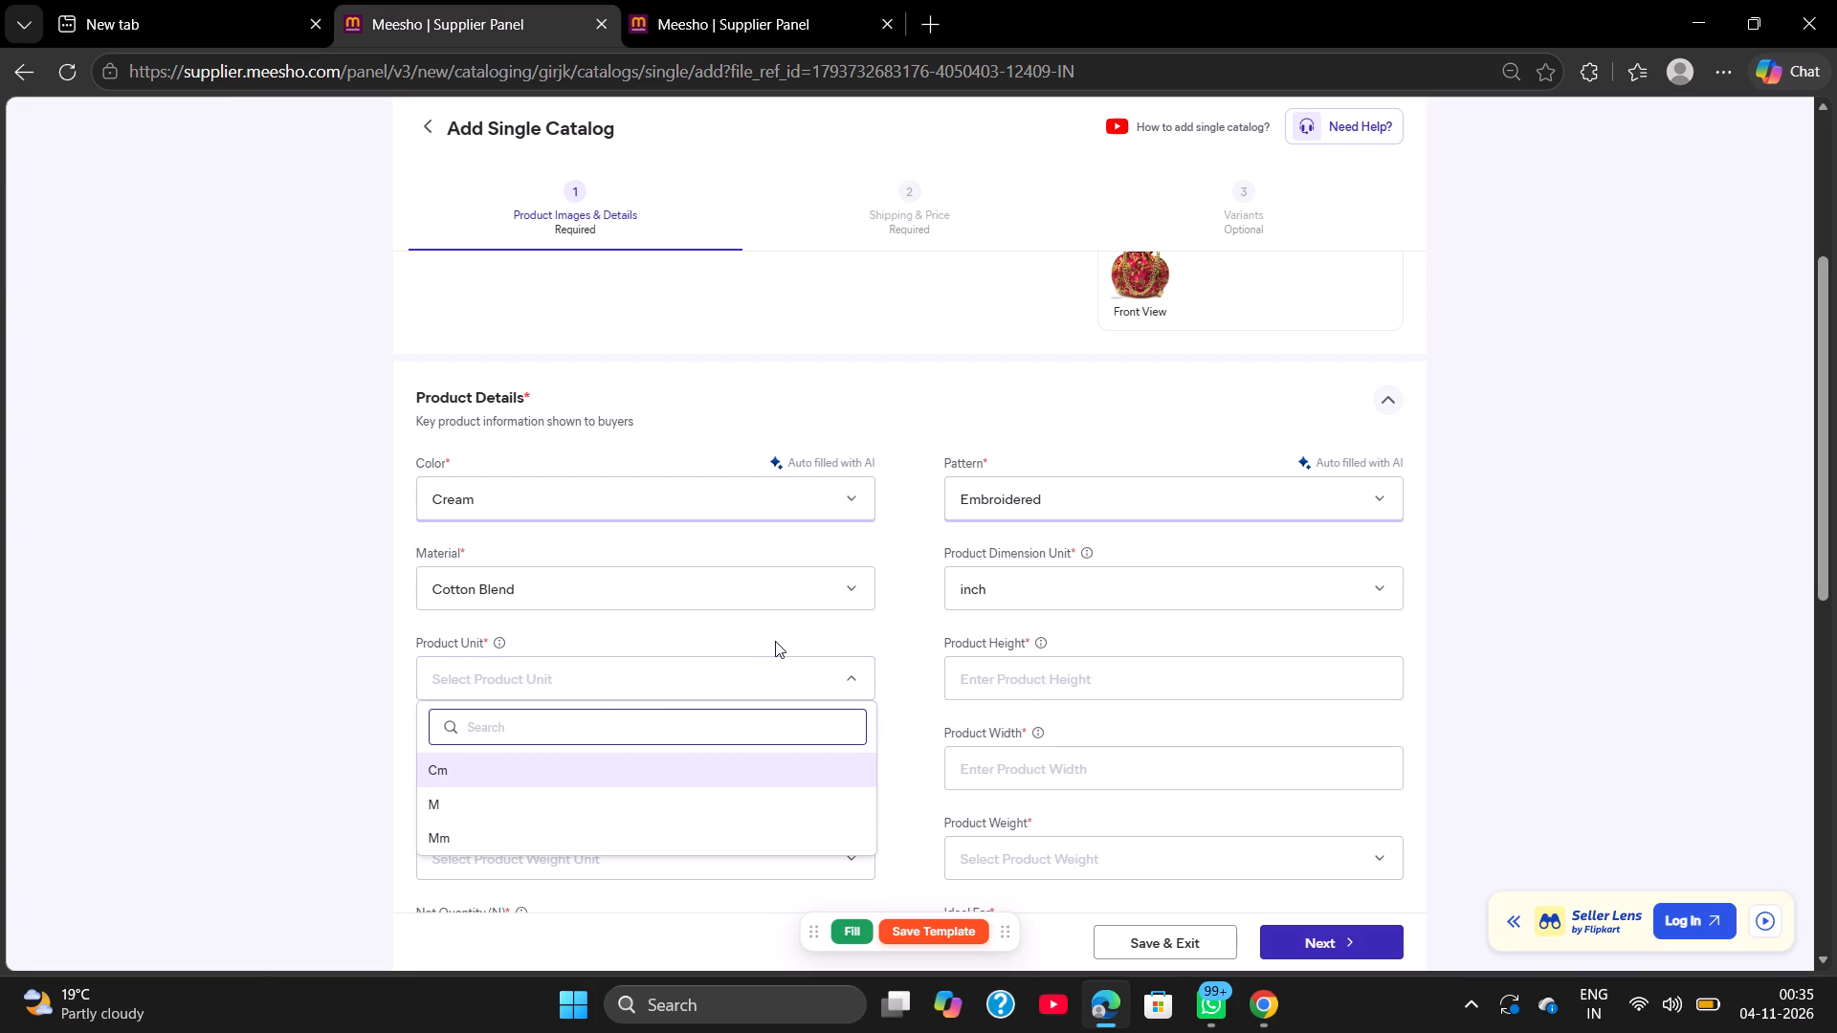
{"action": "scroll", "coordinate": [642, 788], "scroll_direction": "down", "scroll_amount": 1}
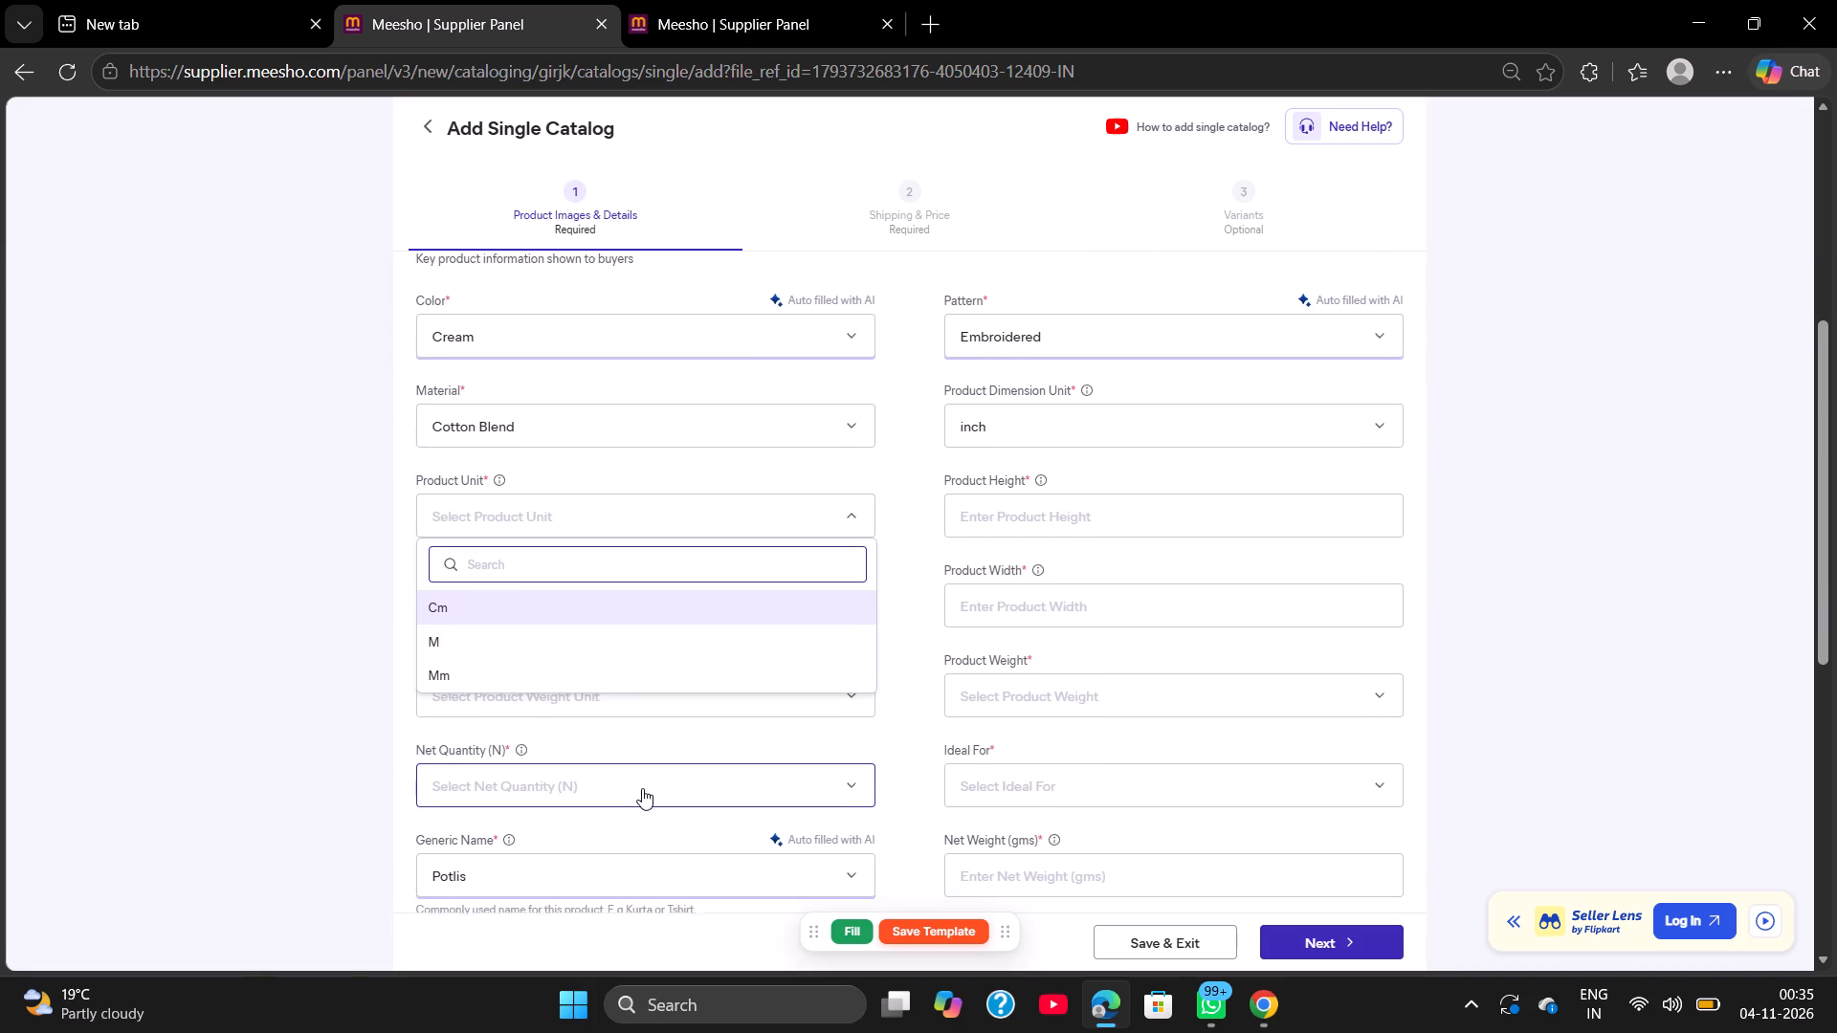
{"action": "scroll", "coordinate": [642, 788], "scroll_direction": "down", "scroll_amount": 1}
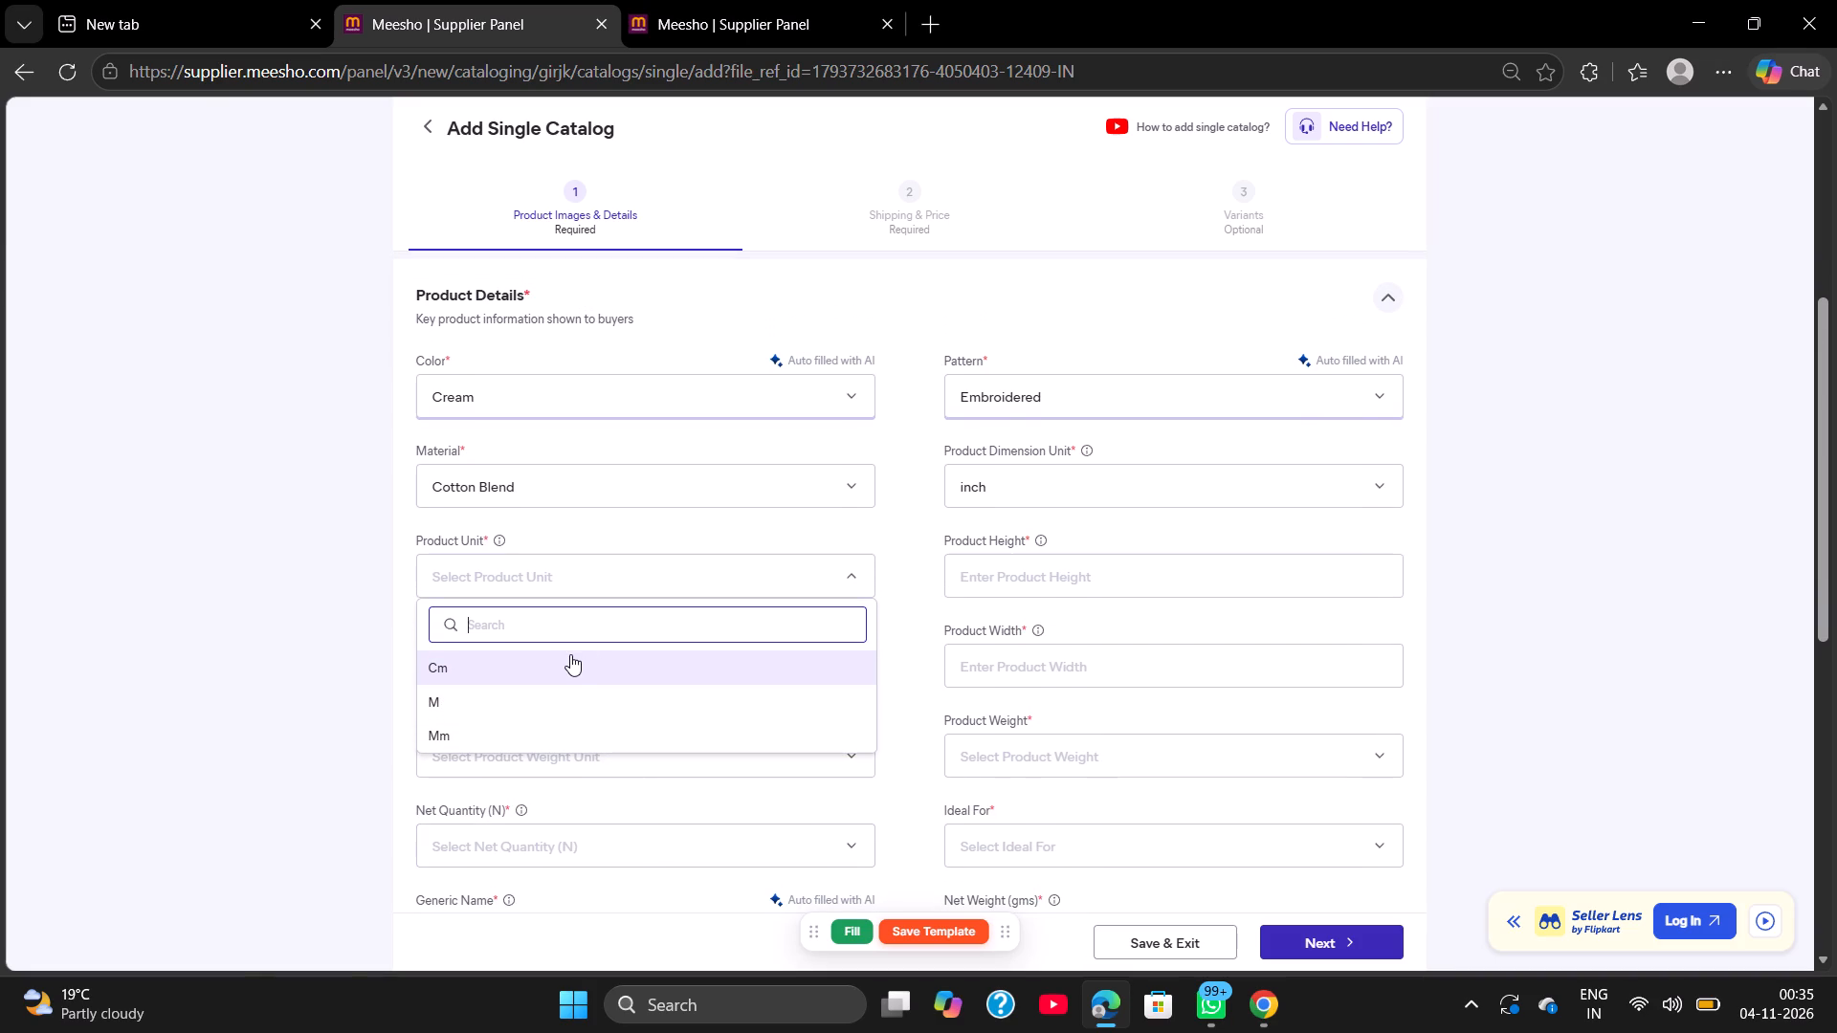
{"action": "left_click", "coordinate": [570, 654]}
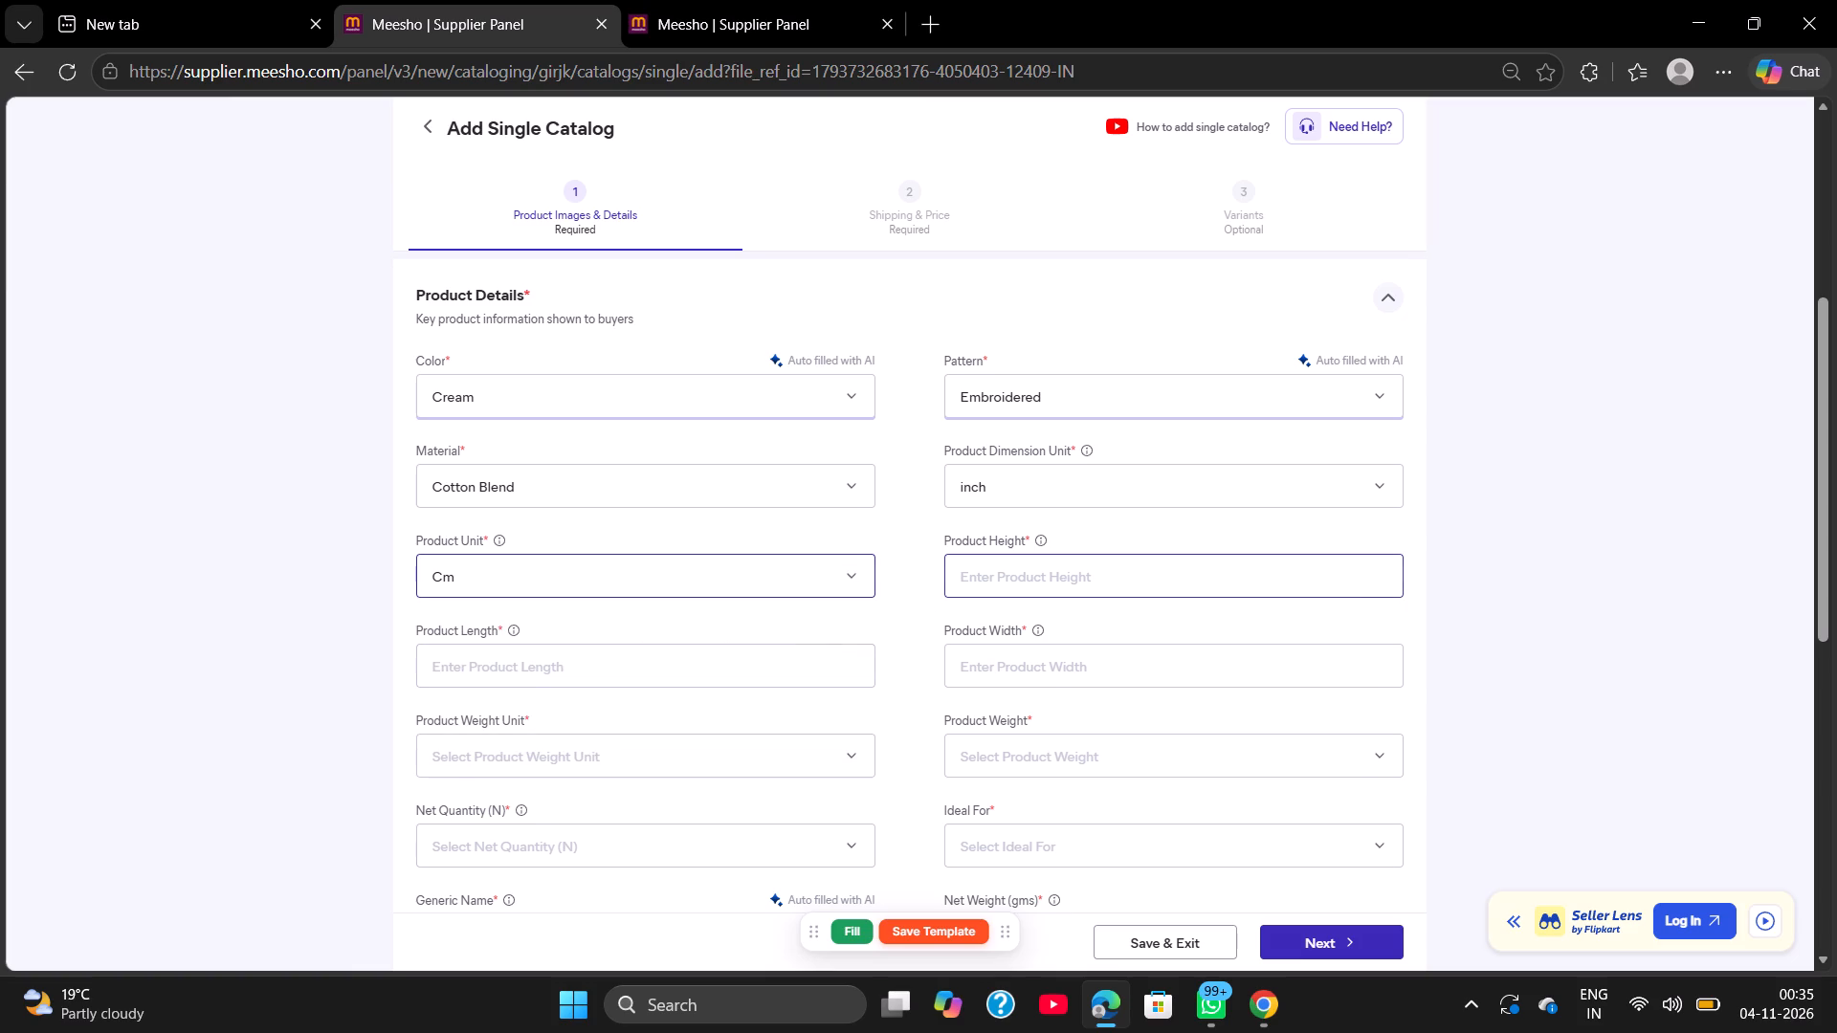
Enter the product dimensions as height 10, length 8 and width 8.
{"action": "left_click", "coordinate": [1011, 570]}
{"action": "left_click", "coordinate": [1011, 570]}
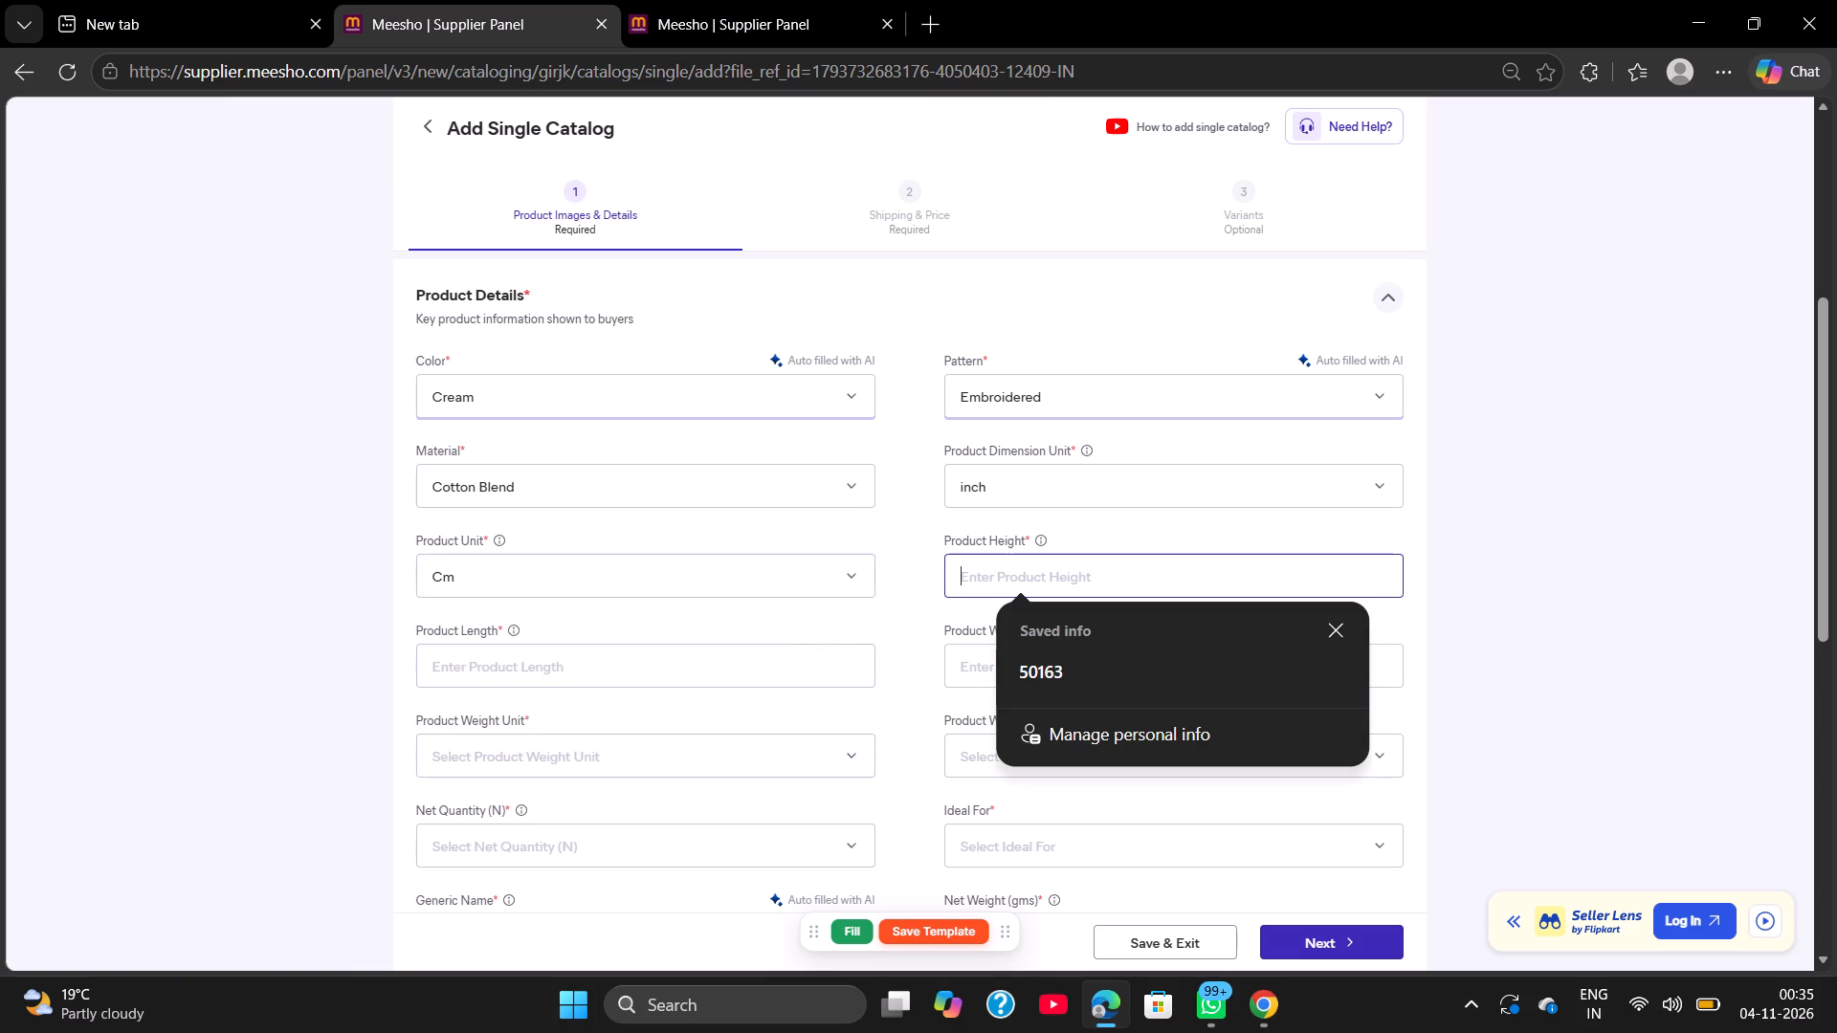
{"action": "left_click", "coordinate": [1002, 566]}
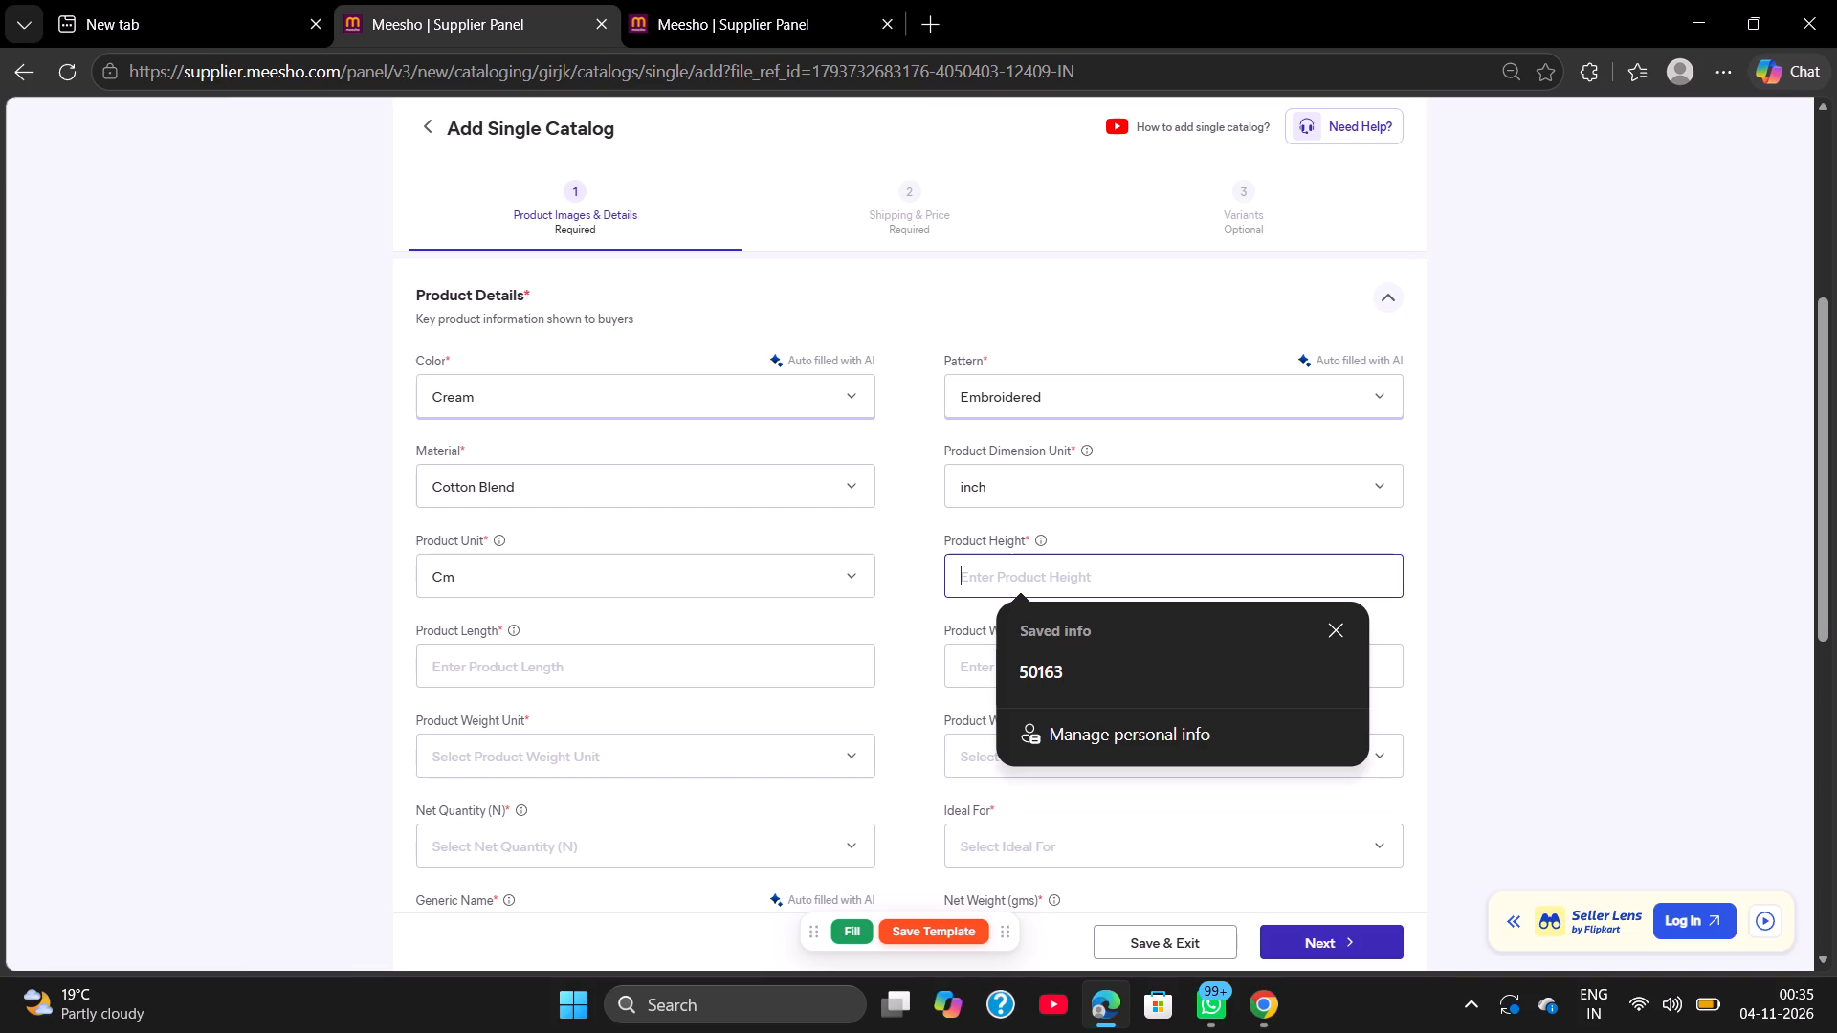
{"action": "left_click", "coordinate": [1004, 587]}
{"action": "type", "text": "10"}
{"action": "left_click", "coordinate": [688, 656]}
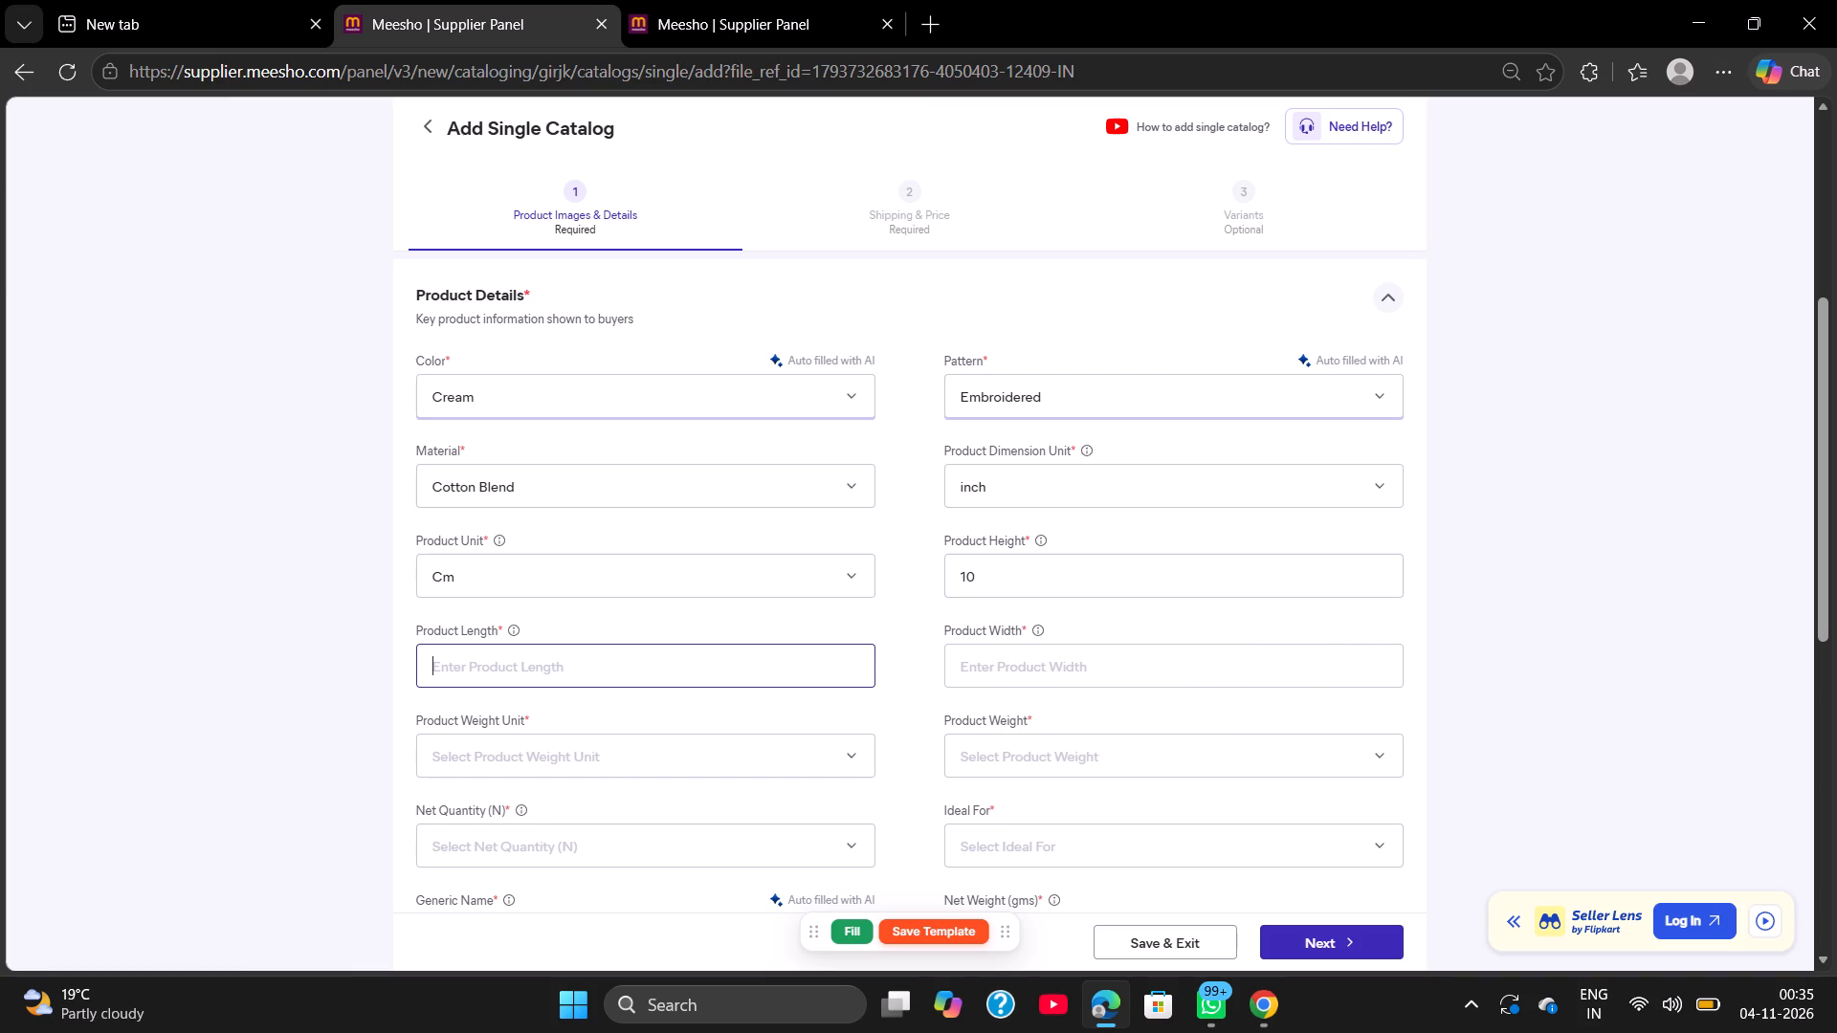
{"action": "key", "text": "8"}
{"action": "left_click", "coordinate": [985, 672]}
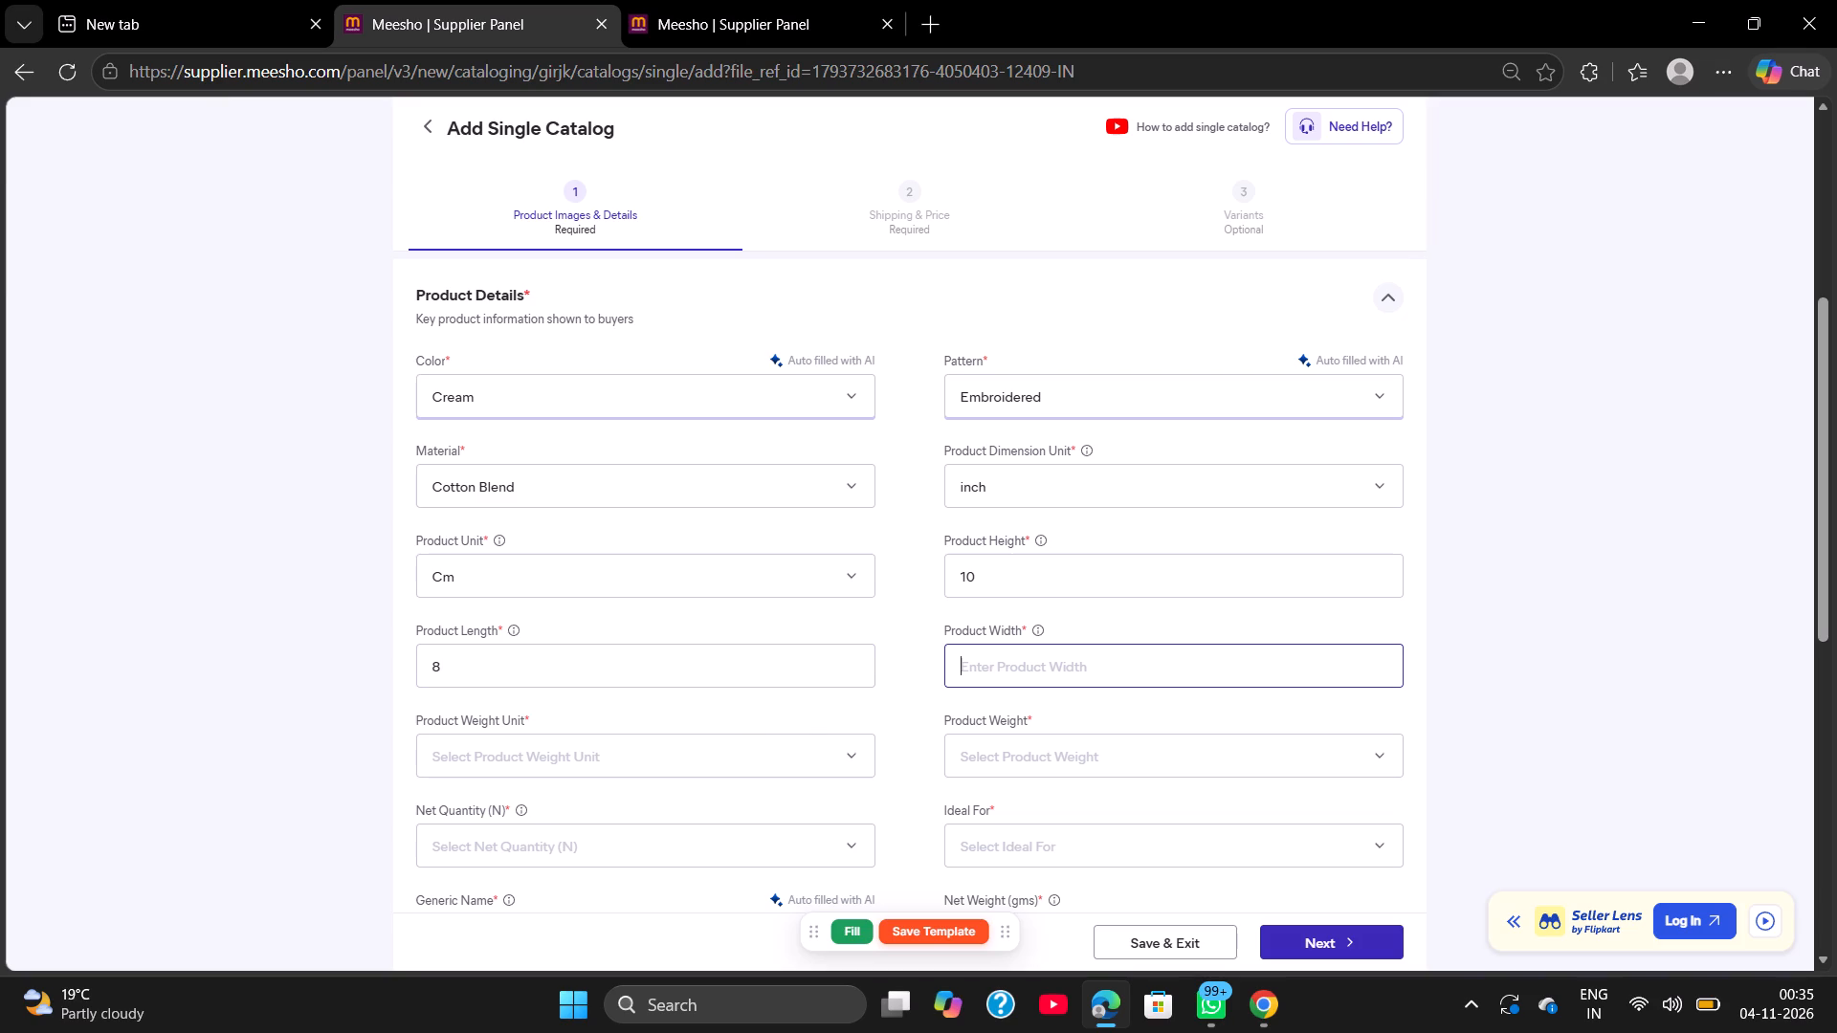
{"action": "key", "text": "8"}
Set the product weight to 50 with G as the weight unit.
{"action": "left_click", "coordinate": [724, 765]}
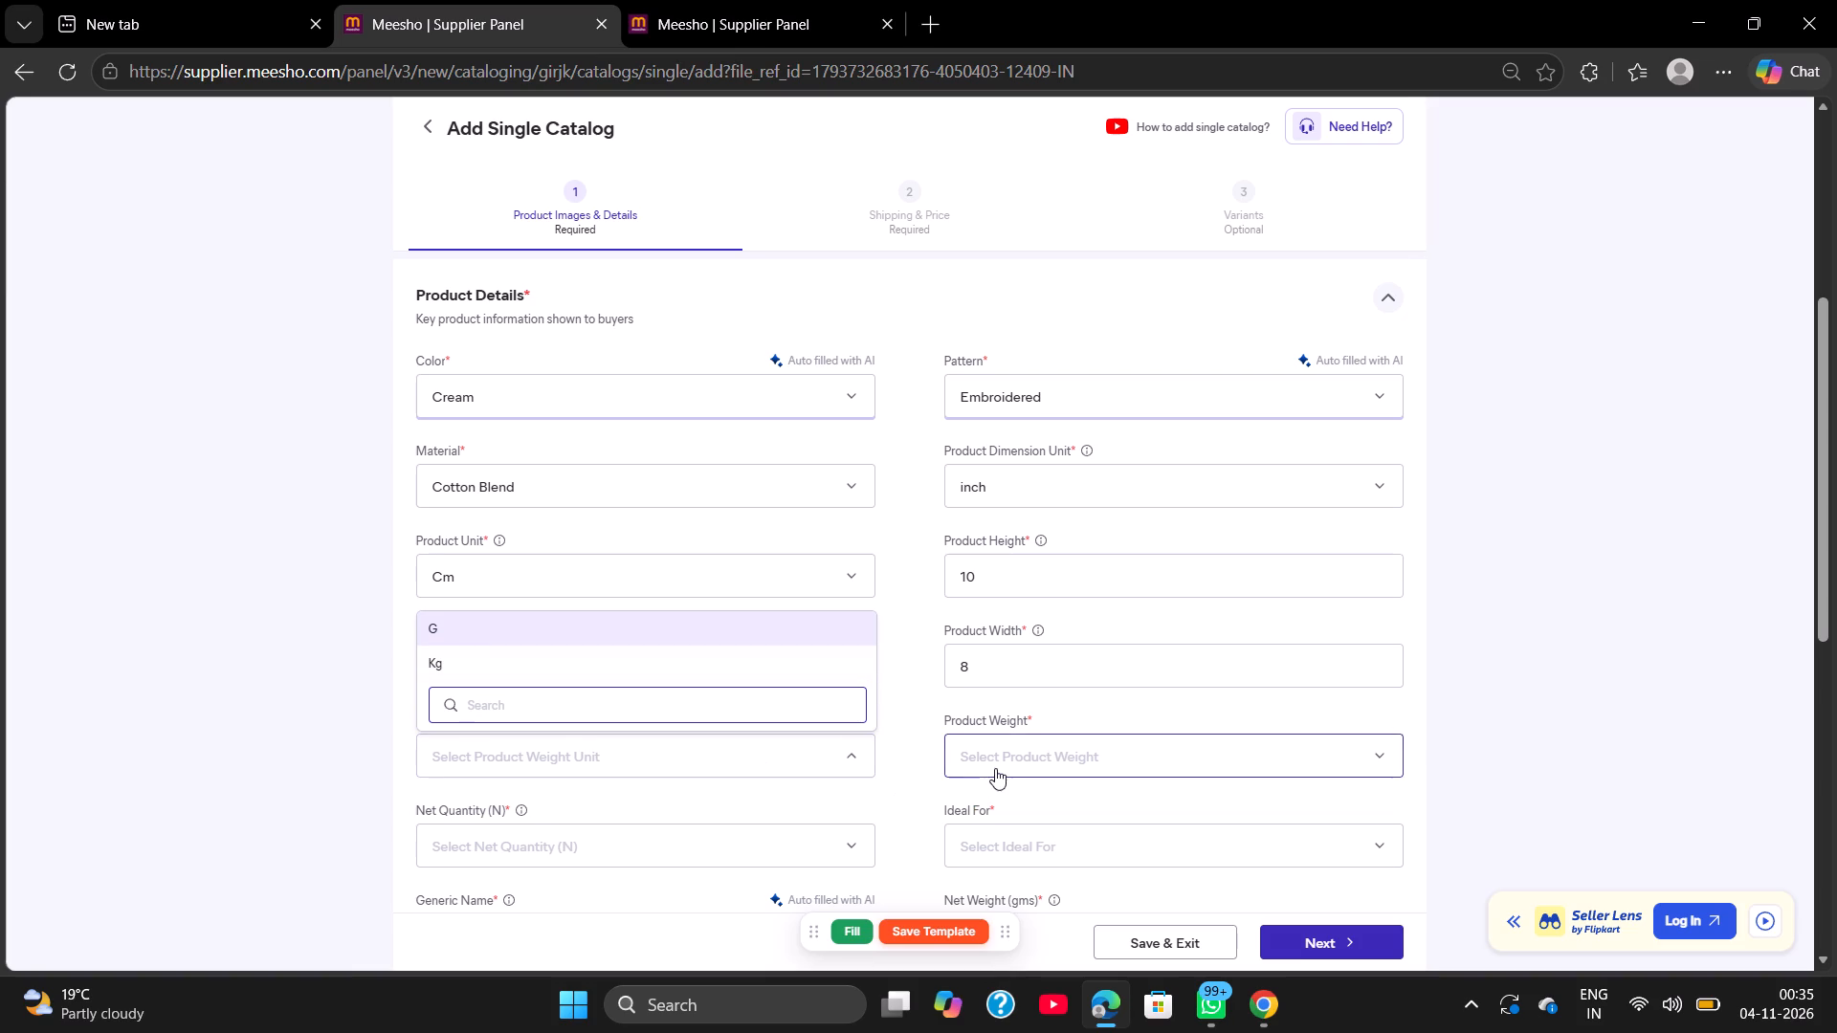
{"action": "left_click", "coordinate": [442, 631]}
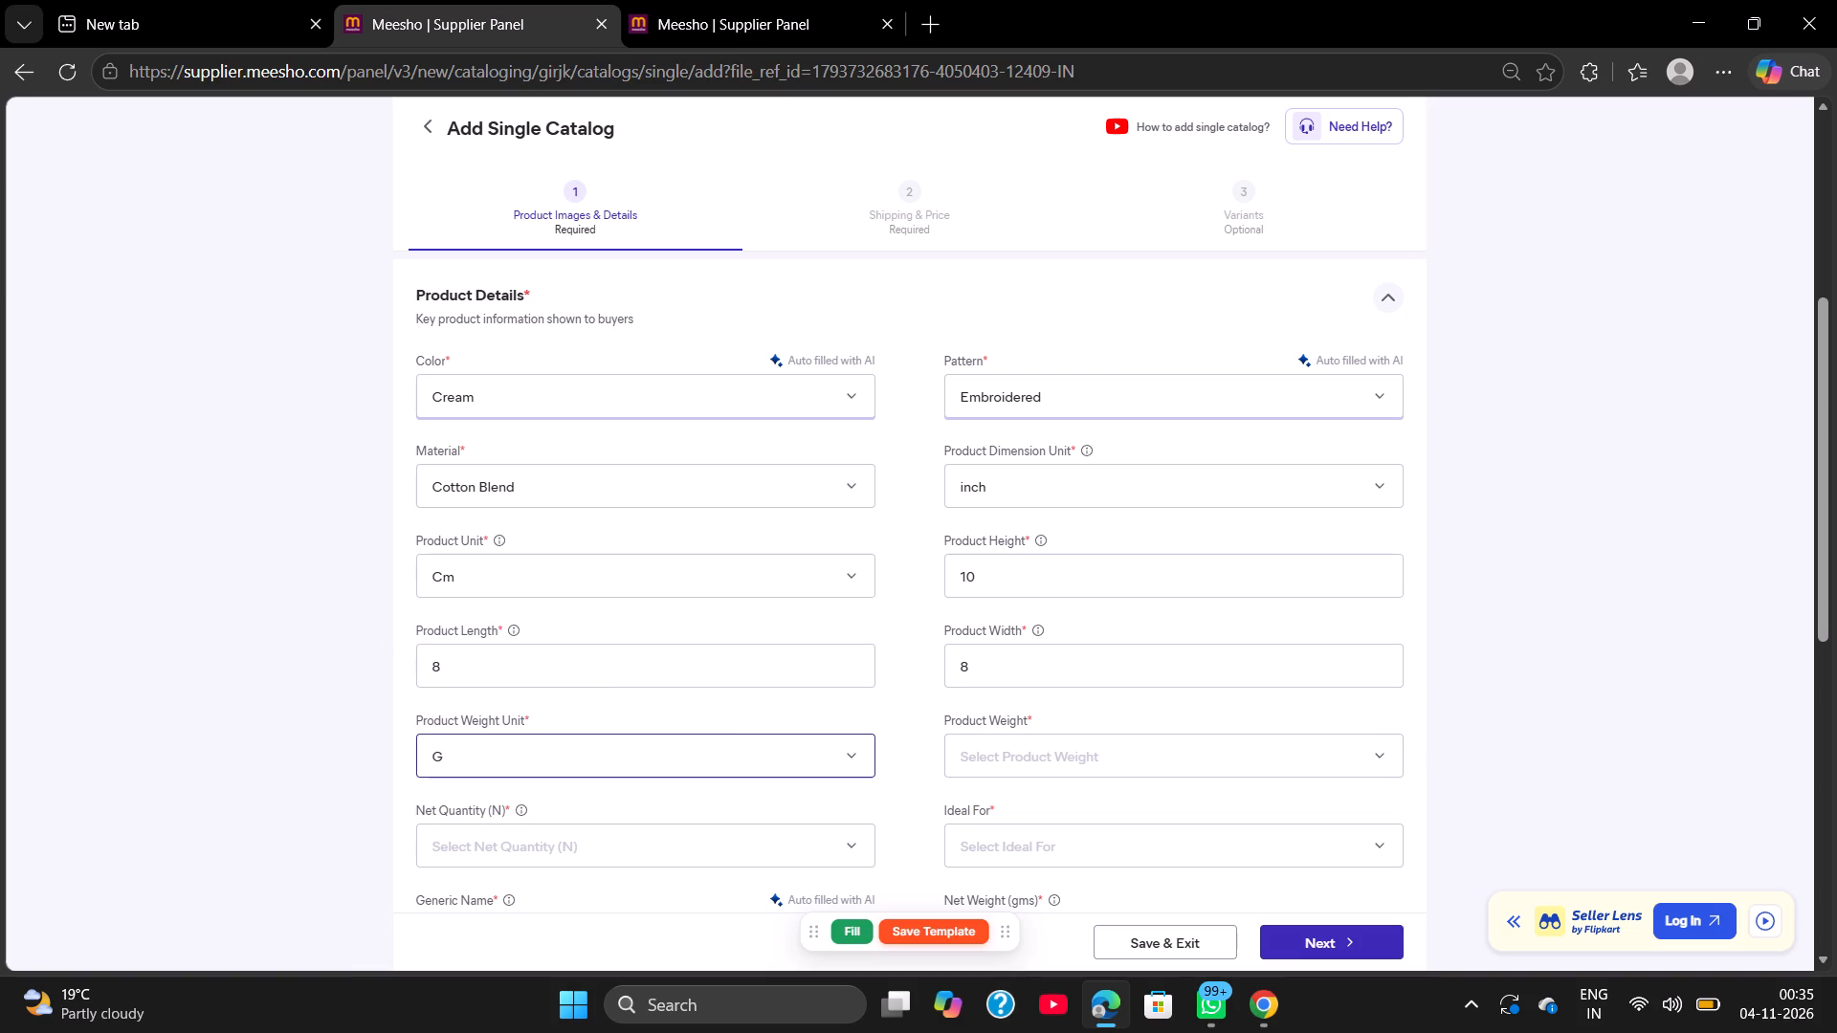
{"action": "left_click", "coordinate": [1084, 765]}
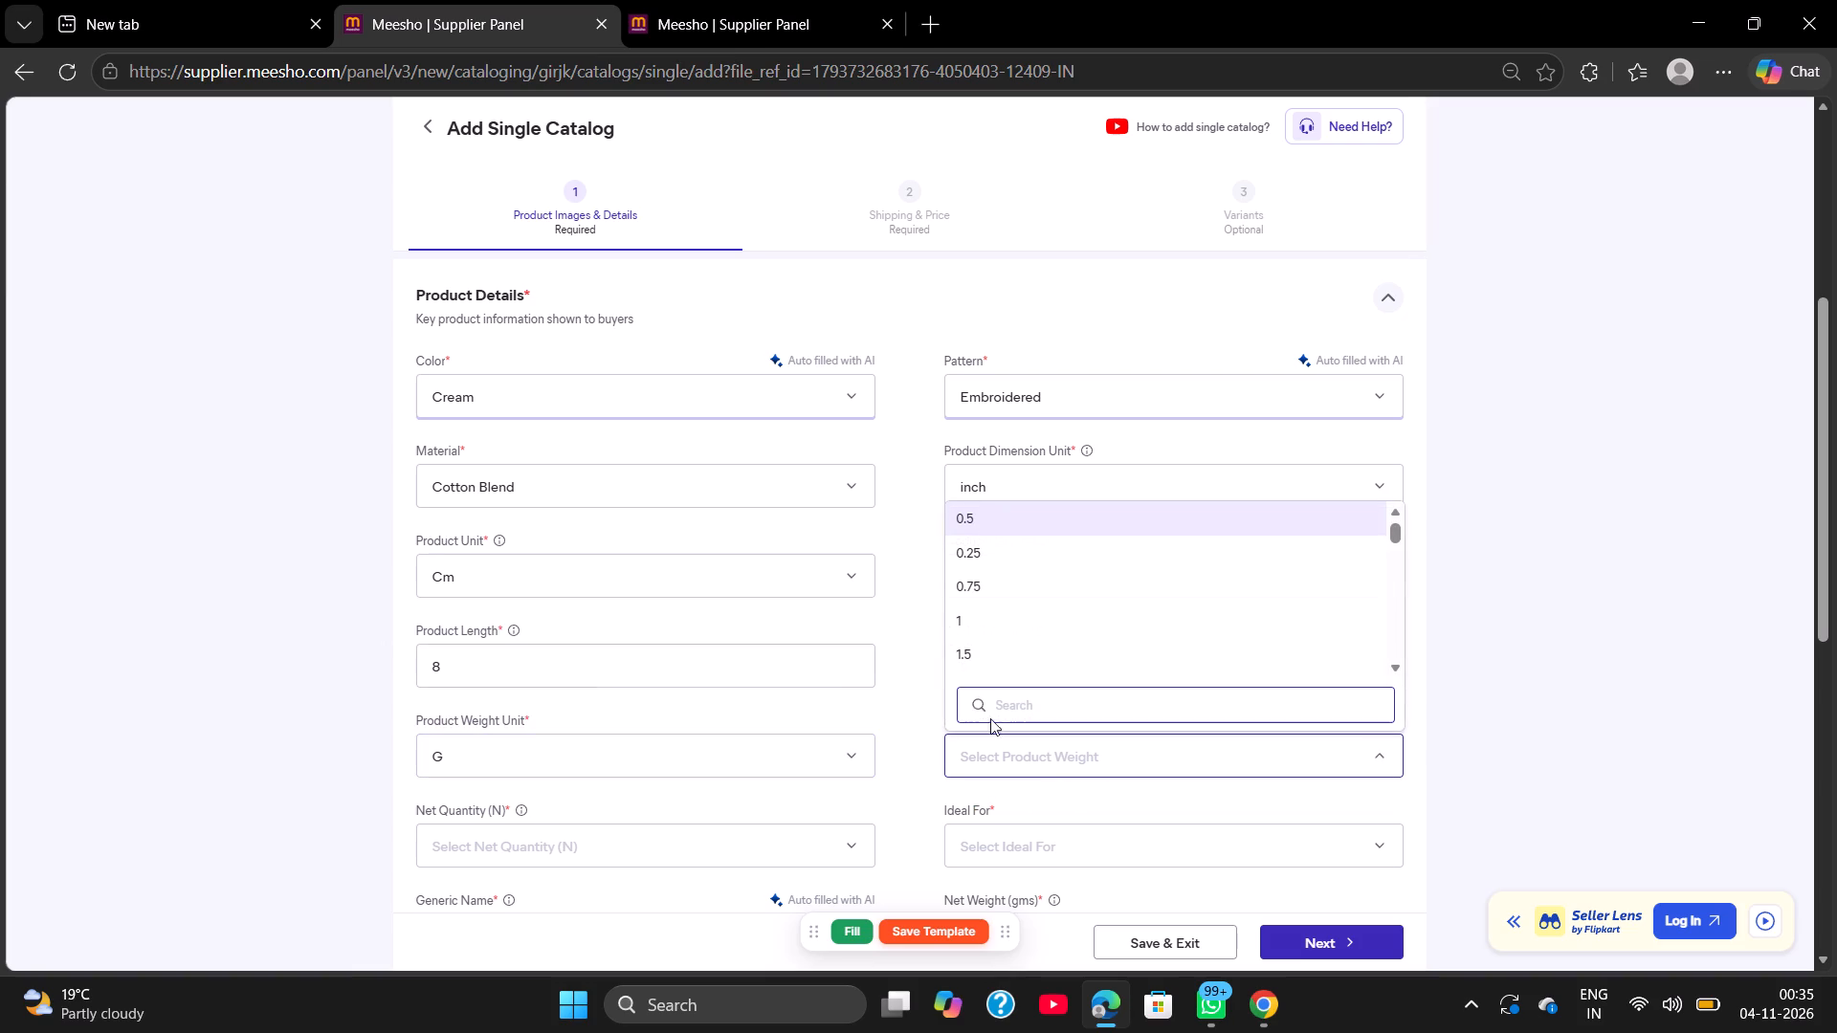
{"action": "scroll", "coordinate": [989, 595], "scroll_direction": "down", "scroll_amount": 2}
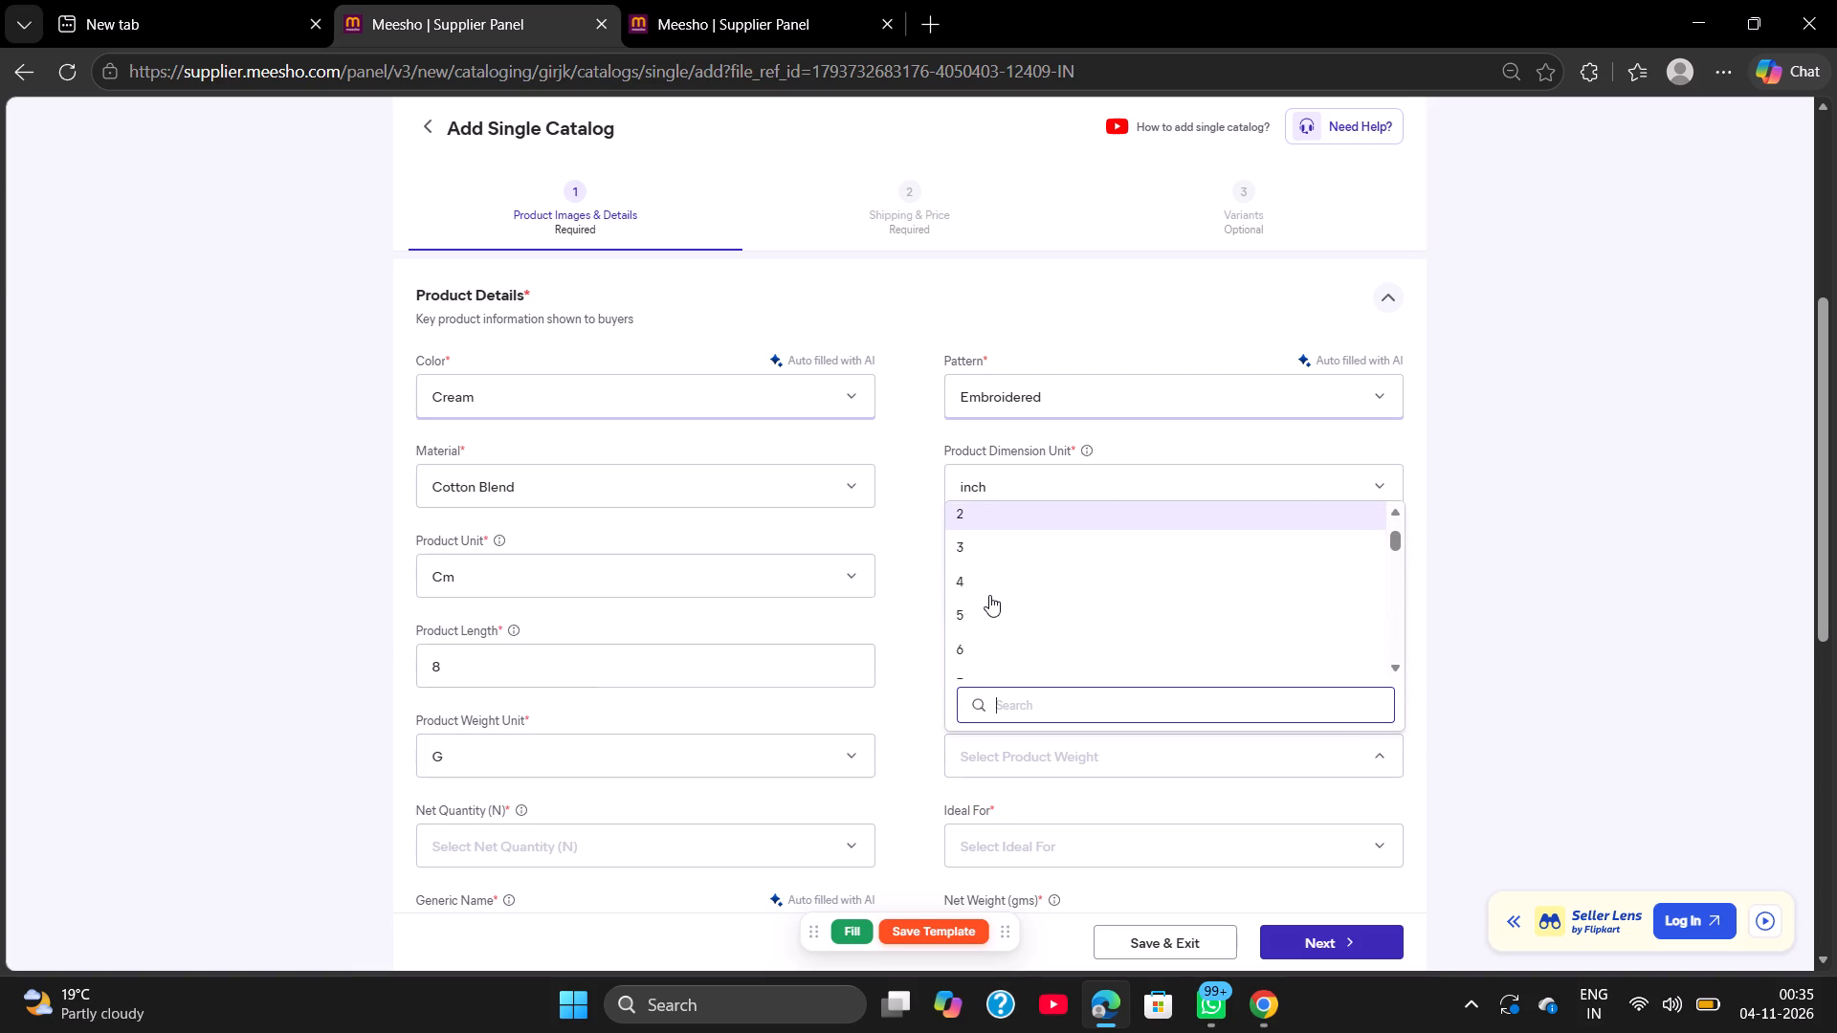
{"action": "scroll", "coordinate": [989, 595], "scroll_direction": "down", "scroll_amount": 4}
{"action": "scroll", "coordinate": [989, 595], "scroll_direction": "left", "scroll_amount": 1}
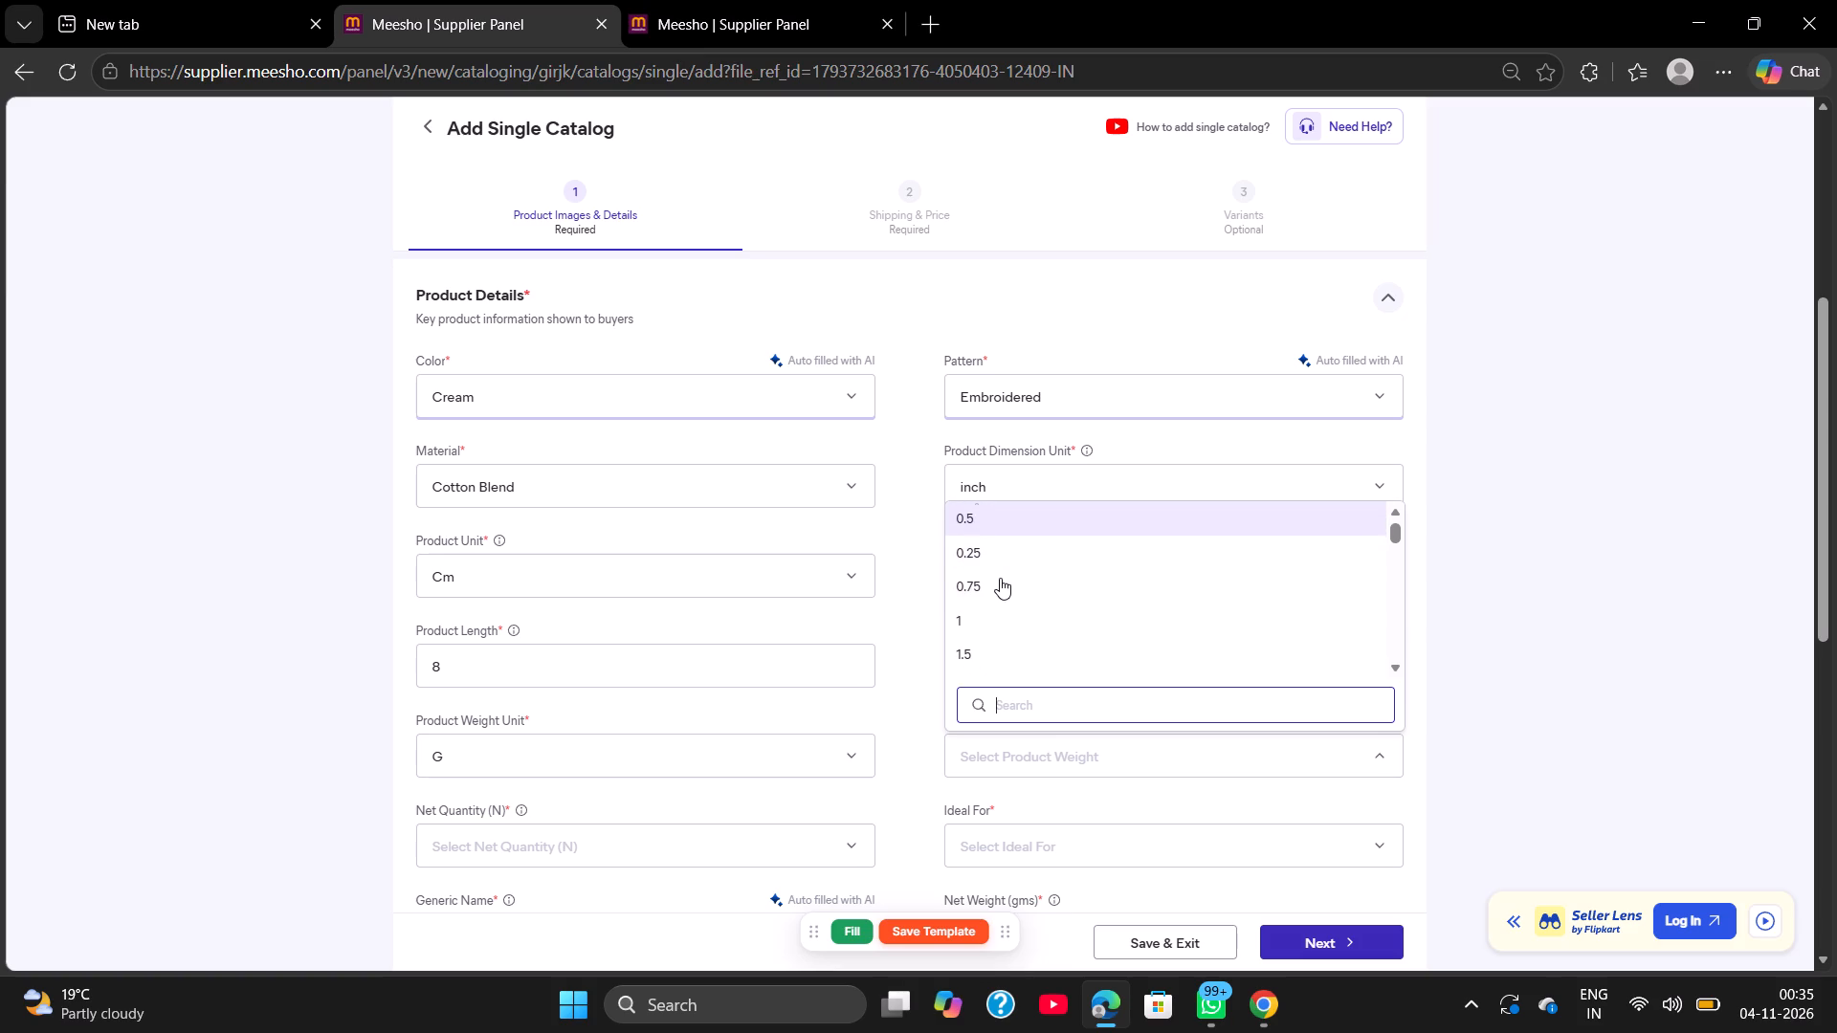
{"action": "scroll", "coordinate": [1003, 583], "scroll_direction": "down", "scroll_amount": 6}
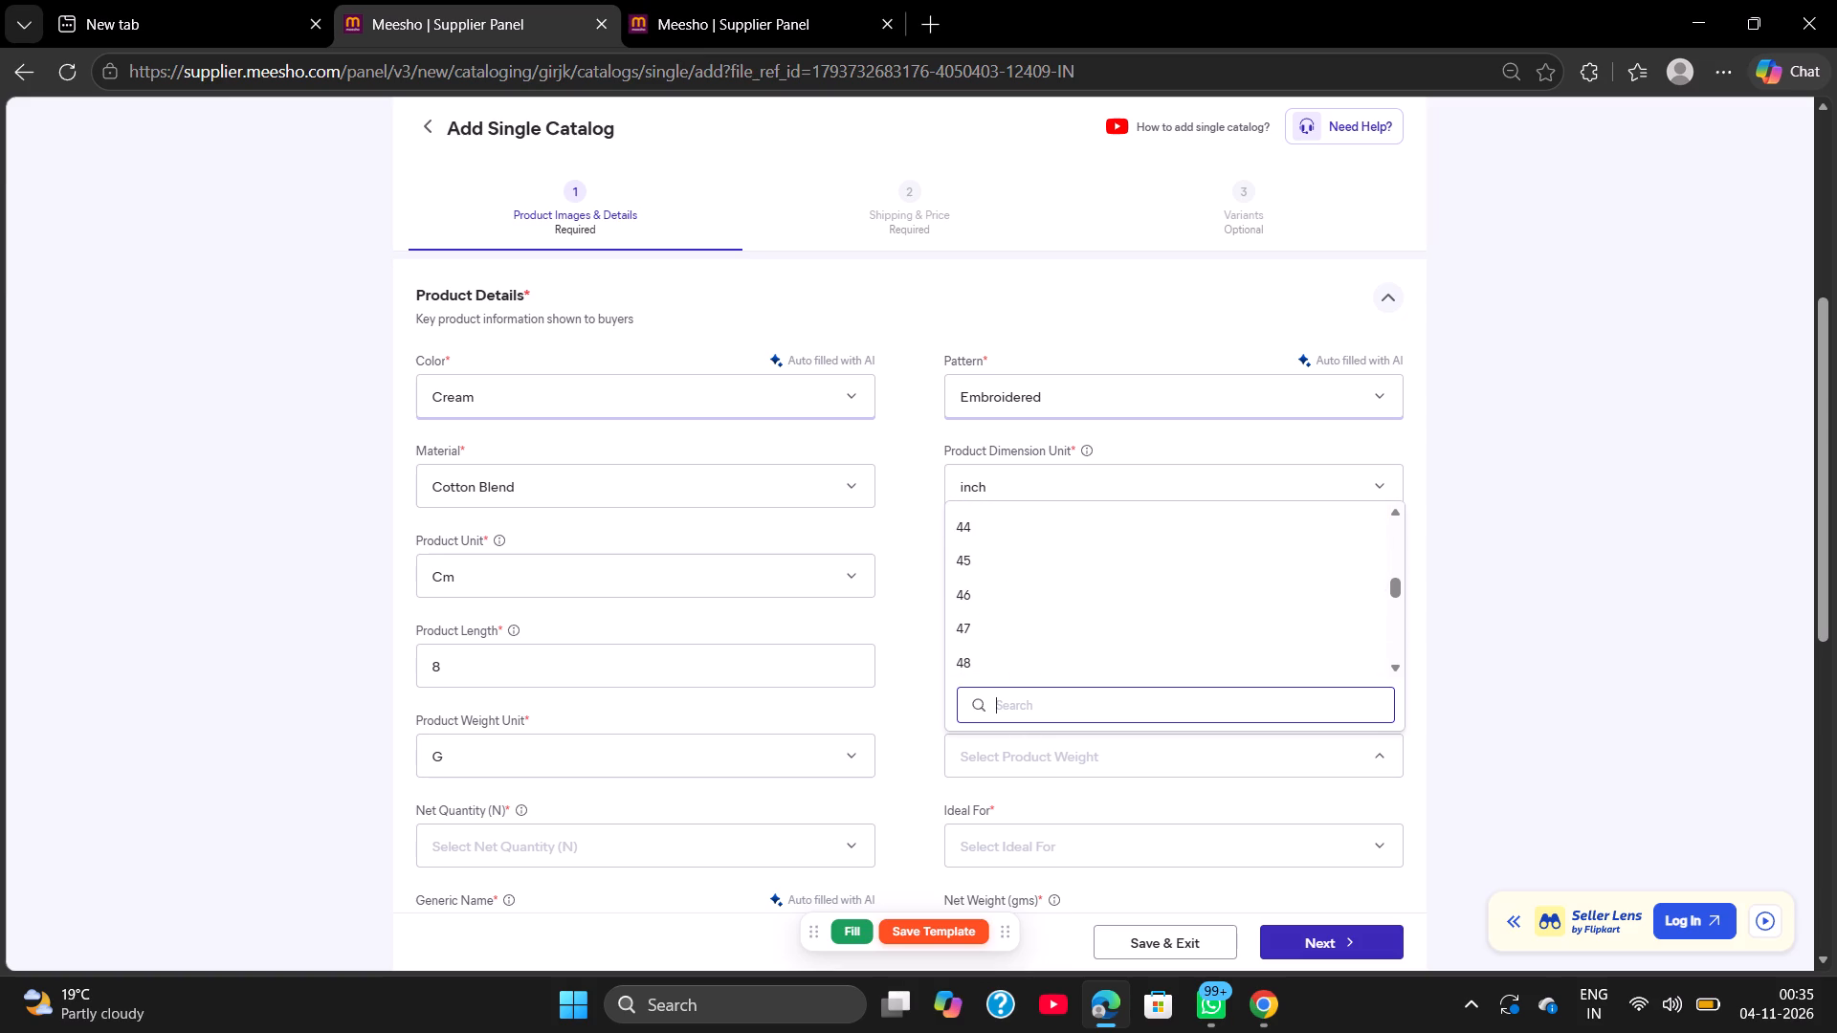
{"action": "scroll", "coordinate": [986, 604], "scroll_direction": "down", "scroll_amount": 1}
{"action": "left_click", "coordinate": [977, 603]}
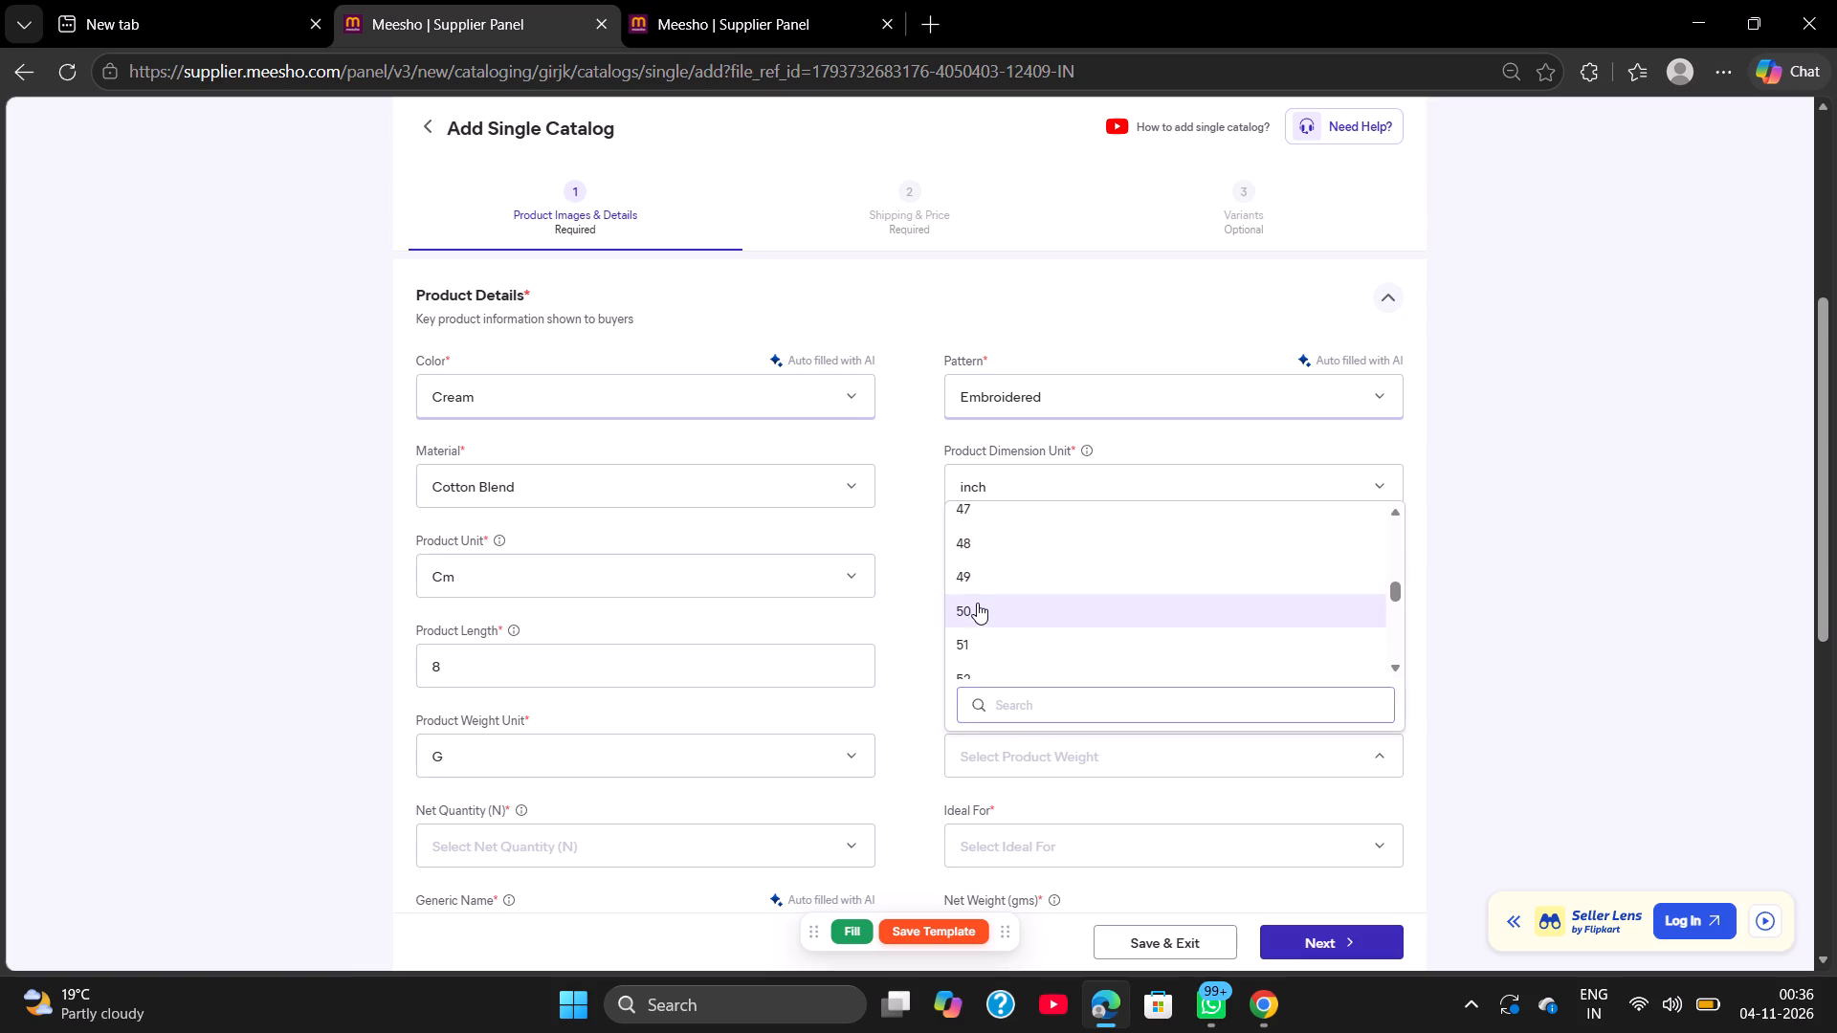
Set the net quantity to 1.
{"action": "scroll", "coordinate": [892, 713], "scroll_direction": "down", "scroll_amount": 1}
{"action": "left_click", "coordinate": [710, 680]}
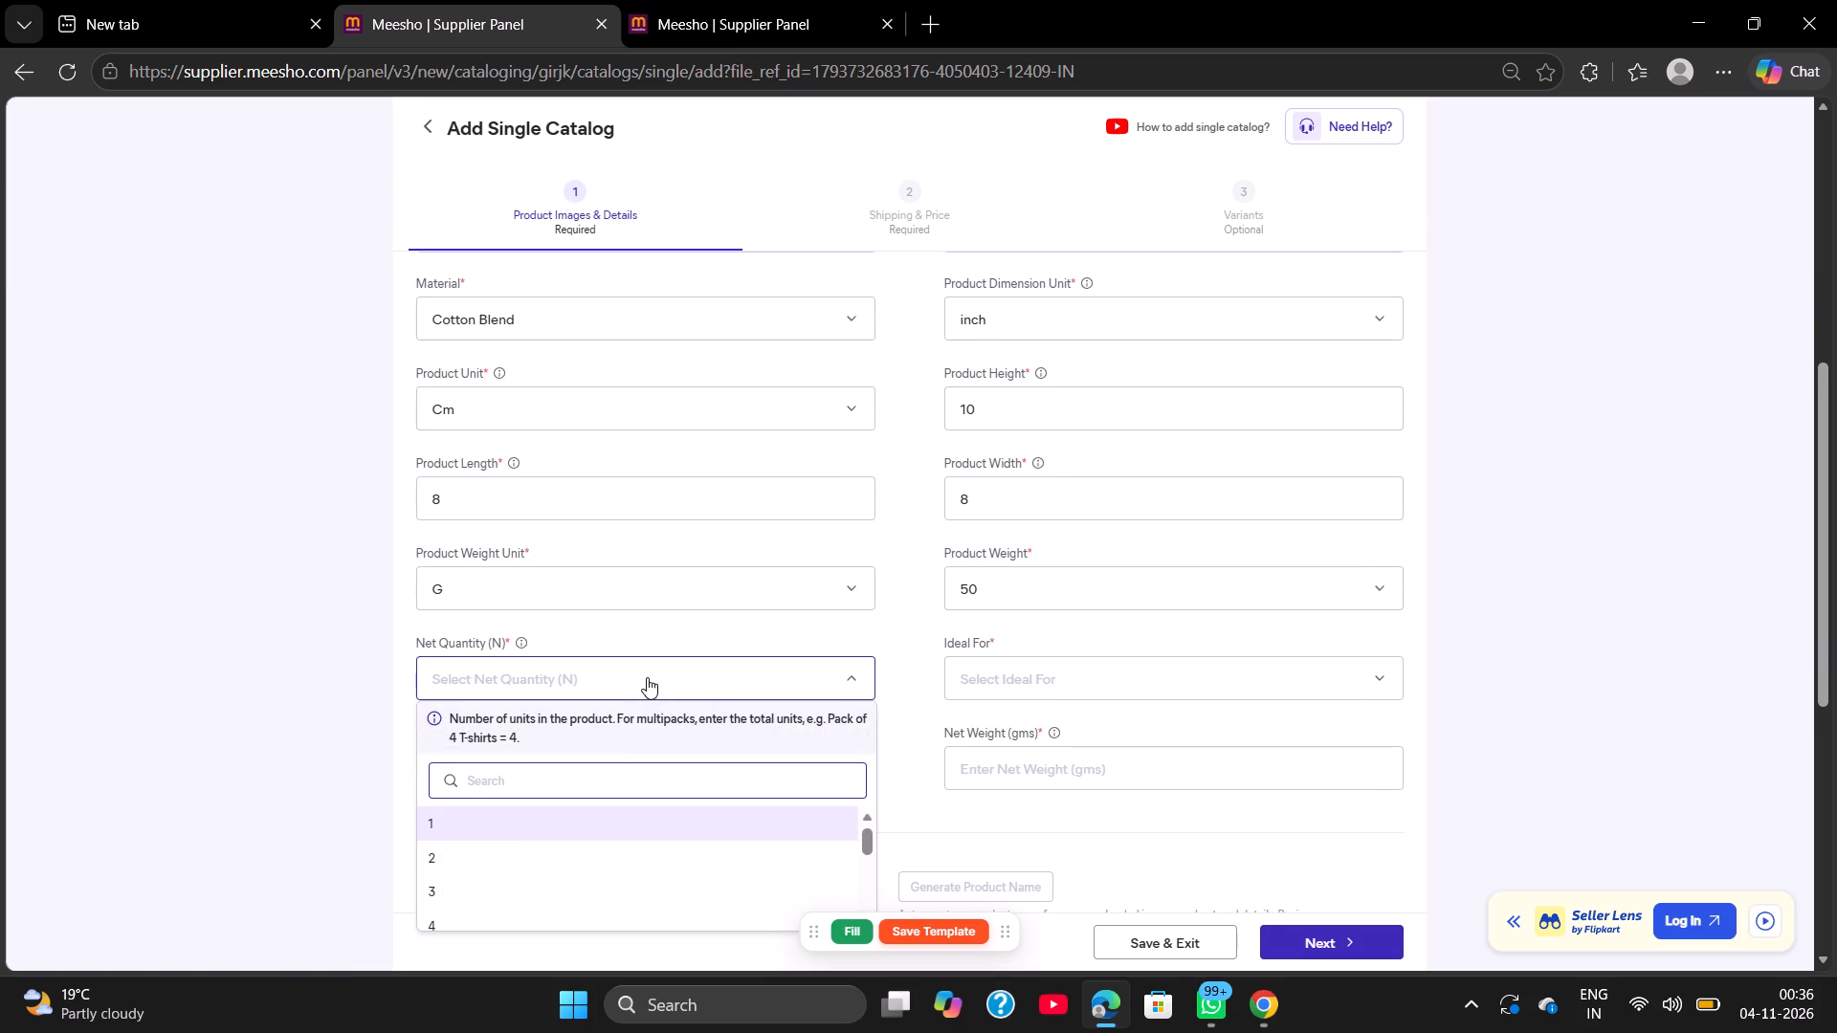
{"action": "scroll", "coordinate": [647, 677], "scroll_direction": "down", "scroll_amount": 1}
{"action": "scroll", "coordinate": [544, 658], "scroll_direction": "up", "scroll_amount": 1}
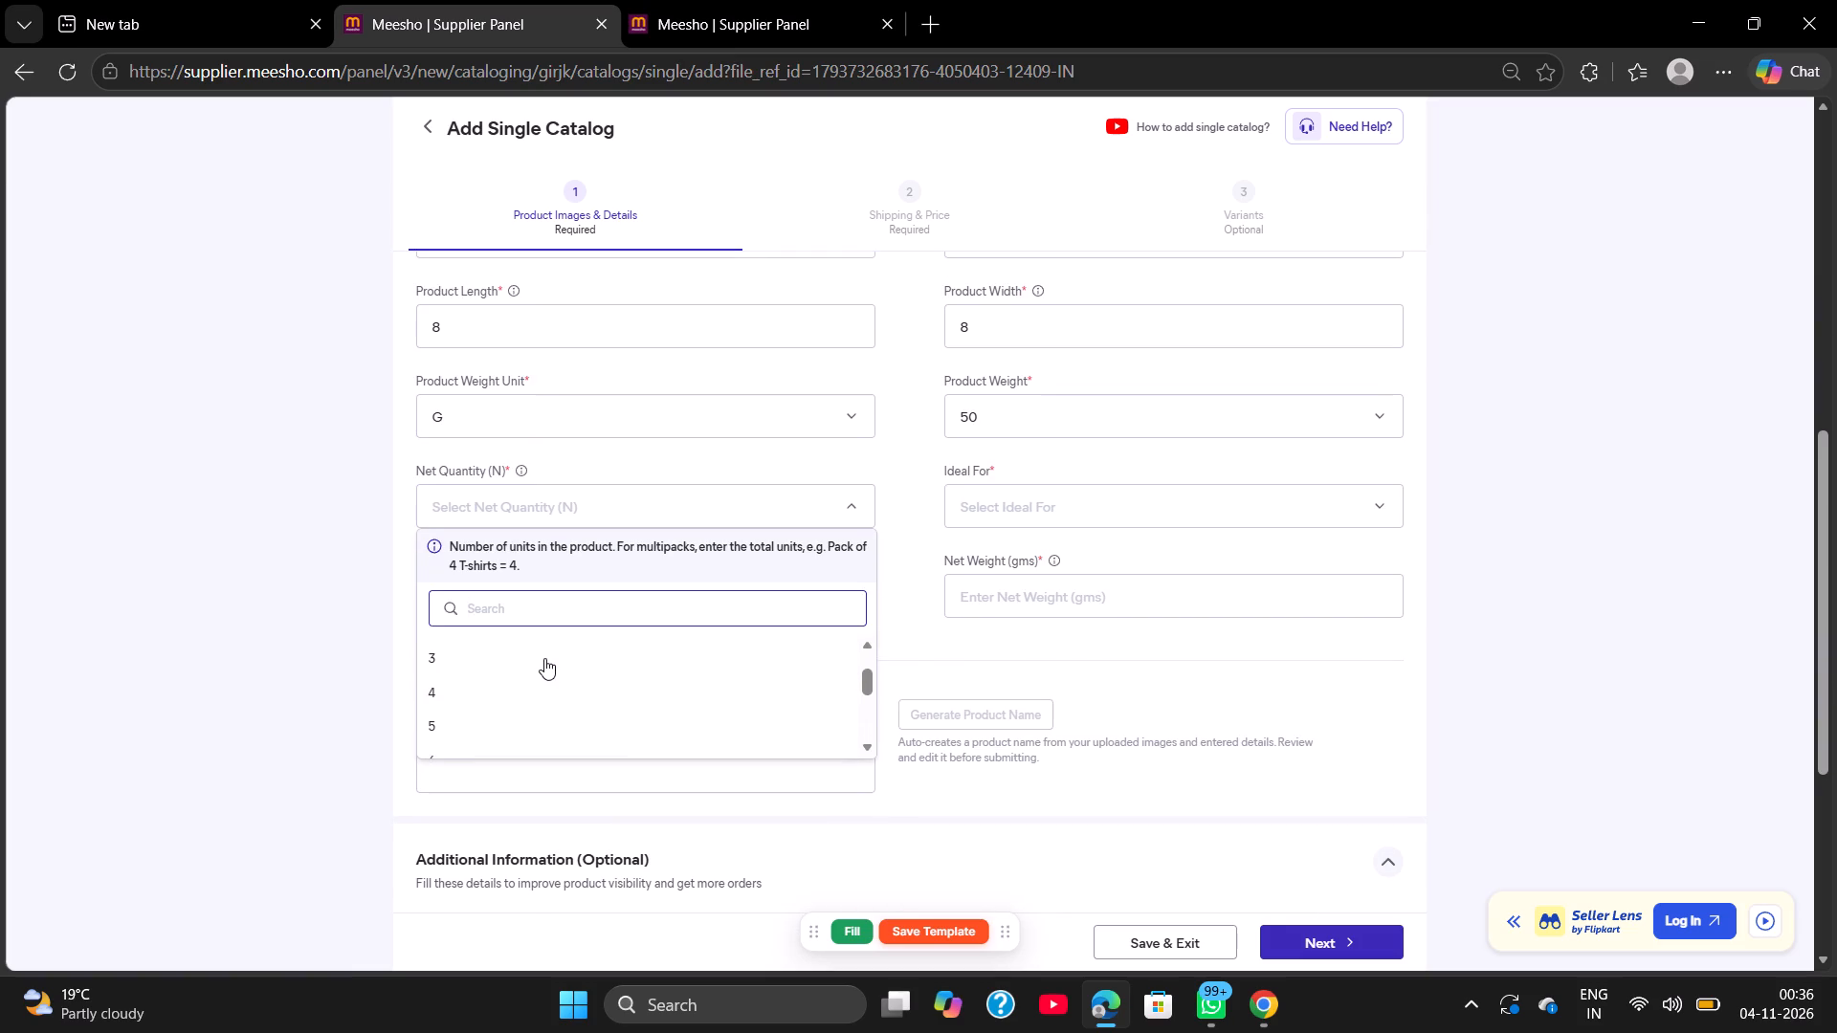
{"action": "scroll", "coordinate": [544, 658], "scroll_direction": "up", "scroll_amount": 1}
{"action": "left_click", "coordinate": [527, 653]}
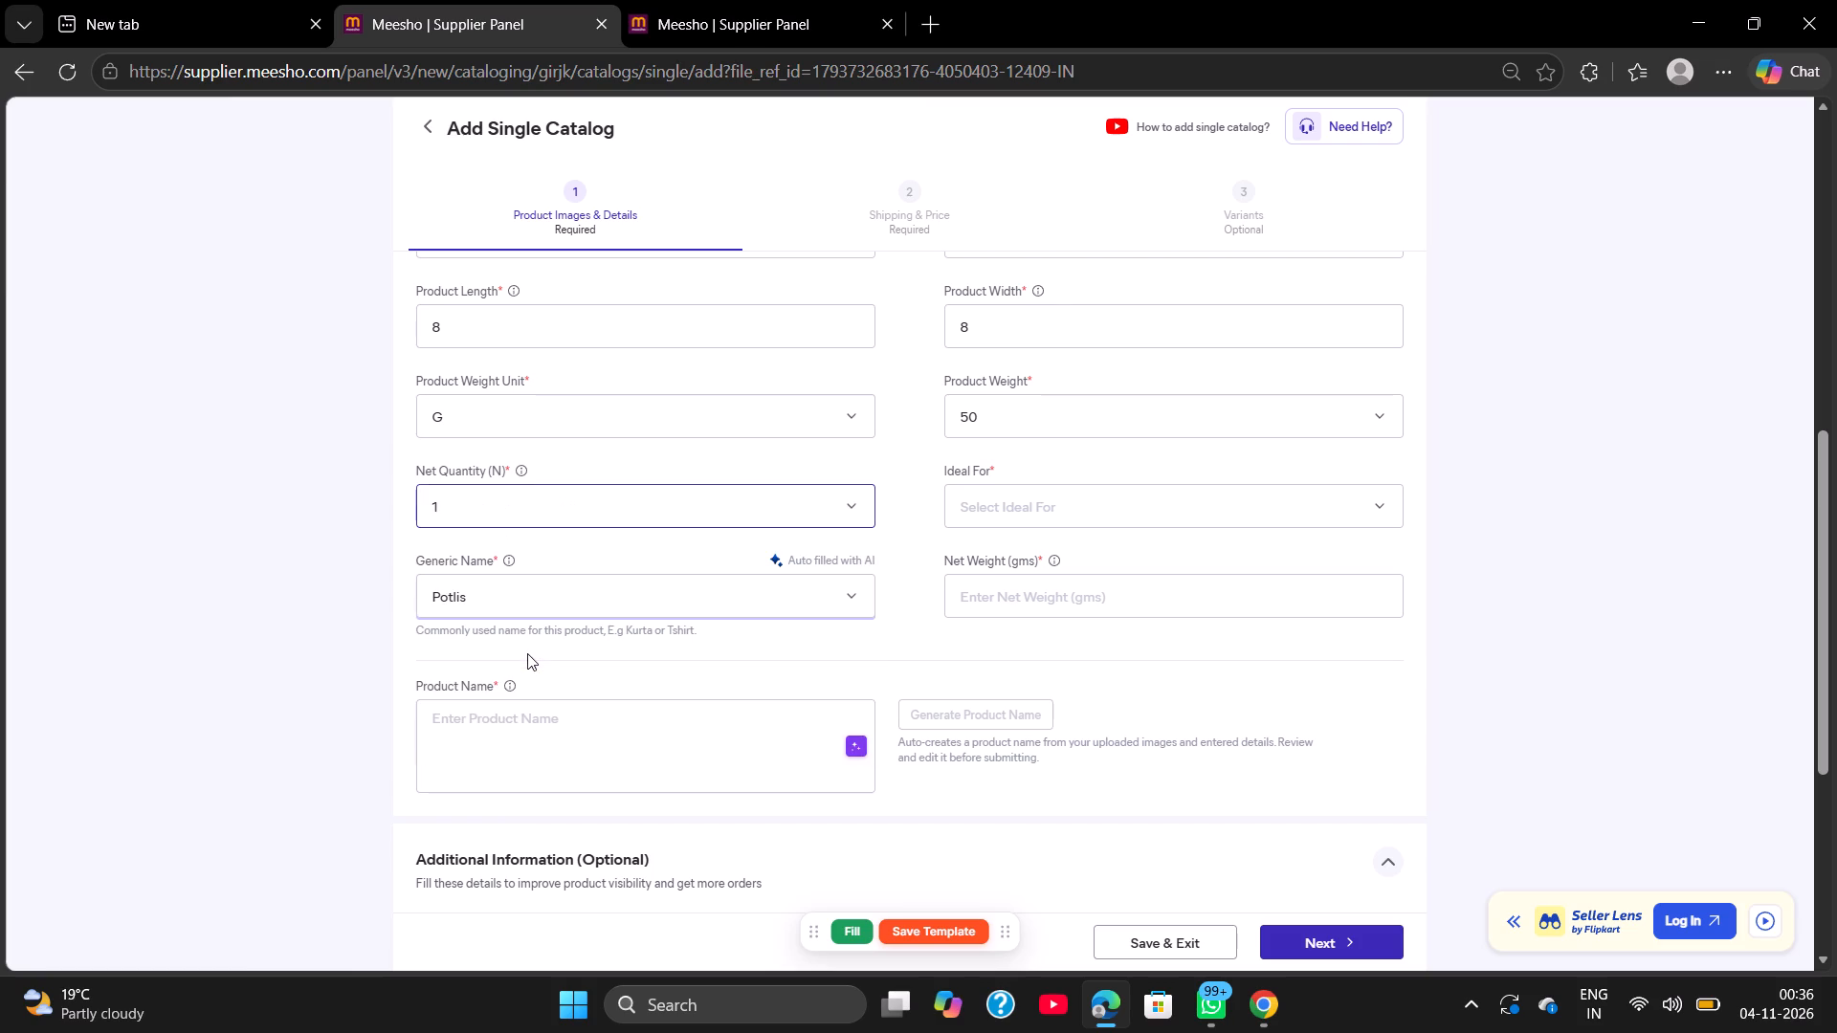
Mark the product as ideal for Women and enter a net weight of 100 gms.
{"action": "left_click", "coordinate": [1107, 485]}
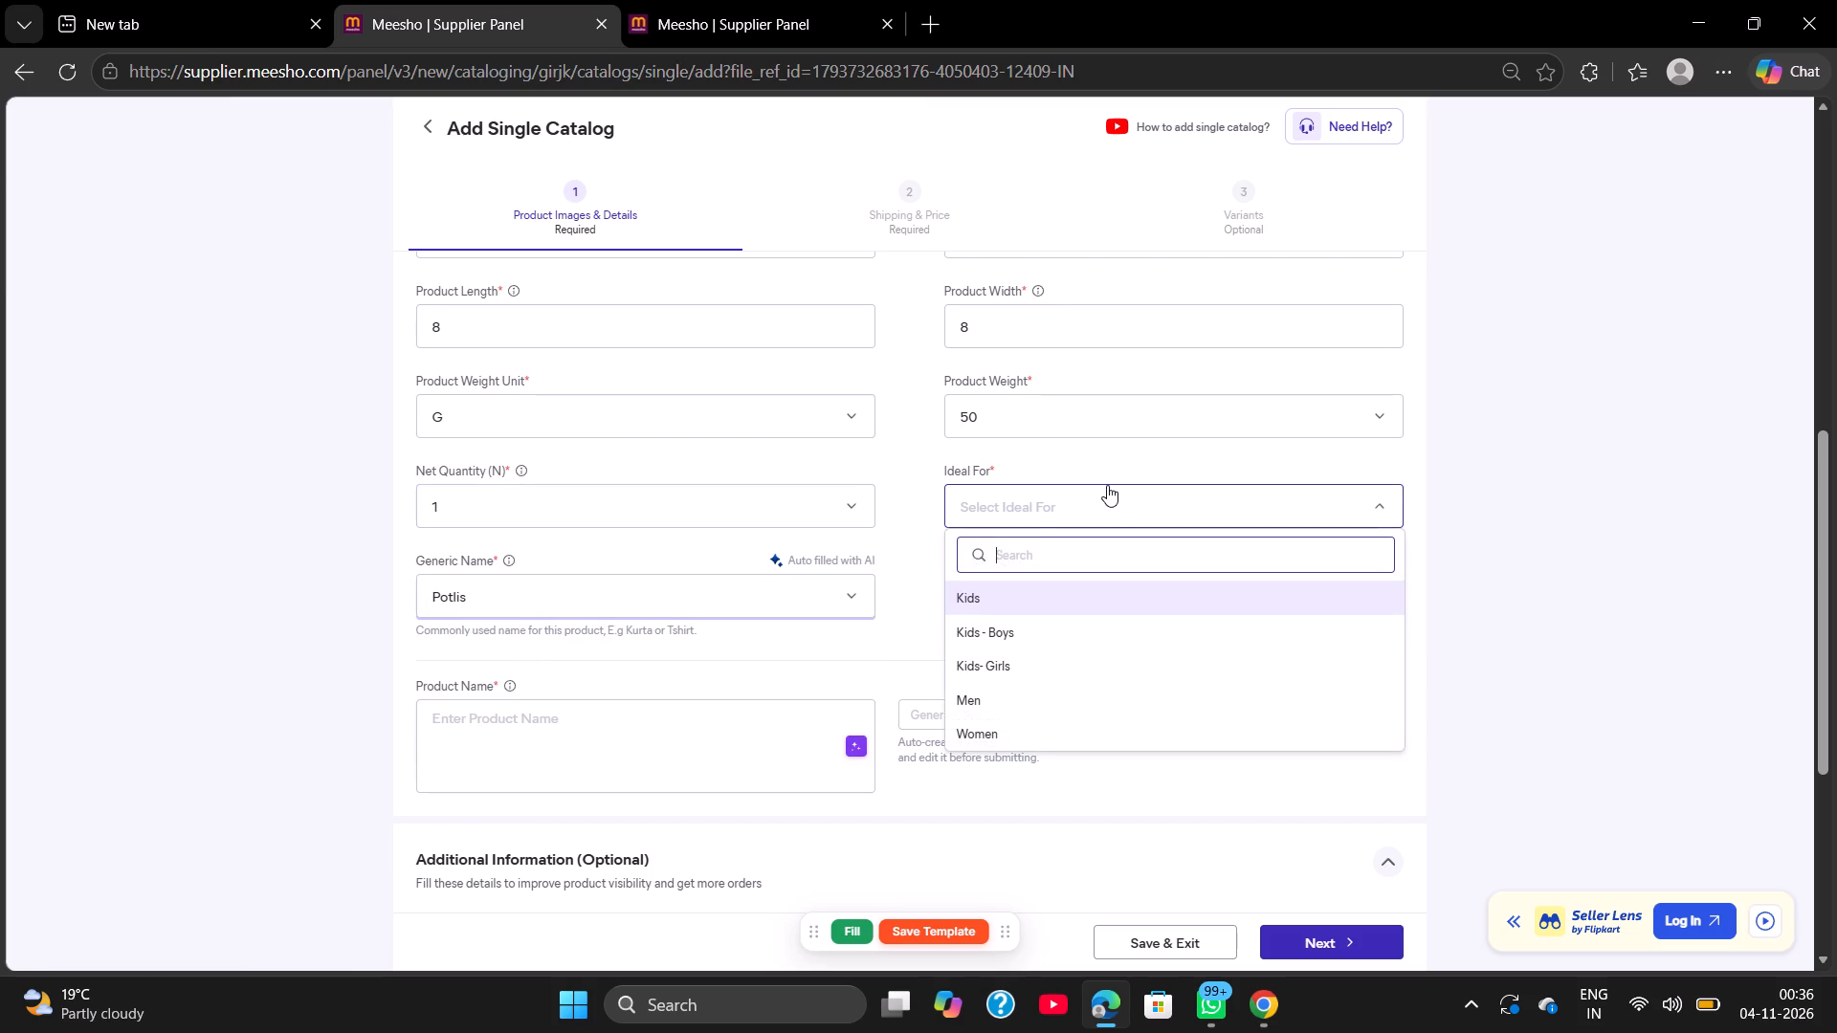
{"action": "scroll", "coordinate": [1025, 623], "scroll_direction": "down", "scroll_amount": 1}
{"action": "left_click", "coordinate": [1025, 636]}
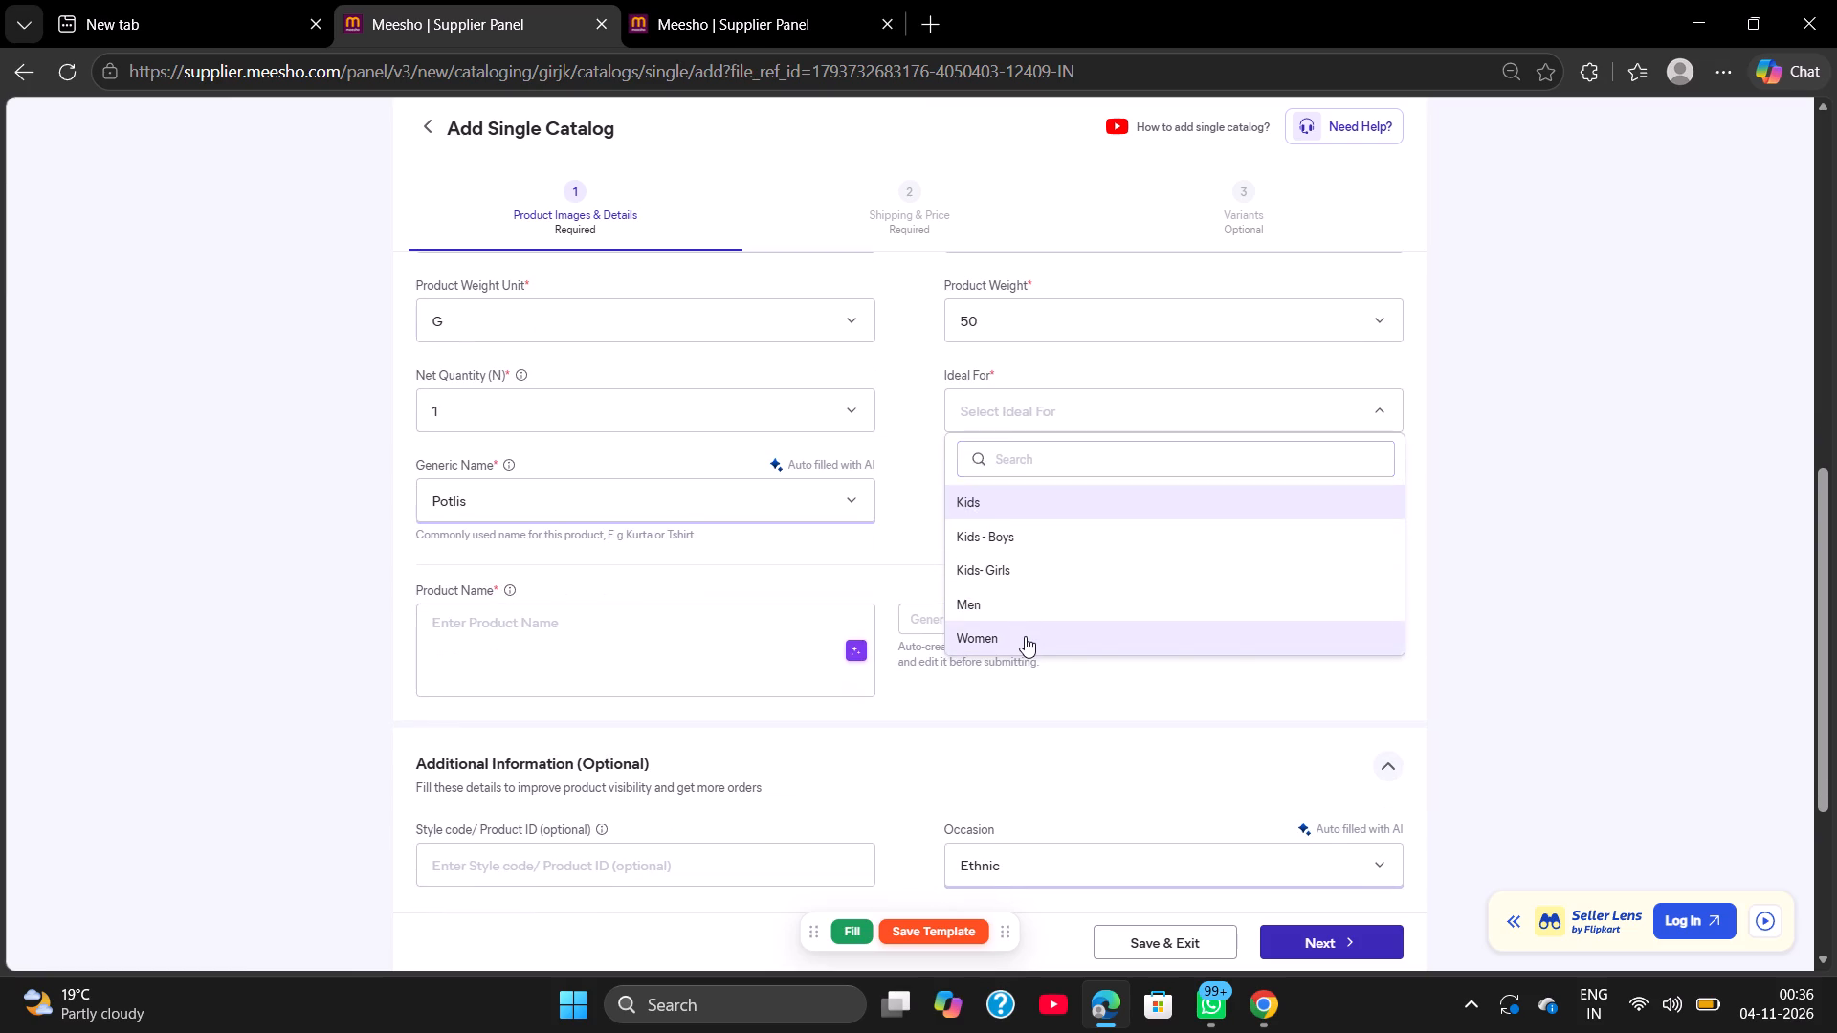
{"action": "left_click", "coordinate": [1080, 502]}
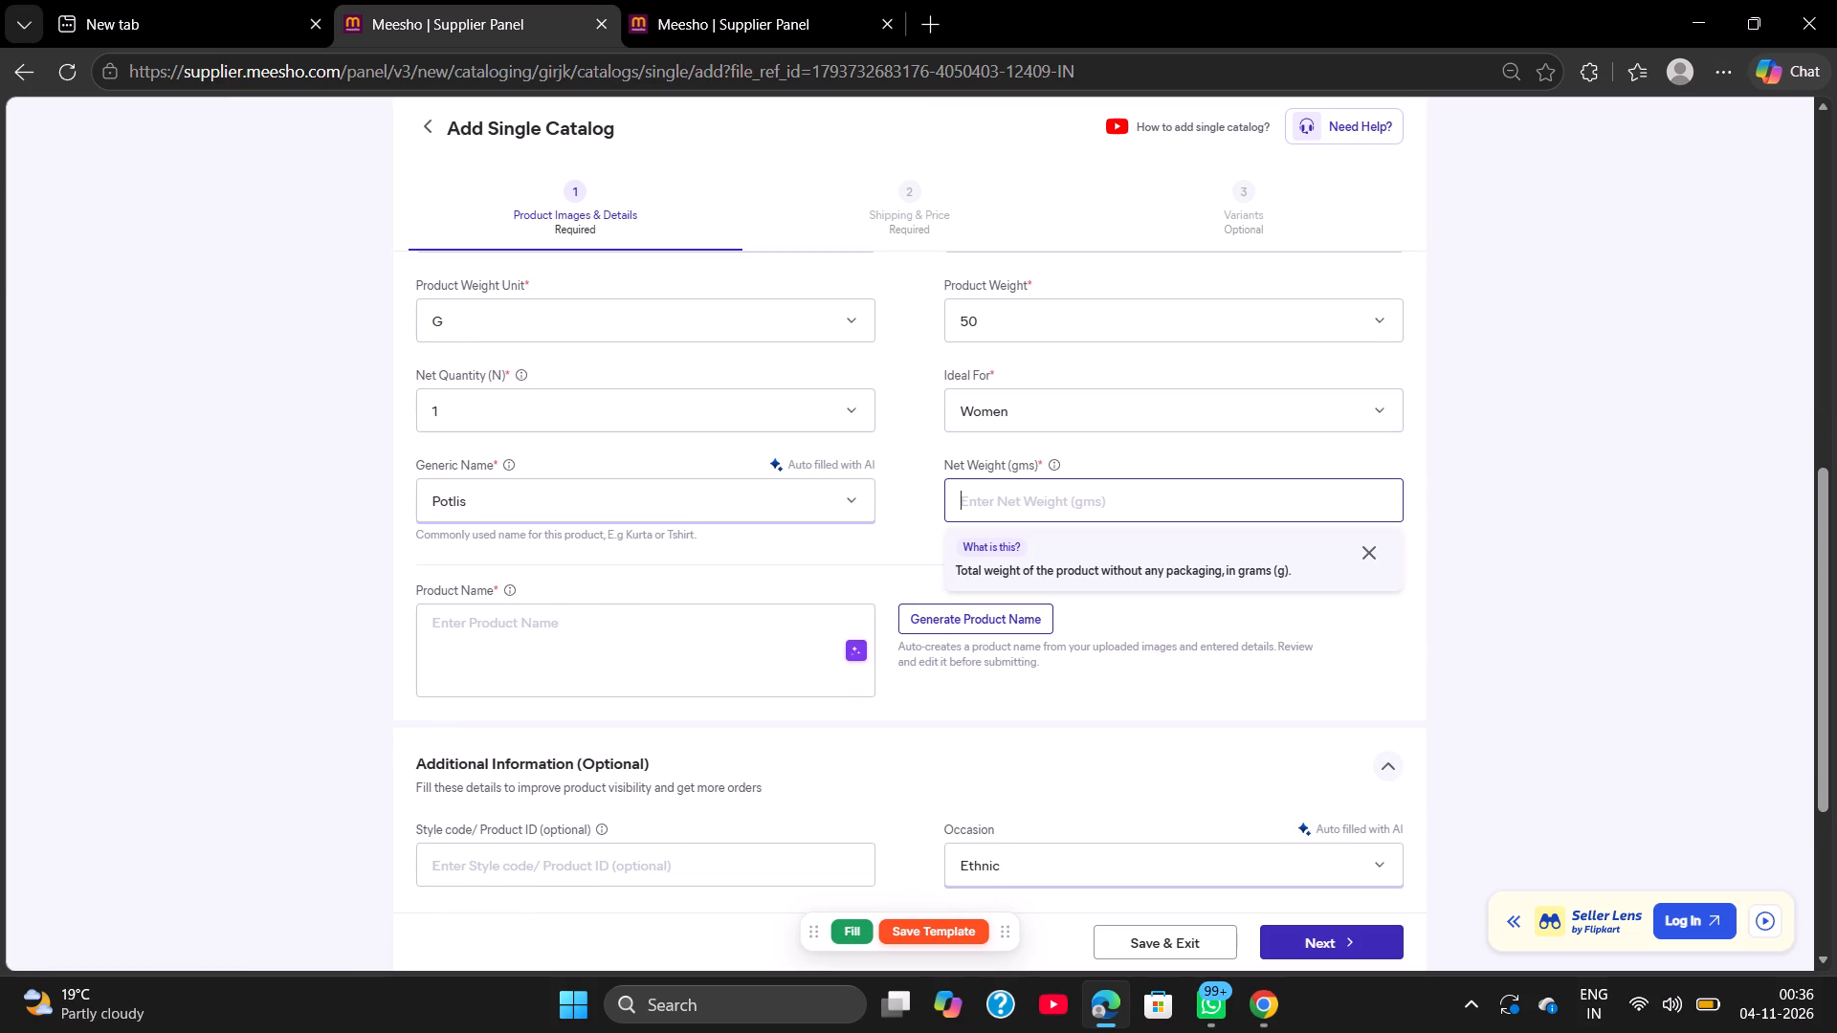
{"action": "type", "text": "100"}
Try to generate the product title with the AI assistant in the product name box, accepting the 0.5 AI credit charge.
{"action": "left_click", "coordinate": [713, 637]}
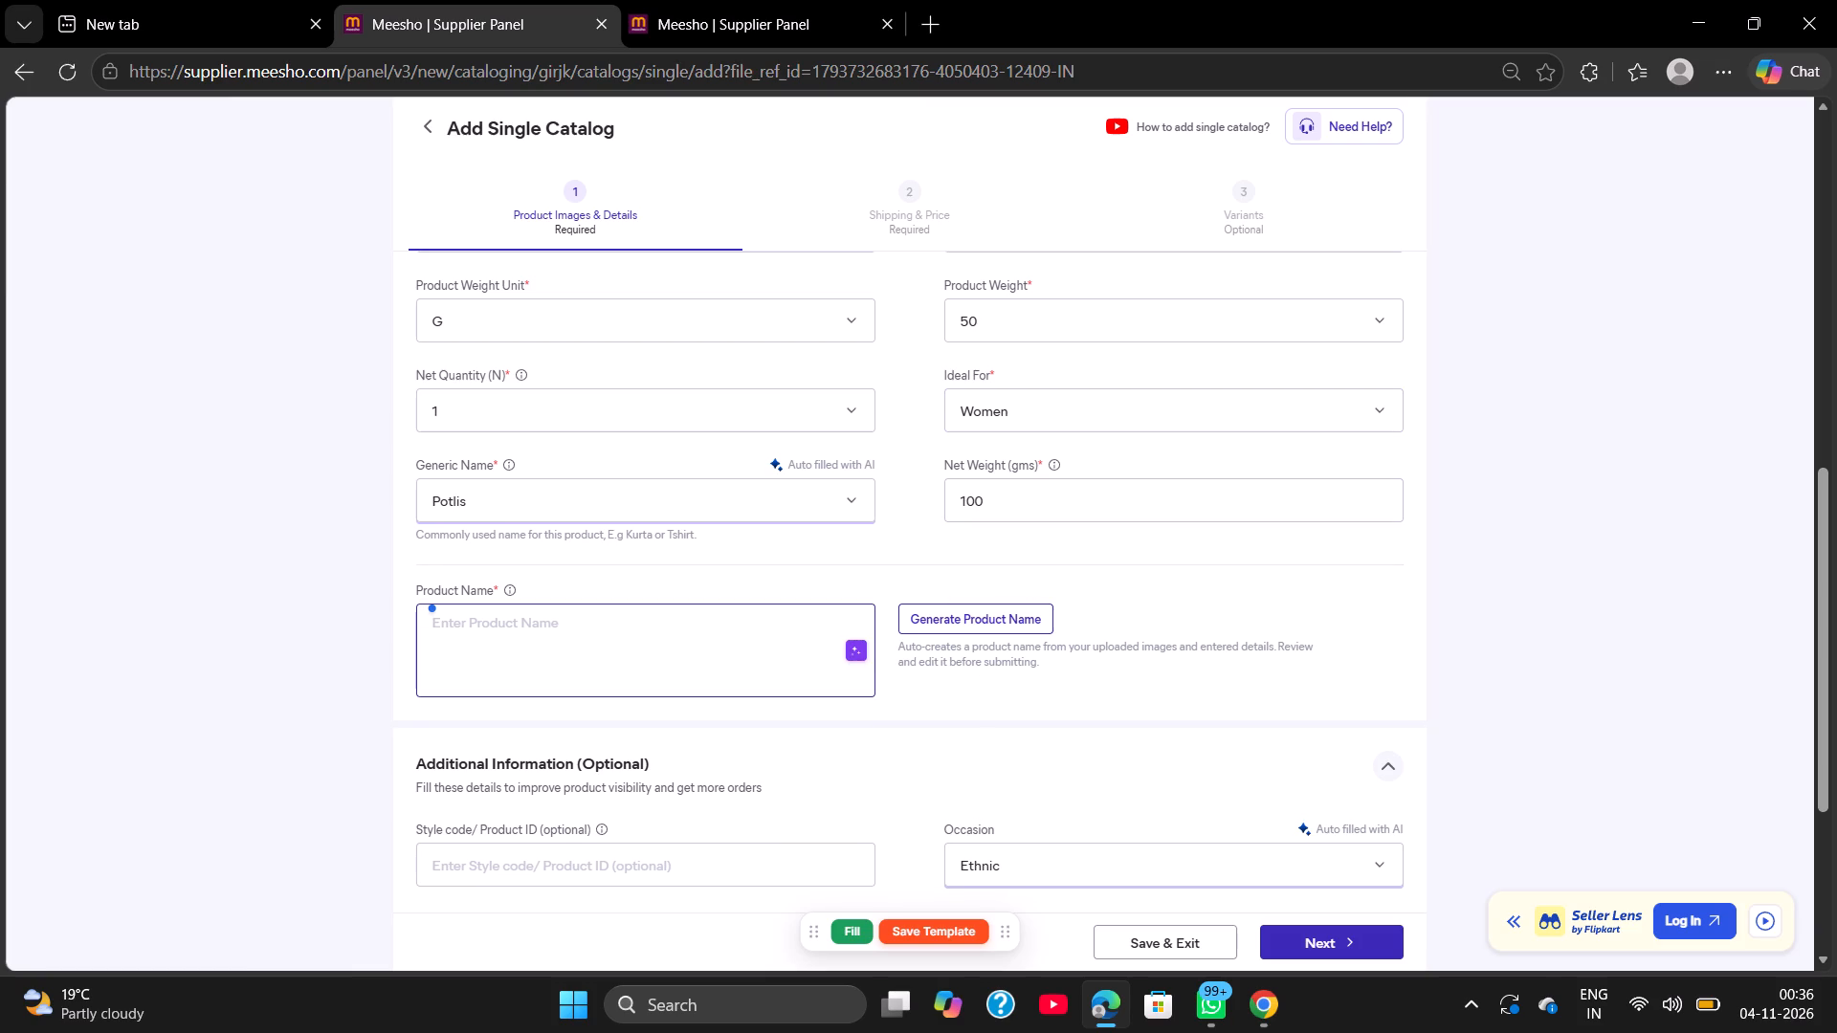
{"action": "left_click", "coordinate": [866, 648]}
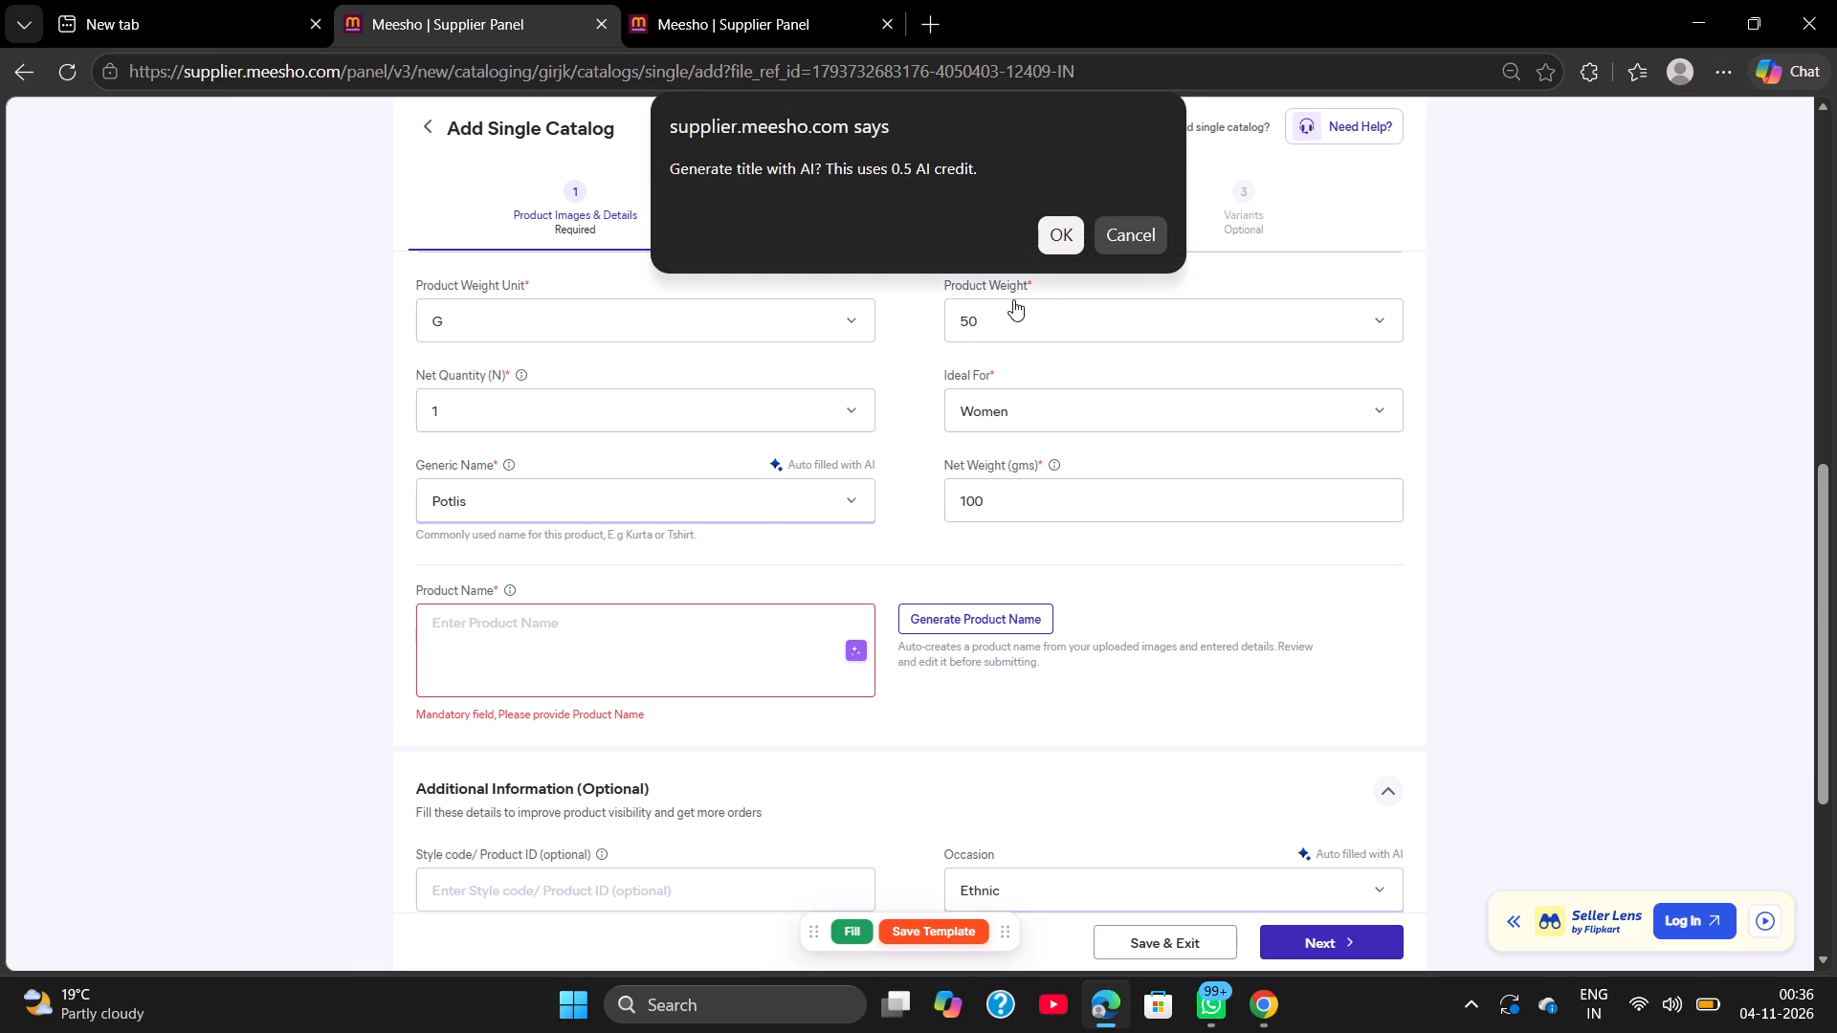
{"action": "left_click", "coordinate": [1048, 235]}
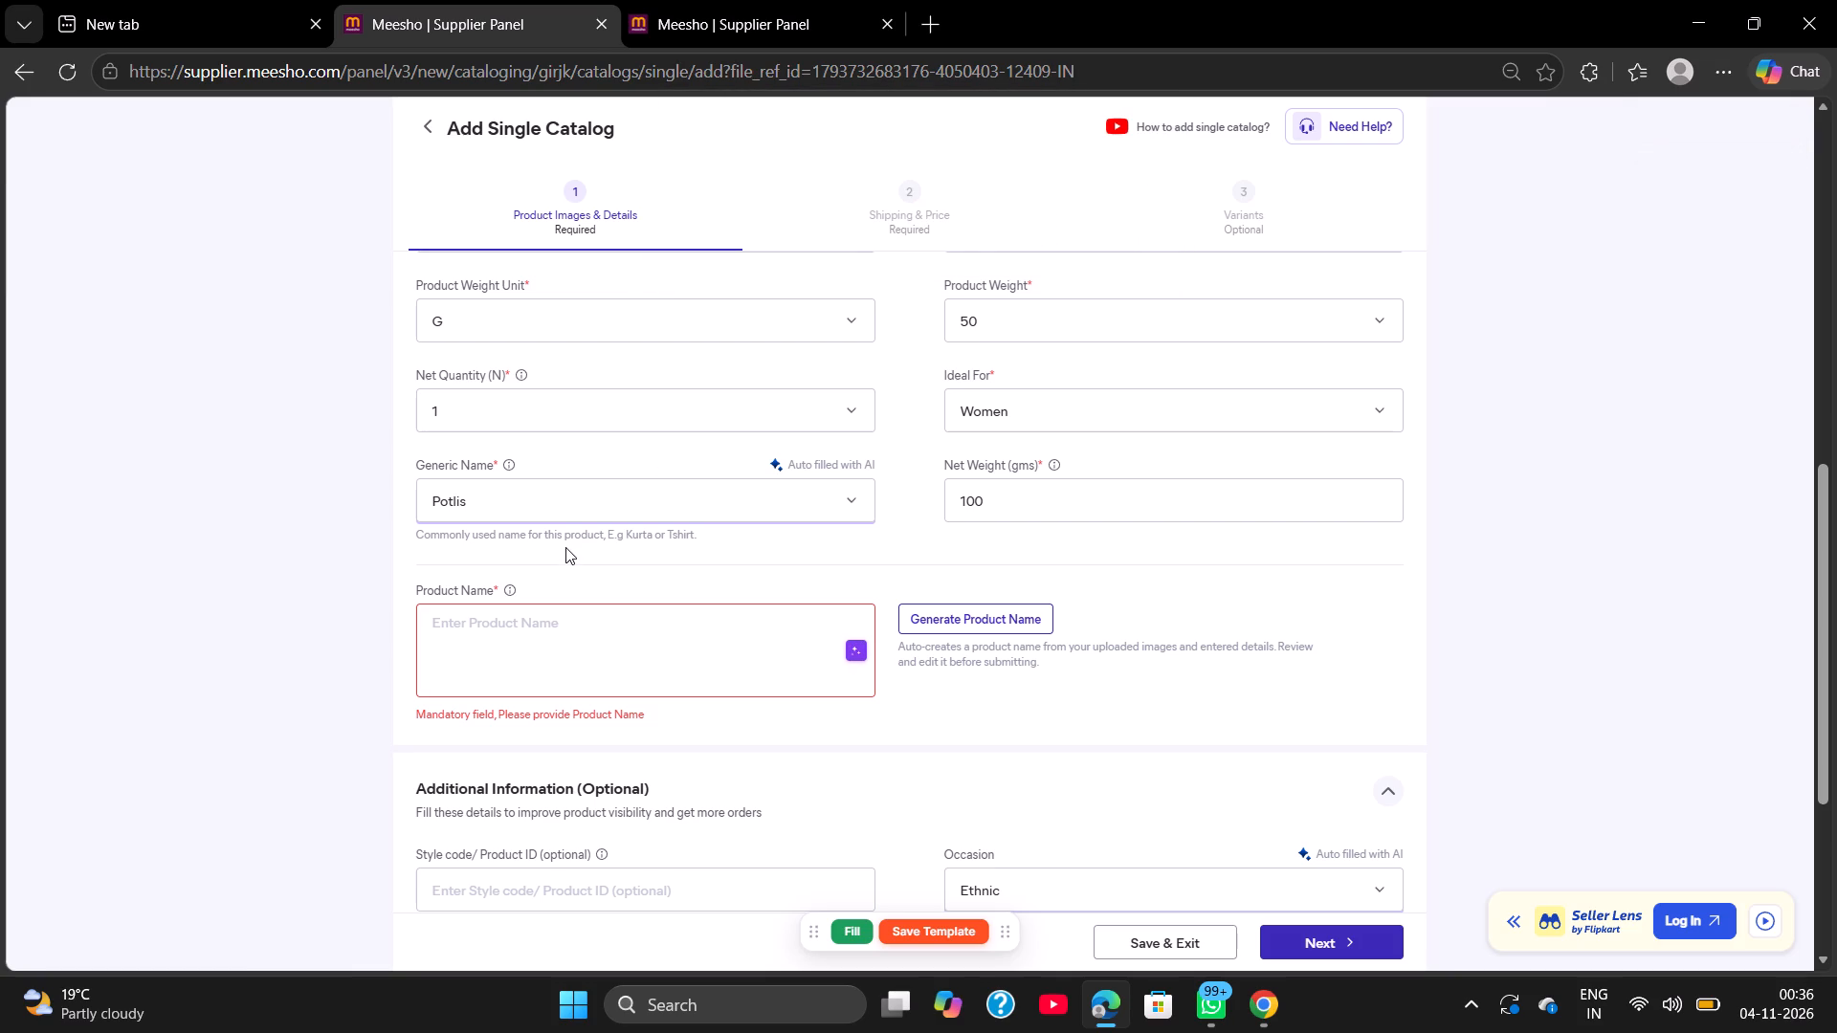
Auto-create the product name from the uploaded image and entered details with Generate Product Name.
{"action": "scroll", "coordinate": [977, 426], "scroll_direction": "up", "scroll_amount": 1}
{"action": "scroll", "coordinate": [977, 426], "scroll_direction": "down", "scroll_amount": 1}
{"action": "left_click", "coordinate": [652, 599]}
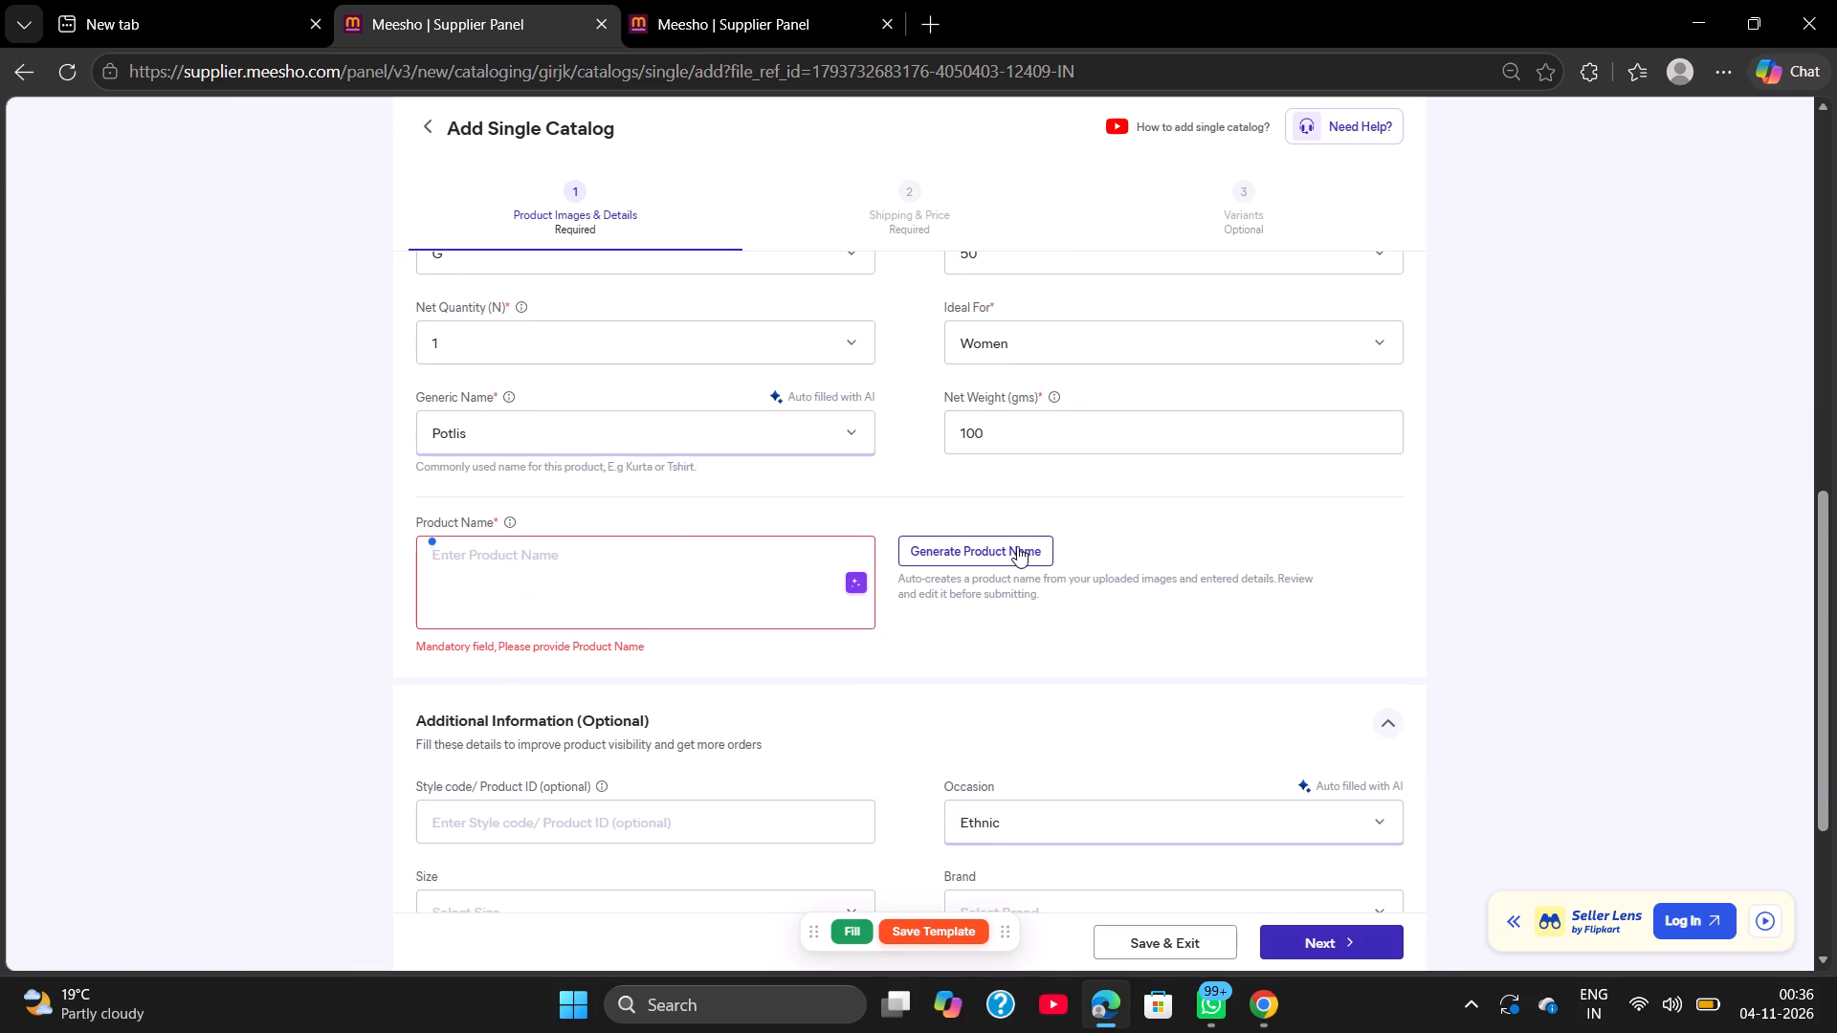
{"action": "left_click", "coordinate": [1018, 543]}
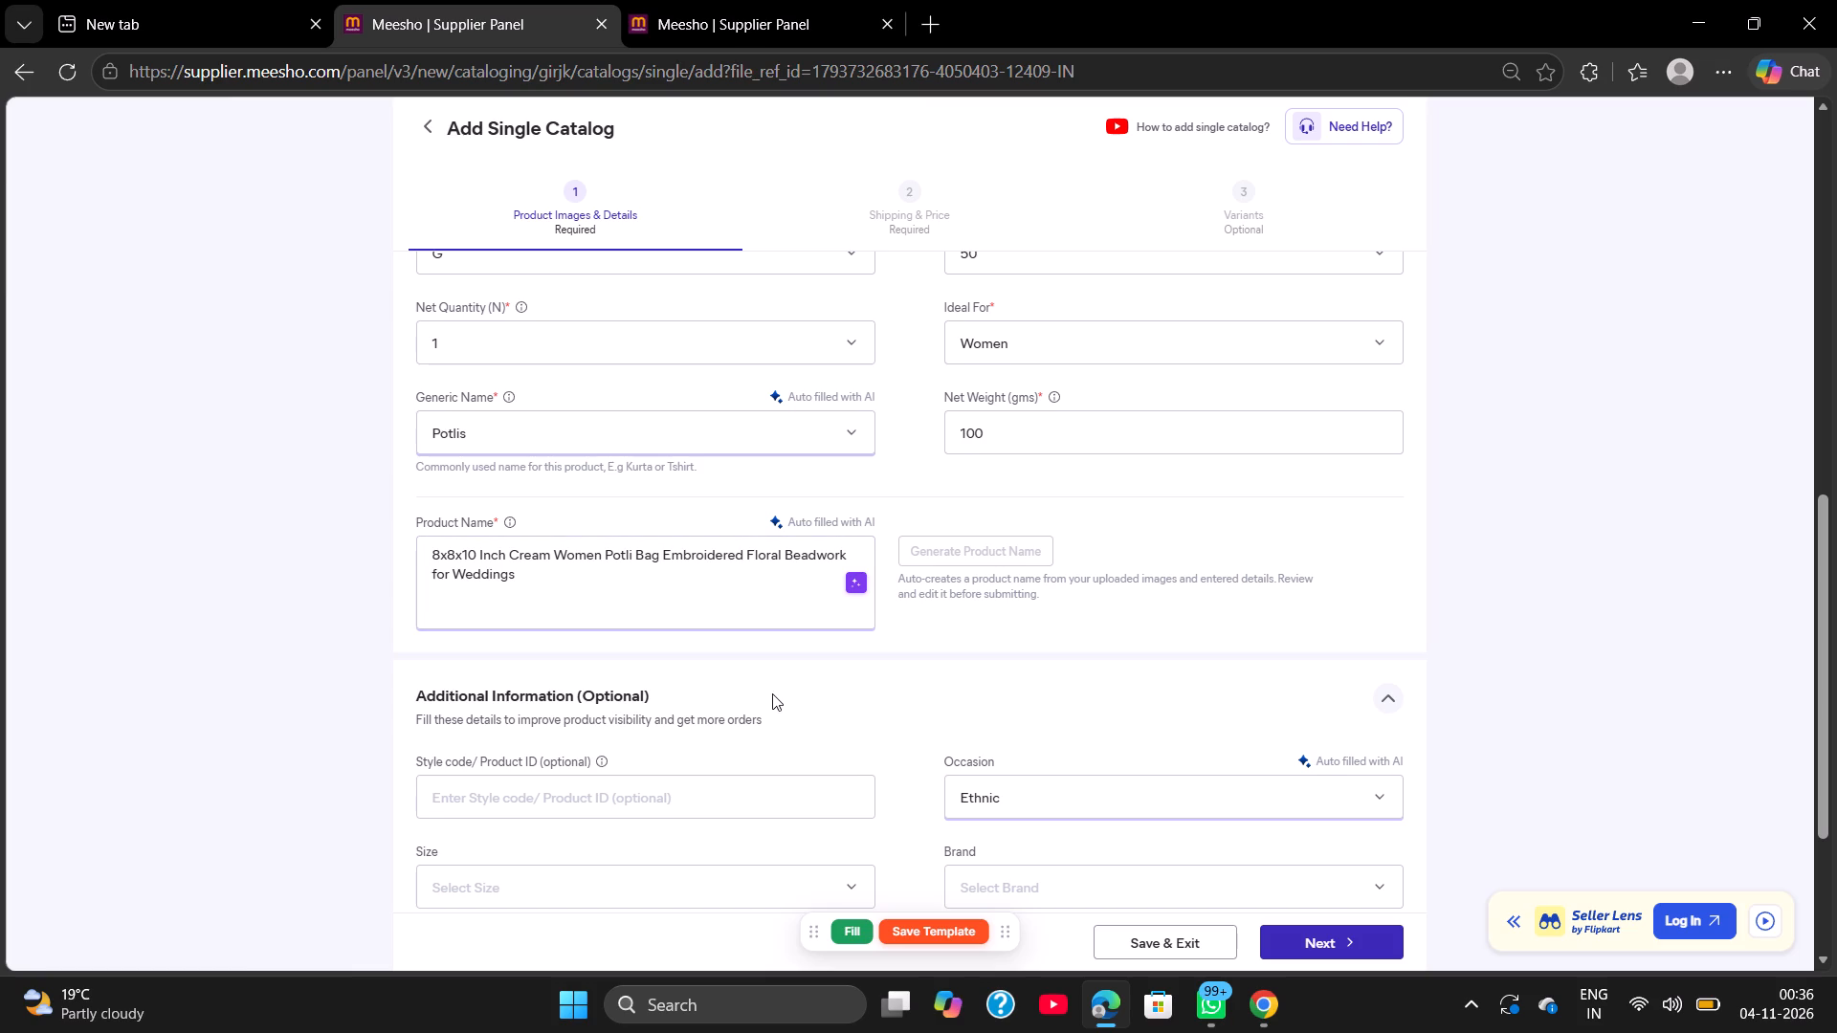
Set the product's optional size to L and continue to the Shipping & Price stage.
{"action": "scroll", "coordinate": [772, 693], "scroll_direction": "down", "scroll_amount": 1}
{"action": "scroll", "coordinate": [949, 699], "scroll_direction": "down", "scroll_amount": 1}
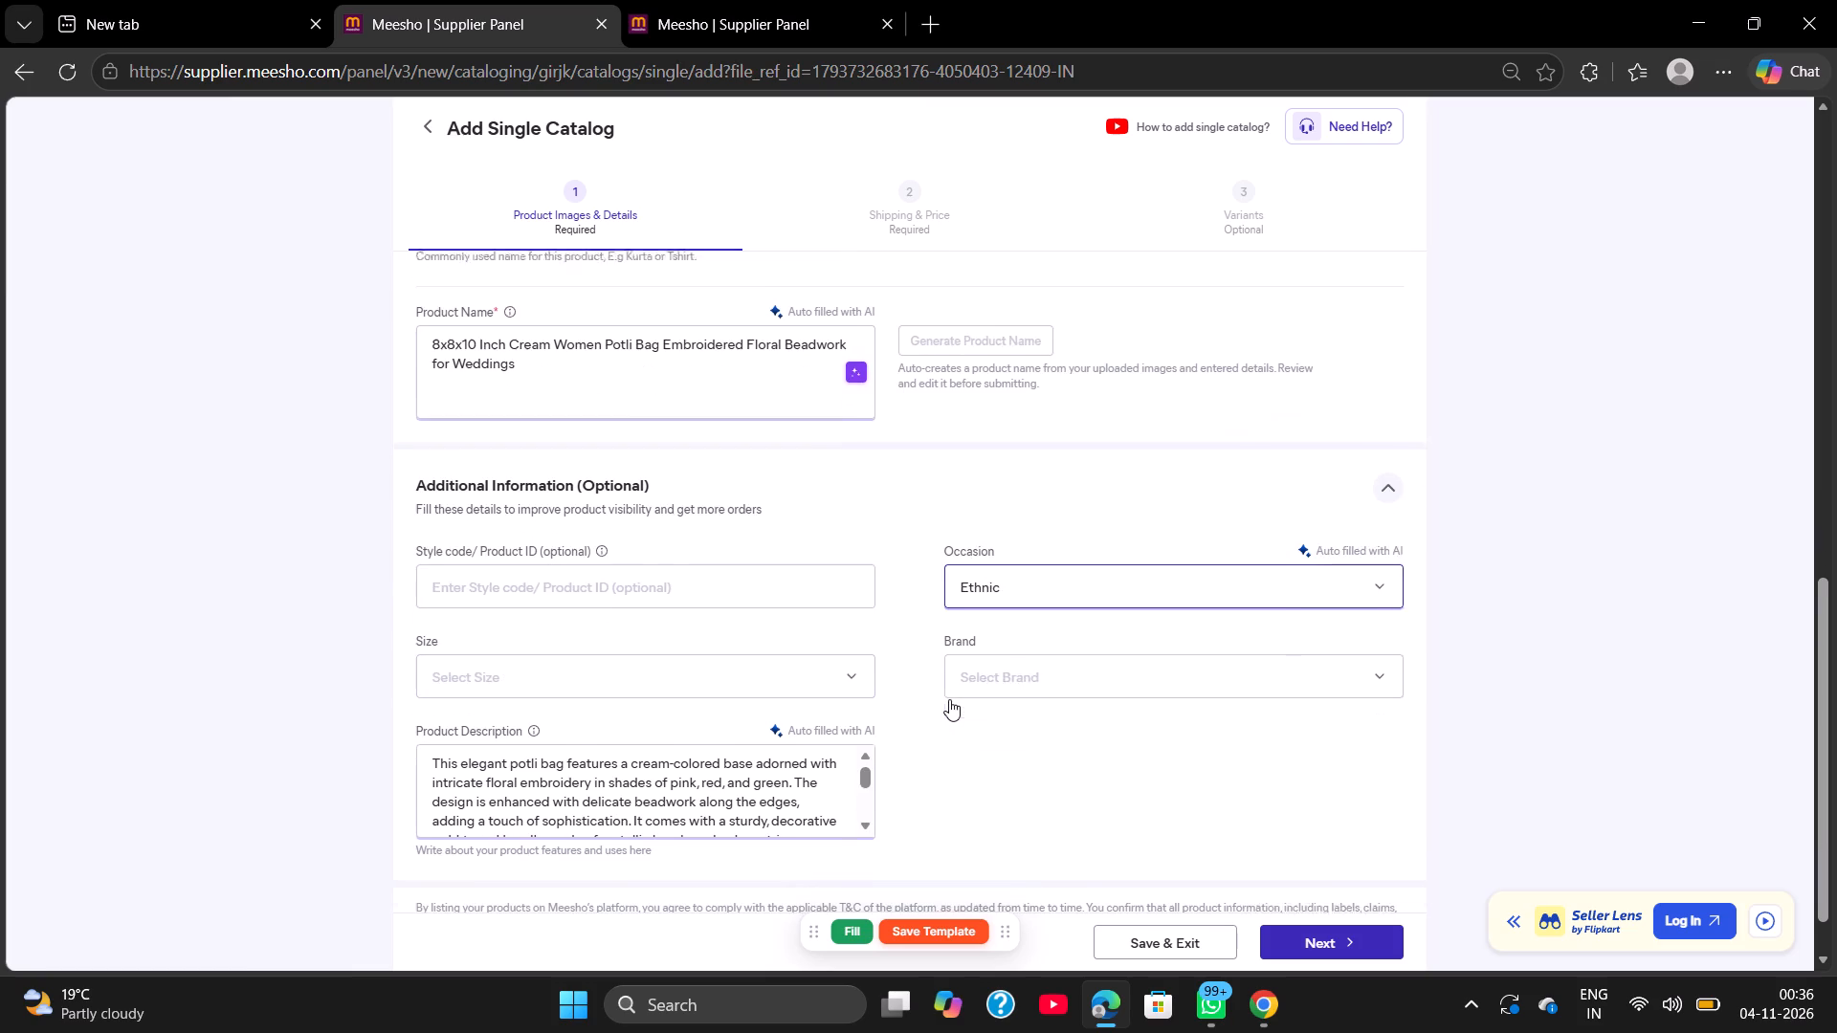
{"action": "scroll", "coordinate": [949, 699], "scroll_direction": "down", "scroll_amount": 1}
{"action": "scroll", "coordinate": [699, 651], "scroll_direction": "down", "scroll_amount": 1}
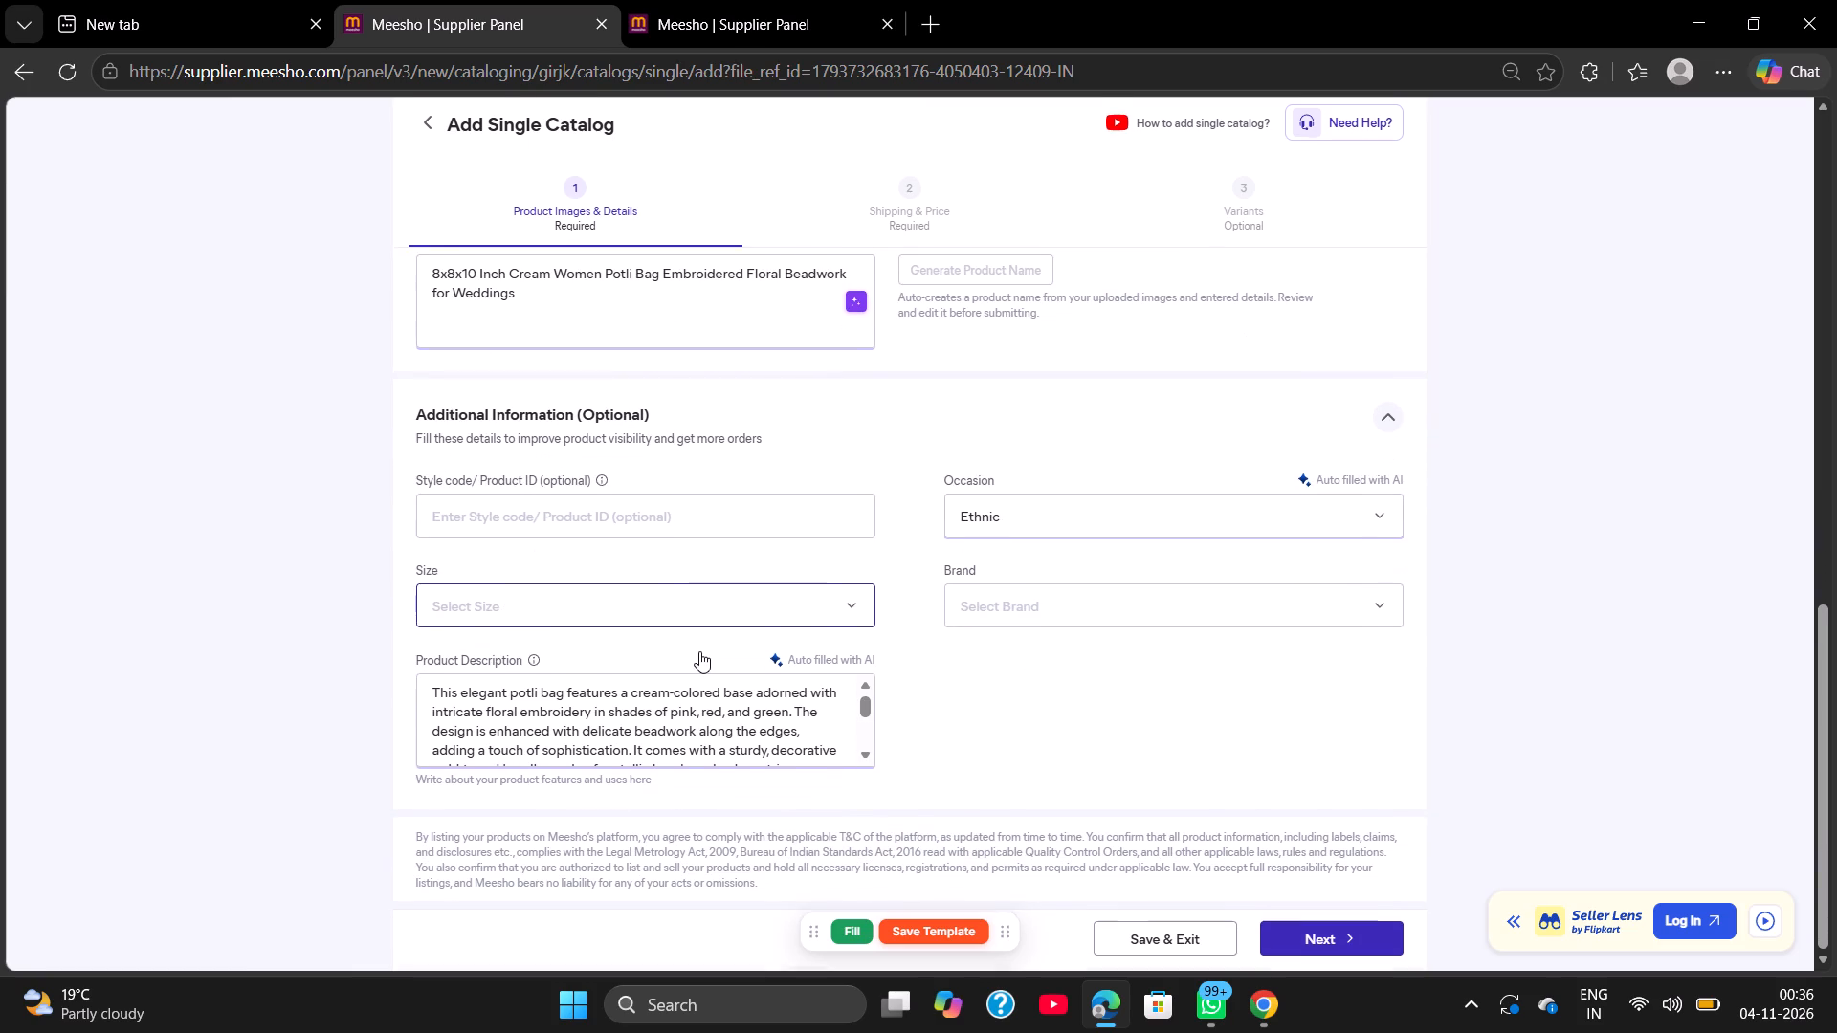
{"action": "left_click", "coordinate": [689, 605]}
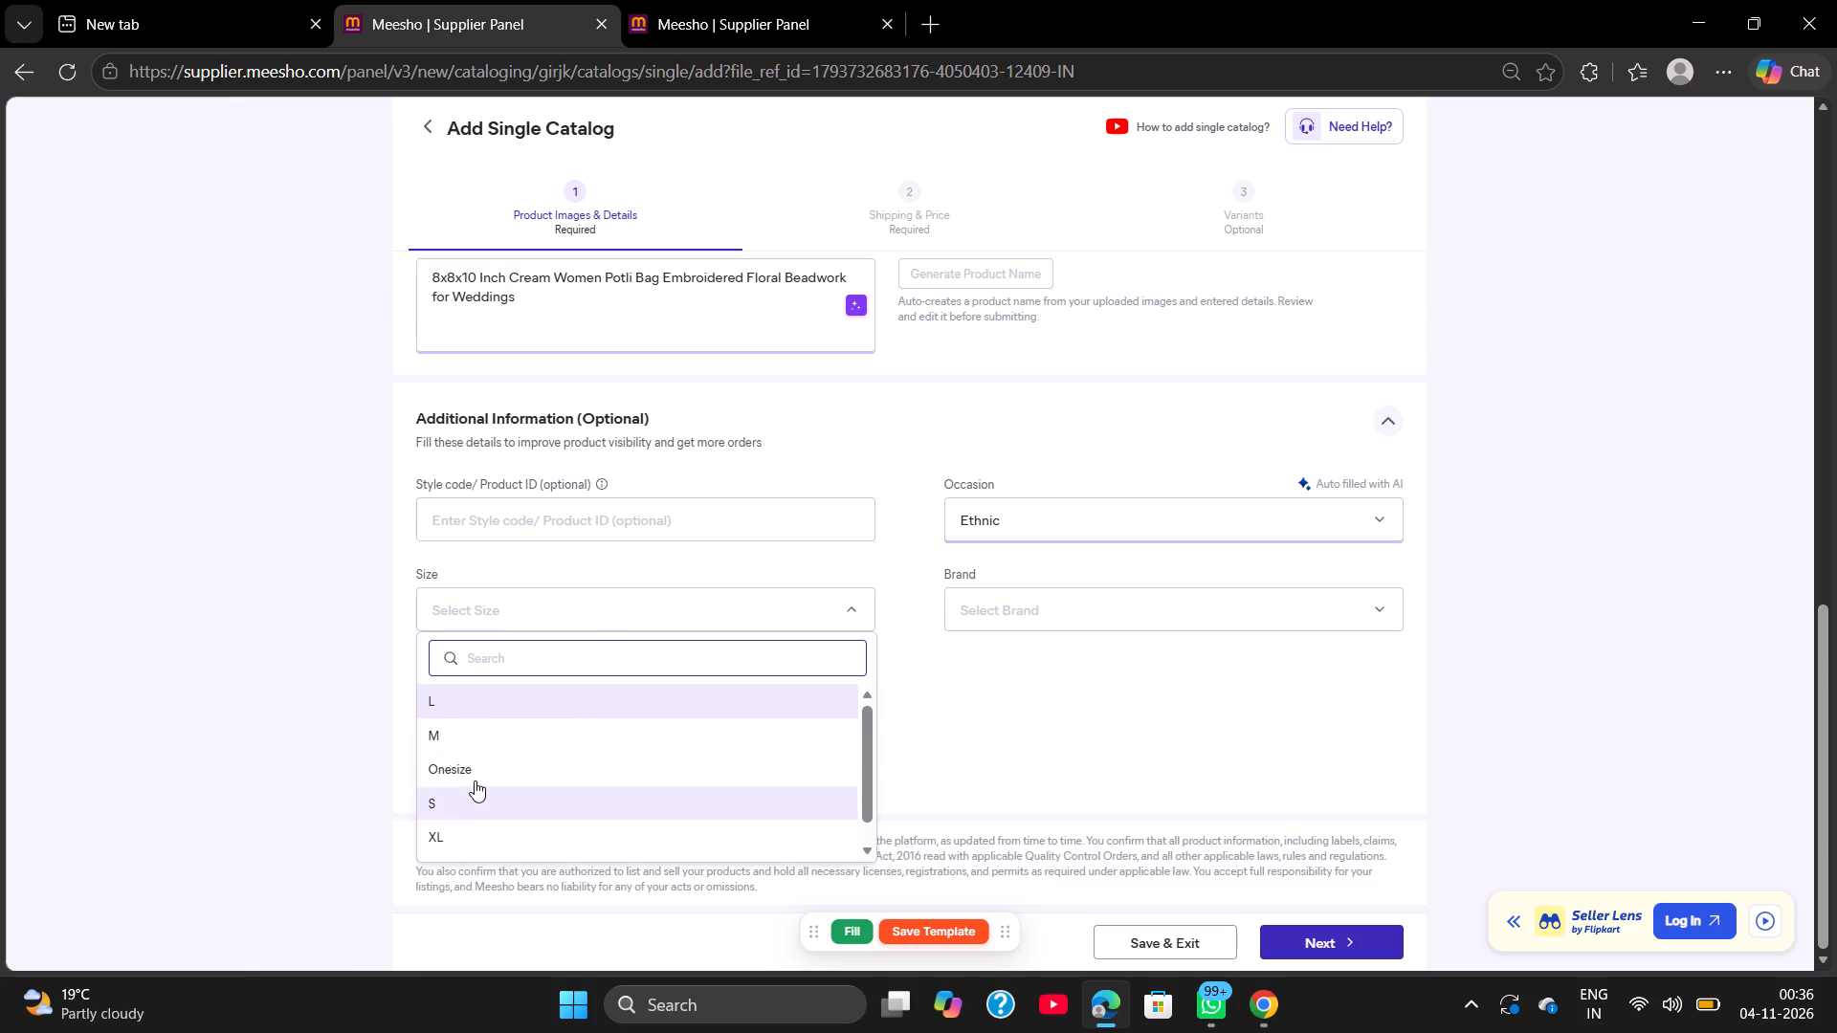
{"action": "left_click", "coordinate": [457, 698]}
{"action": "scroll", "coordinate": [879, 704], "scroll_direction": "down", "scroll_amount": 1}
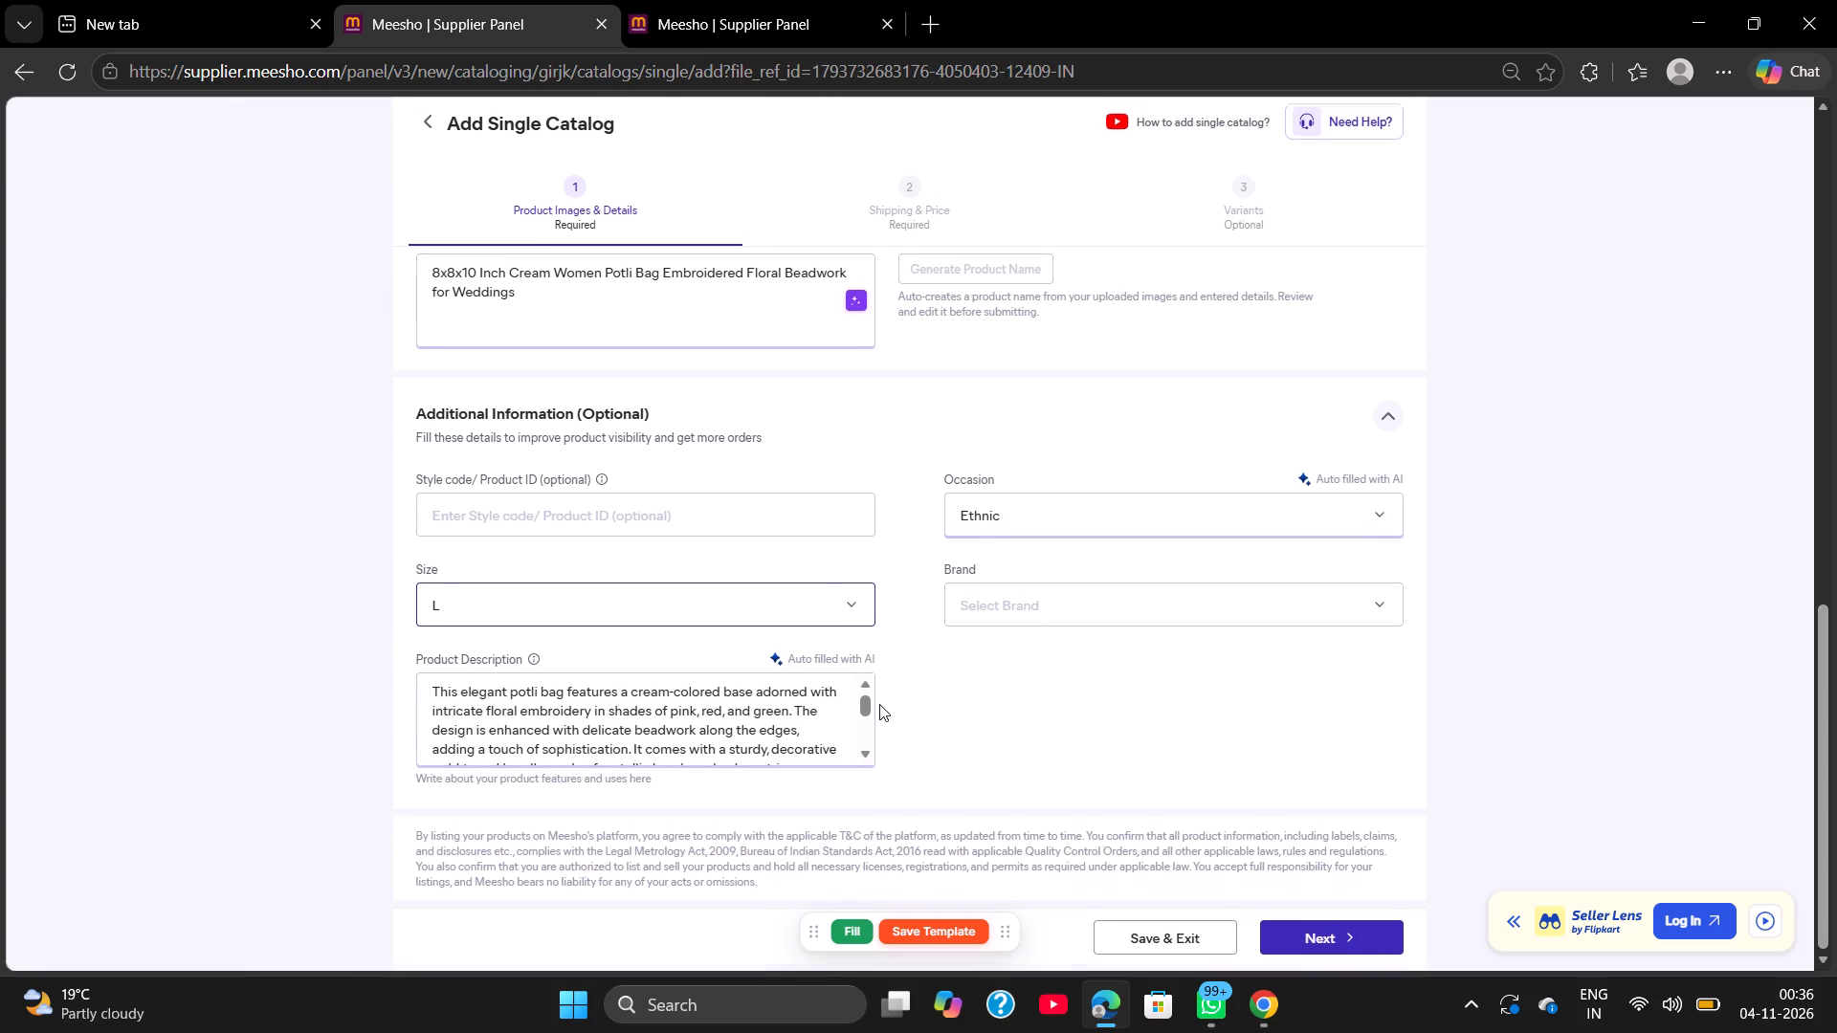
{"action": "scroll", "coordinate": [1099, 701], "scroll_direction": "down", "scroll_amount": 1}
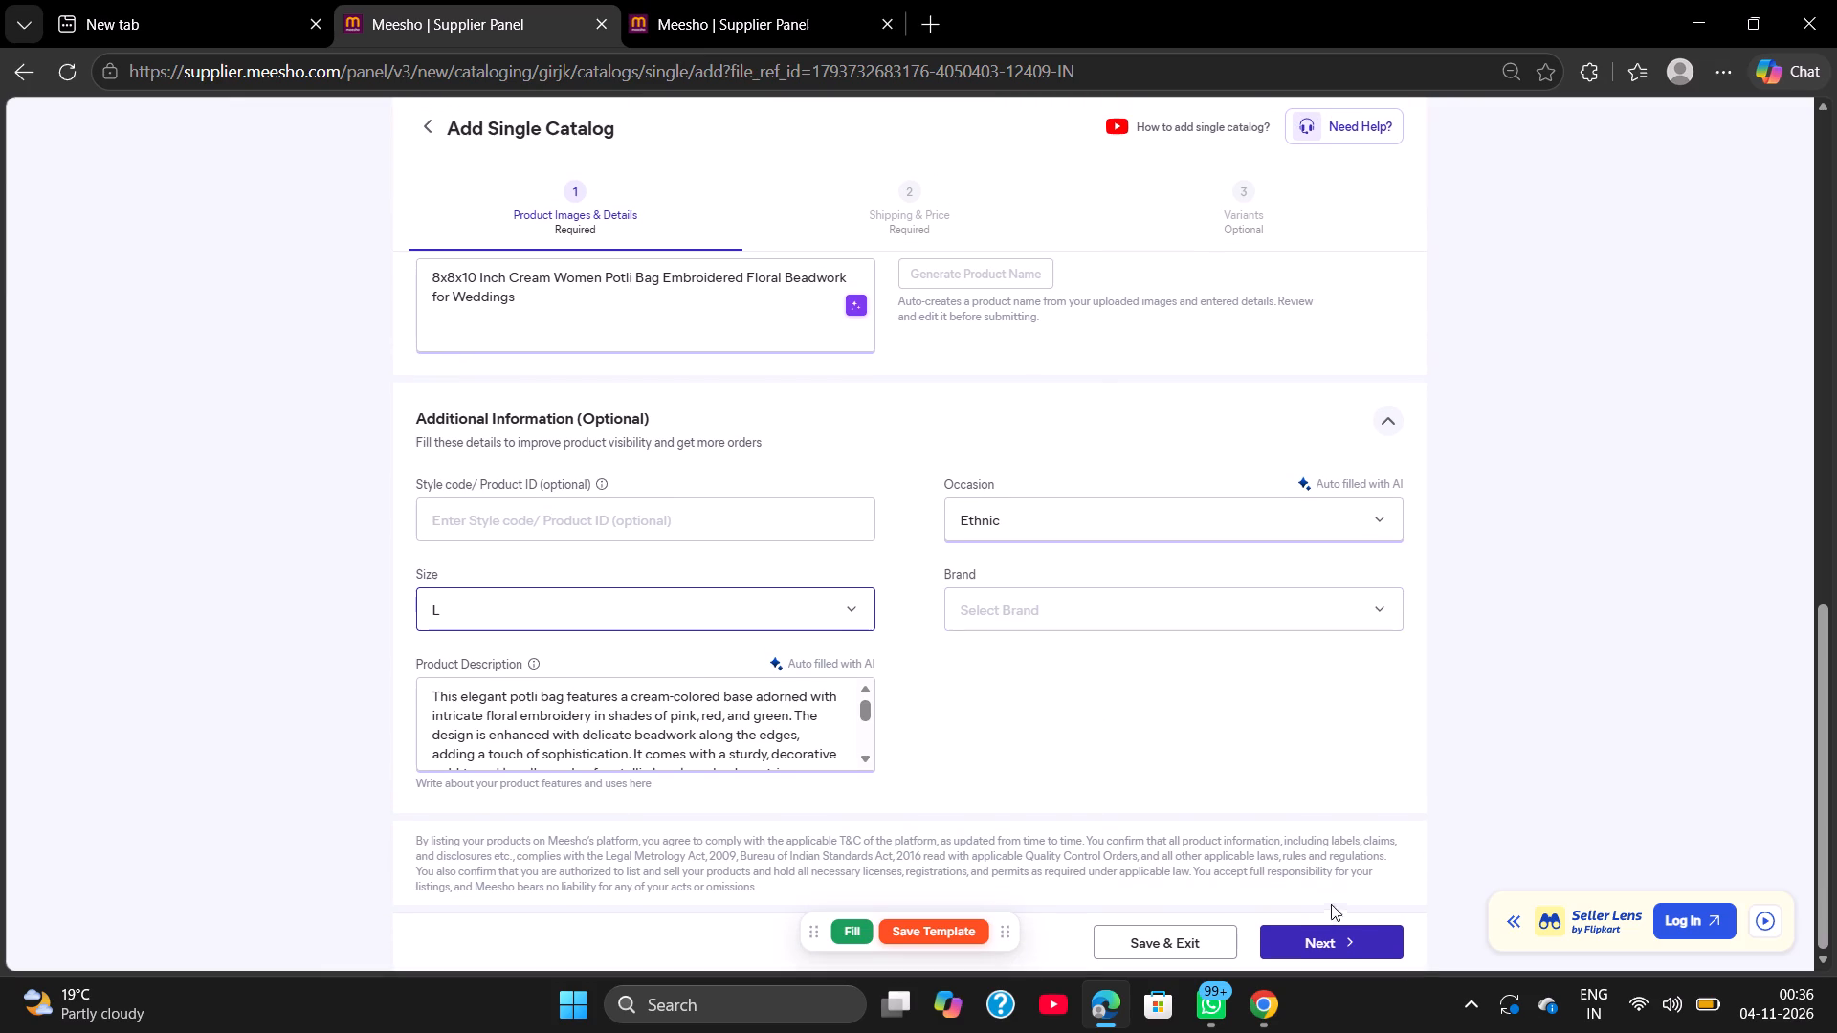
{"action": "left_click", "coordinate": [1339, 929]}
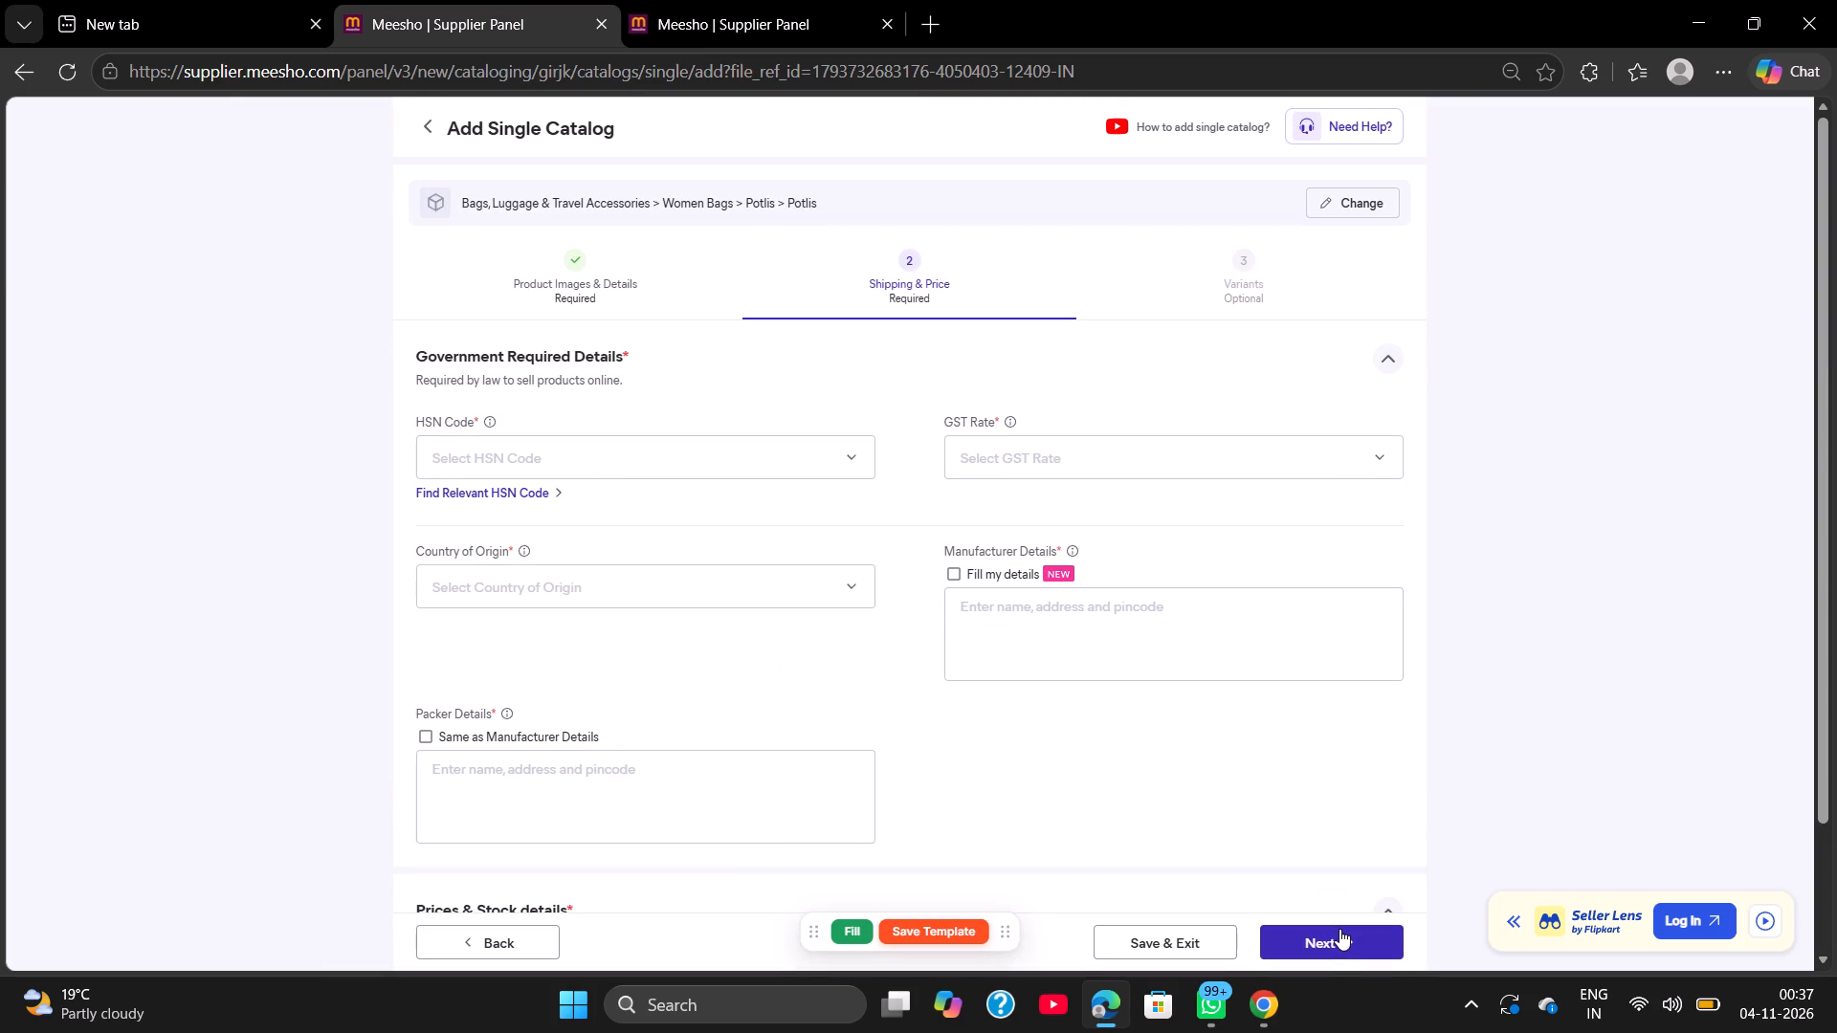
Open the HSN code choices in the government required details.
{"action": "left_click", "coordinate": [717, 450]}
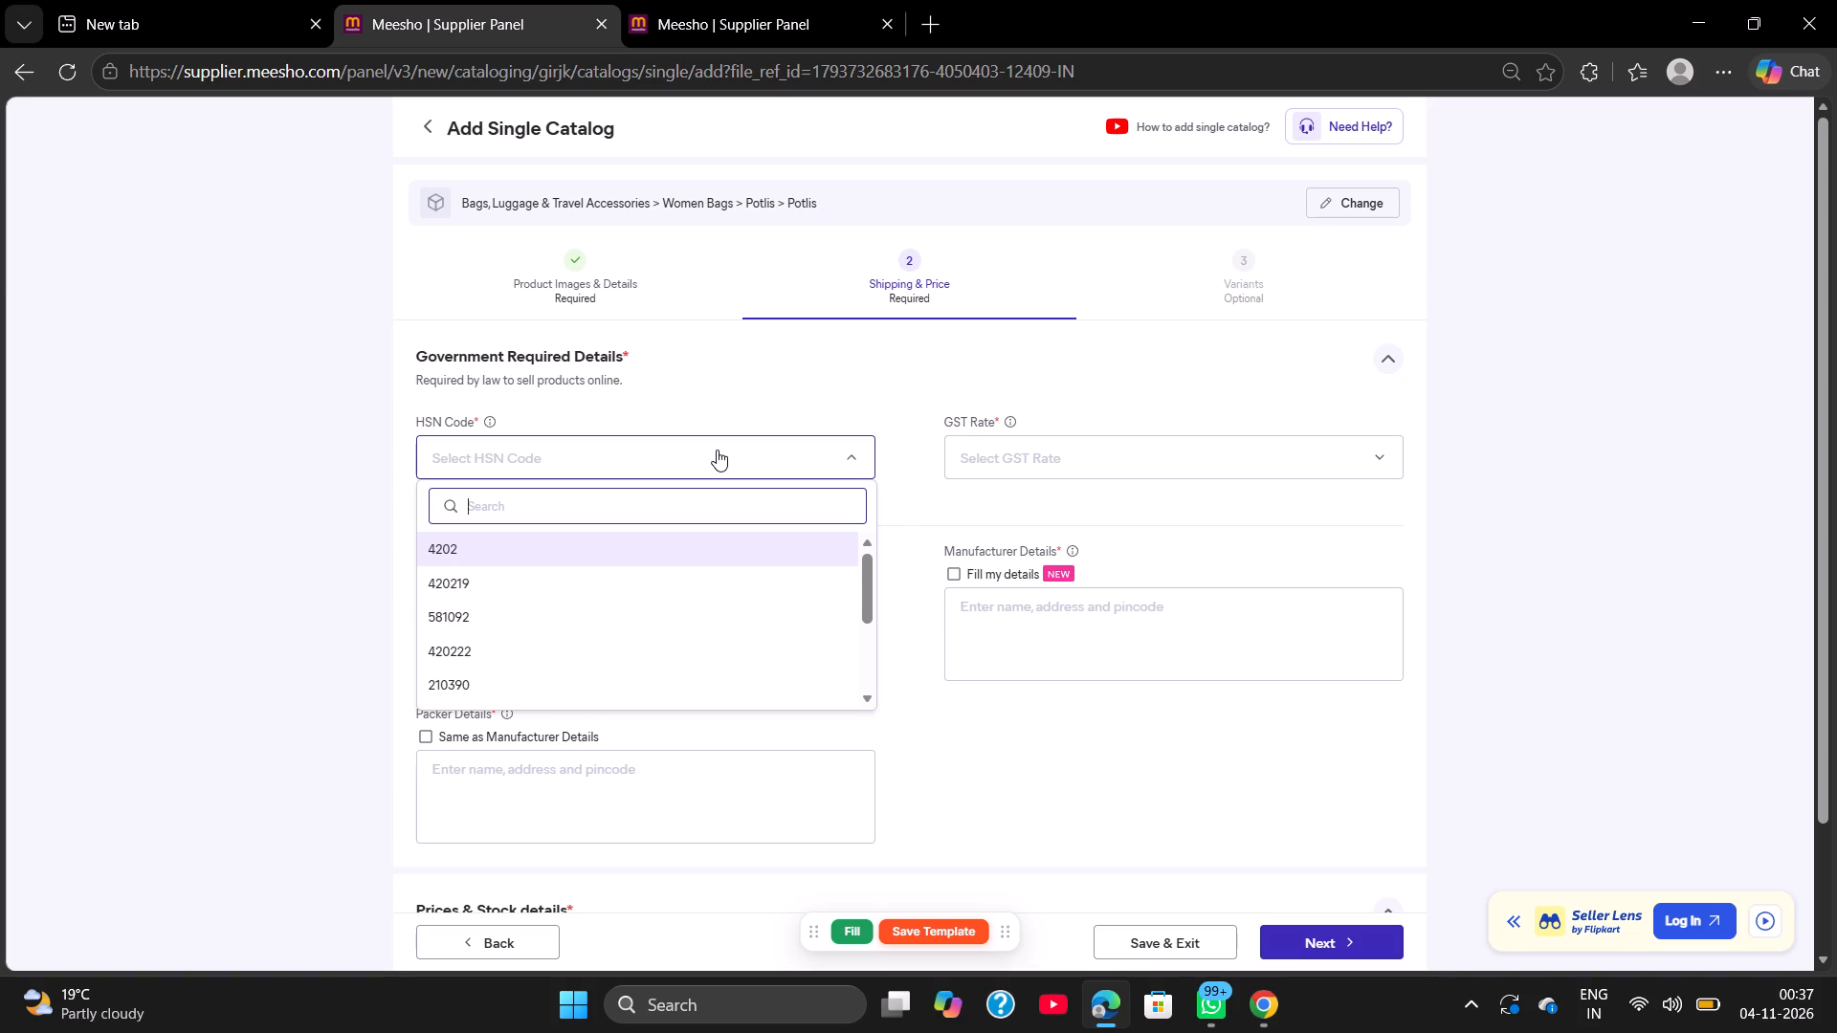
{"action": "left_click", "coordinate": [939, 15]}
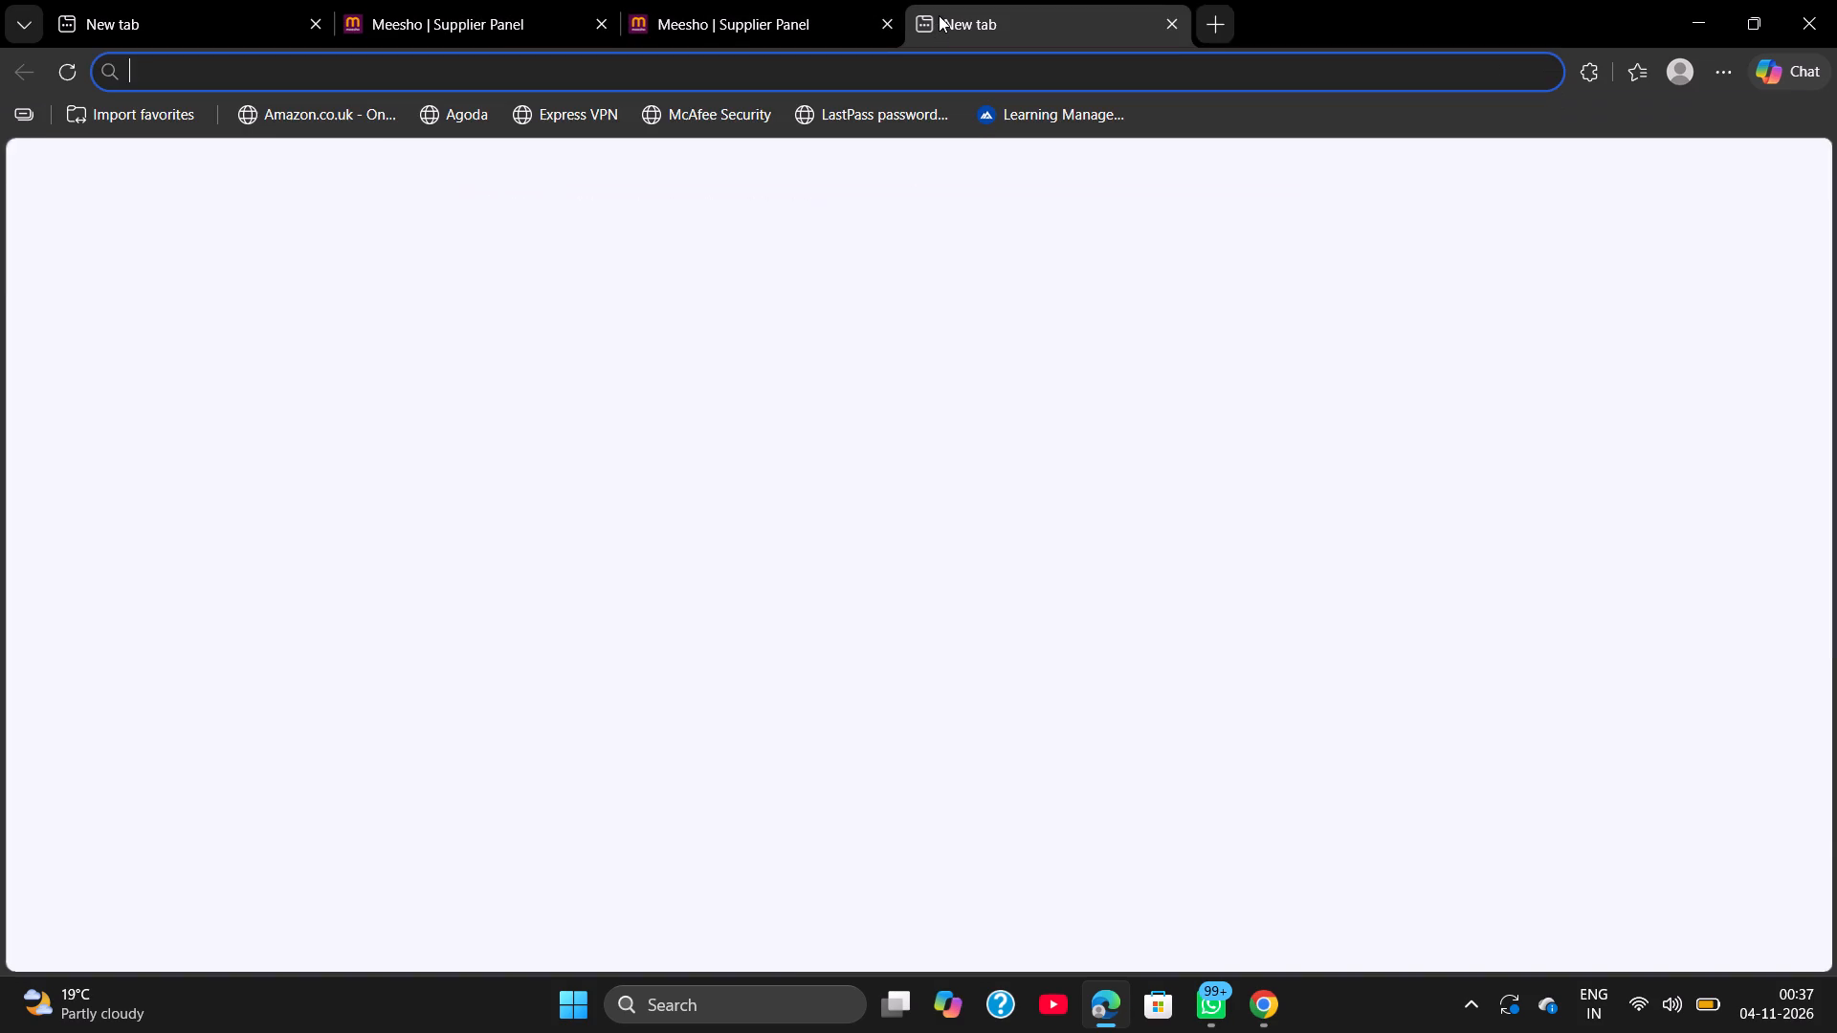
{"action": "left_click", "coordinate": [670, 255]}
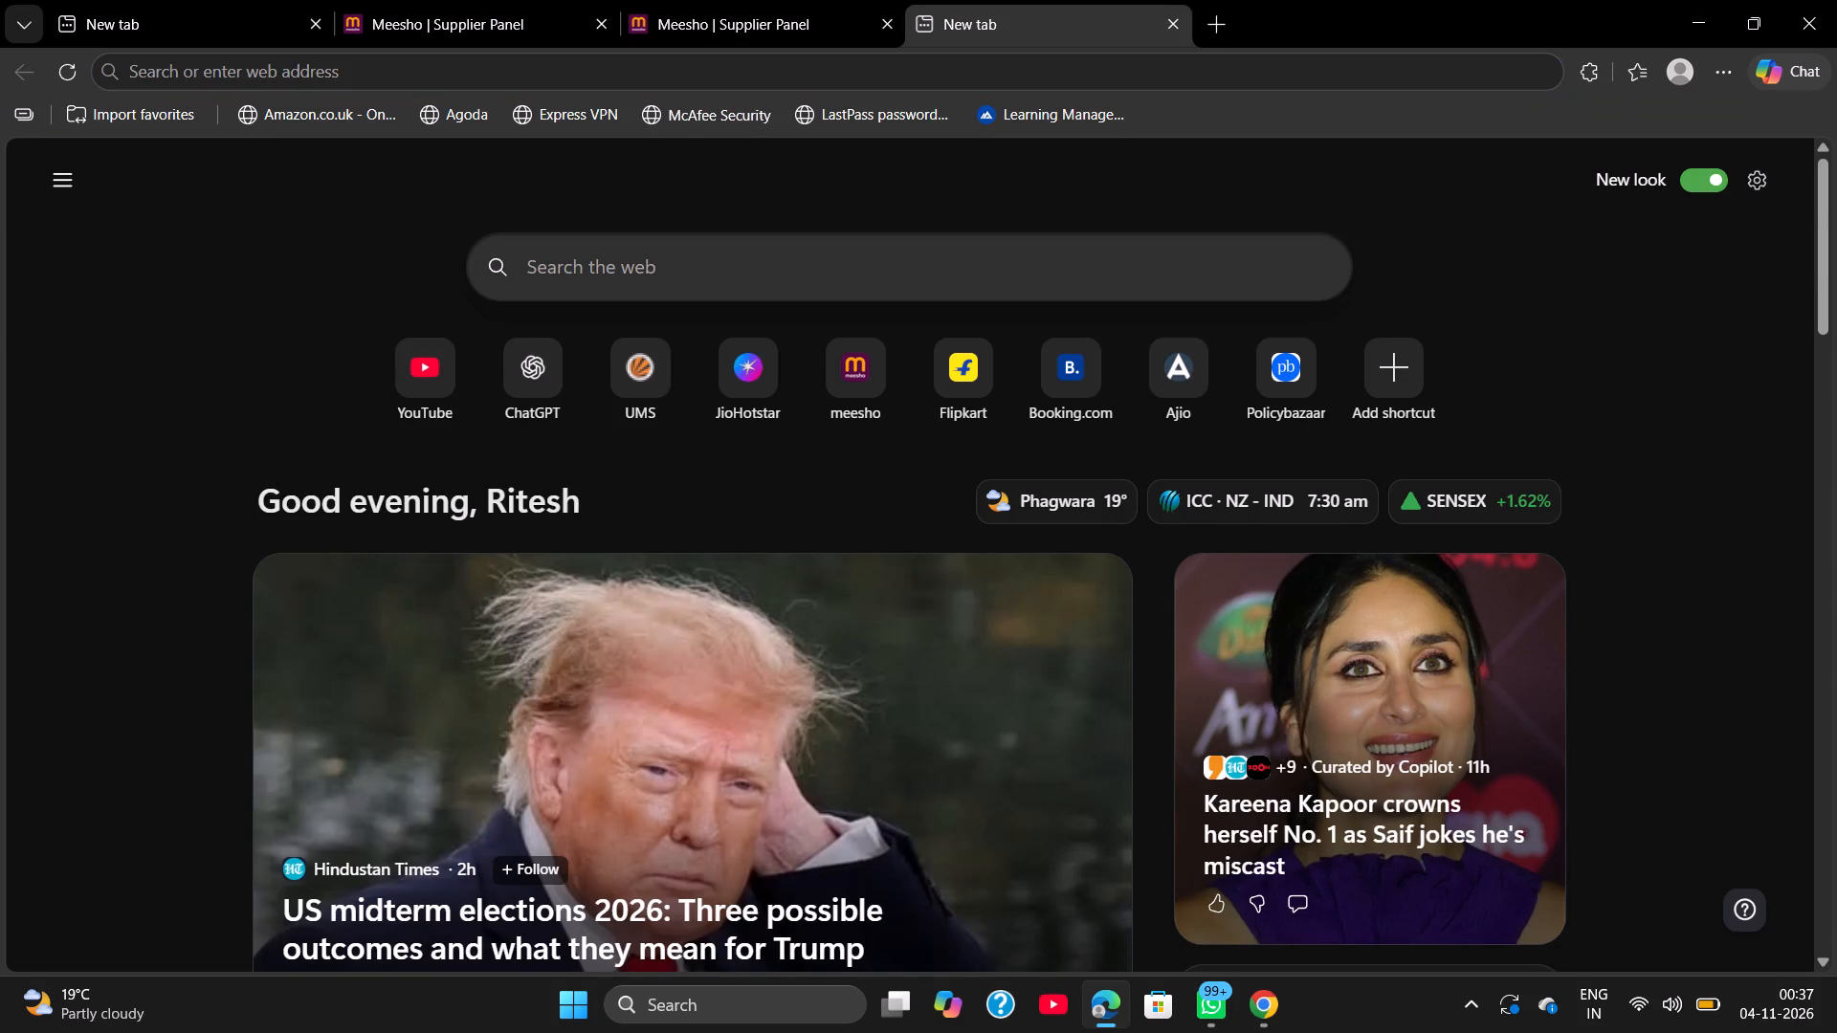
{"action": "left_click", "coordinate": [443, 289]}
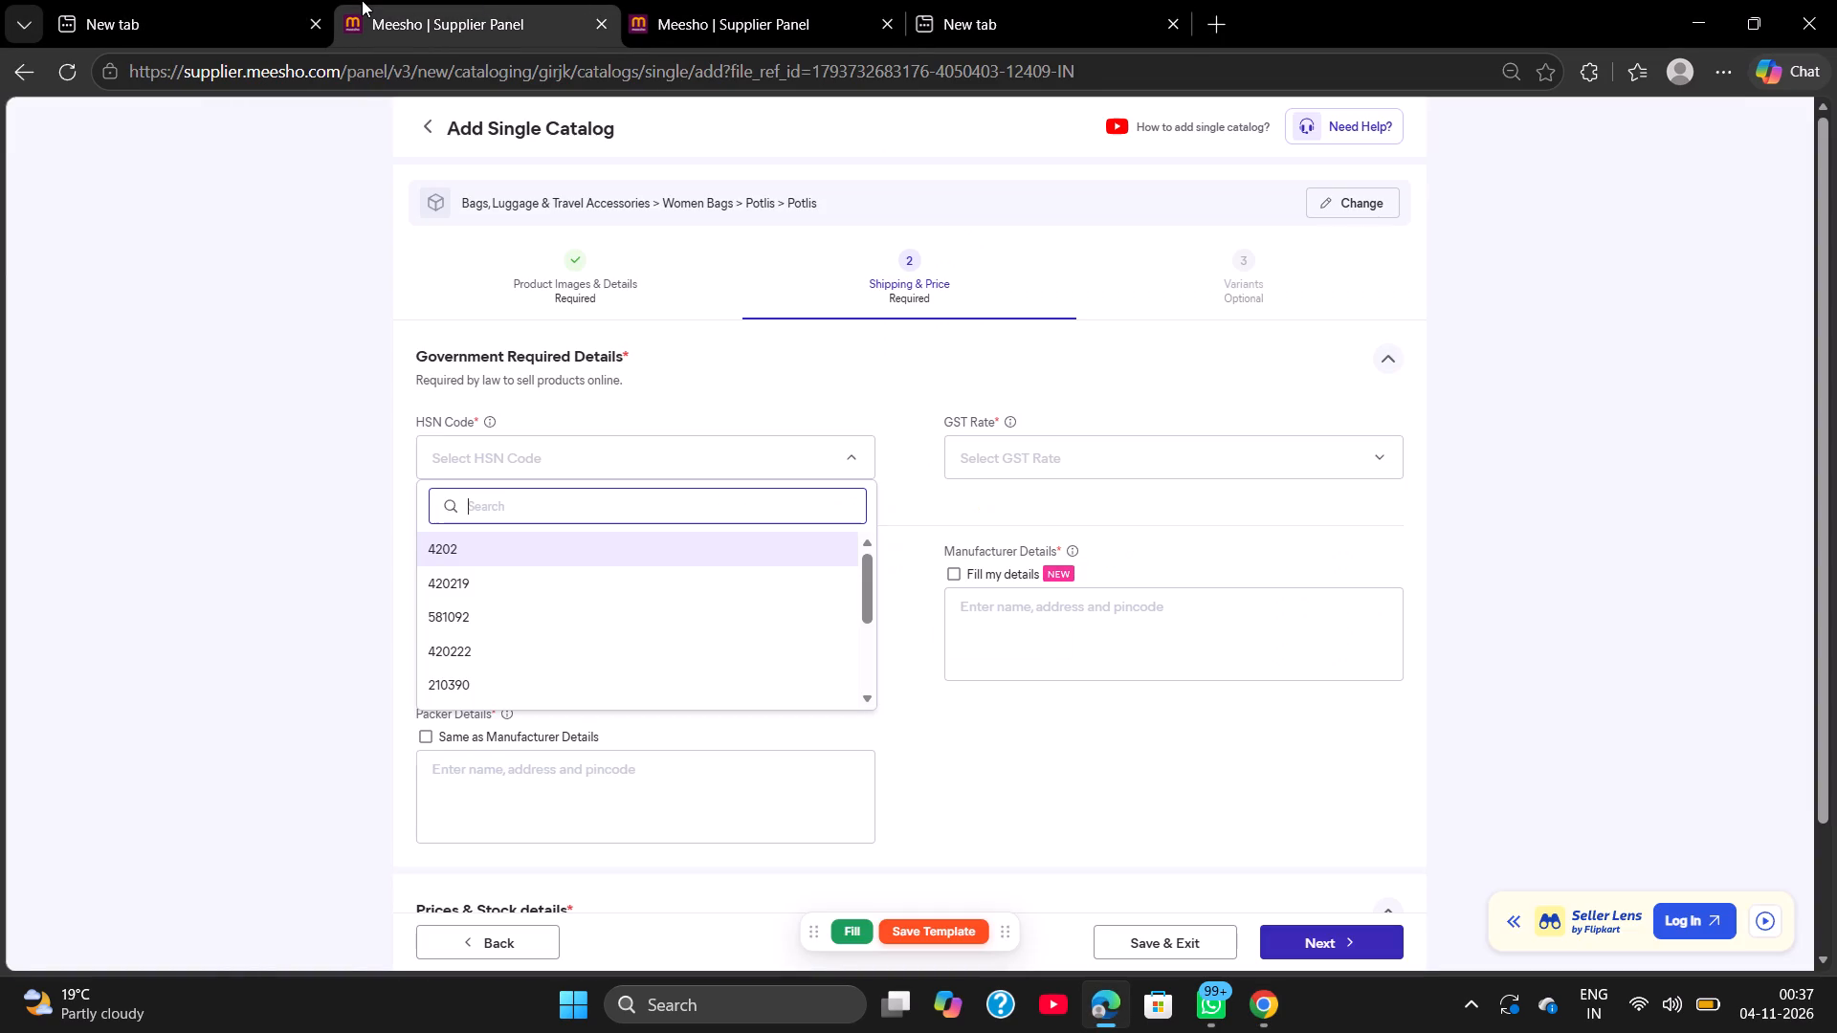
{"action": "left_click", "coordinate": [476, 540]}
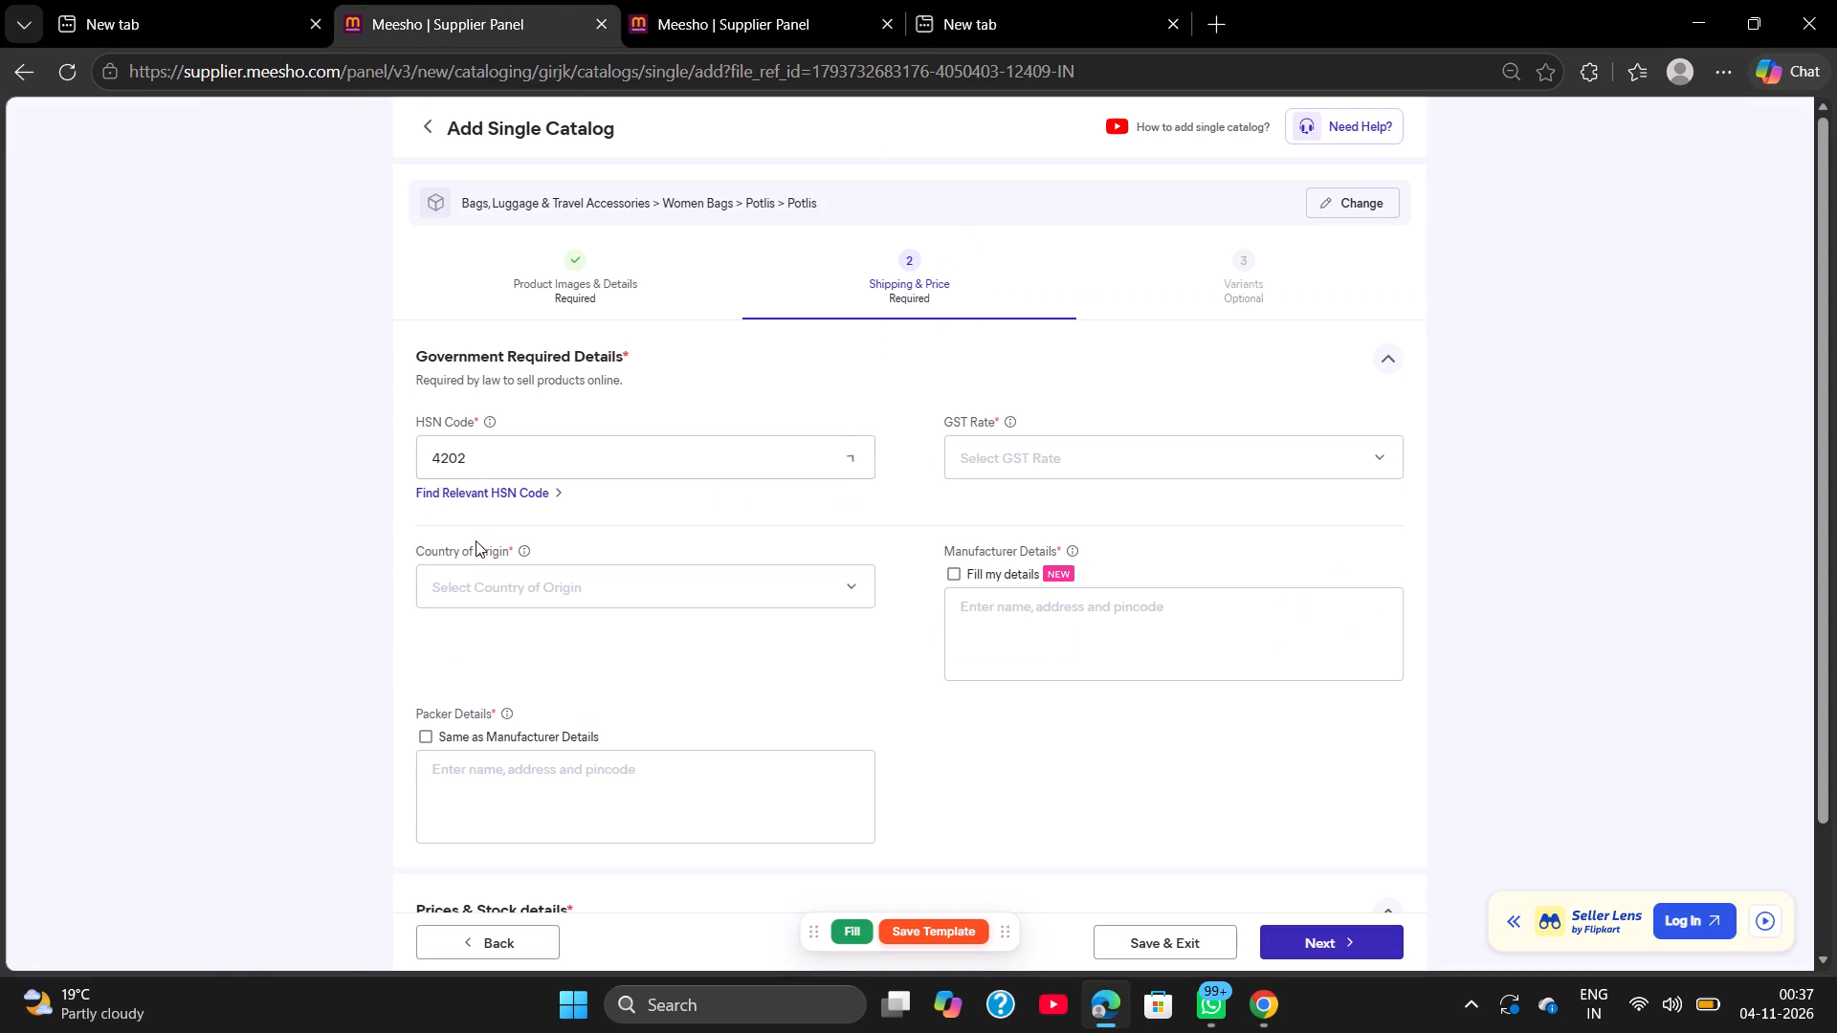
Set the GST rate to 5 and the country of origin to India.
{"action": "left_click", "coordinate": [1067, 457]}
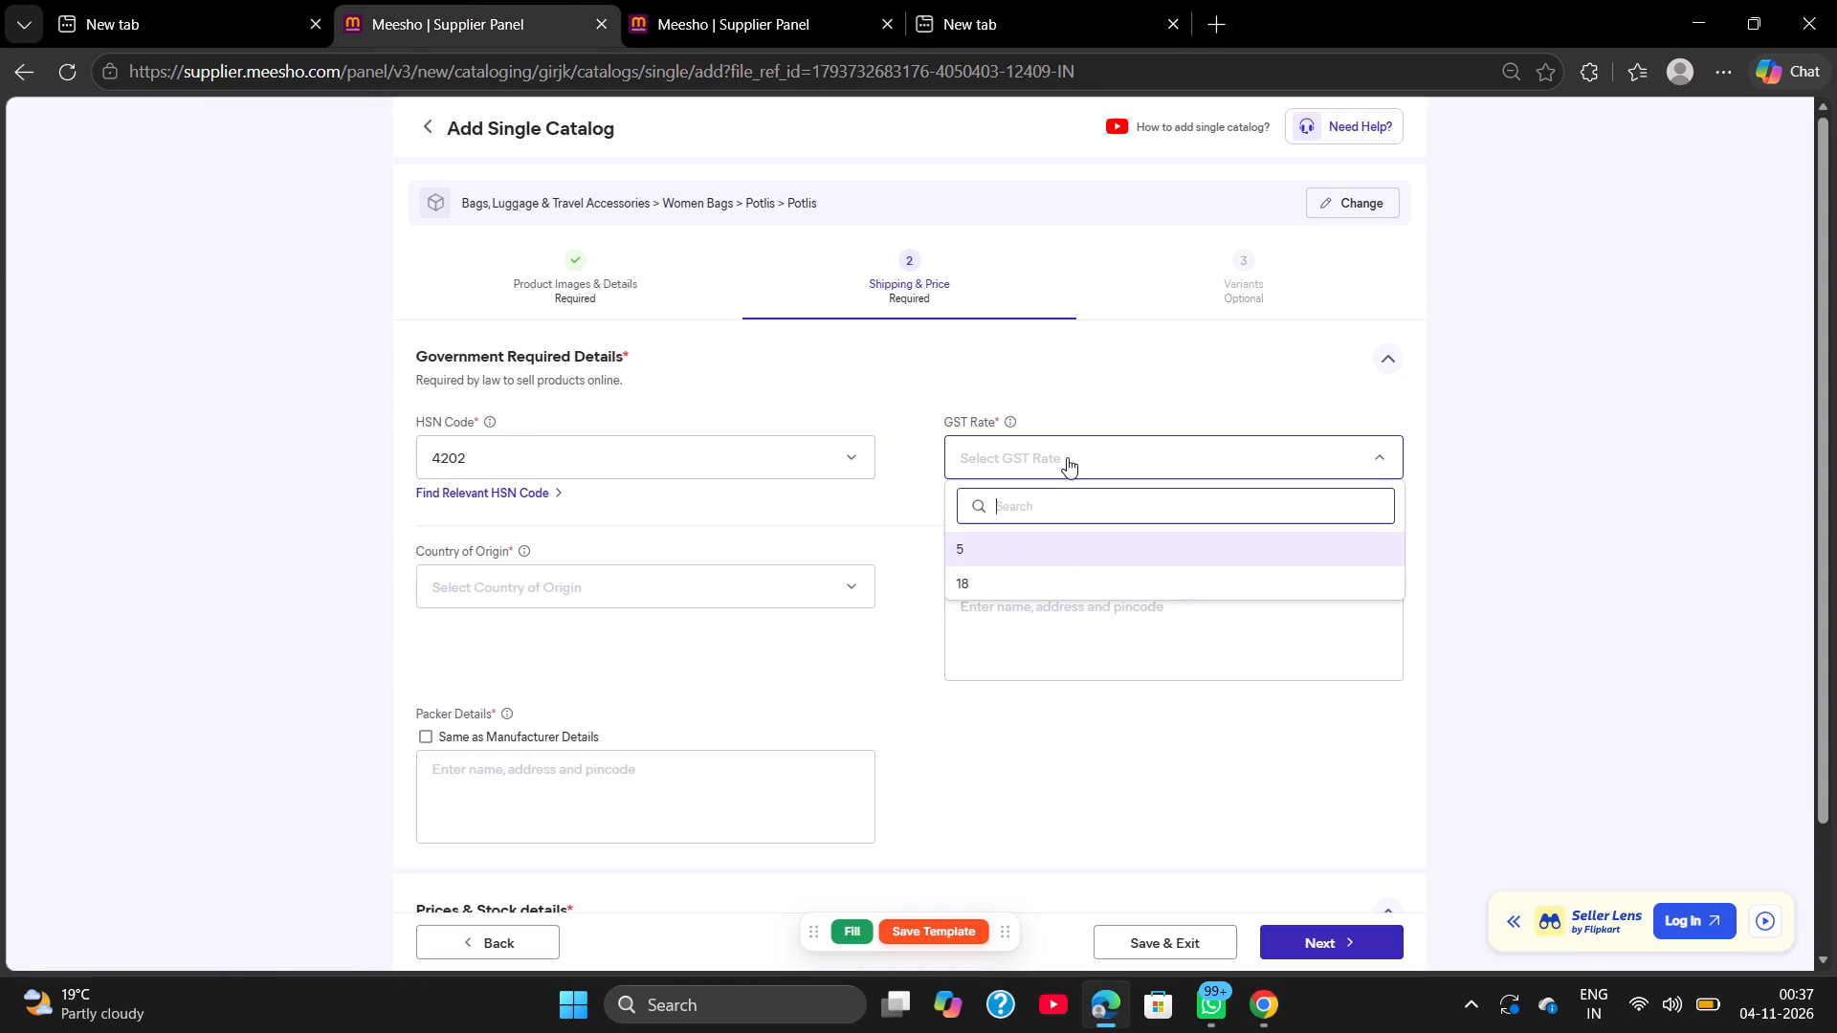
{"action": "left_click", "coordinate": [1022, 546]}
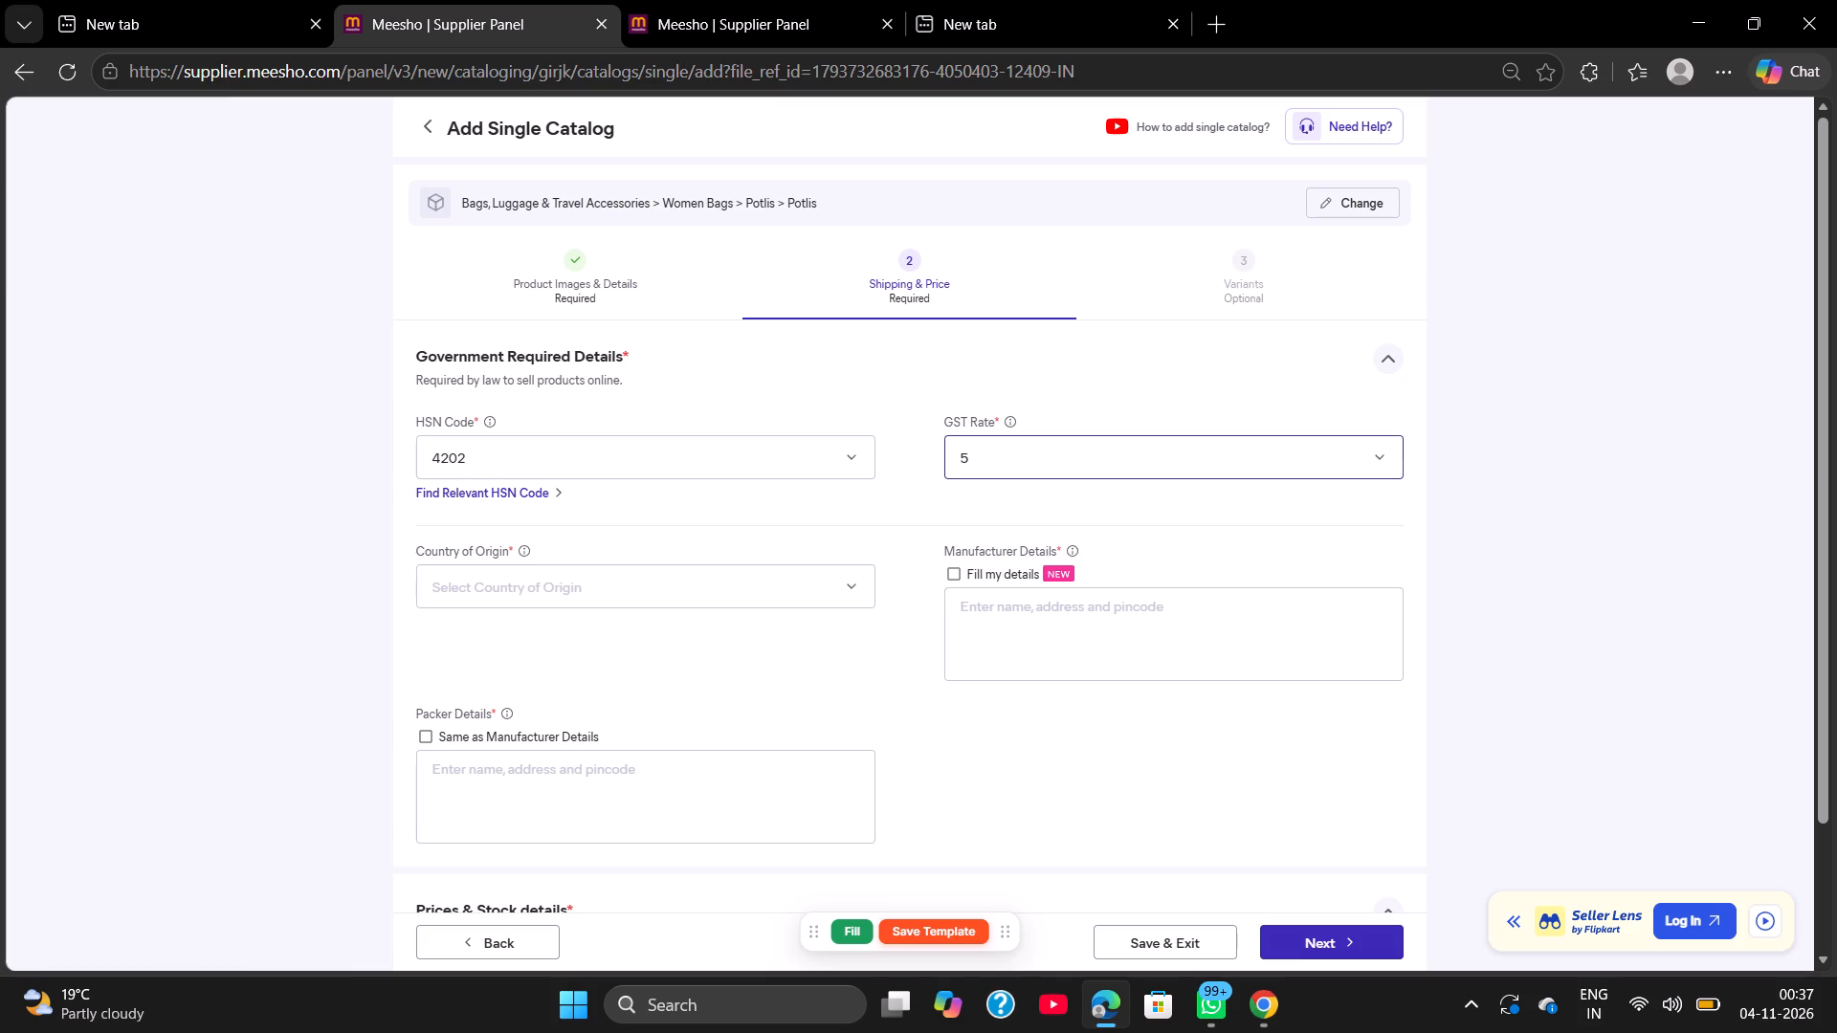
{"action": "left_click", "coordinate": [581, 582]}
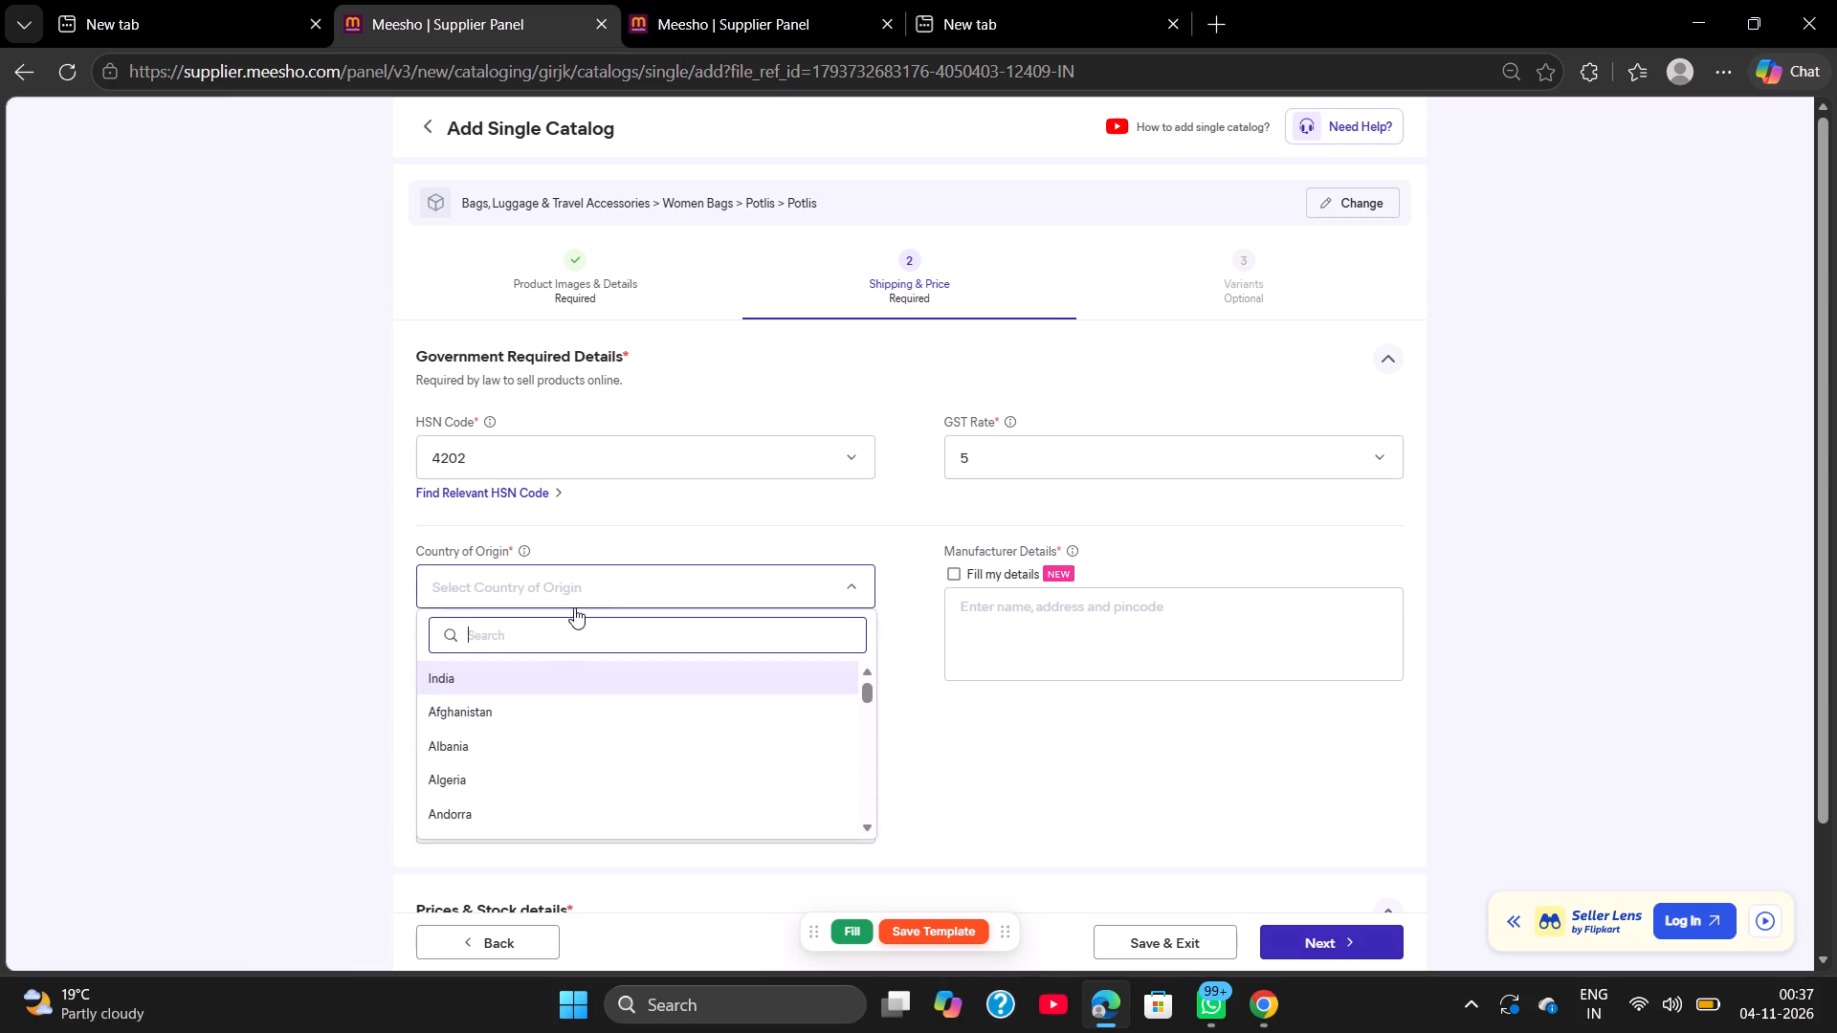
{"action": "left_click", "coordinate": [562, 689]}
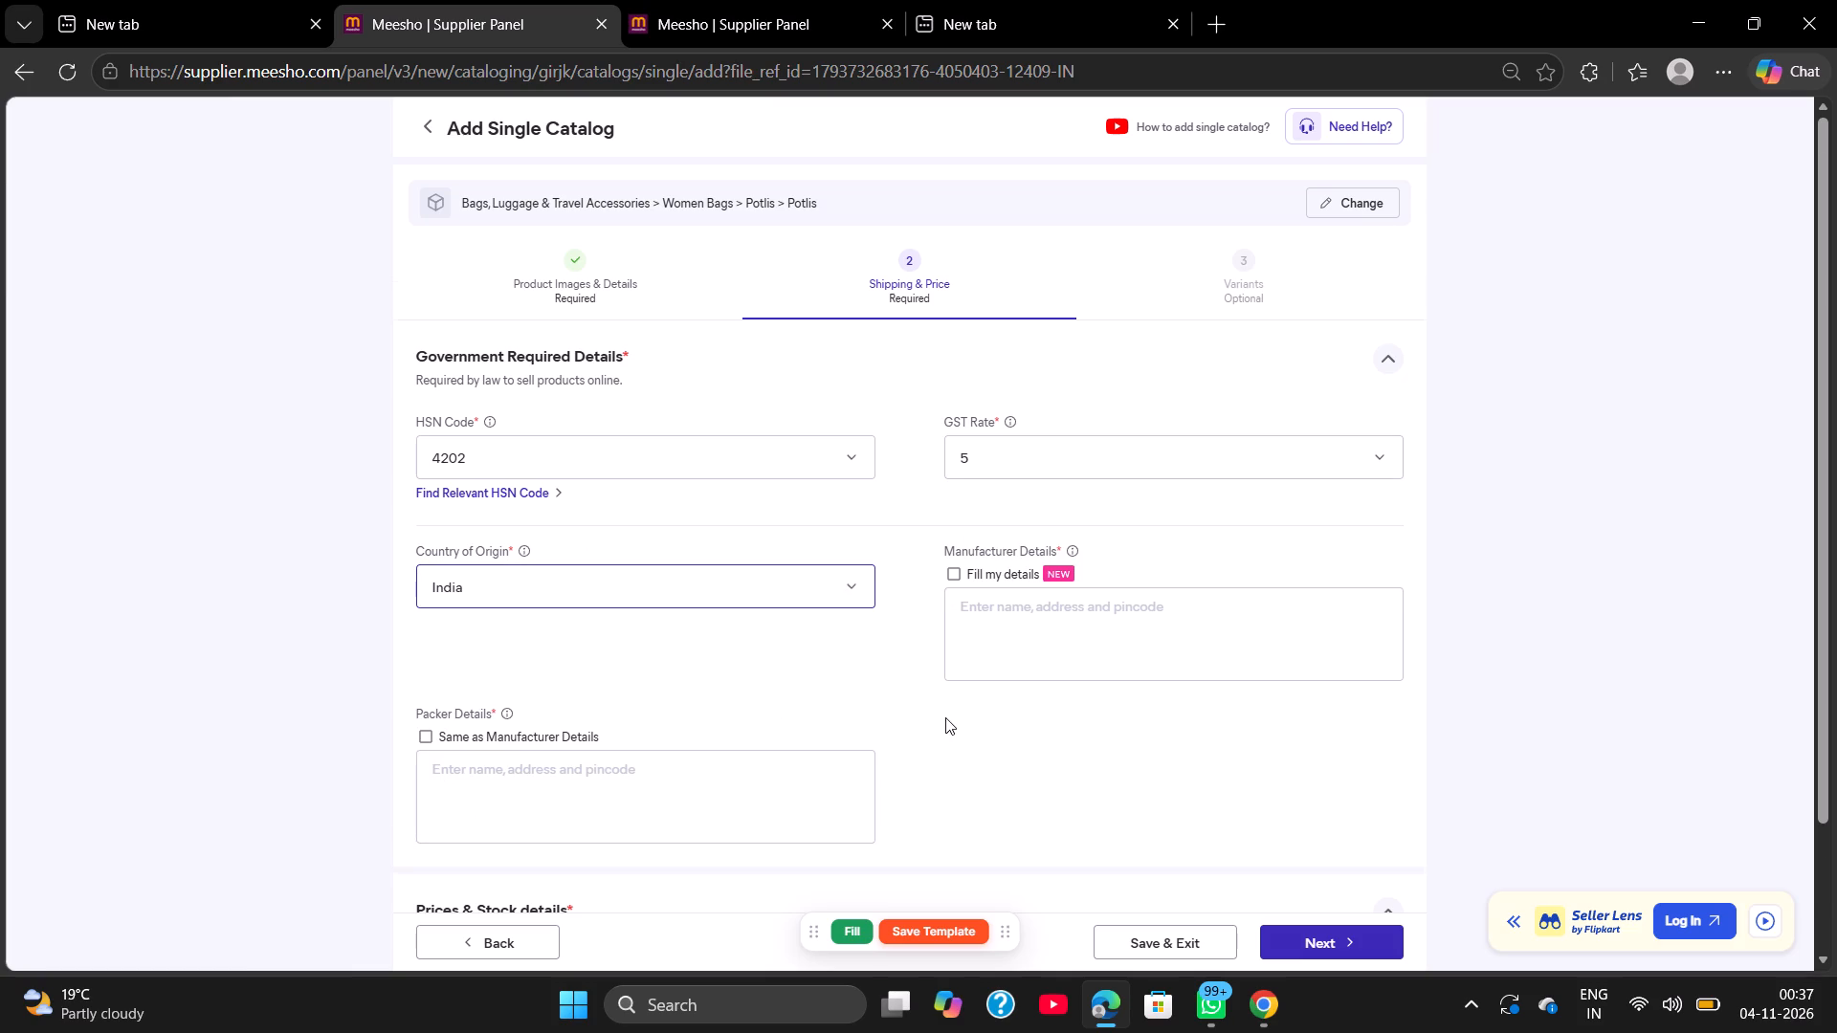
Fill the manufacturer details with the saved supplier details and make the packer details the same as the manufacturer's.
{"action": "scroll", "coordinate": [945, 717], "scroll_direction": "down", "scroll_amount": 1}
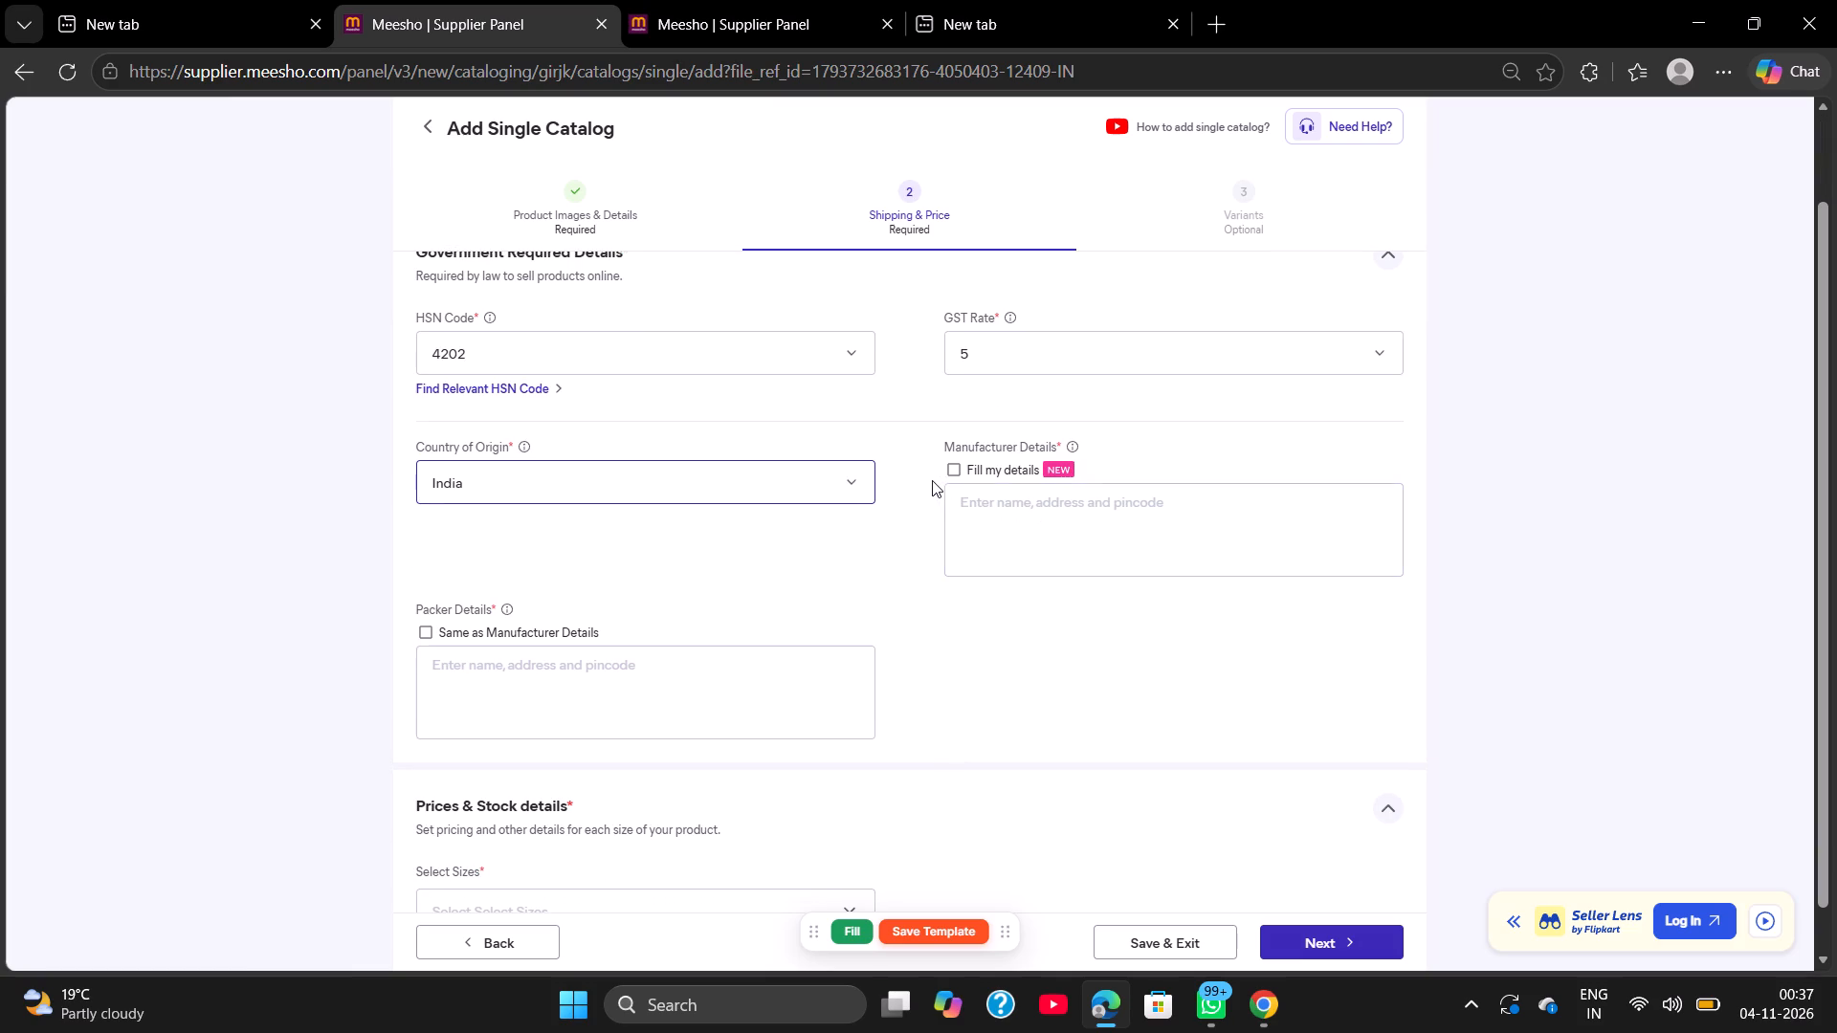
{"action": "left_click", "coordinate": [956, 465]}
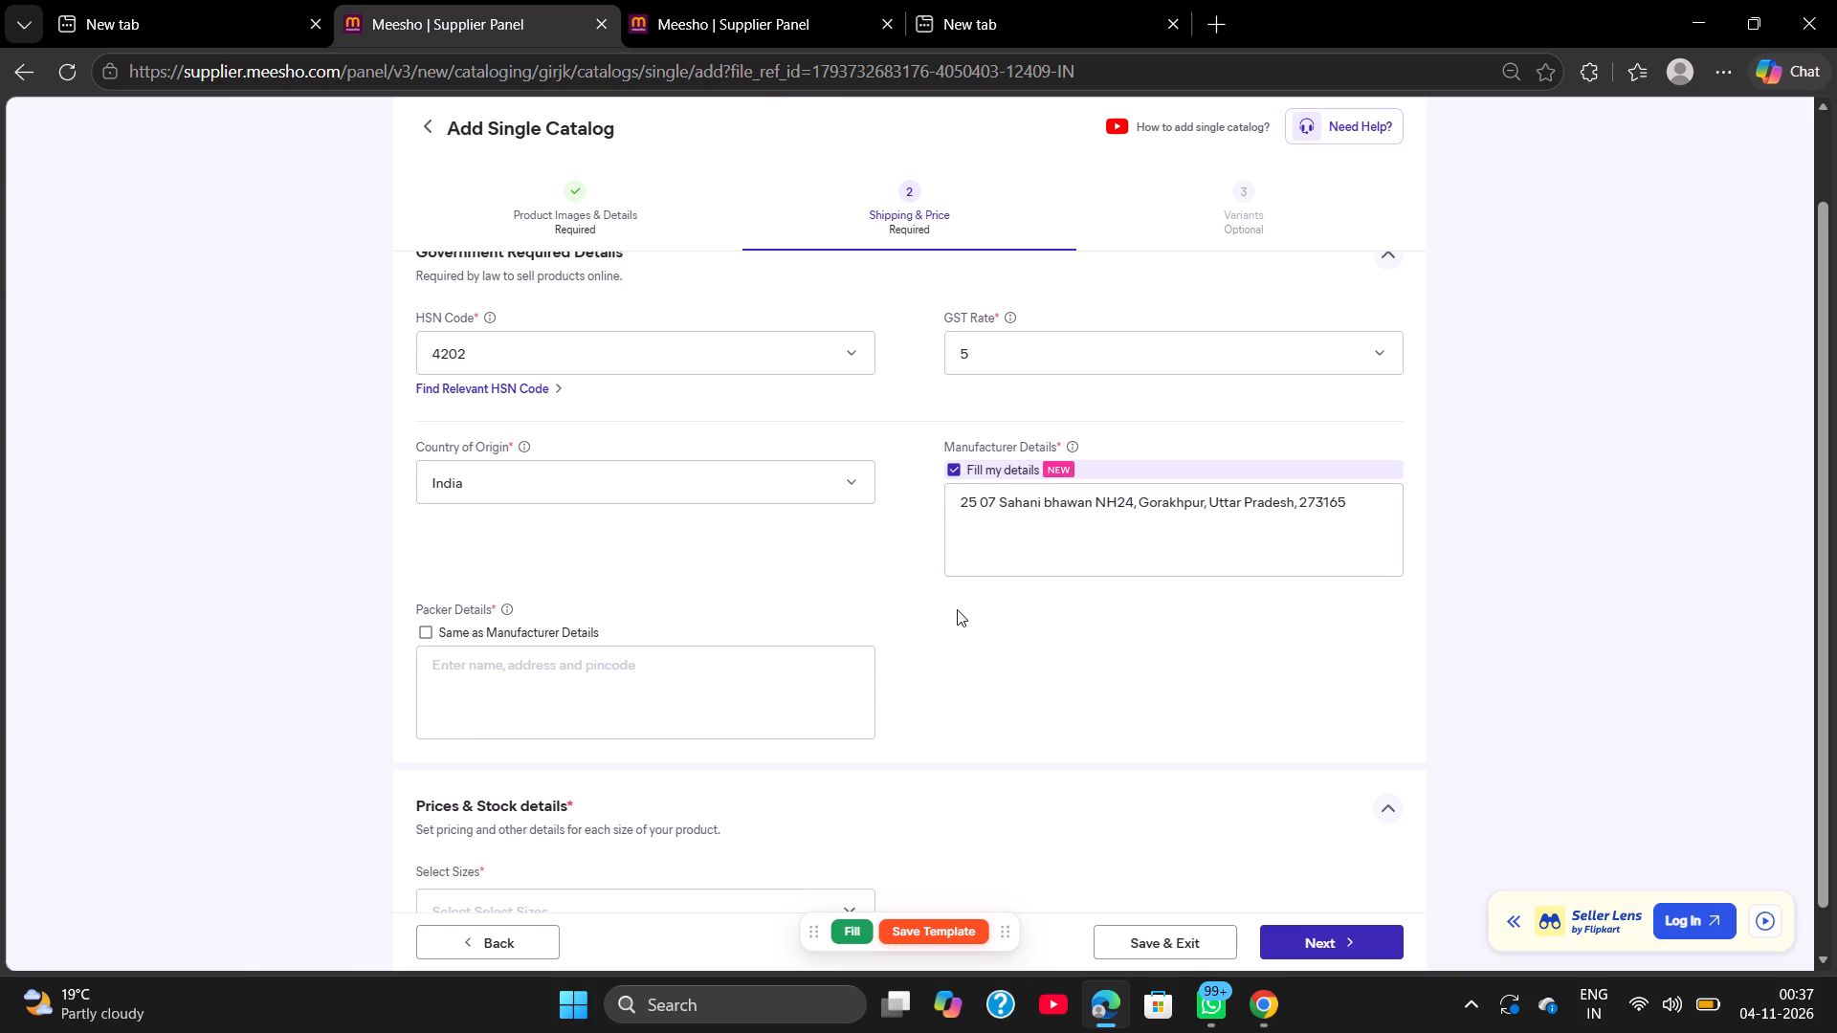
{"action": "scroll", "coordinate": [957, 609], "scroll_direction": "down", "scroll_amount": 1}
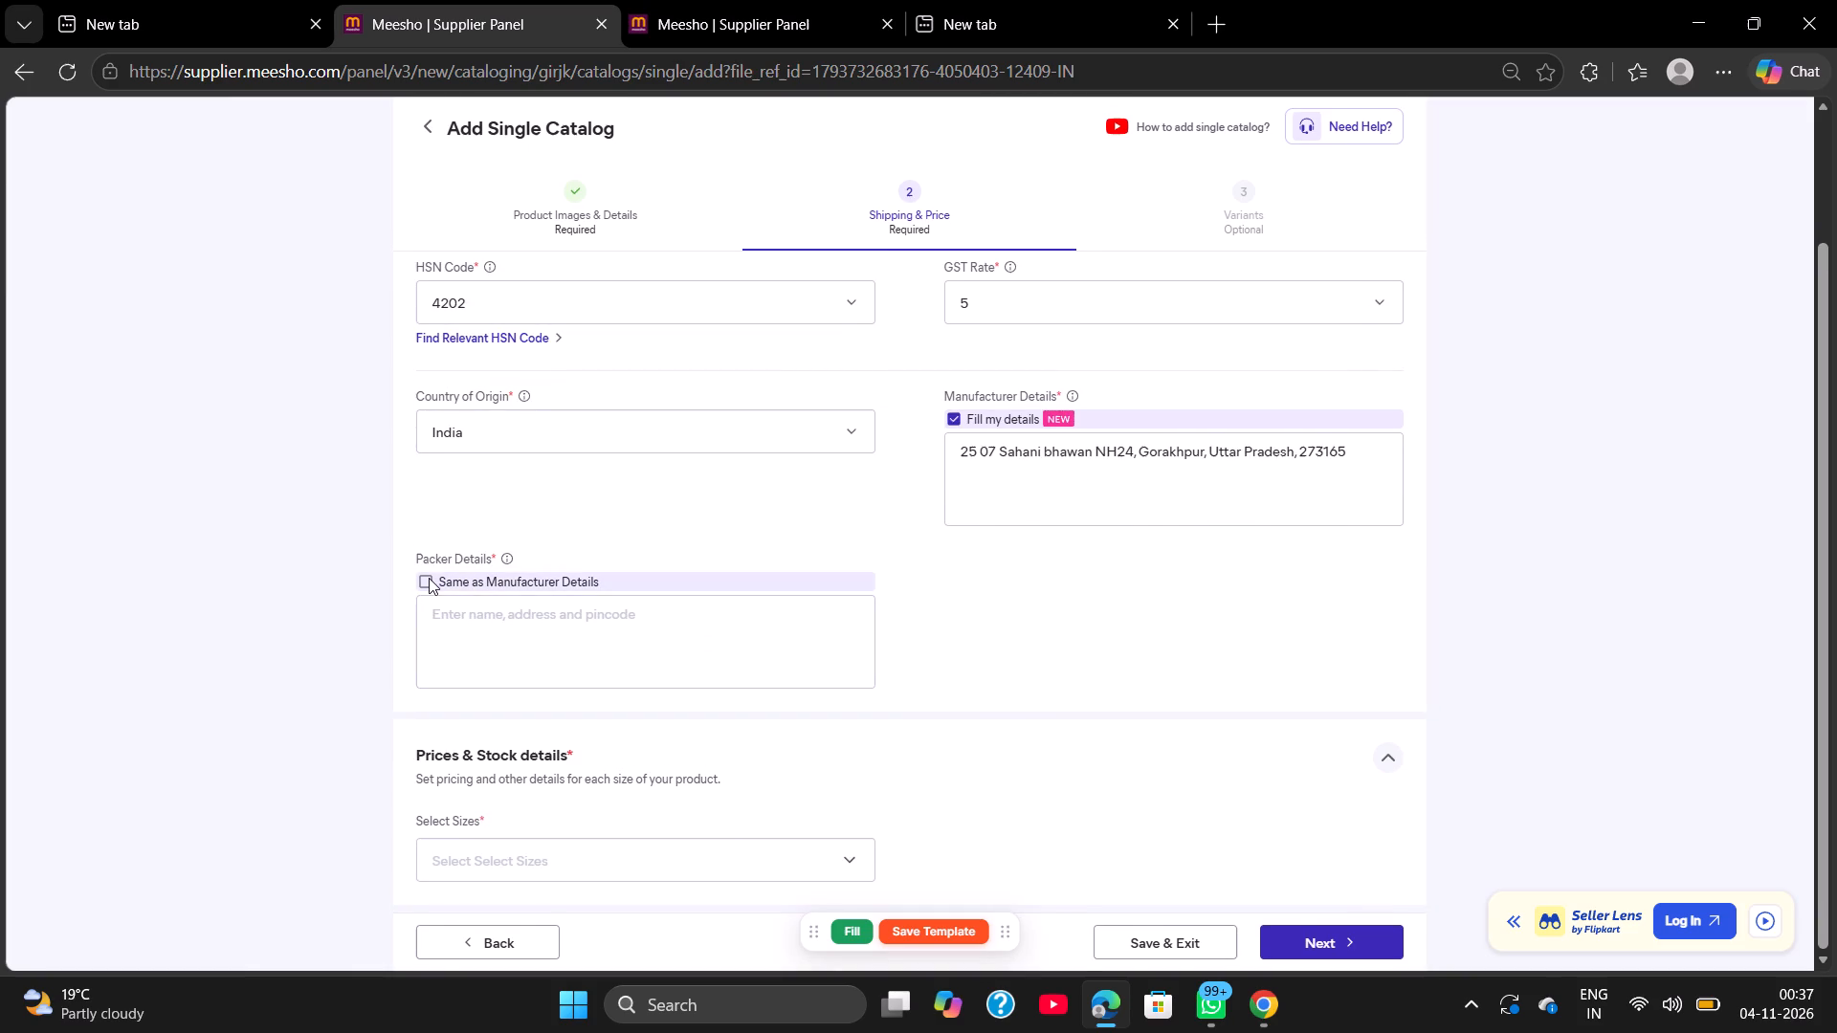
{"action": "left_click", "coordinate": [428, 579]}
Select Free Size as the product's size in the prices and stock details and apply it.
{"action": "scroll", "coordinate": [876, 714], "scroll_direction": "down", "scroll_amount": 2}
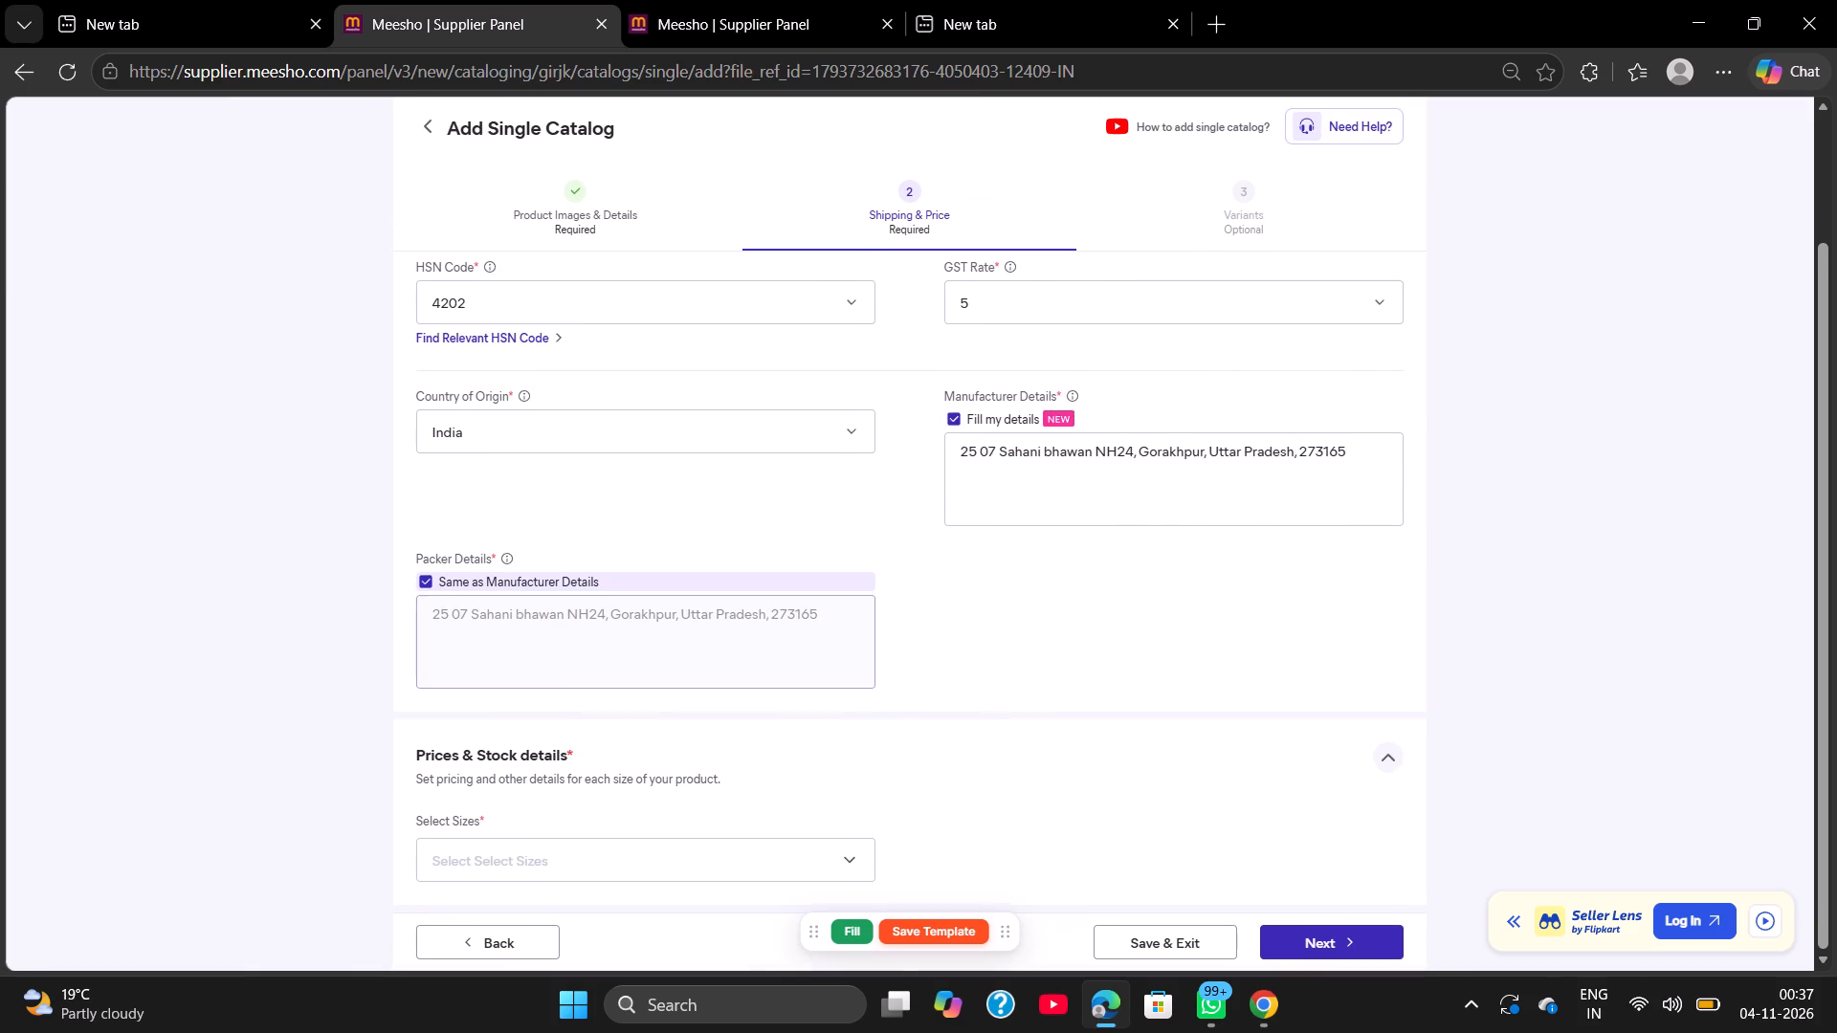
{"action": "left_click", "coordinate": [591, 876]}
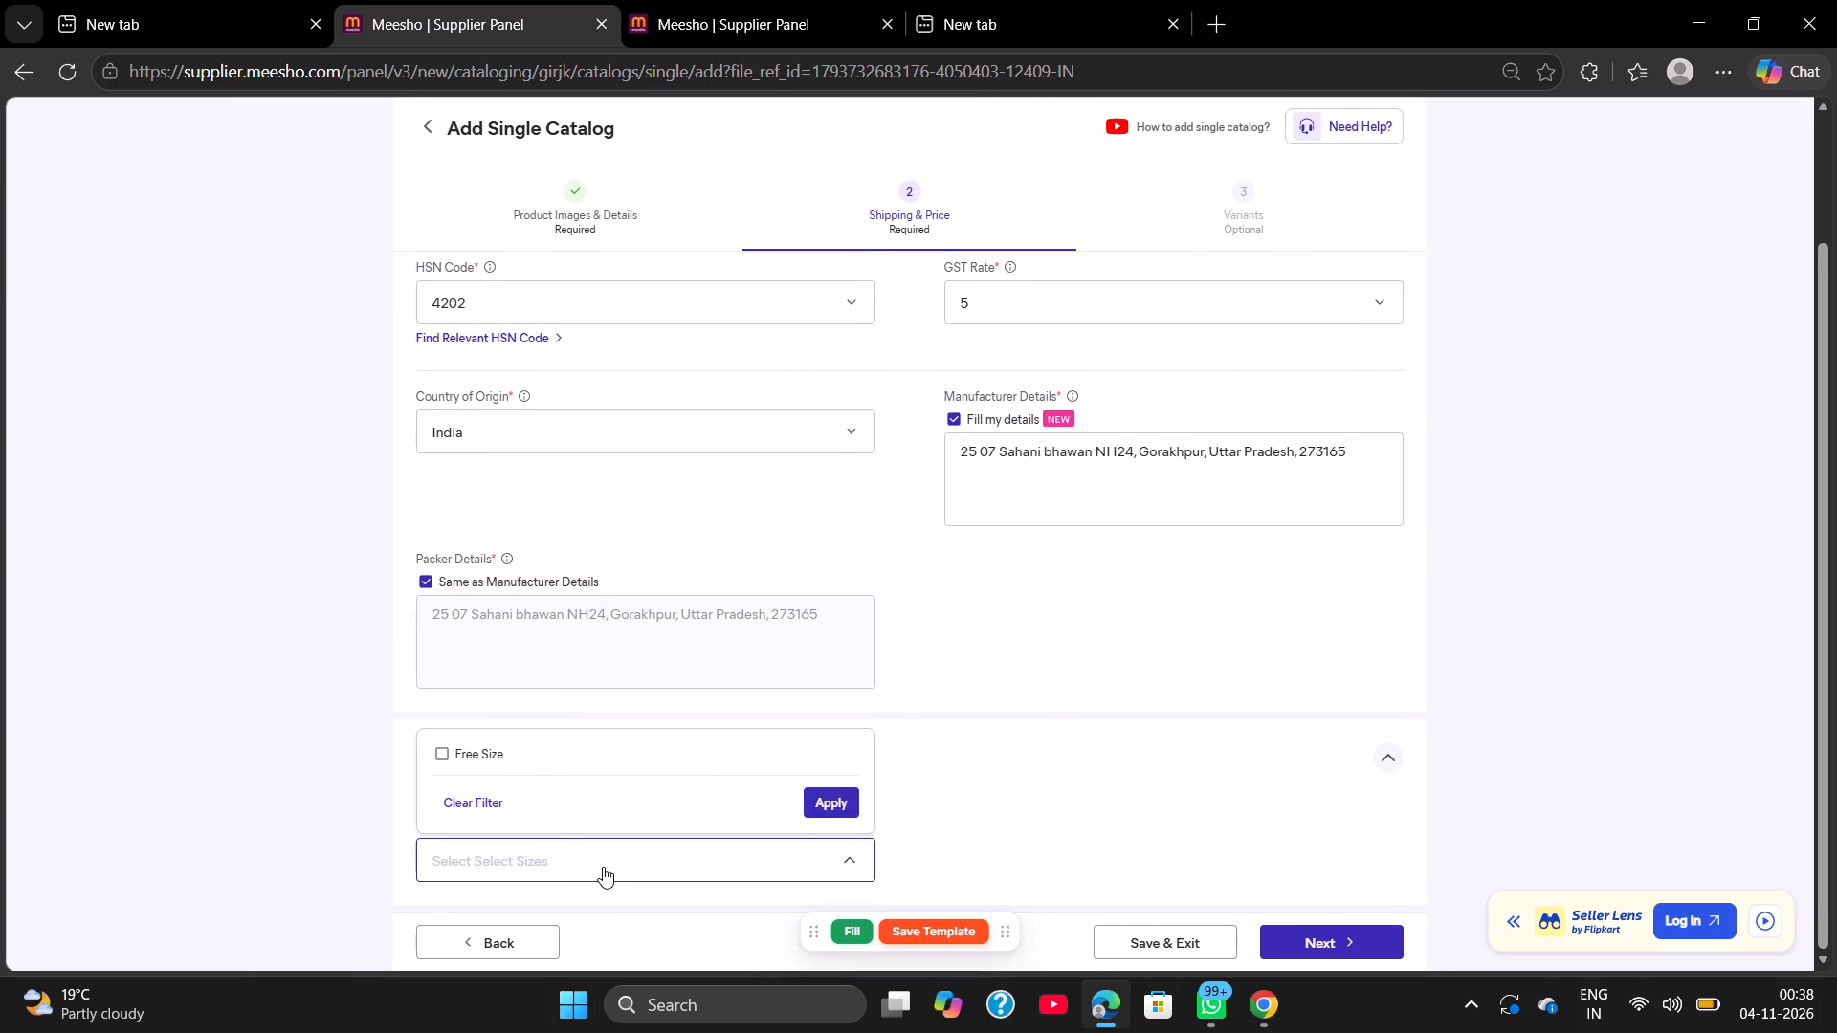
{"action": "left_click", "coordinate": [444, 752]}
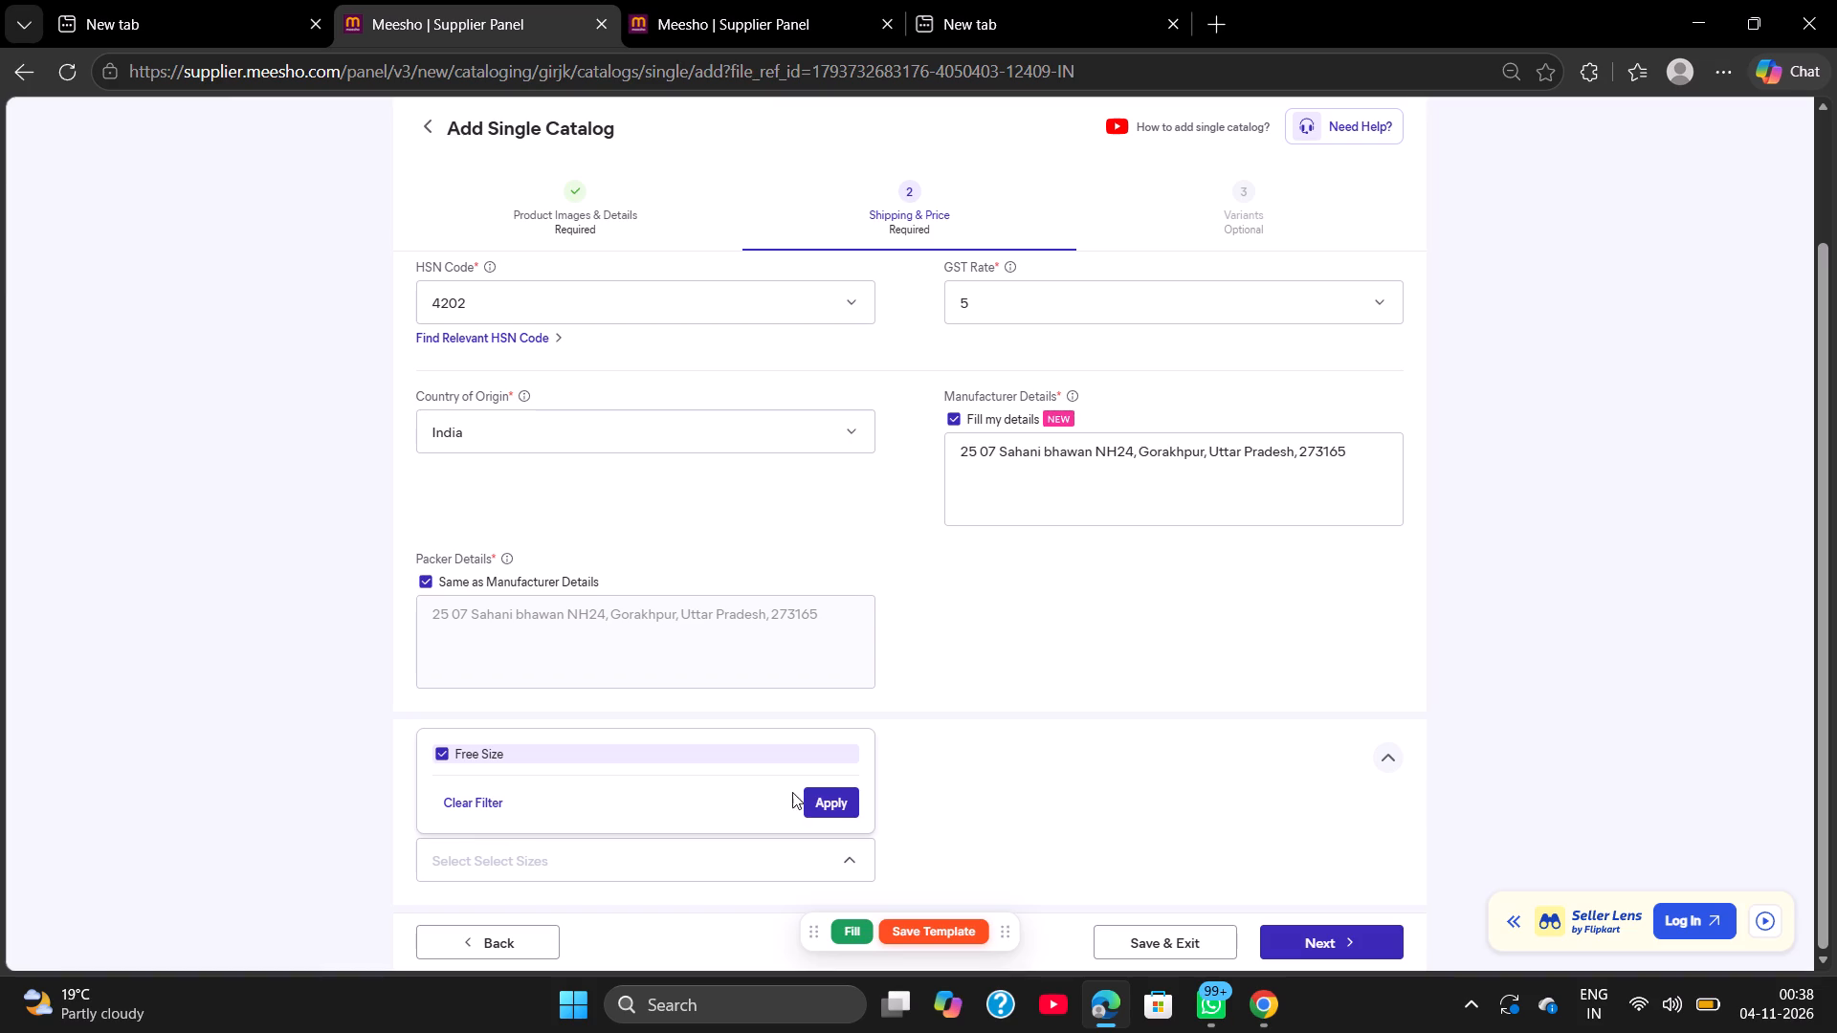
{"action": "left_click", "coordinate": [805, 795]}
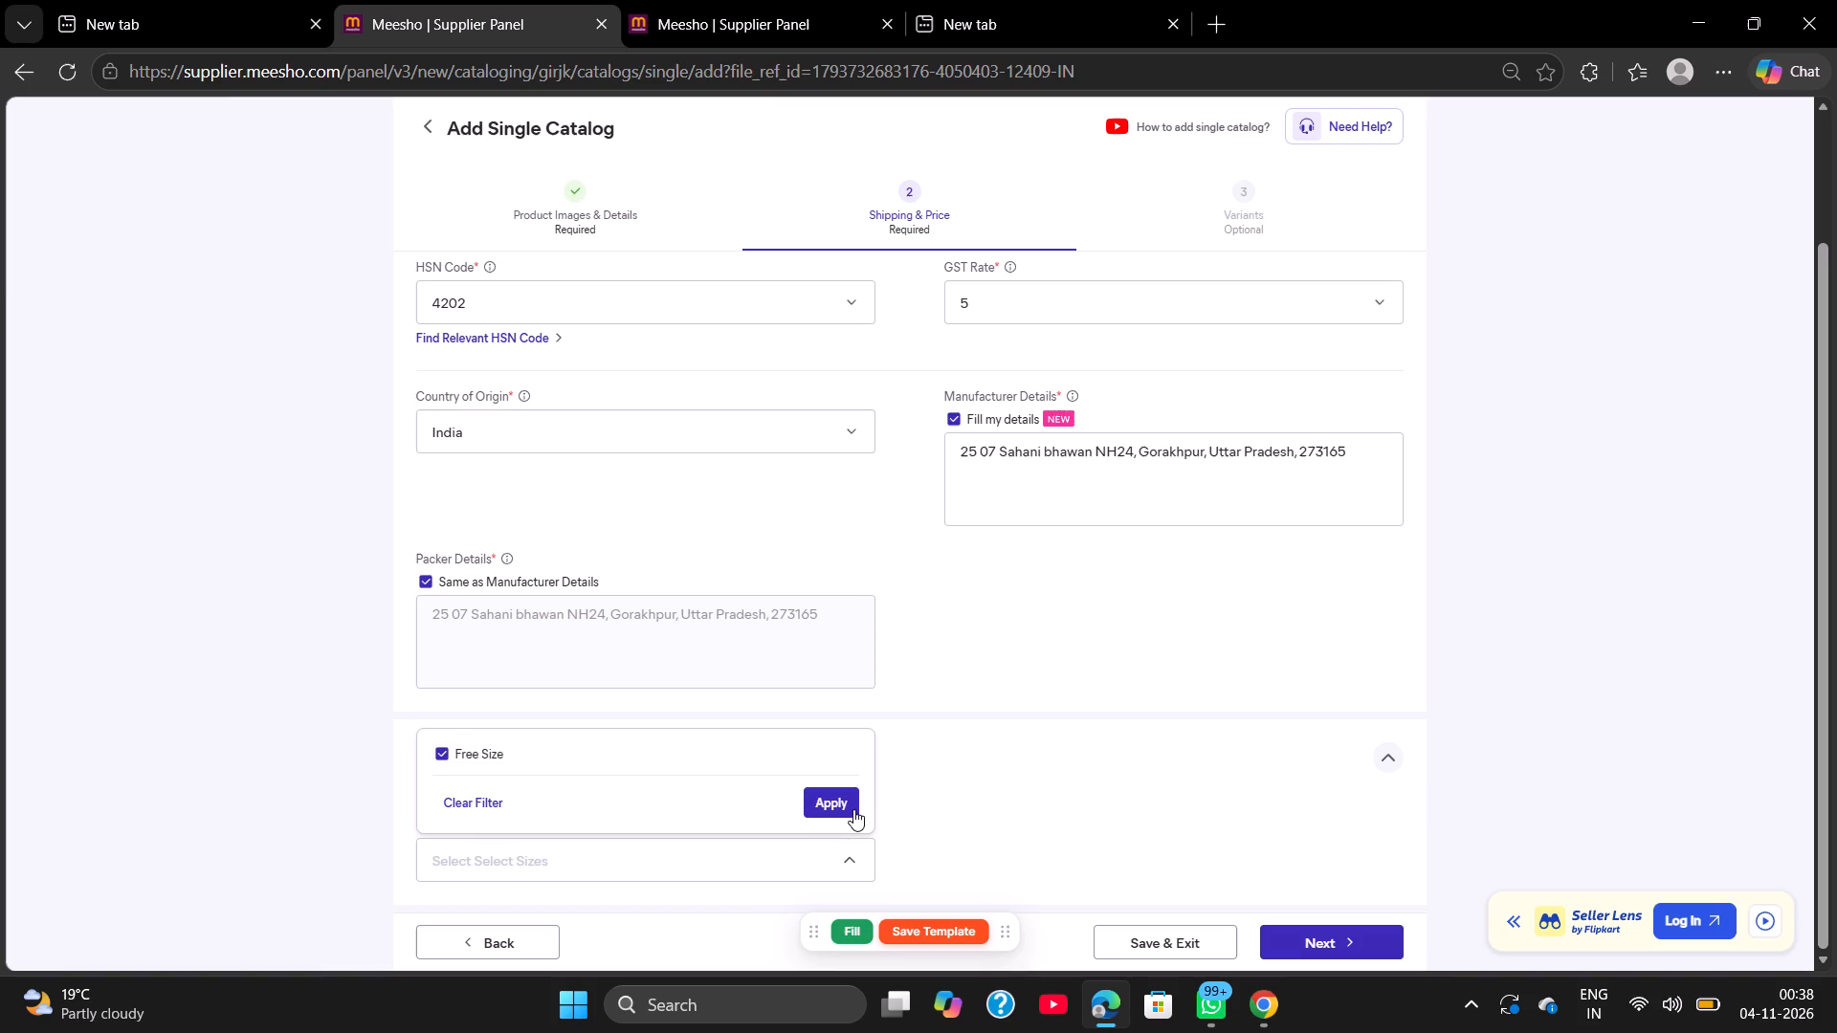
{"action": "left_click", "coordinate": [836, 801]}
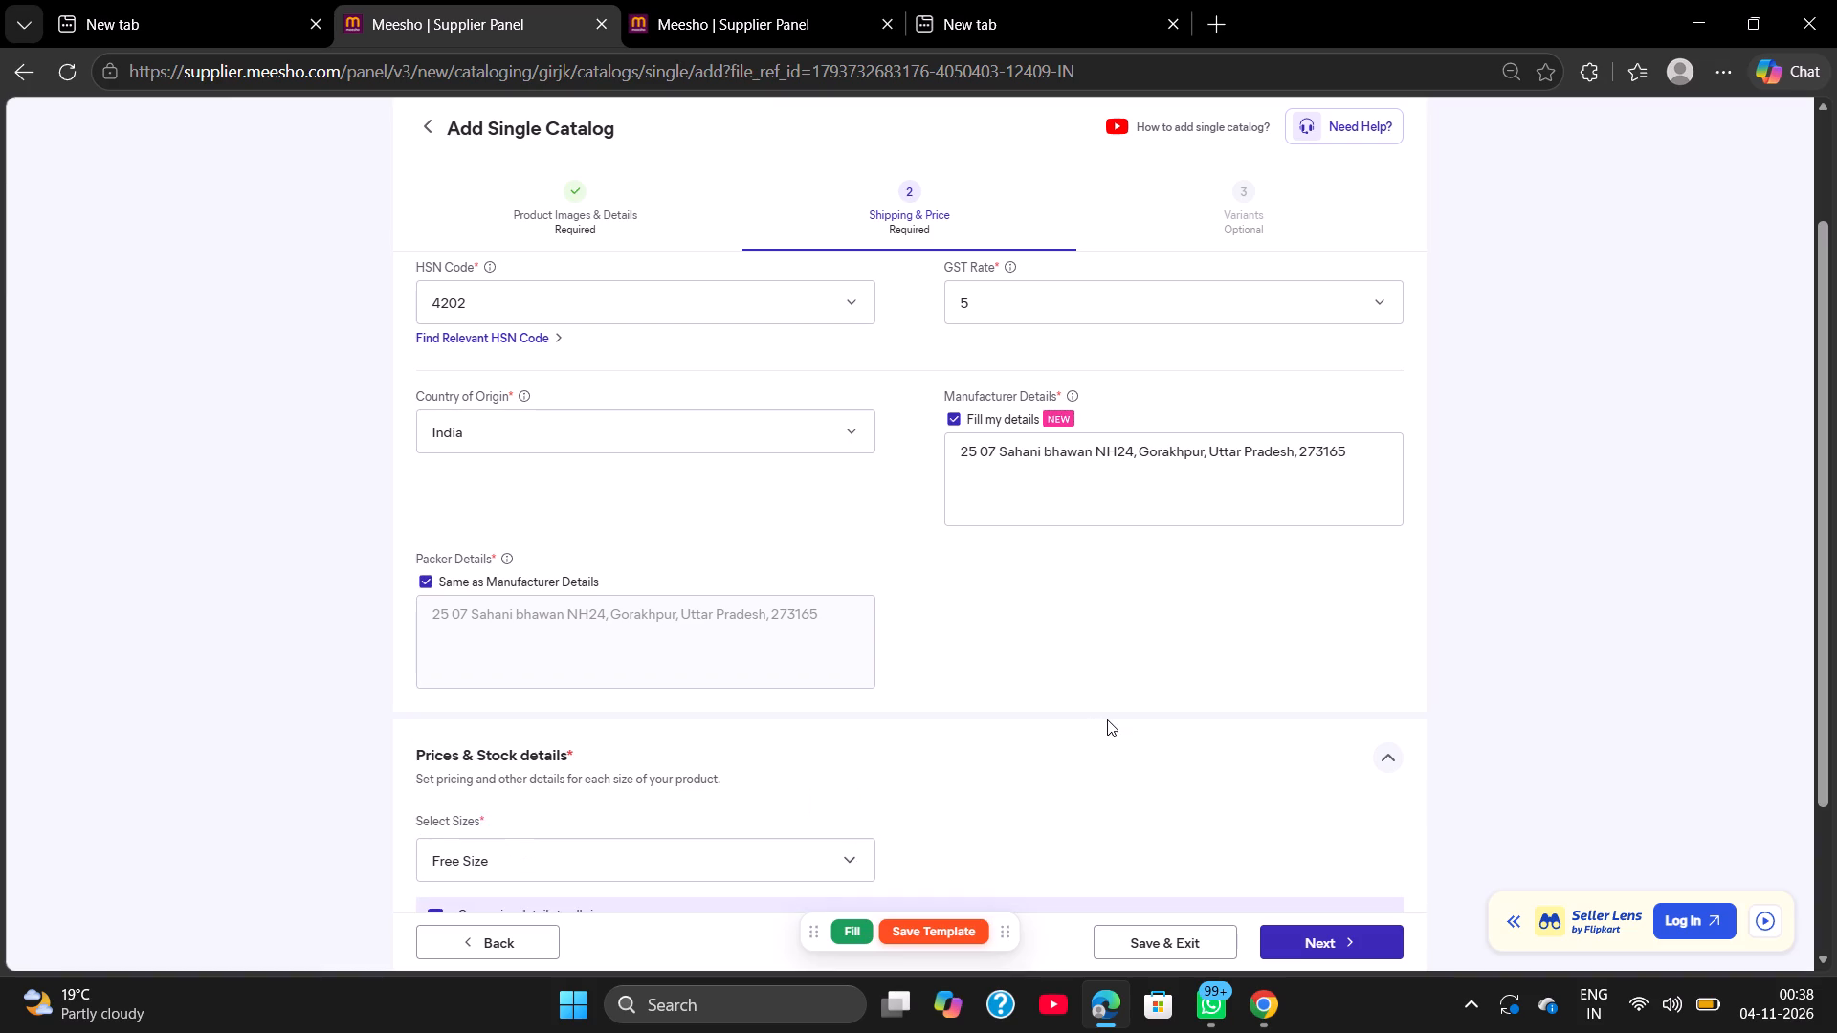
For Free Size, set the Meesho price to 200 and the wrong/defective returns price to 198.
{"action": "scroll", "coordinate": [1107, 719], "scroll_direction": "down", "scroll_amount": 2}
{"action": "scroll", "coordinate": [799, 712], "scroll_direction": "down", "scroll_amount": 2}
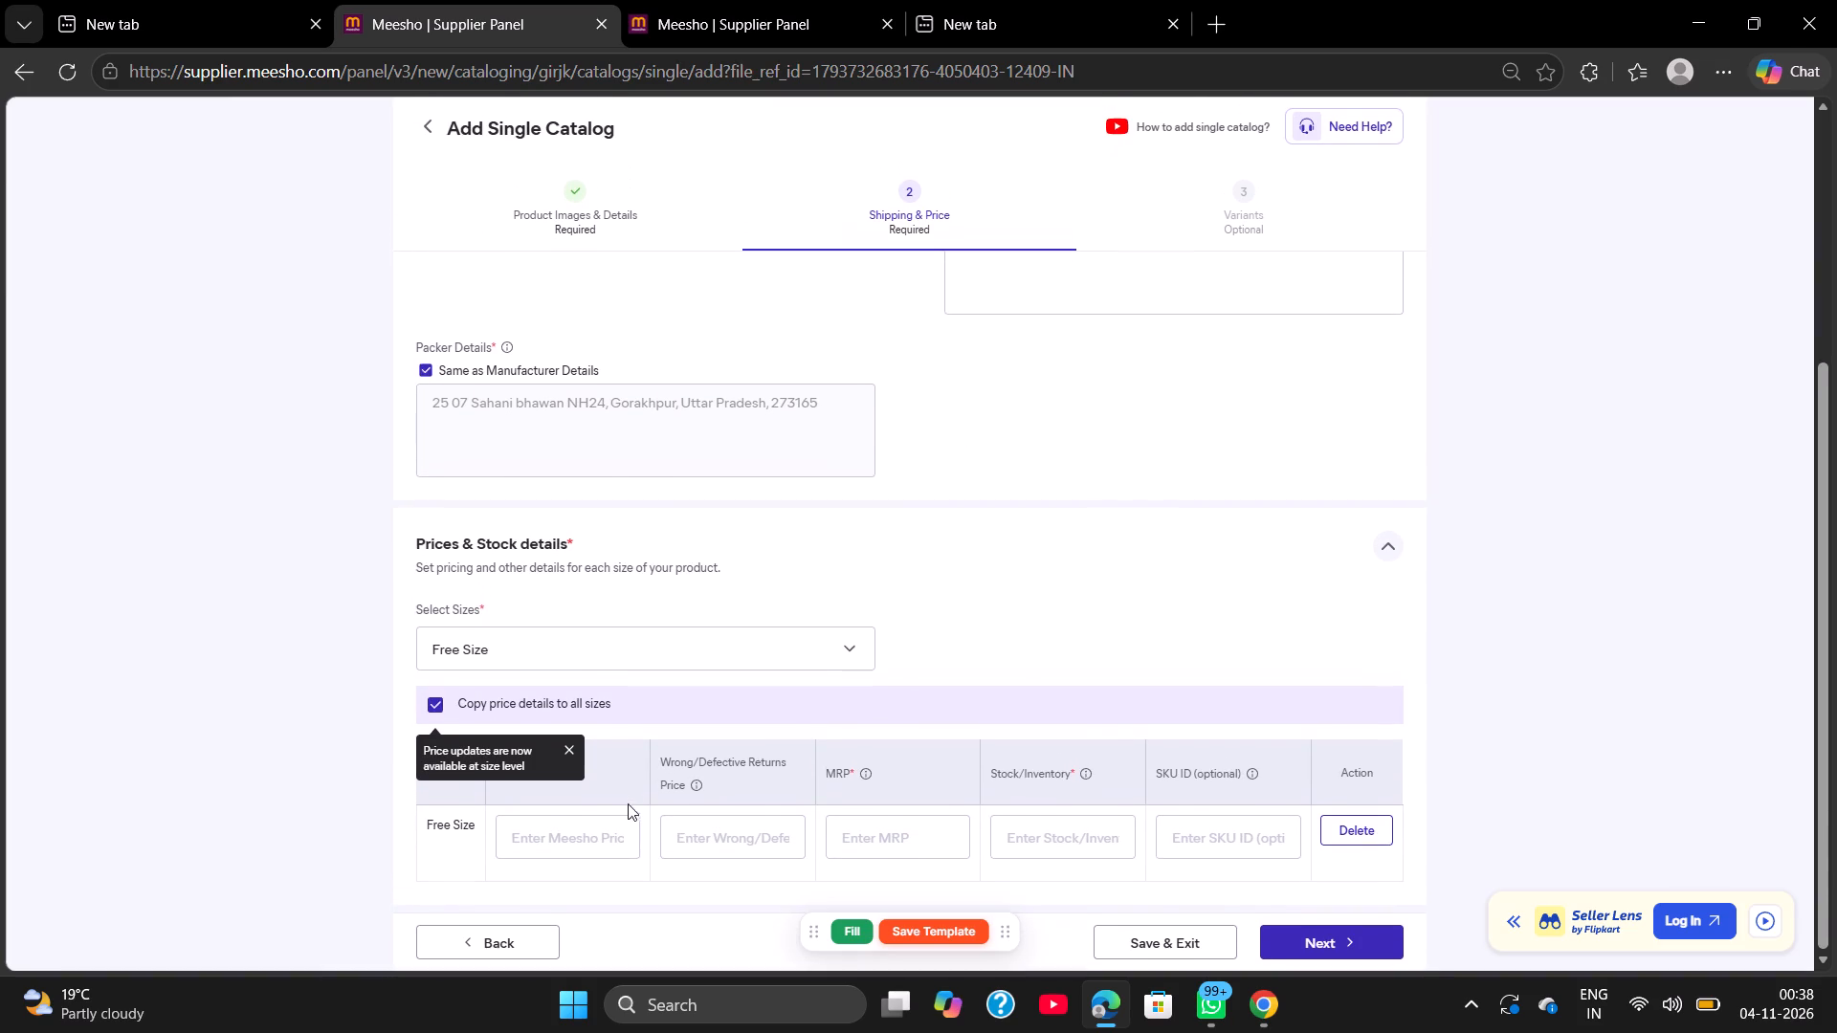
{"action": "left_click", "coordinate": [614, 832]}
{"action": "left_click", "coordinate": [614, 832]}
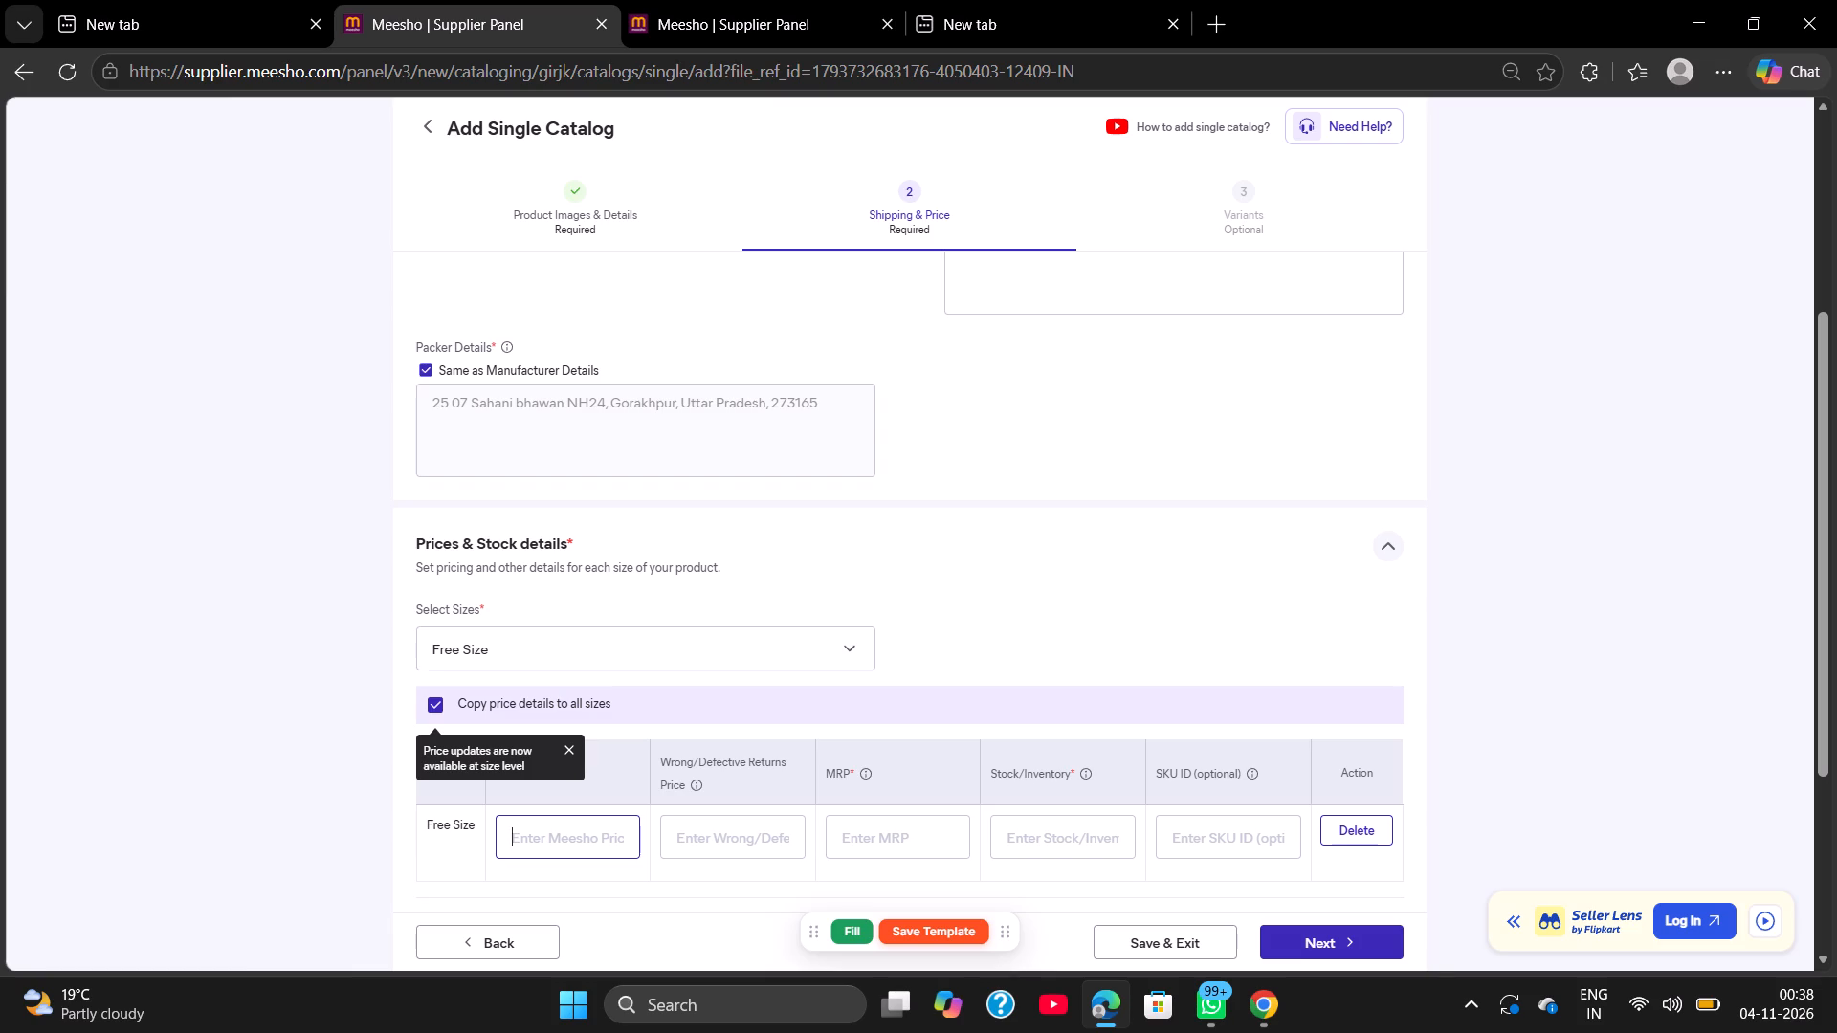
{"action": "type", "text": "200"}
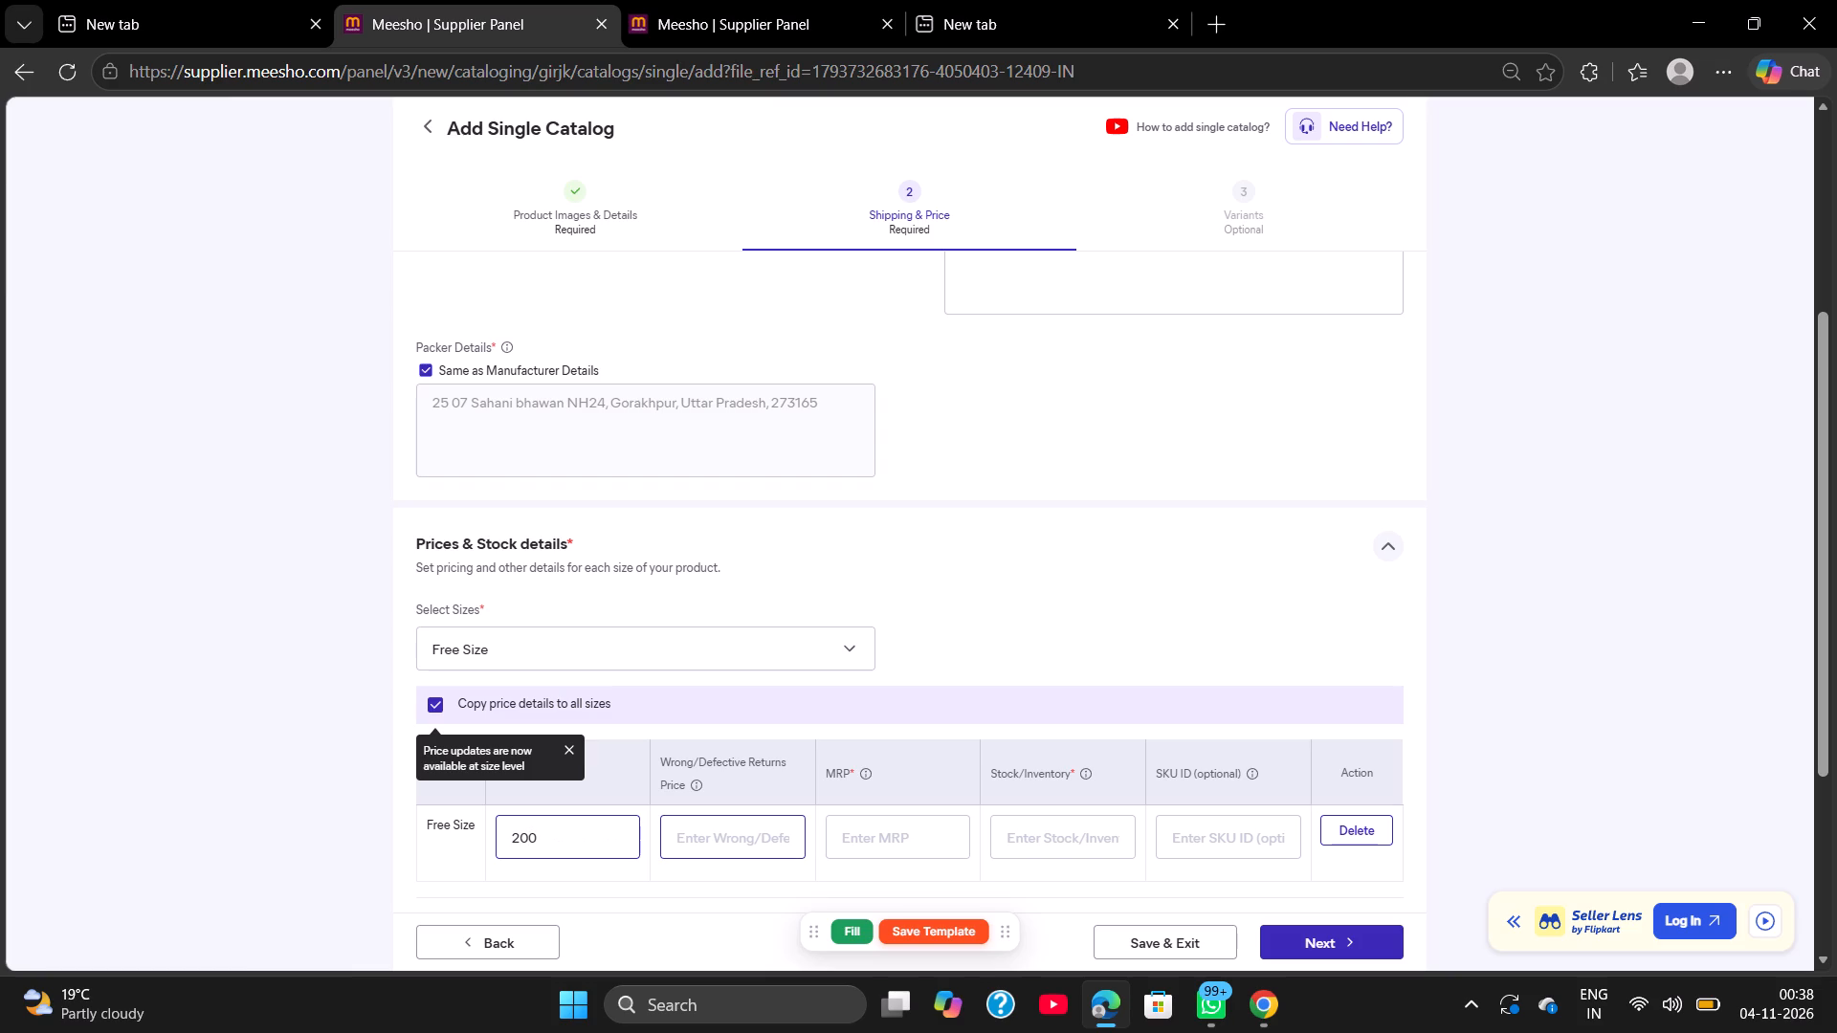
{"action": "left_click", "coordinate": [783, 840]}
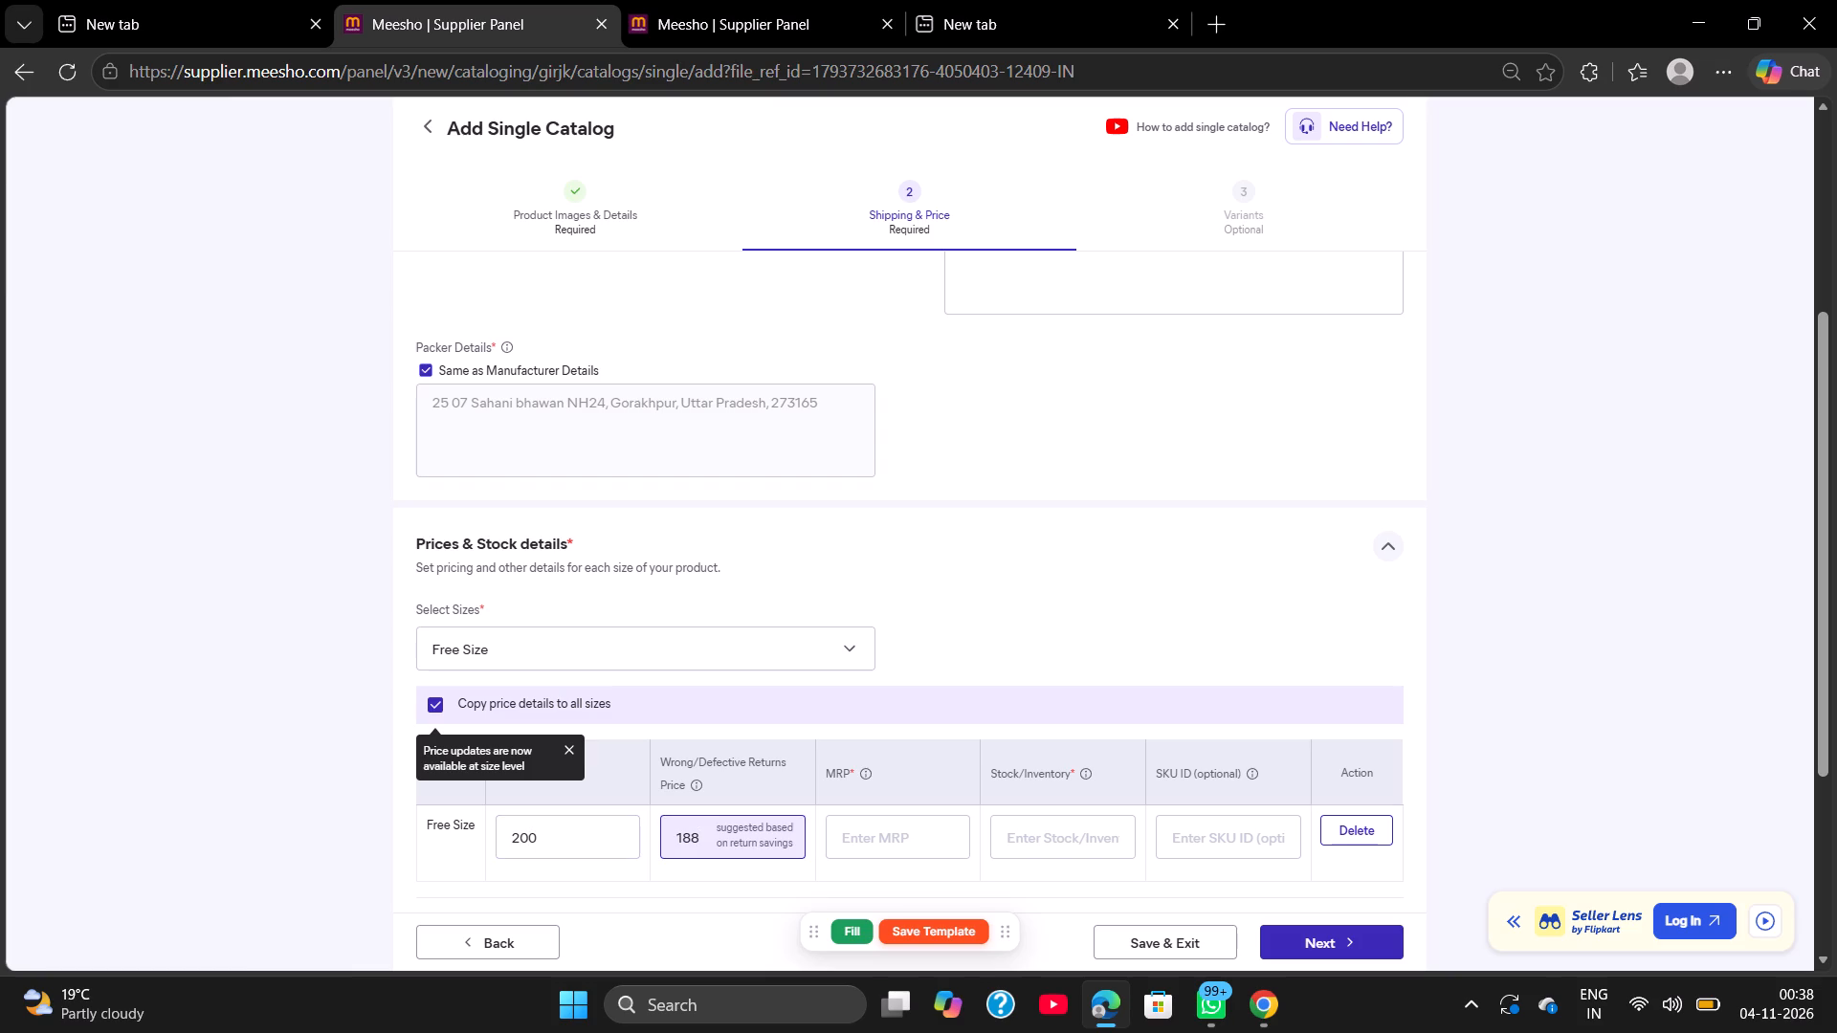
{"action": "left_click", "coordinate": [687, 833]}
{"action": "key", "text": "BackSpace"}
{"action": "key", "text": "9"}
For Free Size, set the MRP to 359 and the stock/inventory to 1000.
{"action": "left_click", "coordinate": [871, 843]}
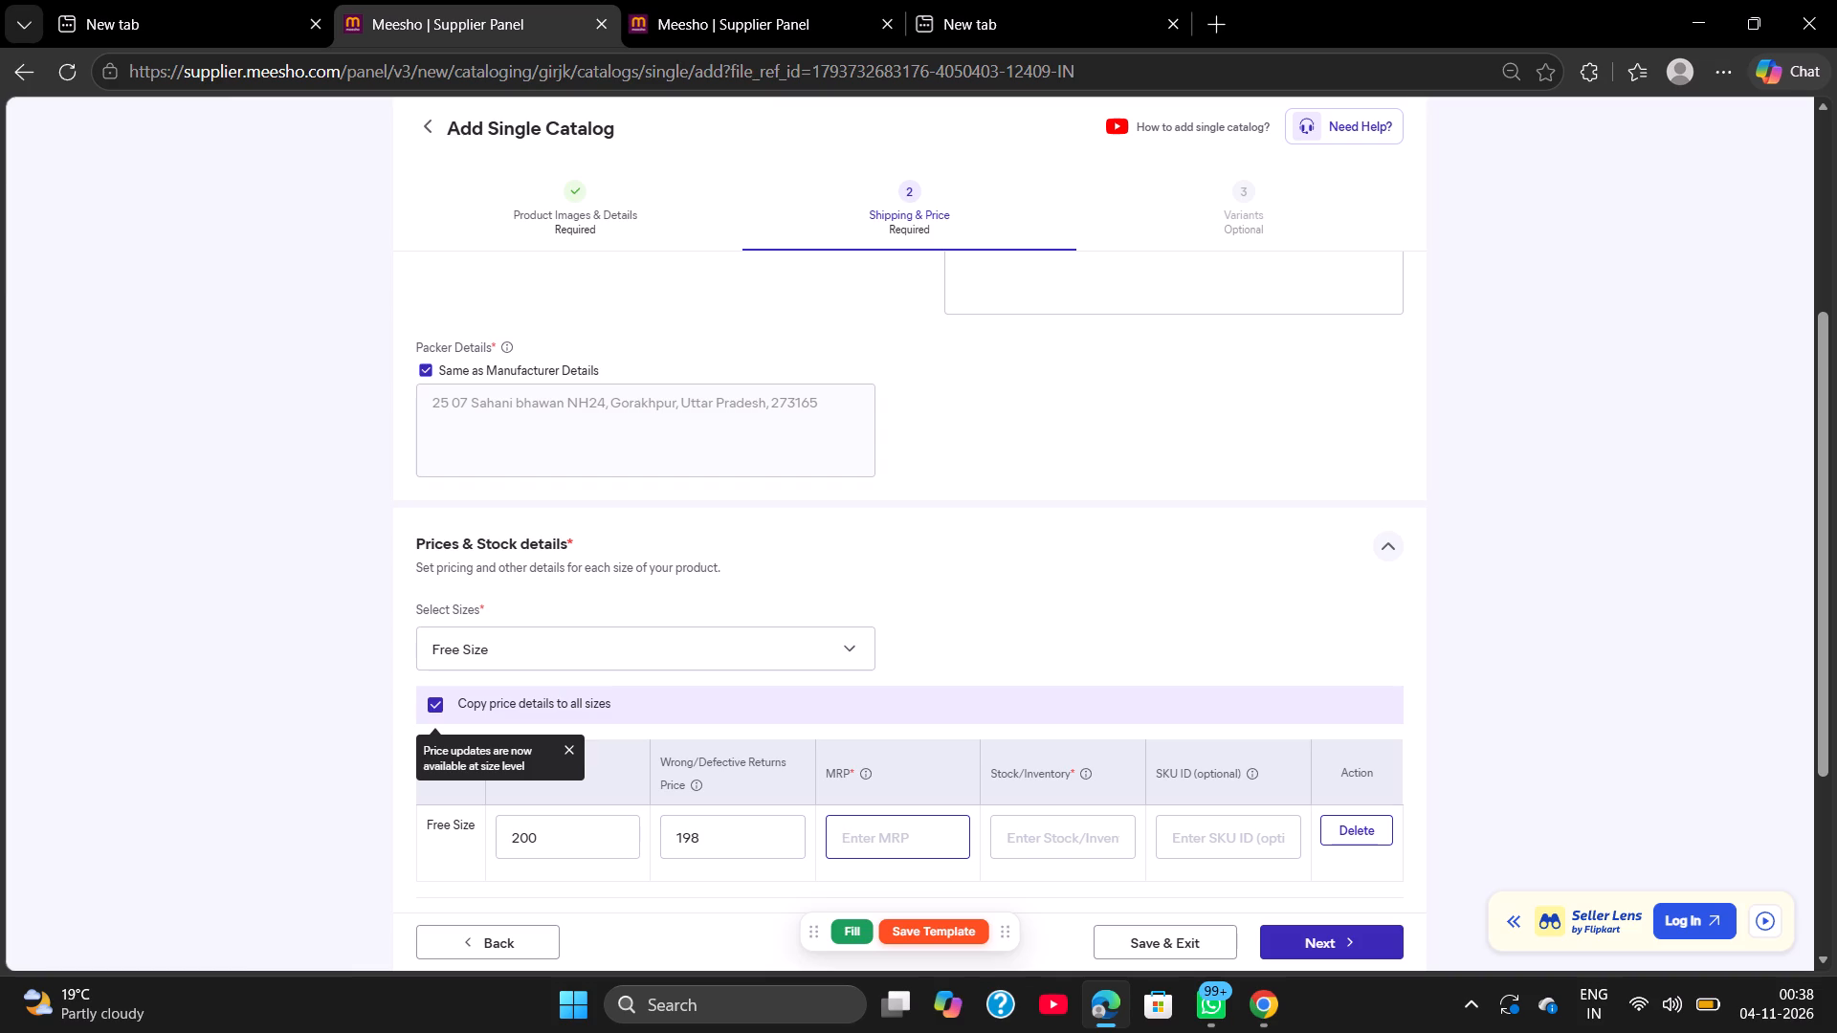
{"action": "key", "text": "3"}
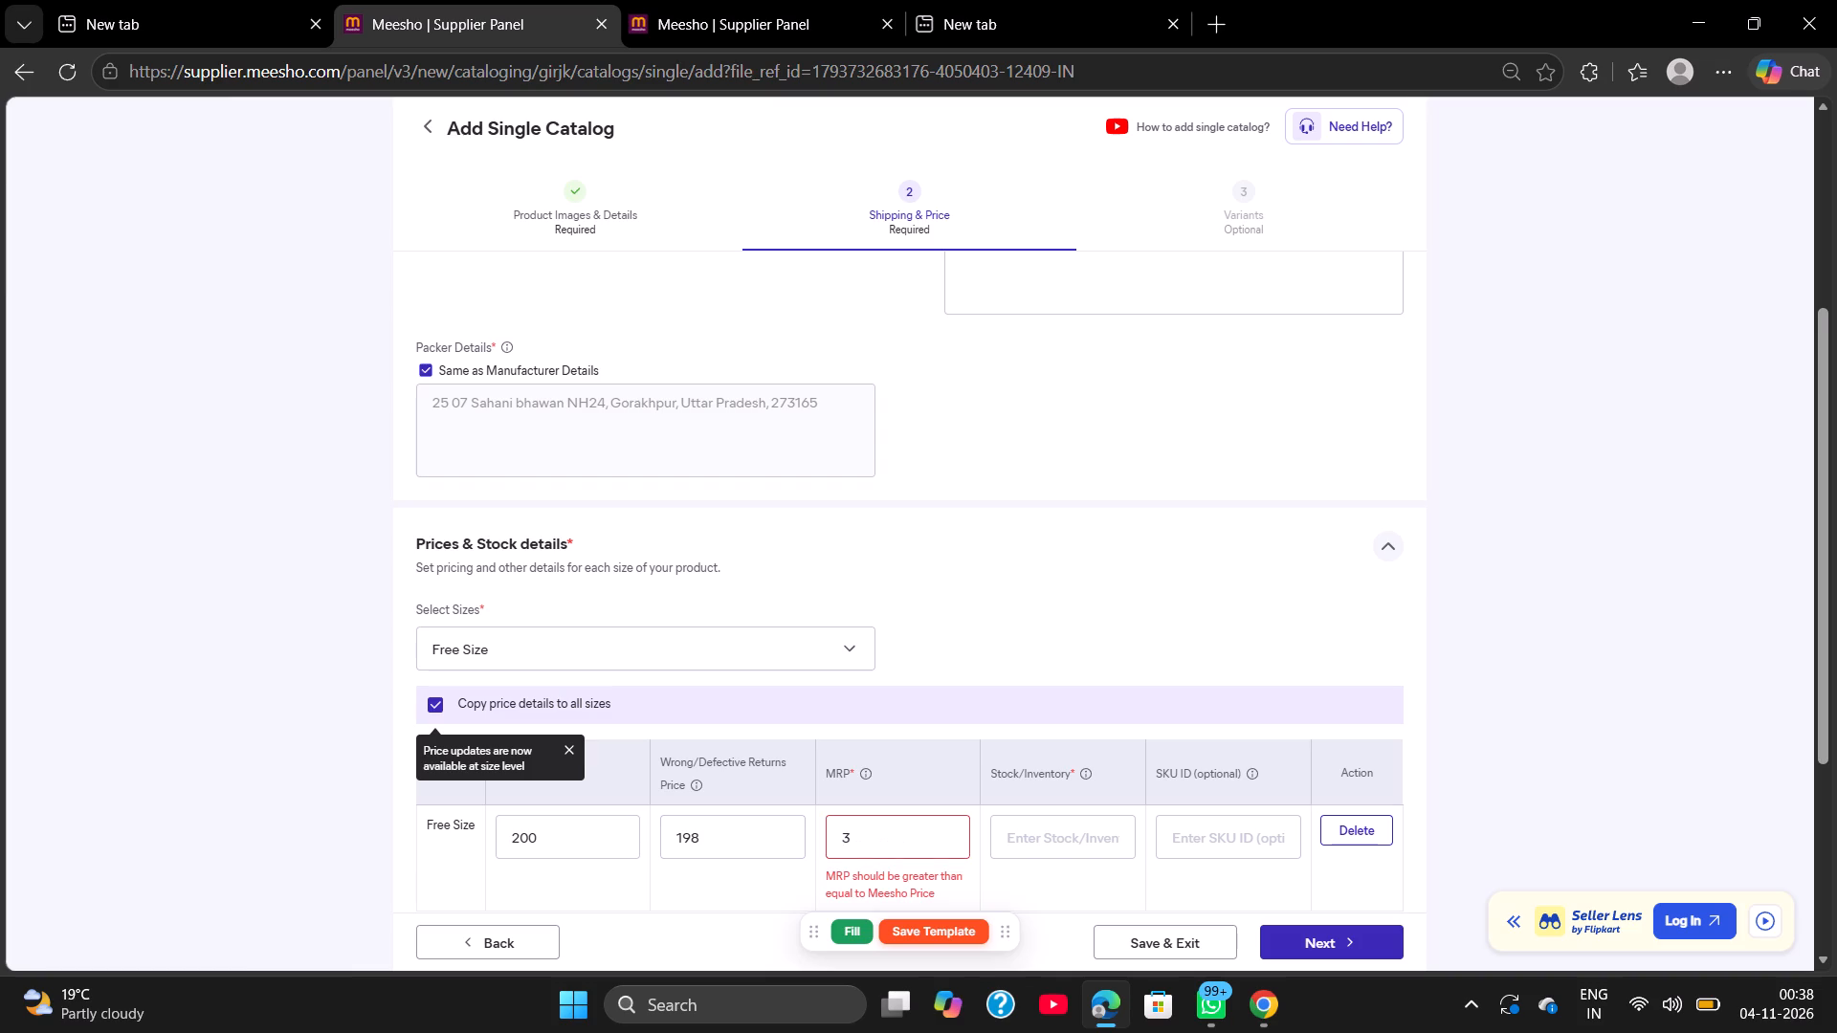
{"action": "type", "text": "59"}
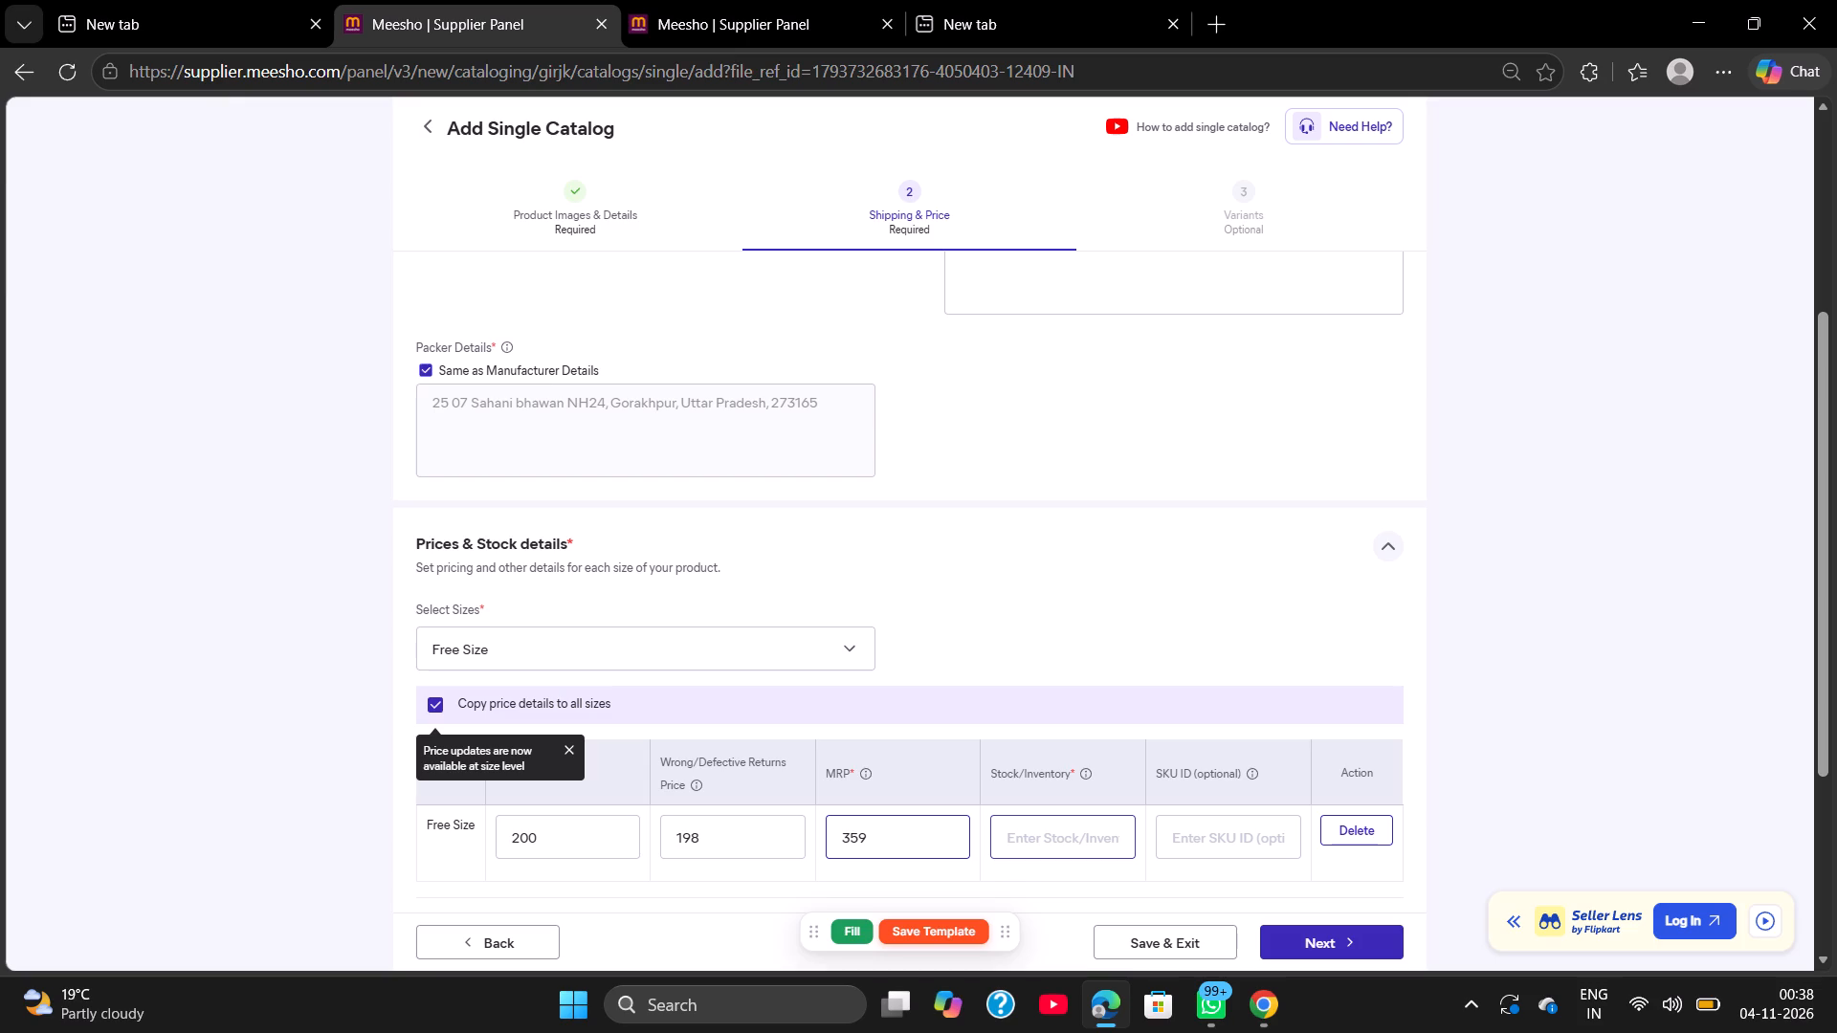
{"action": "left_click", "coordinate": [1050, 835]}
{"action": "type", "text": "1000"}
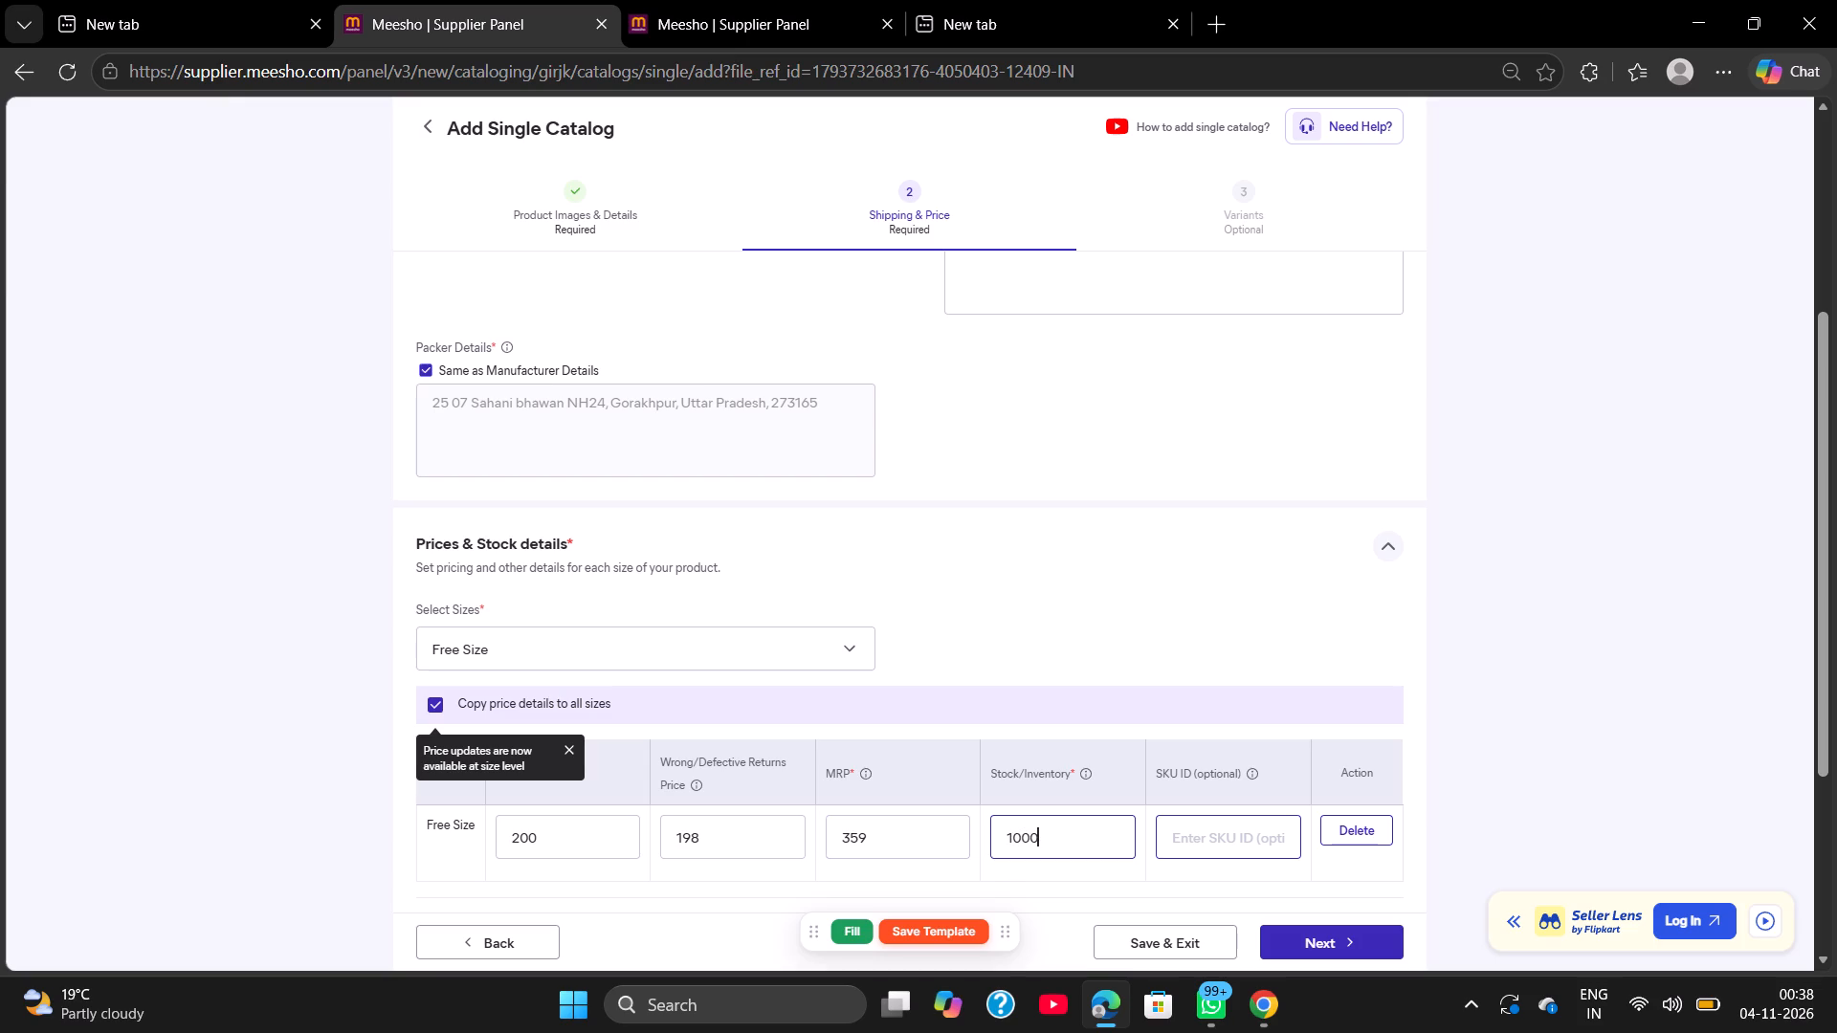
Lower the Free Size Meesho price to 180 and the wrong/defective returns price to 178.
{"action": "scroll", "coordinate": [1112, 893], "scroll_direction": "down", "scroll_amount": 3}
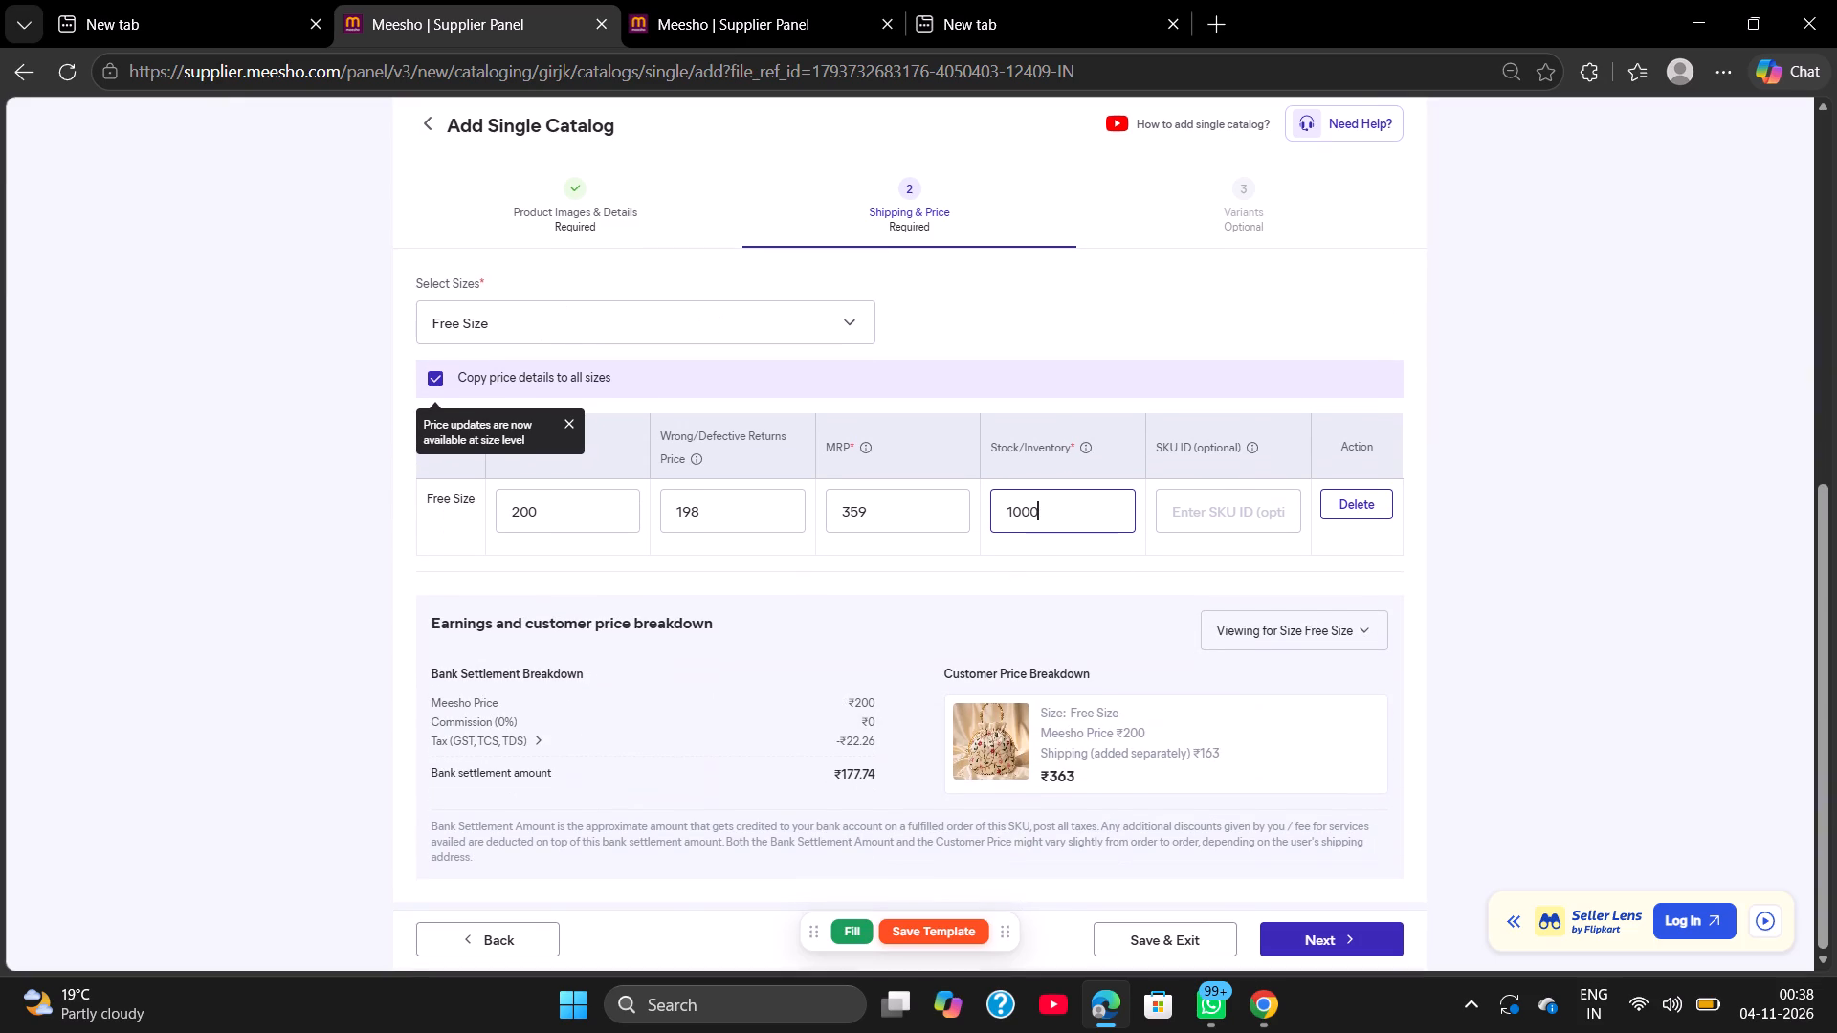
{"action": "scroll", "coordinate": [1112, 893], "scroll_direction": "down", "scroll_amount": 2}
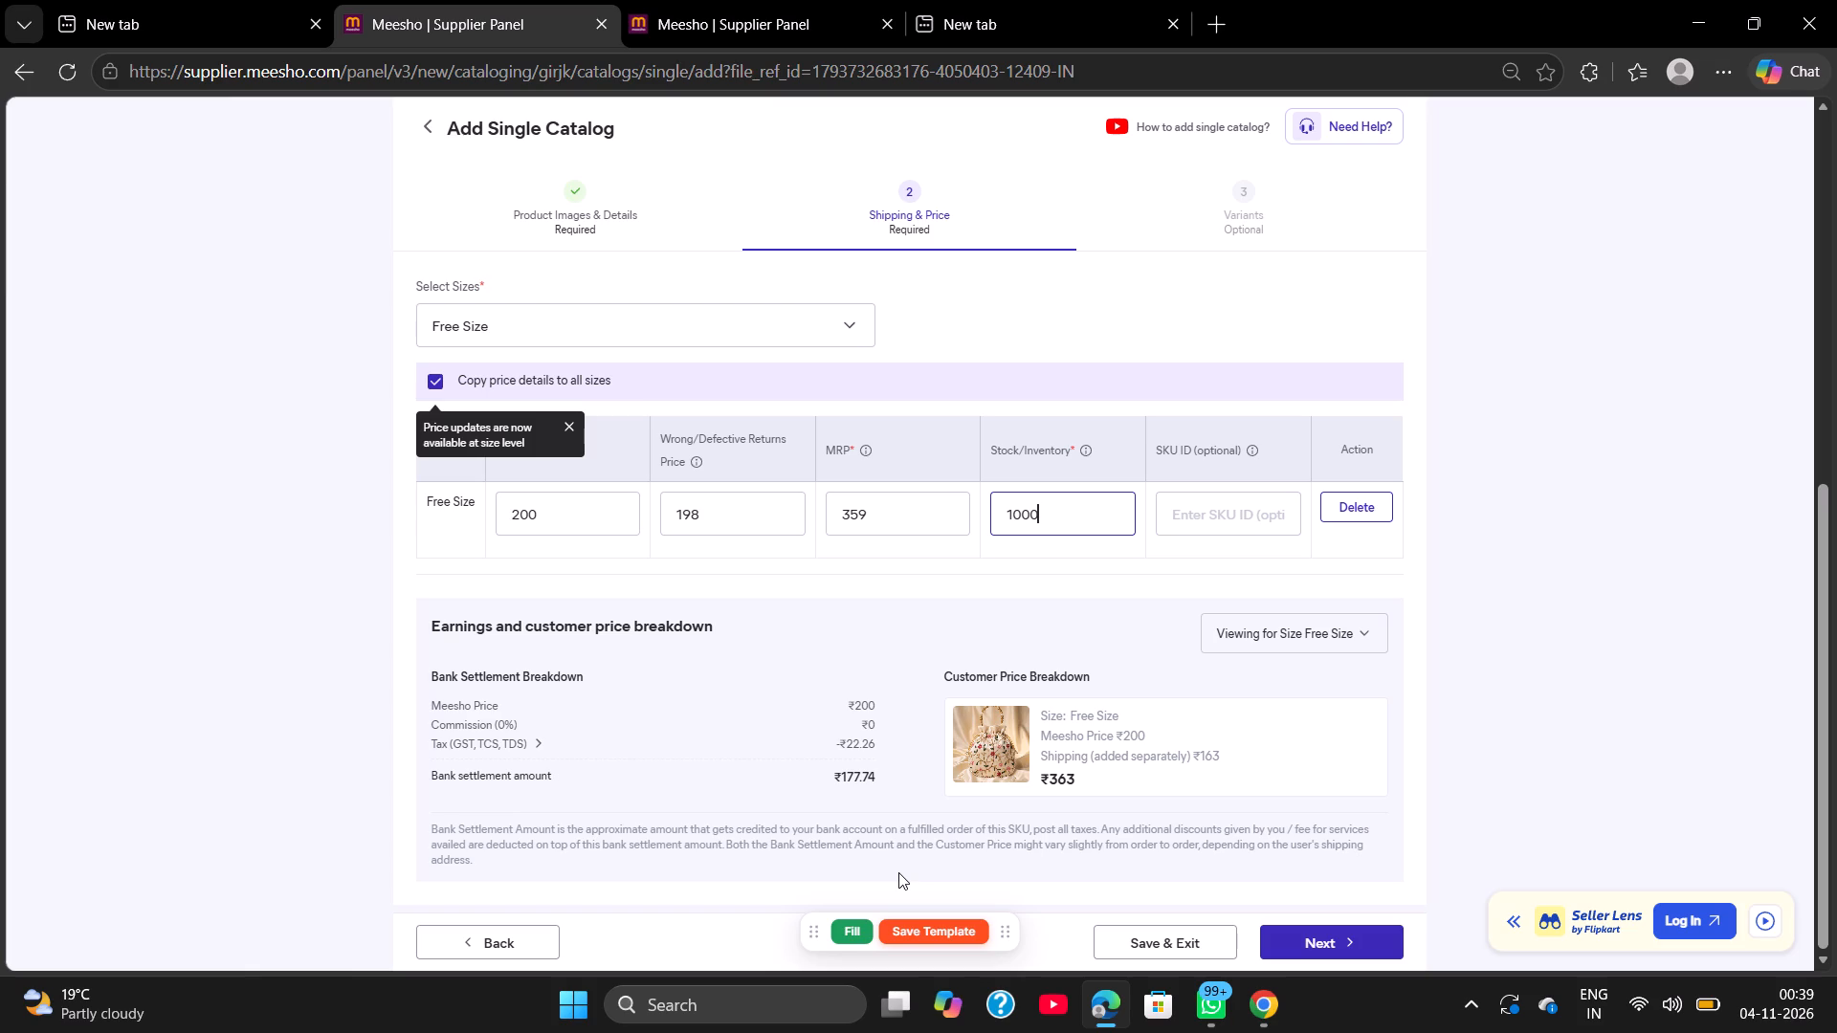
{"action": "left_click", "coordinate": [526, 513]}
{"action": "key", "text": "BackSpace"}
{"action": "key", "text": "BackSpace"}
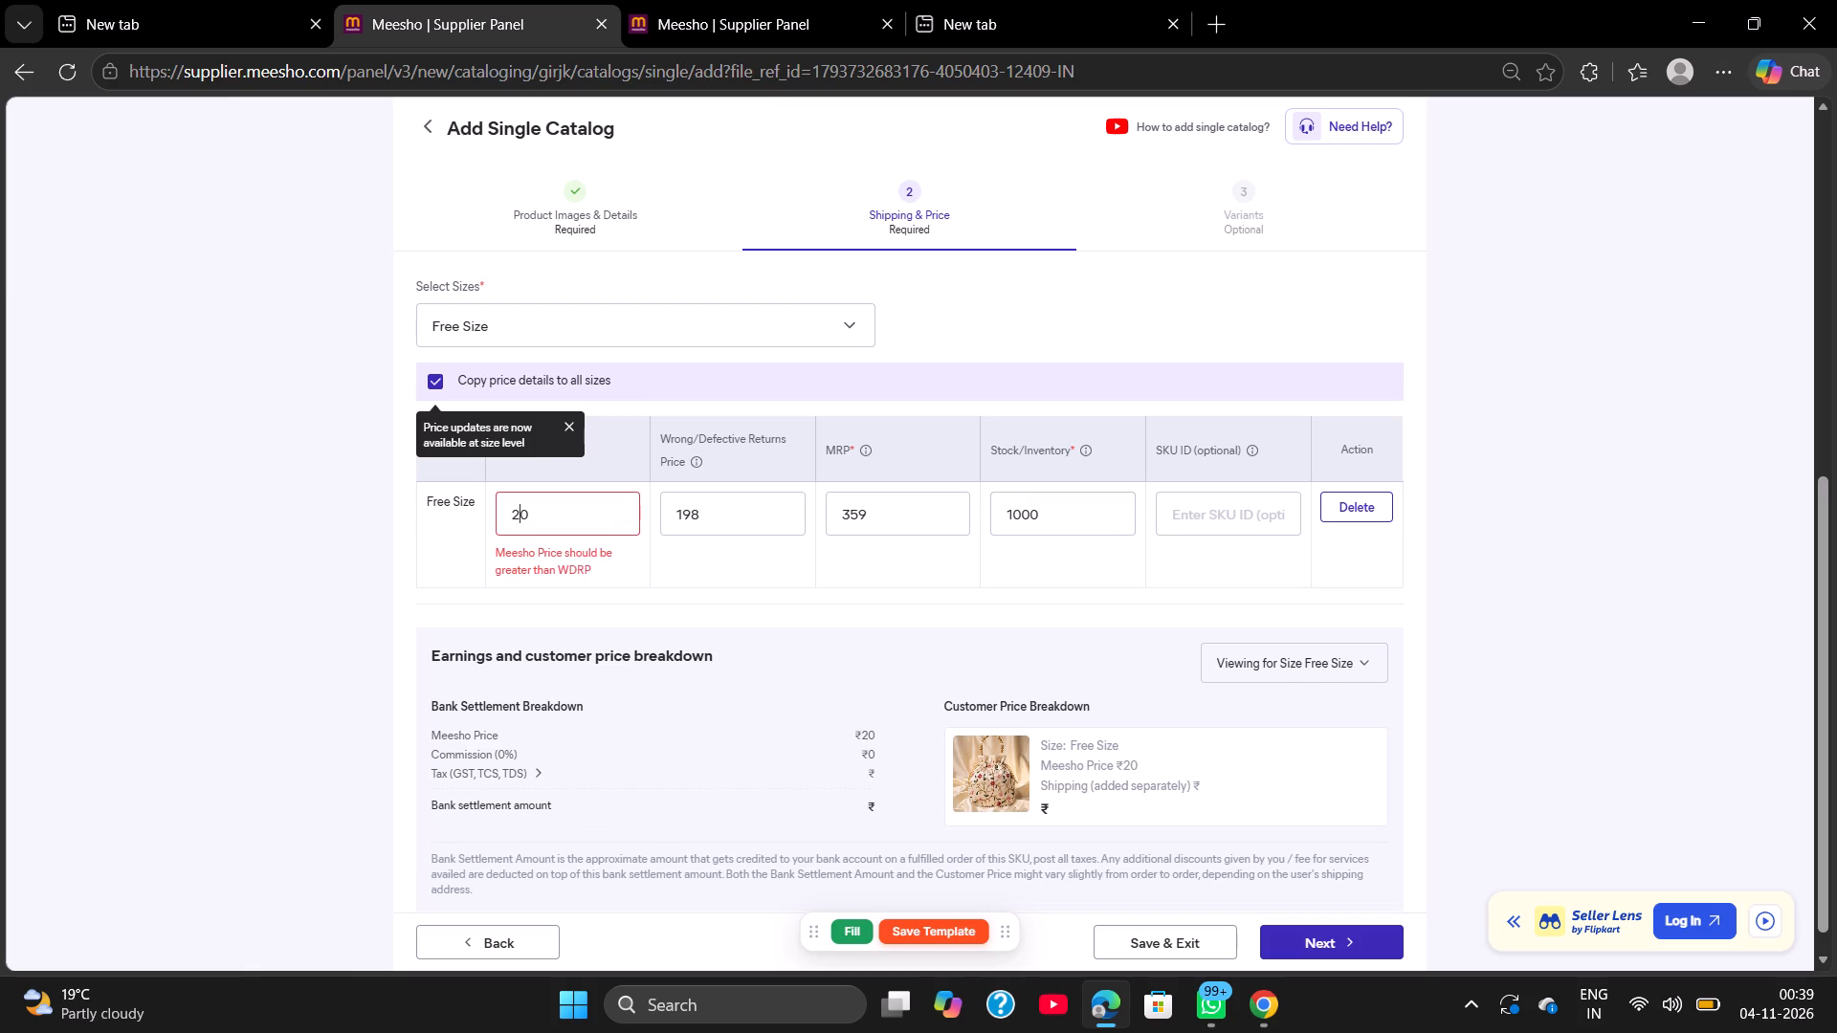
{"action": "key", "text": "1"}
{"action": "key", "text": "8"}
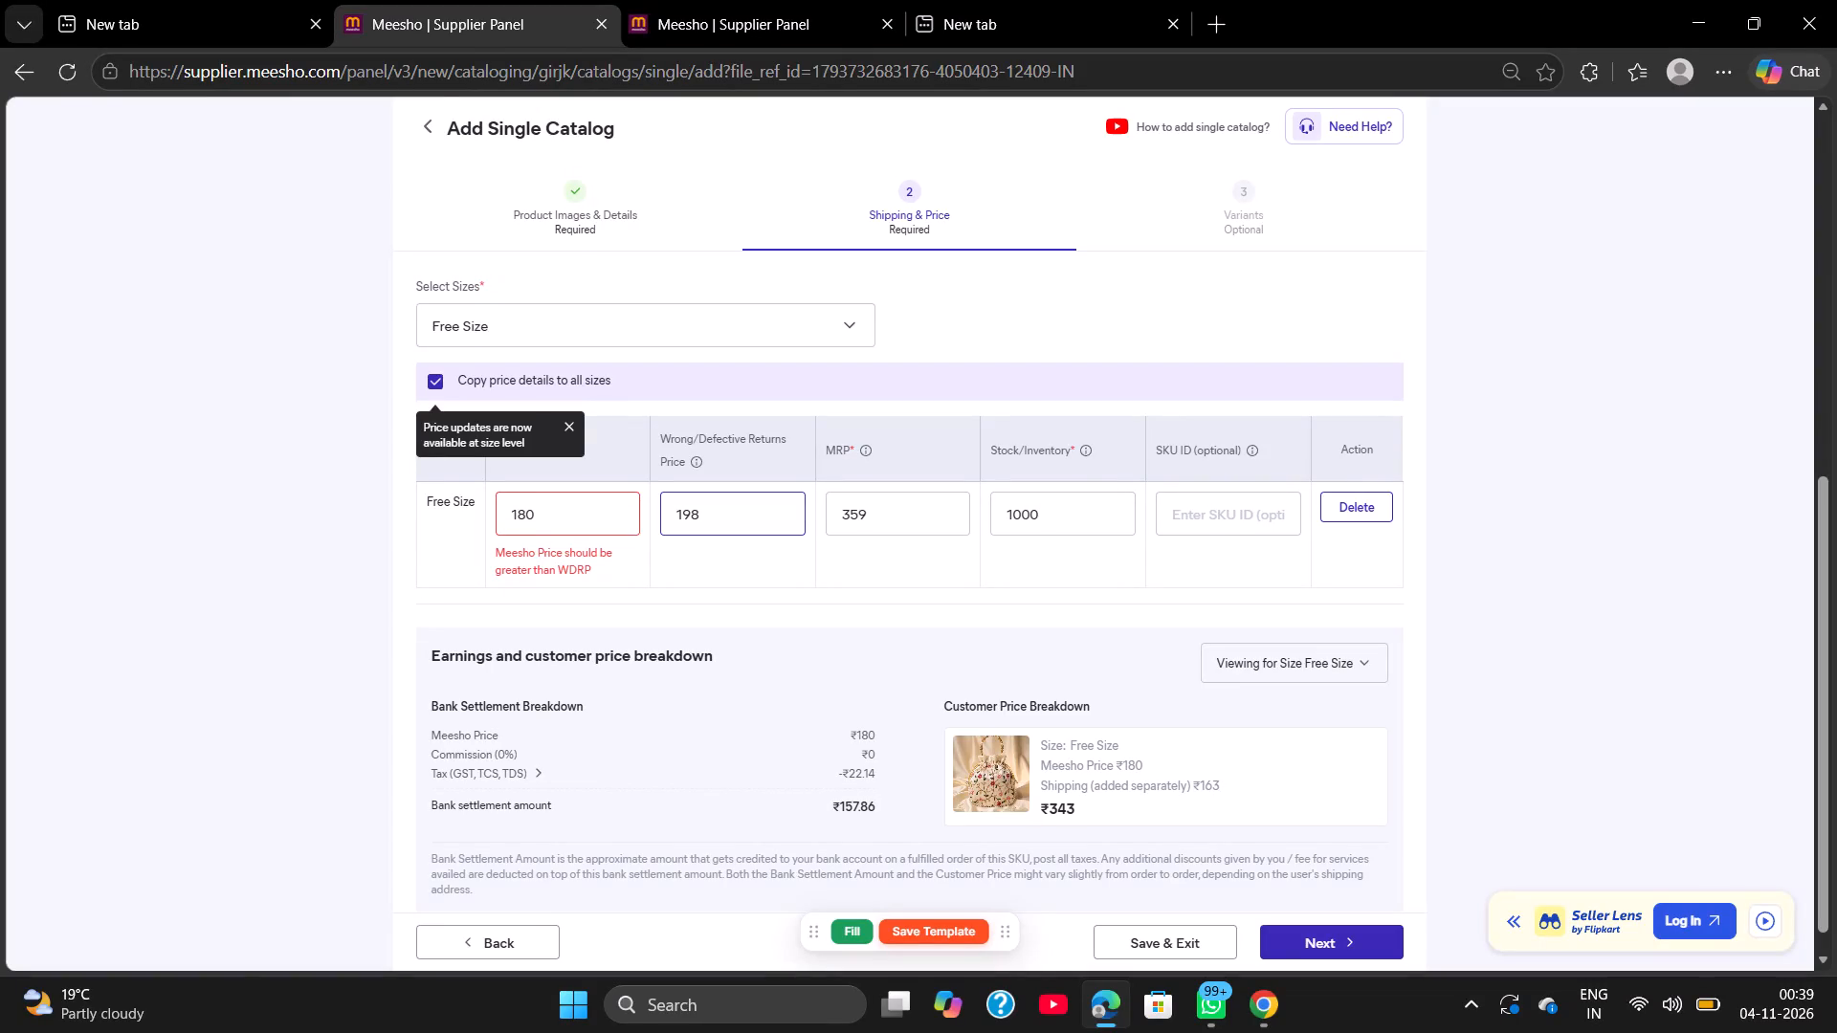
{"action": "left_click", "coordinate": [691, 508]}
{"action": "key", "text": "BackSpace"}
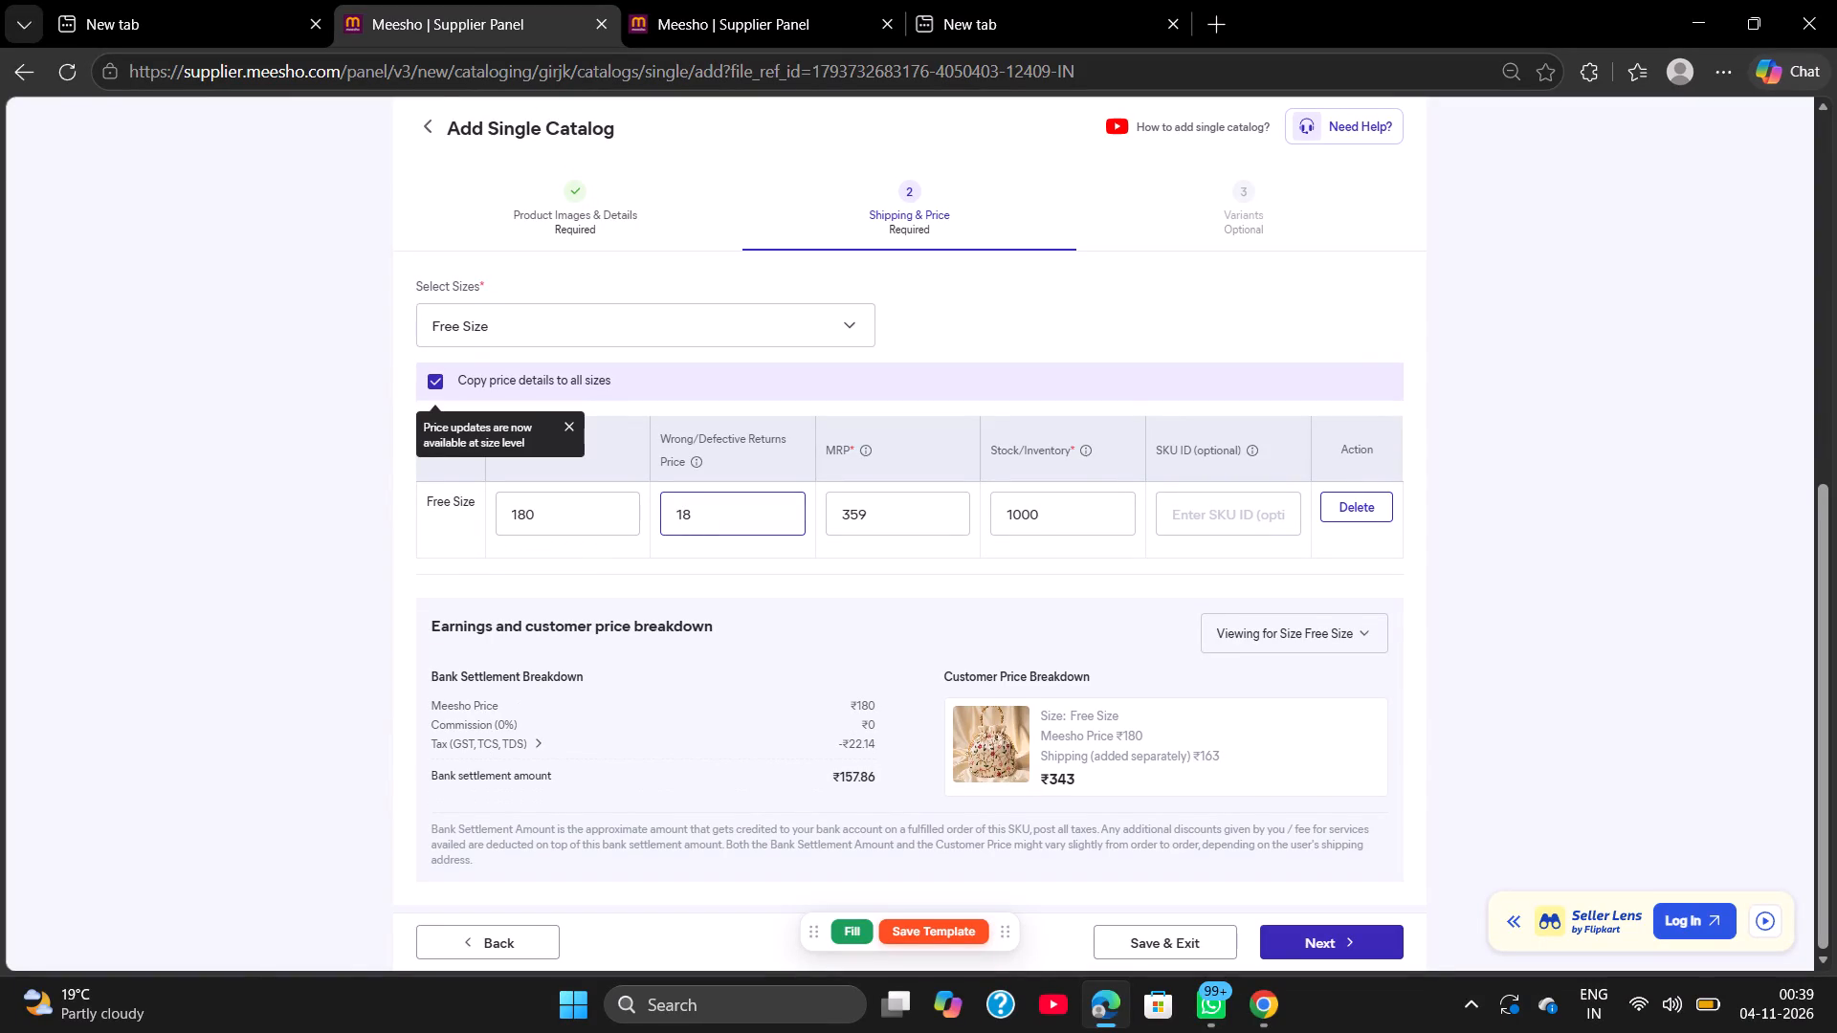
{"action": "key", "text": "7"}
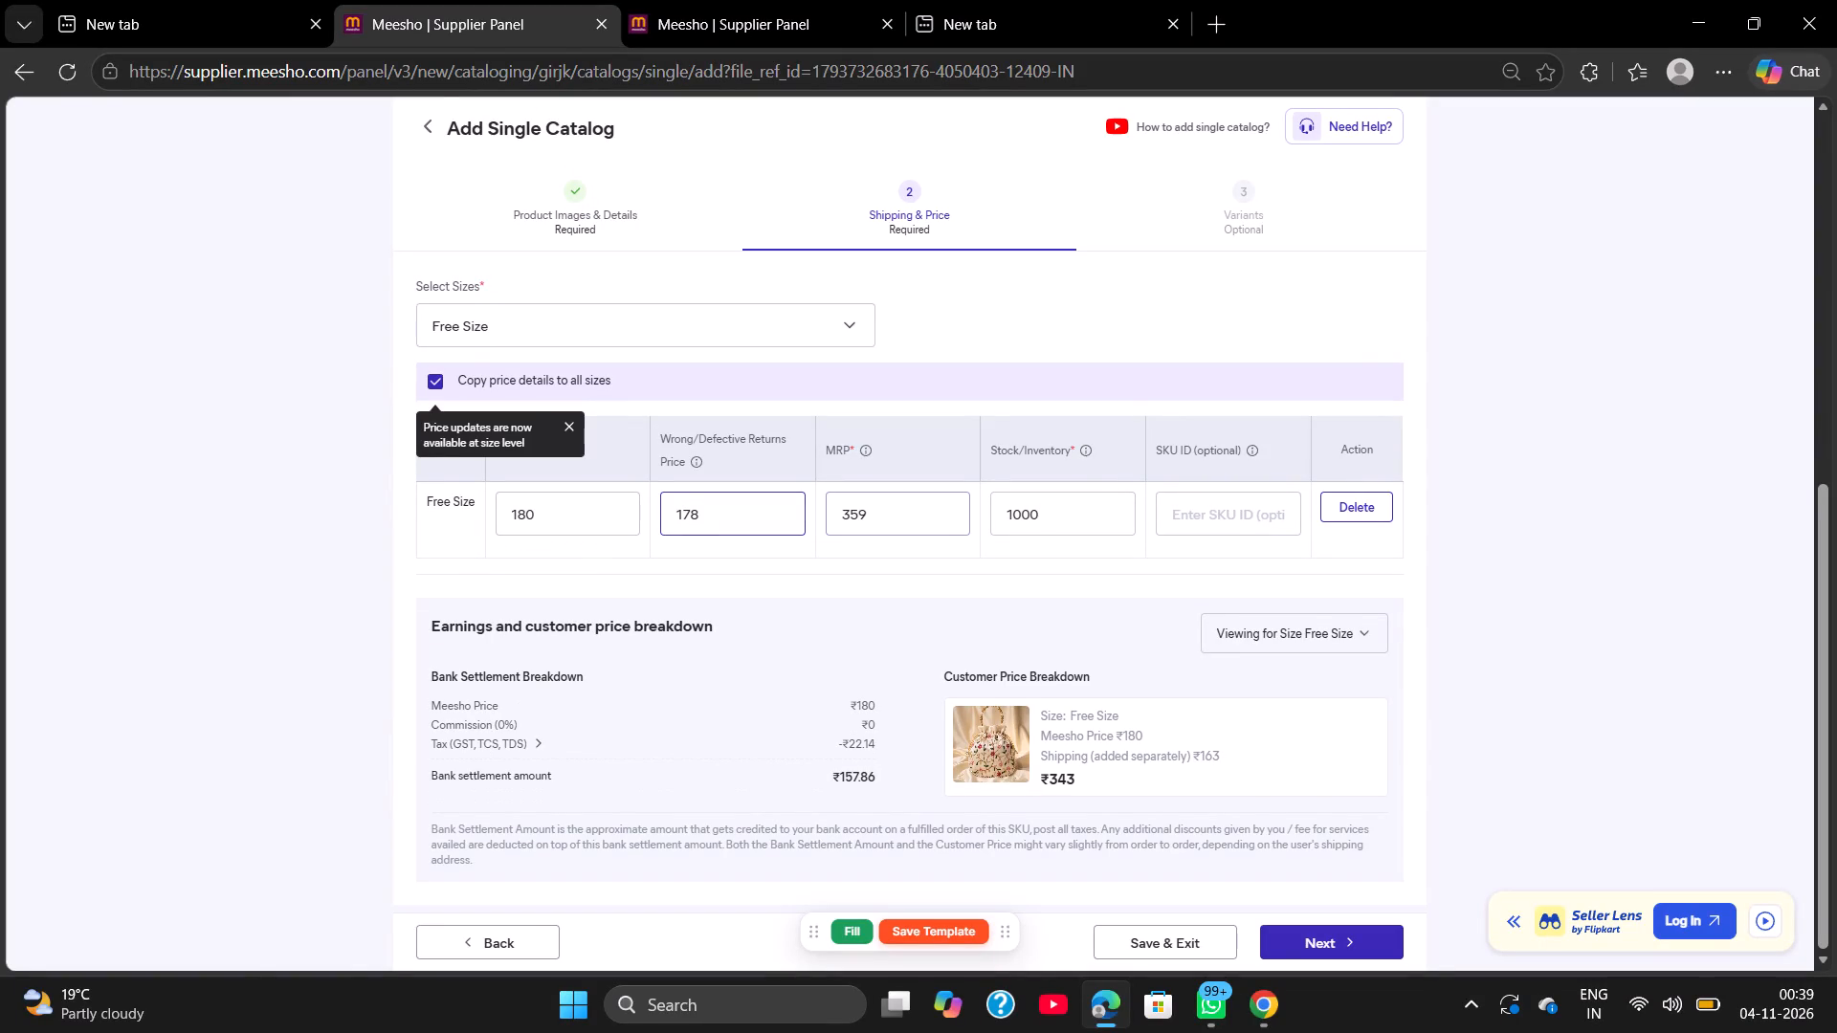
{"action": "left_click", "coordinate": [918, 518]}
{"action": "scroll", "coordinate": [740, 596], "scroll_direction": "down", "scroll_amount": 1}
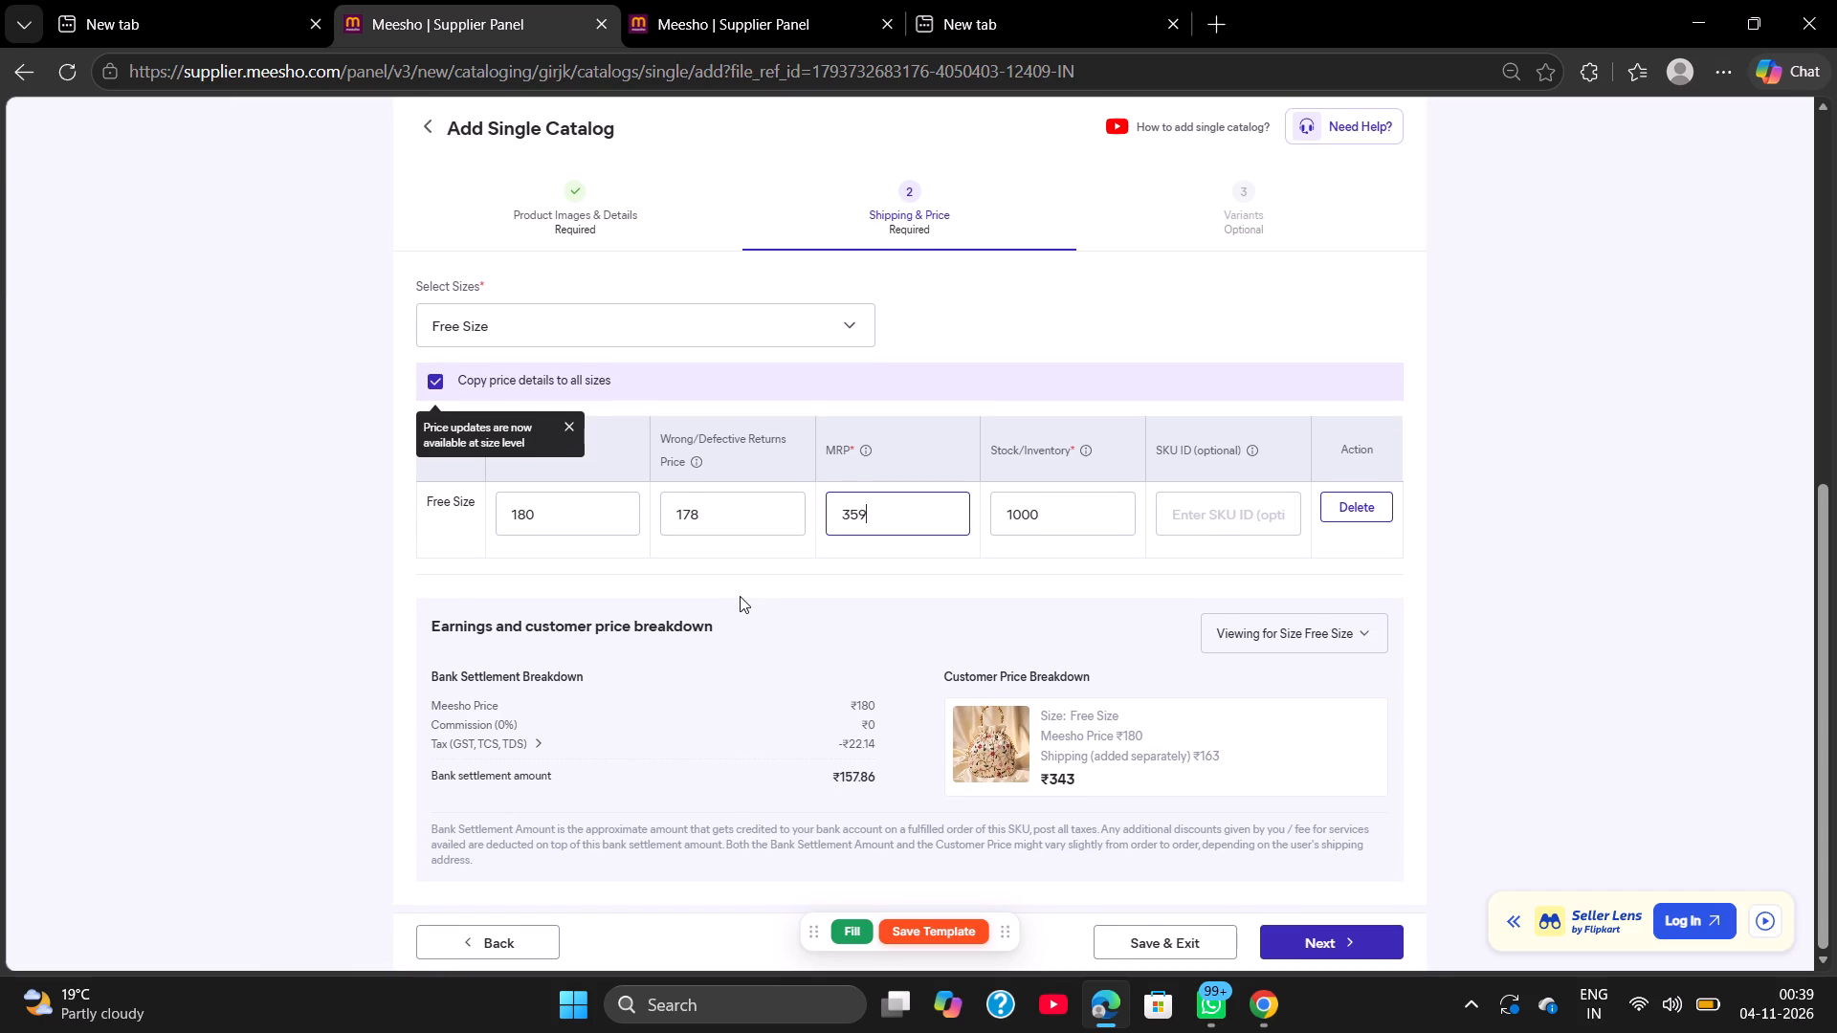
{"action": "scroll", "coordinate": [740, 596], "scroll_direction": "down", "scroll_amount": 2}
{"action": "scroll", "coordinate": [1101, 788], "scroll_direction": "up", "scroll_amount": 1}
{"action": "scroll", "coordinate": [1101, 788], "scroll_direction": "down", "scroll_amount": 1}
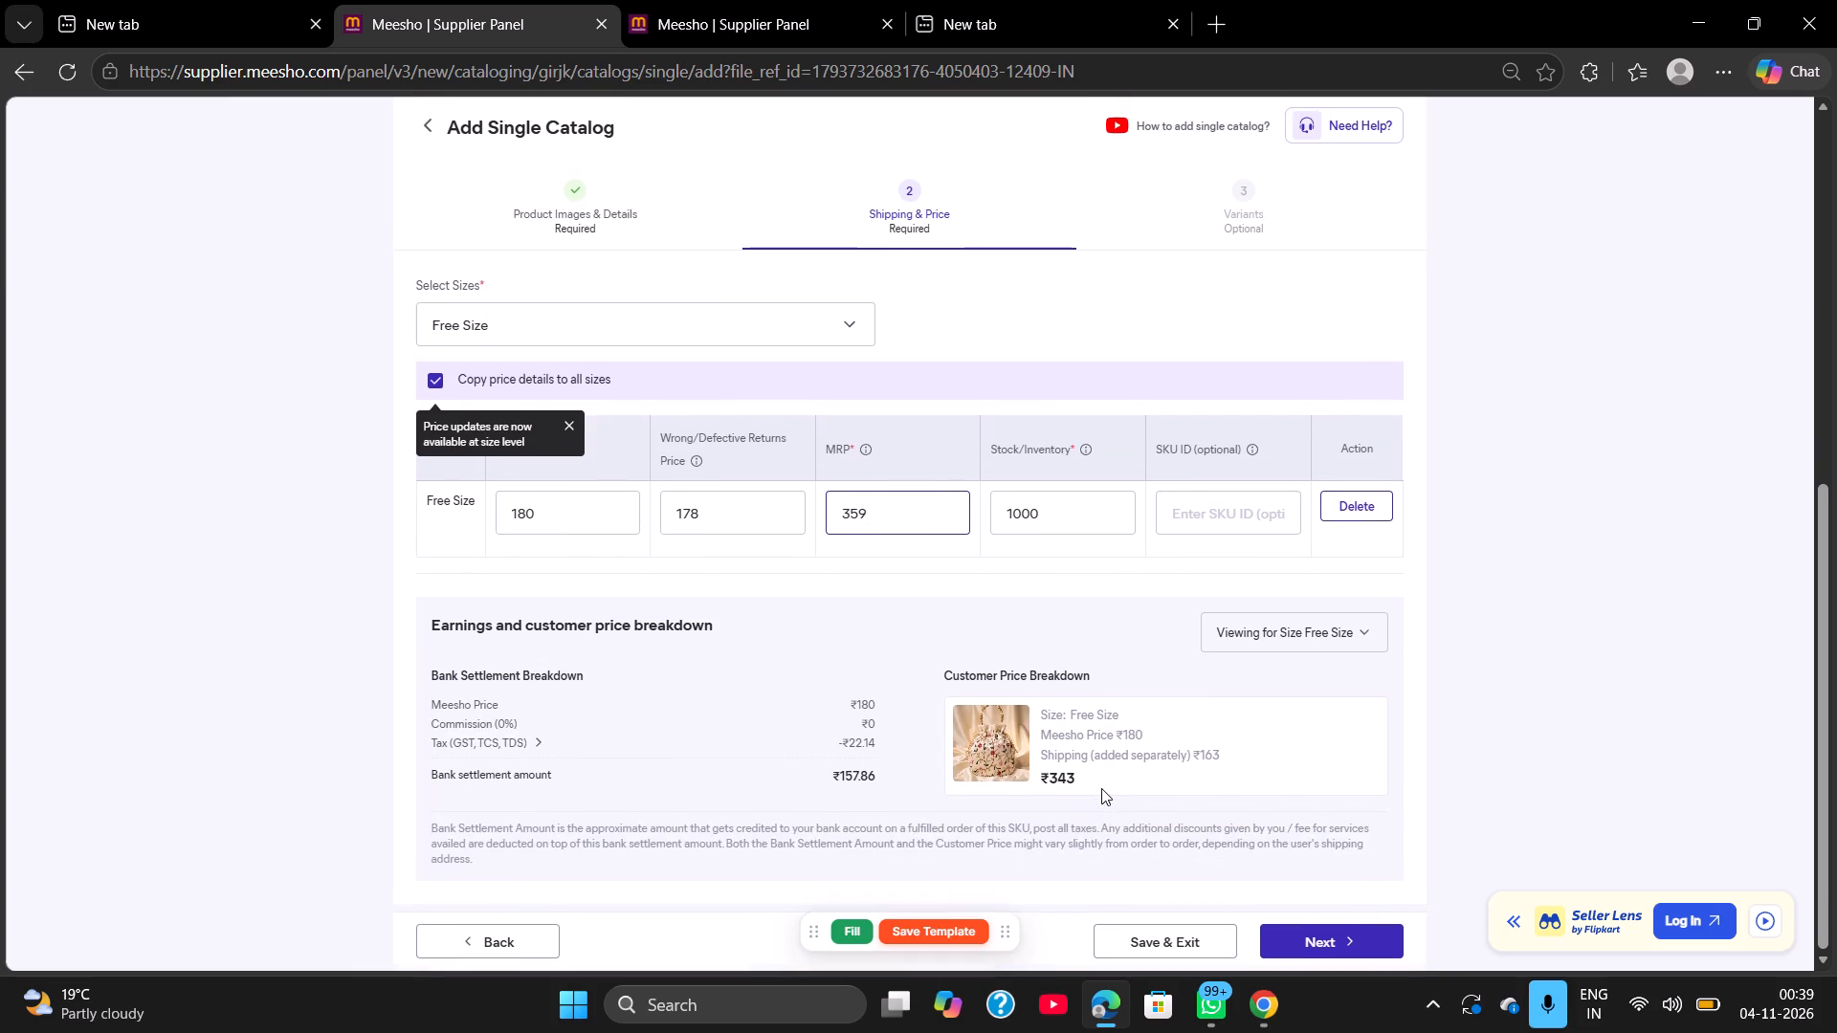
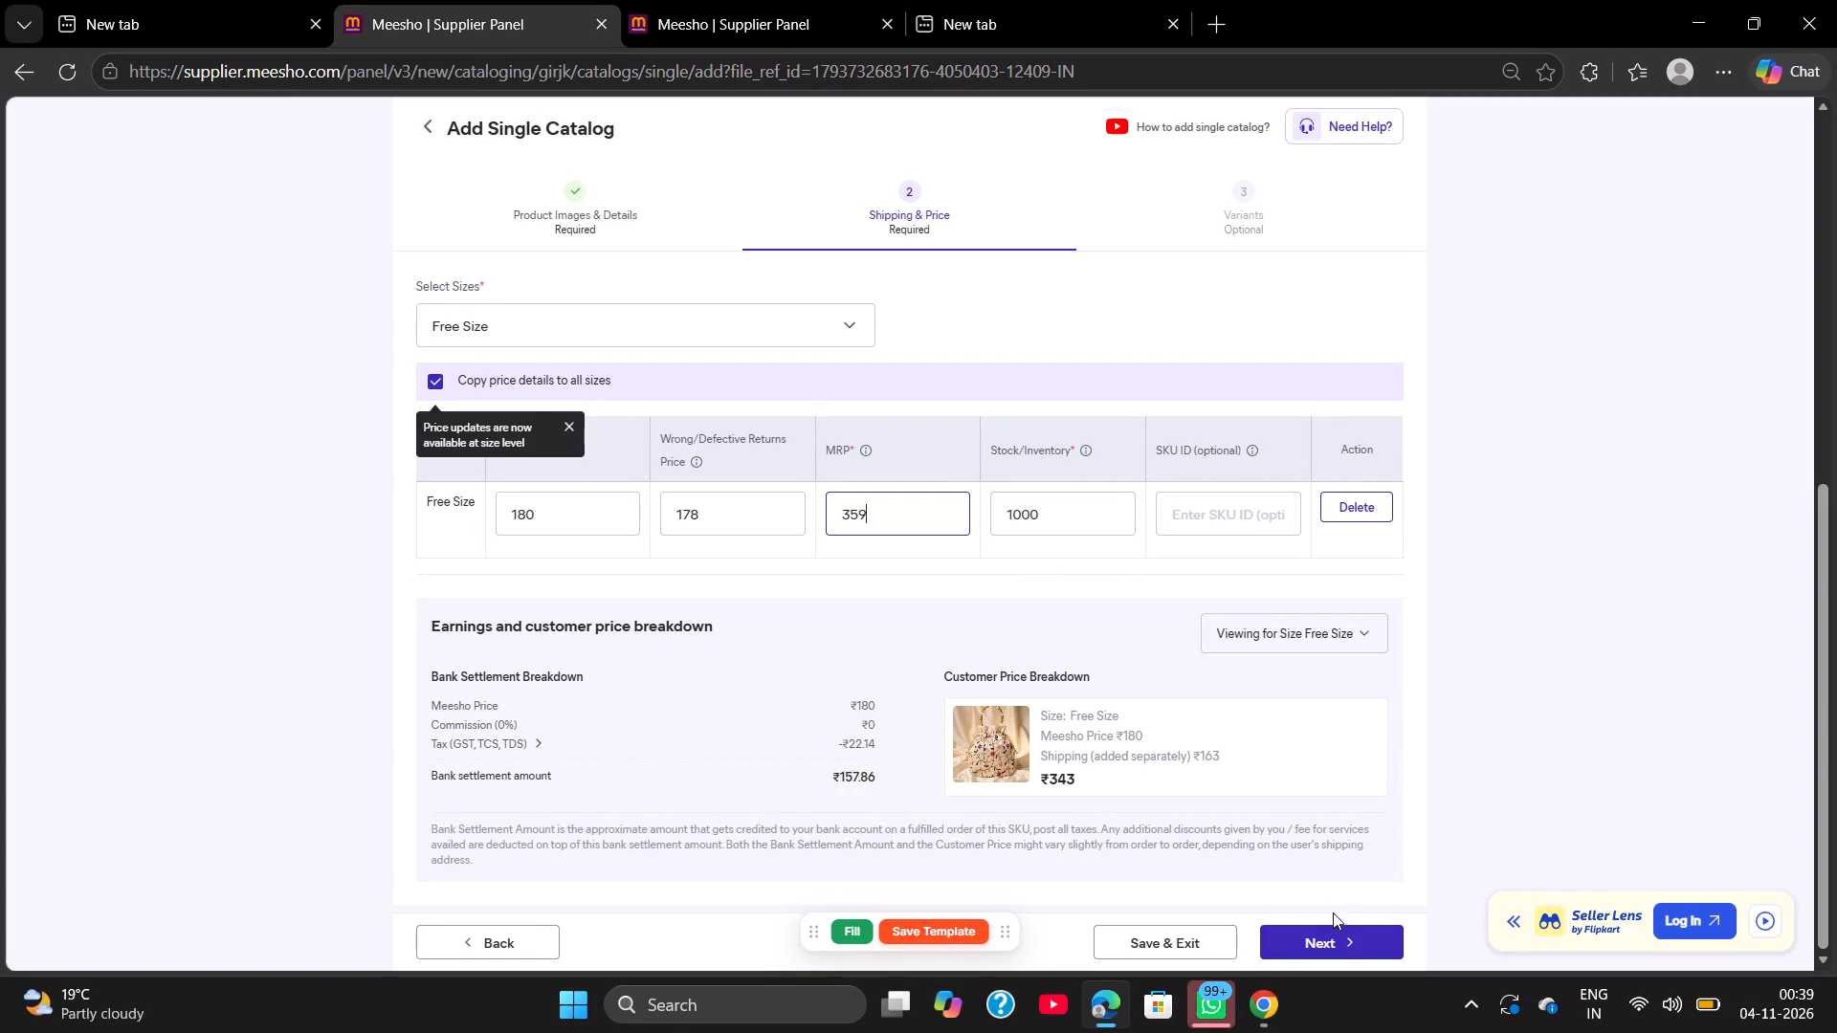
Continue from Shipping & Price to the Variants stage and add a first variant to the product.
{"action": "left_click", "coordinate": [1338, 936]}
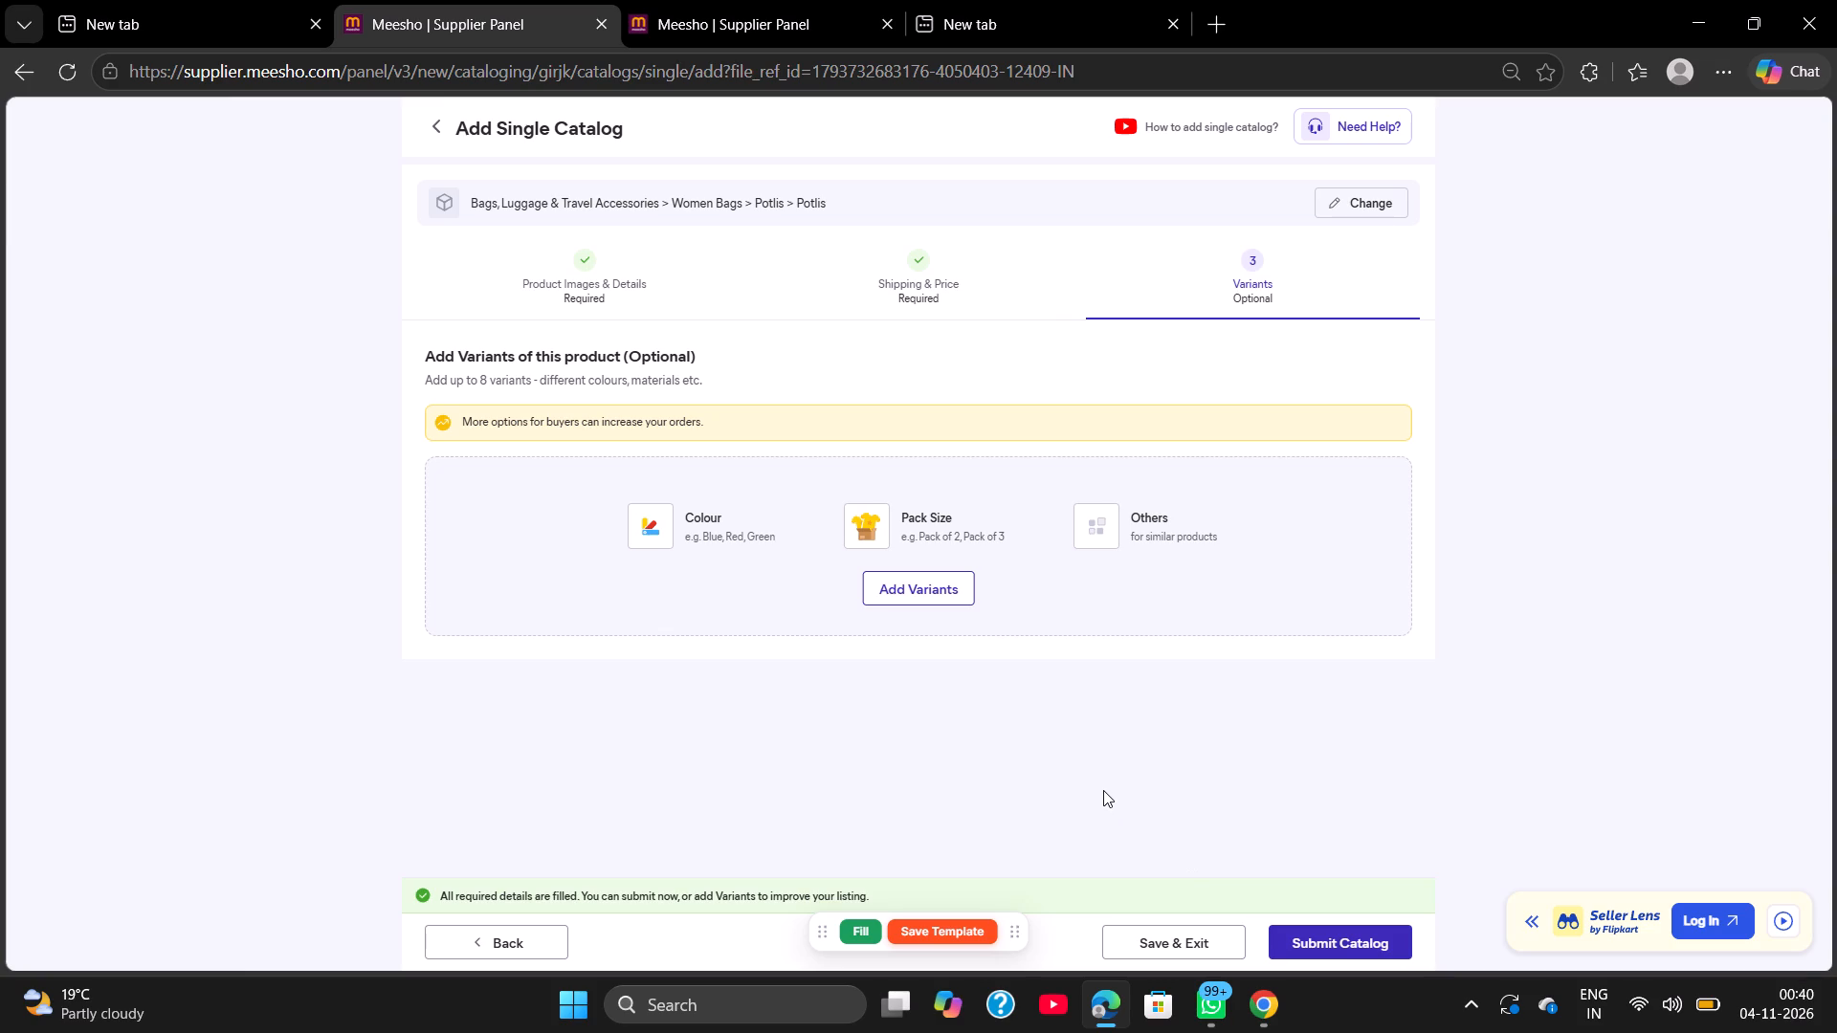
{"action": "left_click", "coordinate": [918, 590]}
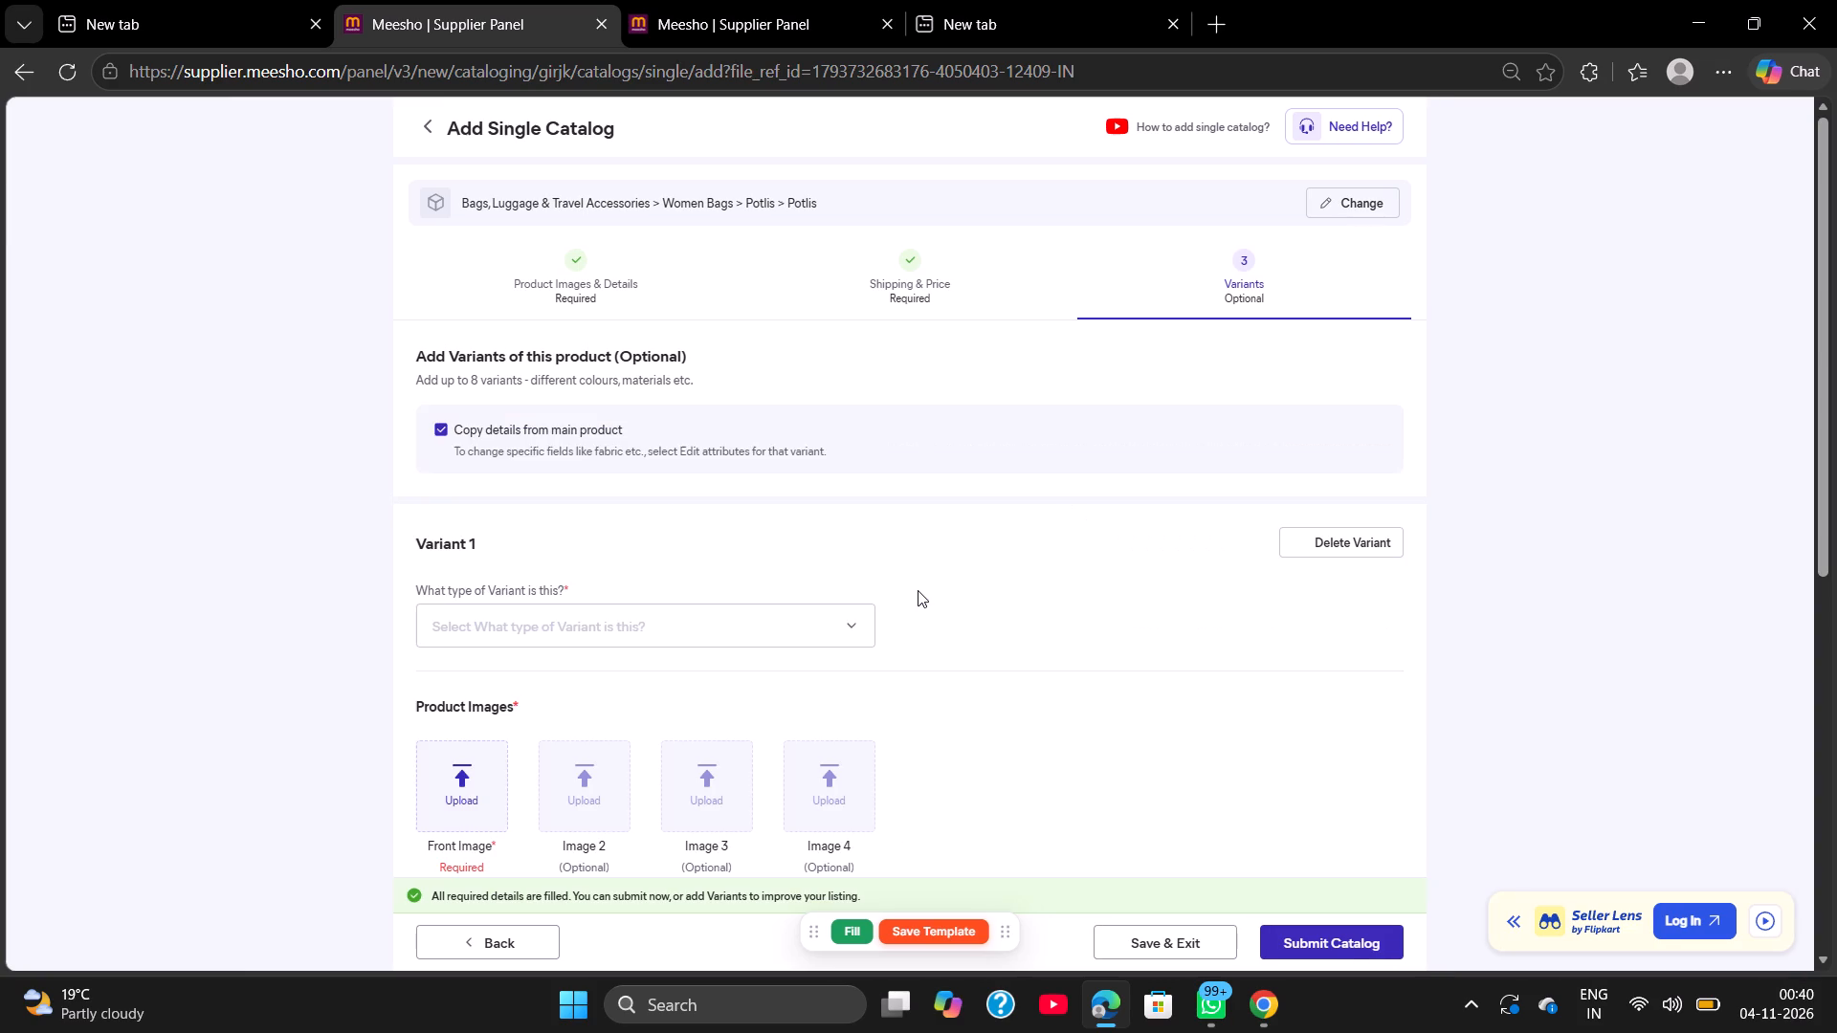
Examine the Variant 1 fields and variant type options, and review the product's Shipping & Price details.
{"action": "scroll", "coordinate": [739, 626], "scroll_direction": "down", "scroll_amount": 1}
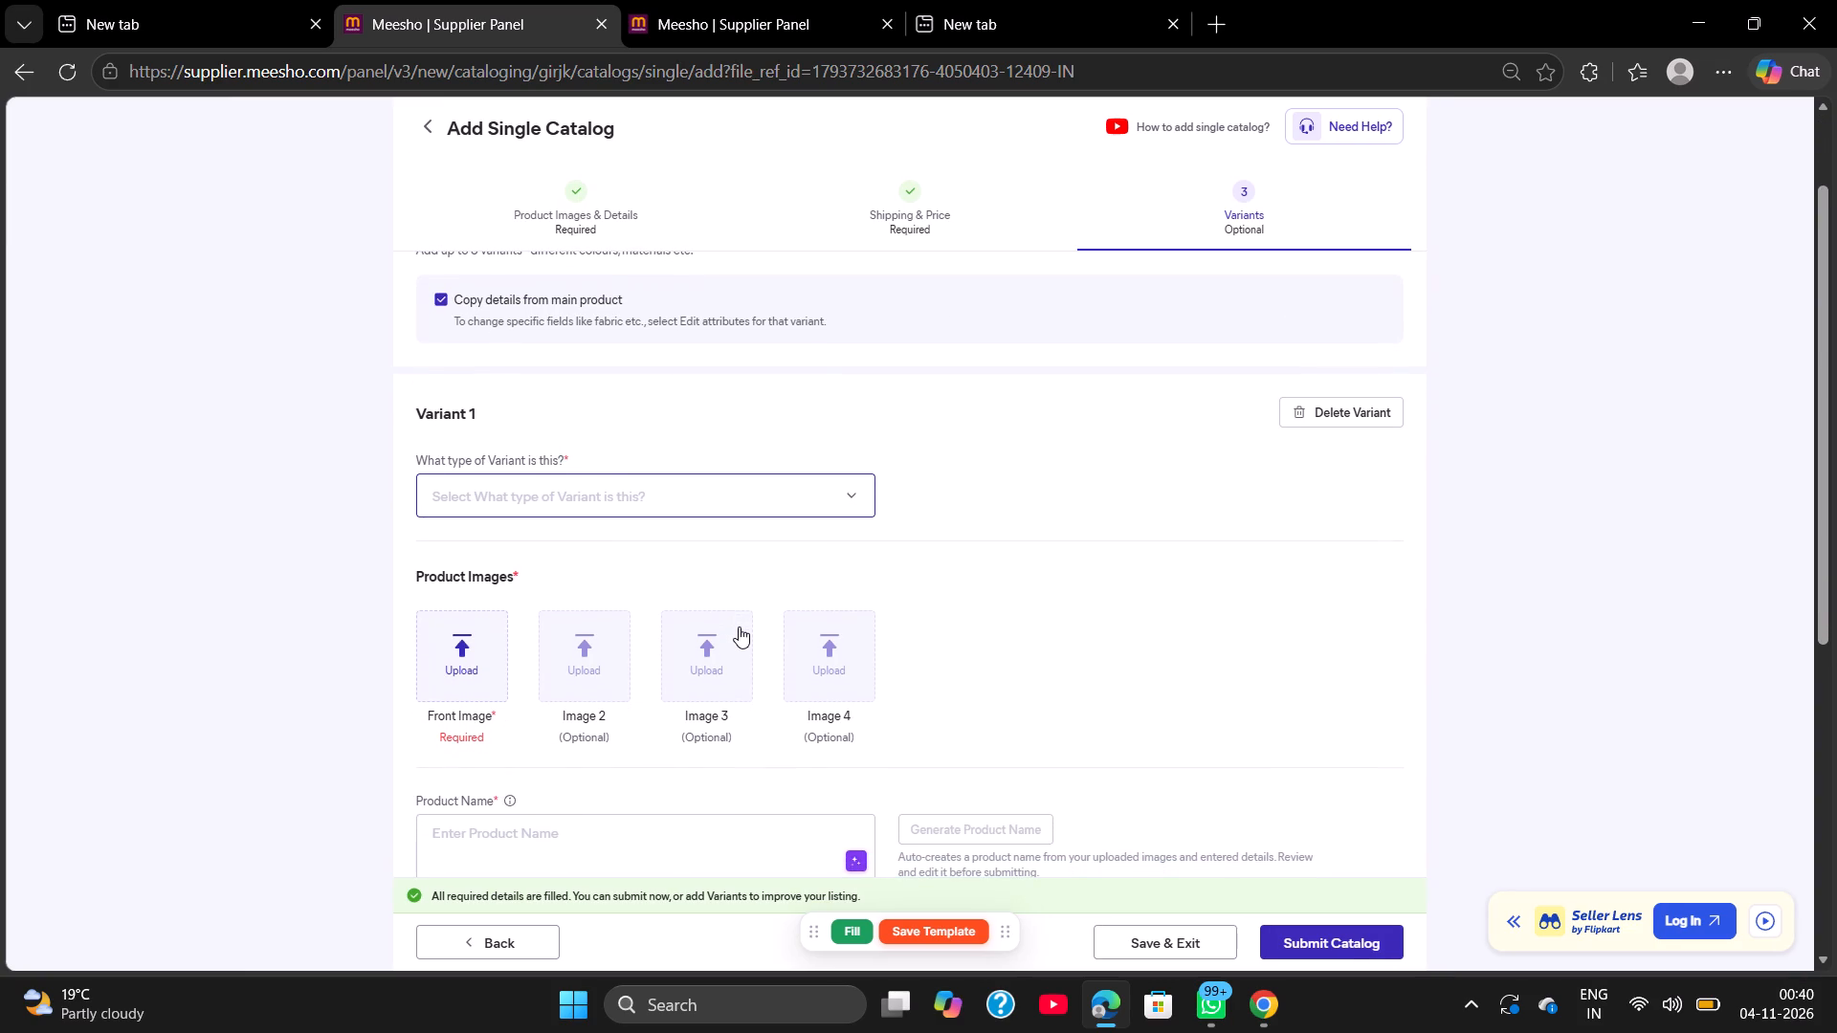
{"action": "scroll", "coordinate": [739, 626], "scroll_direction": "down", "scroll_amount": 2}
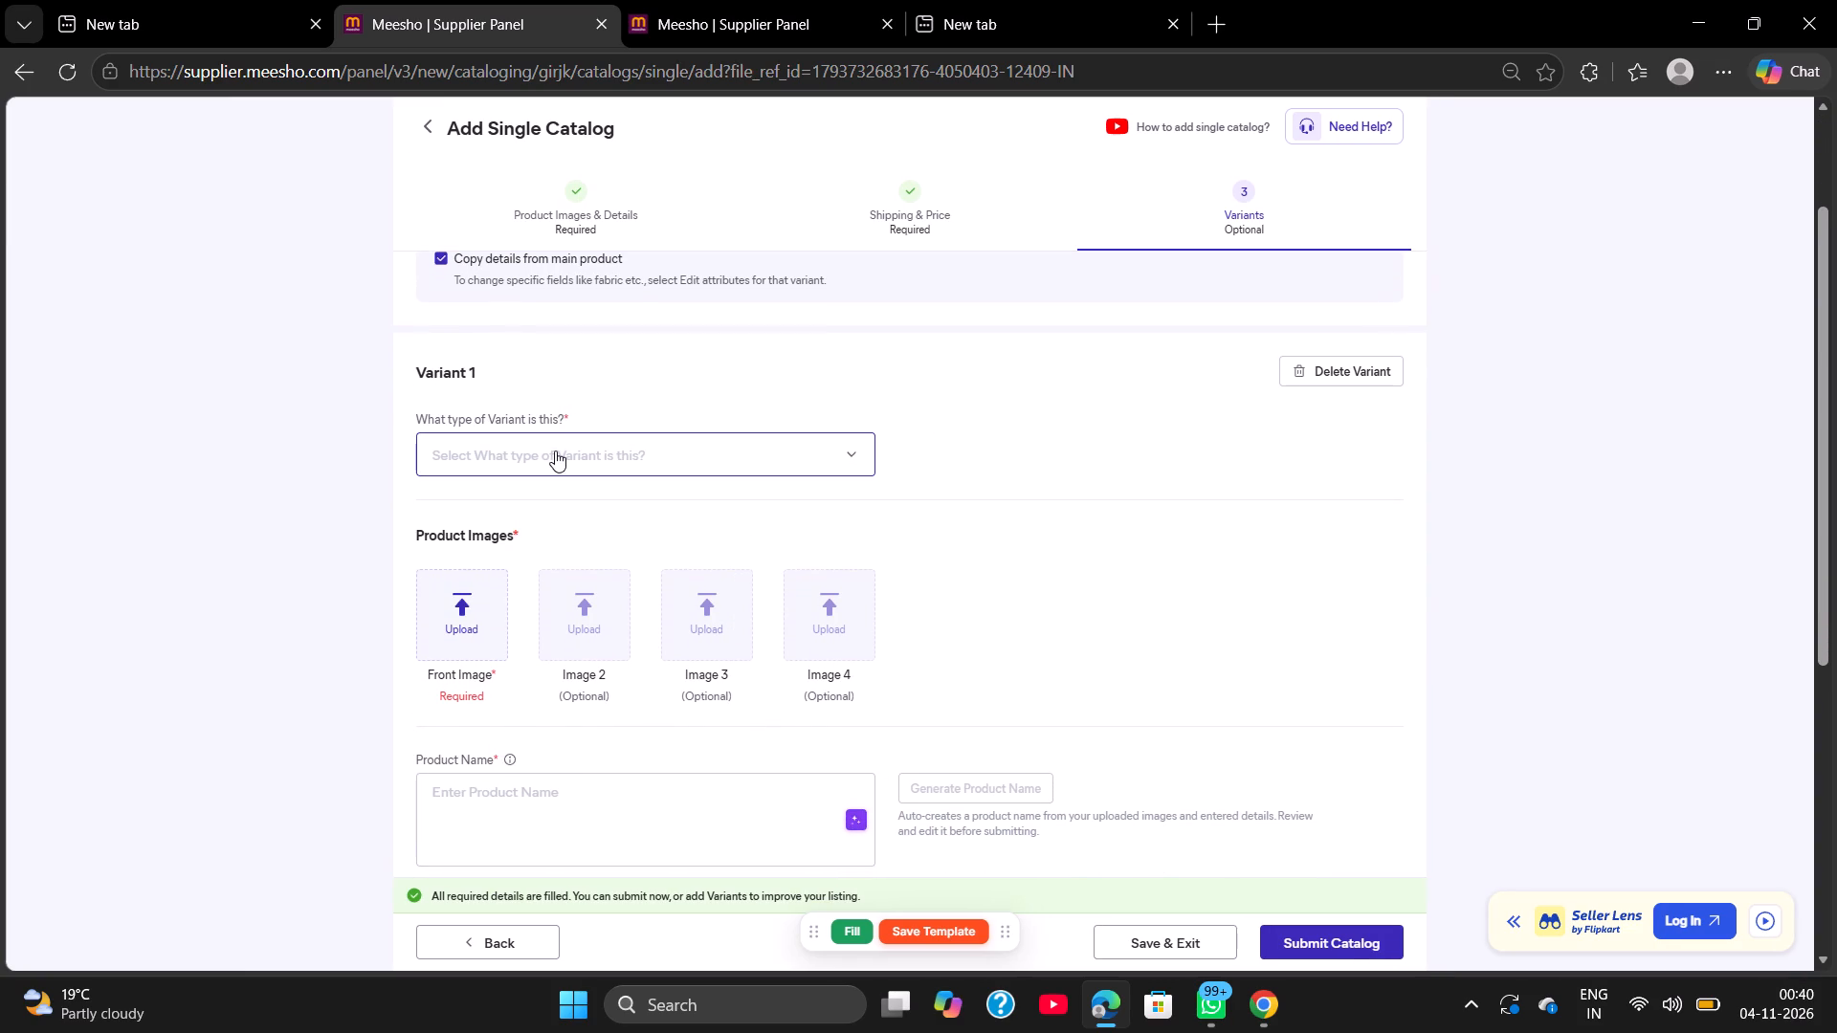
{"action": "left_click", "coordinate": [555, 451]}
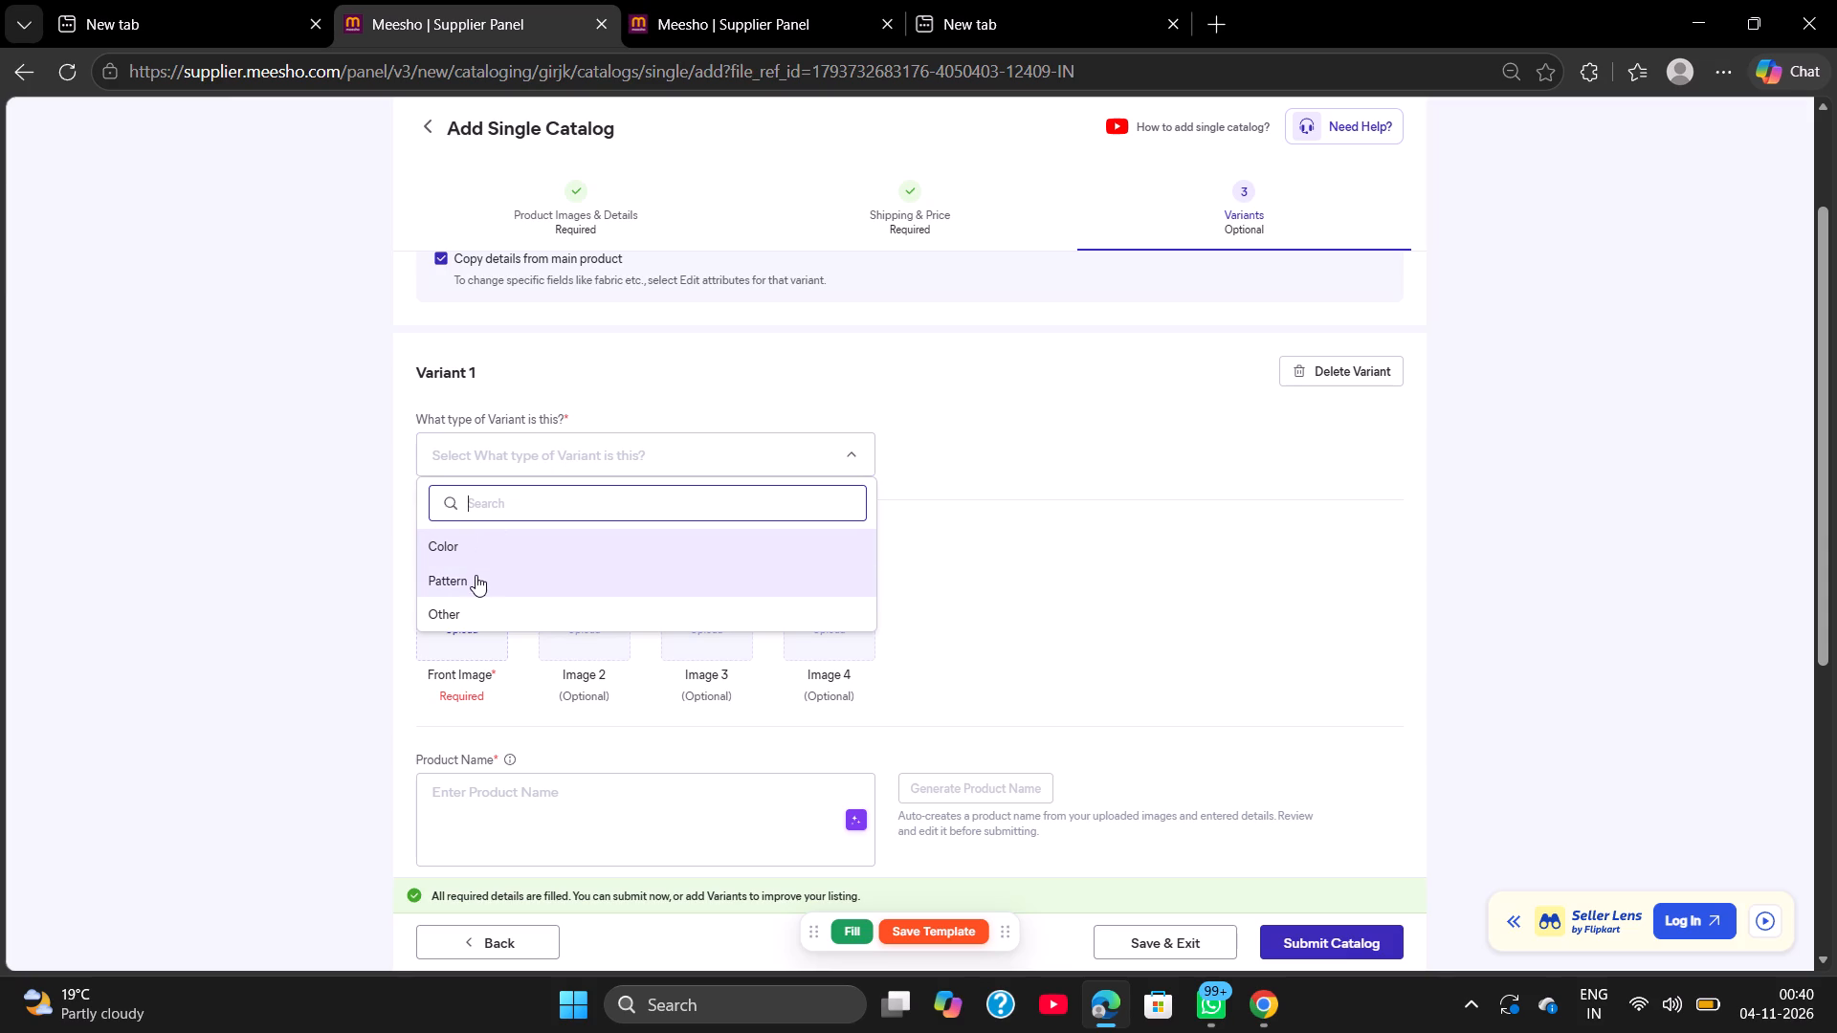
{"action": "left_click", "coordinate": [328, 516]}
{"action": "scroll", "coordinate": [967, 637], "scroll_direction": "down", "scroll_amount": 1}
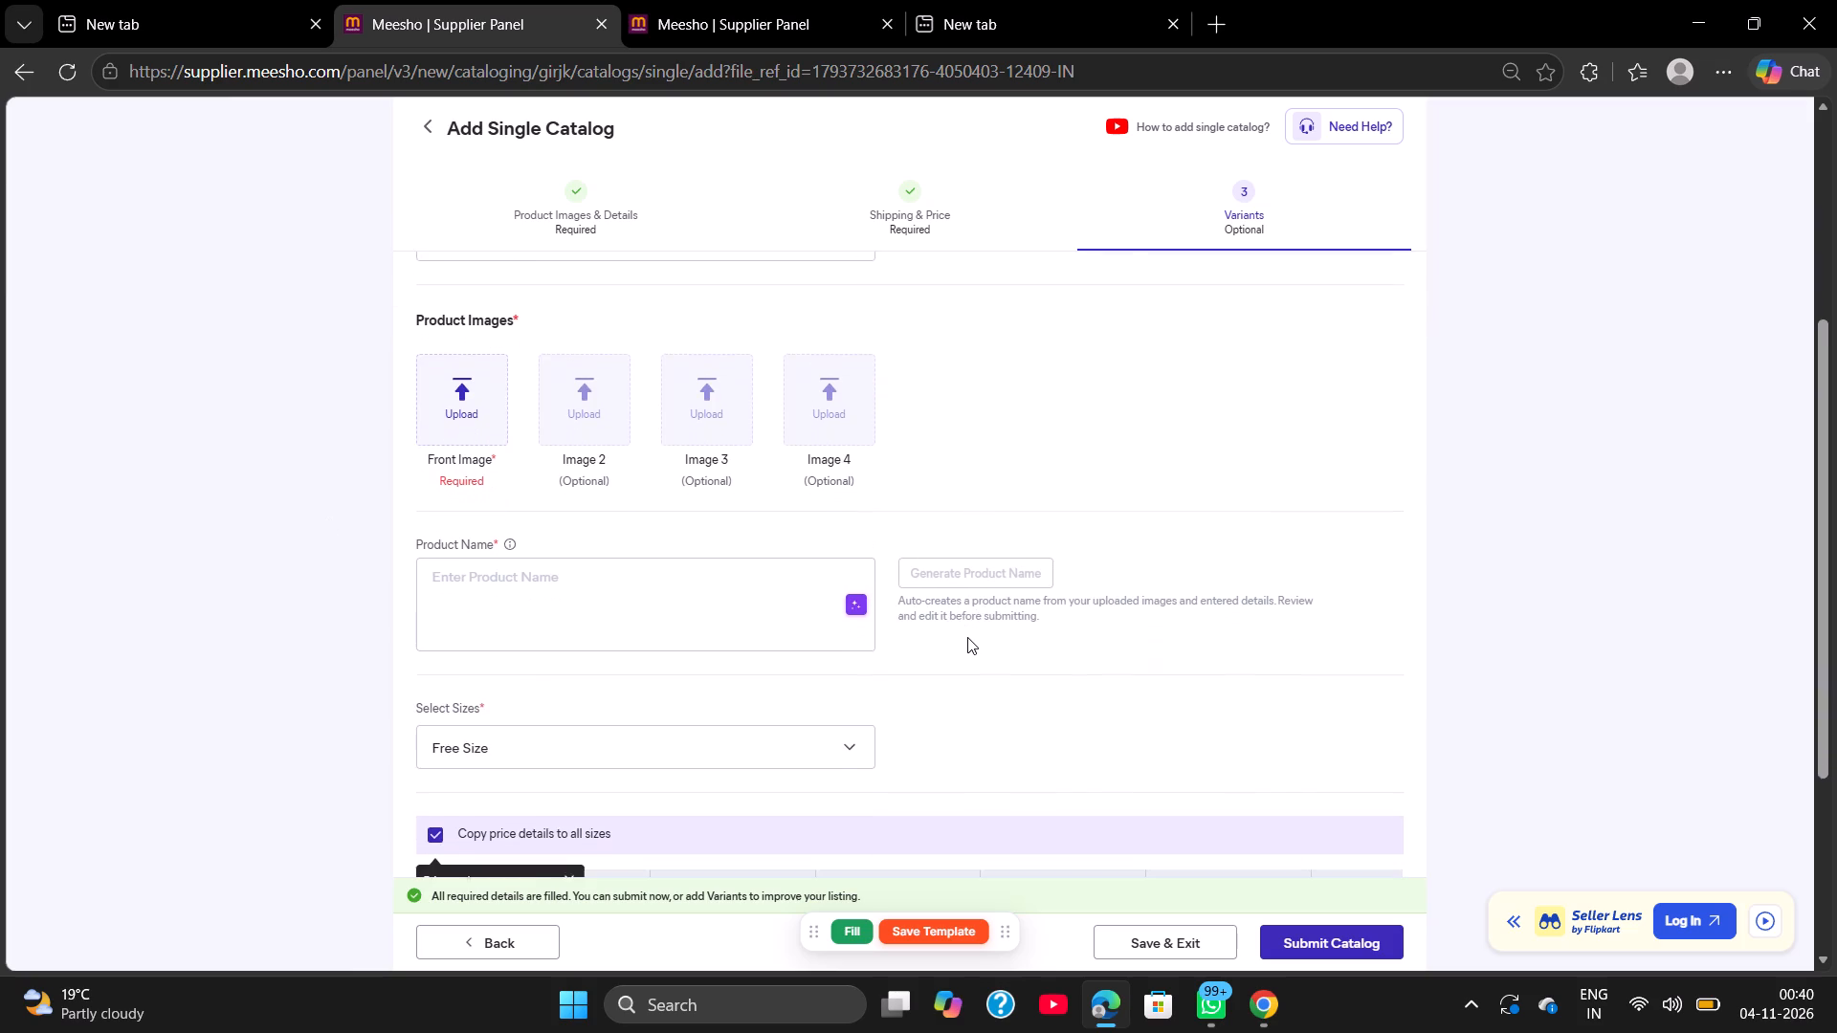
{"action": "scroll", "coordinate": [967, 637], "scroll_direction": "down", "scroll_amount": 4}
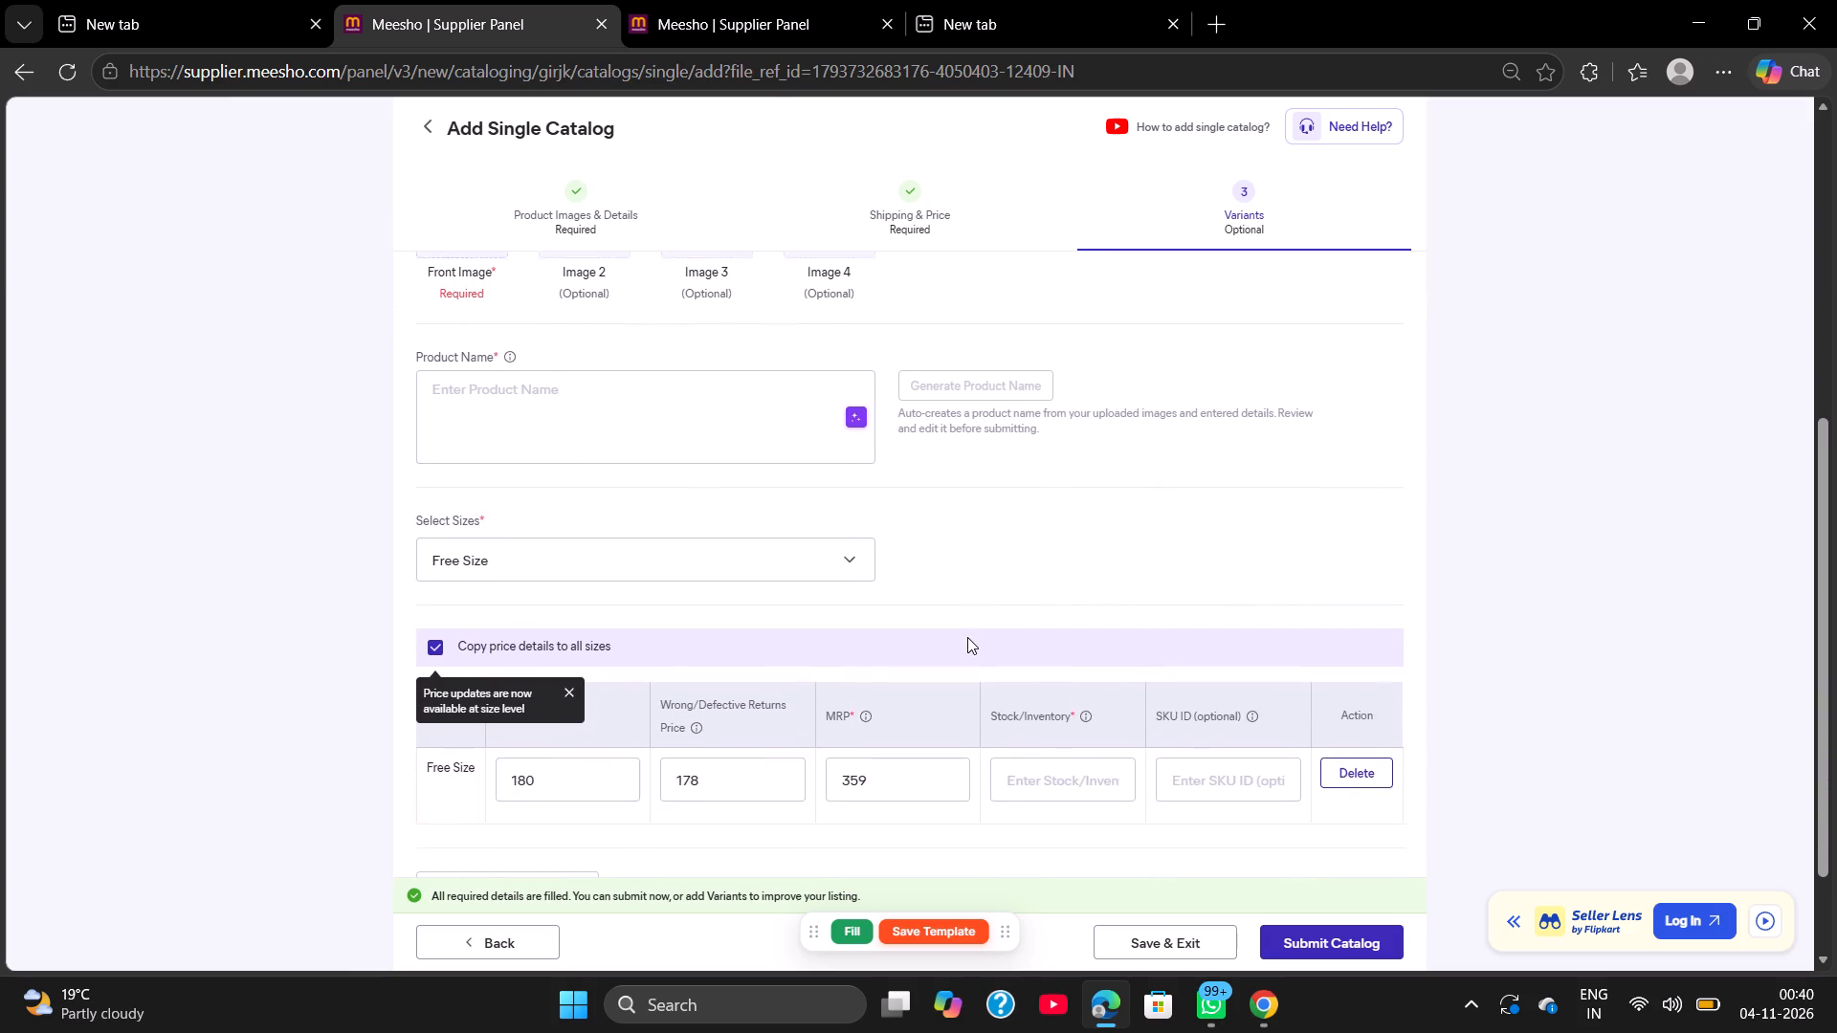
{"action": "scroll", "coordinate": [967, 637], "scroll_direction": "down", "scroll_amount": 2}
{"action": "scroll", "coordinate": [967, 637], "scroll_direction": "up", "scroll_amount": 3}
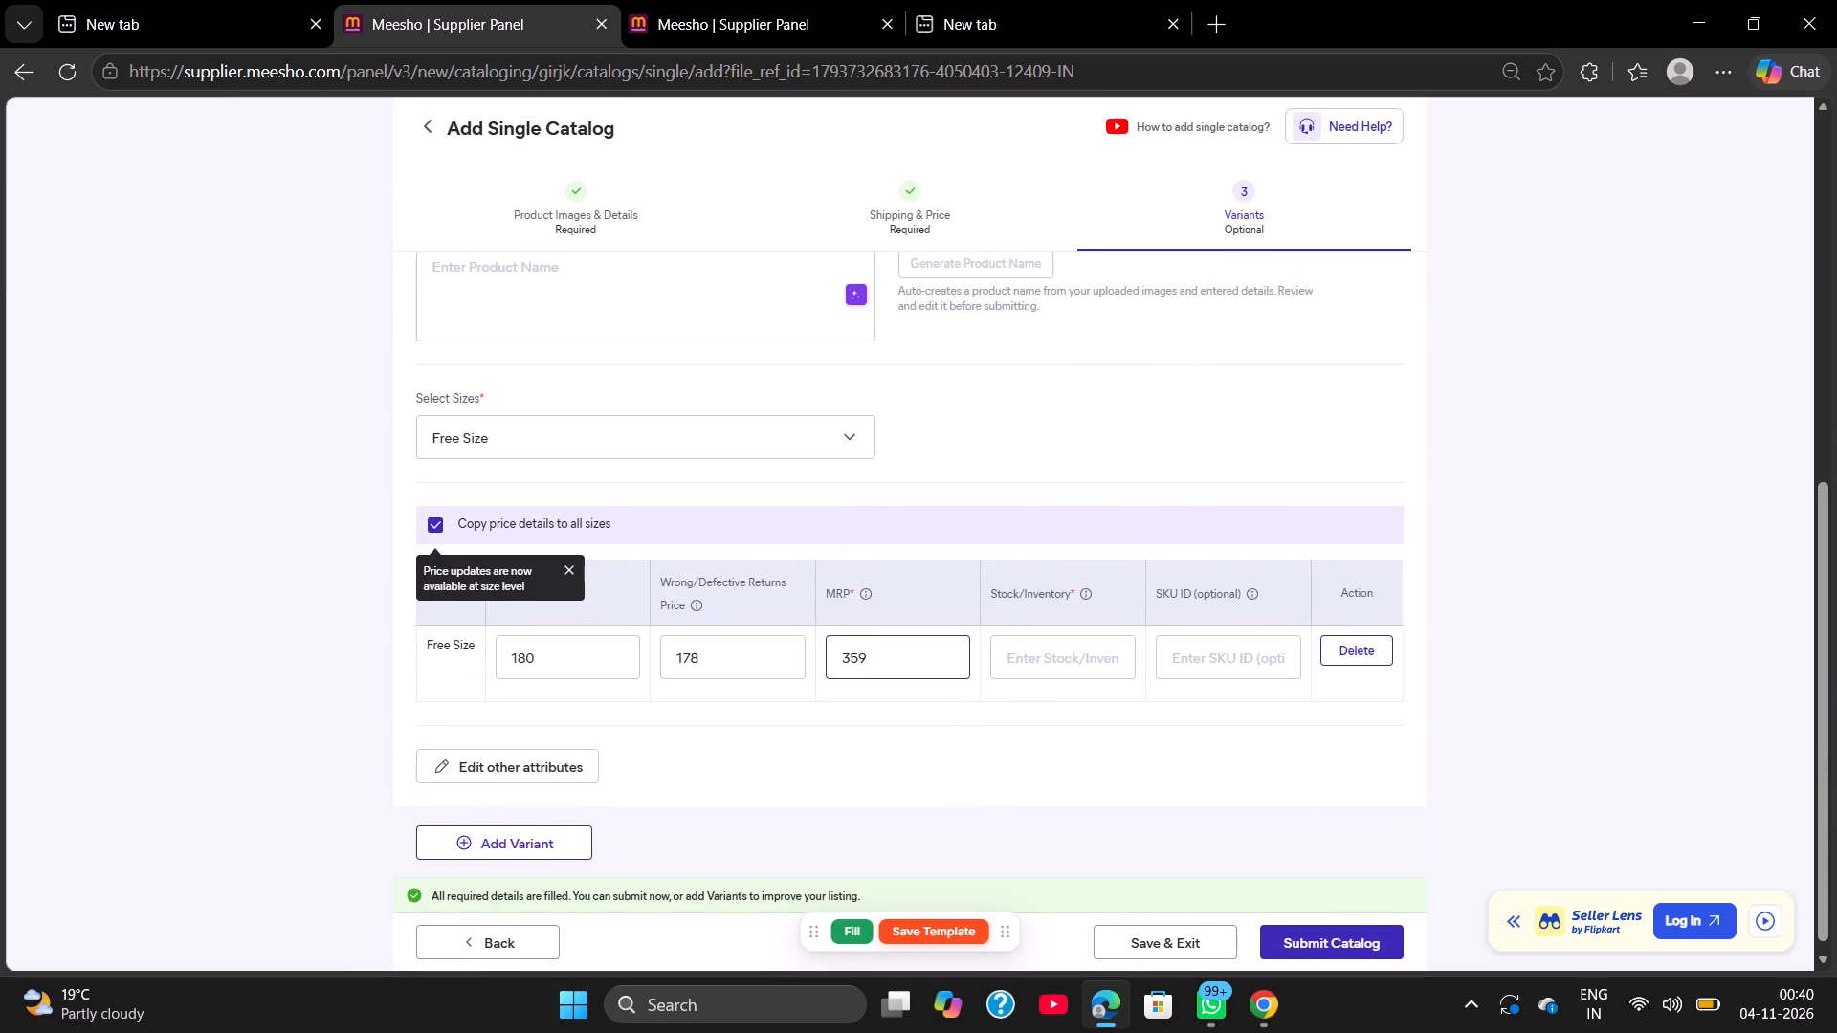
{"action": "scroll", "coordinate": [967, 637], "scroll_direction": "up", "scroll_amount": 2}
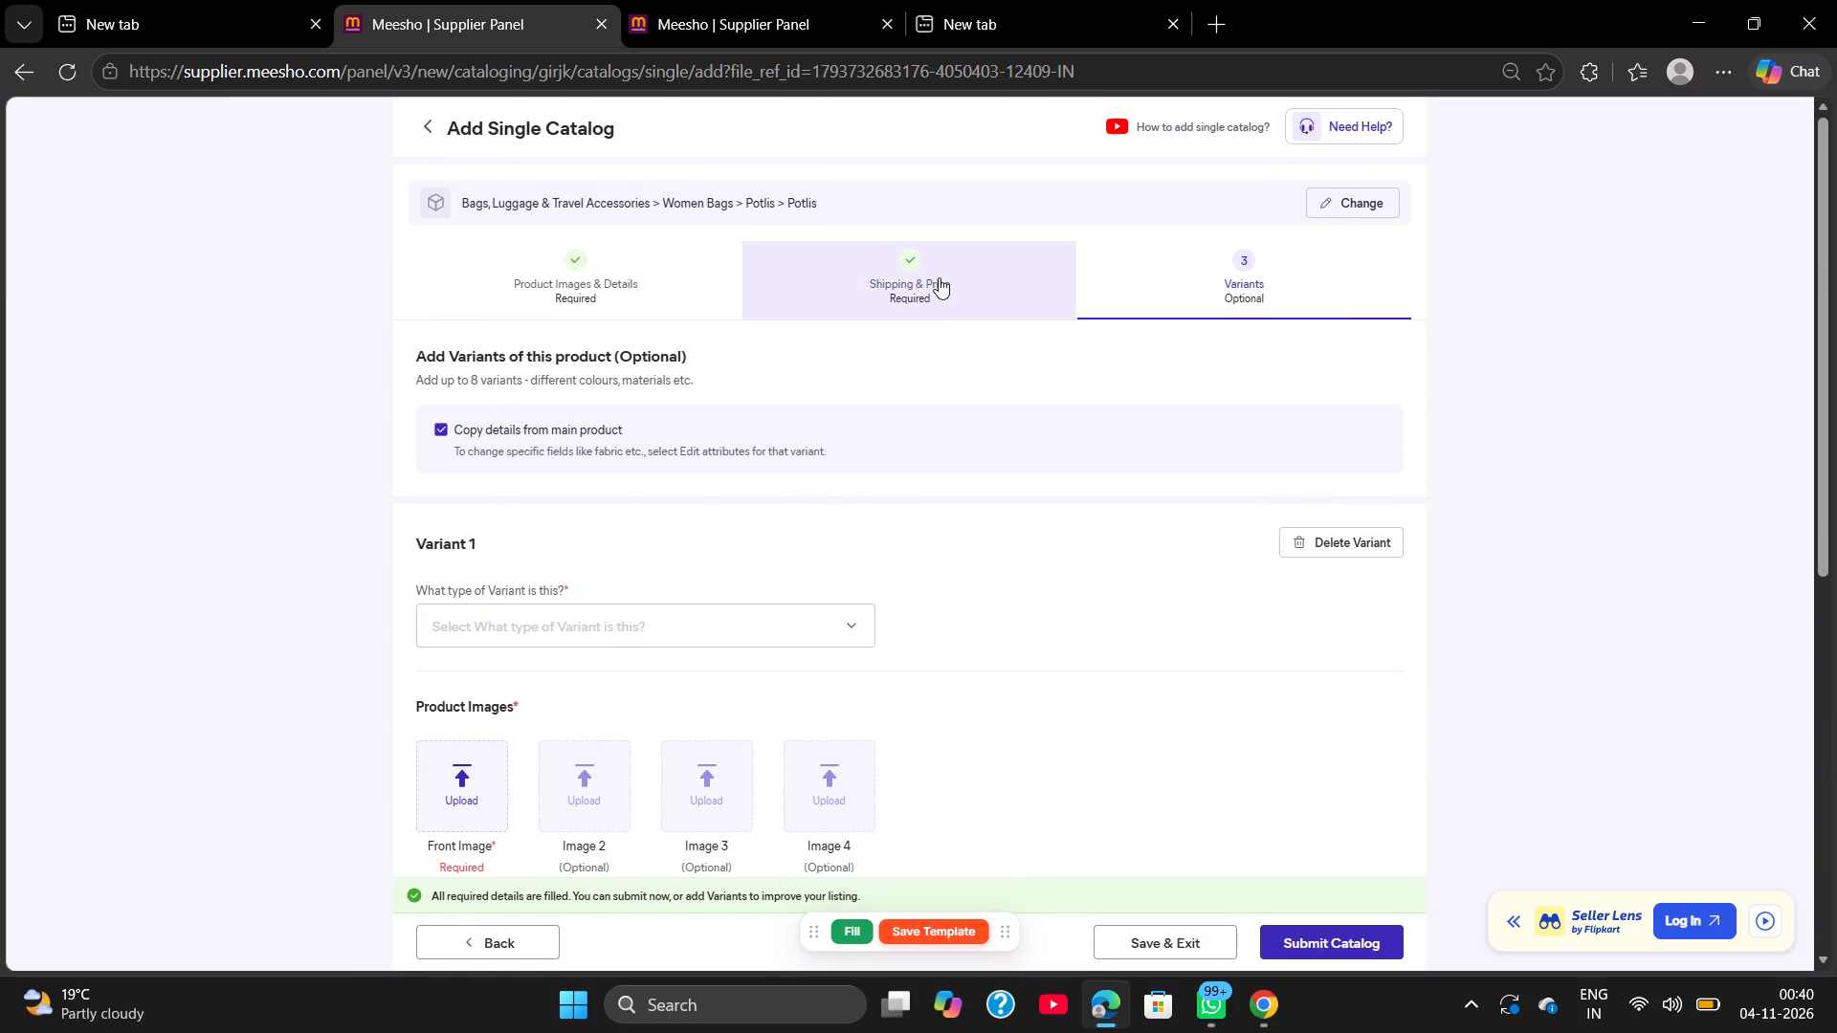
{"action": "left_click", "coordinate": [939, 277]}
{"action": "scroll", "coordinate": [787, 478], "scroll_direction": "down", "scroll_amount": 3}
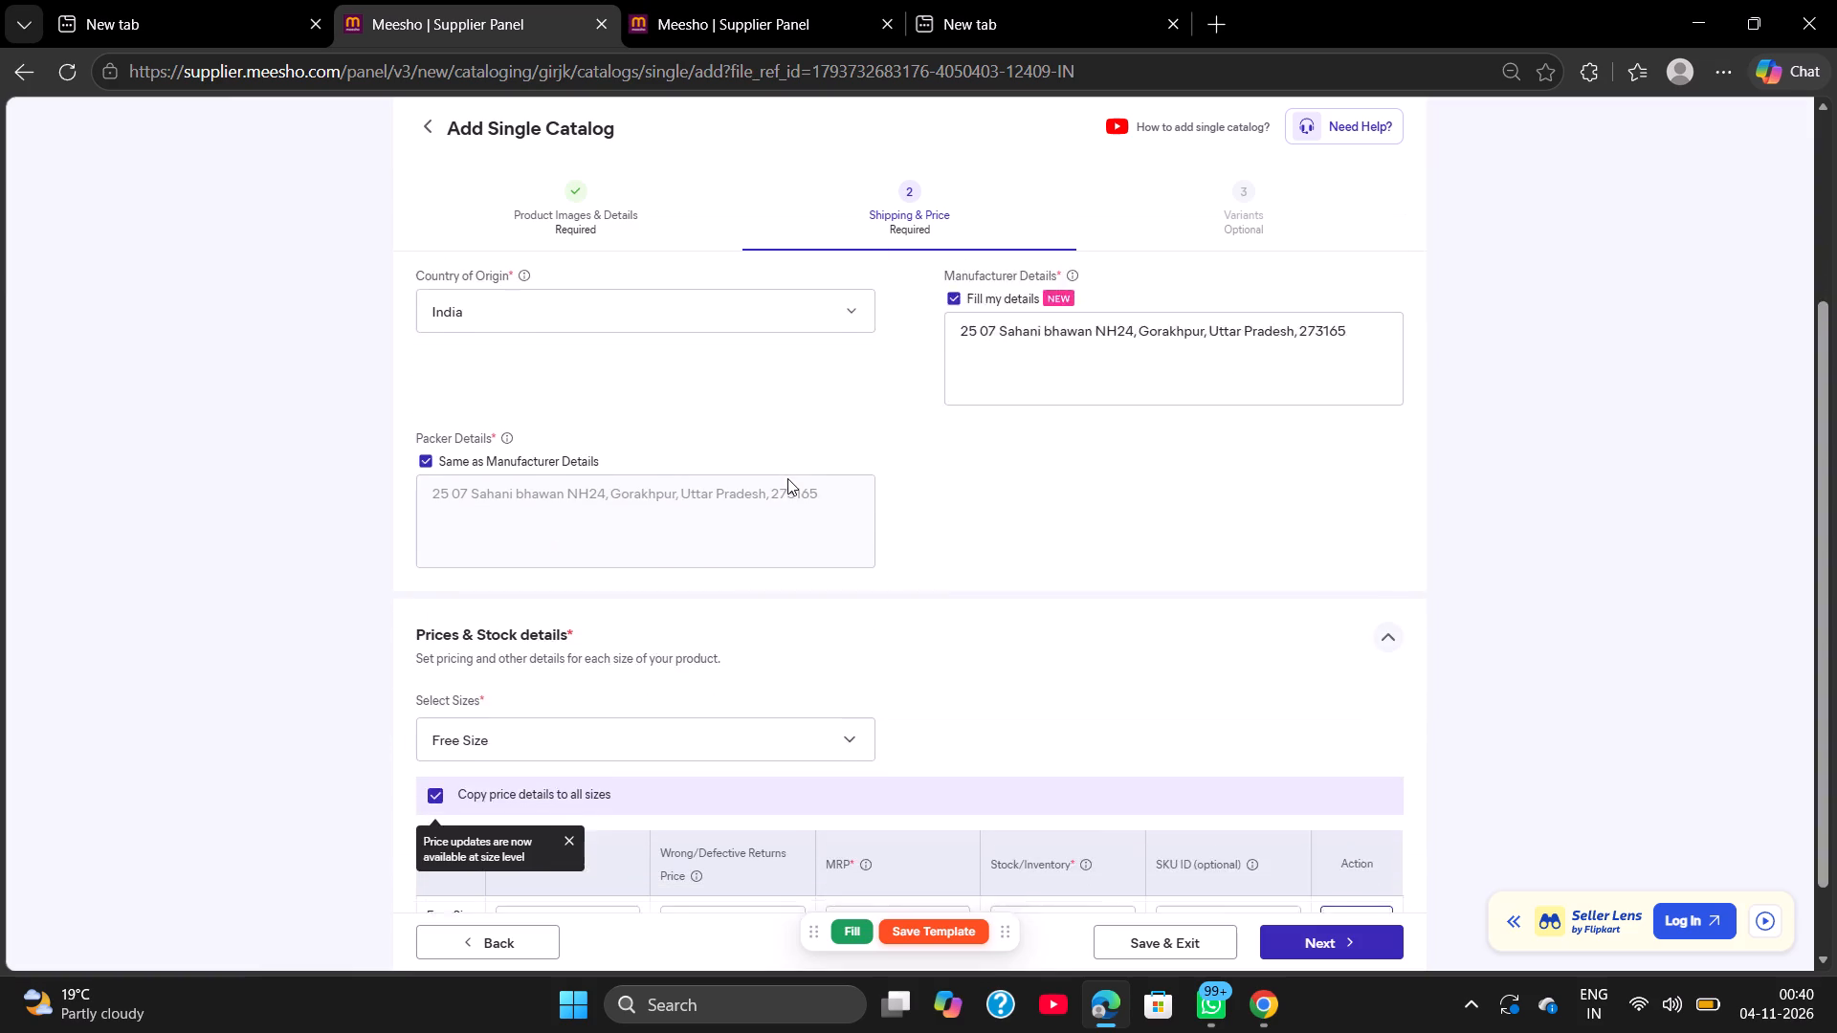
{"action": "scroll", "coordinate": [787, 478], "scroll_direction": "down", "scroll_amount": 3}
{"action": "scroll", "coordinate": [787, 478], "scroll_direction": "up", "scroll_amount": 2}
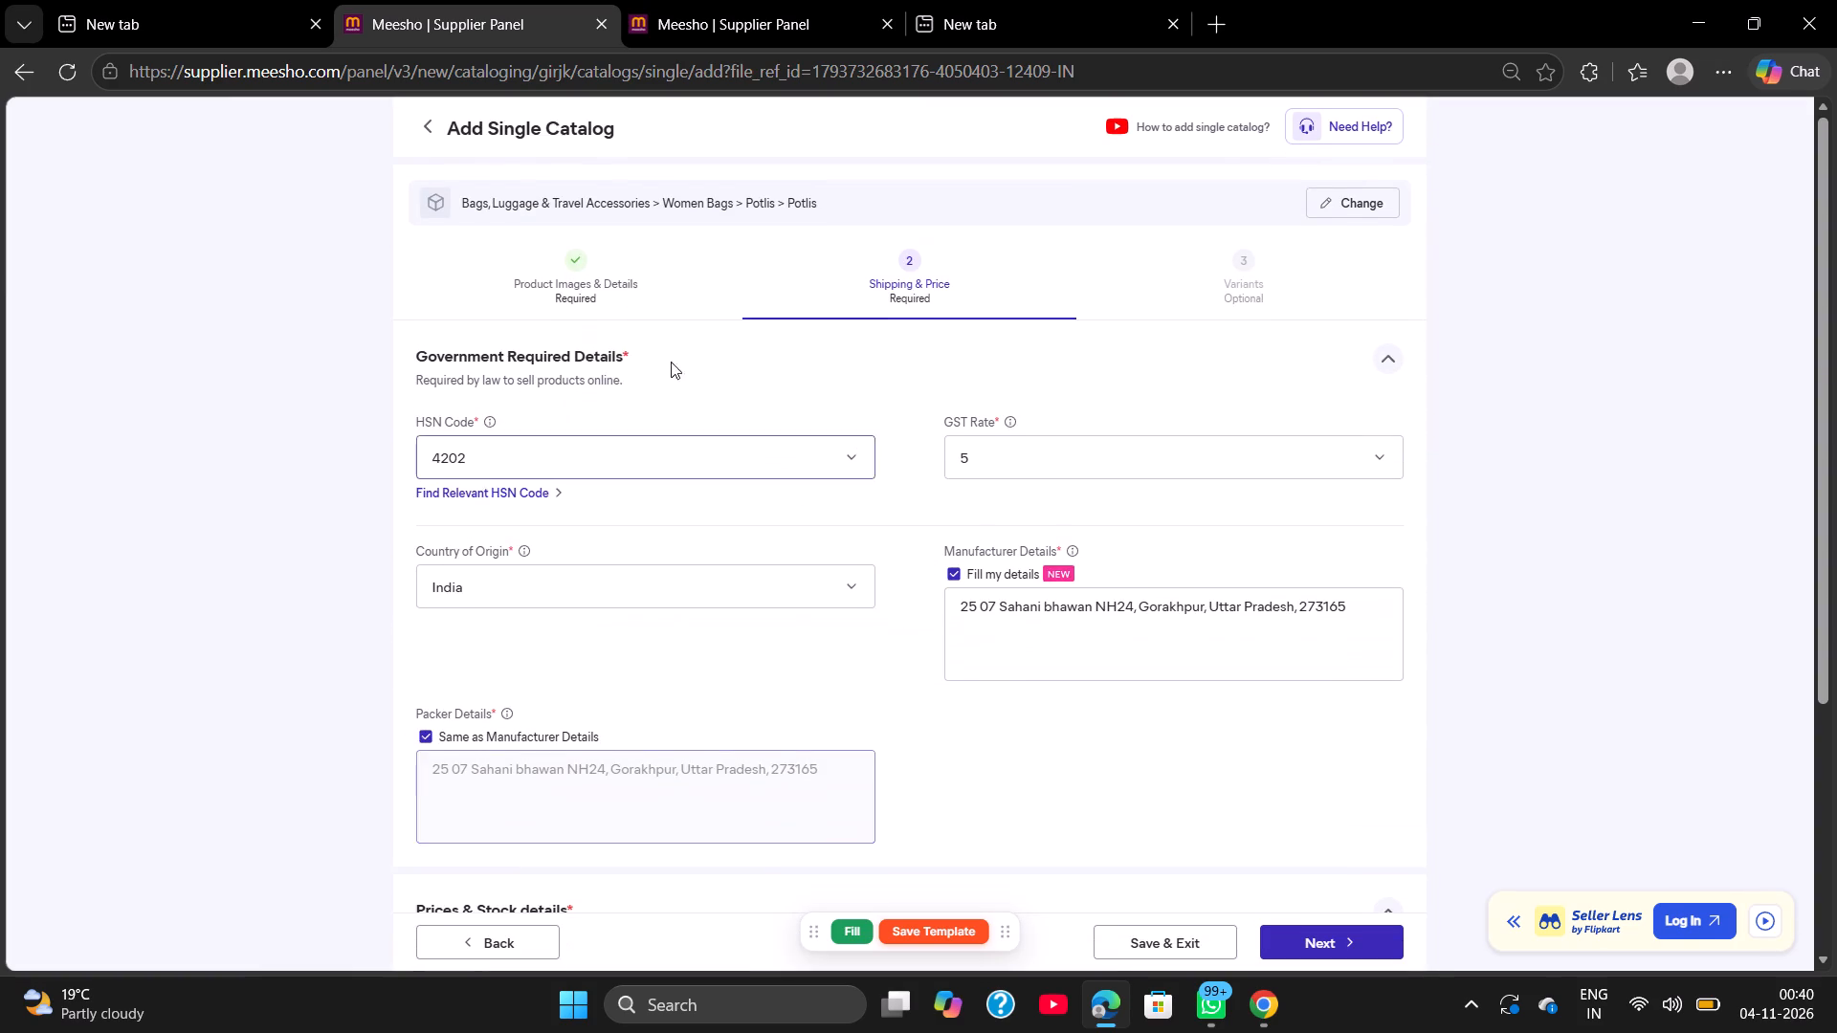
In the product images, upload the hand-held bag photo as Image 2, the multi-view collage as Image 3 and the design-details picture as Image 4.
{"action": "left_click", "coordinate": [590, 284]}
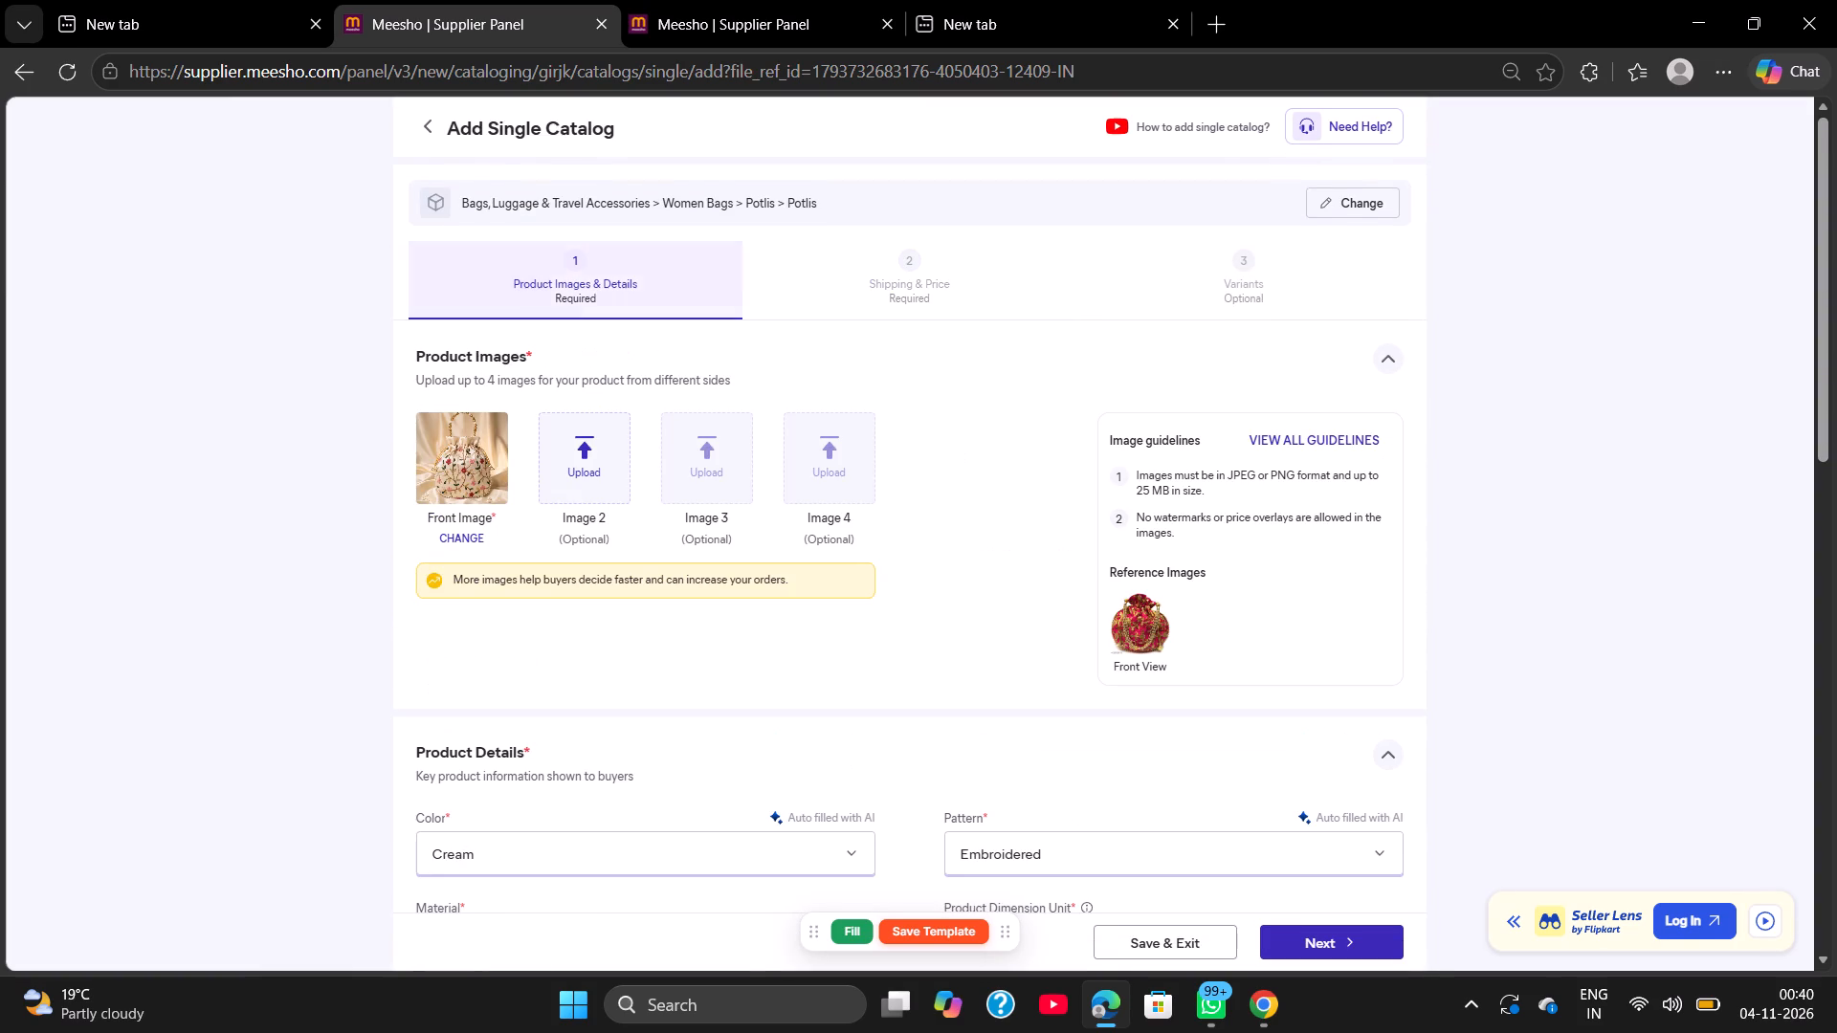
{"action": "left_click", "coordinate": [568, 459]}
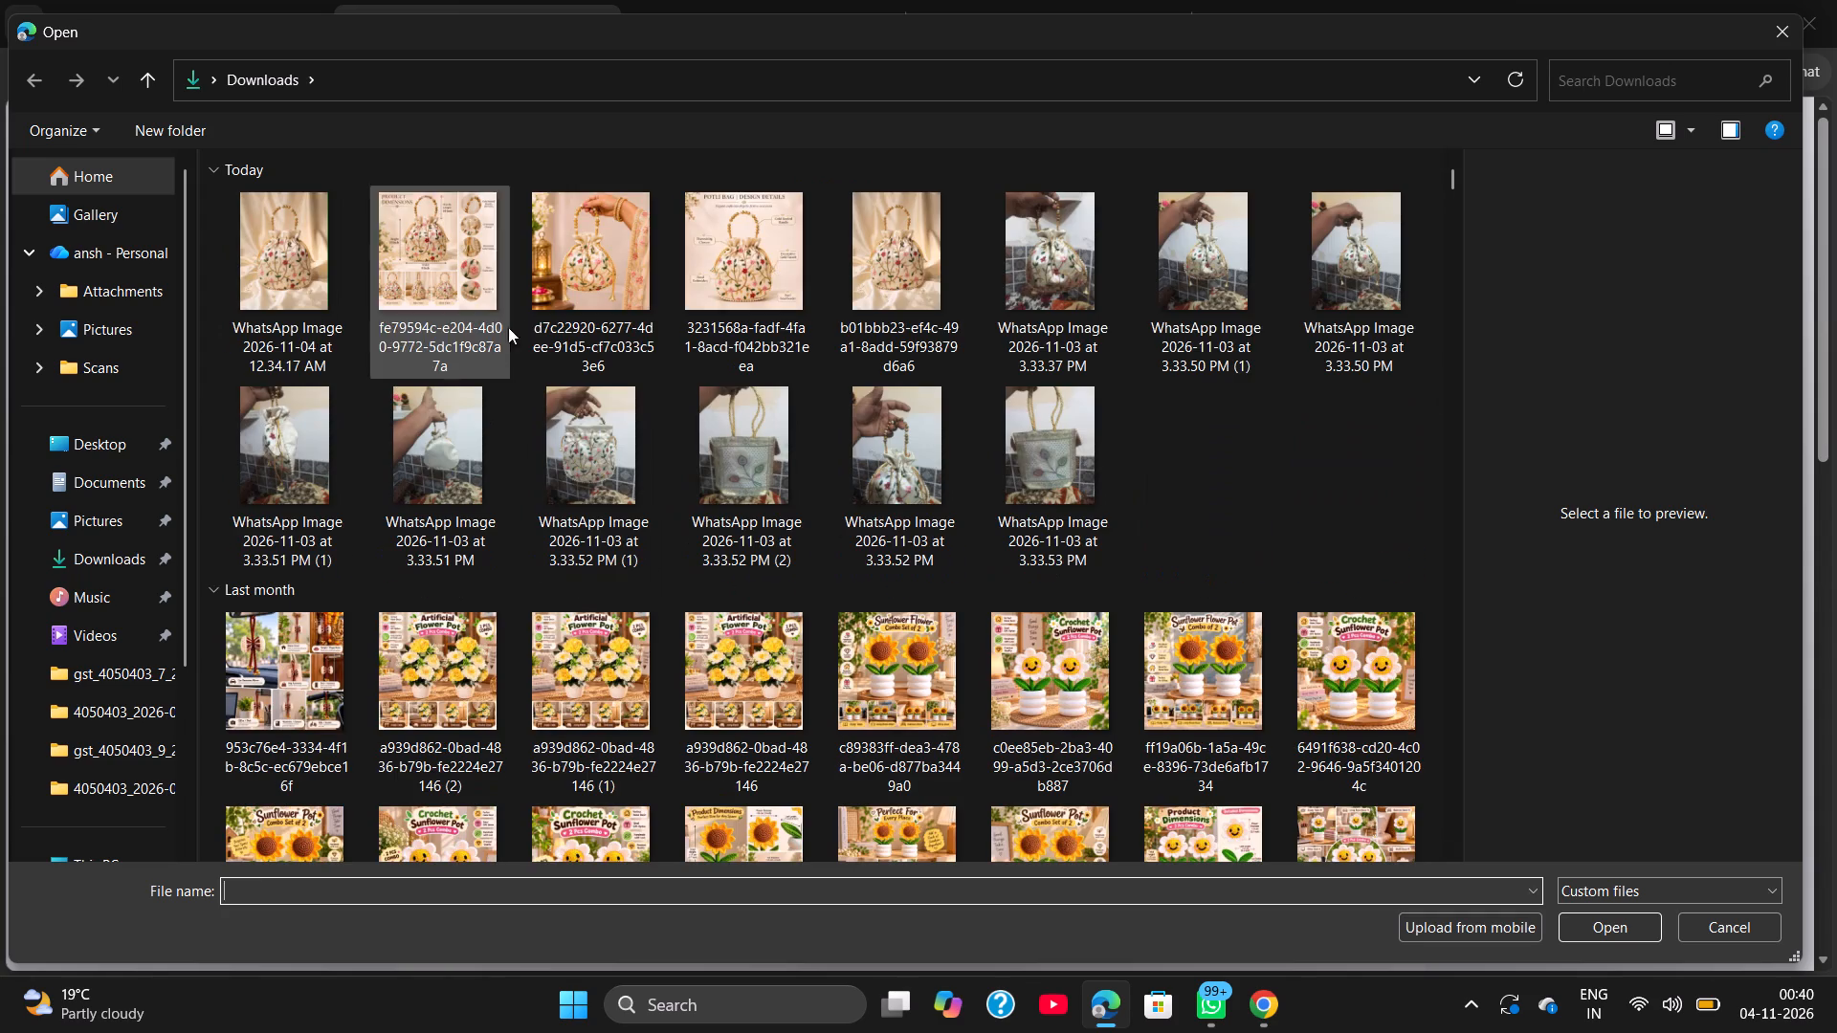
{"action": "double_click", "coordinate": [589, 292]}
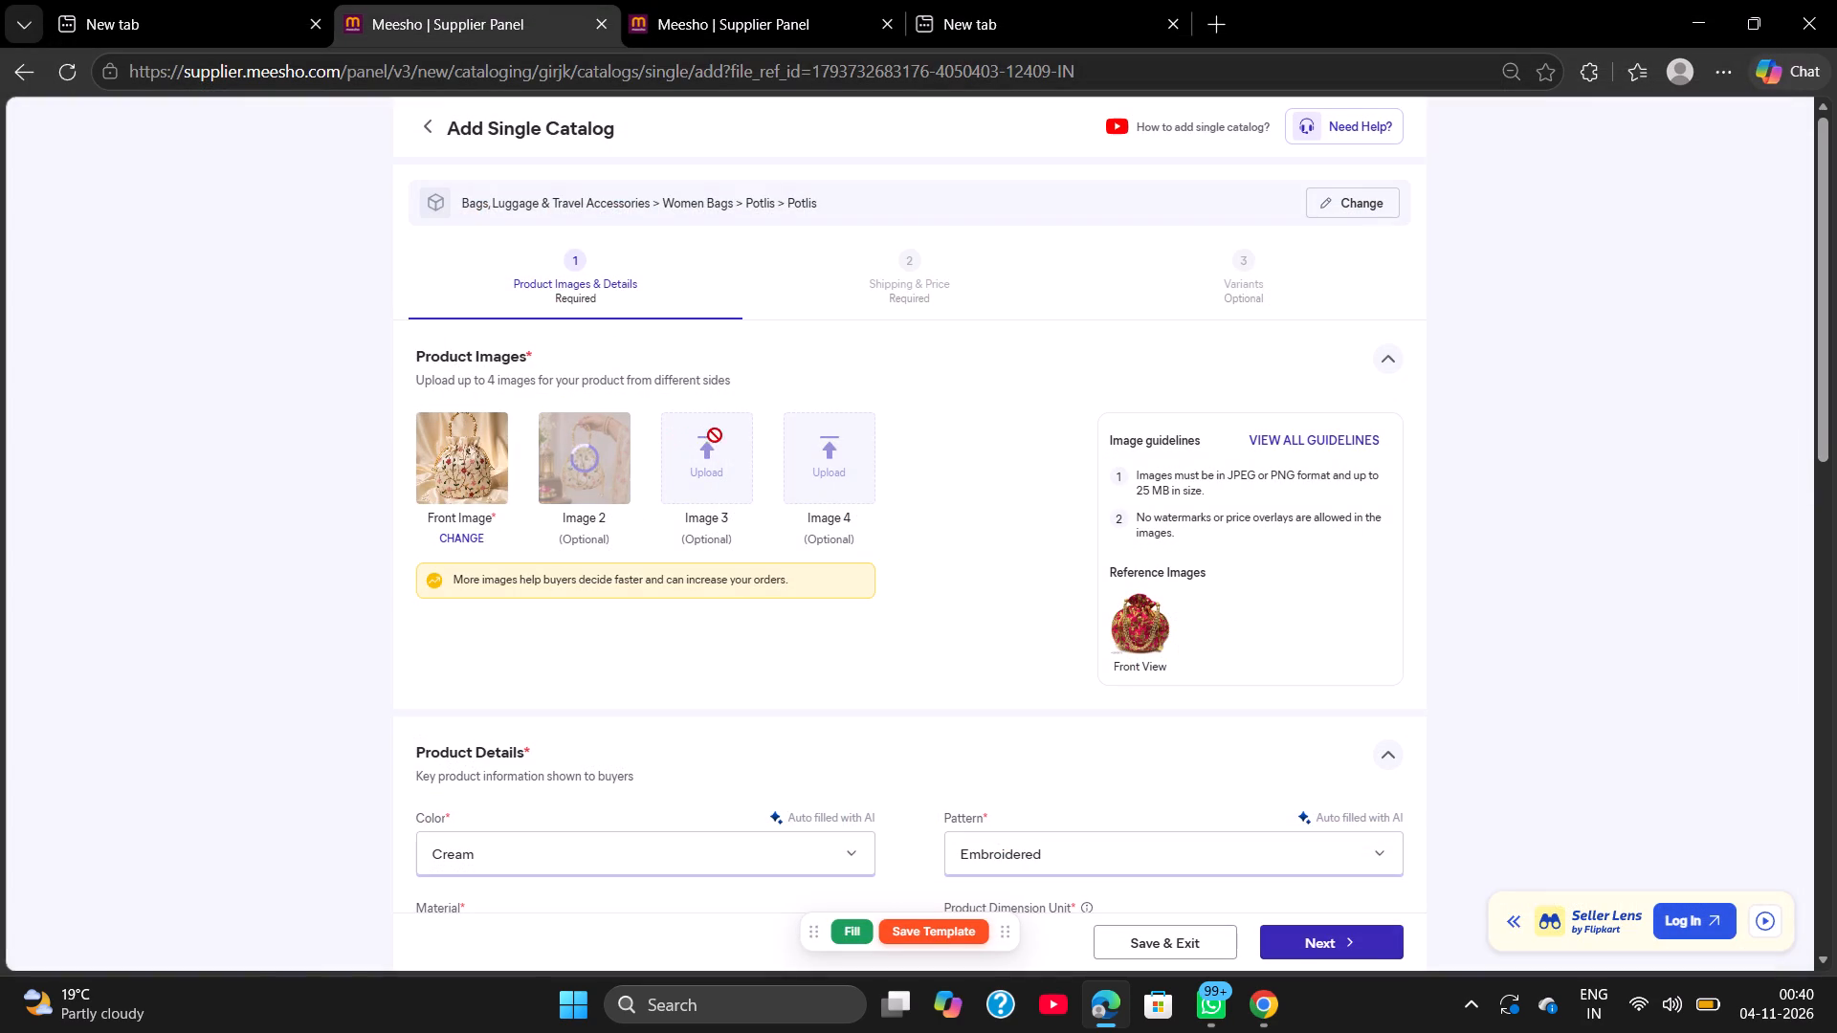
{"action": "left_click", "coordinate": [716, 452]}
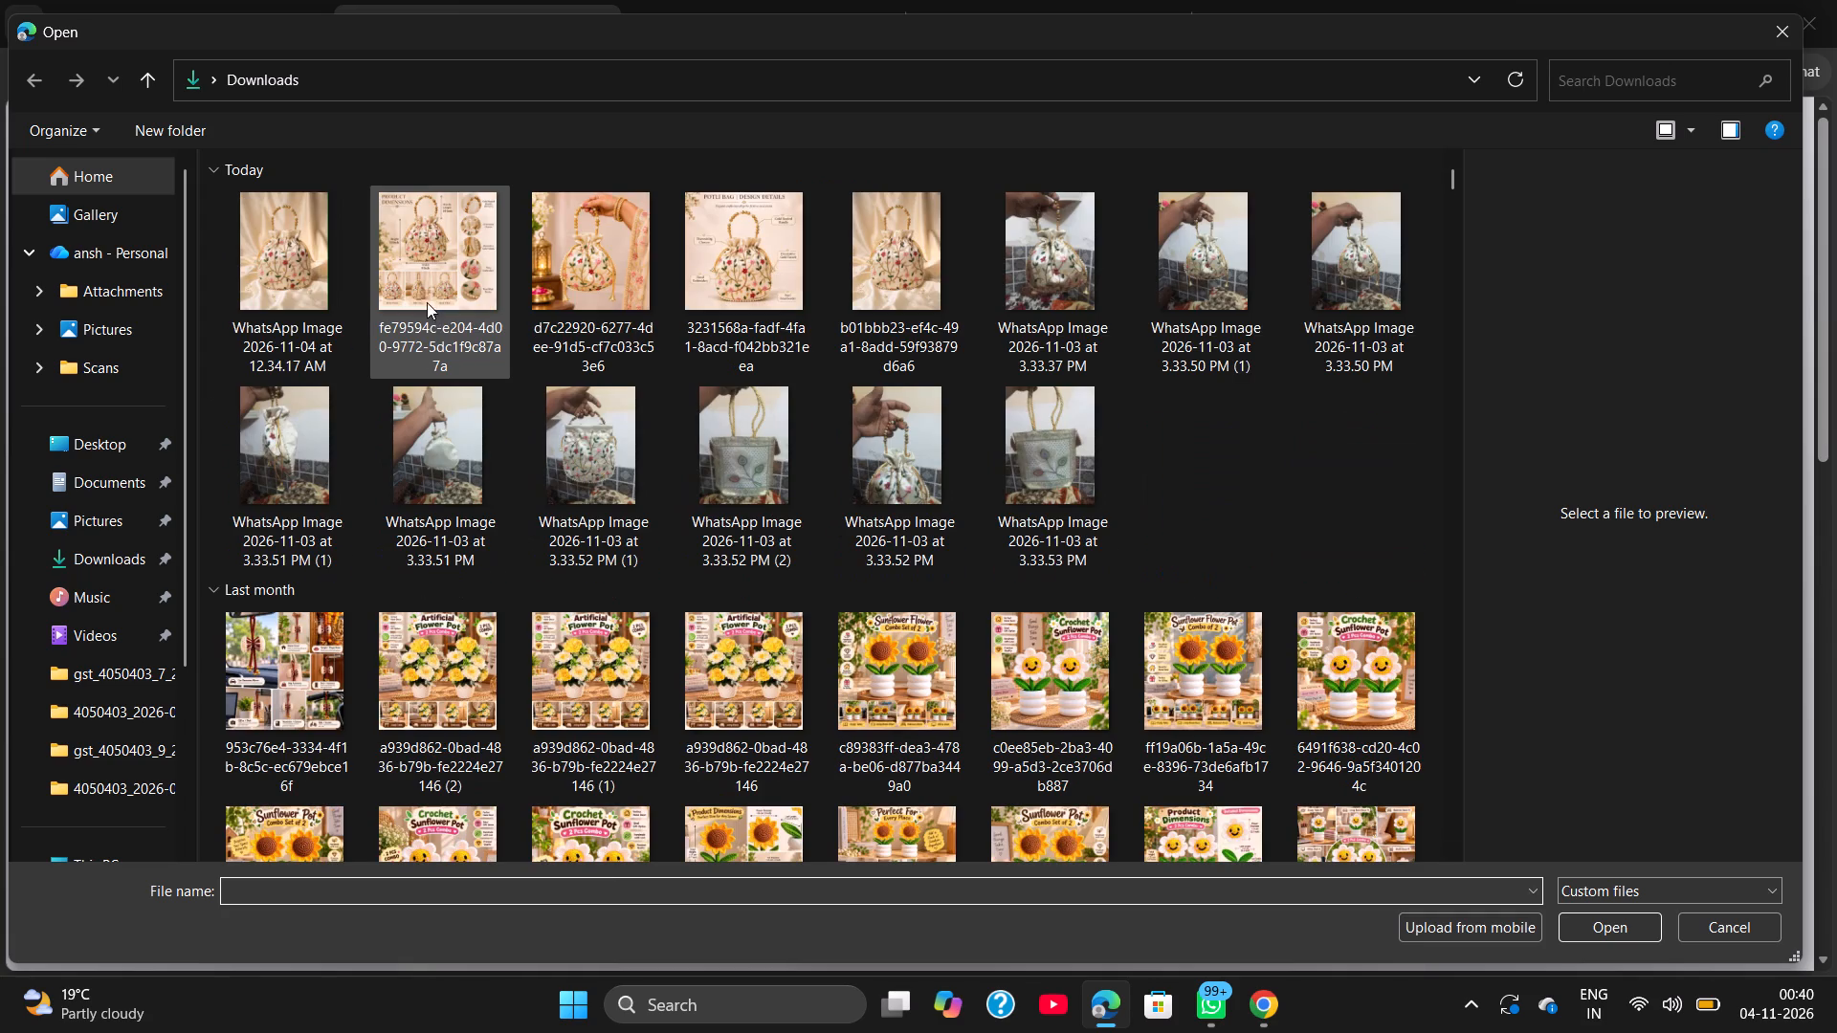
{"action": "double_click", "coordinate": [464, 267]}
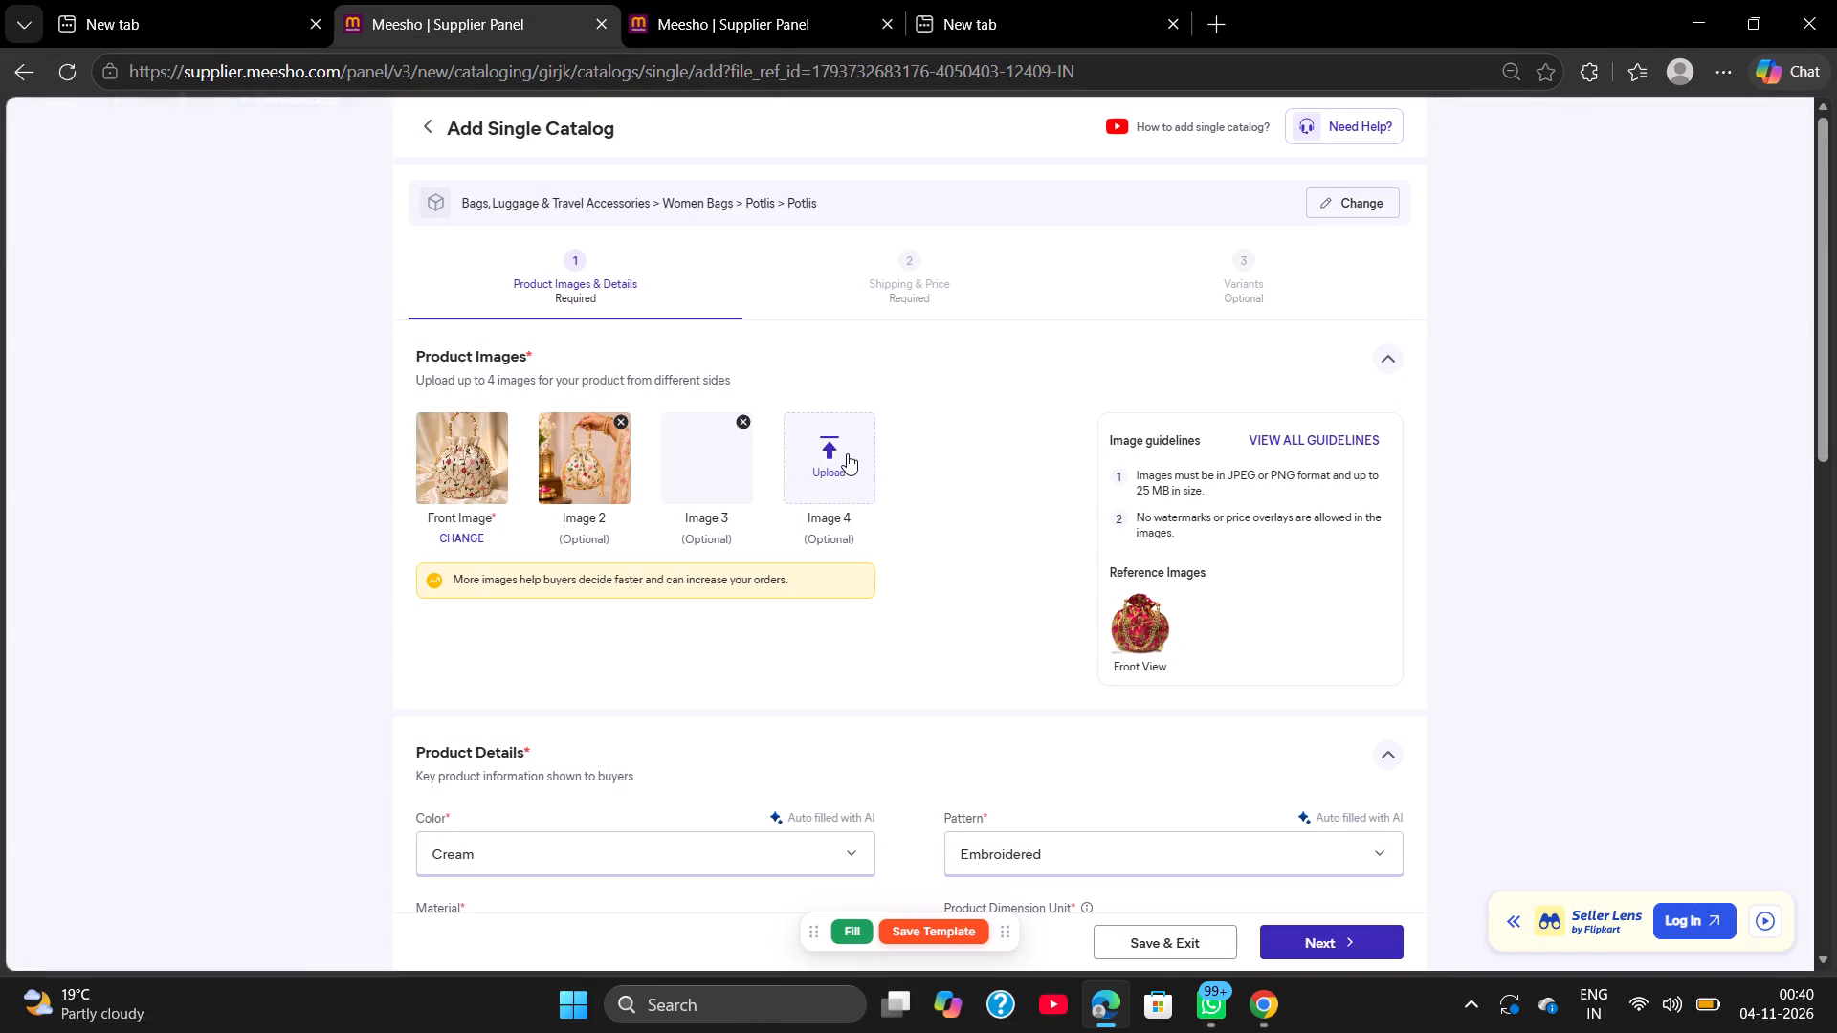
{"action": "left_click", "coordinate": [847, 453]}
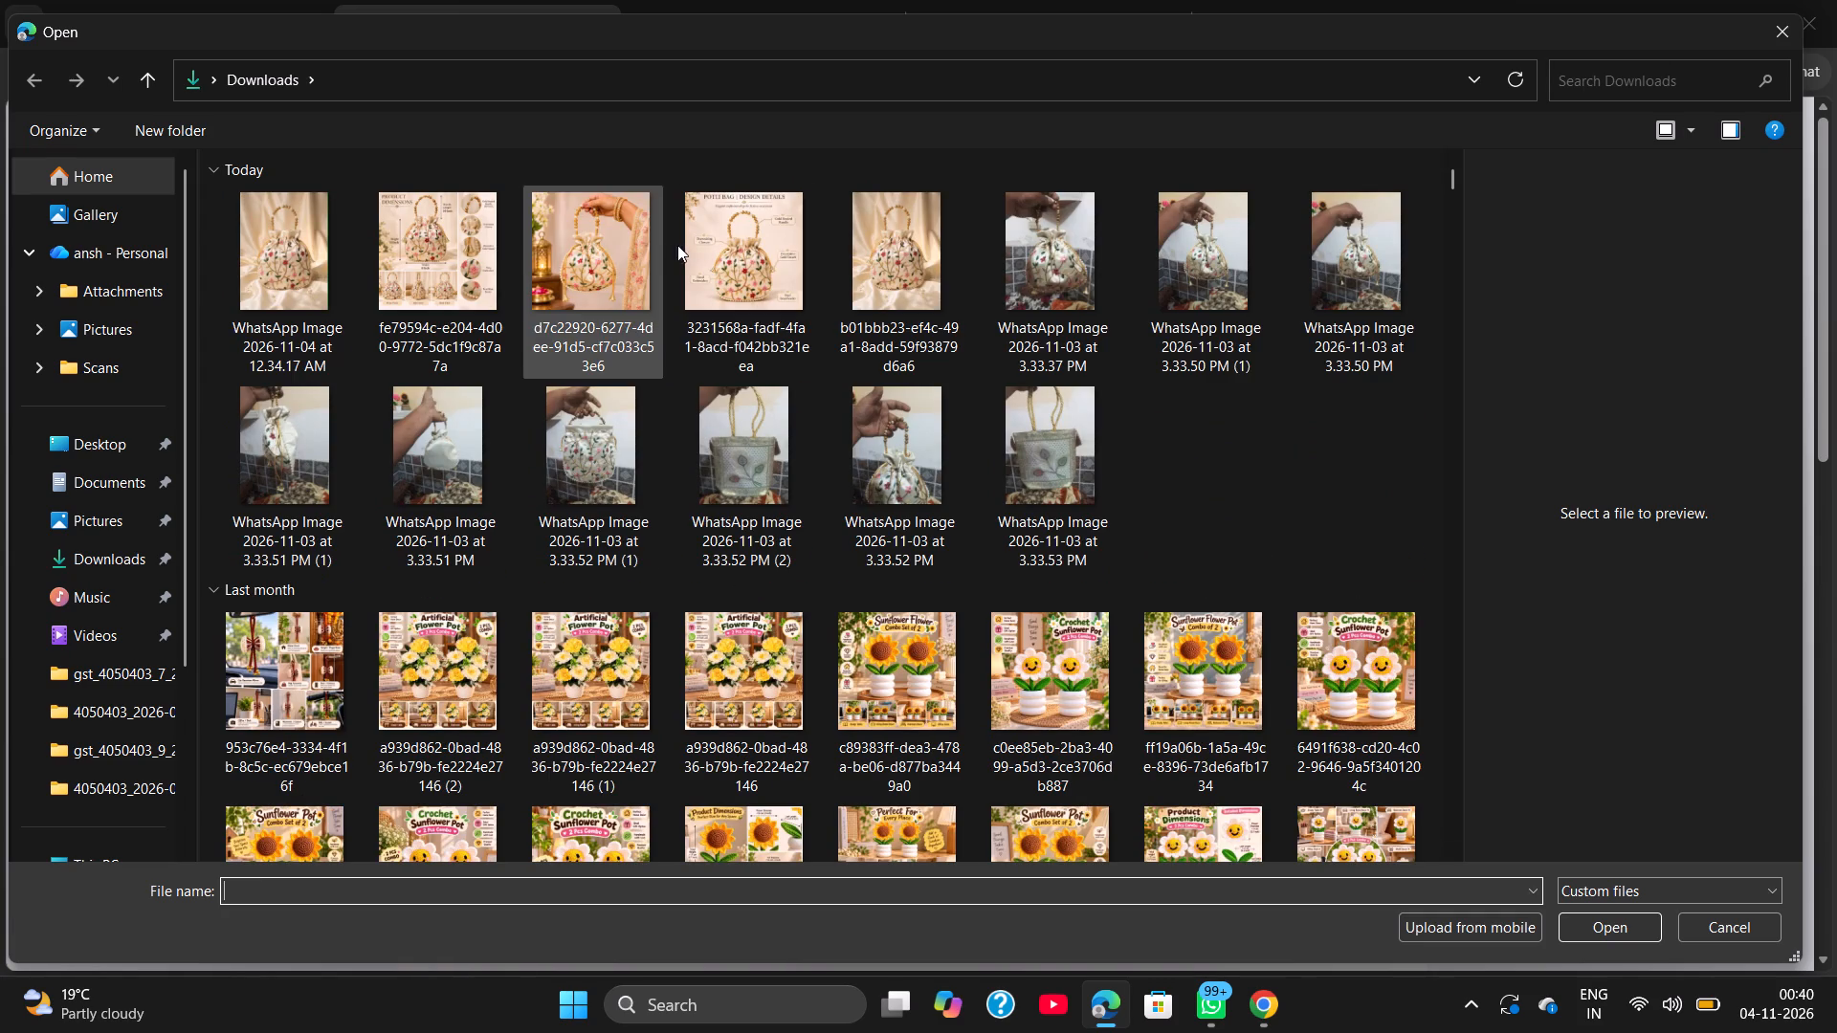
{"action": "double_click", "coordinate": [720, 246]}
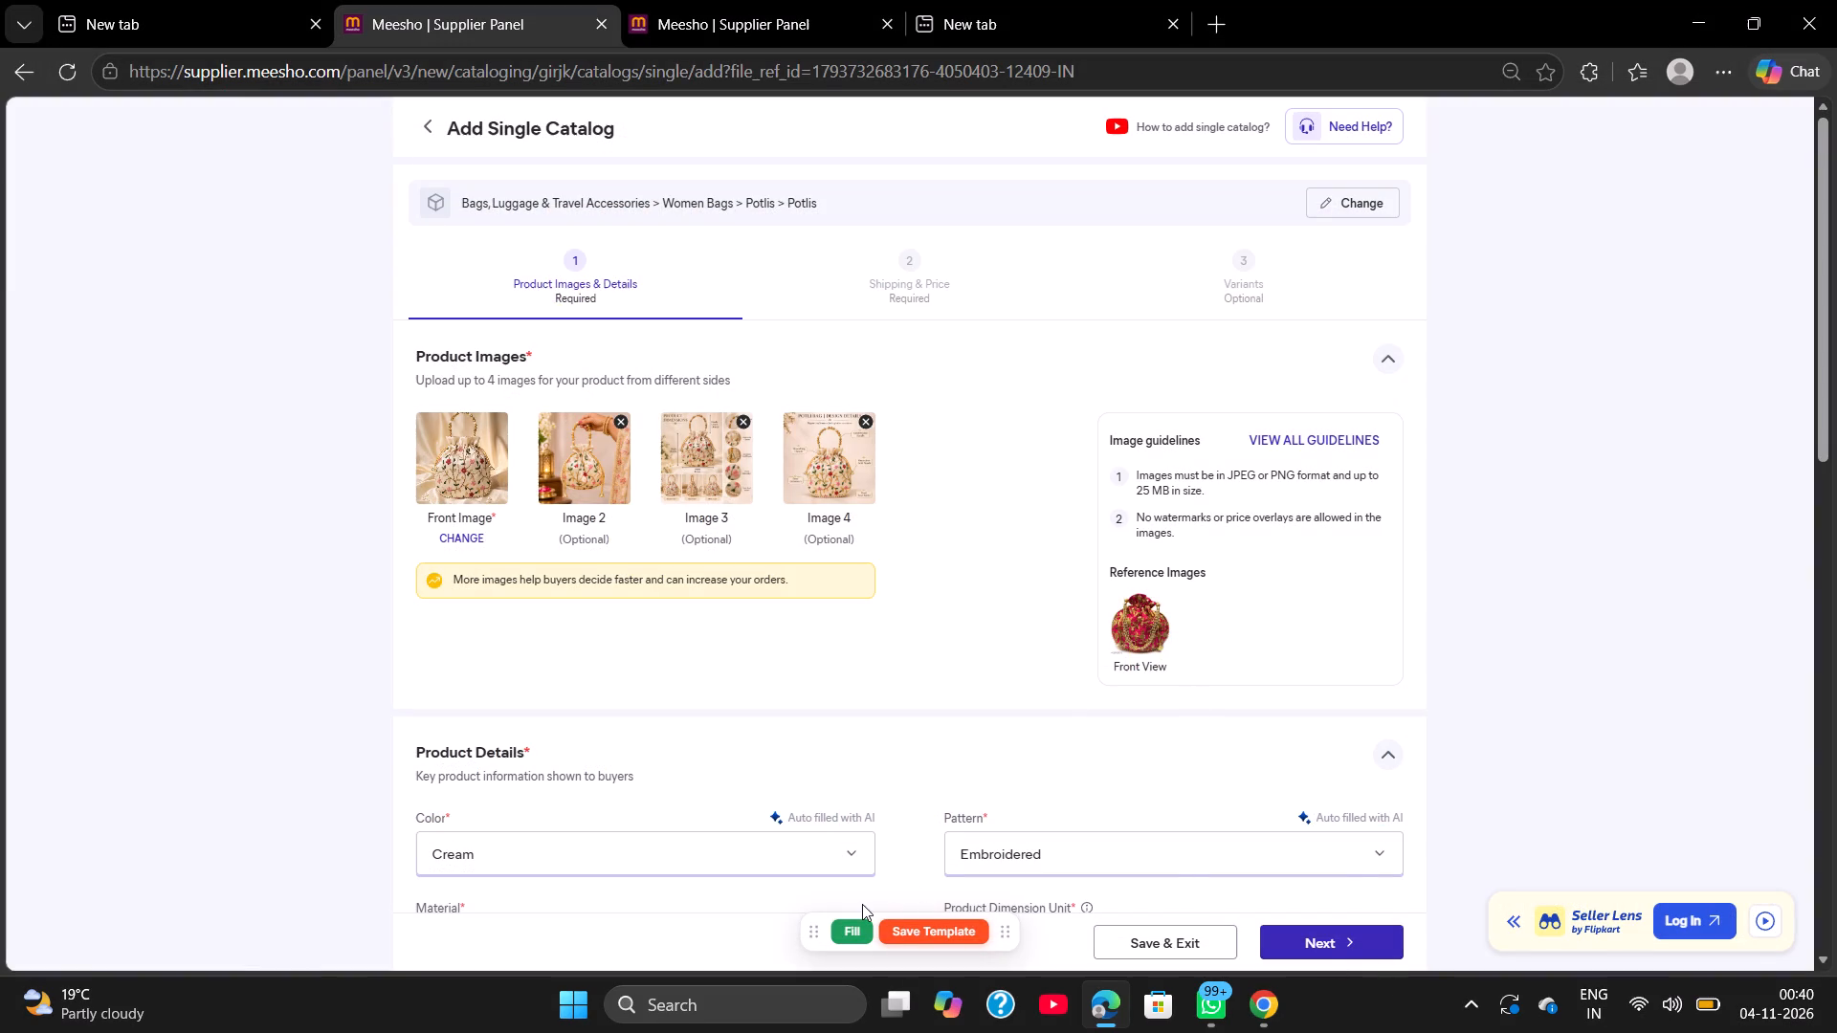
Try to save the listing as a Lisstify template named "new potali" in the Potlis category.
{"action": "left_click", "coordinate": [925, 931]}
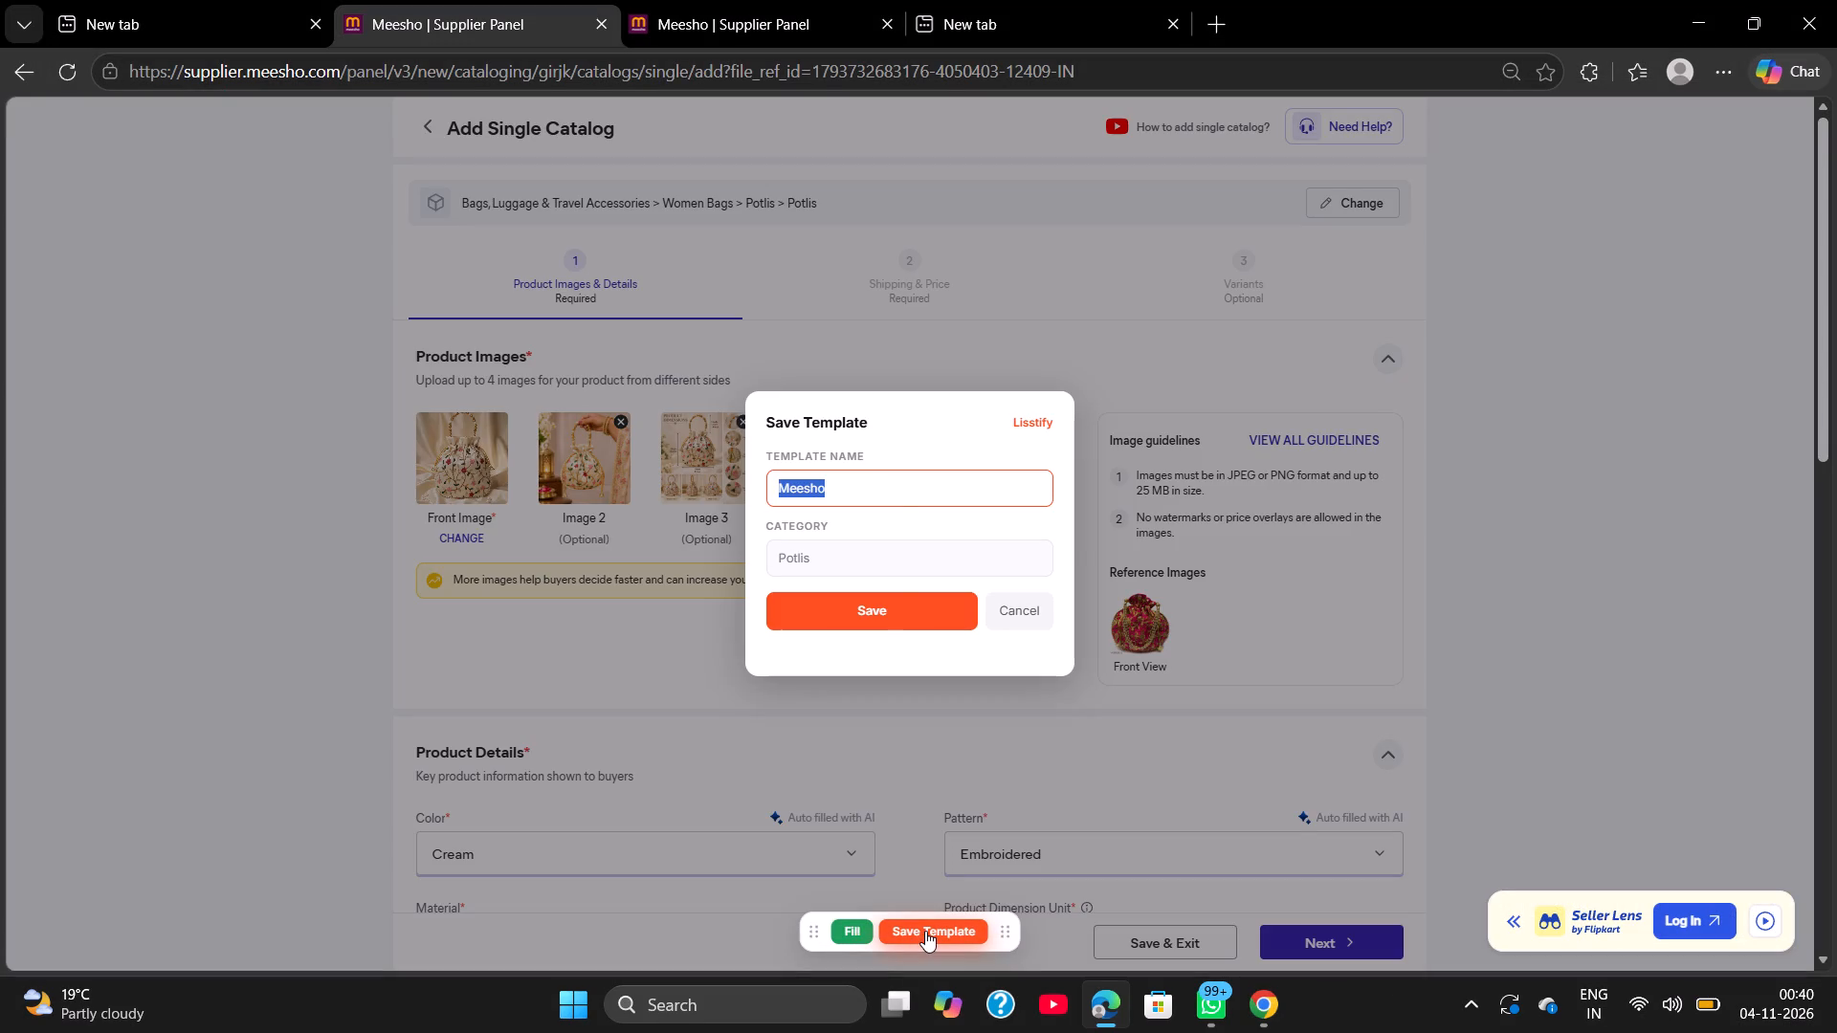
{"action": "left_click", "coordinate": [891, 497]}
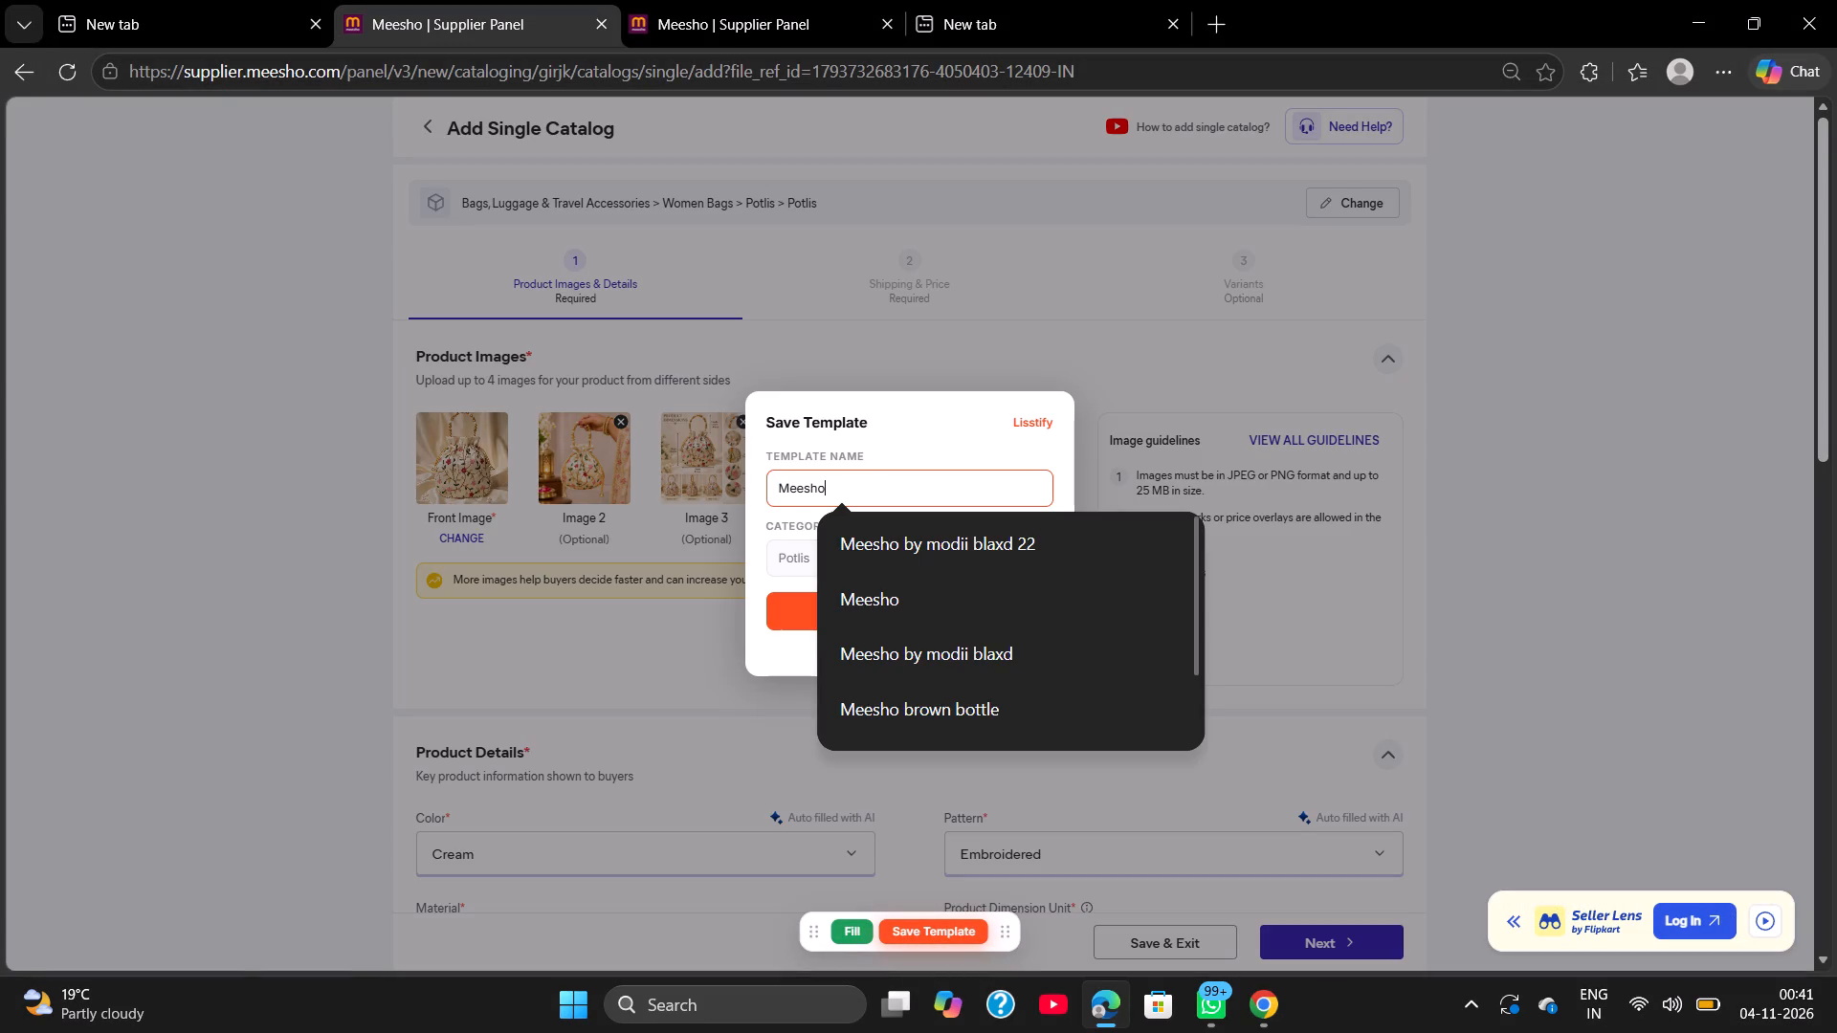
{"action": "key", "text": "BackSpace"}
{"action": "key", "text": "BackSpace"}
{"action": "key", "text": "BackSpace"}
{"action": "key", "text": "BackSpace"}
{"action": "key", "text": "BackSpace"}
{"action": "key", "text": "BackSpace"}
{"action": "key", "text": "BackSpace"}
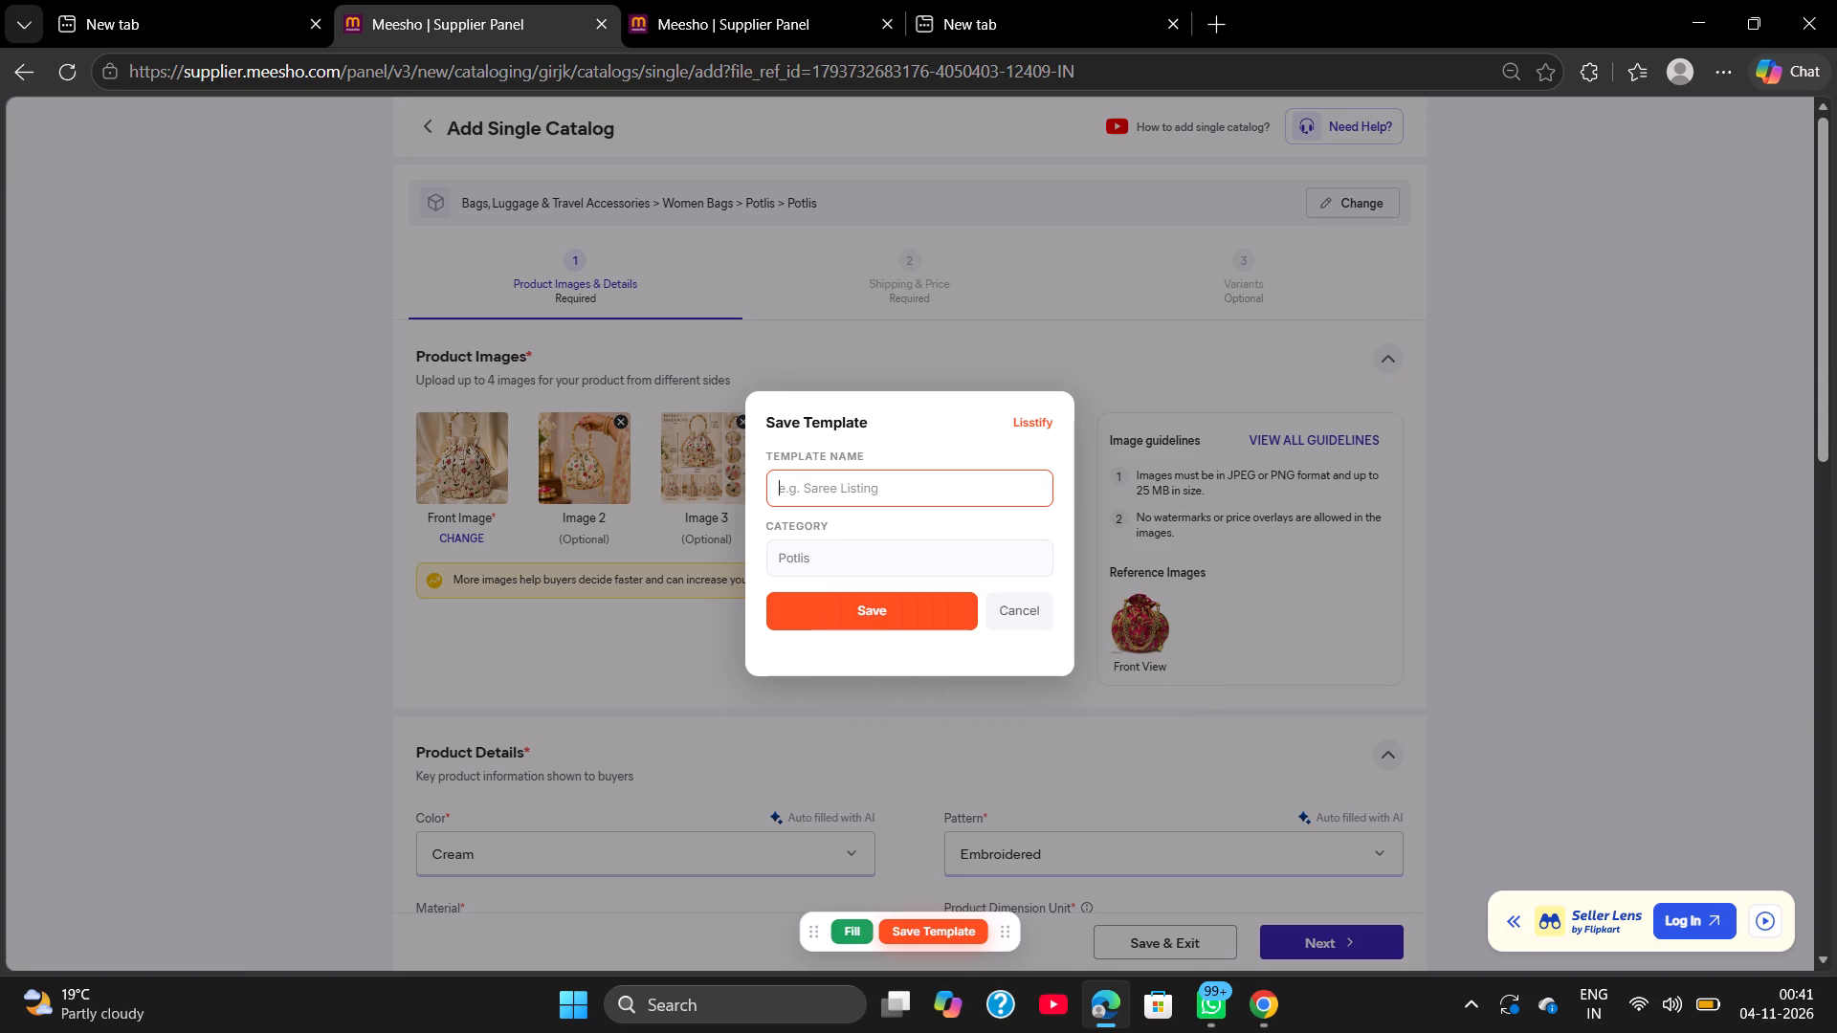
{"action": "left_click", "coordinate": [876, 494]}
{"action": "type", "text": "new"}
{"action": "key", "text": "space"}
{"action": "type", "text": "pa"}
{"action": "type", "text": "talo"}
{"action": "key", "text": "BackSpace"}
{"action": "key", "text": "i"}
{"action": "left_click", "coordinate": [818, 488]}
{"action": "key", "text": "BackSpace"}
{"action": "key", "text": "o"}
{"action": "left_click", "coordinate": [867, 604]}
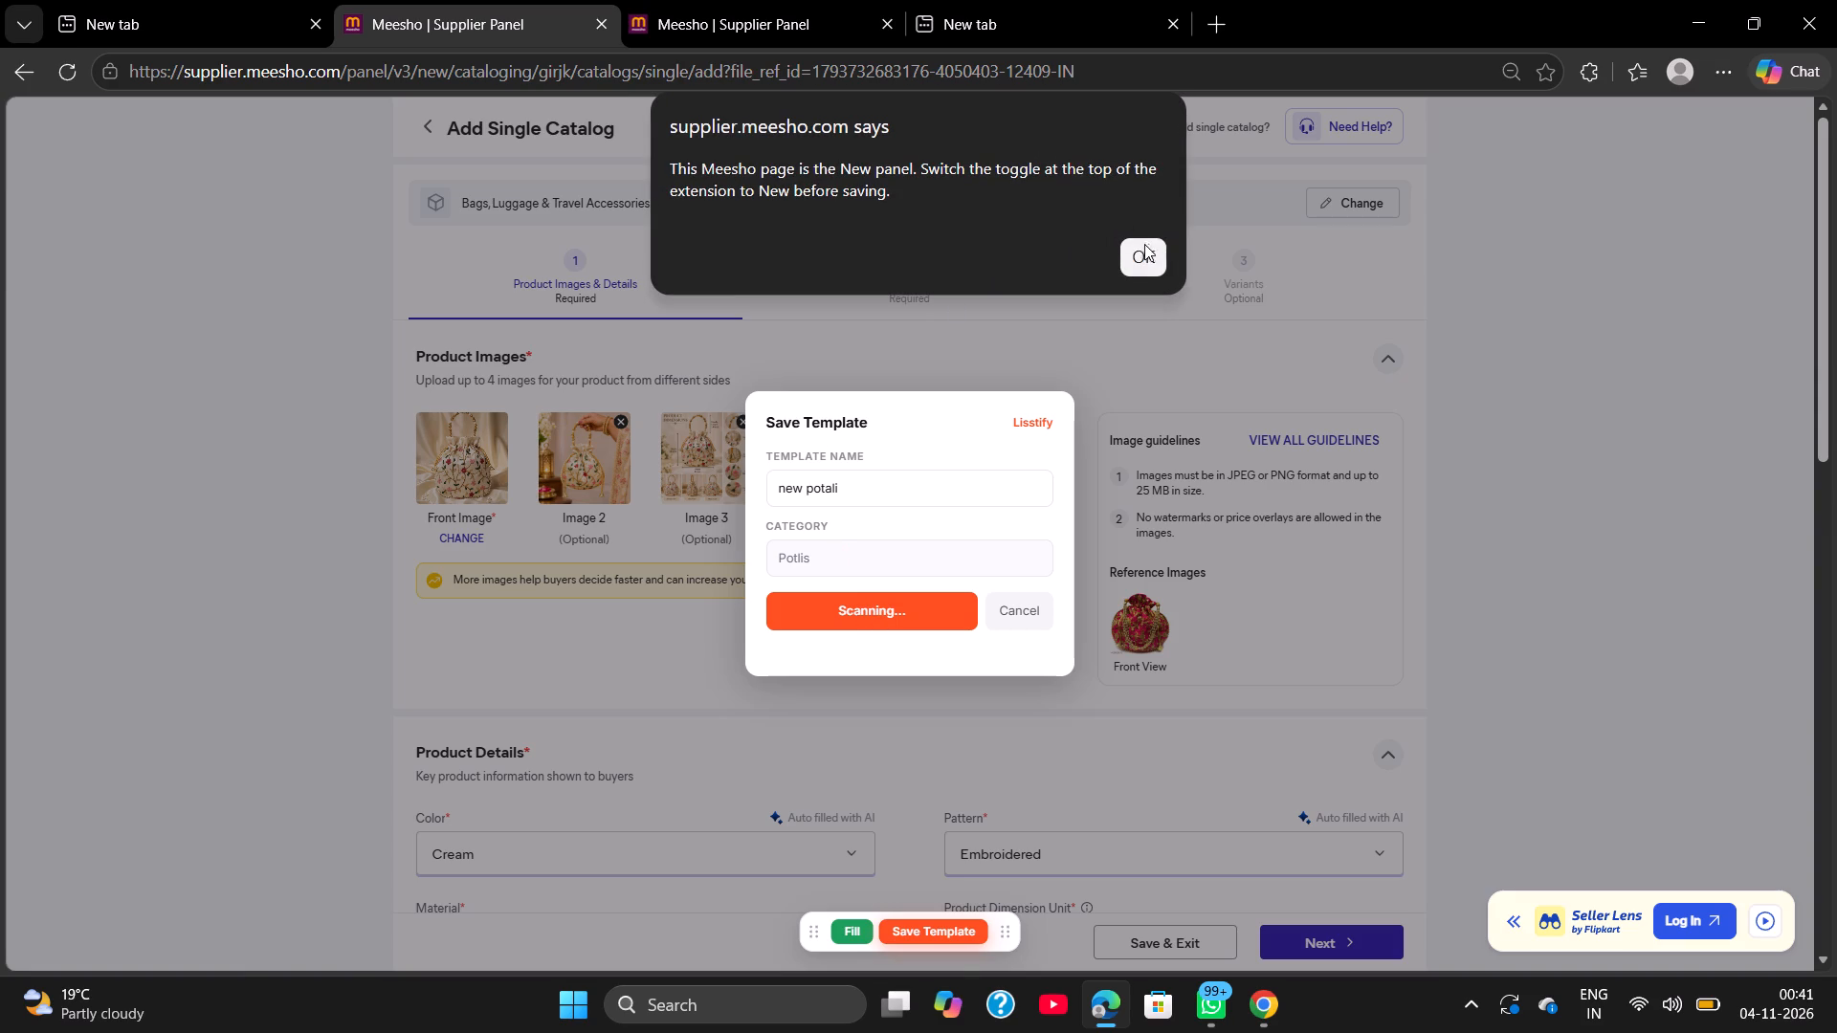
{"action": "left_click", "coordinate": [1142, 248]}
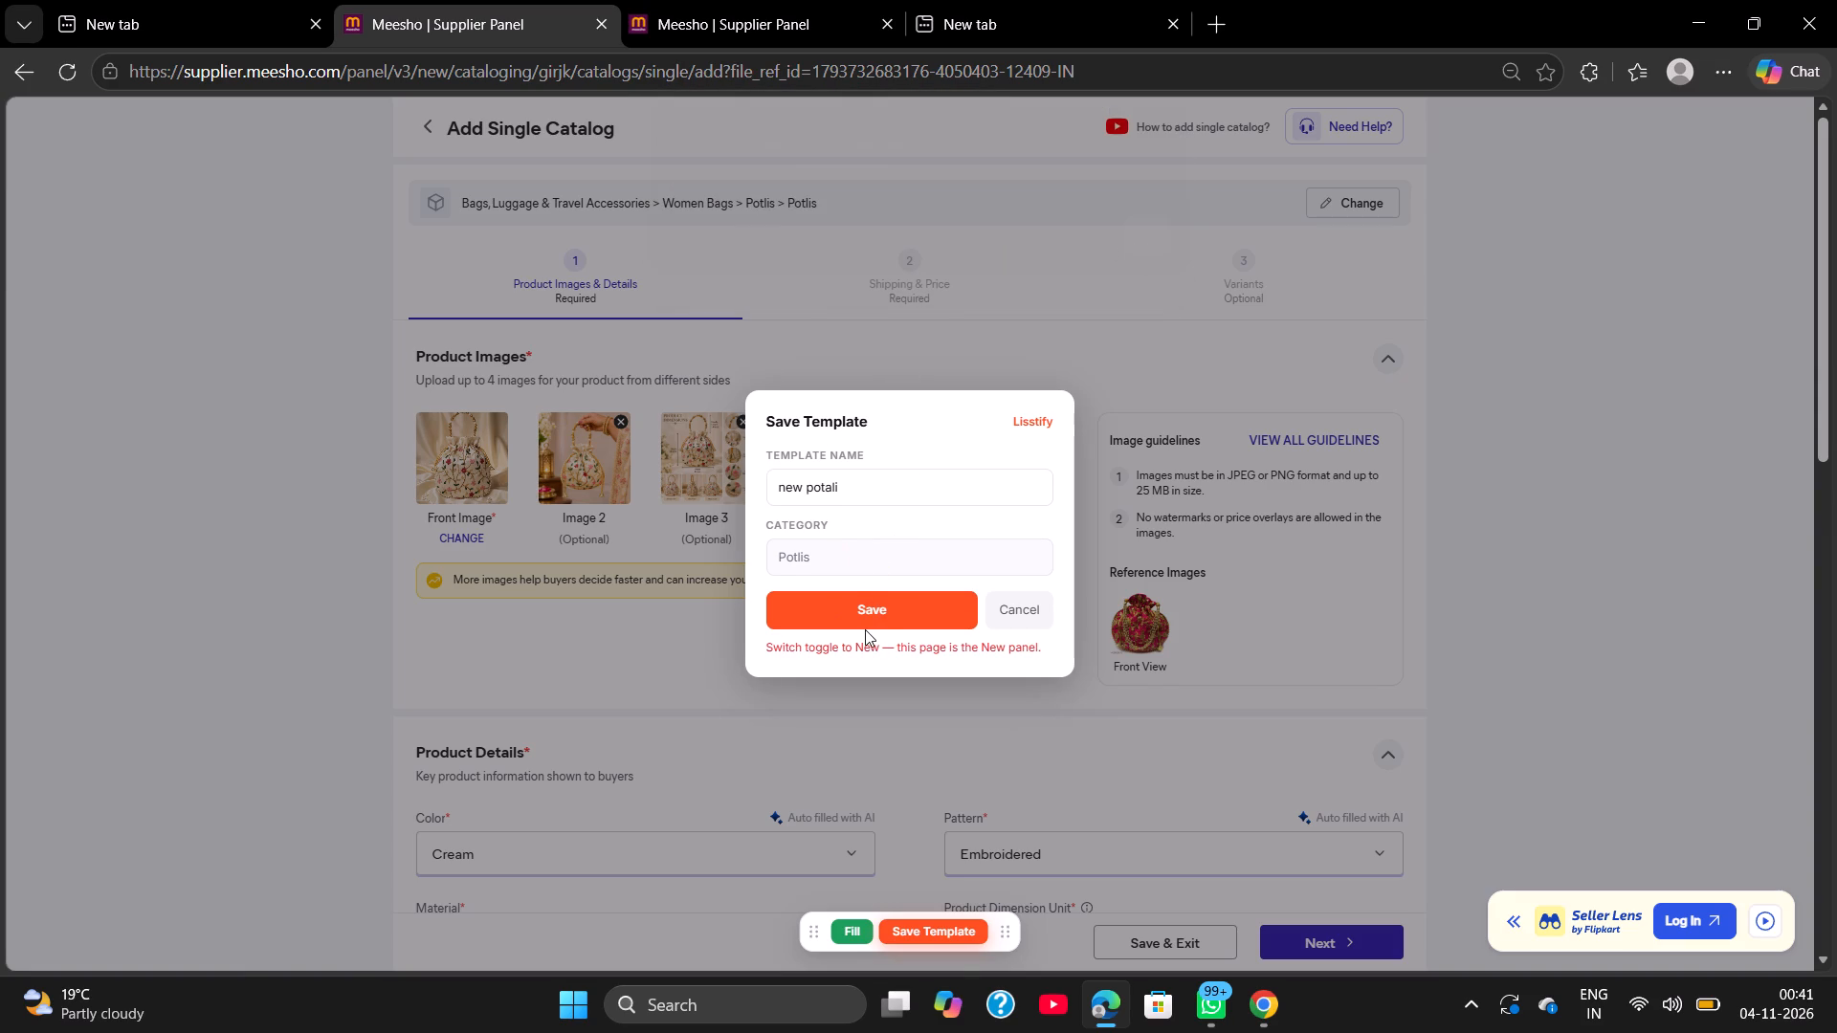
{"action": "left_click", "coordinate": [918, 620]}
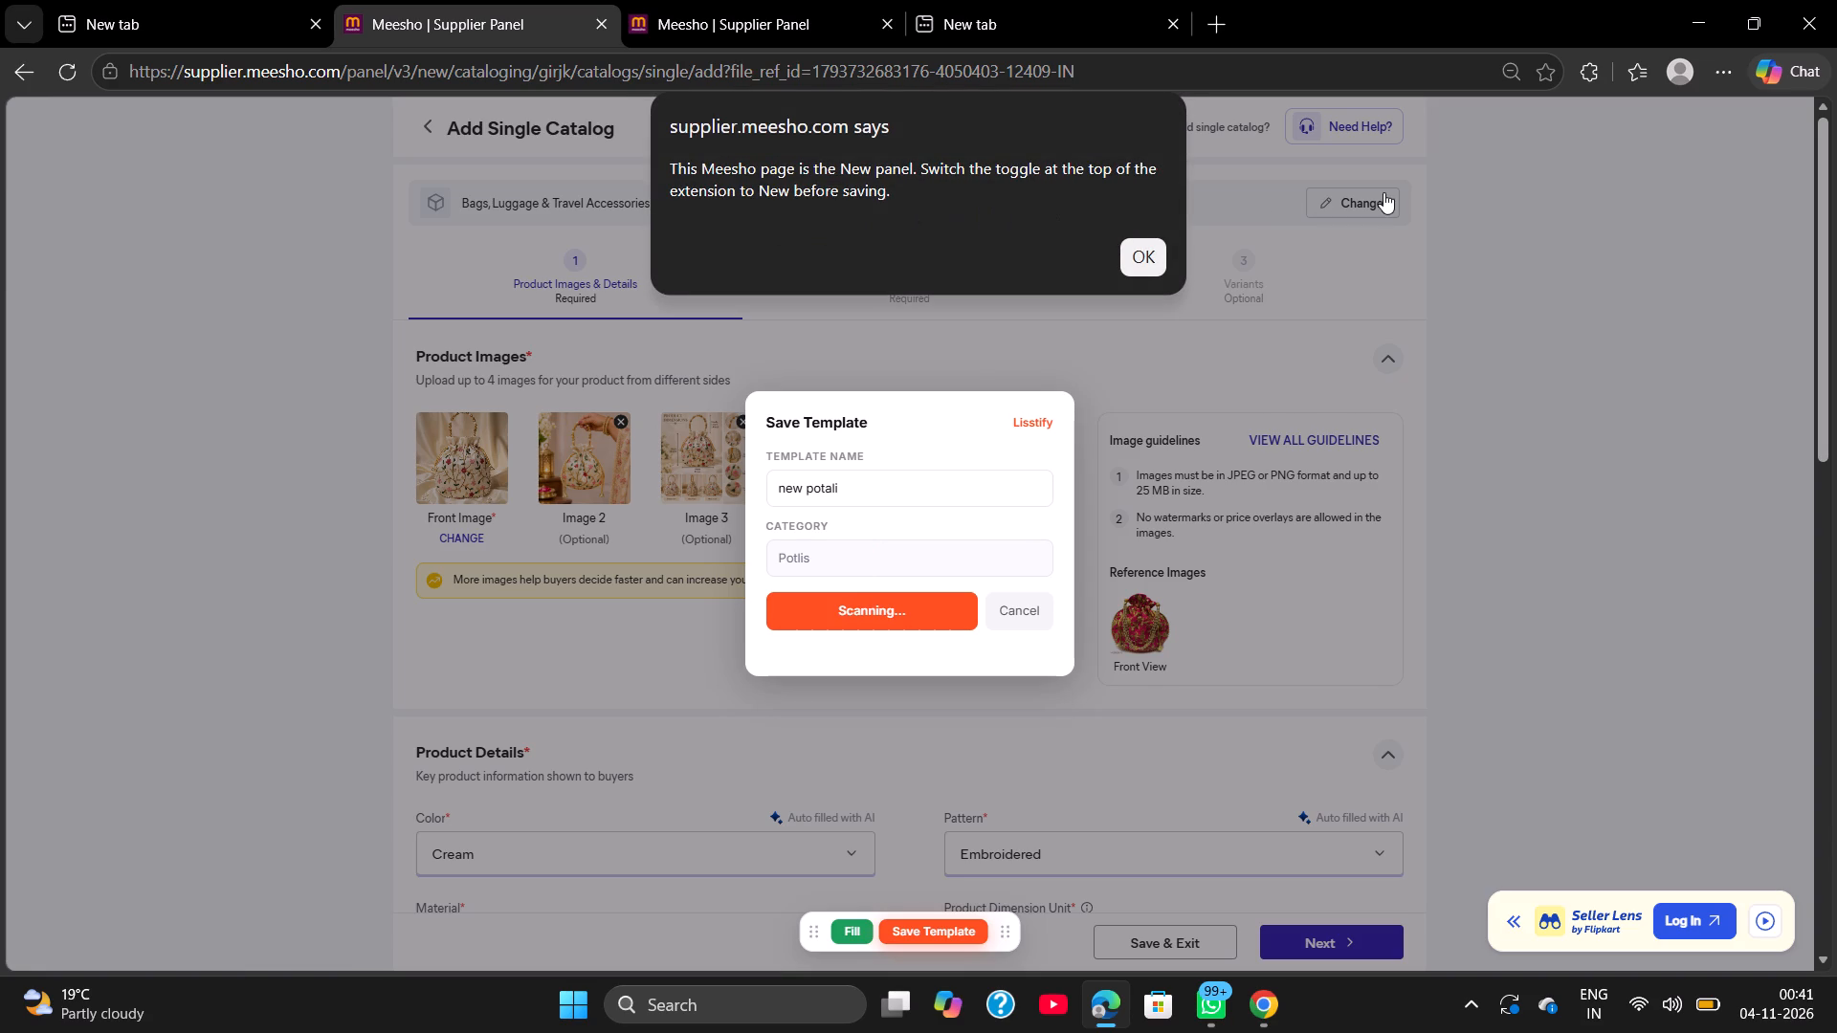
Set the Lisstify extension's Meesho panel toggle to New and reload the catalog page.
{"action": "left_click", "coordinate": [1552, 199]}
{"action": "left_click", "coordinate": [1586, 78]}
{"action": "double_click", "coordinate": [1278, 245]}
{"action": "left_click", "coordinate": [1146, 260]}
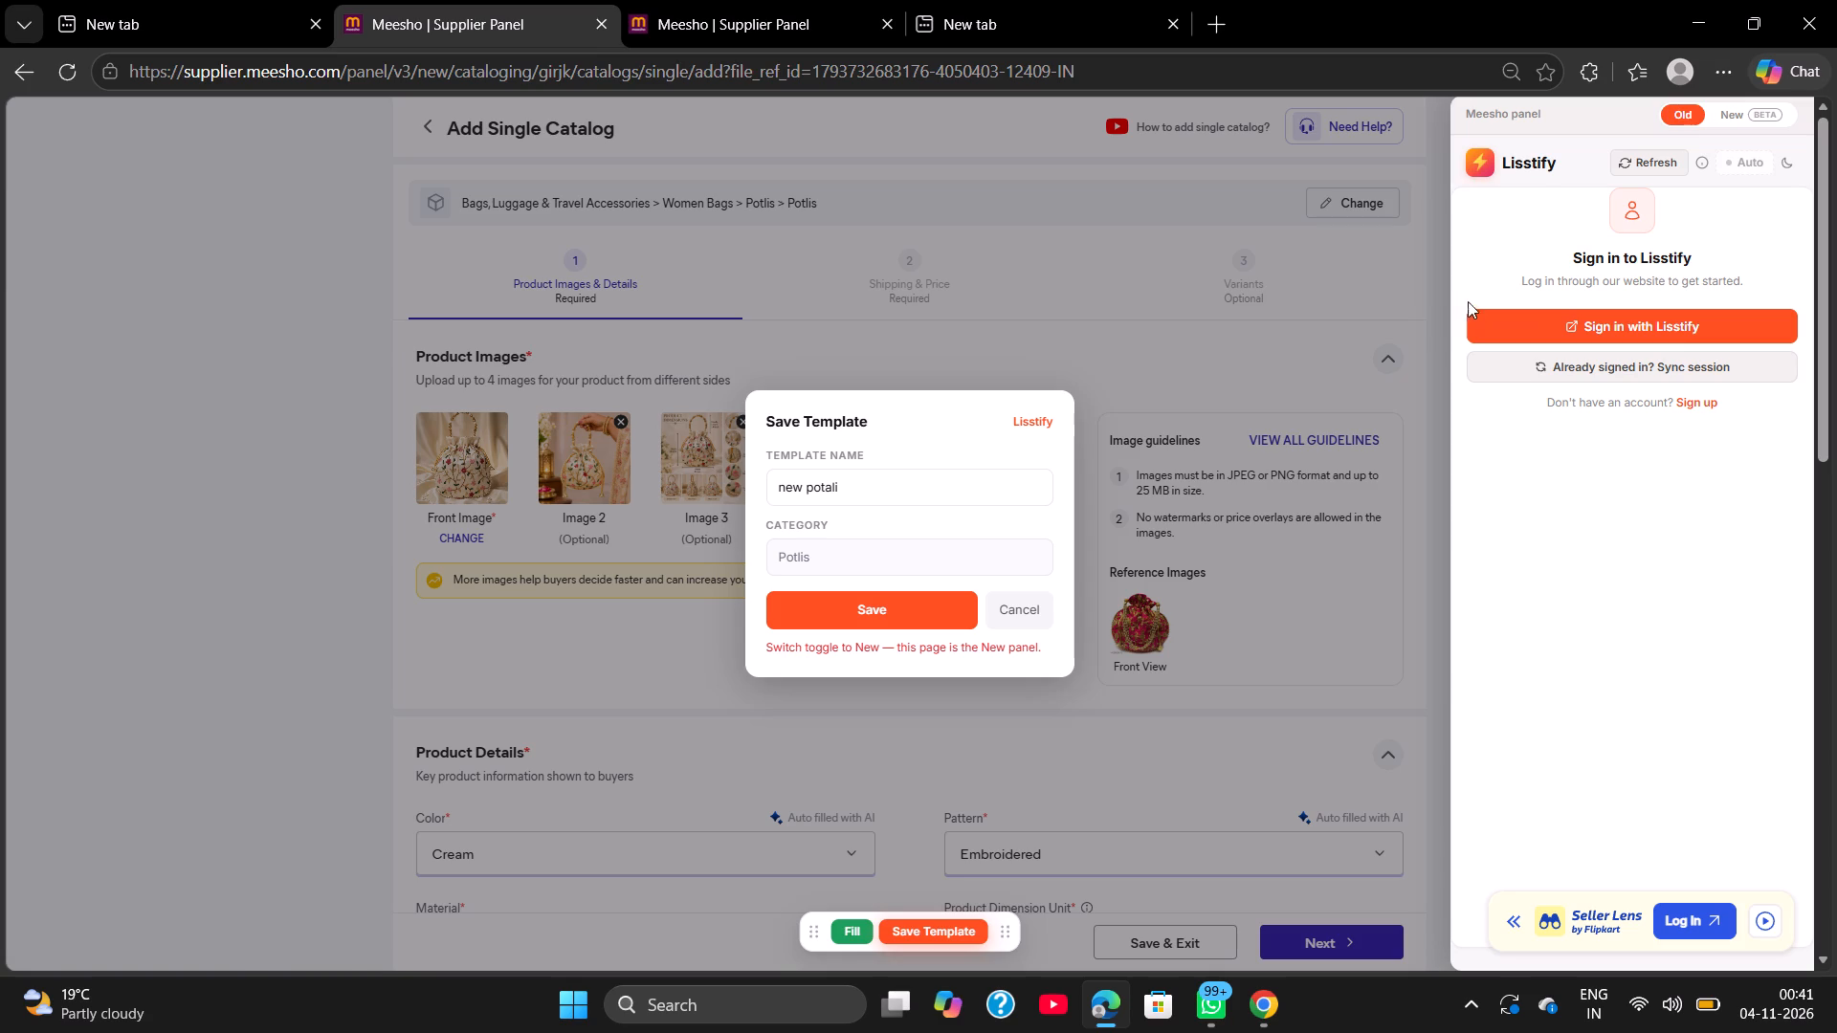
{"action": "left_click", "coordinate": [1735, 119]}
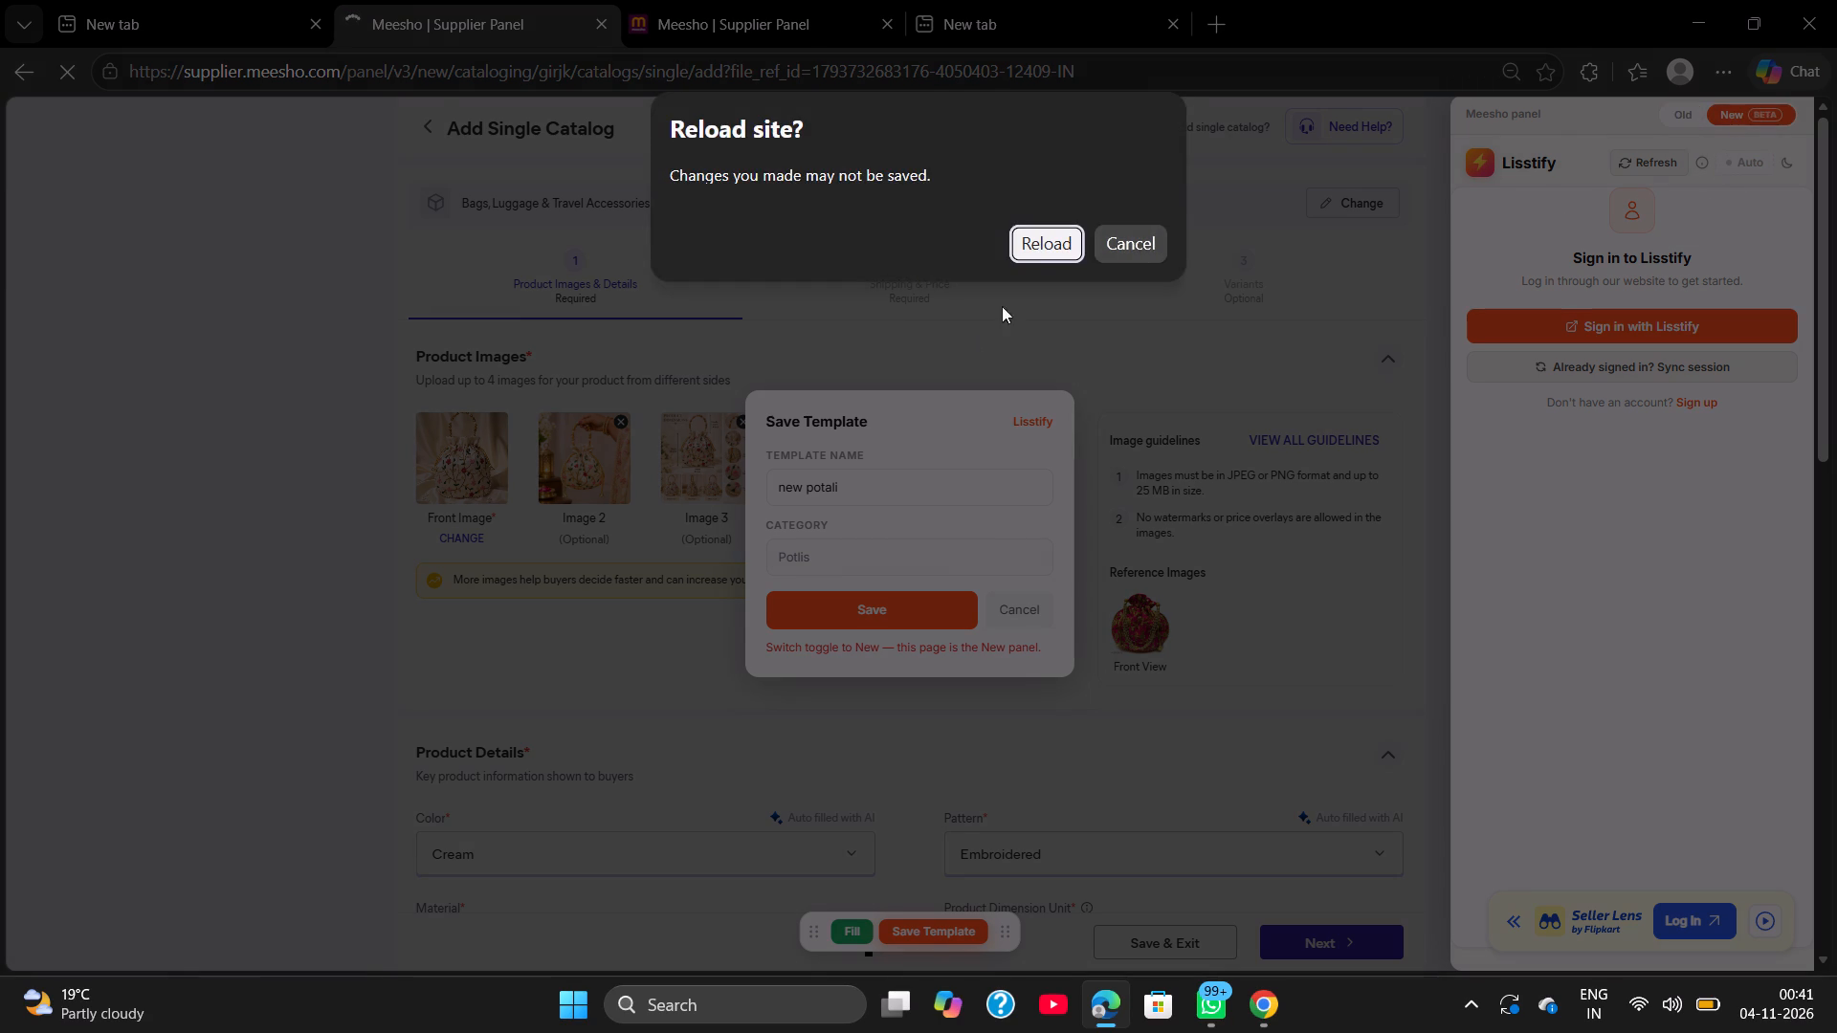
{"action": "left_click", "coordinate": [1038, 245]}
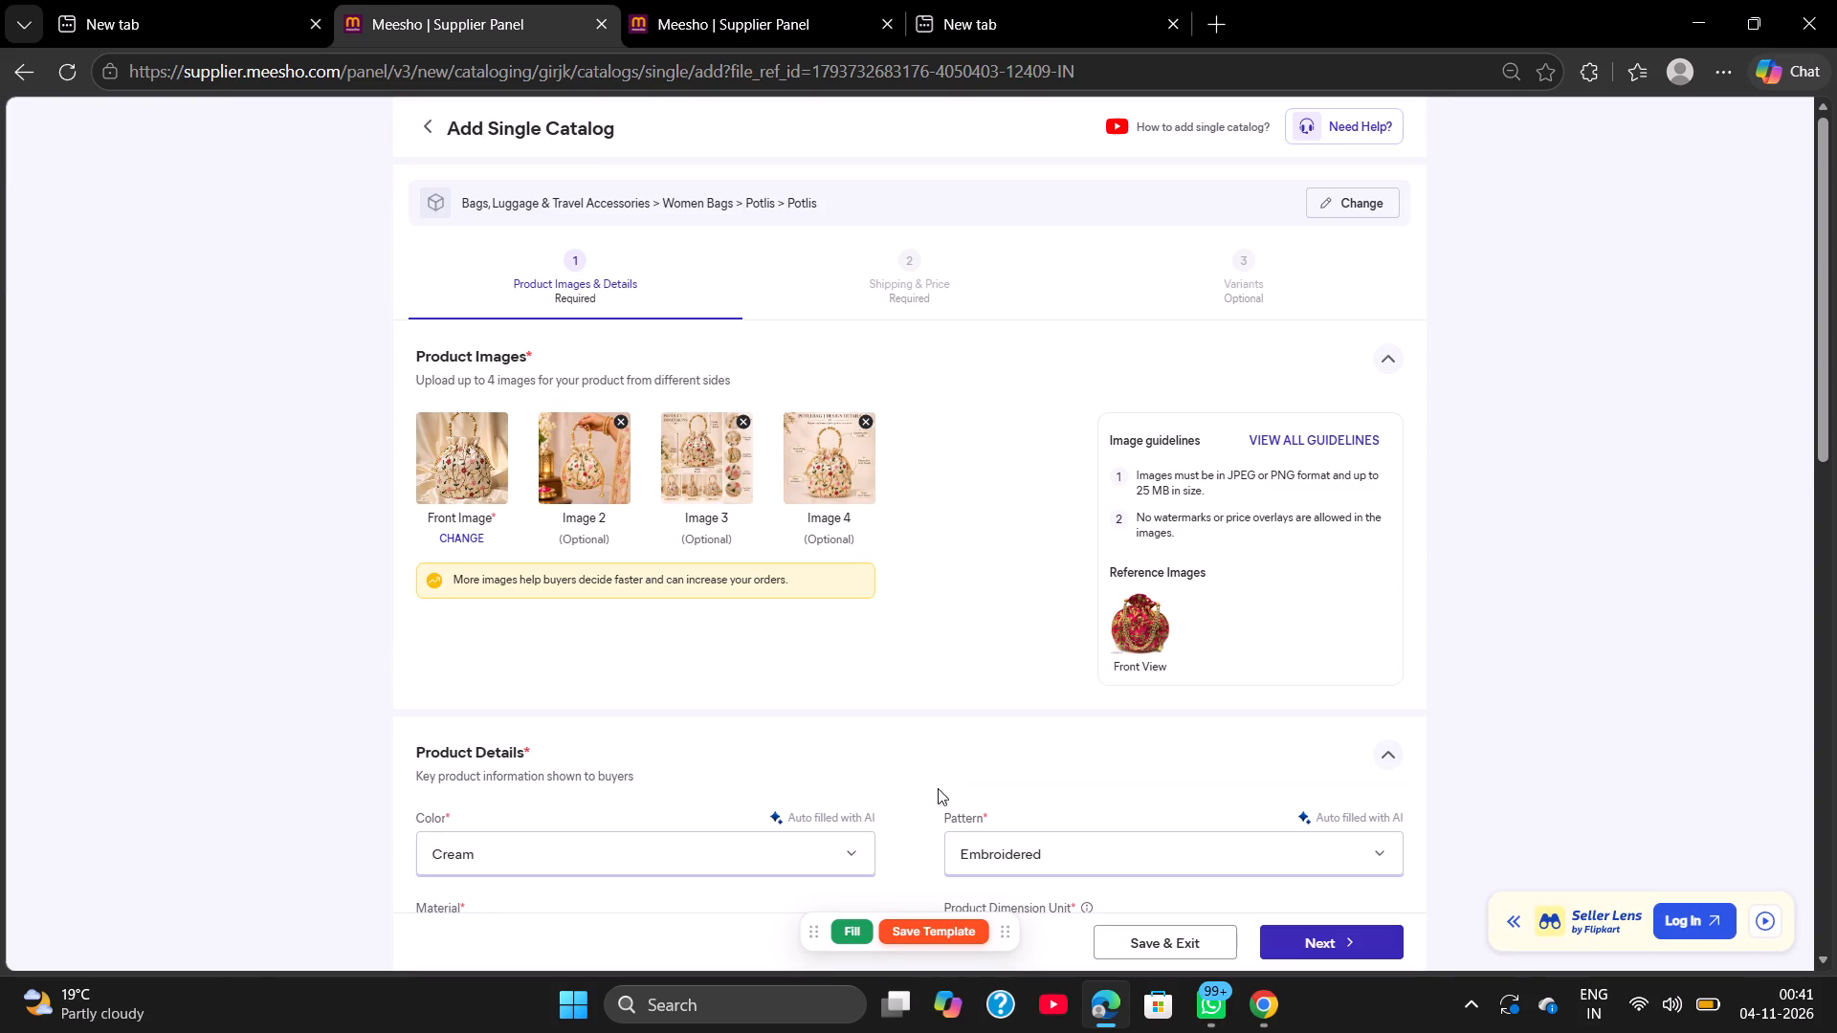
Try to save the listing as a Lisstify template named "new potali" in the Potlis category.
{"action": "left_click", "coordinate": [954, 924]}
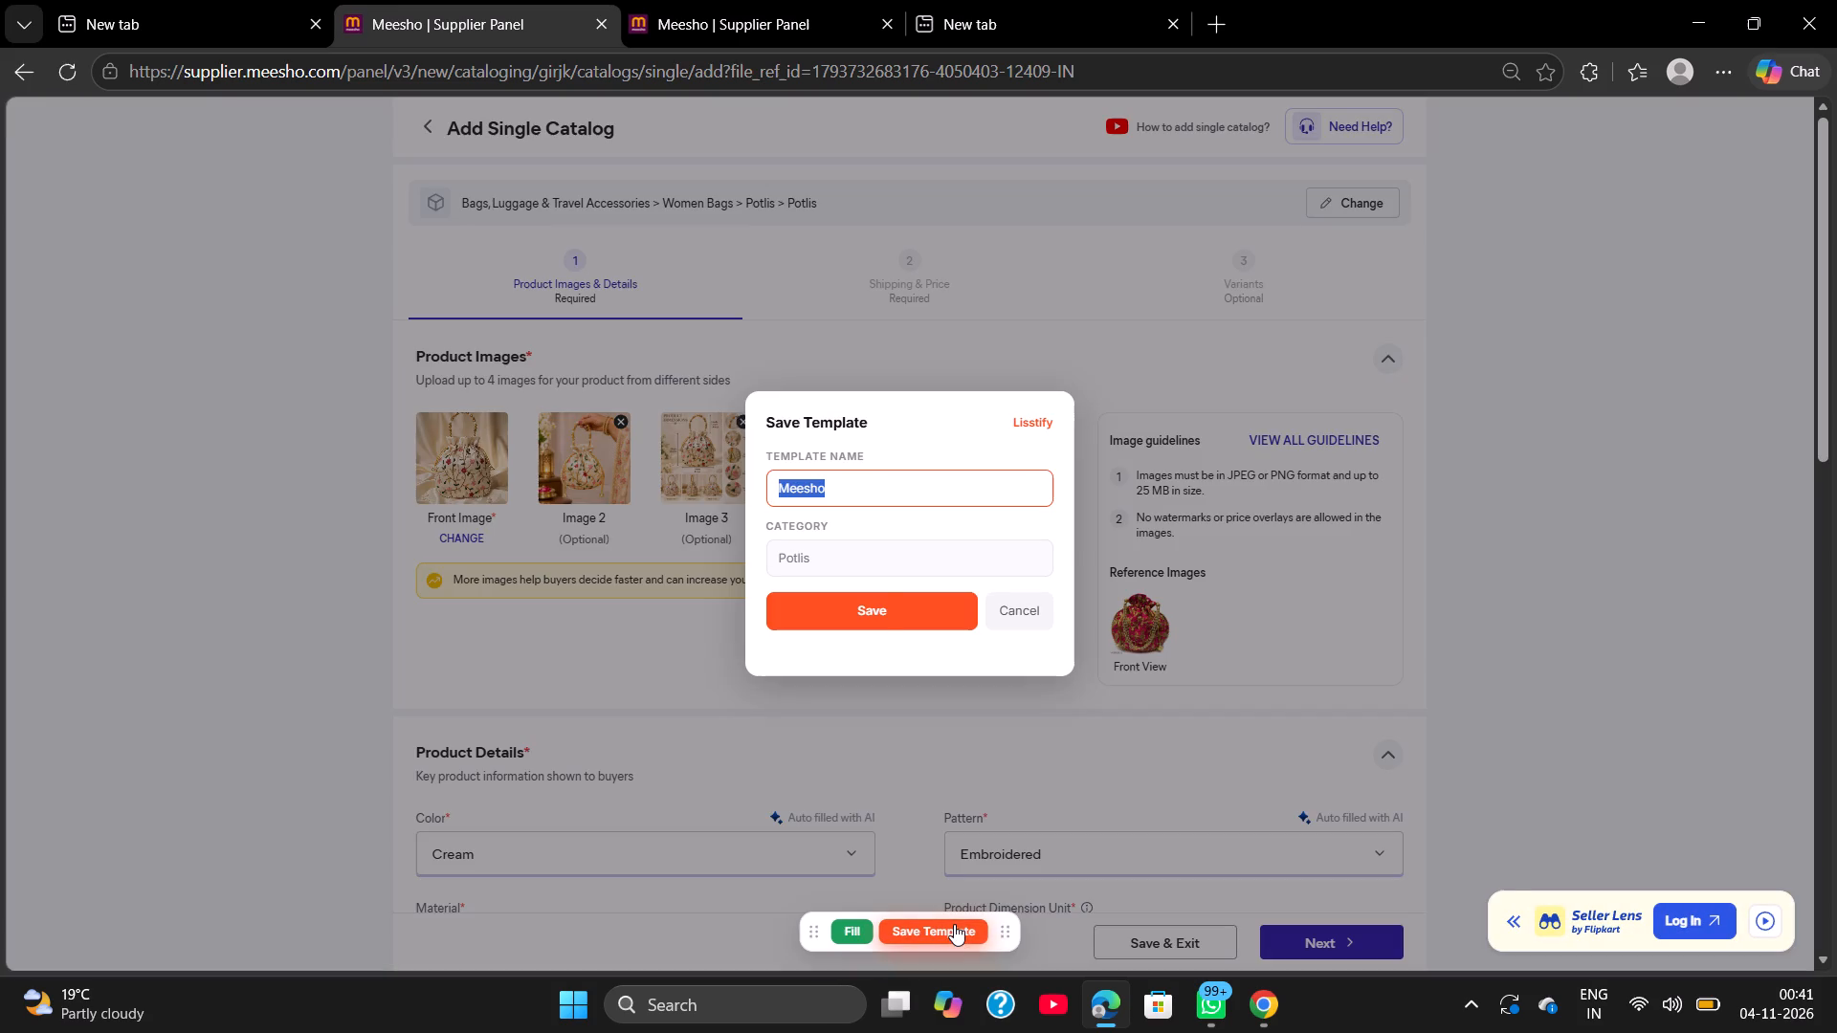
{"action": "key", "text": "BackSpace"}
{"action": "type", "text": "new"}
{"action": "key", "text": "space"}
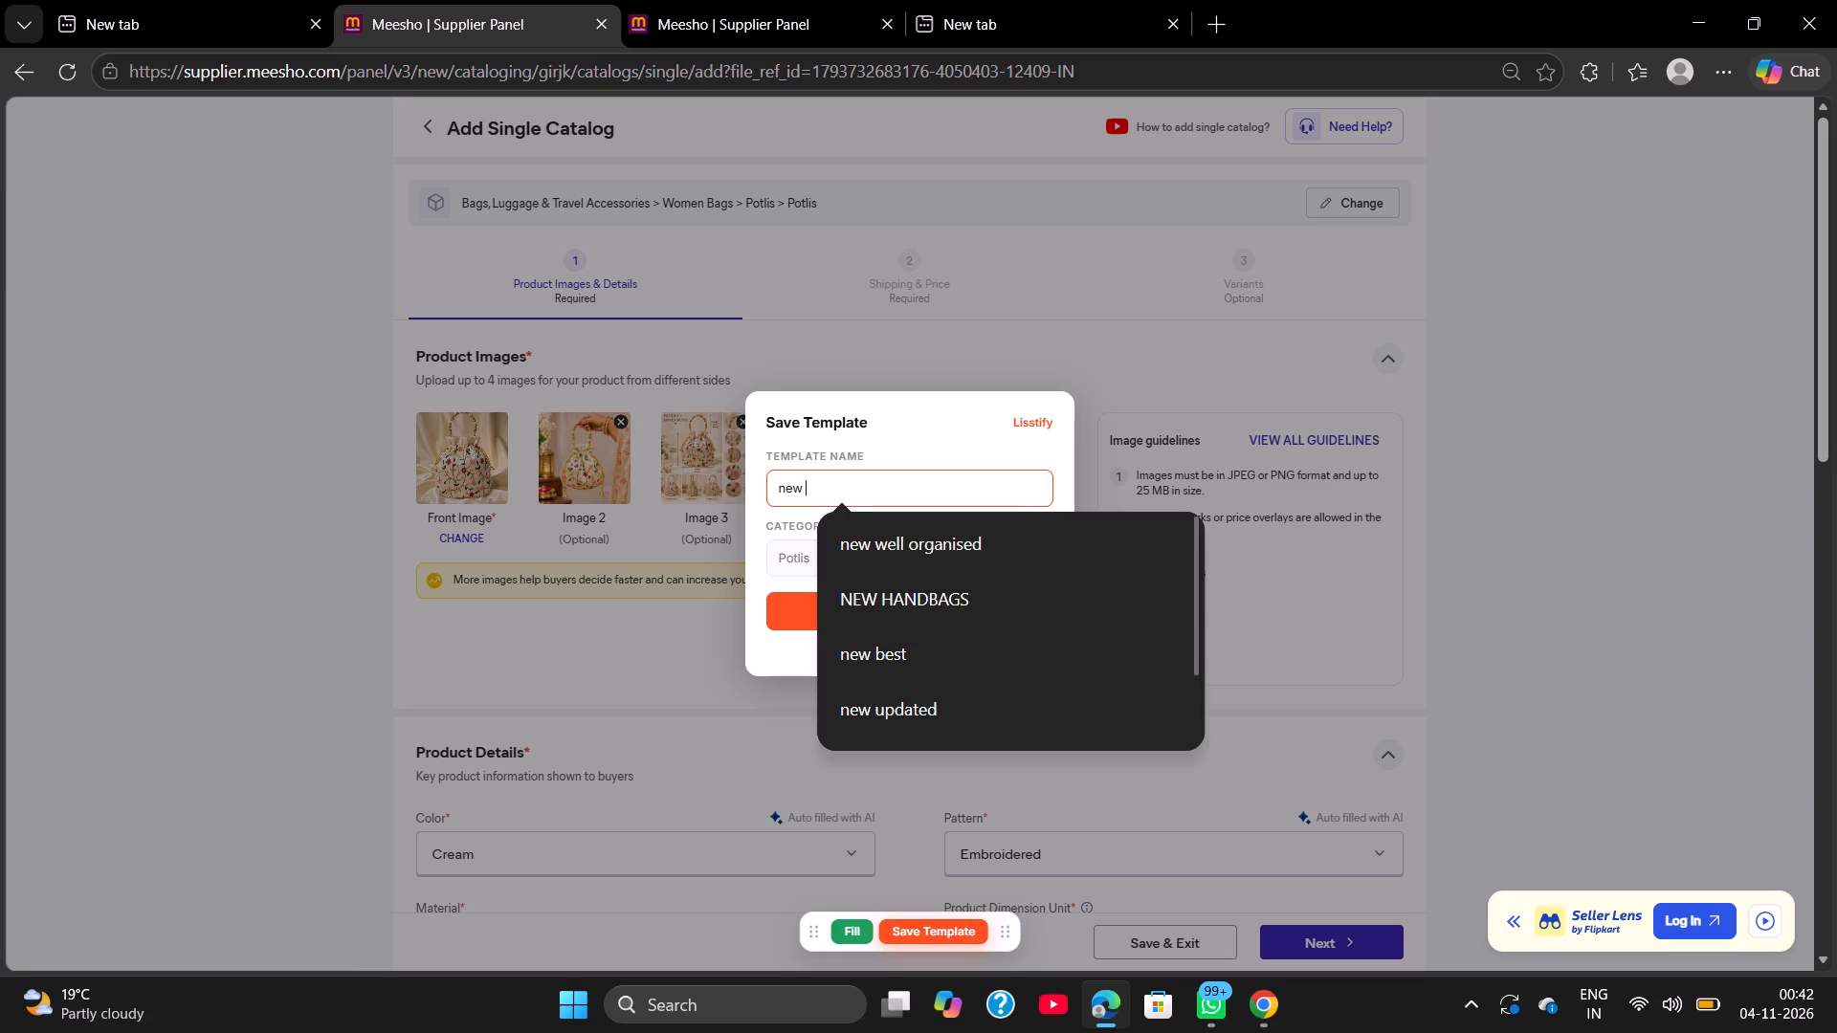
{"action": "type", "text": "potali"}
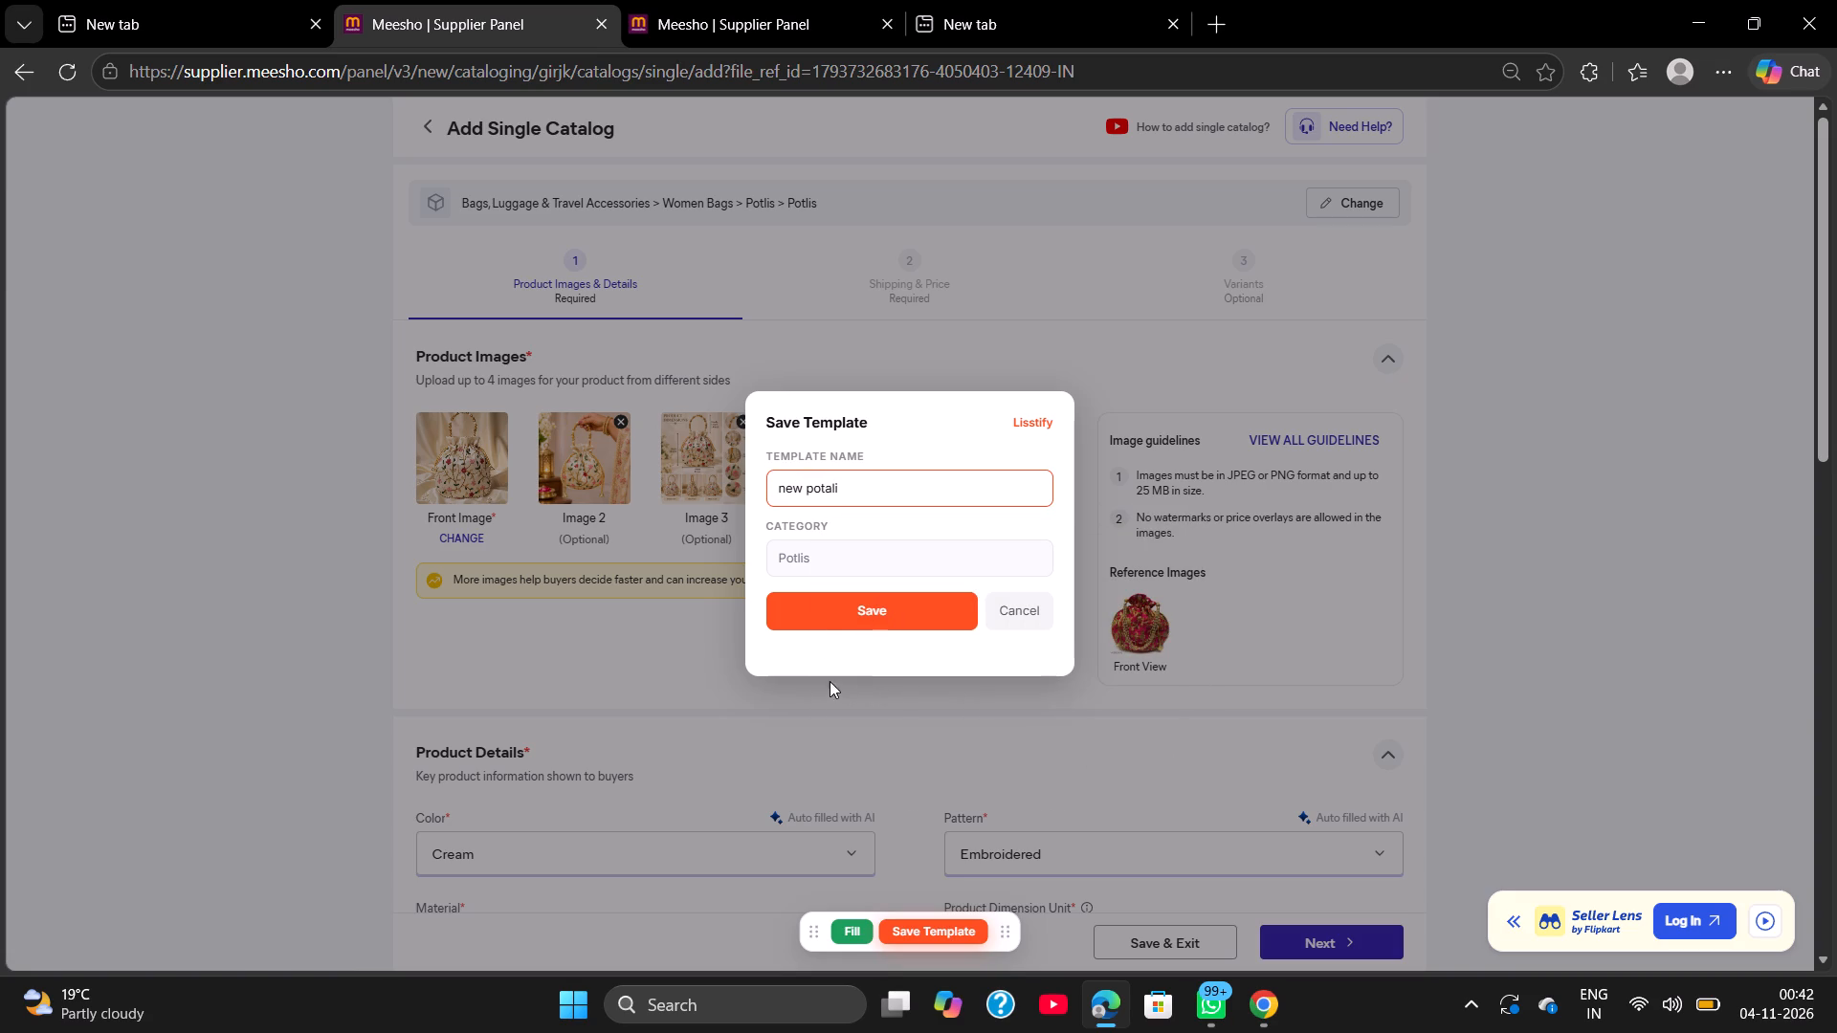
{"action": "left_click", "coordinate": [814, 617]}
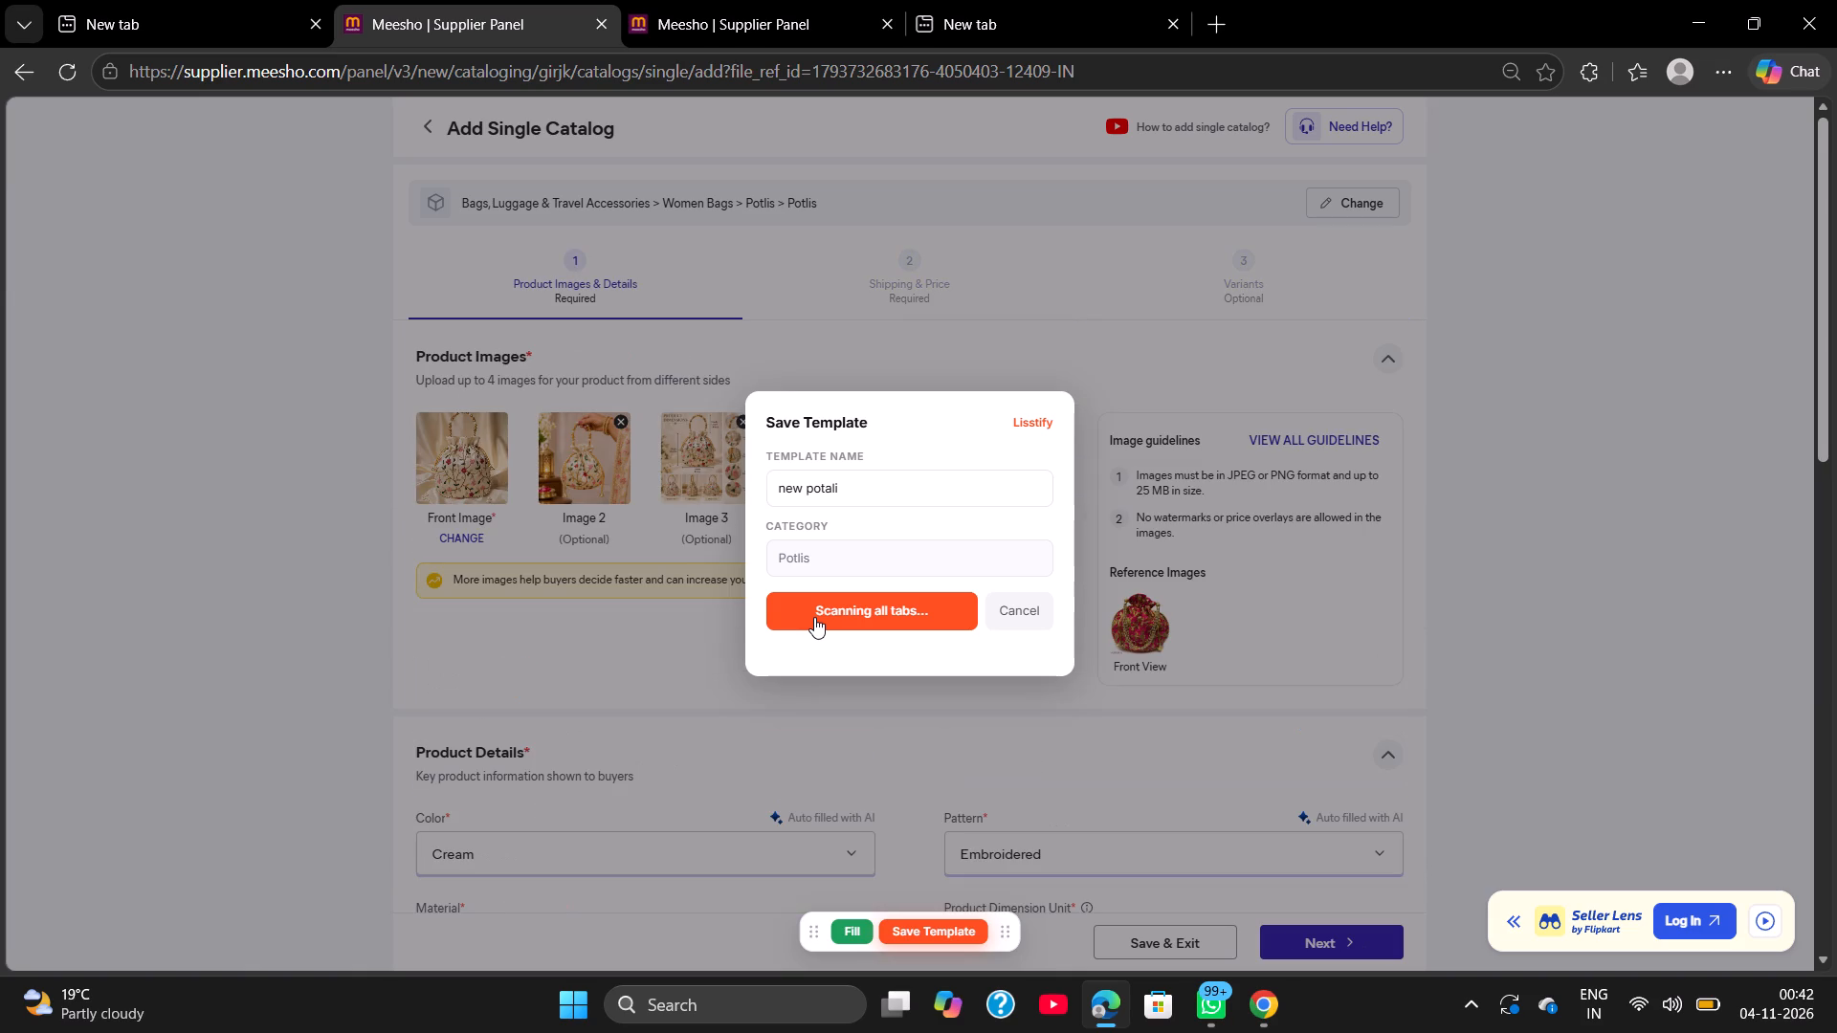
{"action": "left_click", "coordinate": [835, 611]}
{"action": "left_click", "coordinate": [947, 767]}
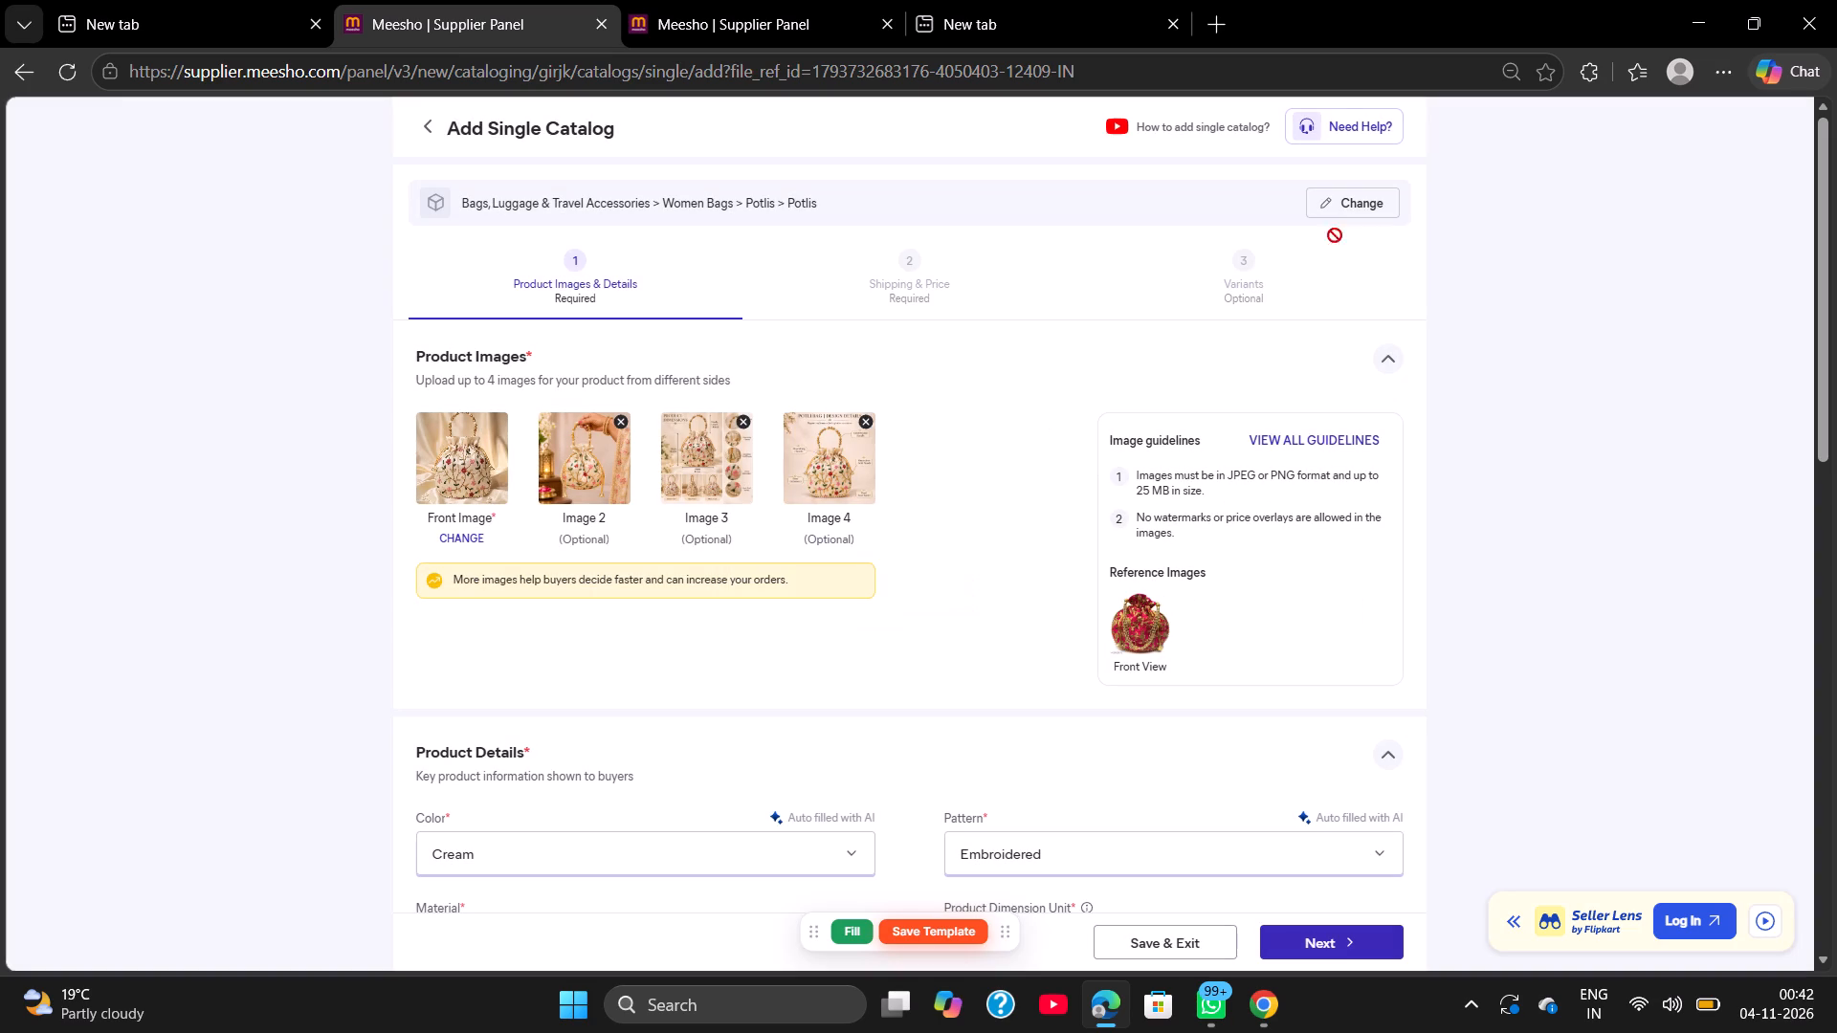
Sign in to the Lisstify extension, logging out the Chrome on Windows device, and return to the Add Single Catalog page.
{"action": "left_click", "coordinate": [1587, 72]}
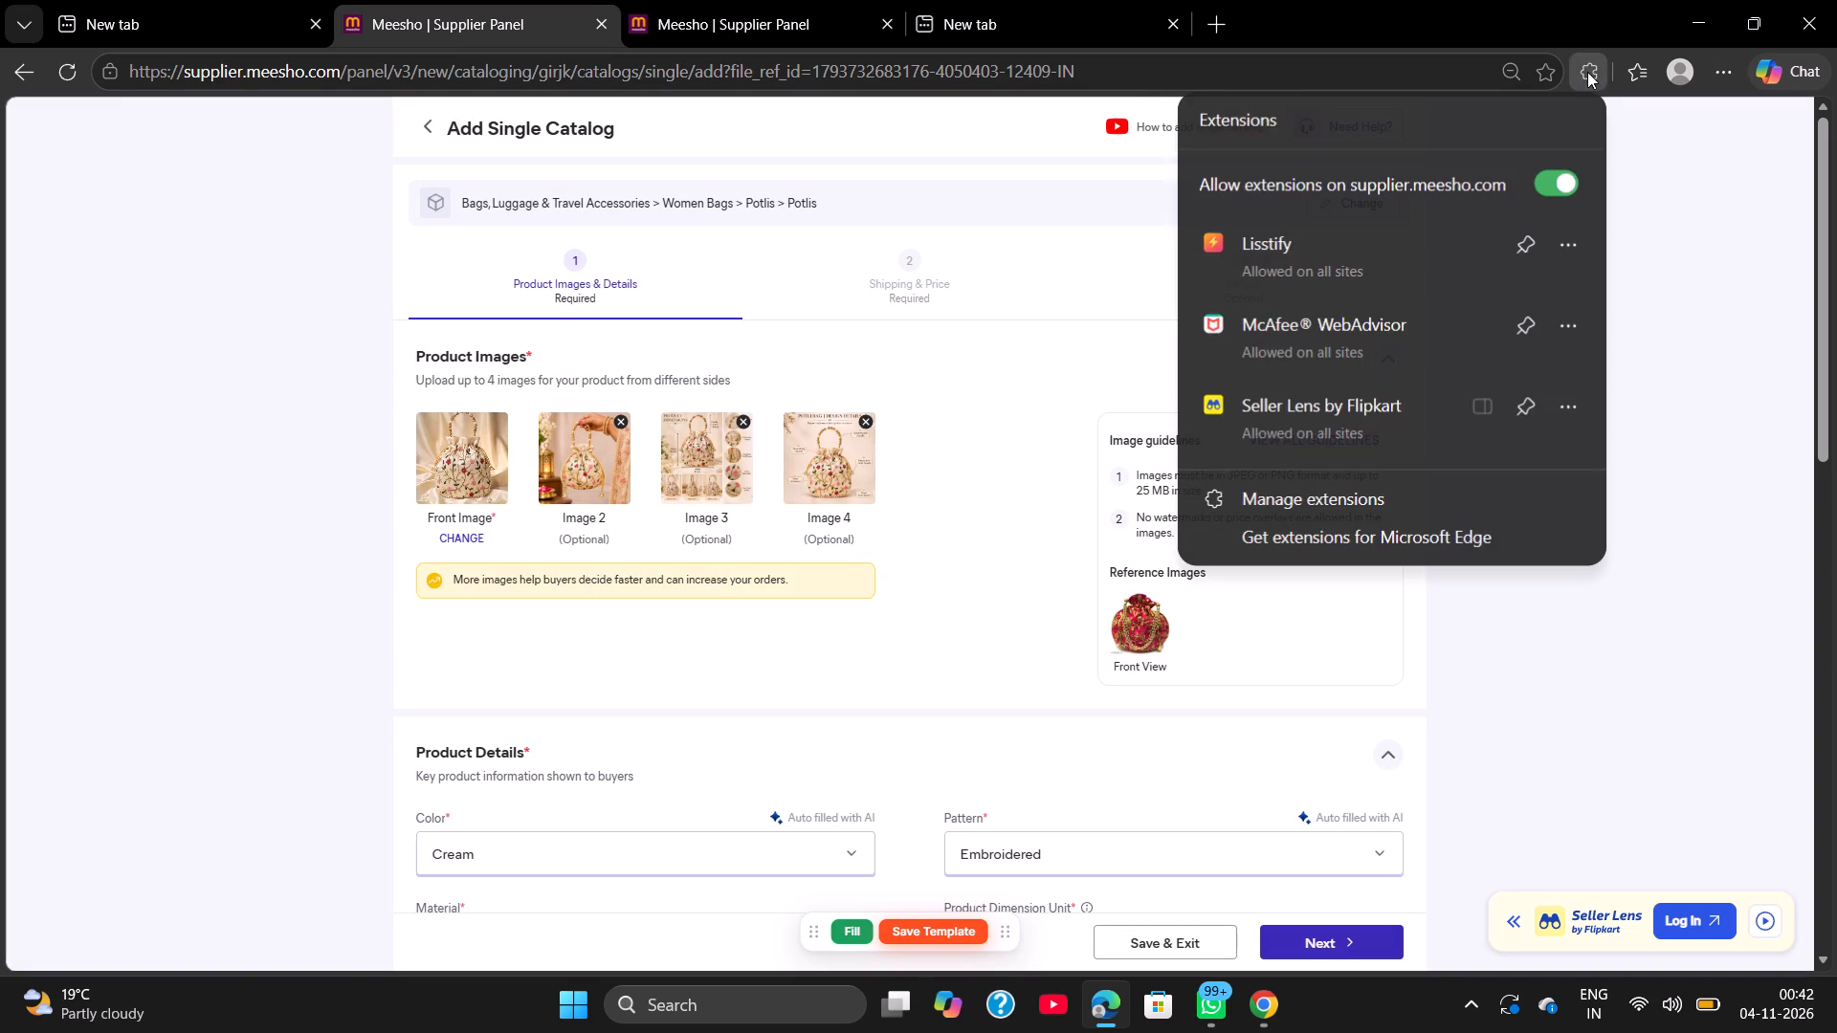
{"action": "double_click", "coordinate": [1376, 243]}
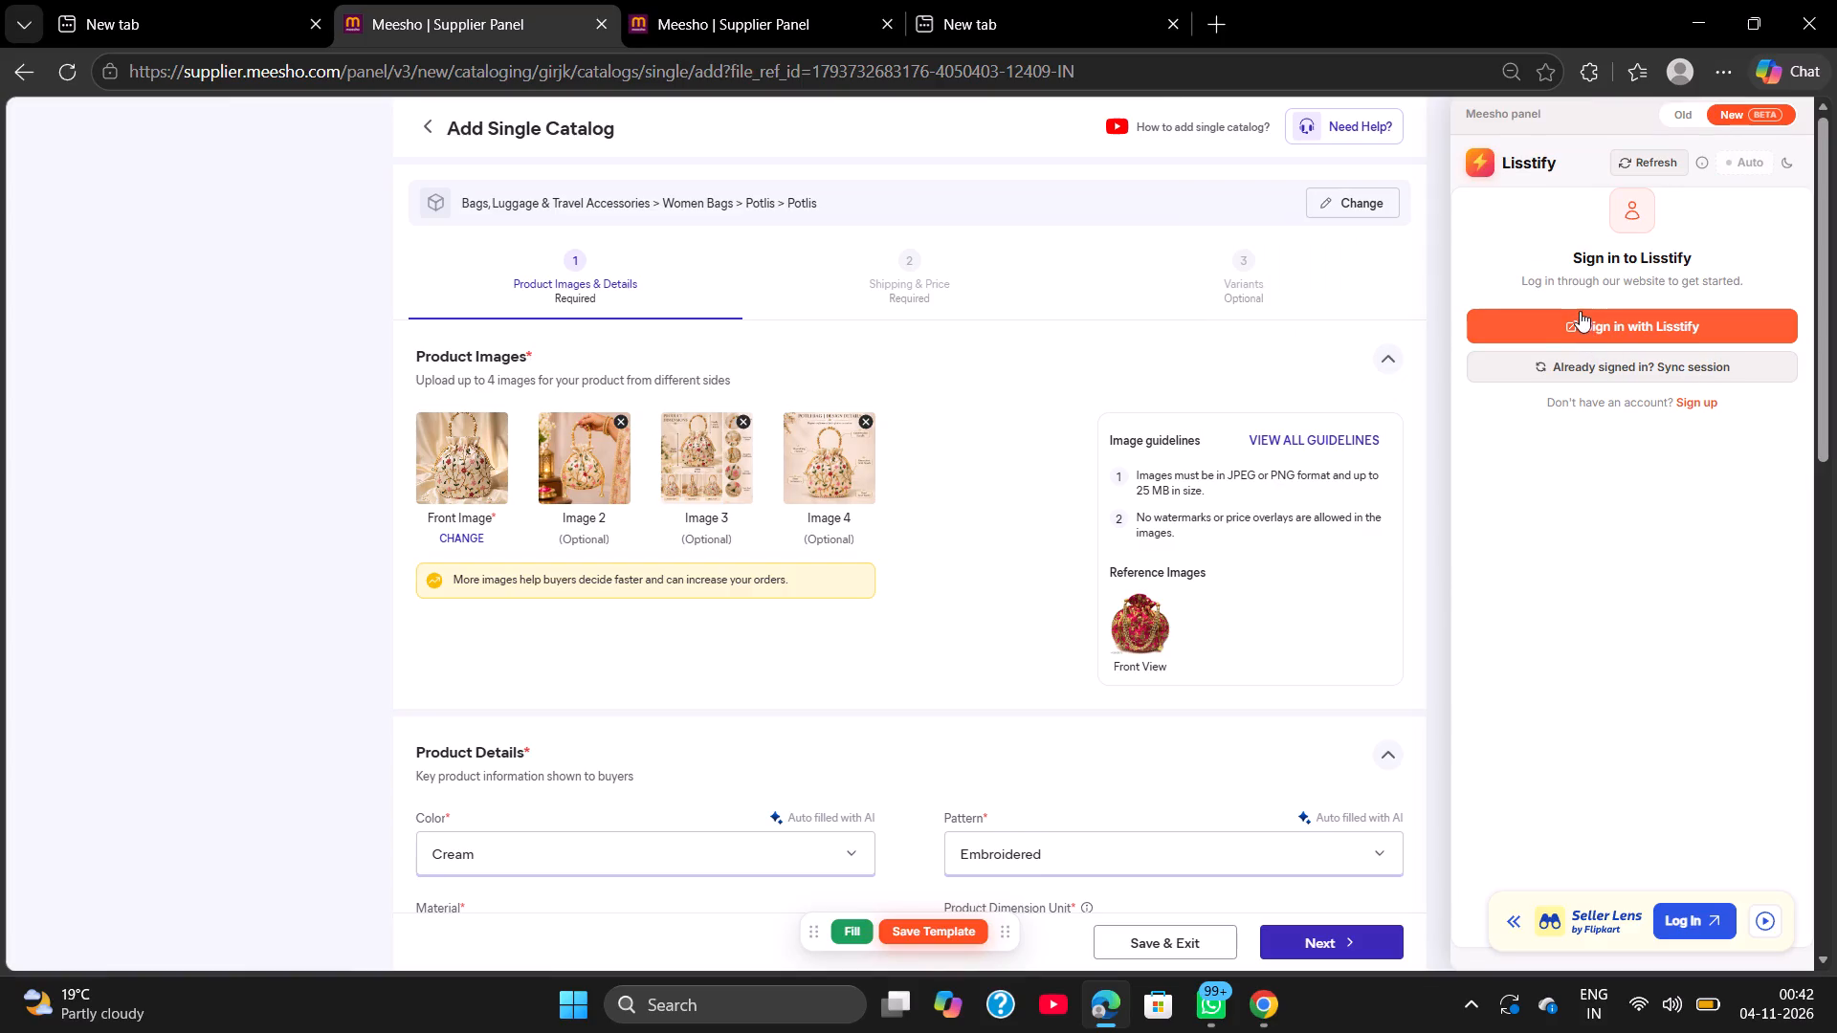
{"action": "left_click", "coordinate": [1635, 321]}
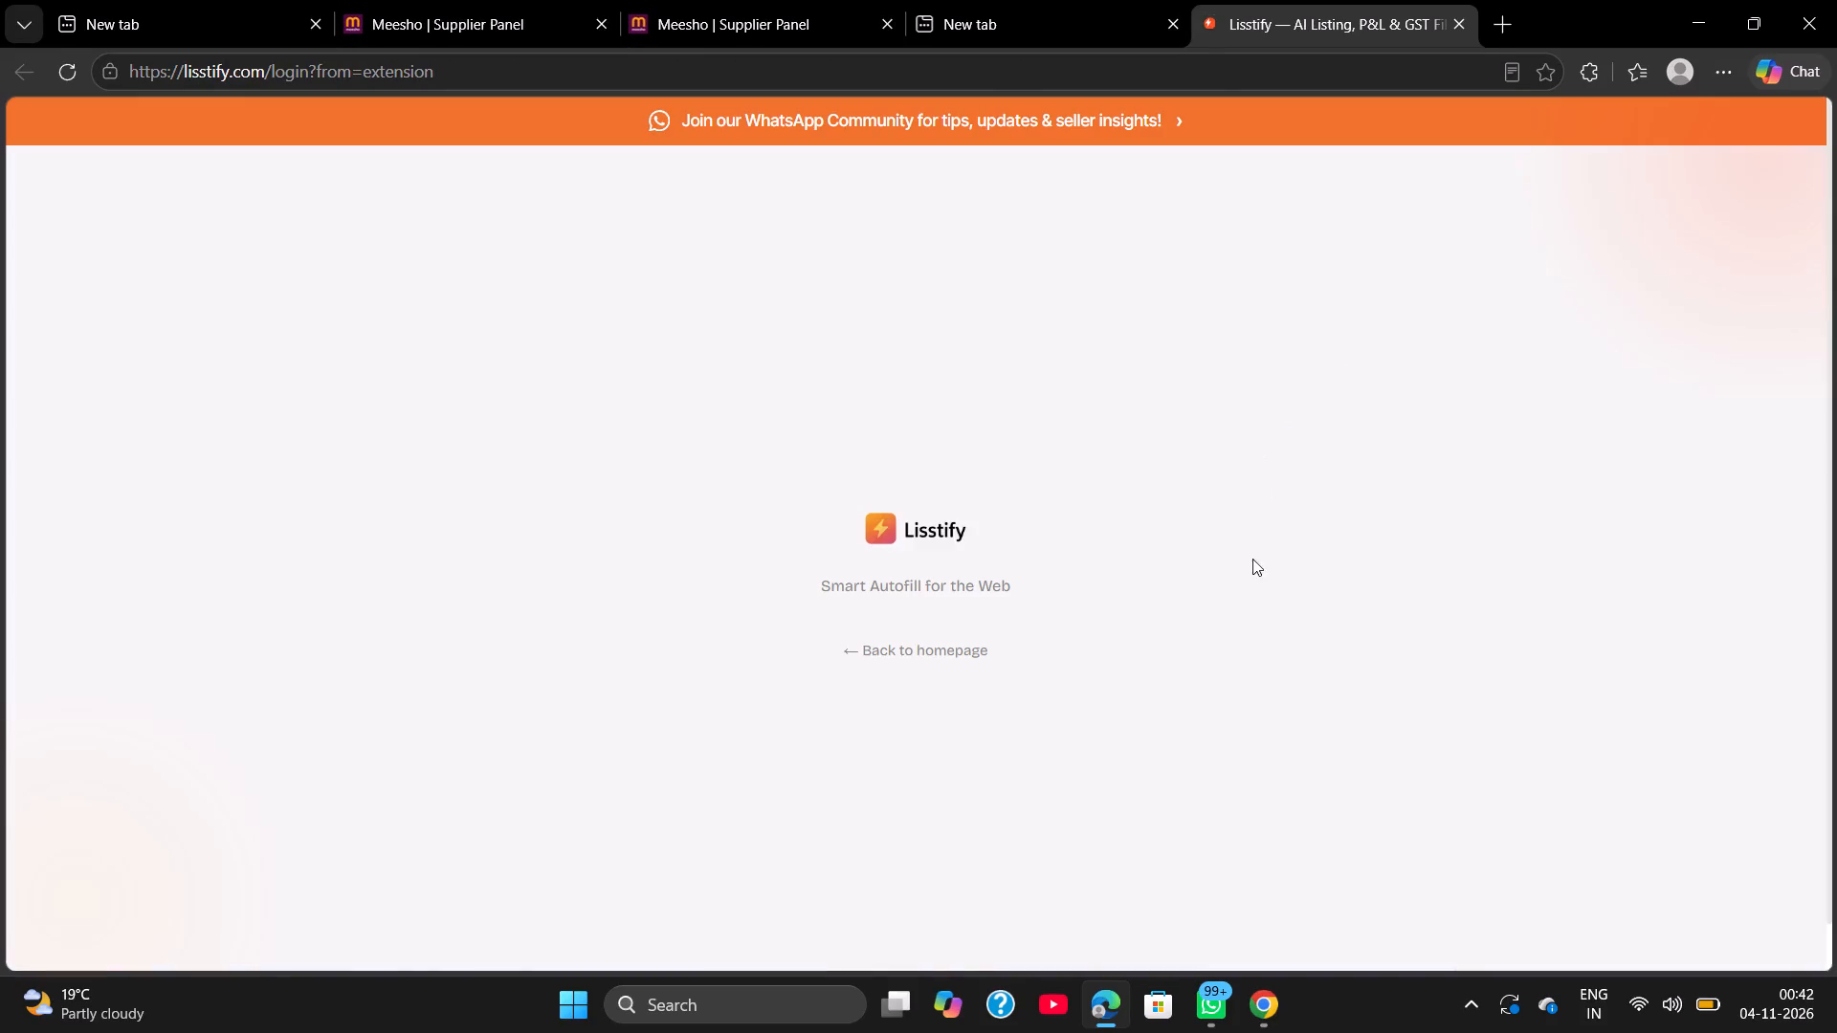
{"action": "left_click", "coordinate": [977, 735]}
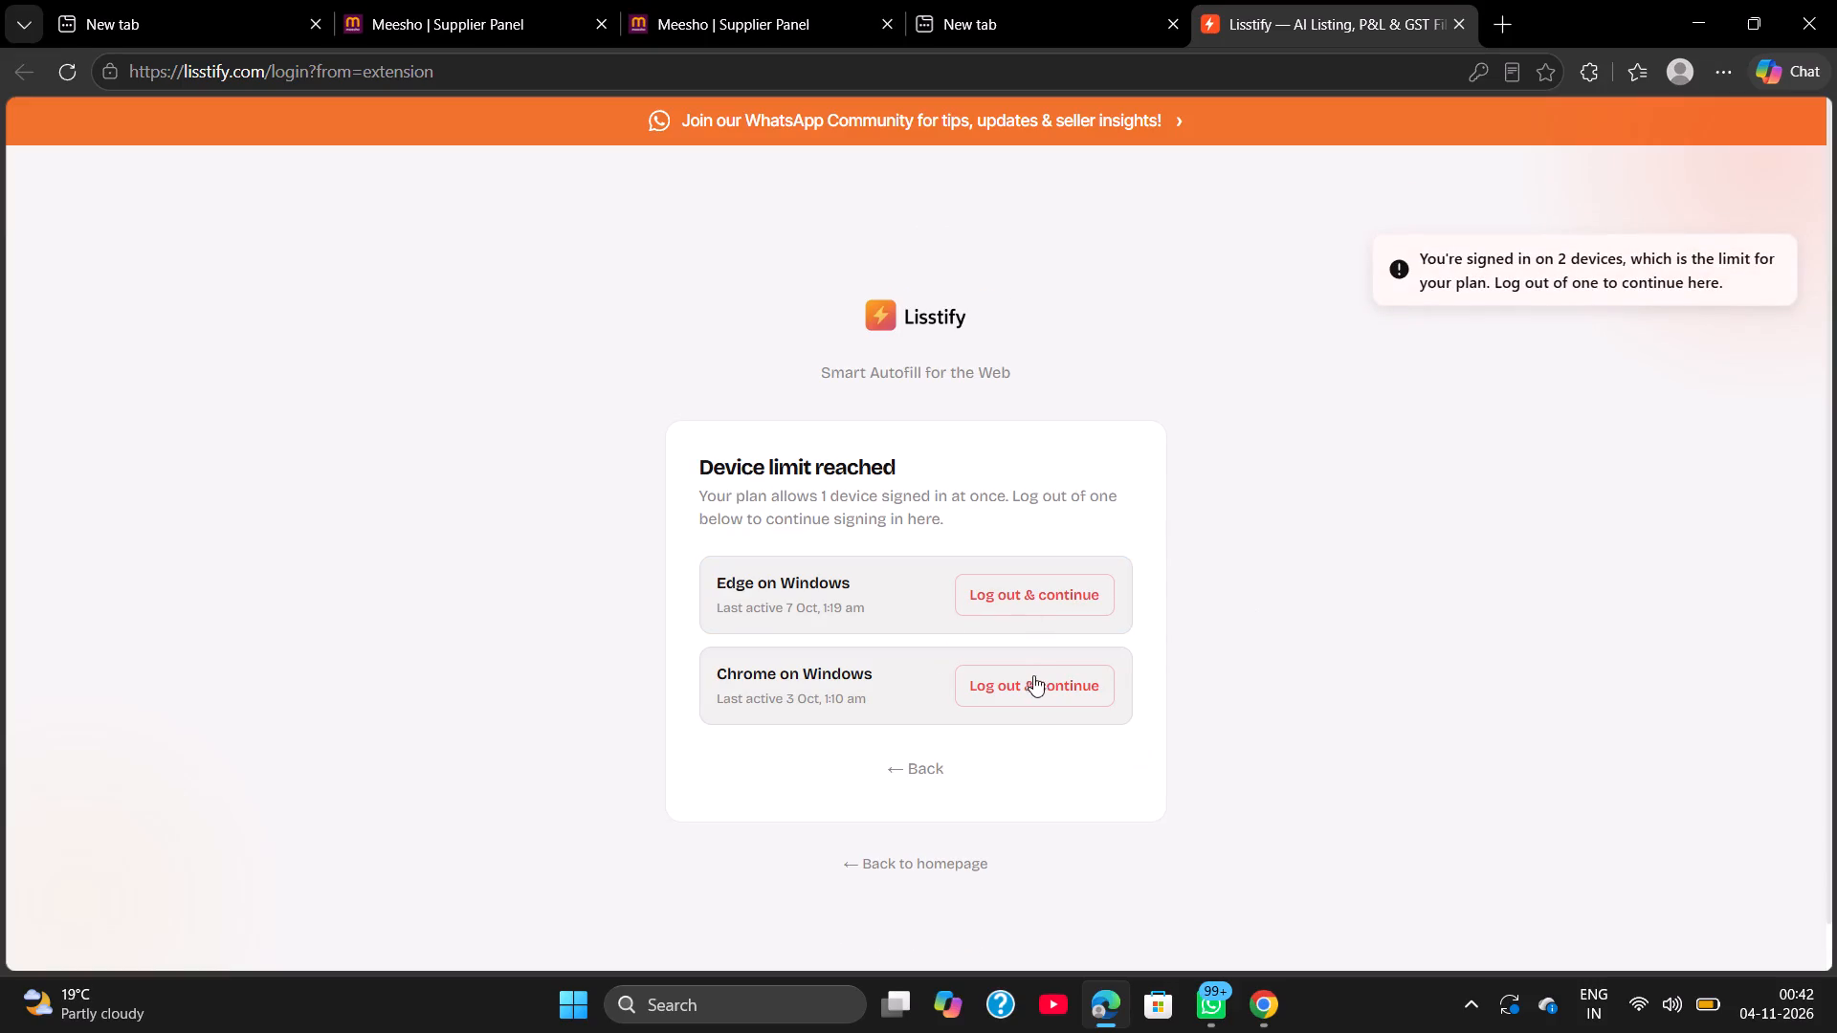
{"action": "left_click", "coordinate": [1031, 685]}
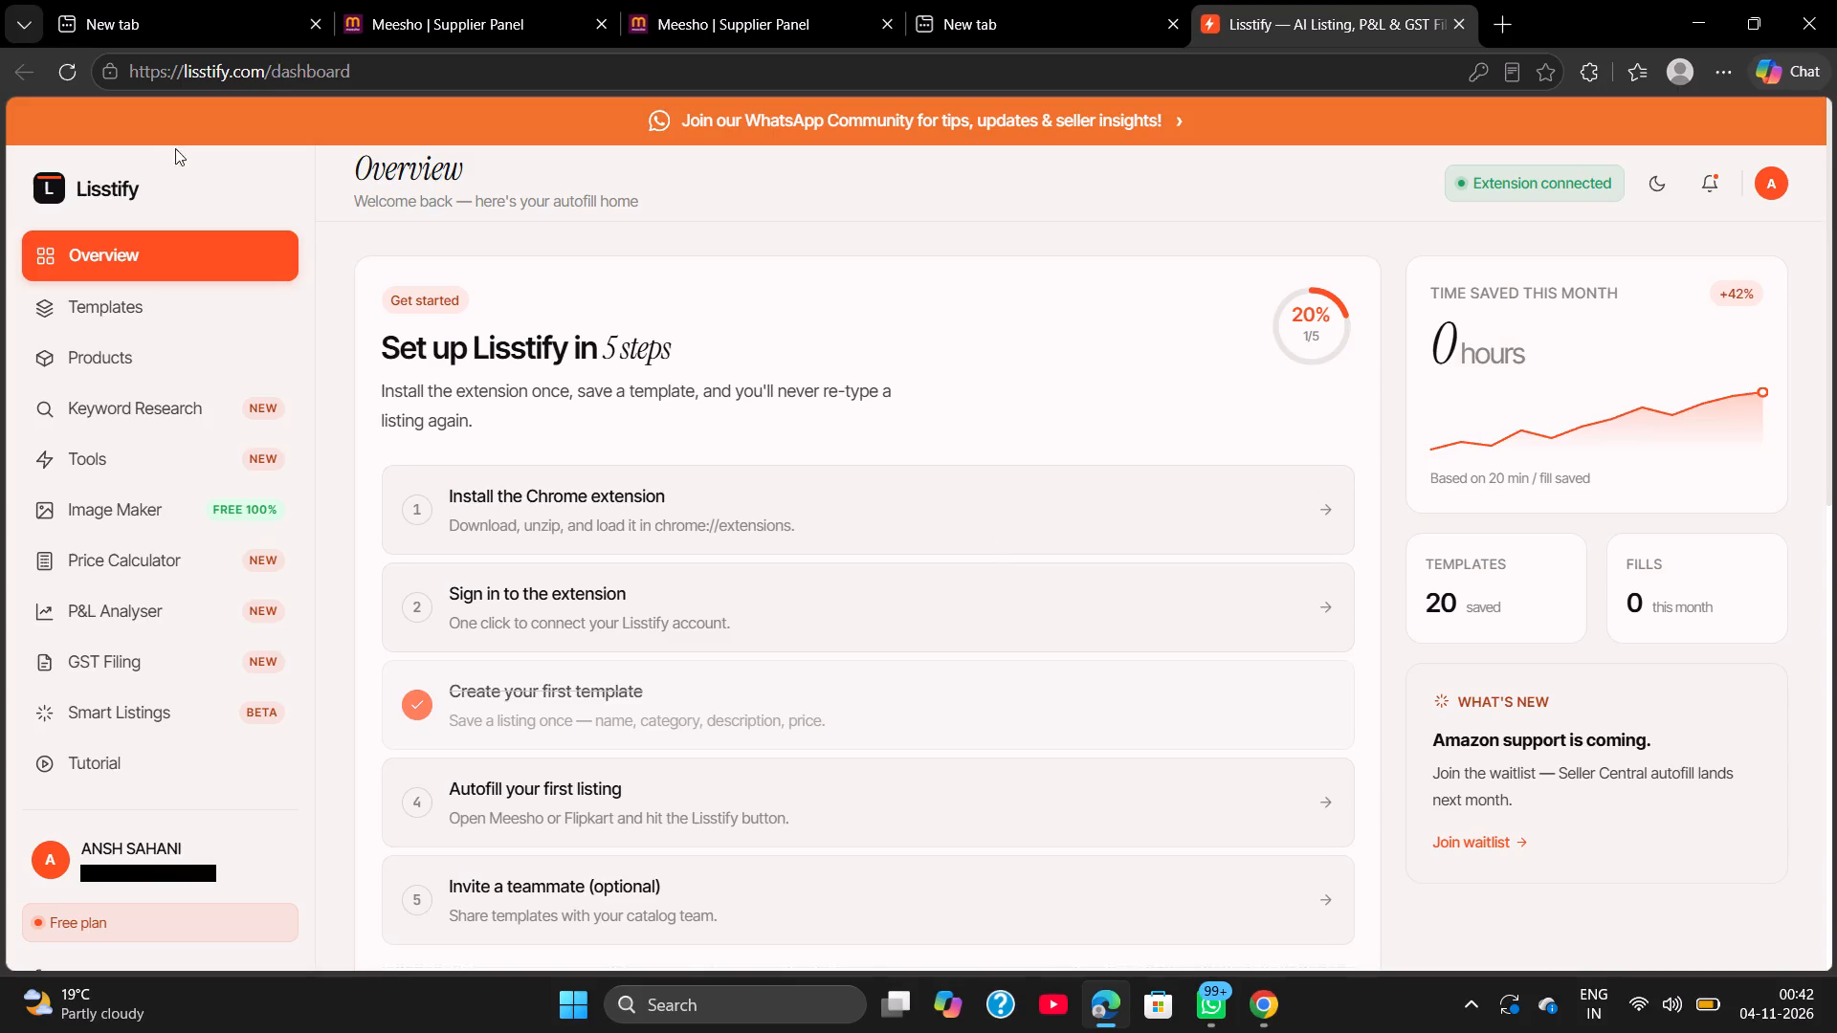
{"action": "left_click", "coordinate": [67, 78]}
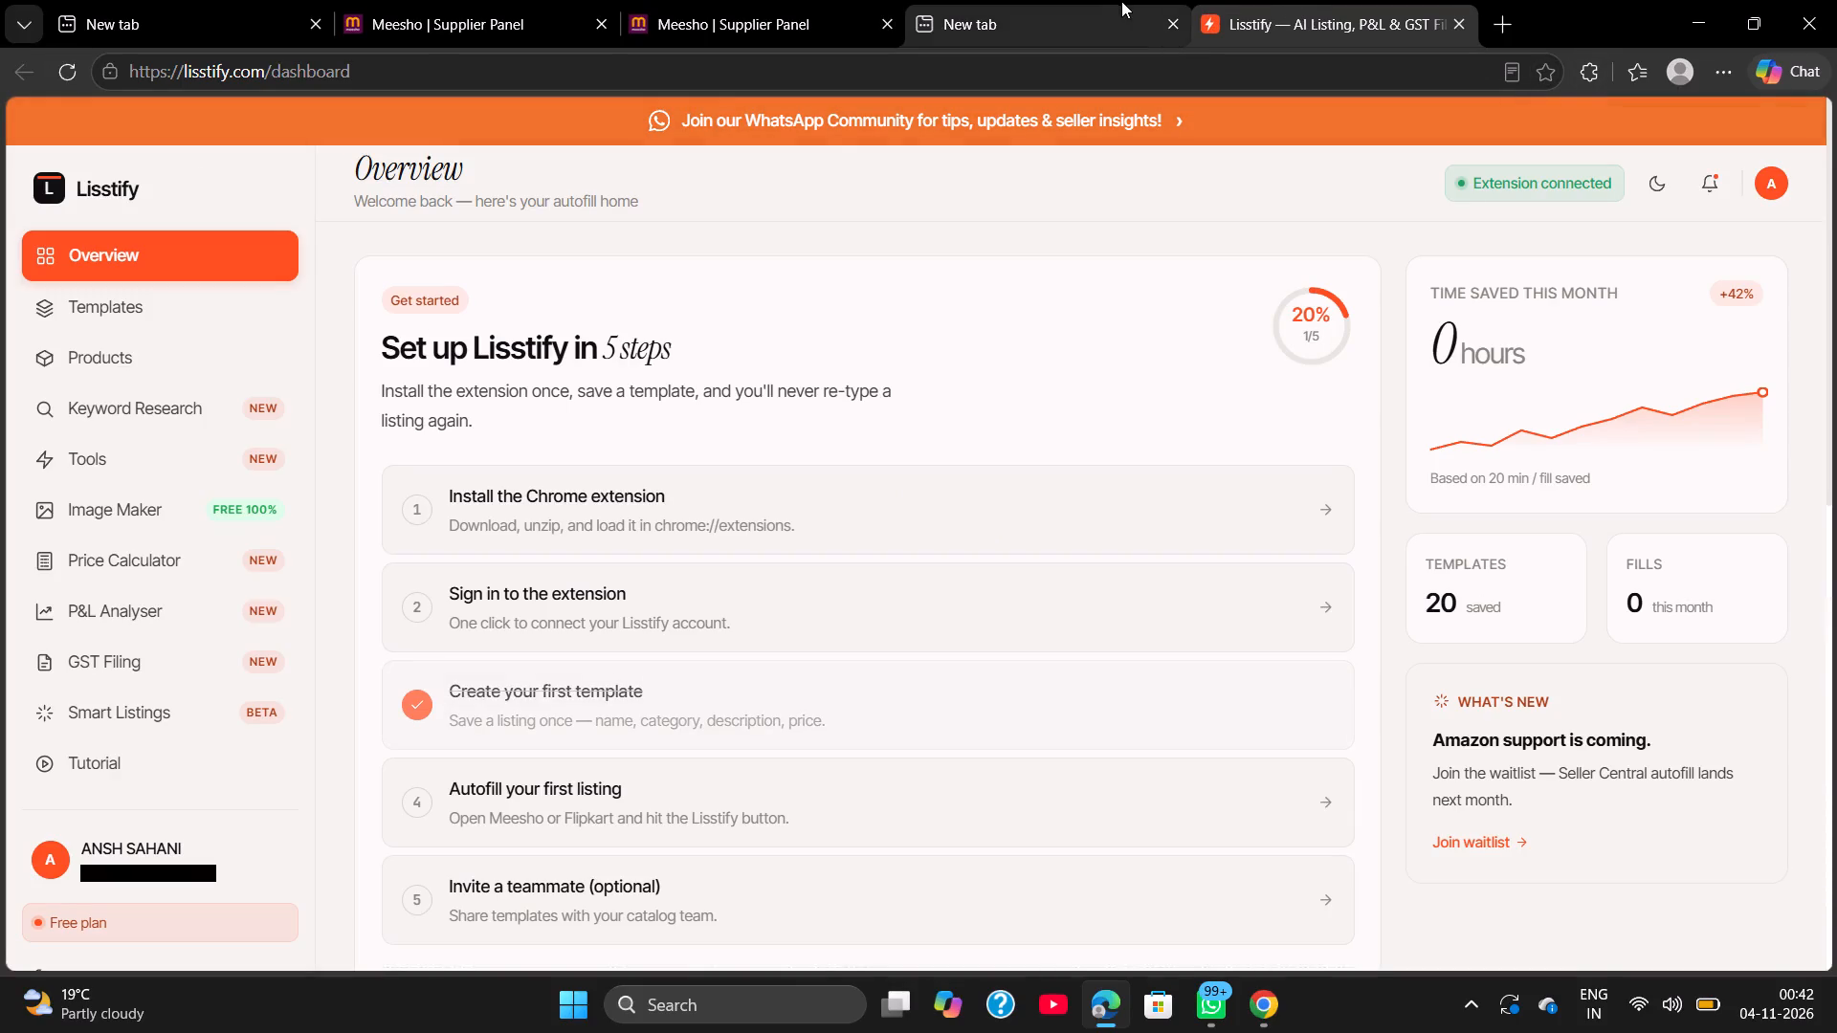
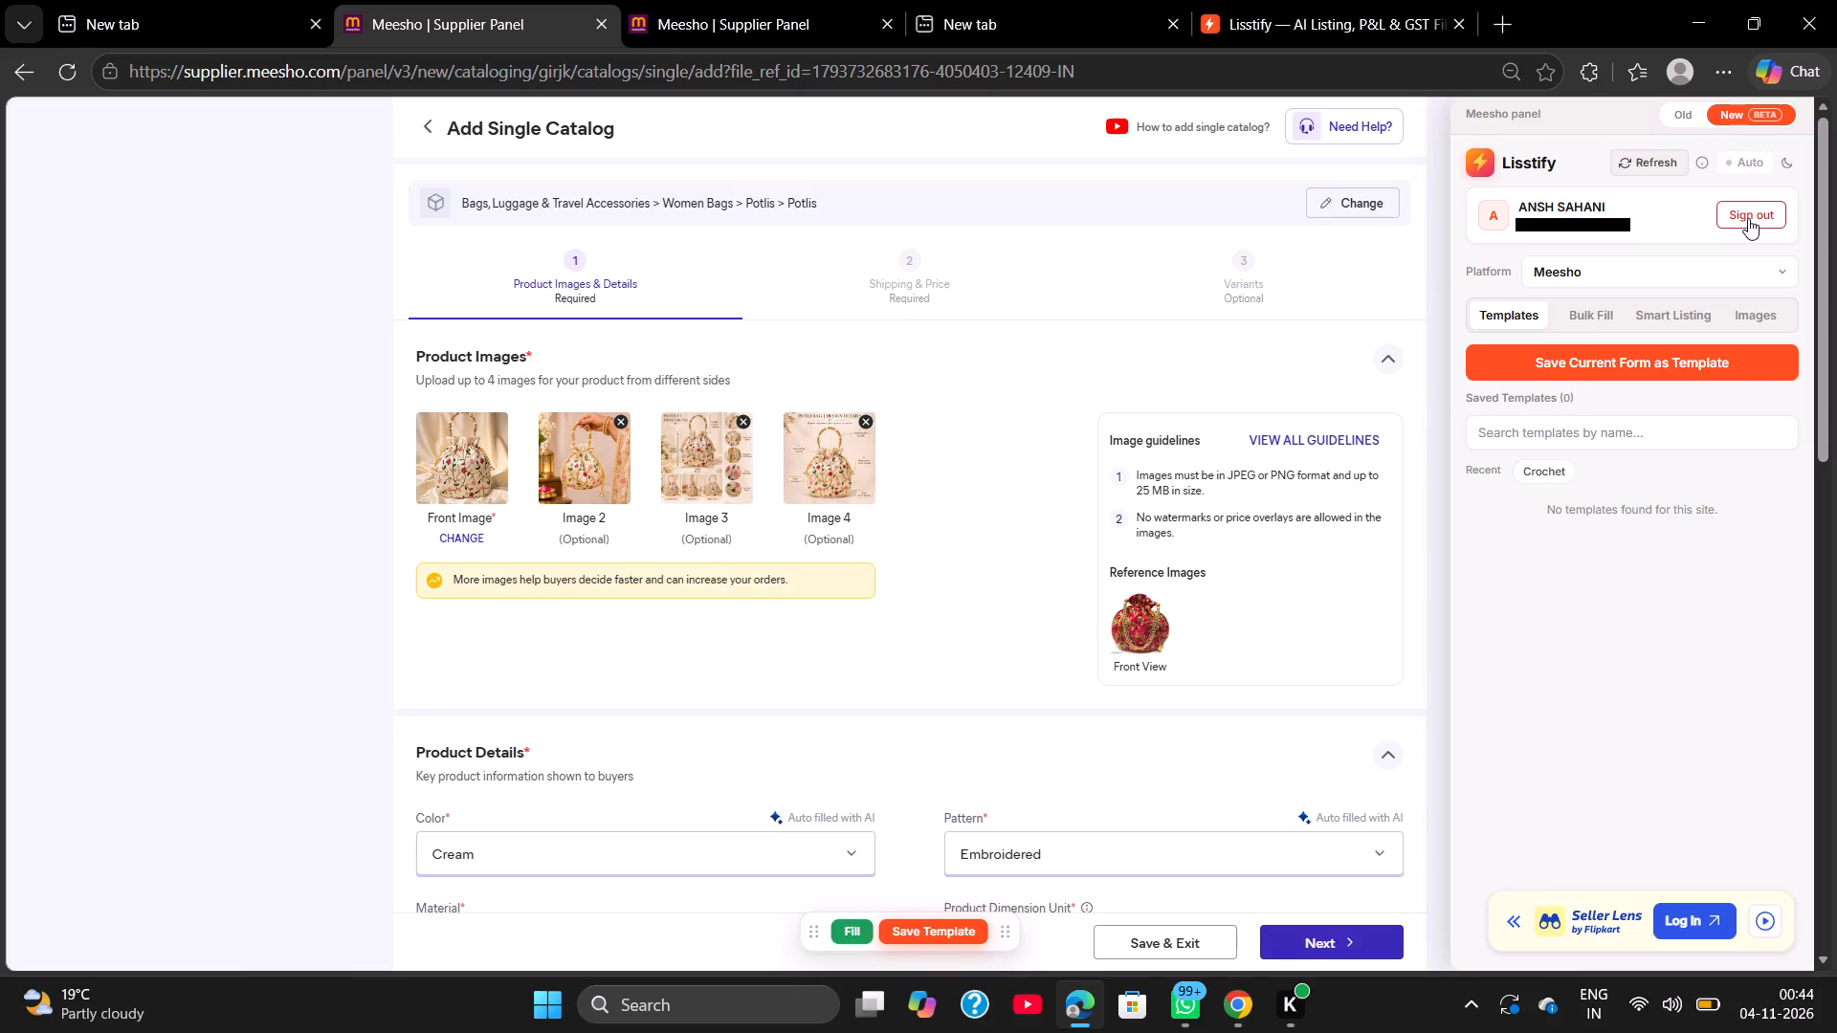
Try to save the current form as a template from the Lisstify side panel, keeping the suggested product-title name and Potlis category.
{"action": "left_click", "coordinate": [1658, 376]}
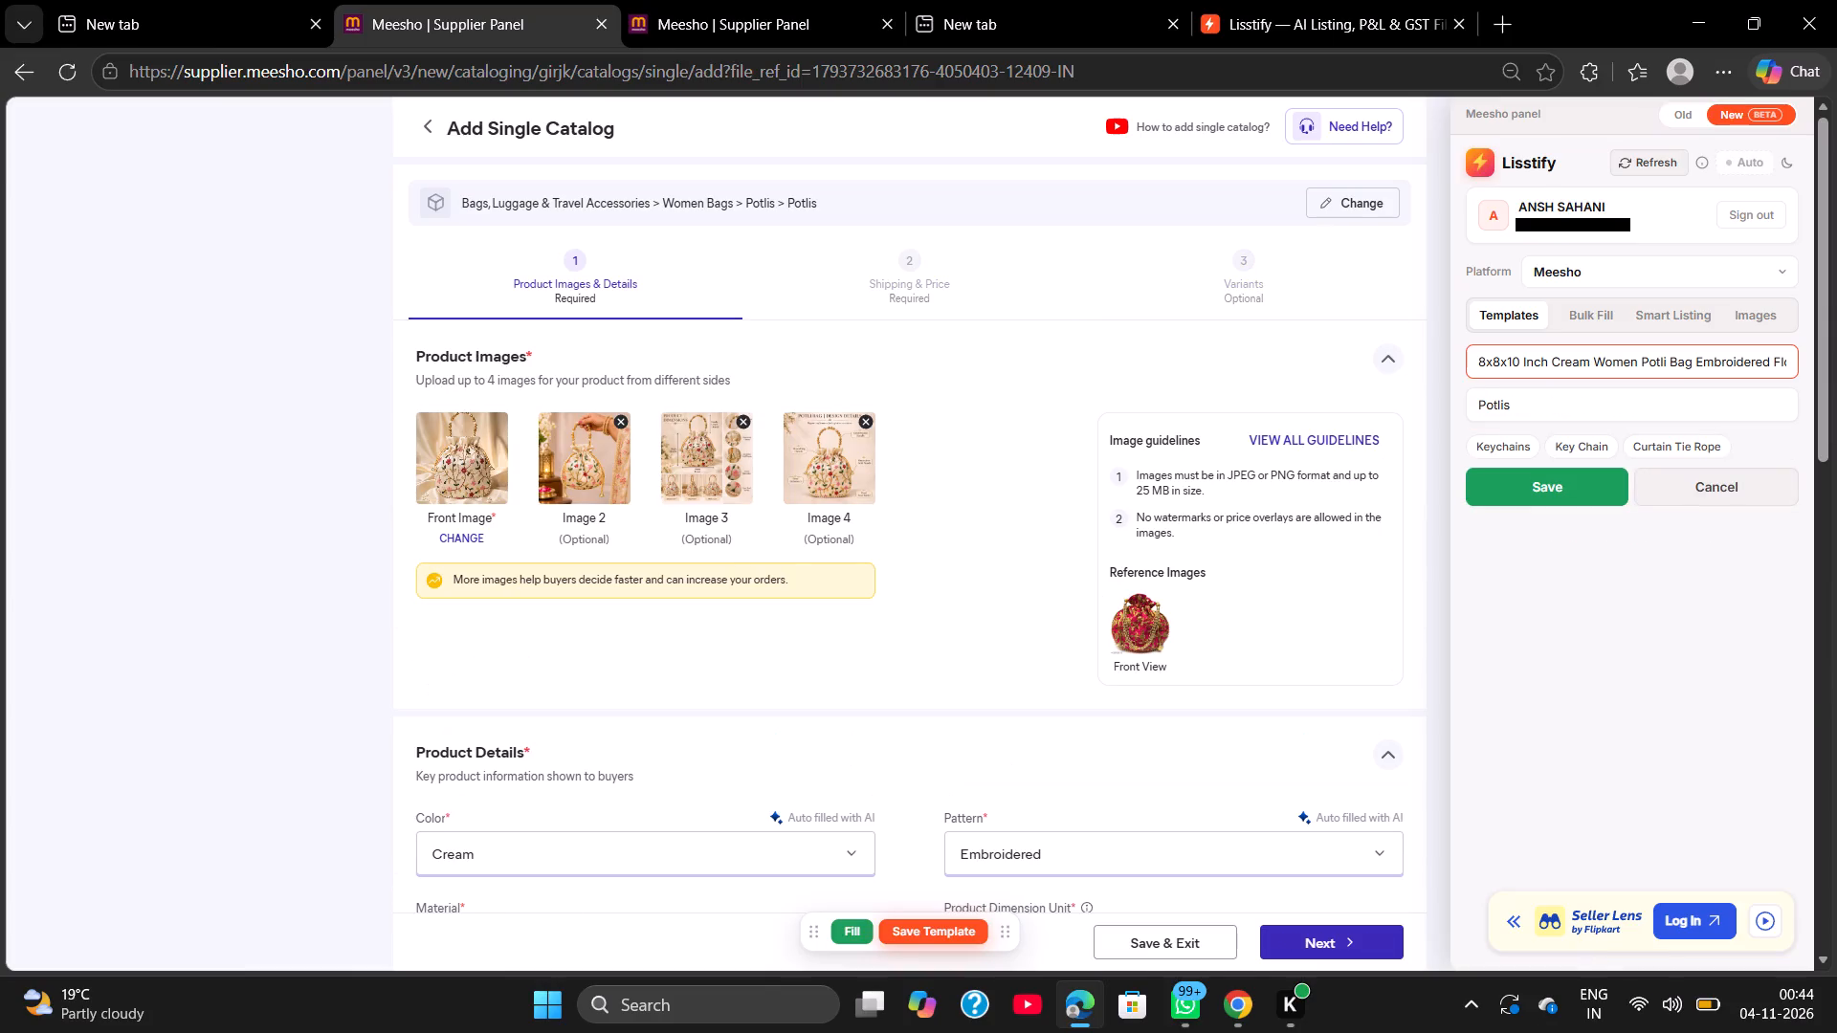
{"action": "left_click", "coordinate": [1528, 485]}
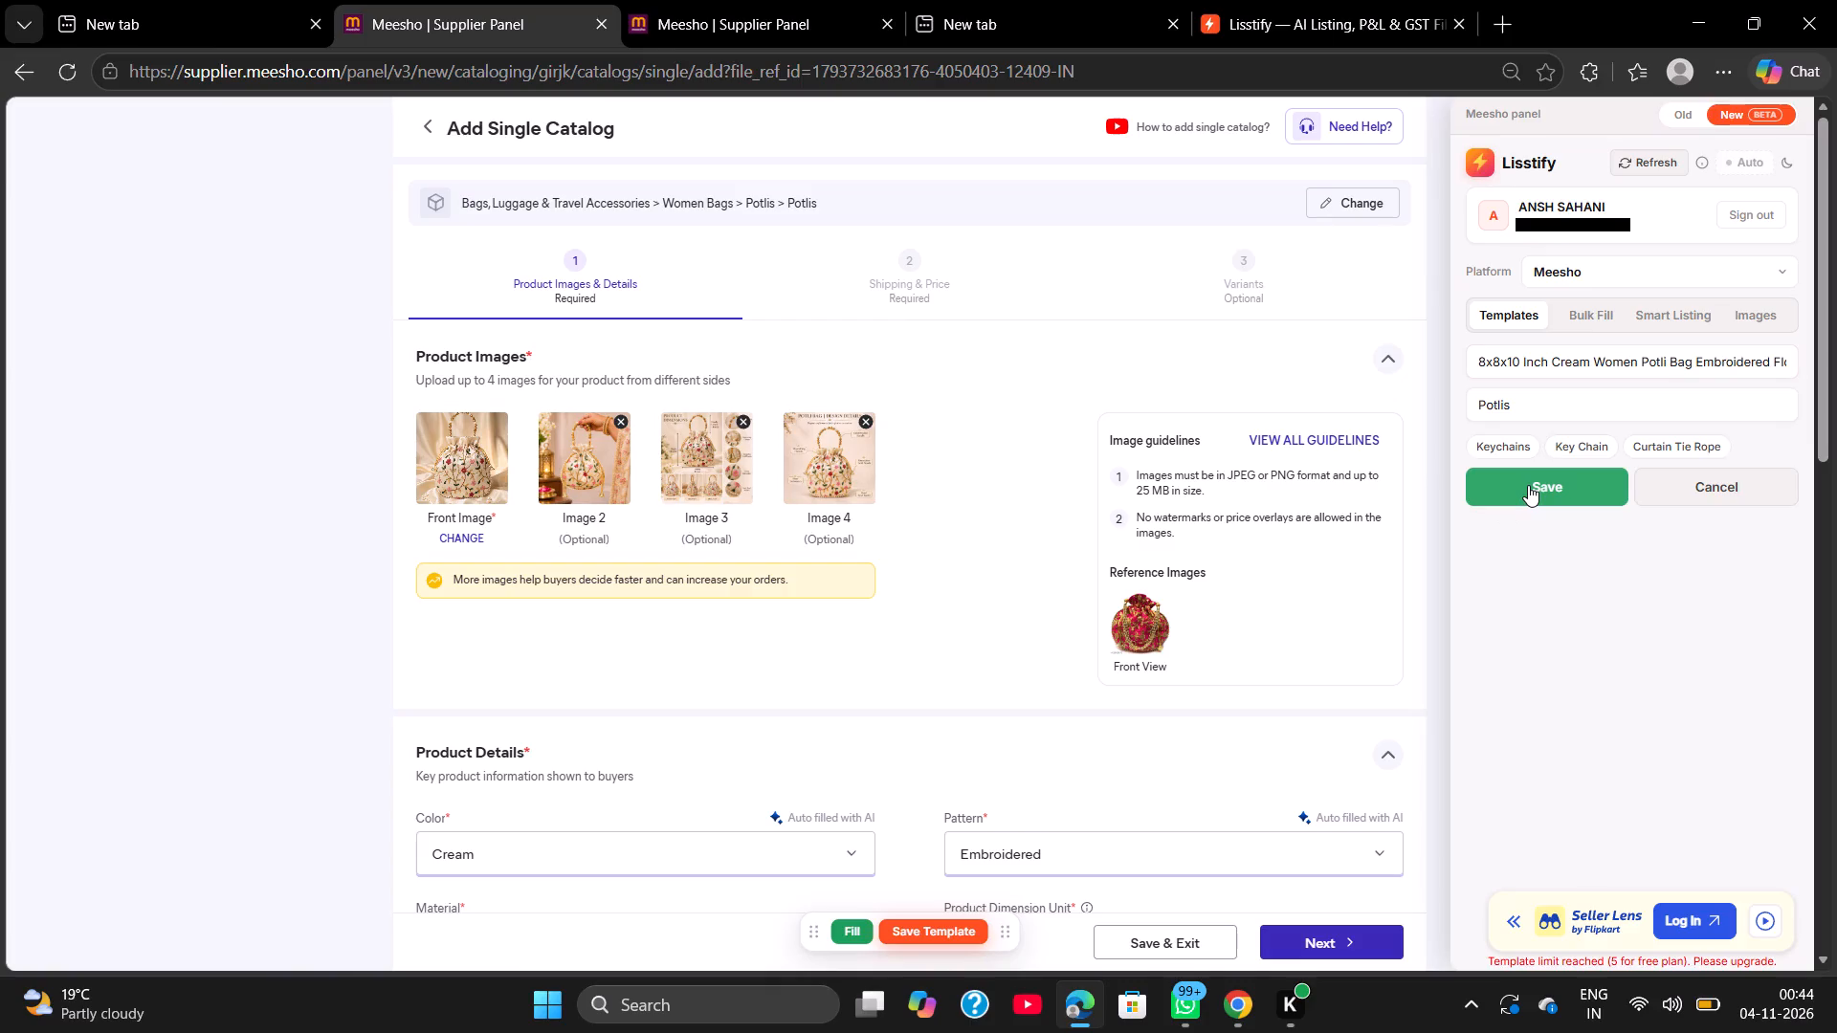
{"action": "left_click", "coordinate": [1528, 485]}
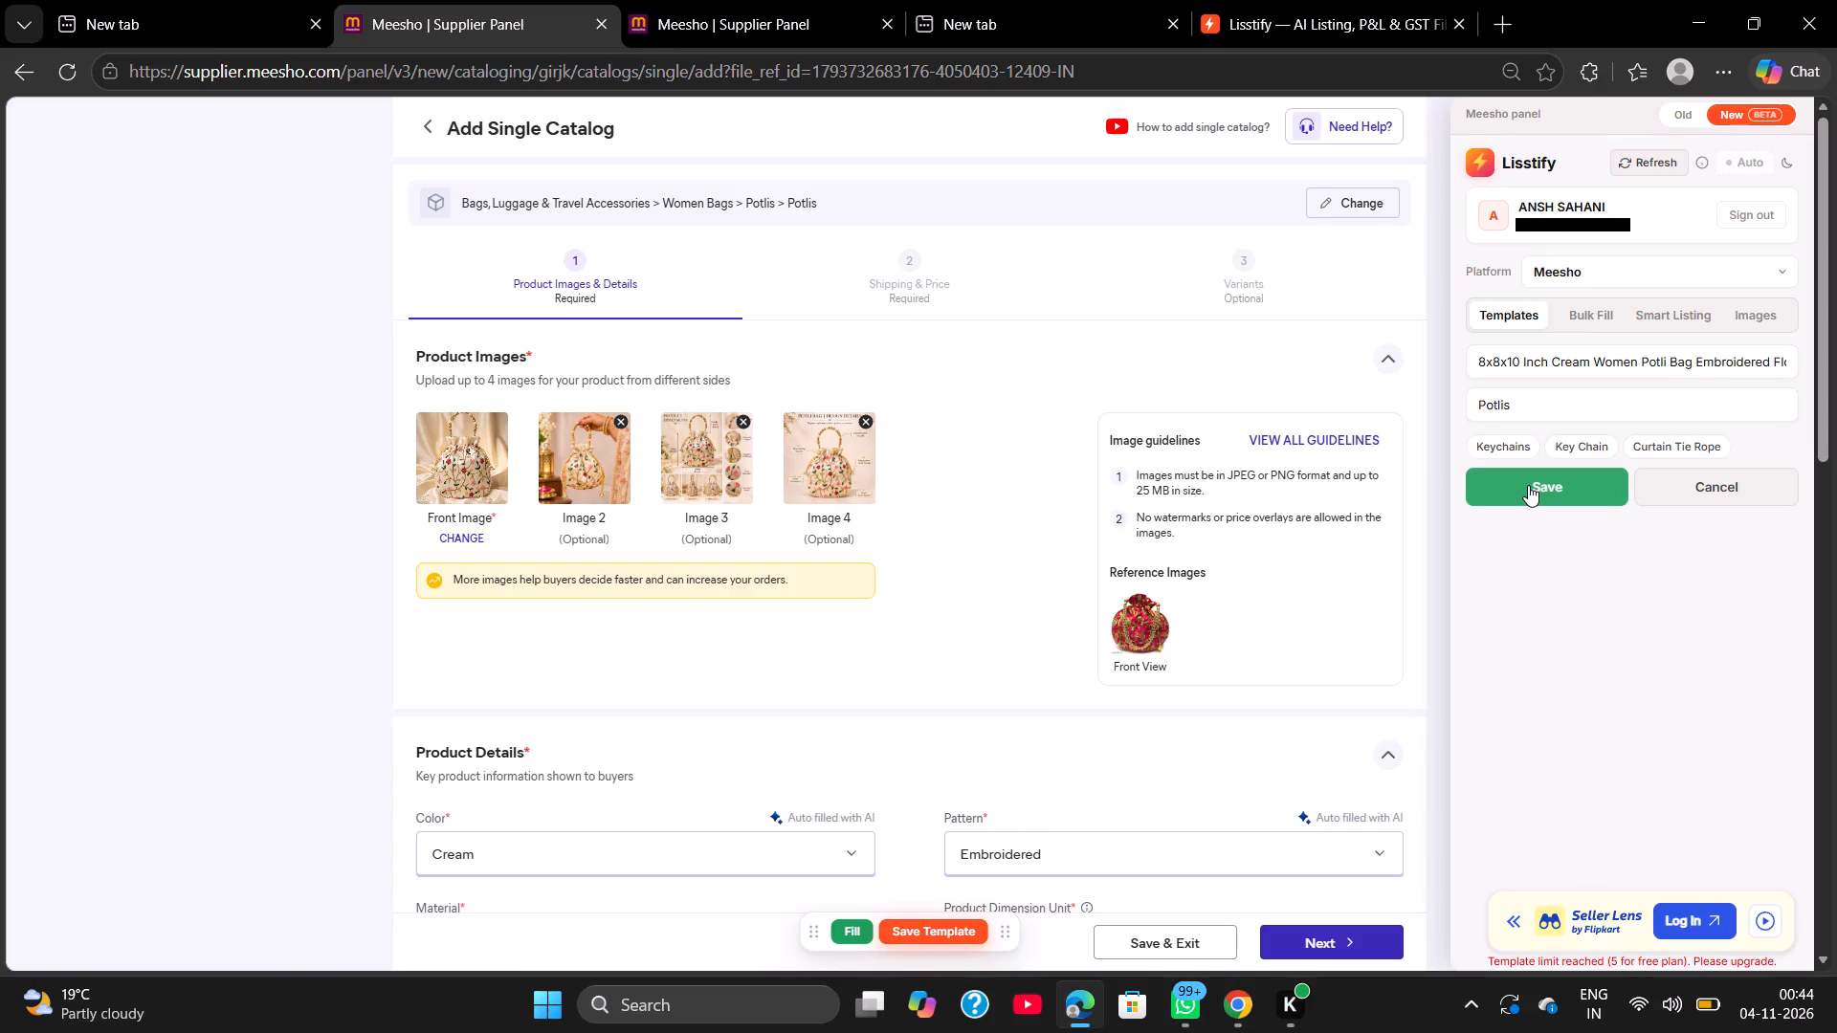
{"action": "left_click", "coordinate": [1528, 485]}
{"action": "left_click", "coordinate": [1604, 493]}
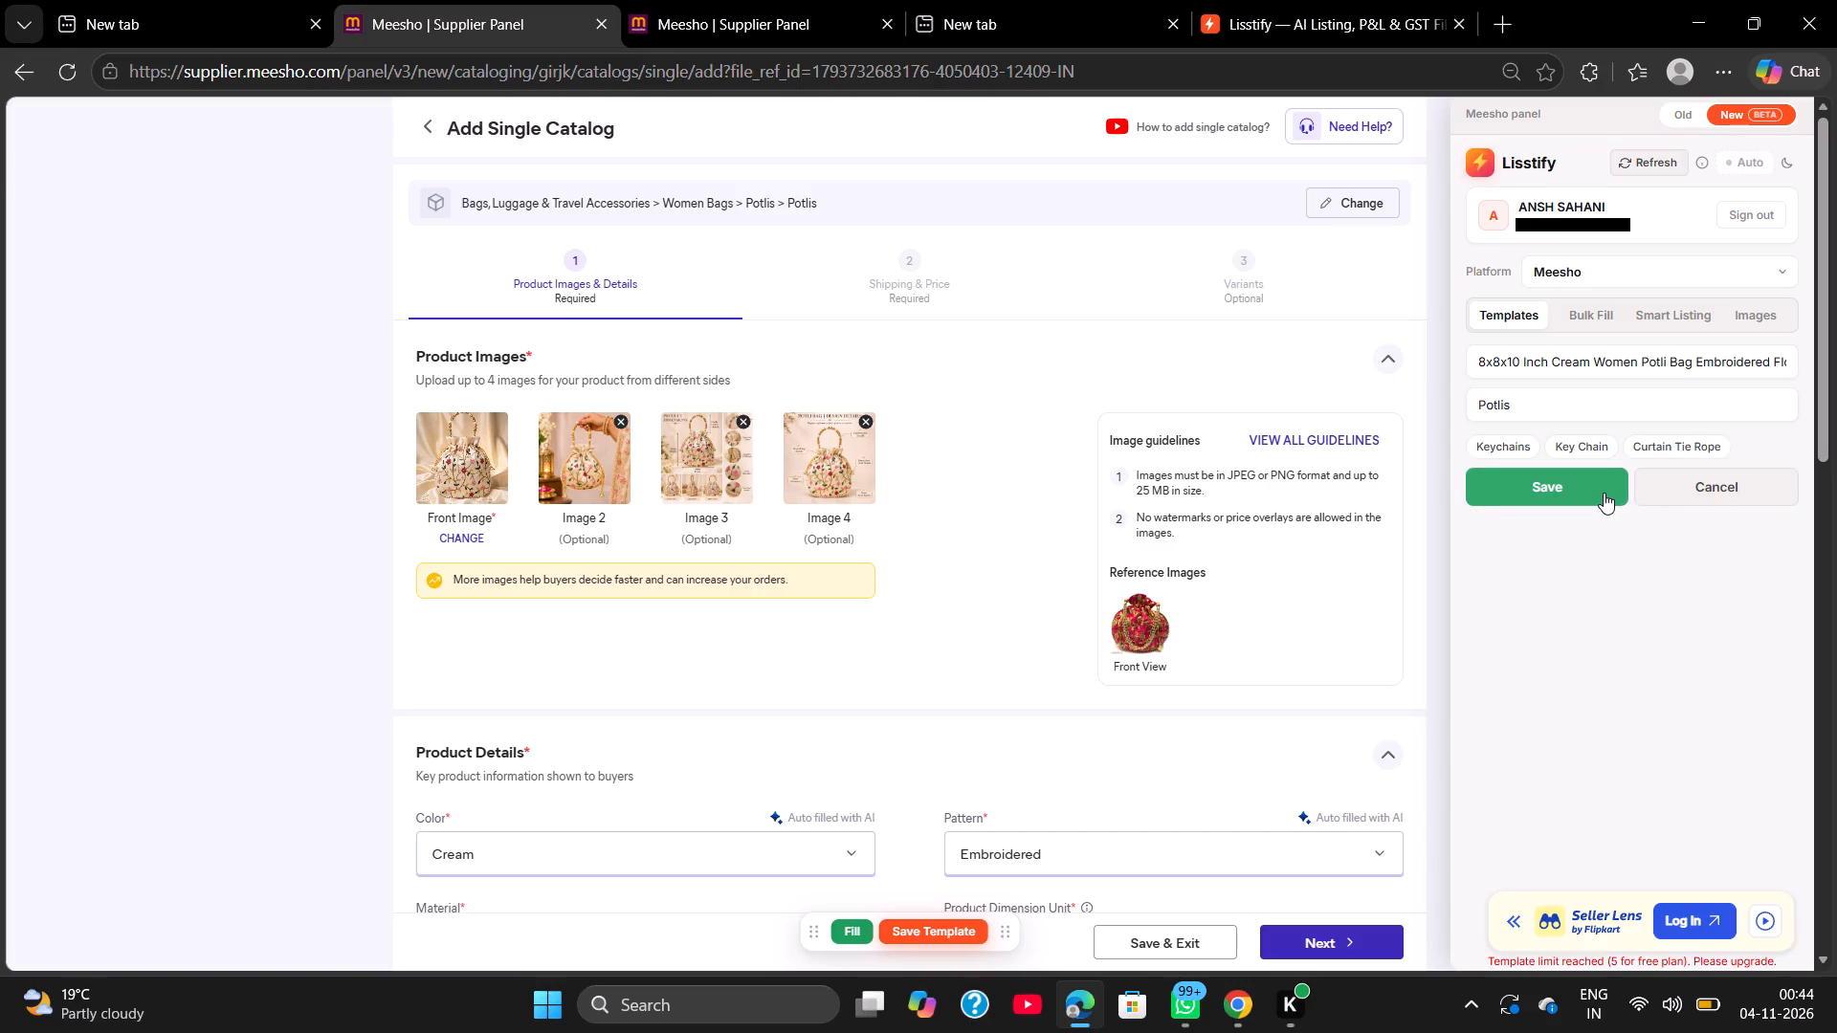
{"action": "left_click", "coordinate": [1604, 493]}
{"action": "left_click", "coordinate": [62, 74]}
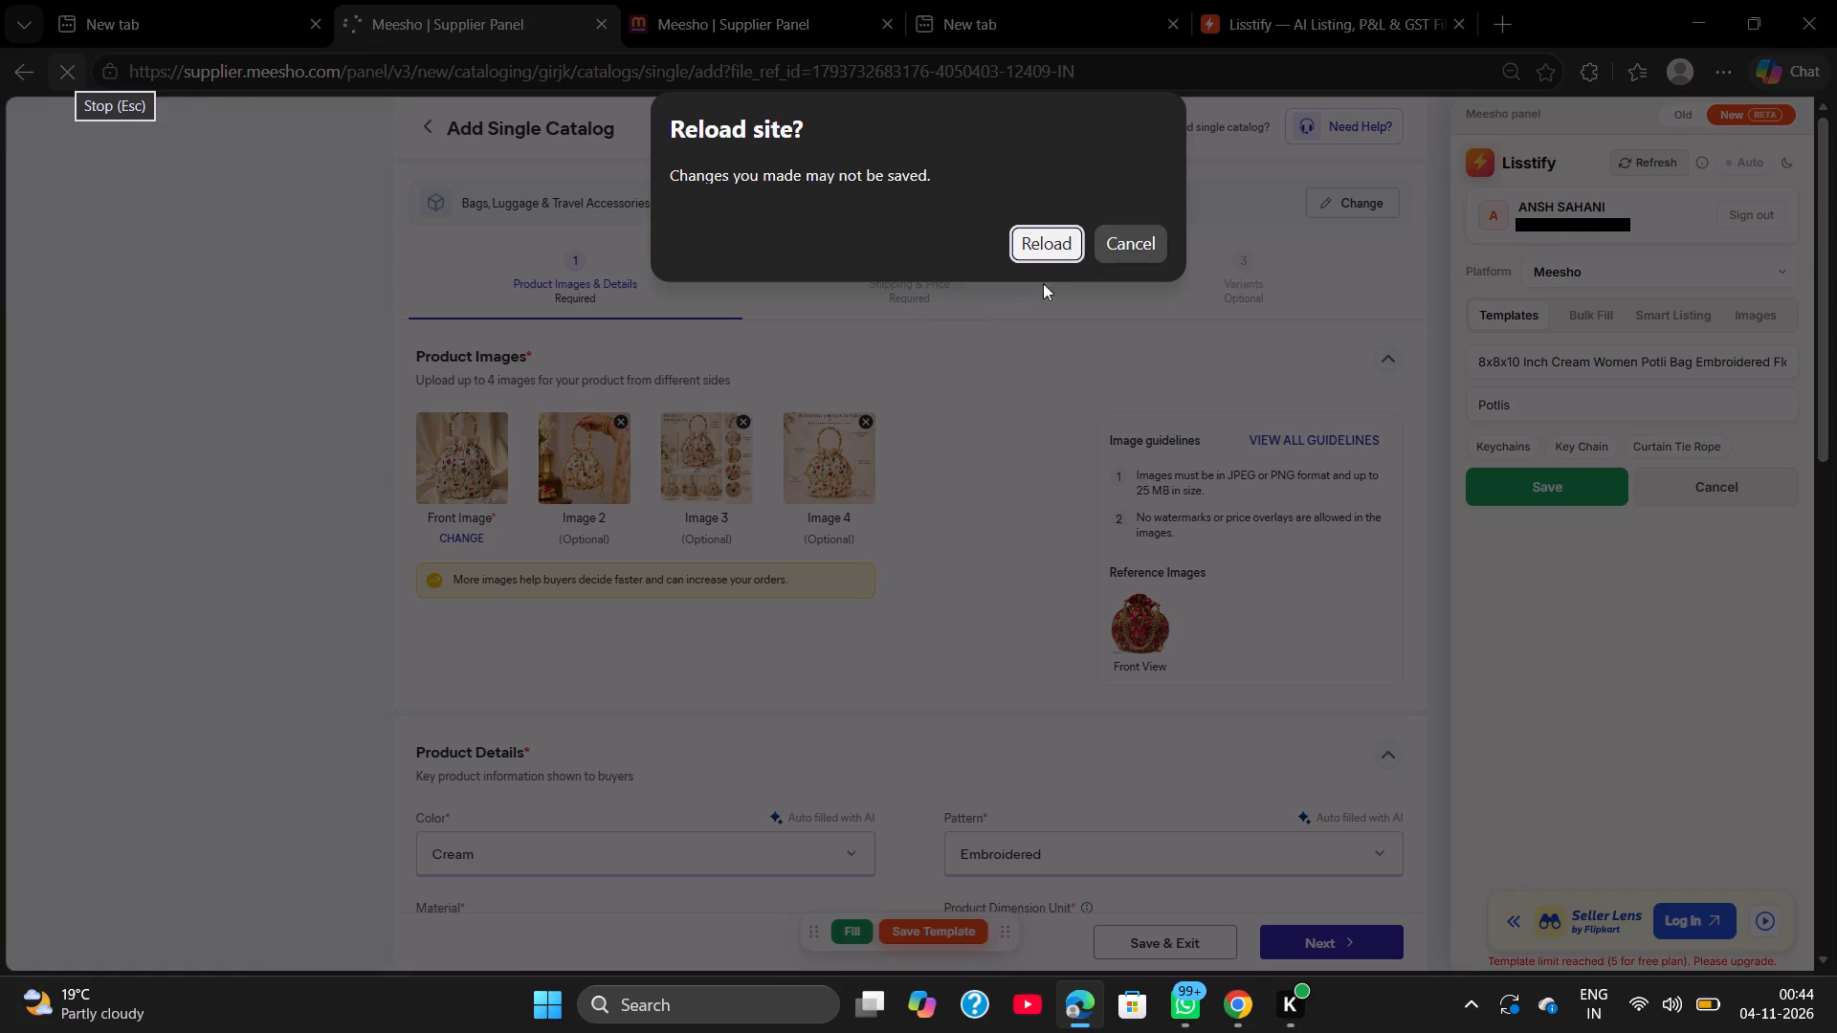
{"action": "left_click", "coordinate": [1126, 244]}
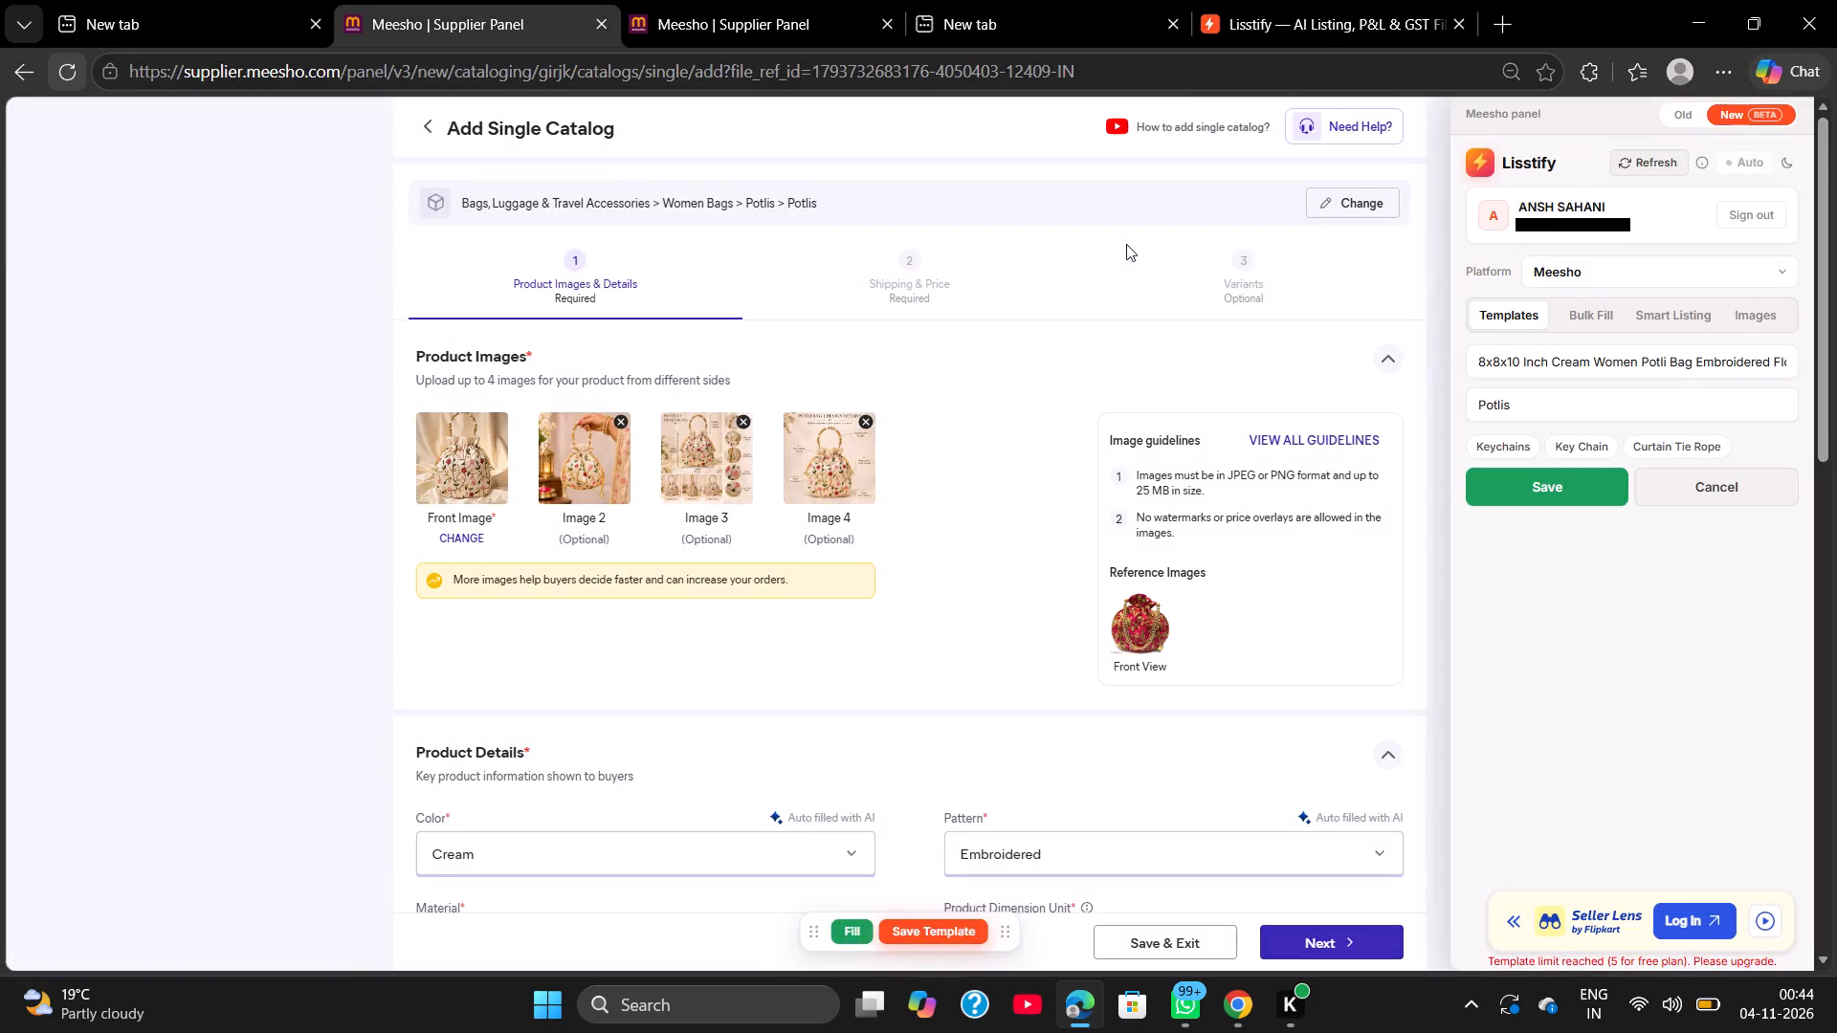
Advance the catalog through Shipping & Price to the Variants stage and delete the empty Variant 1.
{"action": "left_click", "coordinate": [1351, 938]}
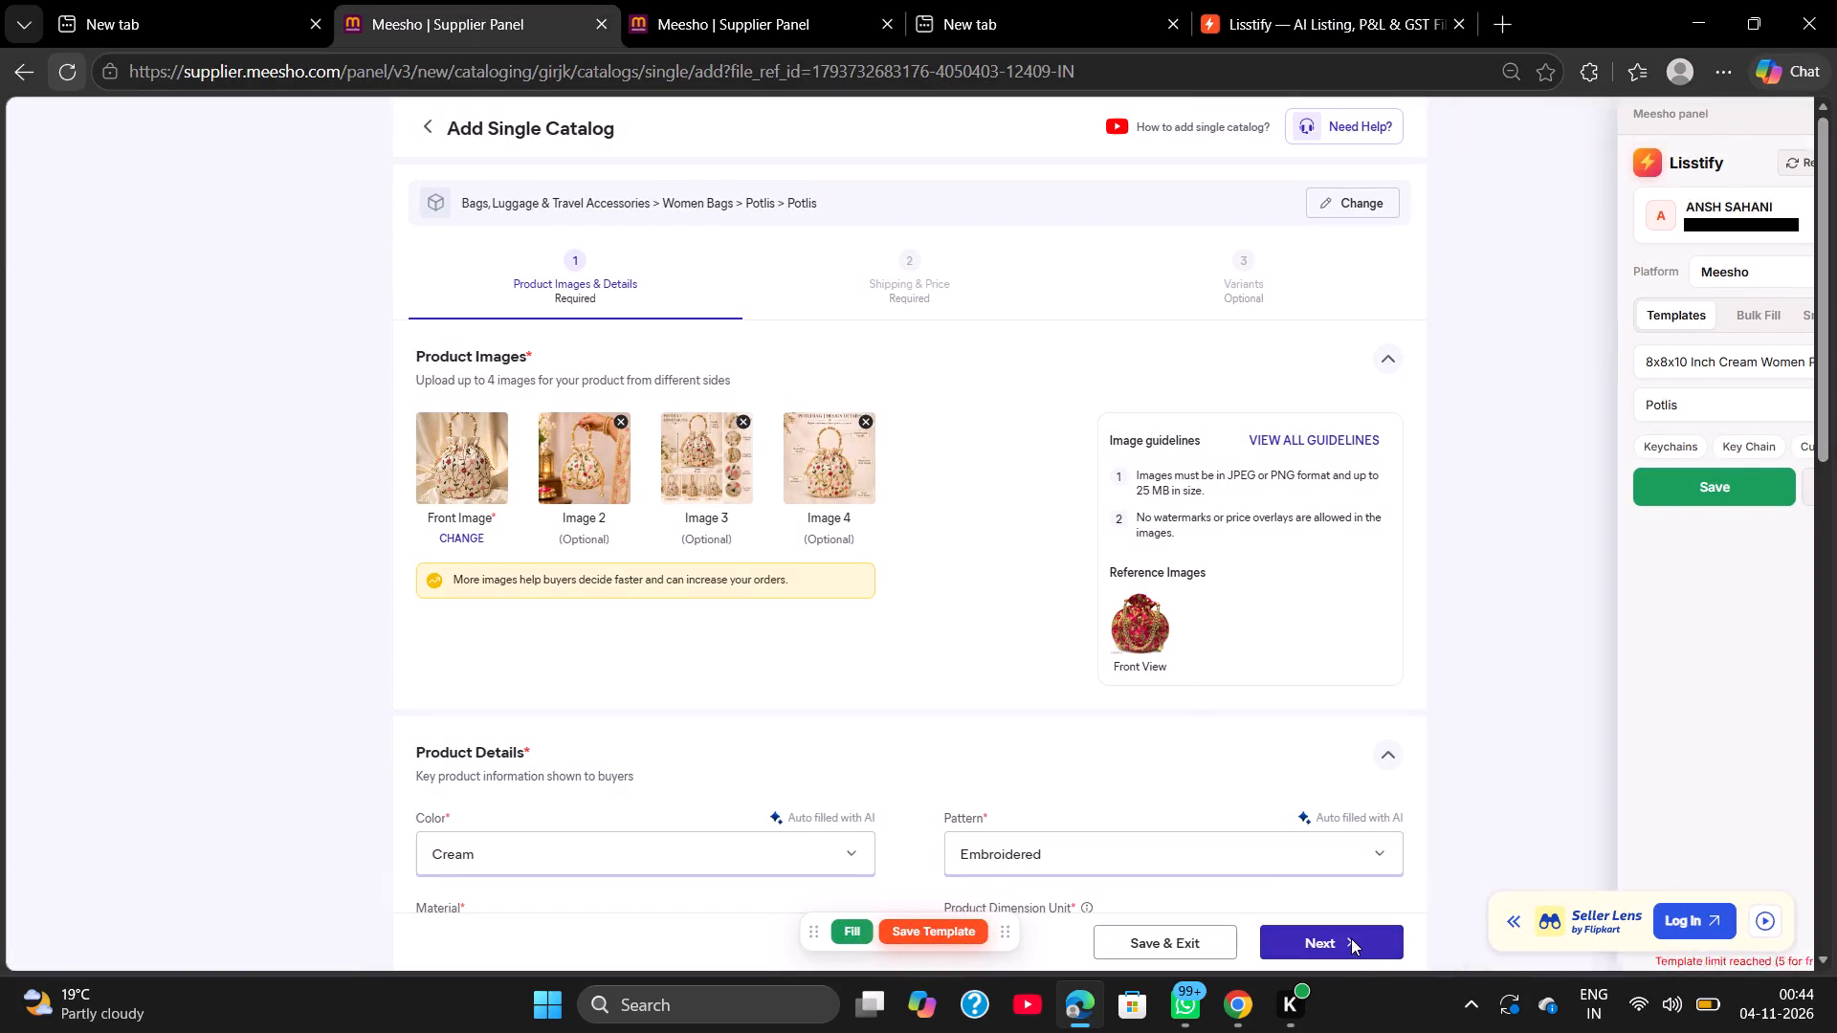
{"action": "left_click", "coordinate": [1351, 938]}
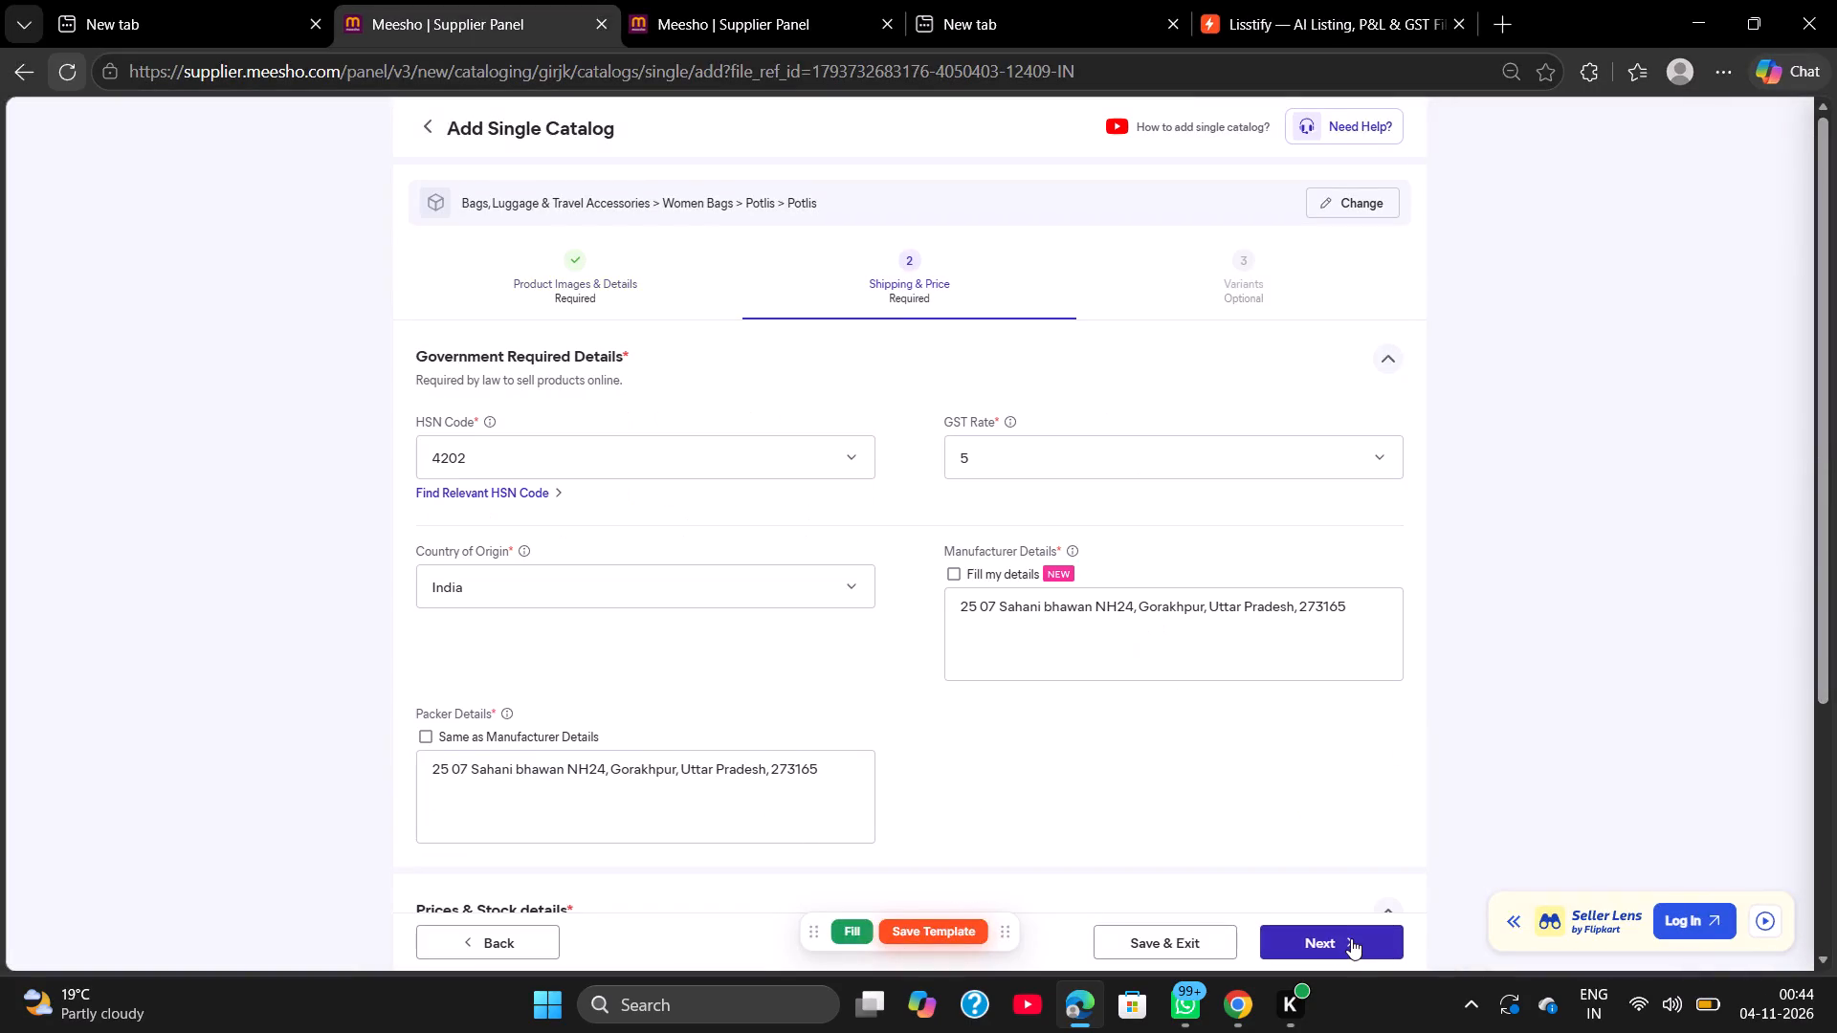
{"action": "left_click", "coordinate": [1351, 938]}
{"action": "left_click", "coordinate": [1351, 938]}
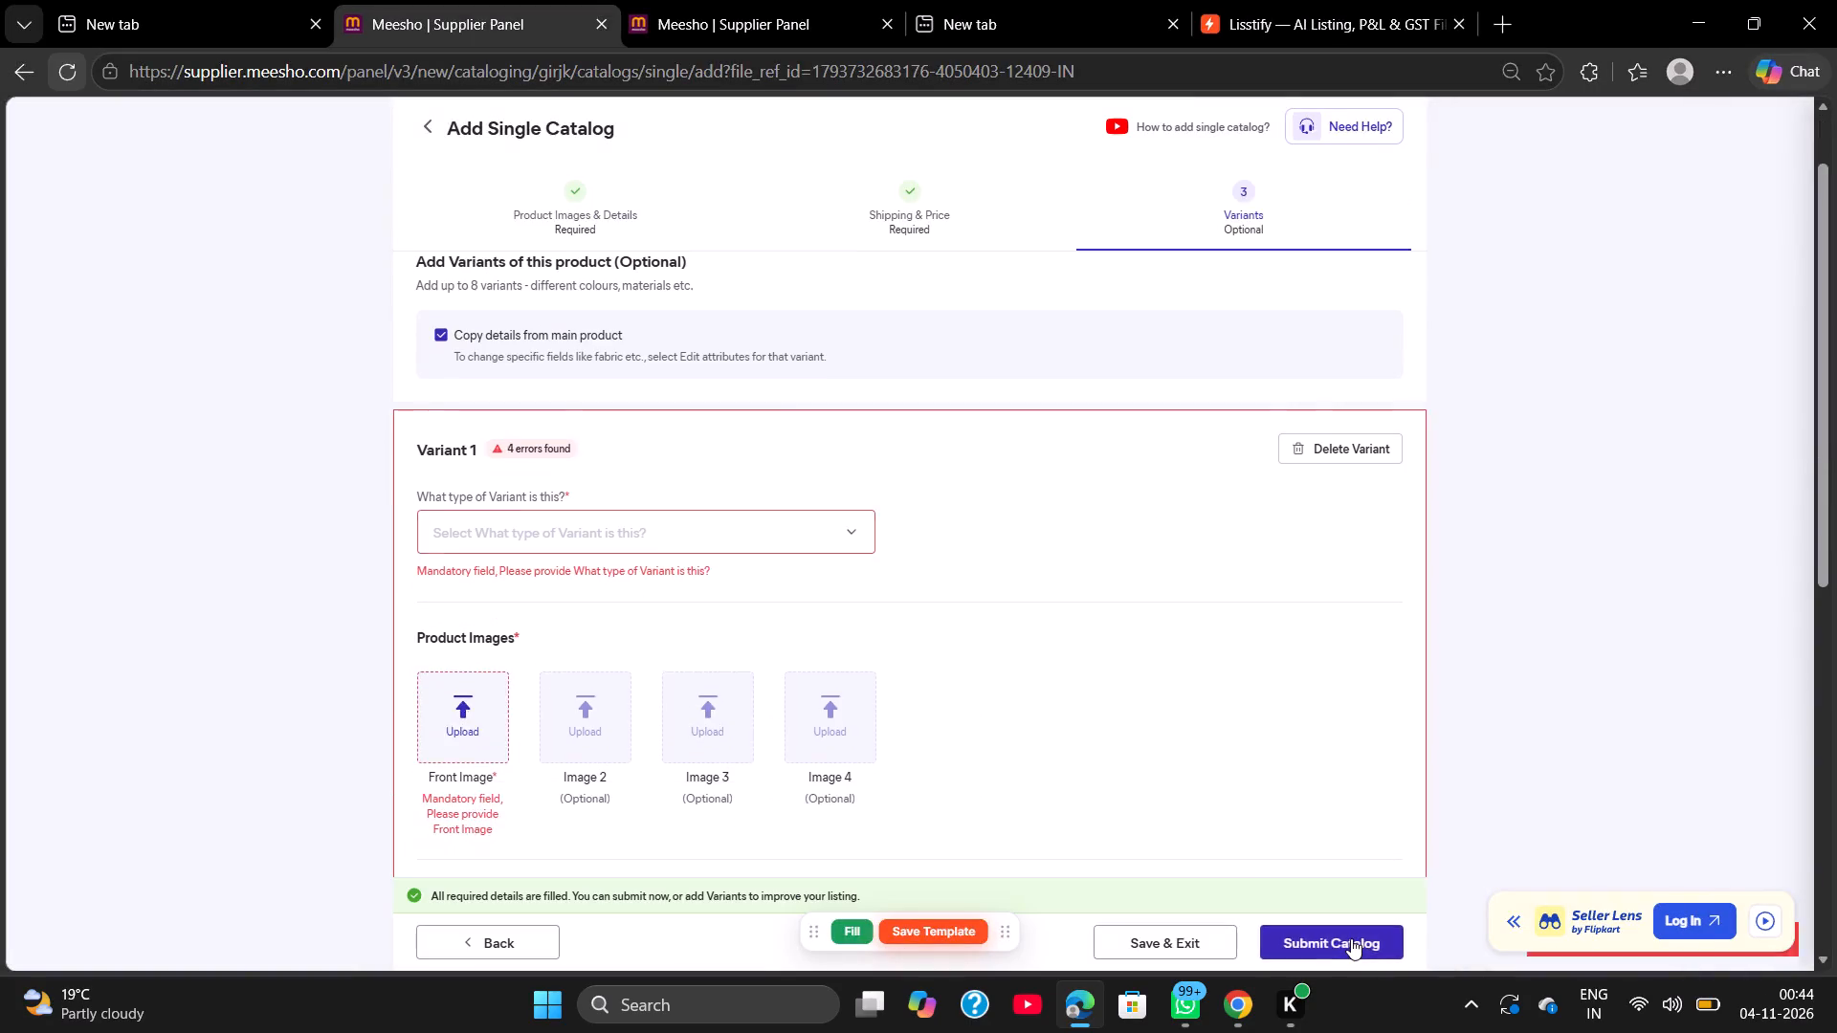
{"action": "left_click", "coordinate": [612, 535]}
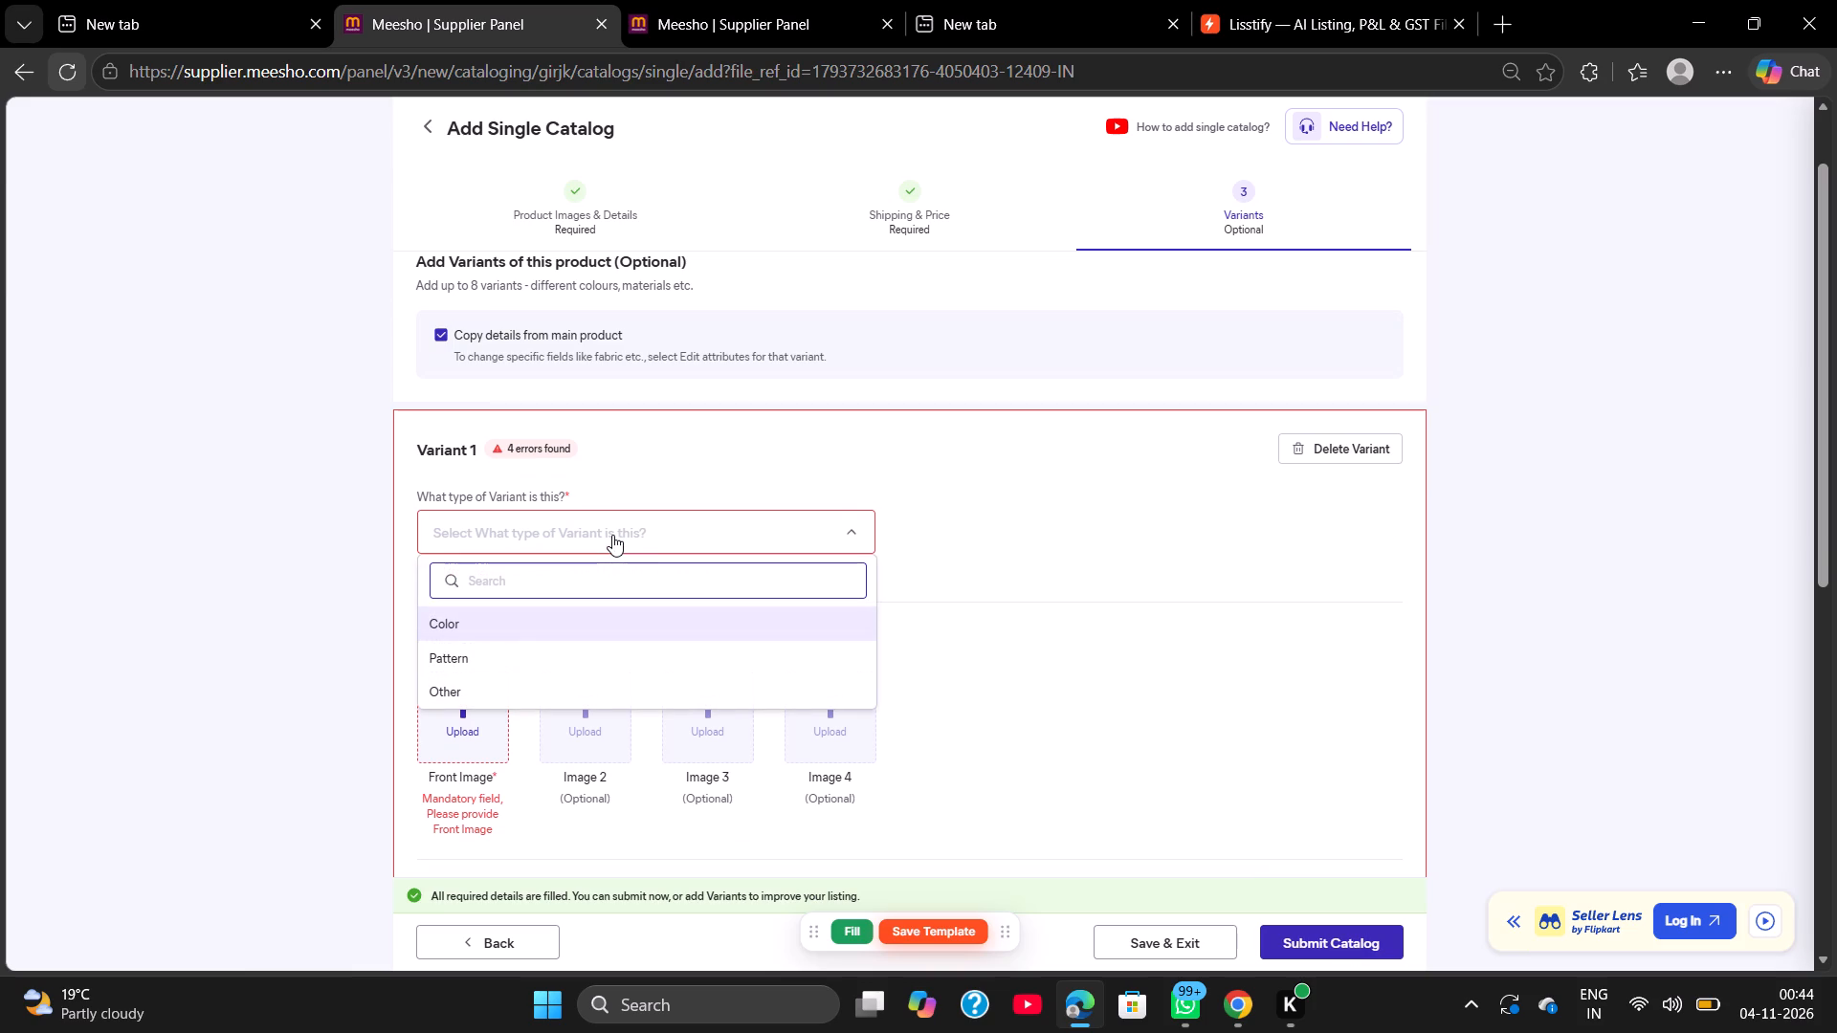
{"action": "left_click", "coordinate": [1381, 451]}
{"action": "left_click", "coordinate": [1044, 611]}
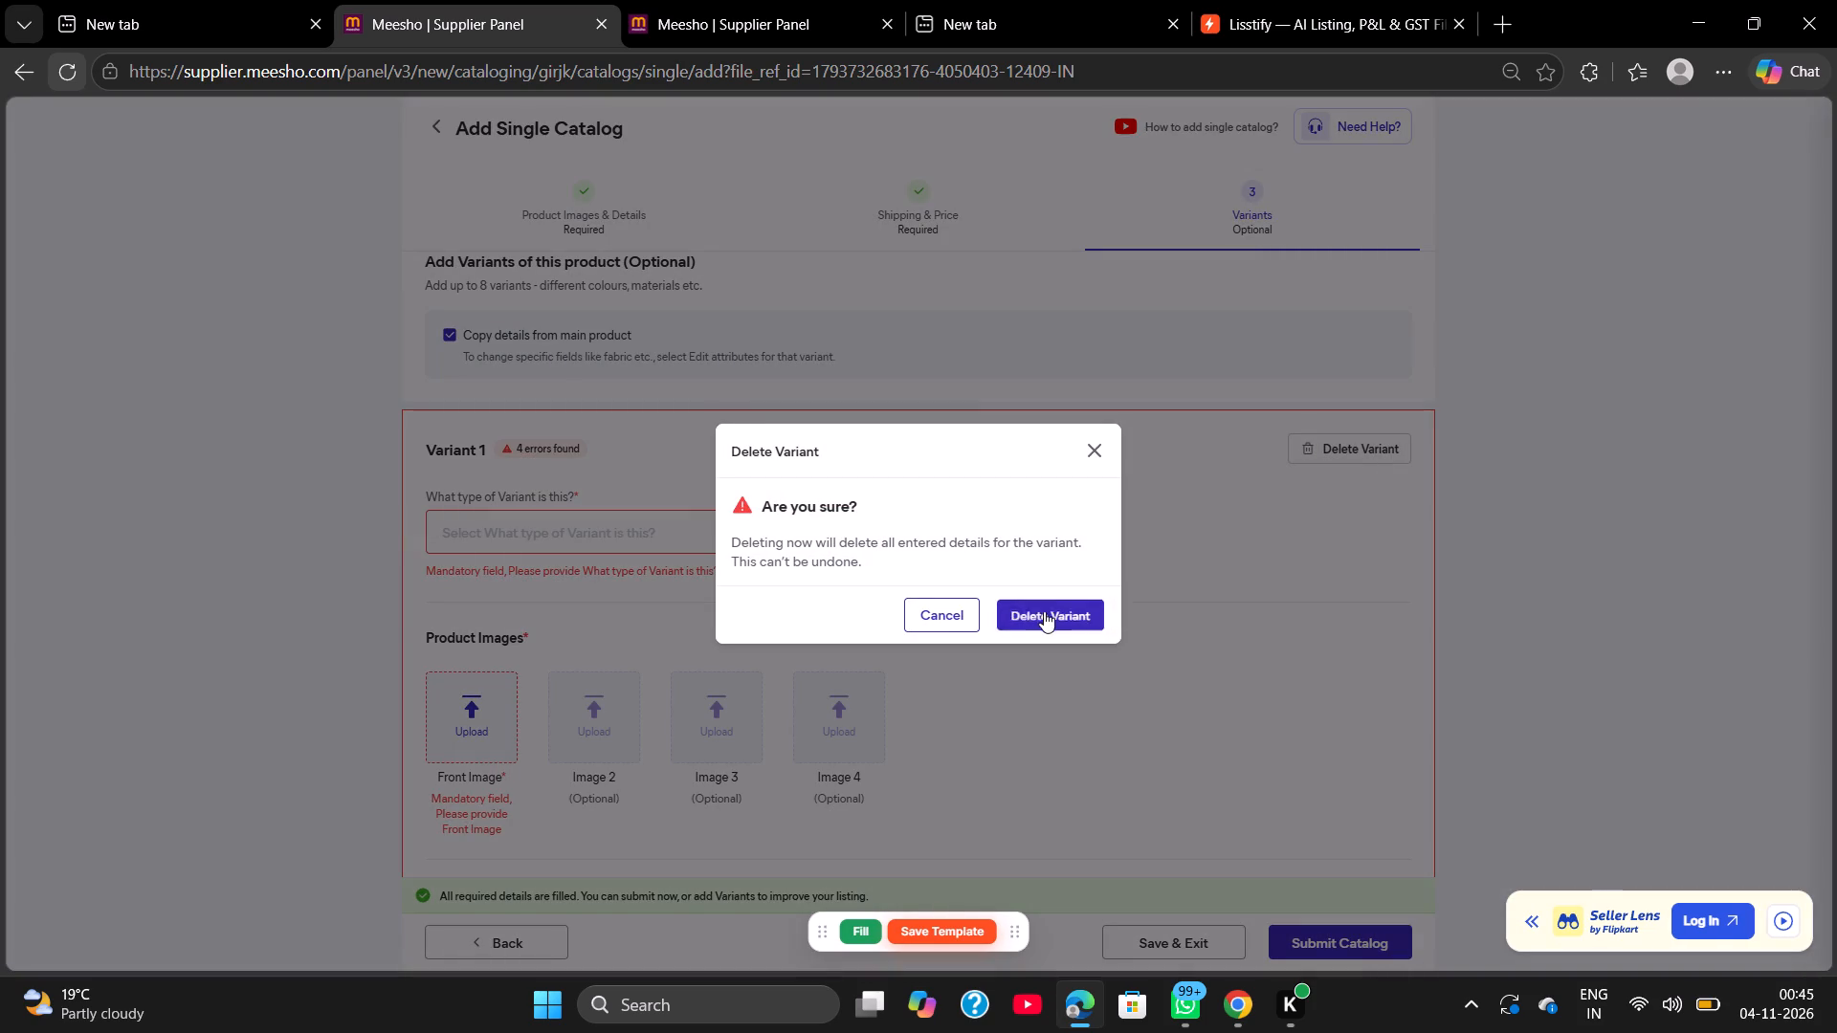
Submit the potli catalog for quality check, dismiss the ad campaign offer, and go to the supplier home page.
{"action": "left_click", "coordinate": [1353, 930]}
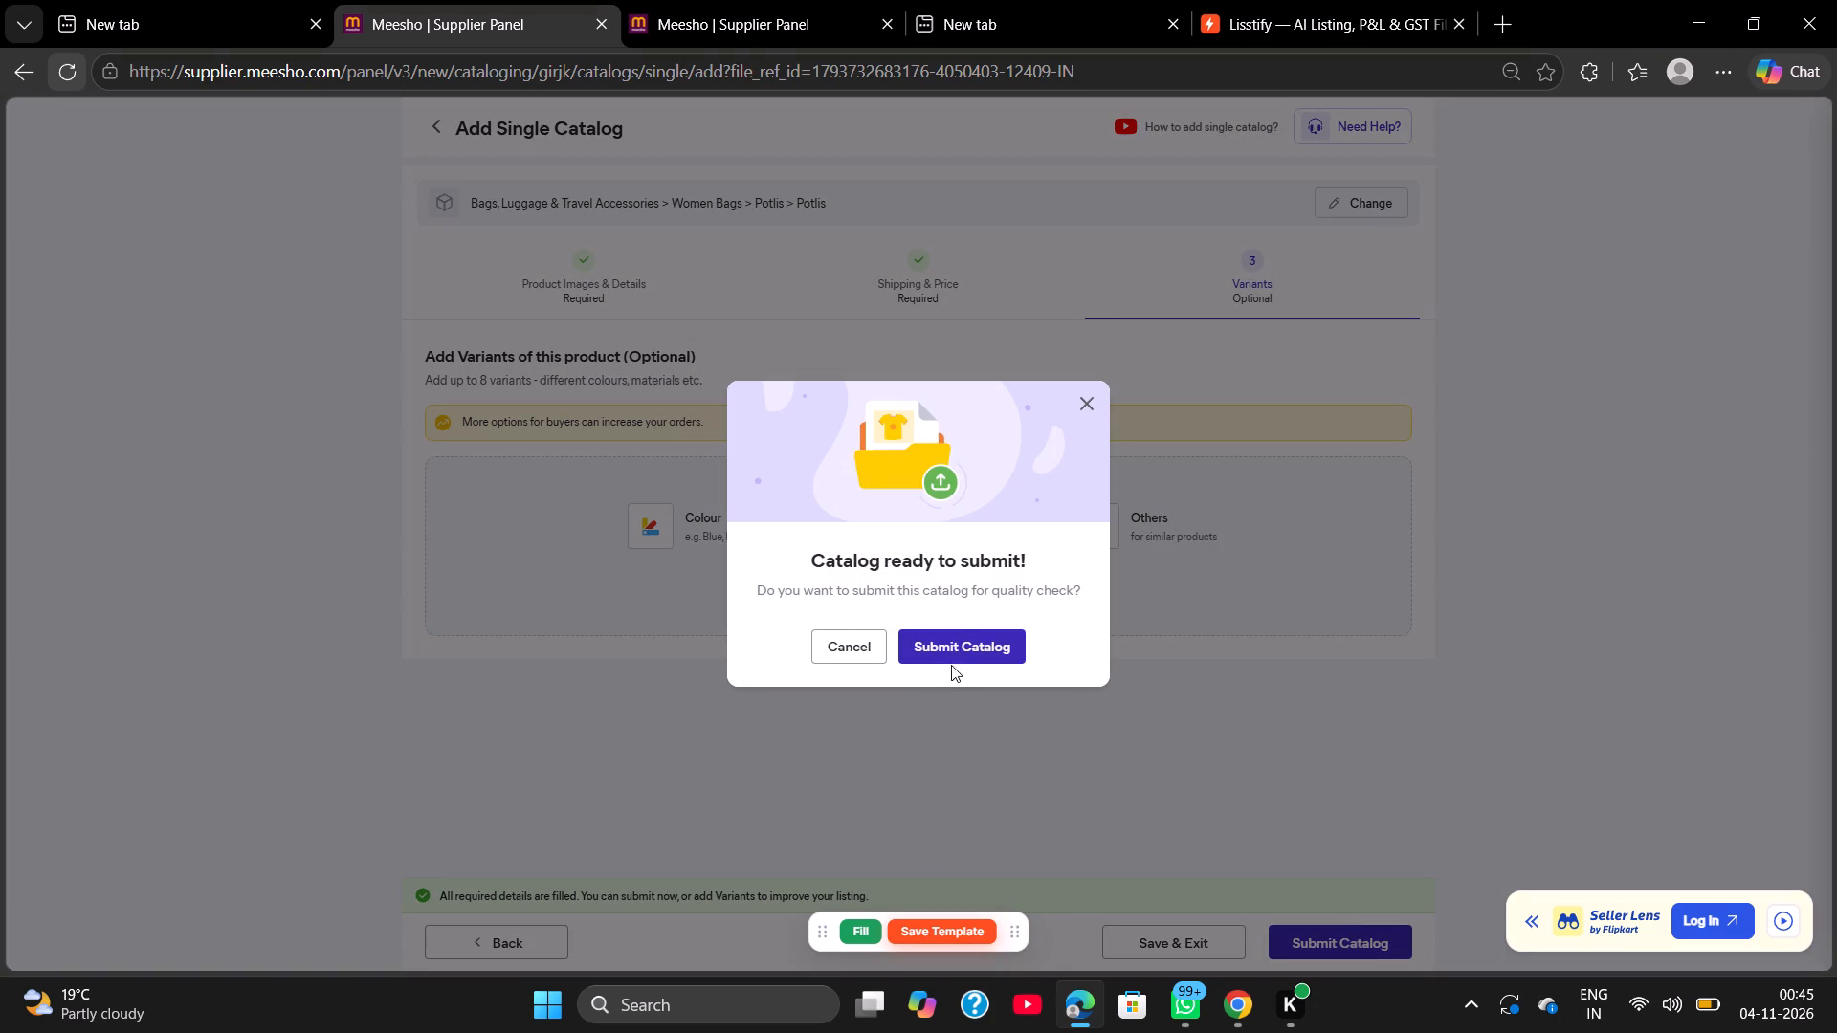
{"action": "left_click", "coordinate": [961, 644]}
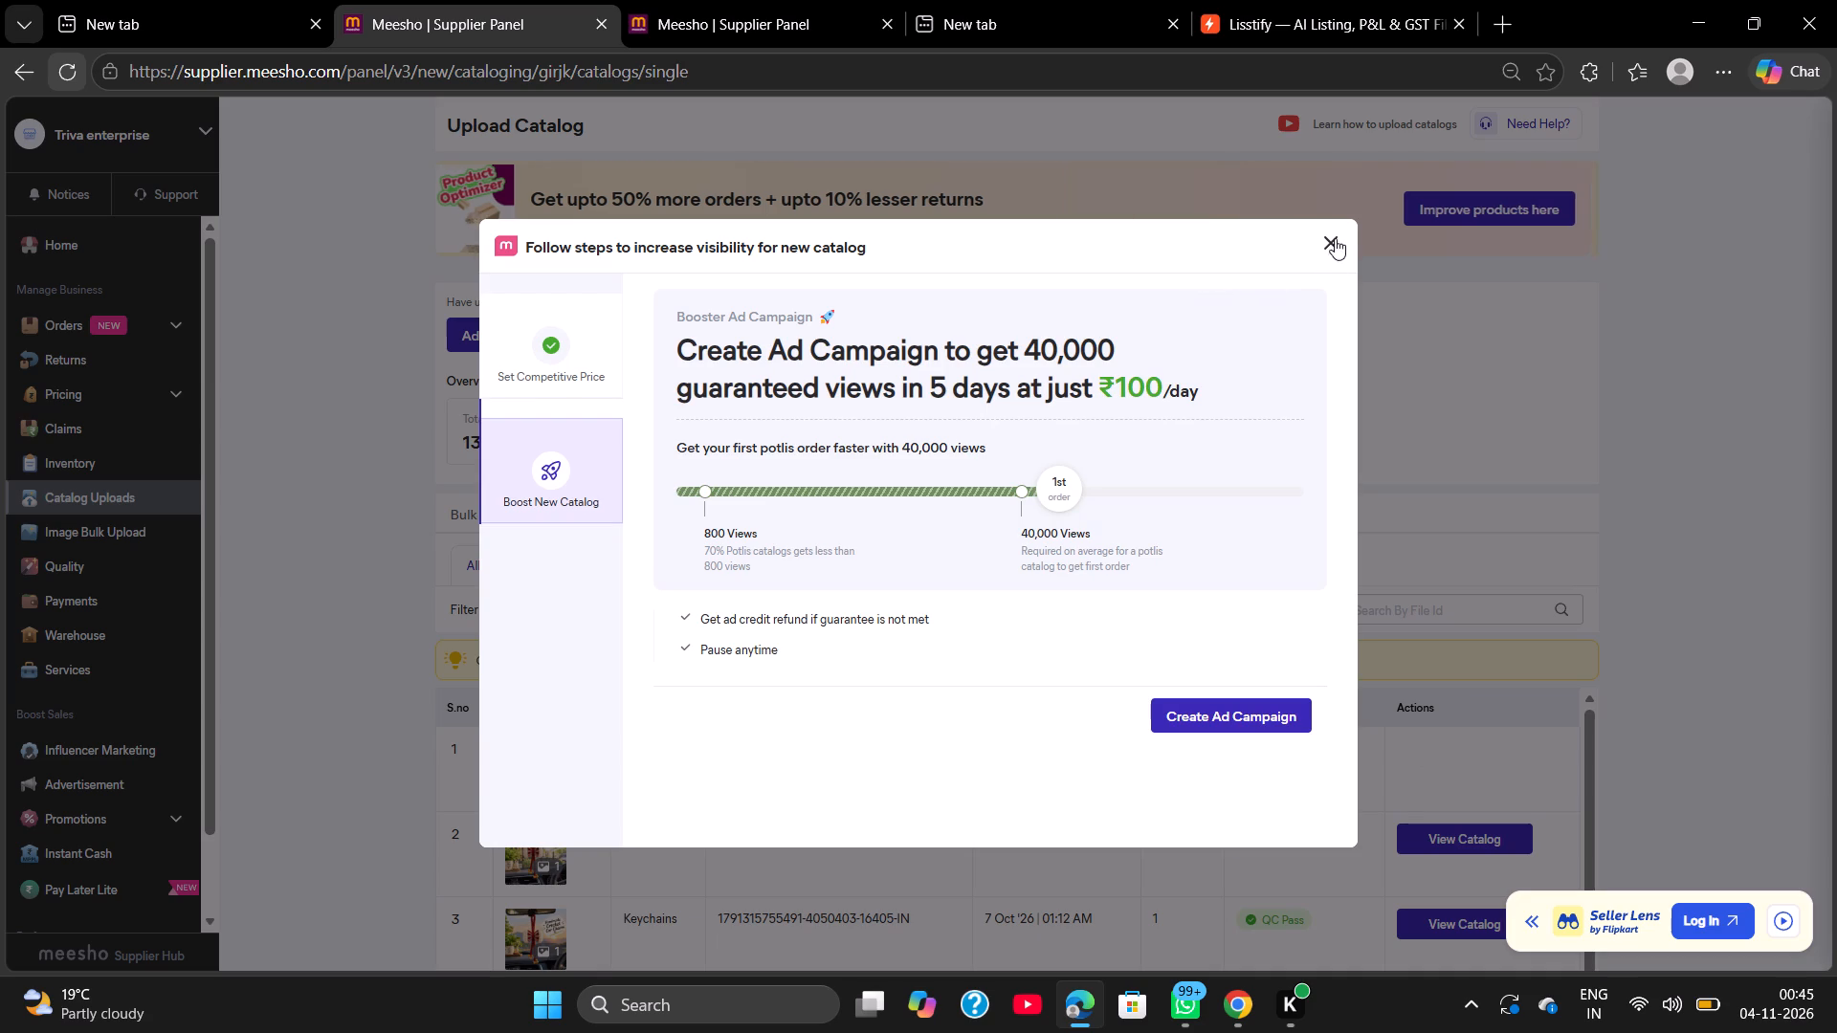
{"action": "left_click", "coordinate": [1335, 235]}
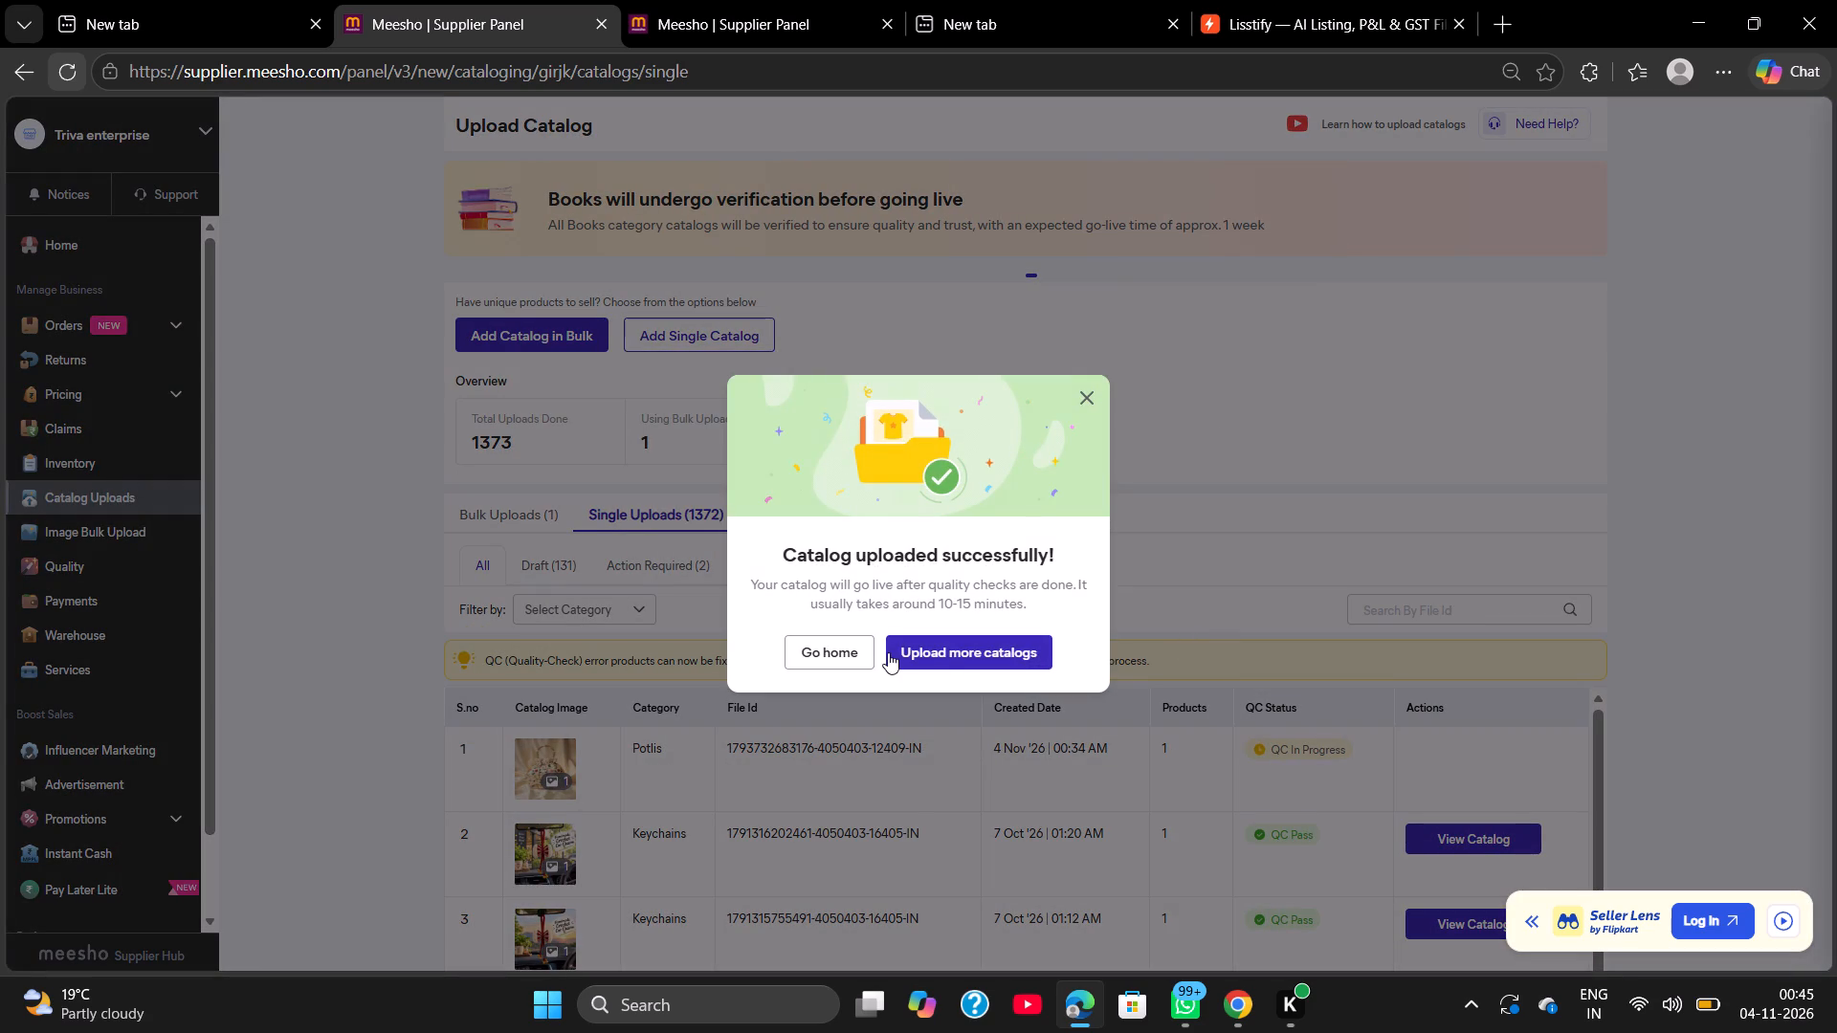
{"action": "left_click", "coordinate": [834, 654]}
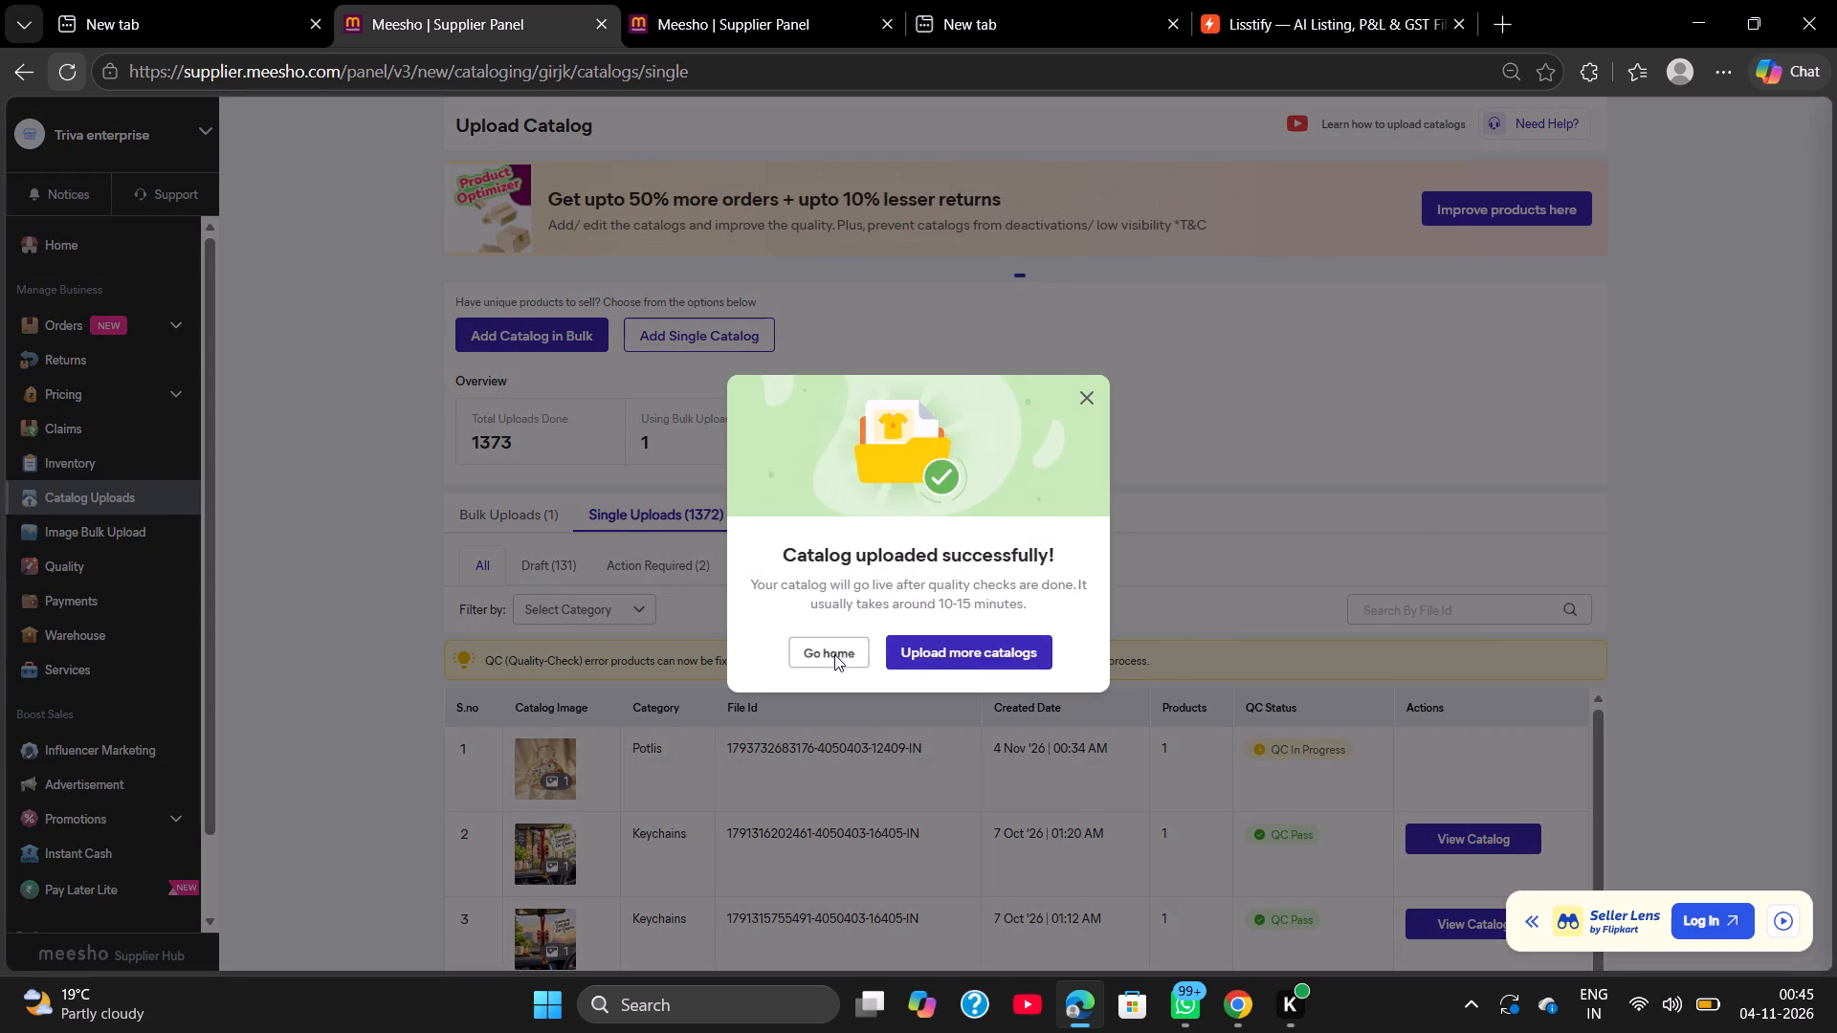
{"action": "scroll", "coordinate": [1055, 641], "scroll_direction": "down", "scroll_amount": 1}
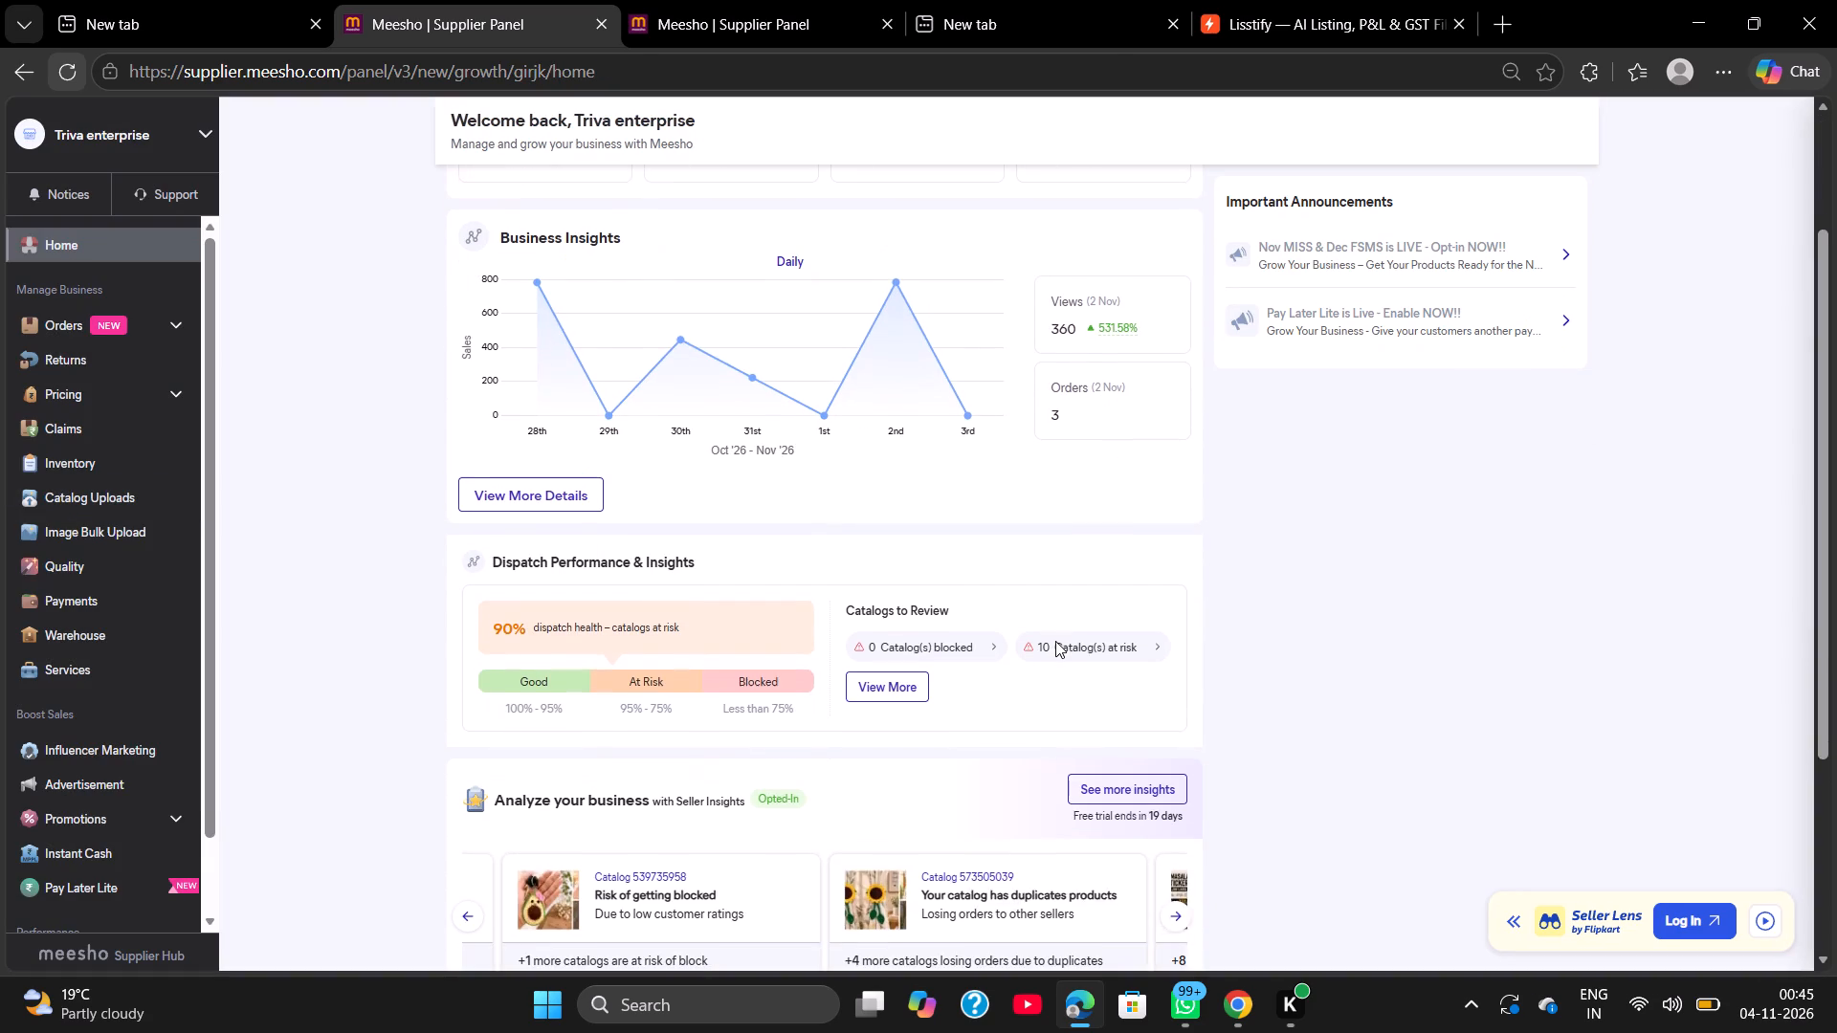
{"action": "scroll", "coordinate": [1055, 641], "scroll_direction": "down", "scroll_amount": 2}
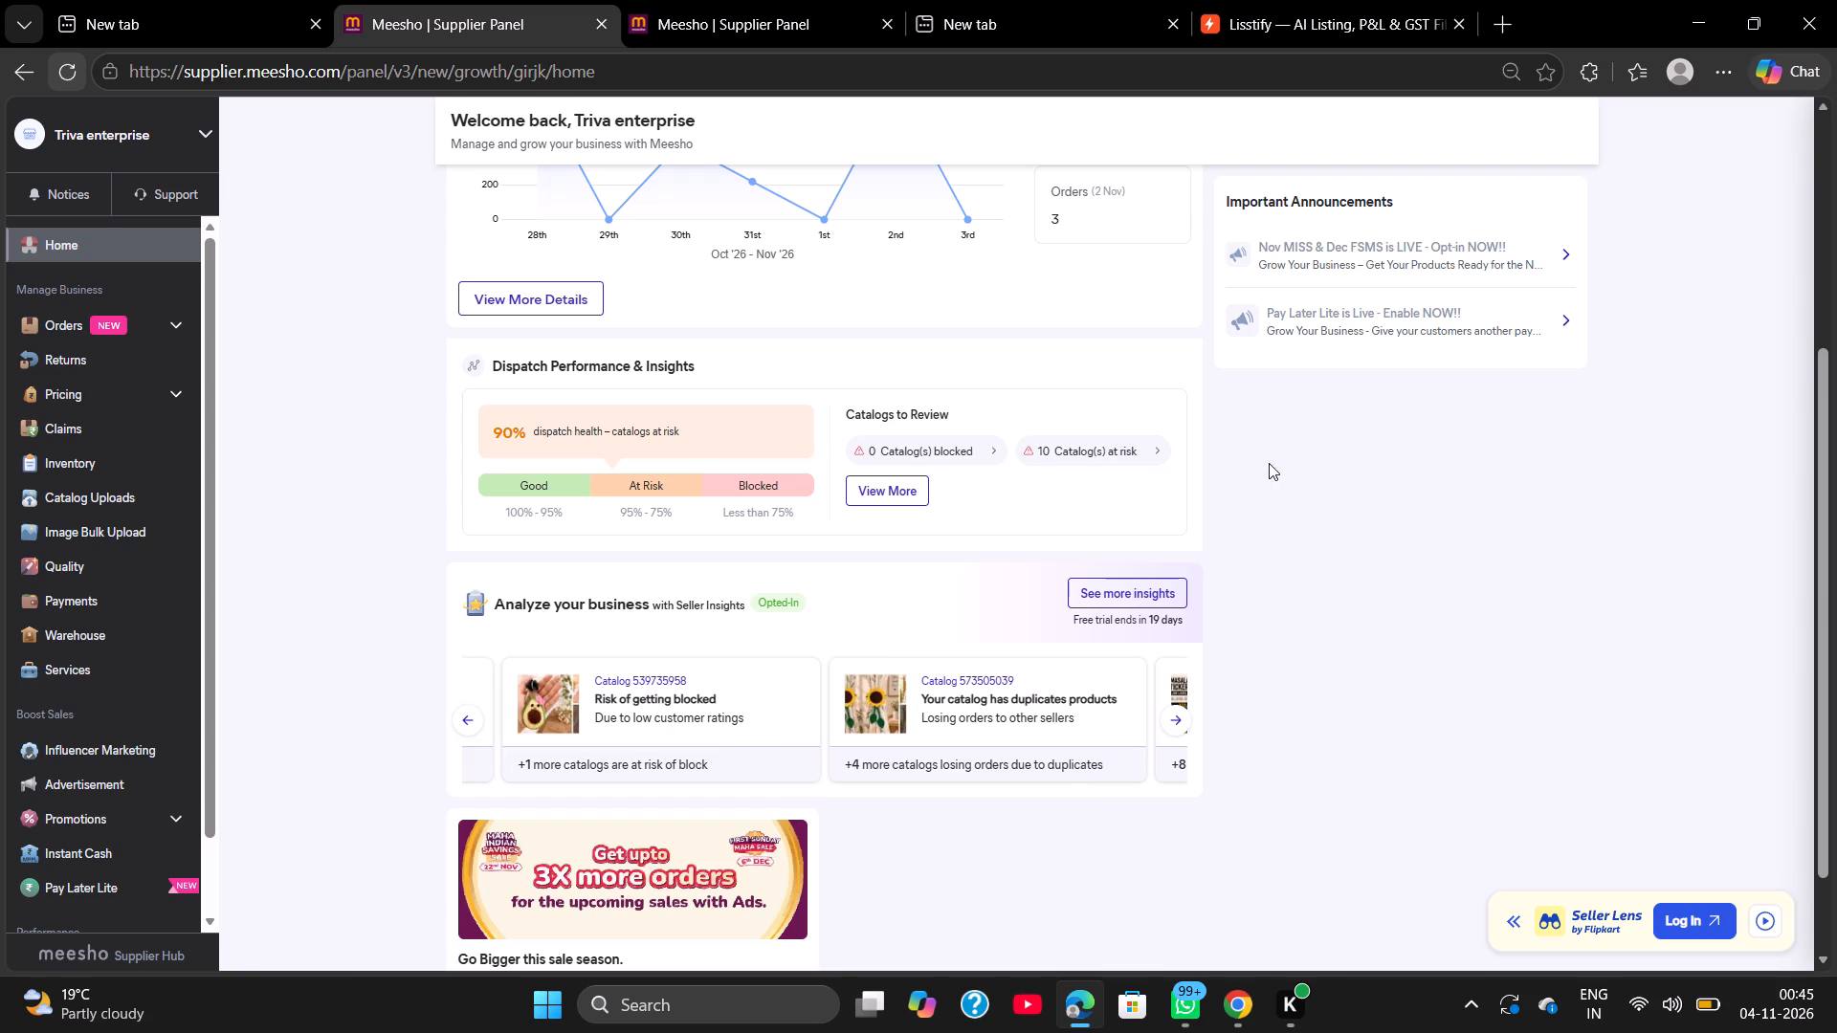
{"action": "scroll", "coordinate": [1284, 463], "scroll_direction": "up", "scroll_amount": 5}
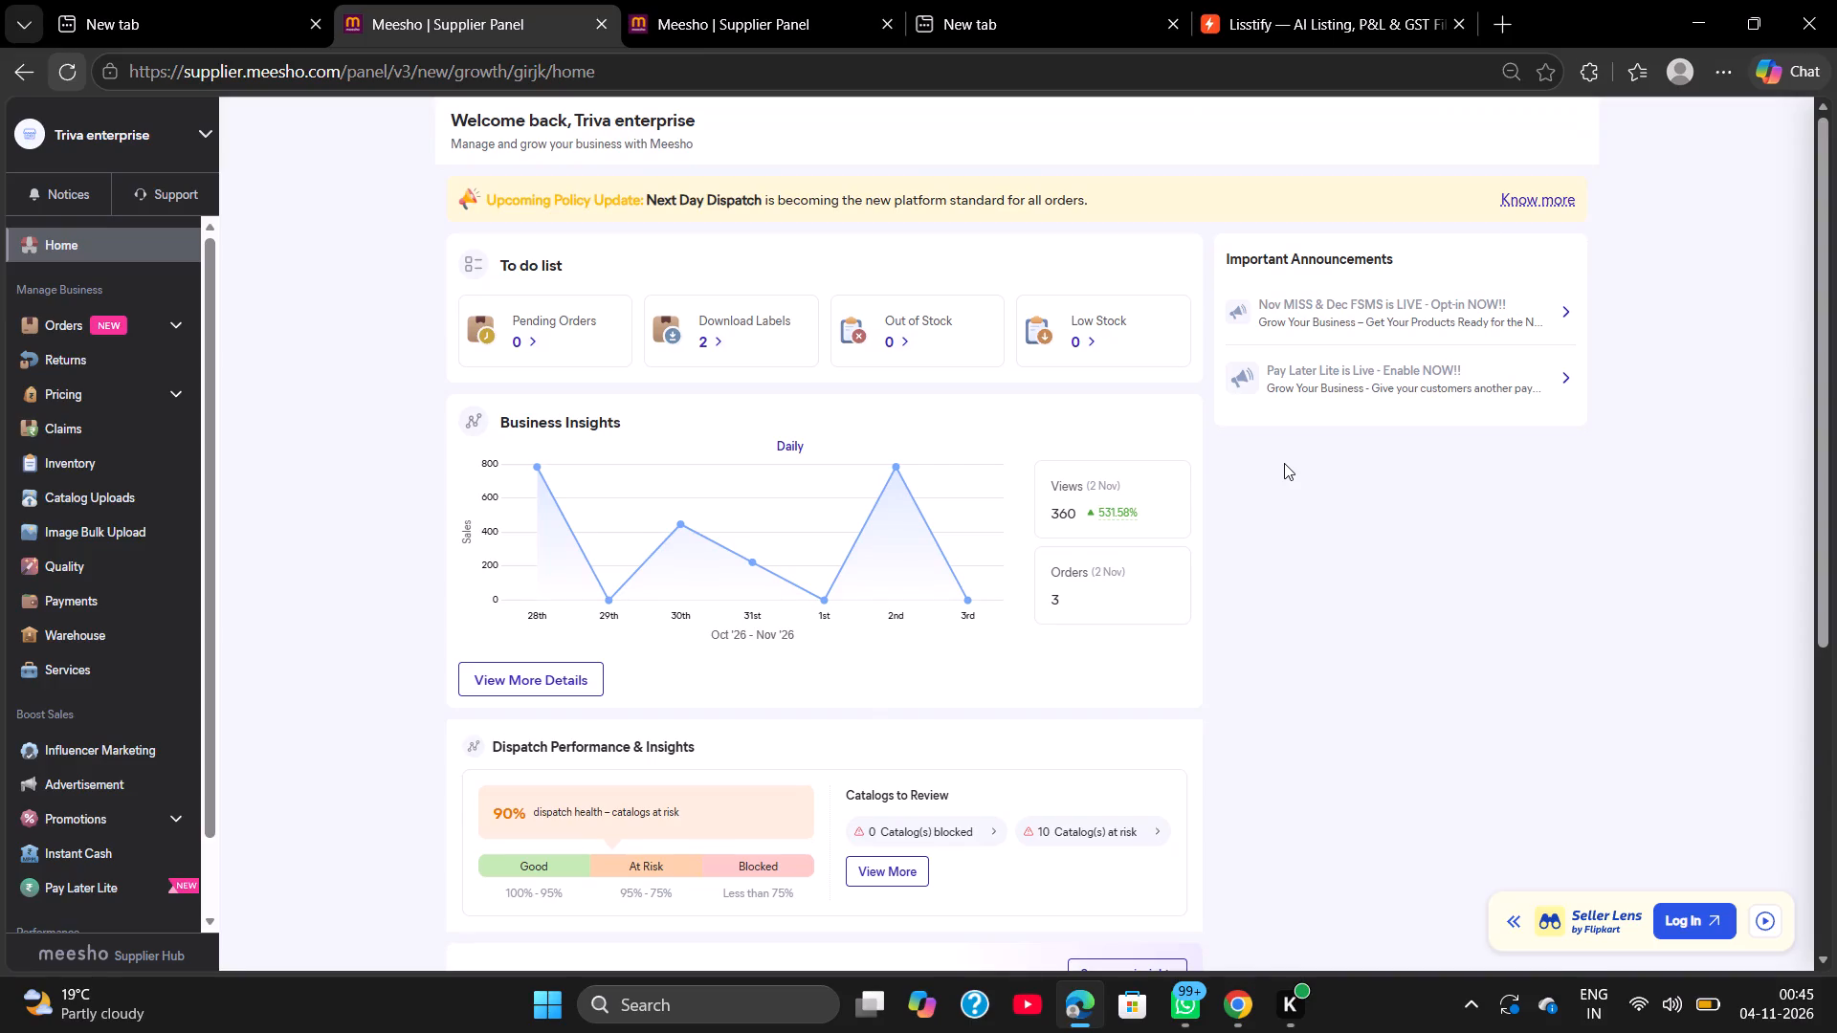
Open the saved templates list in the Lisstify dashboard.
{"action": "left_click", "coordinate": [1315, 21]}
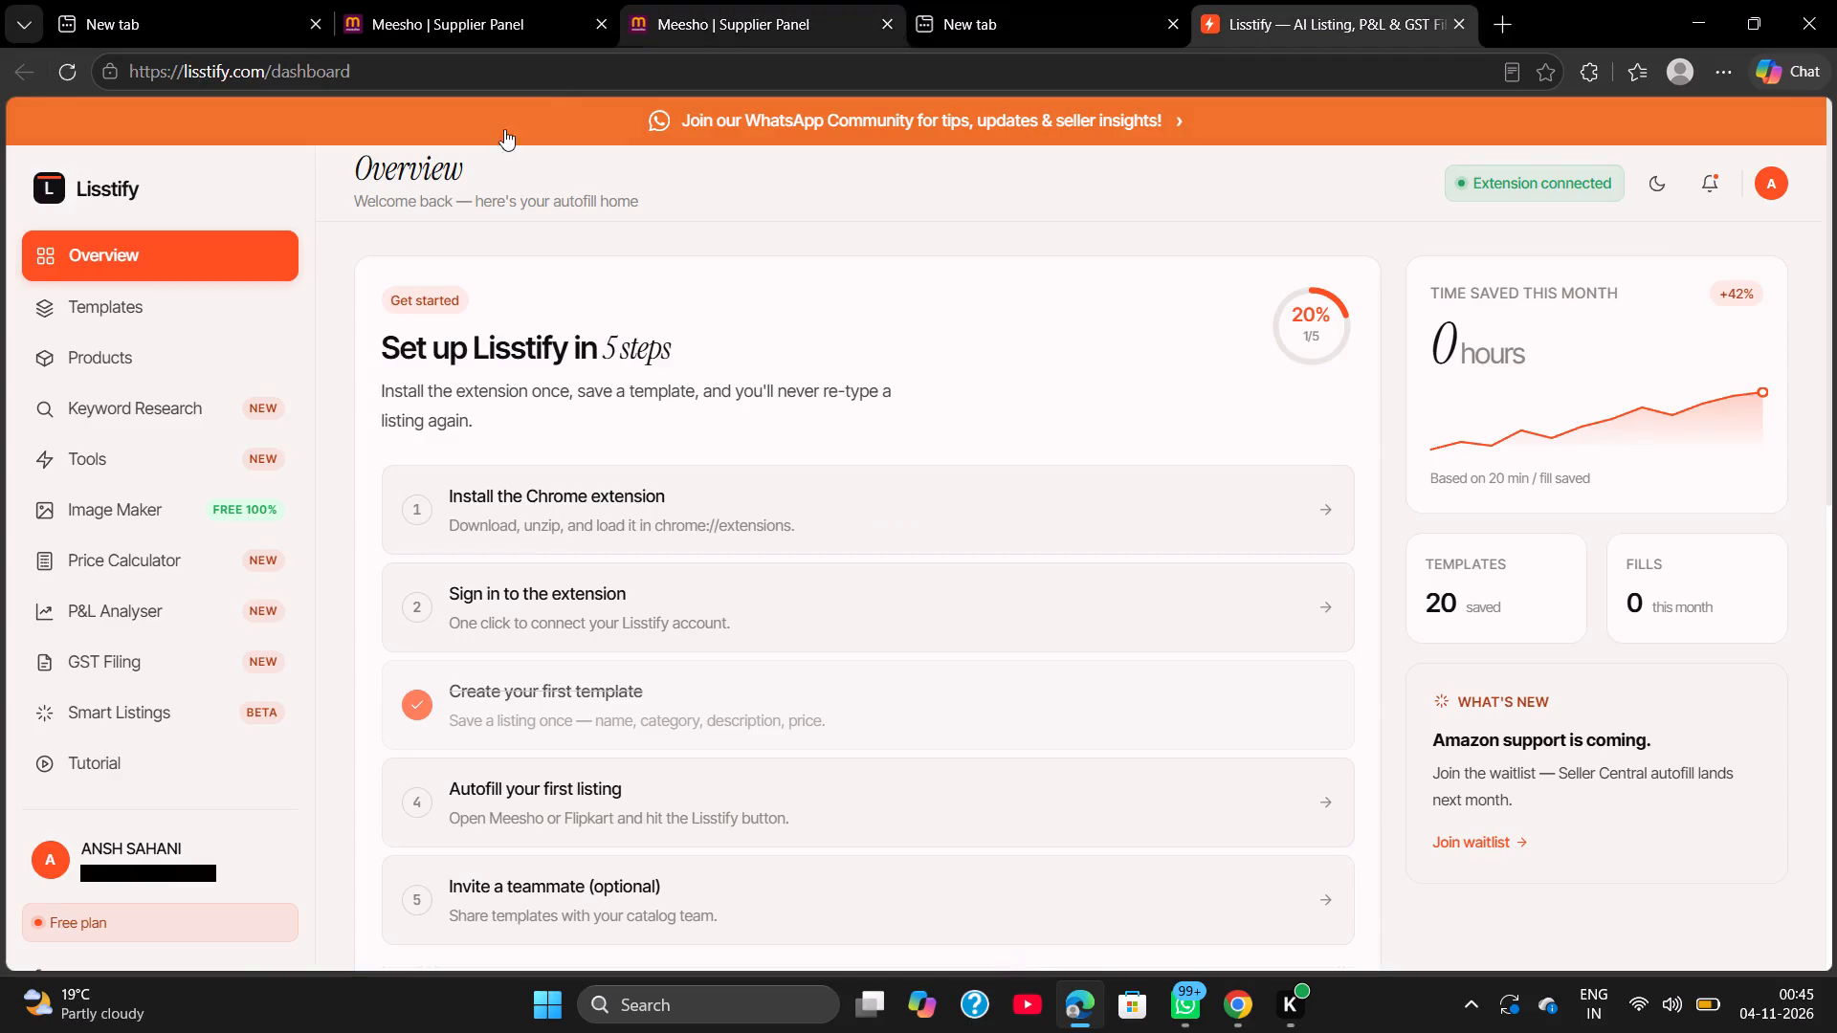
{"action": "left_click", "coordinate": [63, 306]}
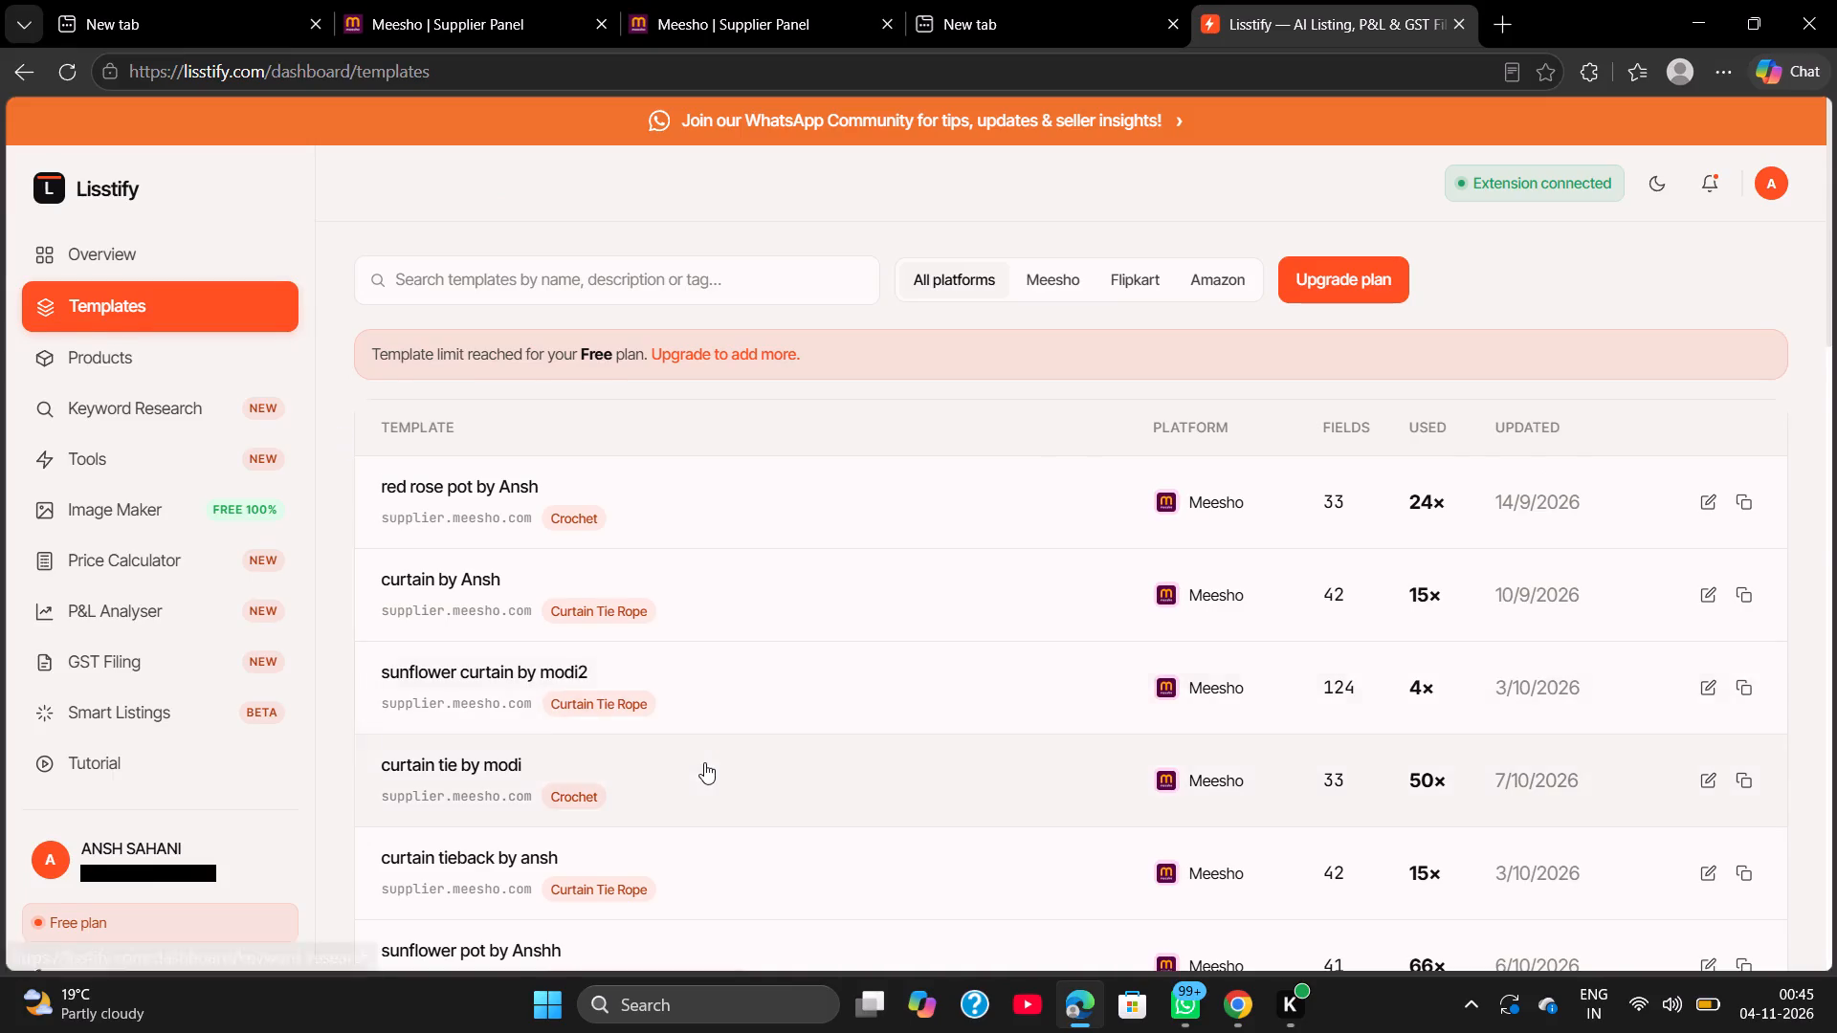
Look through the saved Meesho and Flipkart templates in the Lisstify template list.
{"action": "scroll", "coordinate": [704, 762], "scroll_direction": "down", "scroll_amount": 10}
{"action": "scroll", "coordinate": [704, 762], "scroll_direction": "up", "scroll_amount": 6}
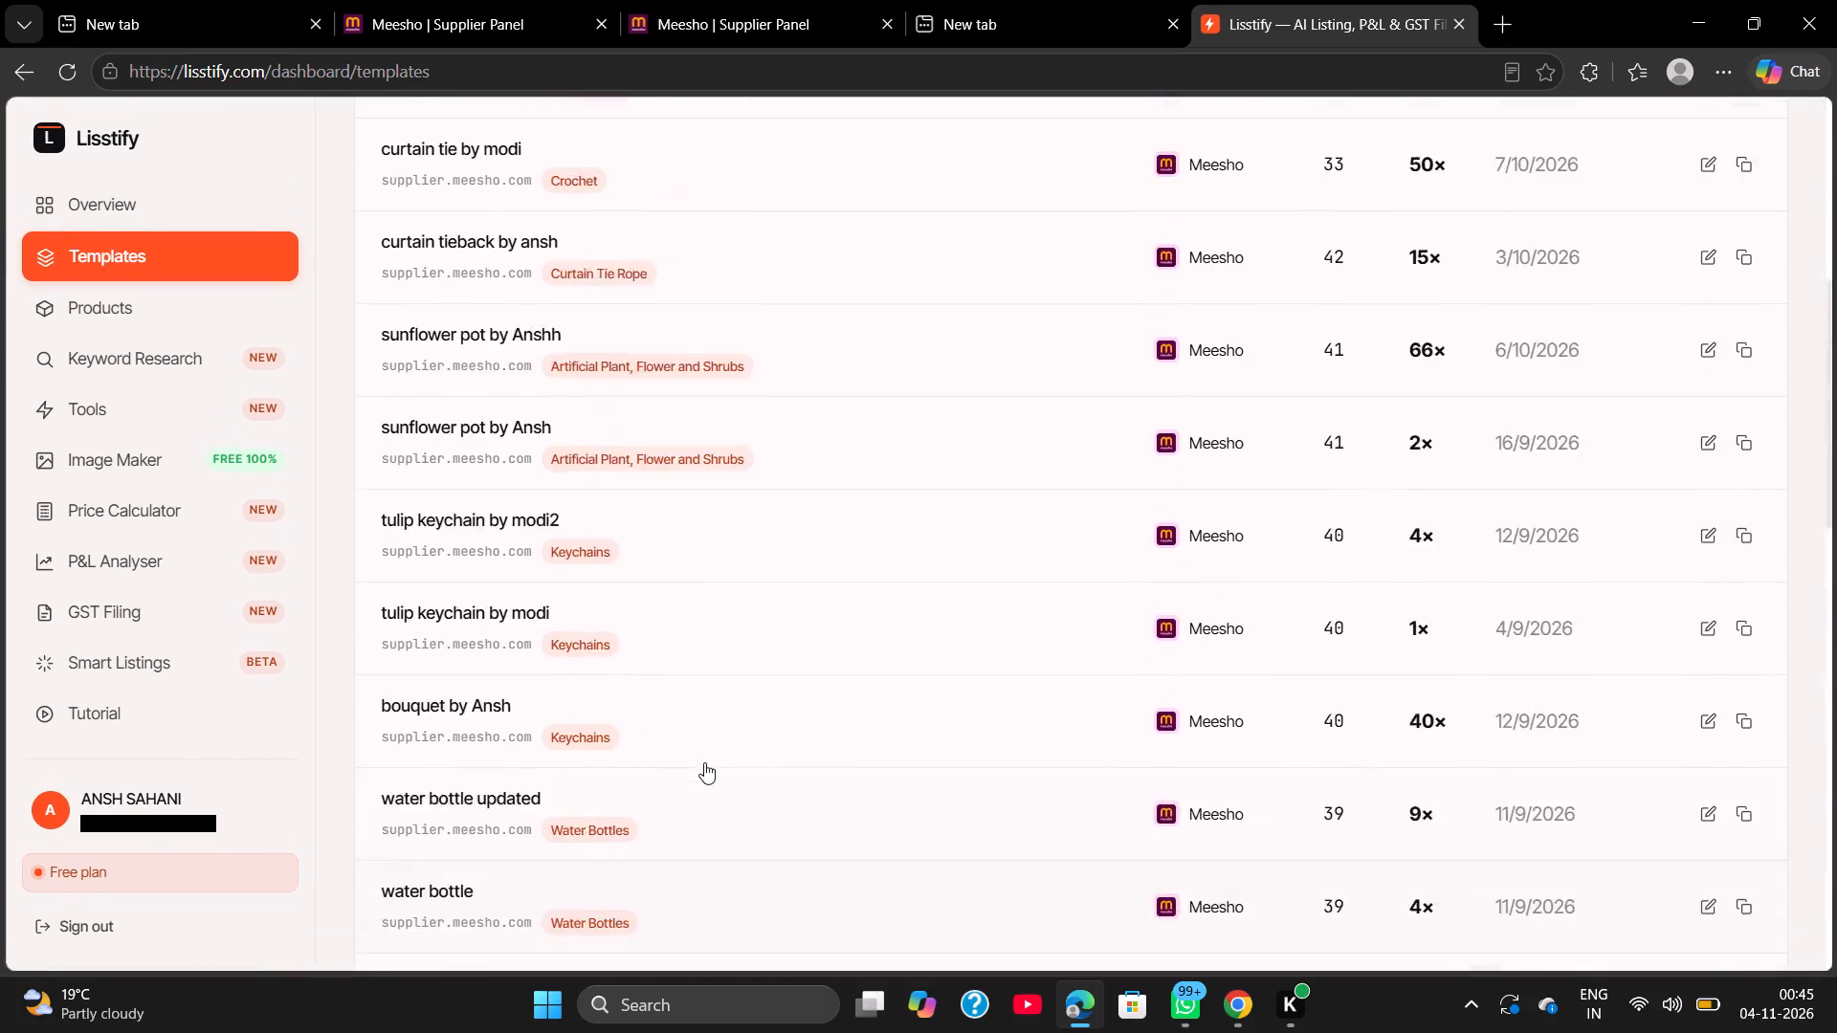
{"action": "scroll", "coordinate": [704, 762], "scroll_direction": "up", "scroll_amount": 4}
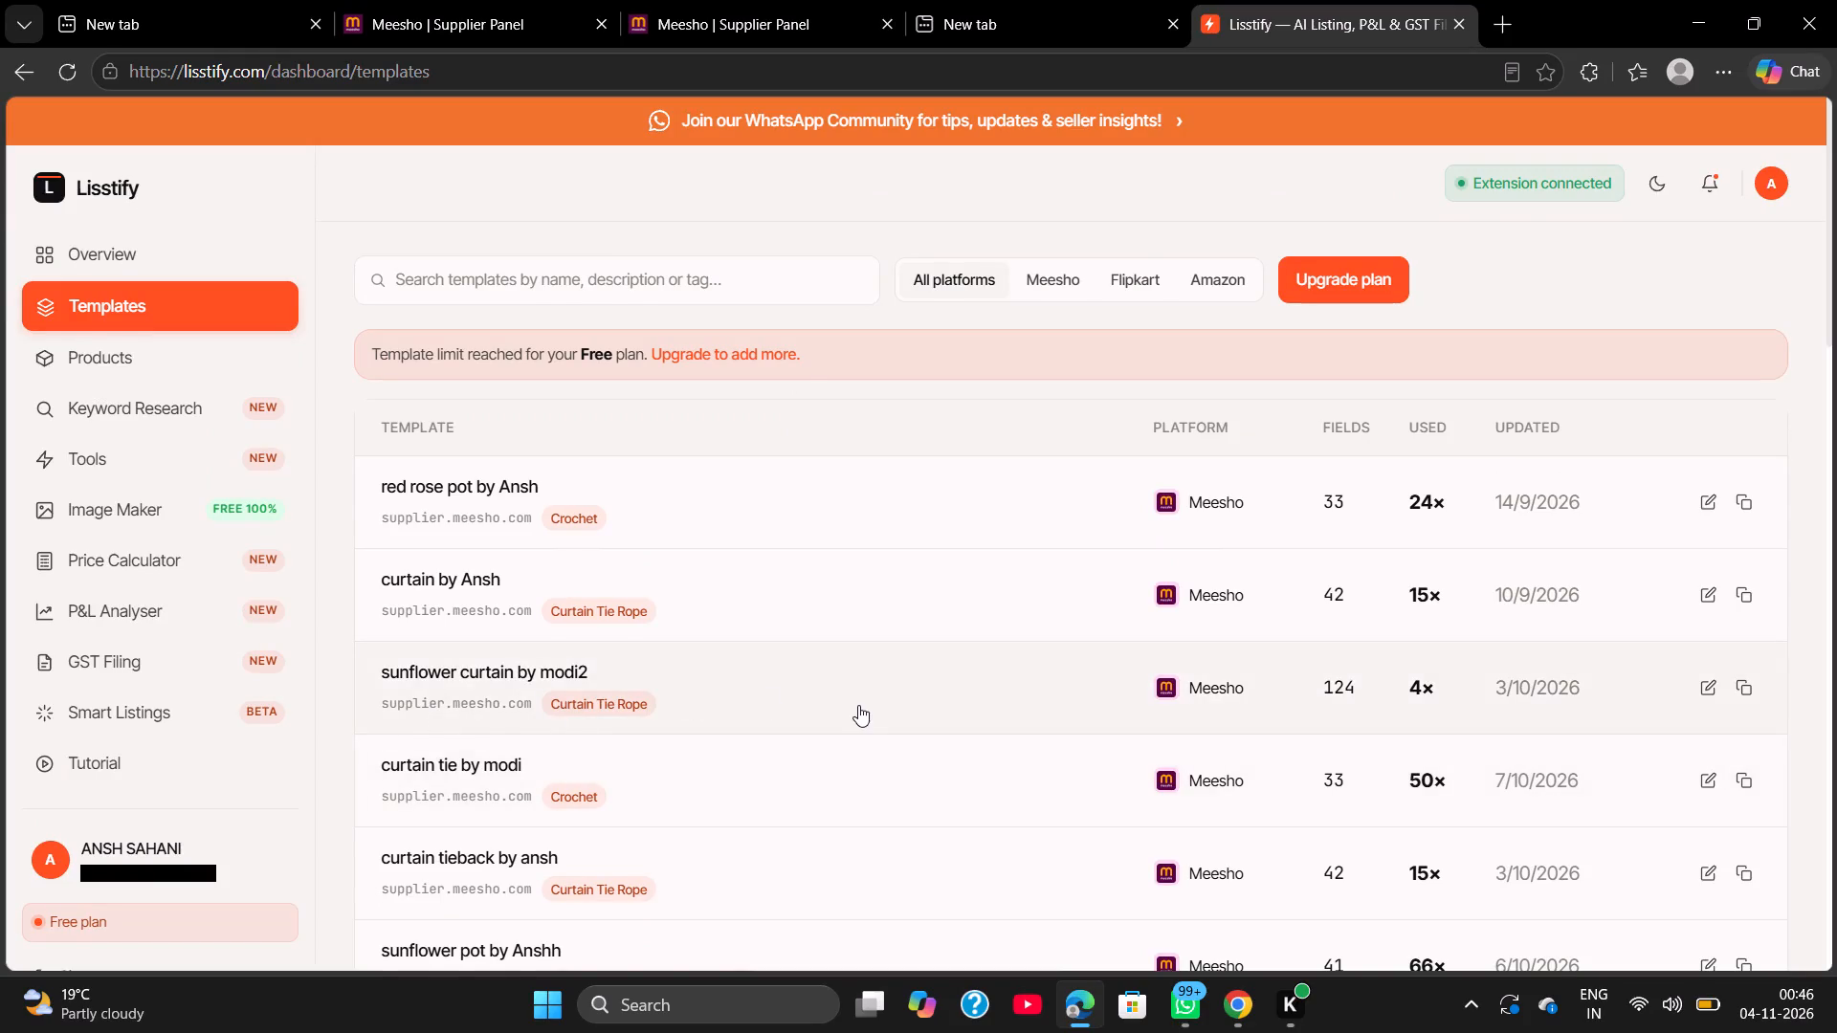
{"action": "scroll", "coordinate": [858, 705], "scroll_direction": "down", "scroll_amount": 1}
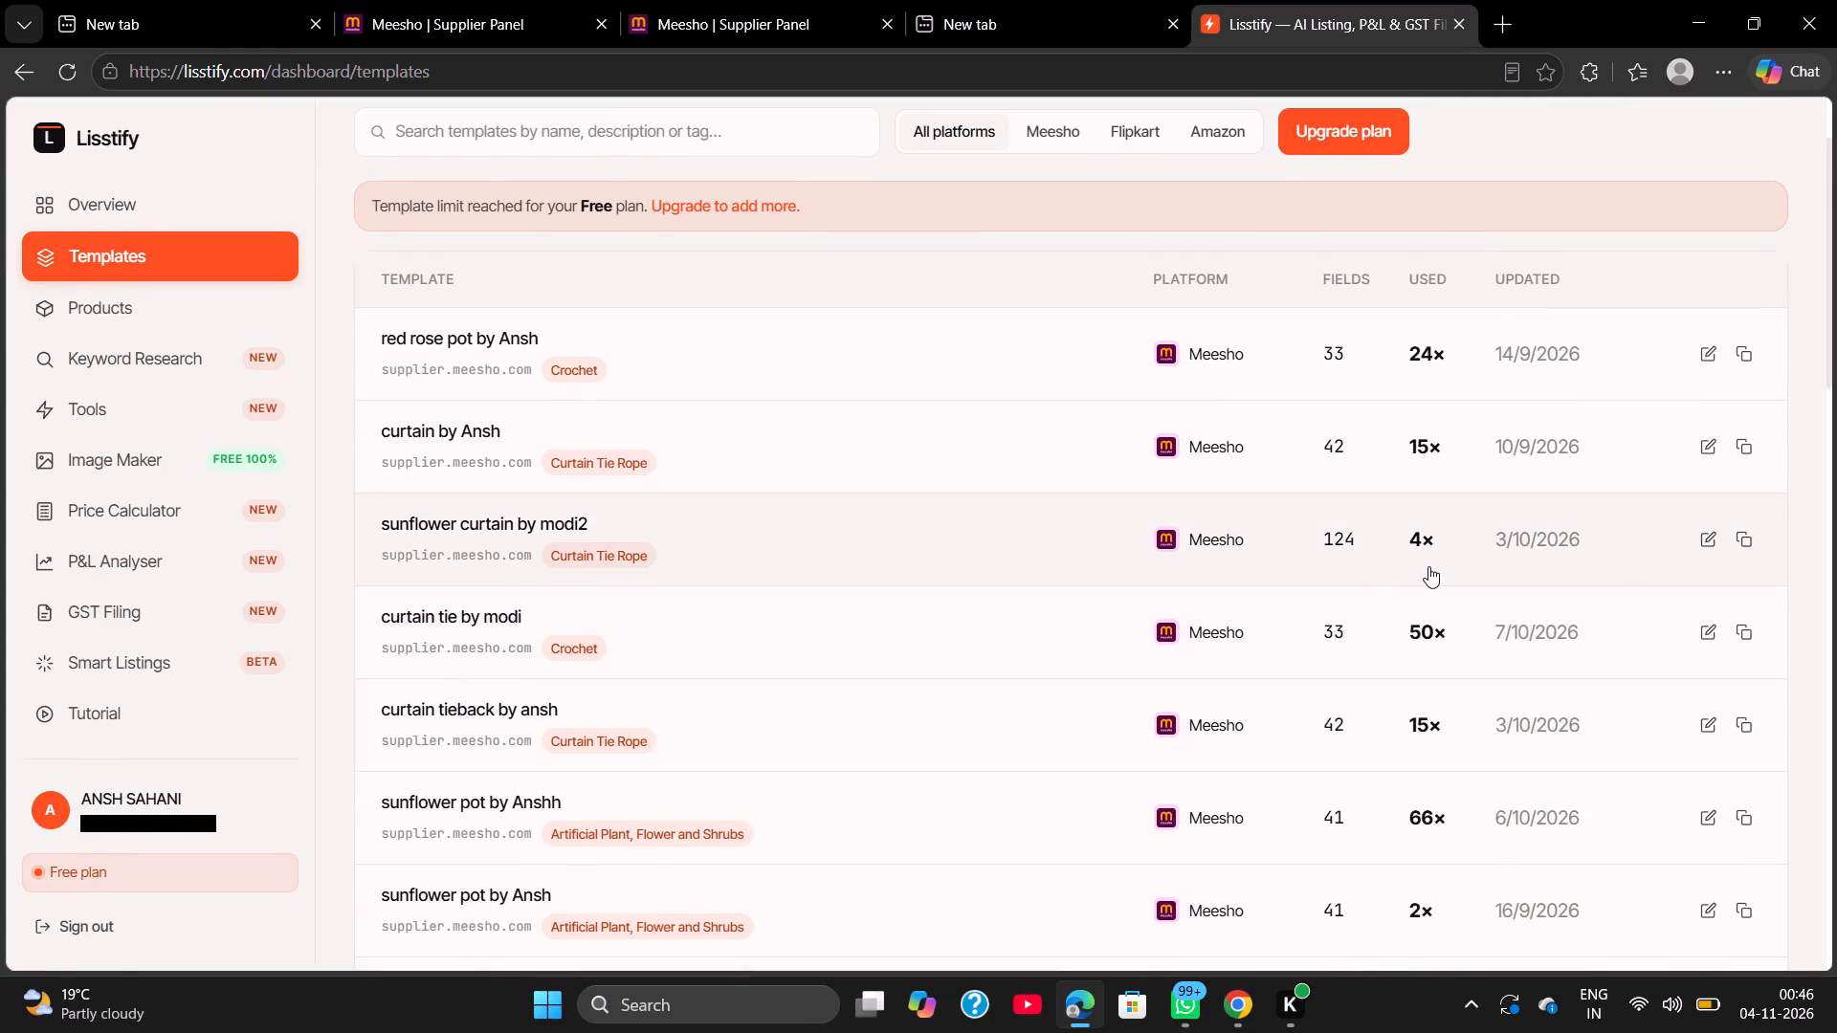
{"action": "scroll", "coordinate": [1428, 566], "scroll_direction": "down", "scroll_amount": 7}
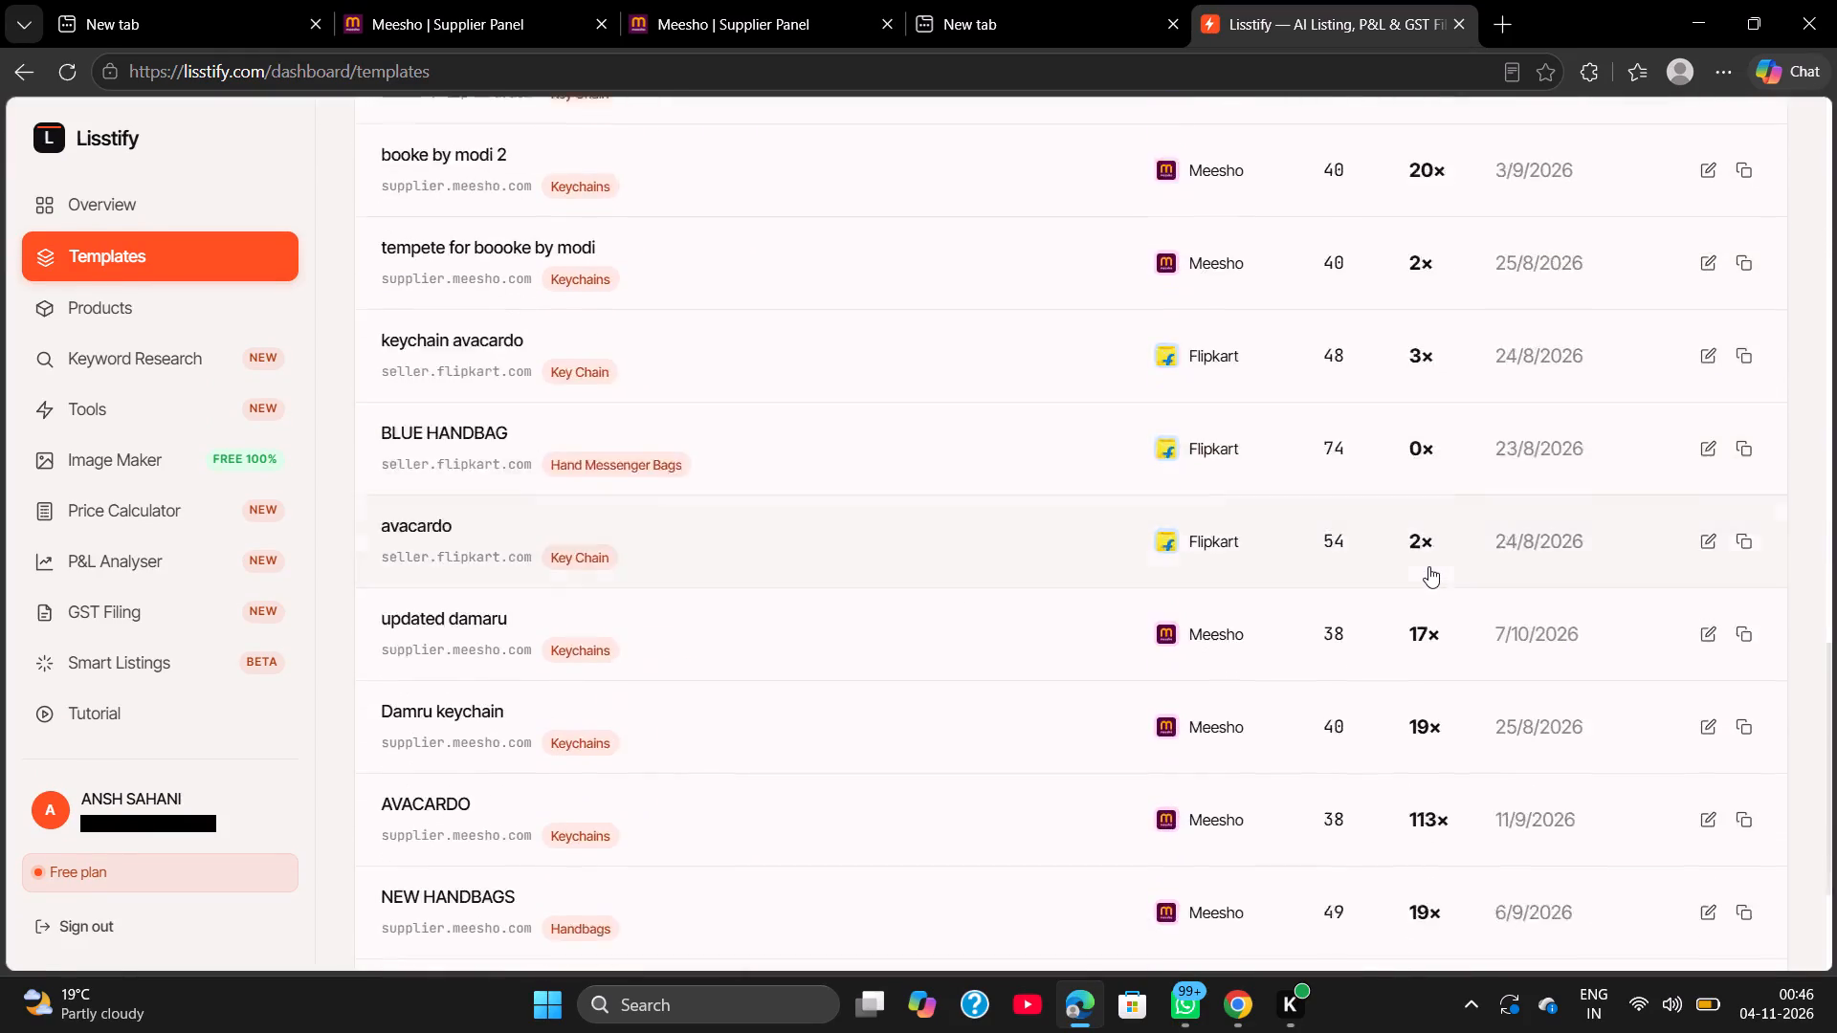
{"action": "scroll", "coordinate": [1428, 566], "scroll_direction": "down", "scroll_amount": 4}
{"action": "scroll", "coordinate": [1428, 566], "scroll_direction": "up", "scroll_amount": 1}
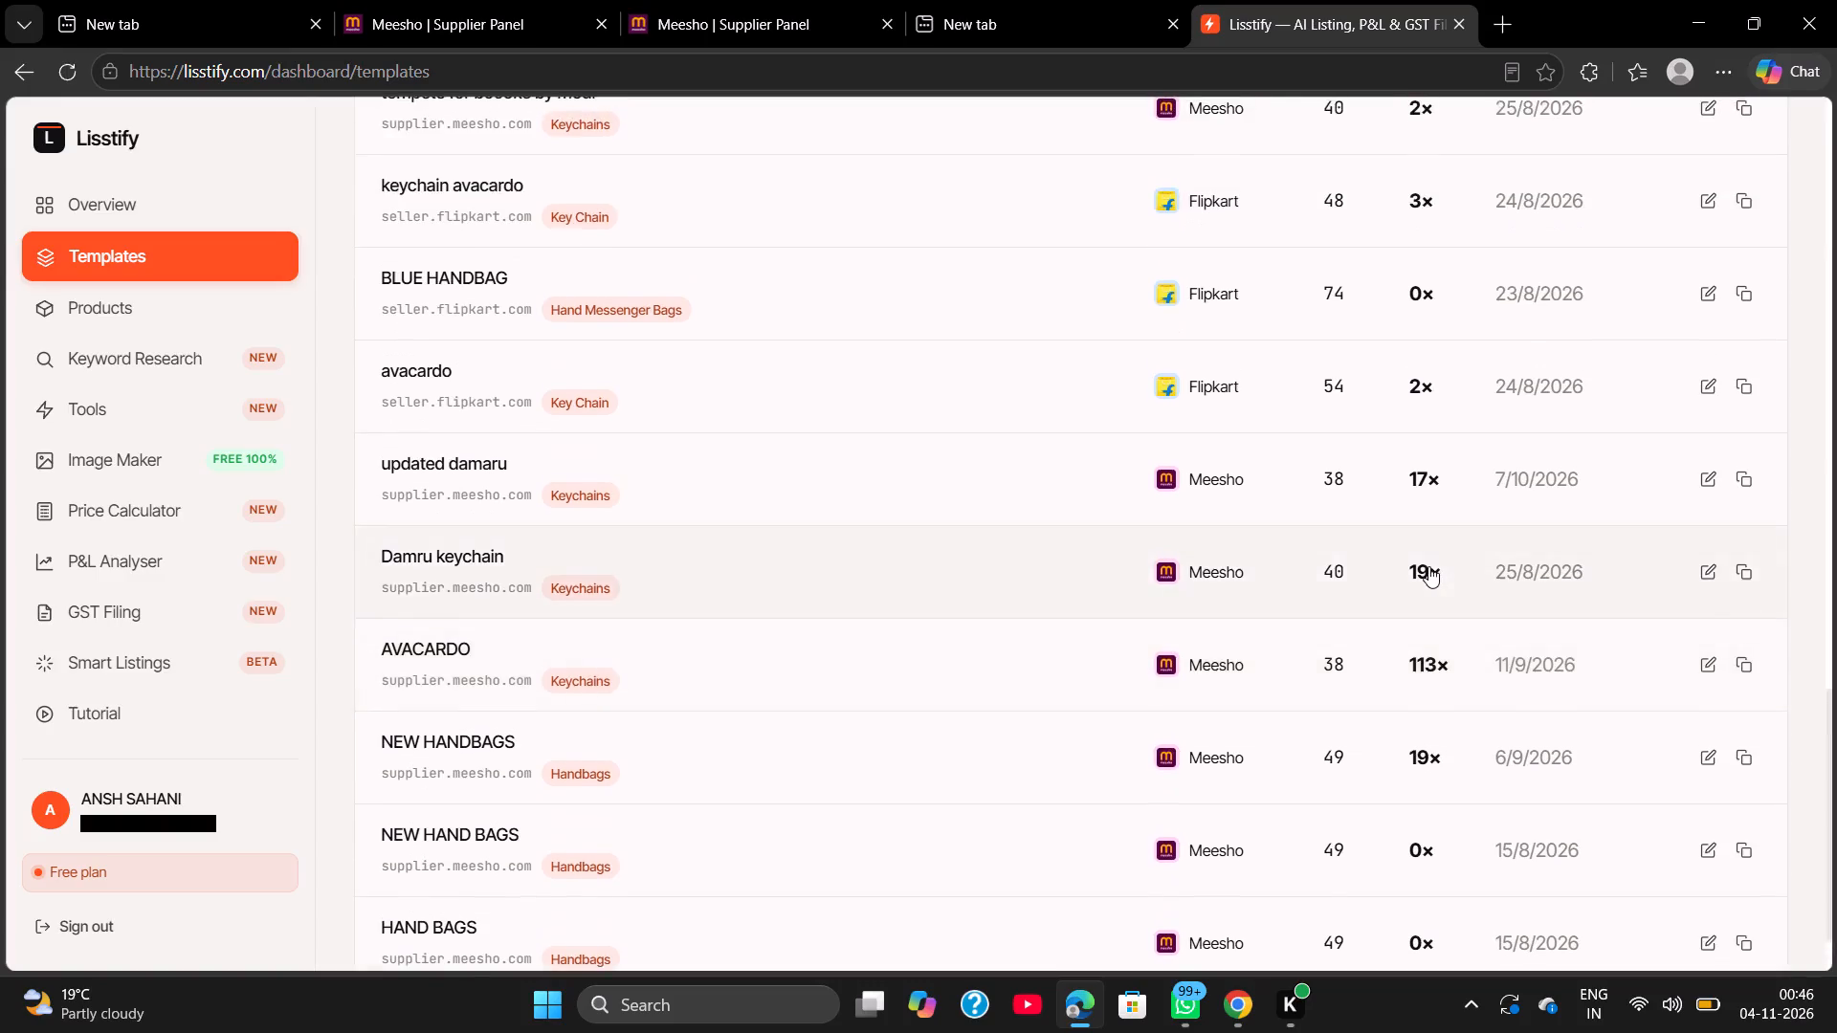
{"action": "scroll", "coordinate": [1428, 566], "scroll_direction": "up", "scroll_amount": 3}
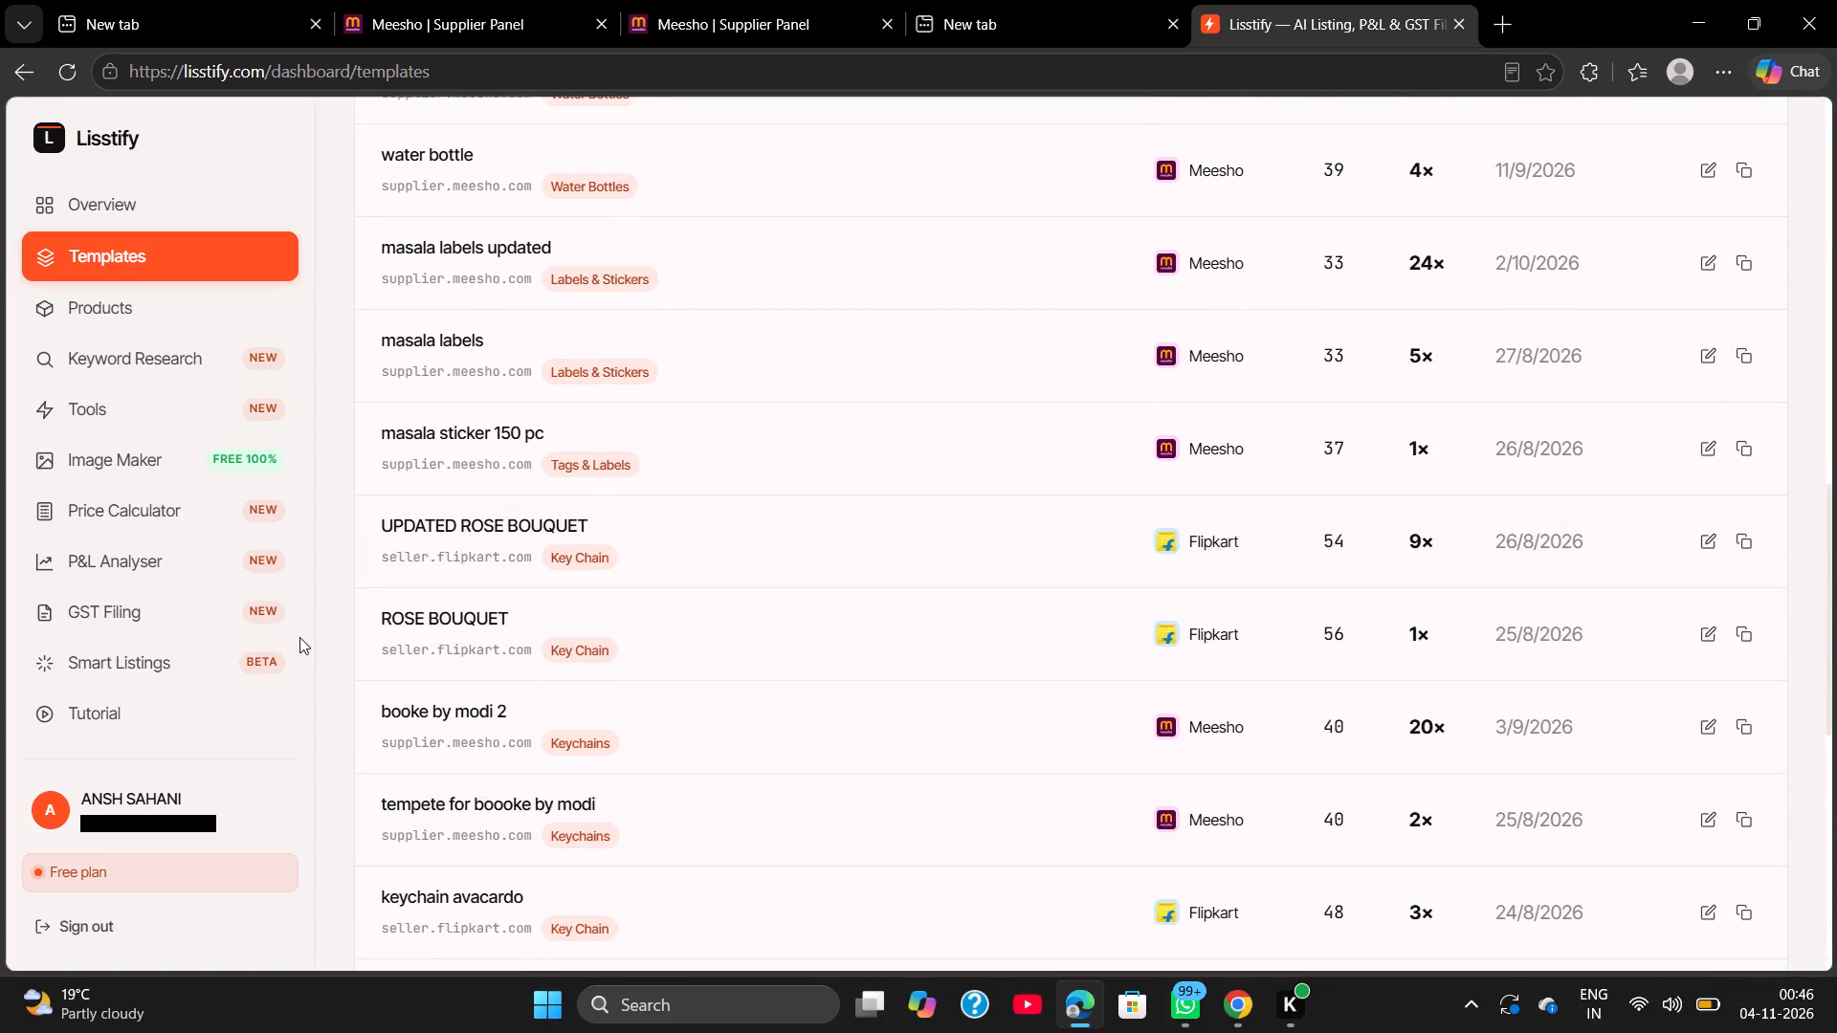
Generate product image variations in Lisstify's Image Maker from the downloaded photo of a hand holding the potli bag, keeping the default options.
{"action": "left_click", "coordinate": [159, 452]}
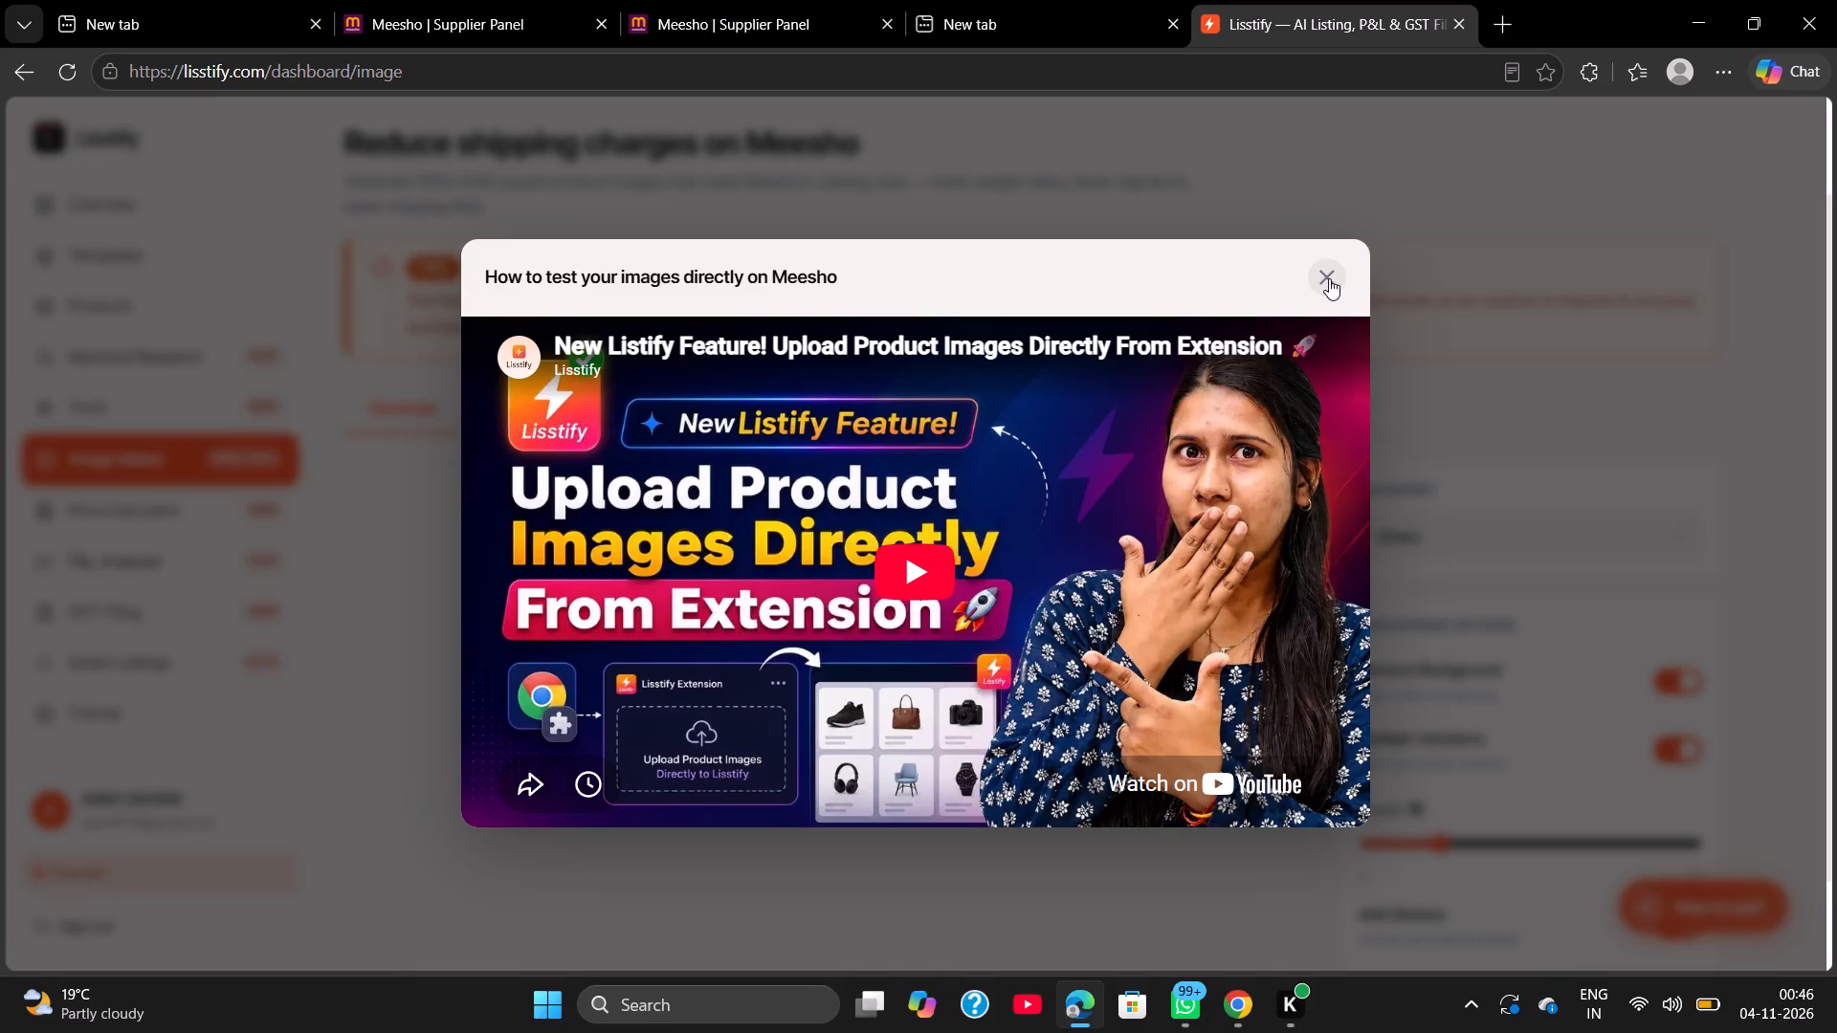
{"action": "left_click", "coordinate": [1329, 278]}
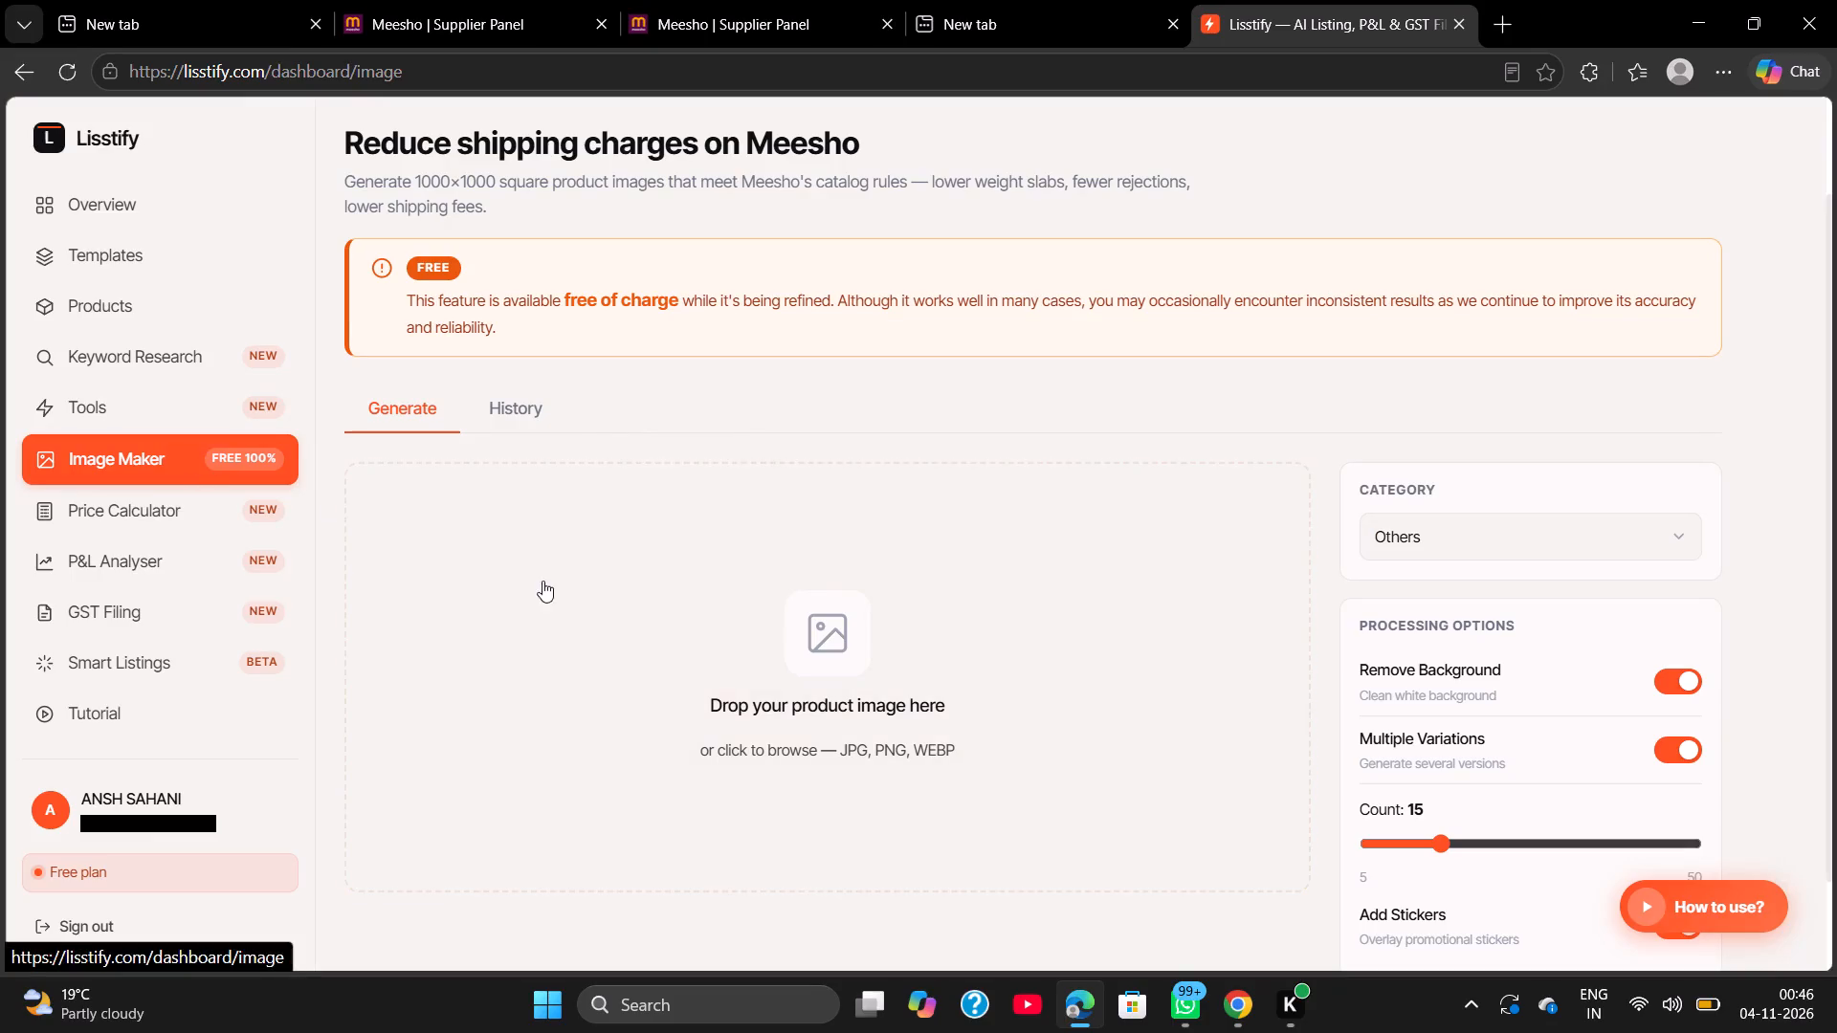
{"action": "left_click", "coordinate": [850, 684]}
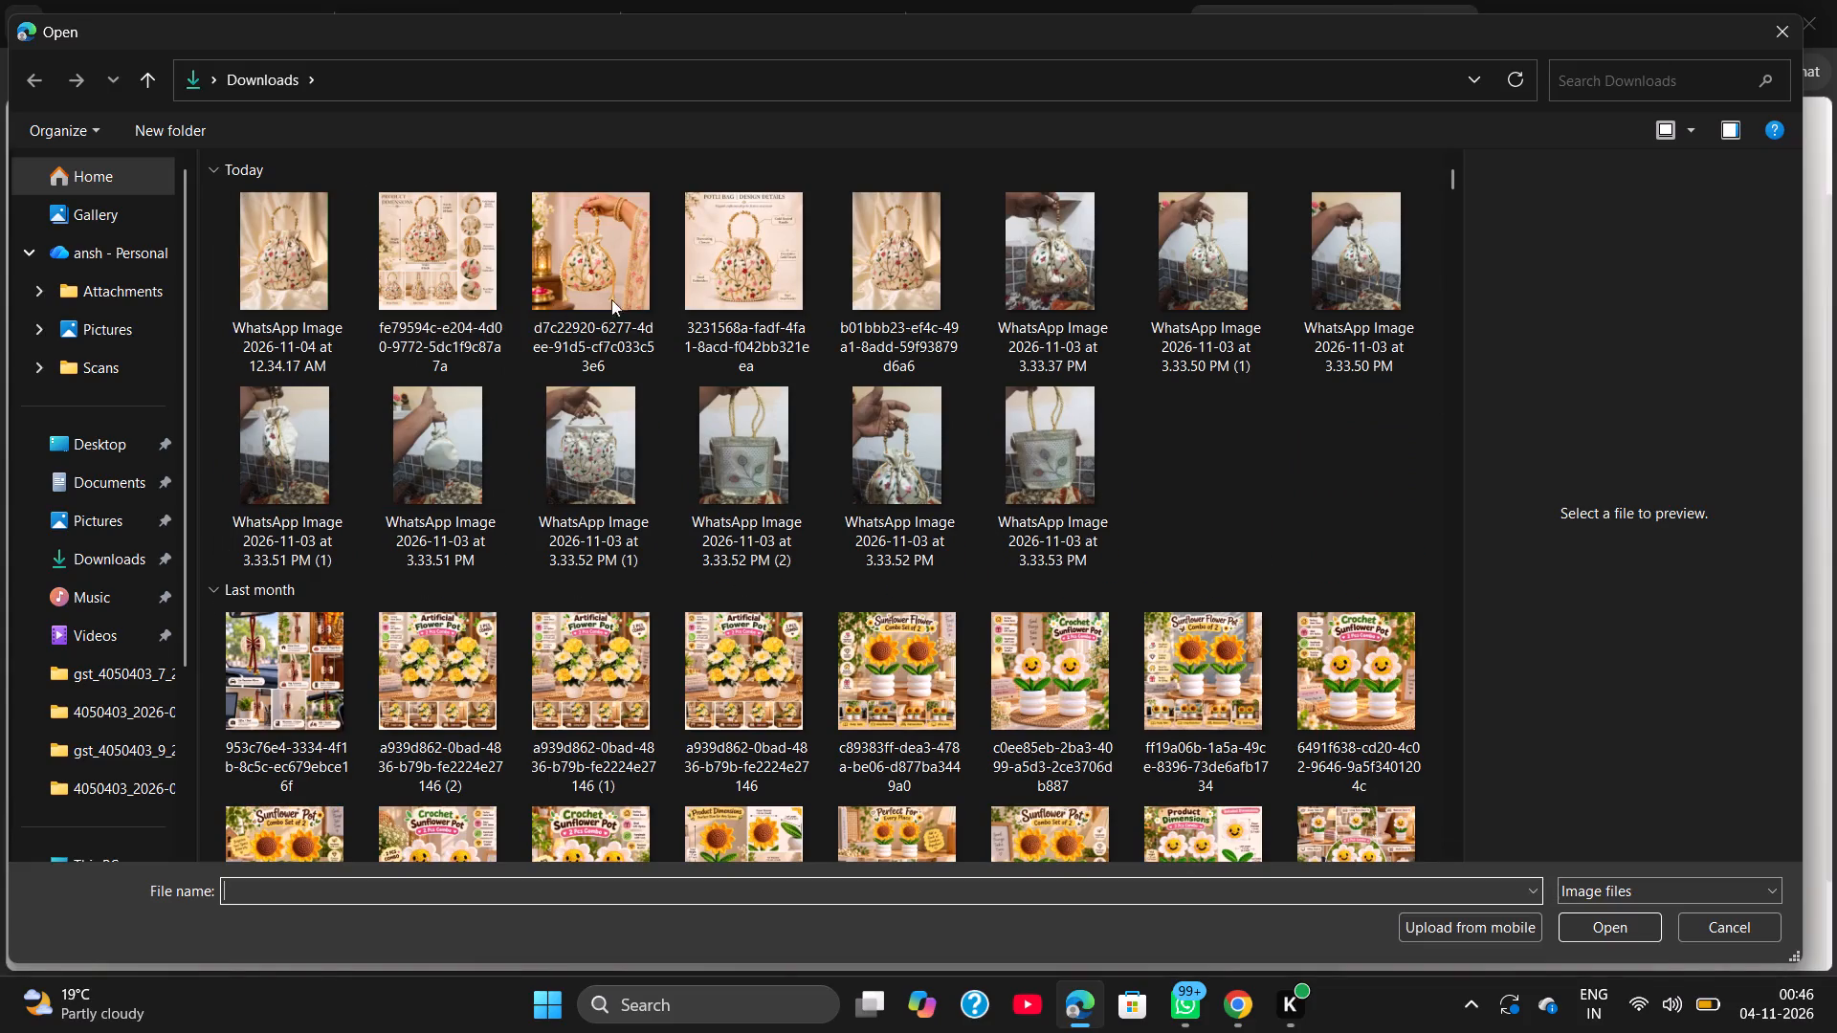
{"action": "double_click", "coordinate": [614, 279]}
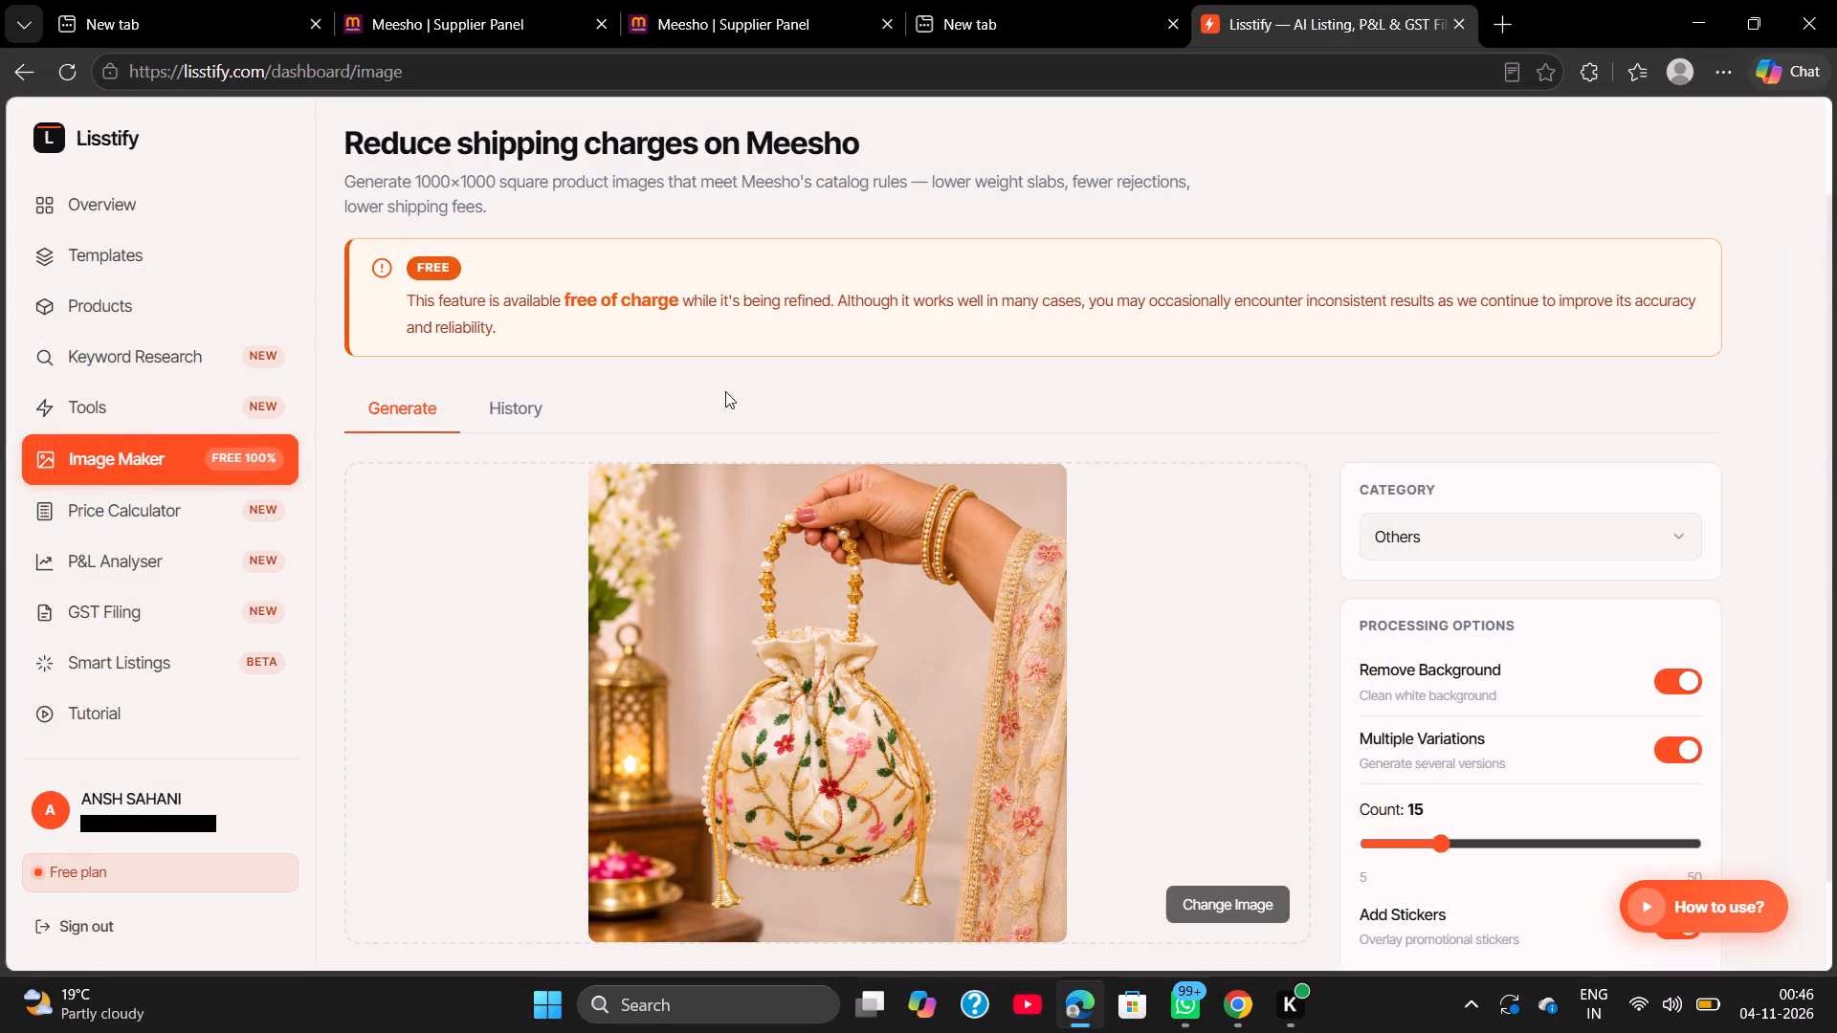
{"action": "scroll", "coordinate": [988, 548], "scroll_direction": "down", "scroll_amount": 1}
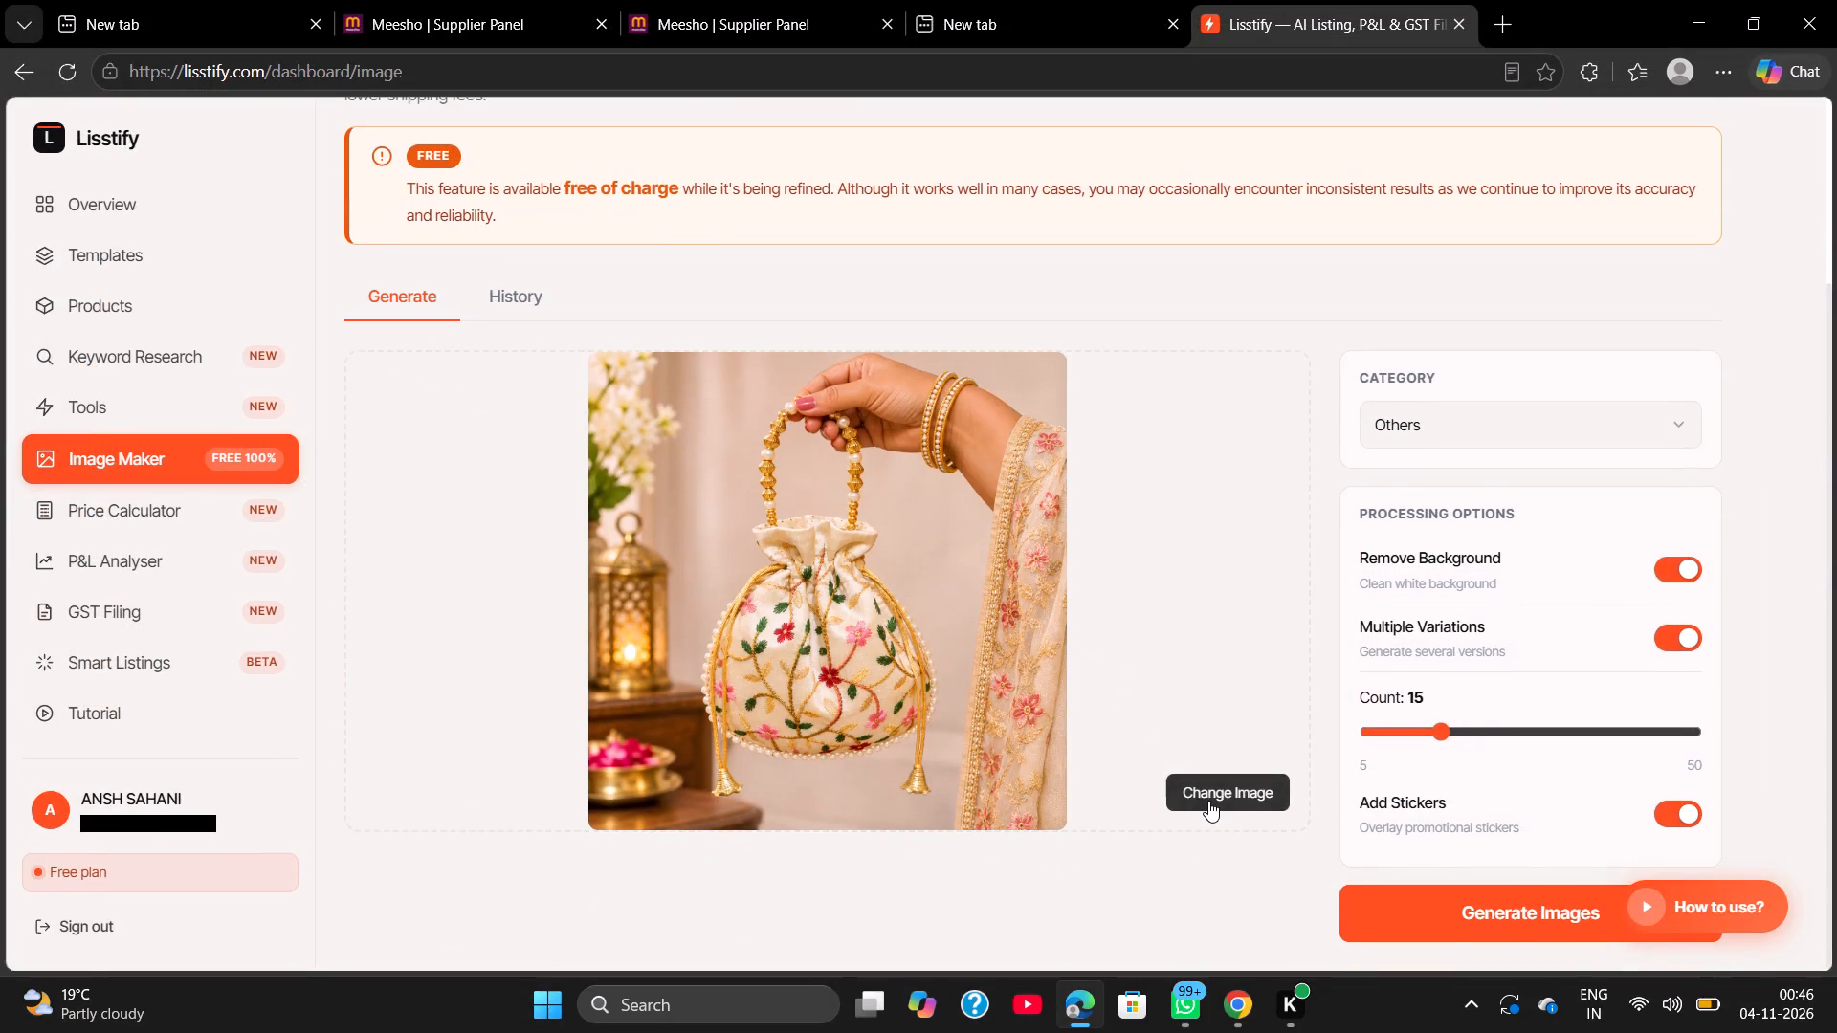
{"action": "left_click", "coordinate": [1502, 914]}
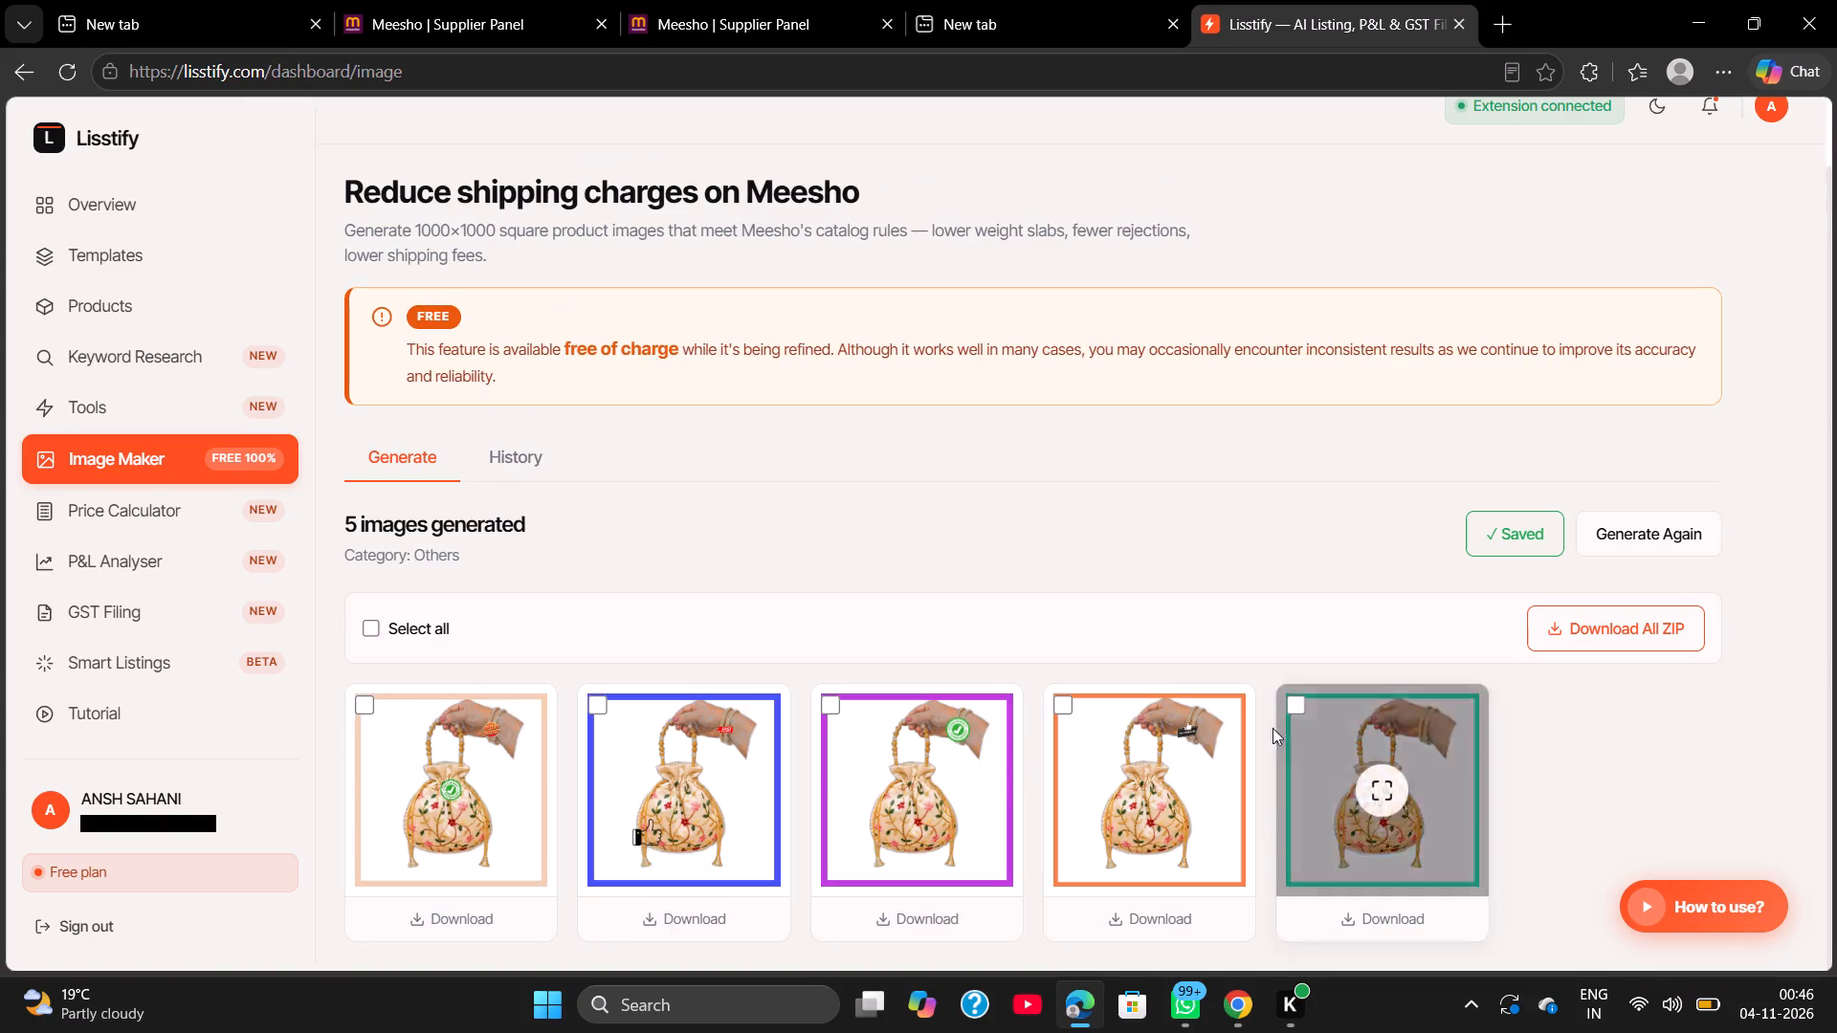
Download the first generated image with the peach border and the fourth one with the orange border.
{"action": "scroll", "coordinate": [1225, 675], "scroll_direction": "down", "scroll_amount": 2}
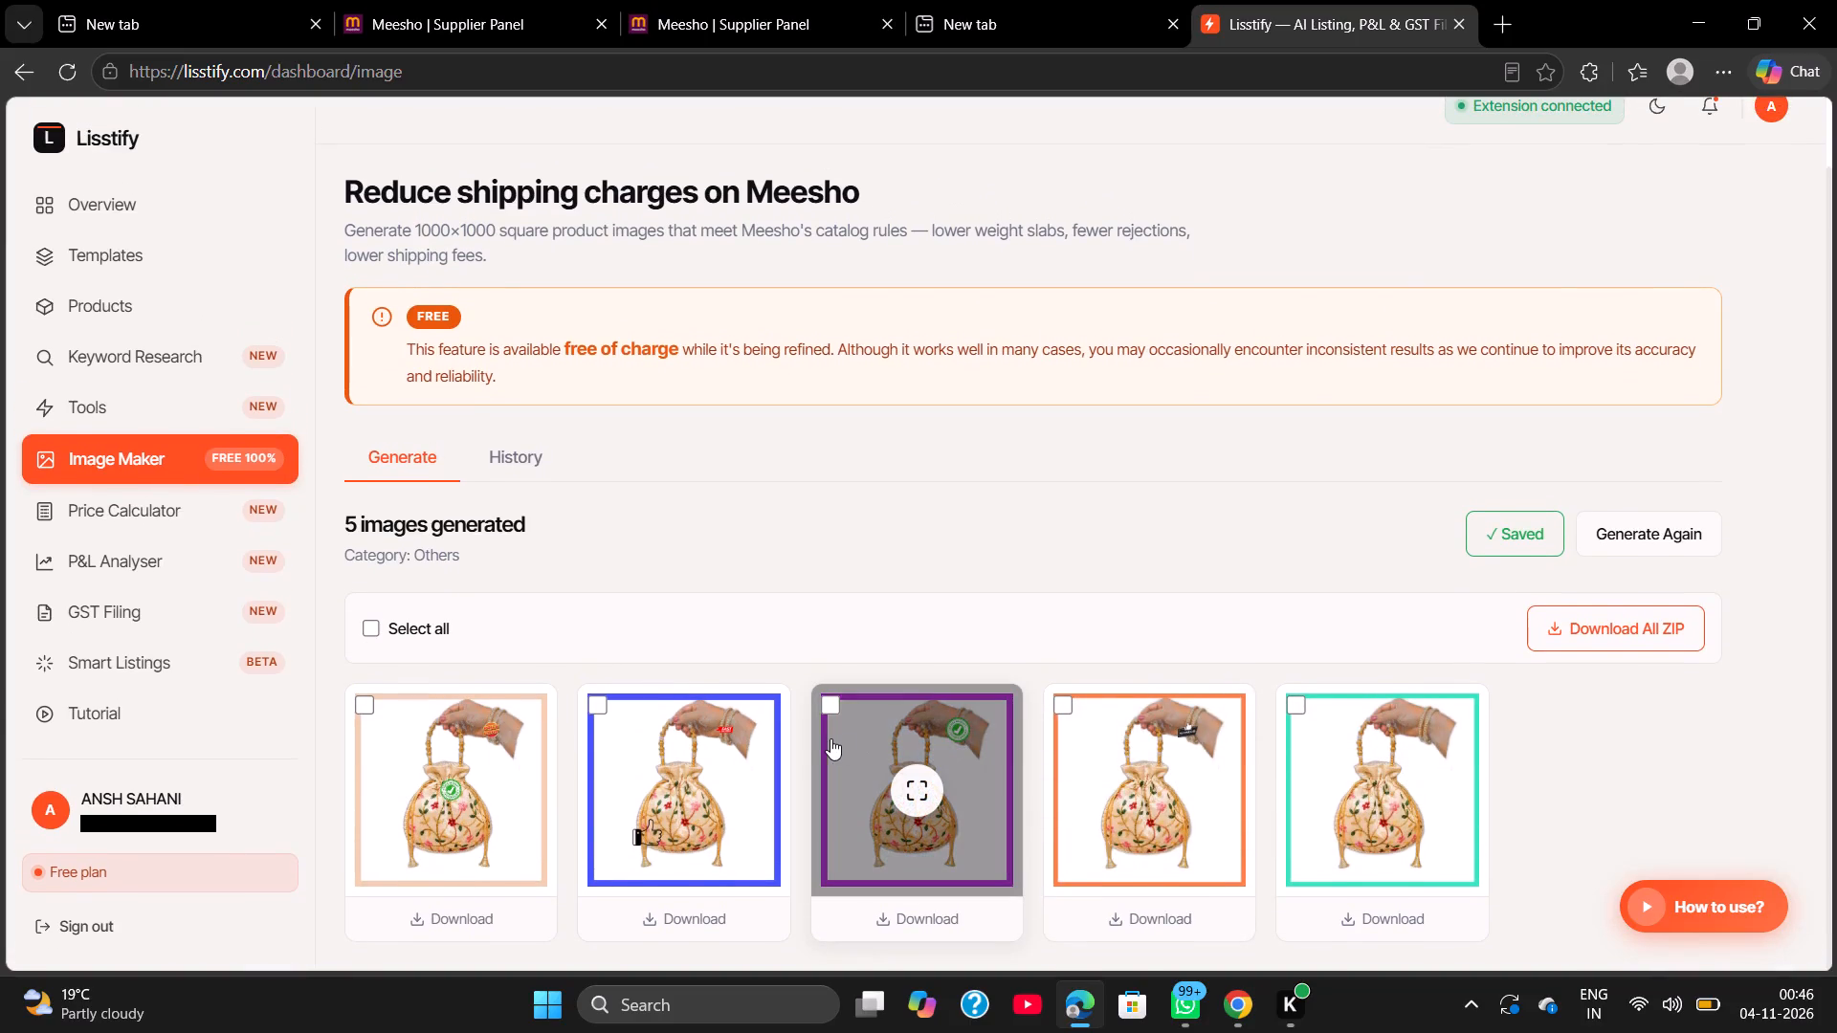
{"action": "left_click", "coordinate": [434, 916]}
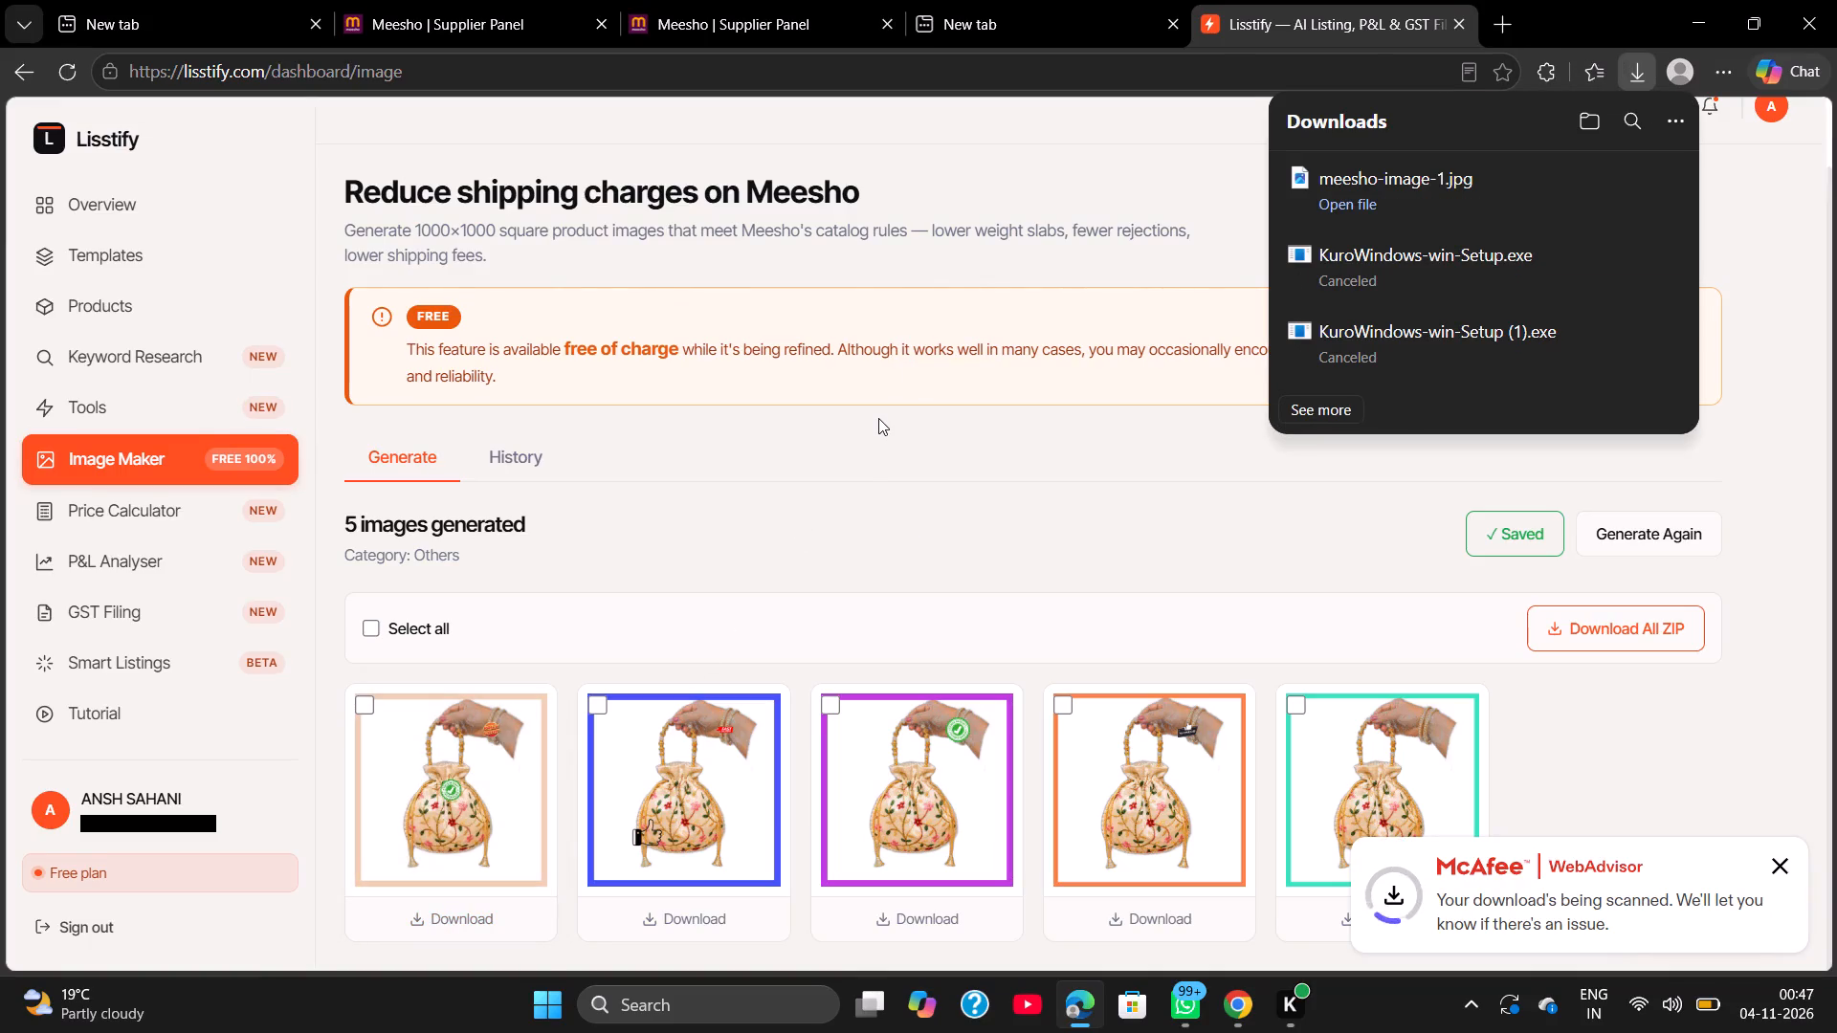
{"action": "left_click", "coordinate": [1214, 929]}
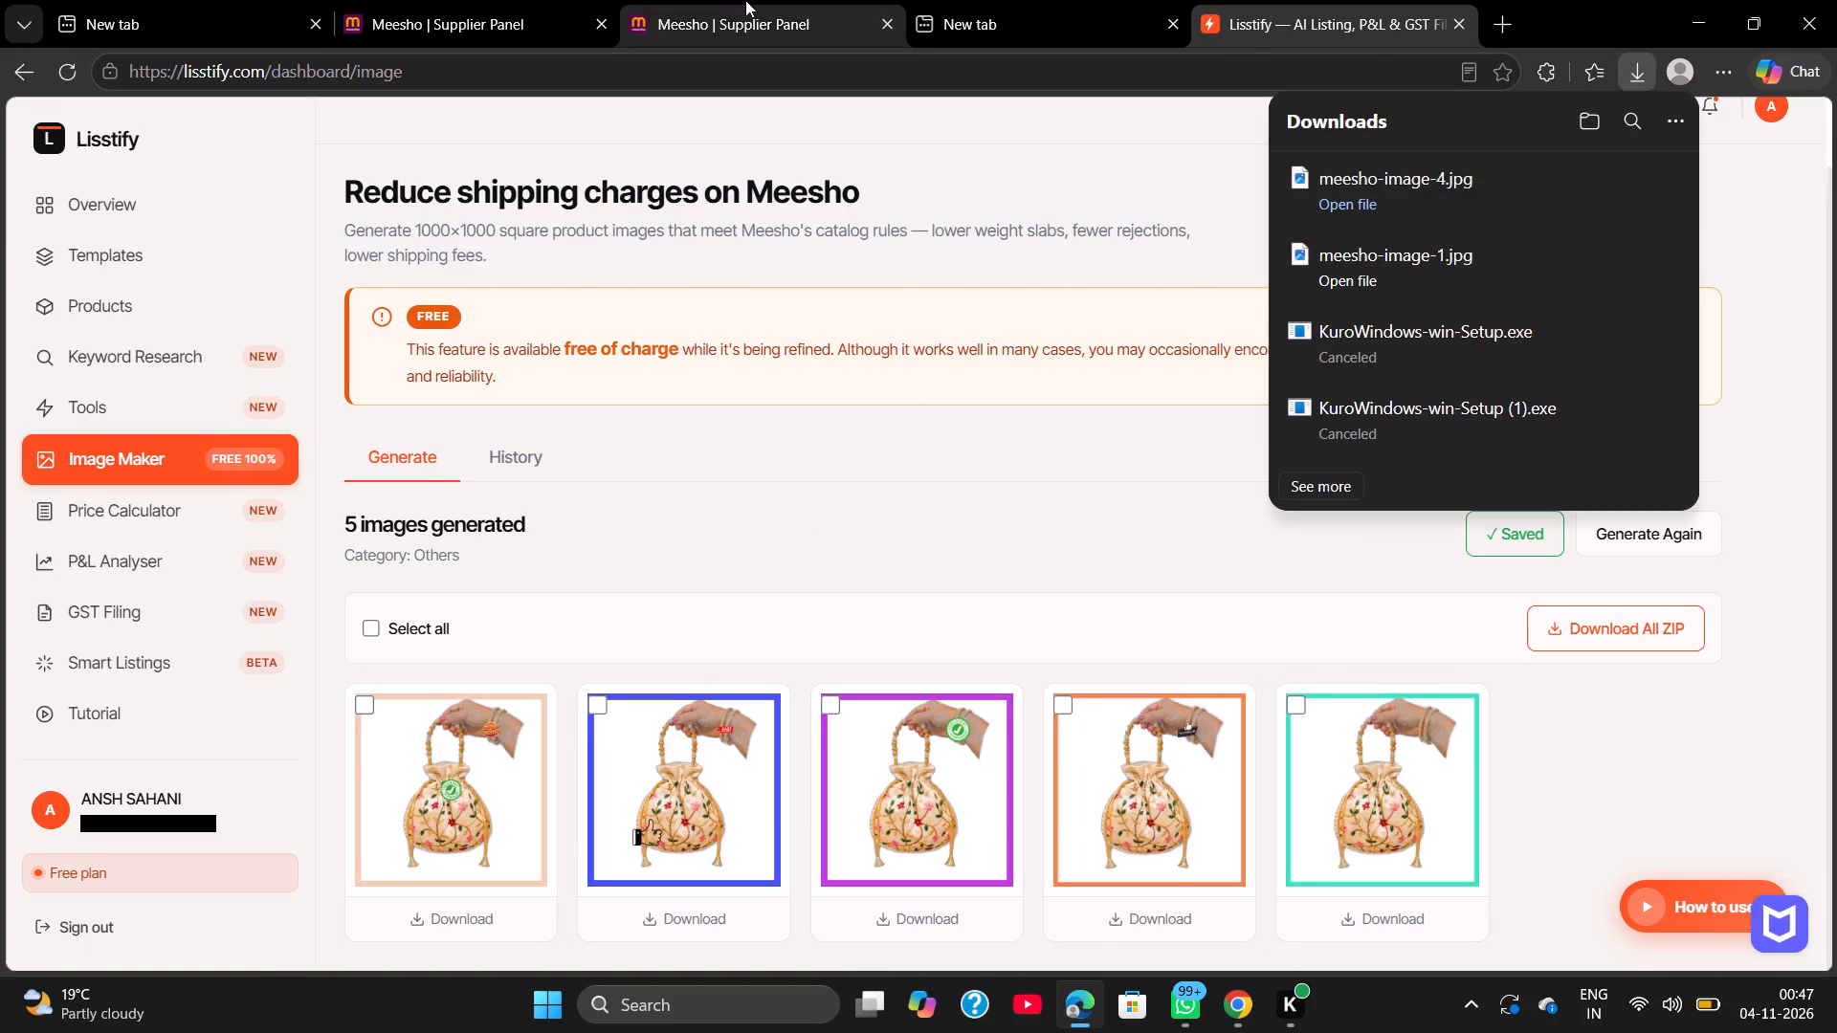
Return to the Meesho supplier panel, start a new single catalog upload from the inventory, and dismiss the revamp introduction.
{"action": "left_click", "coordinate": [739, 0]}
{"action": "left_click", "coordinate": [493, 7]}
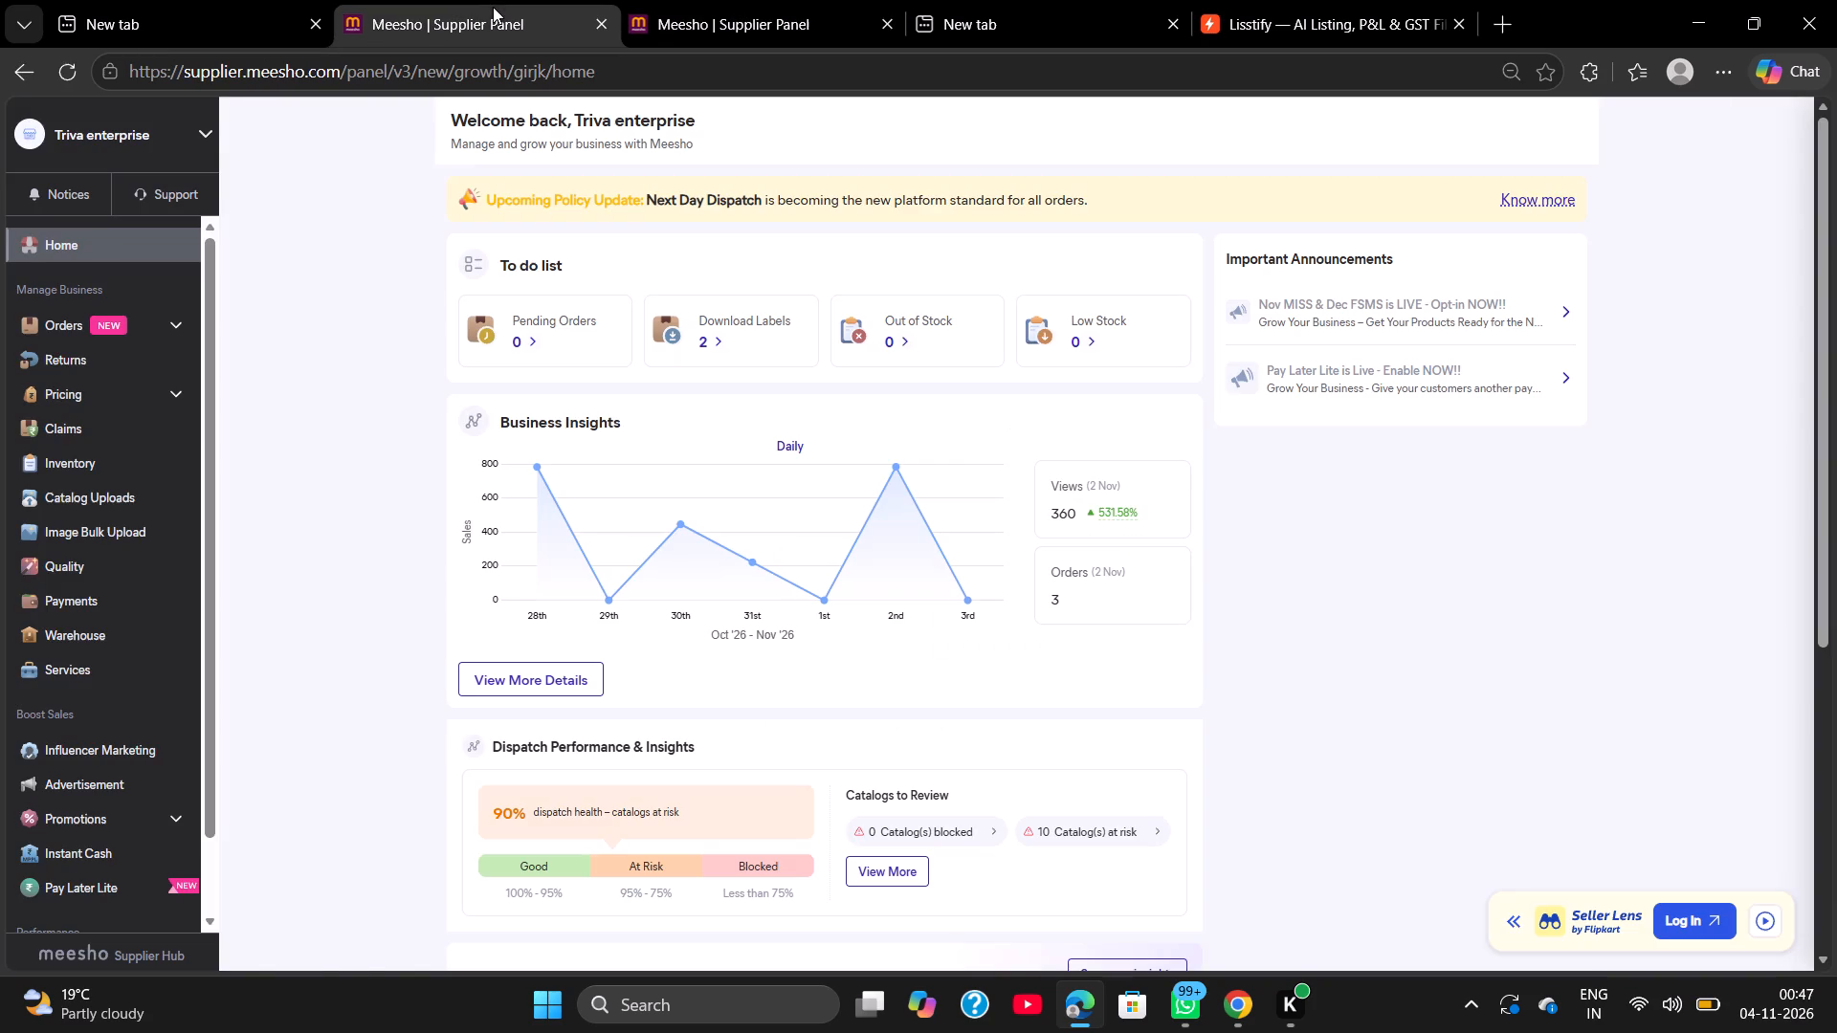
{"action": "scroll", "coordinate": [623, 295], "scroll_direction": "up", "scroll_amount": 2}
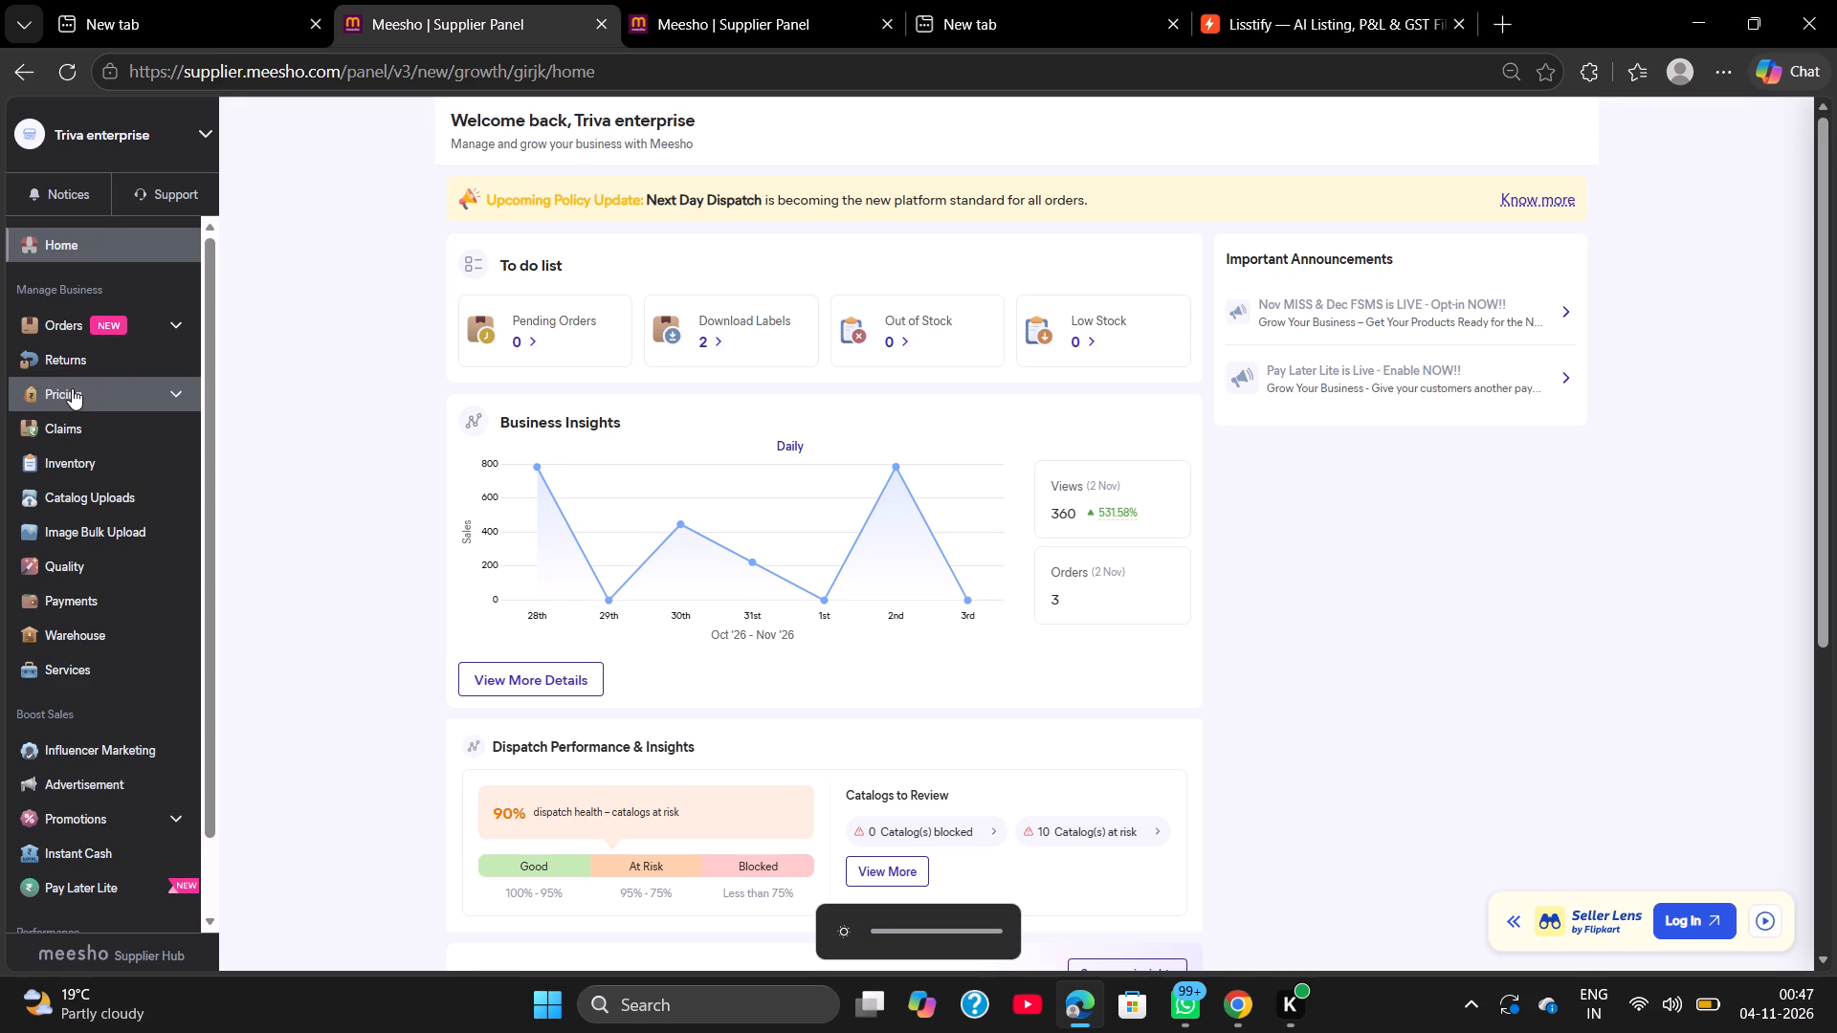
{"action": "left_click", "coordinate": [92, 458]}
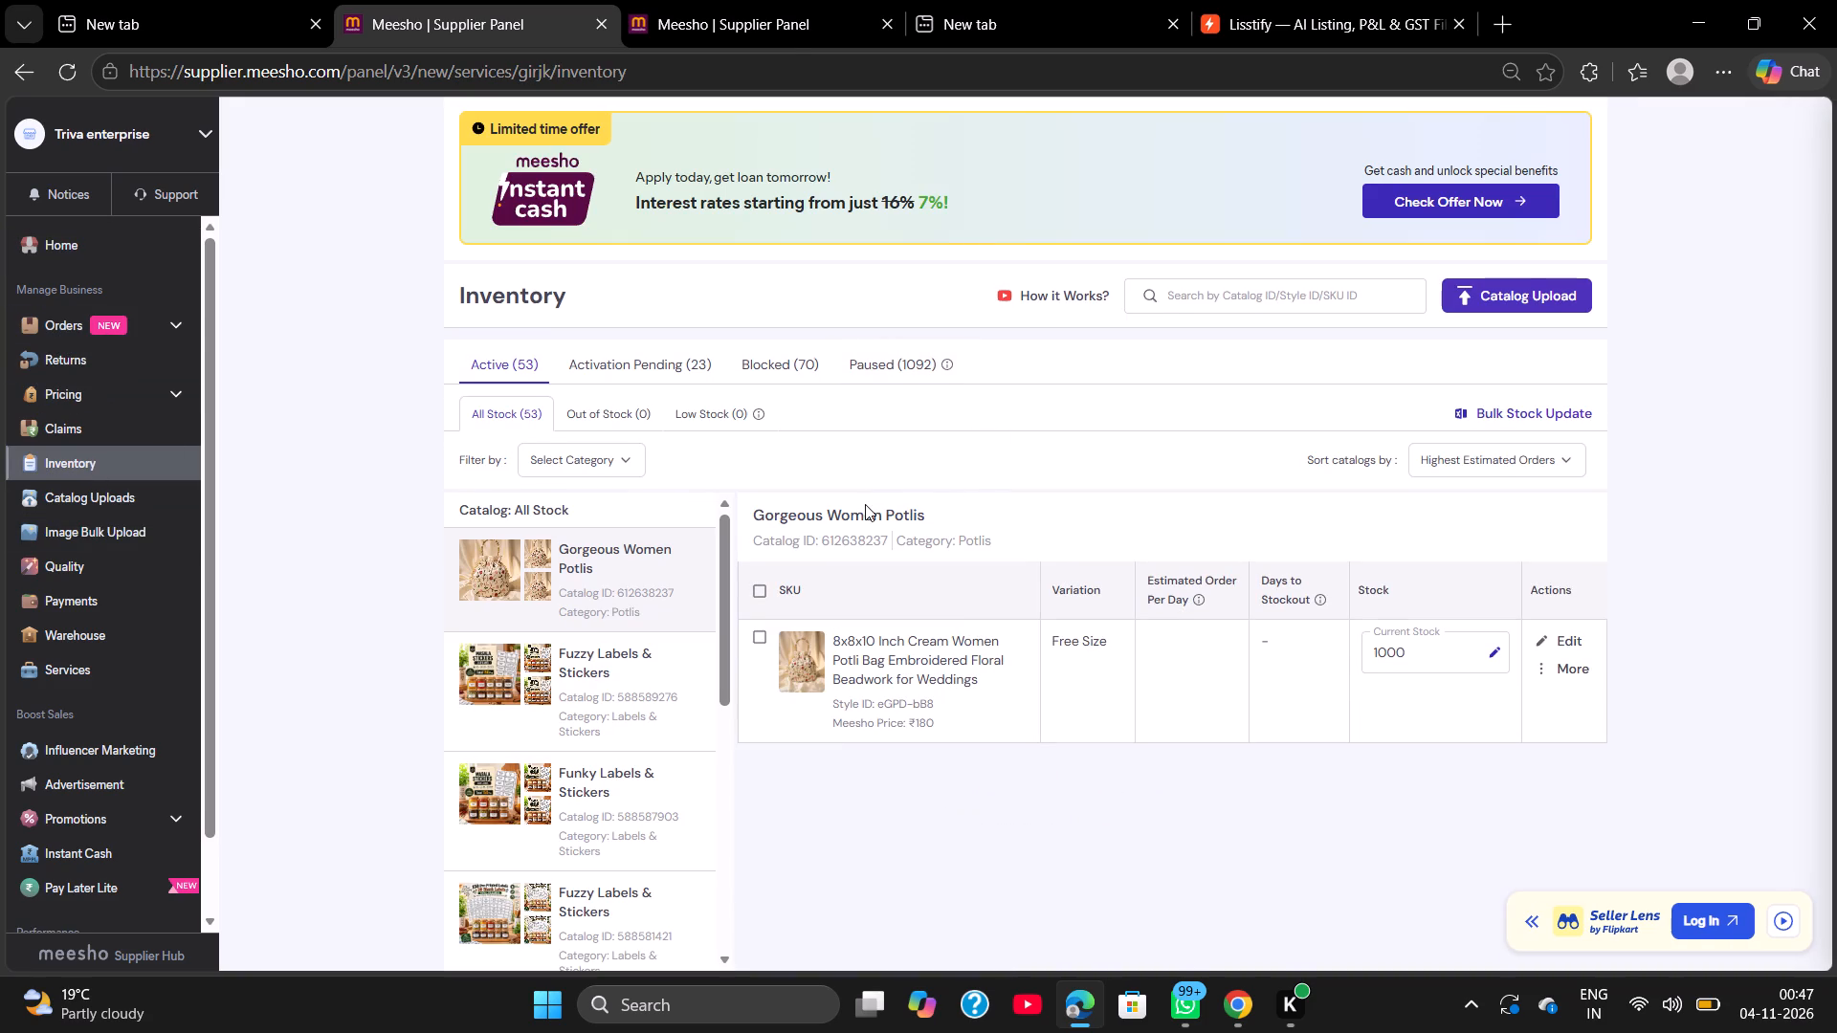
{"action": "left_click", "coordinate": [1475, 303]}
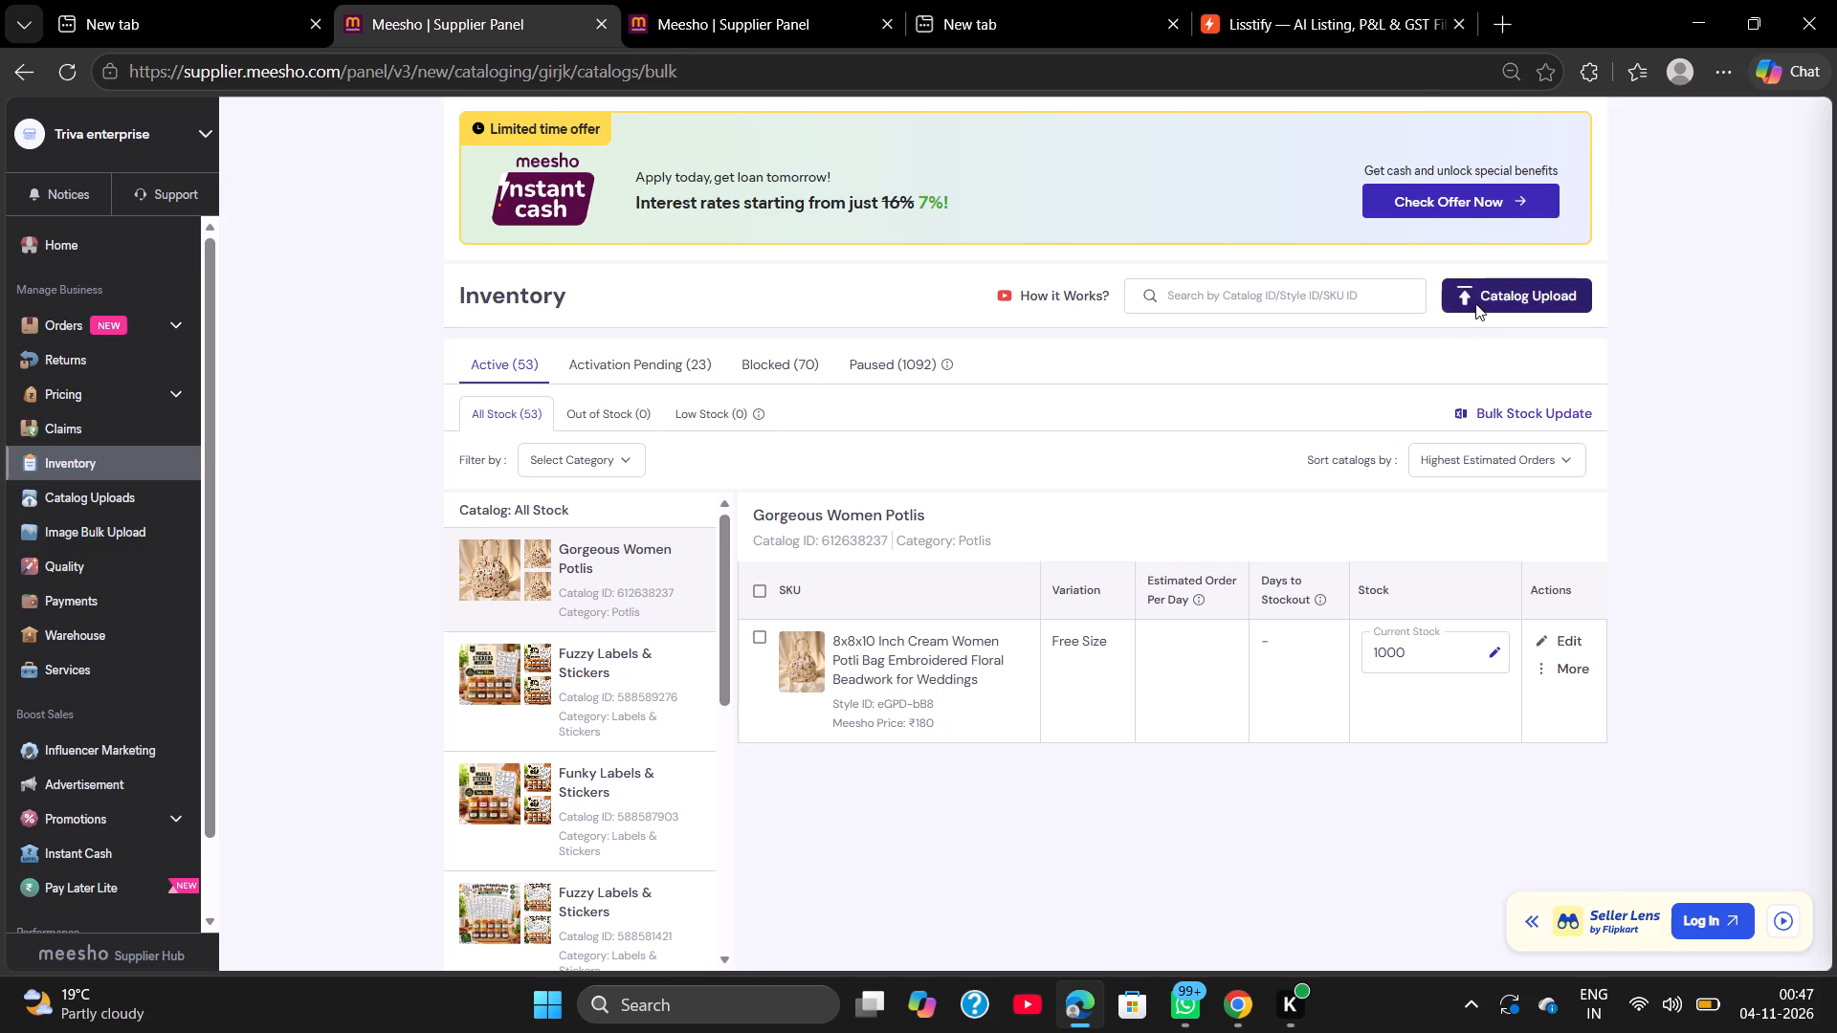
{"action": "left_click", "coordinate": [689, 327]}
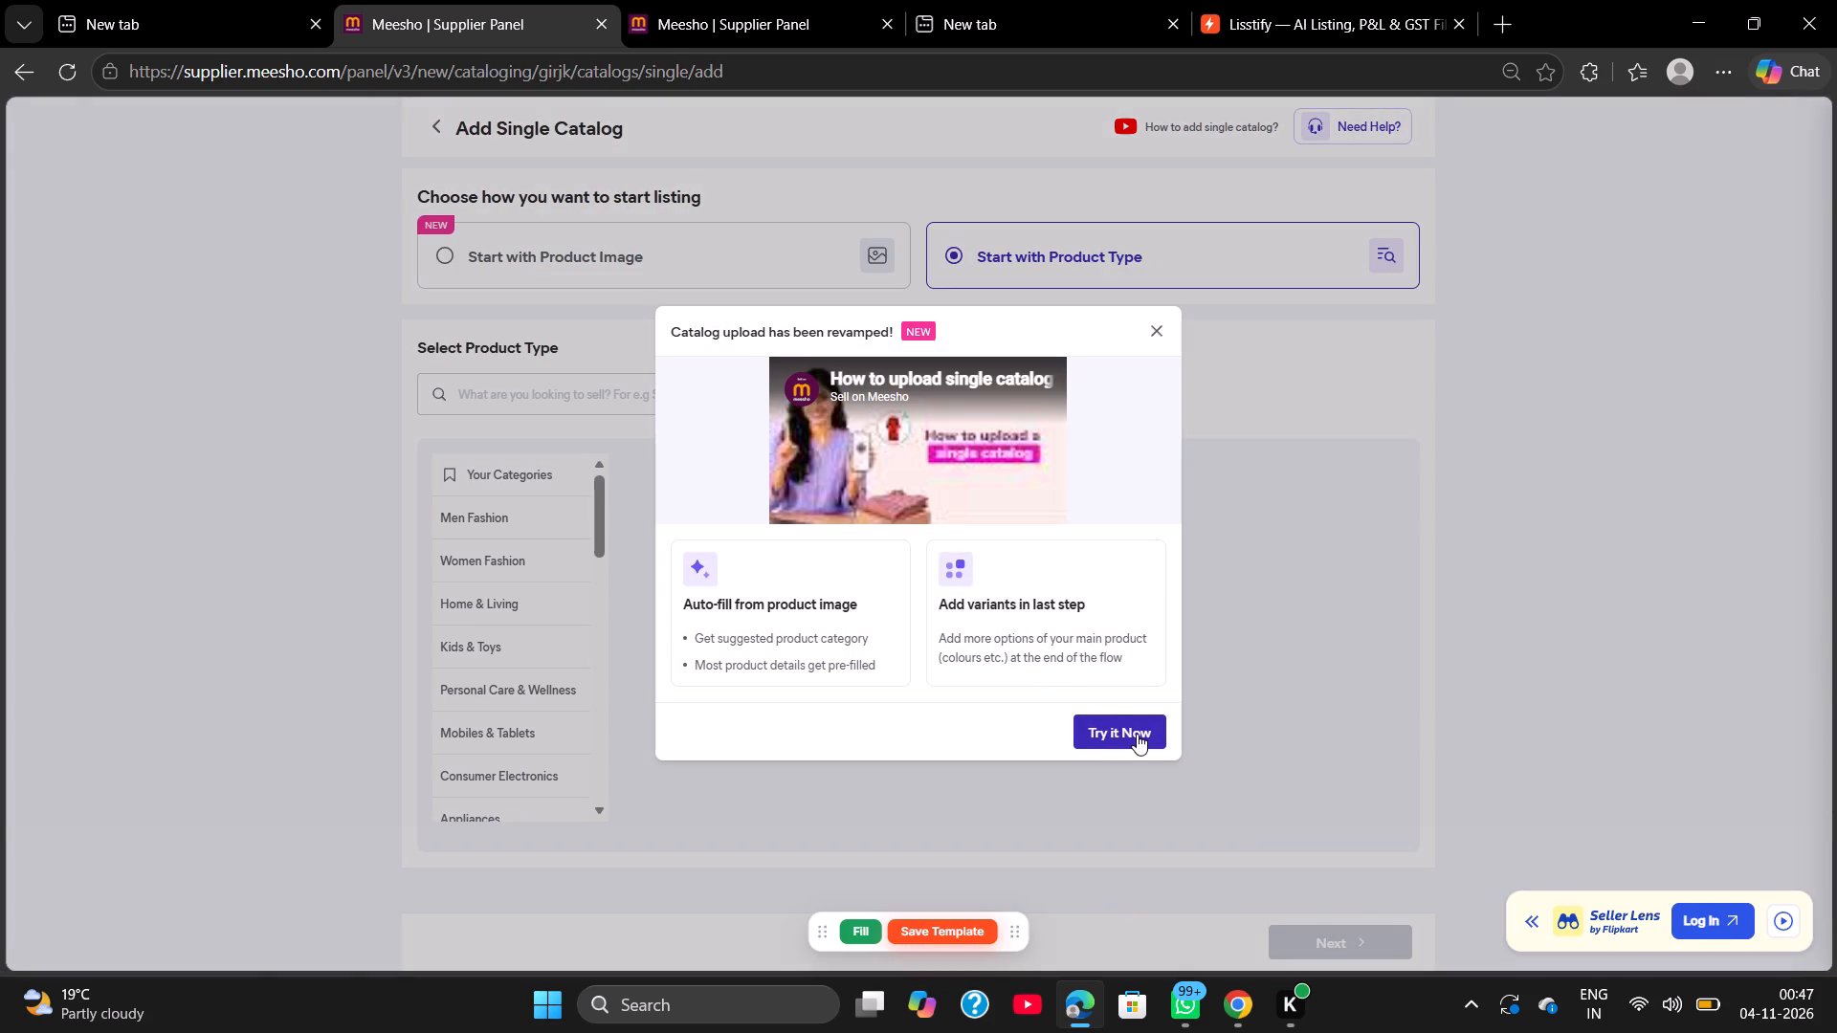
{"action": "left_click", "coordinate": [1137, 734]}
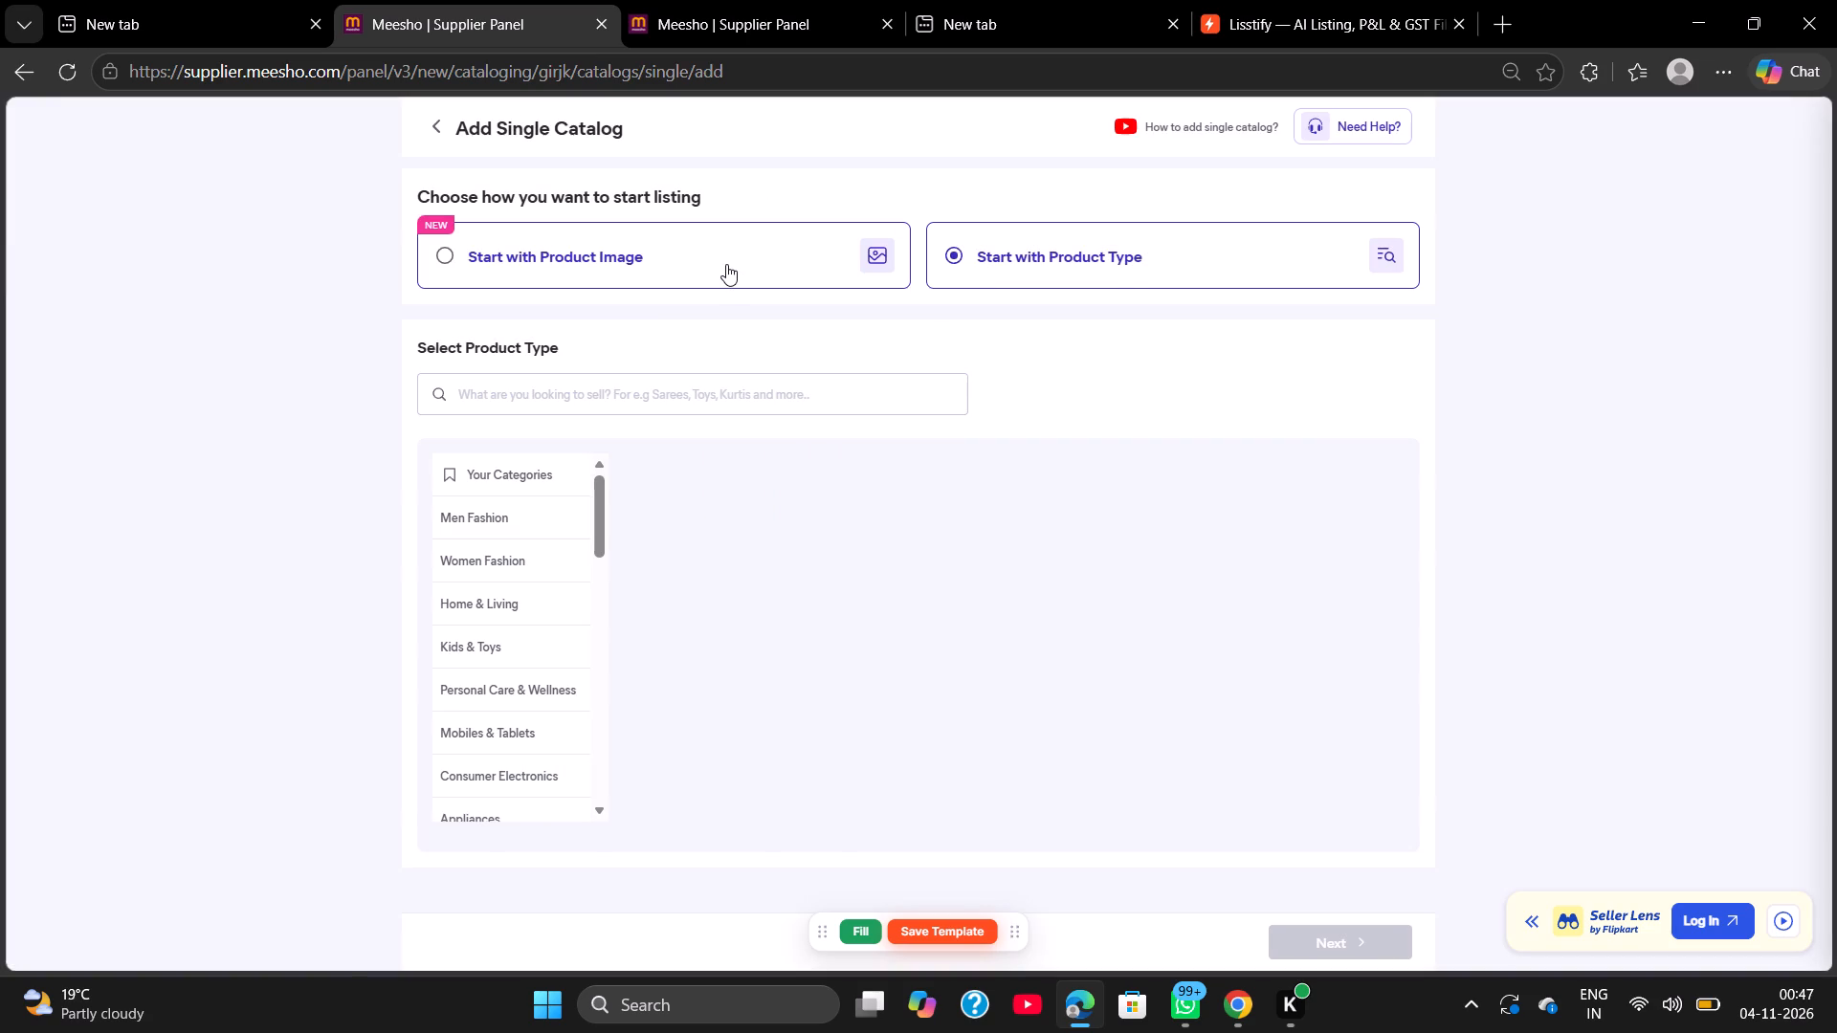
Start the listing from the orange-bordered potli image and continue with the suggested Potlis category.
{"action": "left_click", "coordinate": [726, 264]}
{"action": "left_click", "coordinate": [907, 548]}
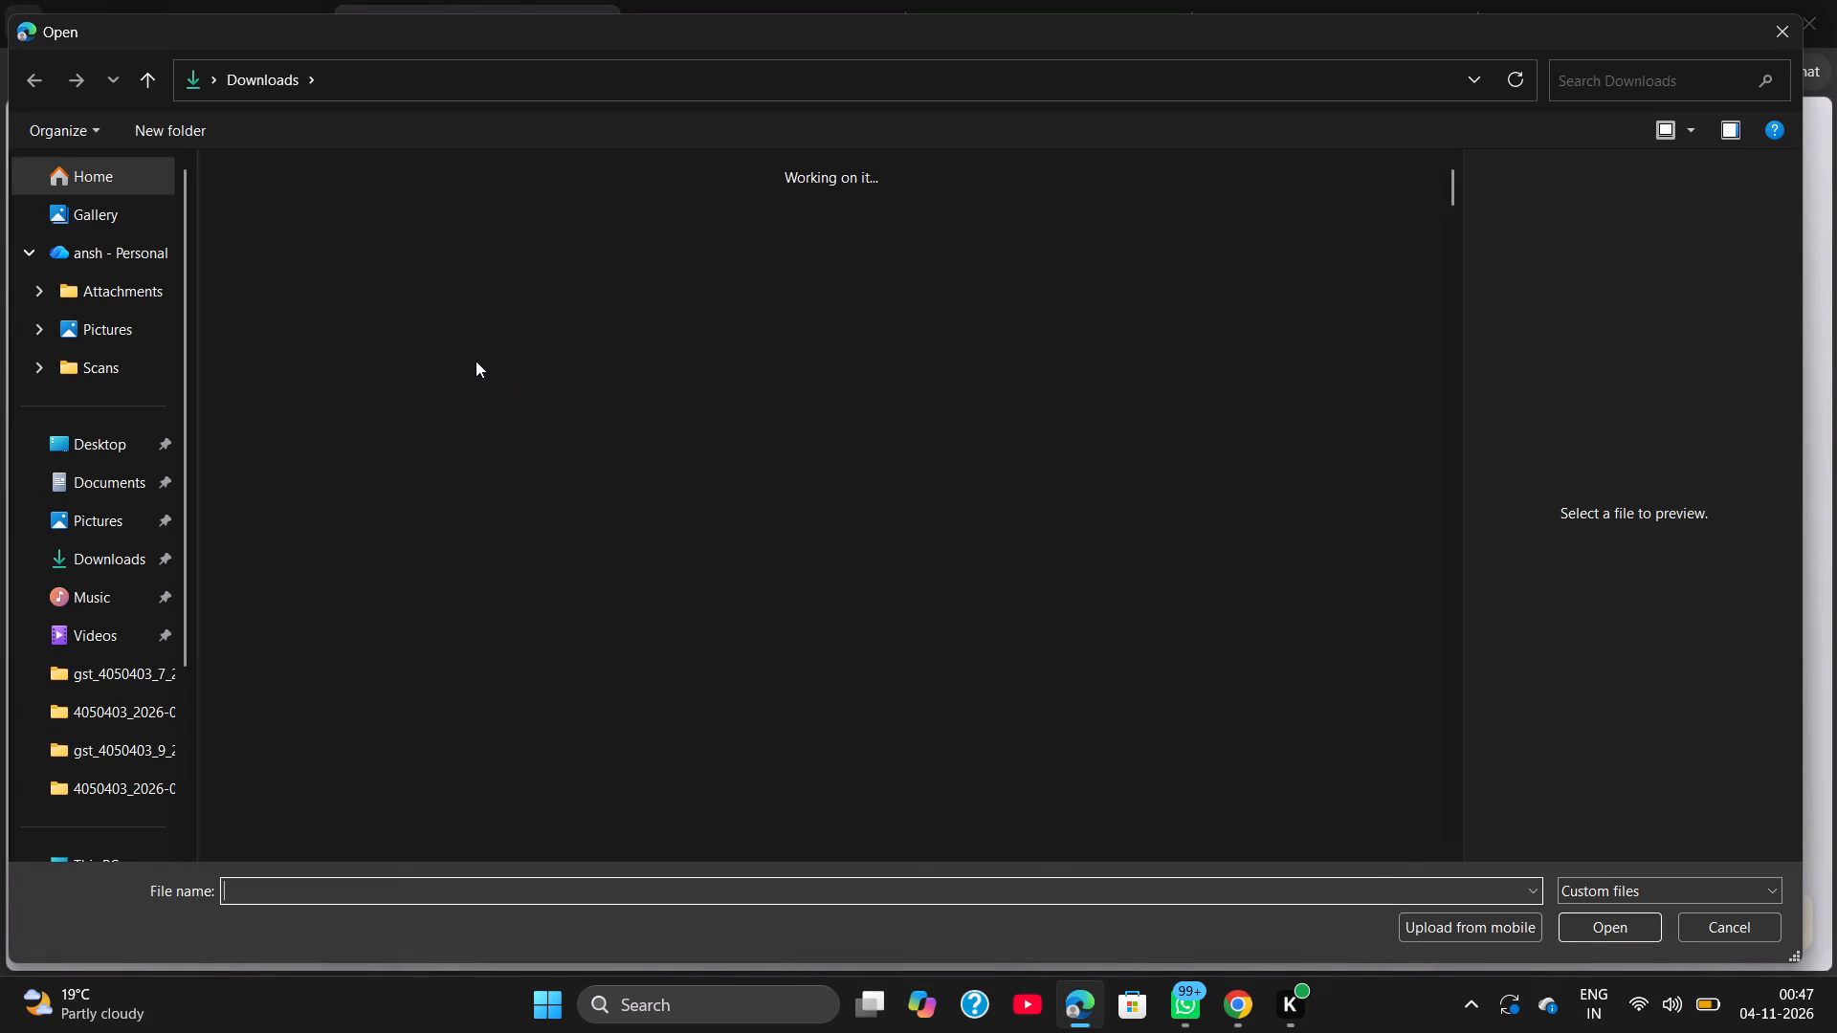
{"action": "double_click", "coordinate": [311, 280]}
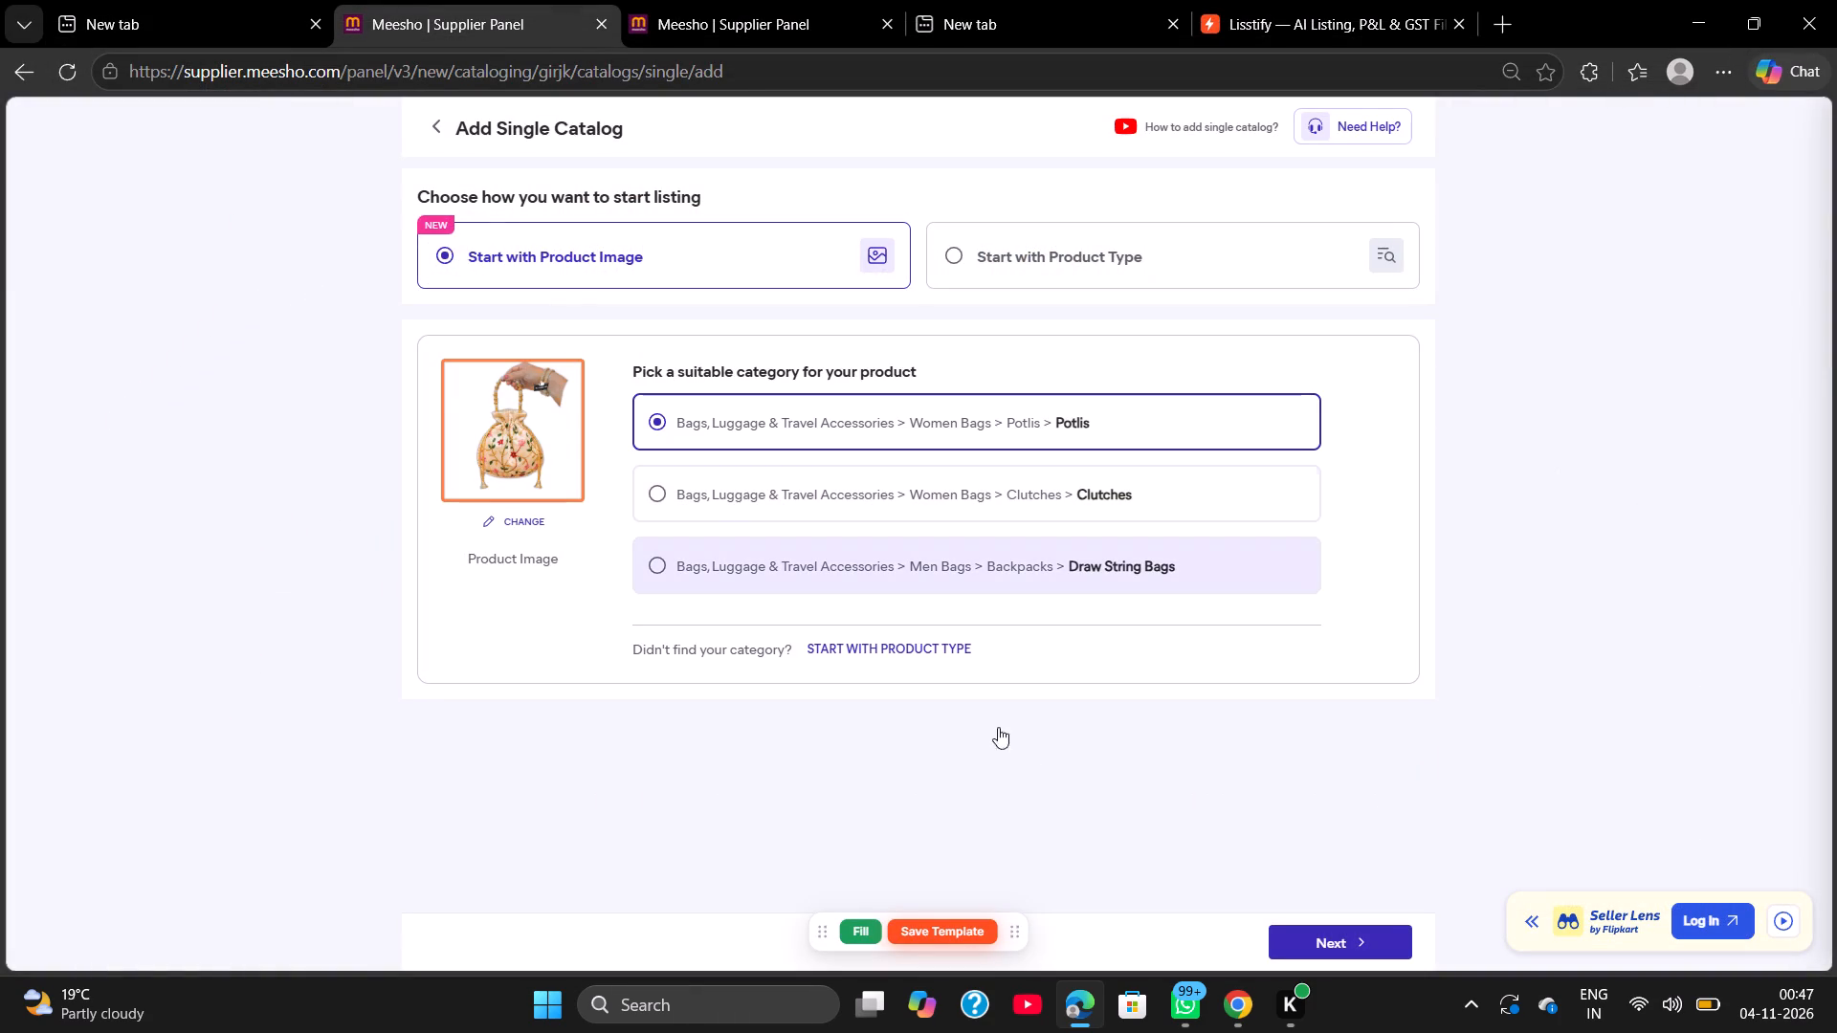
{"action": "left_click", "coordinate": [1345, 936]}
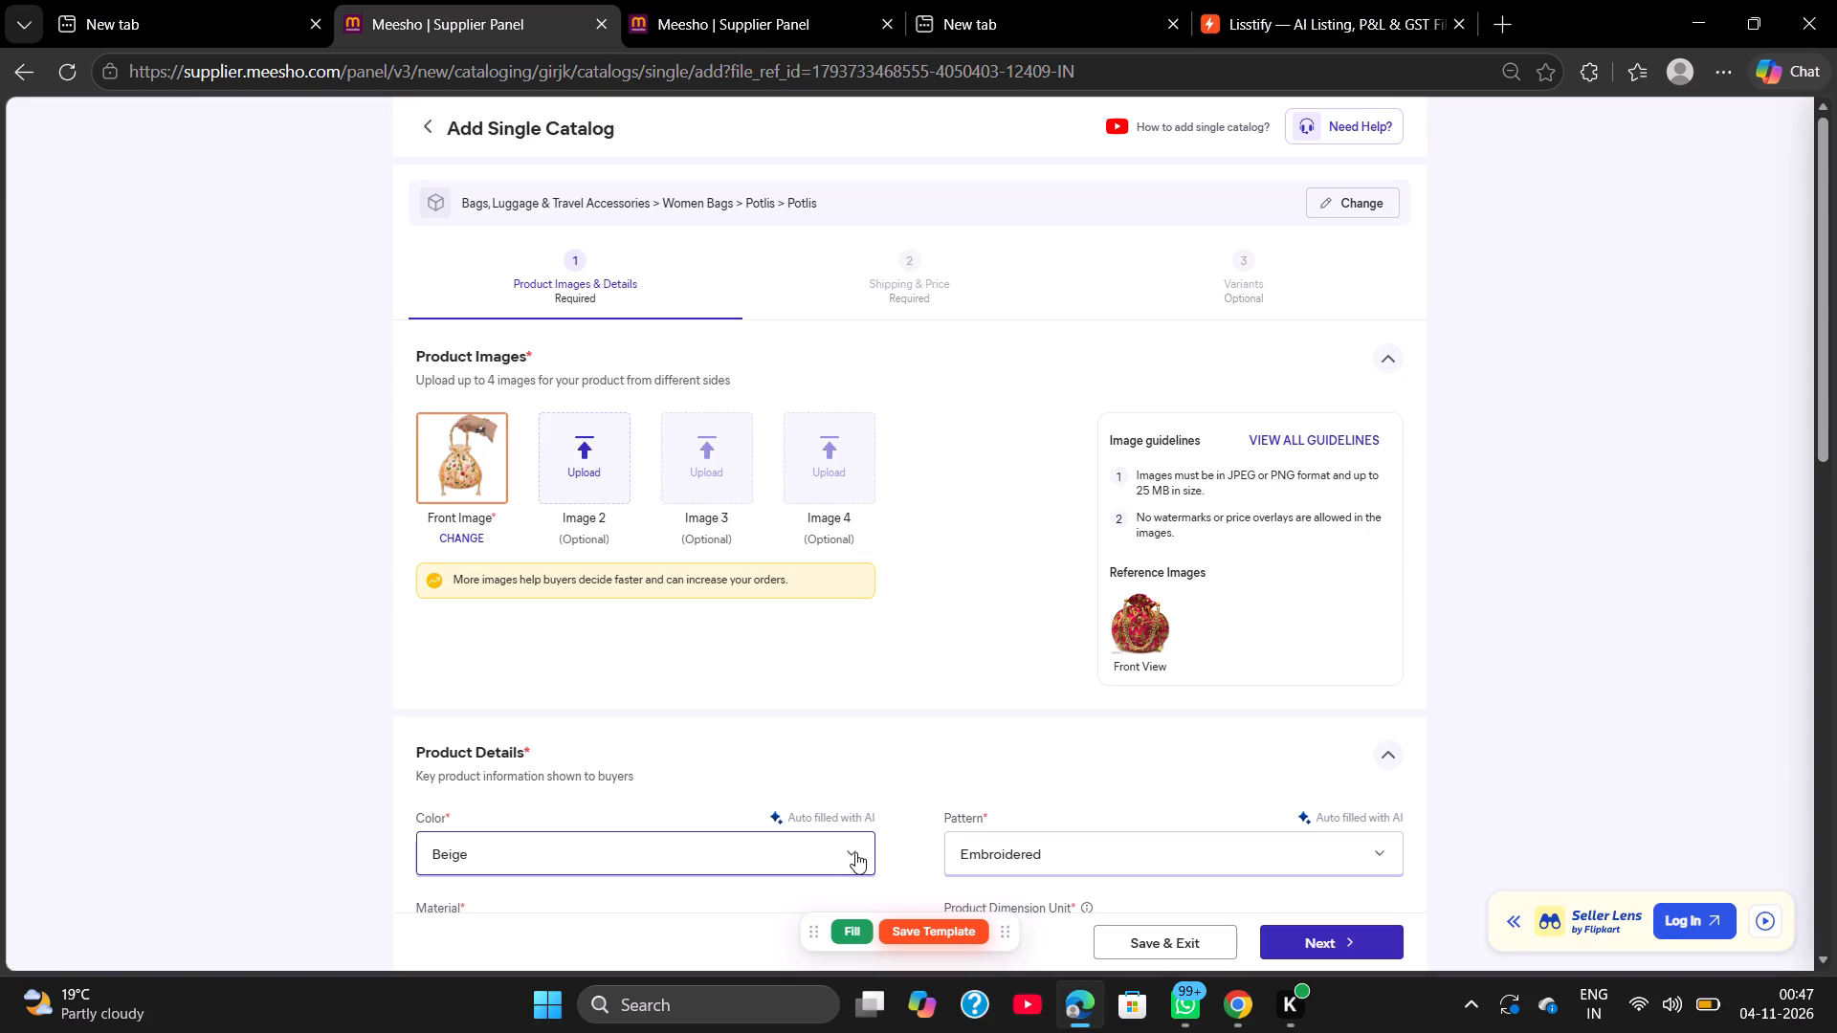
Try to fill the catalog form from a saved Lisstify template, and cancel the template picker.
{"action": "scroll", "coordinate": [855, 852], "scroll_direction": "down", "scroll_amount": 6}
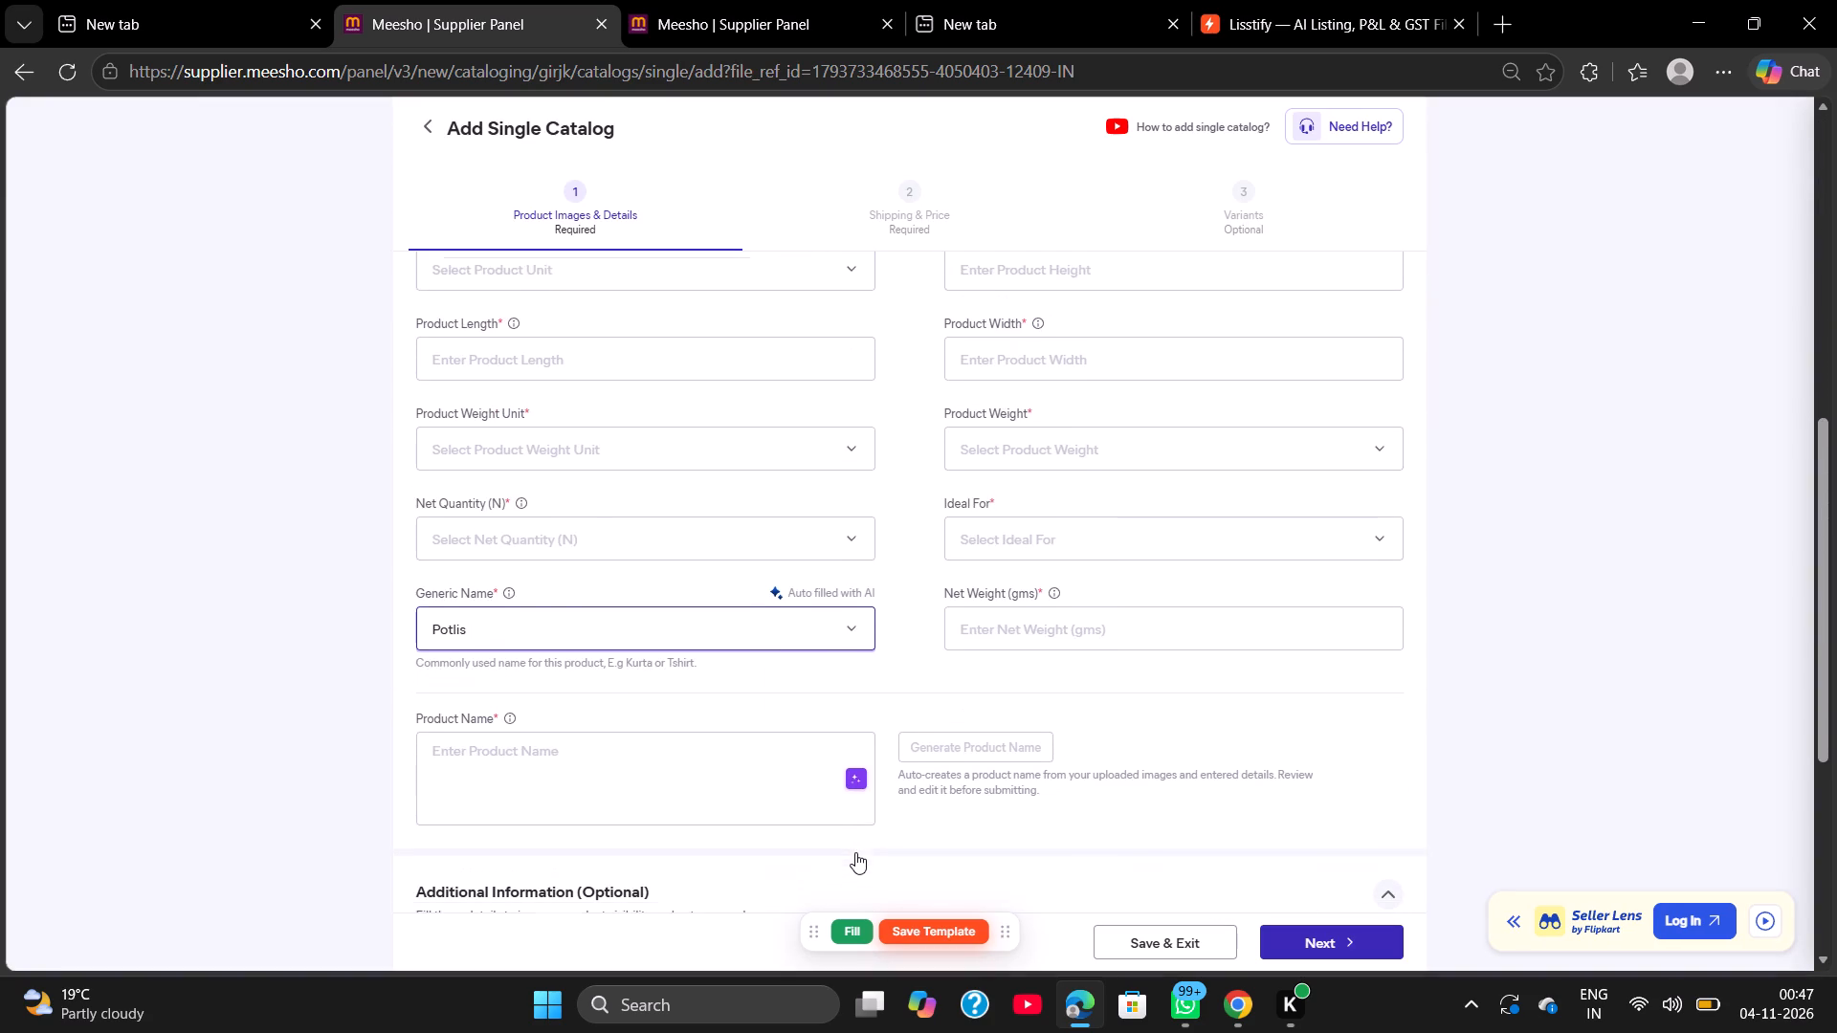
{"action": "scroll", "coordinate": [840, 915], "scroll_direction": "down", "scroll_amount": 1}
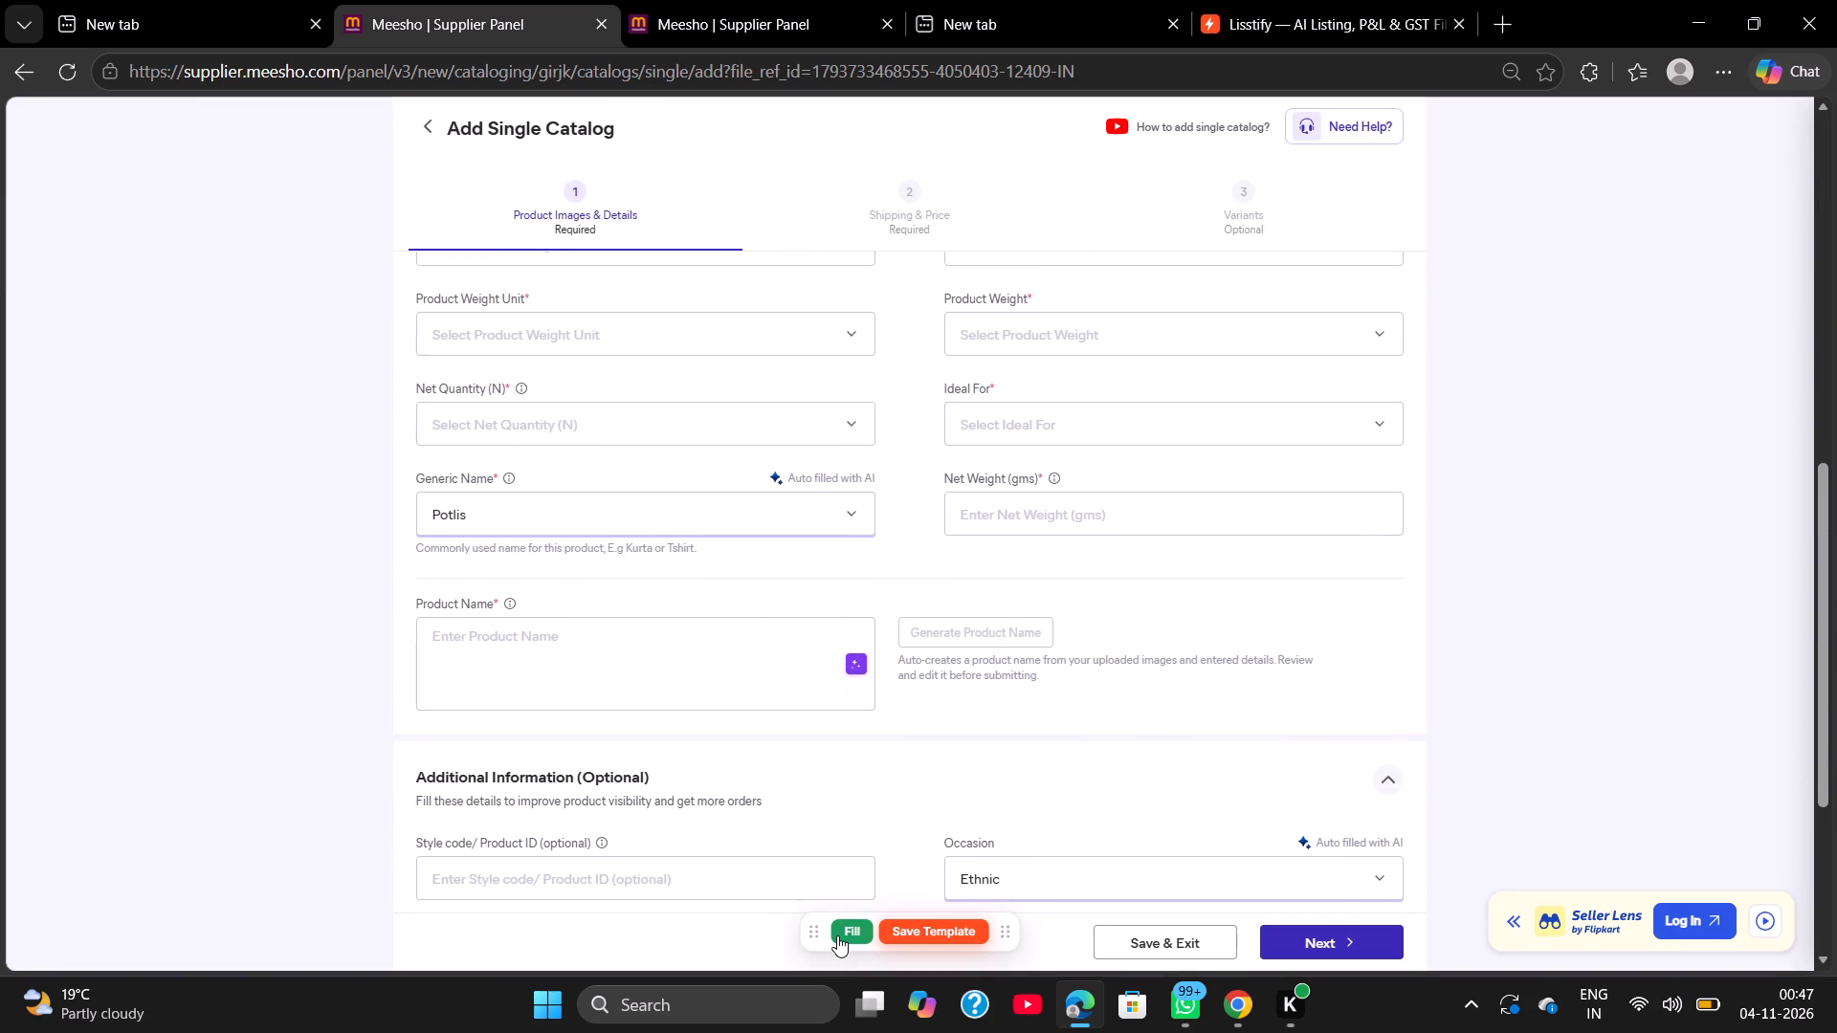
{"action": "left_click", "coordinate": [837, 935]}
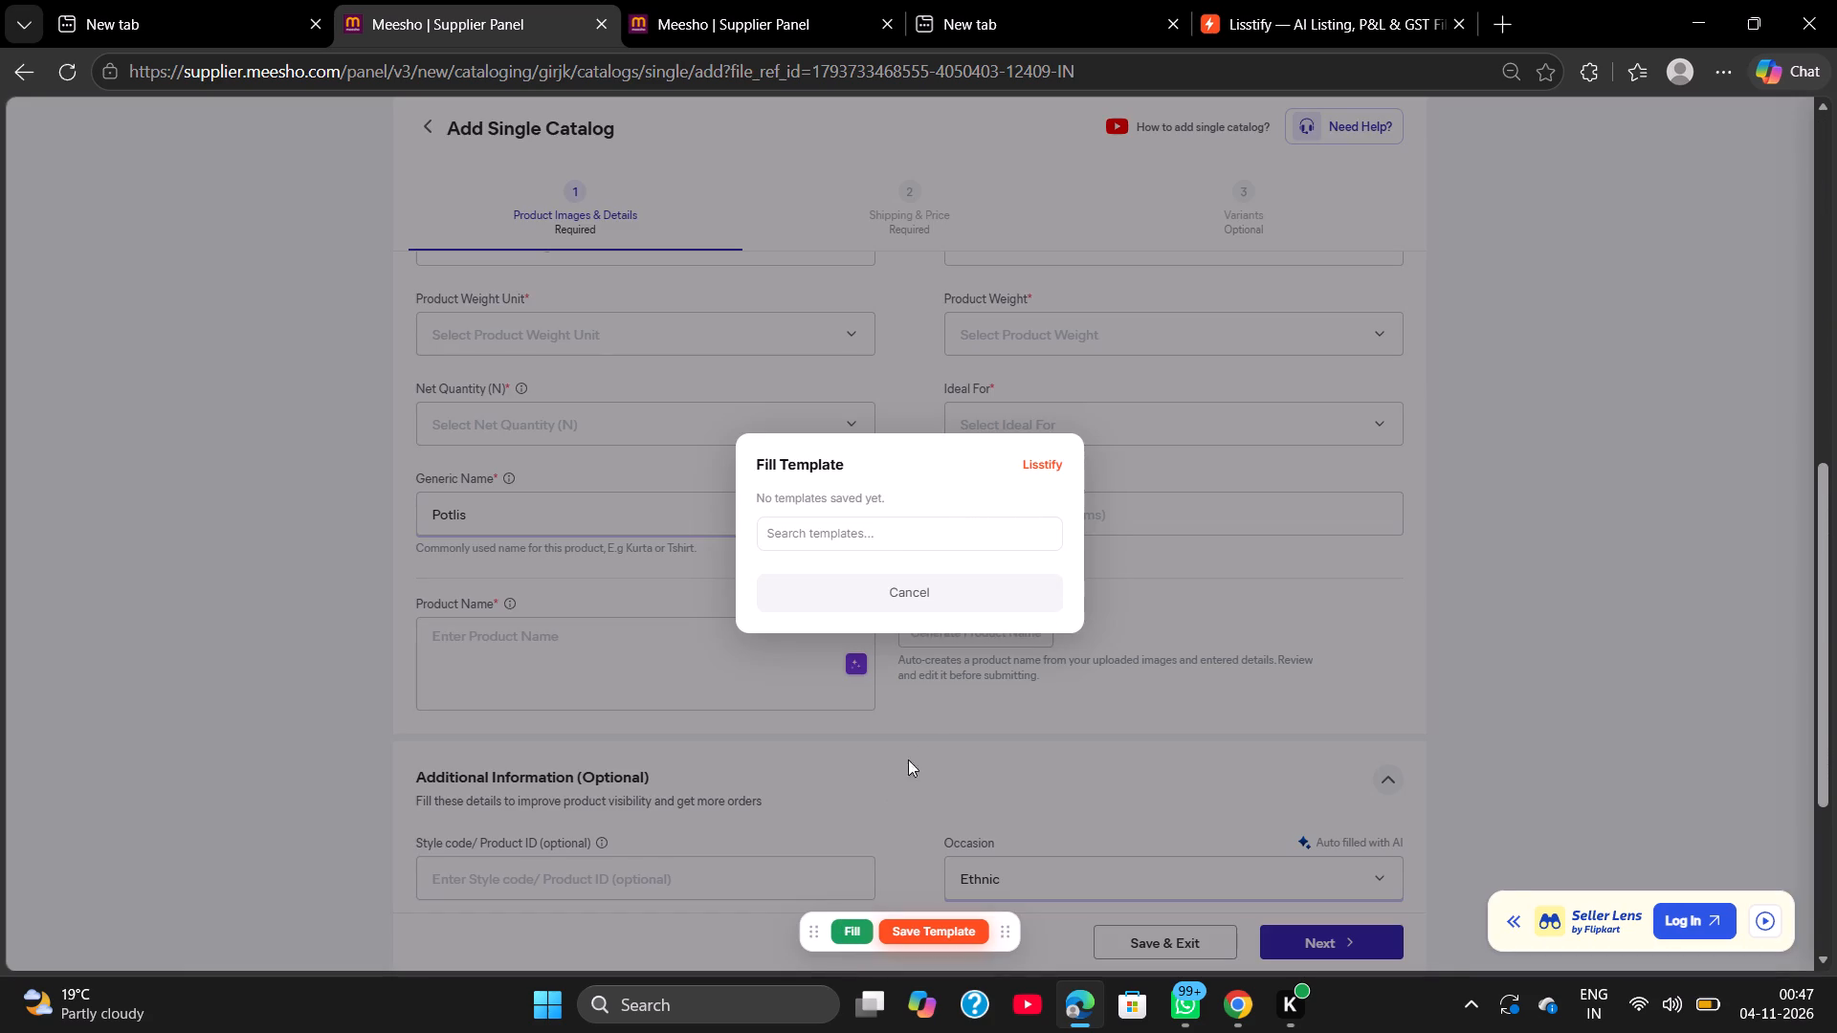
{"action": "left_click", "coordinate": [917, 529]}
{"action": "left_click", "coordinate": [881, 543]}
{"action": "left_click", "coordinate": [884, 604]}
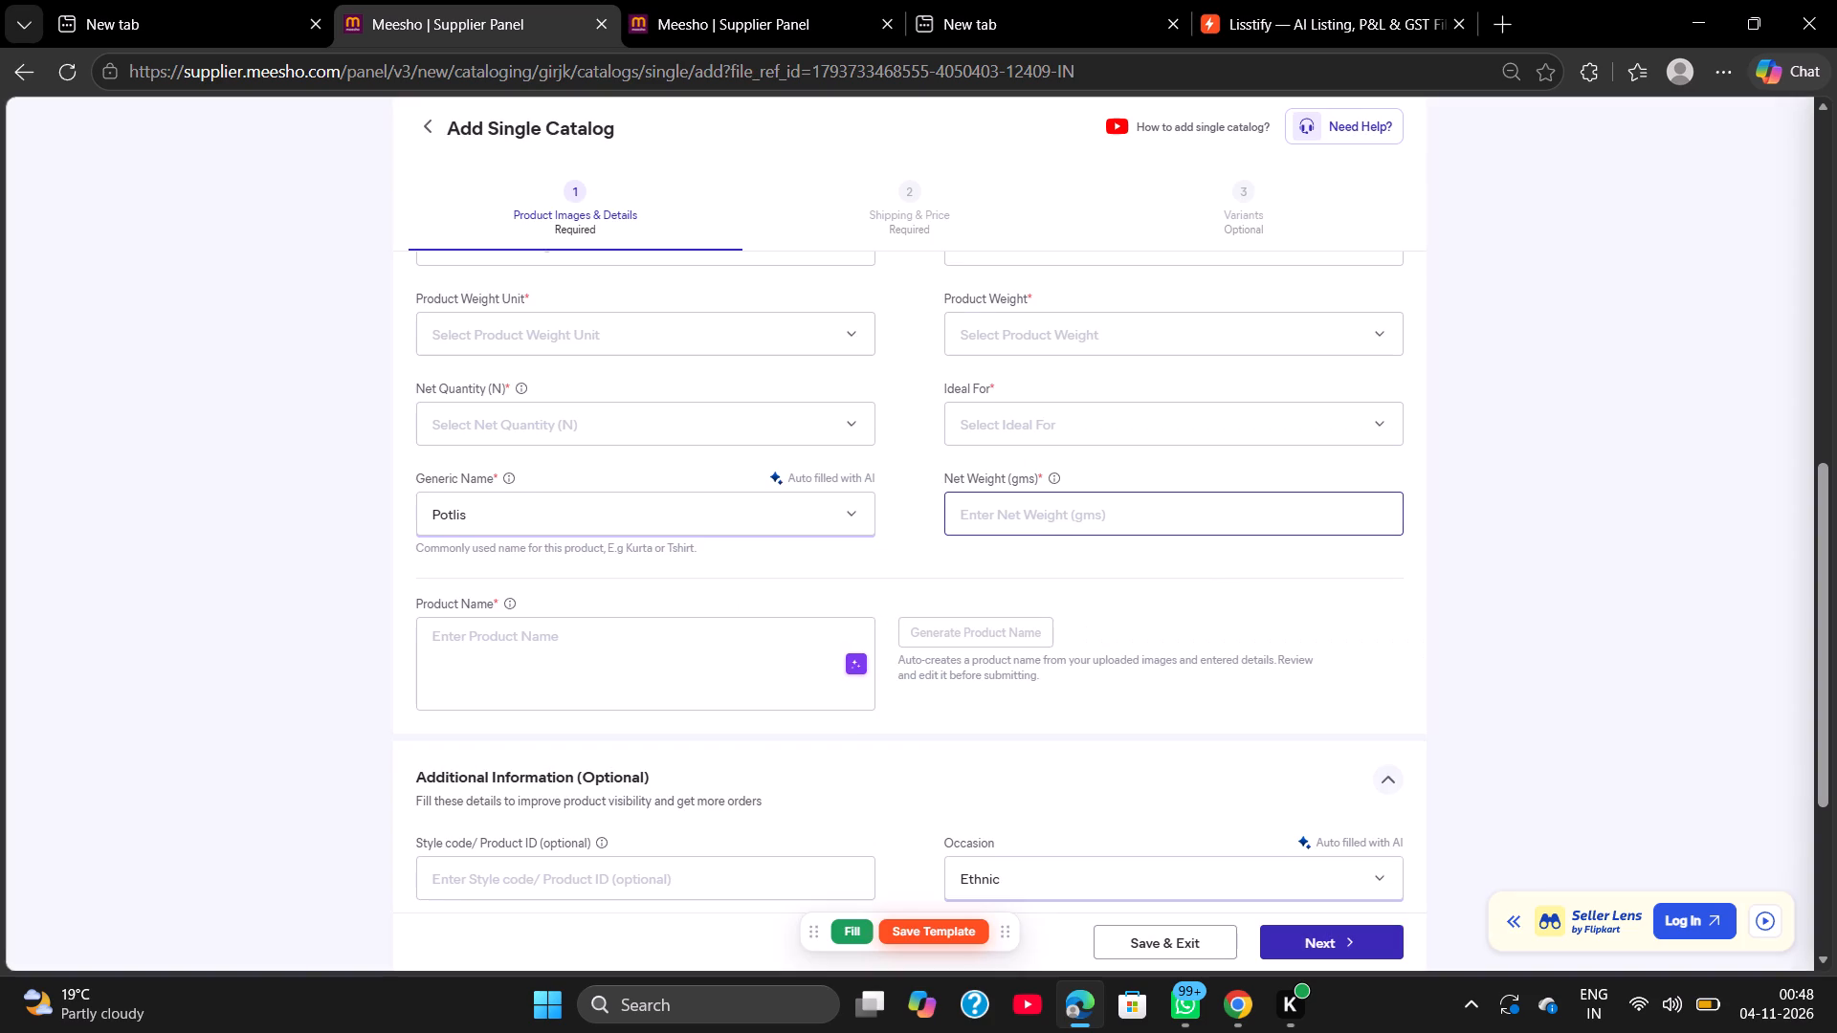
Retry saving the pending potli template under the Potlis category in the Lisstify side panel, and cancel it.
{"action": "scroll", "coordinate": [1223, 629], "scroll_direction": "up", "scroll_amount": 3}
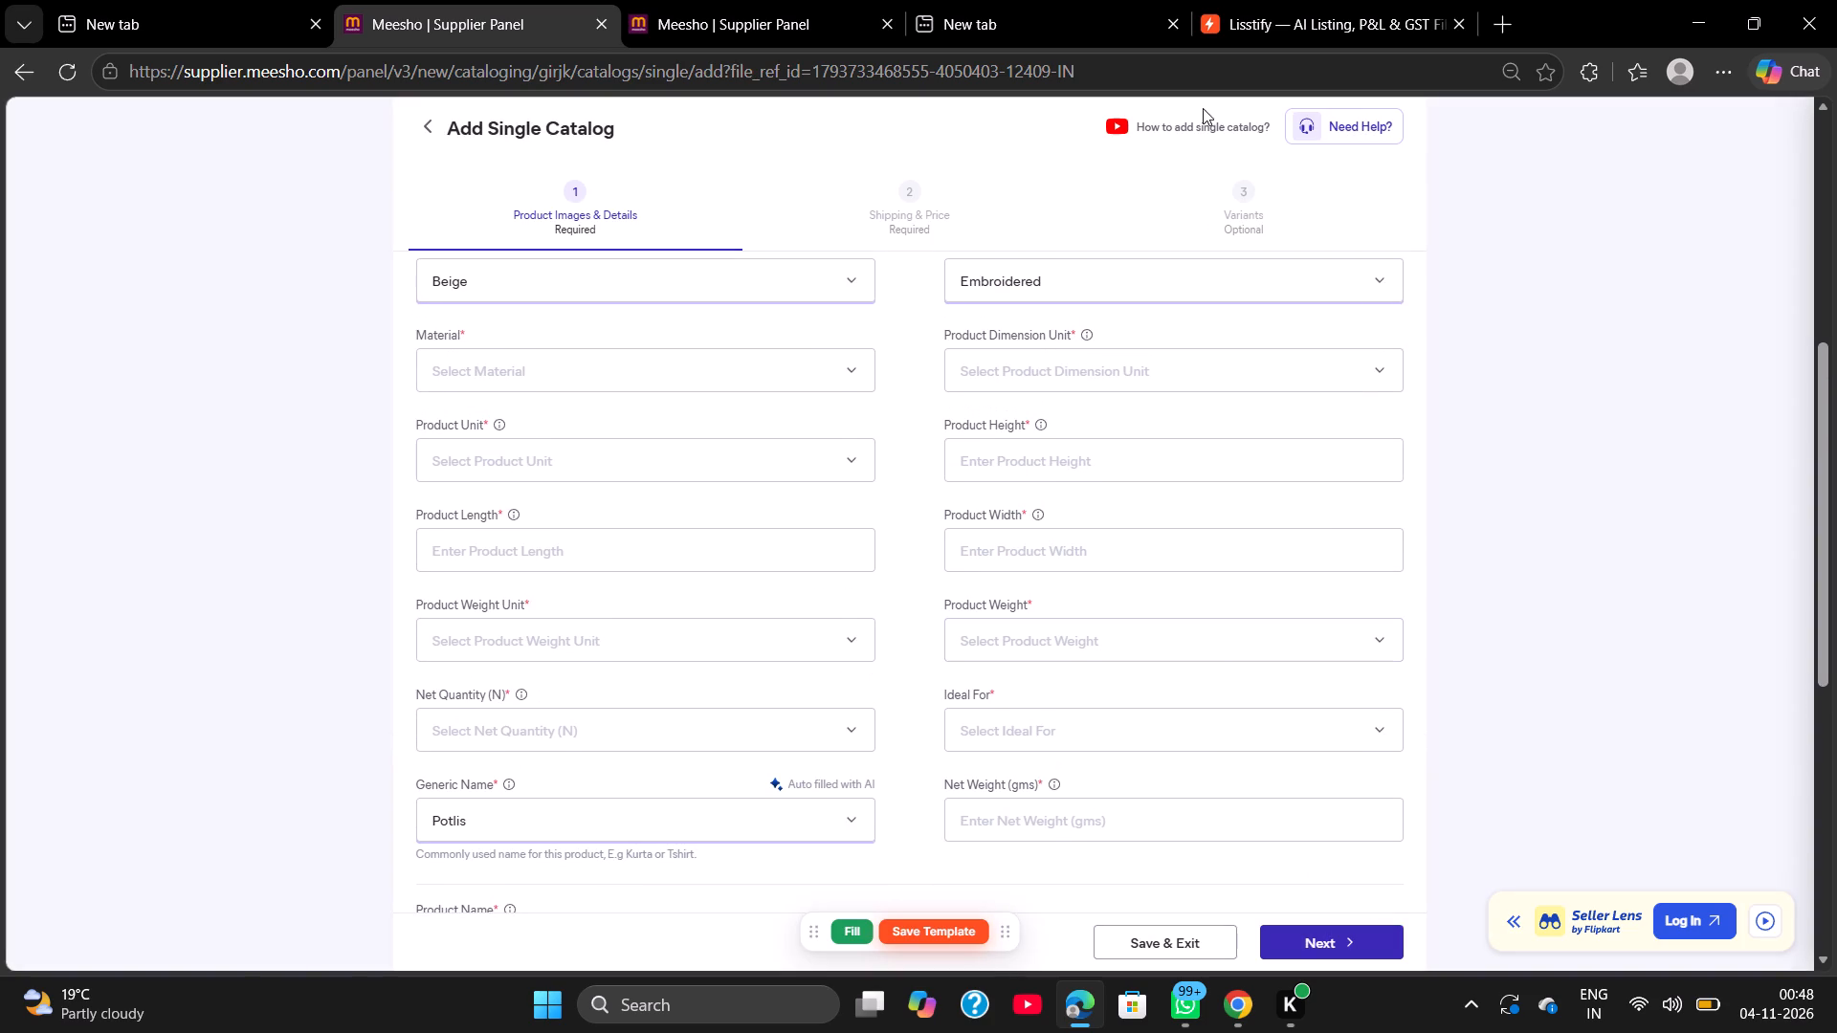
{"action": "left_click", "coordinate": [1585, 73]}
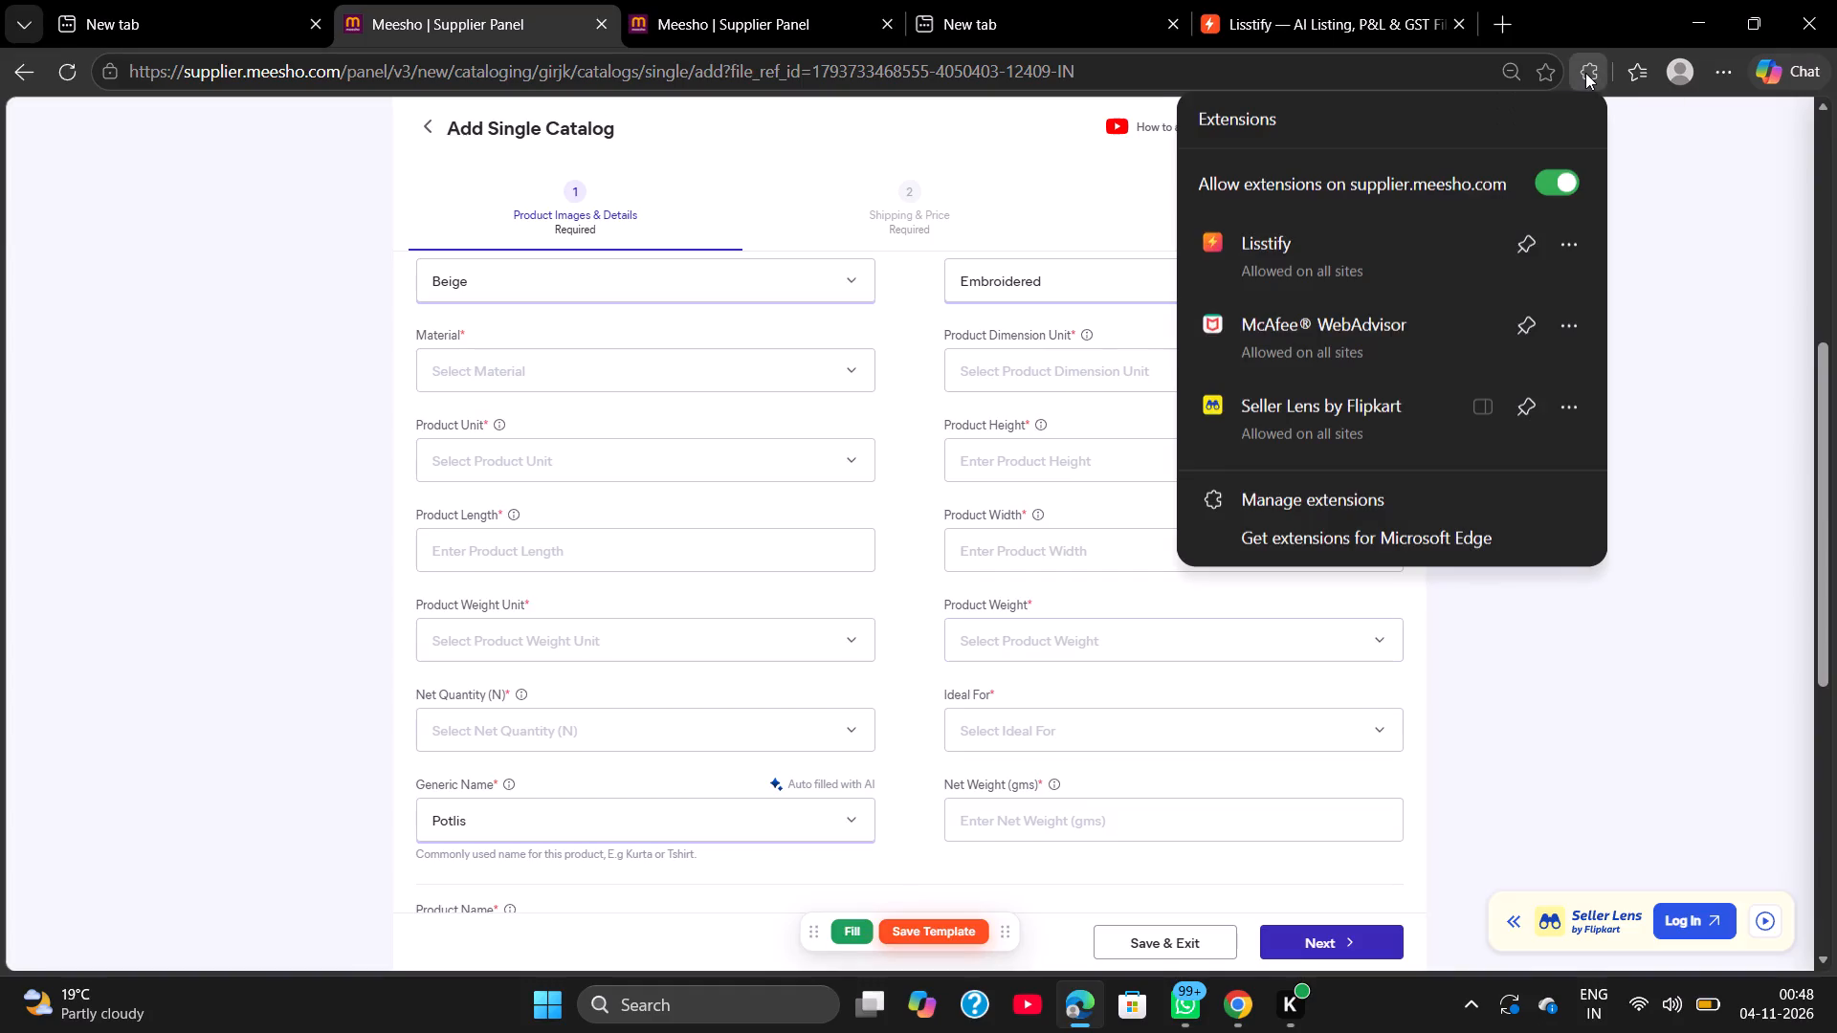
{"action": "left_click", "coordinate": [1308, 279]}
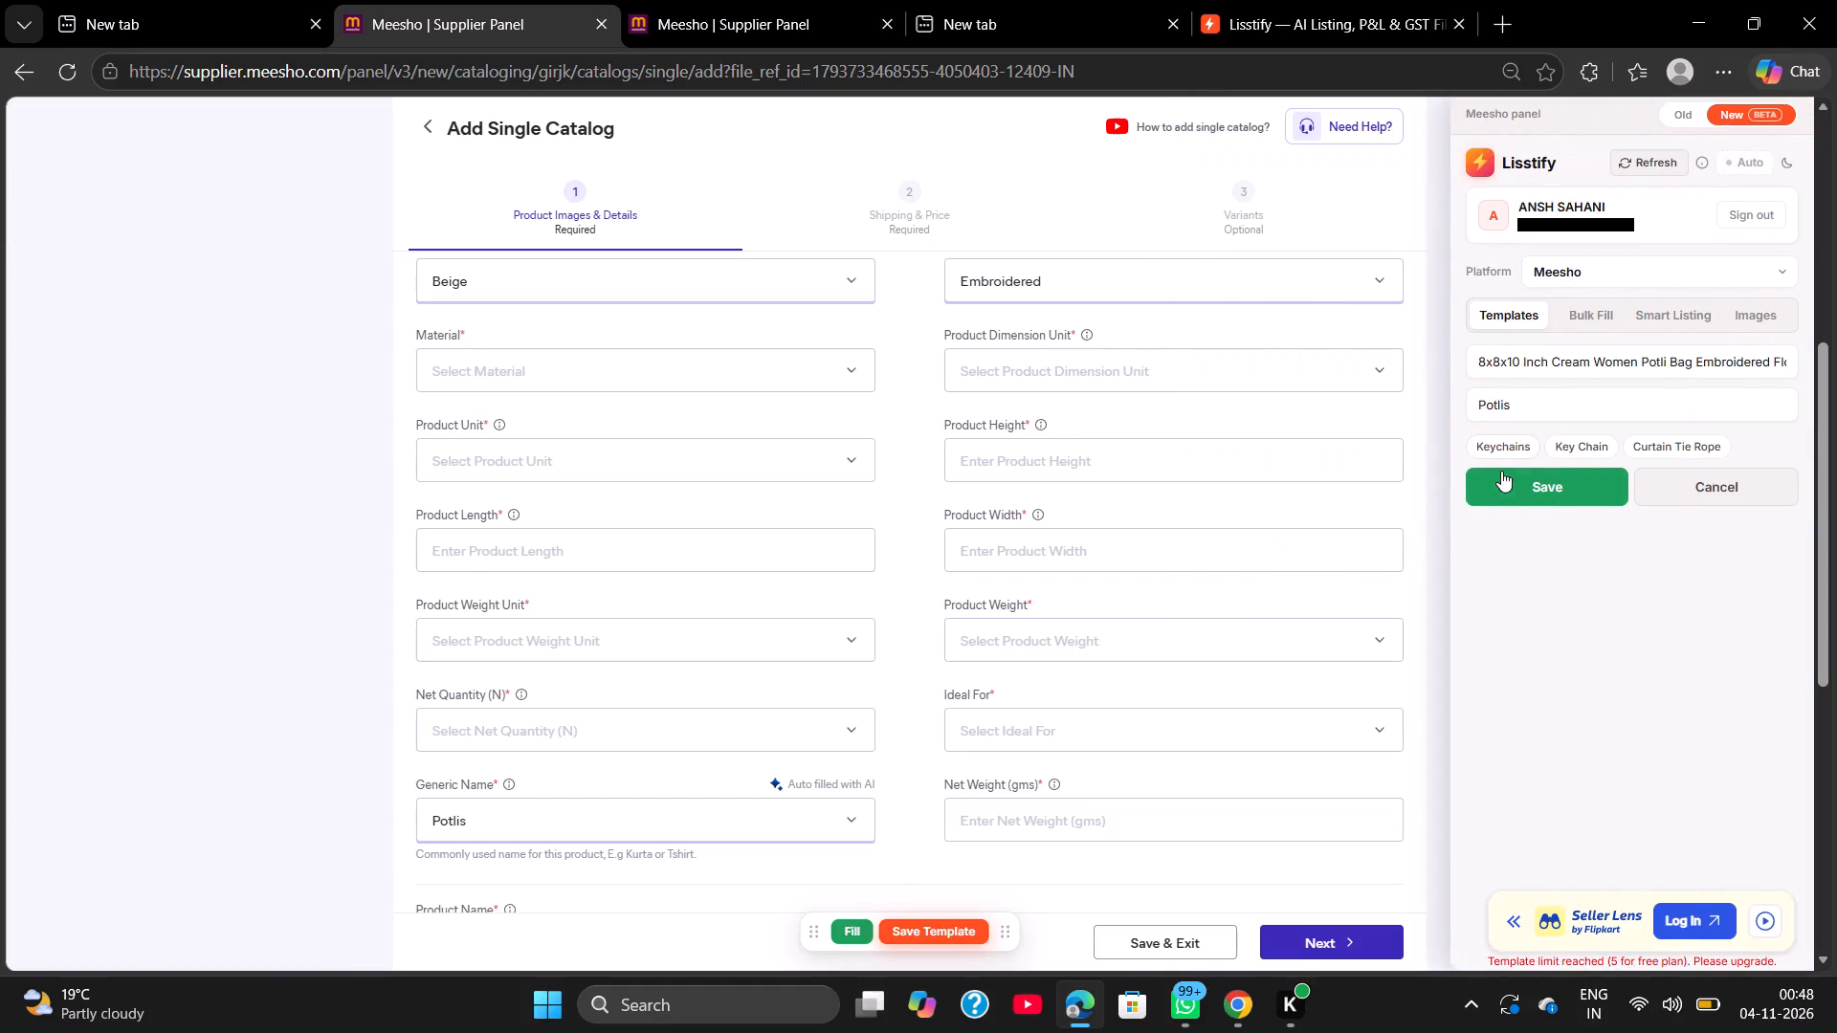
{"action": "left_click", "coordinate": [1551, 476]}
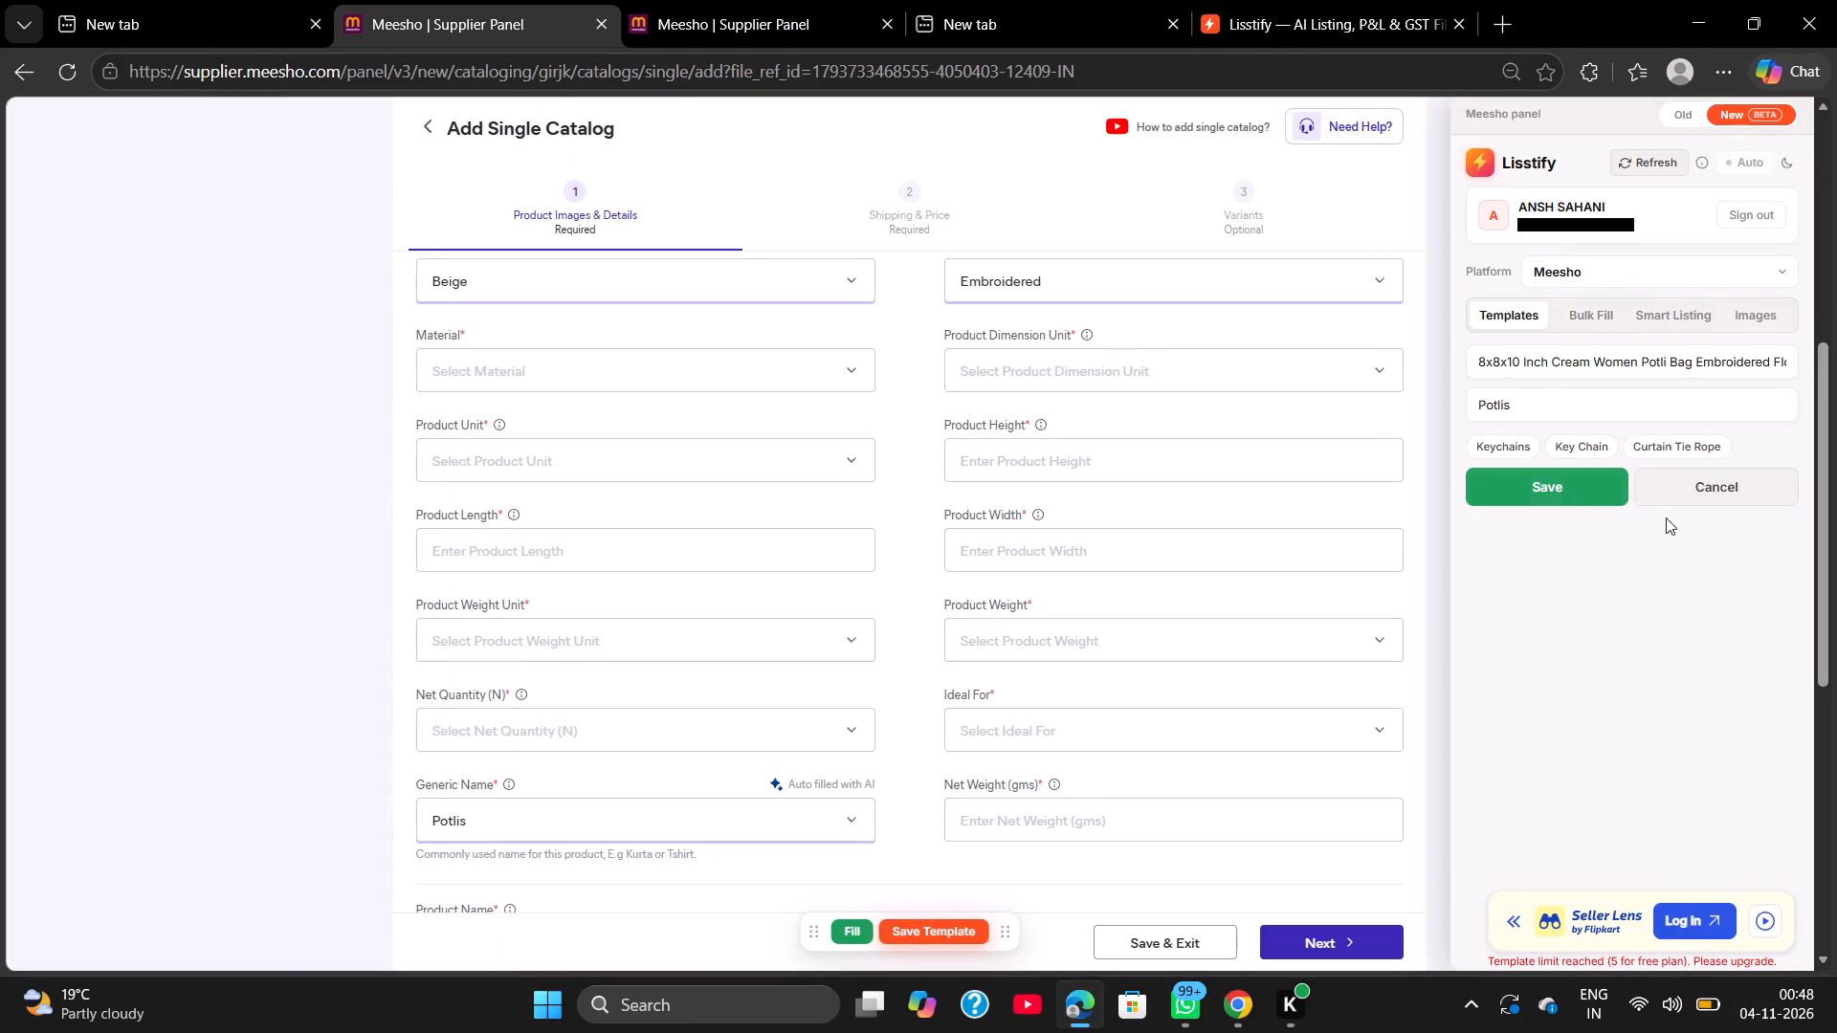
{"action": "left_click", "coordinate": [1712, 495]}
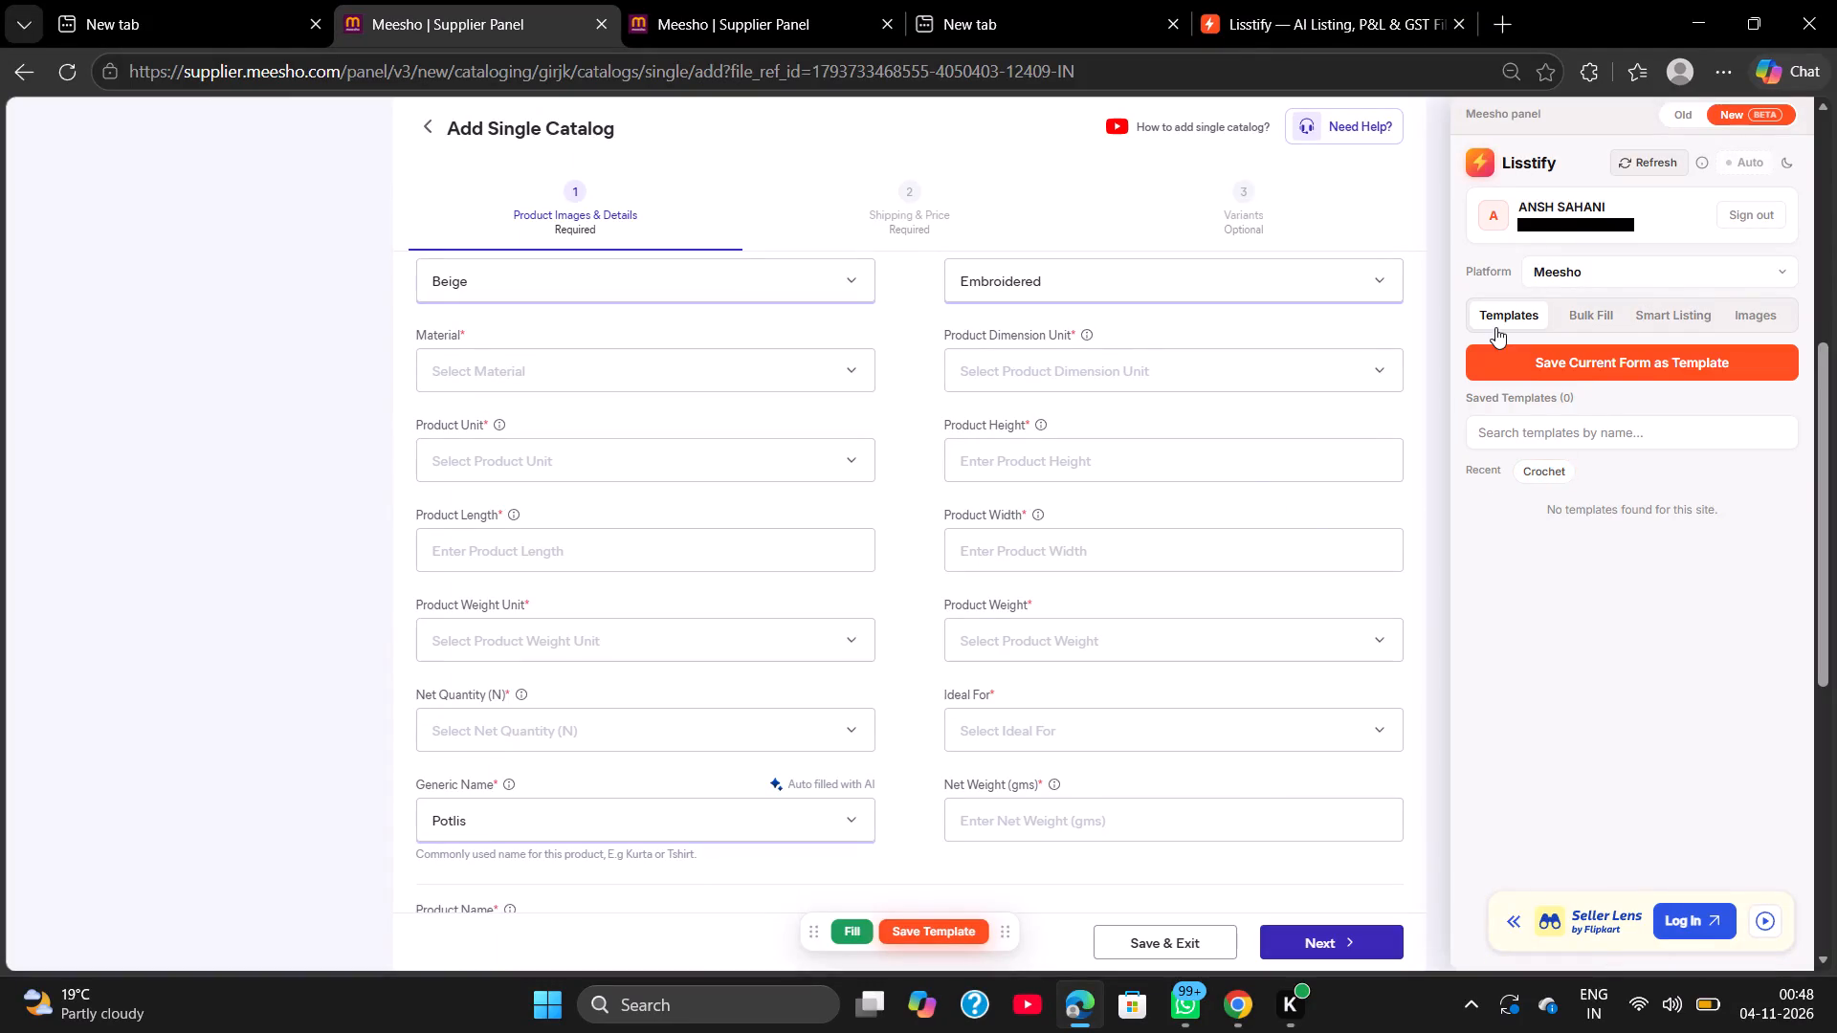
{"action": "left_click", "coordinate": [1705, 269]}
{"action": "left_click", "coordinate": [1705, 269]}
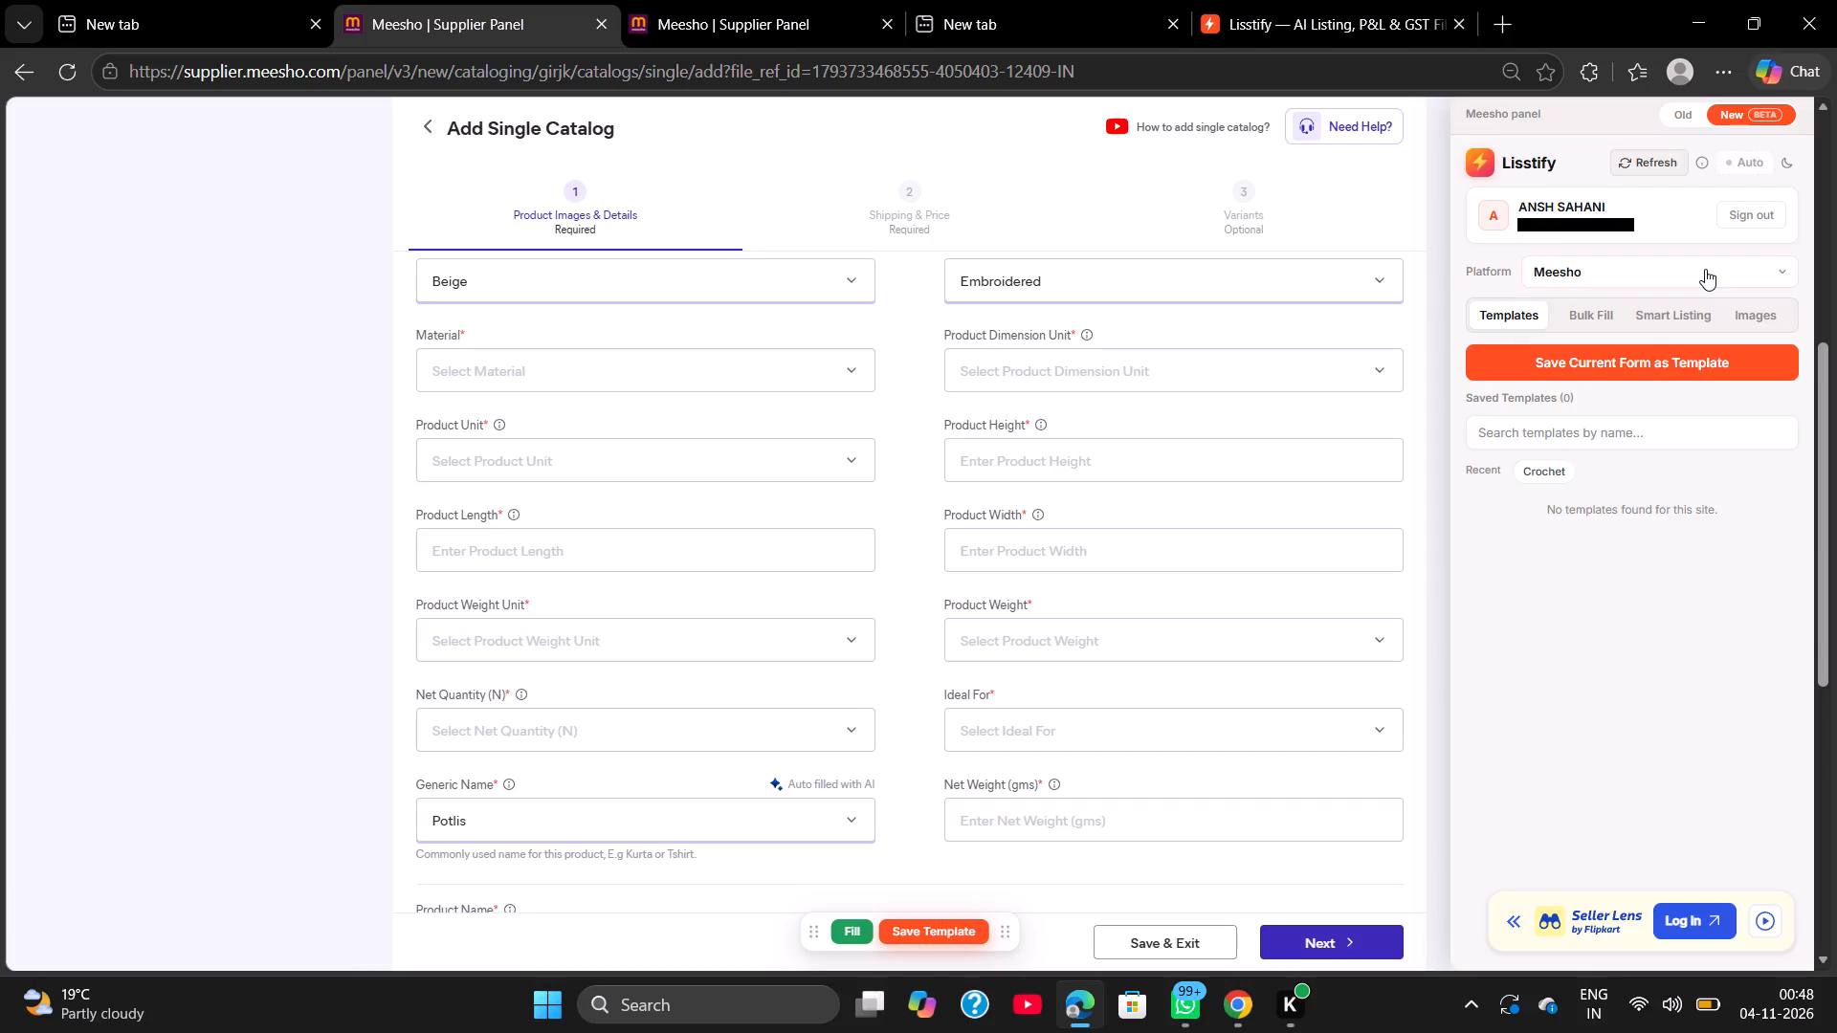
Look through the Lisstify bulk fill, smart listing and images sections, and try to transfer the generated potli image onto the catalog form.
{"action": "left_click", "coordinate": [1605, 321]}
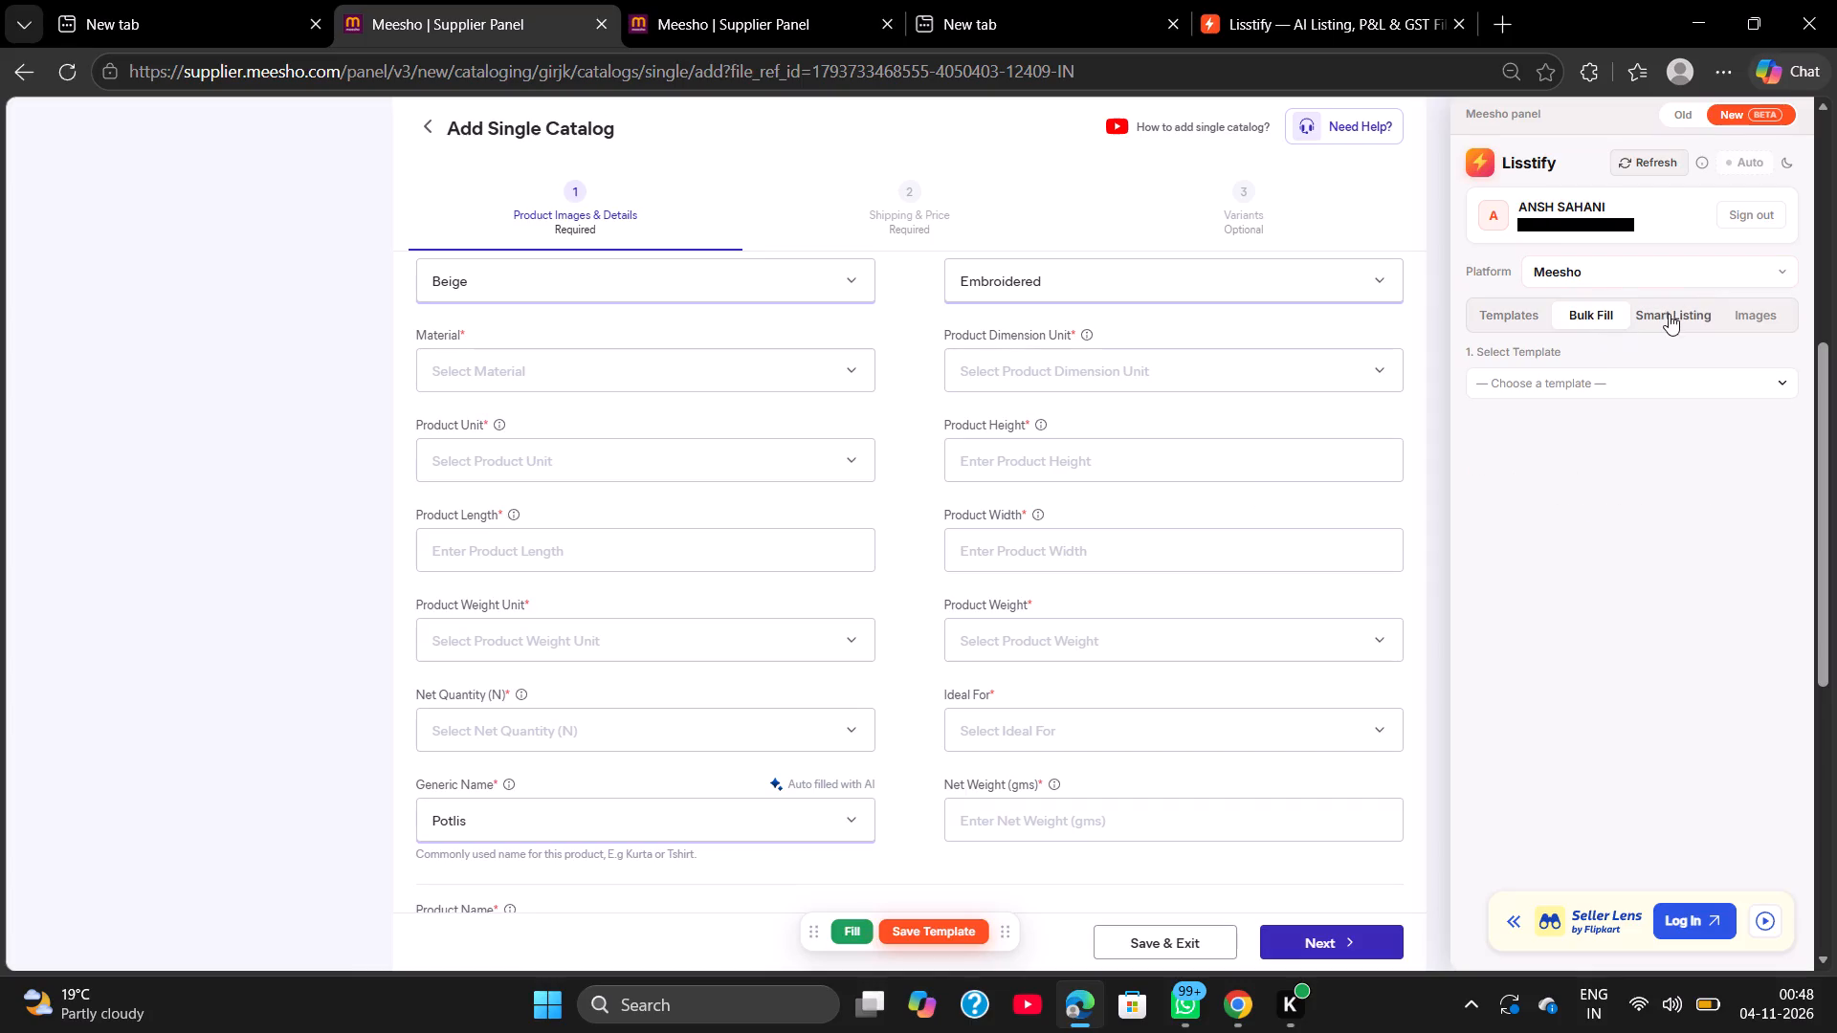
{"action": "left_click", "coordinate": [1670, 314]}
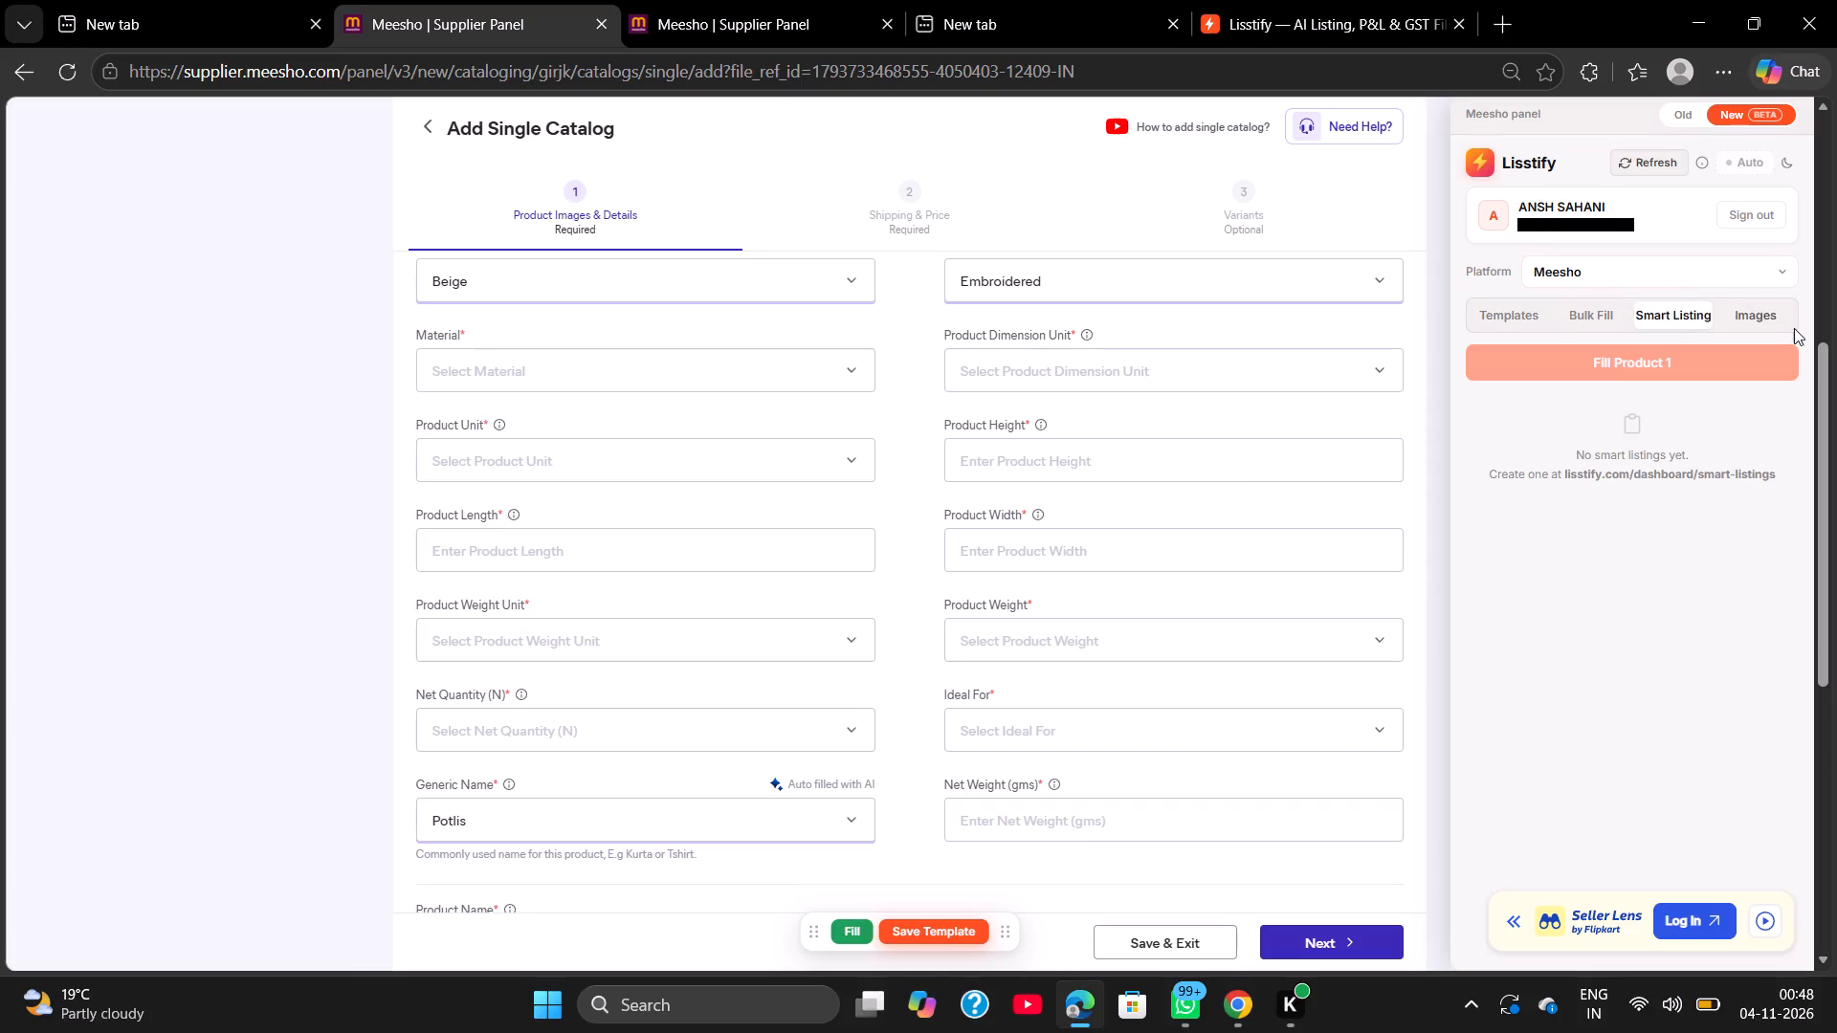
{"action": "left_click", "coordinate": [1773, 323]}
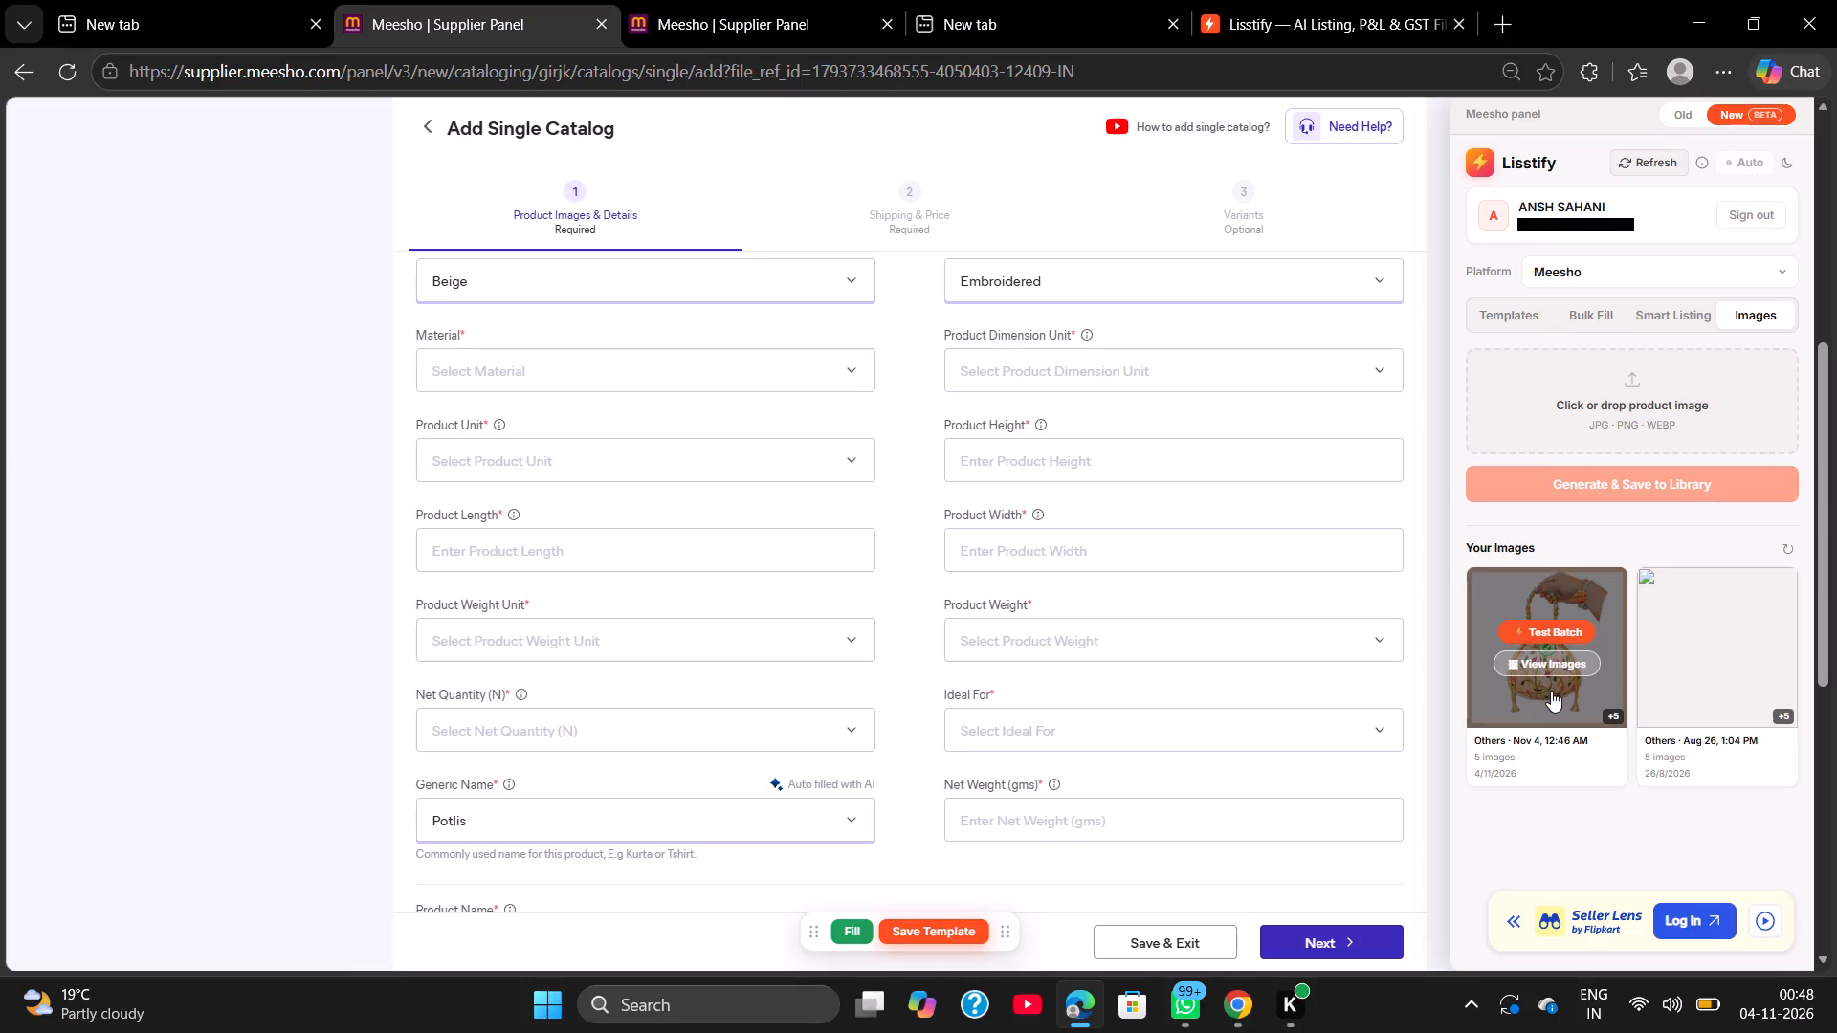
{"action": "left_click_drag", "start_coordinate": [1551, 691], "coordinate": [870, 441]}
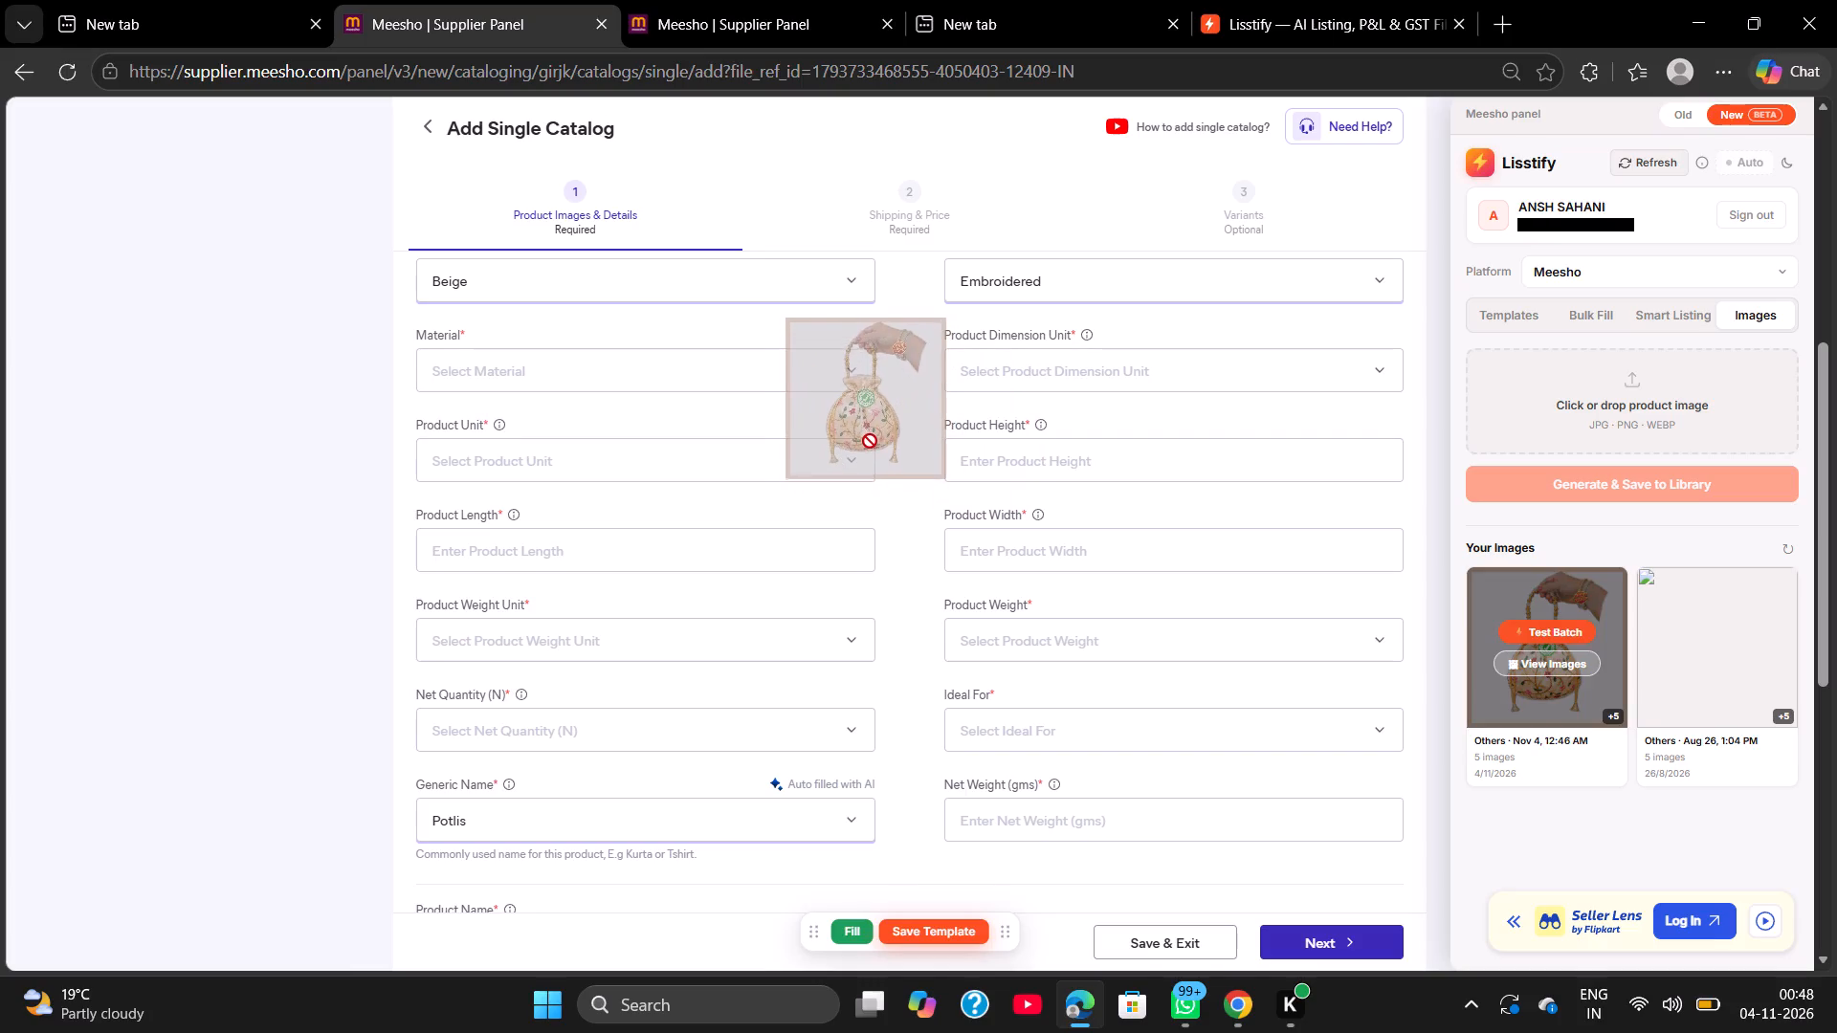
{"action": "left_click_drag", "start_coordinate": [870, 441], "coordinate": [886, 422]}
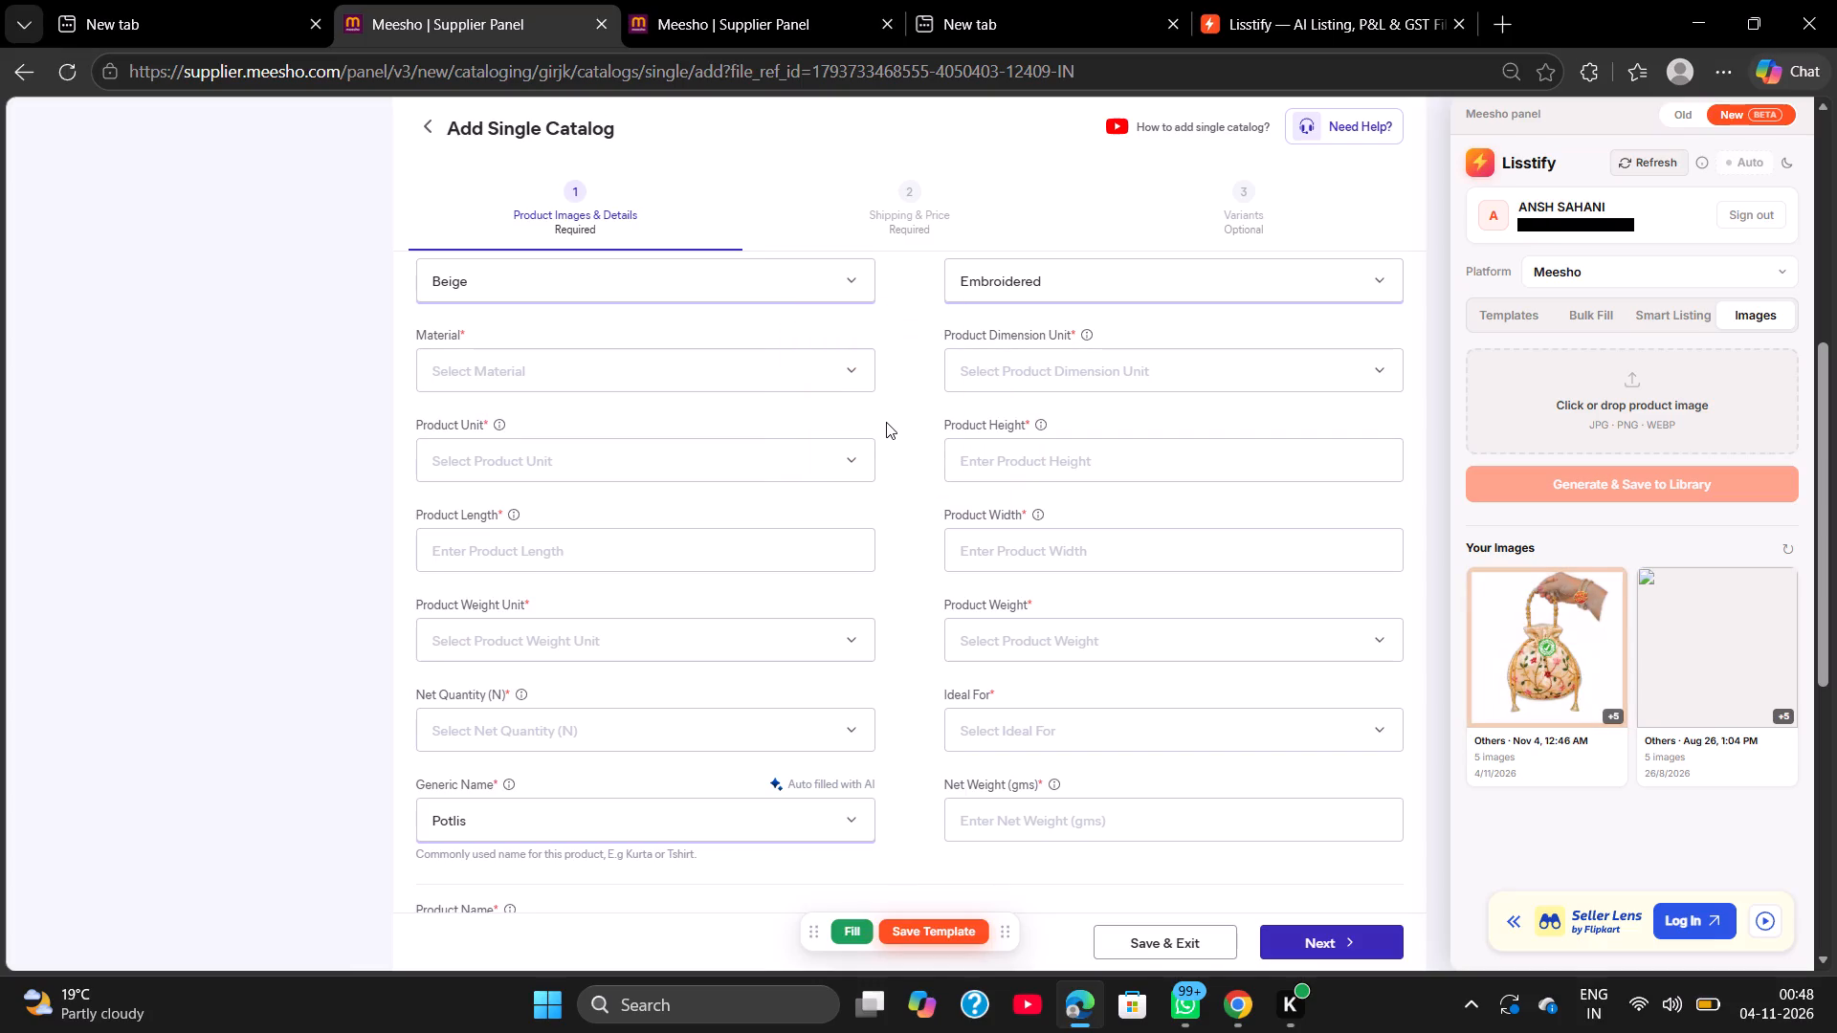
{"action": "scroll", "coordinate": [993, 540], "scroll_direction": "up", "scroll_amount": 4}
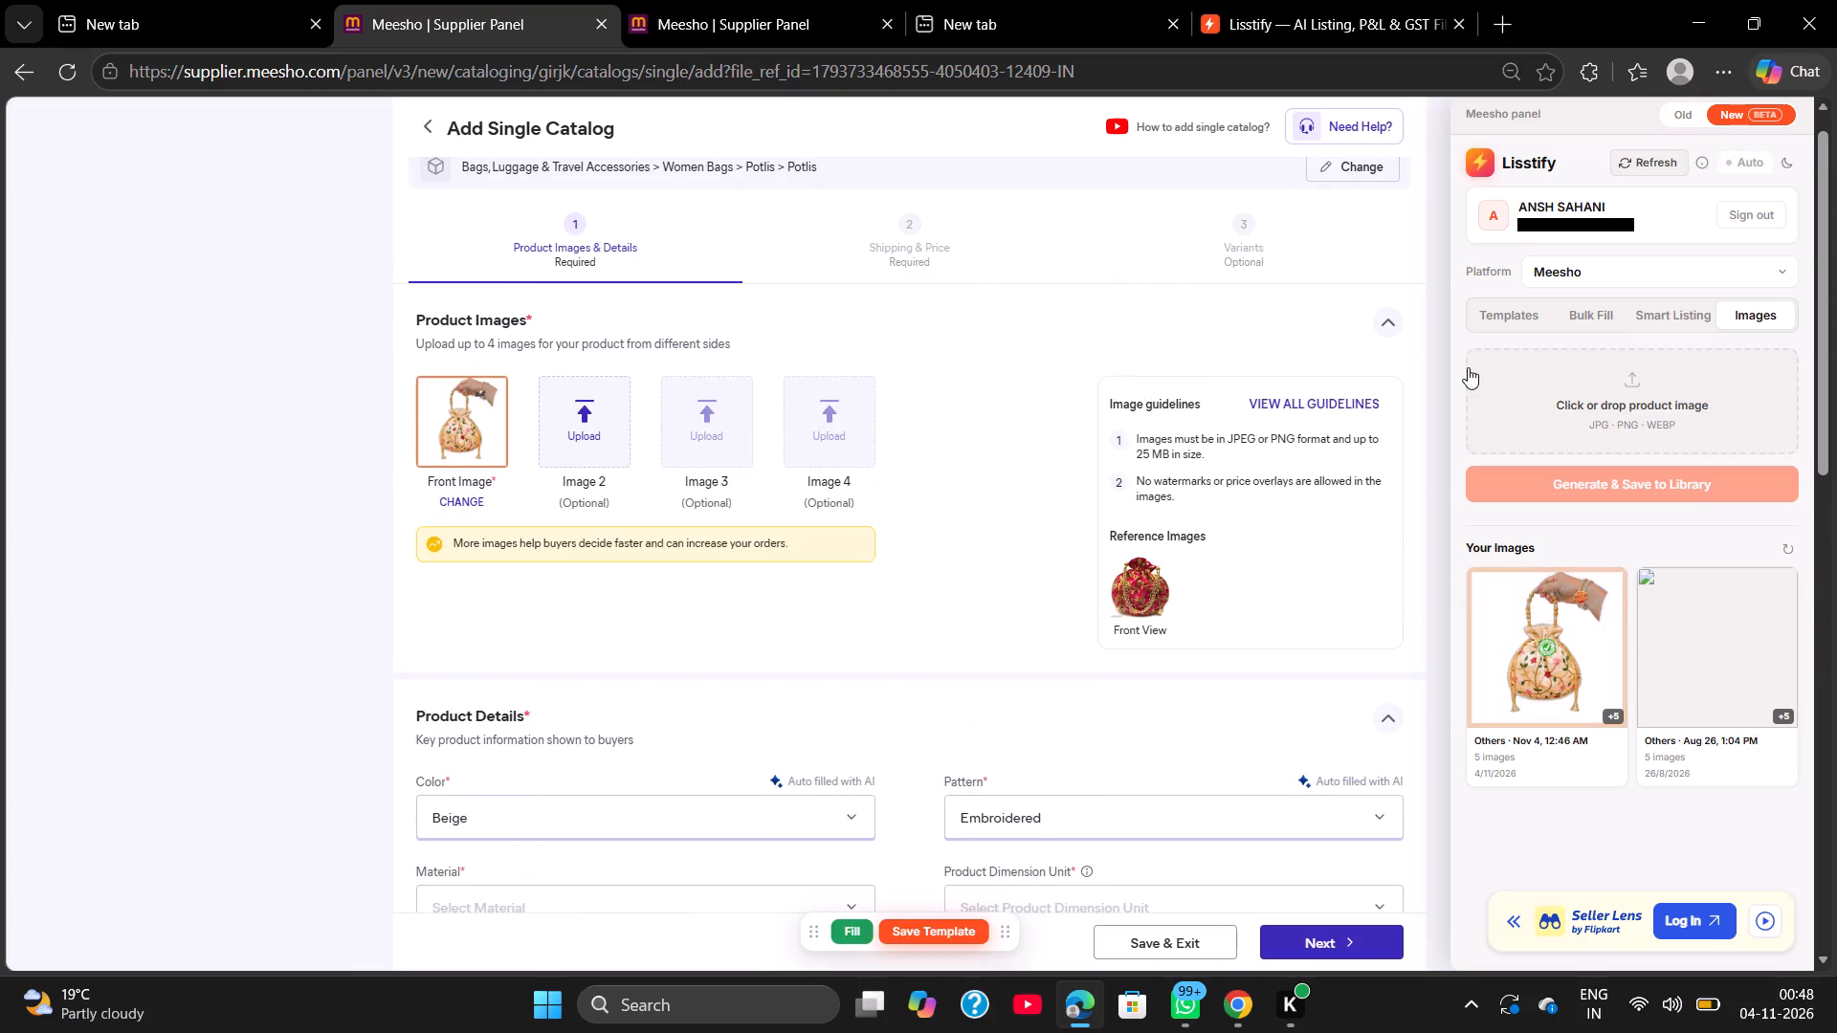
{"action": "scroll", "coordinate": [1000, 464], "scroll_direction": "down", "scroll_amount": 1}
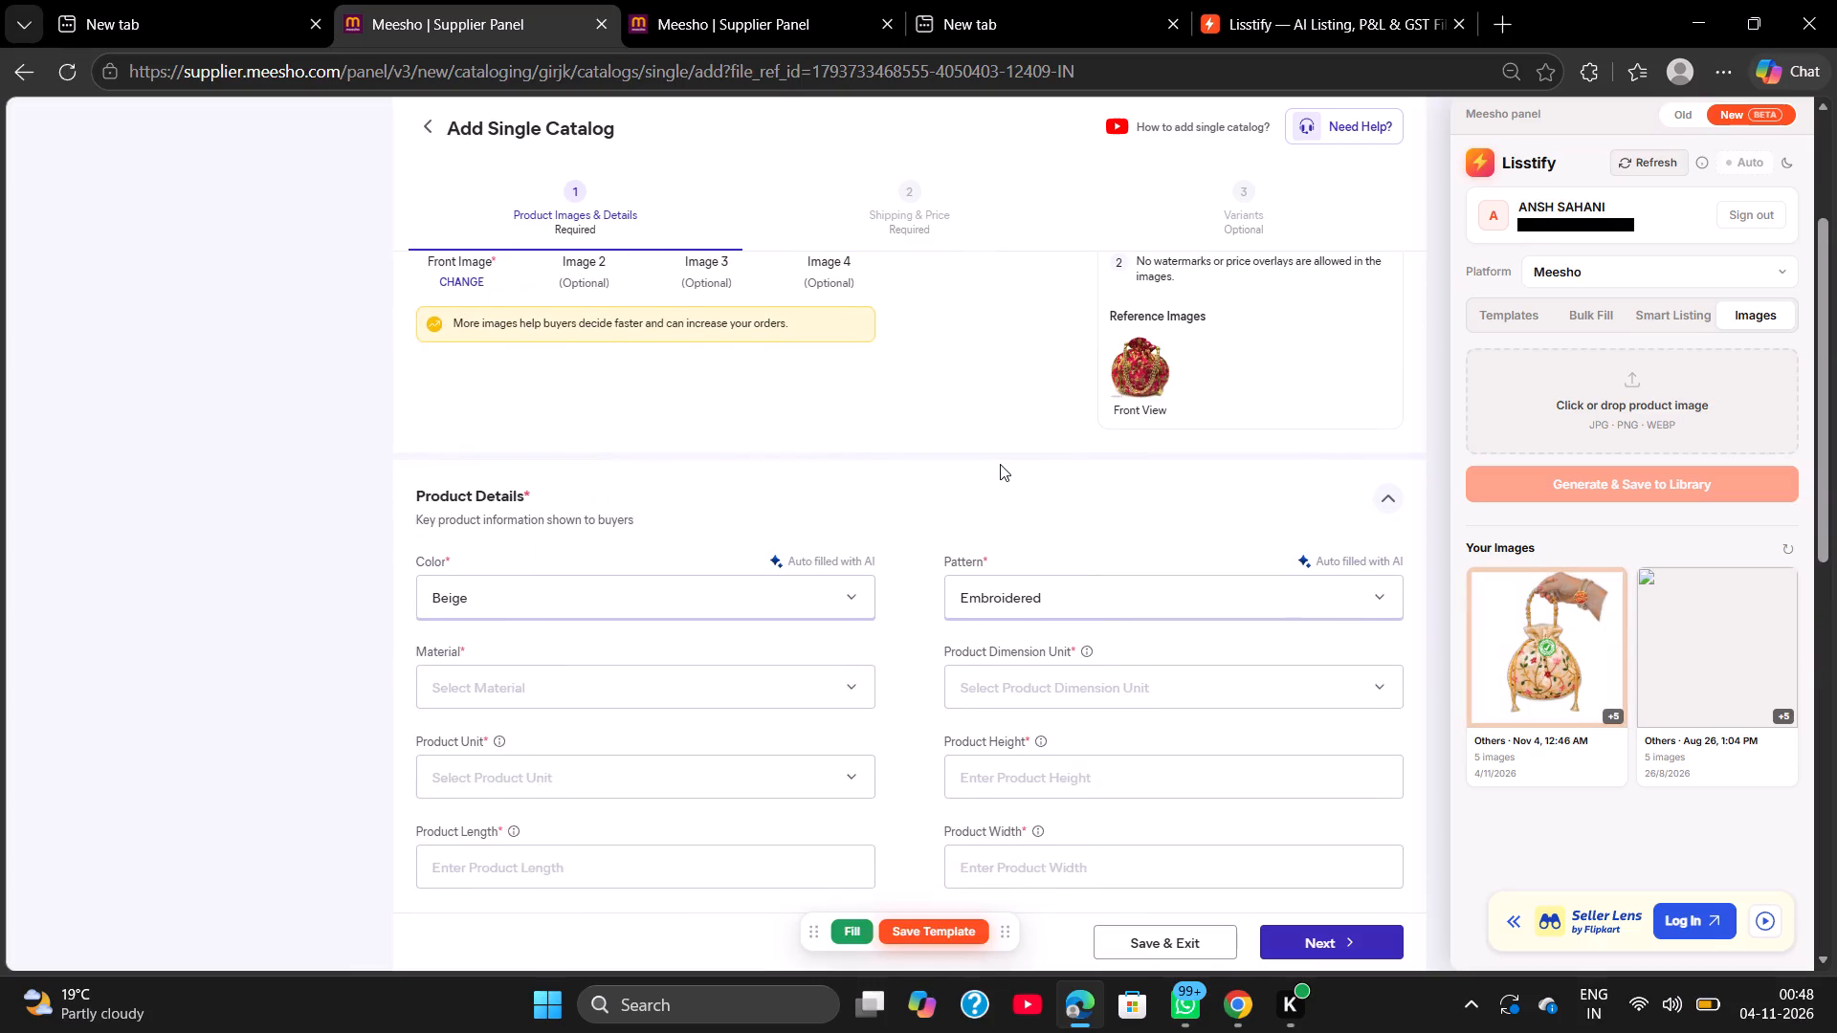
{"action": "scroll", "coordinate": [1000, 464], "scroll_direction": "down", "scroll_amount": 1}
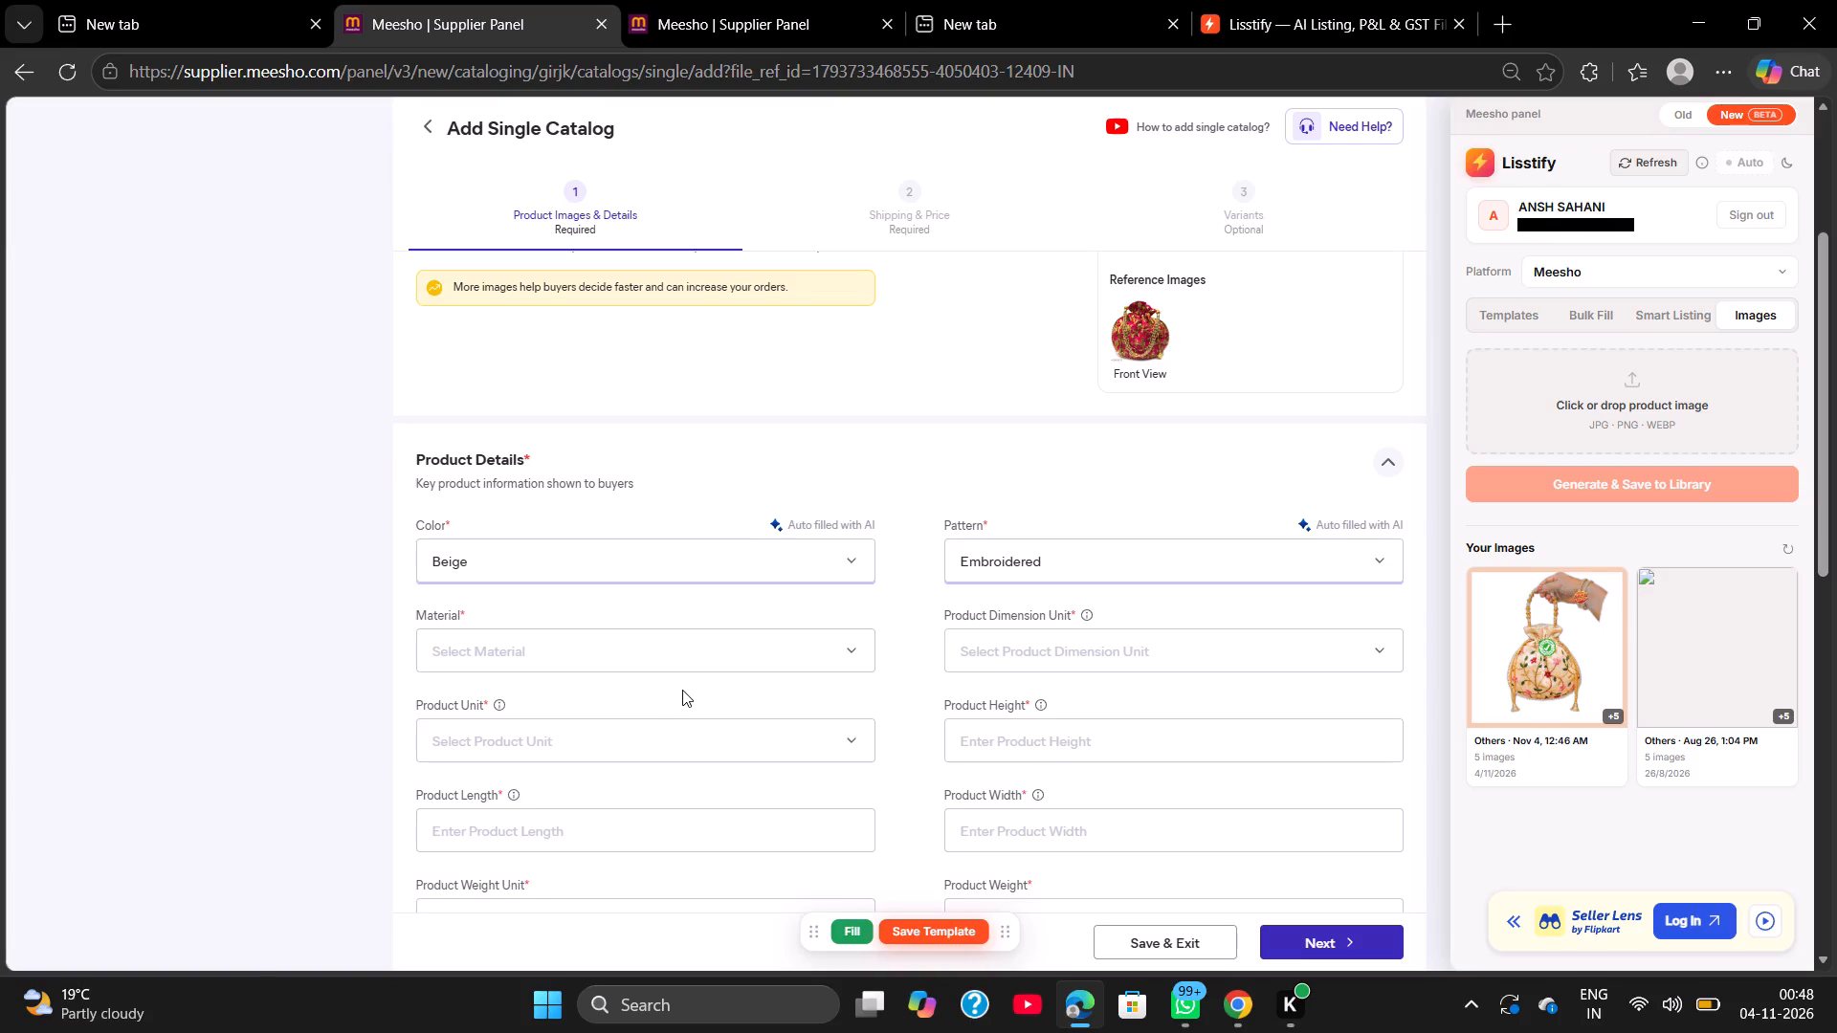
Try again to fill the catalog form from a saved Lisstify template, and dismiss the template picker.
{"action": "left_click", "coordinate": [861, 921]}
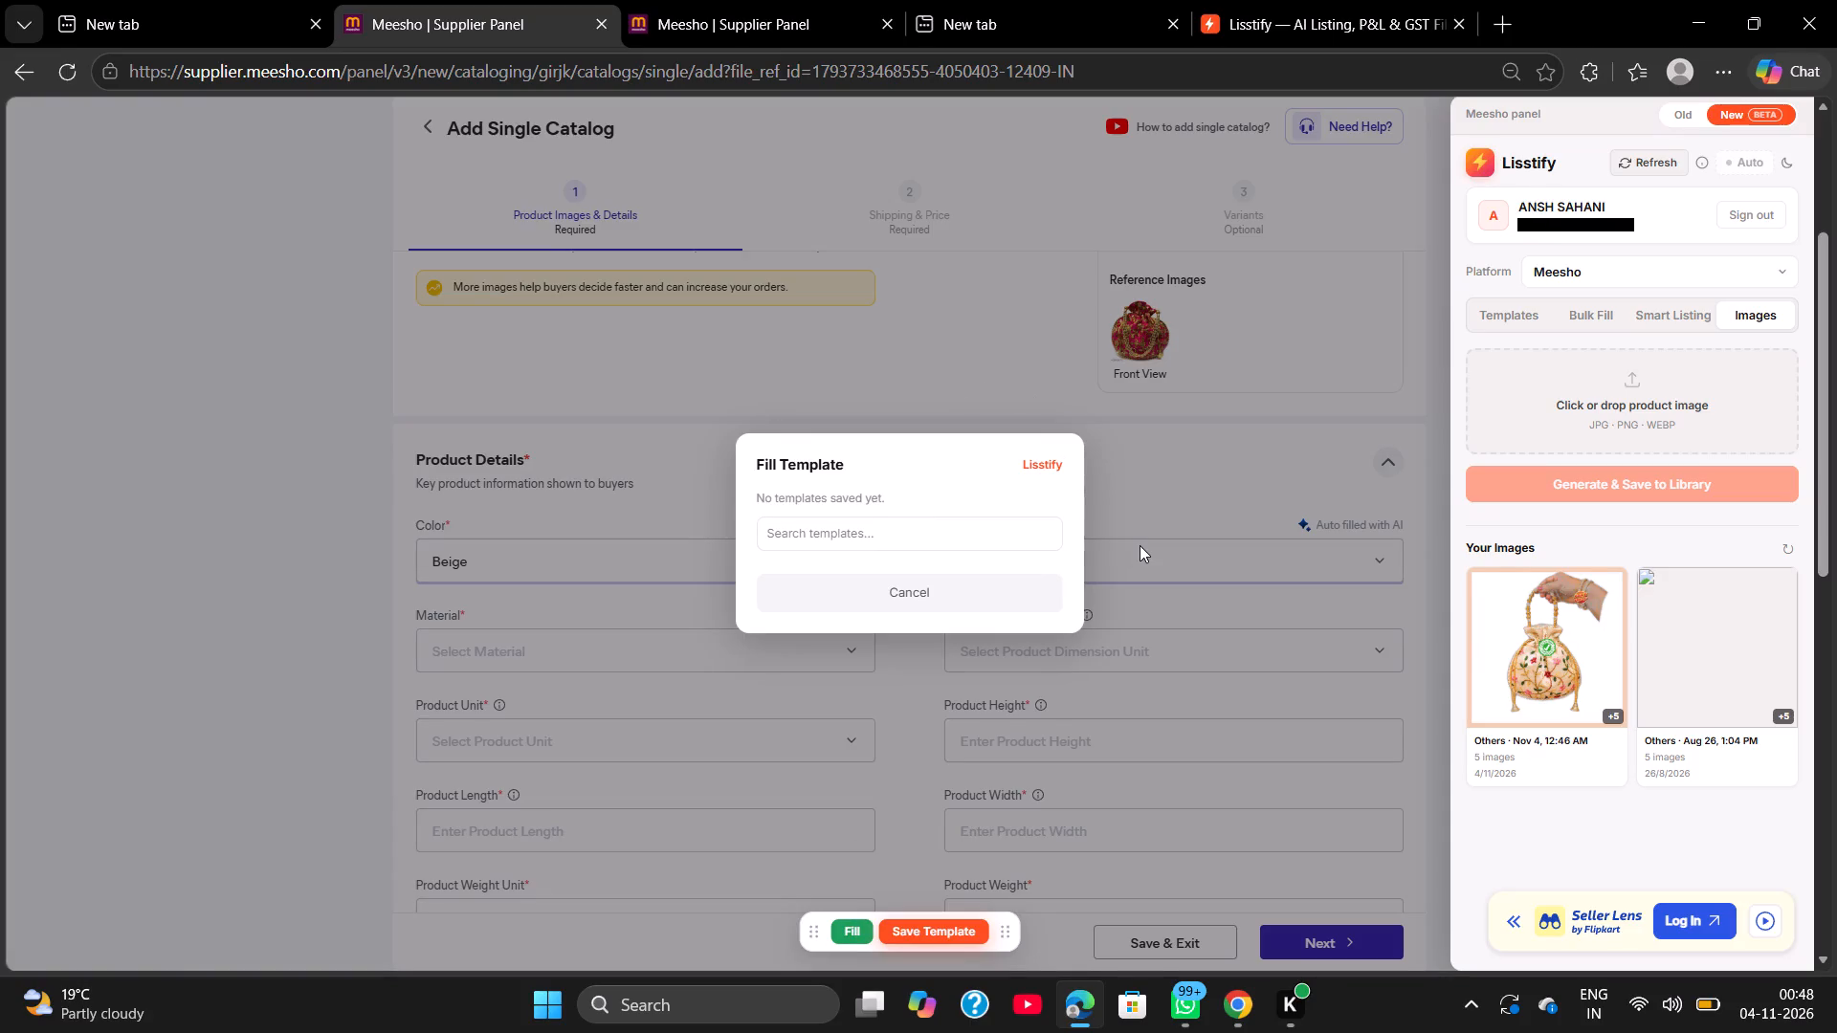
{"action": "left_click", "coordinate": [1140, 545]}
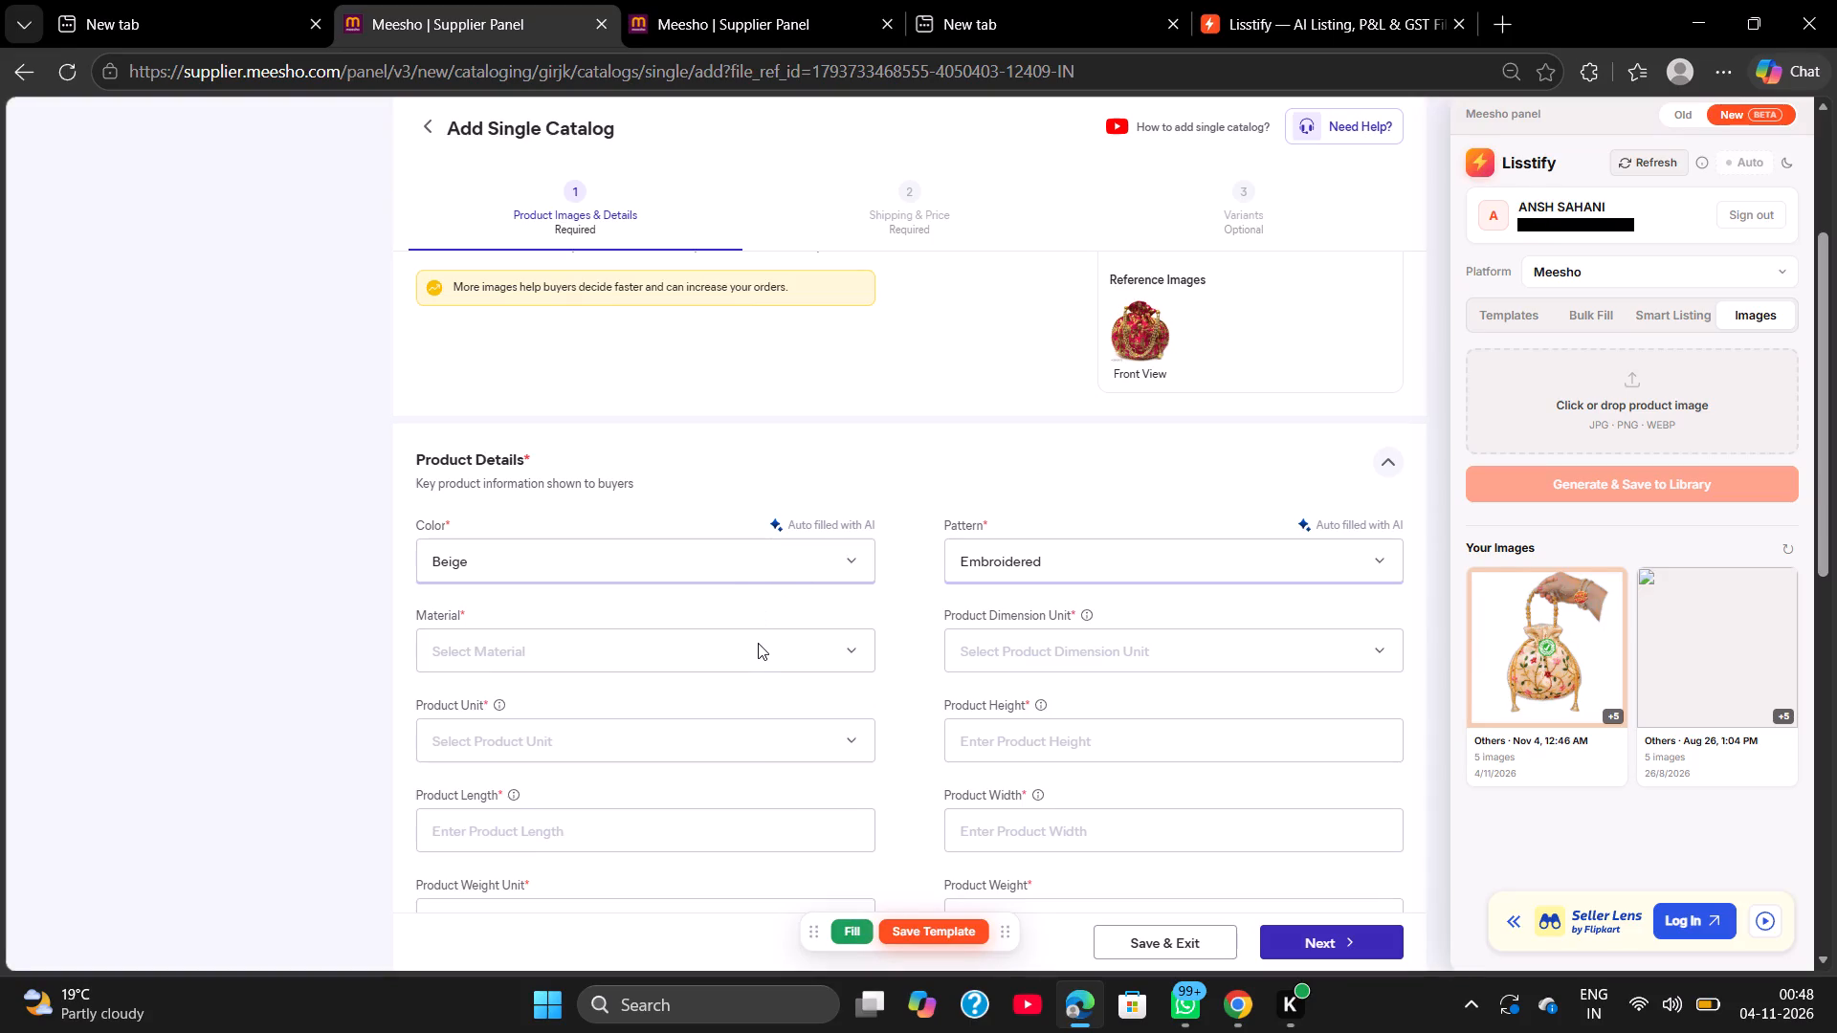
Set the potli's material to Cotton Blend in the product details.
{"action": "left_click", "coordinate": [758, 643]}
{"action": "left_click", "coordinate": [755, 656]}
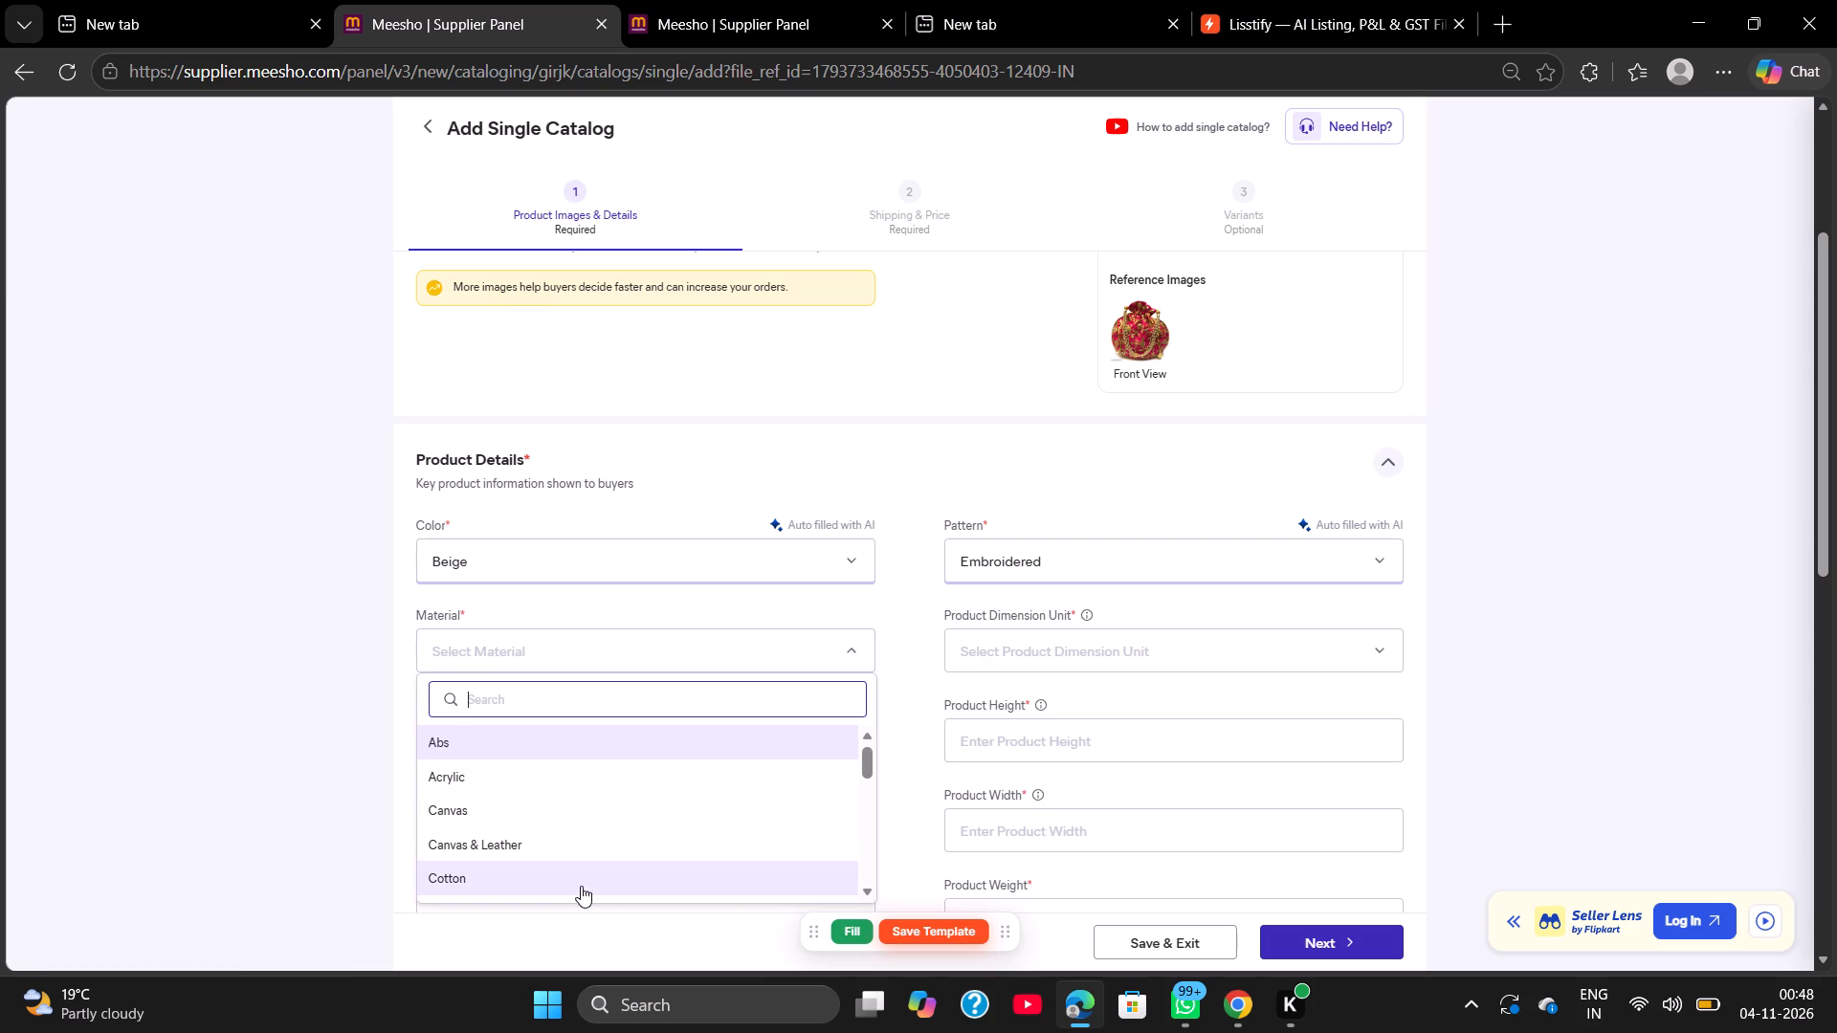
{"action": "scroll", "coordinate": [577, 879], "scroll_direction": "down", "scroll_amount": 1}
{"action": "left_click", "coordinate": [555, 853]}
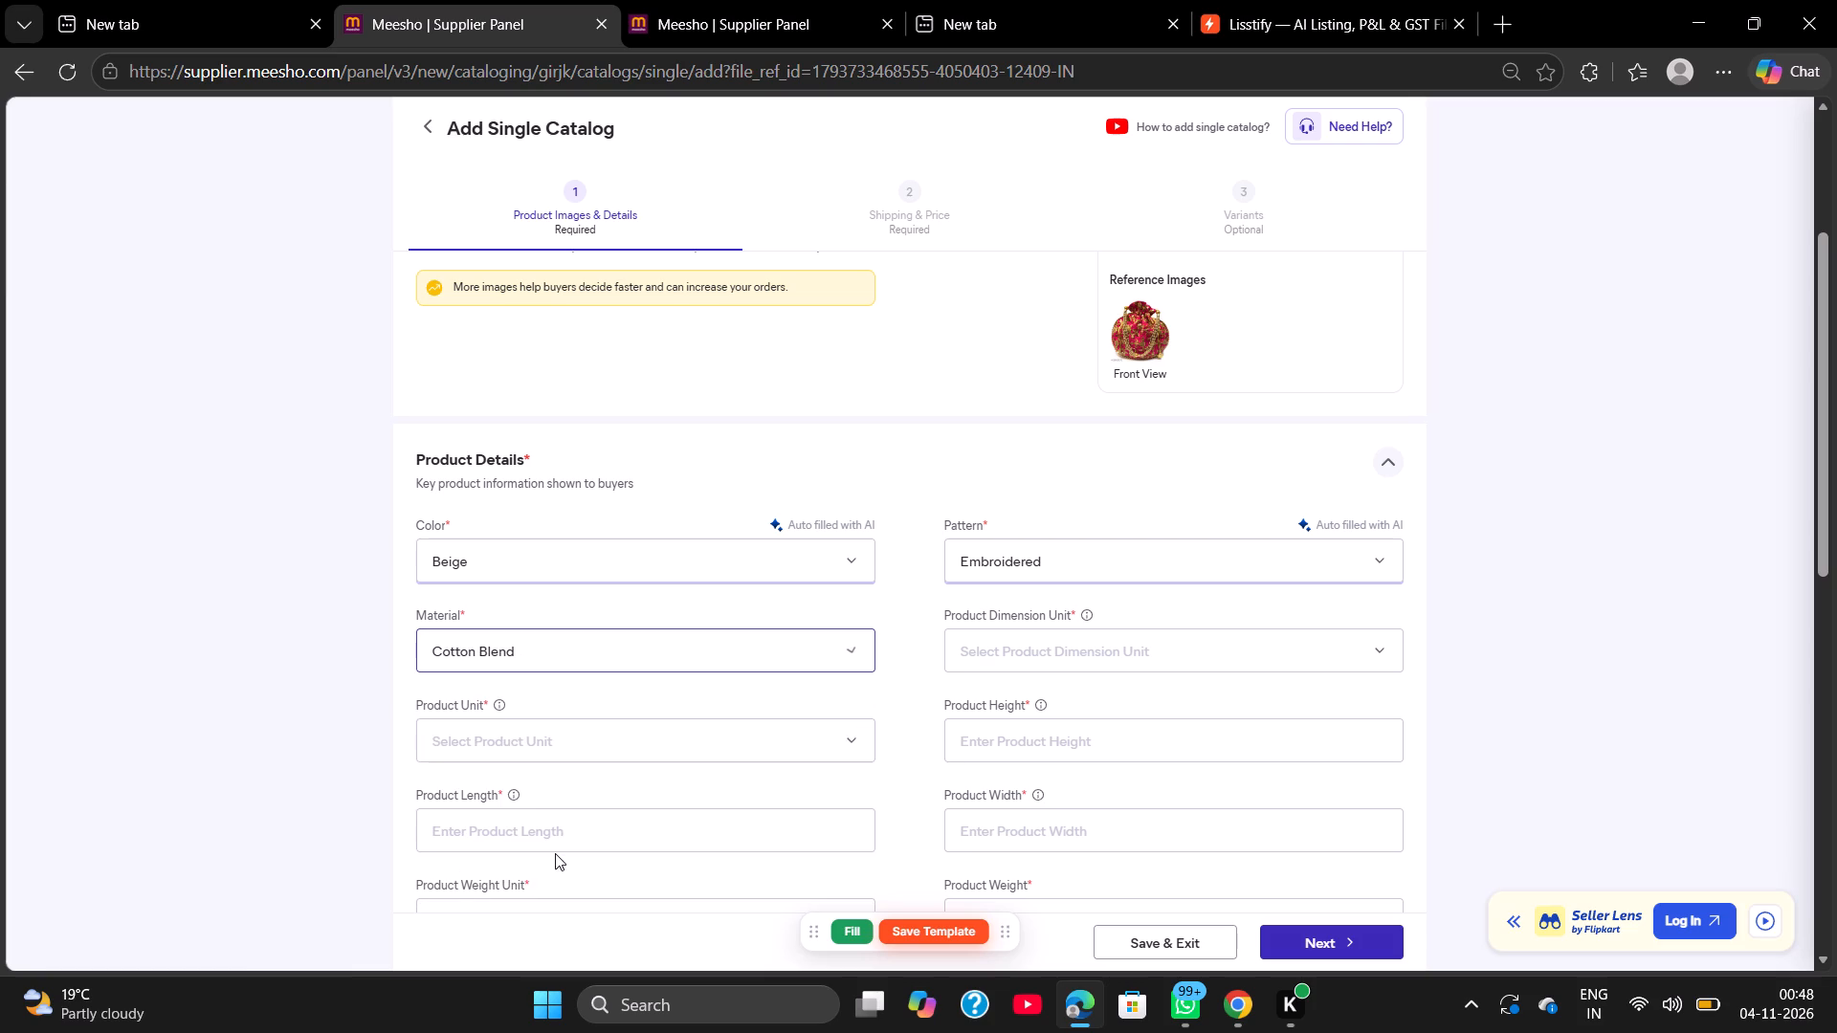
Set the product dimension unit to inch and the product unit to Cm.
{"action": "left_click", "coordinate": [1029, 656]}
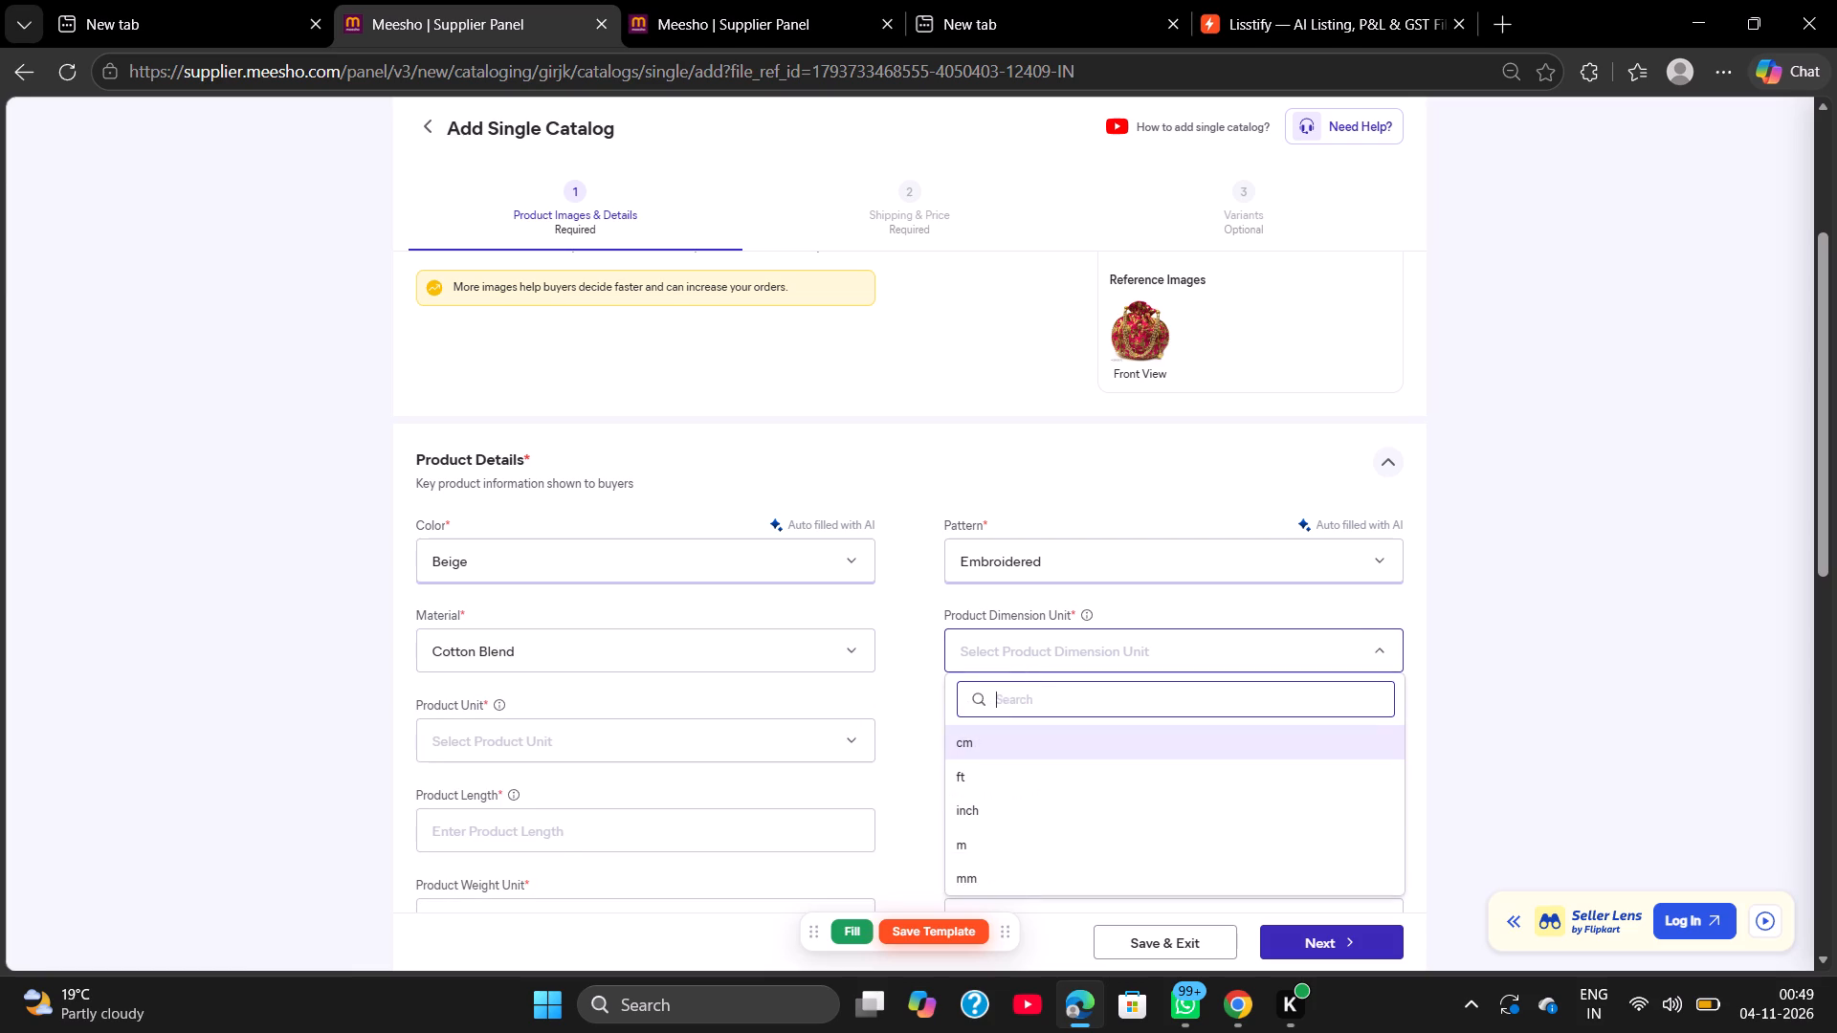
{"action": "left_click", "coordinate": [984, 809]}
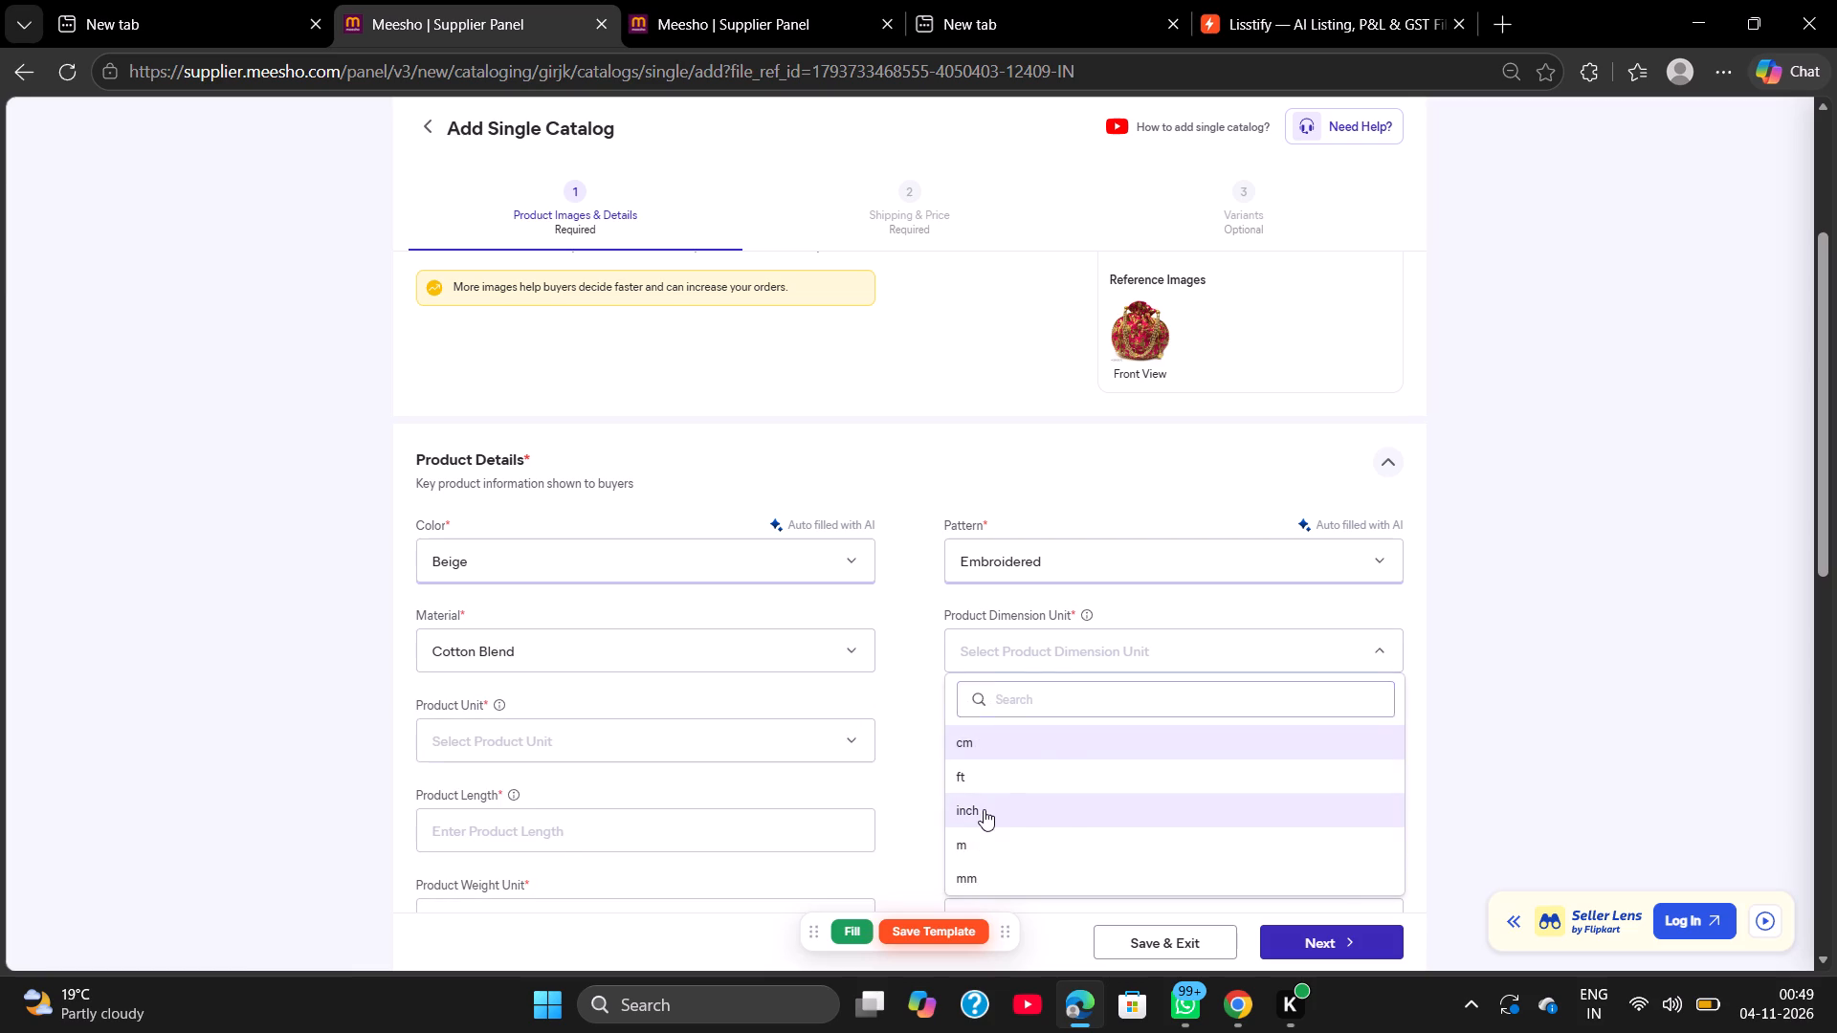
{"action": "scroll", "coordinate": [634, 690], "scroll_direction": "down", "scroll_amount": 1}
{"action": "left_click", "coordinate": [623, 702]}
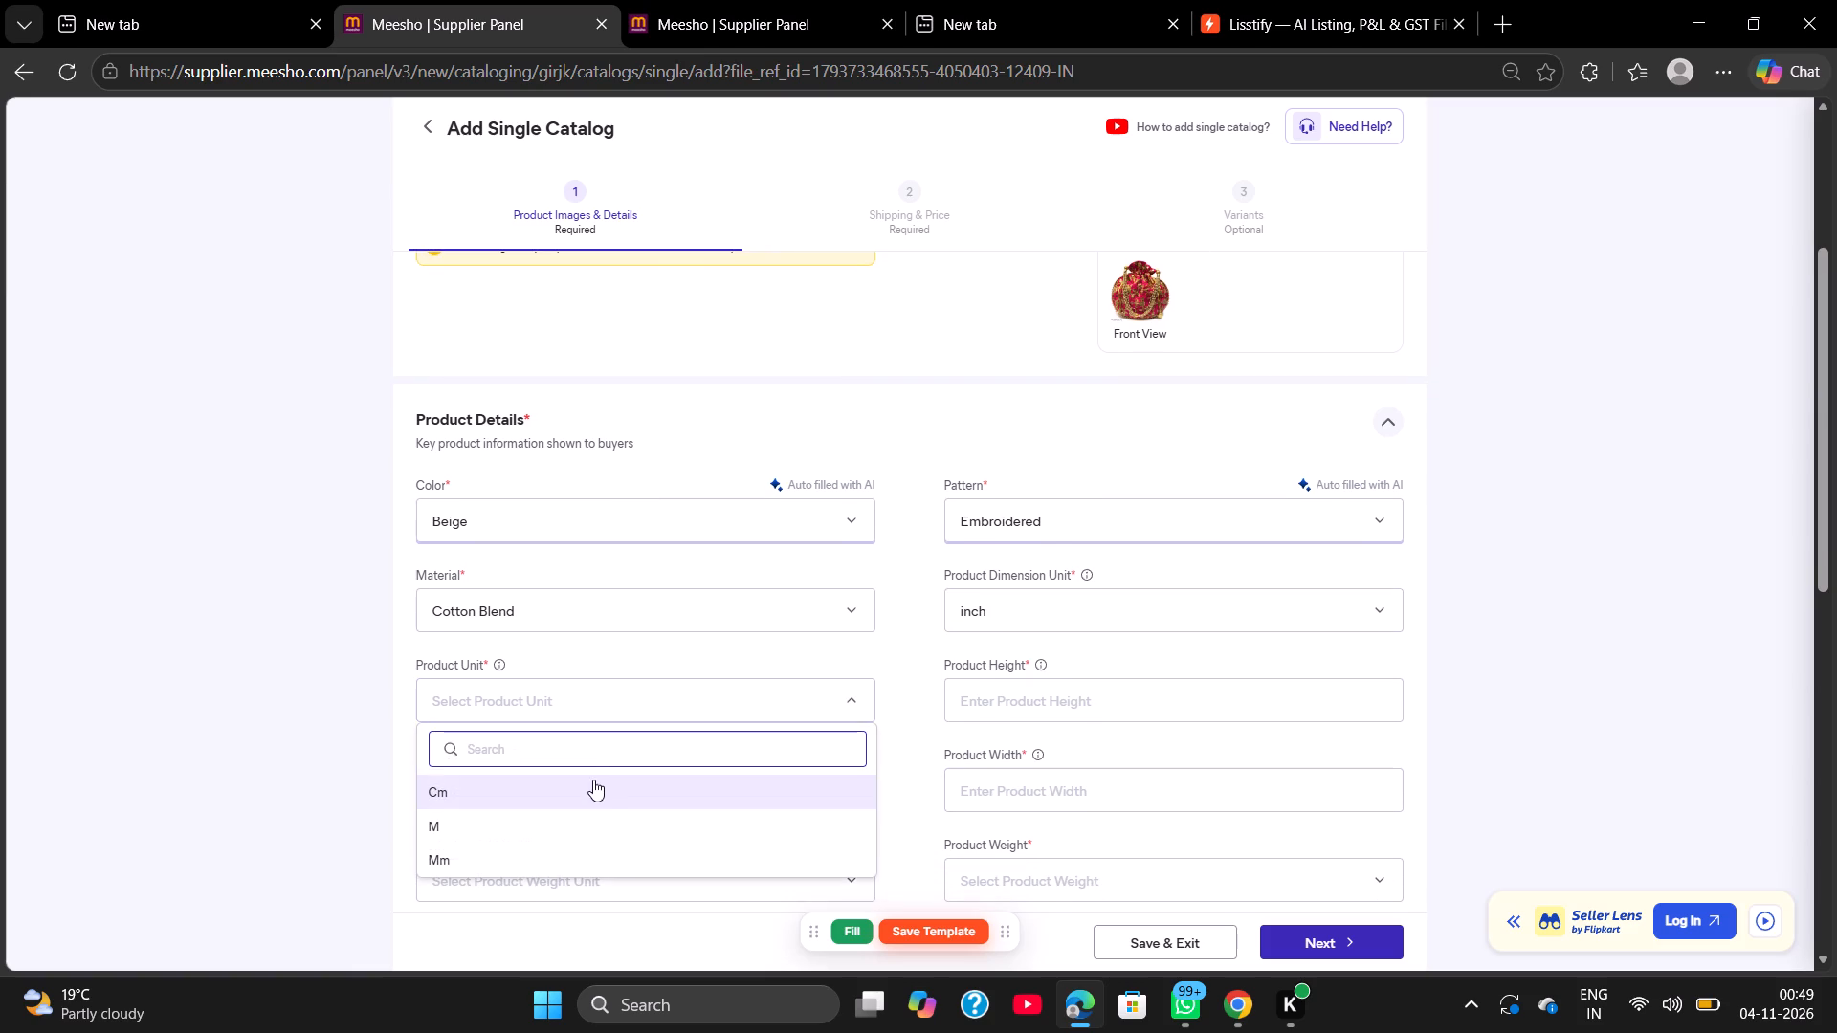
{"action": "left_click", "coordinate": [593, 780]}
Enter 10 as the product height.
{"action": "left_click", "coordinate": [1005, 692]}
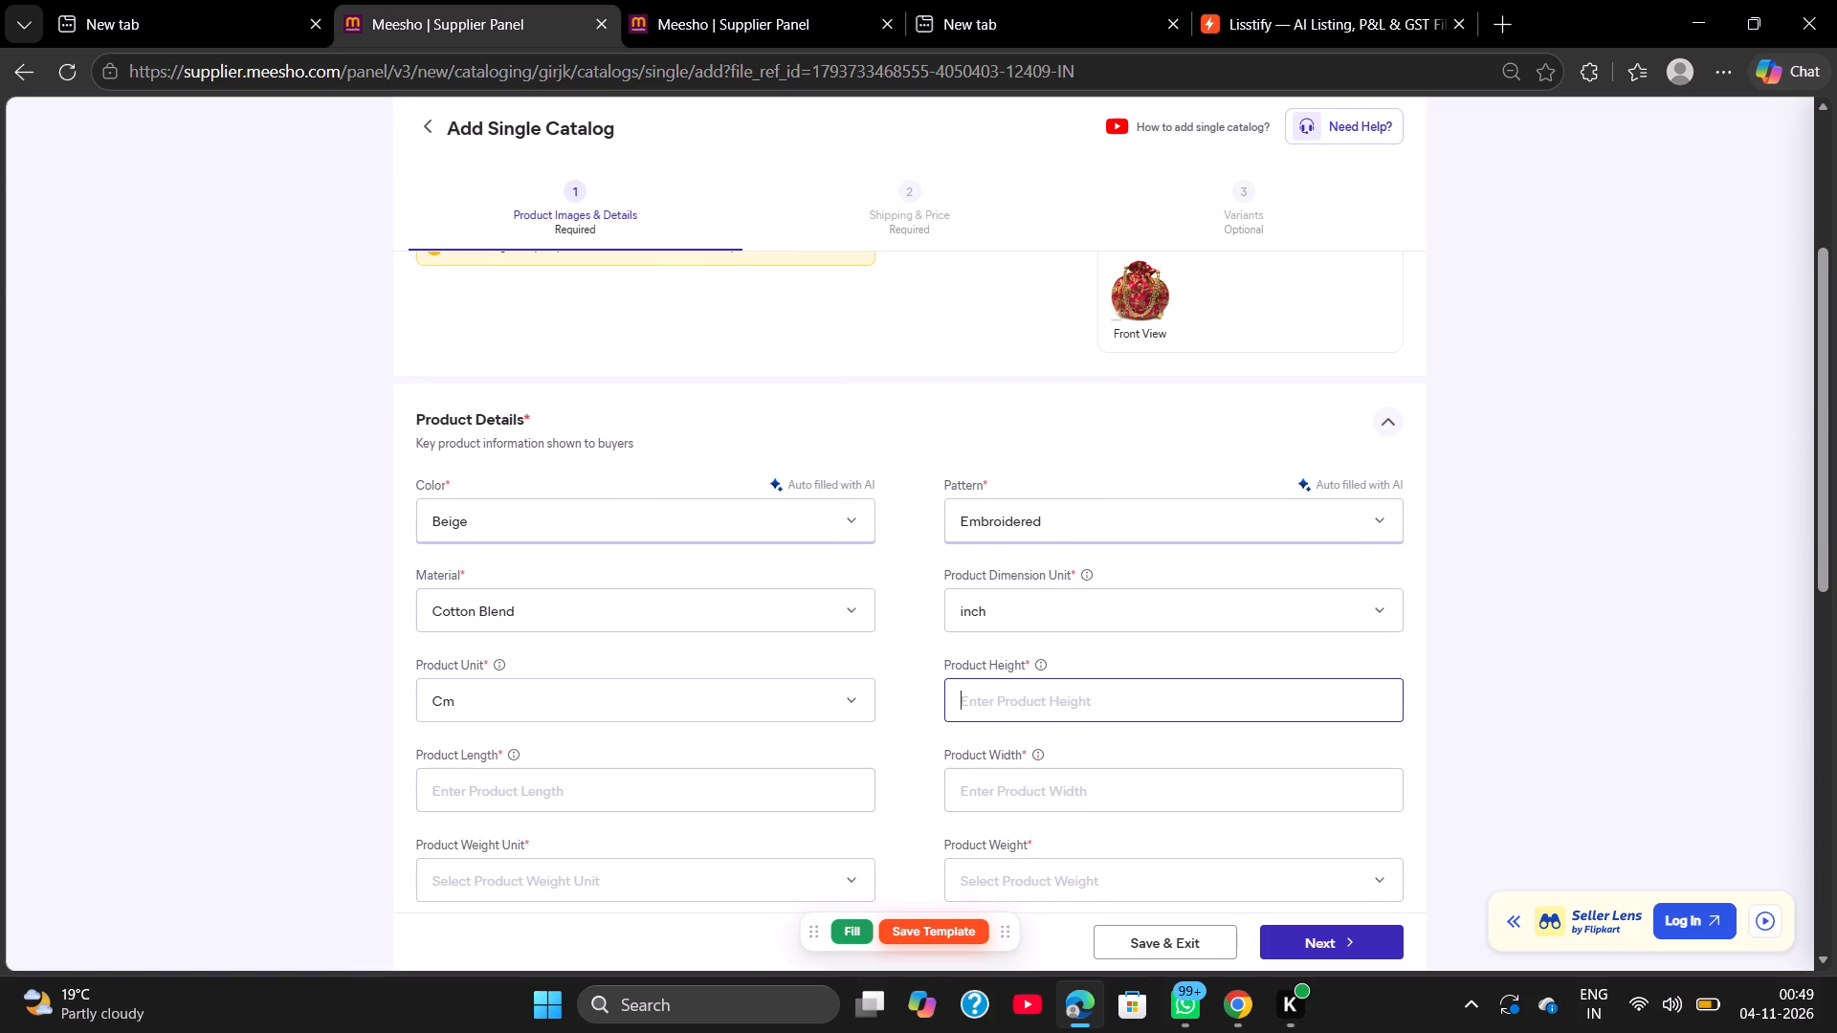
{"action": "left_click", "coordinate": [1005, 692]}
{"action": "key", "text": "1"}
{"action": "key", "text": "0"}
Open the product length field for entry.
{"action": "scroll", "coordinate": [633, 524], "scroll_direction": "down", "scroll_amount": 2}
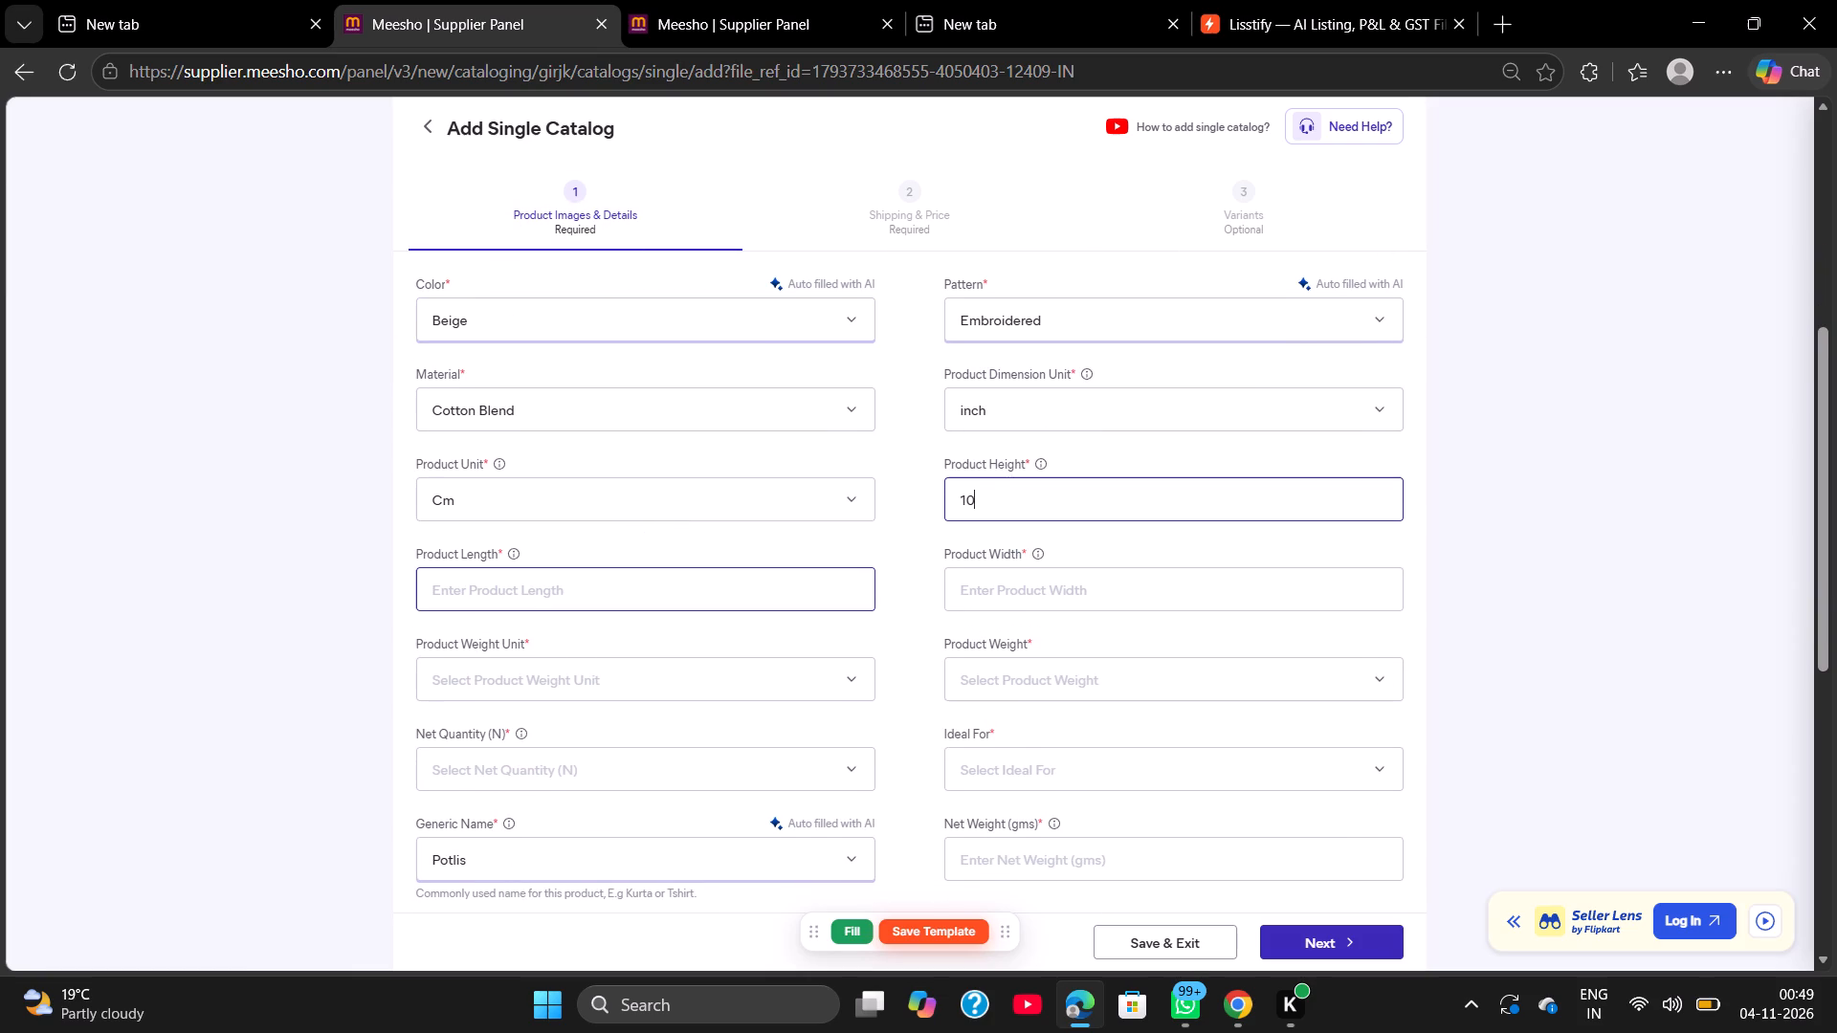
{"action": "left_click", "coordinate": [658, 586]}
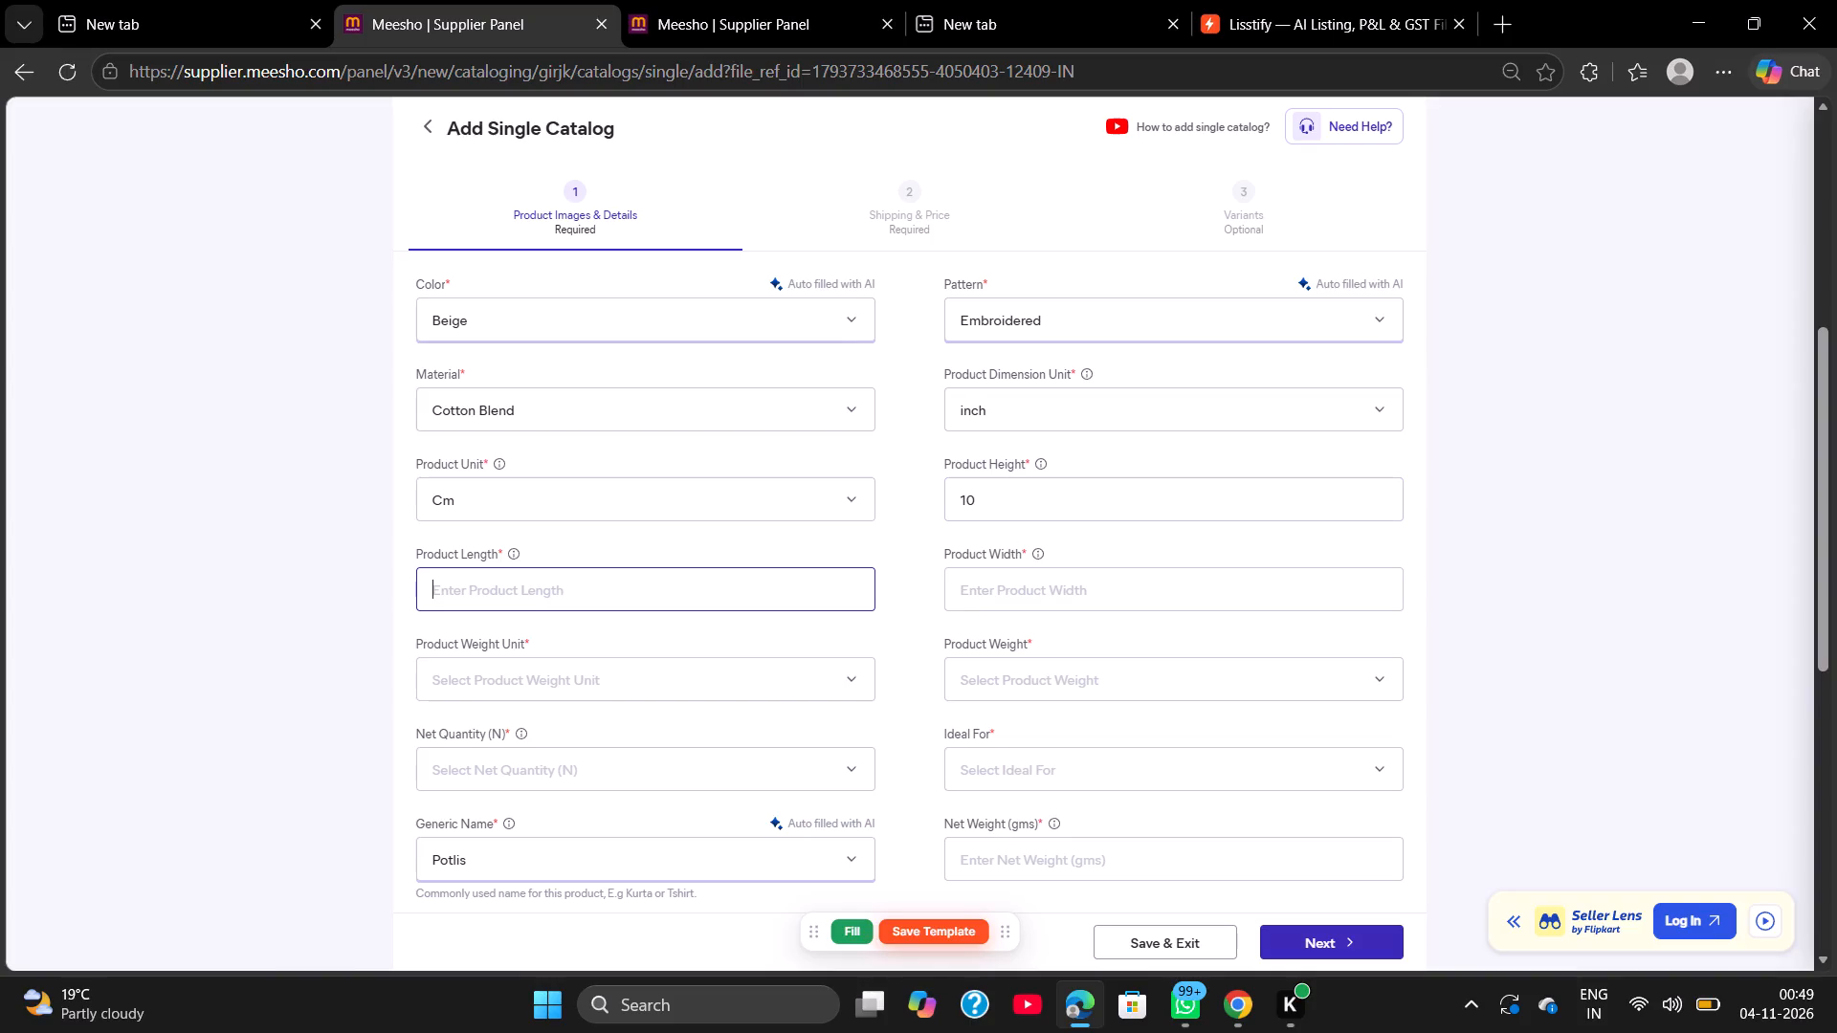
Switch to the Kuro app.
{"action": "left_click", "coordinate": [1300, 1008]}
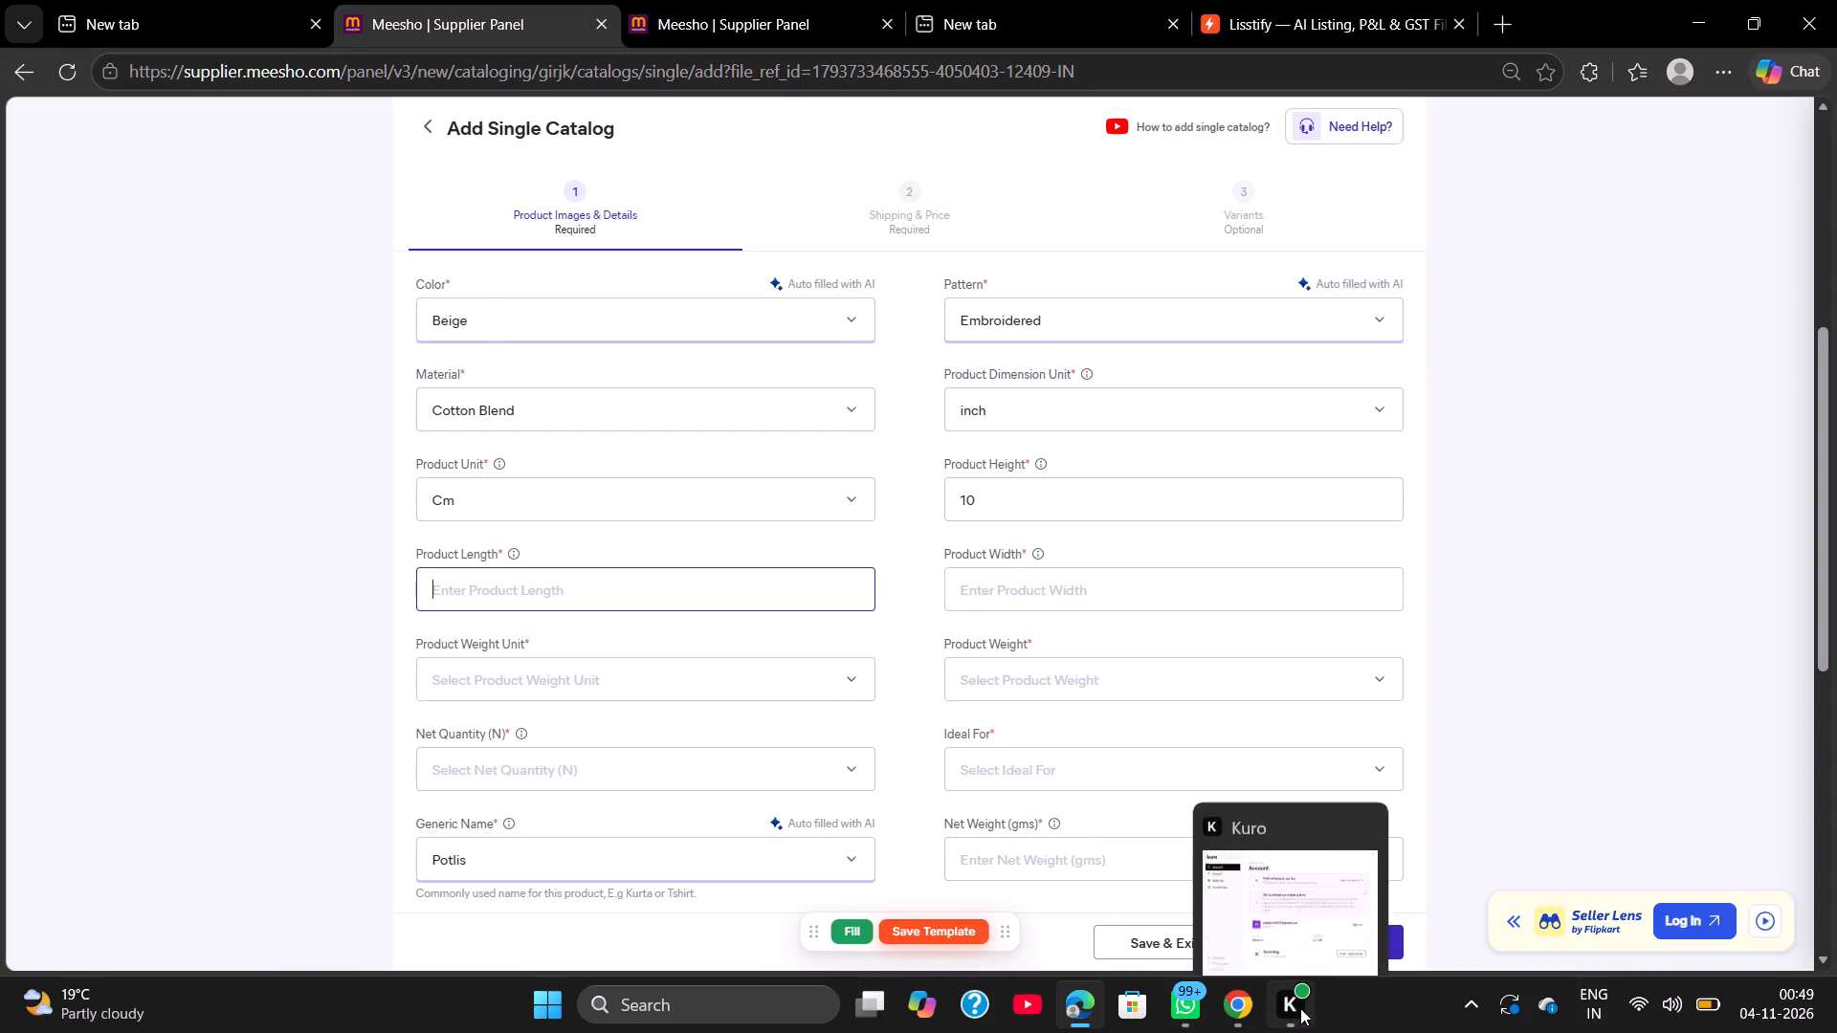
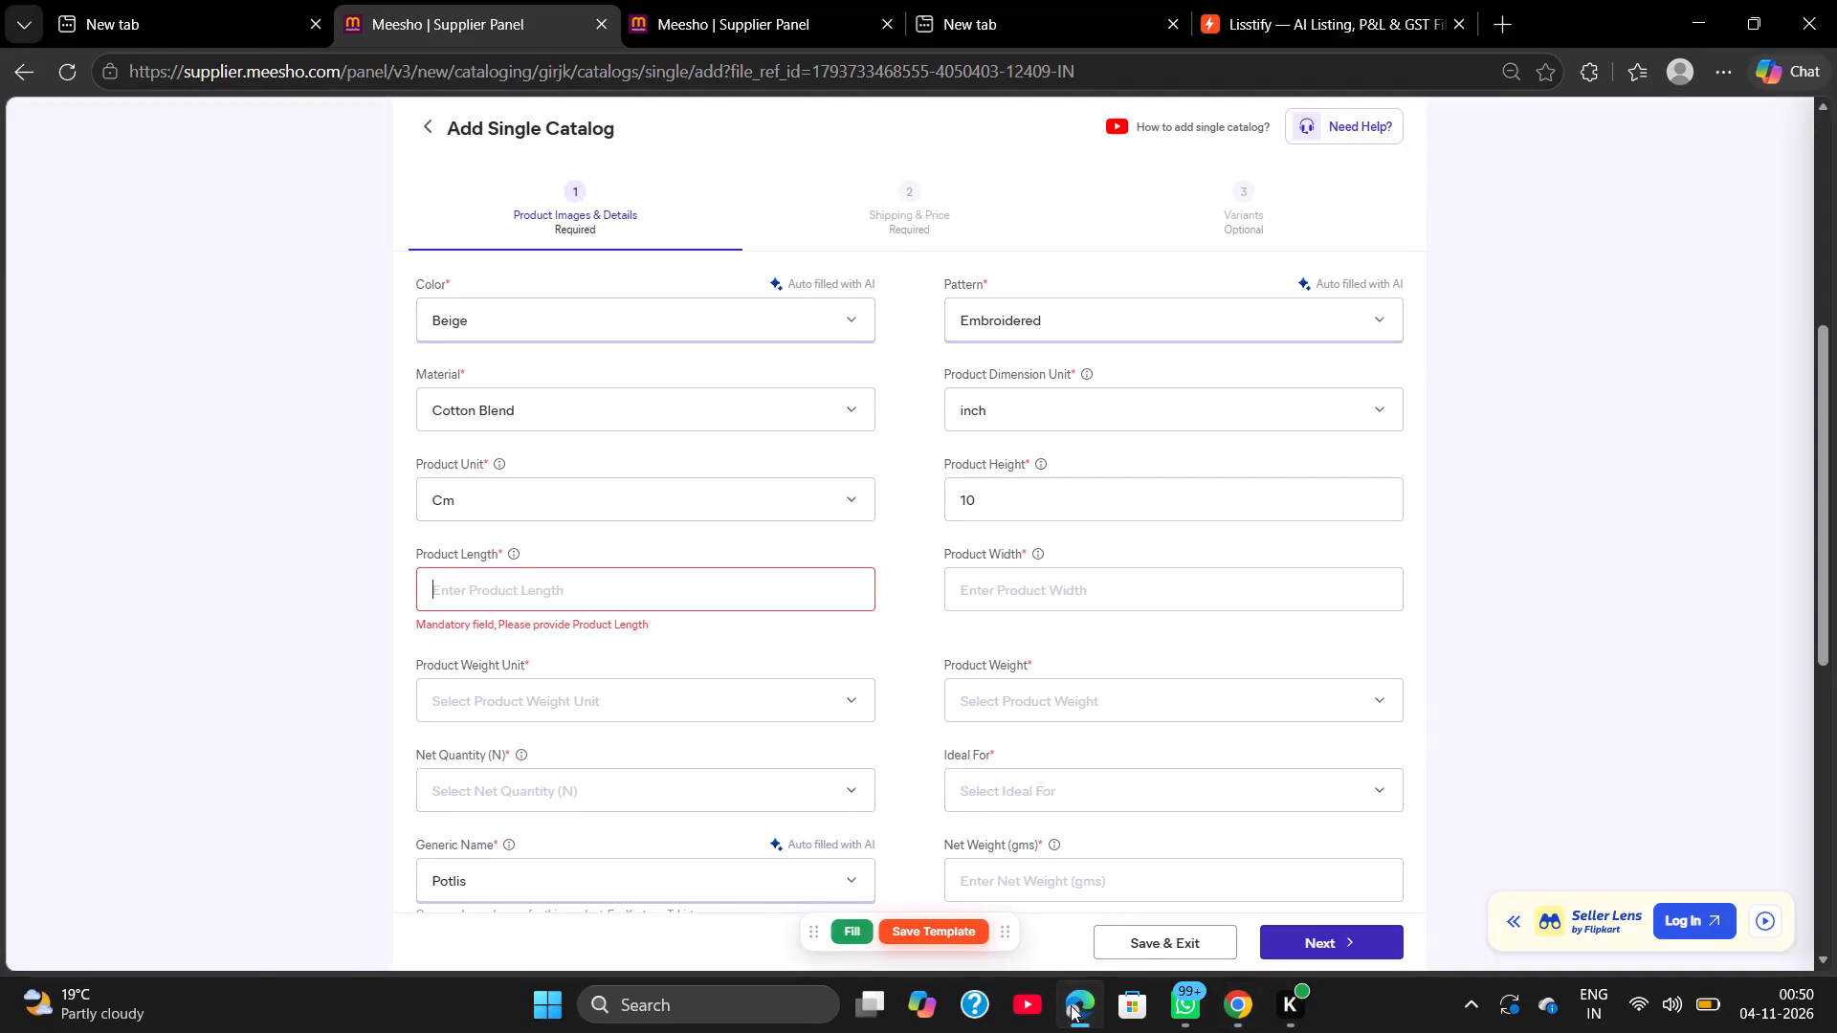
Enter 8 as the product length and 8 as the product width.
{"action": "left_click", "coordinate": [663, 584]}
{"action": "key", "text": "8"}
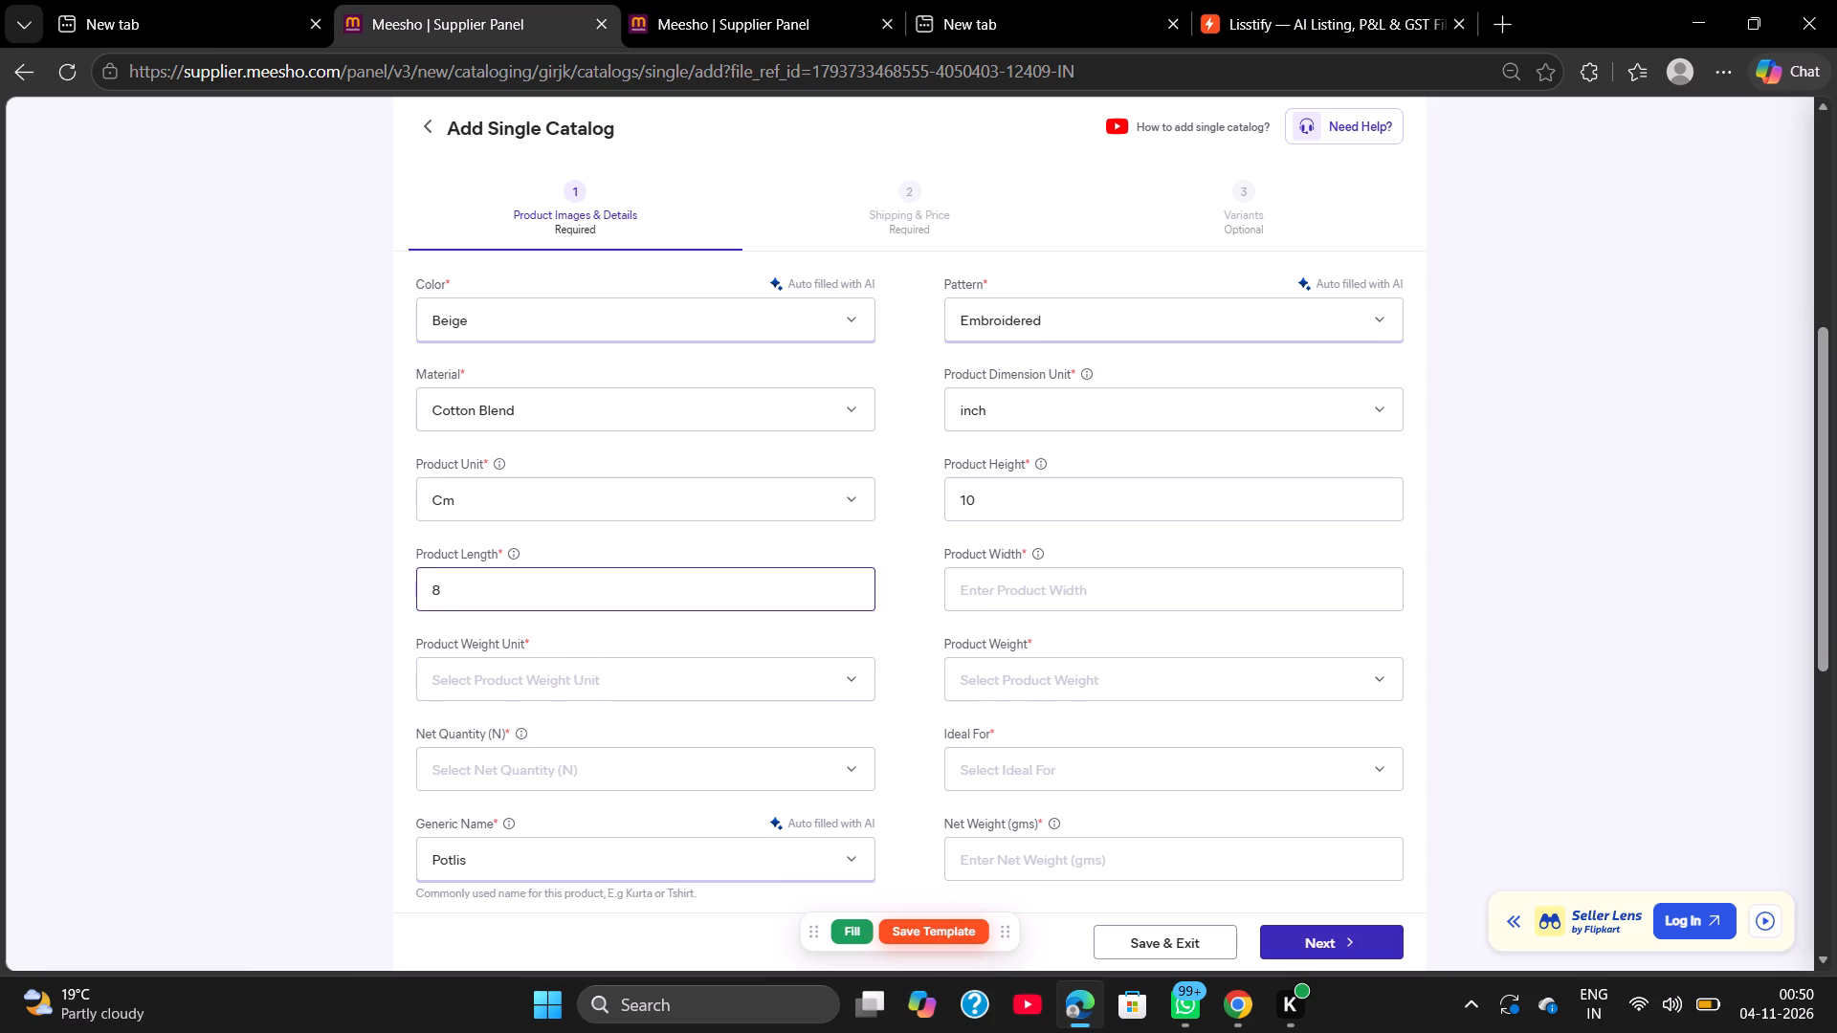
{"action": "left_click", "coordinate": [993, 590]}
{"action": "key", "text": "8"}
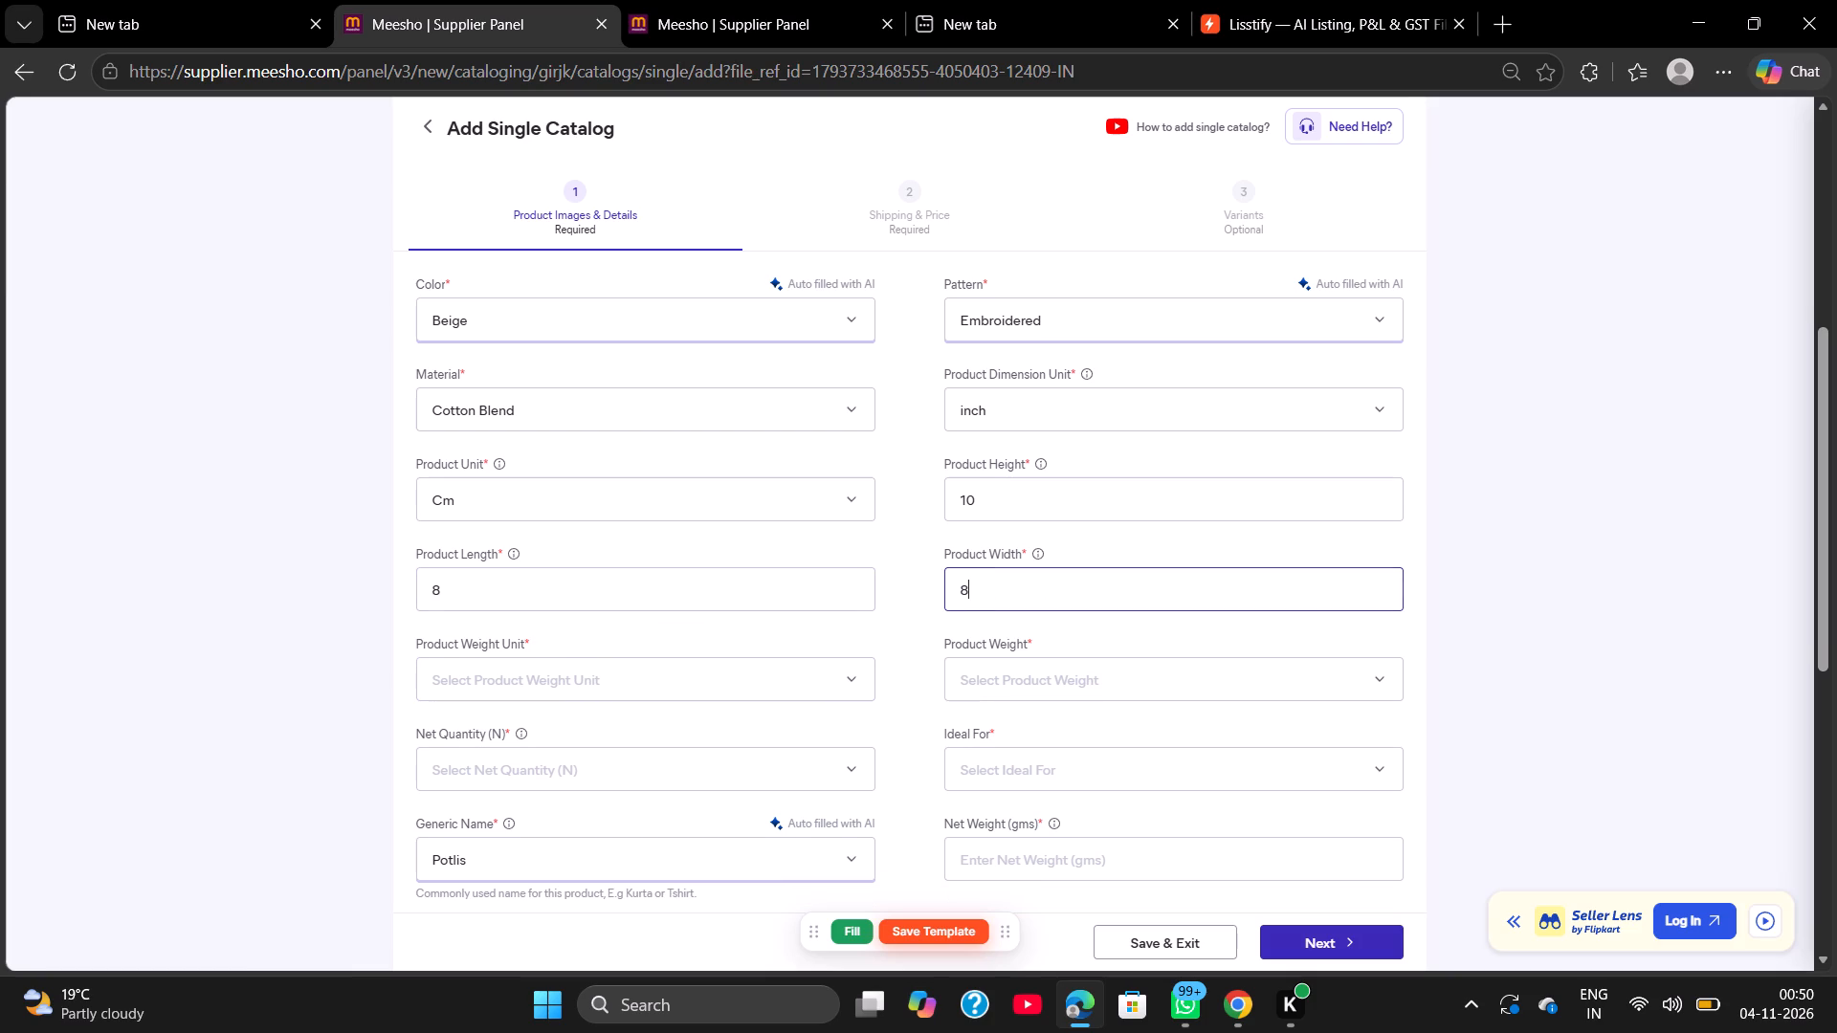
Set the product weight unit to G and choose 50 as the product weight.
{"action": "left_click", "coordinate": [743, 697]}
{"action": "left_click", "coordinate": [663, 765]}
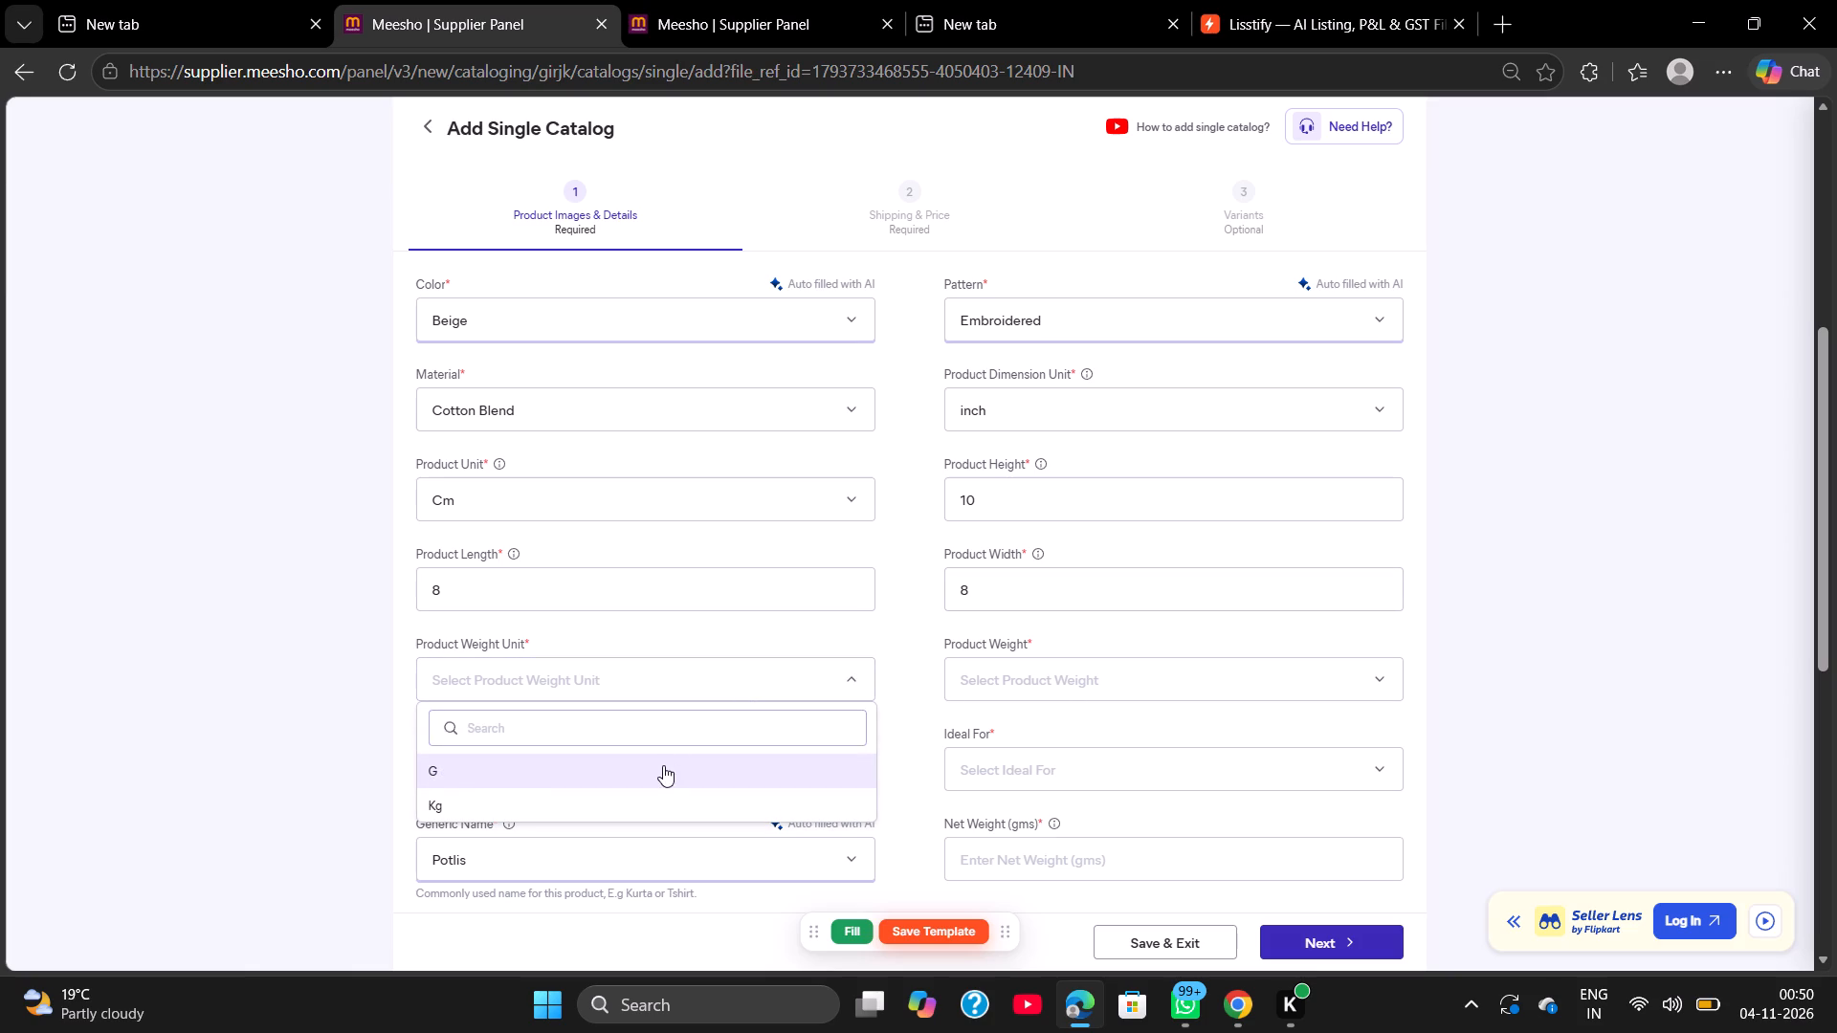
{"action": "left_click", "coordinate": [1074, 661]}
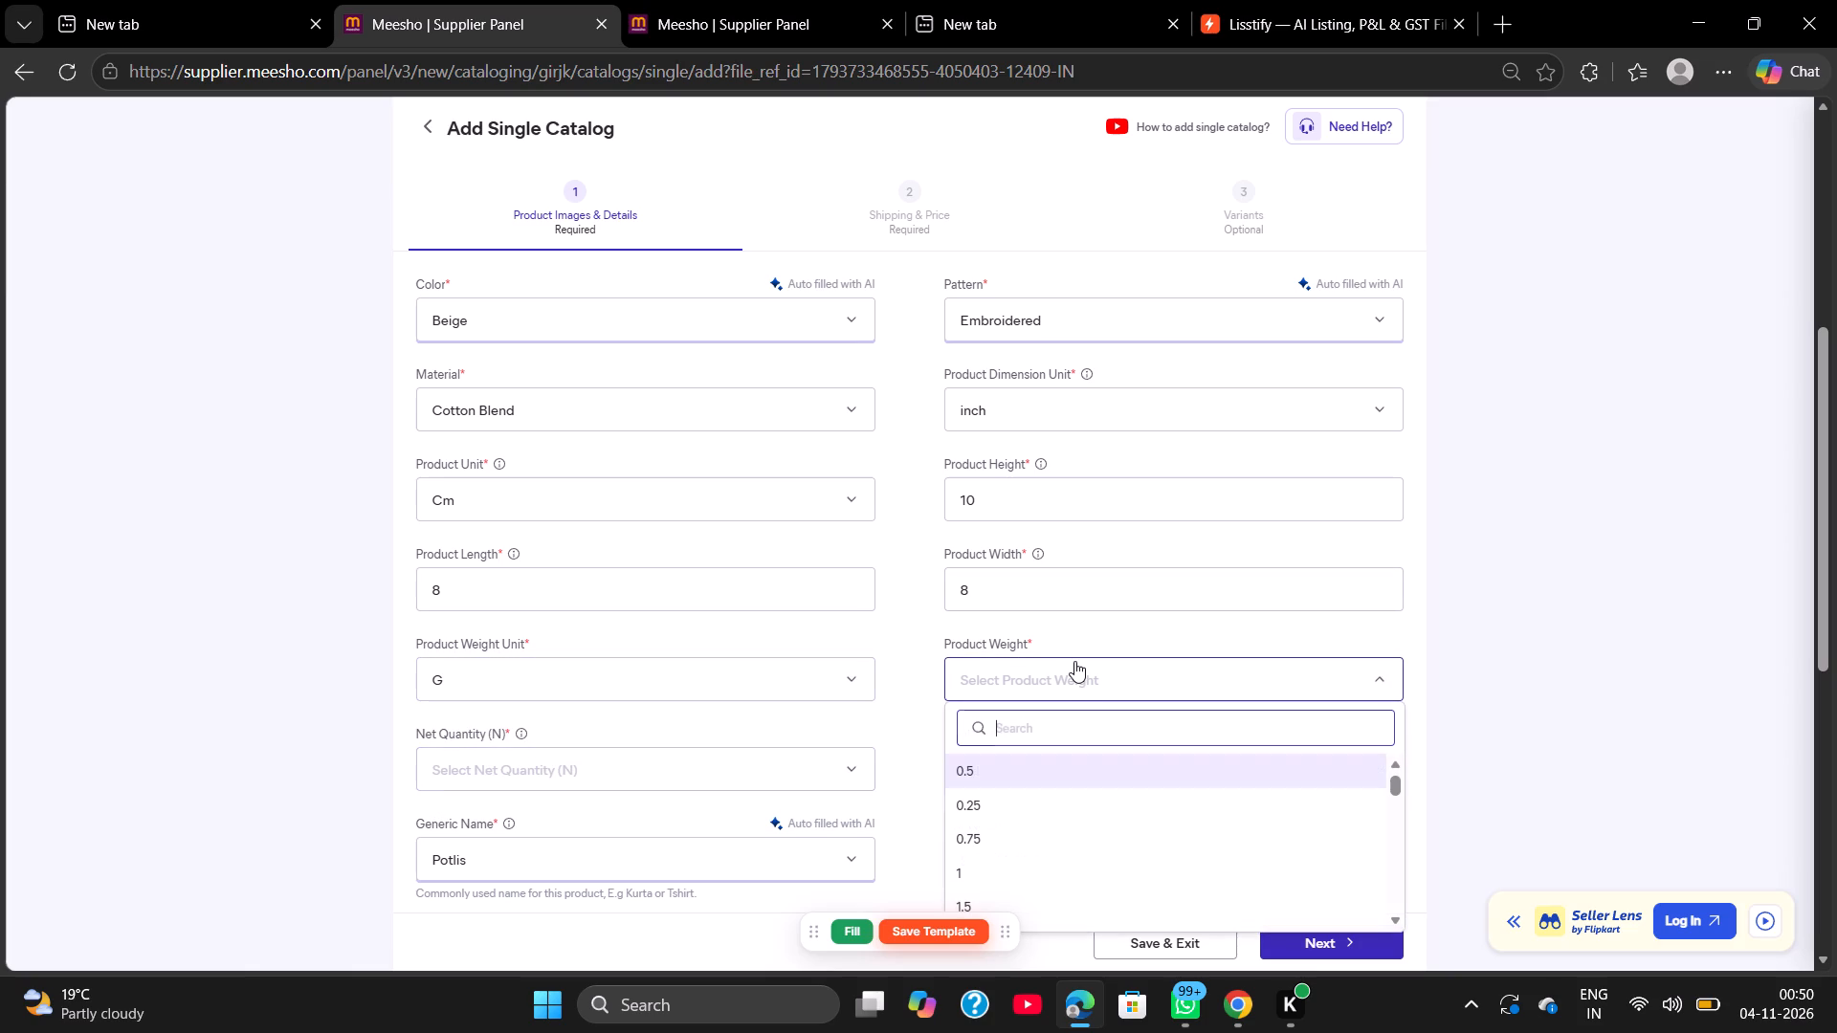
{"action": "type", "text": "50"}
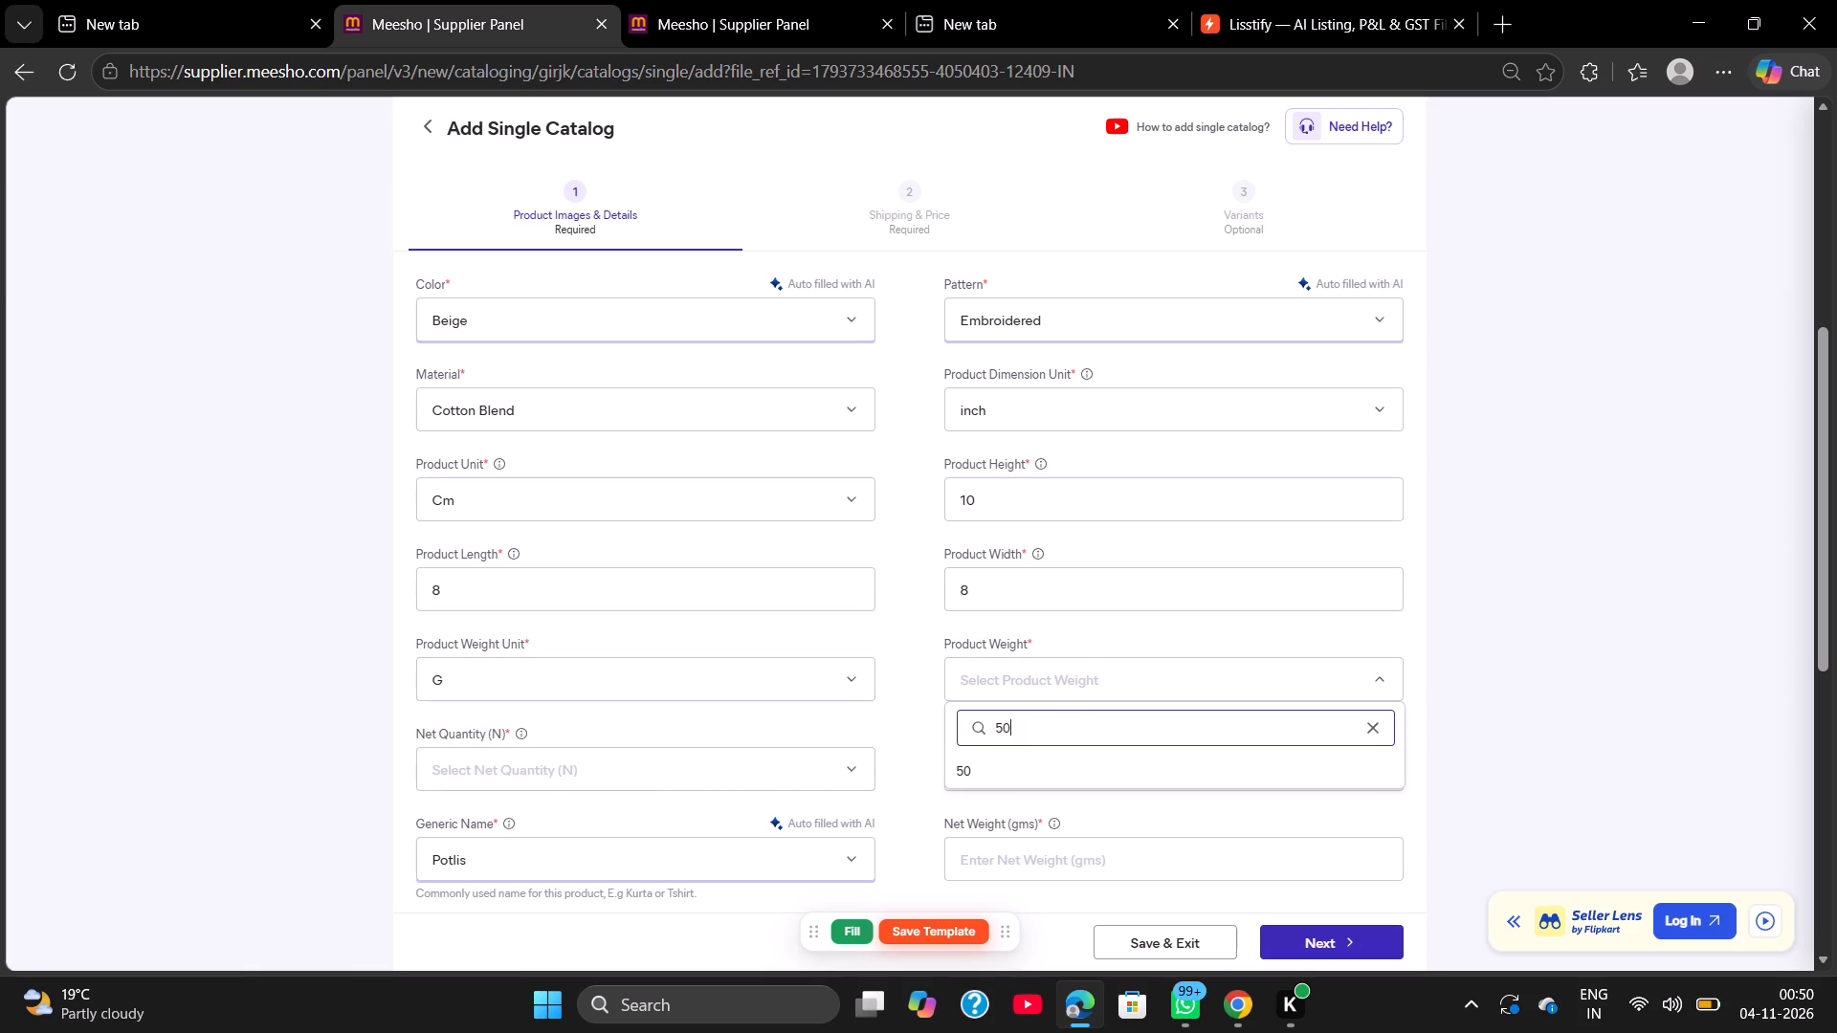
{"action": "left_click", "coordinate": [1049, 771]}
Set the net quantity to 1 and choose Women as the Ideal For value.
{"action": "left_click", "coordinate": [711, 760]}
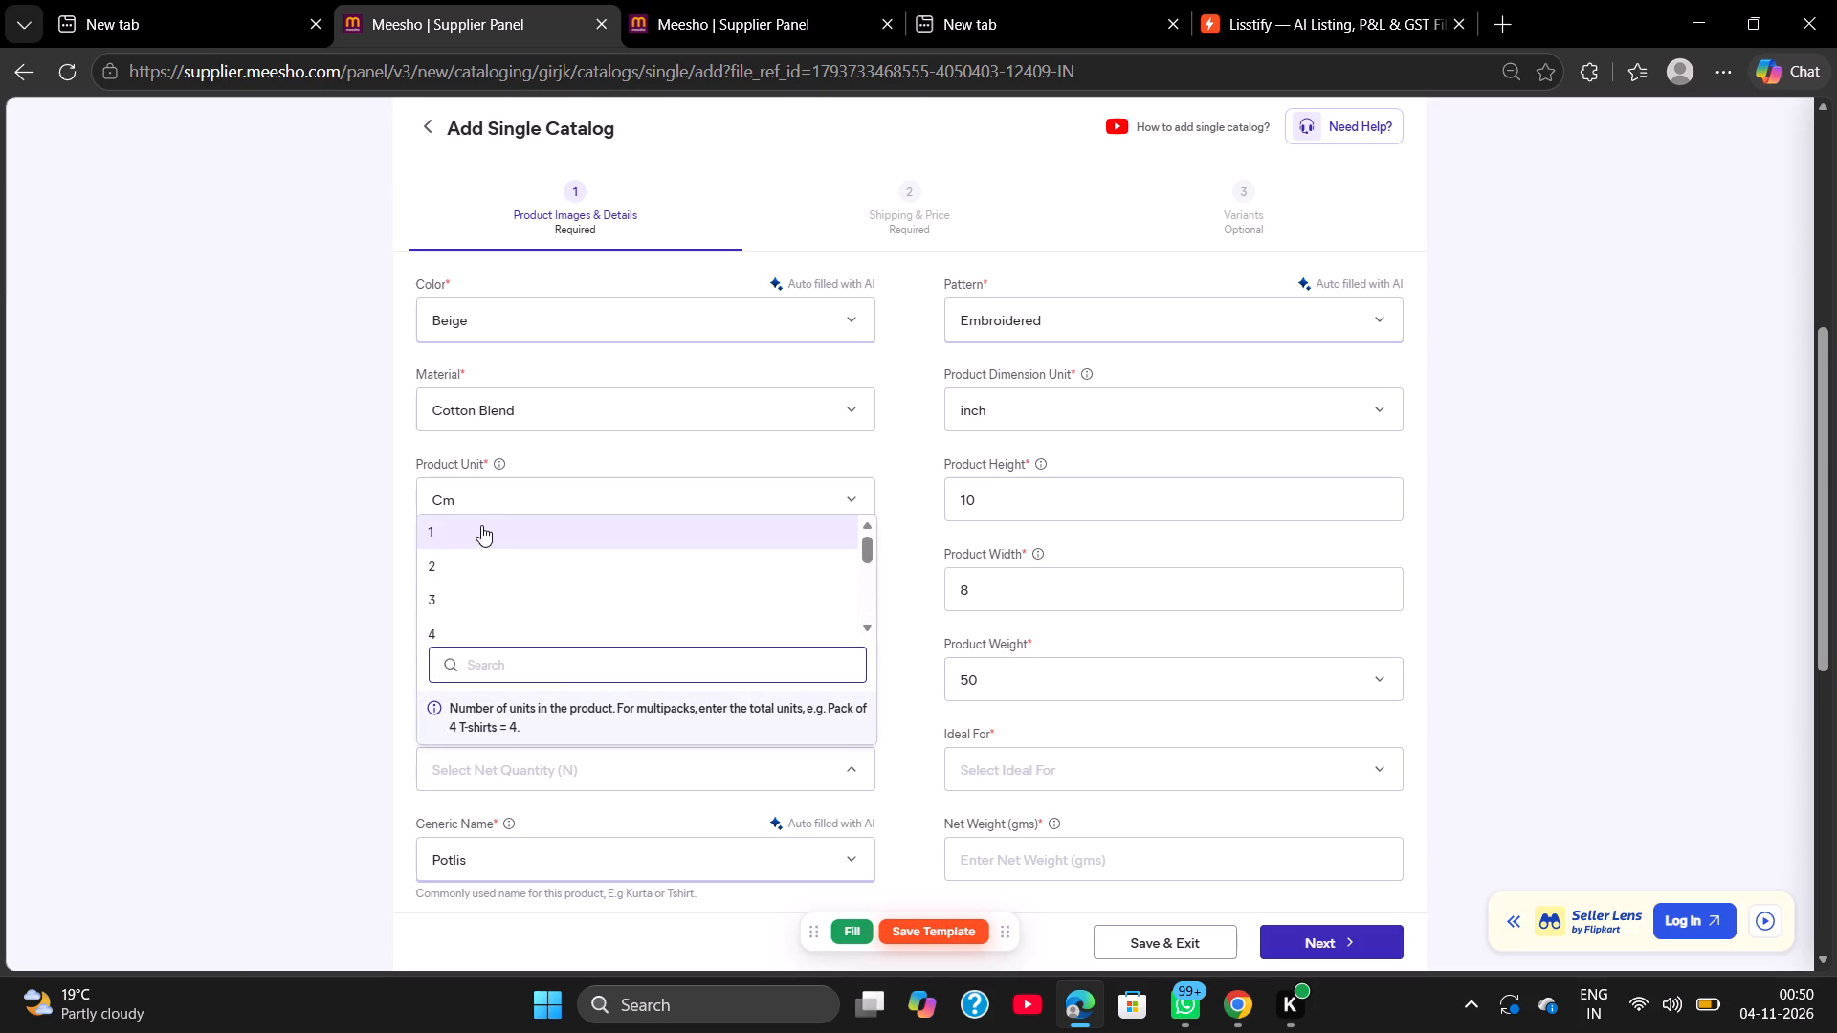
{"action": "left_click", "coordinate": [481, 525]}
{"action": "left_click", "coordinate": [1085, 767]}
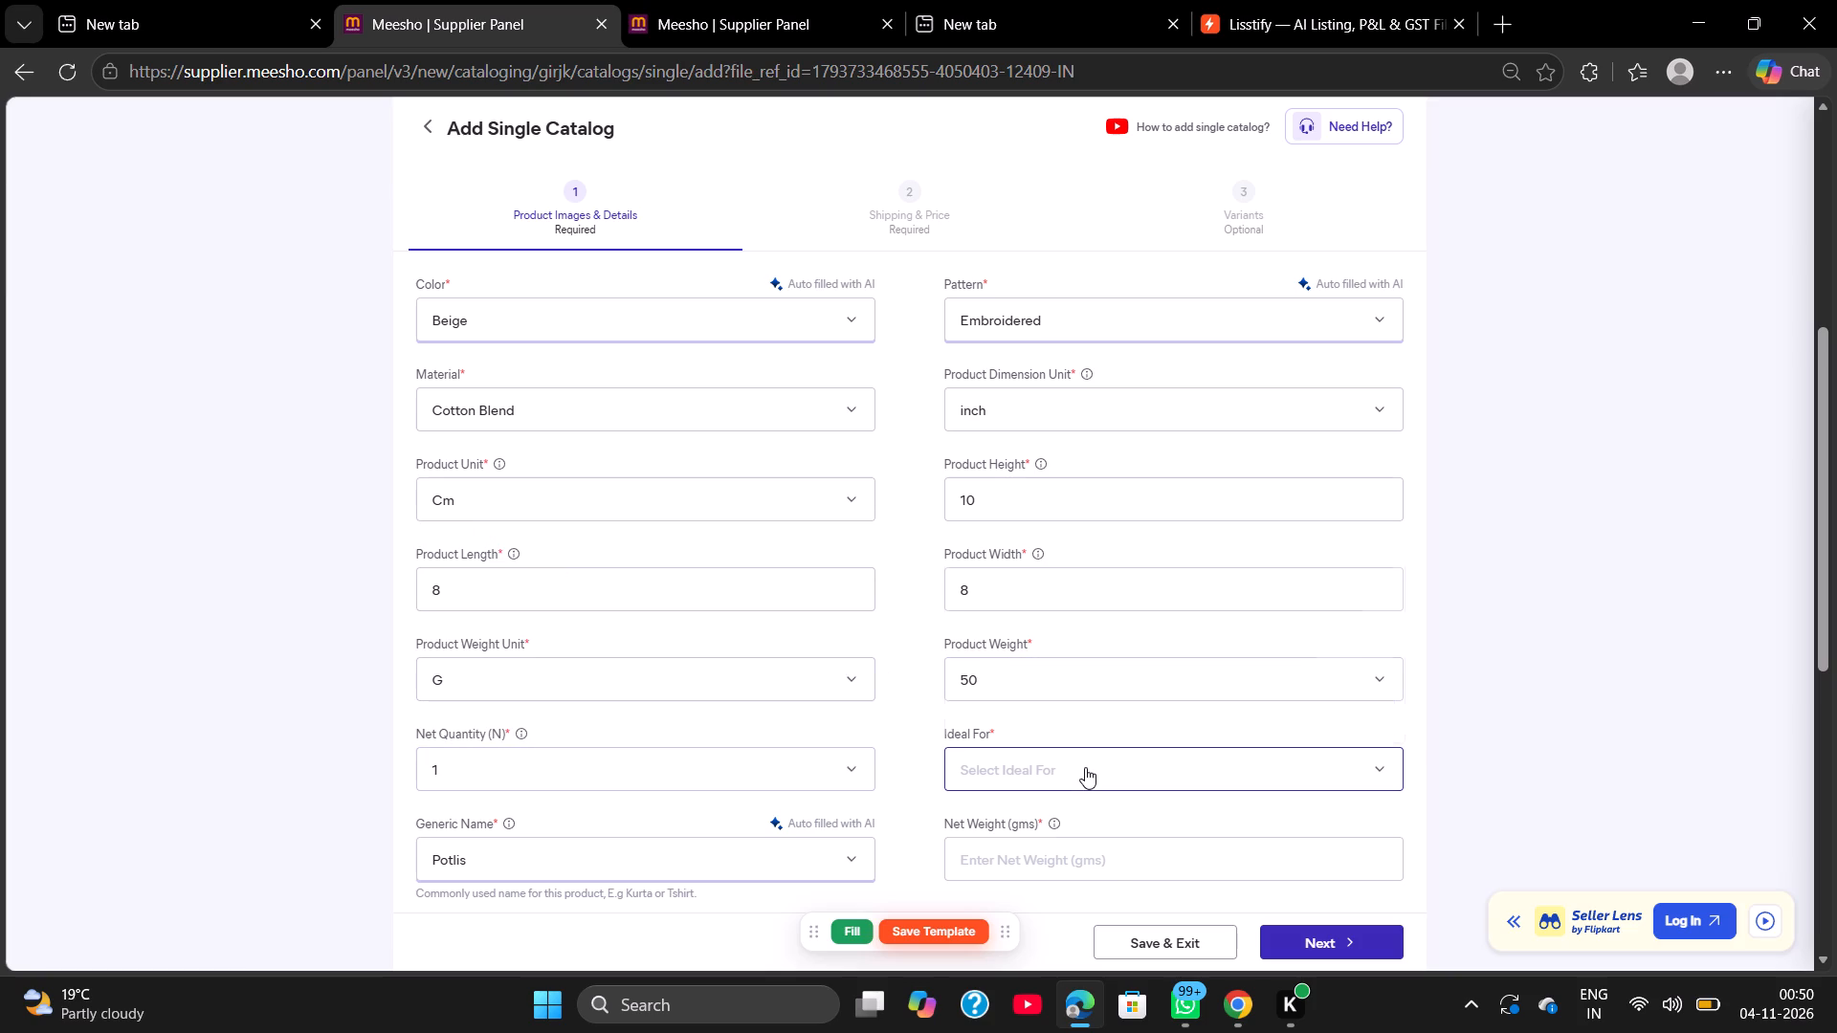
{"action": "left_click", "coordinate": [985, 684]}
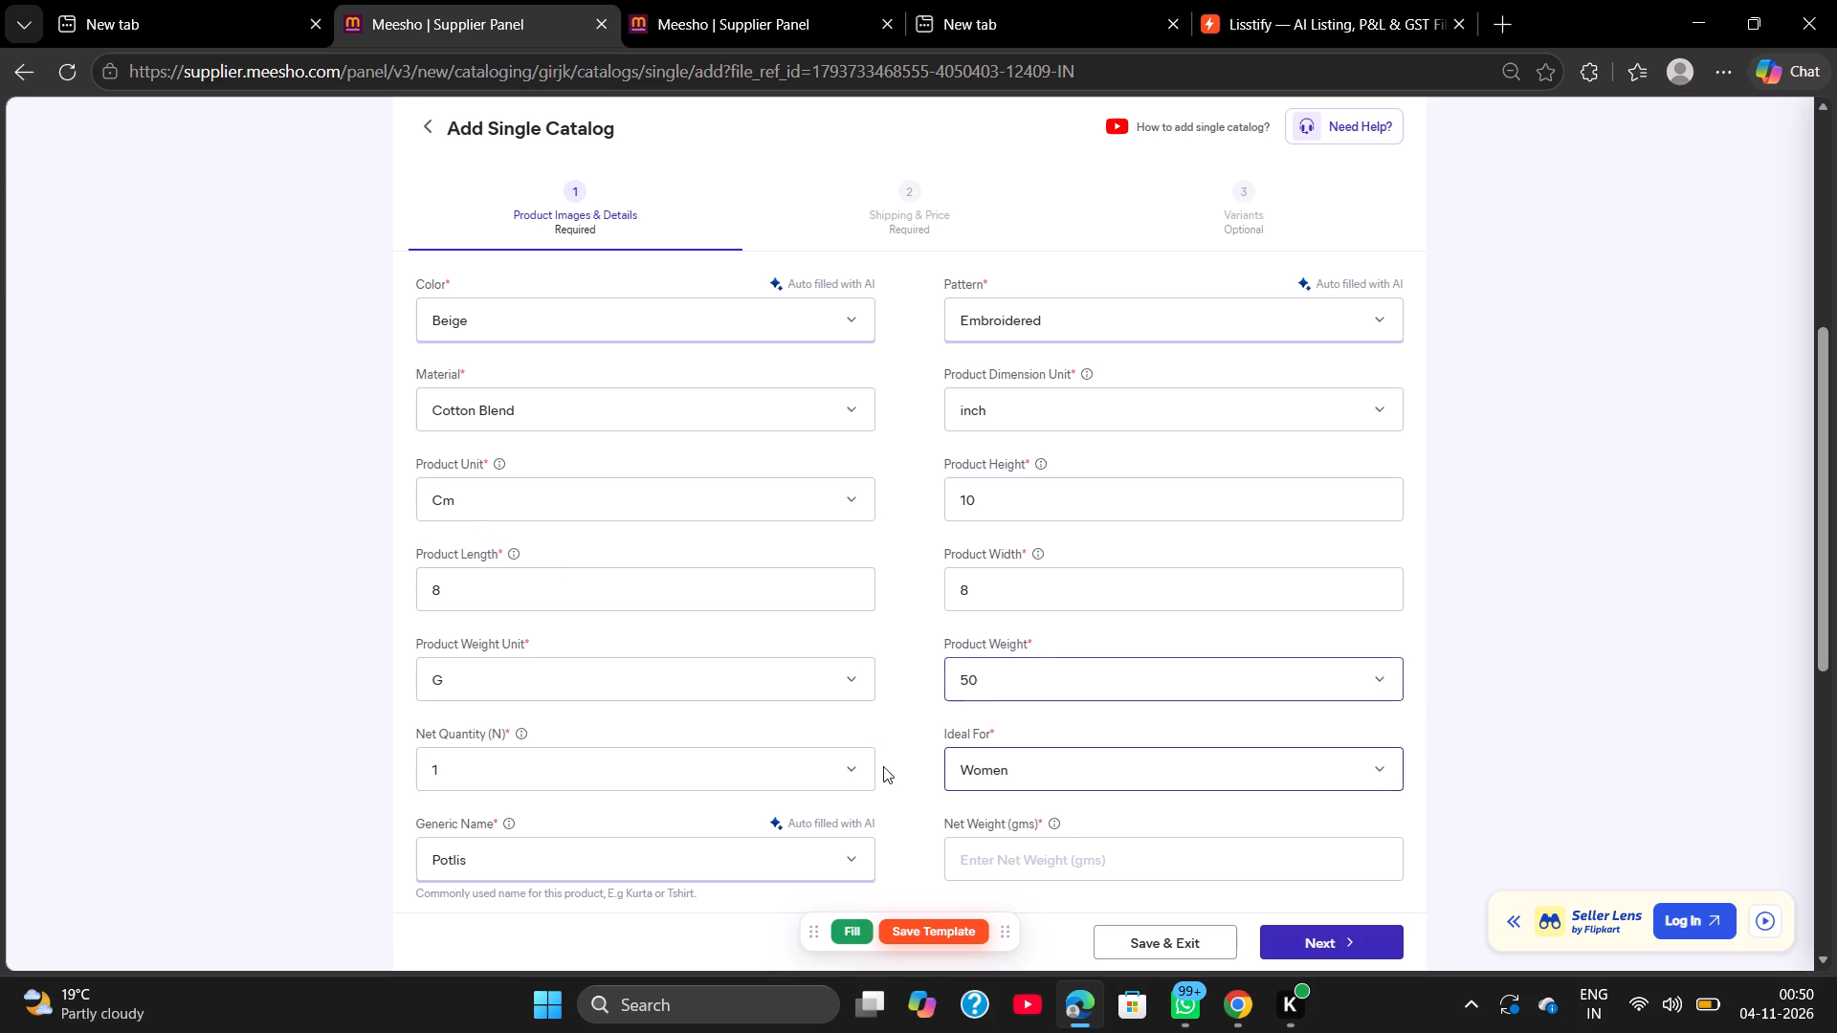
Enter 100 grams as the net weight.
{"action": "scroll", "coordinate": [883, 766], "scroll_direction": "down", "scroll_amount": 2}
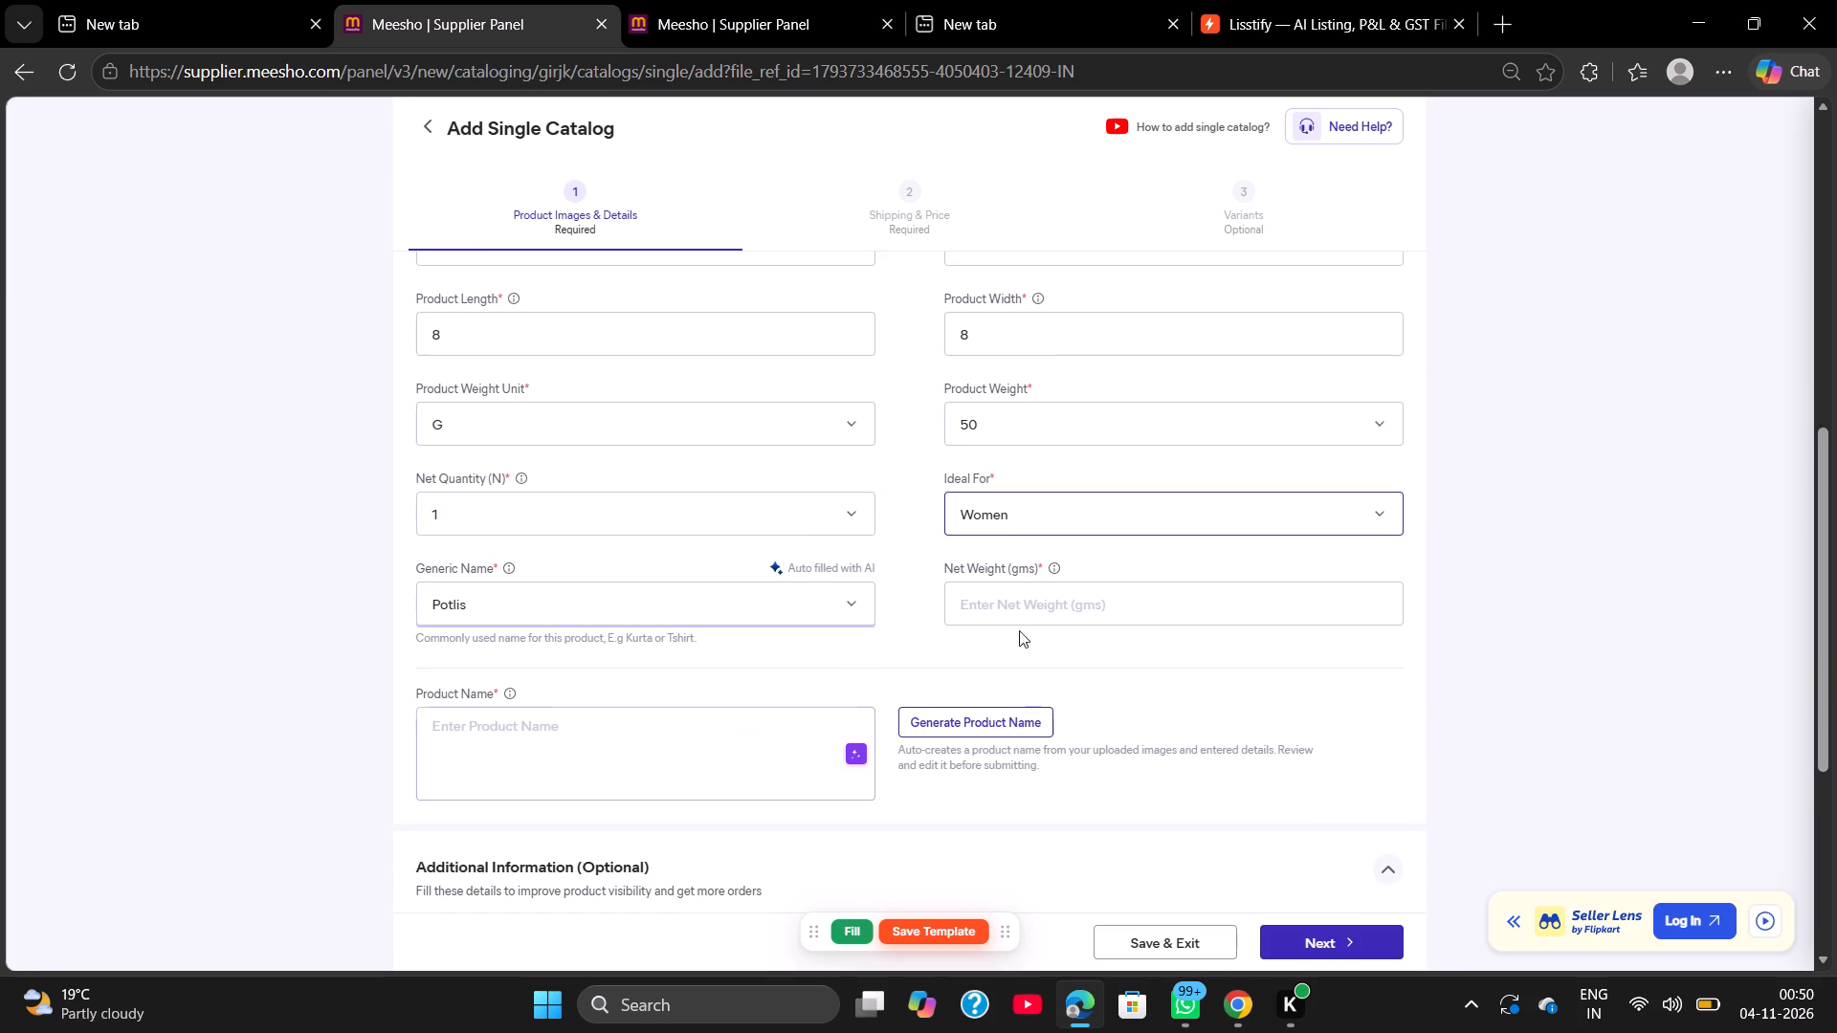
{"action": "left_click", "coordinate": [1029, 604]}
{"action": "type", "text": "100"}
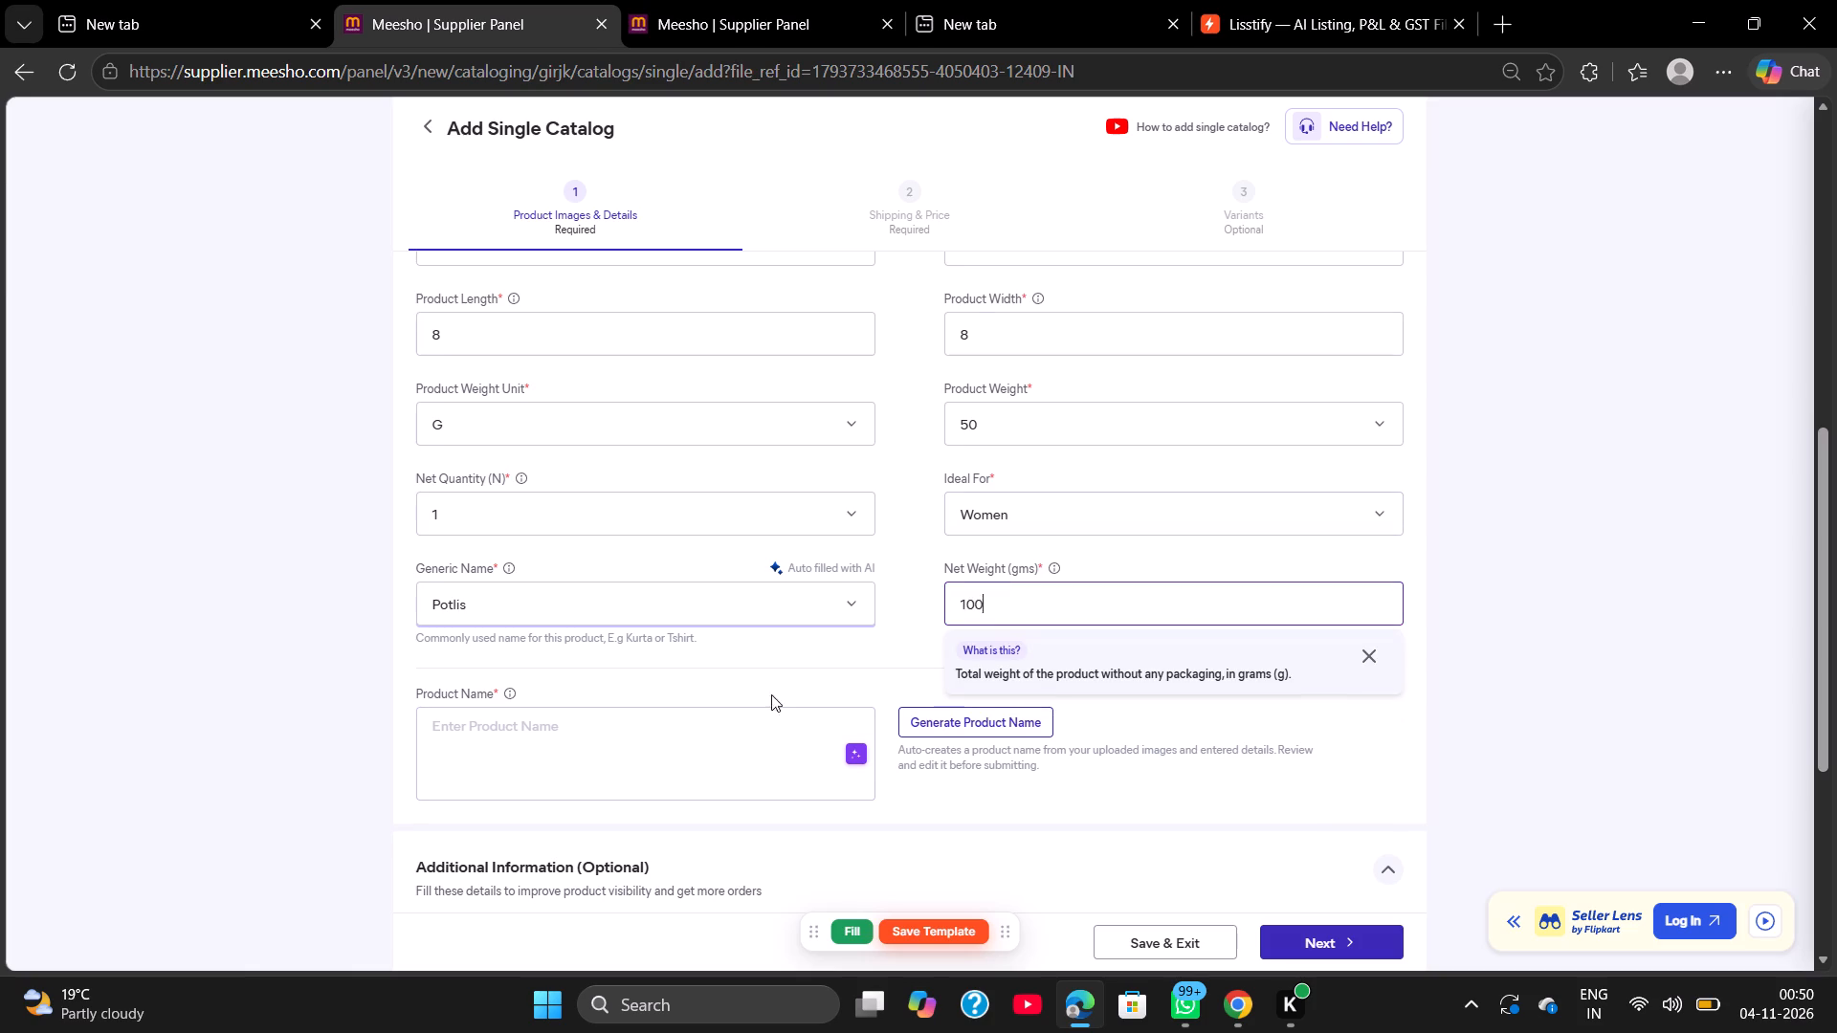
Generate the product name automatically from the uploaded images and entered details.
{"action": "left_click", "coordinate": [681, 743]}
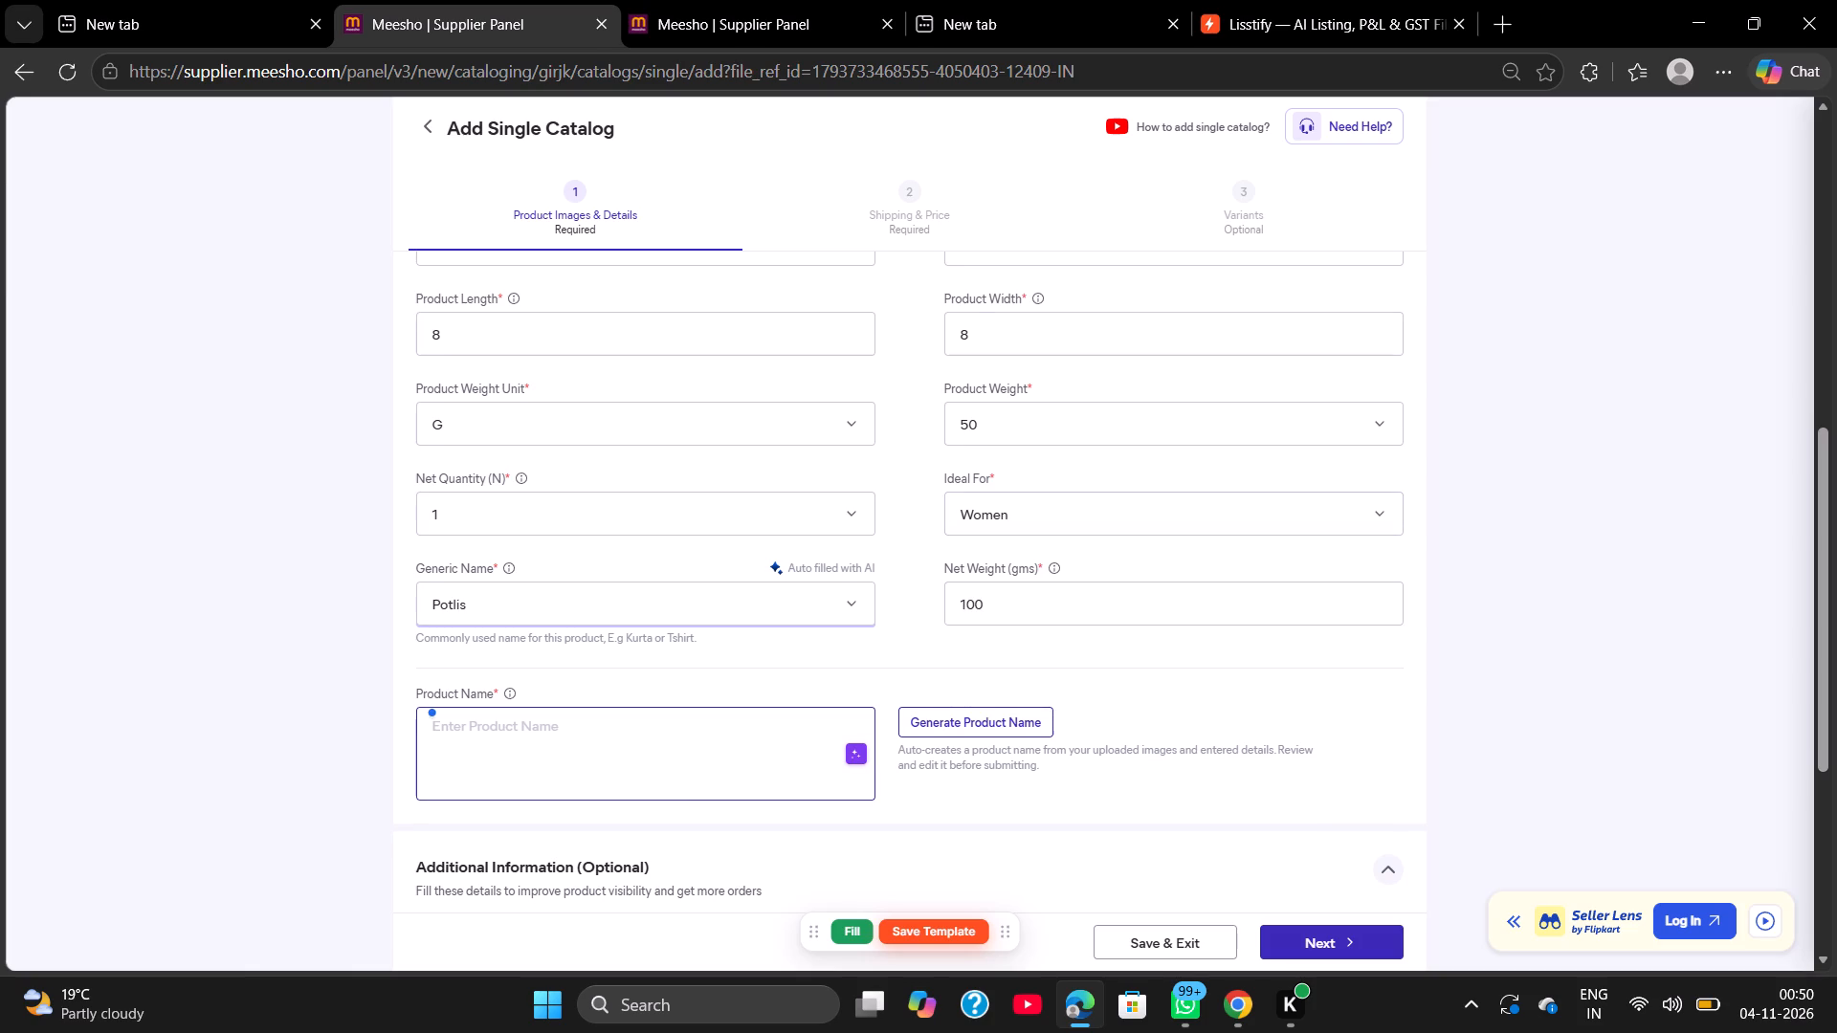
{"action": "left_click", "coordinate": [1034, 605]}
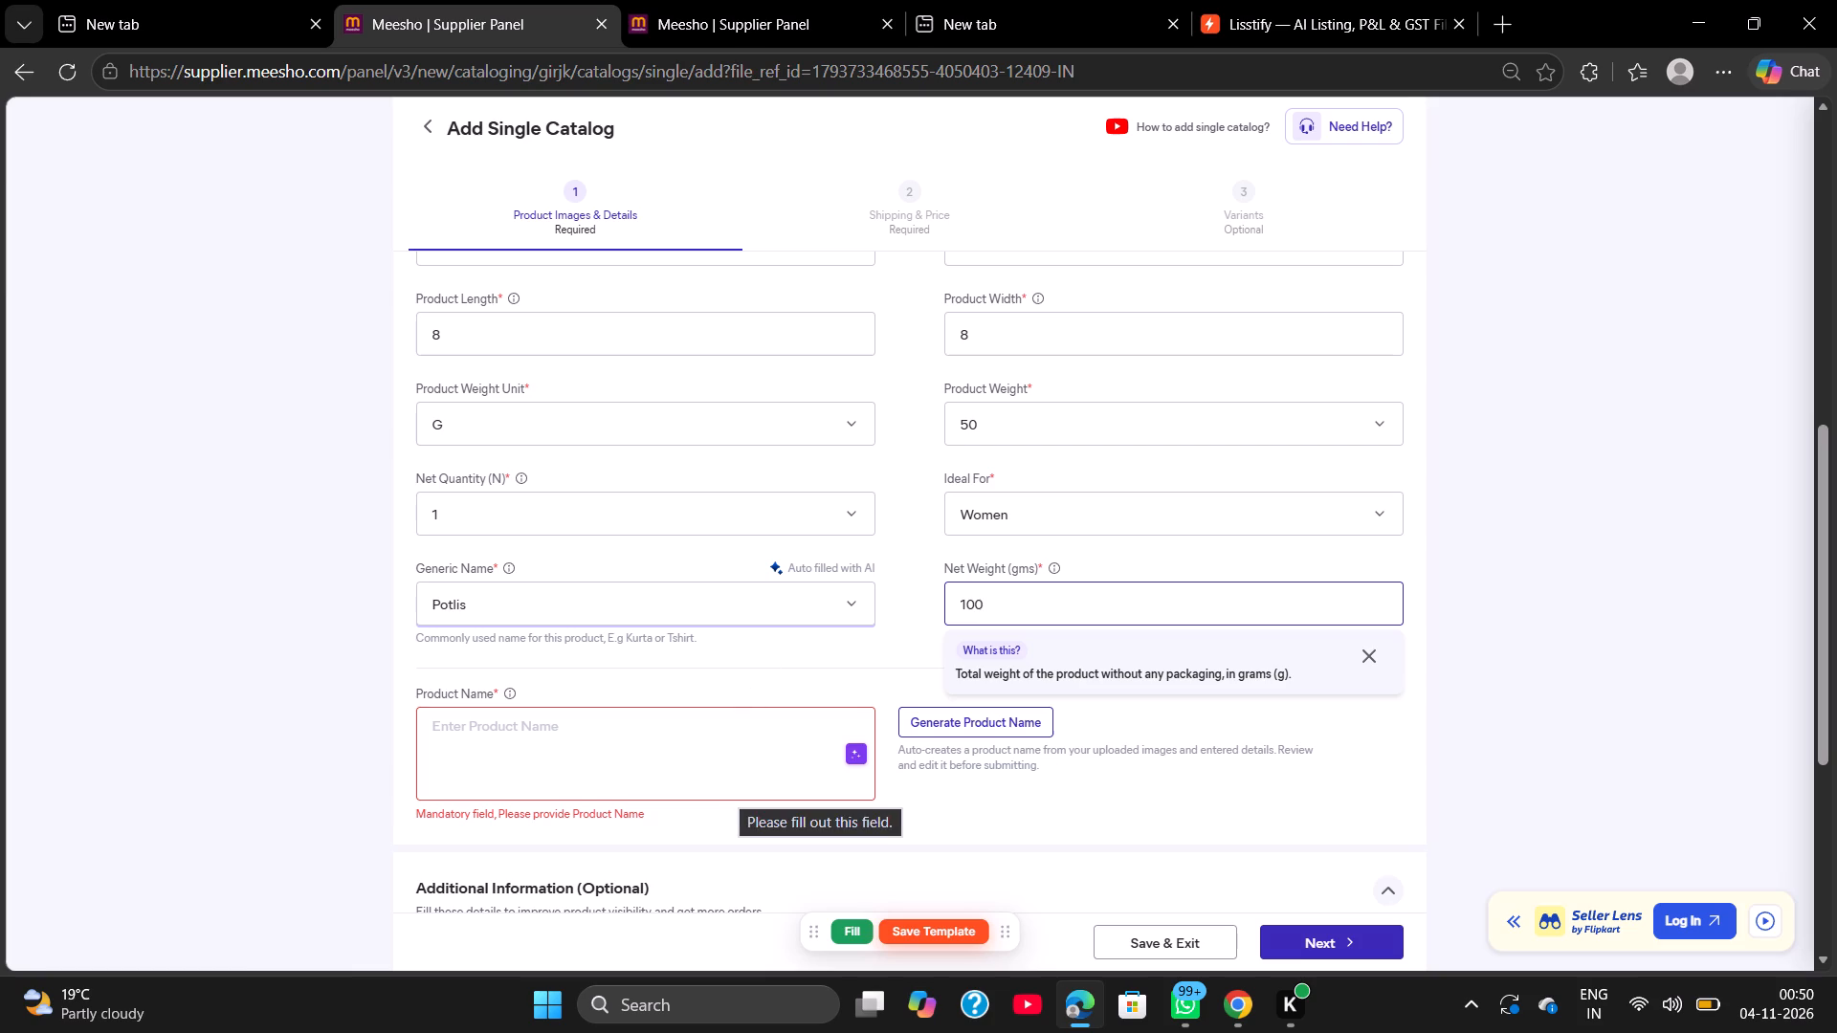
{"action": "left_click", "coordinate": [989, 717]}
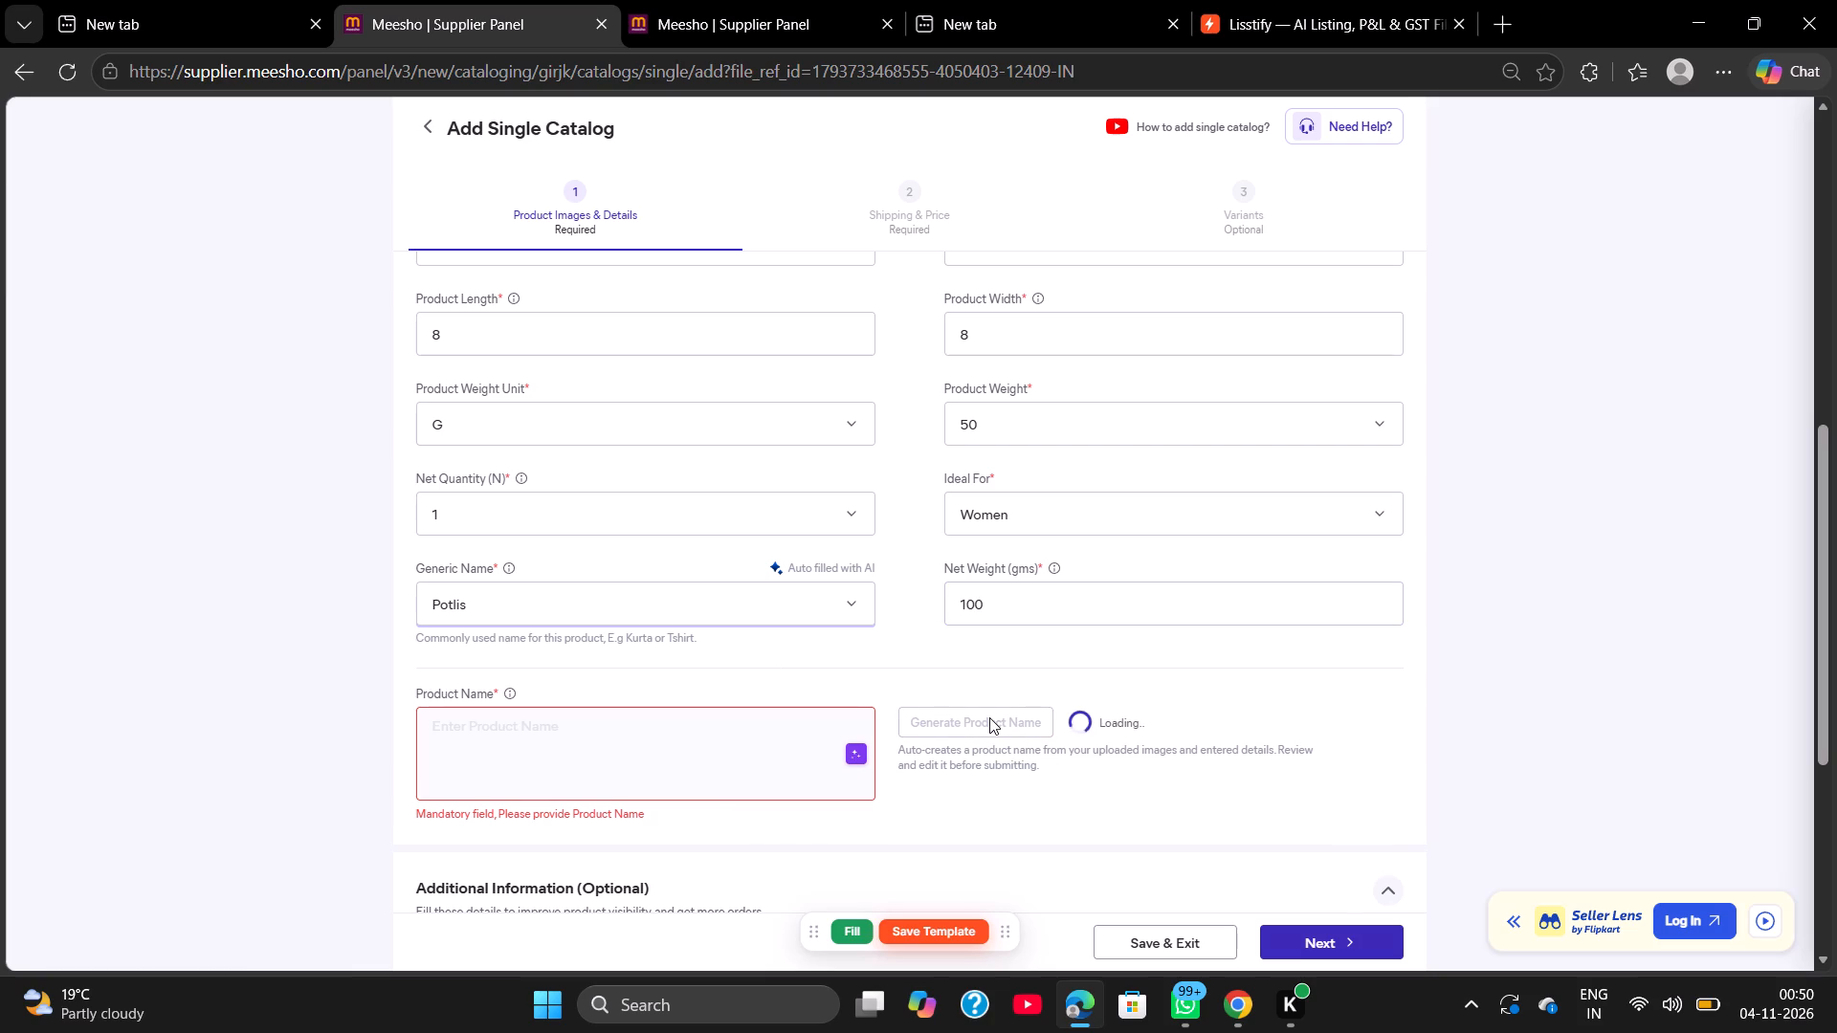
Choose size L in the optional additional information and proceed to the Shipping & Price stage.
{"action": "scroll", "coordinate": [959, 750], "scroll_direction": "down", "scroll_amount": 1}
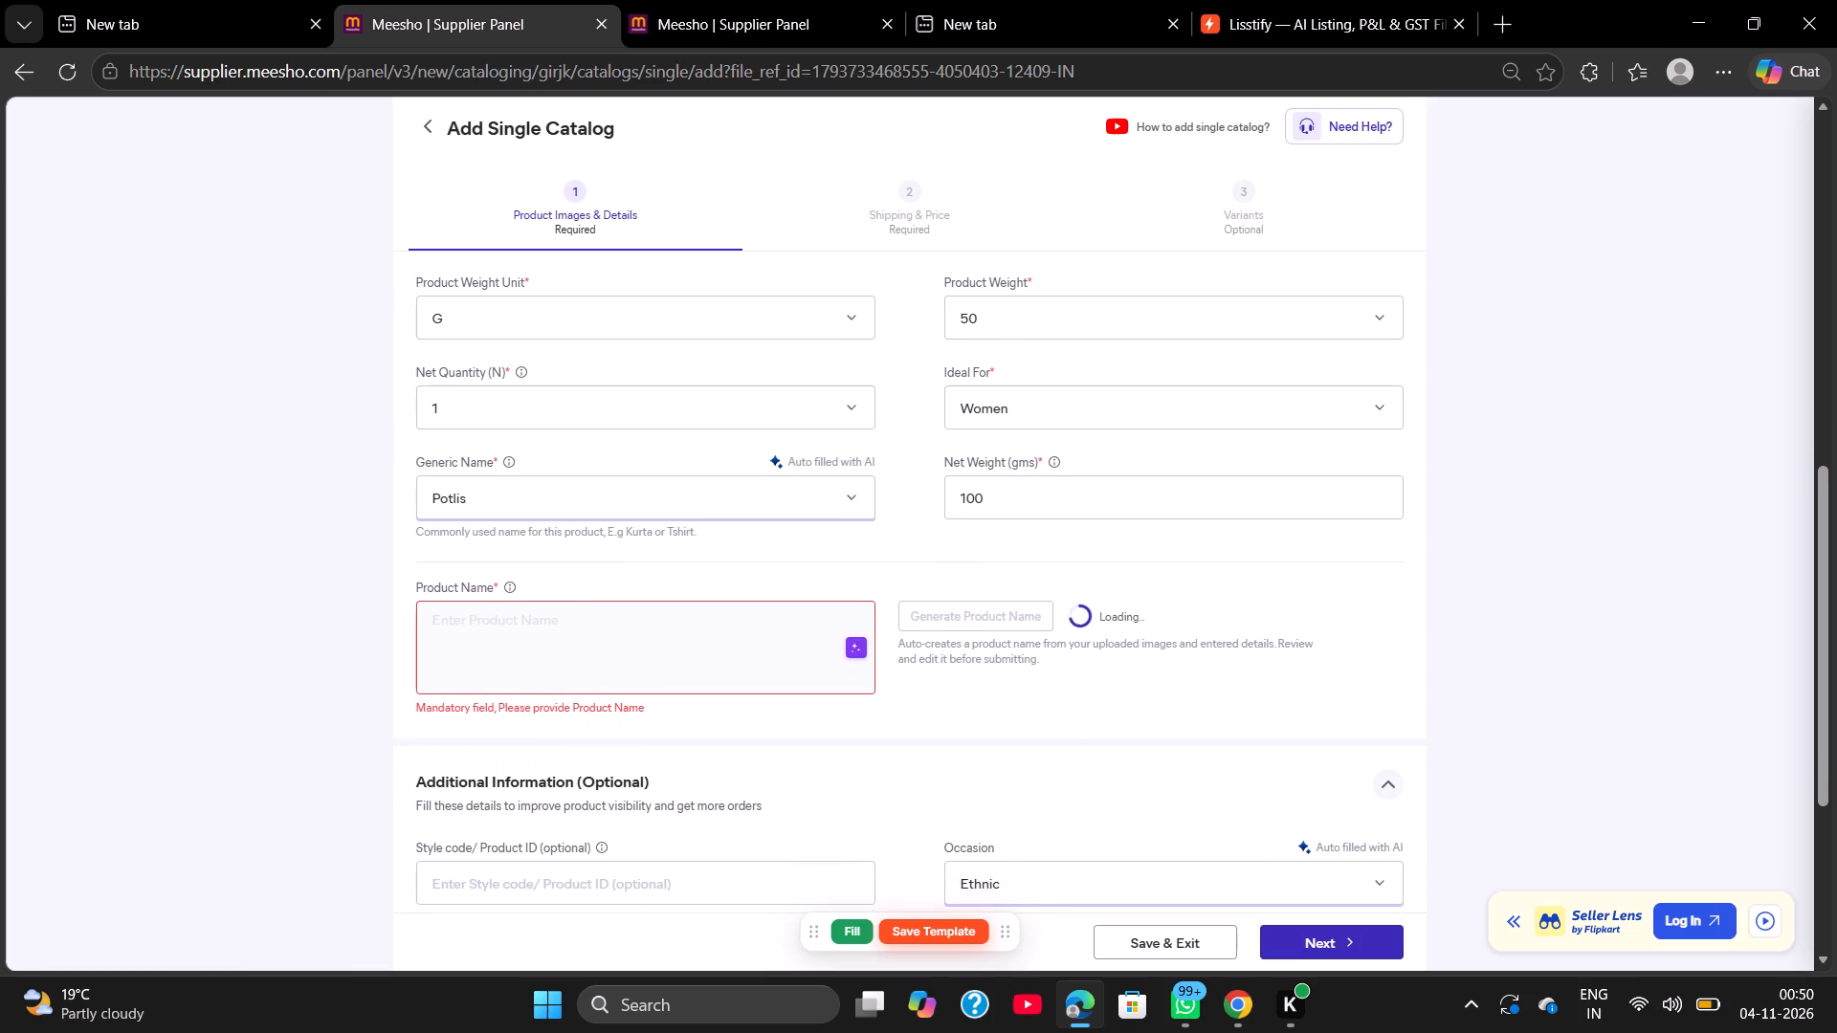
{"action": "scroll", "coordinate": [959, 750], "scroll_direction": "down", "scroll_amount": 3}
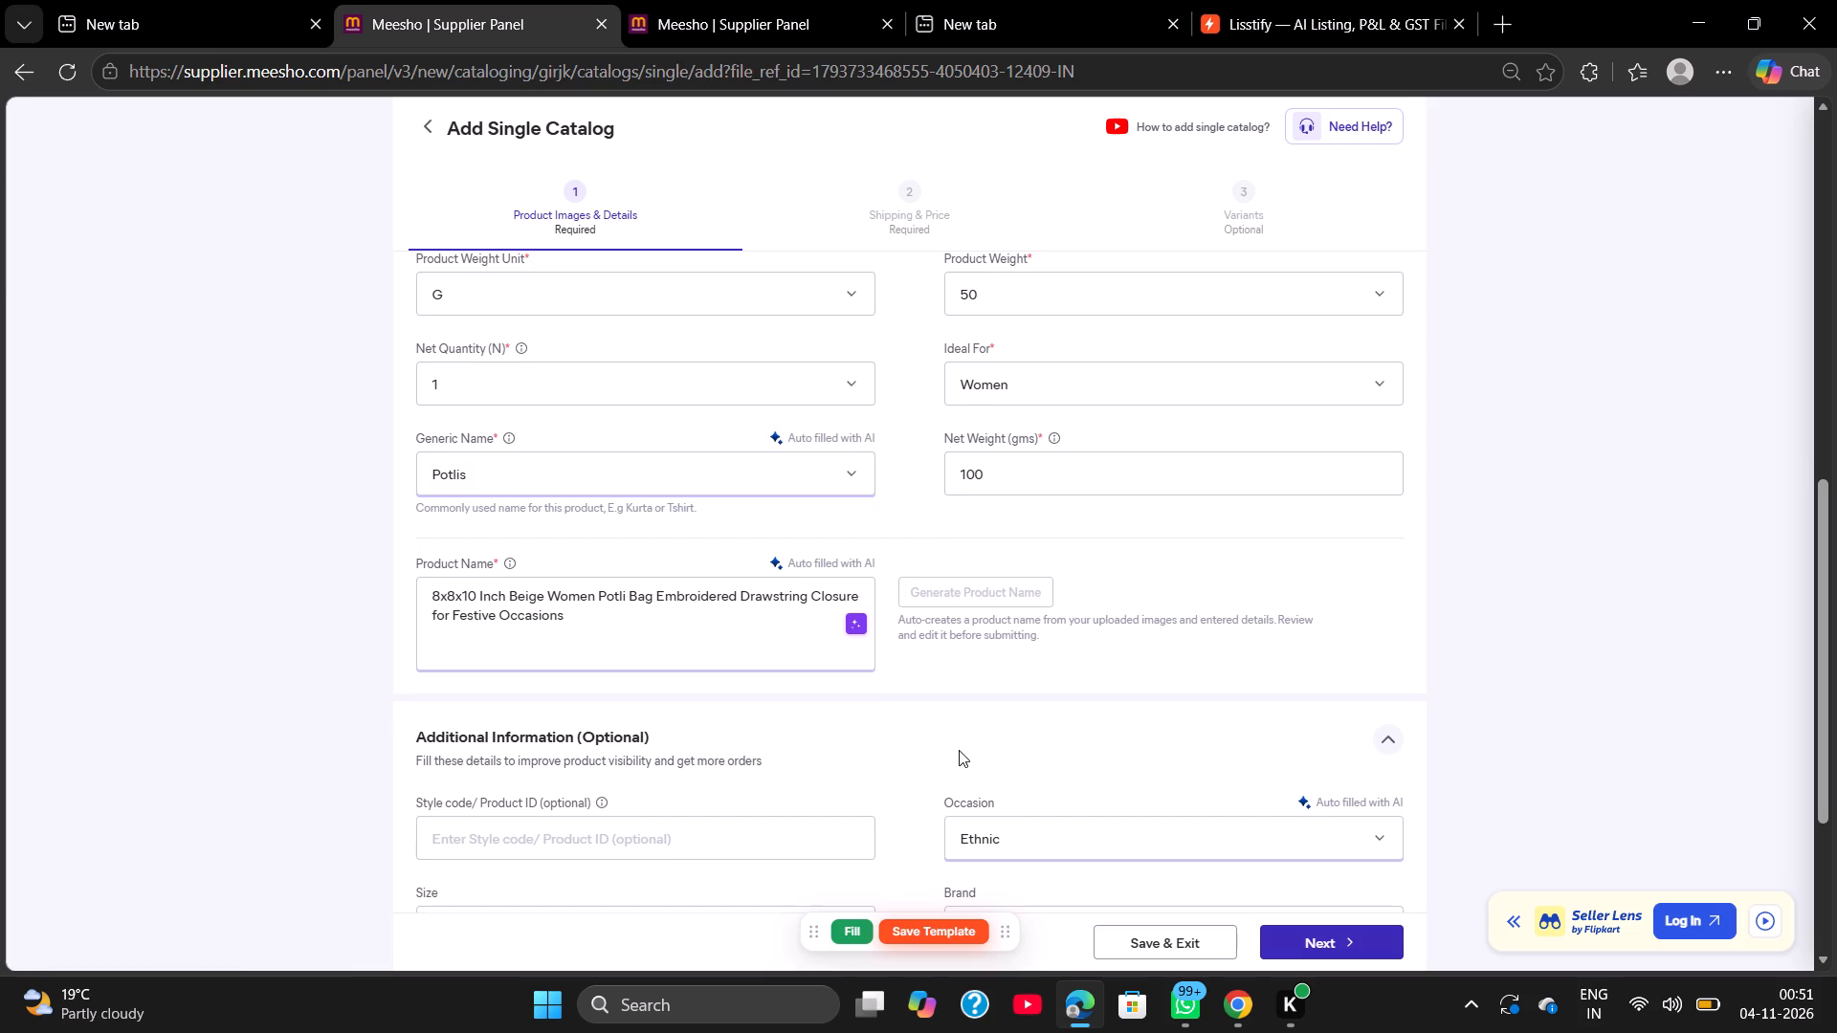
{"action": "scroll", "coordinate": [959, 750], "scroll_direction": "down", "scroll_amount": 1}
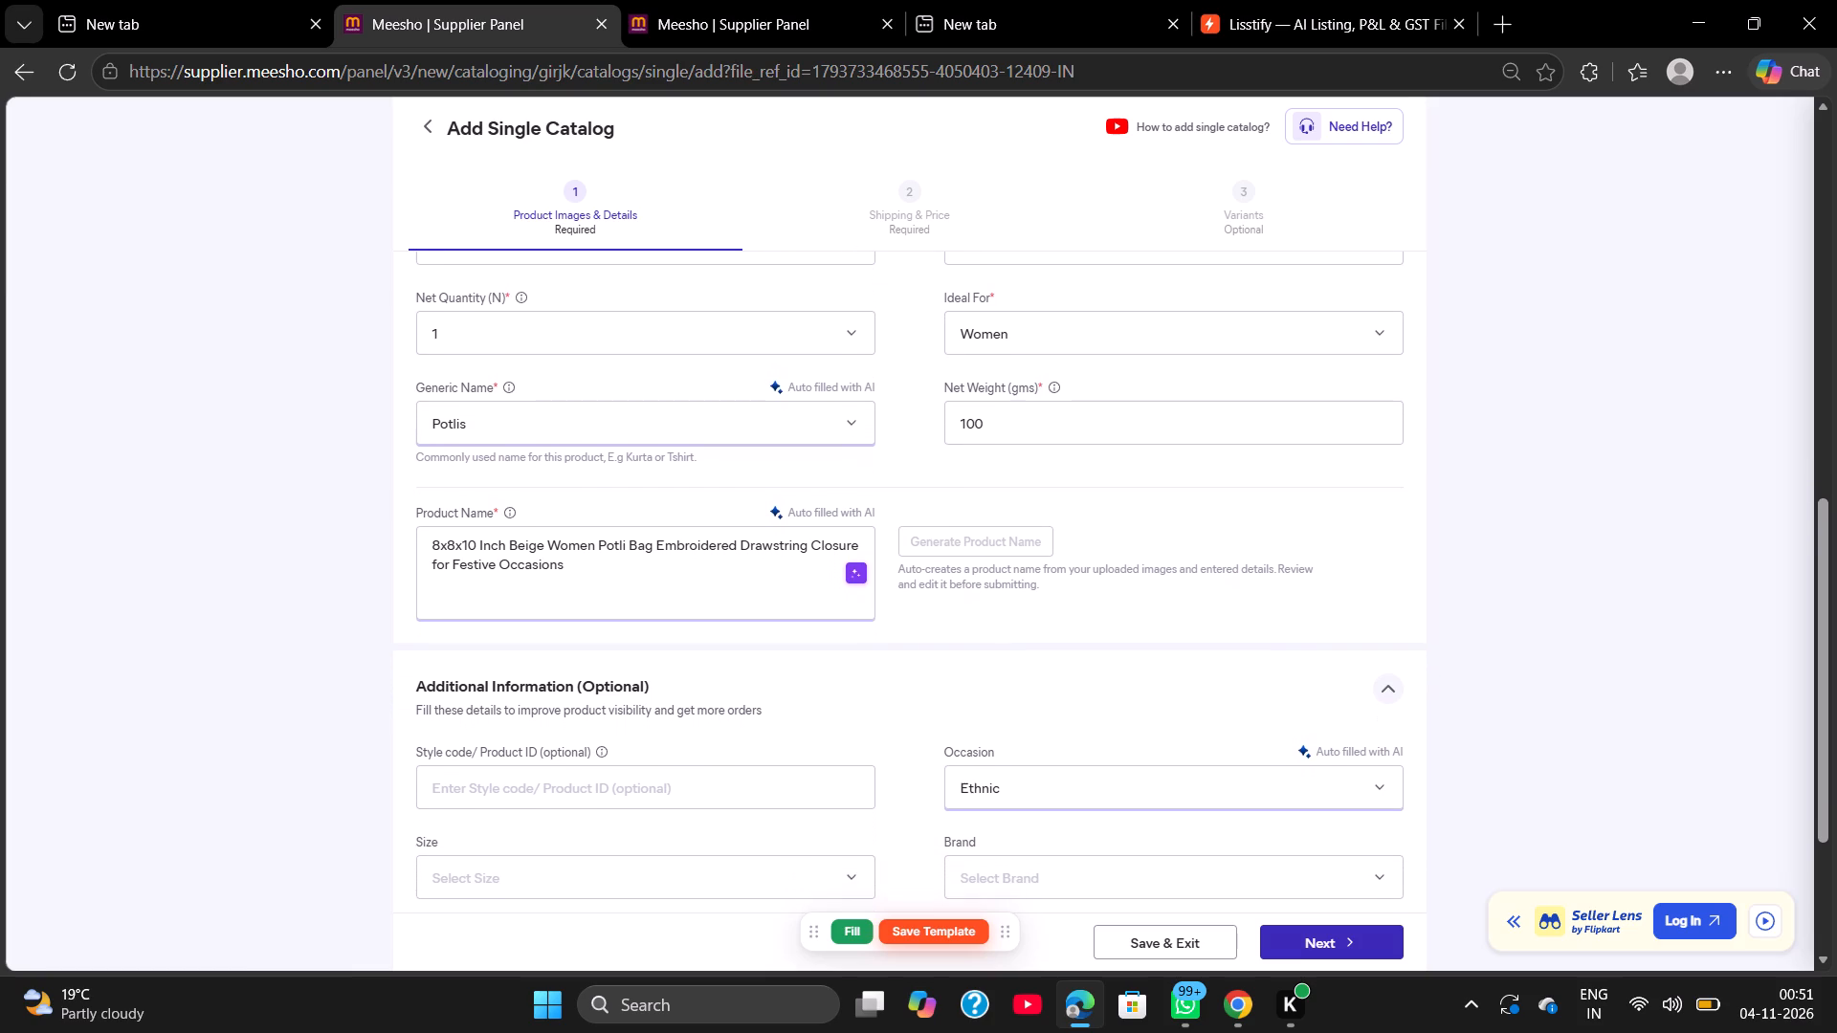
{"action": "scroll", "coordinate": [959, 750], "scroll_direction": "down", "scroll_amount": 1}
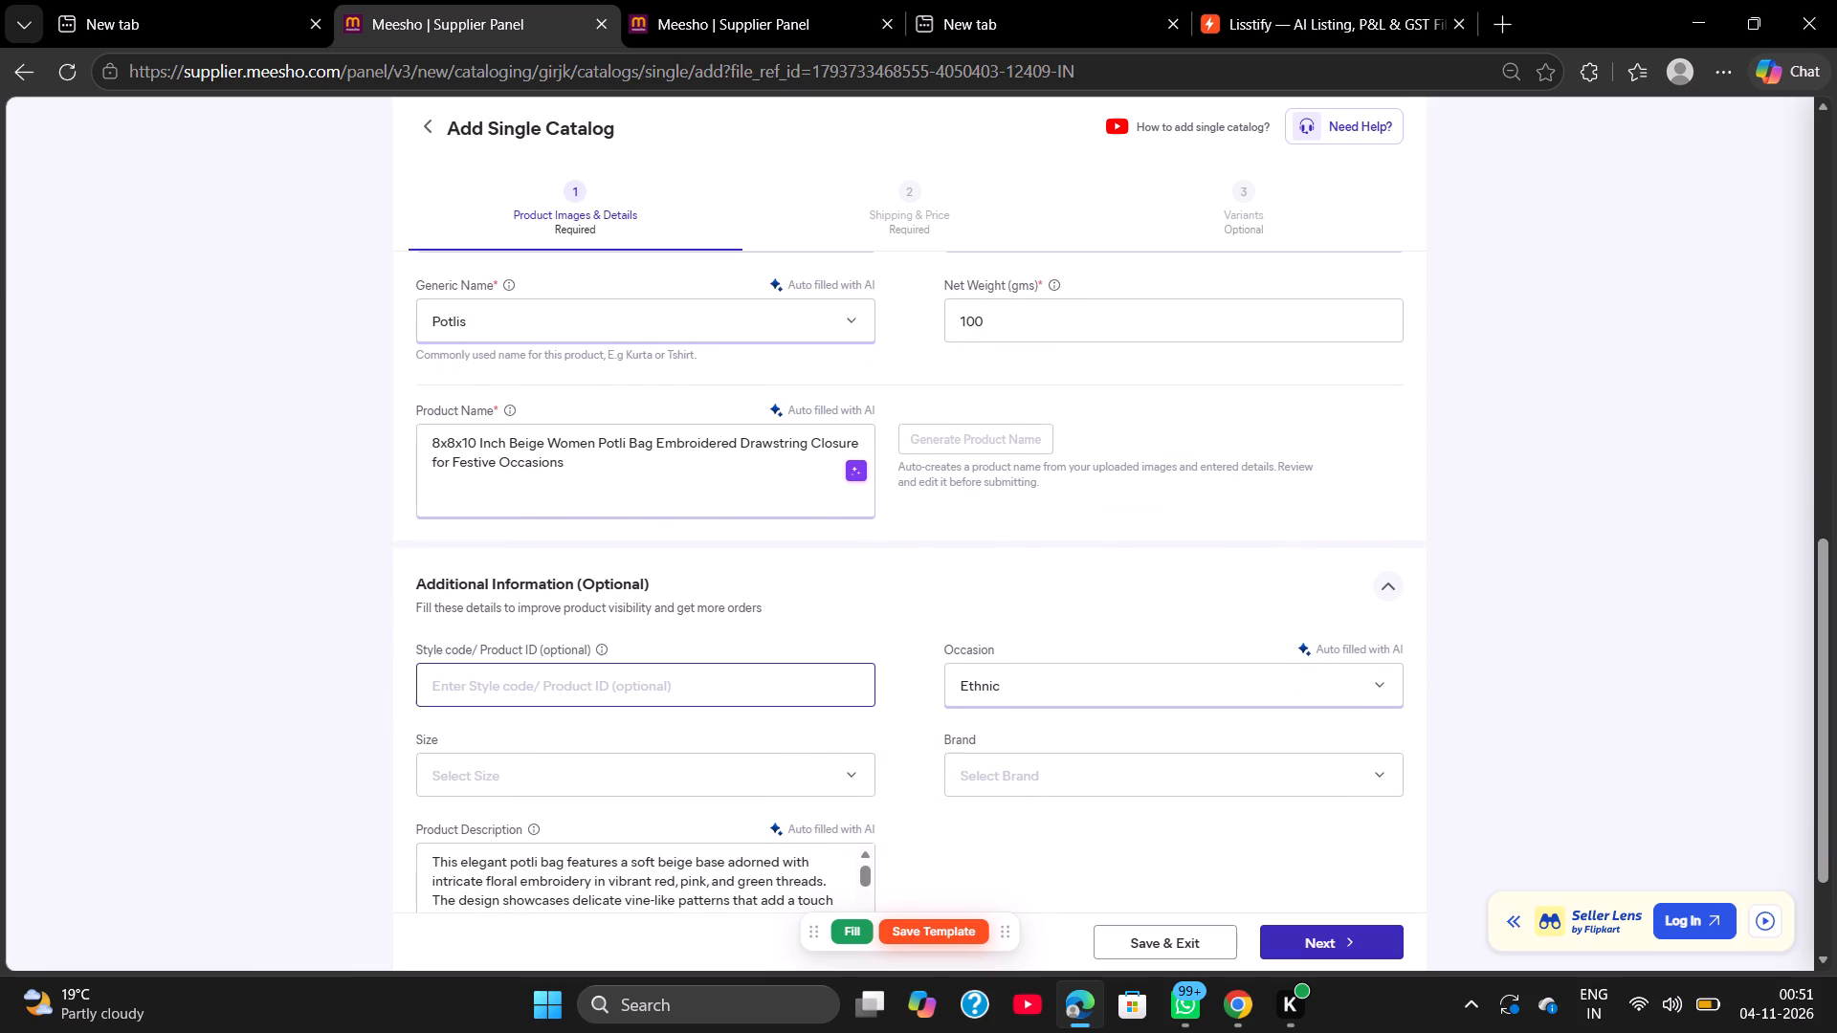
{"action": "left_click", "coordinate": [618, 667]}
{"action": "scroll", "coordinate": [875, 626], "scroll_direction": "down", "scroll_amount": 1}
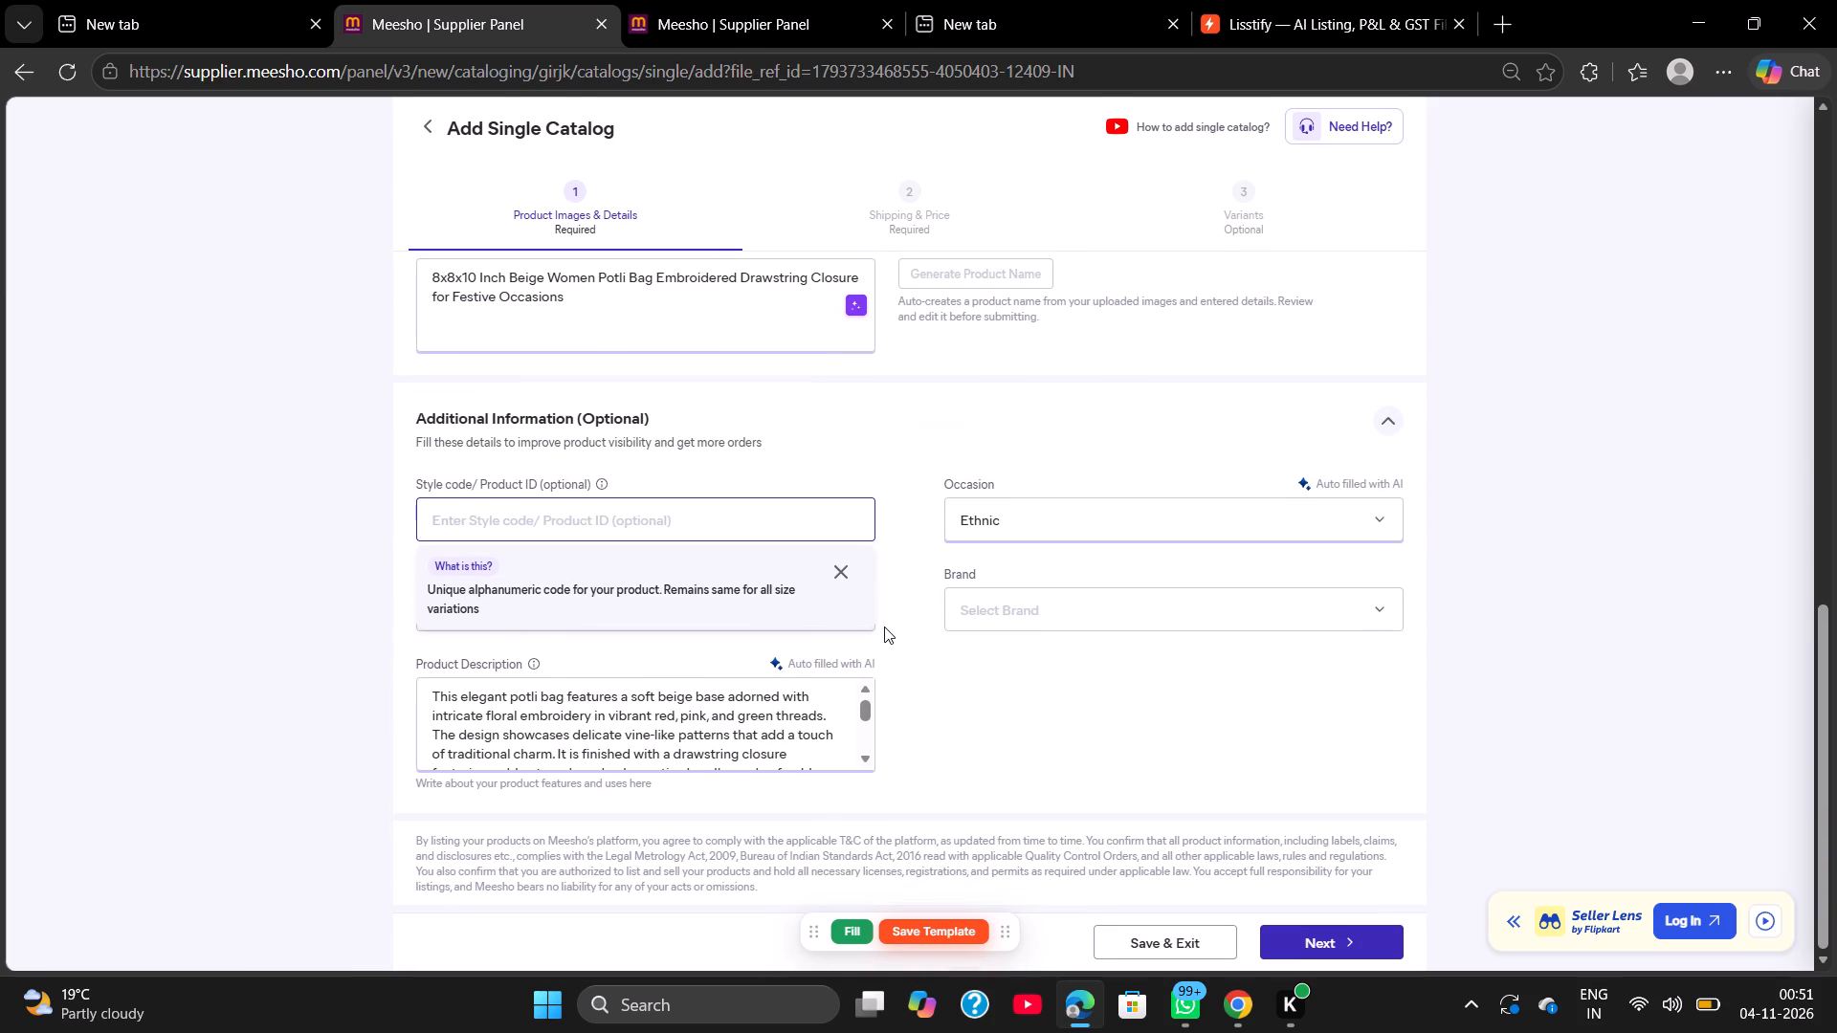
{"action": "scroll", "coordinate": [922, 634], "scroll_direction": "down", "scroll_amount": 1}
{"action": "left_click", "coordinate": [922, 634]}
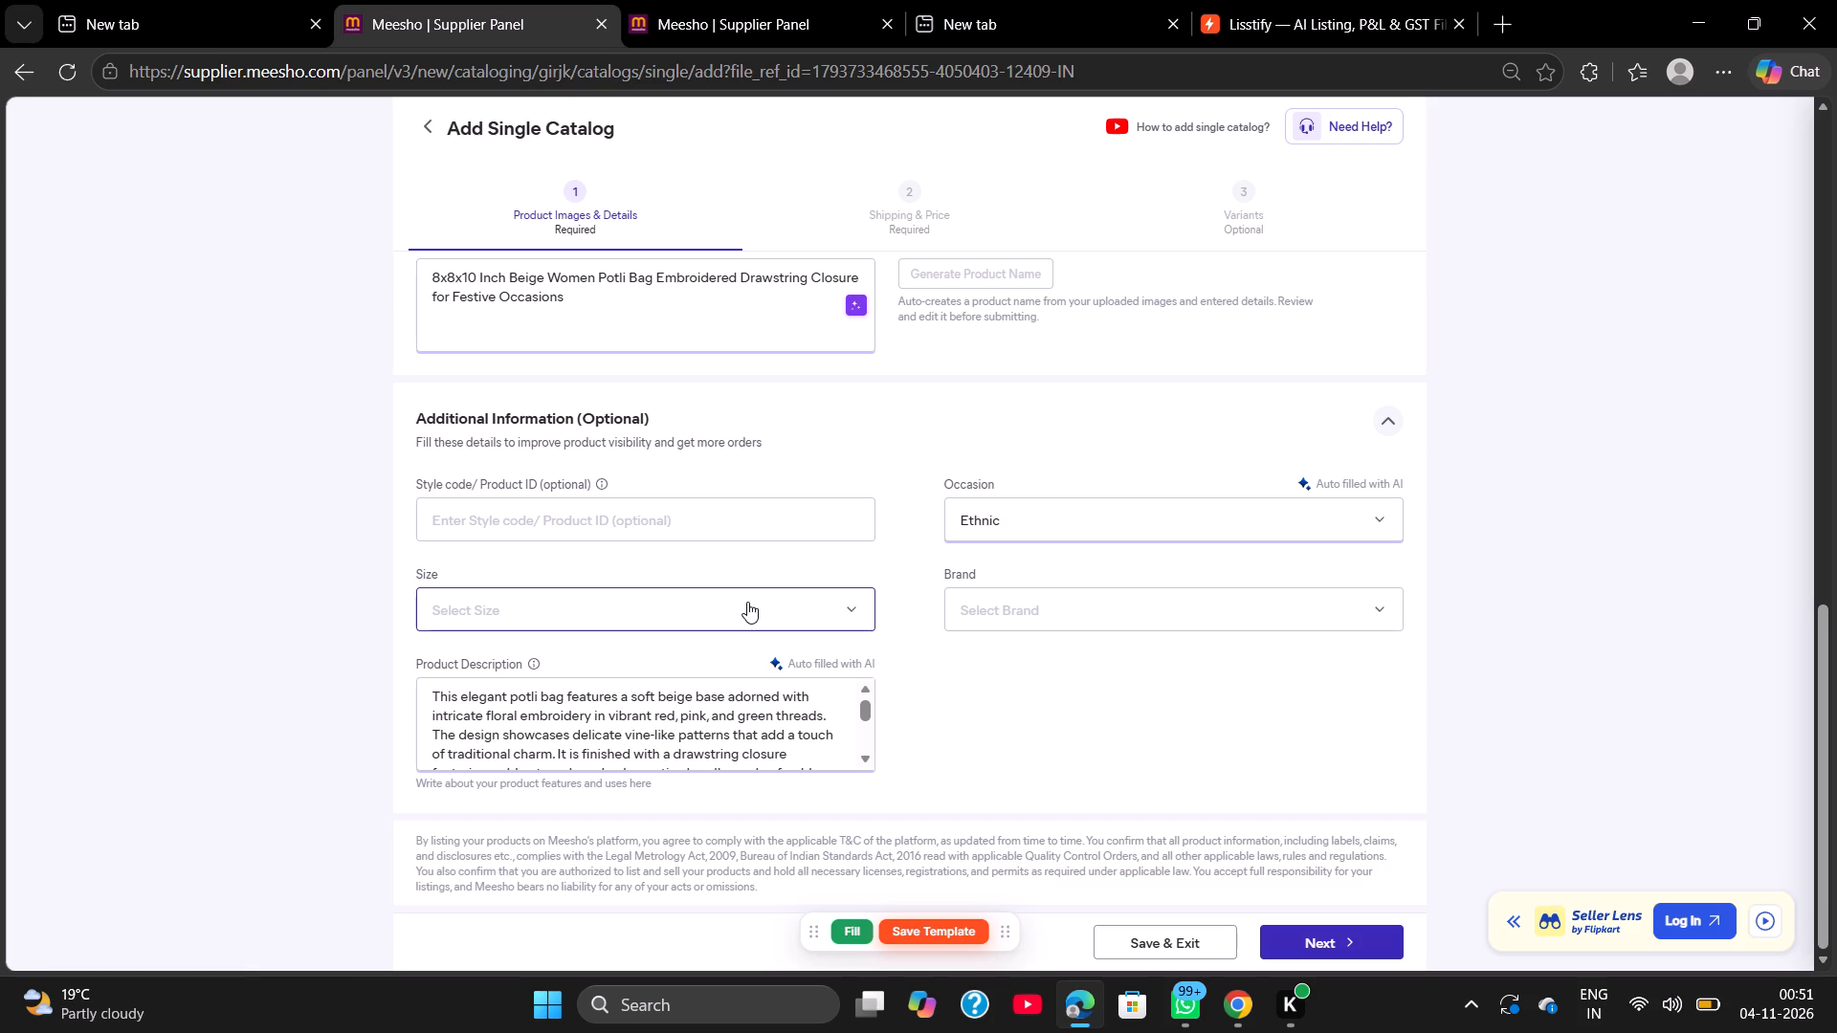
{"action": "left_click", "coordinate": [747, 602]}
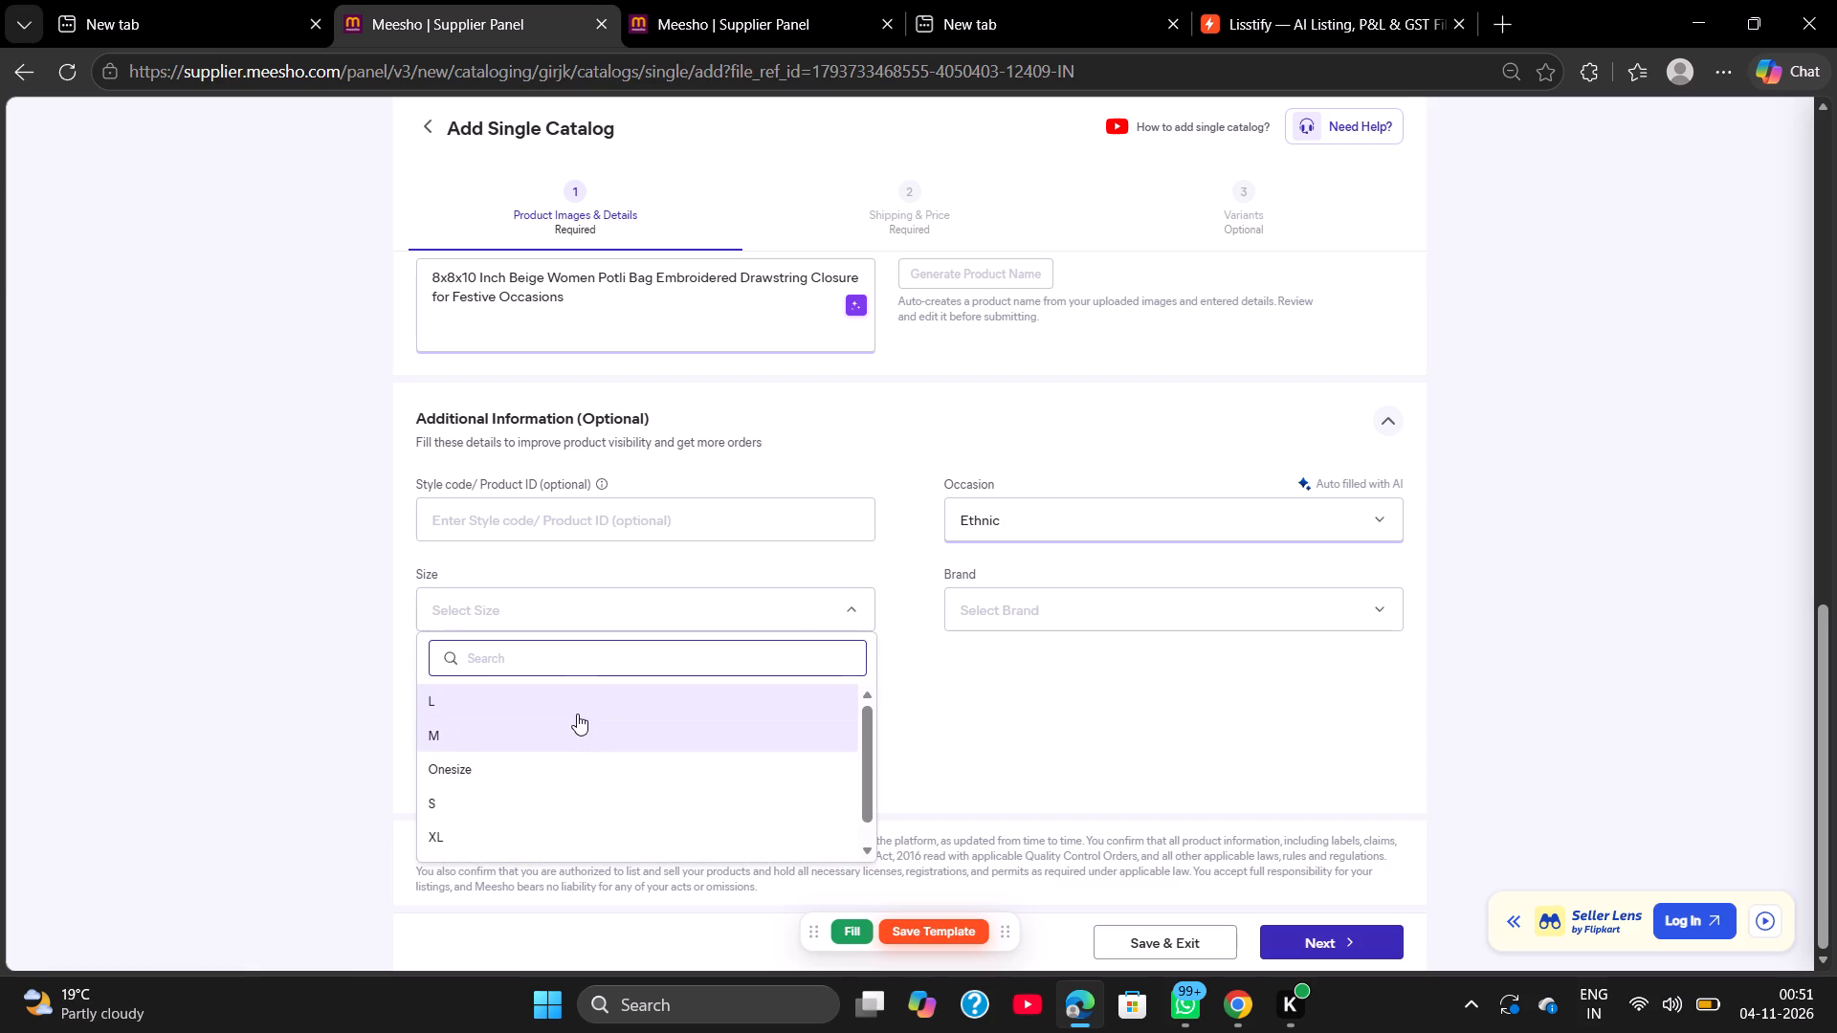
{"action": "left_click", "coordinate": [577, 701]}
{"action": "scroll", "coordinate": [974, 699], "scroll_direction": "down", "scroll_amount": 1}
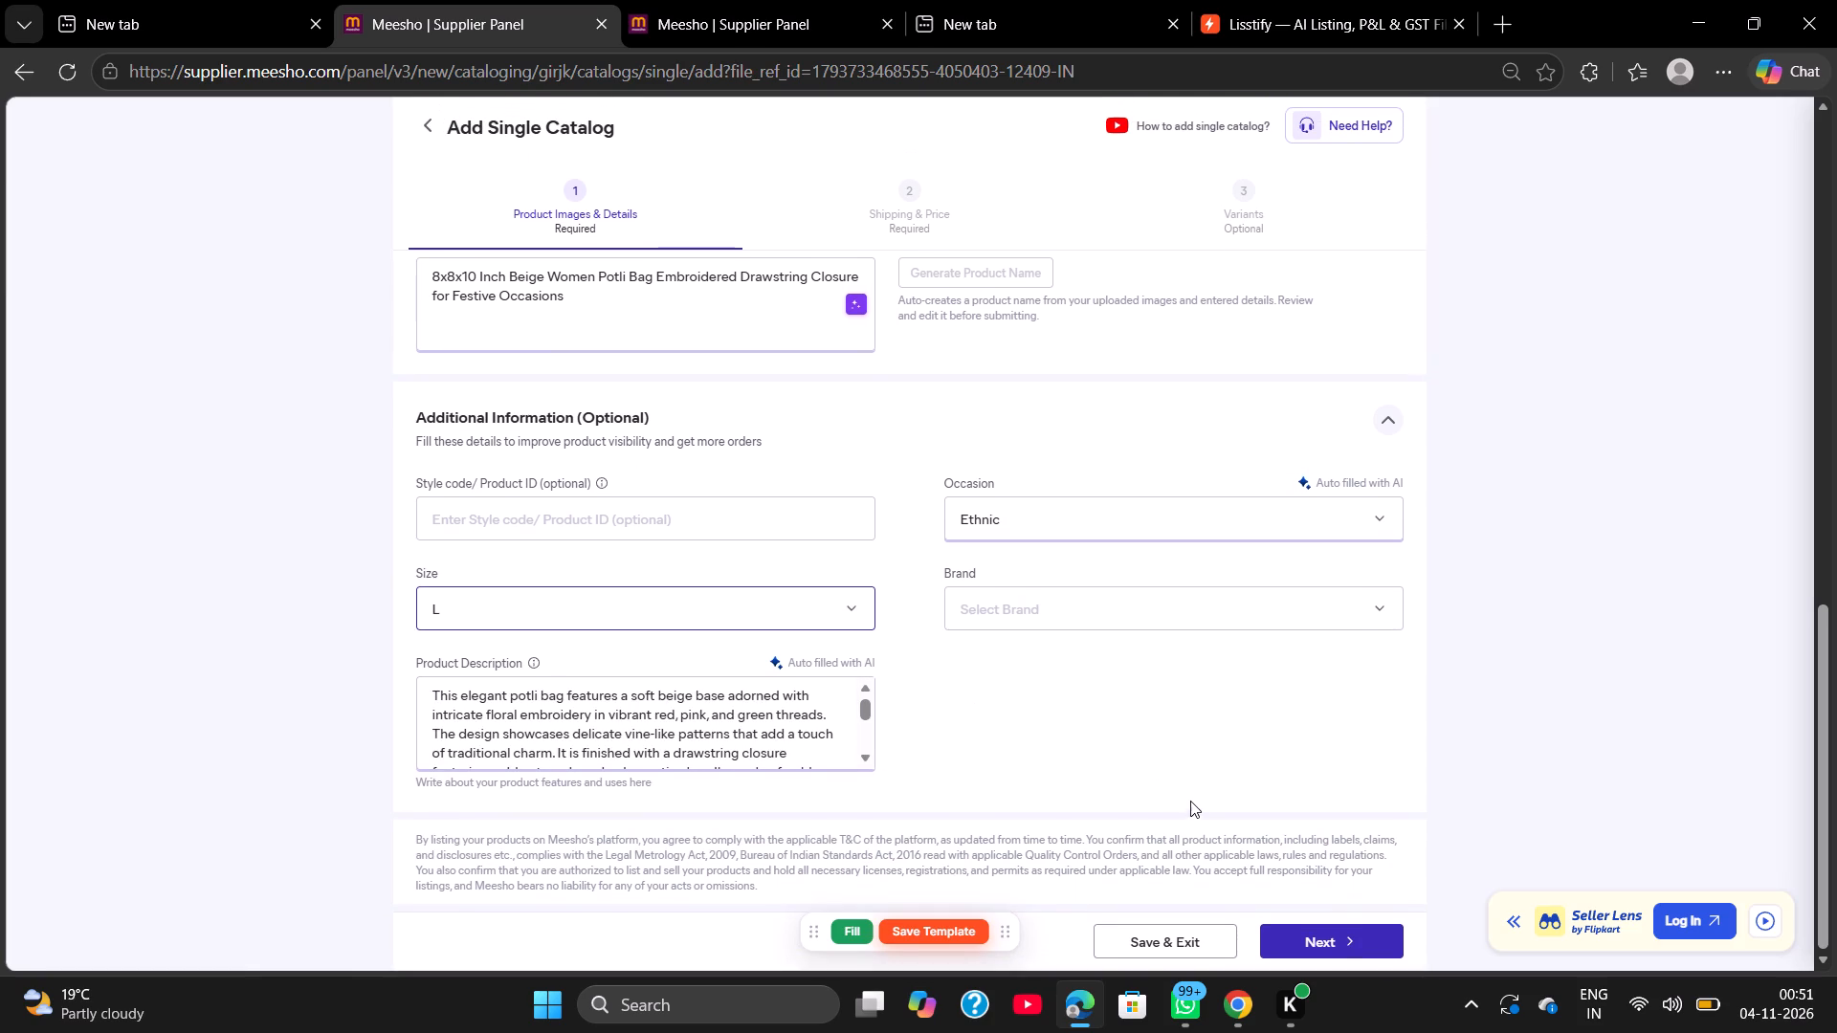
{"action": "left_click", "coordinate": [1373, 943]}
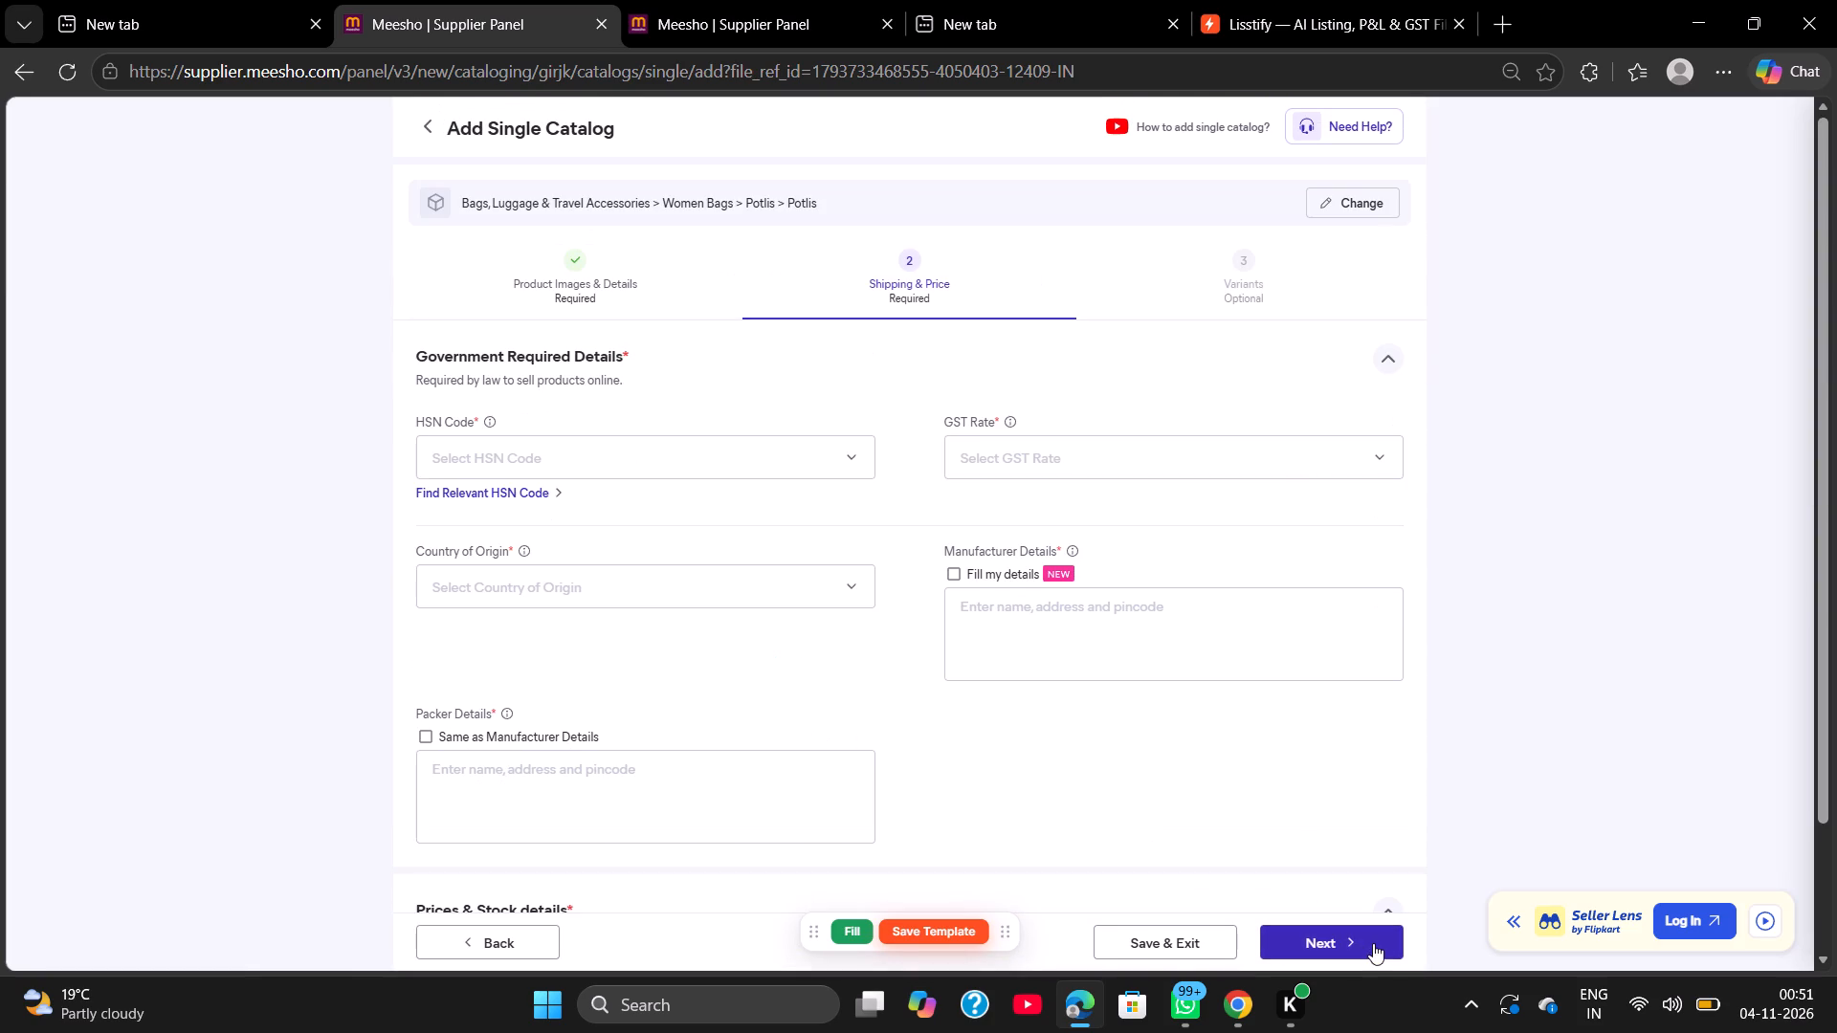
Set the HSN code to 4202 and the GST rate to 5.
{"action": "left_click", "coordinate": [650, 466]}
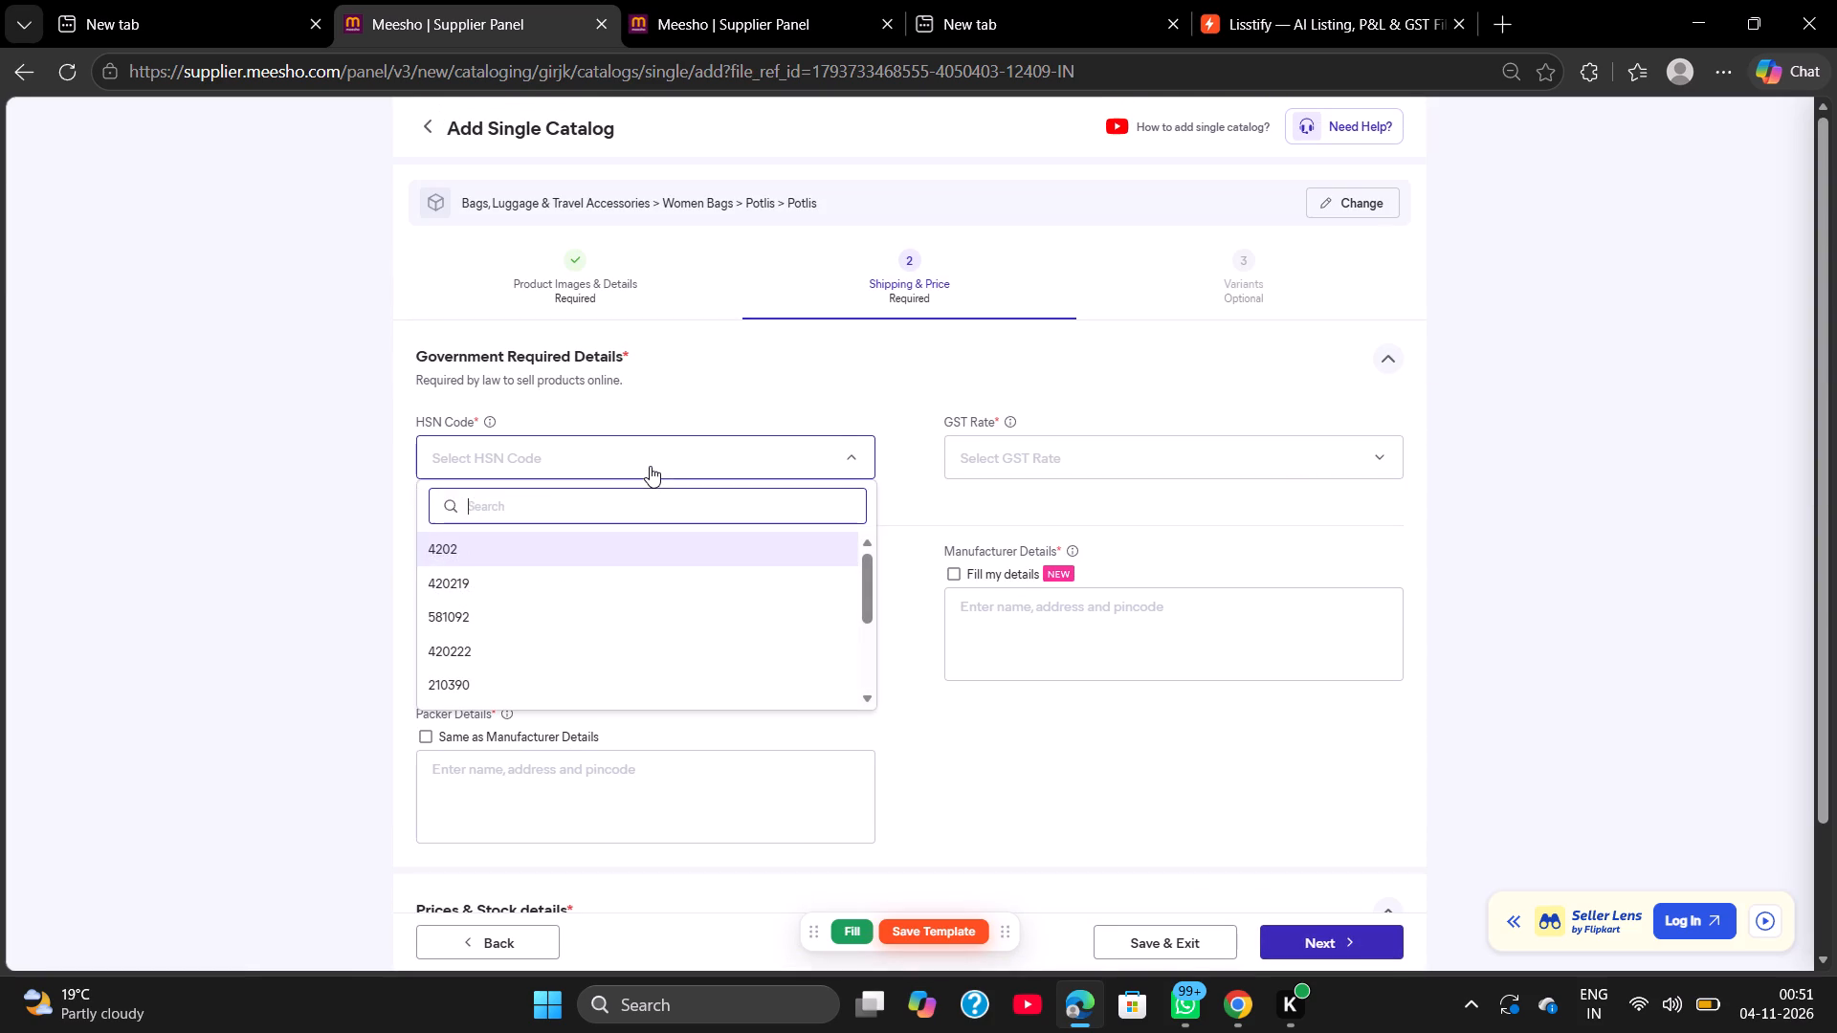
{"action": "left_click", "coordinate": [556, 530]}
{"action": "left_click", "coordinate": [564, 543]}
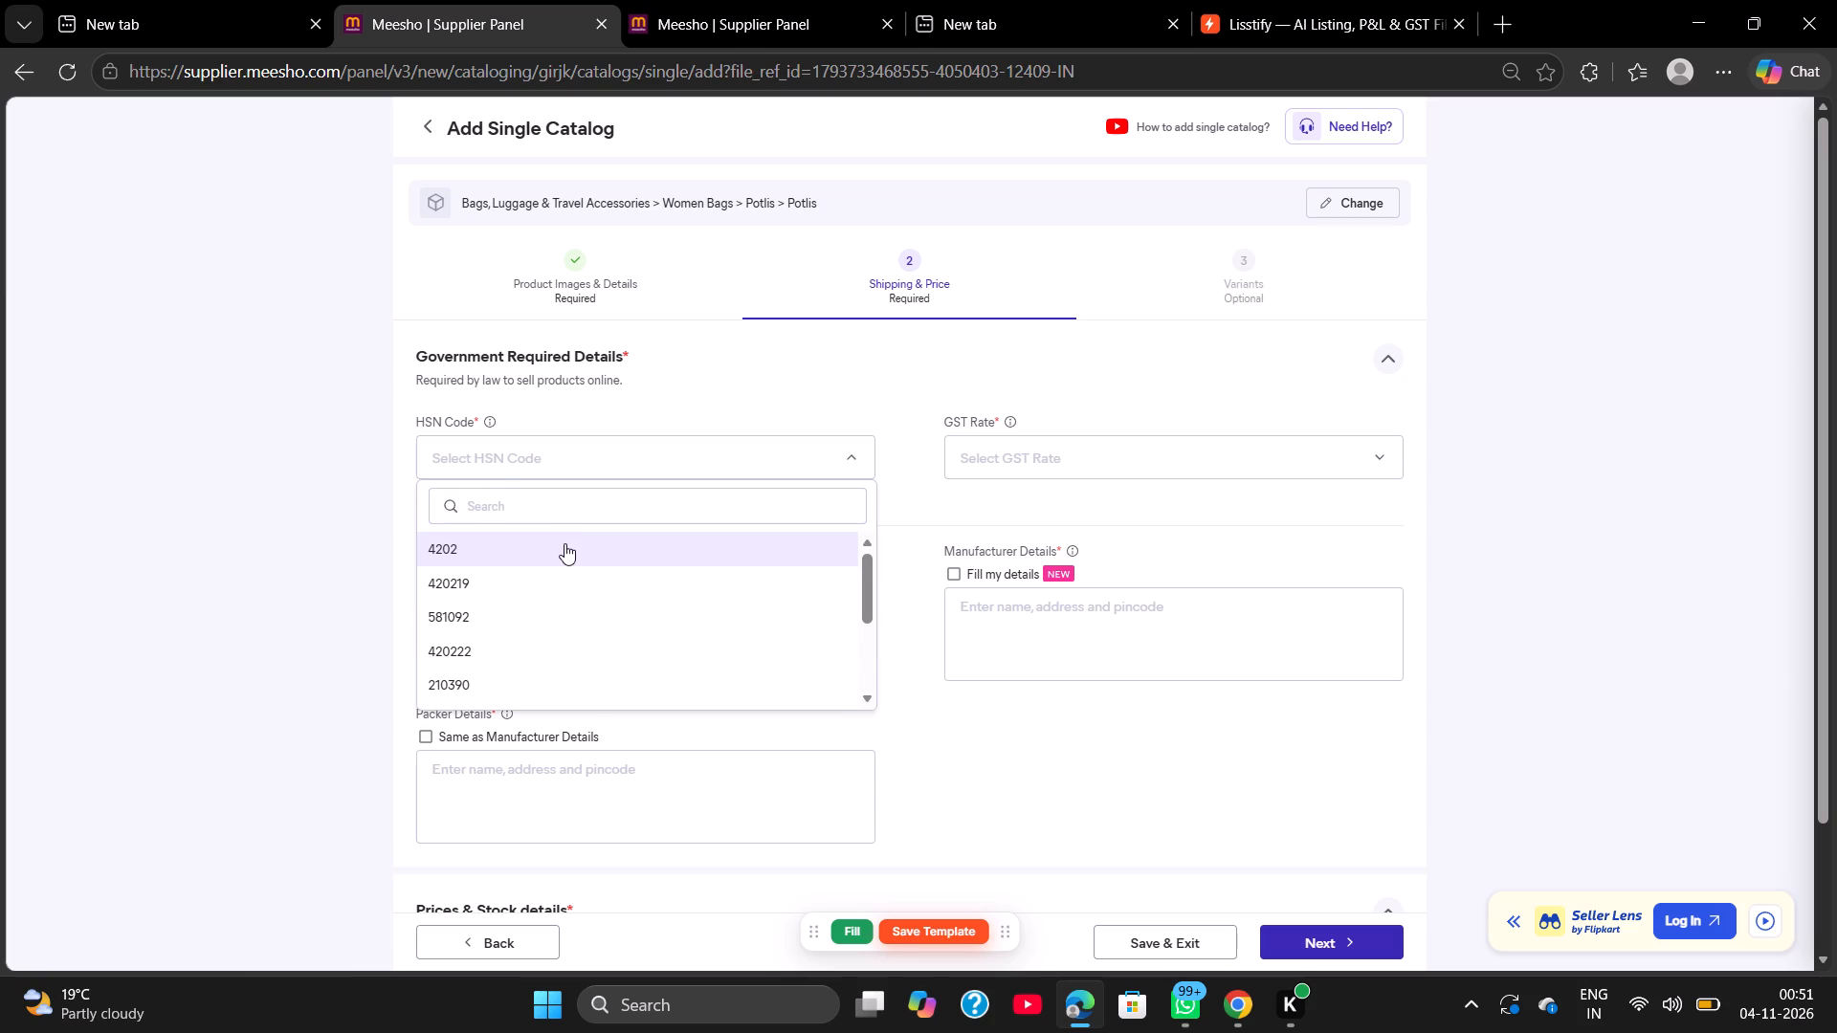
{"action": "left_click", "coordinate": [1034, 455]}
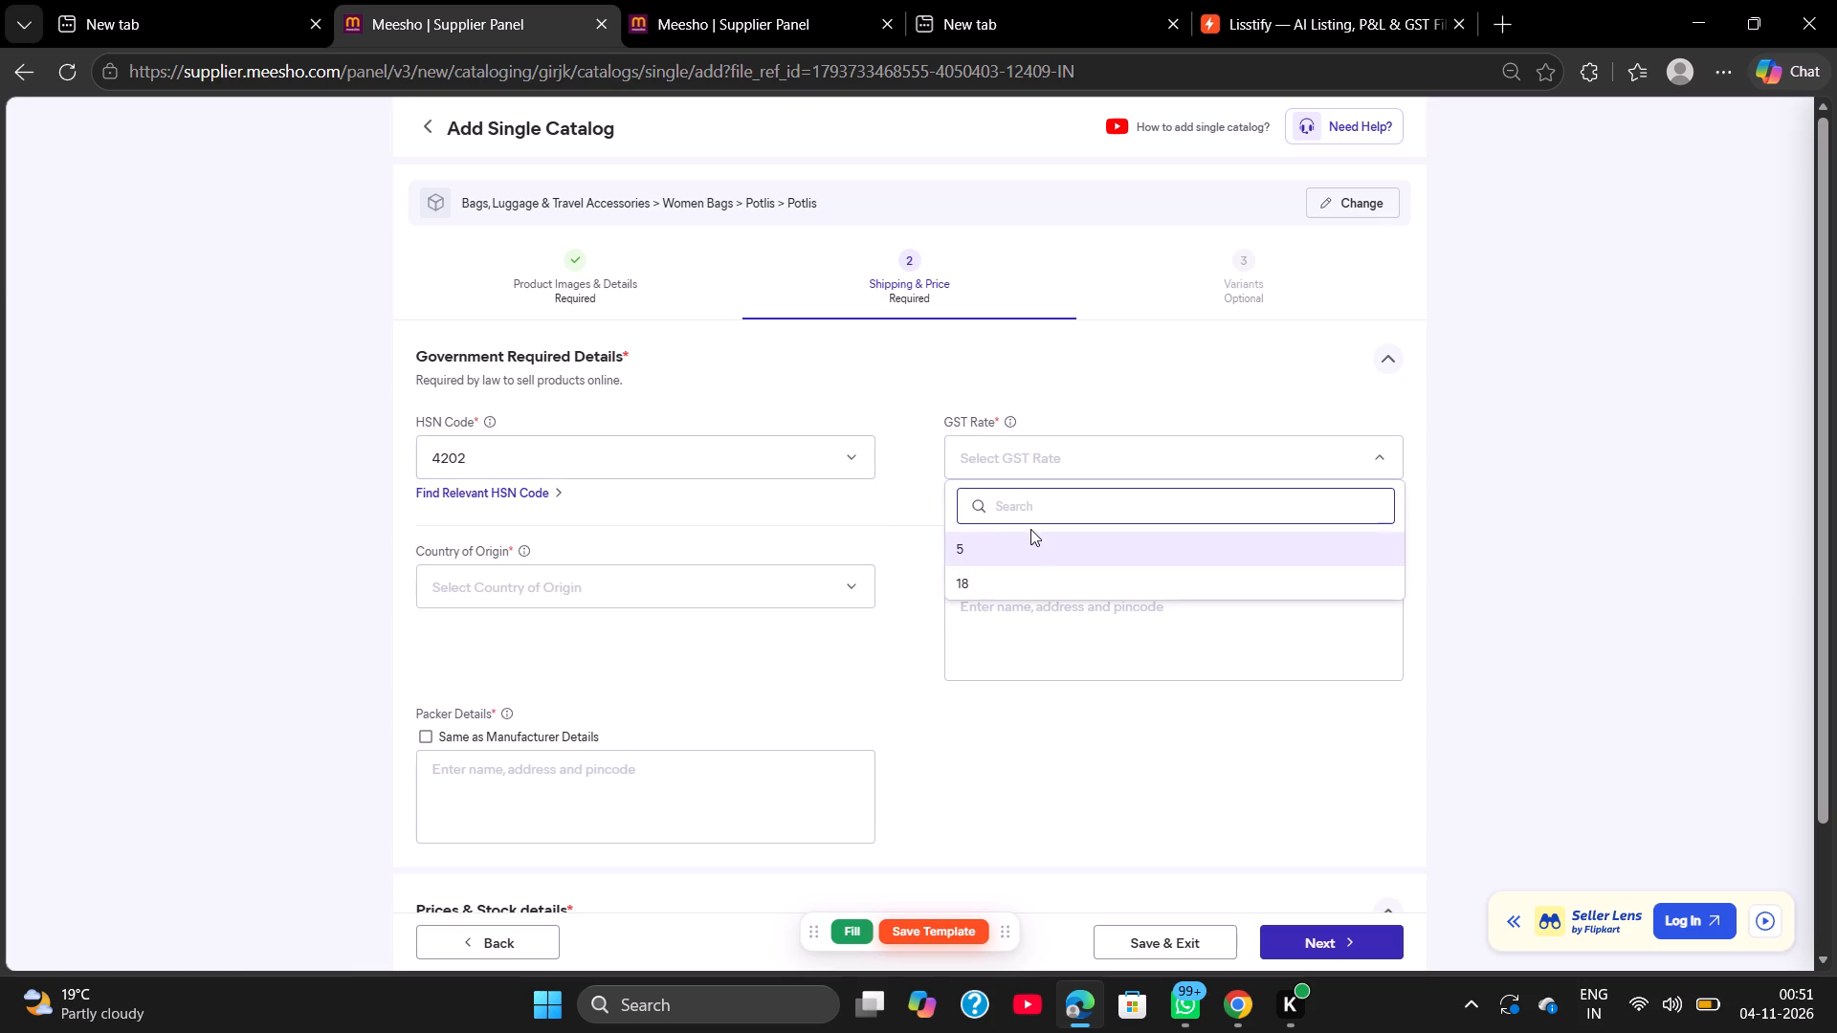
{"action": "left_click", "coordinate": [1024, 556]}
Set the country of origin to India.
{"action": "left_click", "coordinate": [640, 602]}
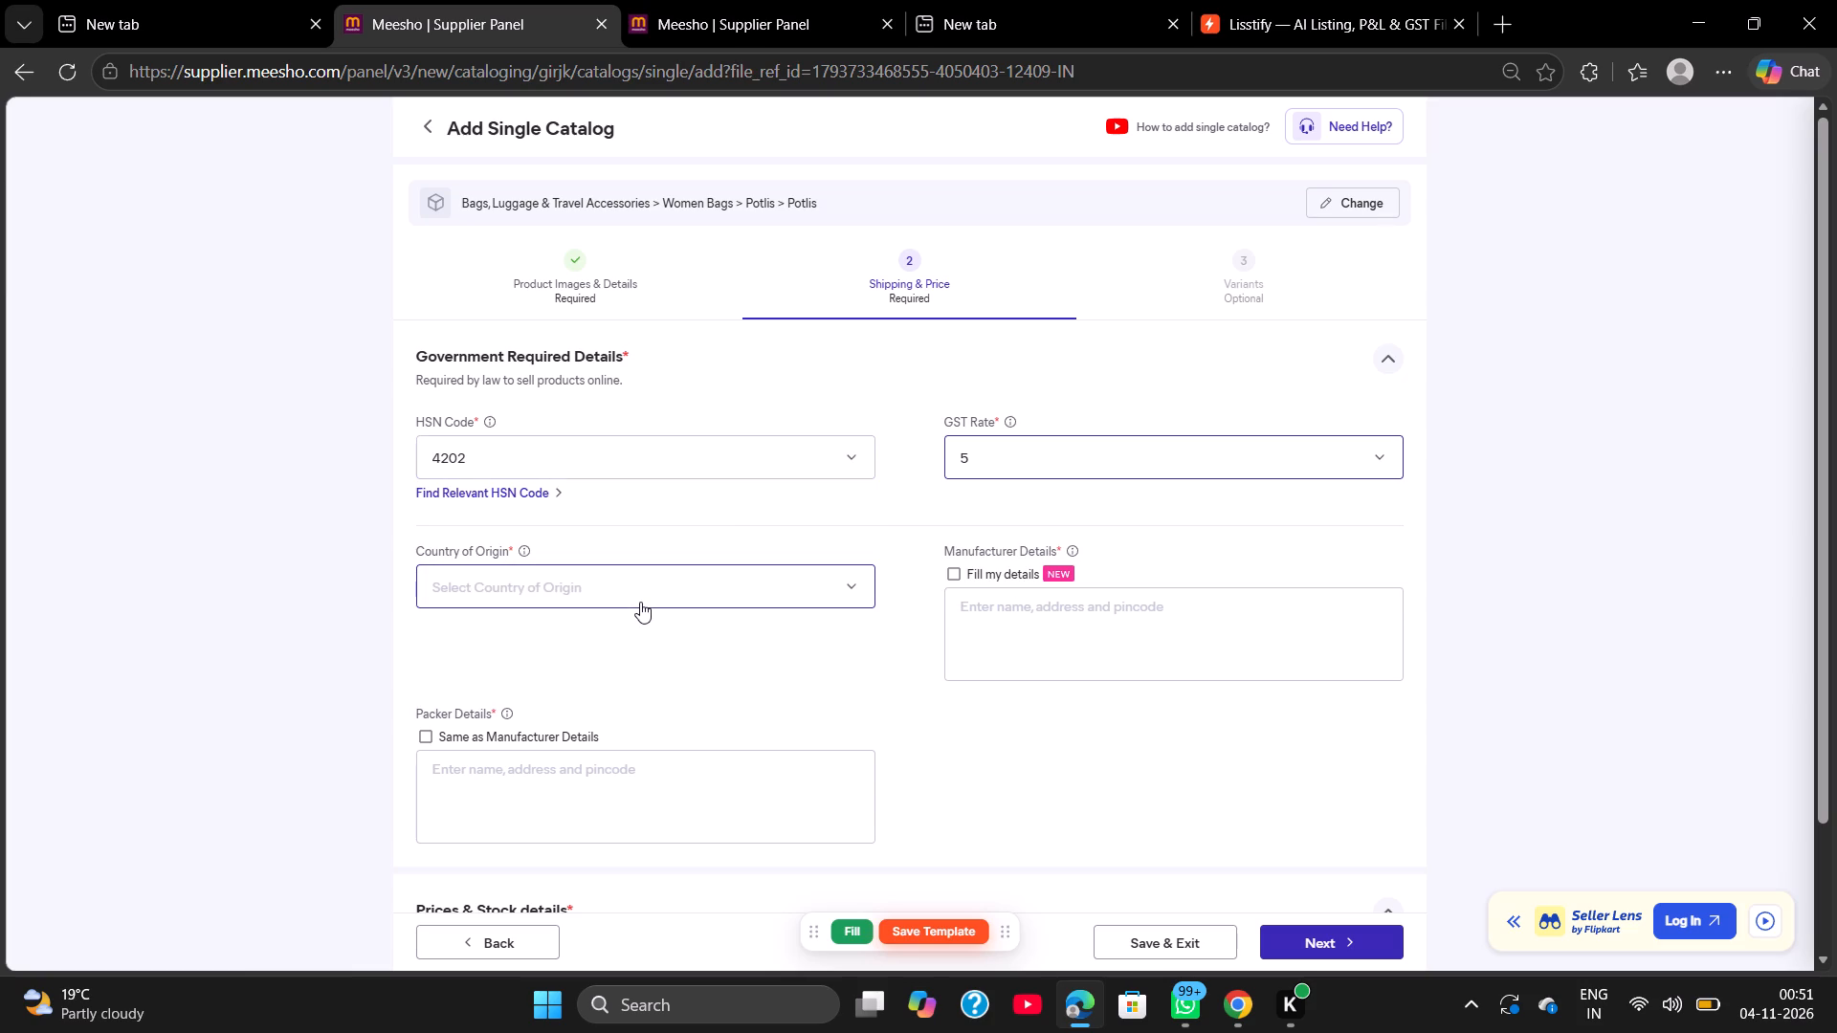
{"action": "left_click", "coordinate": [595, 668]}
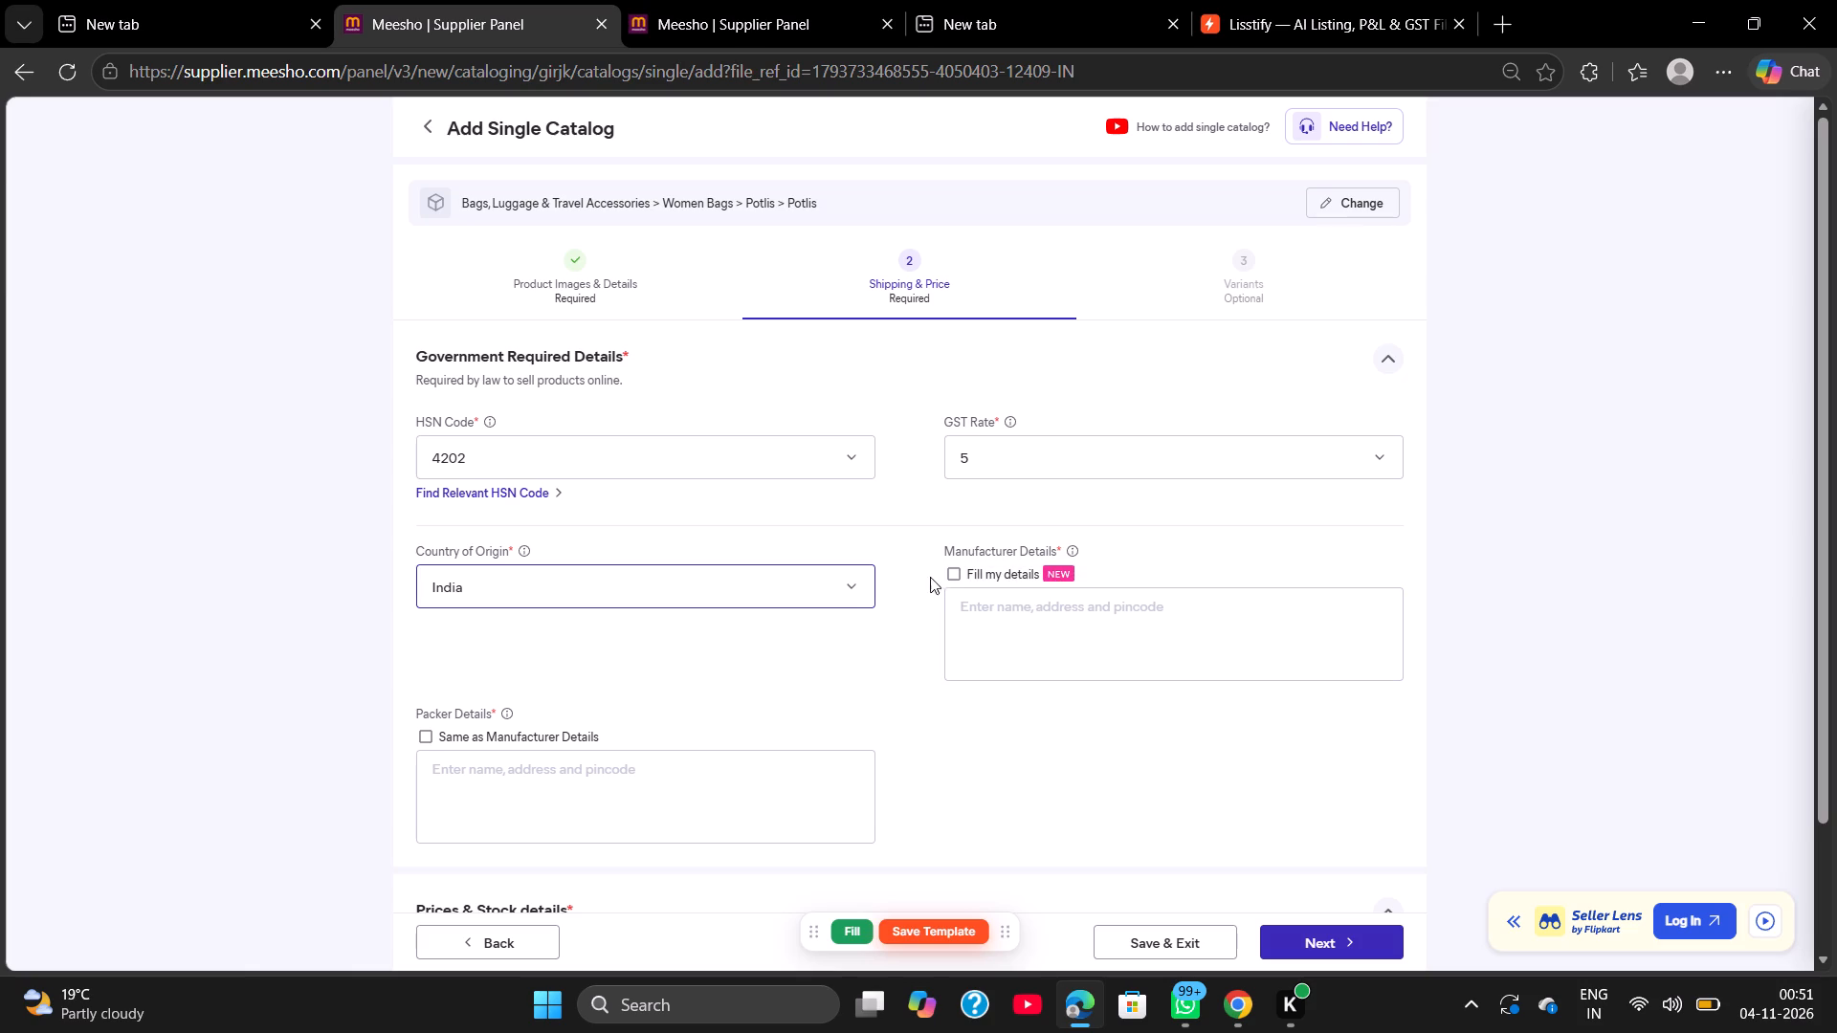
Fill the manufacturer details with the seller's saved details and make the packer details the same as the manufacturer's.
{"action": "left_click", "coordinate": [957, 574]}
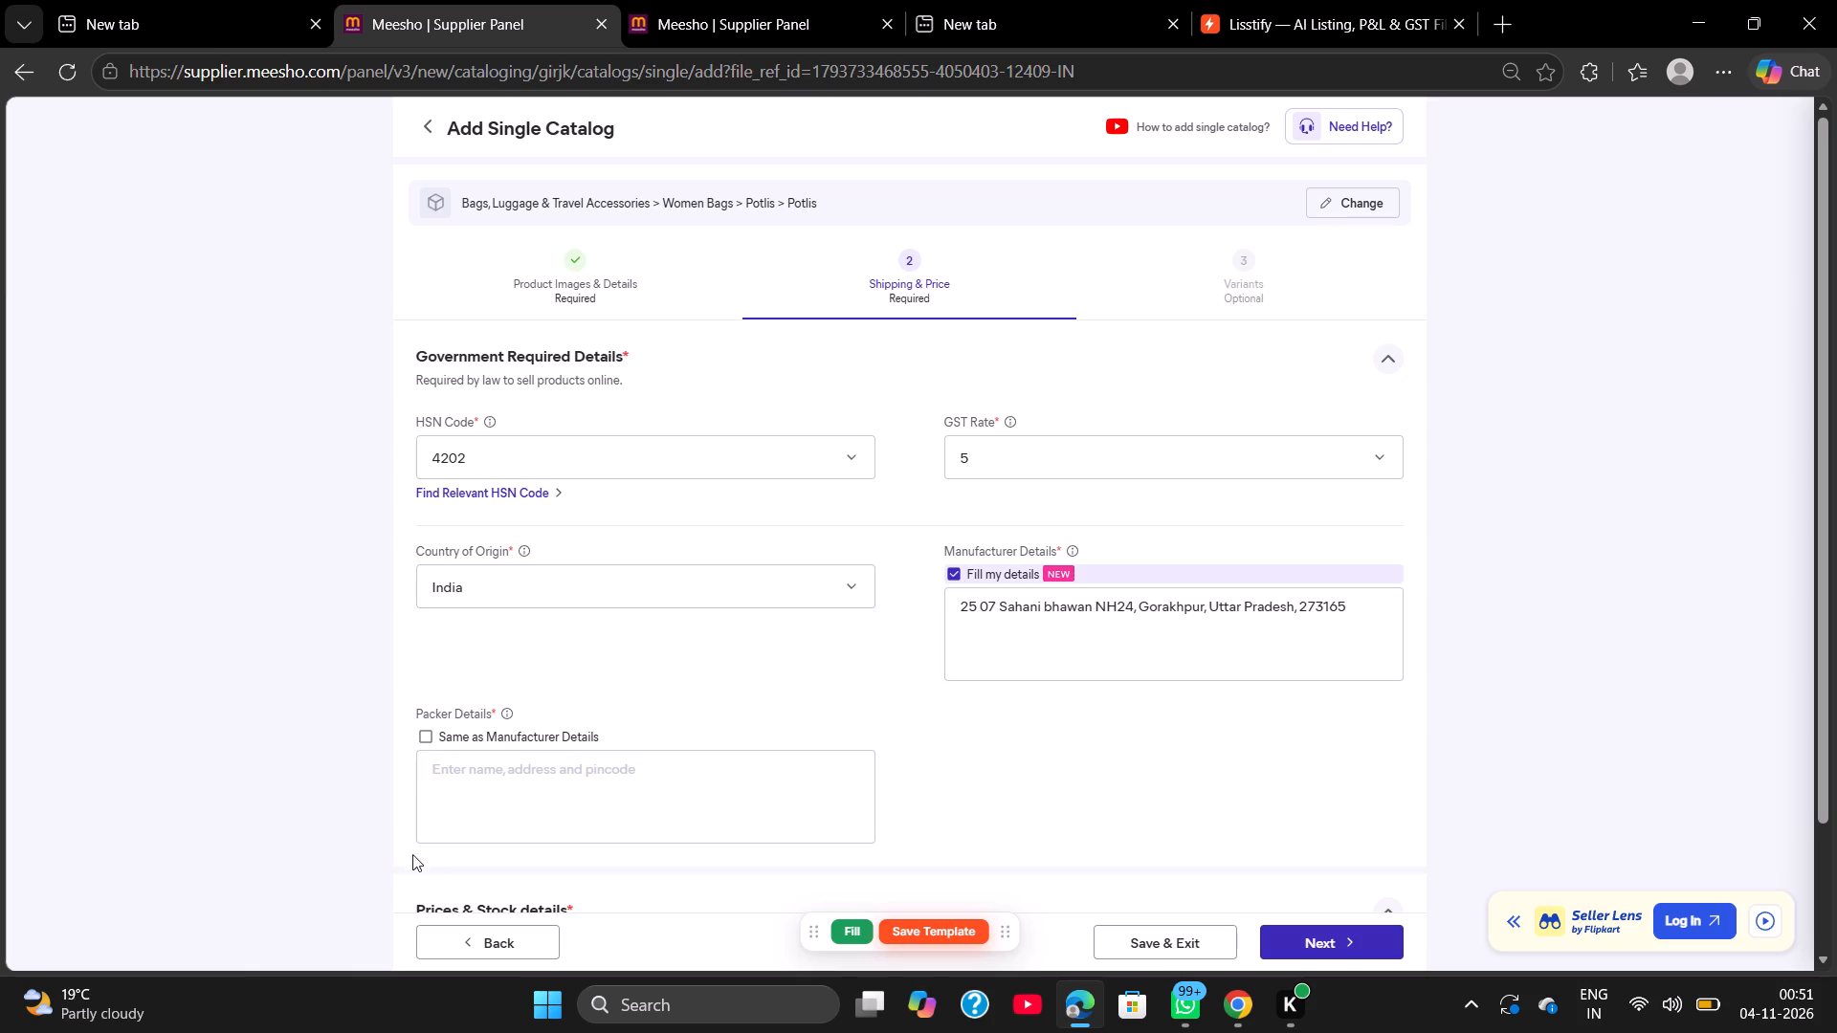
{"action": "left_click", "coordinate": [423, 739]}
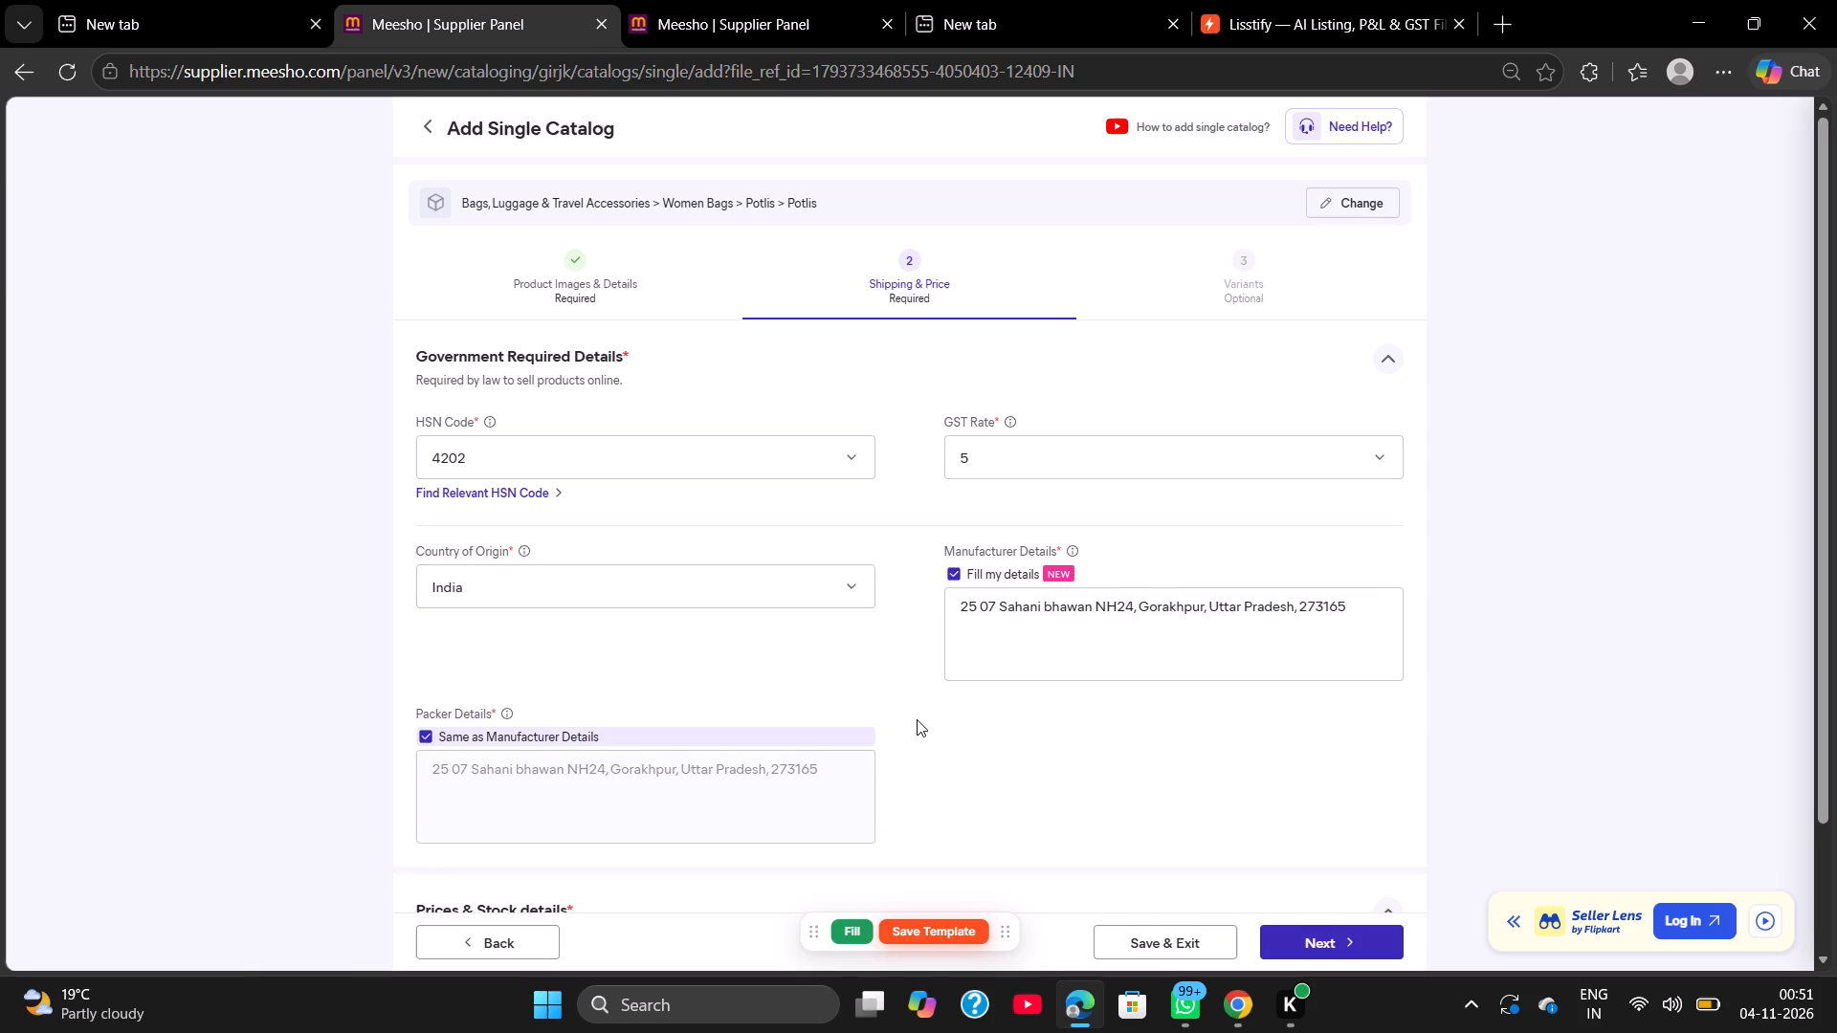
Select and apply Free Size as the product's size in the prices and stock details.
{"action": "scroll", "coordinate": [917, 719], "scroll_direction": "down", "scroll_amount": 3}
{"action": "left_click", "coordinate": [689, 867]}
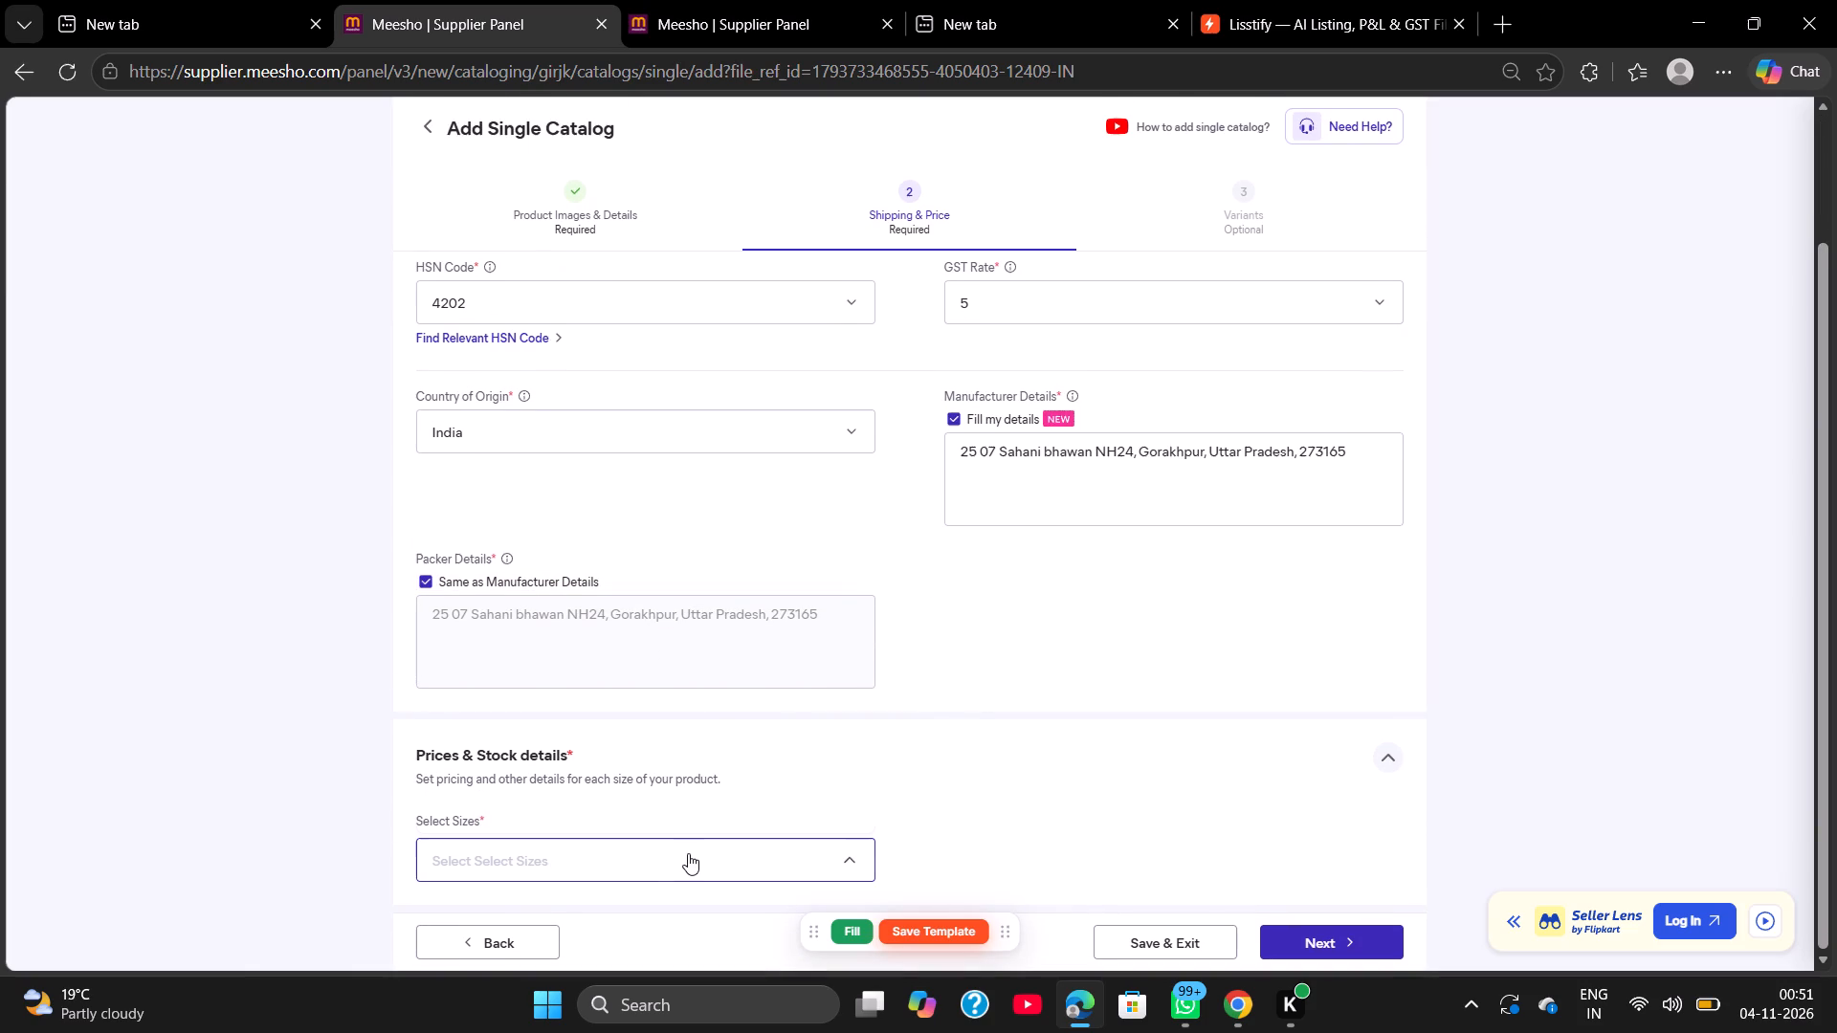
{"action": "left_click", "coordinate": [688, 850]}
{"action": "left_click", "coordinate": [601, 860]}
{"action": "left_click", "coordinate": [435, 754]}
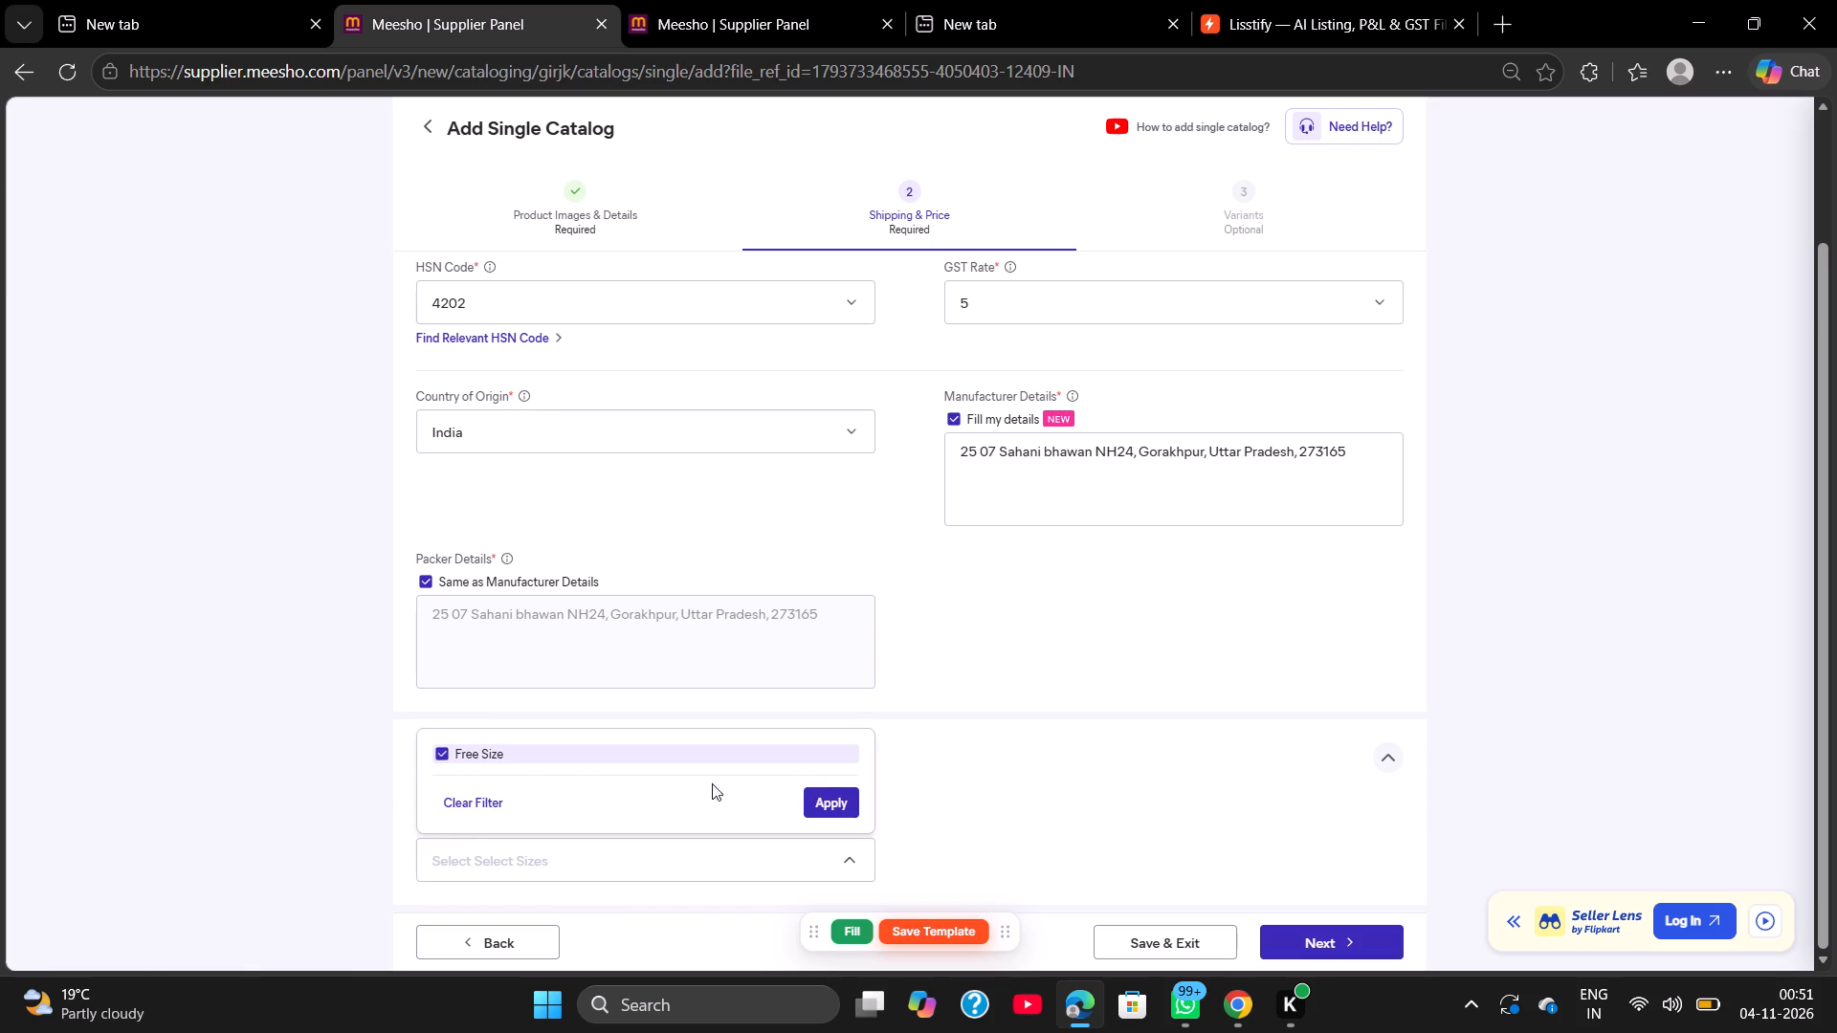
{"action": "left_click", "coordinate": [833, 801]}
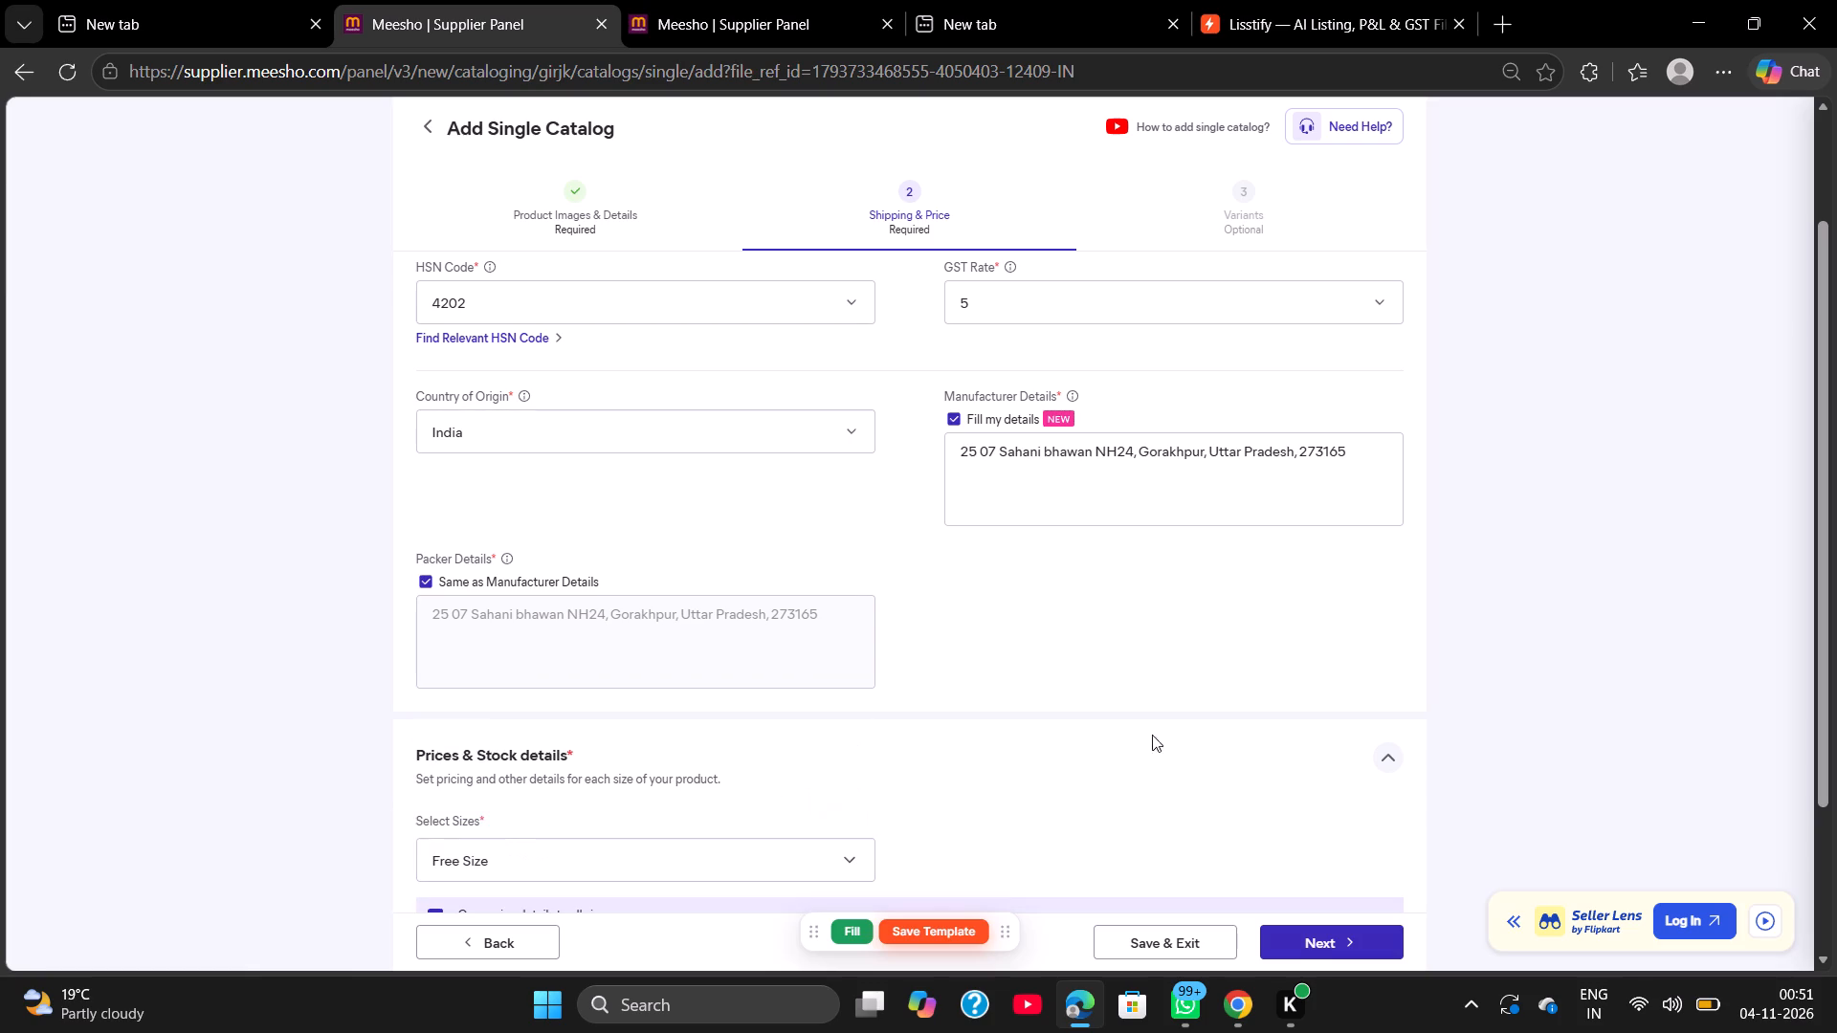
Enter a Meesho price of 180 and a wrong/defective returns price of 175 for the Free Size row.
{"action": "scroll", "coordinate": [1162, 732], "scroll_direction": "down", "scroll_amount": 3}
{"action": "left_click", "coordinate": [509, 832]}
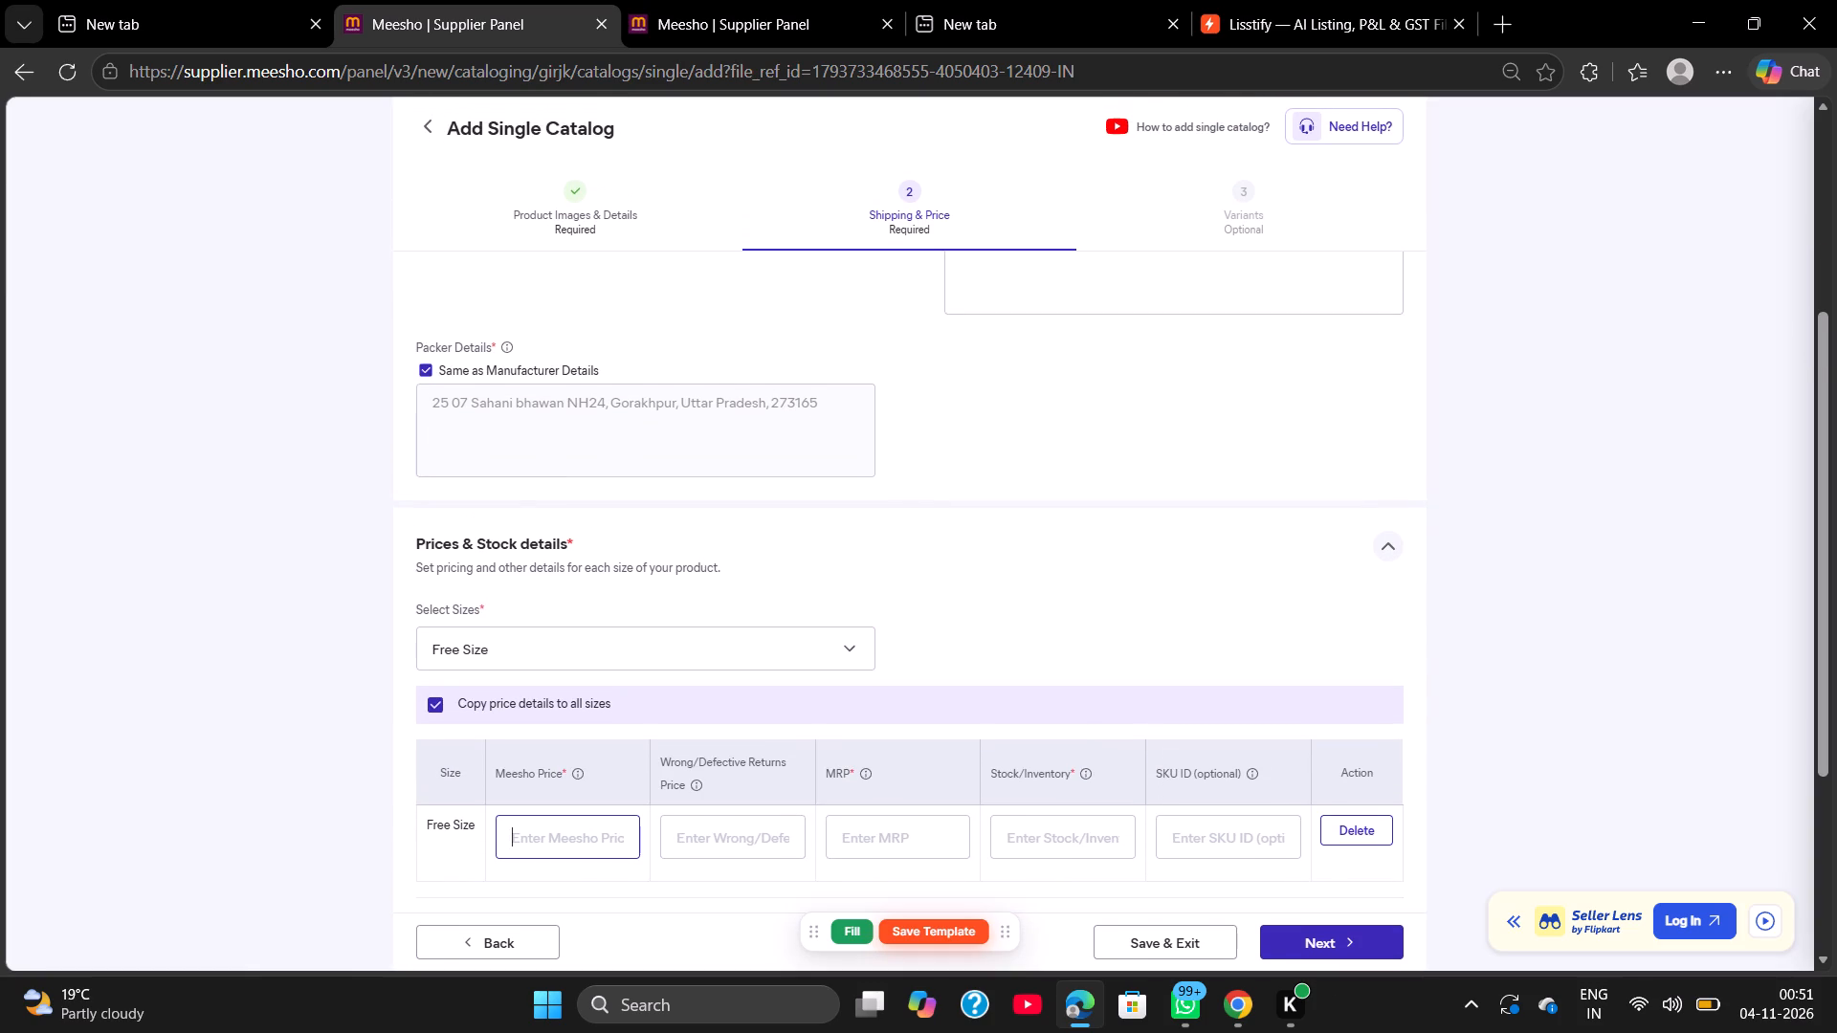
{"action": "key", "text": "1"}
{"action": "type", "text": "80"}
{"action": "left_click", "coordinate": [613, 846]}
{"action": "left_click", "coordinate": [786, 824]}
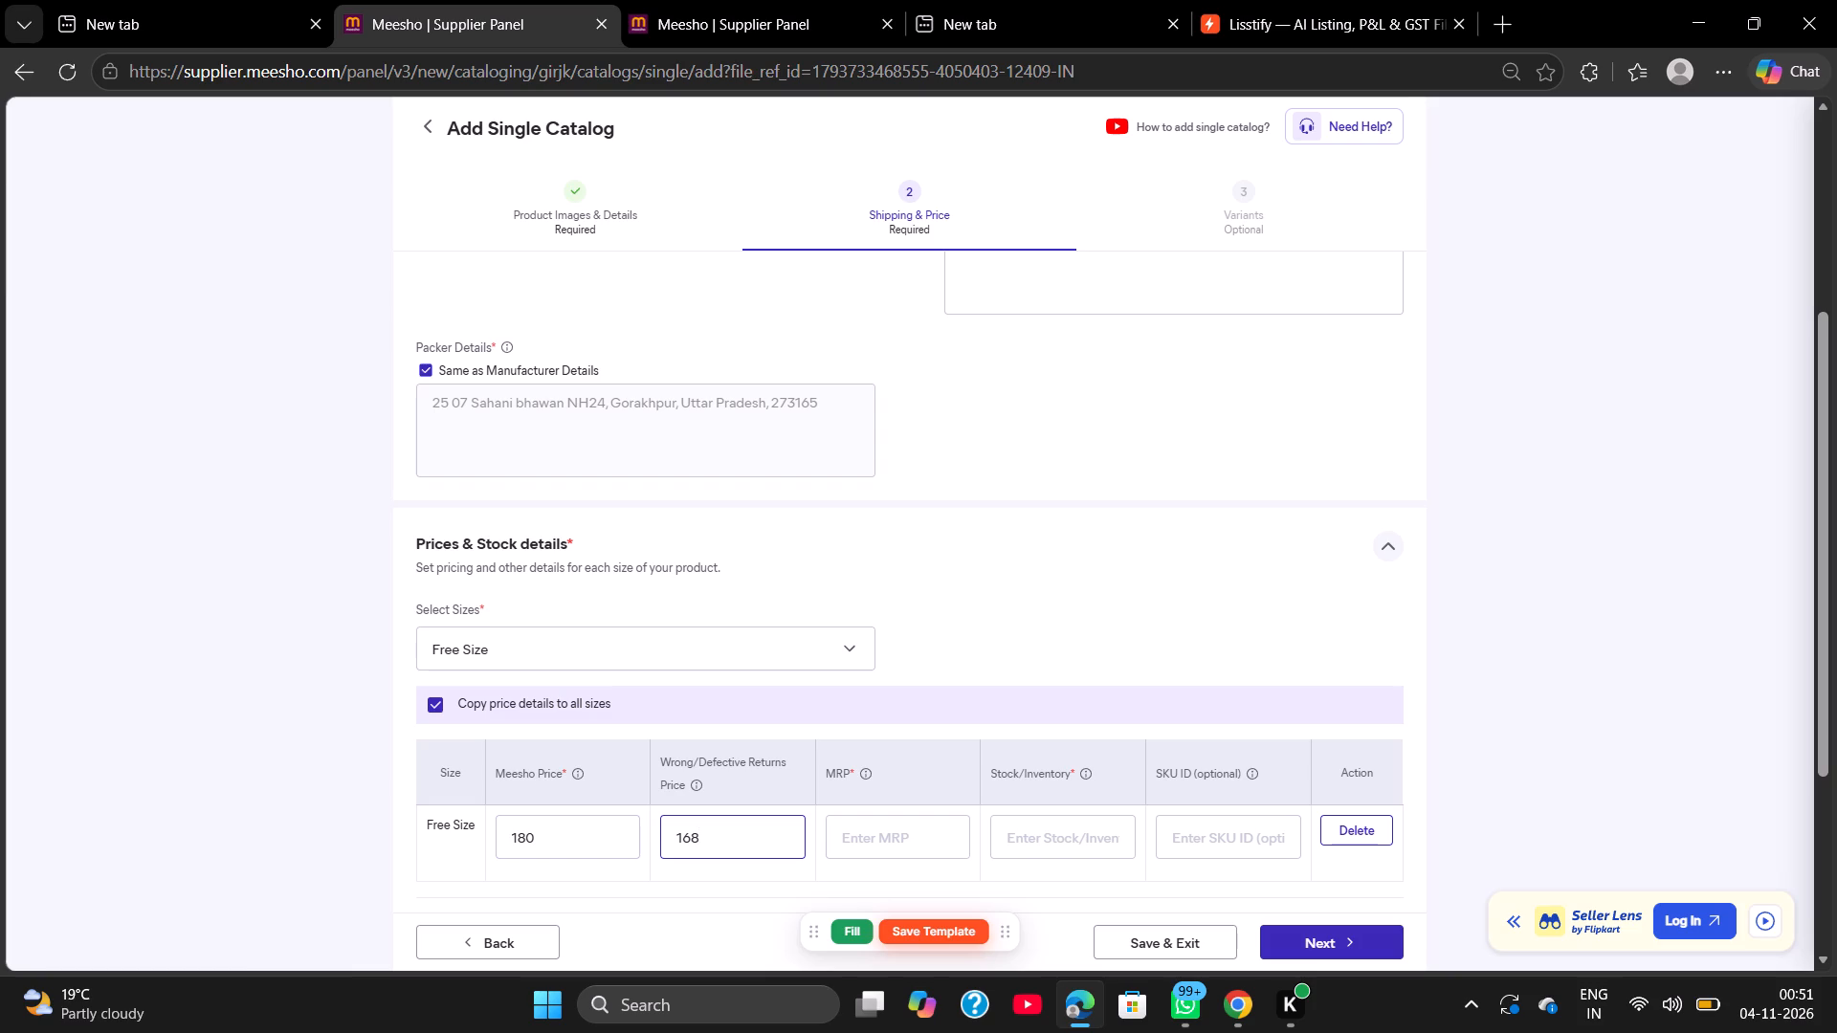
{"action": "key", "text": "Left"}
{"action": "key", "text": "BackSpace"}
{"action": "key", "text": "7"}
{"action": "key", "text": "Right"}
{"action": "key", "text": "BackSpace"}
{"action": "key", "text": "5"}
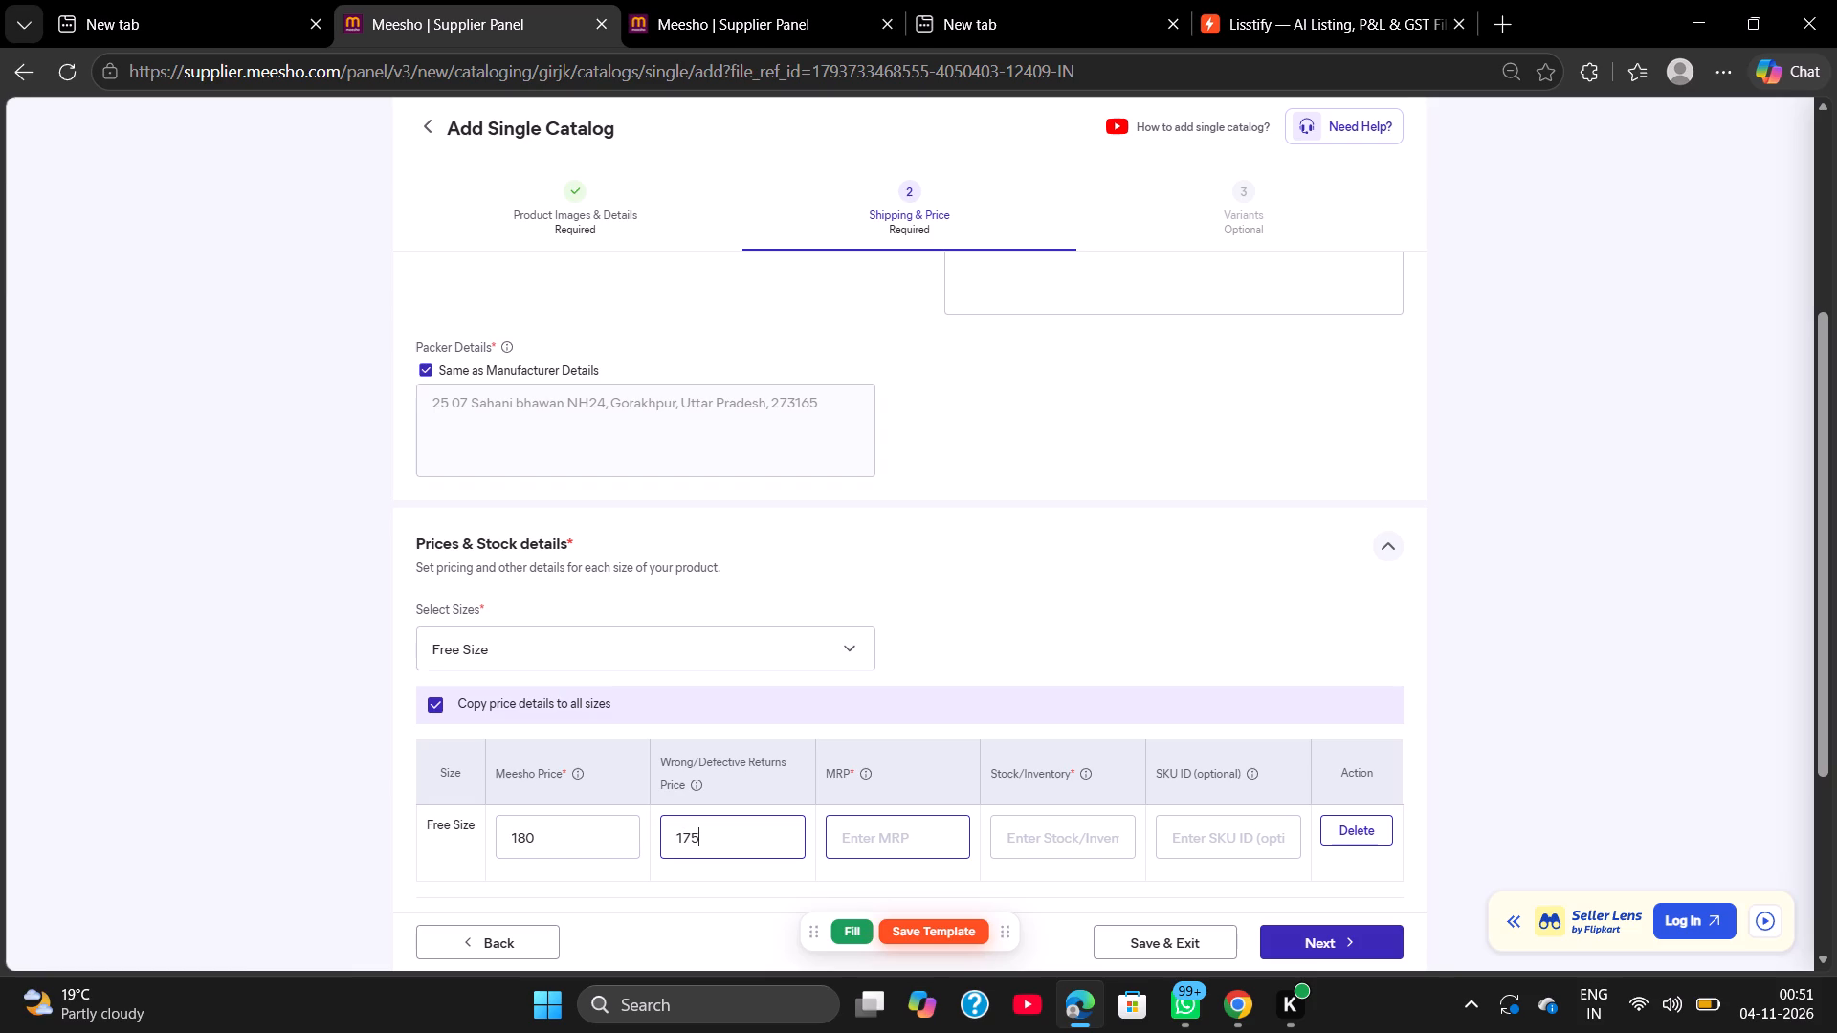
Set the MRP to 350 and the stock to 1000 for the Free Size row.
{"action": "left_click", "coordinate": [884, 848]}
{"action": "key", "text": "3"}
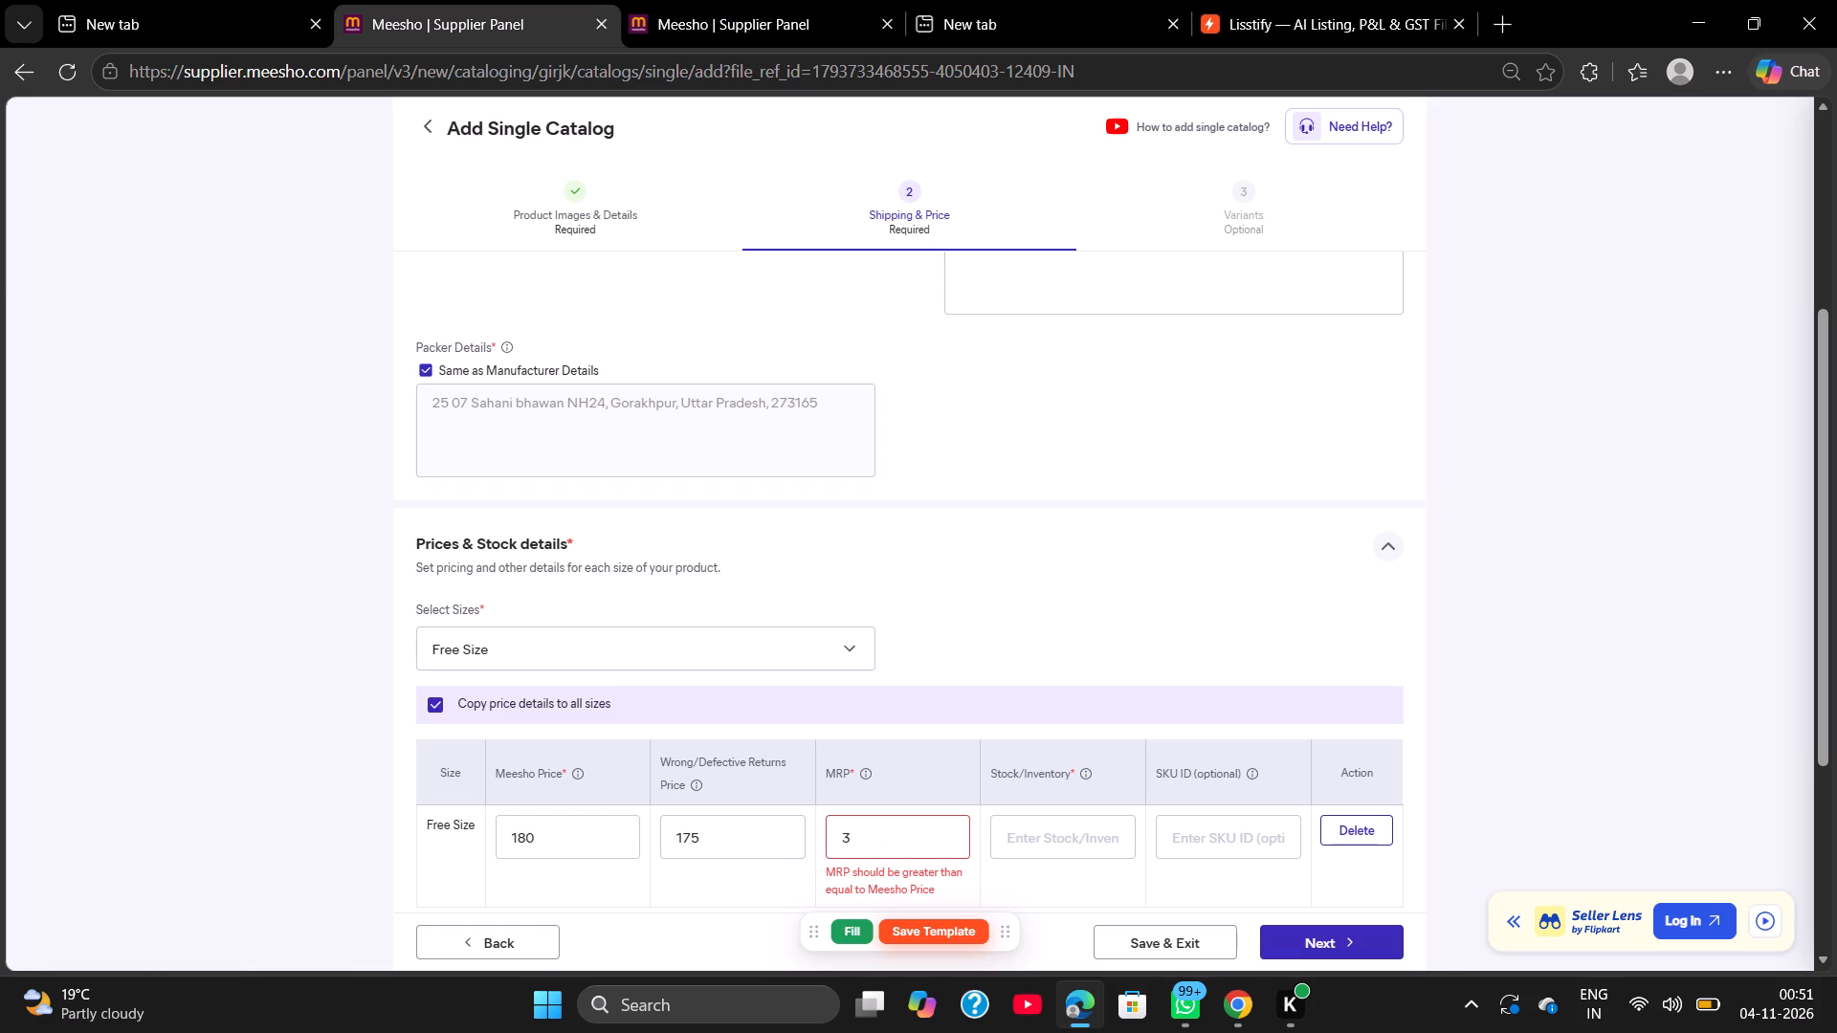
{"action": "type", "text": "50"}
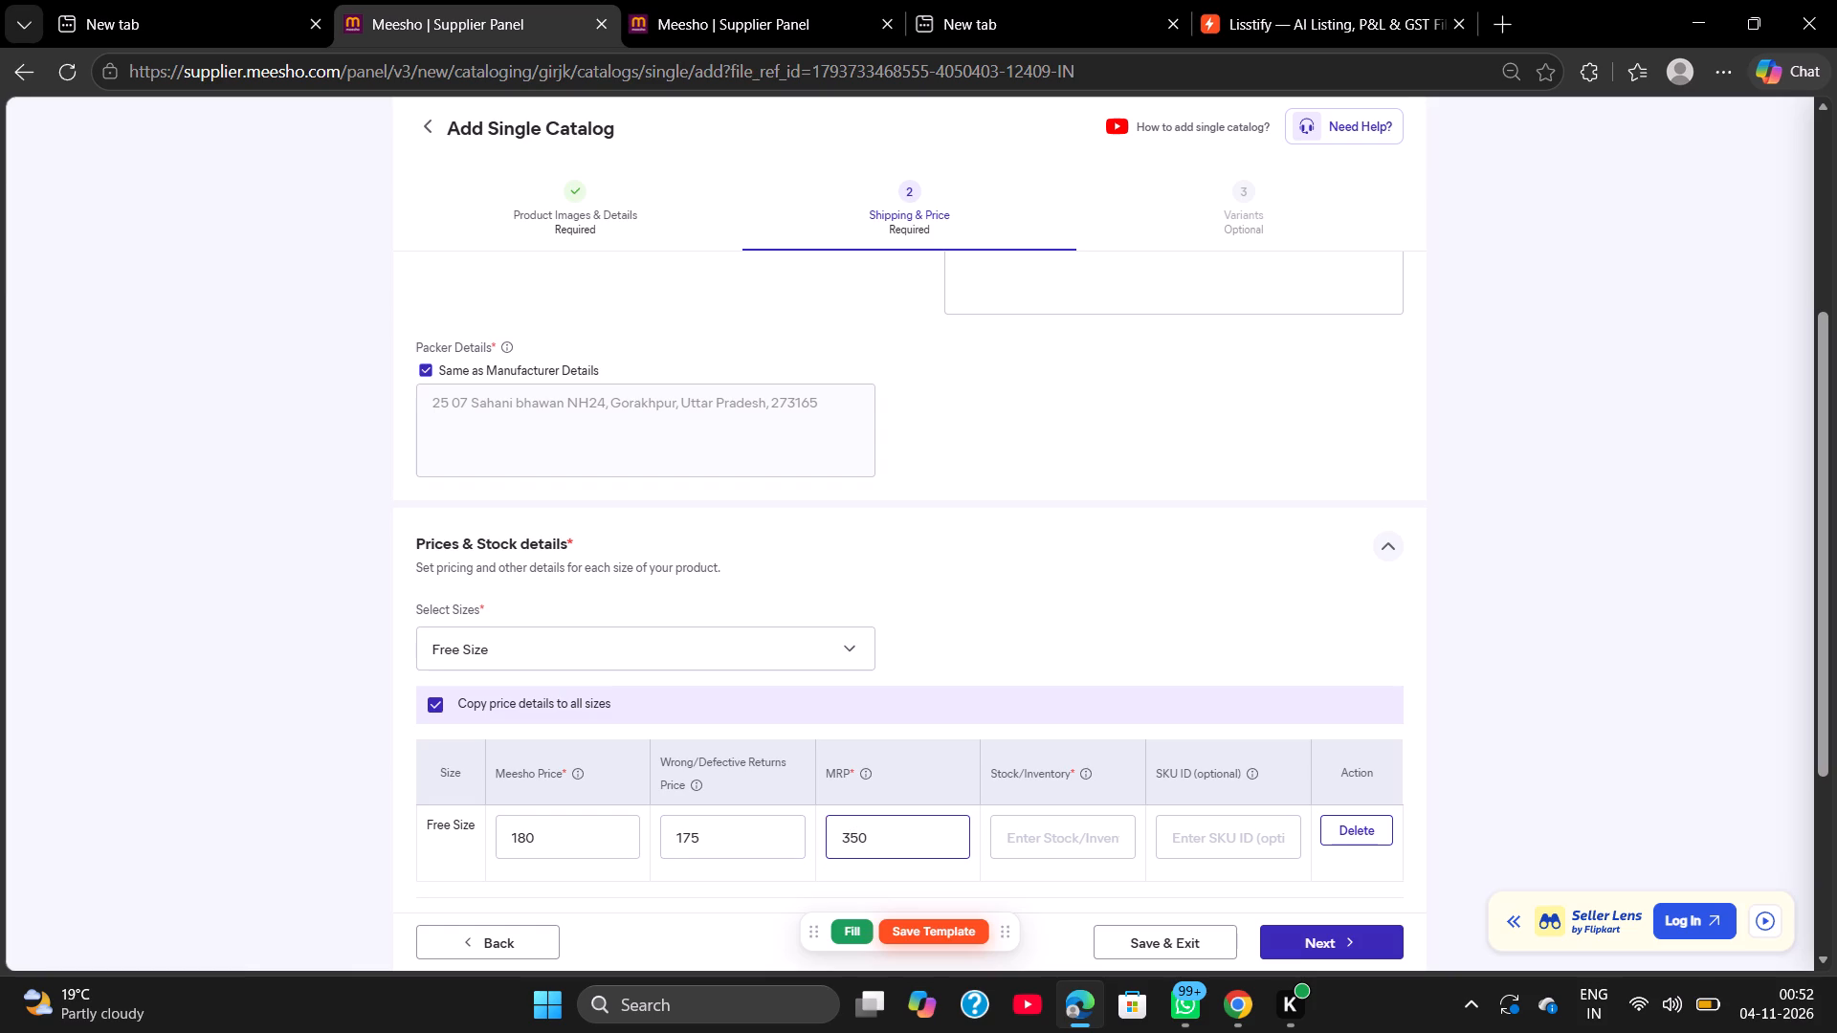
{"action": "left_click", "coordinate": [1057, 843]}
{"action": "type", "text": "1000"}
Lower the Meesho price to 170 and the wrong/defective returns price to 165.
{"action": "scroll", "coordinate": [1262, 833], "scroll_direction": "down", "scroll_amount": 1}
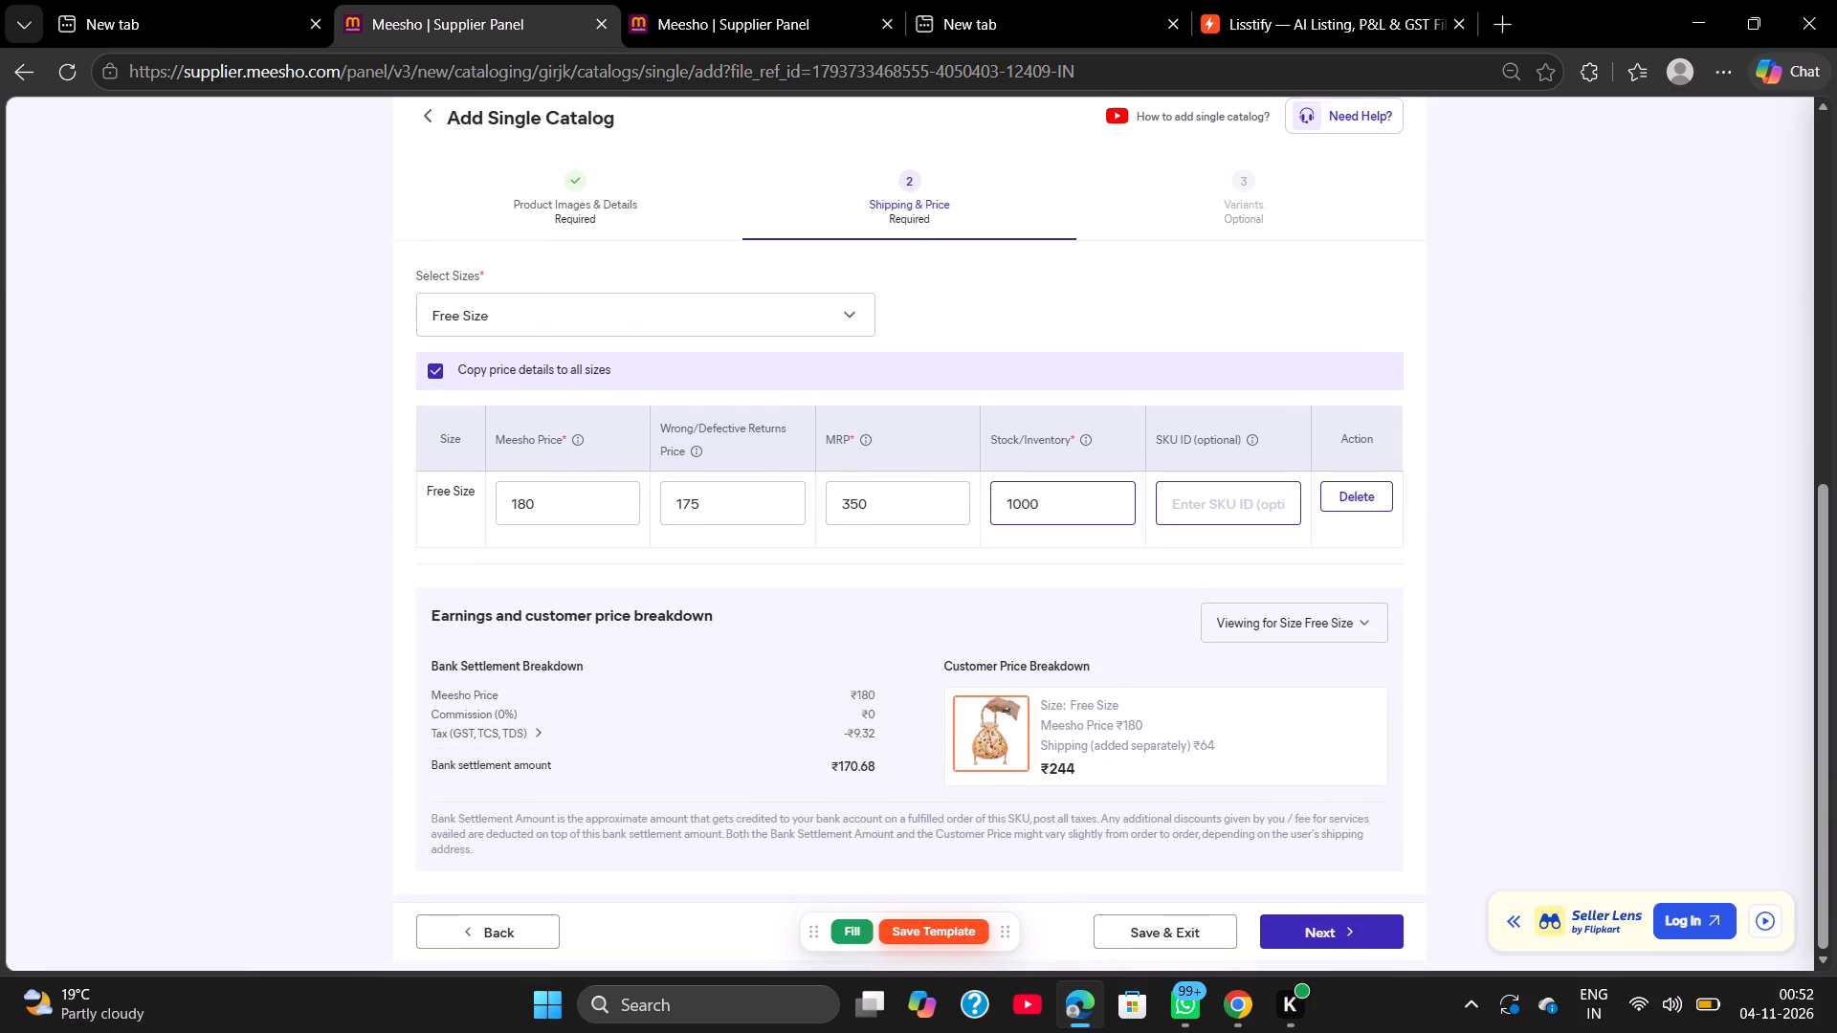
{"action": "scroll", "coordinate": [1262, 833], "scroll_direction": "down", "scroll_amount": 1}
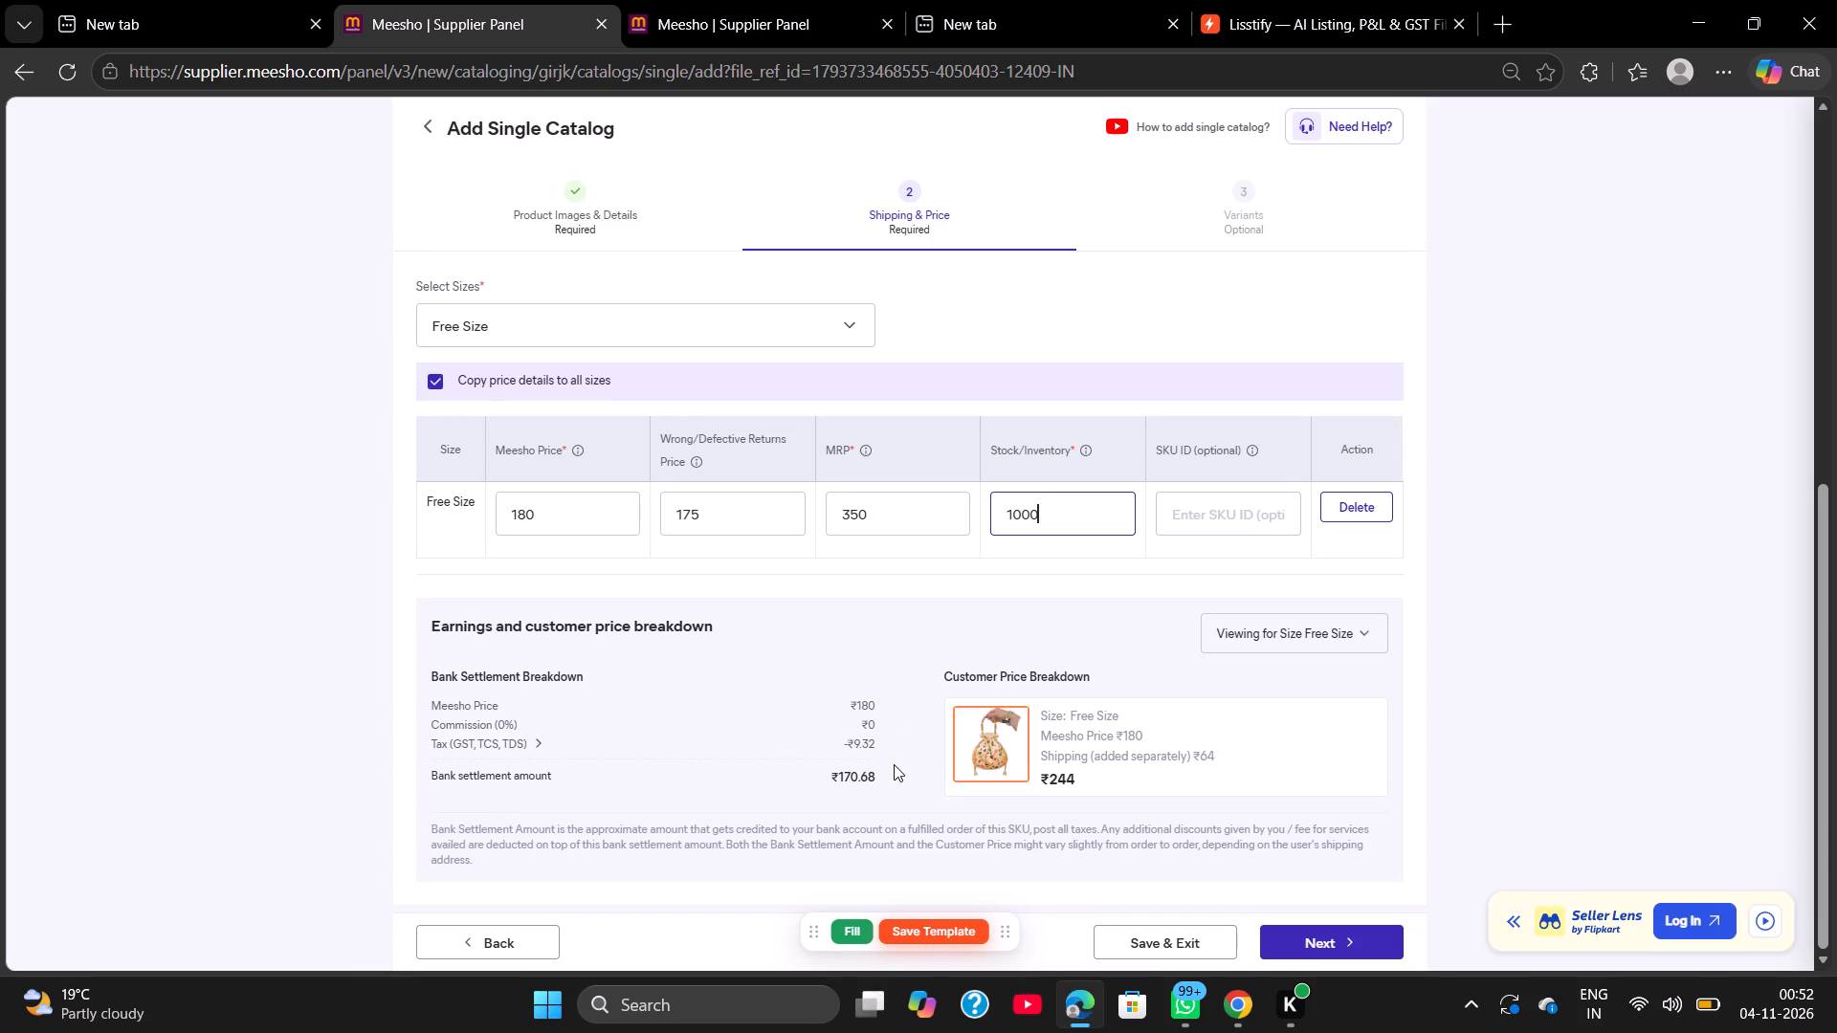
{"action": "left_click", "coordinate": [520, 517]}
{"action": "key", "text": "Right"}
{"action": "key", "text": "BackSpace"}
{"action": "key", "text": "6"}
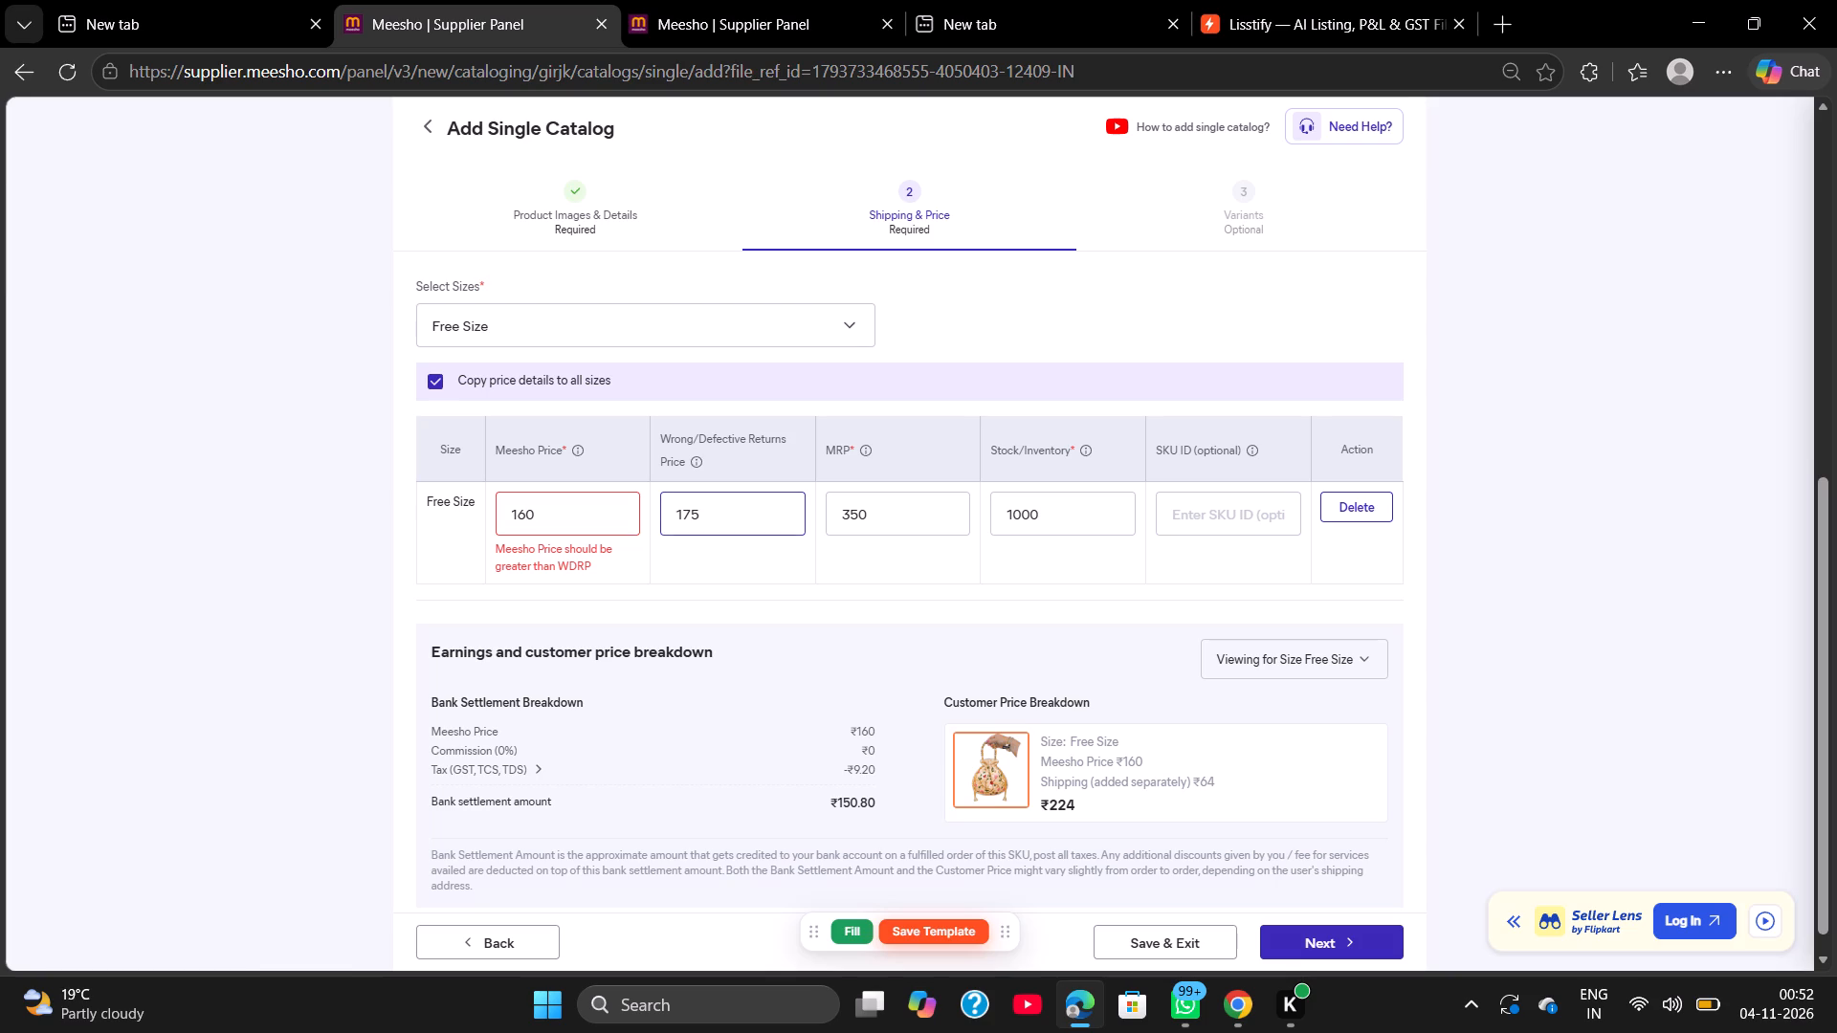
{"action": "key", "text": "BackSpace"}
{"action": "key", "text": "7"}
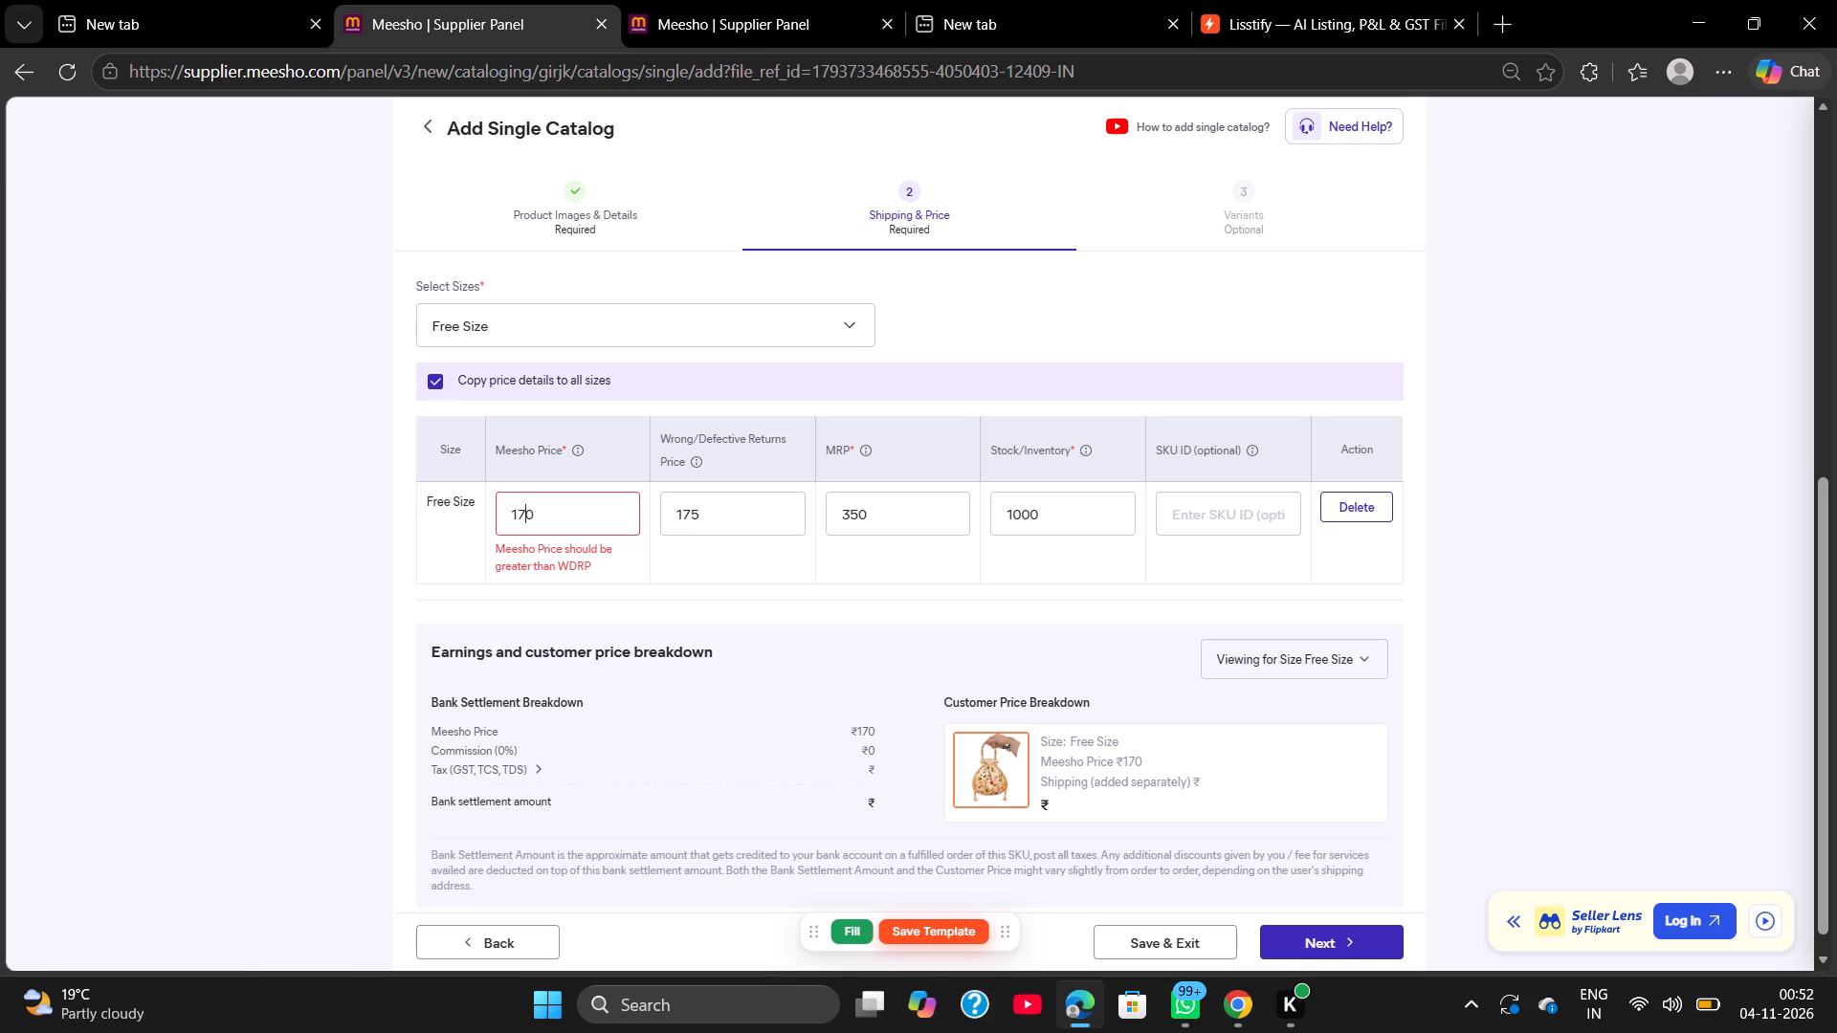
{"action": "left_click", "coordinate": [681, 507]}
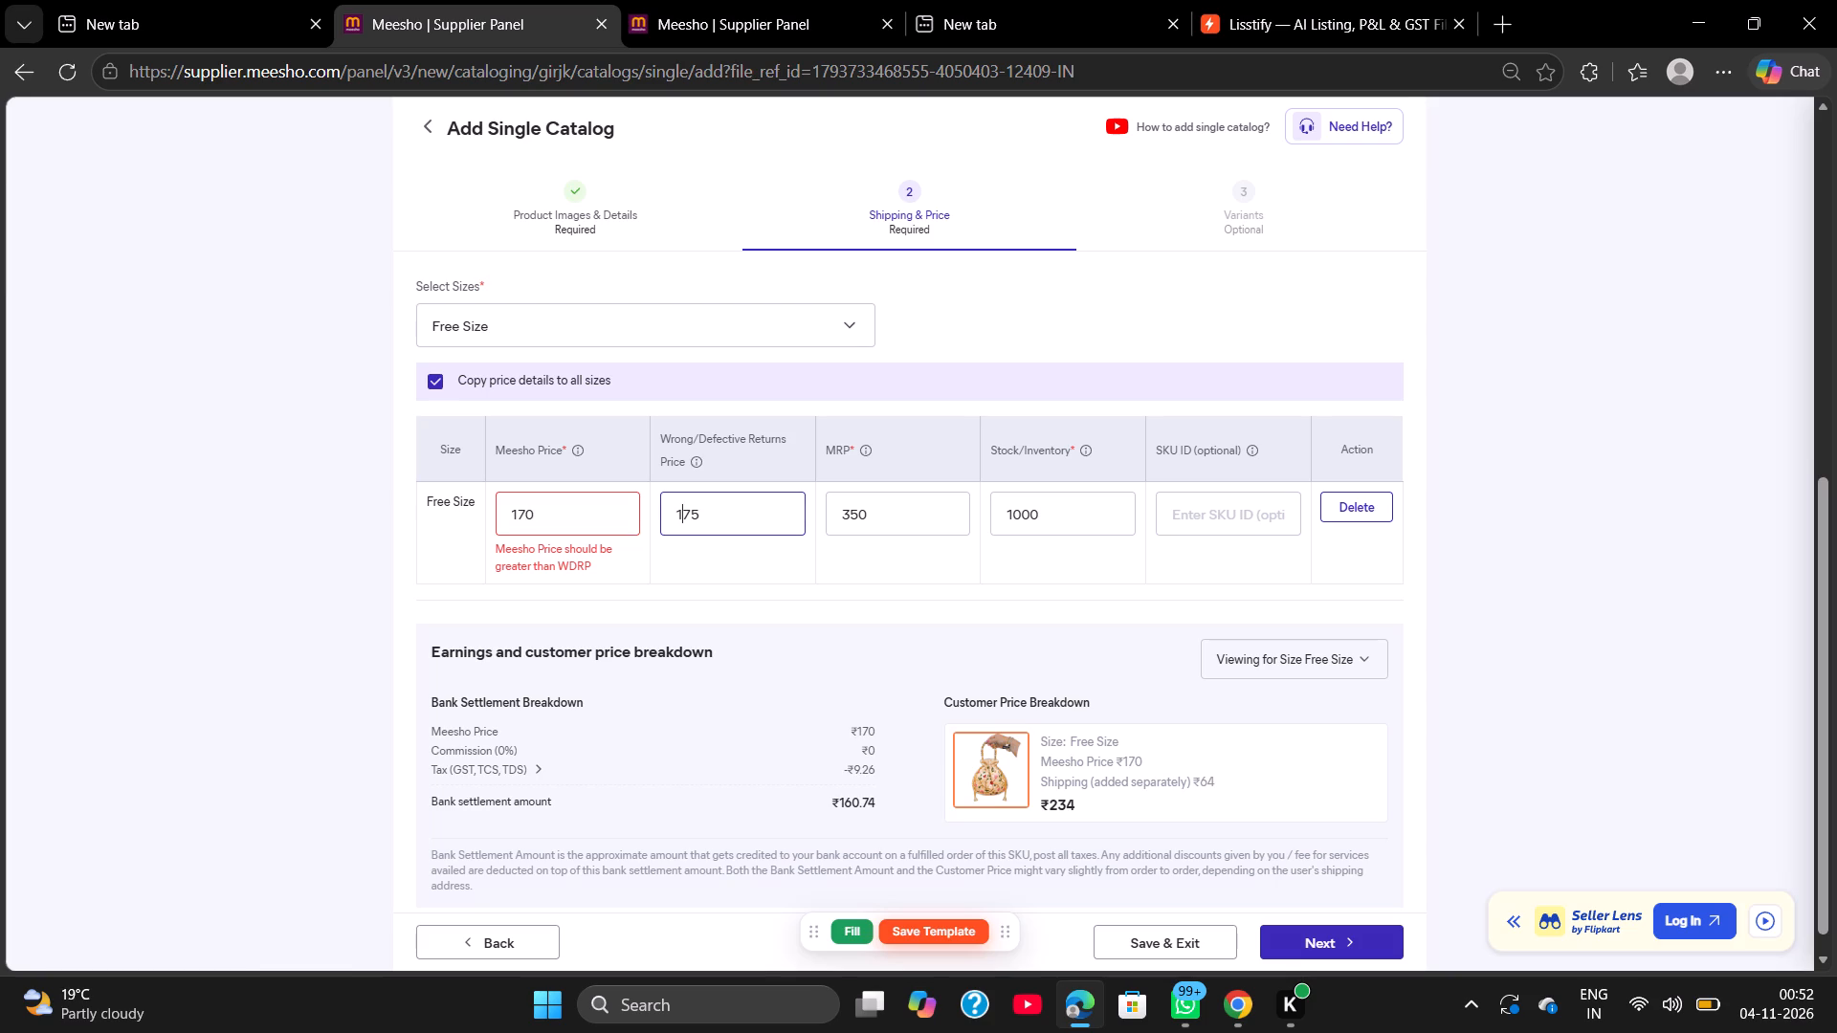
{"action": "left_click", "coordinate": [681, 507]}
{"action": "key", "text": "Right"}
{"action": "key", "text": "BackSpace"}
{"action": "key", "text": "6"}
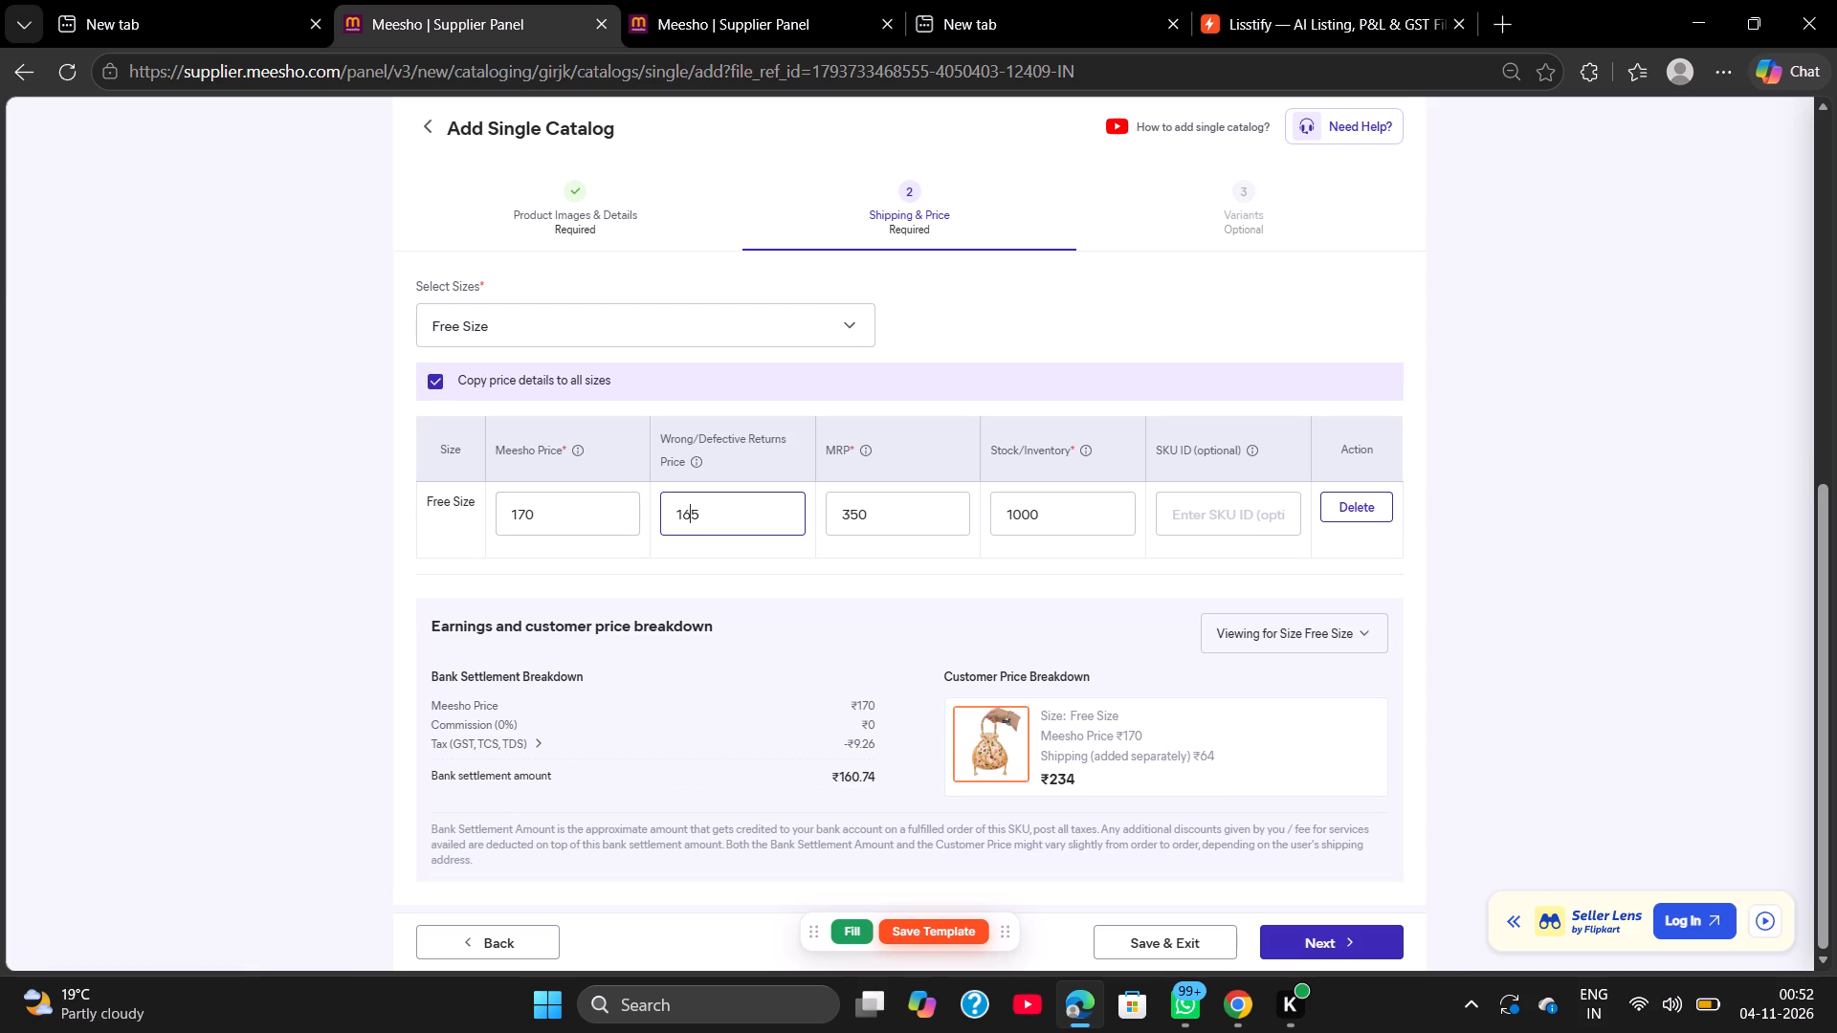
Proceed from the shipping and price details to the optional Variants stage.
{"action": "scroll", "coordinate": [874, 559], "scroll_direction": "down", "scroll_amount": 1}
{"action": "scroll", "coordinate": [1193, 677], "scroll_direction": "down", "scroll_amount": 2}
{"action": "left_click", "coordinate": [1319, 949]}
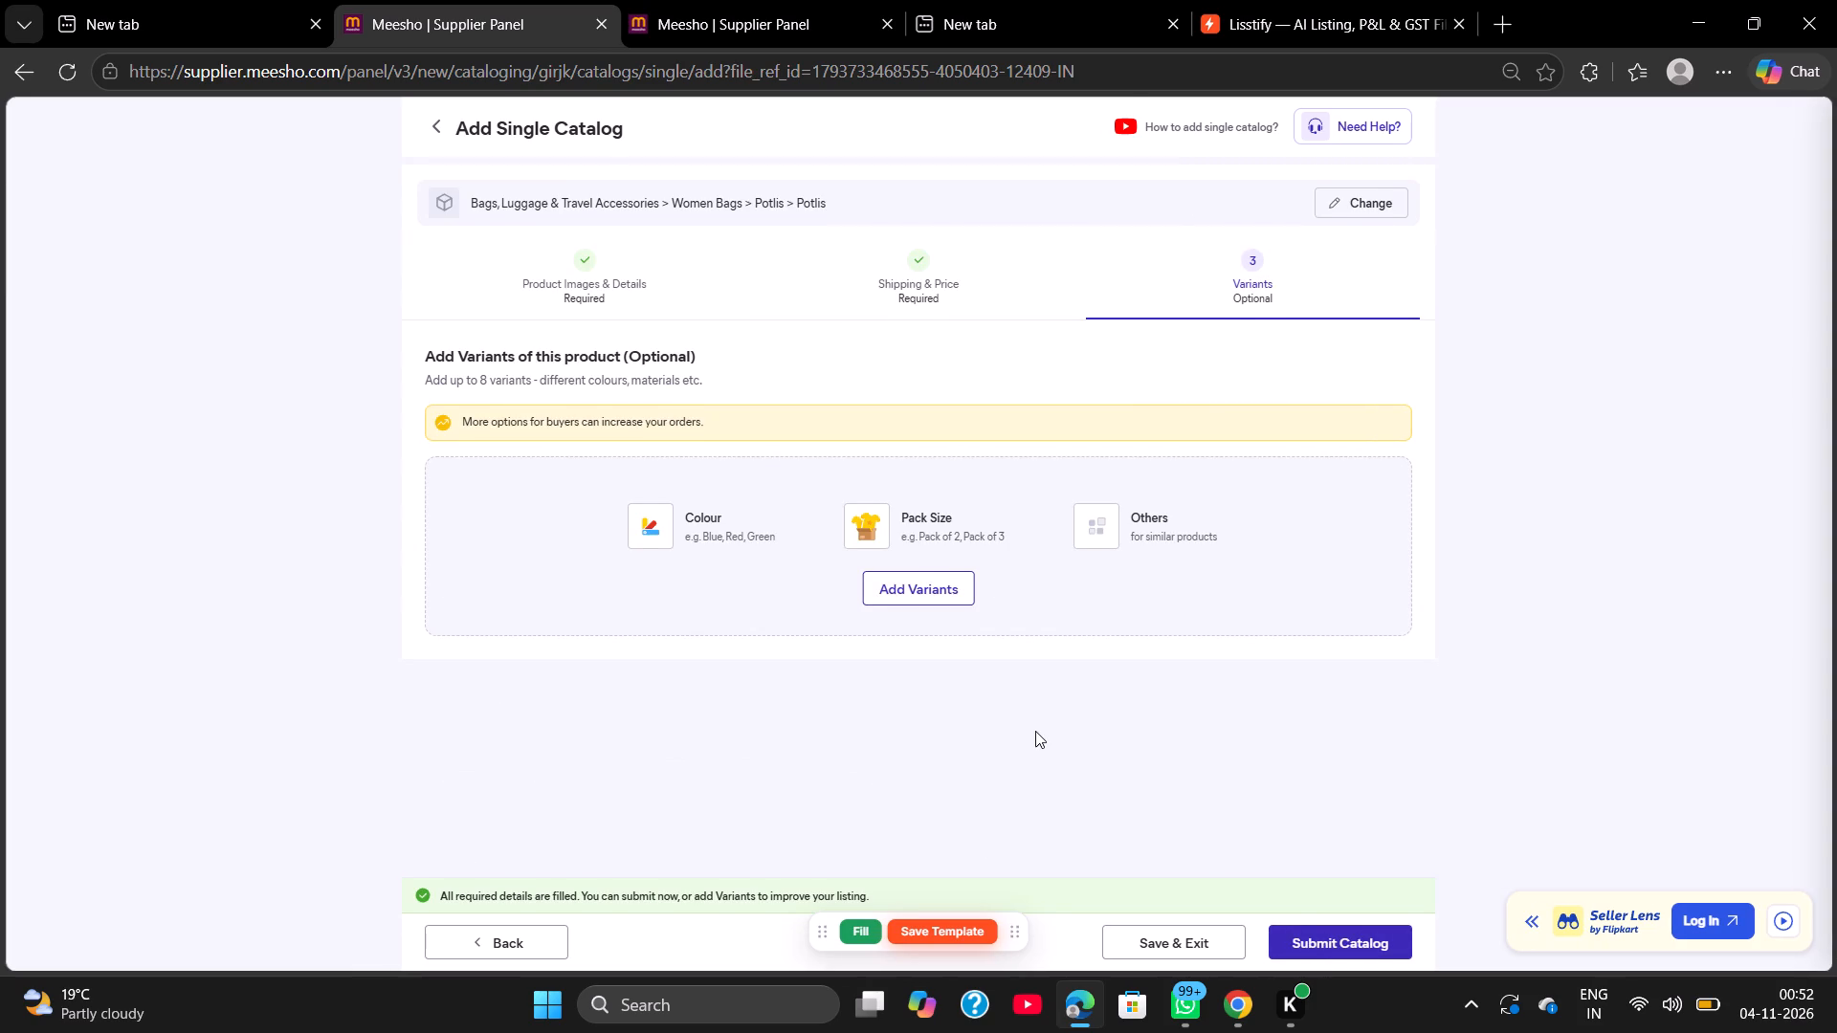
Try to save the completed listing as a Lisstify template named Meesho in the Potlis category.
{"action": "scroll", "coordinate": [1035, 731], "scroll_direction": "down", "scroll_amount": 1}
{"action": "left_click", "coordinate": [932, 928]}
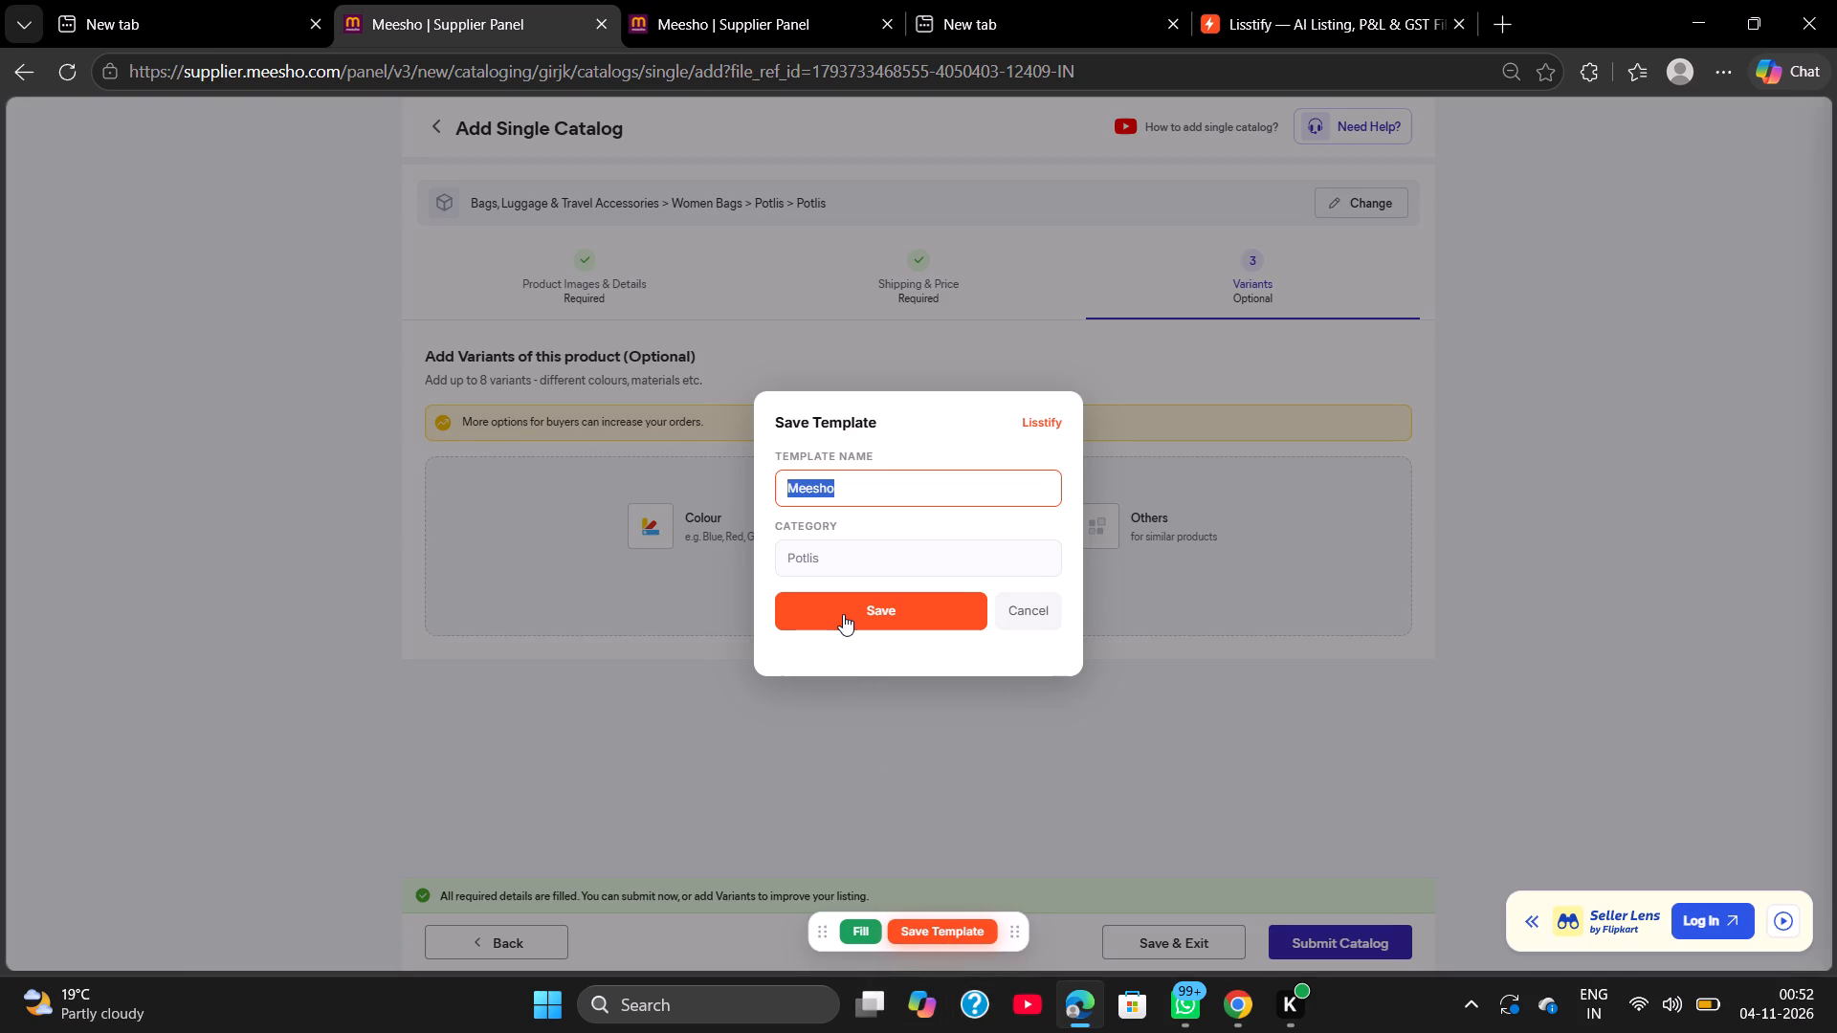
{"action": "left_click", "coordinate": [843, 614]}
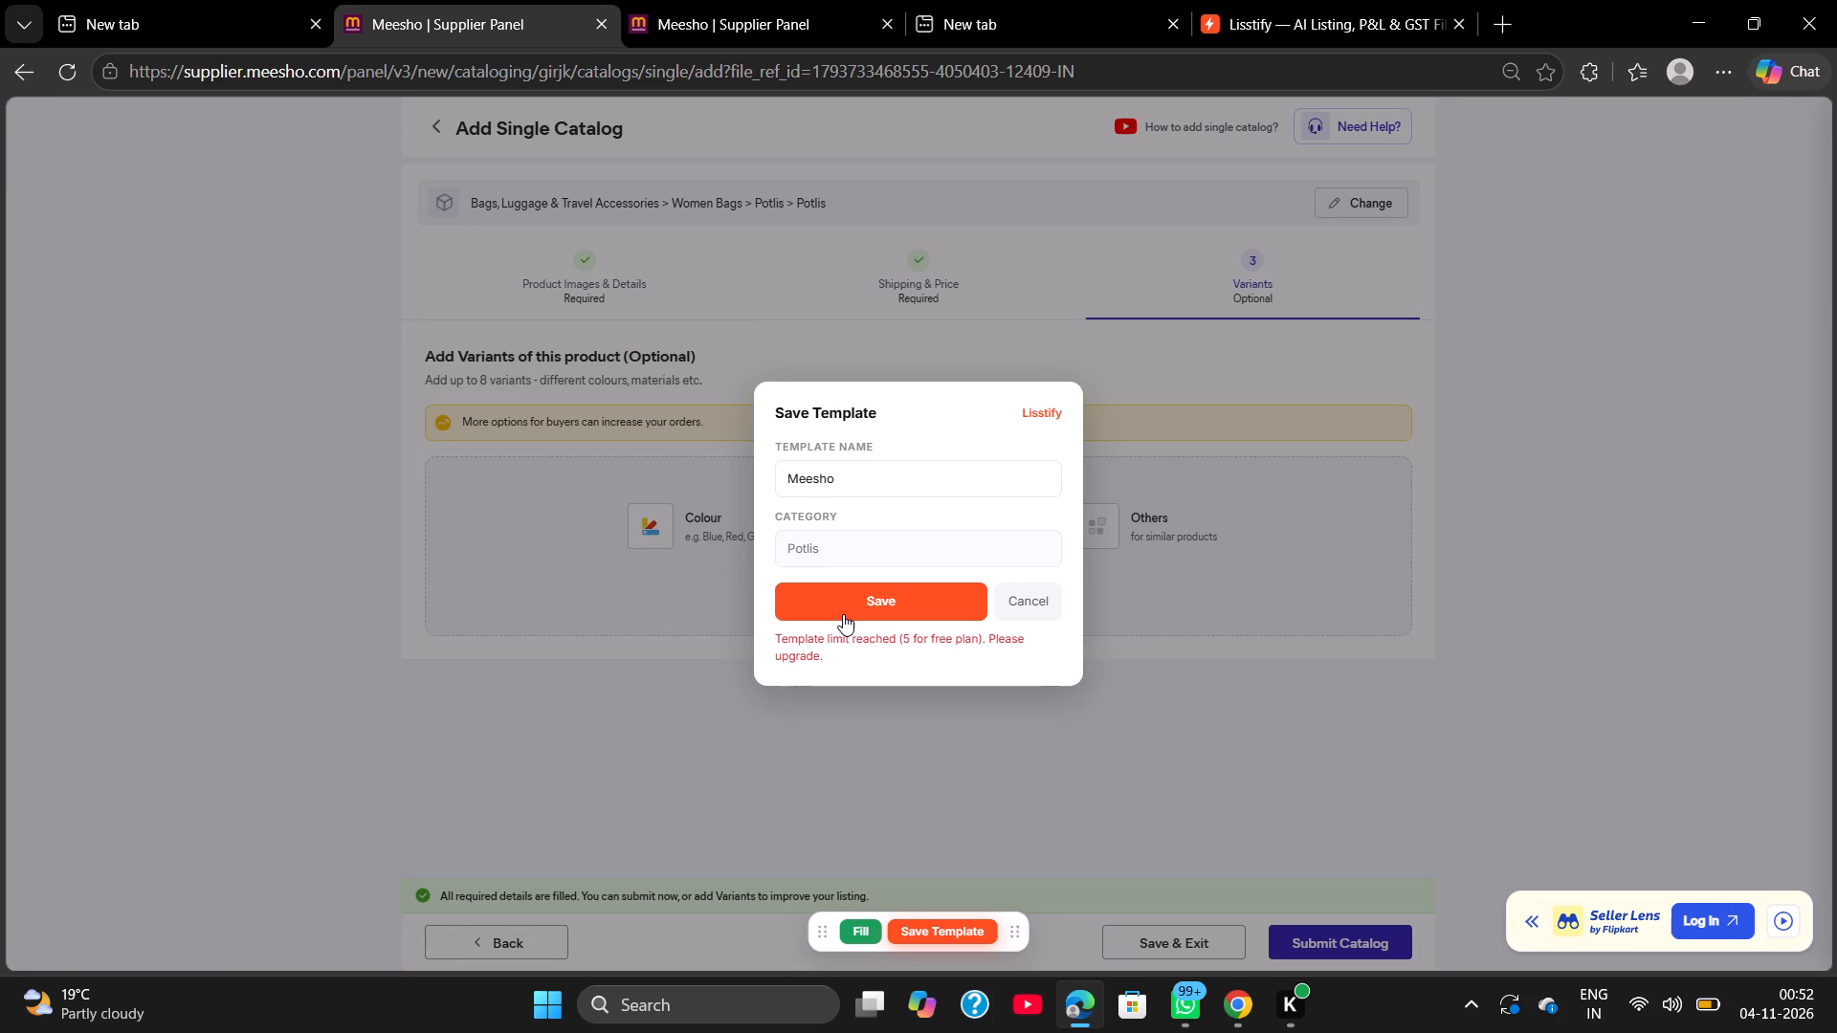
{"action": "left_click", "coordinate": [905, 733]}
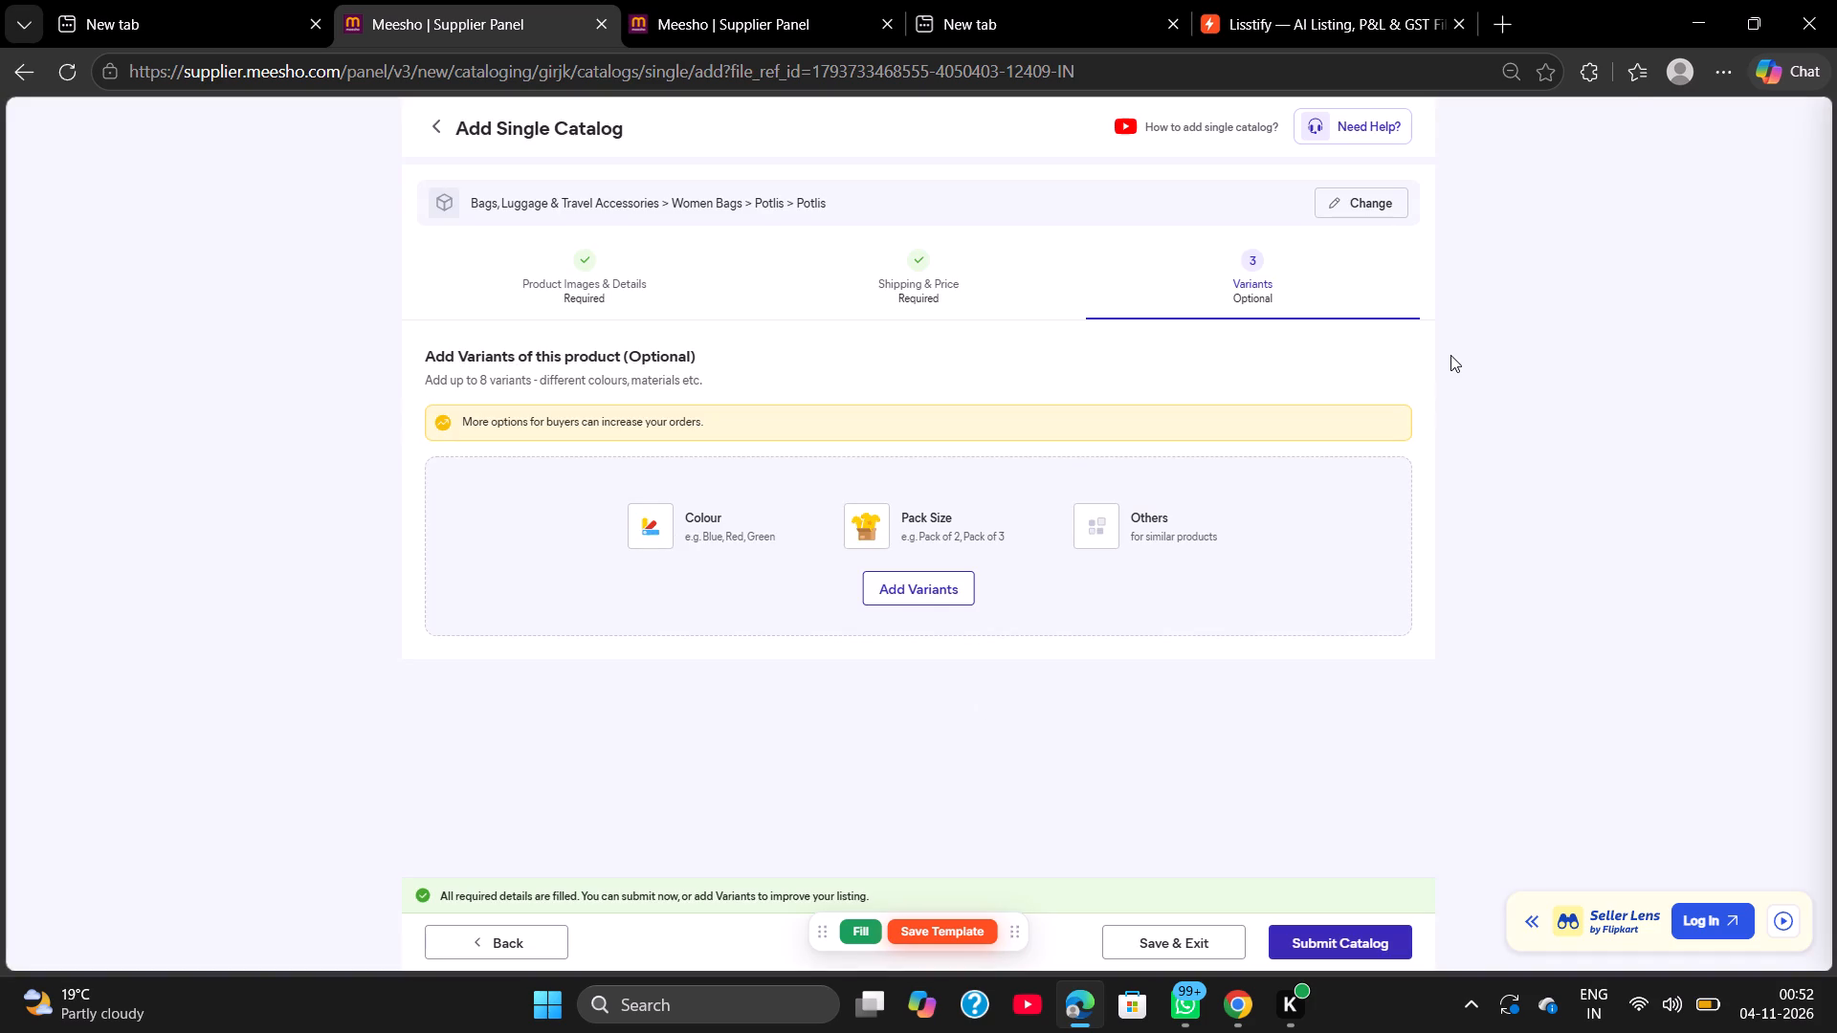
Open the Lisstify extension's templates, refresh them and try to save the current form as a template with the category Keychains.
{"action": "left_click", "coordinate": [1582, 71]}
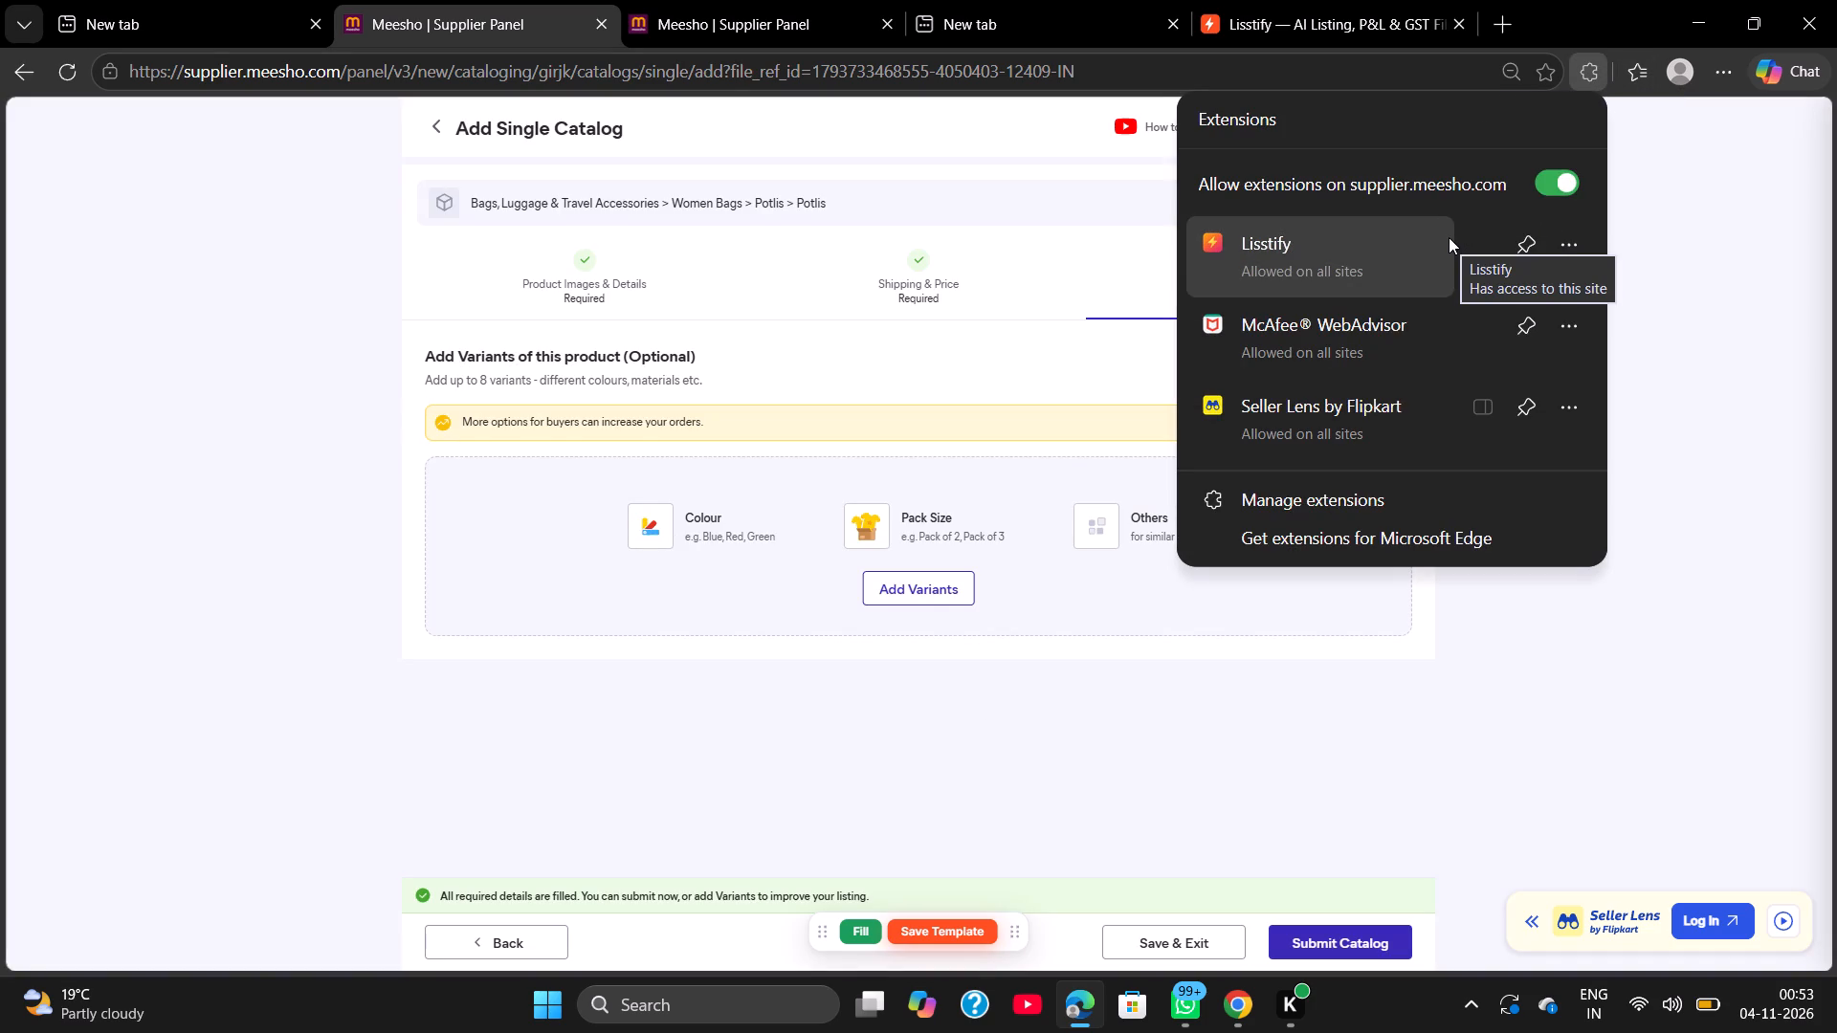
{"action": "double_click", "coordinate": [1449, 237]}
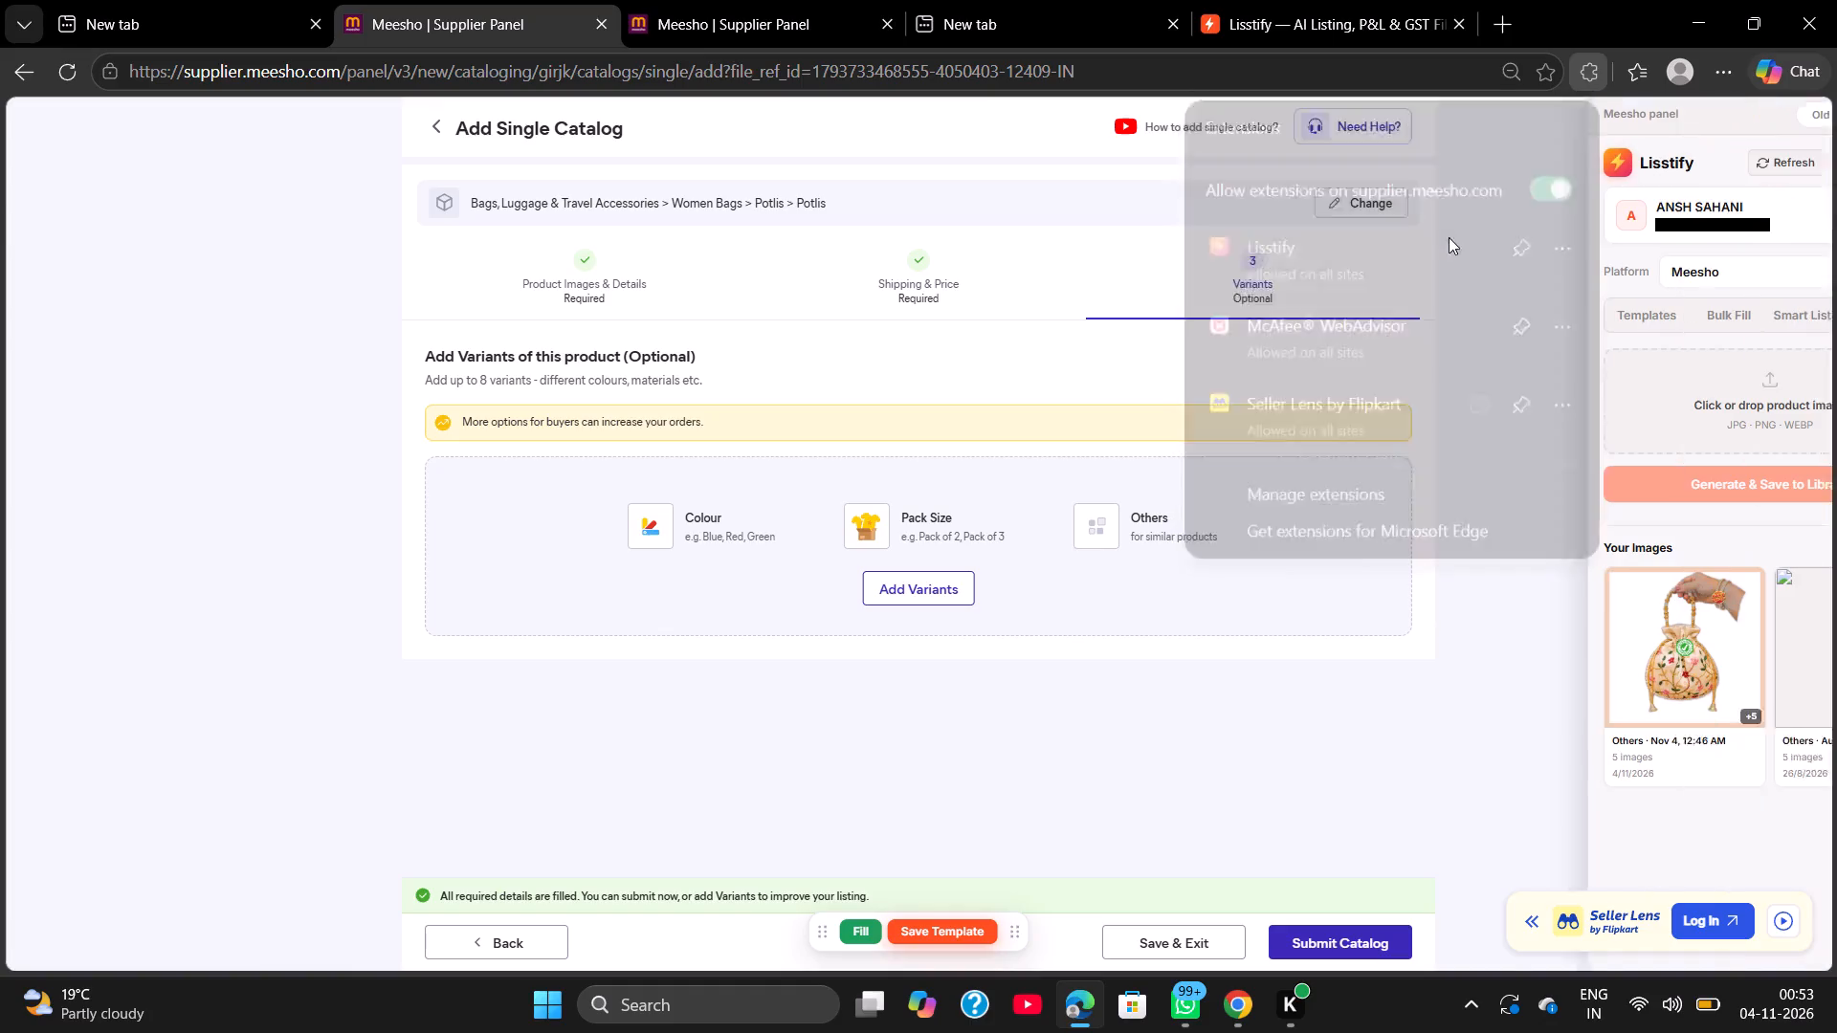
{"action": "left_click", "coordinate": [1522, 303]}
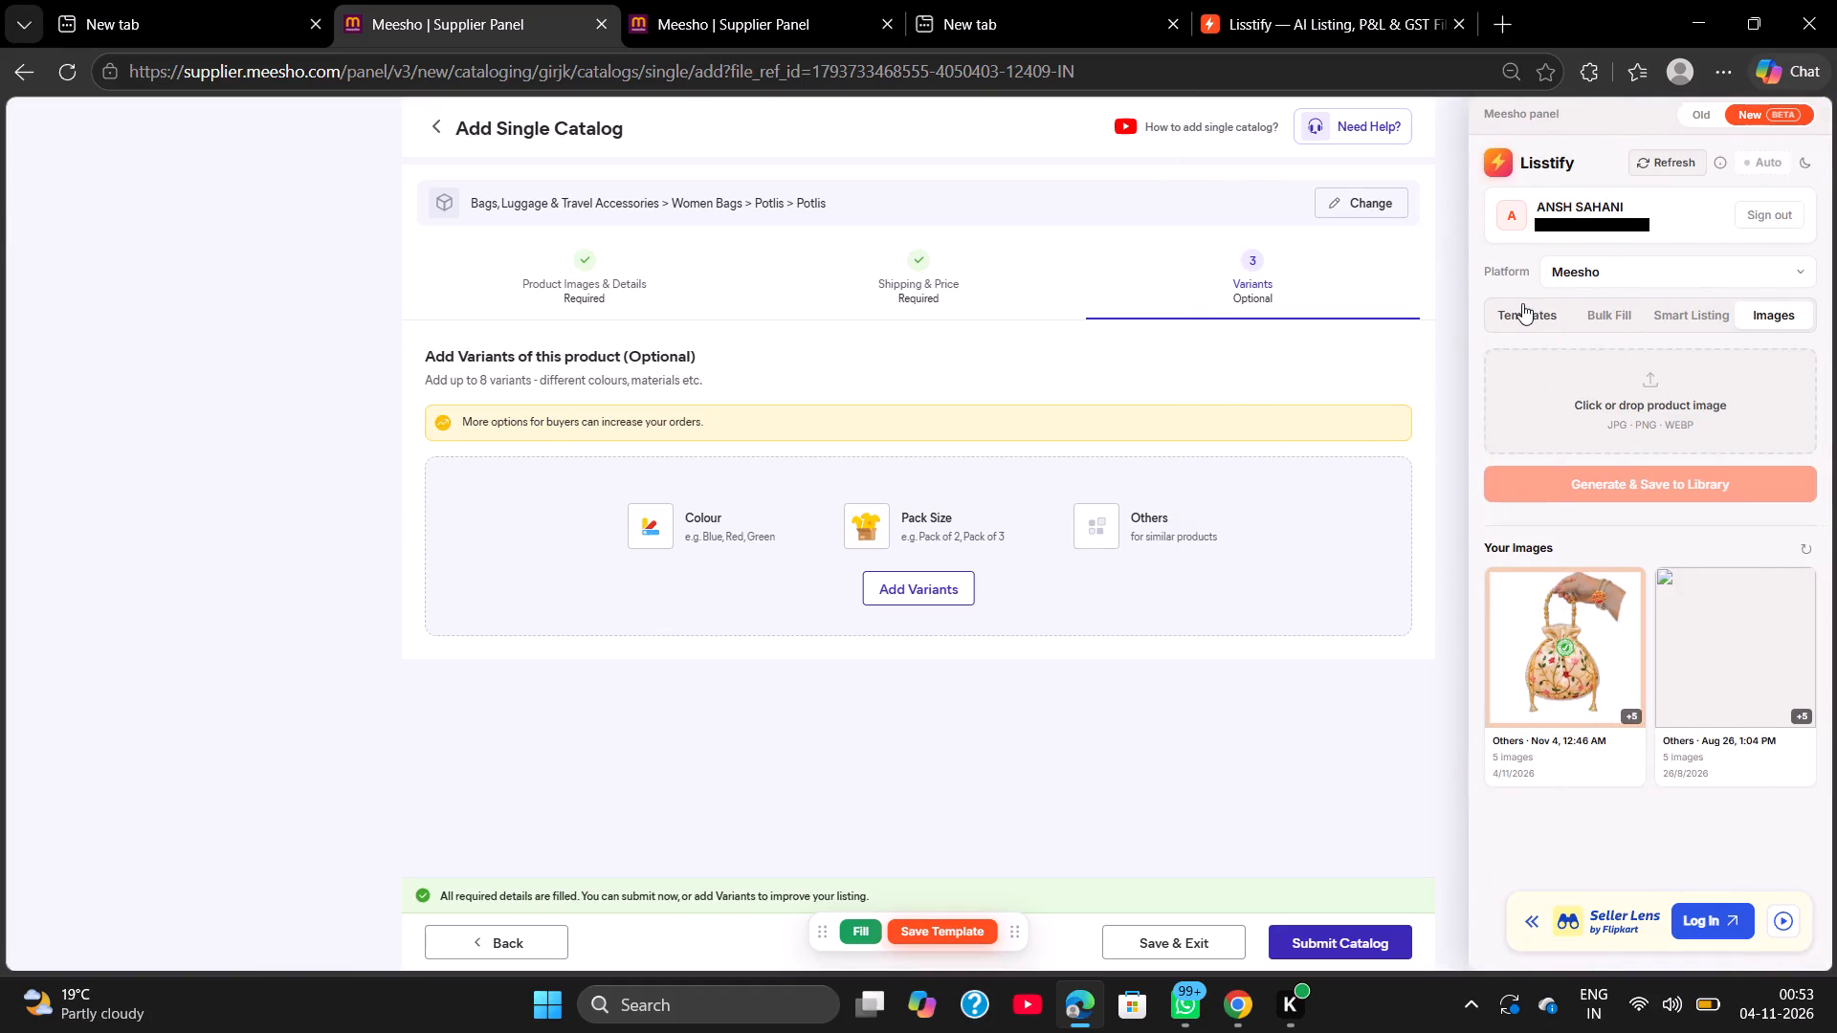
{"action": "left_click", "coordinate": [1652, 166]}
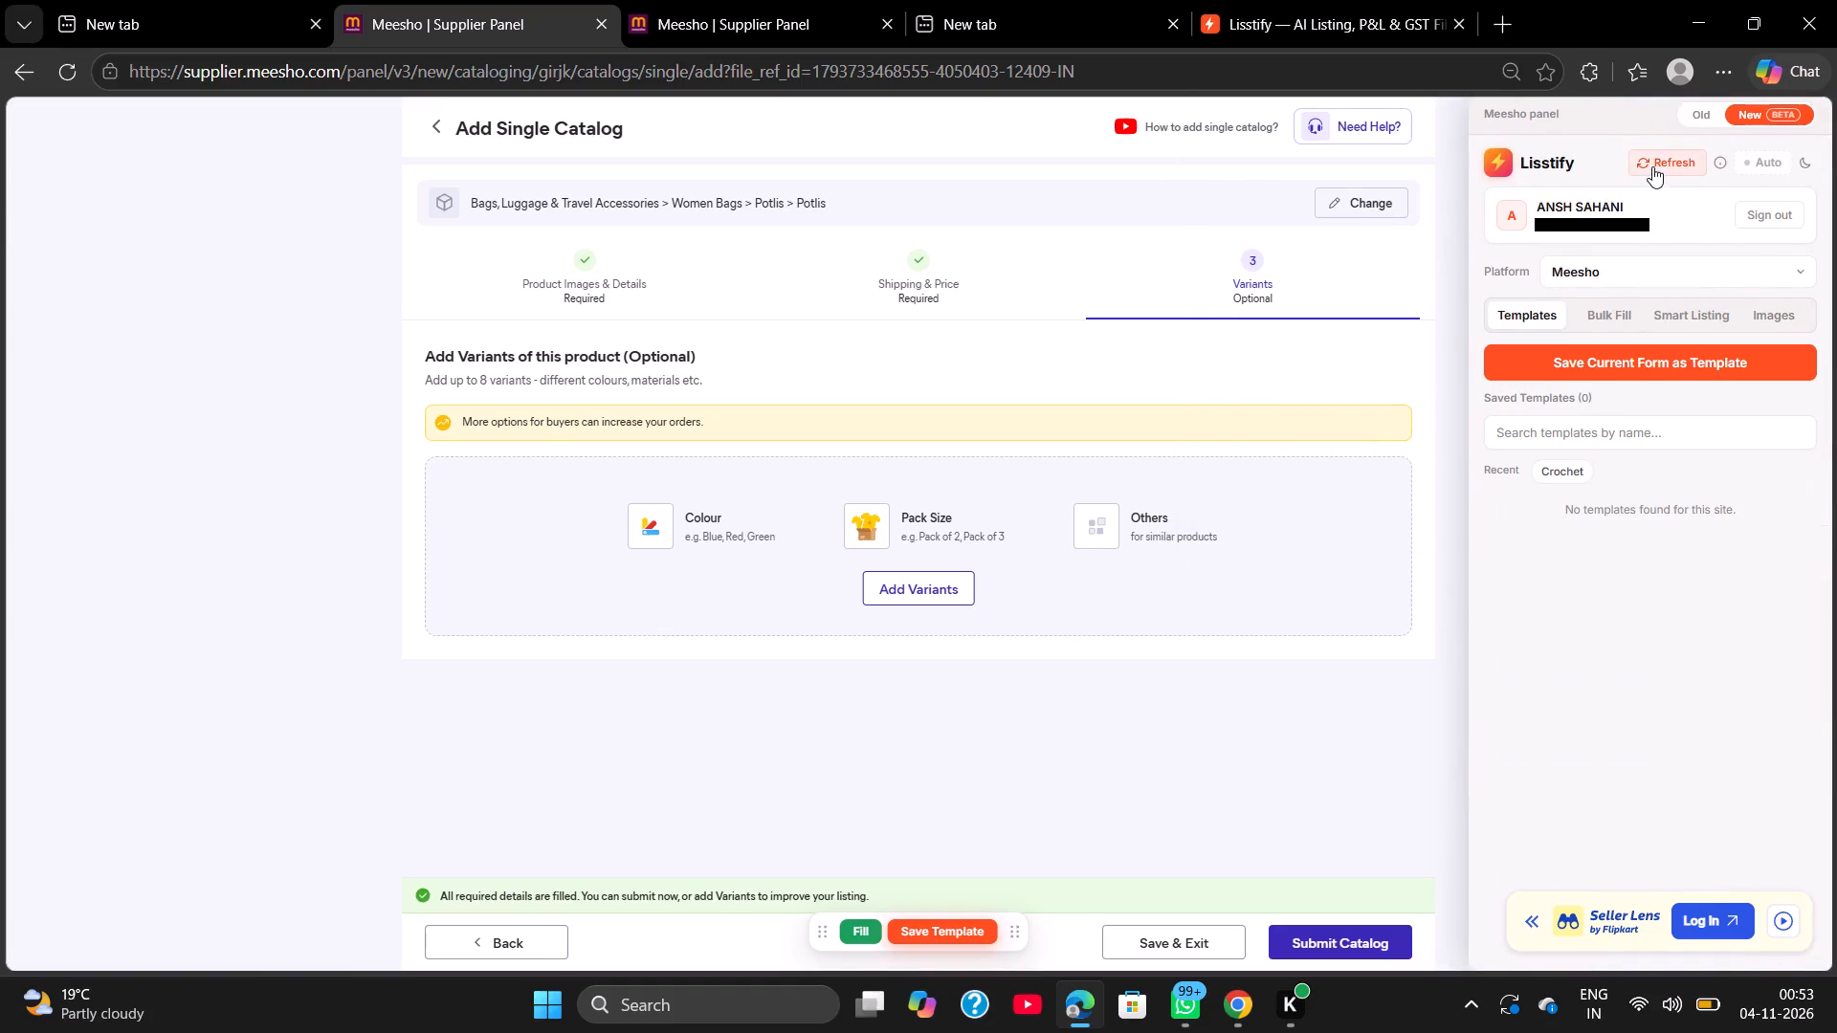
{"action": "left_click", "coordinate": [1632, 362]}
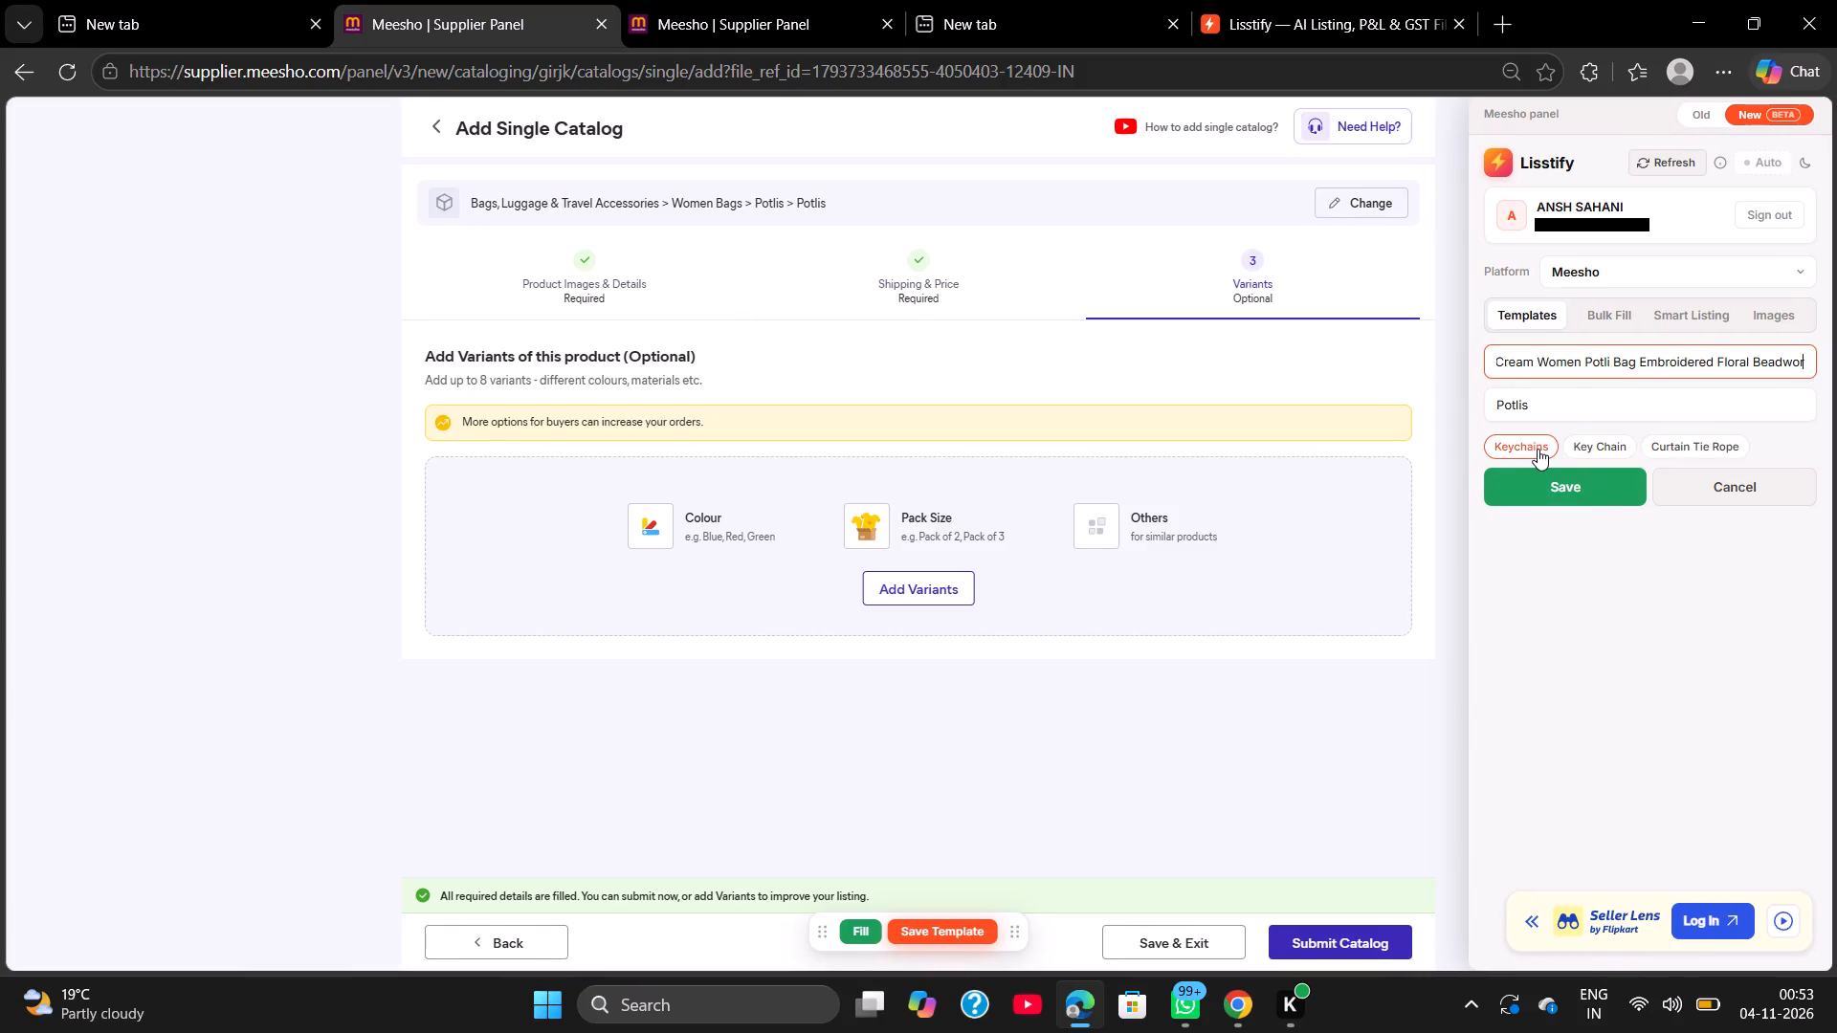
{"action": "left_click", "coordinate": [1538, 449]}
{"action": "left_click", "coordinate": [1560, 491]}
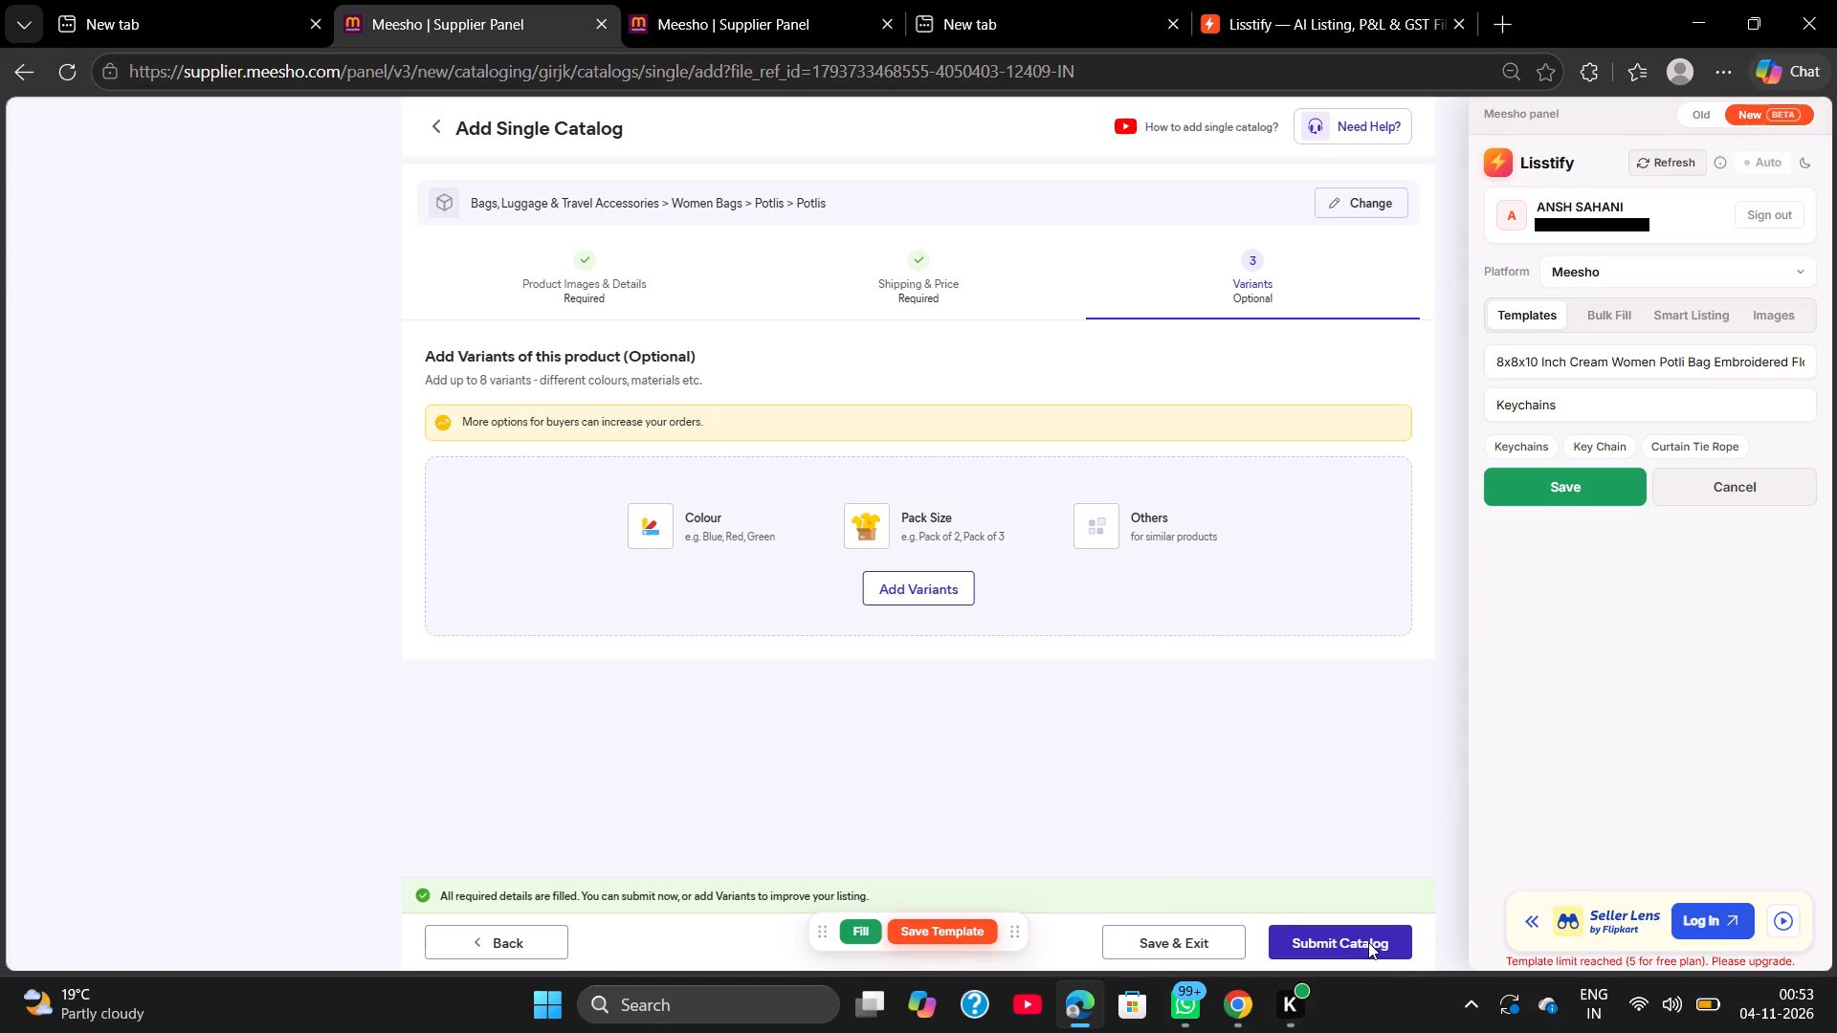
Return to the product images and details stage and upload the 12.34.17 AM WhatsApp photo of the bag as Image 2.
{"action": "scroll", "coordinate": [806, 680], "scroll_direction": "up", "scroll_amount": 2}
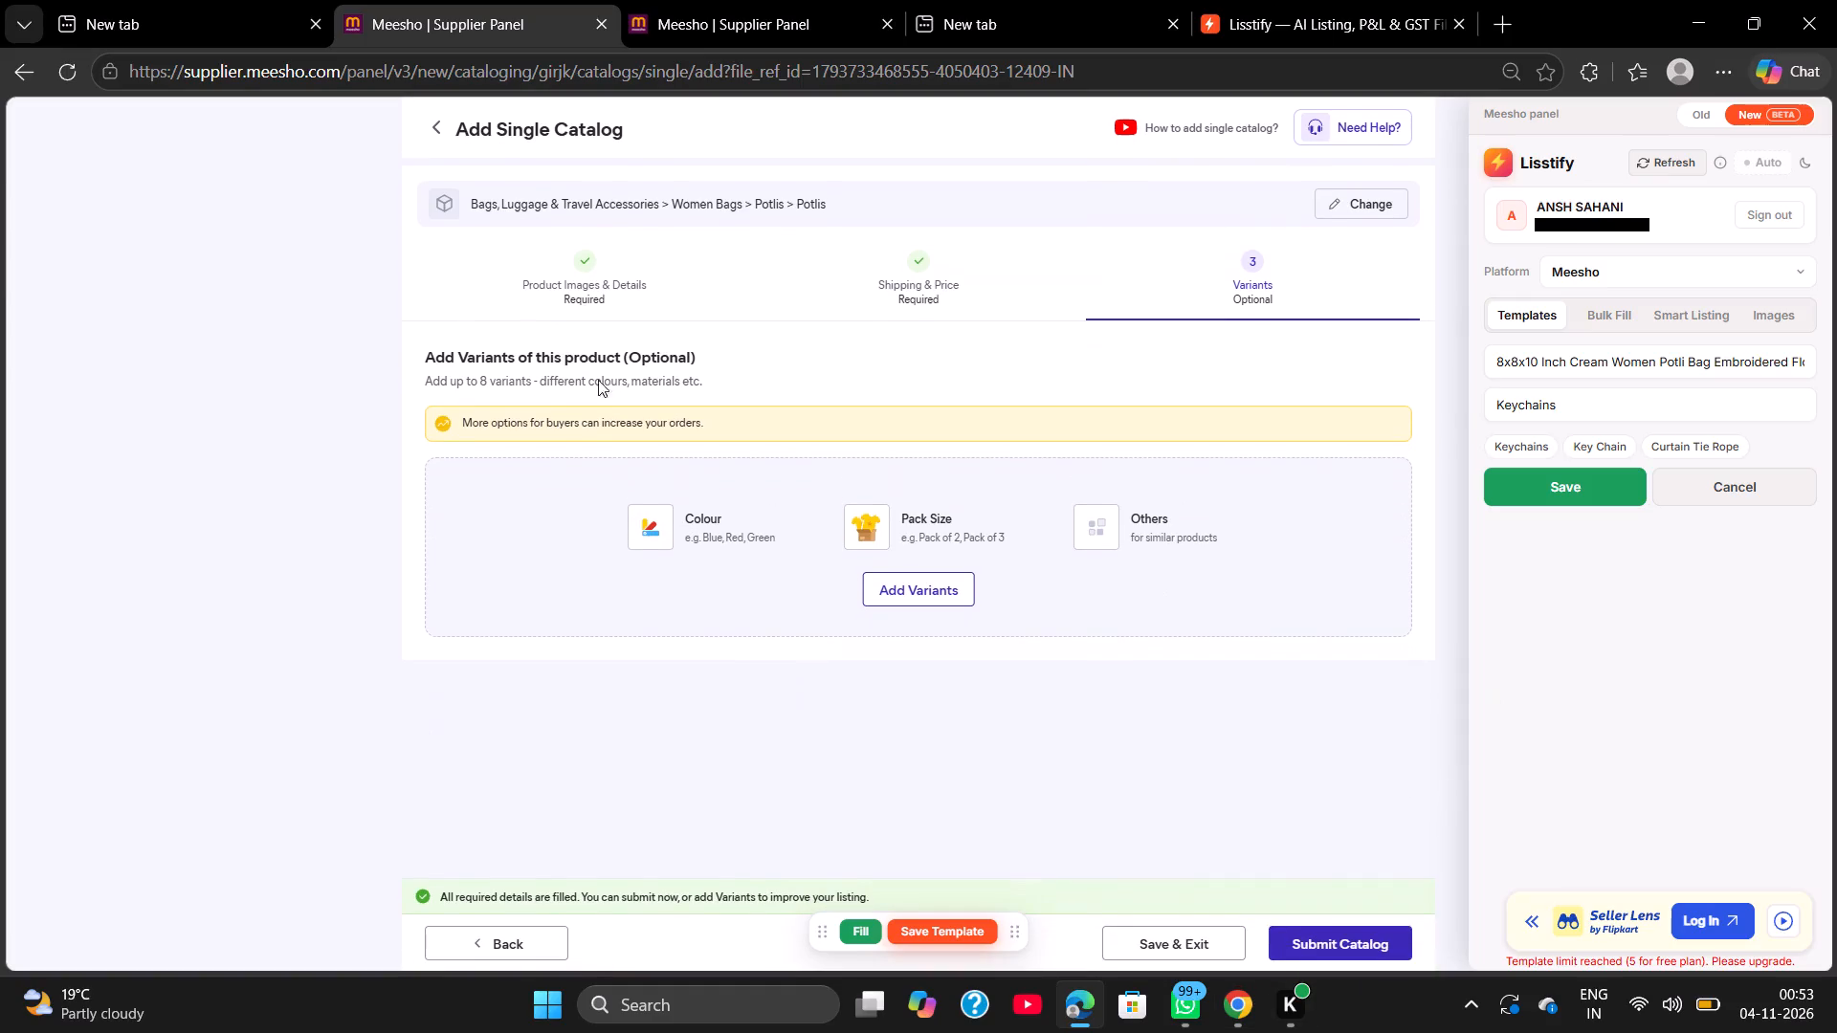
{"action": "left_click", "coordinate": [579, 278]}
{"action": "left_click", "coordinate": [579, 278]}
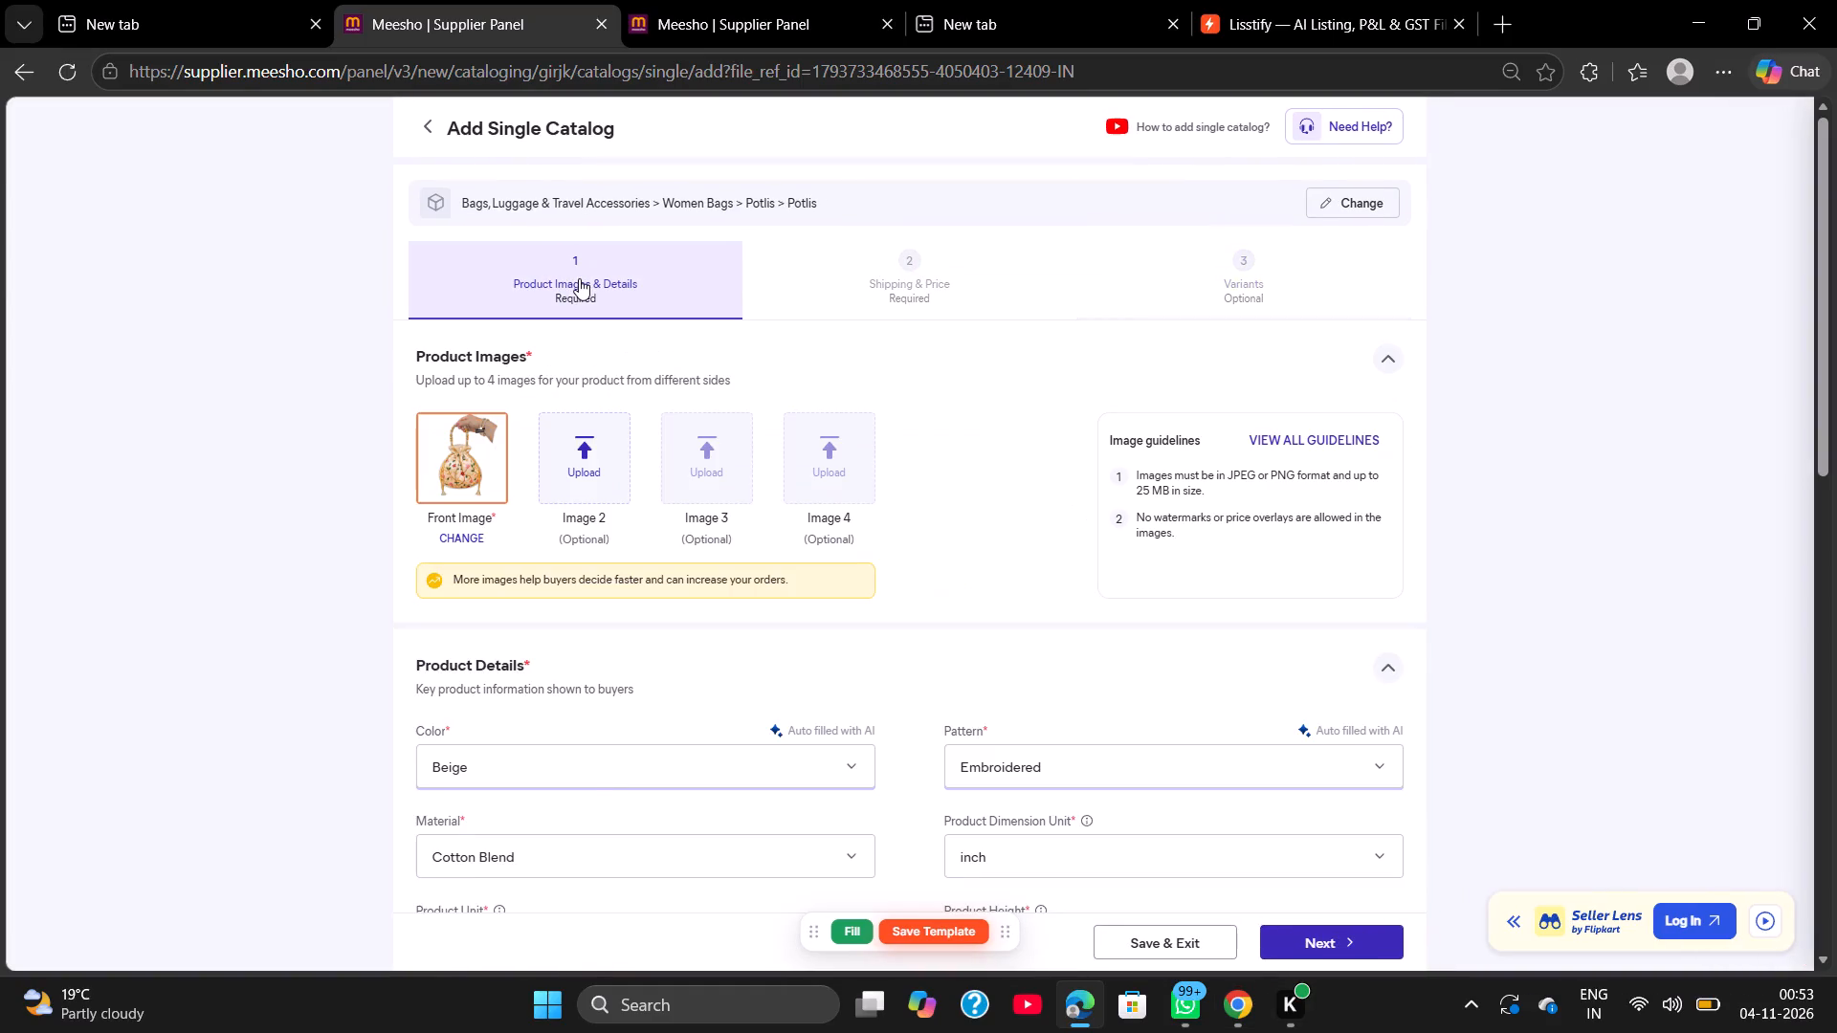
{"action": "double_click", "coordinate": [587, 451]}
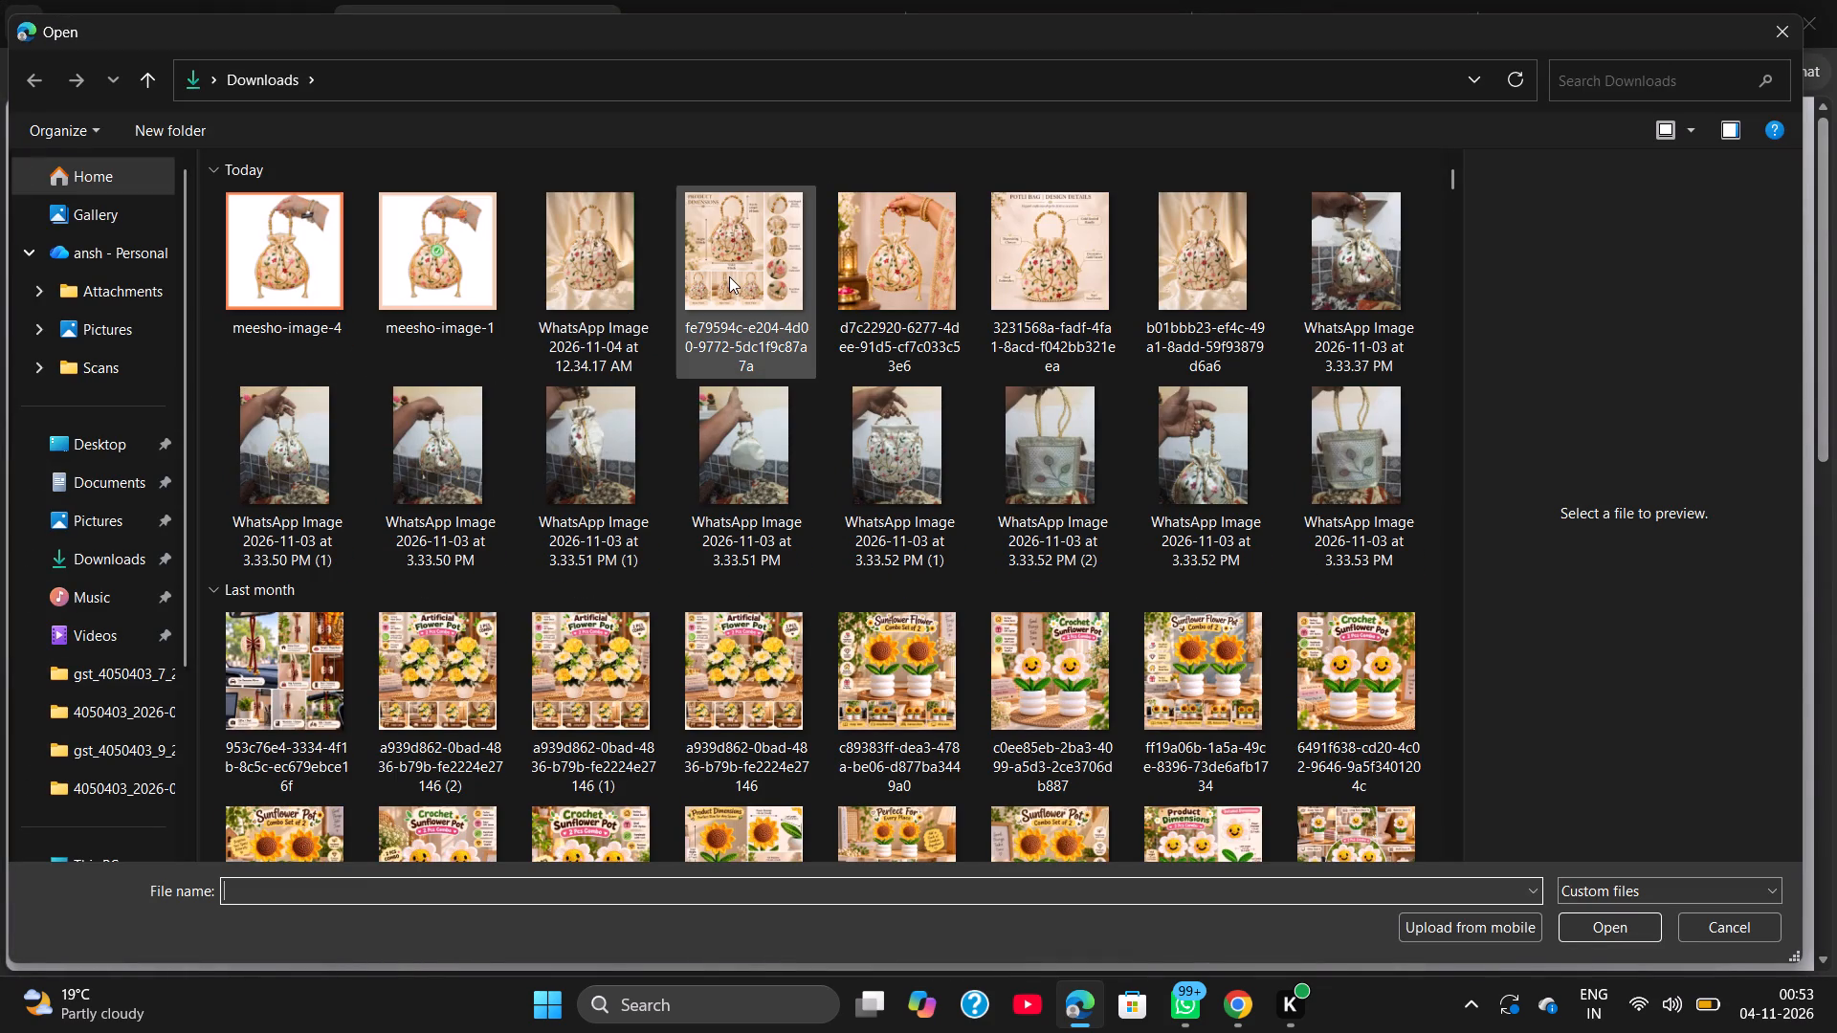
{"action": "double_click", "coordinate": [573, 253]}
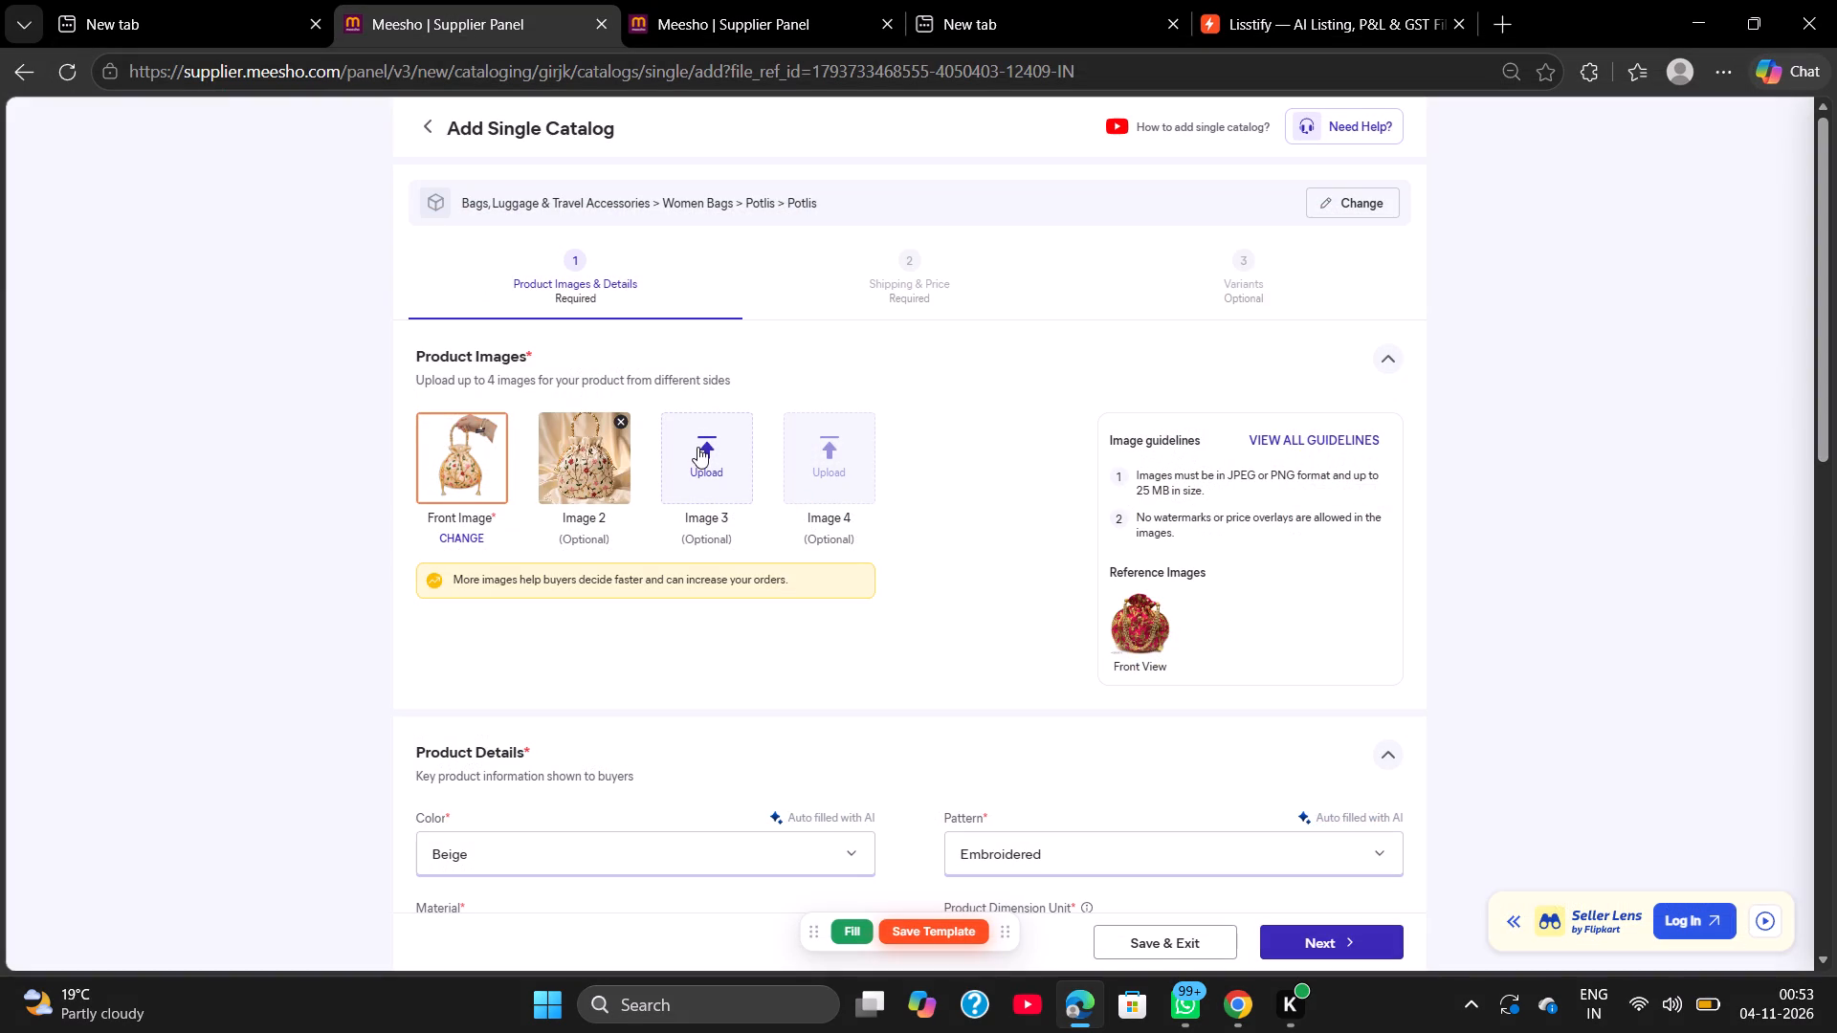
Upload the potli bag detail collage as Image 3 and the labelled potli bag image starting with 3231568a as Image 4.
{"action": "double_click", "coordinate": [697, 447]}
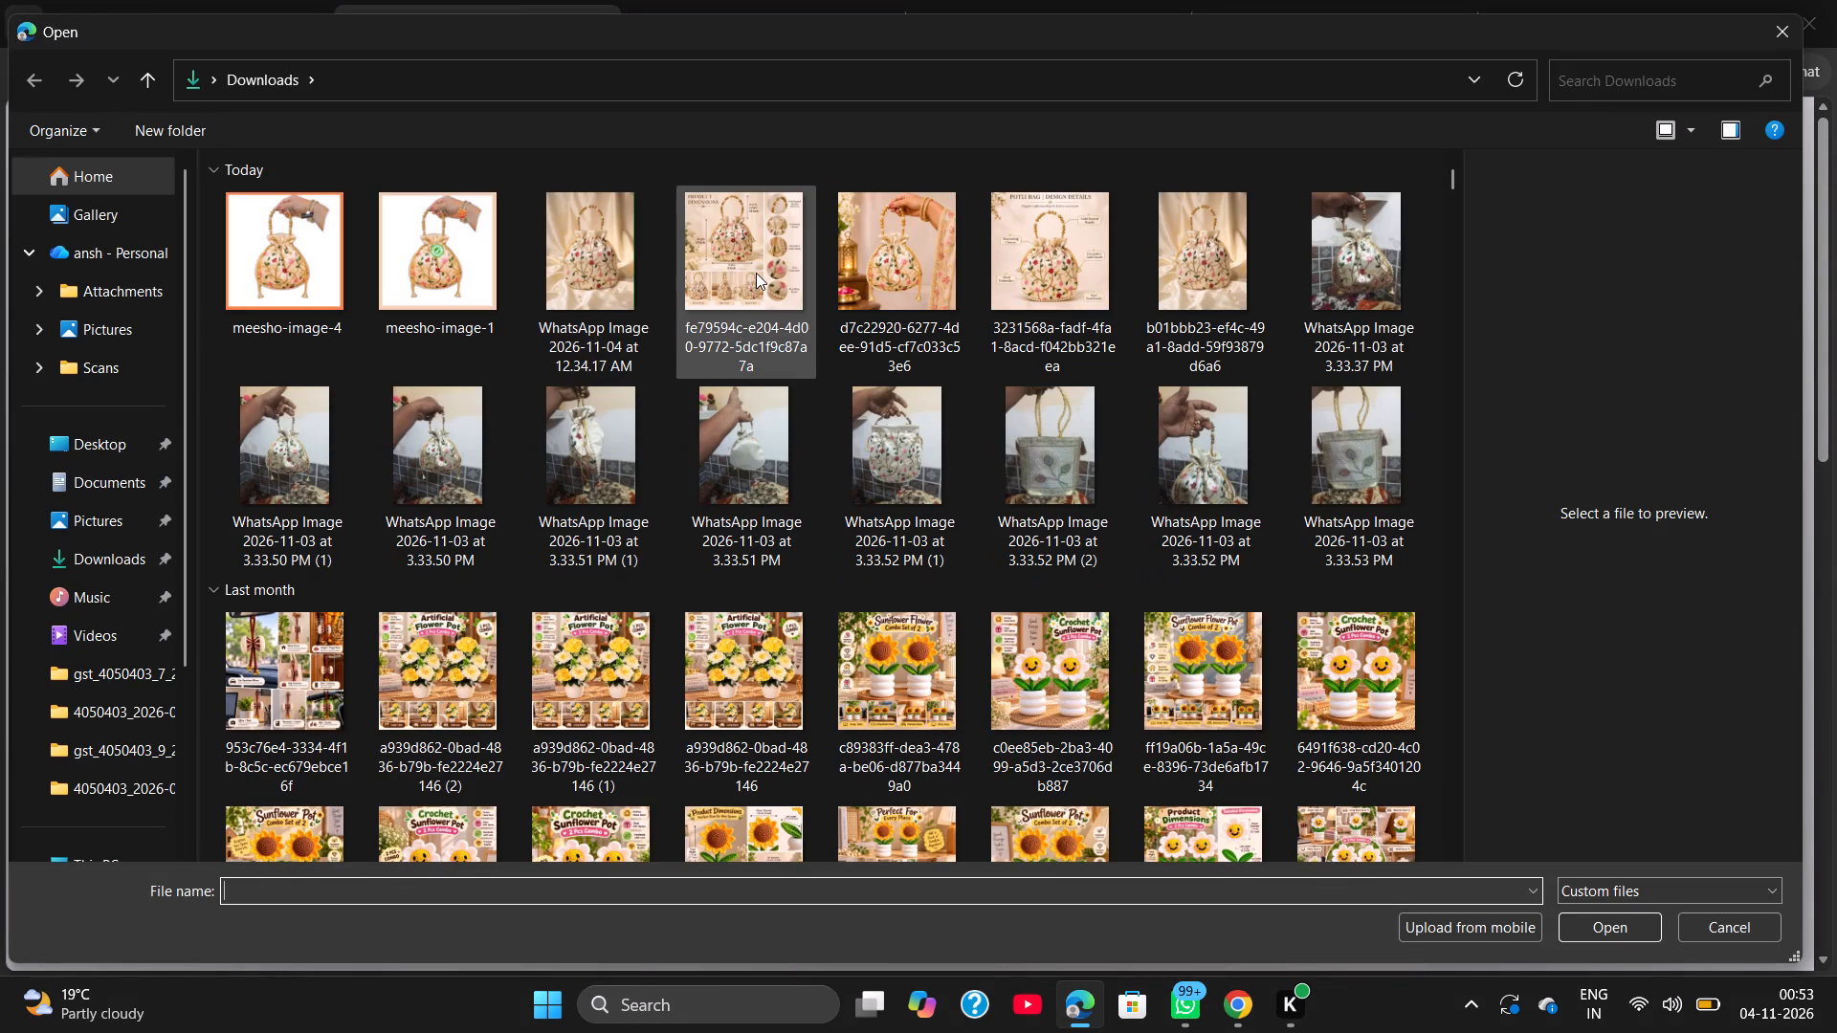
{"action": "double_click", "coordinate": [756, 273]}
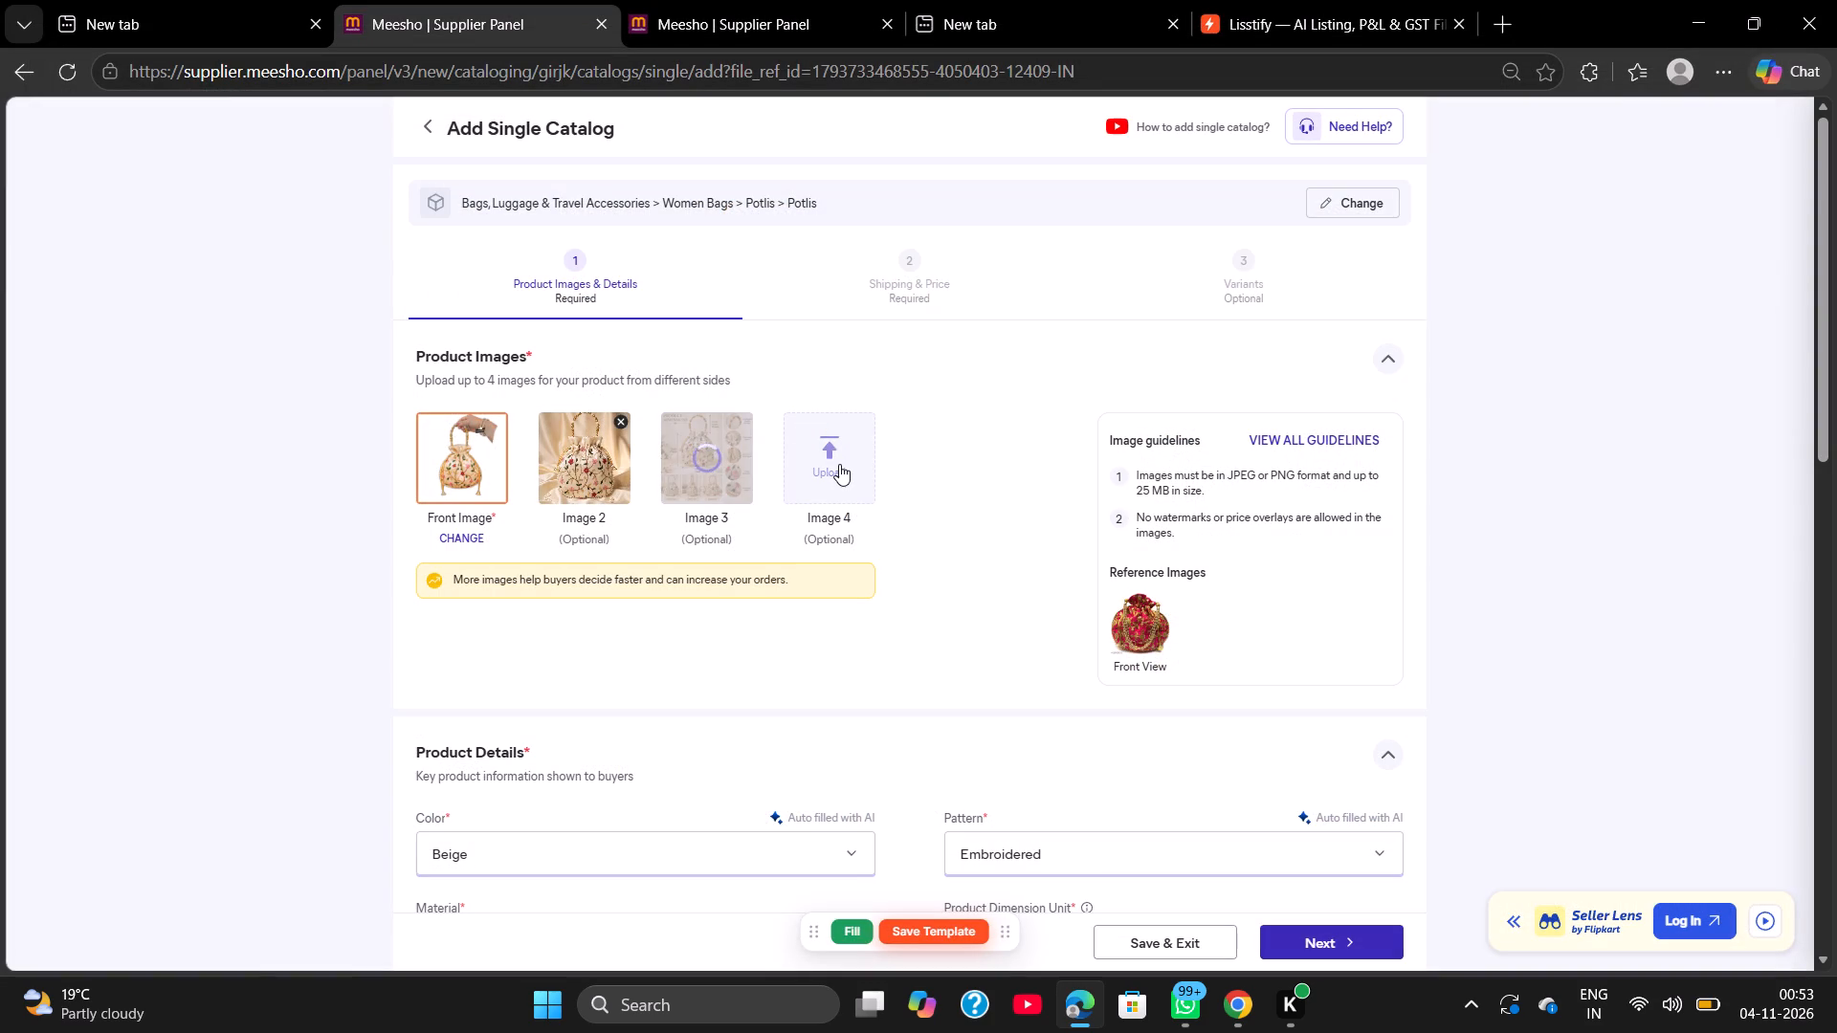
{"action": "double_click", "coordinate": [839, 464]}
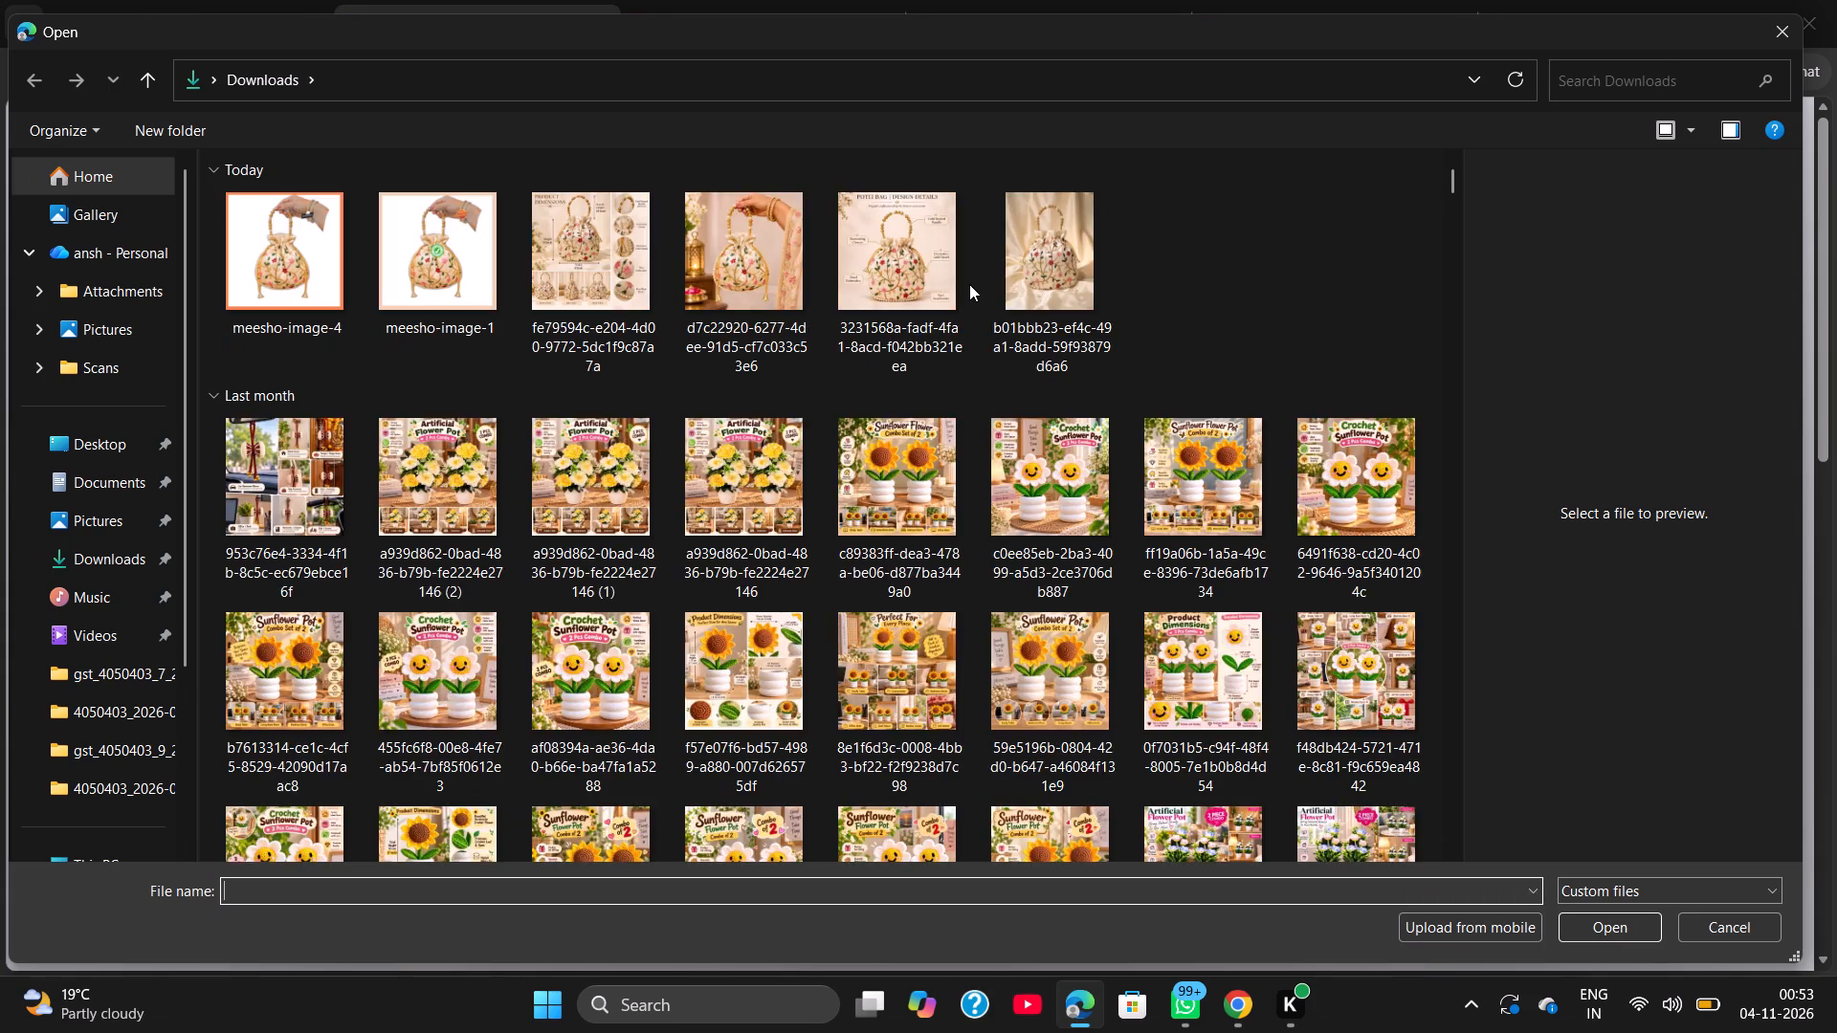
{"action": "double_click", "coordinate": [1087, 246]}
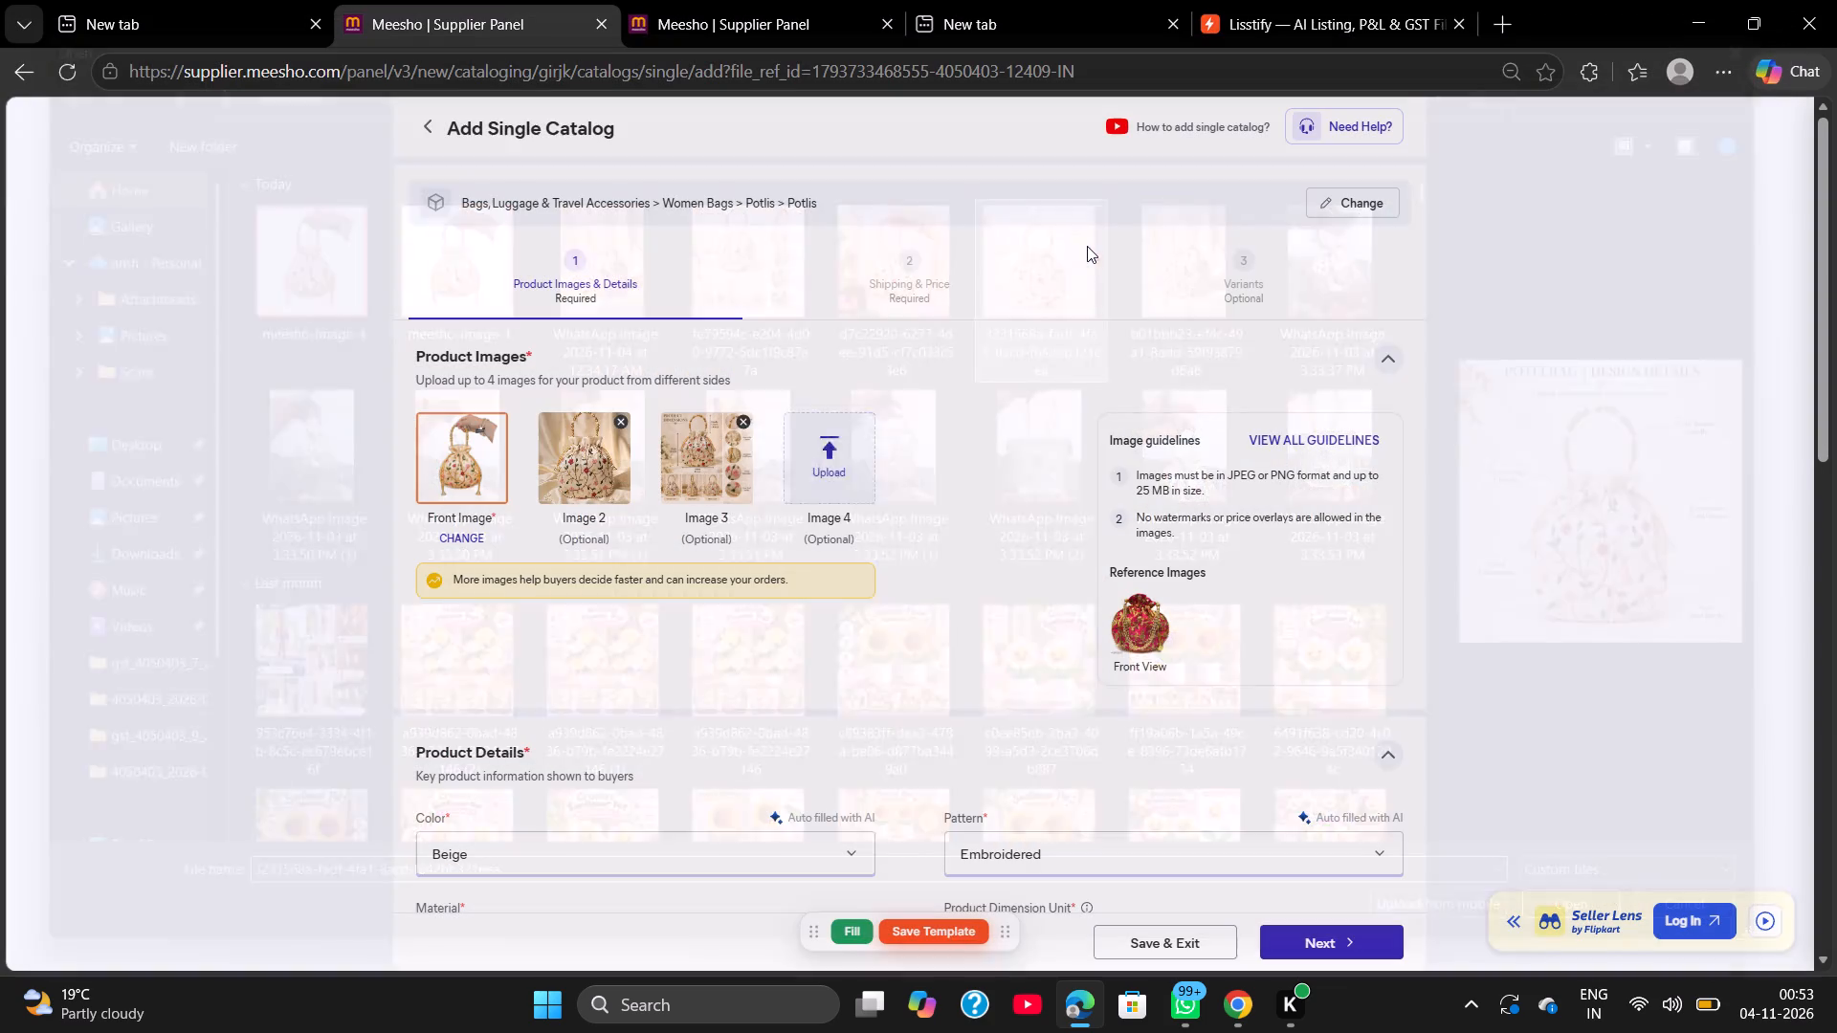
{"action": "scroll", "coordinate": [961, 700], "scroll_direction": "down", "scroll_amount": 4}
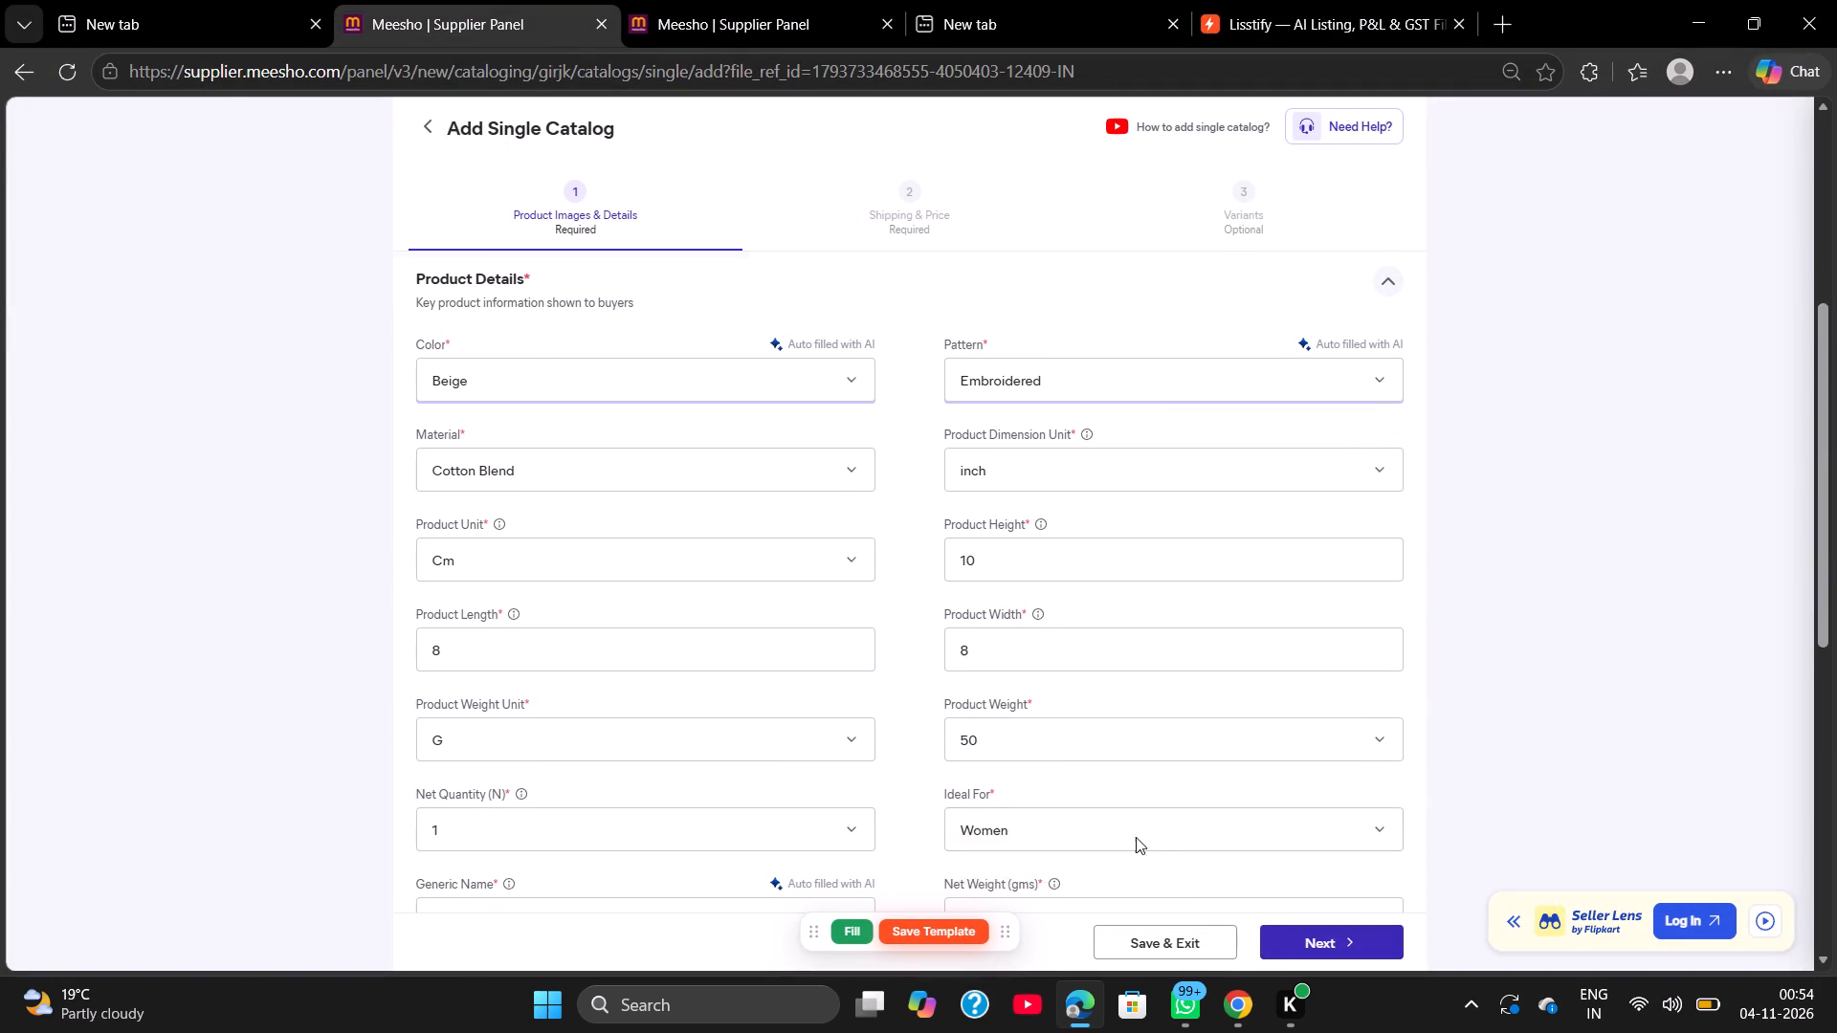
Submit the completed potli bag catalog for quality check, dismiss the ad campaign offer and return to the supplier home page.
{"action": "left_click", "coordinate": [1342, 945]}
{"action": "left_click", "coordinate": [1342, 945]}
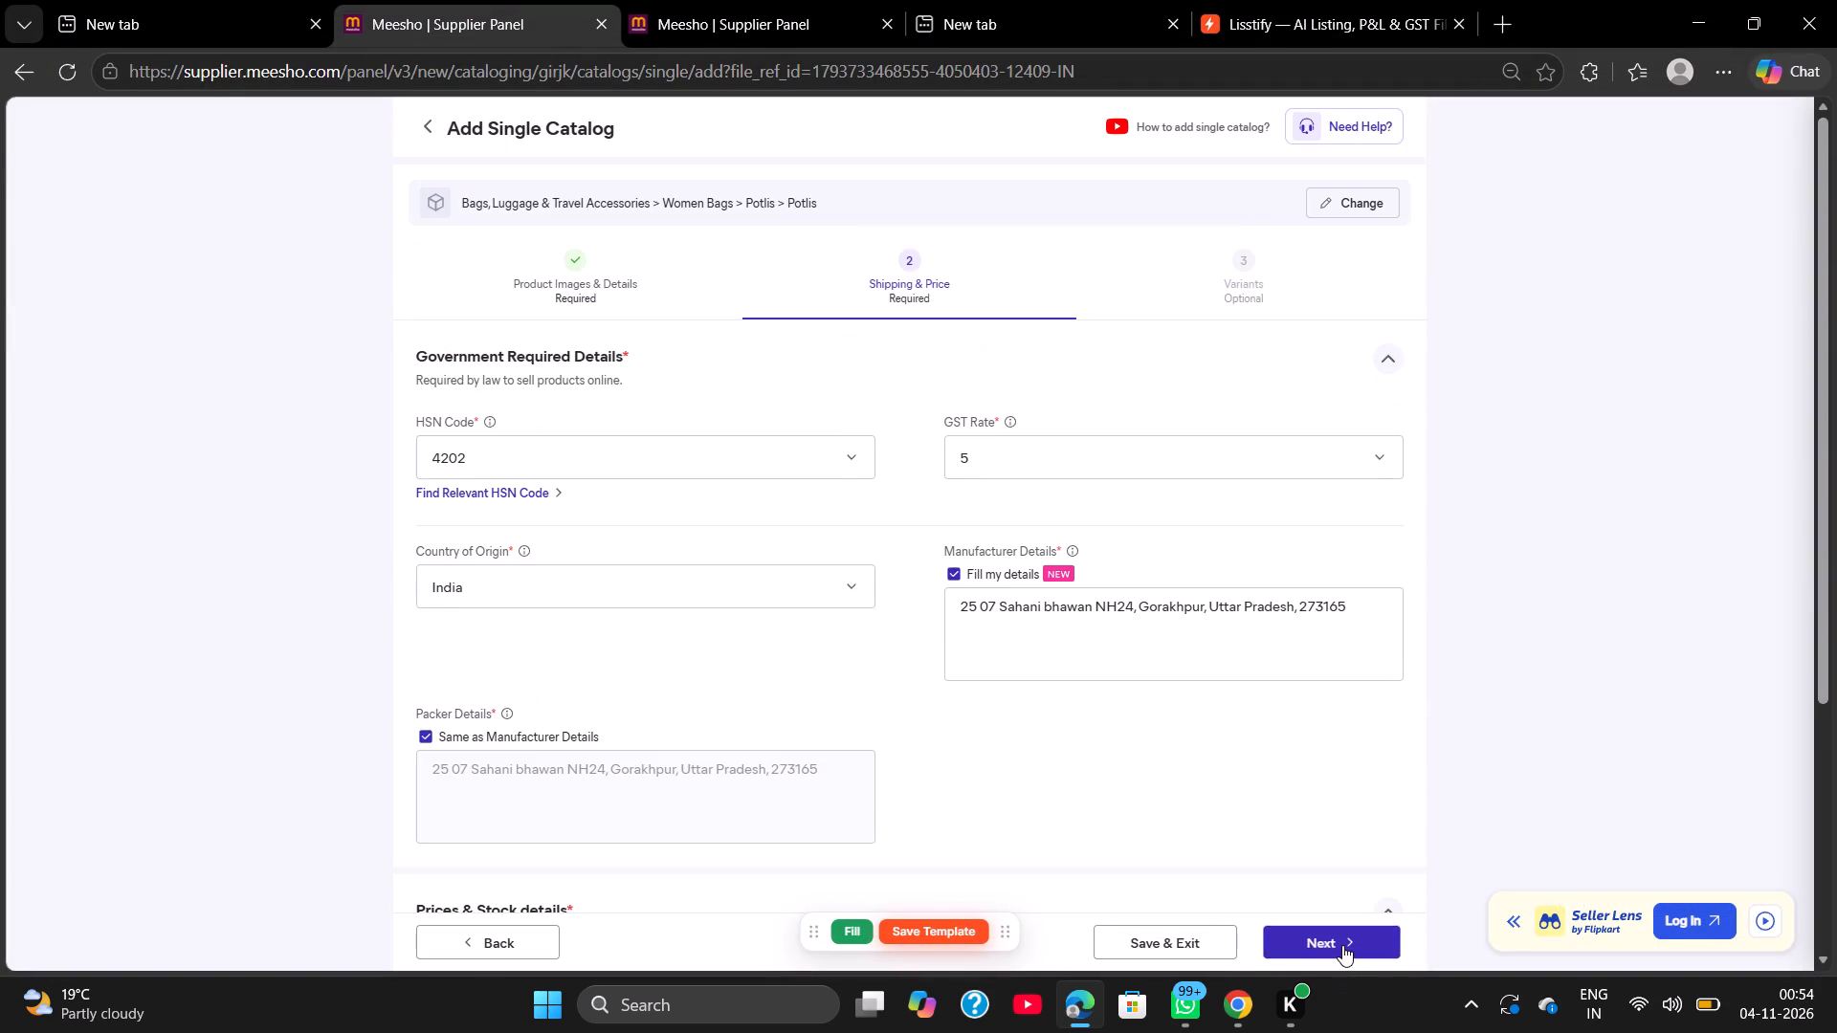
{"action": "left_click", "coordinate": [1342, 945]}
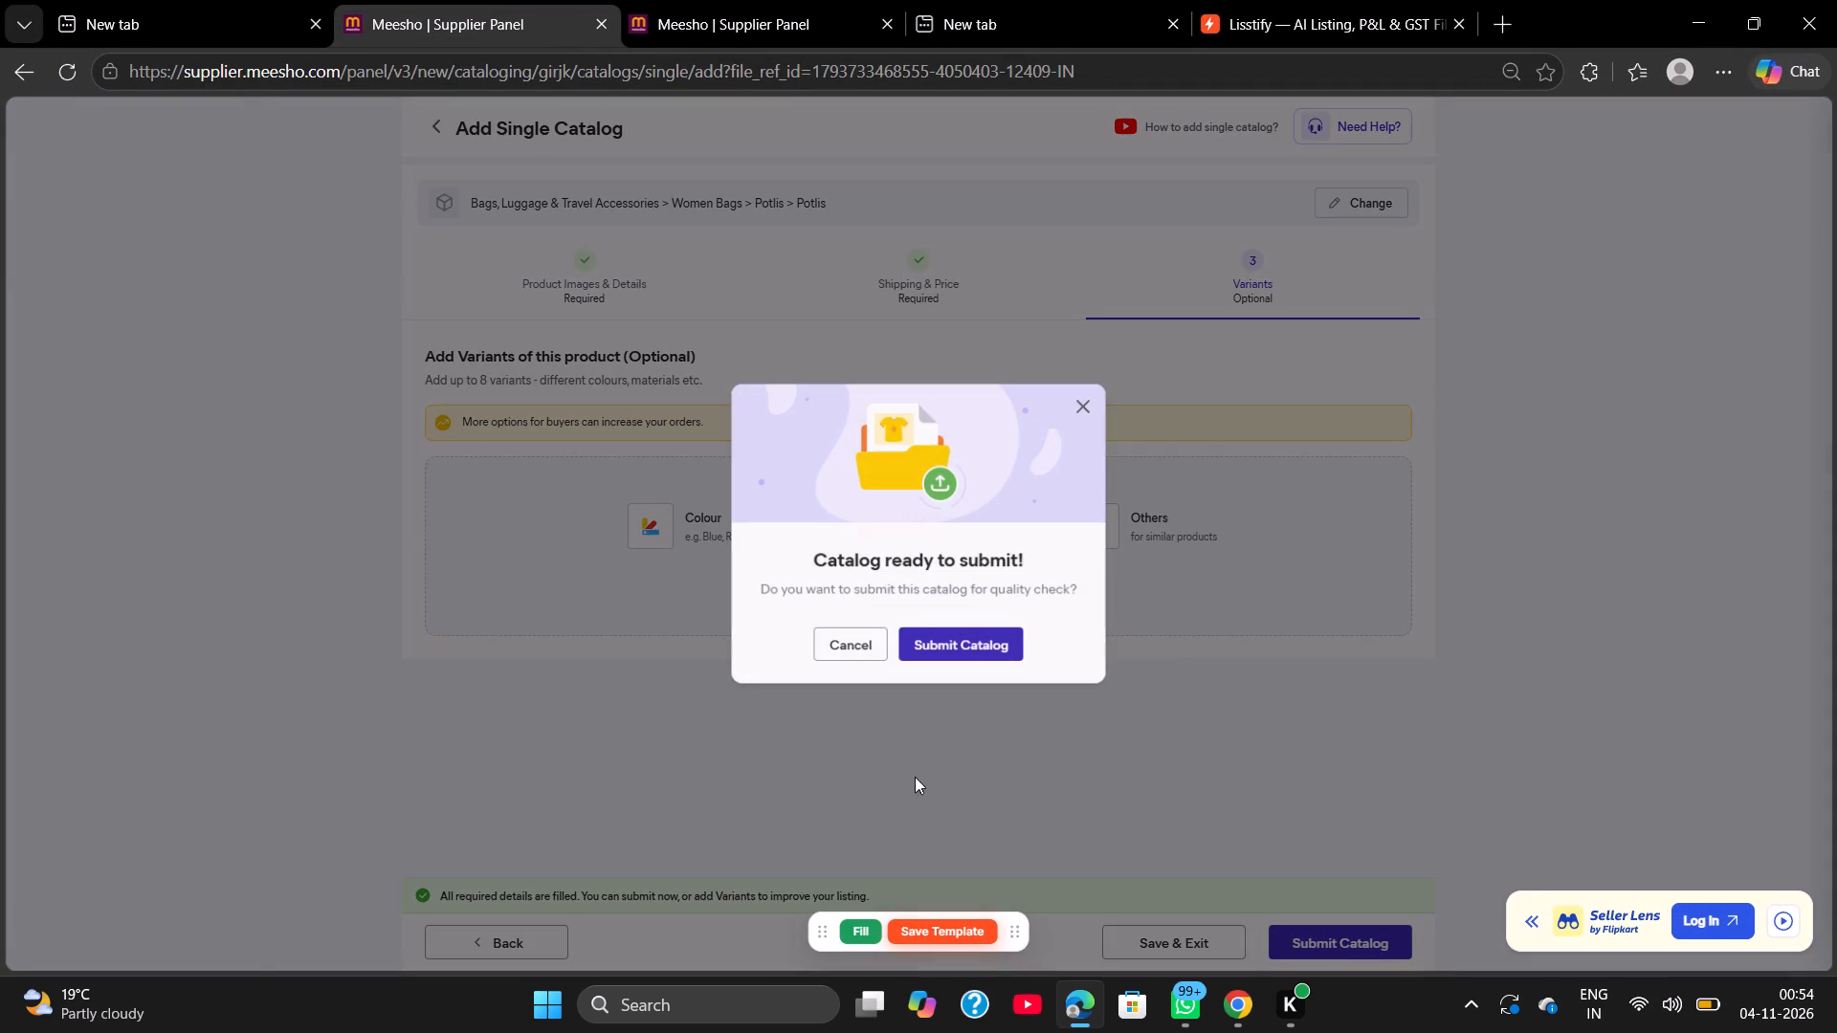
{"action": "left_click", "coordinate": [954, 645]}
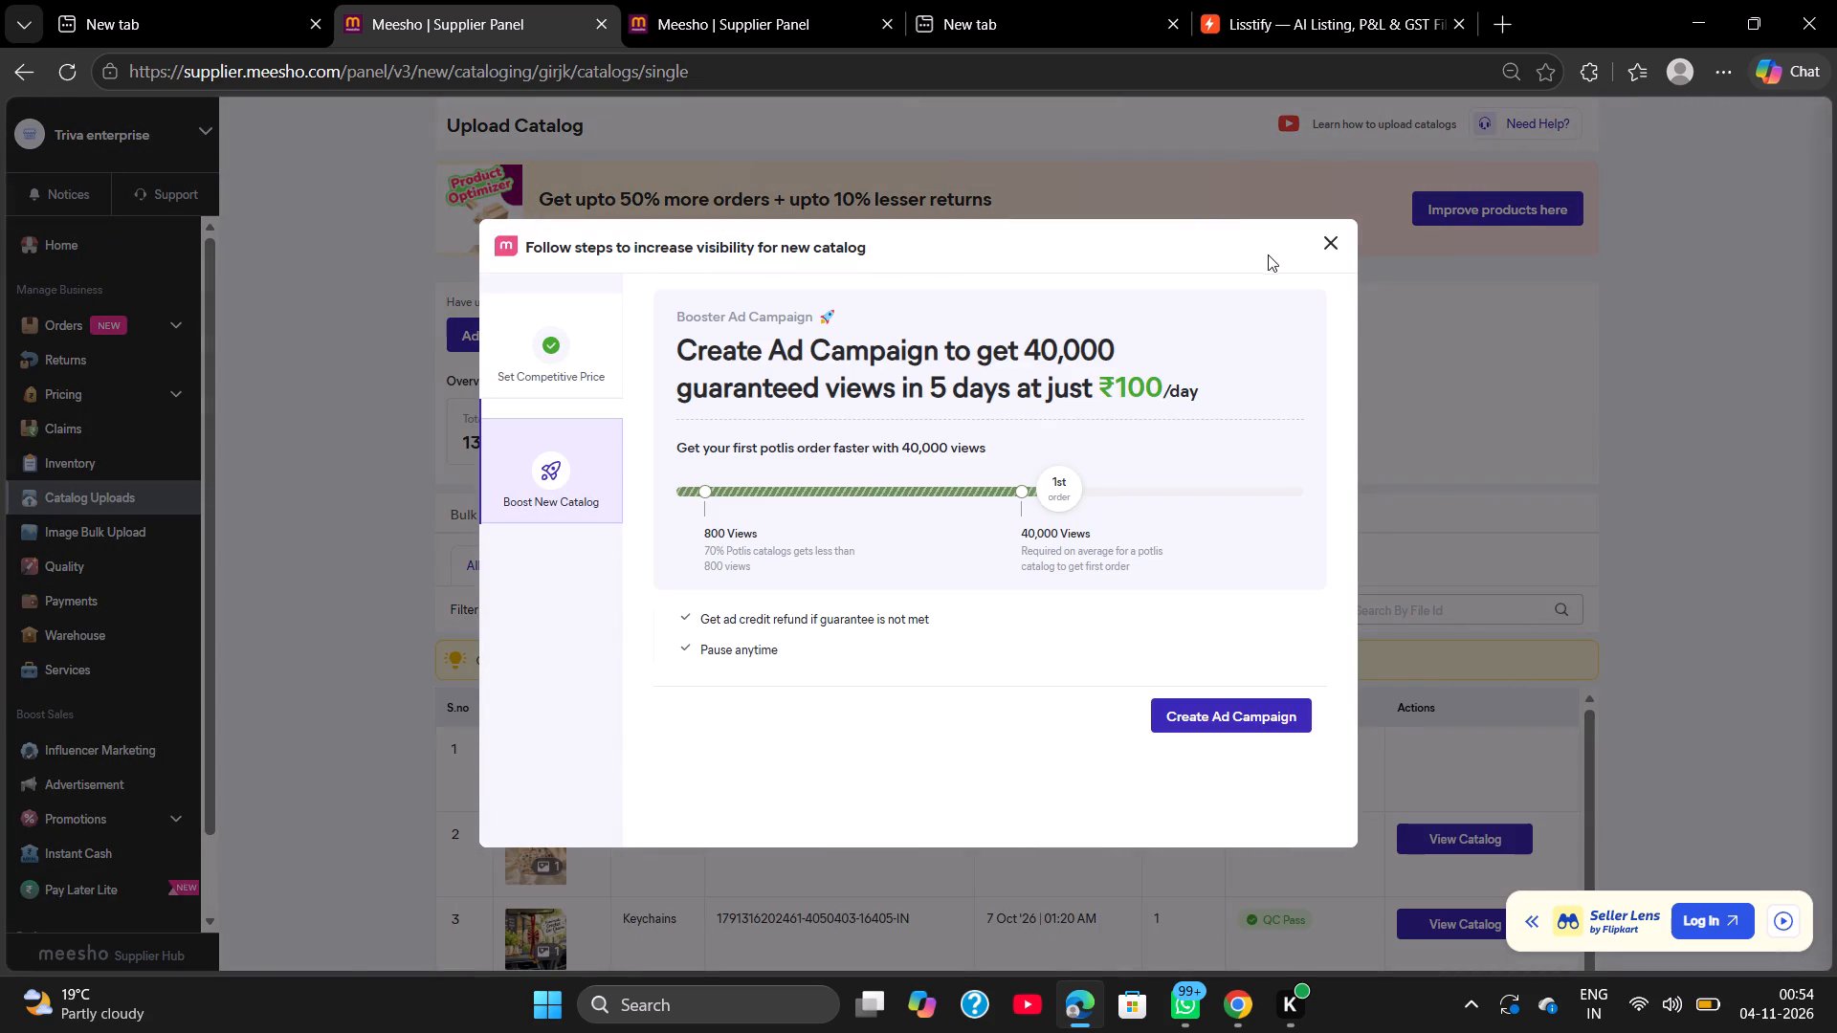
{"action": "left_click", "coordinate": [1326, 241]}
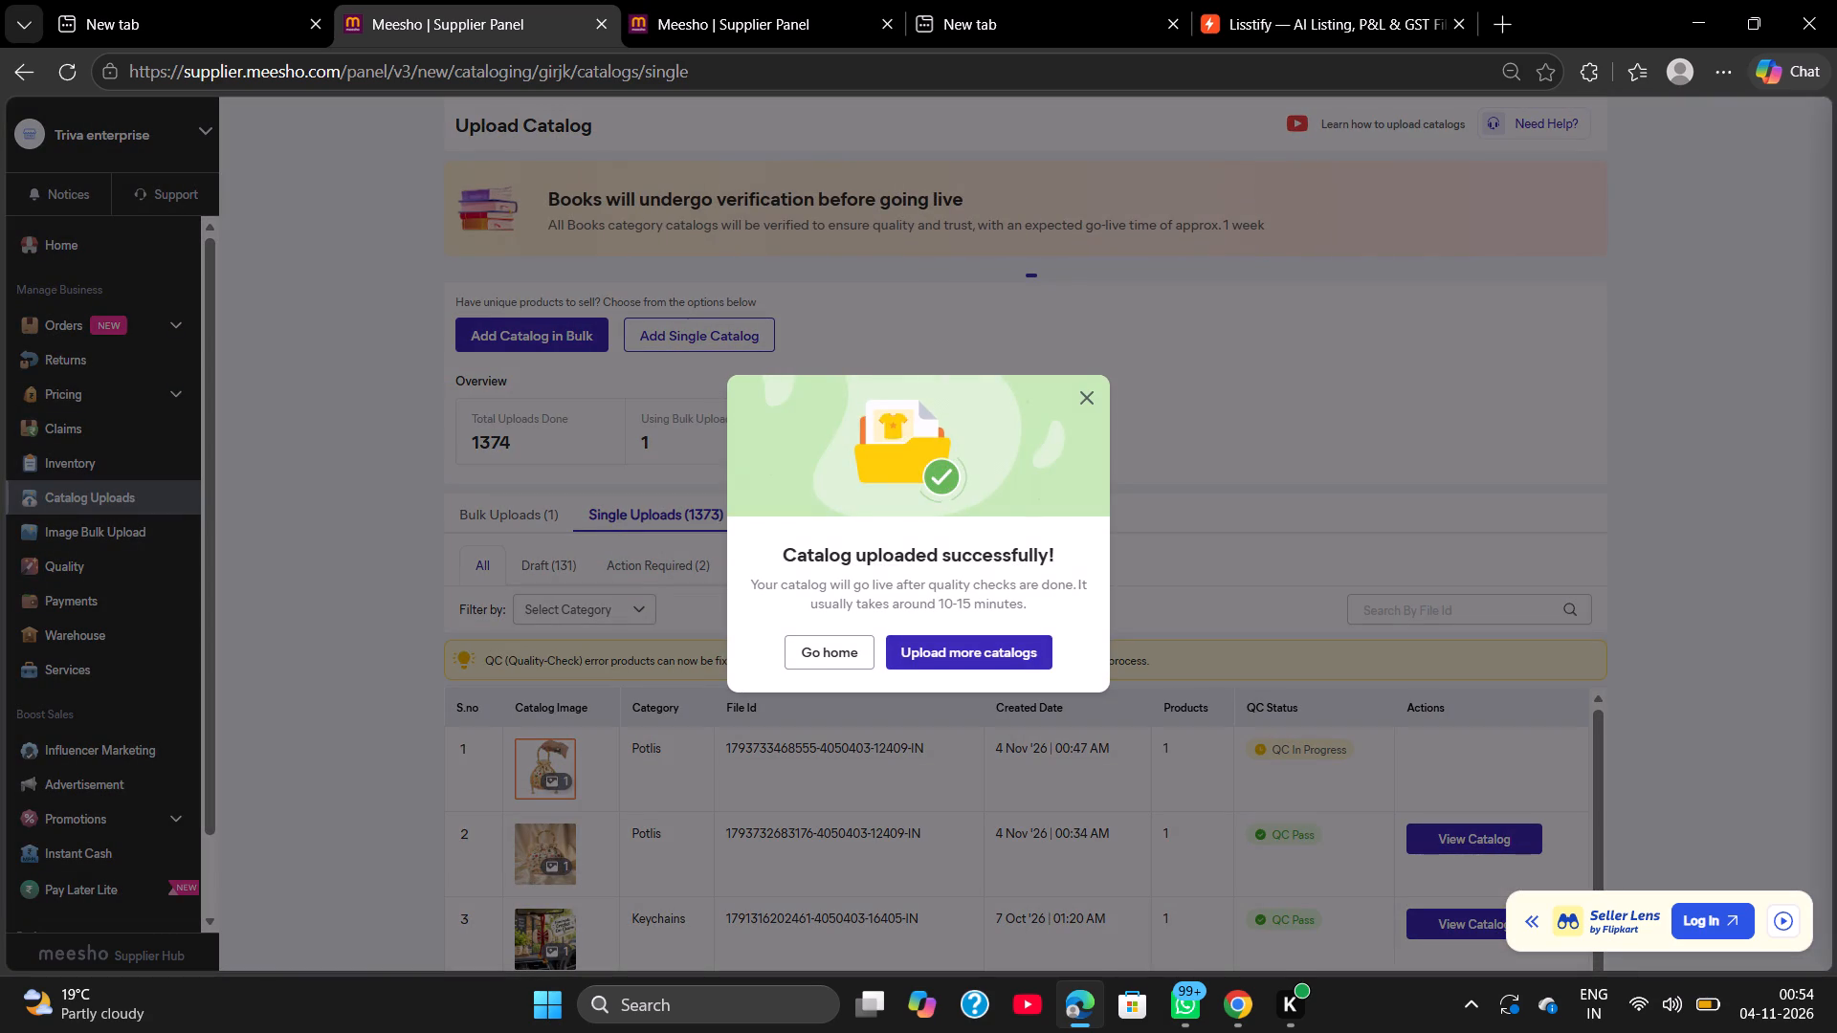
{"action": "left_click", "coordinate": [828, 652]}
Review the pending orders and the ready-to-ship orders, checking their products, dispatch dates and label status.
{"action": "scroll", "coordinate": [851, 729], "scroll_direction": "down", "scroll_amount": 1}
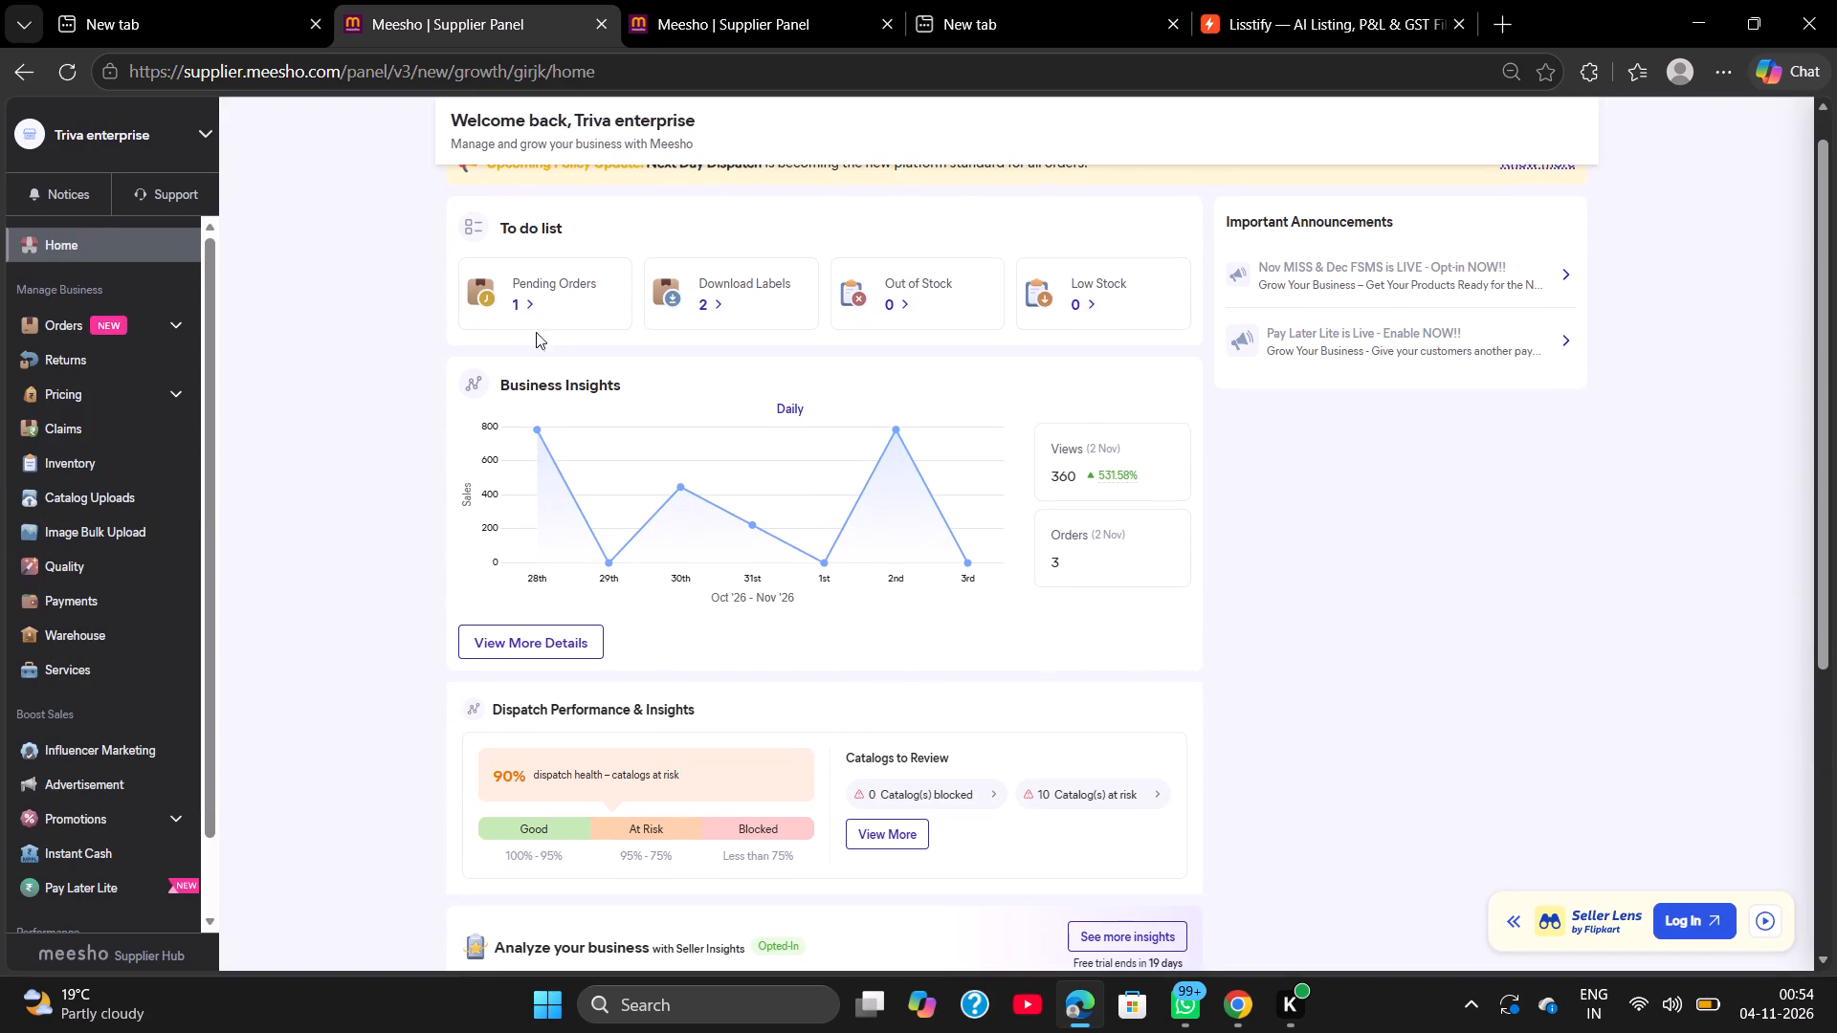
{"action": "left_click", "coordinate": [505, 289]}
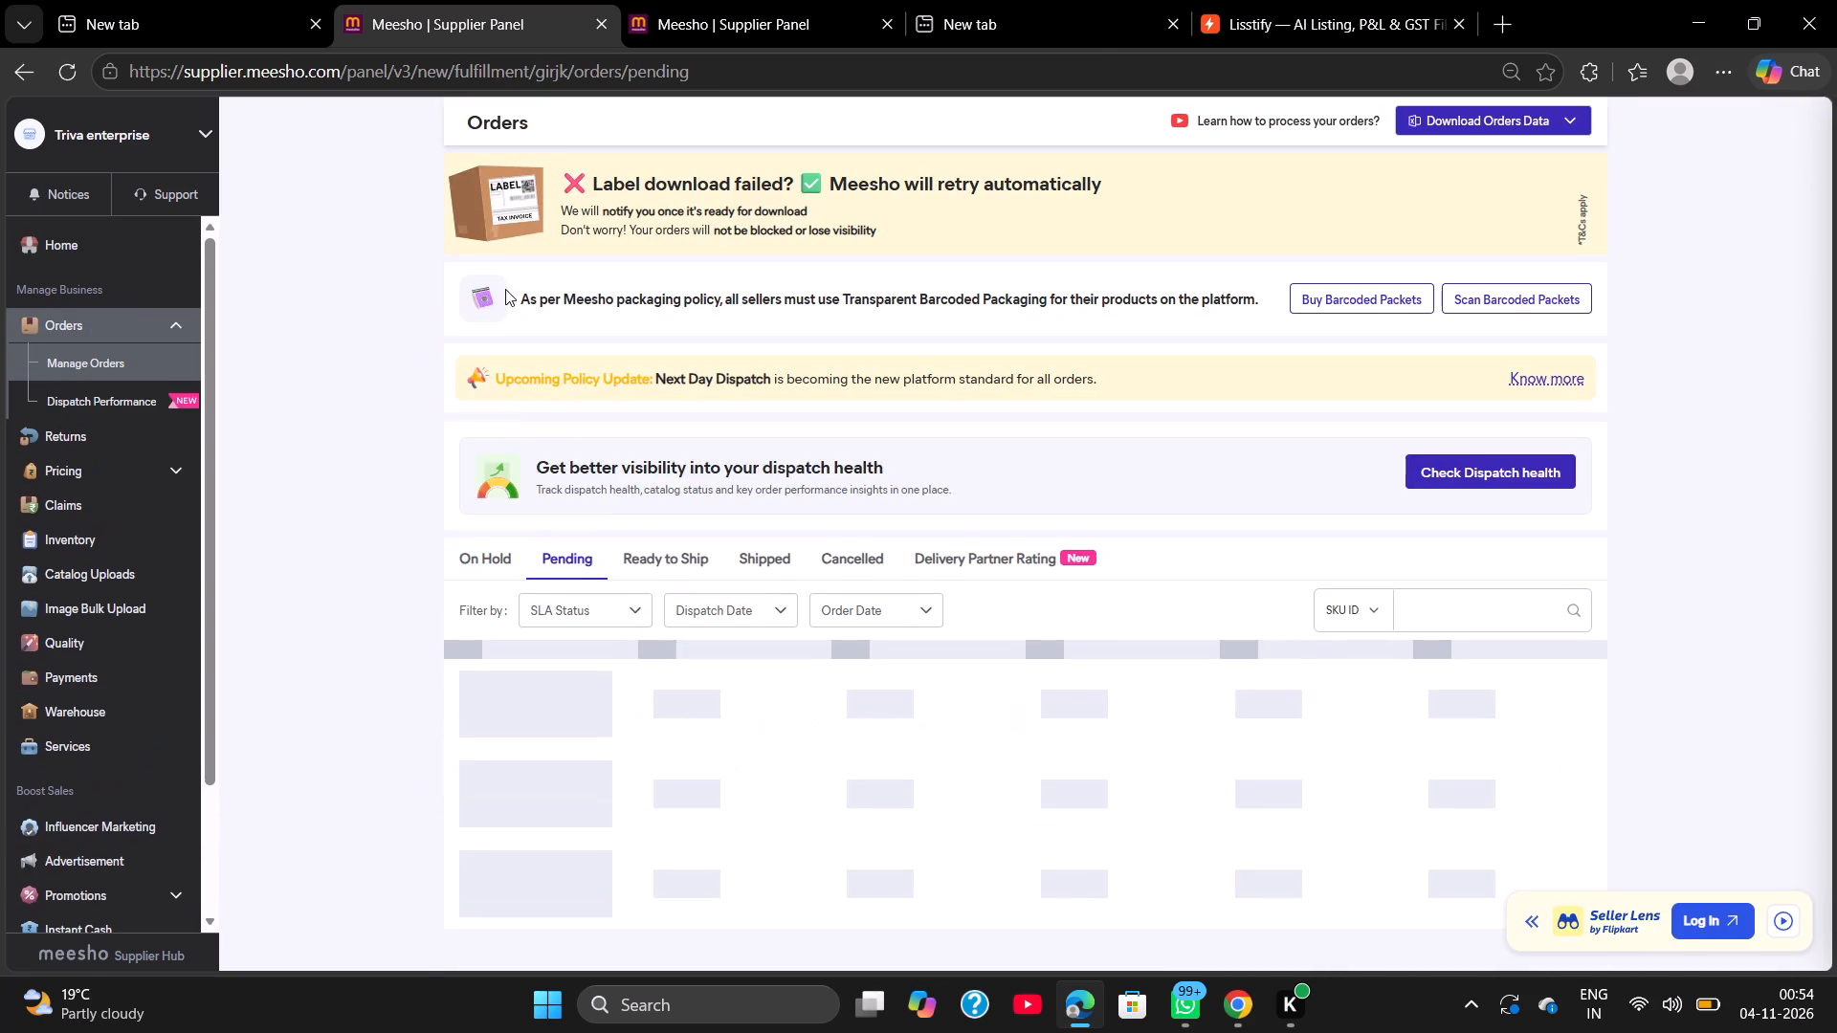
{"action": "scroll", "coordinate": [608, 457], "scroll_direction": "down", "scroll_amount": 1}
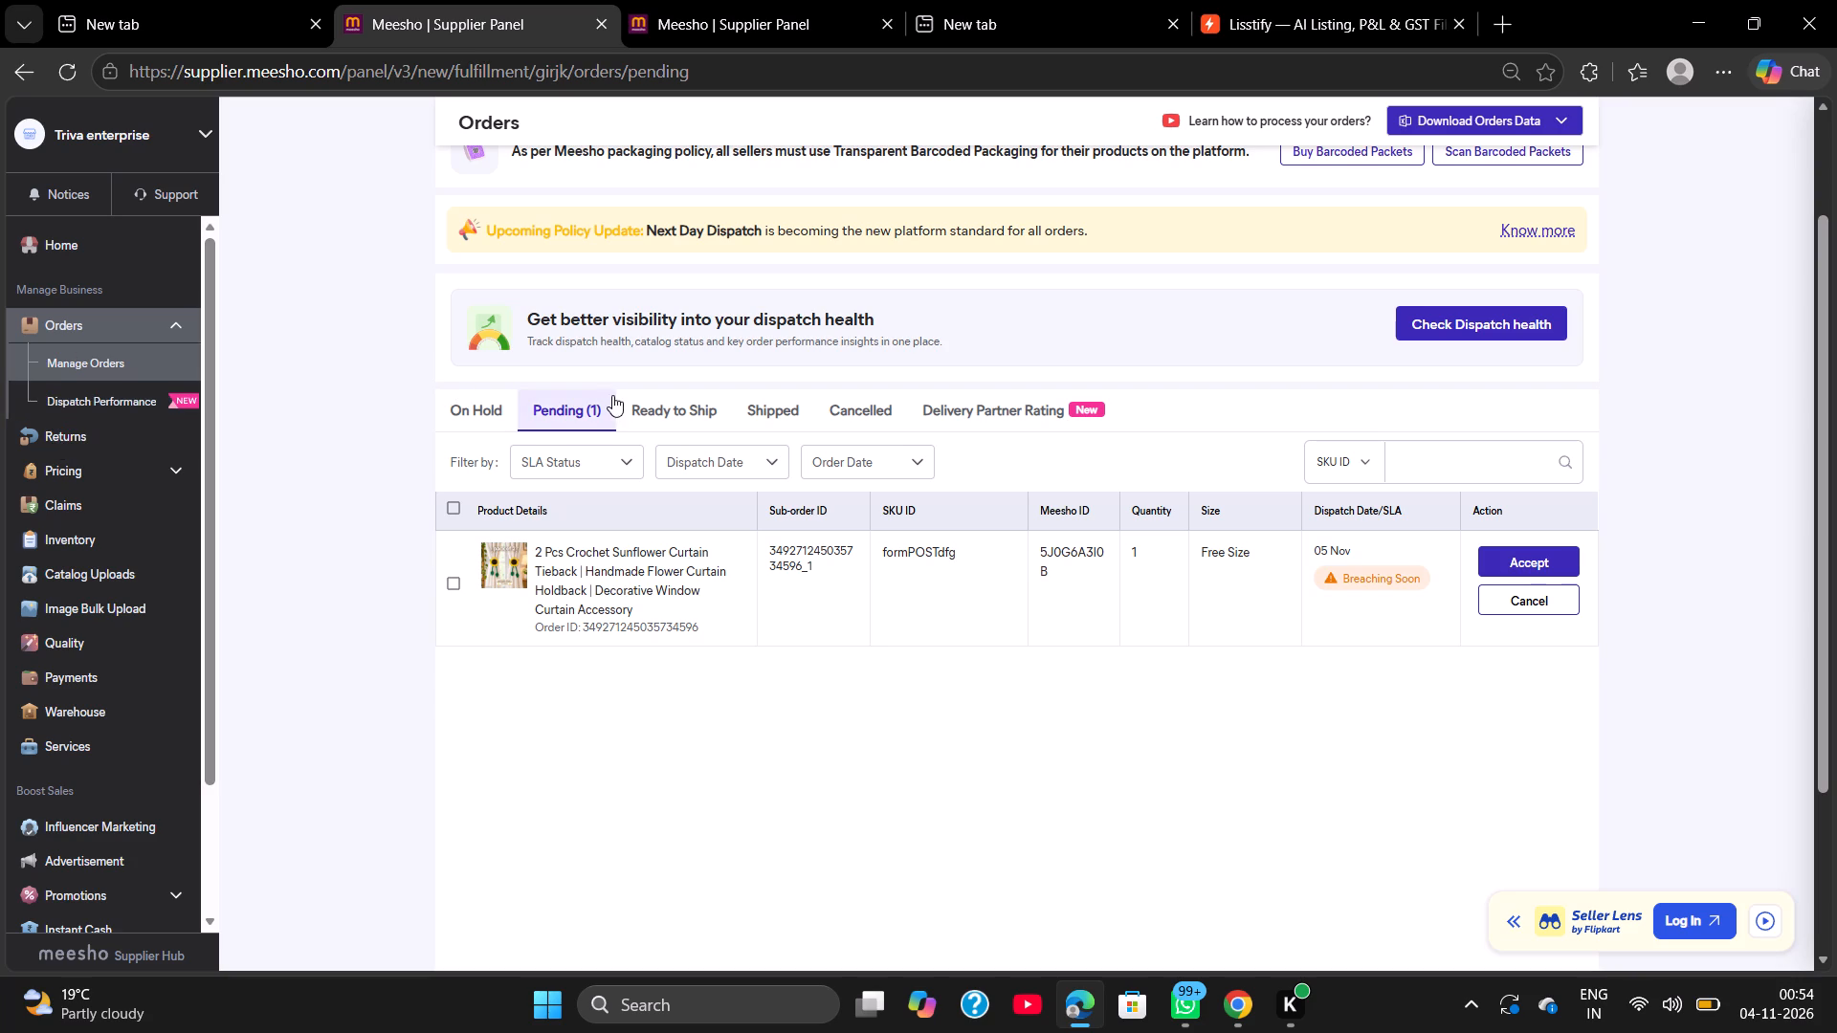
{"action": "left_click", "coordinate": [684, 398]}
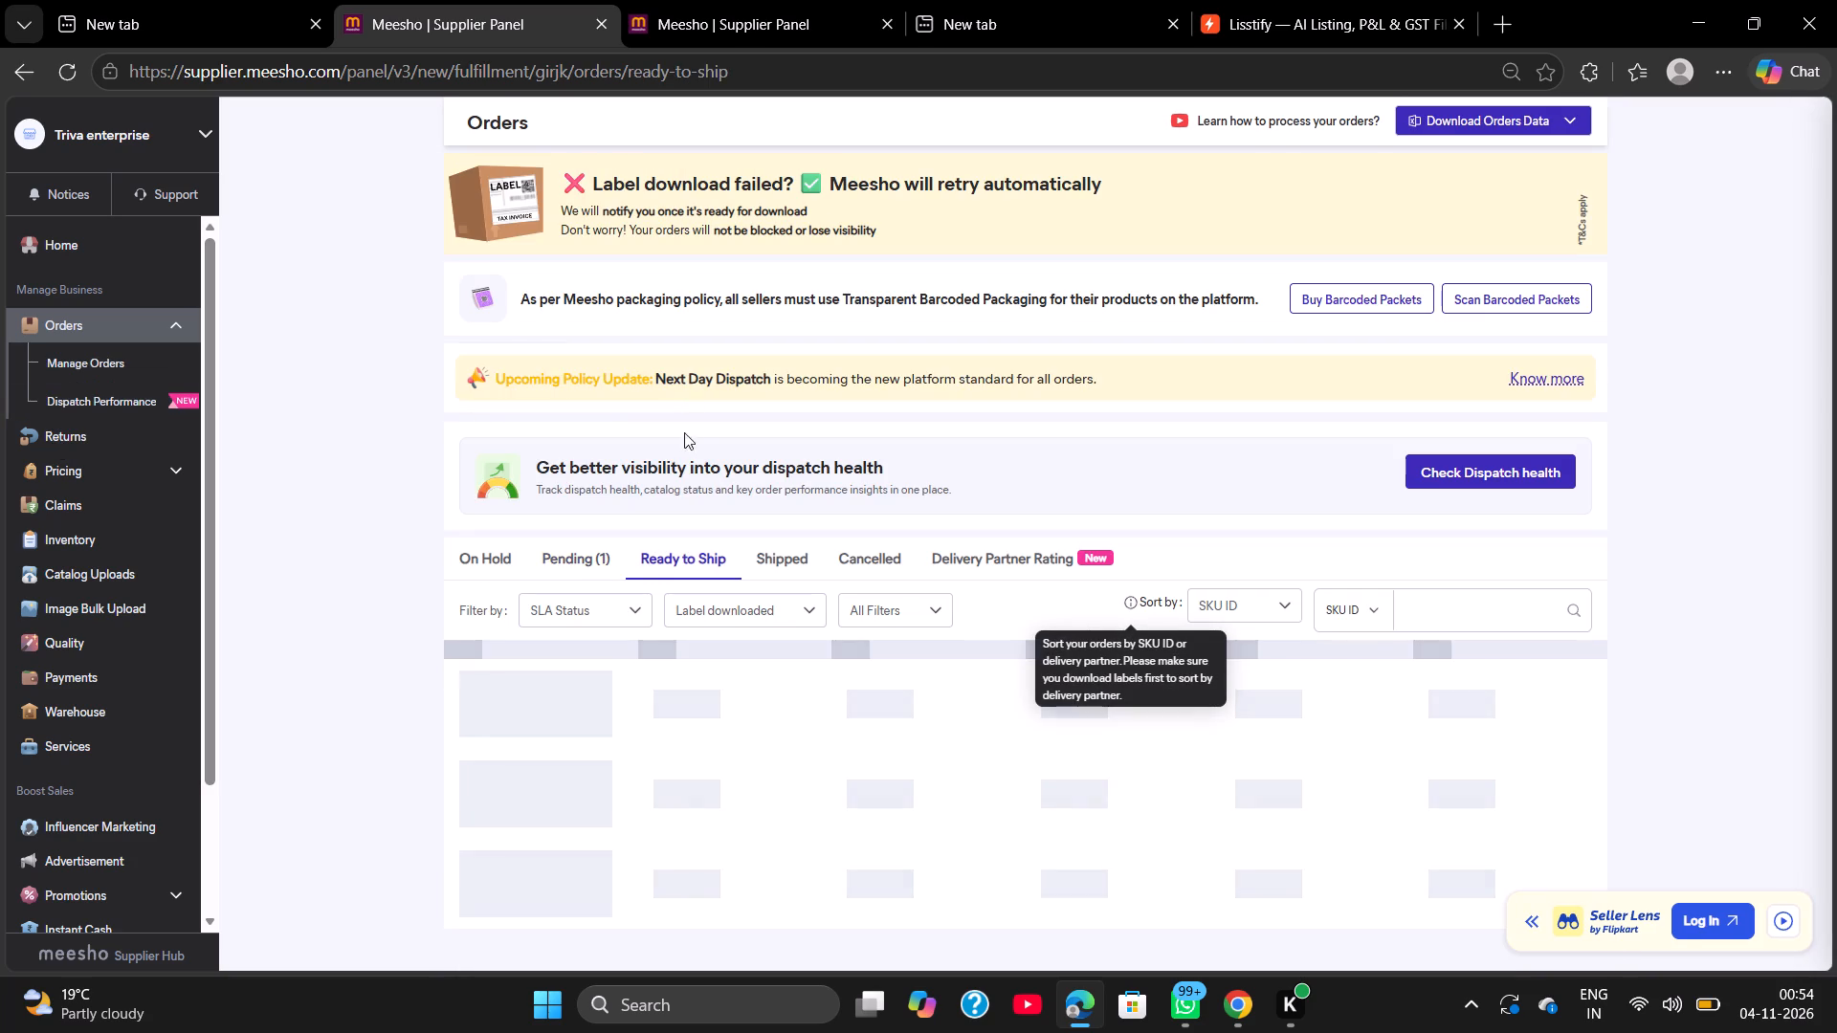
{"action": "scroll", "coordinate": [673, 581], "scroll_direction": "down", "scroll_amount": 1}
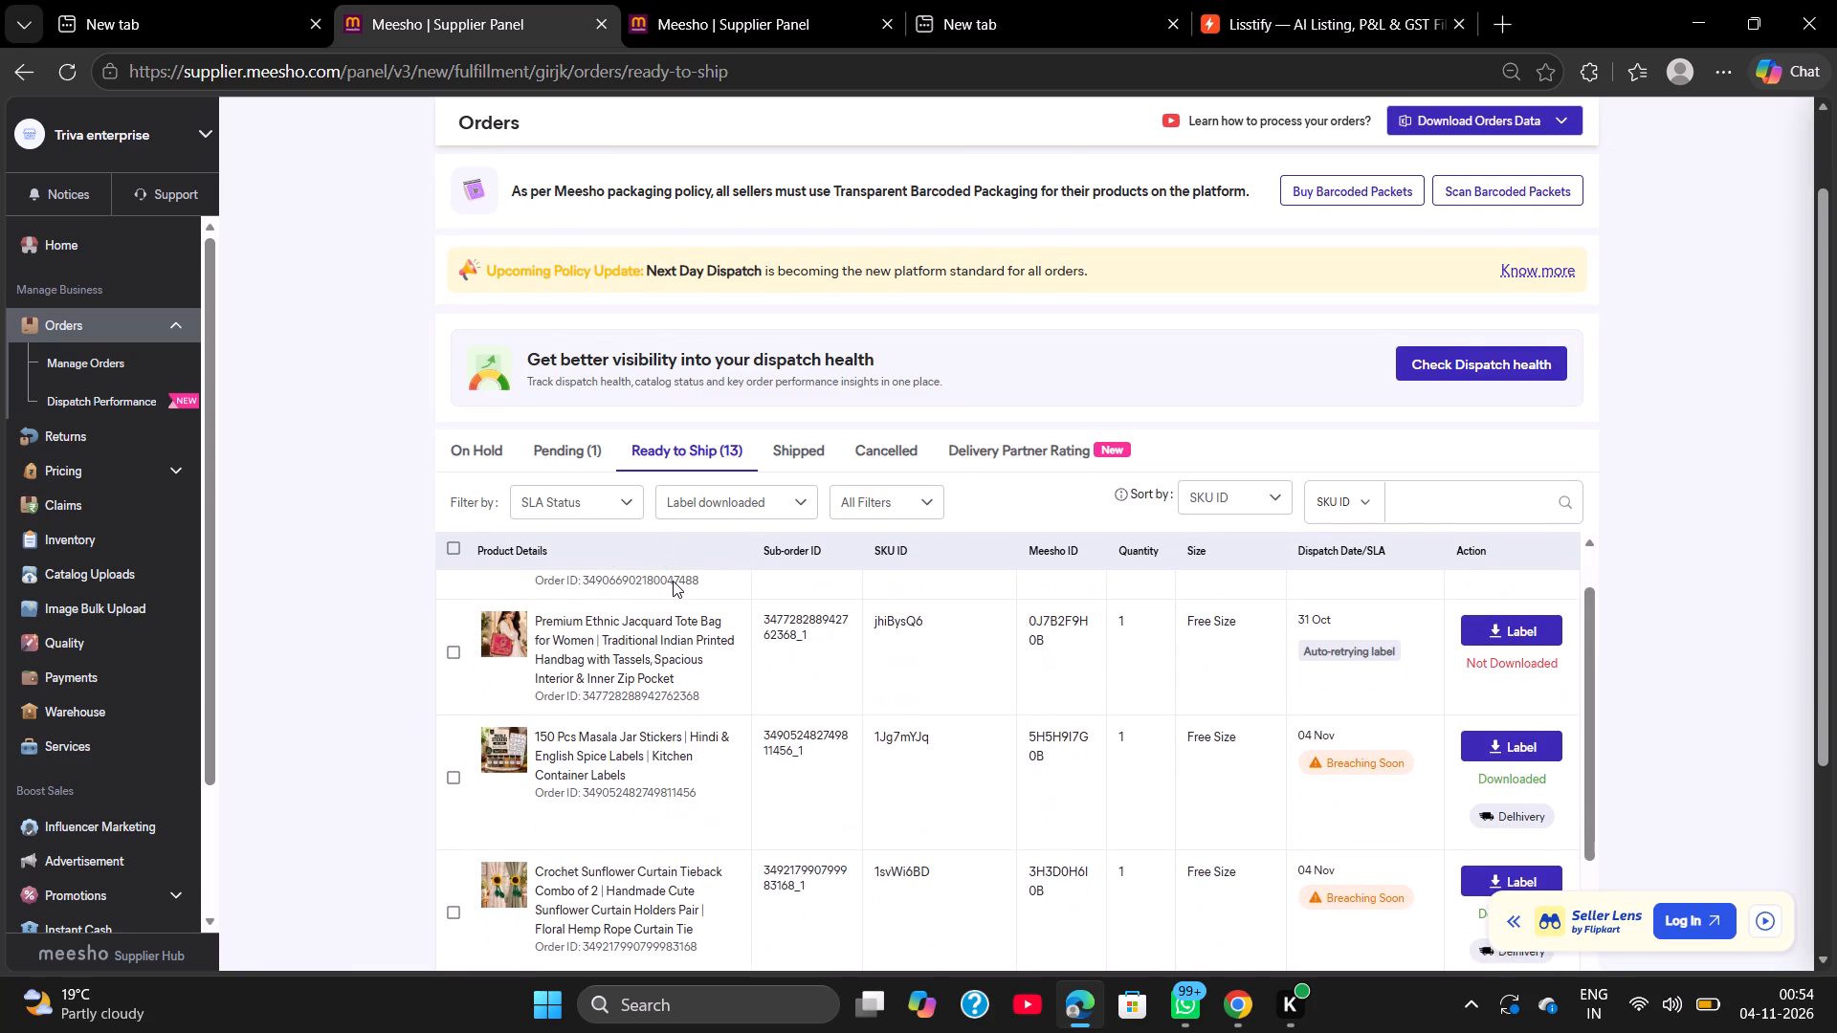
{"action": "scroll", "coordinate": [673, 581], "scroll_direction": "up", "scroll_amount": 1}
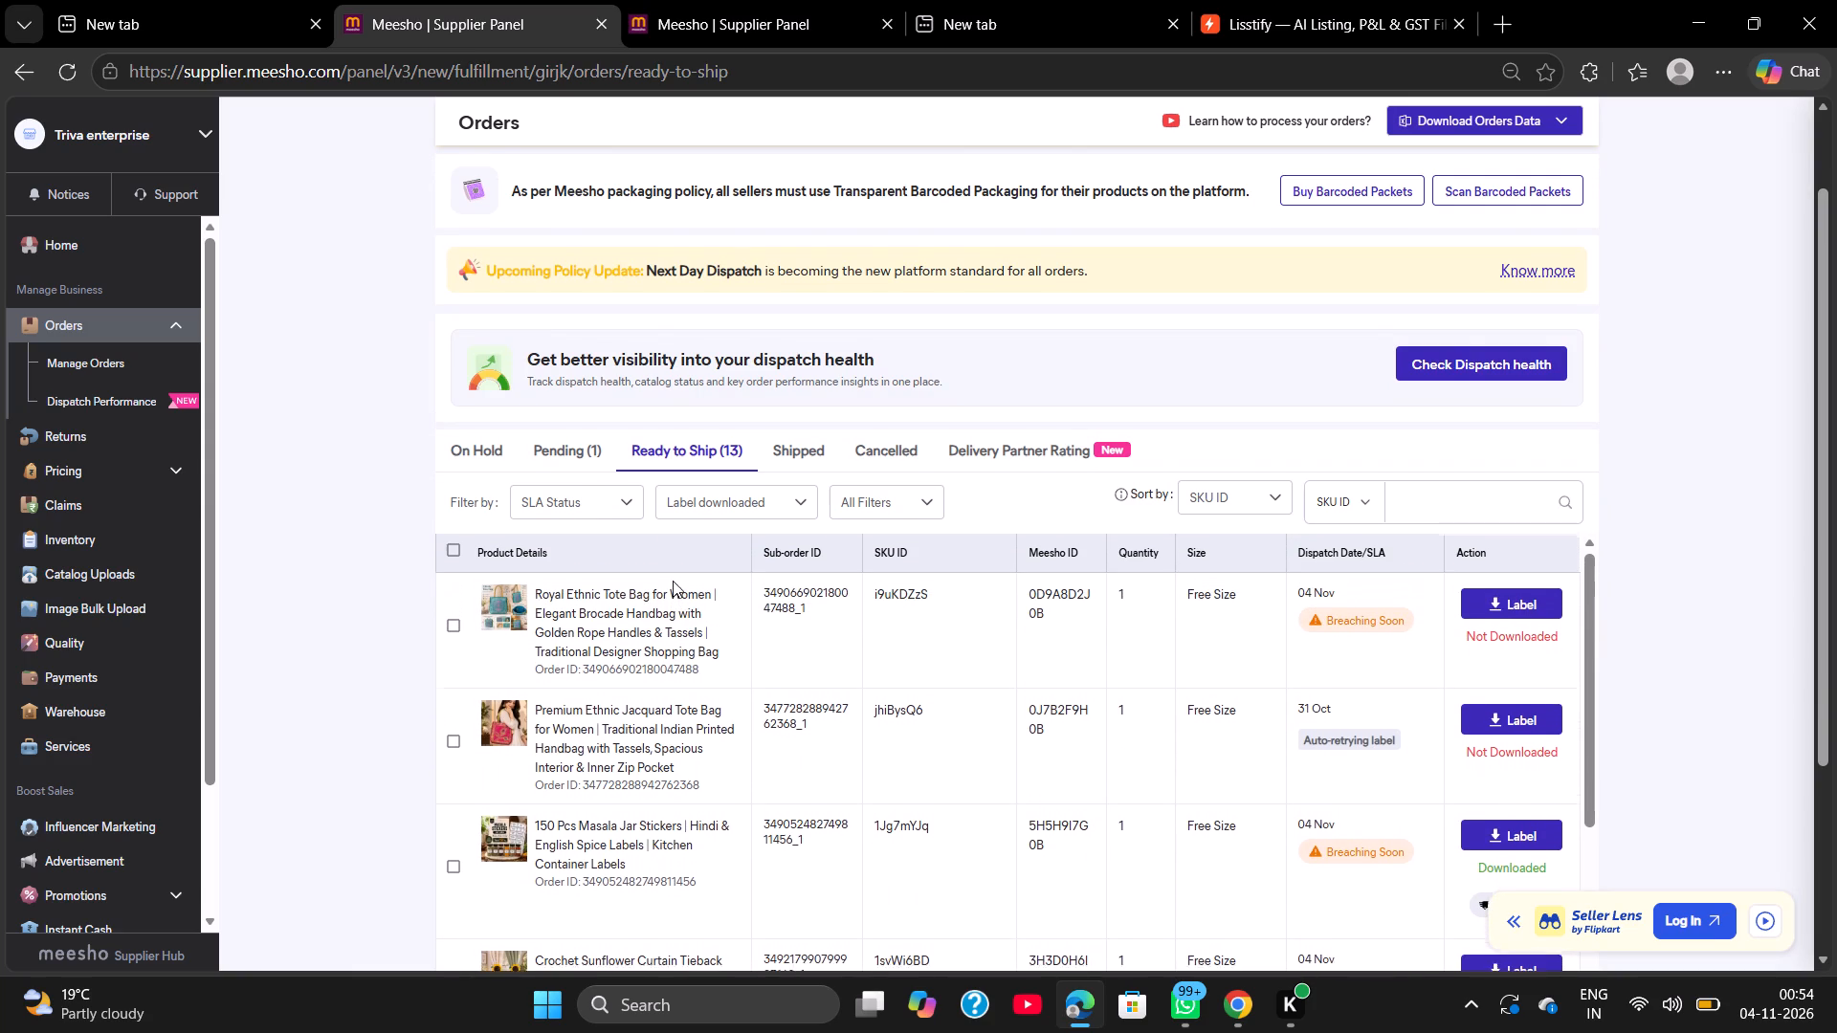
{"action": "scroll", "coordinate": [673, 581], "scroll_direction": "down", "scroll_amount": 4}
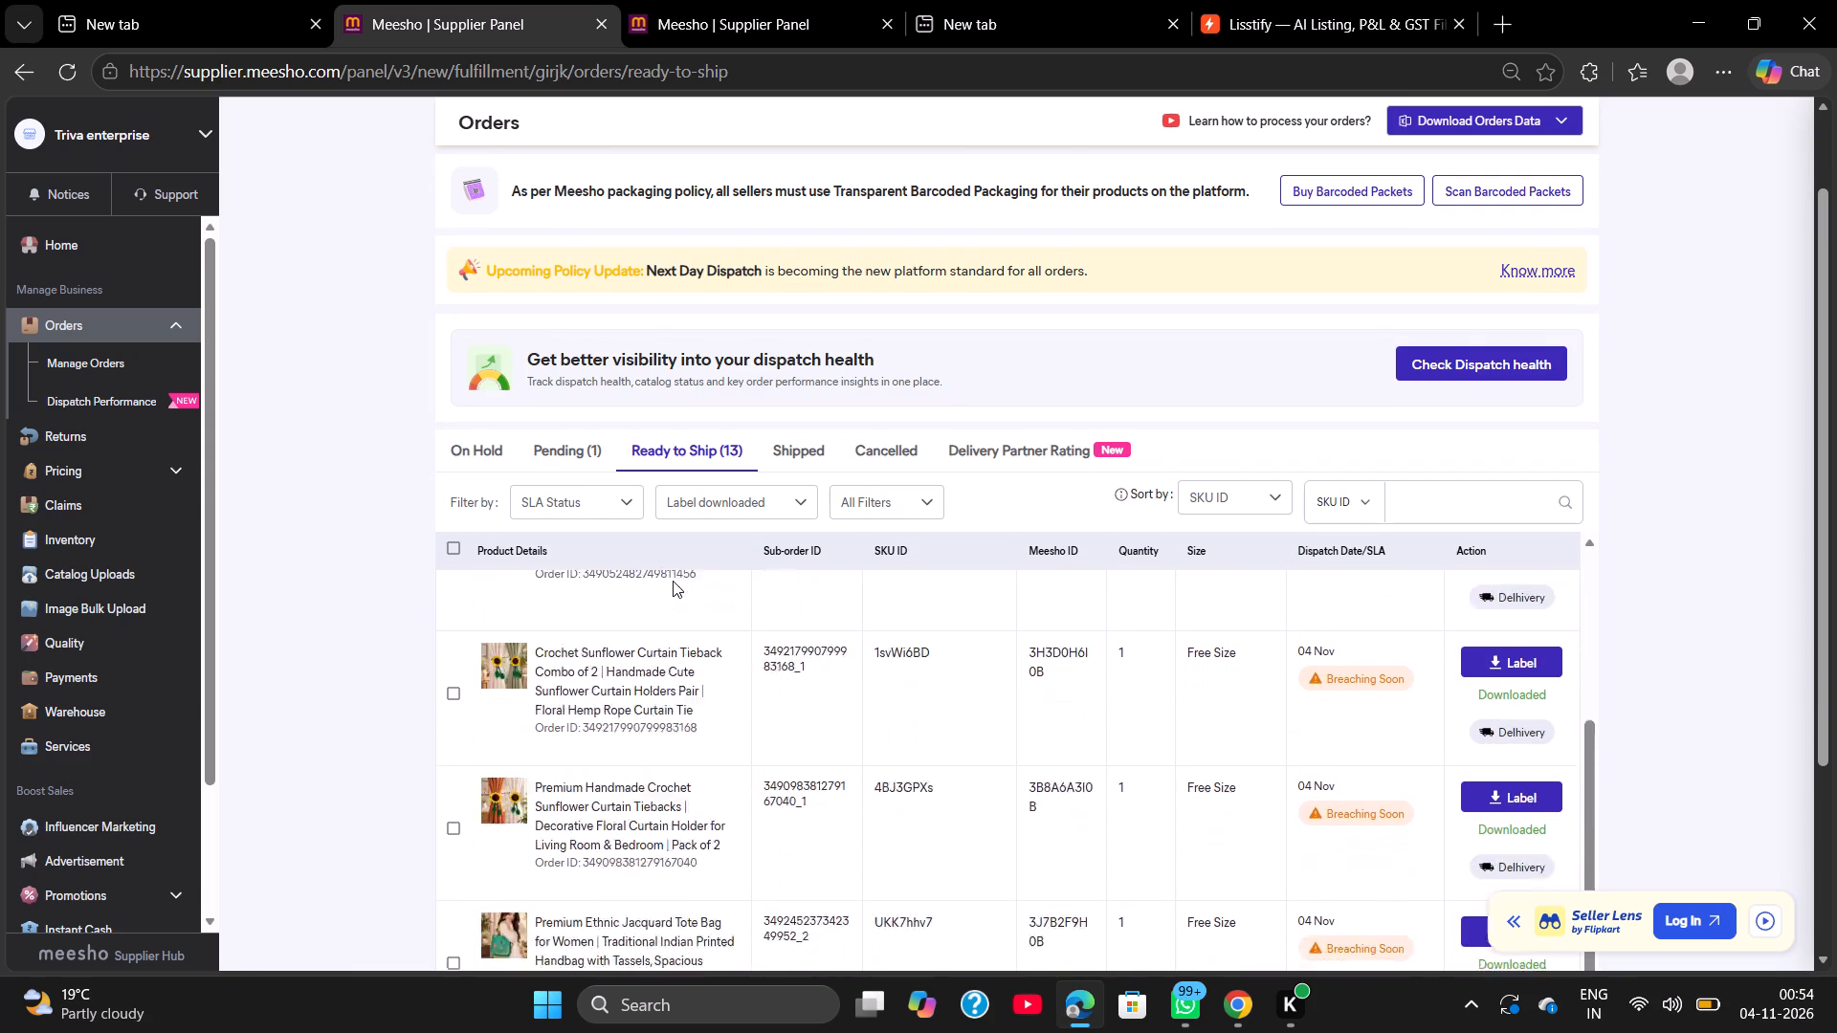
{"action": "scroll", "coordinate": [673, 581], "scroll_direction": "down", "scroll_amount": 4}
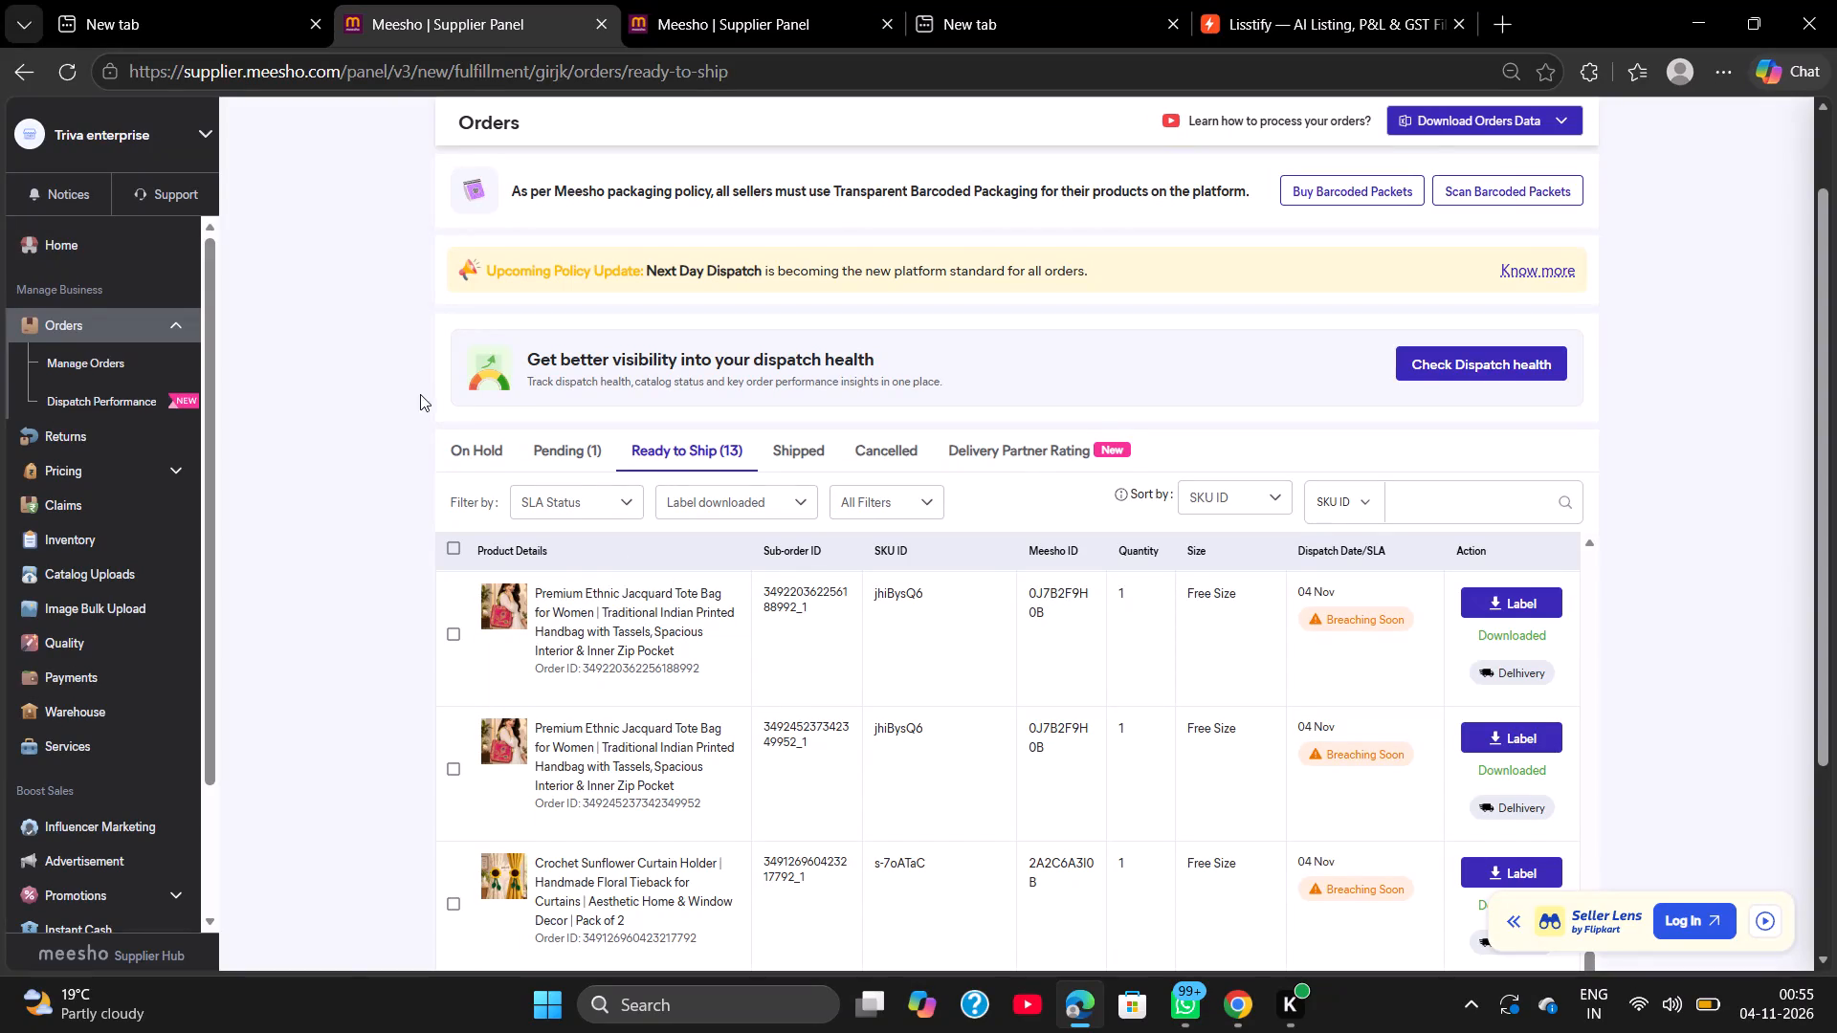
{"action": "left_click", "coordinate": [586, 468]}
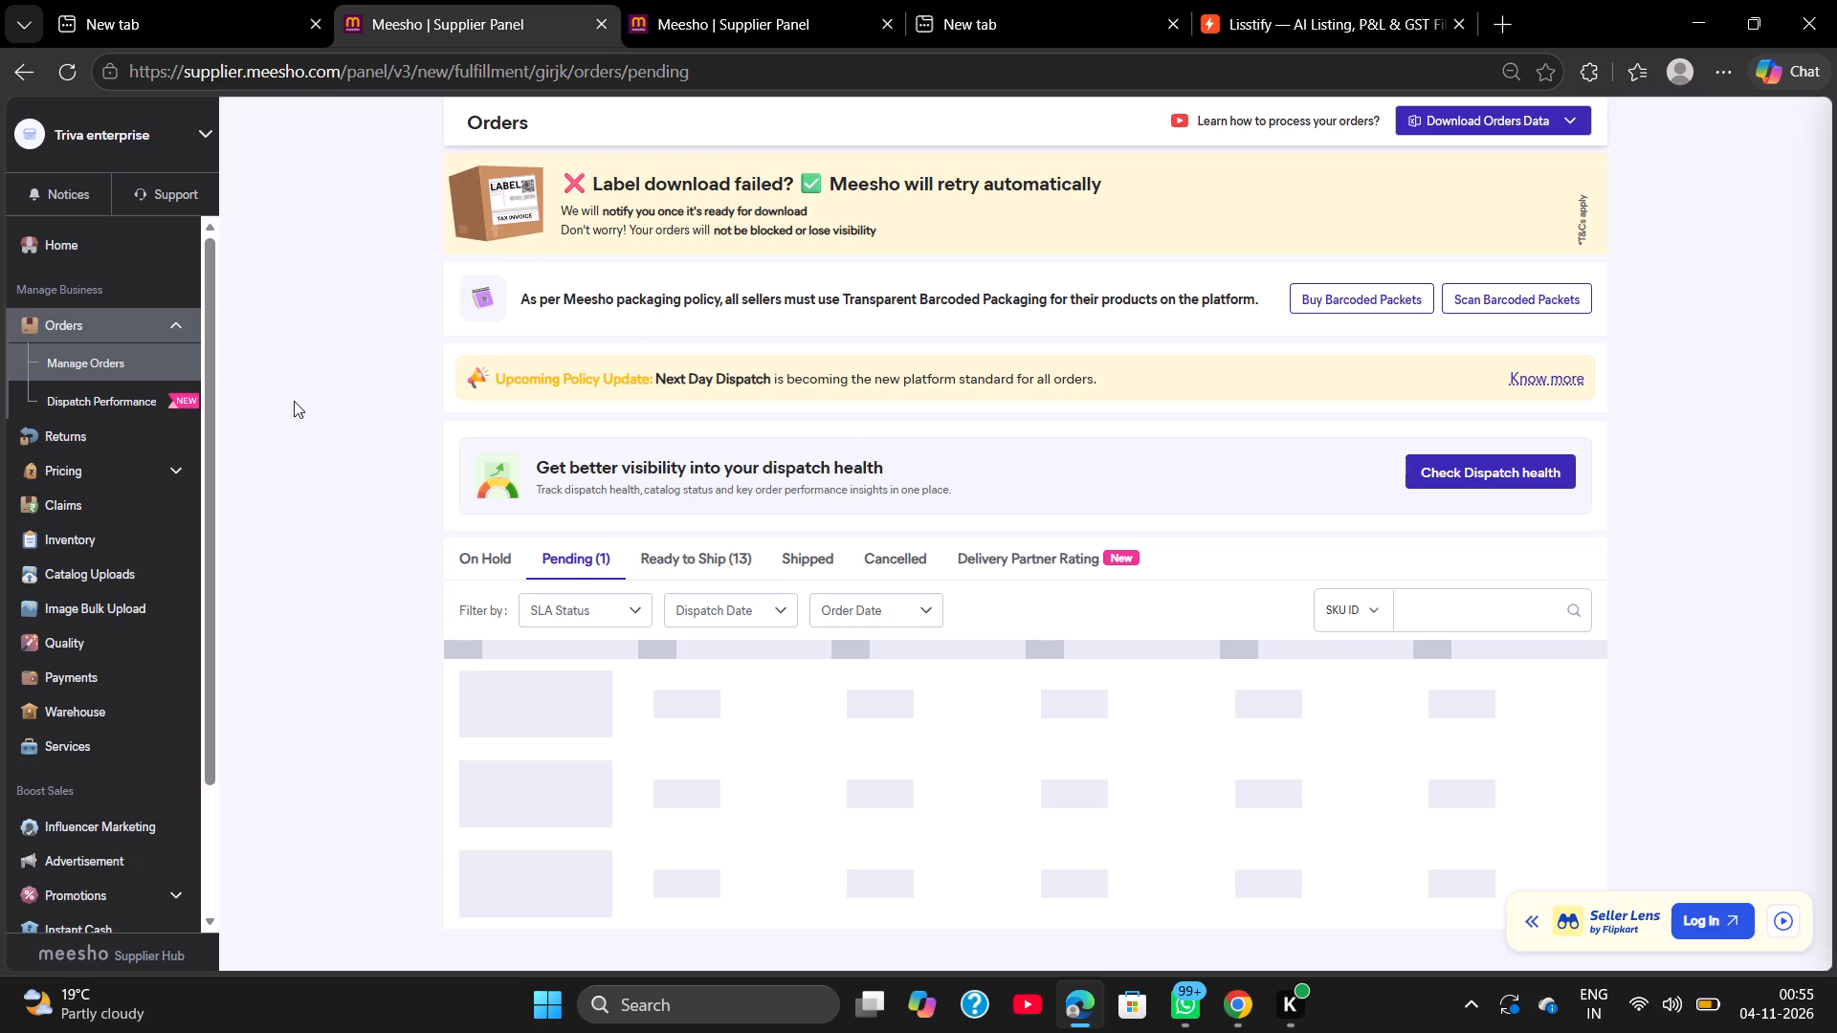
Open the active inventory and check the entries of the Fabulous Women Potlis and Gorgeous Women Potlis catalogs.
{"action": "left_click", "coordinate": [119, 519]}
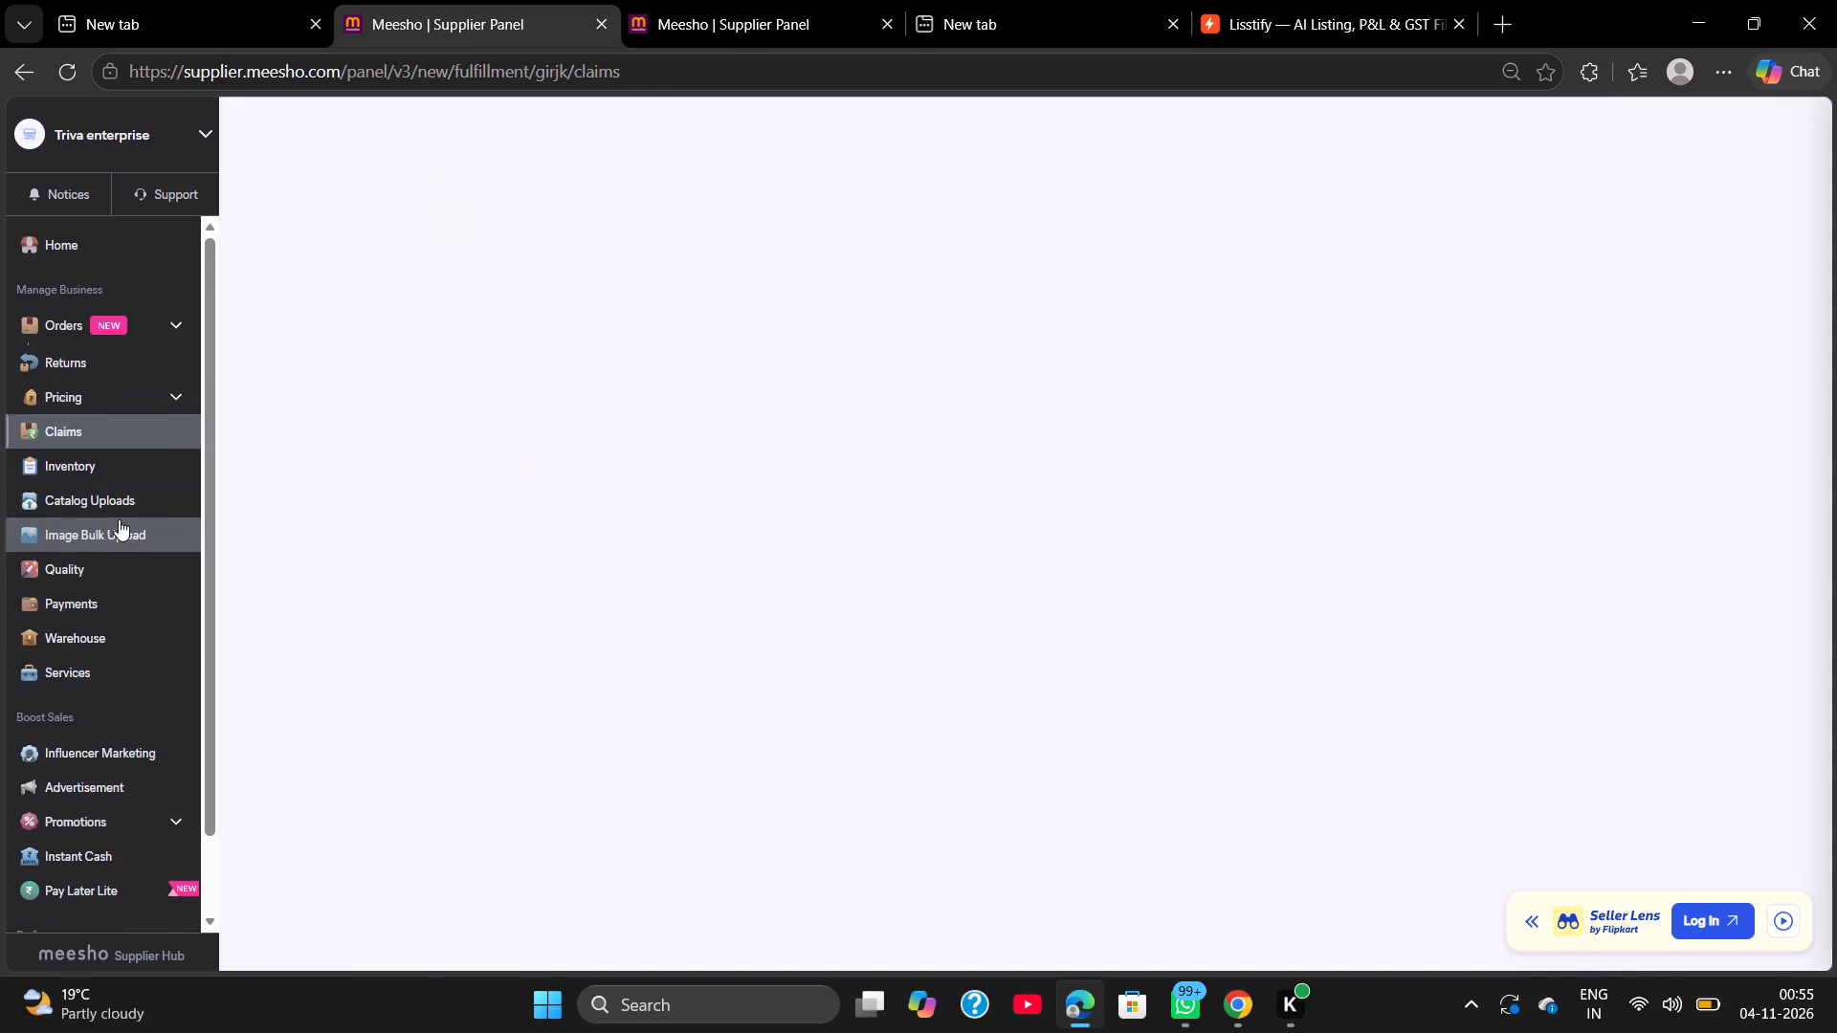
{"action": "scroll", "coordinate": [116, 522], "scroll_direction": "down", "scroll_amount": 1}
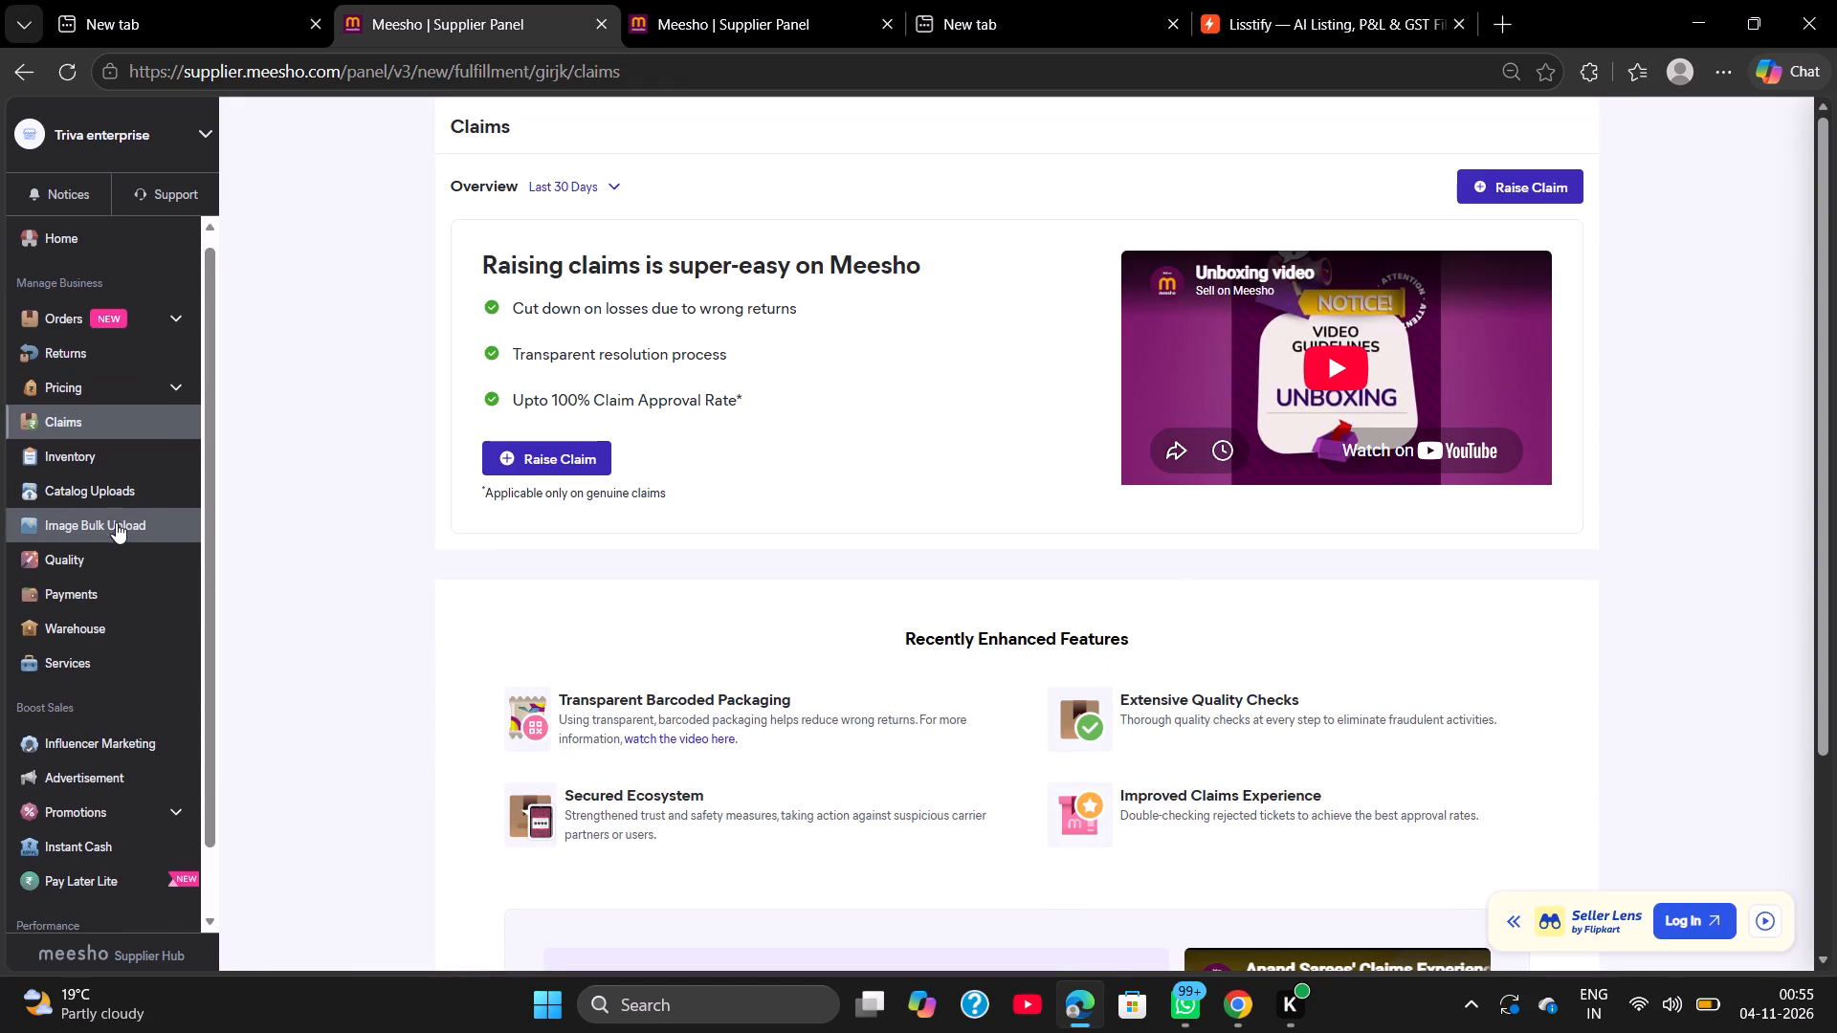
{"action": "scroll", "coordinate": [116, 522], "scroll_direction": "down", "scroll_amount": 1}
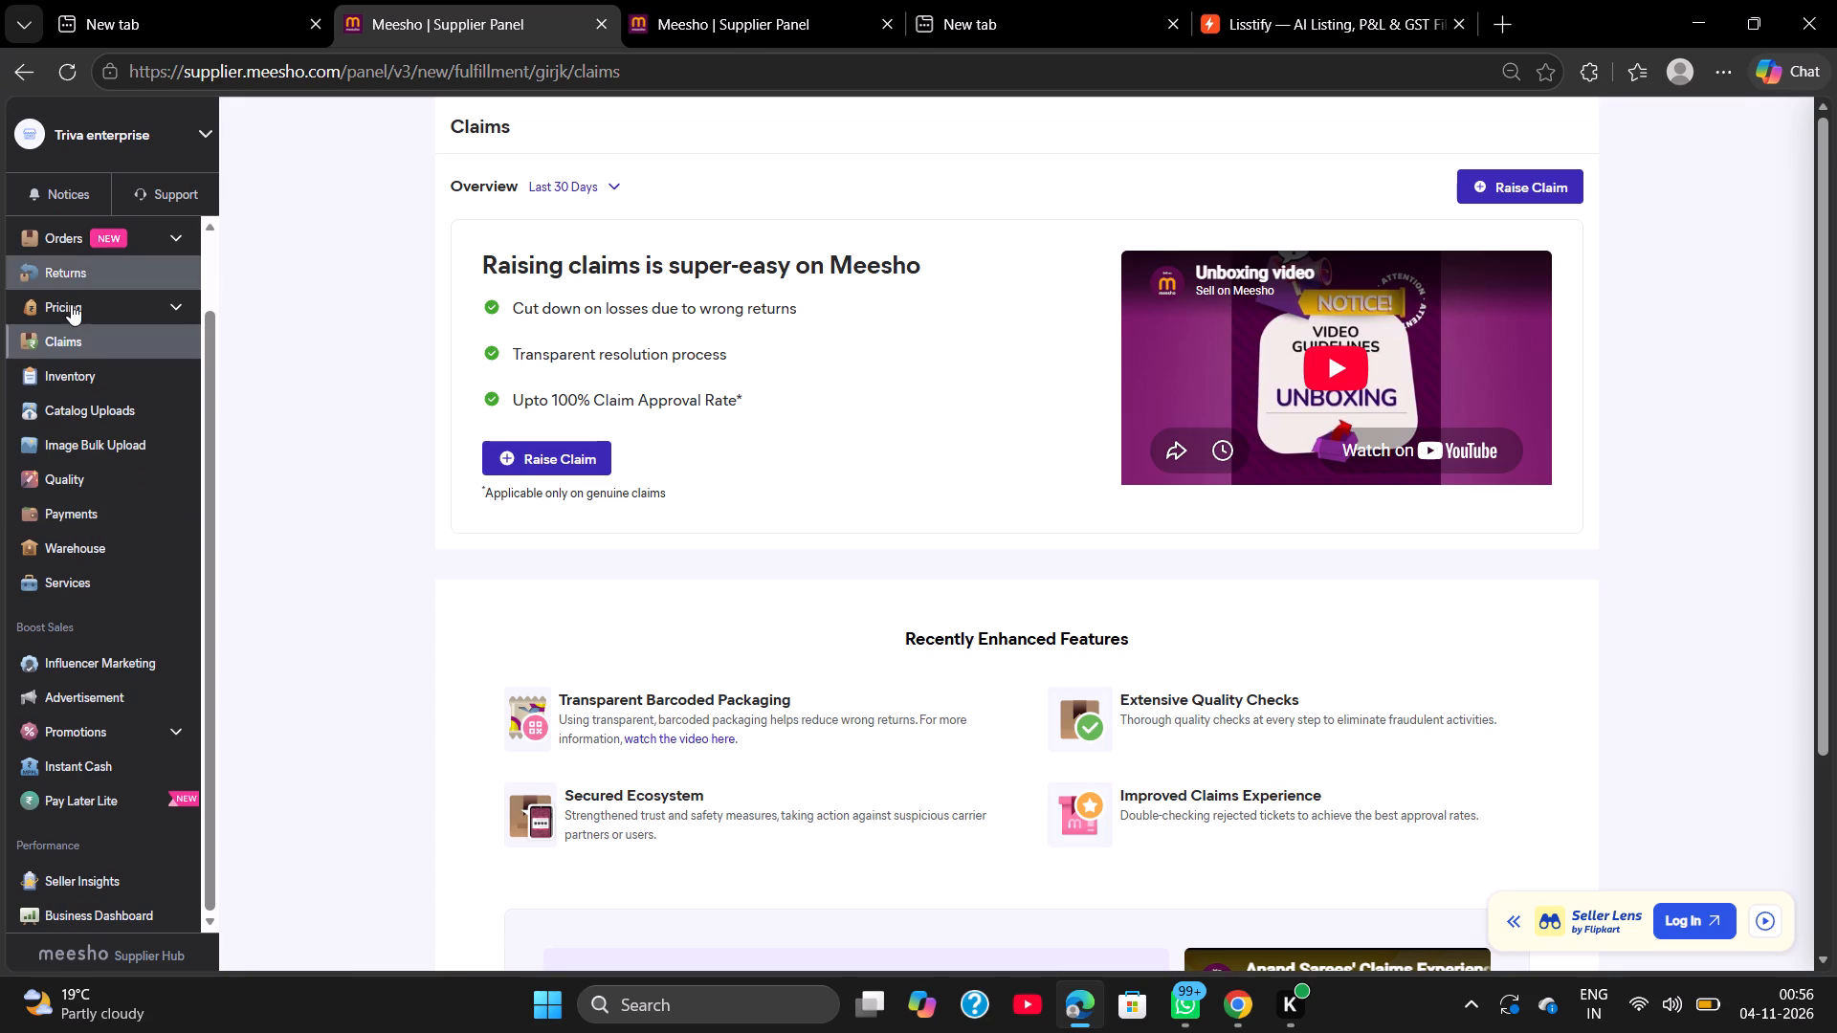
{"action": "left_click", "coordinate": [76, 376]}
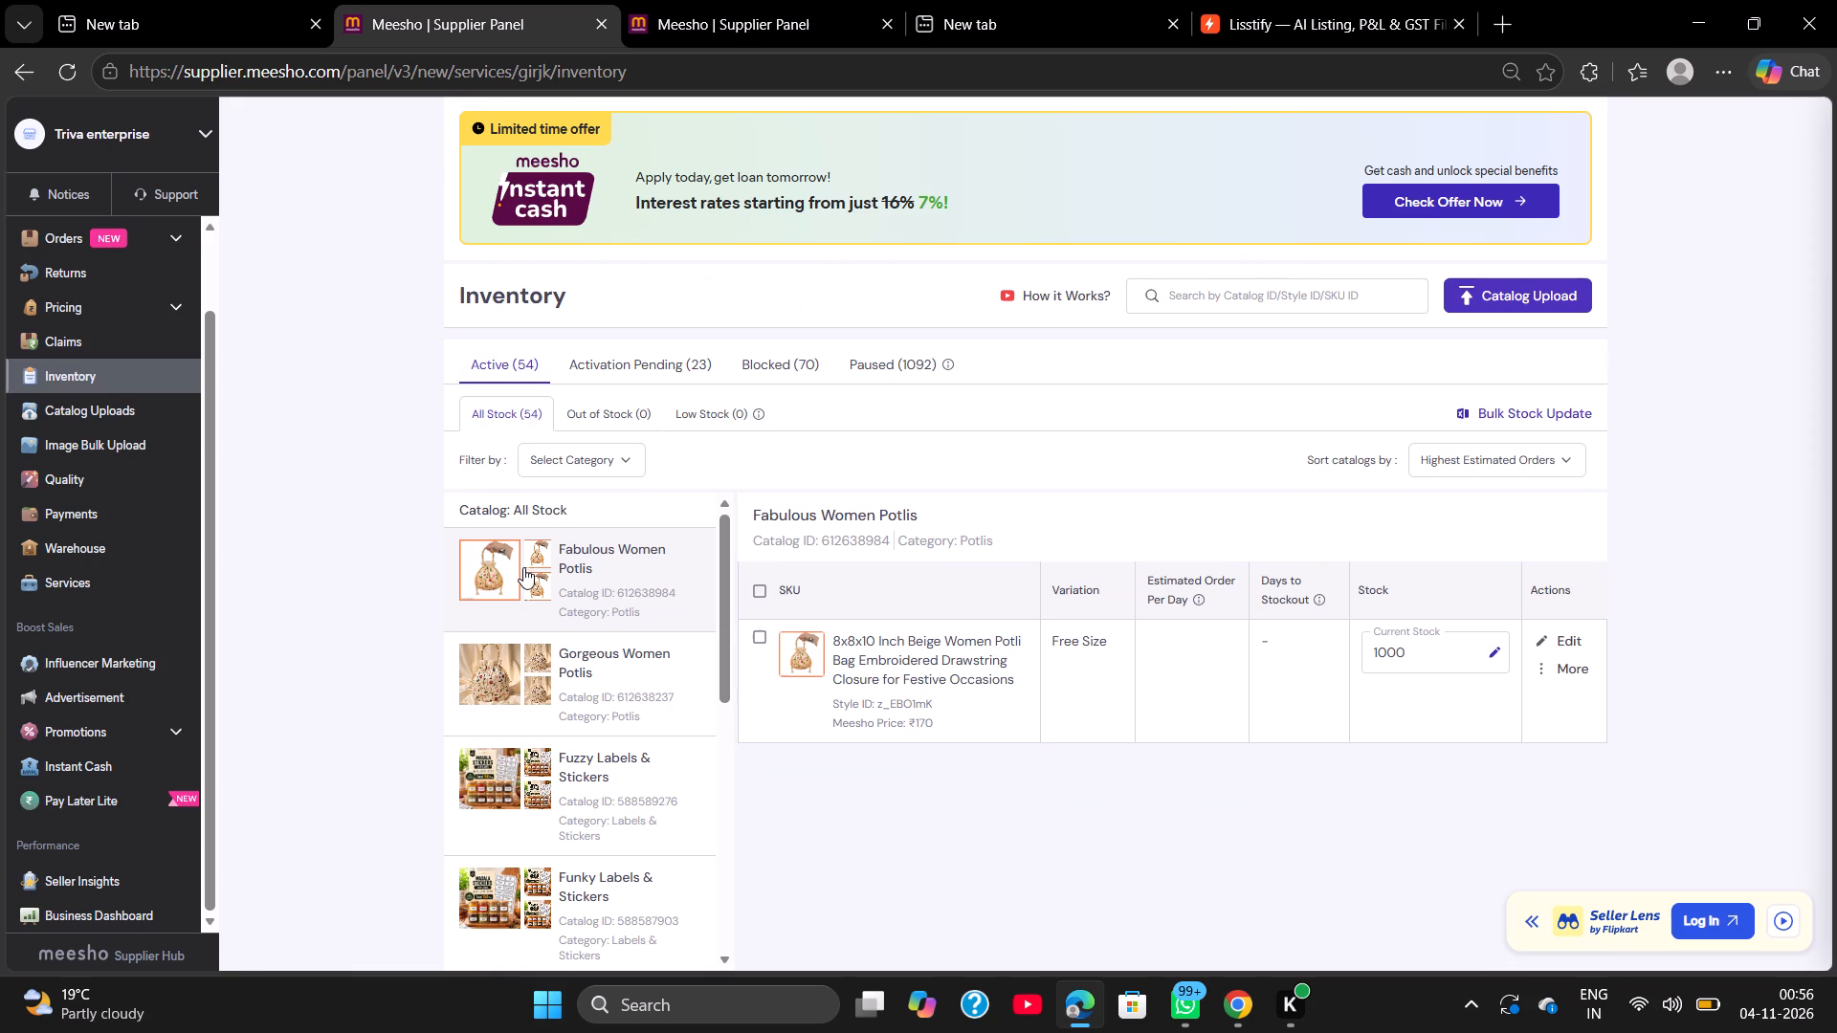
{"action": "left_click", "coordinate": [542, 652]}
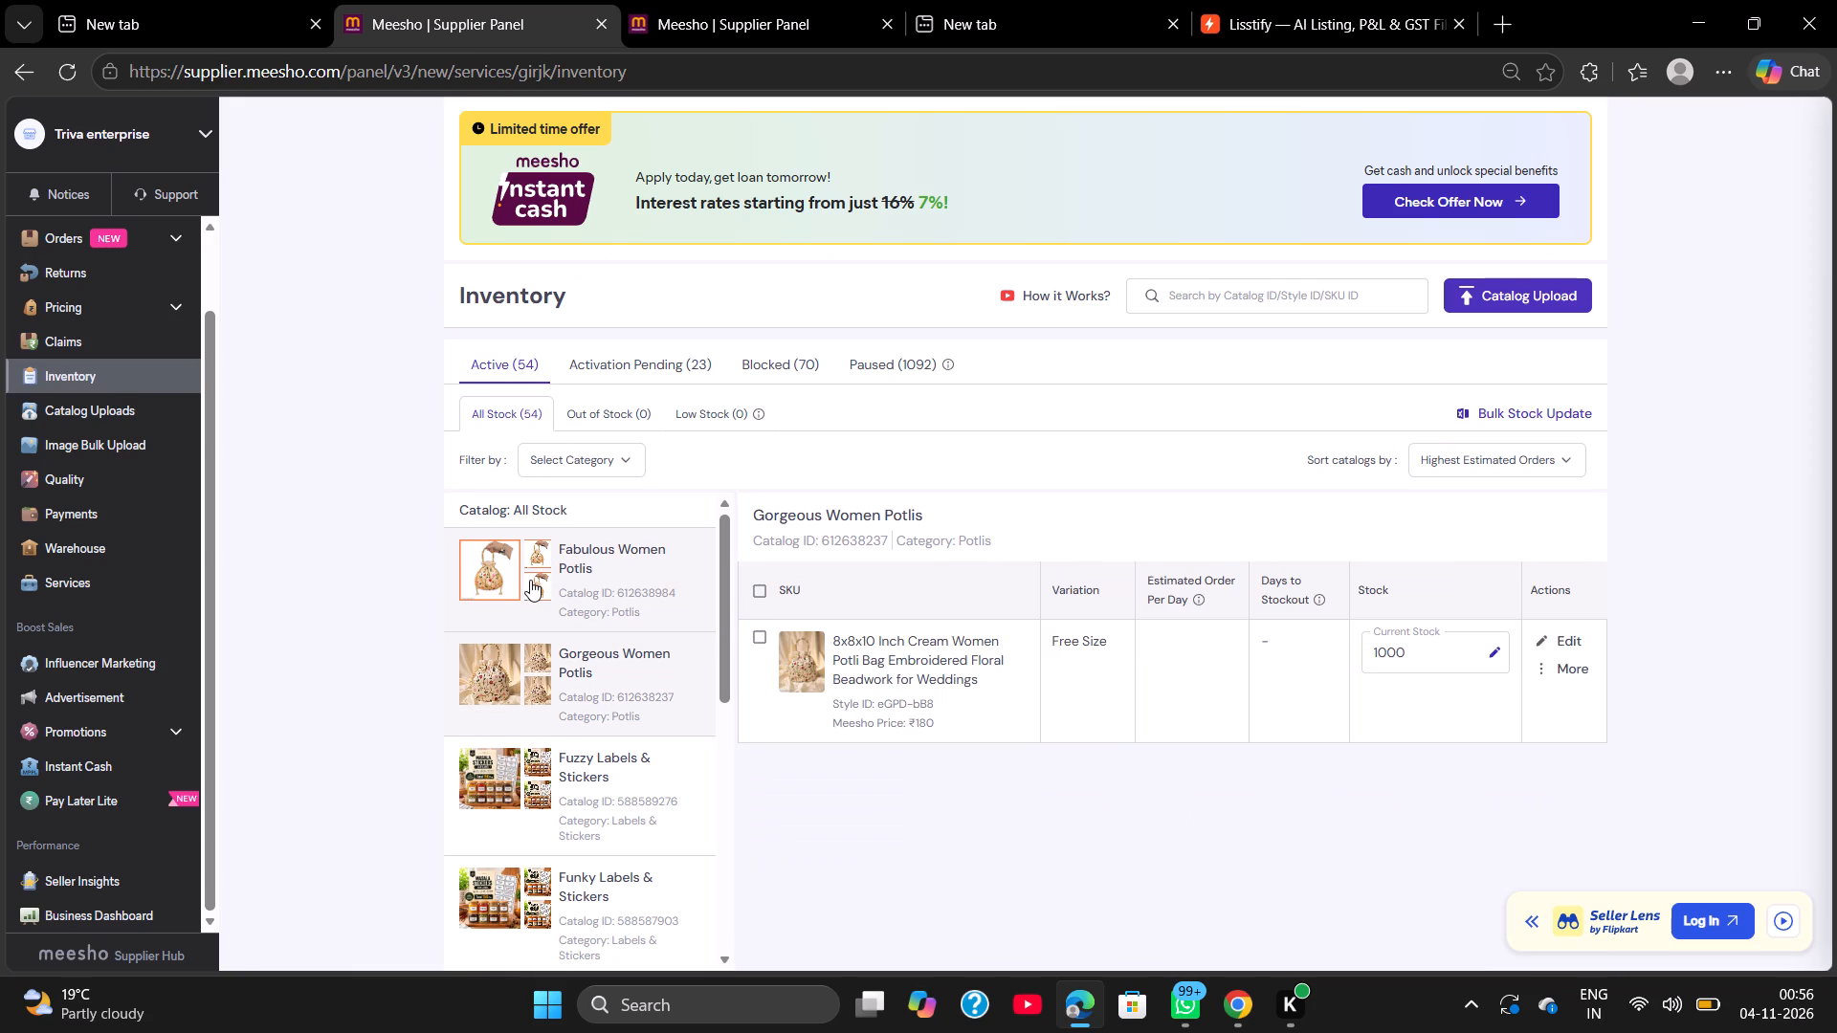
{"action": "left_click", "coordinate": [530, 580]}
{"action": "left_click", "coordinate": [535, 700]}
Switch to the Lisstify website and open the Lisstify extension on its Meesho templates.
{"action": "left_click", "coordinate": [1274, 11]}
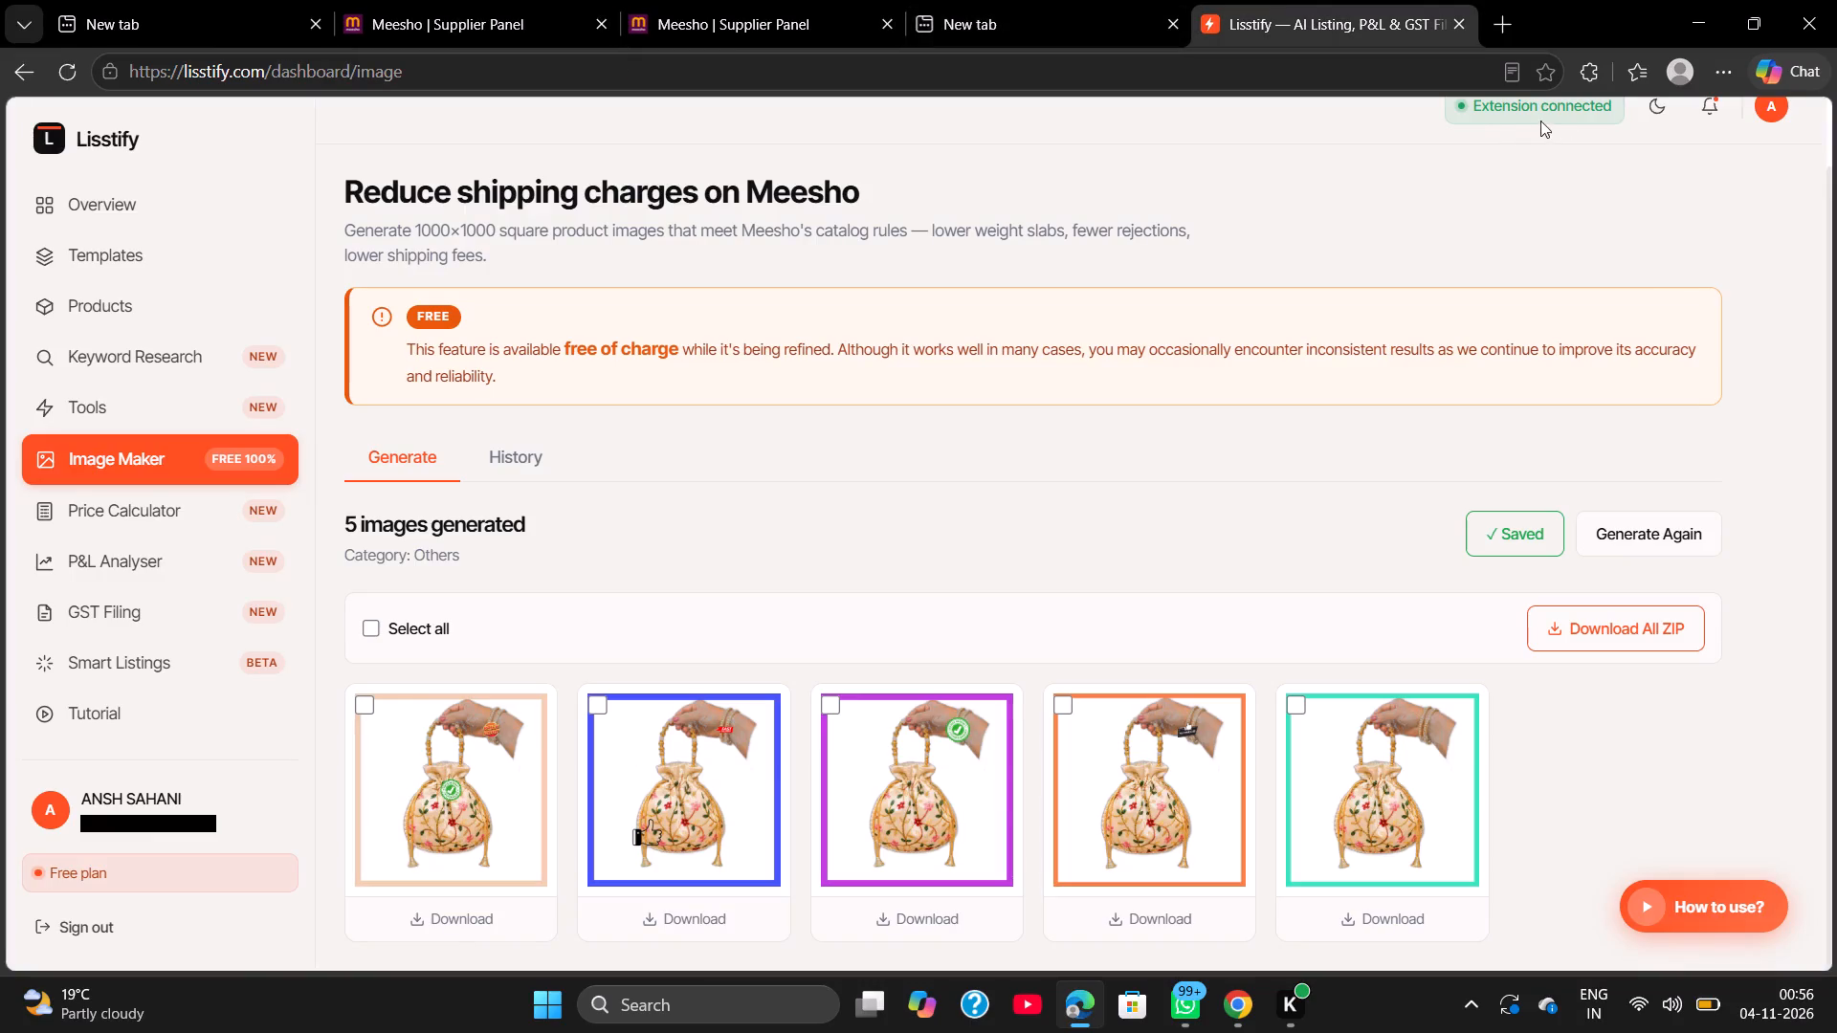
{"action": "left_click", "coordinate": [1596, 67]}
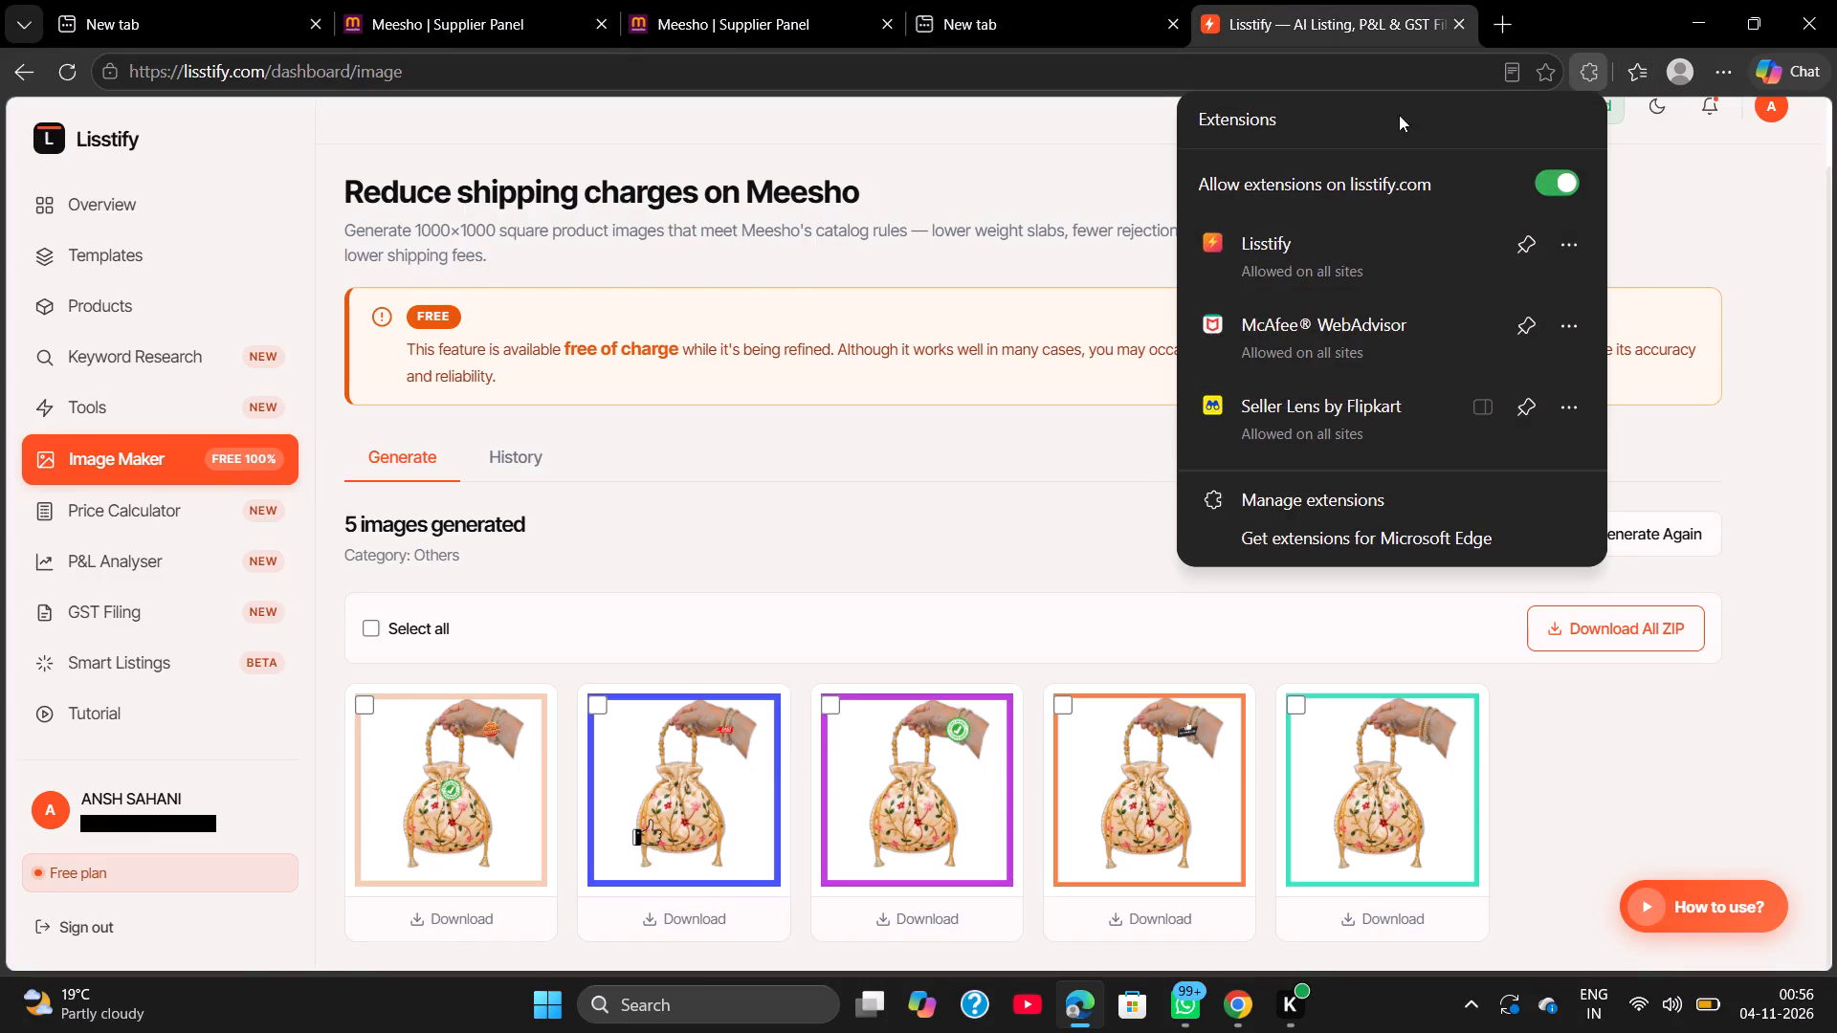
{"action": "double_click", "coordinate": [1292, 253]}
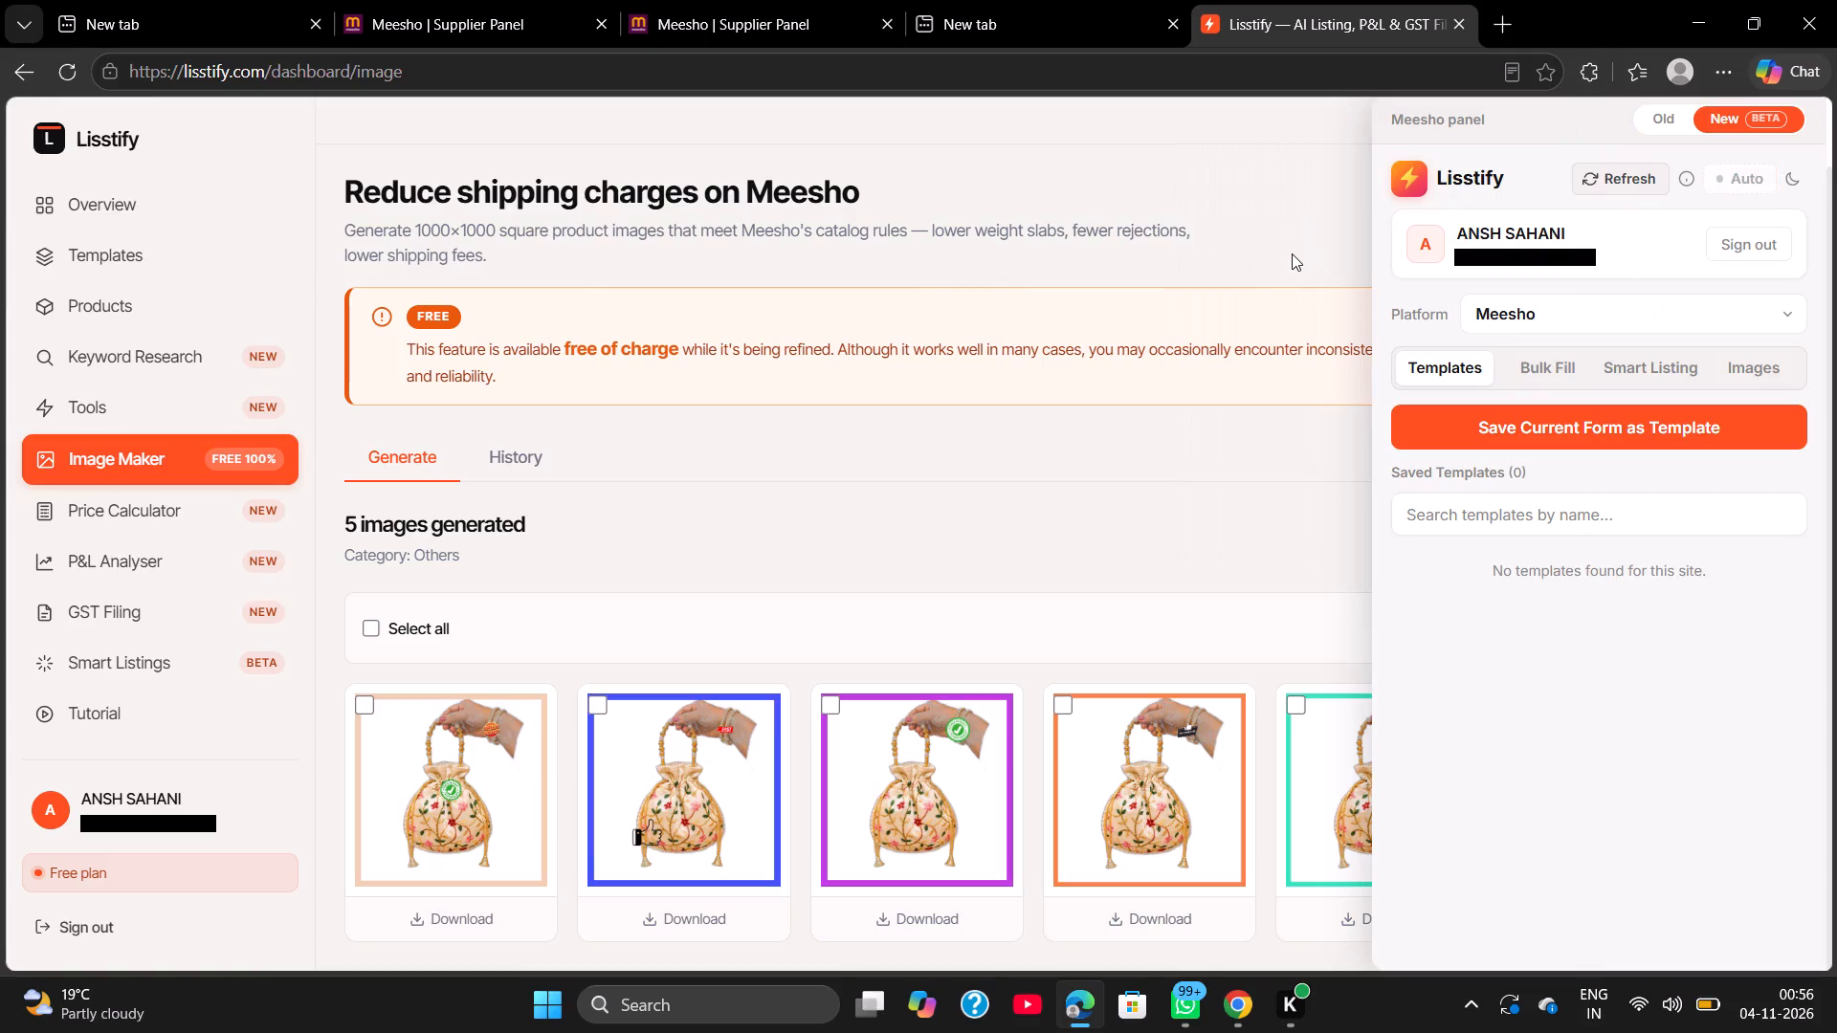
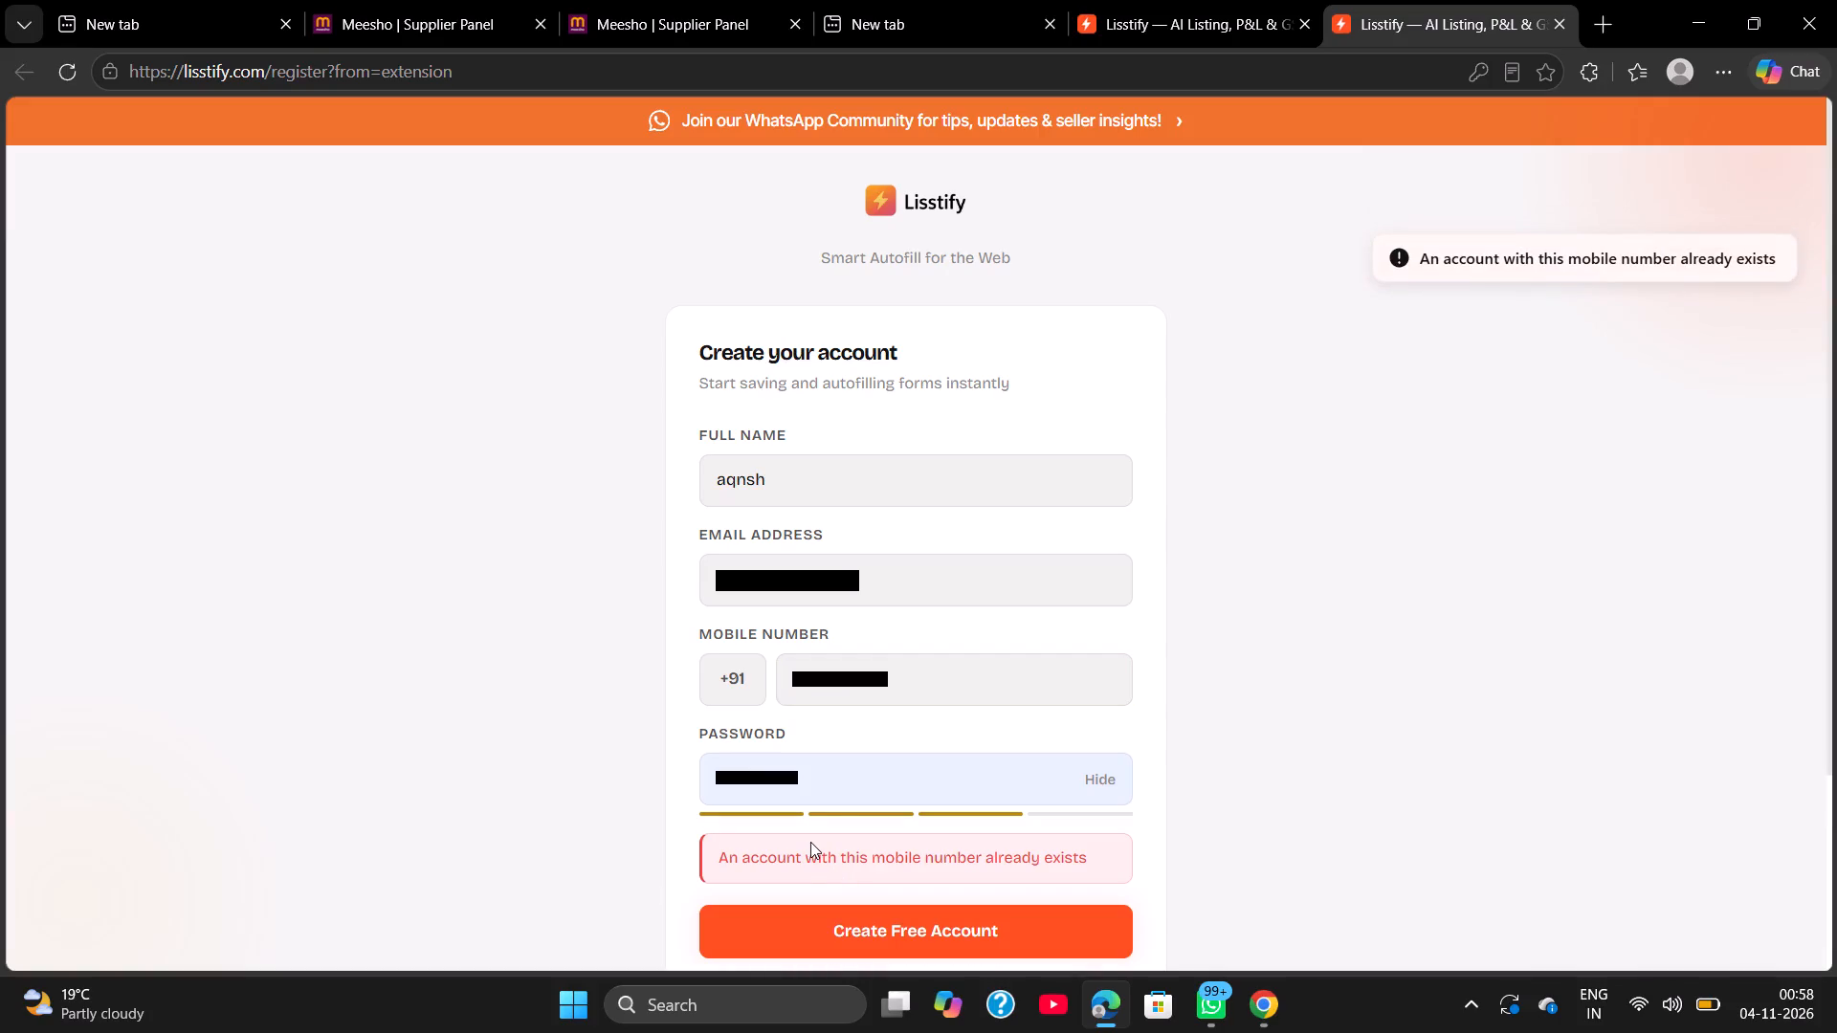
Open the mobile number in the Lisstify account registration form for editing.
{"action": "left_click", "coordinate": [912, 685]}
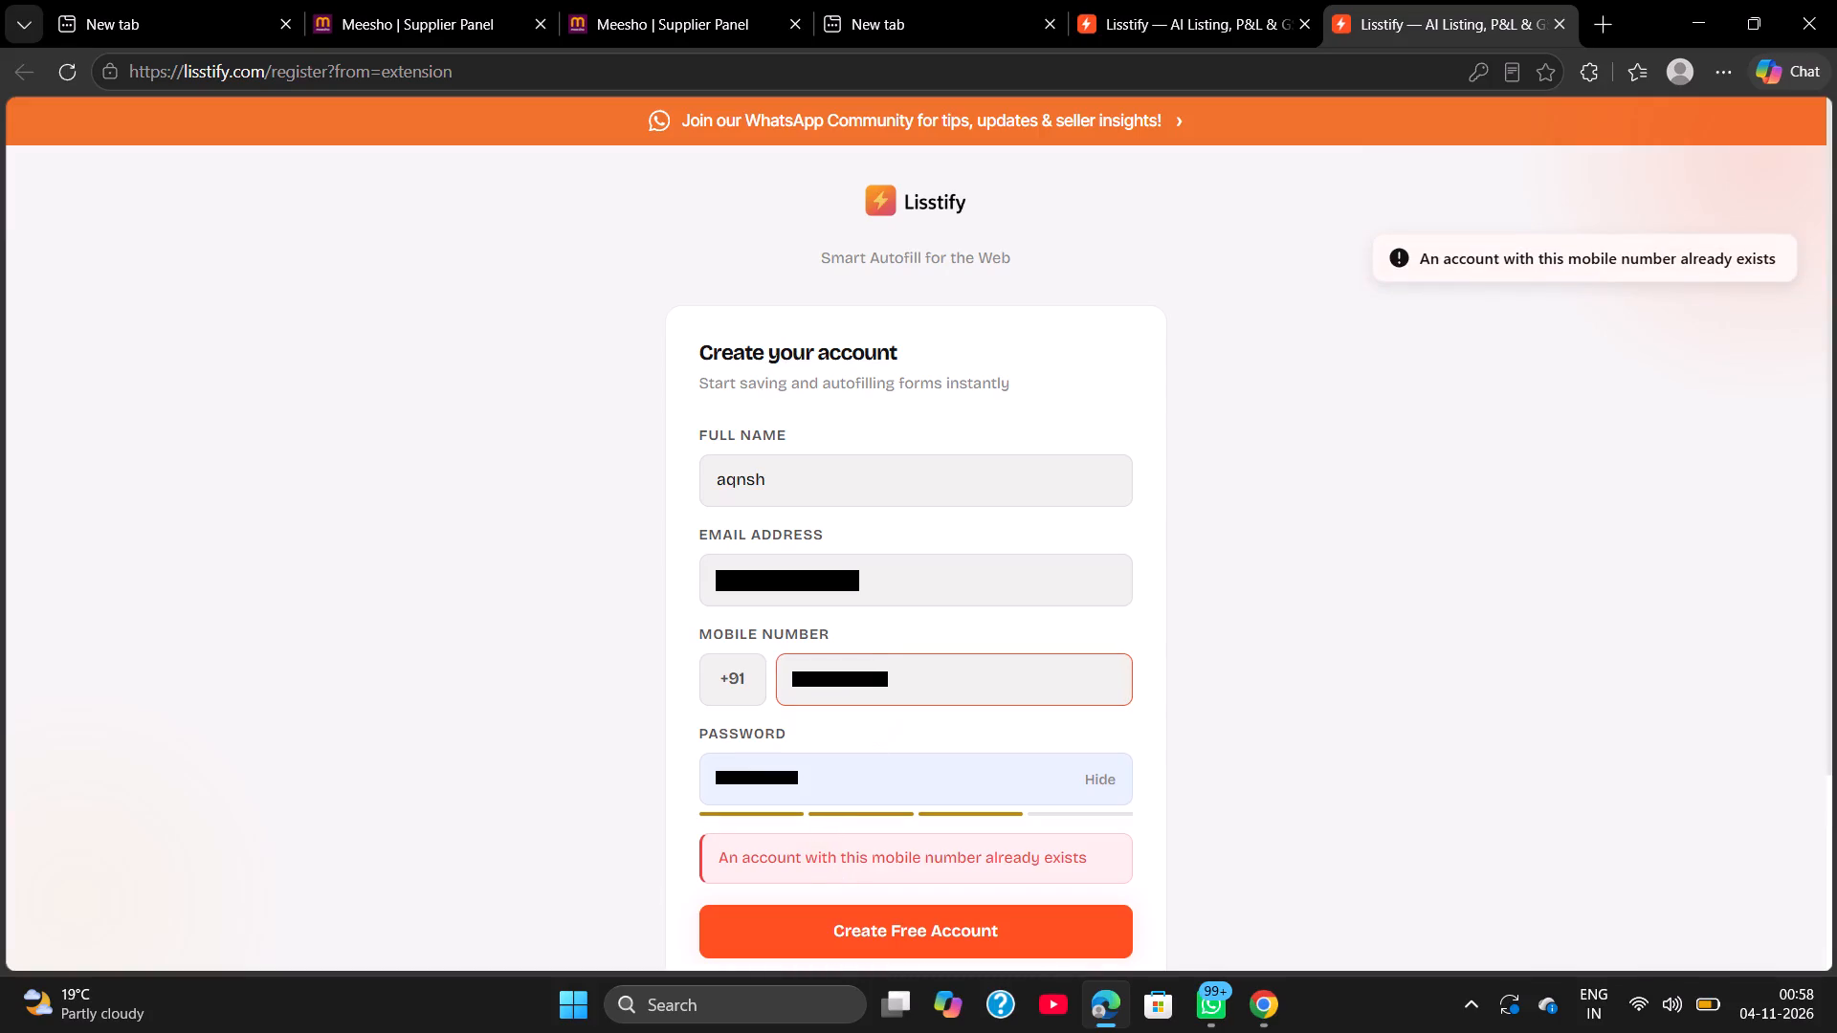
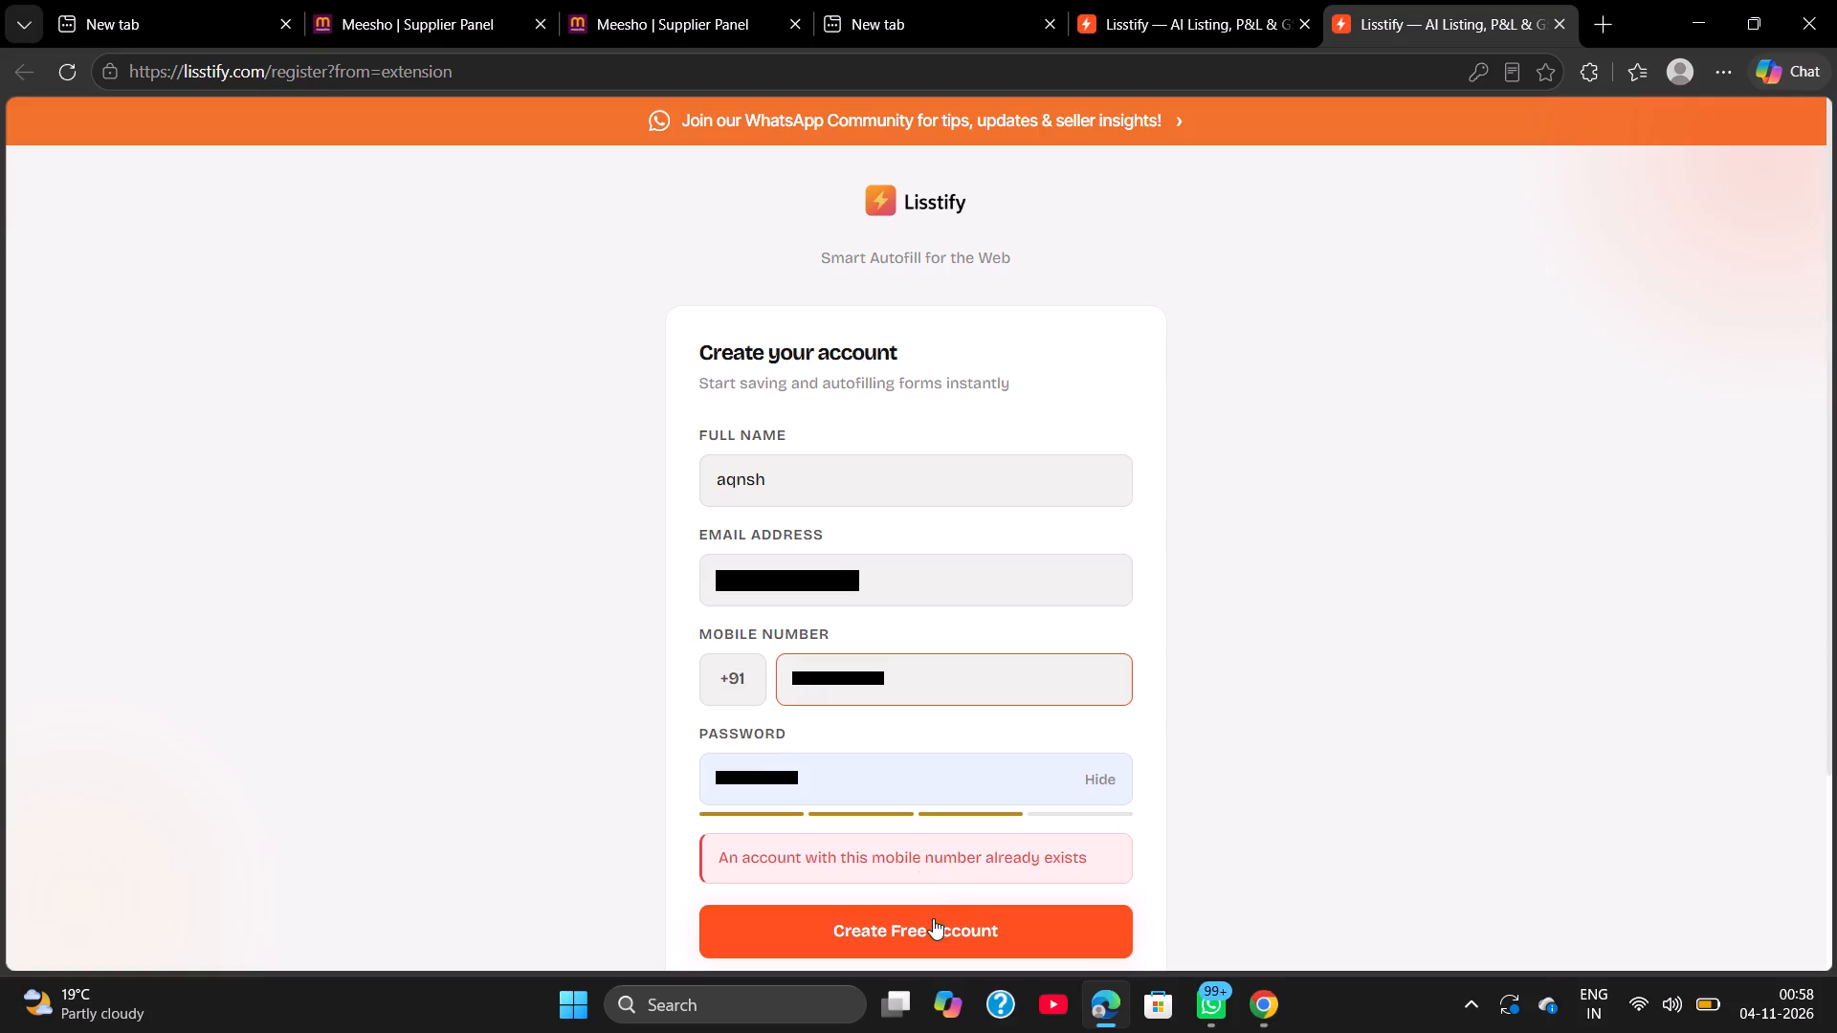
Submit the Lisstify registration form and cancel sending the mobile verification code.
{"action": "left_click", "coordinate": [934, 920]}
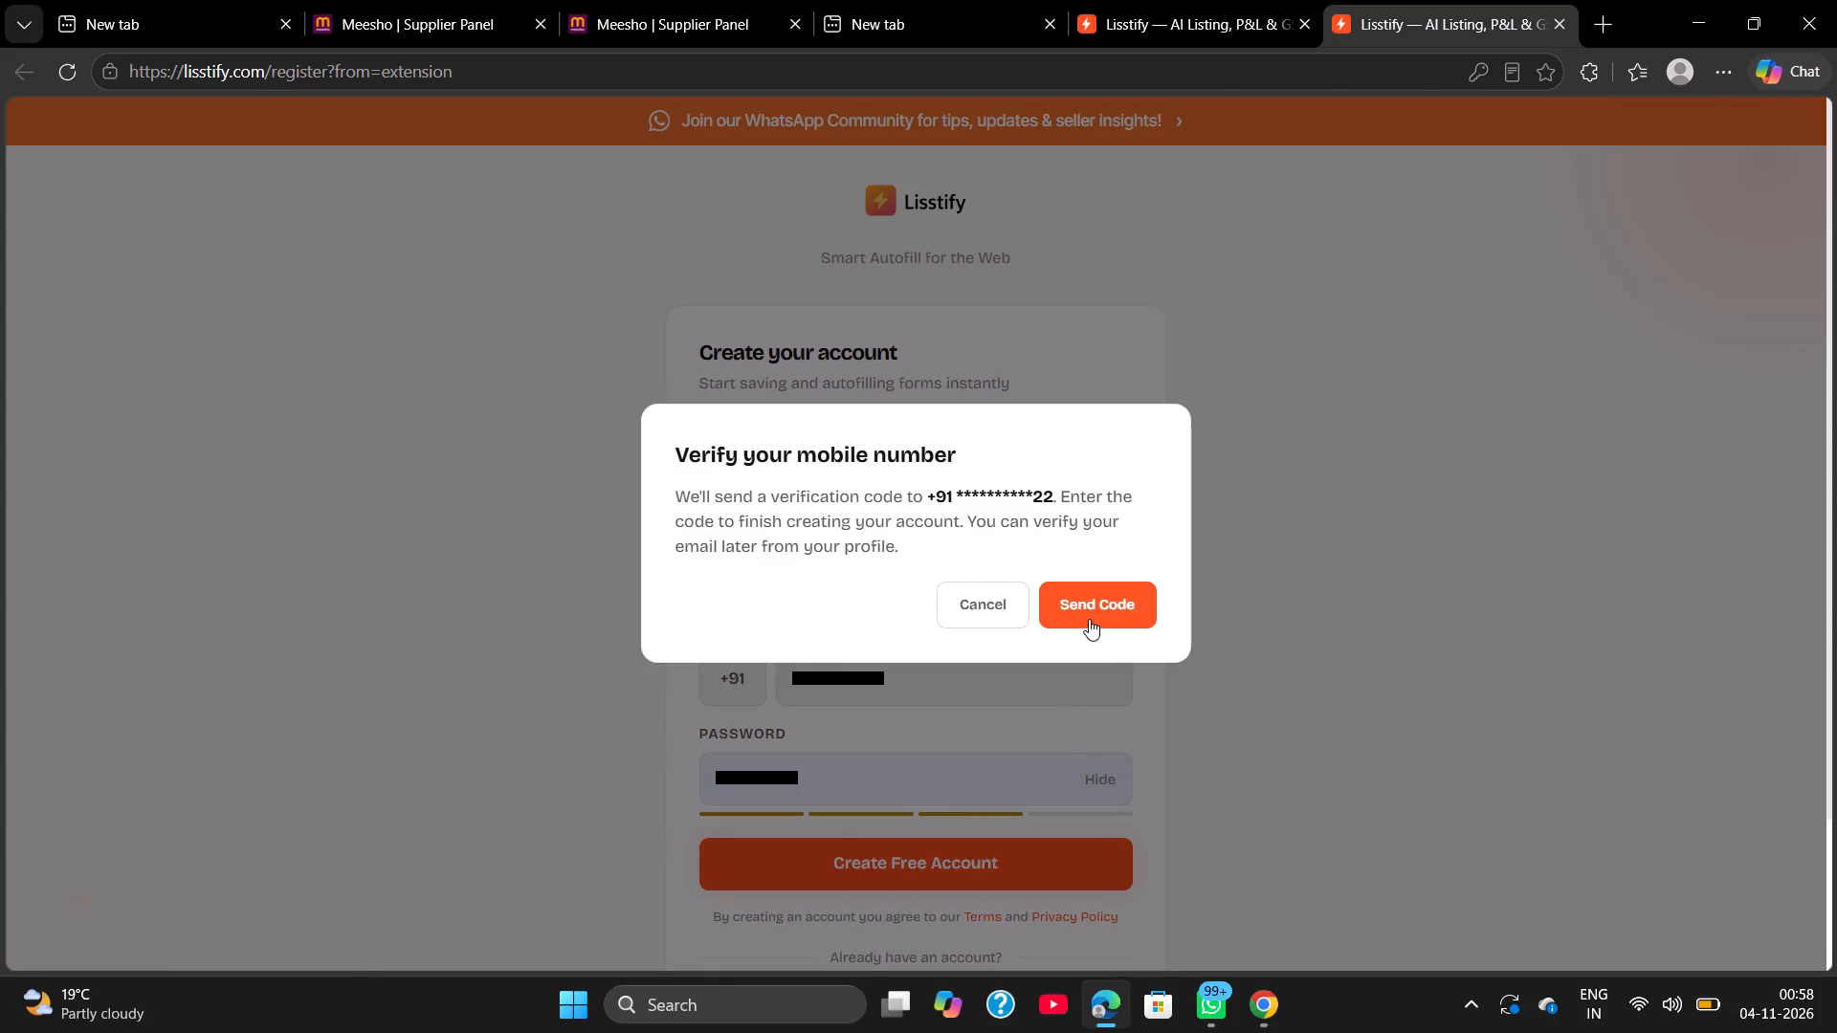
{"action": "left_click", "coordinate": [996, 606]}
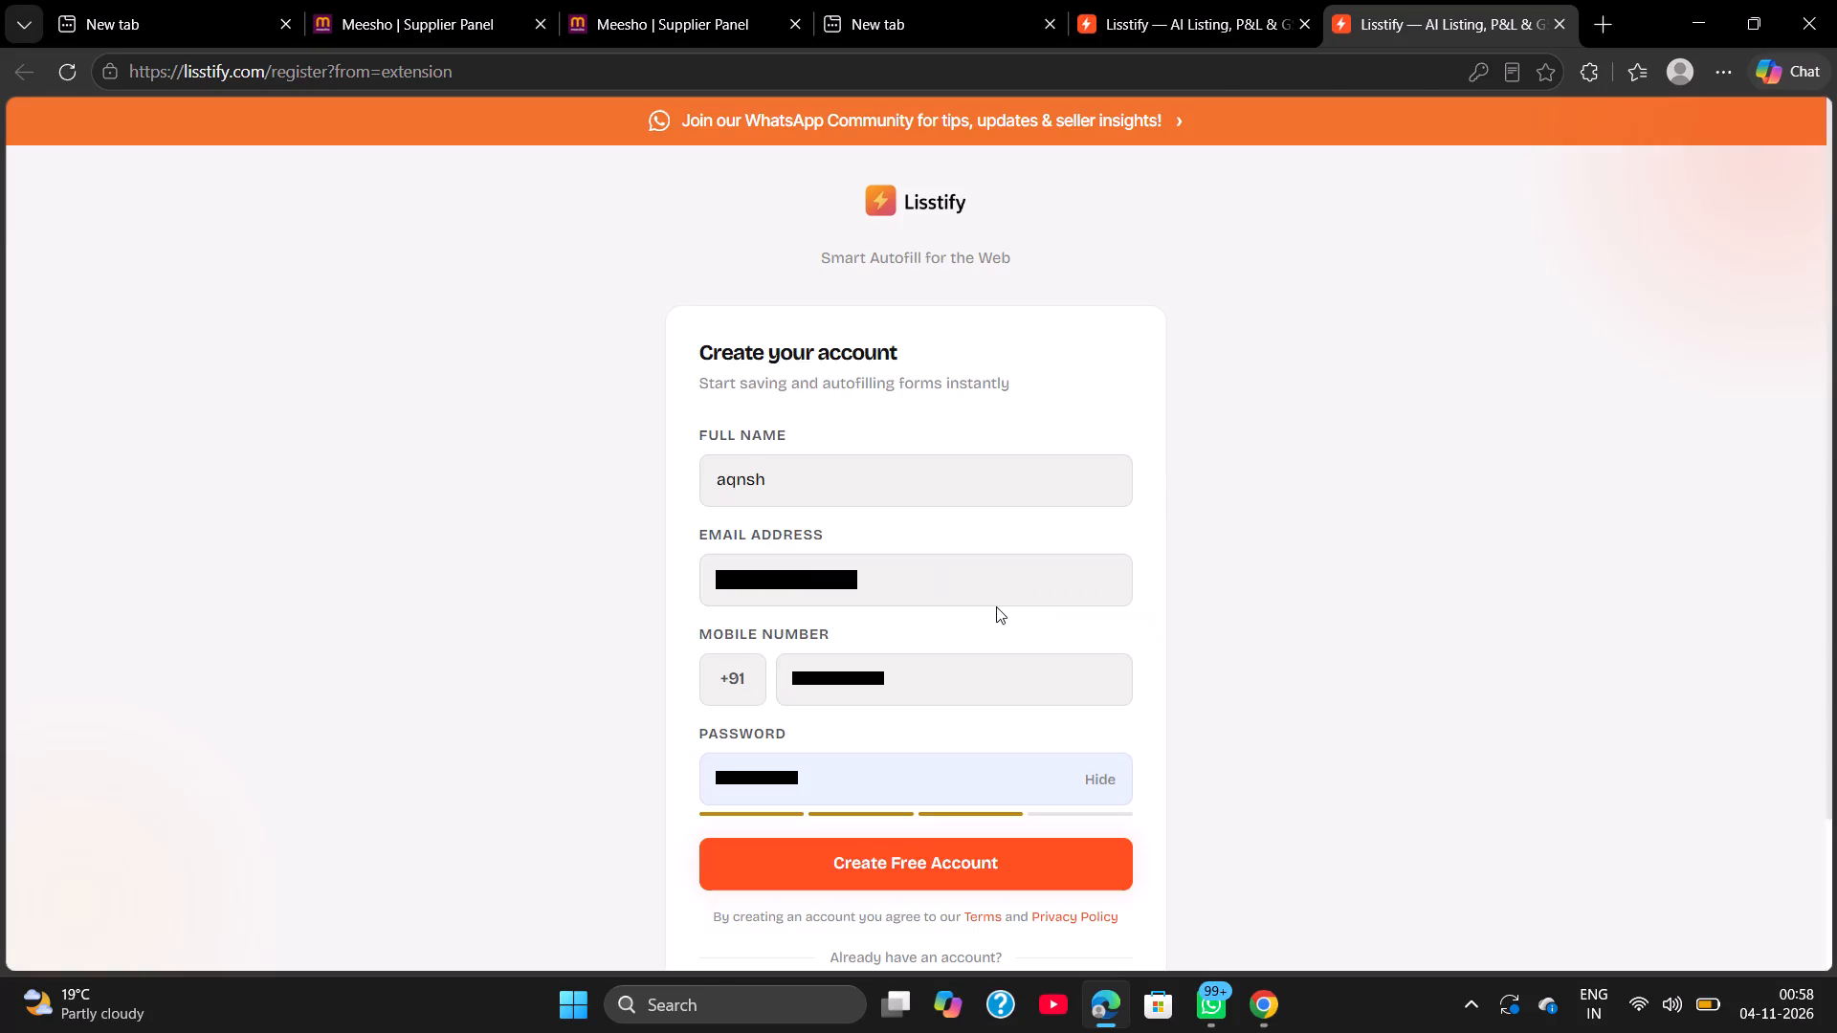
Clear the mobile number in the Lisstify registration form.
{"action": "left_click", "coordinate": [965, 692]}
{"action": "key", "text": "BackSpace"}
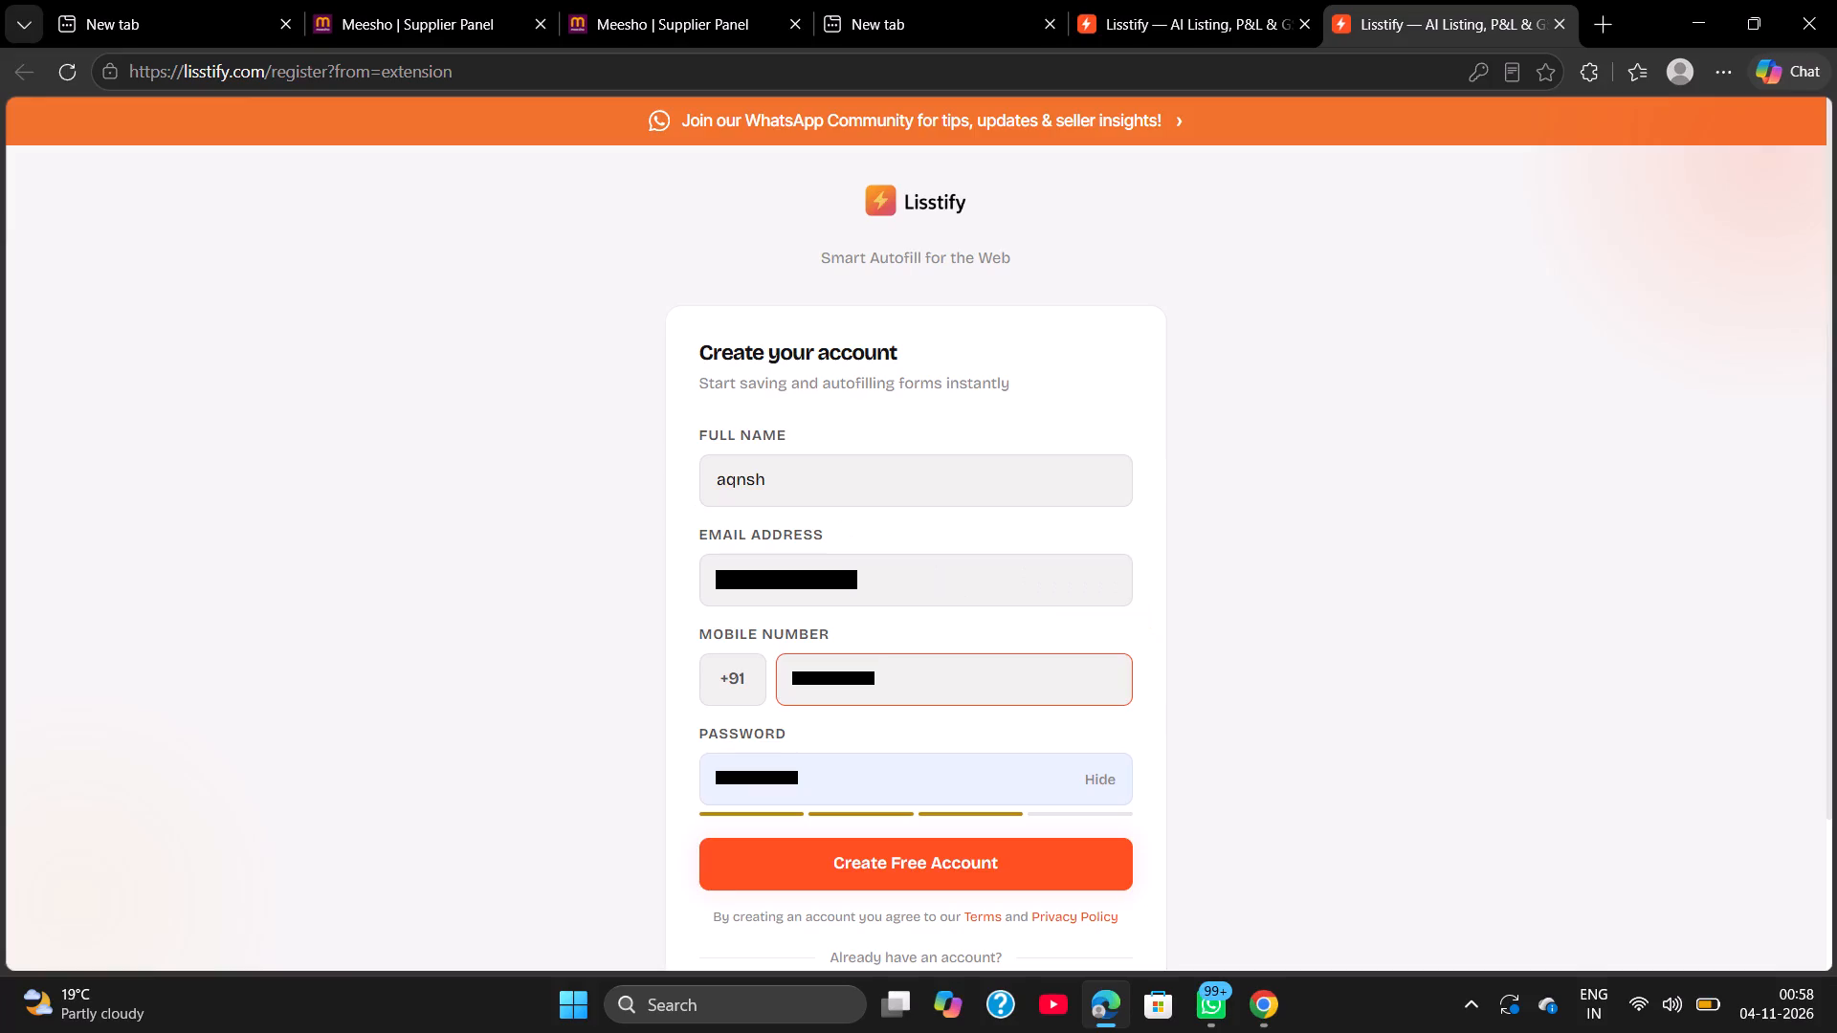
{"action": "key", "text": "BackSpace"}
{"action": "key", "text": "BackSpace"}
{"action": "key", "text": "BackSpace"}
{"action": "key", "text": "BackSpace"}
{"action": "key", "text": "BackSpace"}
{"action": "key", "text": "BackSpace"}
{"action": "key", "text": "BackSpace"}
{"action": "key", "text": "BackSpace"}
{"action": "key", "text": "BackSpace"}
{"action": "key", "text": "BackSpace"}
{"action": "key", "text": "BackSpace"}
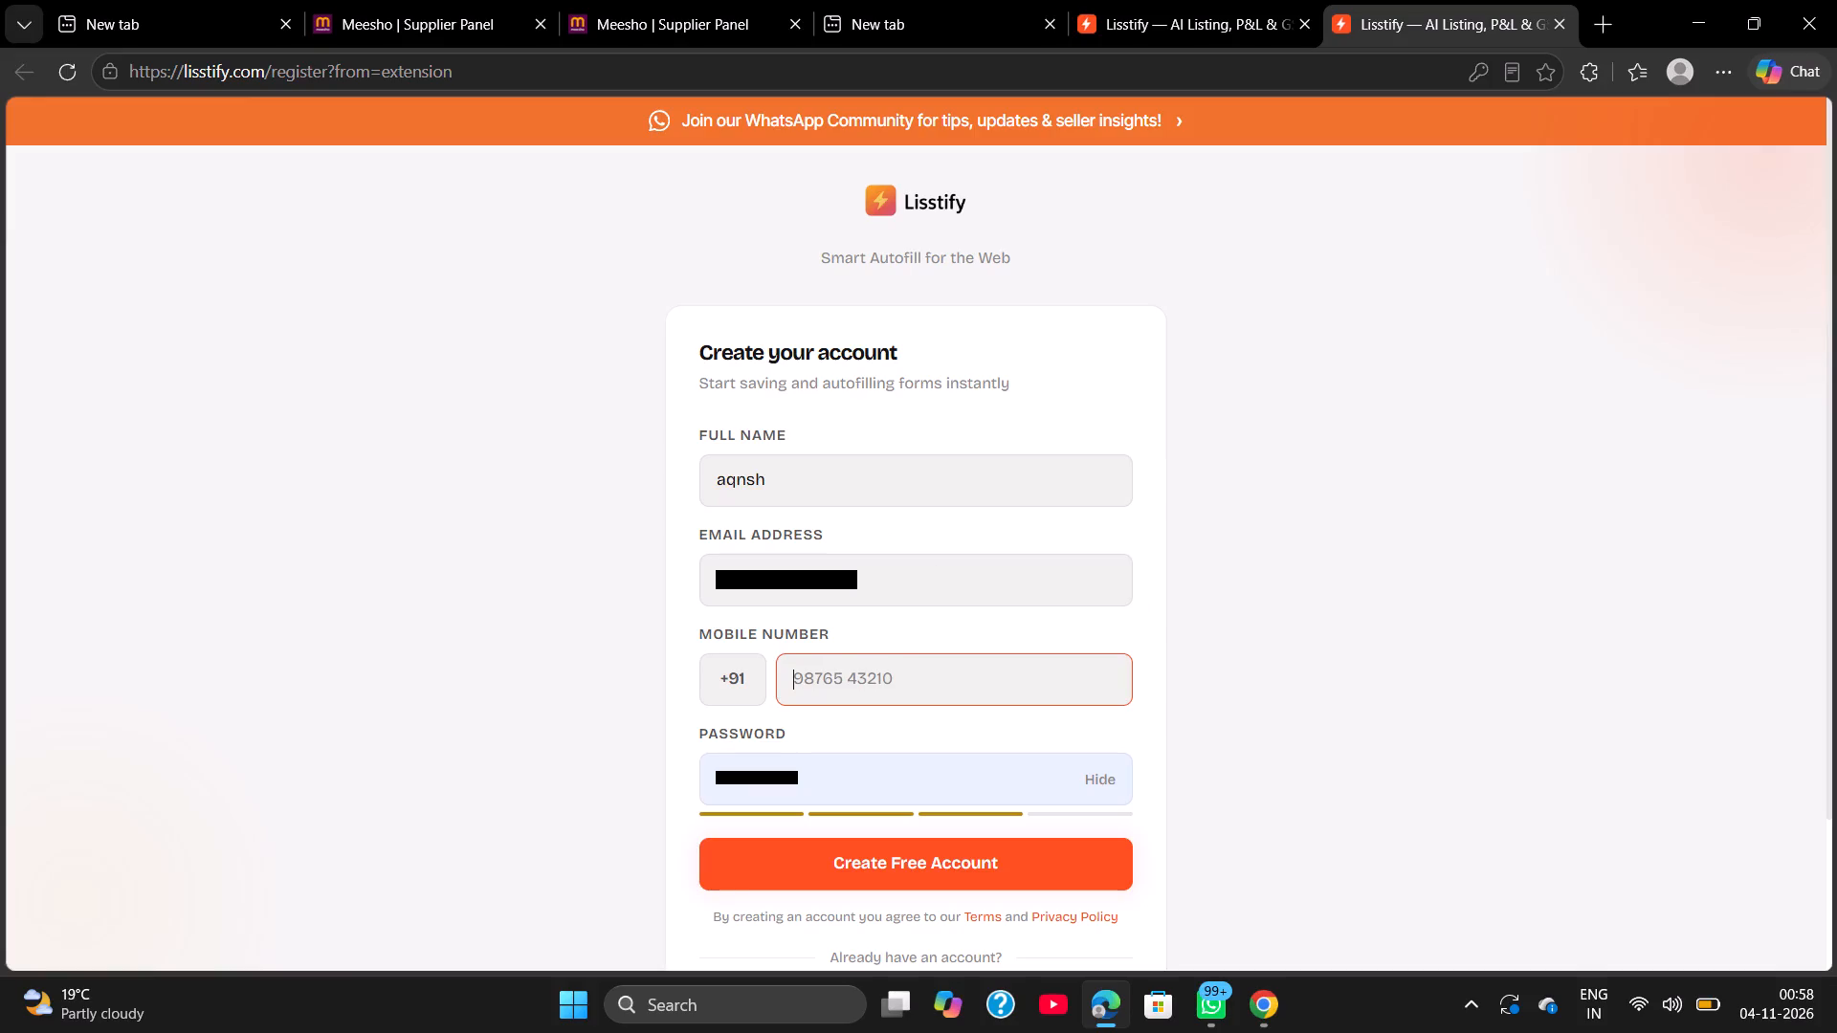
{"action": "key", "text": "BackSpace"}
{"action": "key", "text": "BackSpace"}
{"action": "left_click", "coordinate": [941, 584]}
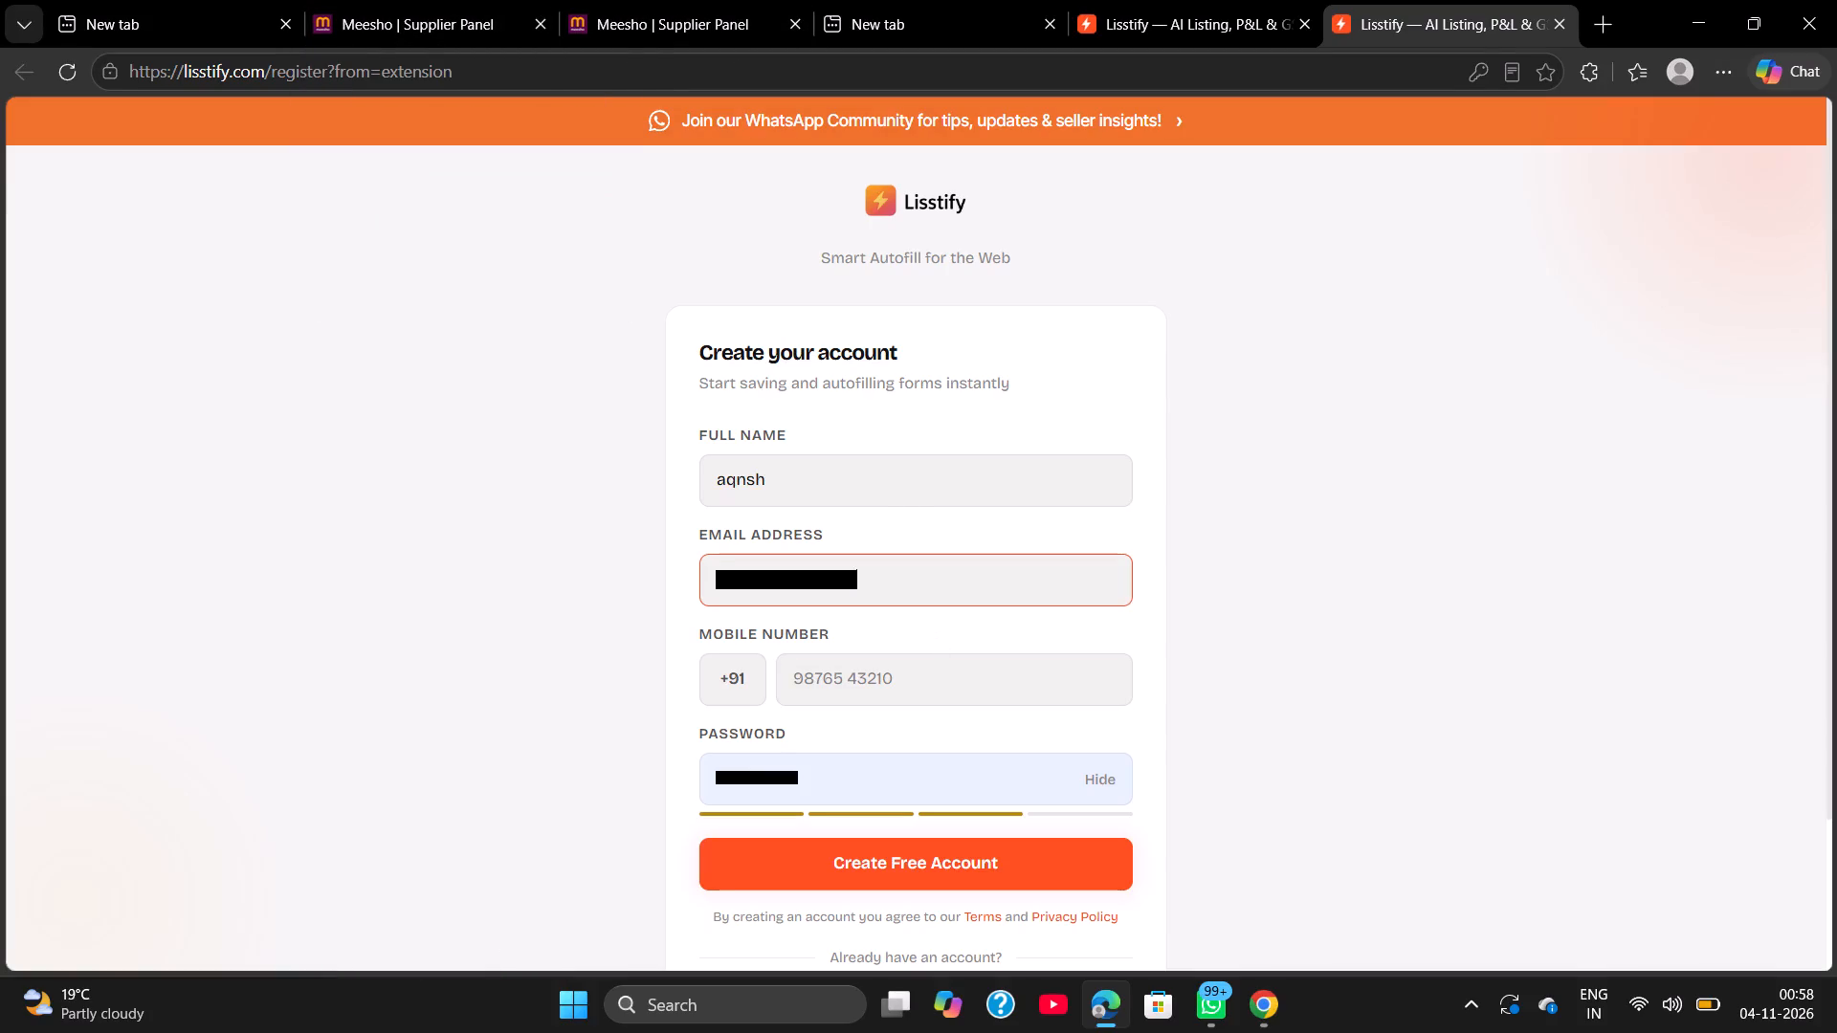
{"action": "left_click", "coordinate": [941, 677]}
{"action": "left_click", "coordinate": [893, 587]}
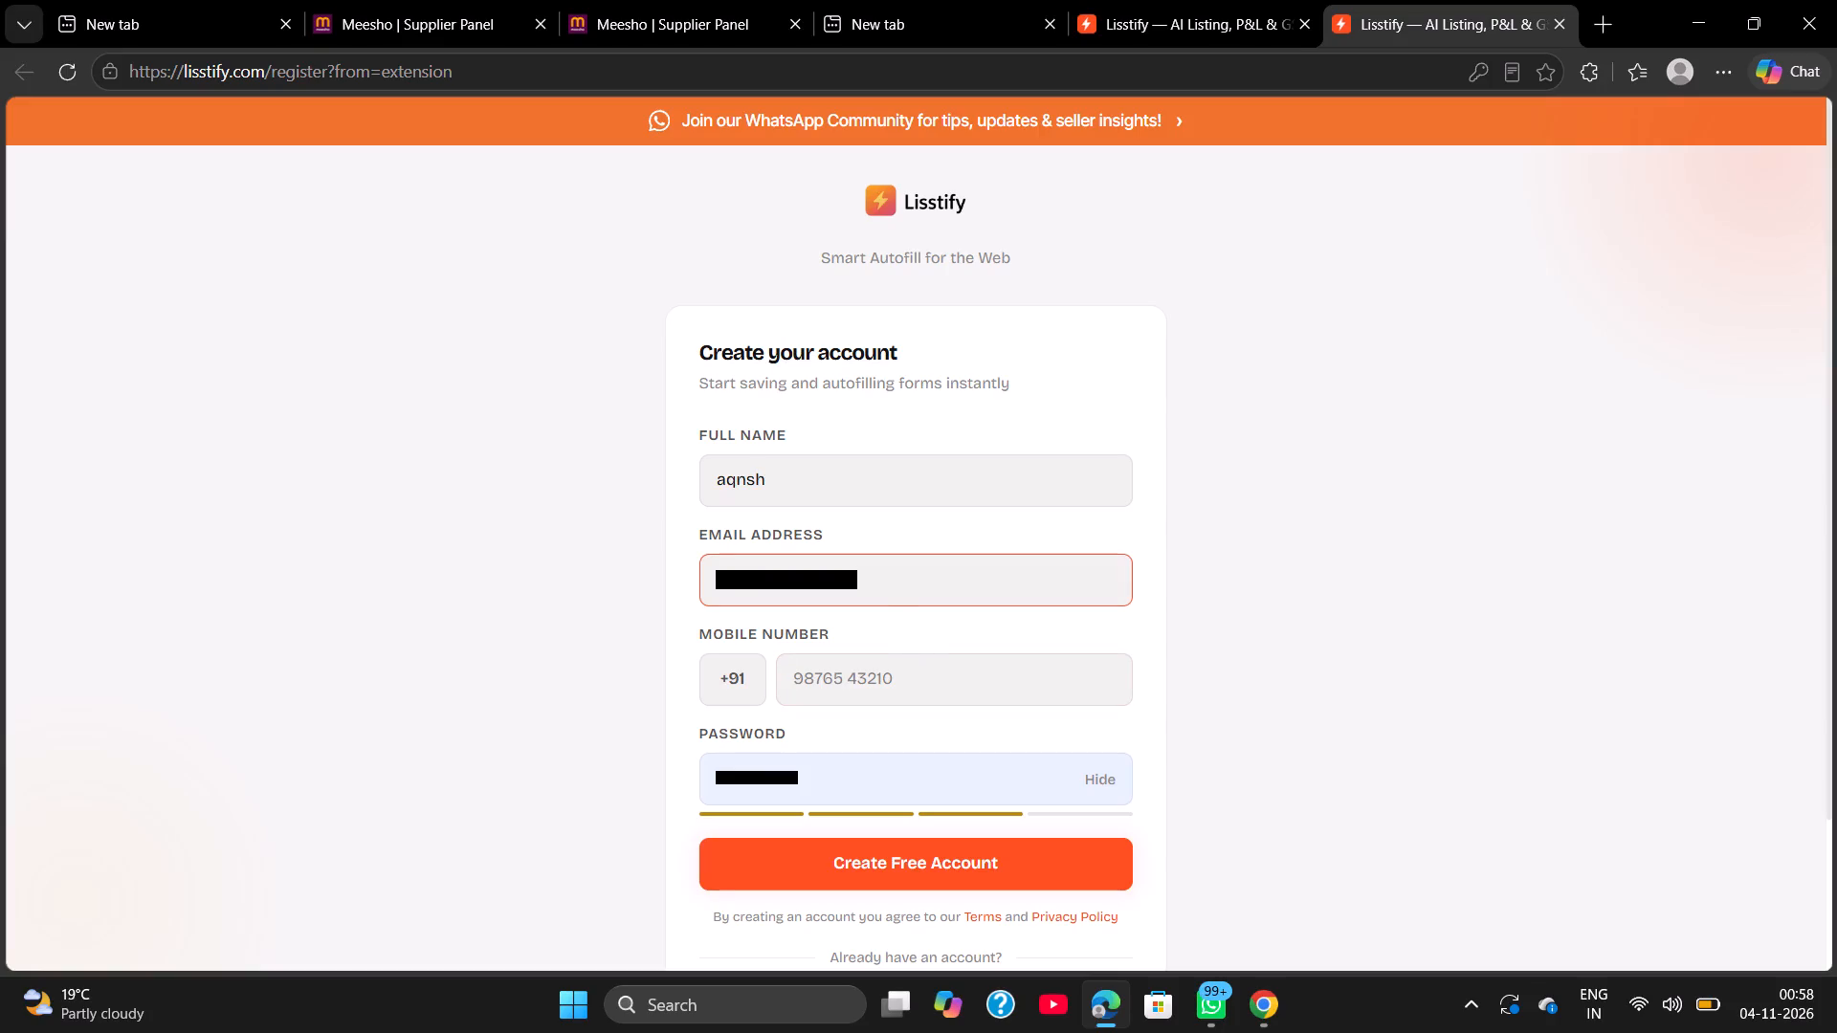
{"action": "left_click", "coordinate": [926, 665]}
{"action": "left_click", "coordinate": [926, 665]}
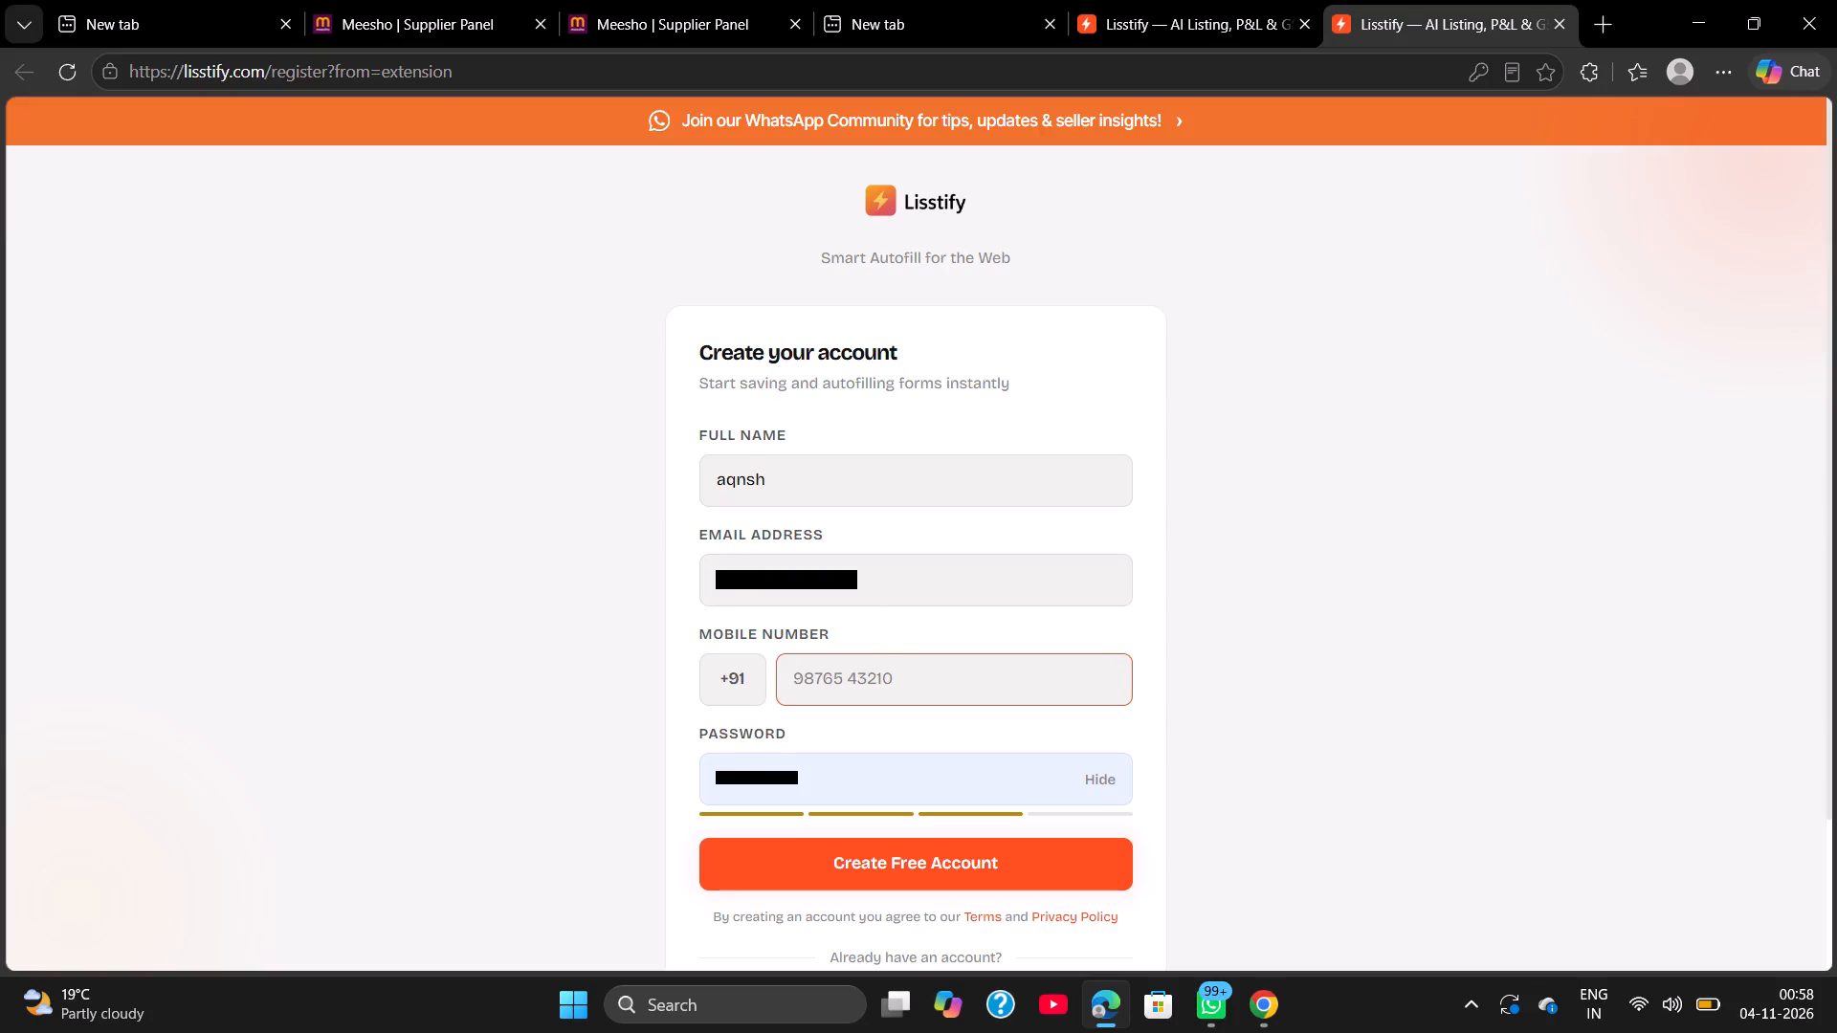
Open the Lisstify browser extension and check which account is signed in.
{"action": "left_click", "coordinate": [1588, 59]}
{"action": "double_click", "coordinate": [1423, 257]}
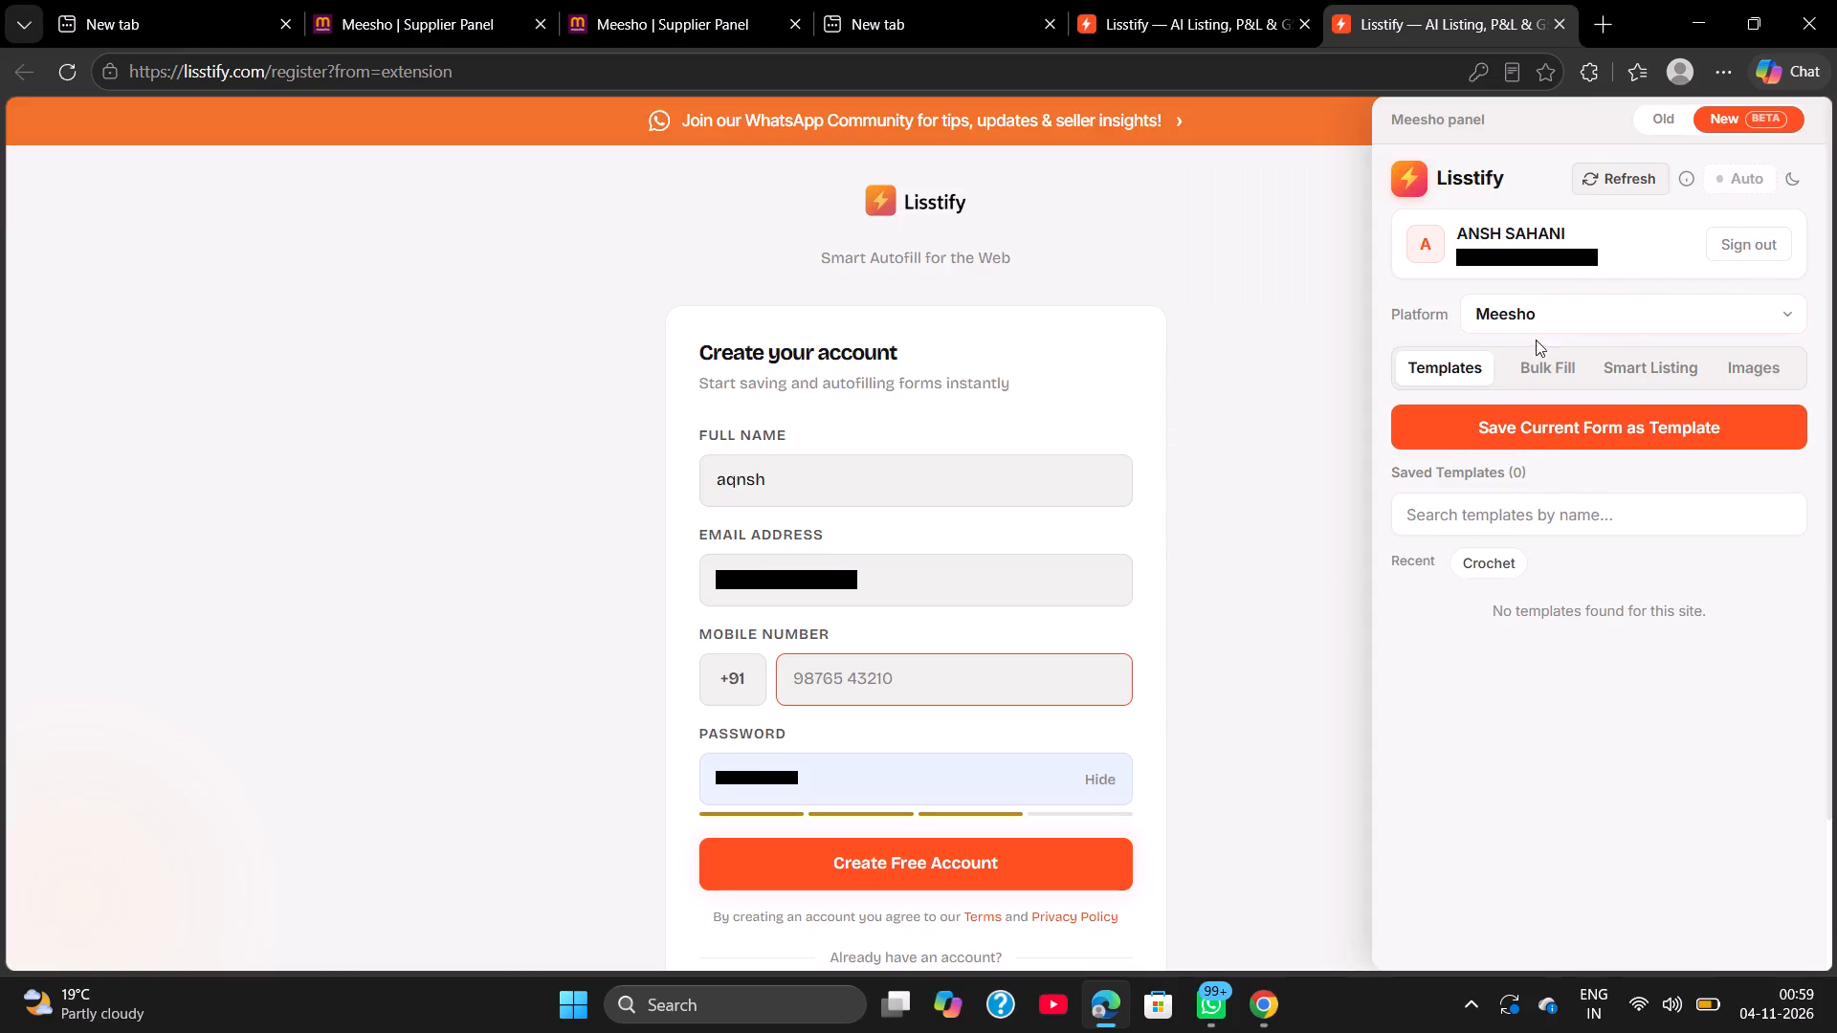
{"action": "double_click", "coordinate": [1617, 242]}
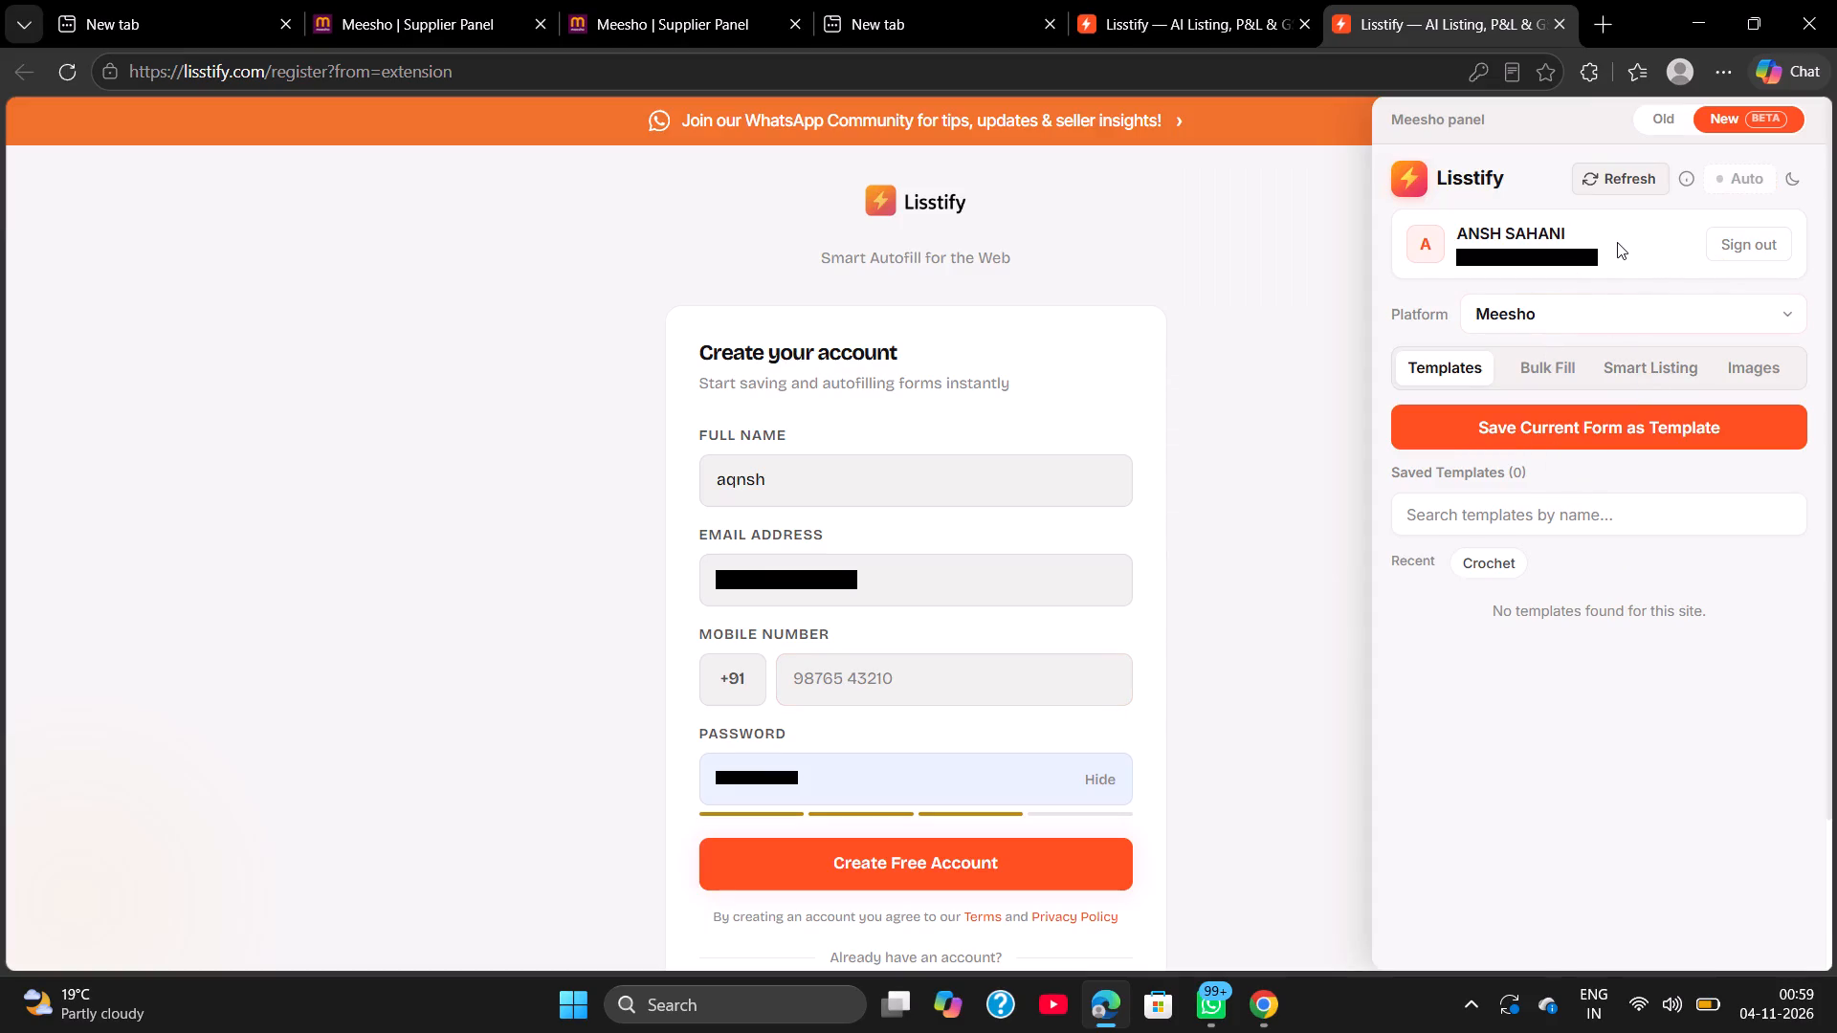
Search the web for Lisstify in a new browser tab, using the name shown in the extension.
{"action": "double_click", "coordinate": [1475, 174]}
{"action": "left_click_drag", "start_coordinate": [1513, 187], "coordinate": [1323, 0]}
{"action": "left_click", "coordinate": [1147, 0]}
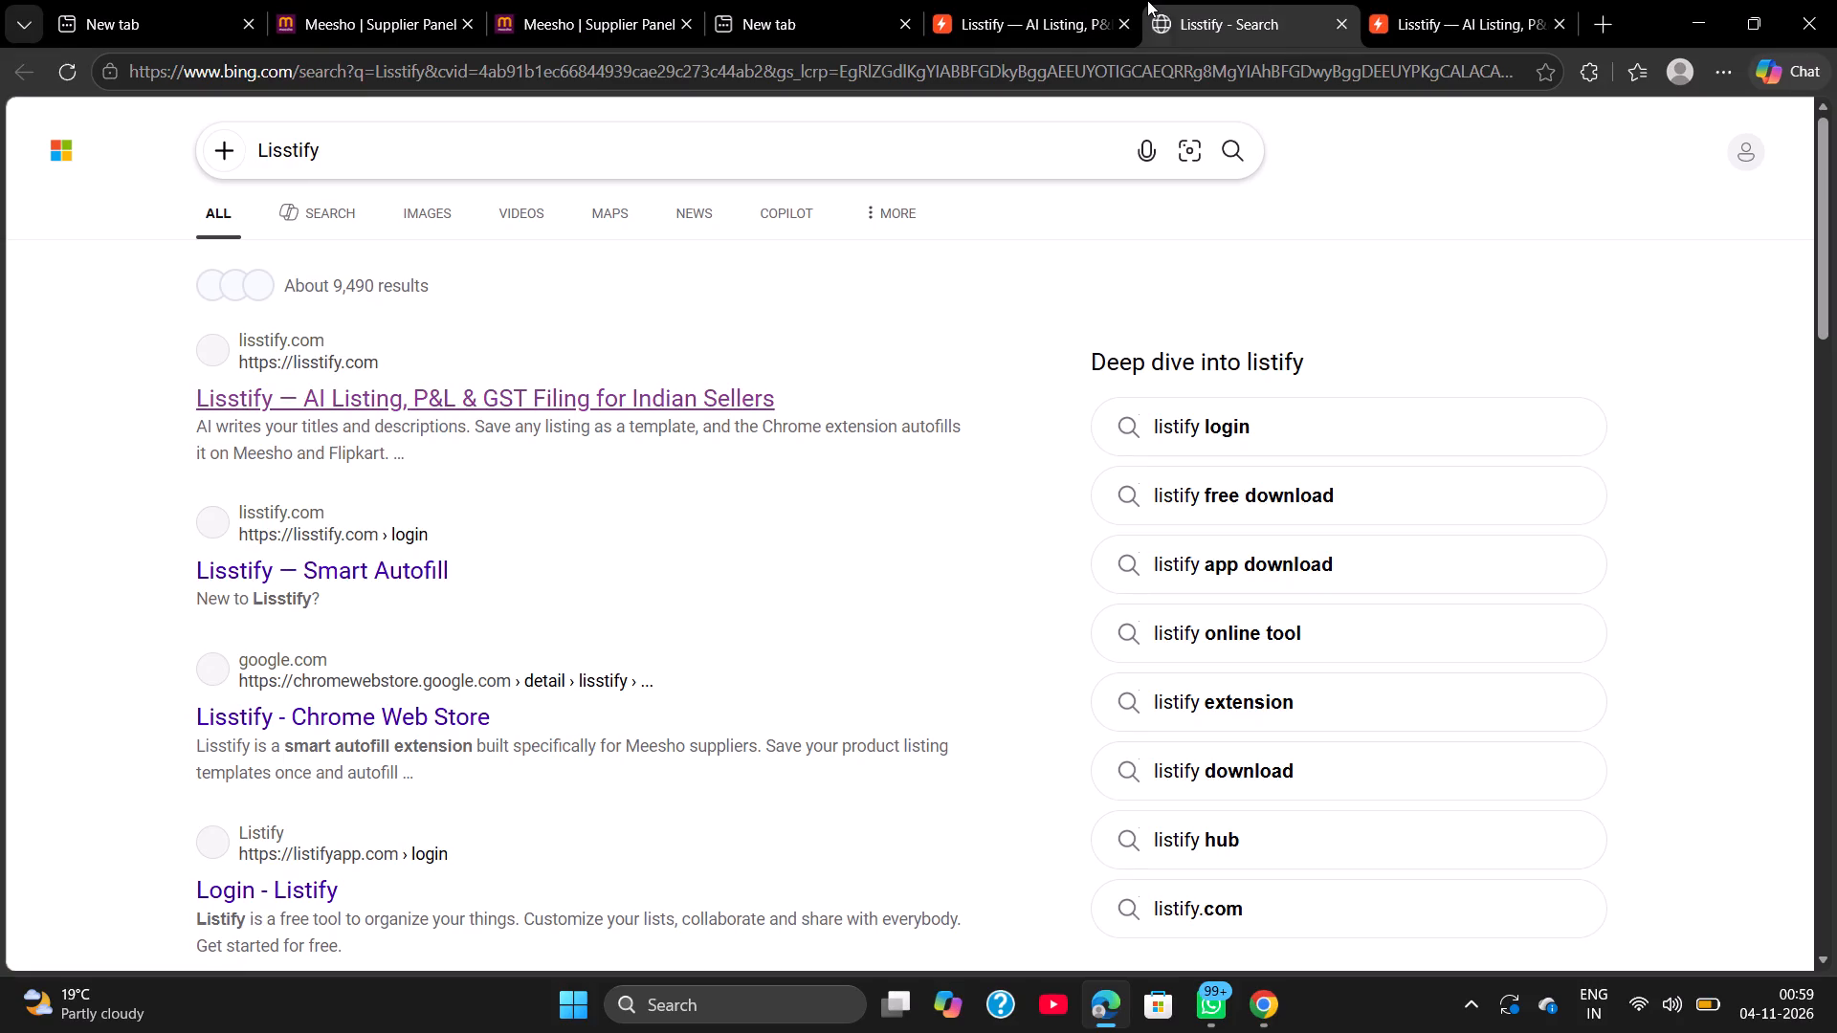
Return to the Lisstify dashboard and examine its Overview page, including setup steps, most used templates, recent activity and plan status.
{"action": "left_click", "coordinate": [1024, 10]}
{"action": "left_click", "coordinate": [770, 402]}
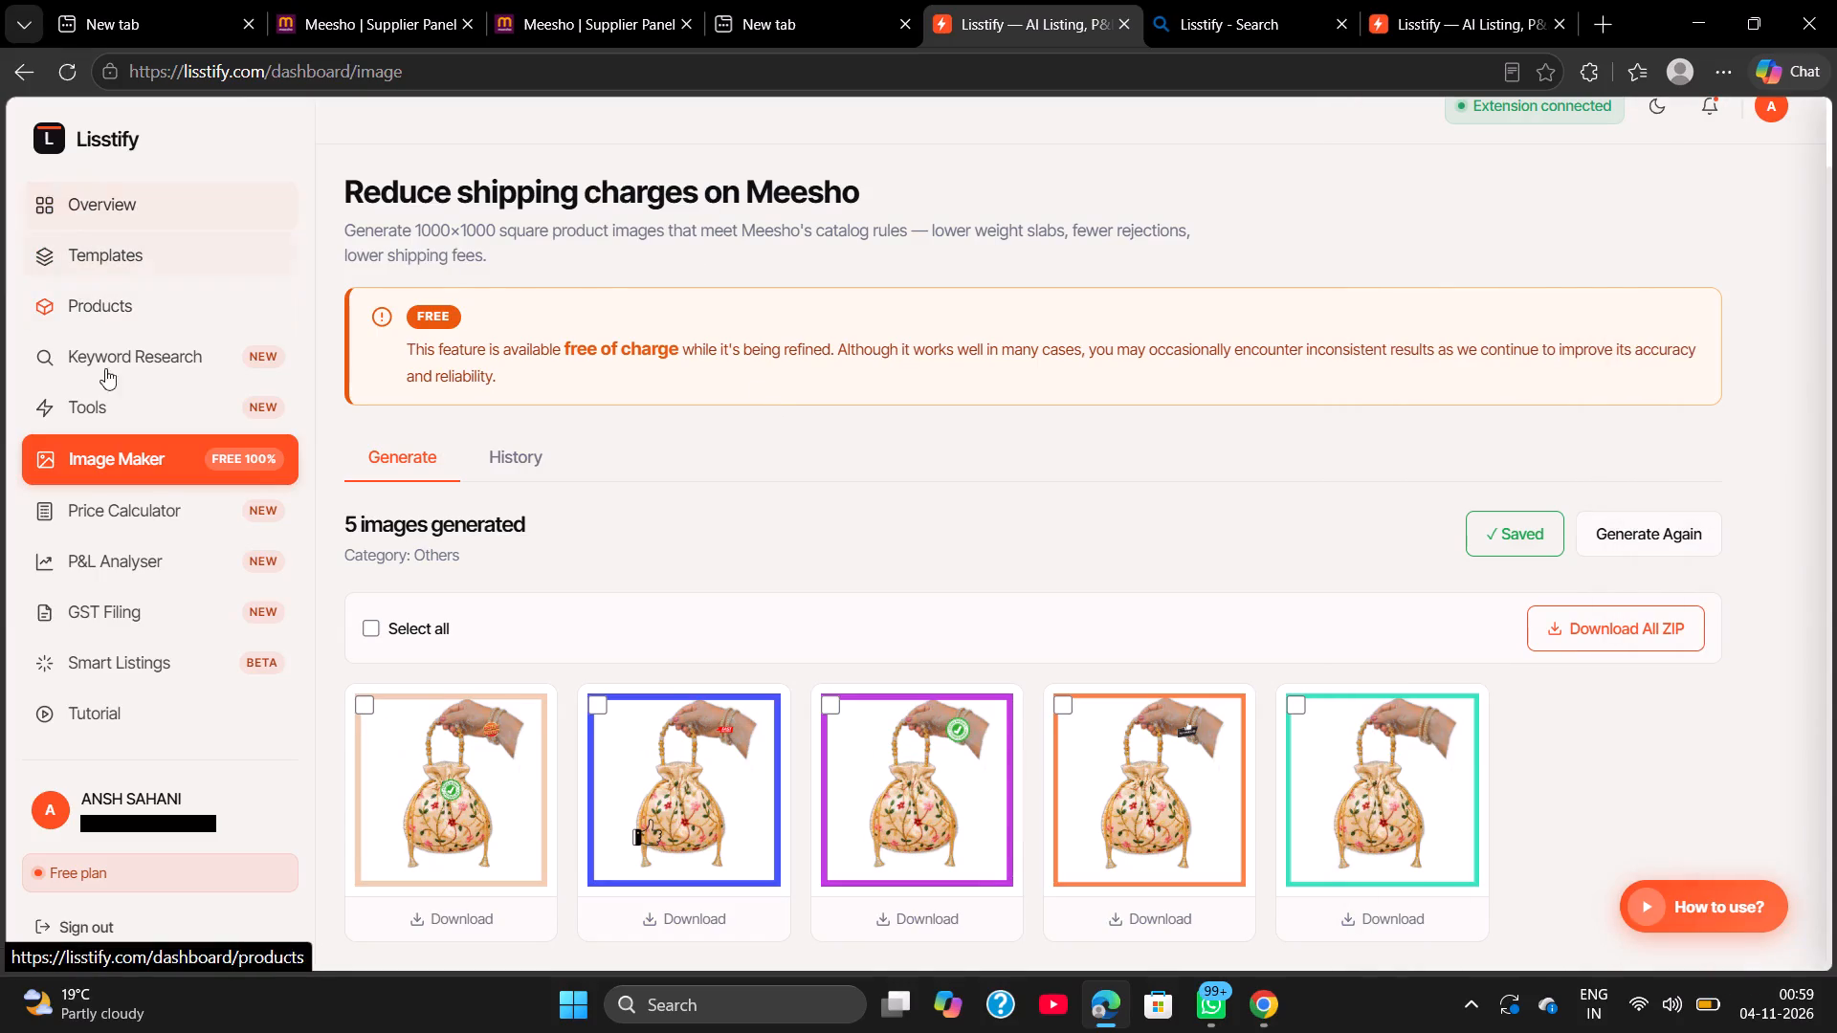
{"action": "scroll", "coordinate": [153, 755], "scroll_direction": "down", "scroll_amount": 1}
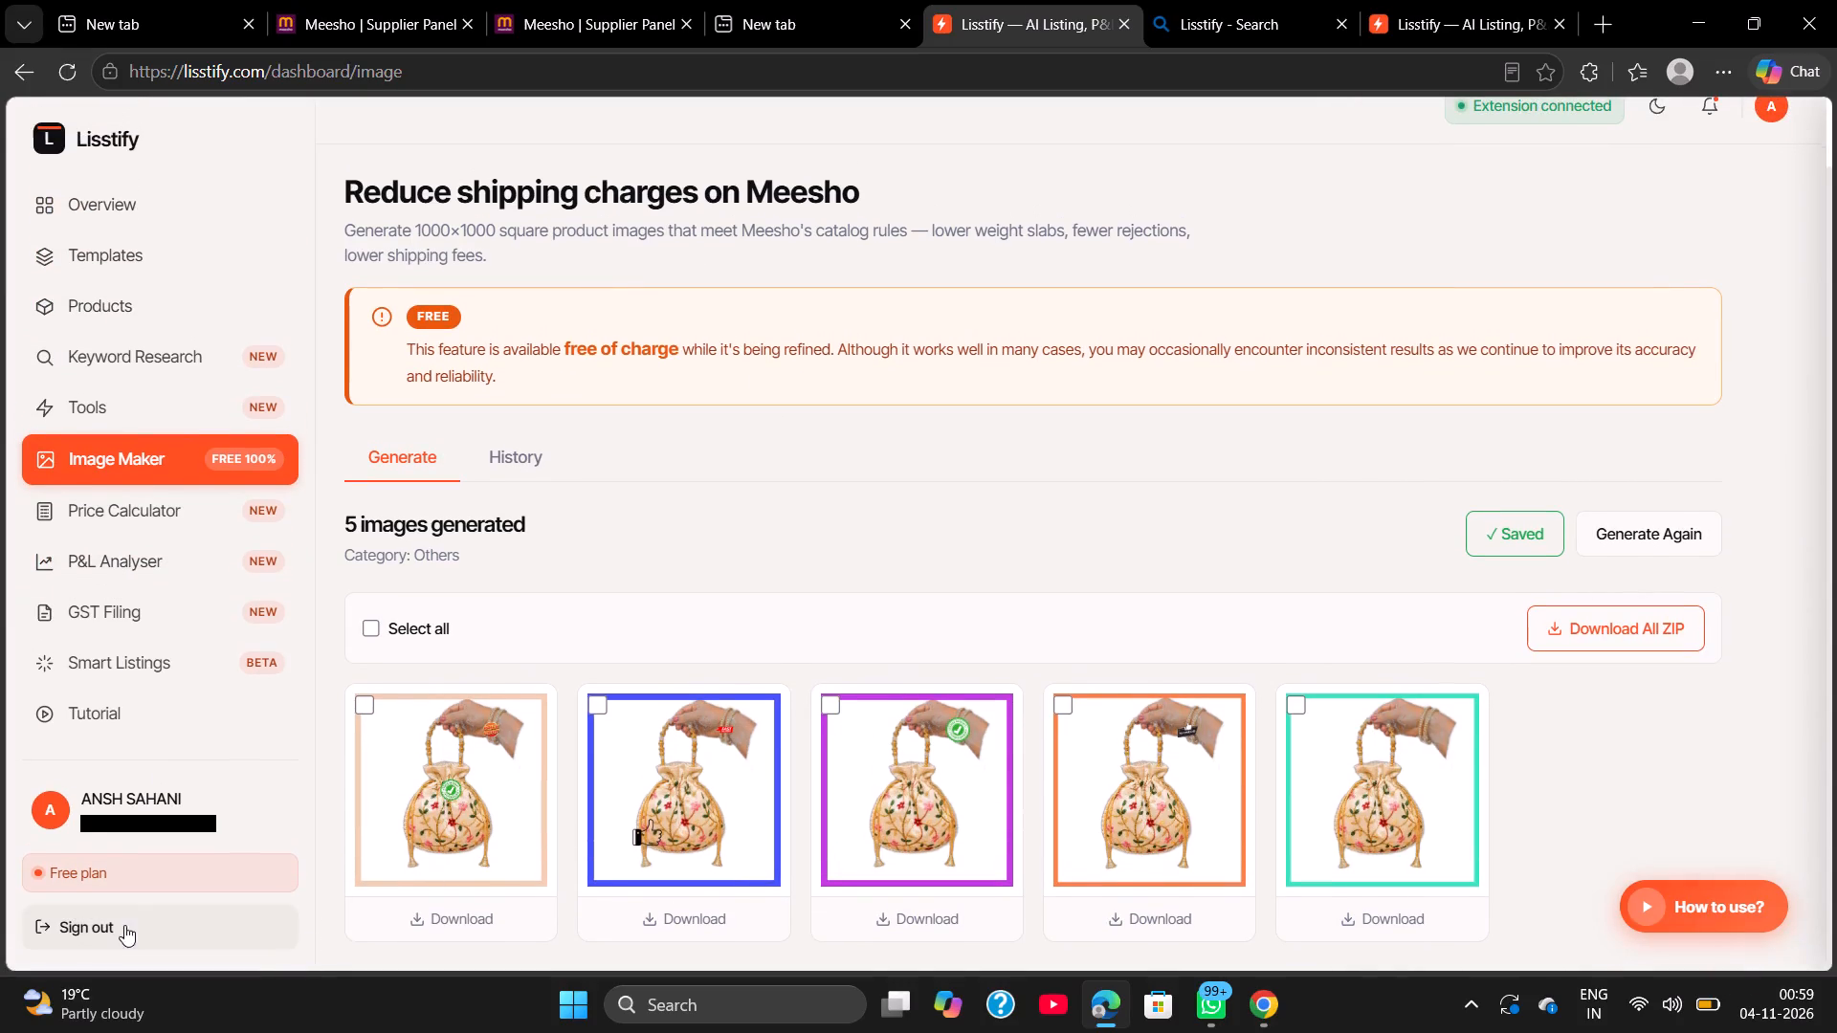
{"action": "left_click", "coordinate": [124, 878]}
{"action": "scroll", "coordinate": [130, 697], "scroll_direction": "up", "scroll_amount": 1}
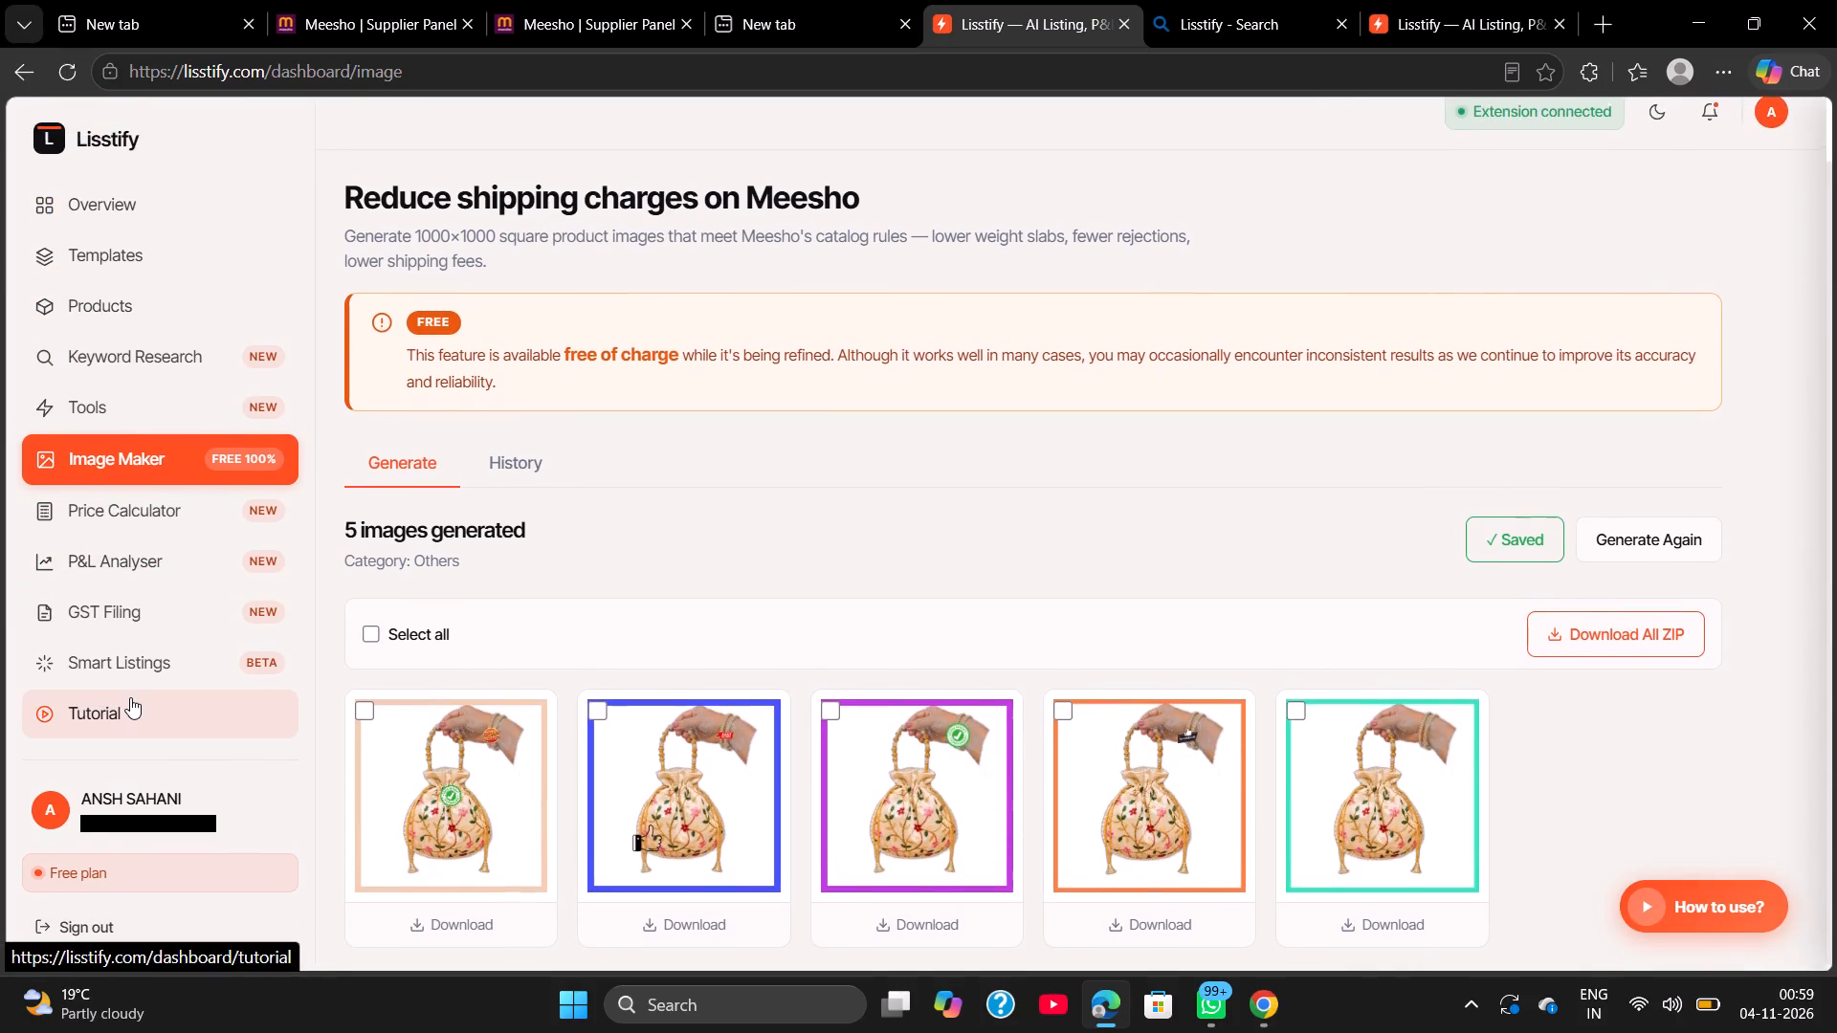
{"action": "scroll", "coordinate": [130, 697], "scroll_direction": "up", "scroll_amount": 1}
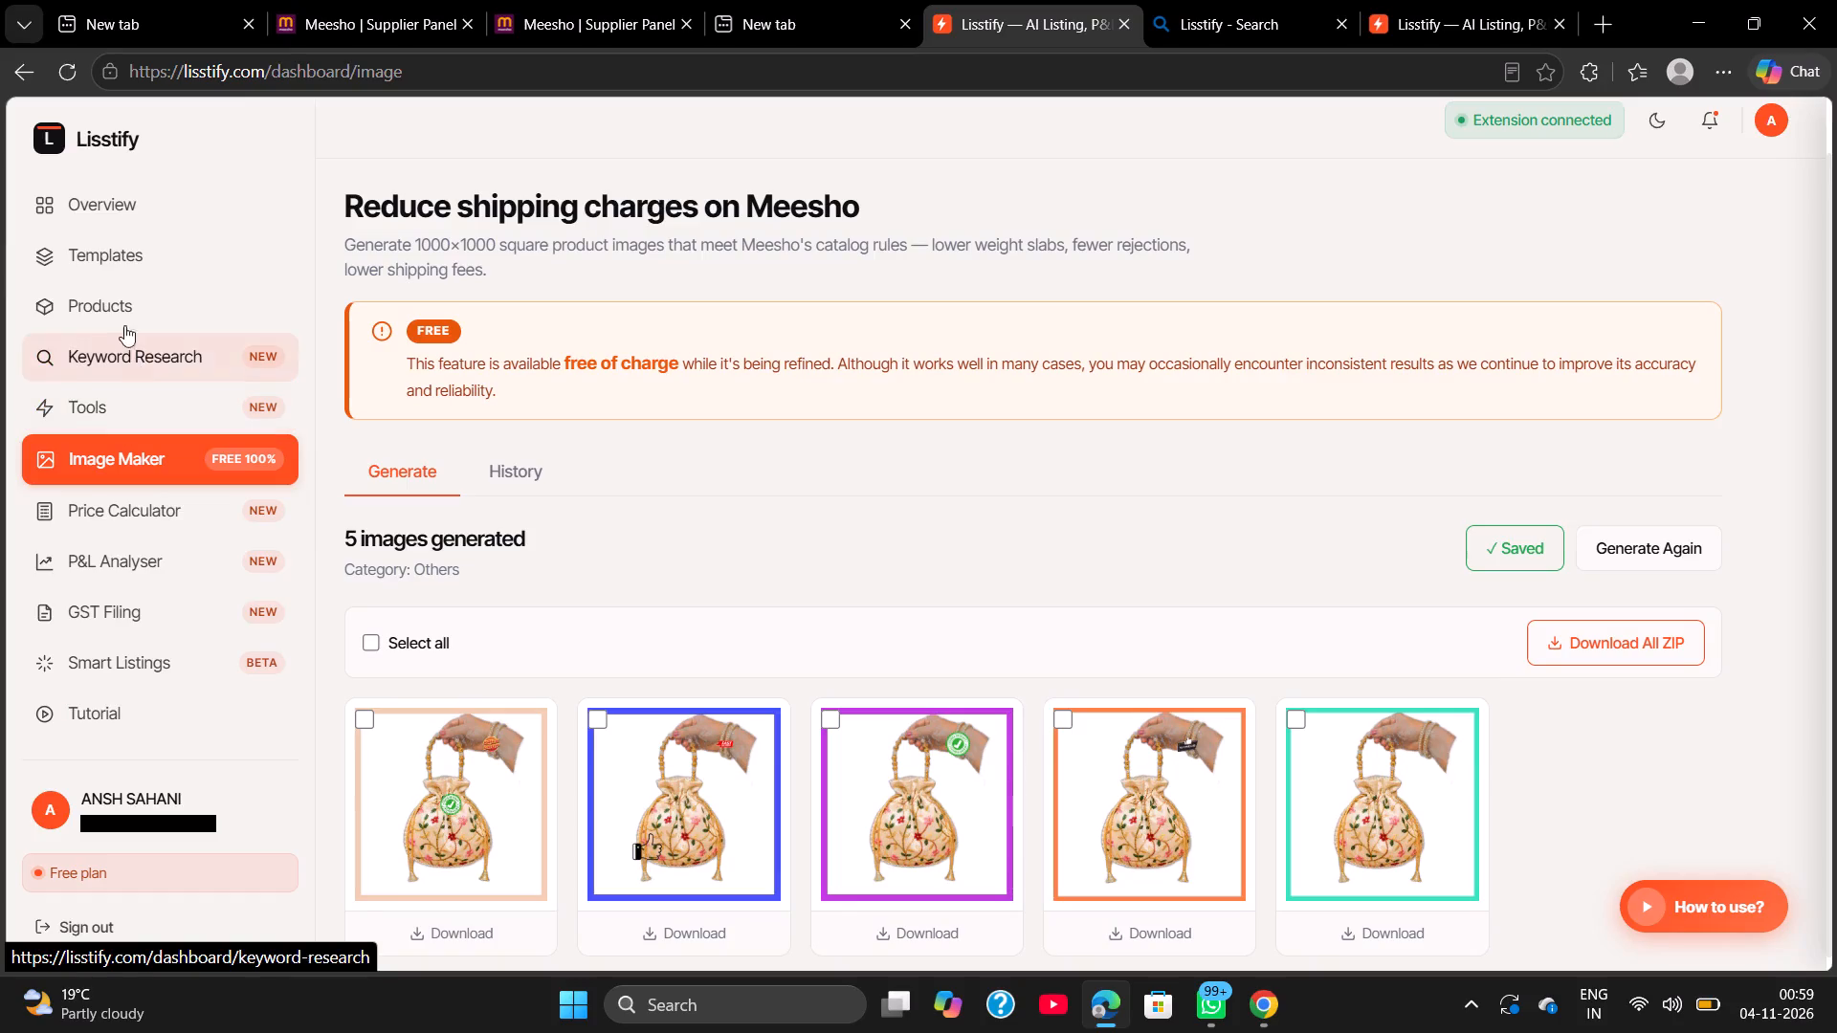
{"action": "left_click", "coordinate": [106, 212]}
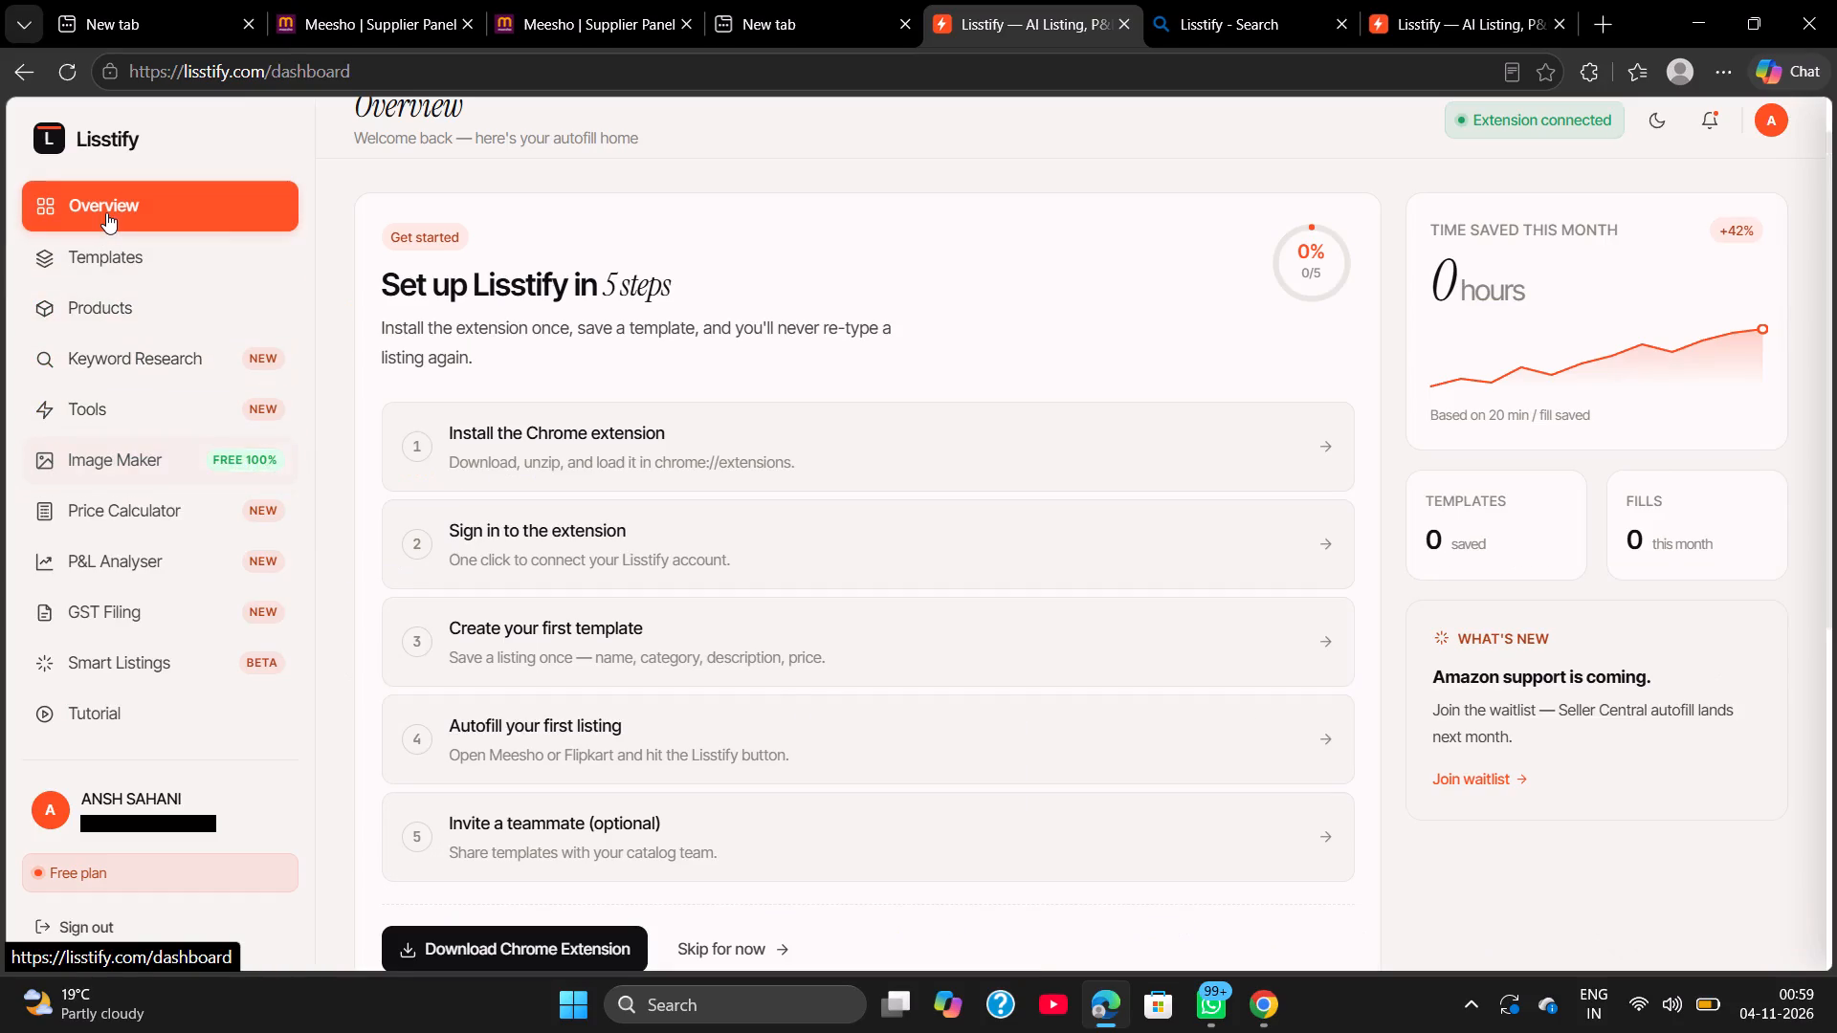
{"action": "scroll", "coordinate": [991, 539], "scroll_direction": "down", "scroll_amount": 1}
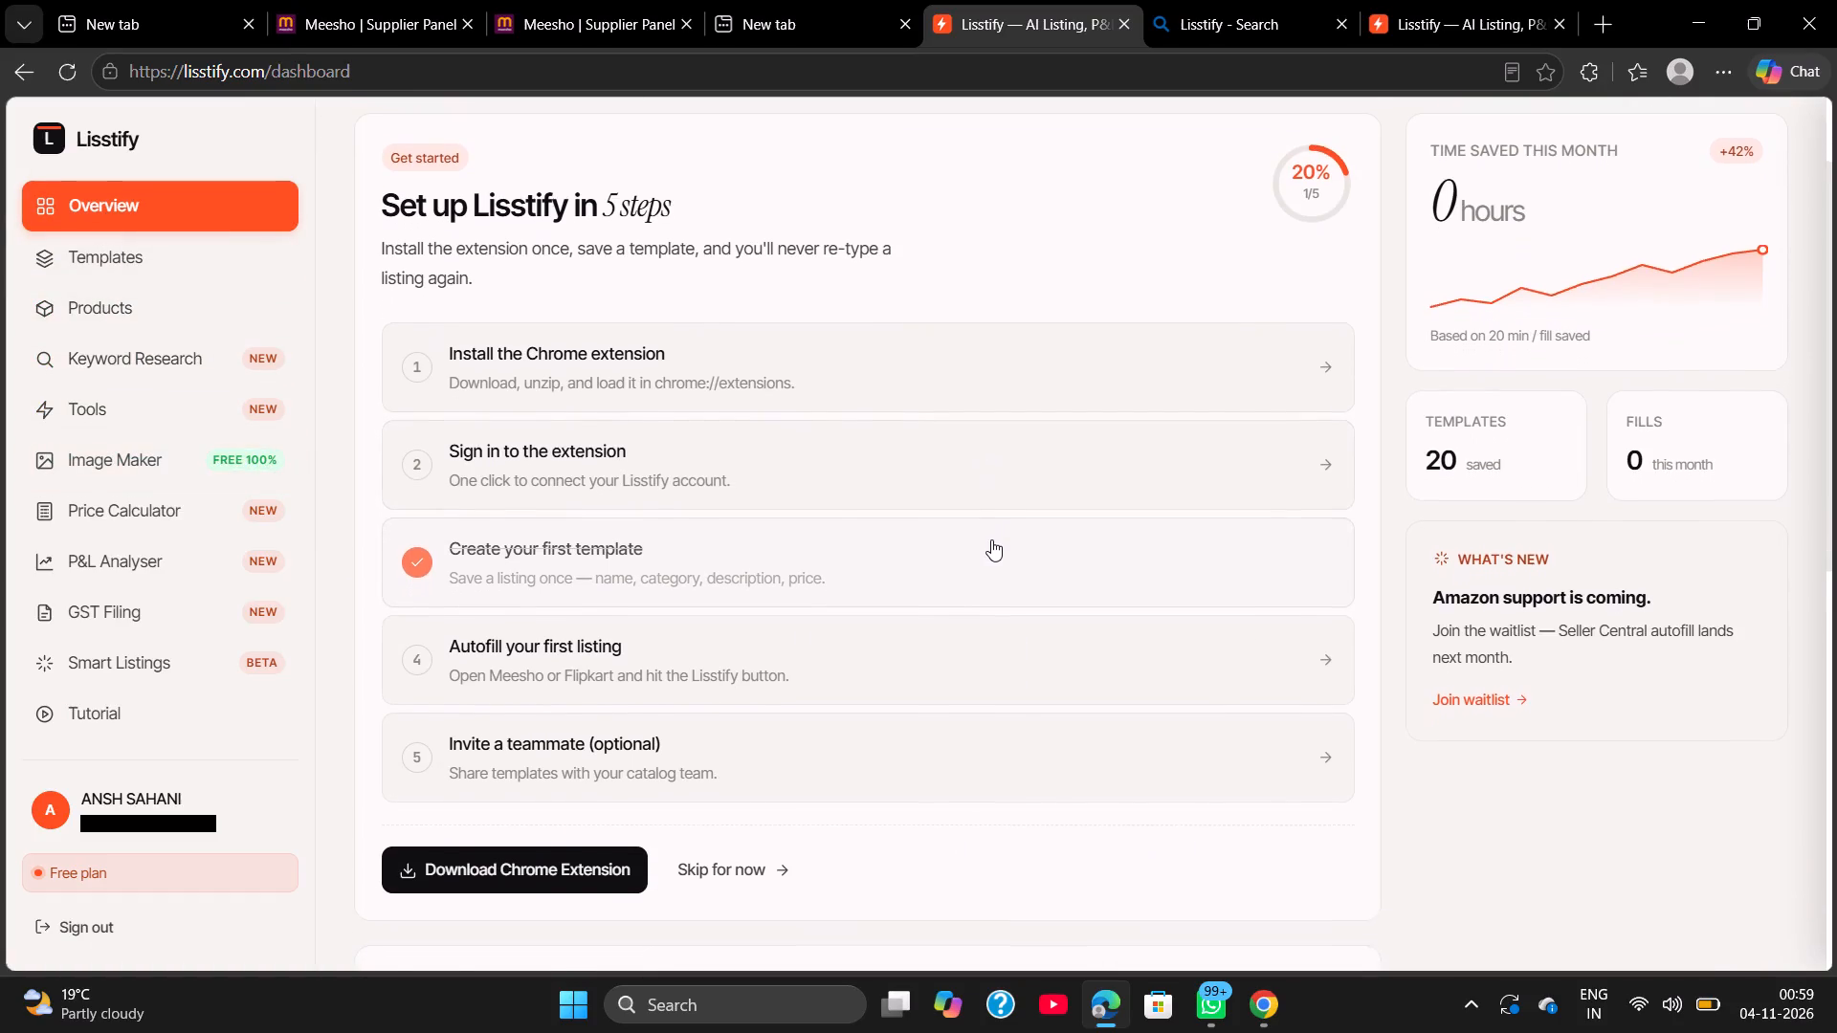
{"action": "scroll", "coordinate": [991, 539], "scroll_direction": "down", "scroll_amount": 4}
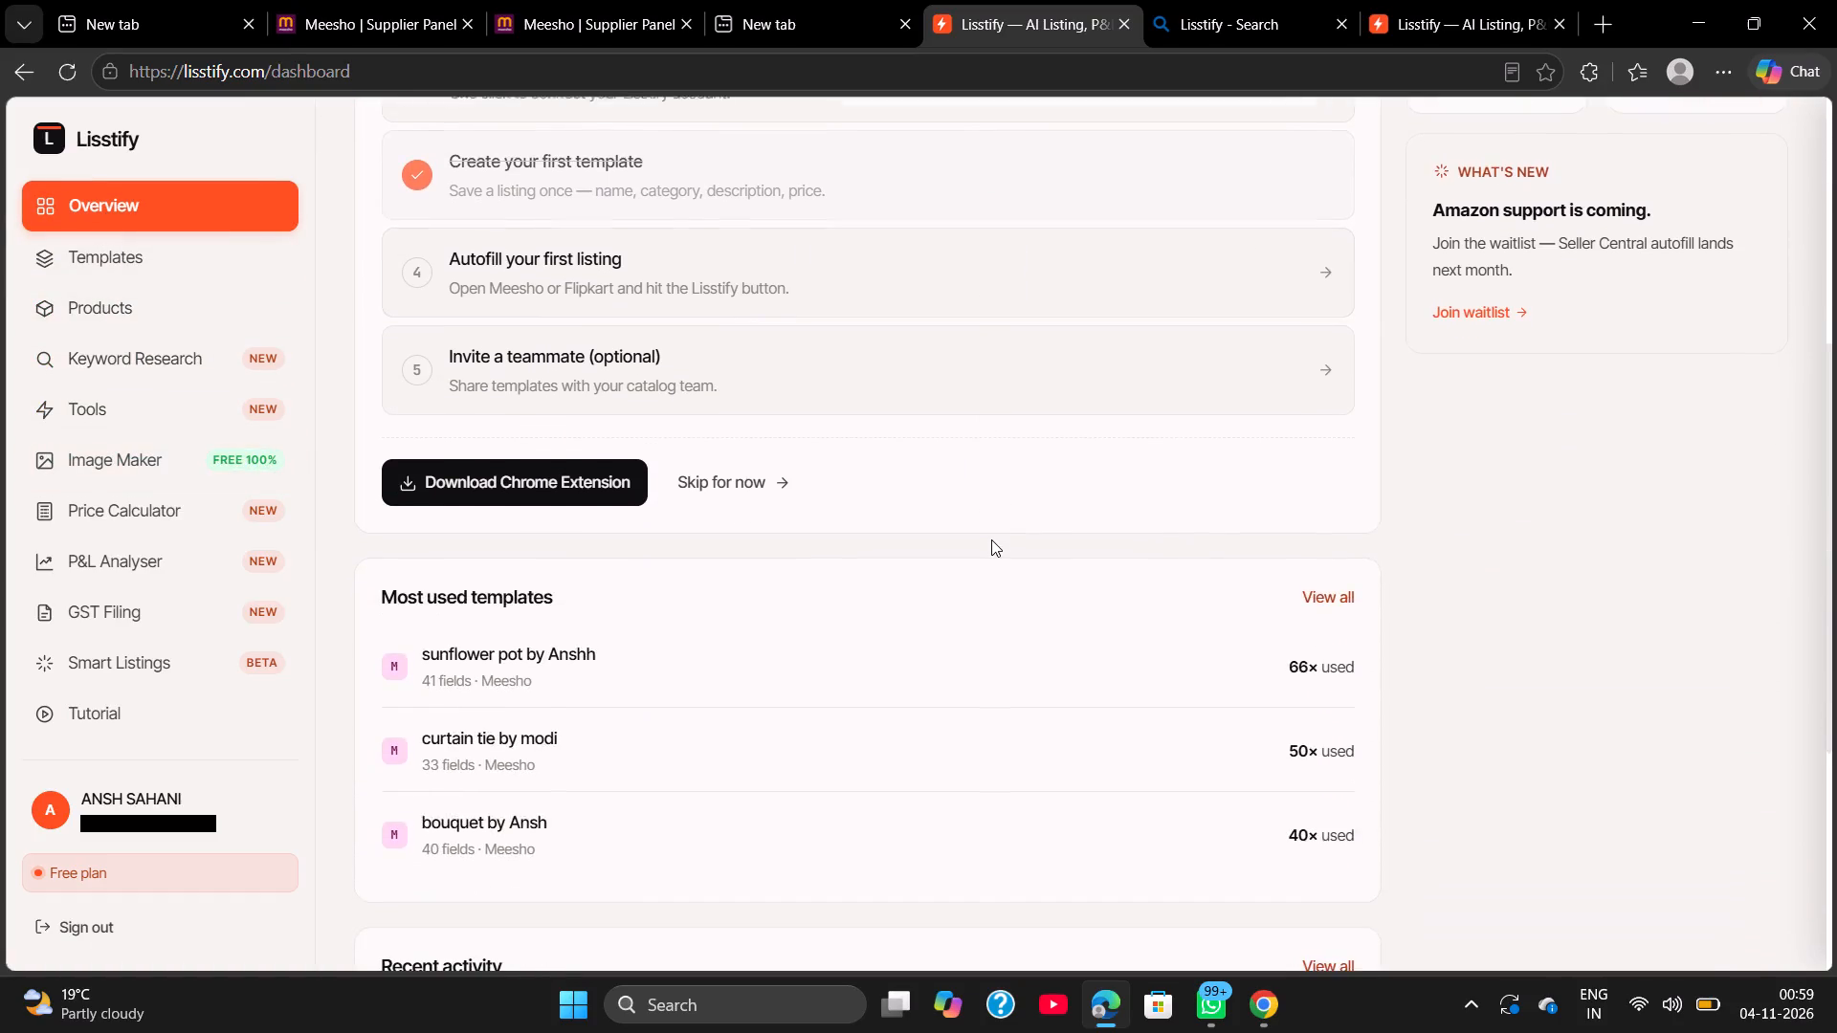
{"action": "scroll", "coordinate": [991, 539], "scroll_direction": "down", "scroll_amount": 2}
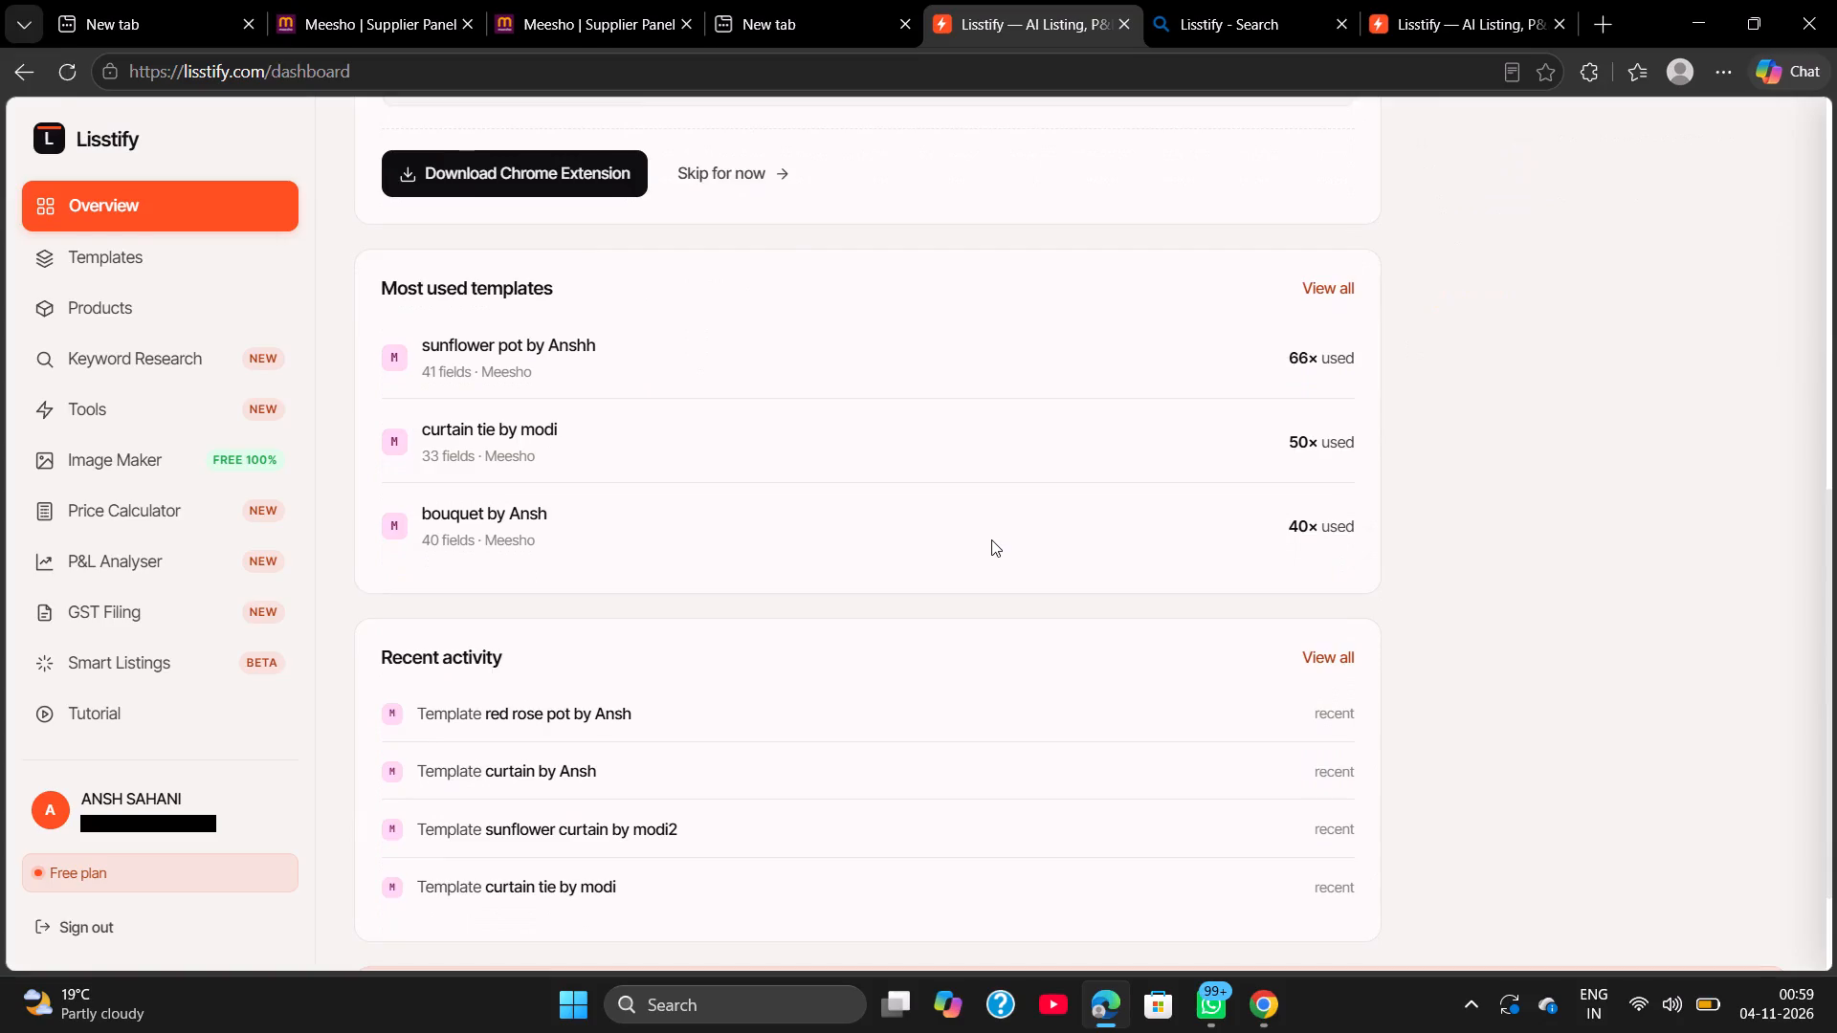
{"action": "scroll", "coordinate": [991, 539], "scroll_direction": "down", "scroll_amount": 3}
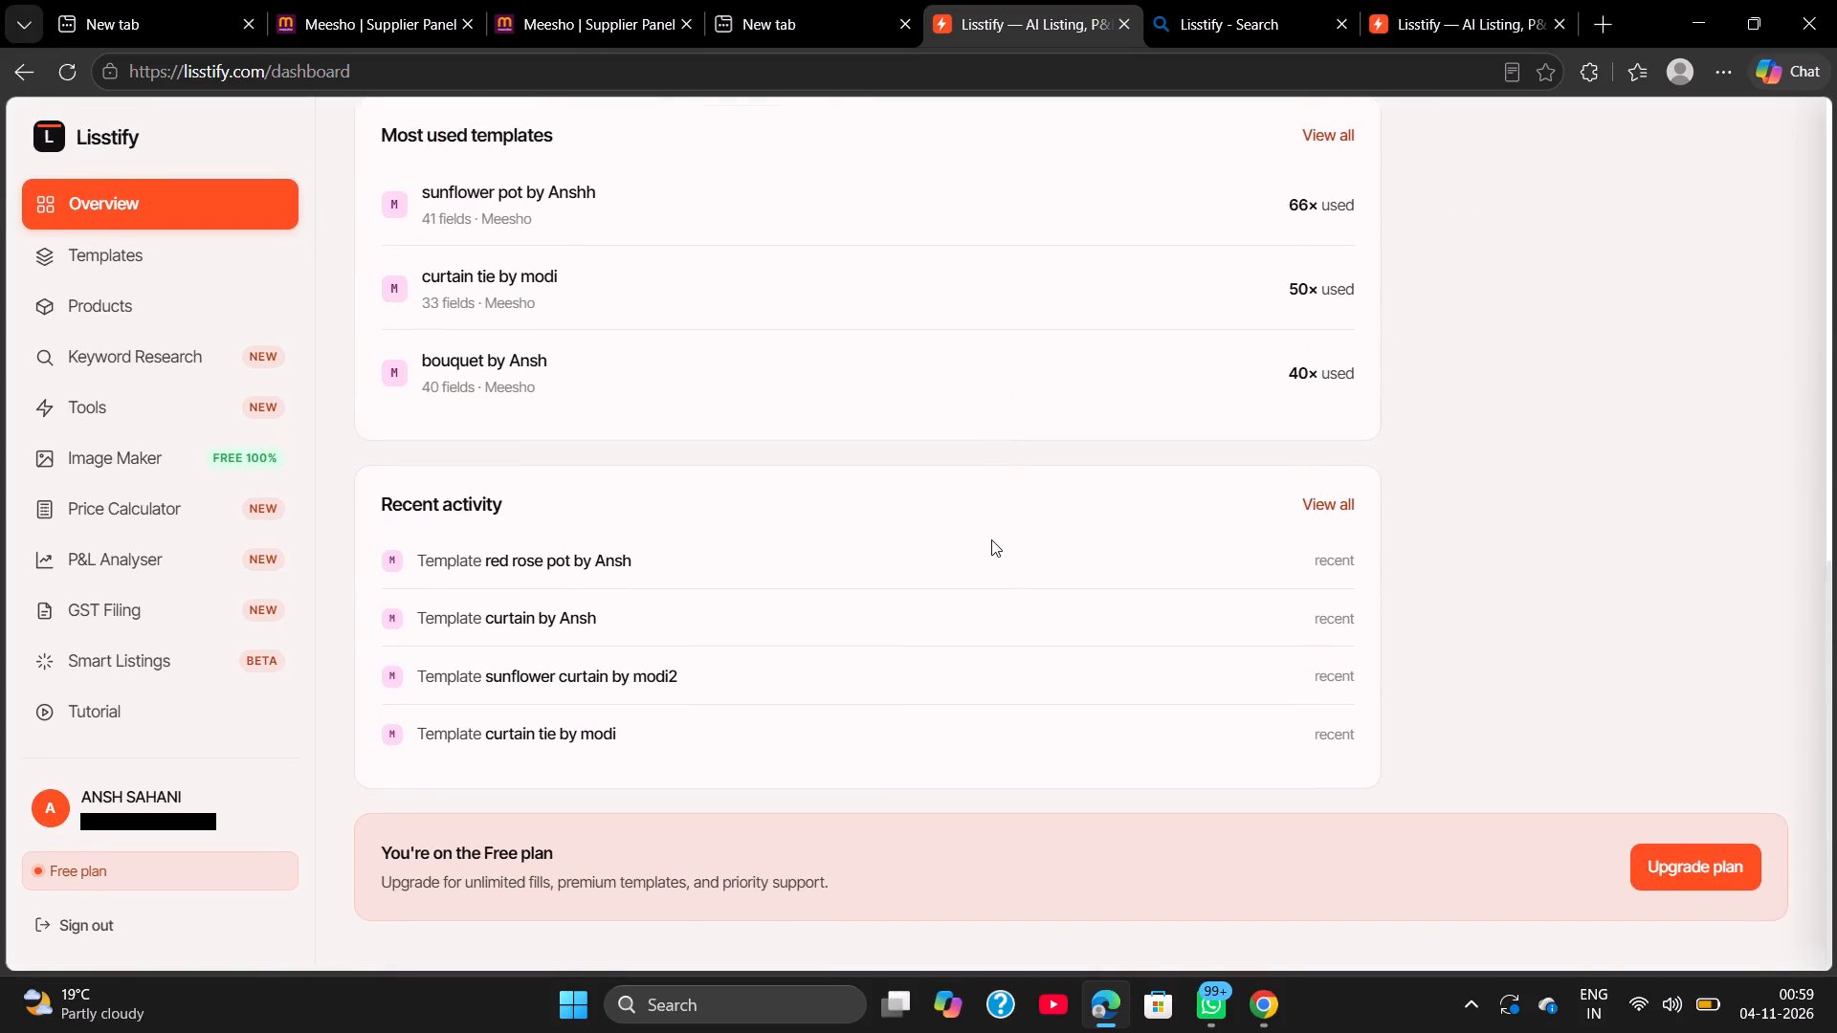
Open the plan upgrade page and compare the prices and features of the Lisstify subscription plans.
{"action": "left_click", "coordinate": [1718, 871]}
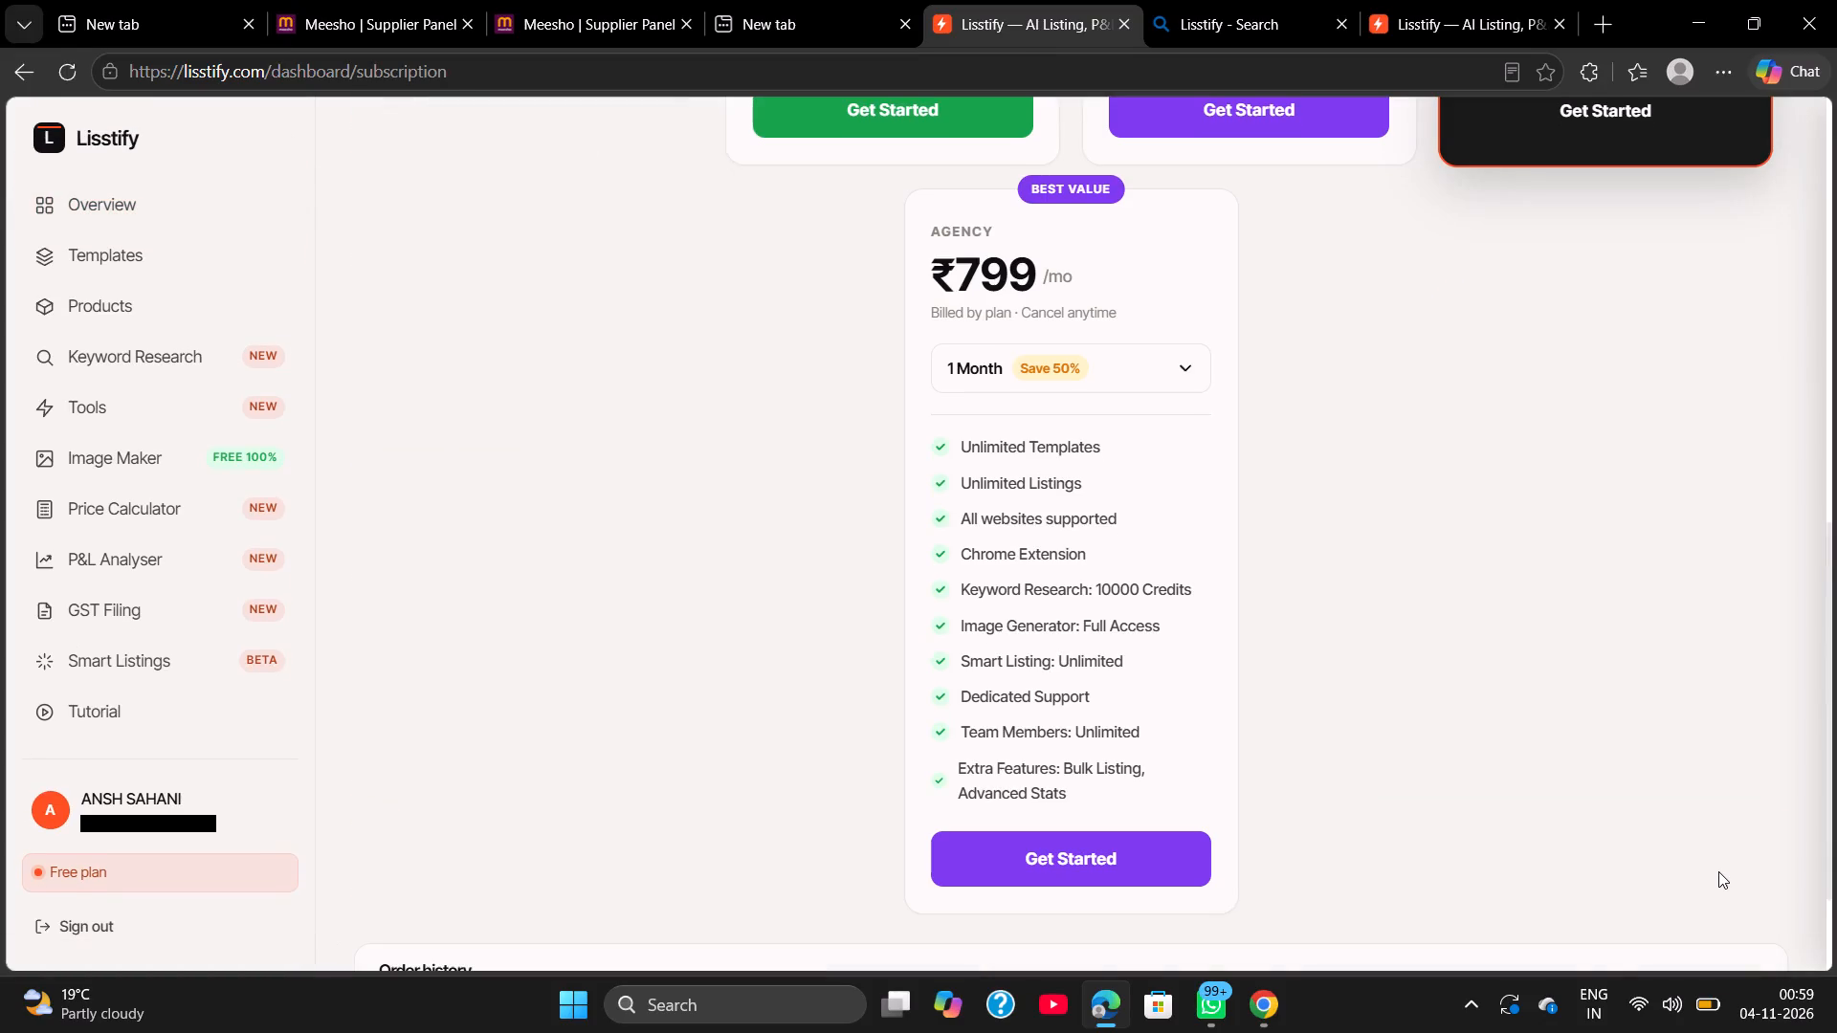
{"action": "scroll", "coordinate": [1484, 777], "scroll_direction": "up", "scroll_amount": 4}
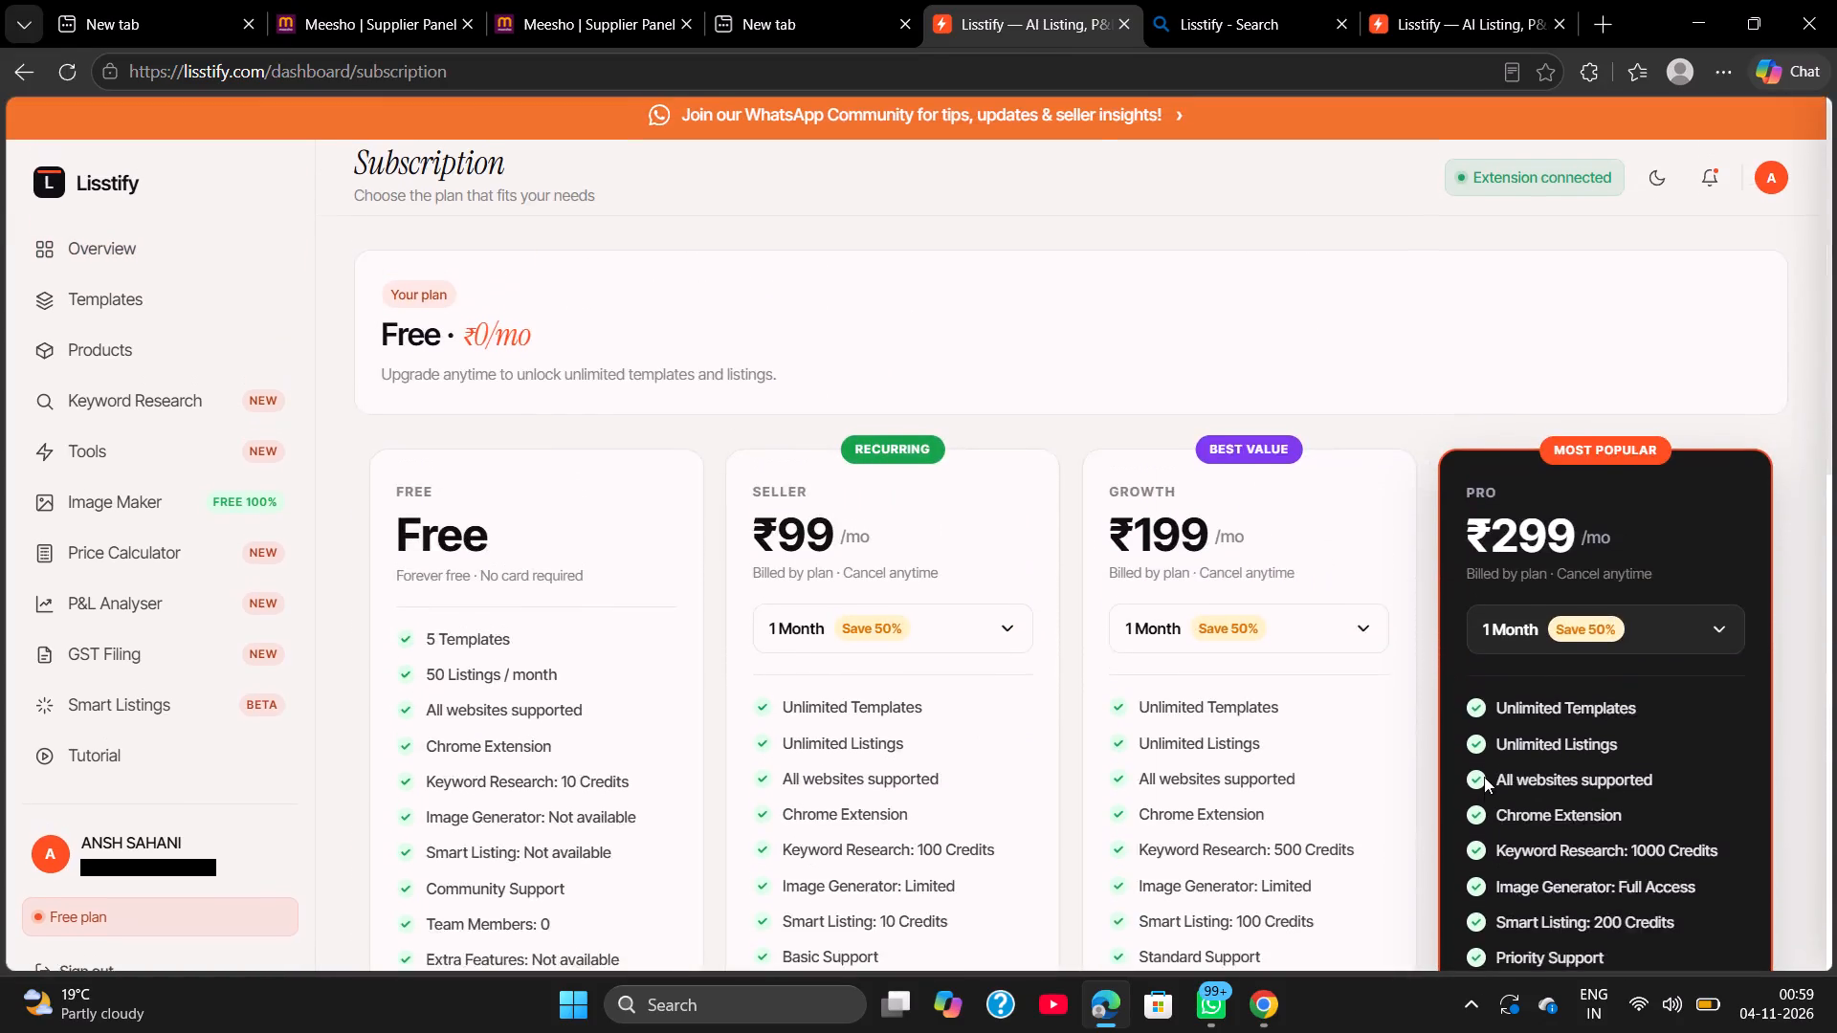
{"action": "scroll", "coordinate": [1484, 777], "scroll_direction": "down", "scroll_amount": 1}
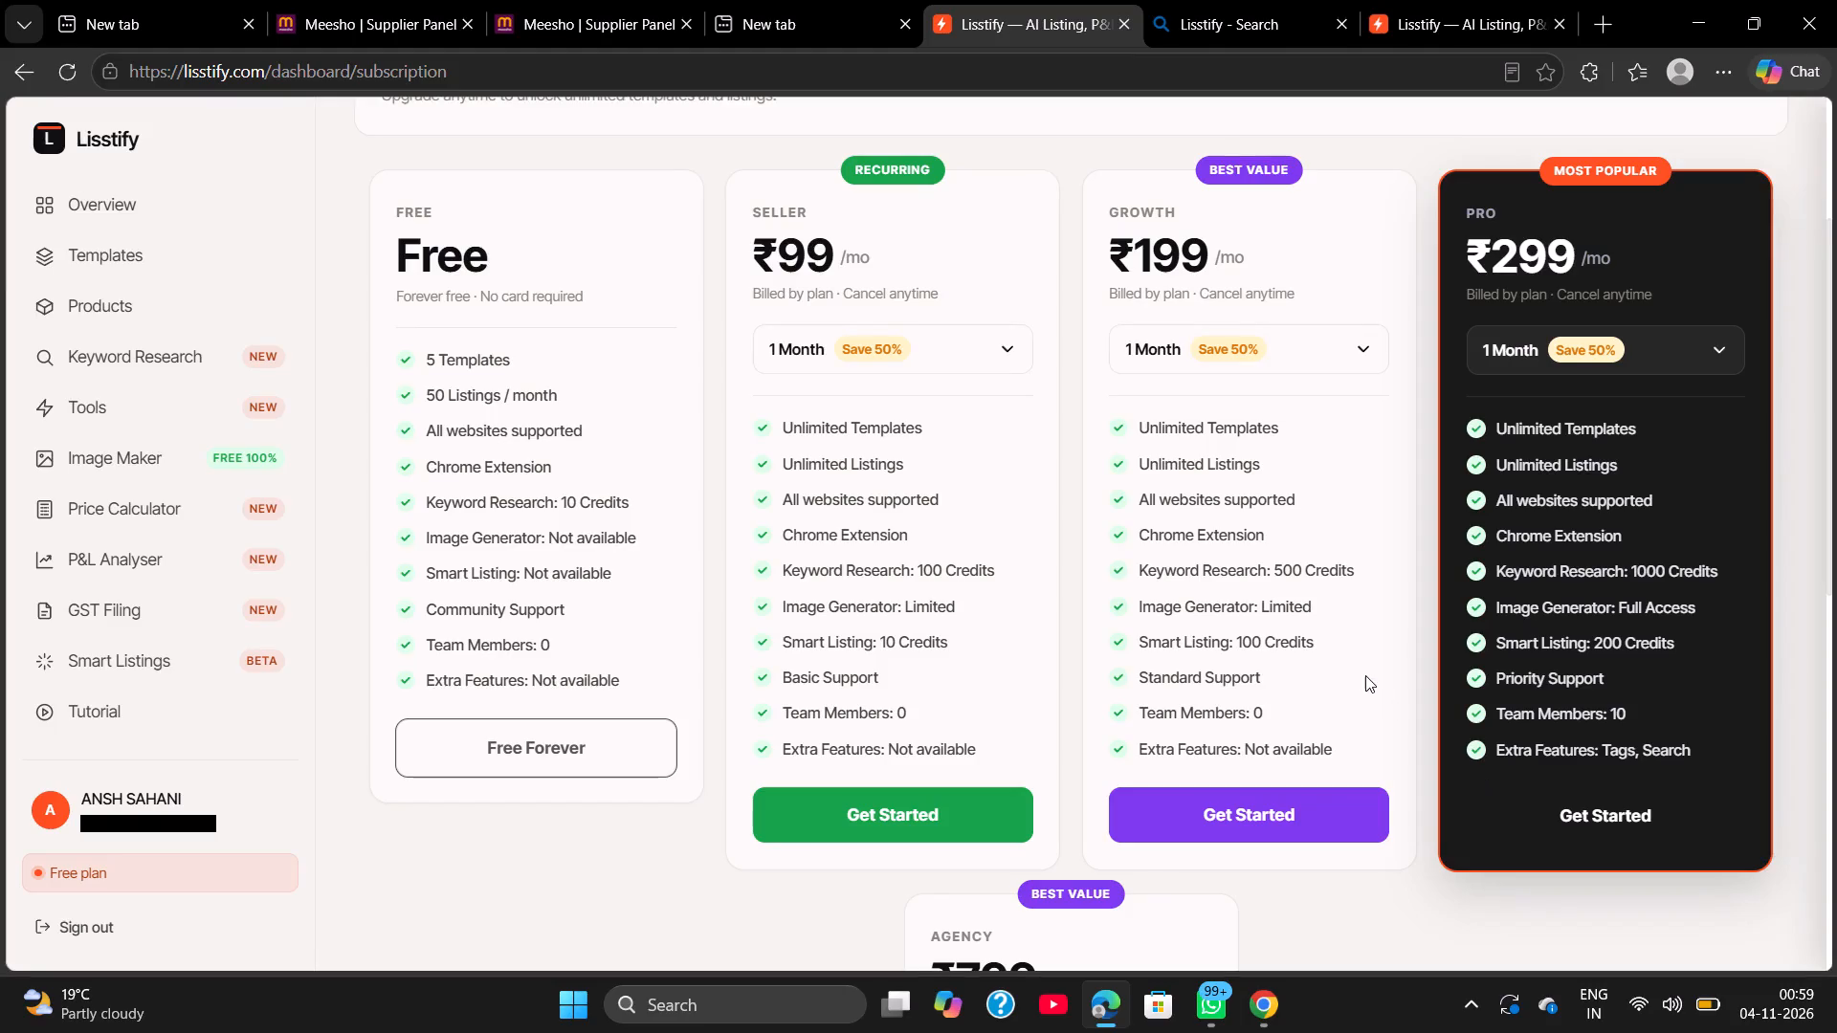
{"action": "left_click", "coordinate": [1361, 669]}
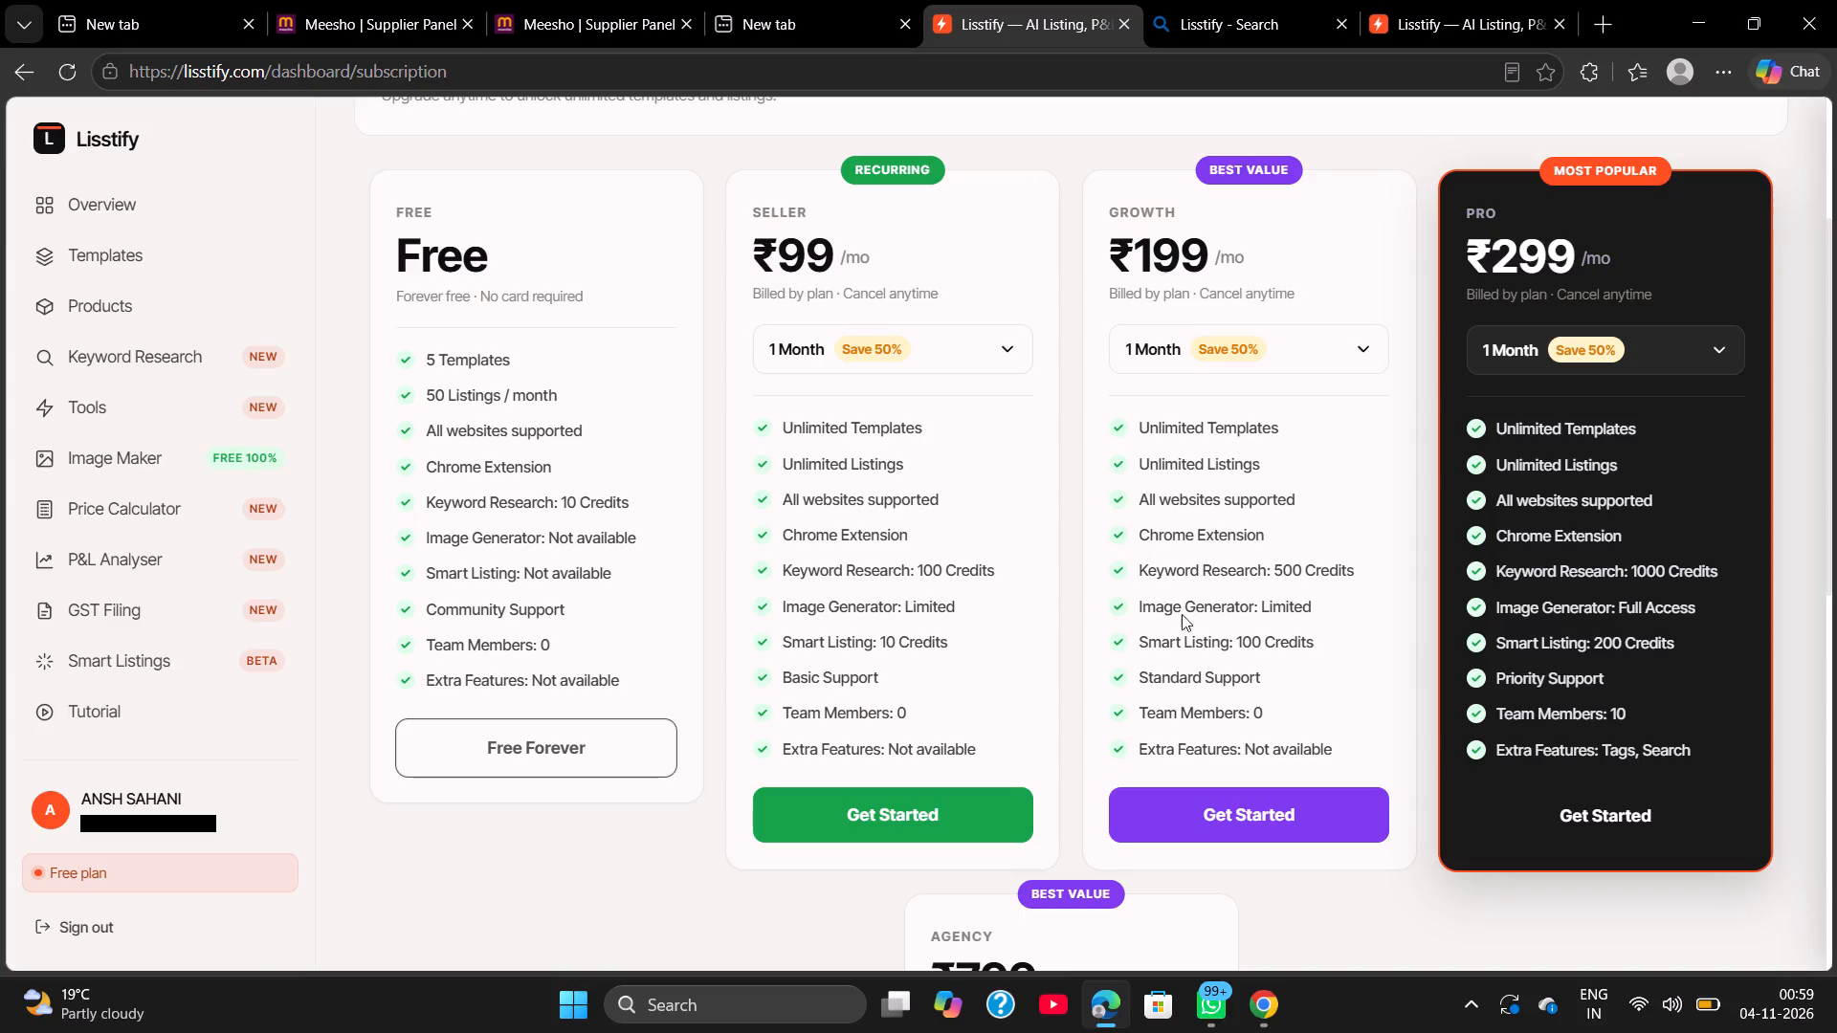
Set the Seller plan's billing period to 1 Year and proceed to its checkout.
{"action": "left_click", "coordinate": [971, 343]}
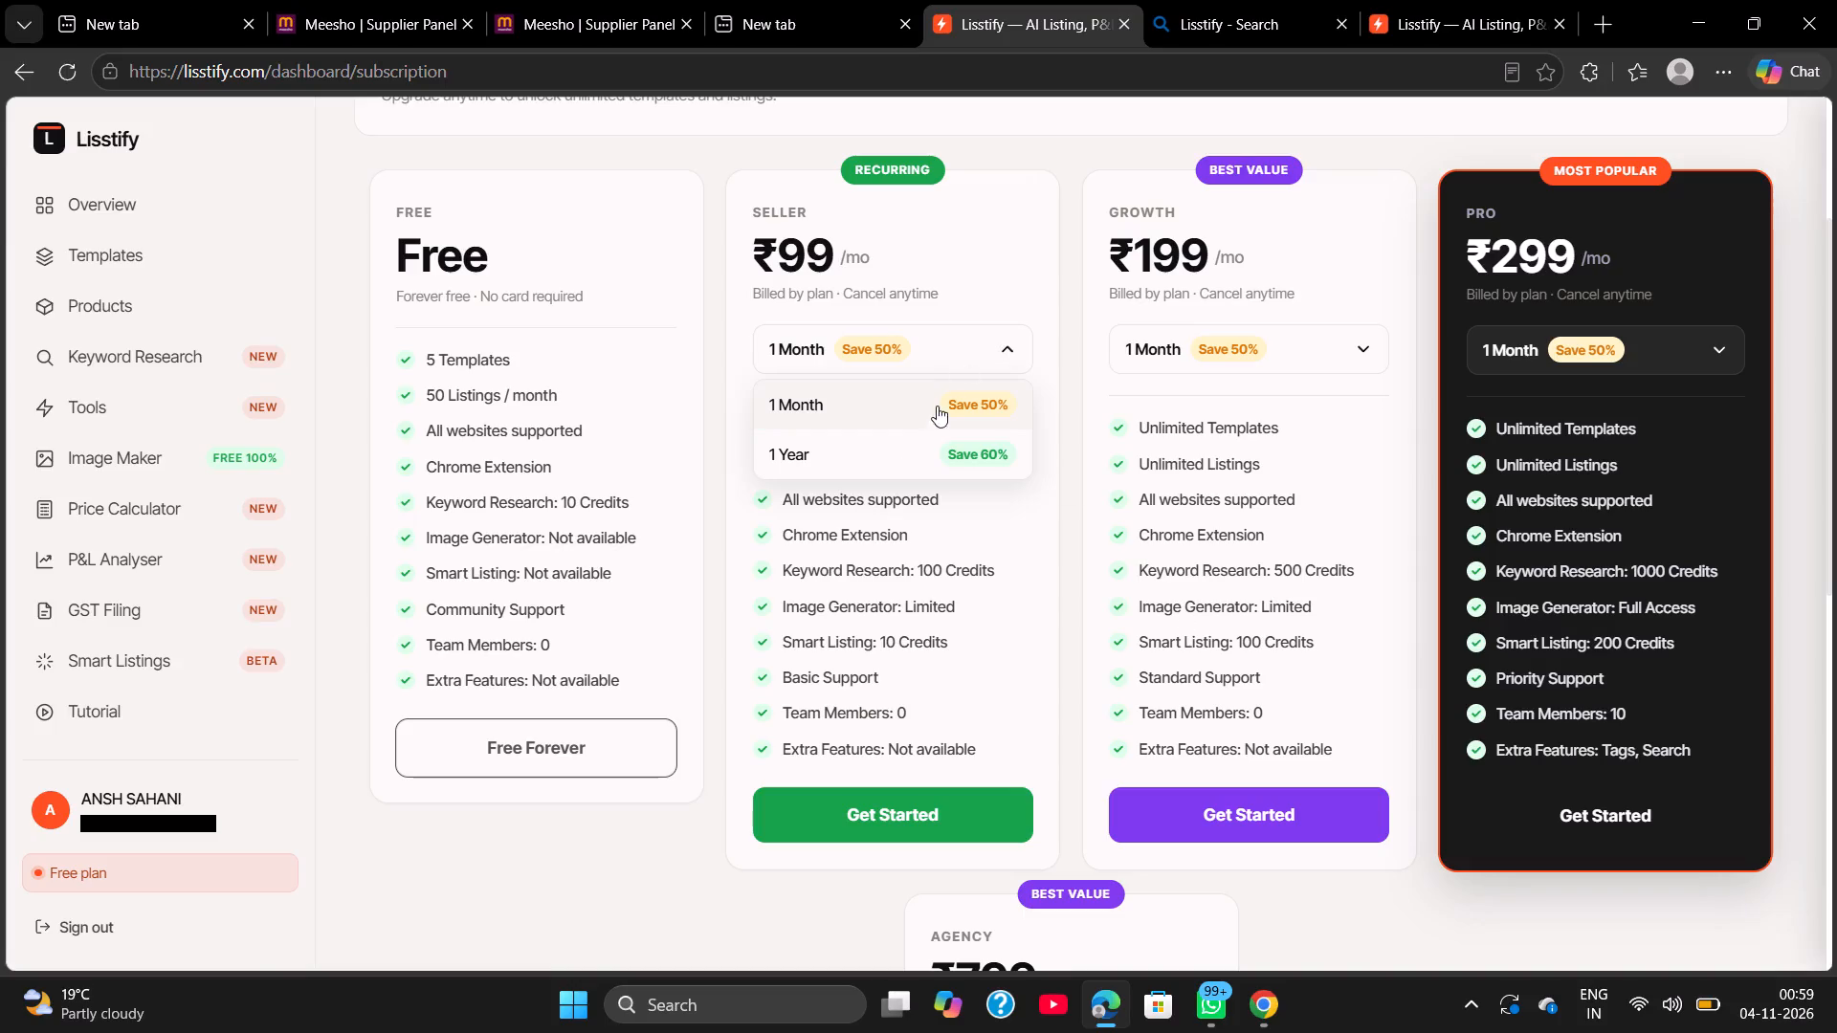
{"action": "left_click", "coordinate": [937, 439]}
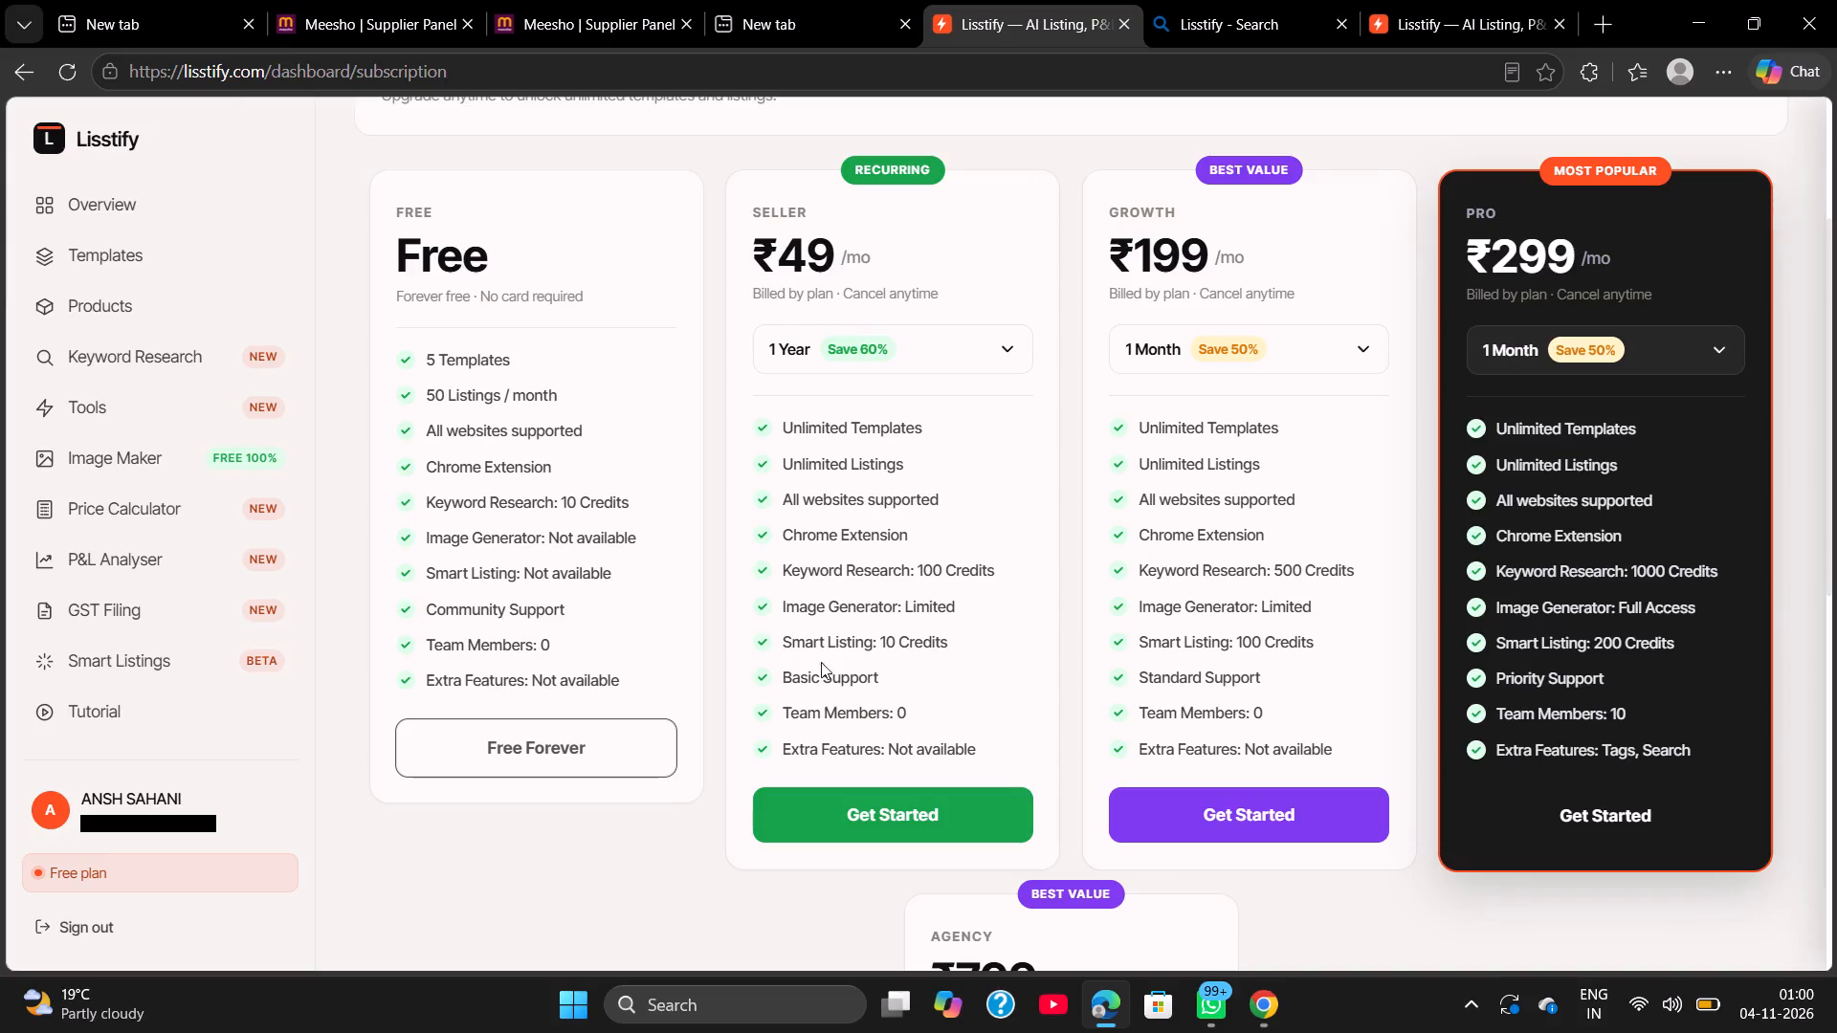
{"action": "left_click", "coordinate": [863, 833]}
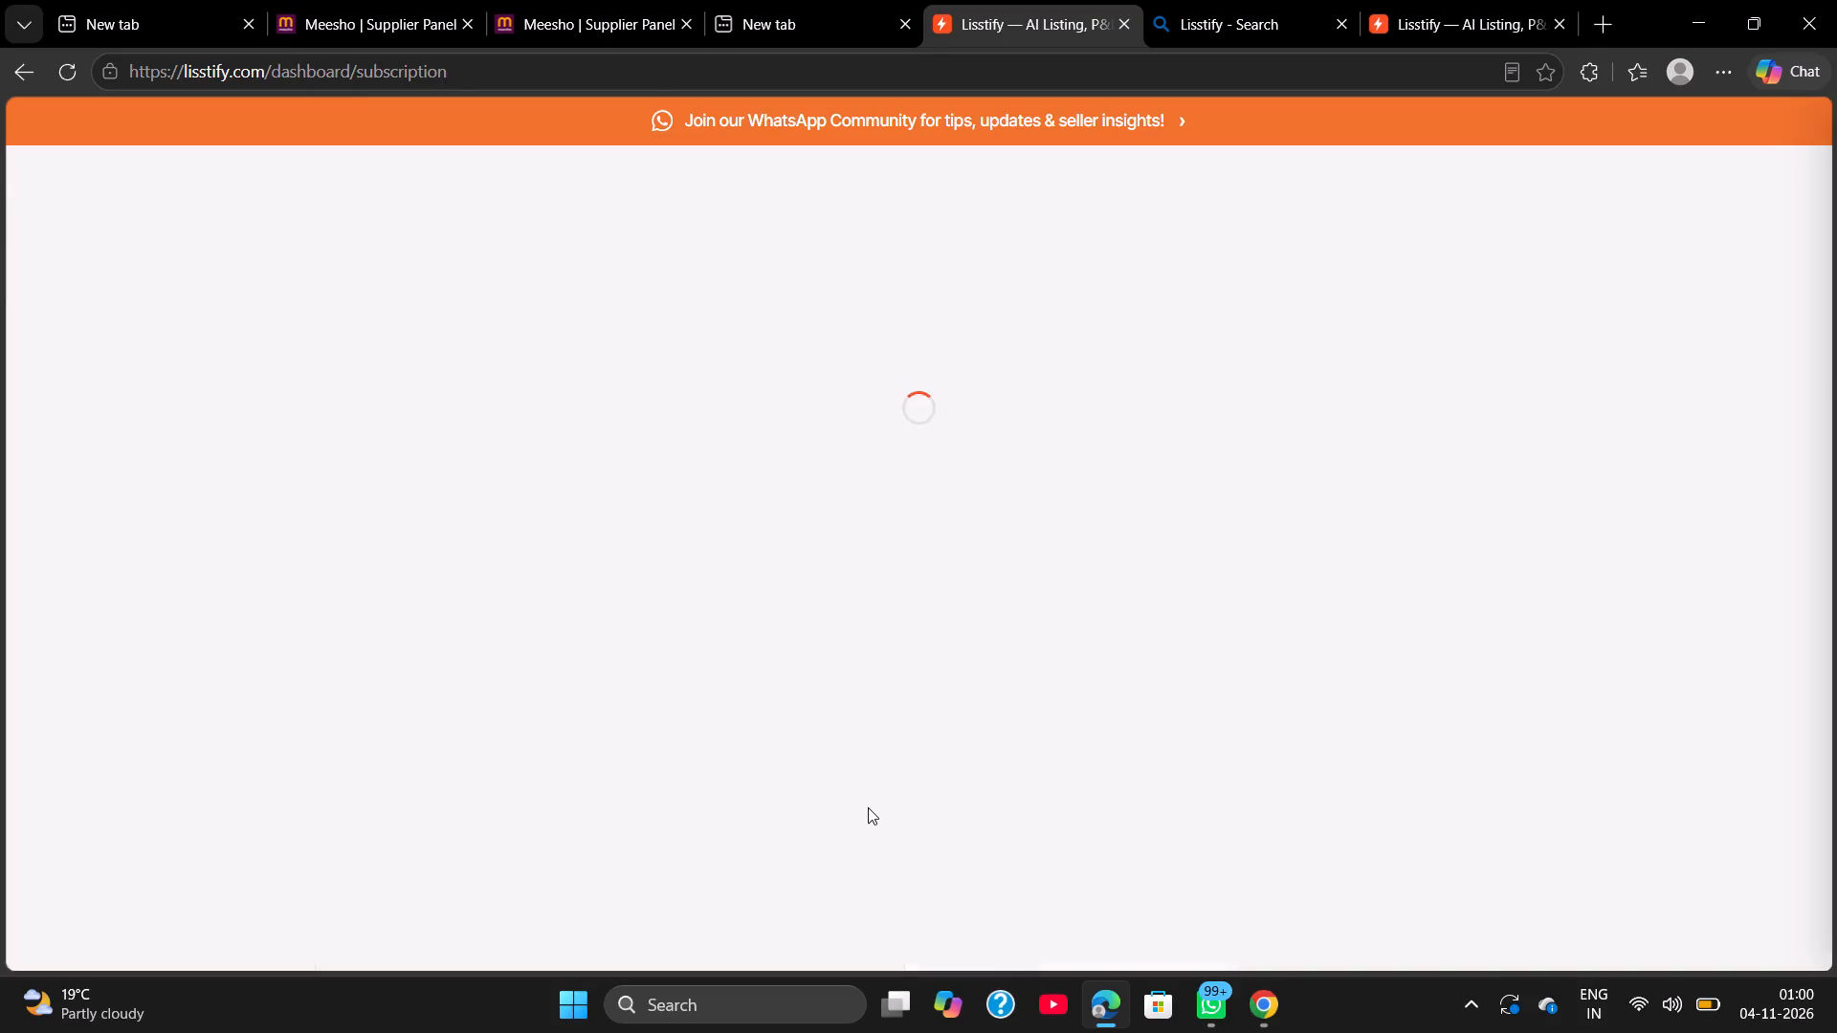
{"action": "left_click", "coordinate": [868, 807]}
Review the annual Seller plan's checkout details and price, and go back to the plans.
{"action": "scroll", "coordinate": [838, 758], "scroll_direction": "down", "scroll_amount": 1}
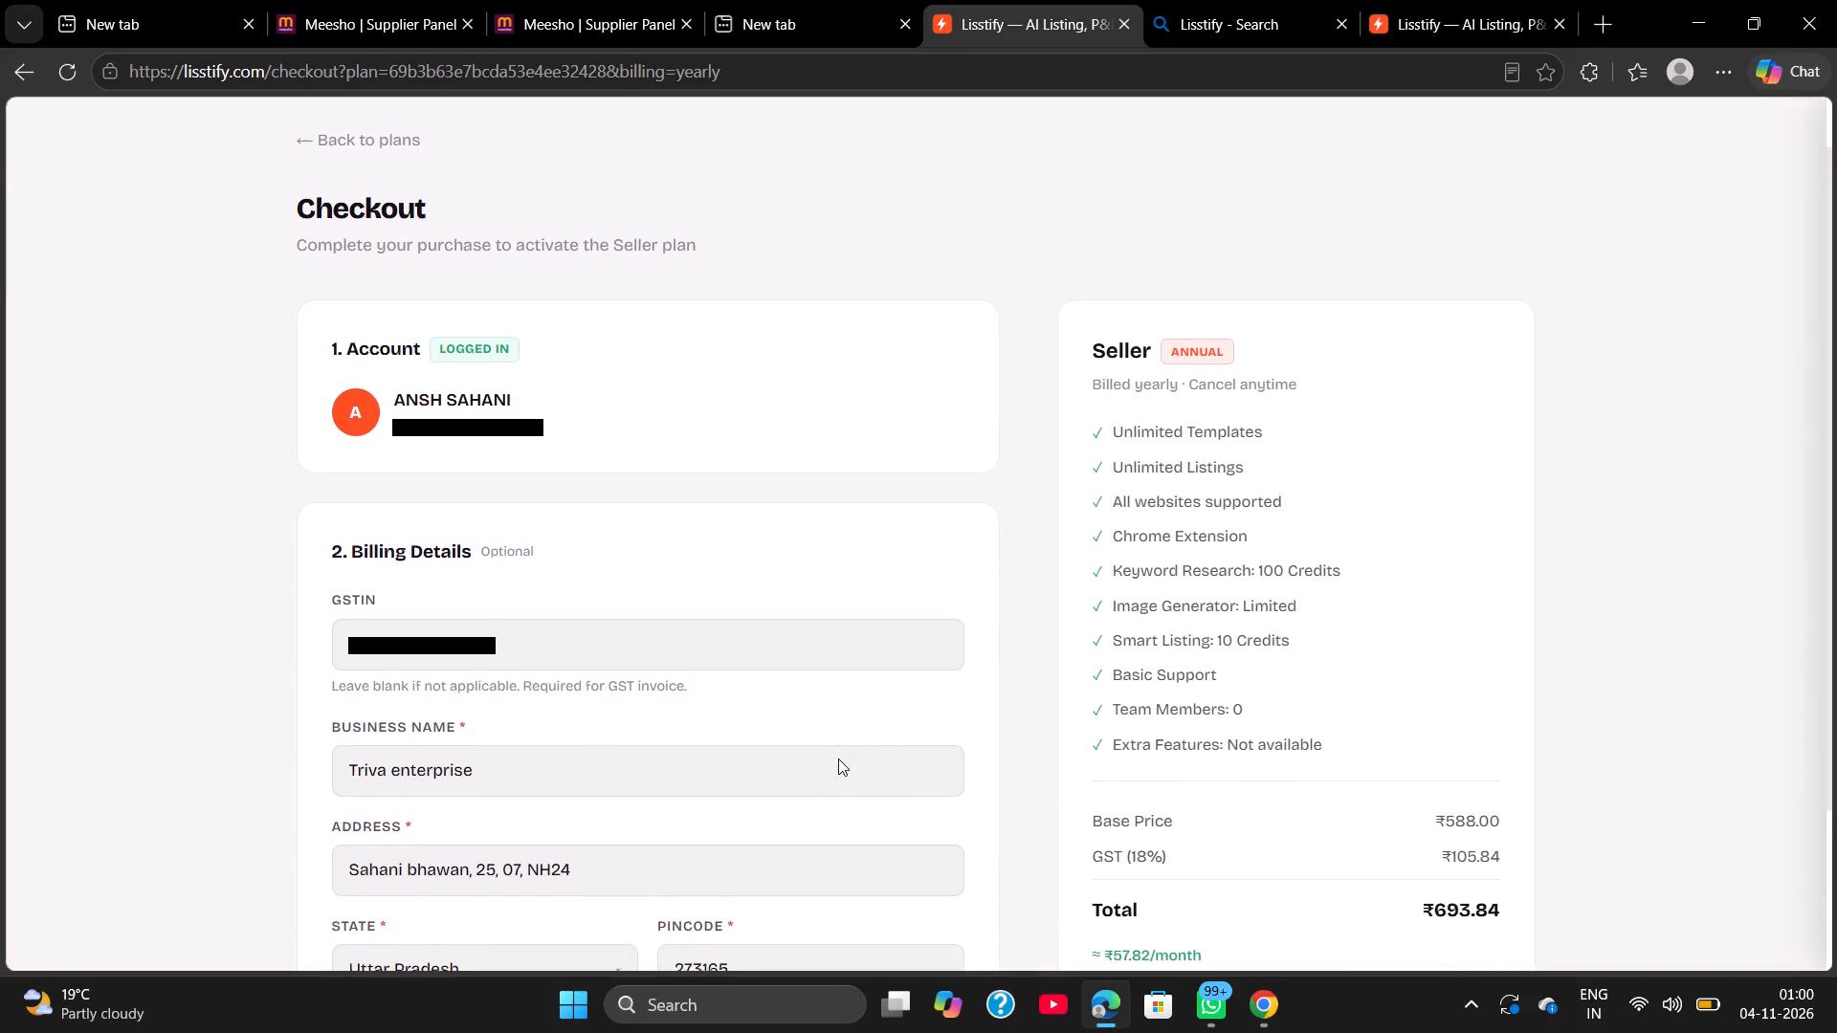
{"action": "scroll", "coordinate": [838, 758], "scroll_direction": "down", "scroll_amount": 2}
{"action": "scroll", "coordinate": [838, 758], "scroll_direction": "up", "scroll_amount": 1}
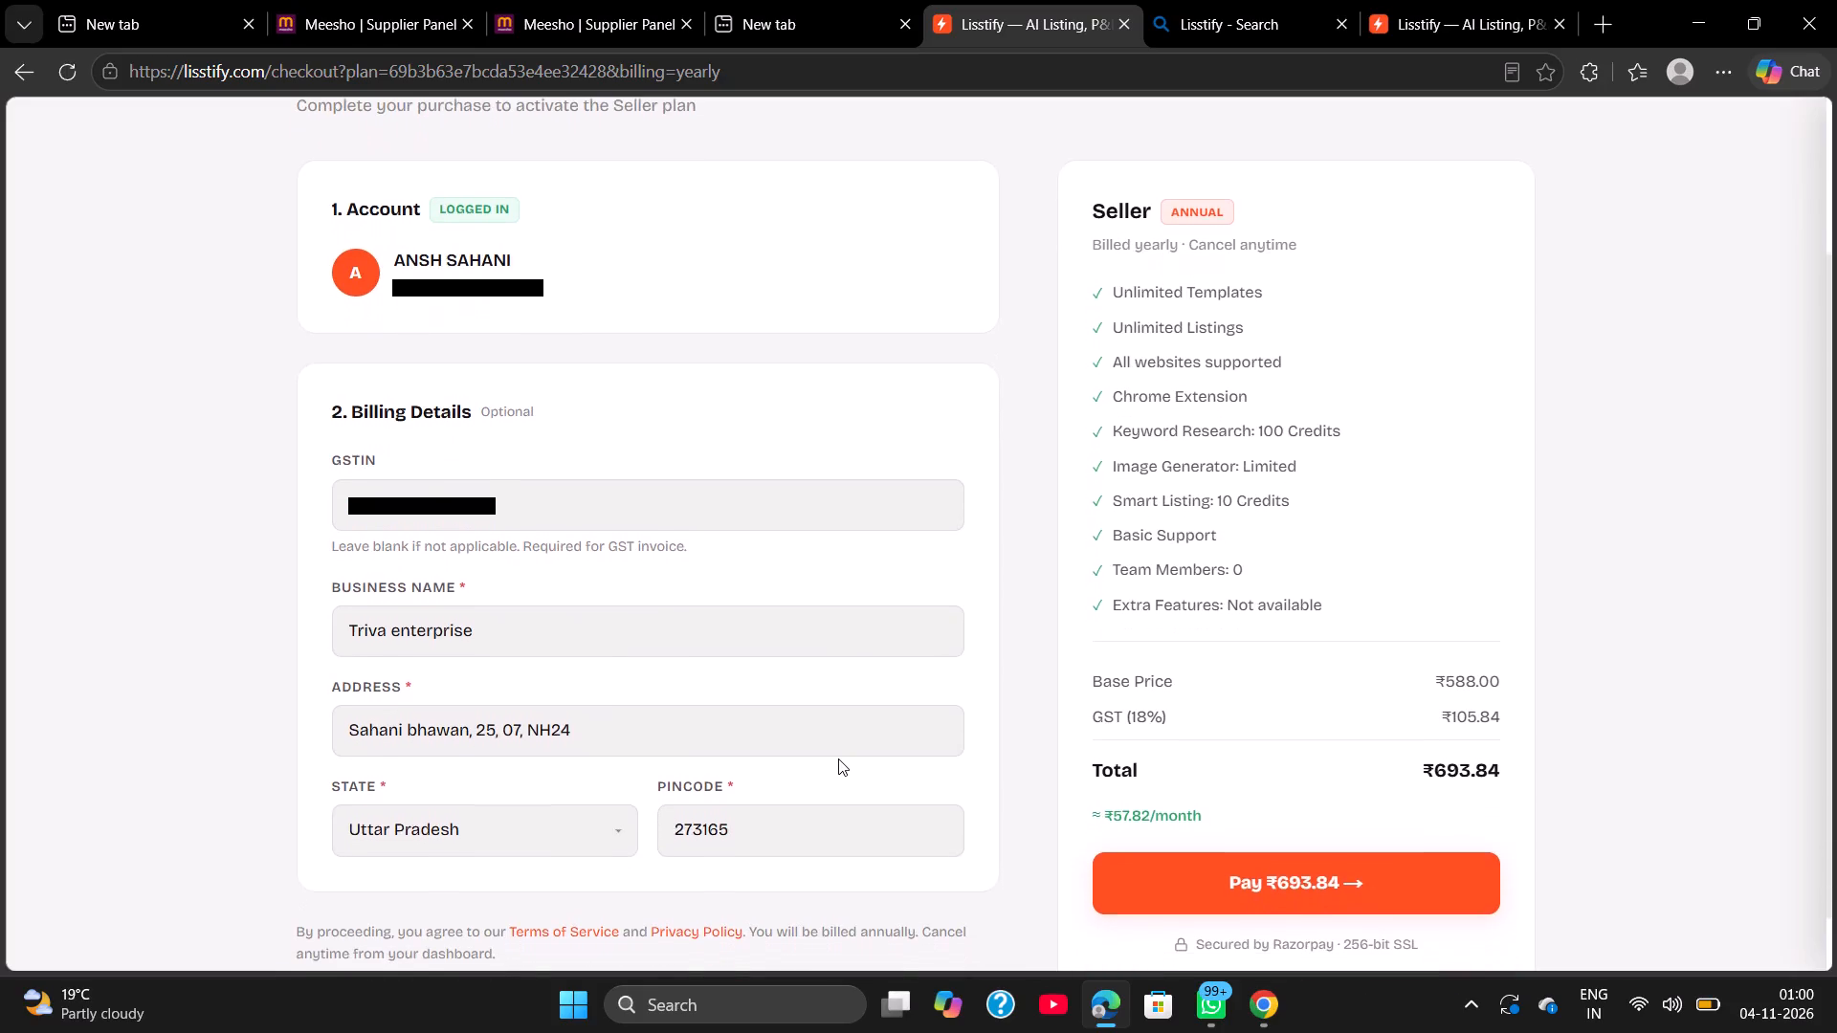
{"action": "scroll", "coordinate": [838, 758], "scroll_direction": "up", "scroll_amount": 2}
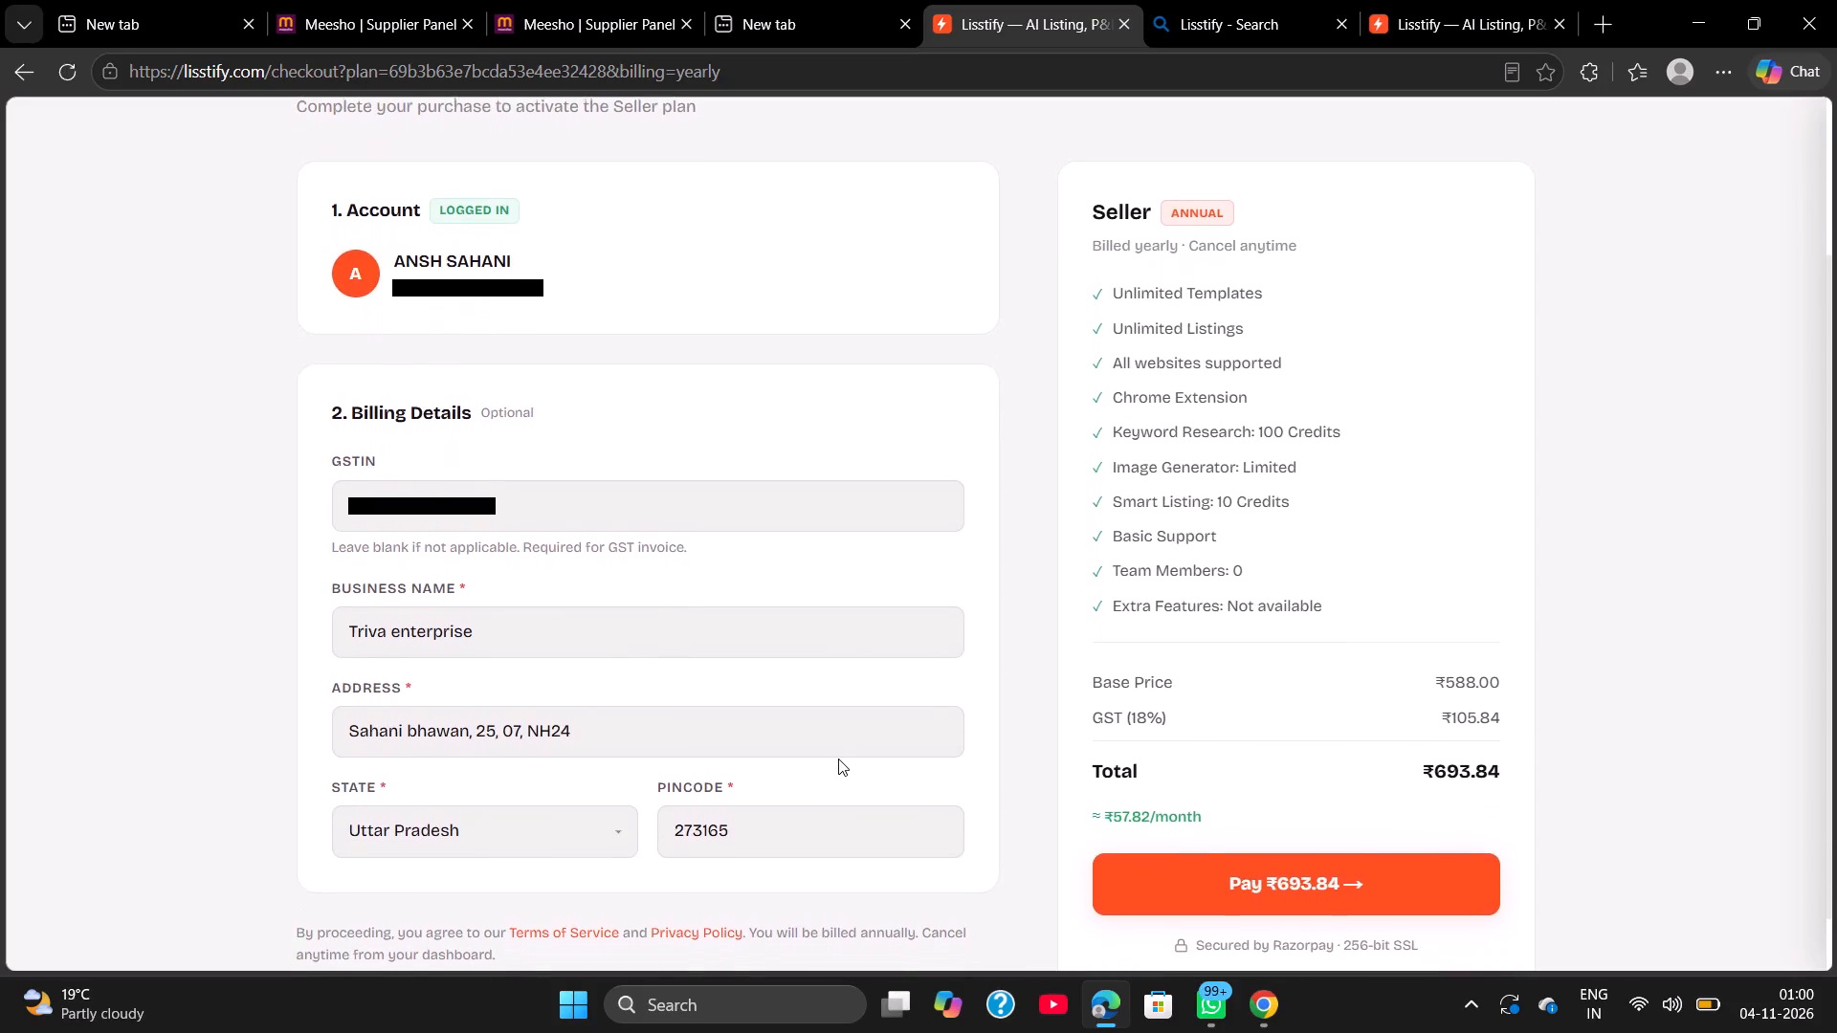
{"action": "scroll", "coordinate": [838, 758], "scroll_direction": "up", "scroll_amount": 1}
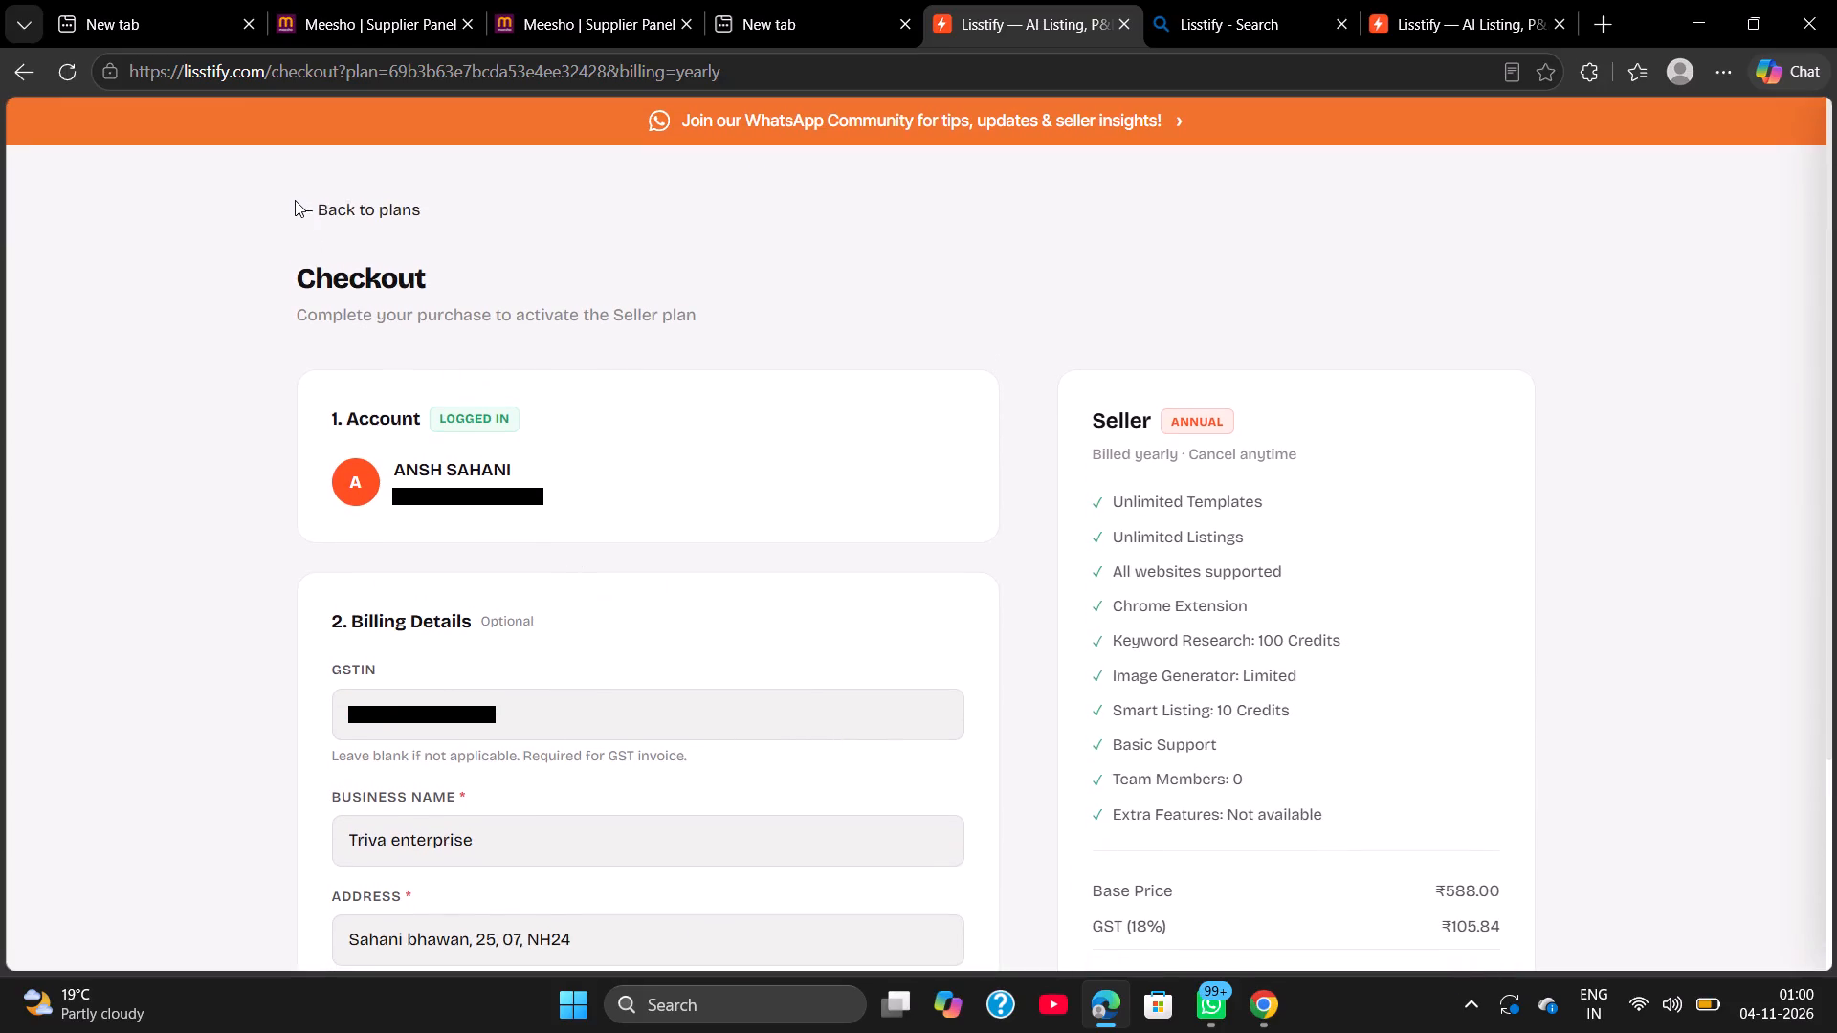
{"action": "left_click", "coordinate": [295, 200]}
{"action": "left_click", "coordinate": [303, 206]}
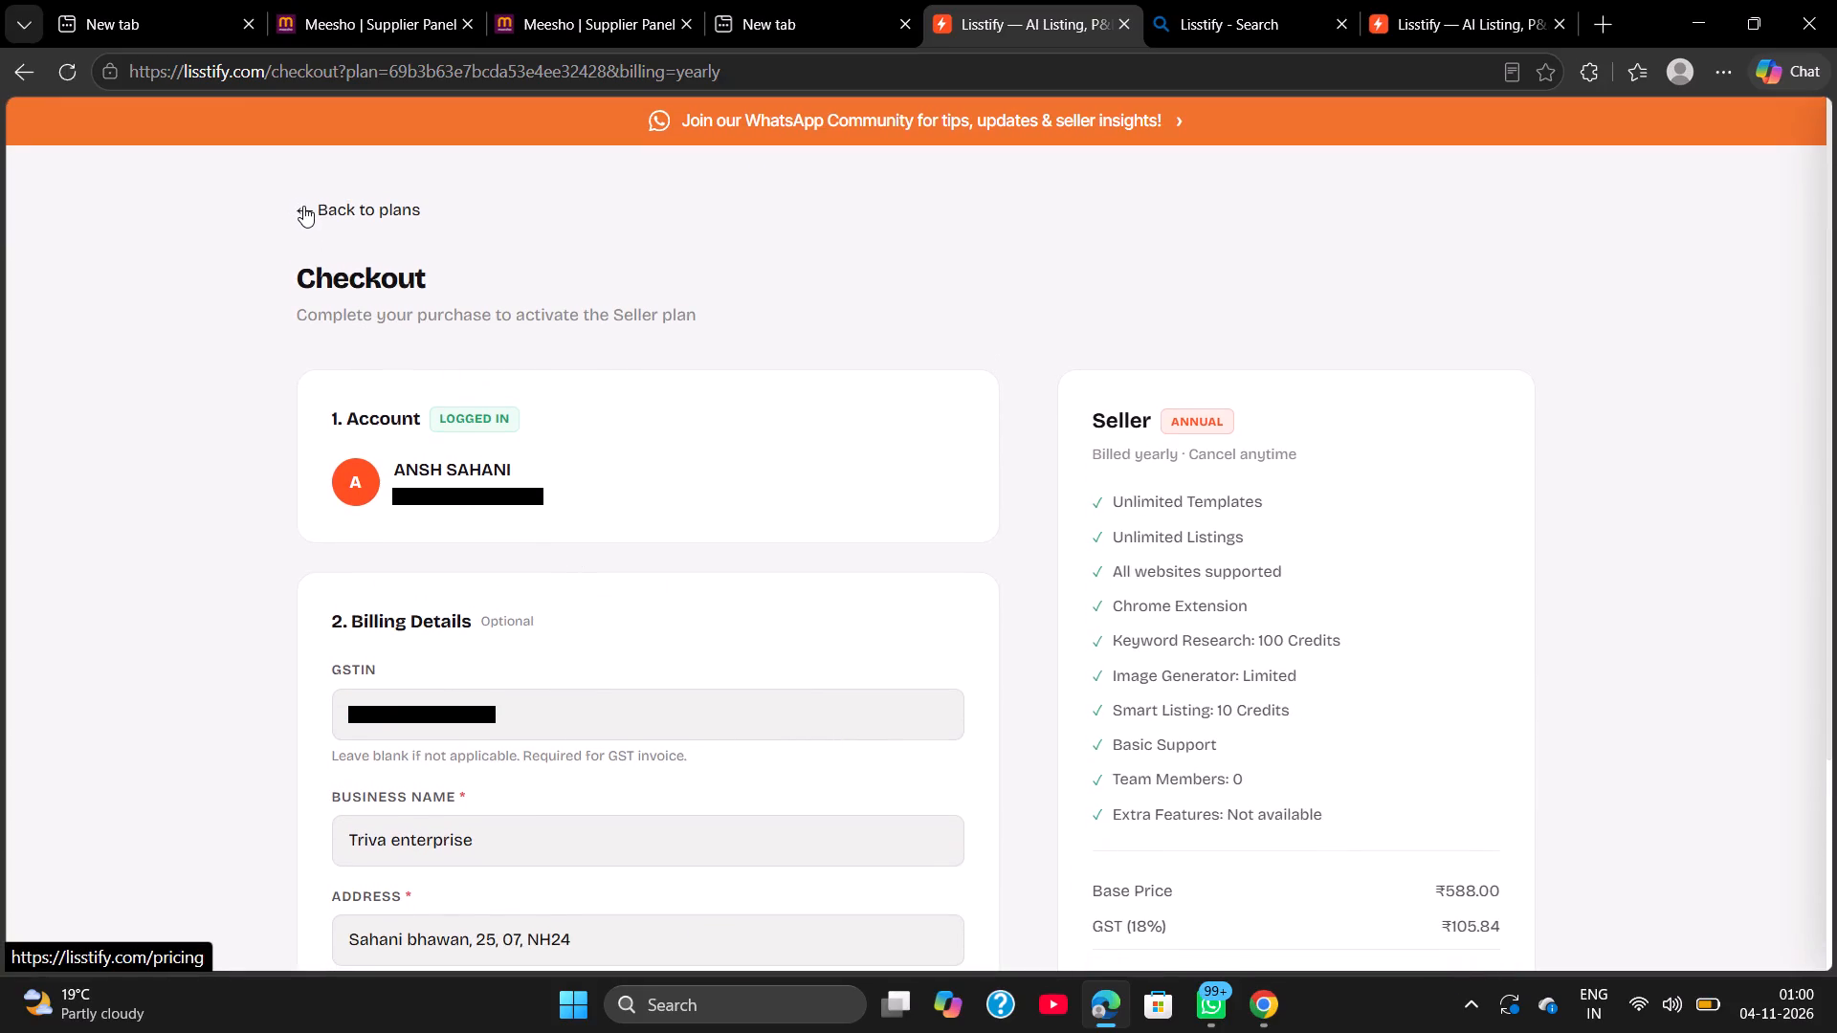
Set the Seller plan's billing period to 1 Month and open its checkout down to the payment total.
{"action": "scroll", "coordinate": [840, 602], "scroll_direction": "down", "scroll_amount": 2}
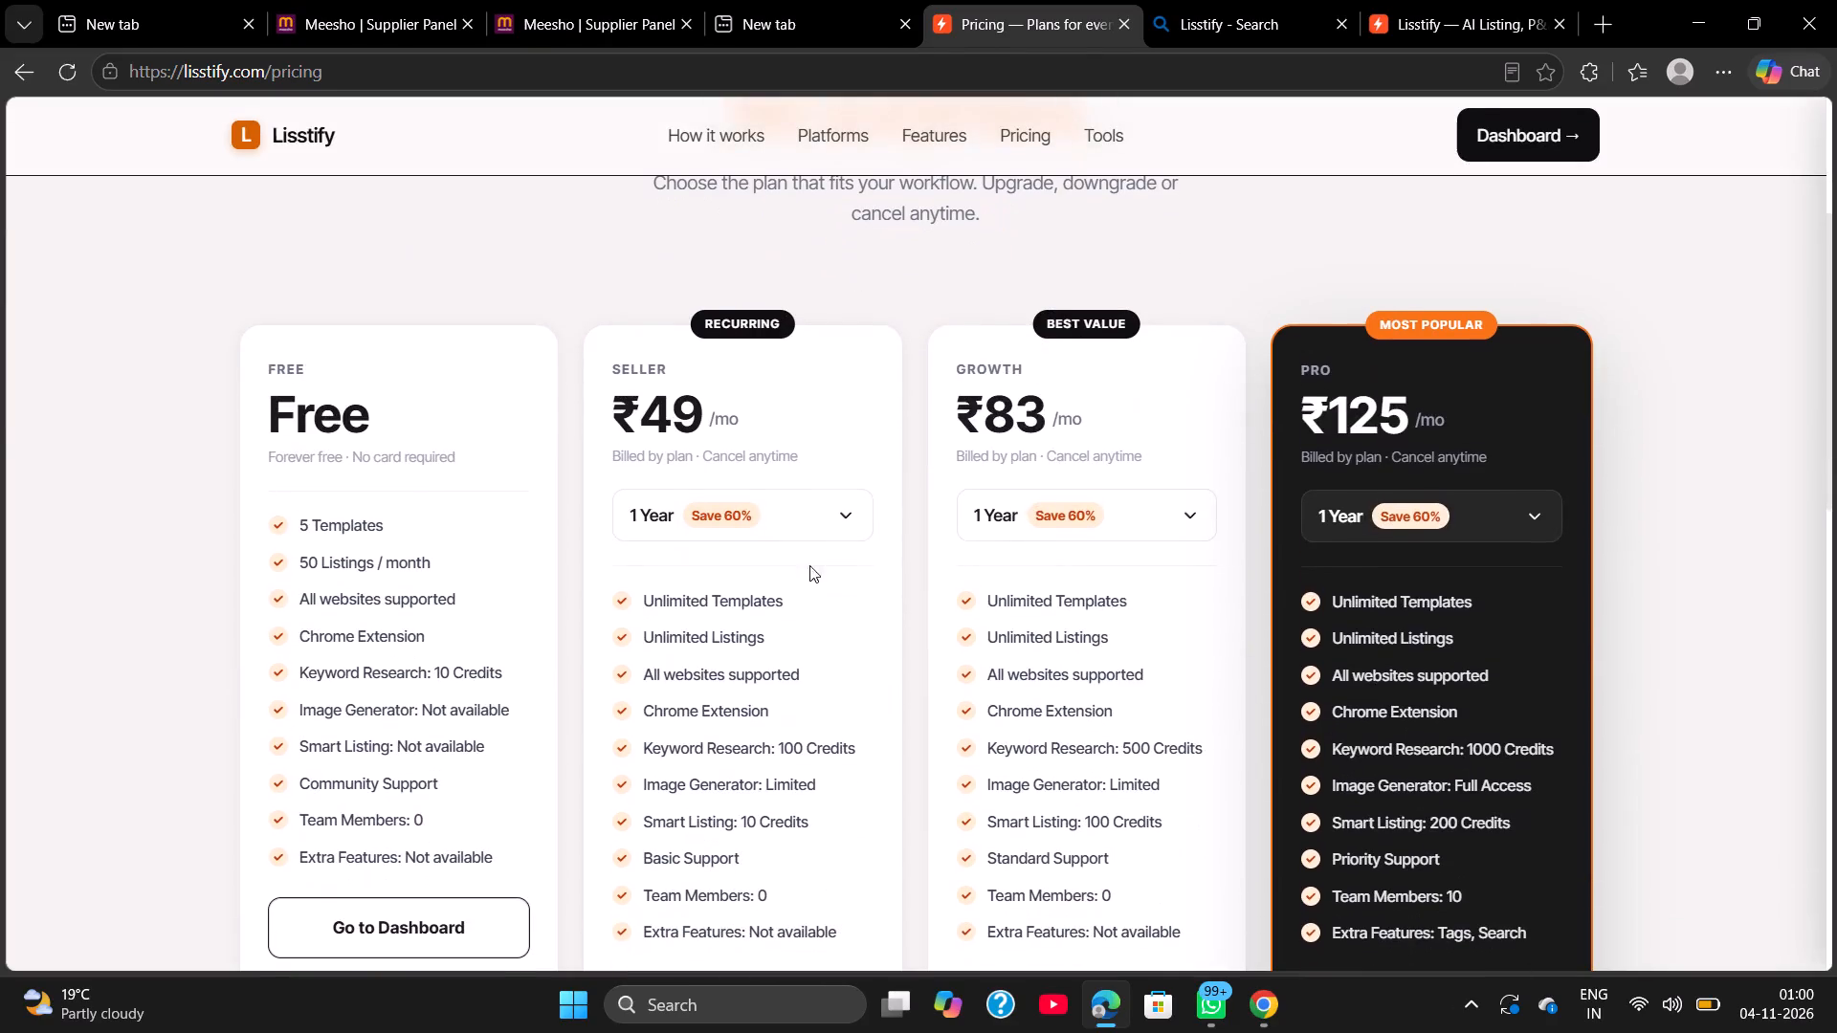
{"action": "left_click", "coordinate": [827, 524]}
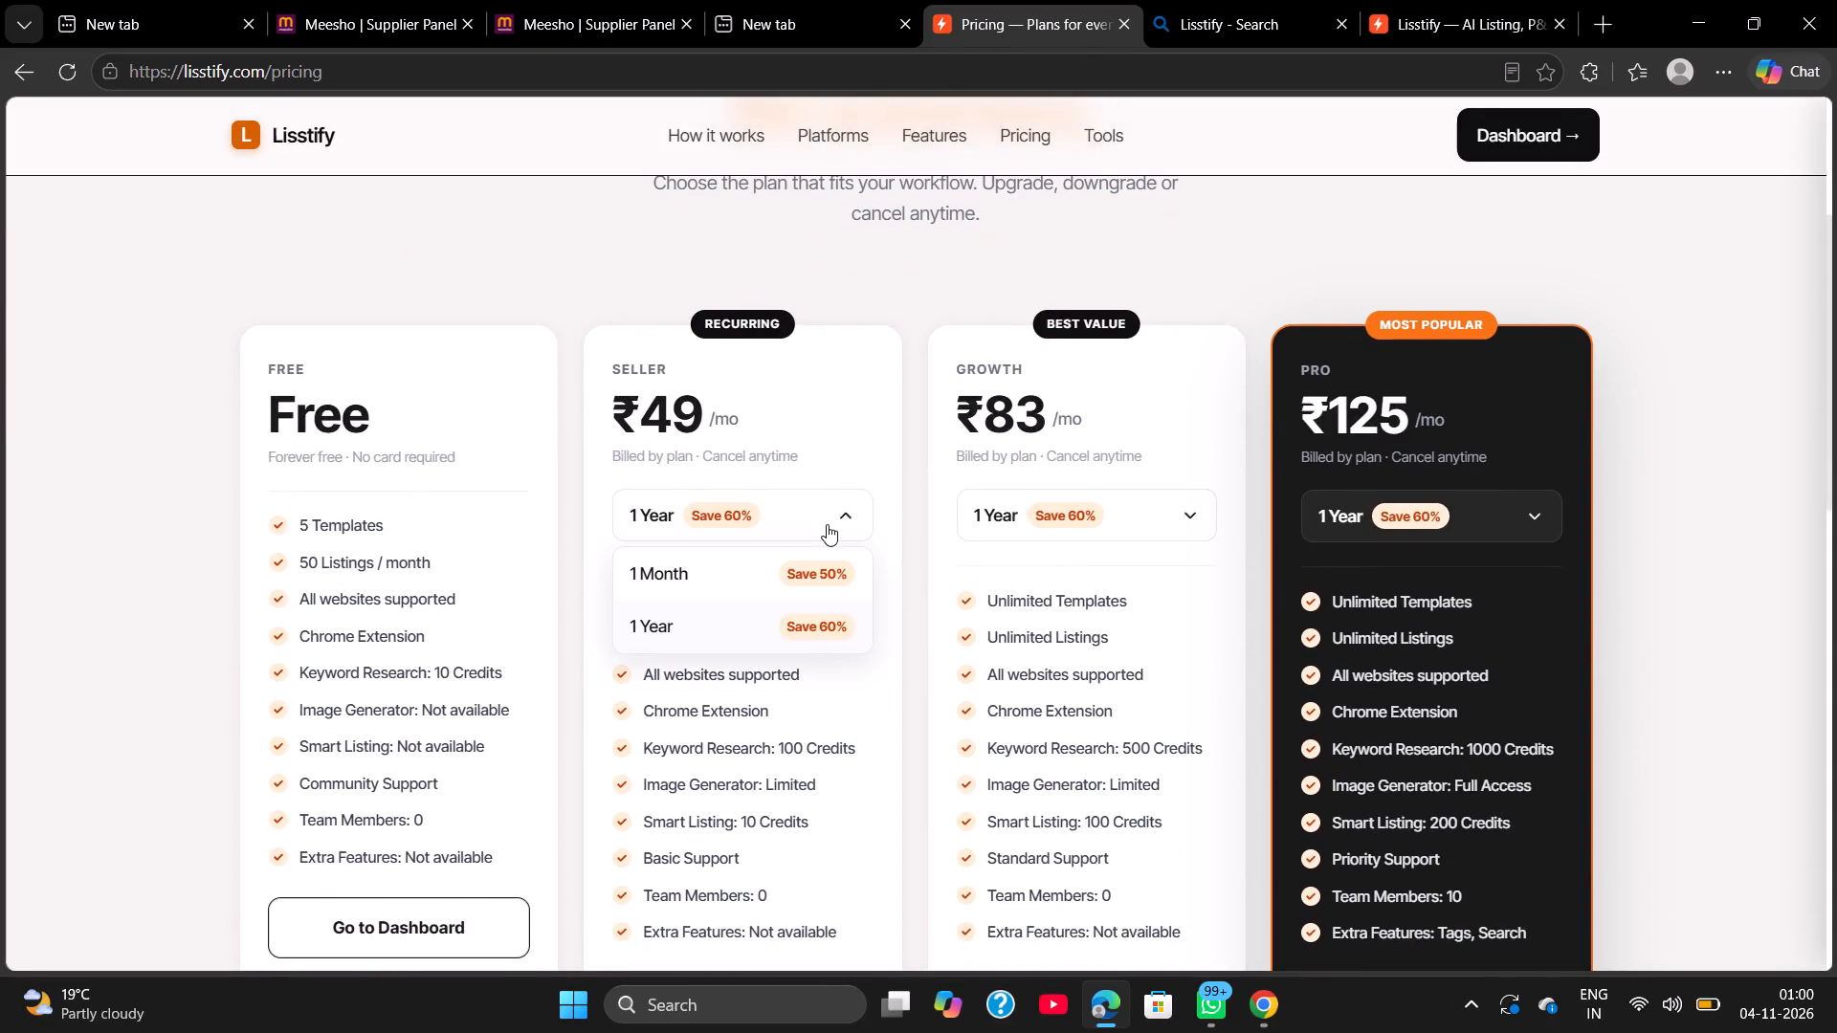
{"action": "left_click", "coordinate": [769, 571]}
{"action": "scroll", "coordinate": [769, 571], "scroll_direction": "down", "scroll_amount": 1}
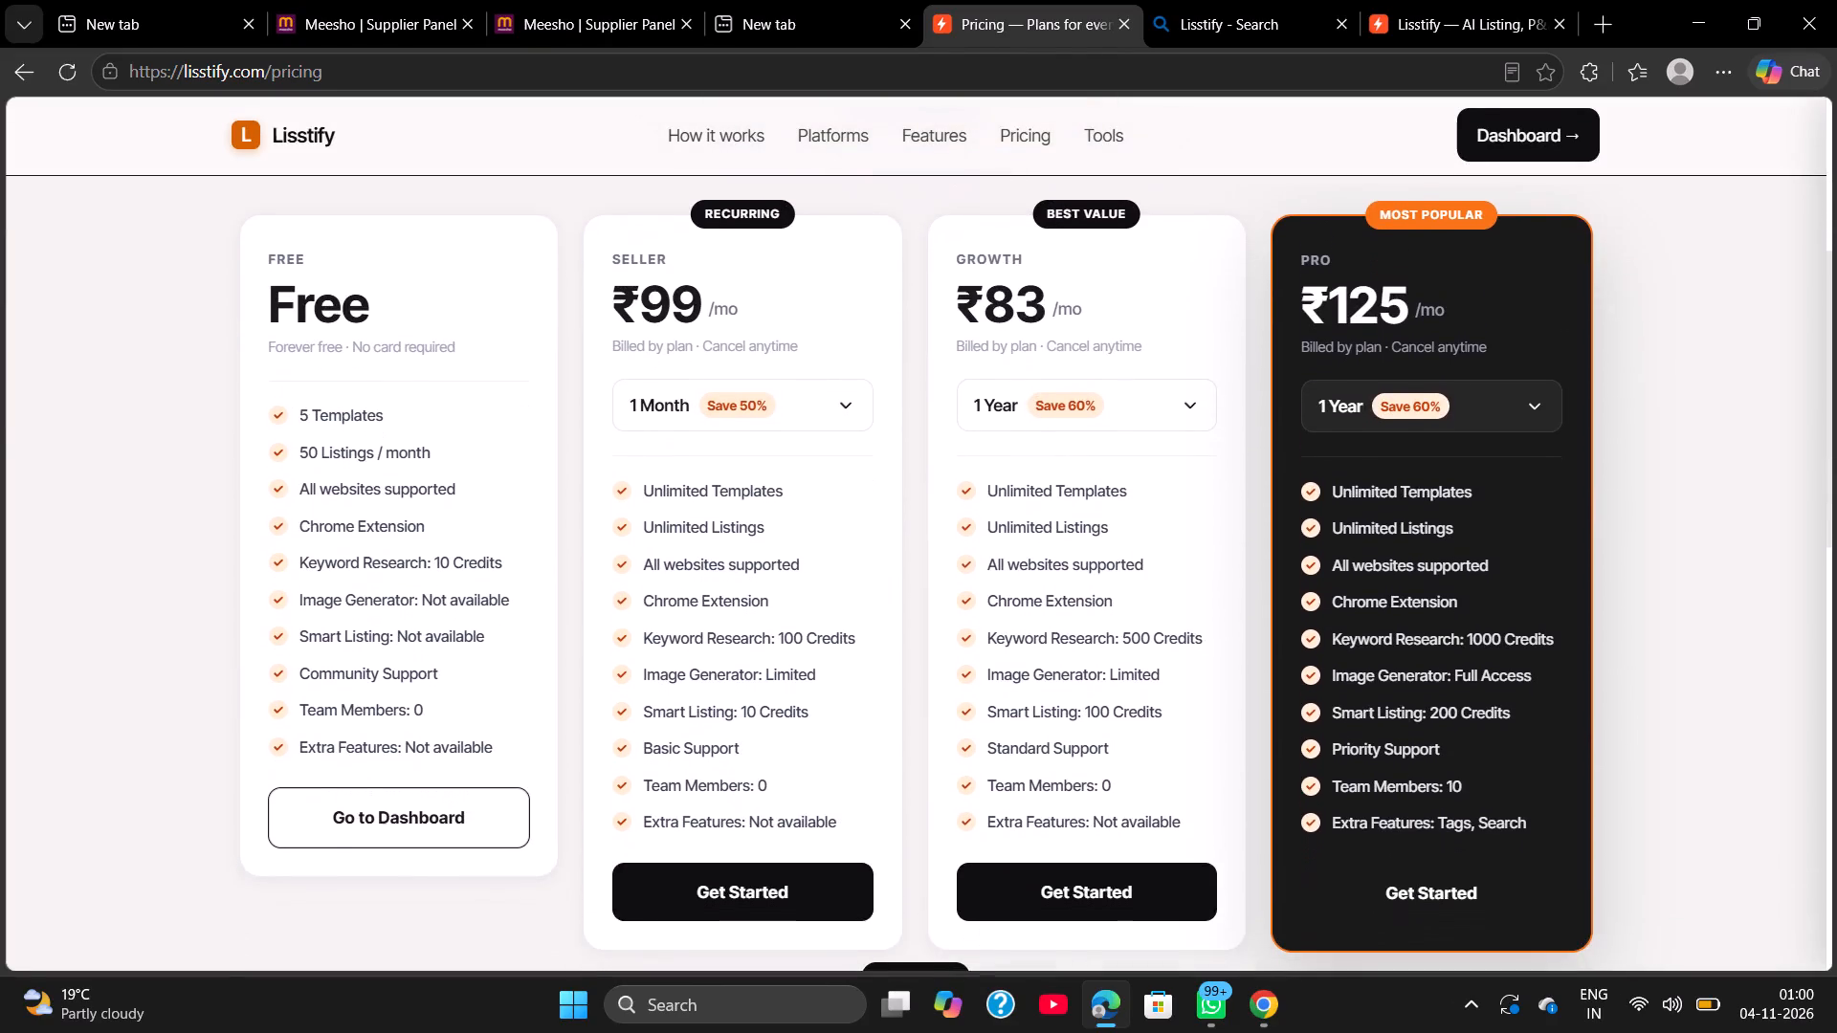
{"action": "left_click", "coordinate": [749, 908]}
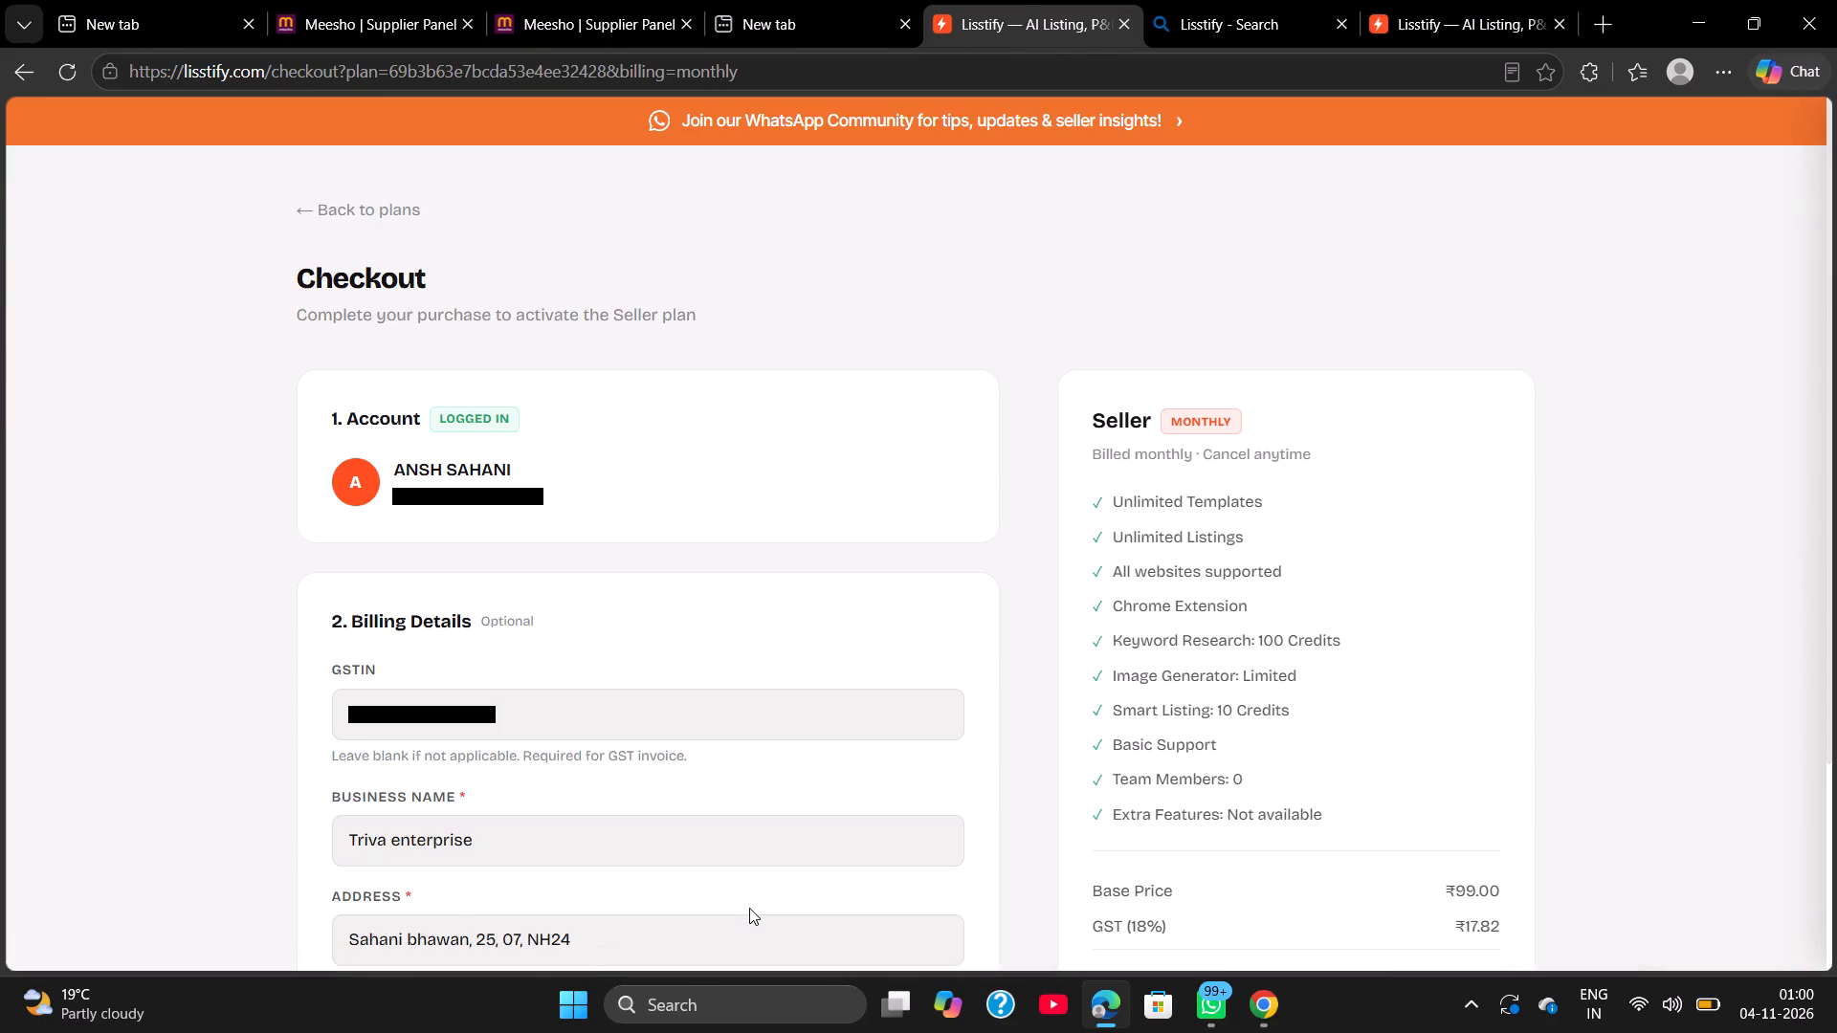
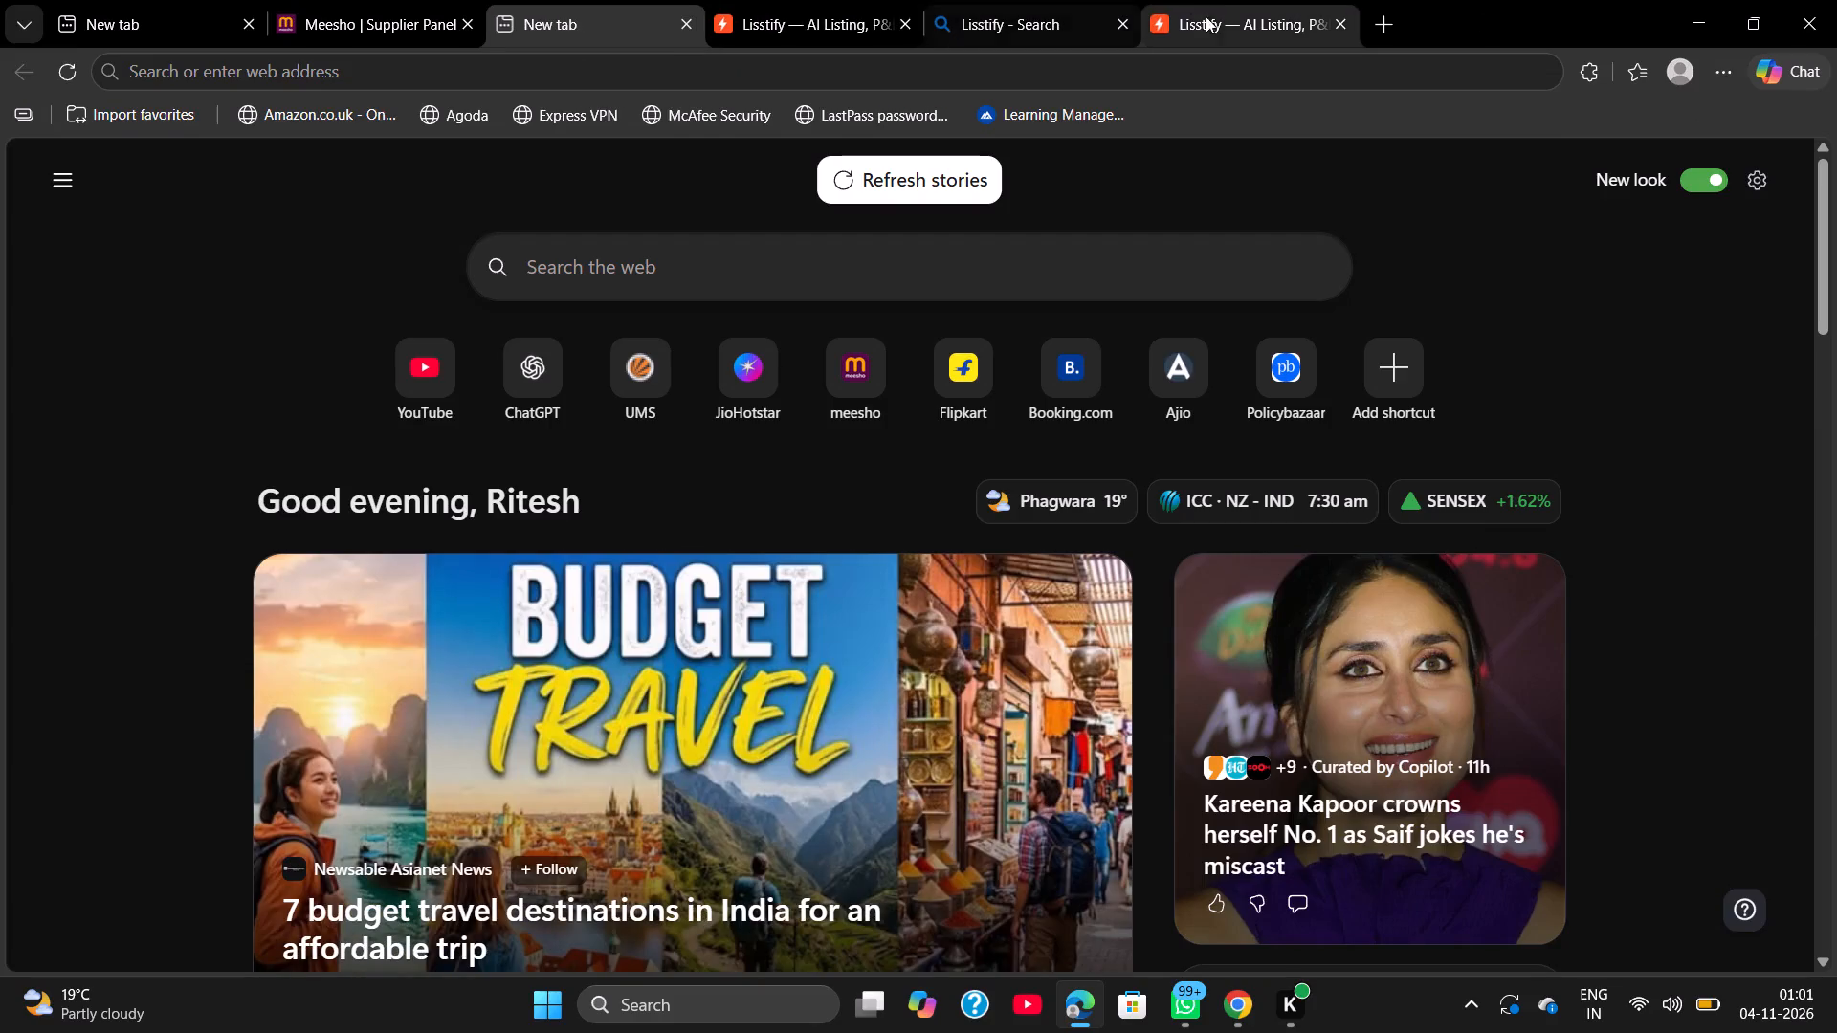
Check the Lisstify registration tab, and return to the monthly Seller checkout to review its details and payment total.
{"action": "left_click", "coordinate": [1209, 16]}
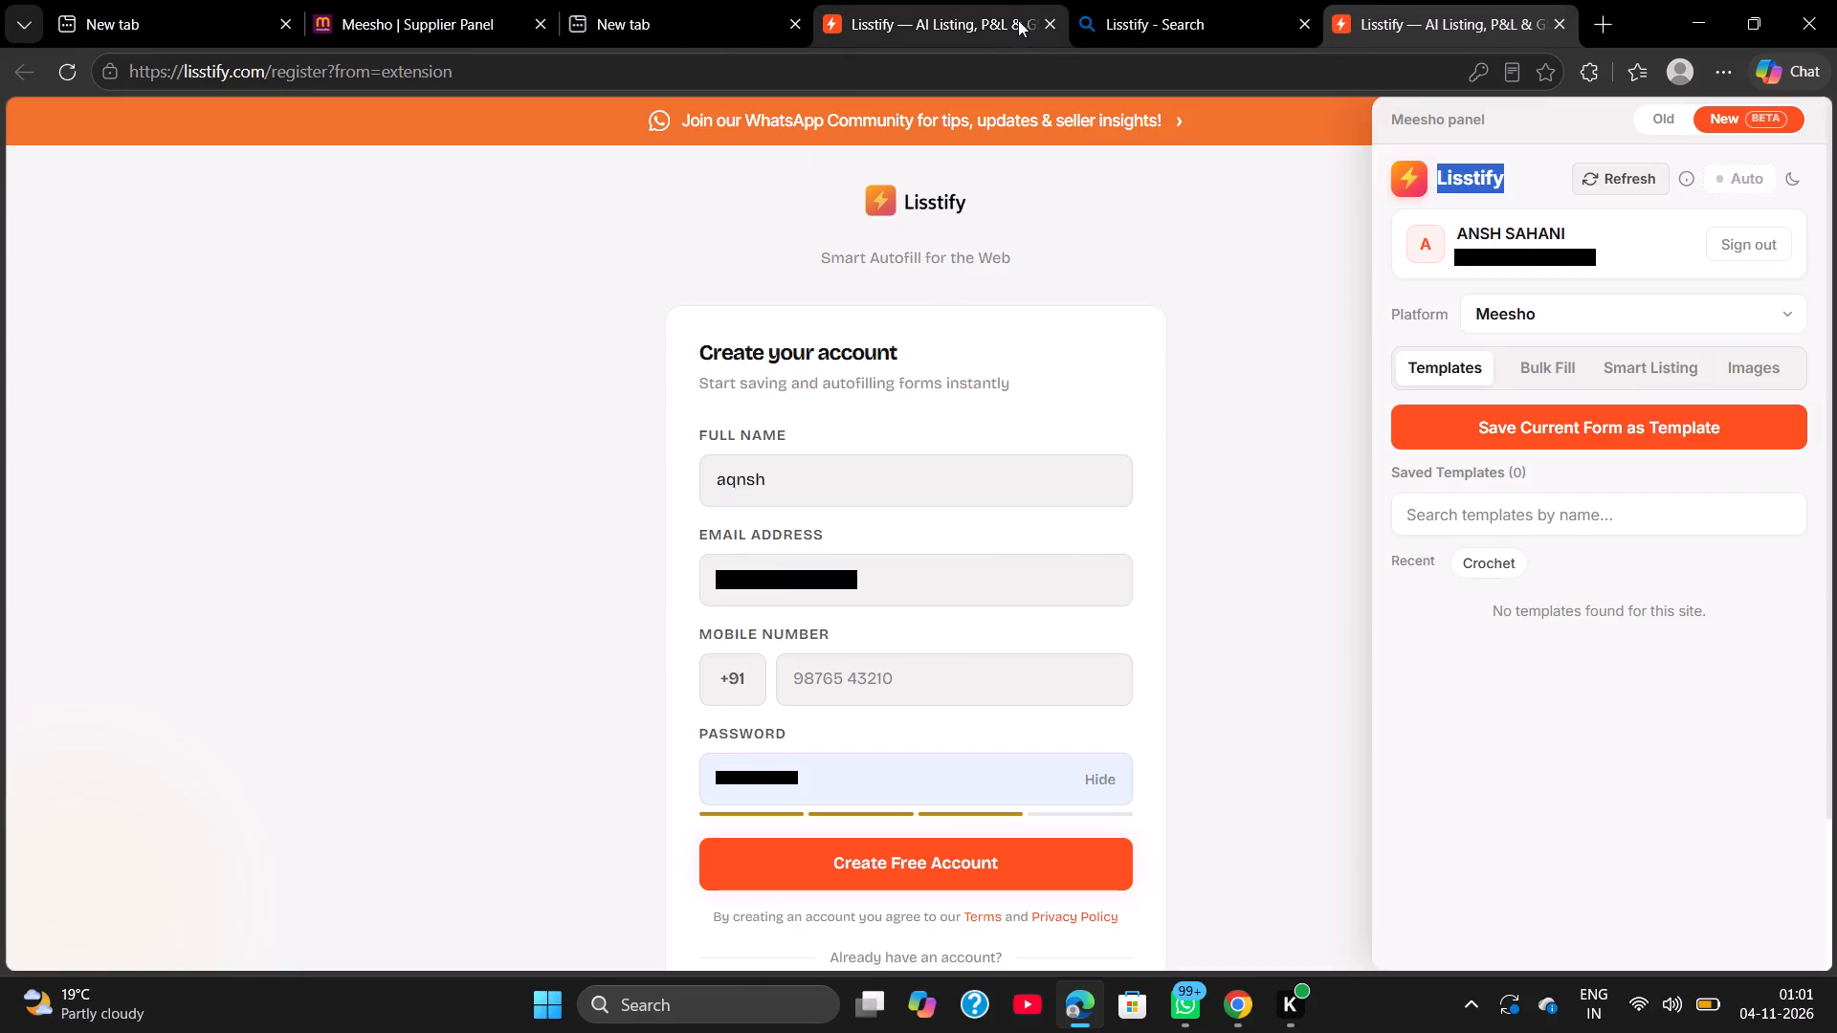
{"action": "left_click", "coordinate": [1018, 18]}
{"action": "scroll", "coordinate": [940, 505], "scroll_direction": "down", "scroll_amount": 4}
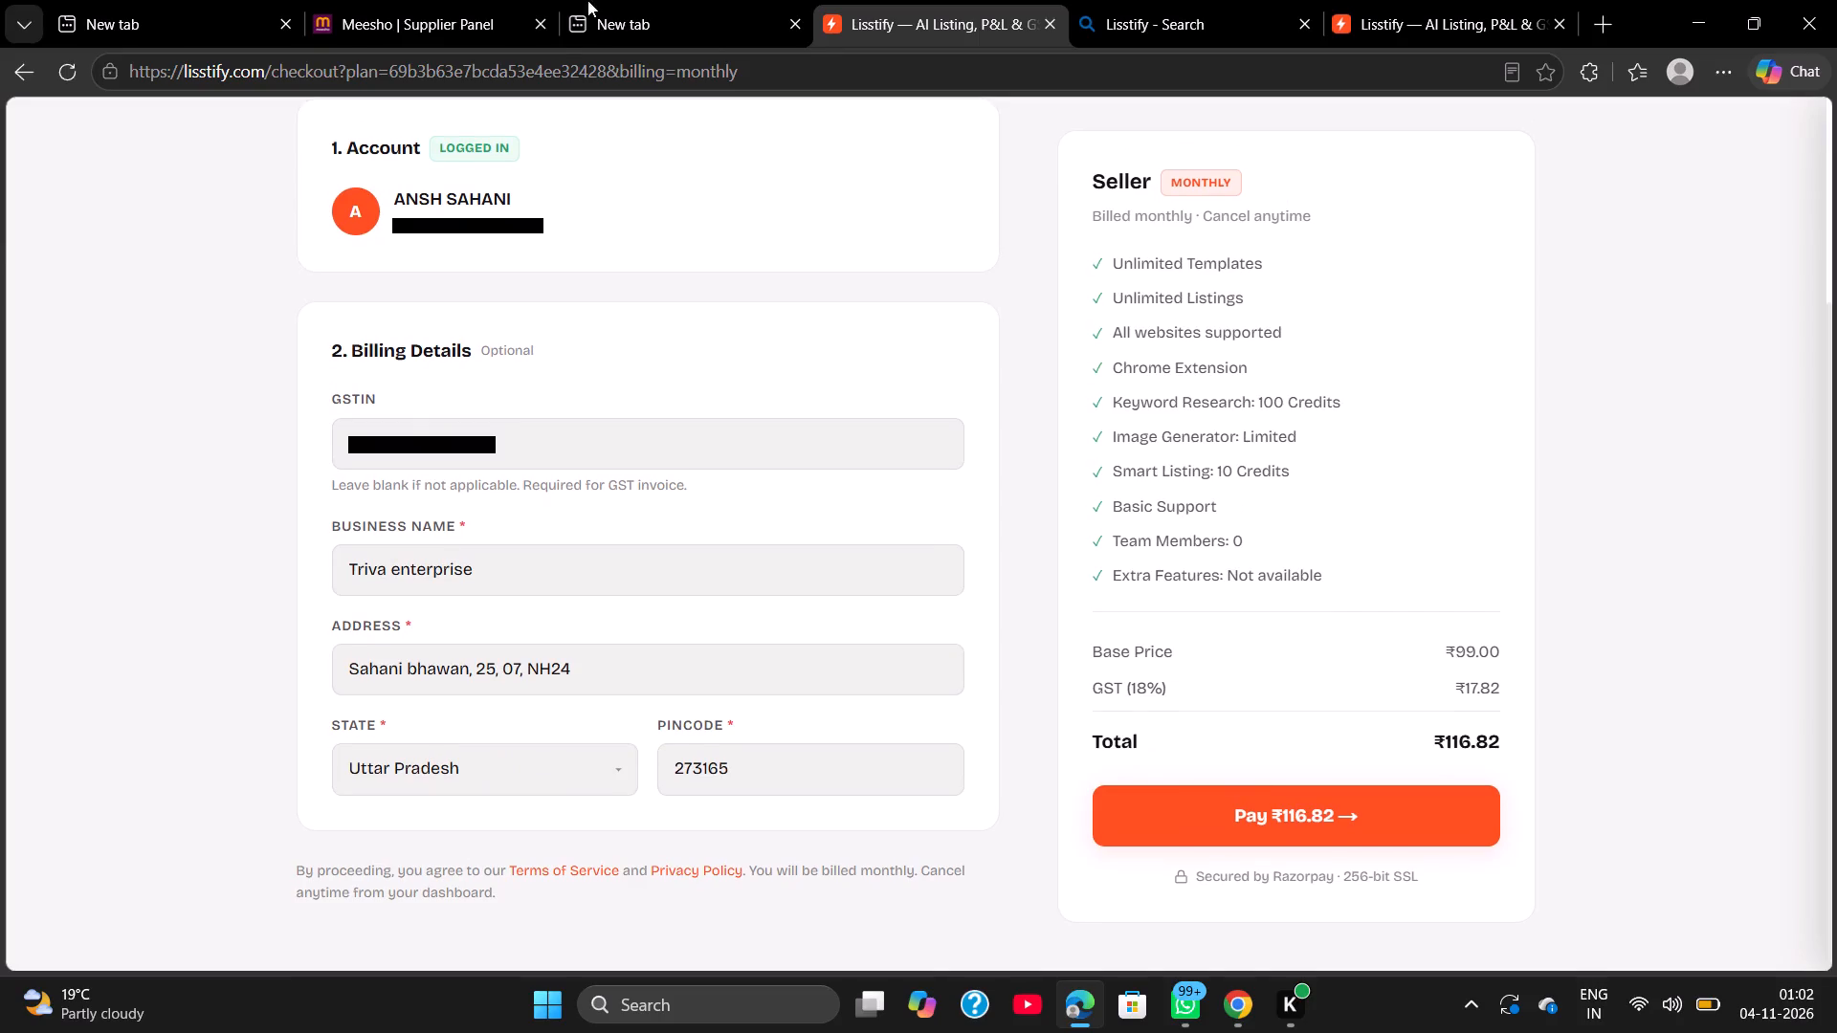
Switch to the Meesho inventory and begin a new single catalog upload that starts with a product image.
{"action": "left_click", "coordinate": [373, 2]}
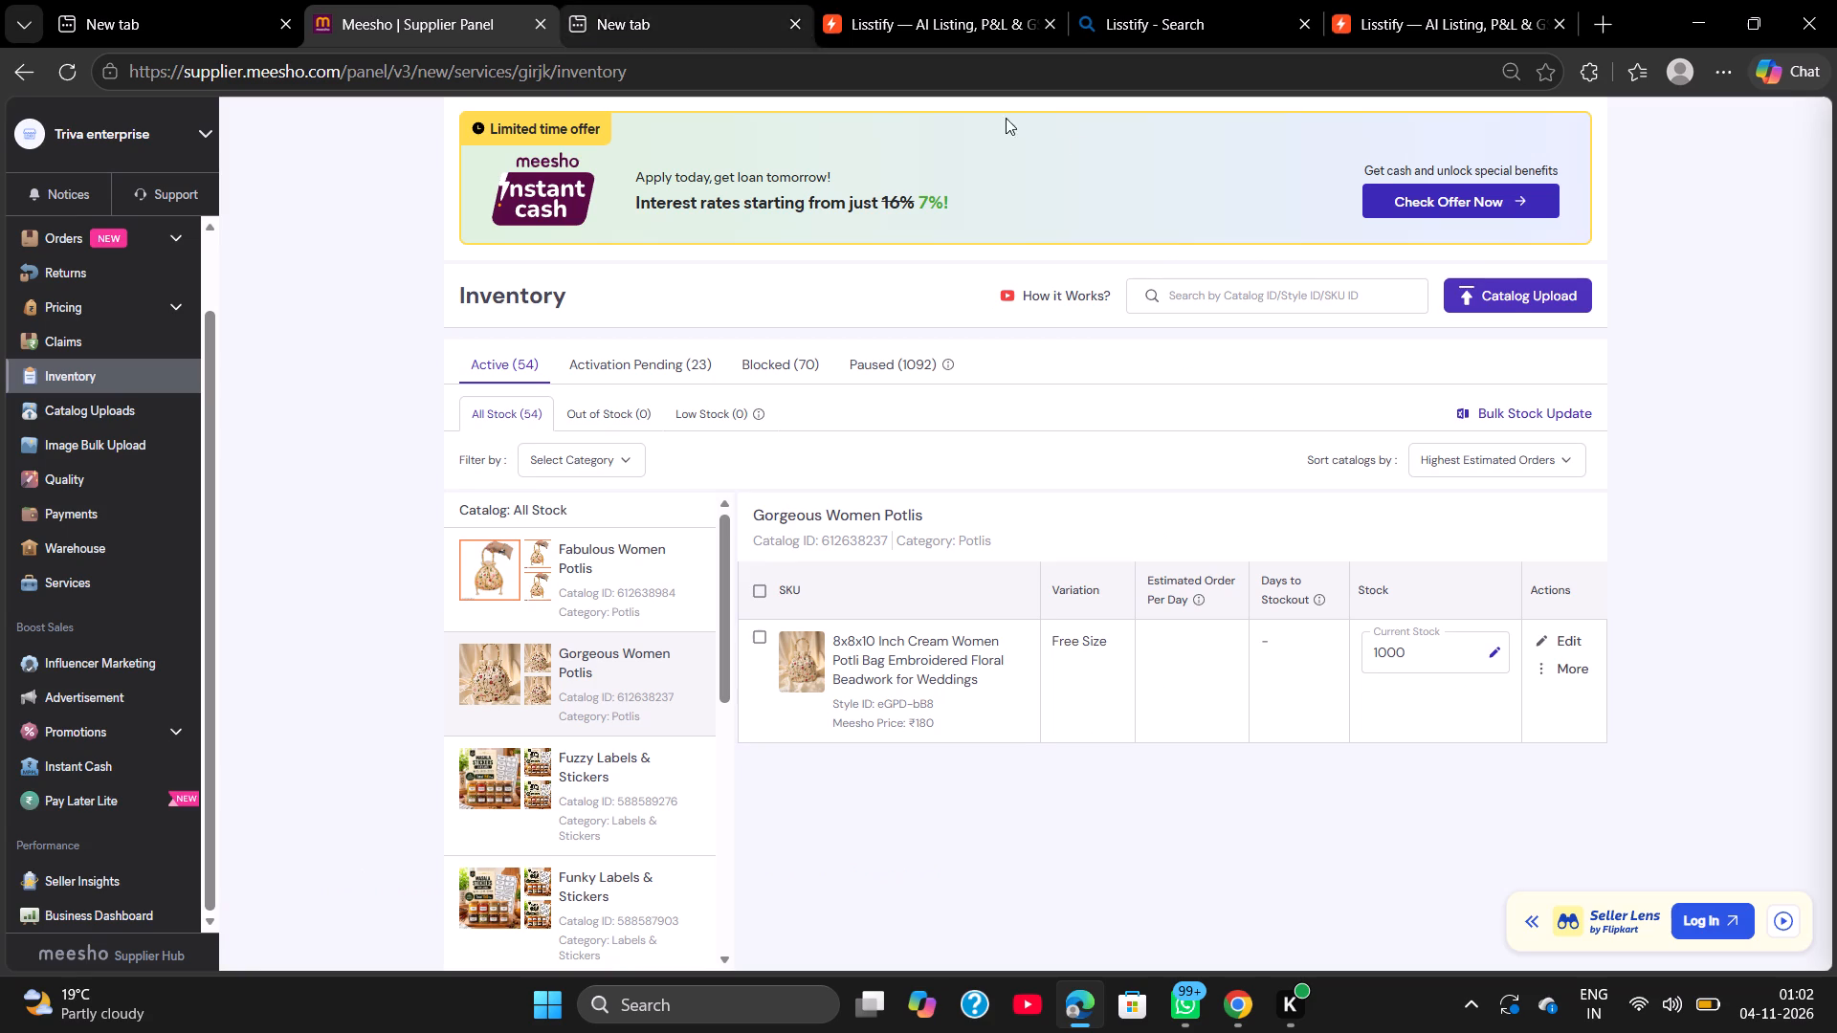
{"action": "left_click", "coordinate": [1506, 302]}
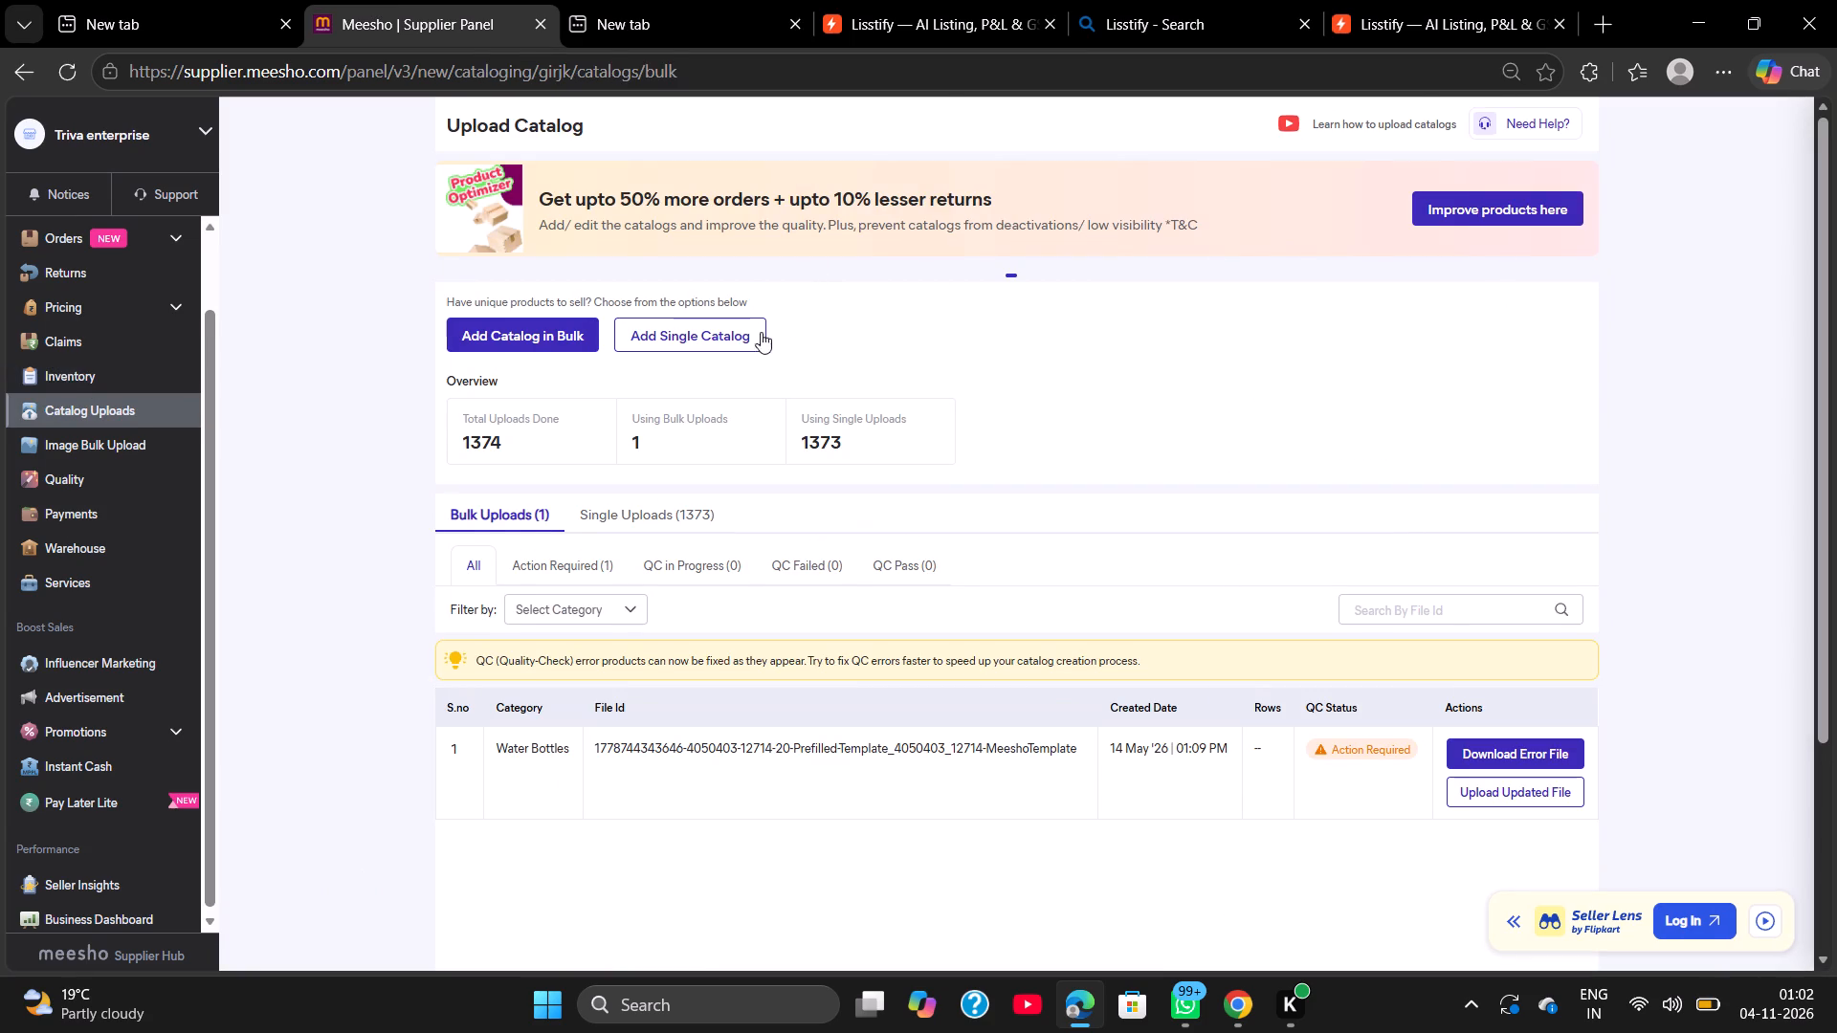
{"action": "left_click", "coordinate": [732, 333]}
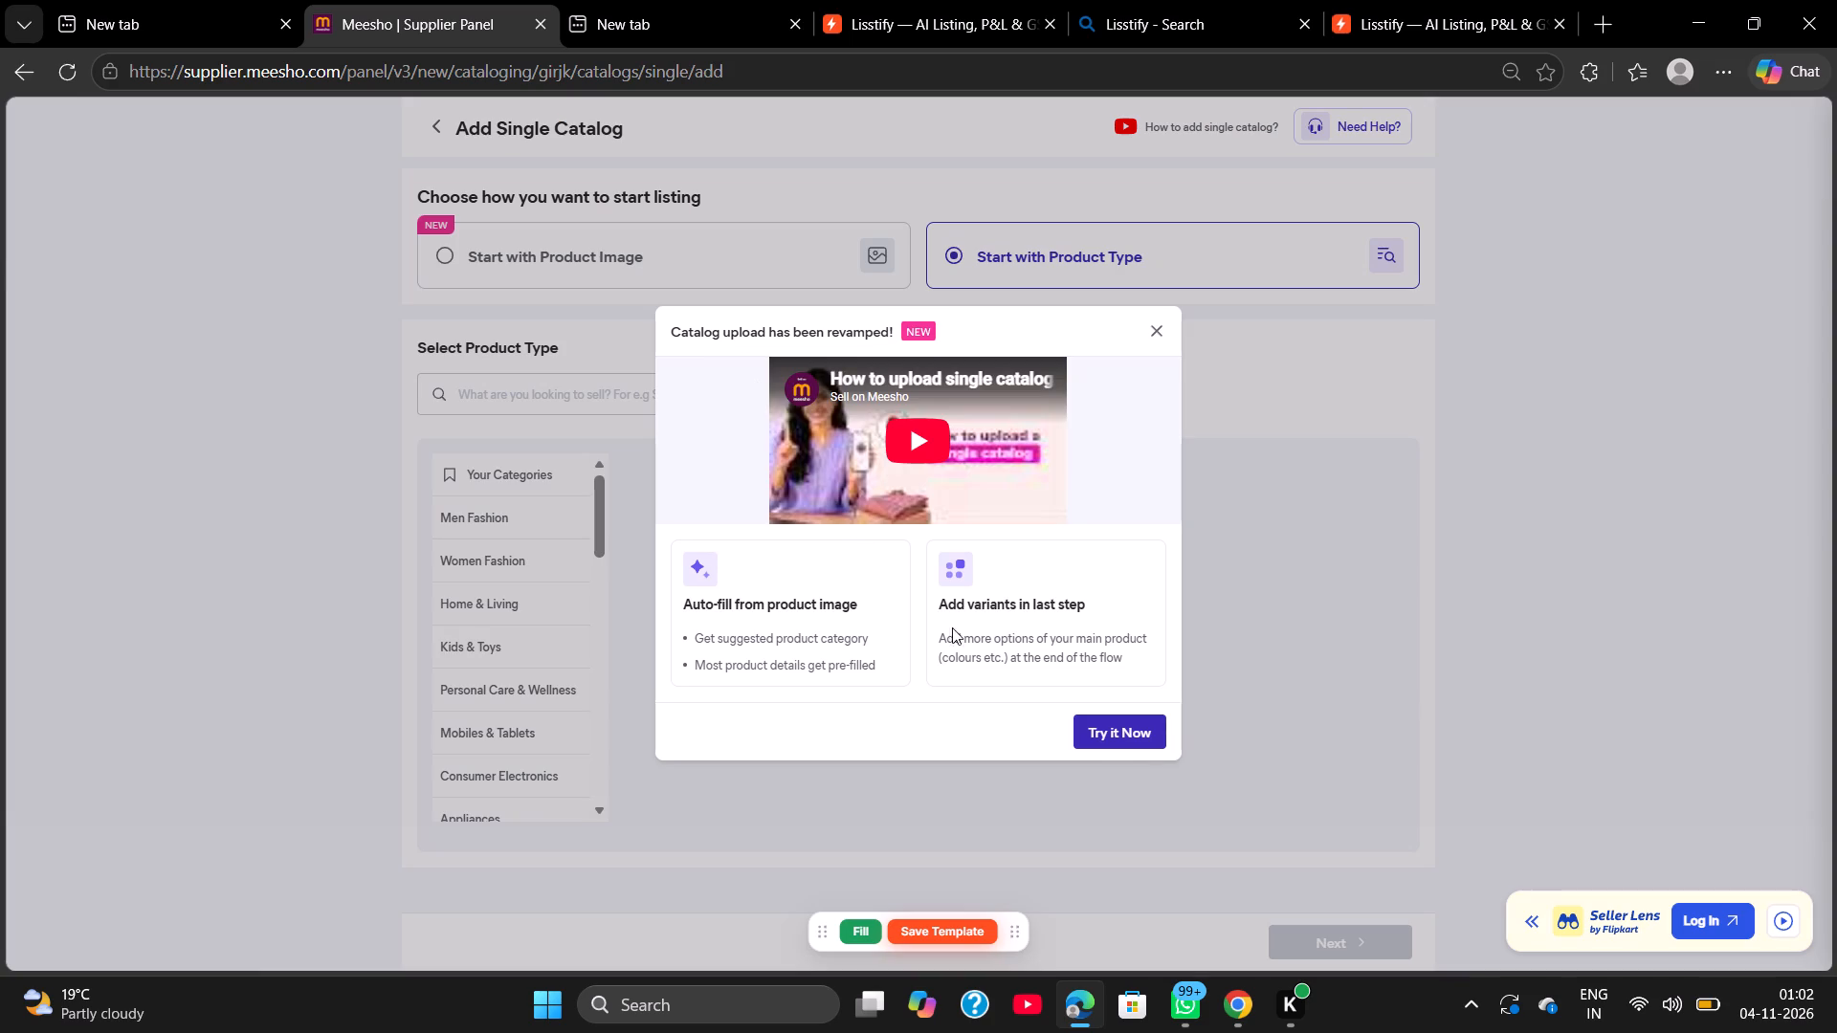
{"action": "left_click", "coordinate": [1148, 734]}
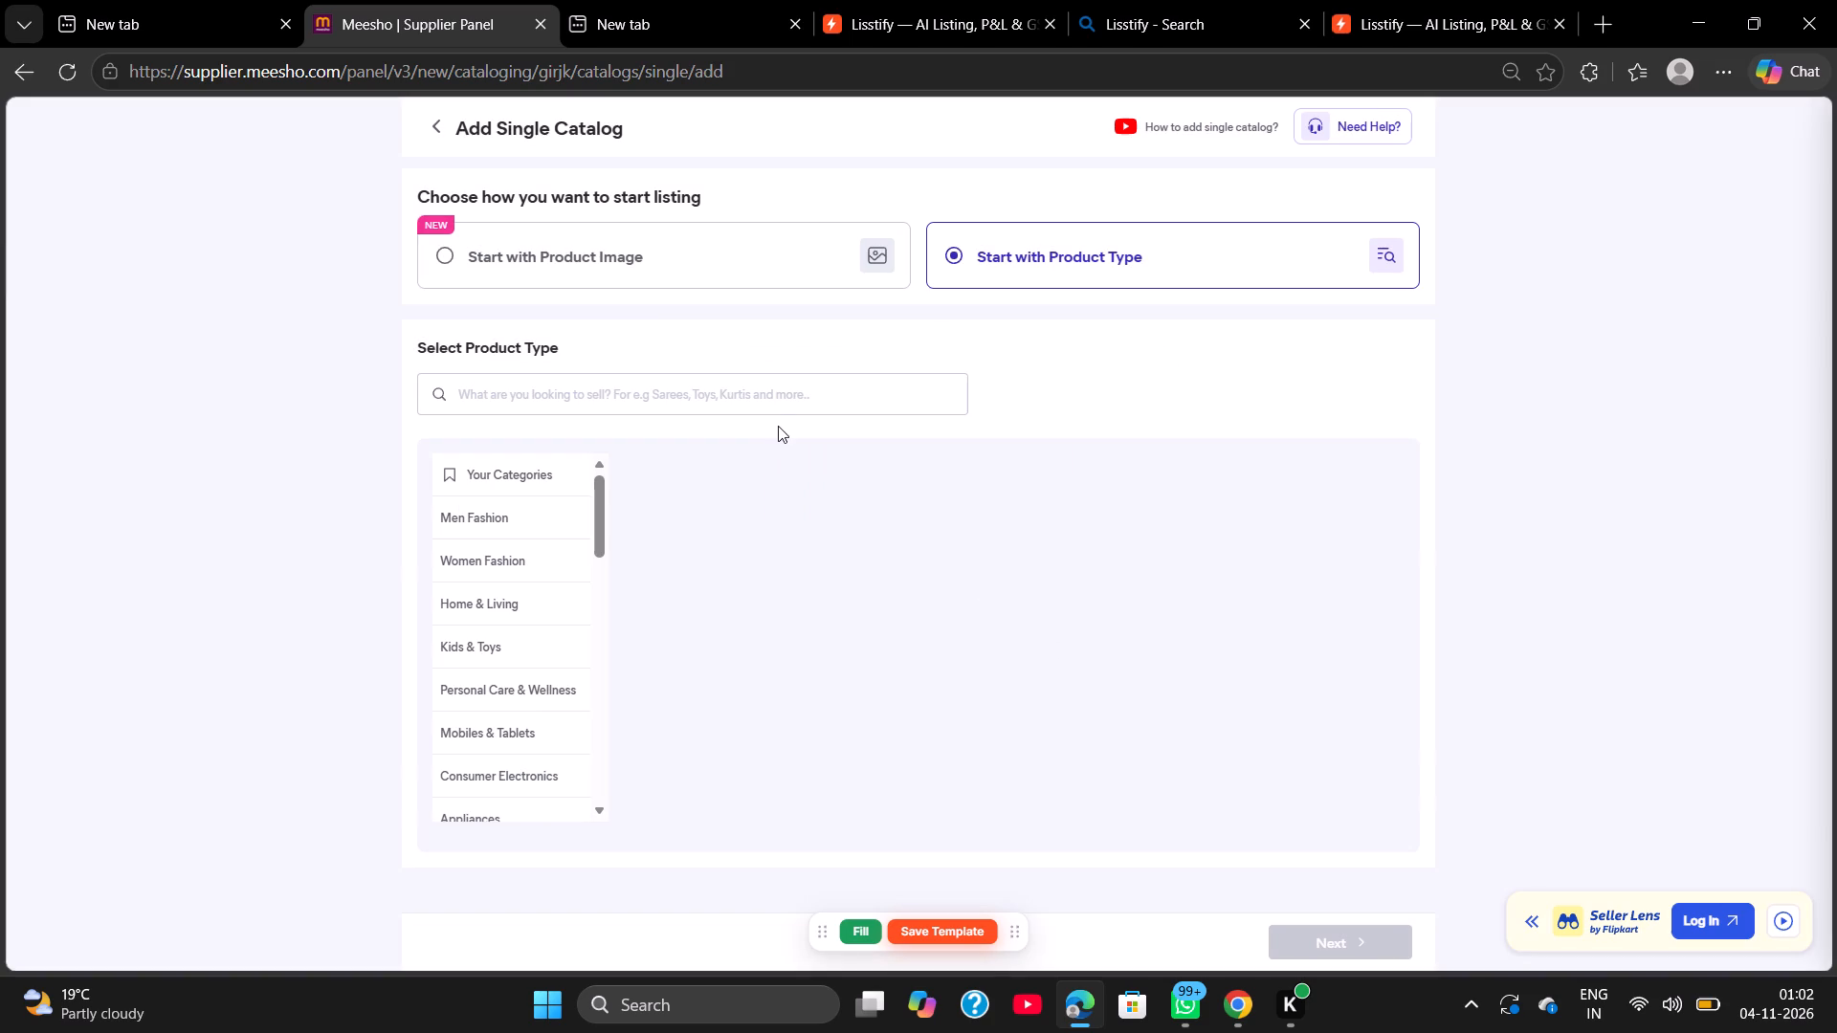
{"action": "left_click", "coordinate": [619, 257]}
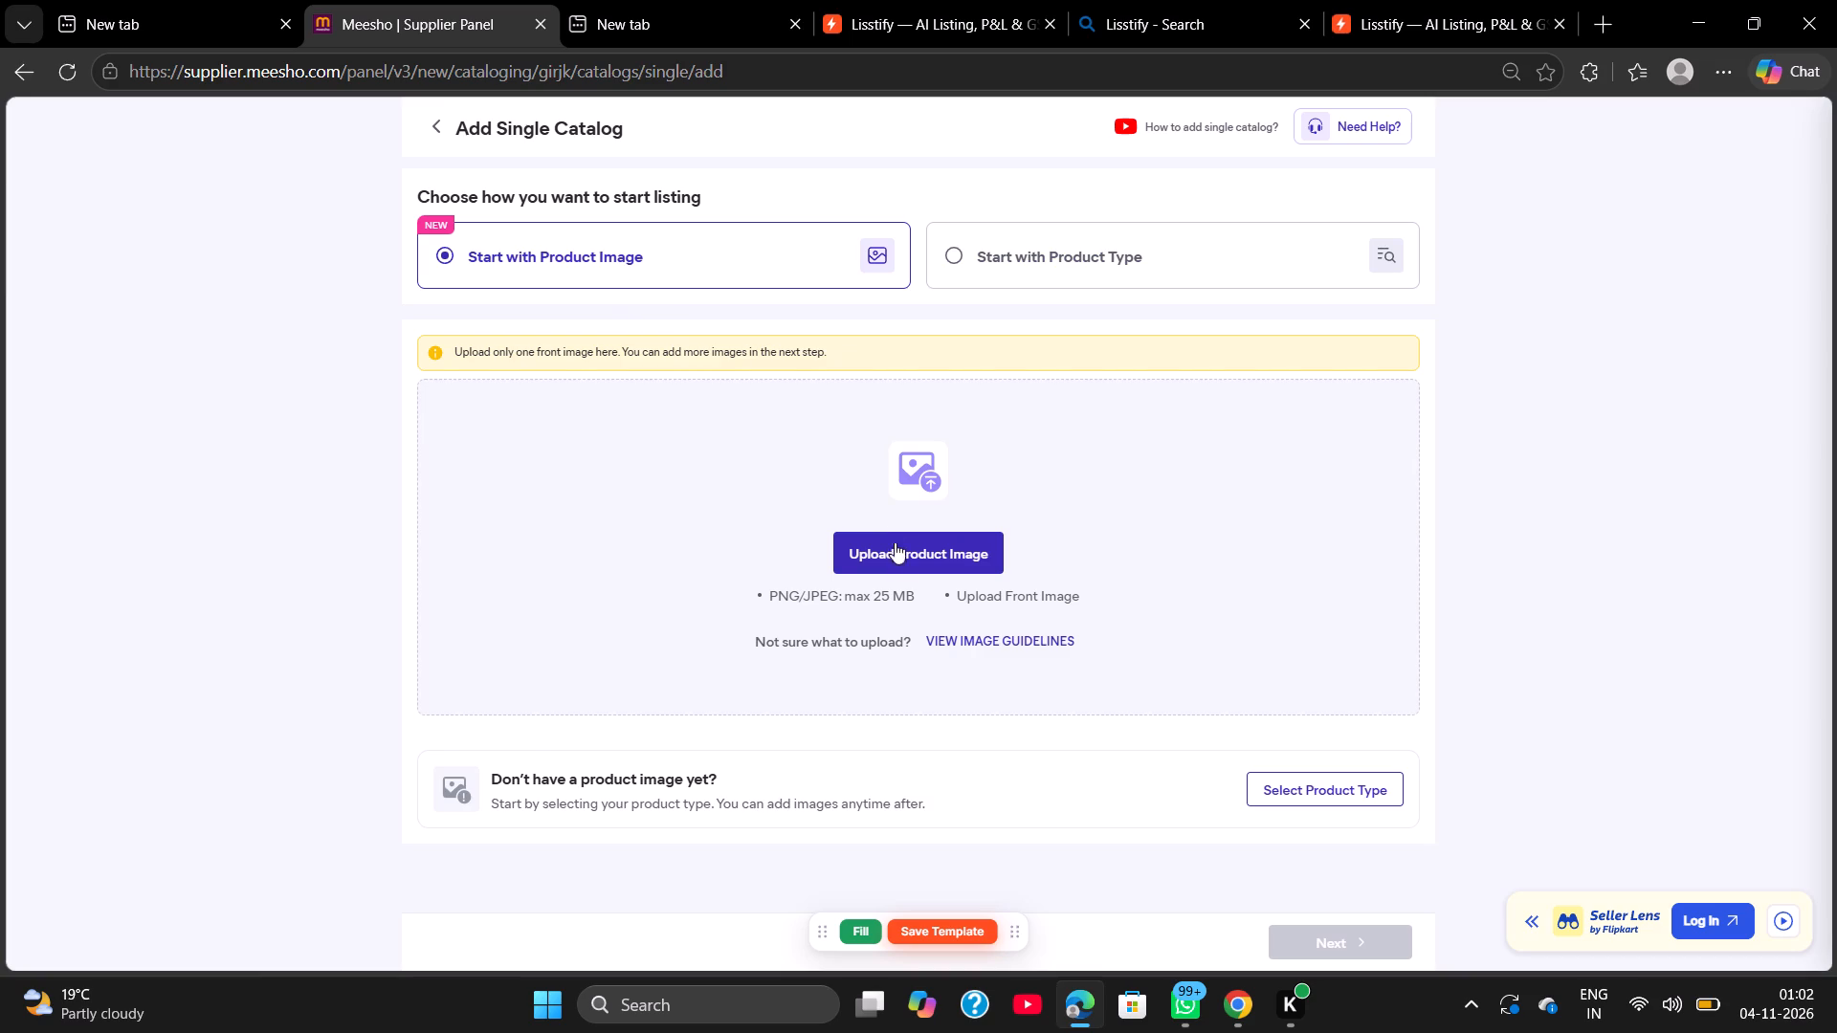
Upload the hand-held potli photo as the front image and continue with the Women Bags > Potlis category.
{"action": "left_click", "coordinate": [899, 552]}
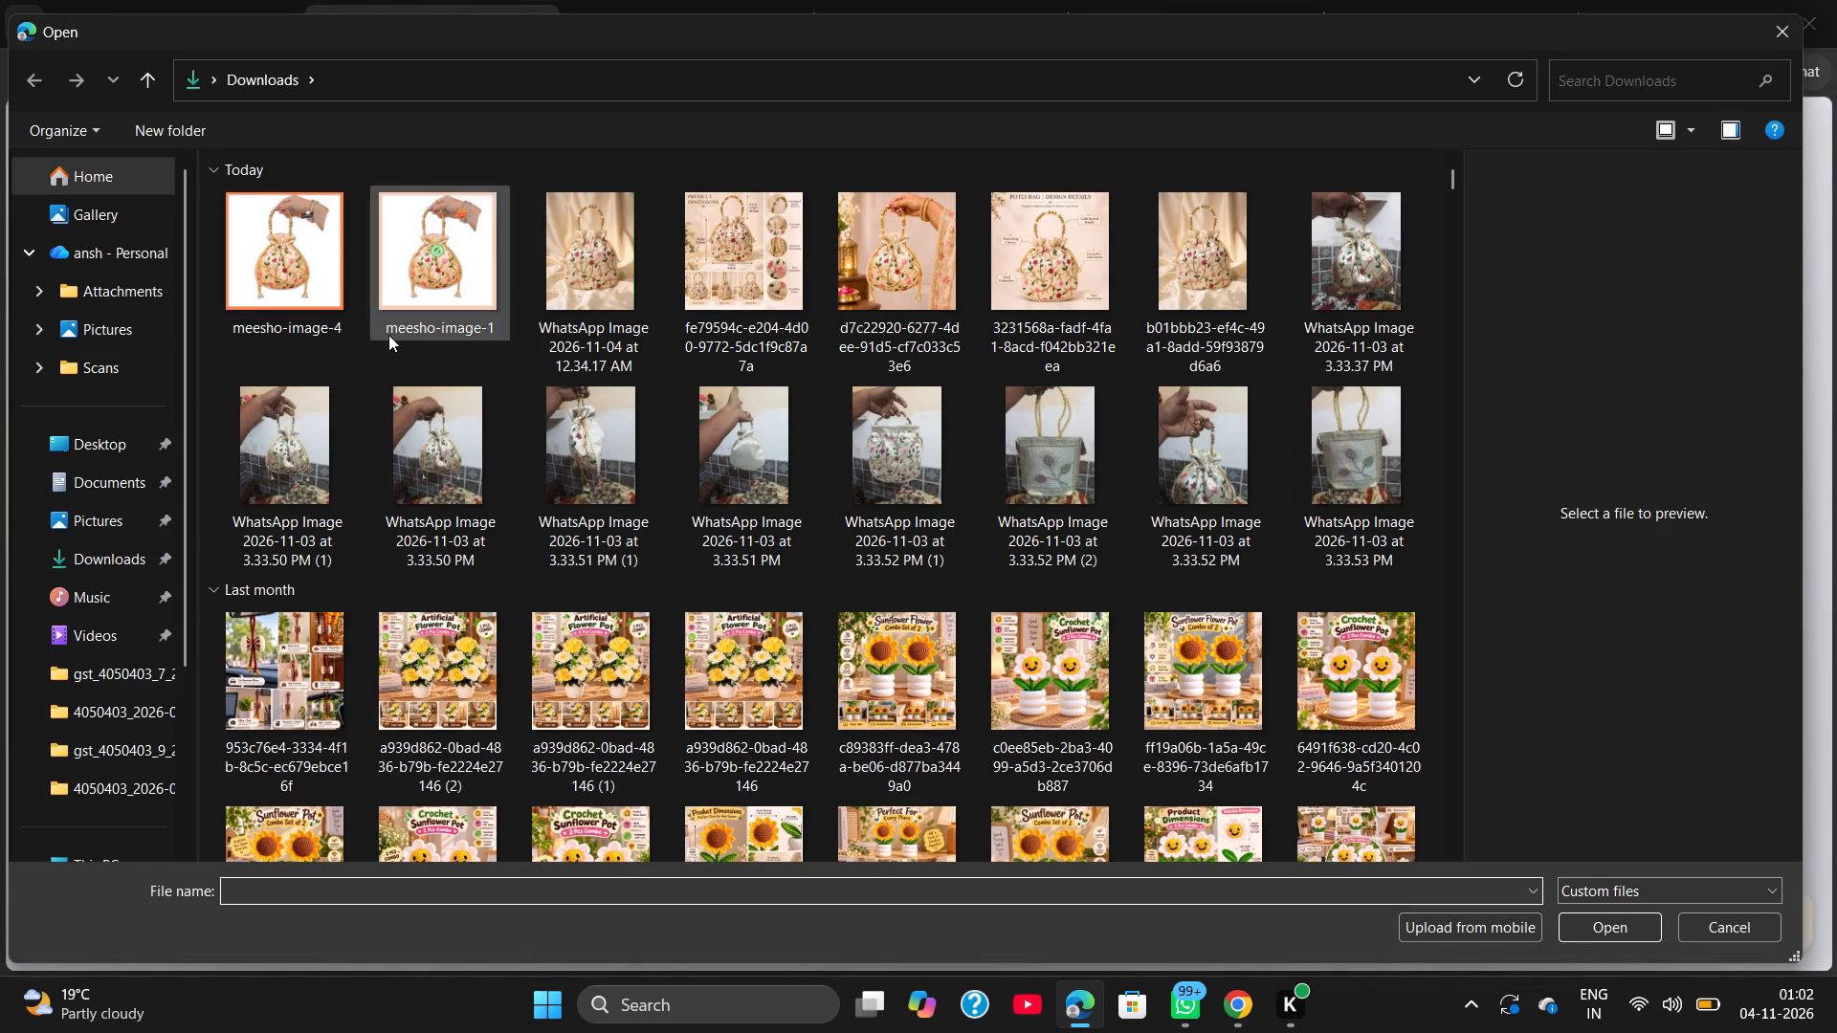
{"action": "double_click", "coordinate": [902, 271]}
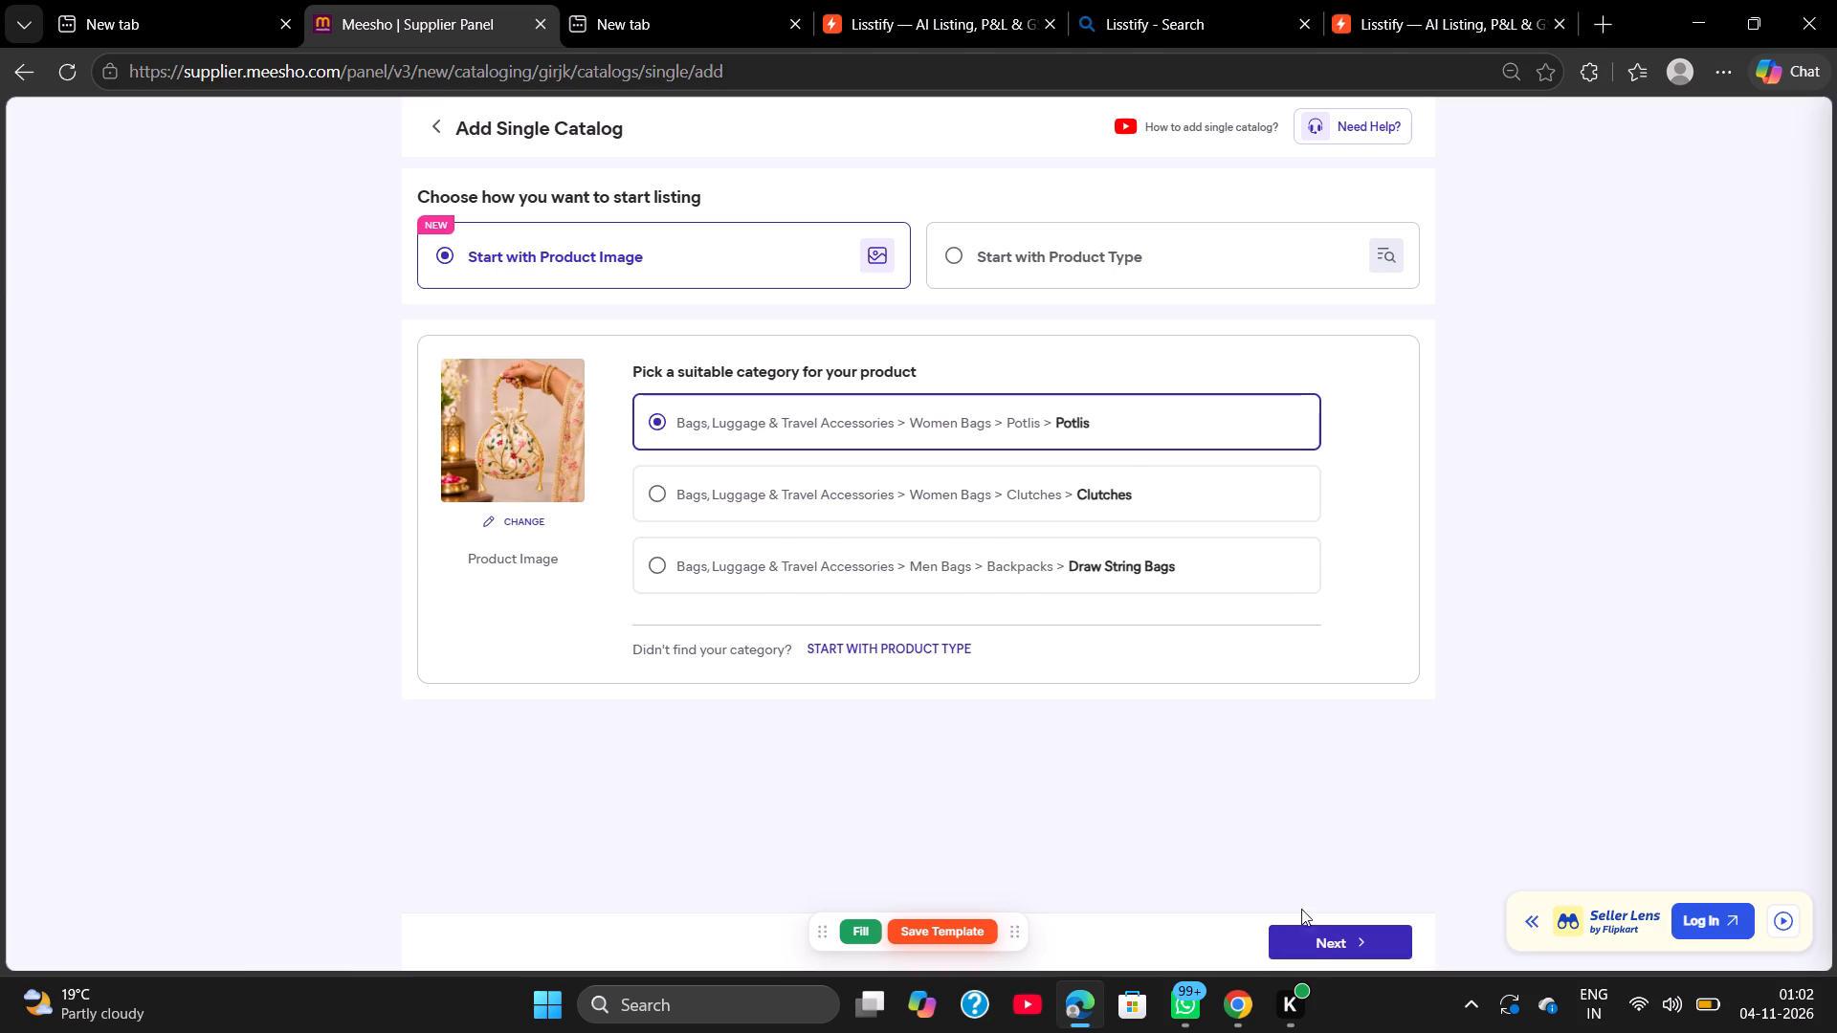
{"action": "left_click", "coordinate": [1314, 947]}
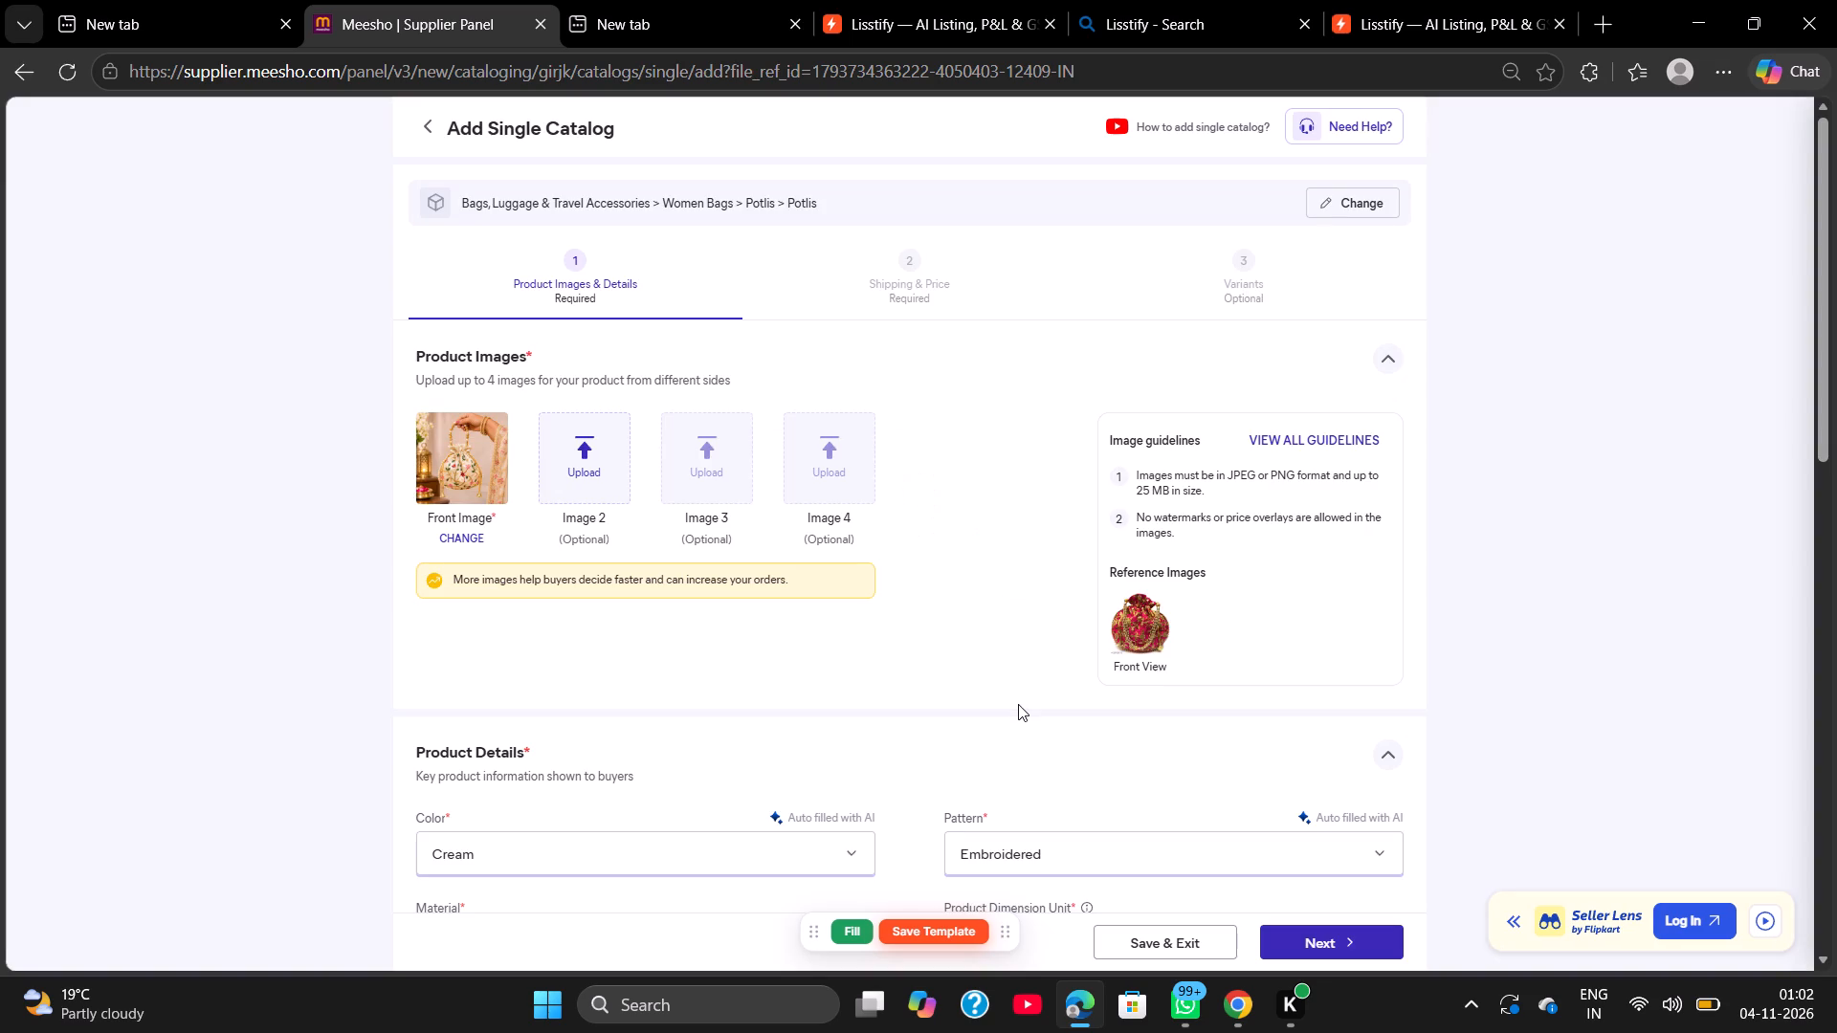
Add the 12.34.17 AM WhatsApp potli photo, the feature collage and the design-details picture as product images 2, 3 and 4.
{"action": "scroll", "coordinate": [967, 787], "scroll_direction": "down", "scroll_amount": 1}
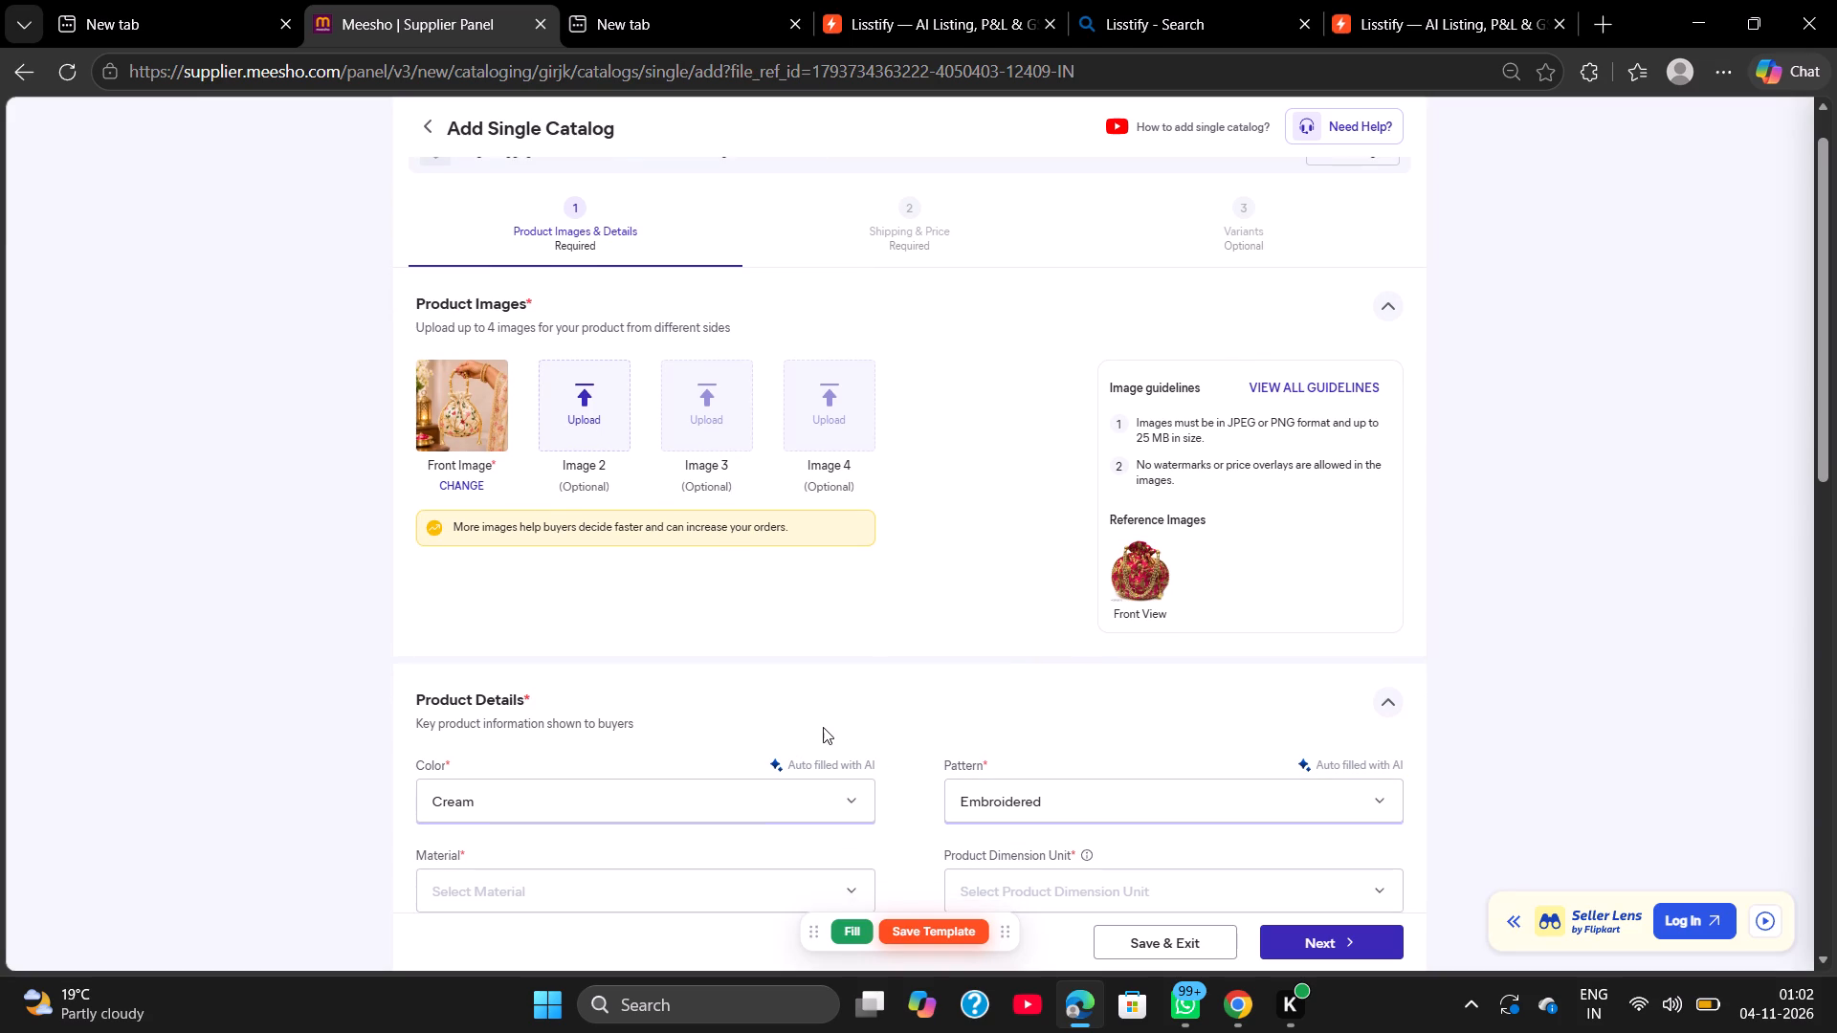
{"action": "scroll", "coordinate": [806, 692], "scroll_direction": "down", "scroll_amount": 1}
{"action": "scroll", "coordinate": [806, 692], "scroll_direction": "up", "scroll_amount": 1}
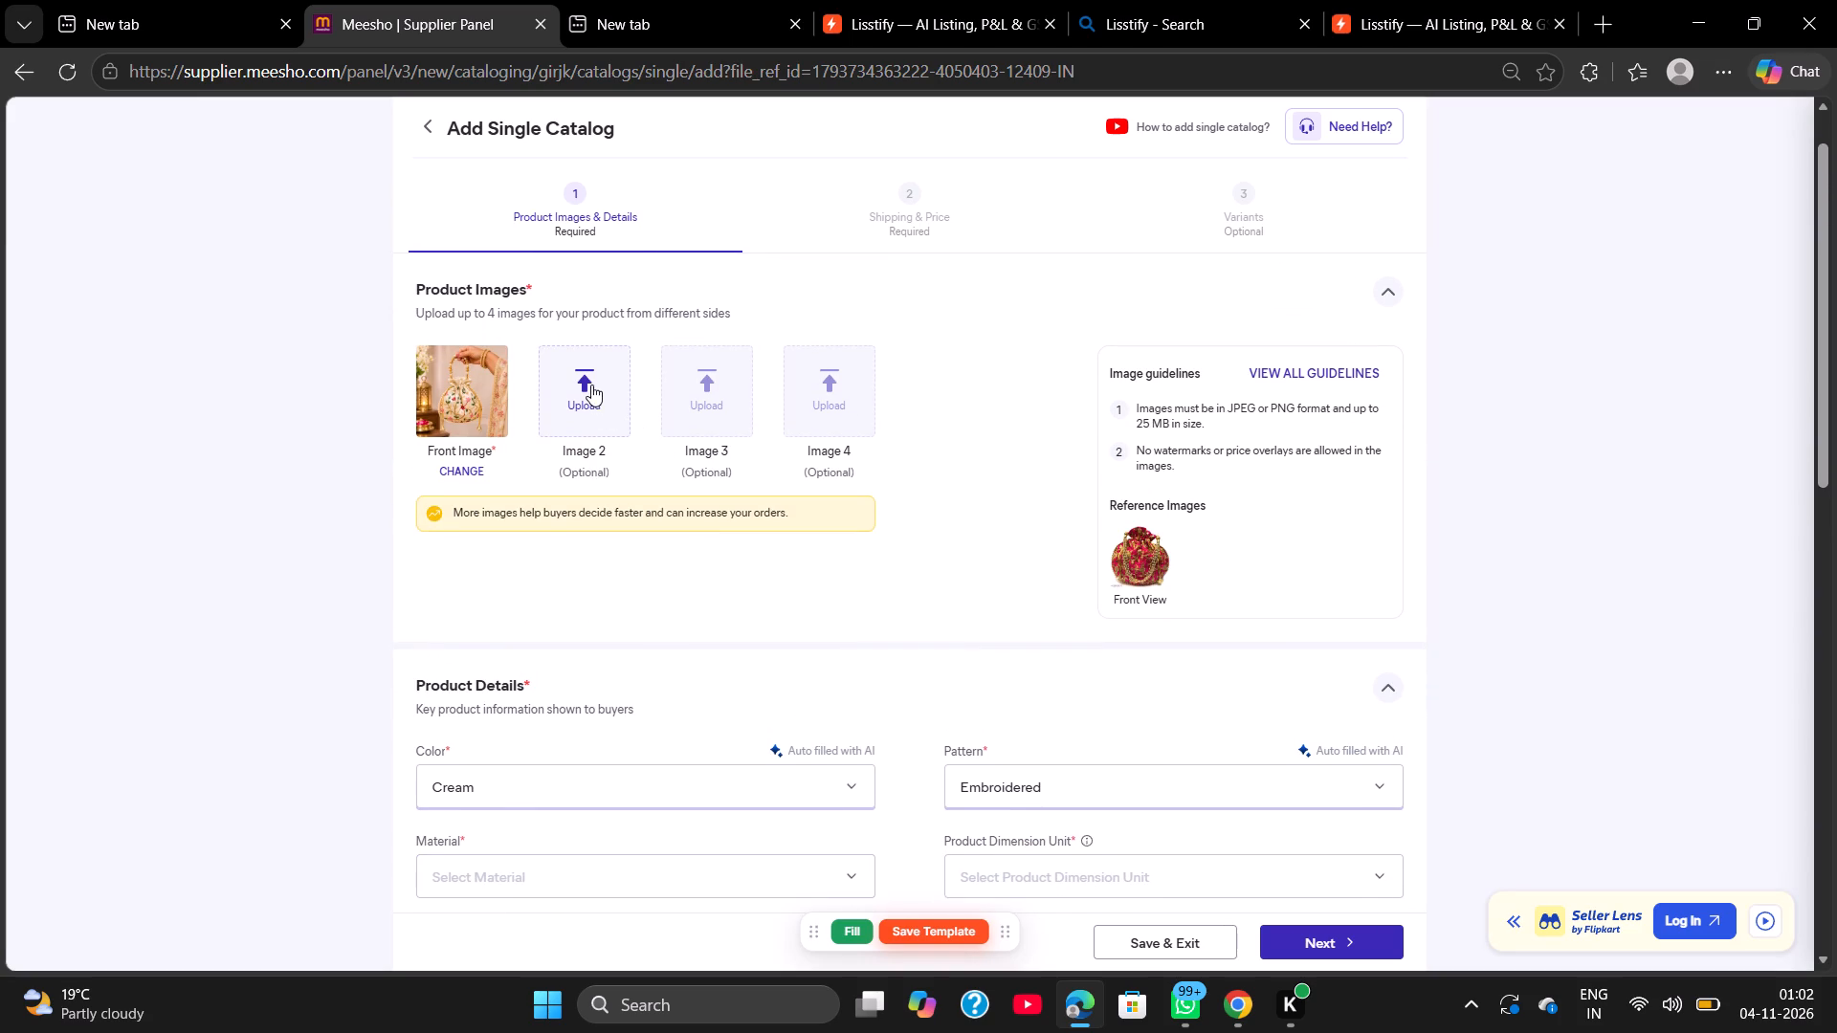
{"action": "double_click", "coordinate": [591, 385]}
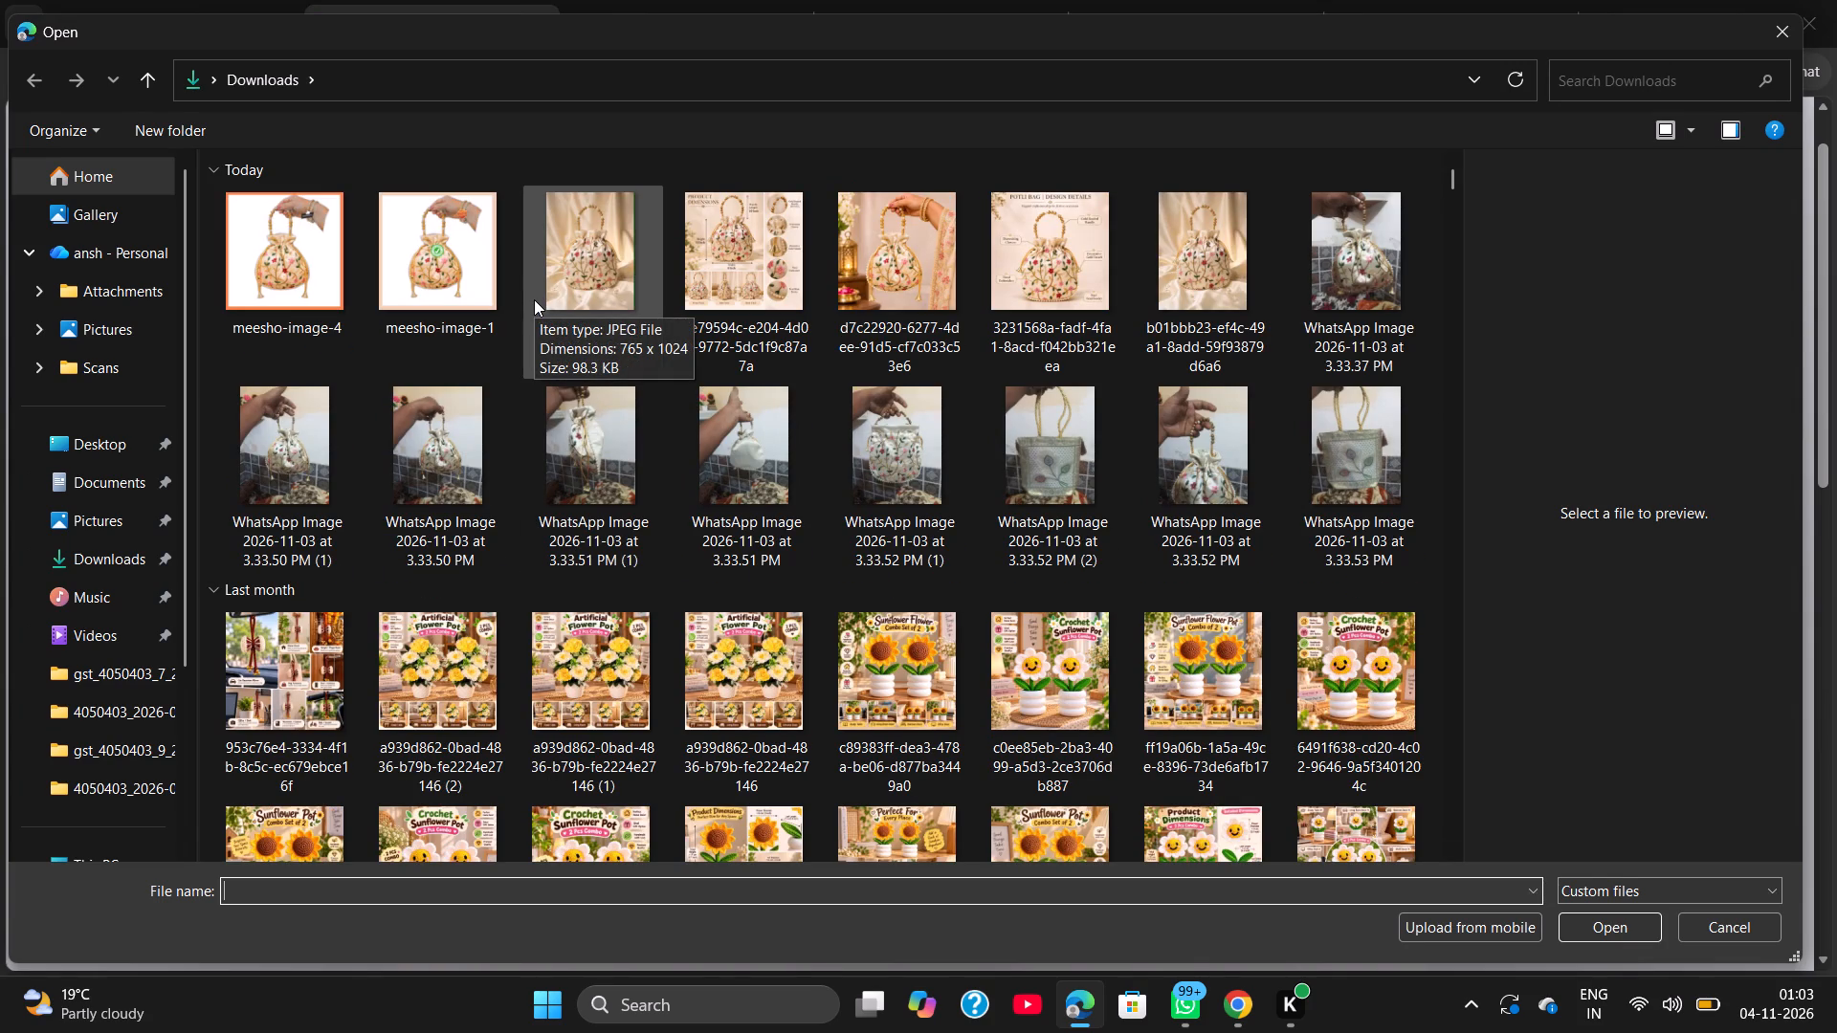
{"action": "double_click", "coordinate": [565, 282]}
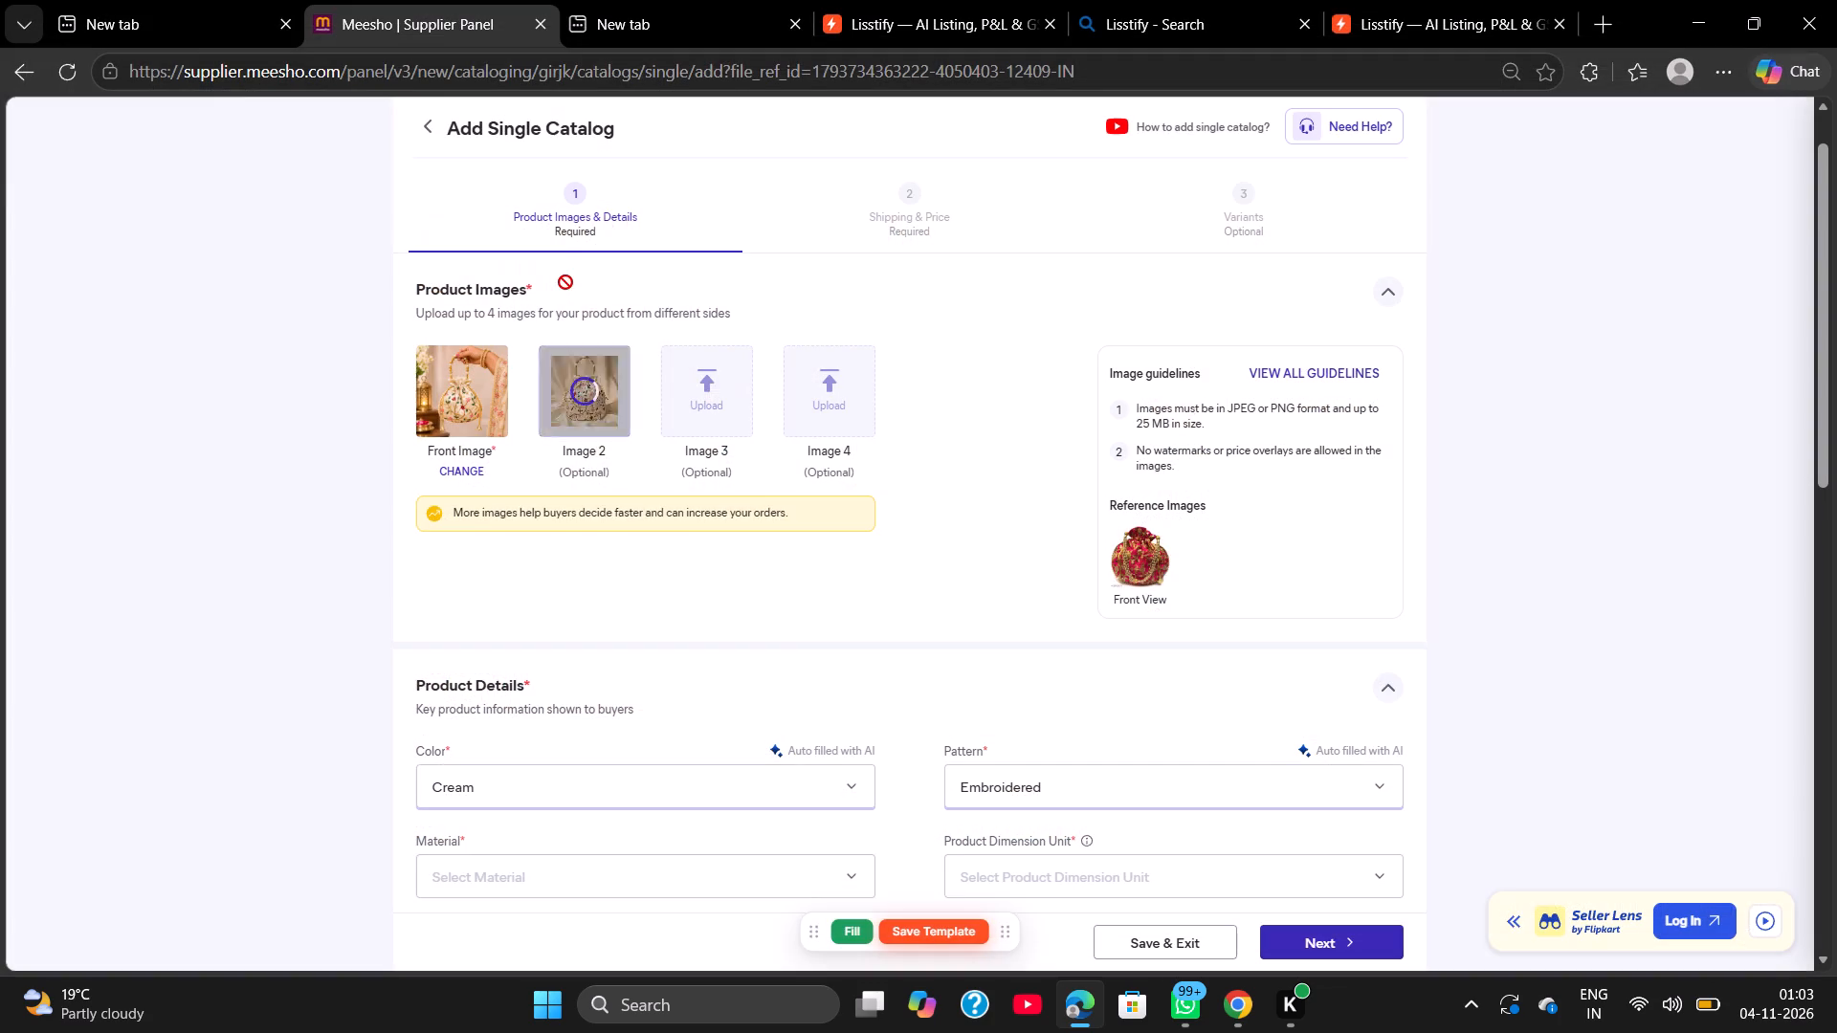
{"action": "left_click", "coordinate": [703, 388]}
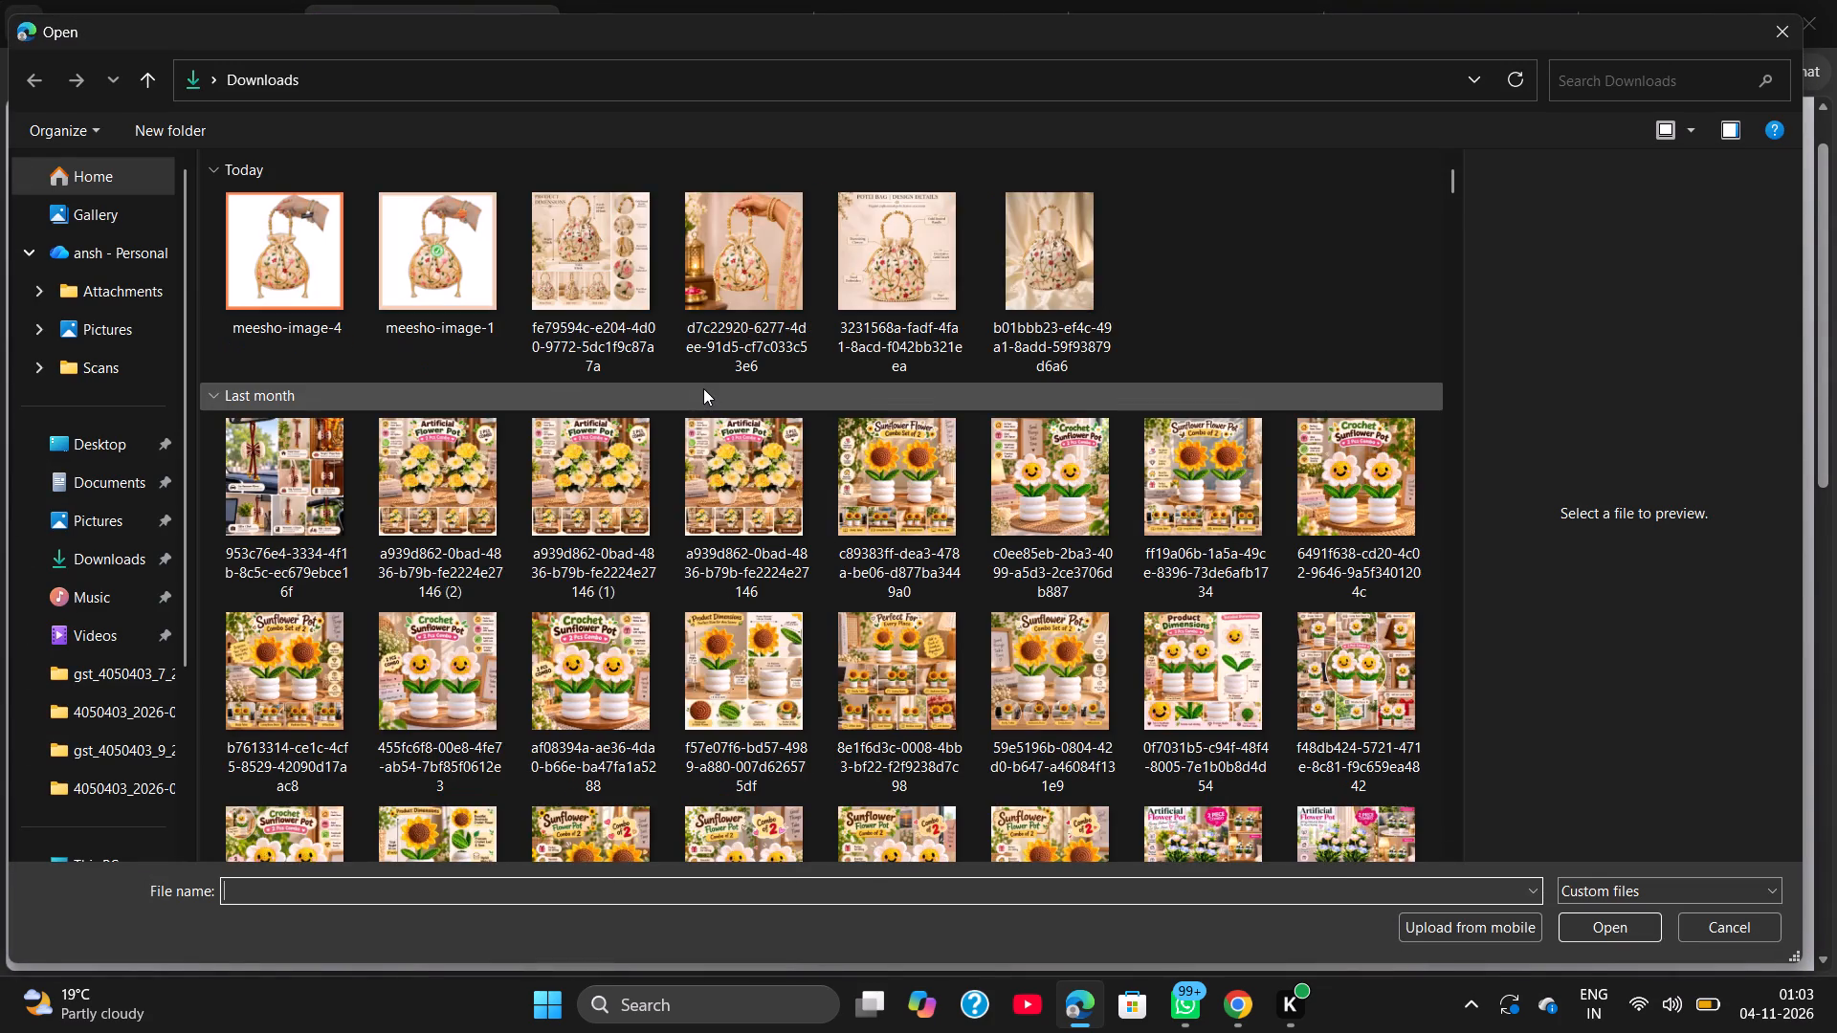
{"action": "double_click", "coordinate": [746, 260]}
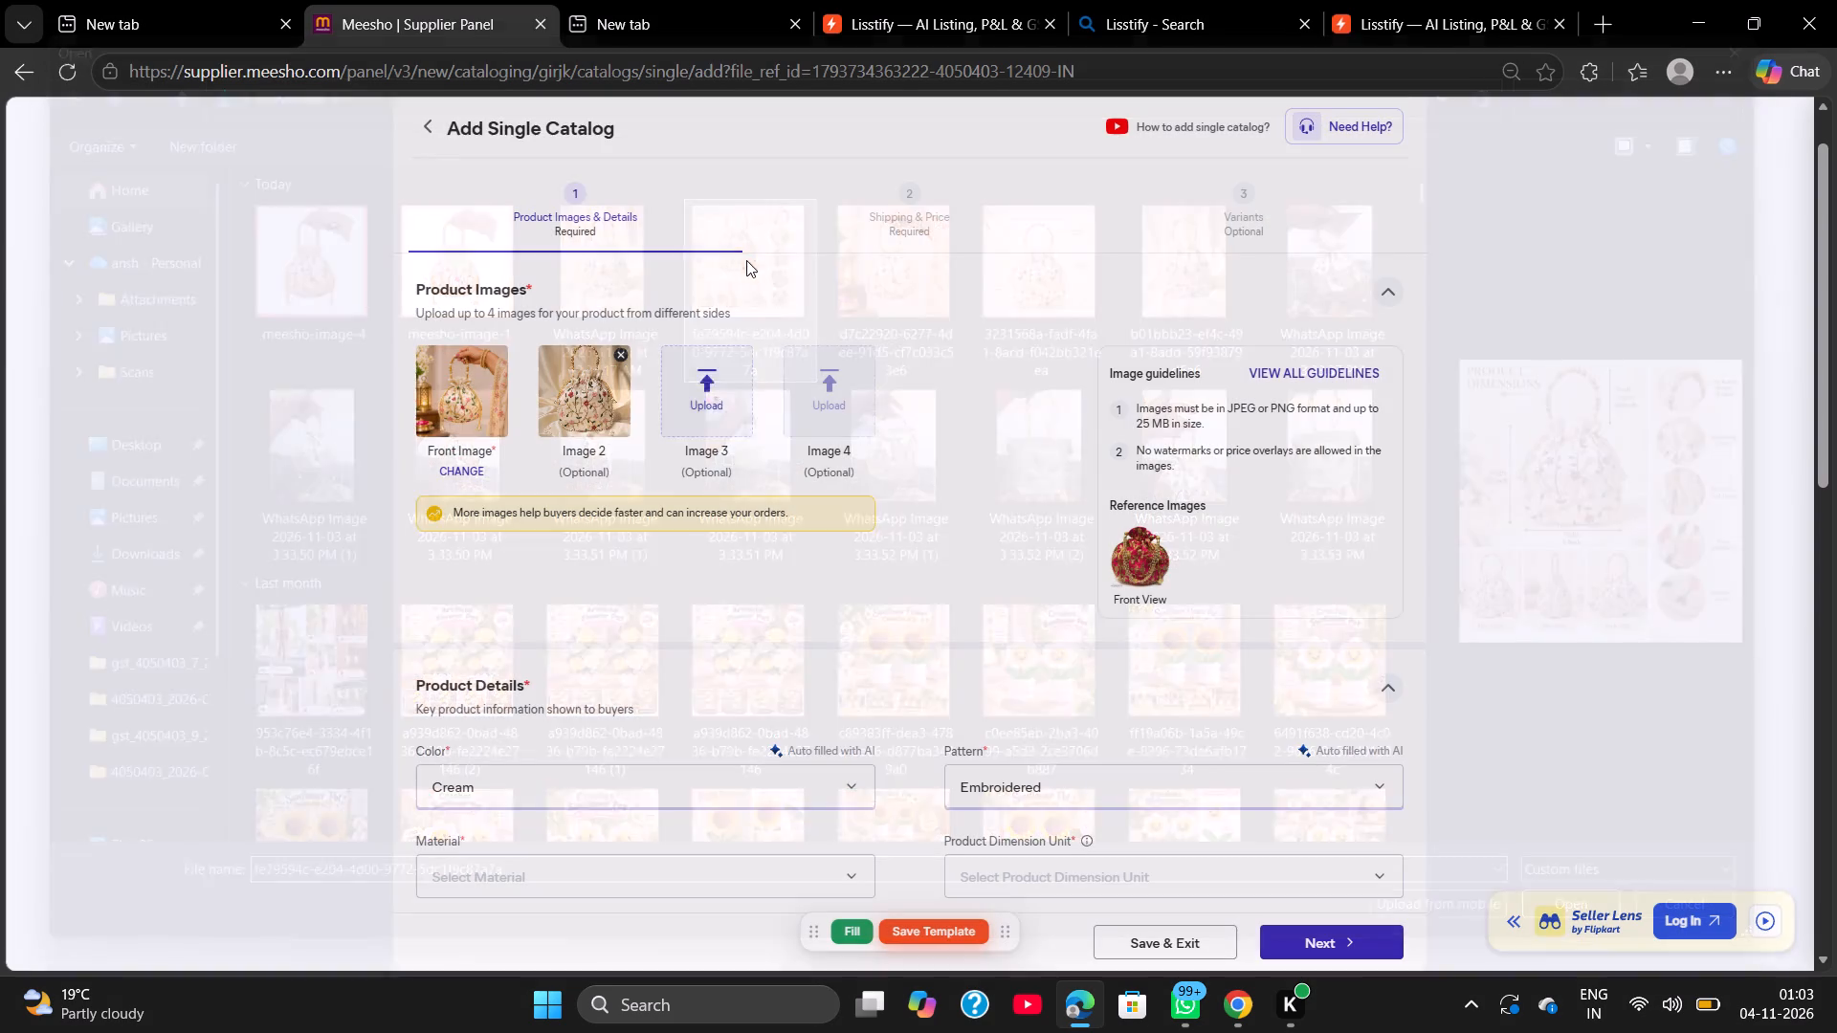
{"action": "left_click", "coordinate": [818, 383]}
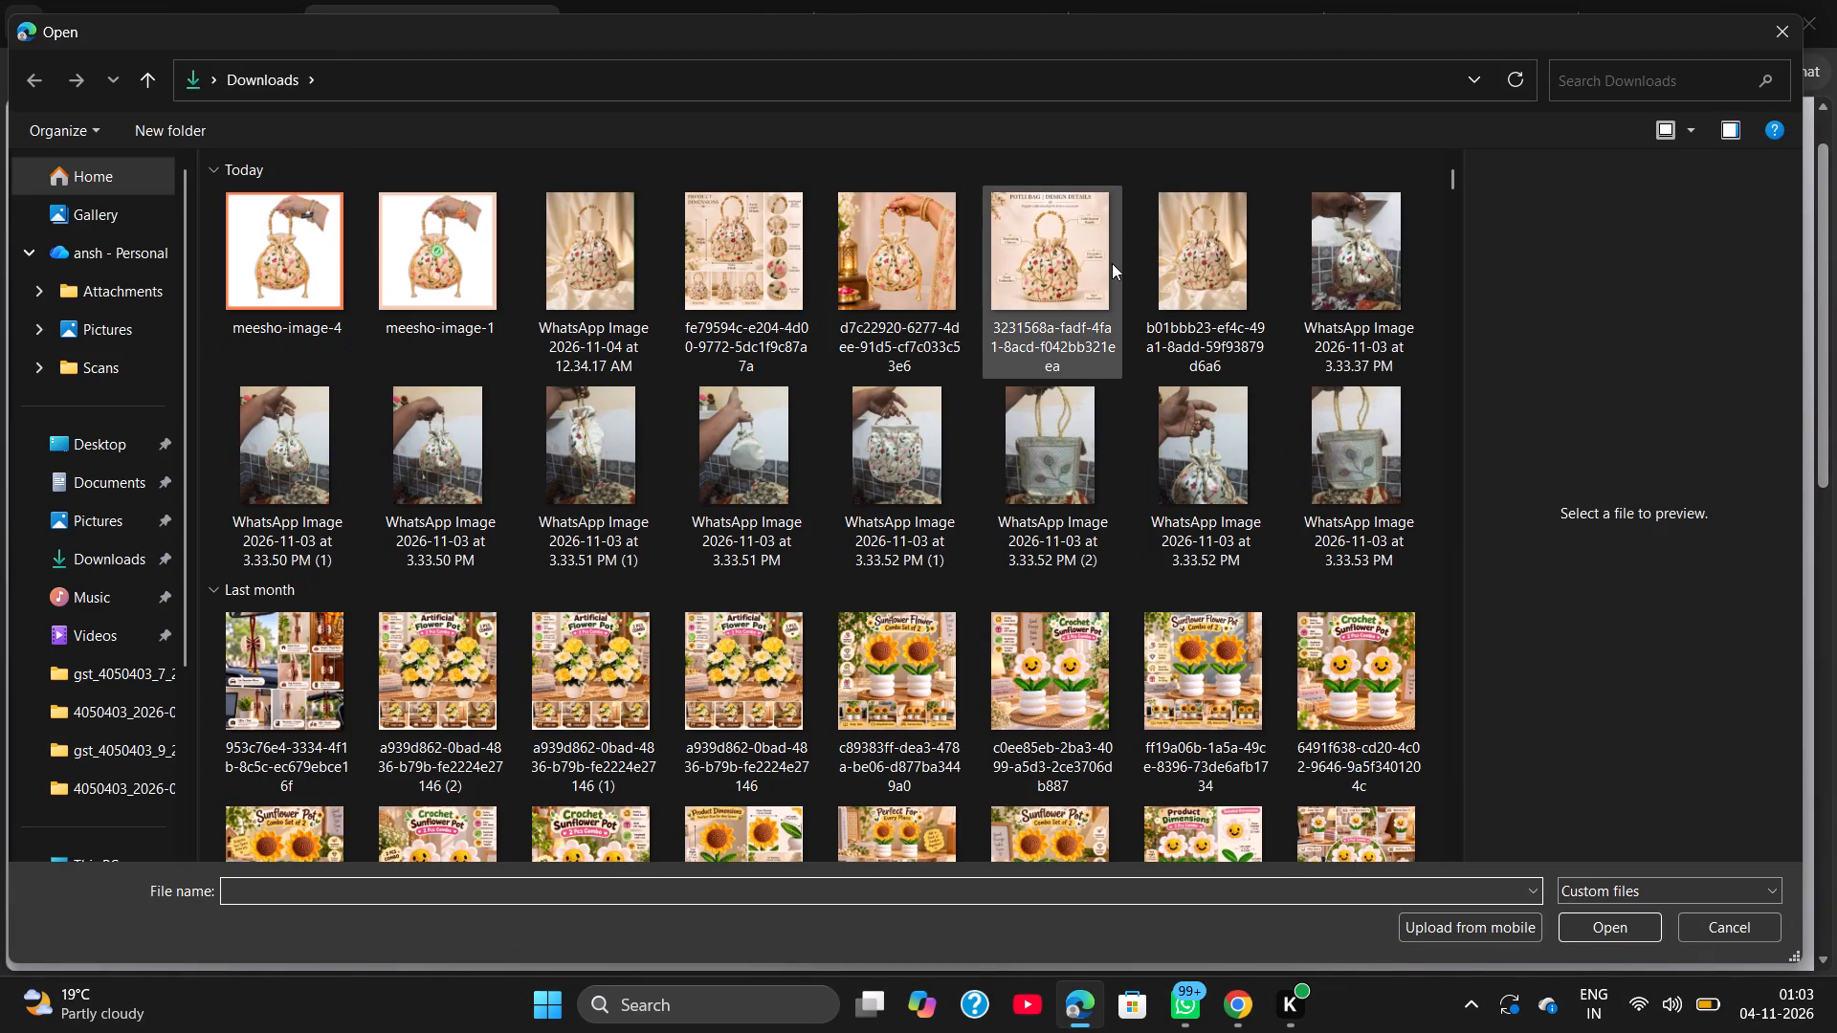
{"action": "double_click", "coordinate": [1059, 263]}
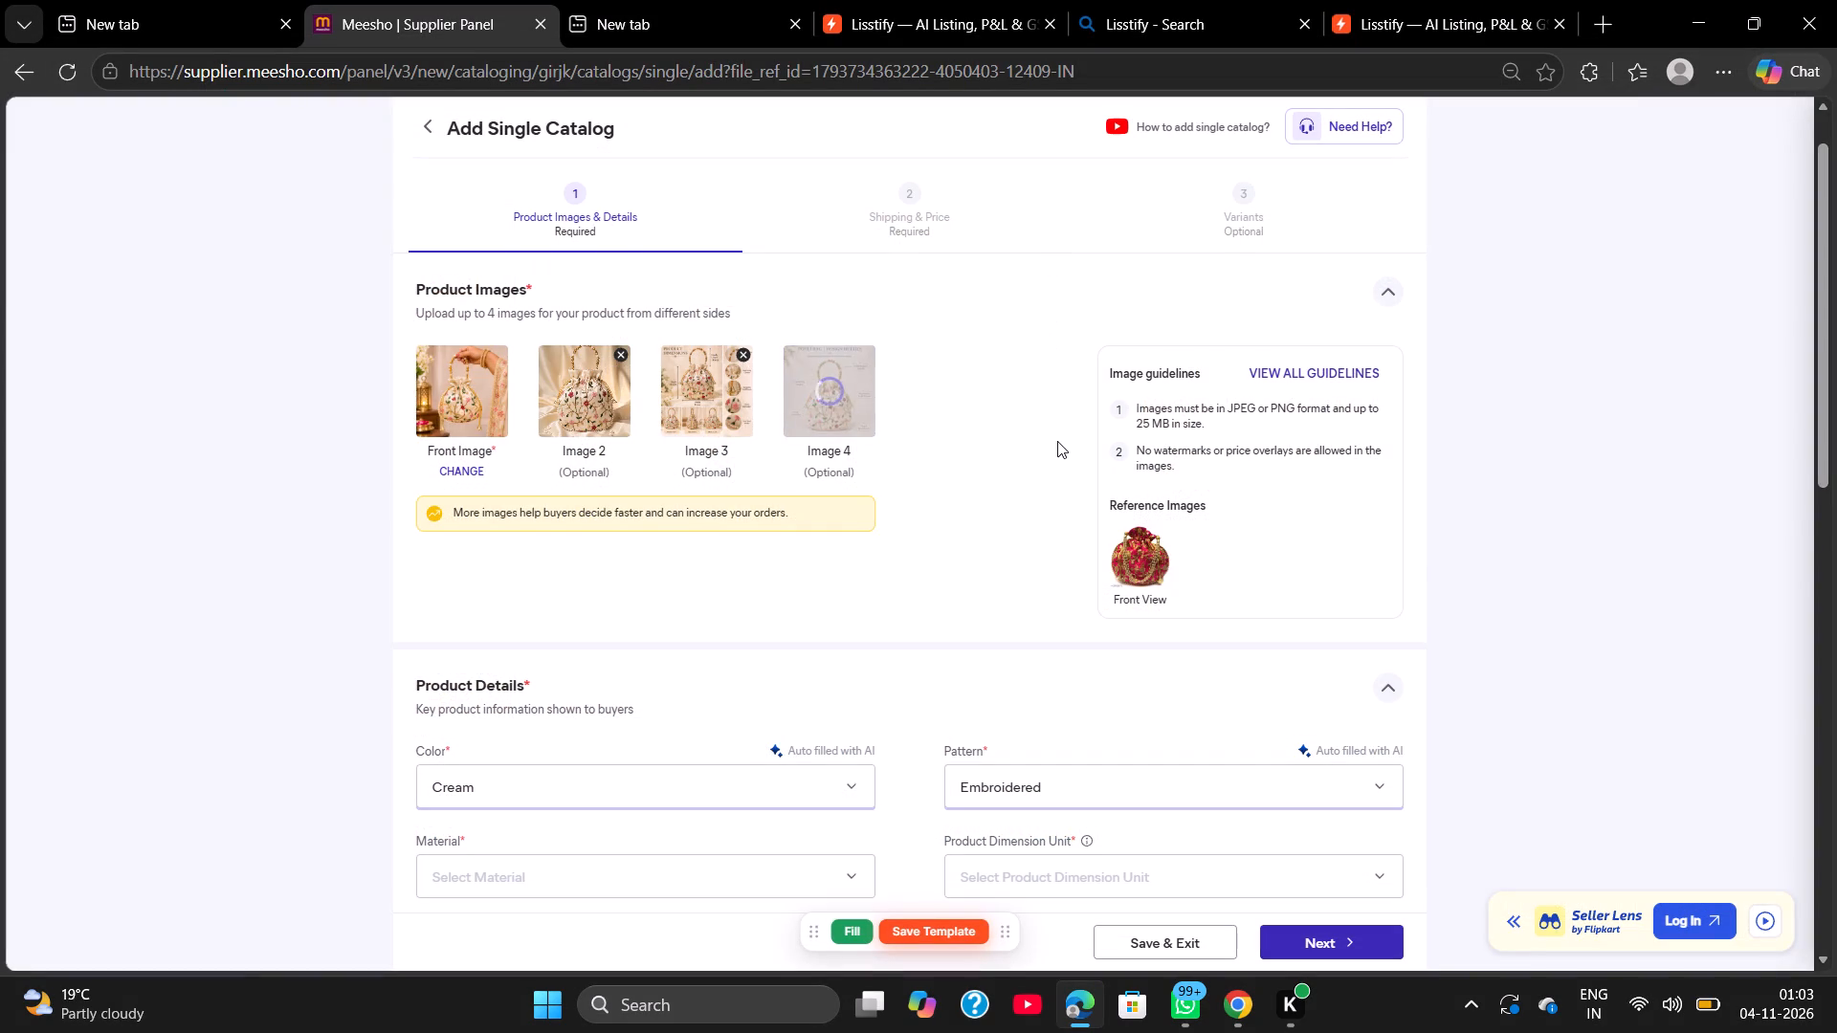
Set the material to Cotton Blend, the product dimension unit to inch and the product unit to Cm.
{"action": "scroll", "coordinate": [1057, 441], "scroll_direction": "down", "scroll_amount": 1}
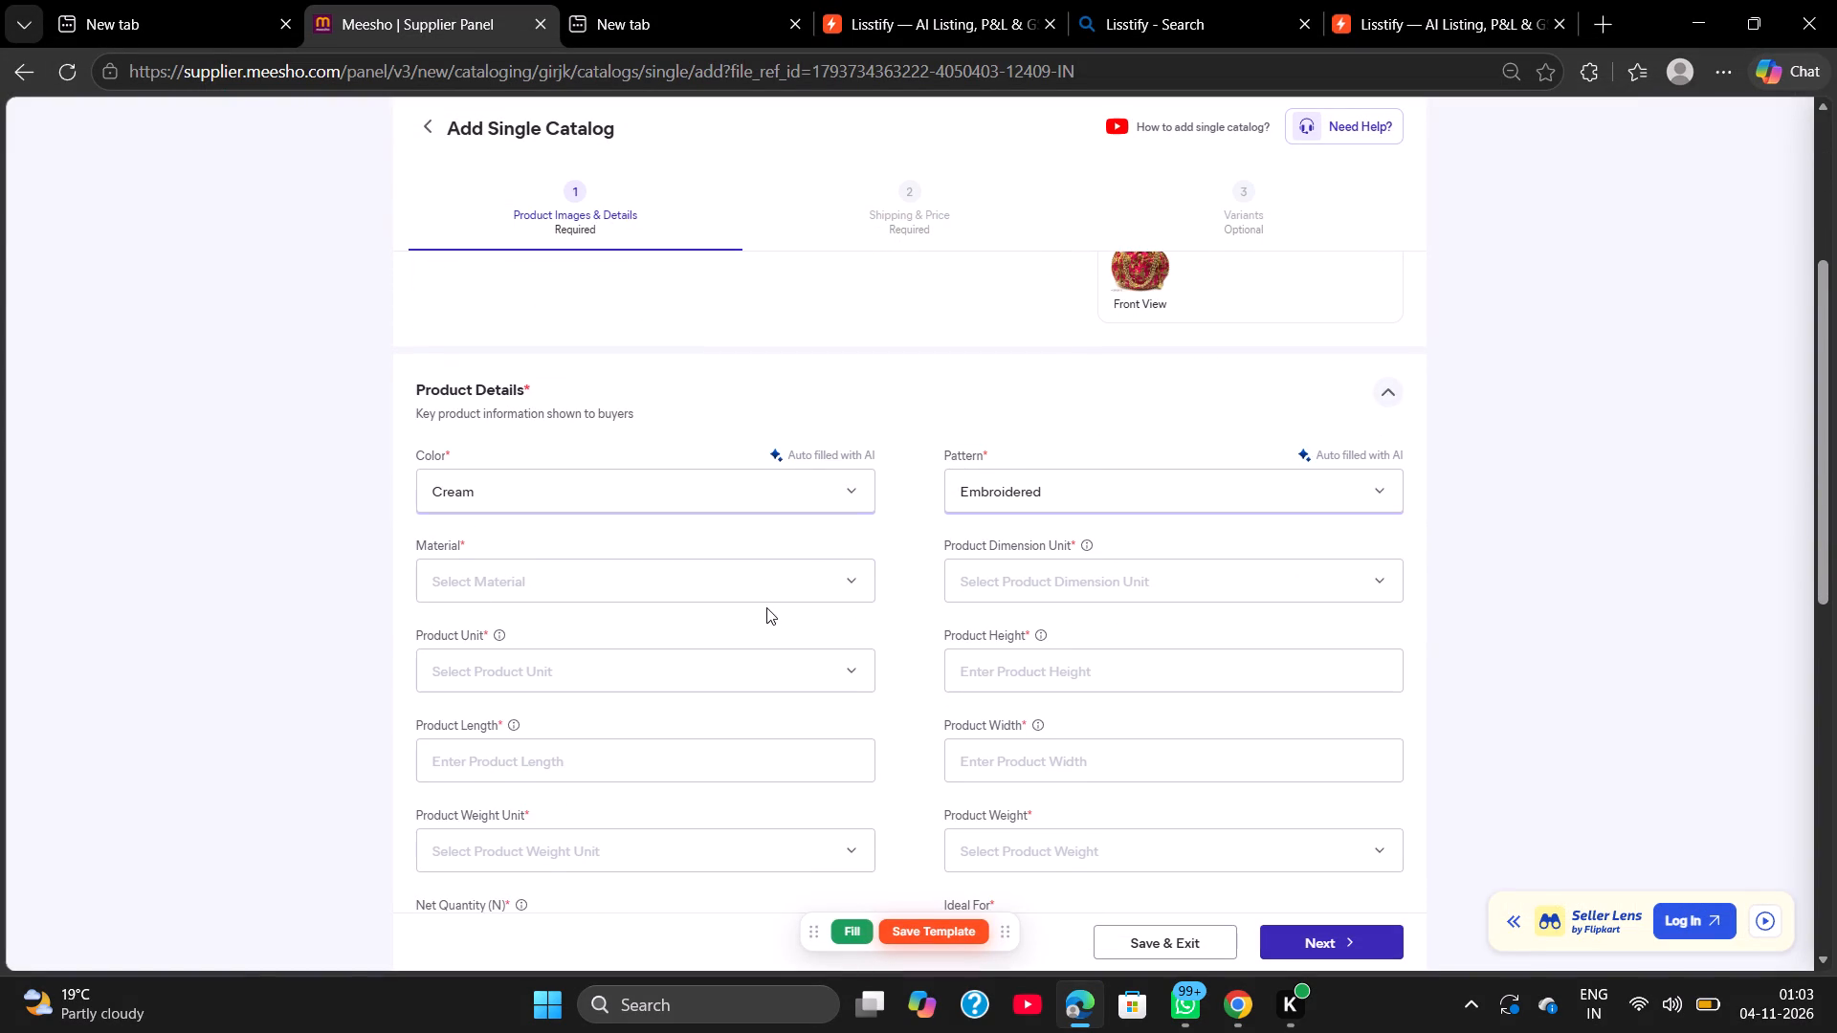
{"action": "left_click", "coordinate": [759, 588]}
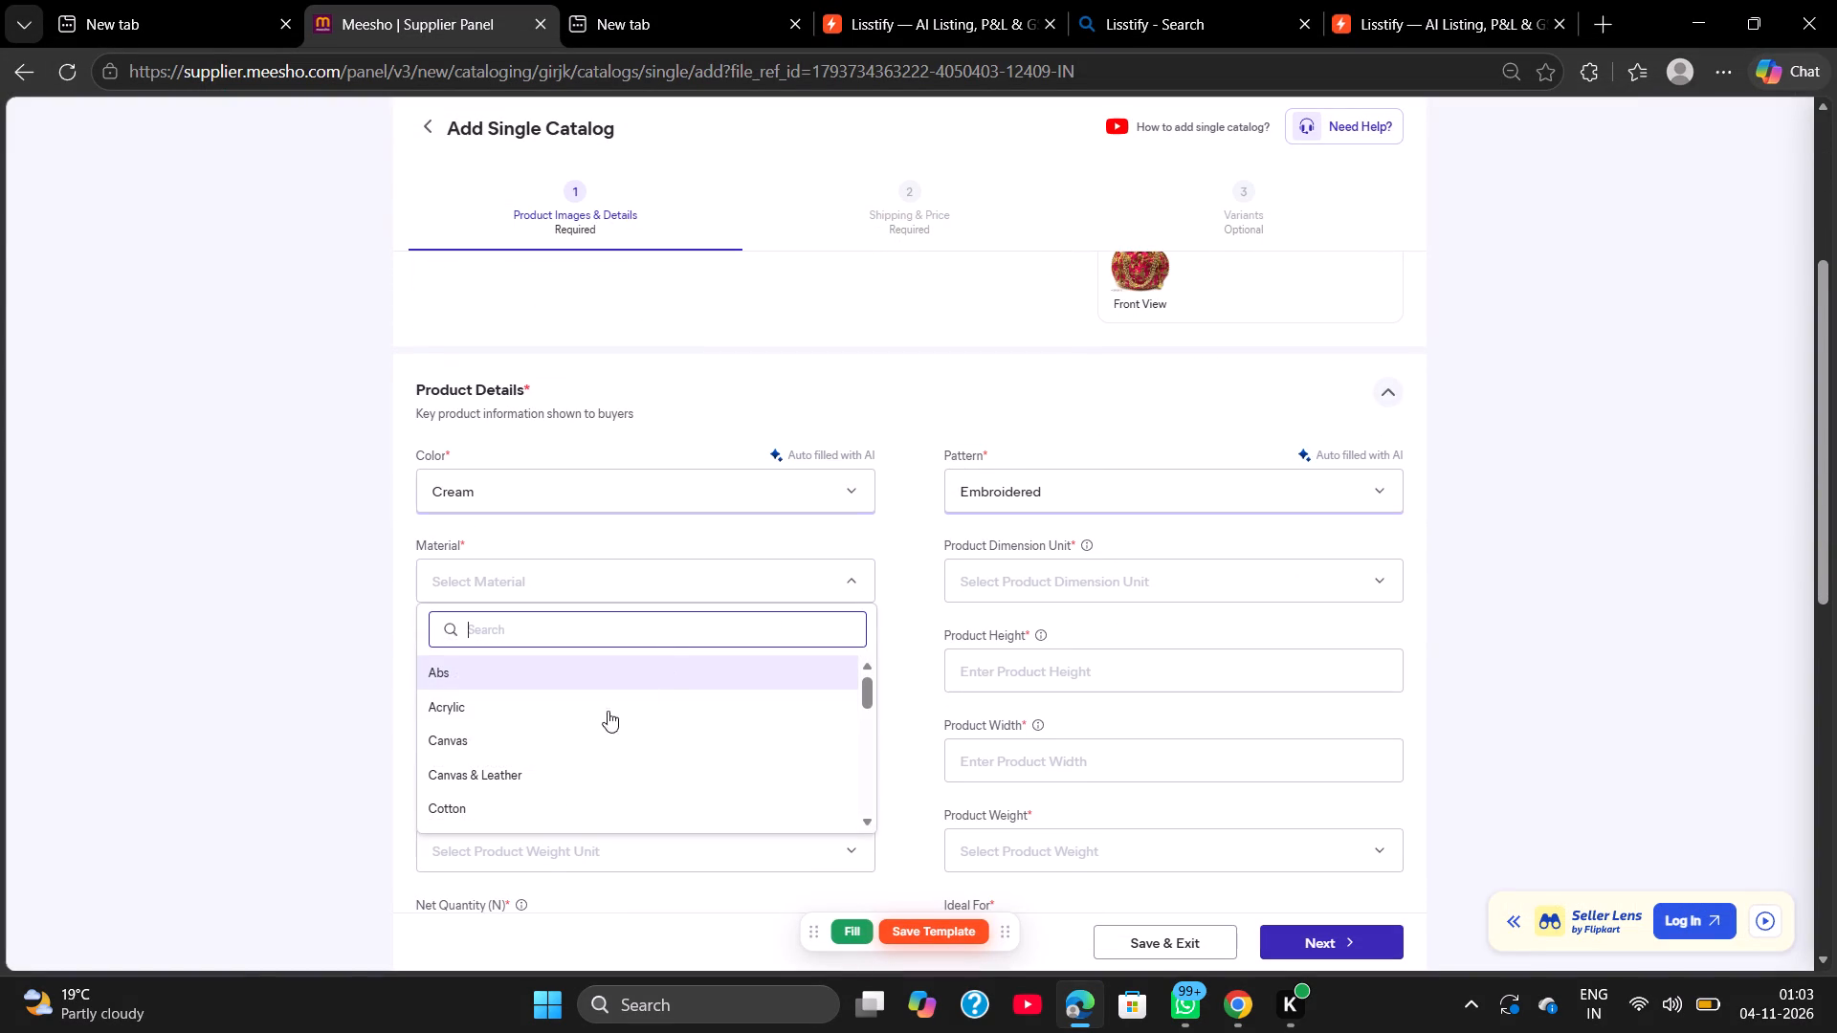
{"action": "scroll", "coordinate": [576, 799], "scroll_direction": "down", "scroll_amount": 1}
{"action": "left_click", "coordinate": [561, 798]}
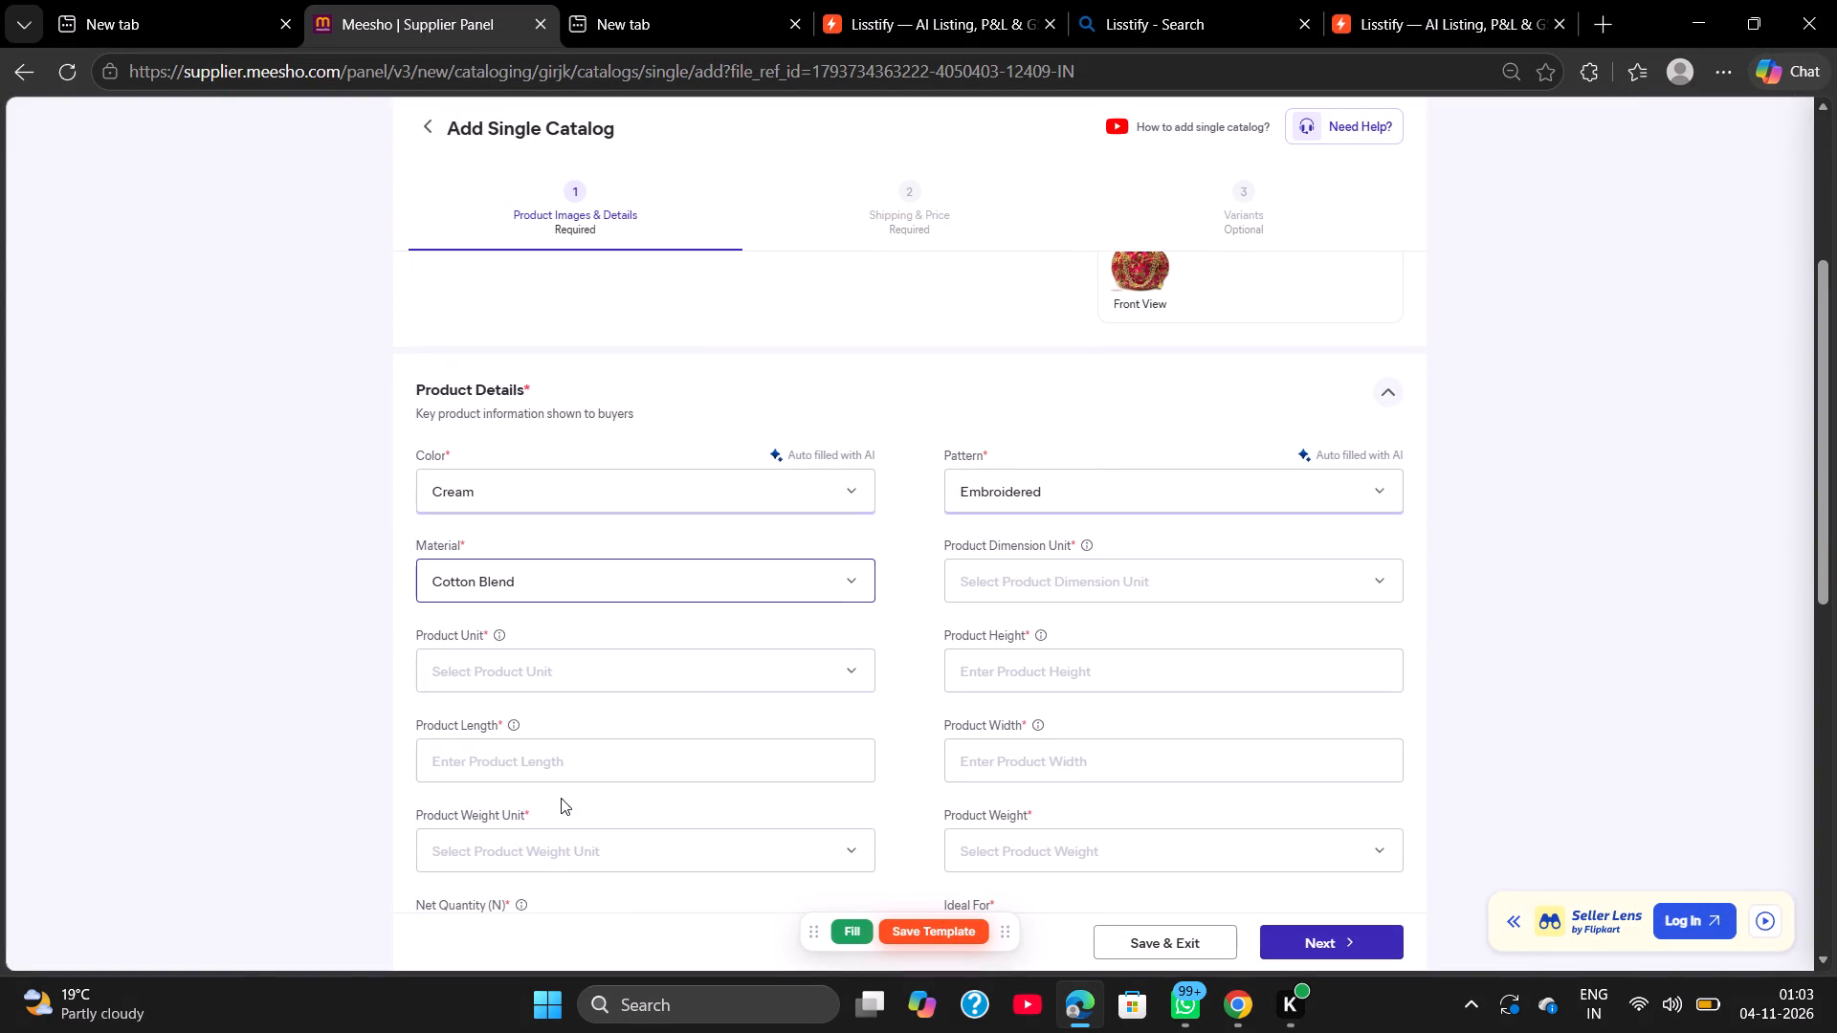
{"action": "left_click", "coordinate": [1003, 582]}
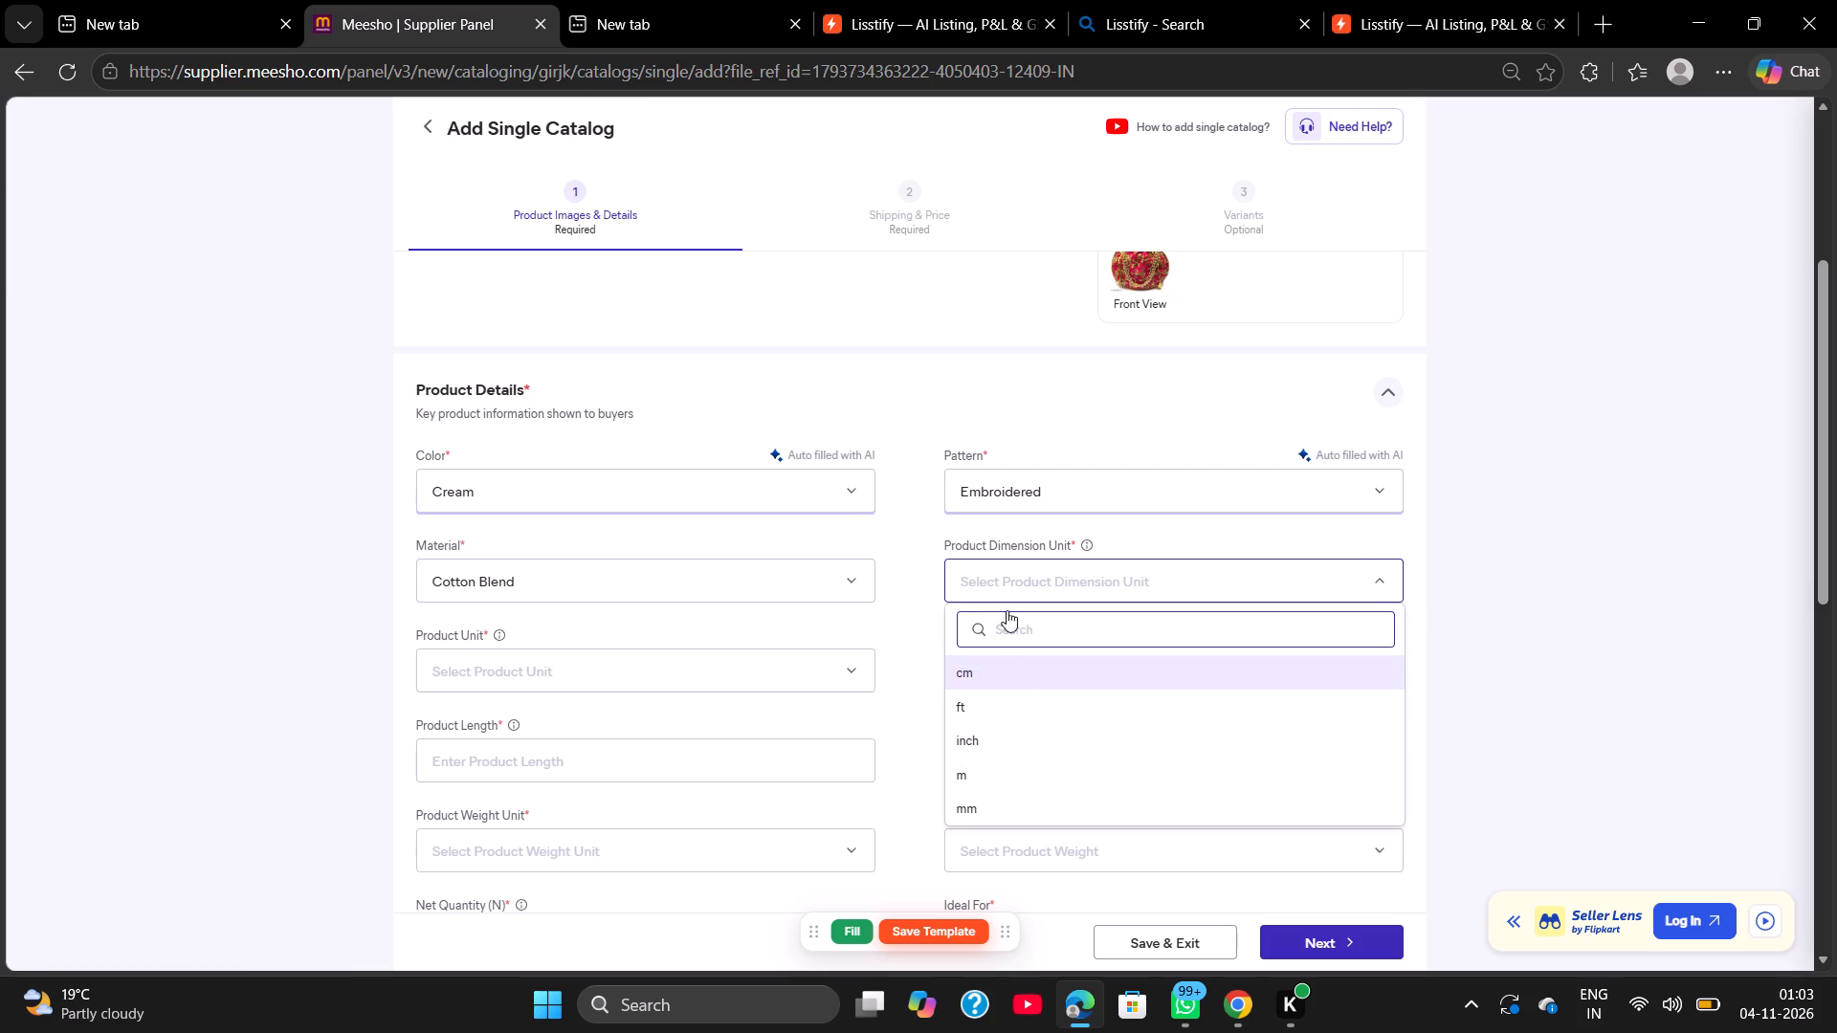
{"action": "left_click", "coordinate": [1000, 733]}
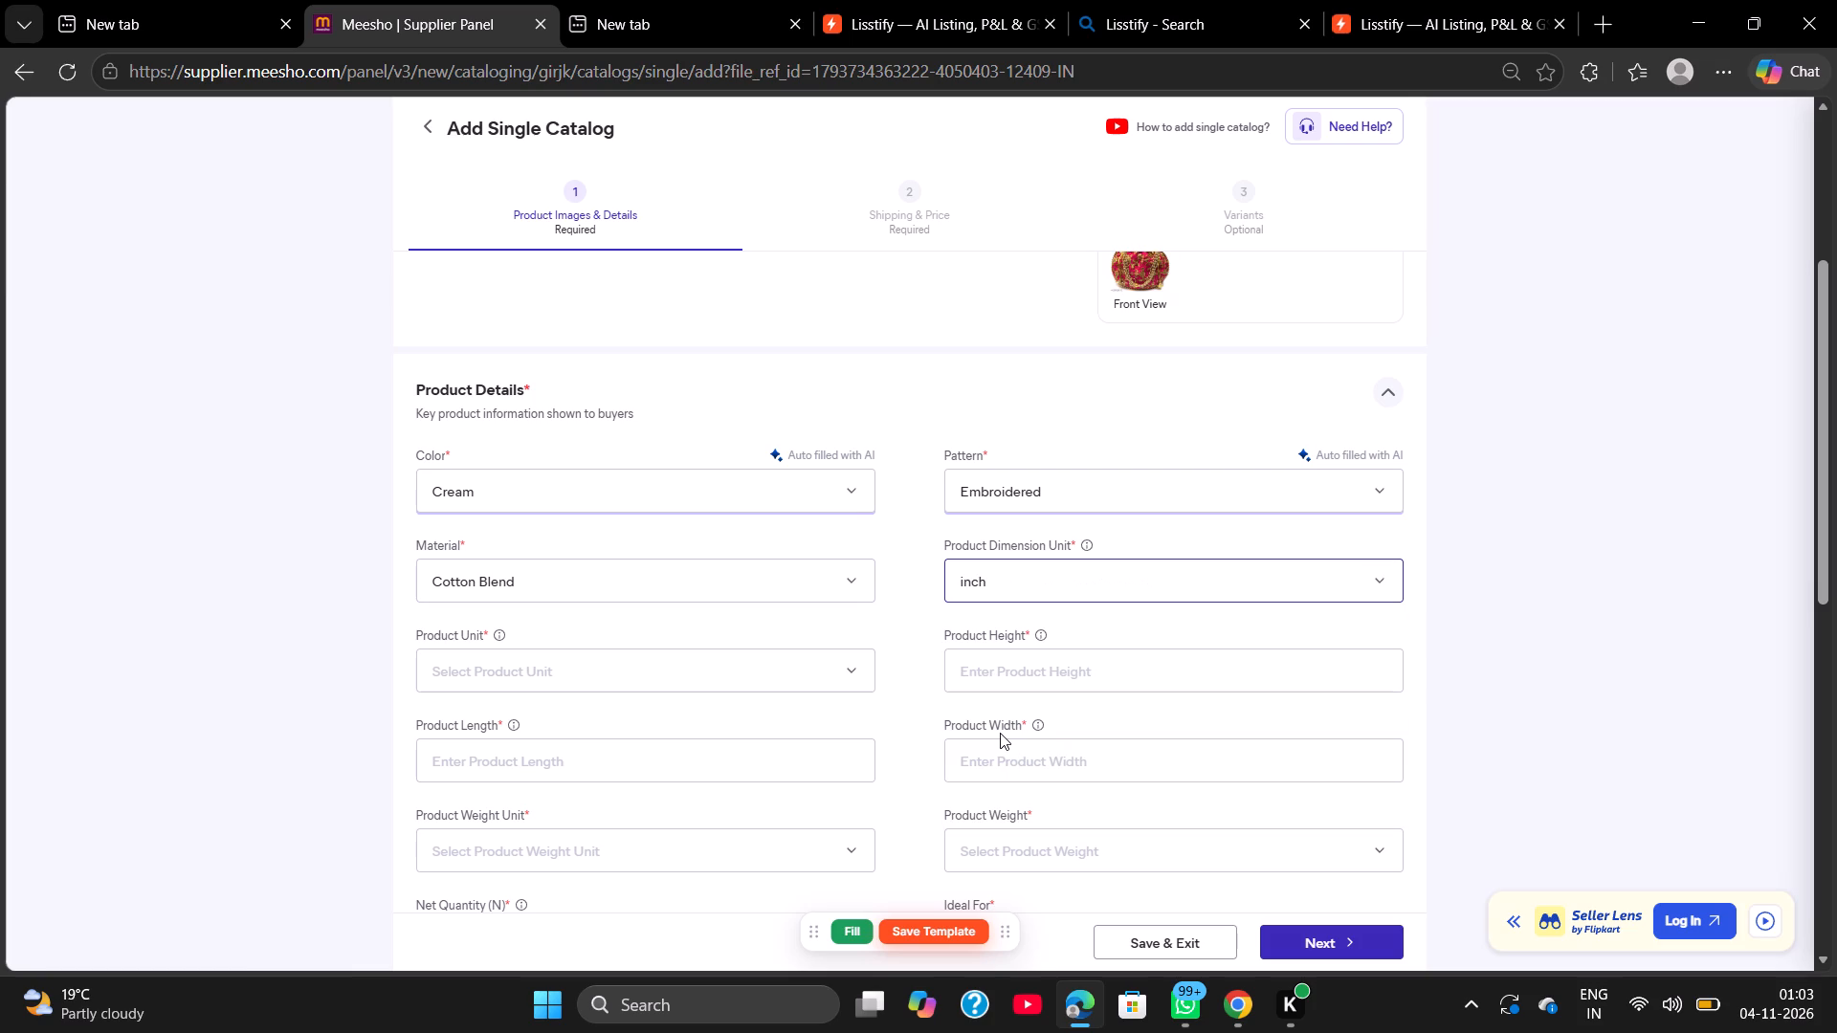
{"action": "left_click", "coordinate": [675, 663]}
{"action": "left_click", "coordinate": [609, 748]}
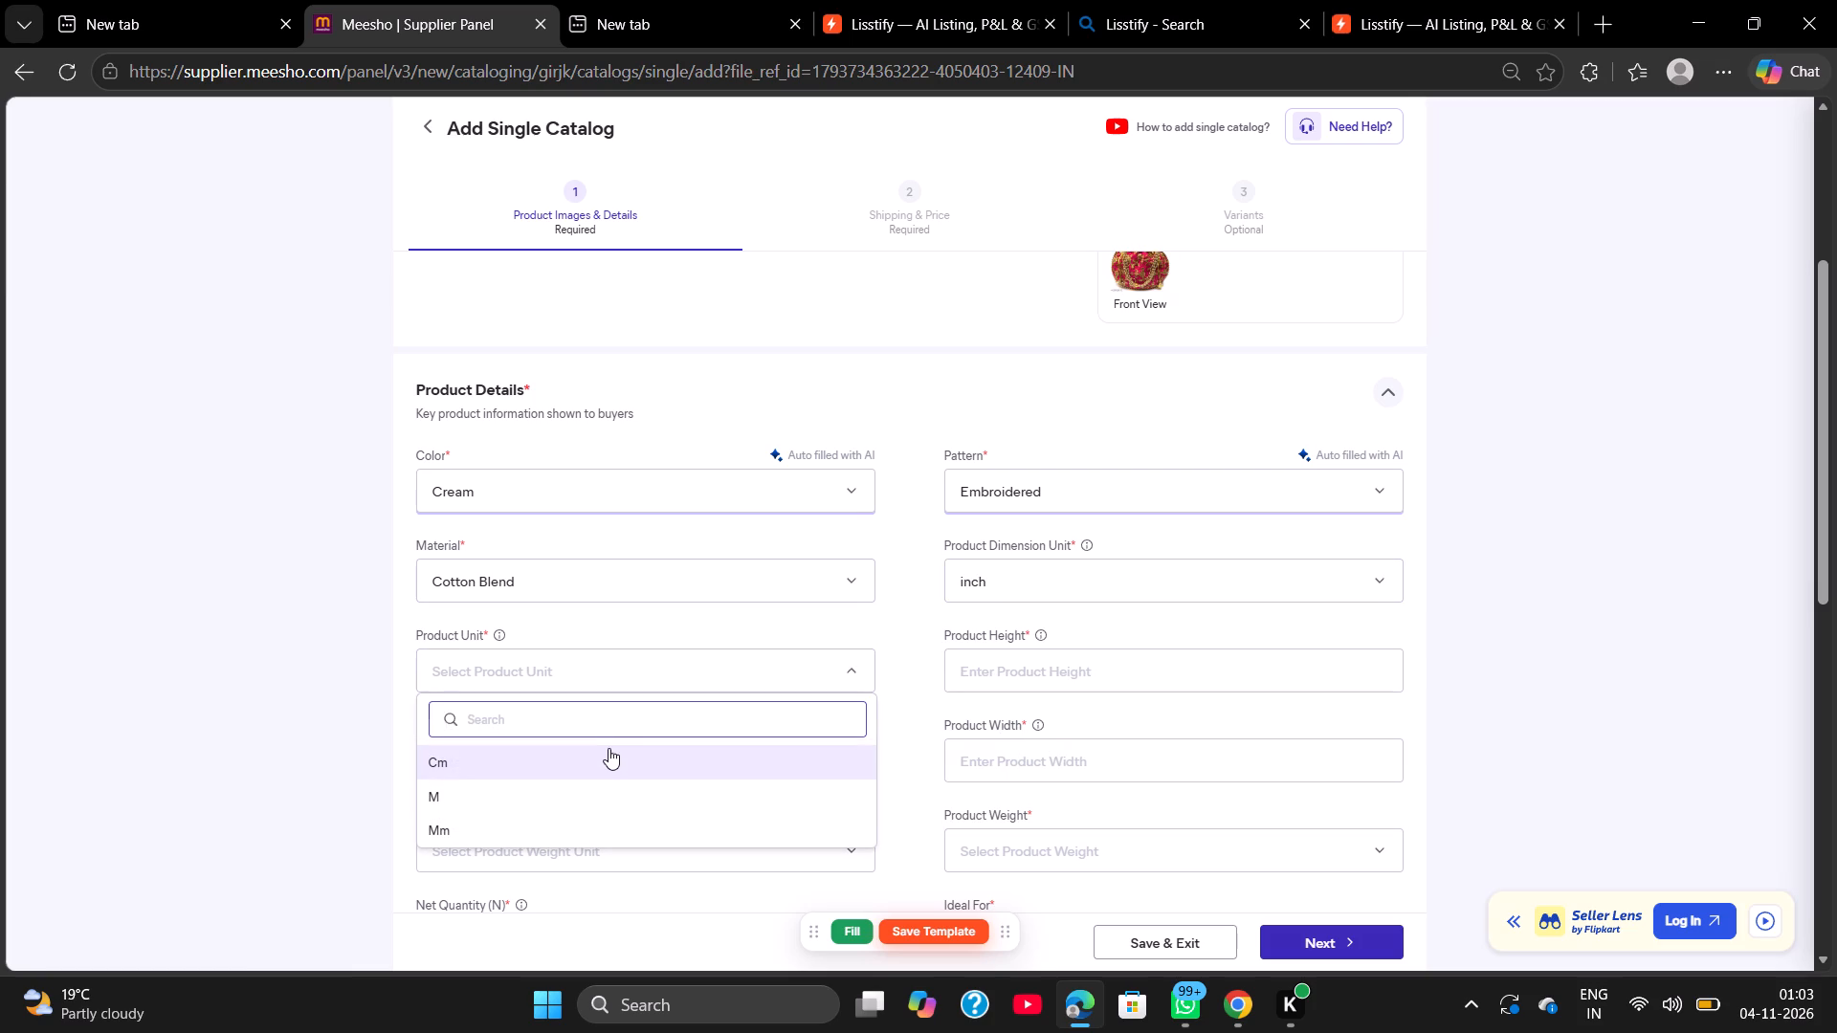
Enter the product dimensions as height 10, length 8 and width 8.
{"action": "left_click", "coordinate": [1006, 668]}
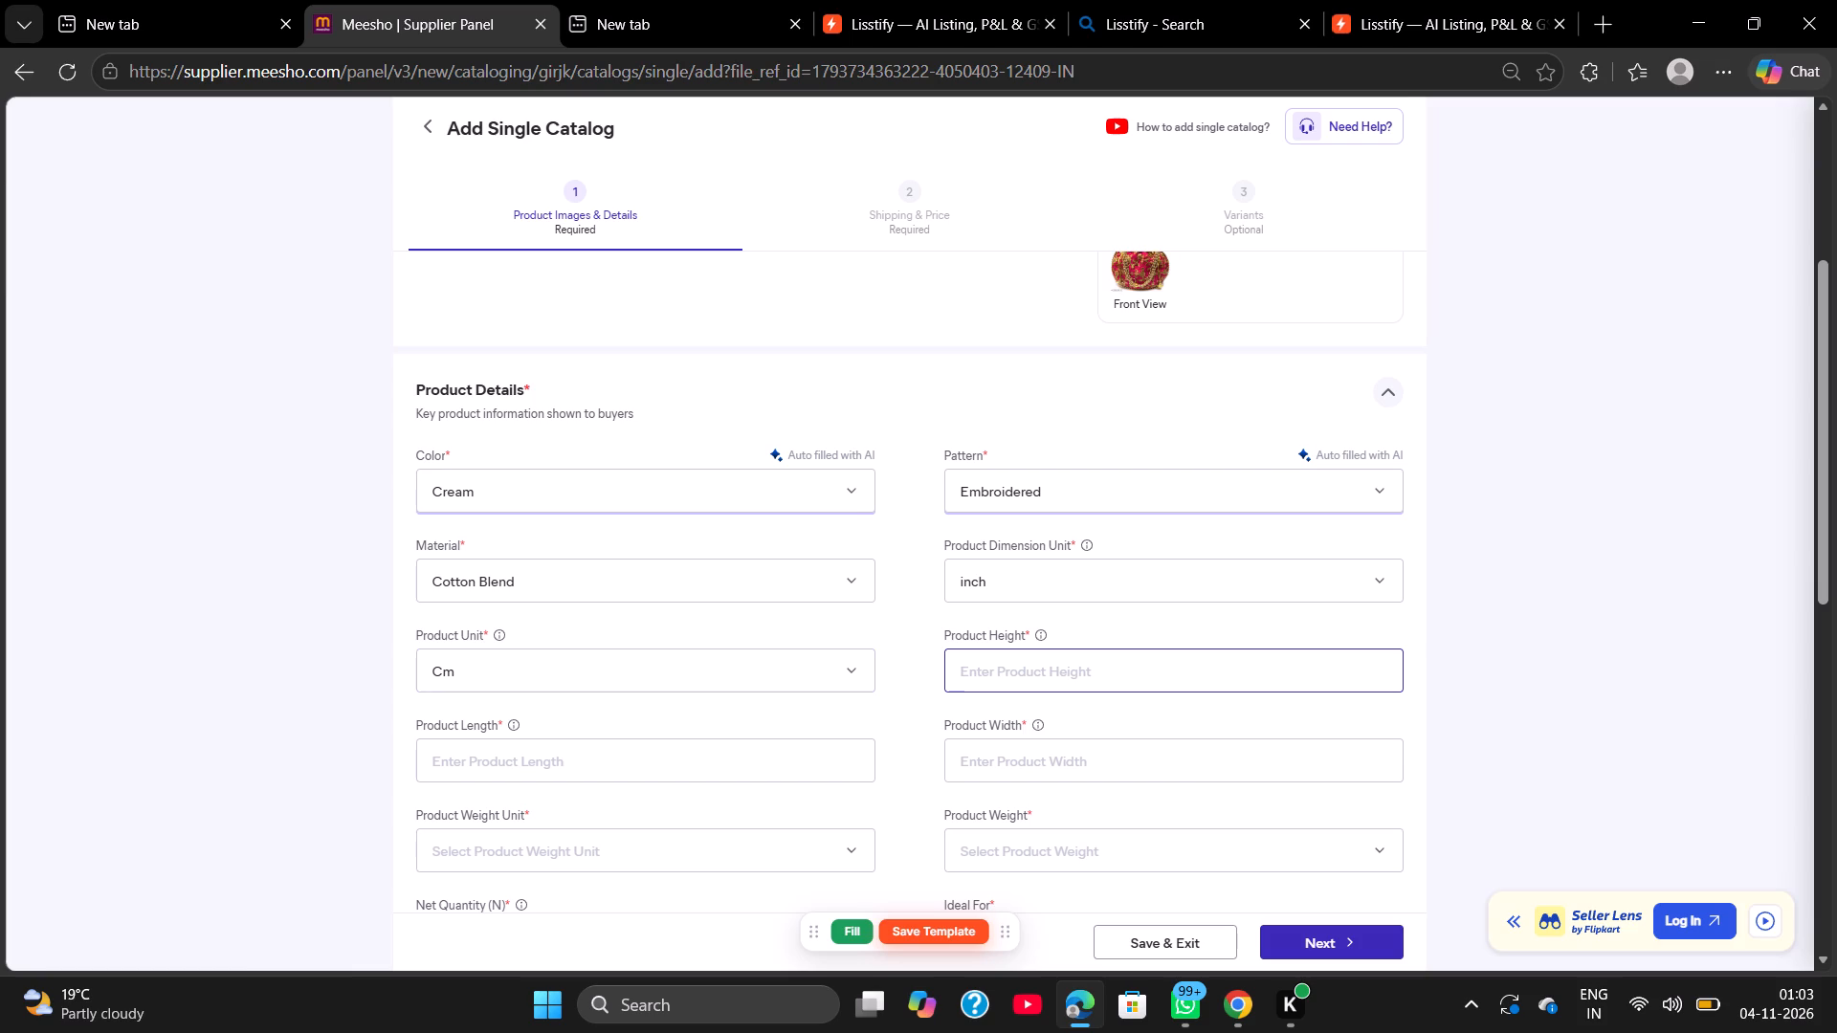
{"action": "type", "text": "10"}
{"action": "left_click_drag", "start_coordinate": [795, 788], "coordinate": [789, 768]}
{"action": "left_click", "coordinate": [789, 768]}
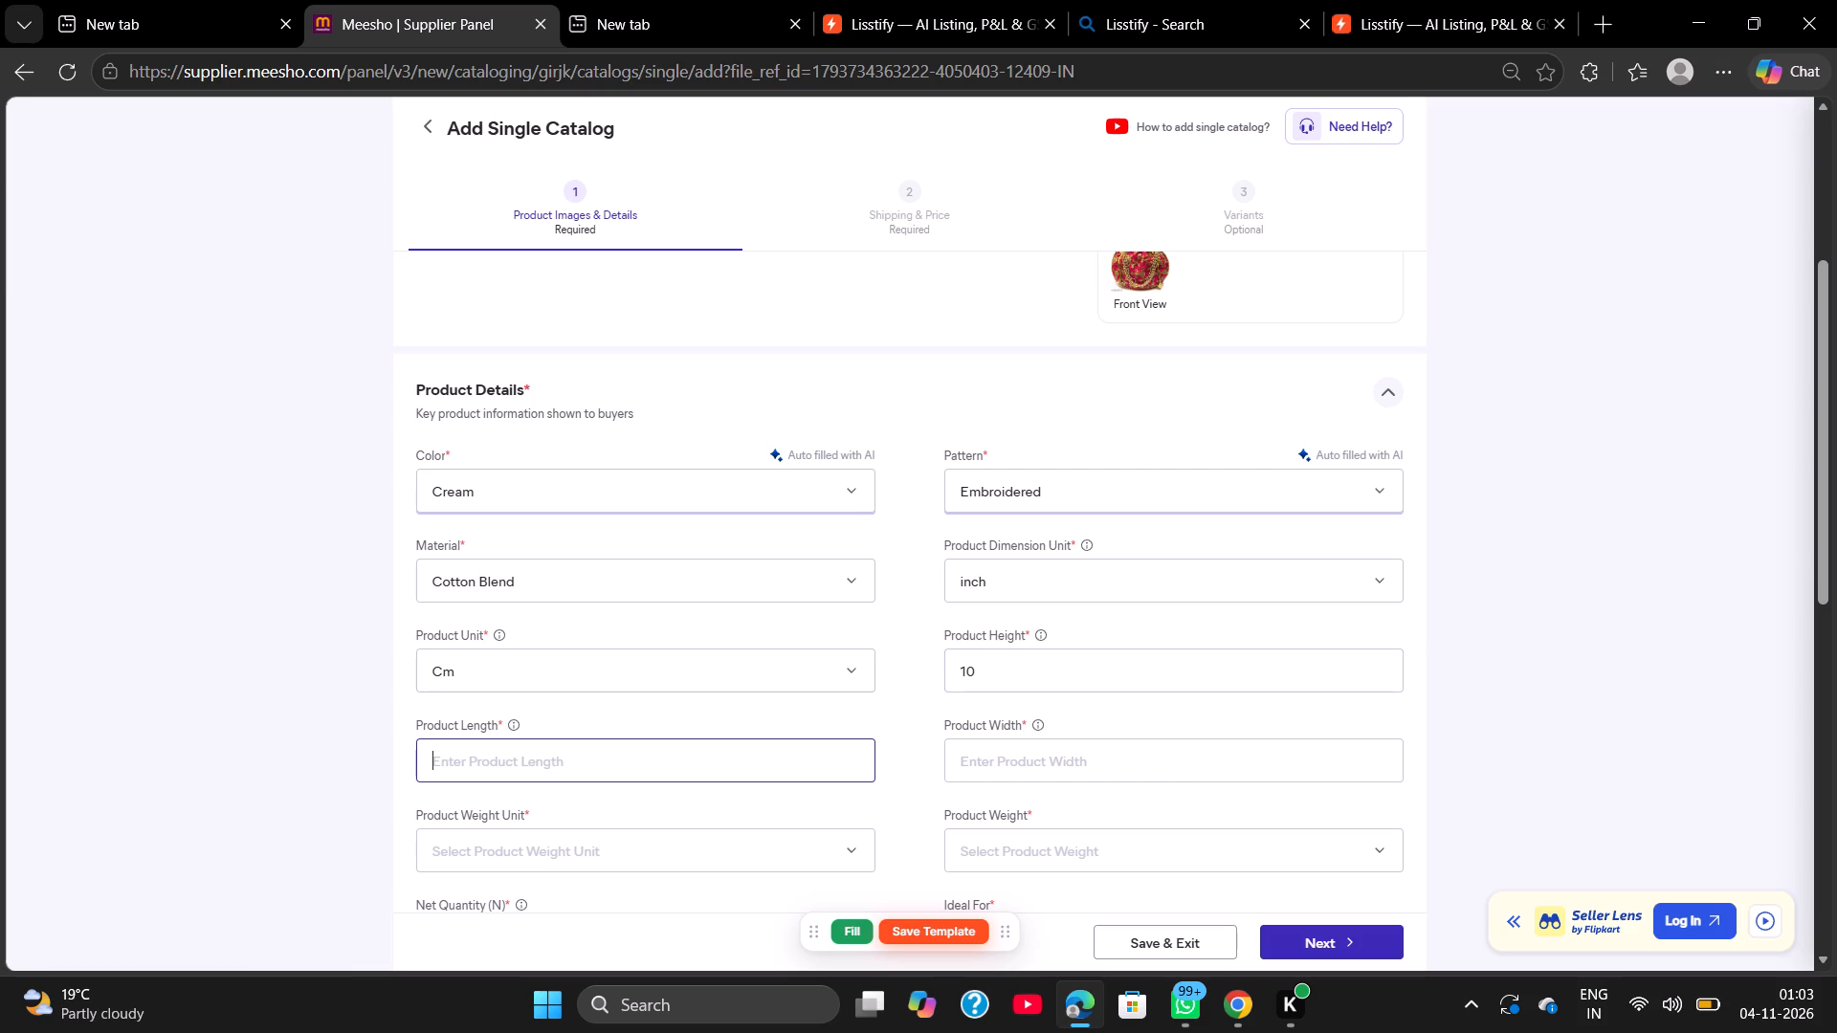
{"action": "left_click", "coordinate": [779, 758]}
{"action": "key", "text": "8"}
{"action": "left_click", "coordinate": [1172, 752]}
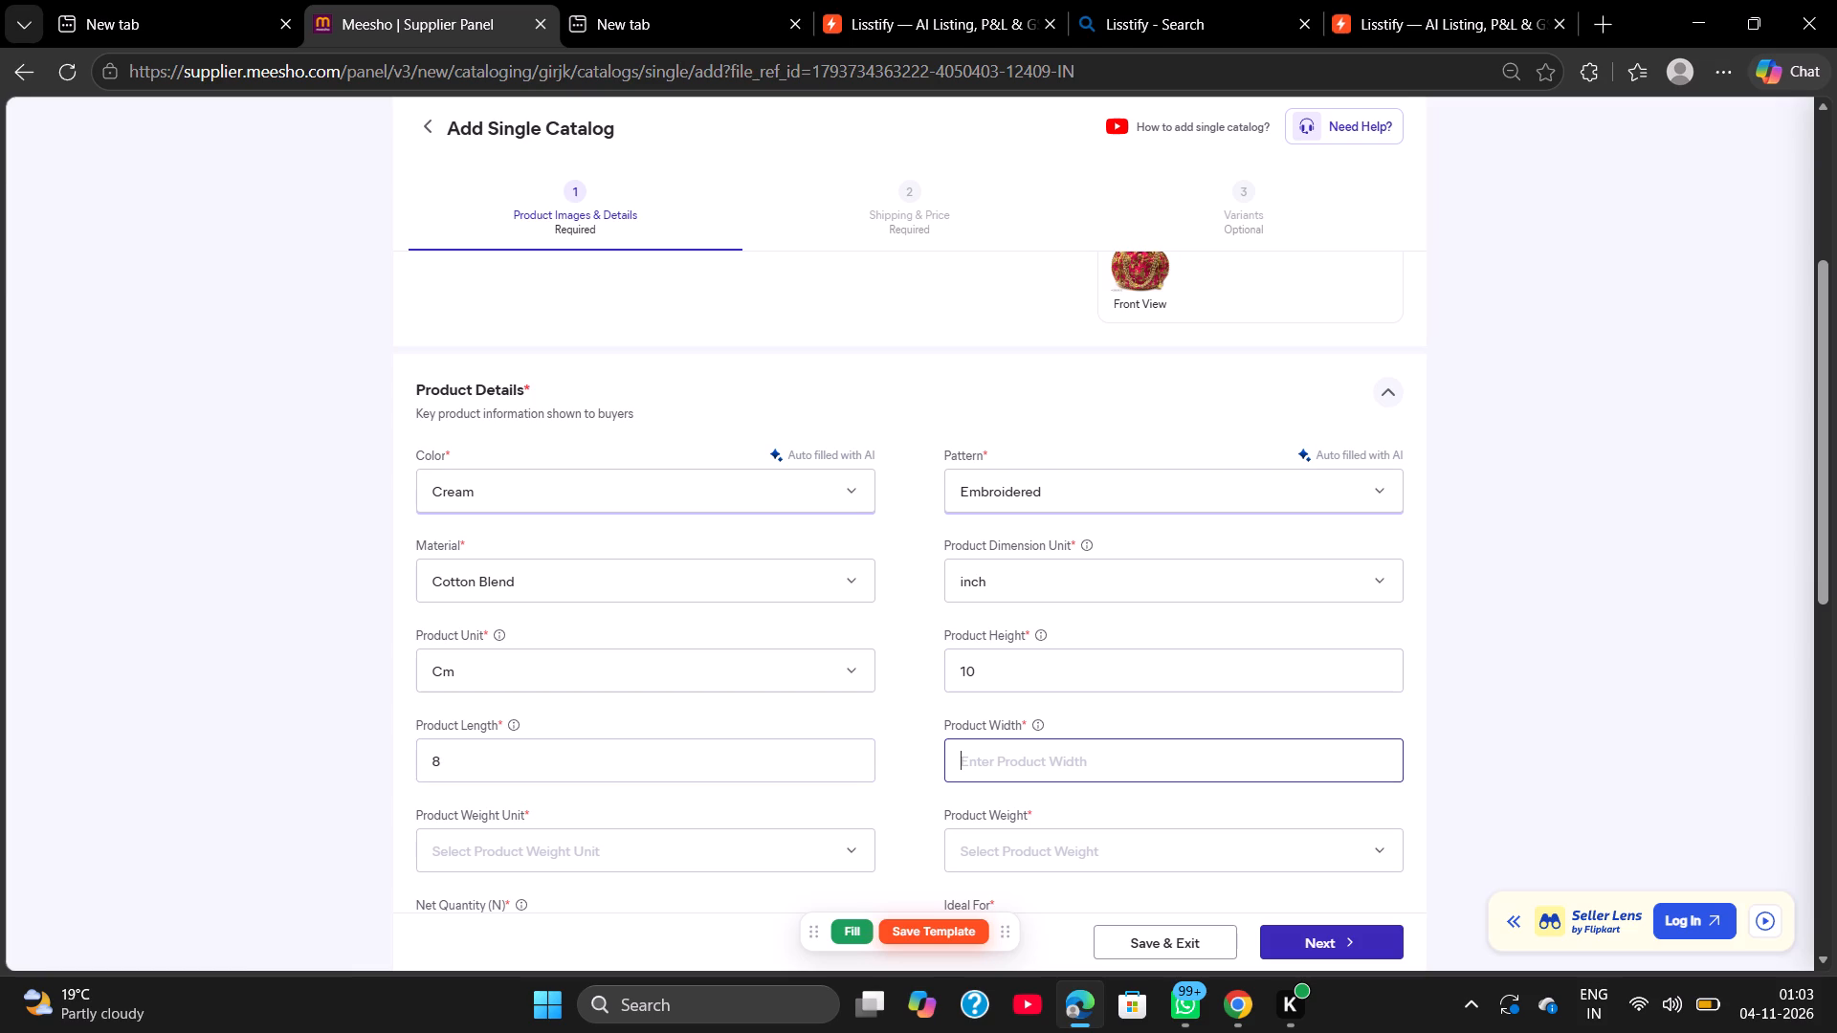
{"action": "key", "text": "8"}
{"action": "scroll", "coordinate": [877, 697], "scroll_direction": "down", "scroll_amount": 1}
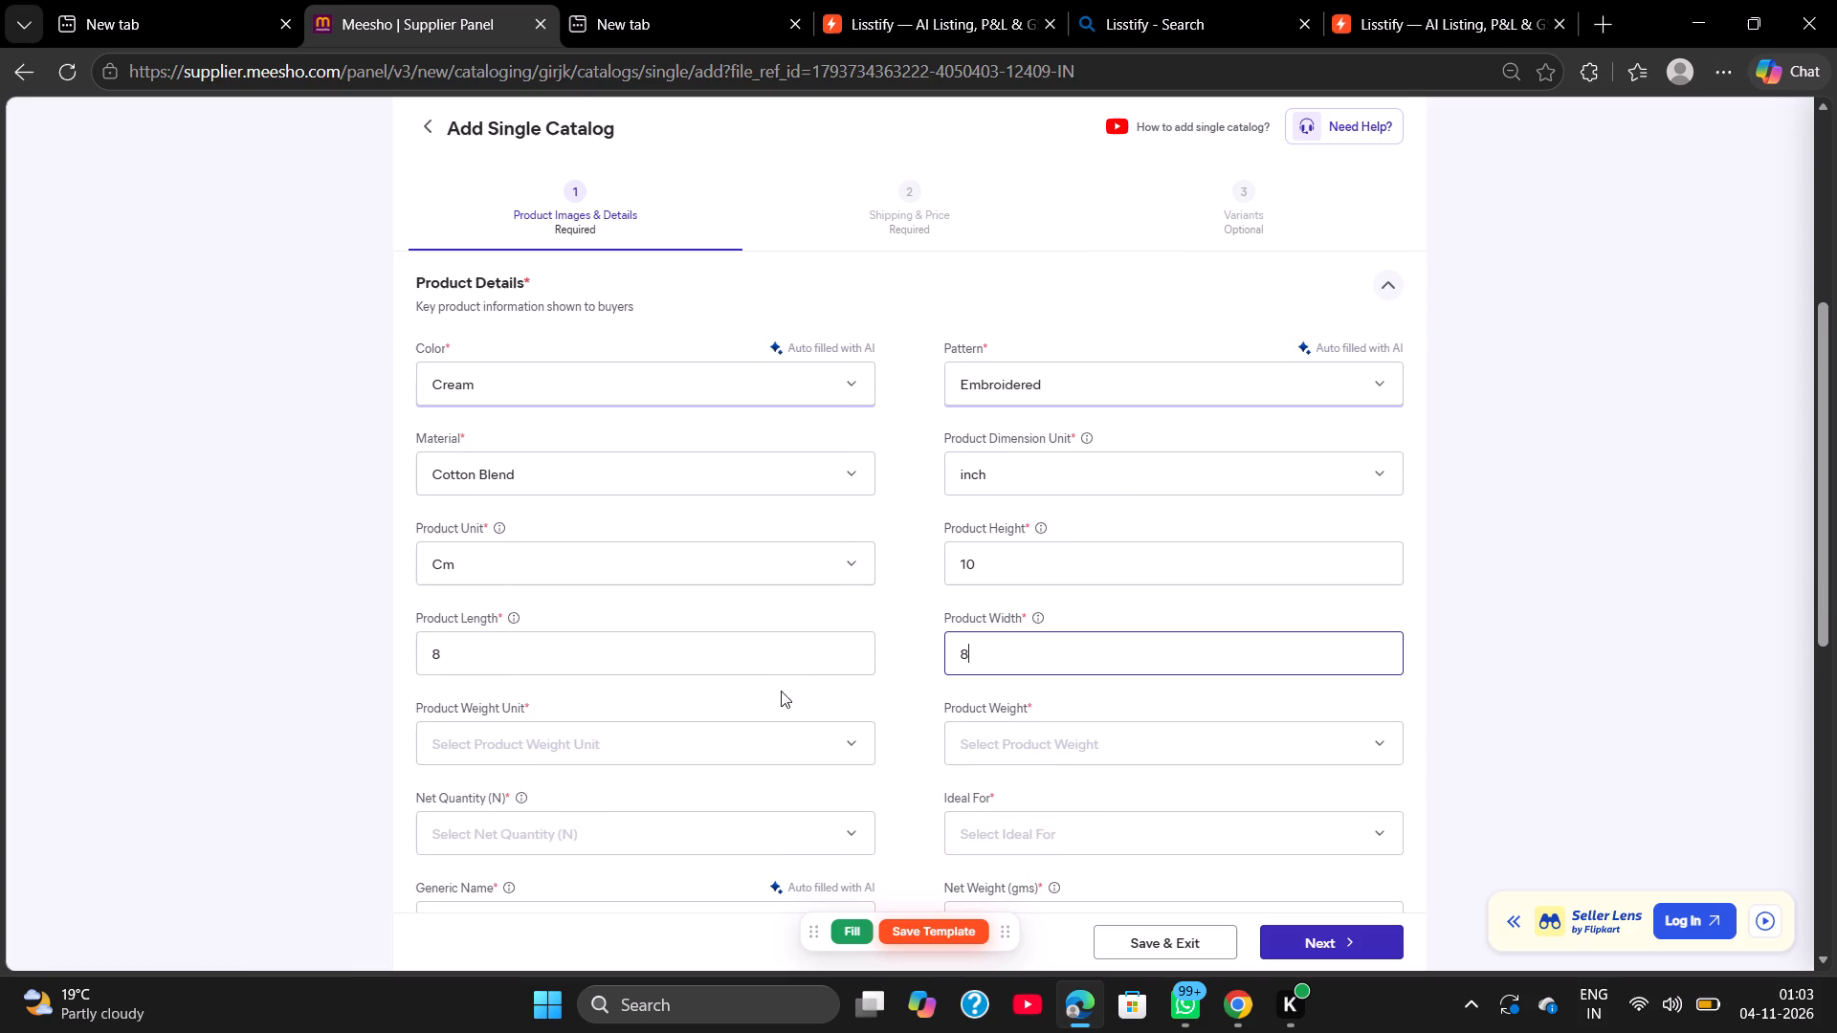
Set the product weight unit to G and the product weight to 50.
{"action": "left_click", "coordinate": [770, 739]}
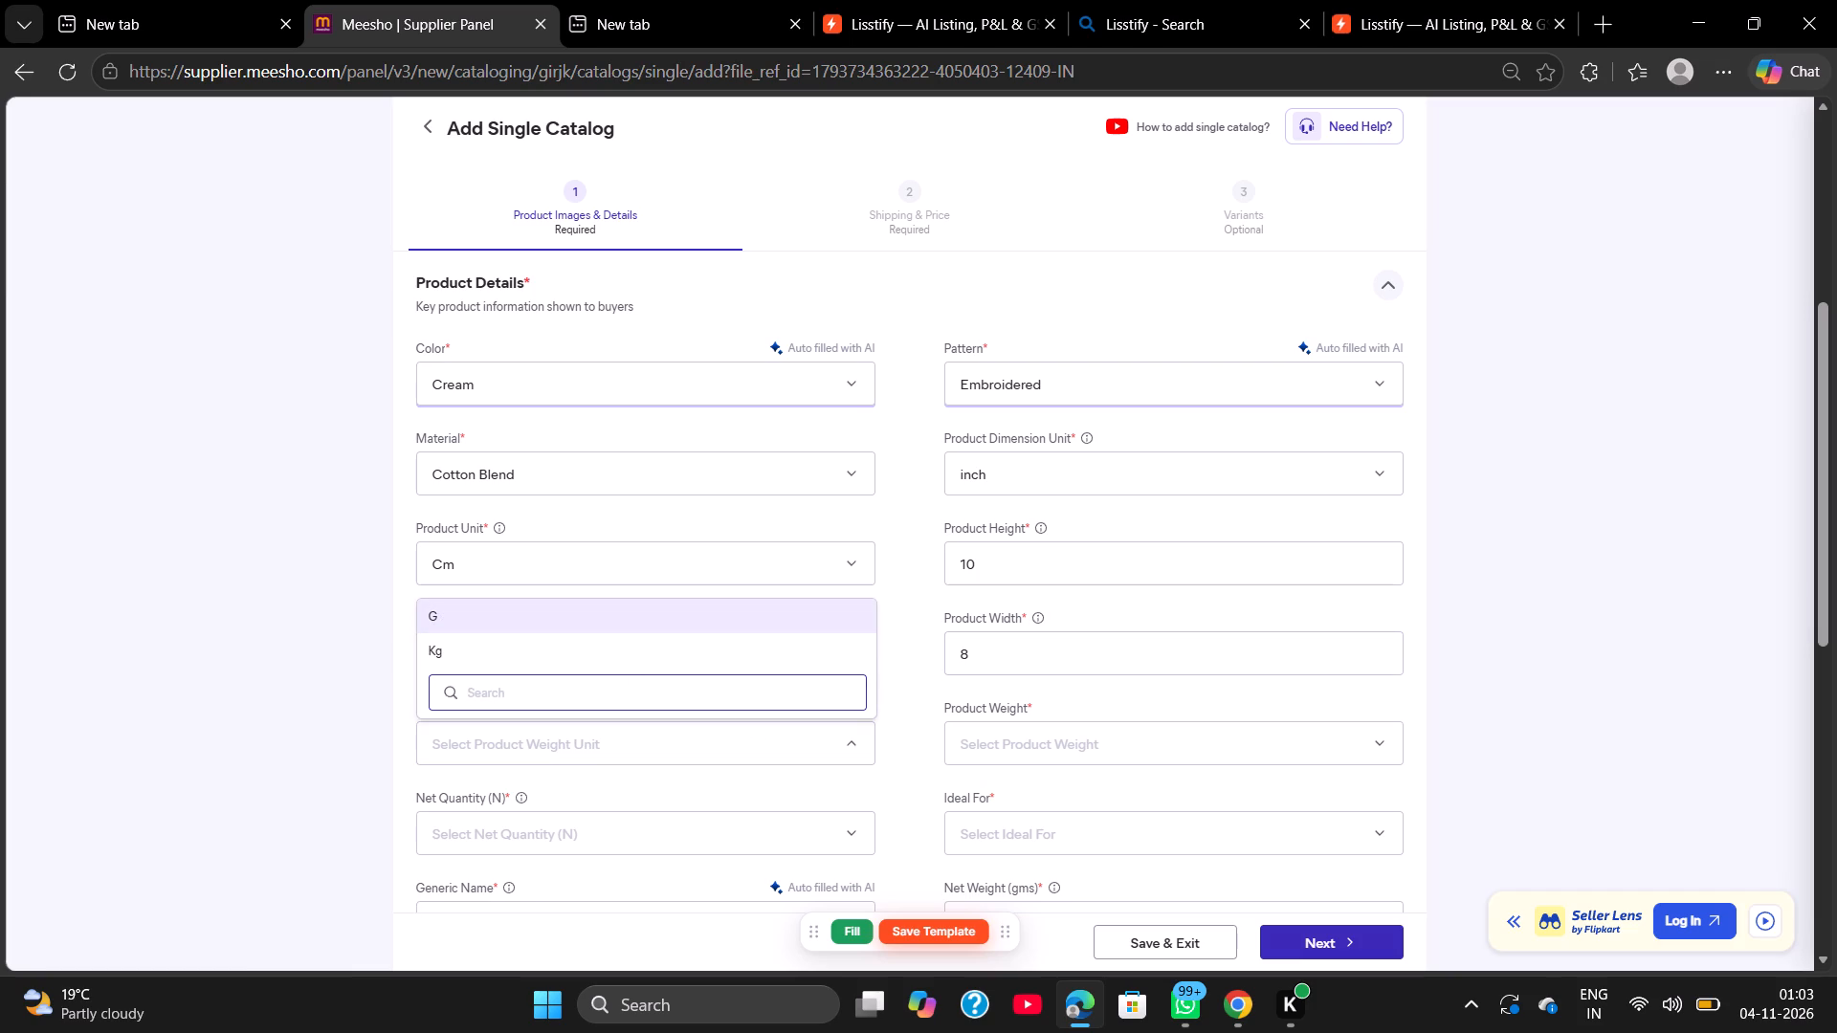
{"action": "left_click", "coordinate": [522, 610]}
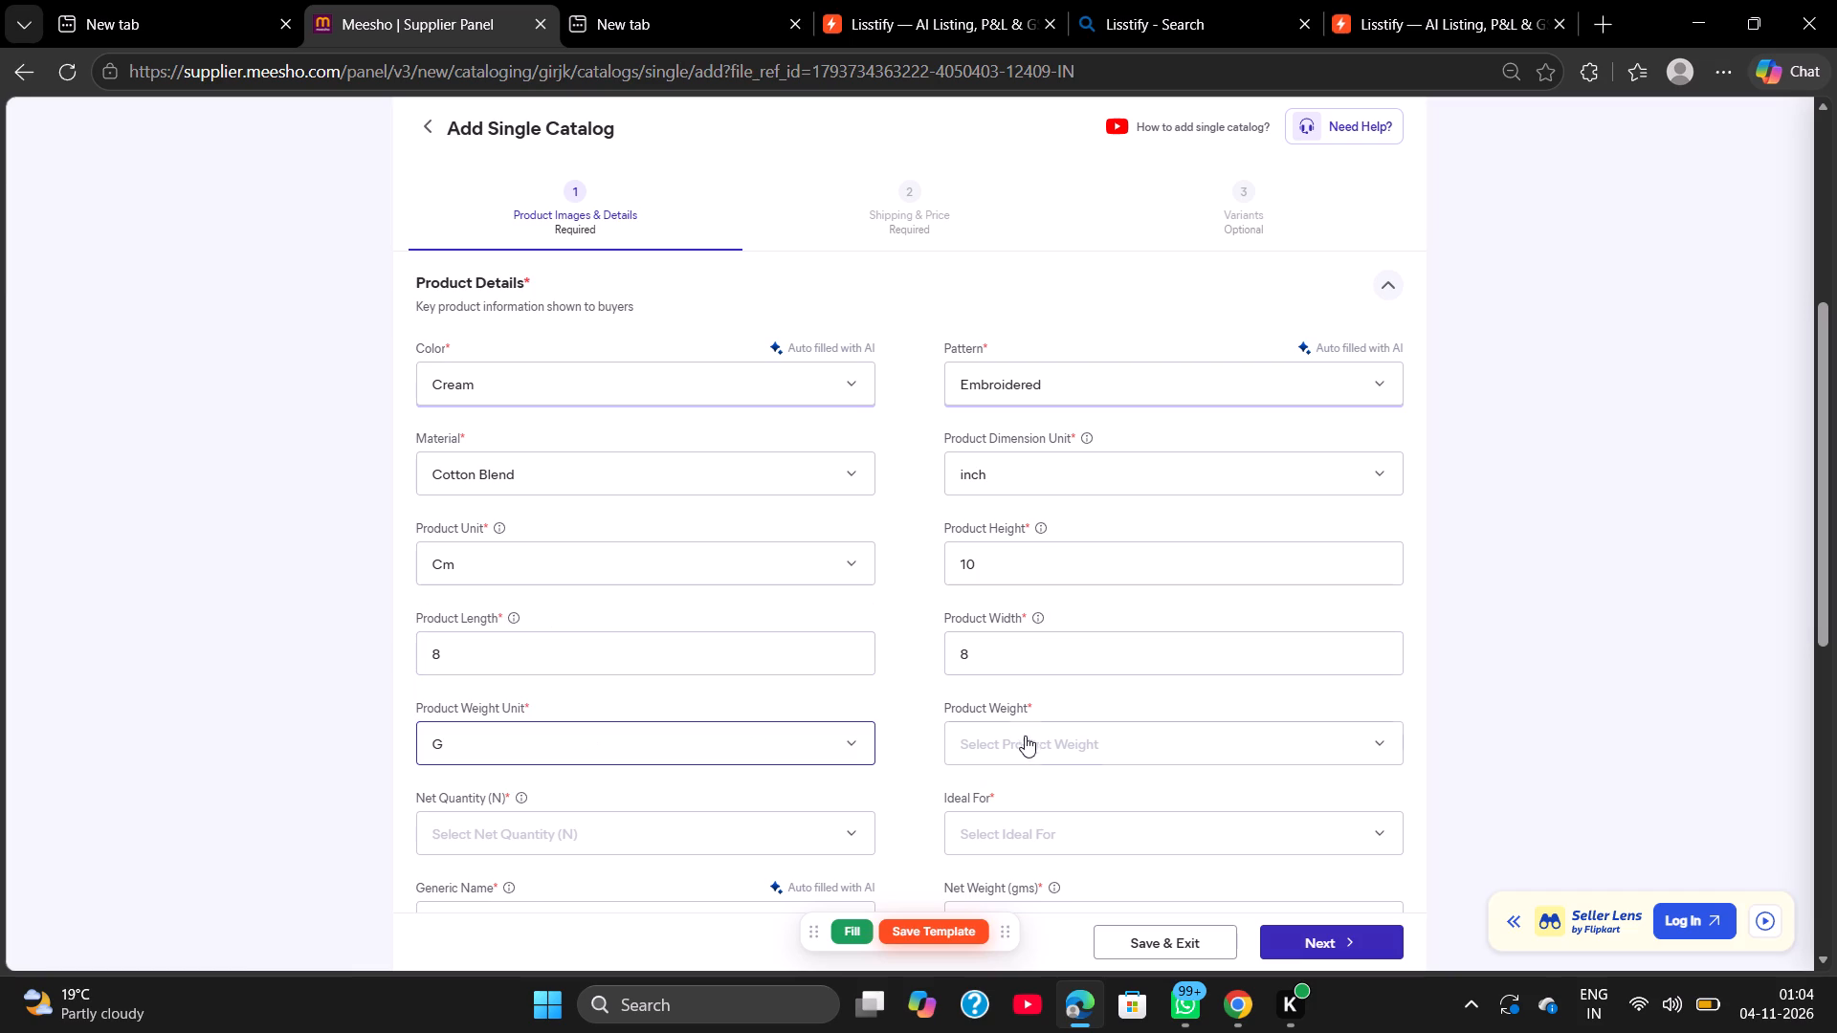
{"action": "left_click", "coordinate": [1029, 743]}
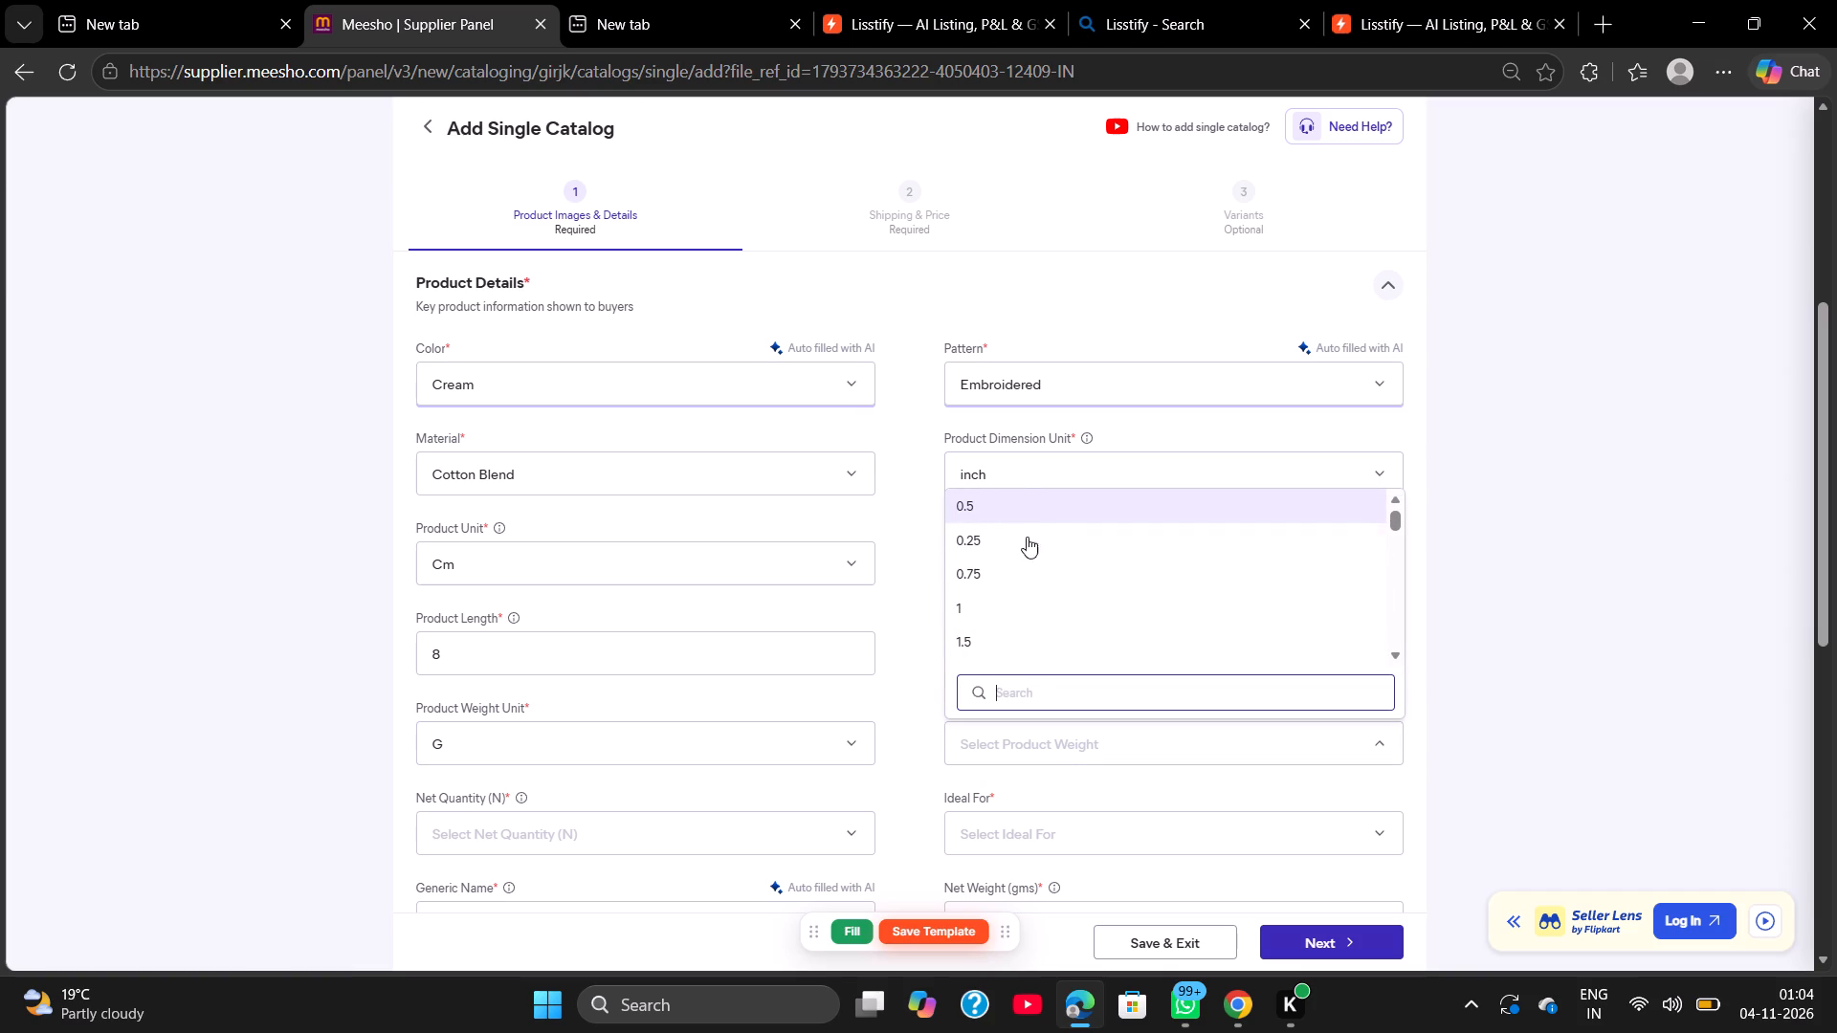
{"action": "left_click", "coordinate": [1051, 696]}
{"action": "type", "text": "50"}
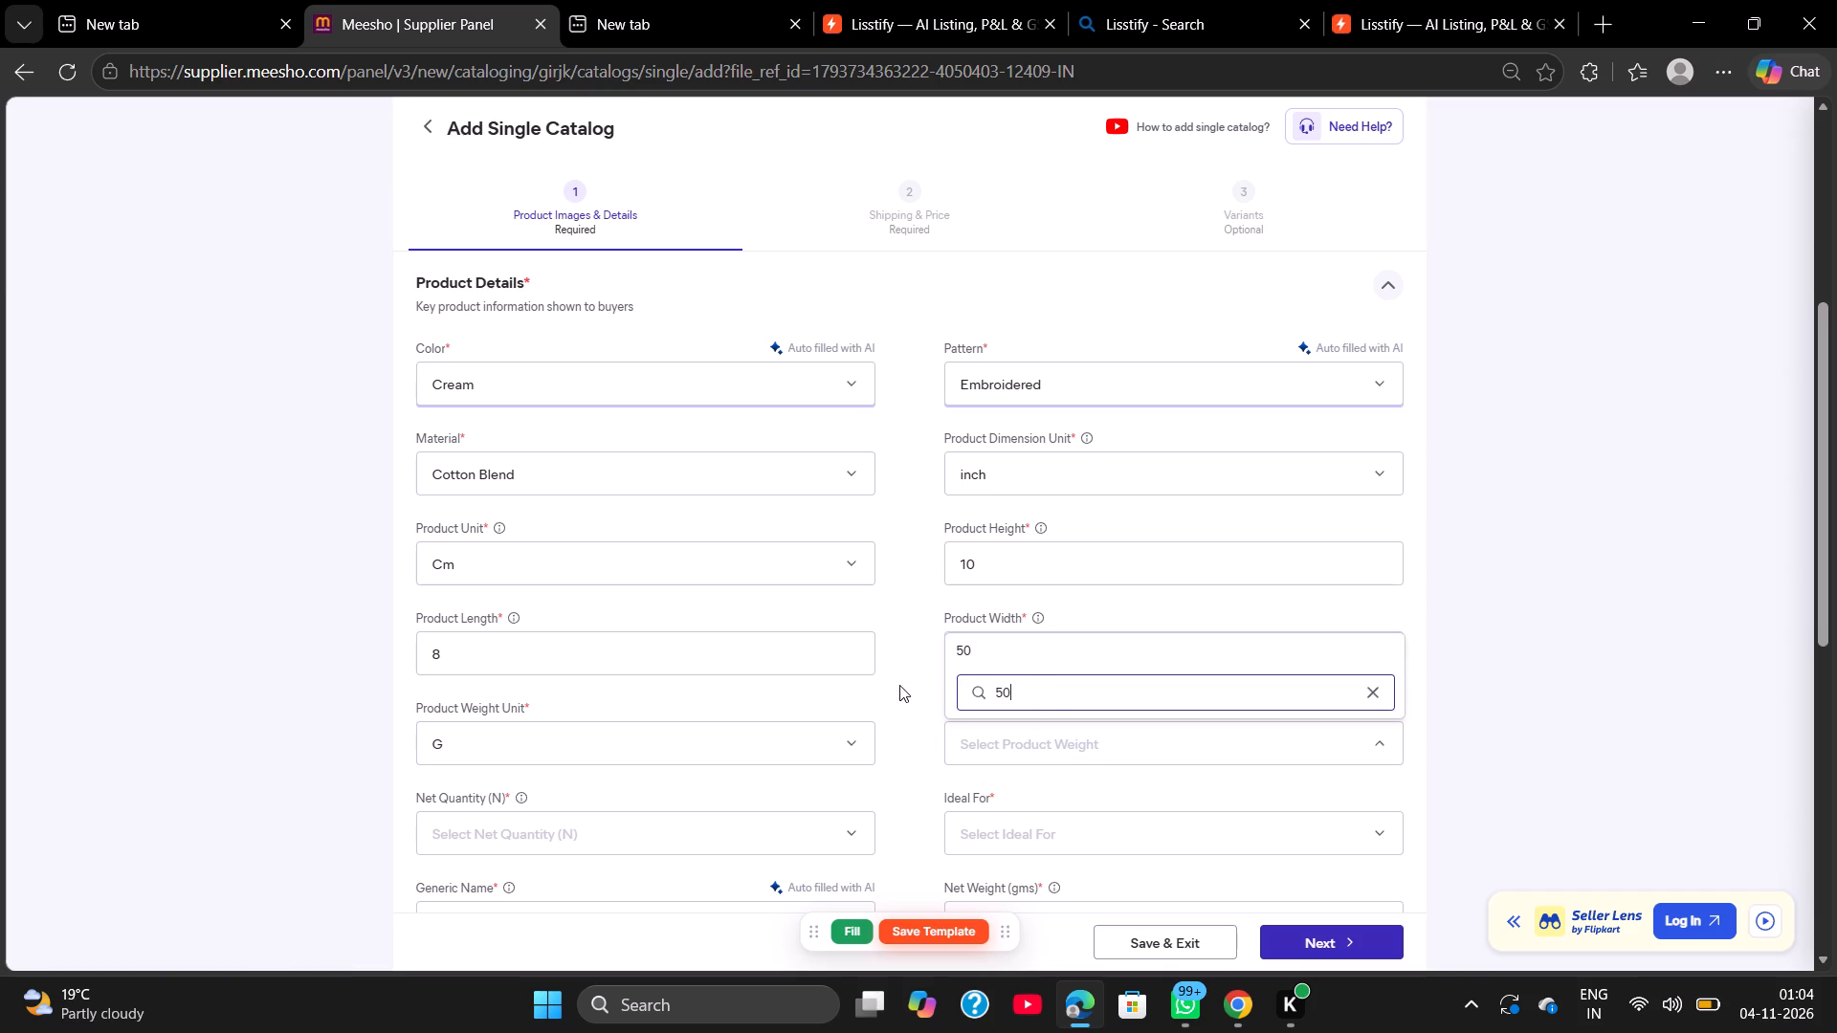
{"action": "key", "text": "BackSpace"}
{"action": "key", "text": "BackSpace"}
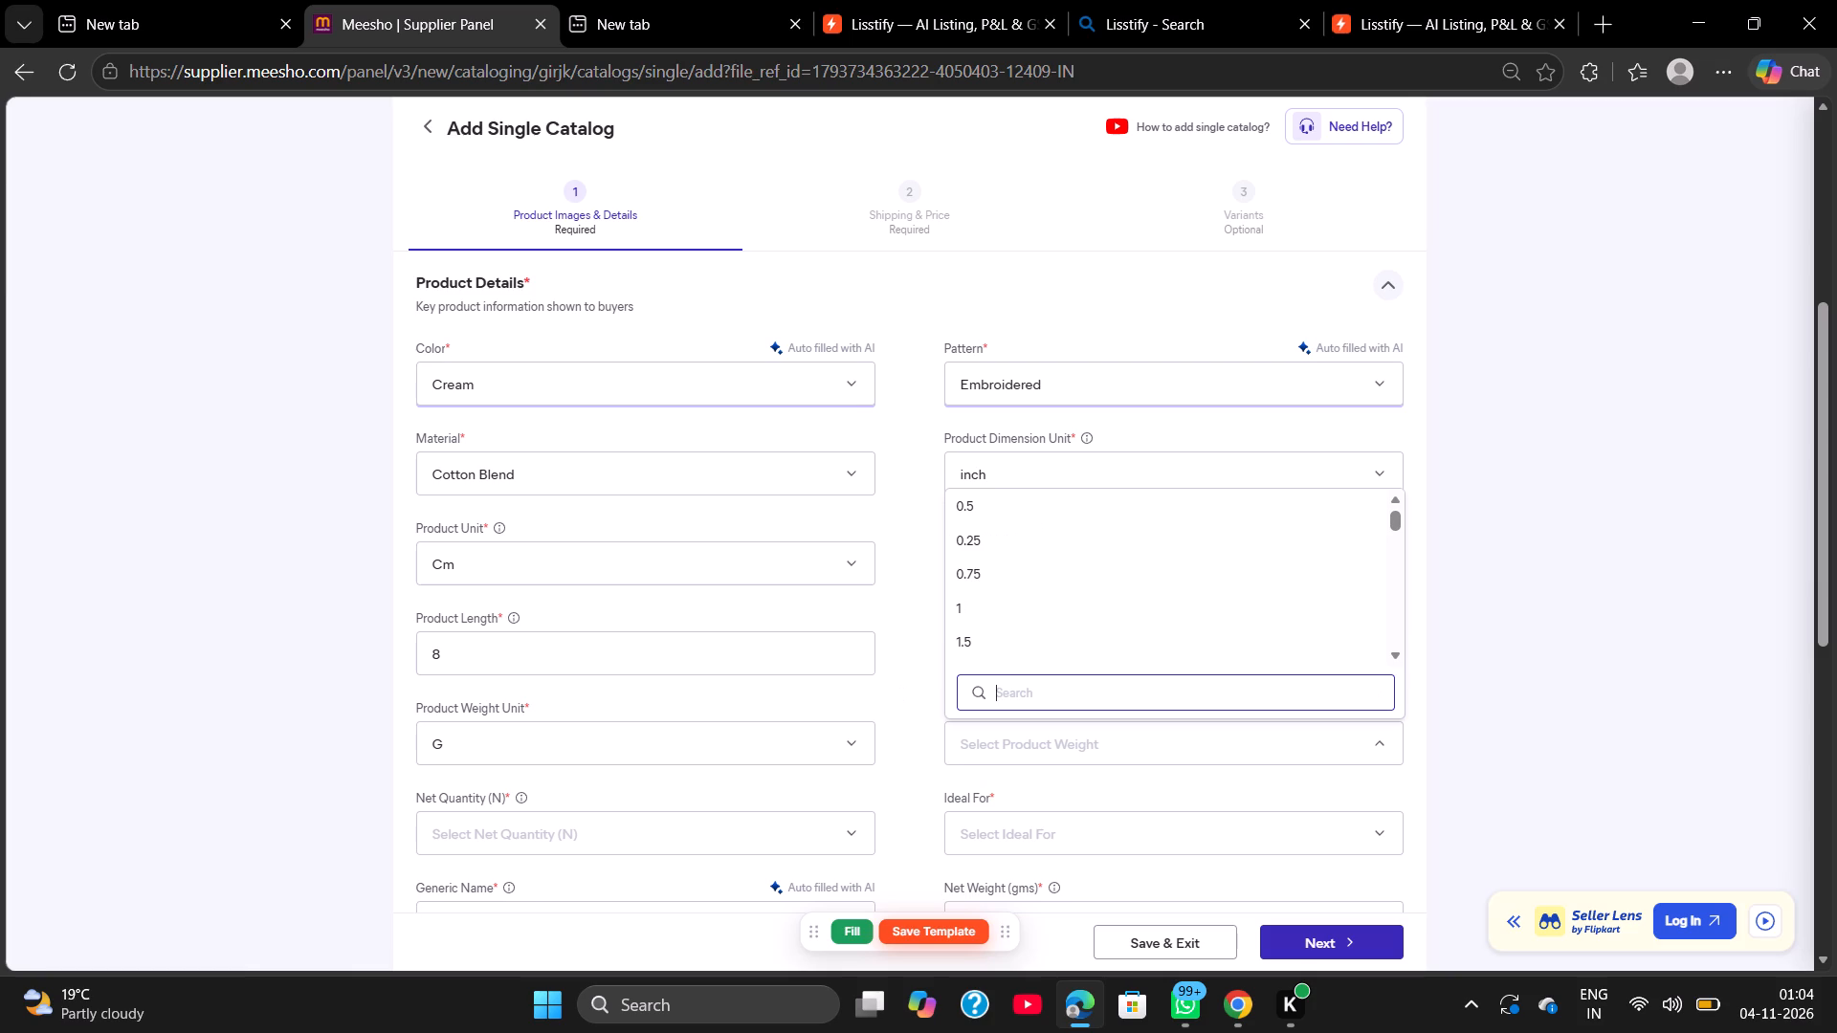
{"action": "type", "text": "50"}
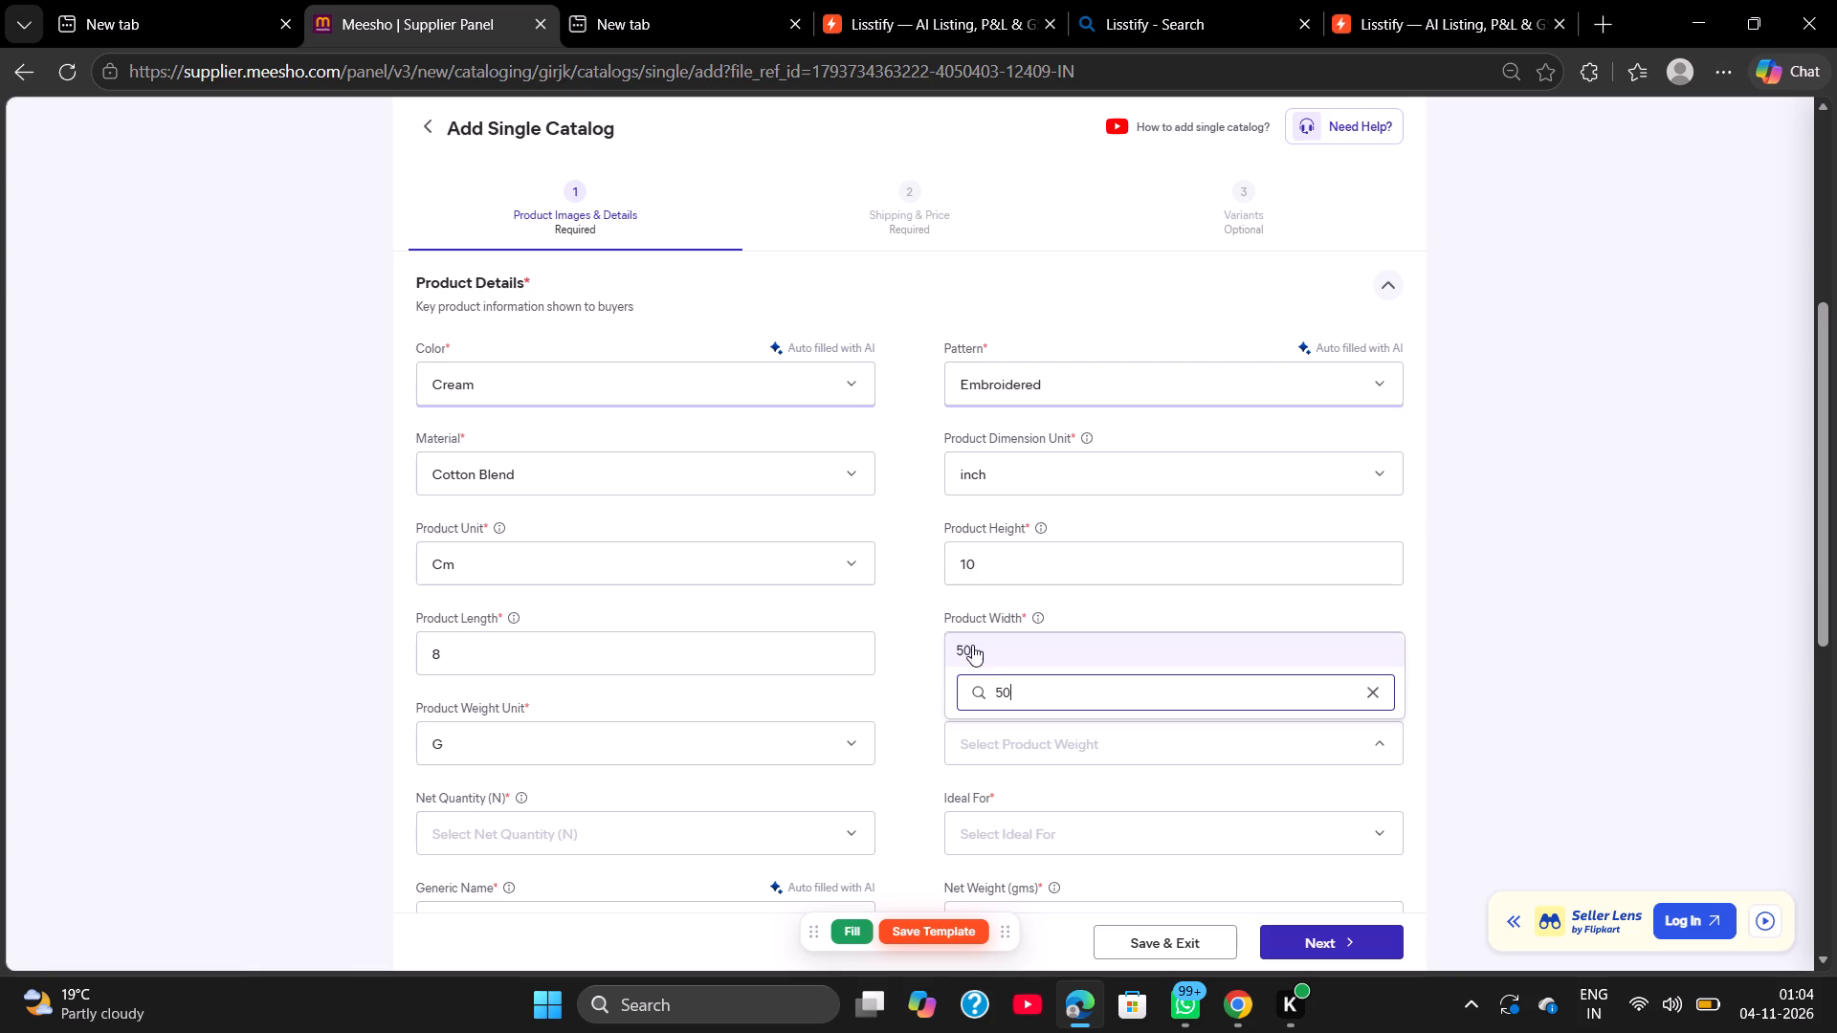
{"action": "left_click", "coordinate": [985, 644]}
Set the net quantity to 1, Ideal For to Women and the net weight to 100 gms.
{"action": "scroll", "coordinate": [781, 804], "scroll_direction": "down", "scroll_amount": 1}
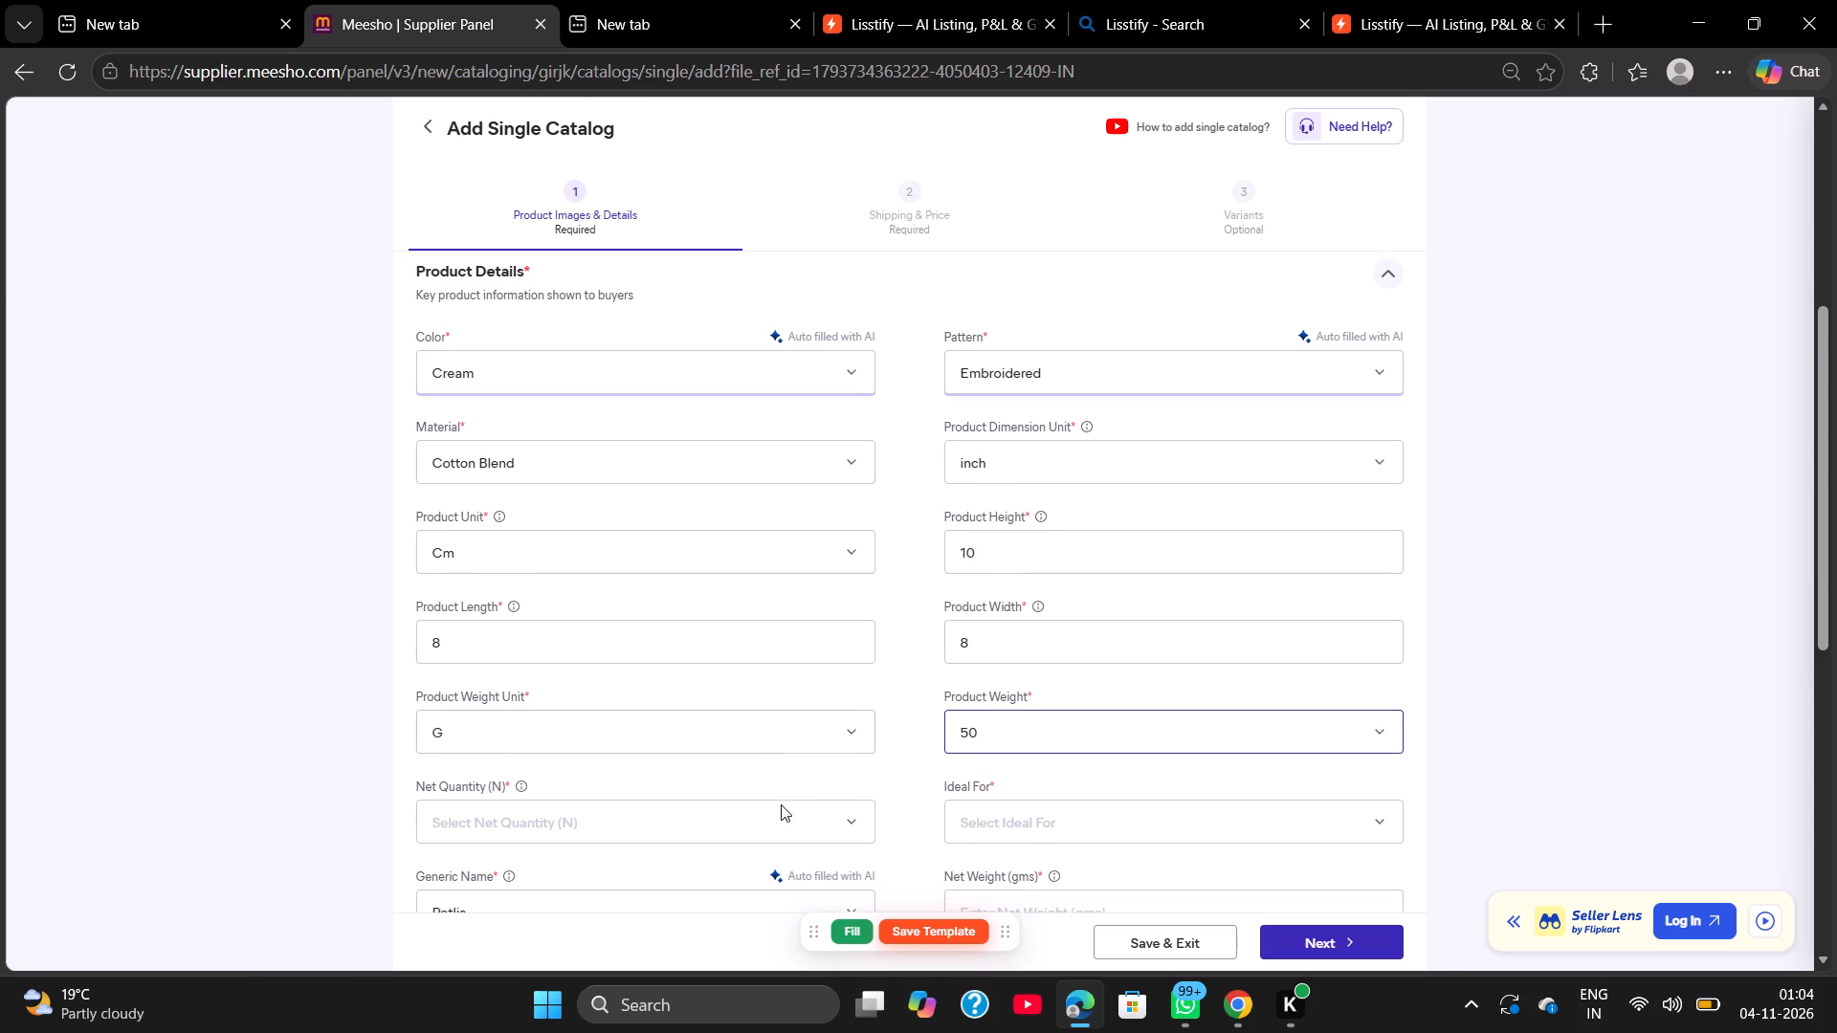
{"action": "scroll", "coordinate": [781, 804], "scroll_direction": "down", "scroll_amount": 1}
{"action": "left_click", "coordinate": [742, 780]}
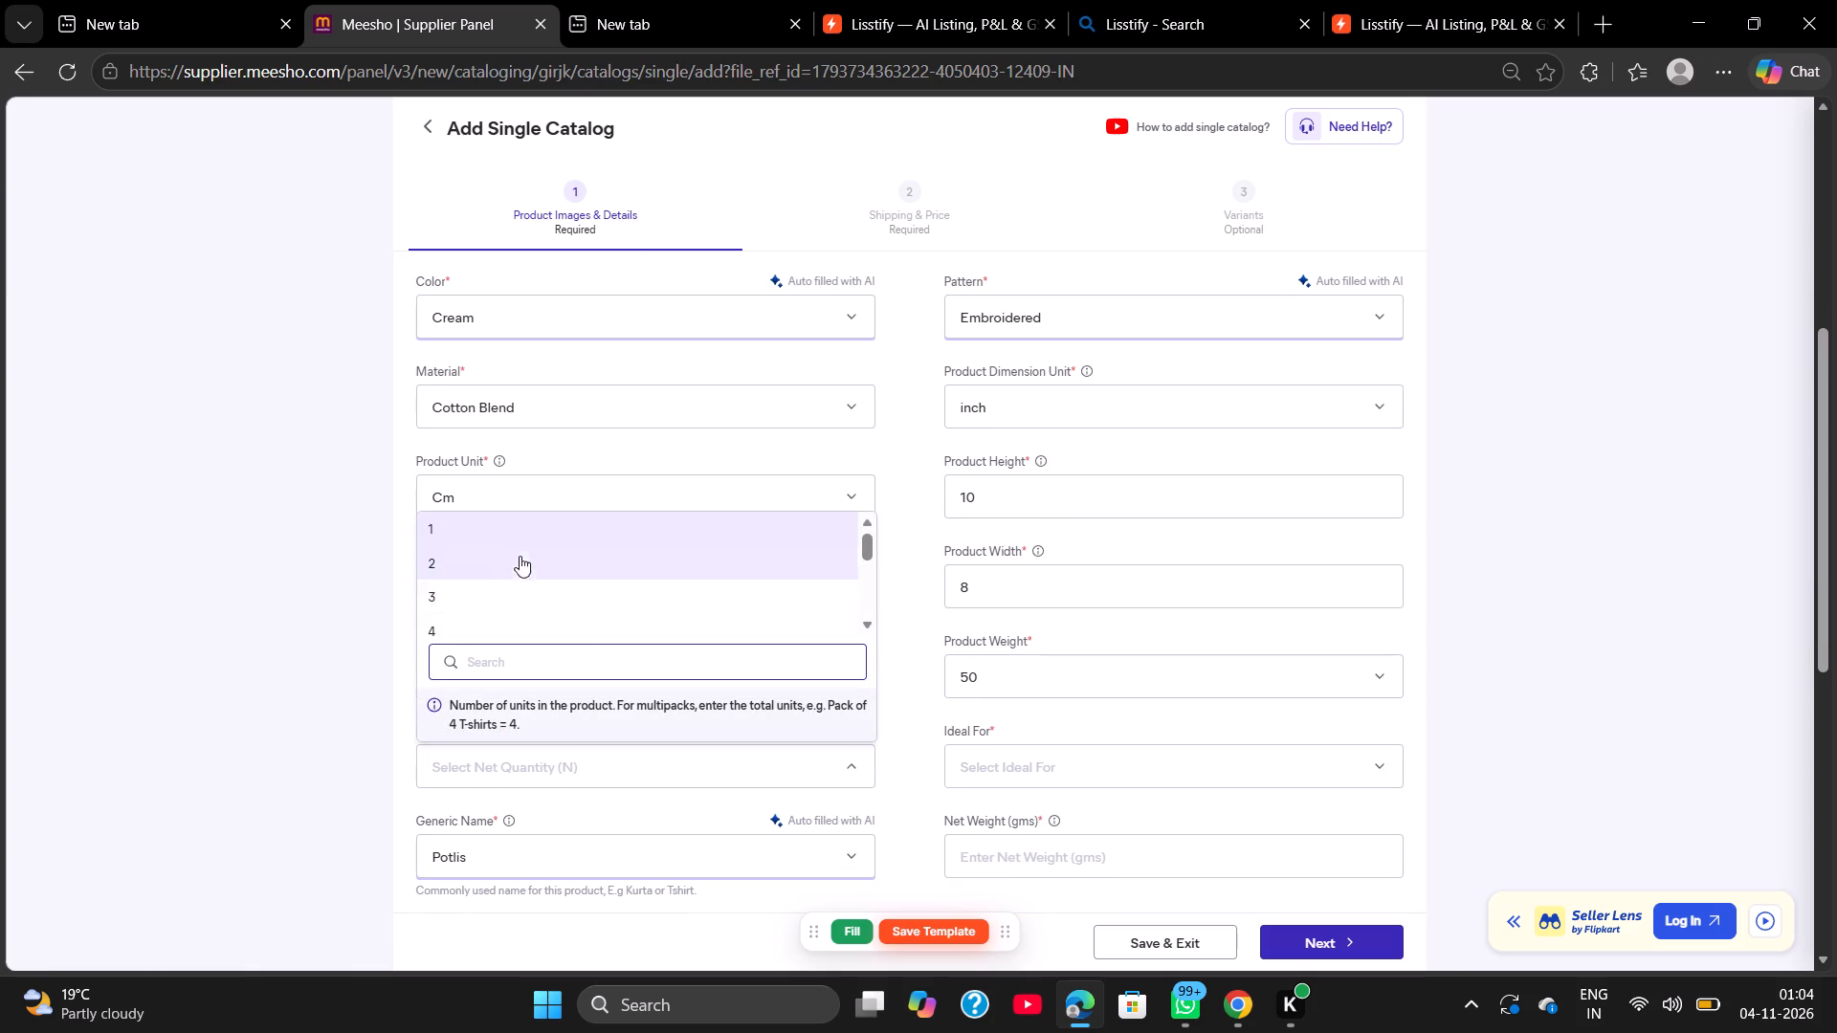
{"action": "left_click", "coordinate": [515, 531]}
{"action": "left_click", "coordinate": [1046, 760]}
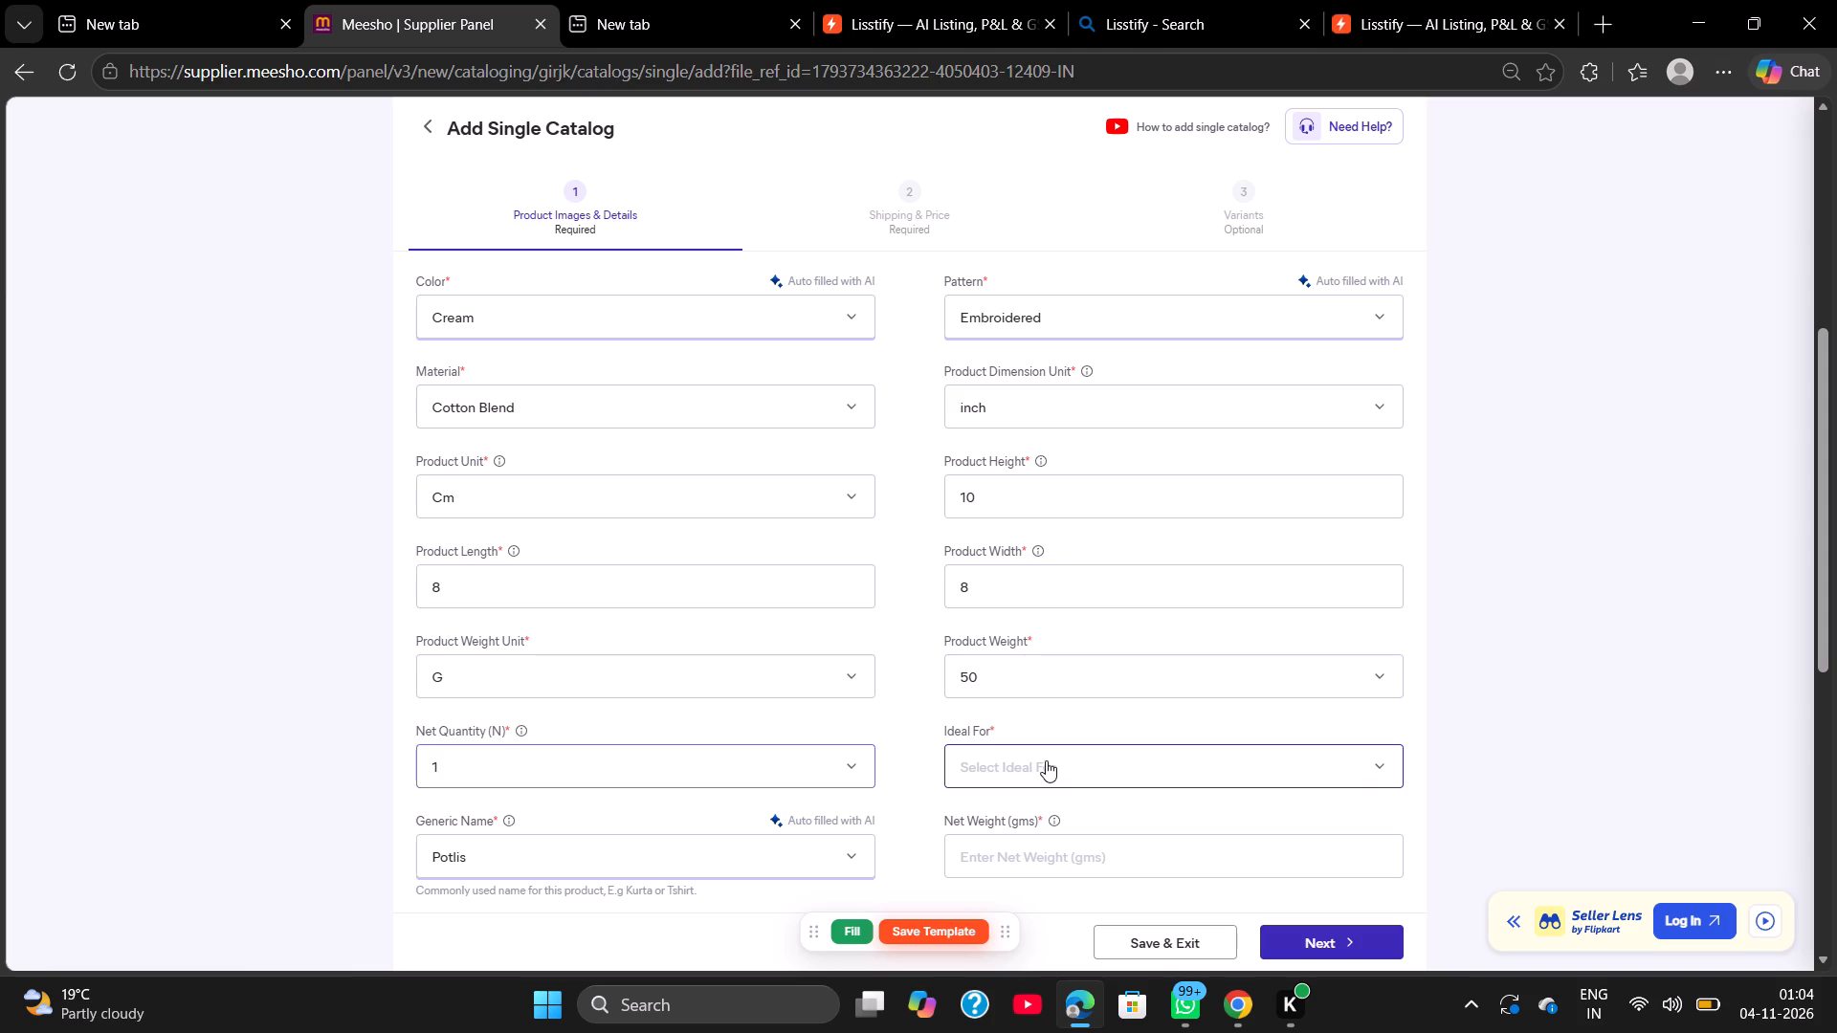
{"action": "left_click", "coordinate": [983, 676]}
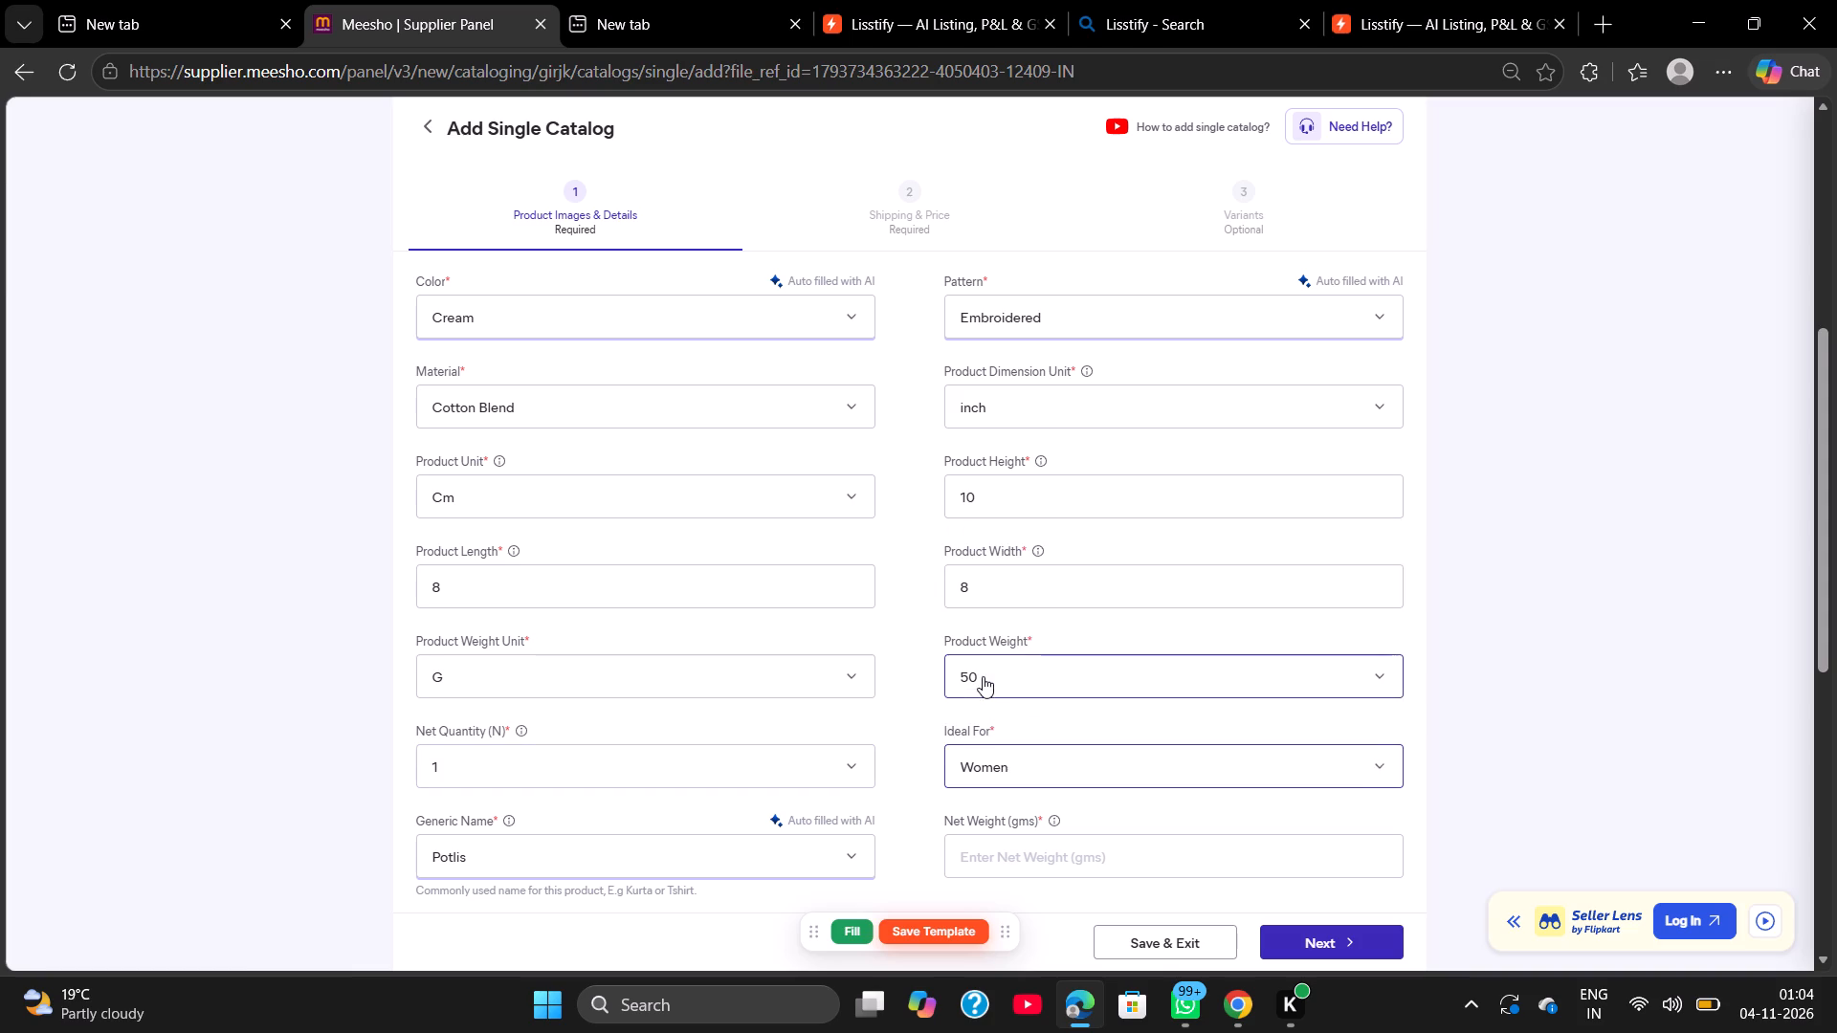
{"action": "scroll", "coordinate": [983, 676], "scroll_direction": "down", "scroll_amount": 1}
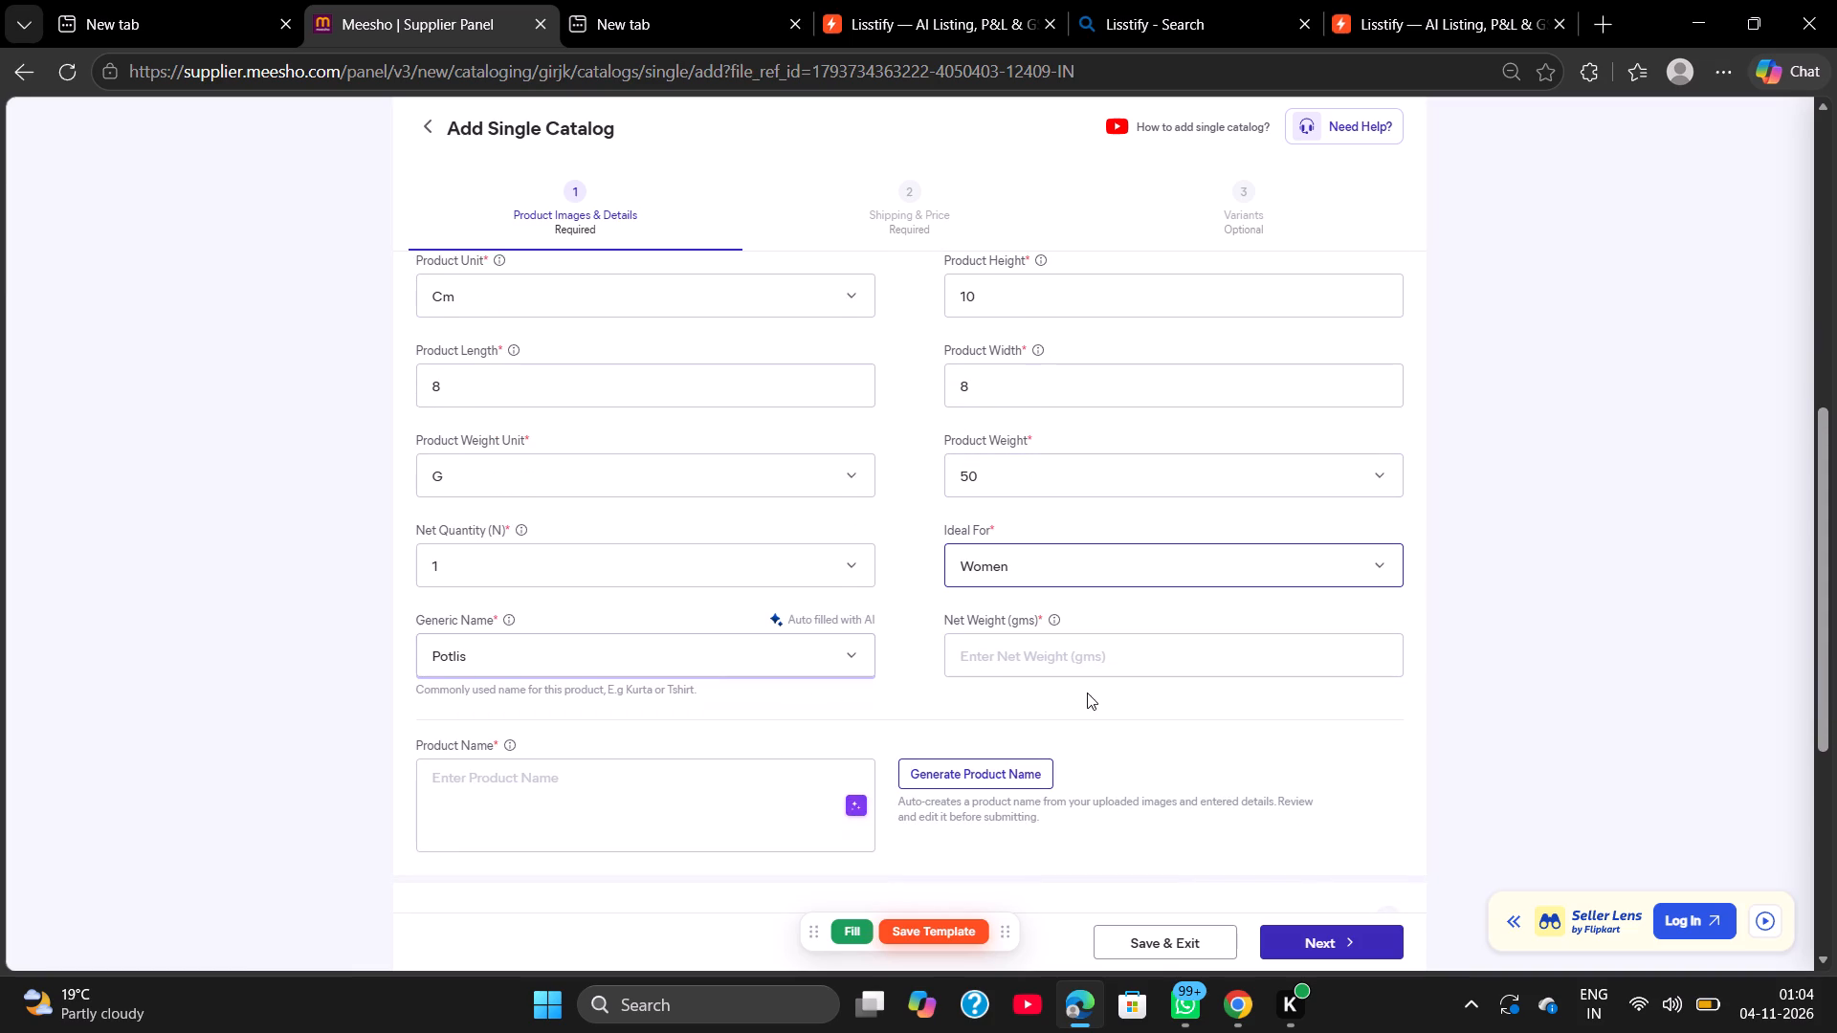
{"action": "left_click", "coordinate": [1036, 648]}
{"action": "type", "text": "100"}
{"action": "left_click", "coordinate": [894, 702]}
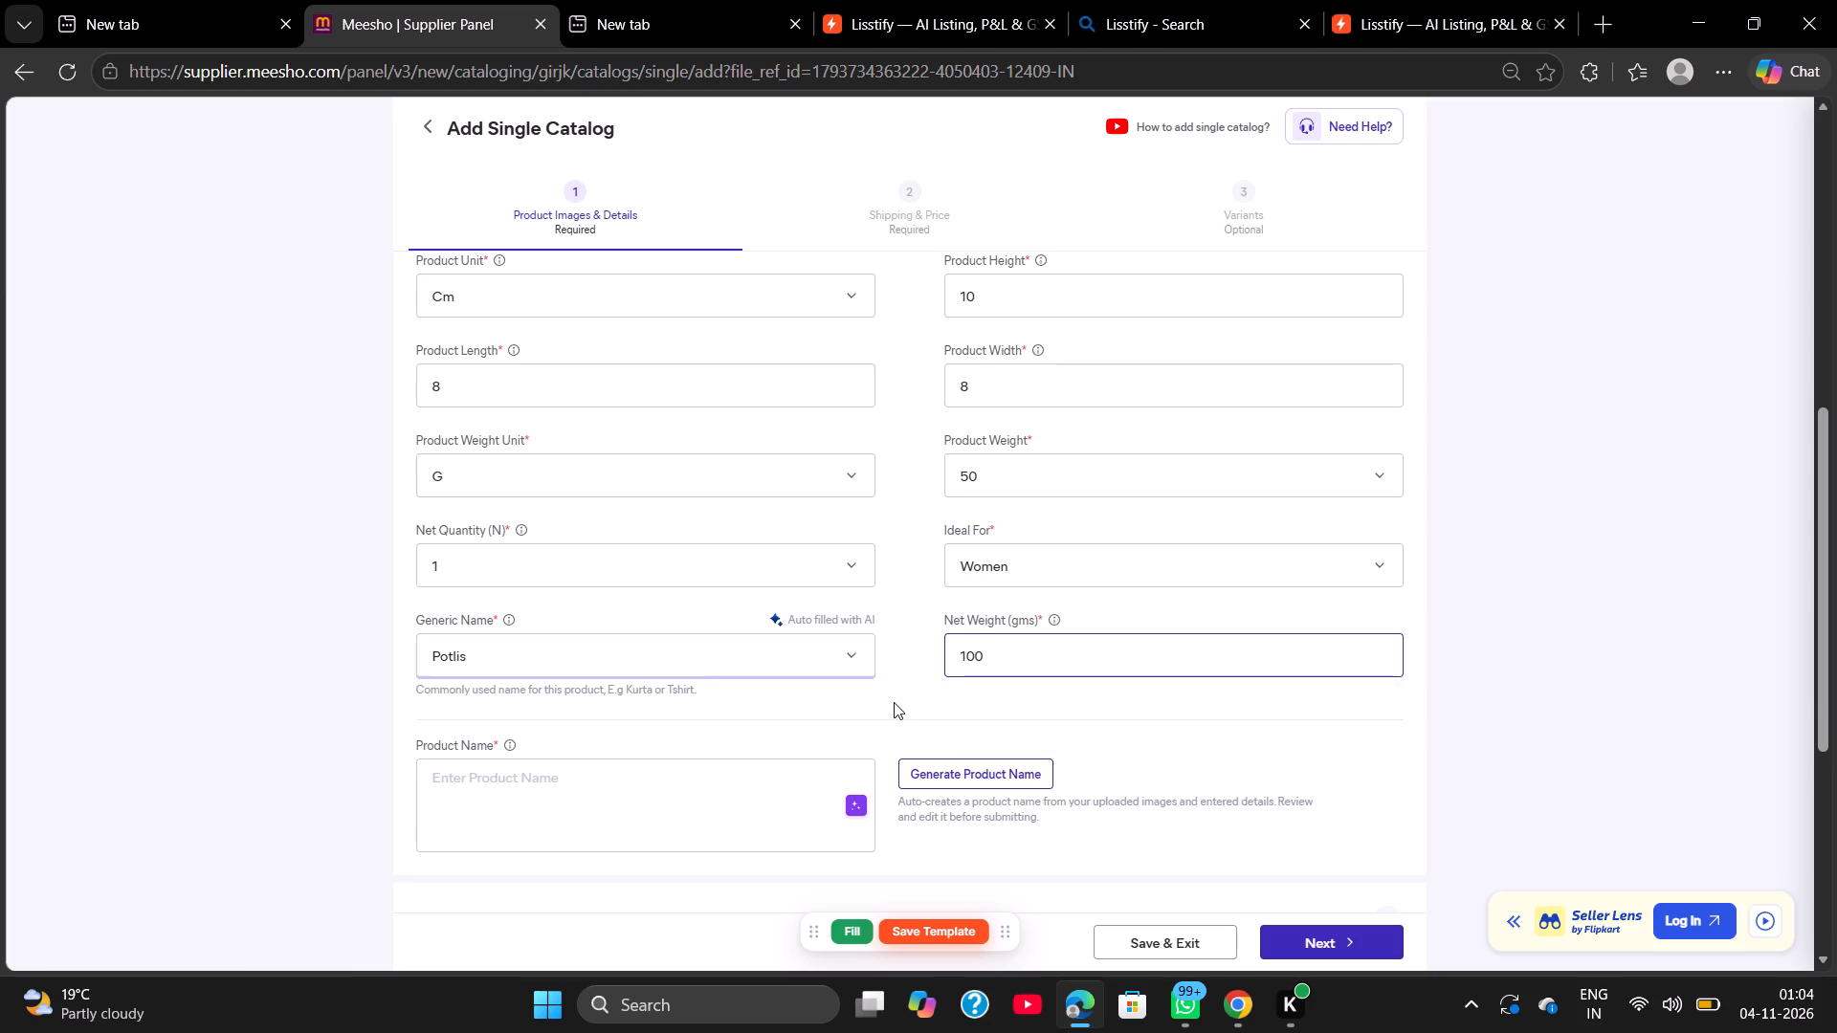
Auto-generate the product name from the uploaded images and entered details.
{"action": "scroll", "coordinate": [894, 702], "scroll_direction": "down", "scroll_amount": 1}
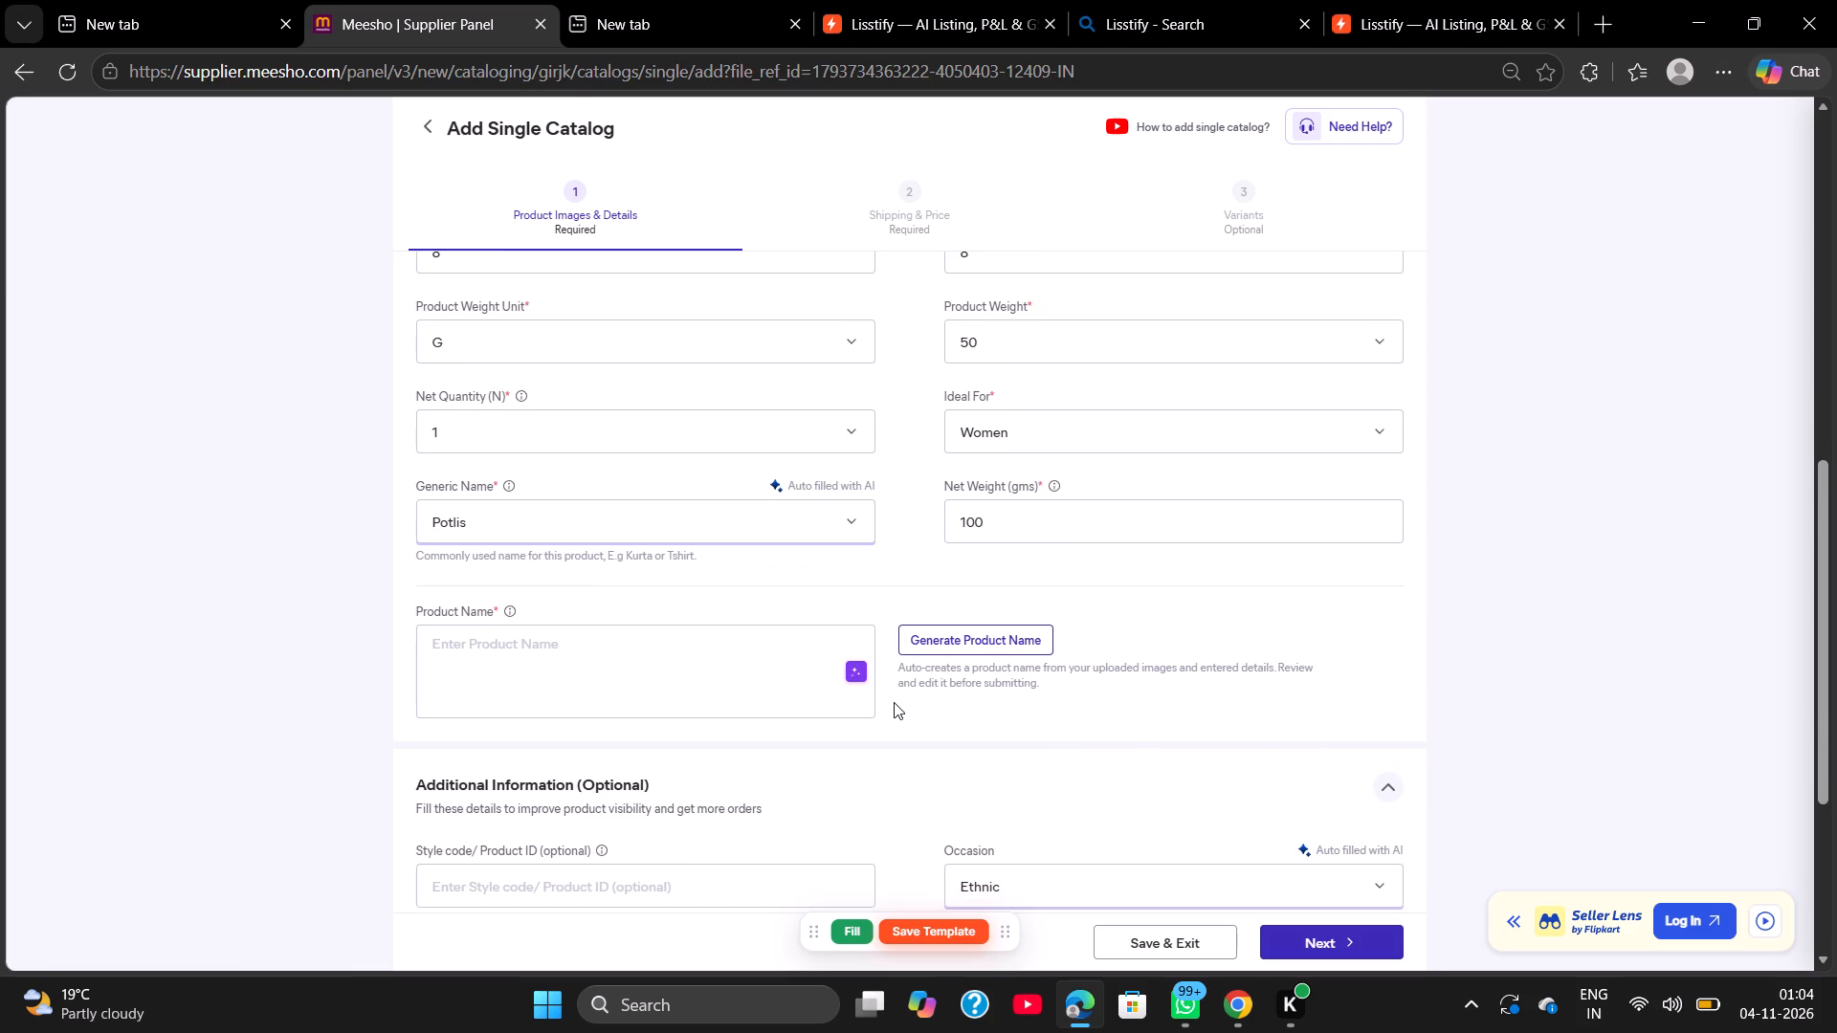
{"action": "left_click", "coordinate": [956, 633]}
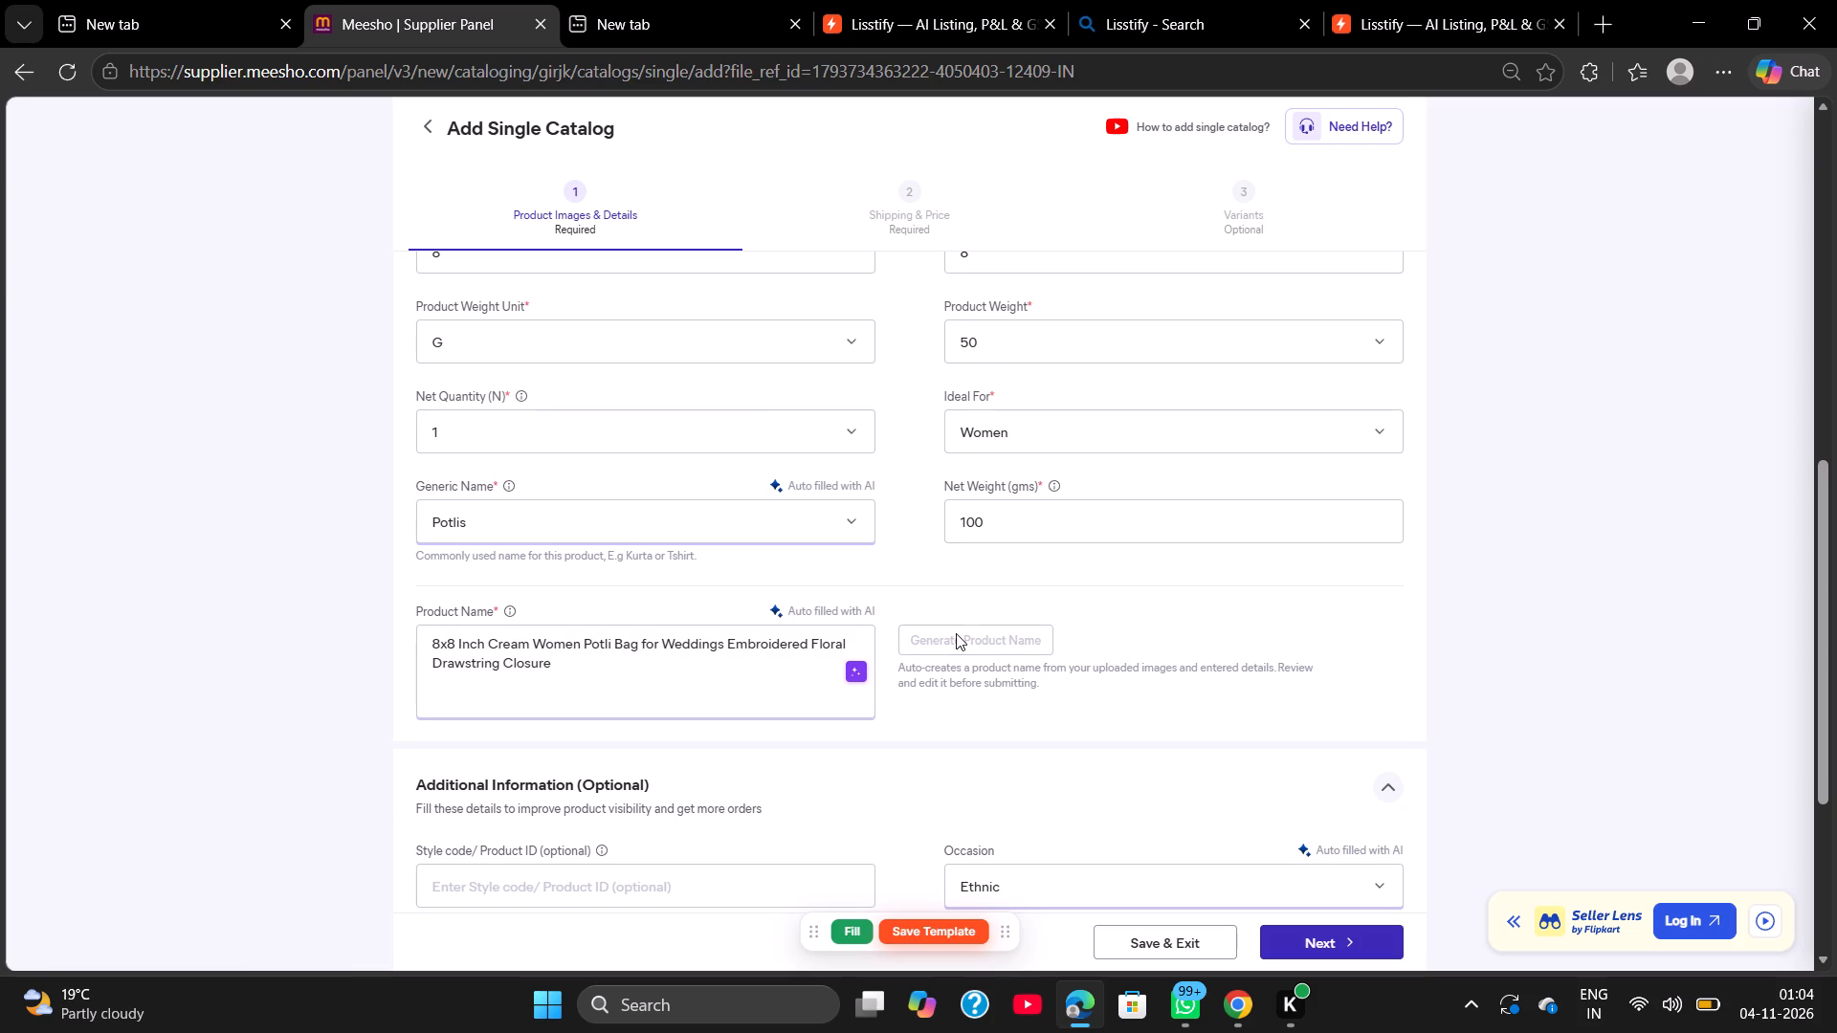
Set the optional size to L and continue to the Shipping & Price stage.
{"action": "scroll", "coordinate": [1003, 736], "scroll_direction": "down", "scroll_amount": 2}
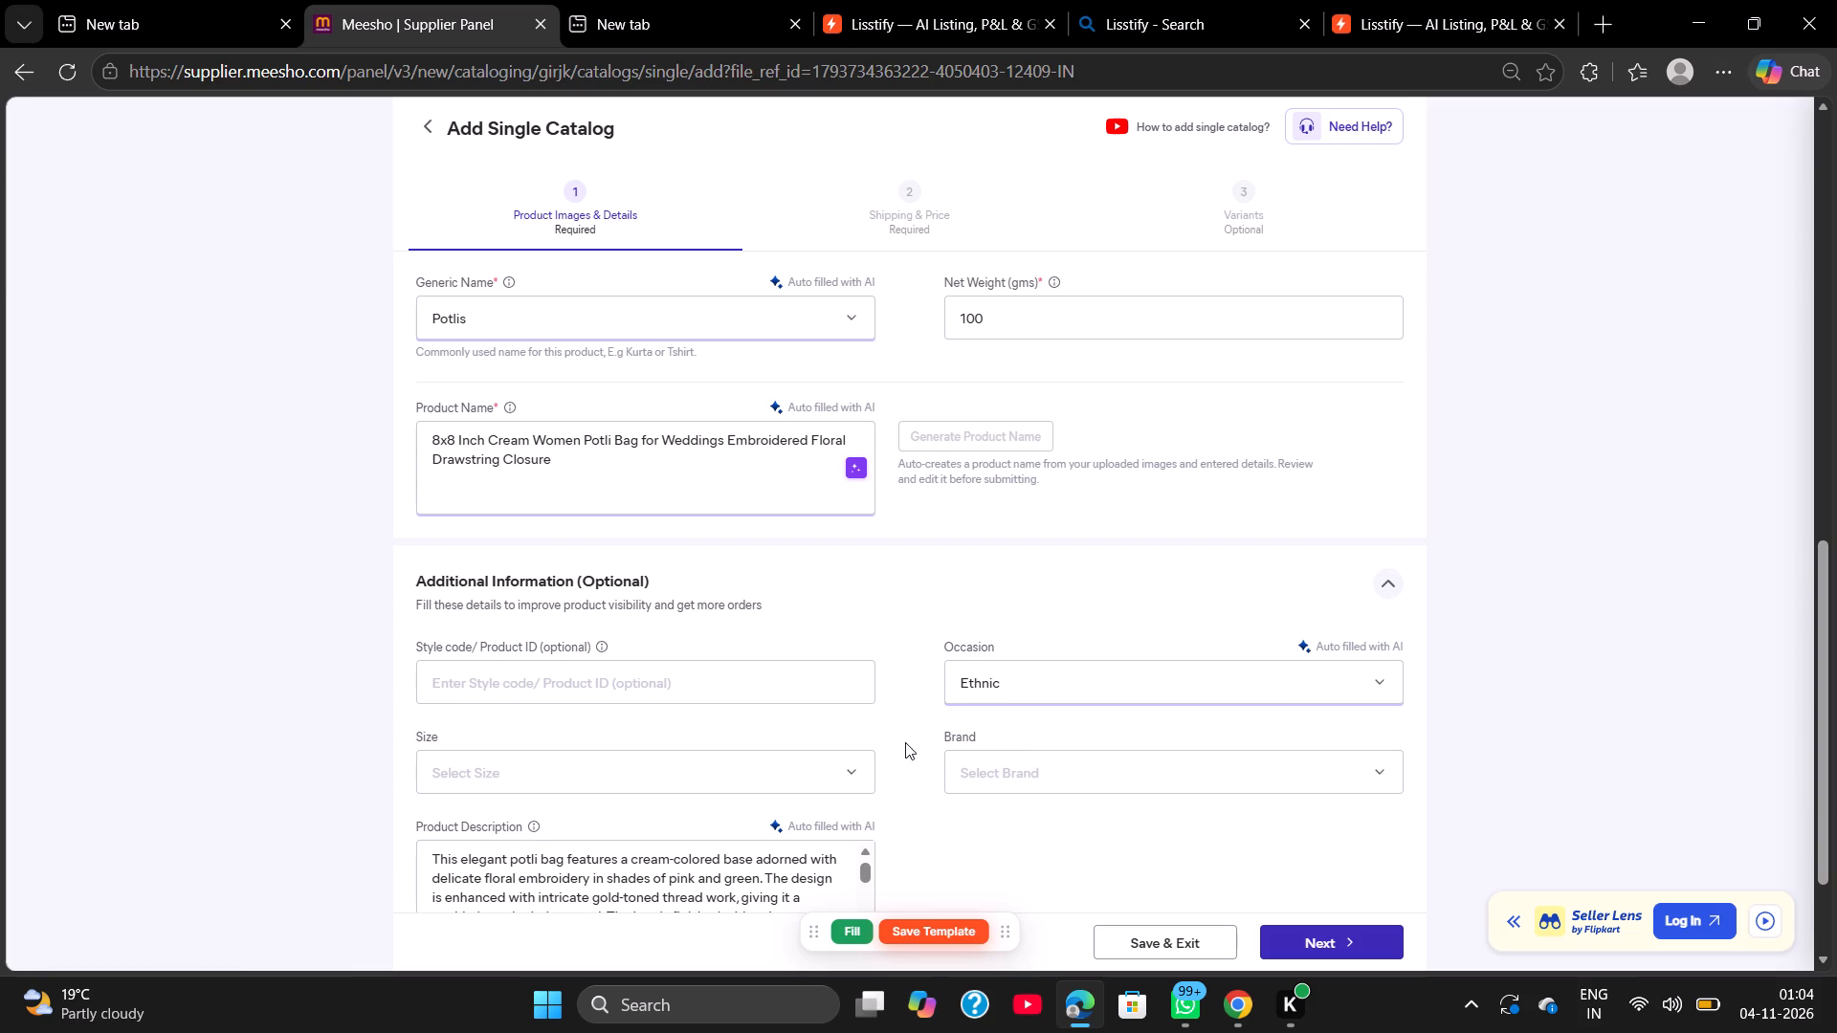
{"action": "scroll", "coordinate": [801, 720], "scroll_direction": "down", "scroll_amount": 1}
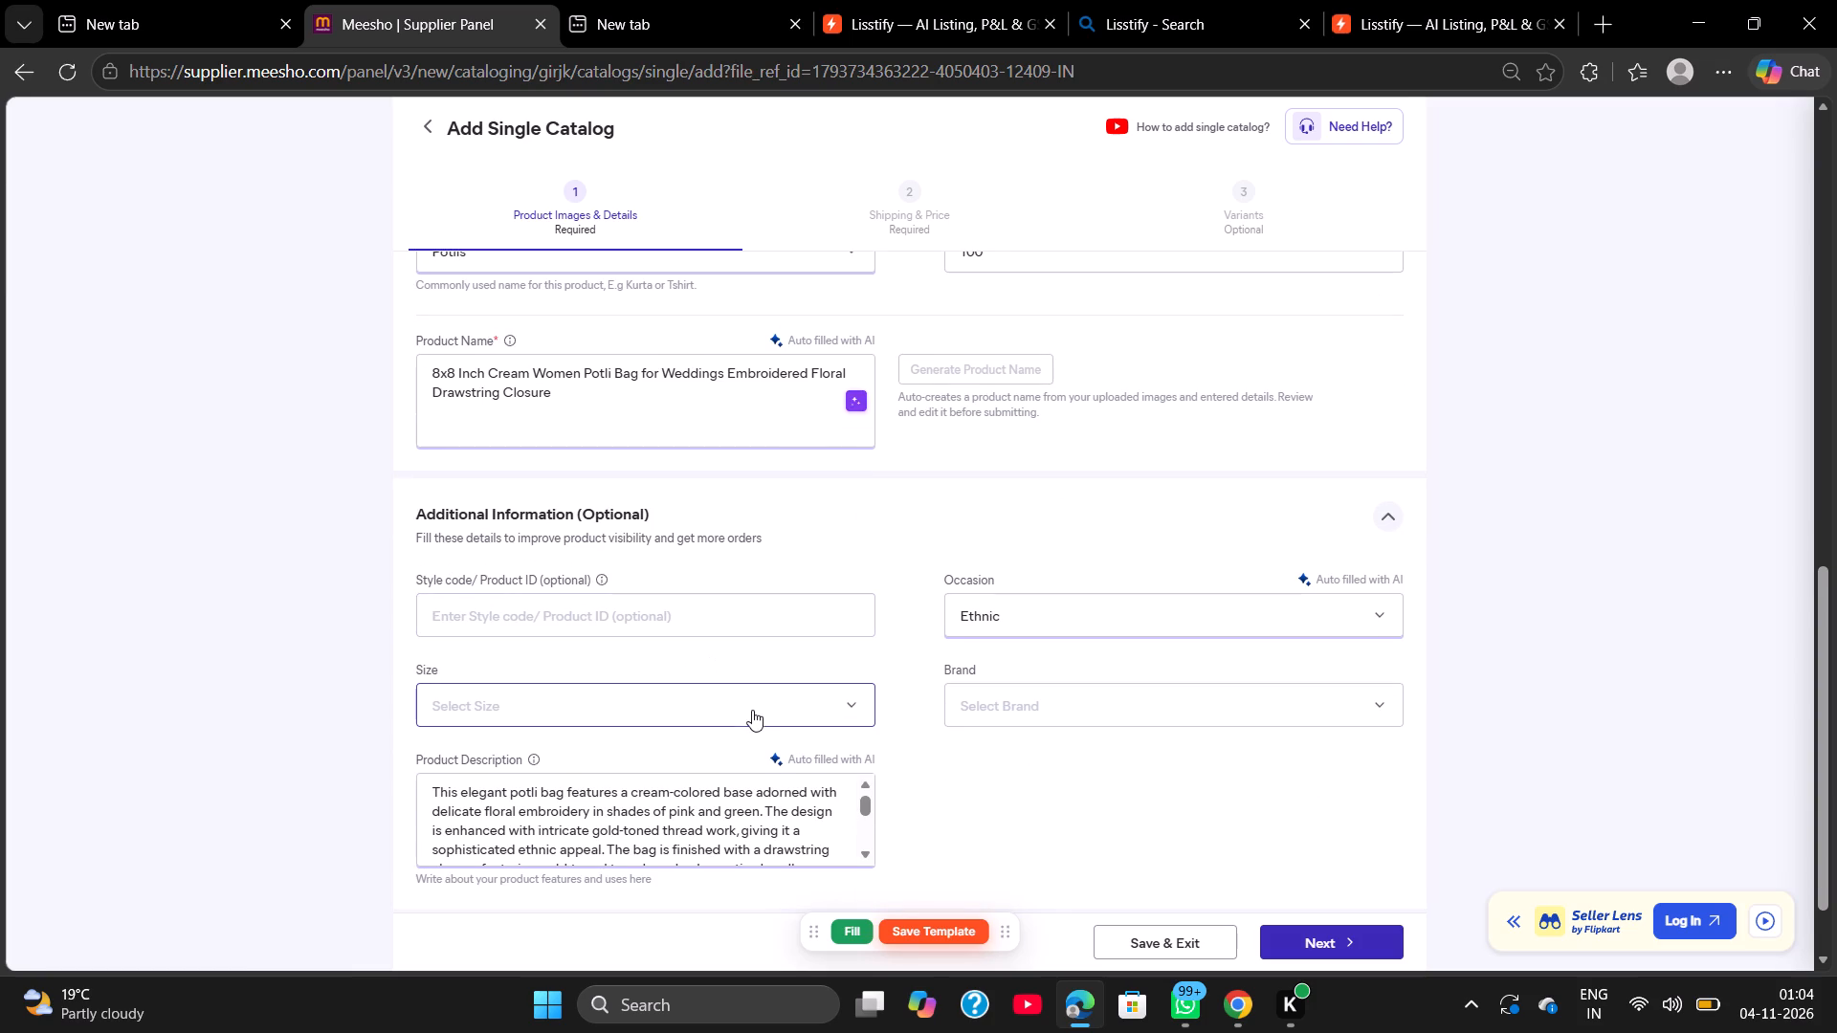
{"action": "left_click", "coordinate": [756, 714]}
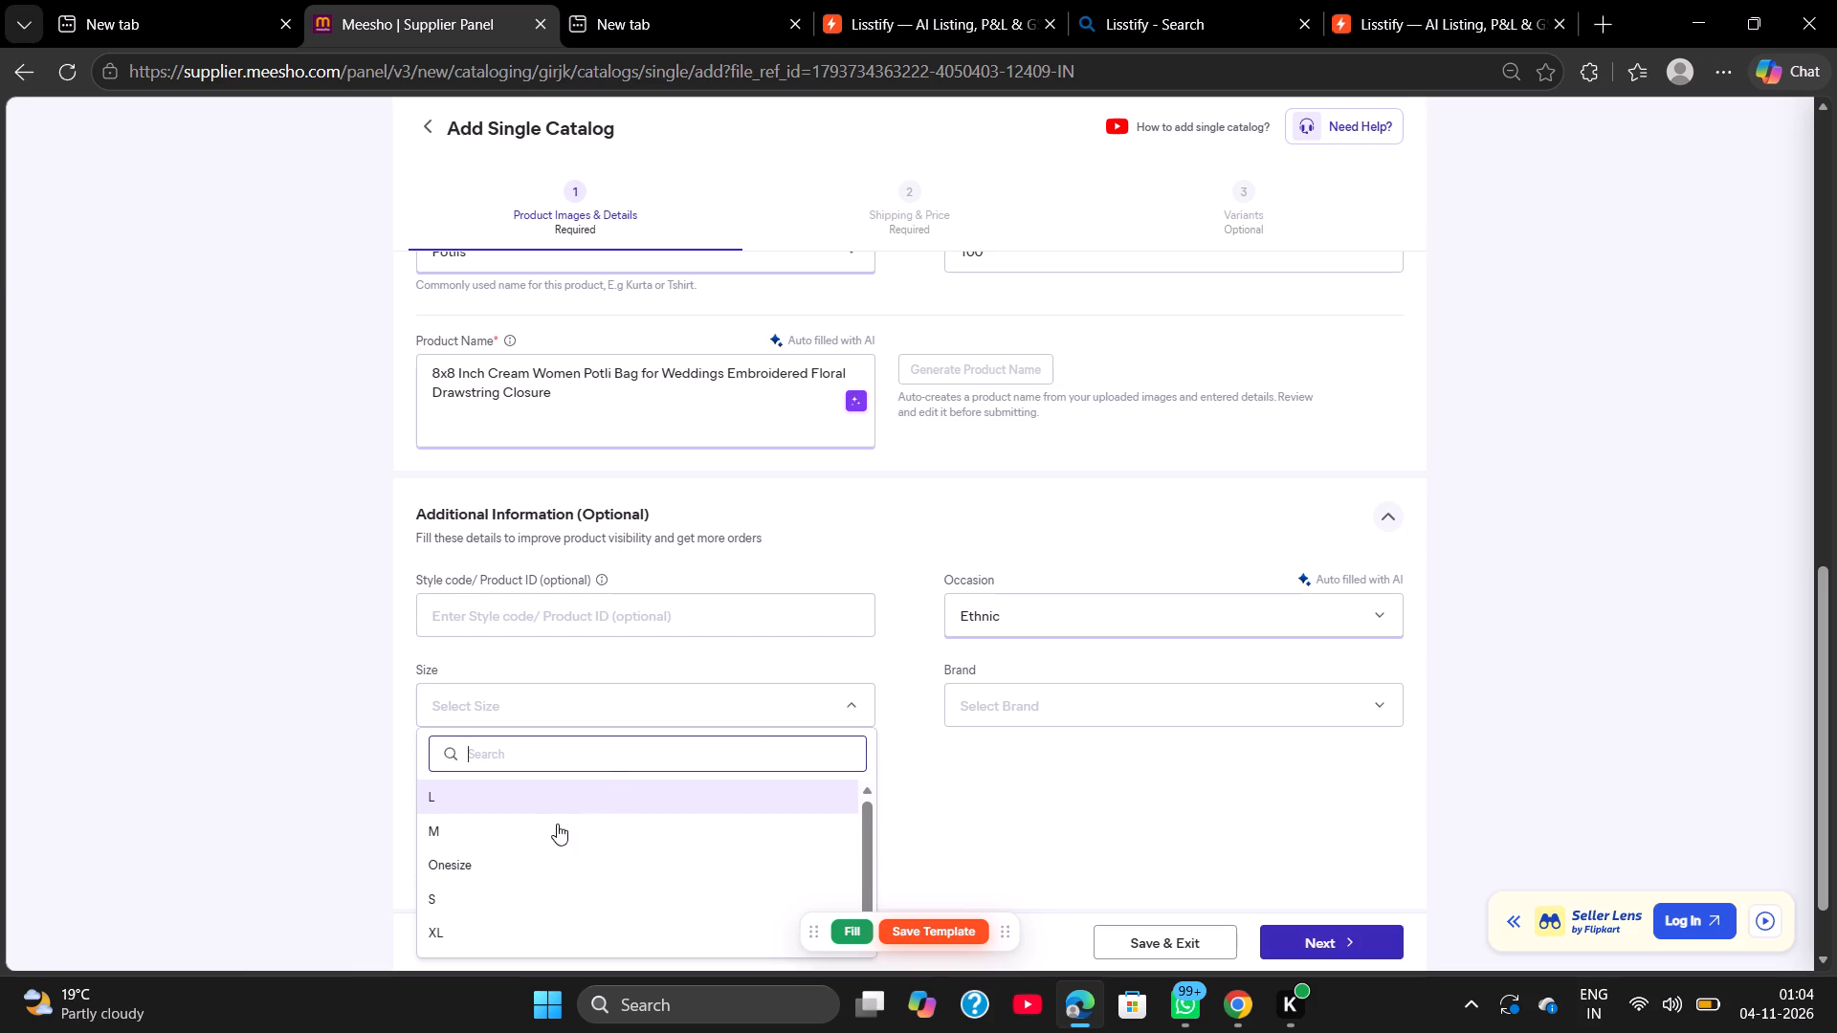
{"action": "left_click", "coordinate": [536, 790]}
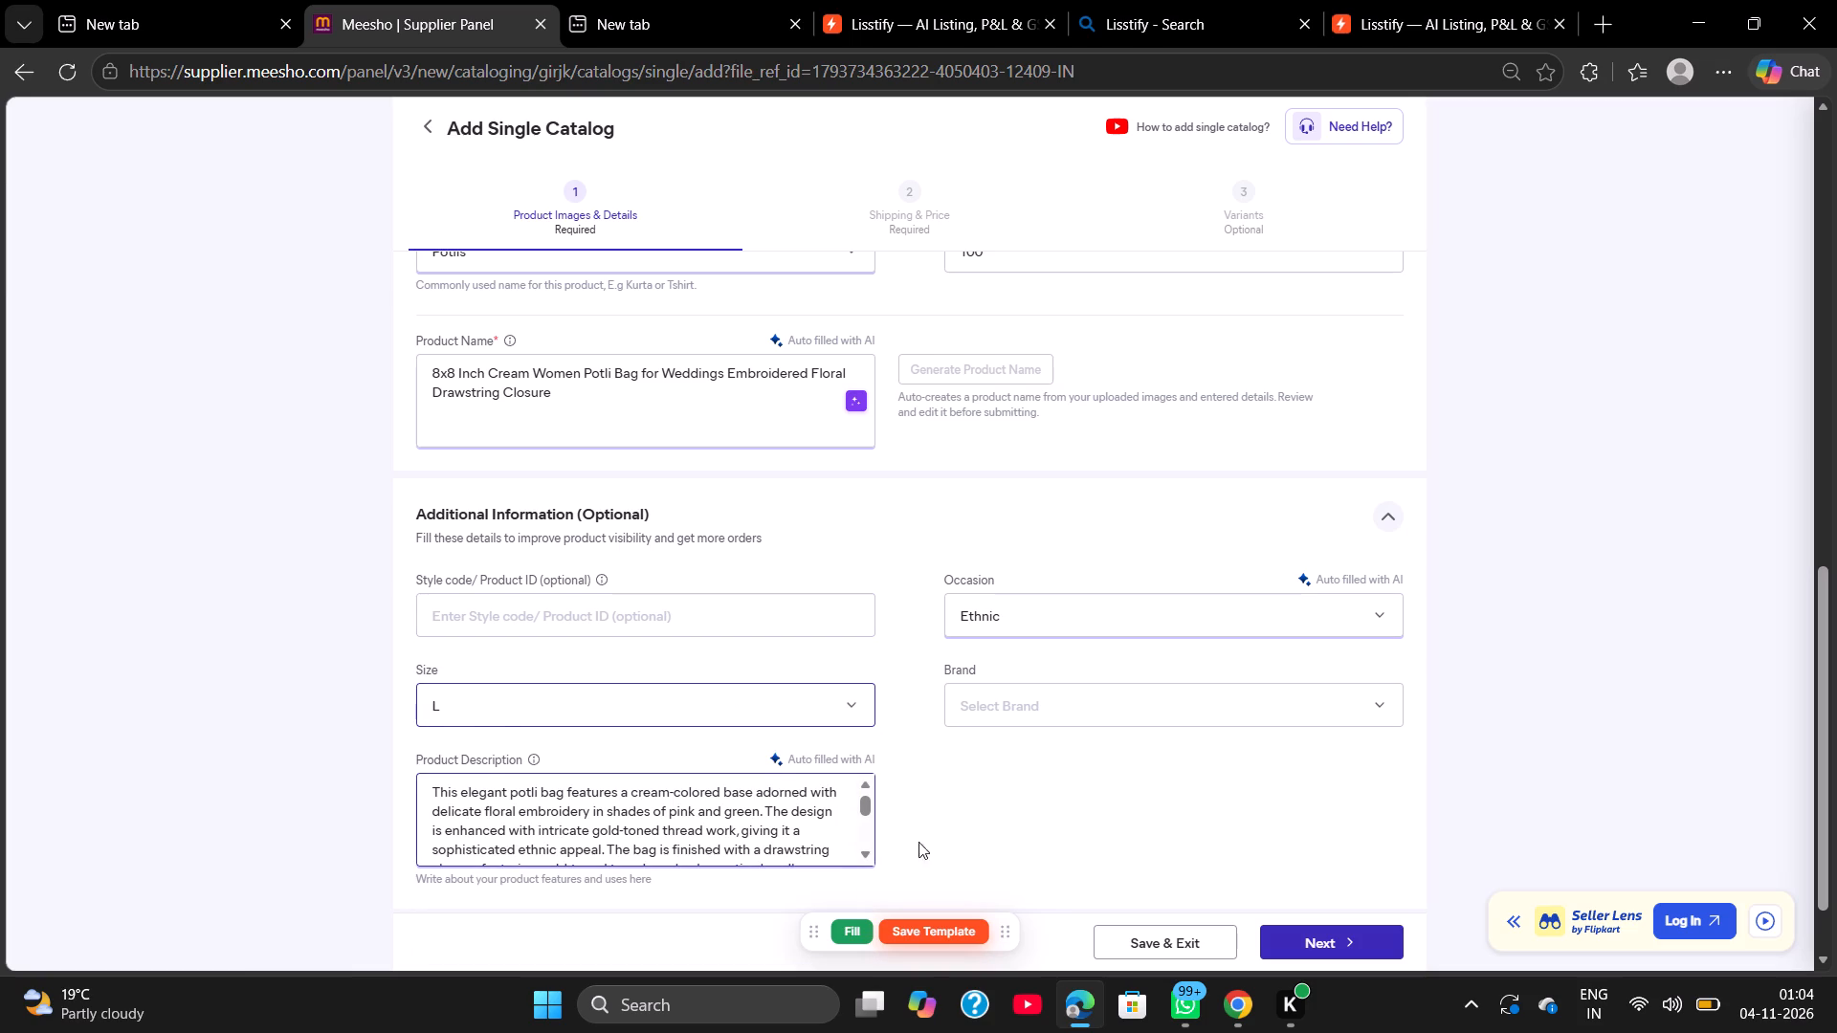
{"action": "scroll", "coordinate": [939, 850], "scroll_direction": "down", "scroll_amount": 2}
{"action": "left_click", "coordinate": [1329, 940]}
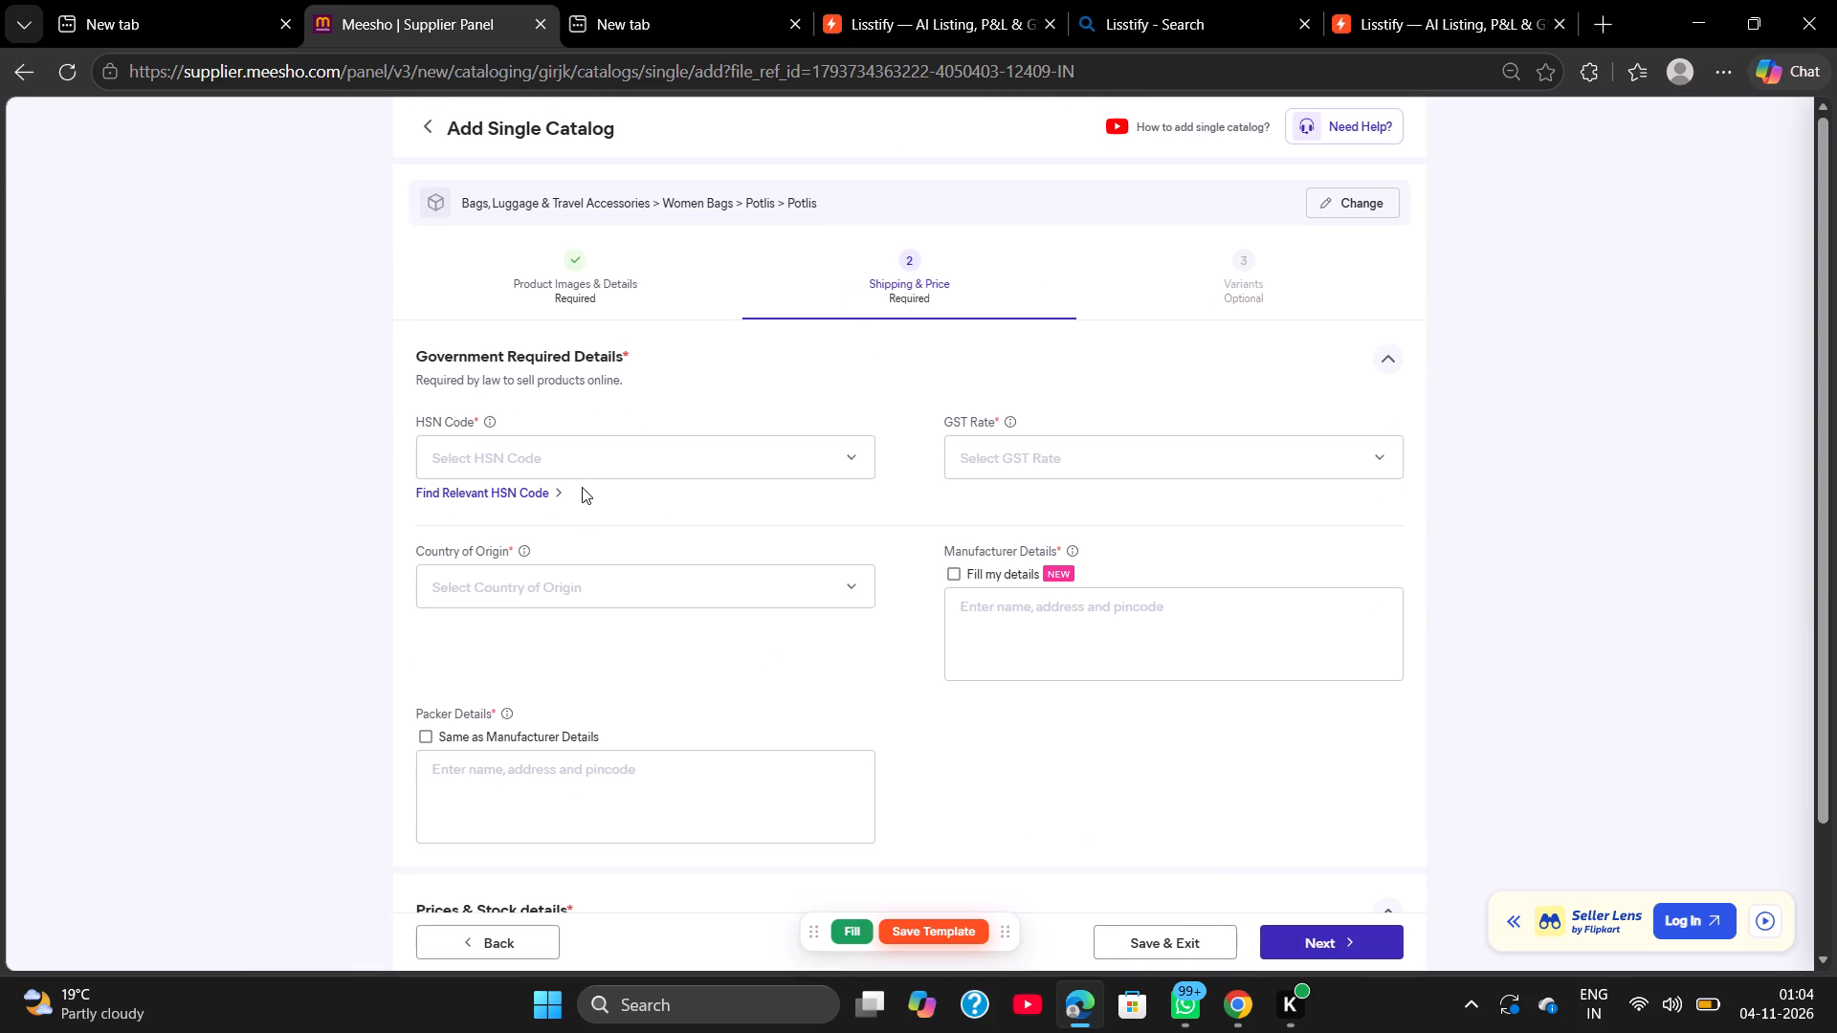
Set the HSN code to 4202 and the GST rate to 5.
{"action": "left_click", "coordinate": [575, 466]}
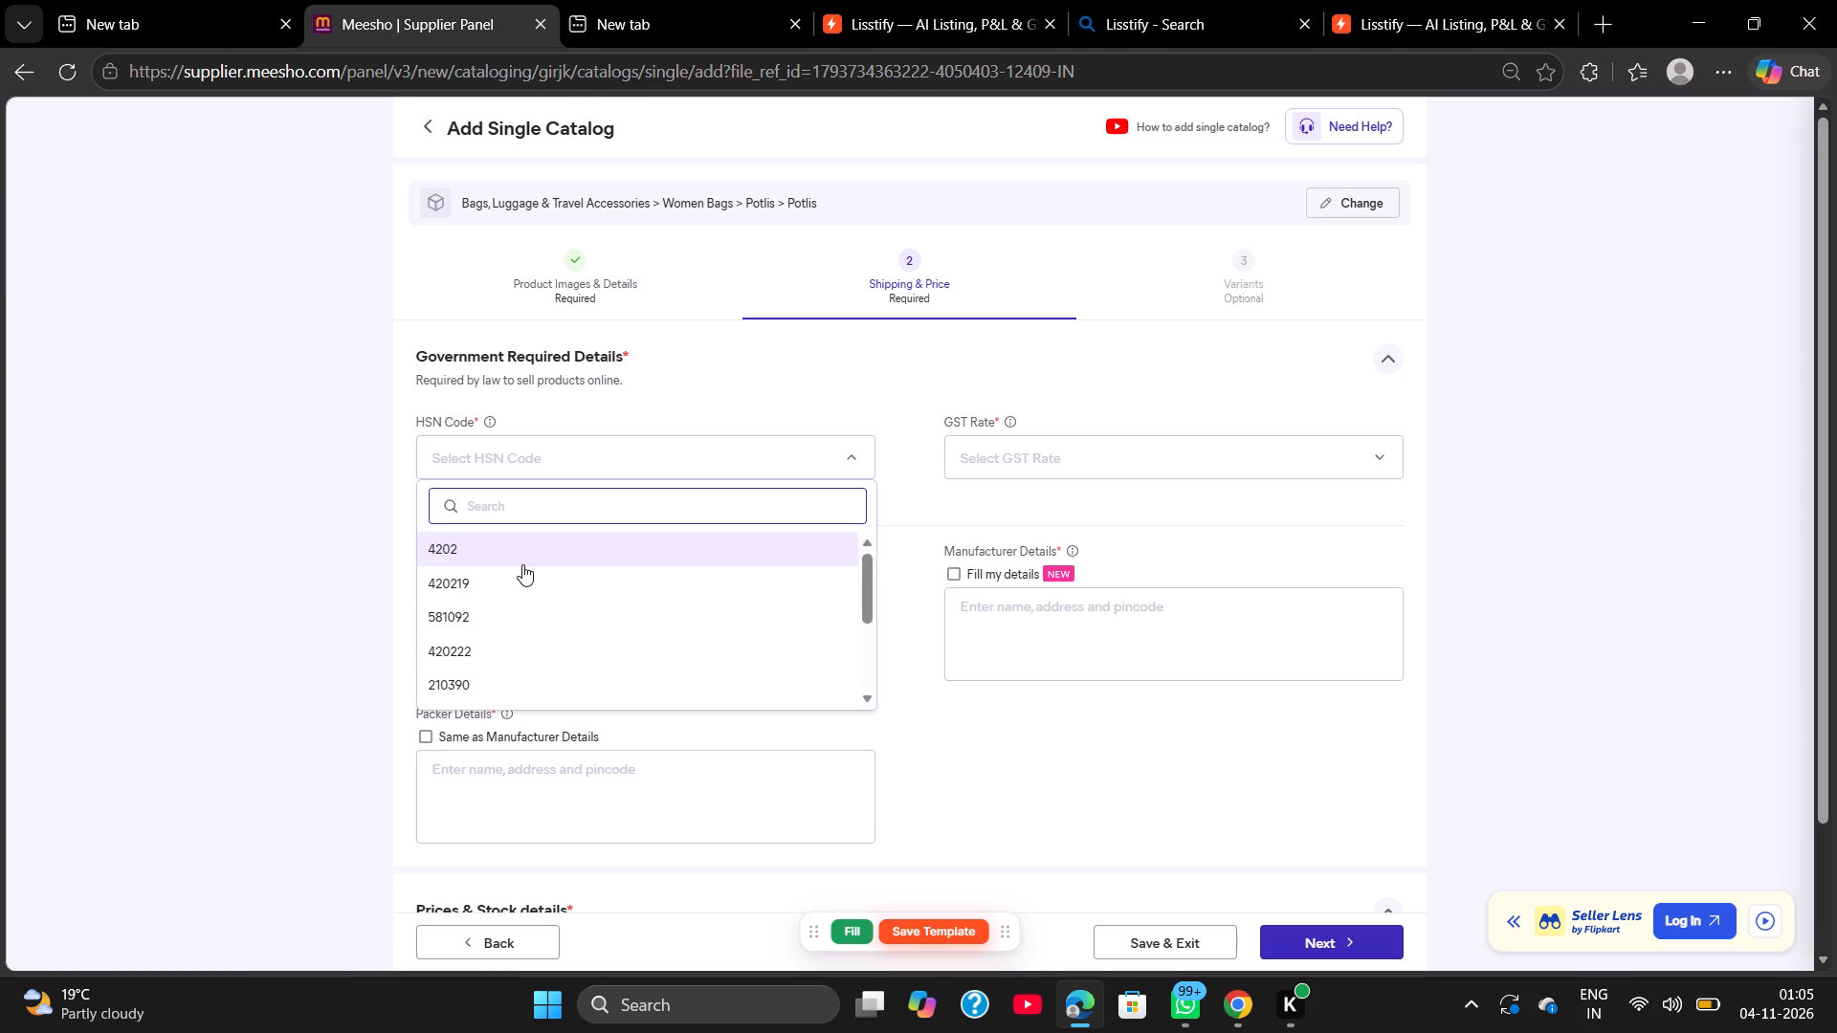
{"action": "left_click", "coordinate": [522, 543]}
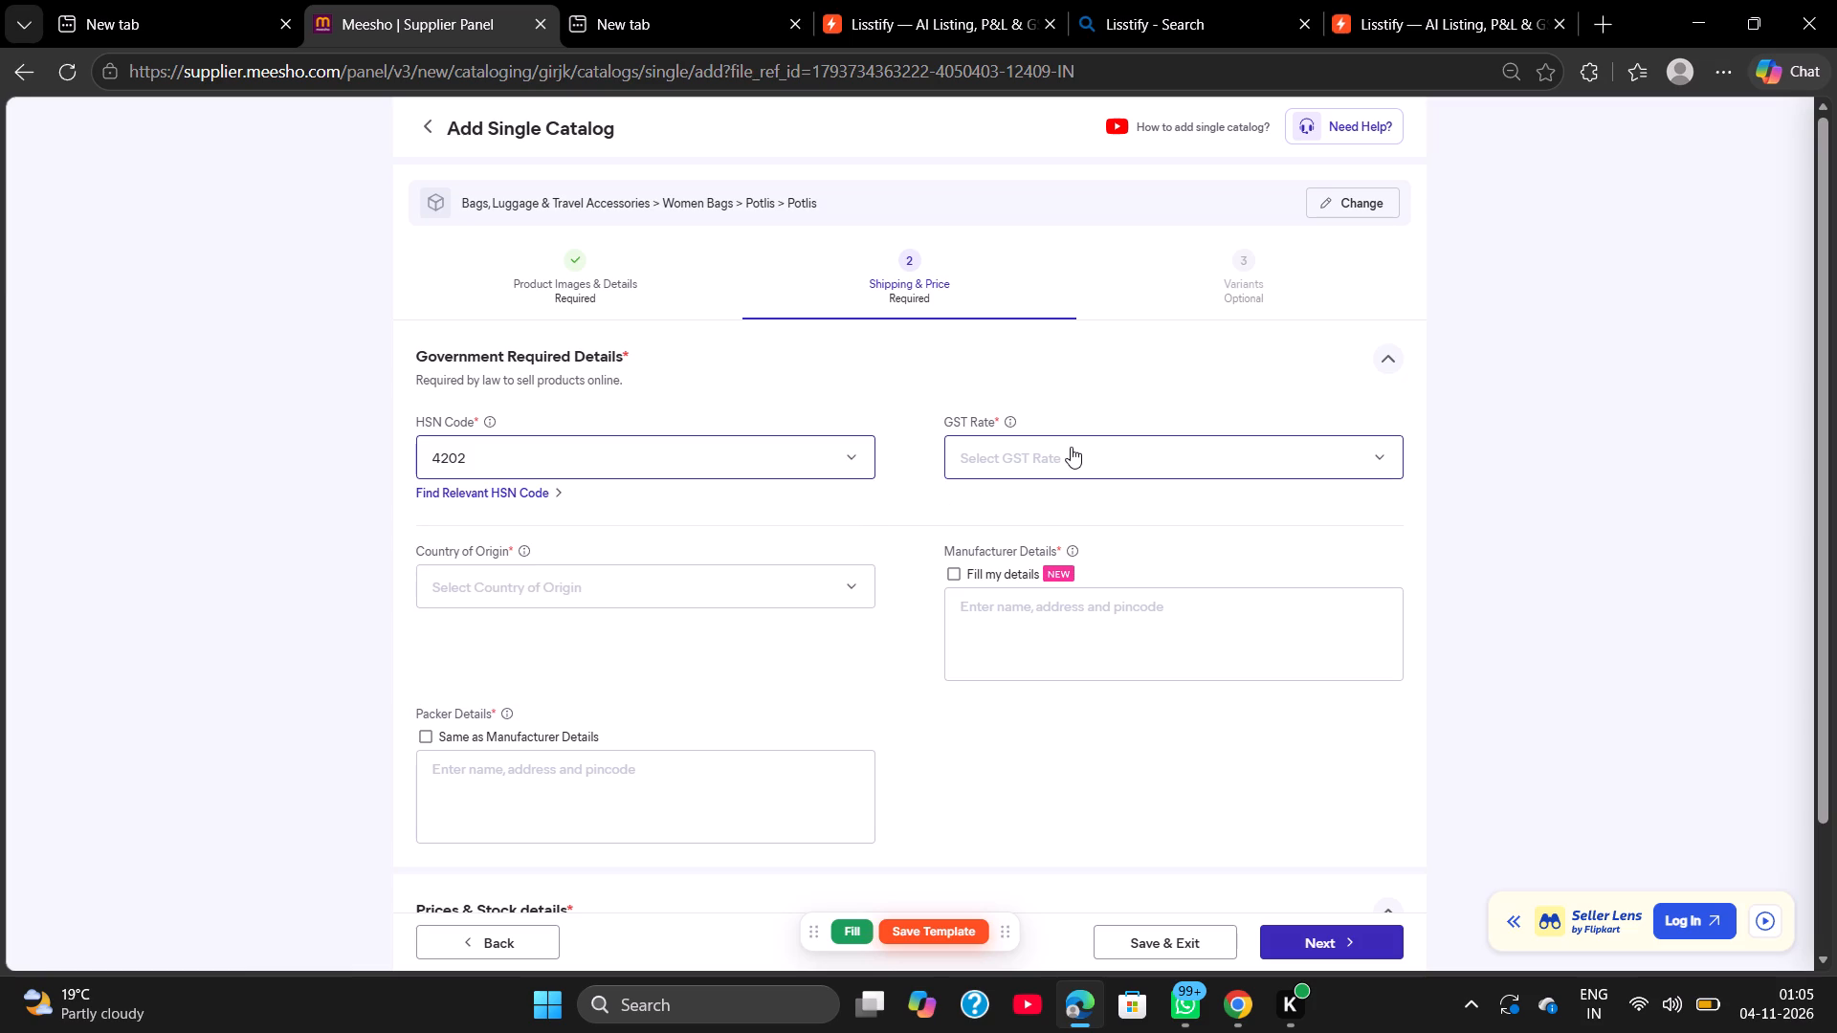
{"action": "left_click", "coordinate": [1077, 447]}
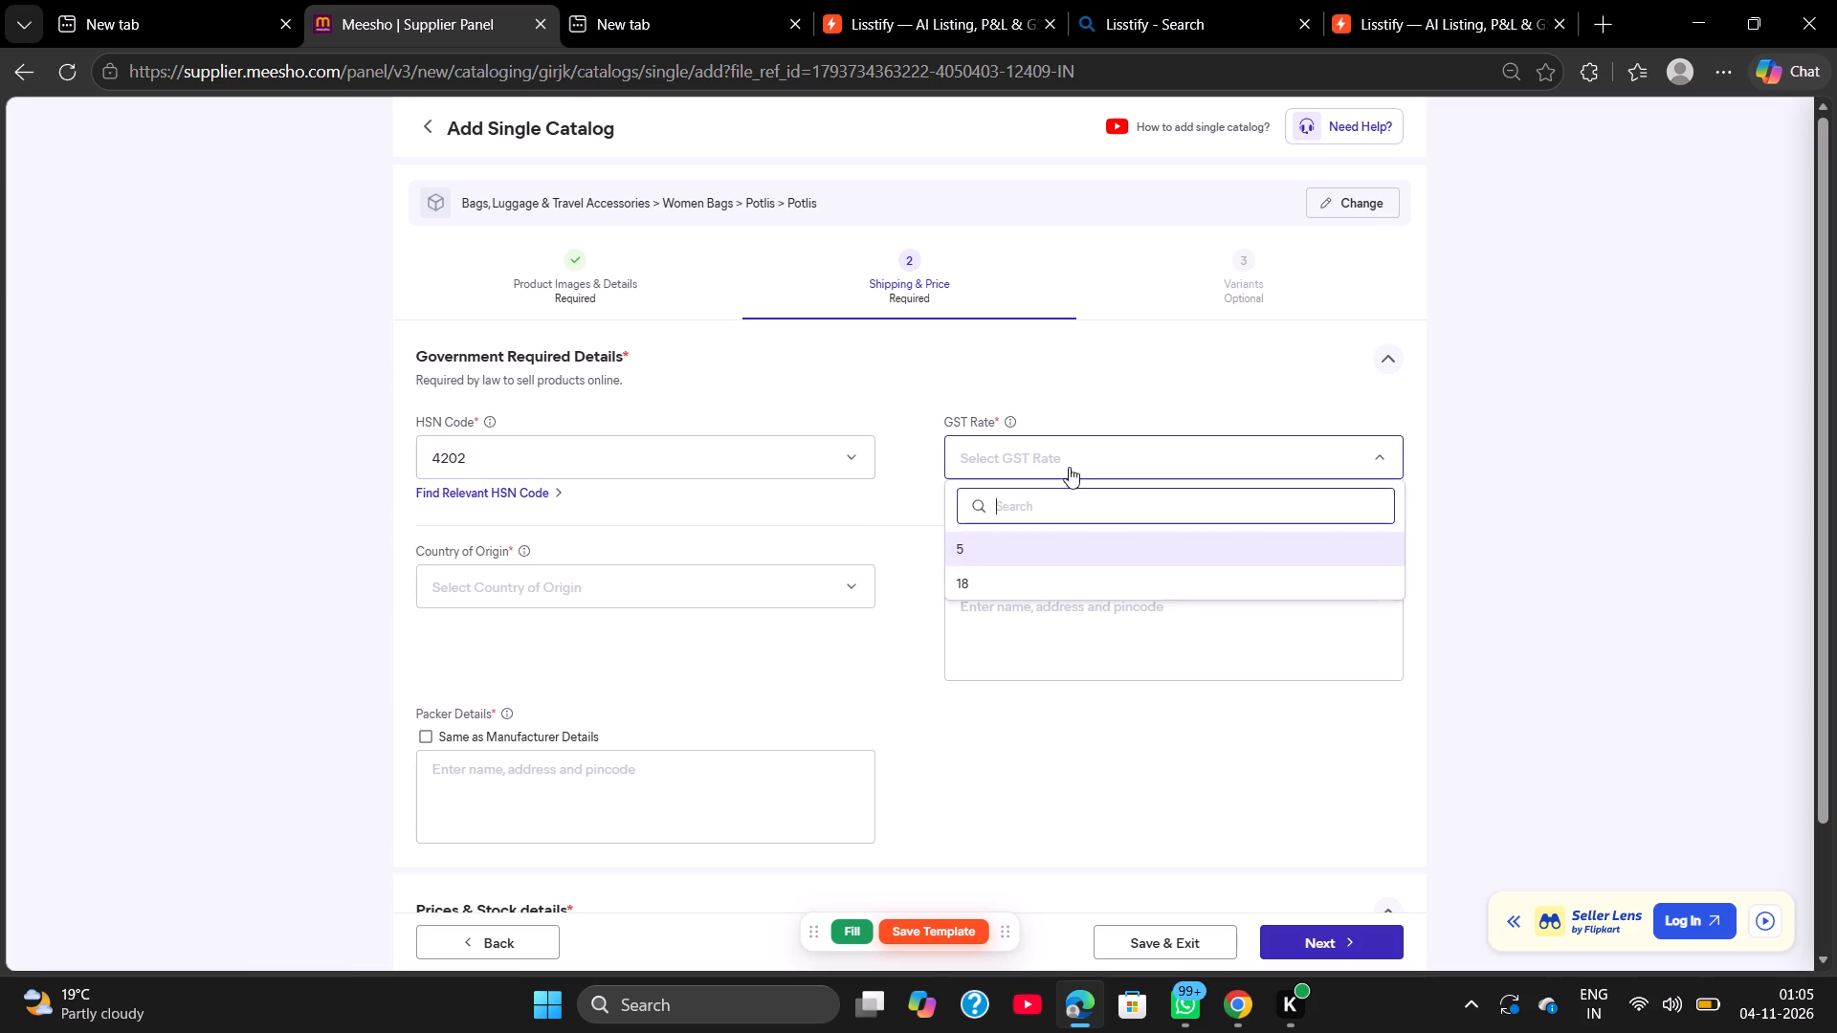
{"action": "left_click", "coordinate": [1045, 534]}
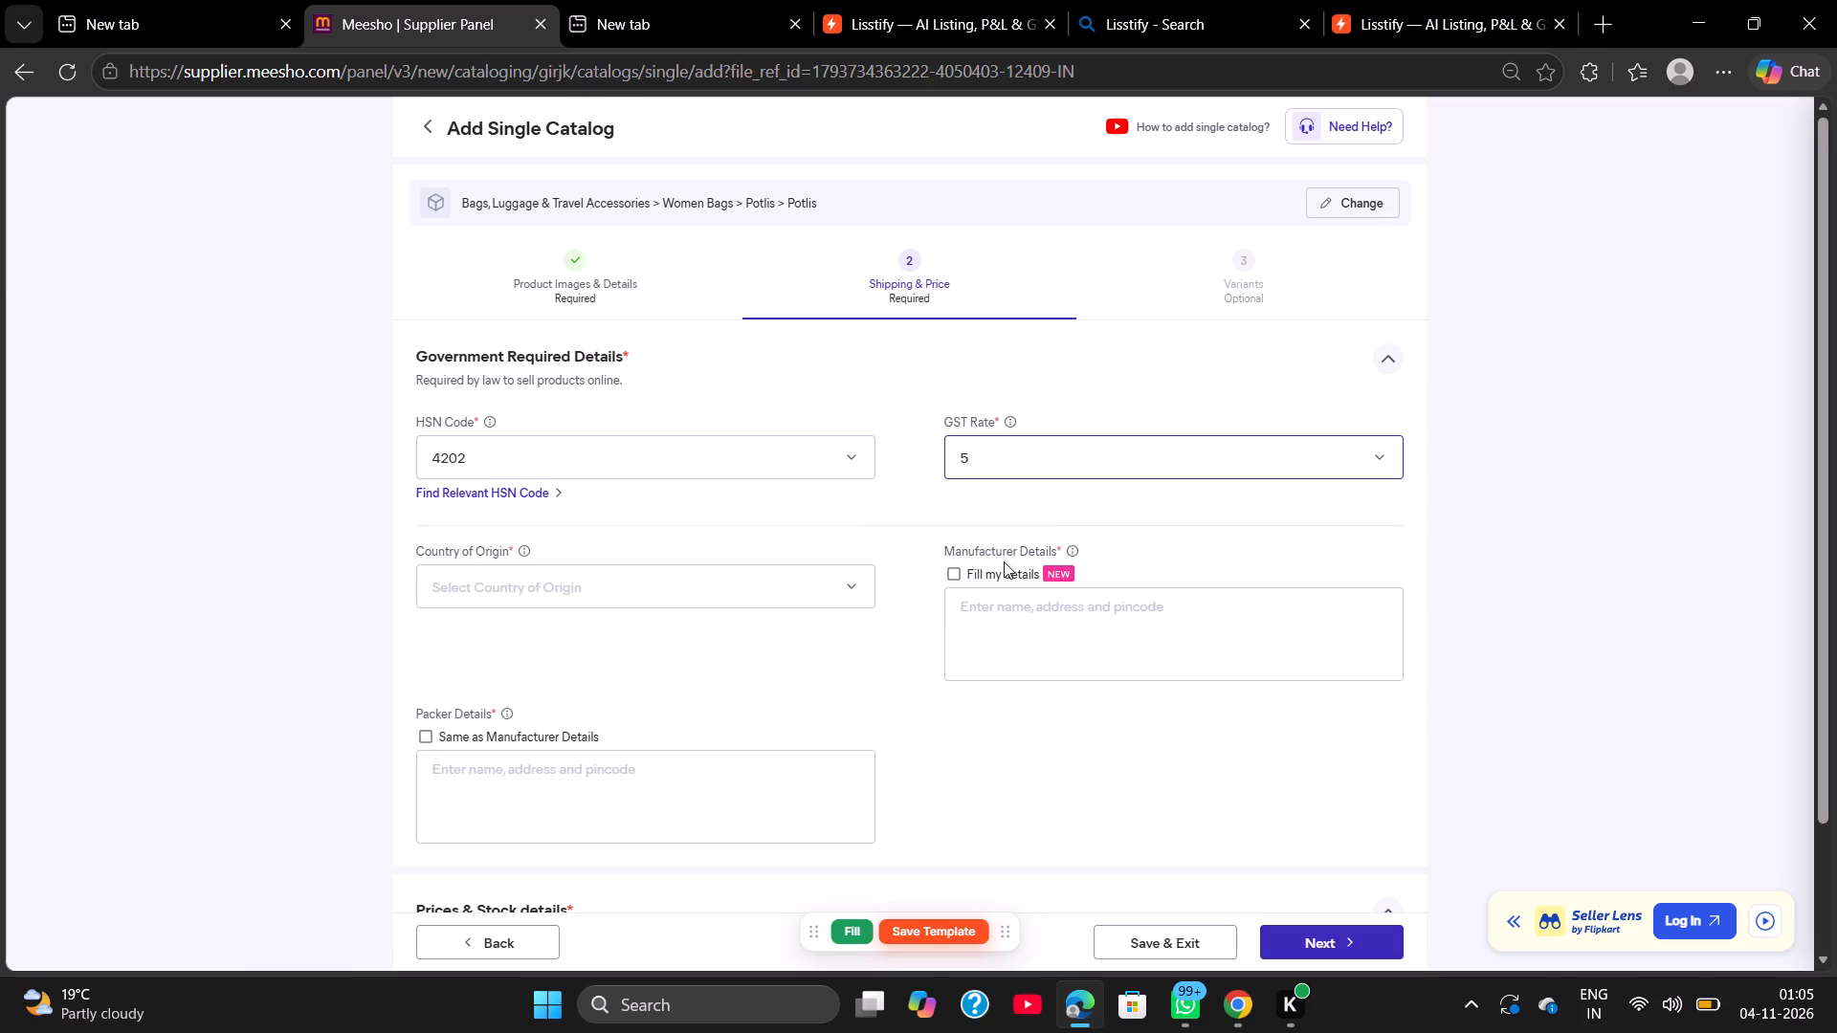
Autofill the manufacturer details with the saved ones, reuse them for the packer, and set the country of origin to India.
{"action": "left_click", "coordinate": [960, 573]}
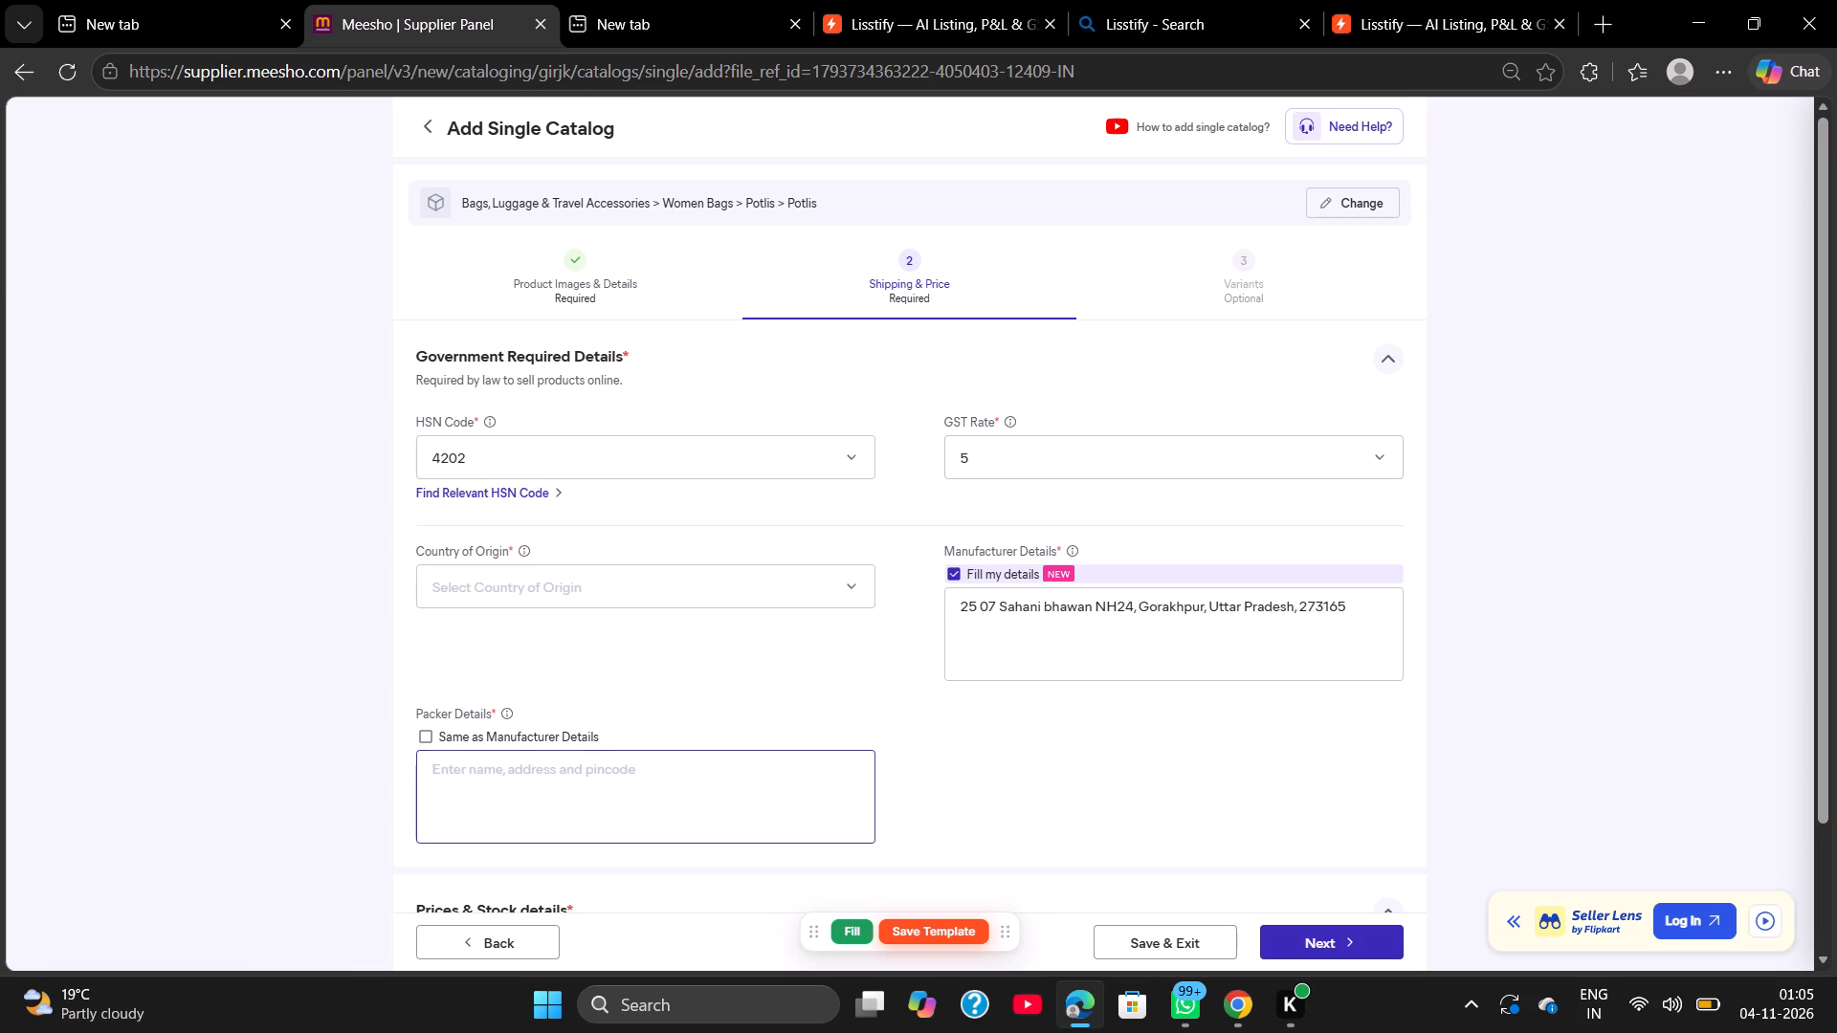
{"action": "left_click", "coordinate": [425, 734]}
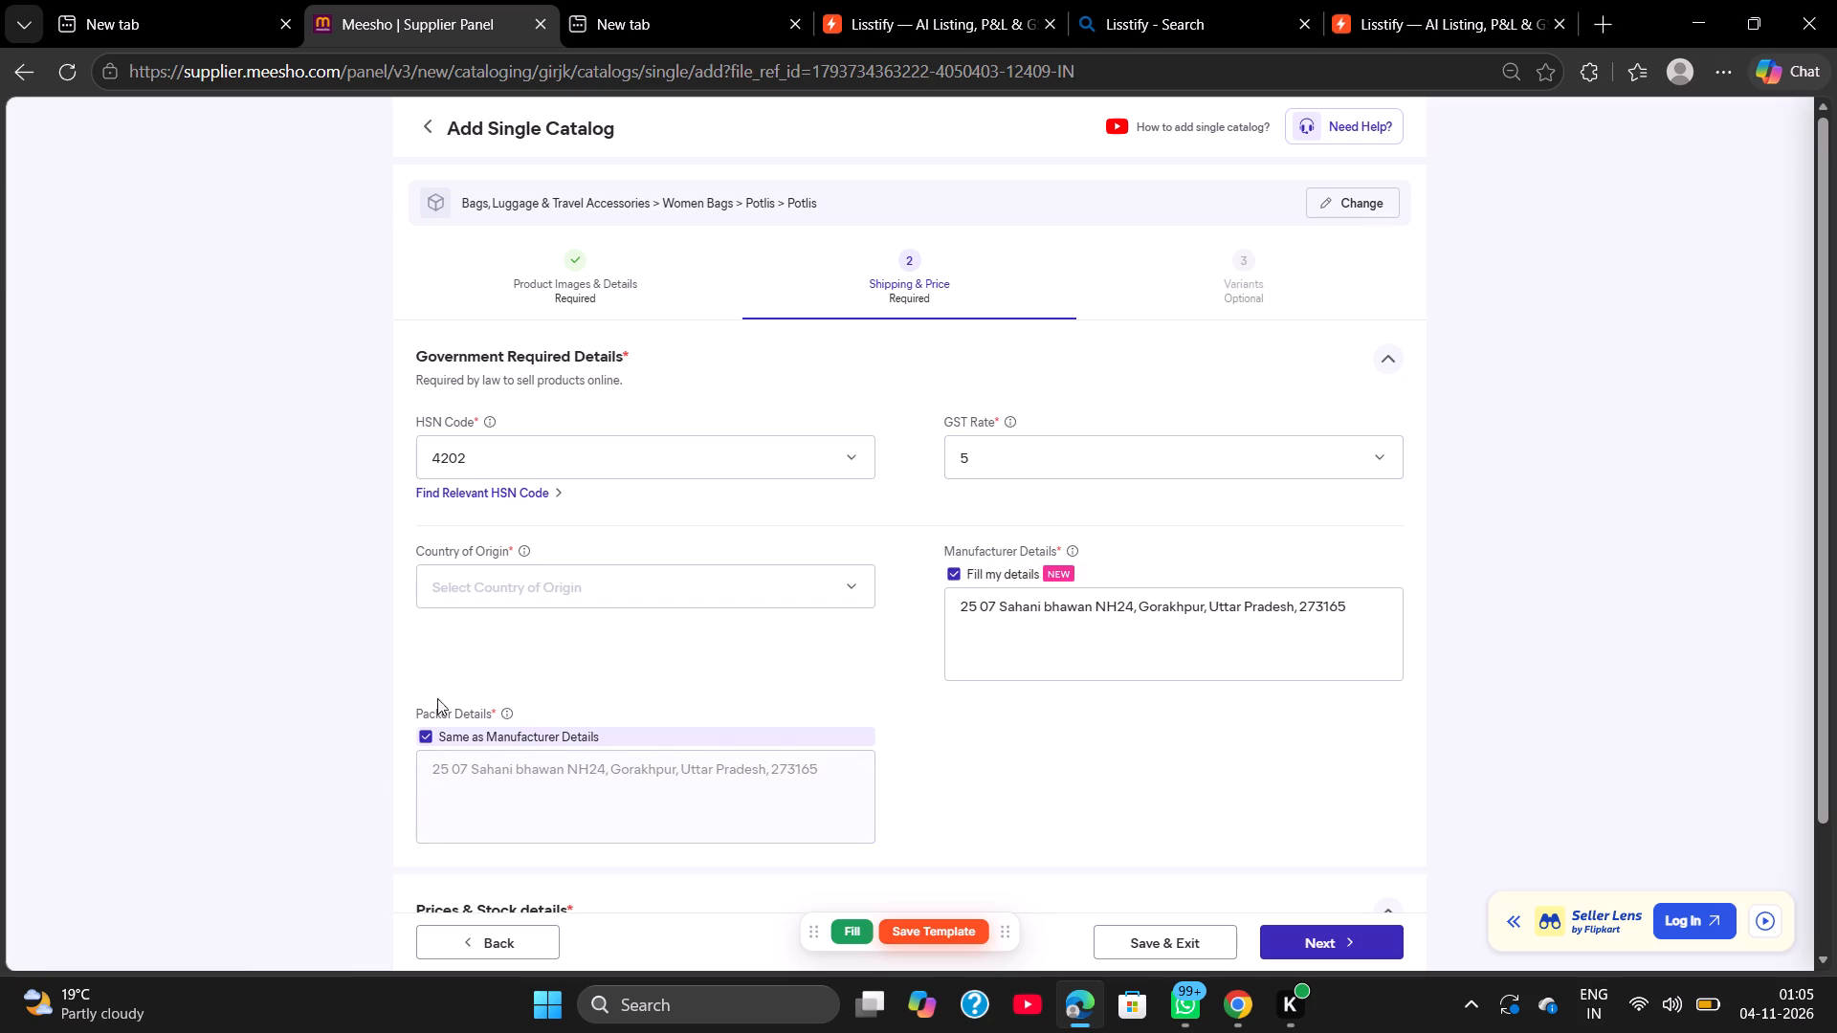
{"action": "left_click", "coordinate": [497, 598]}
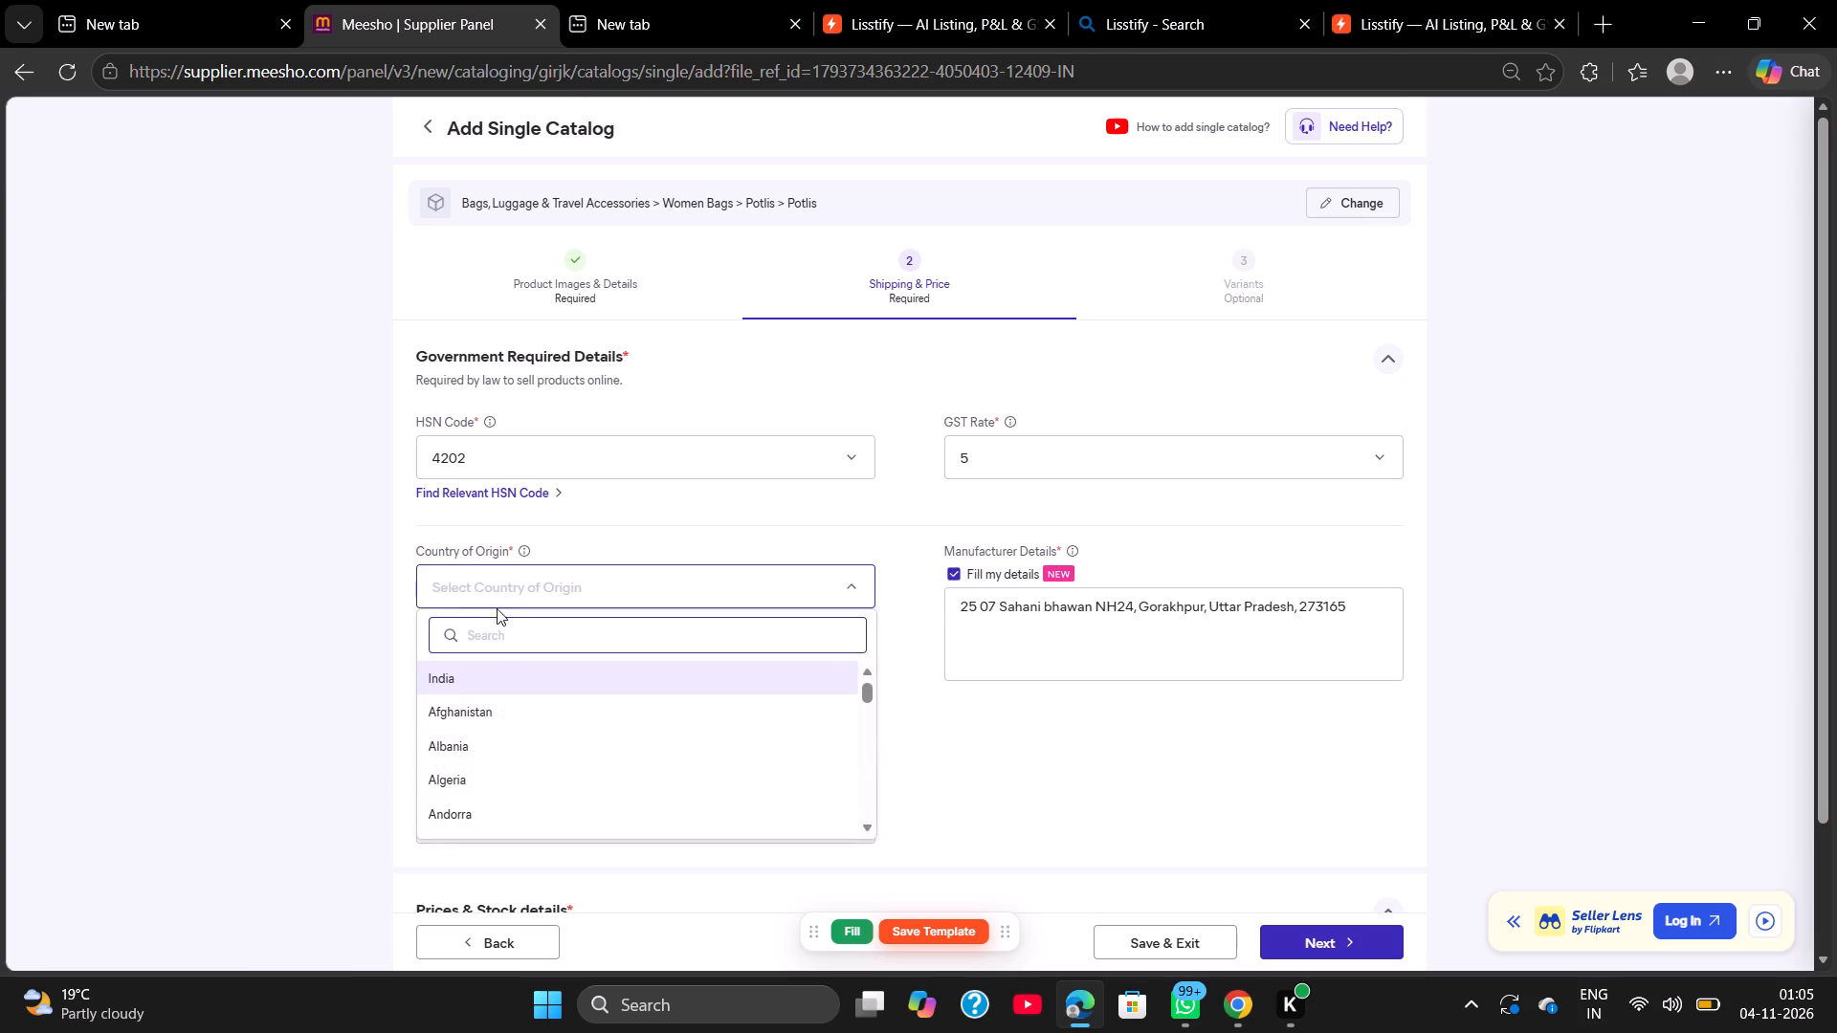
{"action": "left_click", "coordinate": [478, 670]}
Apply Free Size as the product's size in the prices and stock details.
{"action": "scroll", "coordinate": [1013, 800], "scroll_direction": "down", "scroll_amount": 2}
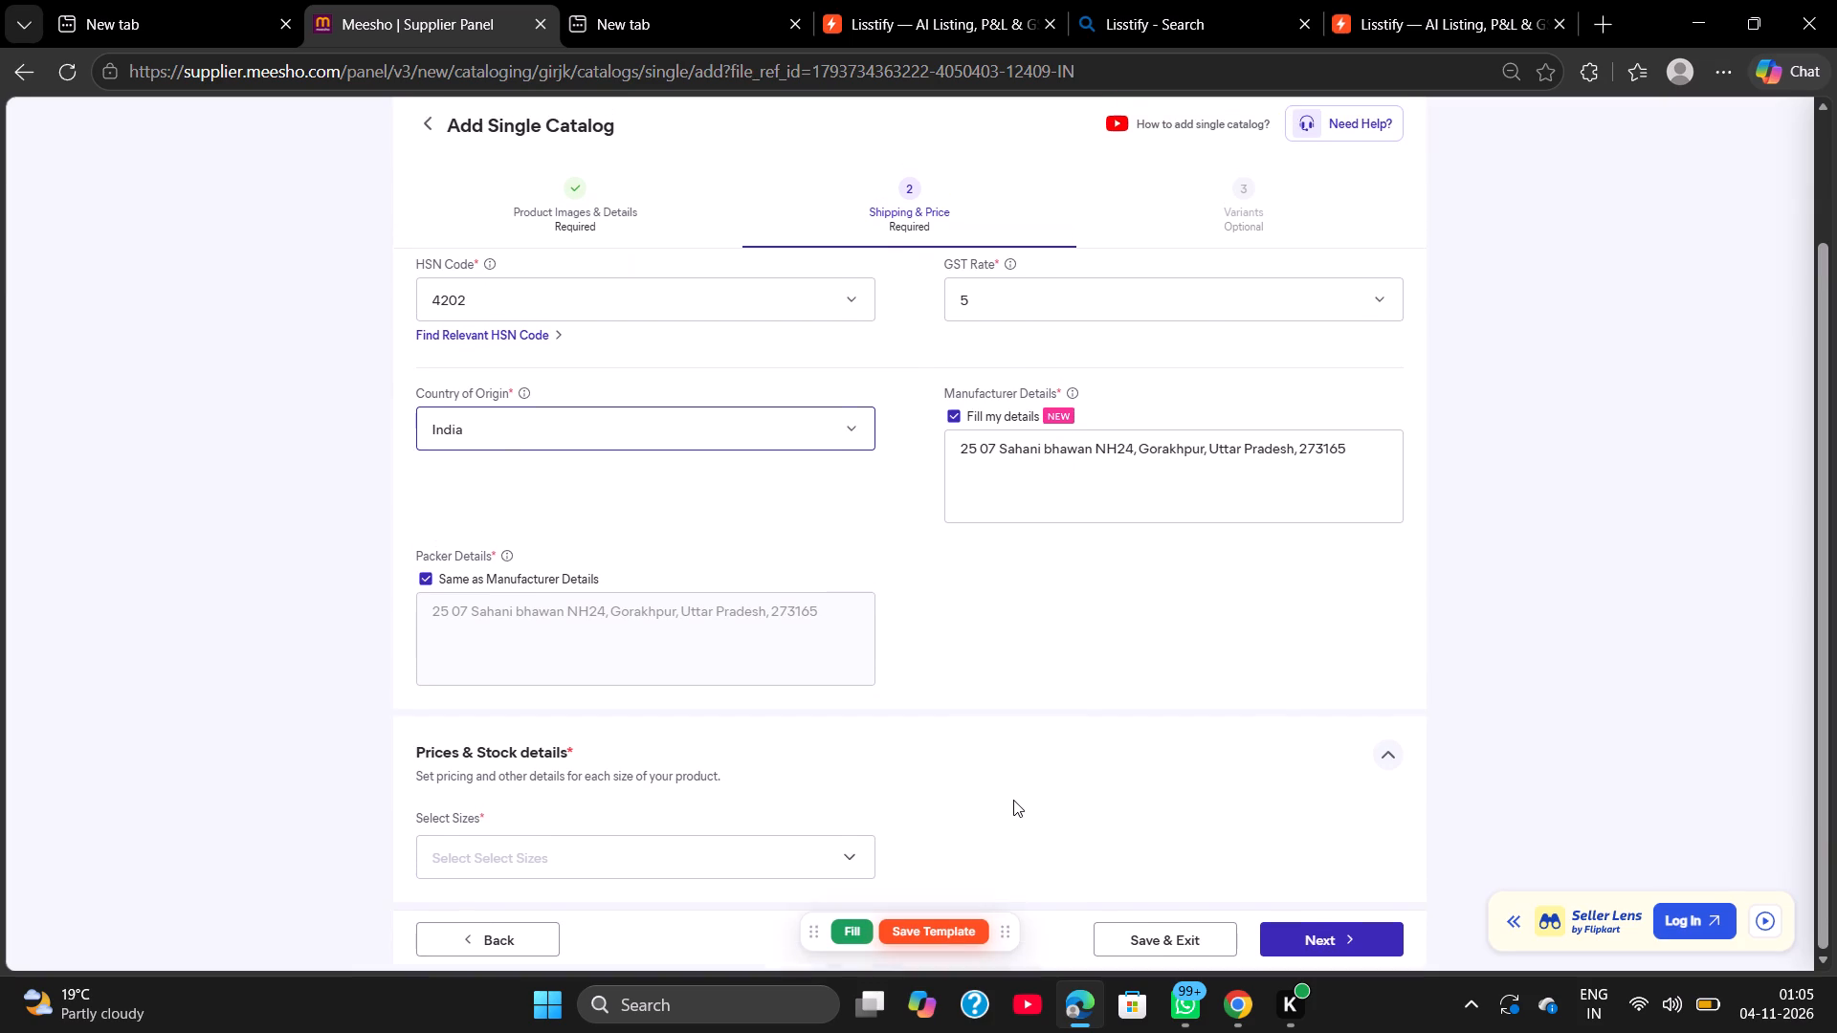
{"action": "scroll", "coordinate": [1013, 800], "scroll_direction": "down", "scroll_amount": 2}
{"action": "scroll", "coordinate": [885, 805], "scroll_direction": "down", "scroll_amount": 1}
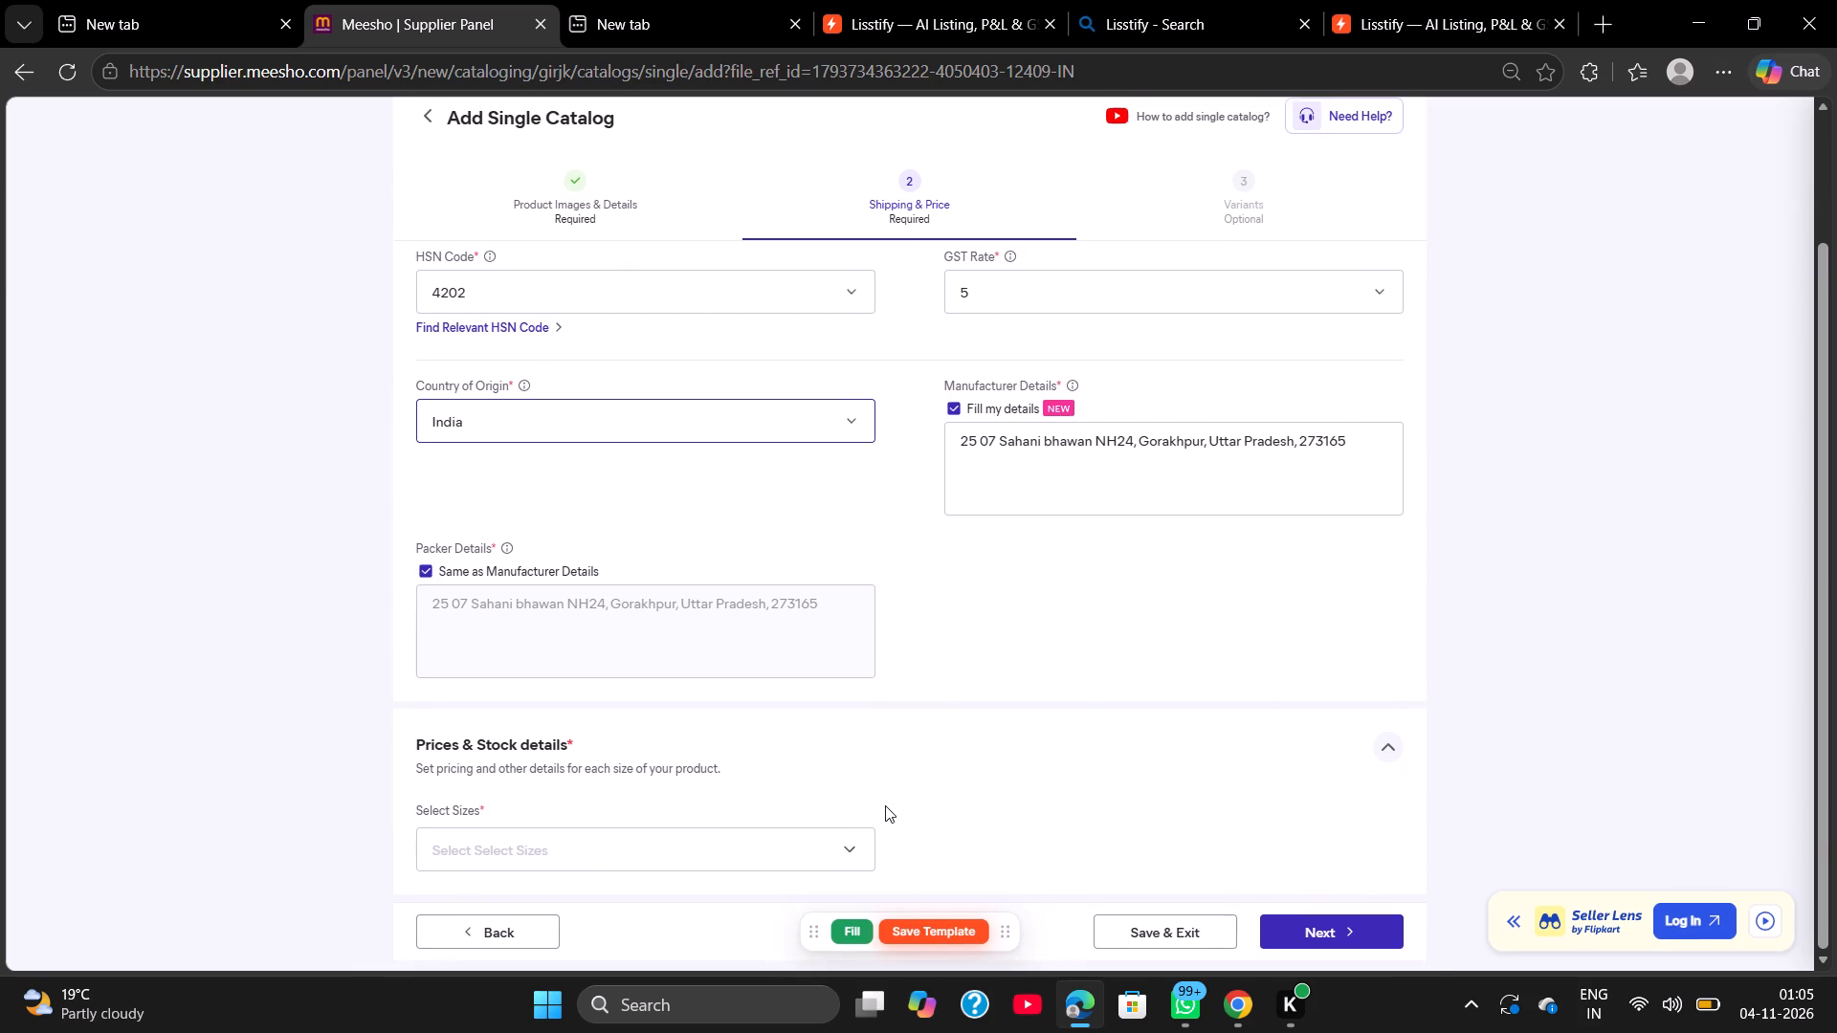
{"action": "scroll", "coordinate": [885, 805], "scroll_direction": "down", "scroll_amount": 1}
{"action": "left_click", "coordinate": [756, 882]}
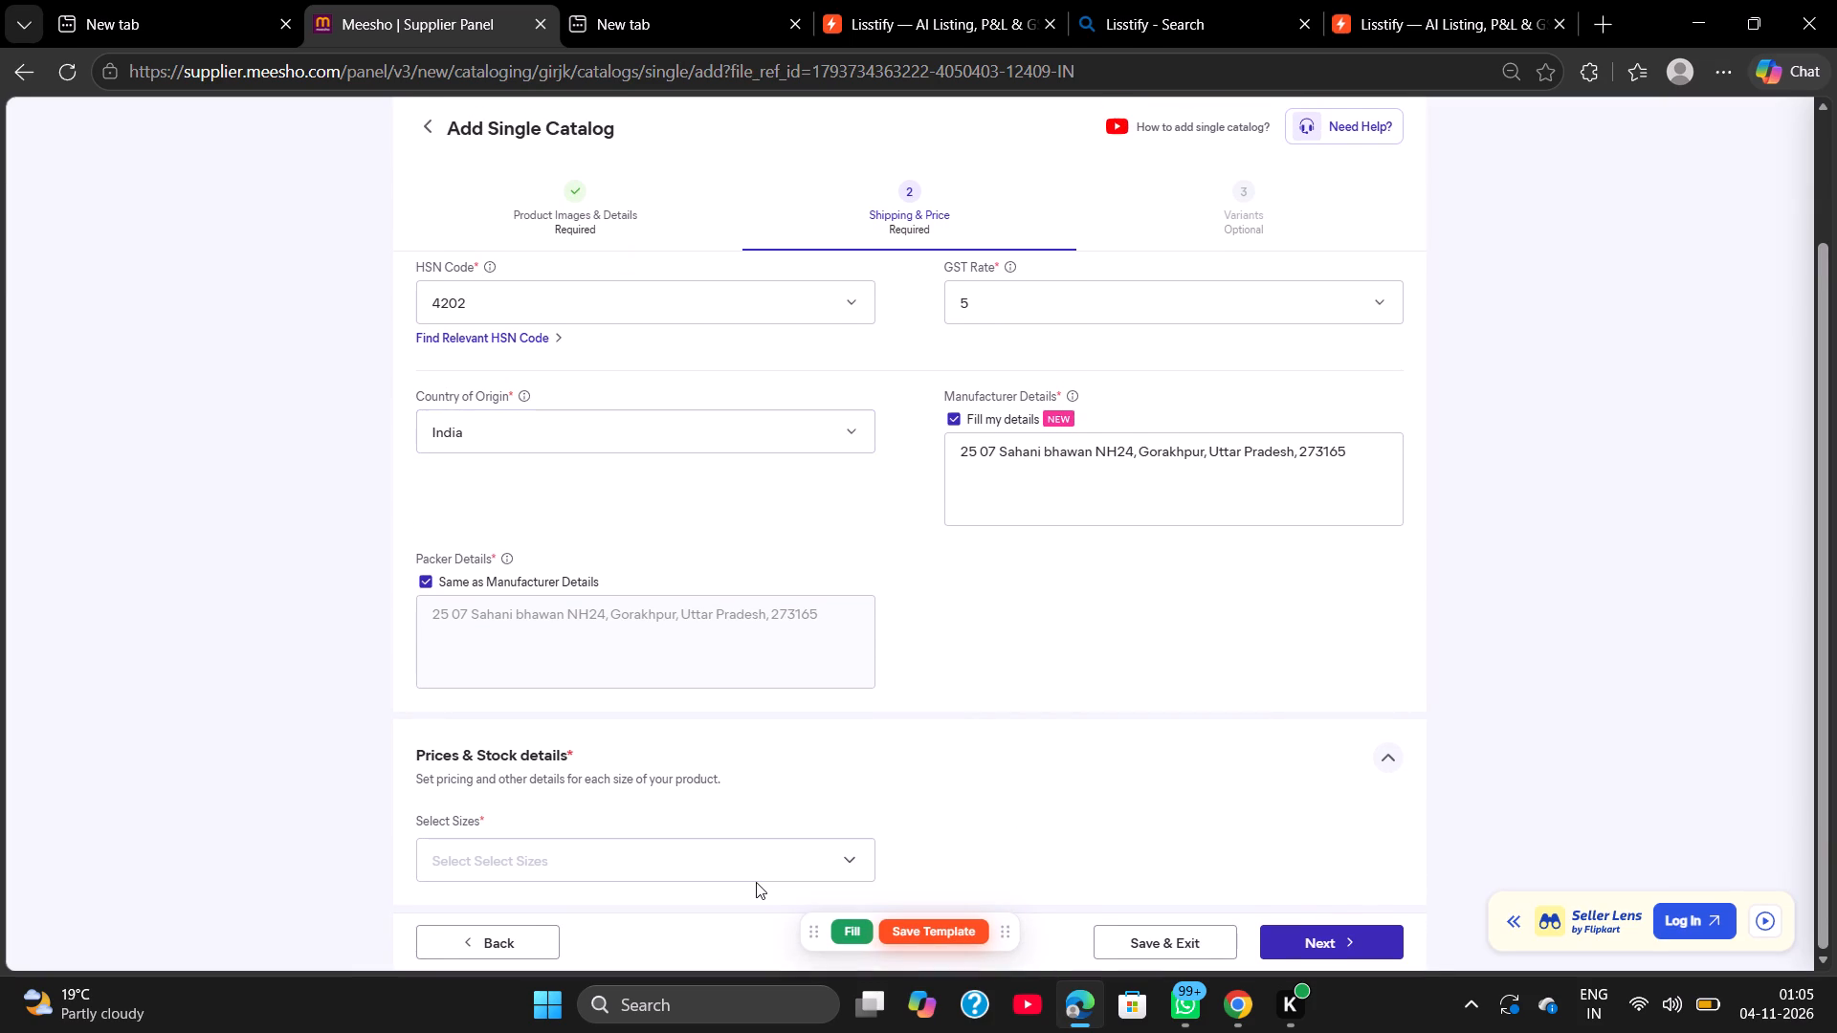
{"action": "left_click", "coordinate": [755, 873]}
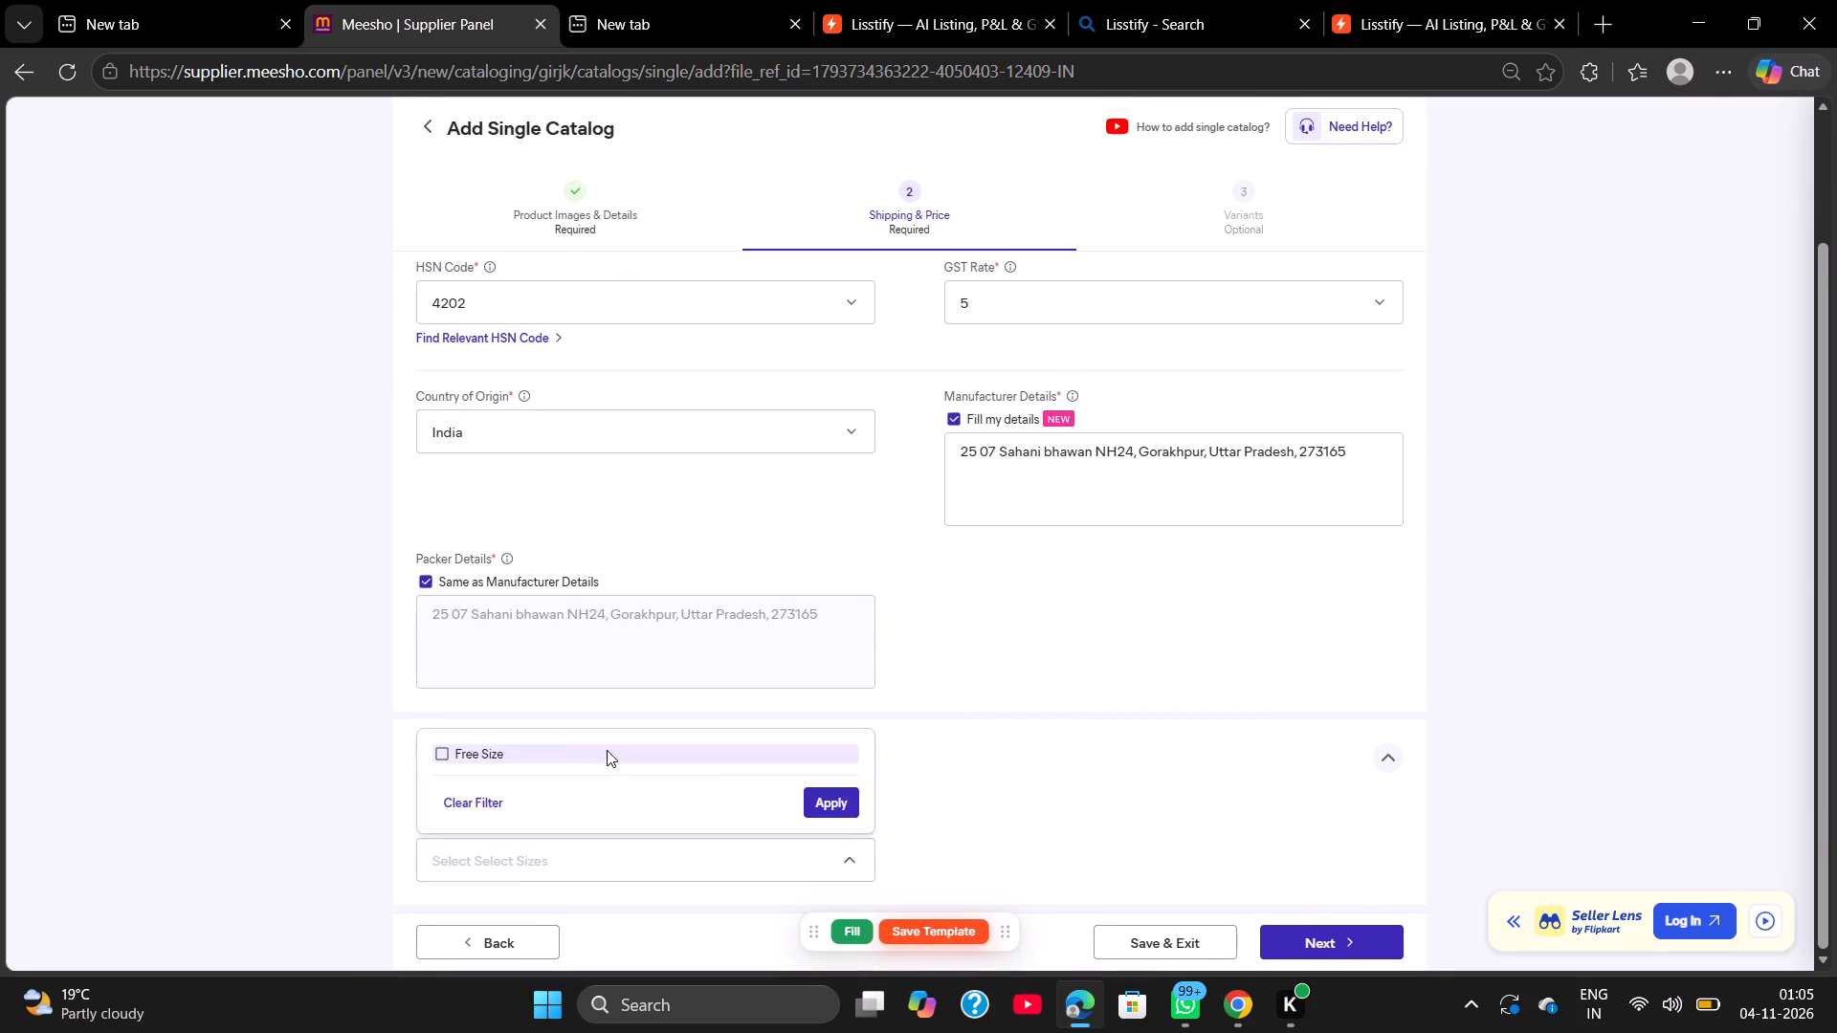
{"action": "left_click", "coordinate": [454, 745]}
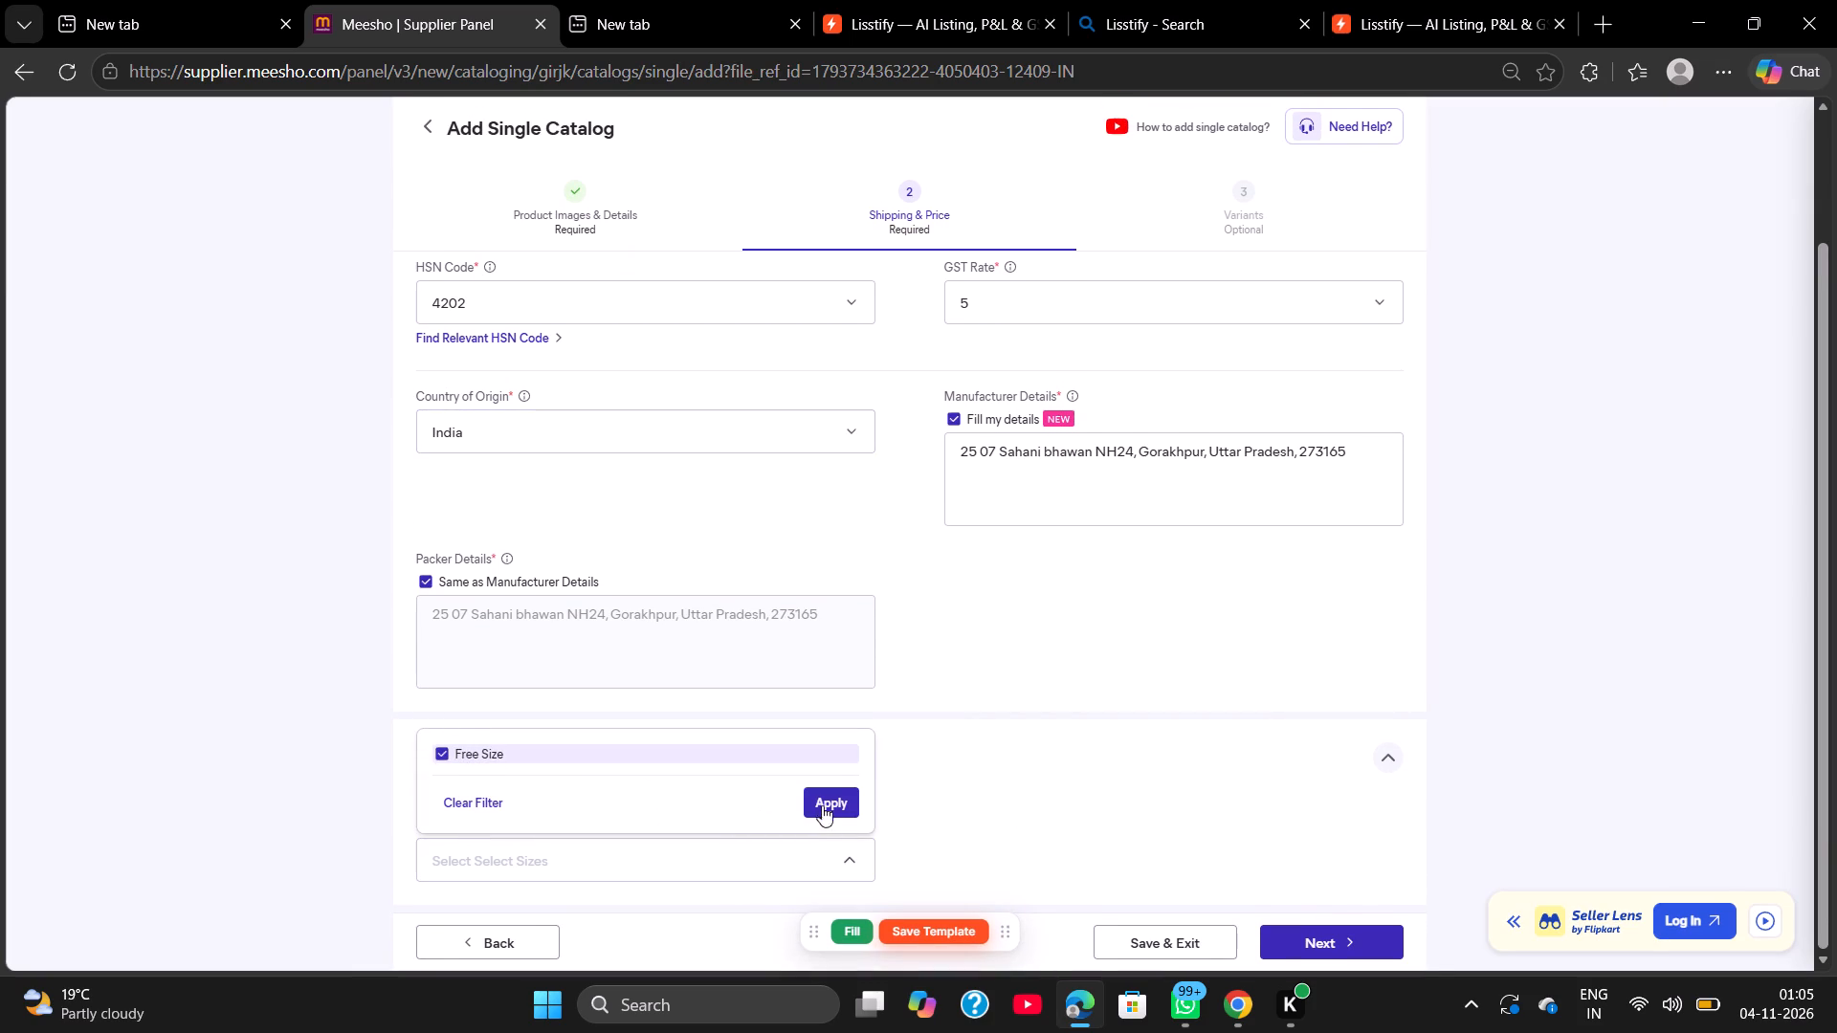
{"action": "left_click", "coordinate": [824, 800]}
{"action": "scroll", "coordinate": [1020, 766], "scroll_direction": "down", "scroll_amount": 2}
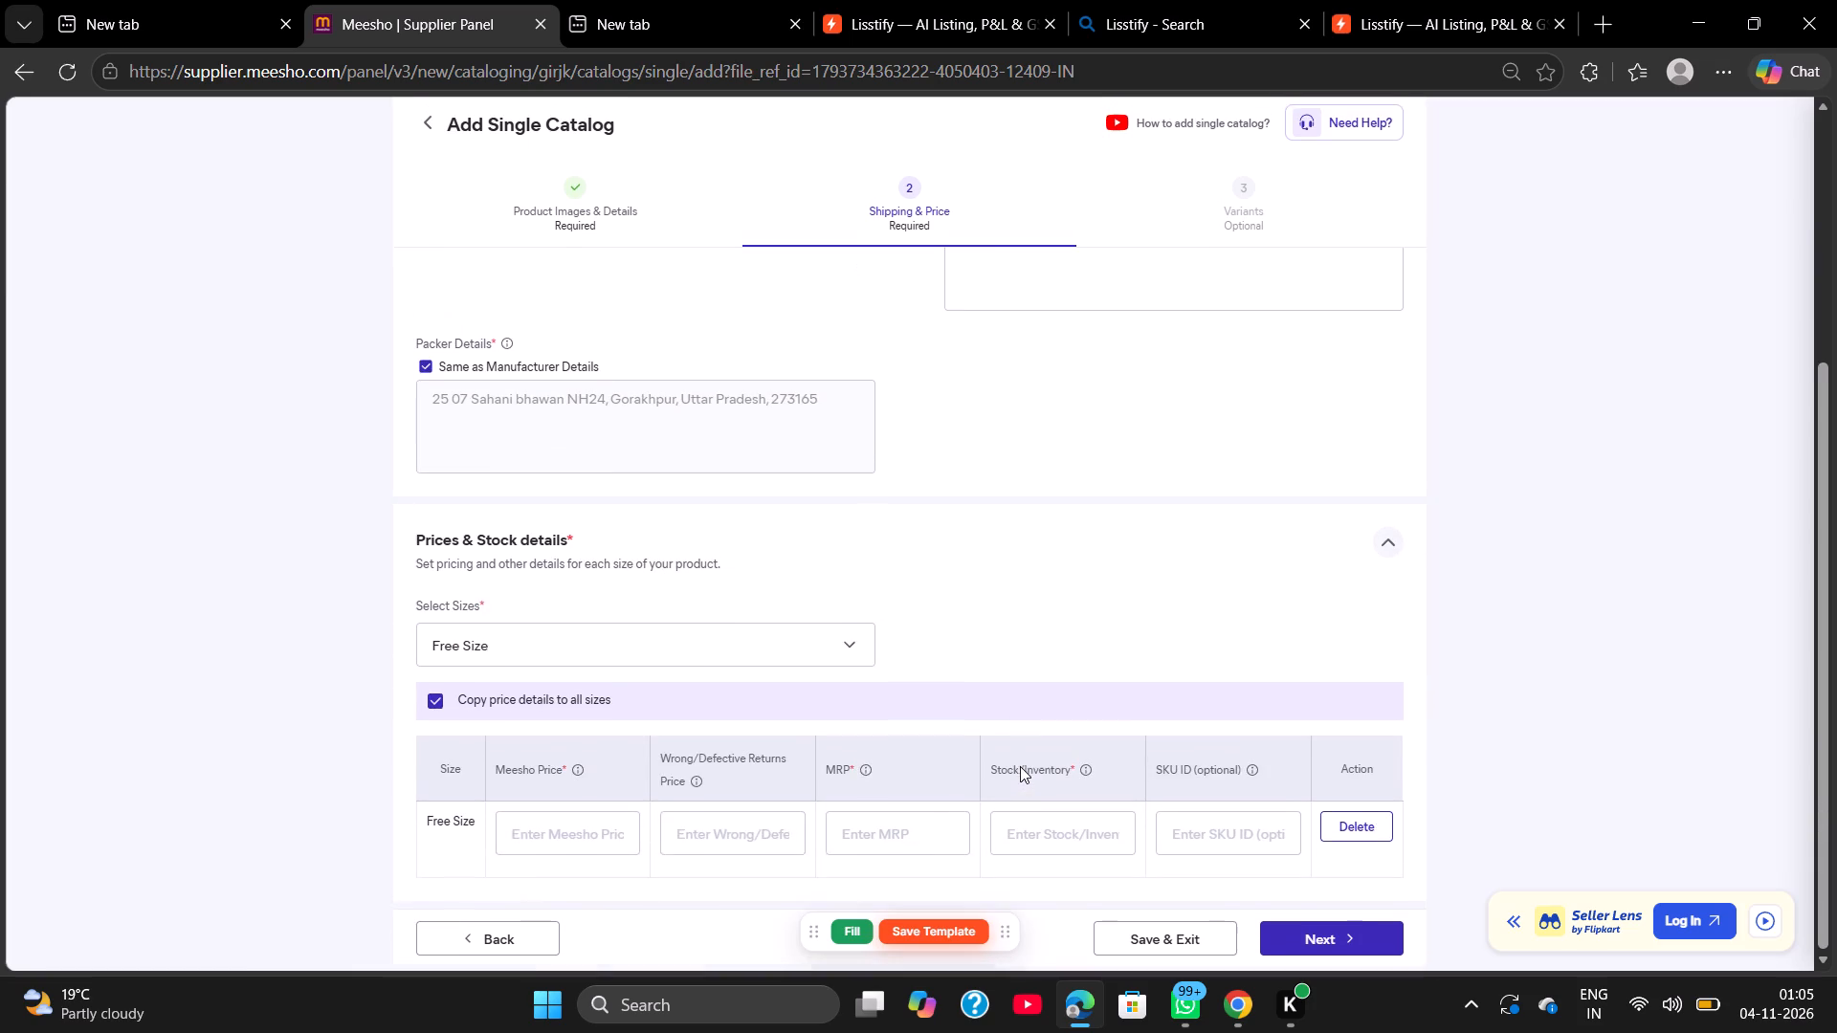
{"action": "scroll", "coordinate": [826, 783], "scroll_direction": "down", "scroll_amount": 2}
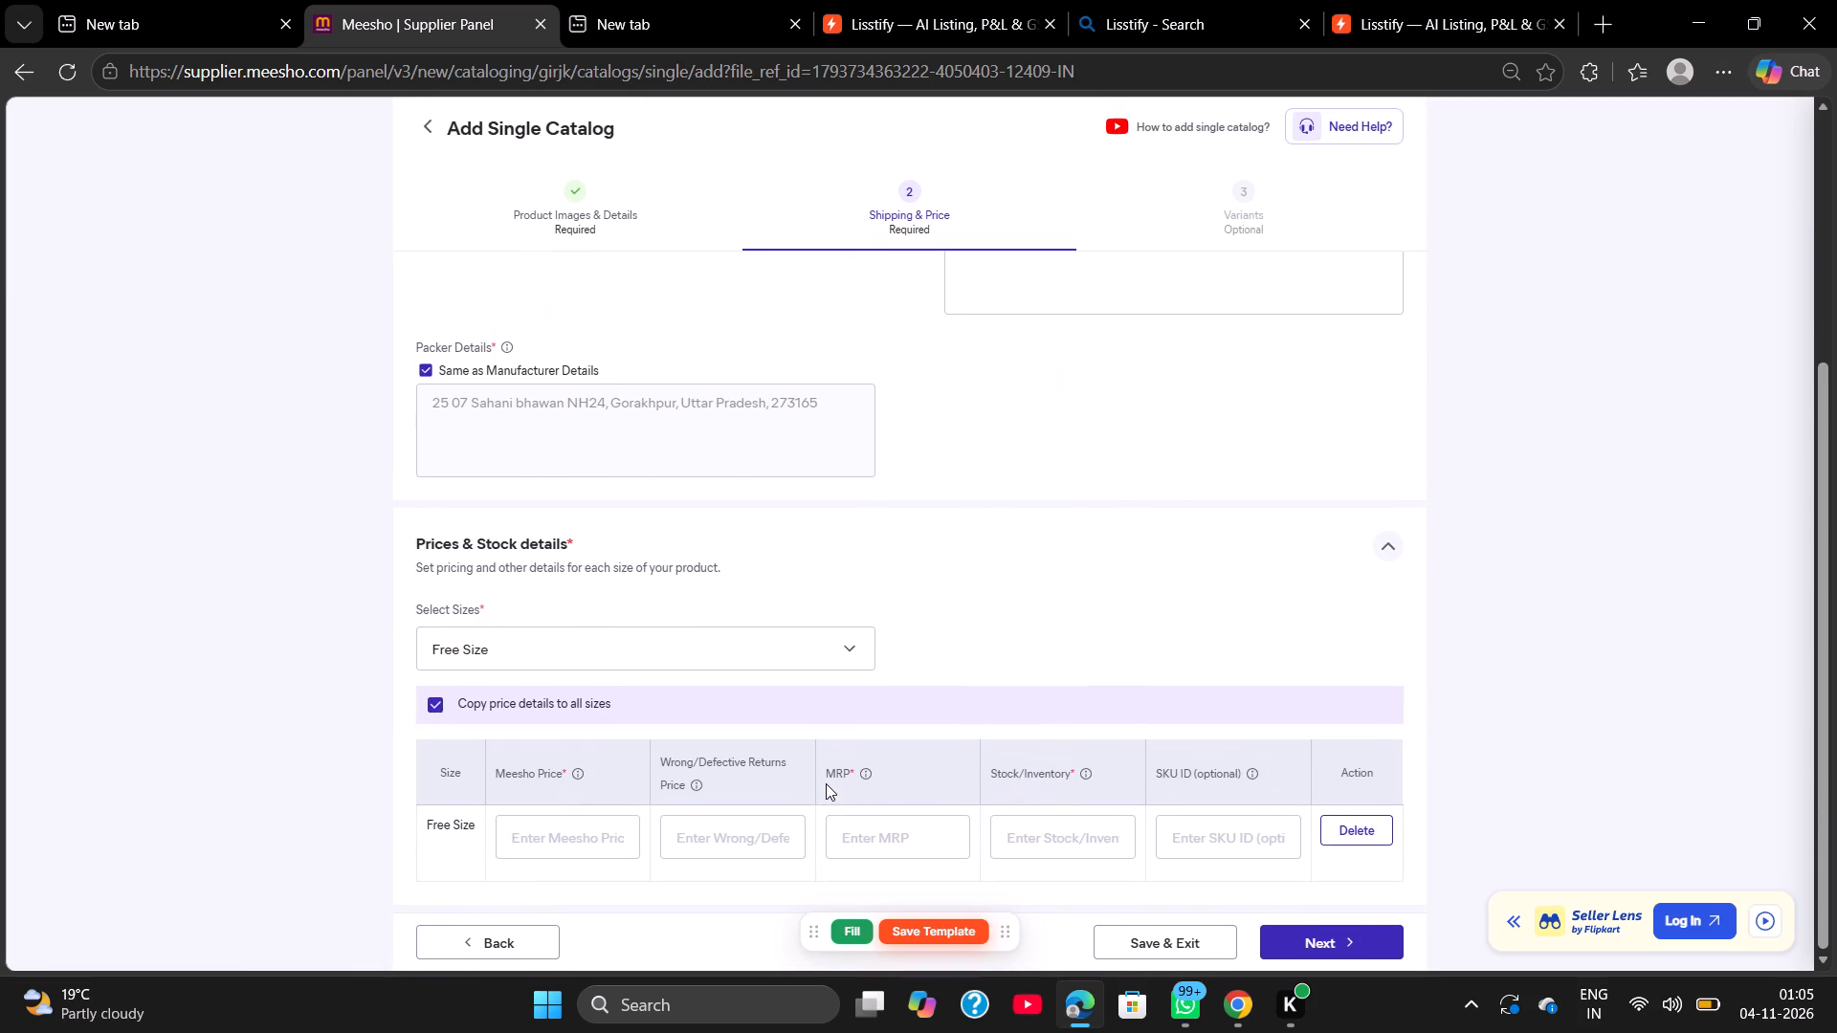
Set the Free Size Meesho price to 170 and the wrong/defective returns price to 168.
{"action": "scroll", "coordinate": [648, 792], "scroll_direction": "down", "scroll_amount": 1}
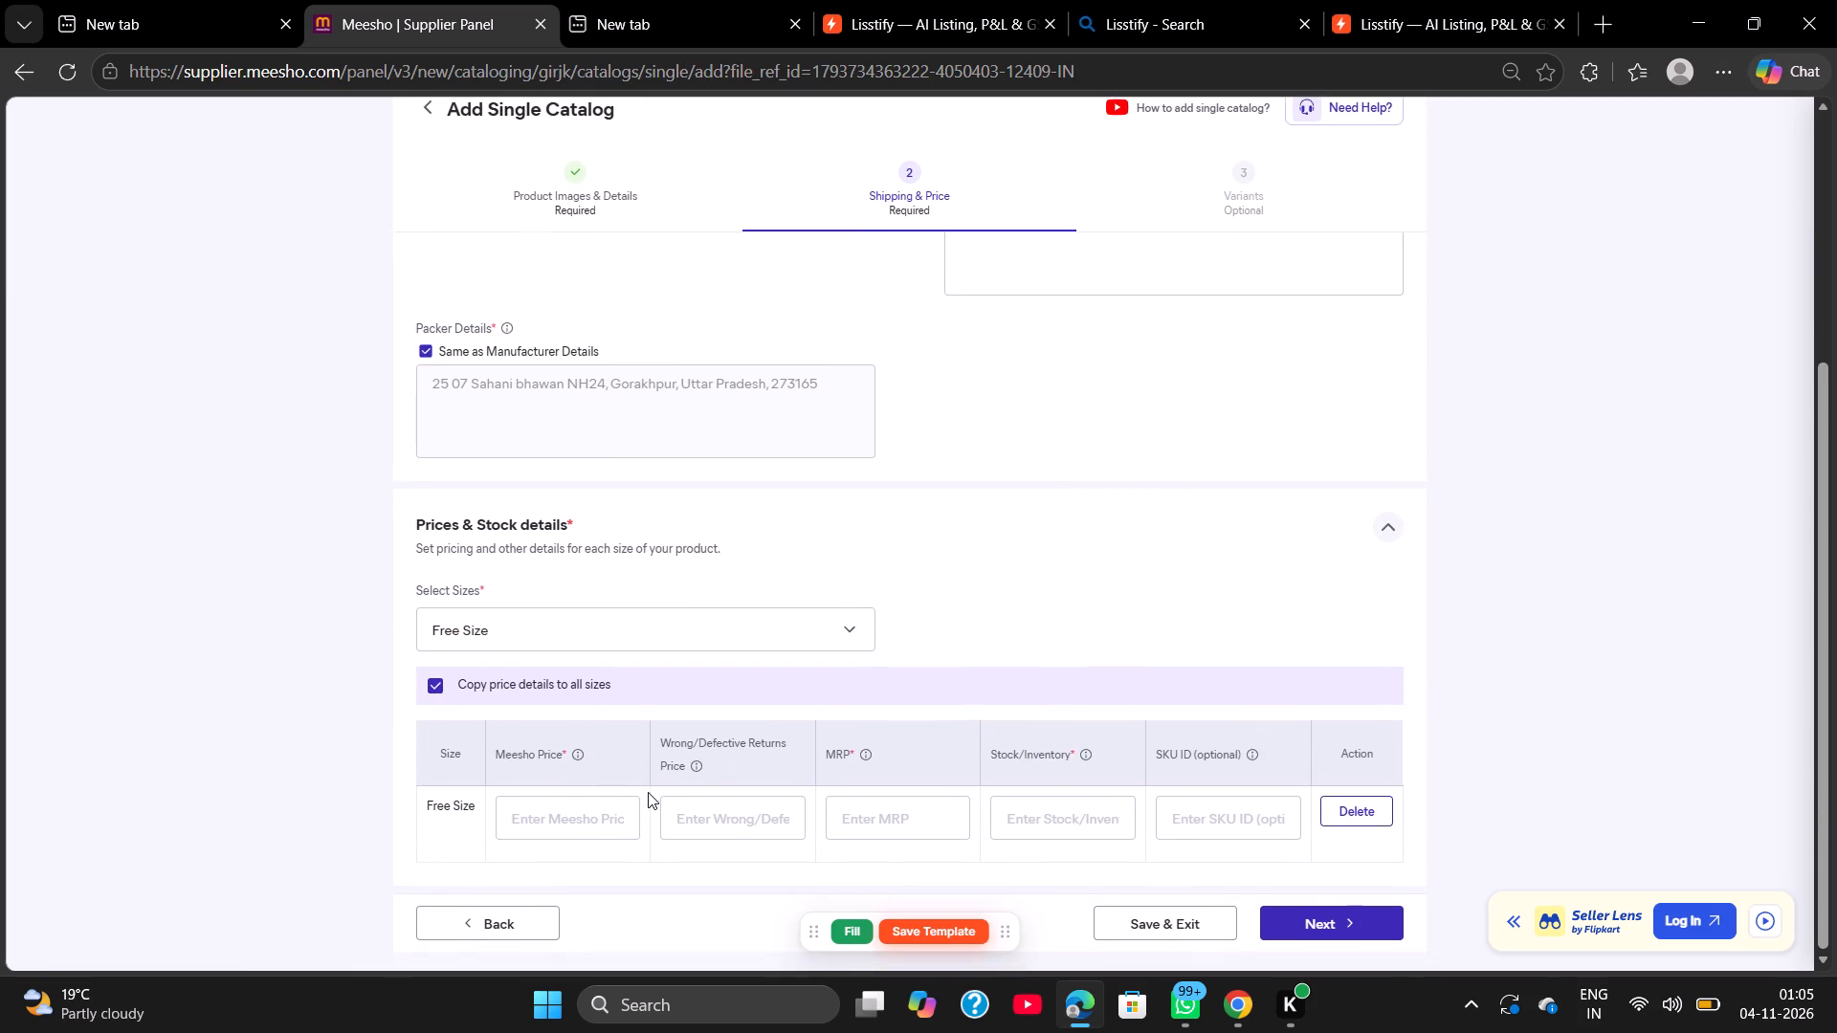
{"action": "scroll", "coordinate": [648, 792], "scroll_direction": "down", "scroll_amount": 1}
{"action": "left_click", "coordinate": [597, 838]}
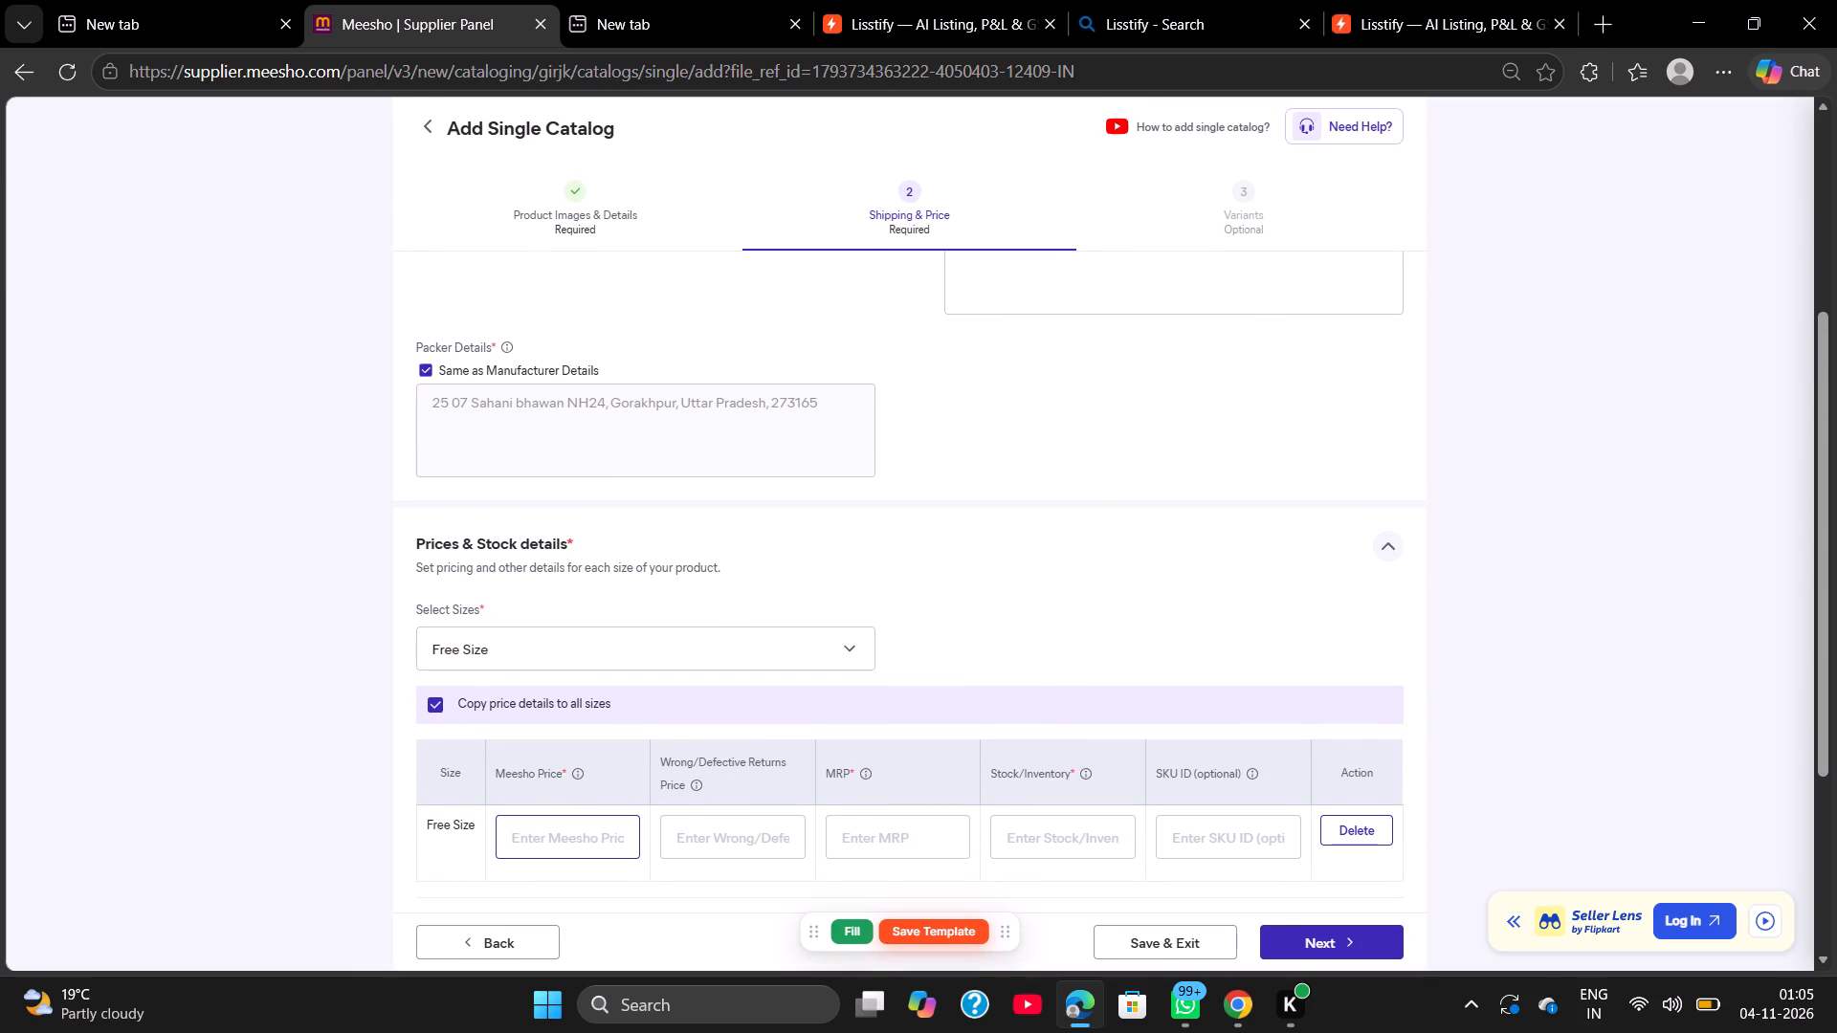
{"action": "key", "text": "1"}
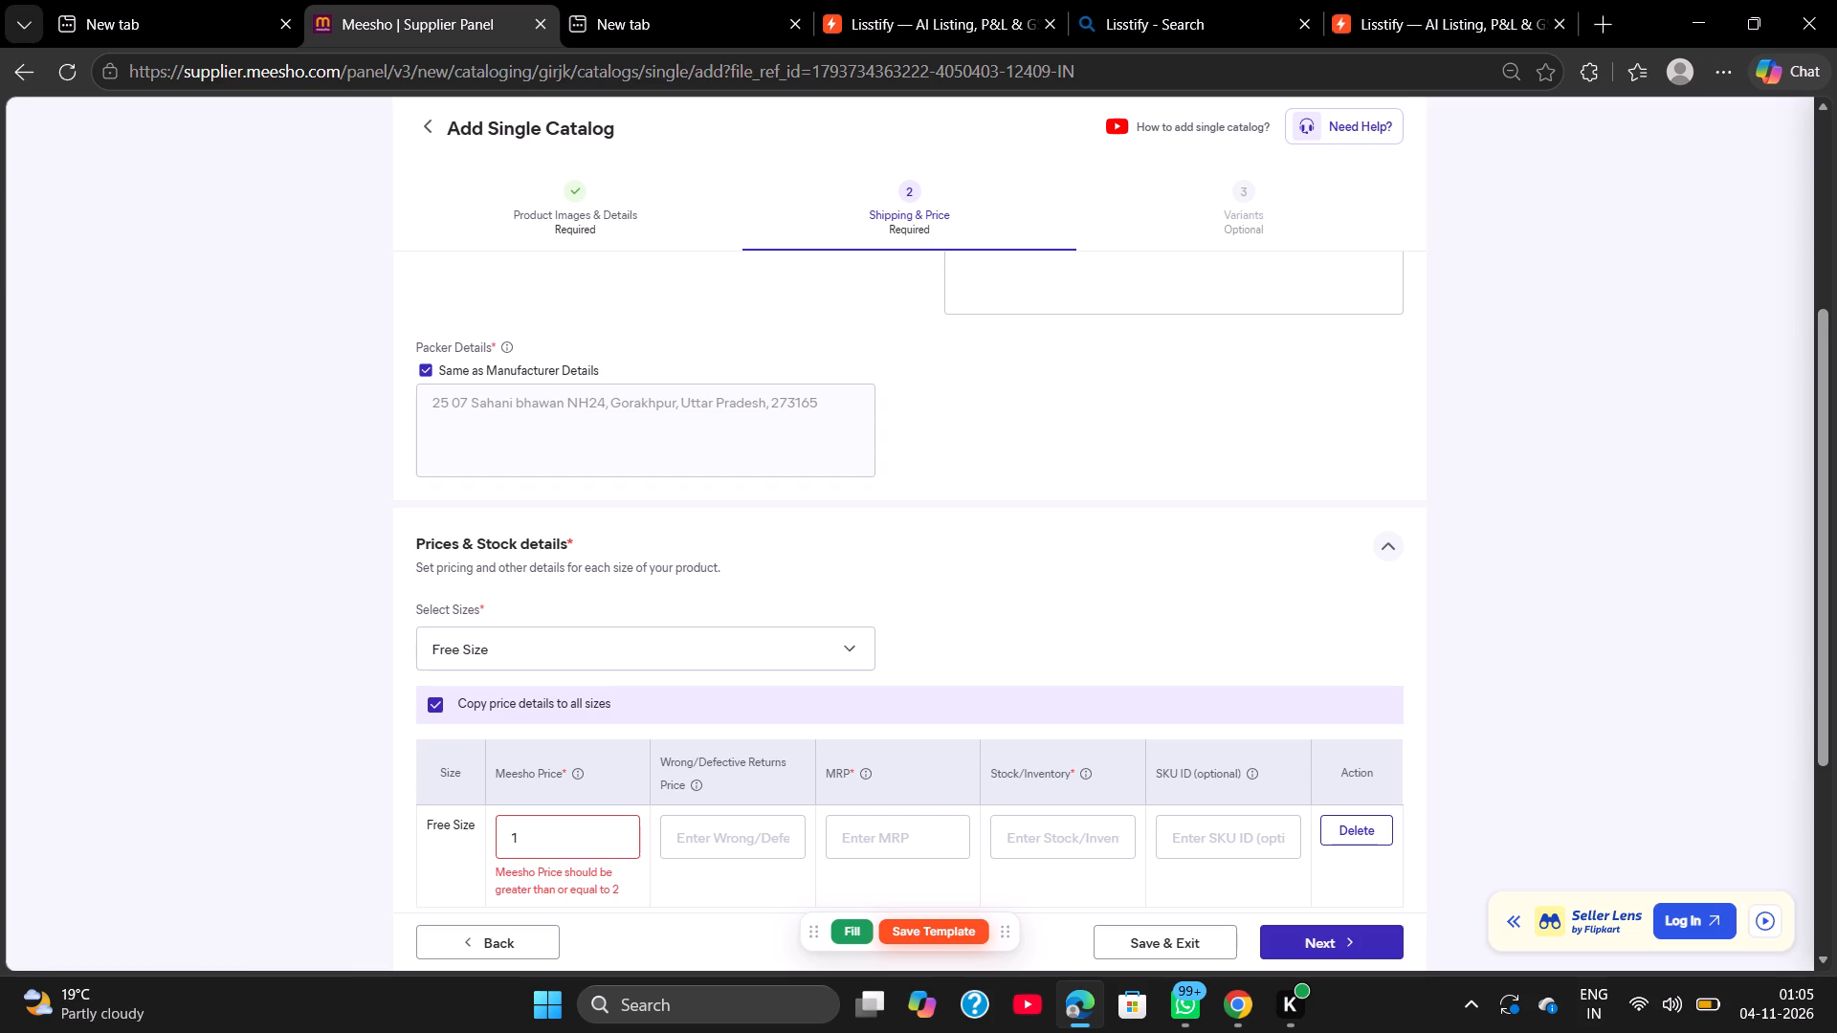
{"action": "type", "text": "70"}
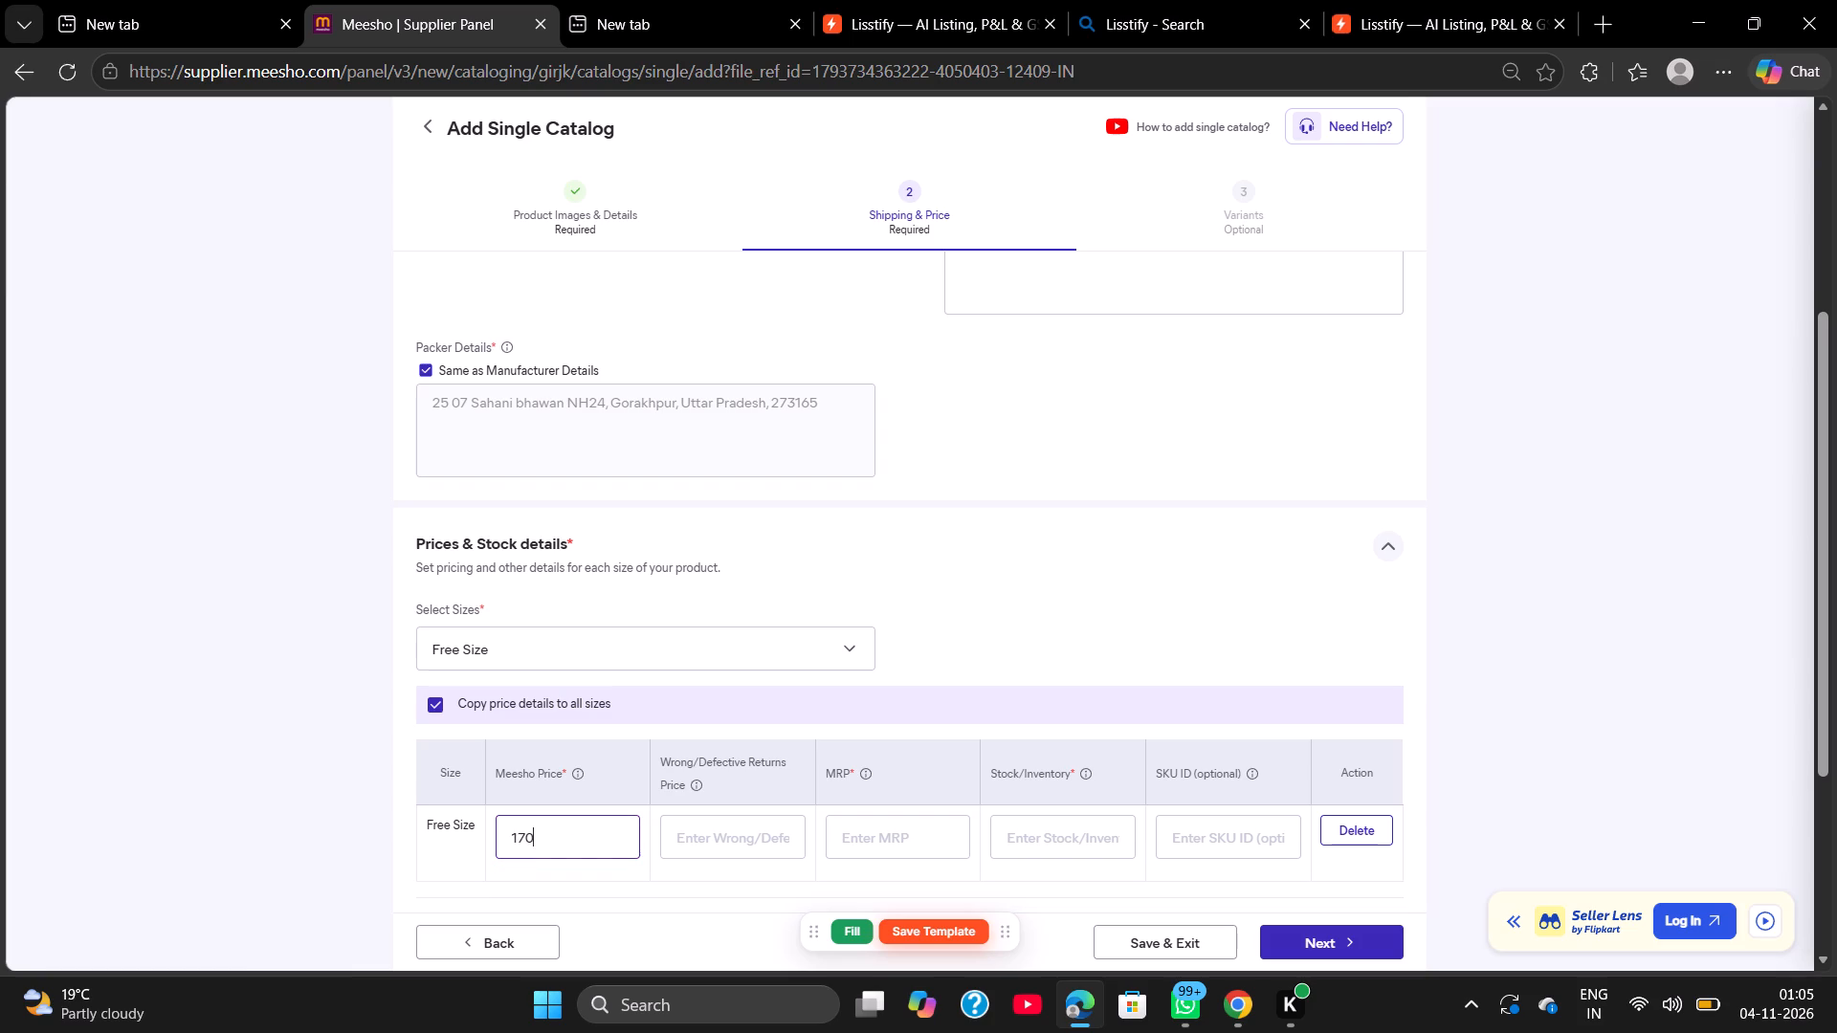
{"action": "left_click", "coordinate": [702, 842]}
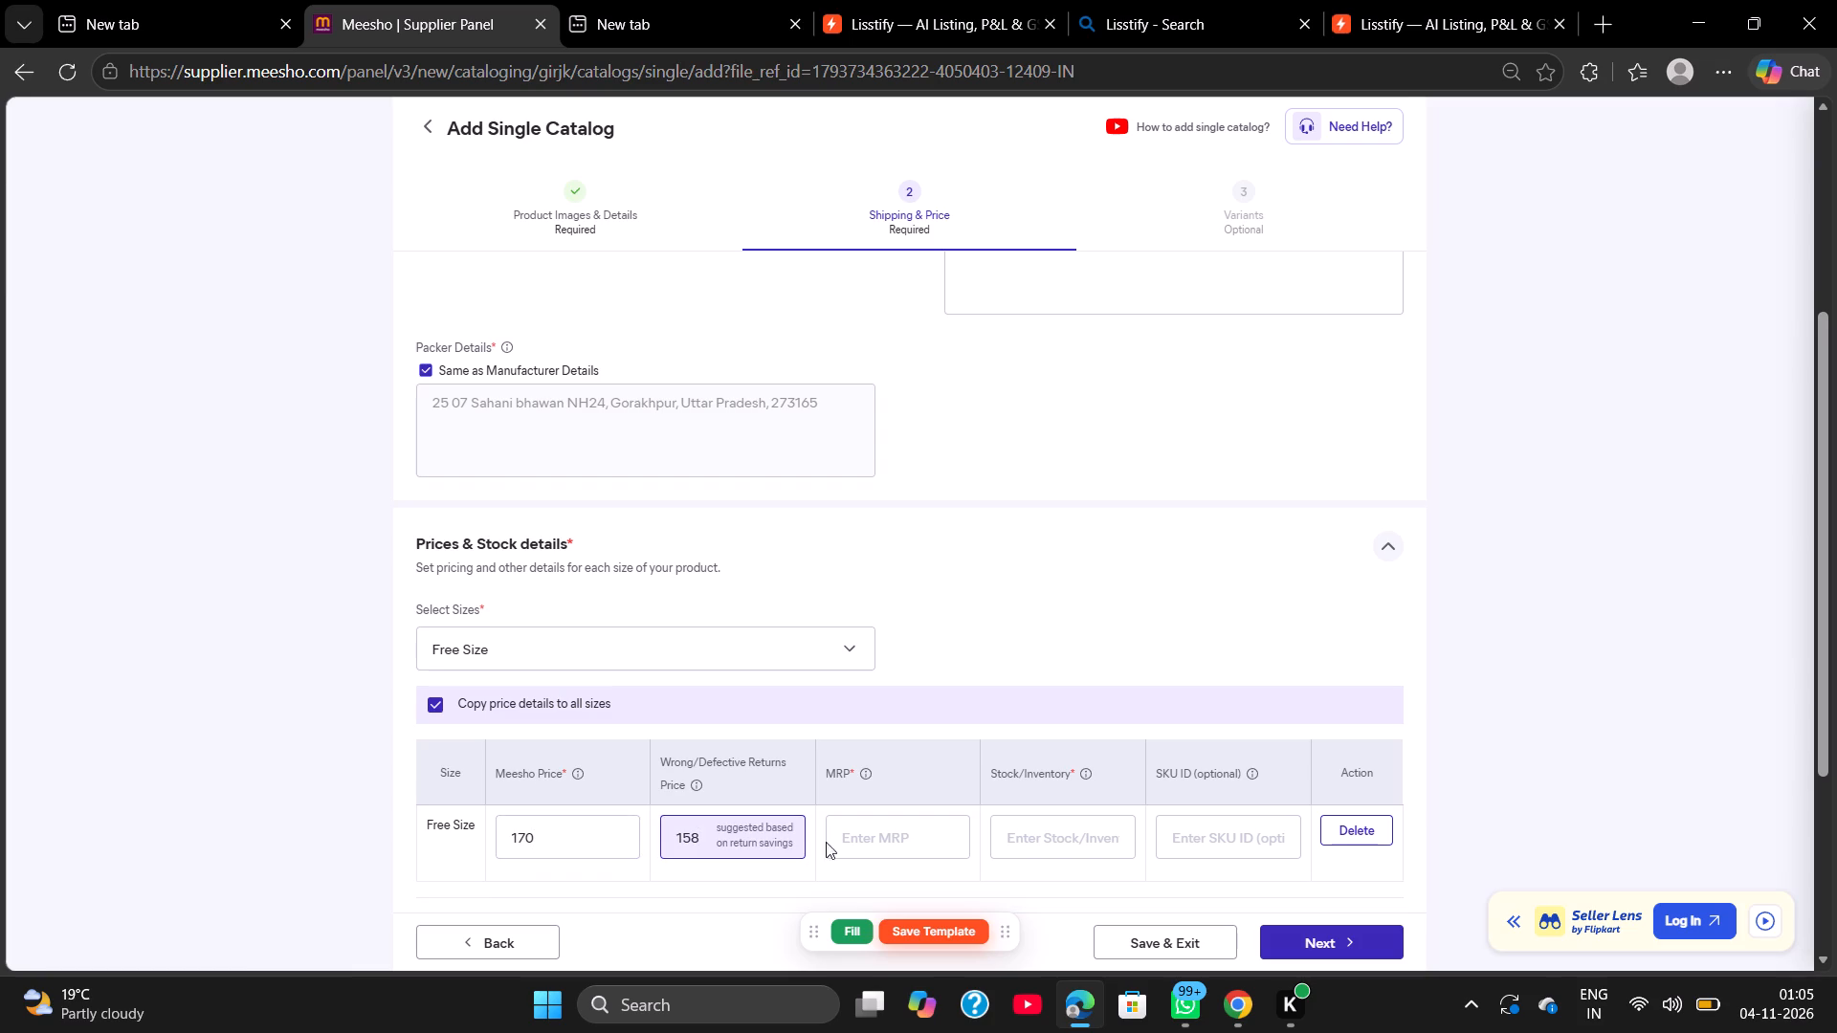
{"action": "scroll", "coordinate": [893, 835], "scroll_direction": "down", "scroll_amount": 1}
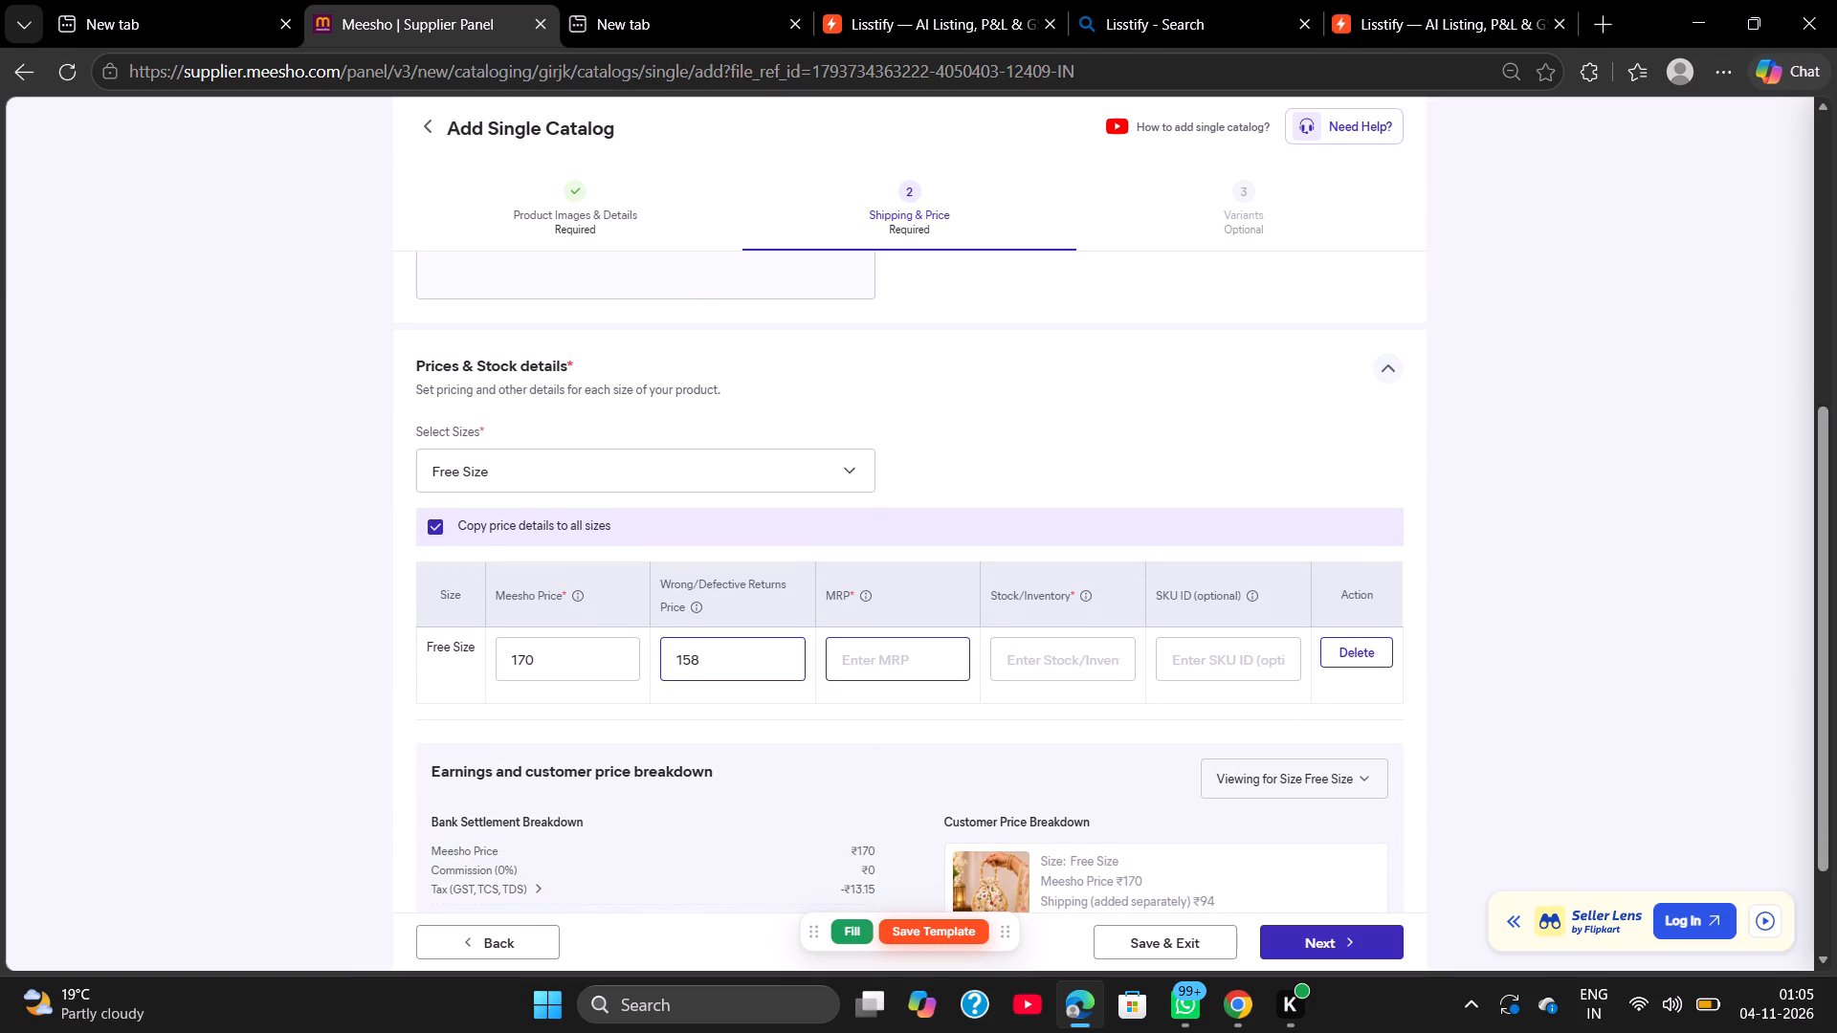
{"action": "left_click", "coordinate": [859, 652]}
{"action": "left_click", "coordinate": [688, 658]}
{"action": "key", "text": "BackSpace"}
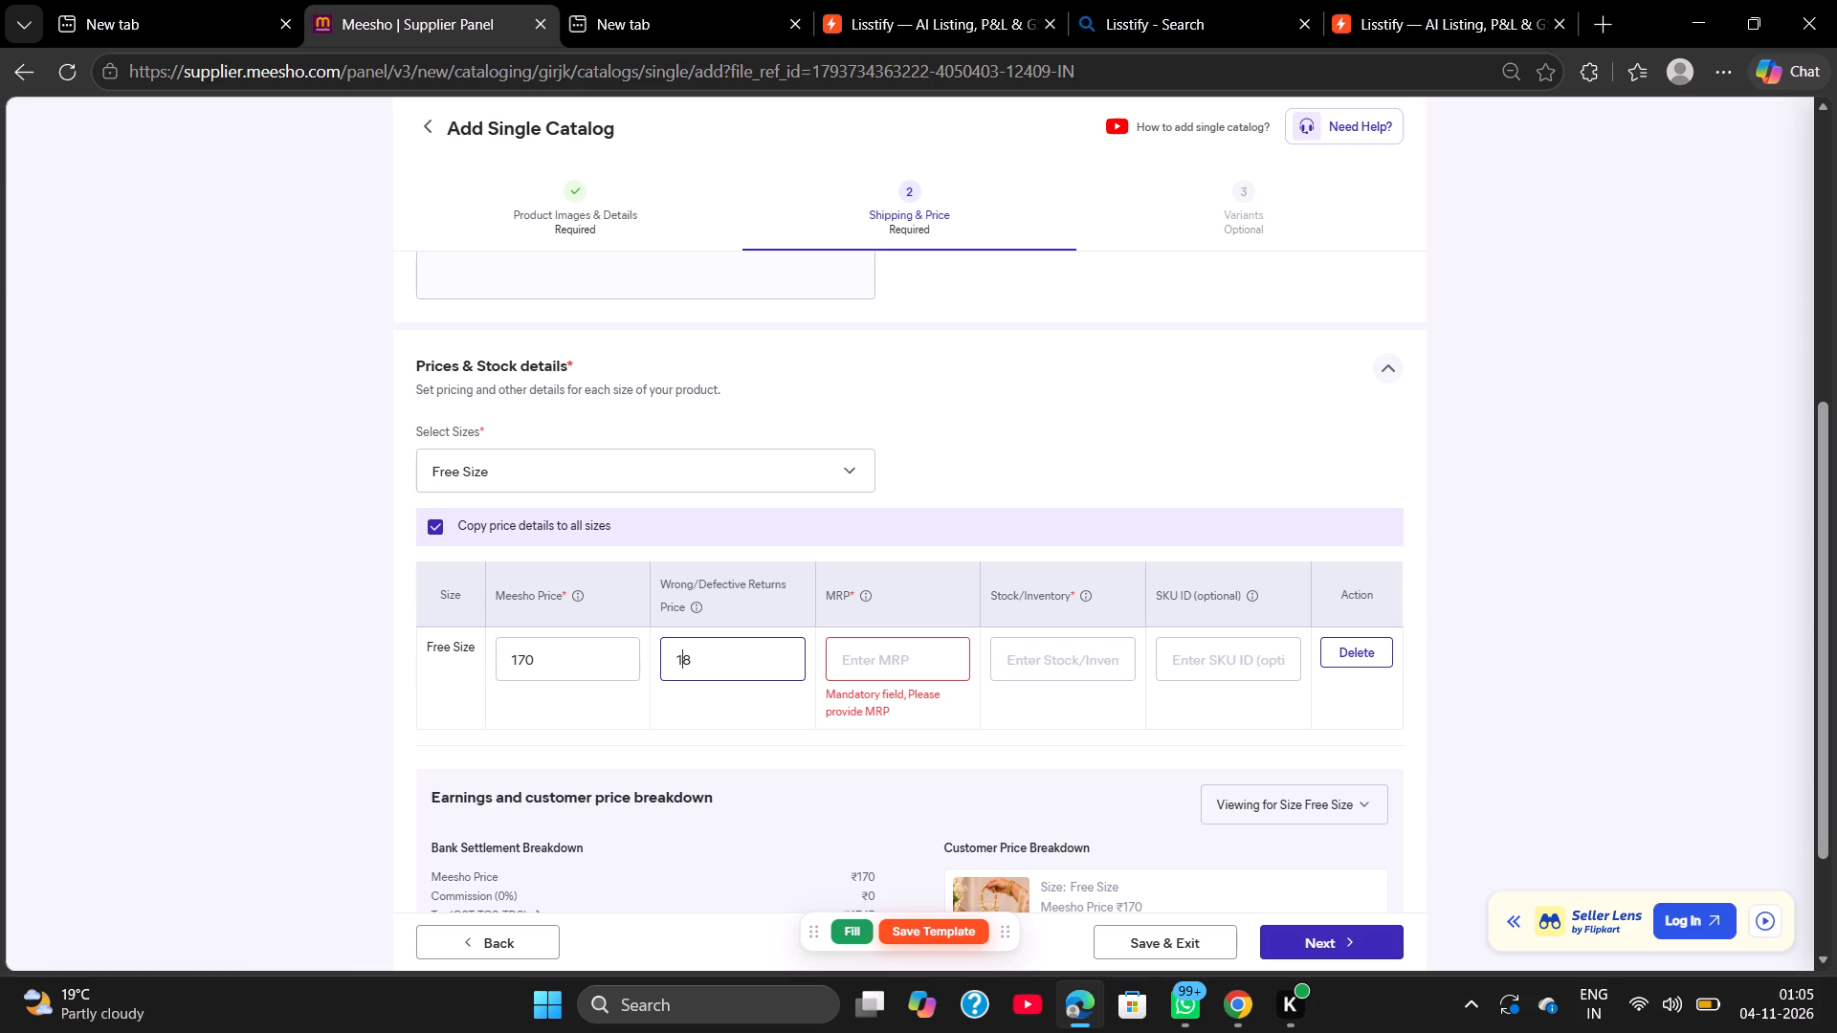
{"action": "key", "text": "6"}
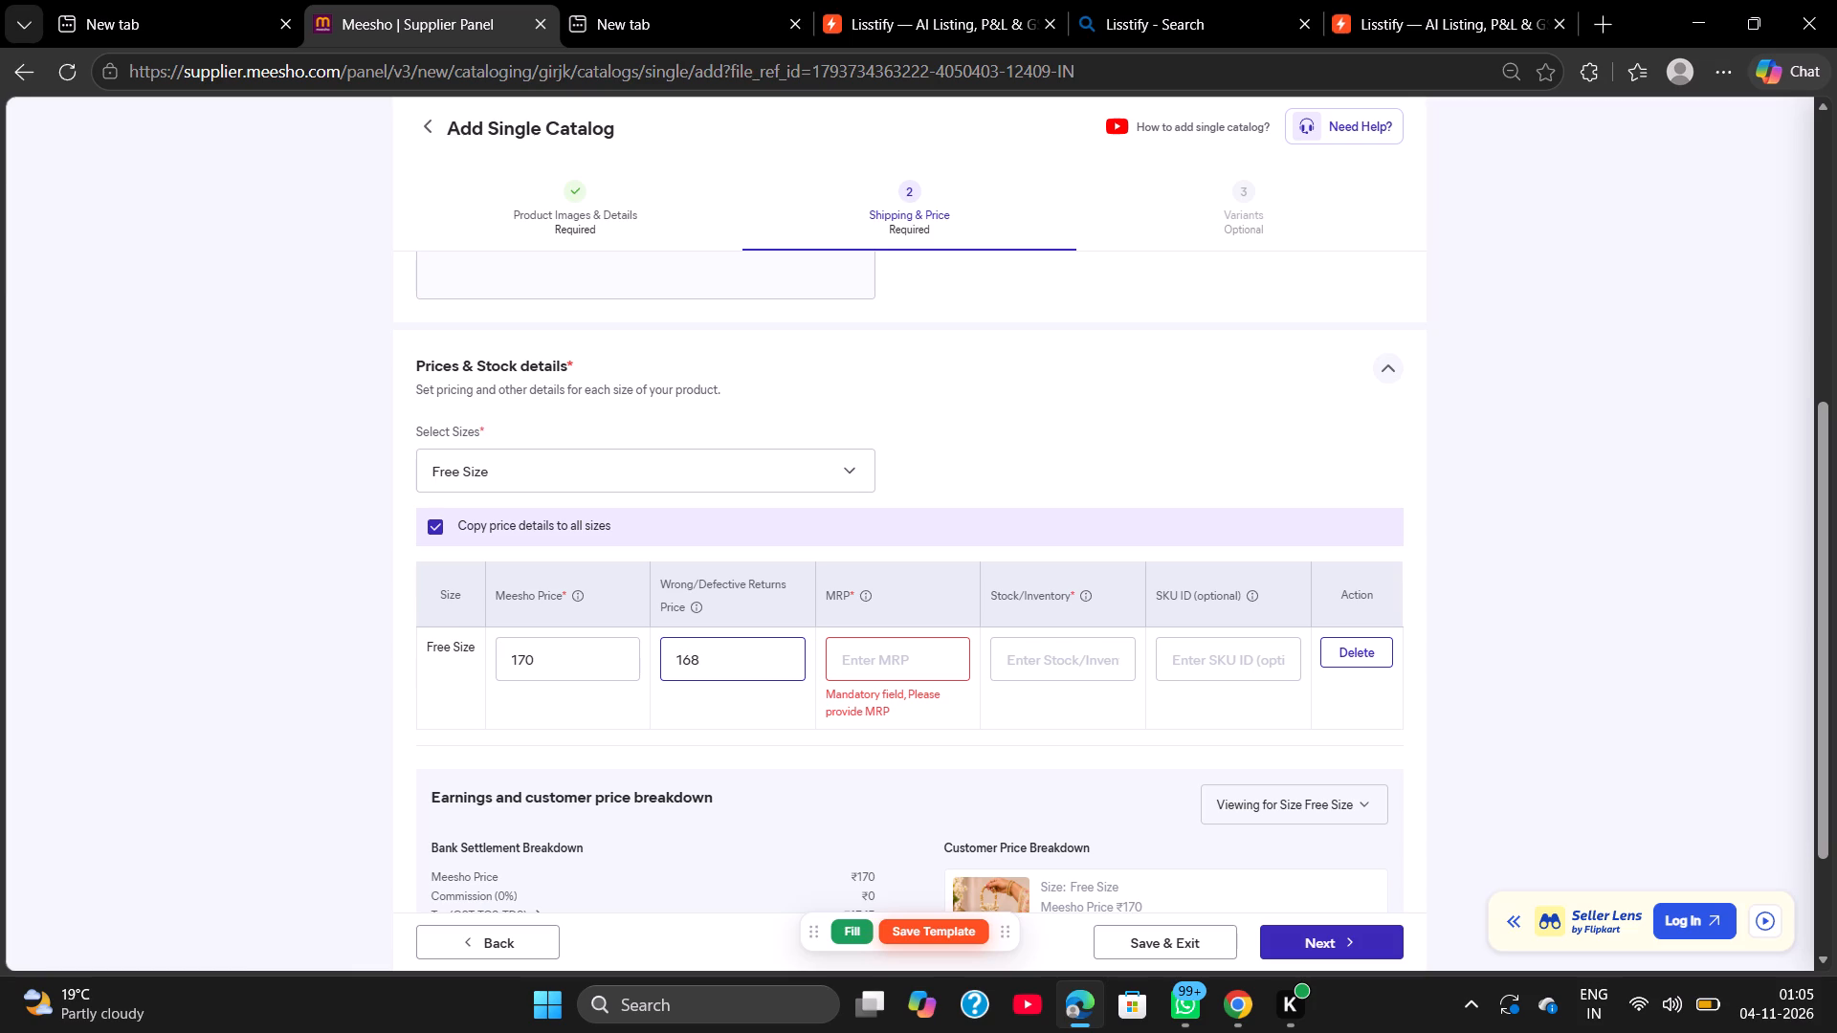
Set the MRP to 360 and the stock to 1000 for Free Size, and continue to the Variants stage.
{"action": "left_click", "coordinate": [897, 650]}
{"action": "type", "text": "360"}
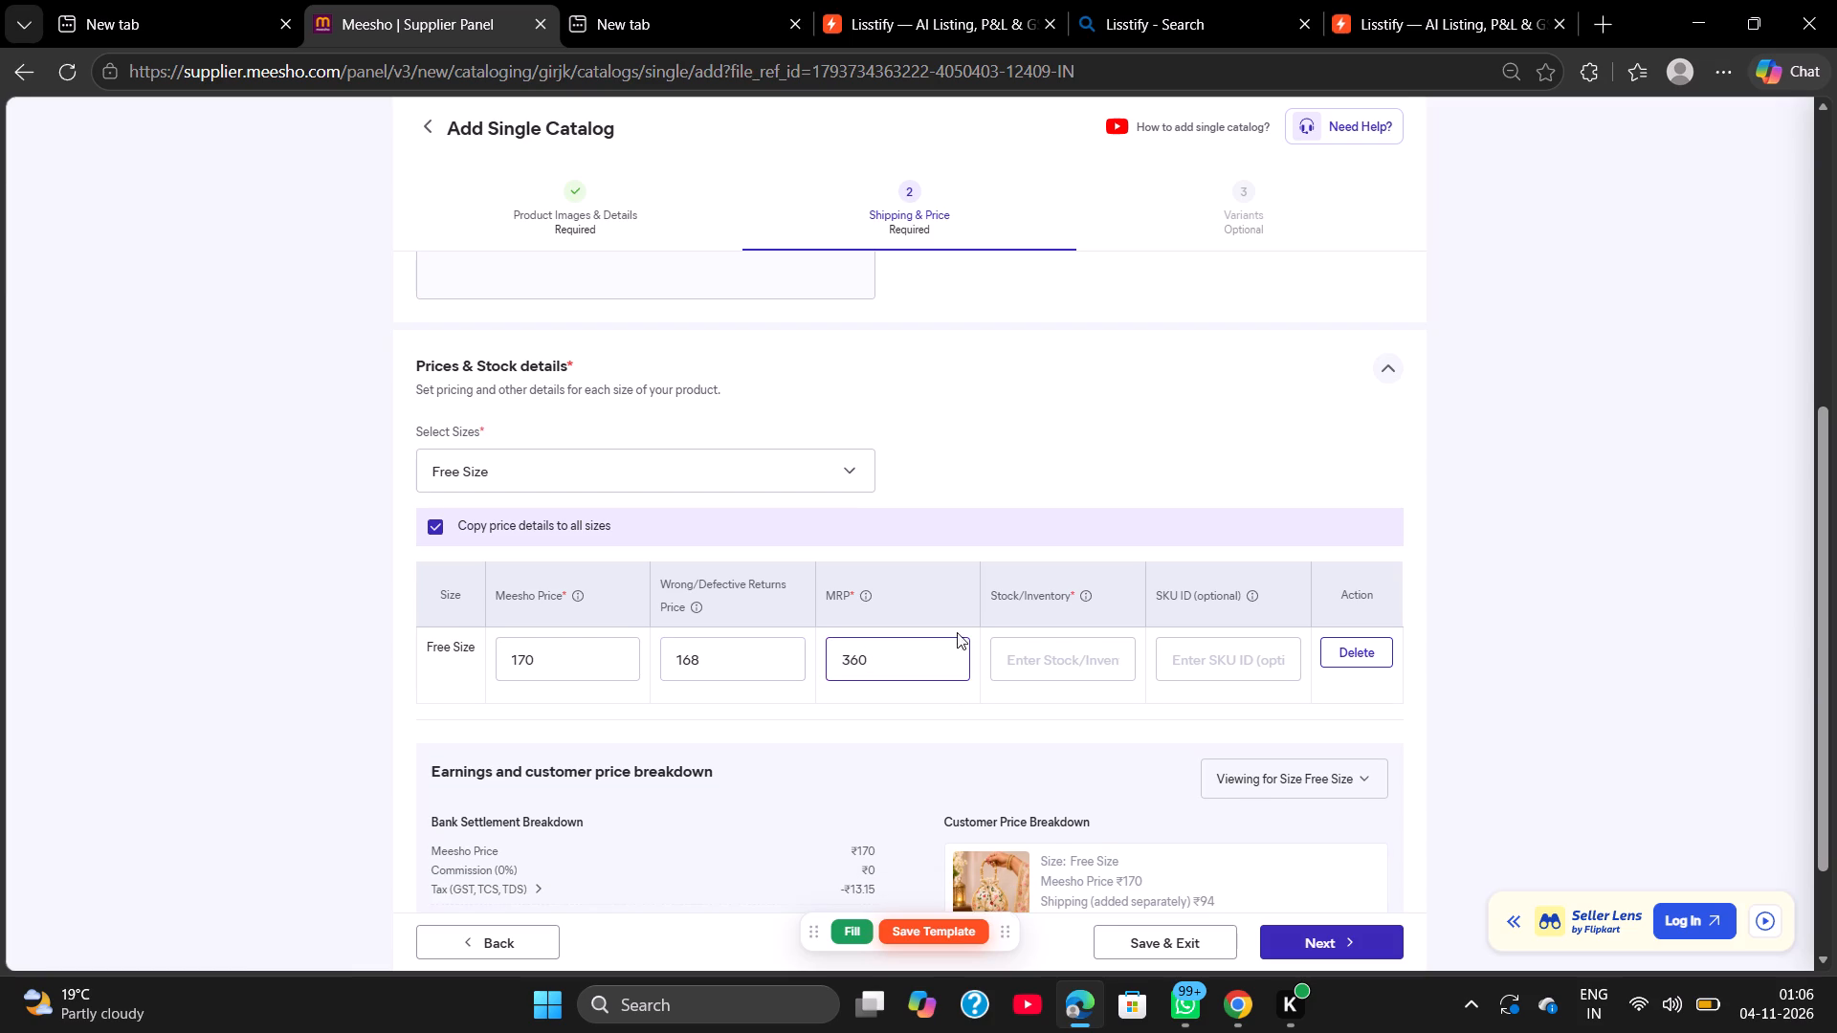
{"action": "left_click", "coordinate": [1061, 648]}
{"action": "type", "text": "1000"}
{"action": "scroll", "coordinate": [1221, 691], "scroll_direction": "down", "scroll_amount": 2}
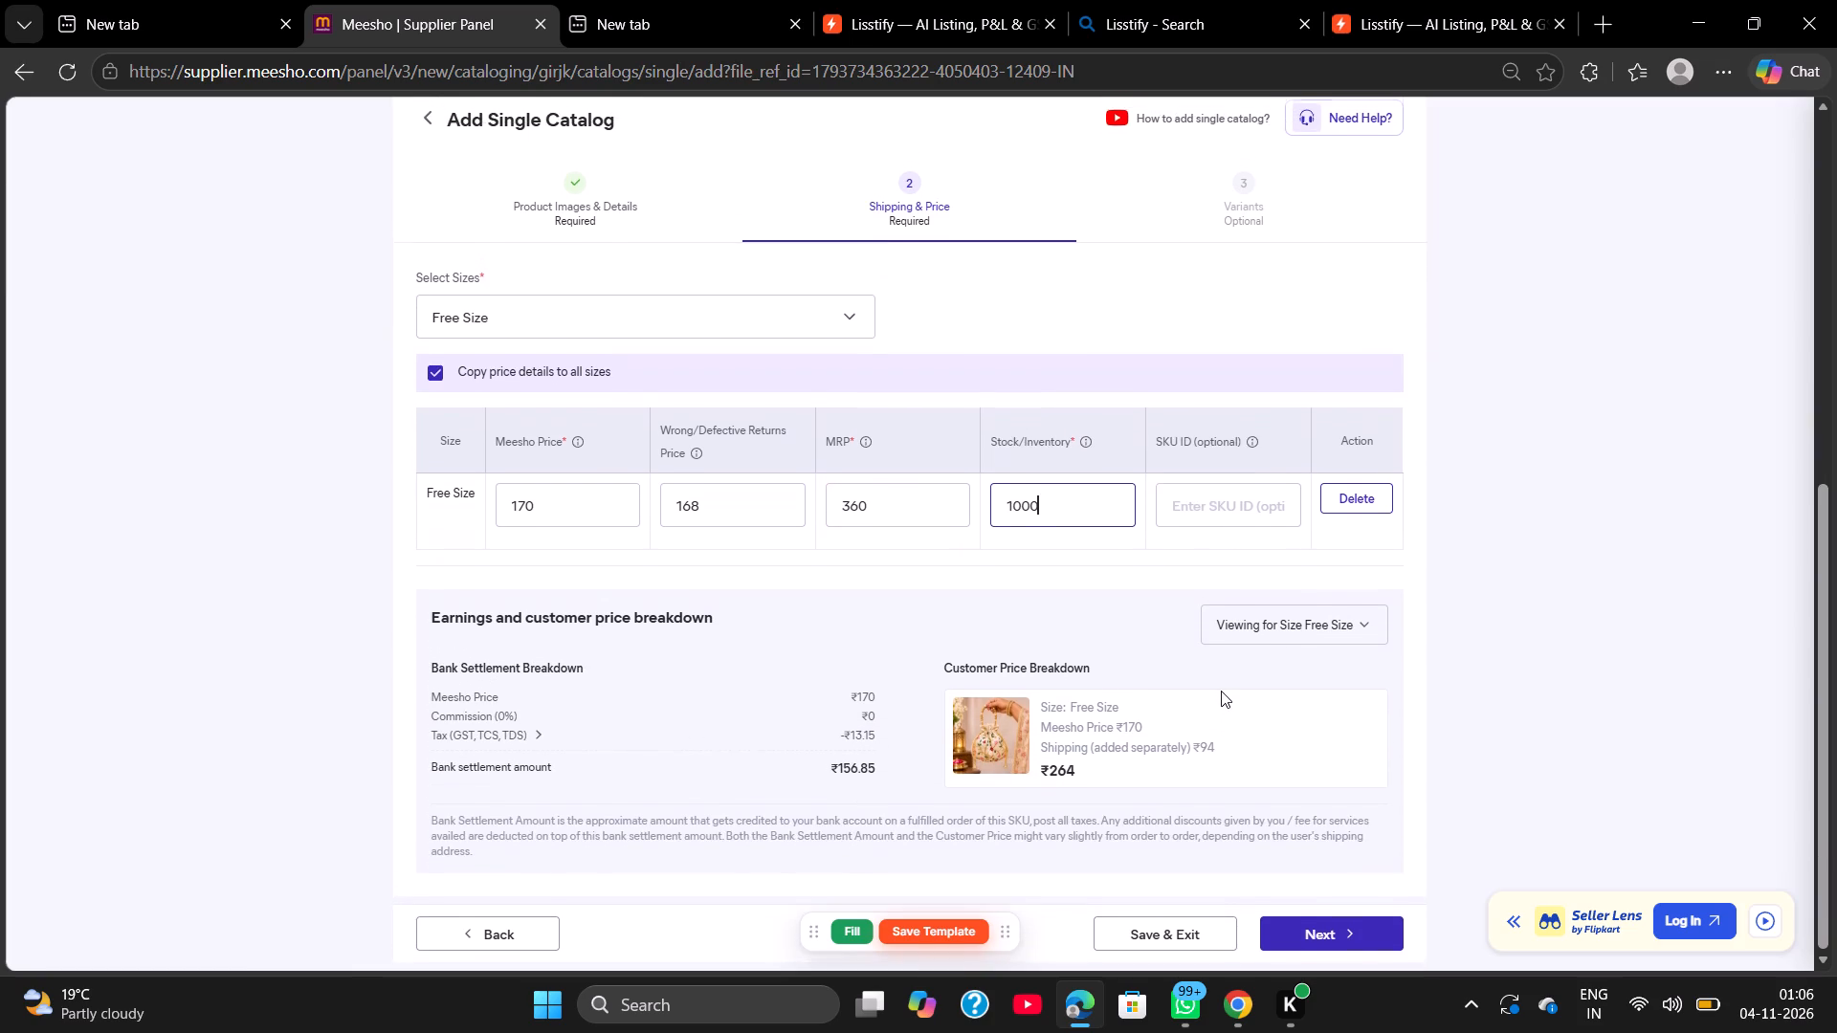
{"action": "scroll", "coordinate": [1053, 789], "scroll_direction": "down", "scroll_amount": 1}
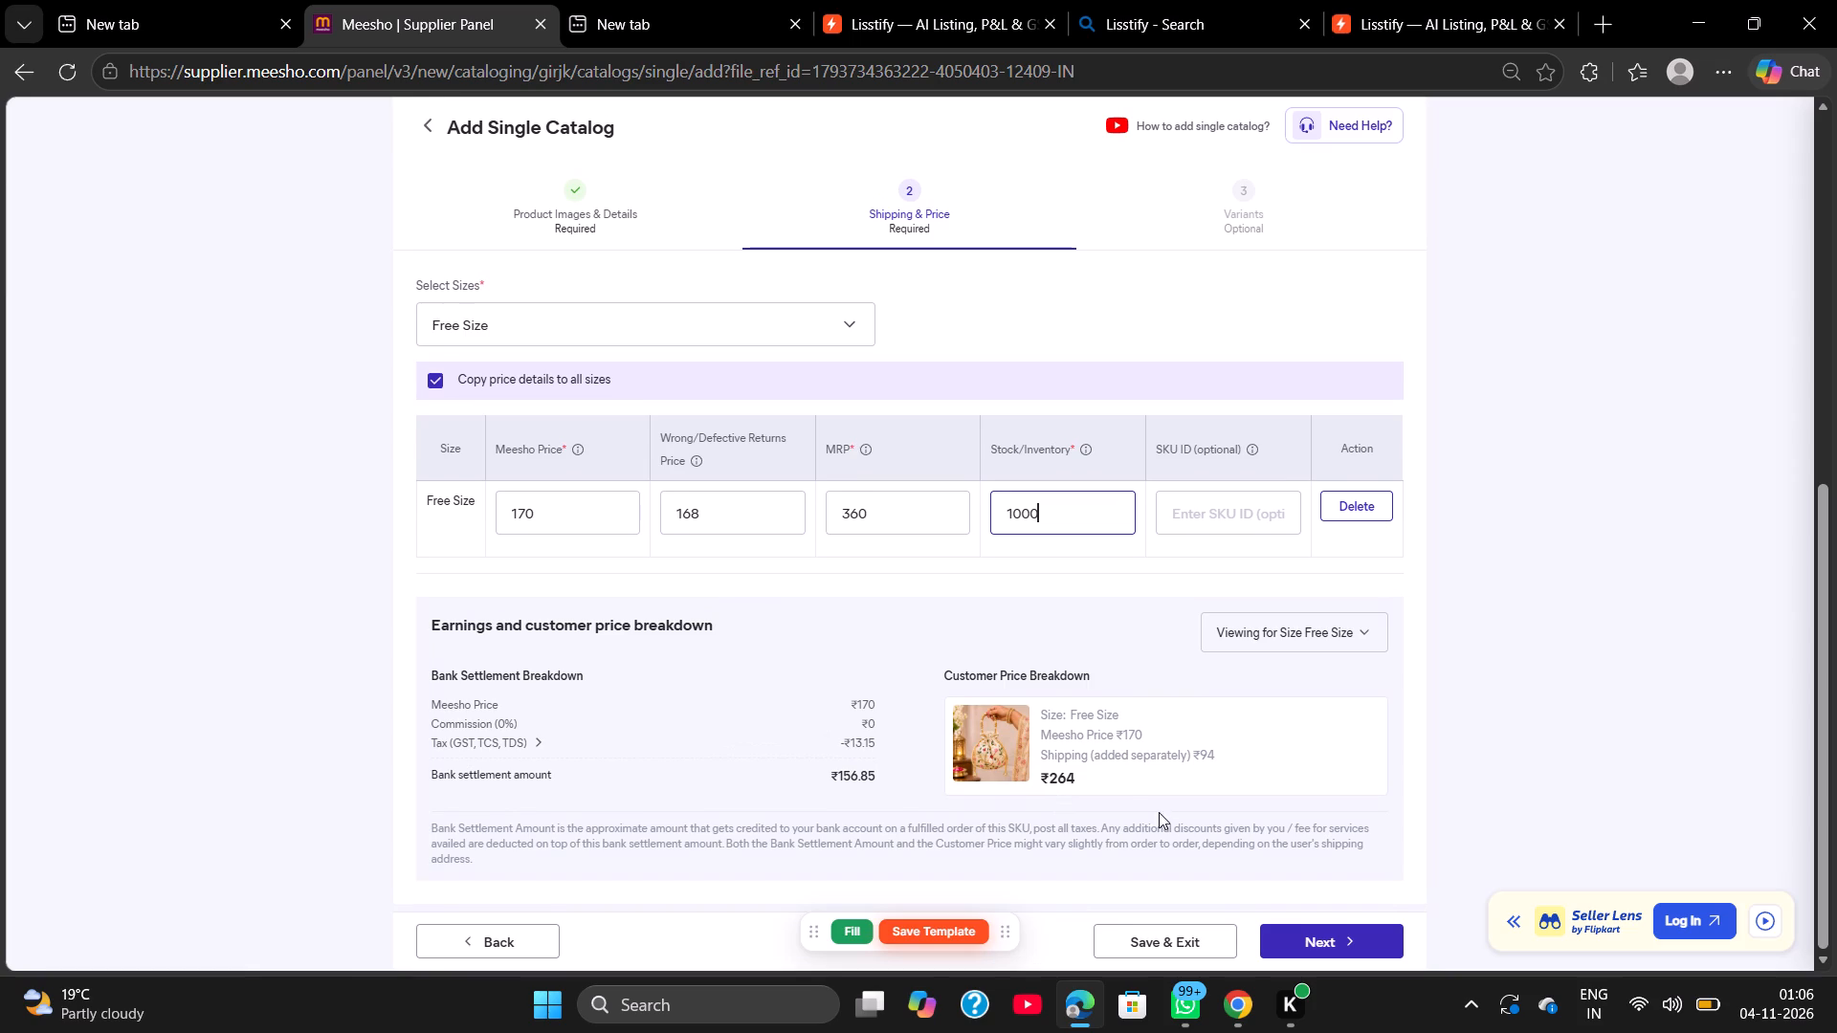
{"action": "left_click", "coordinate": [1335, 941]}
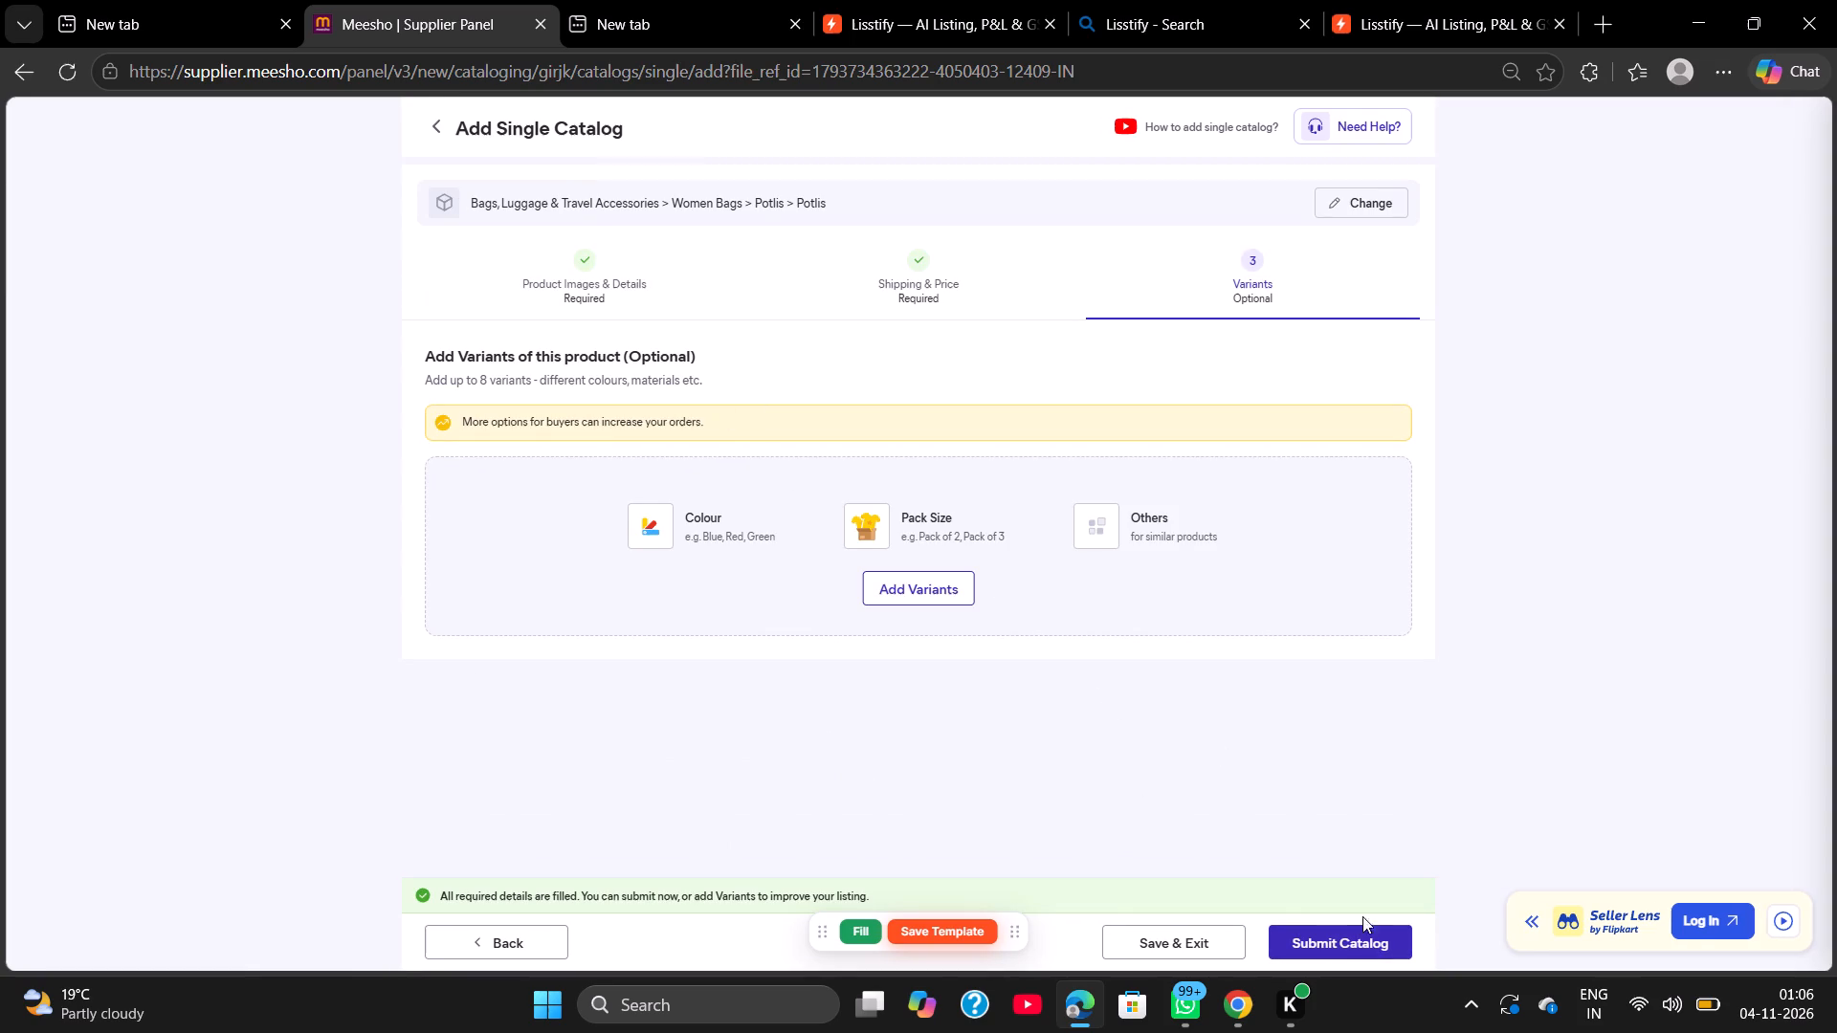
Submit the catalog for quality check without adding variants, and dismiss the ad campaign offer and the upload confirmation.
{"action": "left_click", "coordinate": [1348, 939]}
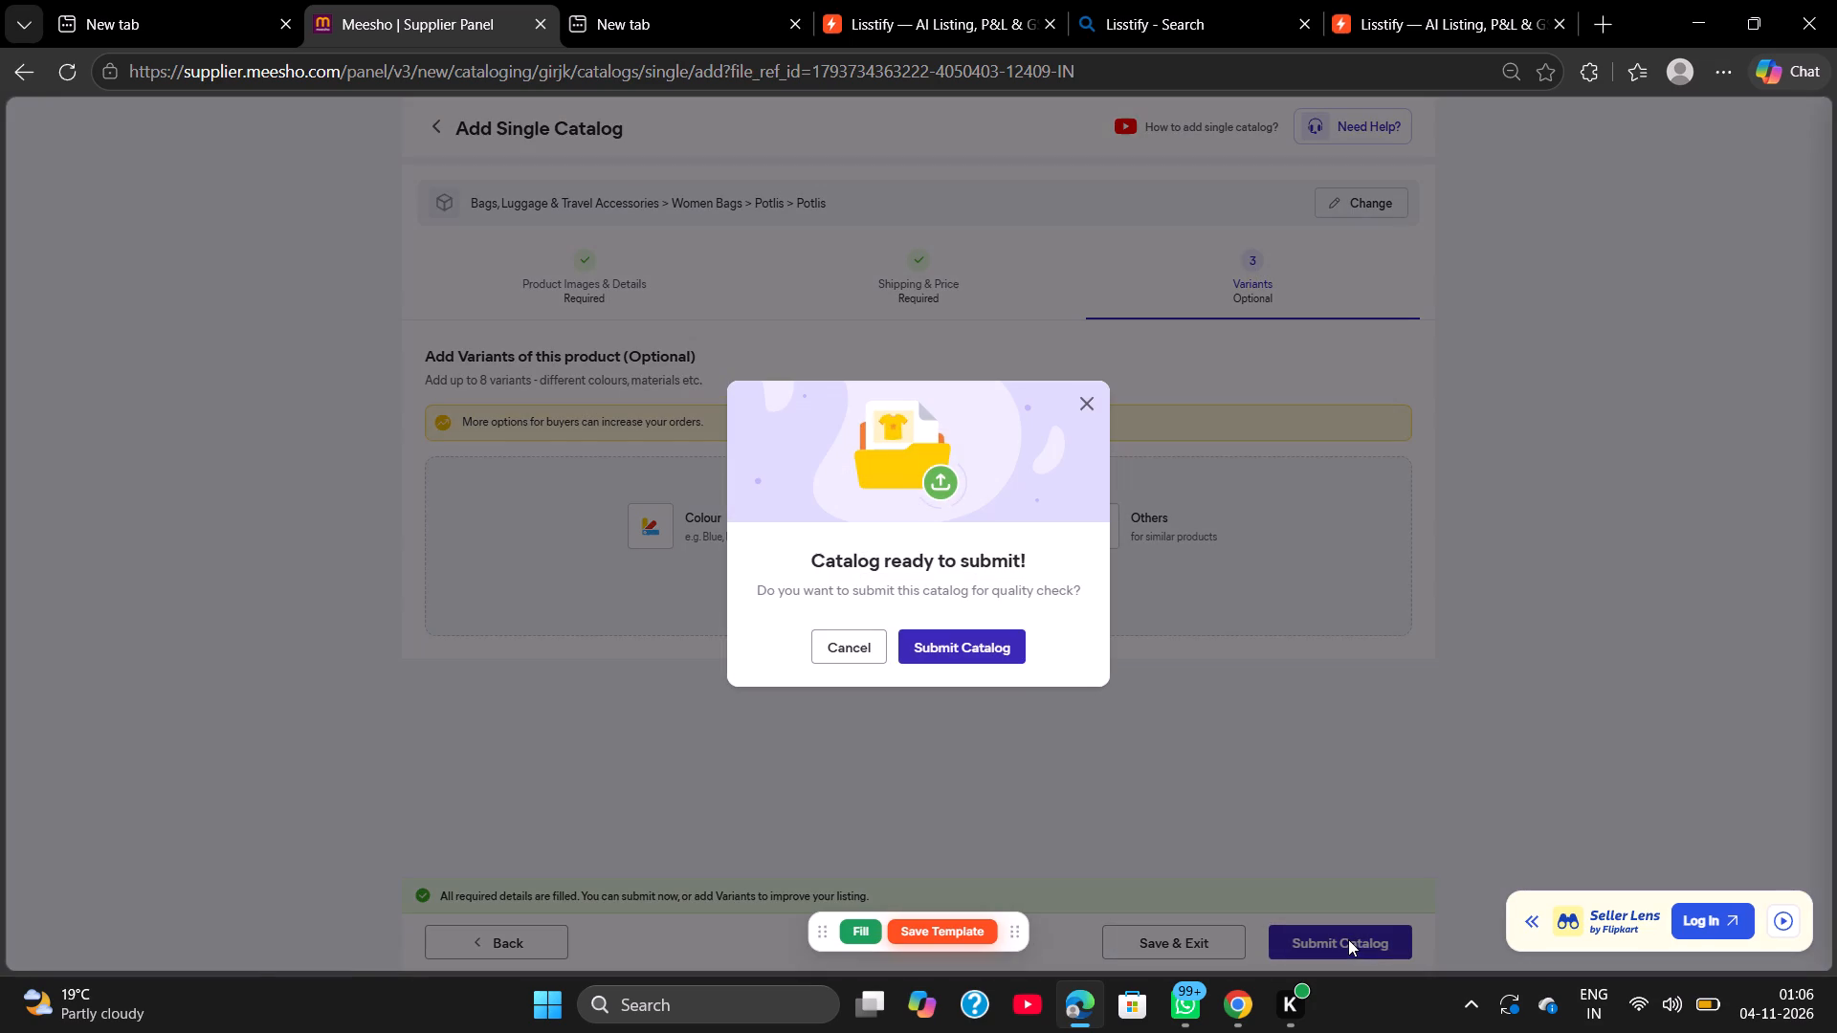
{"action": "left_click", "coordinate": [998, 635]}
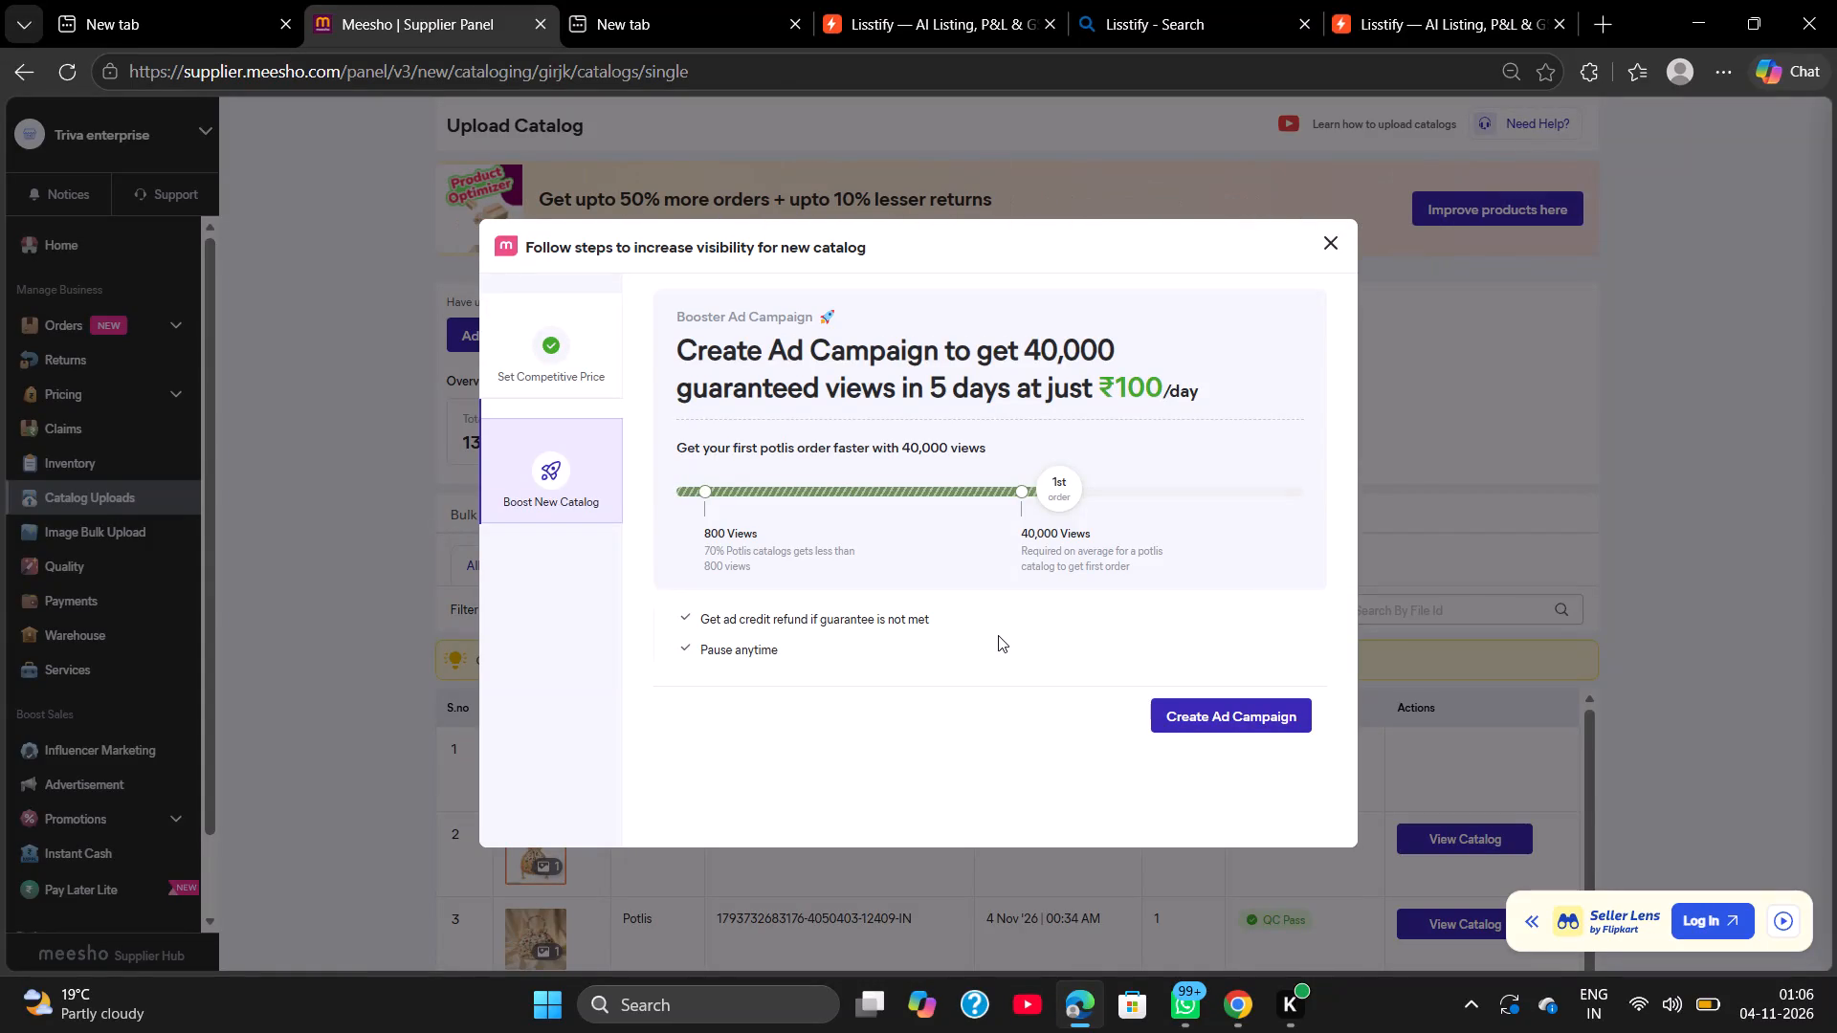
{"action": "left_click", "coordinate": [1327, 243]}
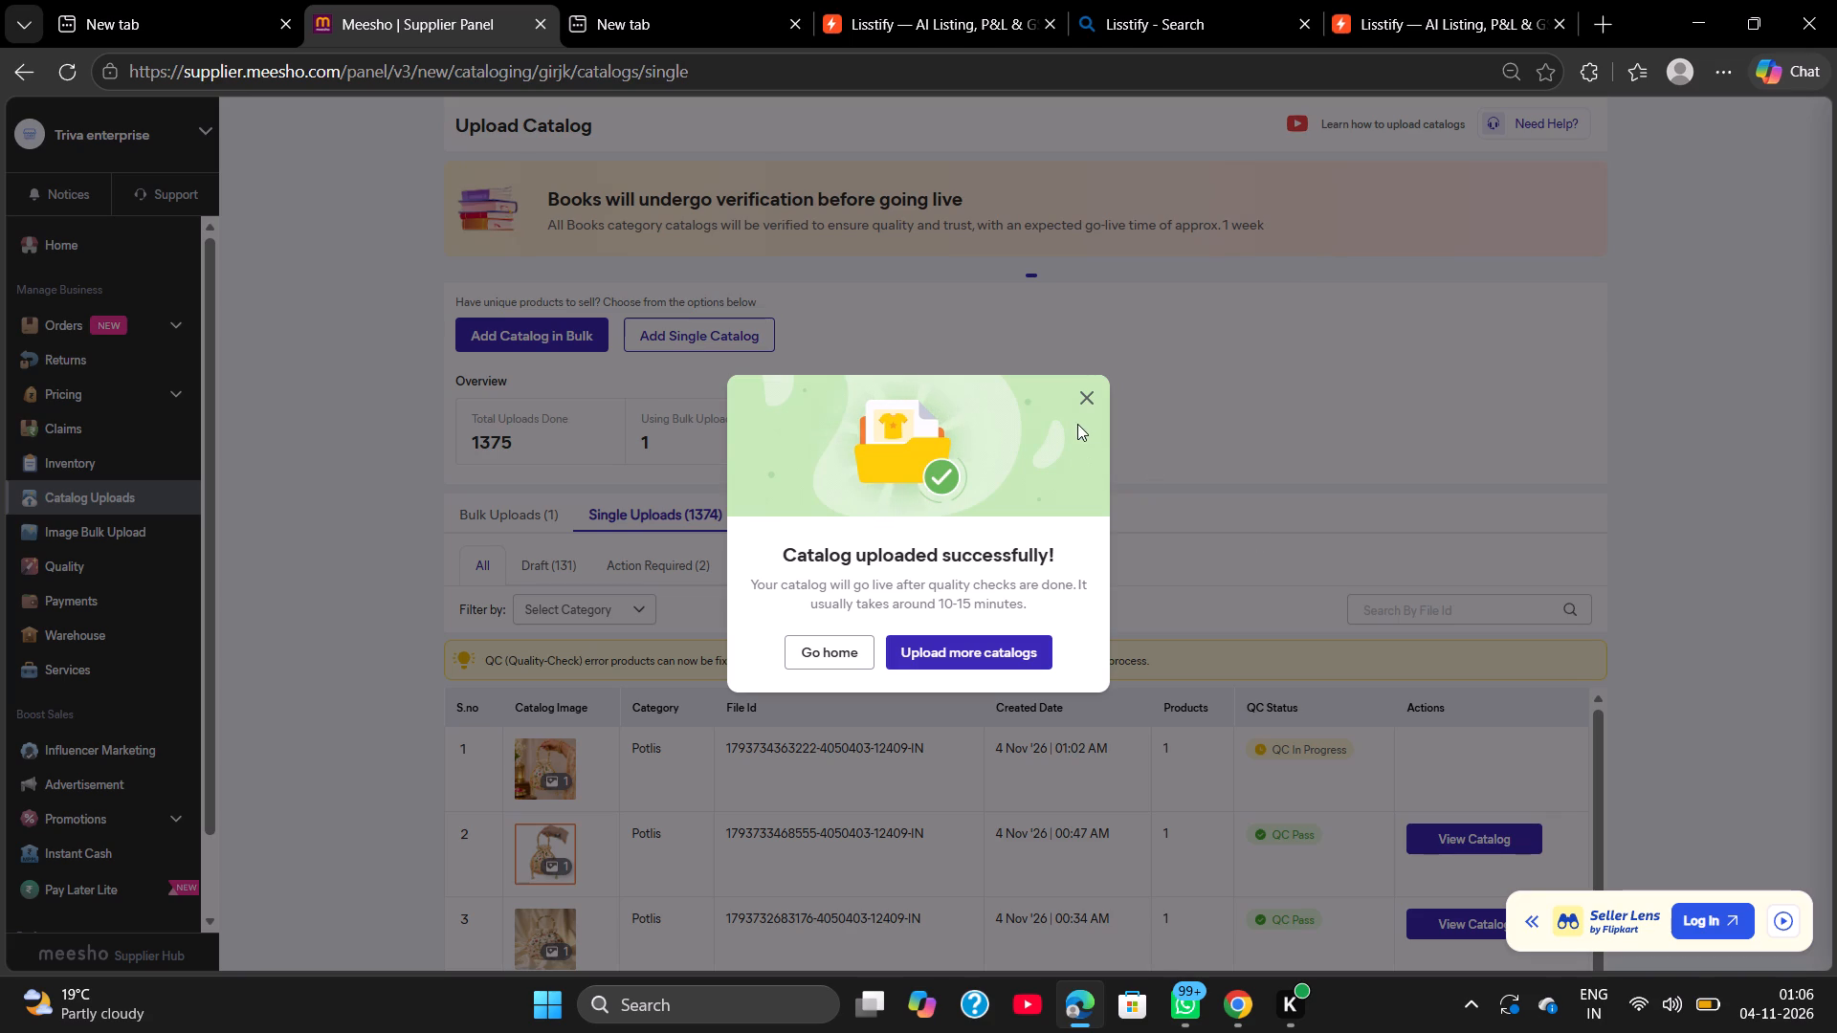
{"action": "left_click", "coordinate": [1081, 398]}
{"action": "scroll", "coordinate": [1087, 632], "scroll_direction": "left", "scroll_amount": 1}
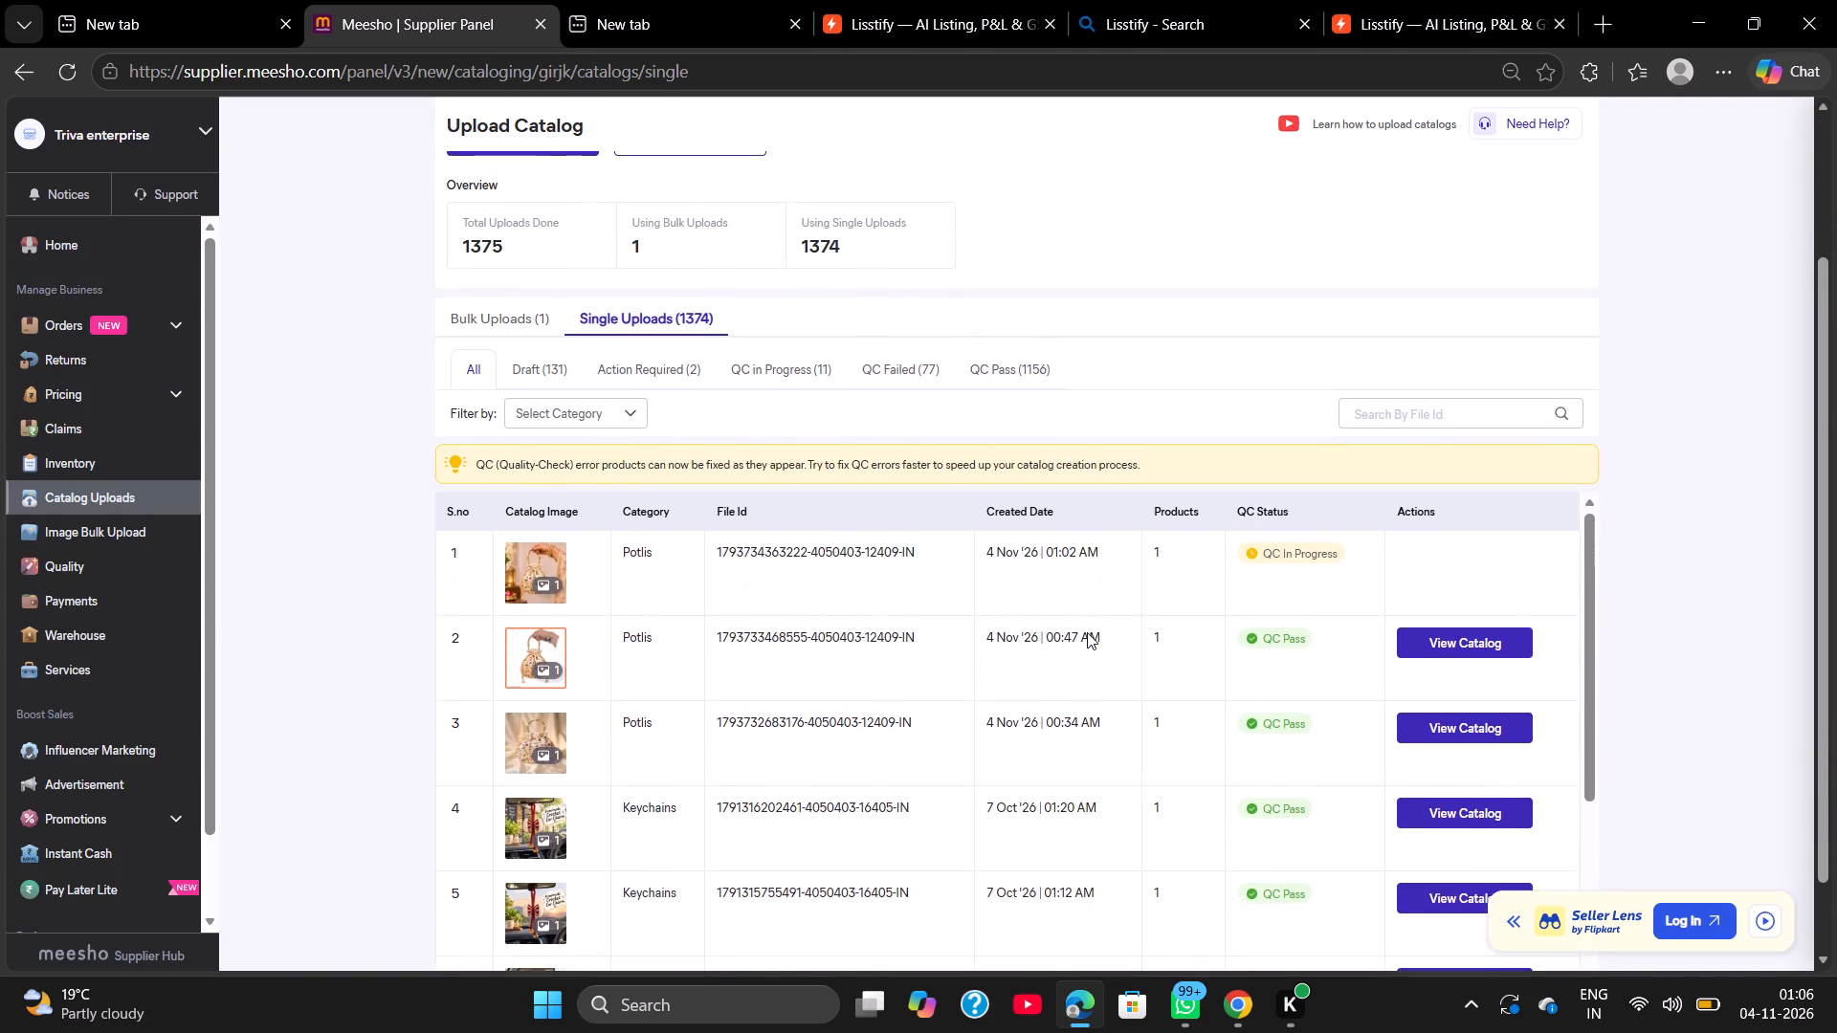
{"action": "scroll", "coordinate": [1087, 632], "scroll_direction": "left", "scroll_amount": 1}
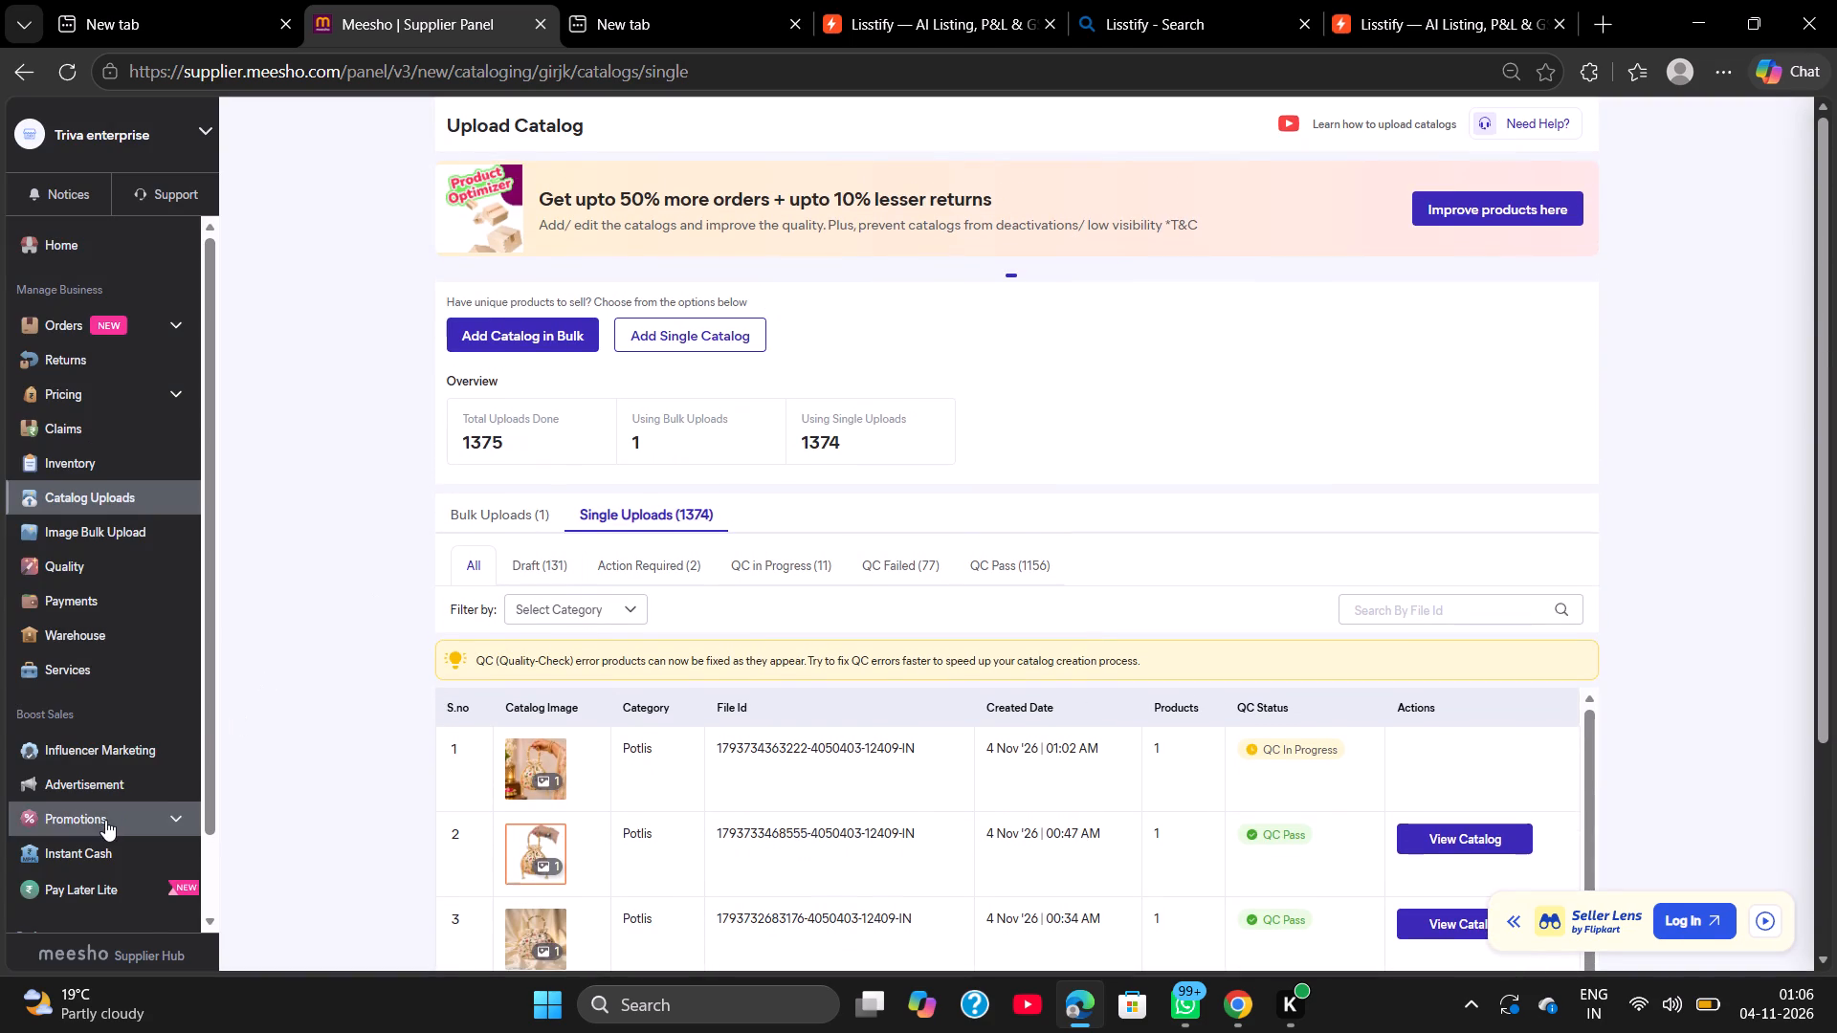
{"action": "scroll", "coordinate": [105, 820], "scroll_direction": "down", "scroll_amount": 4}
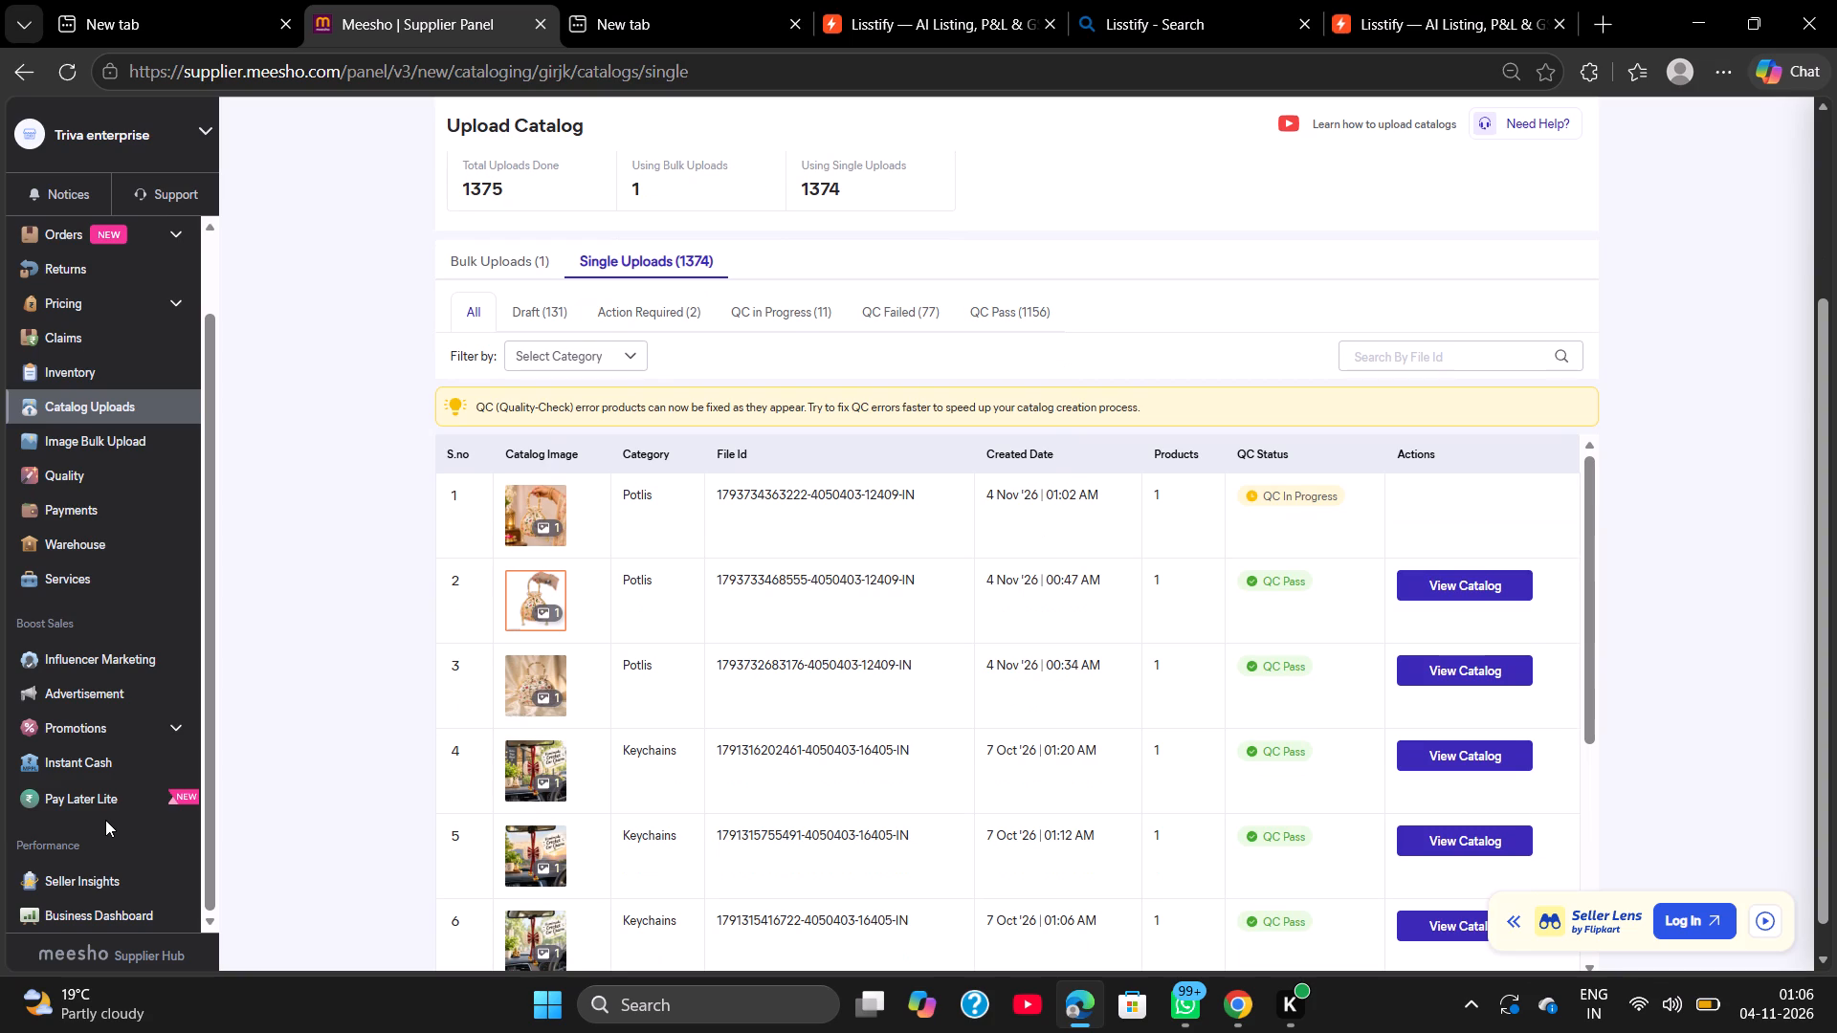
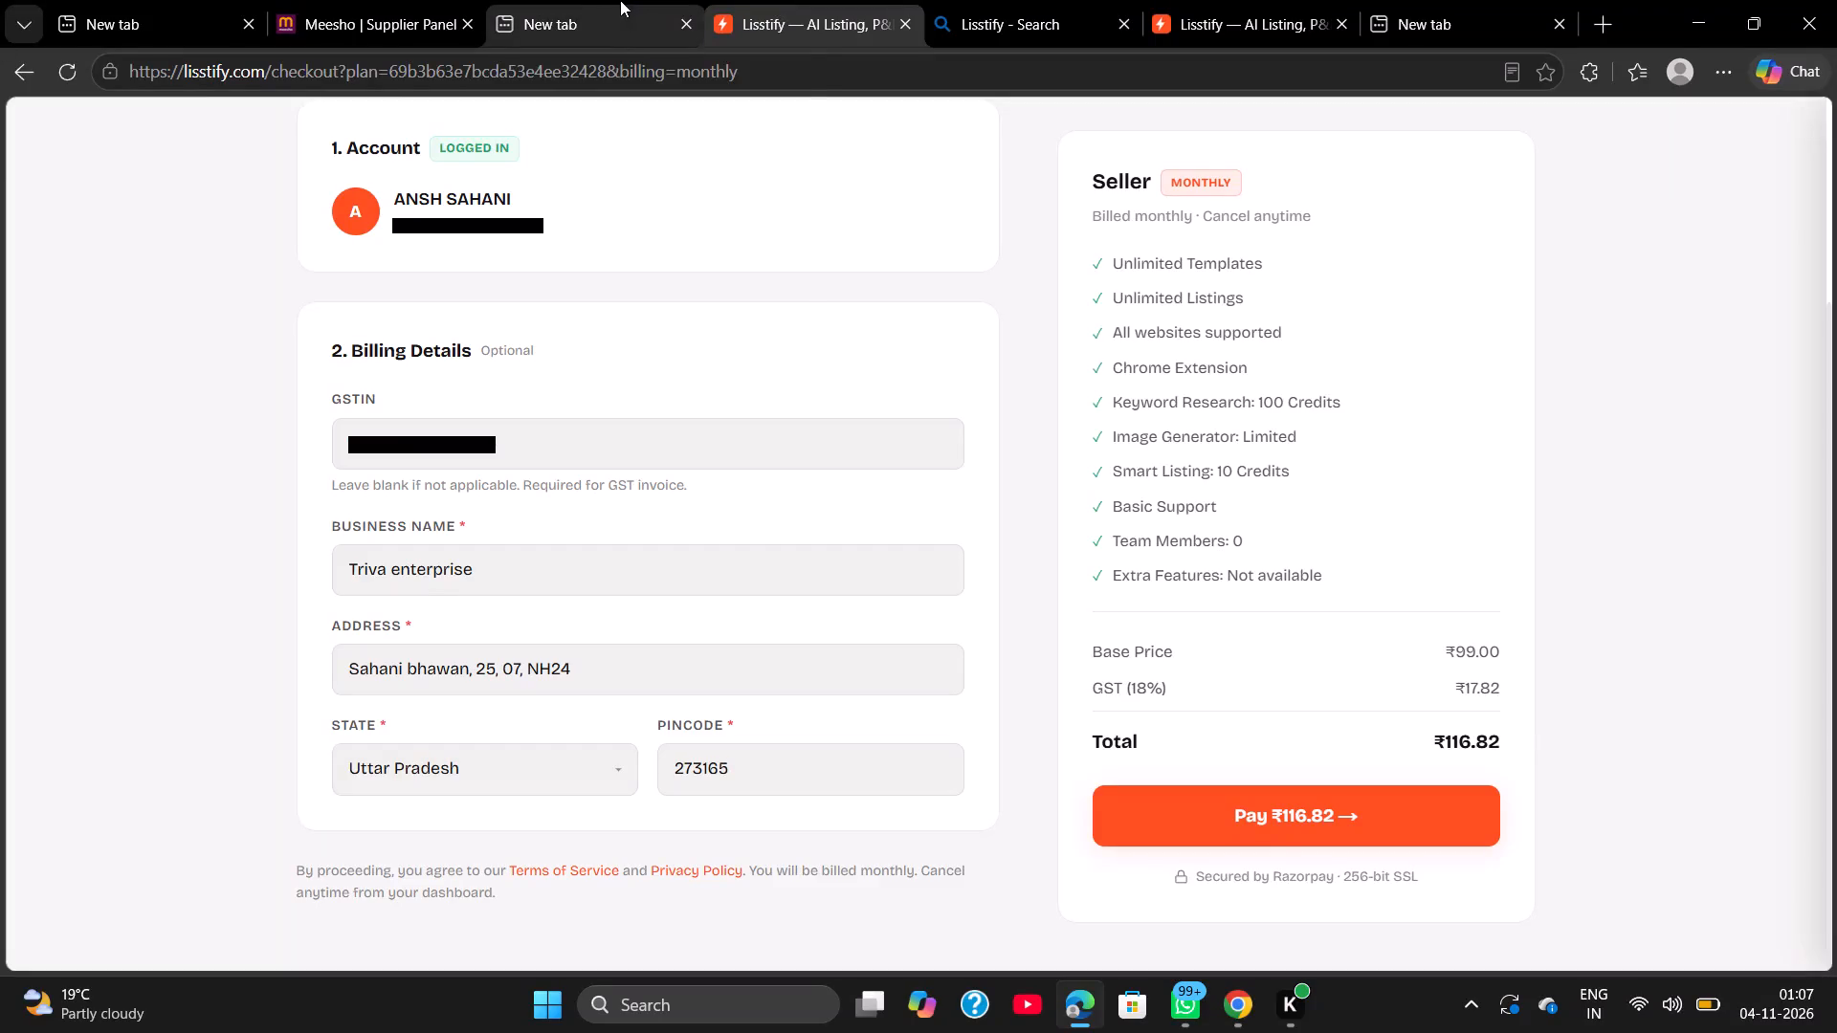
Switch to the Meesho Supplier Panel and review the Upload Catalog page's single uploads and catalog creation options.
{"action": "left_click", "coordinate": [419, 4]}
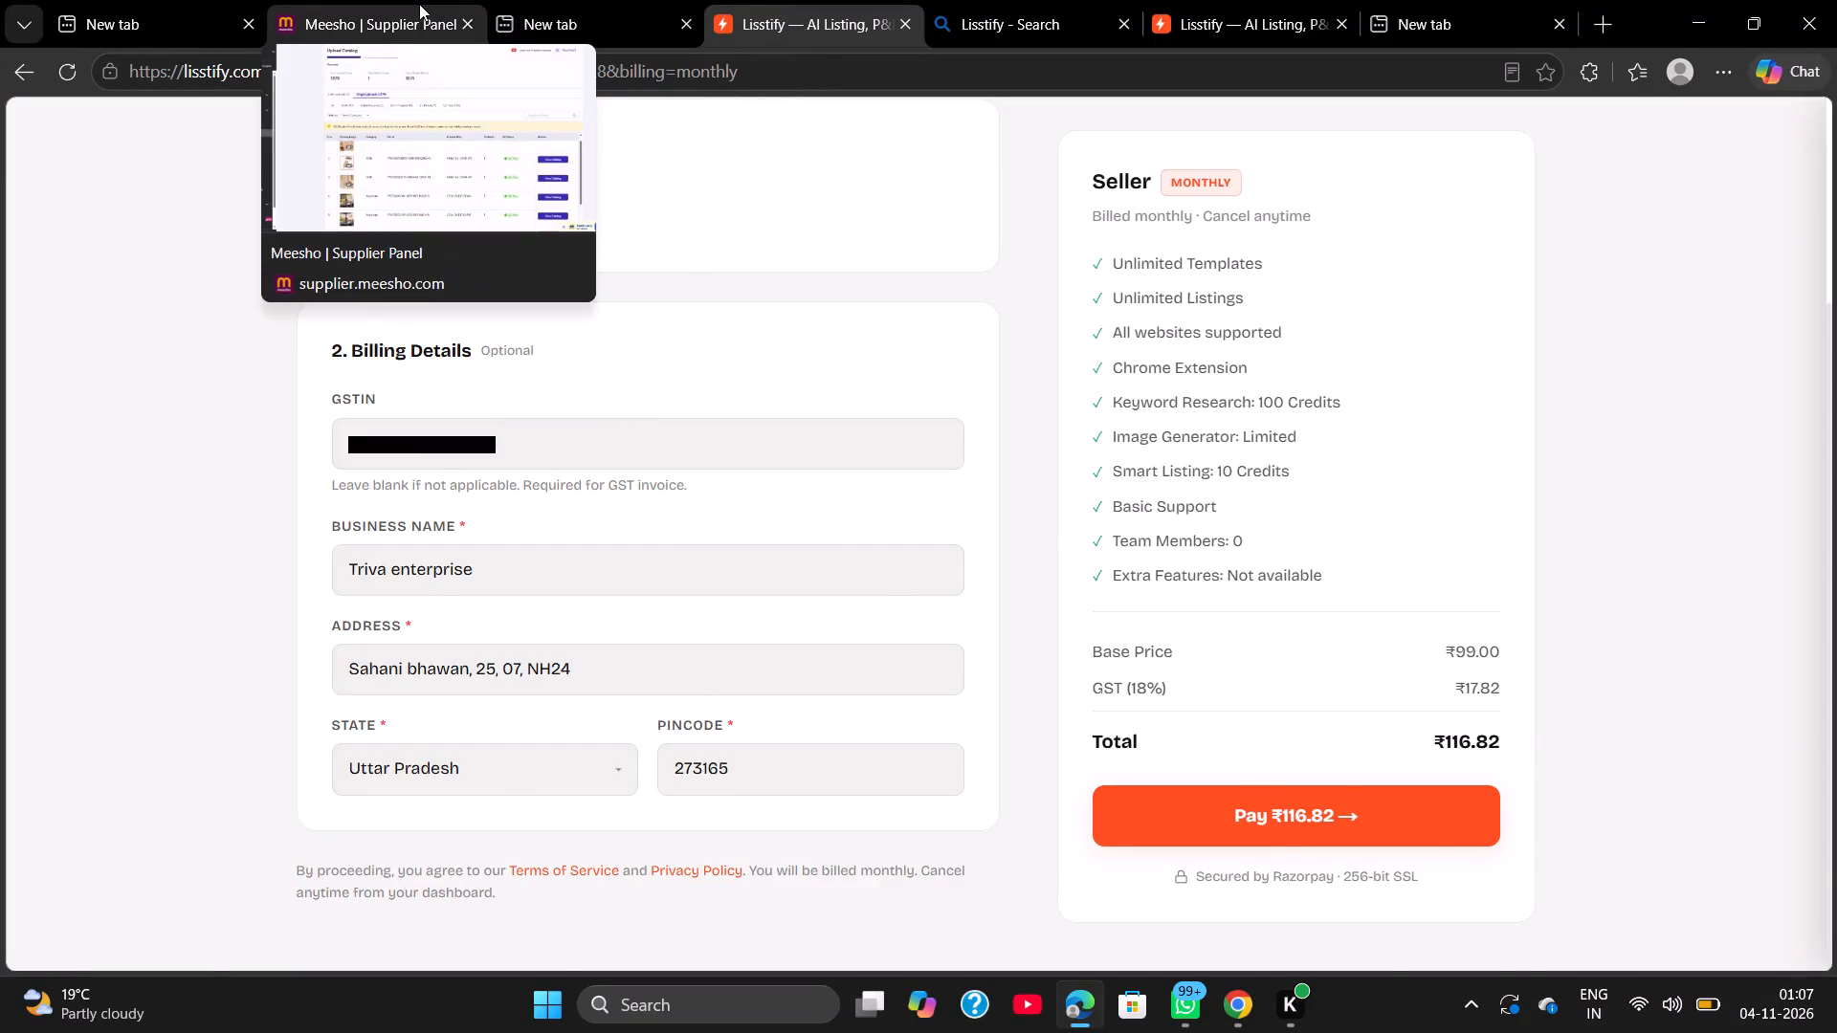
{"action": "scroll", "coordinate": [994, 564], "scroll_direction": "up", "scroll_amount": 4}
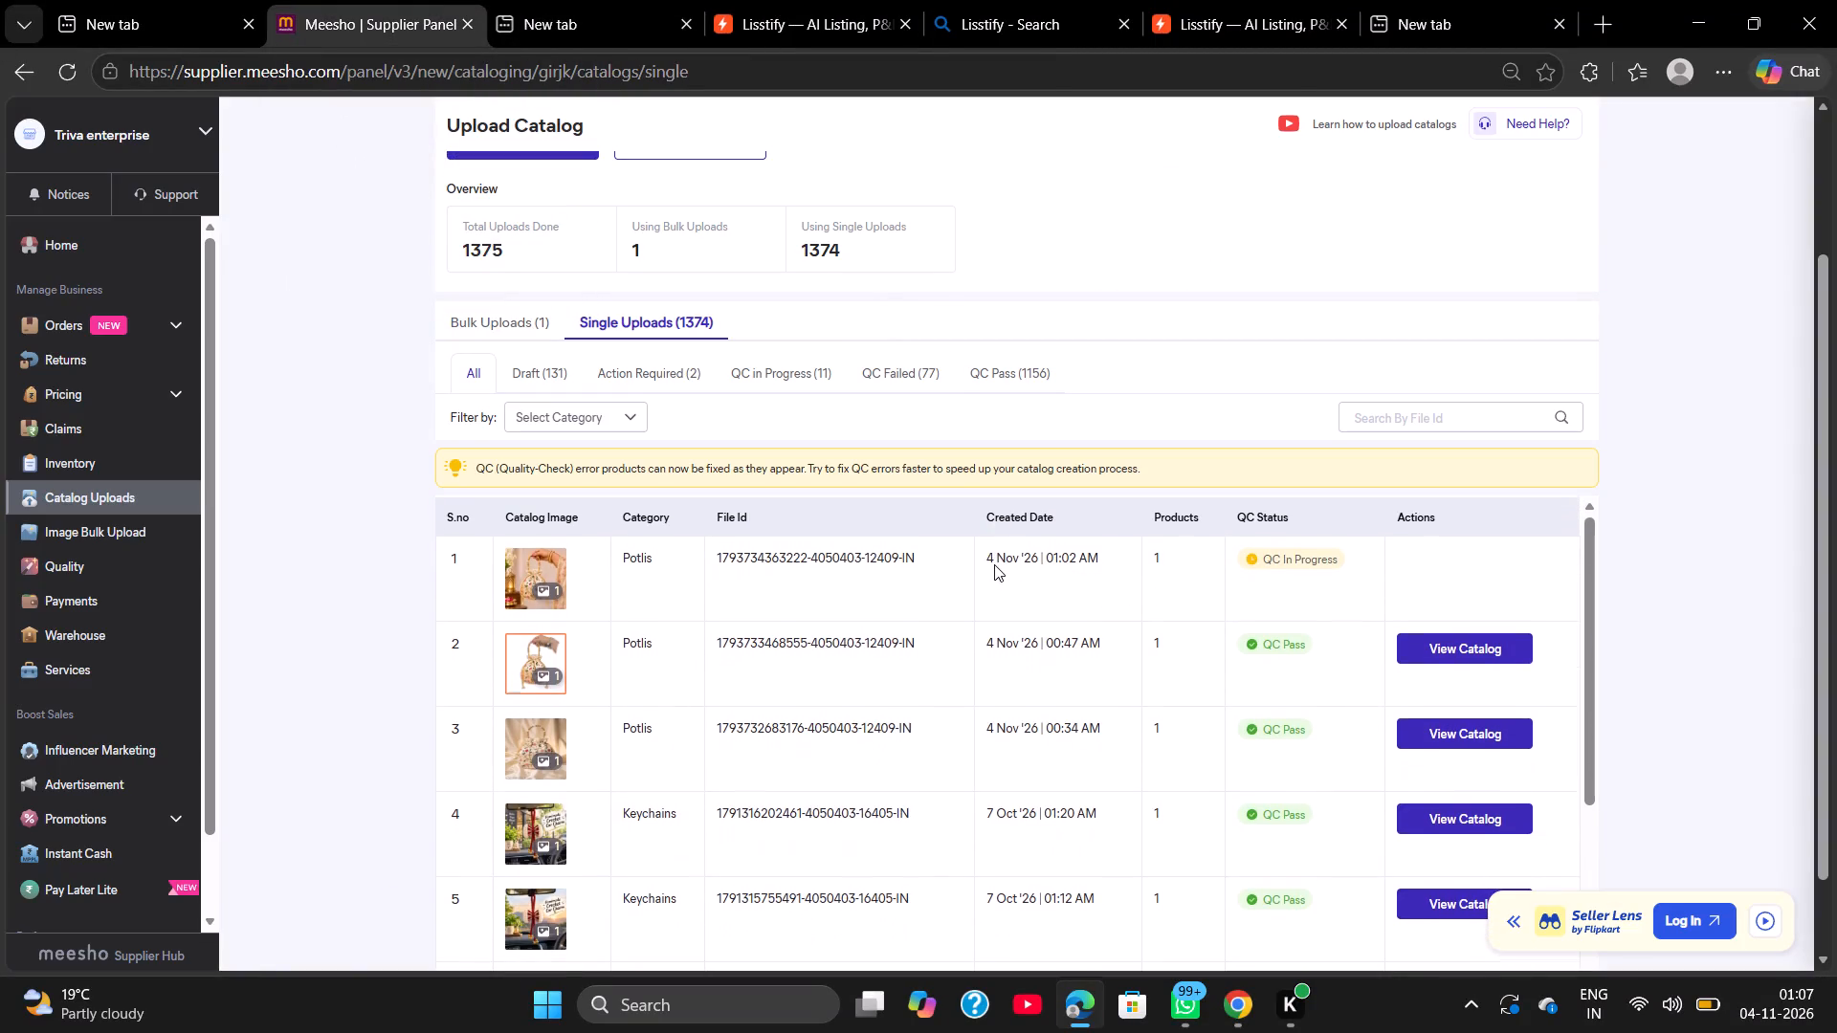
{"action": "scroll", "coordinate": [994, 564], "scroll_direction": "up", "scroll_amount": 2}
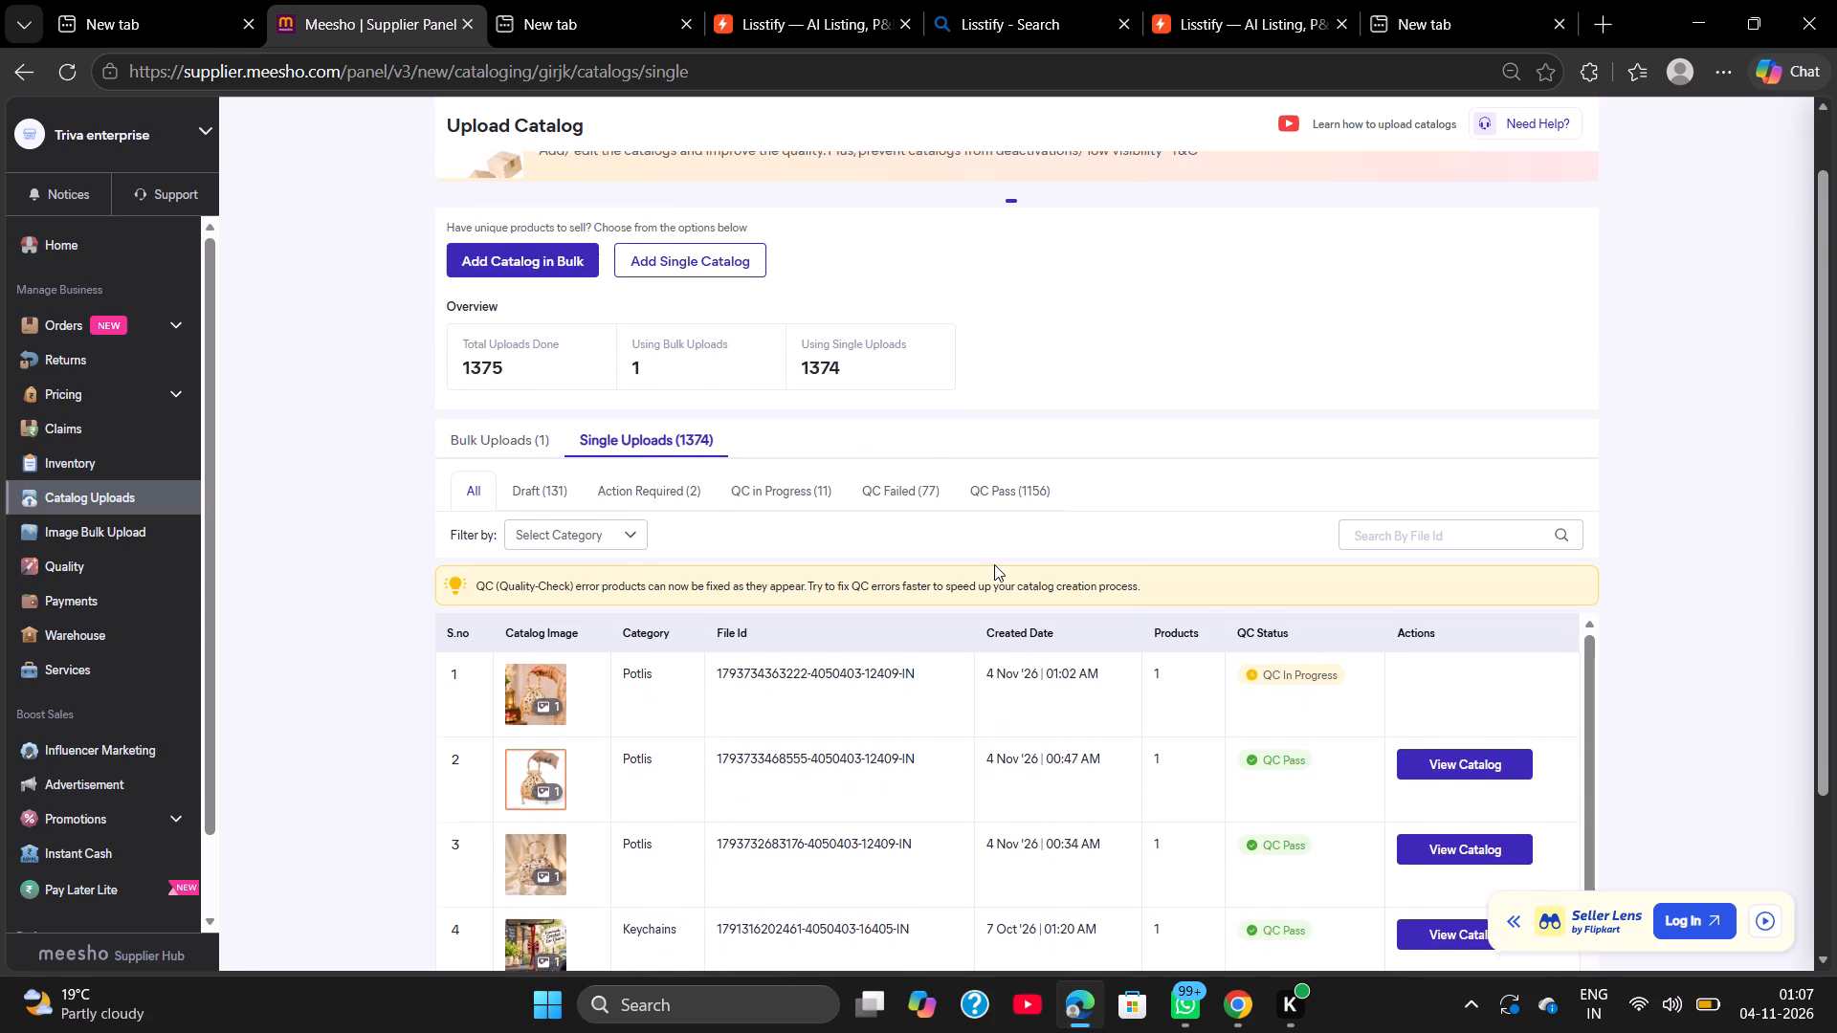
{"action": "scroll", "coordinate": [994, 564], "scroll_direction": "up", "scroll_amount": 1}
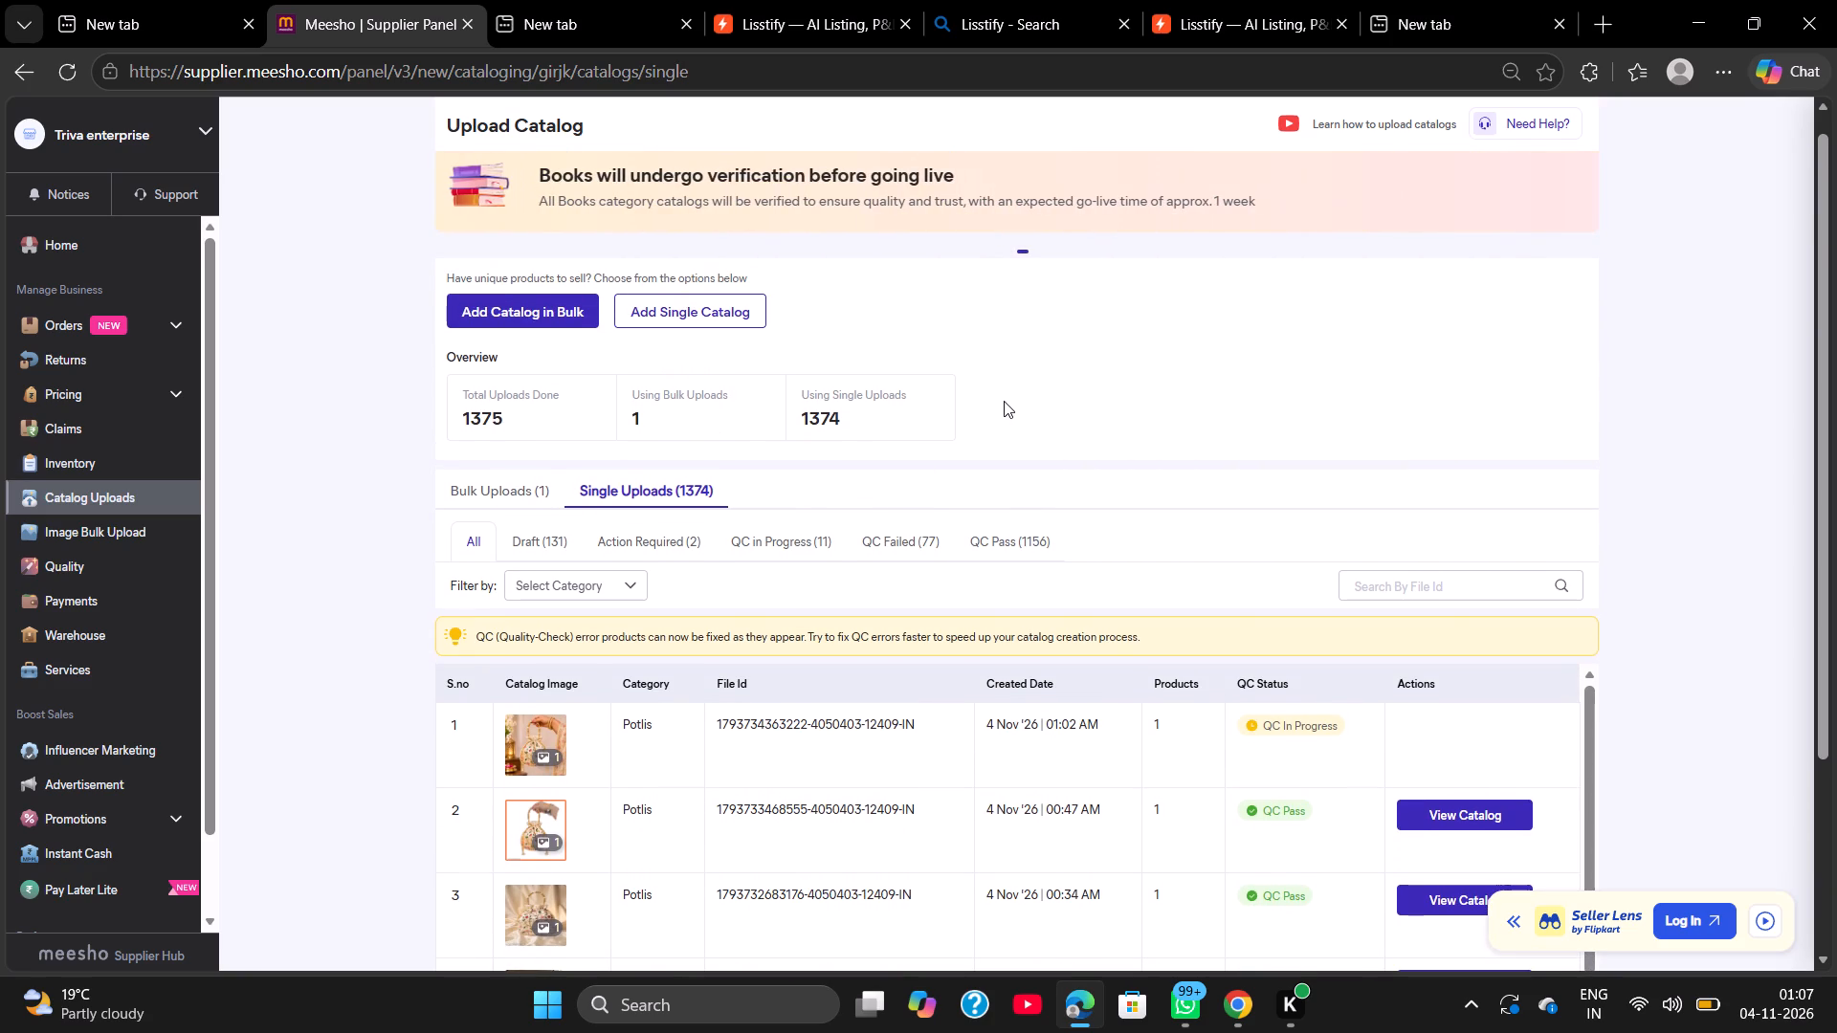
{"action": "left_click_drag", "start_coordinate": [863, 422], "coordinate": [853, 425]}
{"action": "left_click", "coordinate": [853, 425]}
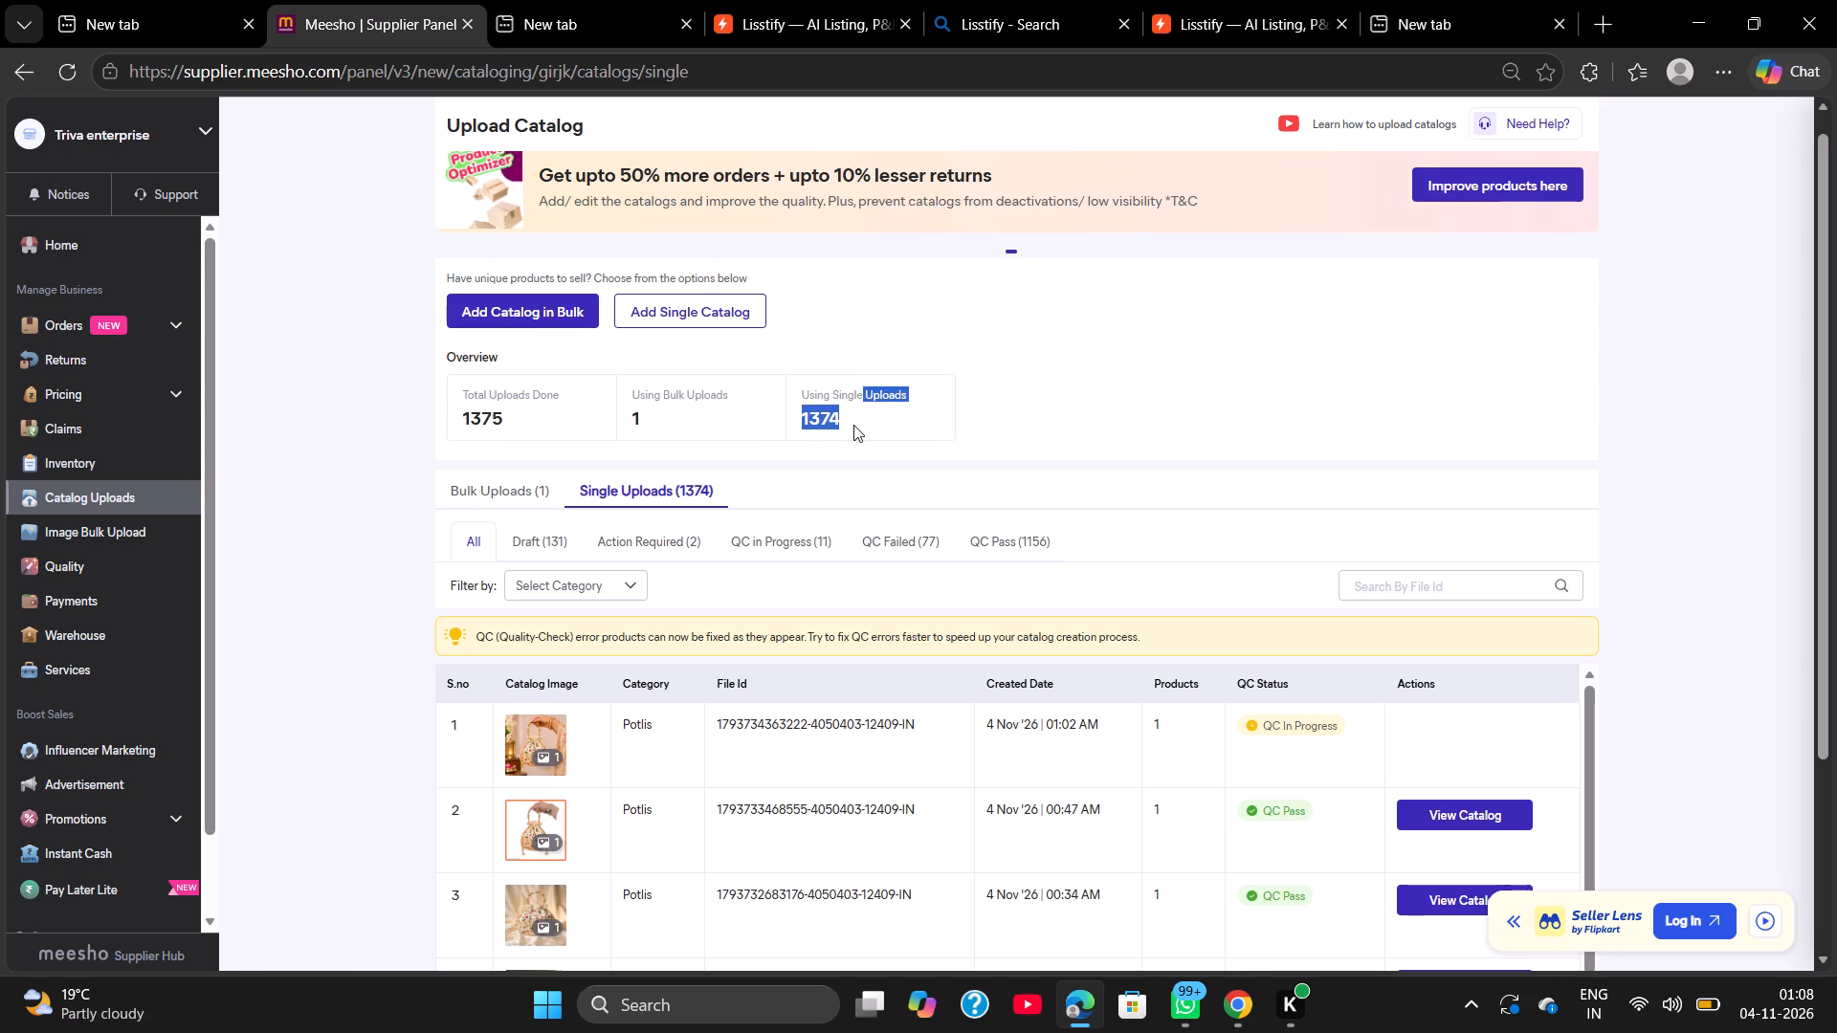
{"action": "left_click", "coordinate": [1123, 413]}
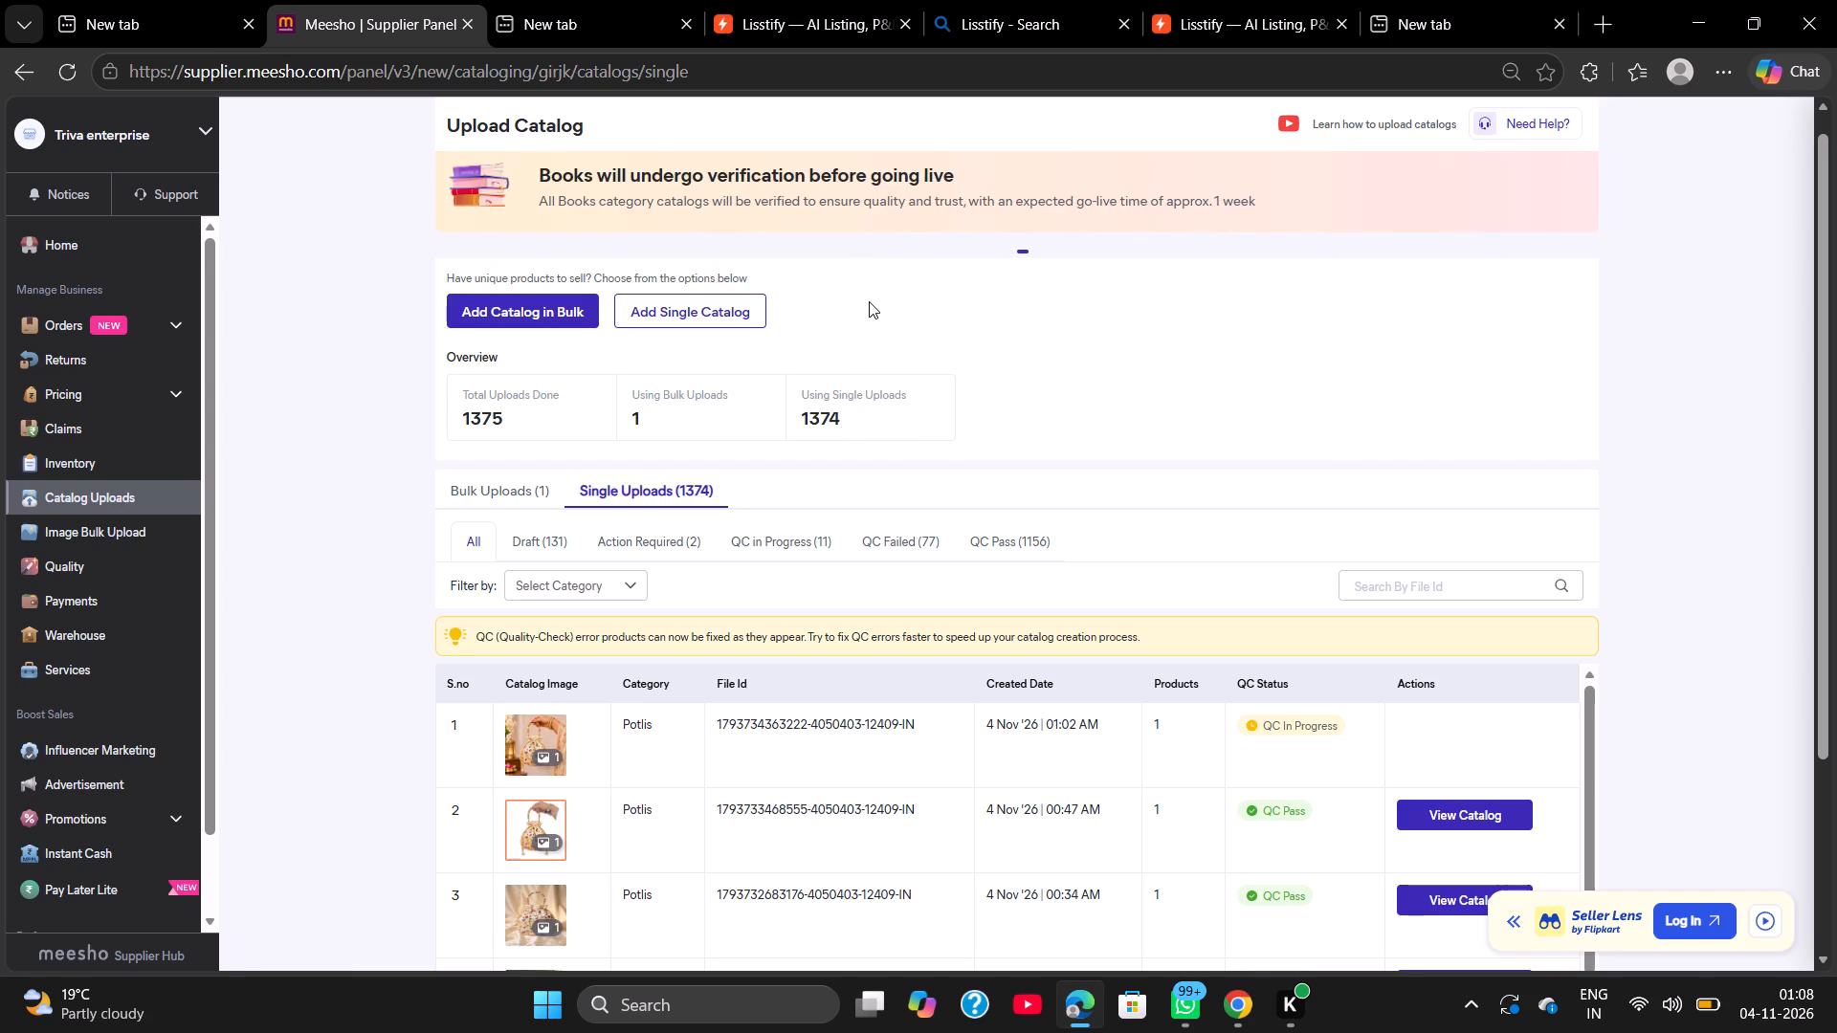
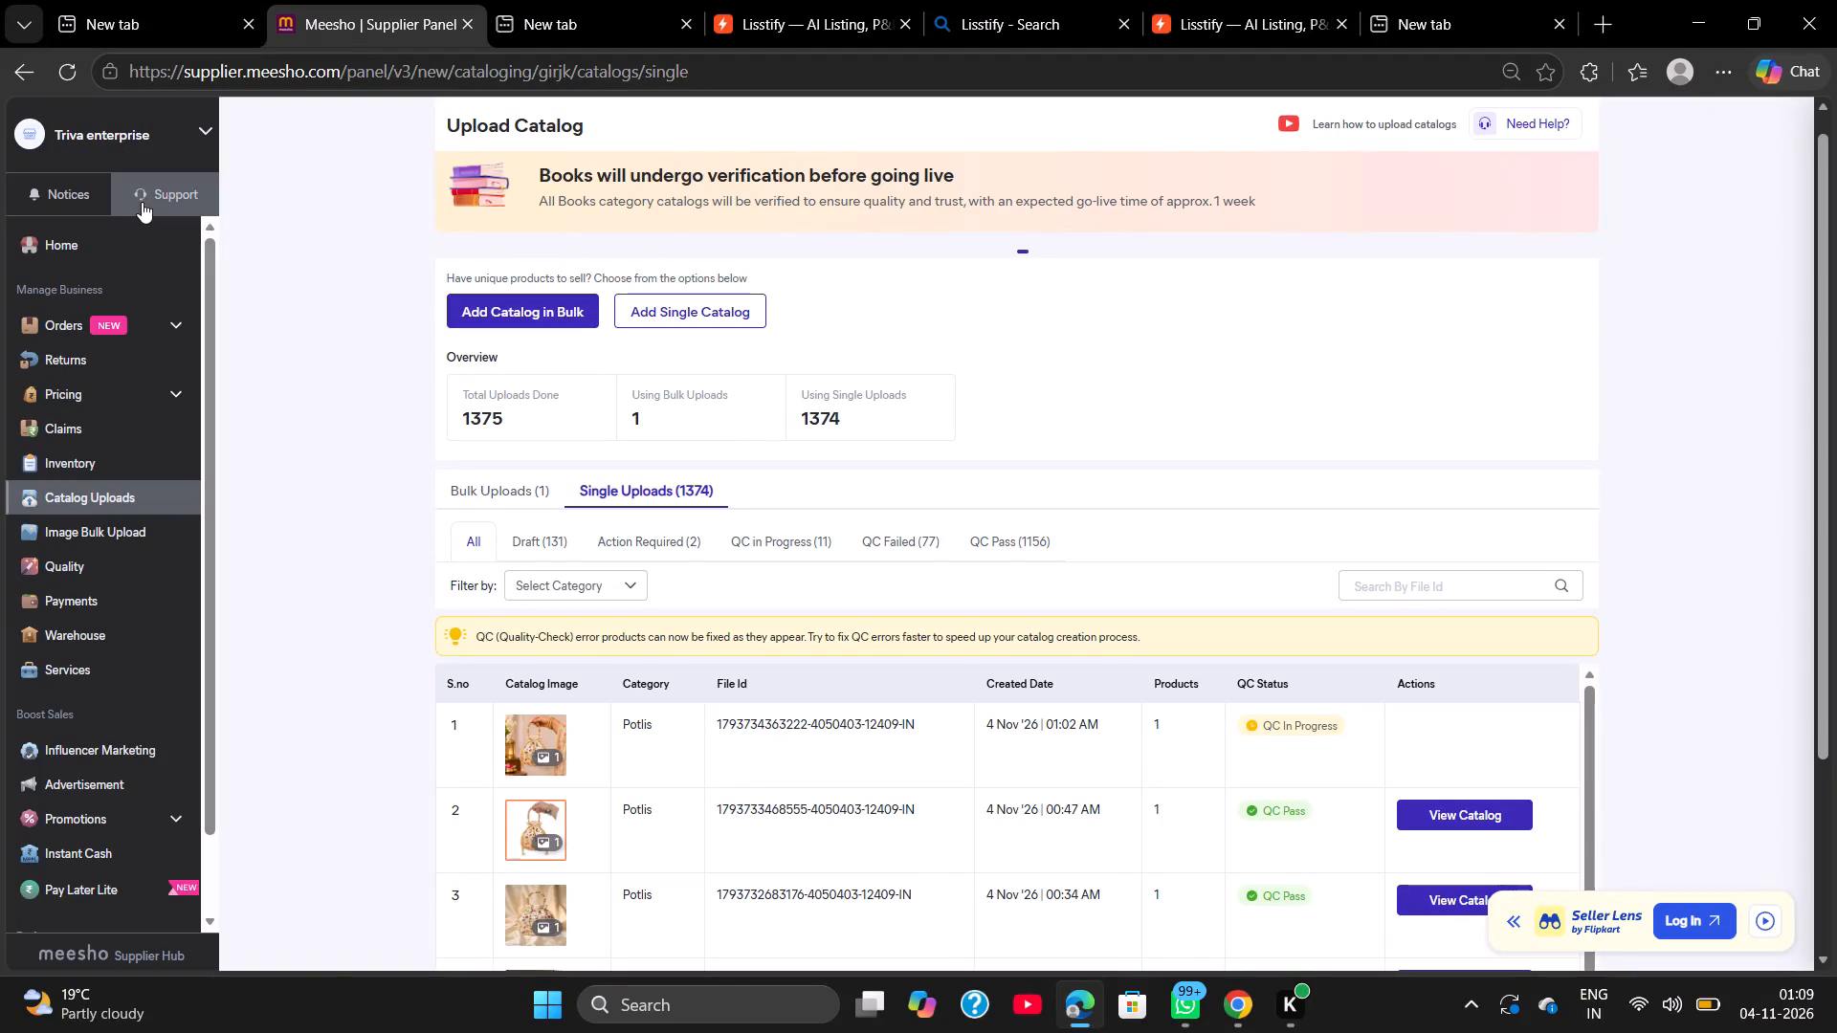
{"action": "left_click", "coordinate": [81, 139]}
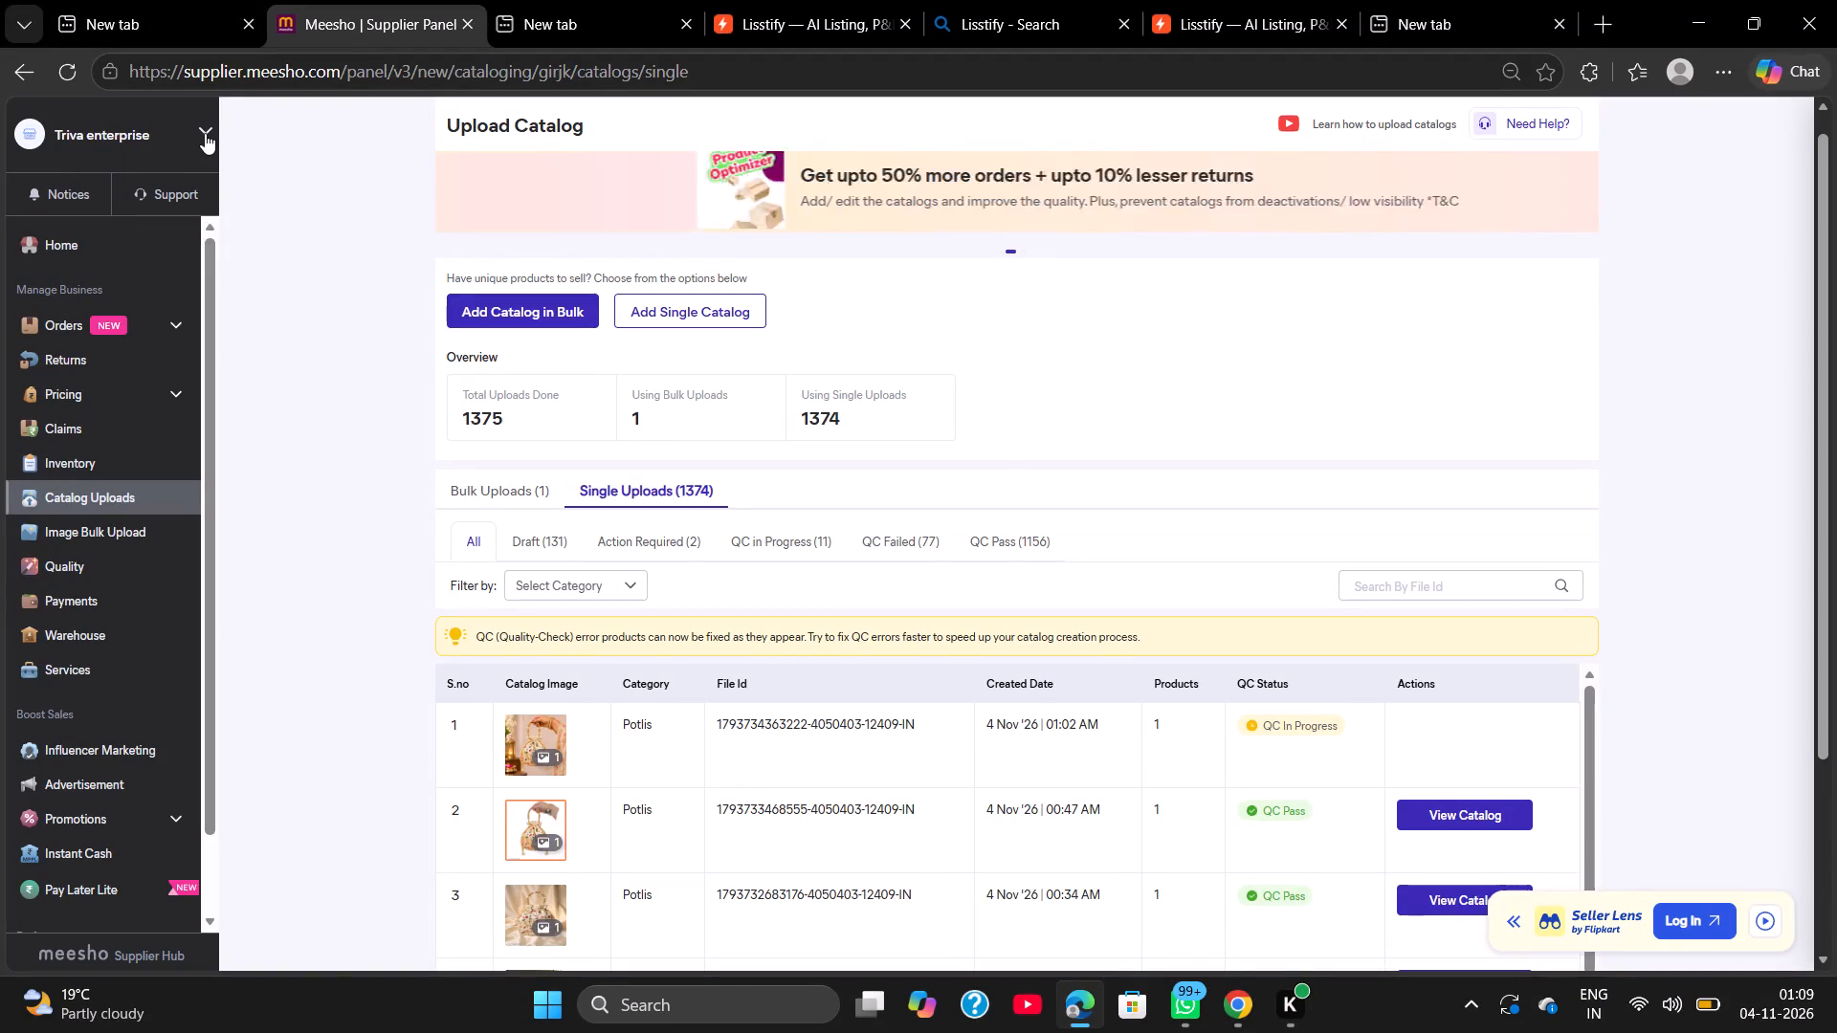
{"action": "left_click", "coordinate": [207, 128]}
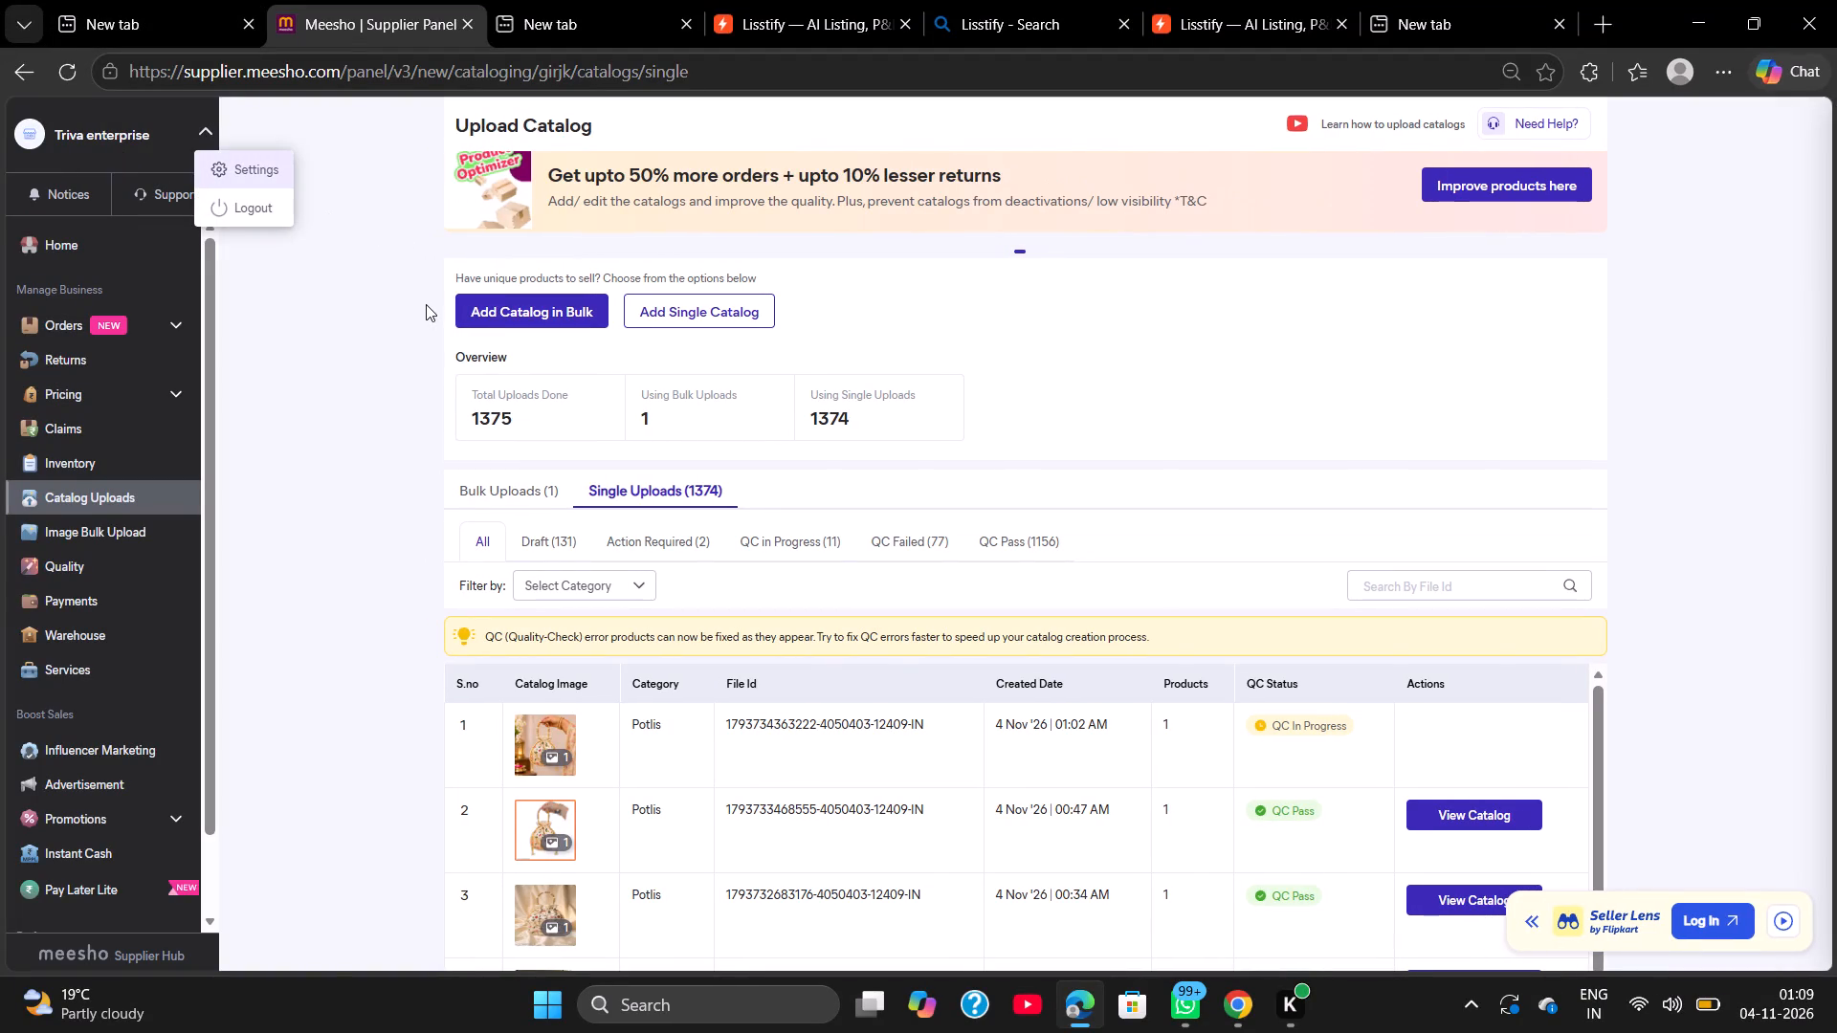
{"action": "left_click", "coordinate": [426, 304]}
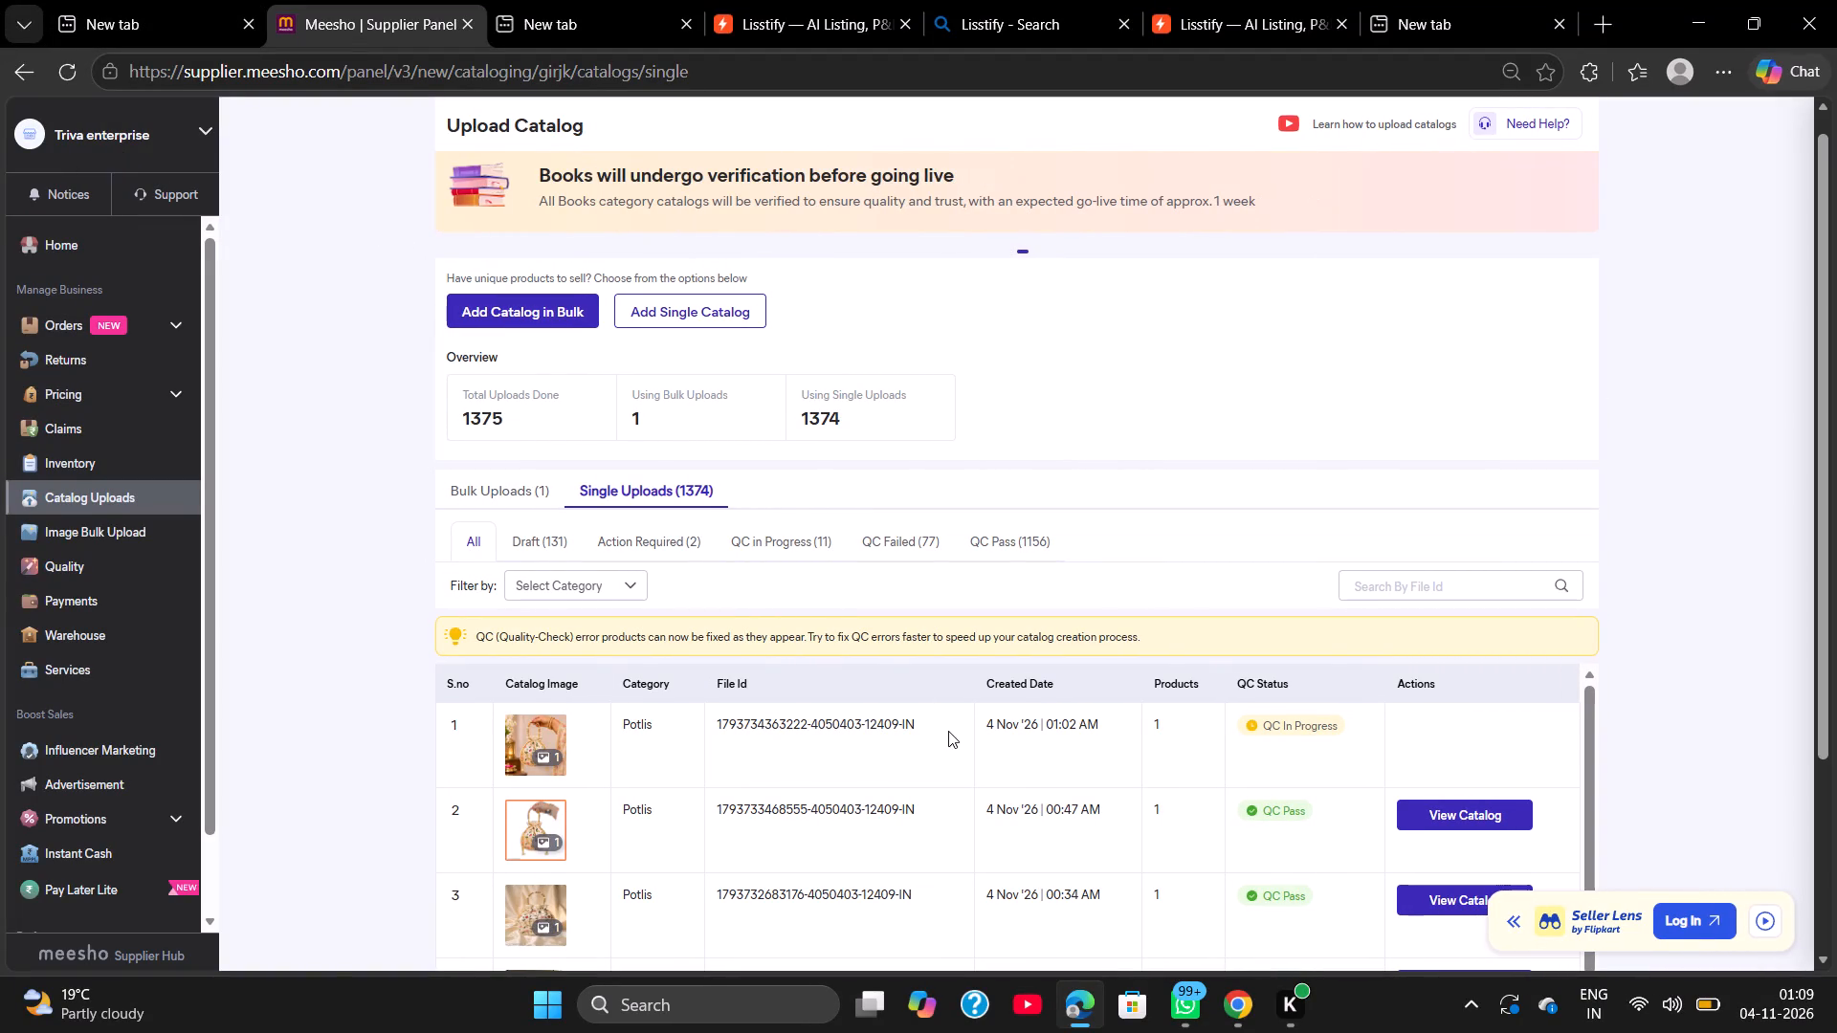
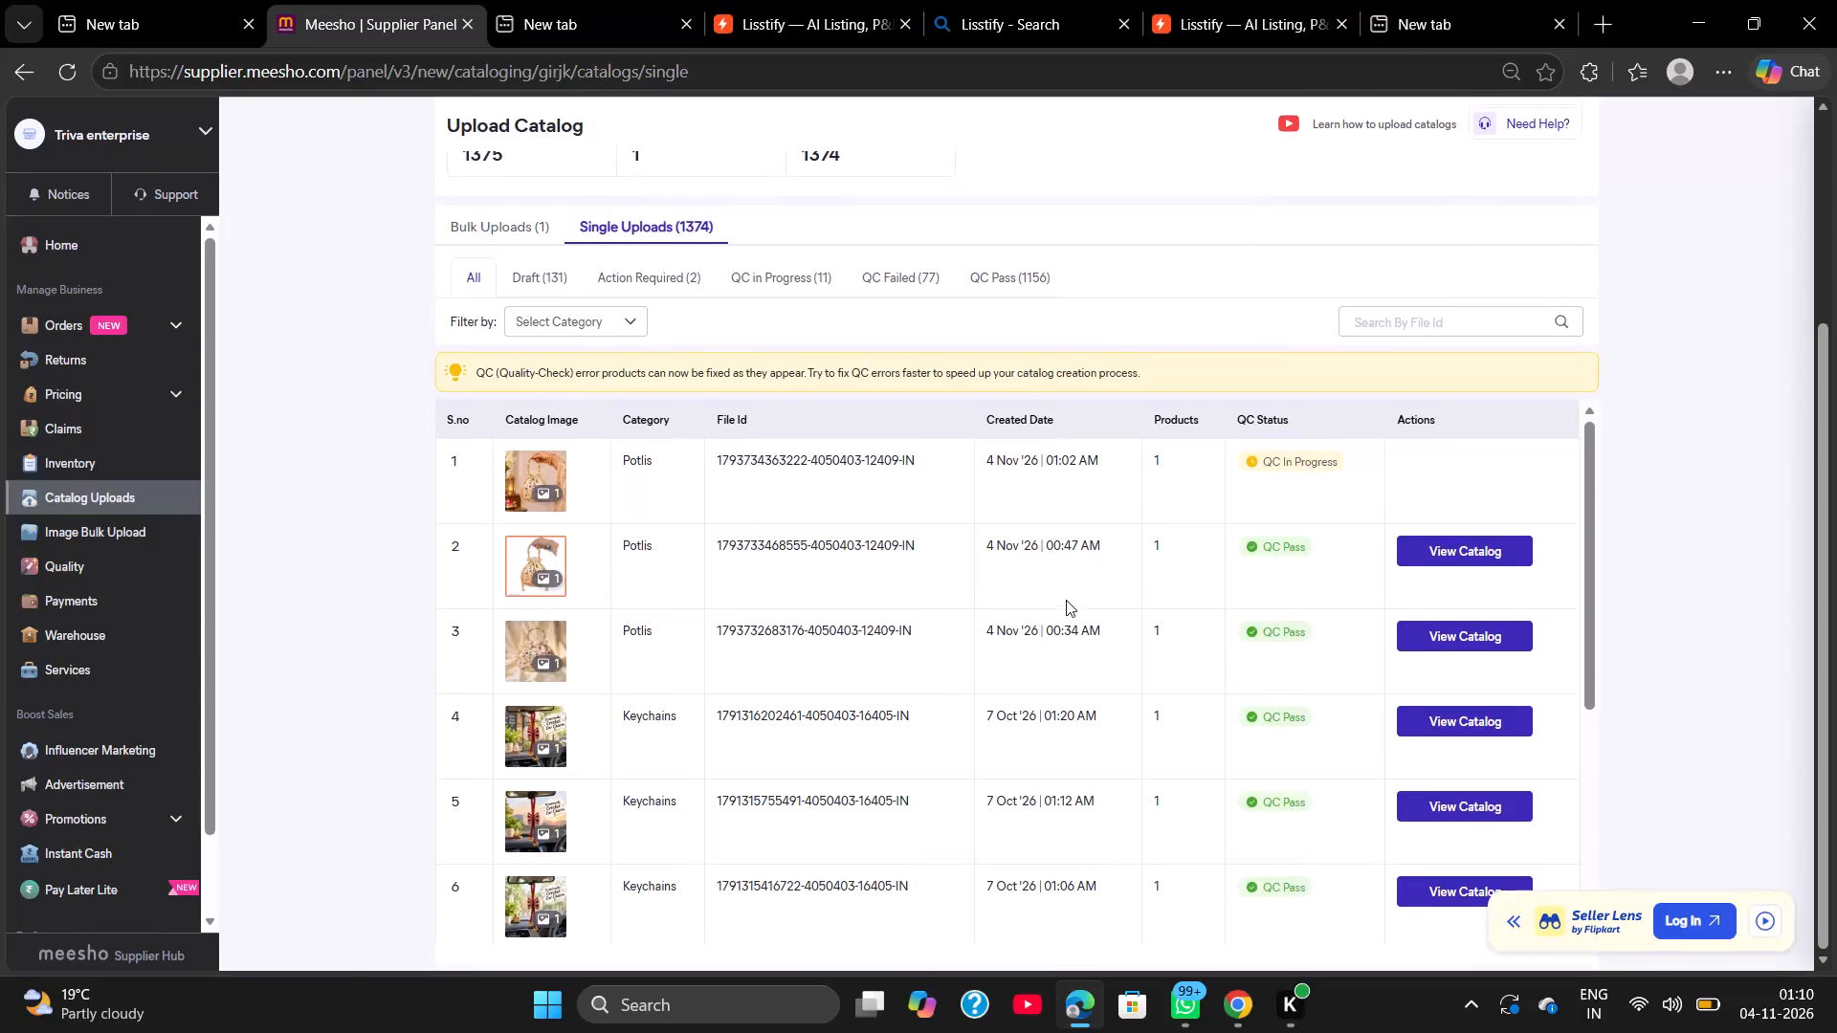
Start a single catalog from the potli bag design-details image 3231568a-fadf-4fa1-8acd-f042bb321eea, using the Potlis category.
{"action": "scroll", "coordinate": [1066, 600], "scroll_direction": "up", "scroll_amount": 3}
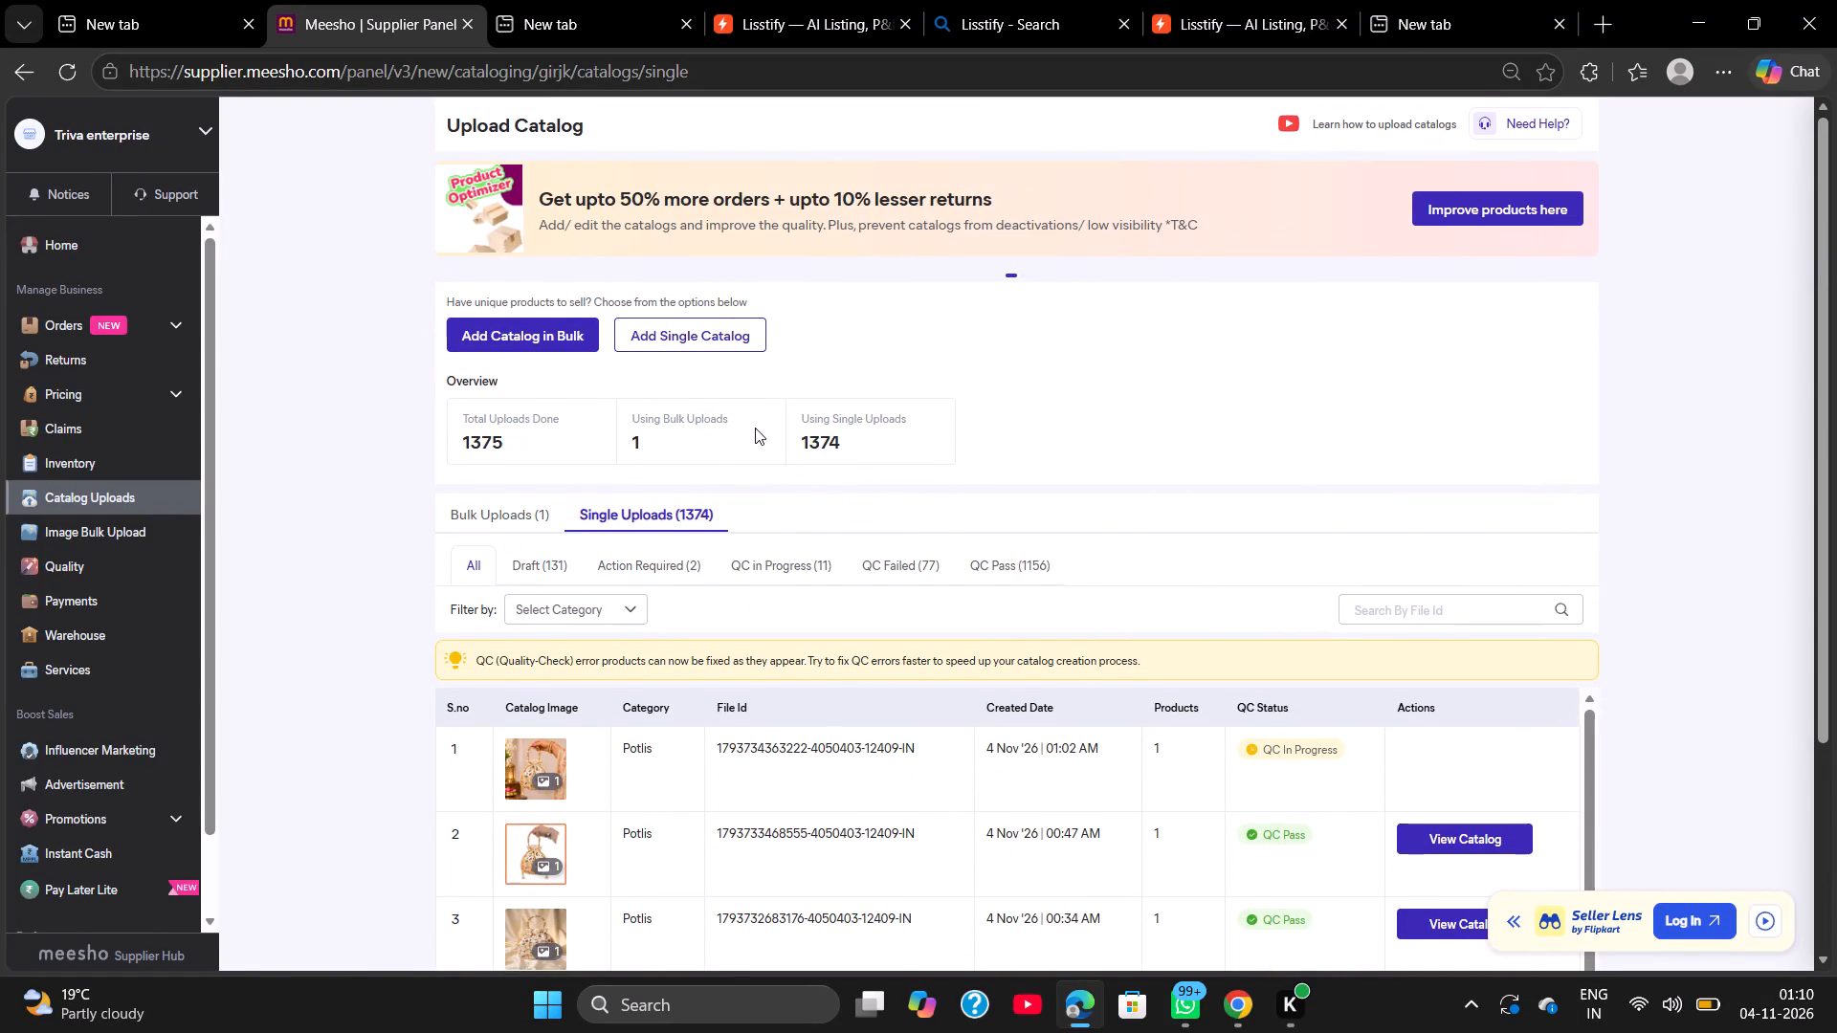
{"action": "left_click", "coordinate": [694, 323]}
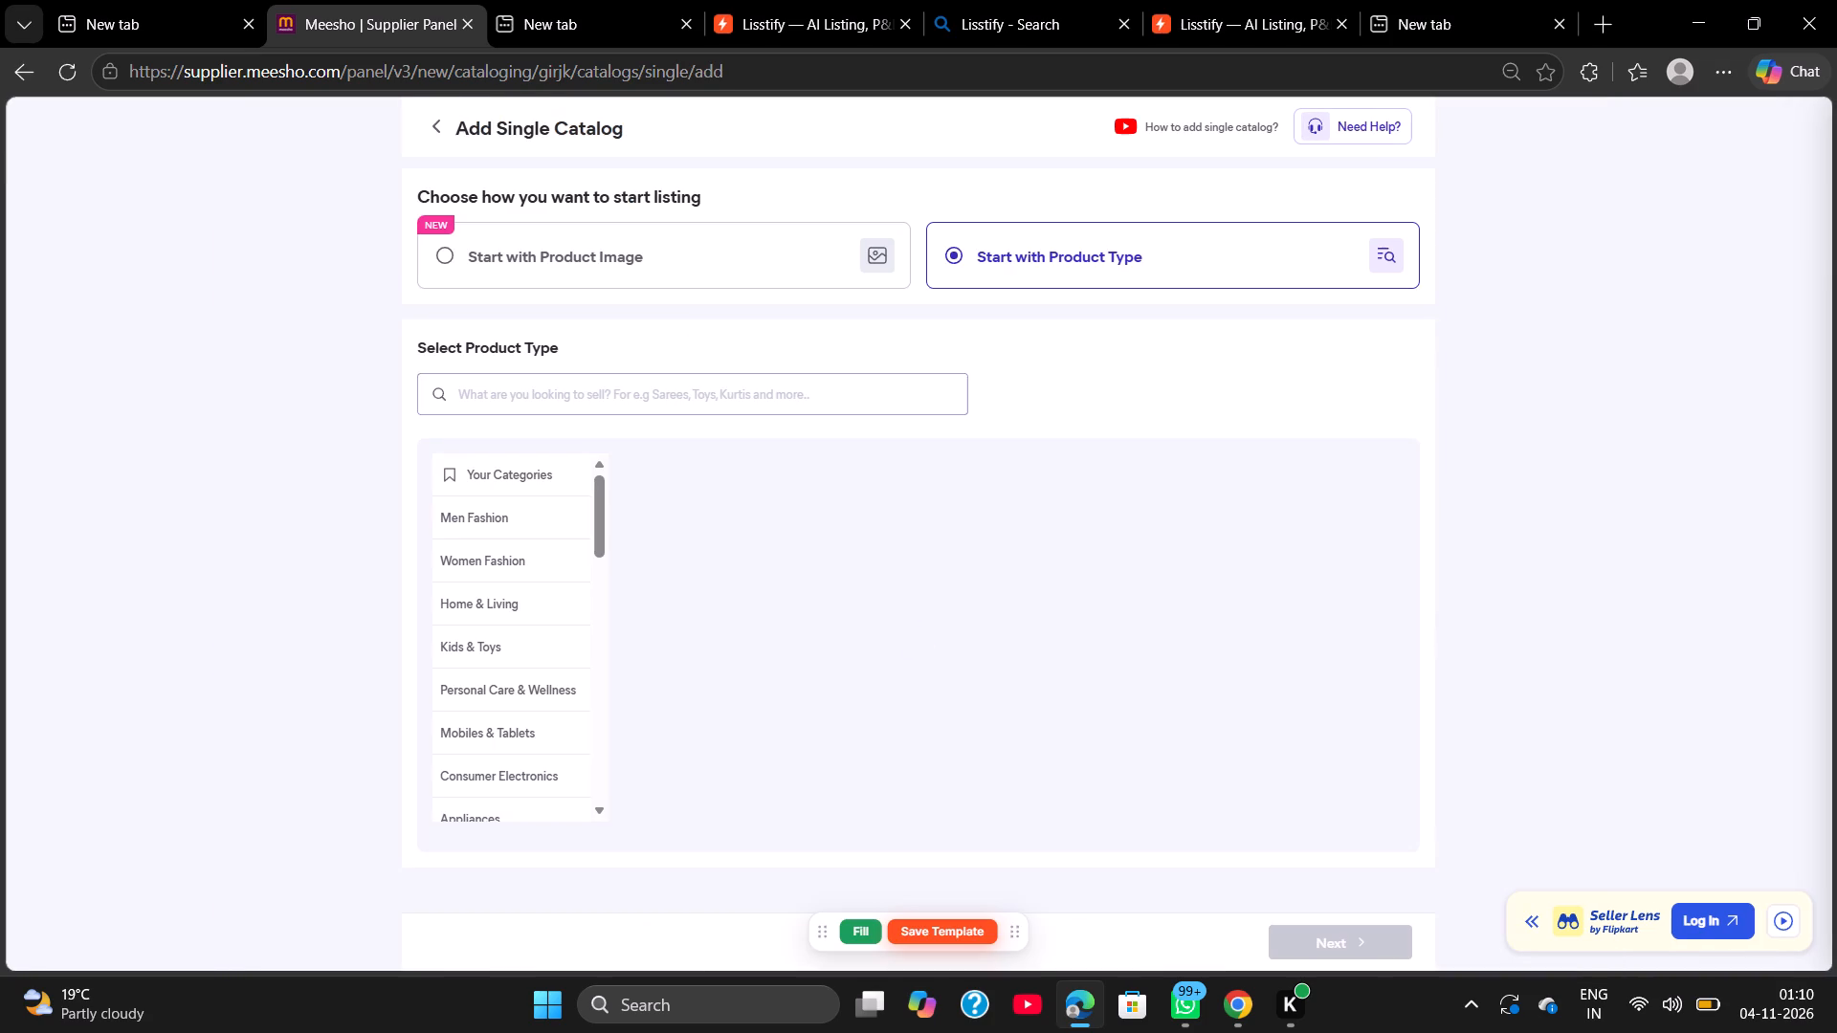
{"action": "left_click", "coordinate": [505, 262]}
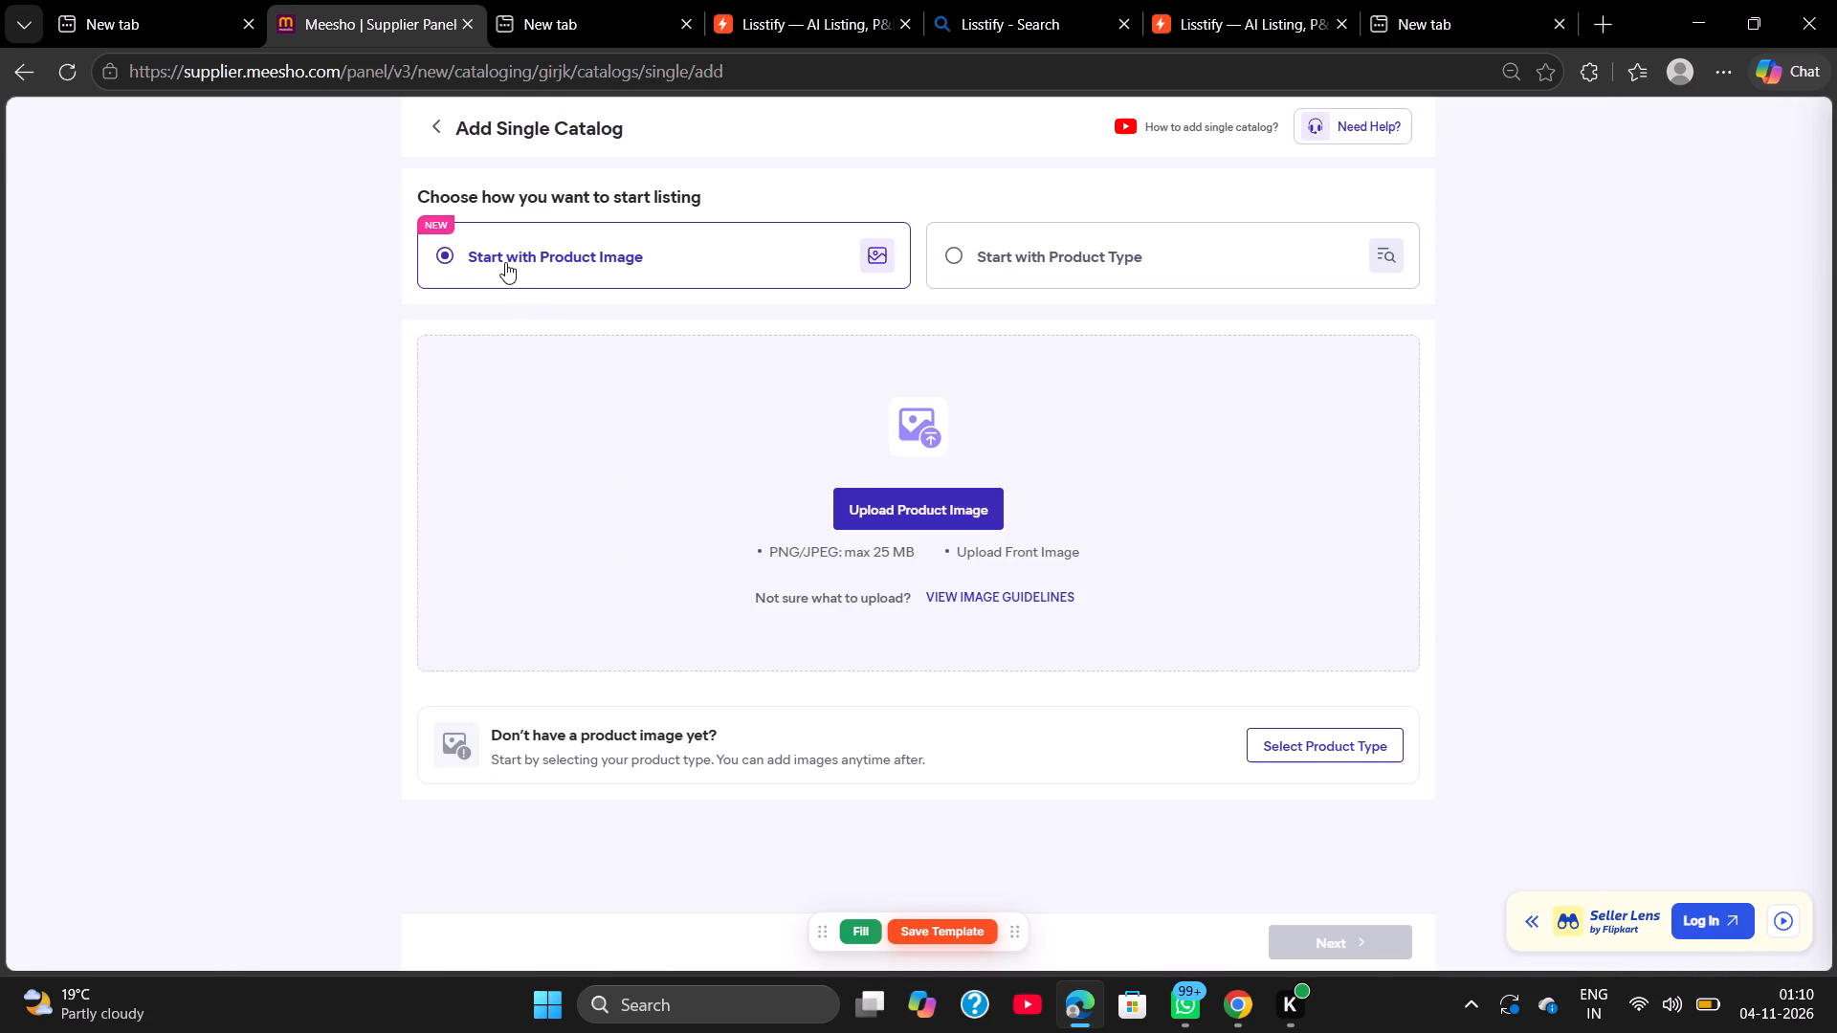
{"action": "left_click", "coordinate": [931, 513]}
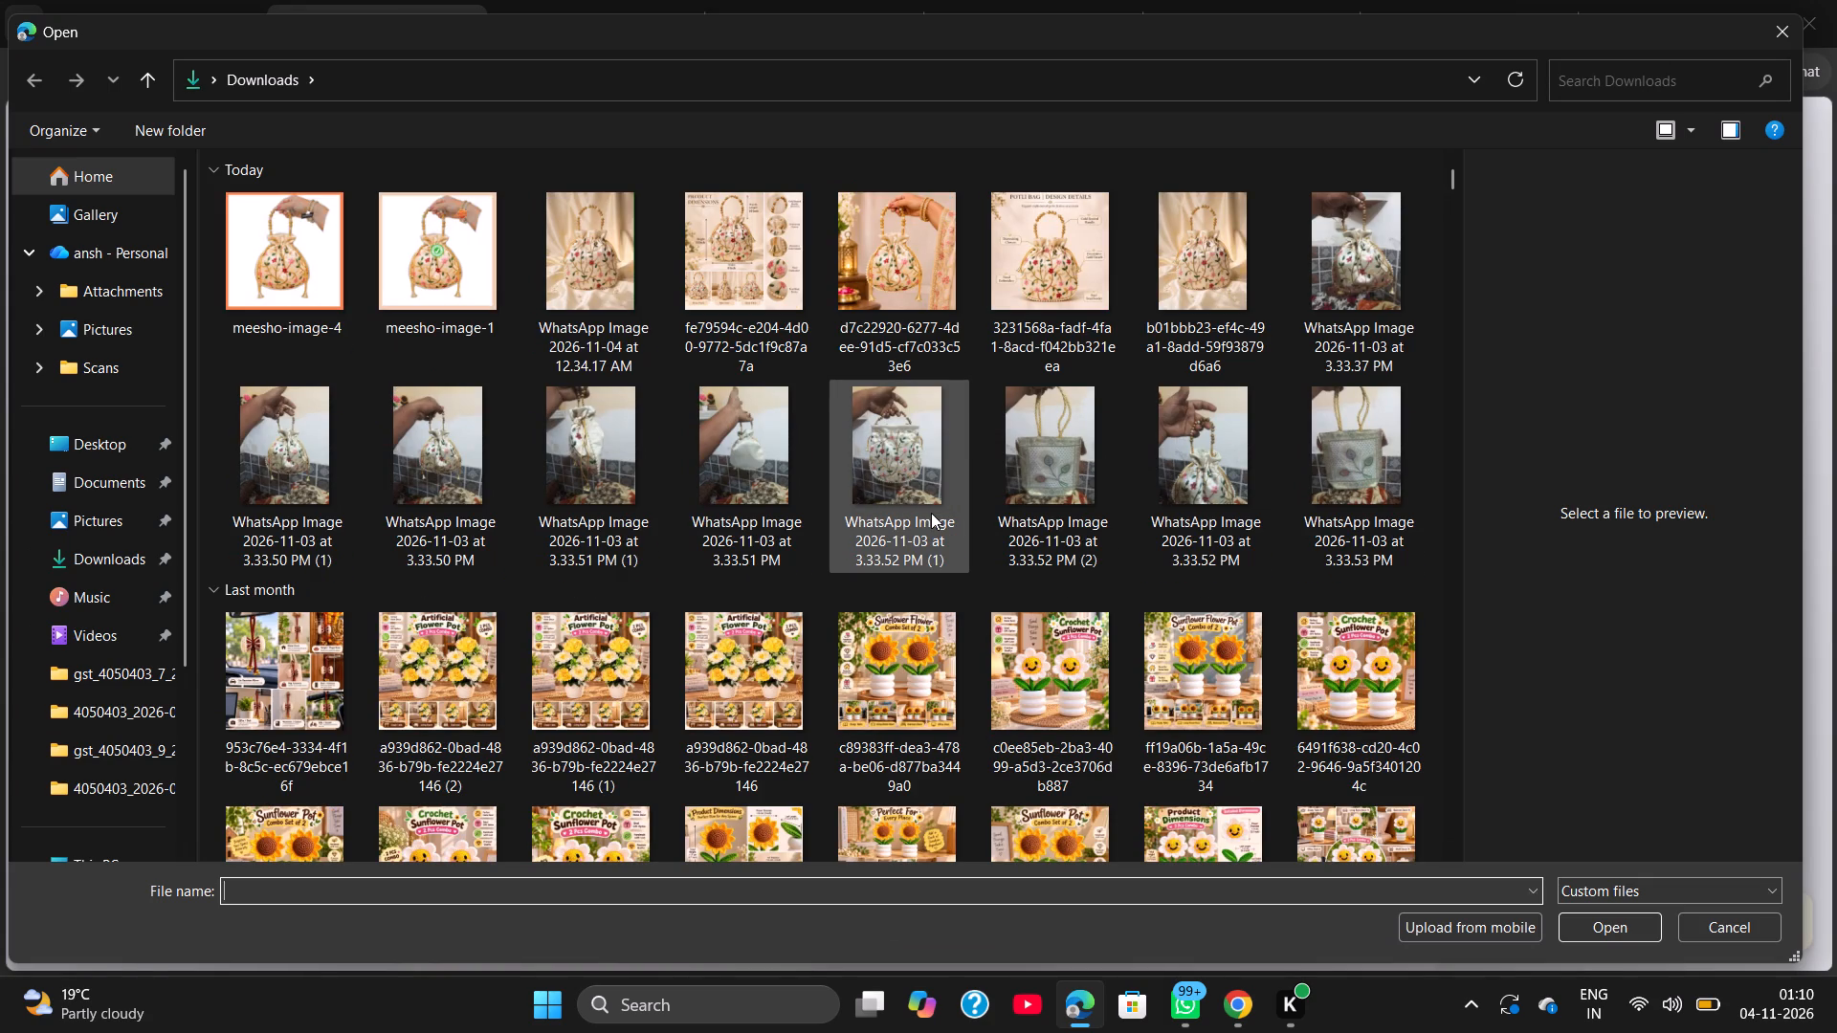
{"action": "double_click", "coordinate": [1012, 294]}
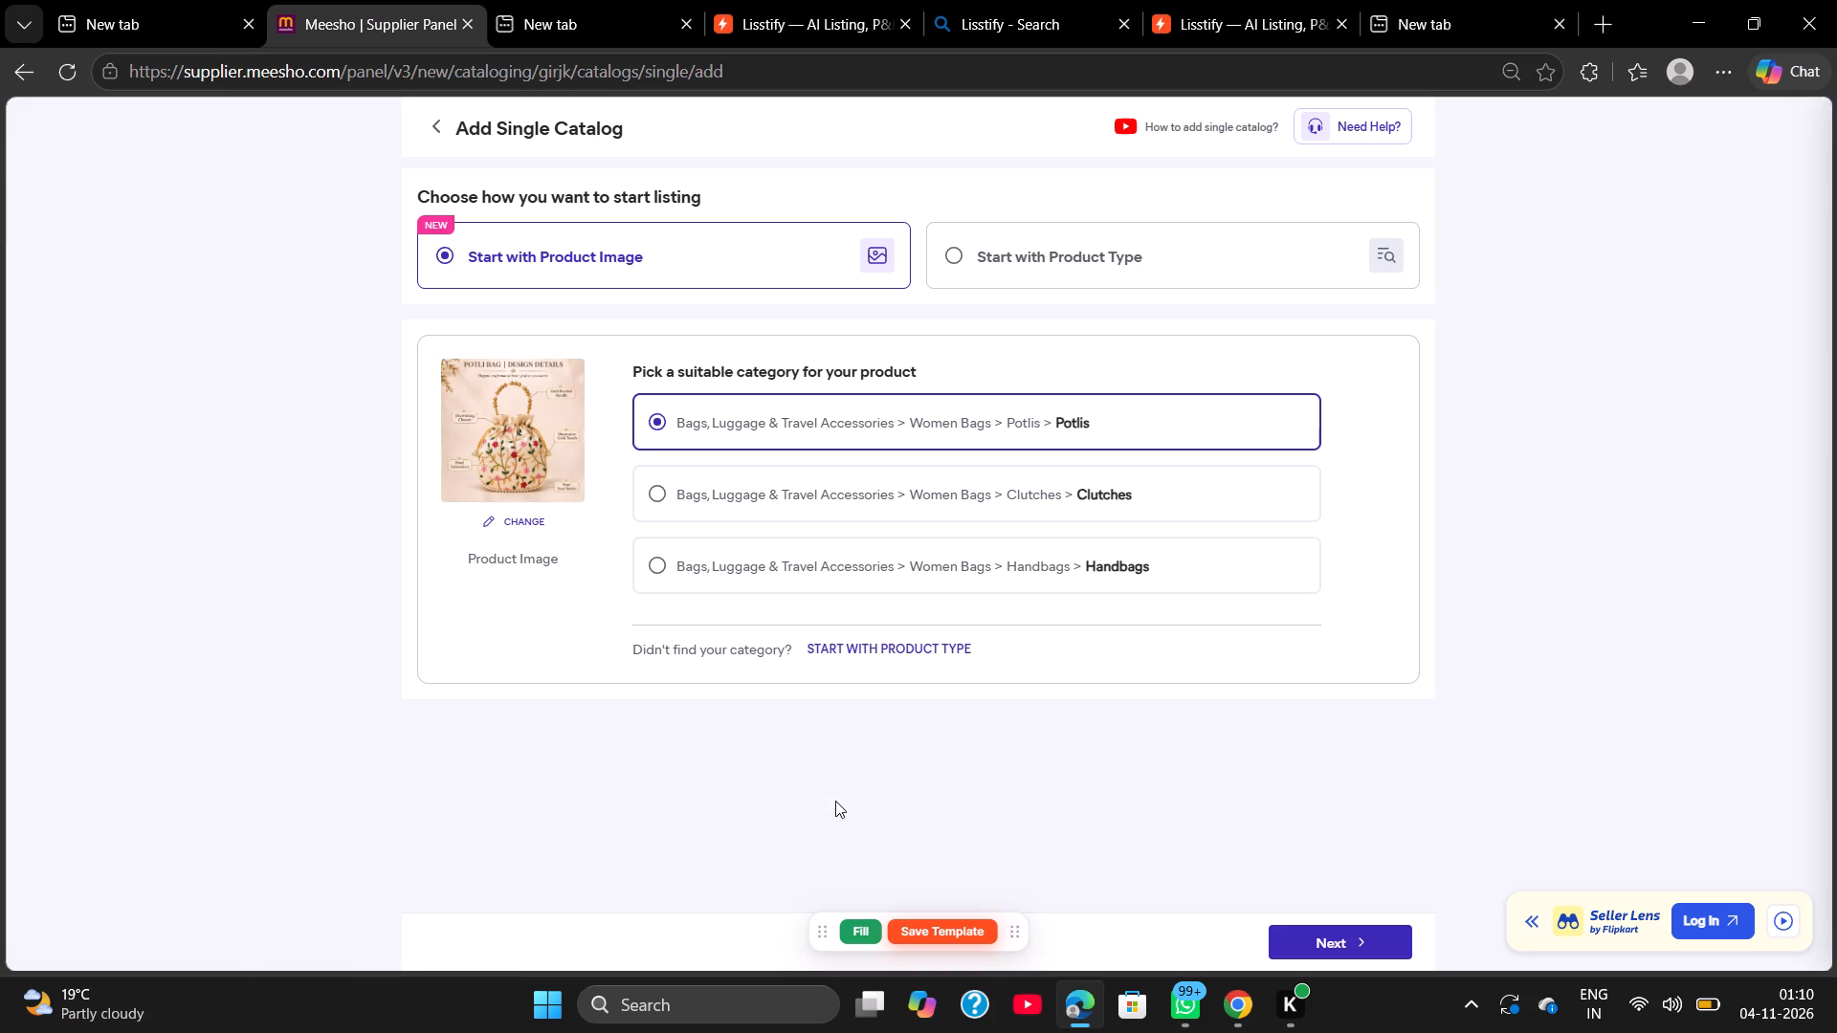
{"action": "left_click", "coordinate": [1336, 956]}
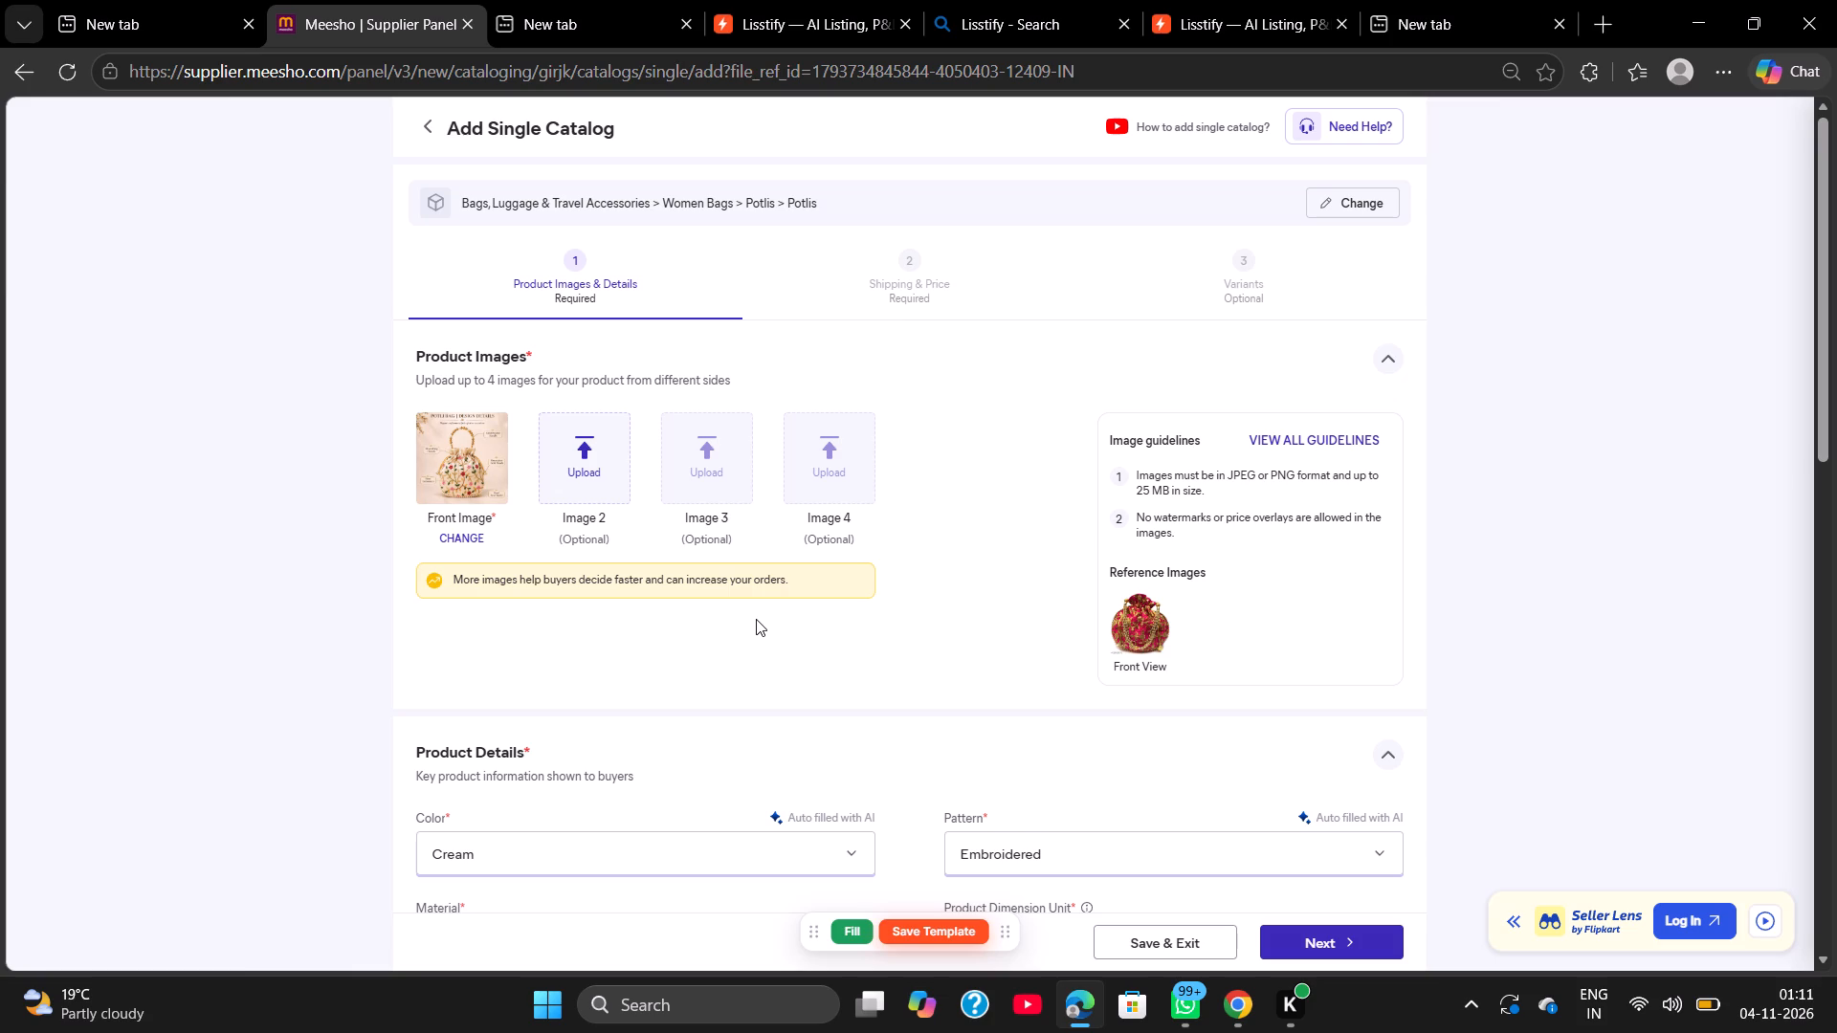
Upload the hand-held bag photo d7c22920 as Image 2, detail collage fe79594c as Image 3, and WhatsApp Image 2026-11-04 at 12.34.17 AM as Image 4.
{"action": "double_click", "coordinate": [568, 454]}
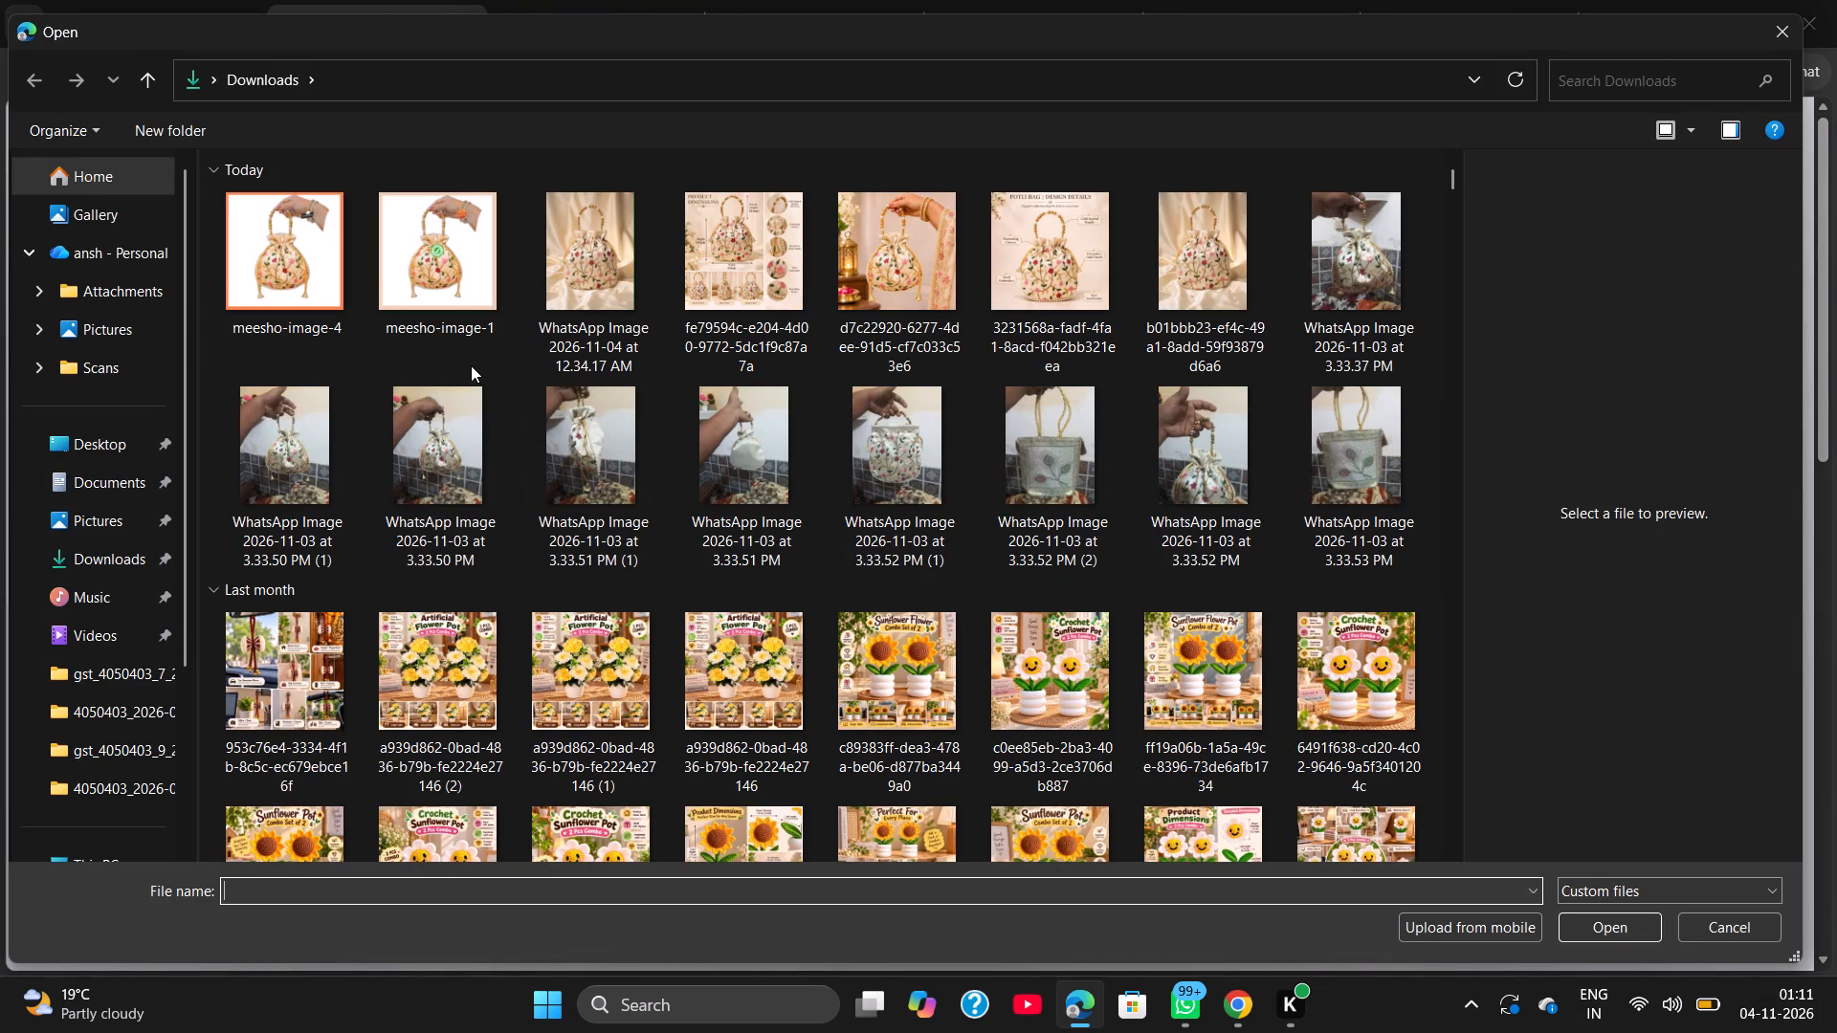
{"action": "double_click", "coordinate": [873, 277]}
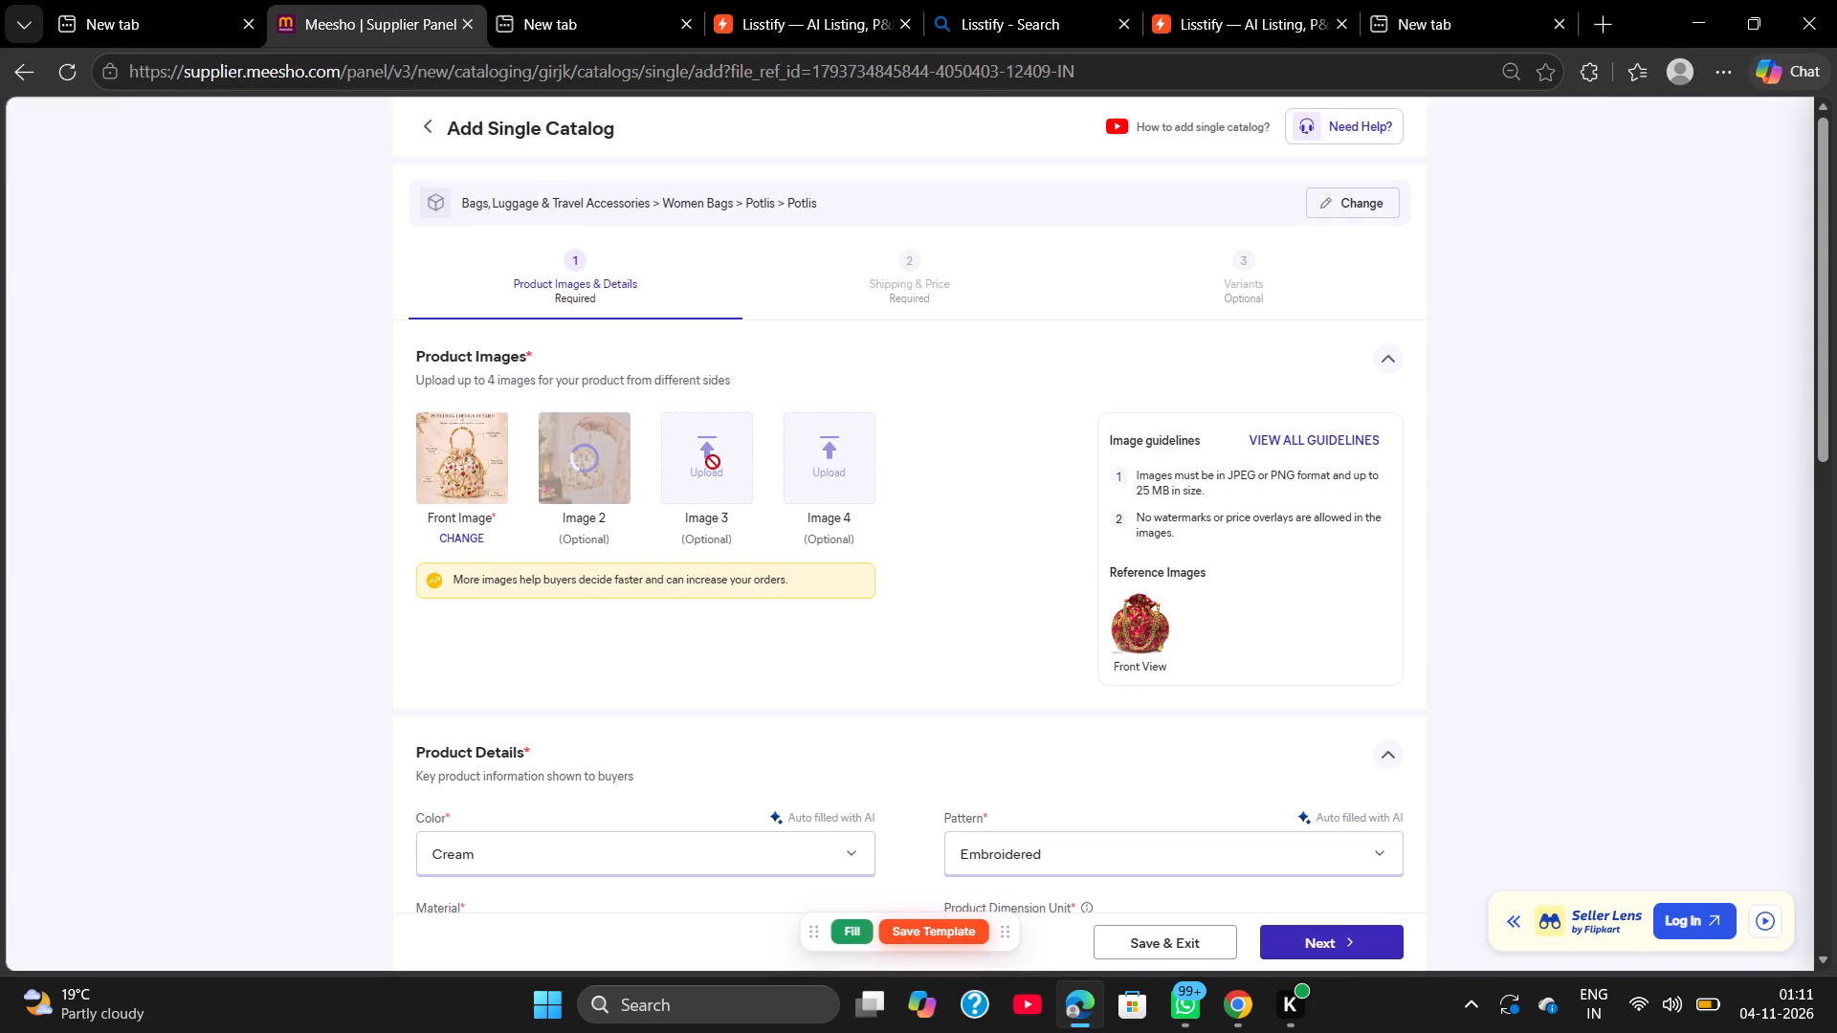
{"action": "left_click", "coordinate": [711, 462]}
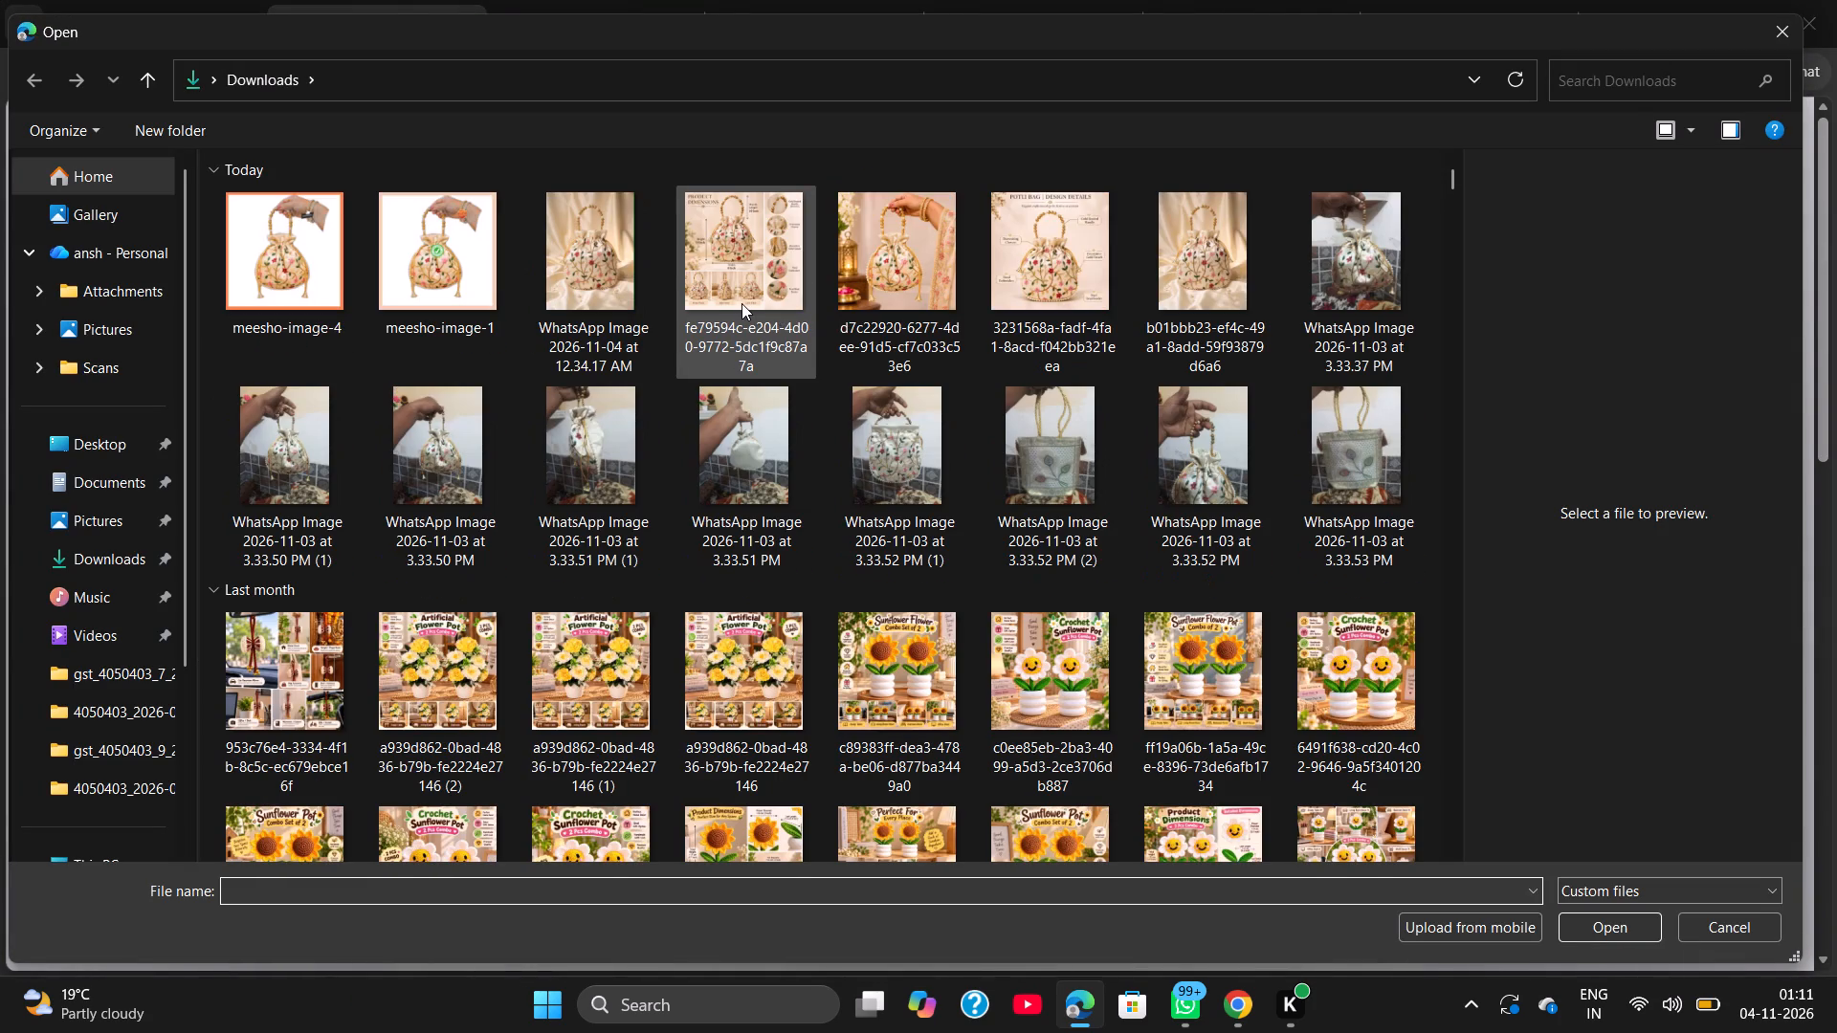
{"action": "double_click", "coordinate": [737, 303]}
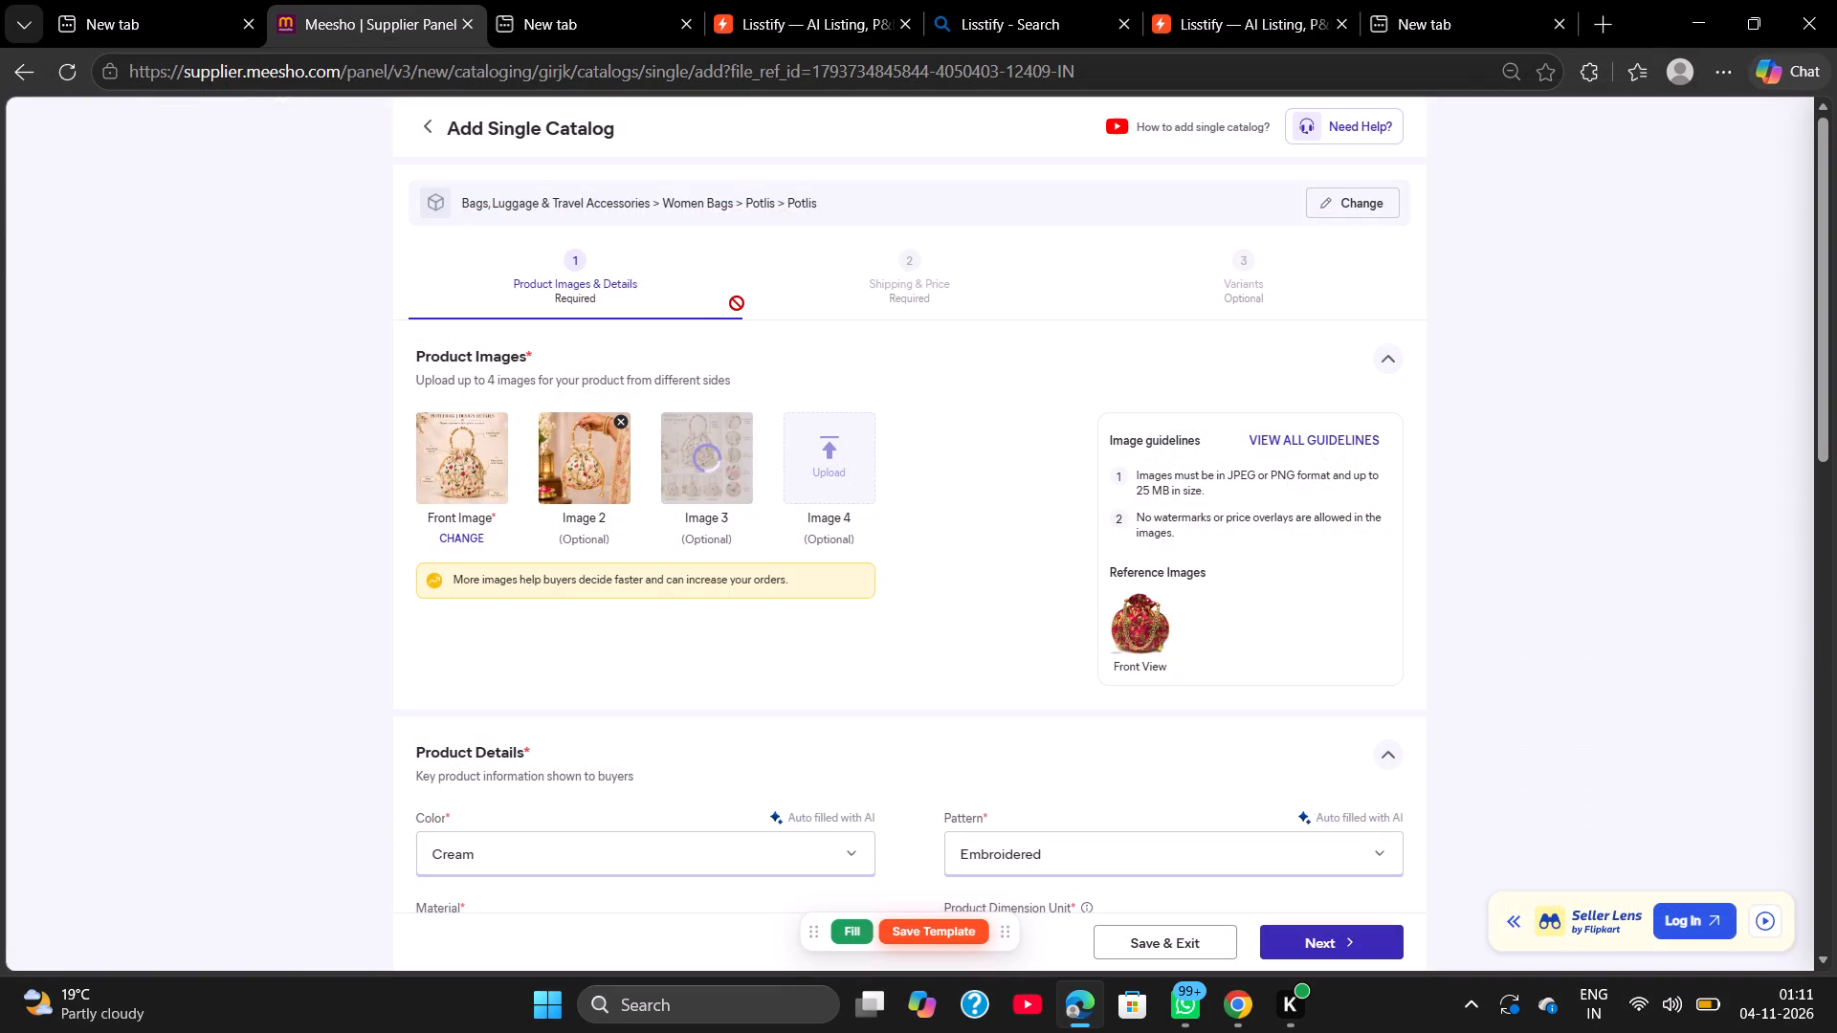
{"action": "left_click", "coordinate": [828, 458]}
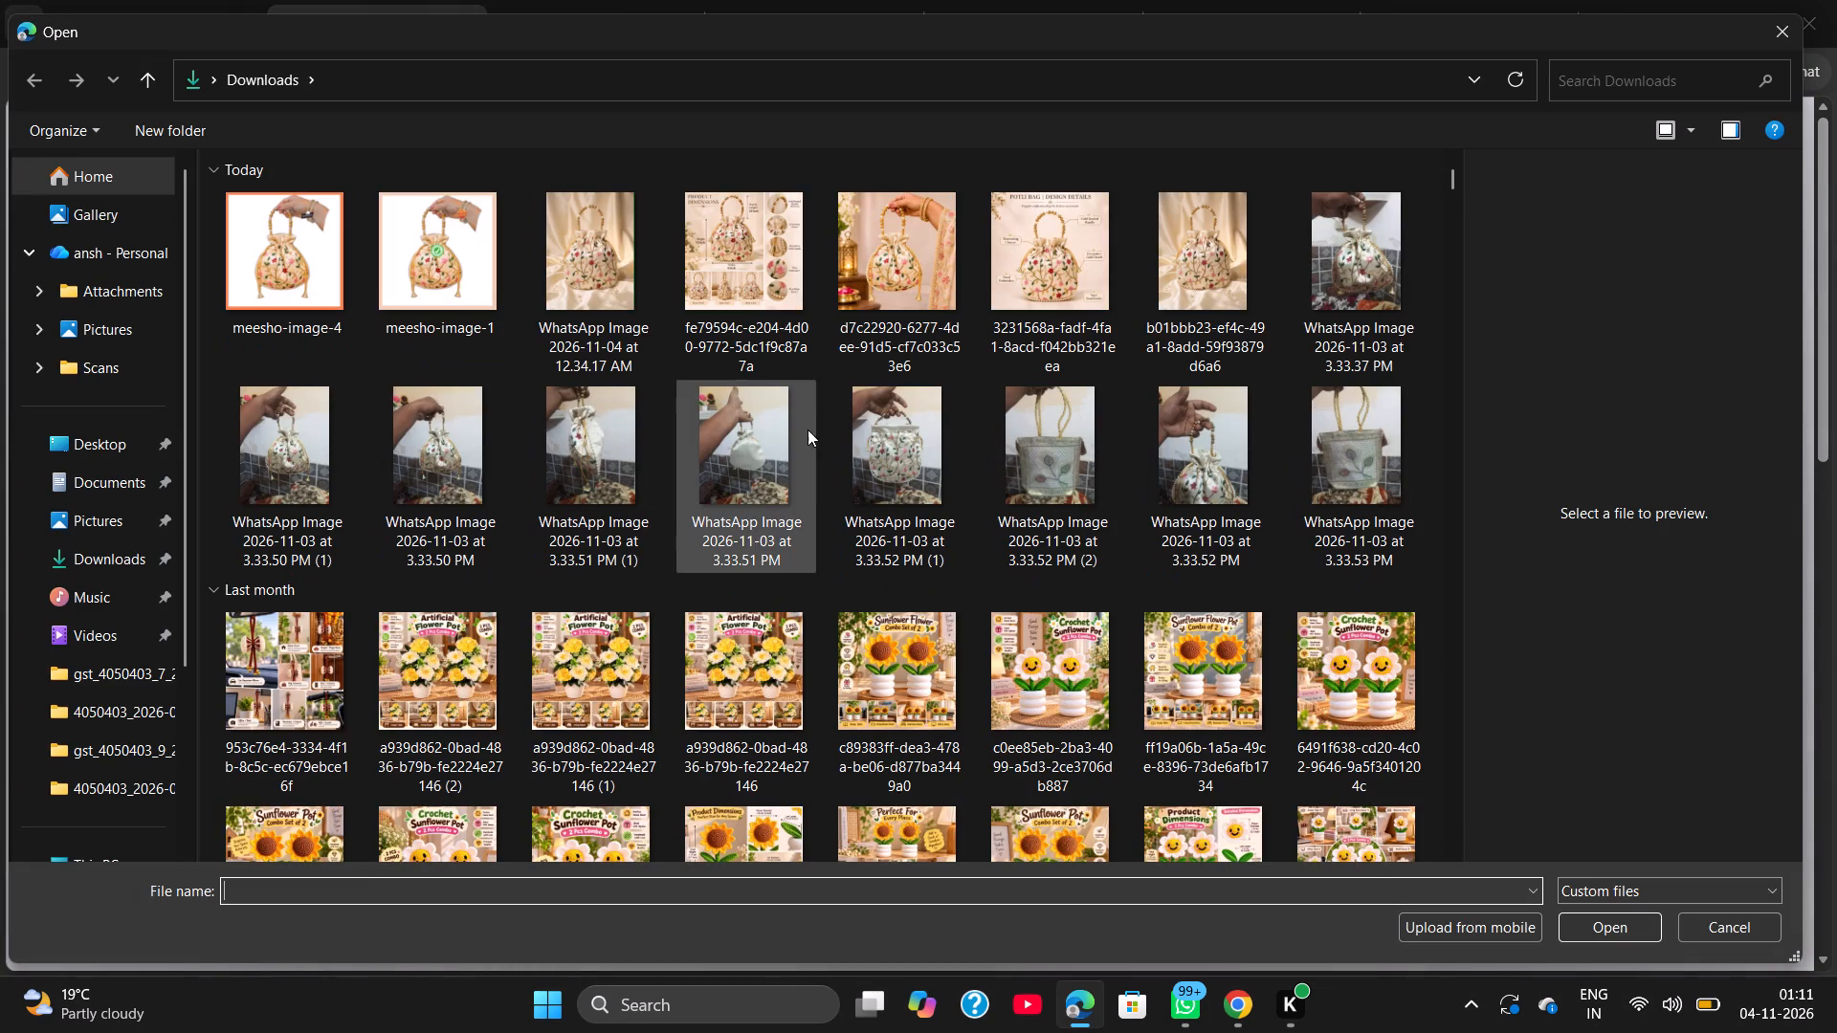
{"action": "double_click", "coordinate": [567, 280]}
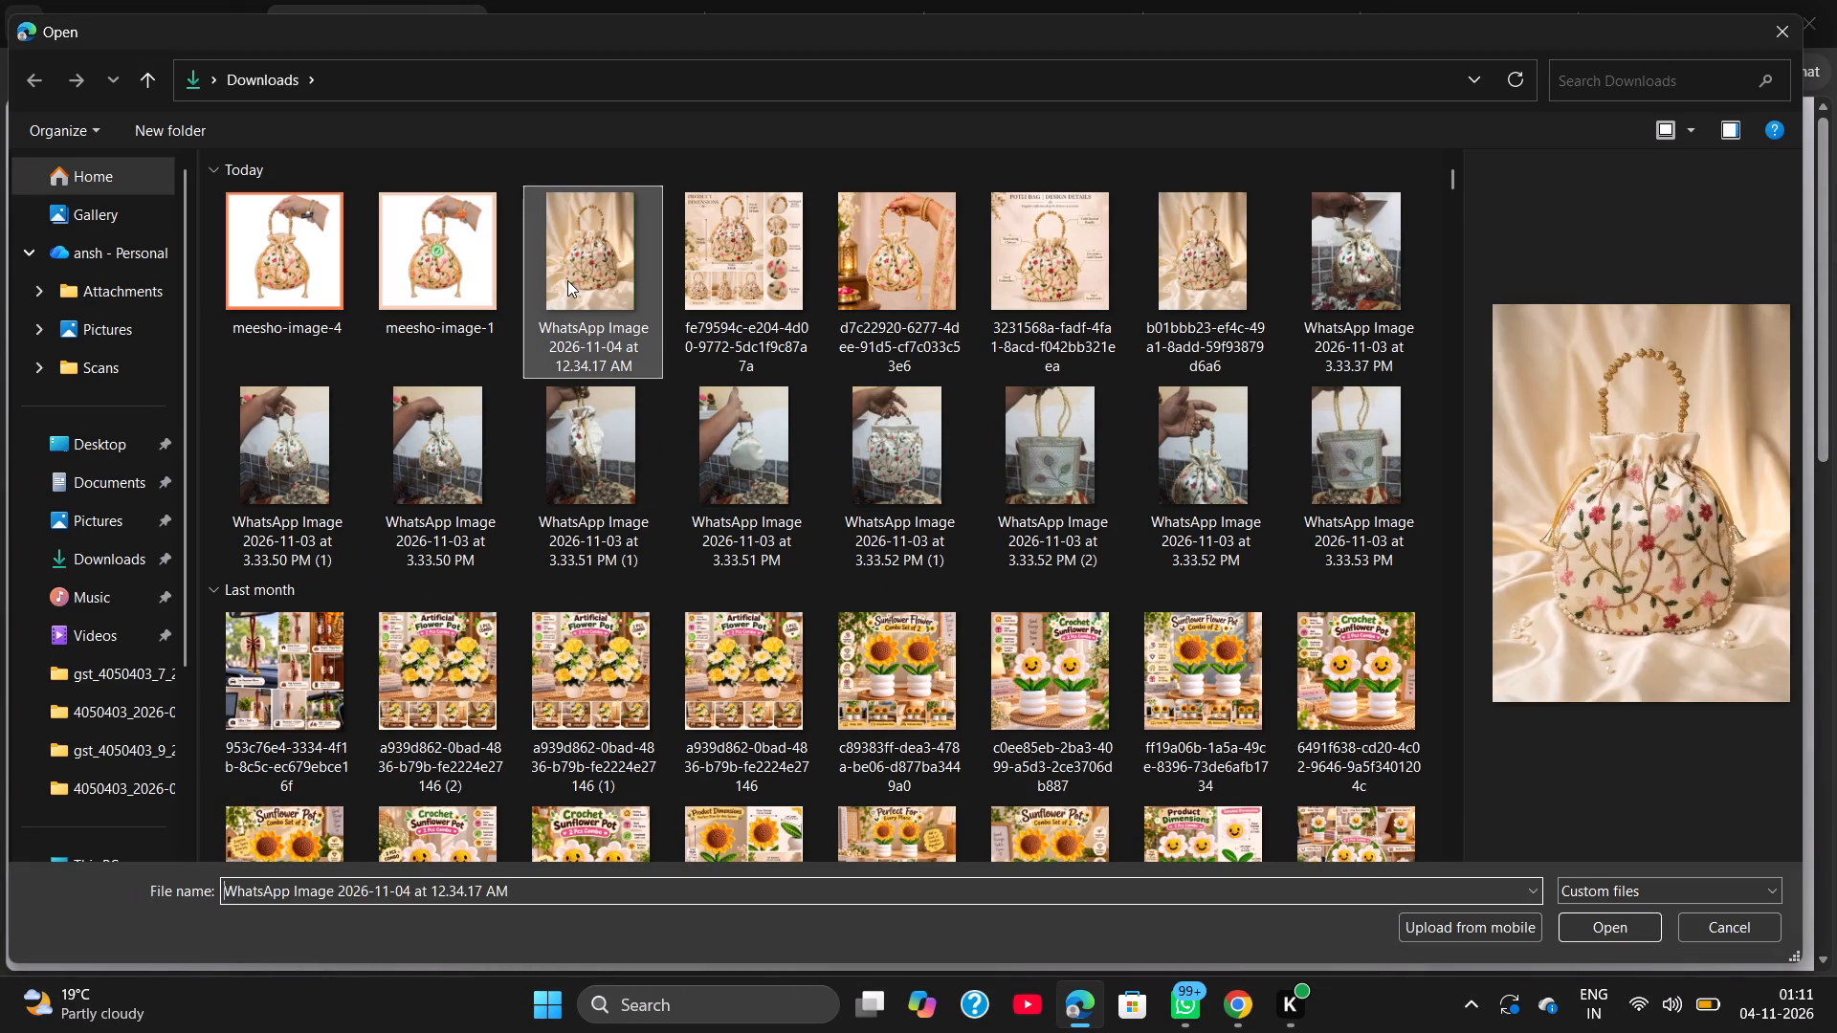
Set the material to Cotton Blend, the product dimension unit to inch and the product unit to Cm.
{"action": "scroll", "coordinate": [932, 659], "scroll_direction": "down", "scroll_amount": 1}
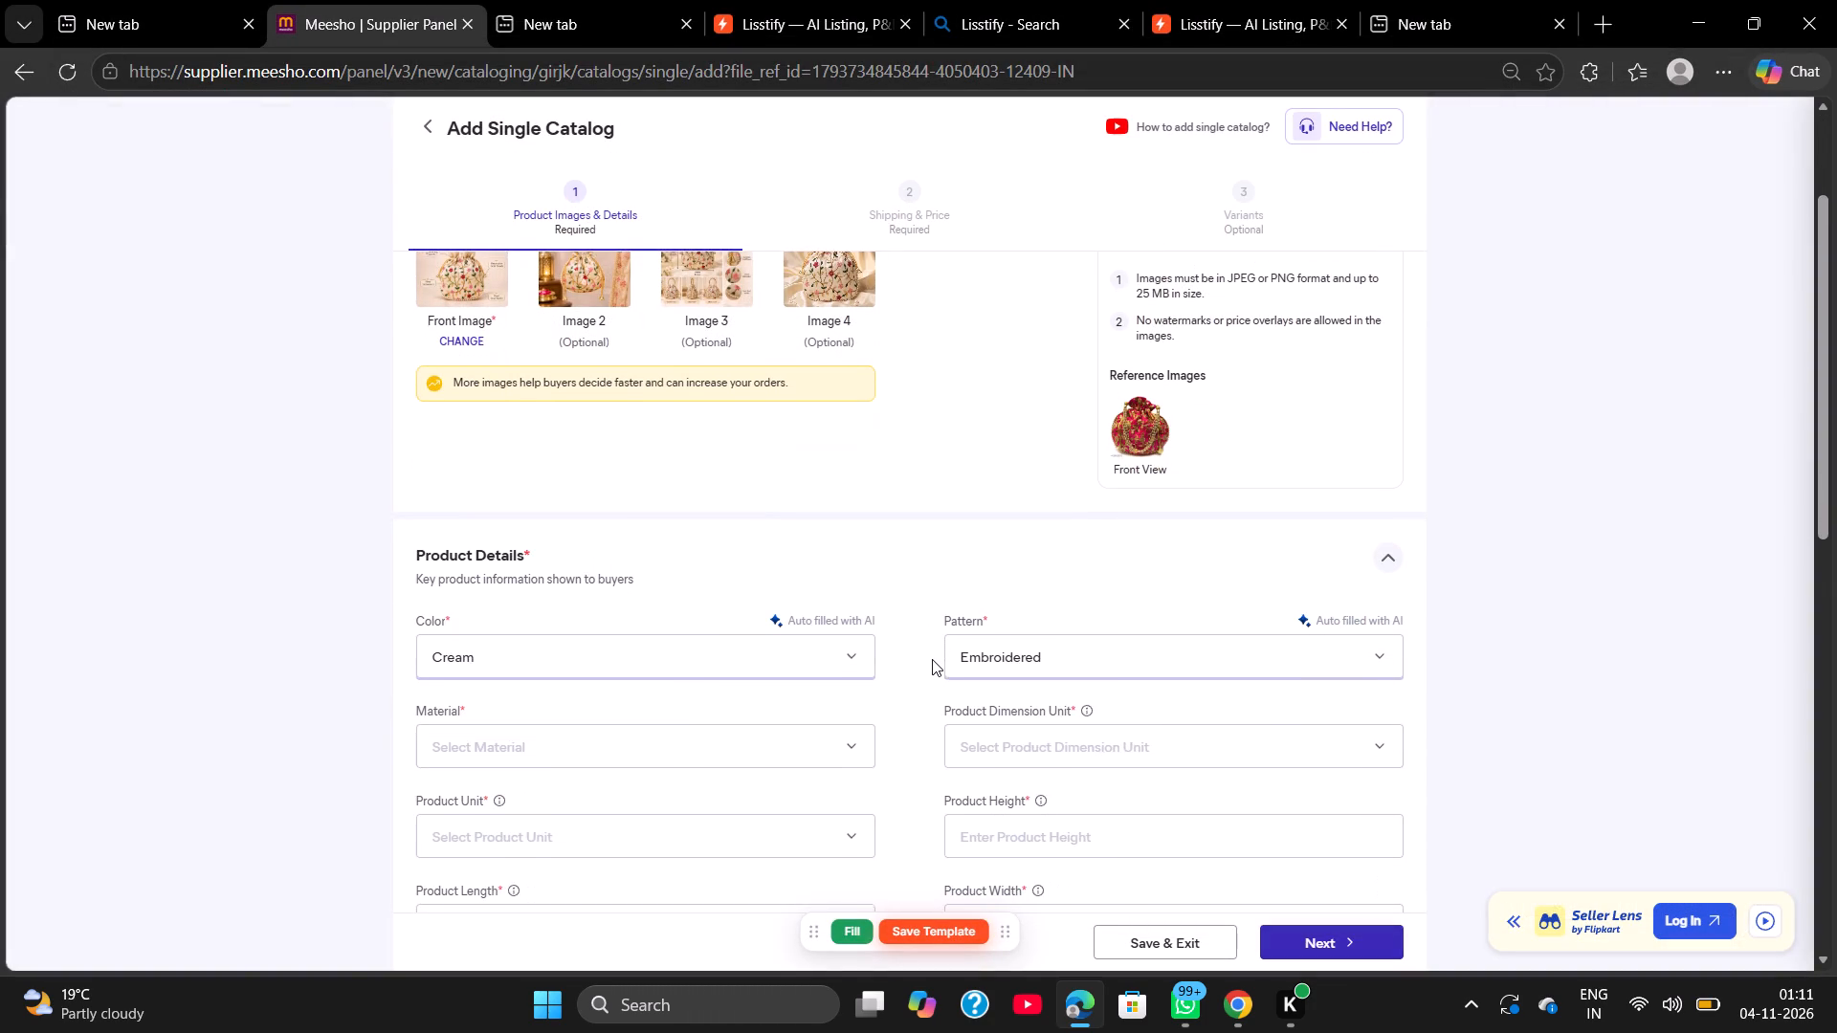
{"action": "scroll", "coordinate": [932, 659], "scroll_direction": "down", "scroll_amount": 1}
{"action": "scroll", "coordinate": [687, 675], "scroll_direction": "down", "scroll_amount": 1}
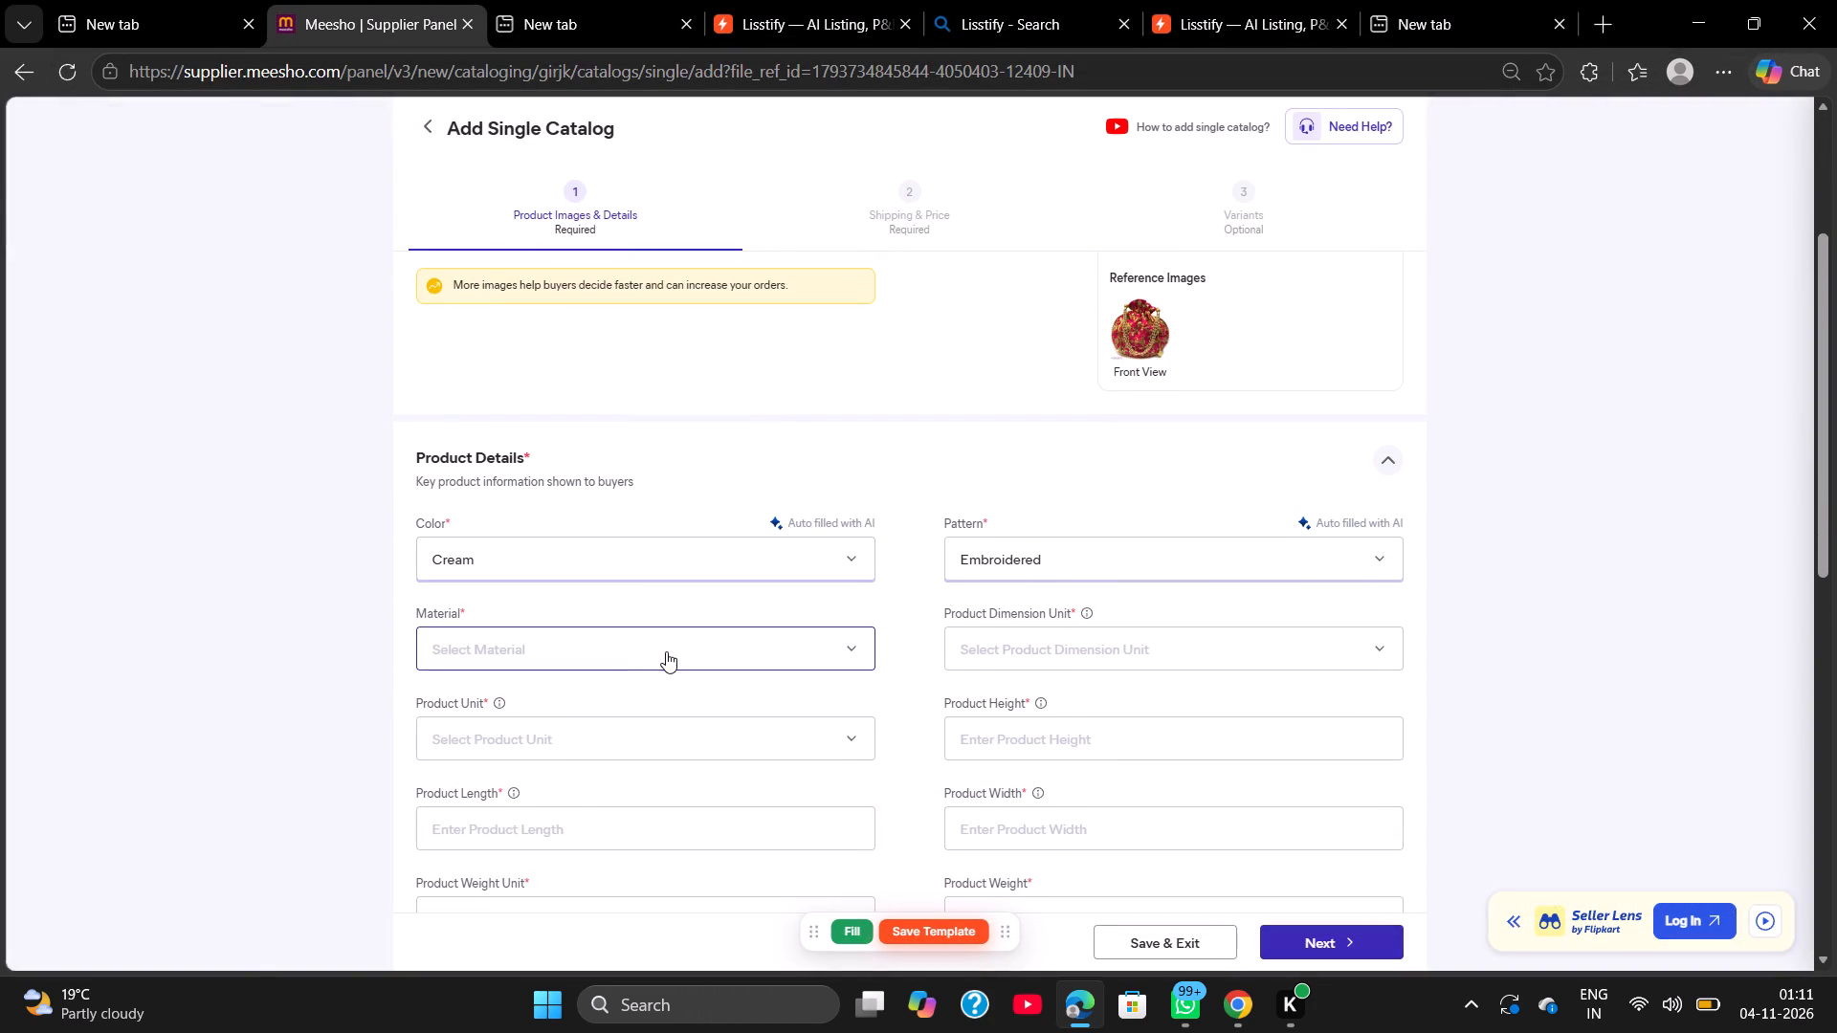
{"action": "left_click", "coordinate": [666, 651]}
{"action": "scroll", "coordinate": [609, 799], "scroll_direction": "down", "scroll_amount": 1}
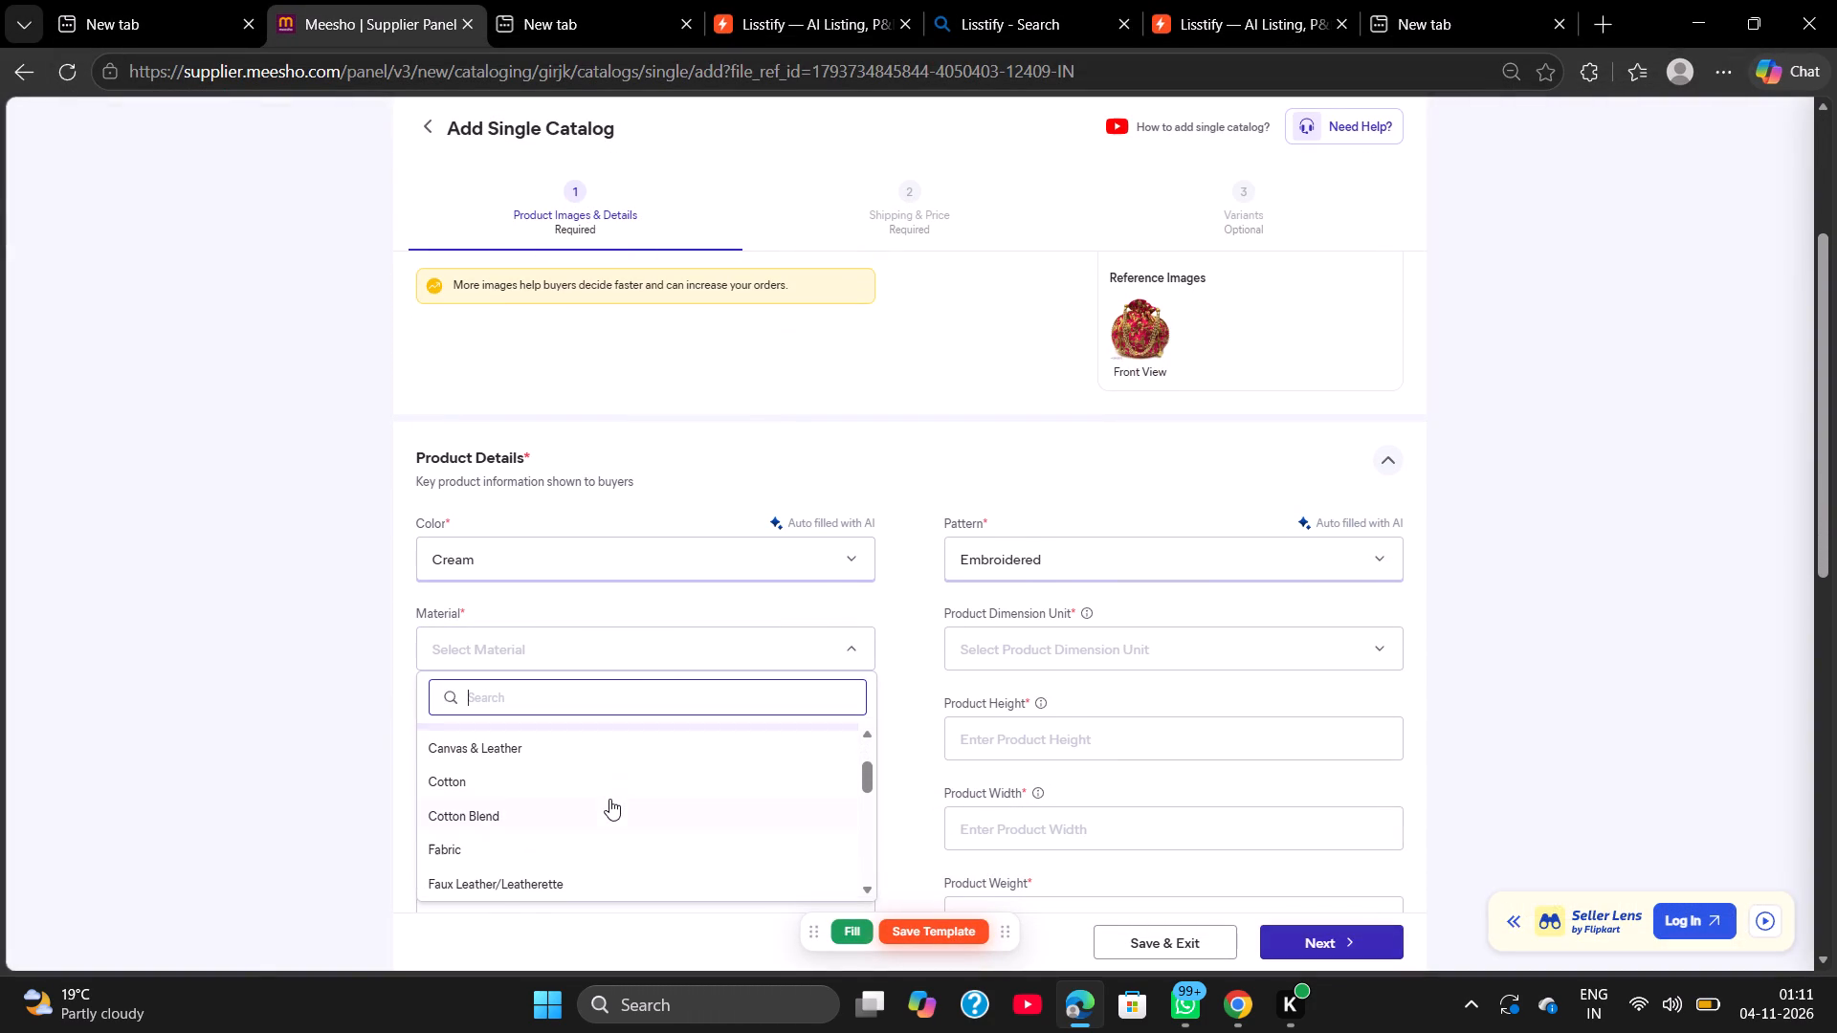
{"action": "left_click", "coordinate": [546, 819]}
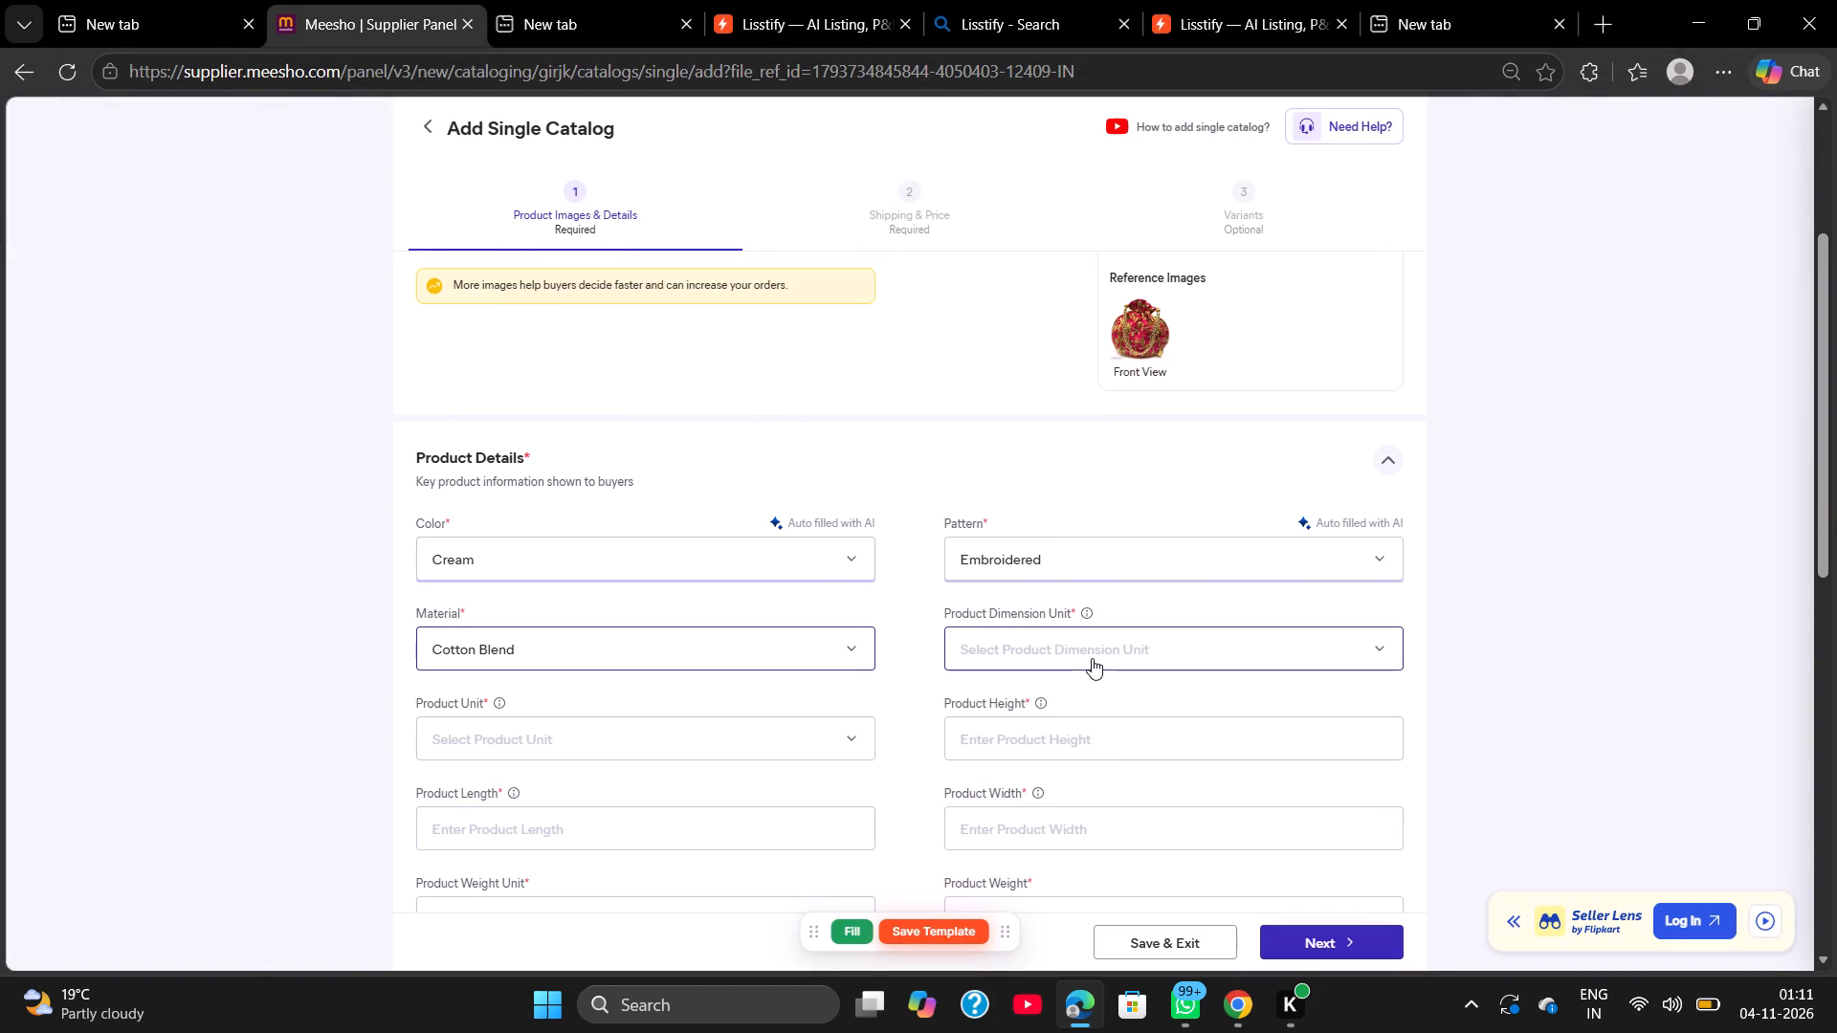
{"action": "left_click", "coordinate": [1092, 658]}
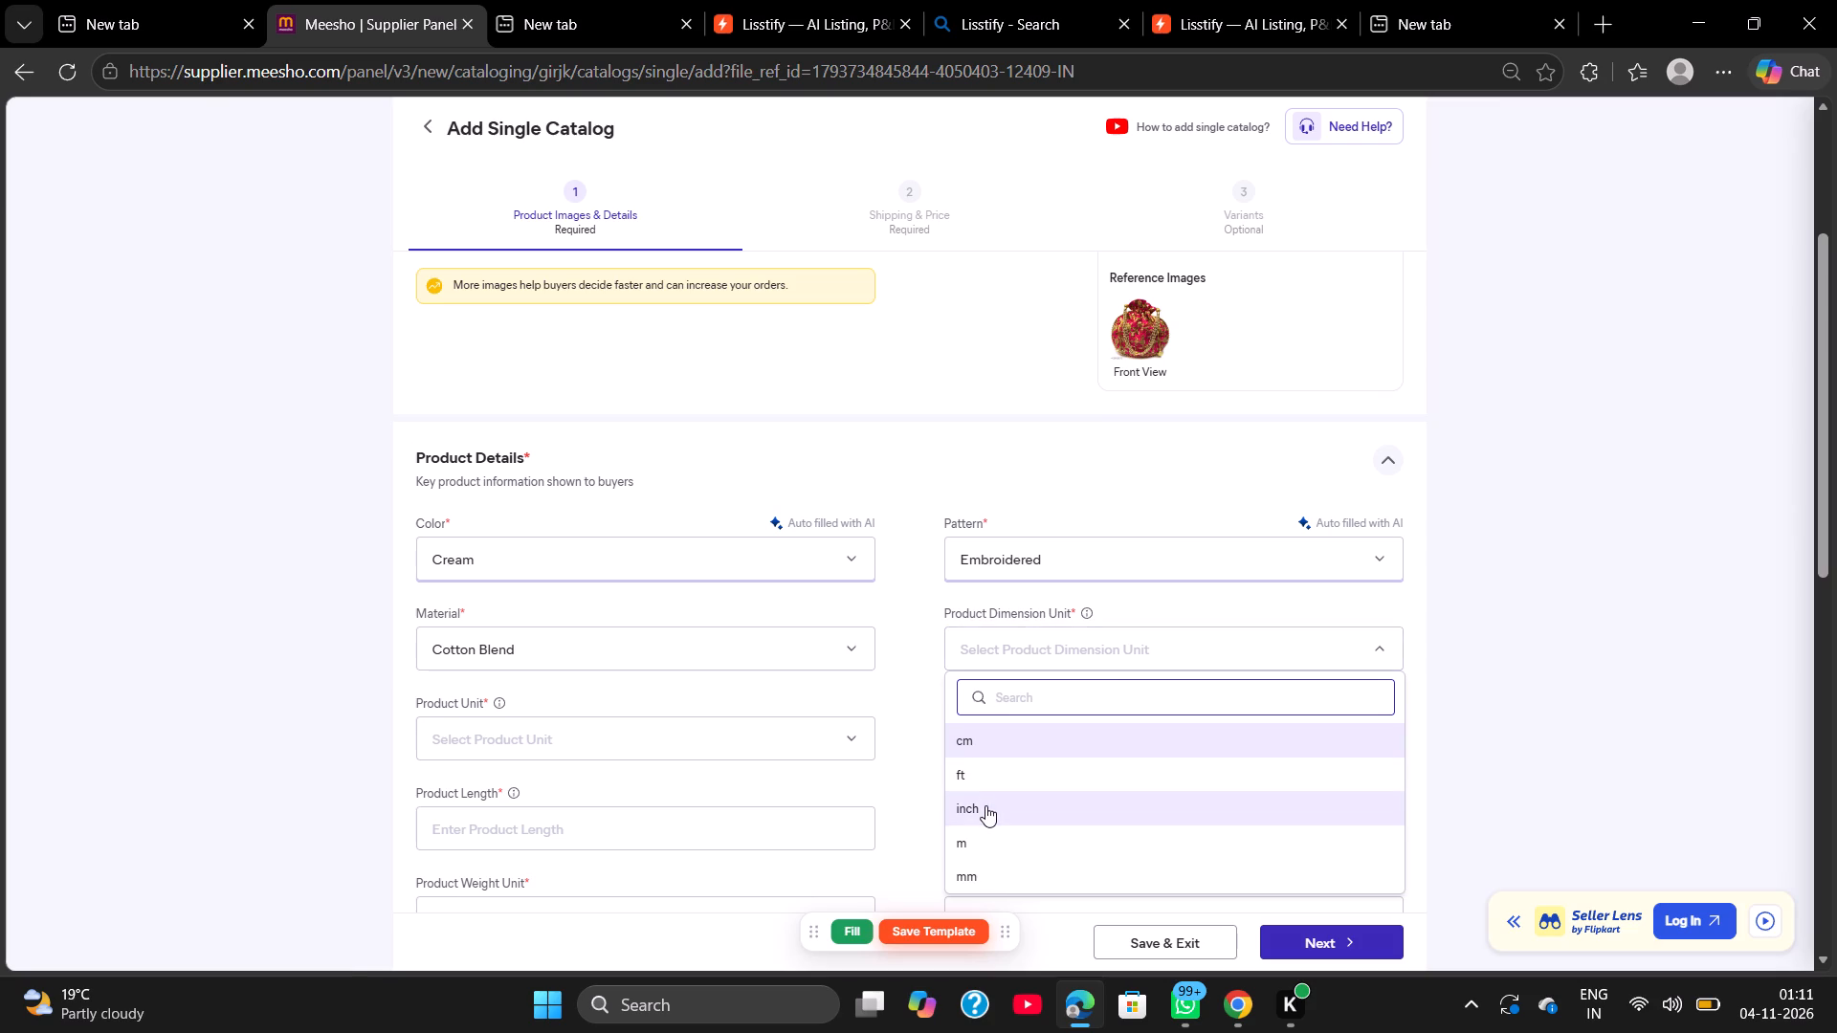
{"action": "left_click", "coordinate": [985, 805]}
{"action": "left_click", "coordinate": [516, 753]}
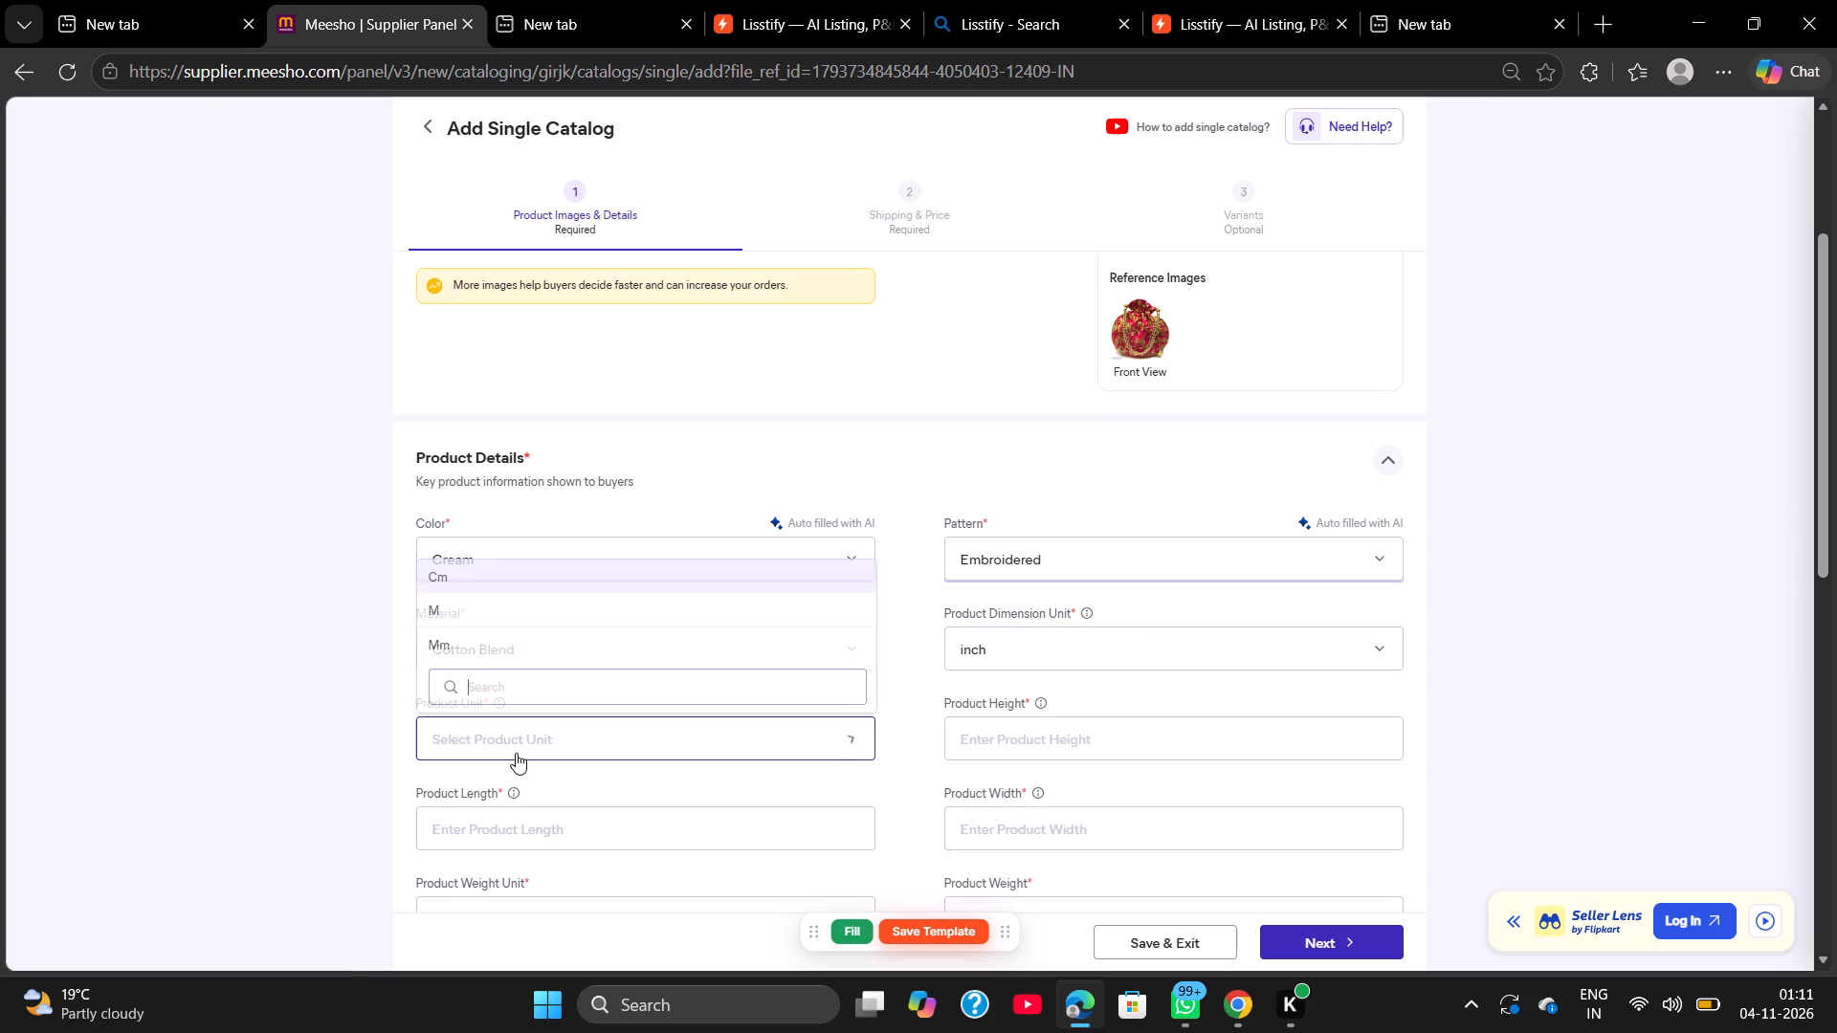
{"action": "left_click", "coordinate": [502, 582]}
Enter the product dimensions: height 10, length 8 and width 8.
{"action": "left_click", "coordinate": [1024, 759]}
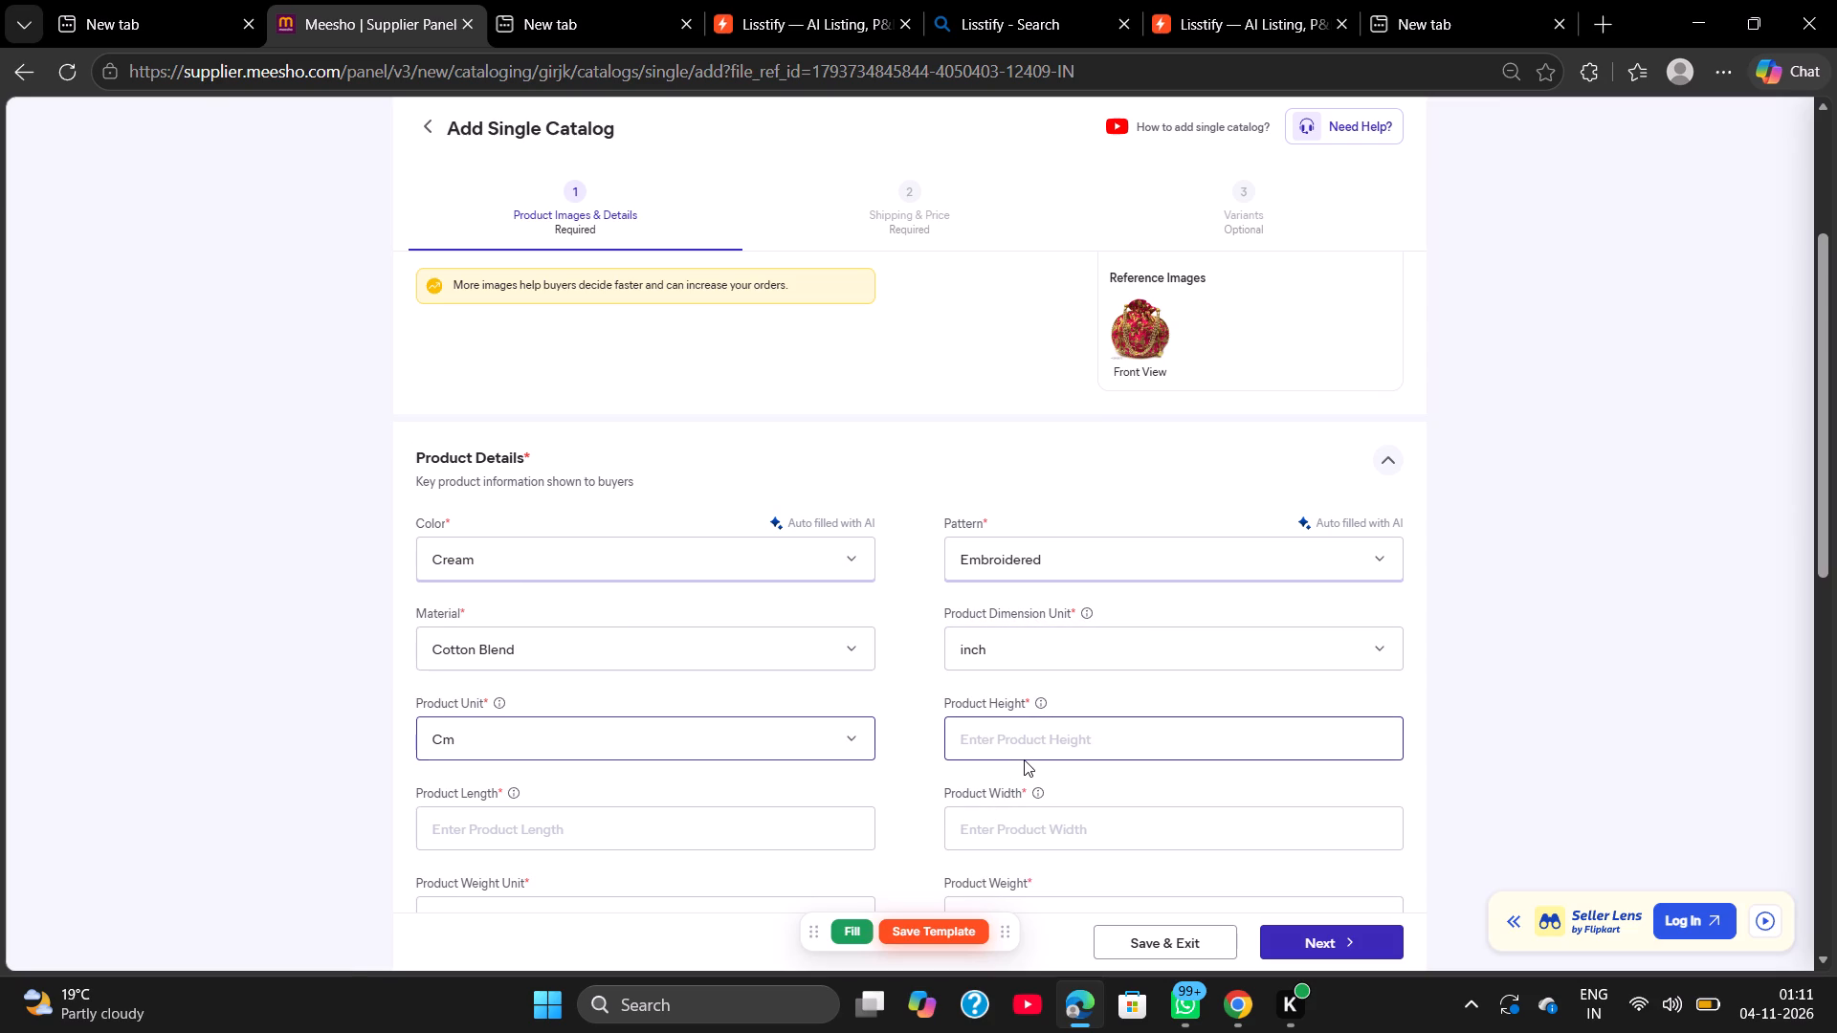
{"action": "left_click", "coordinate": [1022, 742]}
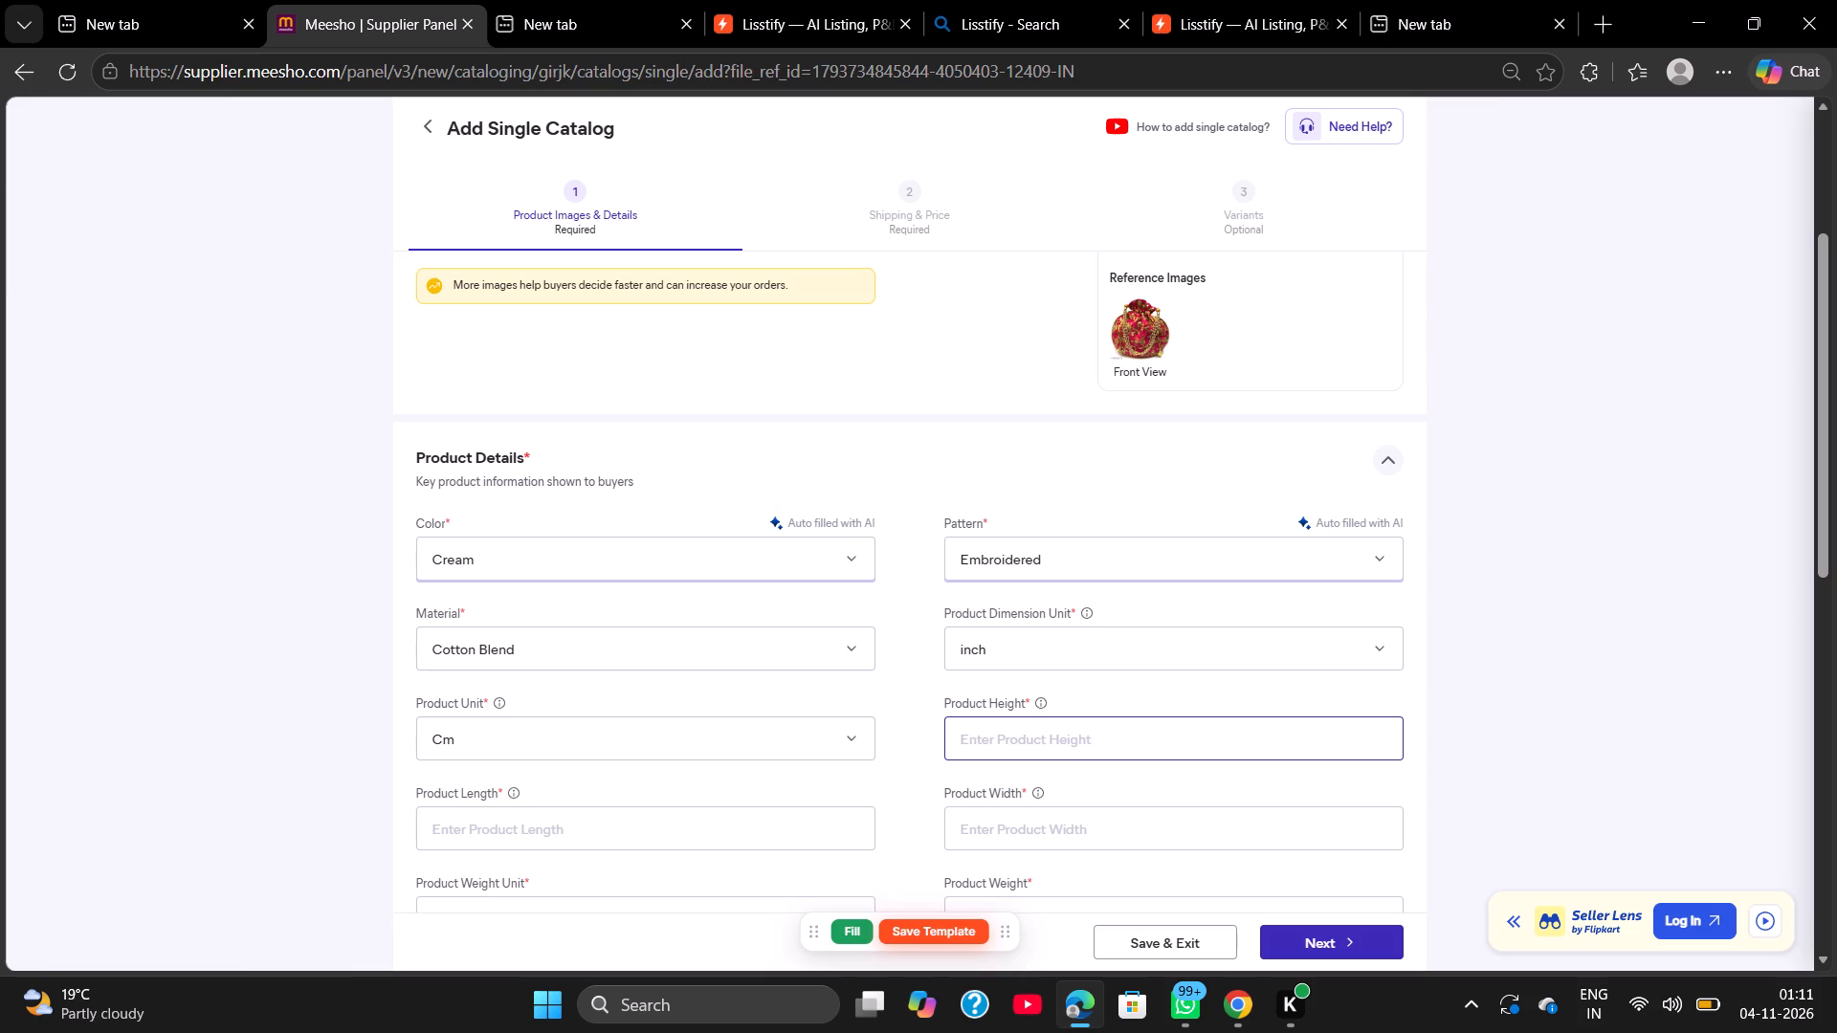
{"action": "type", "text": "10"}
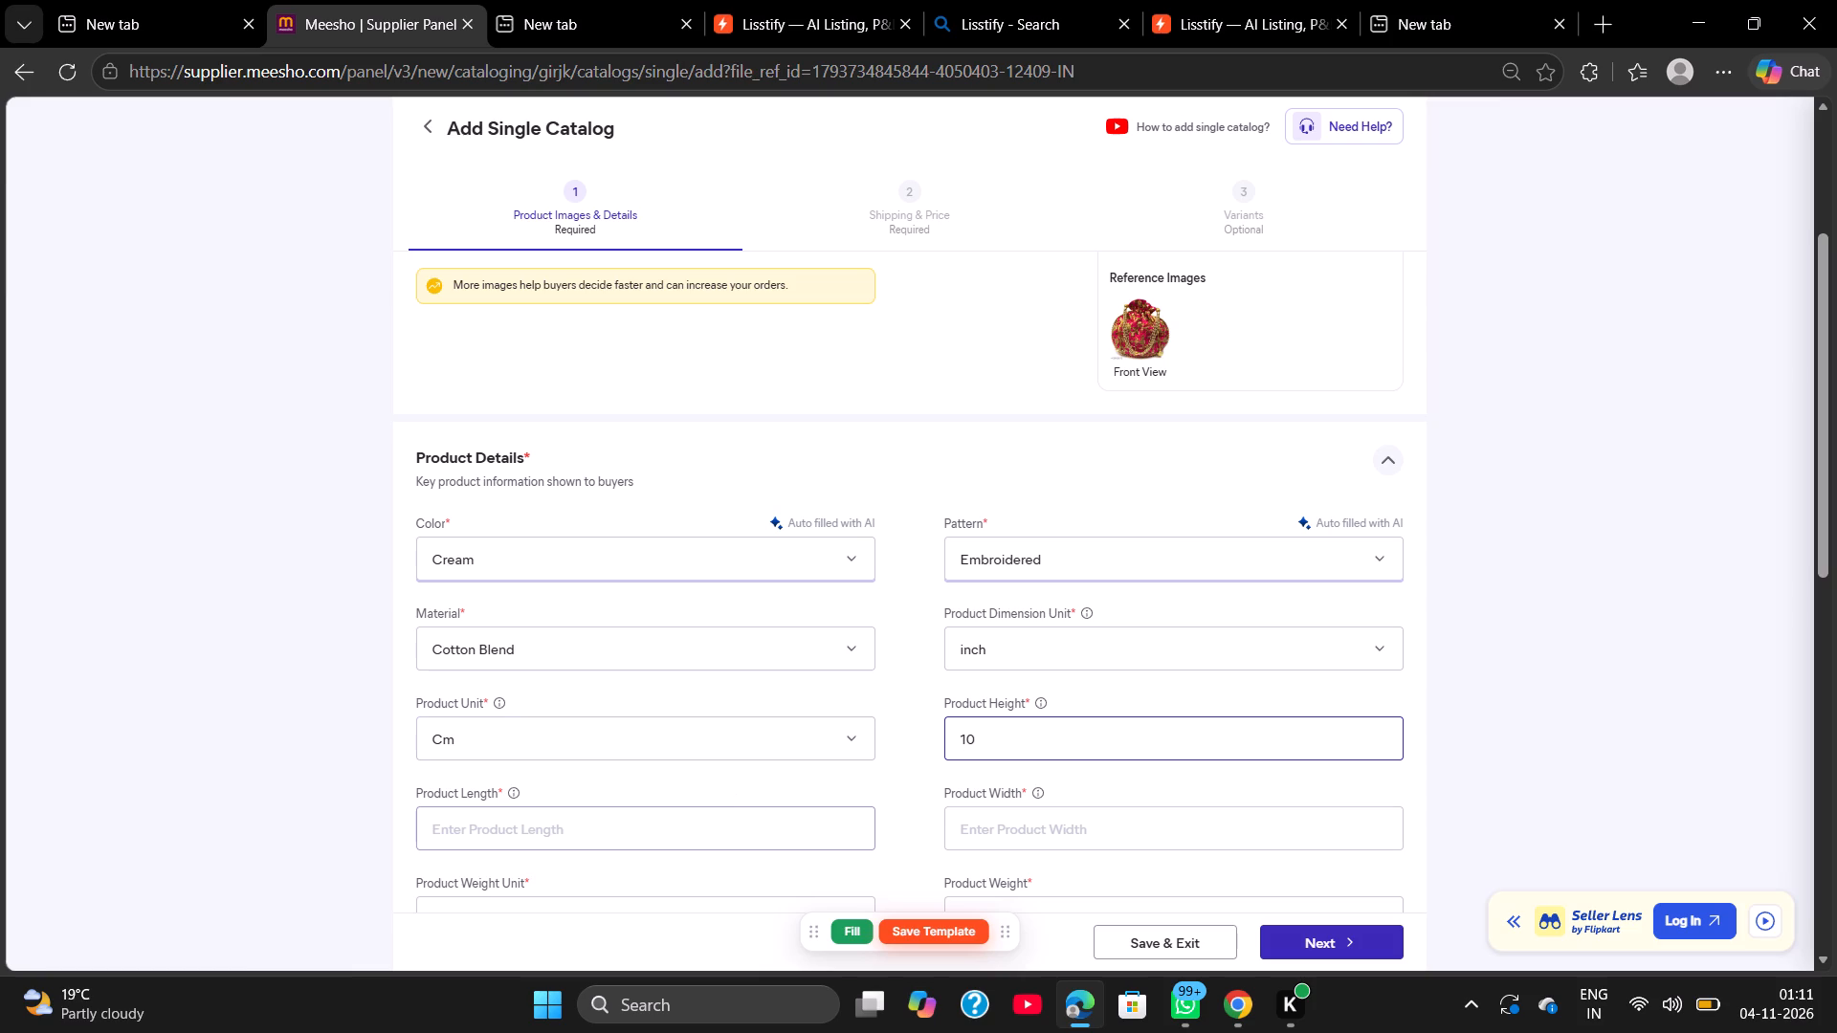
{"action": "left_click", "coordinate": [736, 818]}
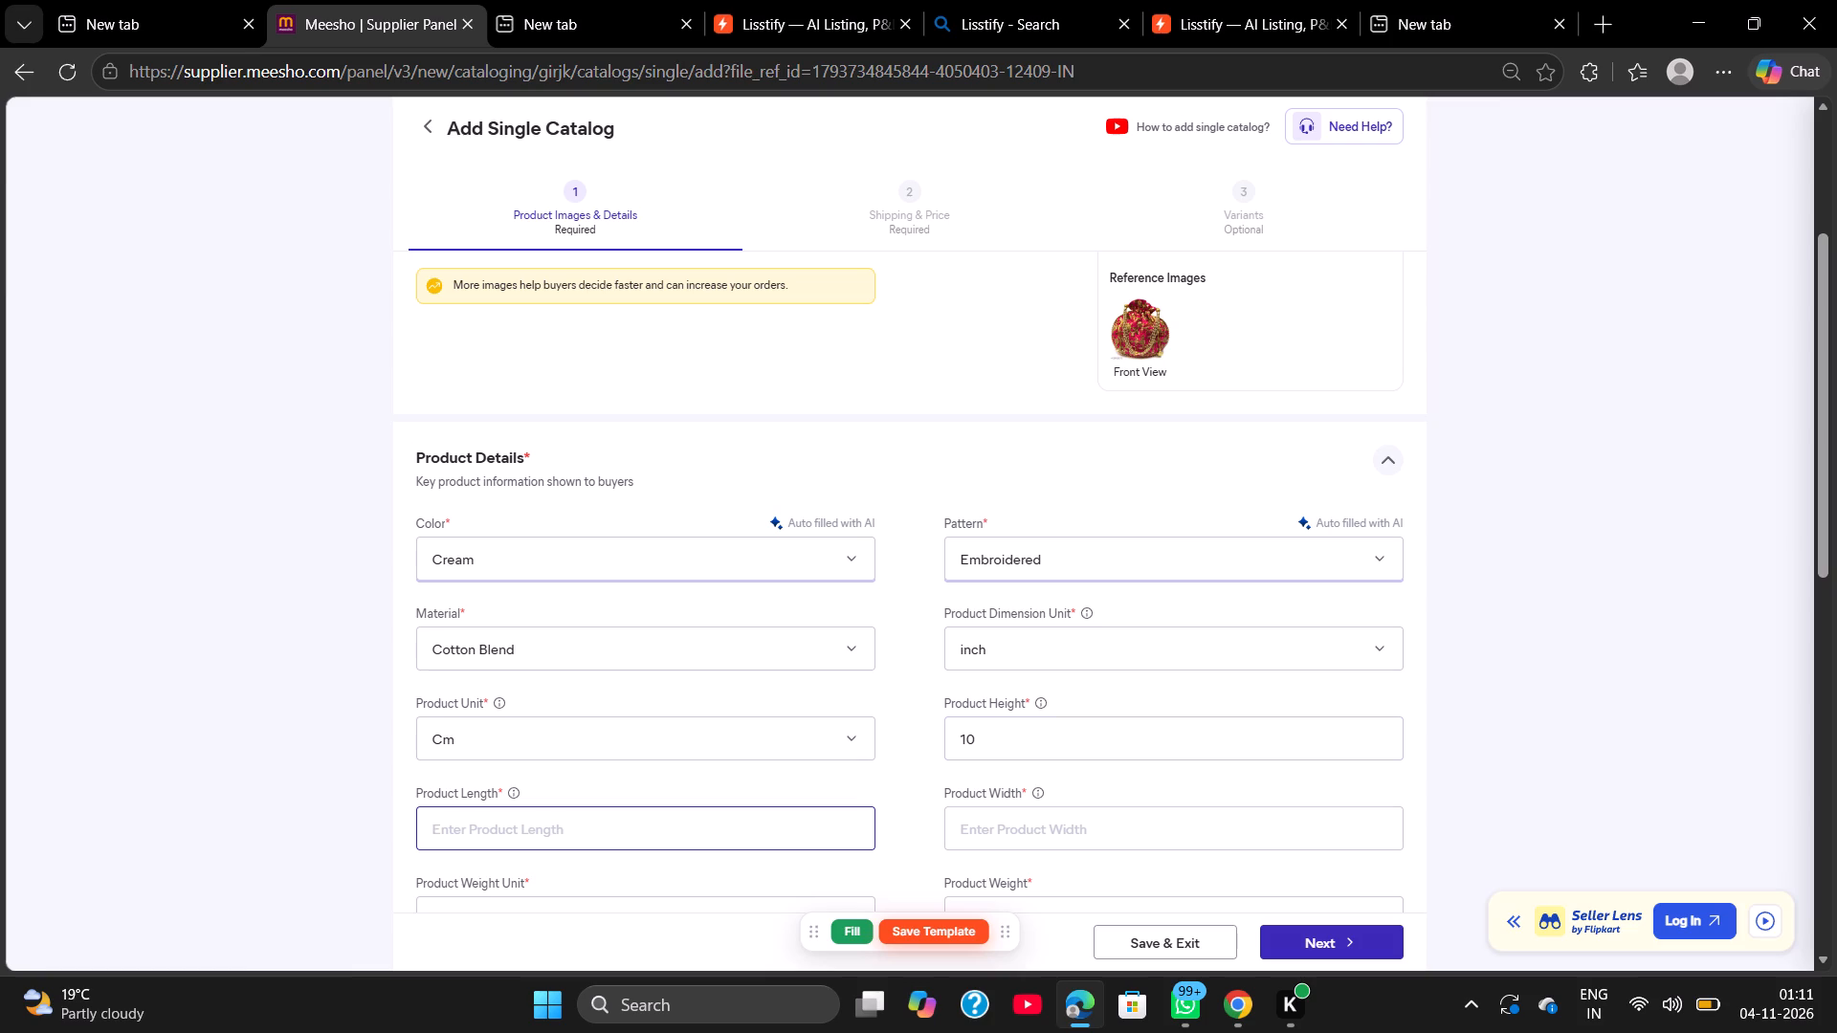
{"action": "key", "text": "8"}
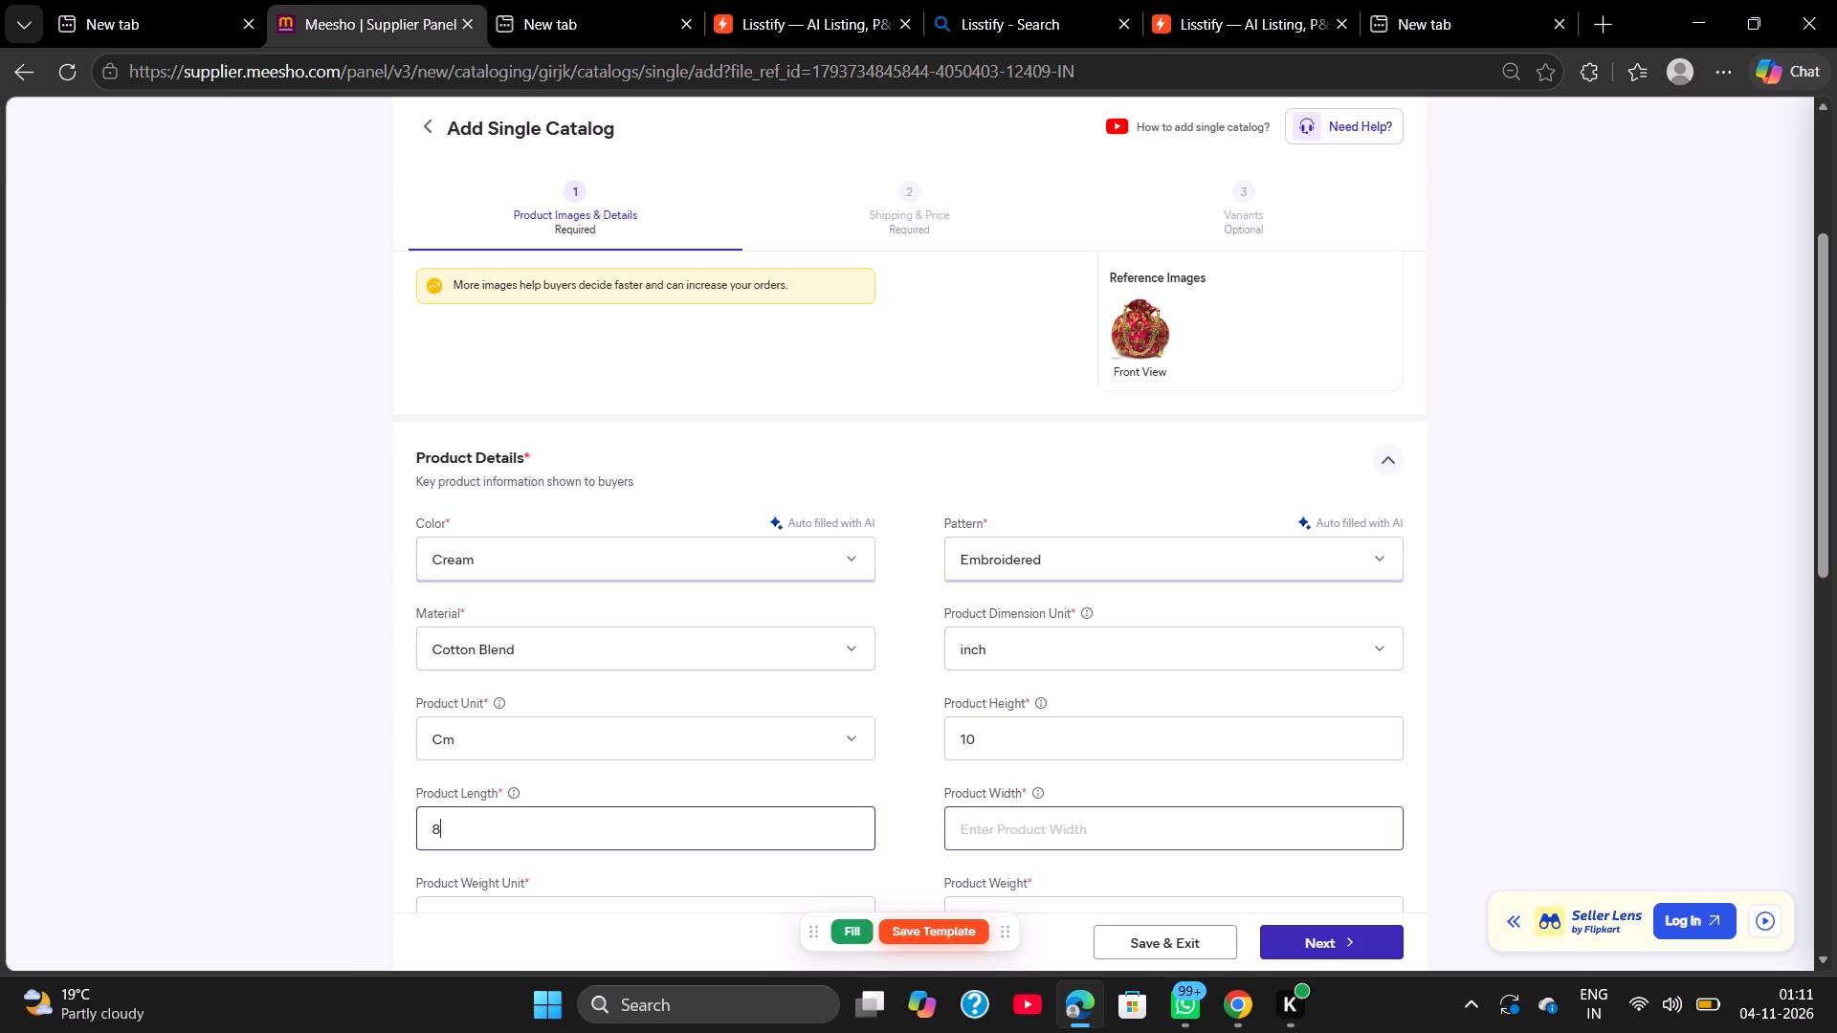
{"action": "left_click", "coordinate": [1102, 844]}
{"action": "key", "text": "8"}
Set the product weight unit to G and the product weight to 50.
{"action": "scroll", "coordinate": [910, 813], "scroll_direction": "down", "scroll_amount": 1}
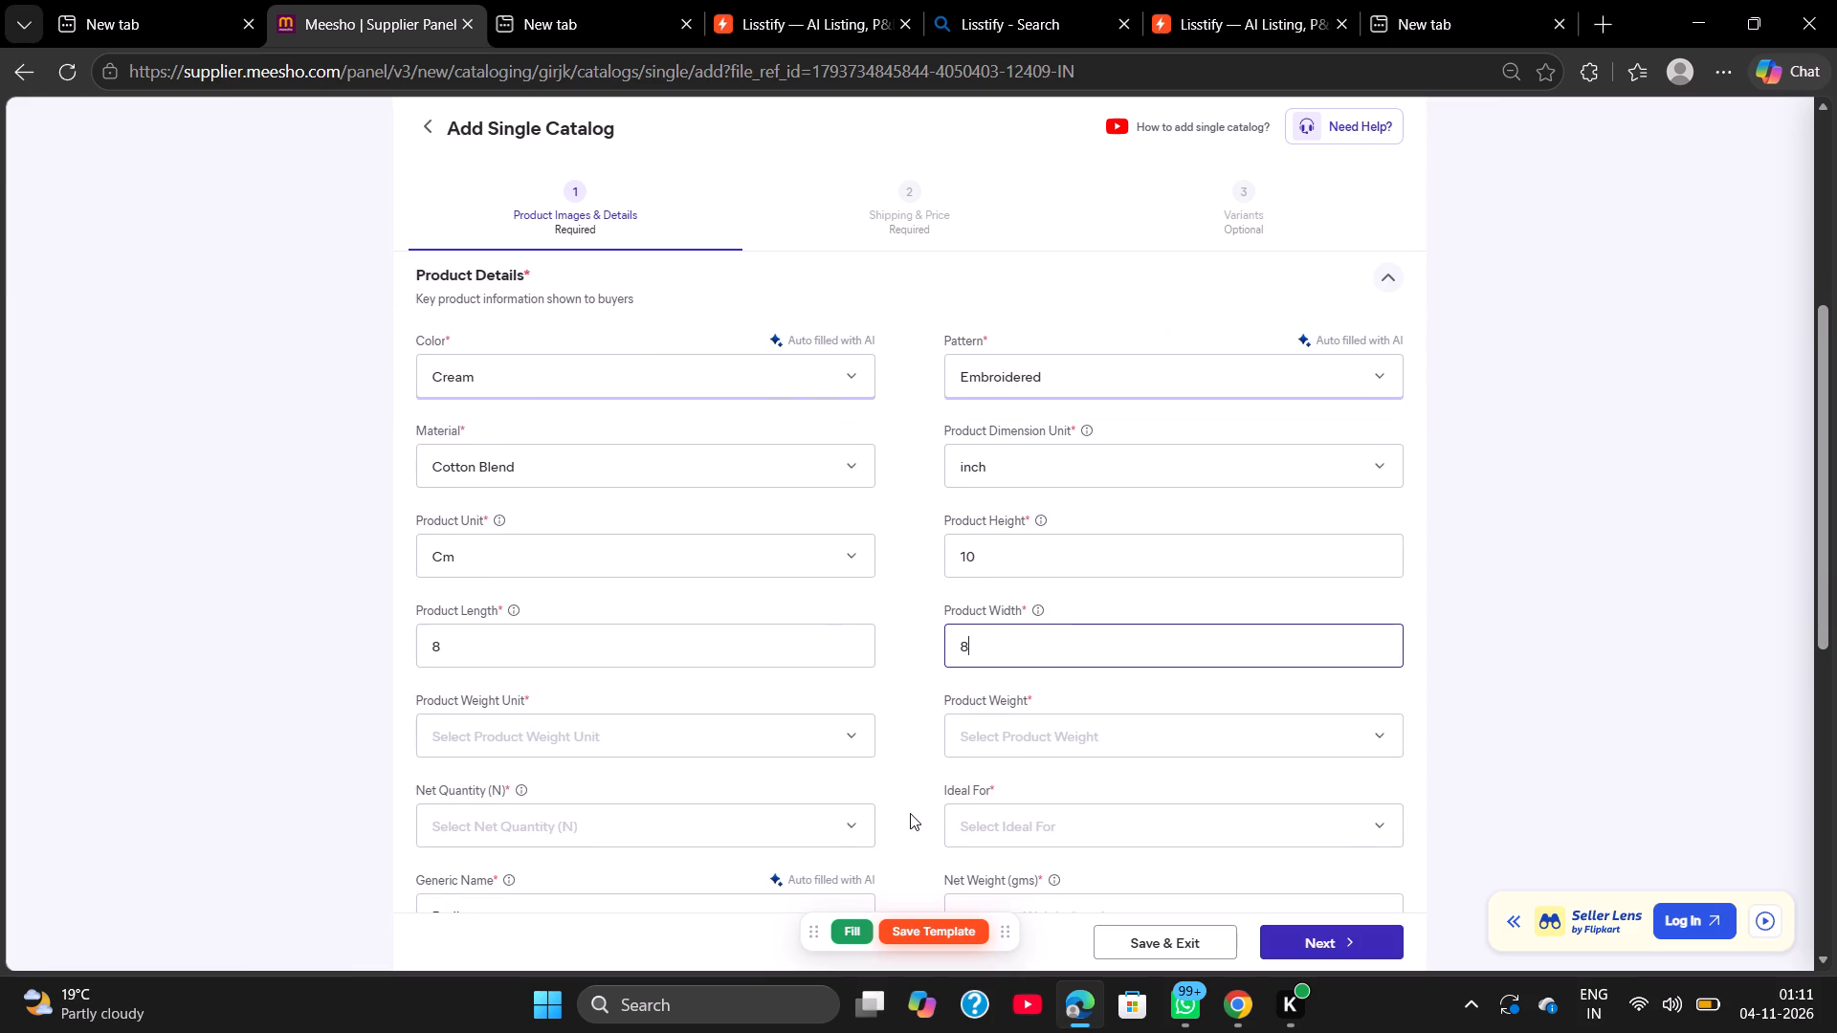
{"action": "left_click", "coordinate": [654, 743]}
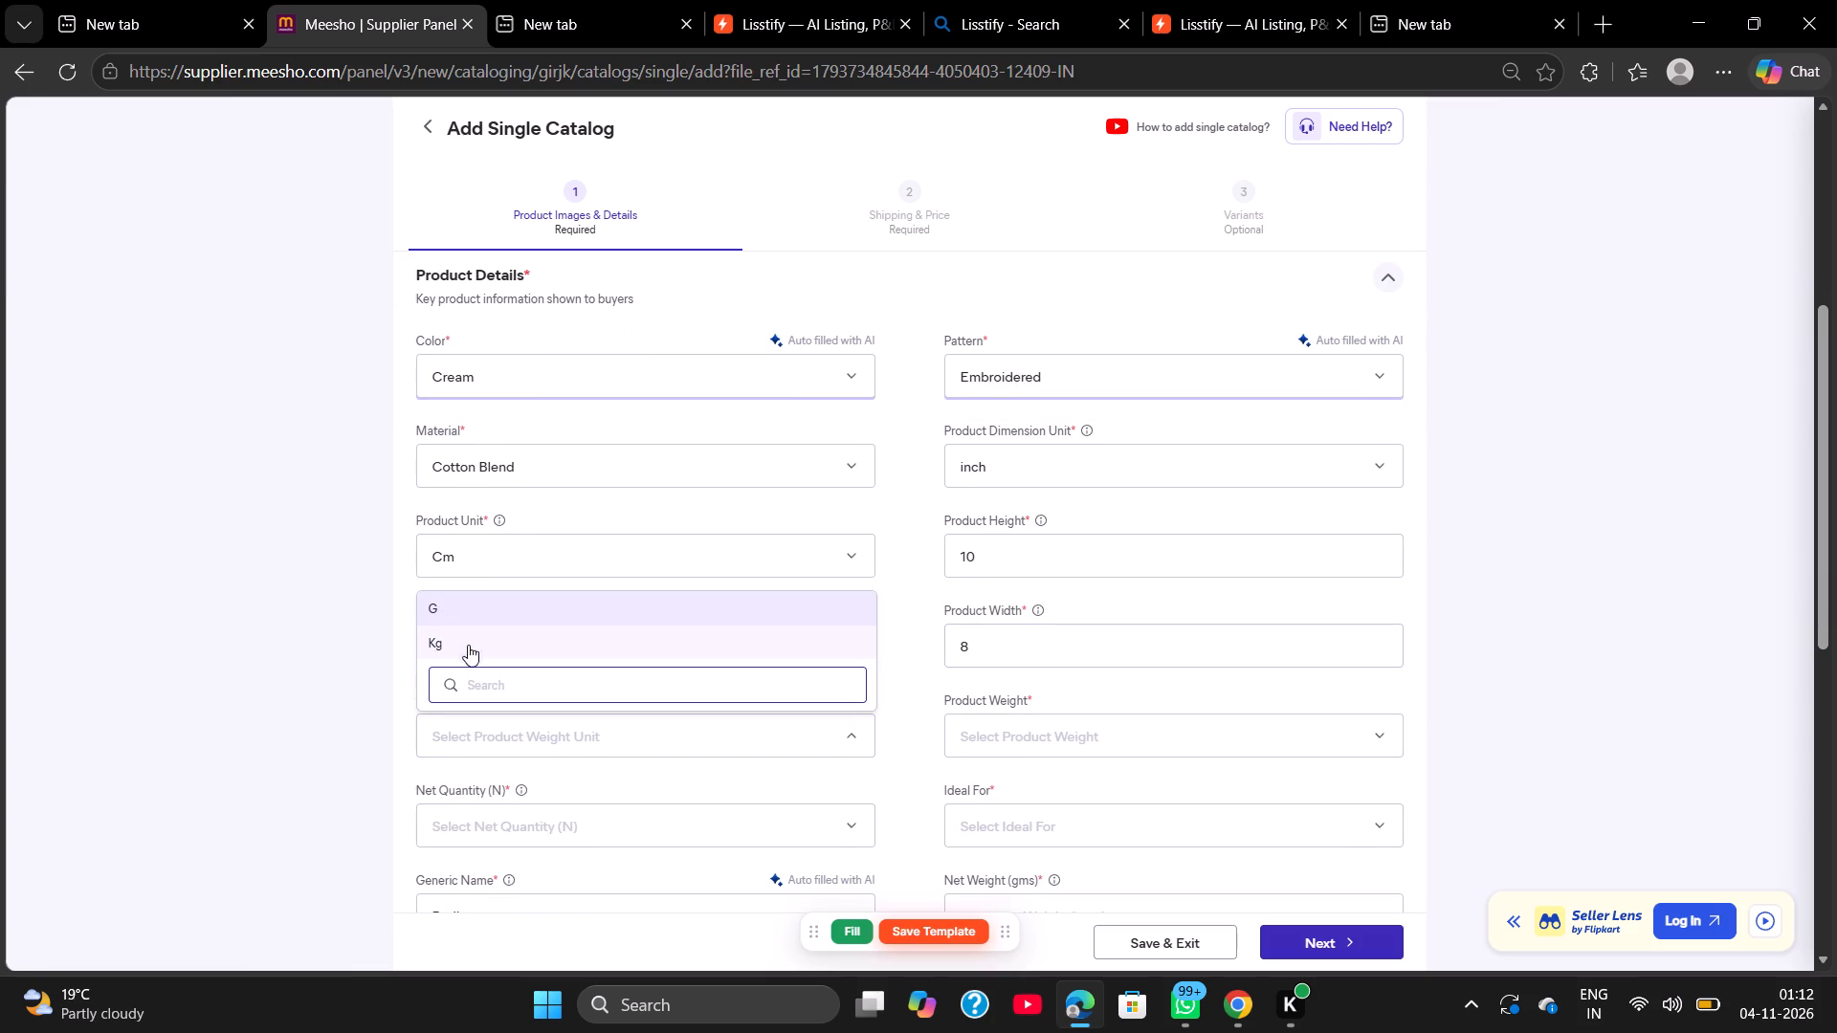
{"action": "left_click", "coordinate": [468, 611]}
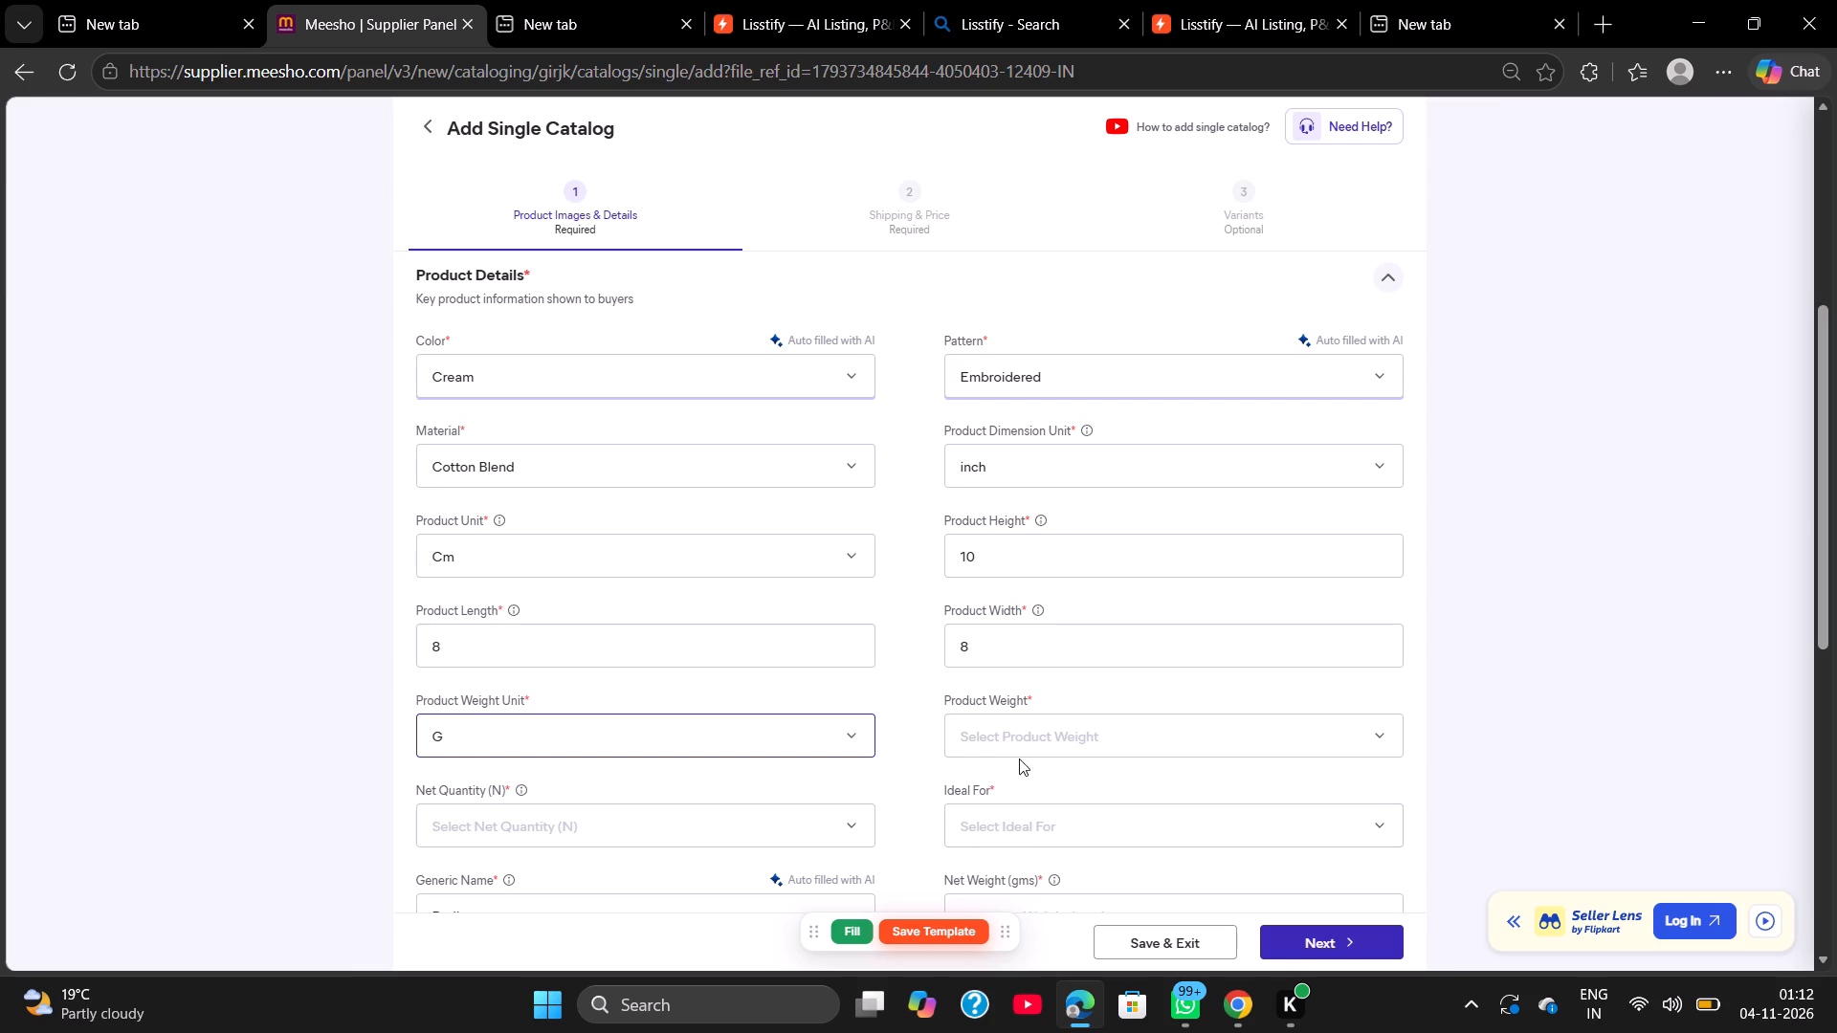
{"action": "left_click", "coordinate": [1022, 741]}
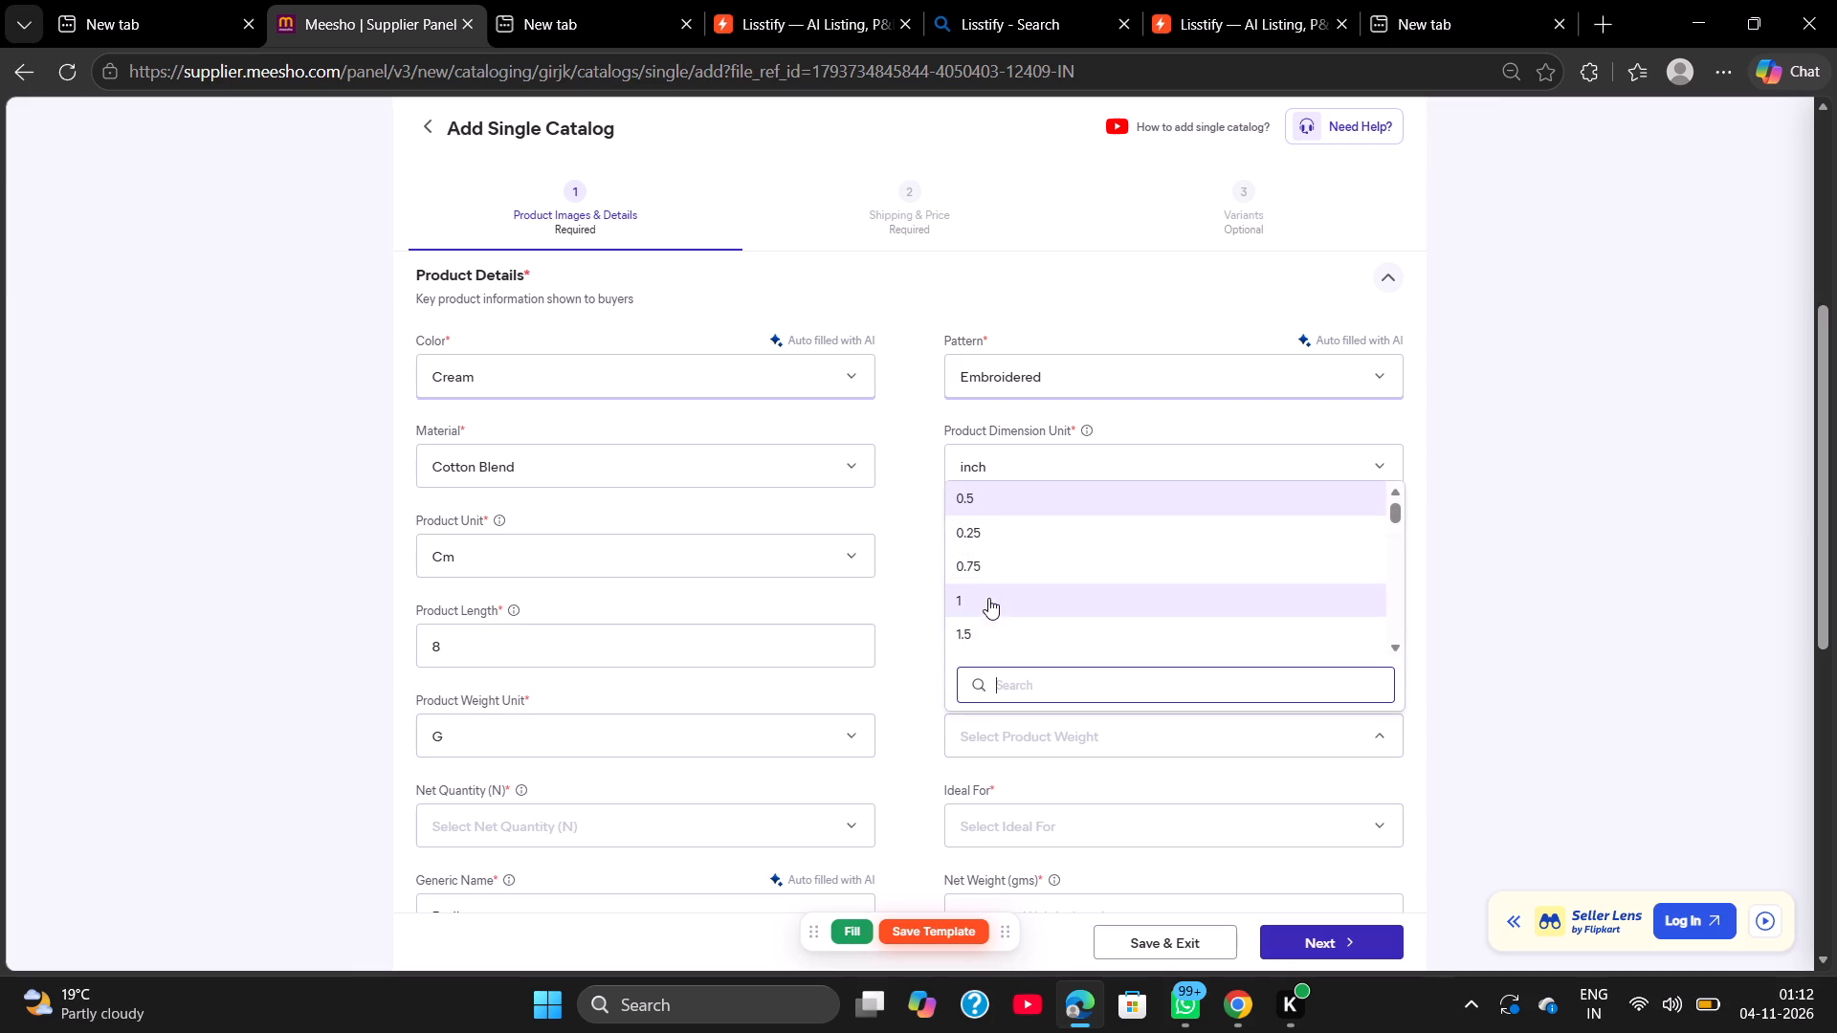
{"action": "key", "text": "2"}
{"action": "key", "text": "BackSpace"}
{"action": "type", "text": "50"}
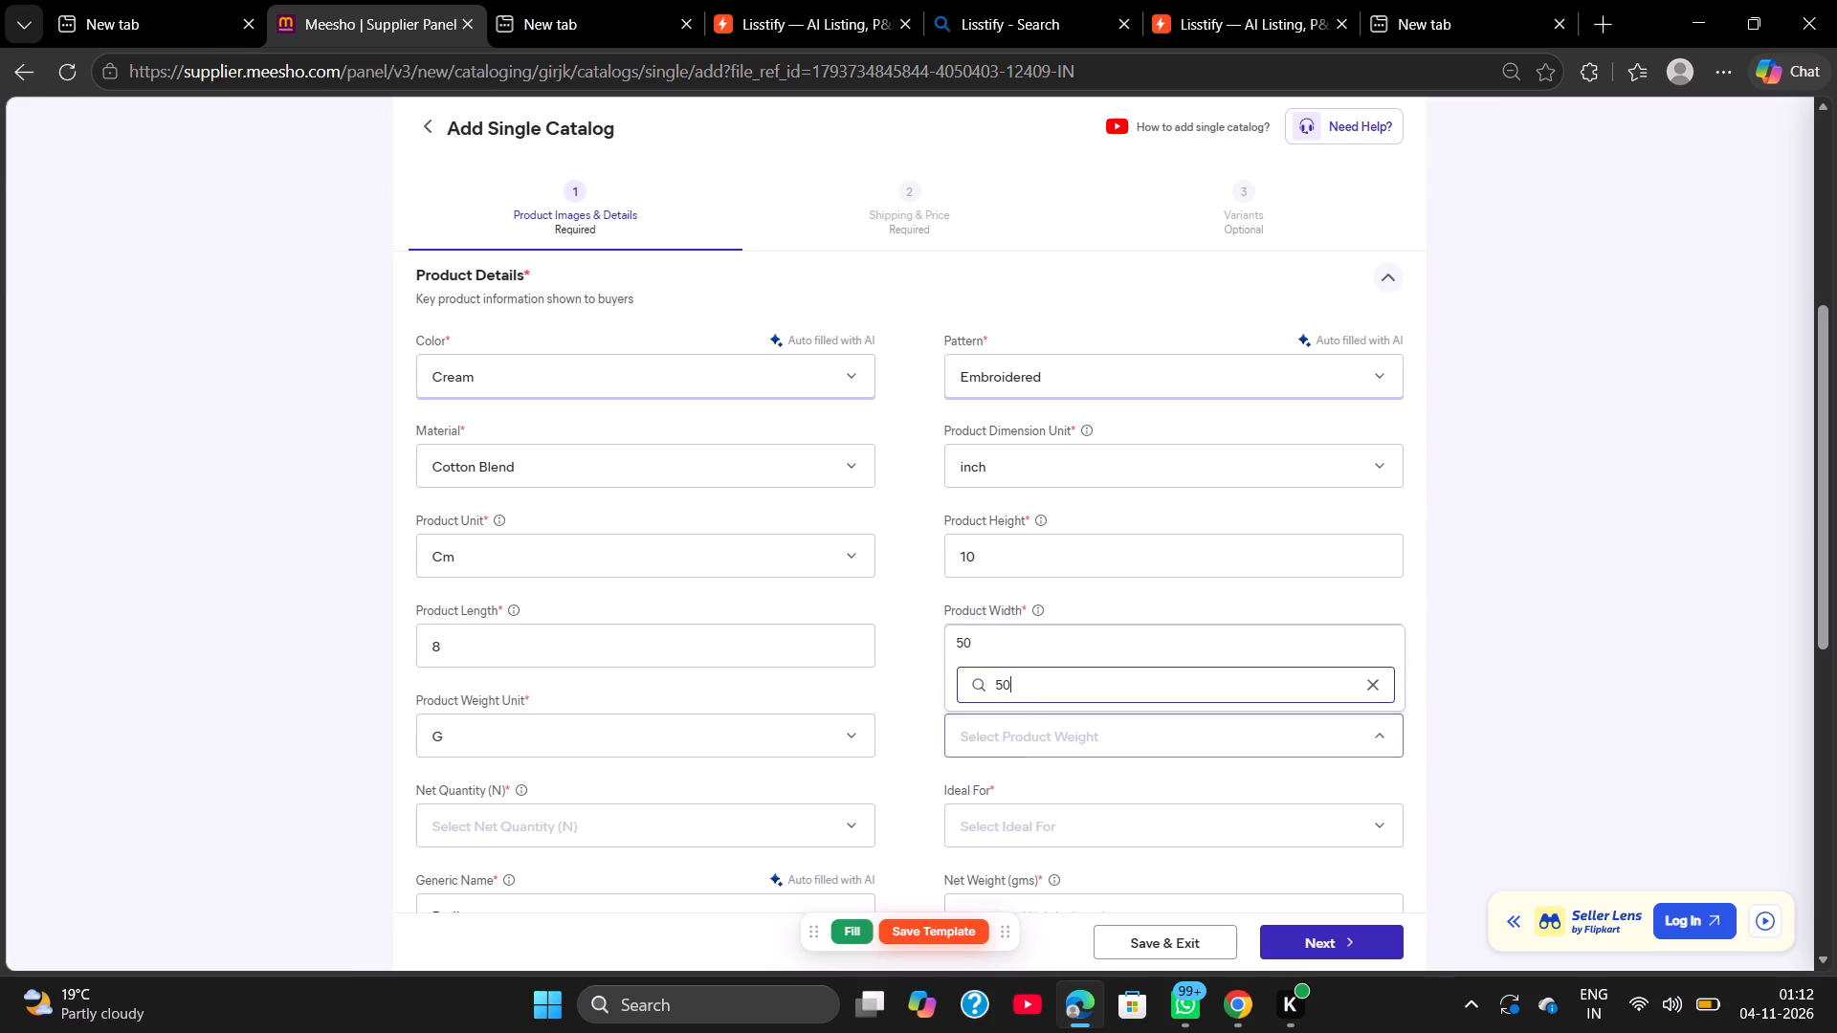
{"action": "left_click", "coordinate": [991, 630]}
Set the net quantity to 1 and Ideal For to Women.
{"action": "scroll", "coordinate": [805, 704], "scroll_direction": "down", "scroll_amount": 1}
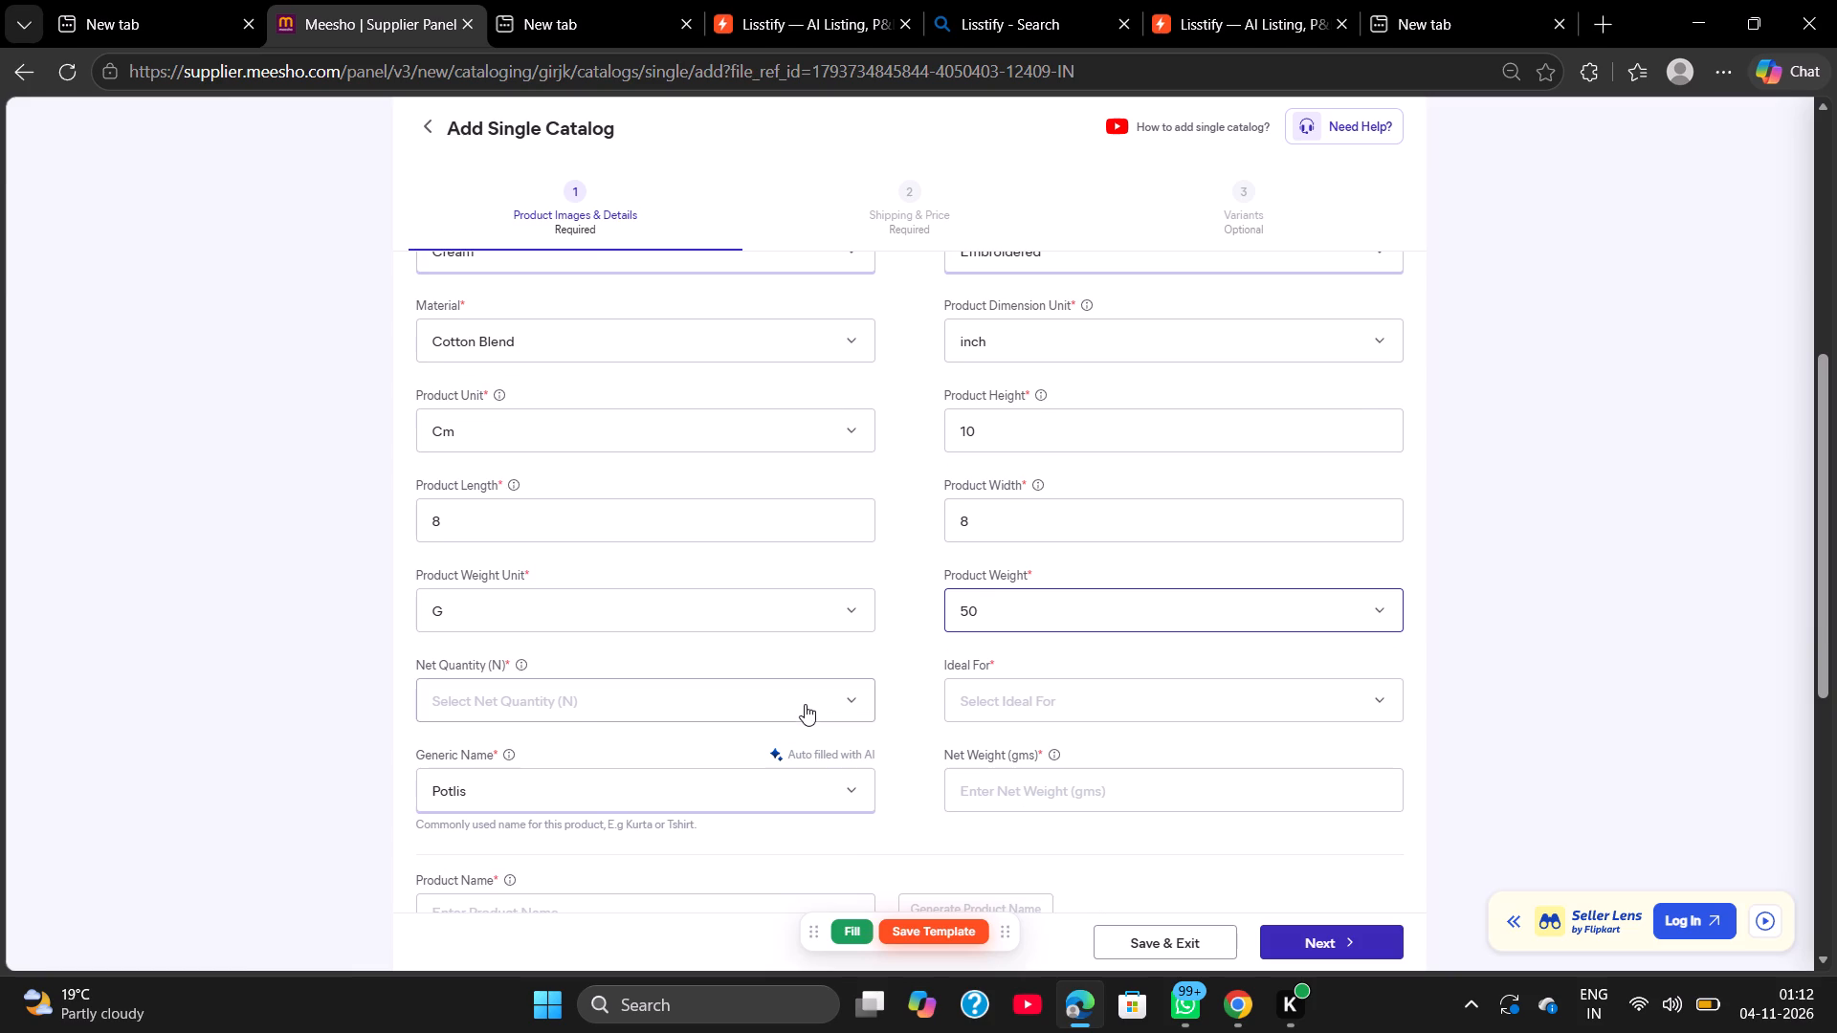
{"action": "left_click", "coordinate": [745, 715]}
{"action": "scroll", "coordinate": [604, 824], "scroll_direction": "down", "scroll_amount": 1}
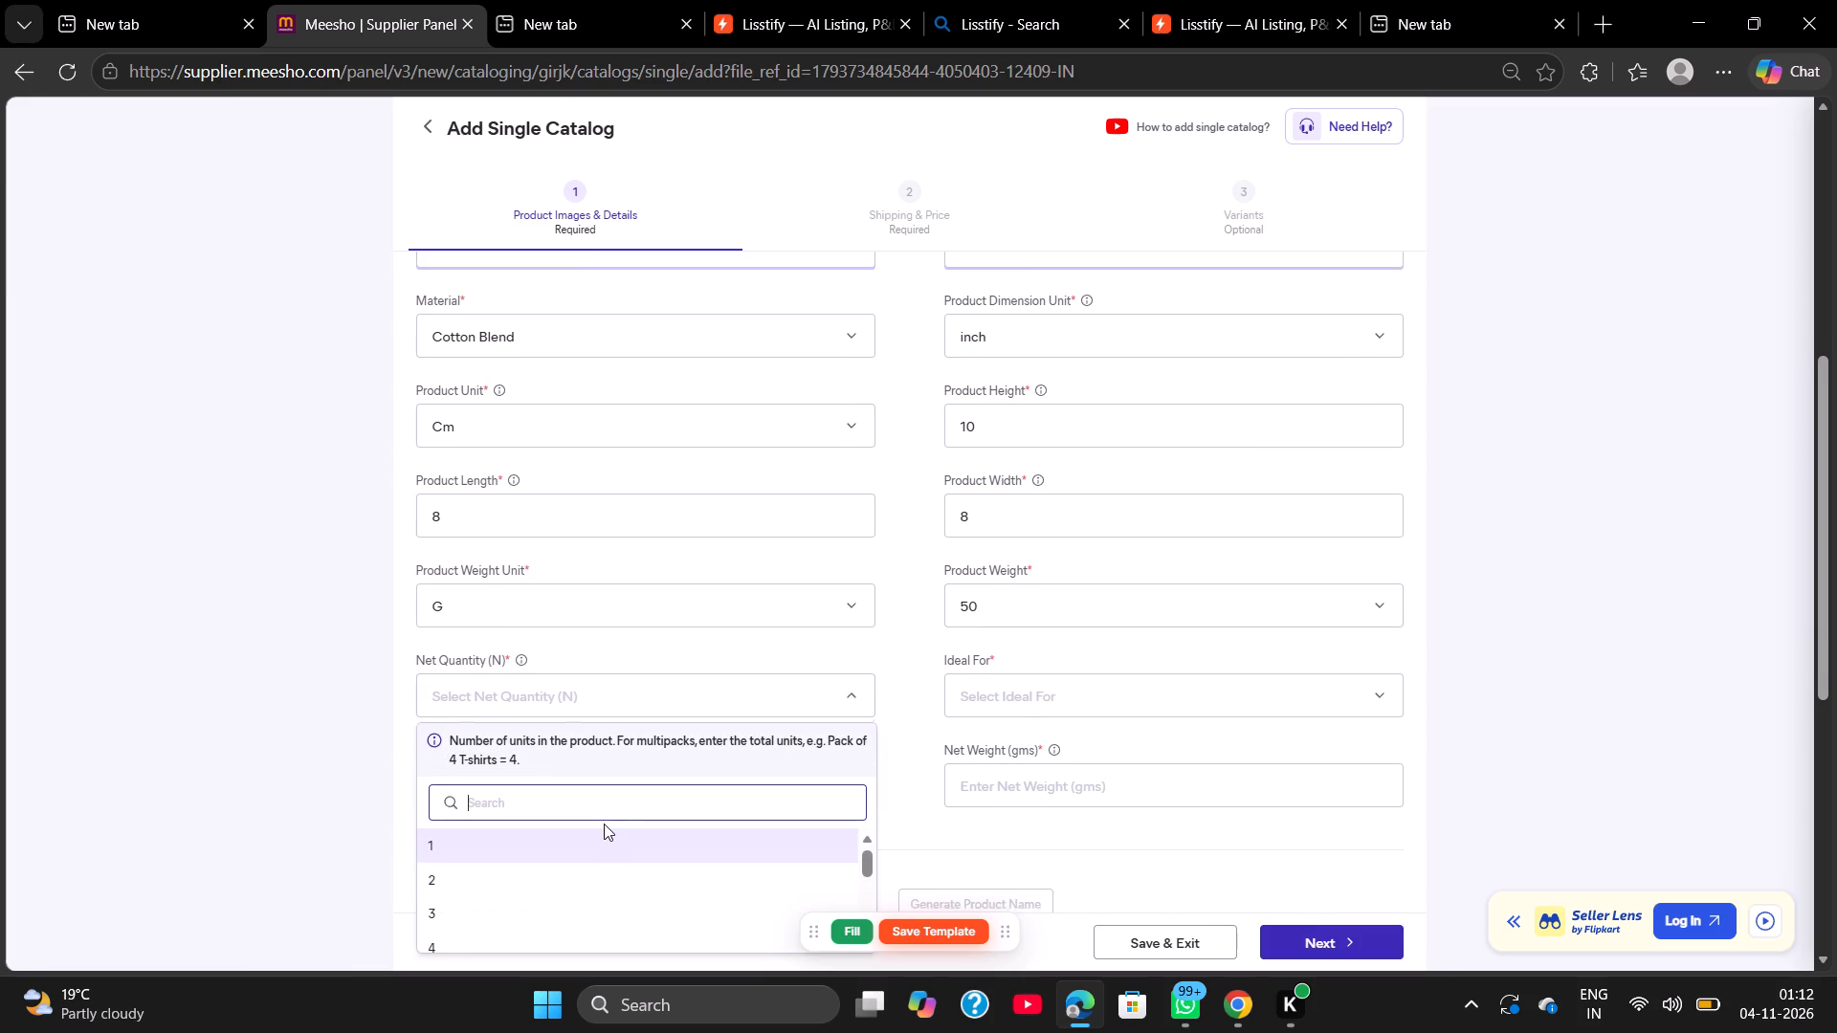
{"action": "scroll", "coordinate": [604, 824], "scroll_direction": "down", "scroll_amount": 1}
{"action": "left_click", "coordinate": [518, 812]}
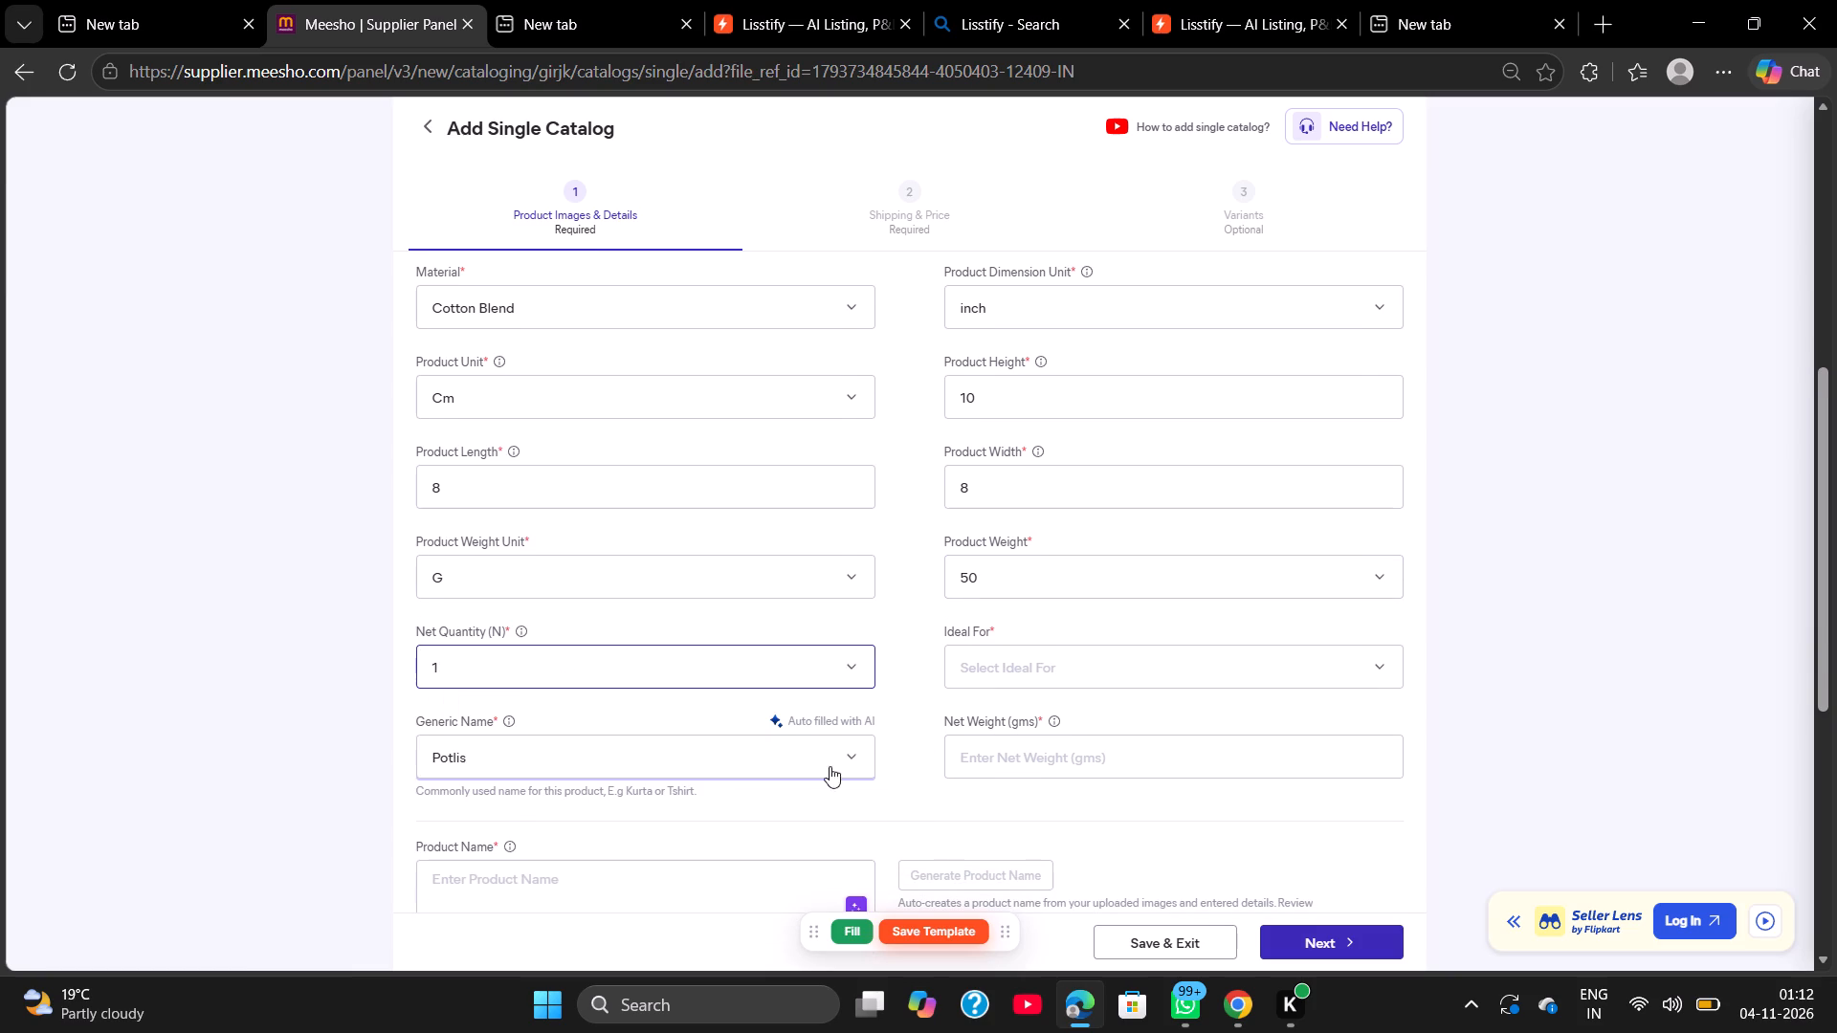
{"action": "left_click", "coordinate": [992, 672]}
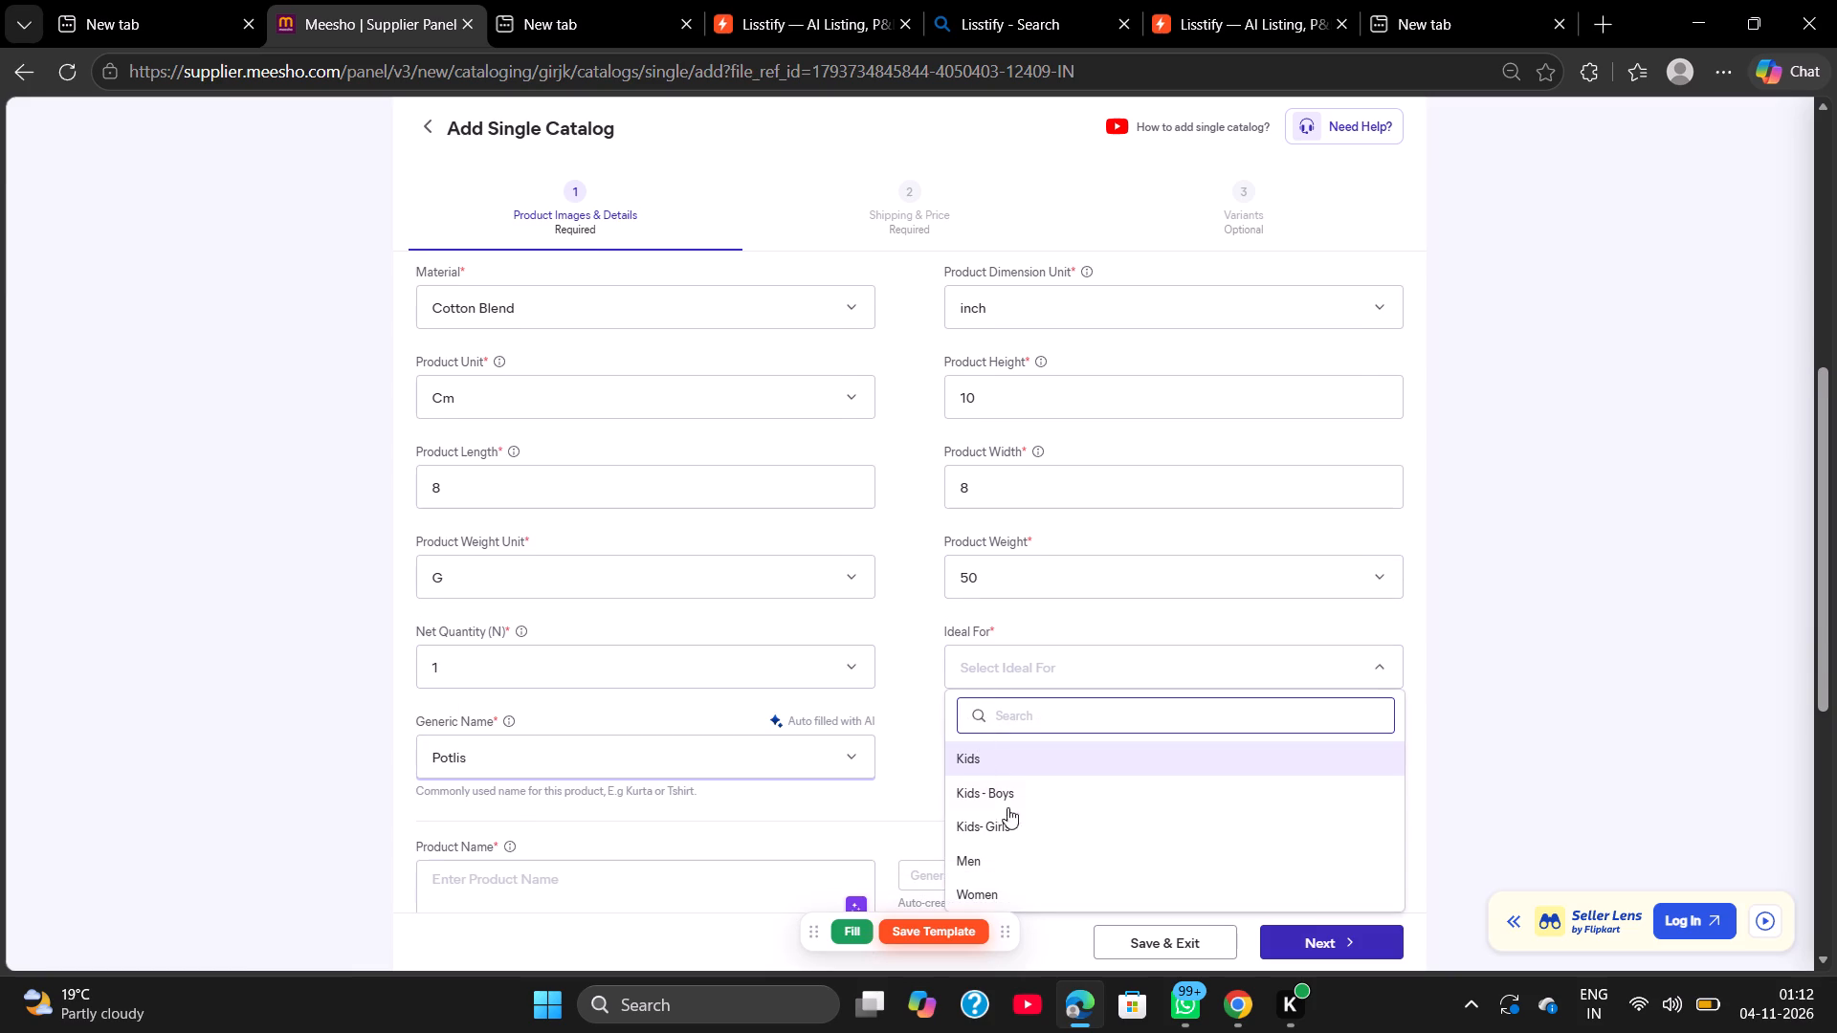
{"action": "left_click", "coordinate": [1018, 894]}
{"action": "scroll", "coordinate": [952, 824], "scroll_direction": "down", "scroll_amount": 1}
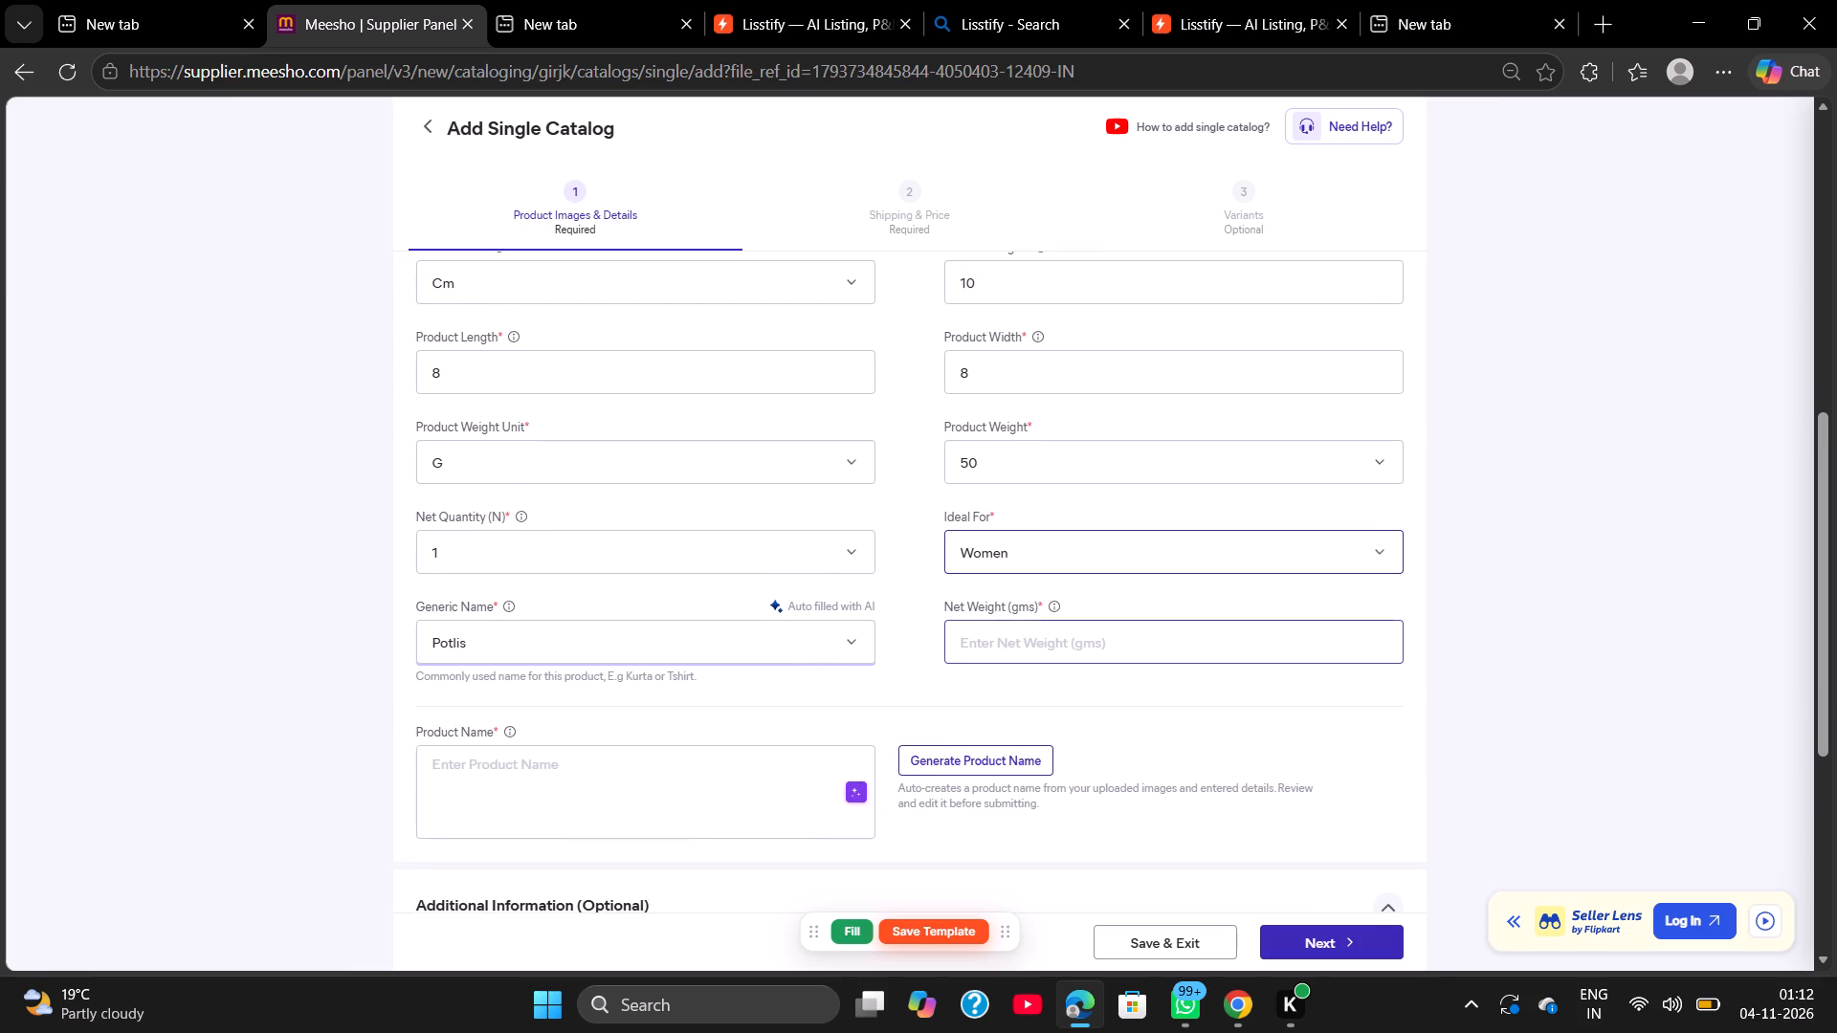
Set the product's net weight to 100 grams.
{"action": "left_click", "coordinate": [1016, 643]}
{"action": "left_click", "coordinate": [917, 625]}
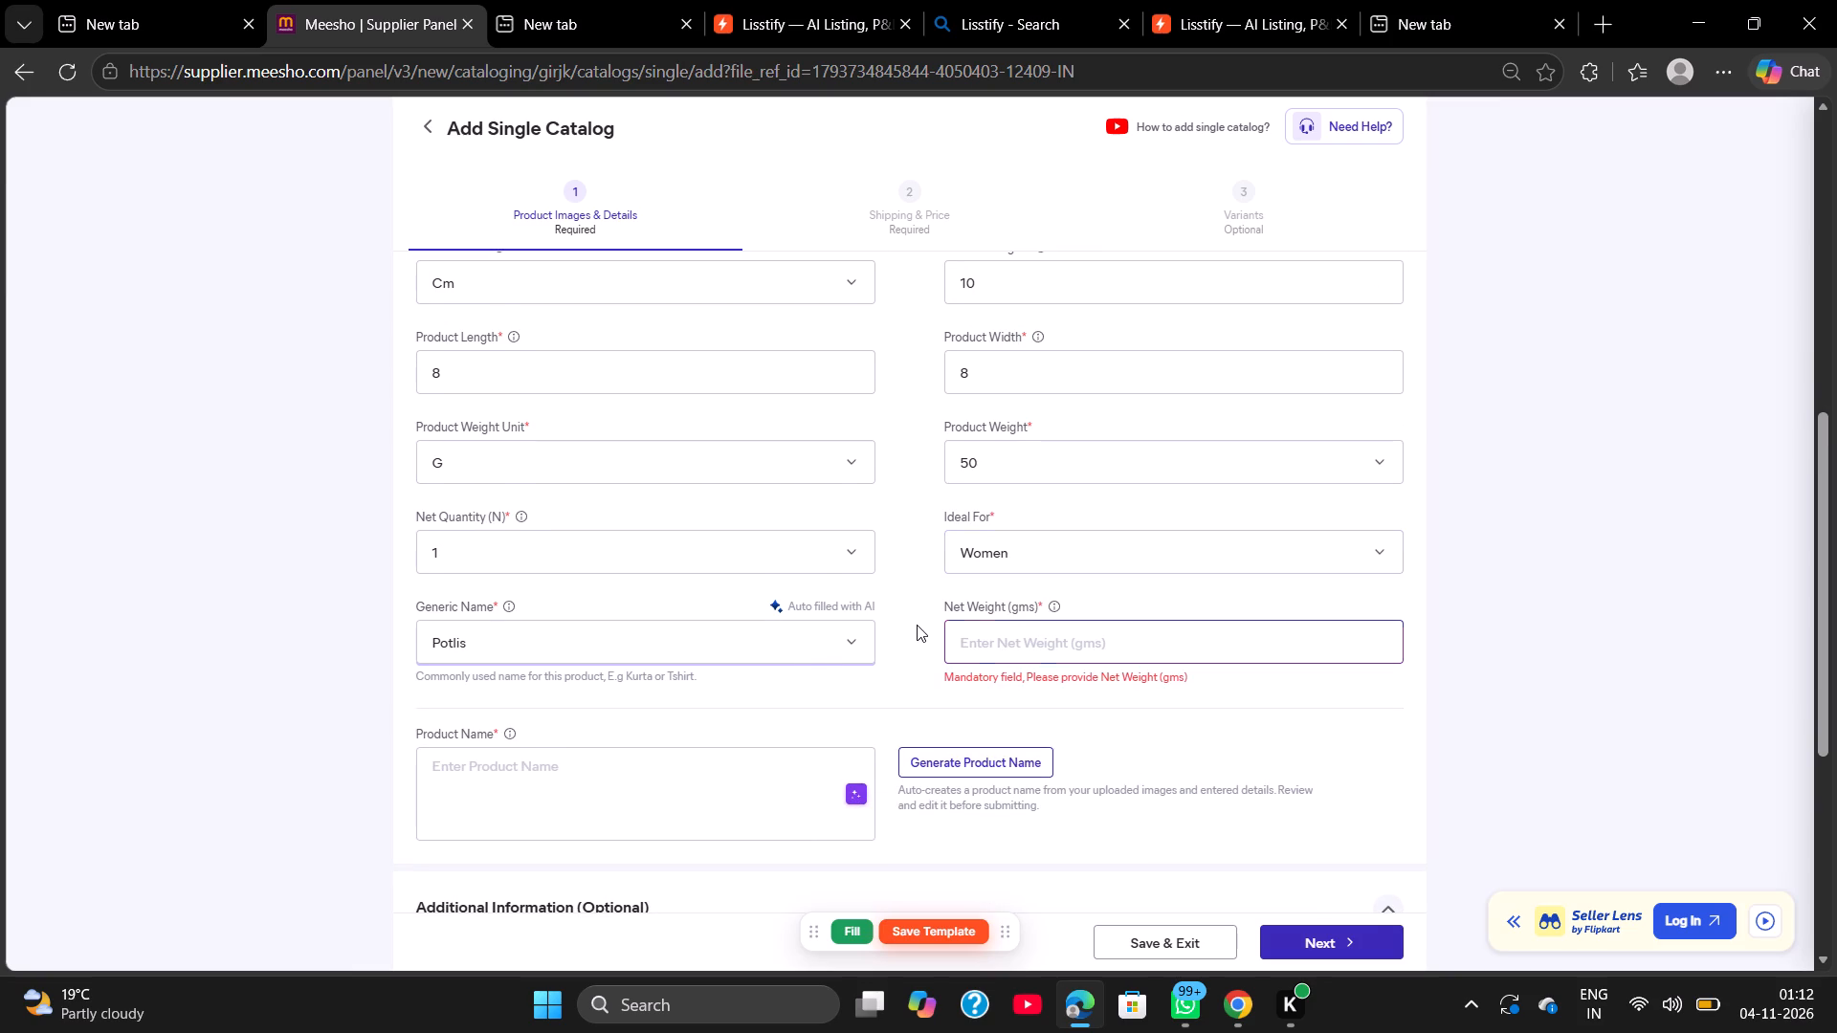
{"action": "left_click", "coordinate": [989, 644]}
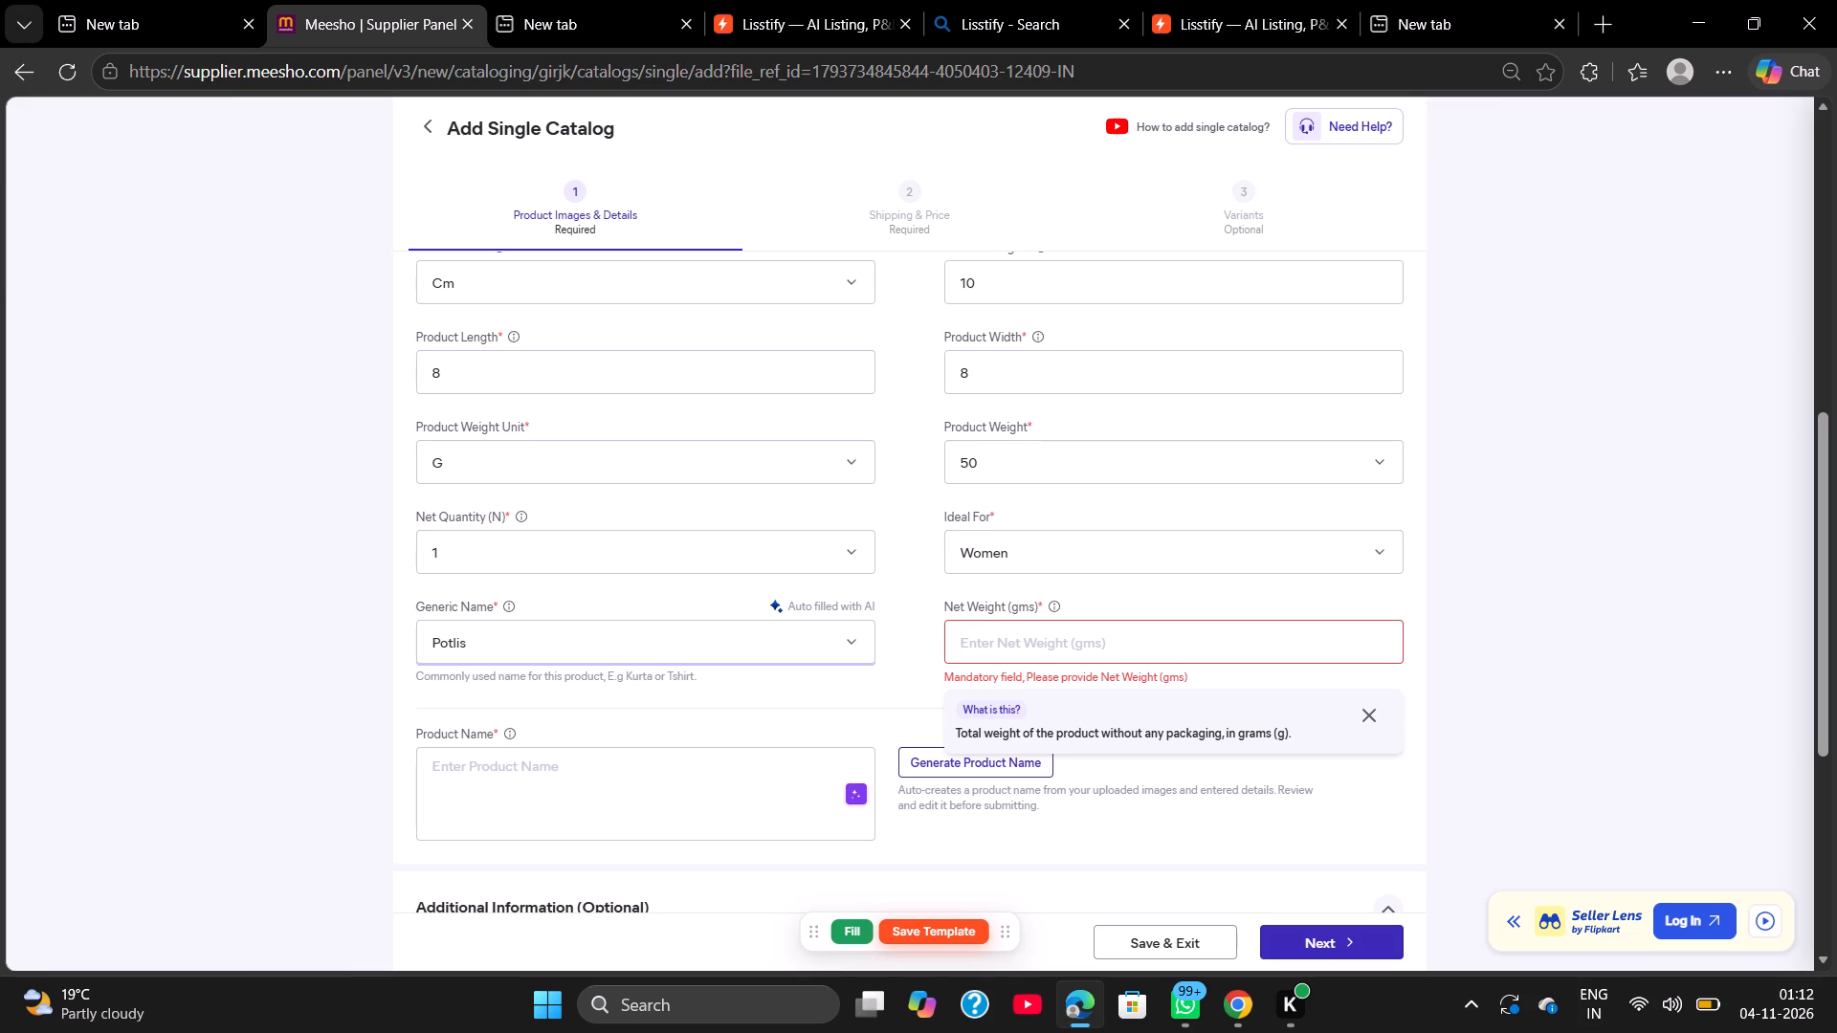
{"action": "type", "text": "100"}
Fill in the product name by generating it automatically from the uploaded images and entered details.
{"action": "left_click", "coordinate": [771, 772]}
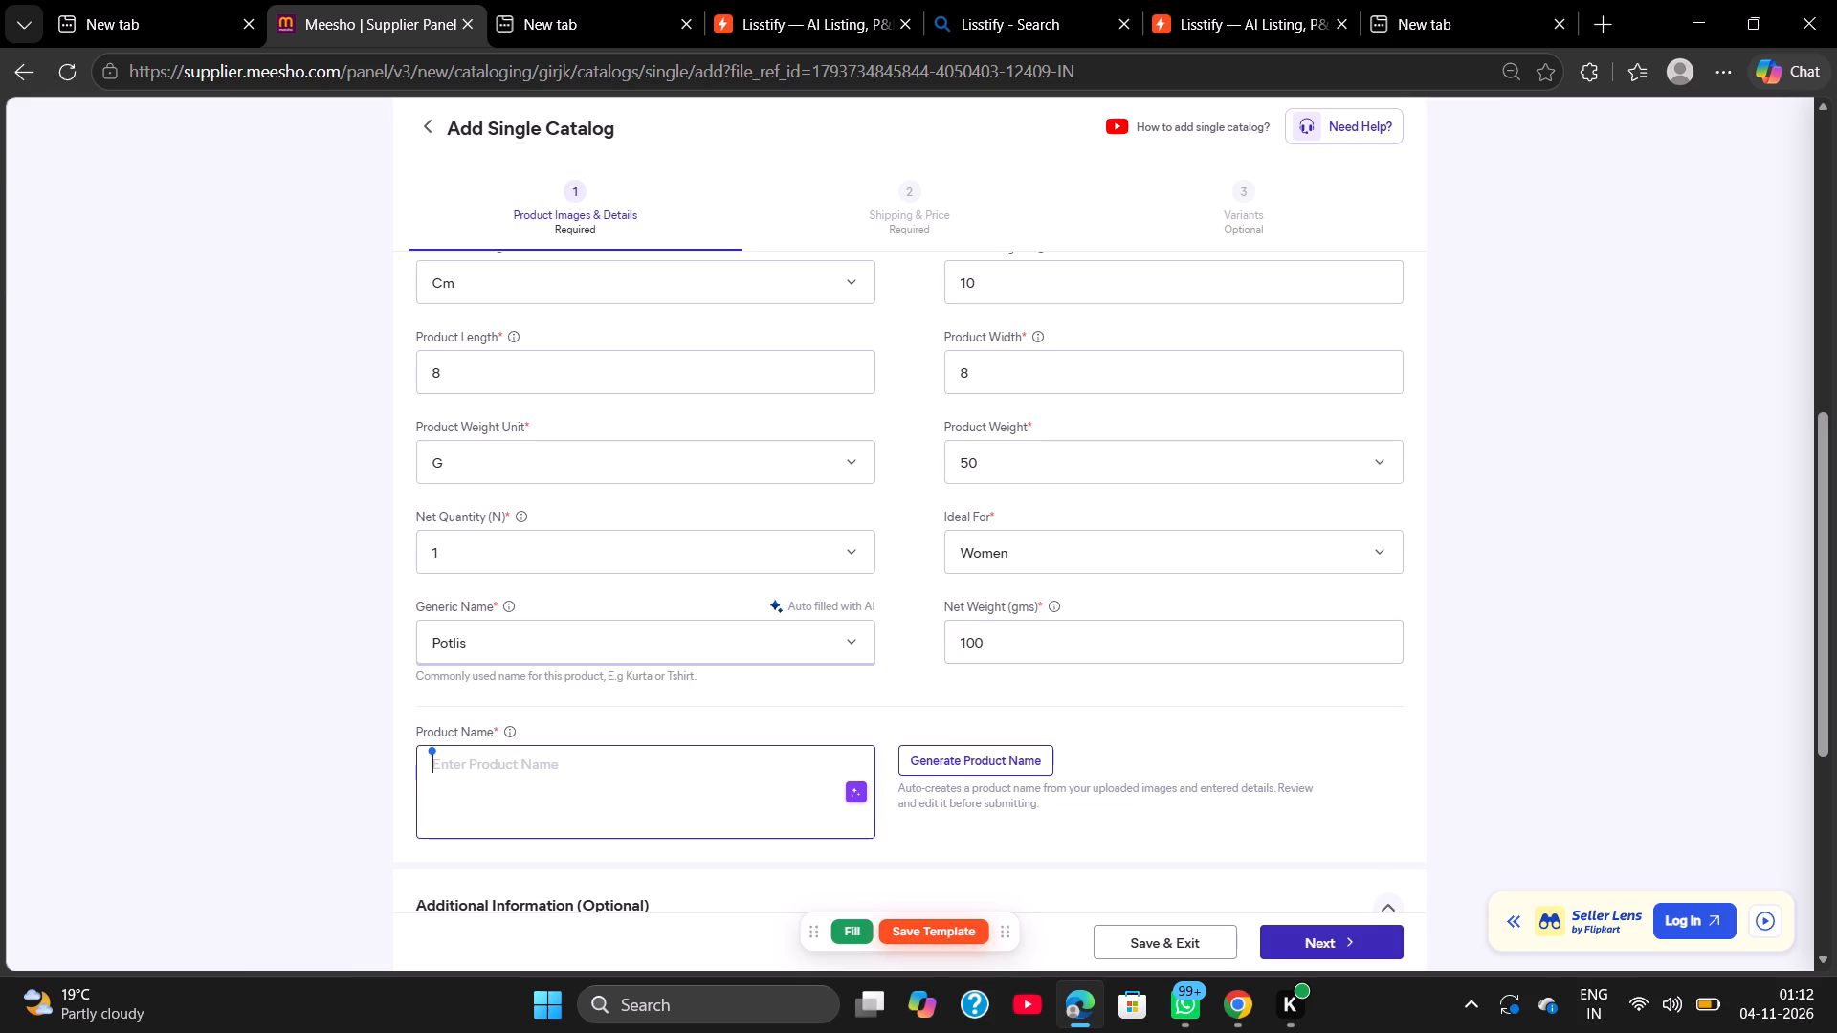
{"action": "left_click", "coordinate": [962, 759]}
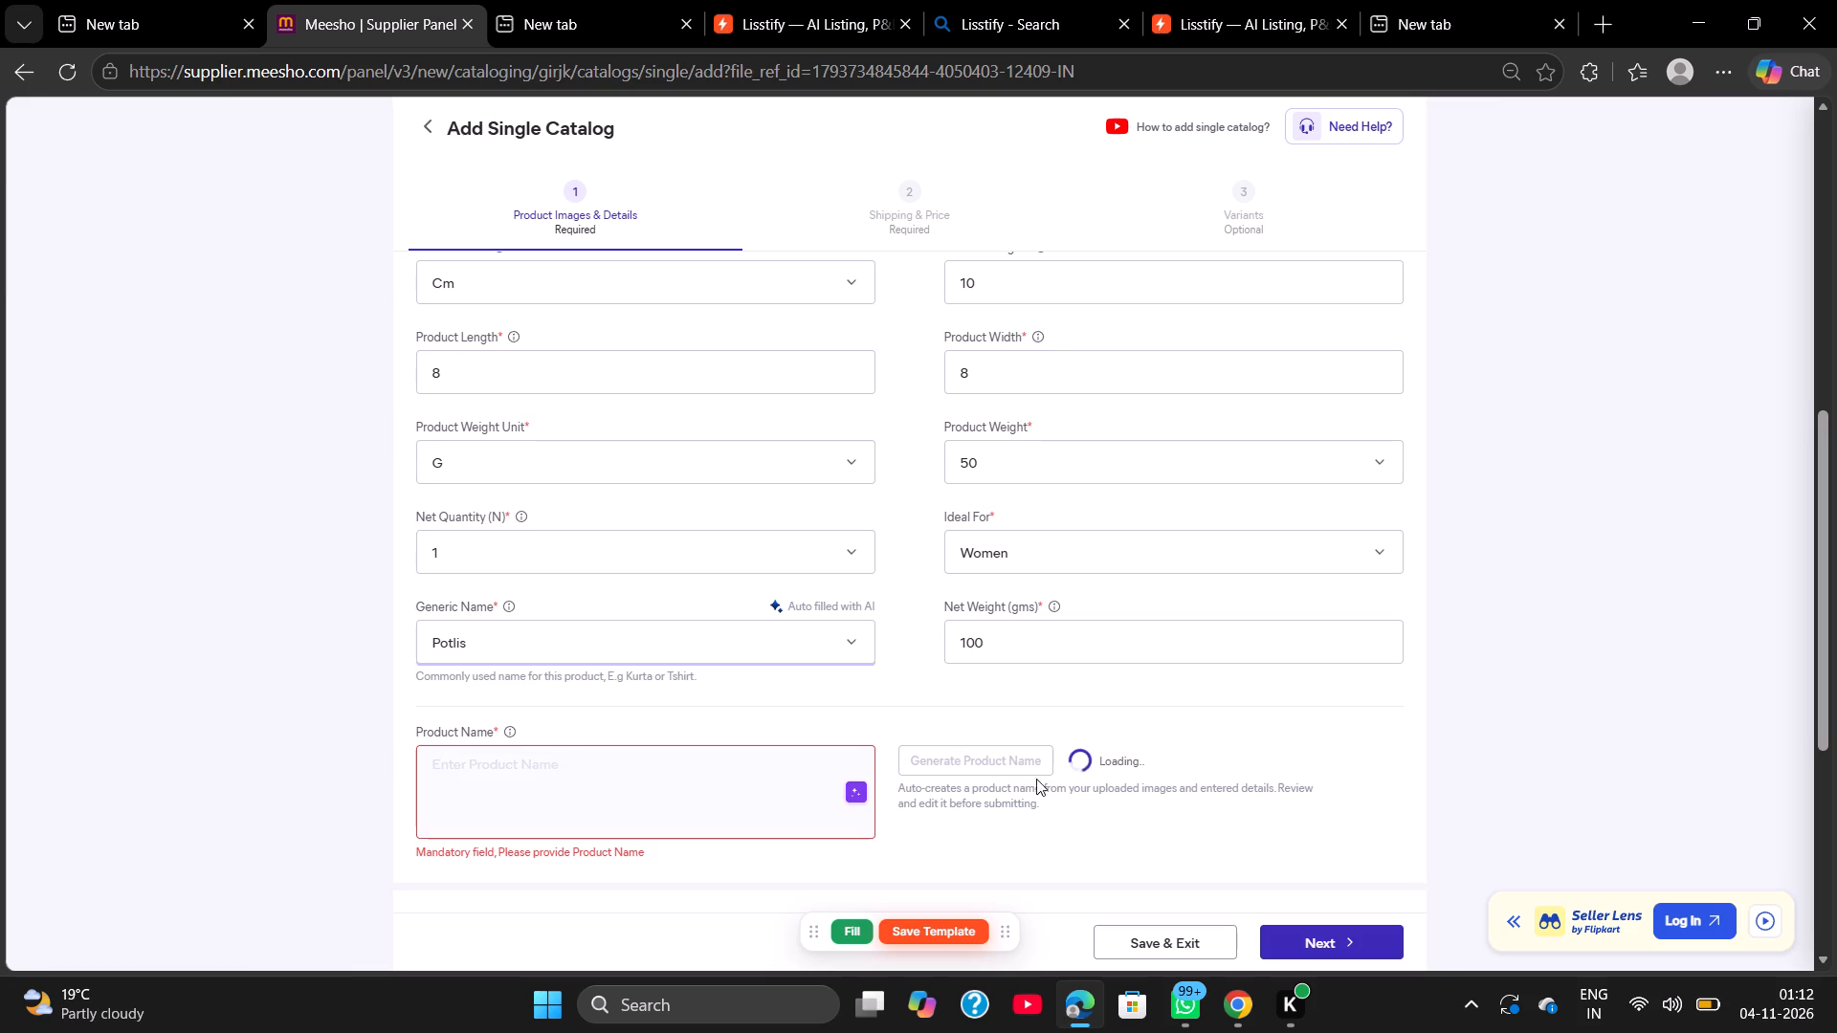
Set the optional size to L in the additional information and proceed to the Shipping & Price stage.
{"action": "scroll", "coordinate": [1039, 780], "scroll_direction": "down", "scroll_amount": 2}
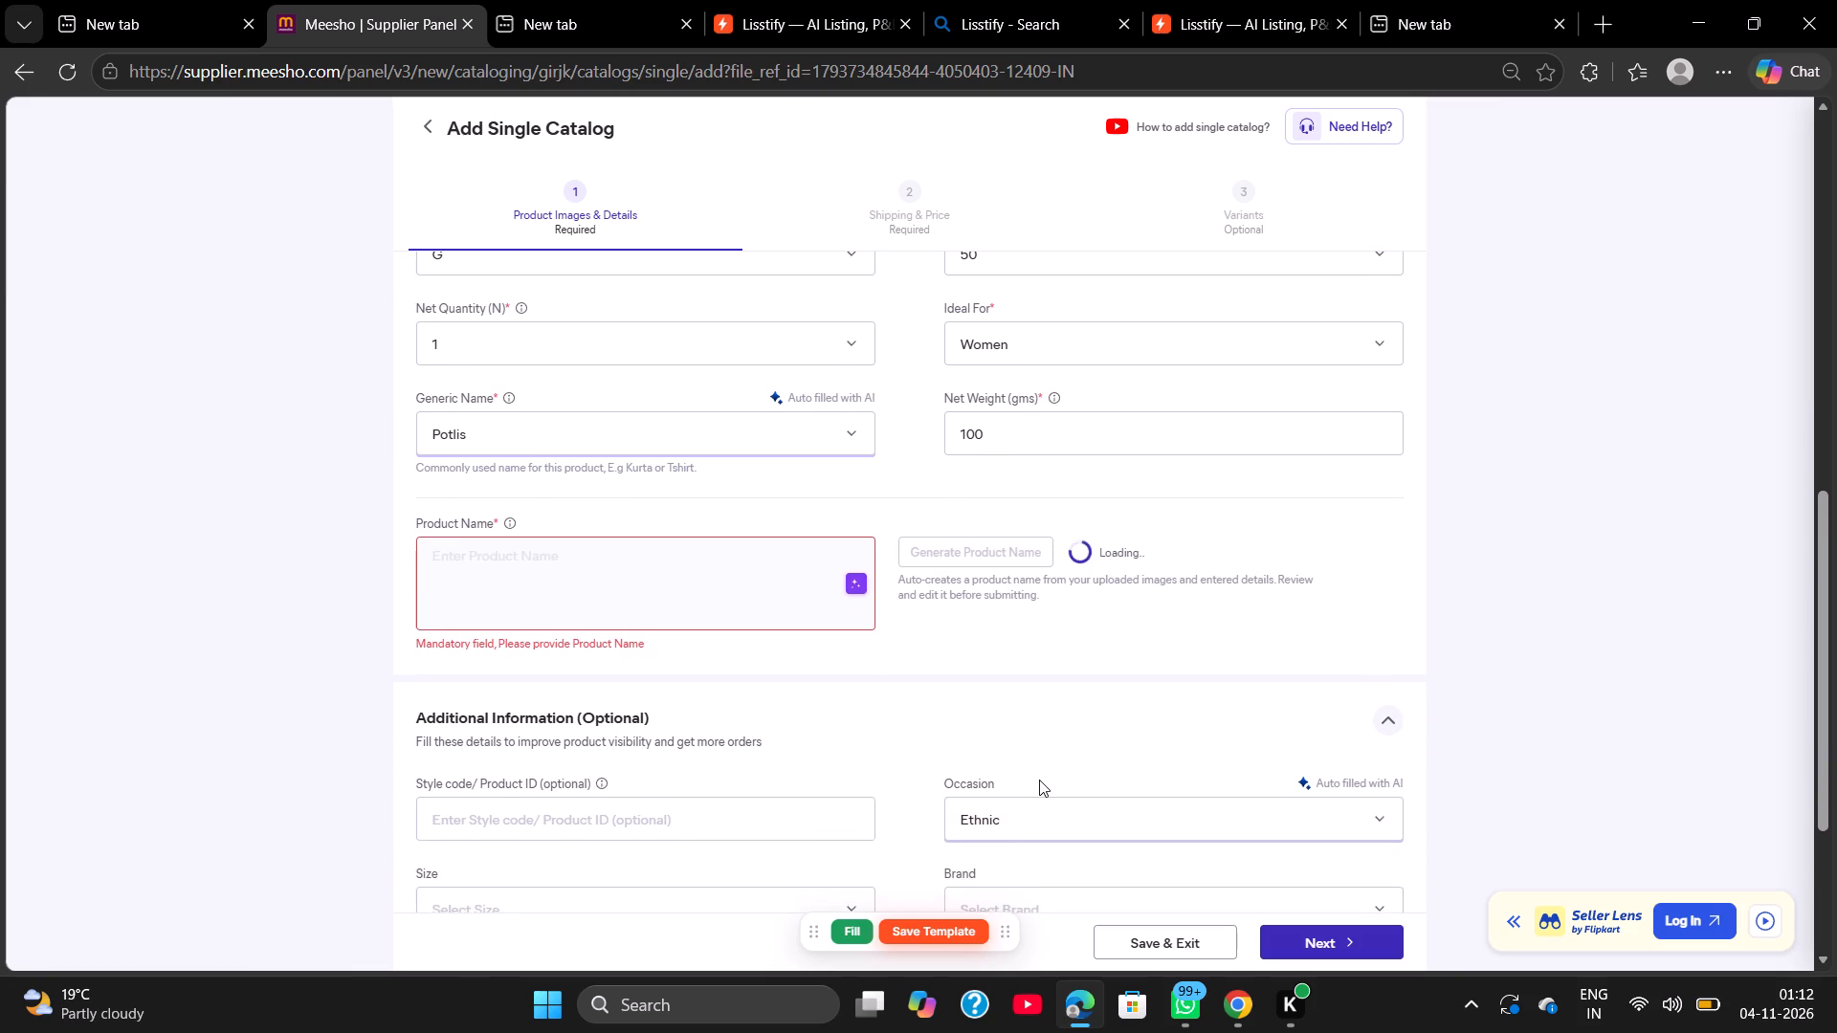
{"action": "scroll", "coordinate": [1039, 780], "scroll_direction": "down", "scroll_amount": 1}
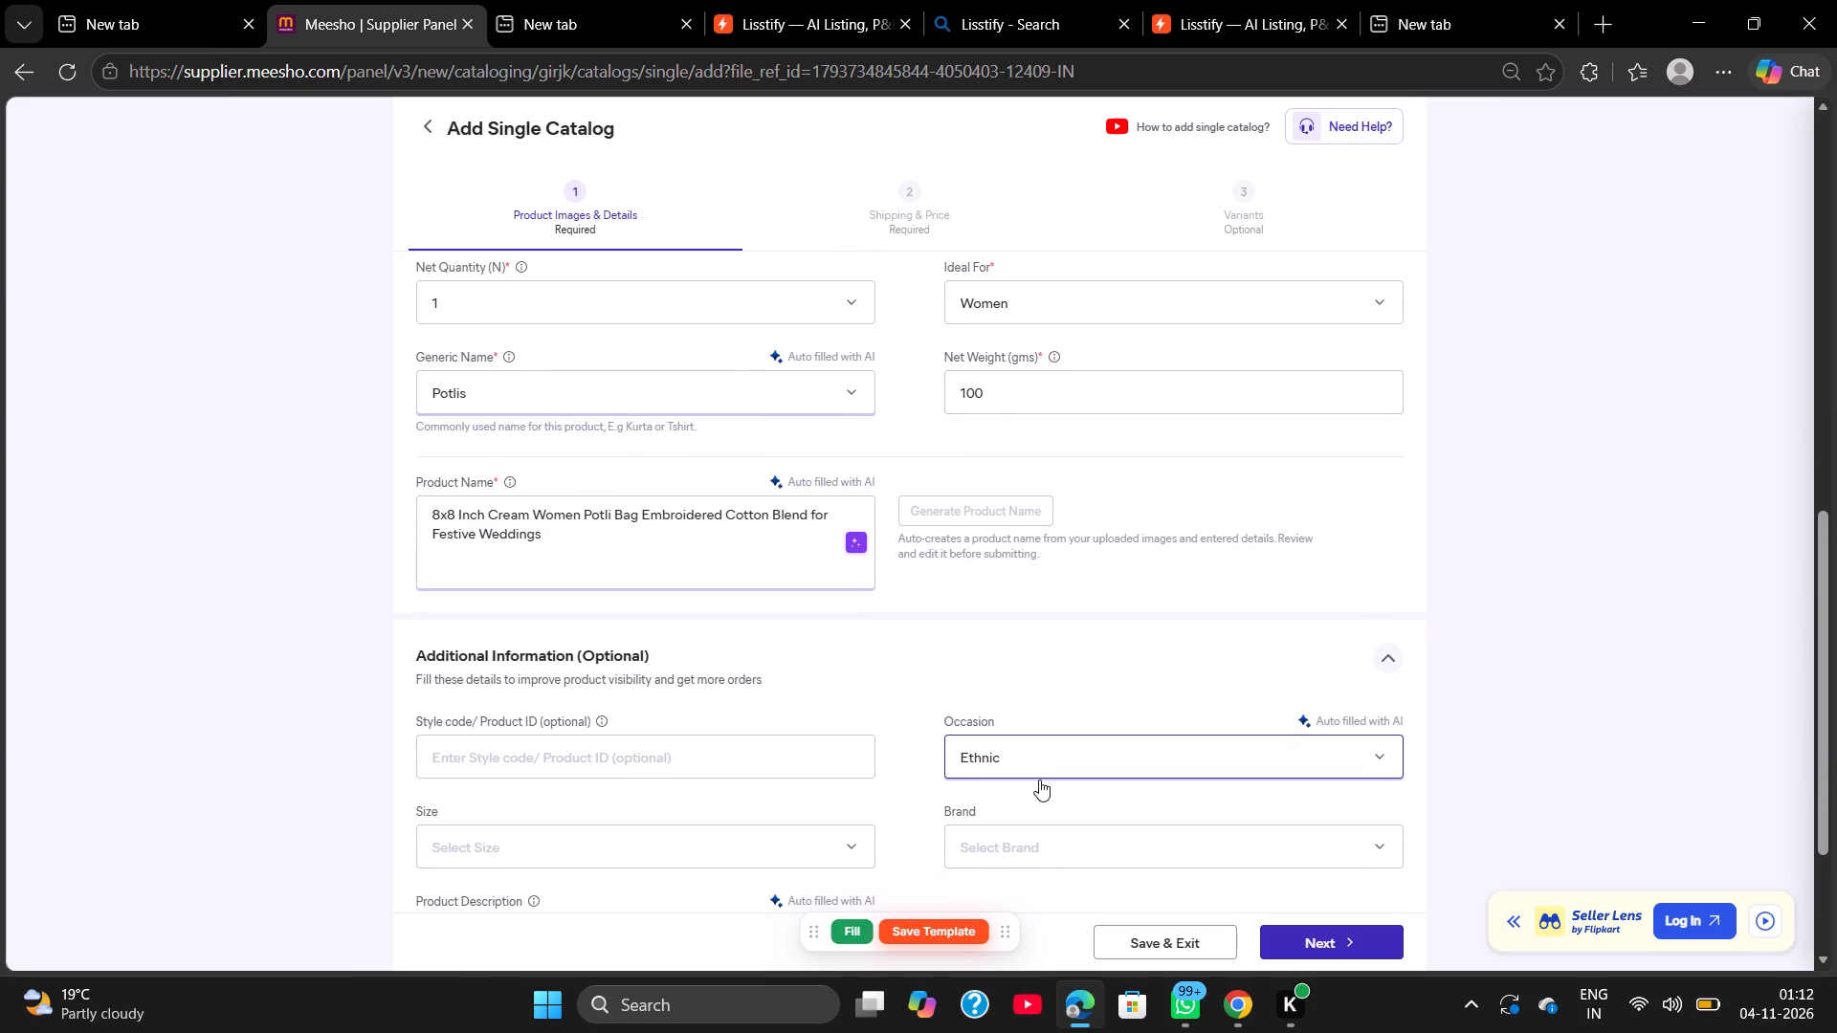
{"action": "scroll", "coordinate": [1039, 780], "scroll_direction": "down", "scroll_amount": 4}
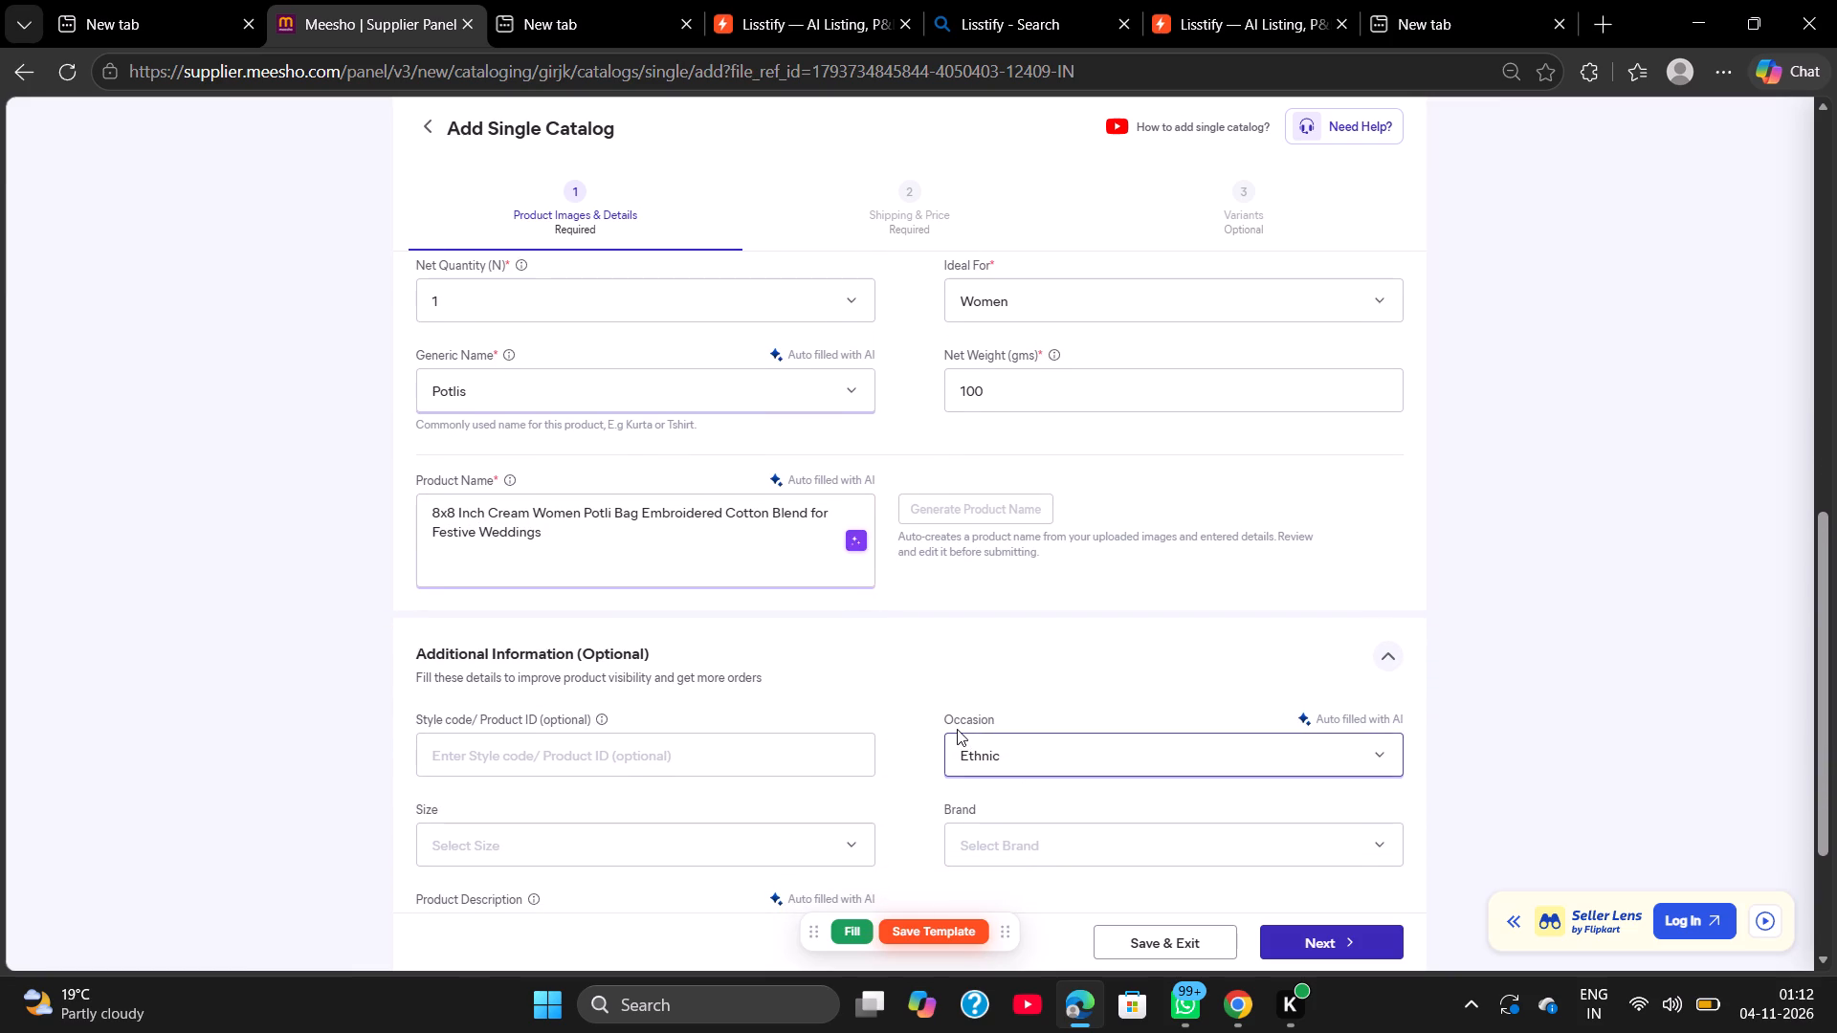
{"action": "scroll", "coordinate": [957, 729], "scroll_direction": "down", "scroll_amount": 1}
{"action": "left_click", "coordinate": [601, 705]}
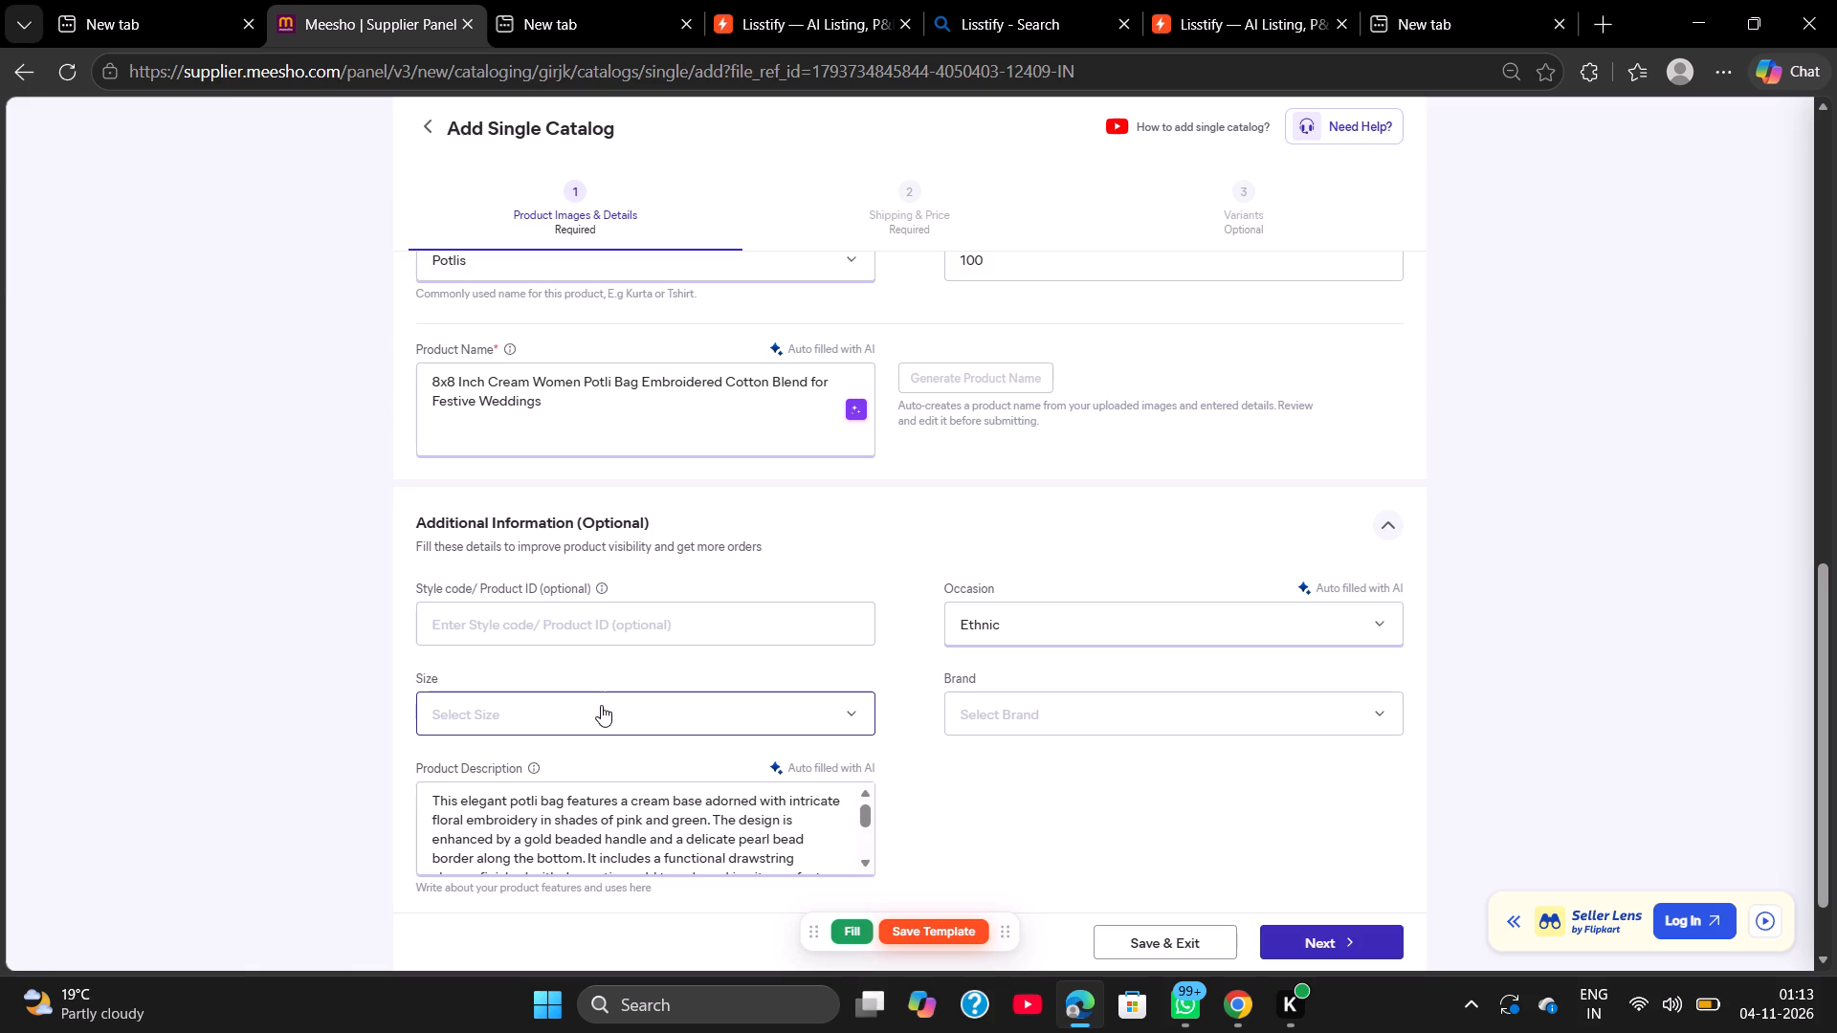
{"action": "left_click", "coordinate": [490, 790]}
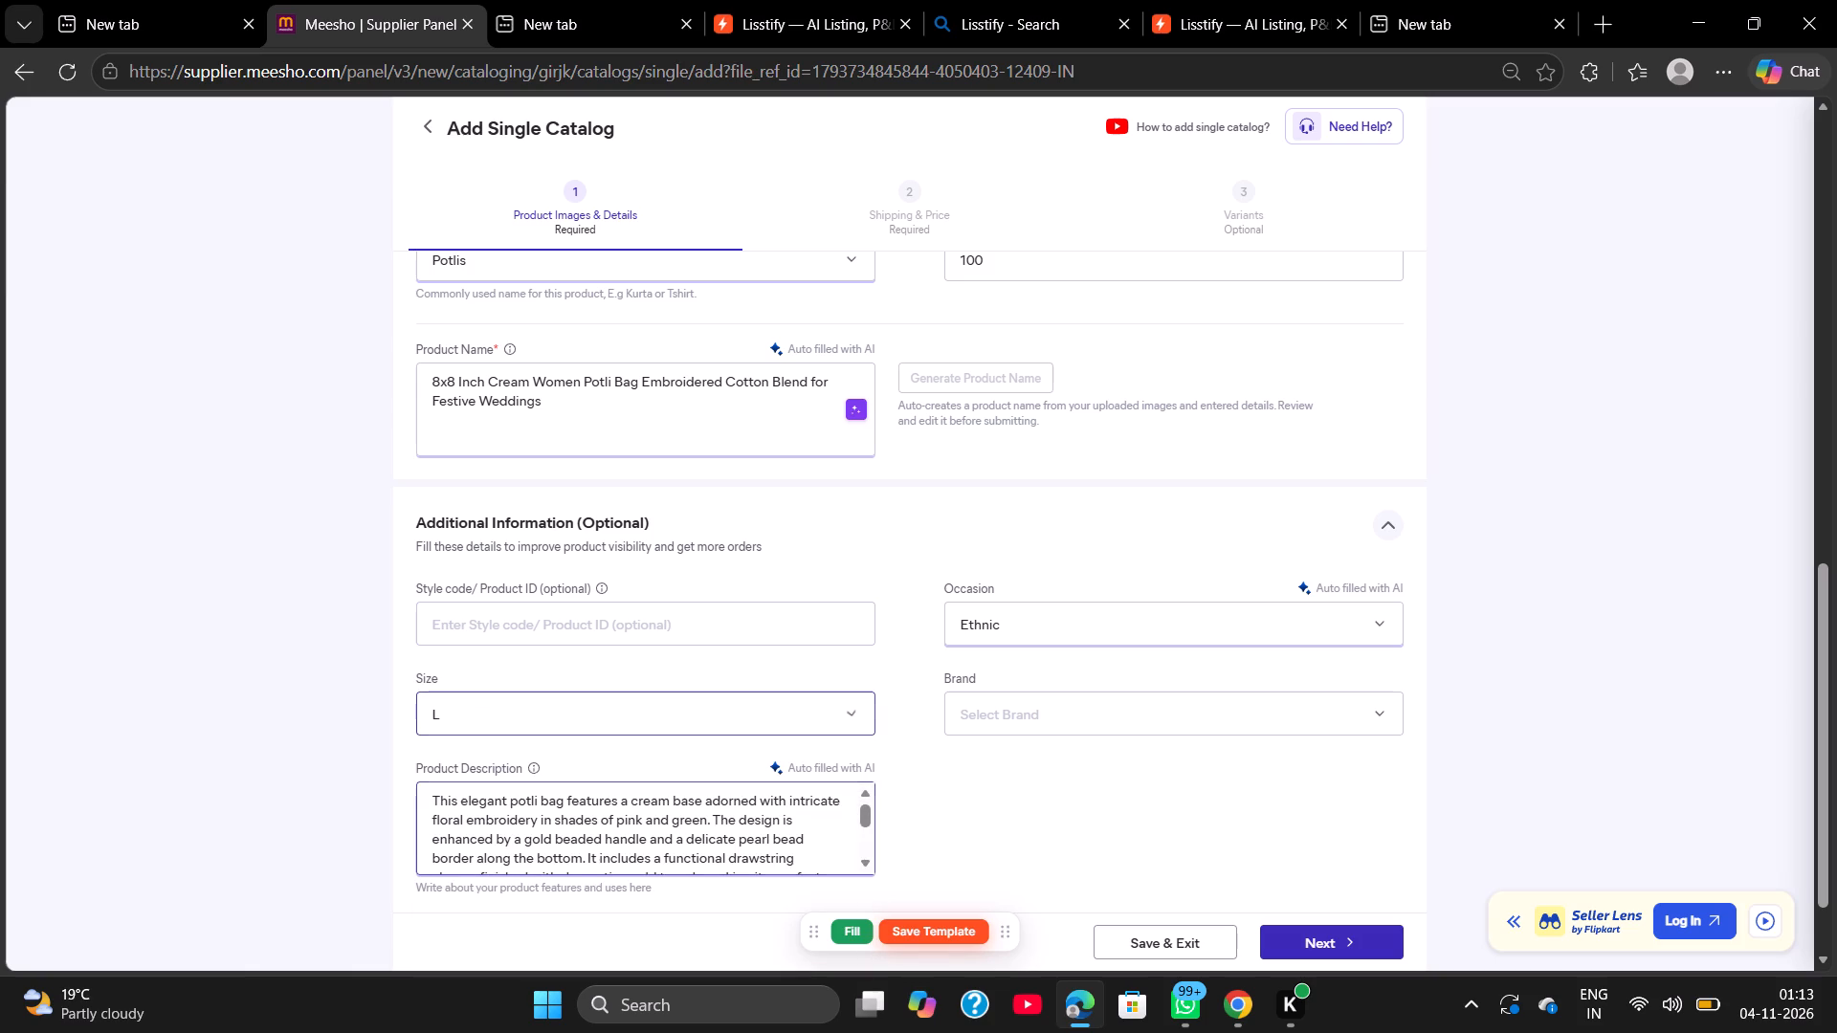
{"action": "scroll", "coordinate": [1187, 801], "scroll_direction": "down", "scroll_amount": 1}
{"action": "left_click", "coordinate": [1328, 932]}
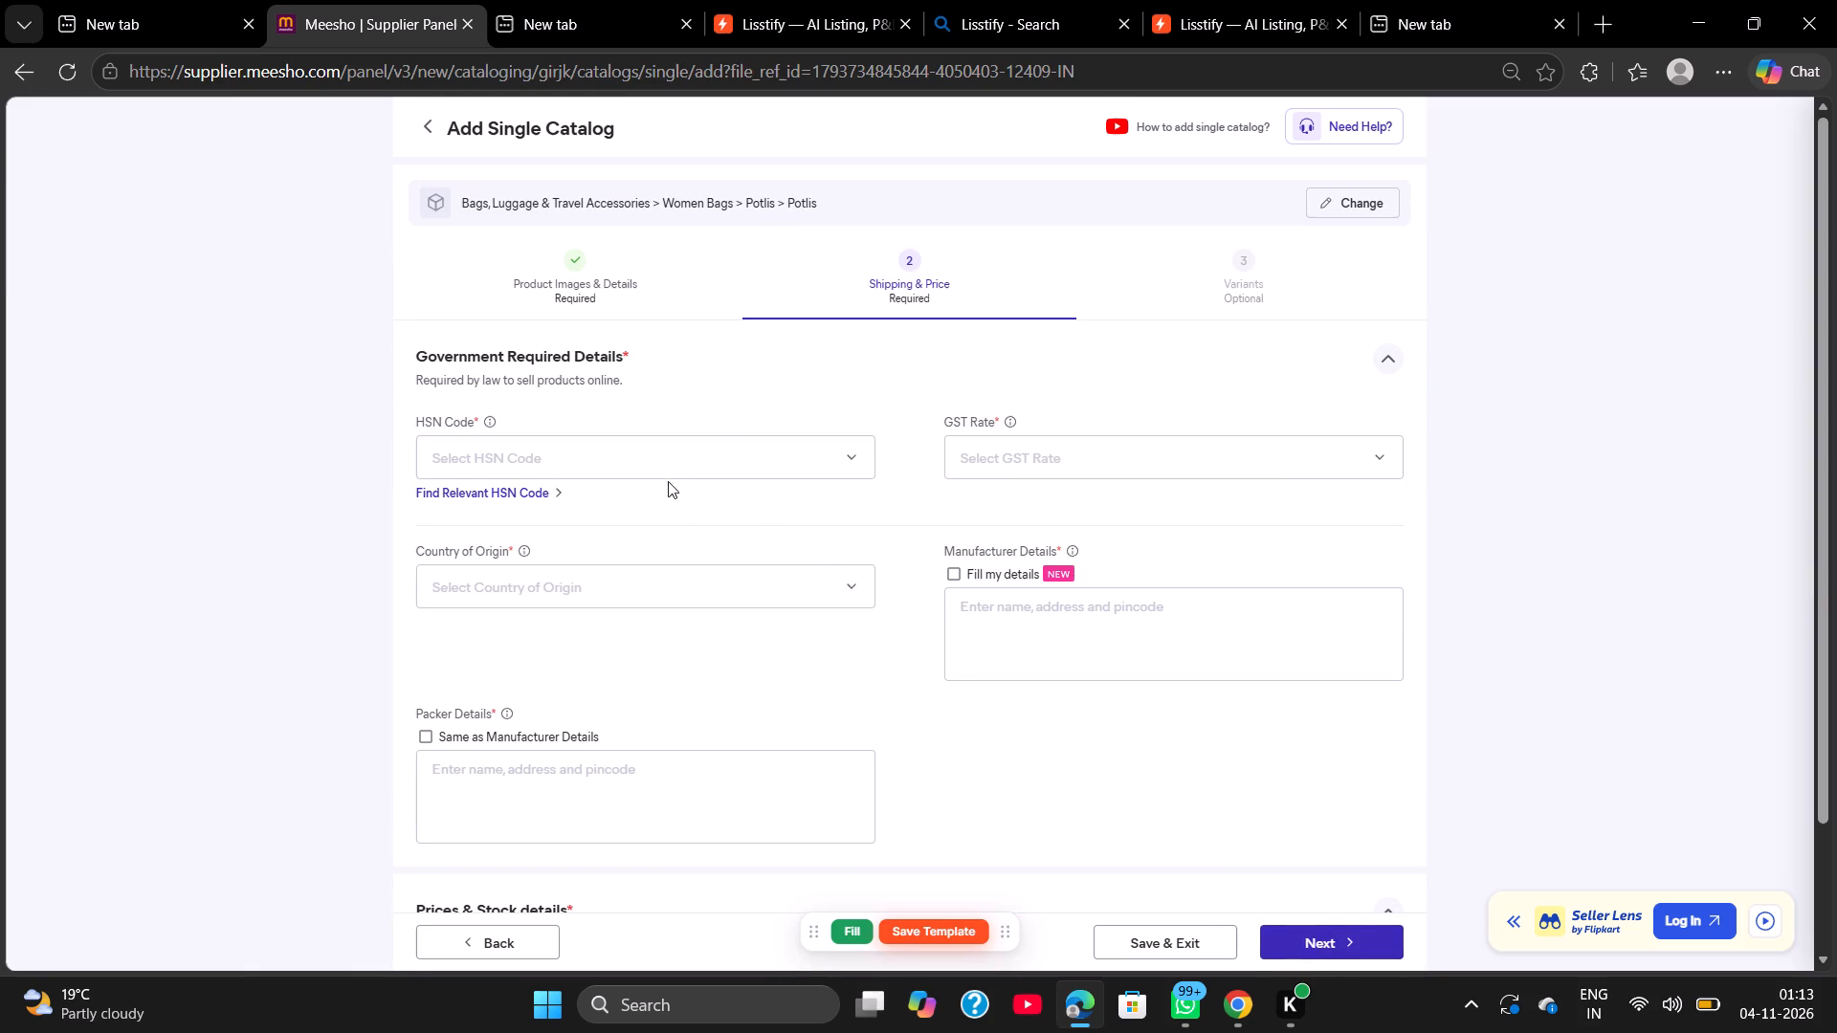
Set the HSN code to 4202, the GST rate to 5 and the country of origin to India.
{"action": "left_click", "coordinate": [633, 448]}
{"action": "left_click", "coordinate": [545, 536]}
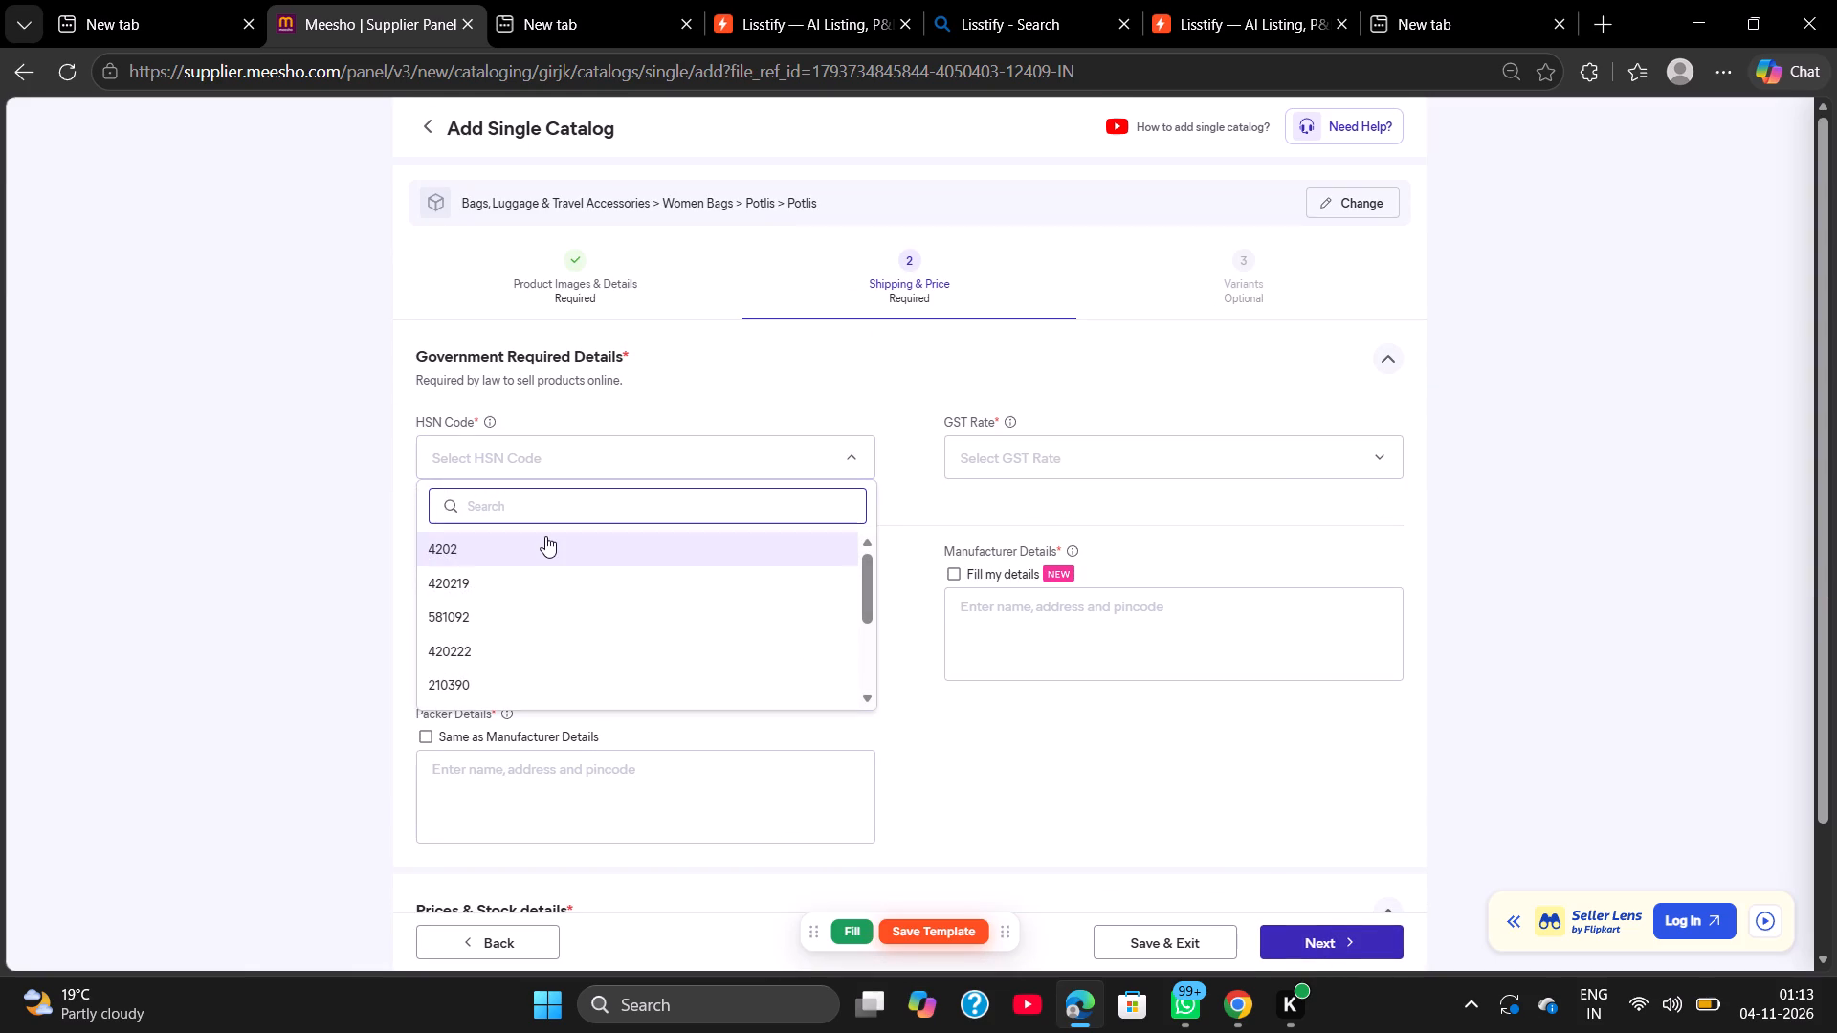
{"action": "left_click", "coordinate": [1006, 451]}
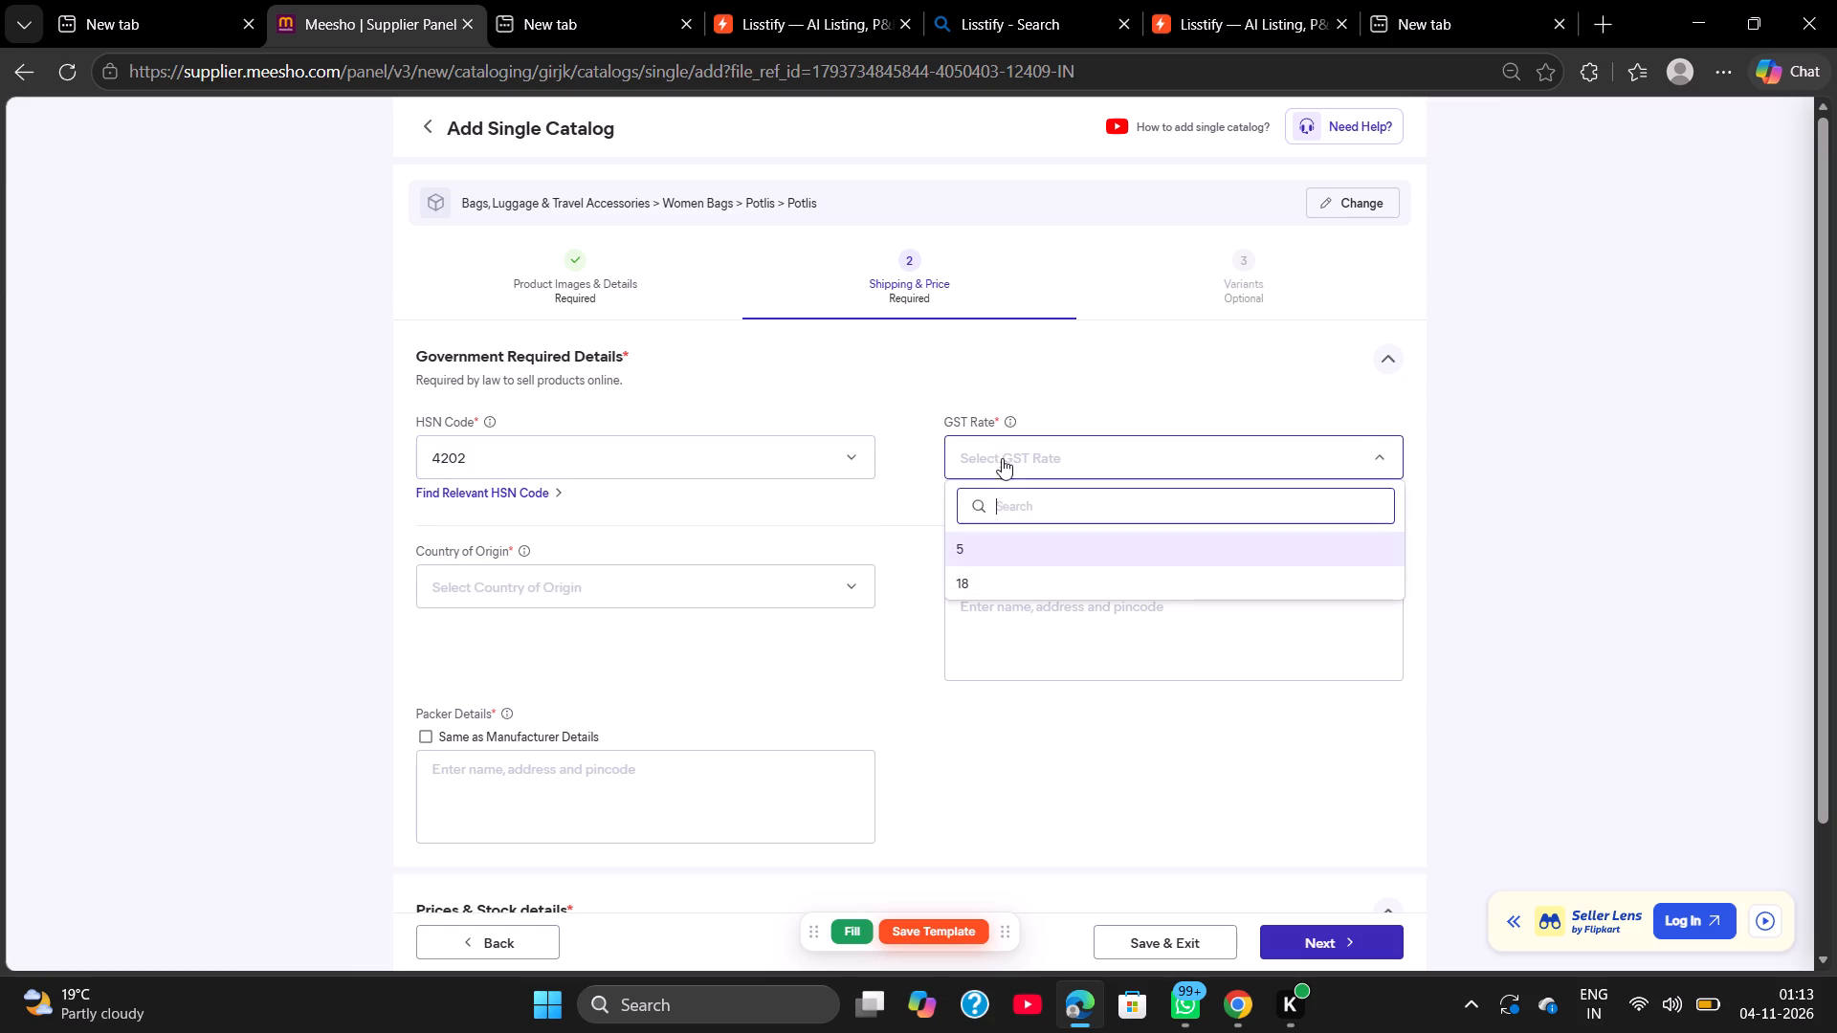
{"action": "left_click", "coordinate": [1000, 550]}
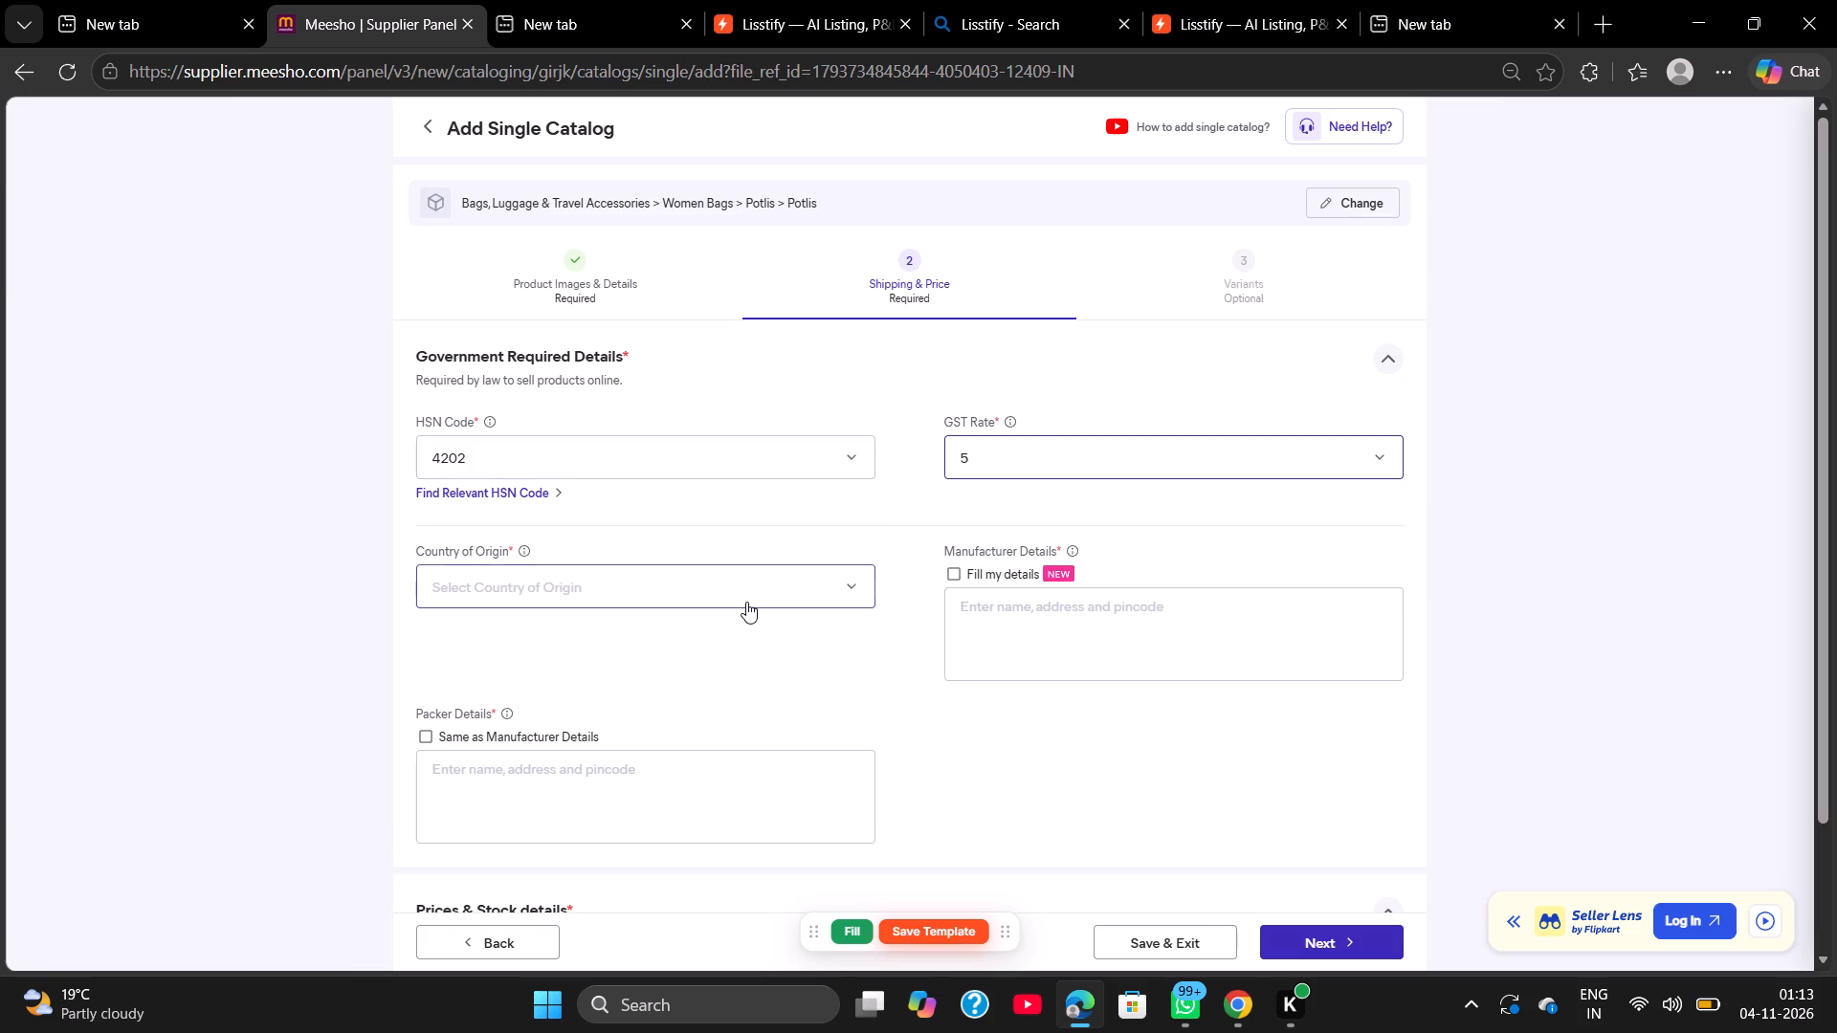
{"action": "left_click", "coordinate": [746, 602]}
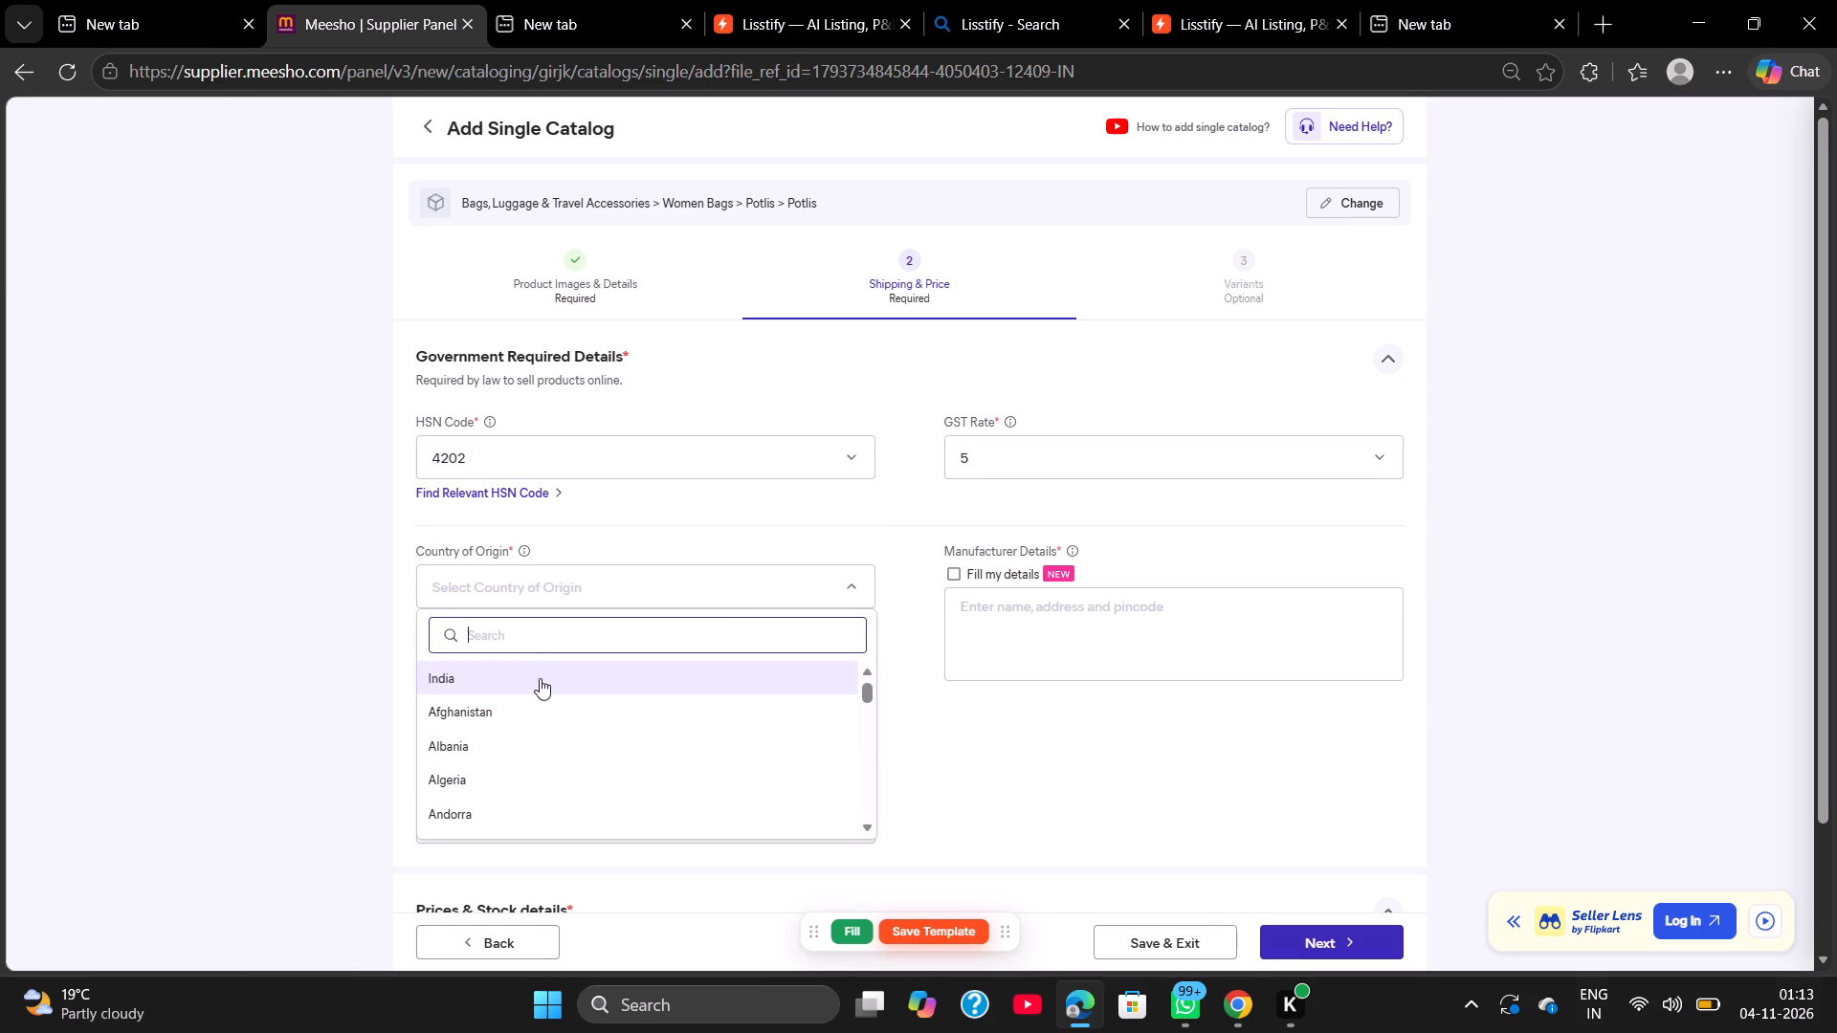
{"action": "left_click", "coordinate": [540, 678]}
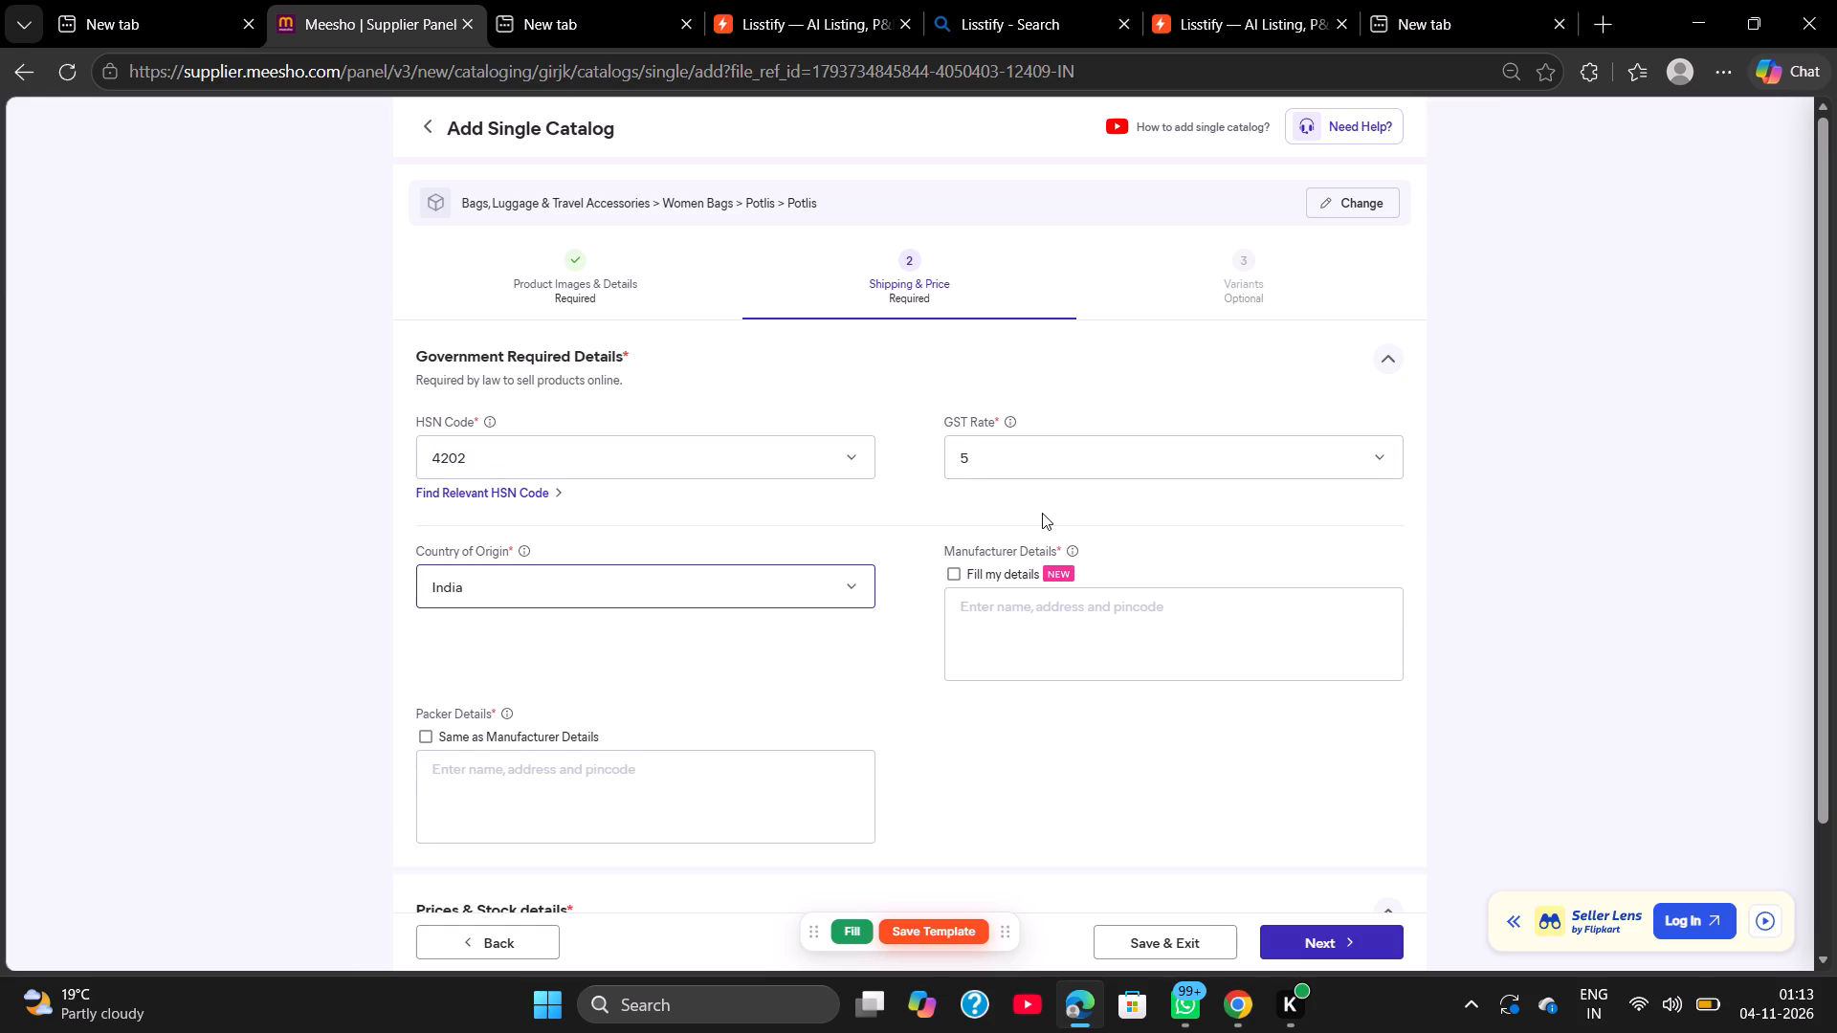
Fill the manufacturer details with the seller's saved details and make the packer details the same as the manufacturer's.
{"action": "left_click", "coordinate": [959, 569]}
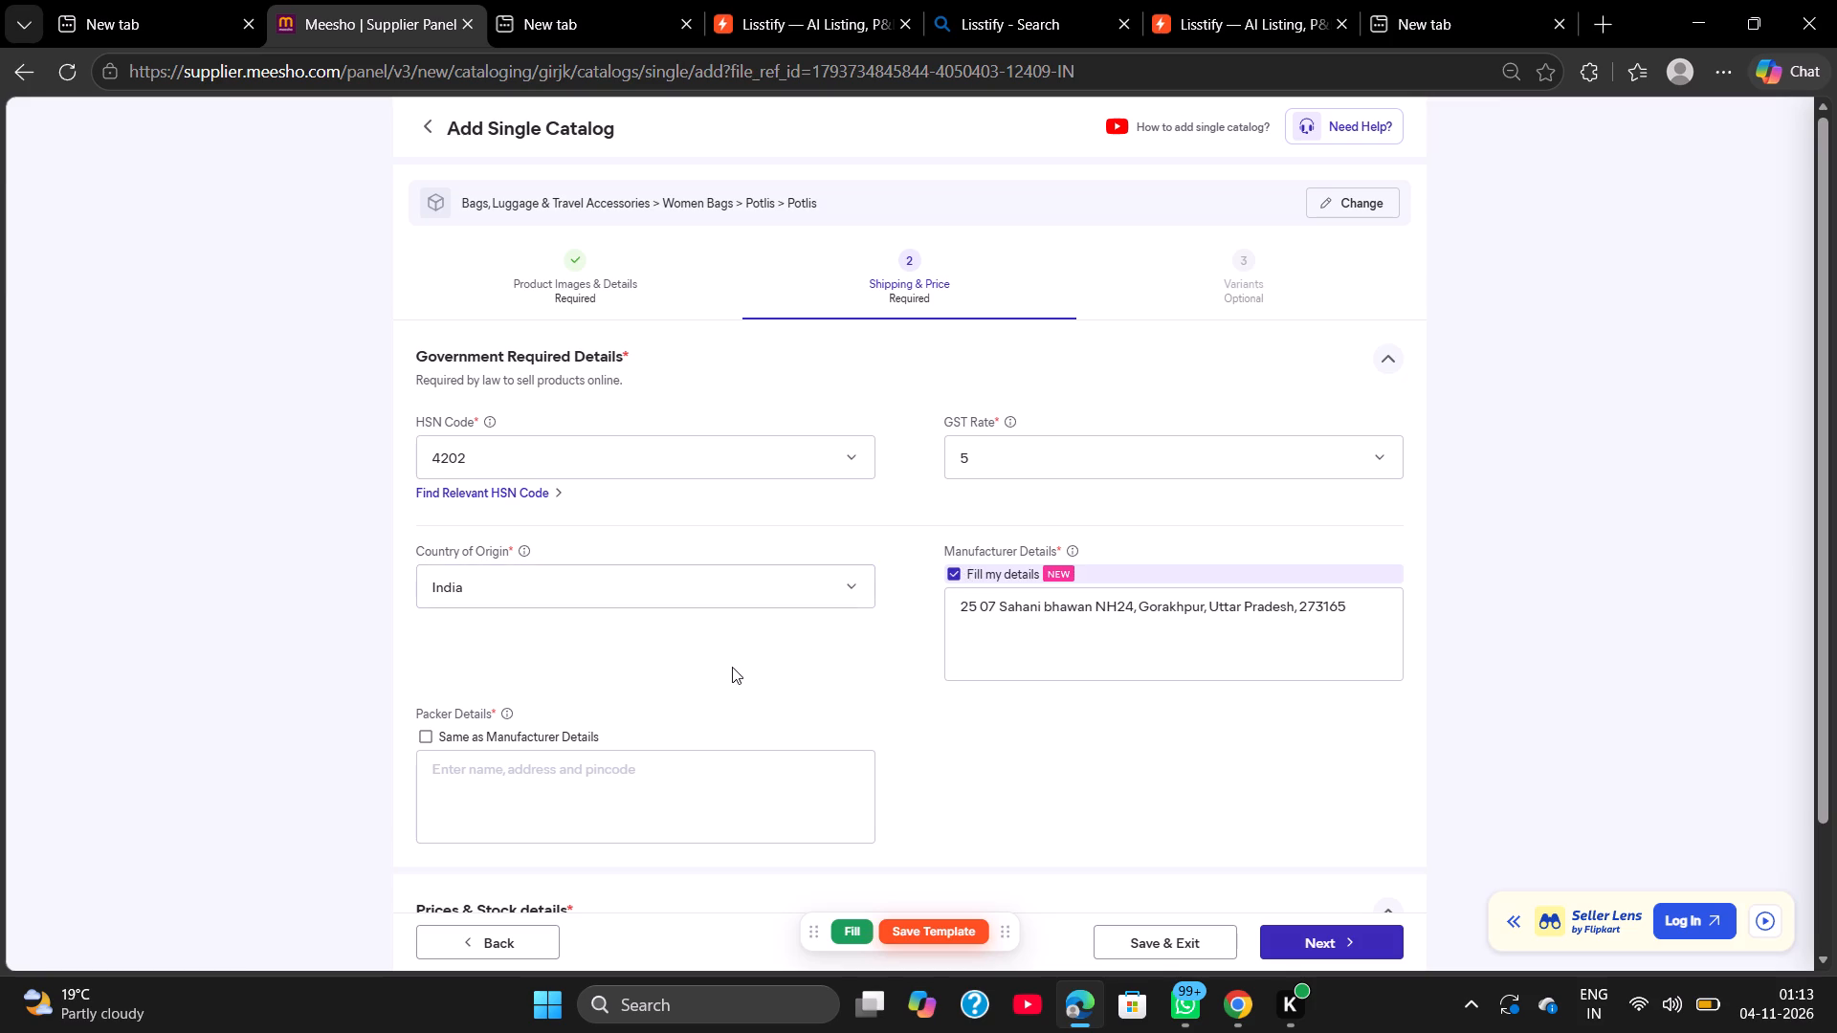
{"action": "left_click", "coordinate": [422, 736]}
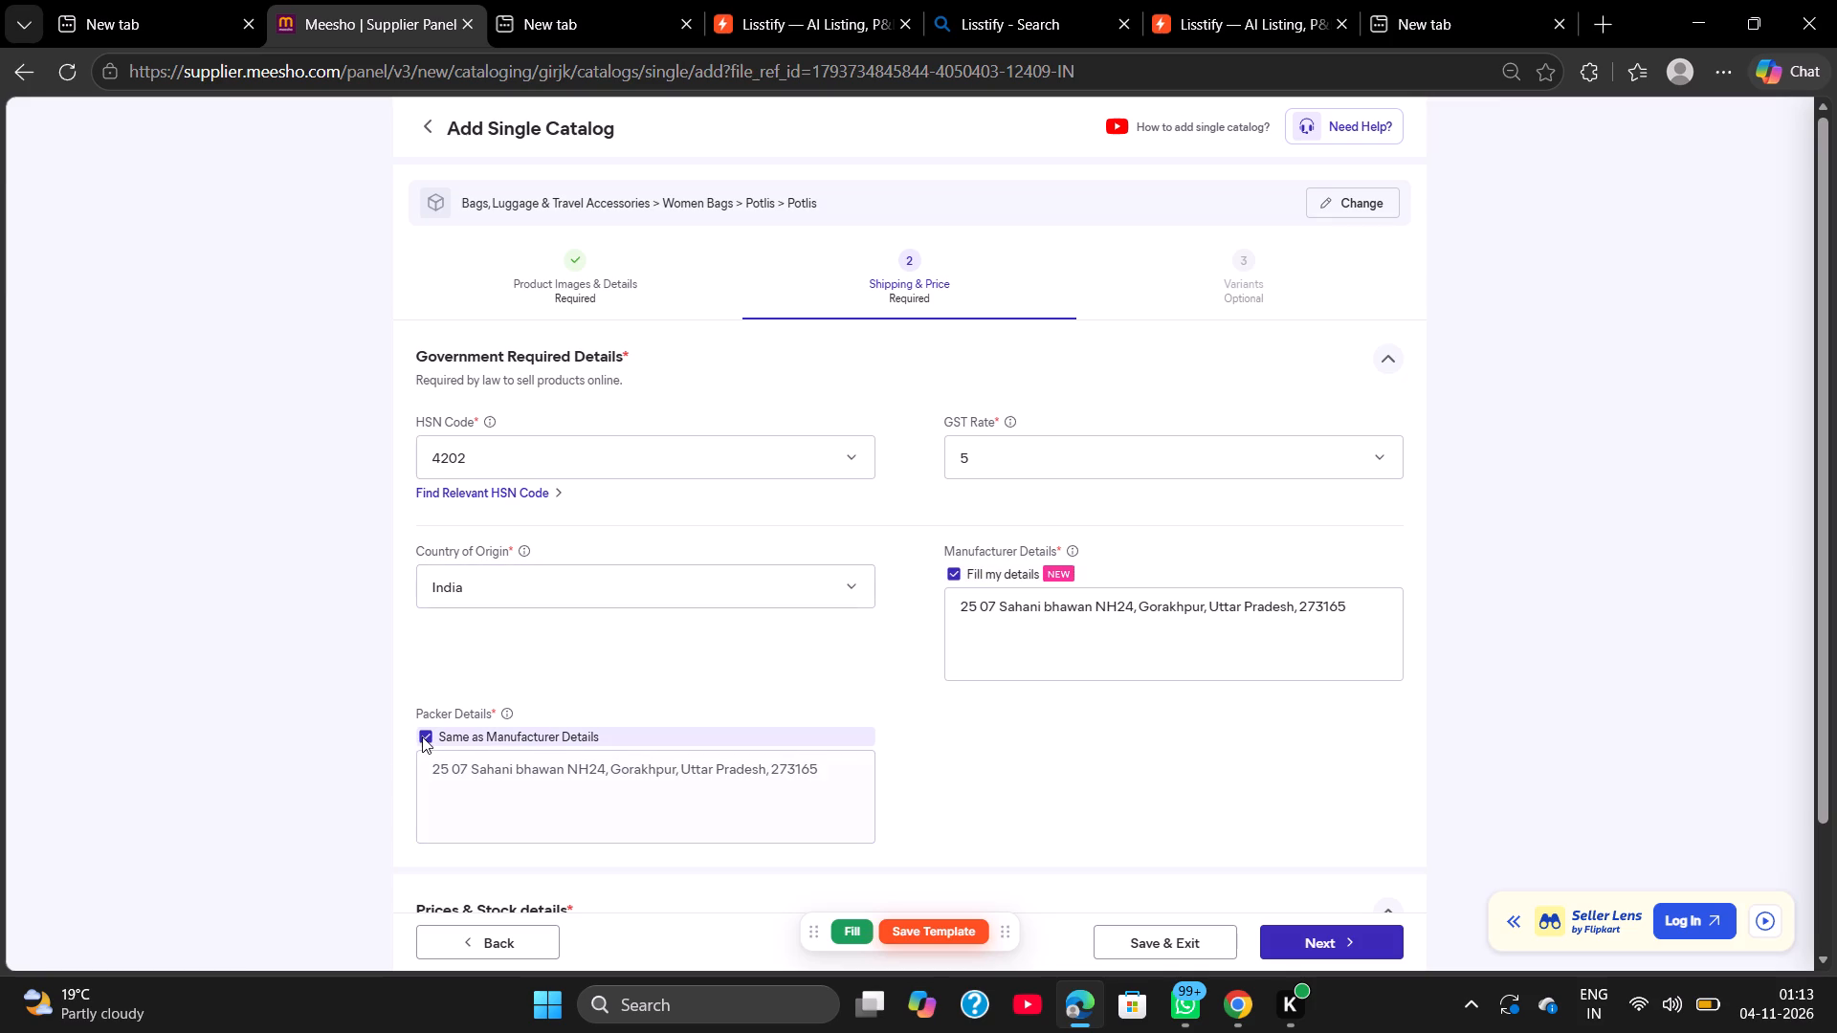
Apply Free Size as the product's size in the prices and stock details.
{"action": "scroll", "coordinate": [1325, 753], "scroll_direction": "down", "scroll_amount": 2}
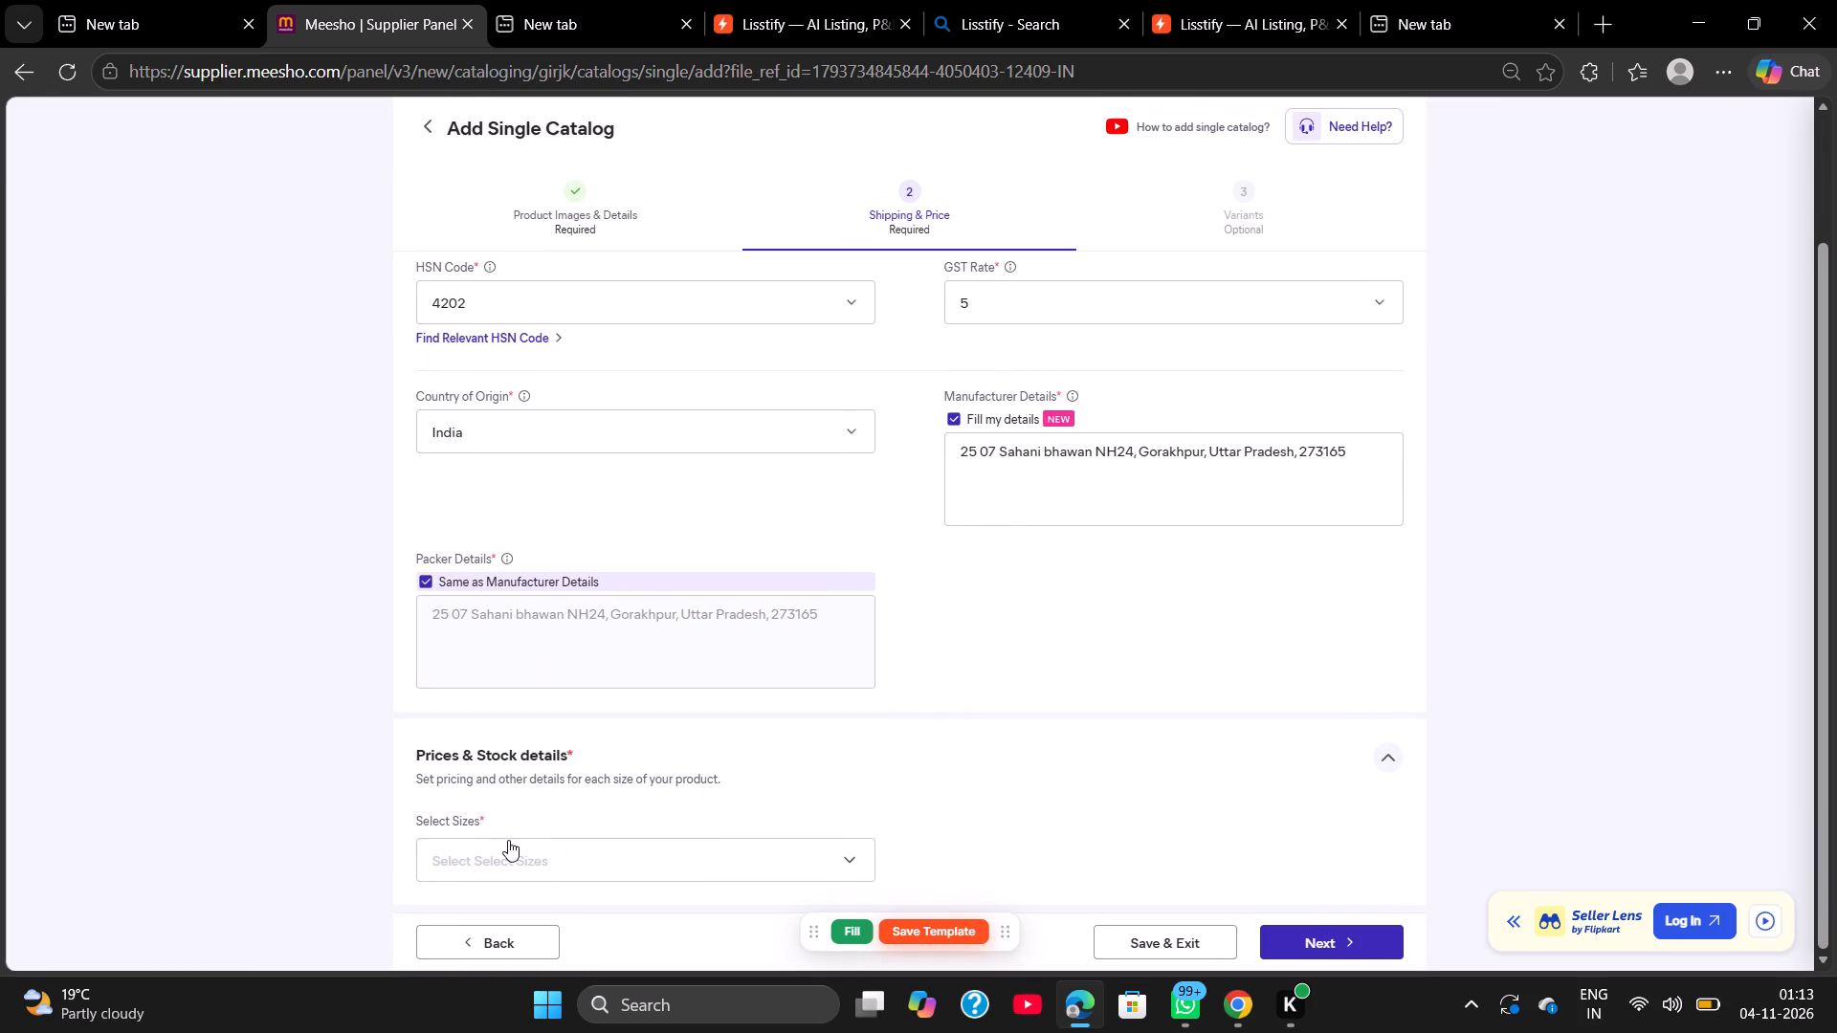
{"action": "left_click", "coordinate": [515, 847]}
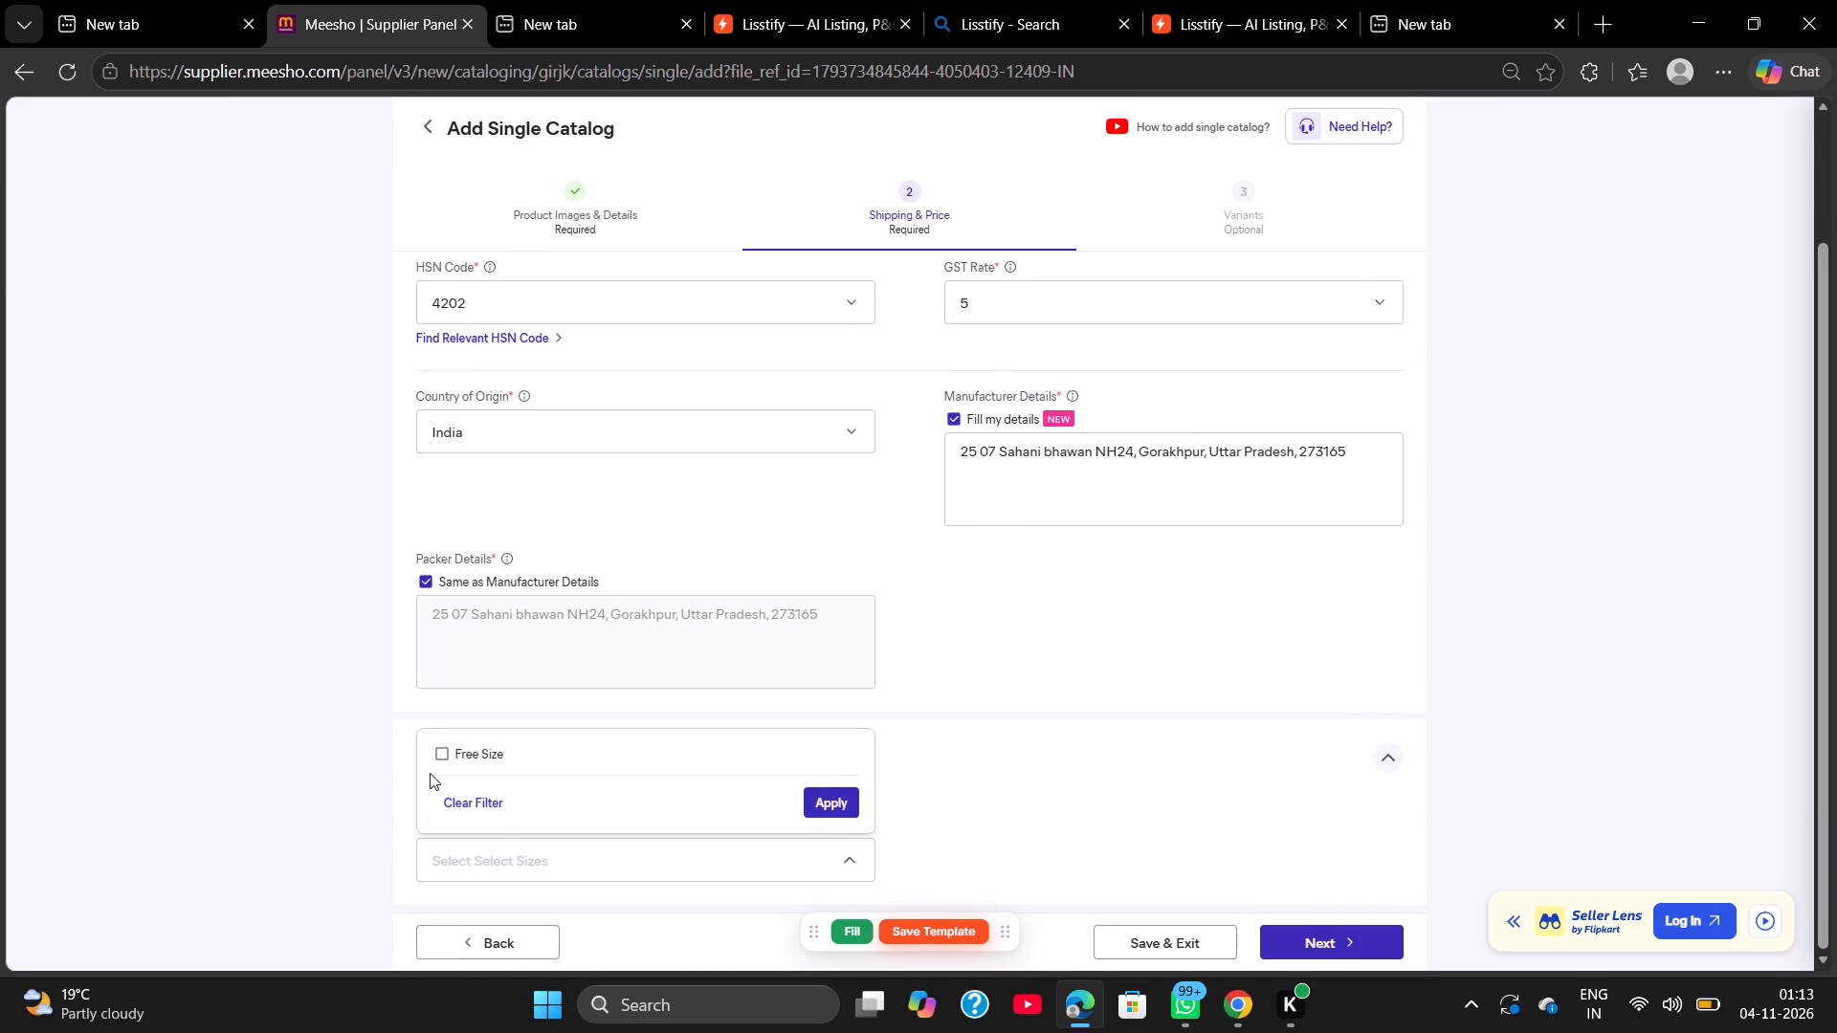
{"action": "left_click", "coordinate": [440, 754]}
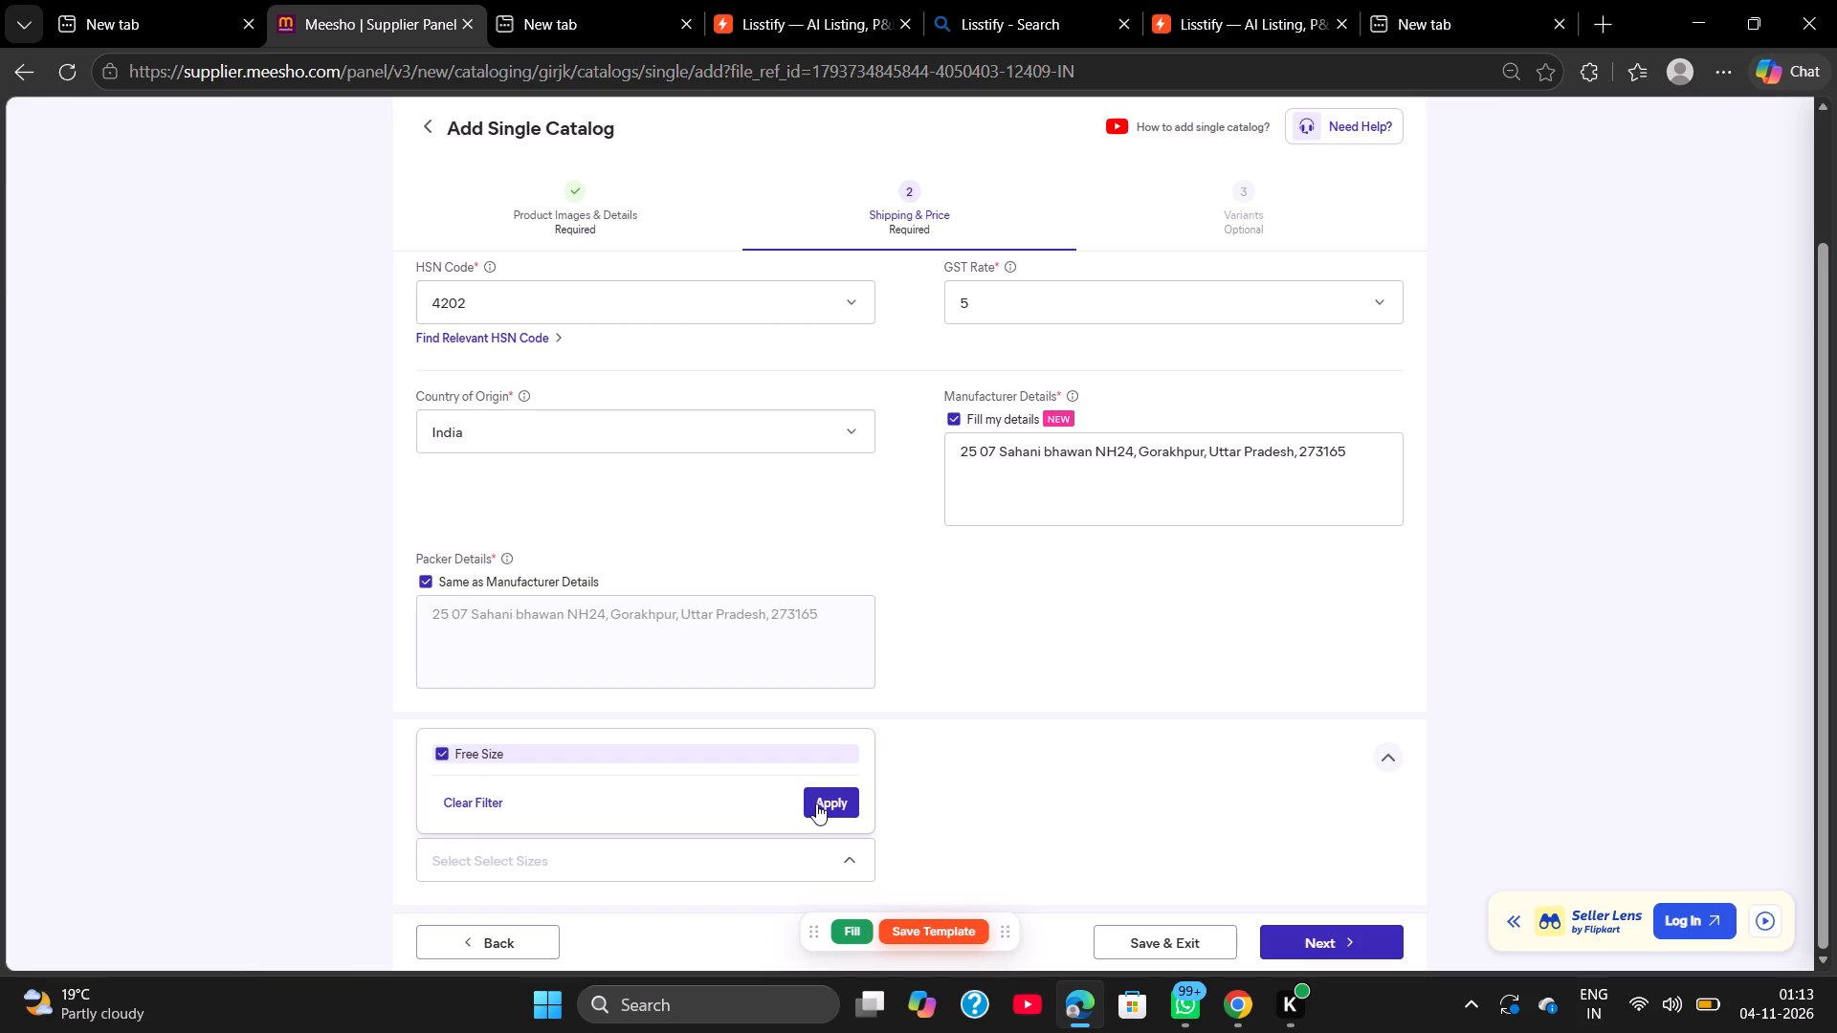
{"action": "left_click", "coordinate": [816, 803]}
For Free Size, enter Meesho price 170, wrong/defective returns price 168, MRP 360 and stock 1000.
{"action": "scroll", "coordinate": [1059, 788], "scroll_direction": "down", "scroll_amount": 2}
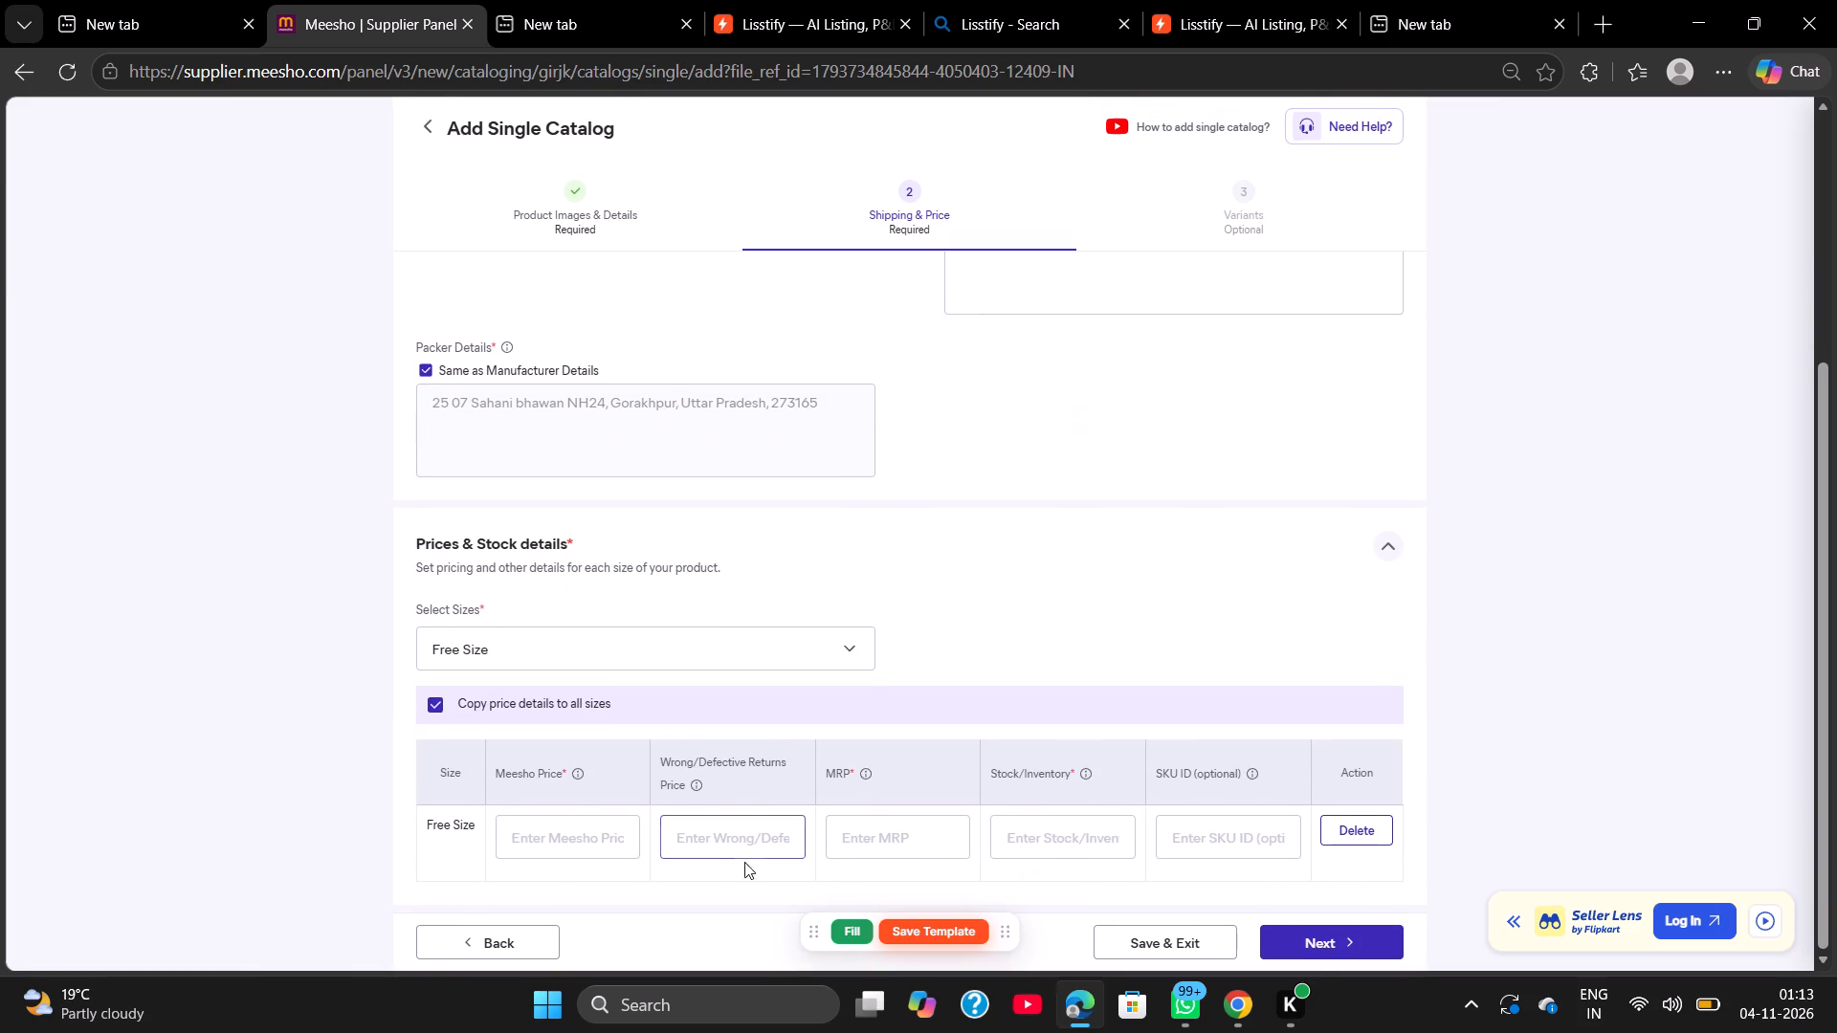
{"action": "left_click", "coordinate": [582, 823]}
{"action": "type", "text": "170"}
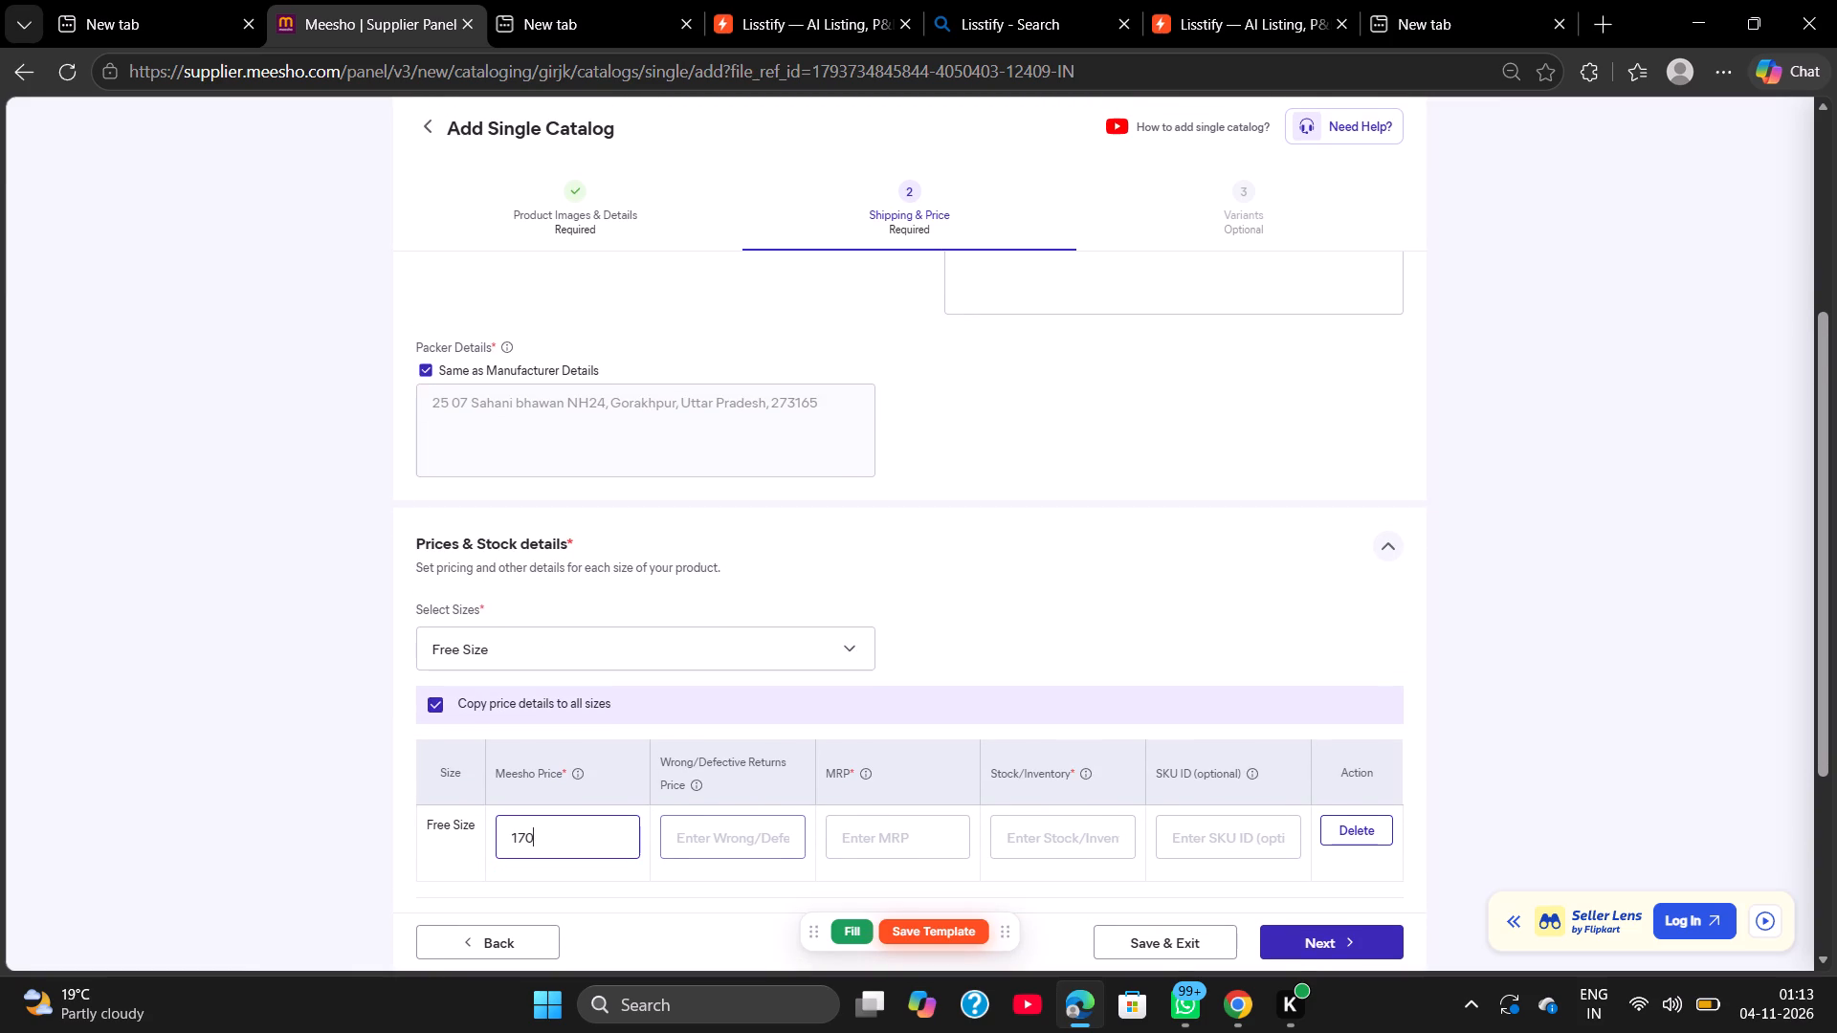
{"action": "left_click", "coordinate": [704, 818]}
{"action": "key", "text": "Left"}
{"action": "key", "text": "BackSpace"}
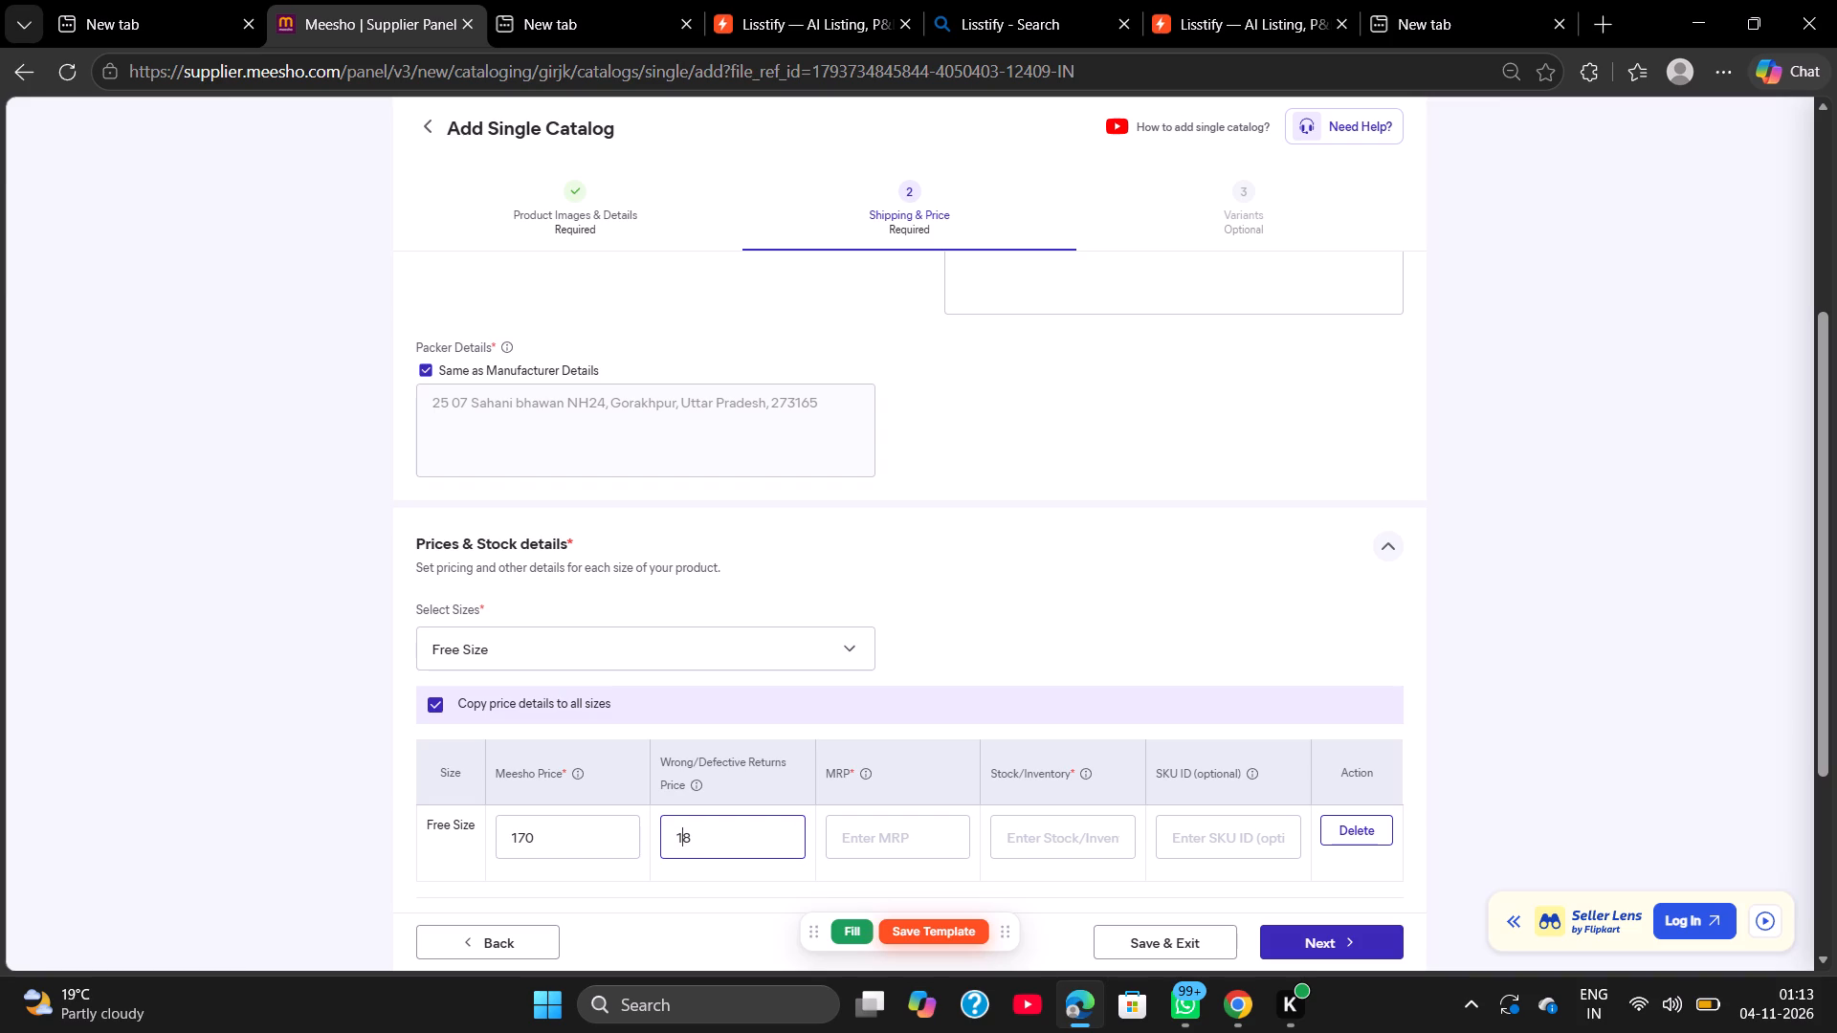
{"action": "key", "text": "6"}
{"action": "left_click", "coordinate": [885, 809]}
{"action": "left_click", "coordinate": [887, 821]}
{"action": "type", "text": "360"}
{"action": "left_click", "coordinate": [1039, 837]}
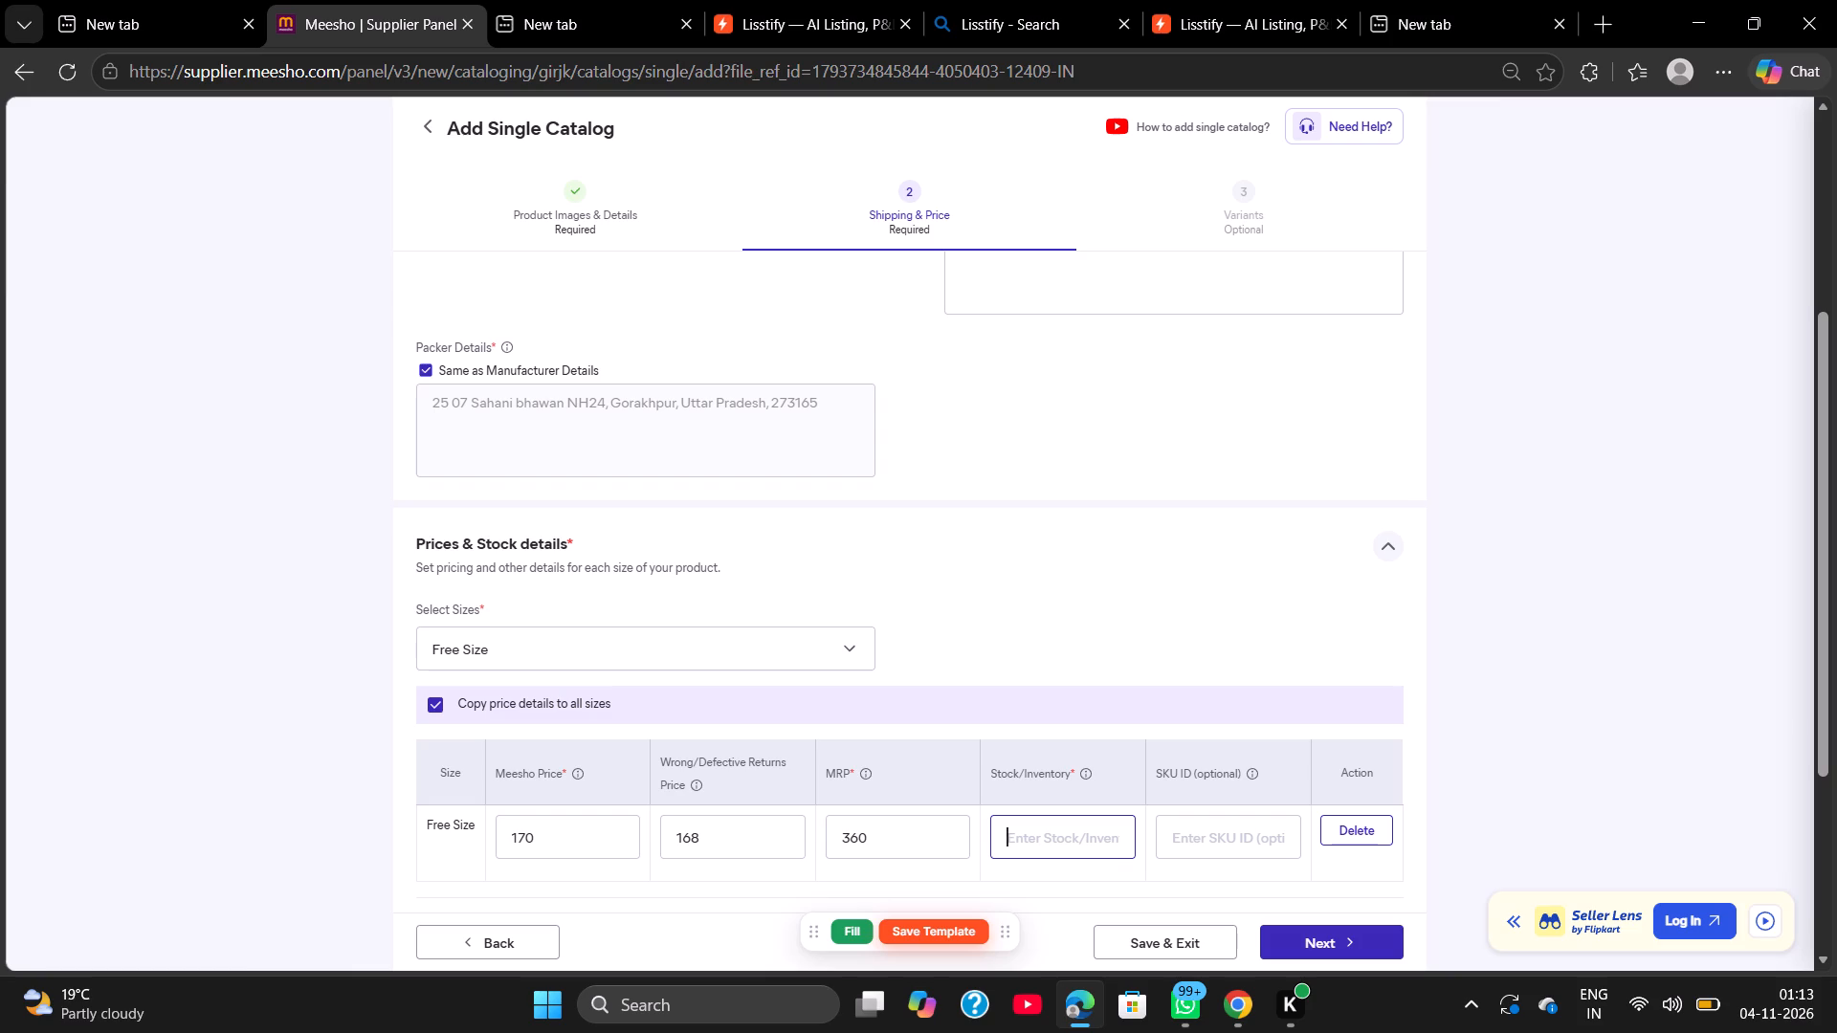
{"action": "type", "text": "1000"}
Proceed to the Variants stage and submit the catalog without adding any variants.
{"action": "scroll", "coordinate": [1080, 824], "scroll_direction": "down", "scroll_amount": 2}
{"action": "scroll", "coordinate": [965, 581], "scroll_direction": "down", "scroll_amount": 1}
{"action": "scroll", "coordinate": [944, 669], "scroll_direction": "down", "scroll_amount": 1}
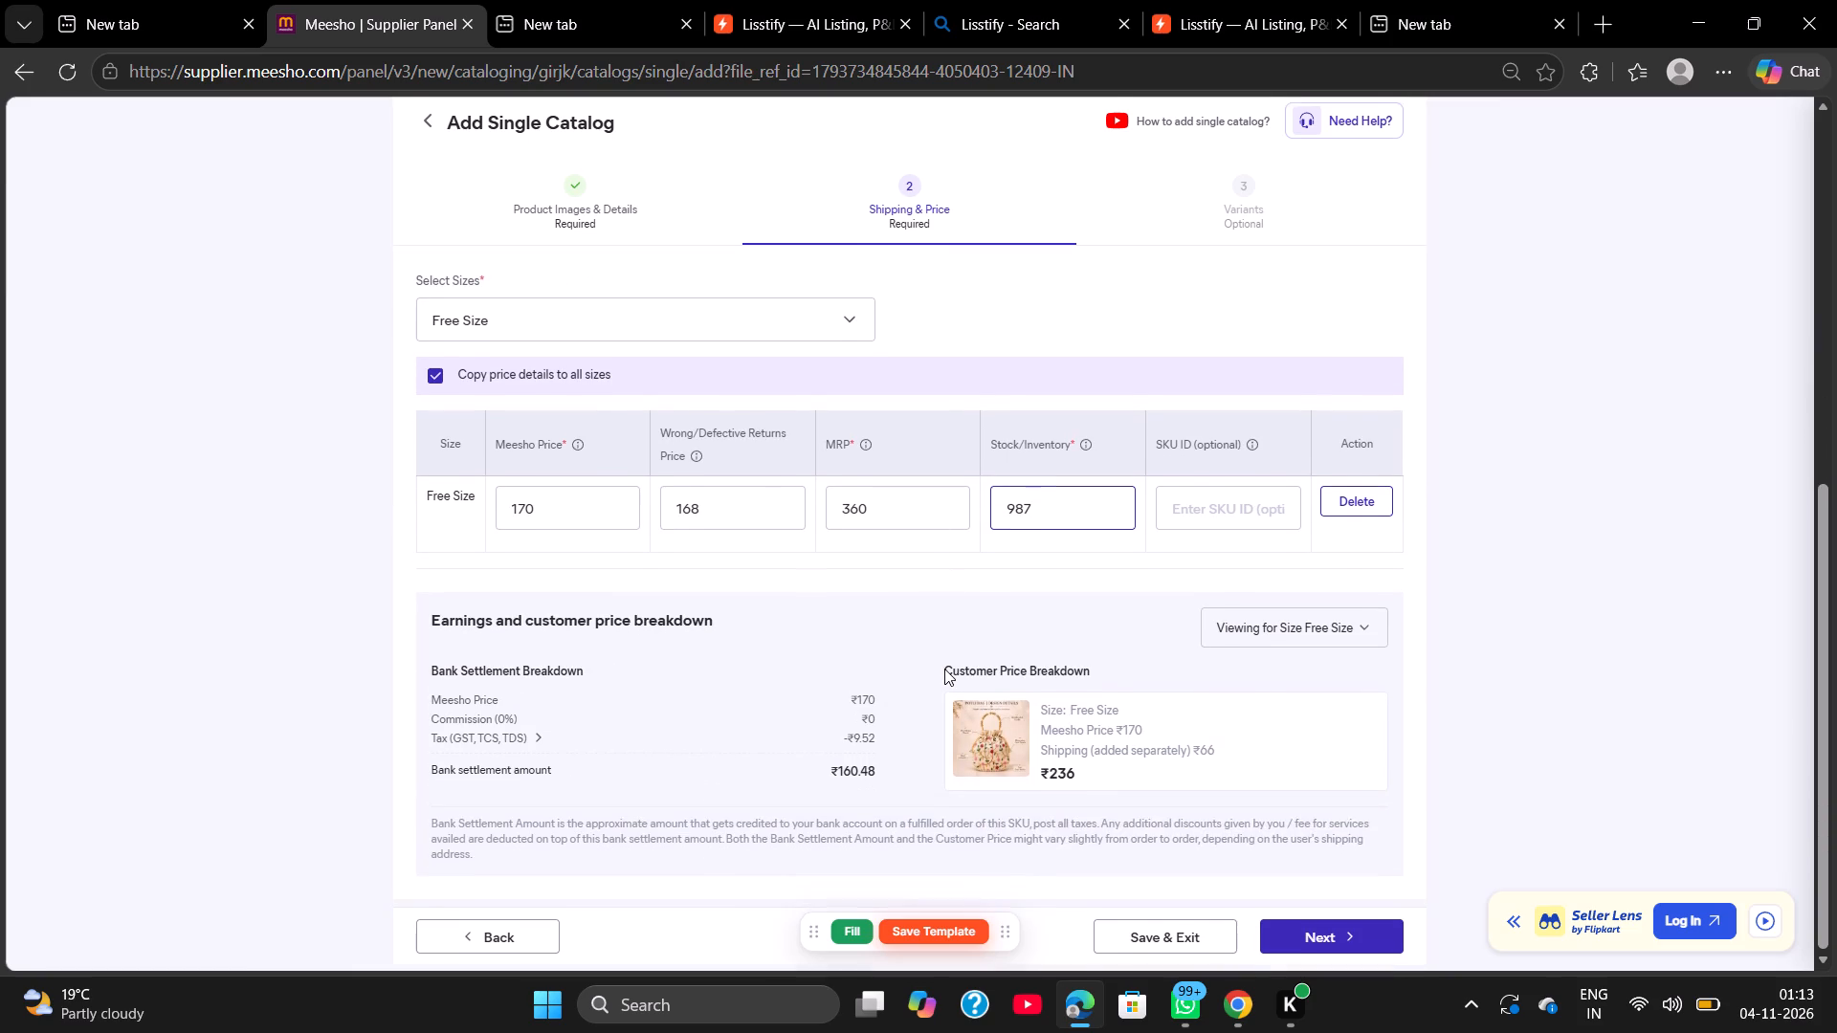
{"action": "scroll", "coordinate": [944, 669], "scroll_direction": "down", "scroll_amount": 1}
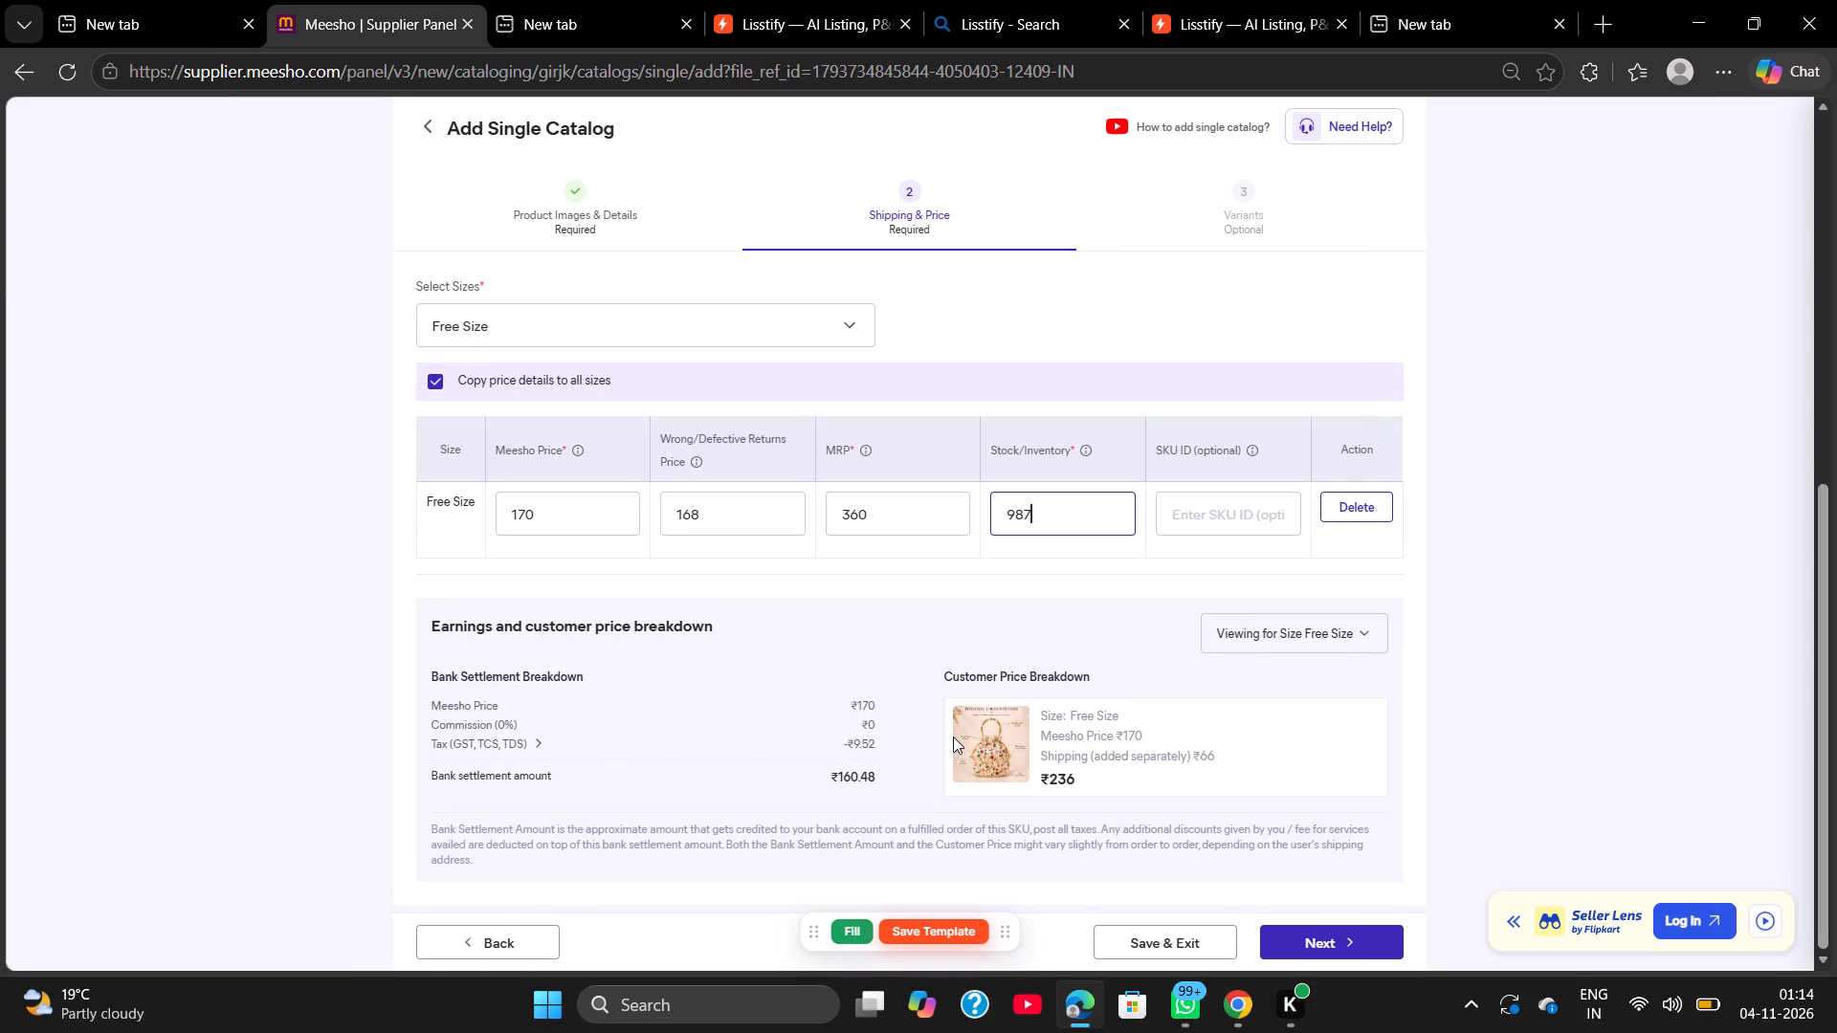
{"action": "left_click", "coordinate": [1299, 949]}
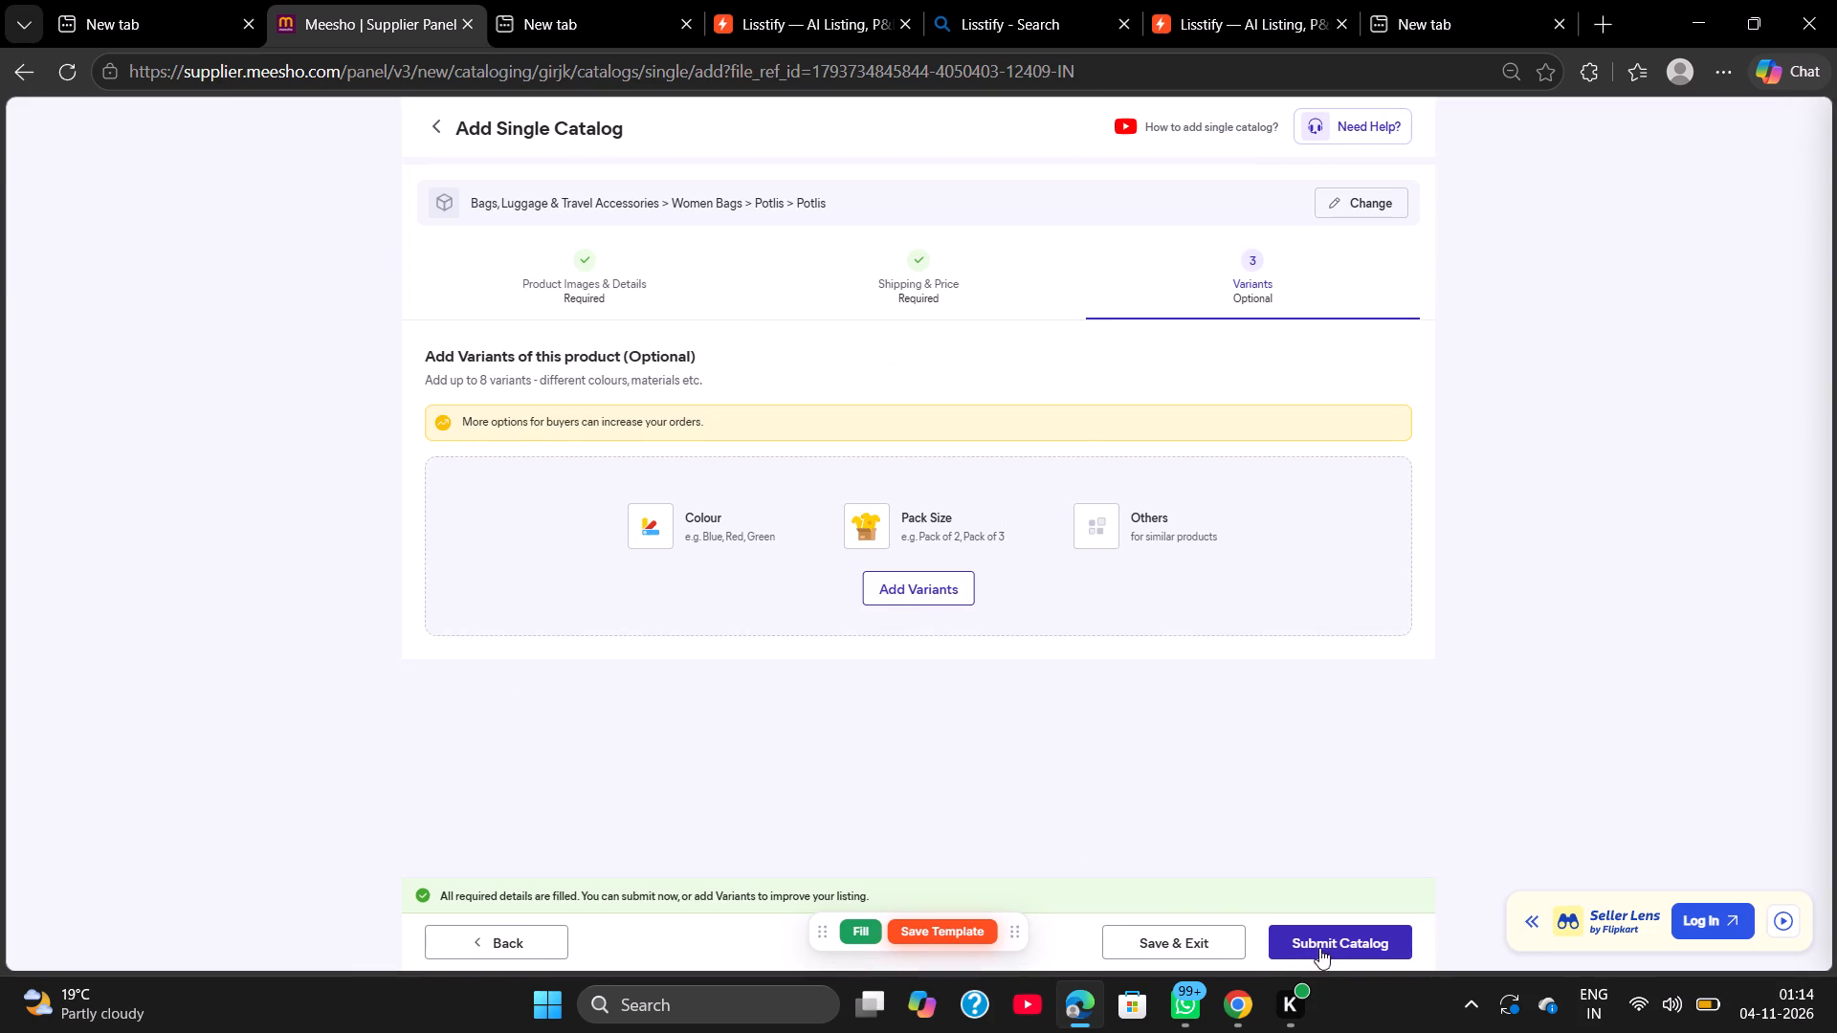
{"action": "left_click", "coordinate": [1323, 935]}
{"action": "left_click", "coordinate": [983, 646]}
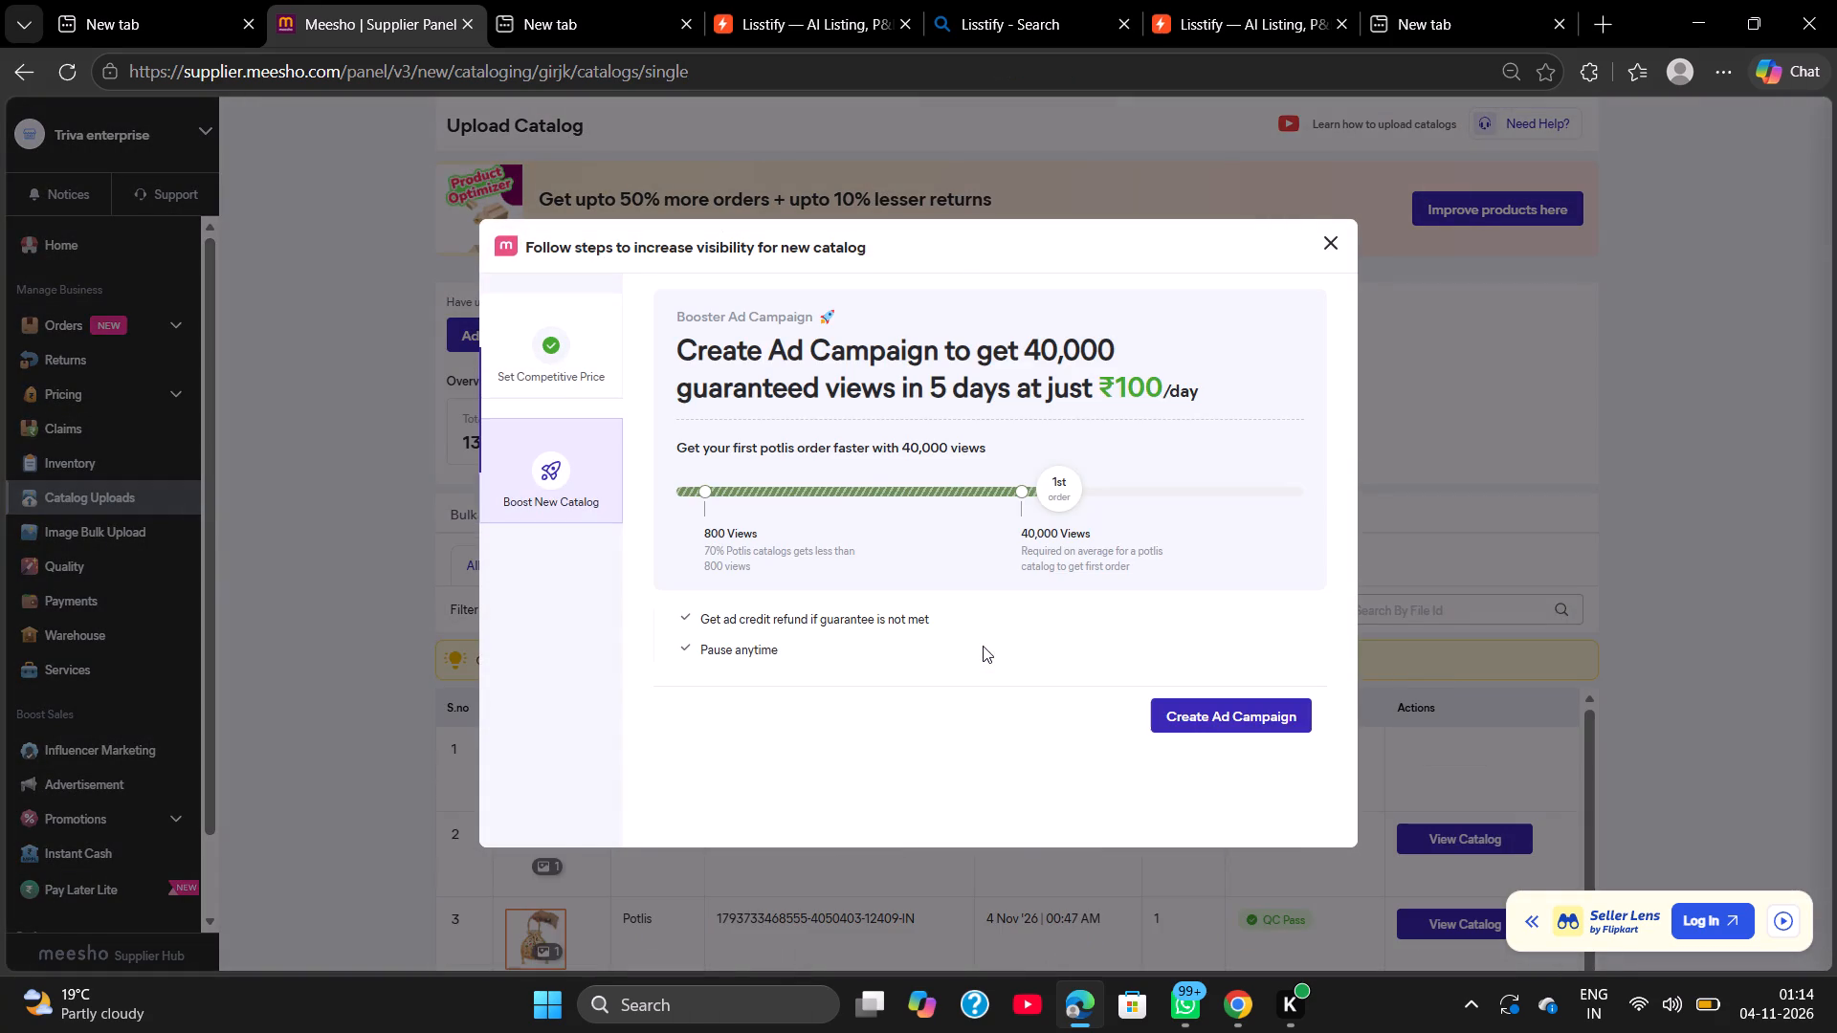
Dismiss the ad campaign offer and the catalog upload message to return to the uploads list.
{"action": "left_click", "coordinate": [1327, 242]}
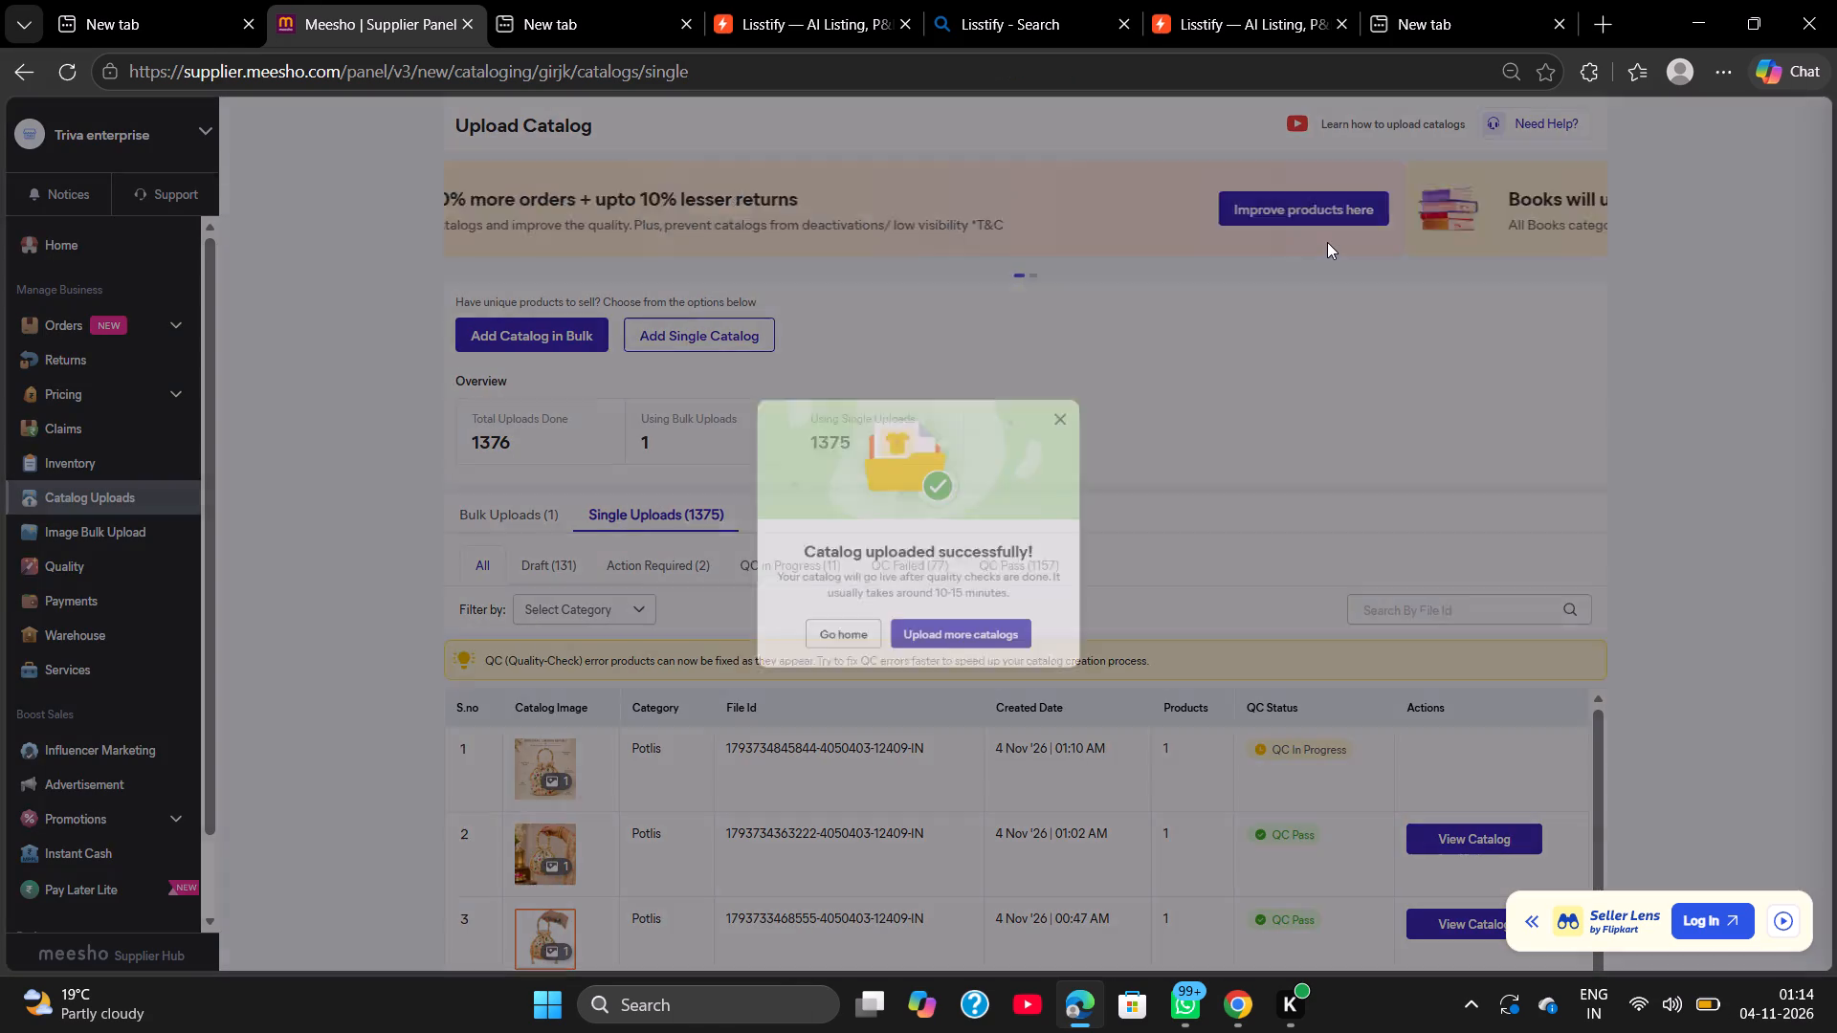
{"action": "left_click", "coordinate": [1088, 394]}
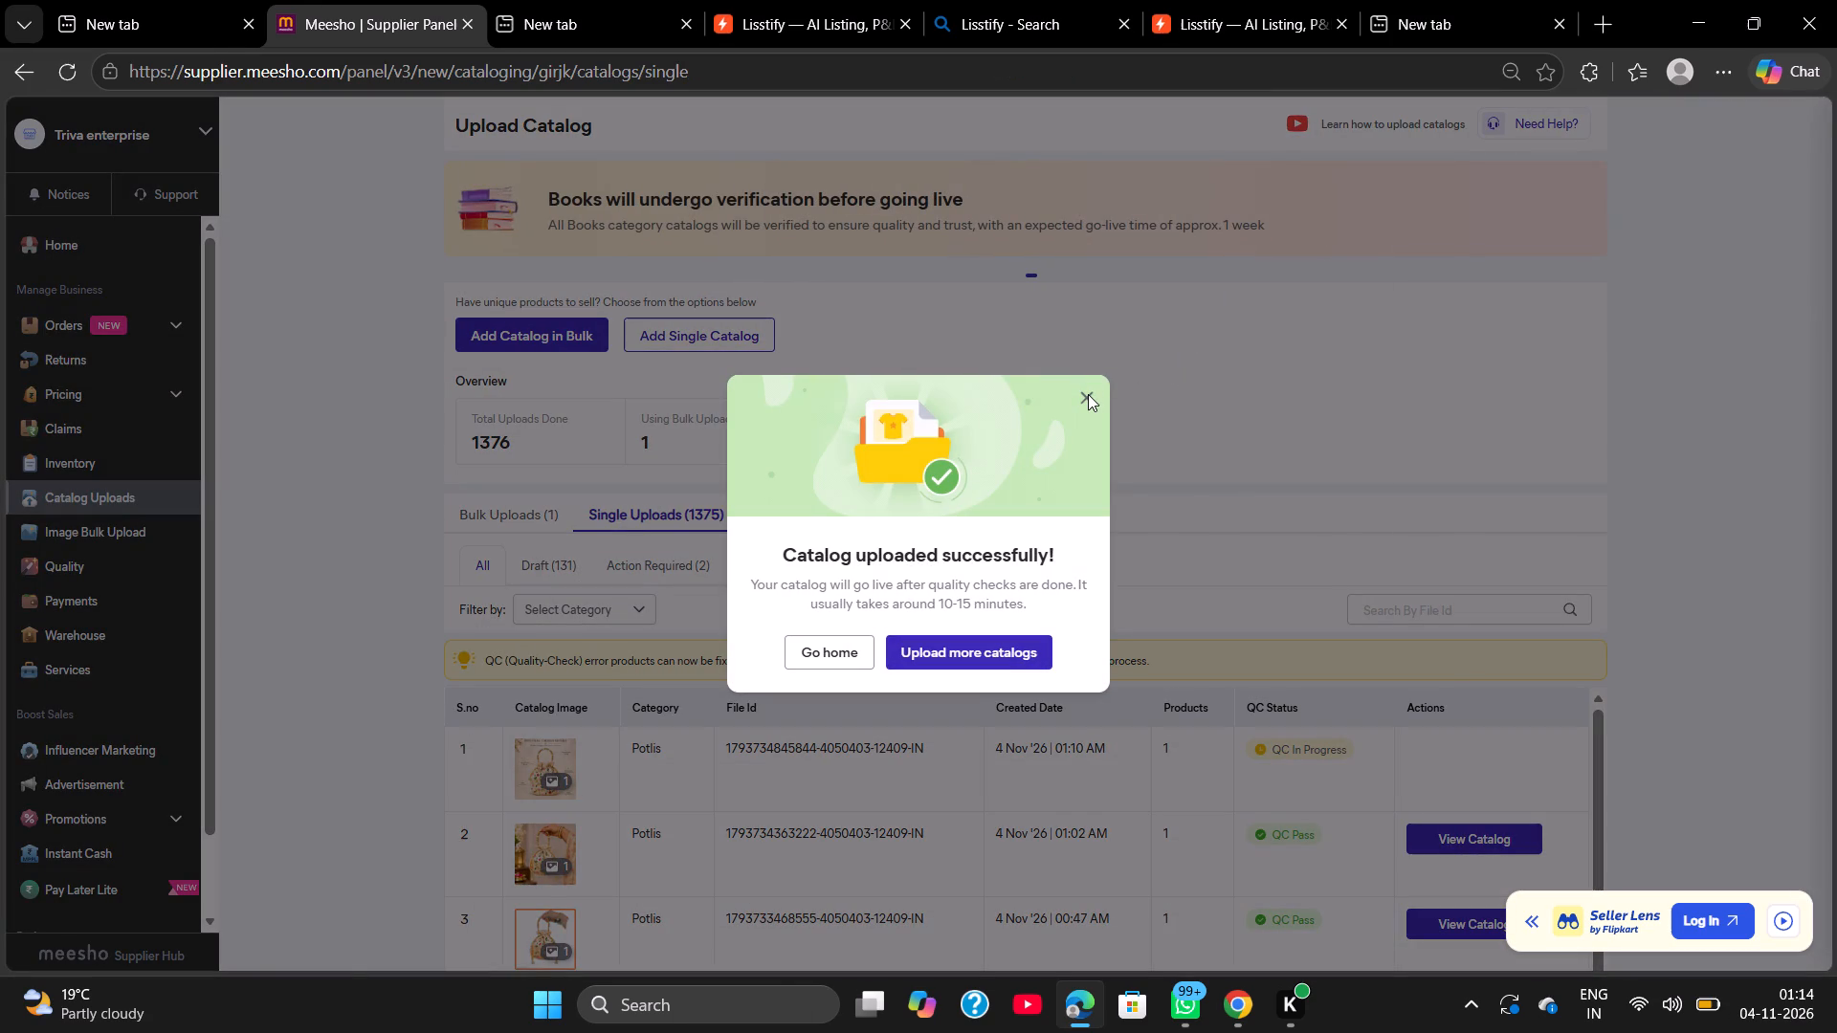
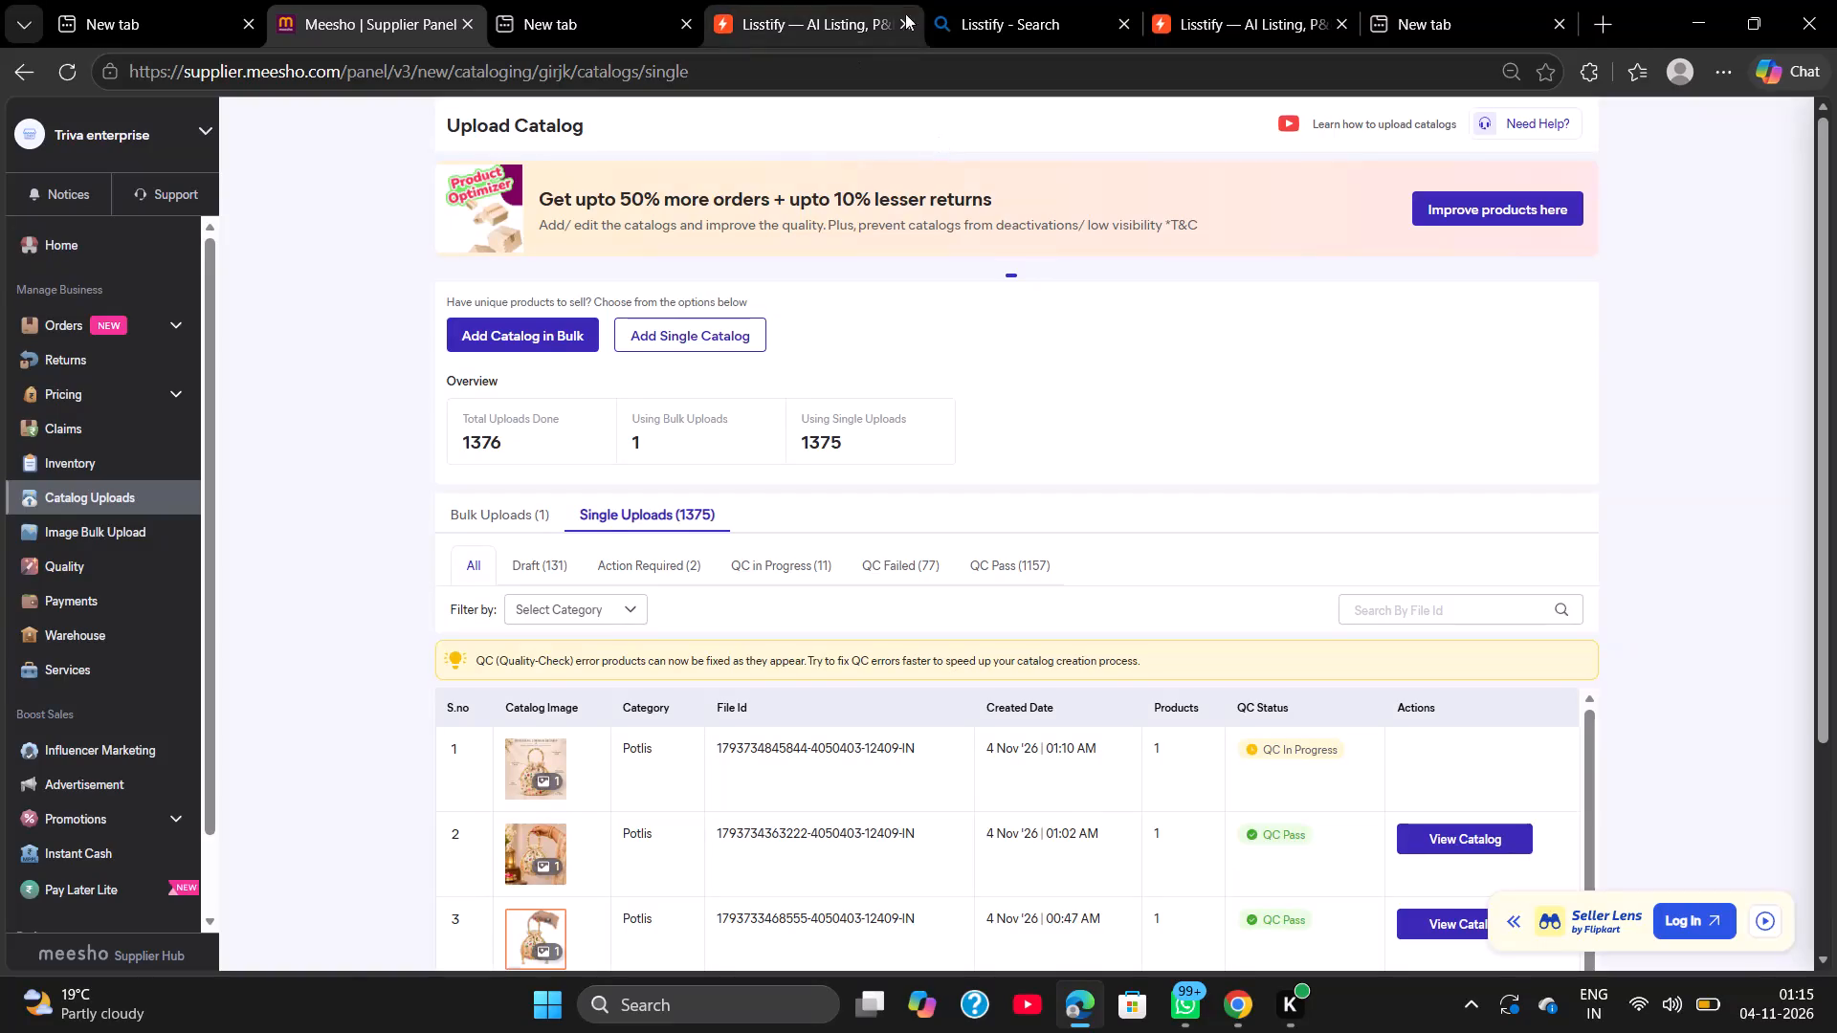
Examine the catalog uploads overview totals and the QC statuses of the recent single uploads.
{"action": "scroll", "coordinate": [1013, 362], "scroll_direction": "down", "scroll_amount": 2}
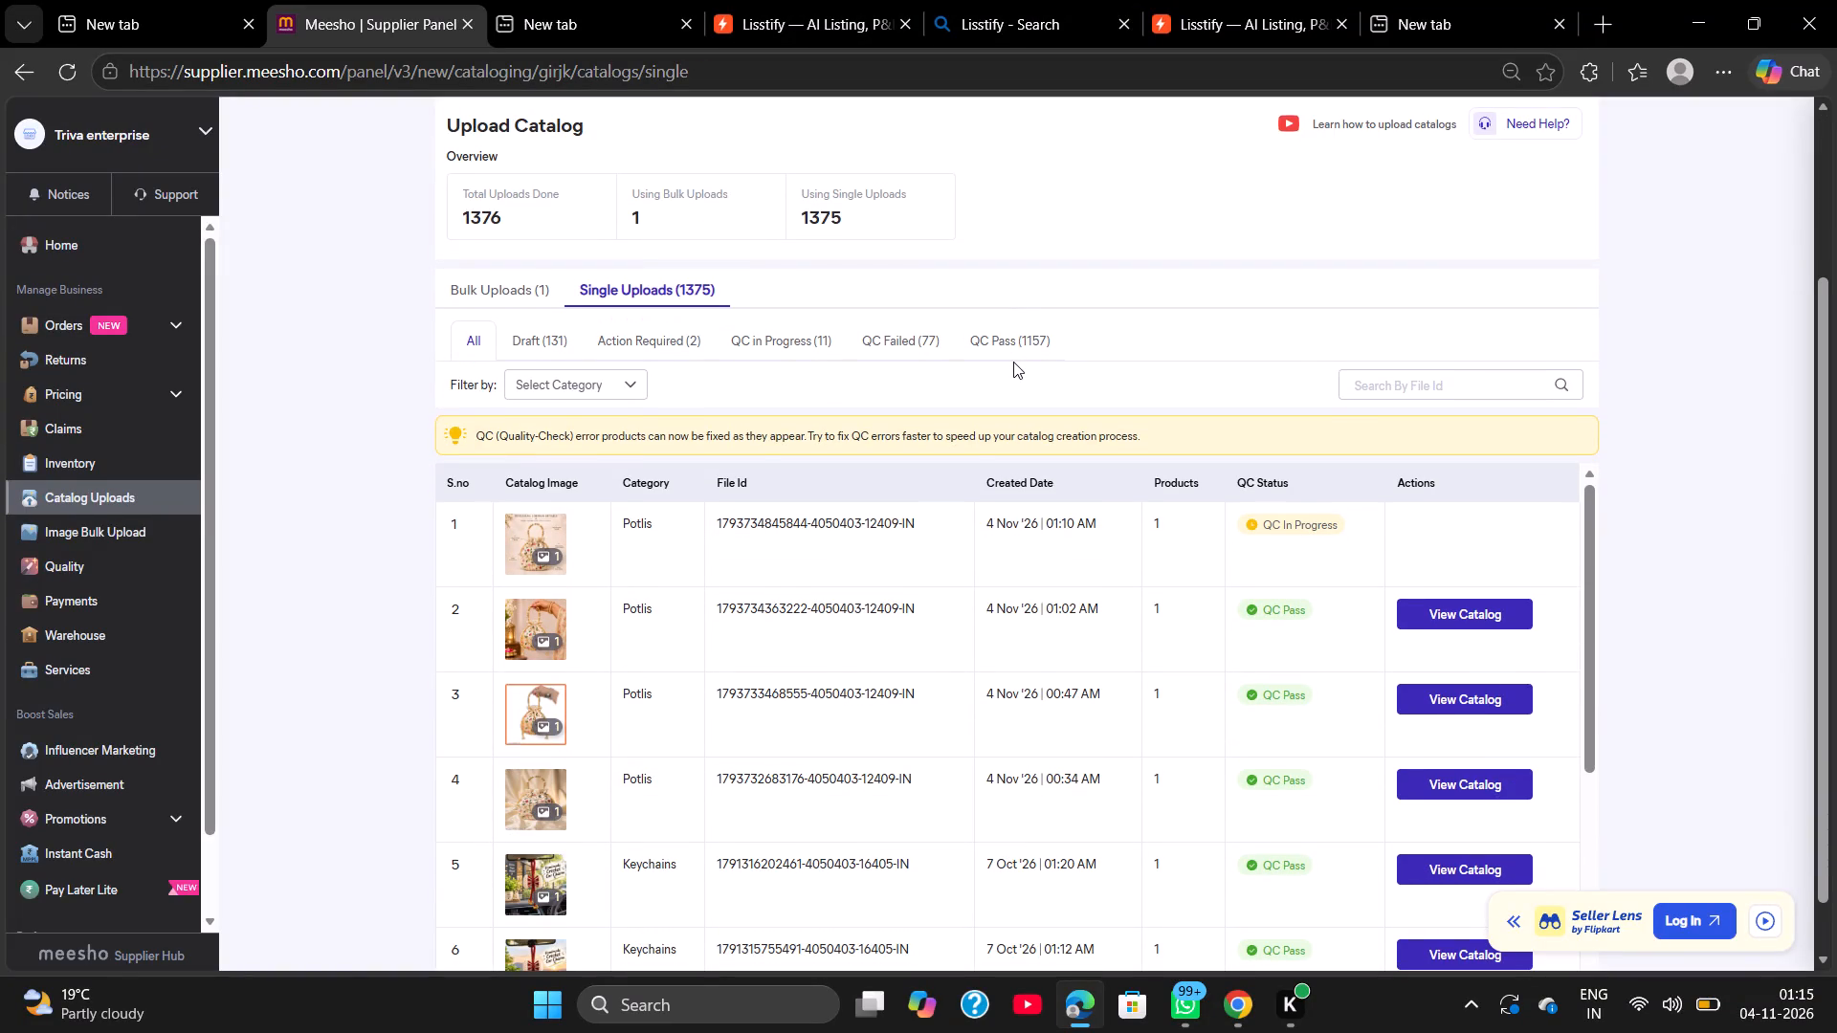
{"action": "left_click", "coordinate": [873, 202]}
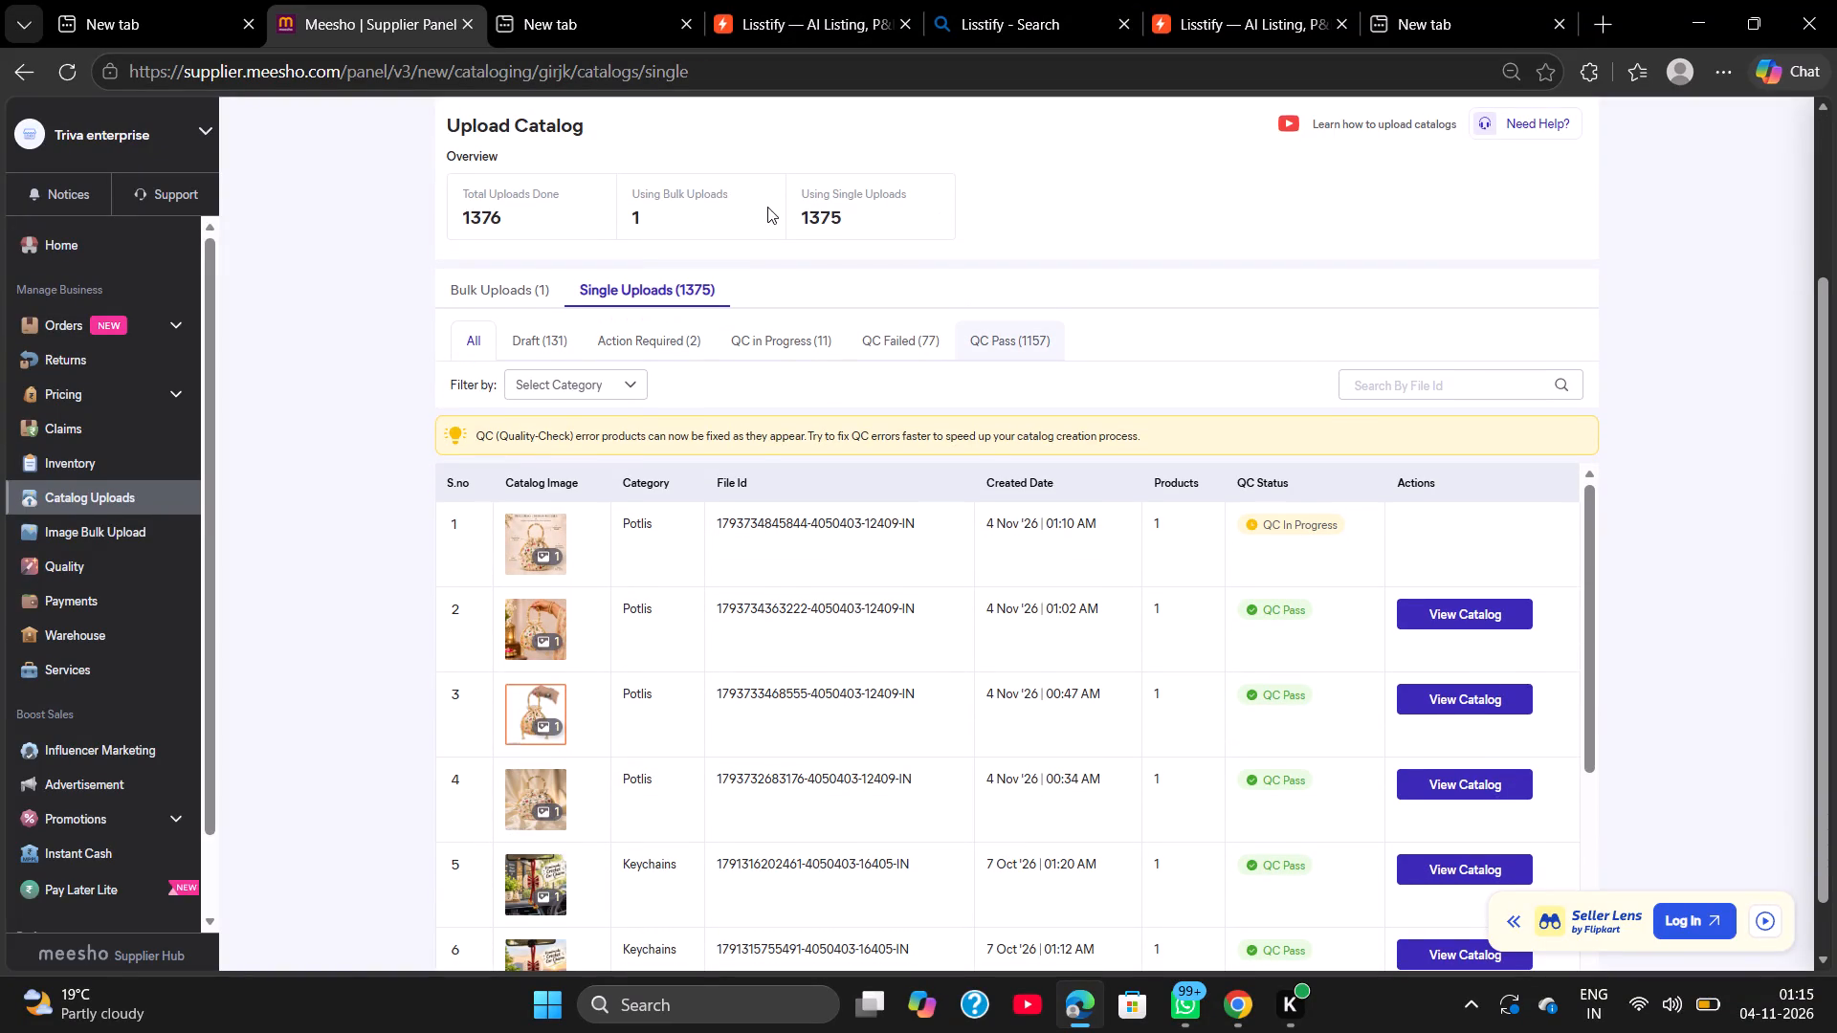
{"action": "double_click", "coordinate": [736, 207]}
{"action": "left_click_drag", "start_coordinate": [845, 214], "coordinate": [756, 210]}
{"action": "left_click", "coordinate": [758, 218]}
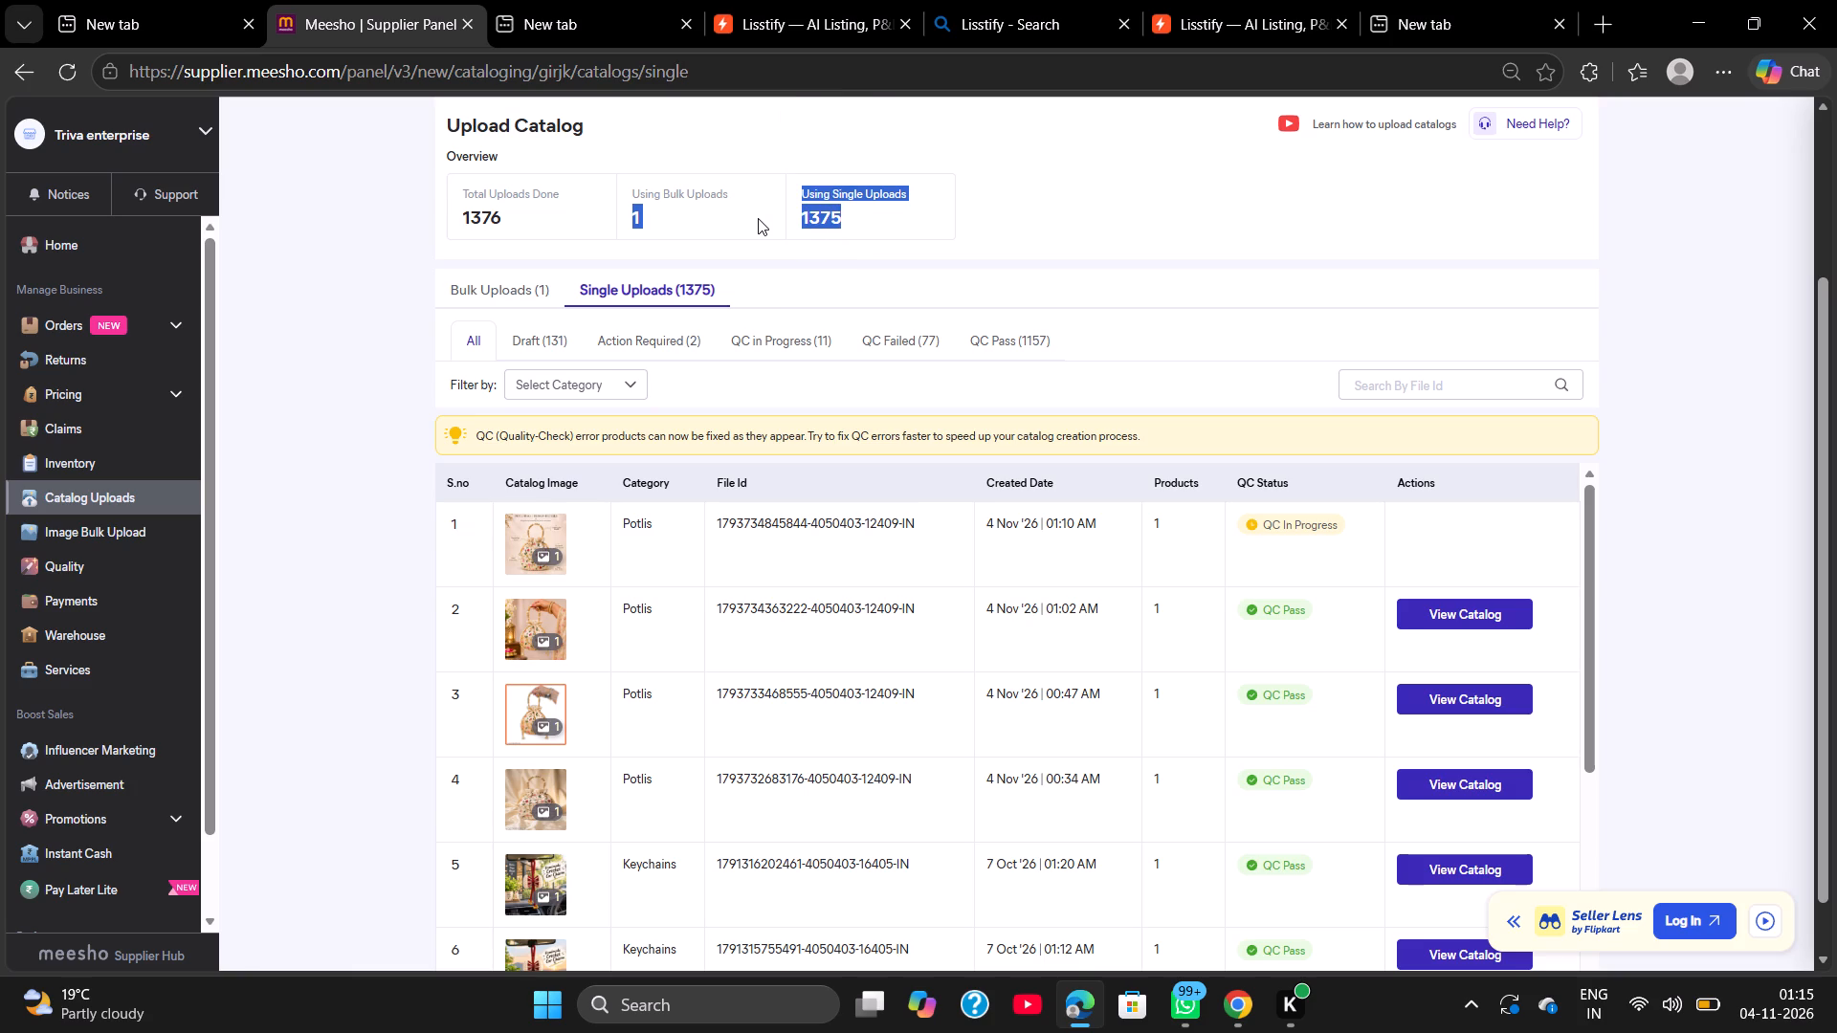
{"action": "left_click", "coordinate": [837, 230]}
{"action": "left_click_drag", "start_coordinate": [849, 215], "coordinate": [772, 218]}
{"action": "left_click_drag", "start_coordinate": [772, 218], "coordinate": [806, 221]}
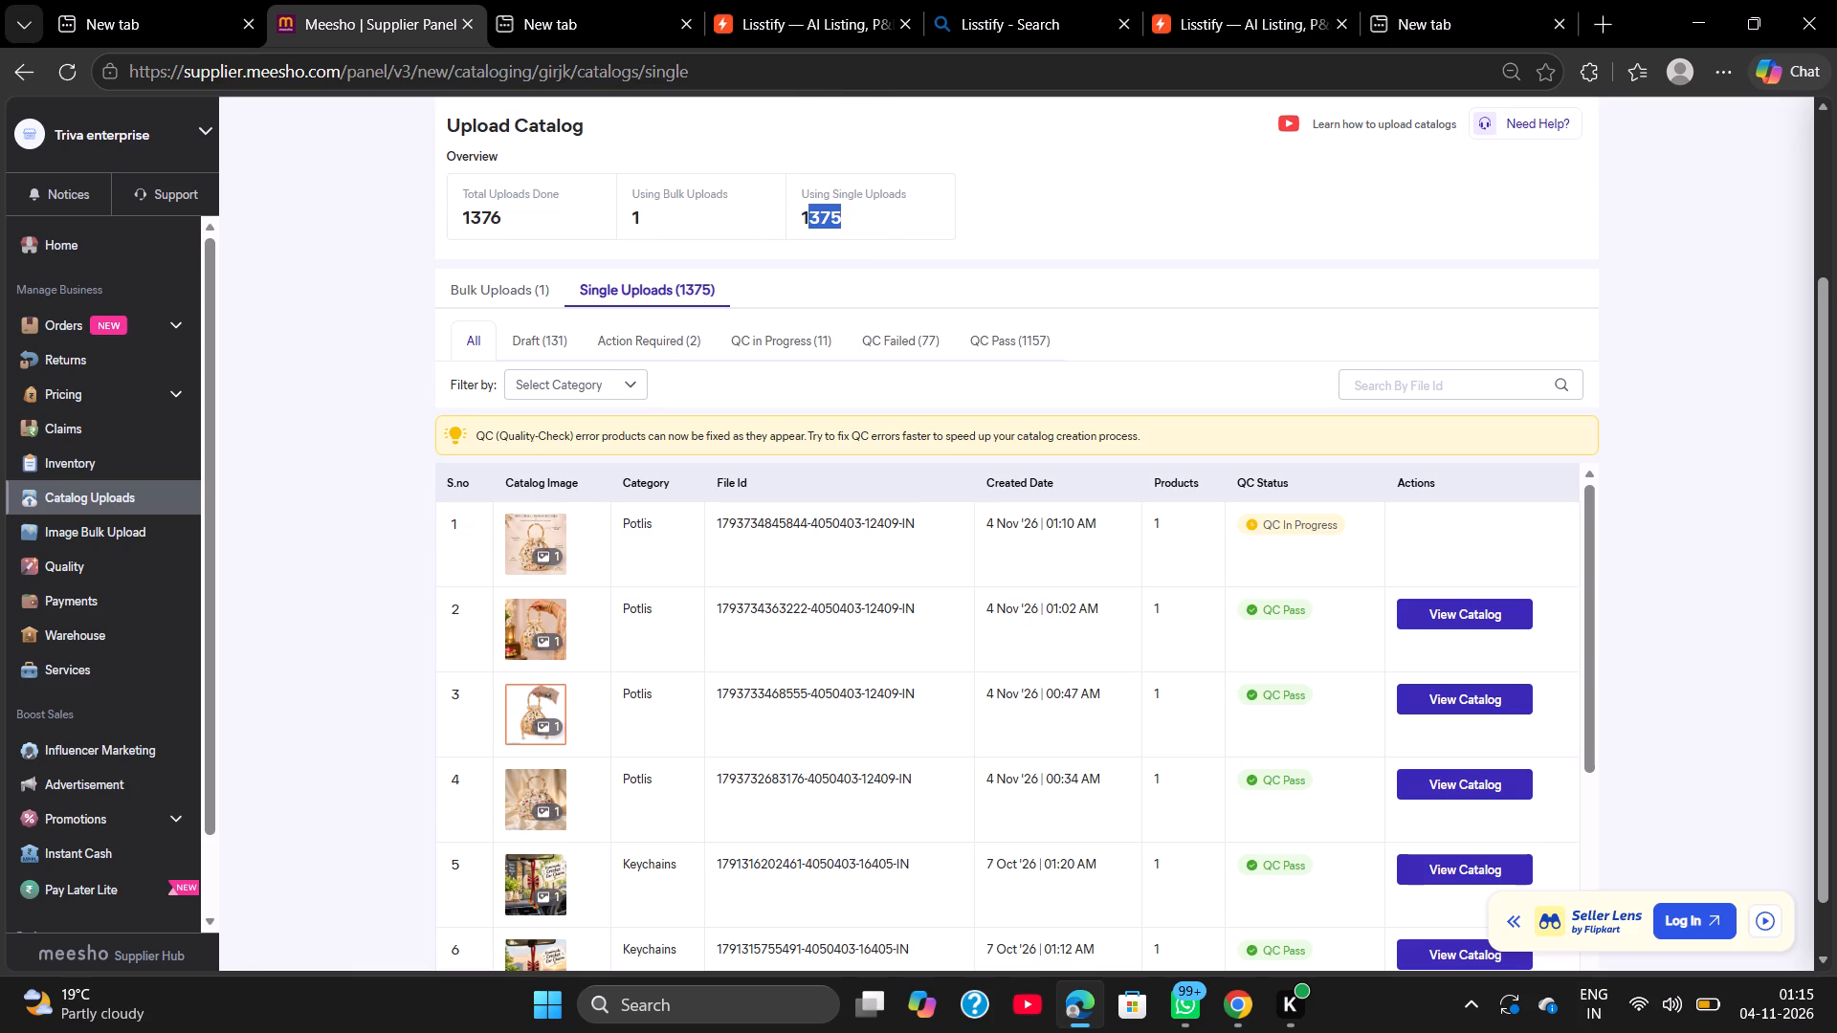
{"action": "left_click_drag", "start_coordinate": [806, 221], "coordinate": [802, 225]}
{"action": "left_click", "coordinate": [761, 222]}
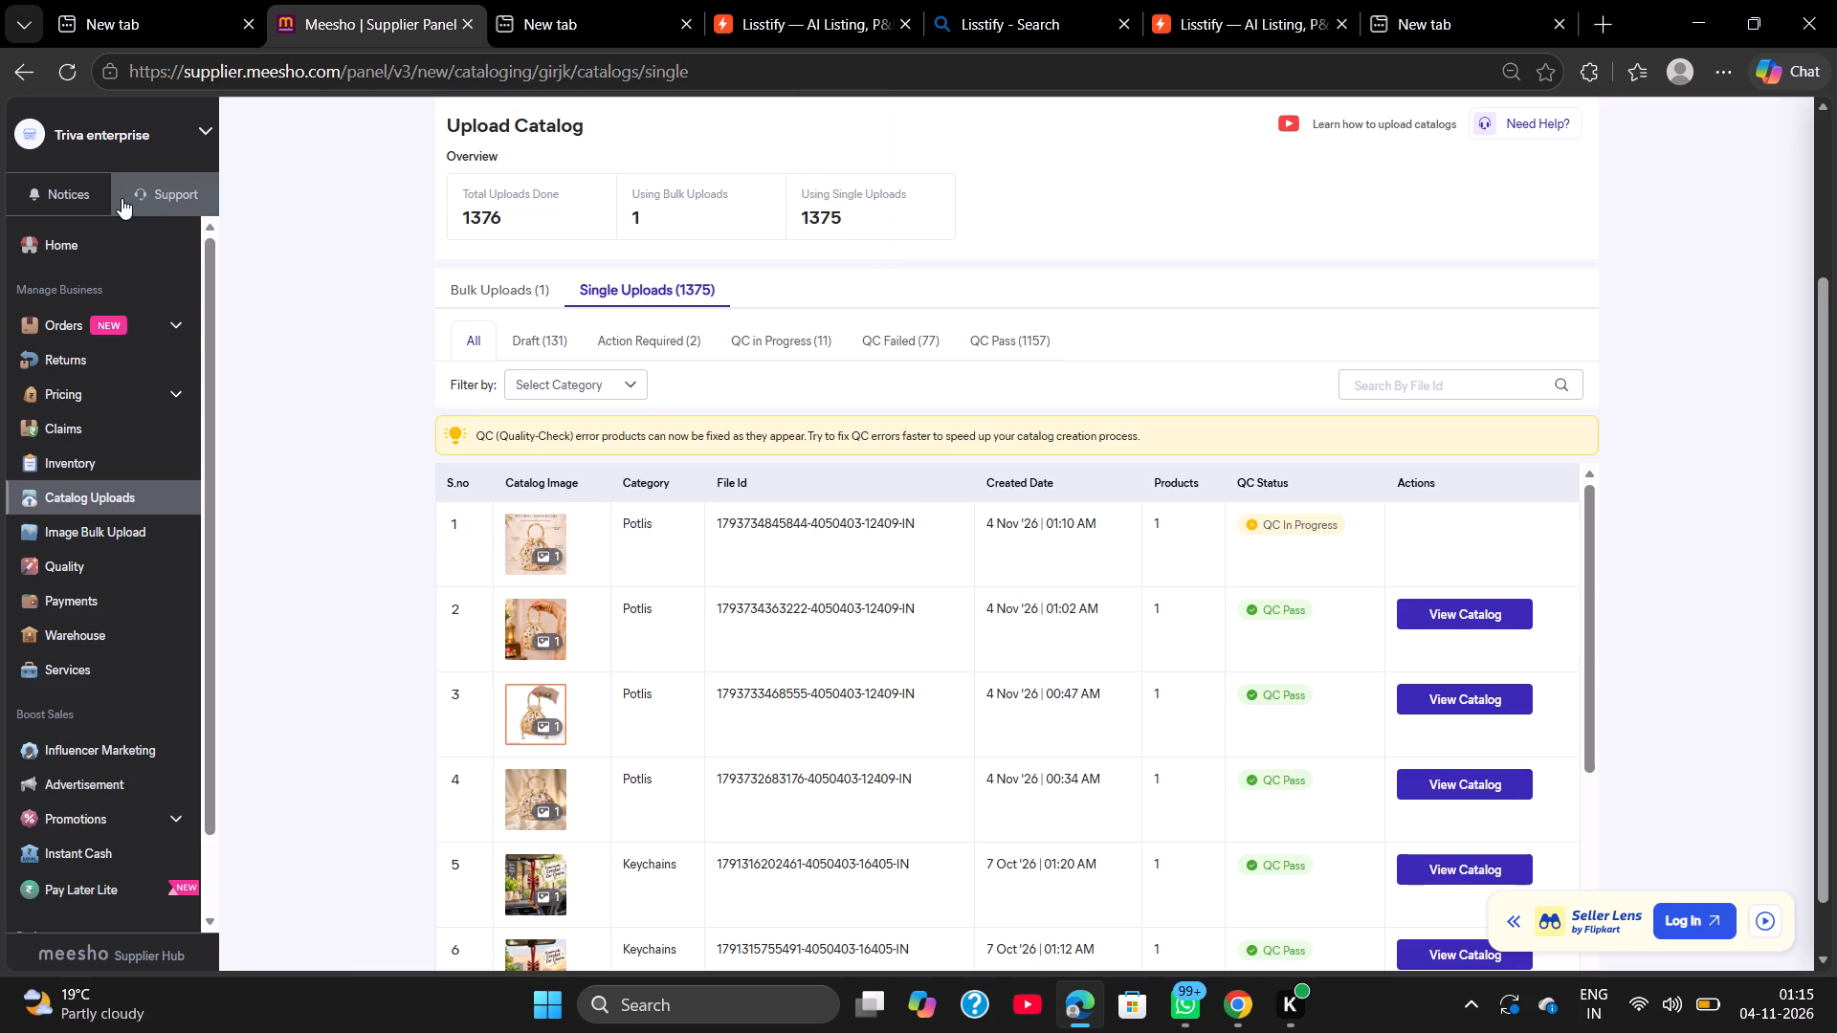
Open the Orders section and review the pending and ready-to-ship orders.
{"action": "left_click", "coordinate": [94, 323]}
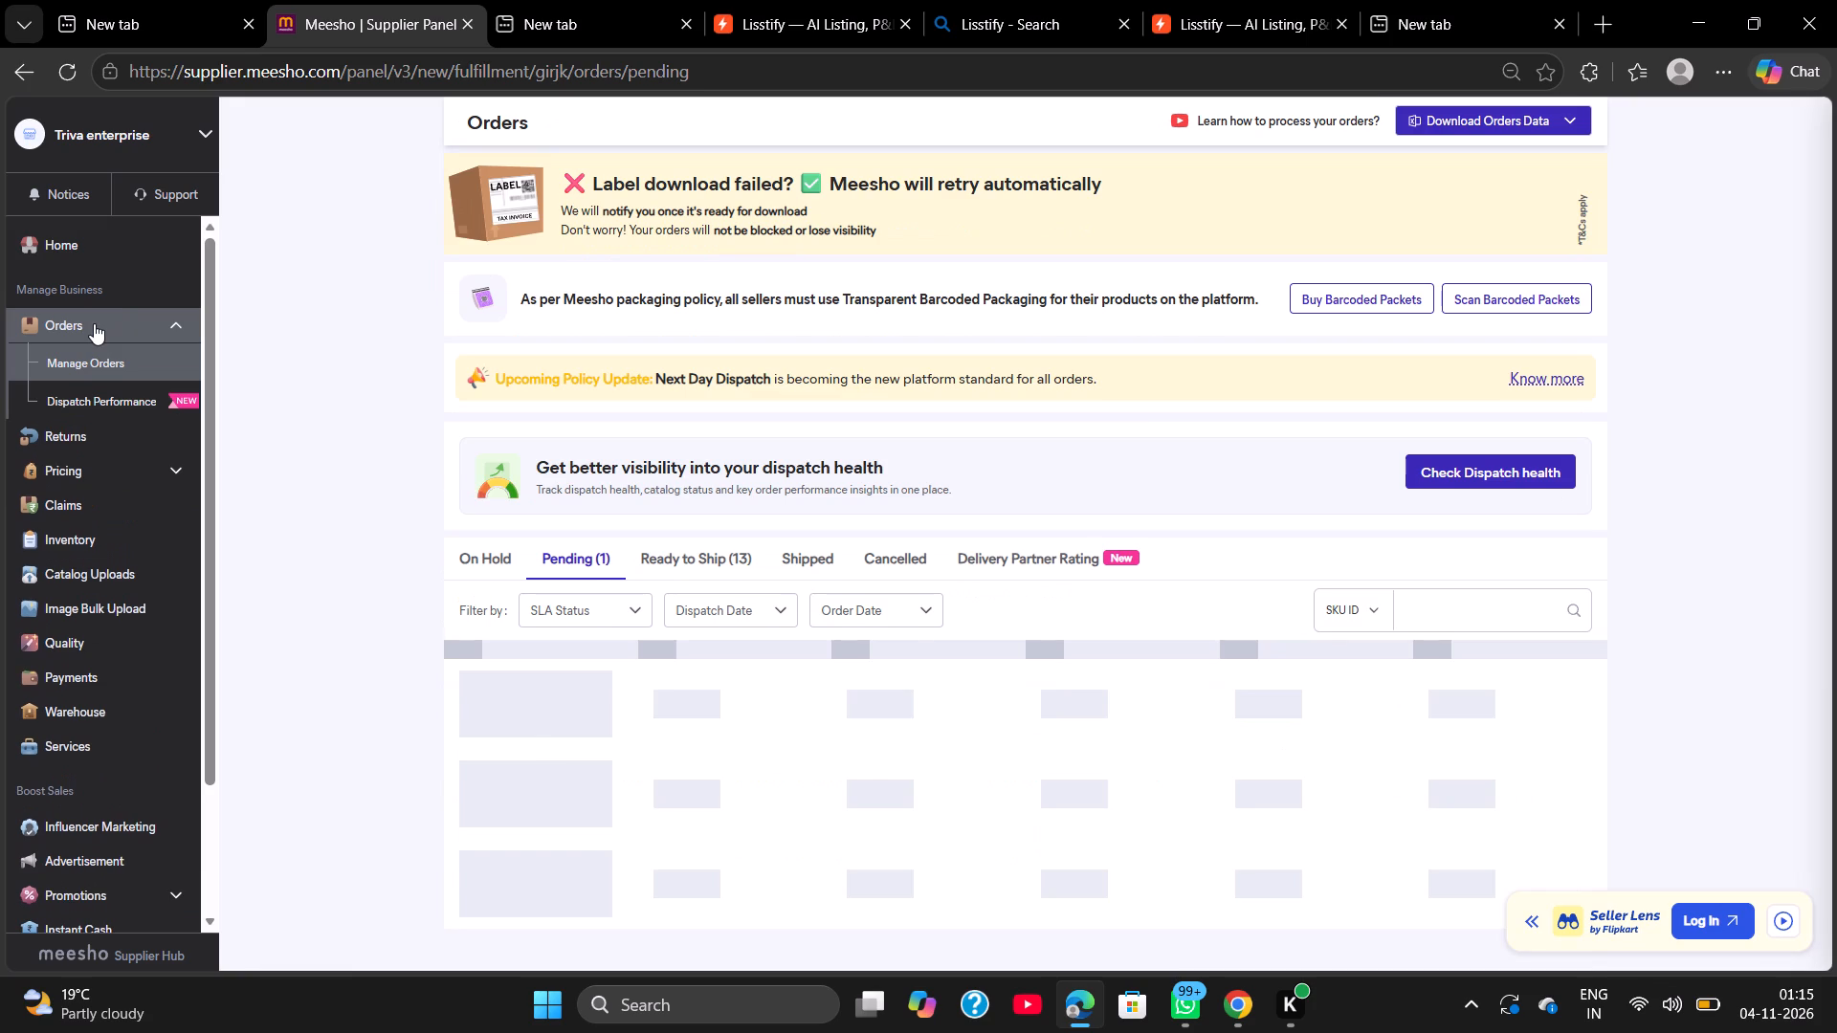
{"action": "scroll", "coordinate": [641, 544], "scroll_direction": "down", "scroll_amount": 1}
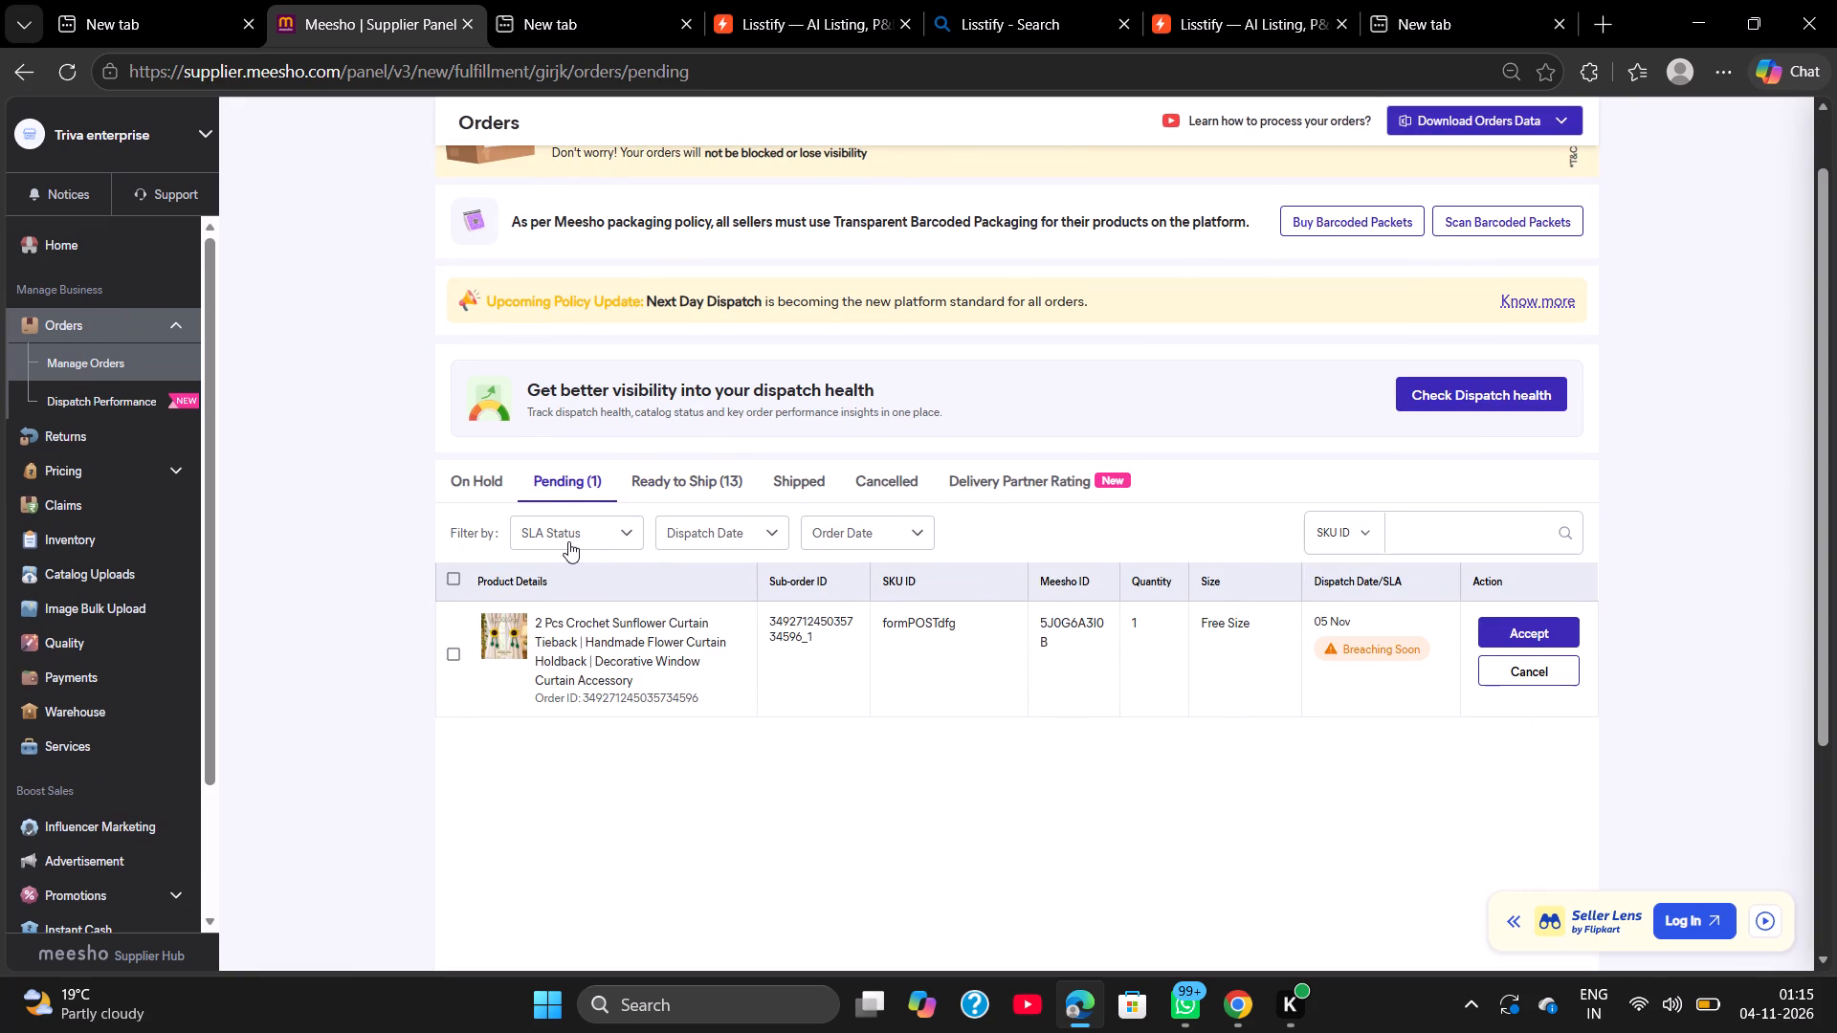
{"action": "scroll", "coordinate": [568, 541], "scroll_direction": "down", "scroll_amount": 1}
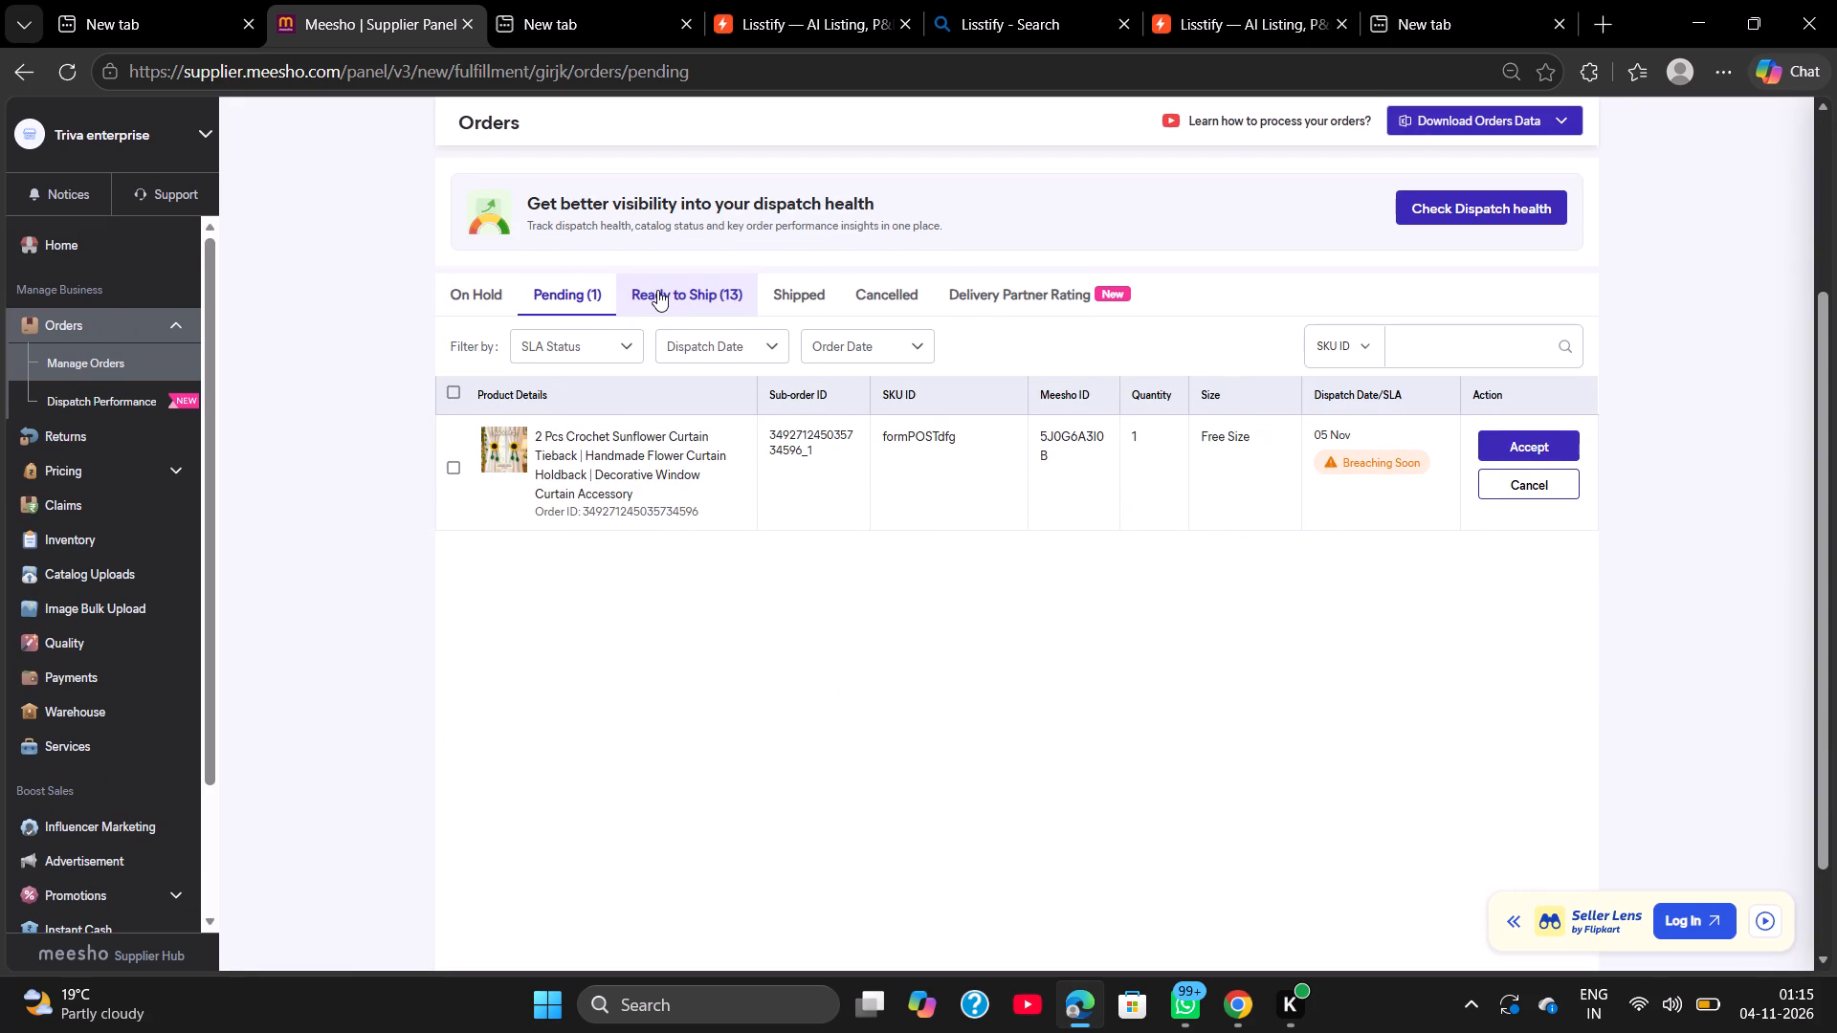
{"action": "left_click", "coordinate": [657, 290]}
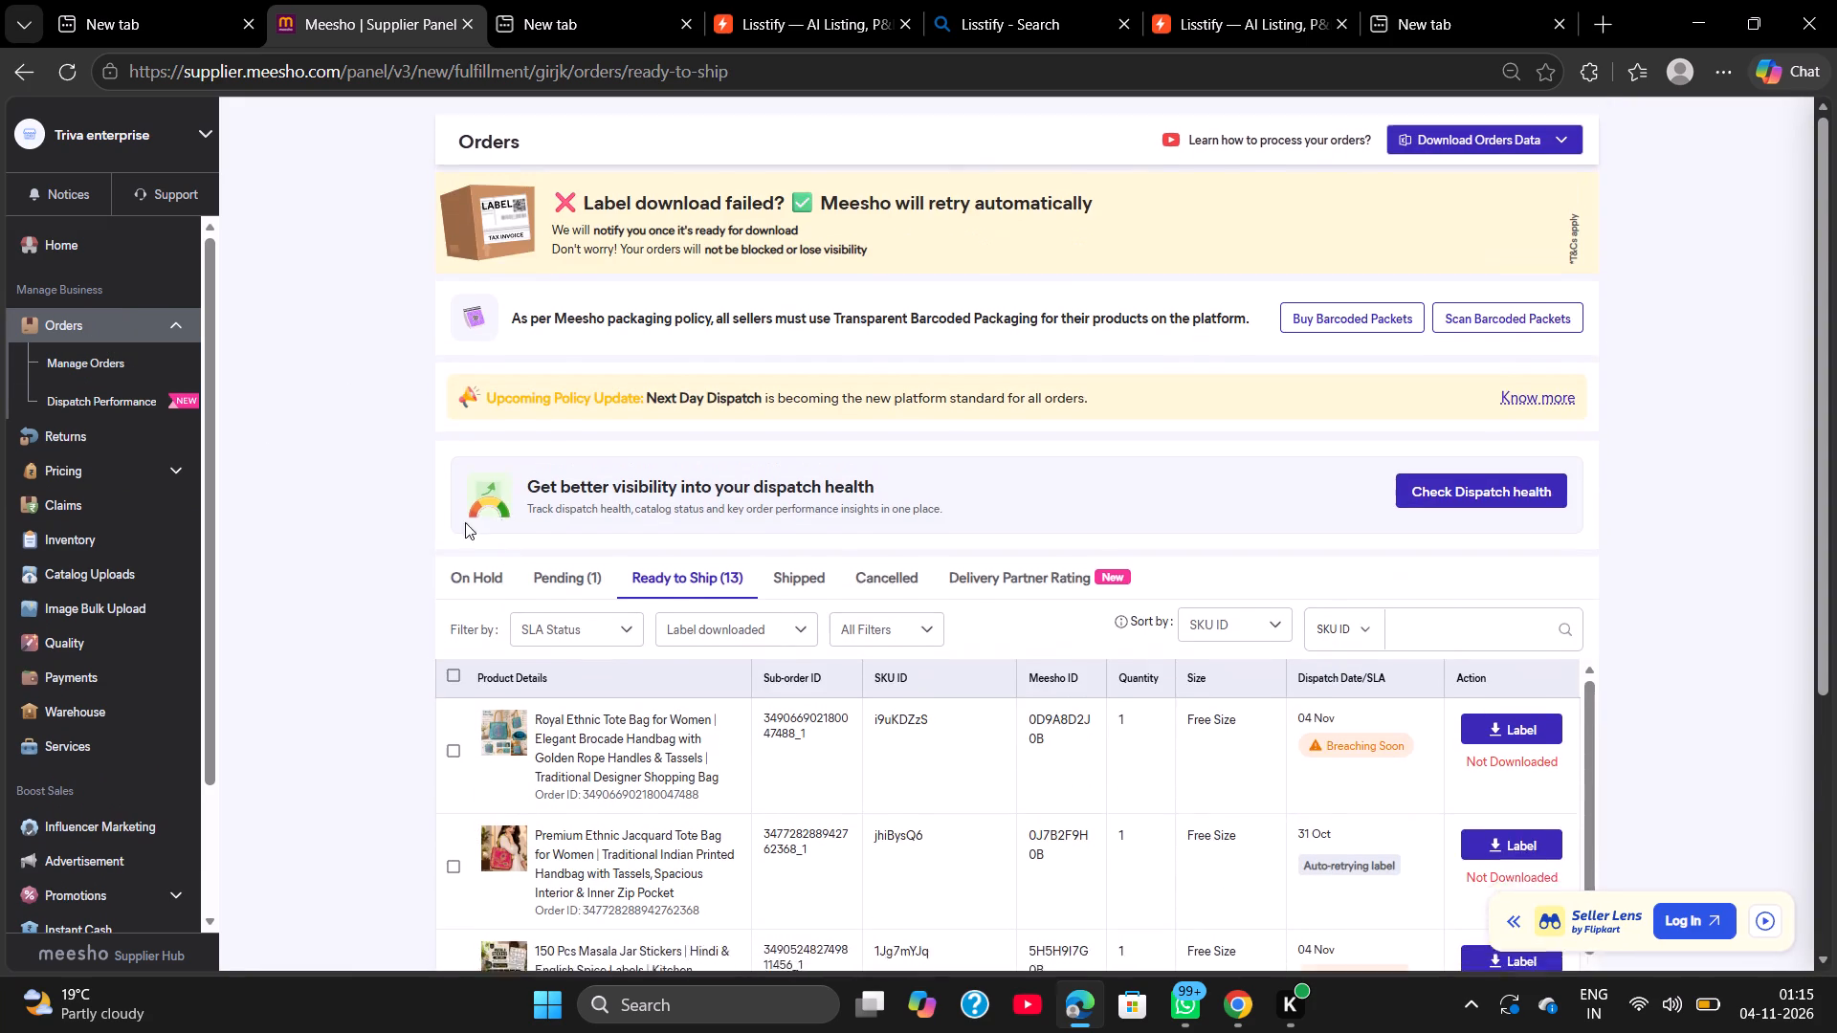
{"action": "scroll", "coordinate": [81, 495], "scroll_direction": "down", "scroll_amount": 1}
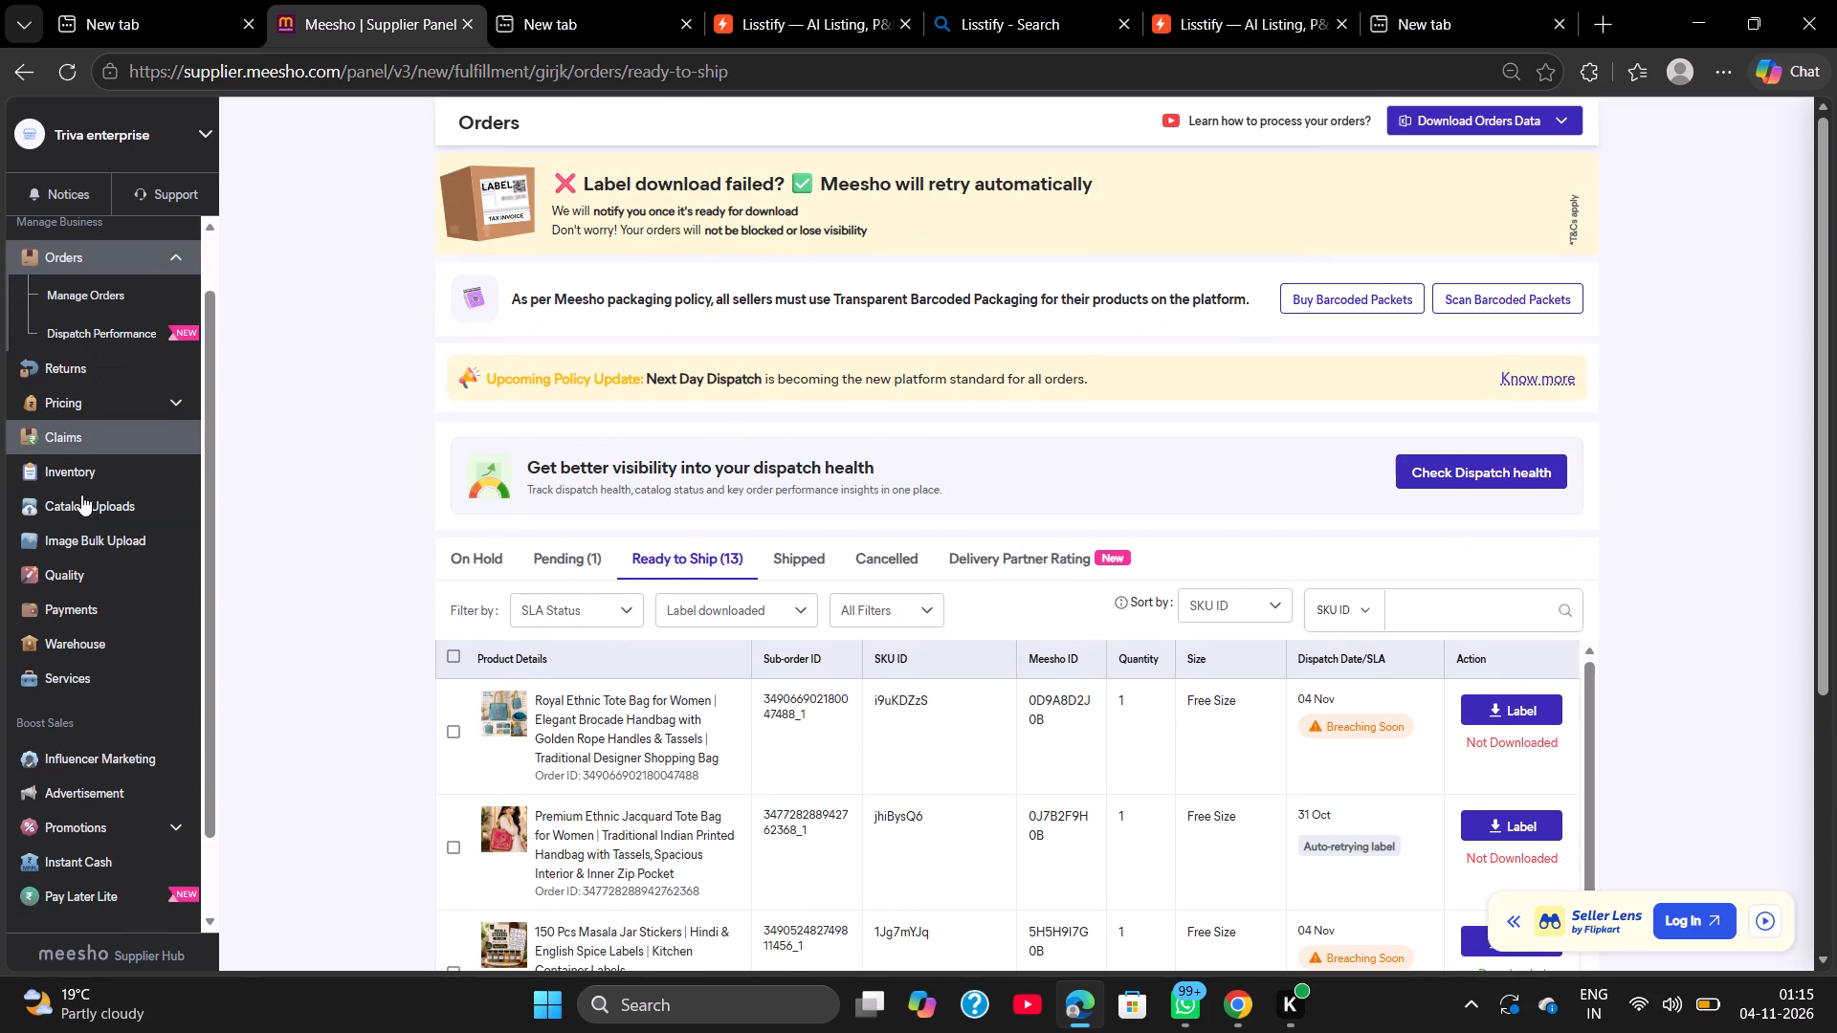
{"action": "scroll", "coordinate": [81, 495], "scroll_direction": "down", "scroll_amount": 4}
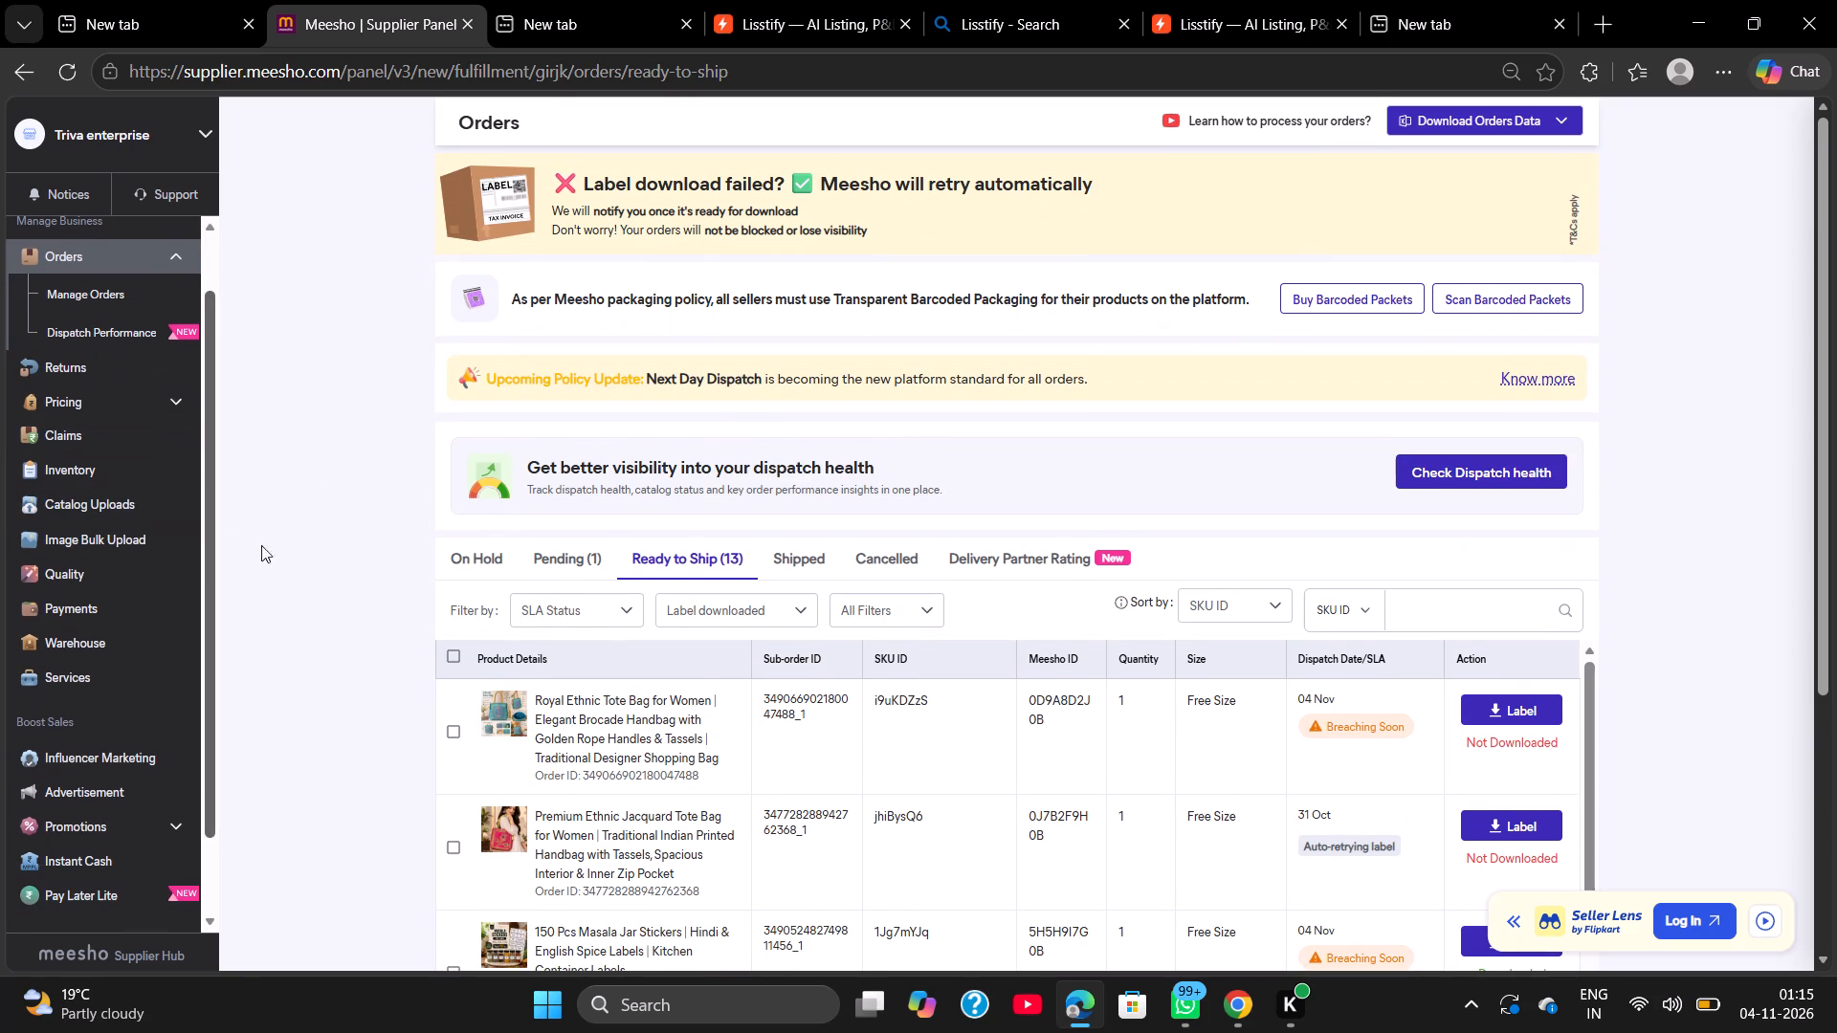
{"action": "scroll", "coordinate": [24, 291], "scroll_direction": "up", "scroll_amount": 2}
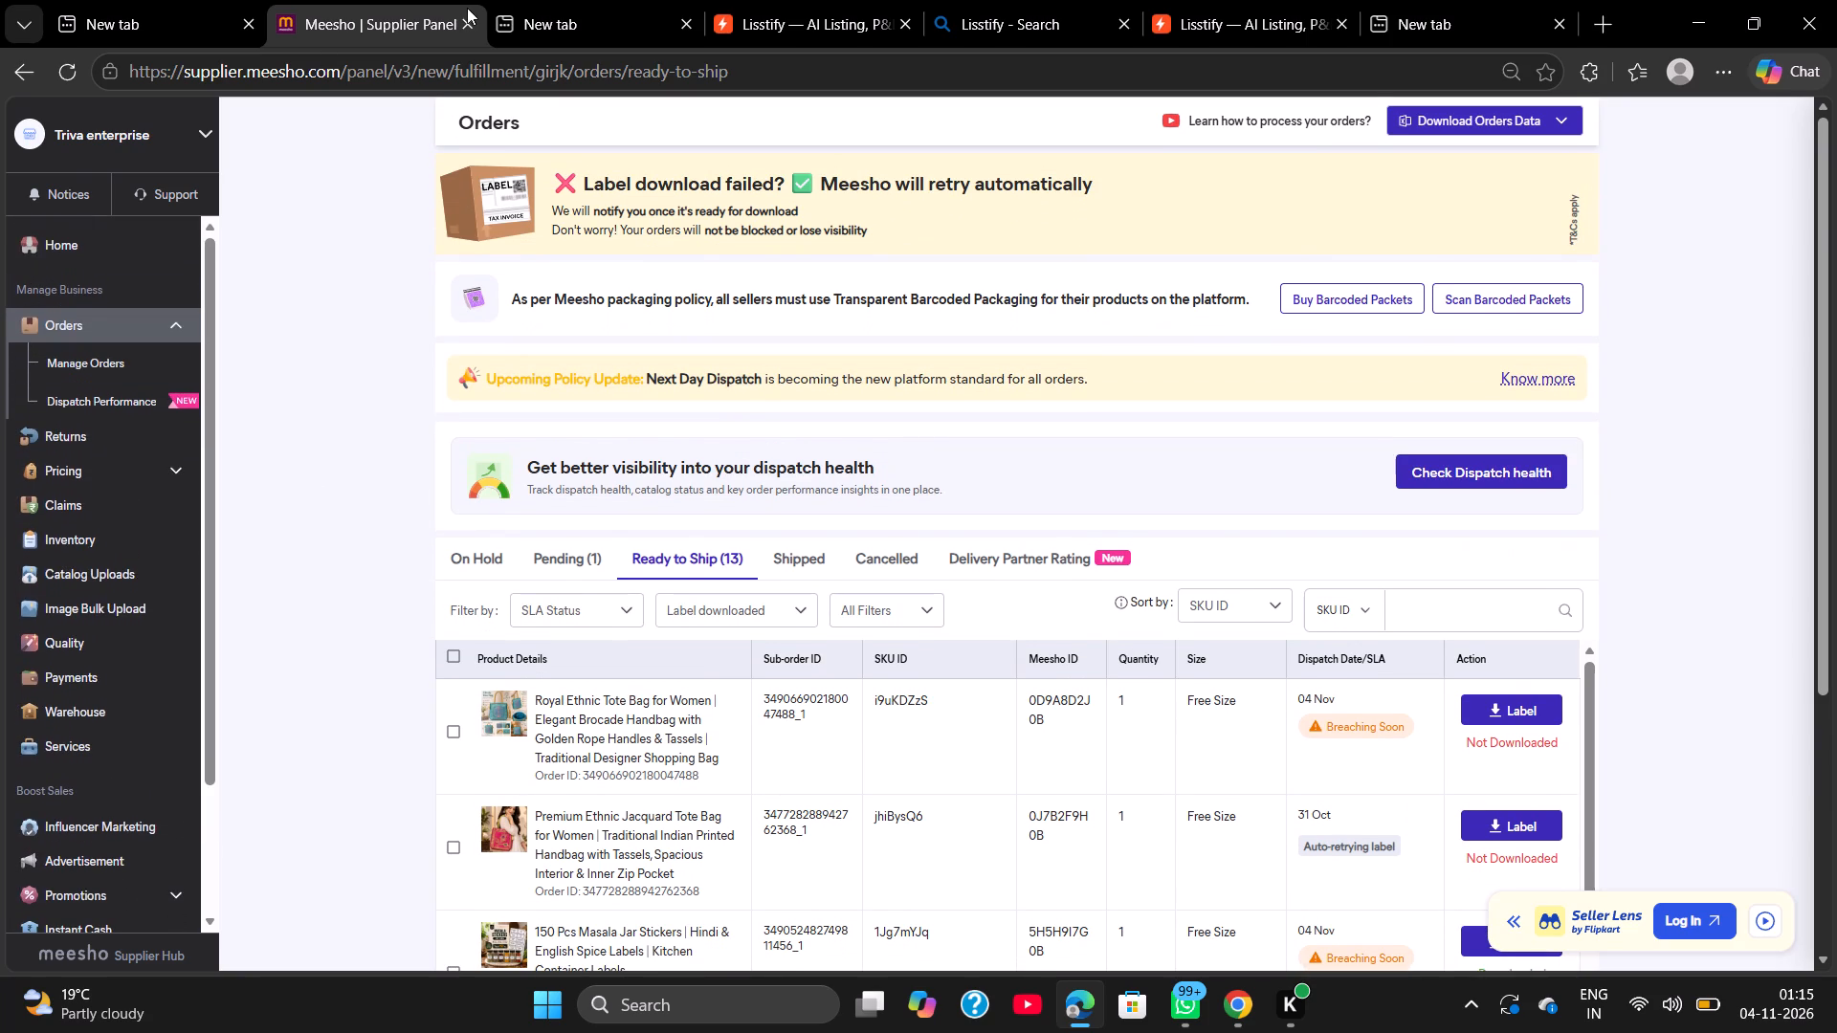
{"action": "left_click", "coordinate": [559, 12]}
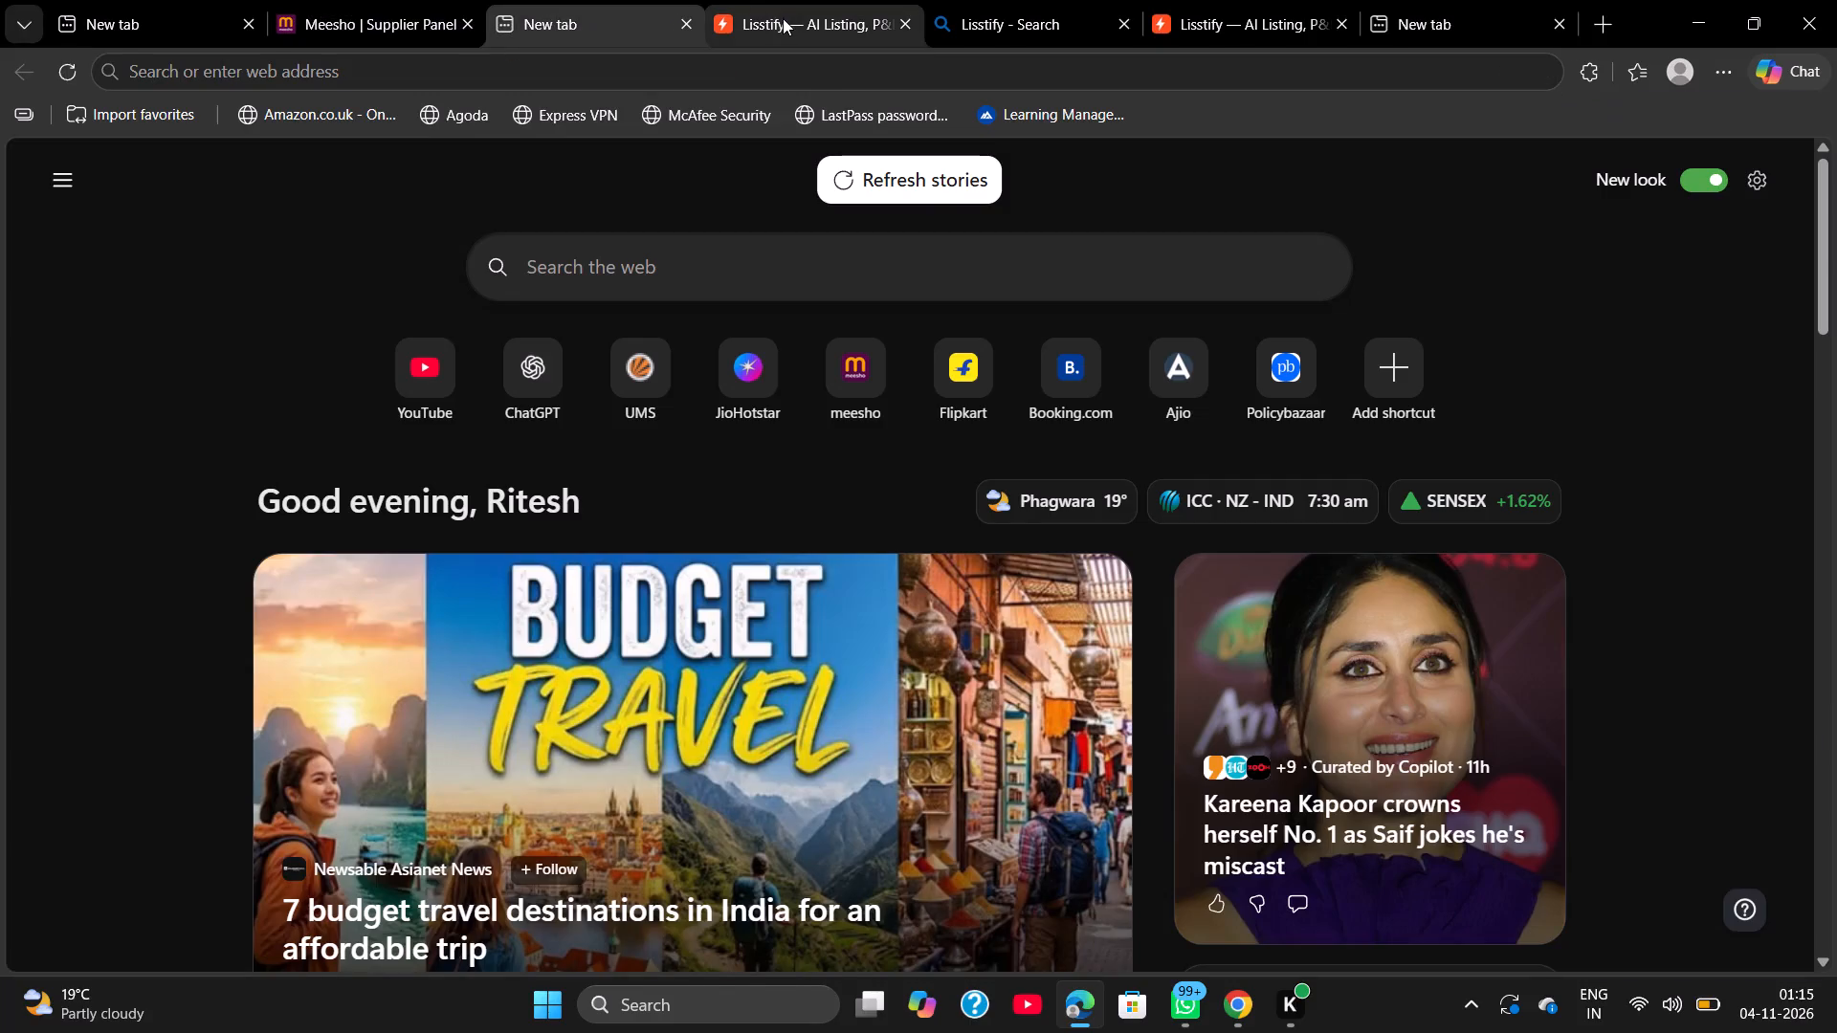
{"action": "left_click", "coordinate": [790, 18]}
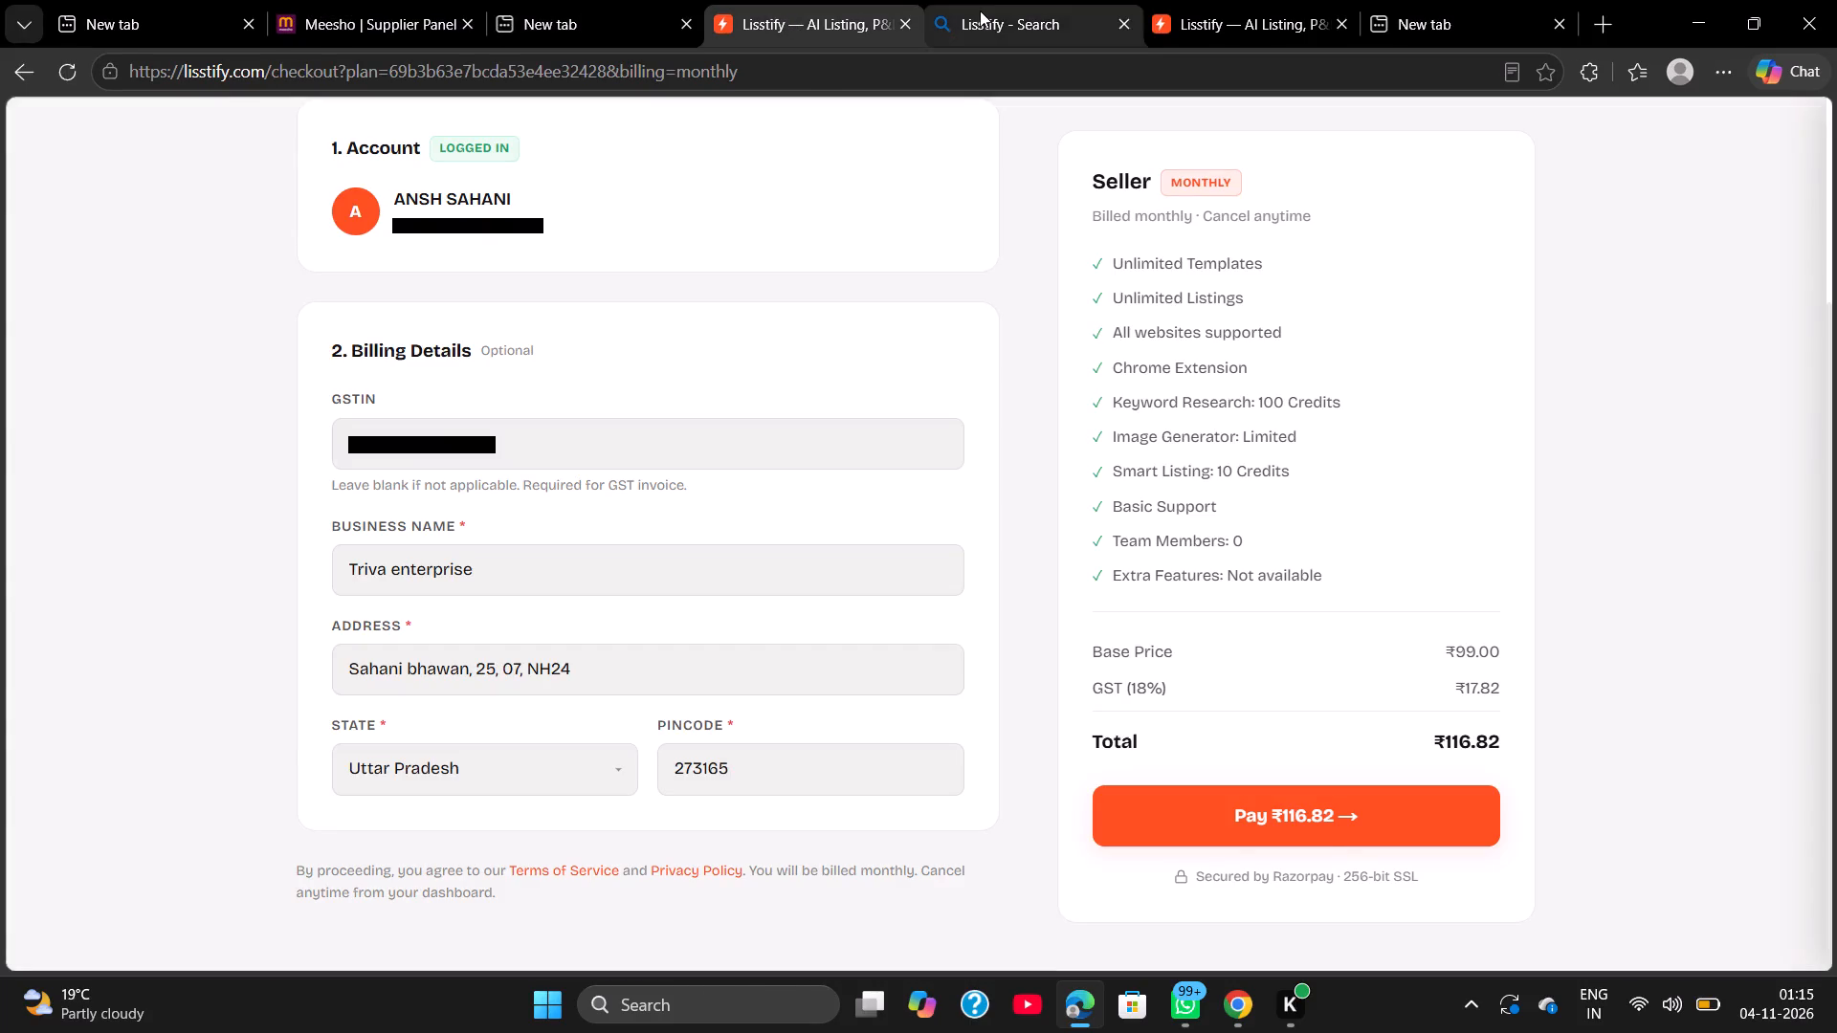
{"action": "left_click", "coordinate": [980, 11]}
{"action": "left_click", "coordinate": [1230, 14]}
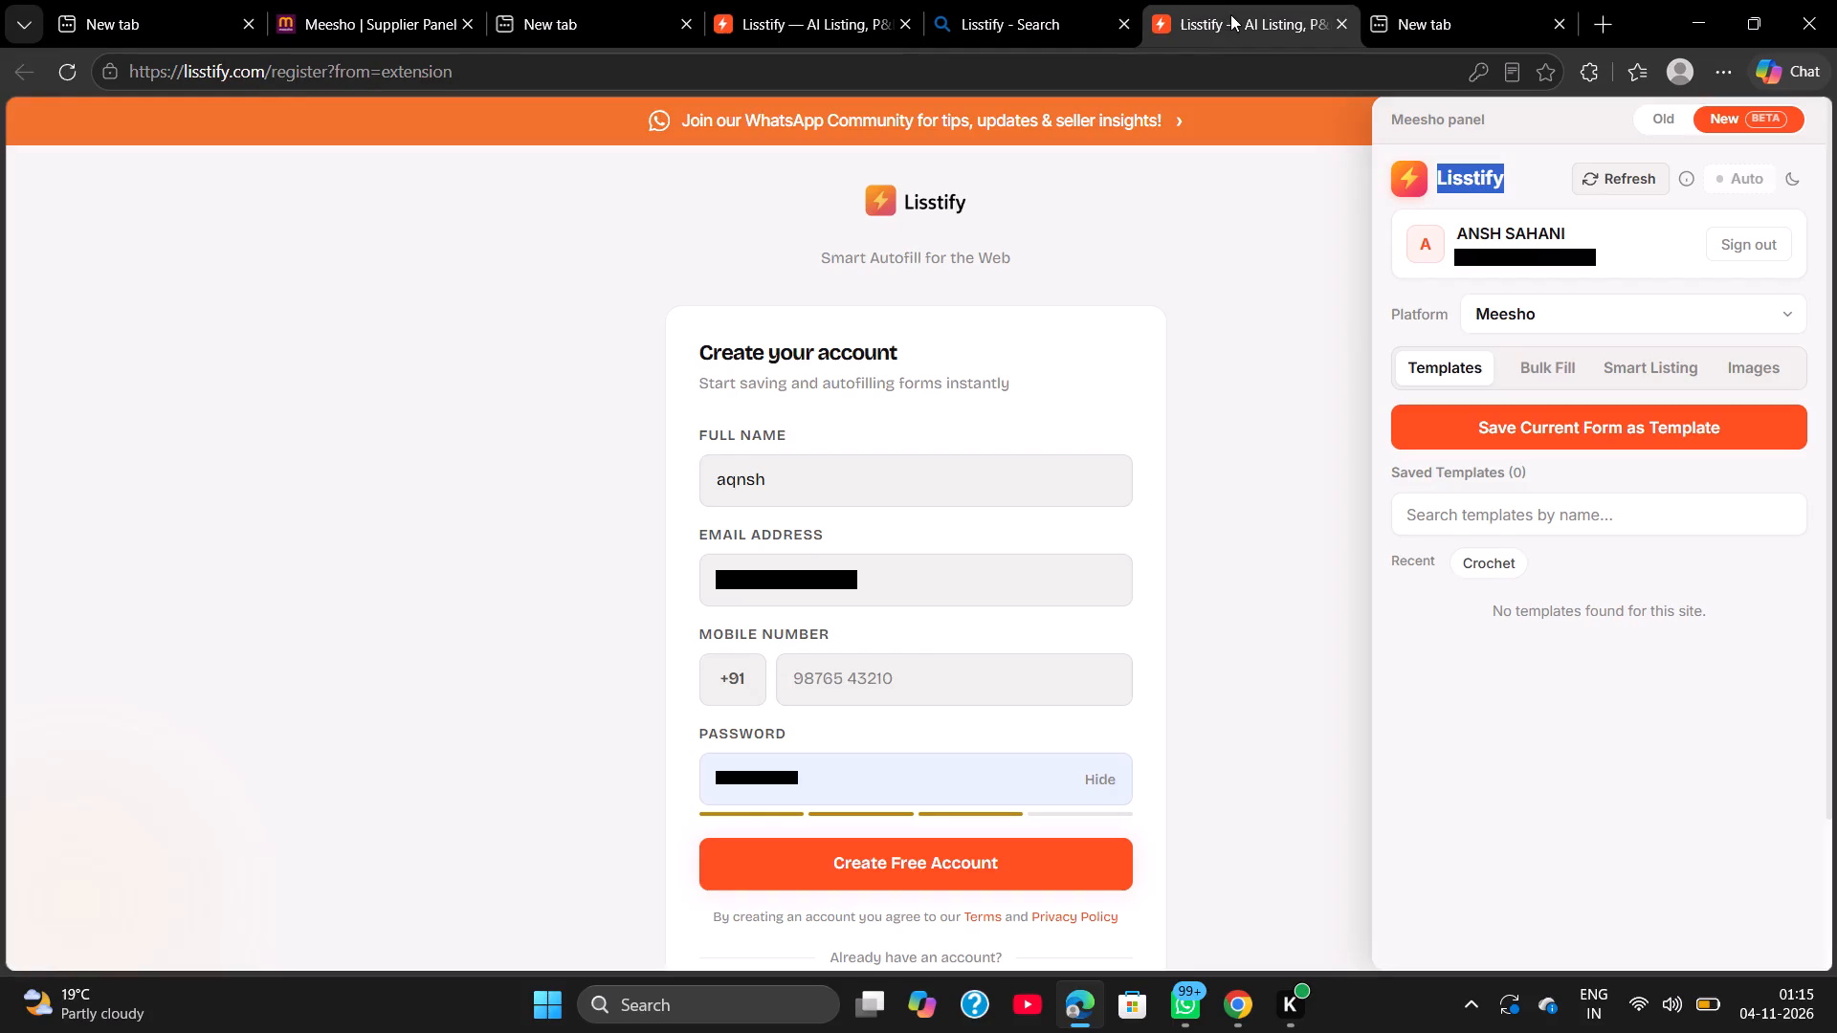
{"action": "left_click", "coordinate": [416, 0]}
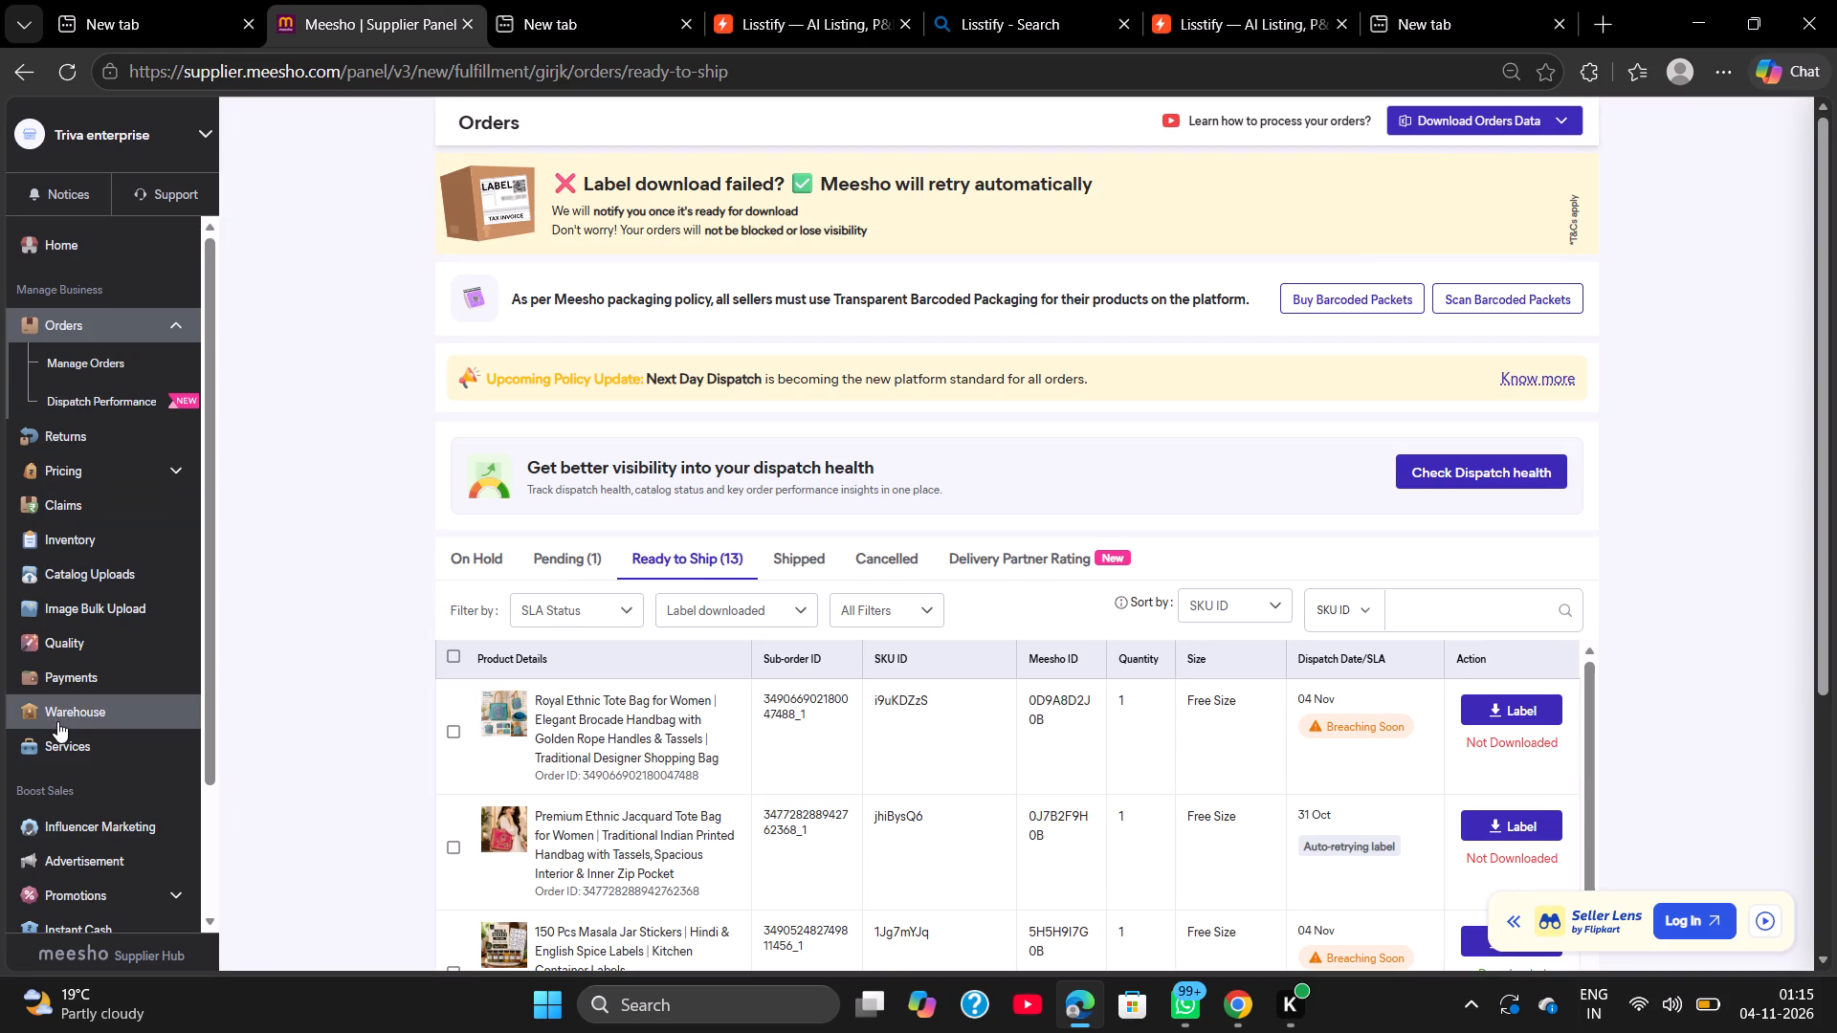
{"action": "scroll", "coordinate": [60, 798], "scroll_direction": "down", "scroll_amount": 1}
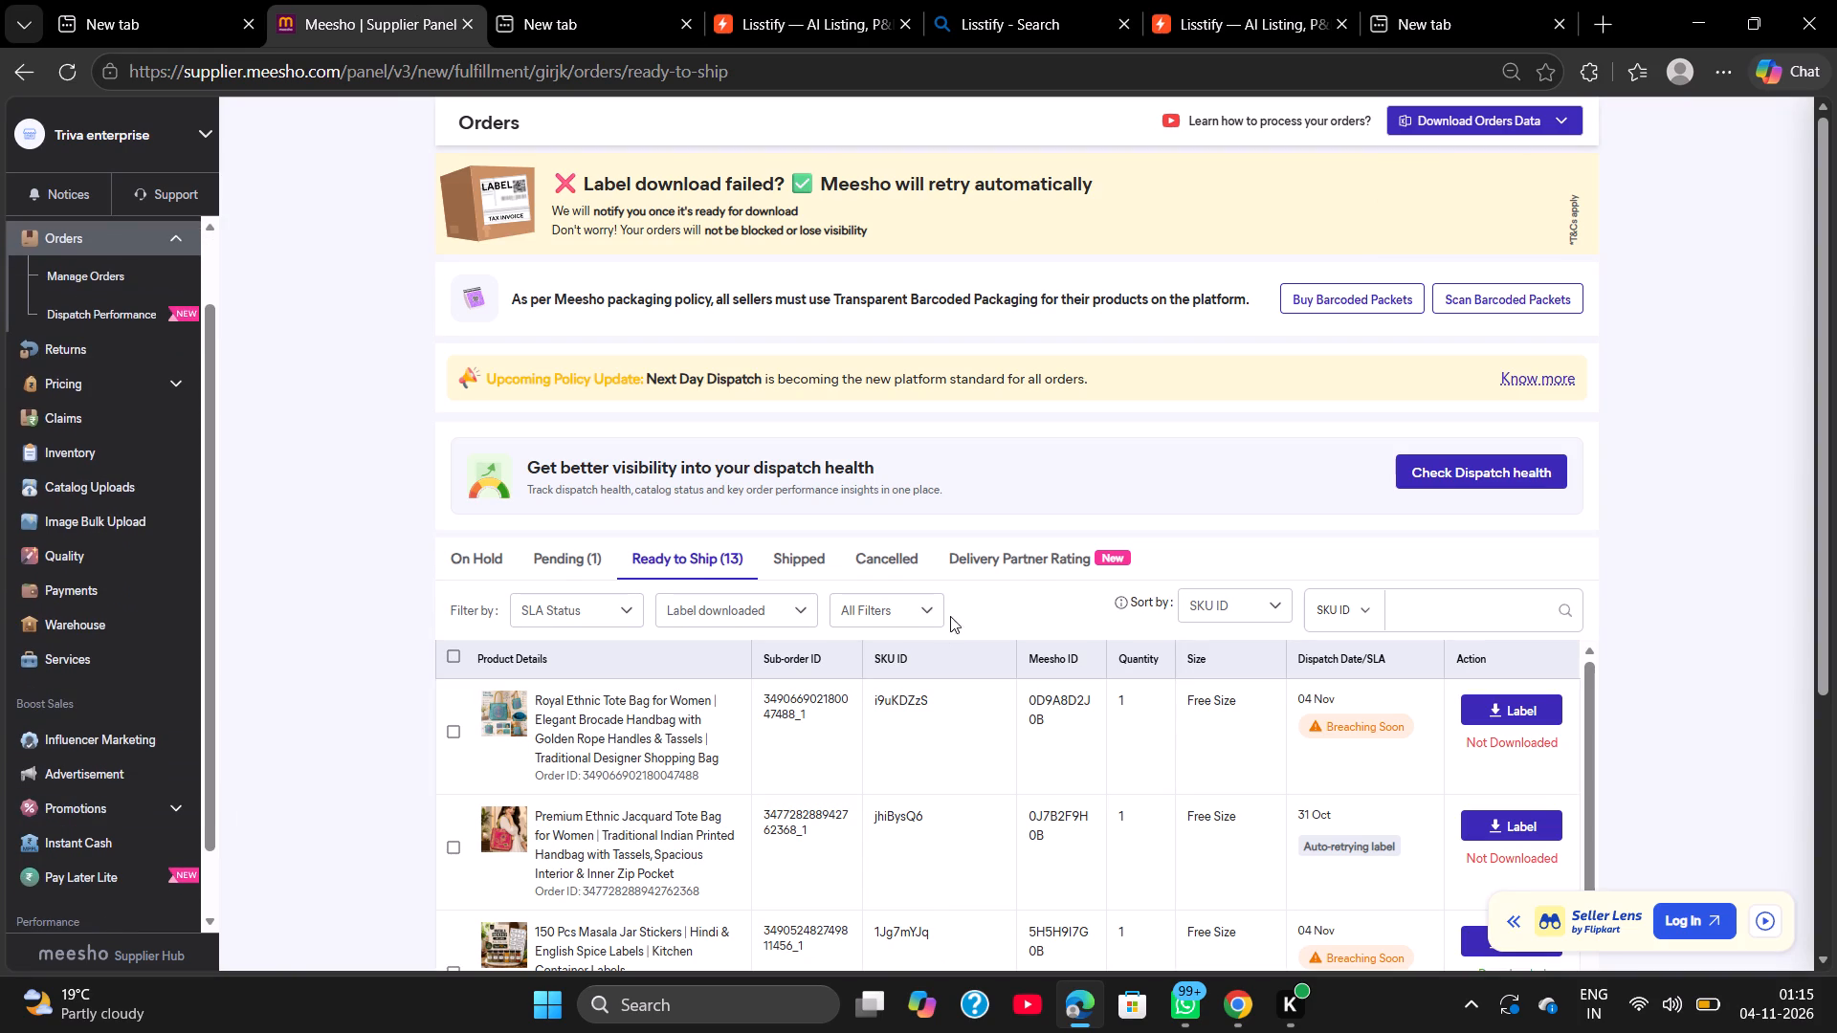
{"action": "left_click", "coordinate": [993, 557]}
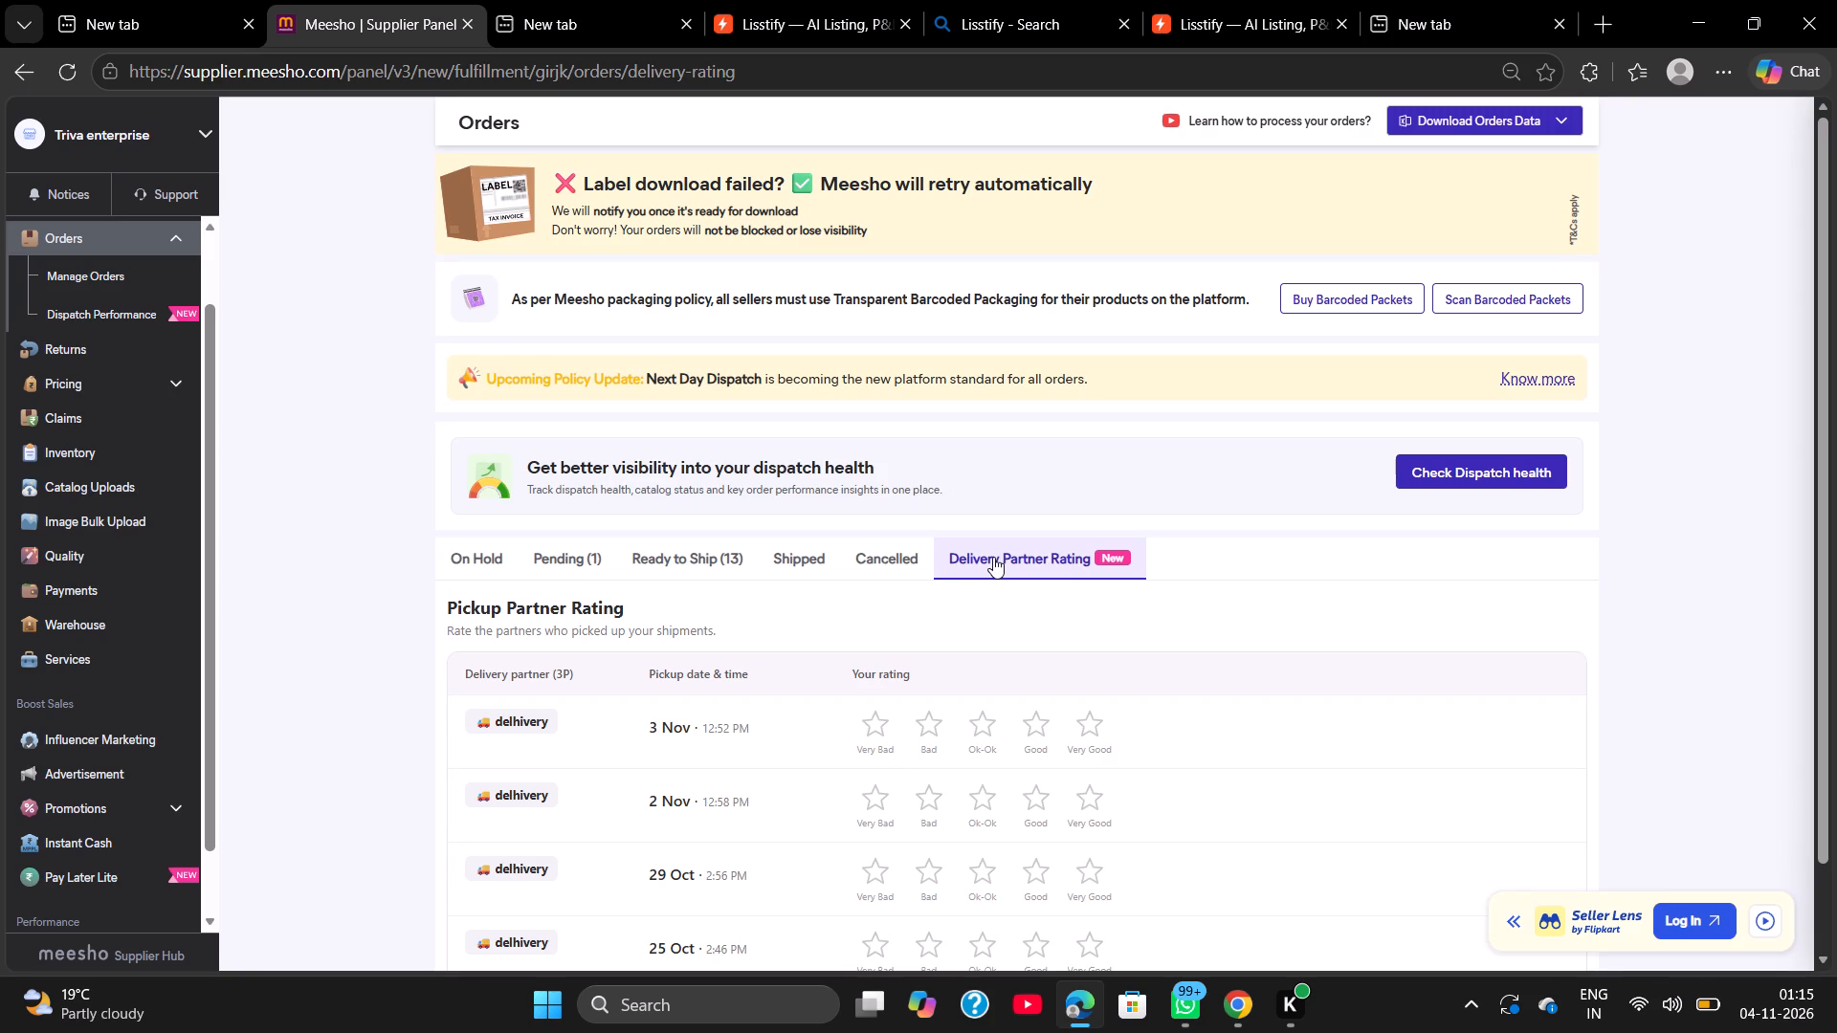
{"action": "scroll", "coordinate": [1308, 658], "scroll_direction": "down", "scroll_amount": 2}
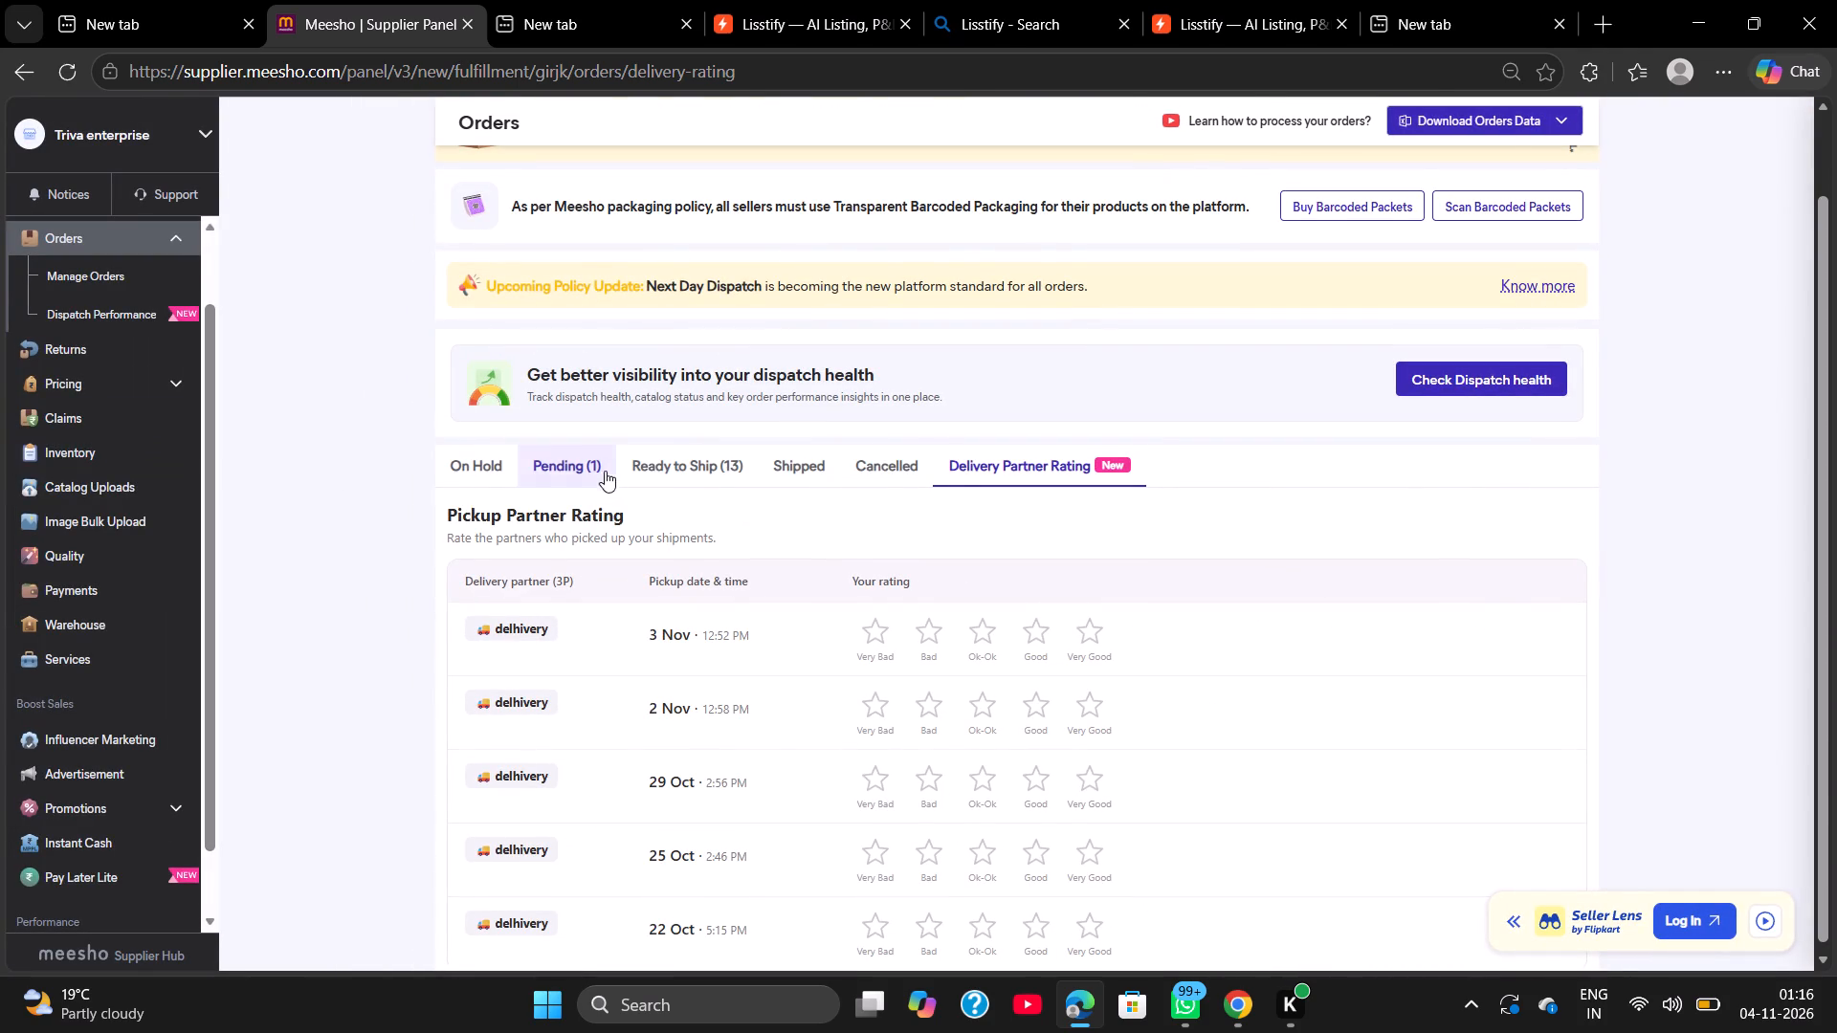
Accept the pending order for the 2 Pcs Crochet Sunflower Curtain Tieback and dismiss the acceptance message.
{"action": "left_click", "coordinate": [554, 450]}
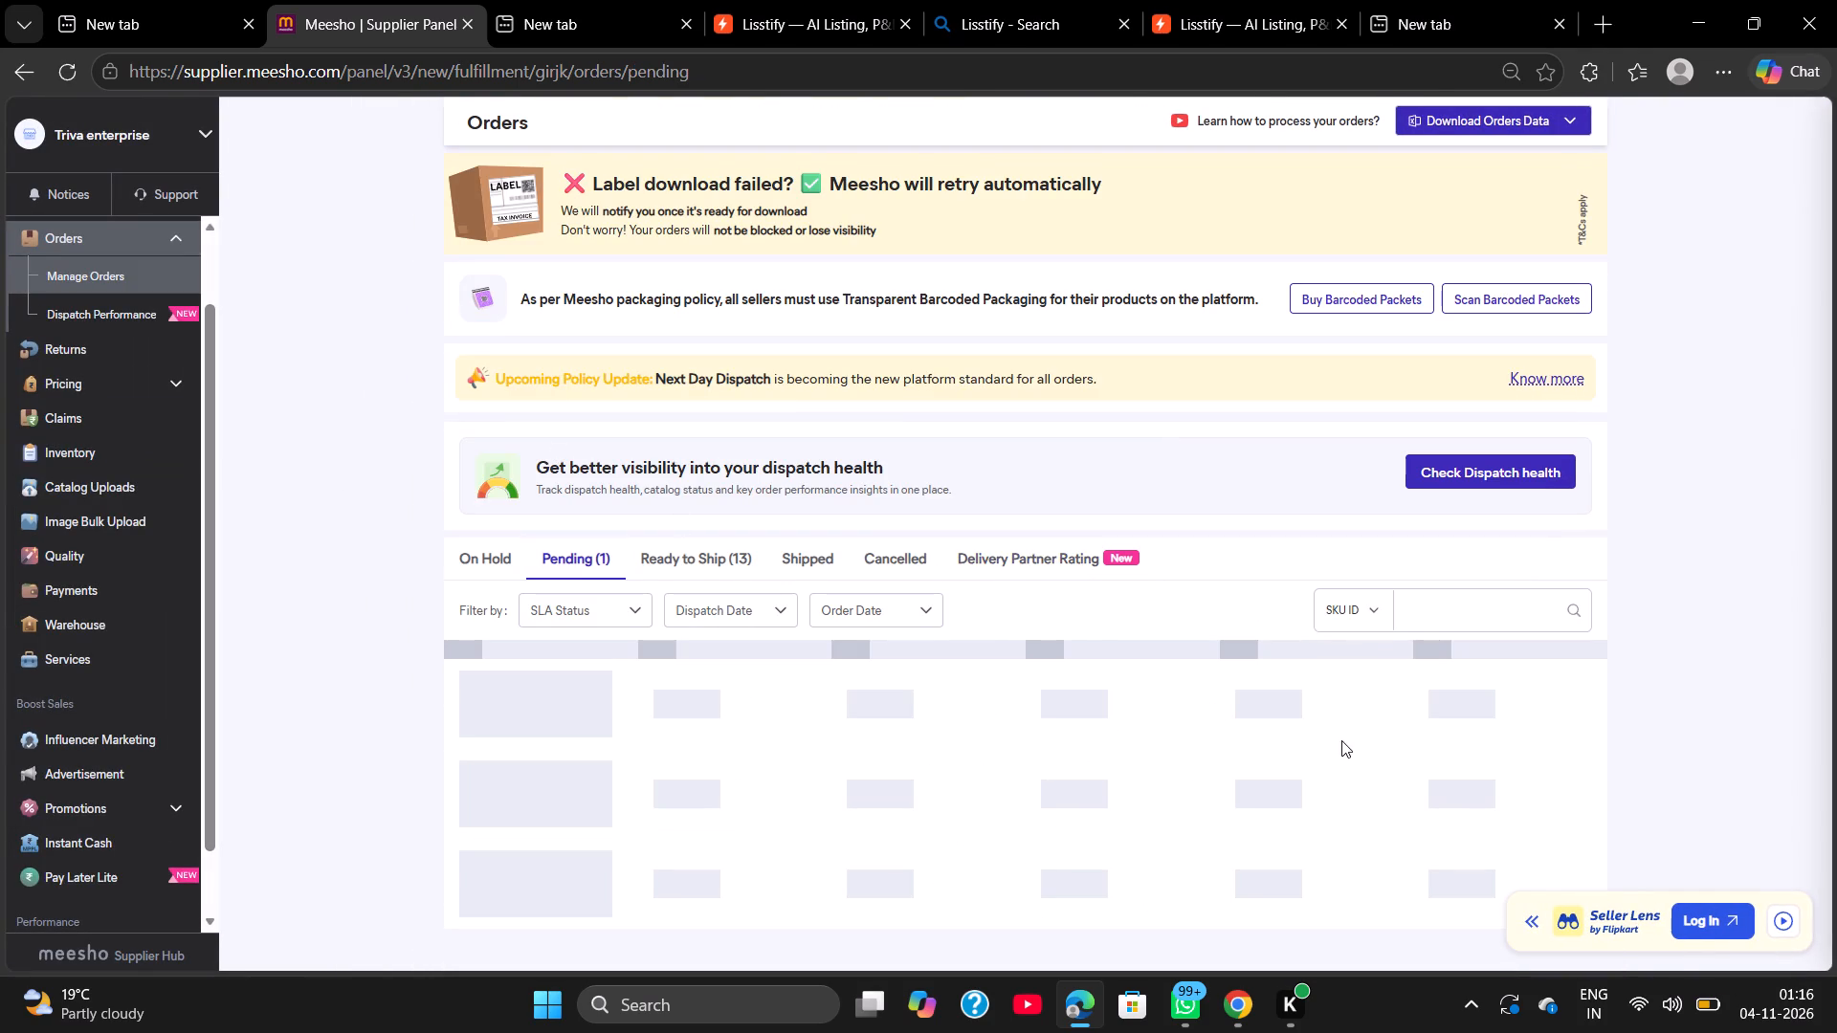
{"action": "left_click", "coordinate": [1546, 710]}
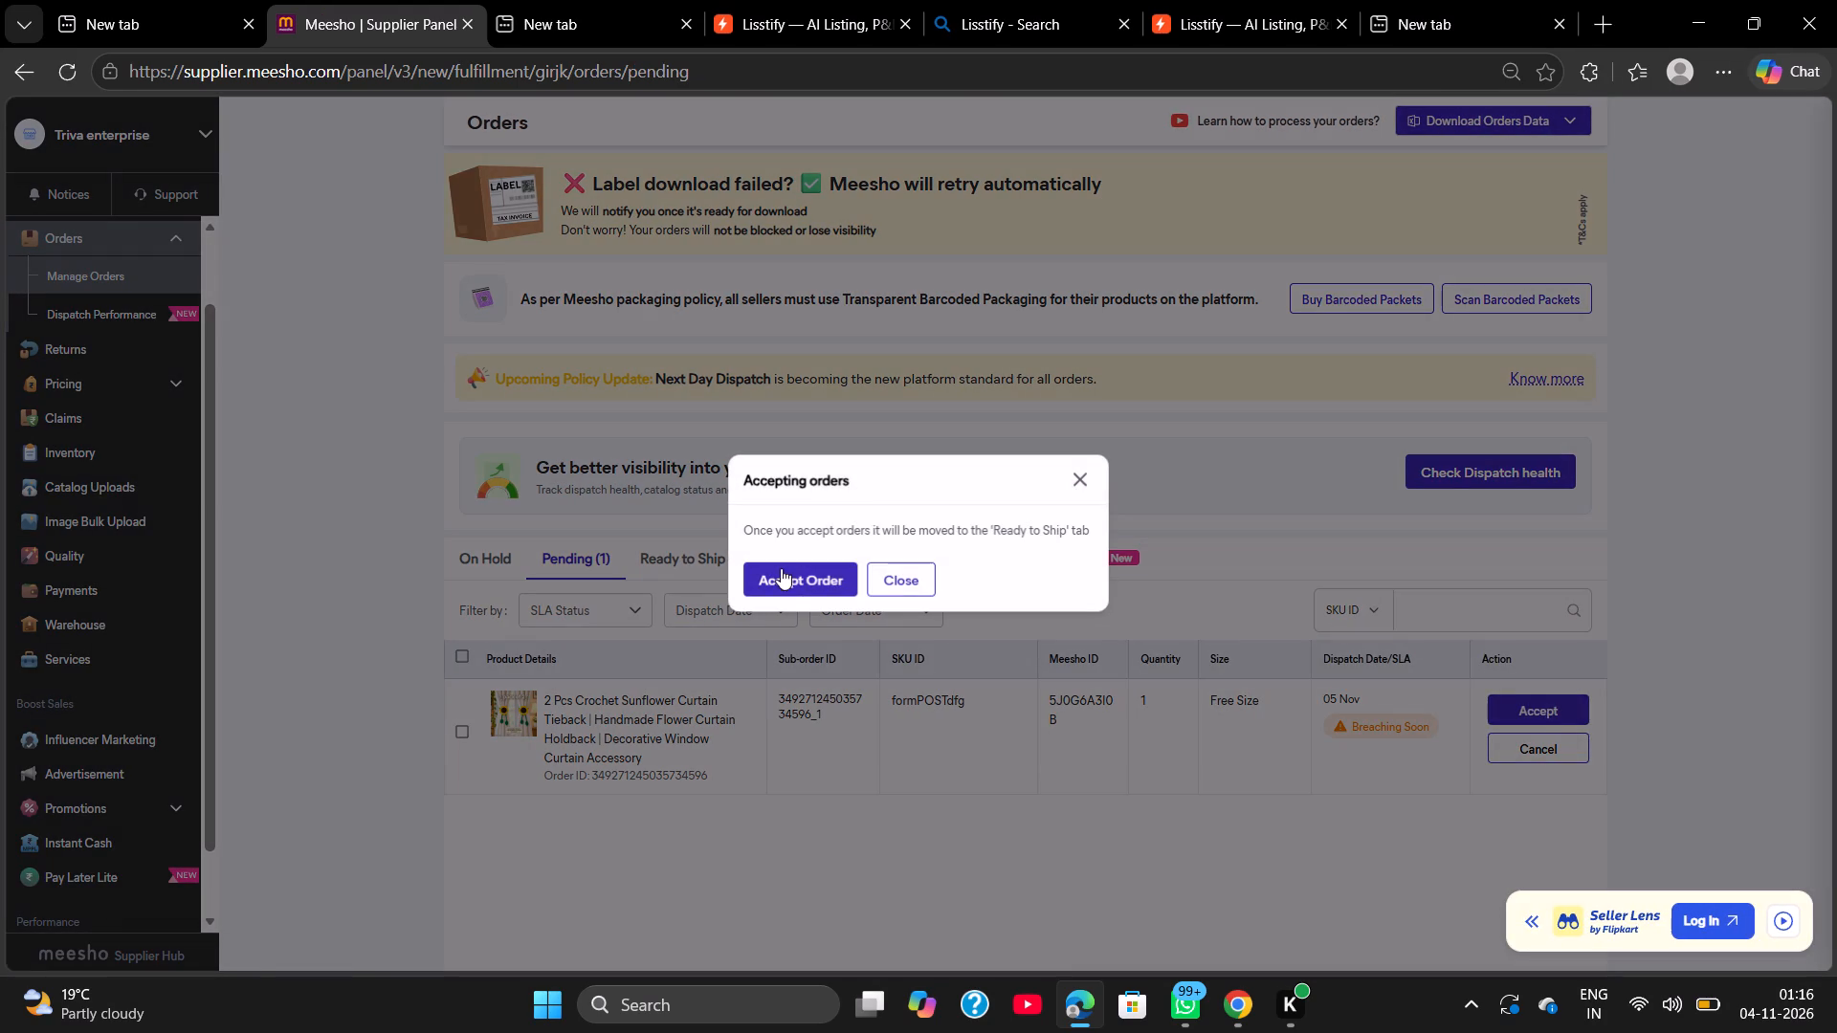
{"action": "left_click", "coordinate": [786, 582]}
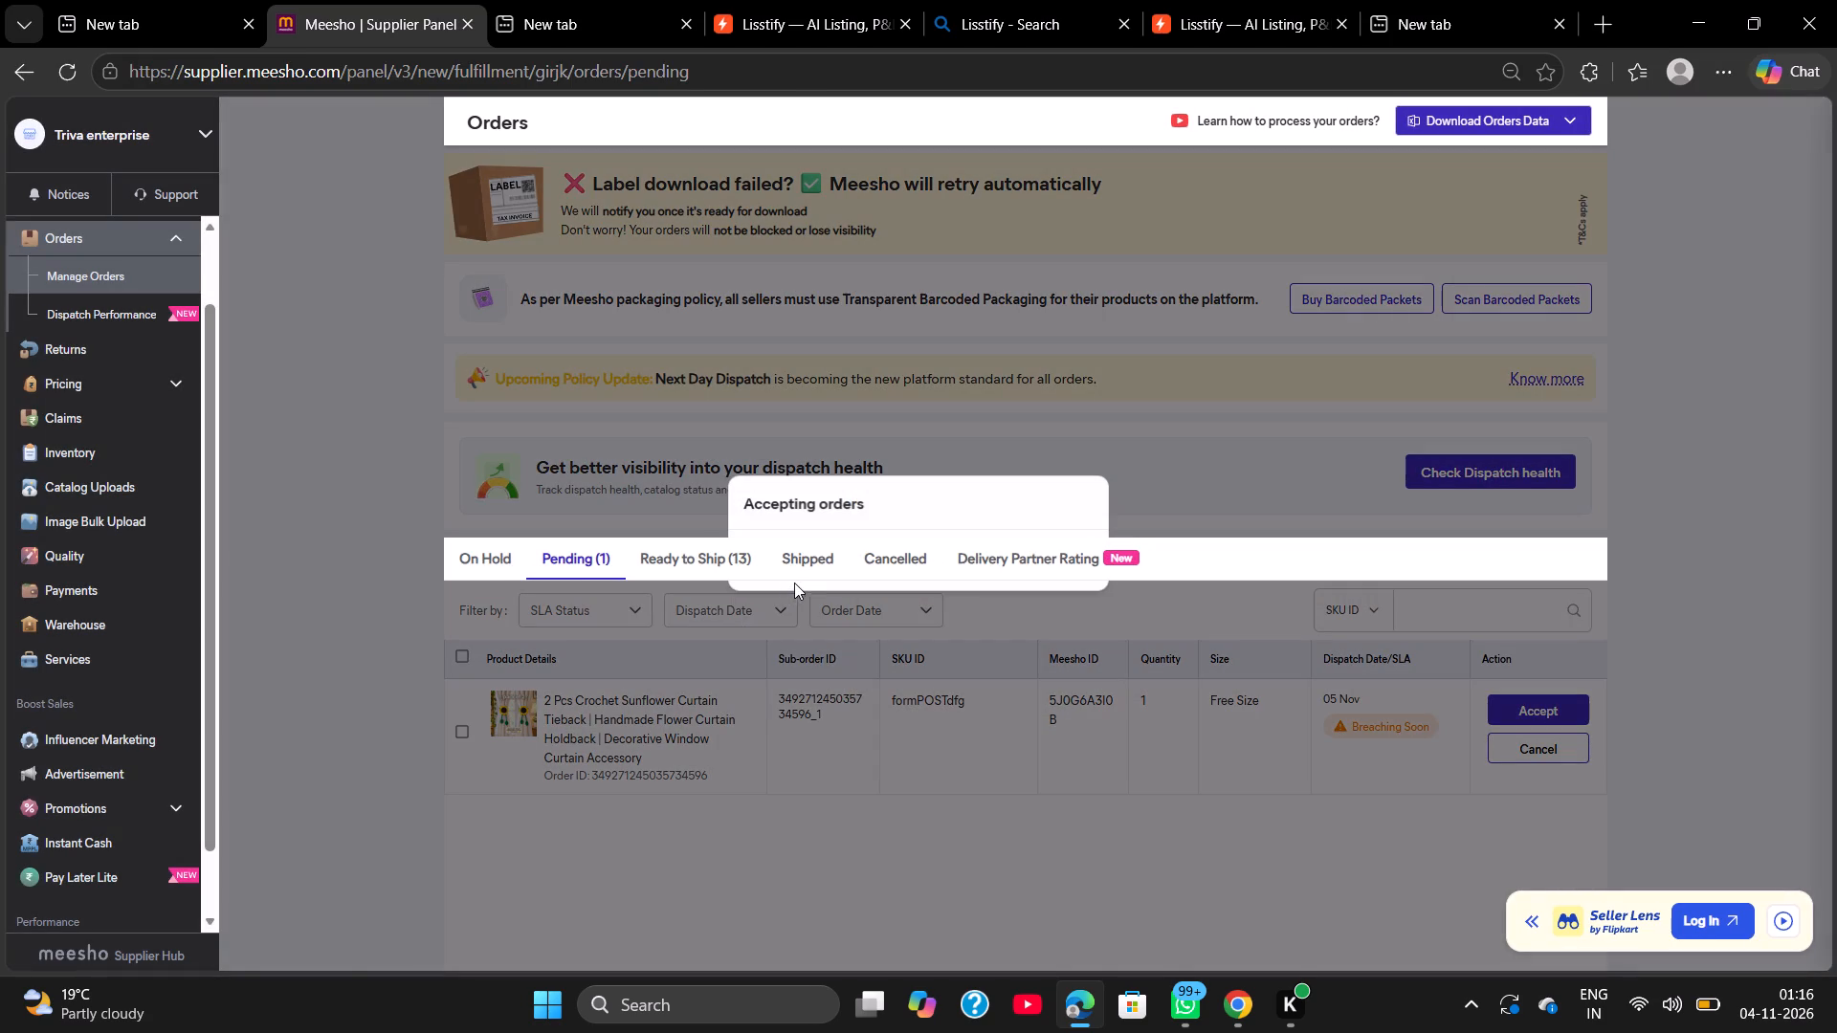
{"action": "left_click", "coordinate": [64, 73]}
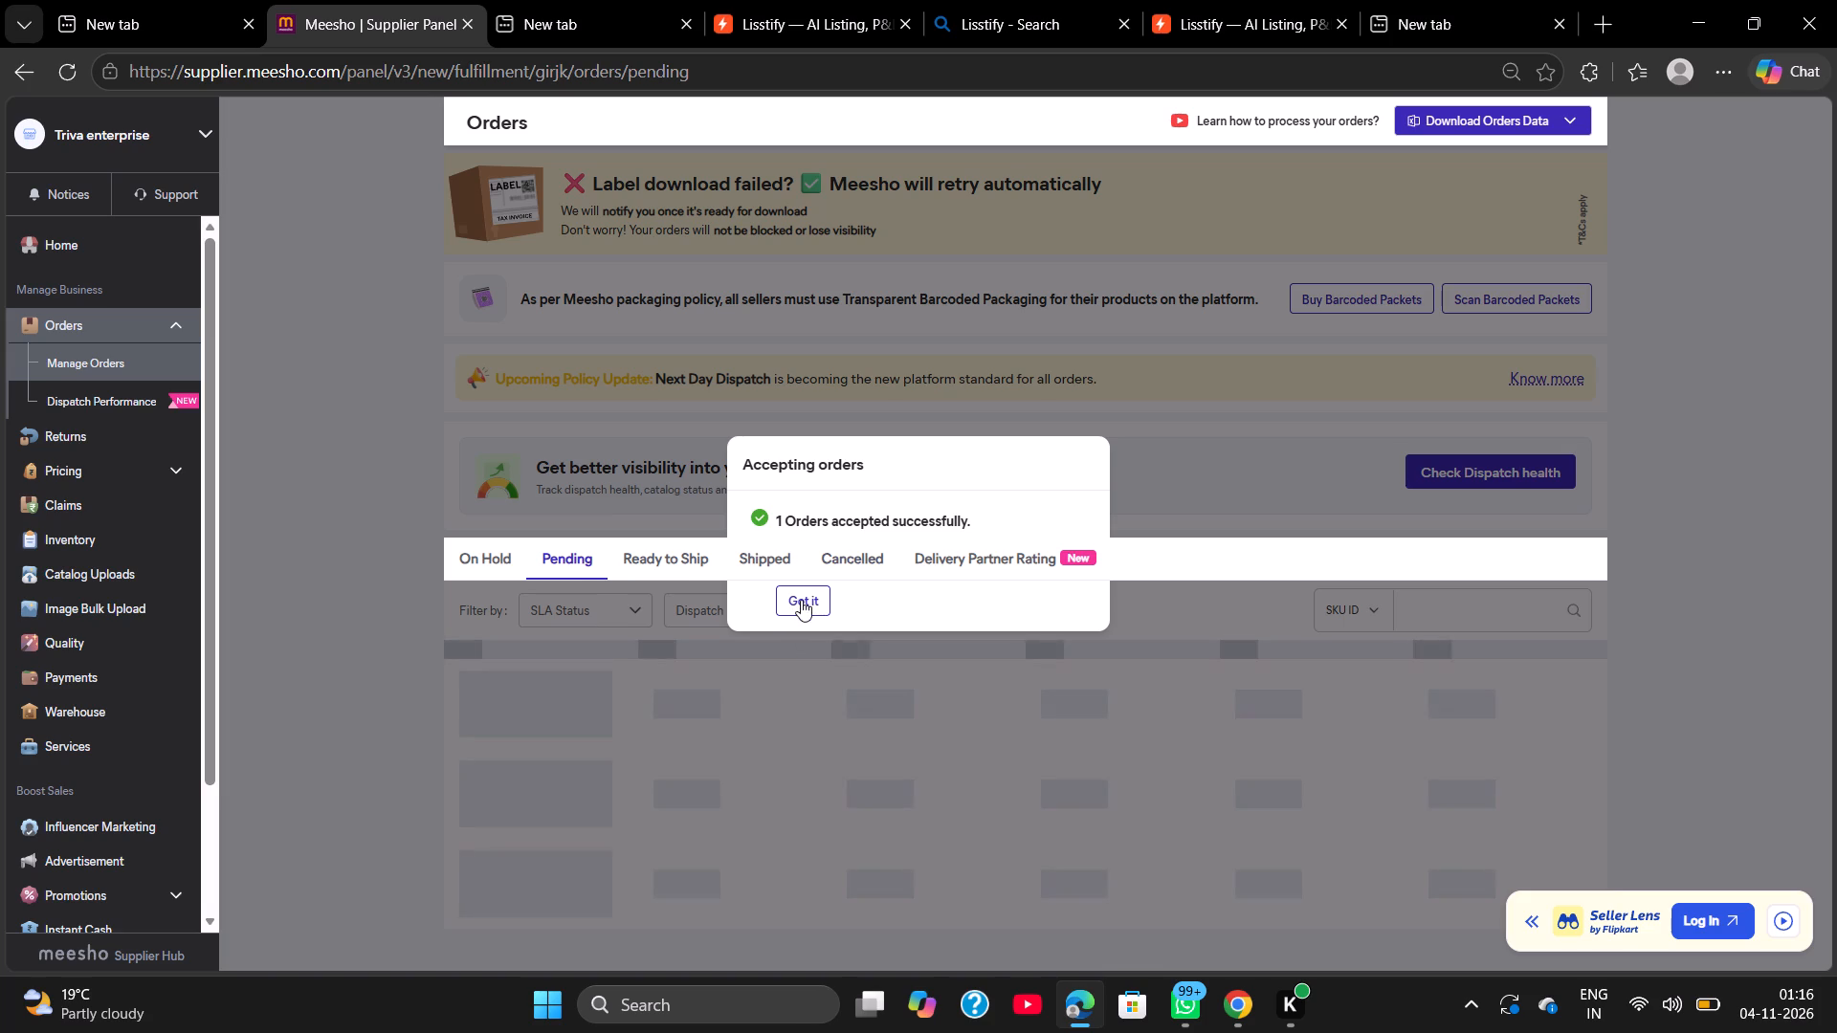
{"action": "left_click", "coordinate": [801, 600]}
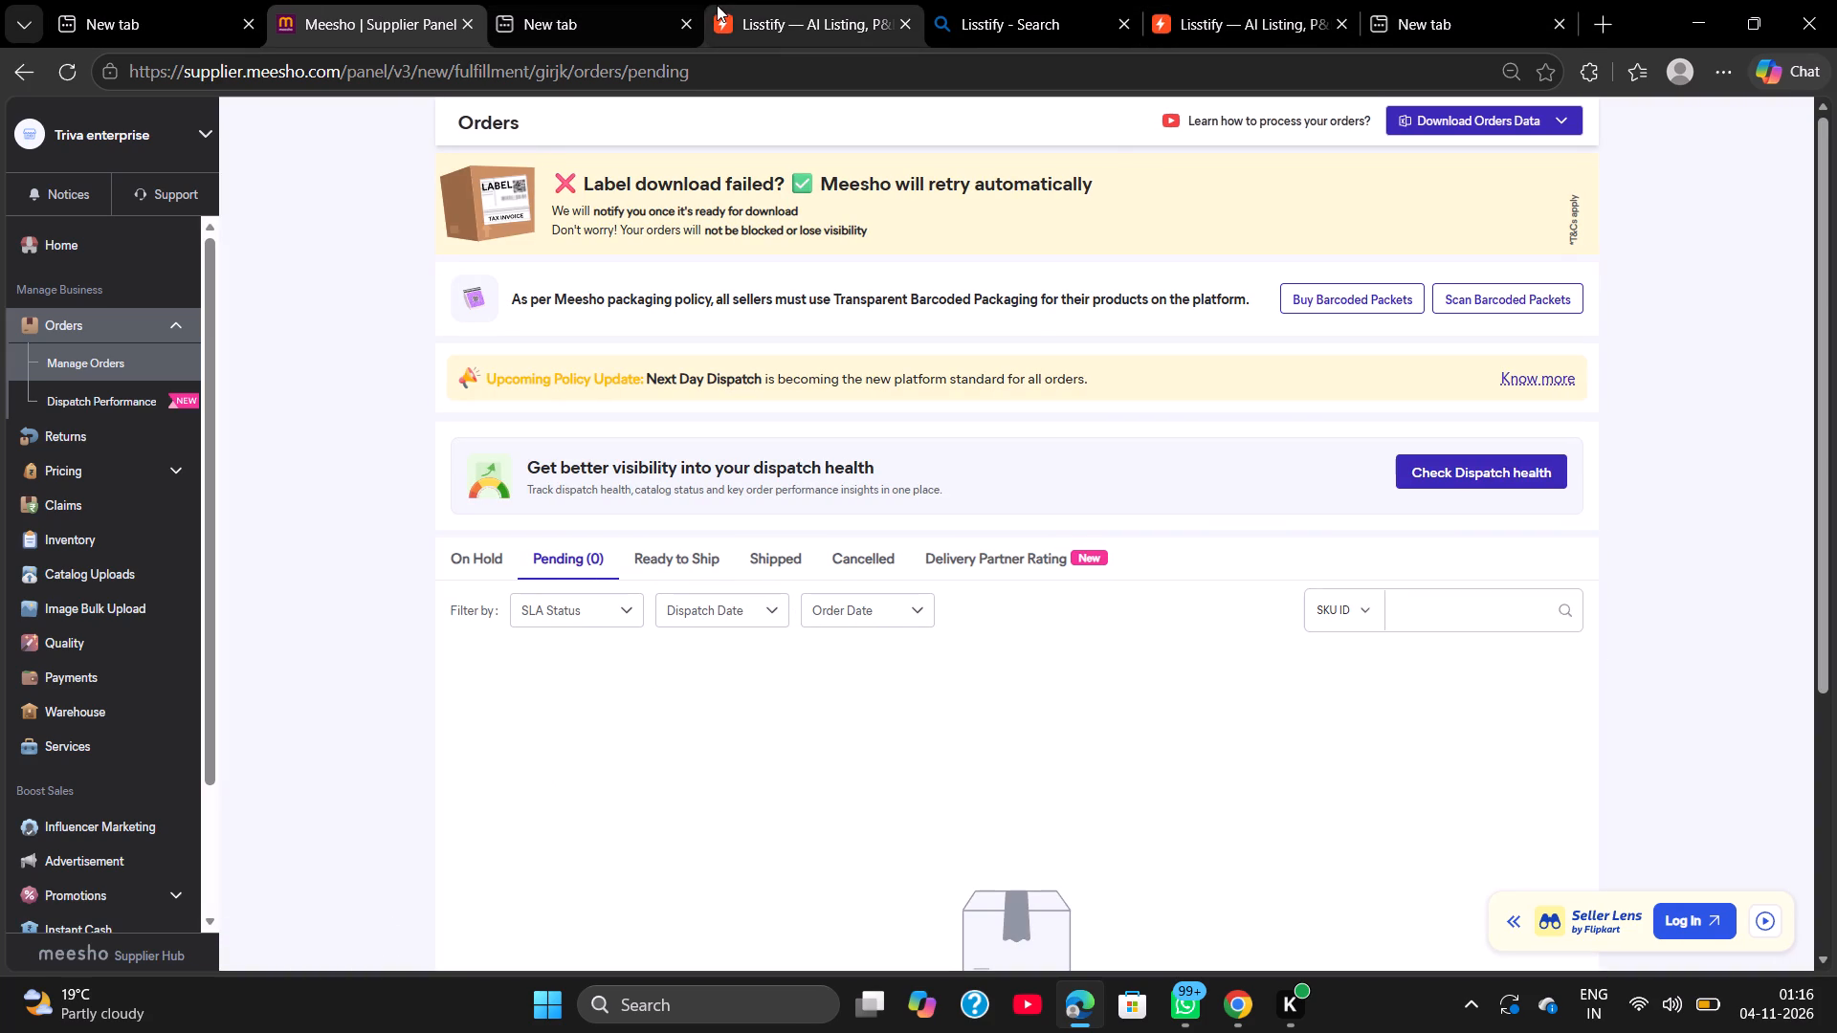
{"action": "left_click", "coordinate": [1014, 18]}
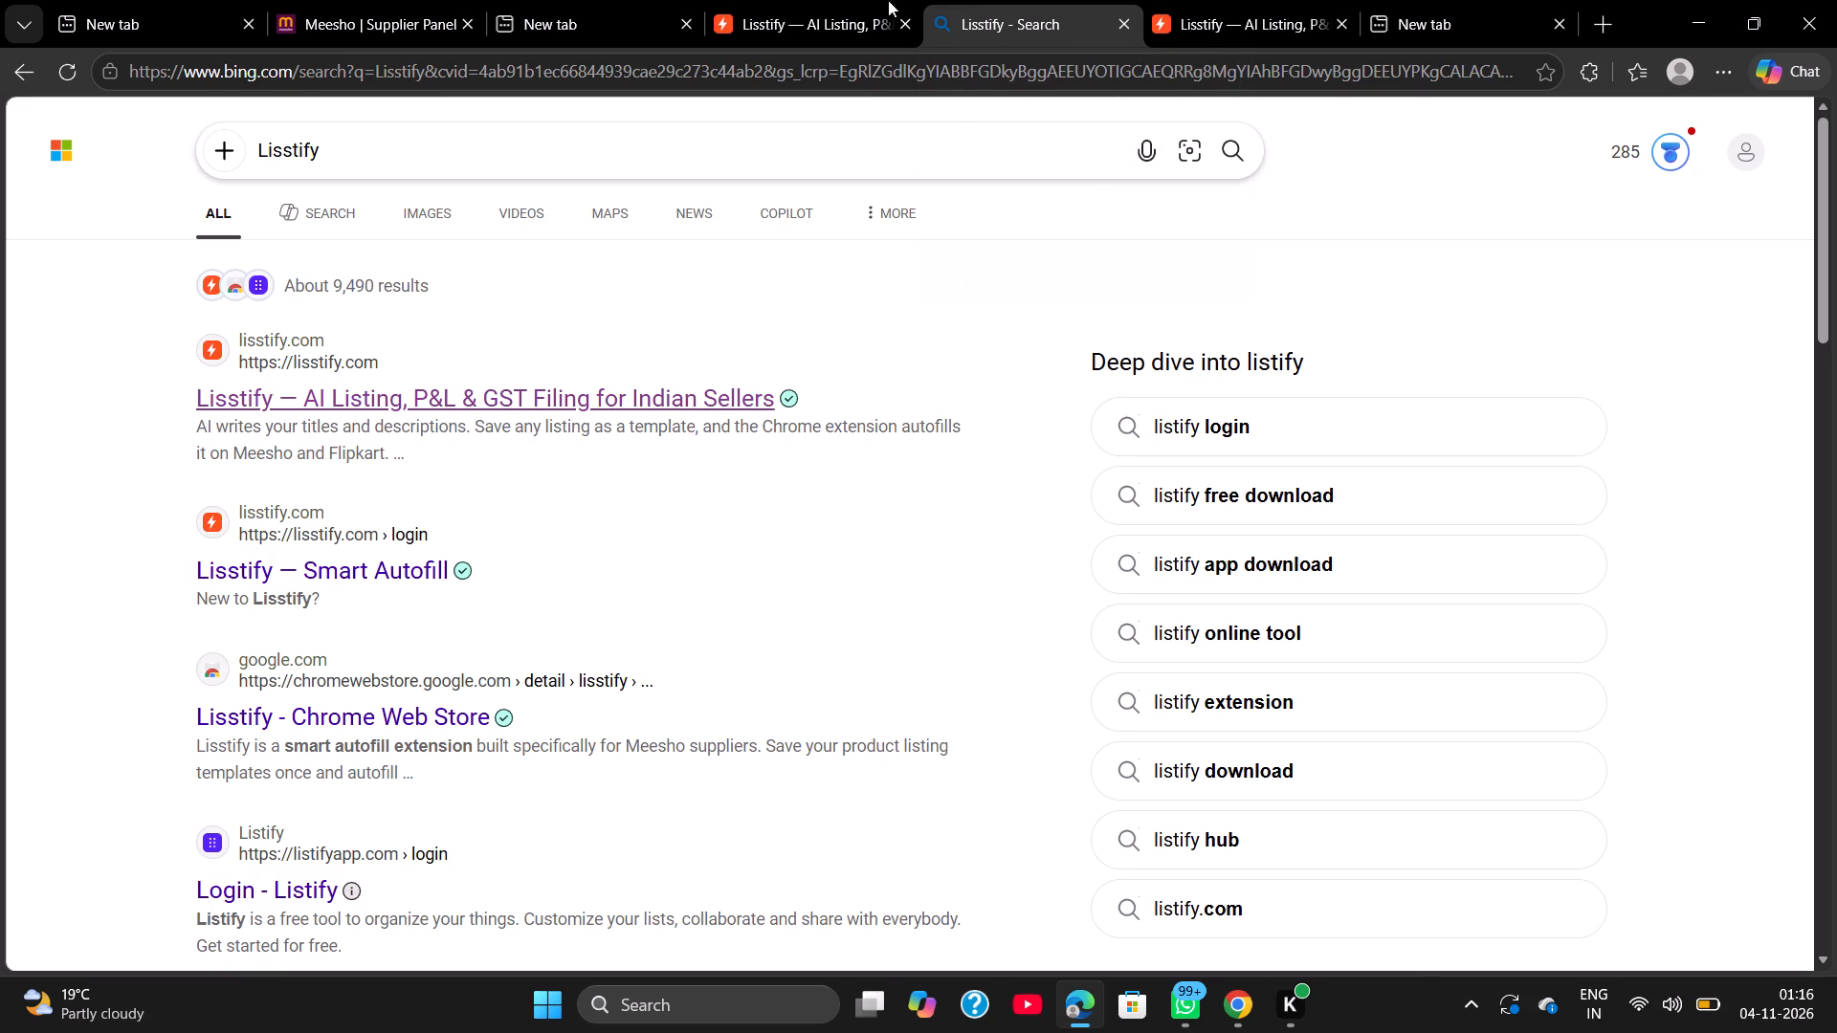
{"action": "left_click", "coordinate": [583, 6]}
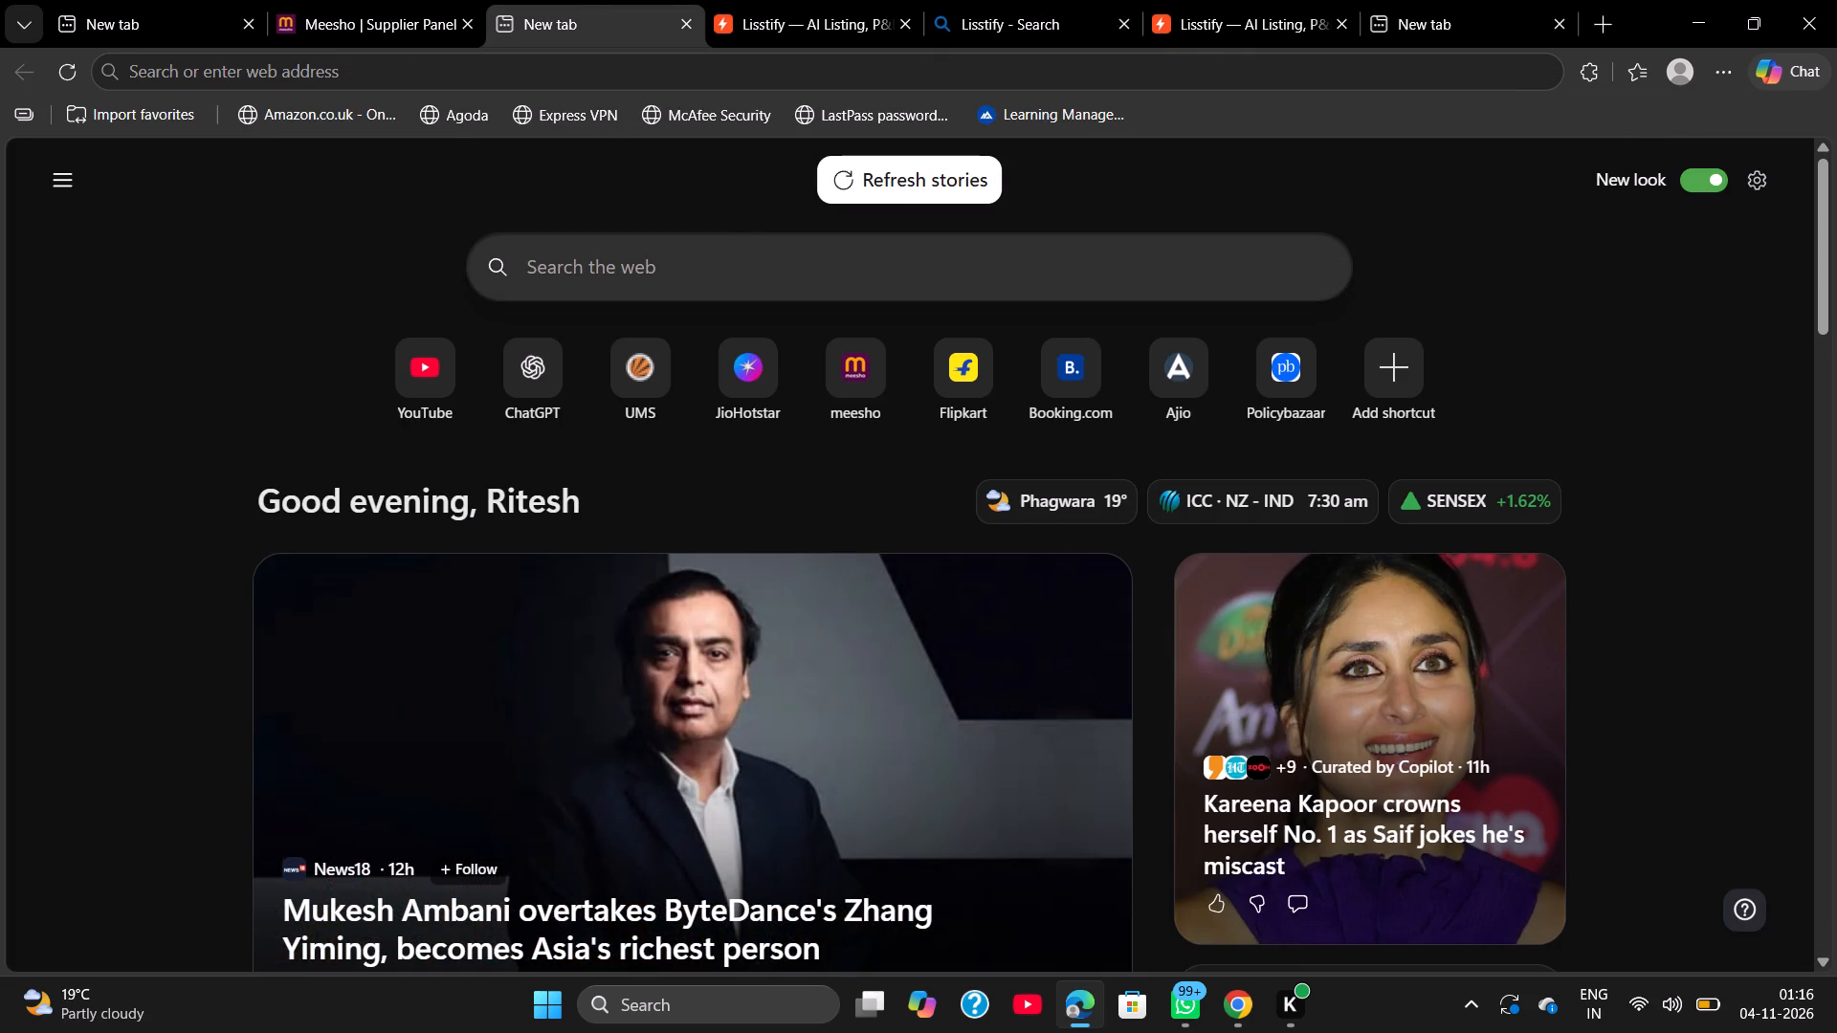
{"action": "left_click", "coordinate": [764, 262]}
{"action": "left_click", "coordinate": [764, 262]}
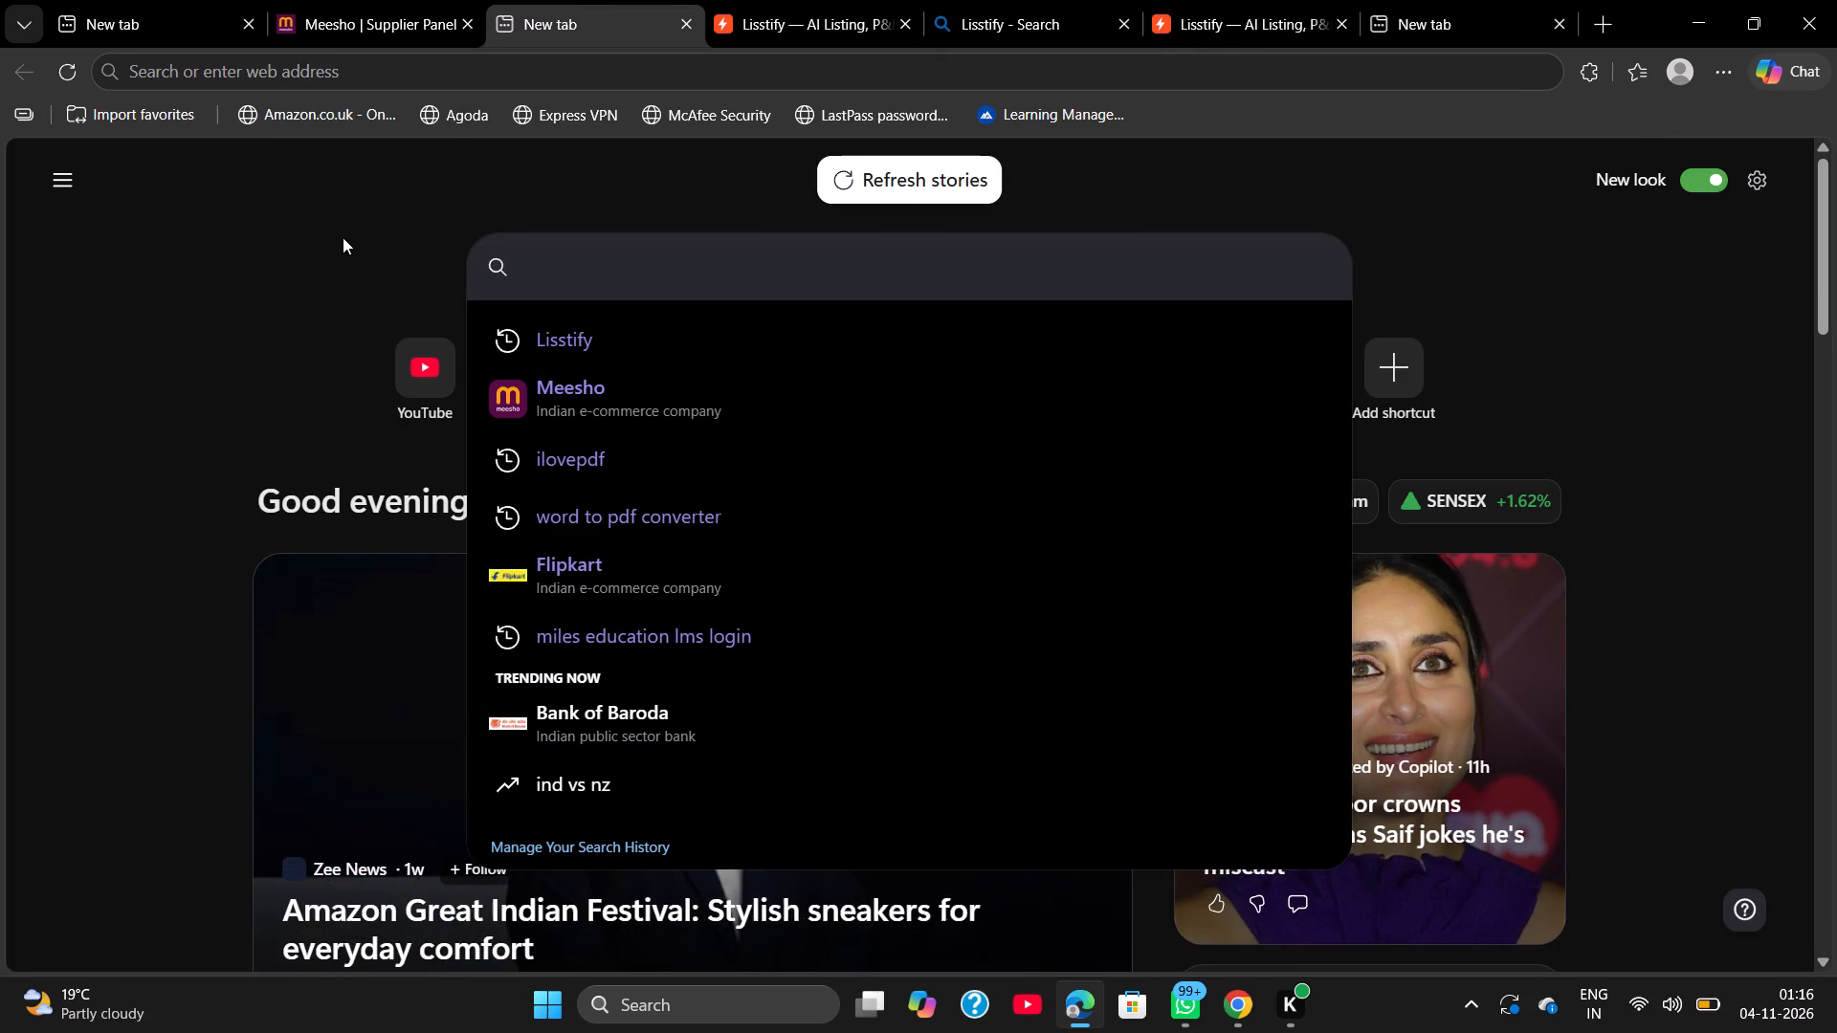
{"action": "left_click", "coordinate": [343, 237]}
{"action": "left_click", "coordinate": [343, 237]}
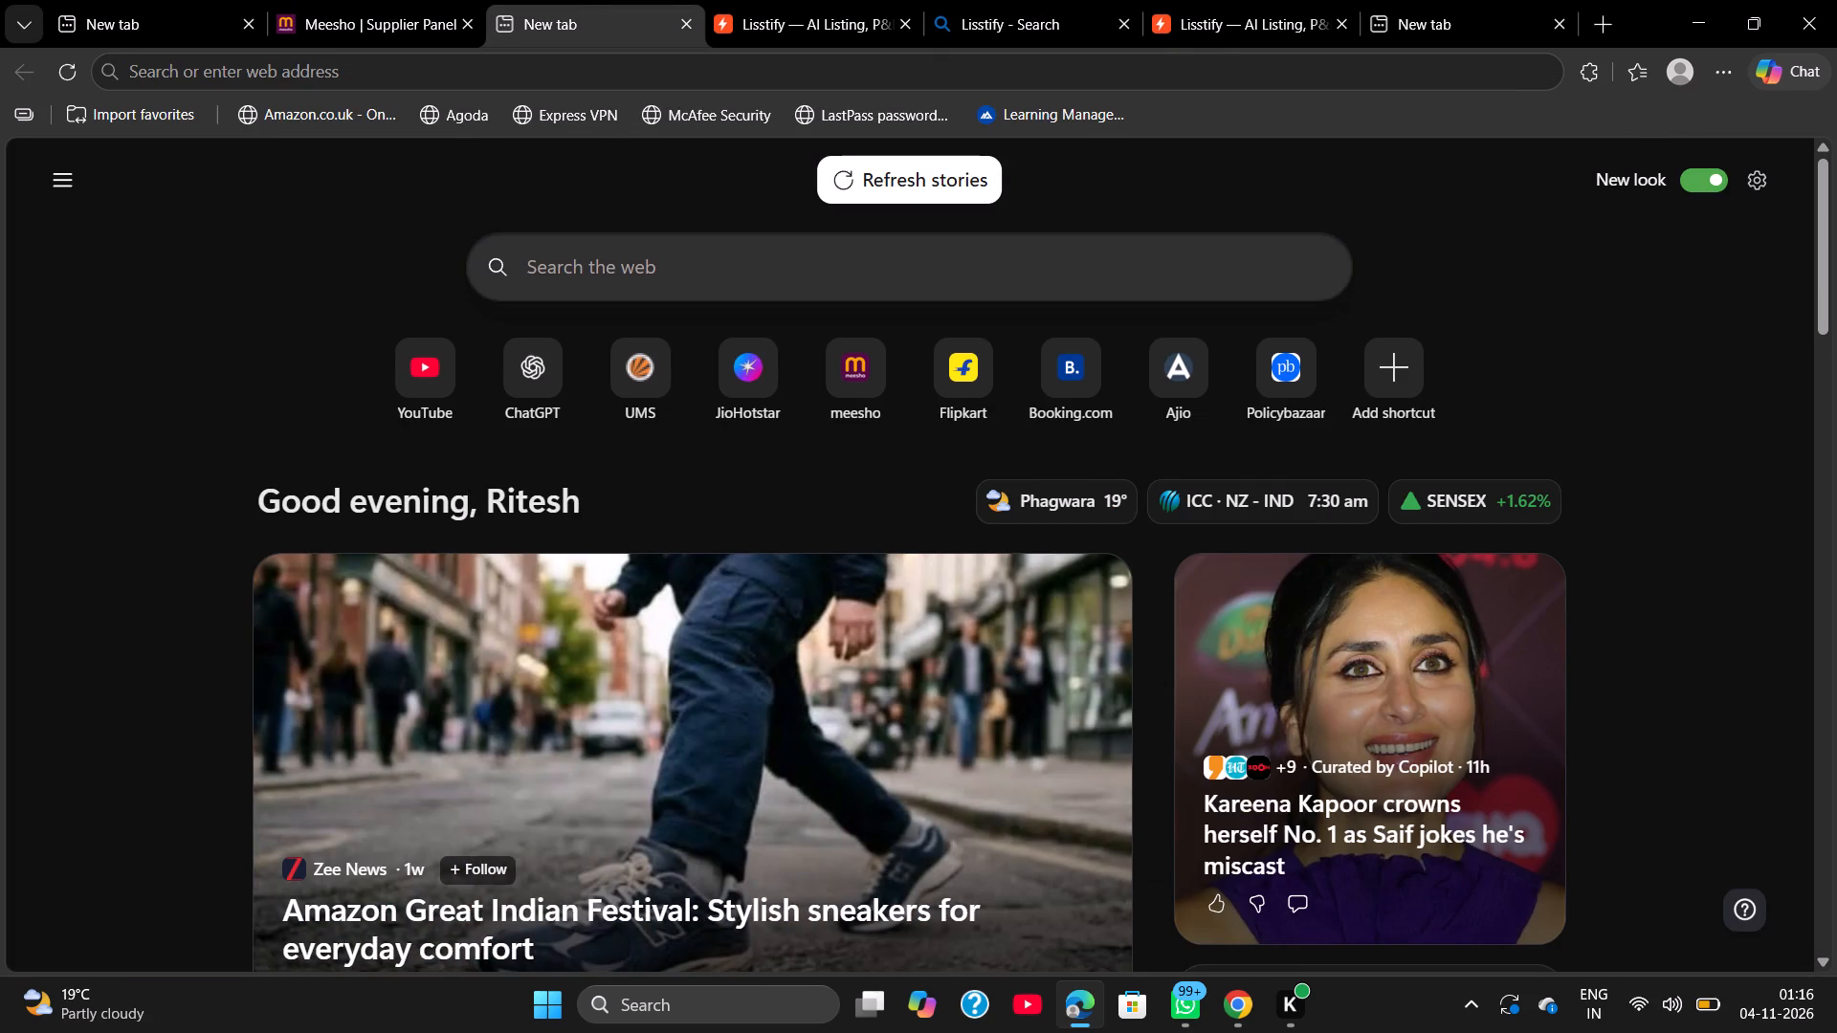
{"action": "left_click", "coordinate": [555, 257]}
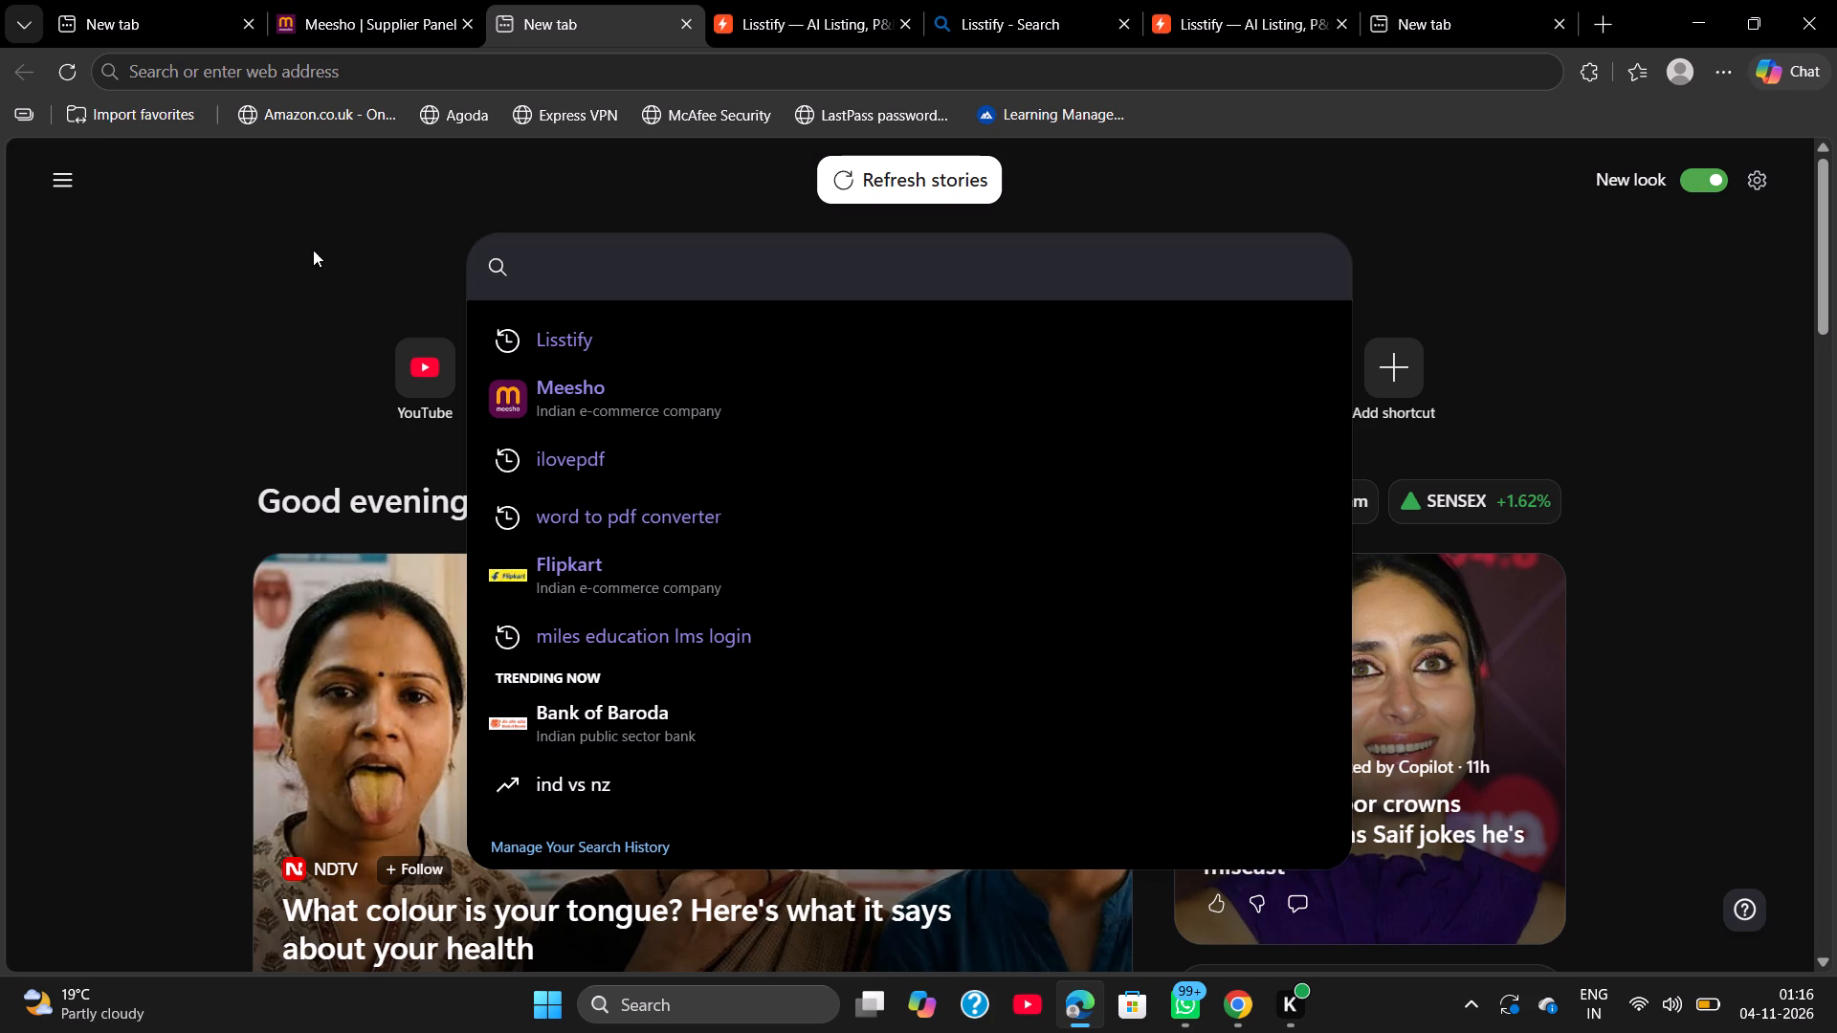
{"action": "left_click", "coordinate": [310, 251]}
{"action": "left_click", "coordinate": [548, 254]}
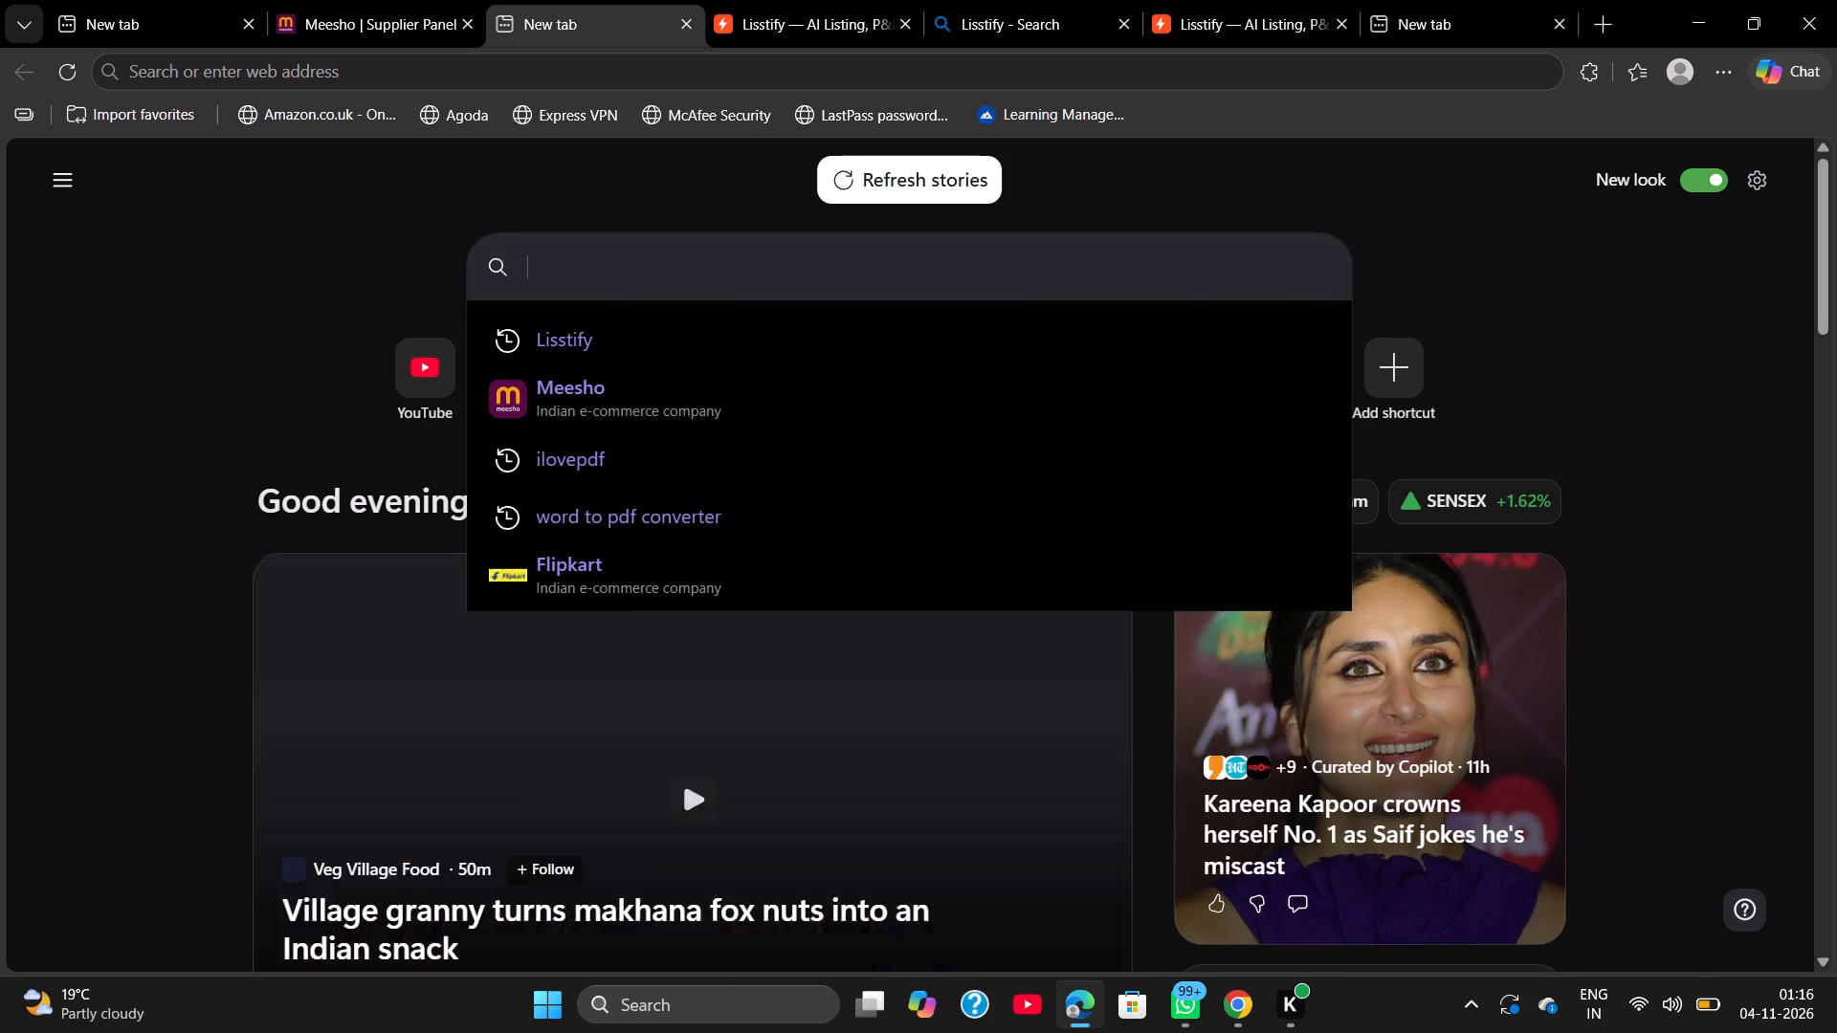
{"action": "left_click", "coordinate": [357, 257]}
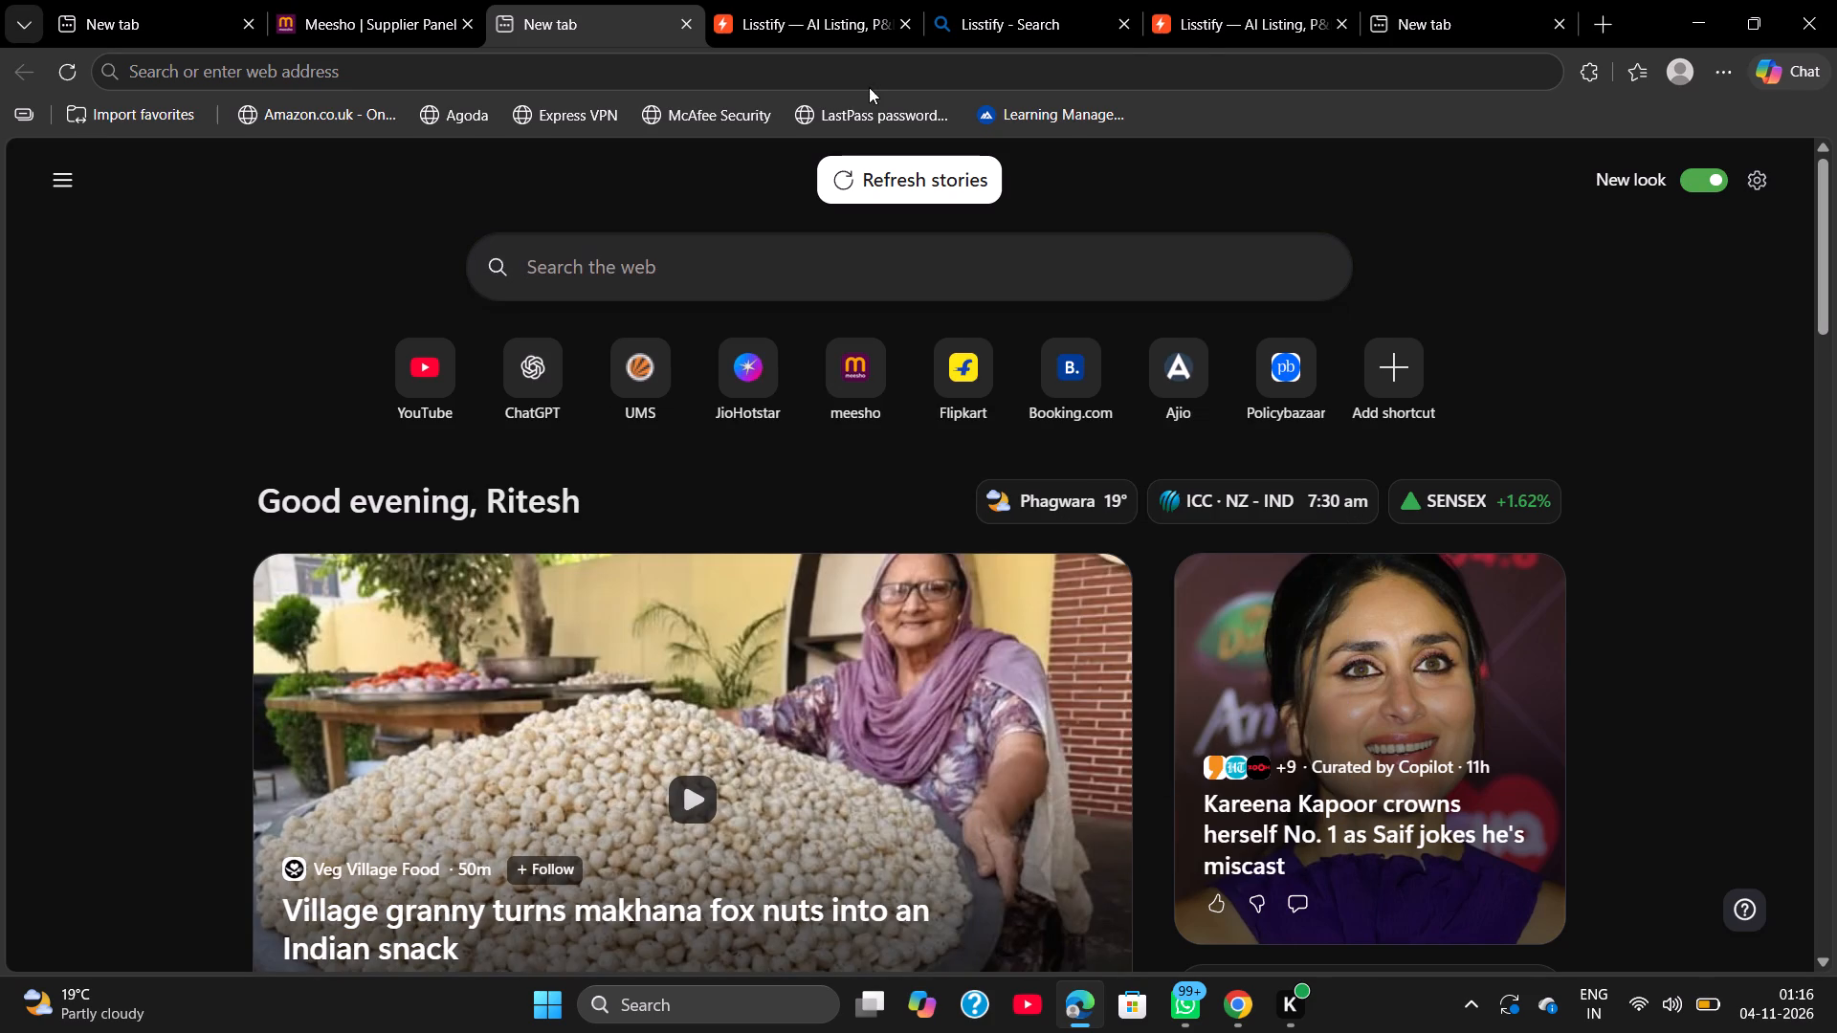
Start a web search for "gst." in a new browser tab.
{"action": "left_click", "coordinate": [1597, 16]}
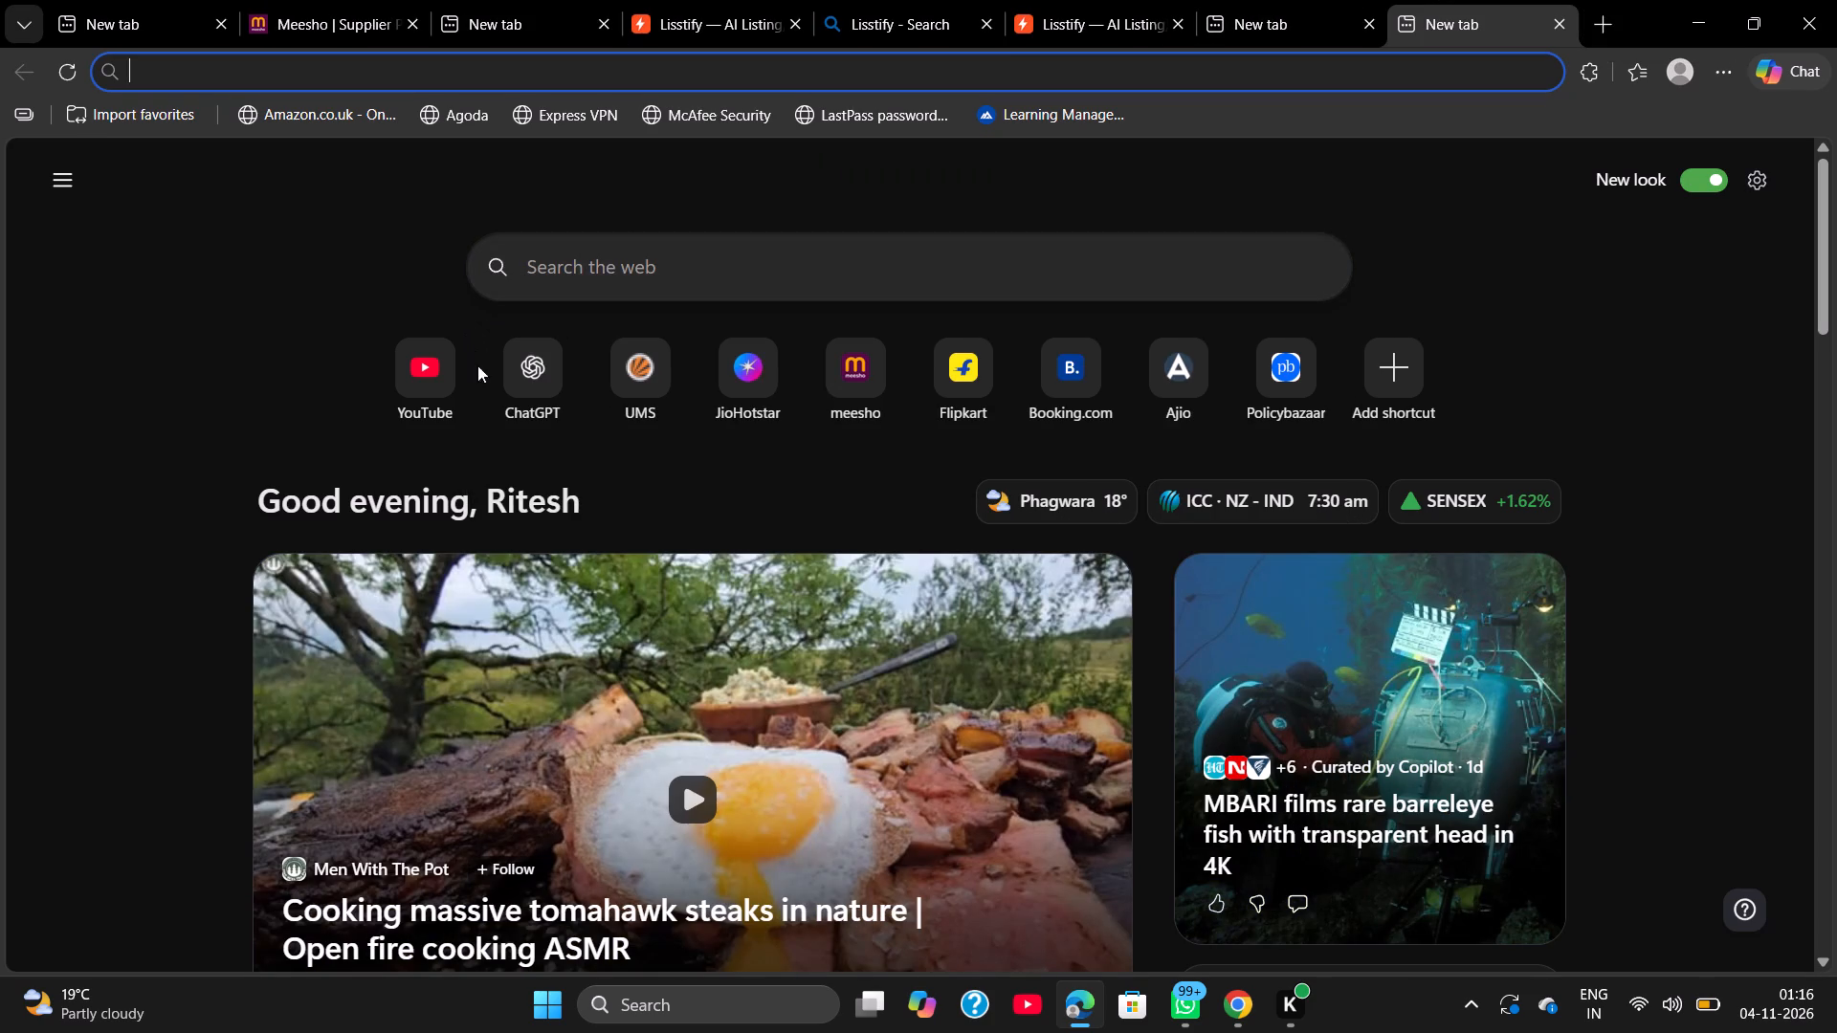
{"action": "left_click", "coordinate": [600, 278]}
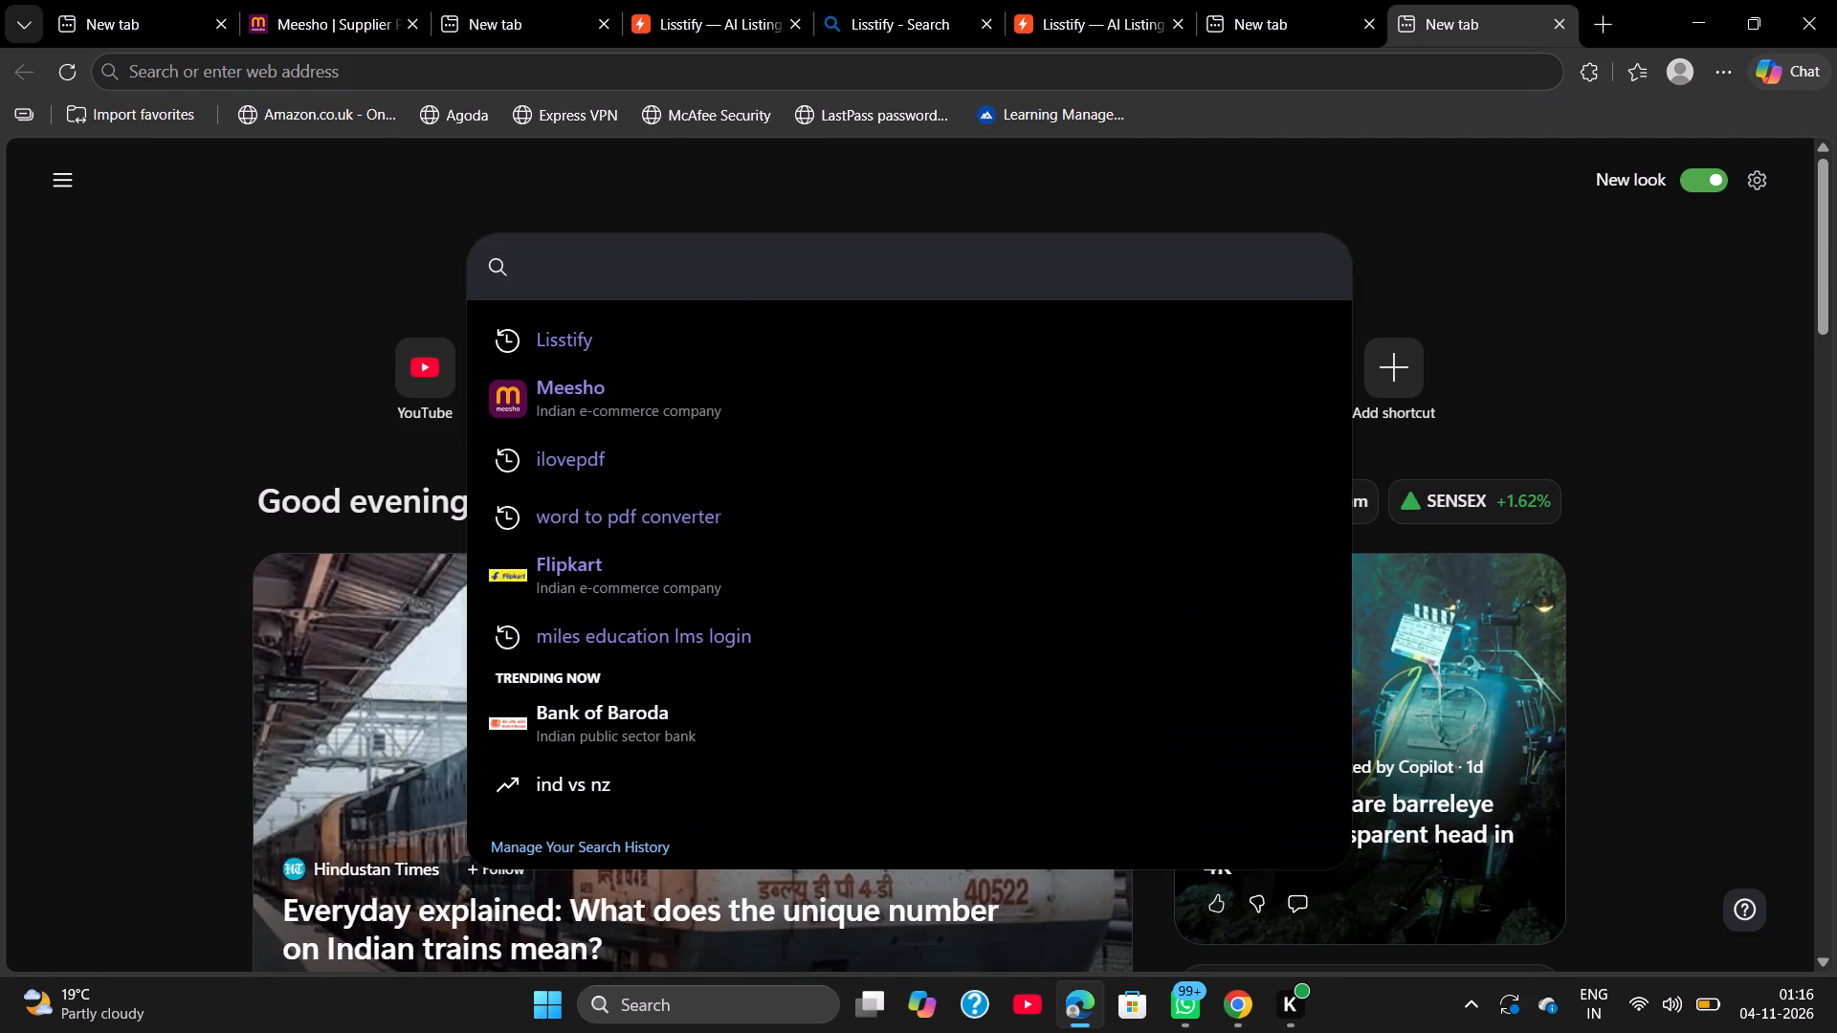
{"action": "type", "text": "gst."}
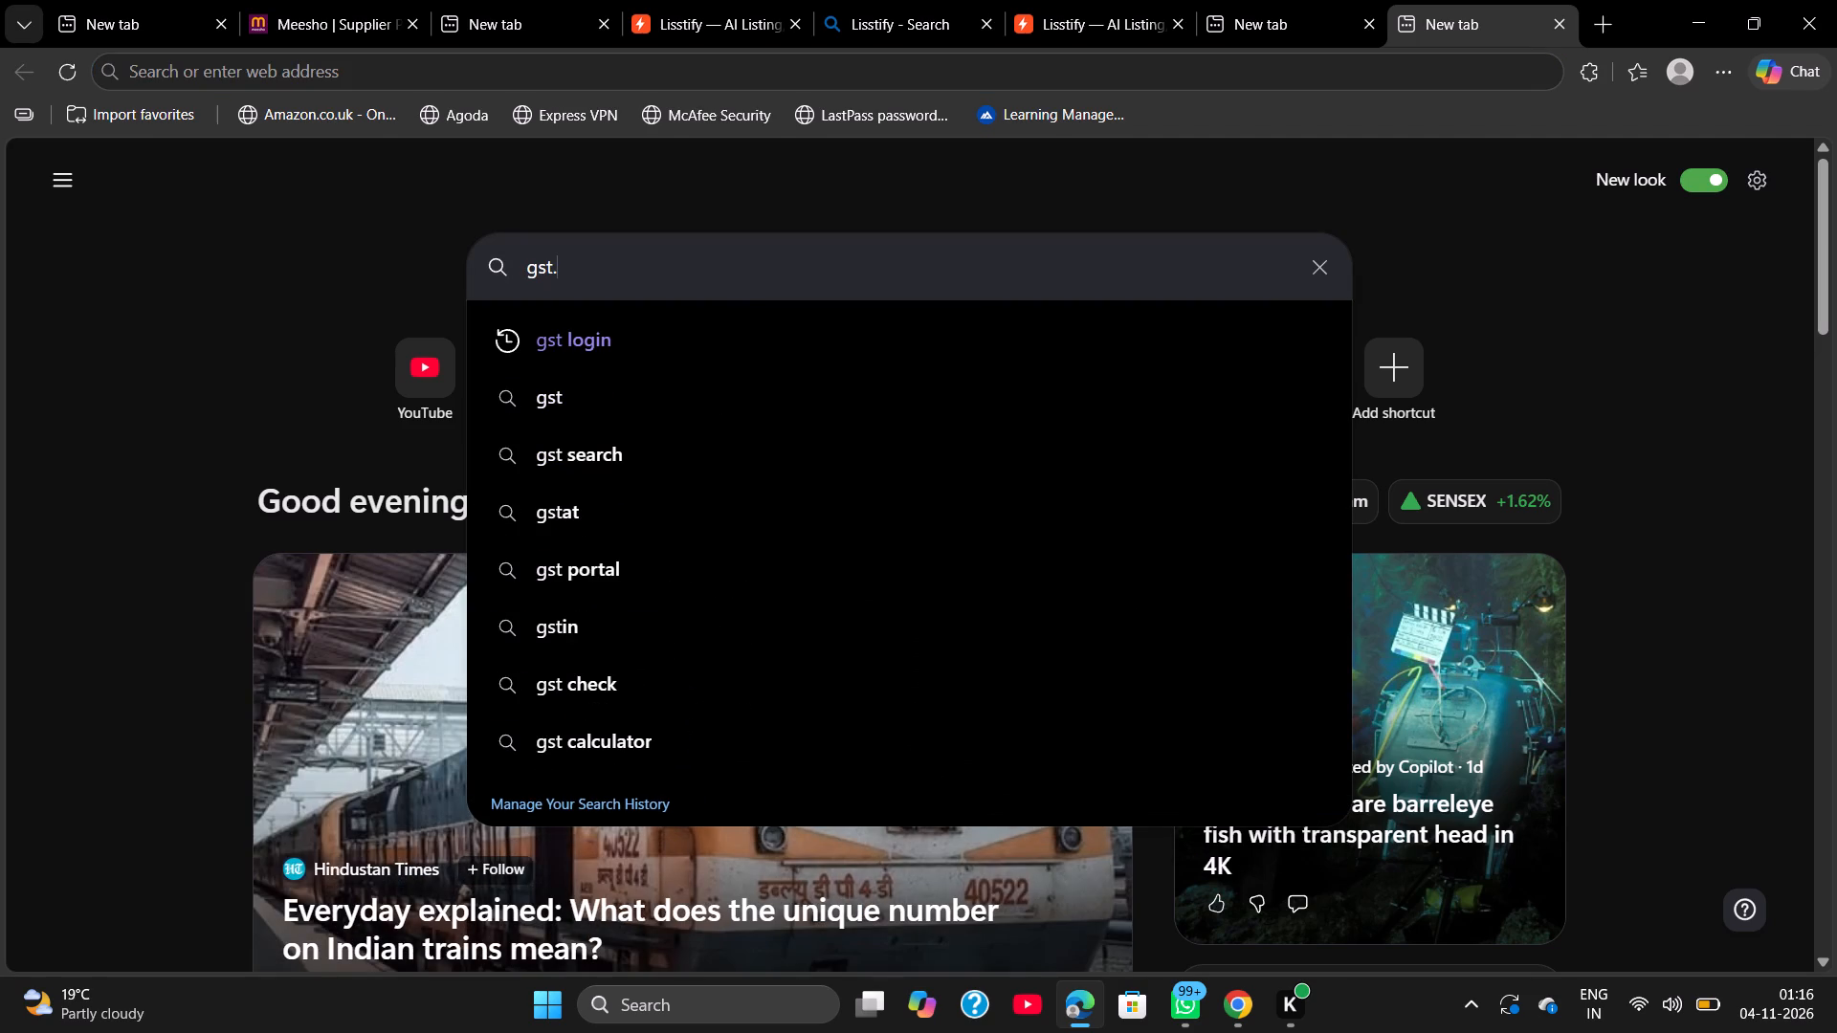
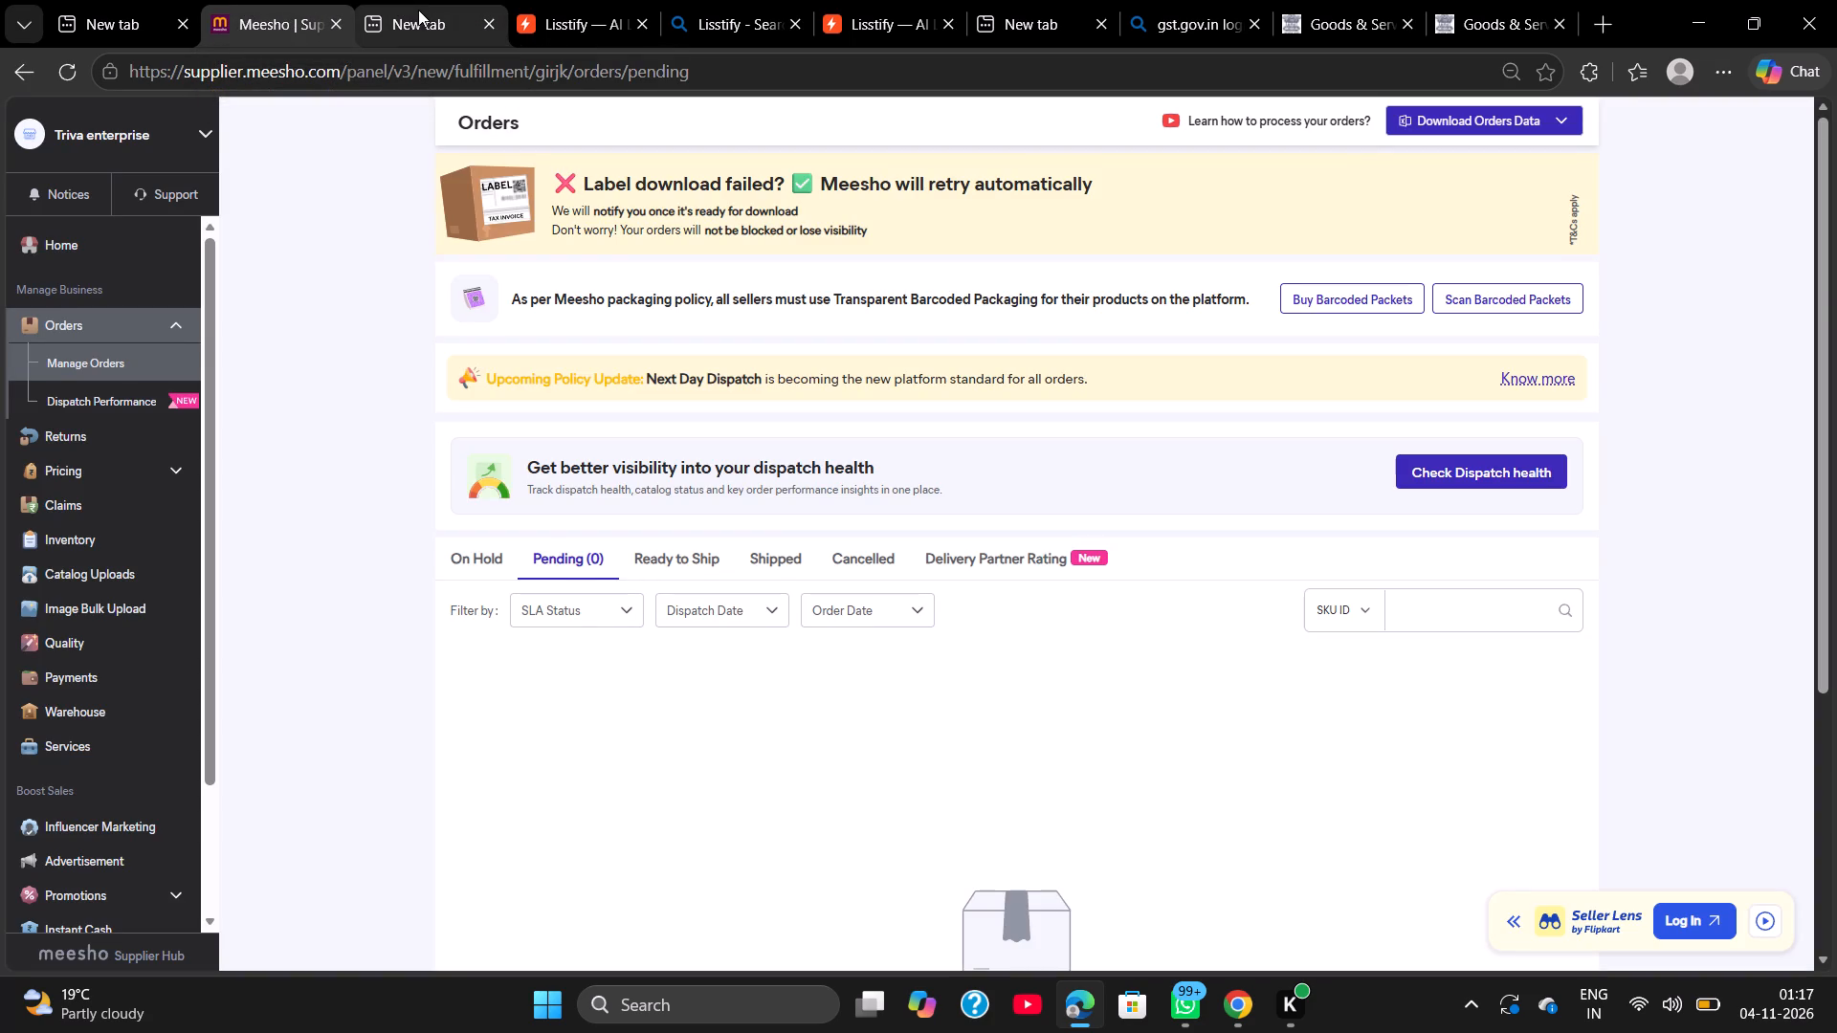
Open the Payments section and review the upcoming and completed payments and the payments-over-time graph.
{"action": "scroll", "coordinate": [71, 618], "scroll_direction": "down", "scroll_amount": 1}
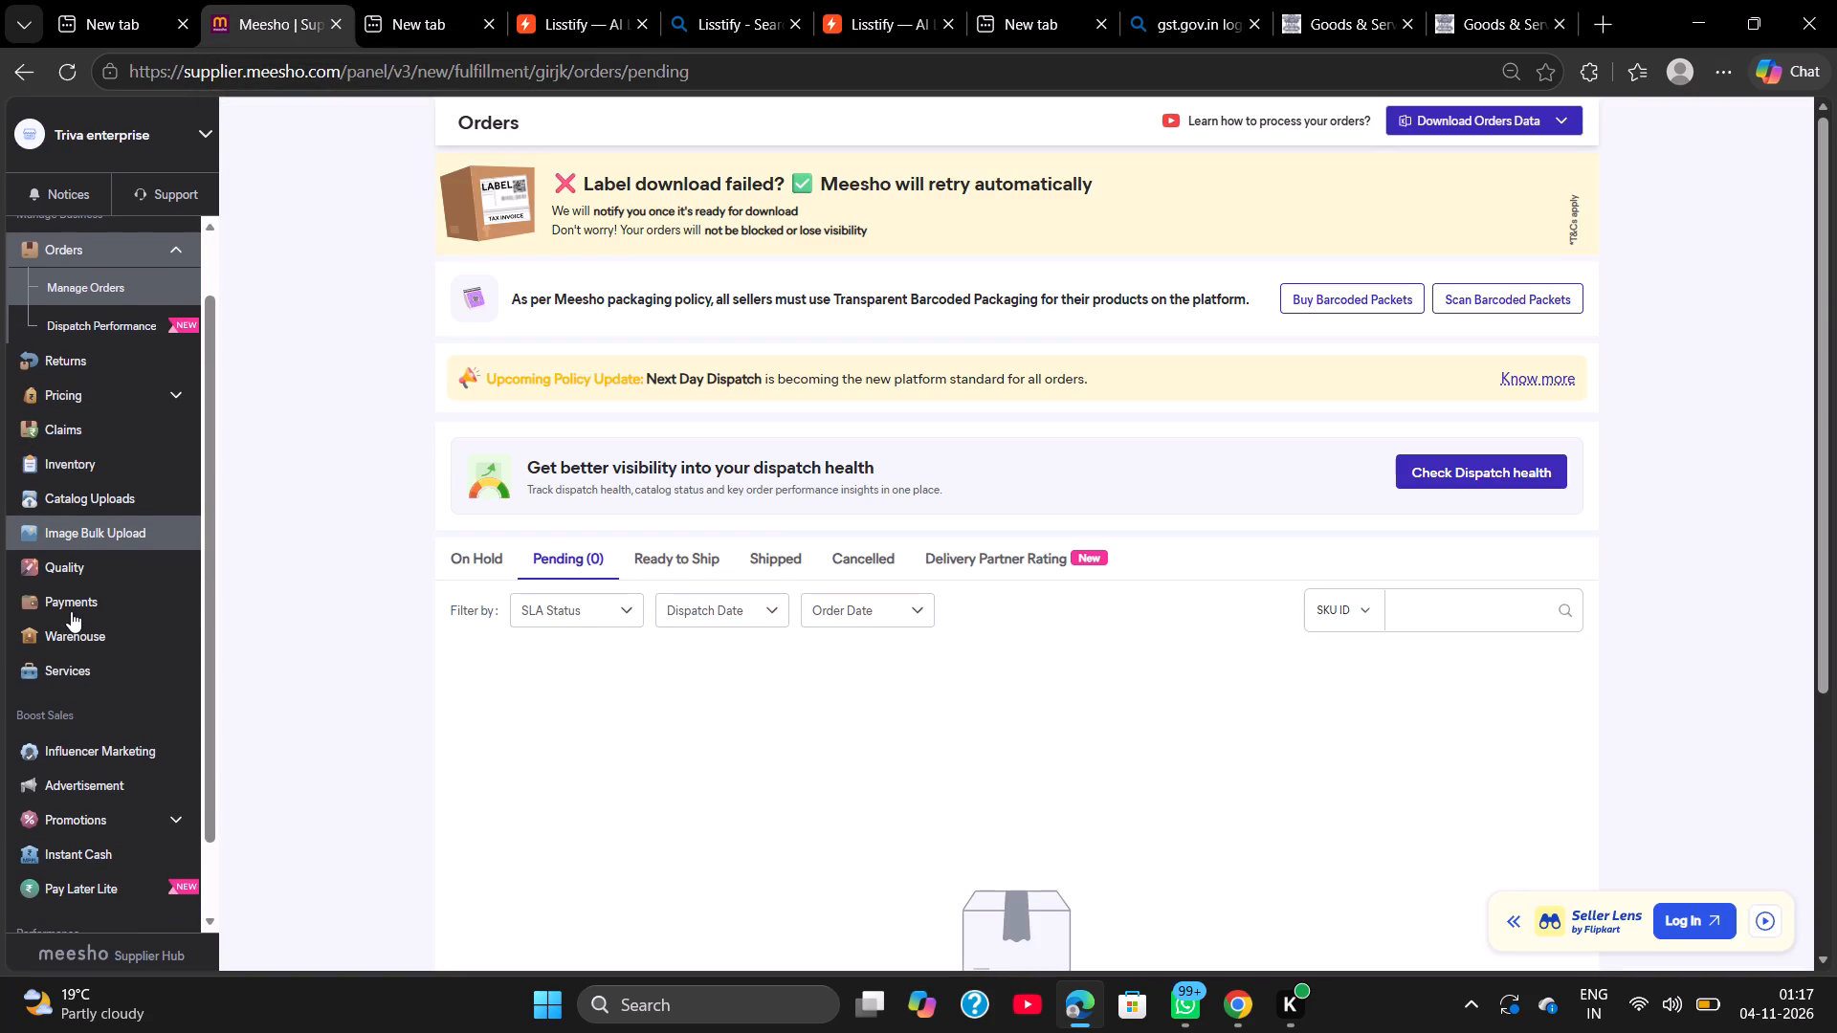
{"action": "left_click", "coordinate": [71, 602]}
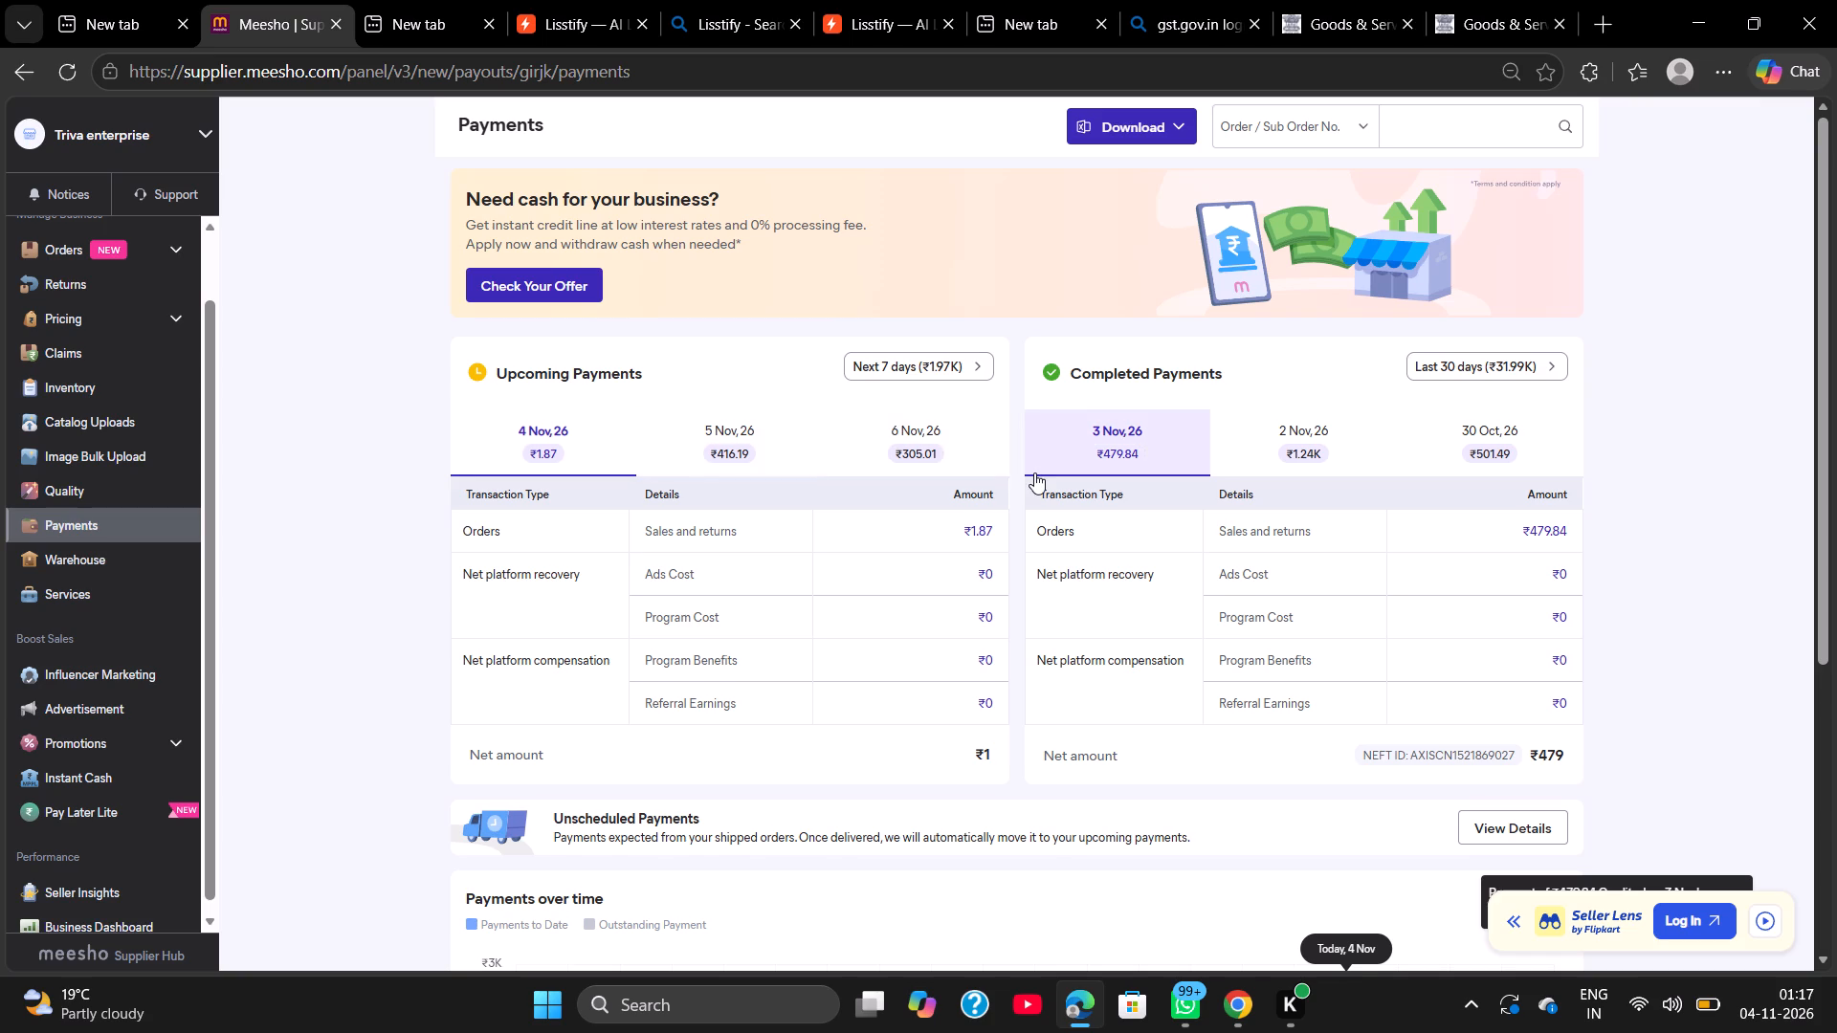
{"action": "scroll", "coordinate": [1034, 473], "scroll_direction": "down", "scroll_amount": 3}
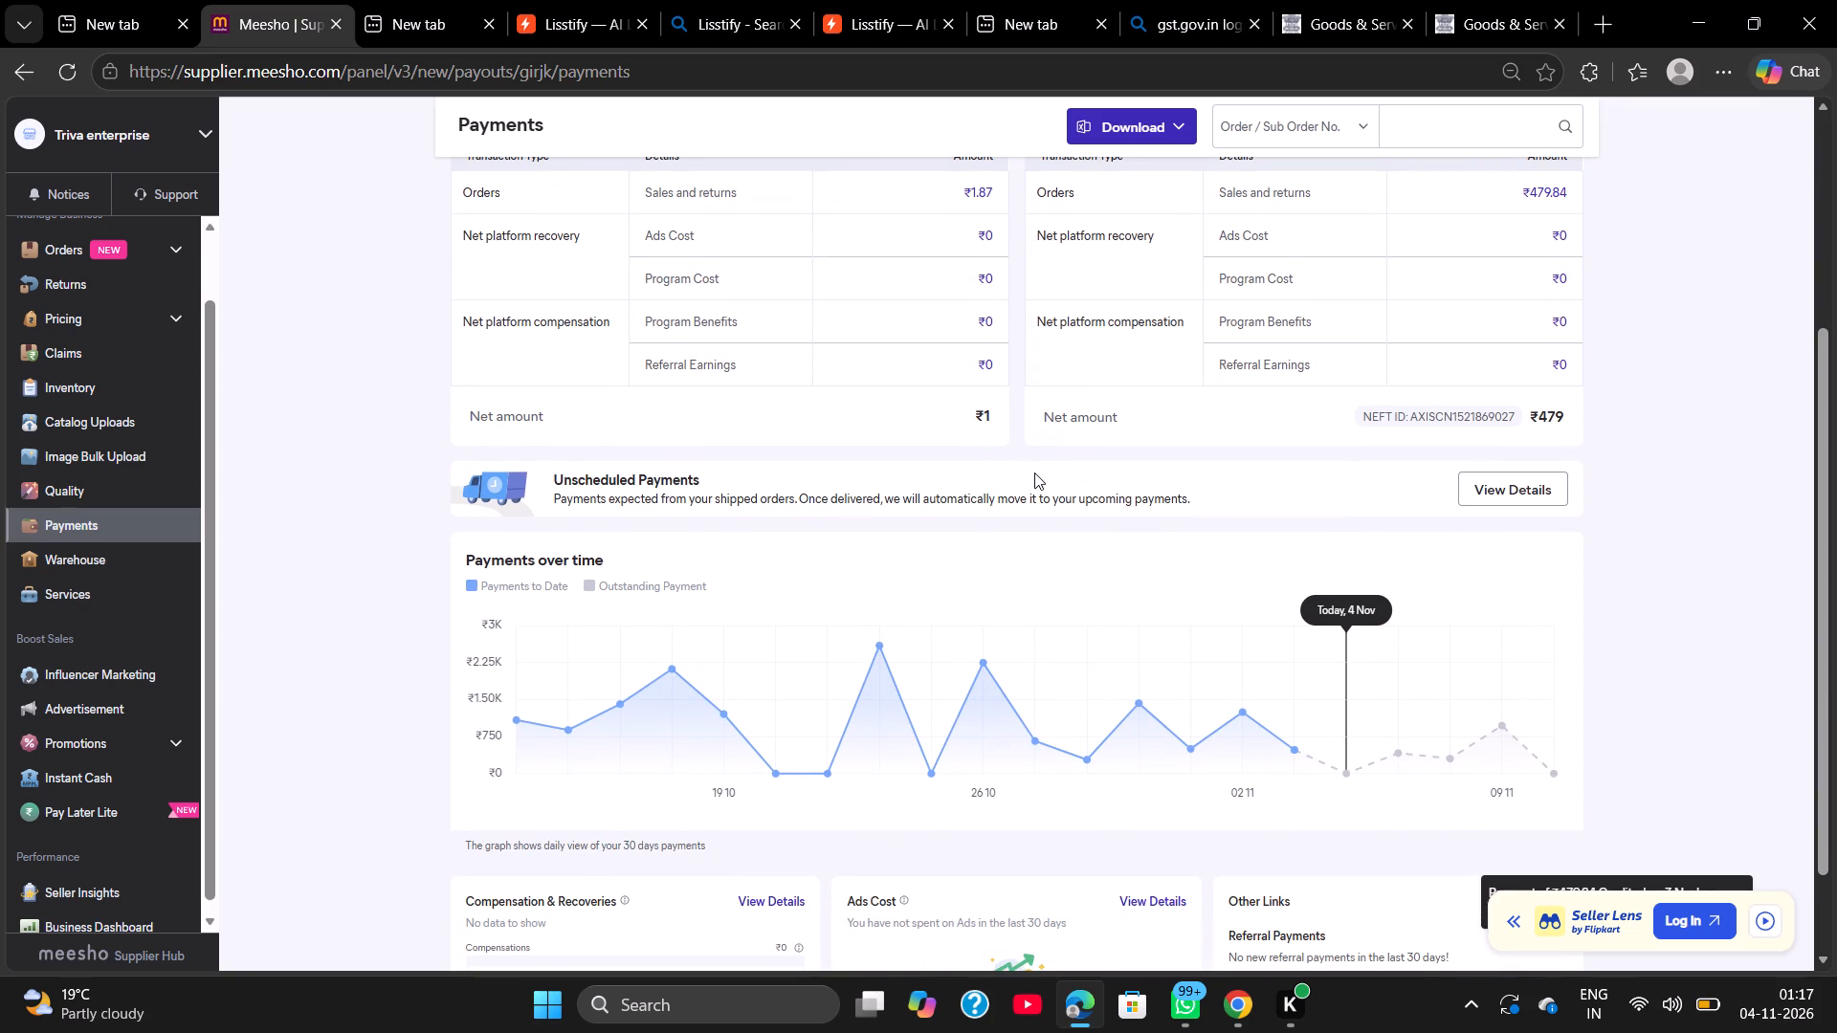
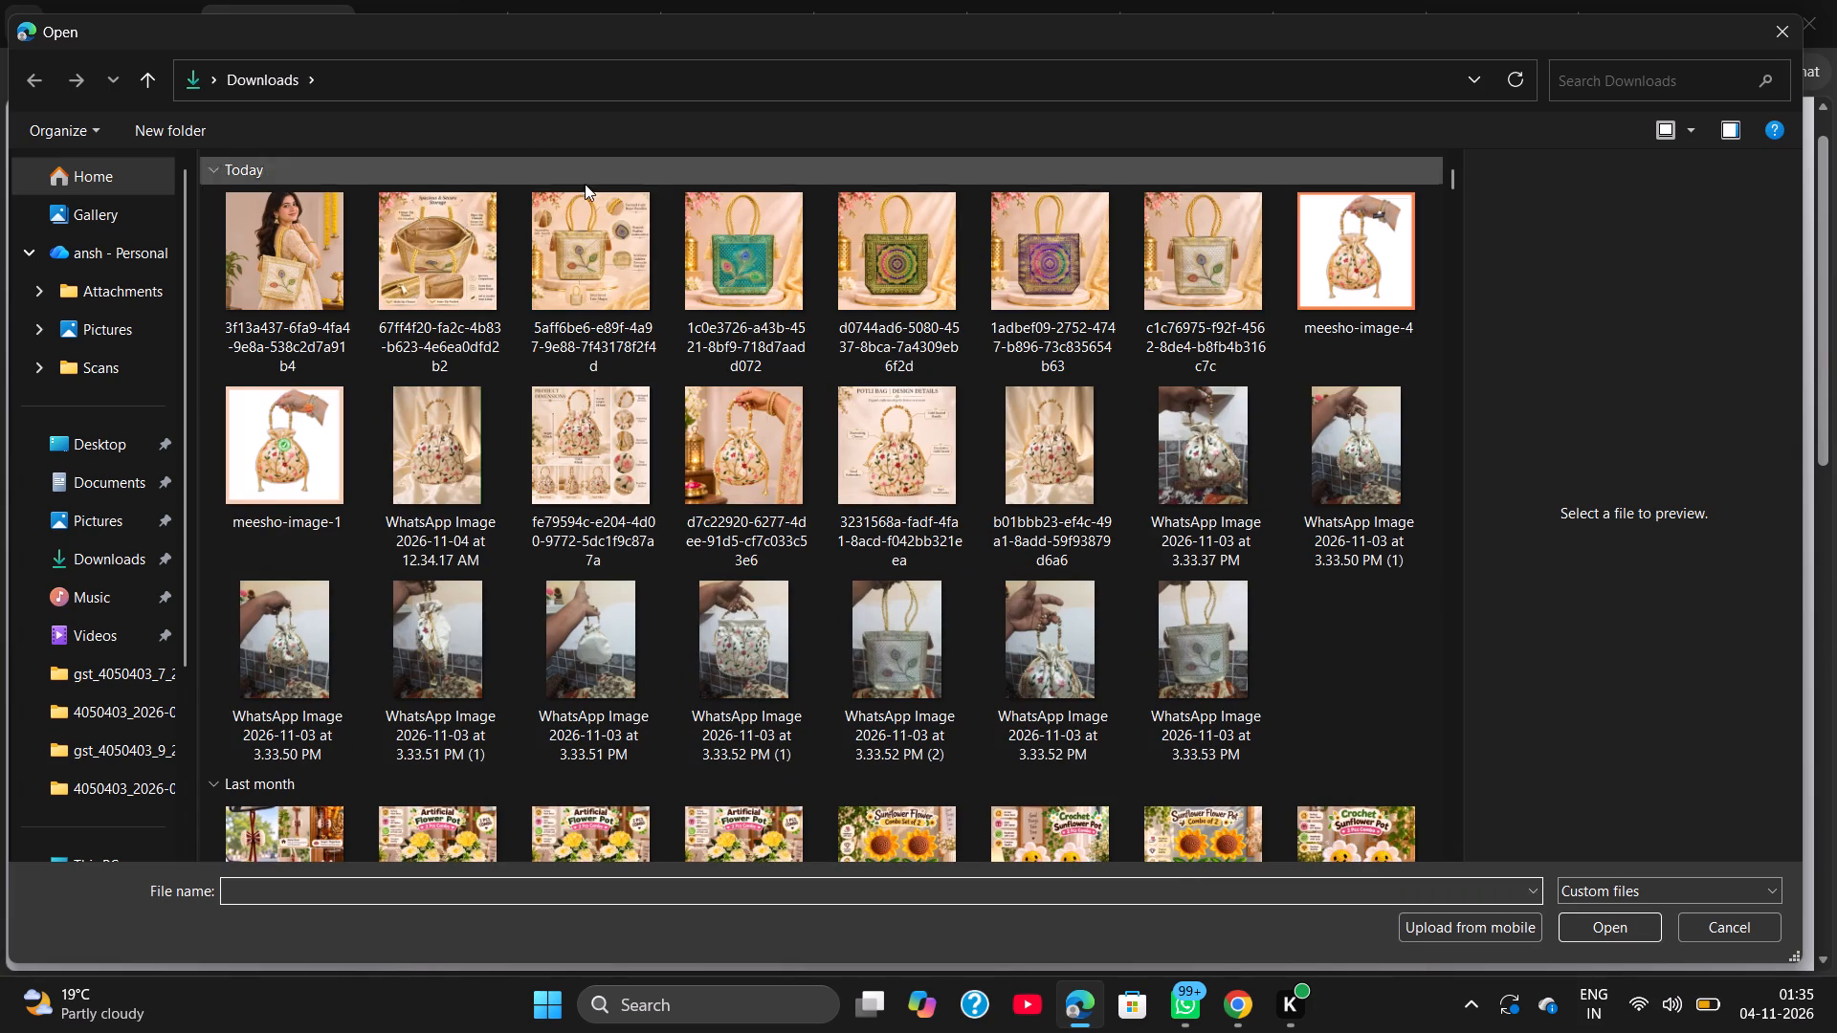
{"action": "double_click", "coordinate": [434, 246]}
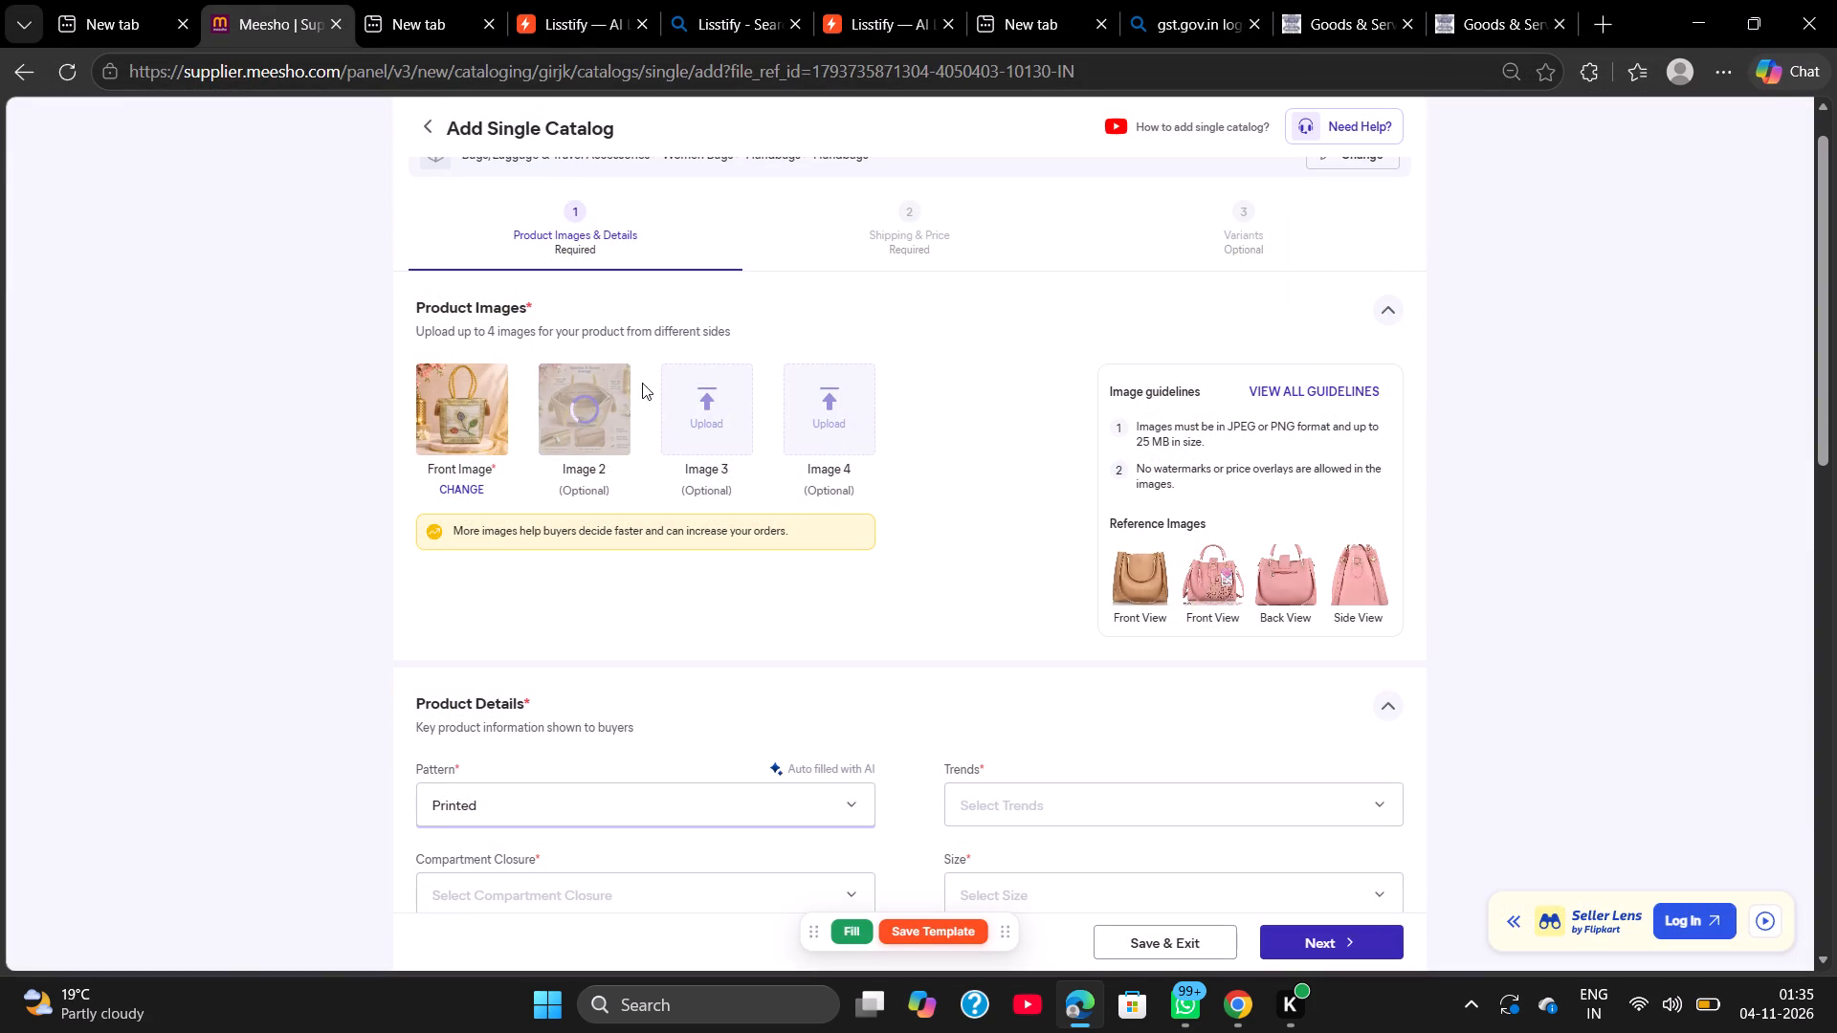
{"action": "double_click", "coordinate": [699, 395]}
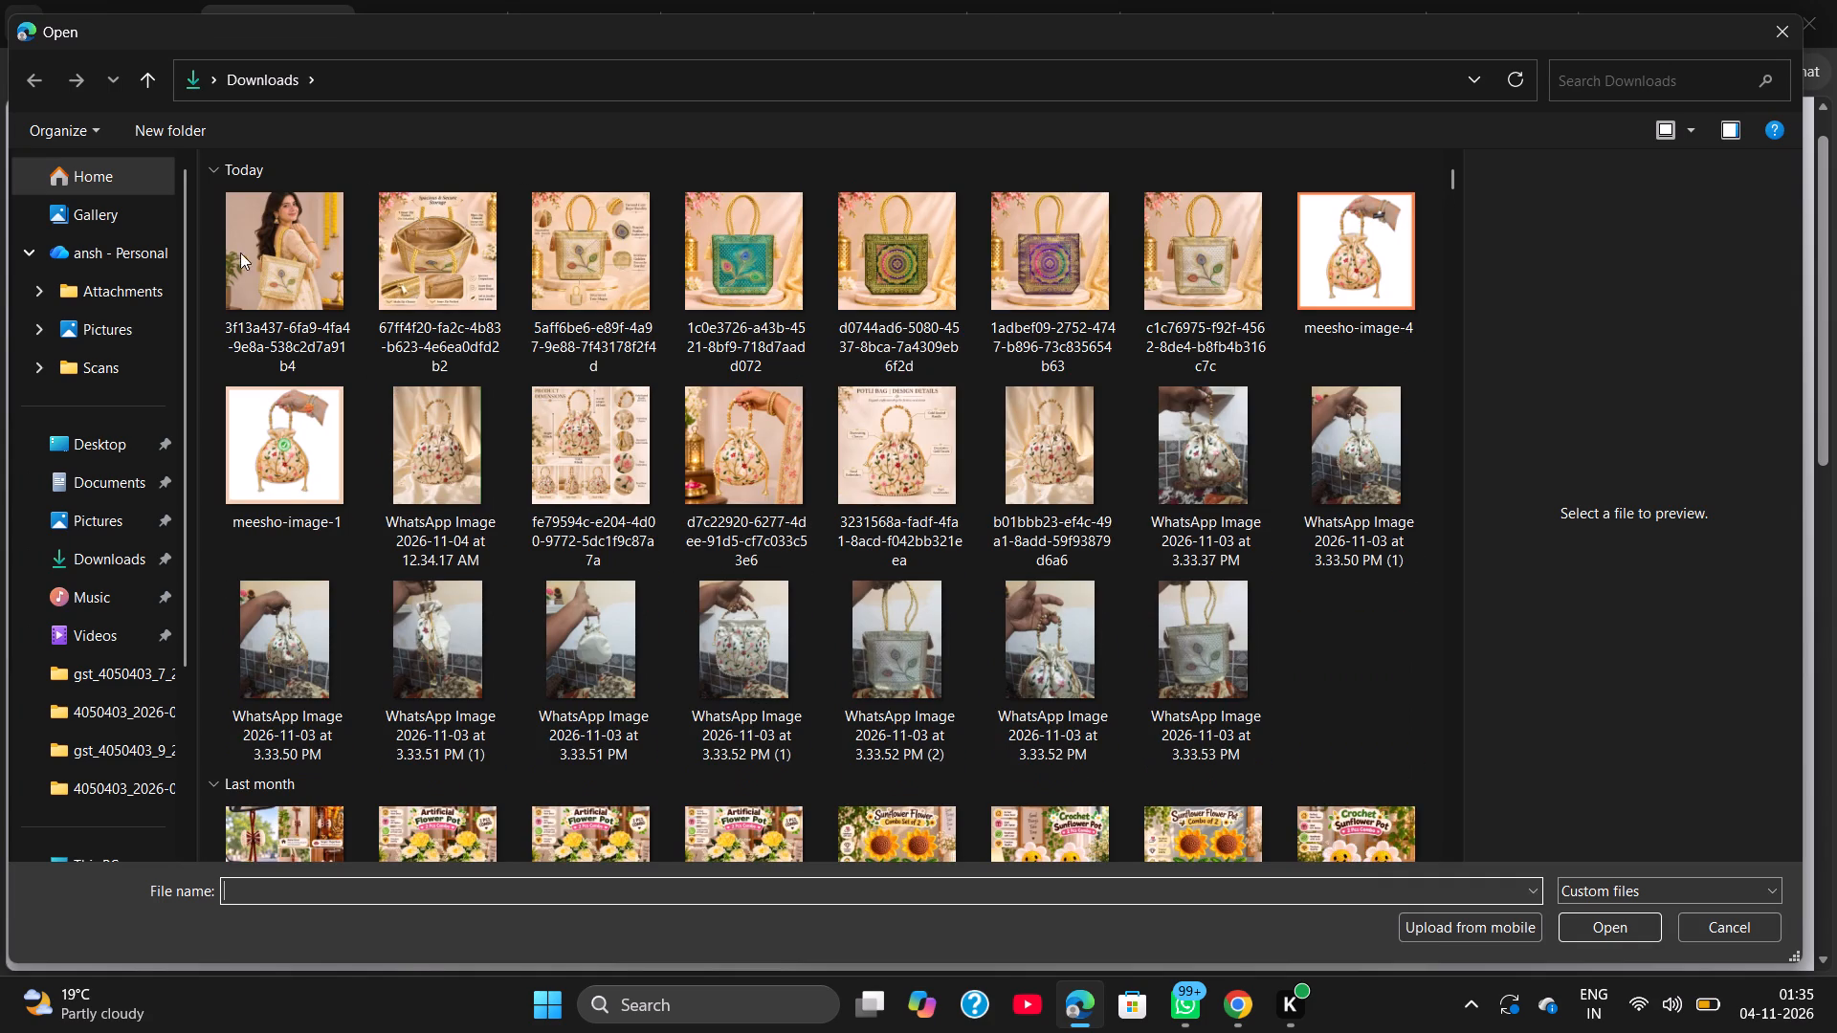
{"action": "double_click", "coordinate": [255, 259]}
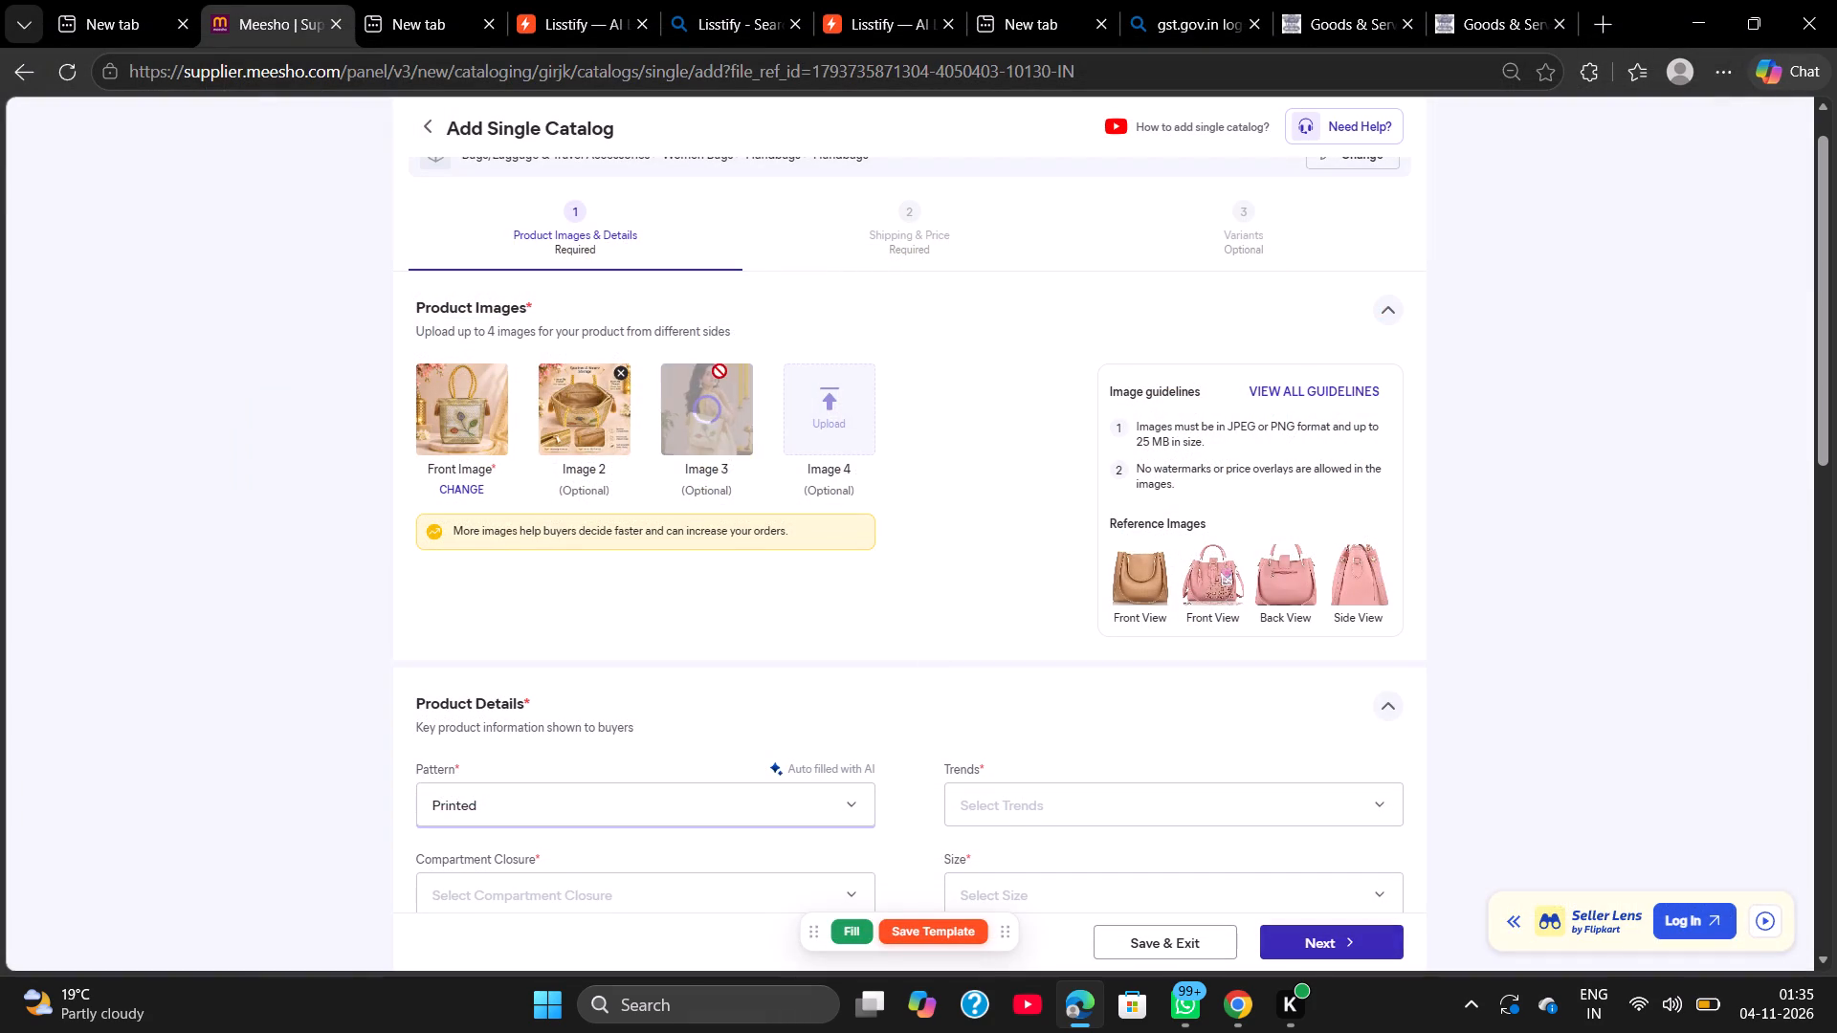
{"action": "left_click", "coordinate": [830, 406]}
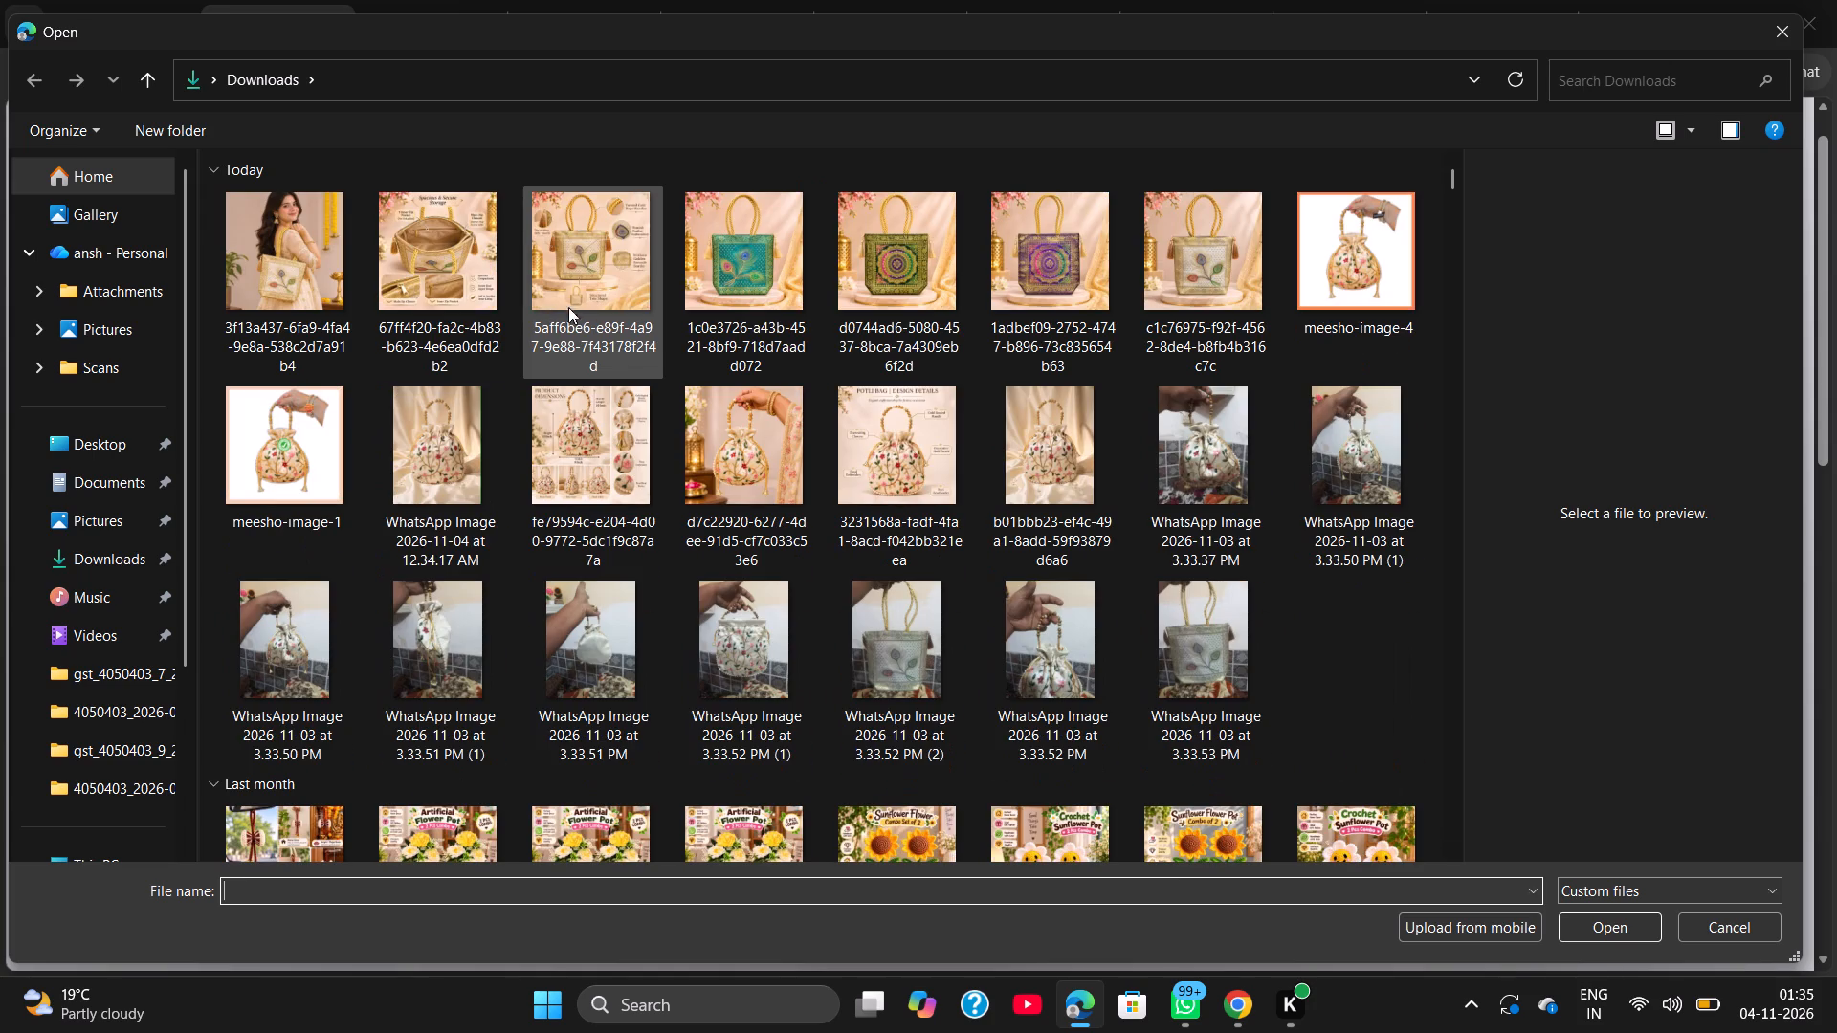
{"action": "double_click", "coordinate": [602, 246]}
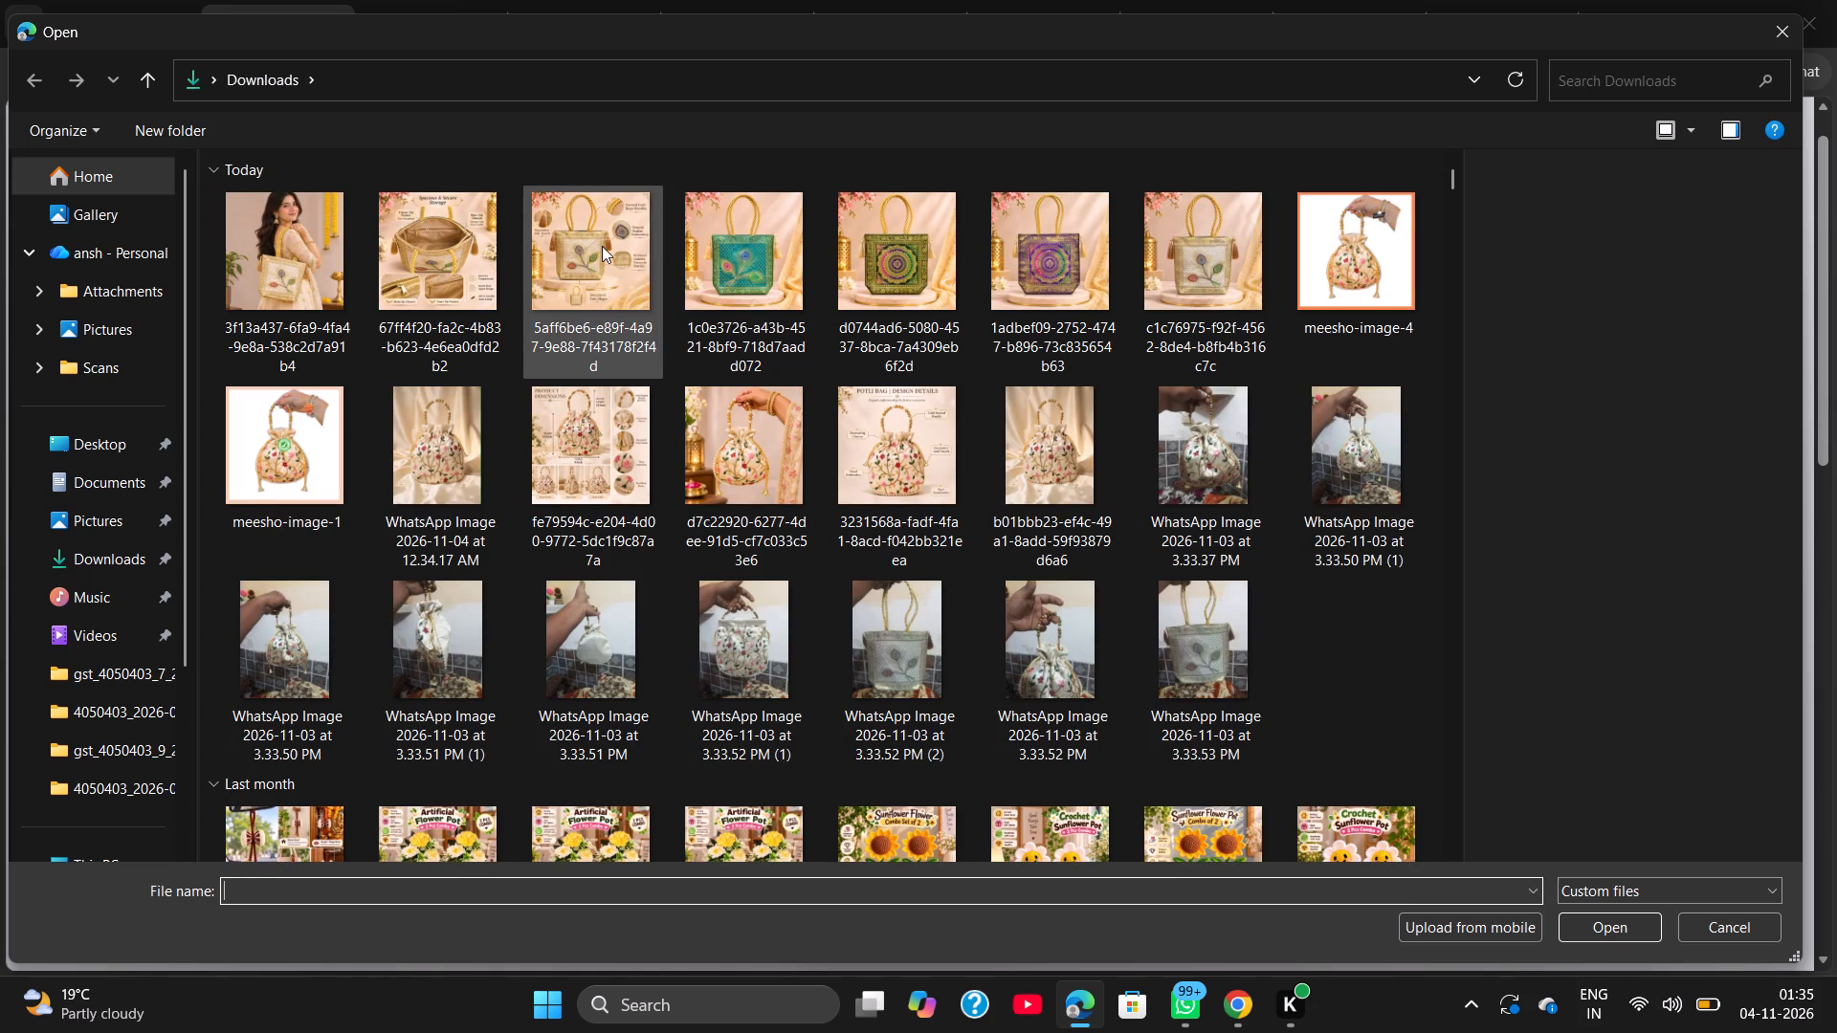
In the product details, set Trends to Tote and Compartment Closure to Zip.
{"action": "scroll", "coordinate": [815, 575], "scroll_direction": "down", "scroll_amount": 2}
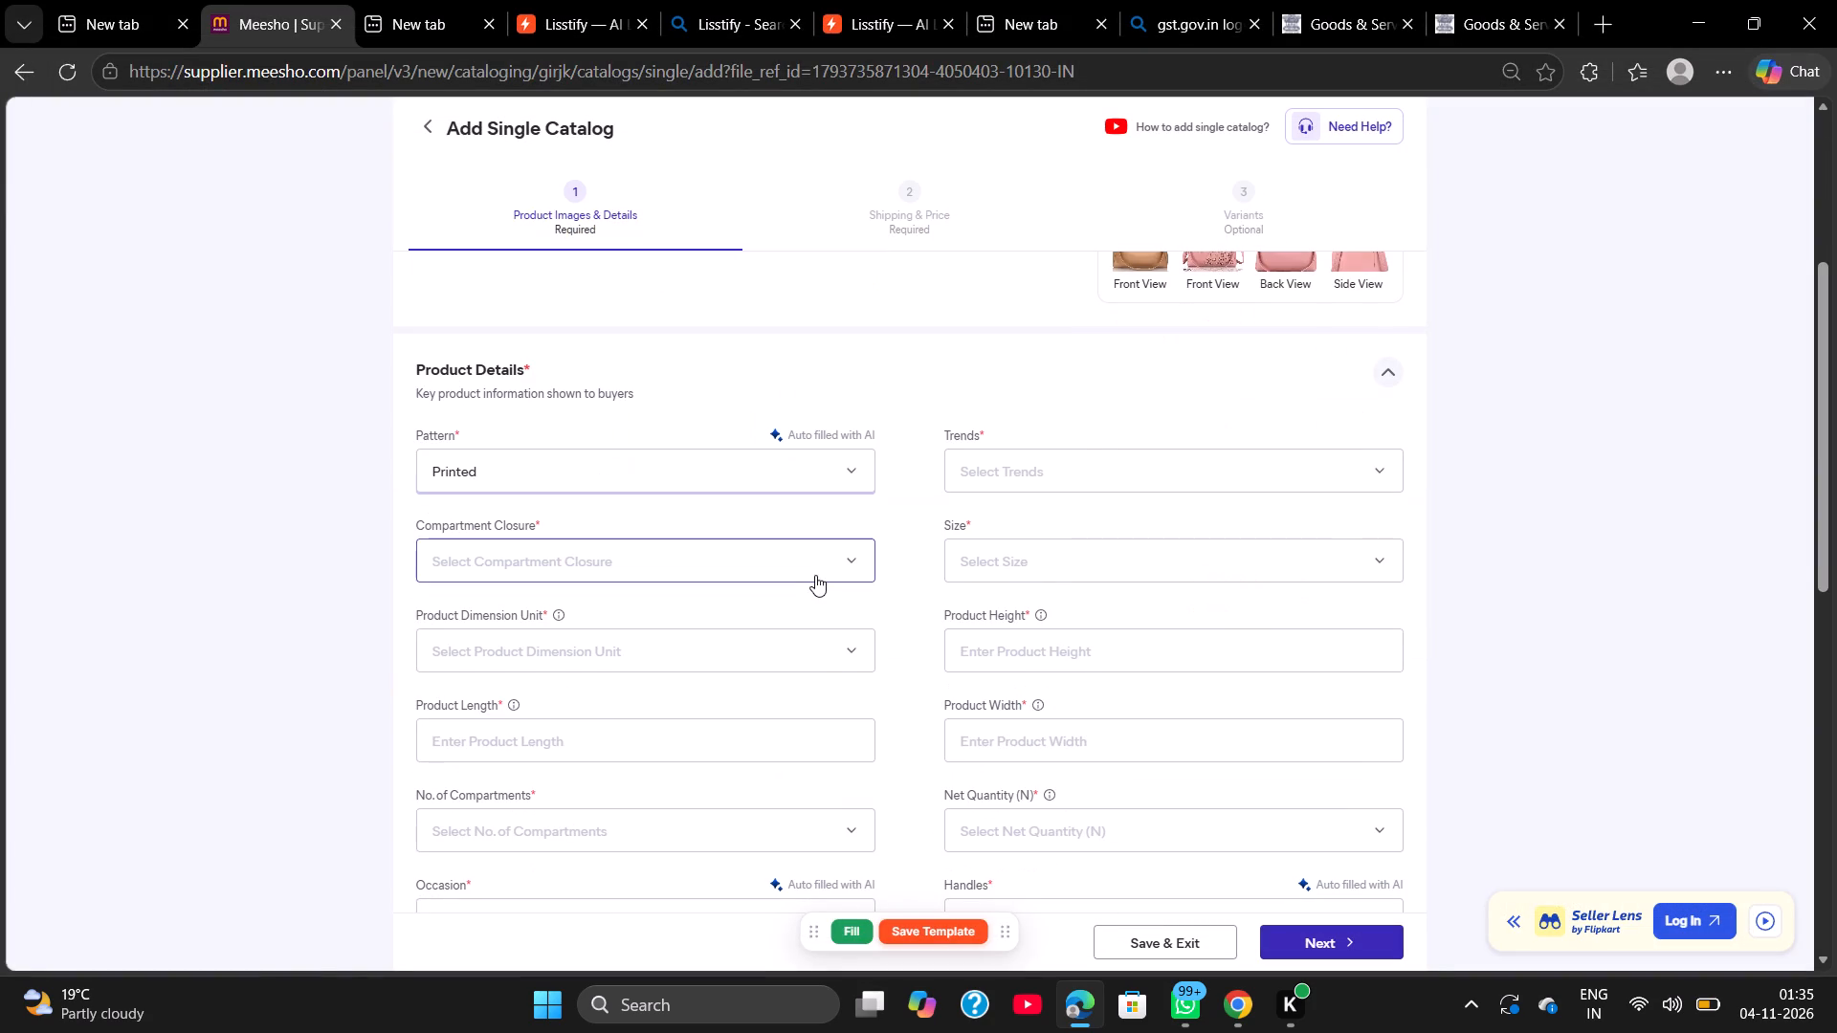
{"action": "left_click", "coordinate": [1013, 481]}
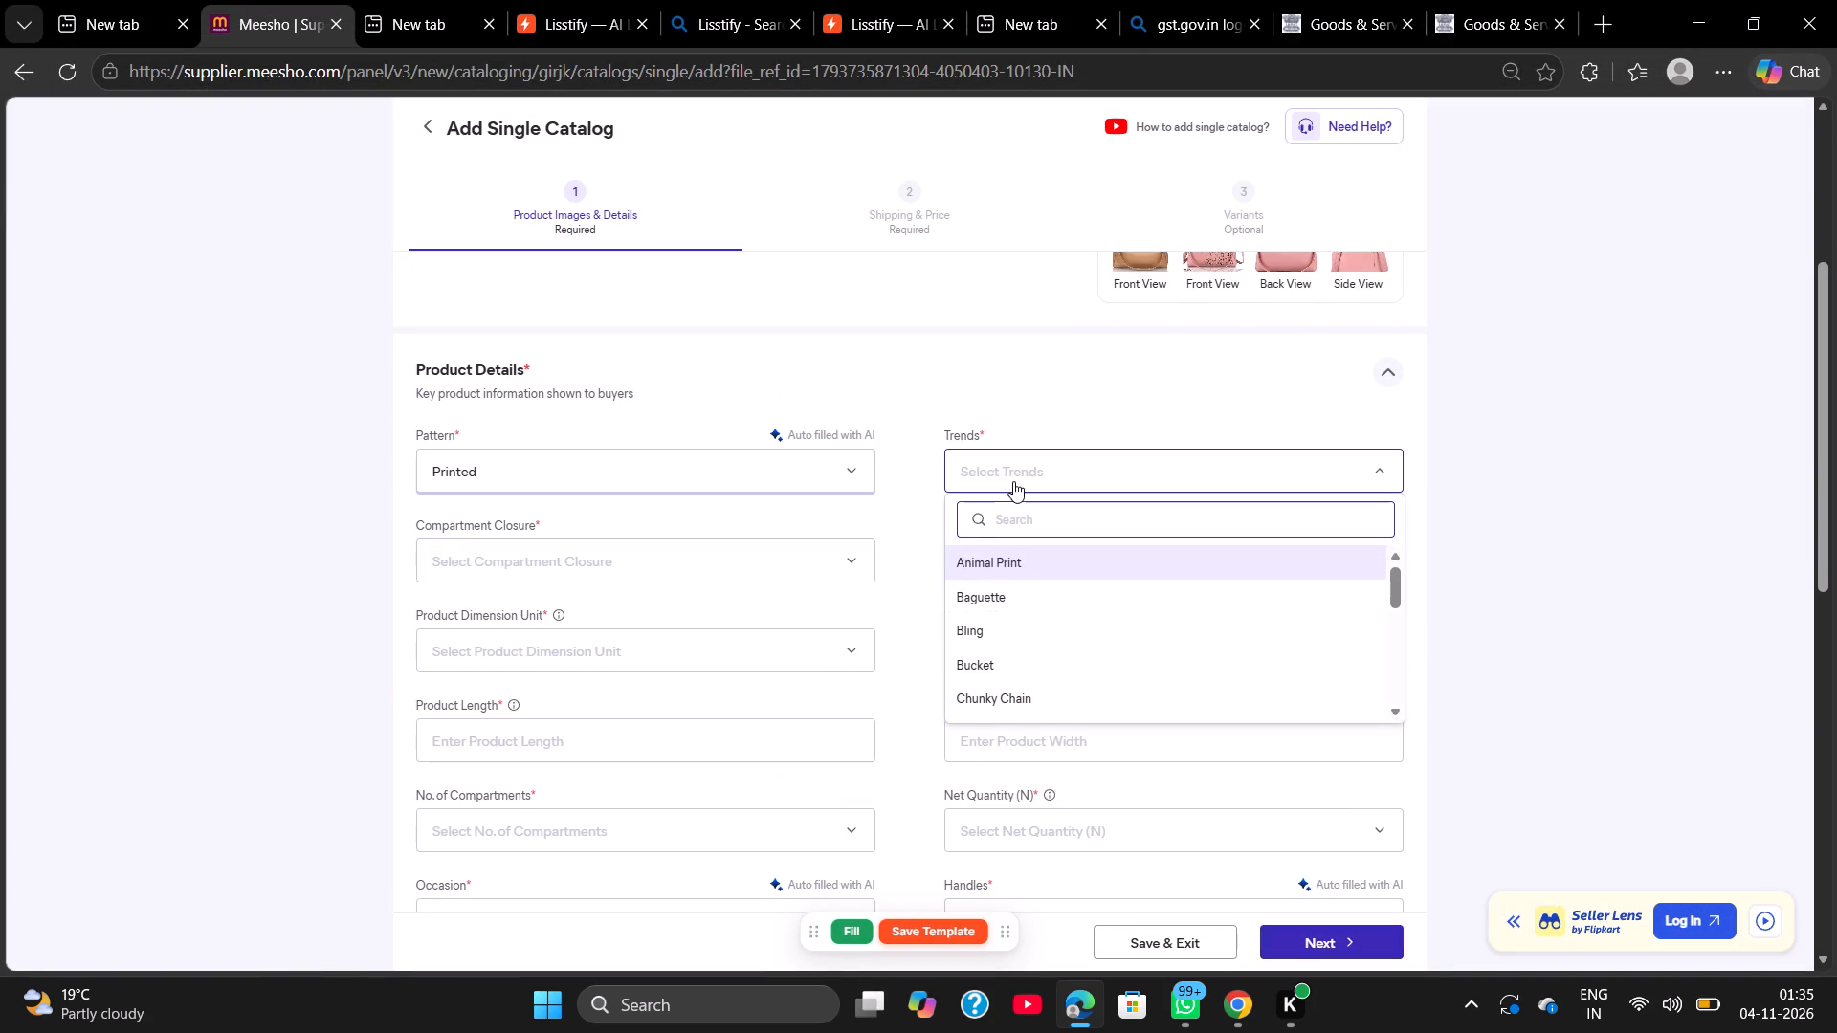
{"action": "scroll", "coordinate": [973, 647], "scroll_direction": "down", "scroll_amount": 2}
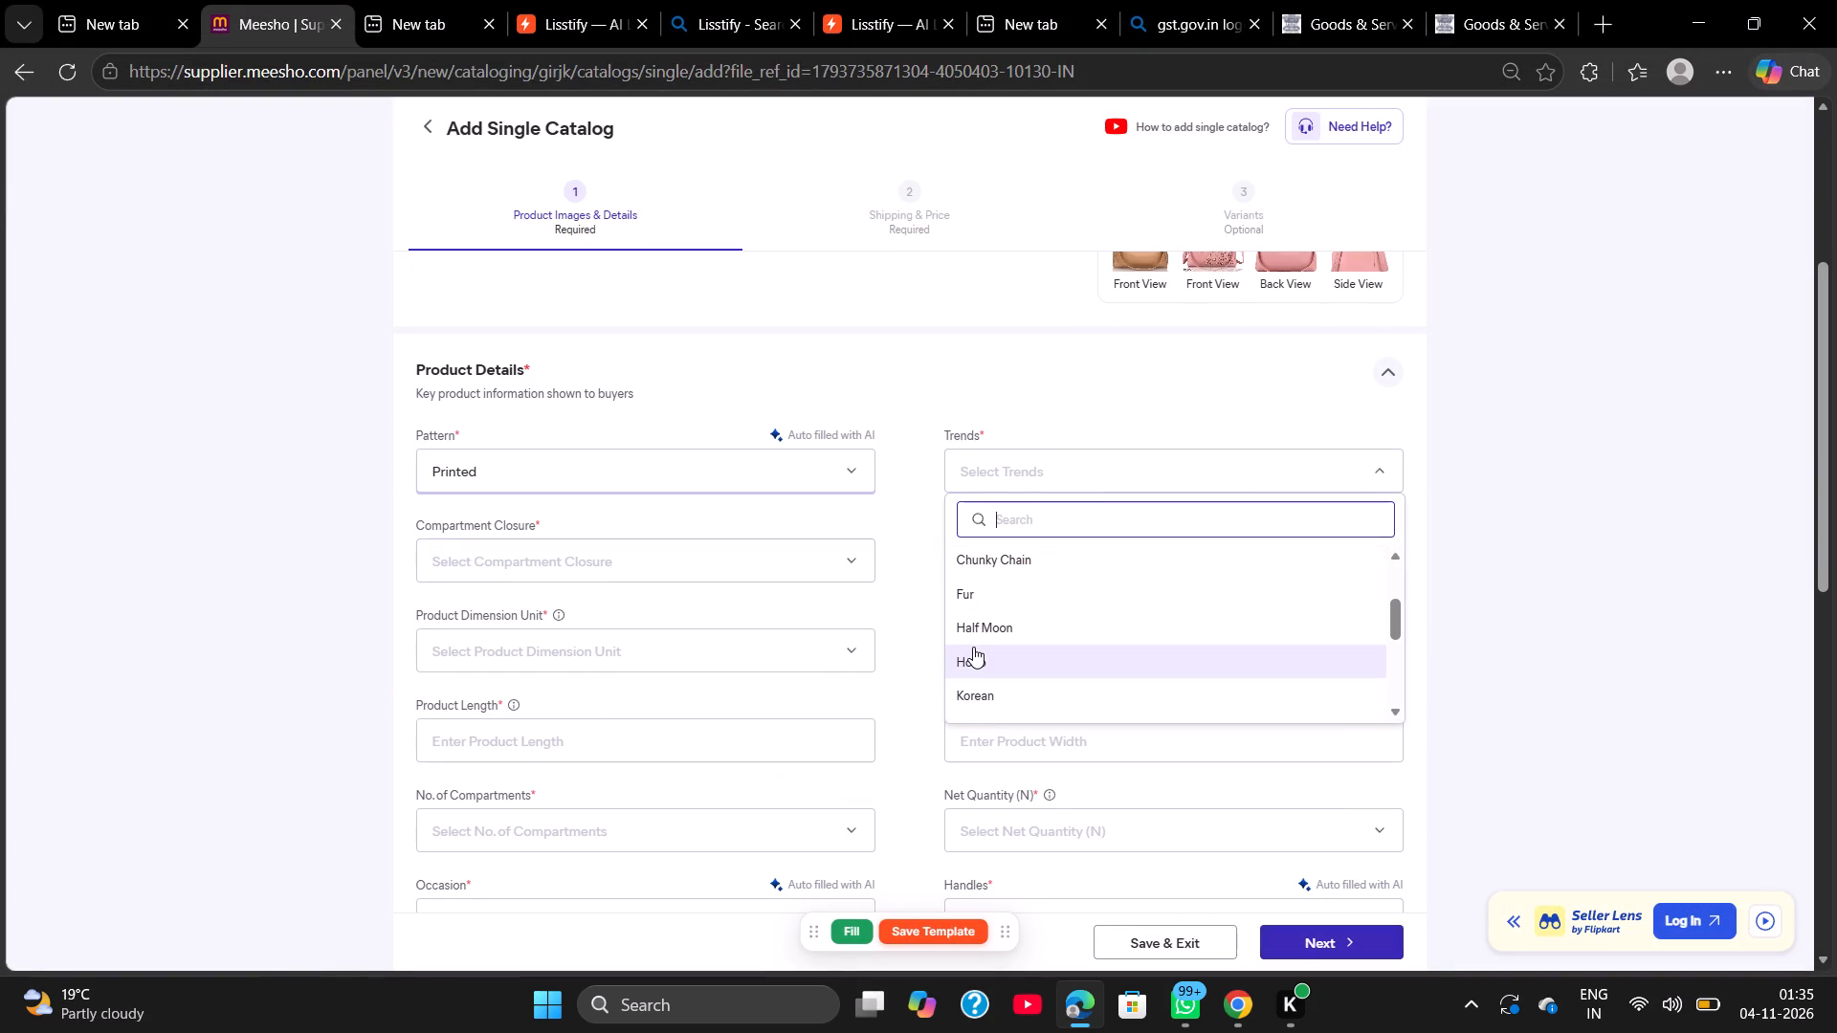
{"action": "scroll", "coordinate": [981, 647], "scroll_direction": "down", "scroll_amount": 2}
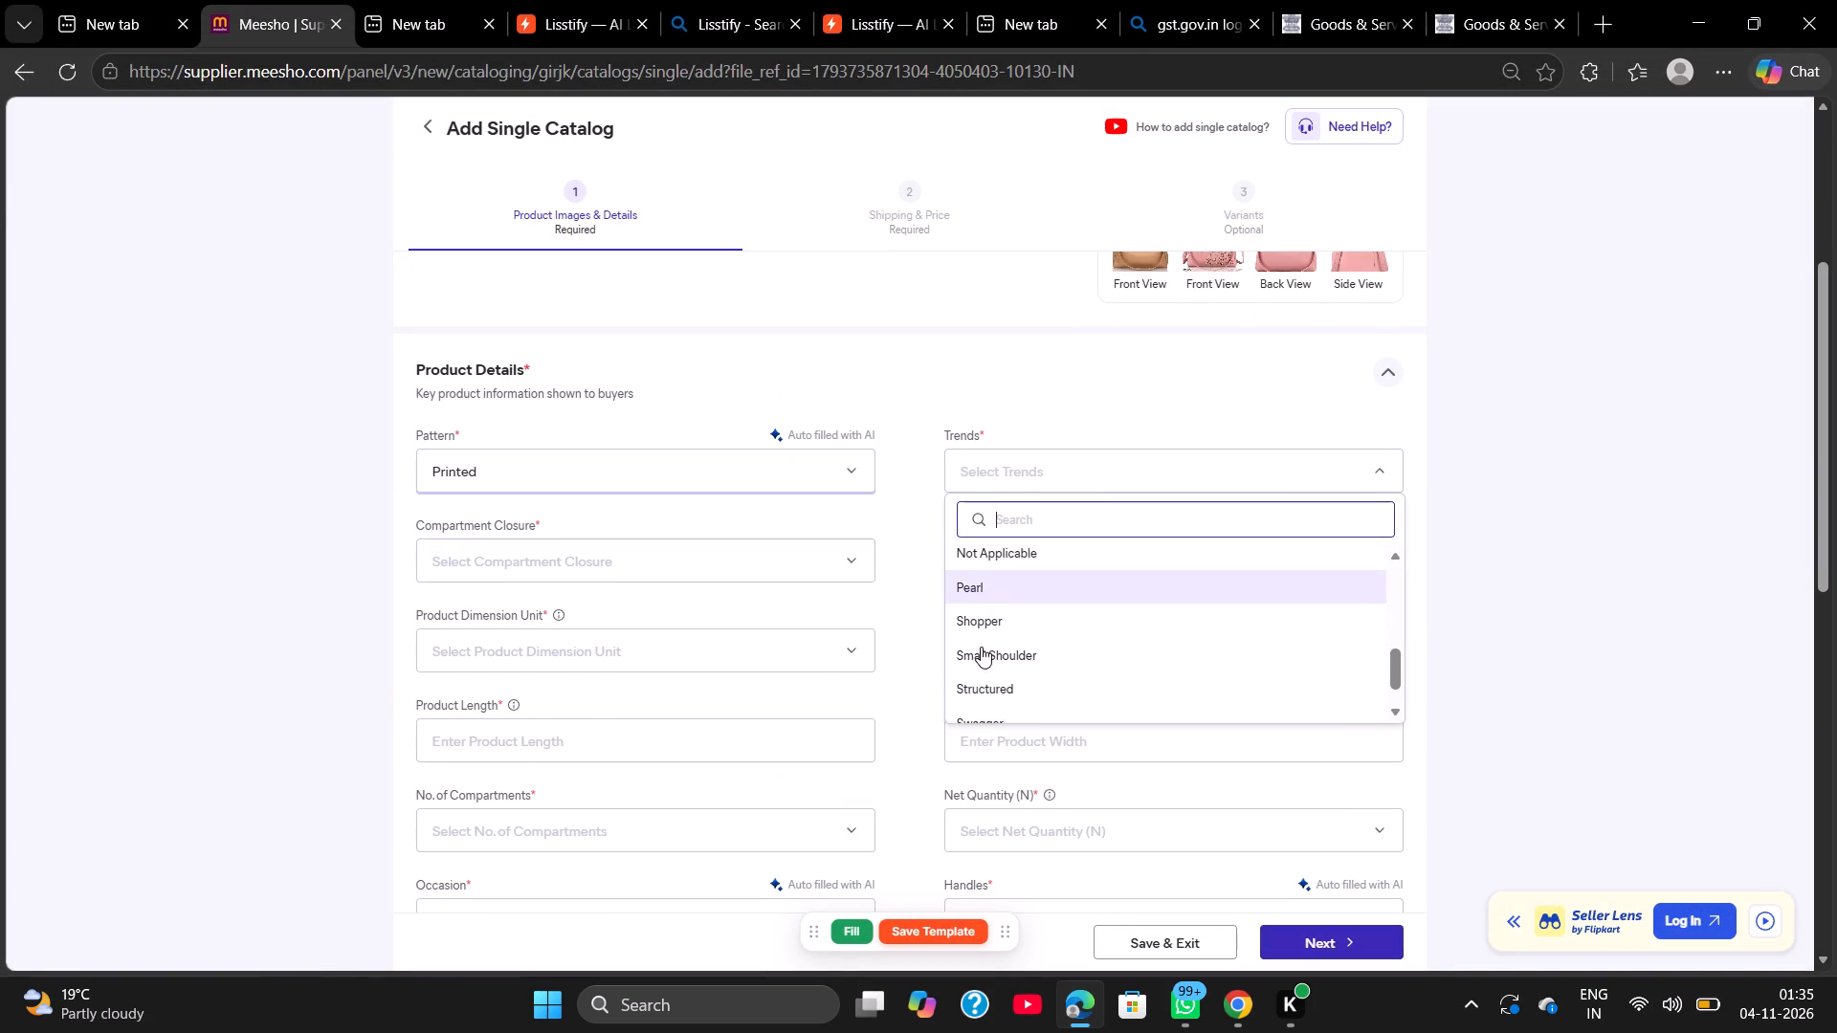
{"action": "scroll", "coordinate": [981, 647], "scroll_direction": "down", "scroll_amount": 2}
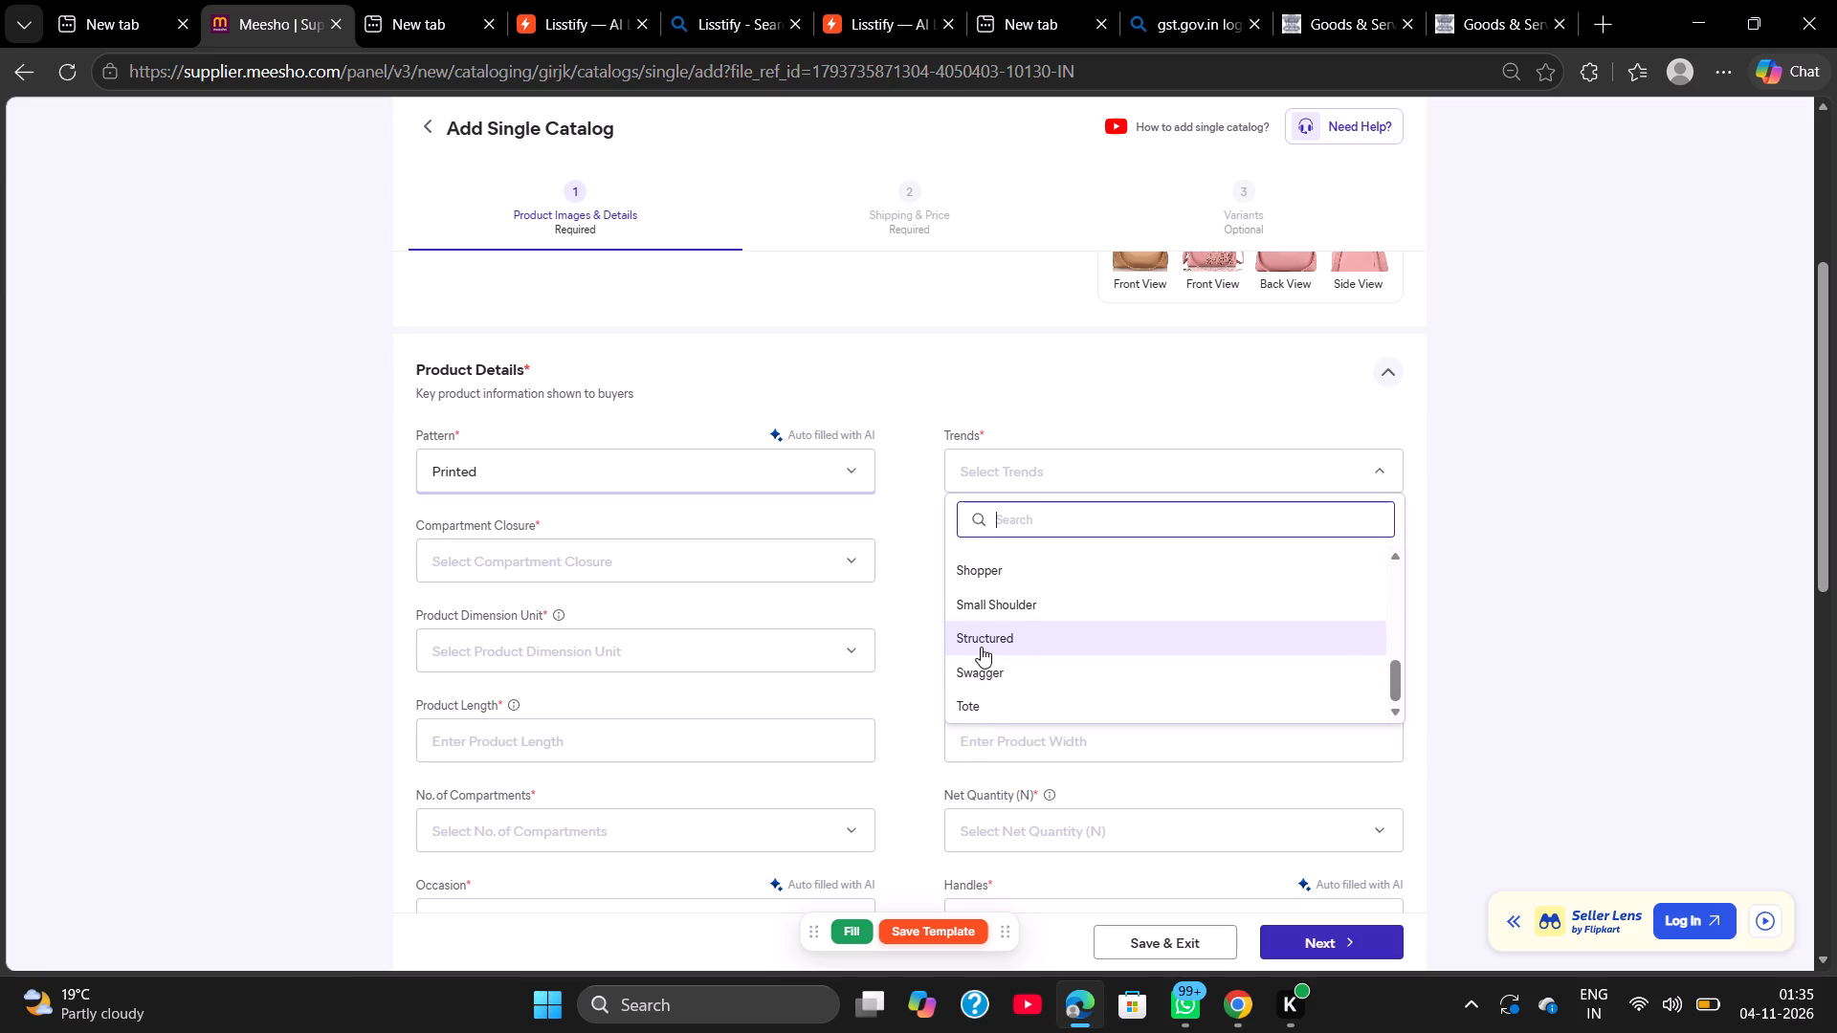
{"action": "left_click", "coordinate": [986, 705]}
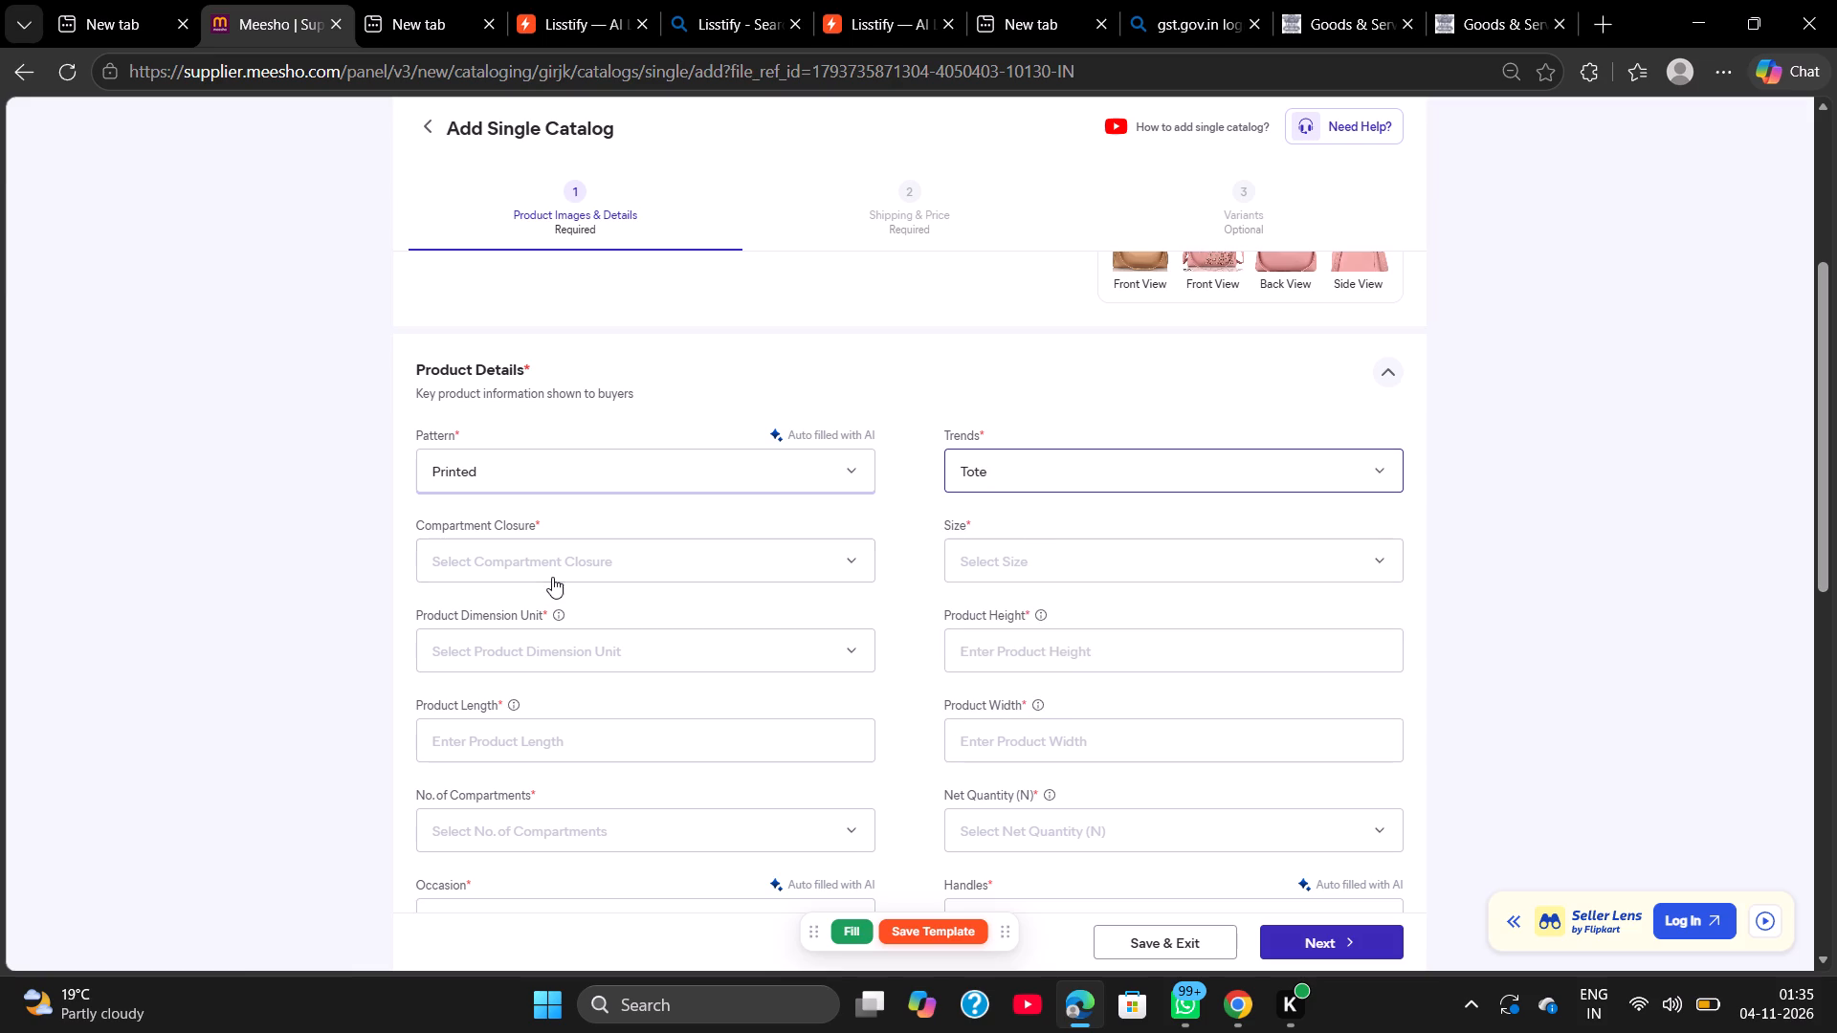
{"action": "left_click", "coordinate": [552, 577]}
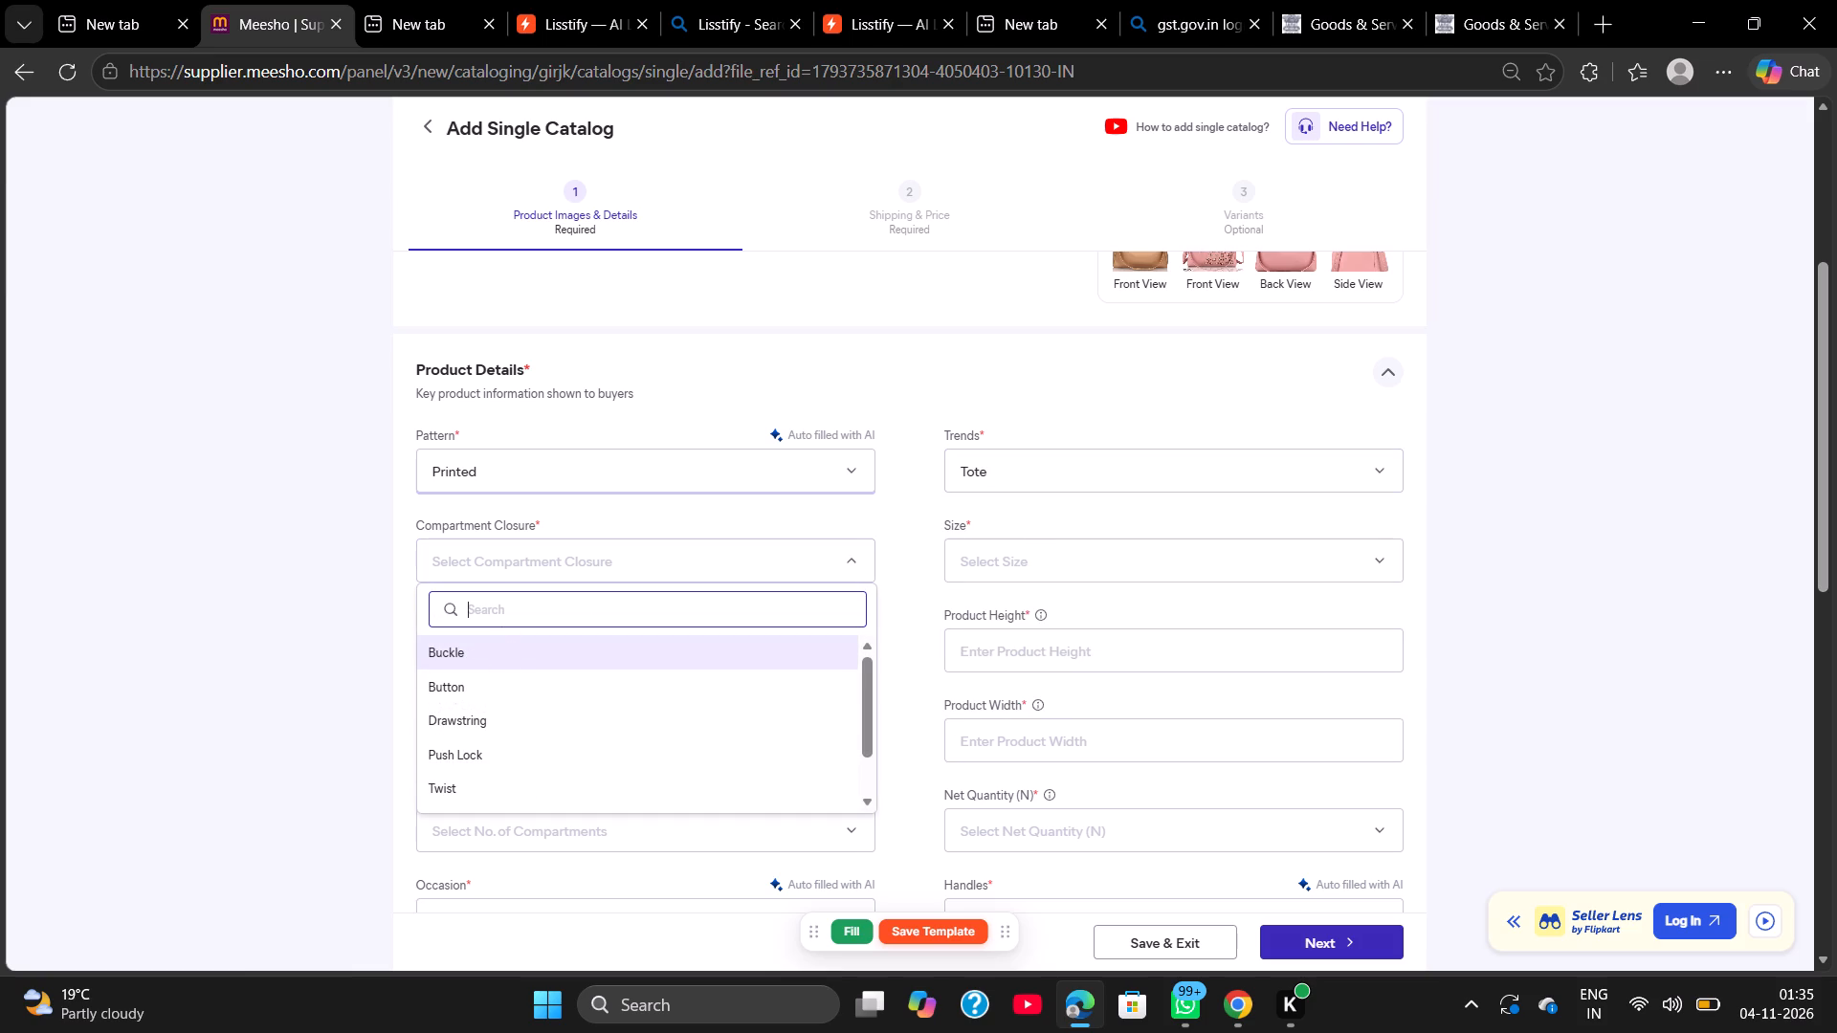
{"action": "left_click", "coordinate": [503, 609]}
{"action": "type", "text": "zip"}
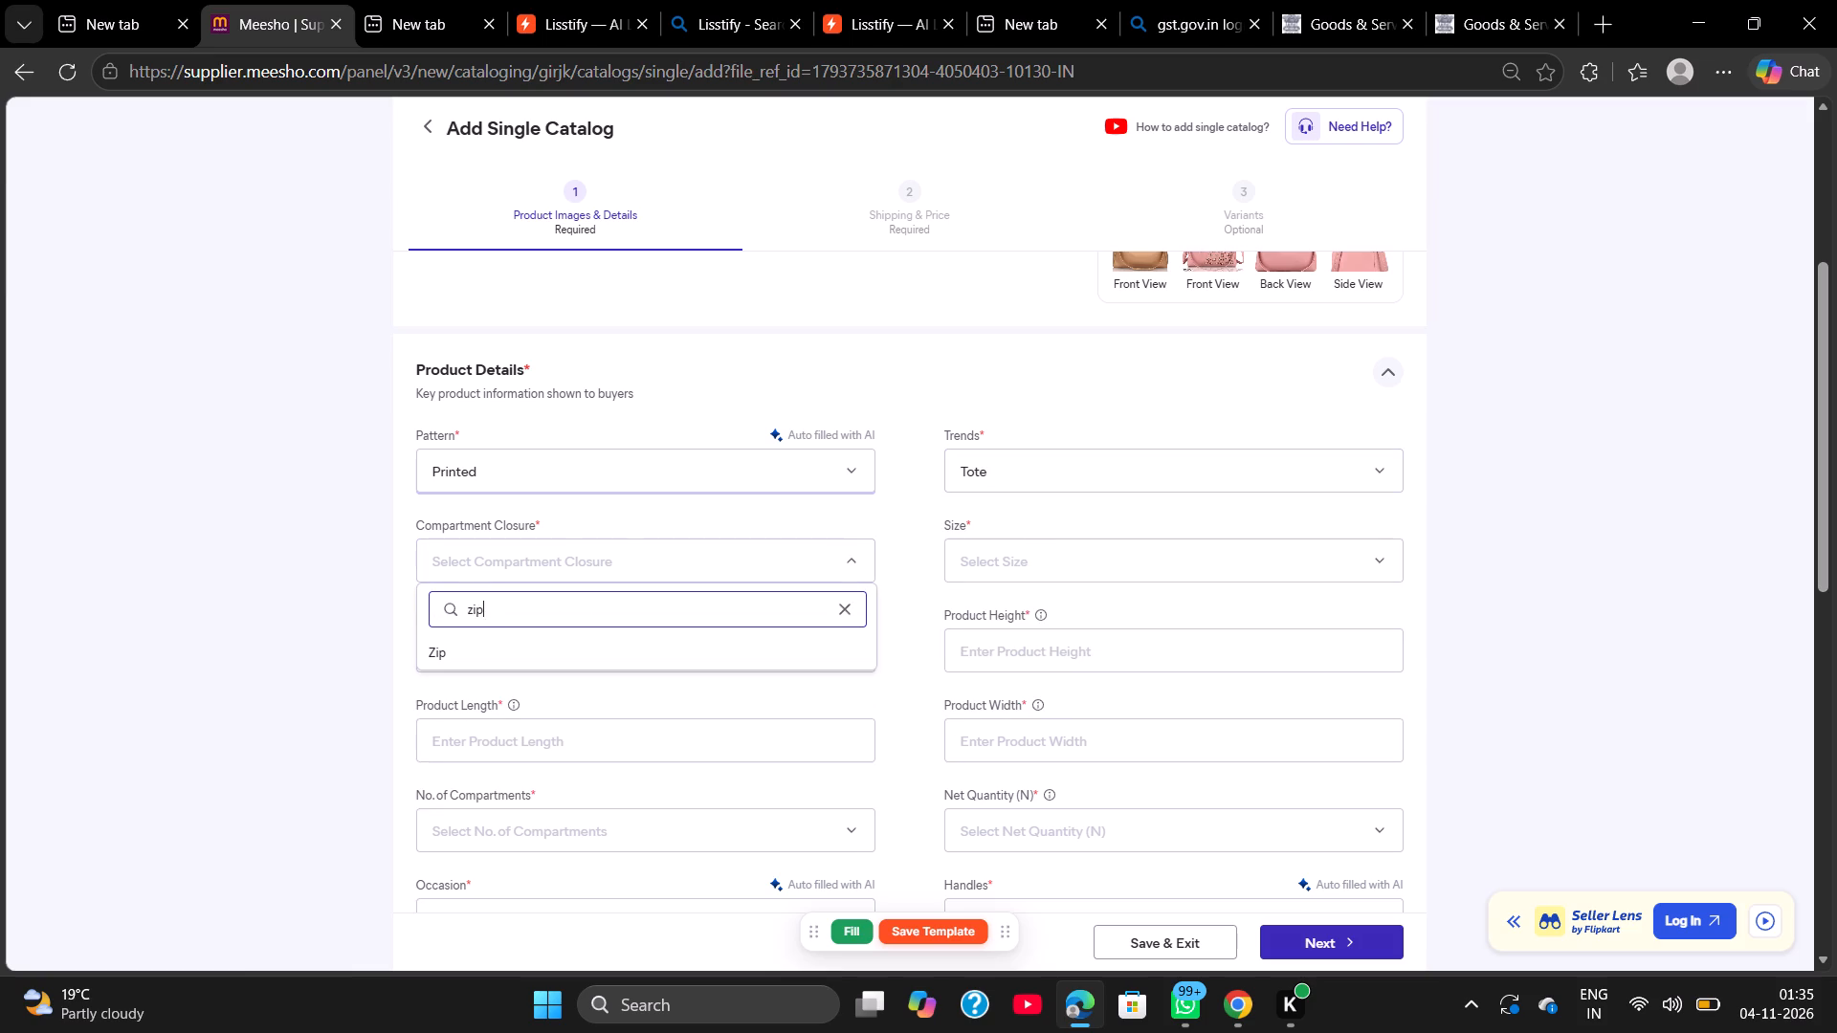
{"action": "left_click", "coordinate": [500, 665]}
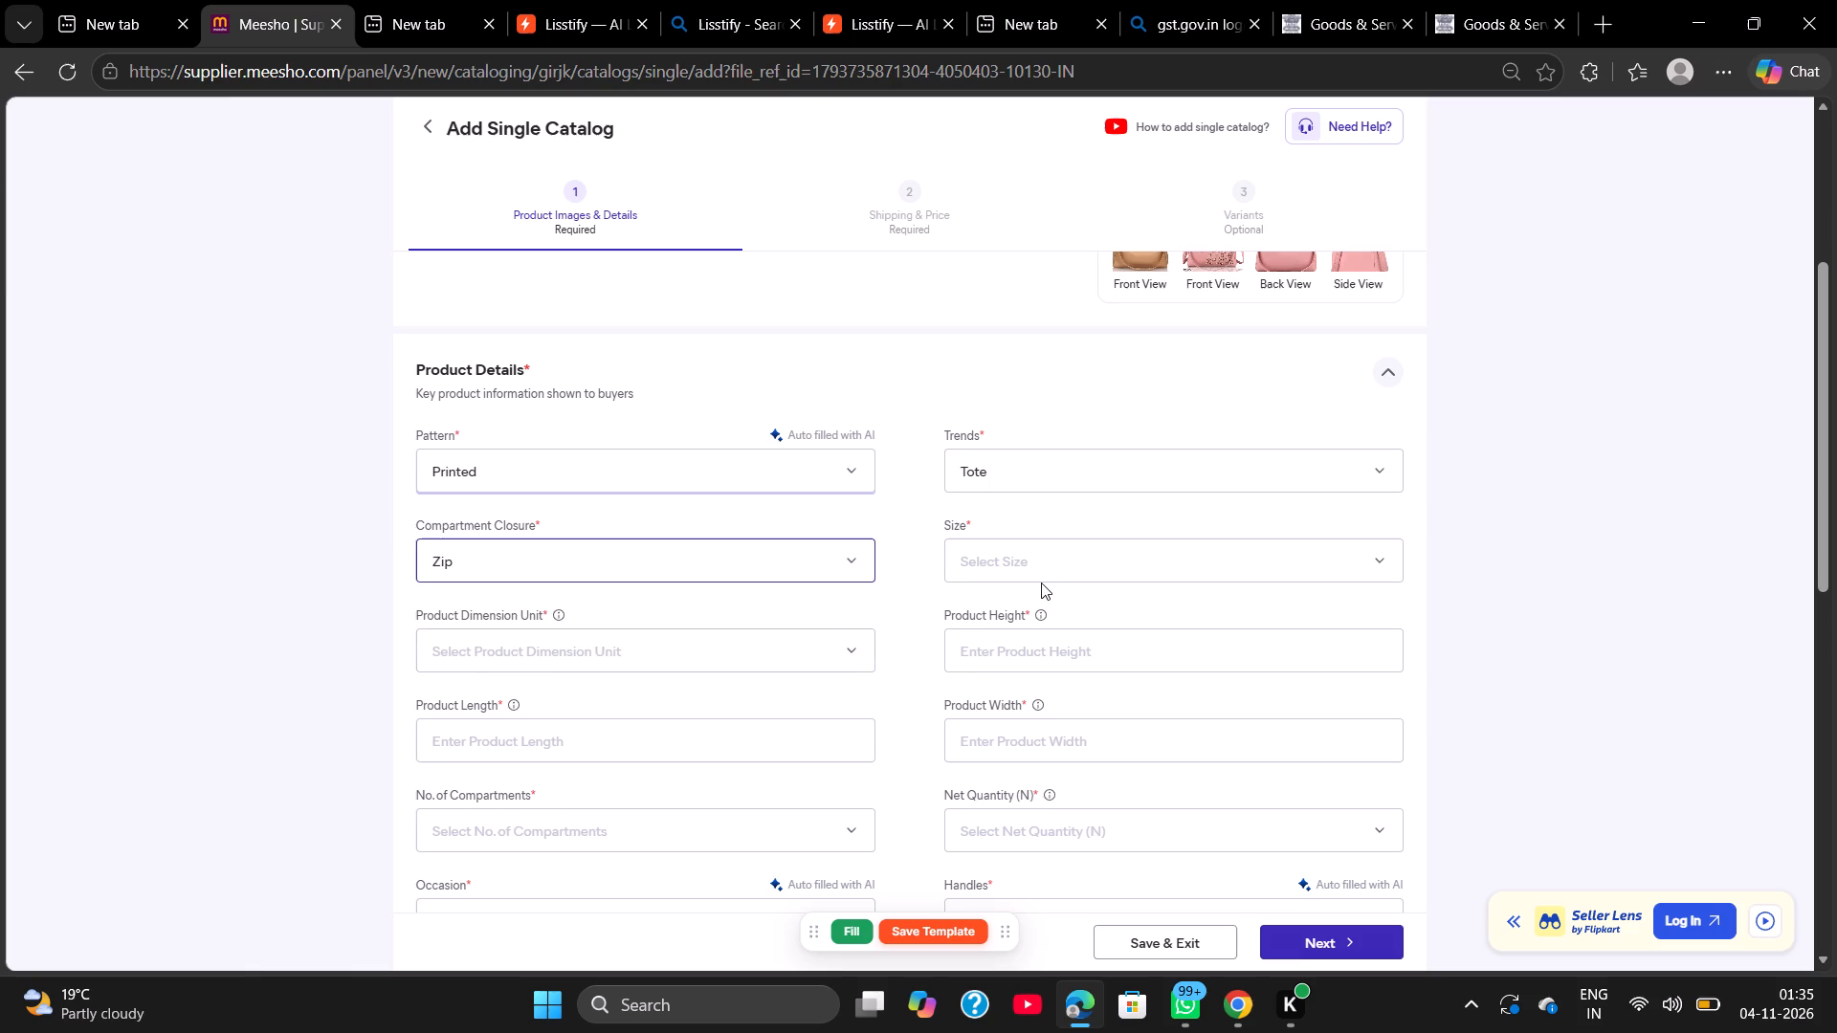
Set the bag's Size to Free Size and the Product Dimension Unit to inch.
{"action": "left_click", "coordinate": [1049, 565]}
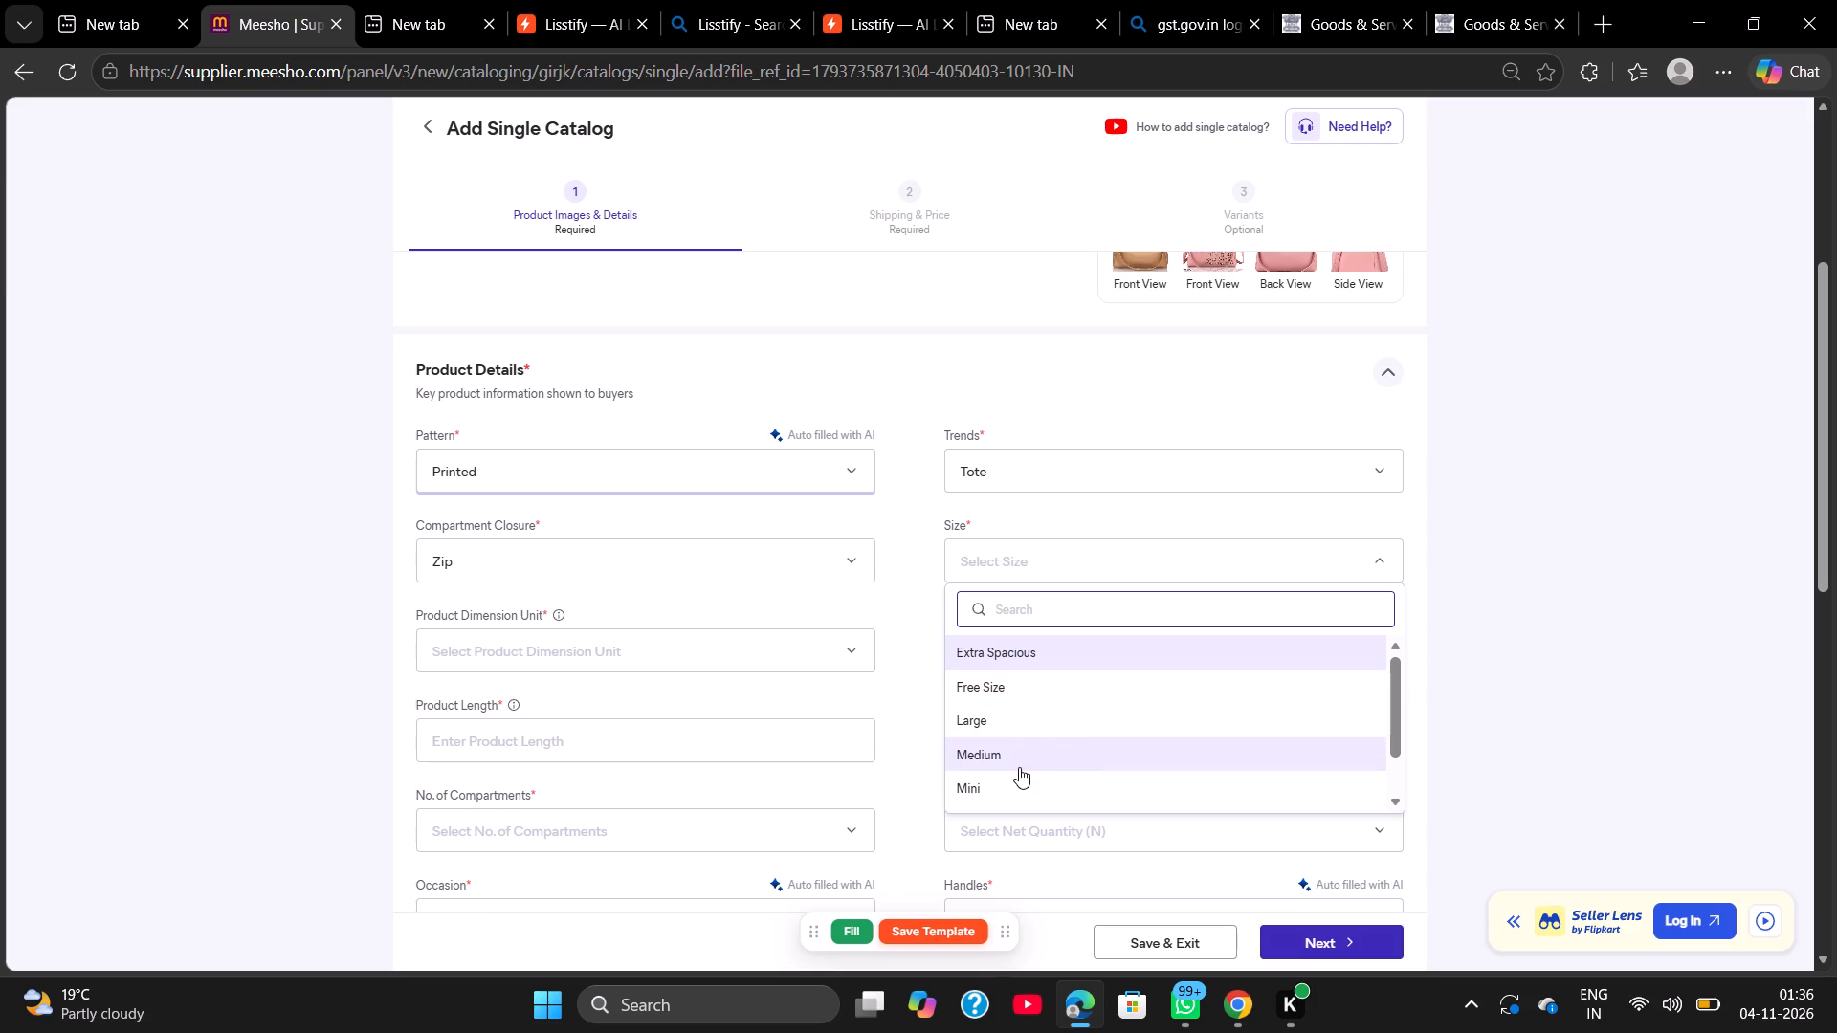
{"action": "left_click", "coordinate": [1009, 693]}
{"action": "left_click", "coordinate": [577, 657]}
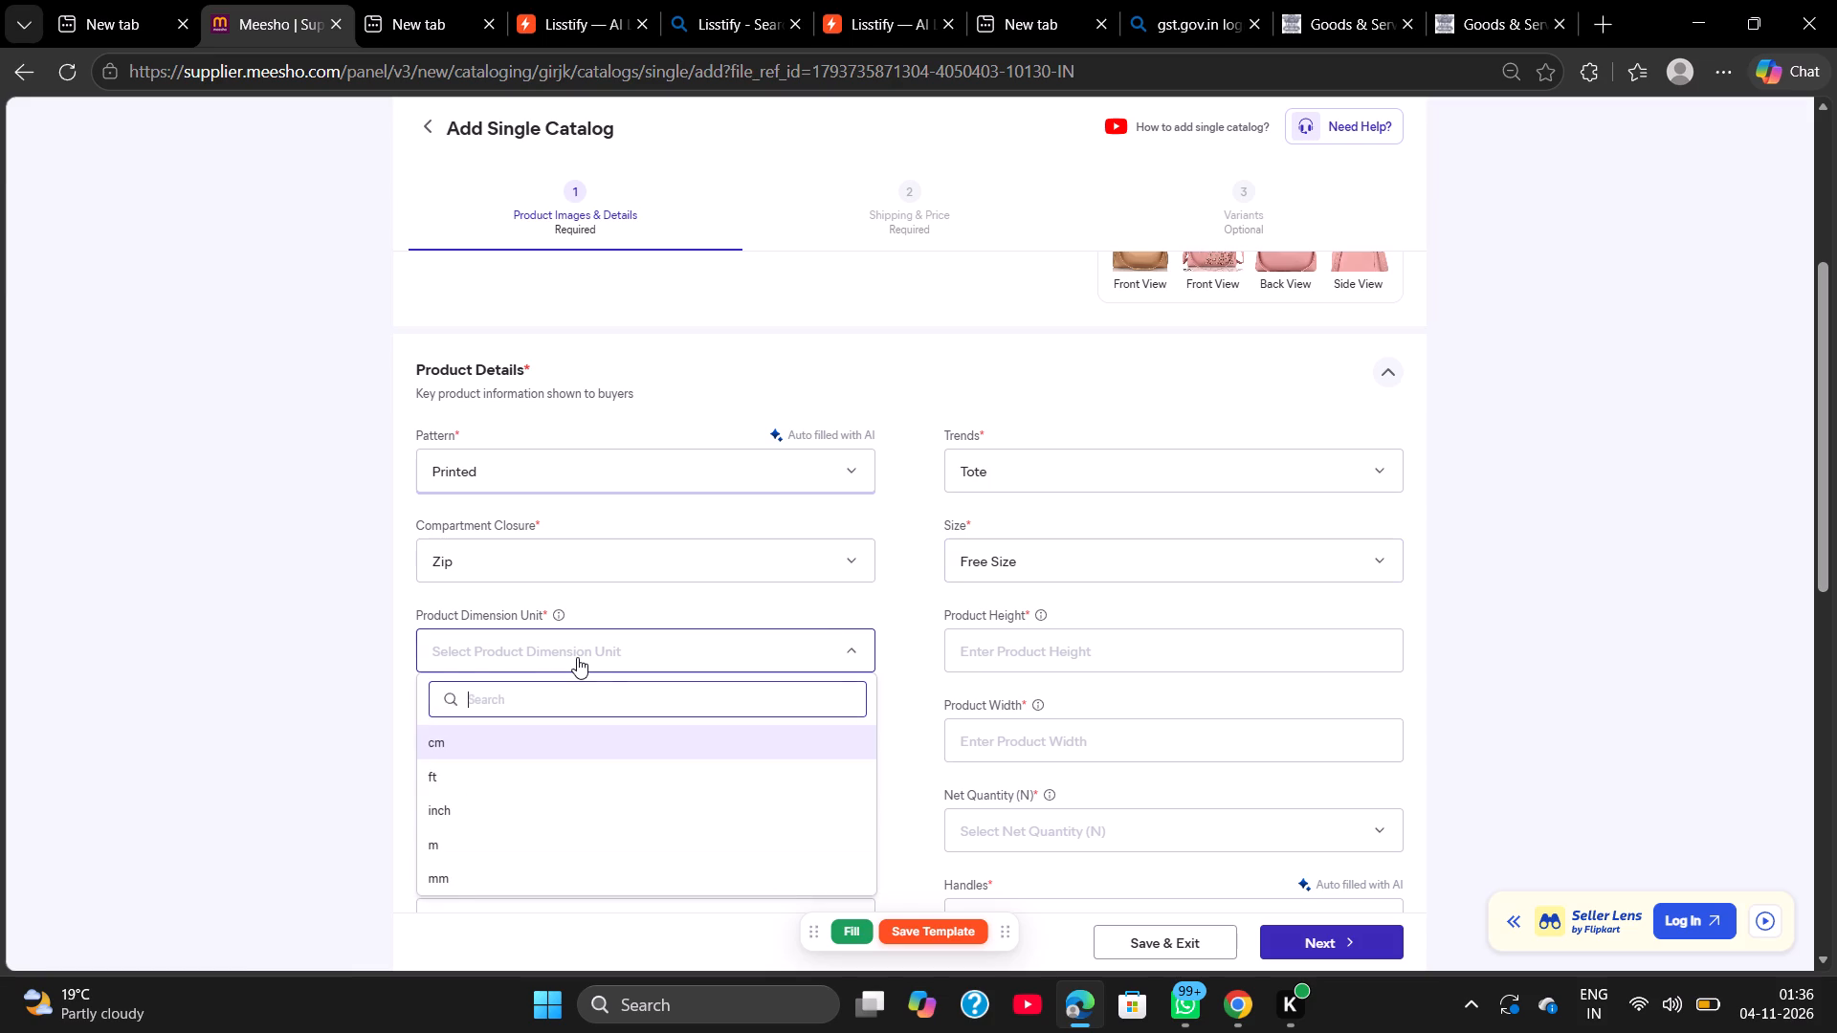
{"action": "left_click", "coordinate": [444, 801]}
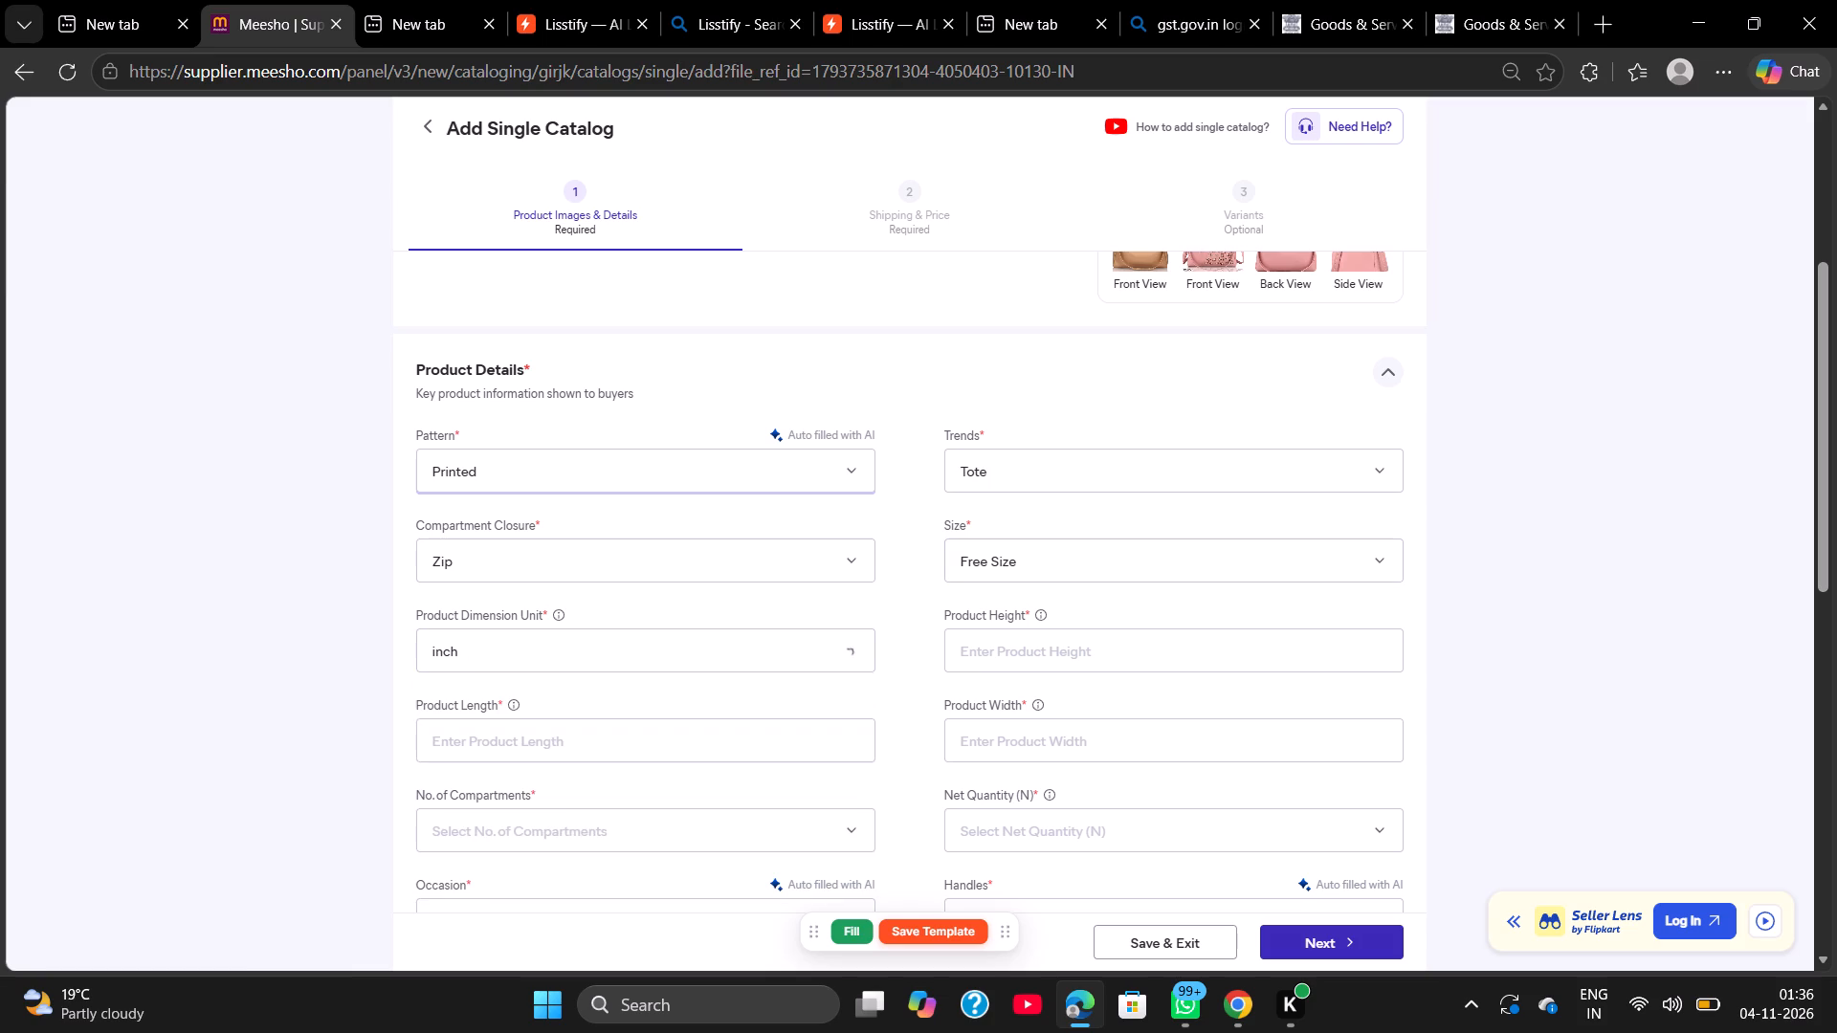
Open the empty Product Height field for entry.
{"action": "left_click", "coordinate": [1154, 655]}
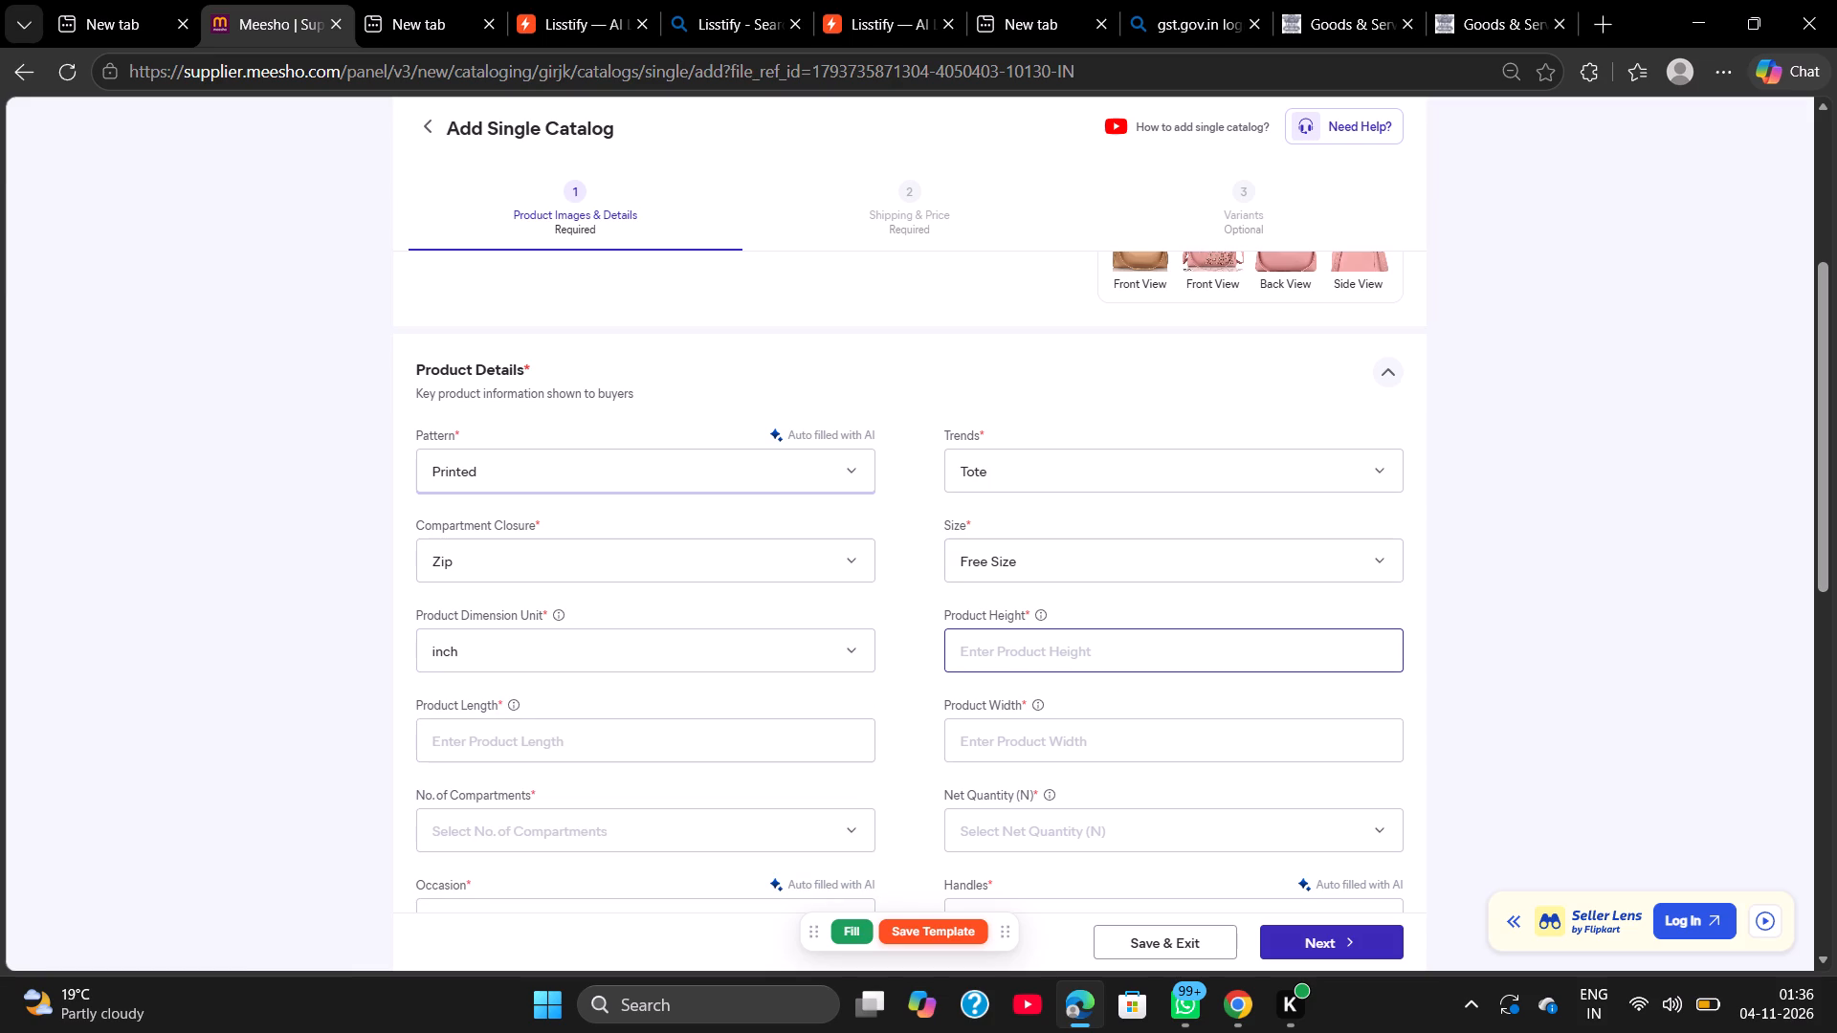
{"action": "left_click", "coordinate": [1154, 655]}
{"action": "left_click", "coordinate": [1154, 655]}
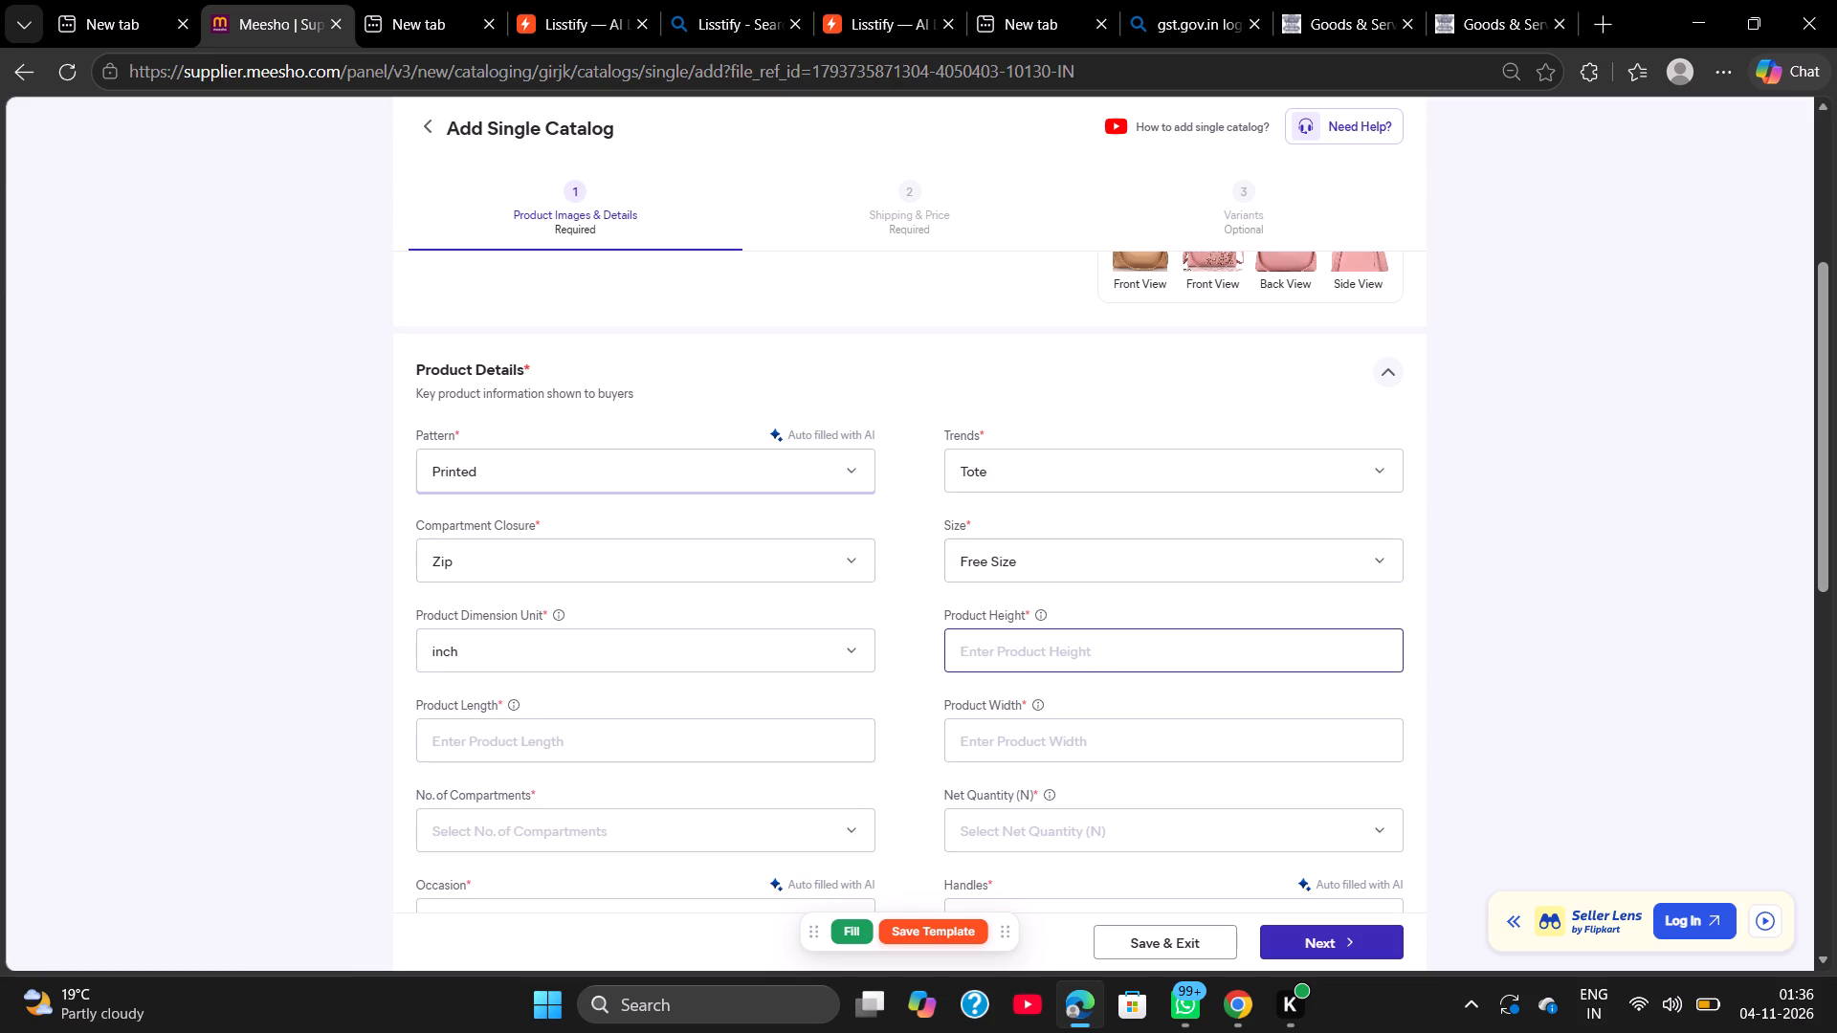
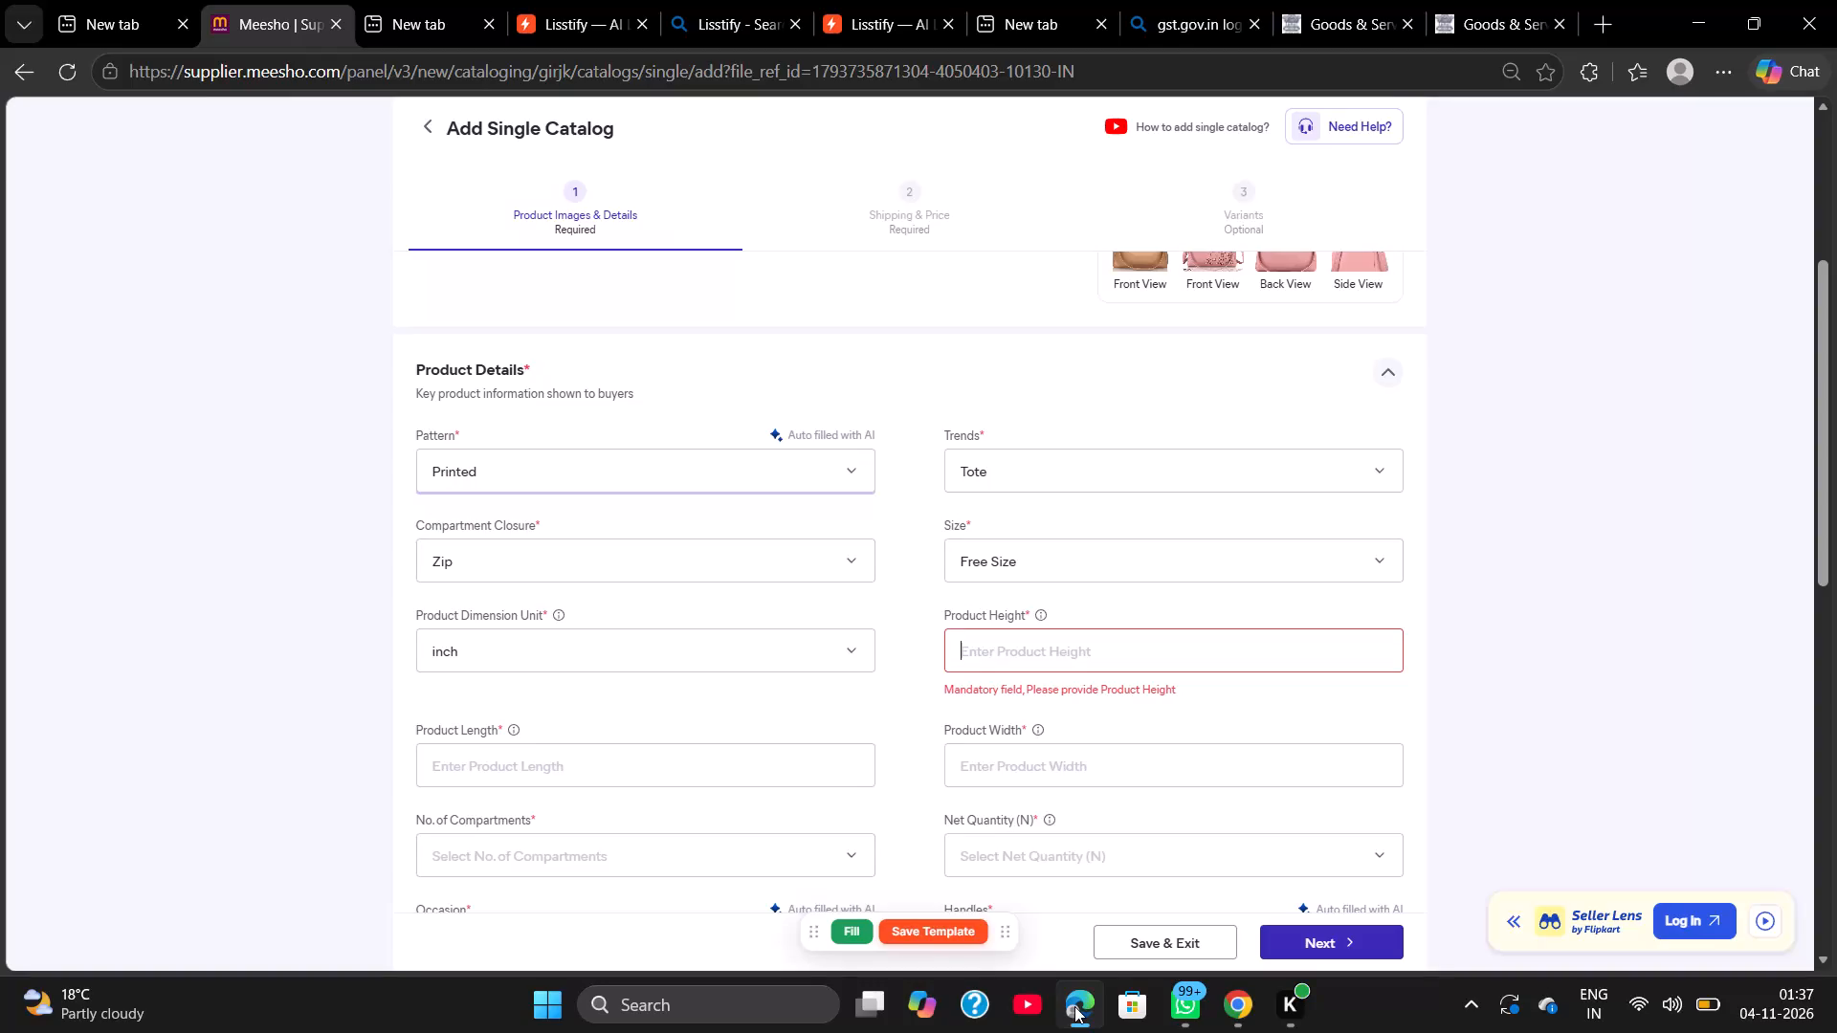
Set the bag's Product Height, Product Length and Product Width to 10 each.
{"action": "left_click", "coordinate": [1030, 649]}
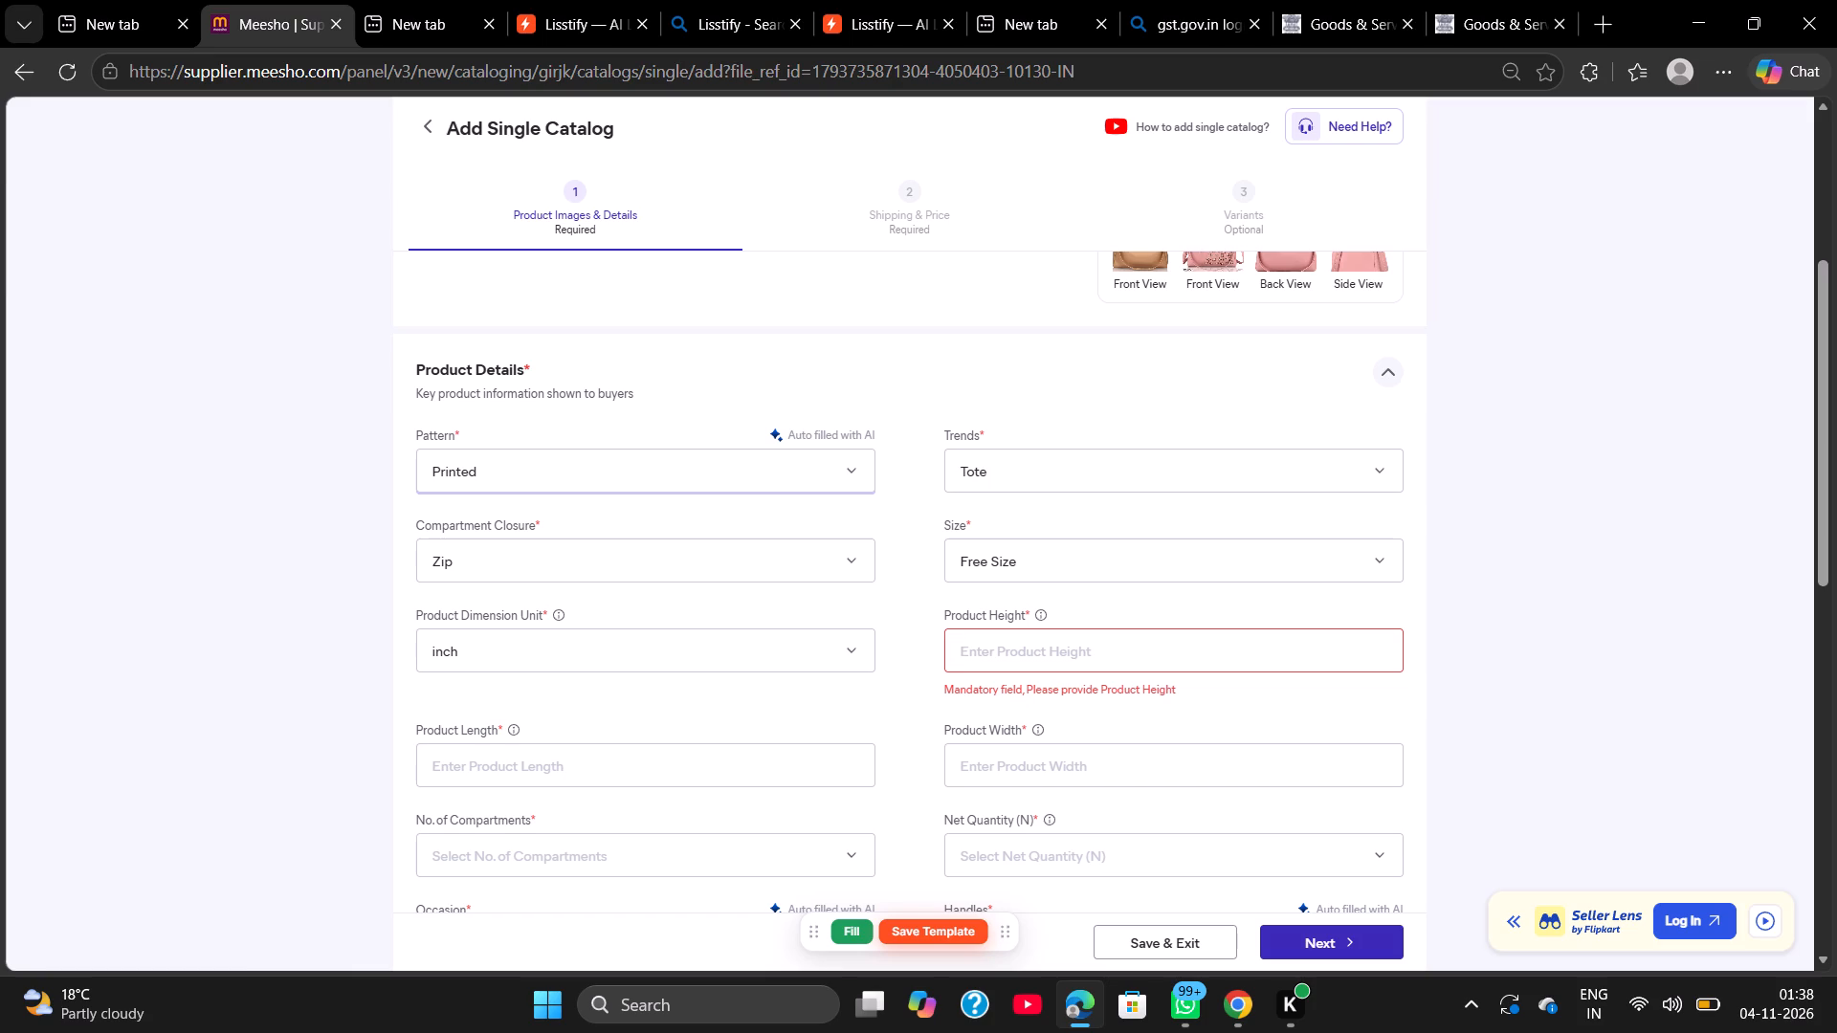
{"action": "type", "text": "10"}
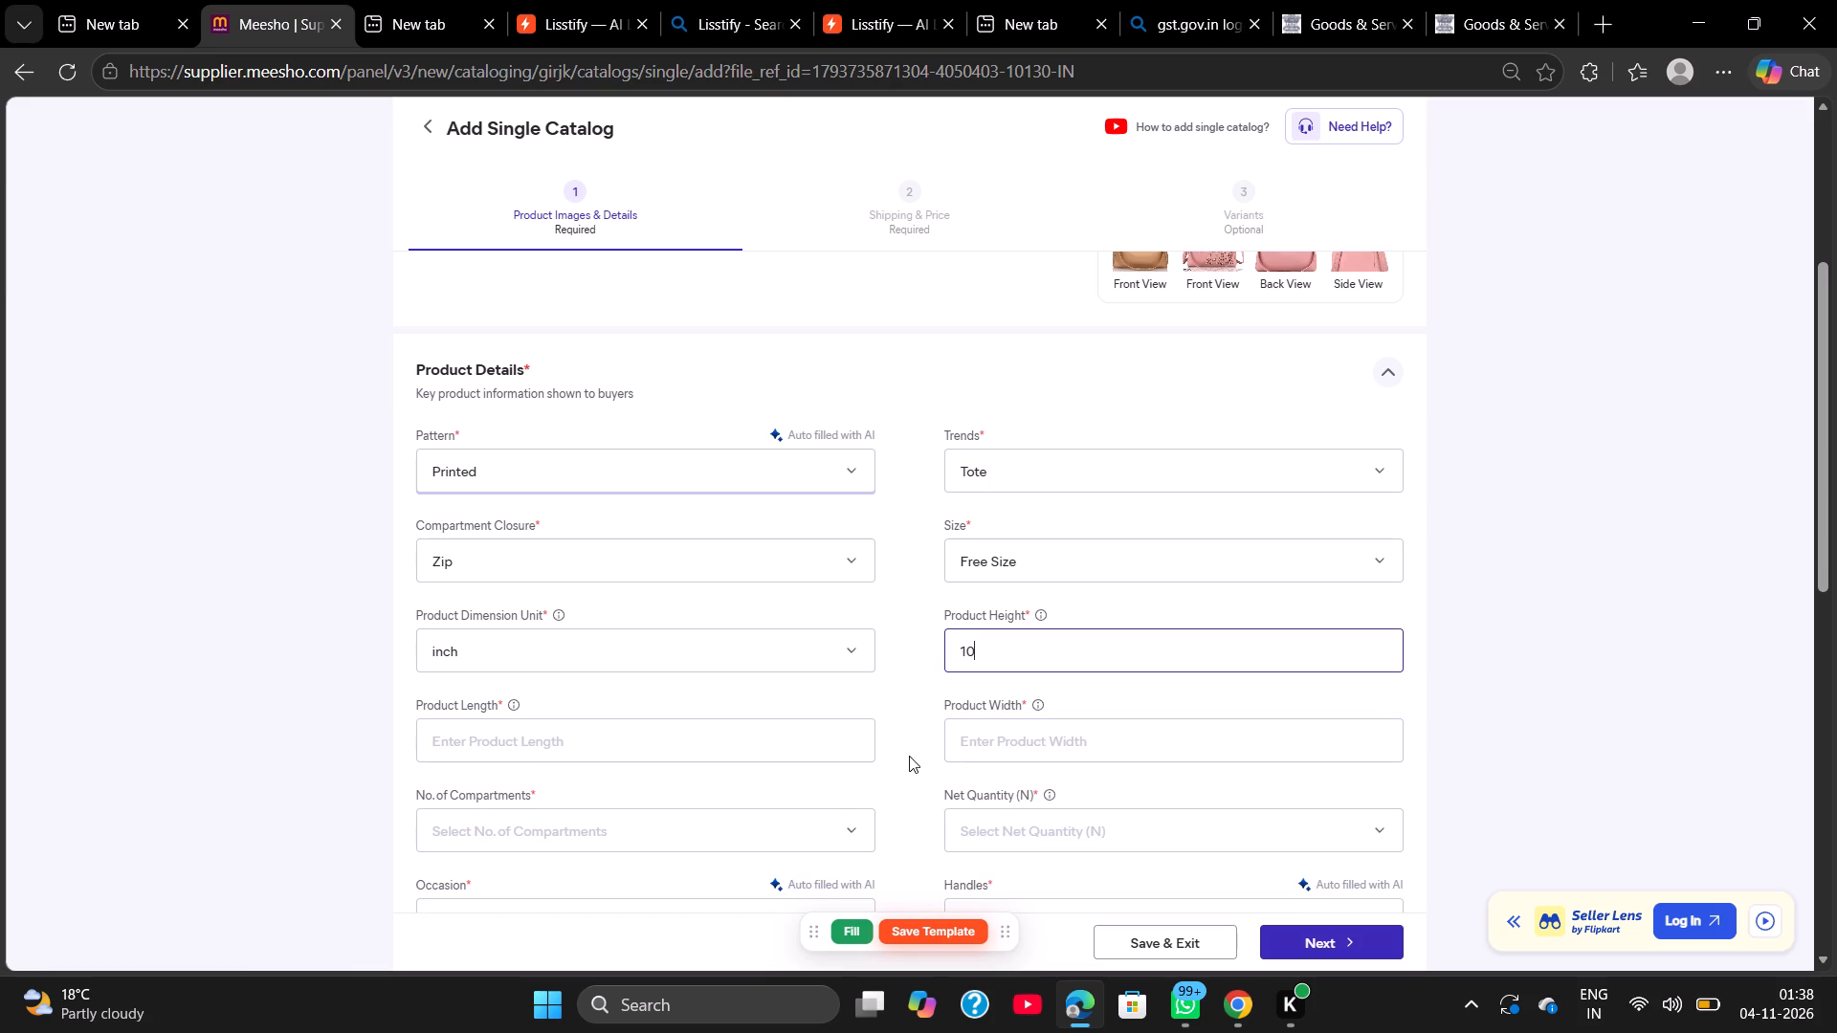
{"action": "left_click", "coordinate": [857, 749]}
{"action": "type", "text": "10"}
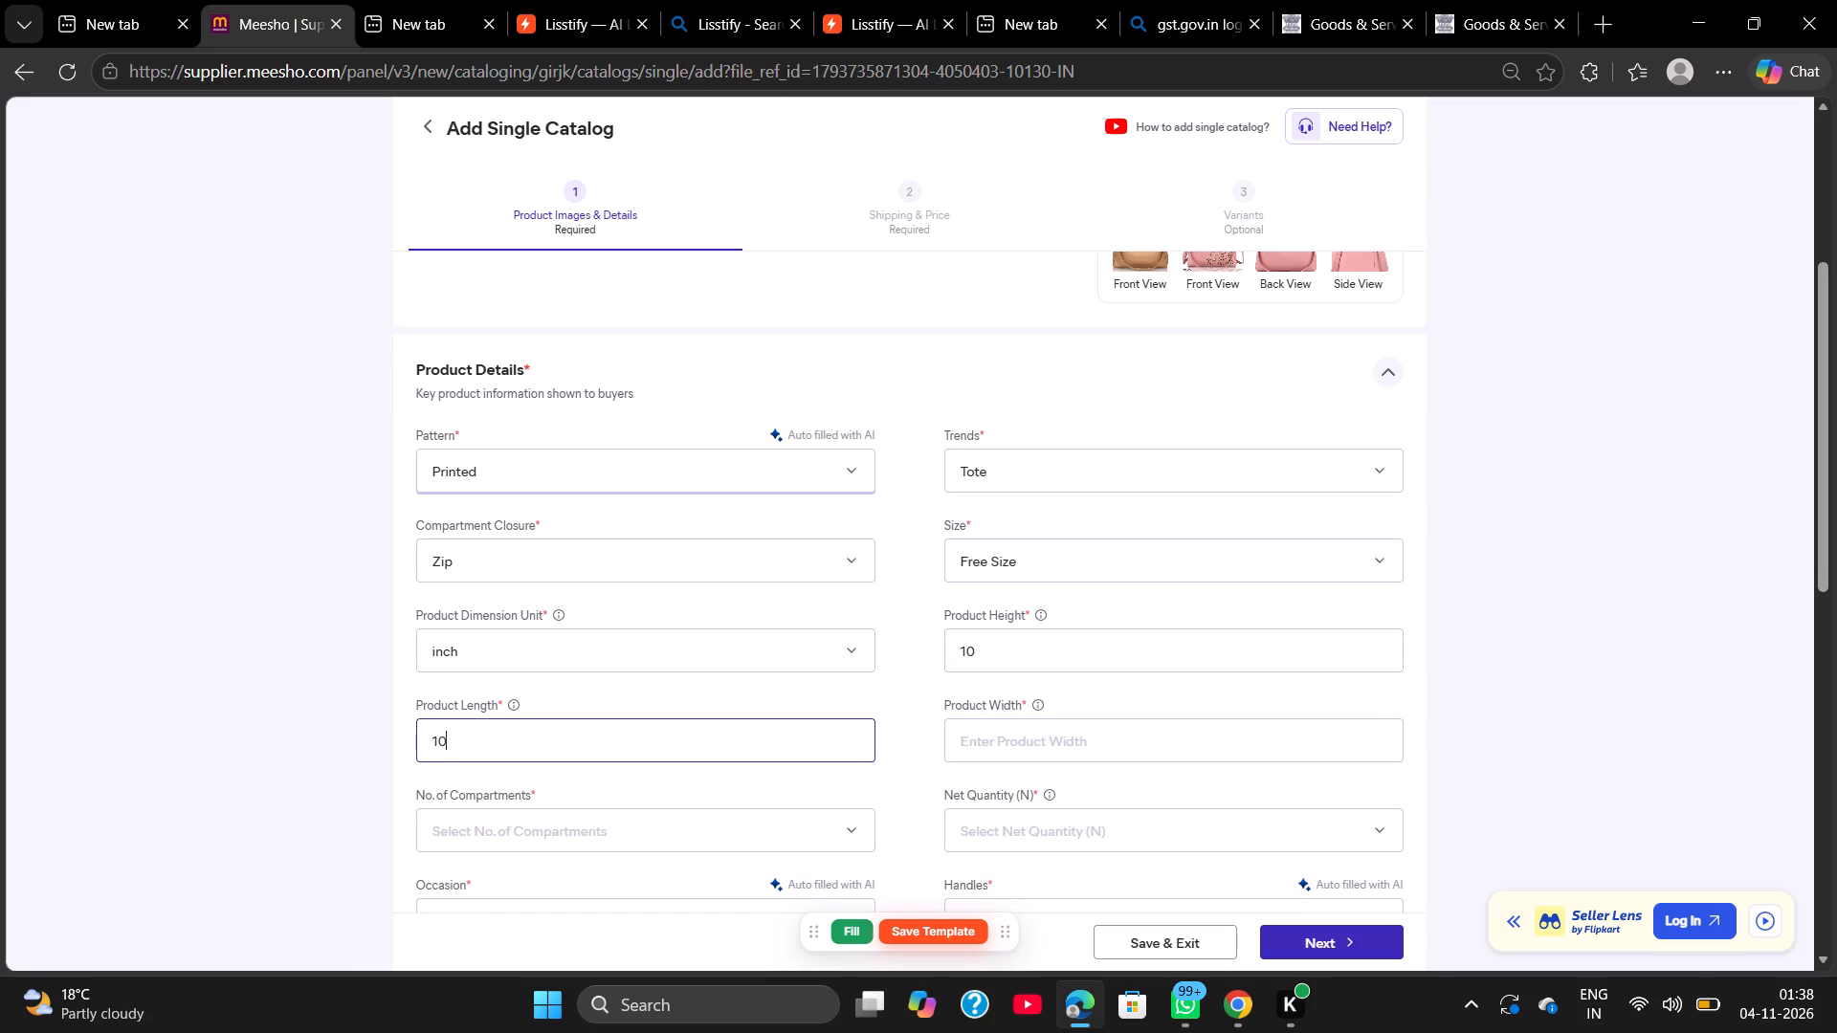
{"action": "left_click", "coordinate": [1029, 753]}
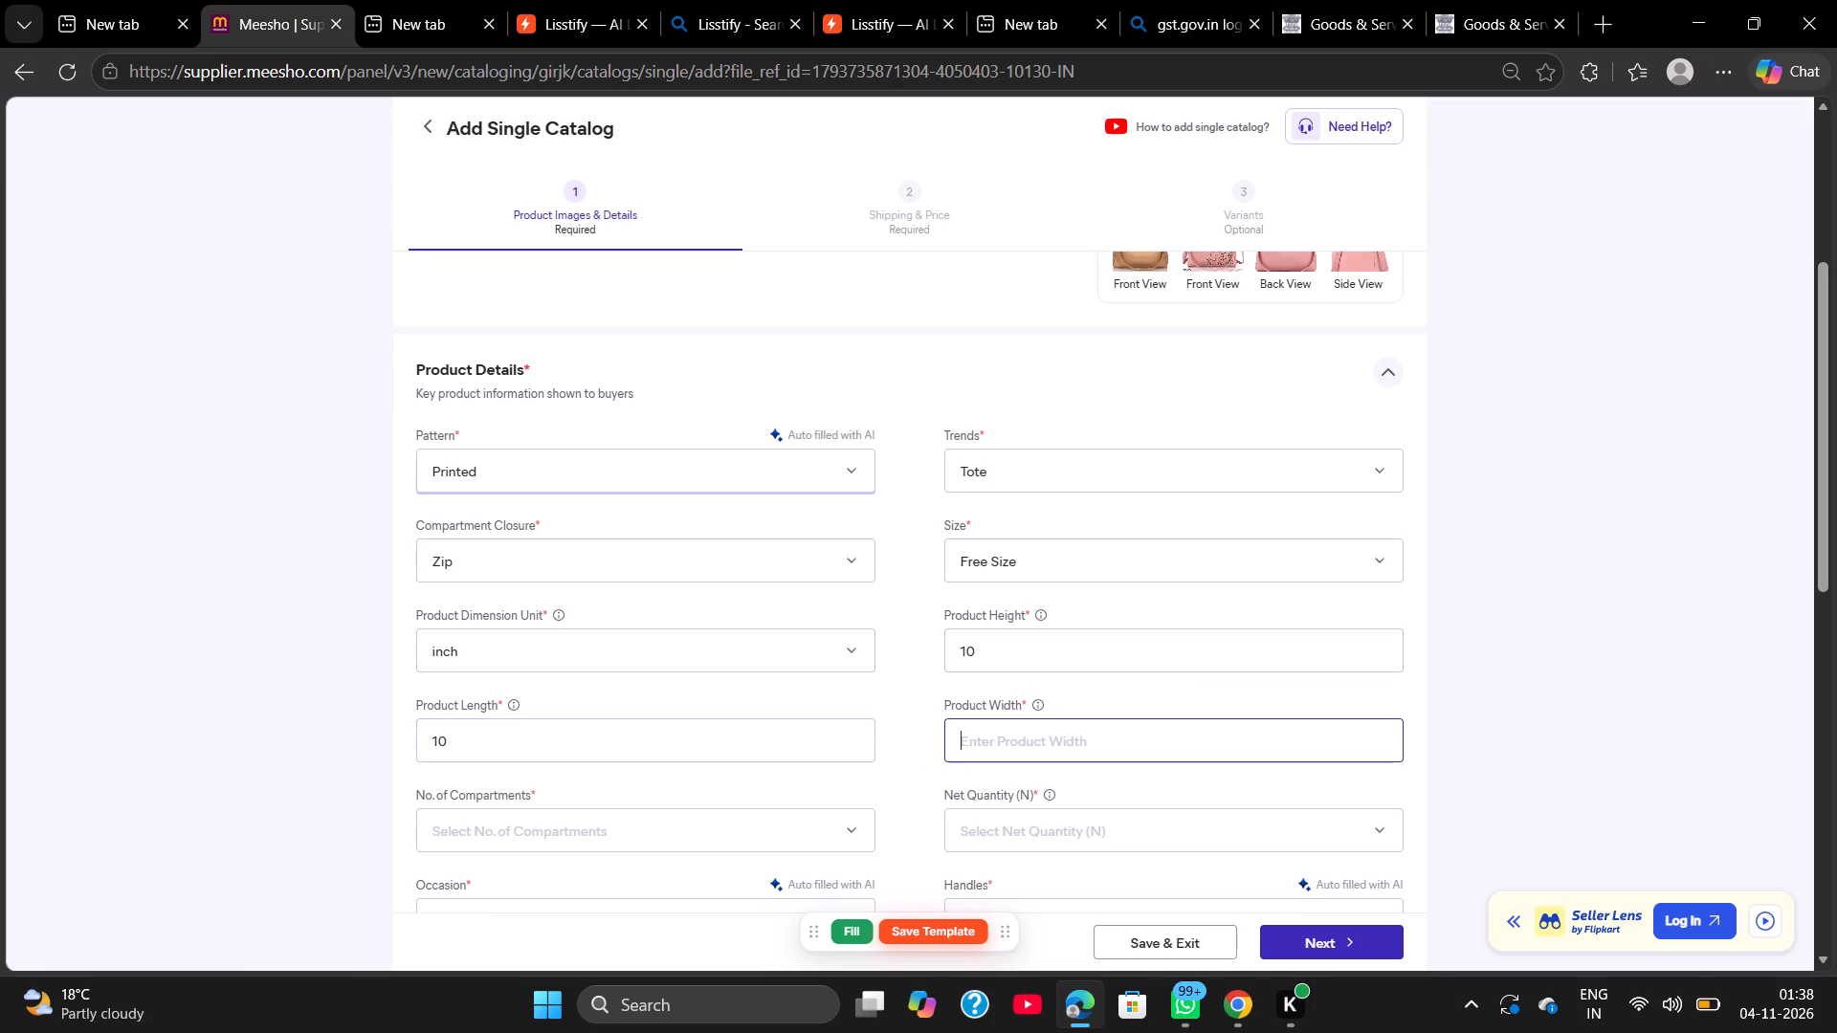
{"action": "type", "text": "10"}
Set No. of Compartments to 2 and Net Quantity (N) to 1.
{"action": "scroll", "coordinate": [1029, 753], "scroll_direction": "down", "scroll_amount": 1}
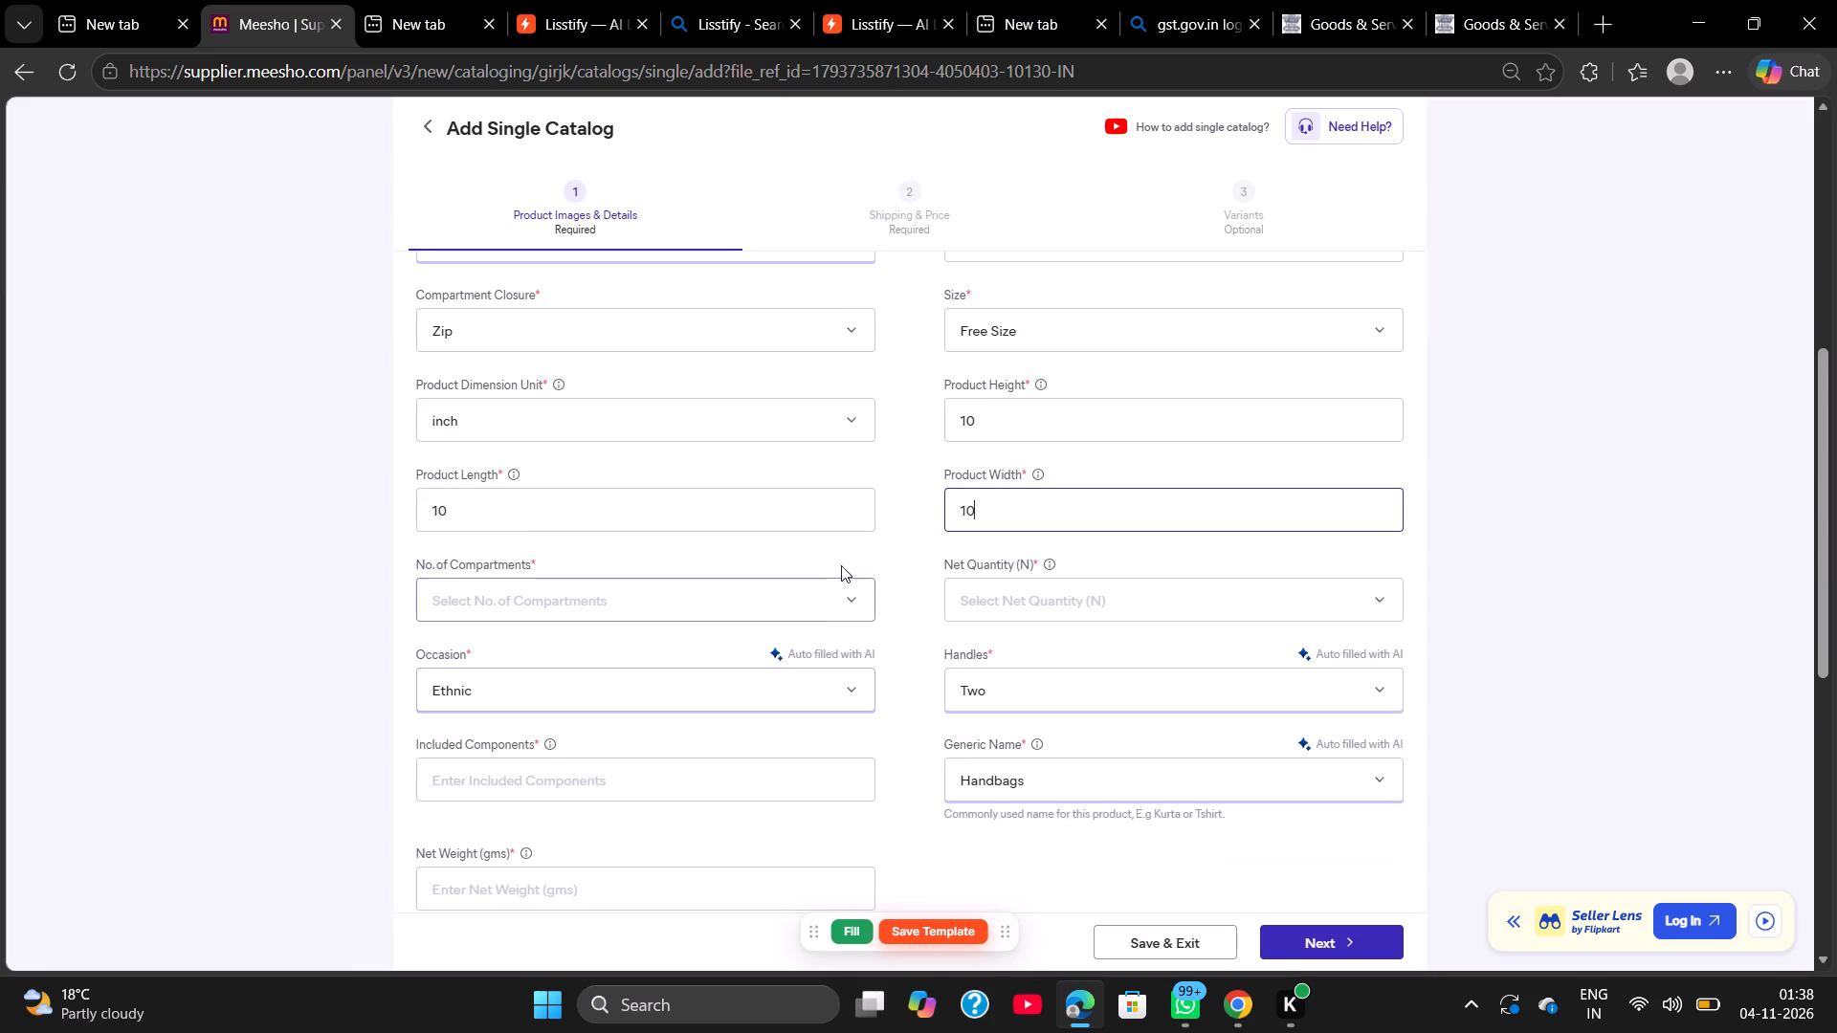
{"action": "left_click", "coordinate": [740, 580]}
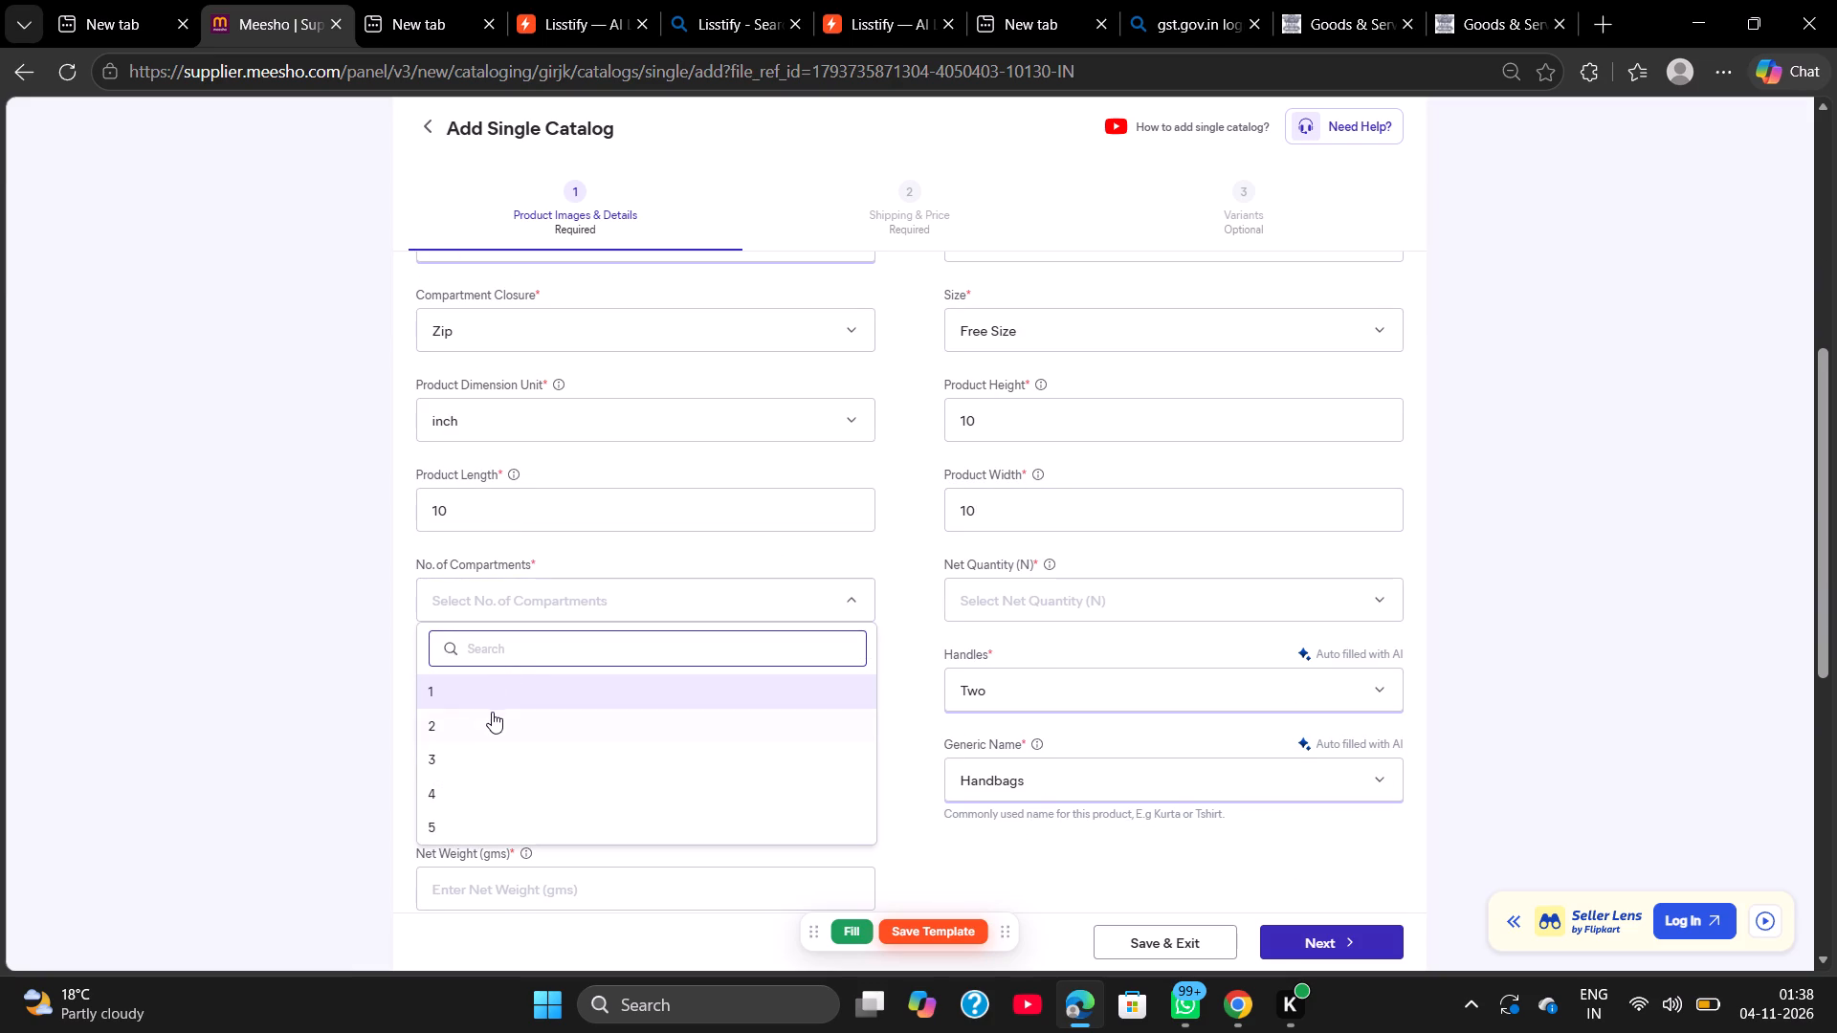
{"action": "left_click", "coordinate": [492, 714]}
{"action": "left_click", "coordinate": [1083, 601]}
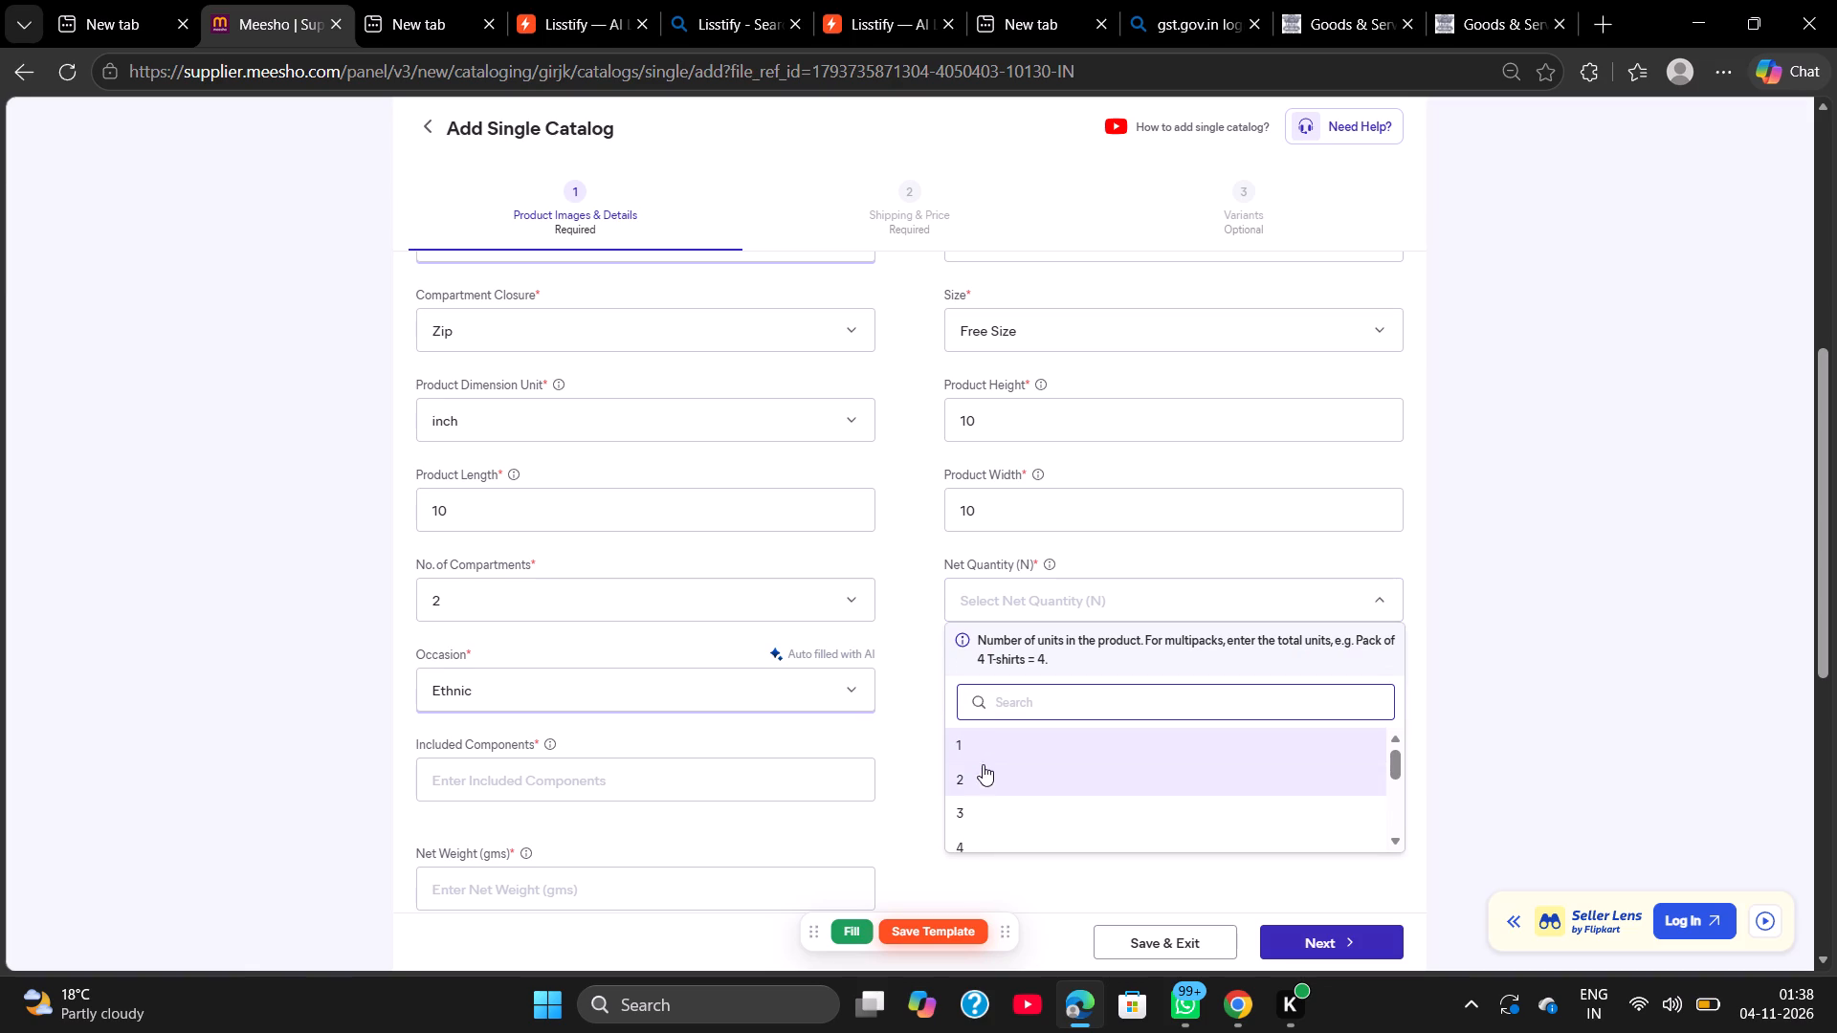
{"action": "left_click", "coordinate": [995, 724]}
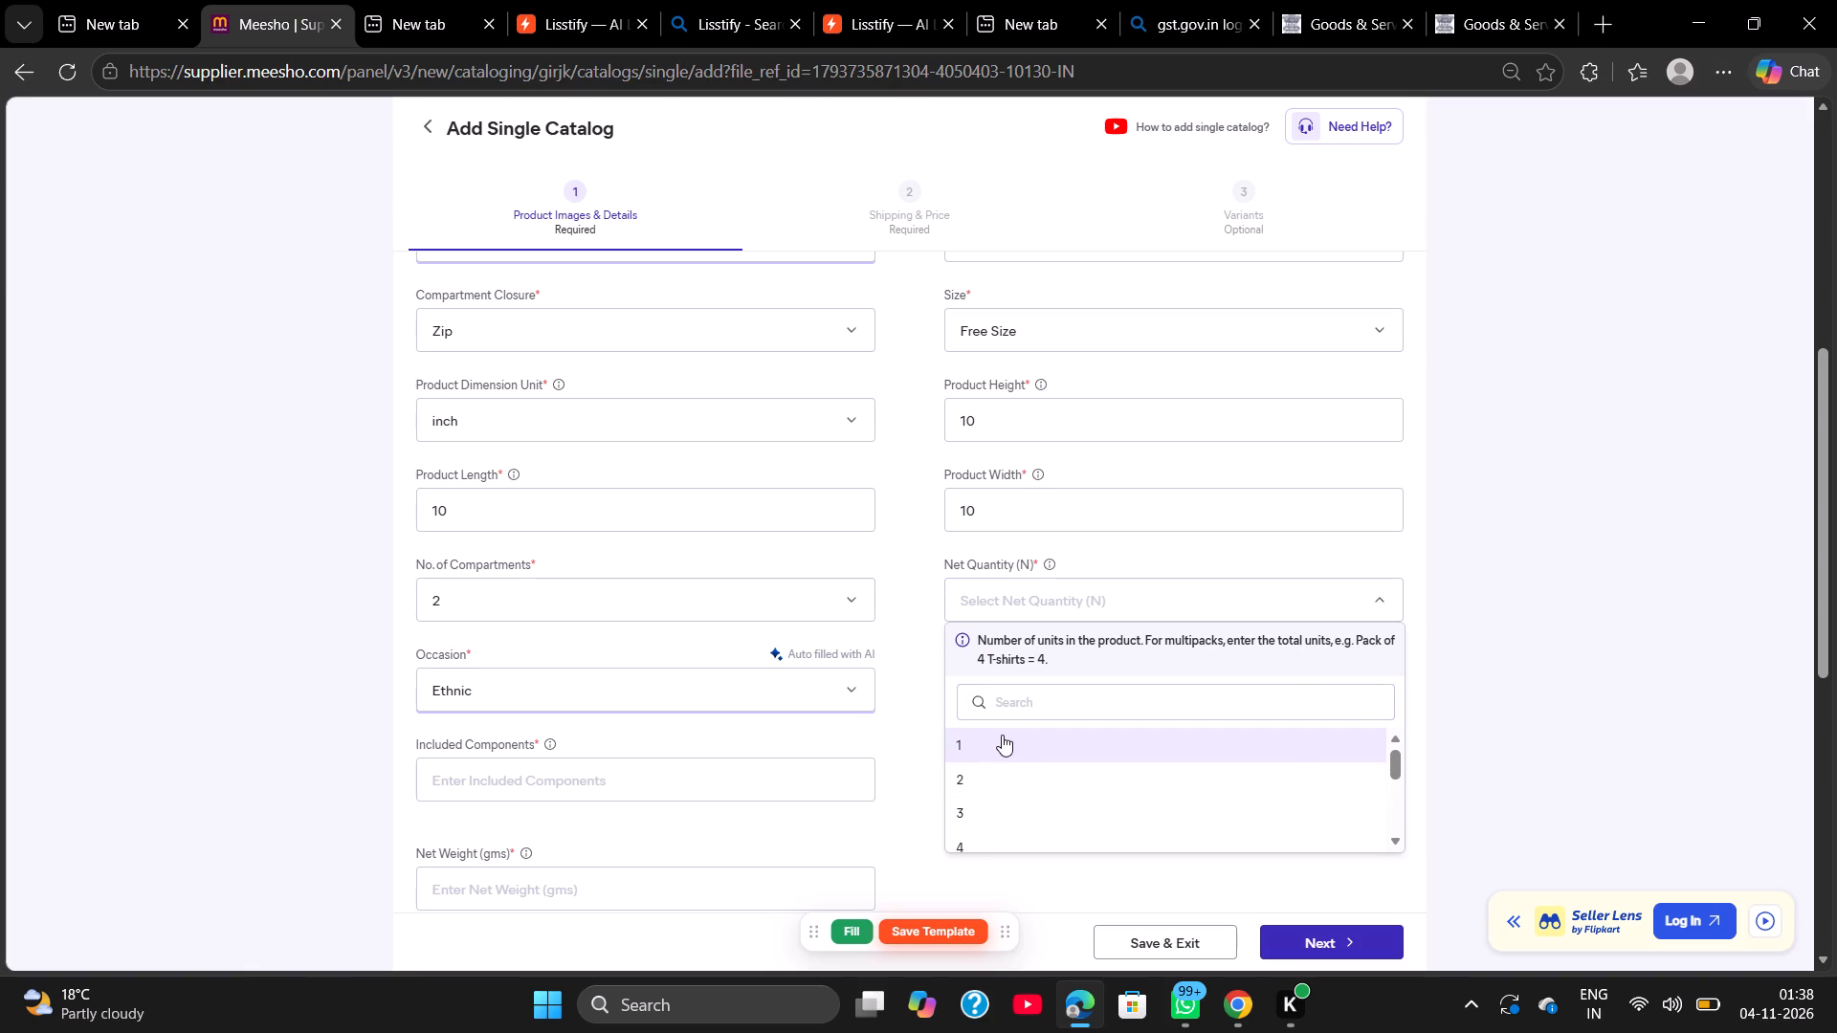
{"action": "left_click", "coordinate": [1002, 735]}
Enter "handbag" as the Included Components and 50 as the Net Weight in grams.
{"action": "scroll", "coordinate": [574, 744], "scroll_direction": "down", "scroll_amount": 1}
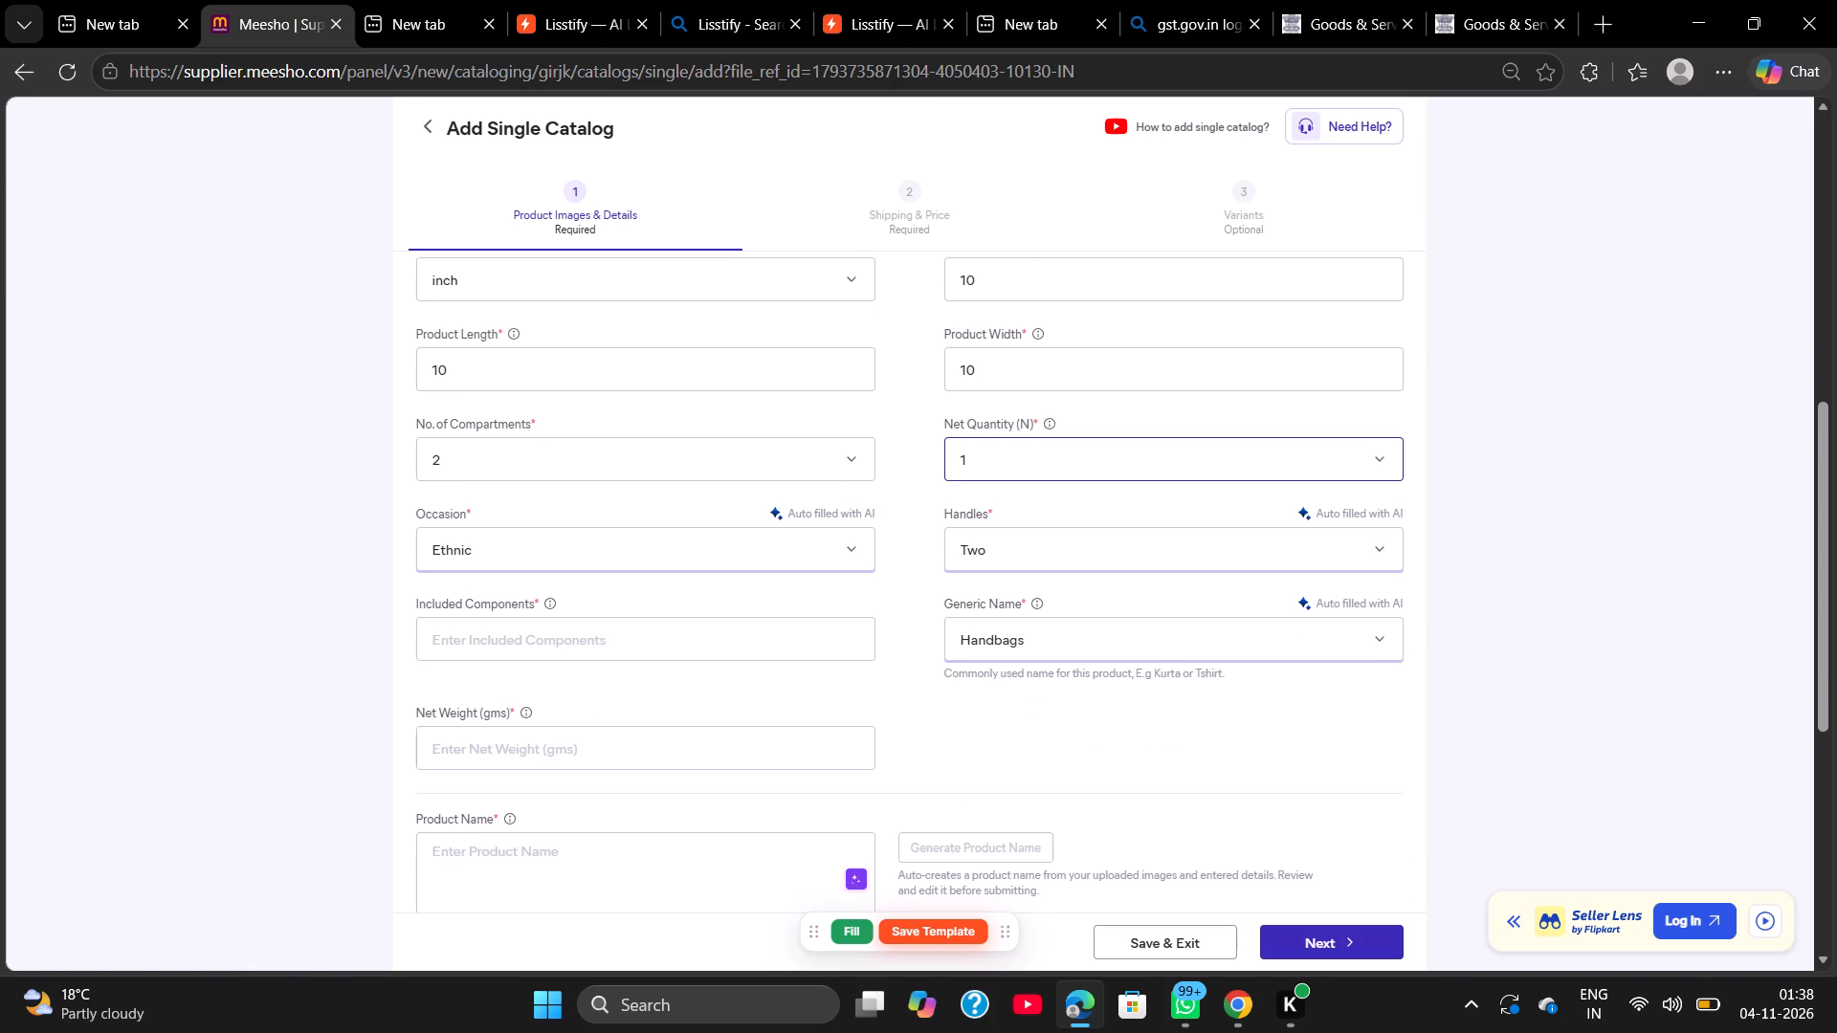
{"action": "left_click", "coordinate": [584, 650]}
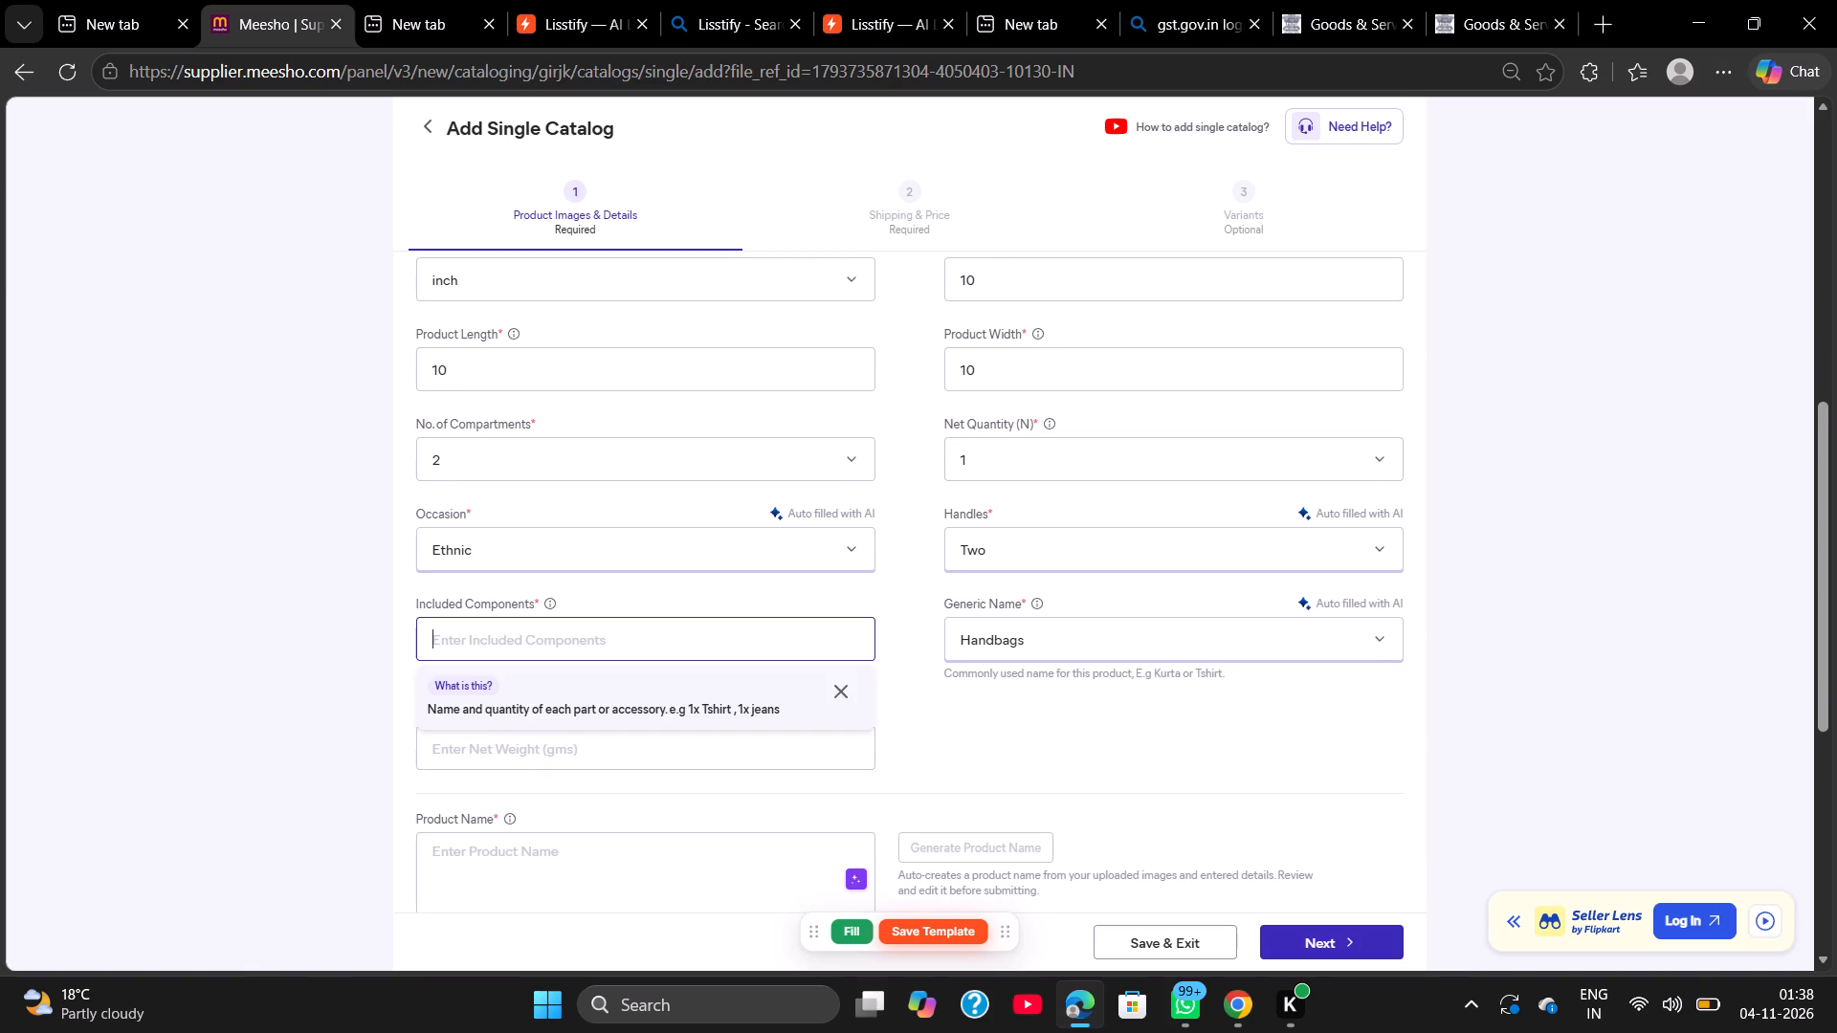
{"action": "left_click", "coordinate": [584, 650]}
{"action": "left_click", "coordinate": [999, 771]}
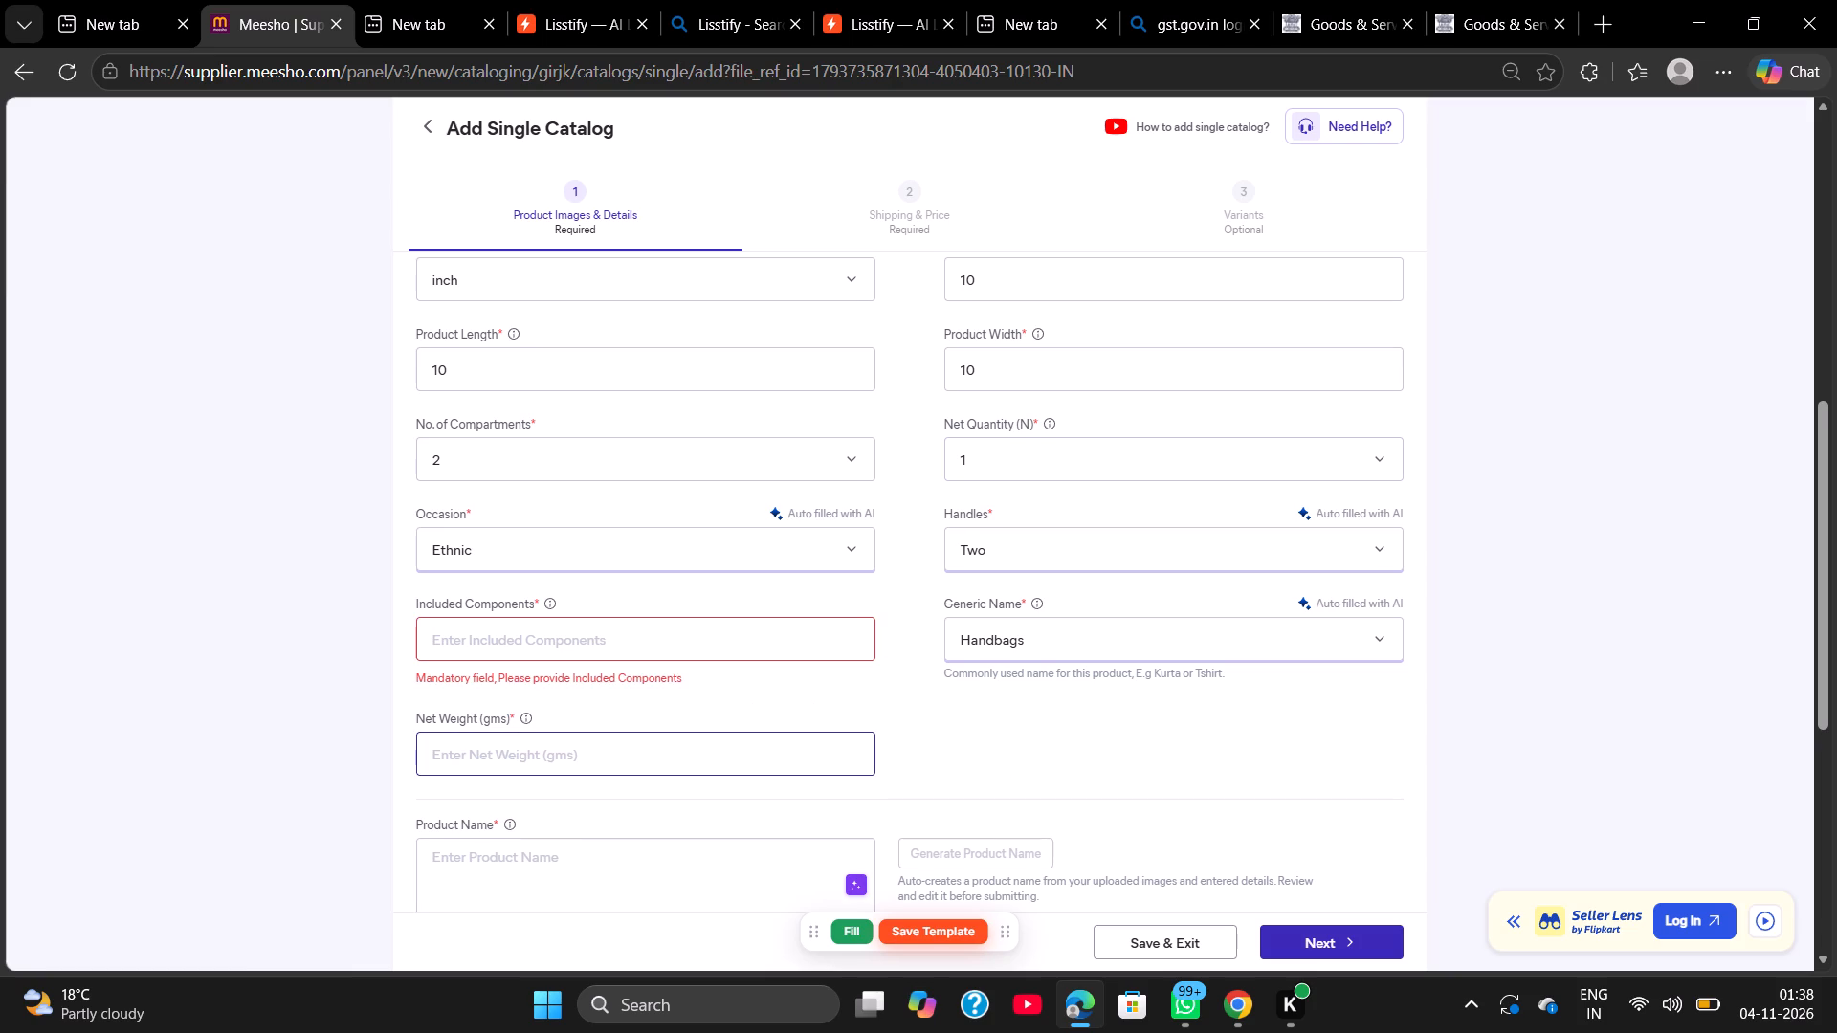
{"action": "left_click", "coordinate": [535, 630]}
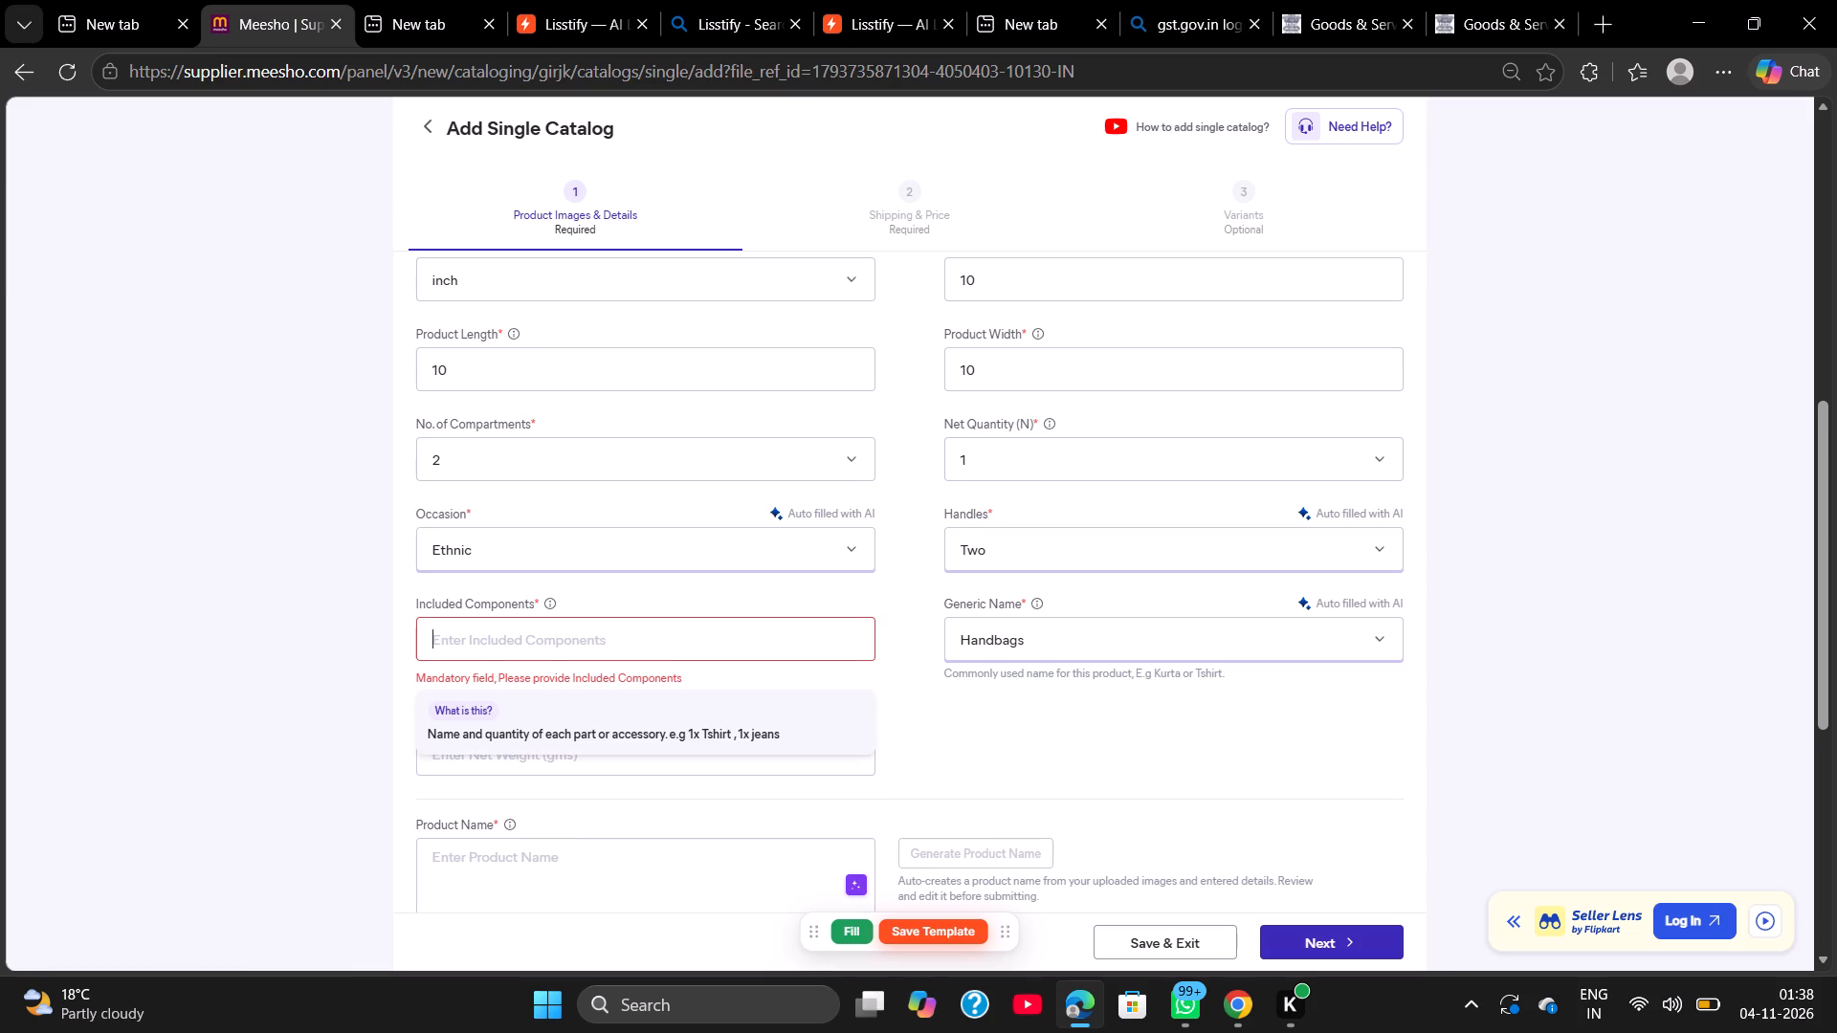
{"action": "type", "text": "han"}
{"action": "type", "text": "dbag"}
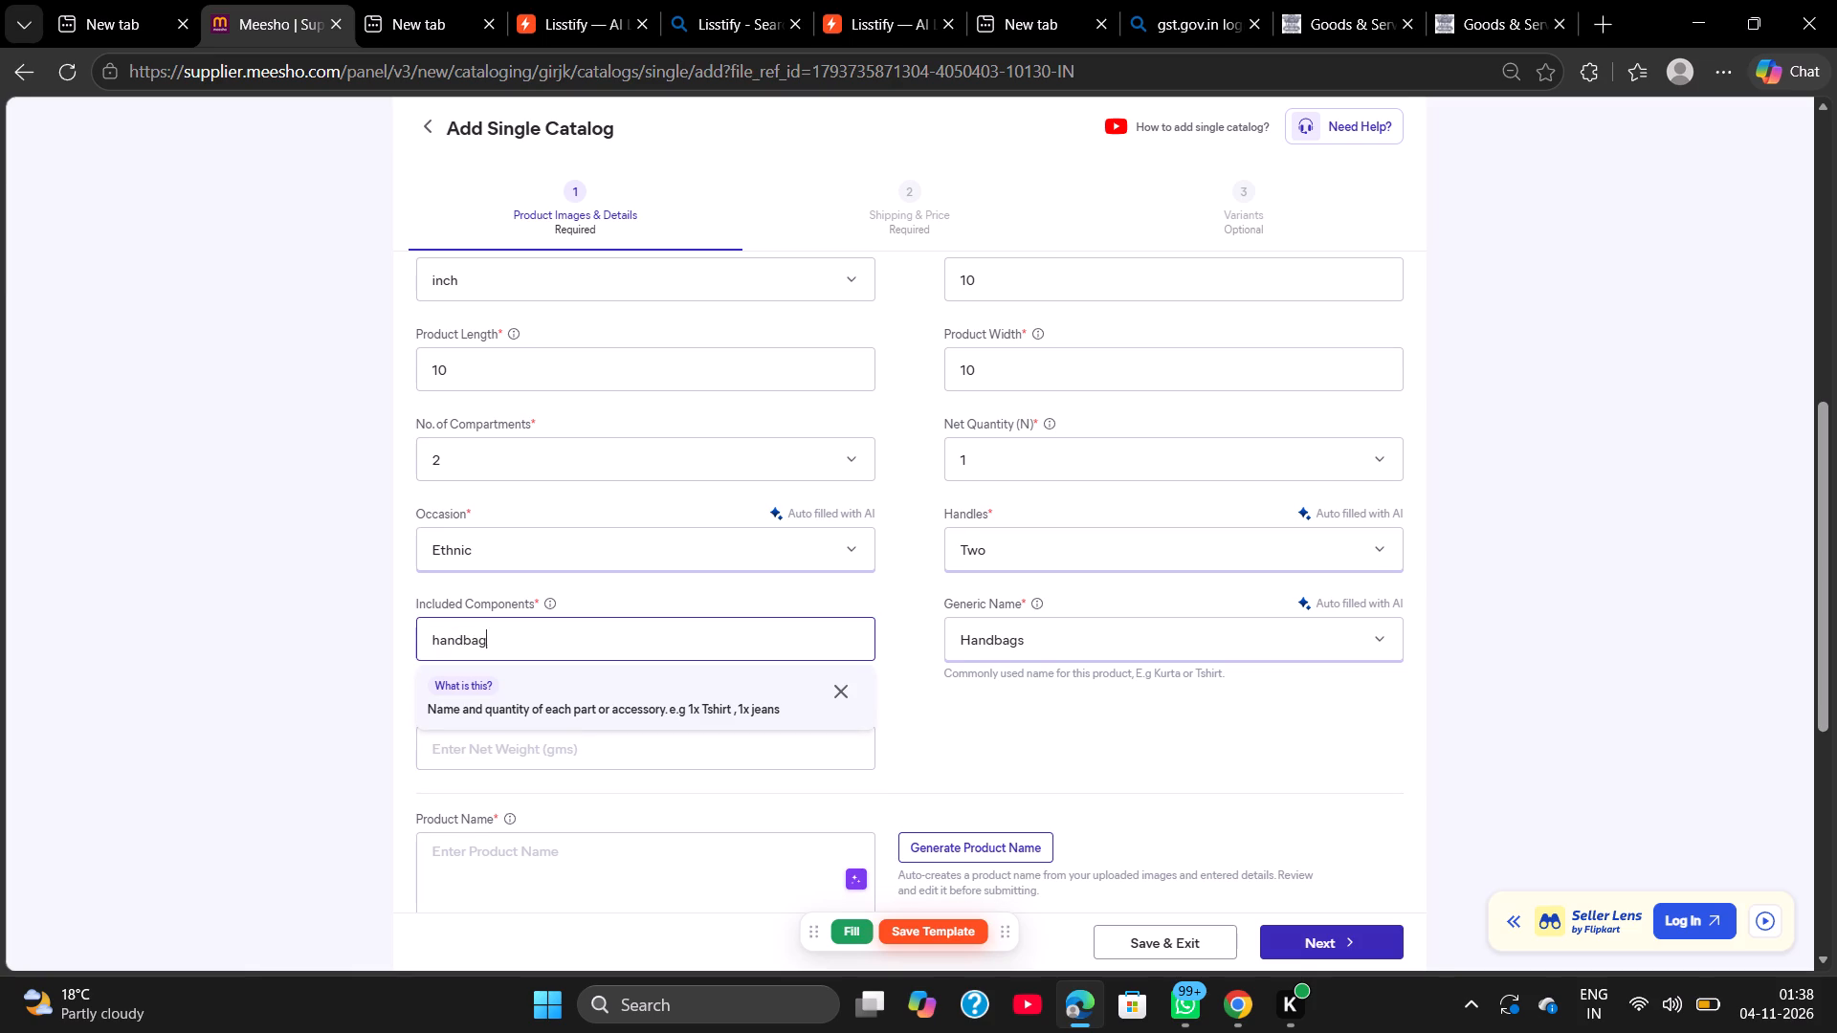
{"action": "left_click", "coordinate": [566, 756]}
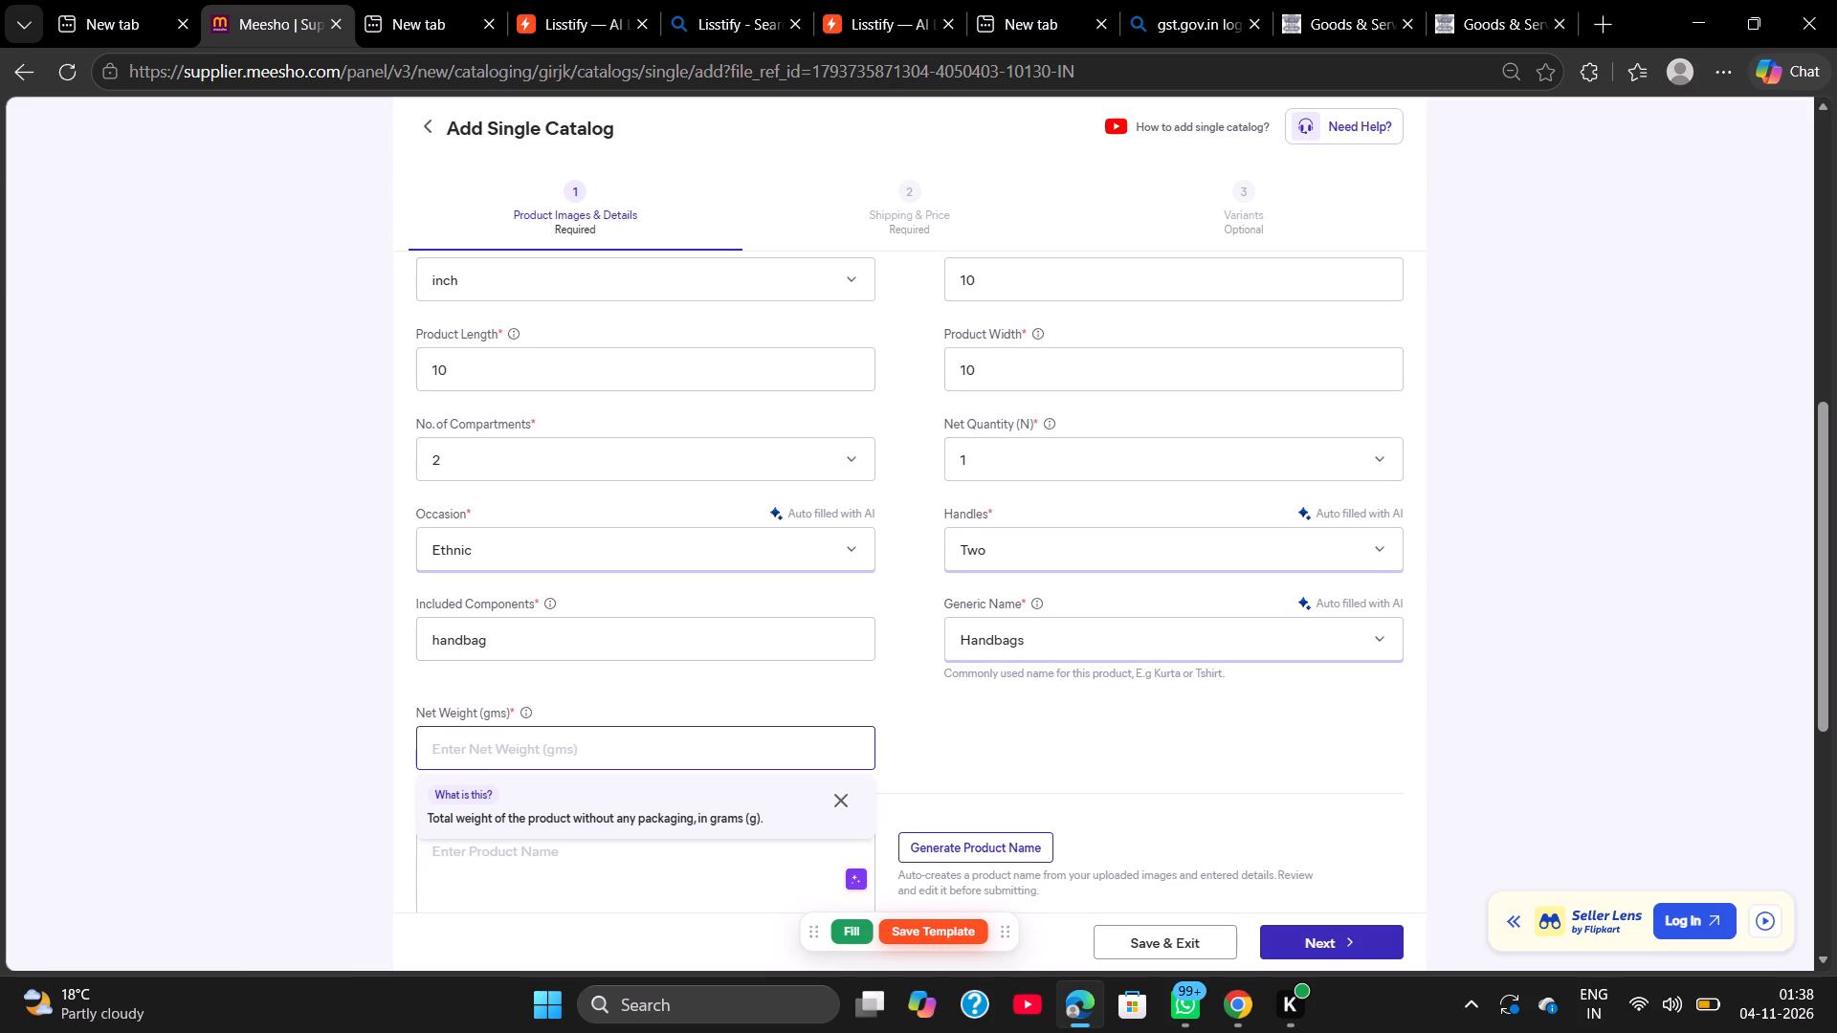
{"action": "type", "text": "50"}
Generate the Product Name automatically from the uploaded images and entered details.
{"action": "scroll", "coordinate": [1022, 766], "scroll_direction": "down", "scroll_amount": 1}
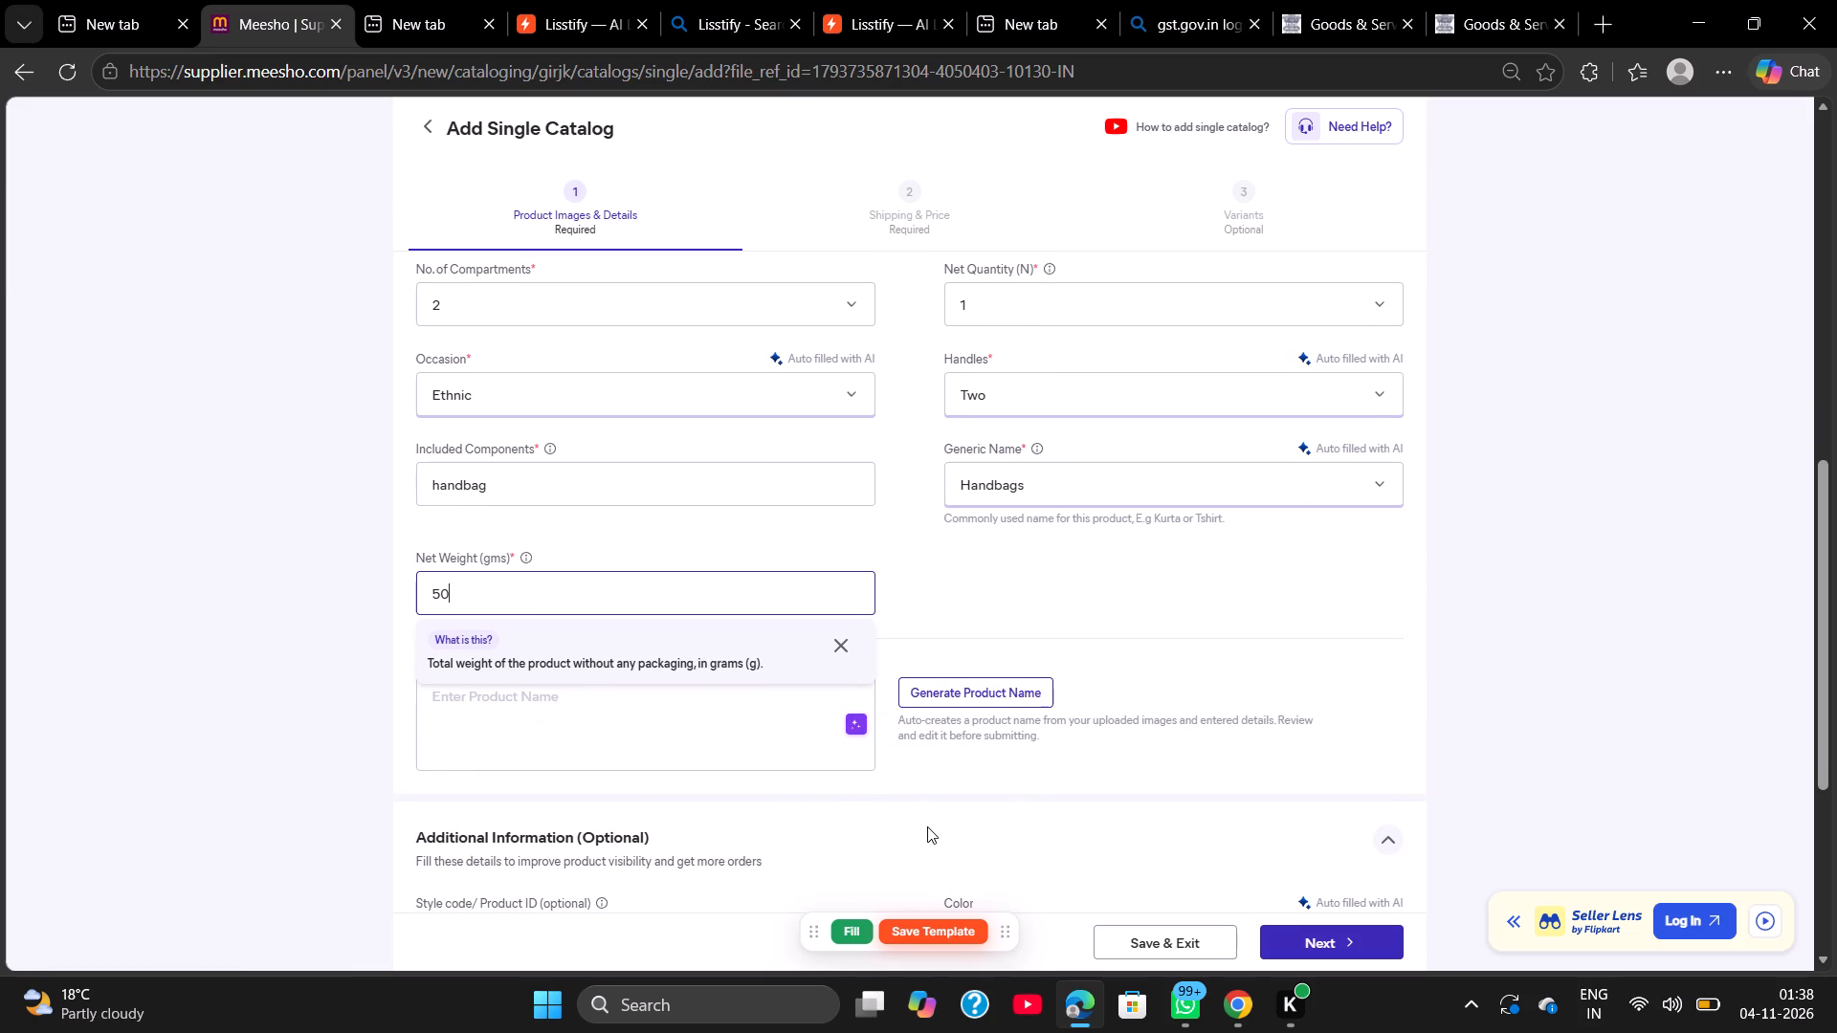
{"action": "left_click", "coordinate": [889, 780]}
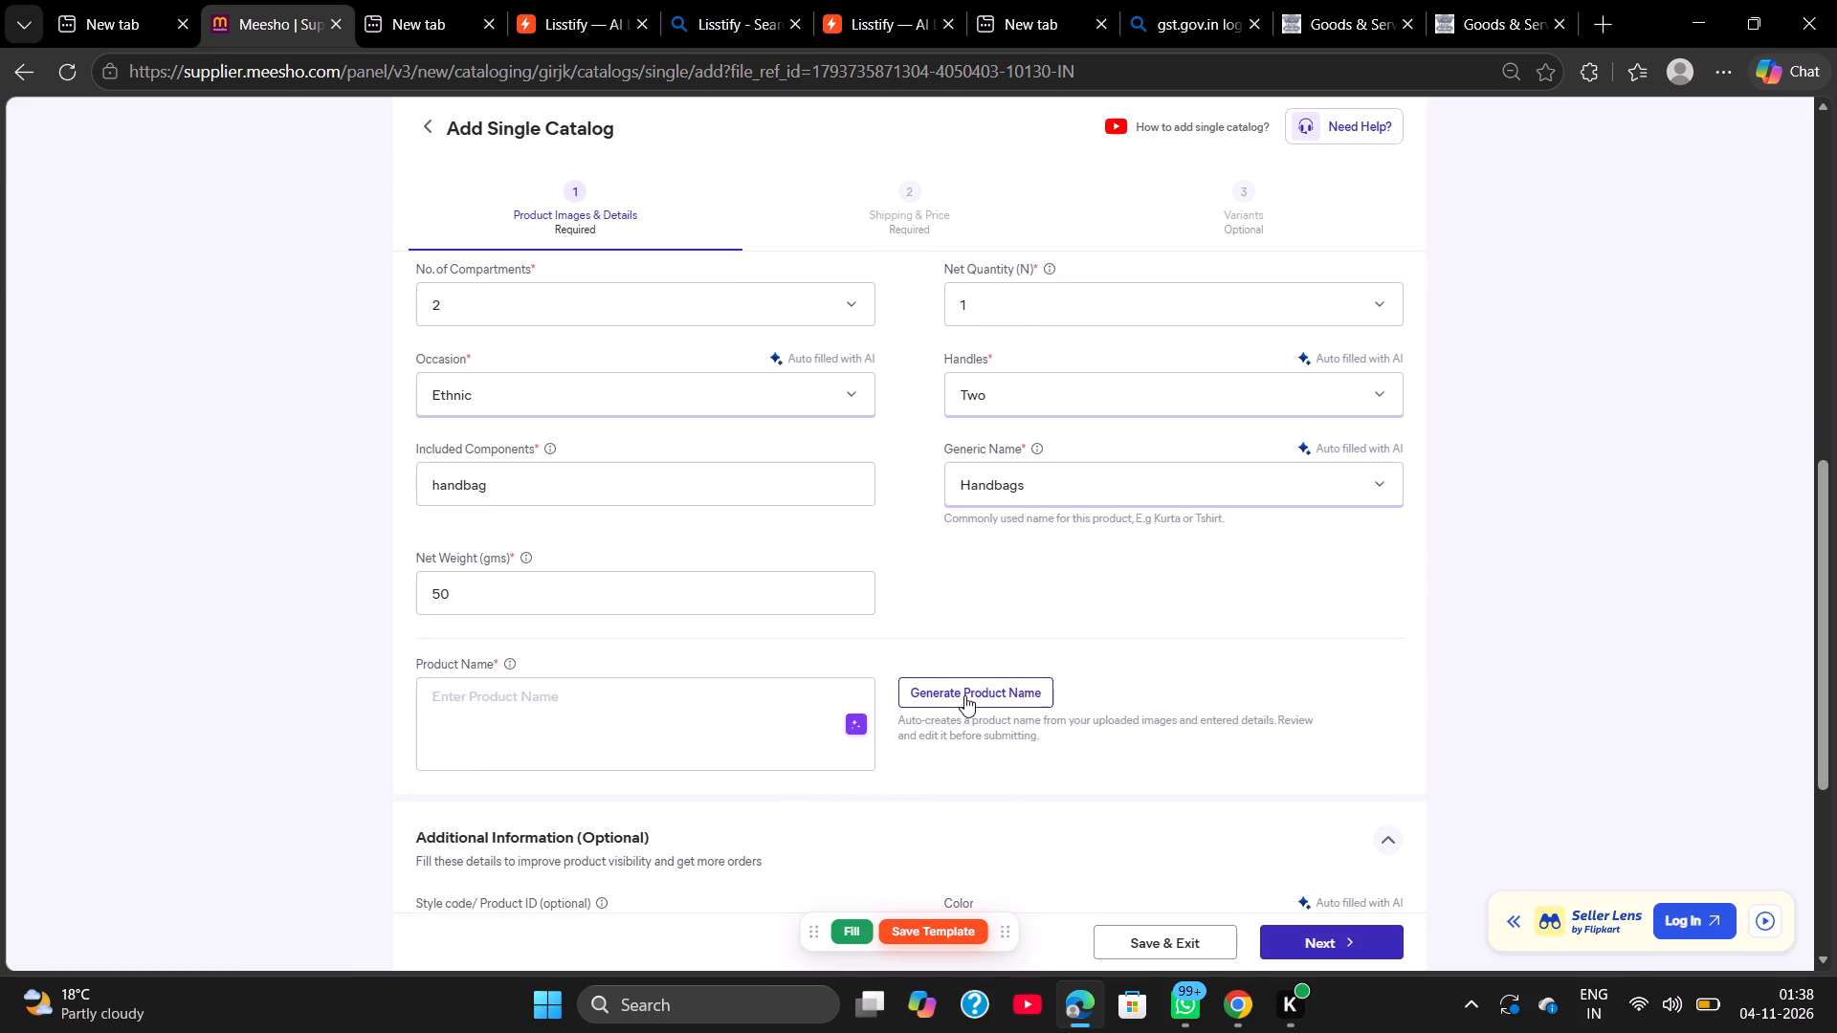
{"action": "left_click", "coordinate": [964, 695]}
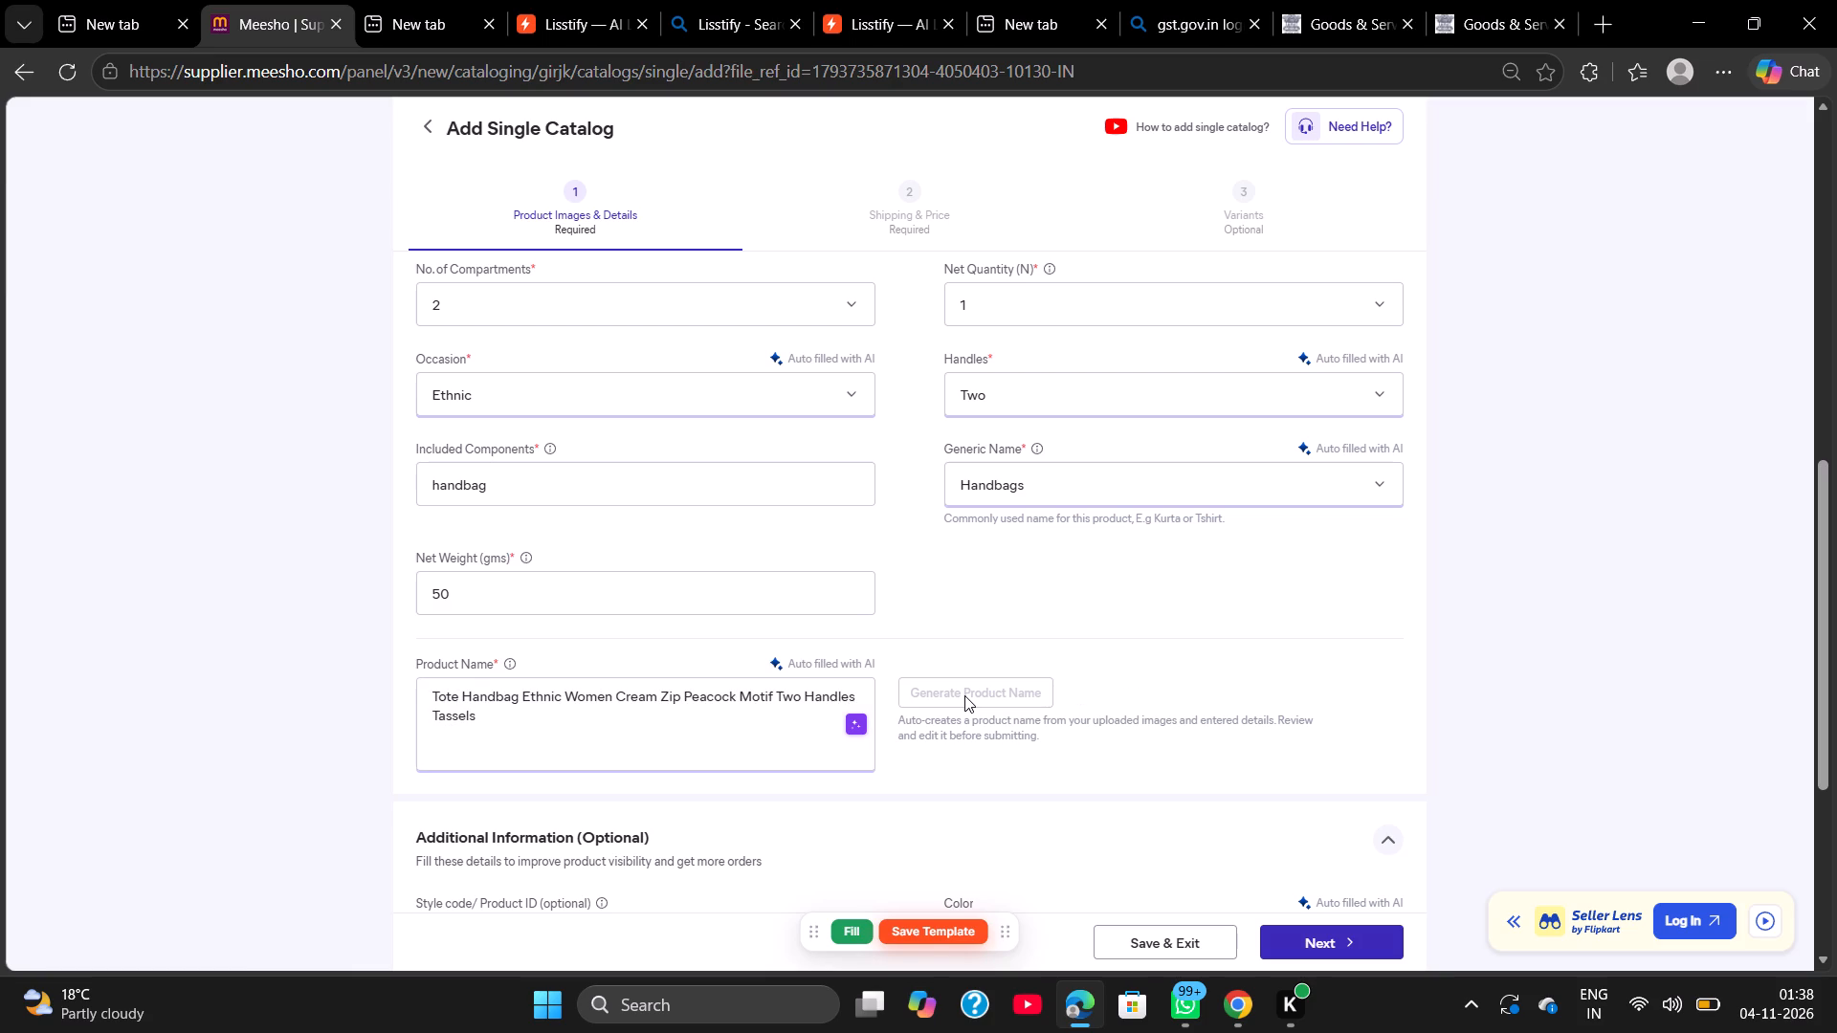
In the optional additional information, set the bag's Material to Acrylic.
{"action": "scroll", "coordinate": [1053, 673], "scroll_direction": "down", "scroll_amount": 2}
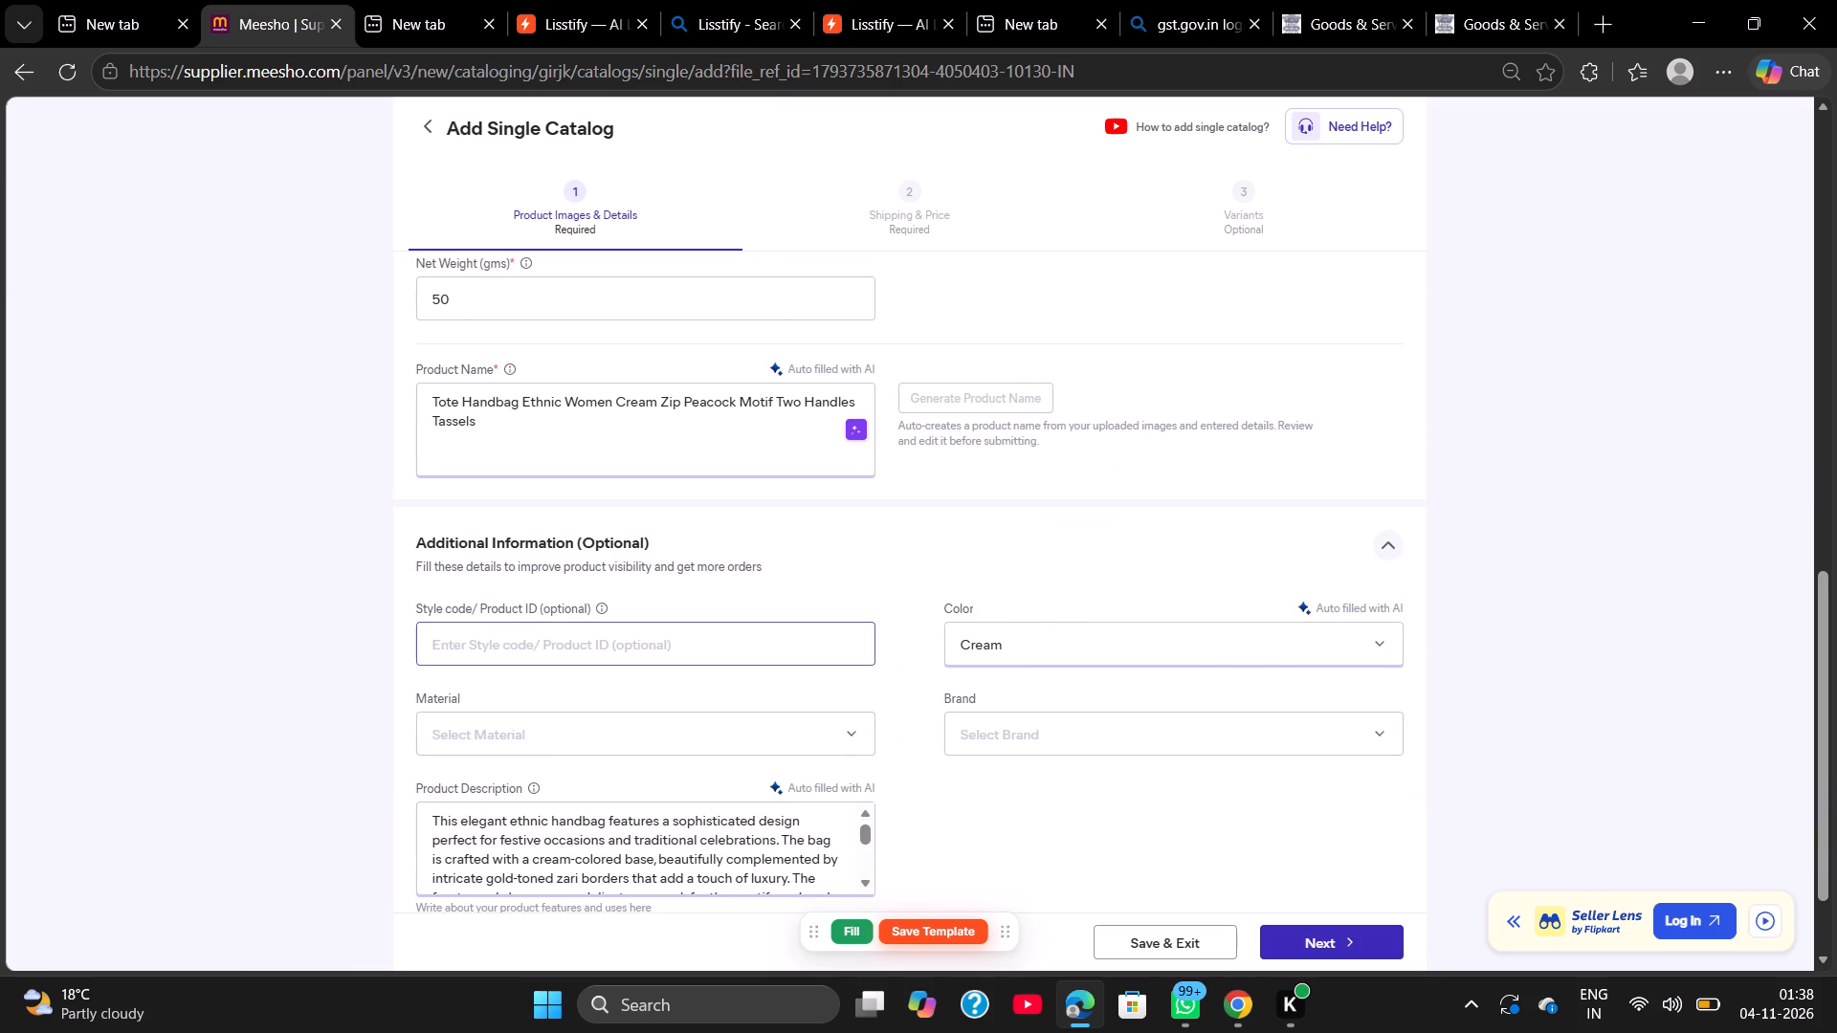
{"action": "scroll", "coordinate": [1017, 746], "scroll_direction": "down", "scroll_amount": 1}
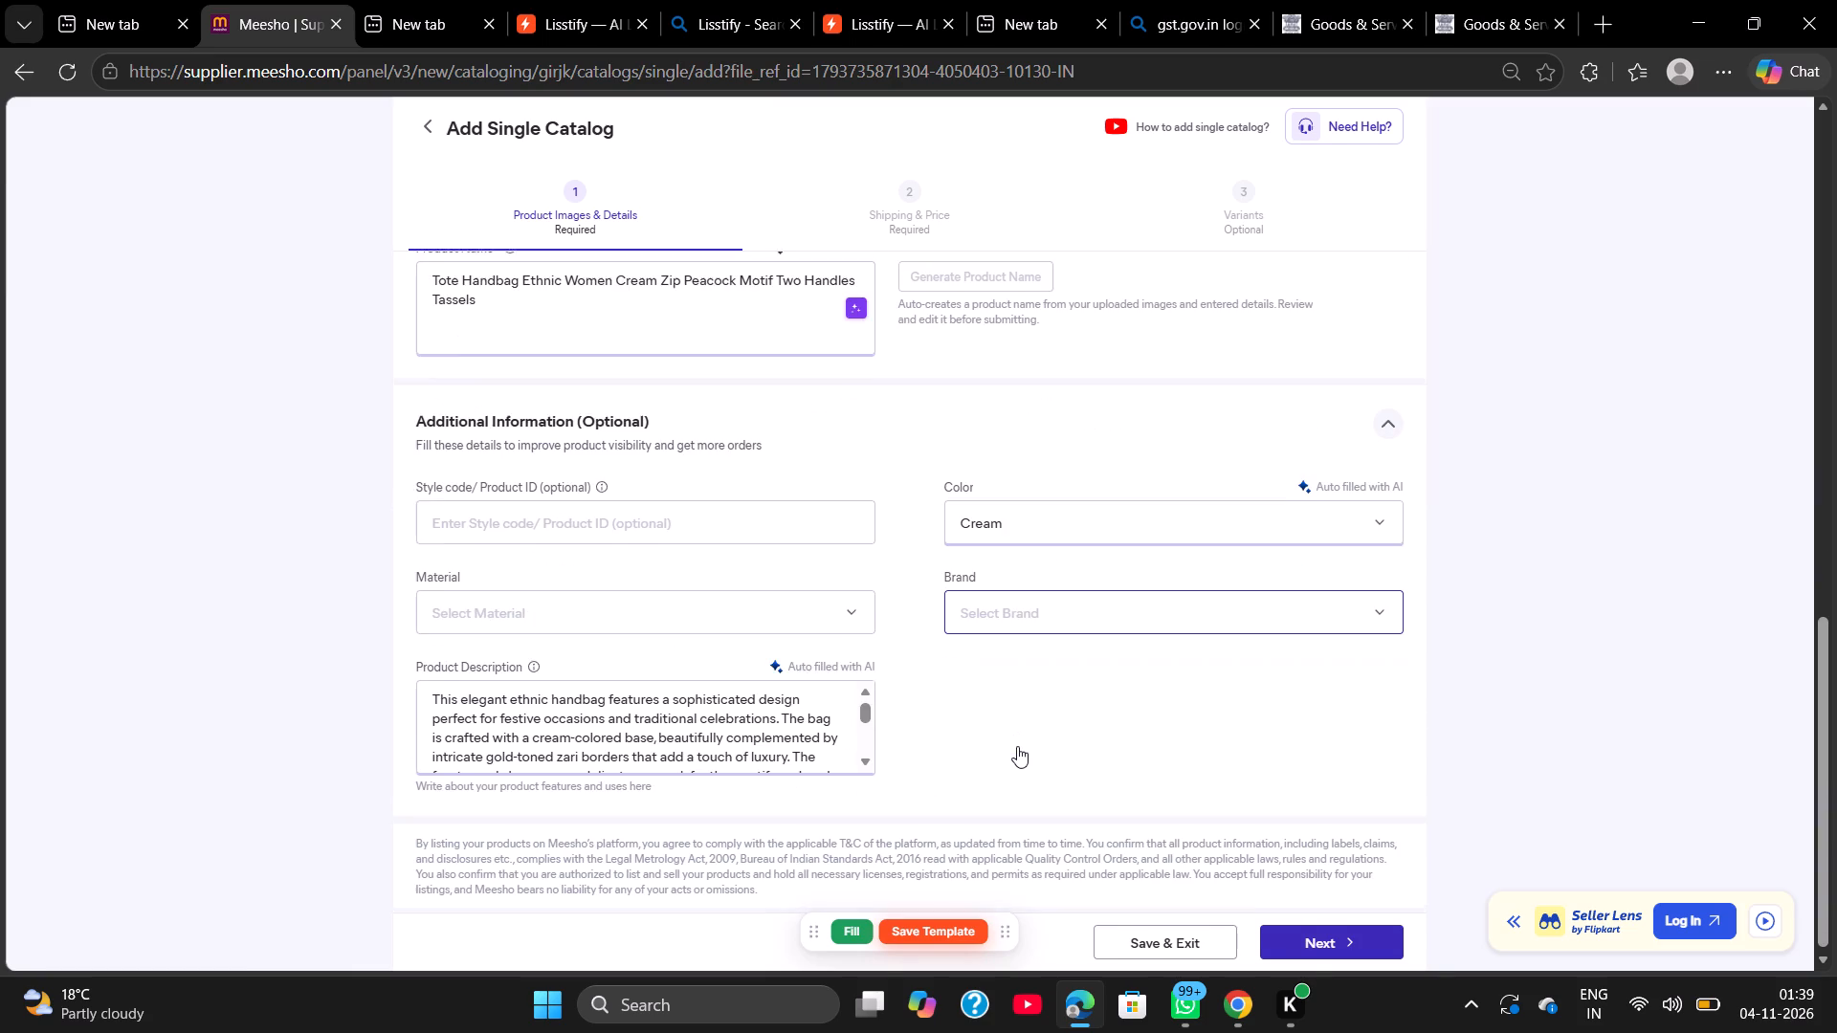
{"action": "scroll", "coordinate": [1017, 746], "scroll_direction": "down", "scroll_amount": 1}
{"action": "left_click", "coordinate": [745, 617]}
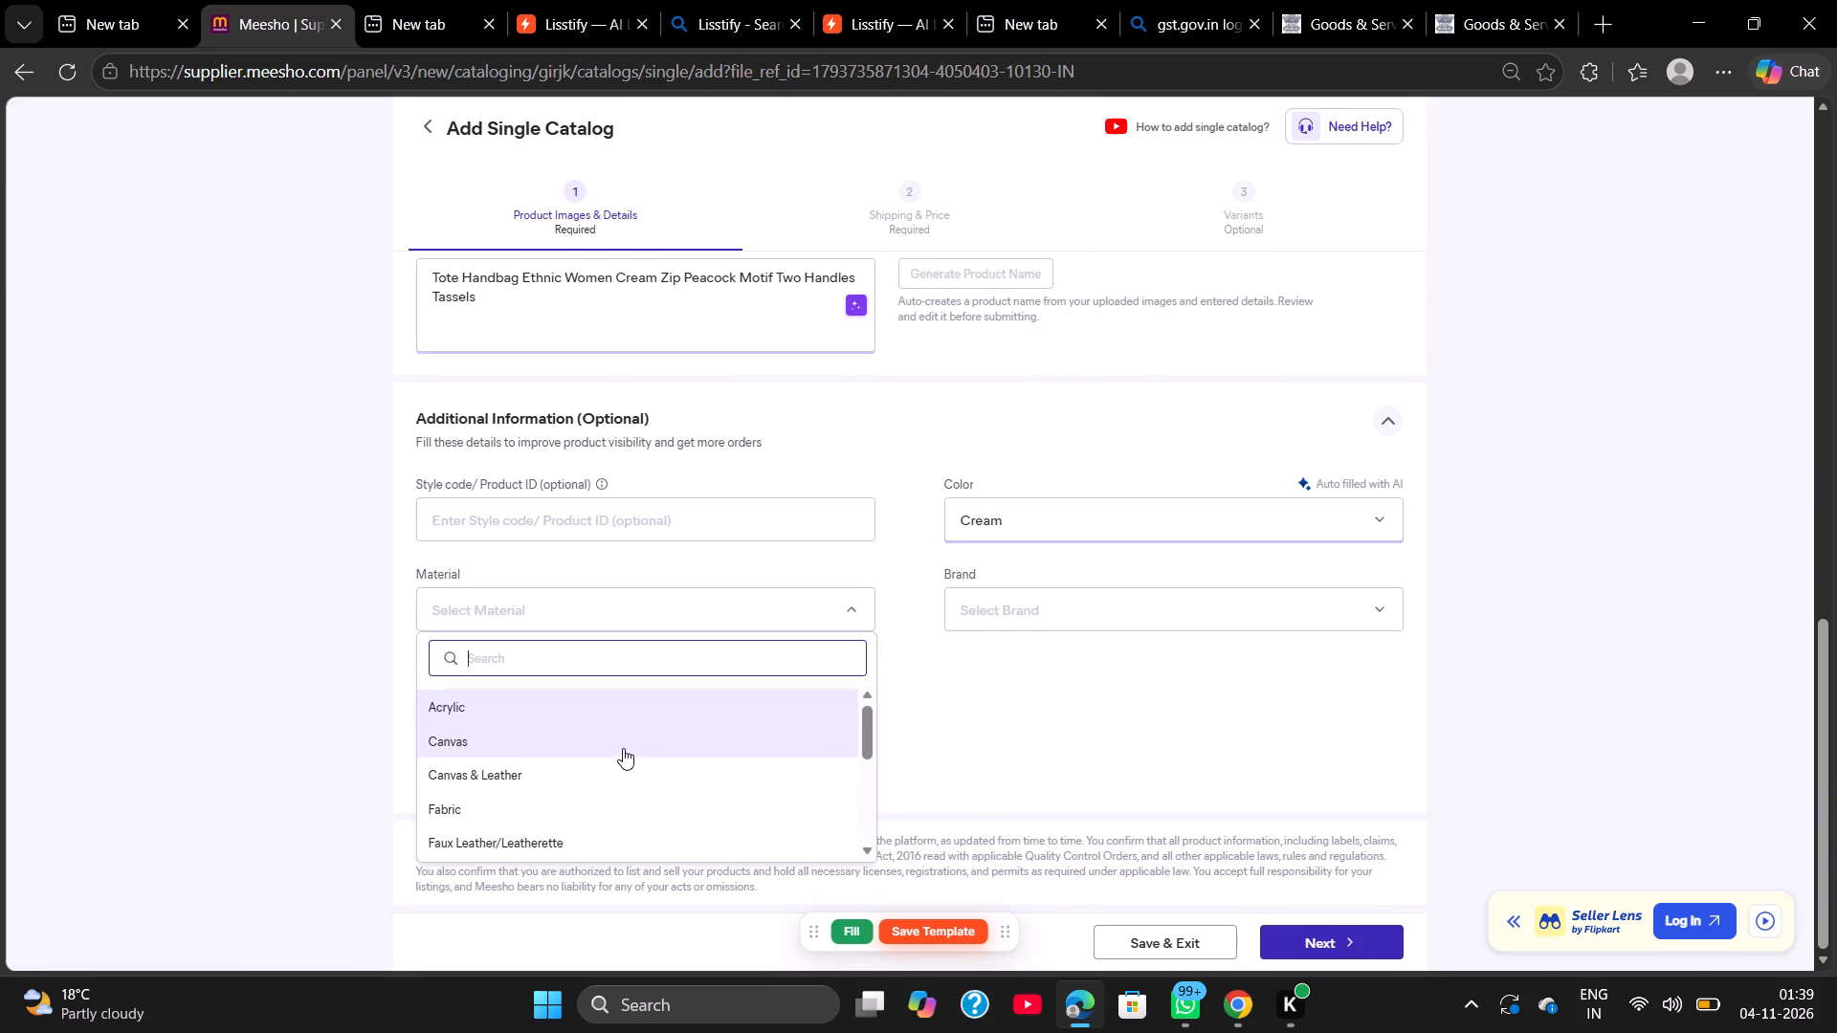
{"action": "scroll", "coordinate": [556, 695], "scroll_direction": "down", "scroll_amount": 1}
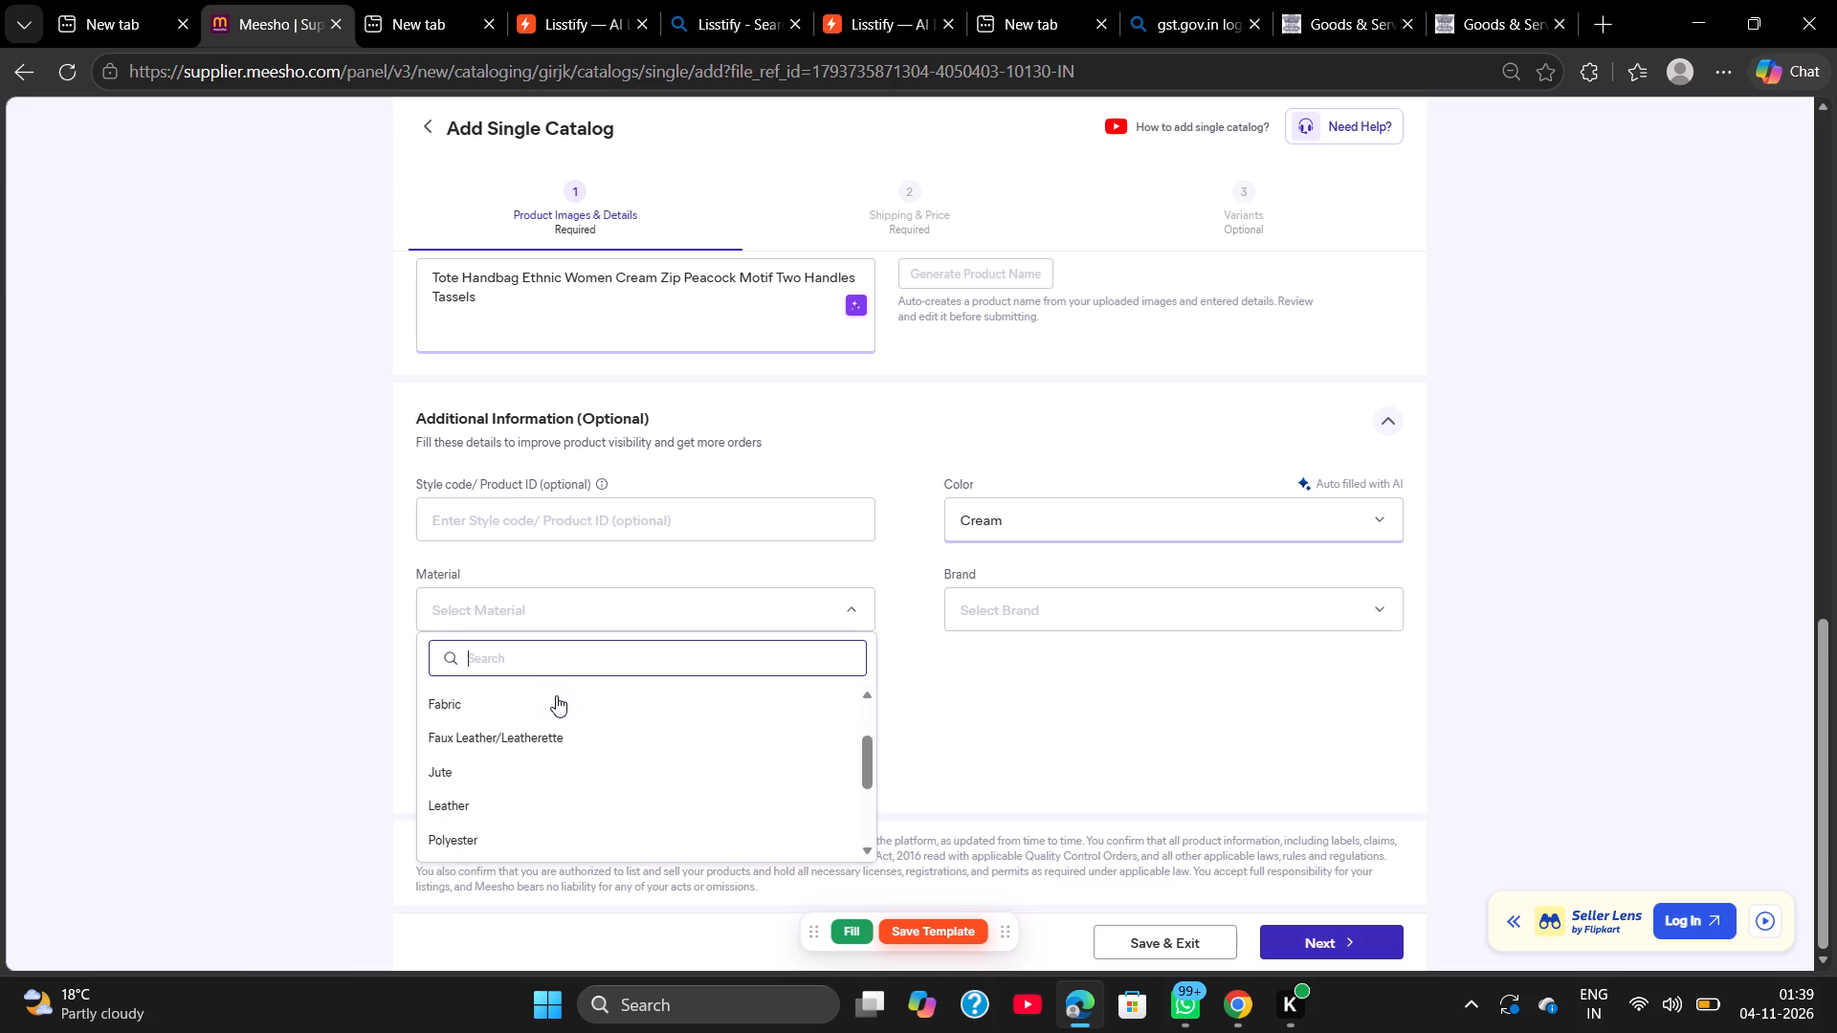
{"action": "scroll", "coordinate": [557, 763], "scroll_direction": "up", "scroll_amount": 1}
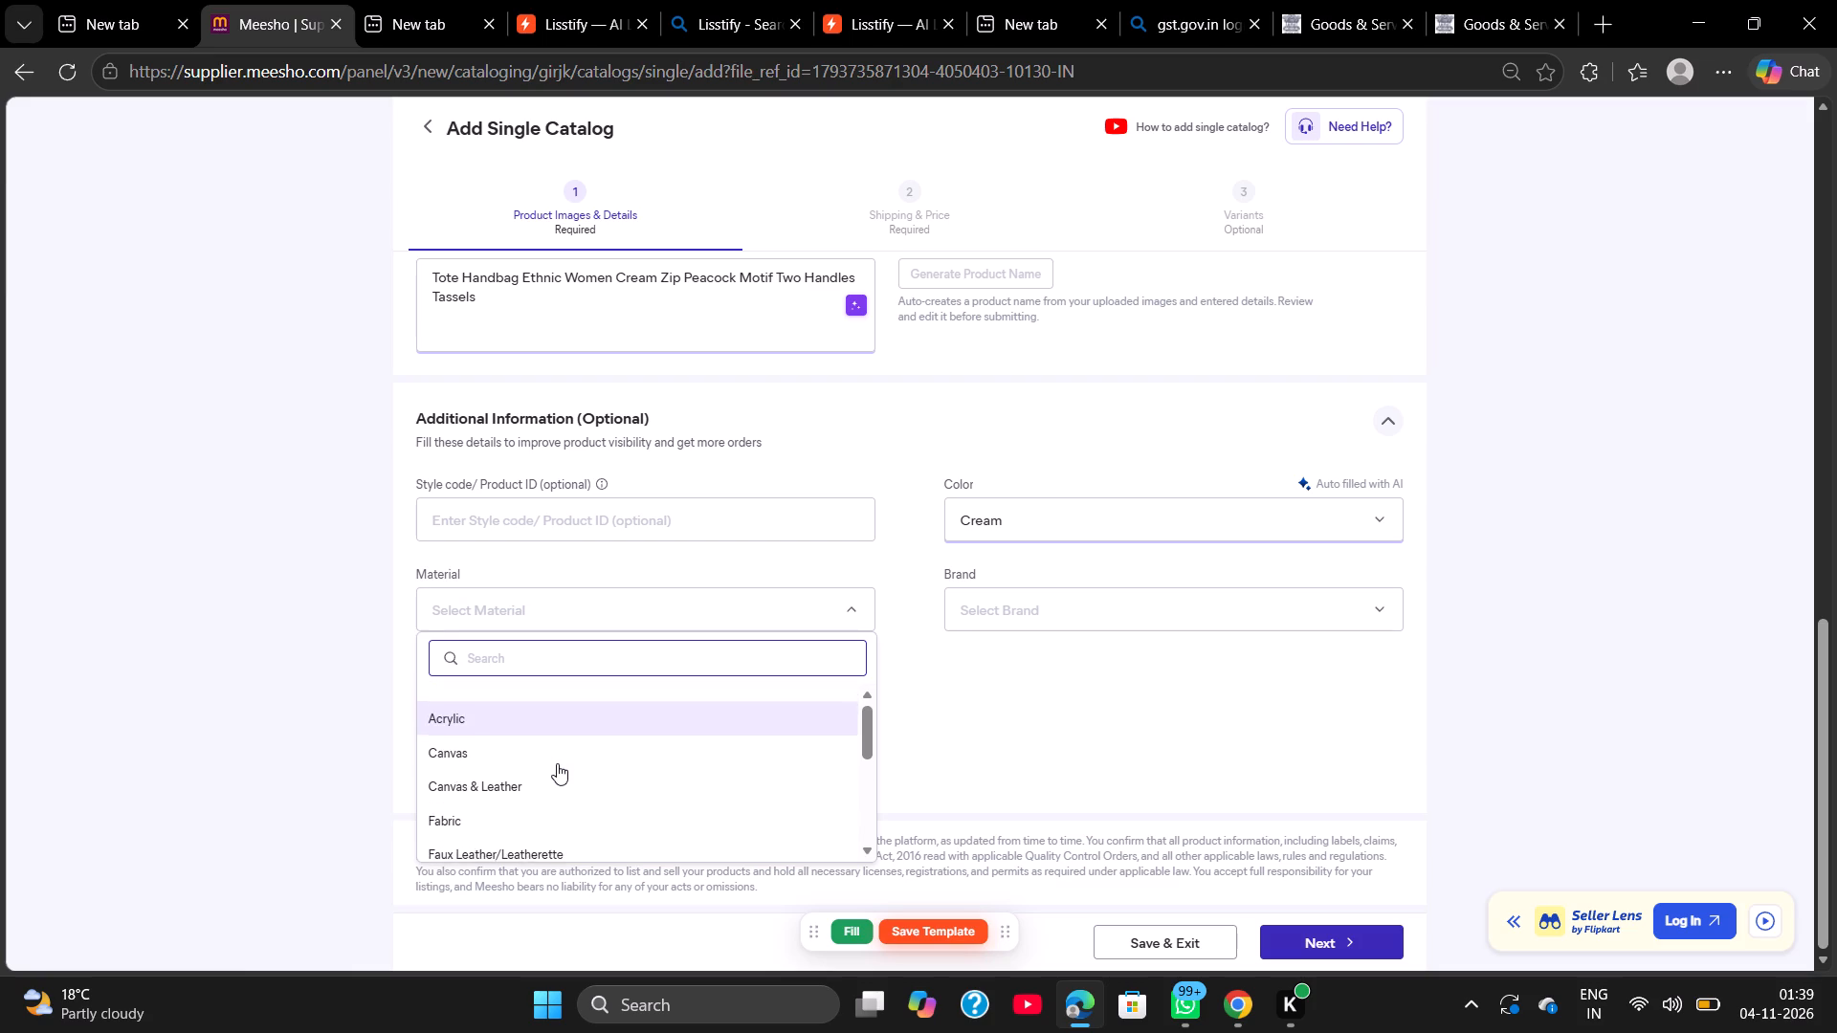
{"action": "left_click", "coordinate": [532, 707]}
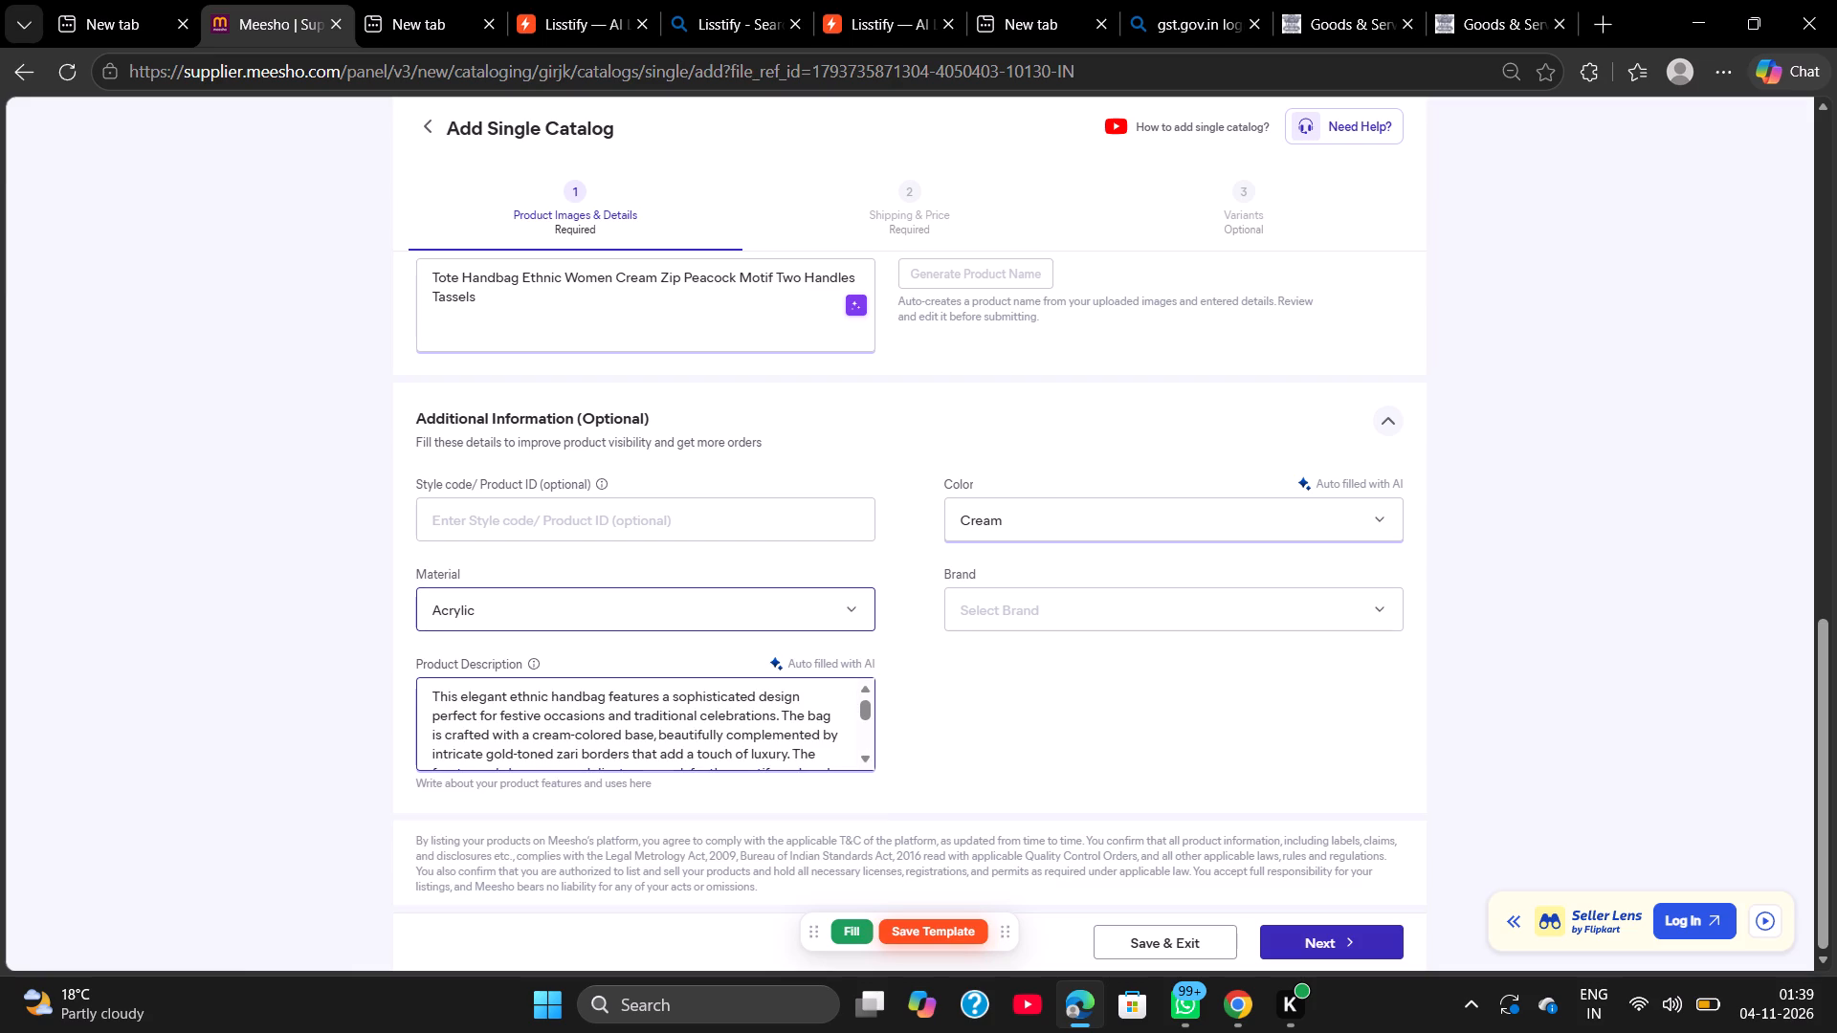
Advance the listing to the Shipping & Price stage and open the HSN Code choices.
{"action": "scroll", "coordinate": [1054, 754], "scroll_direction": "down", "scroll_amount": 2}
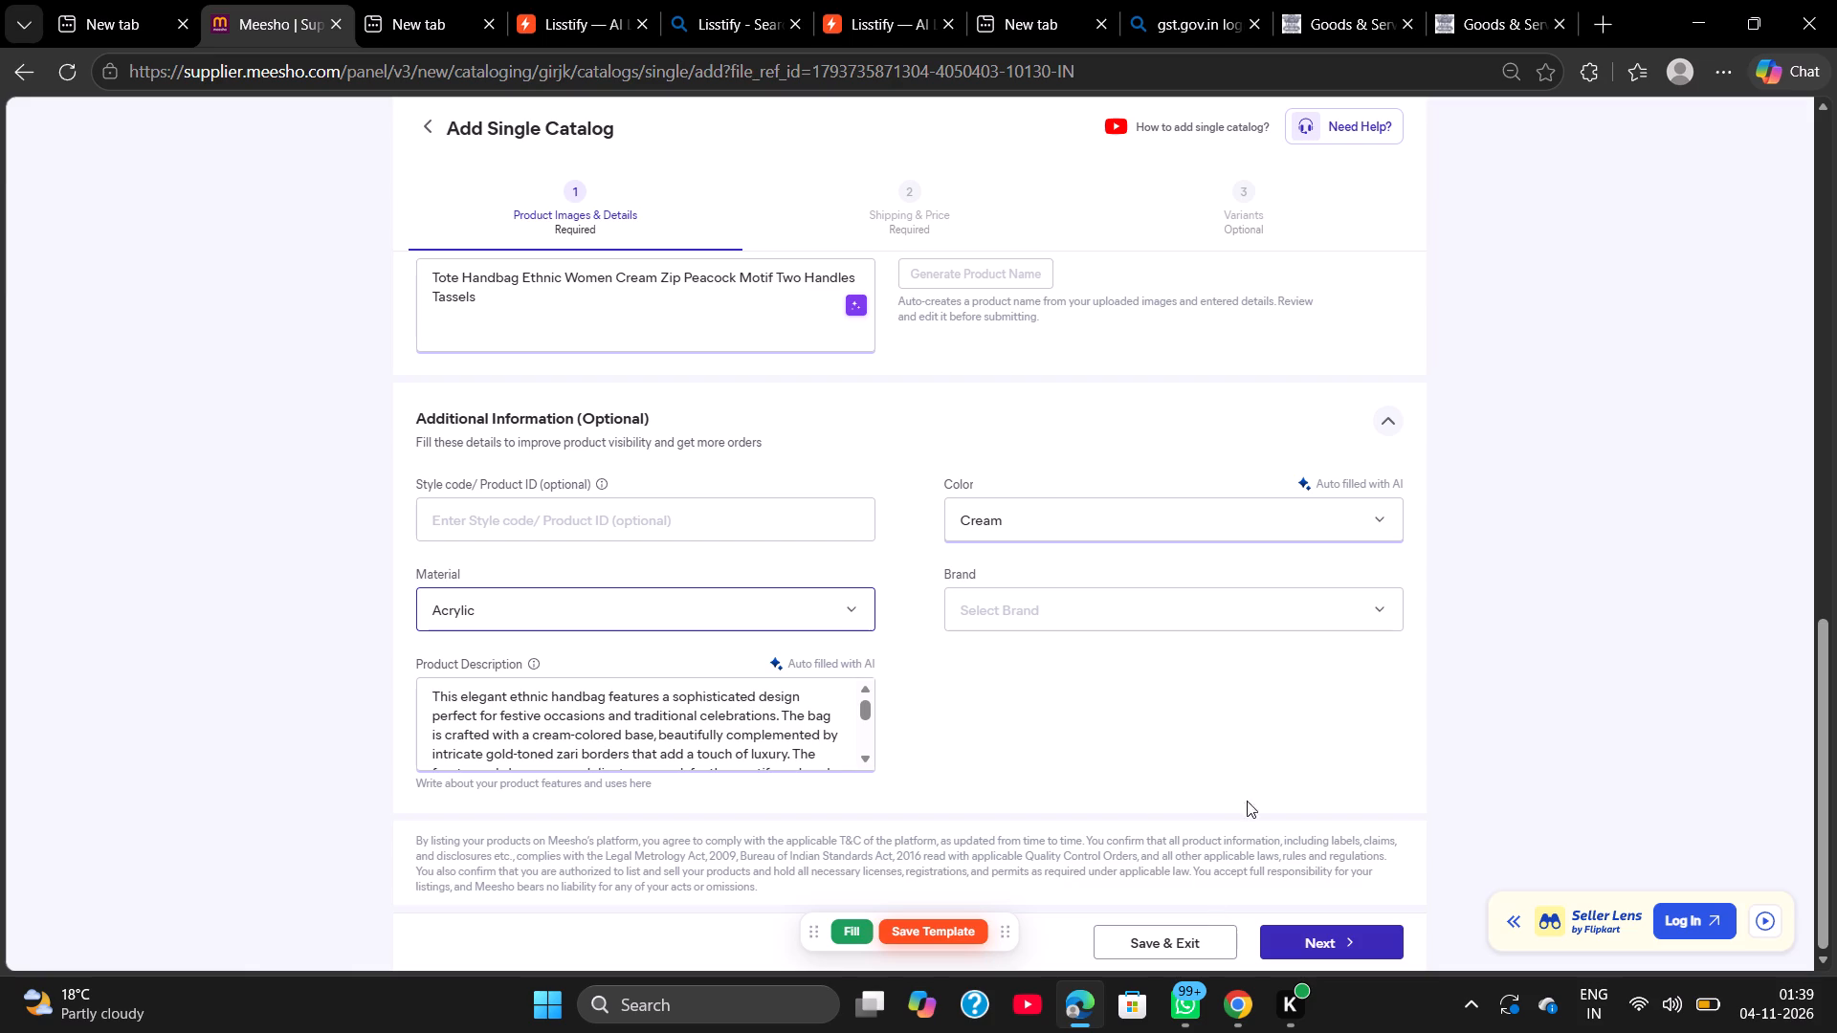
{"action": "left_click", "coordinate": [1337, 936]}
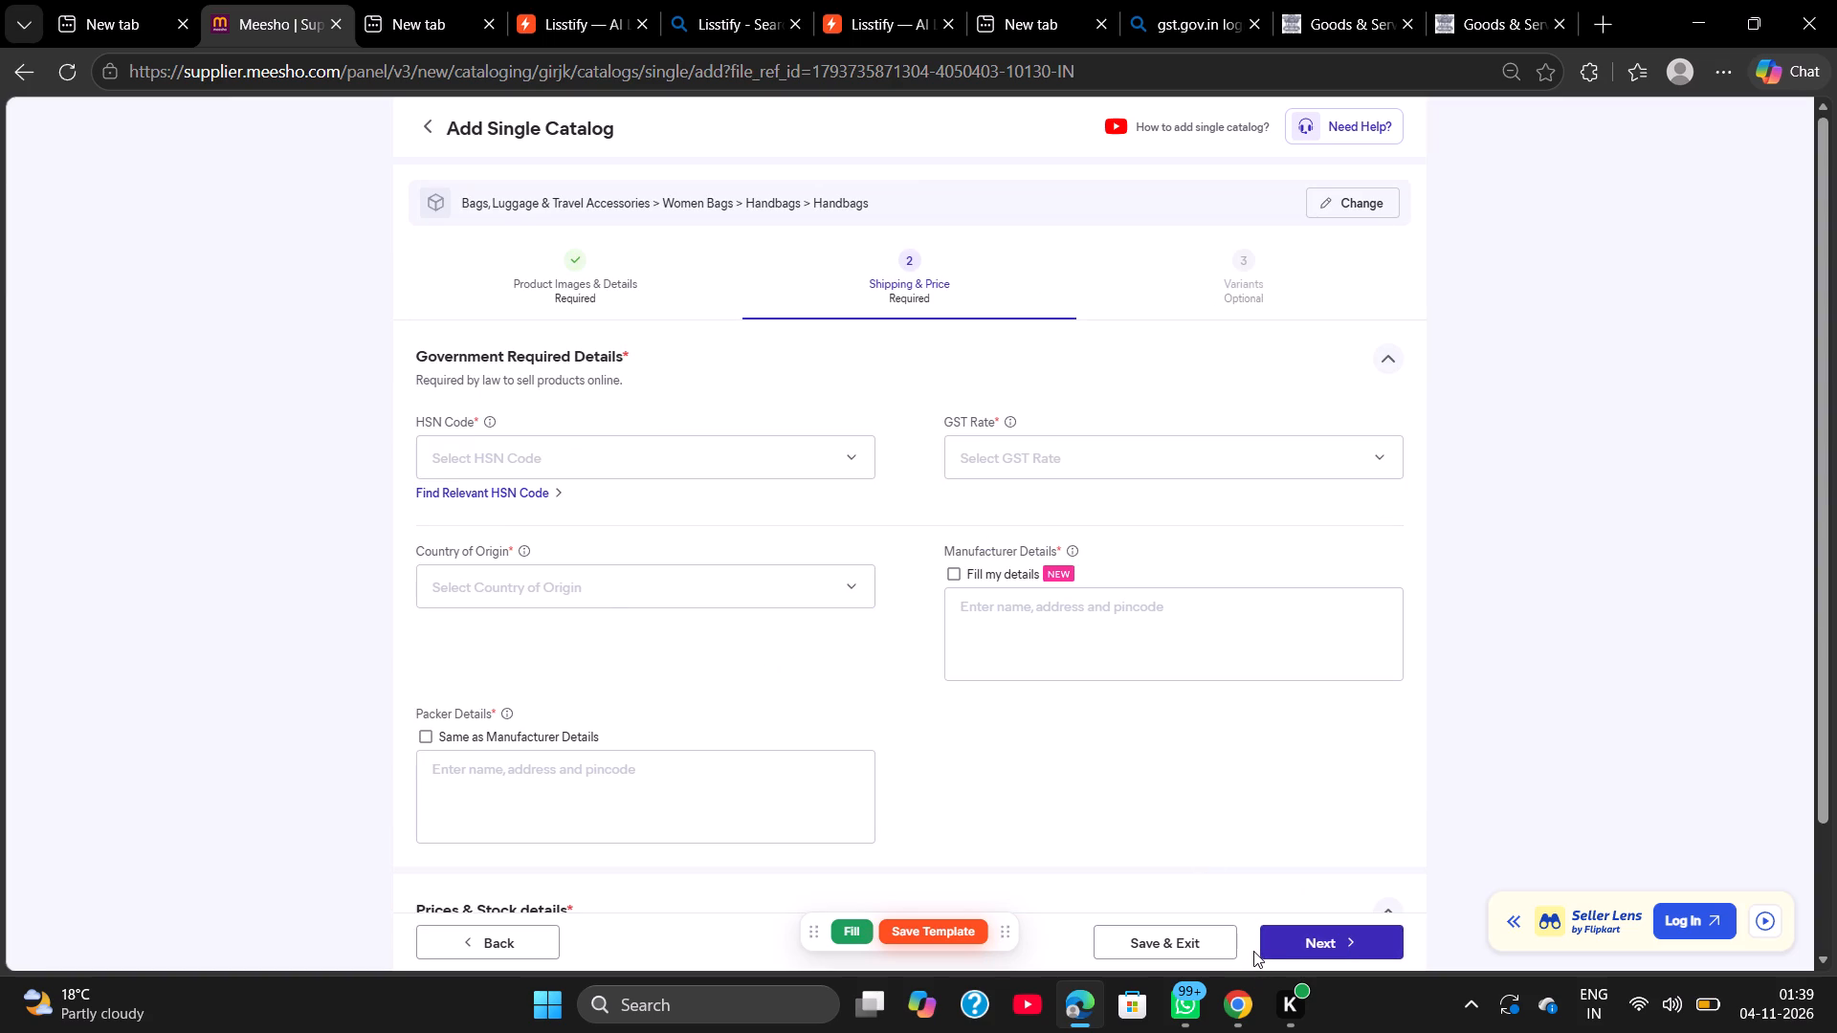
{"action": "left_click", "coordinate": [542, 473]}
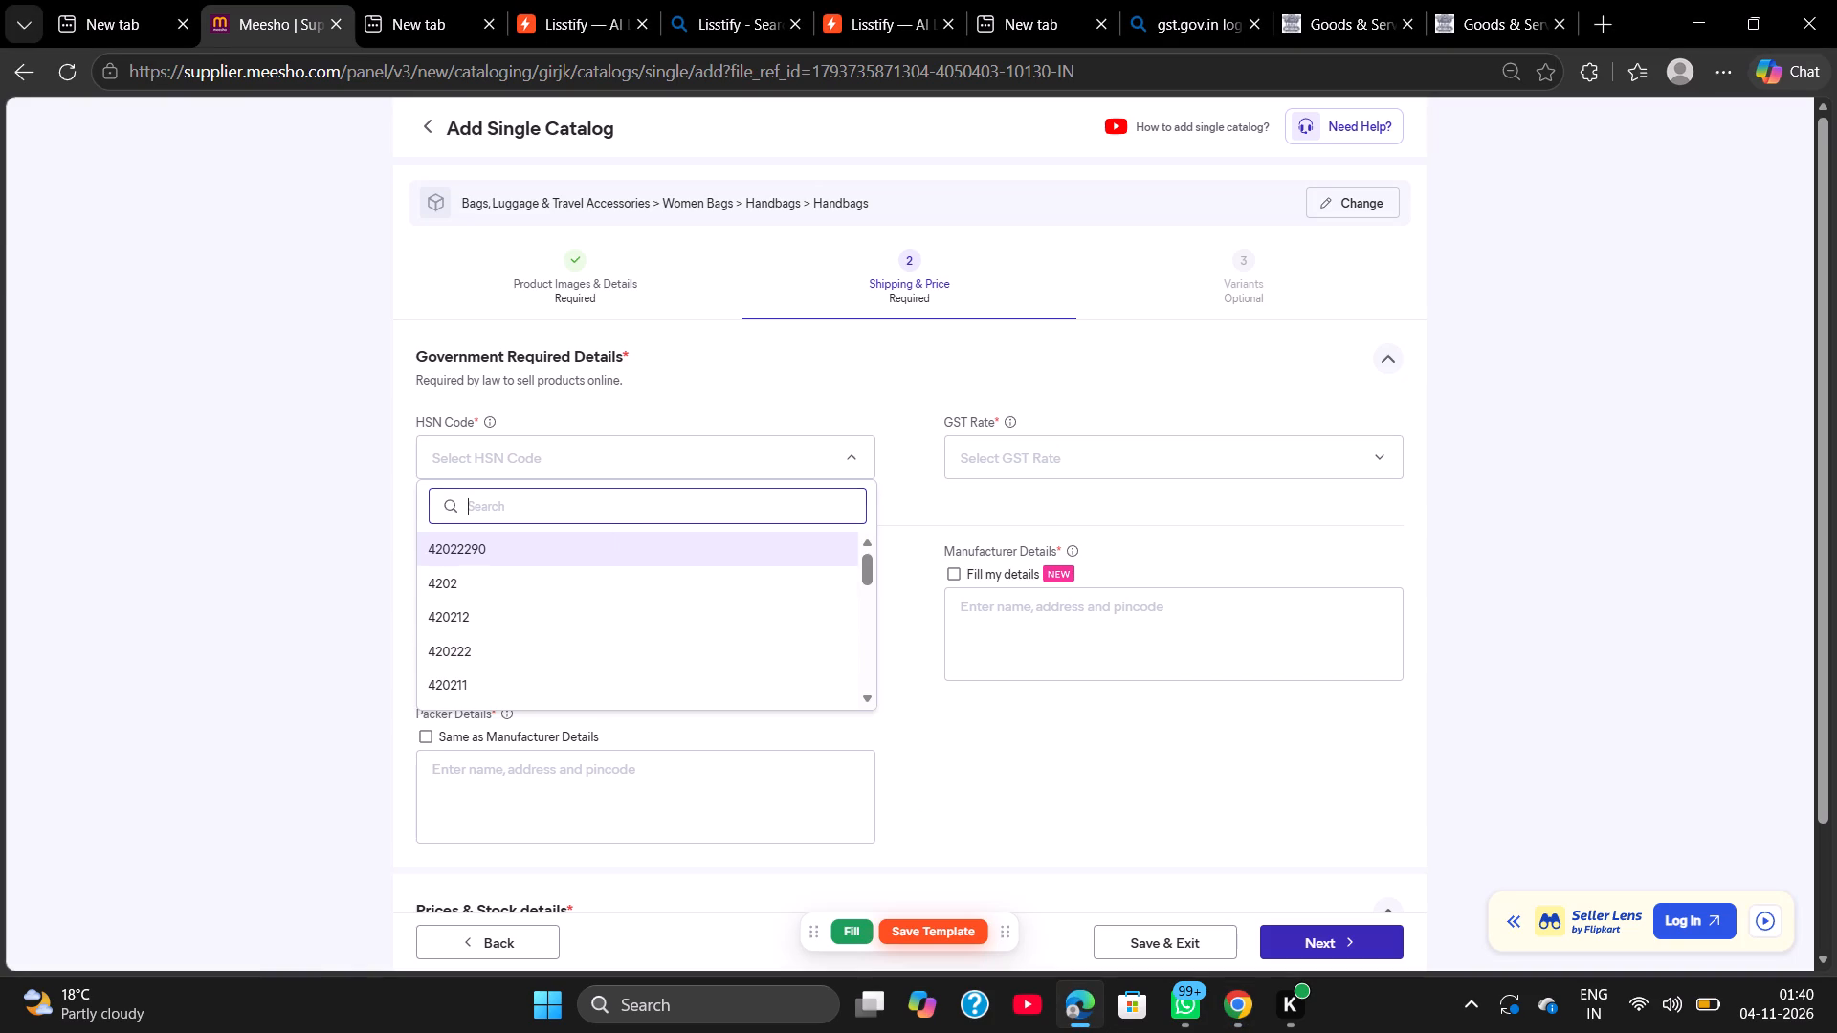
{"action": "left_click", "coordinate": [520, 571]}
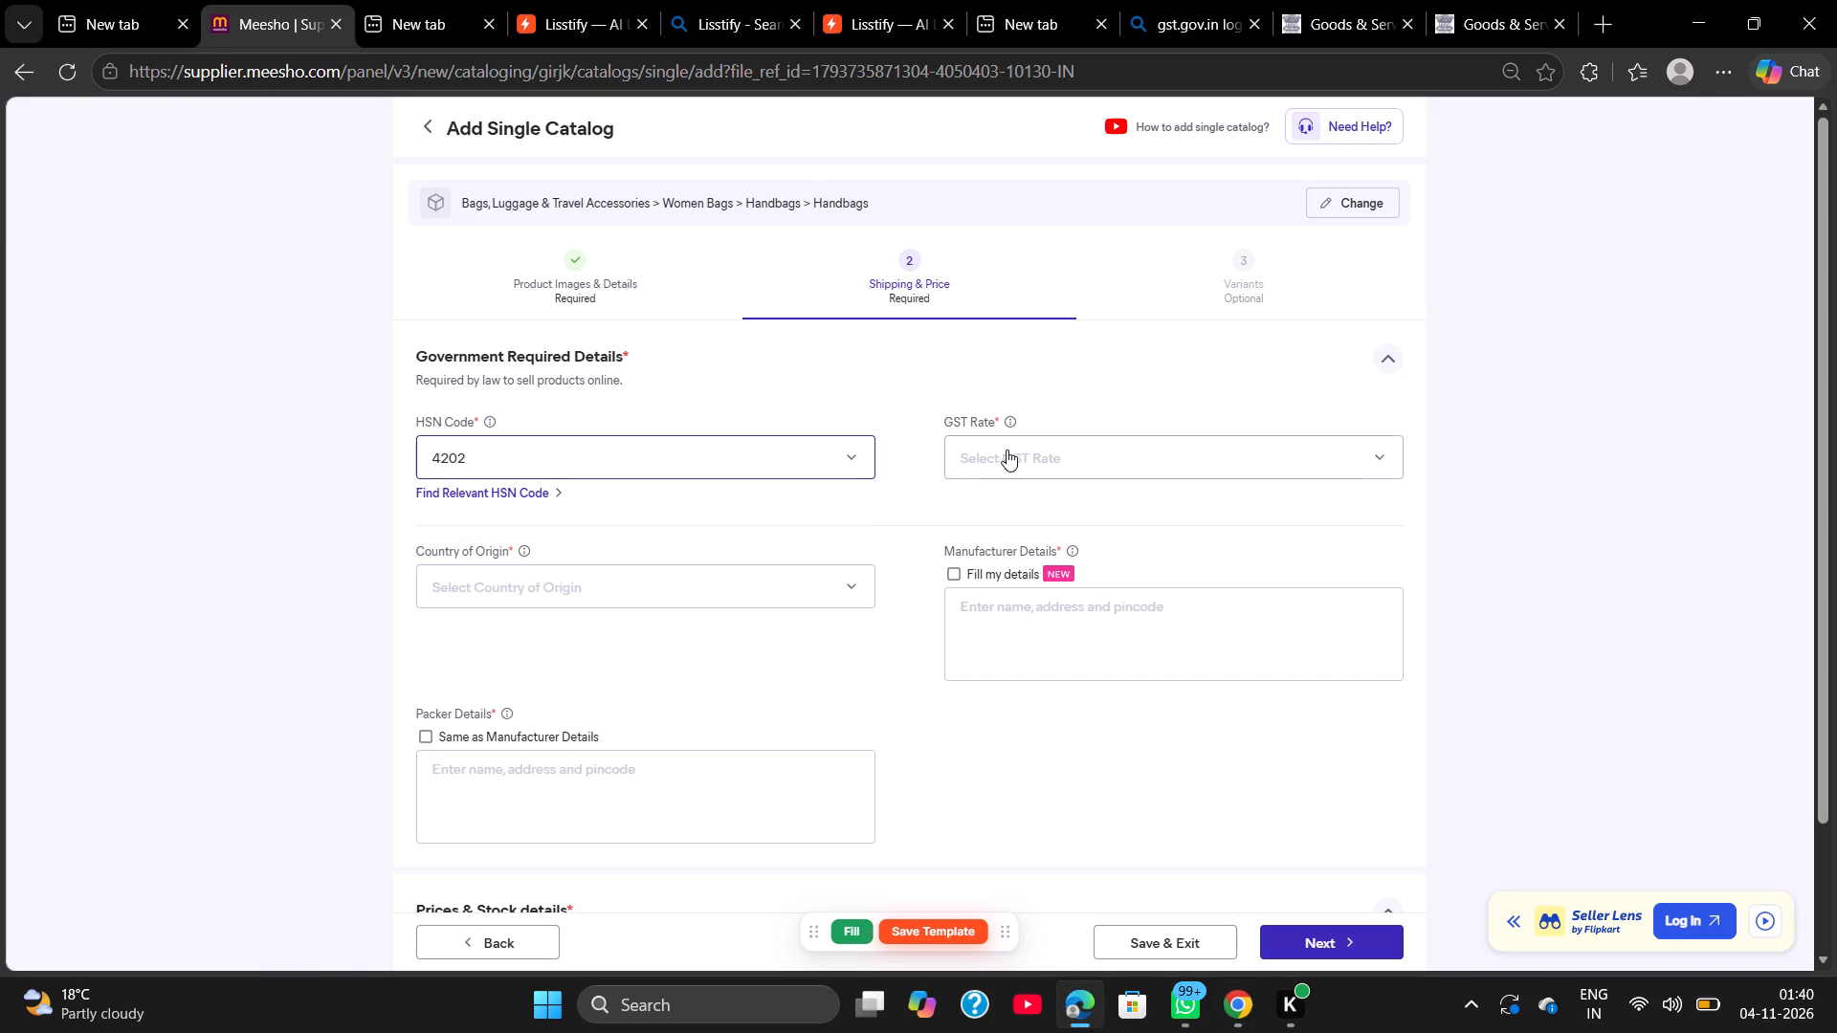
{"action": "left_click", "coordinate": [1029, 444]}
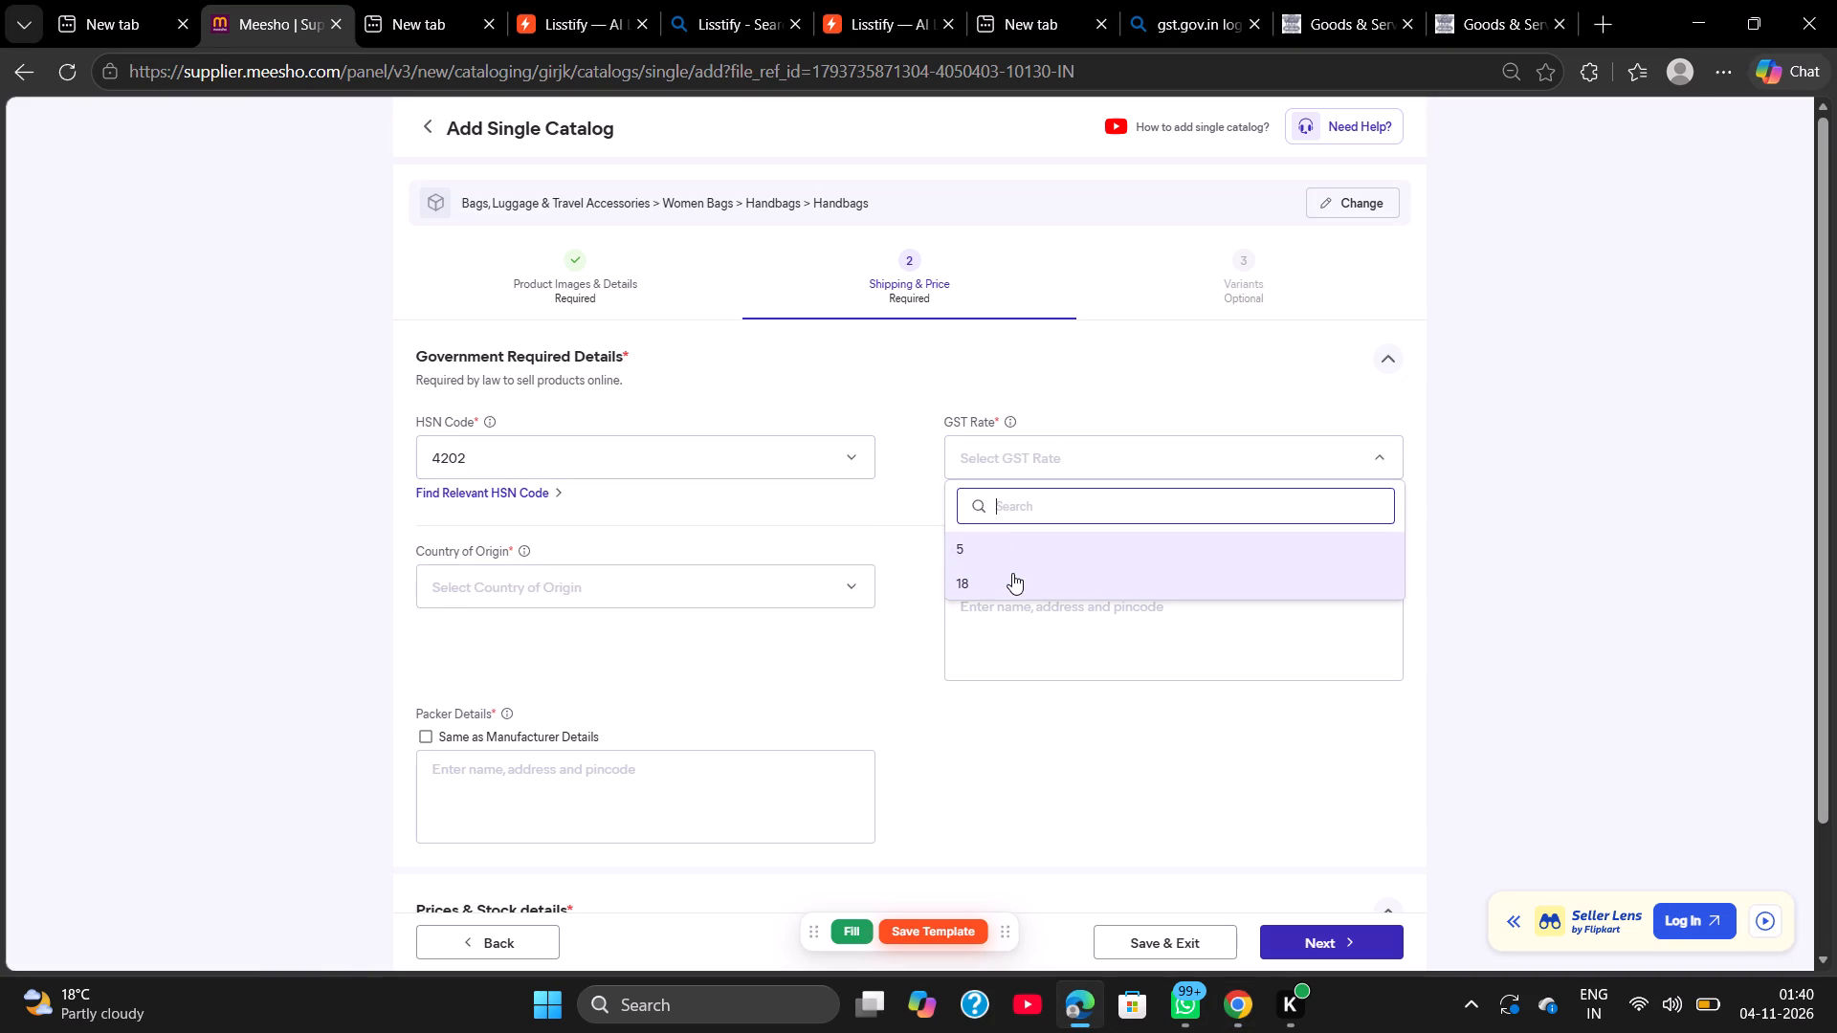
{"action": "left_click", "coordinate": [1012, 573]}
Set the listing's Country of Origin to India.
{"action": "left_click", "coordinate": [737, 570]}
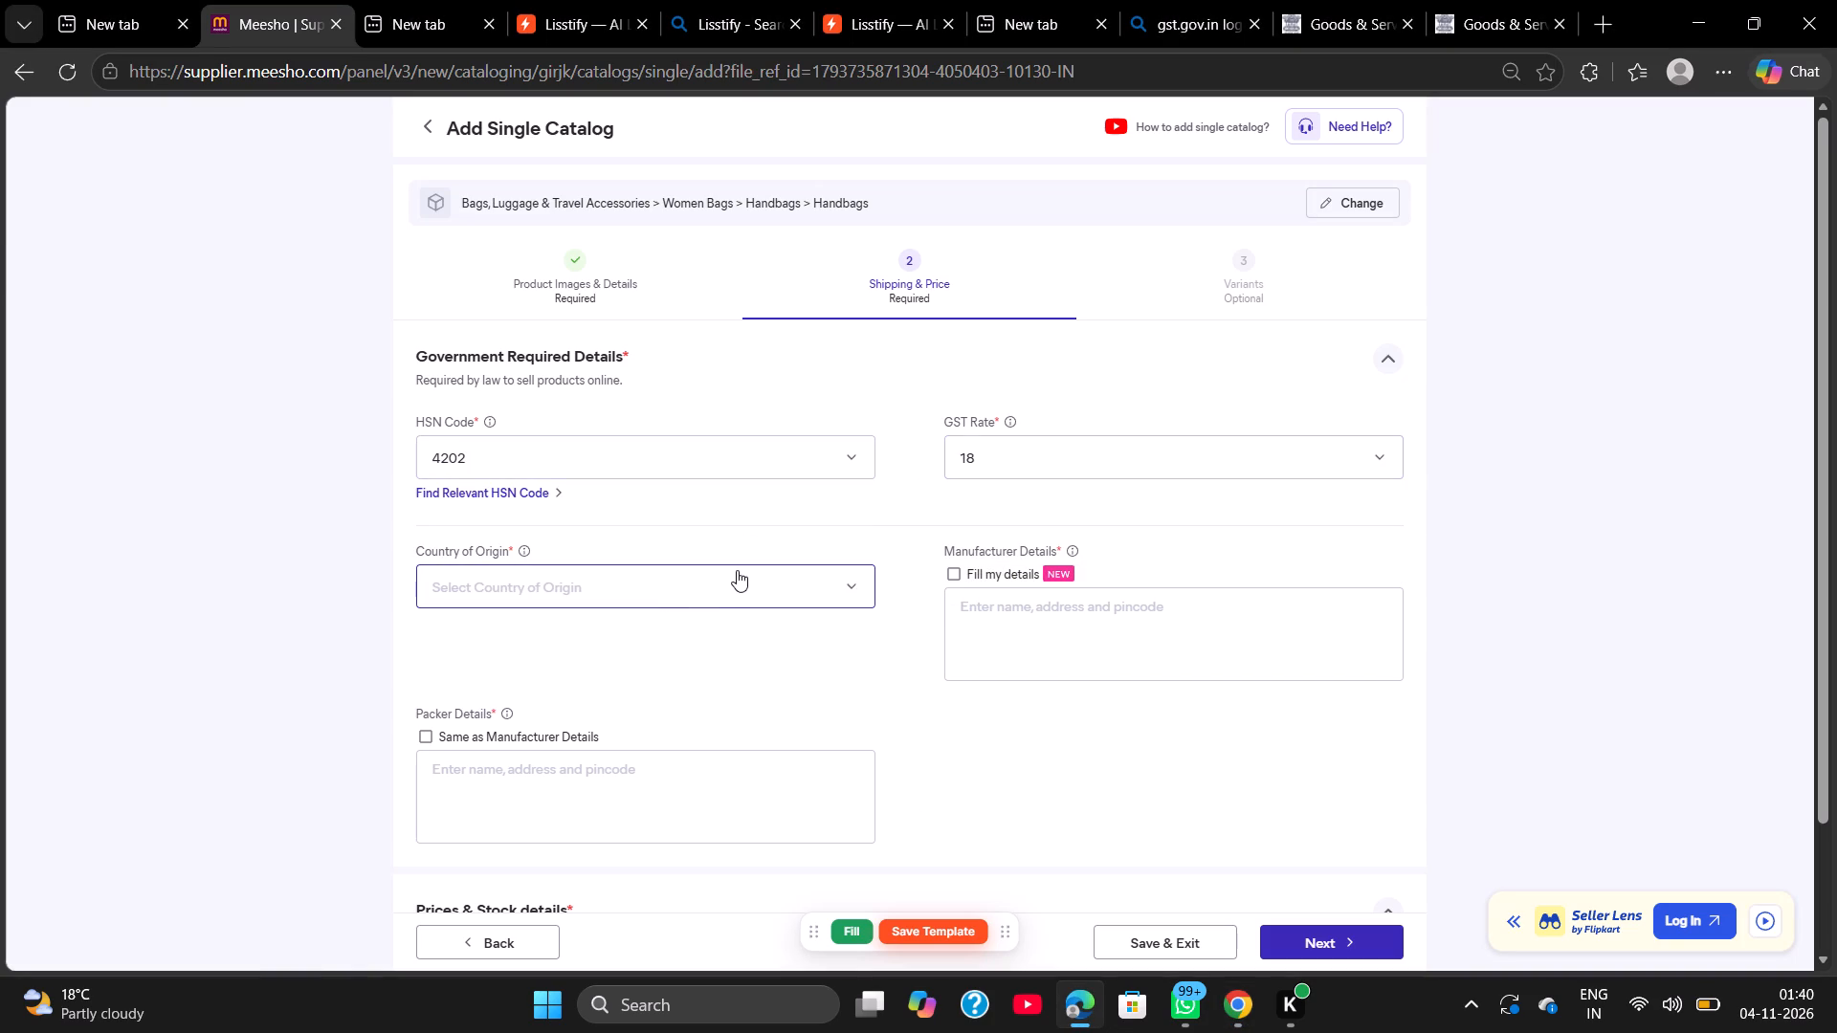
{"action": "left_click", "coordinate": [545, 676]}
Fill the Manufacturer Details with the seller's saved details and reuse them for the Packer Details.
{"action": "left_click", "coordinate": [946, 571]}
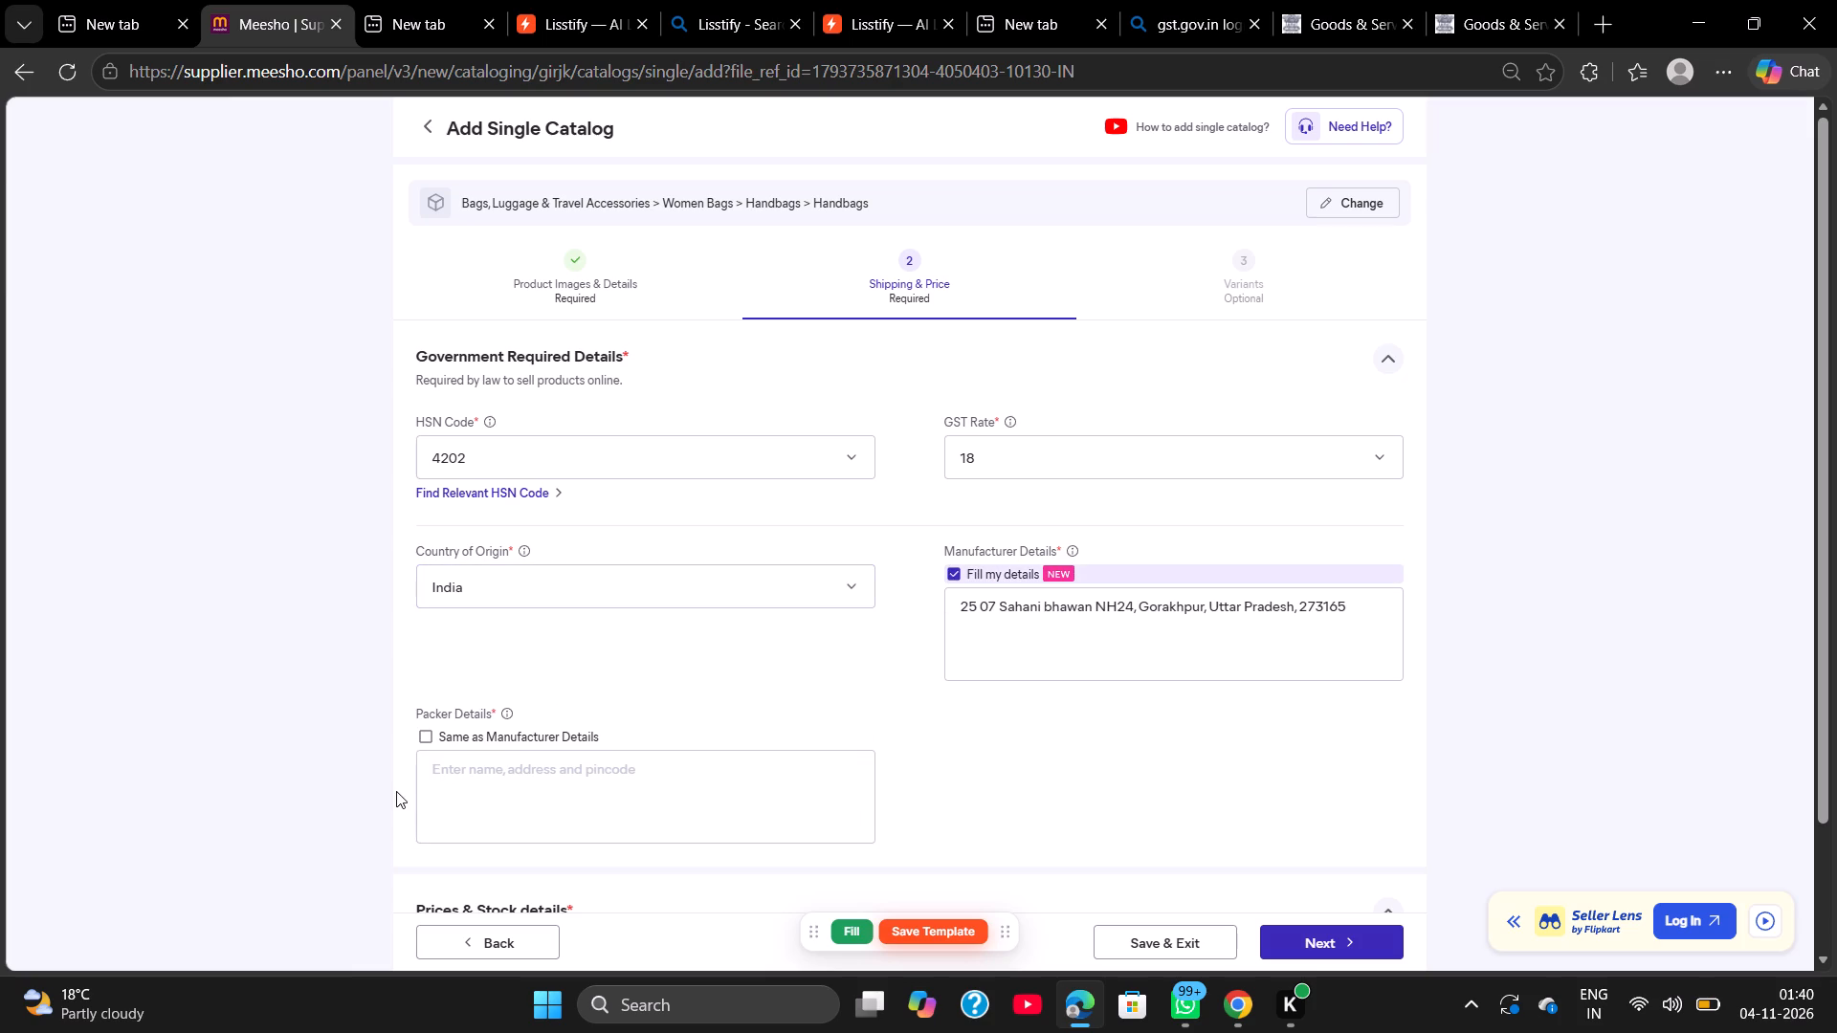
{"action": "left_click", "coordinate": [419, 736]}
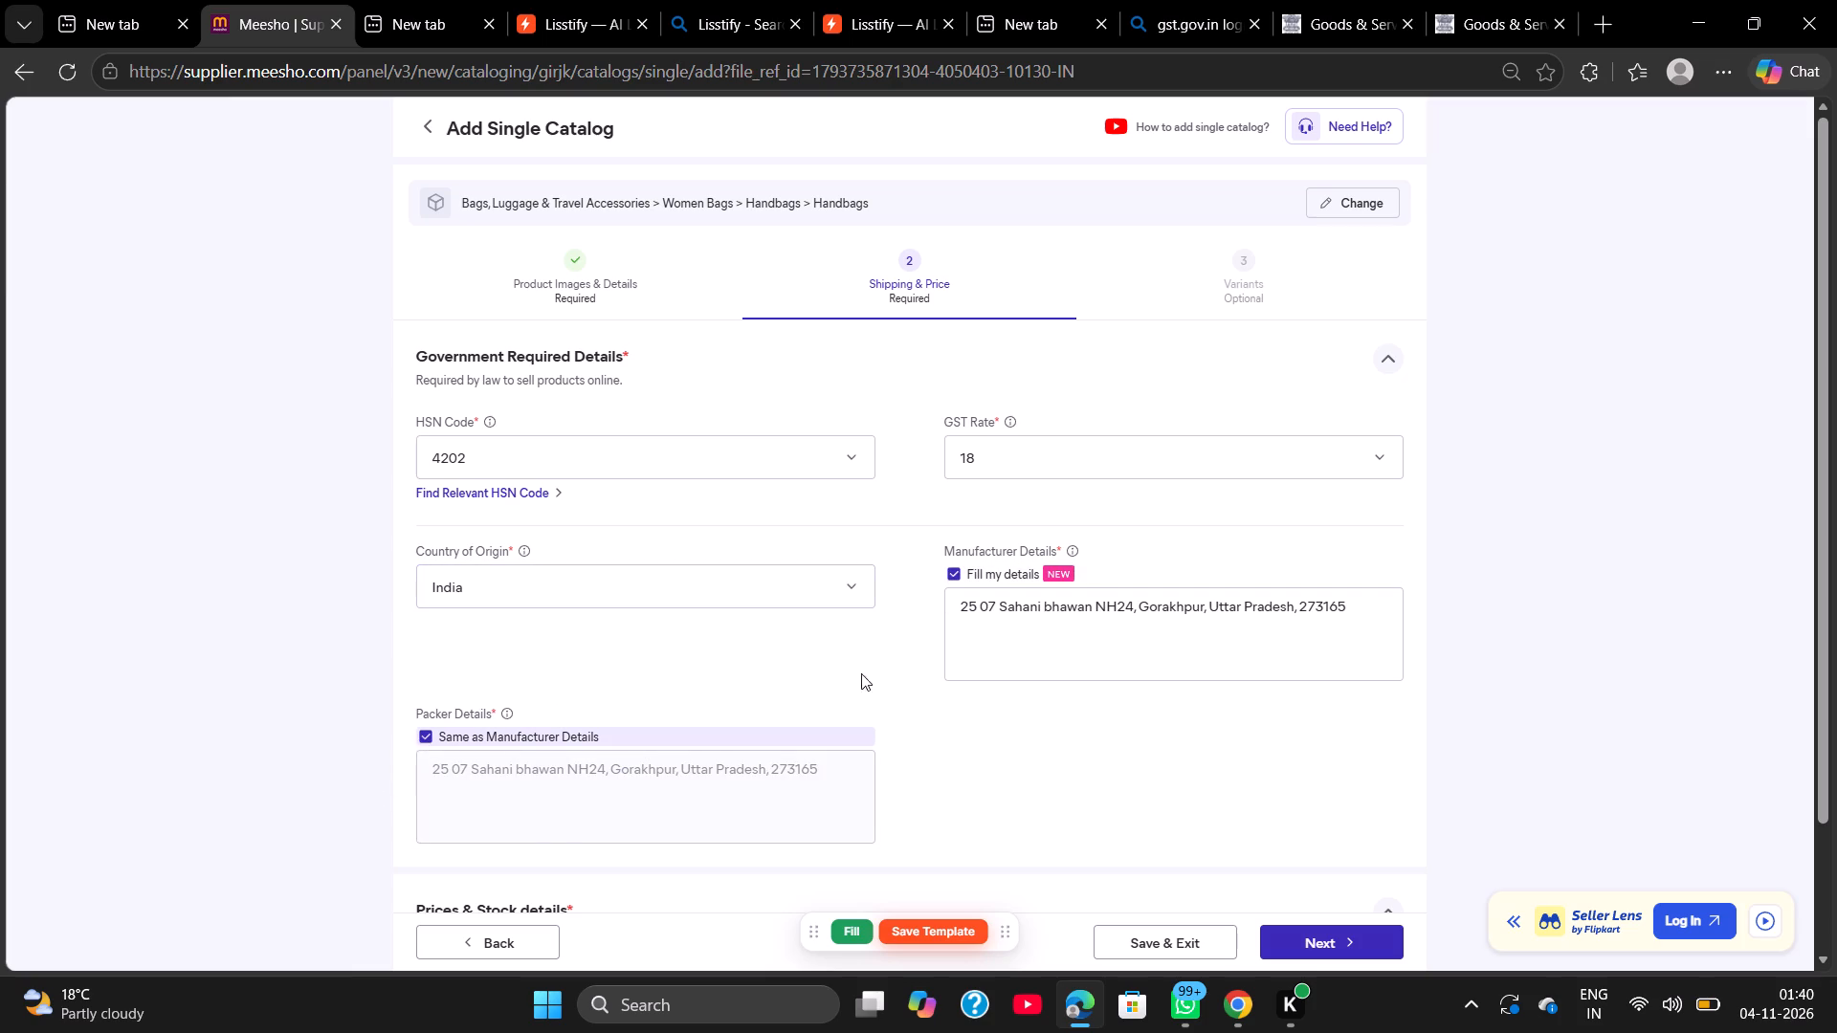
In the Prices & Stock details, select Free Size as the product's size and apply it.
{"action": "scroll", "coordinate": [875, 670], "scroll_direction": "down", "scroll_amount": 2}
{"action": "scroll", "coordinate": [584, 747], "scroll_direction": "down", "scroll_amount": 1}
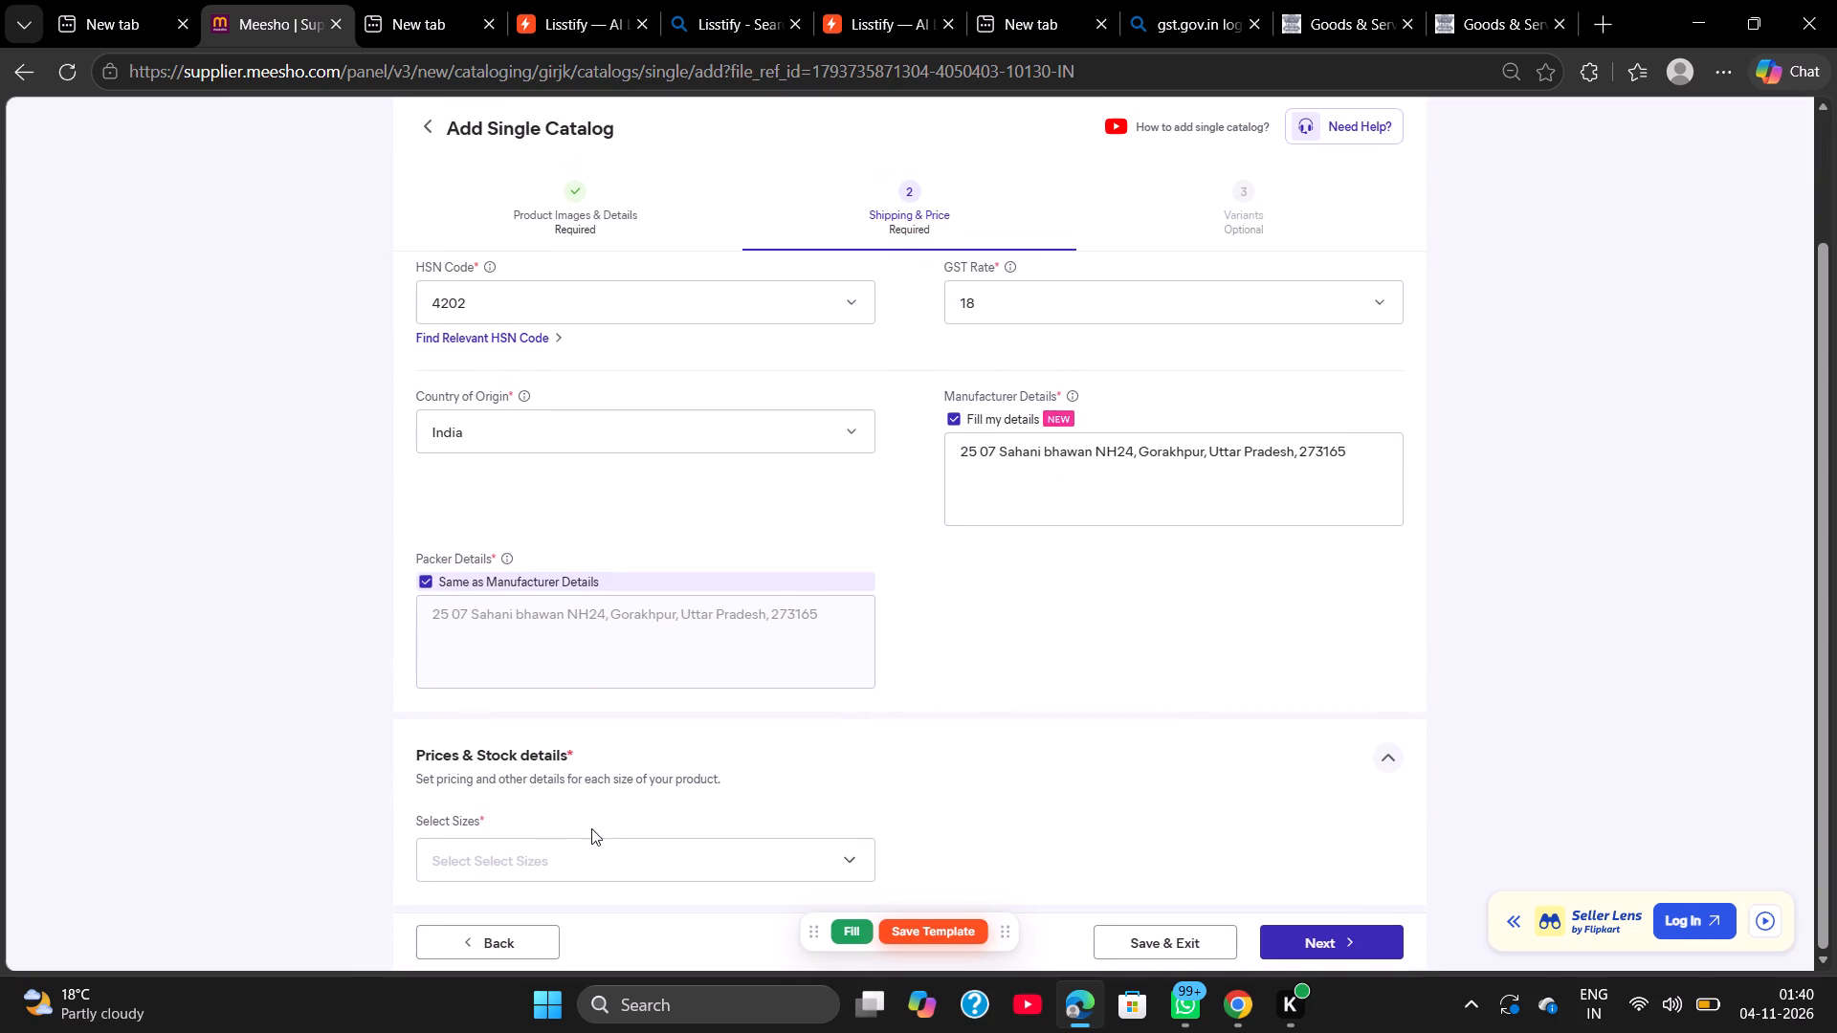
{"action": "left_click", "coordinate": [603, 864]}
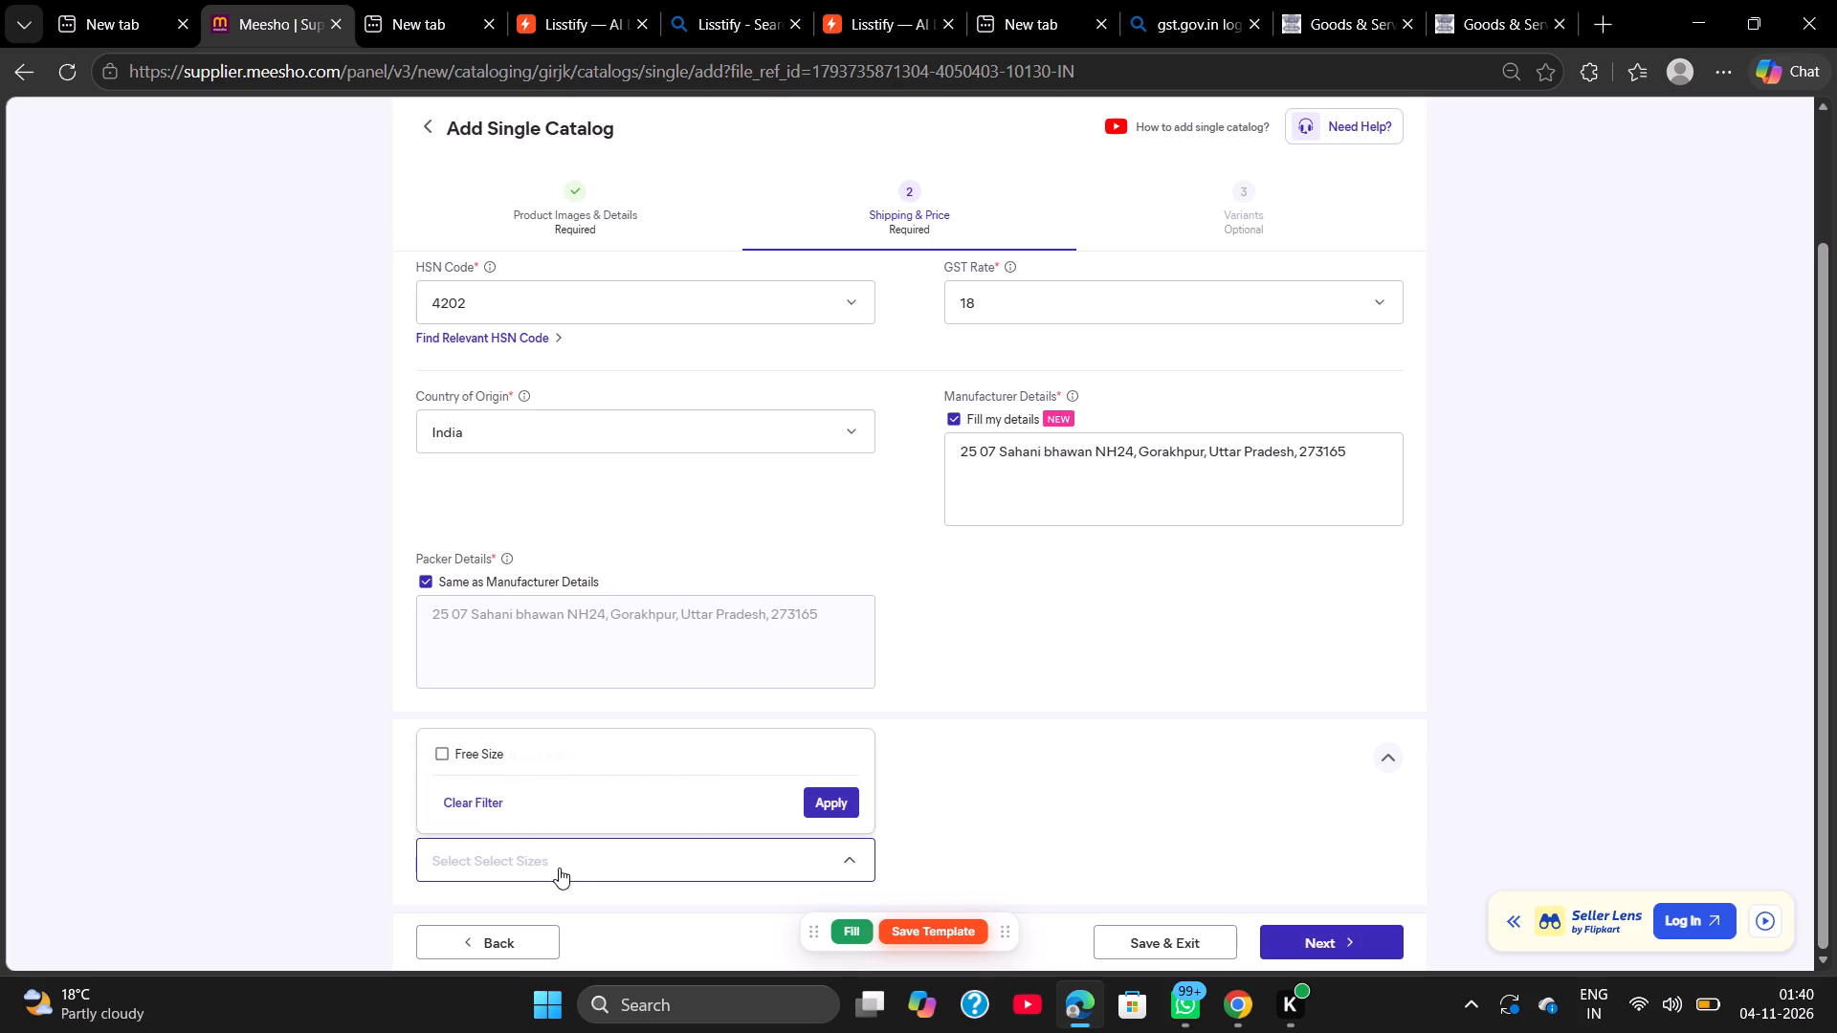
{"action": "left_click", "coordinate": [436, 753]}
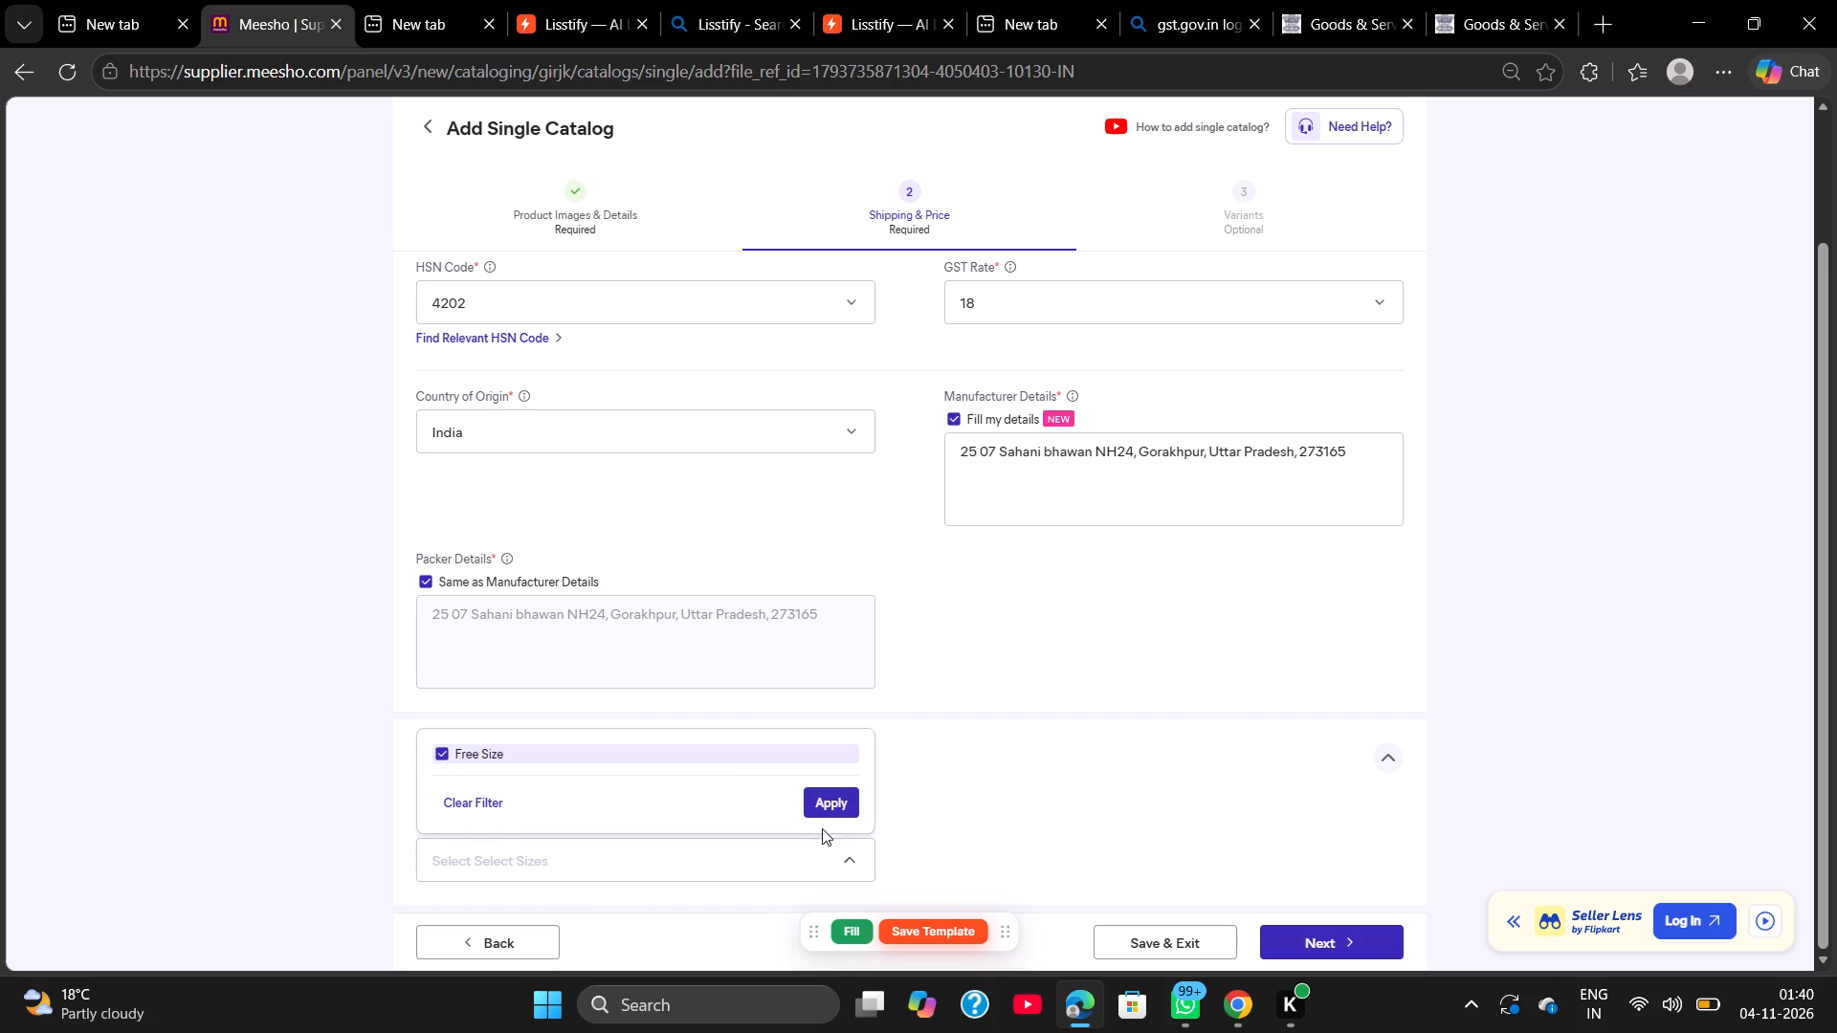
{"action": "left_click", "coordinate": [838, 805]}
For the Free Size row, set the Meesho Price to 220 and the Wrong/Defective Returns Price to 214.
{"action": "scroll", "coordinate": [964, 752], "scroll_direction": "down", "scroll_amount": 3}
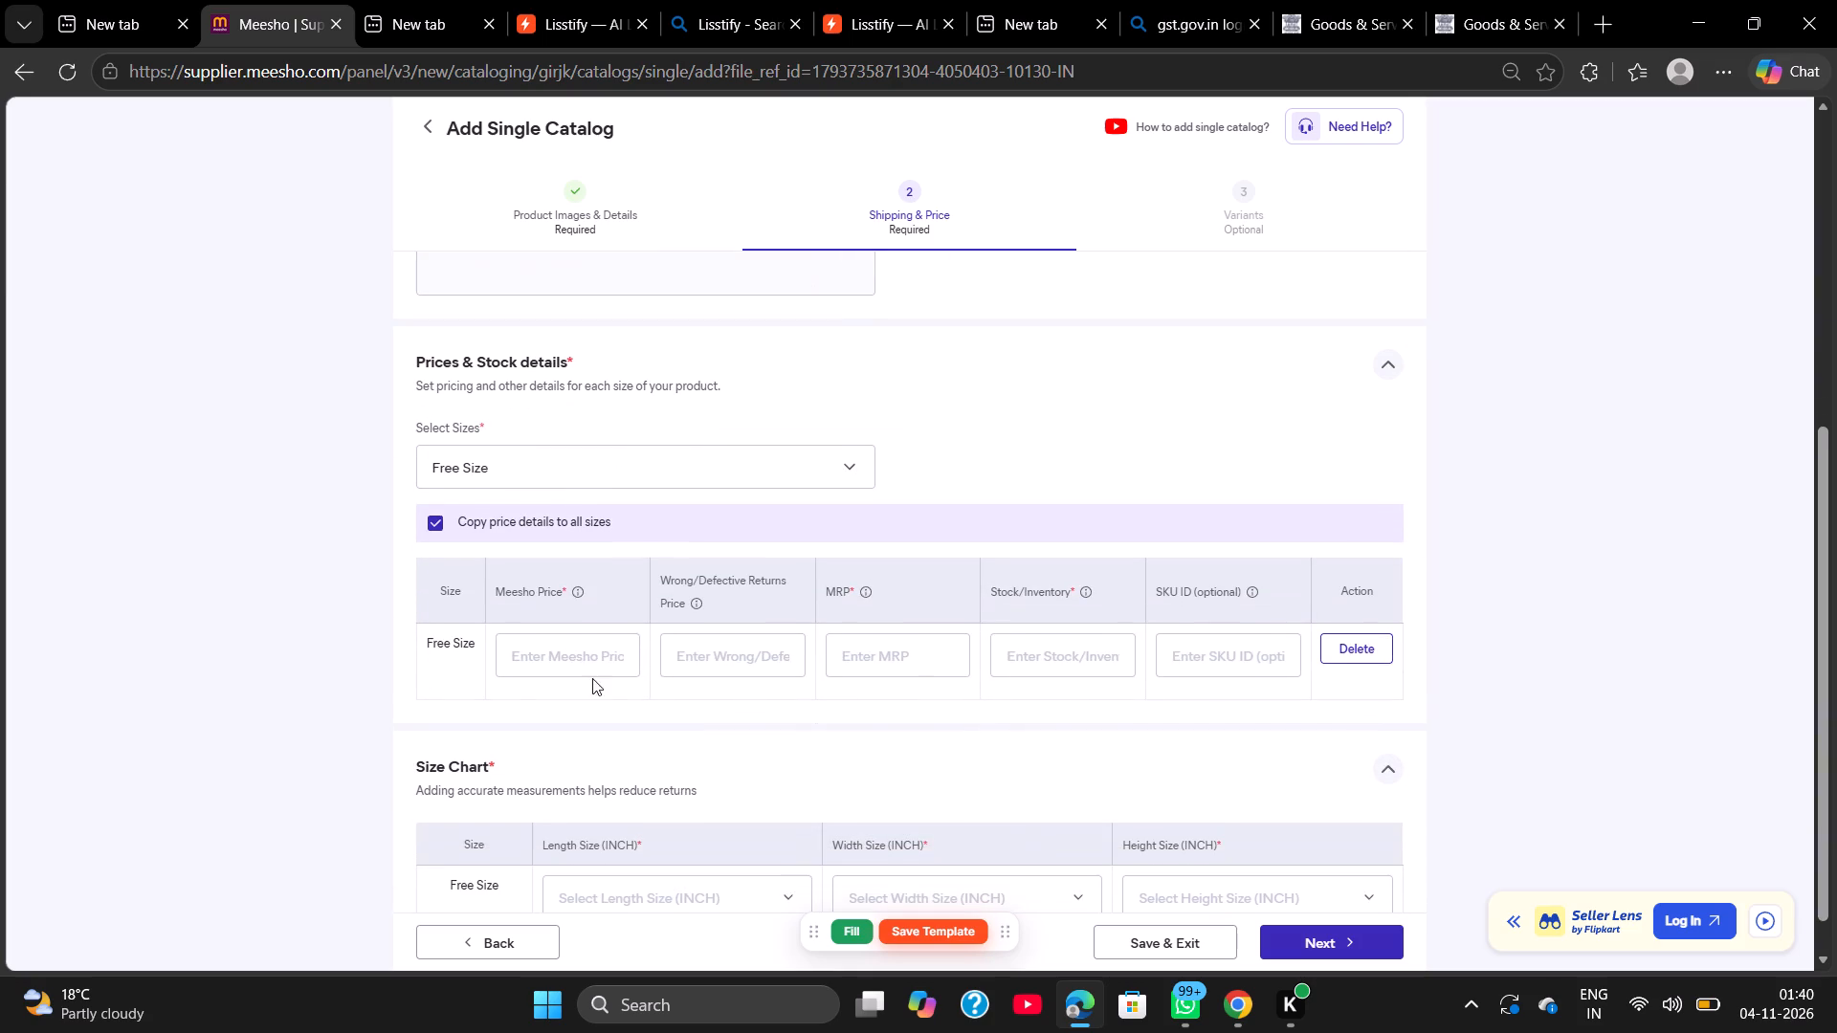
{"action": "left_click", "coordinate": [516, 653]}
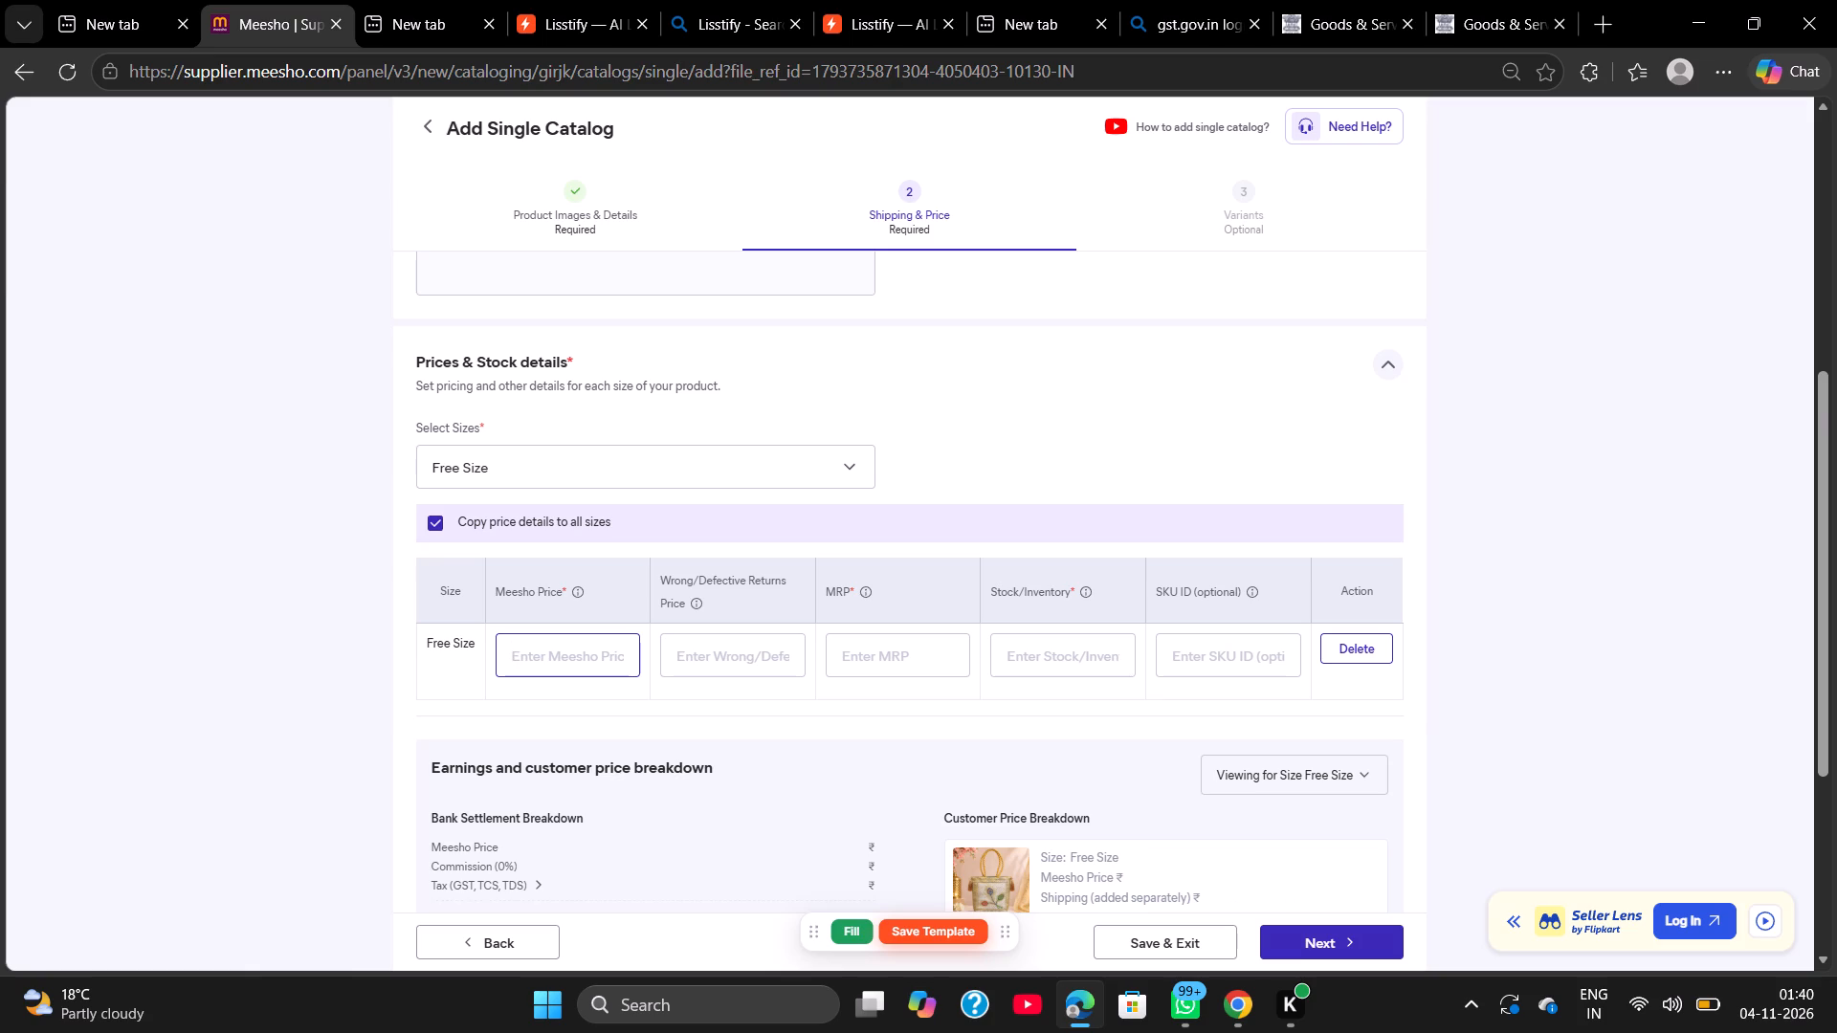
{"action": "type", "text": "220"}
{"action": "left_click", "coordinate": [680, 660]}
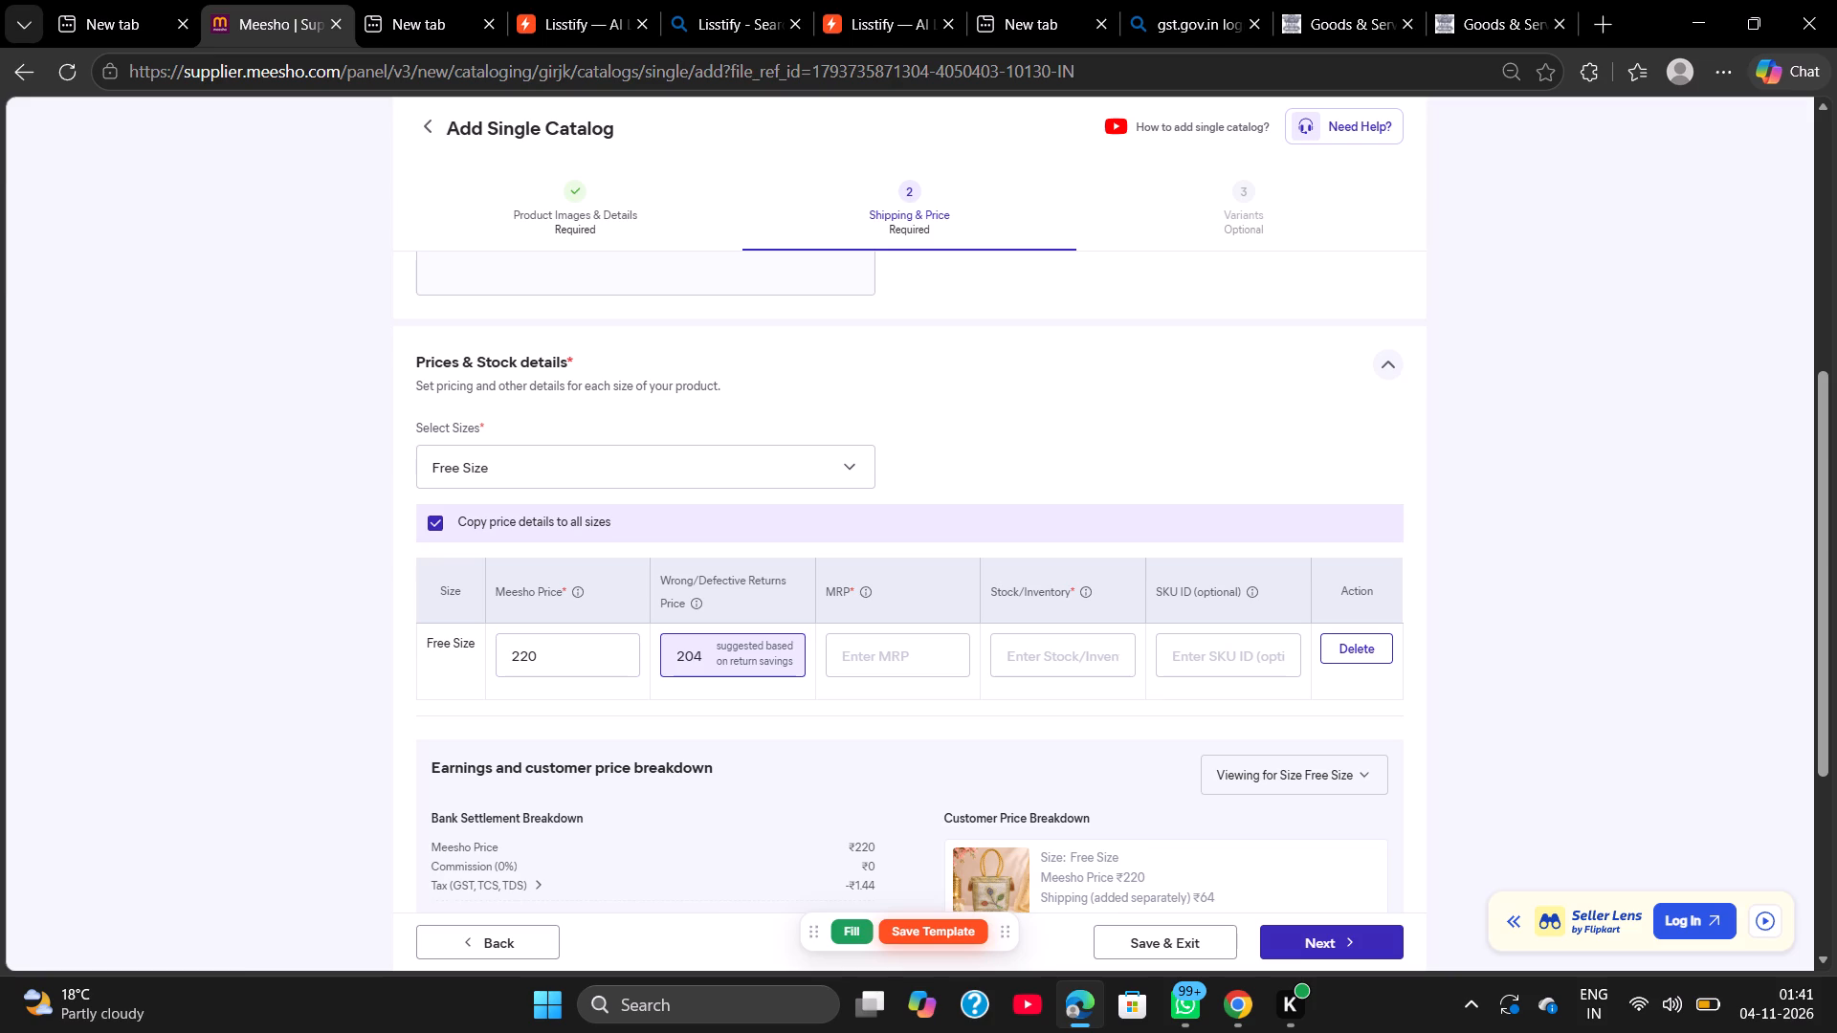
{"action": "left_click", "coordinate": [698, 650]}
{"action": "key", "text": "Left"}
{"action": "key", "text": "BackSpace"}
{"action": "key", "text": "1"}
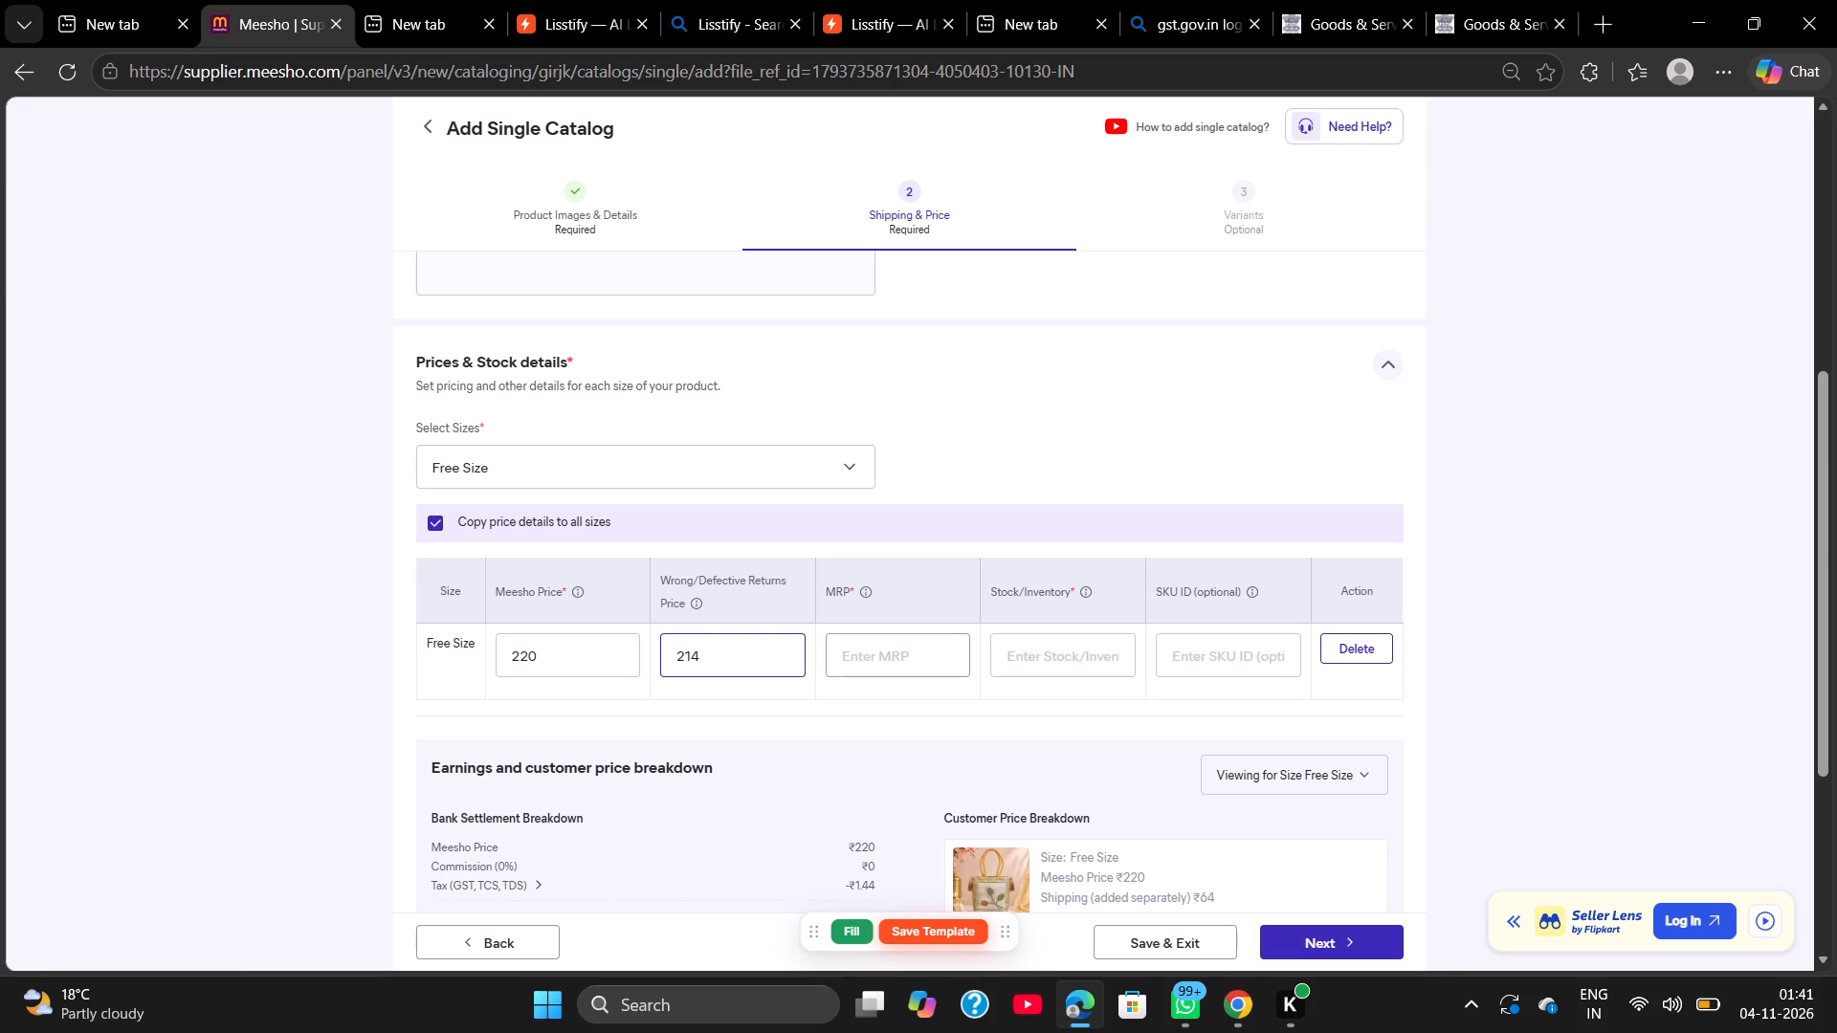
For the Free Size row, set the MRP to 359 and the Stock/Inventory to 1000.
{"action": "left_click", "coordinate": [875, 648]}
{"action": "key", "text": "3"}
{"action": "type", "text": "59"}
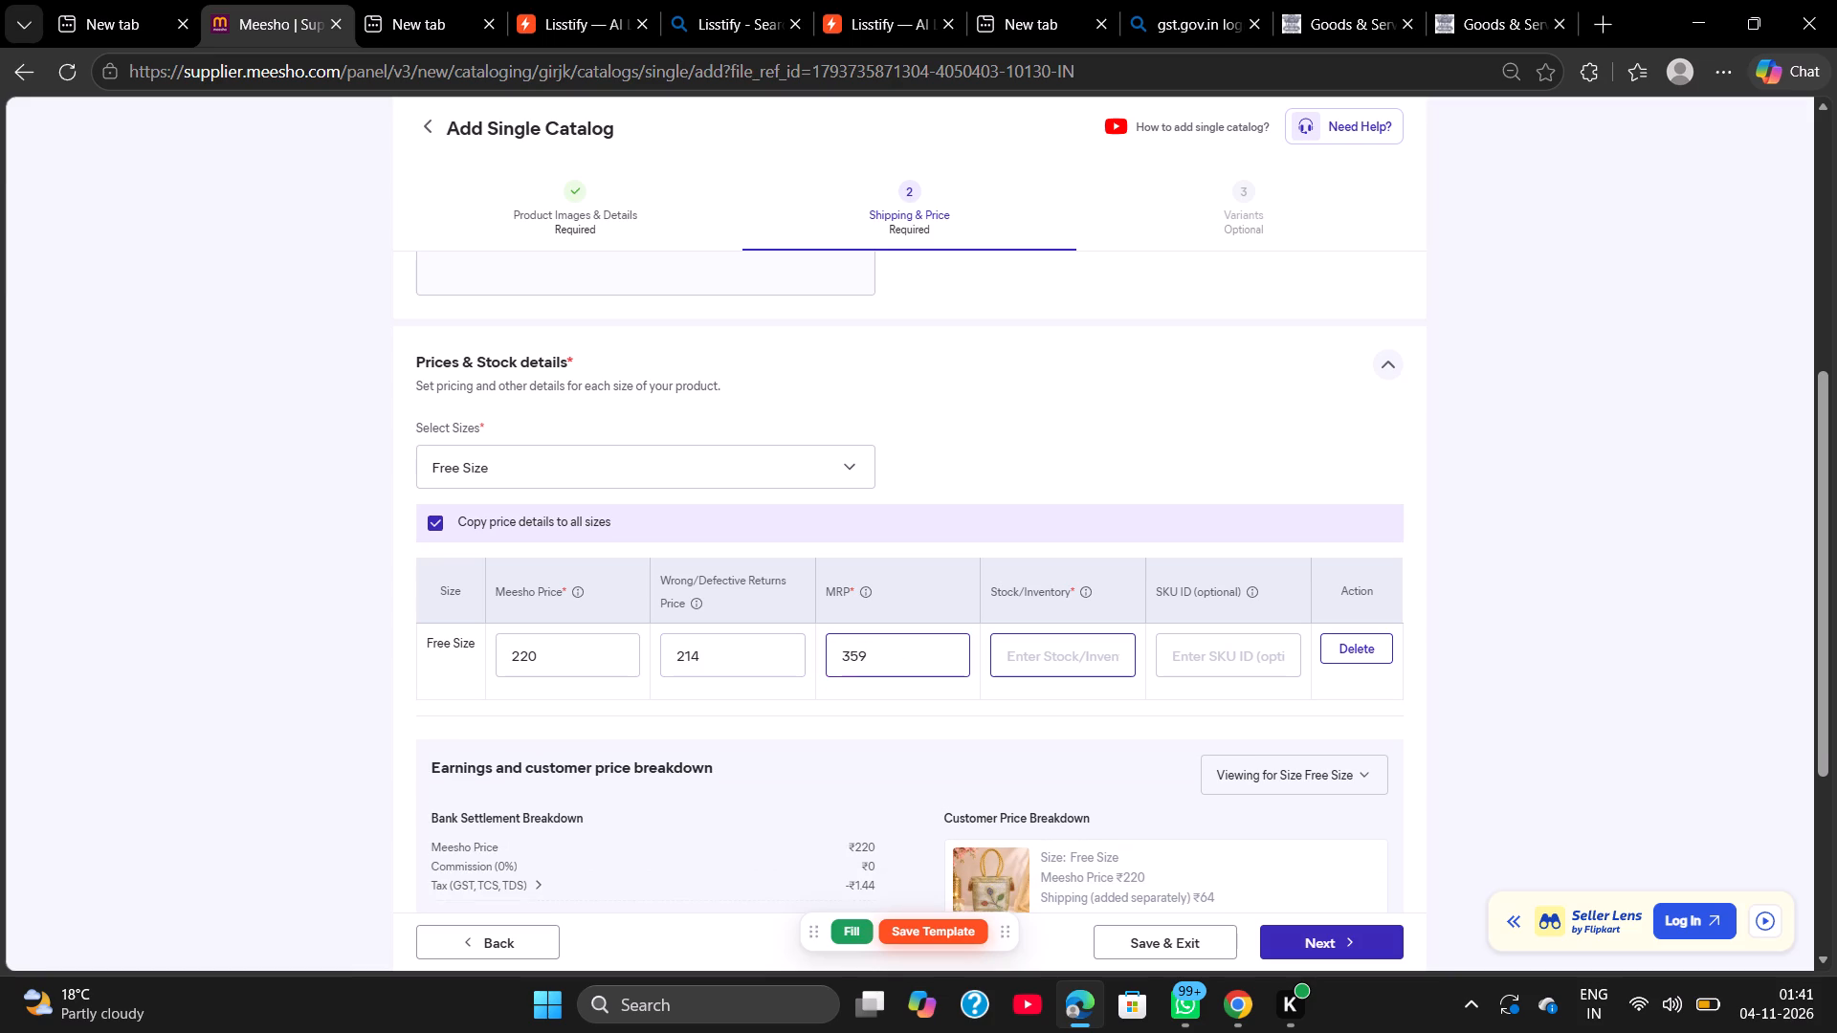
{"action": "left_click", "coordinate": [1036, 655]}
{"action": "type", "text": "1000"}
{"action": "left_click", "coordinate": [1200, 659]}
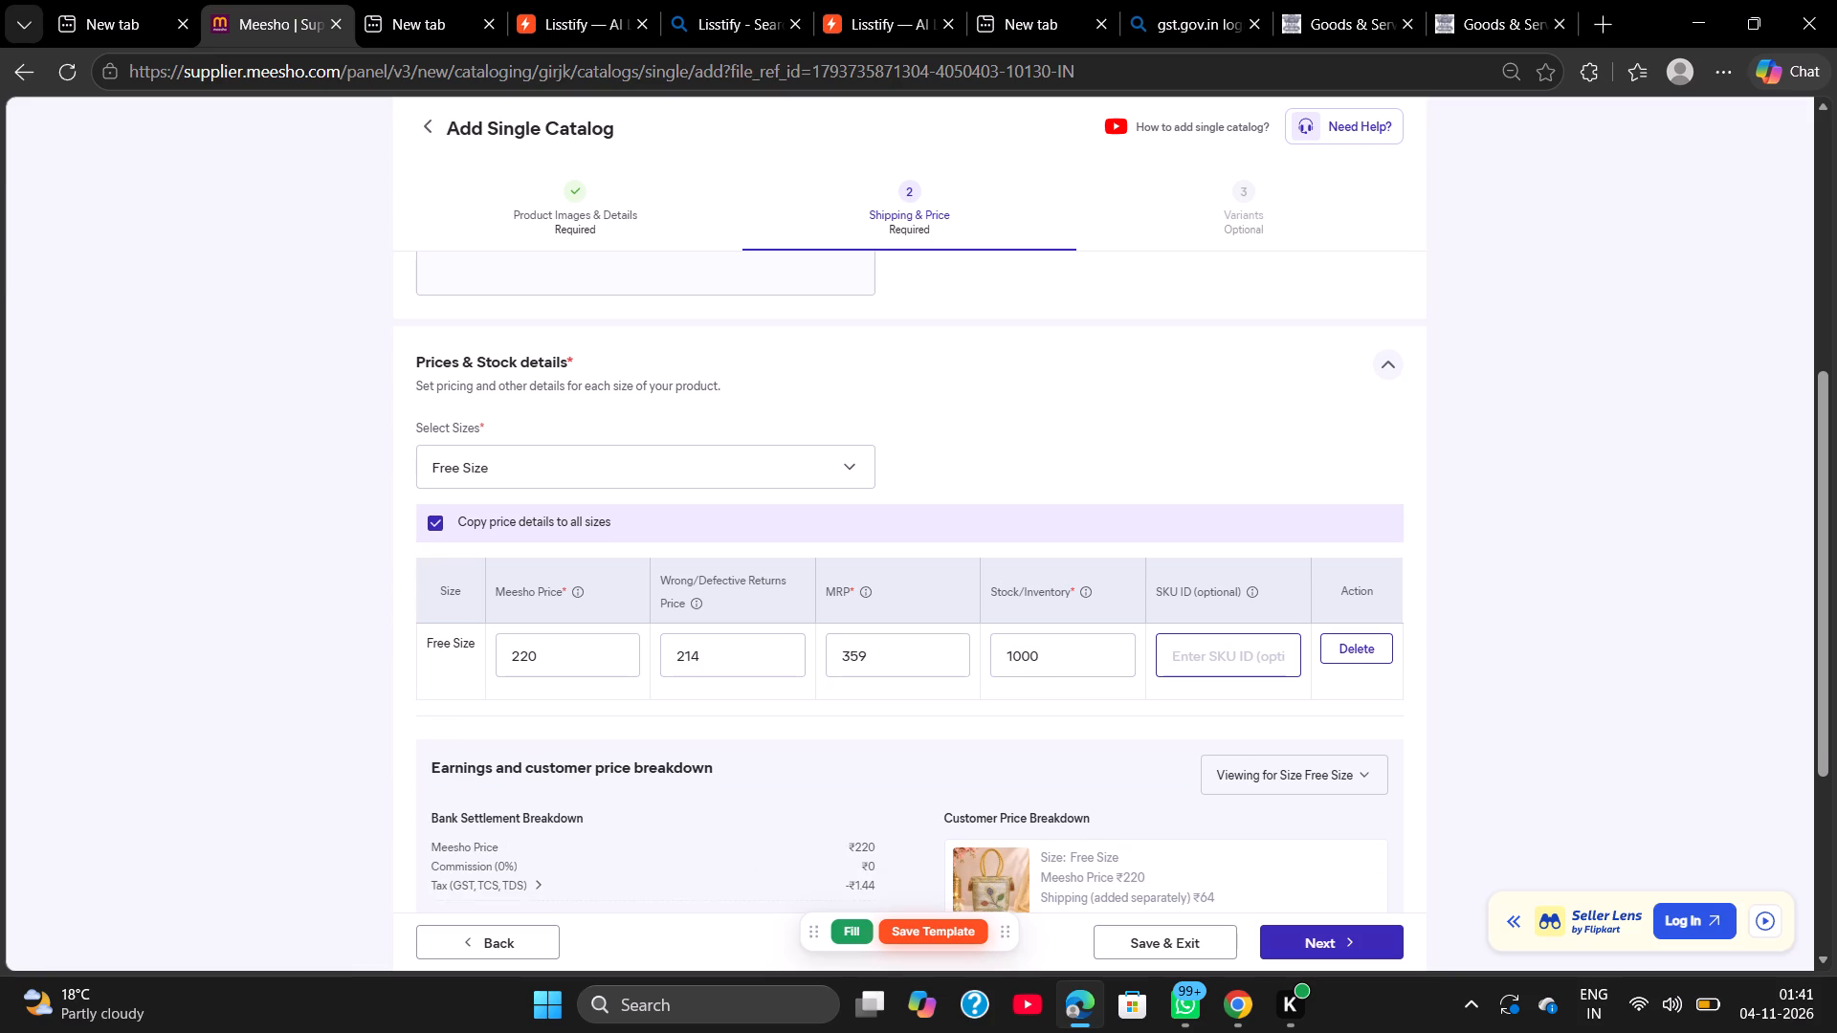
Proceed to the Size Chart section for the Free Size bag.
{"action": "scroll", "coordinate": [1200, 659], "scroll_direction": "down", "scroll_amount": 1}
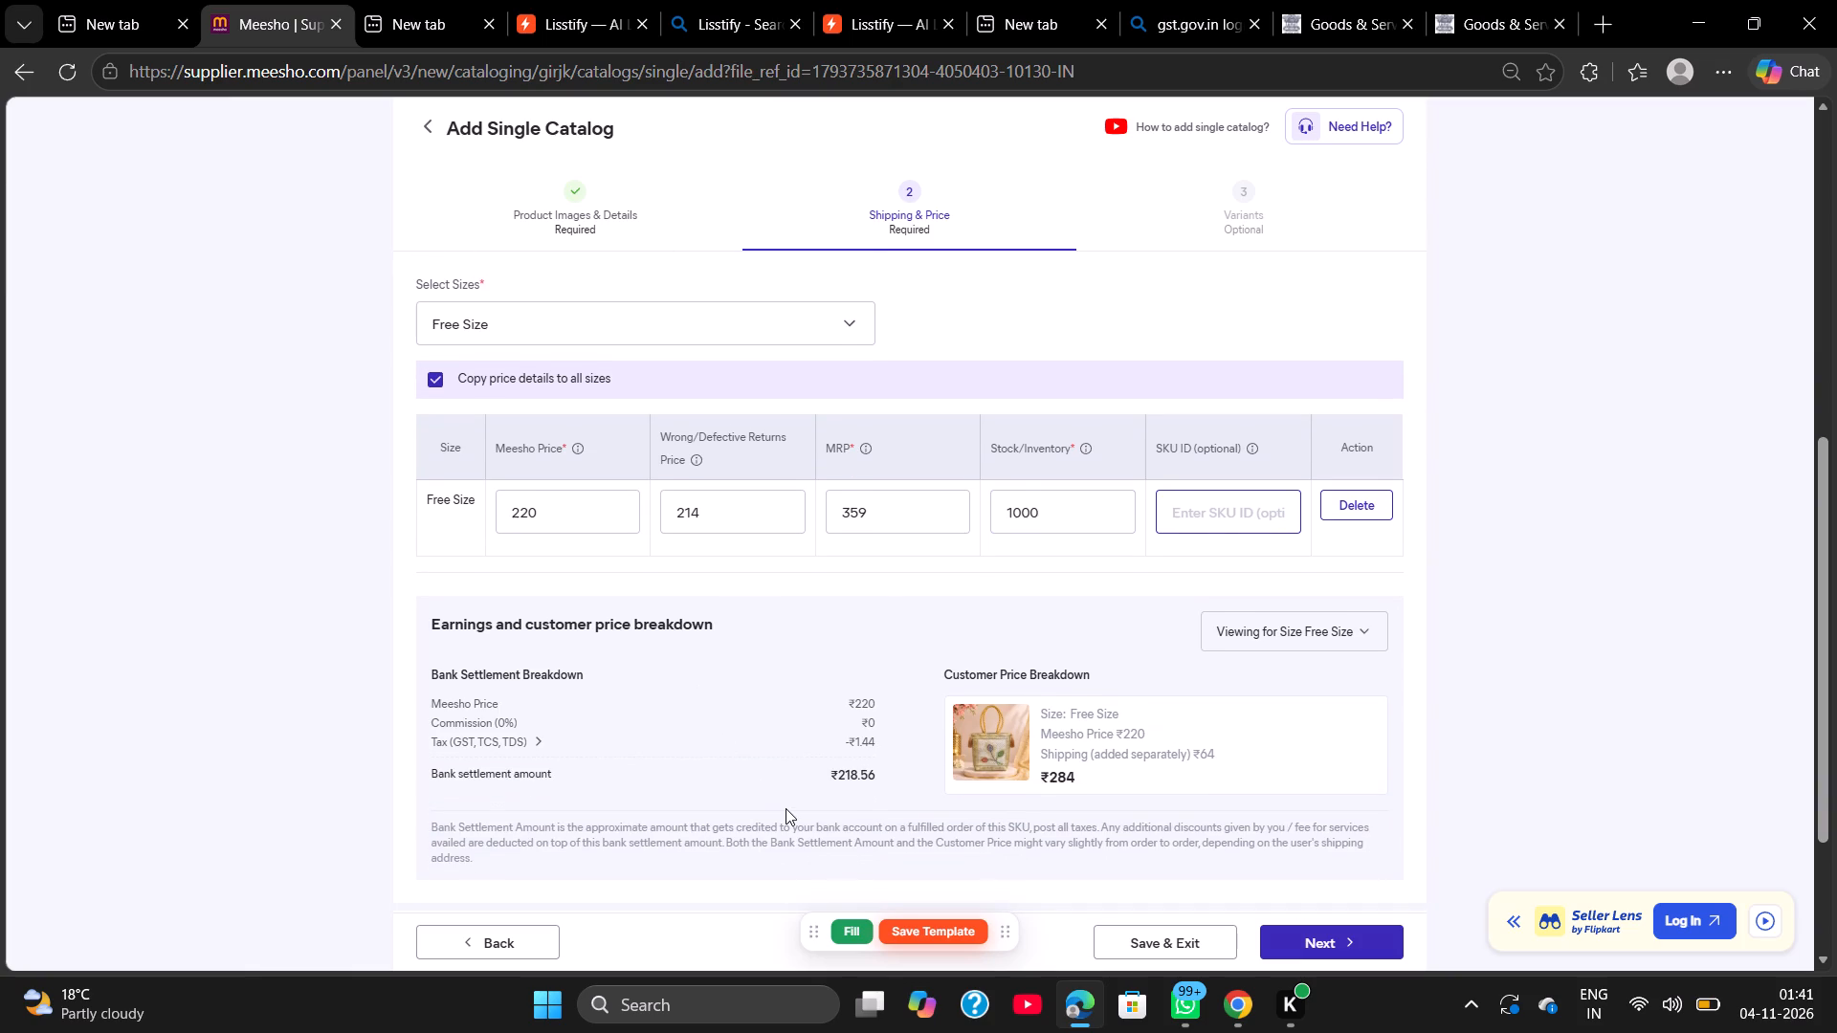
{"action": "scroll", "coordinate": [786, 808], "scroll_direction": "down", "scroll_amount": 1}
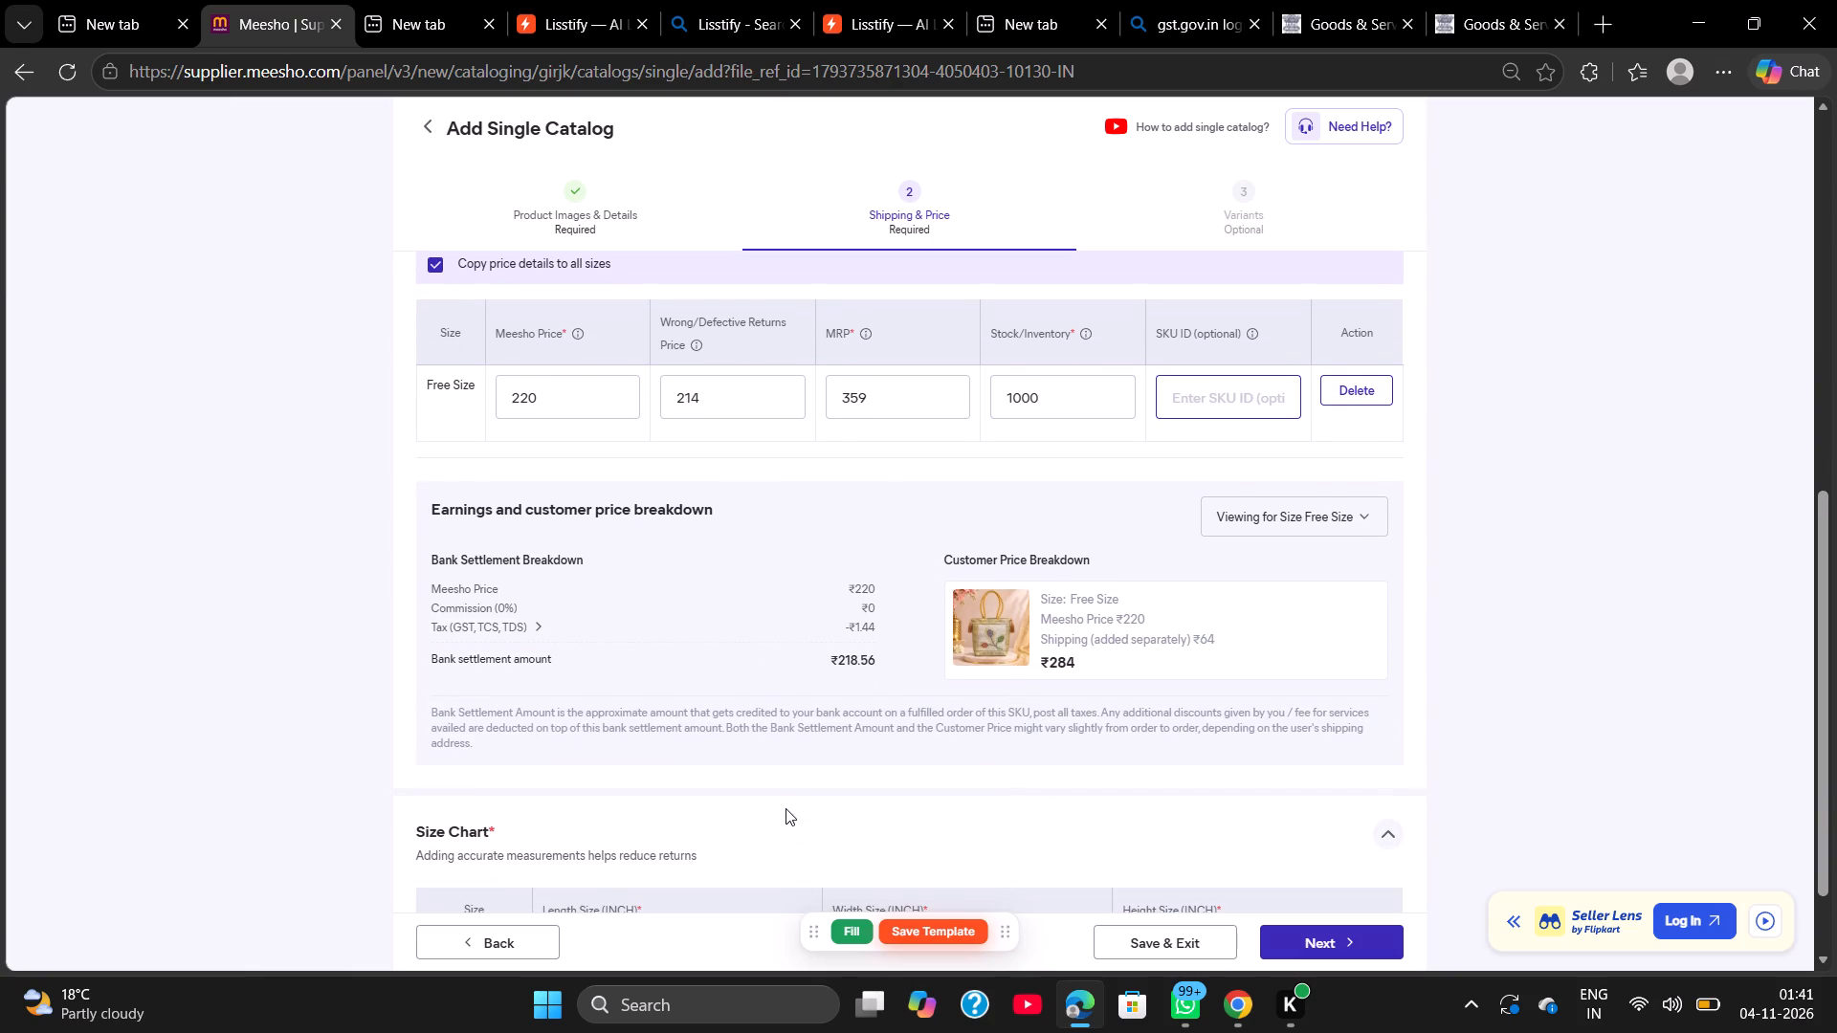
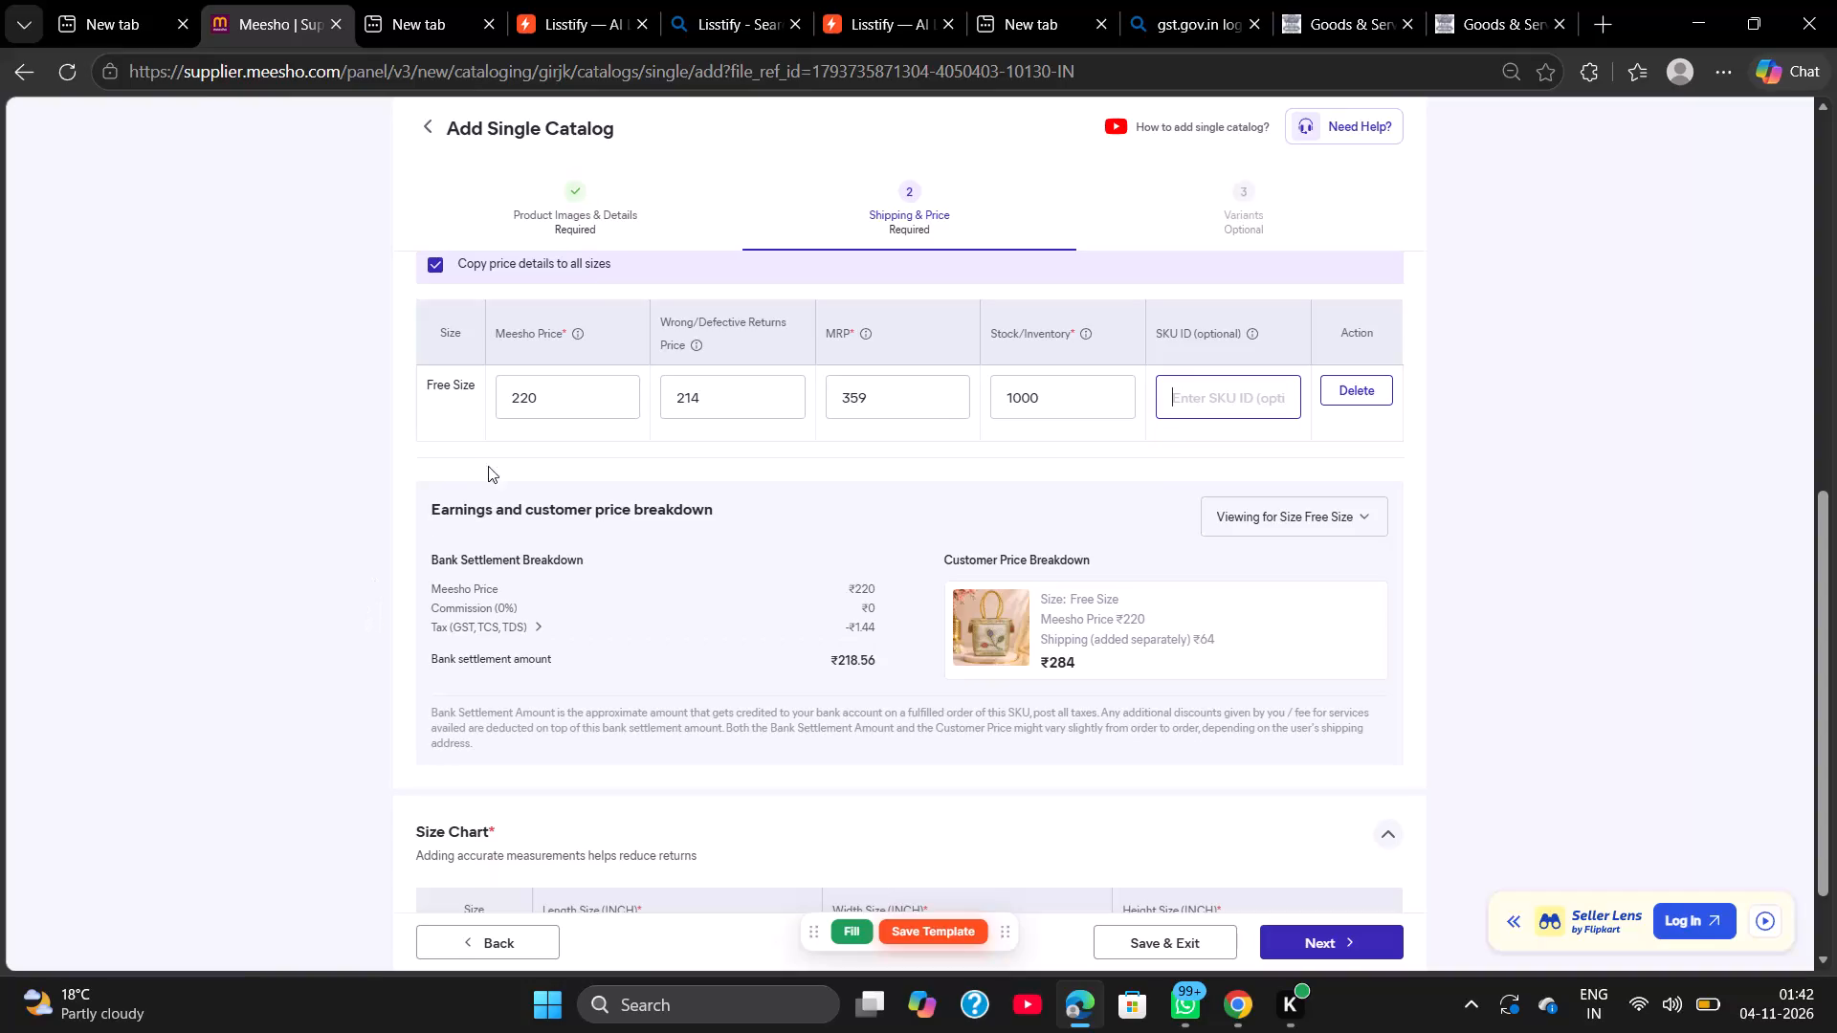
For the Free Size row, set the Meesho Price to 200 and the Wrong/Defective Returns Price to 194.
{"action": "left_click", "coordinate": [524, 399]}
{"action": "key", "text": "BackSpace"}
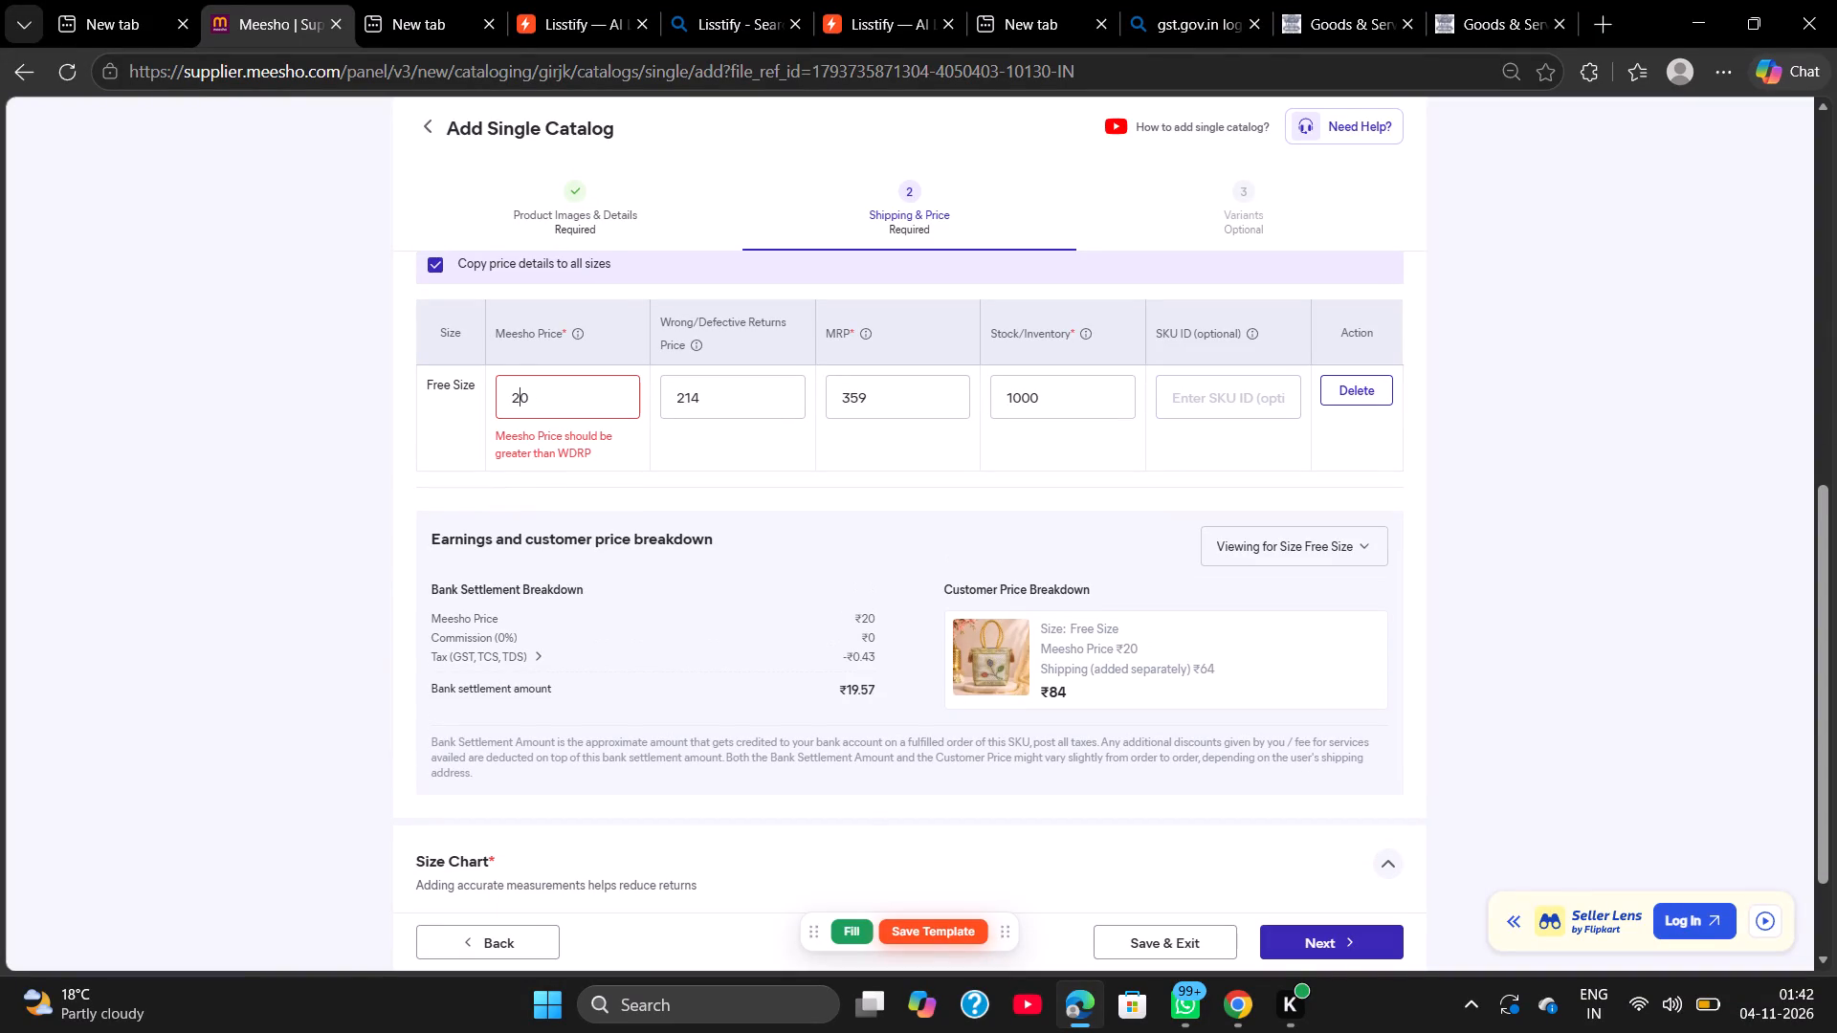
{"action": "key", "text": "0"}
{"action": "left_click", "coordinate": [695, 398]}
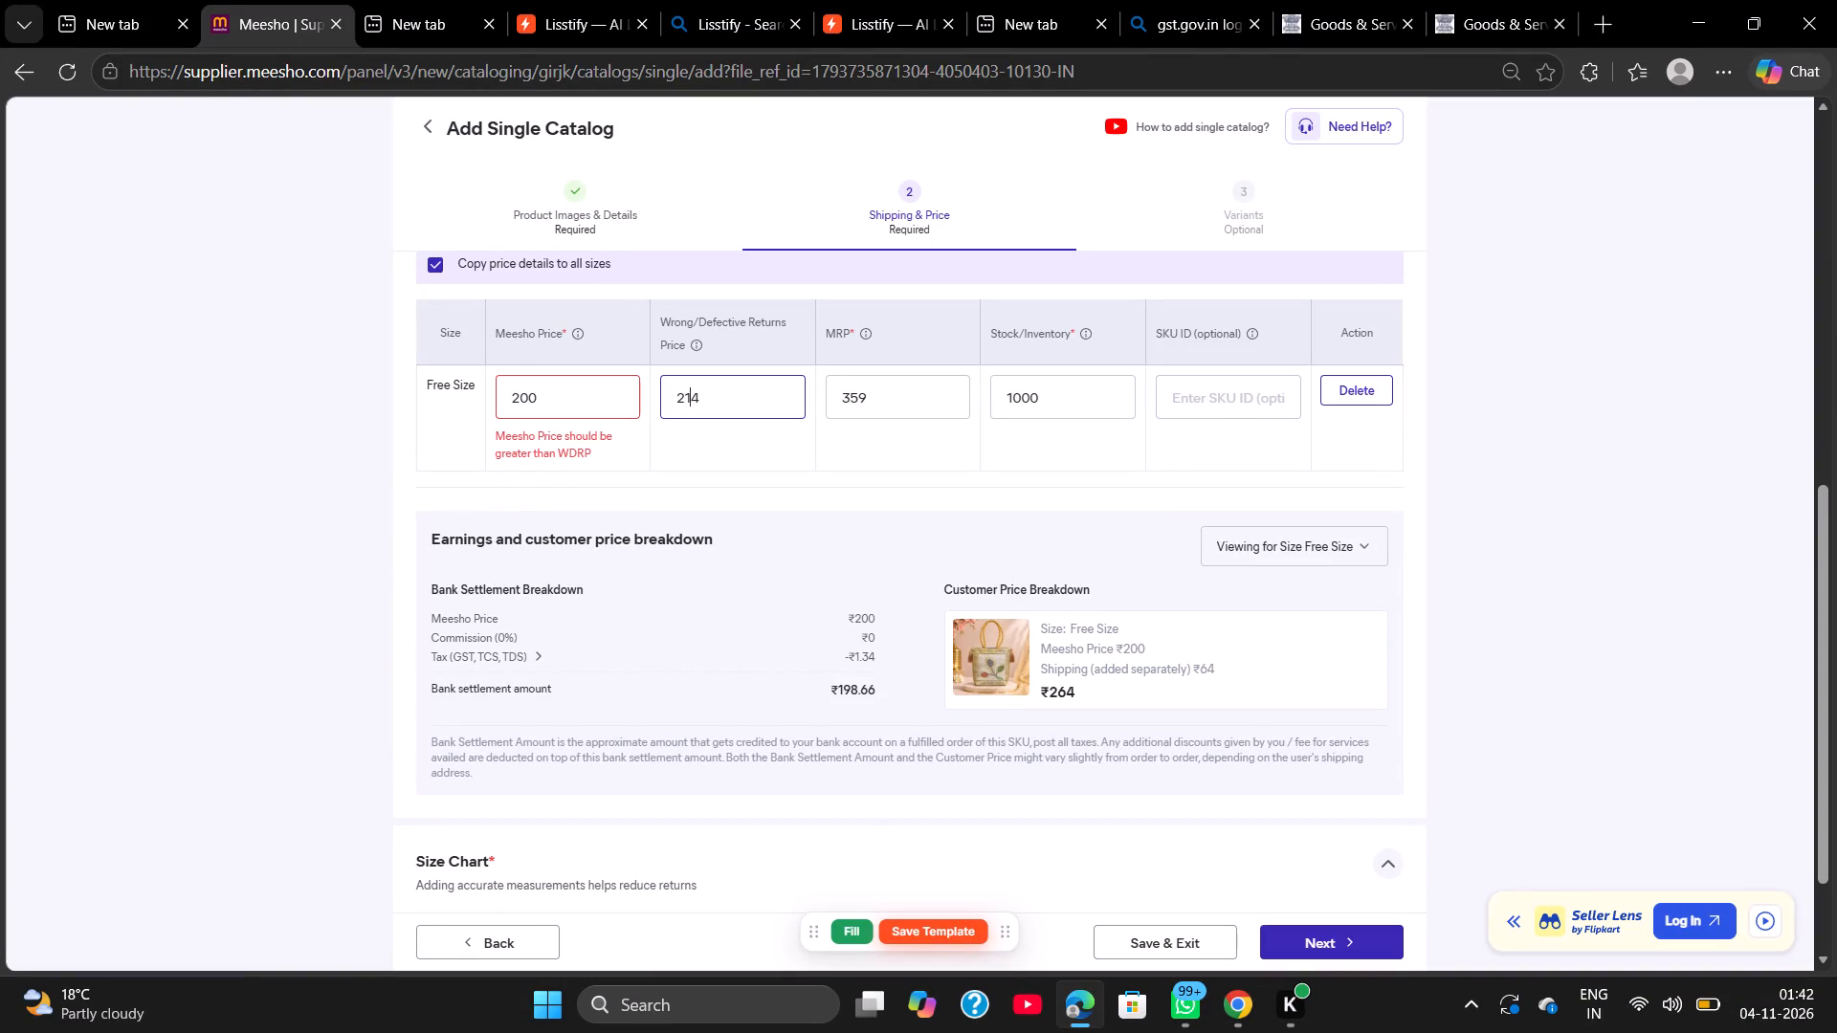
{"action": "key", "text": "BackSpace"}
{"action": "key", "text": "BackSpace"}
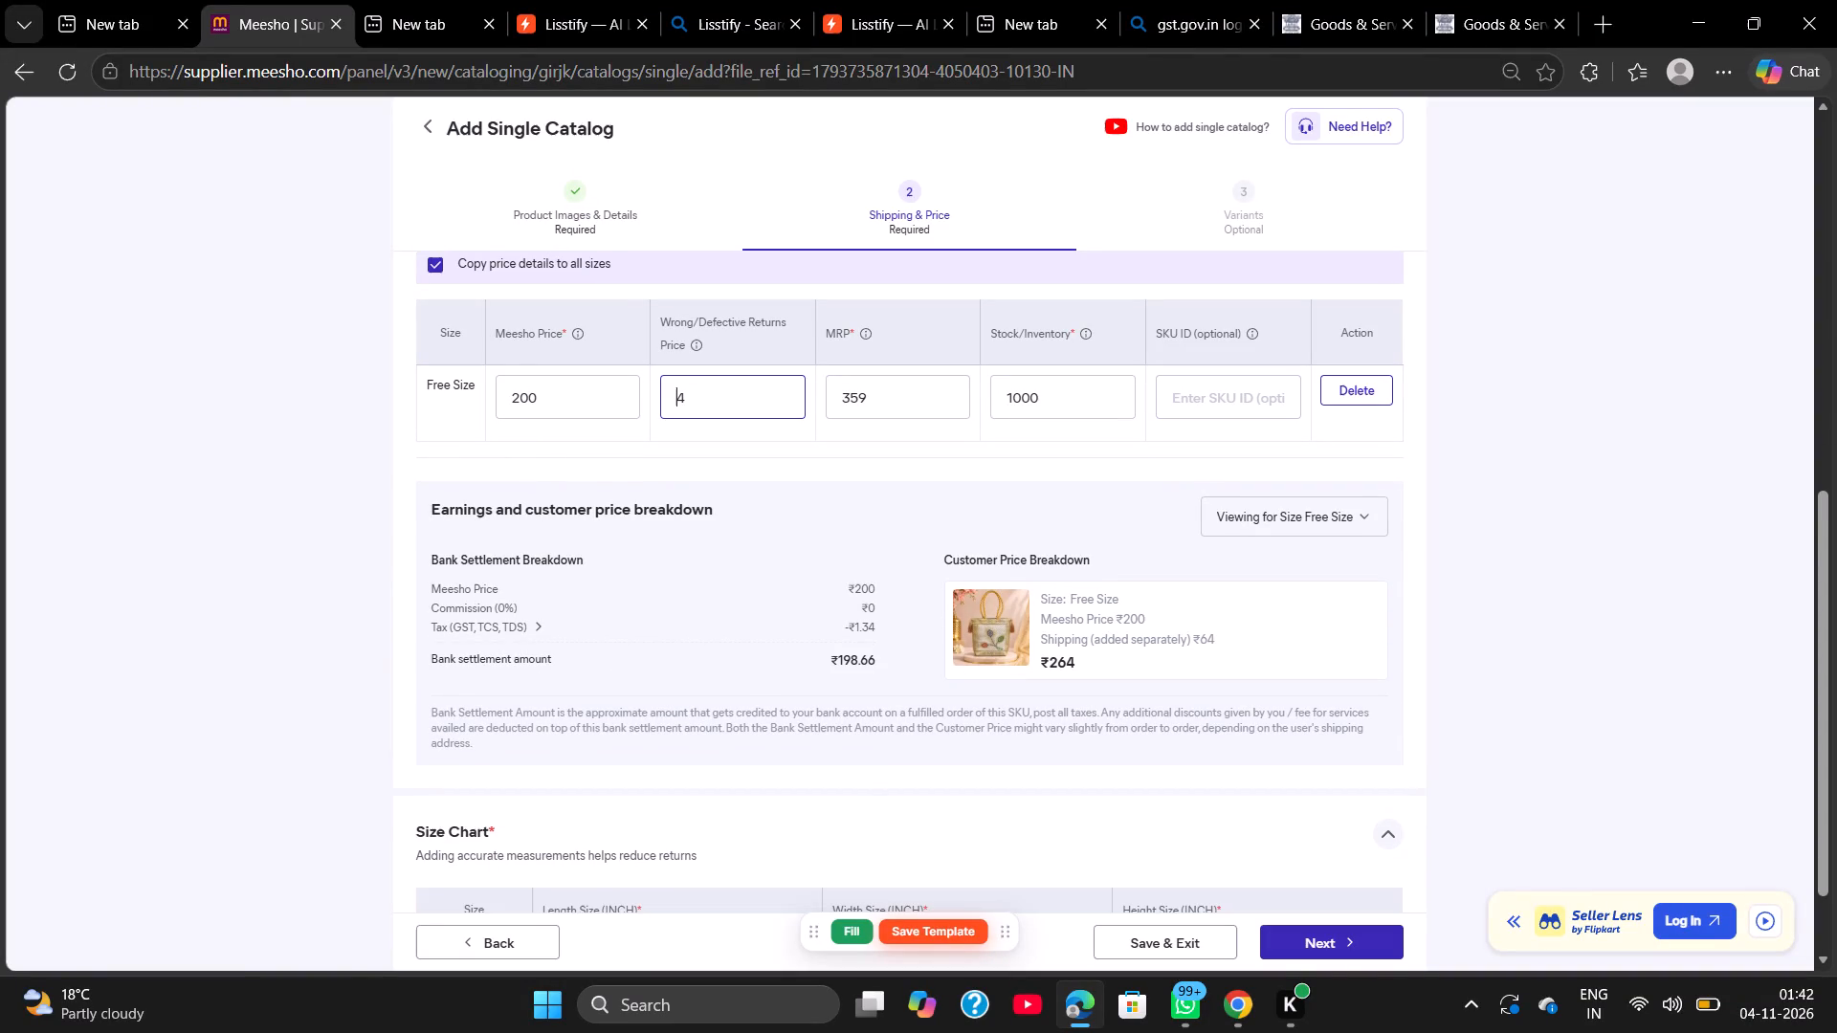
{"action": "key", "text": "1"}
{"action": "key", "text": "9"}
{"action": "left_click", "coordinate": [725, 393]}
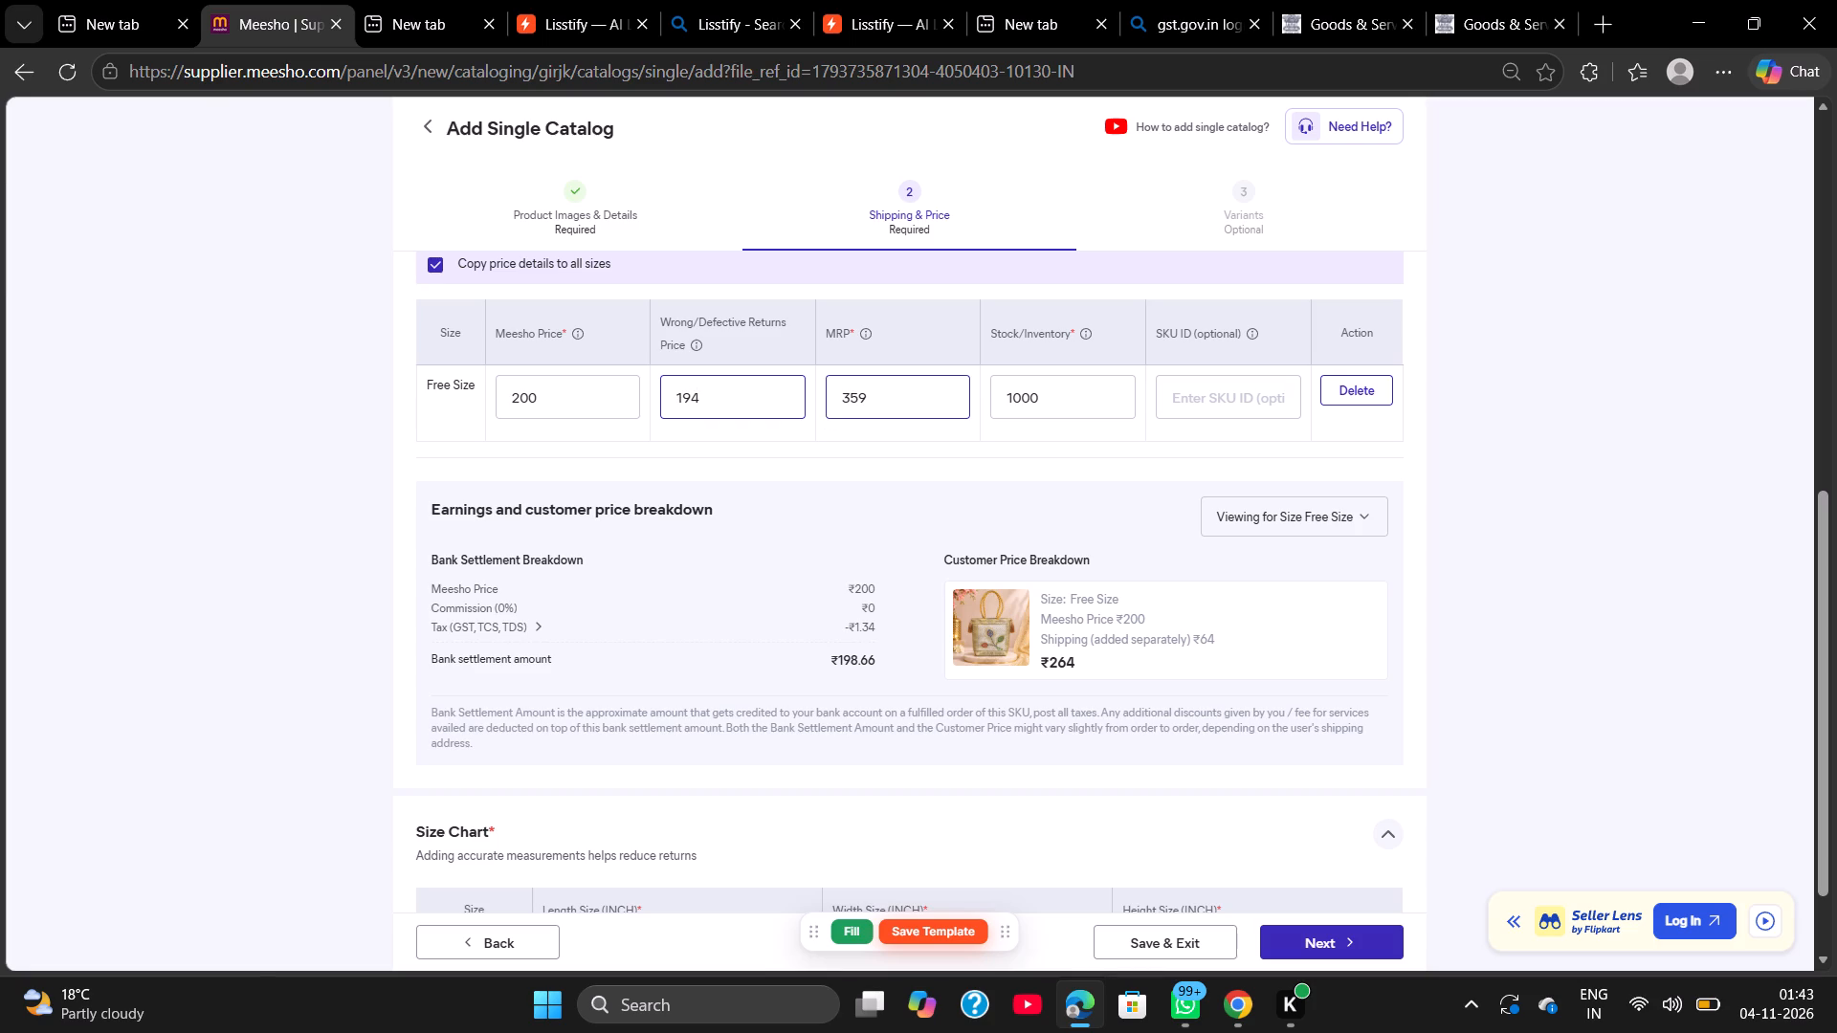
In the Size Chart, set the Free Size dimensions to length 10, width 2 and height 10 inches.
{"action": "scroll", "coordinate": [1122, 591], "scroll_direction": "down", "scroll_amount": 1}
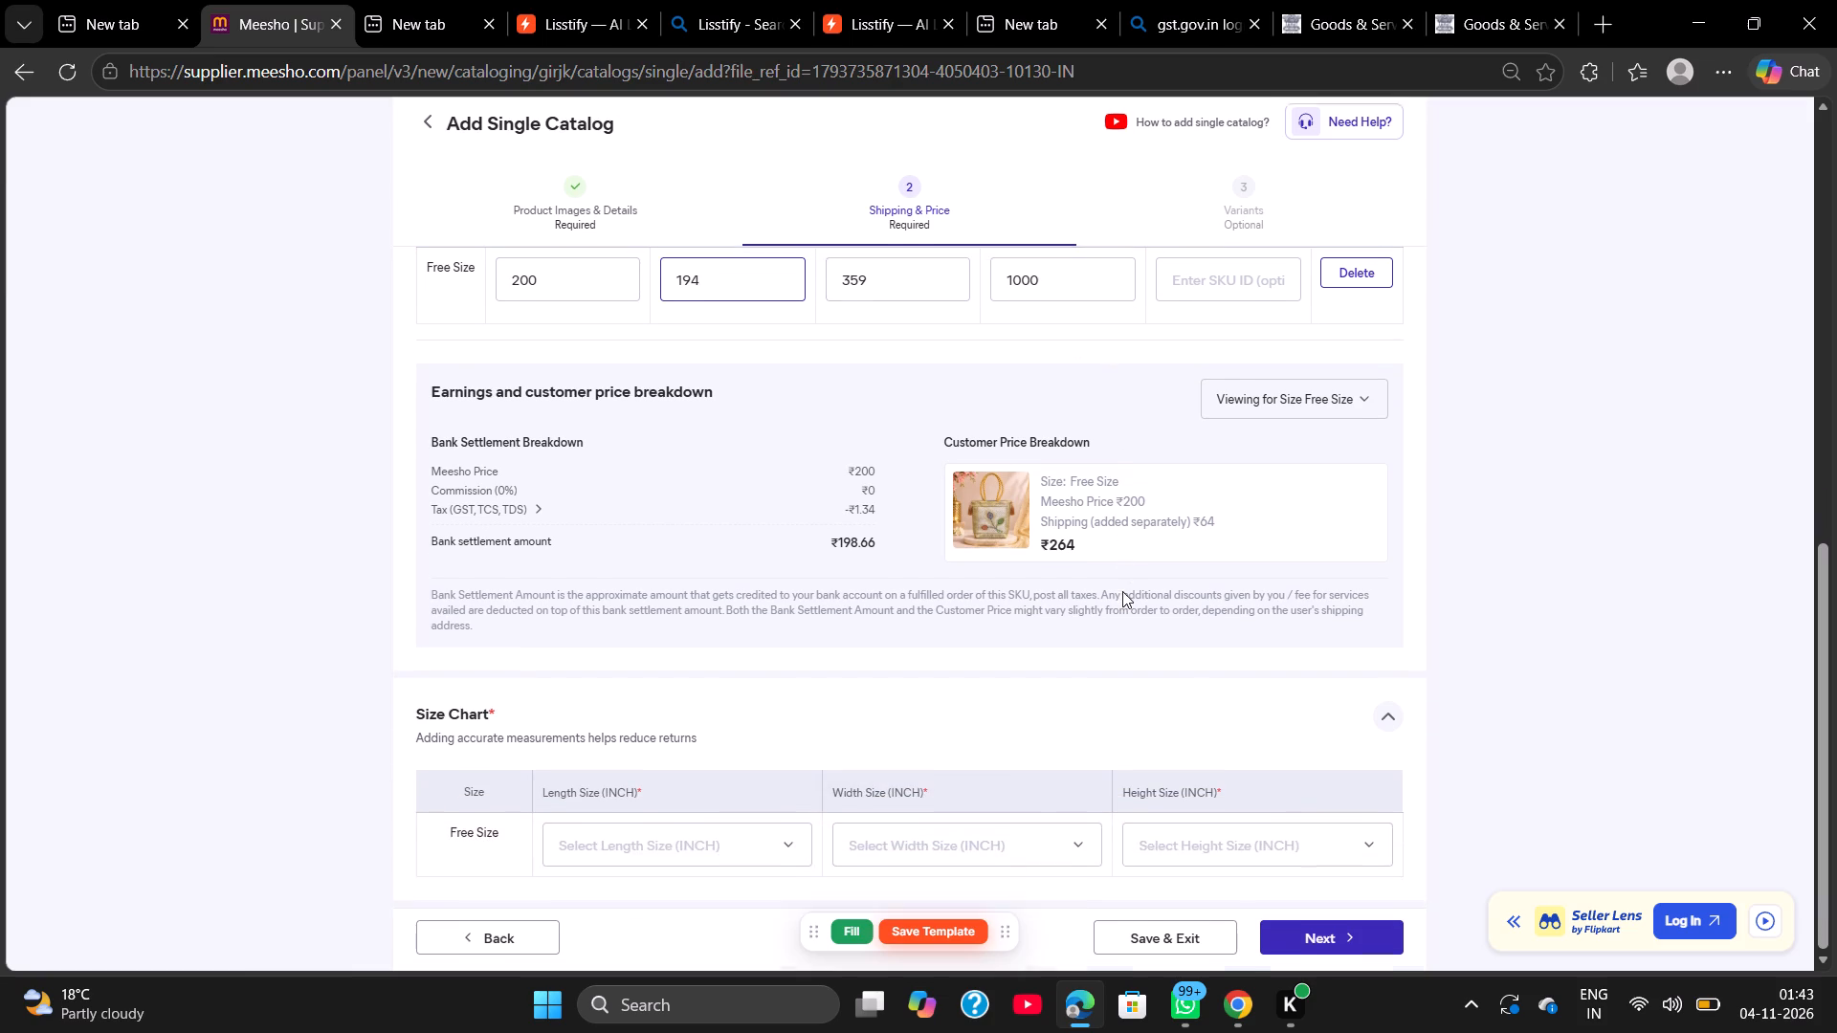
{"action": "scroll", "coordinate": [1122, 591], "scroll_direction": "down", "scroll_amount": 1}
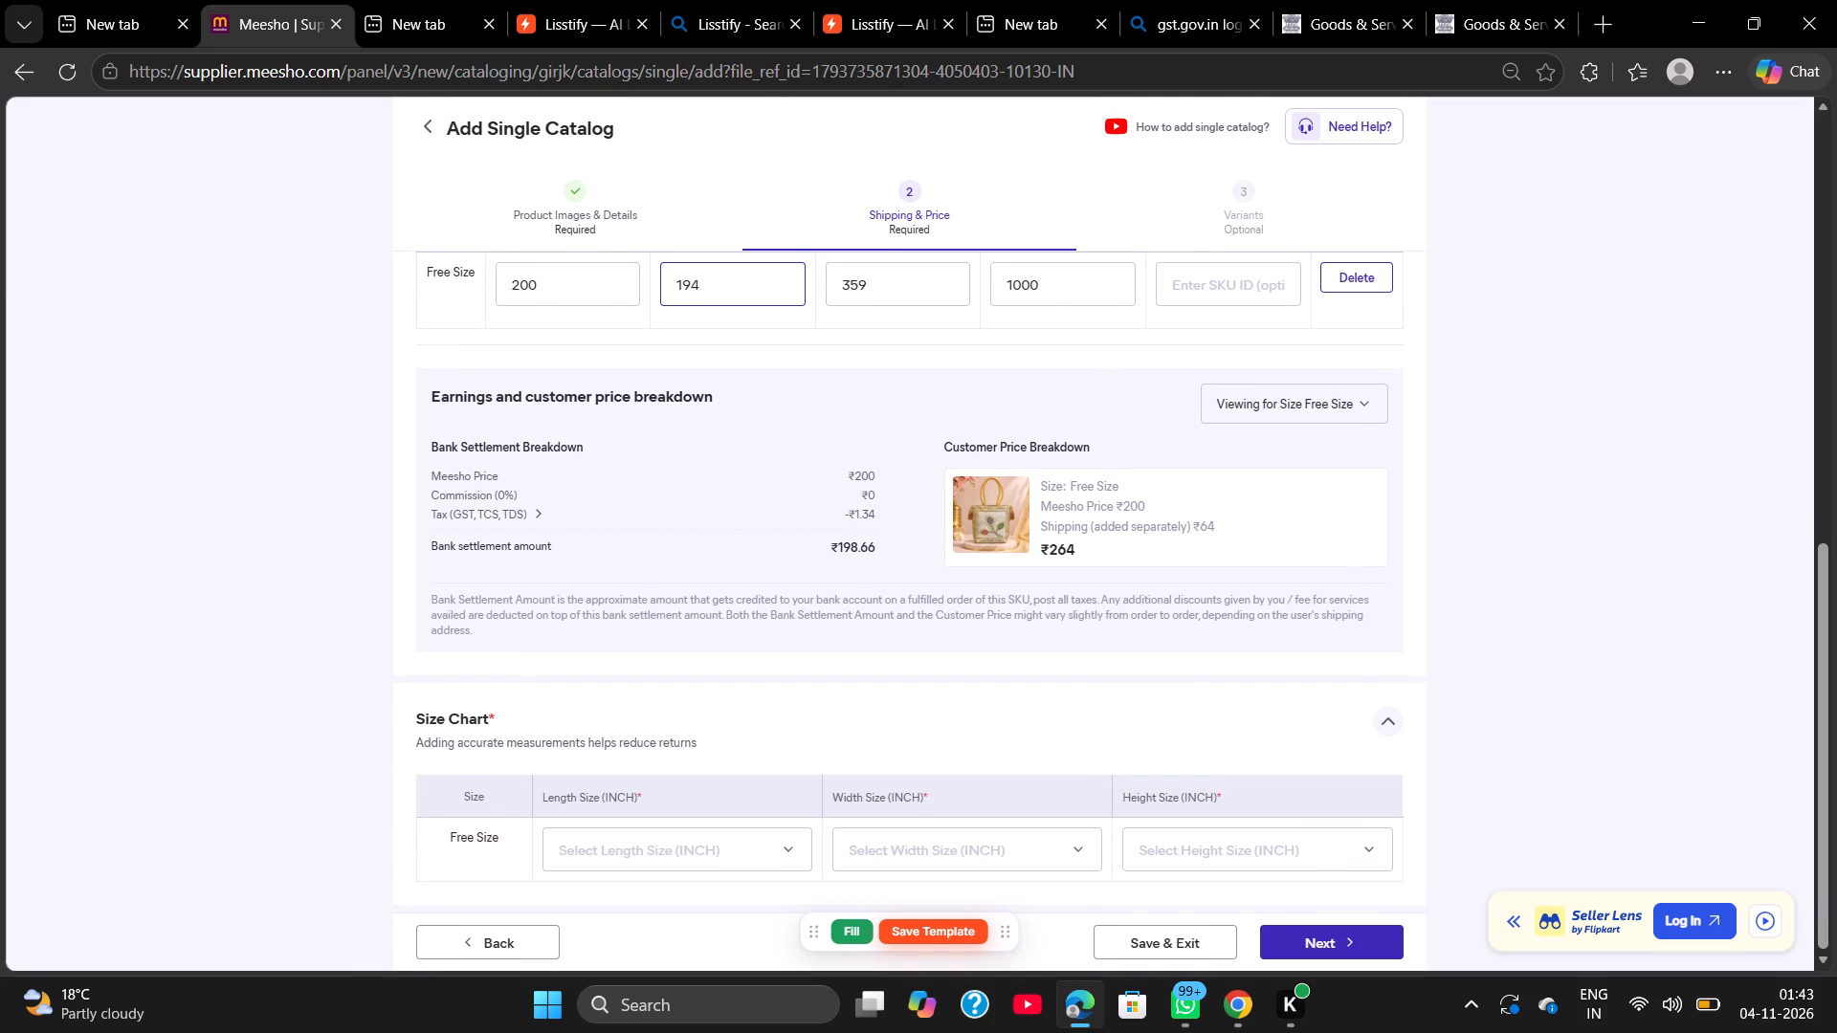
{"action": "scroll", "coordinate": [928, 602], "scroll_direction": "down", "scroll_amount": 1}
{"action": "left_click", "coordinate": [731, 850]}
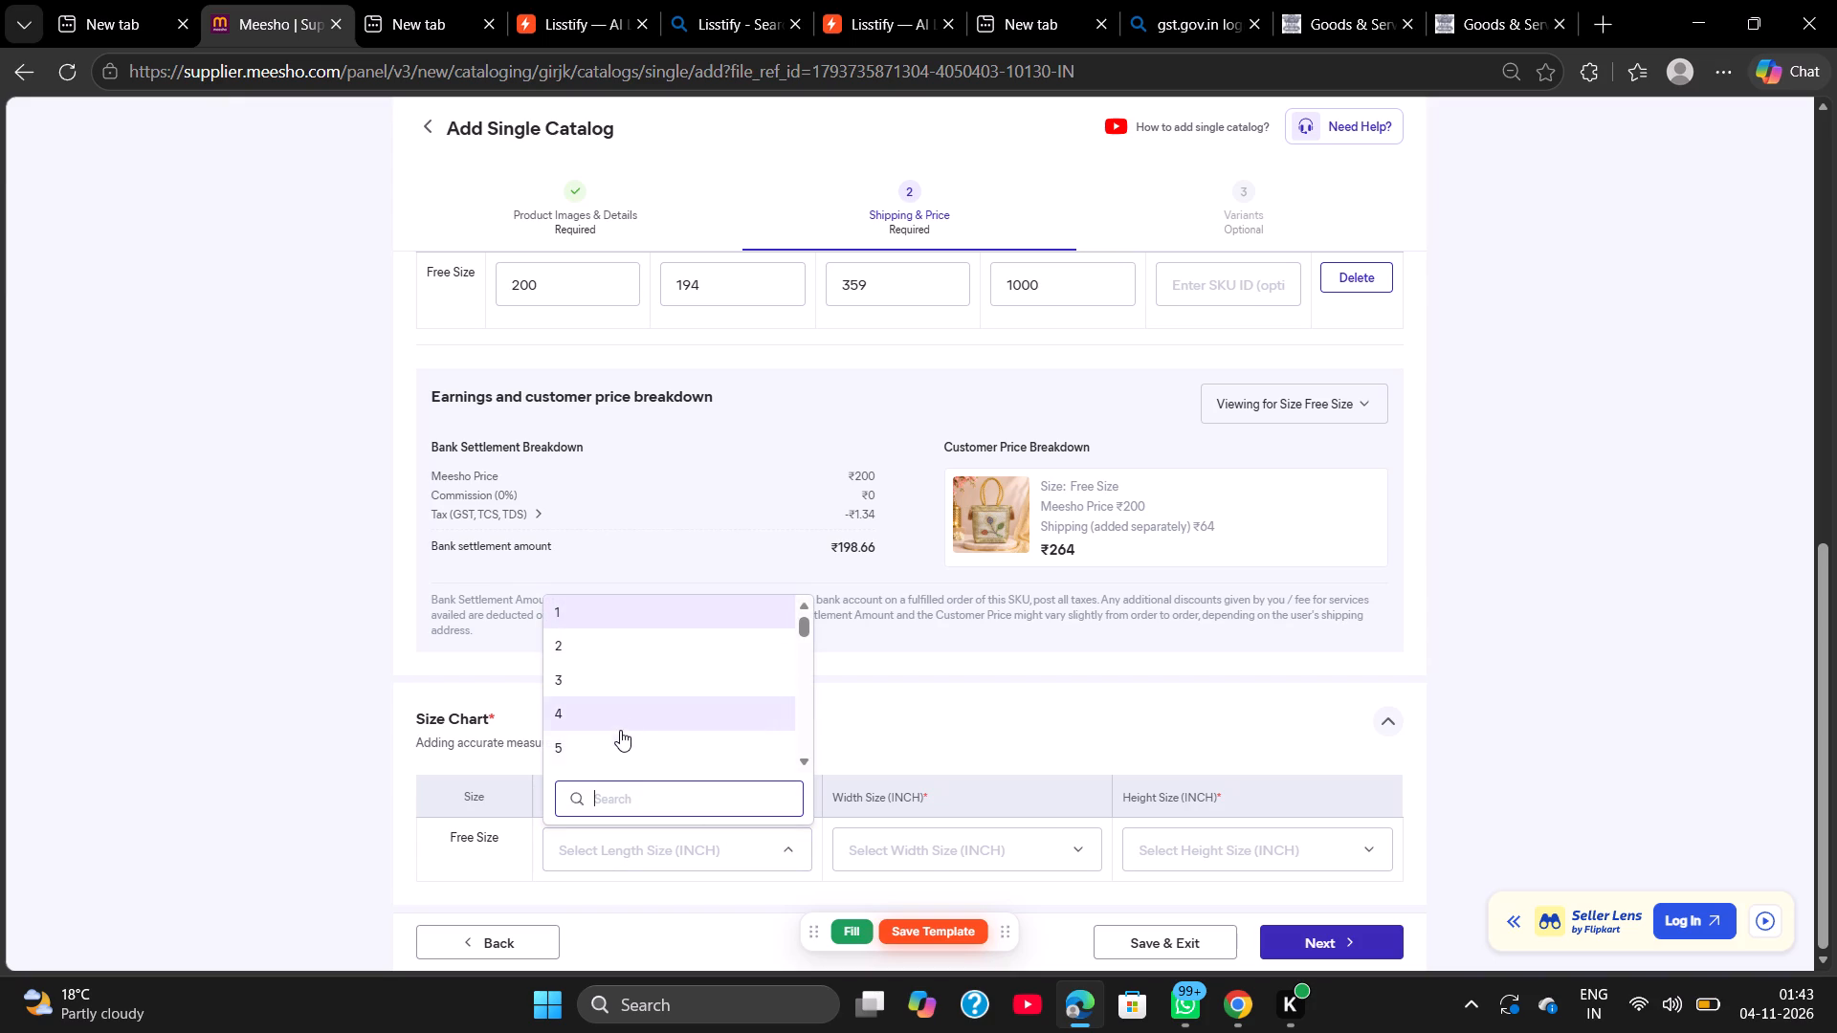
{"action": "scroll", "coordinate": [620, 749], "scroll_direction": "down", "scroll_amount": 1}
{"action": "left_click", "coordinate": [594, 754]}
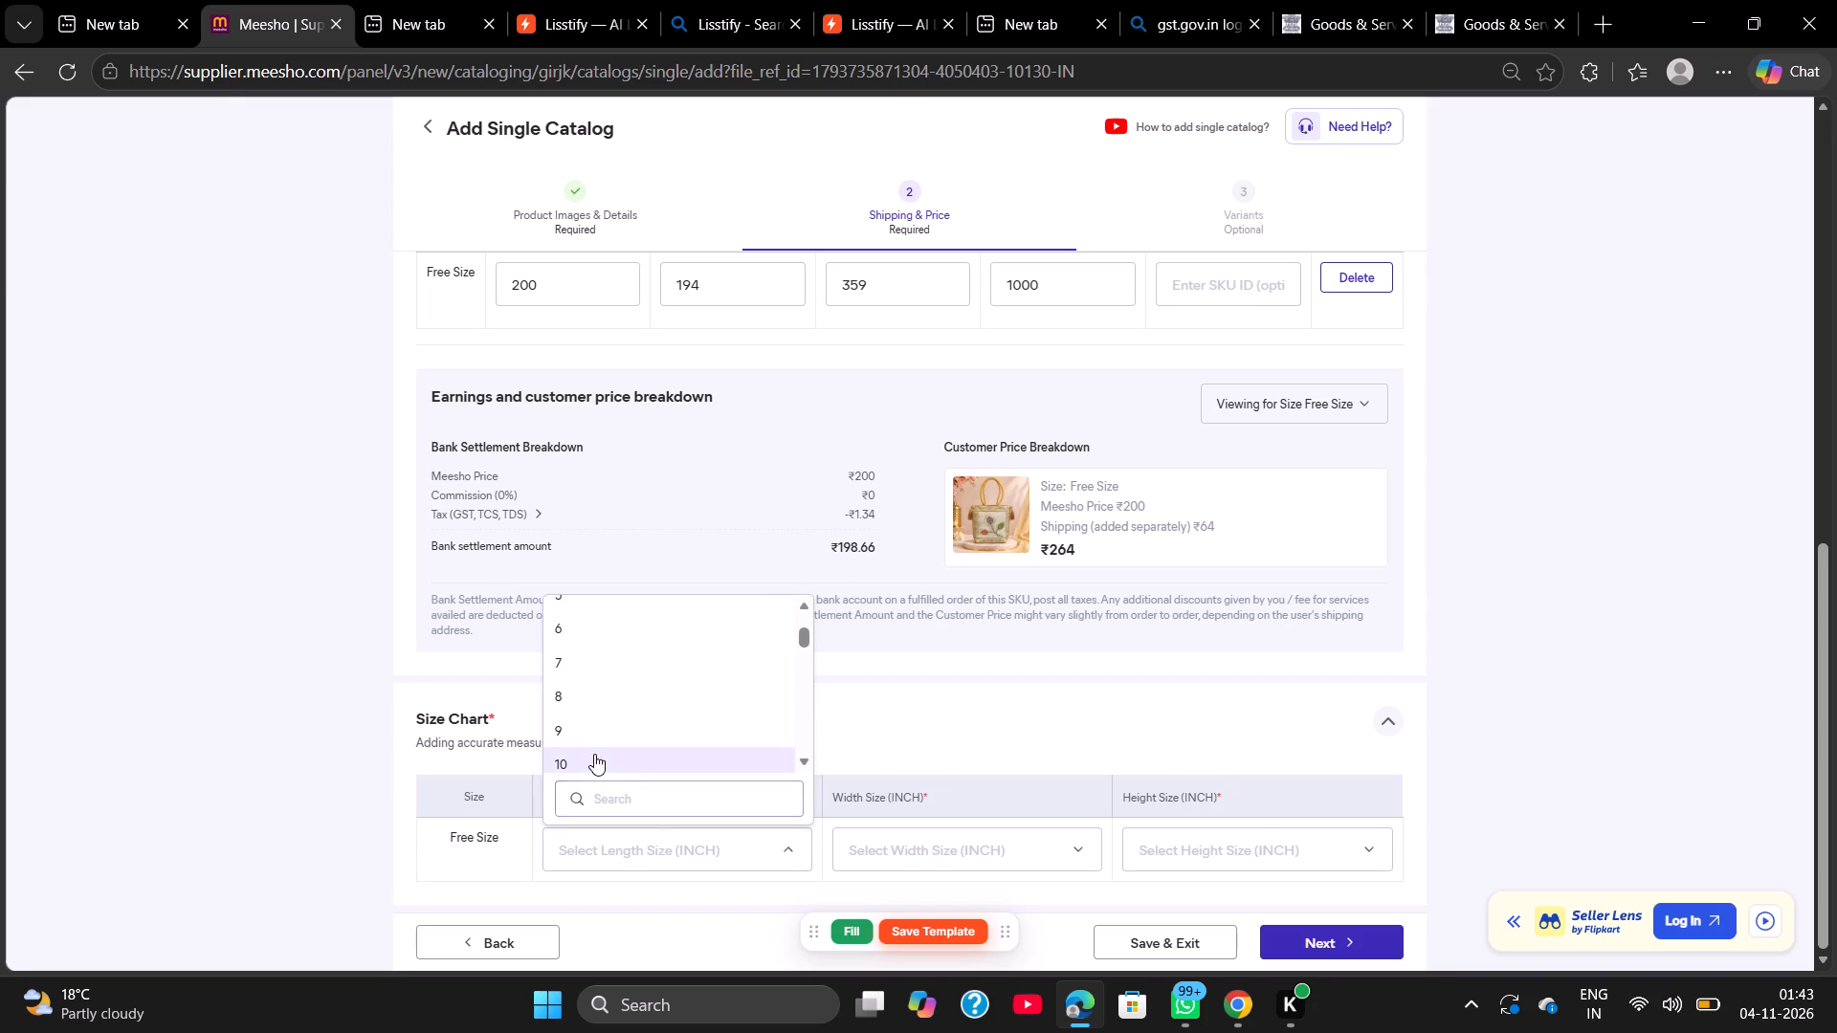
{"action": "left_click", "coordinate": [923, 852]}
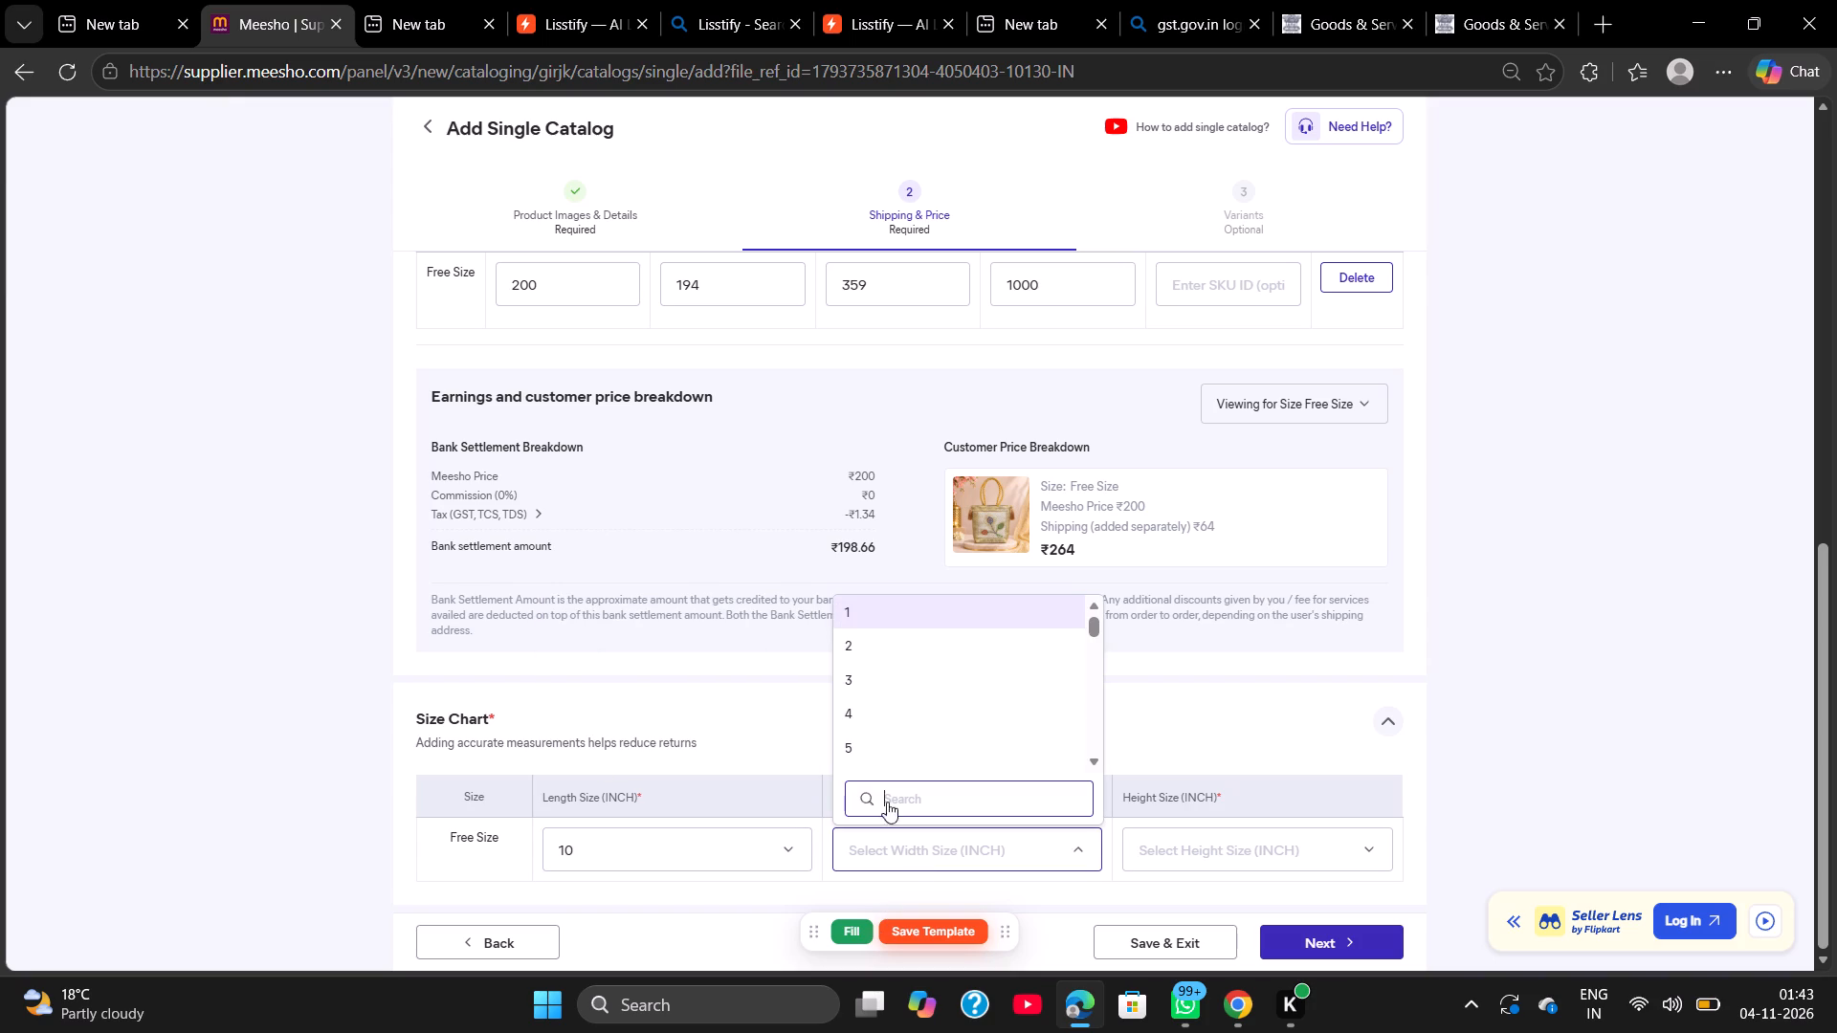
{"action": "scroll", "coordinate": [878, 714], "scroll_direction": "down", "scroll_amount": 2}
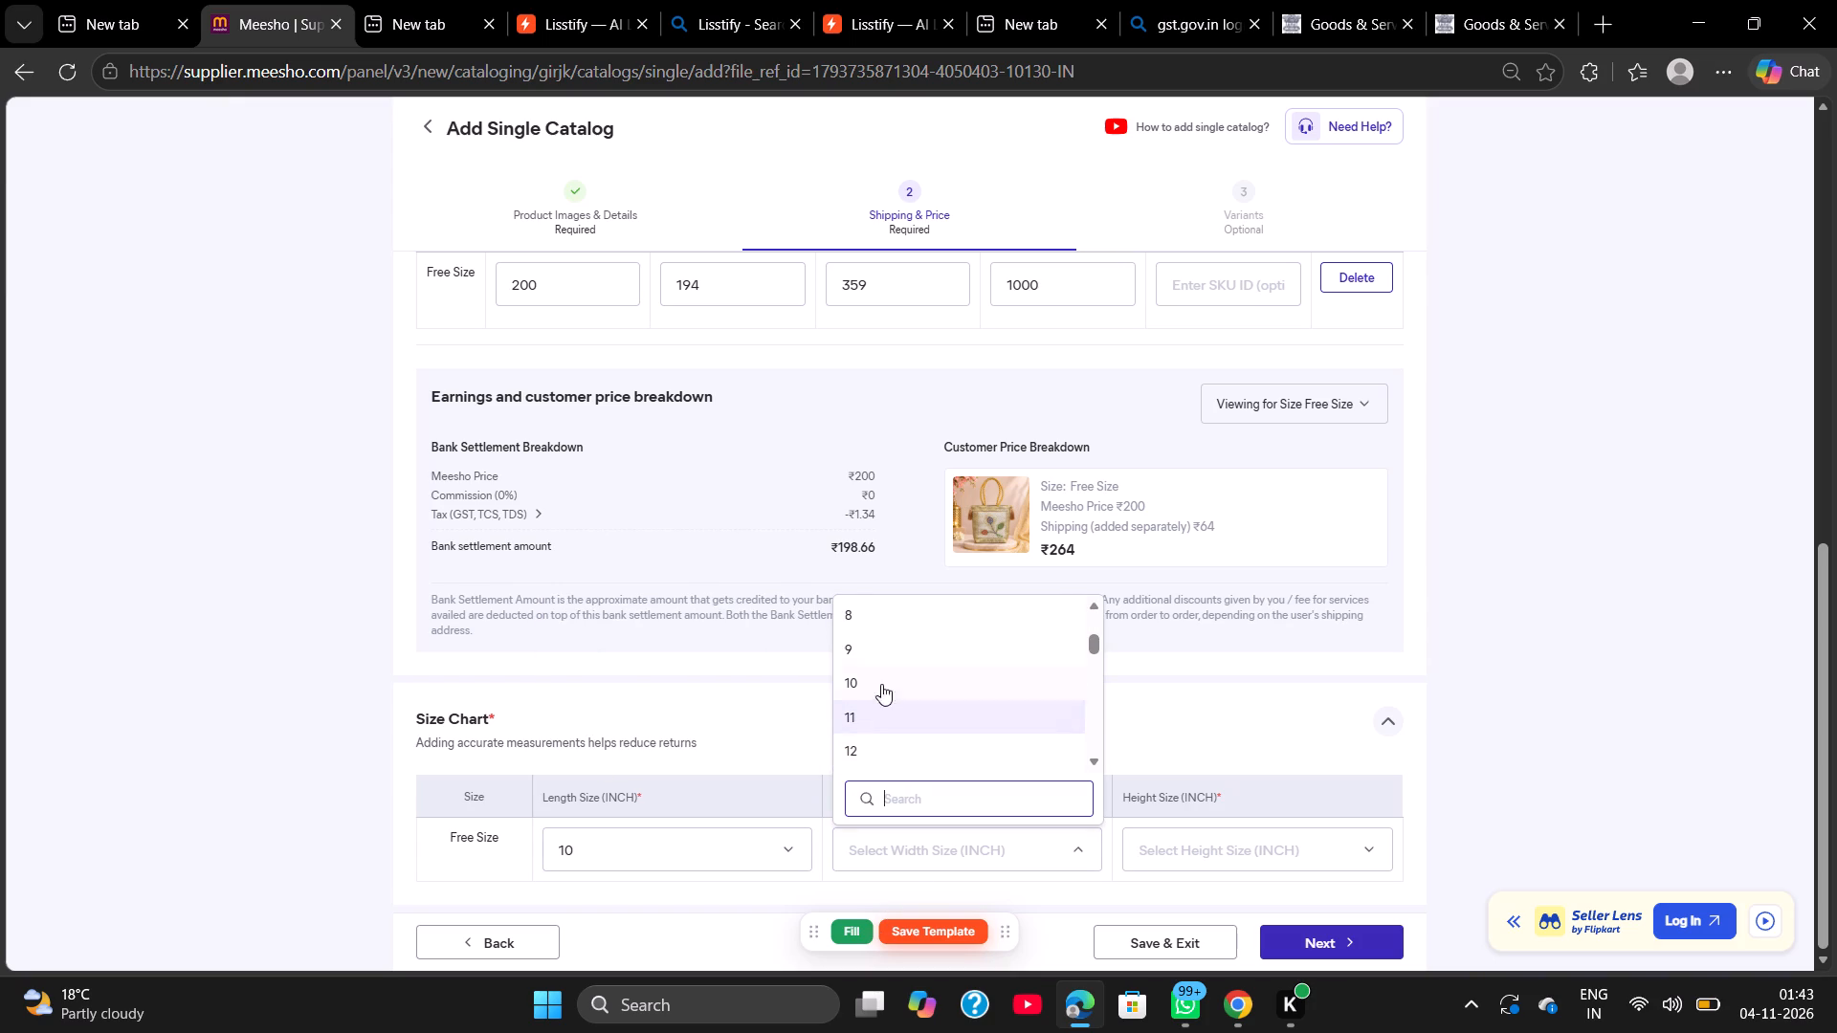
{"action": "left_click", "coordinate": [881, 678]}
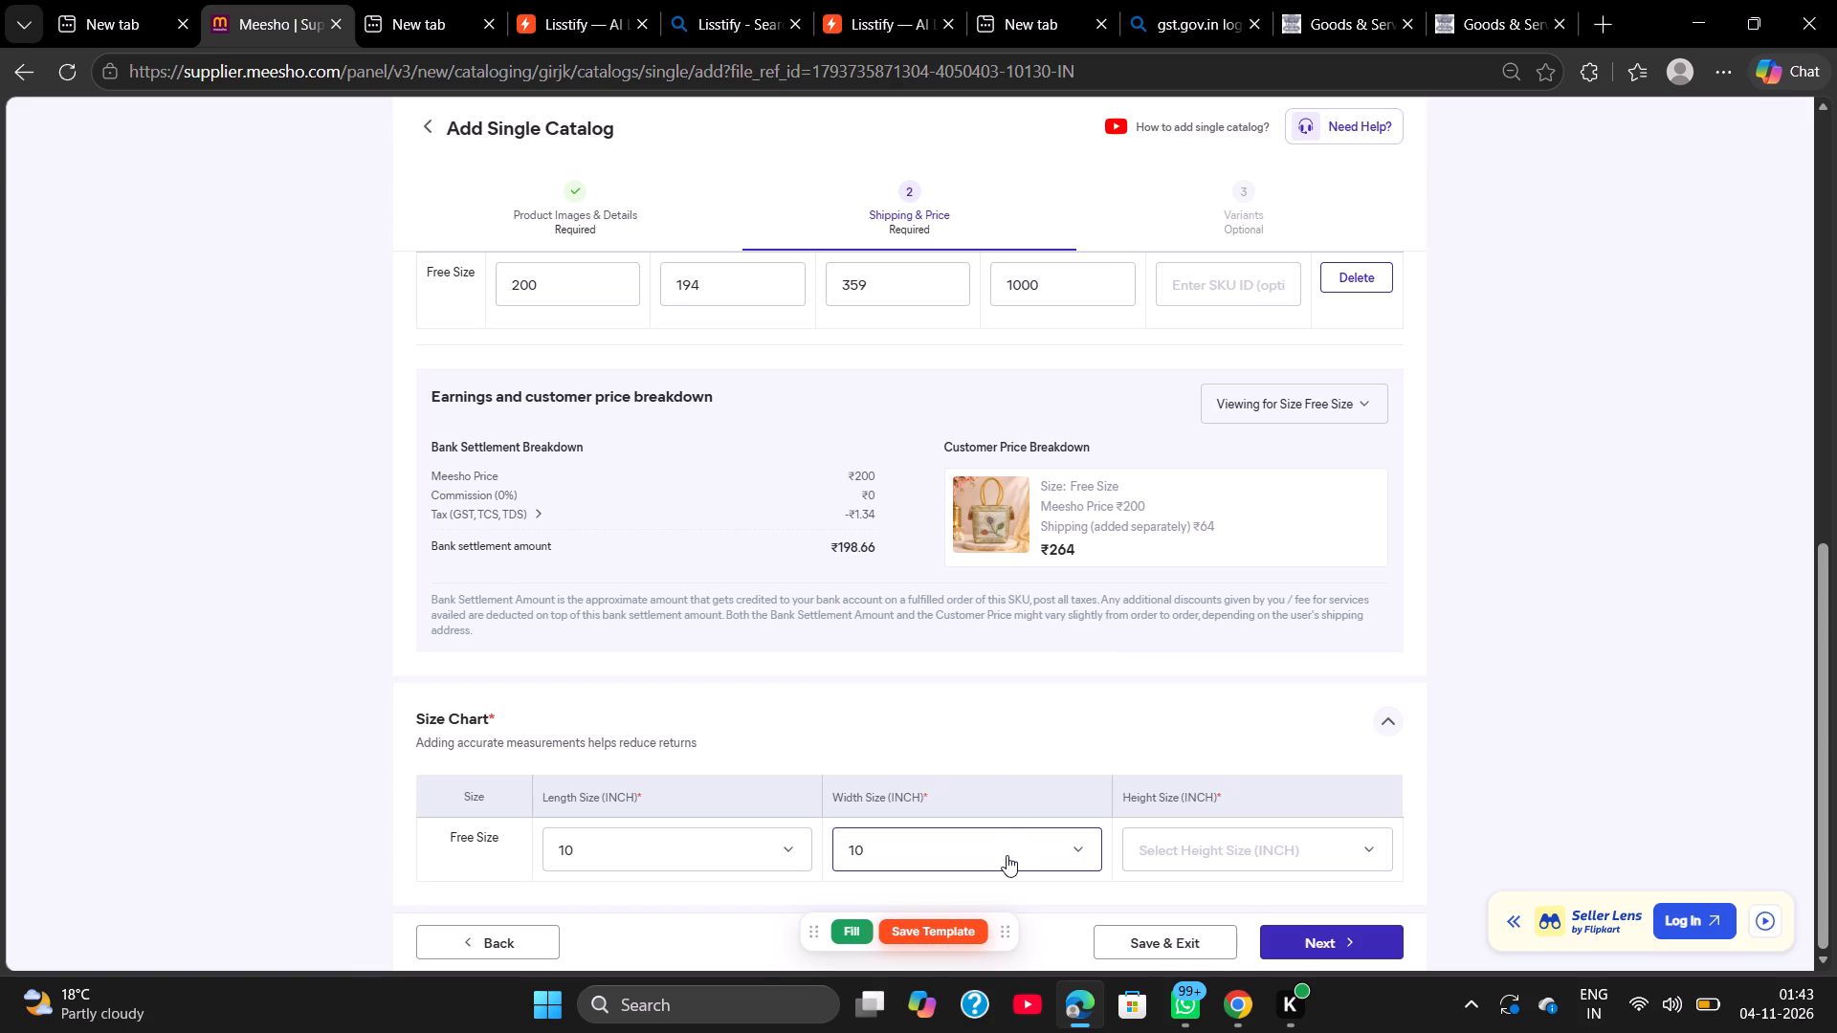
{"action": "left_click", "coordinate": [1007, 855]}
{"action": "left_click", "coordinate": [1007, 855]}
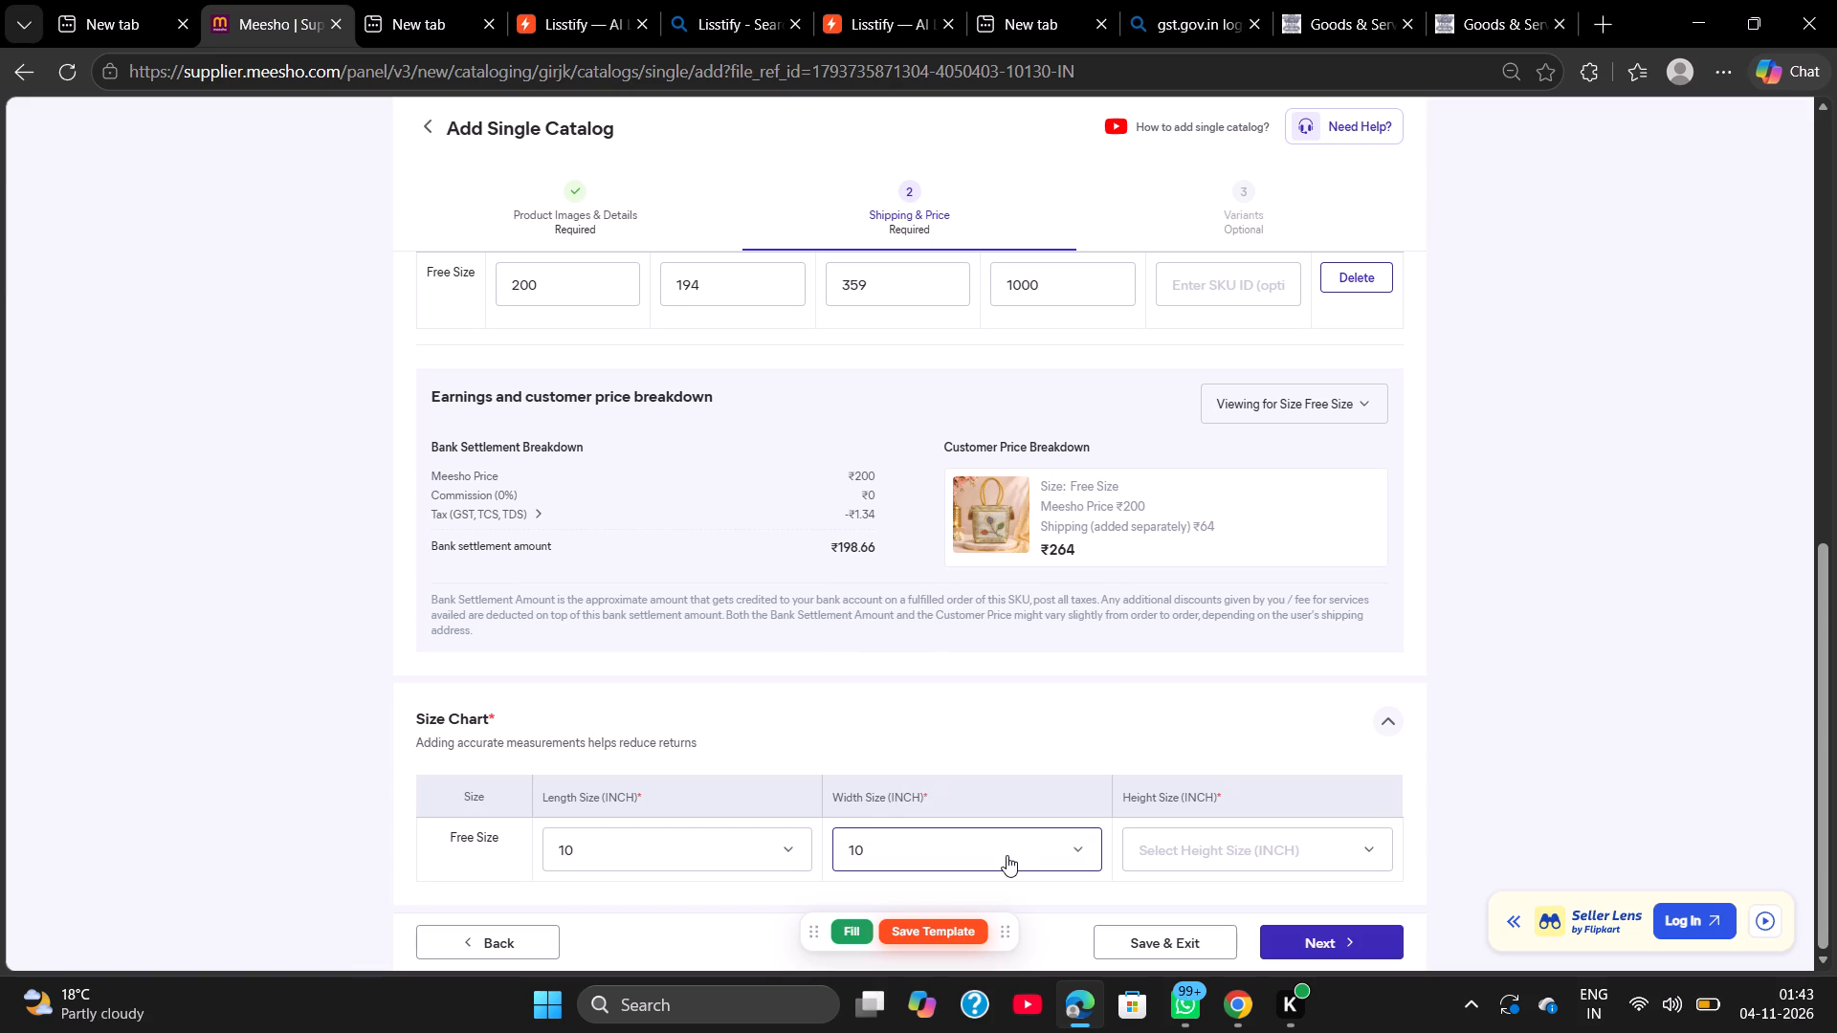
{"action": "left_click", "coordinate": [1007, 855]}
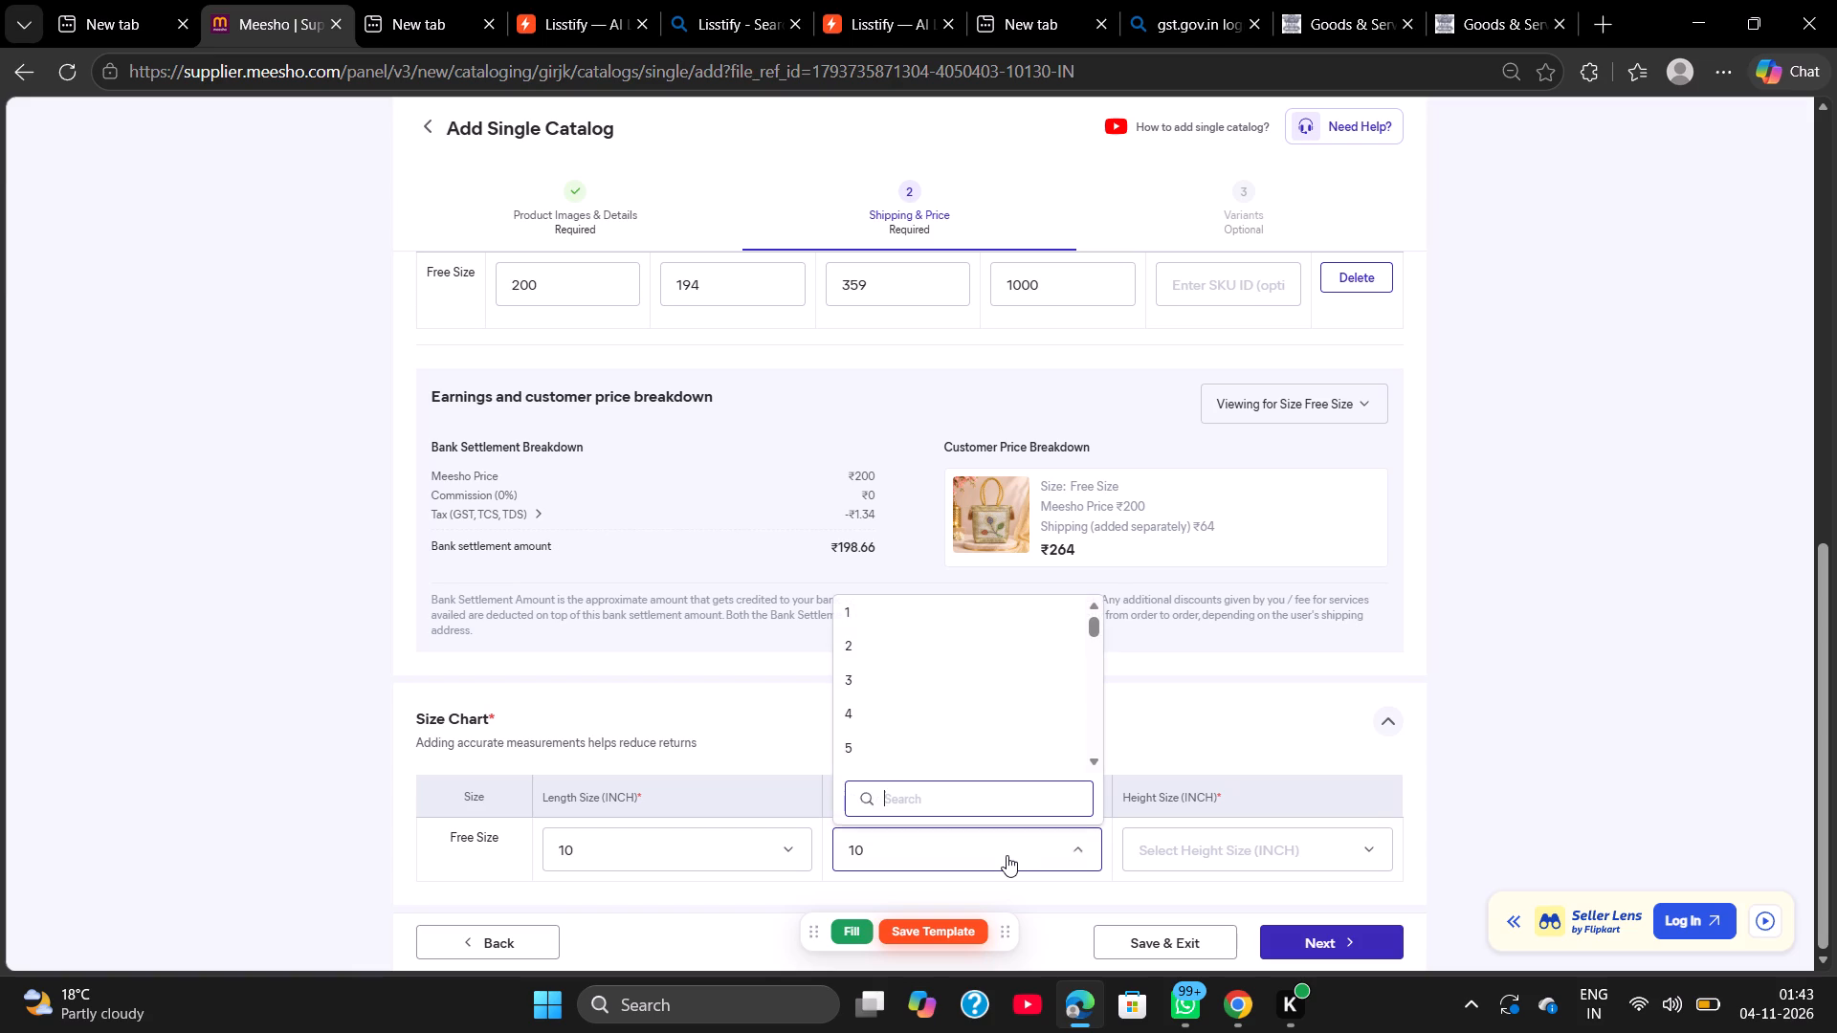
{"action": "left_click", "coordinate": [896, 644]}
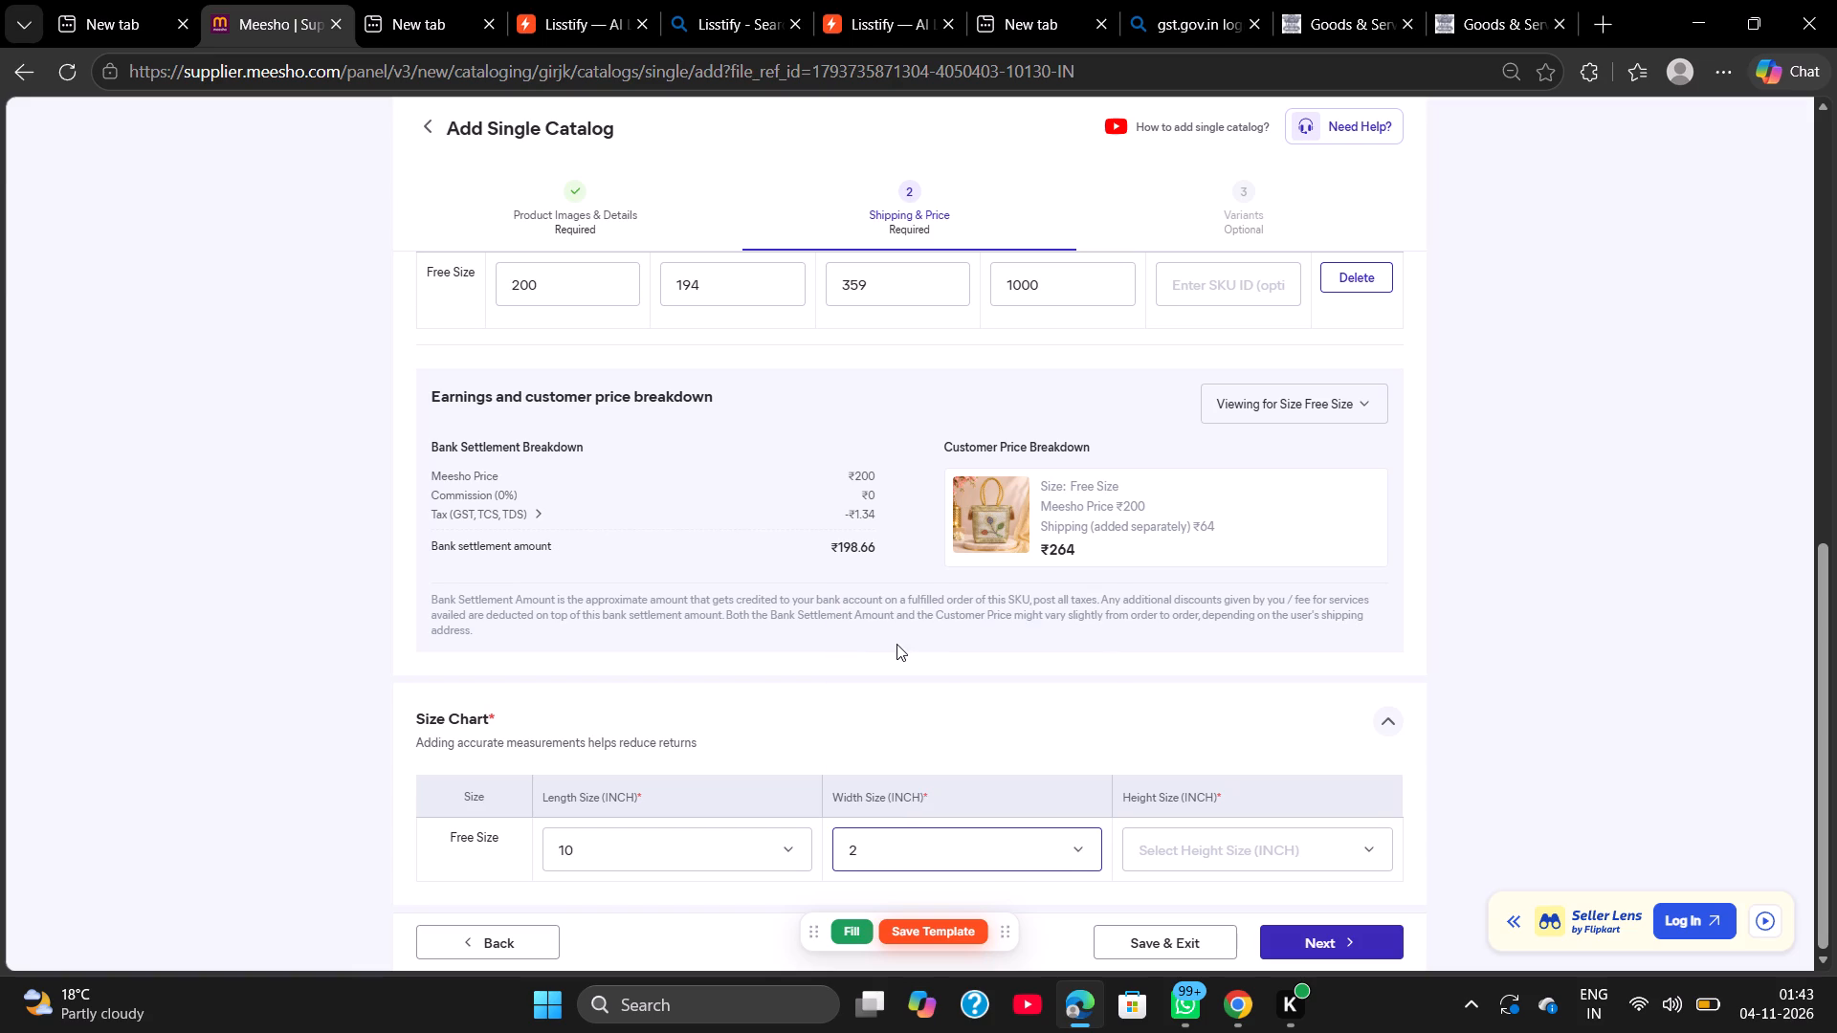
{"action": "left_click", "coordinate": [1163, 852]}
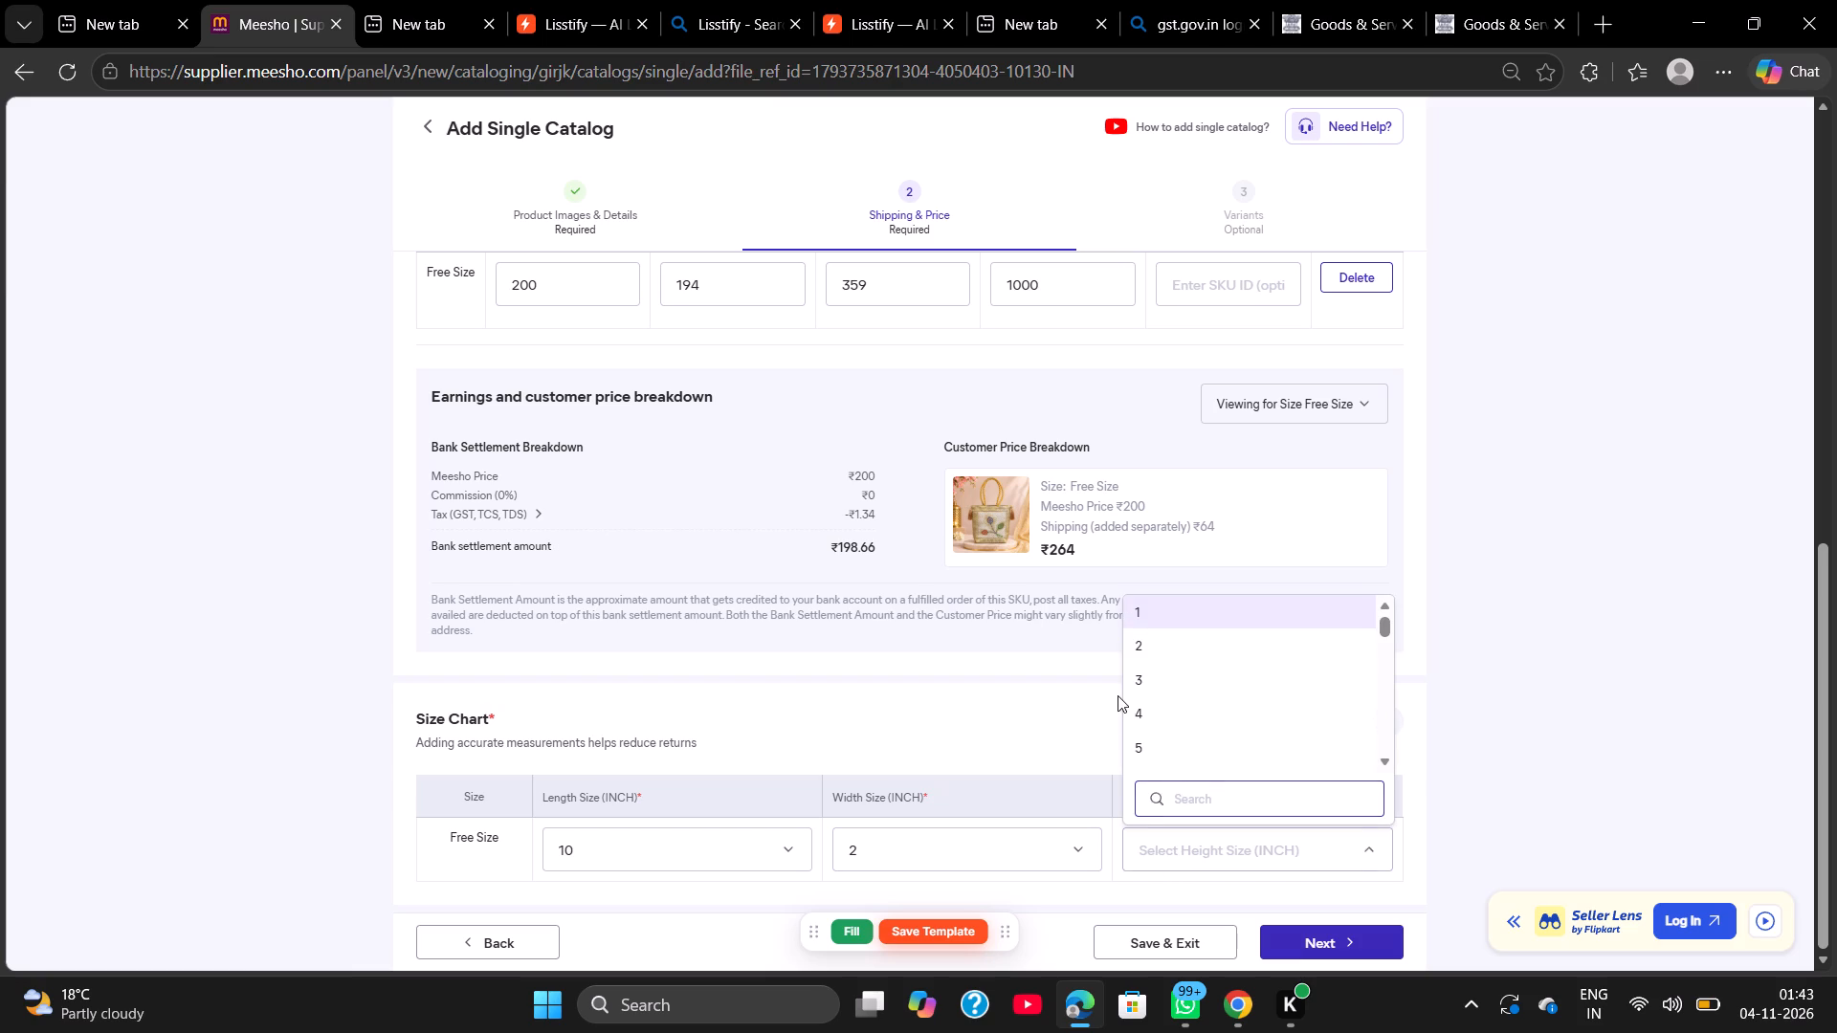
{"action": "scroll", "coordinate": [1152, 756], "scroll_direction": "down", "scroll_amount": 1}
{"action": "left_click", "coordinate": [1151, 754]}
Proceed from Shipping & Price to the optional Variants stage of the catalog.
{"action": "scroll", "coordinate": [935, 692], "scroll_direction": "down", "scroll_amount": 2}
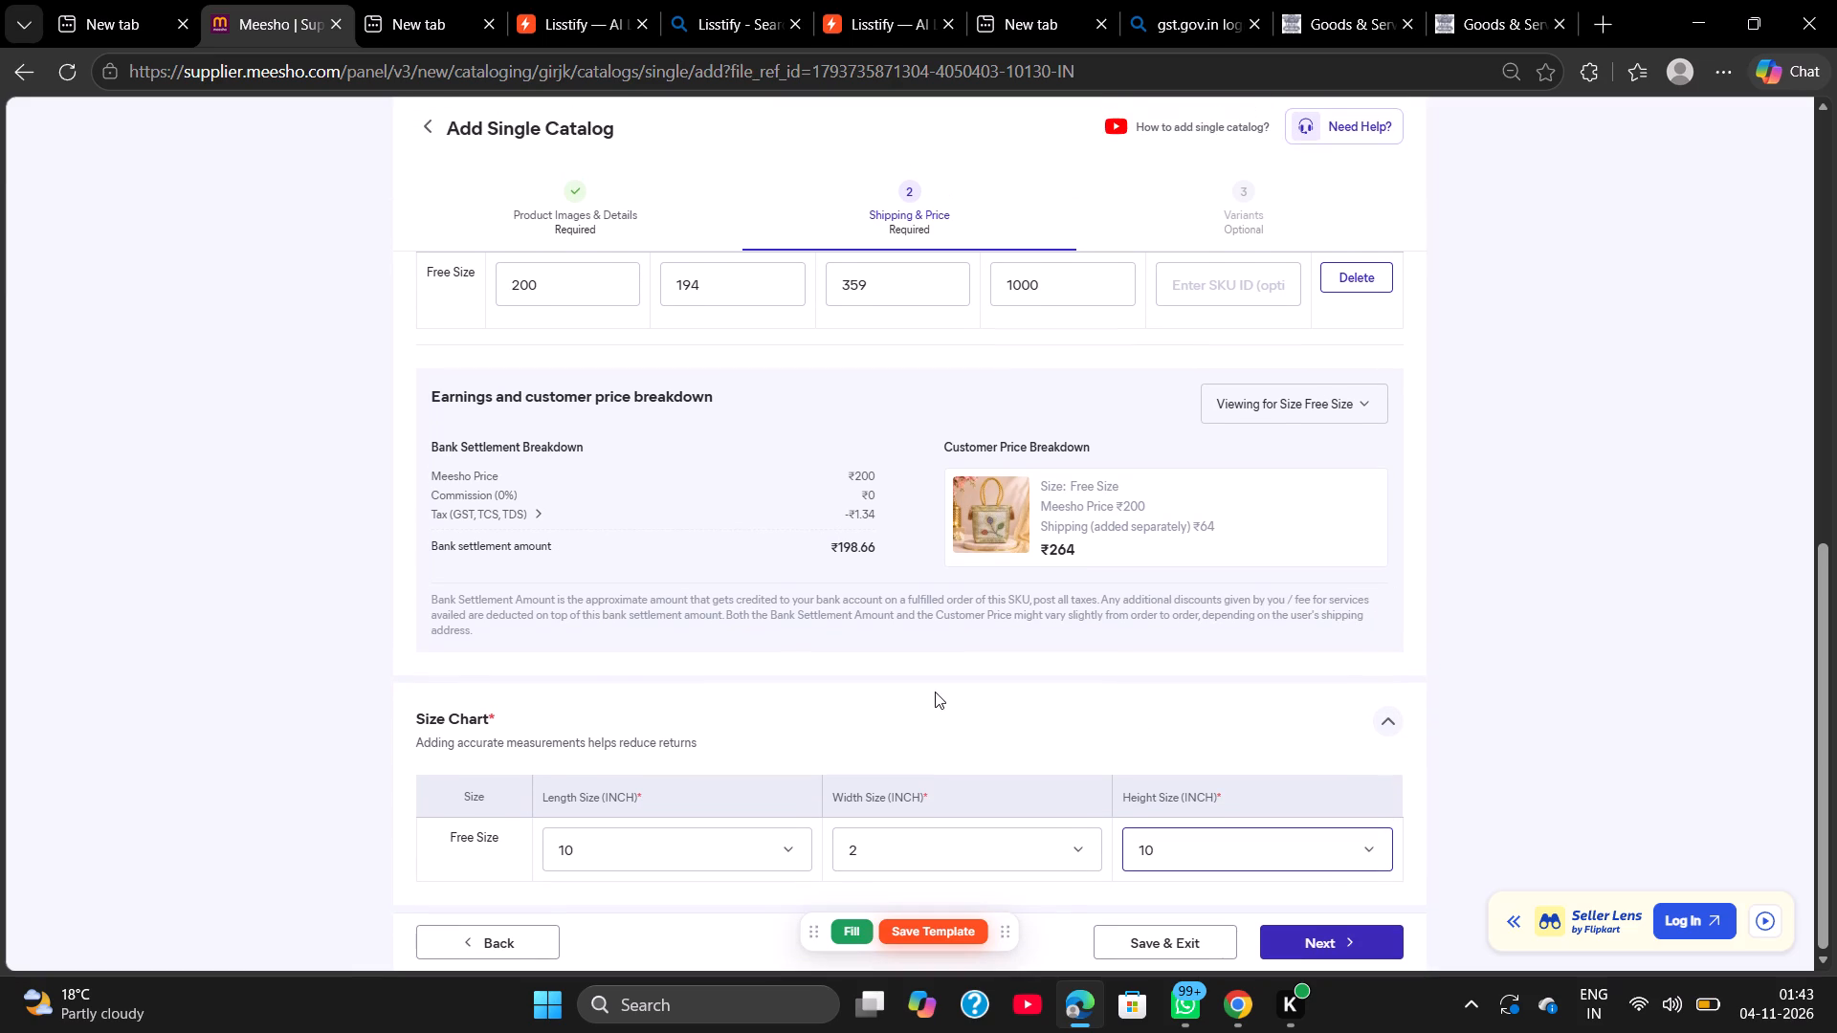
{"action": "scroll", "coordinate": [1490, 659], "scroll_direction": "down", "scroll_amount": 3}
{"action": "key", "text": "0"}
{"action": "scroll", "coordinate": [1418, 739], "scroll_direction": "down", "scroll_amount": 1}
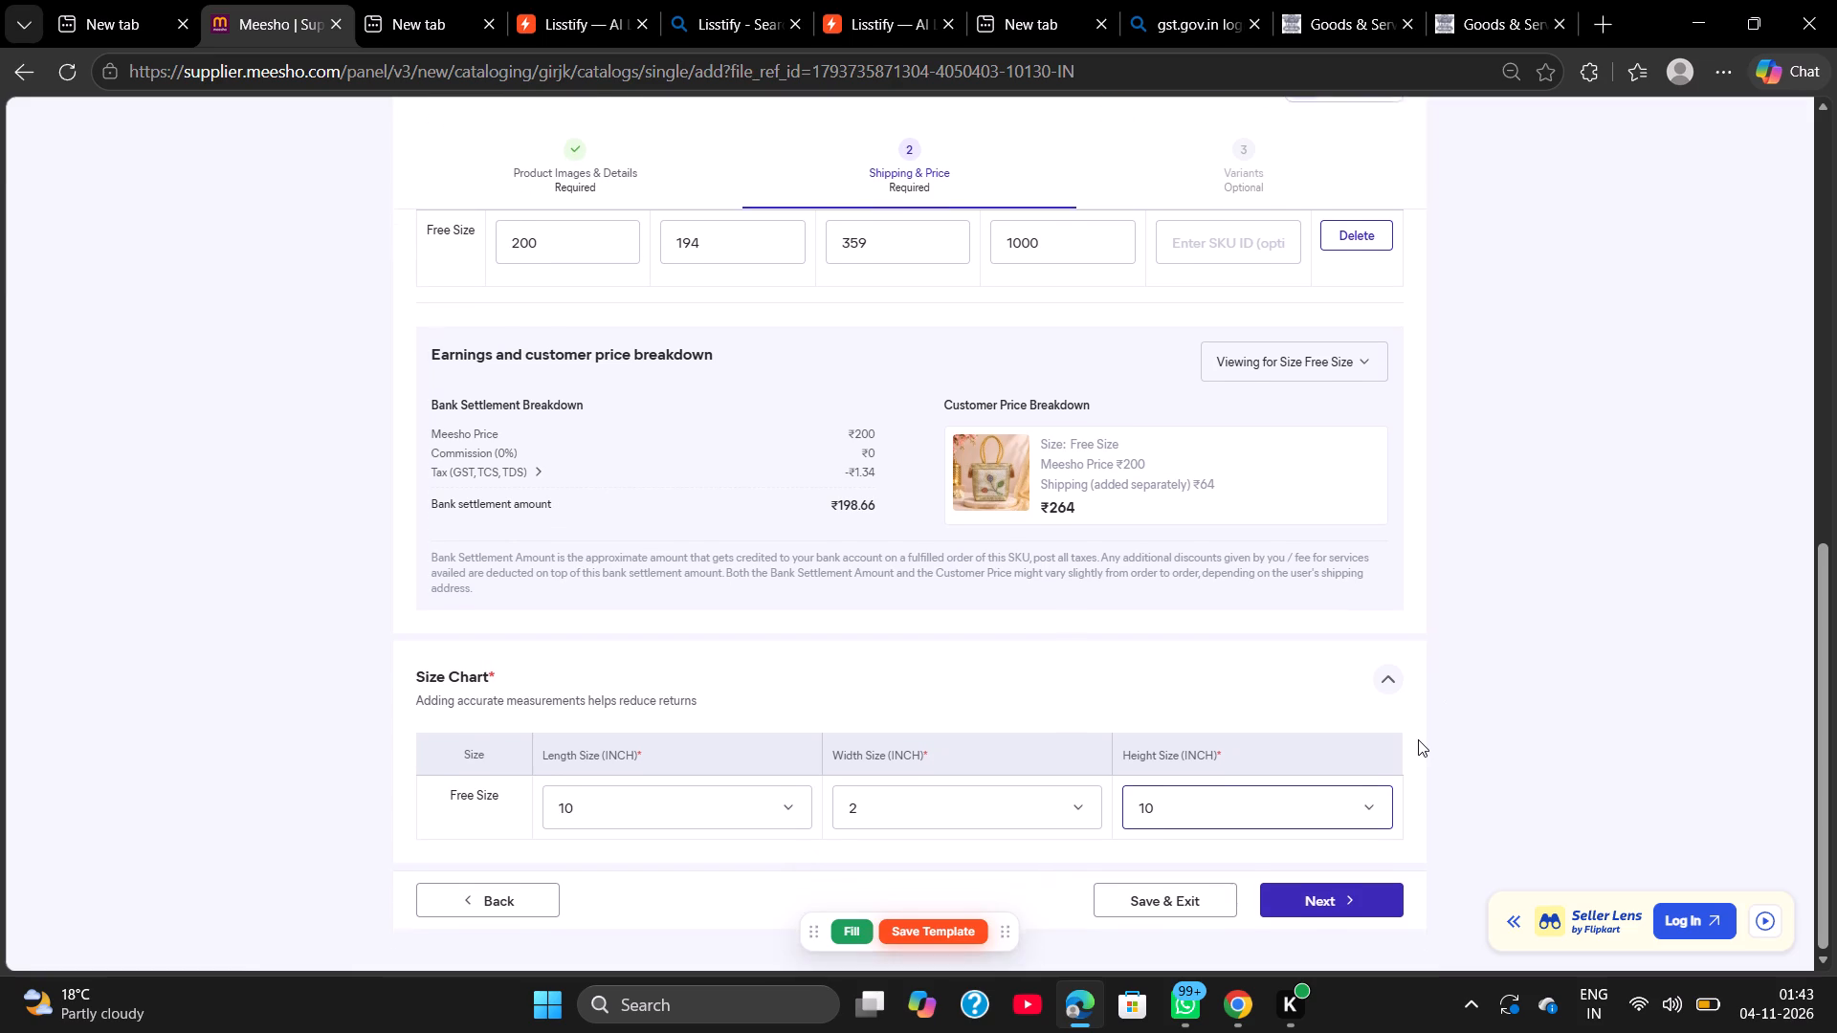
{"action": "left_click", "coordinate": [1329, 955]}
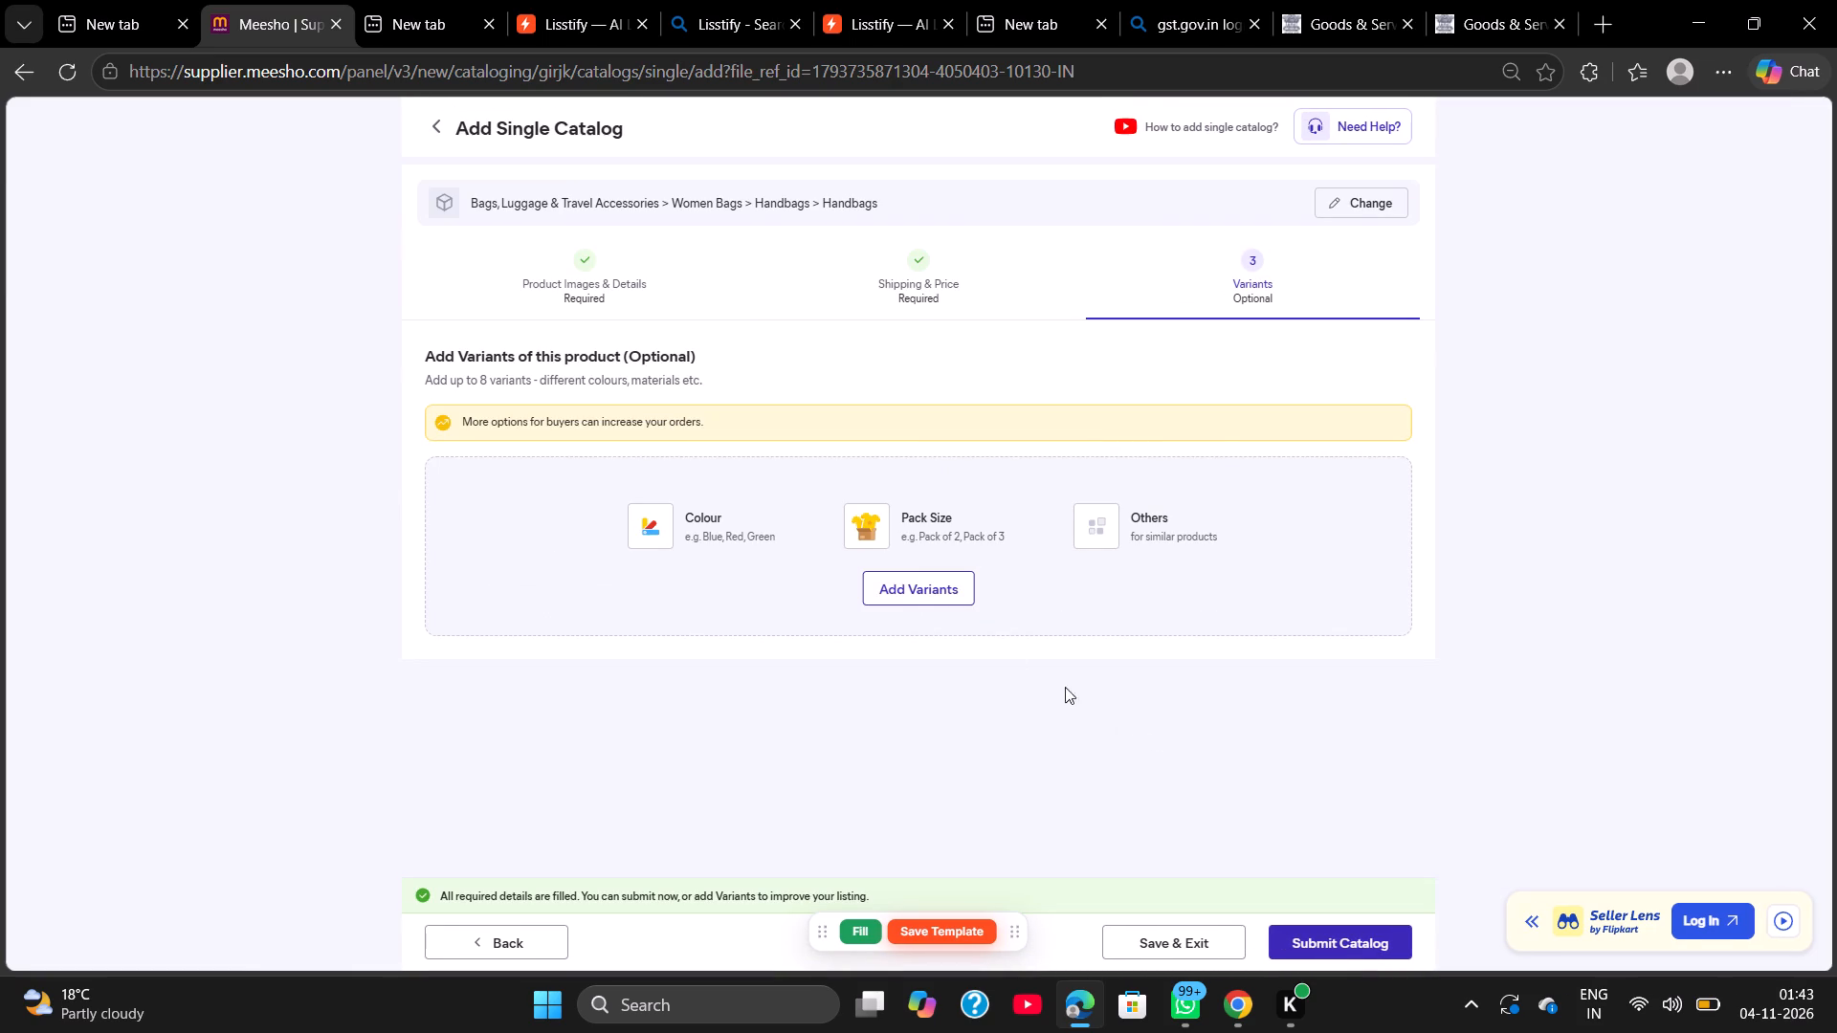
Add a variant of the product with the variant type Pattern and the pattern Embroidered.
{"action": "left_click", "coordinate": [939, 586]}
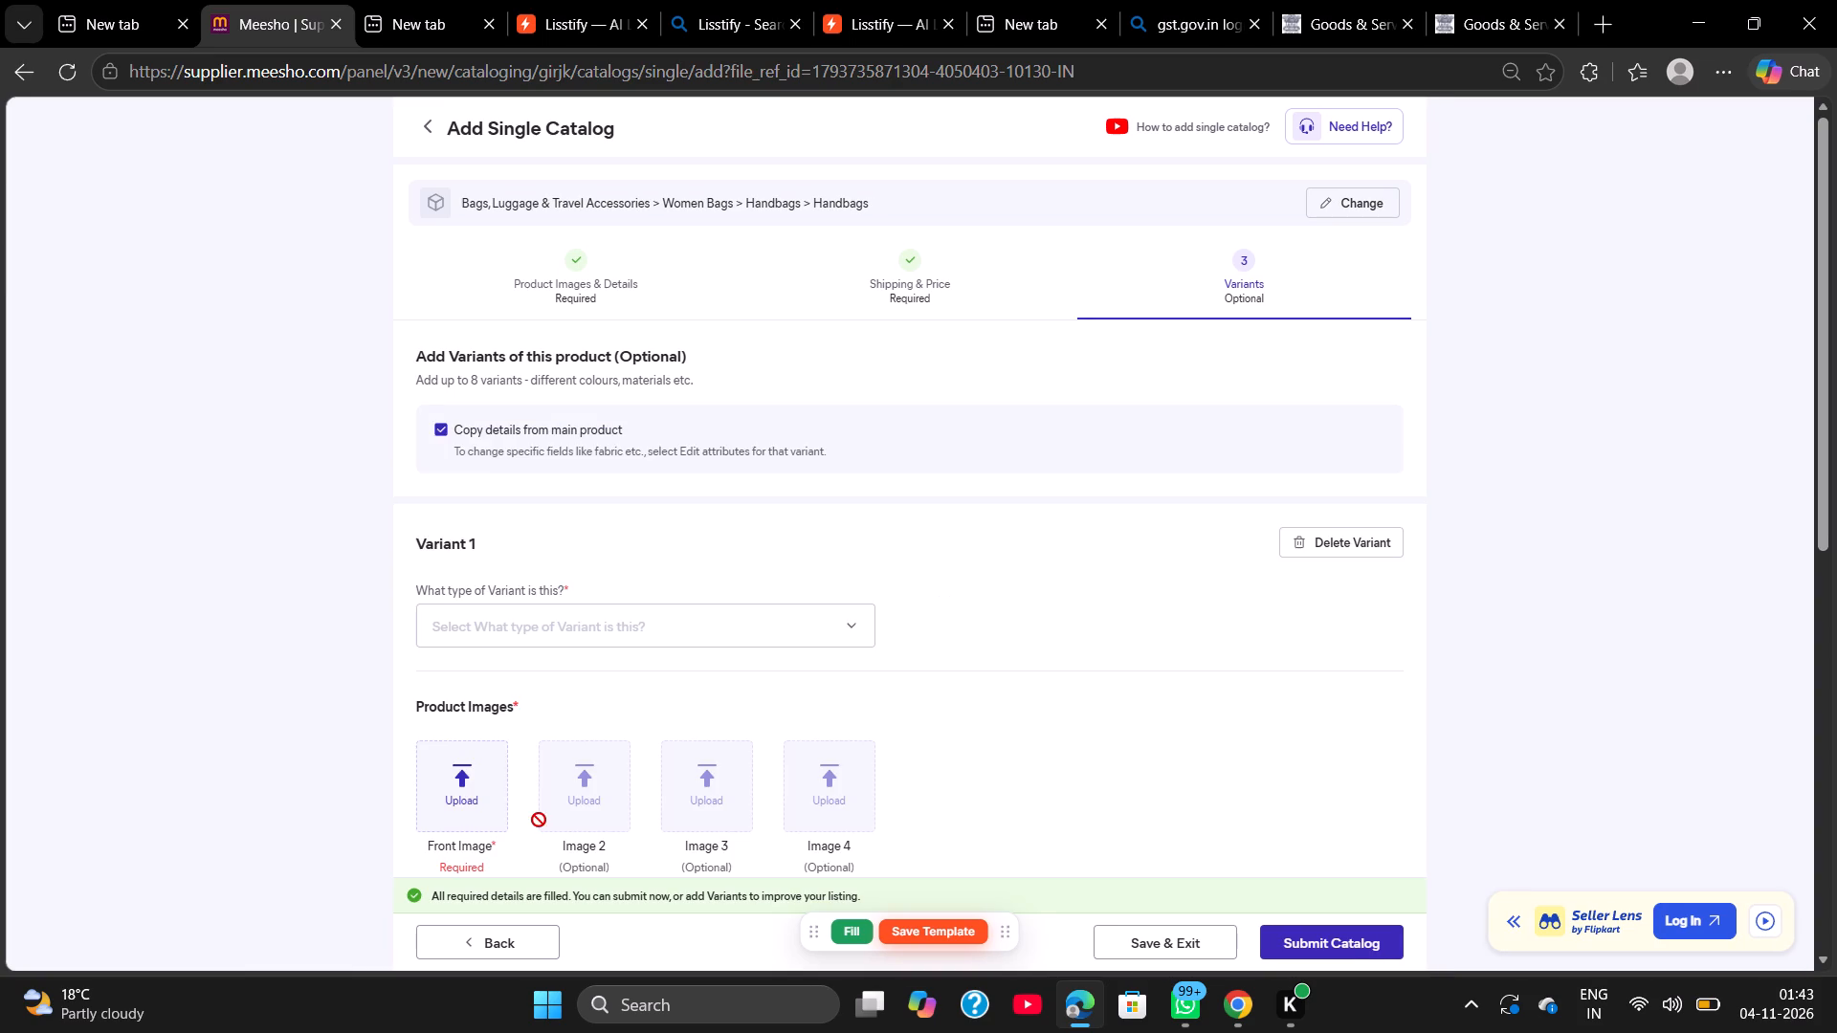
{"action": "left_click", "coordinate": [495, 621]}
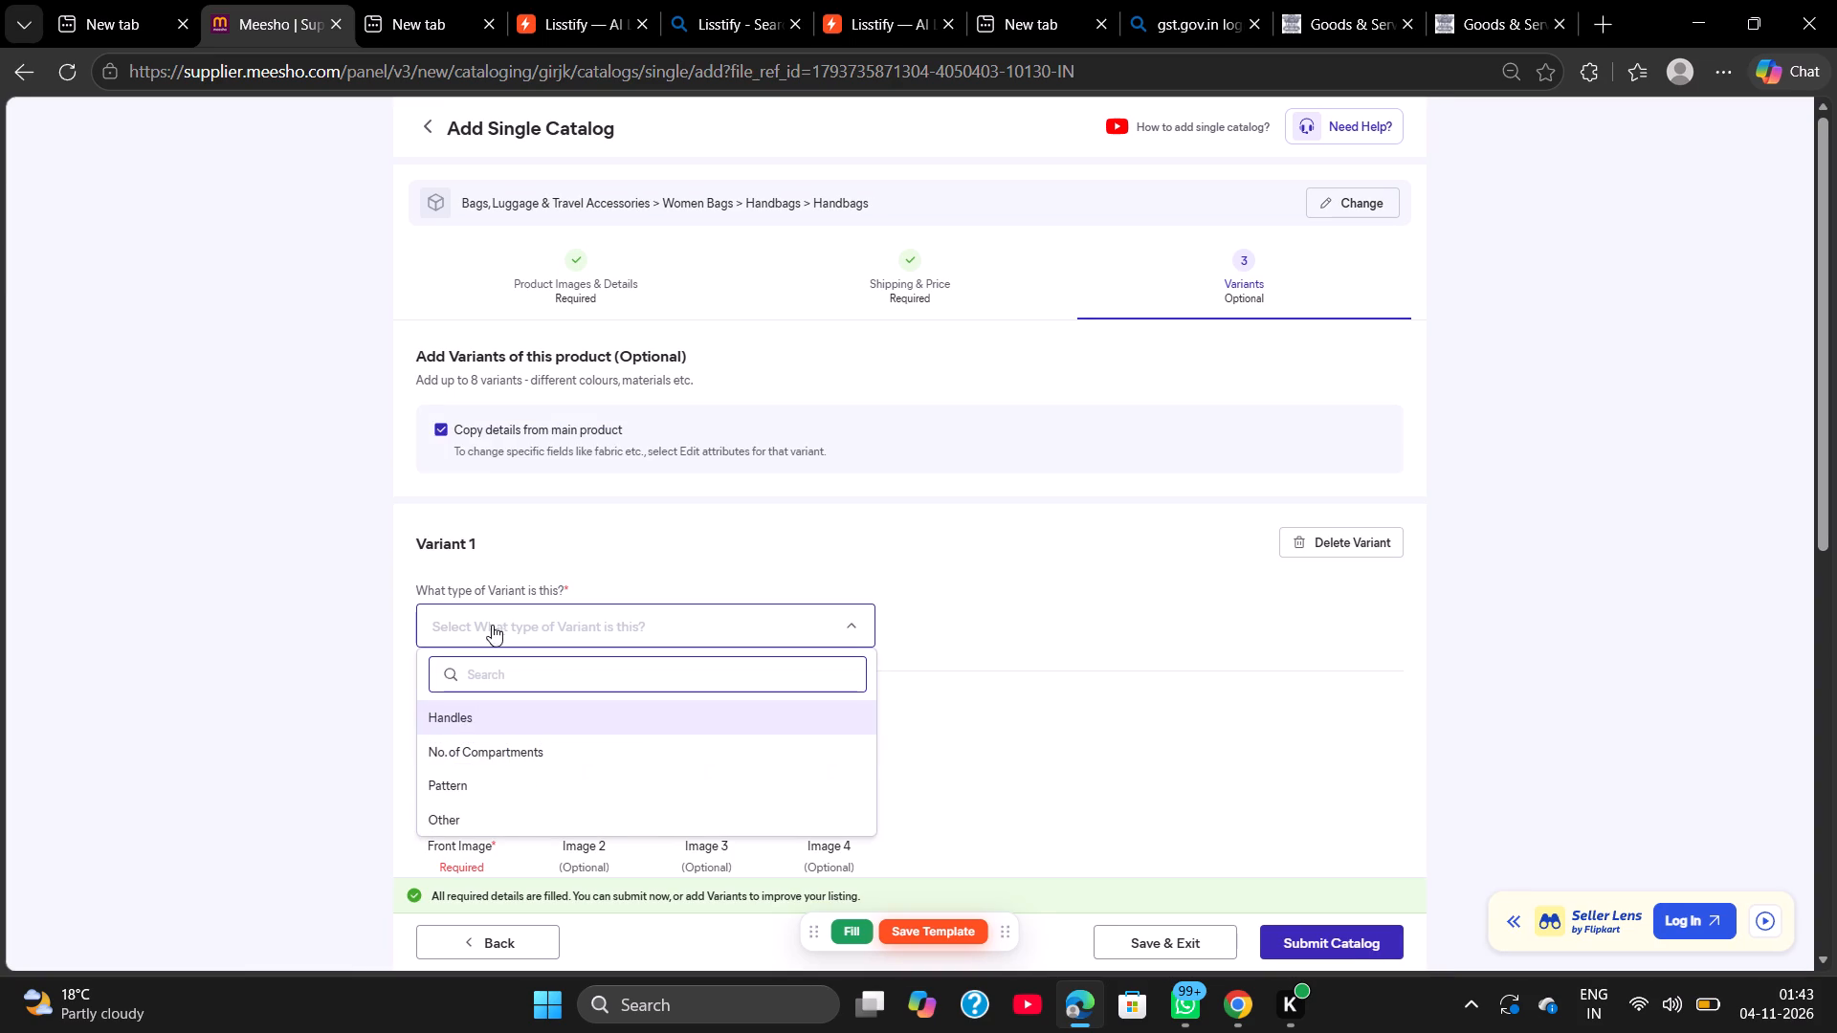
{"action": "left_click", "coordinate": [481, 782]}
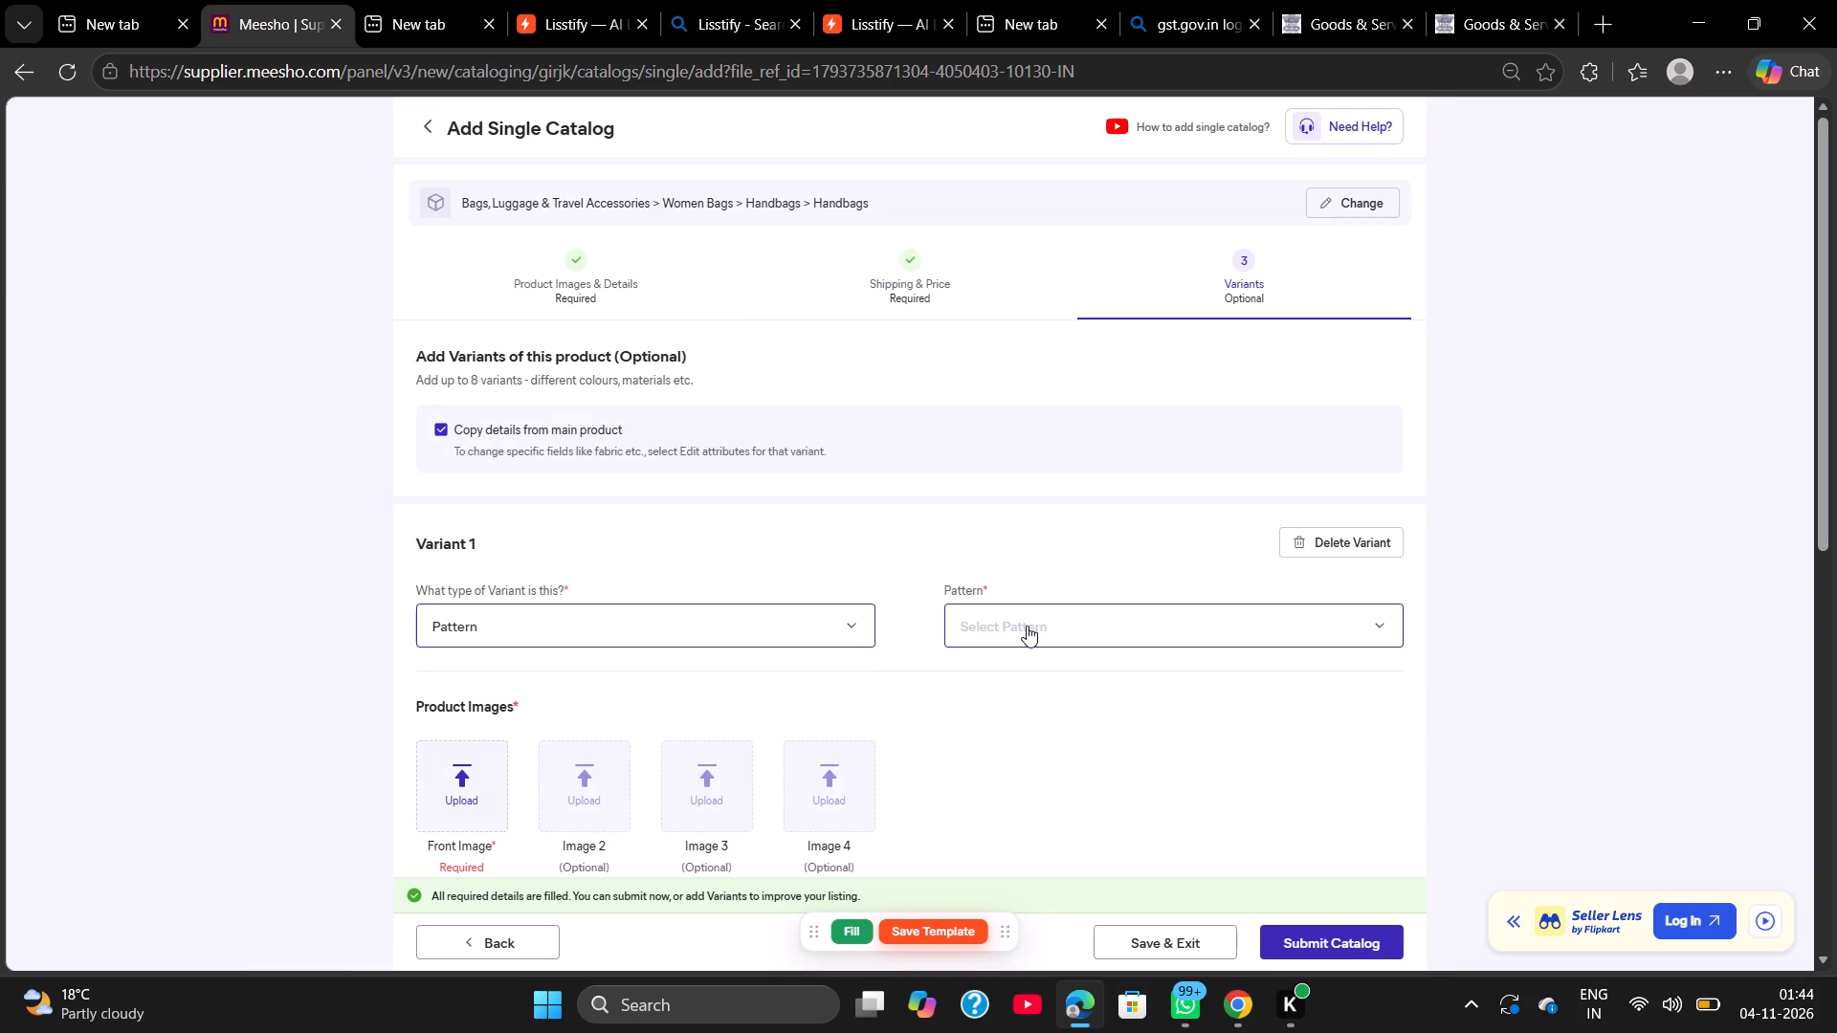
{"action": "left_click", "coordinate": [1027, 626]}
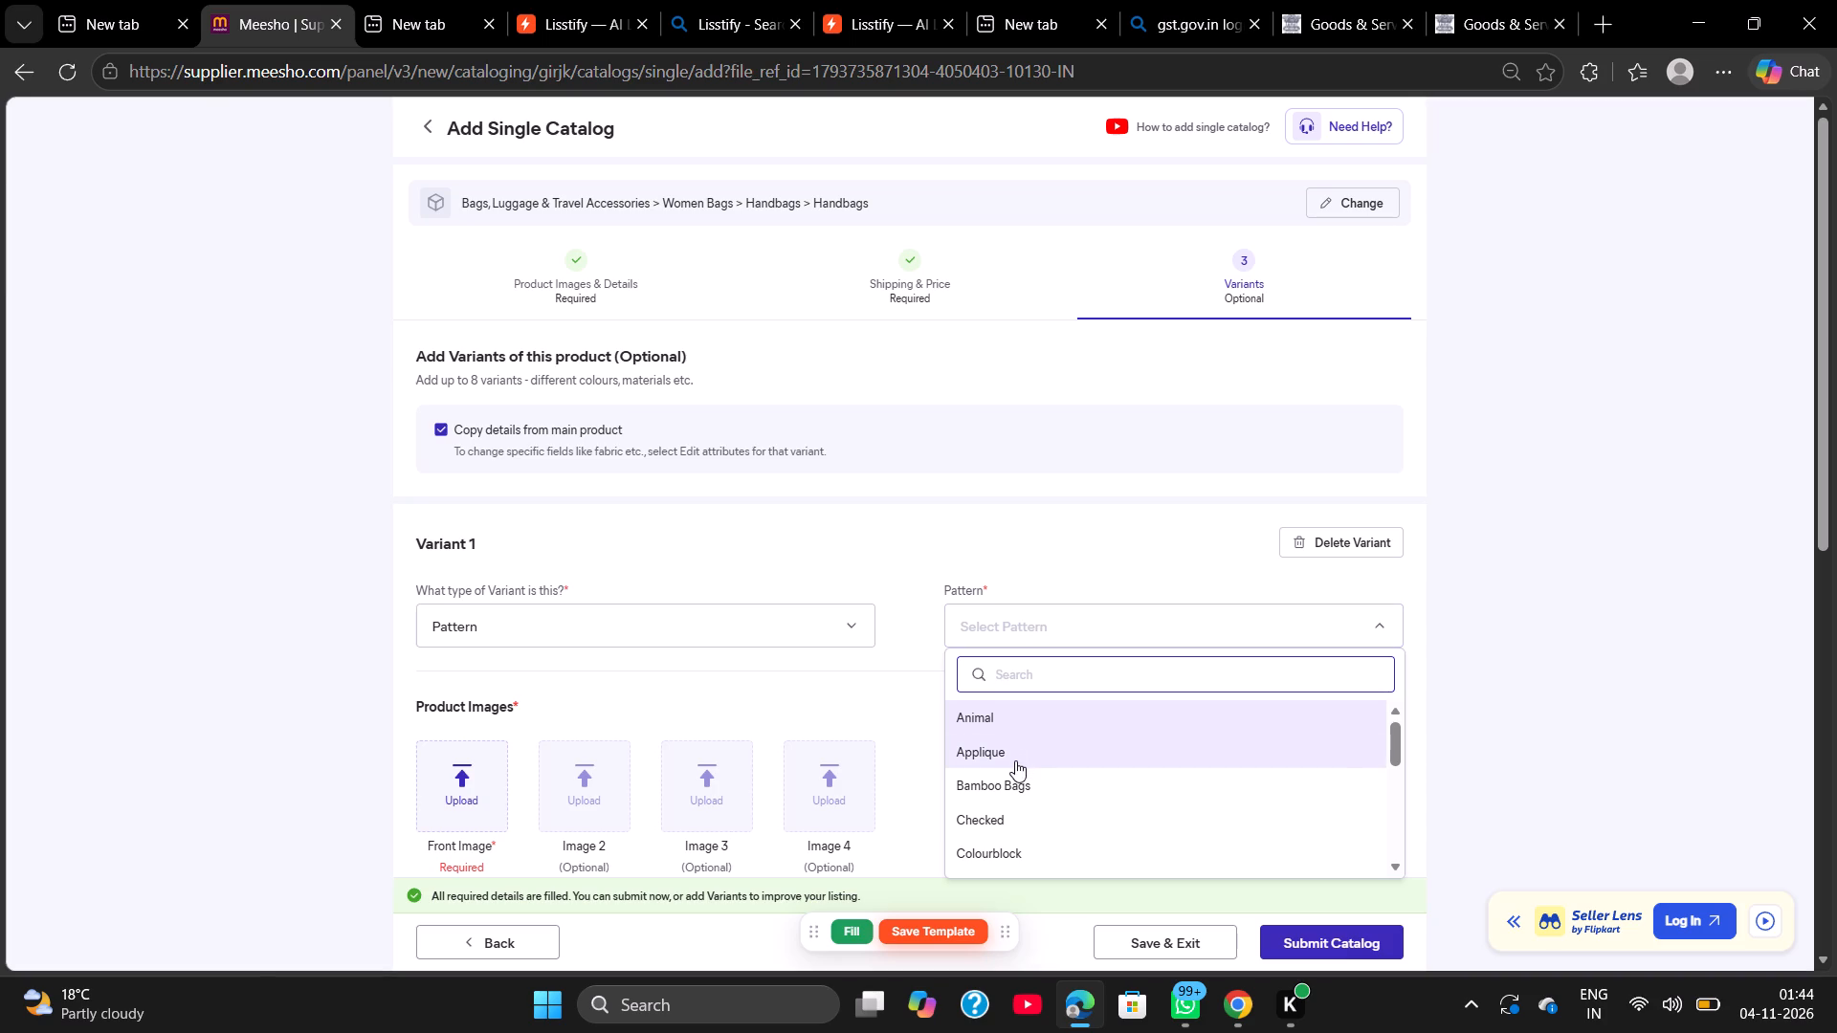
{"action": "scroll", "coordinate": [1020, 823], "scroll_direction": "down", "scroll_amount": 3}
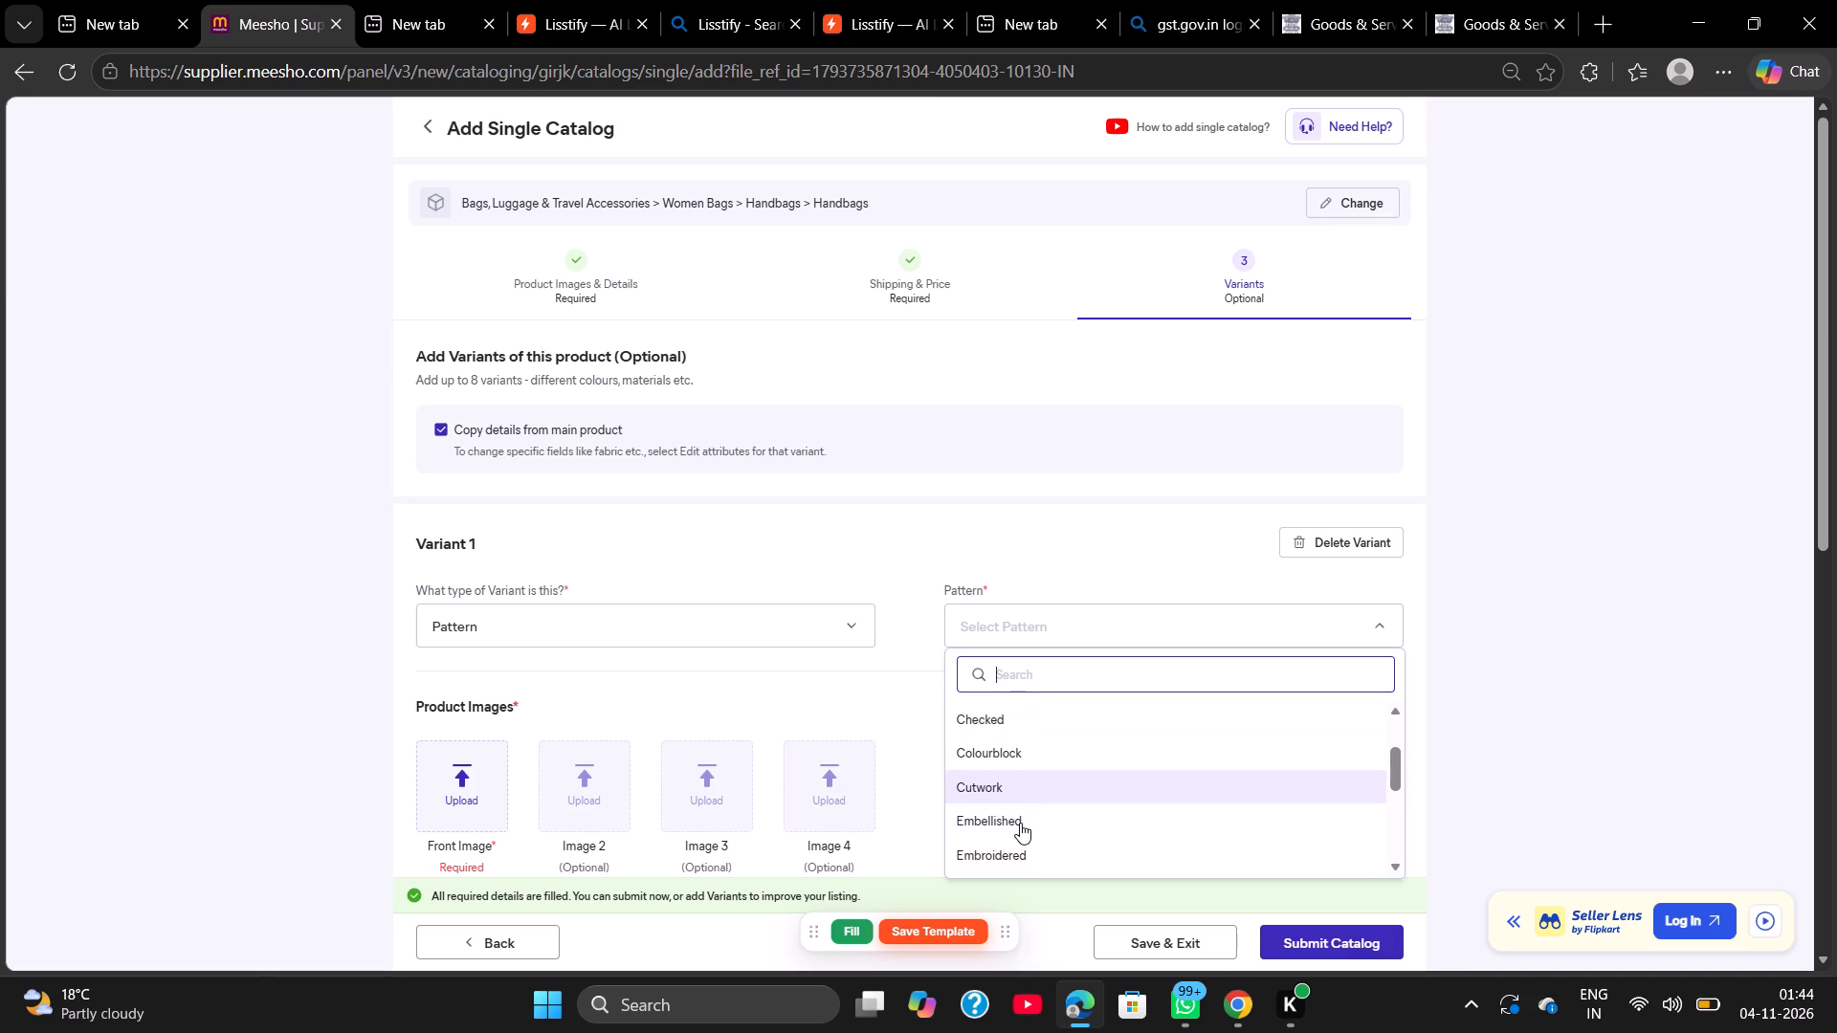
{"action": "scroll", "coordinate": [1020, 823], "scroll_direction": "down", "scroll_amount": 1}
{"action": "left_click", "coordinate": [1005, 855]}
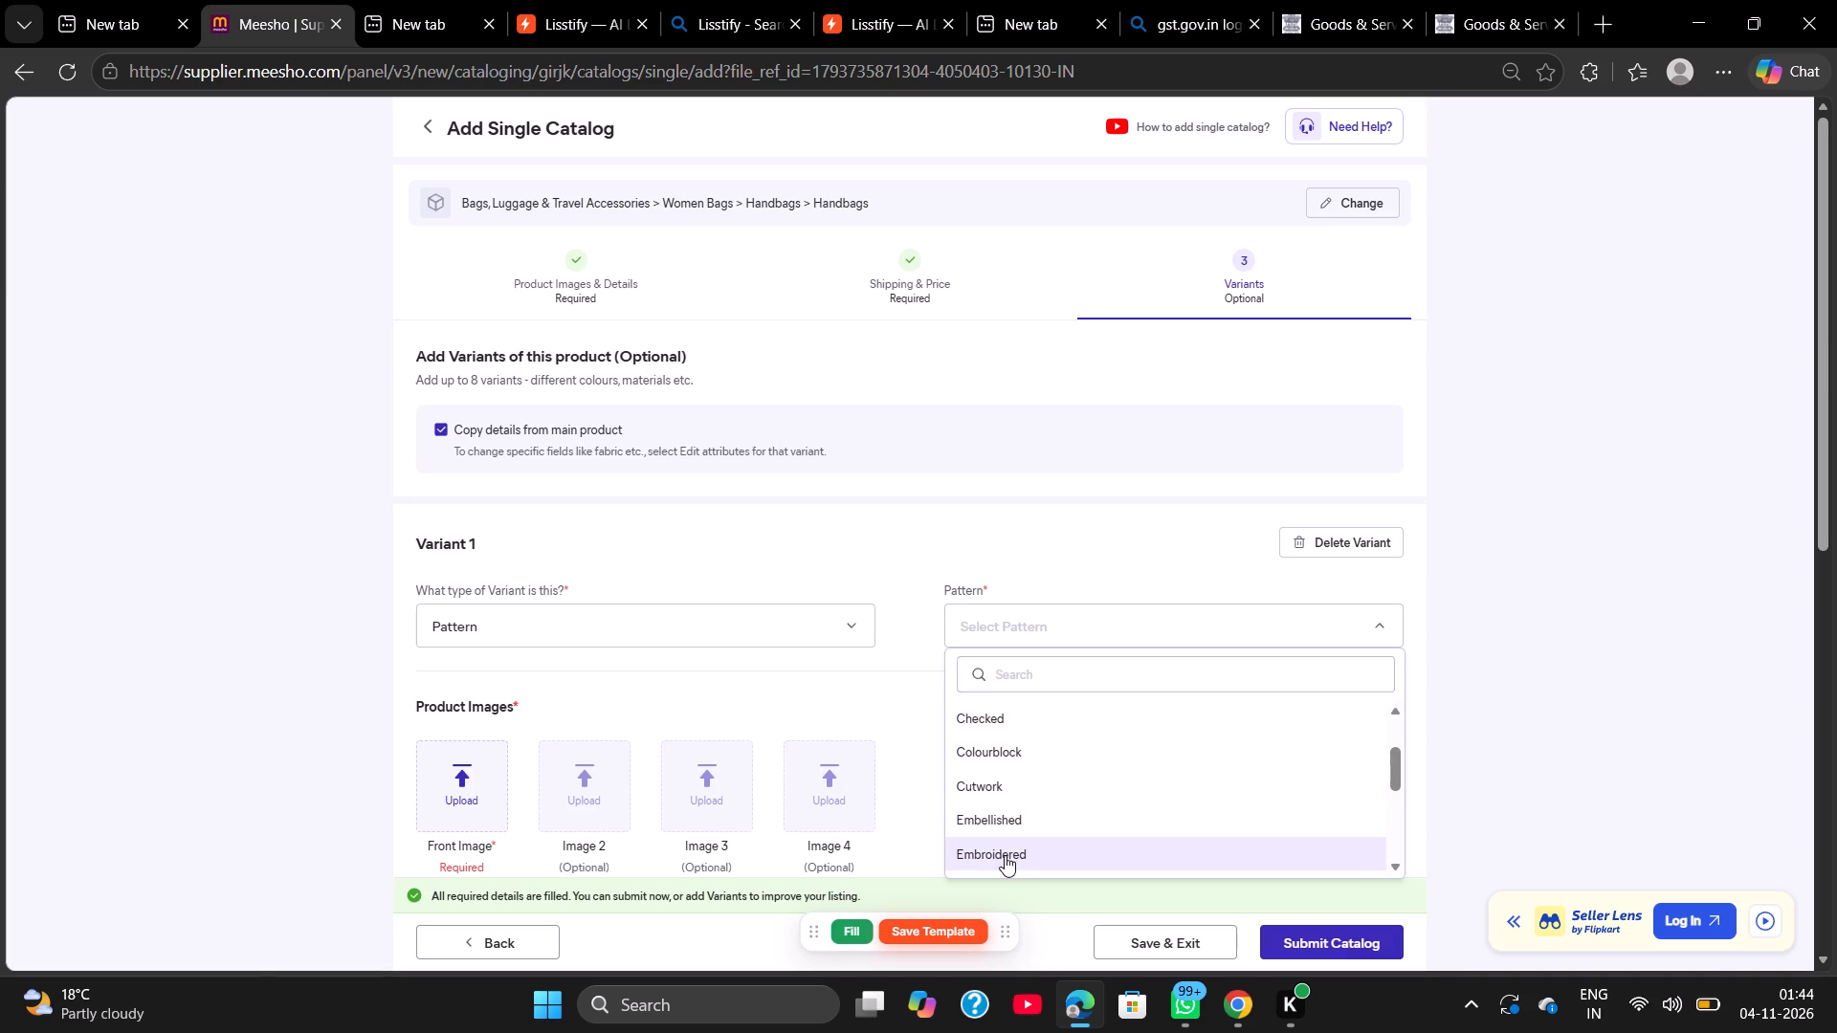
Upload the tote bag picture with the purple circular motif from Downloads as Variant 1's front image.
{"action": "scroll", "coordinate": [631, 664], "scroll_direction": "down", "scroll_amount": 1}
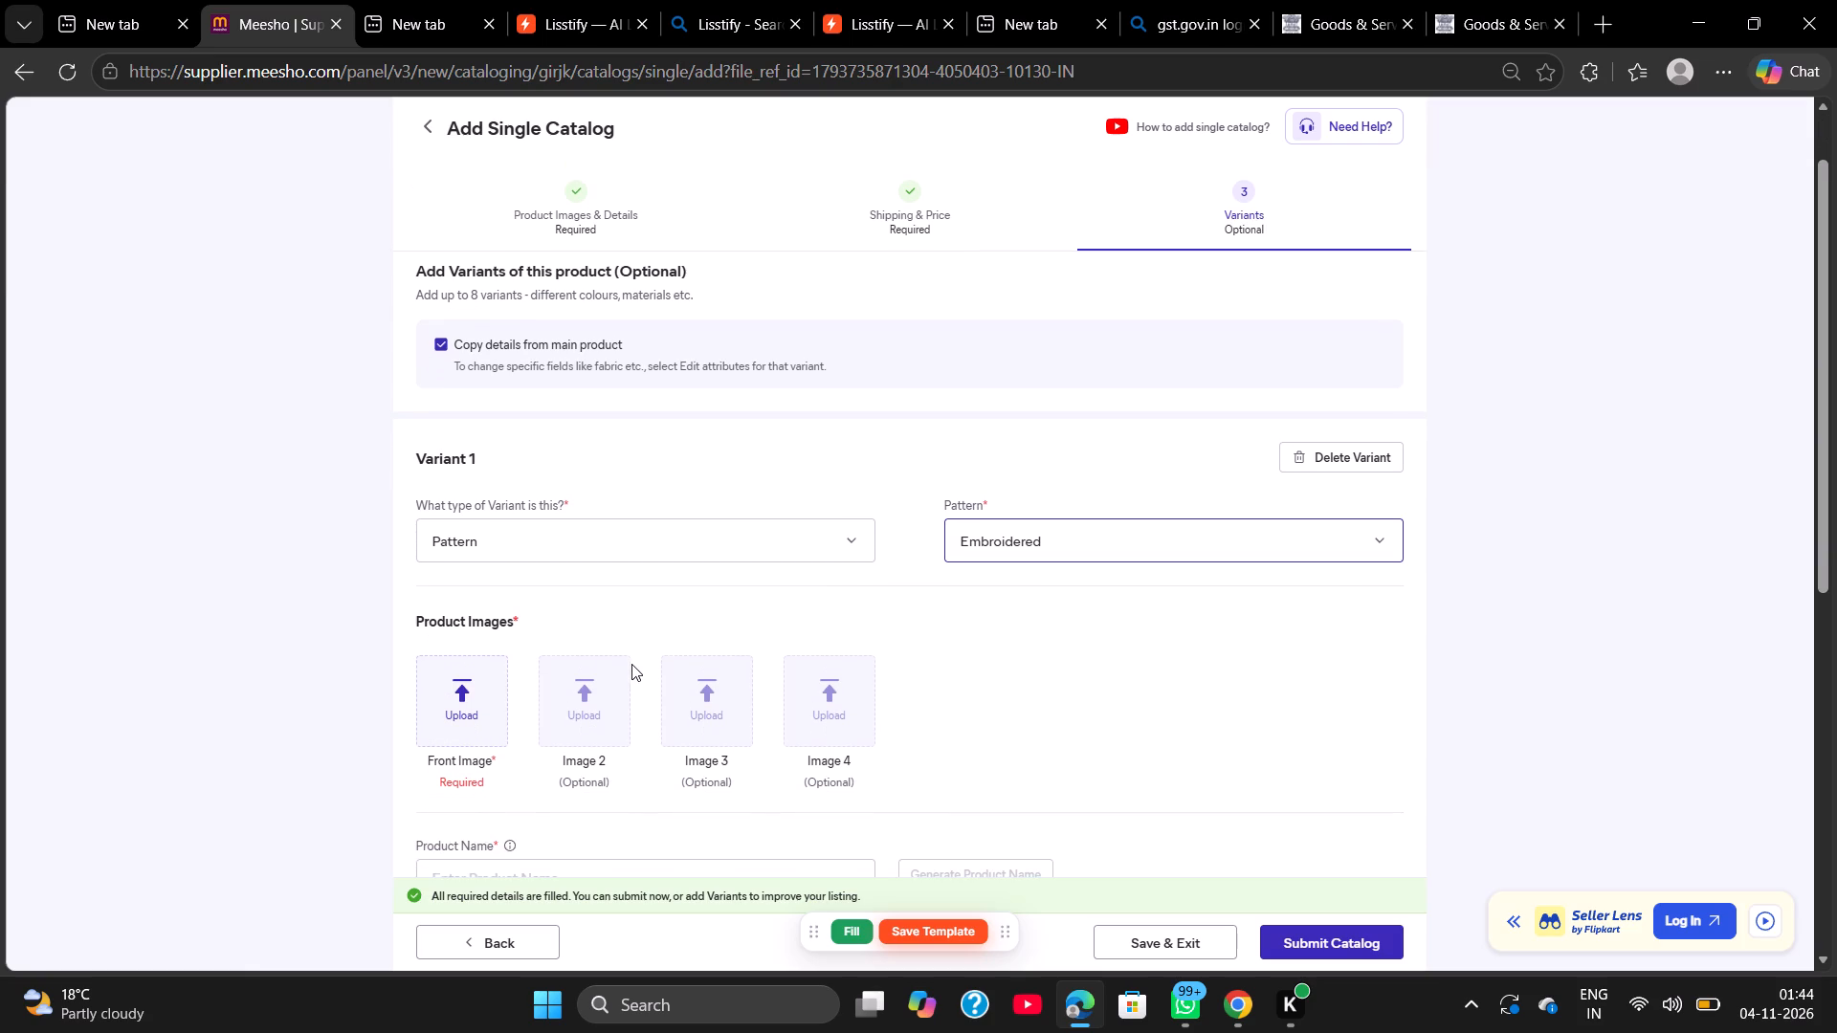
{"action": "left_click", "coordinate": [480, 687]}
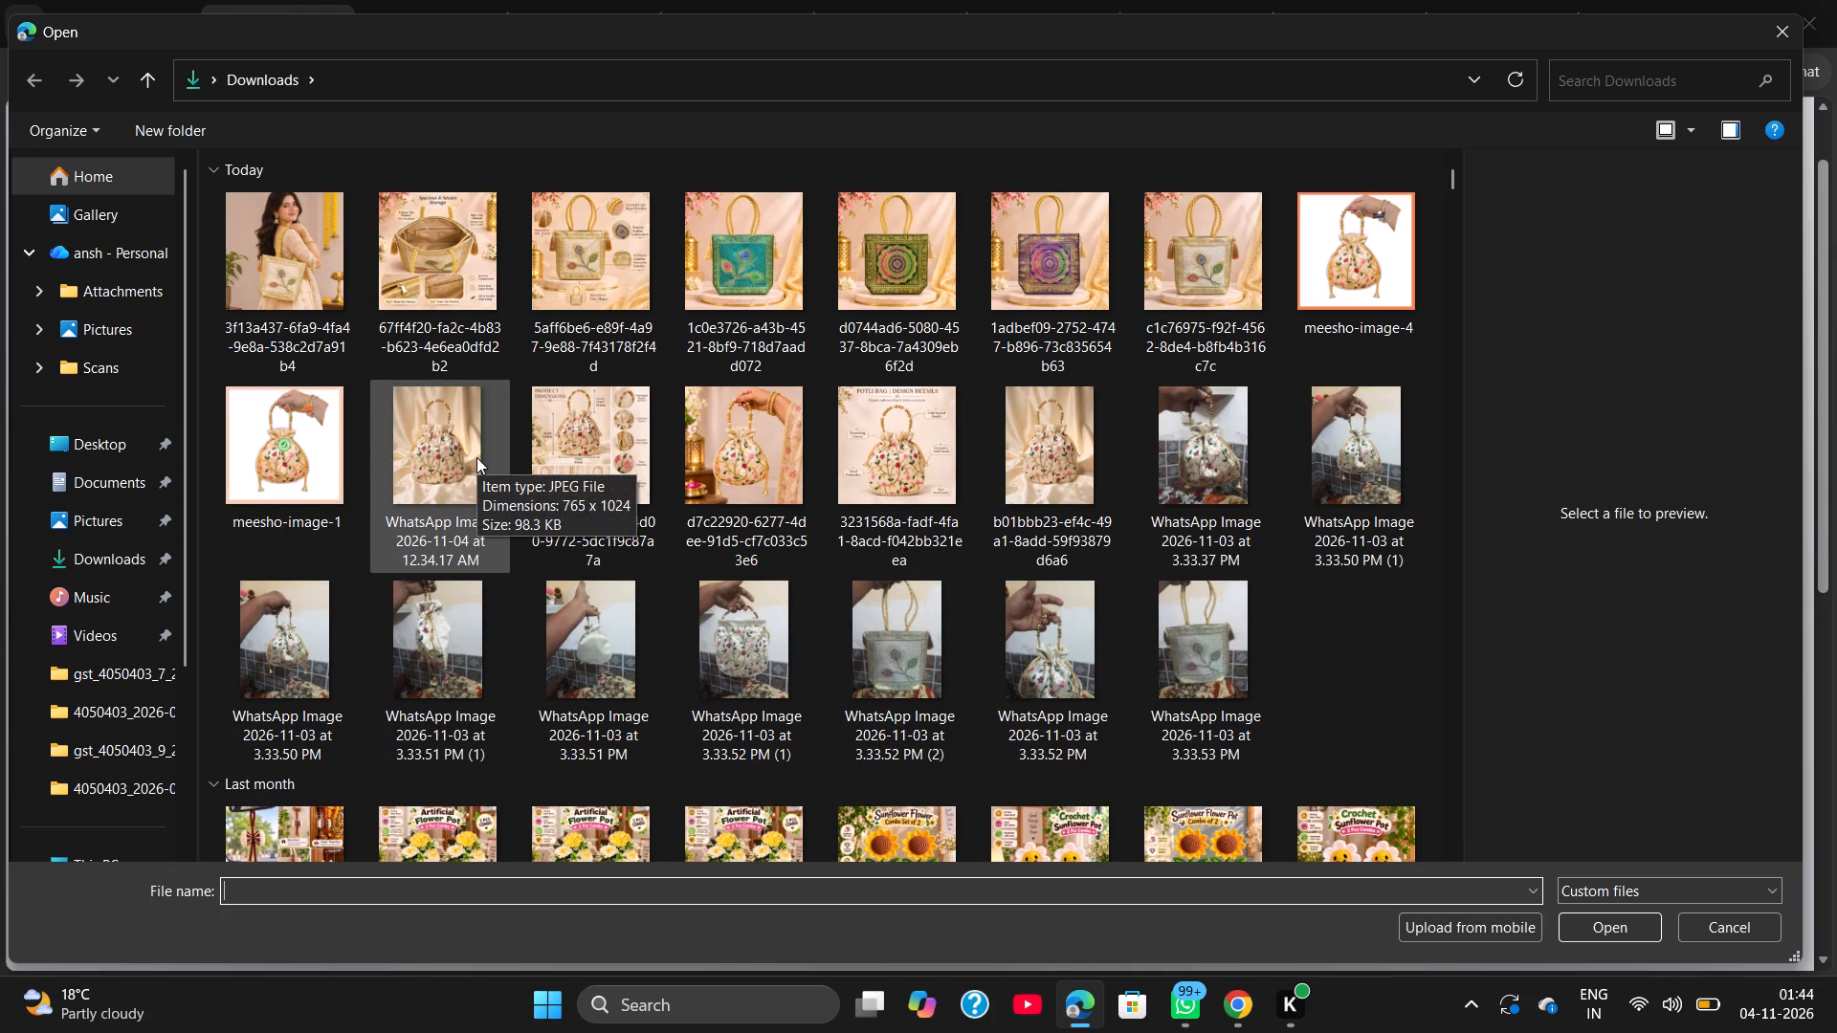
{"action": "double_click", "coordinate": [1032, 262]}
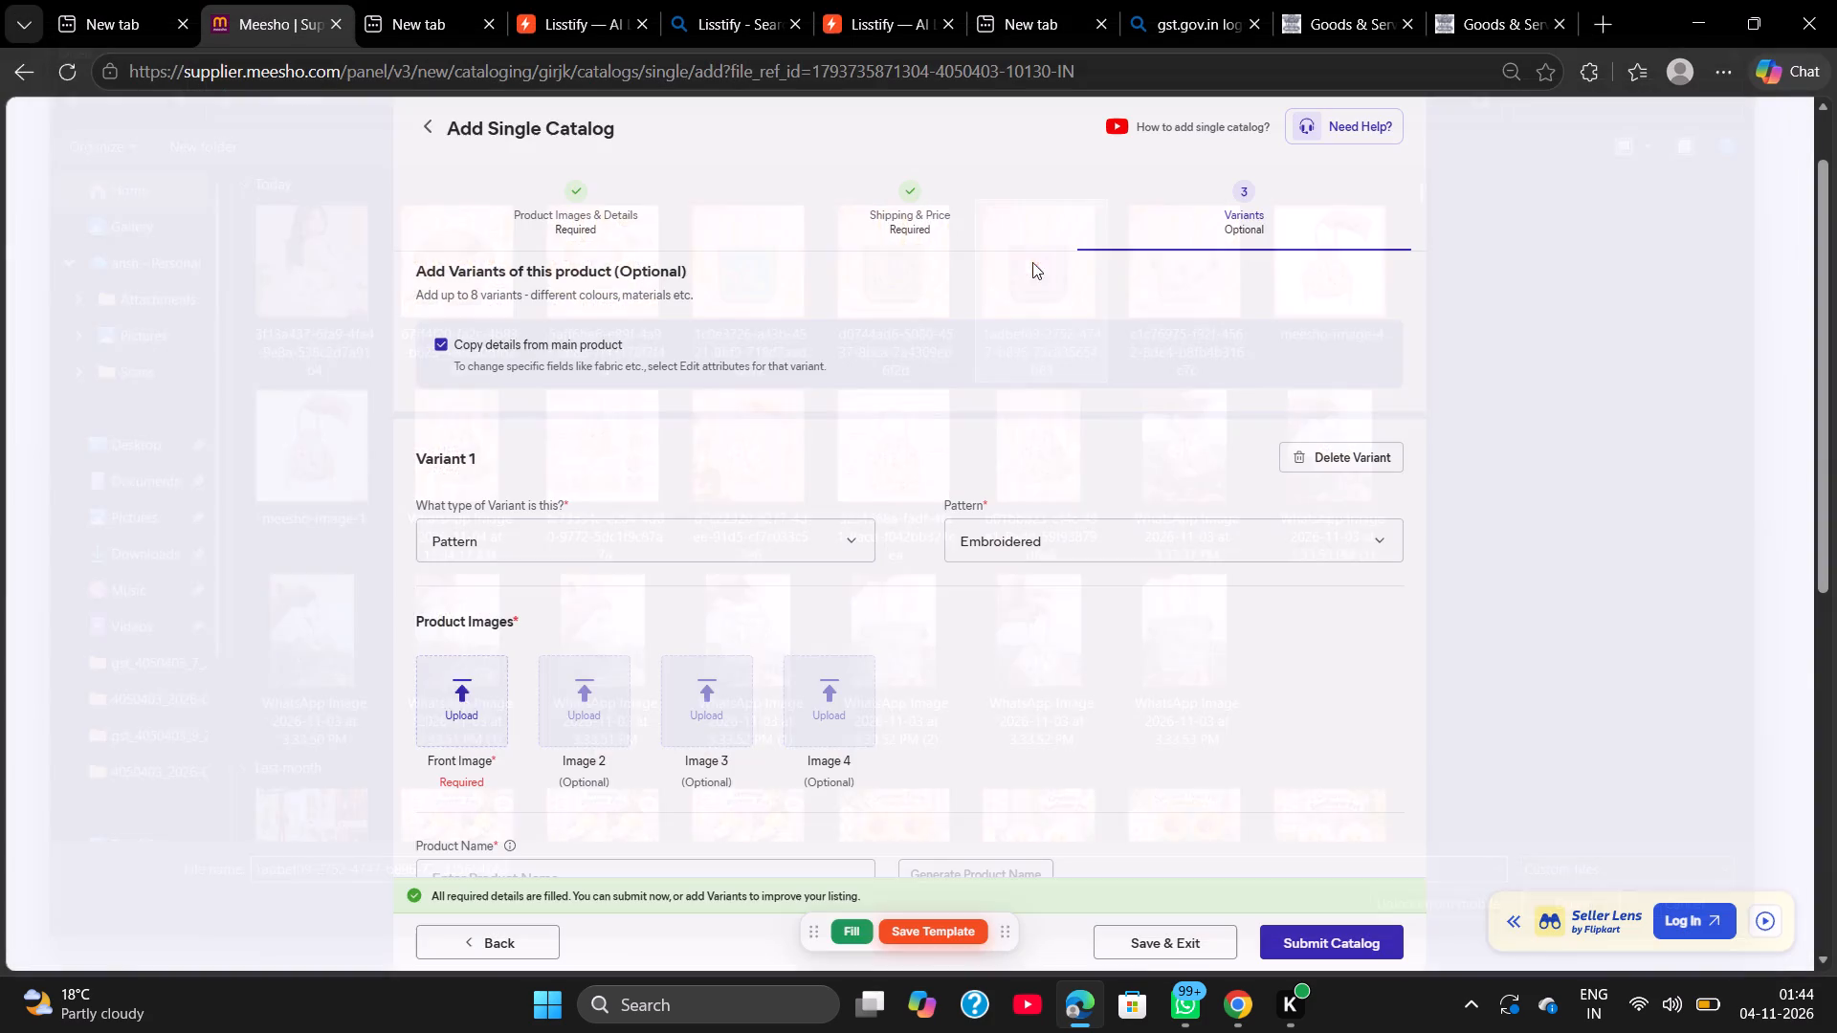
{"action": "scroll", "coordinate": [705, 512], "scroll_direction": "down", "scroll_amount": 1}
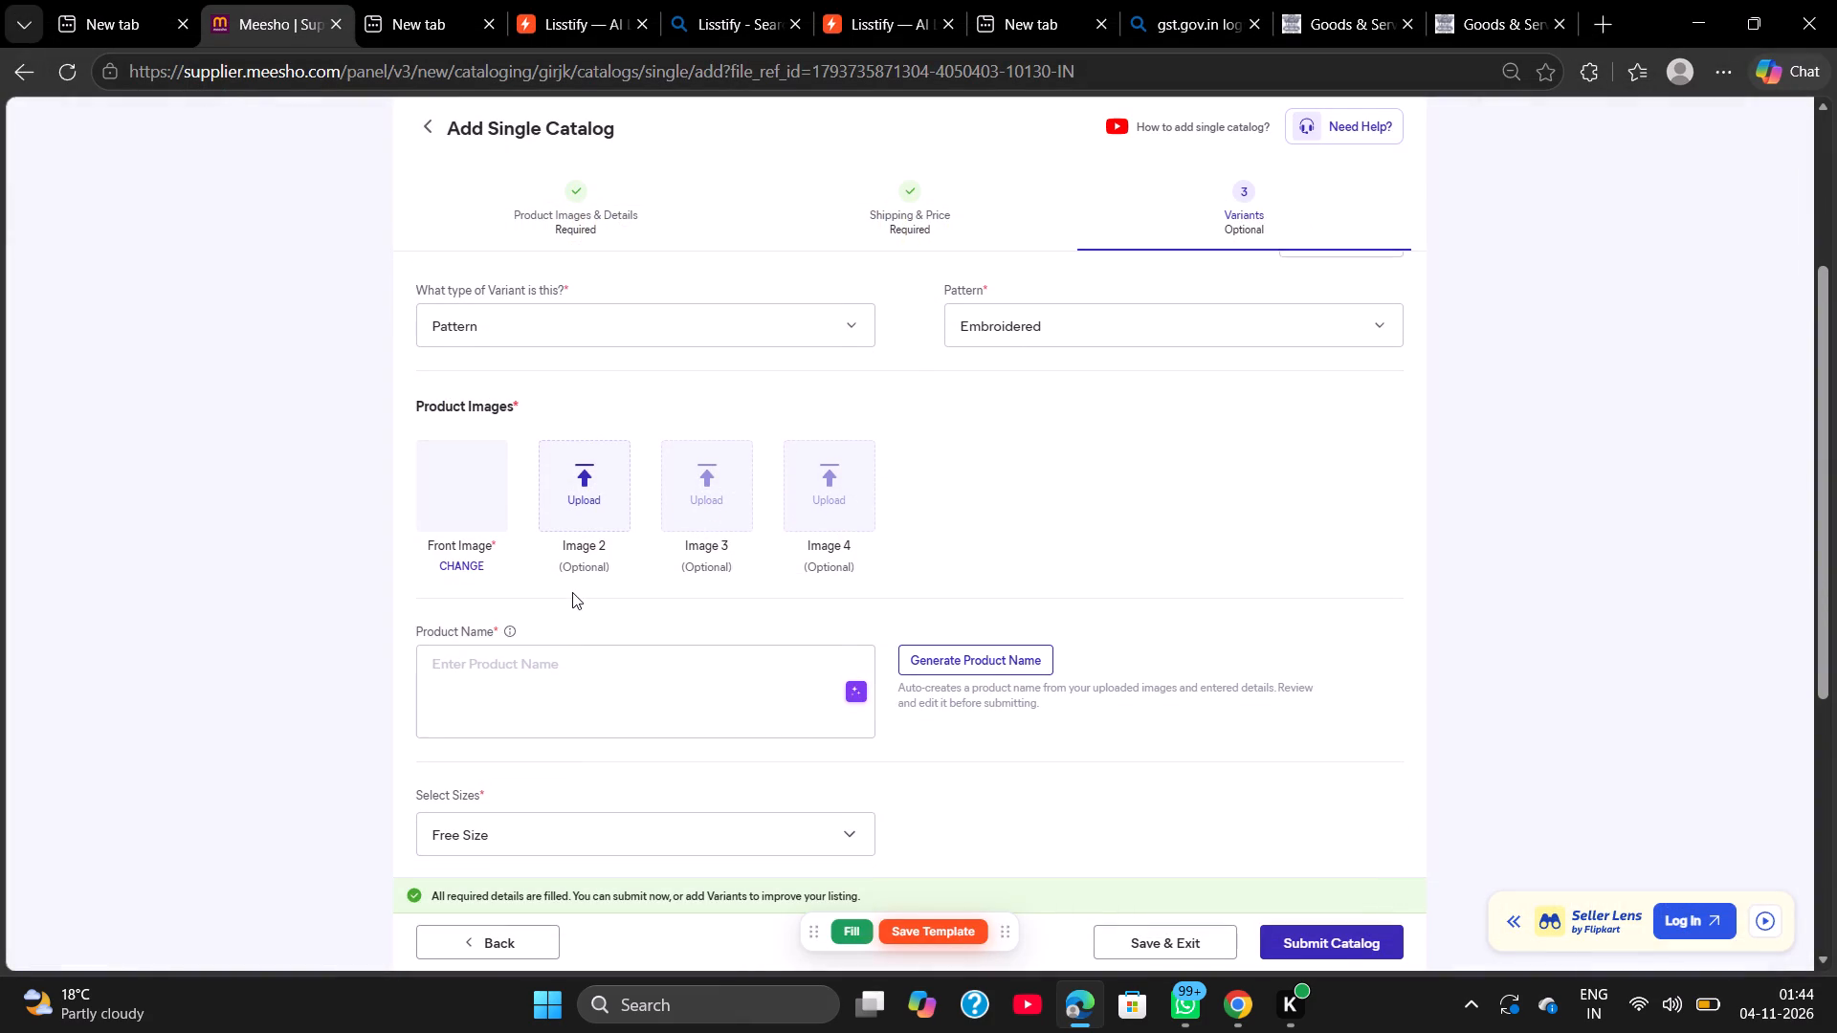
Upload the picture of the open purple tote showing its zip pocket from Downloads as Variant 1's Image 2.
{"action": "scroll", "coordinate": [572, 592], "scroll_direction": "down", "scroll_amount": 4}
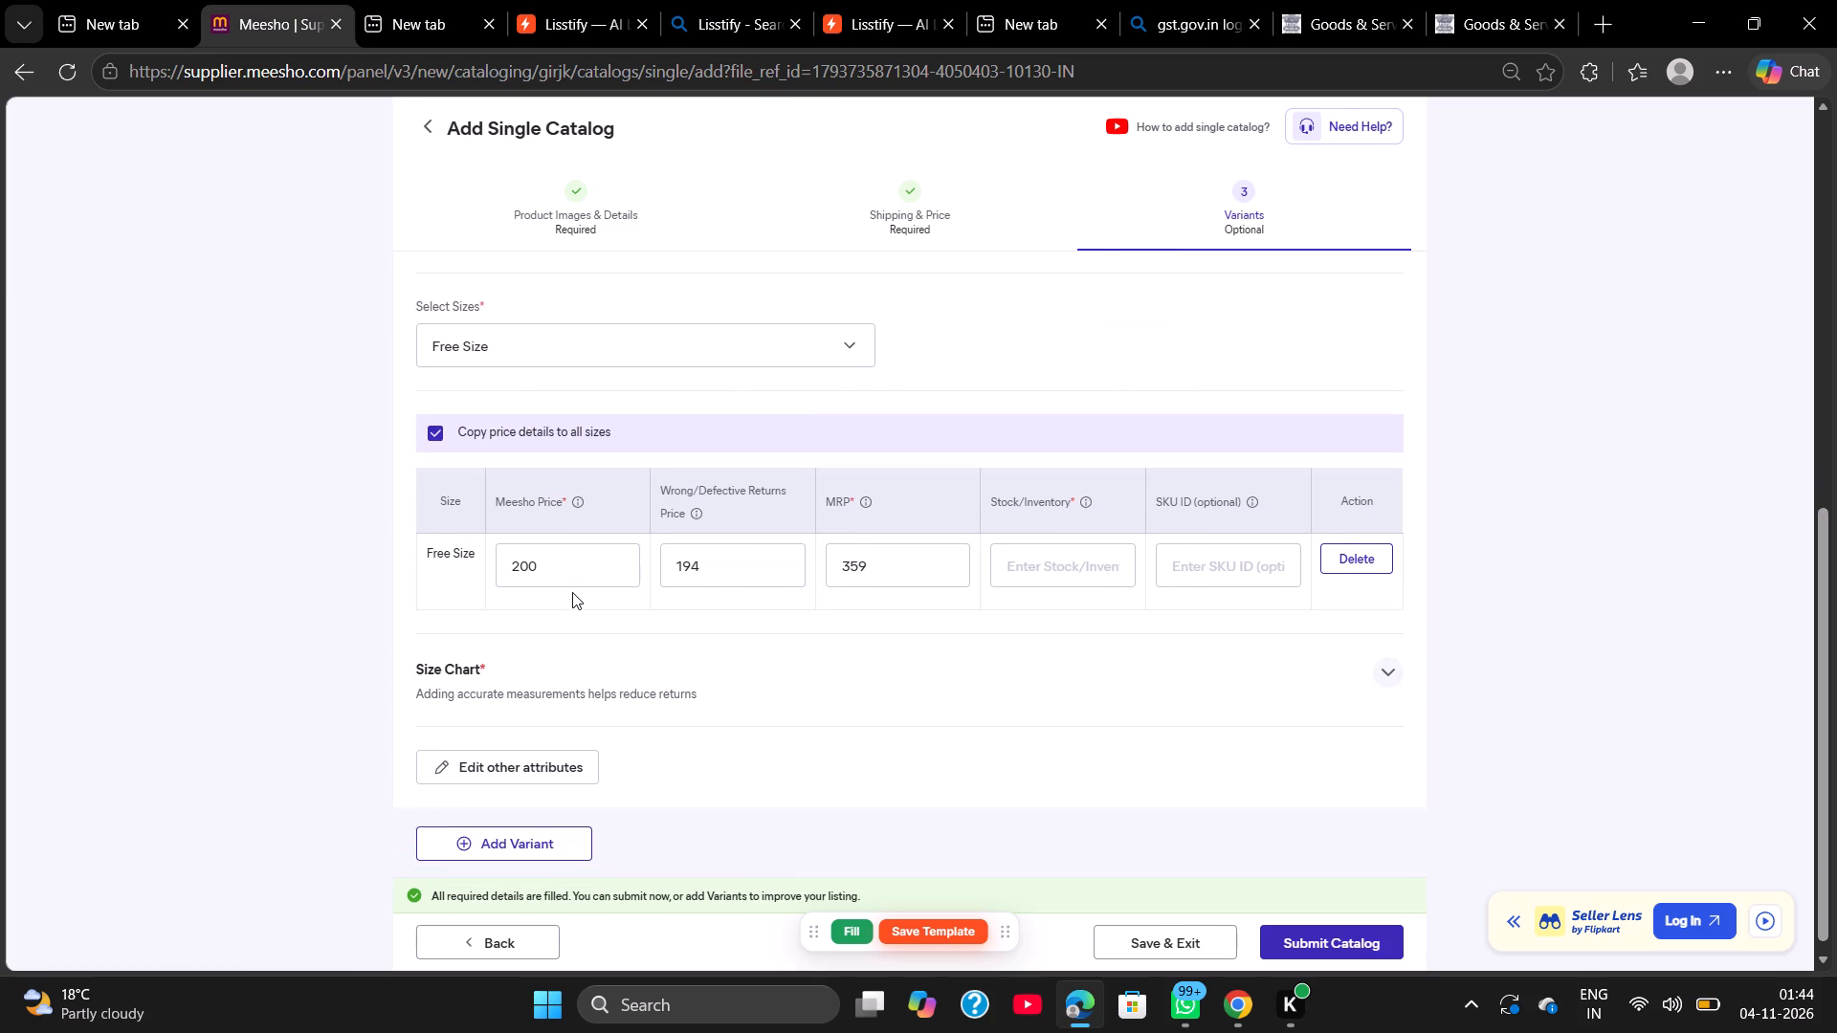
{"action": "scroll", "coordinate": [572, 592], "scroll_direction": "up", "scroll_amount": 2}
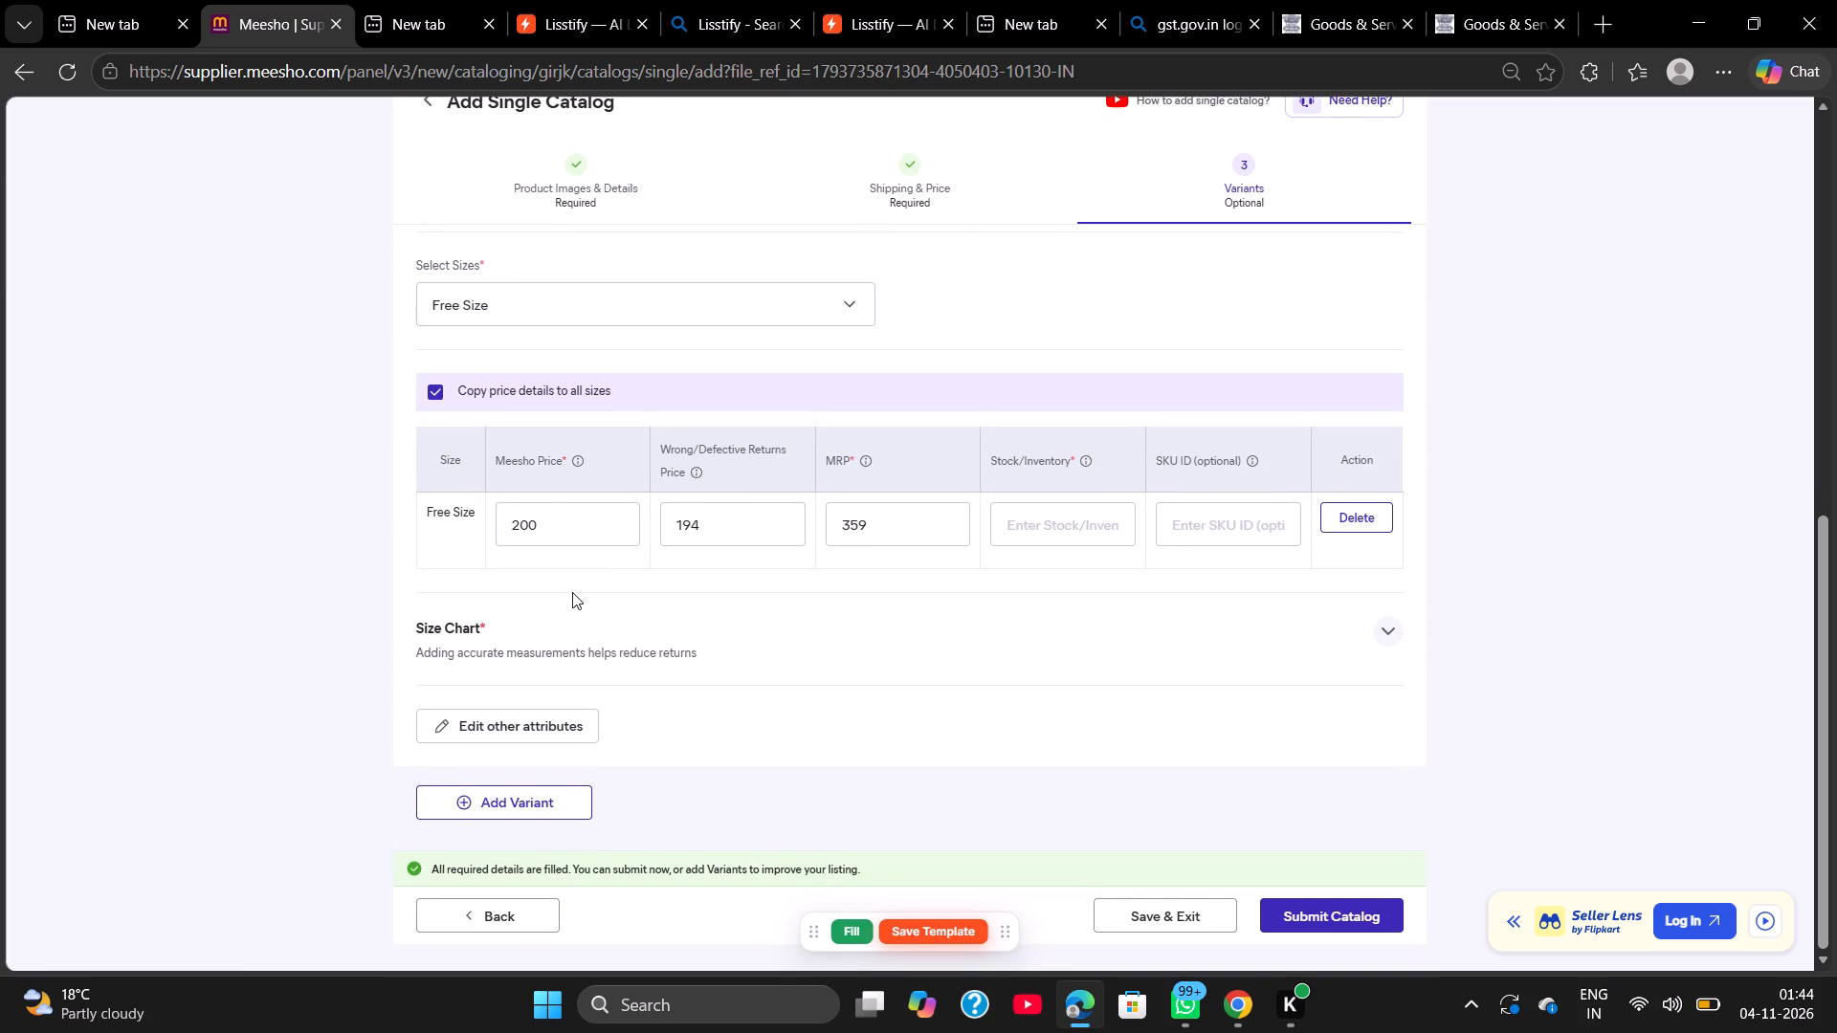
{"action": "scroll", "coordinate": [572, 592], "scroll_direction": "up", "scroll_amount": 1}
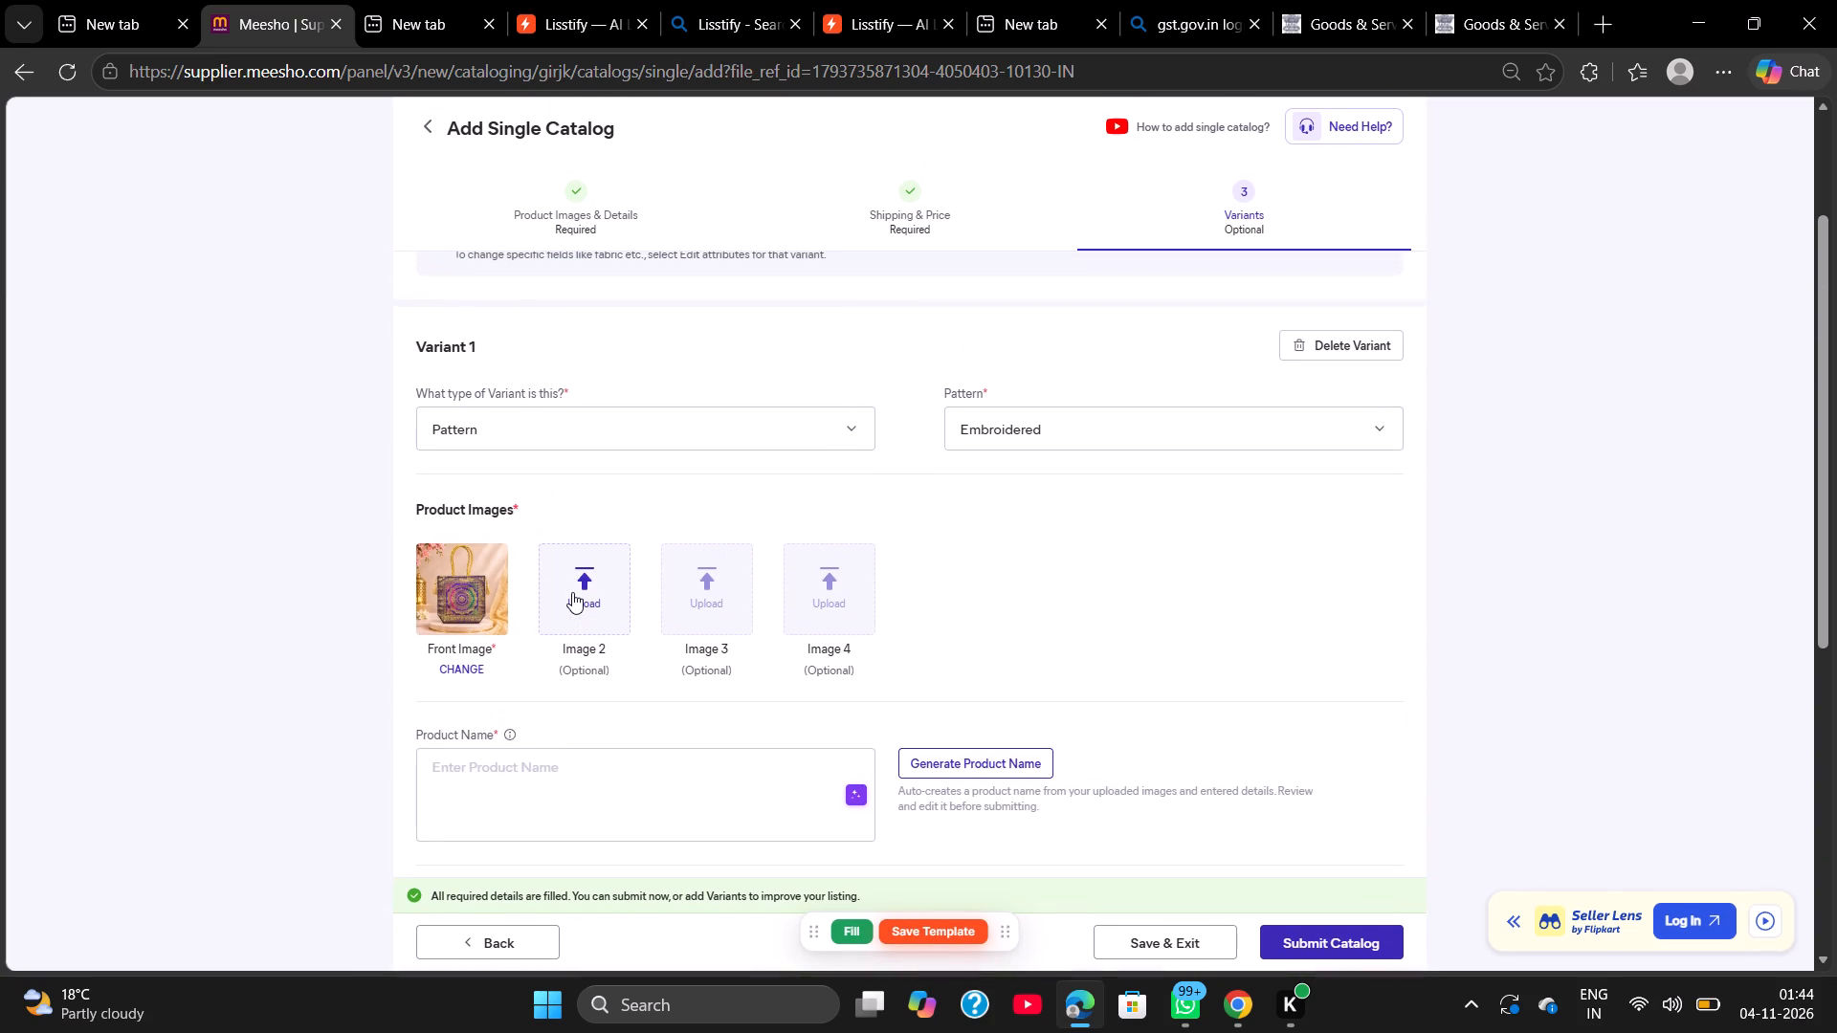
{"action": "scroll", "coordinate": [572, 592], "scroll_direction": "up", "scroll_amount": 1}
{"action": "double_click", "coordinate": [586, 578]}
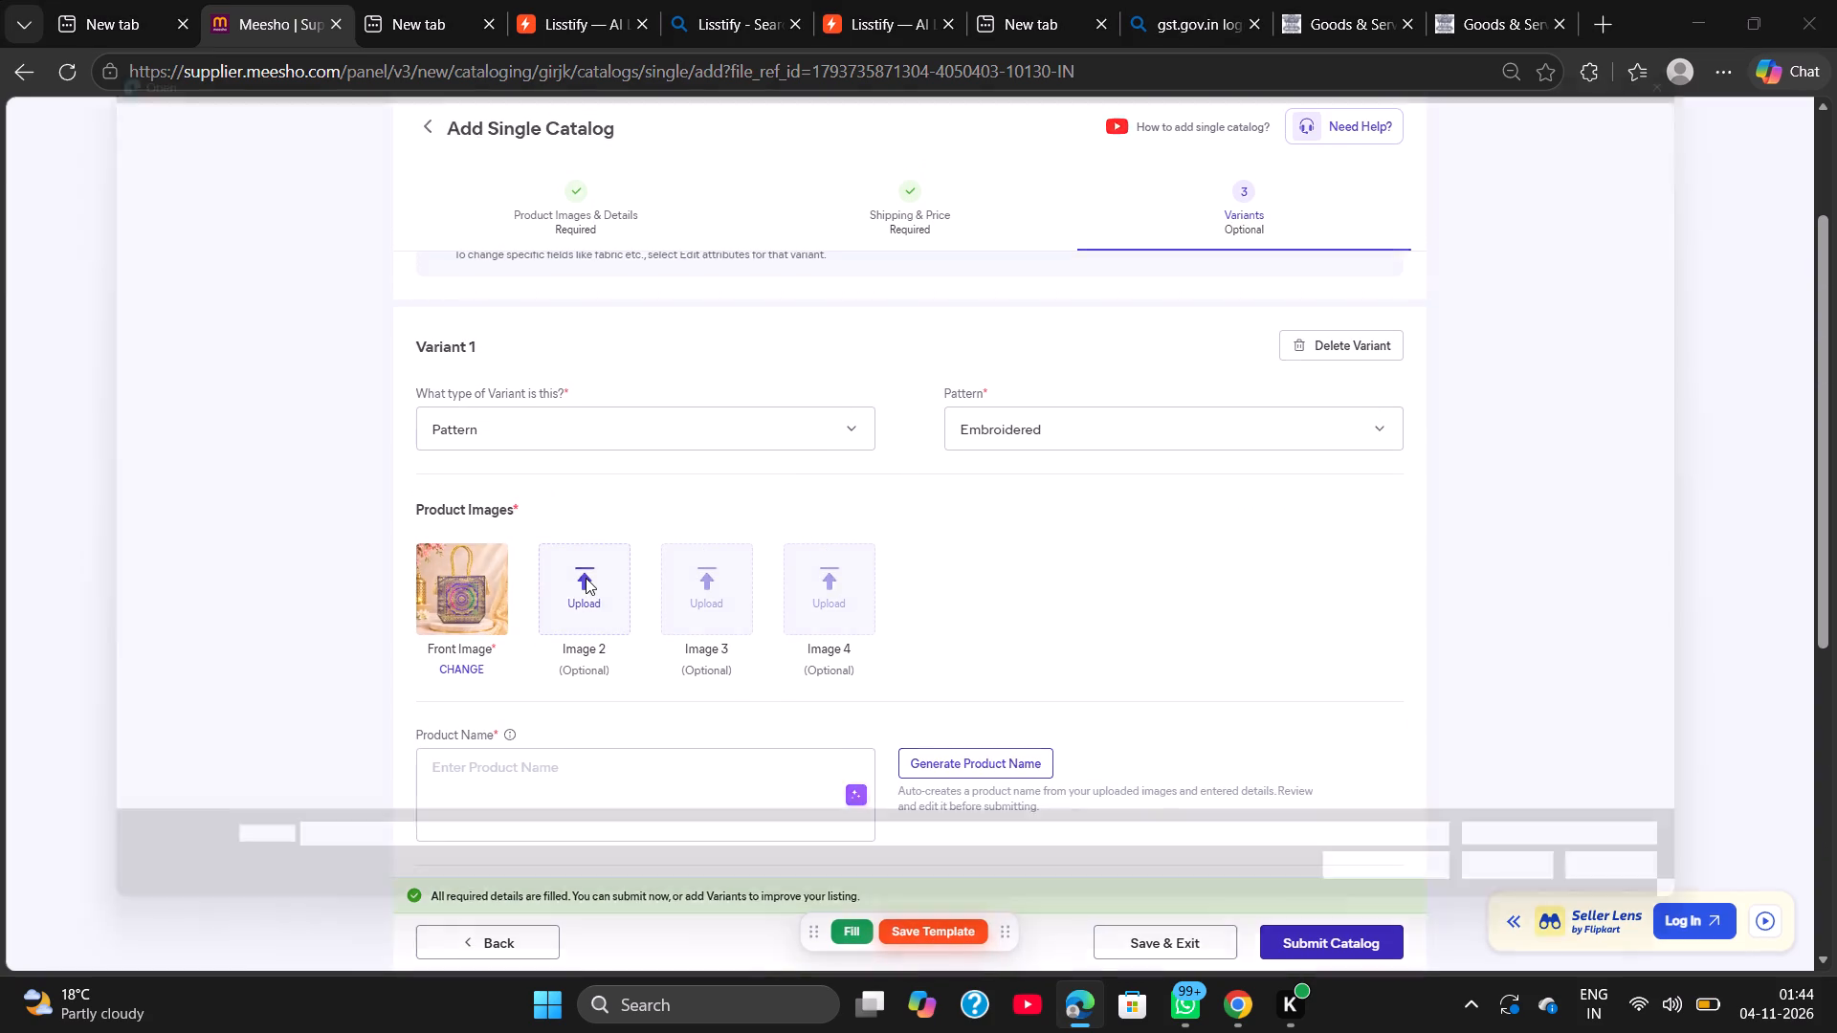
{"action": "scroll", "coordinate": [725, 583], "scroll_direction": "down", "scroll_amount": 12}
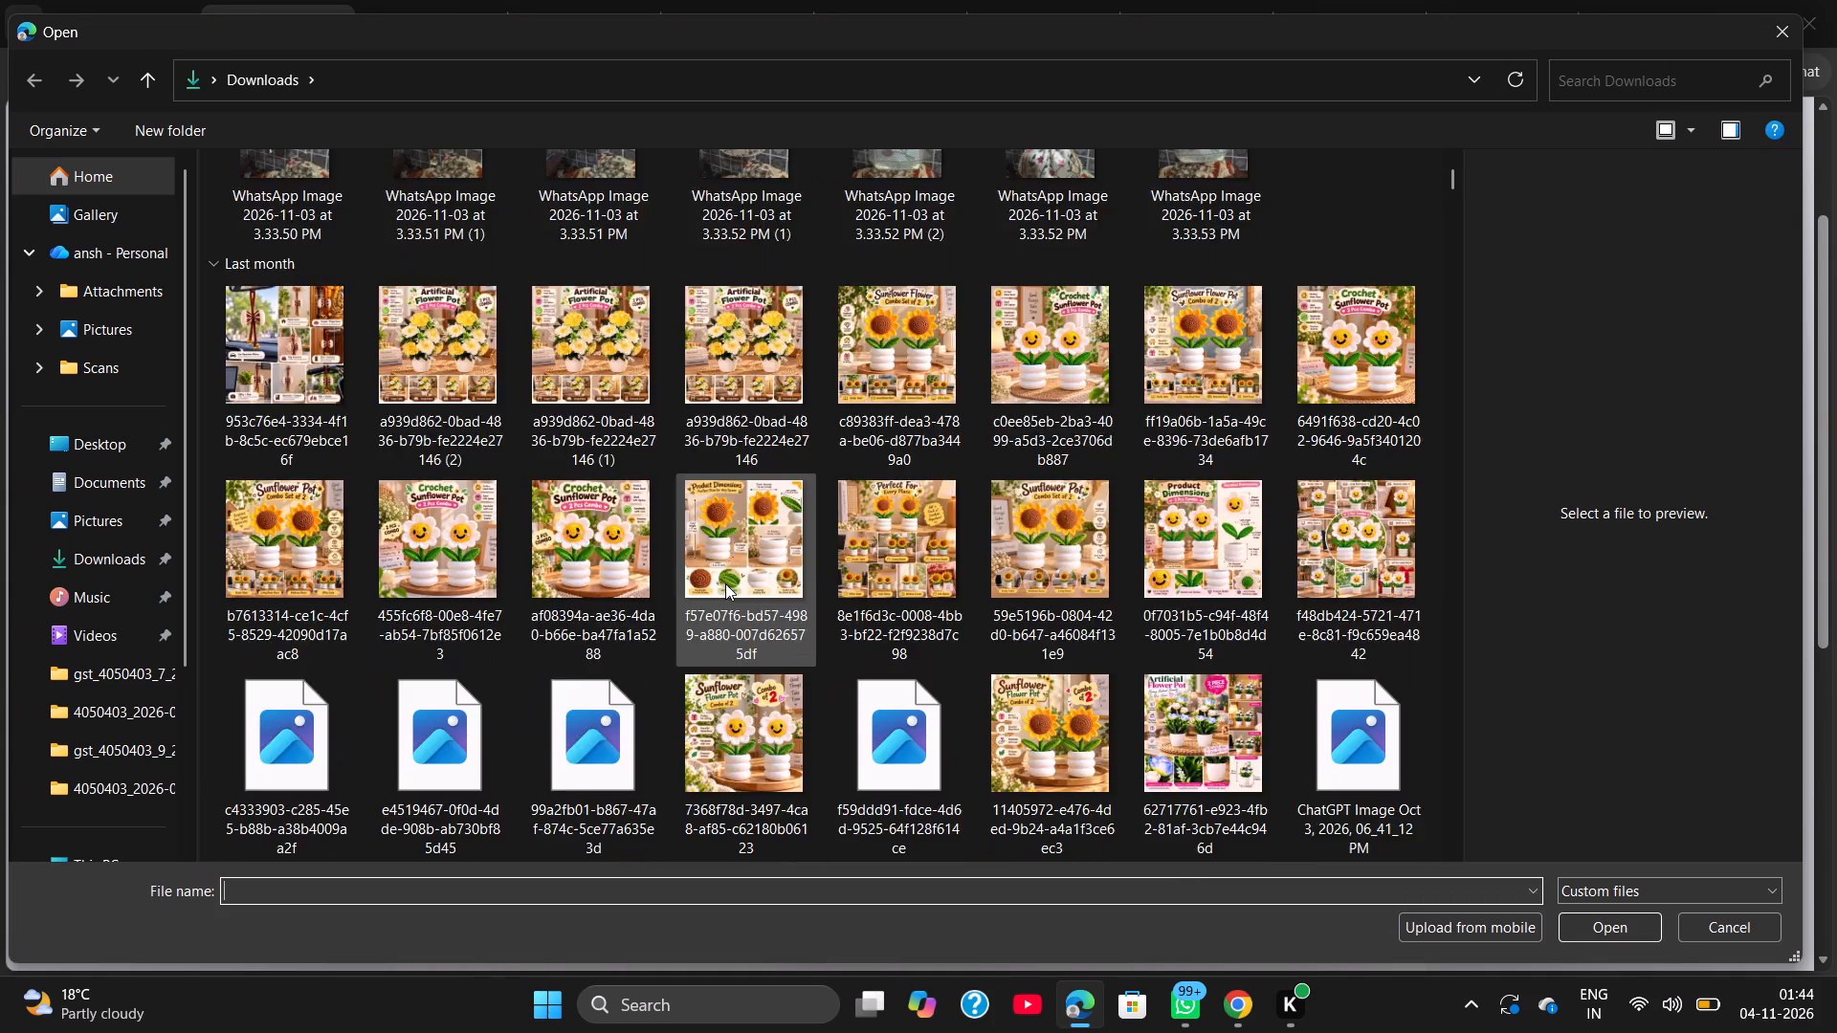
{"action": "scroll", "coordinate": [725, 583], "scroll_direction": "down", "scroll_amount": 20}
{"action": "scroll", "coordinate": [725, 583], "scroll_direction": "down", "scroll_amount": 20}
{"action": "scroll", "coordinate": [725, 583], "scroll_direction": "down", "scroll_amount": 20}
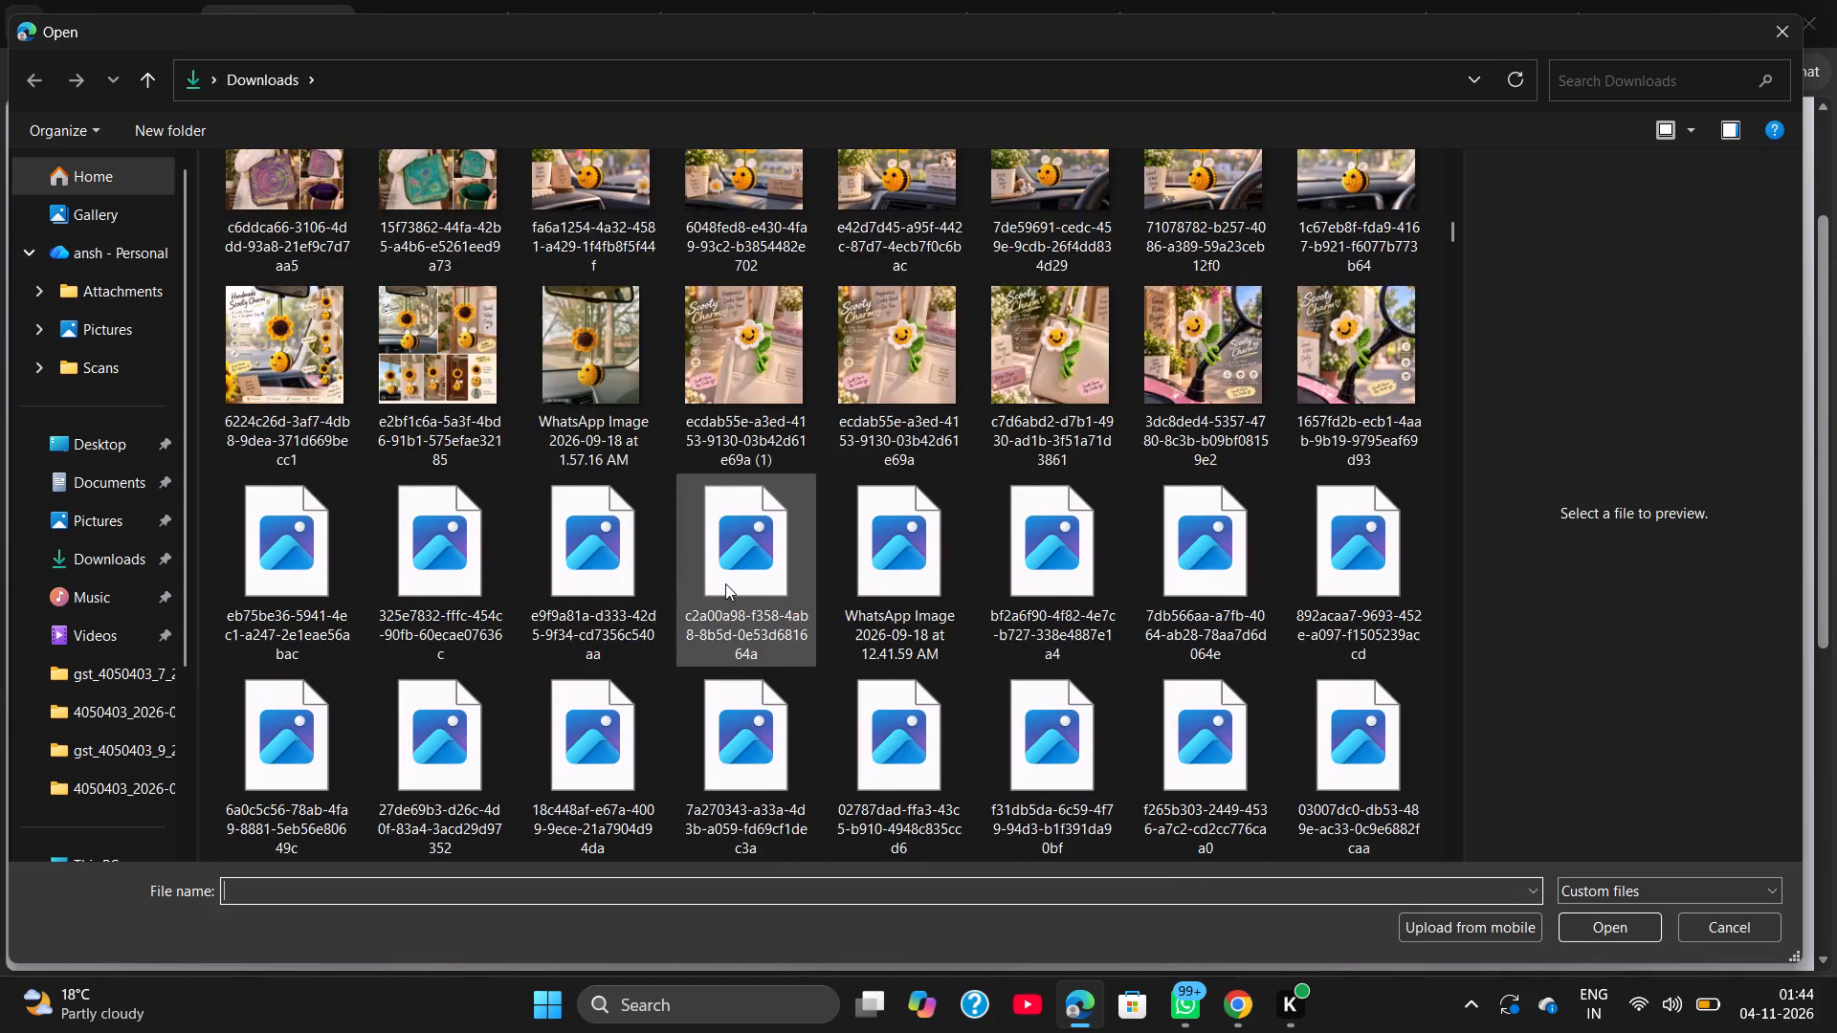
{"action": "scroll", "coordinate": [725, 583], "scroll_direction": "down", "scroll_amount": 20}
{"action": "scroll", "coordinate": [725, 583], "scroll_direction": "down", "scroll_amount": 13}
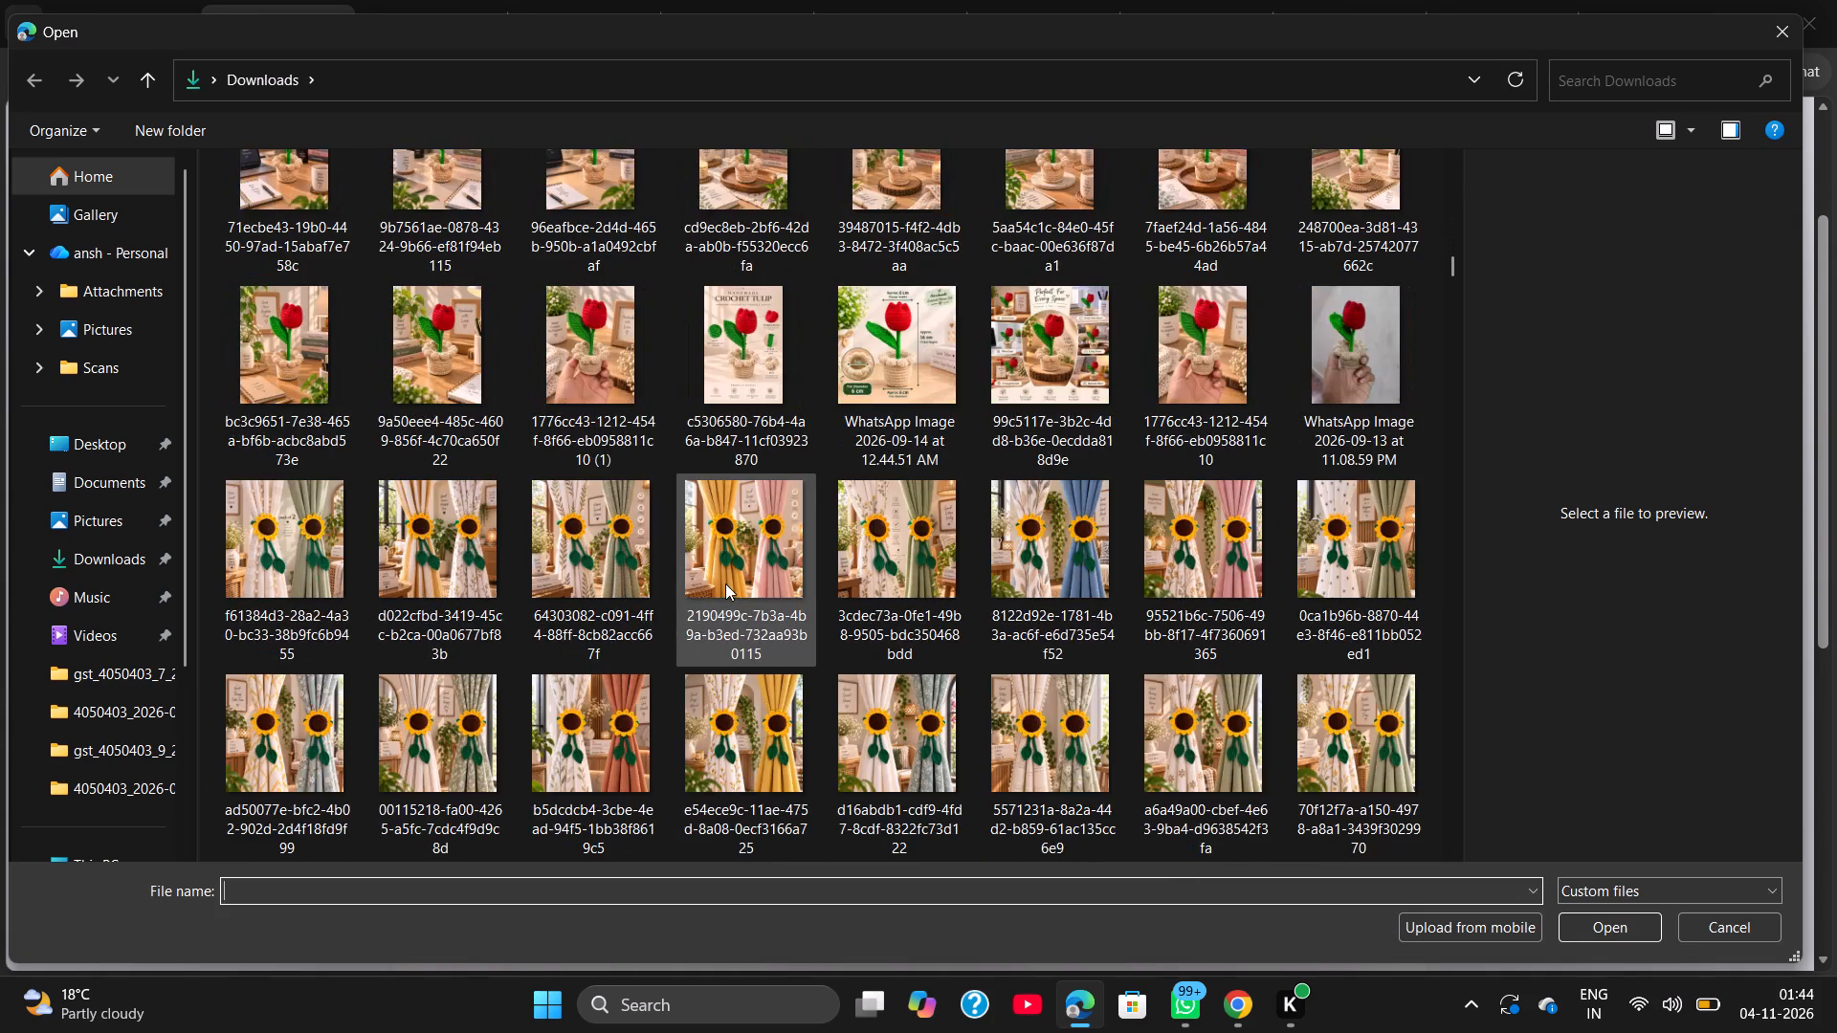
{"action": "scroll", "coordinate": [725, 583], "scroll_direction": "down", "scroll_amount": 20}
{"action": "scroll", "coordinate": [725, 583], "scroll_direction": "down", "scroll_amount": 14}
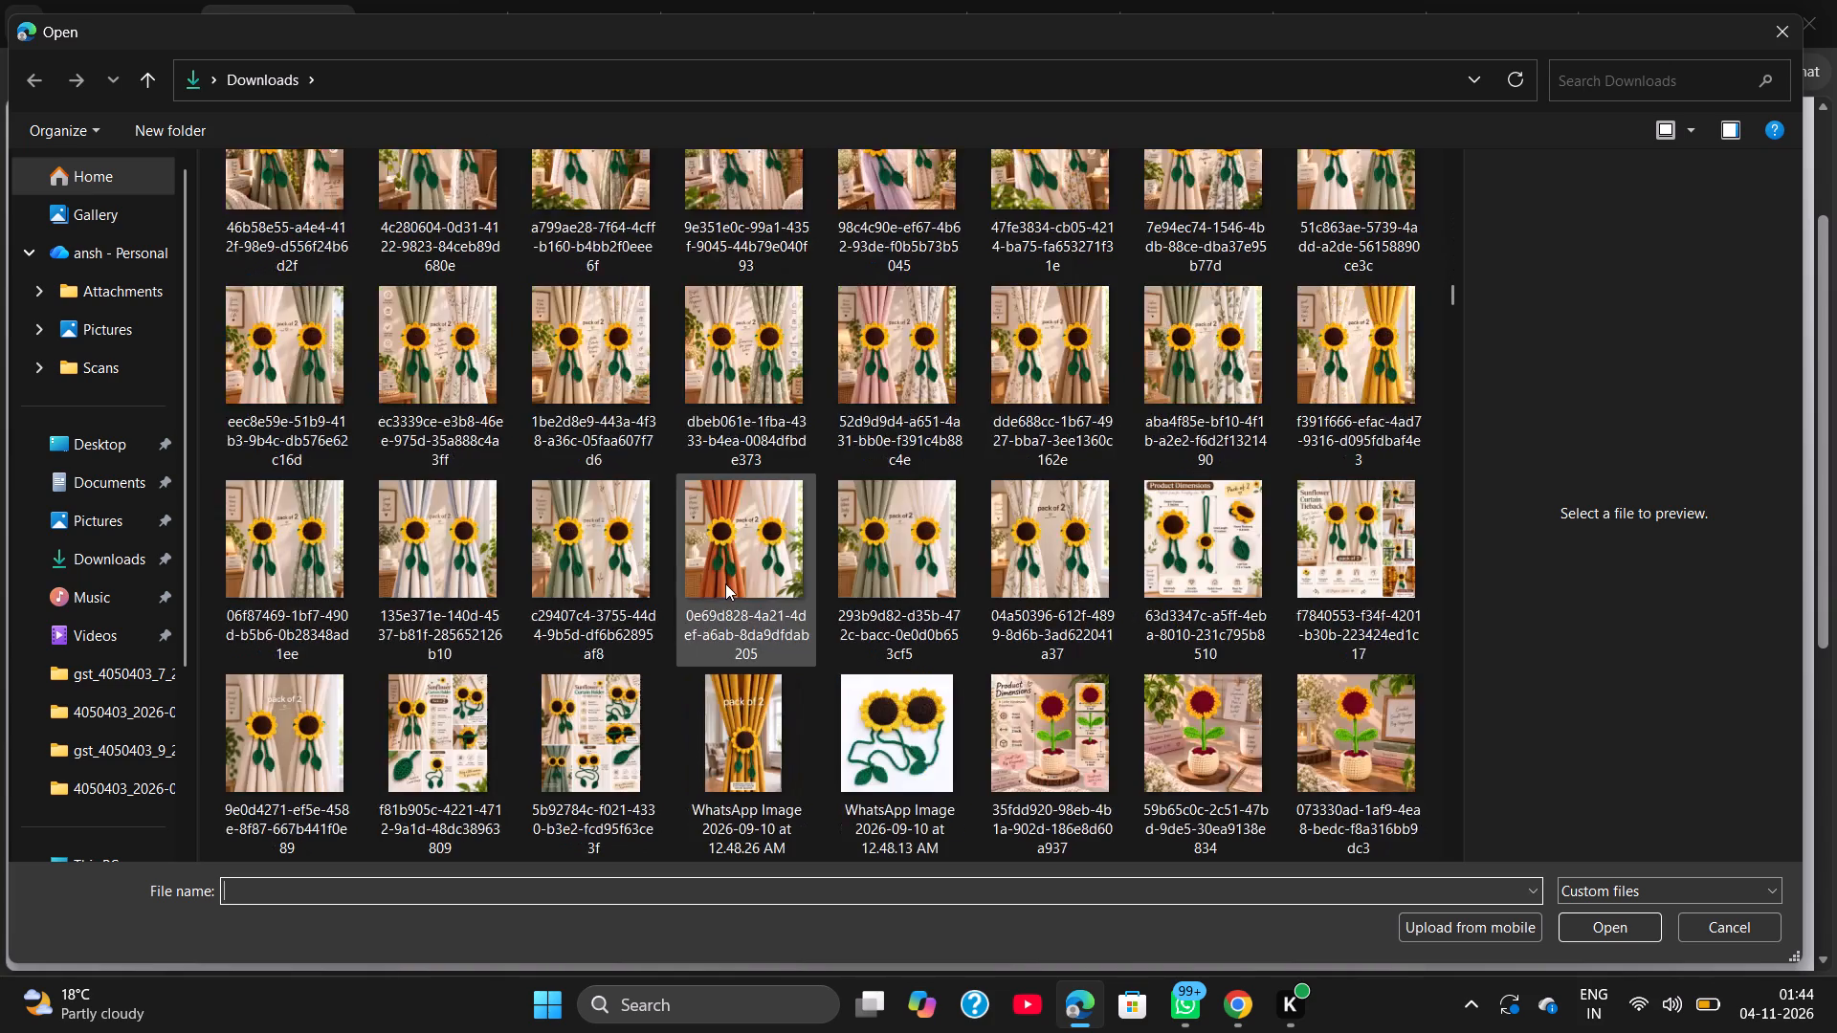
{"action": "scroll", "coordinate": [725, 583], "scroll_direction": "down", "scroll_amount": 9}
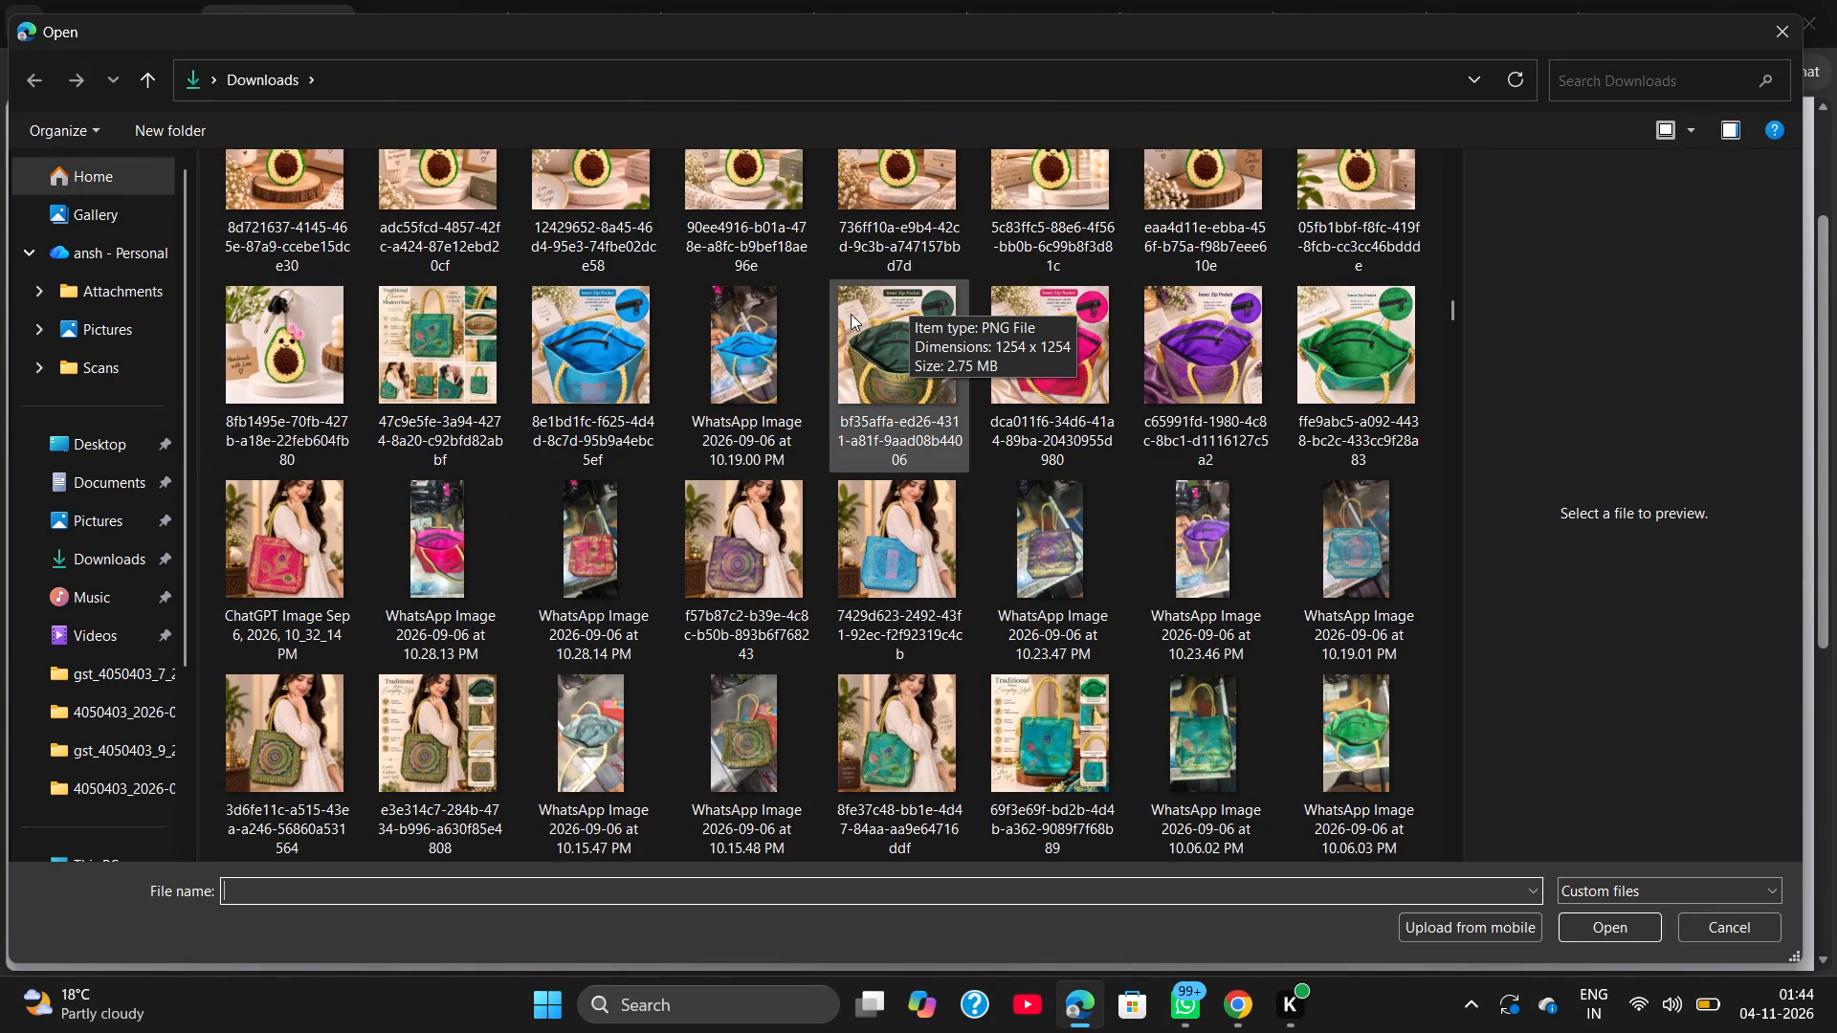
{"action": "double_click", "coordinate": [1216, 375]}
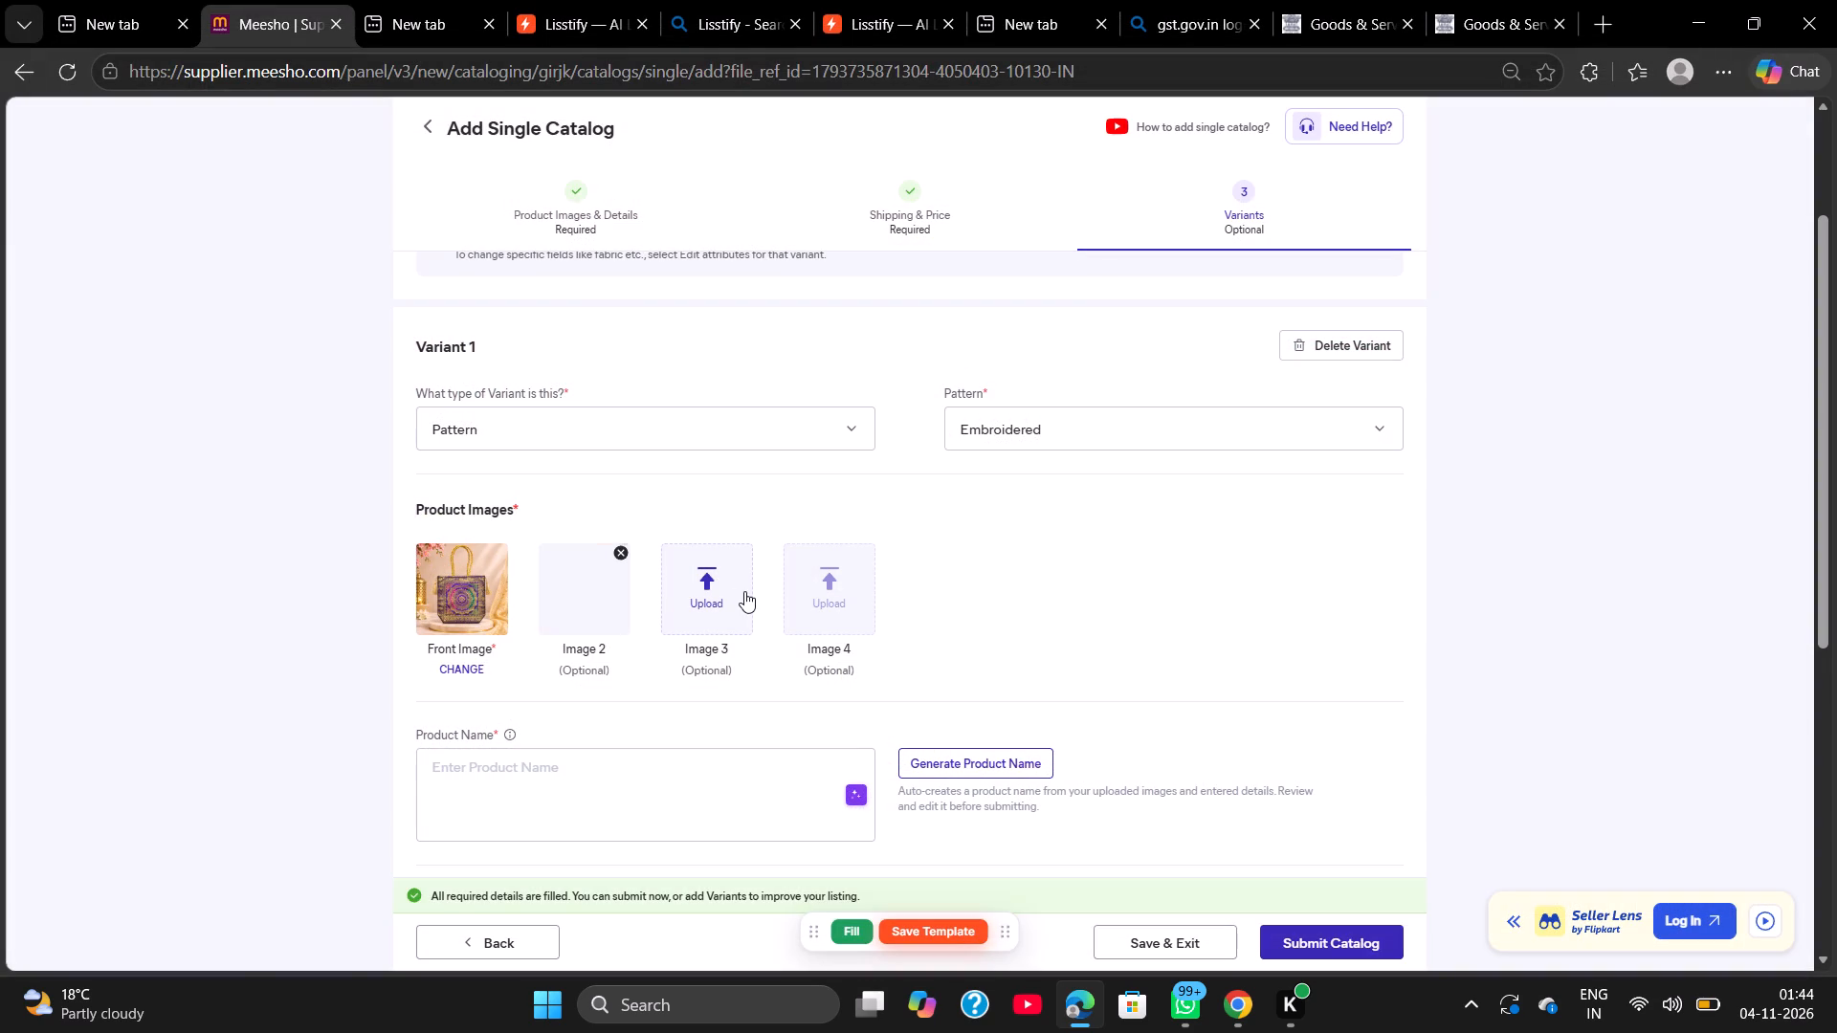
Upload the single picture of the woman carrying the purple circular-motif tote from Downloads as Variant 1's Image 3.
{"action": "left_click", "coordinate": [715, 590]}
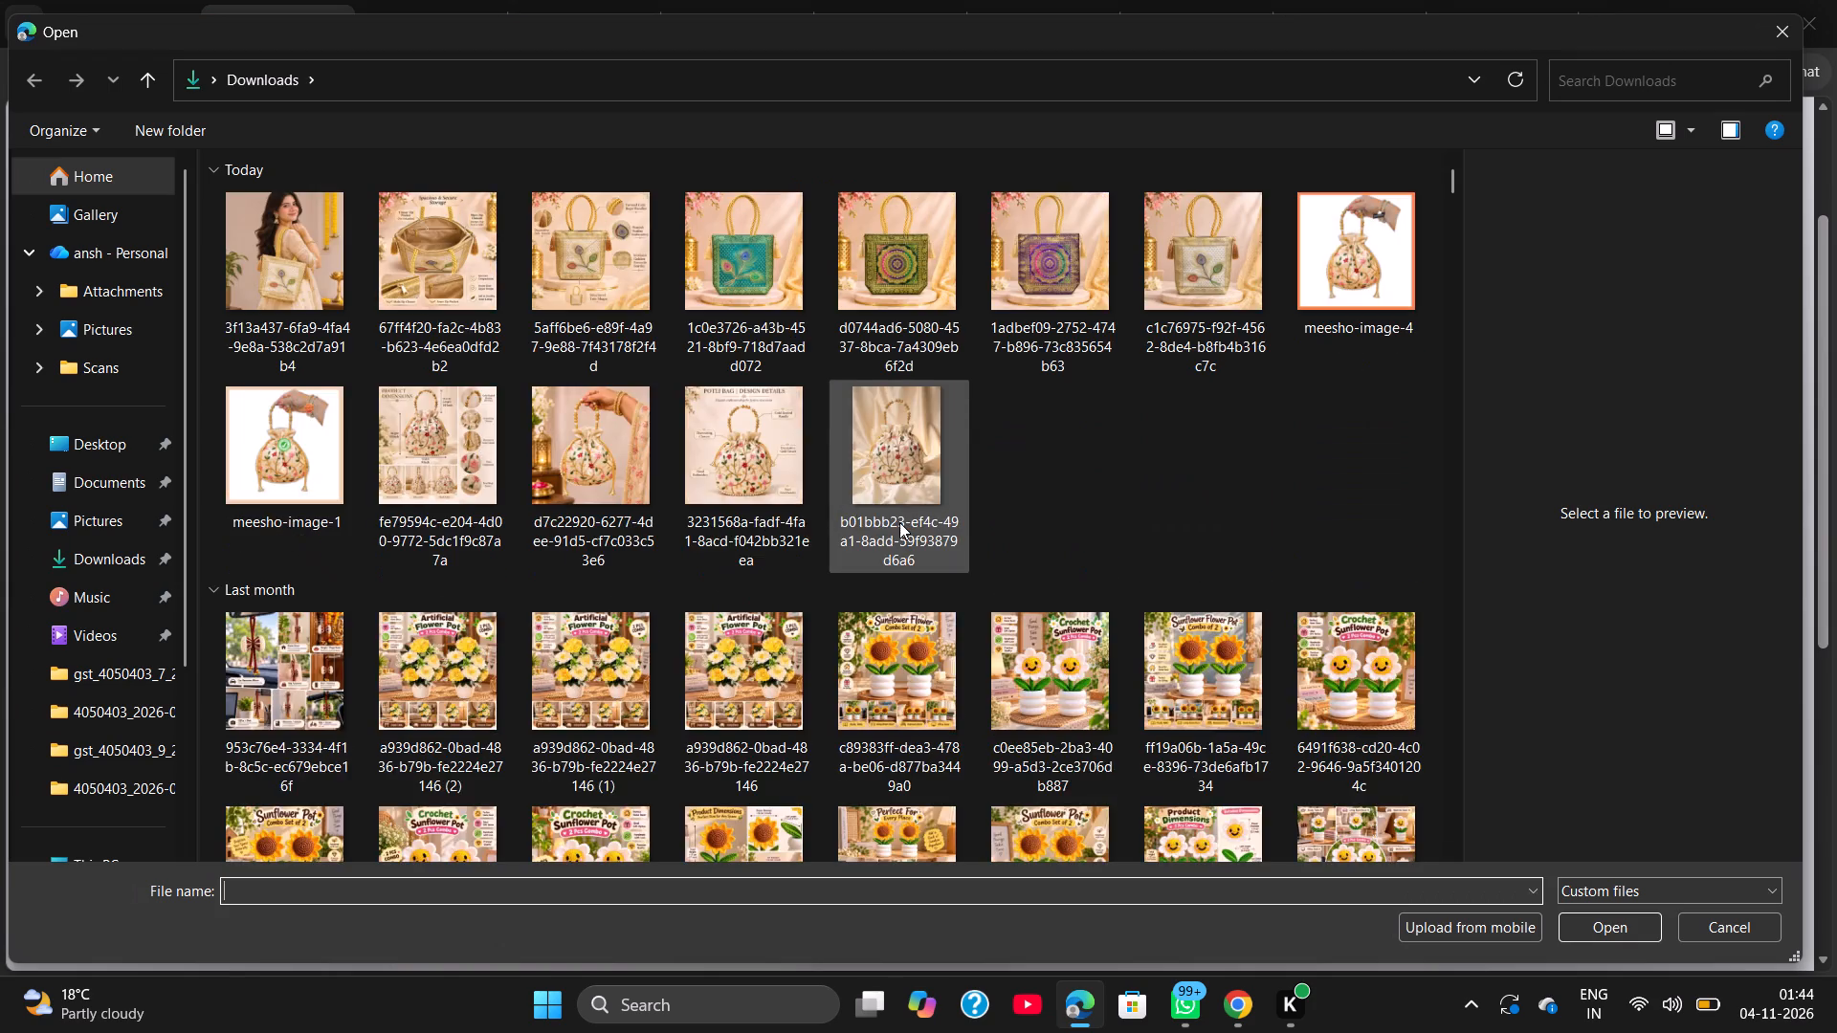
{"action": "scroll", "coordinate": [899, 522], "scroll_direction": "down", "scroll_amount": 17}
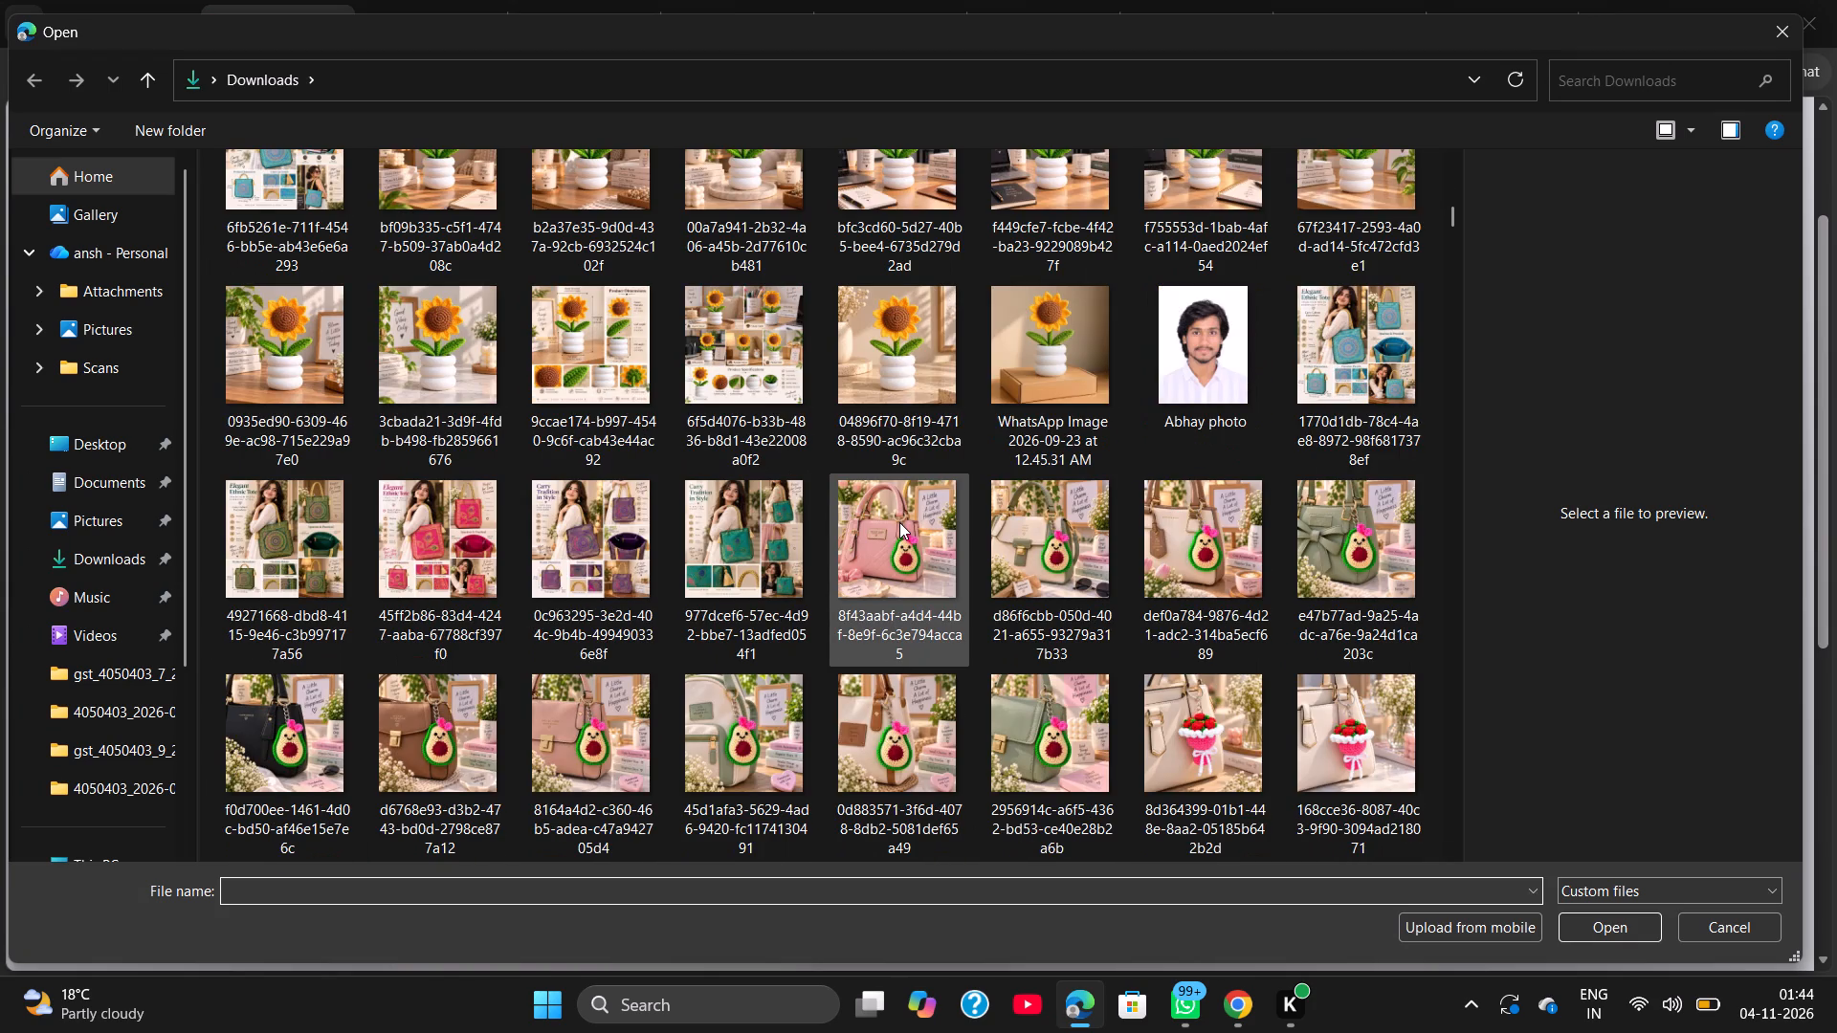
{"action": "scroll", "coordinate": [899, 522], "scroll_direction": "down", "scroll_amount": 7}
{"action": "scroll", "coordinate": [899, 522], "scroll_direction": "up", "scroll_amount": 1}
{"action": "scroll", "coordinate": [899, 522], "scroll_direction": "down", "scroll_amount": 20}
{"action": "scroll", "coordinate": [899, 522], "scroll_direction": "down", "scroll_amount": 20}
{"action": "scroll", "coordinate": [899, 522], "scroll_direction": "down", "scroll_amount": 20}
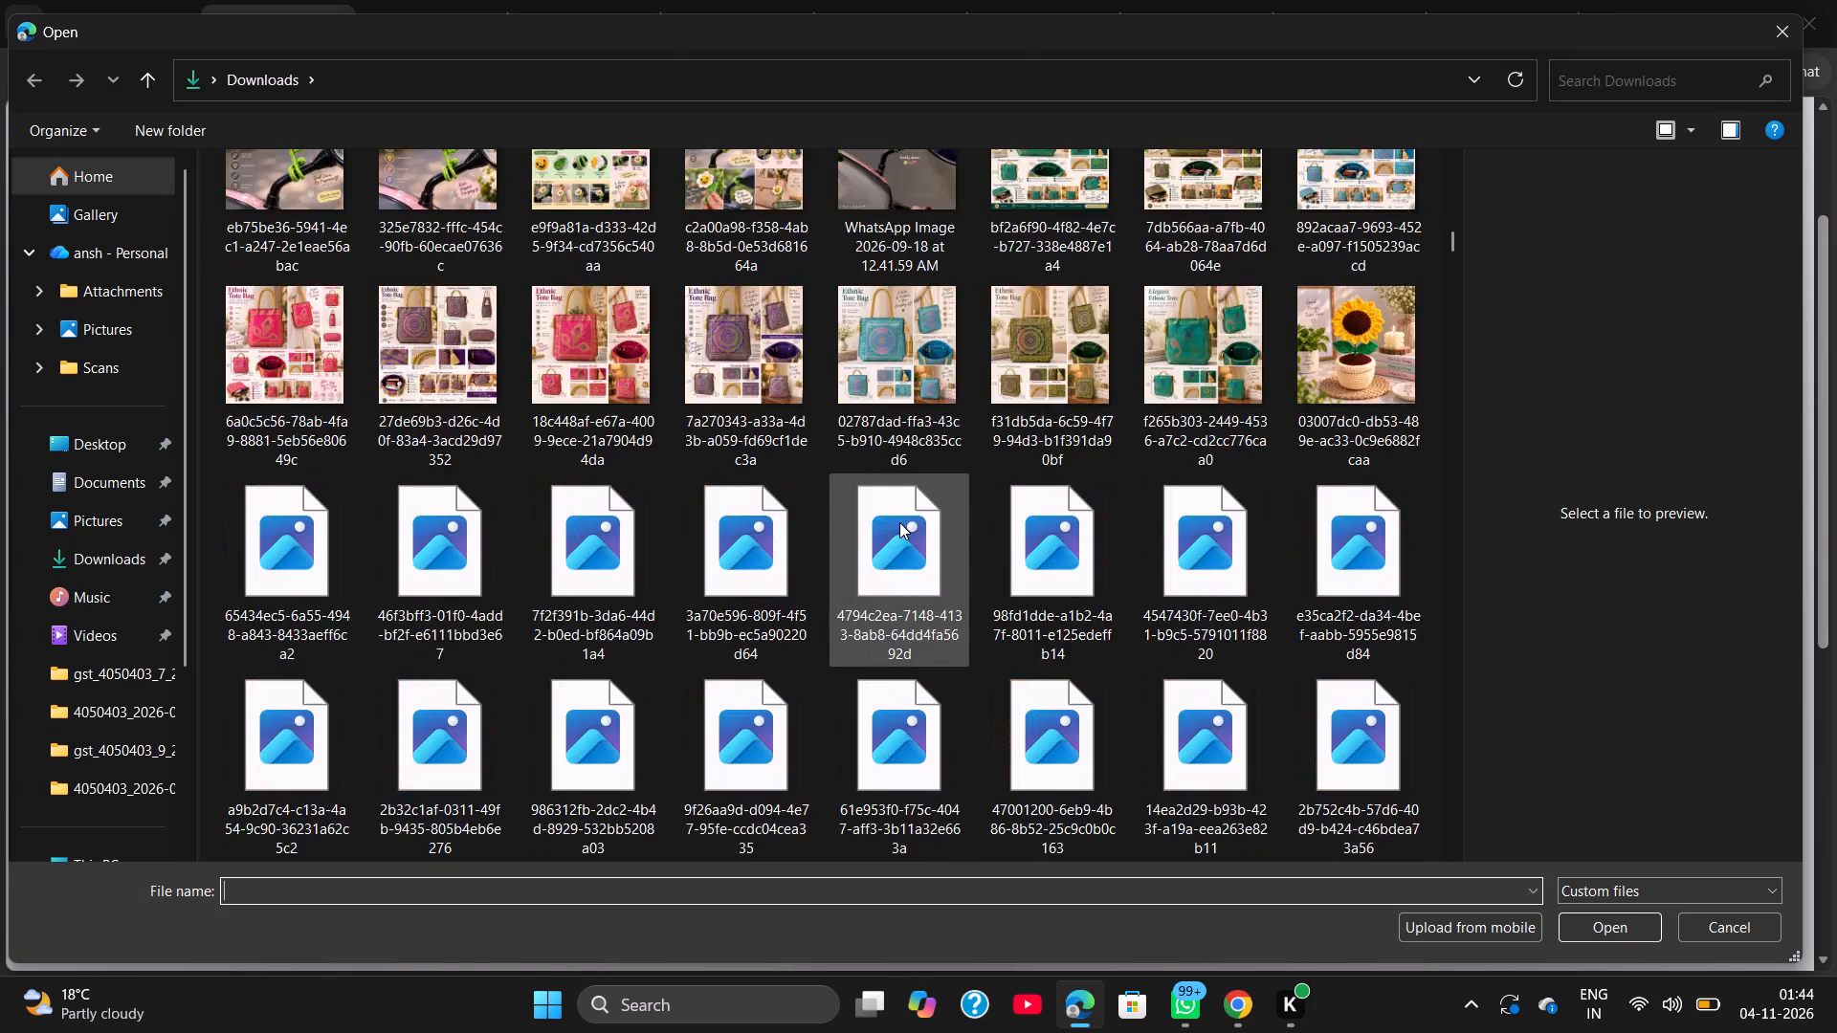
{"action": "scroll", "coordinate": [899, 522], "scroll_direction": "down", "scroll_amount": 20}
{"action": "scroll", "coordinate": [899, 522], "scroll_direction": "down", "scroll_amount": 20}
{"action": "scroll", "coordinate": [899, 522], "scroll_direction": "down", "scroll_amount": 20}
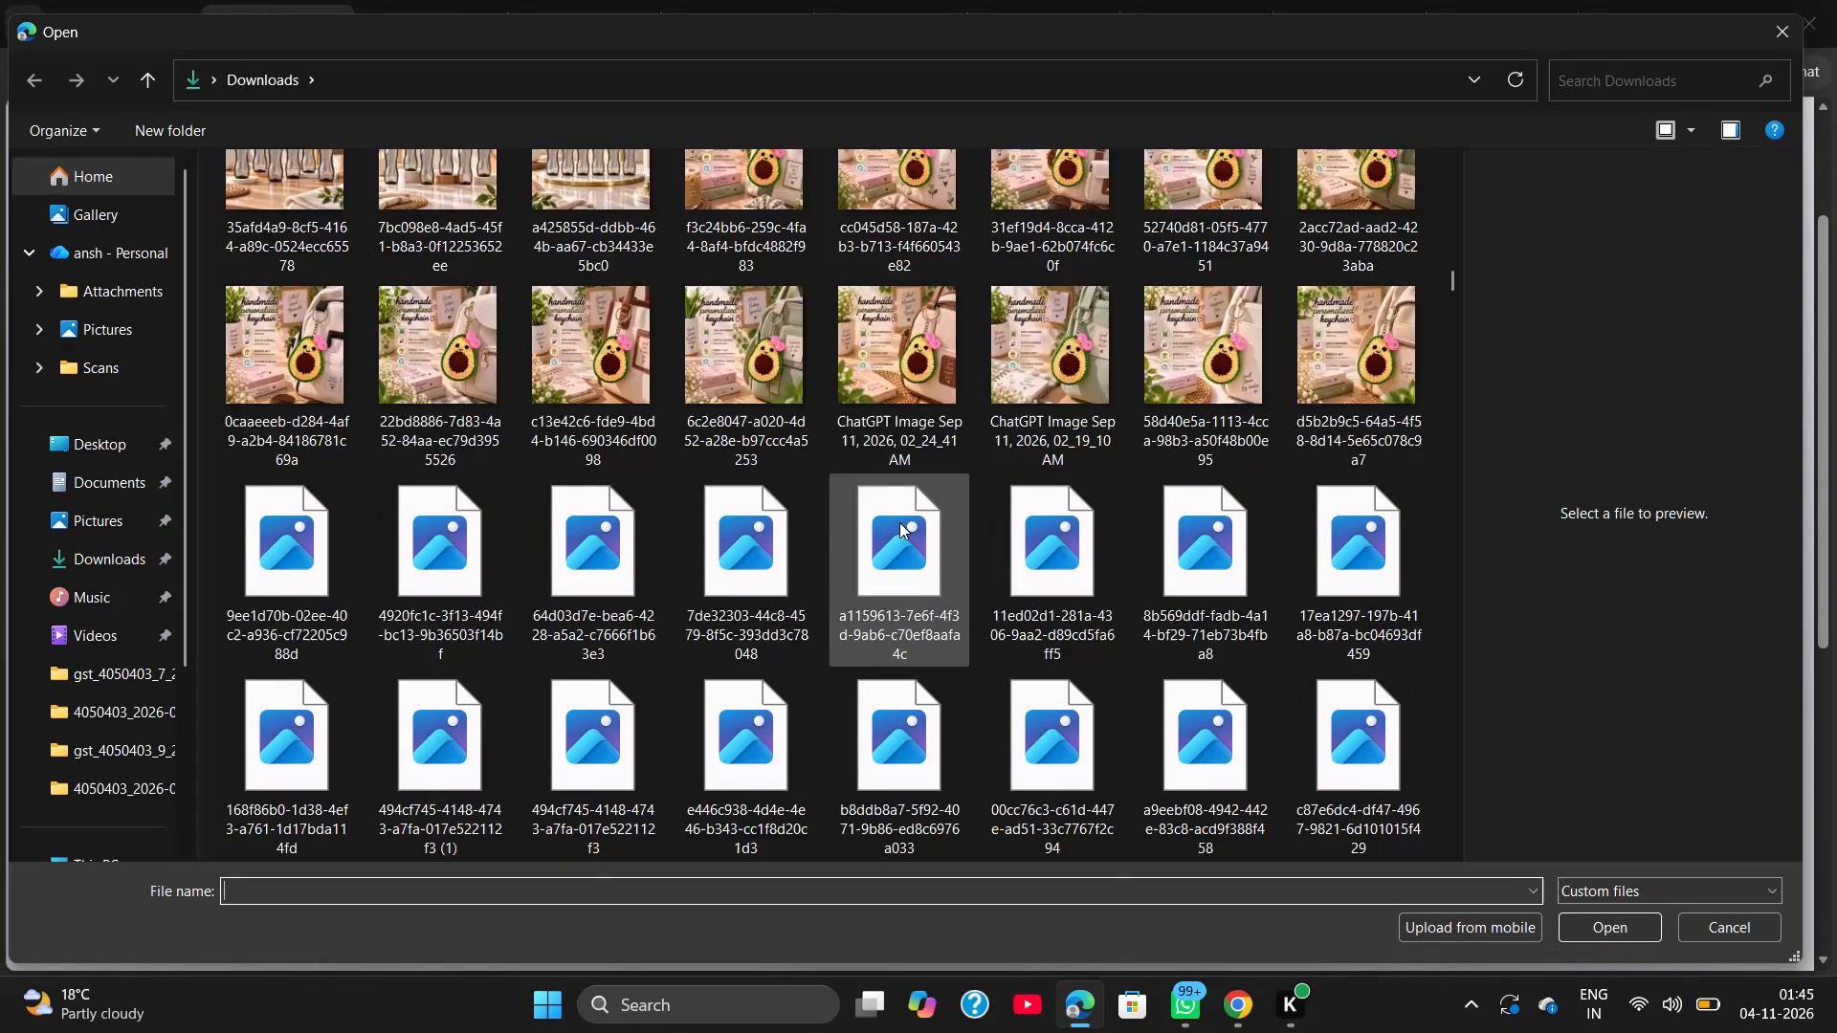
{"action": "scroll", "coordinate": [899, 522], "scroll_direction": "down", "scroll_amount": 20}
{"action": "scroll", "coordinate": [899, 522], "scroll_direction": "down", "scroll_amount": 20}
{"action": "scroll", "coordinate": [899, 522], "scroll_direction": "down", "scroll_amount": 20}
{"action": "scroll", "coordinate": [899, 522], "scroll_direction": "up", "scroll_amount": 2}
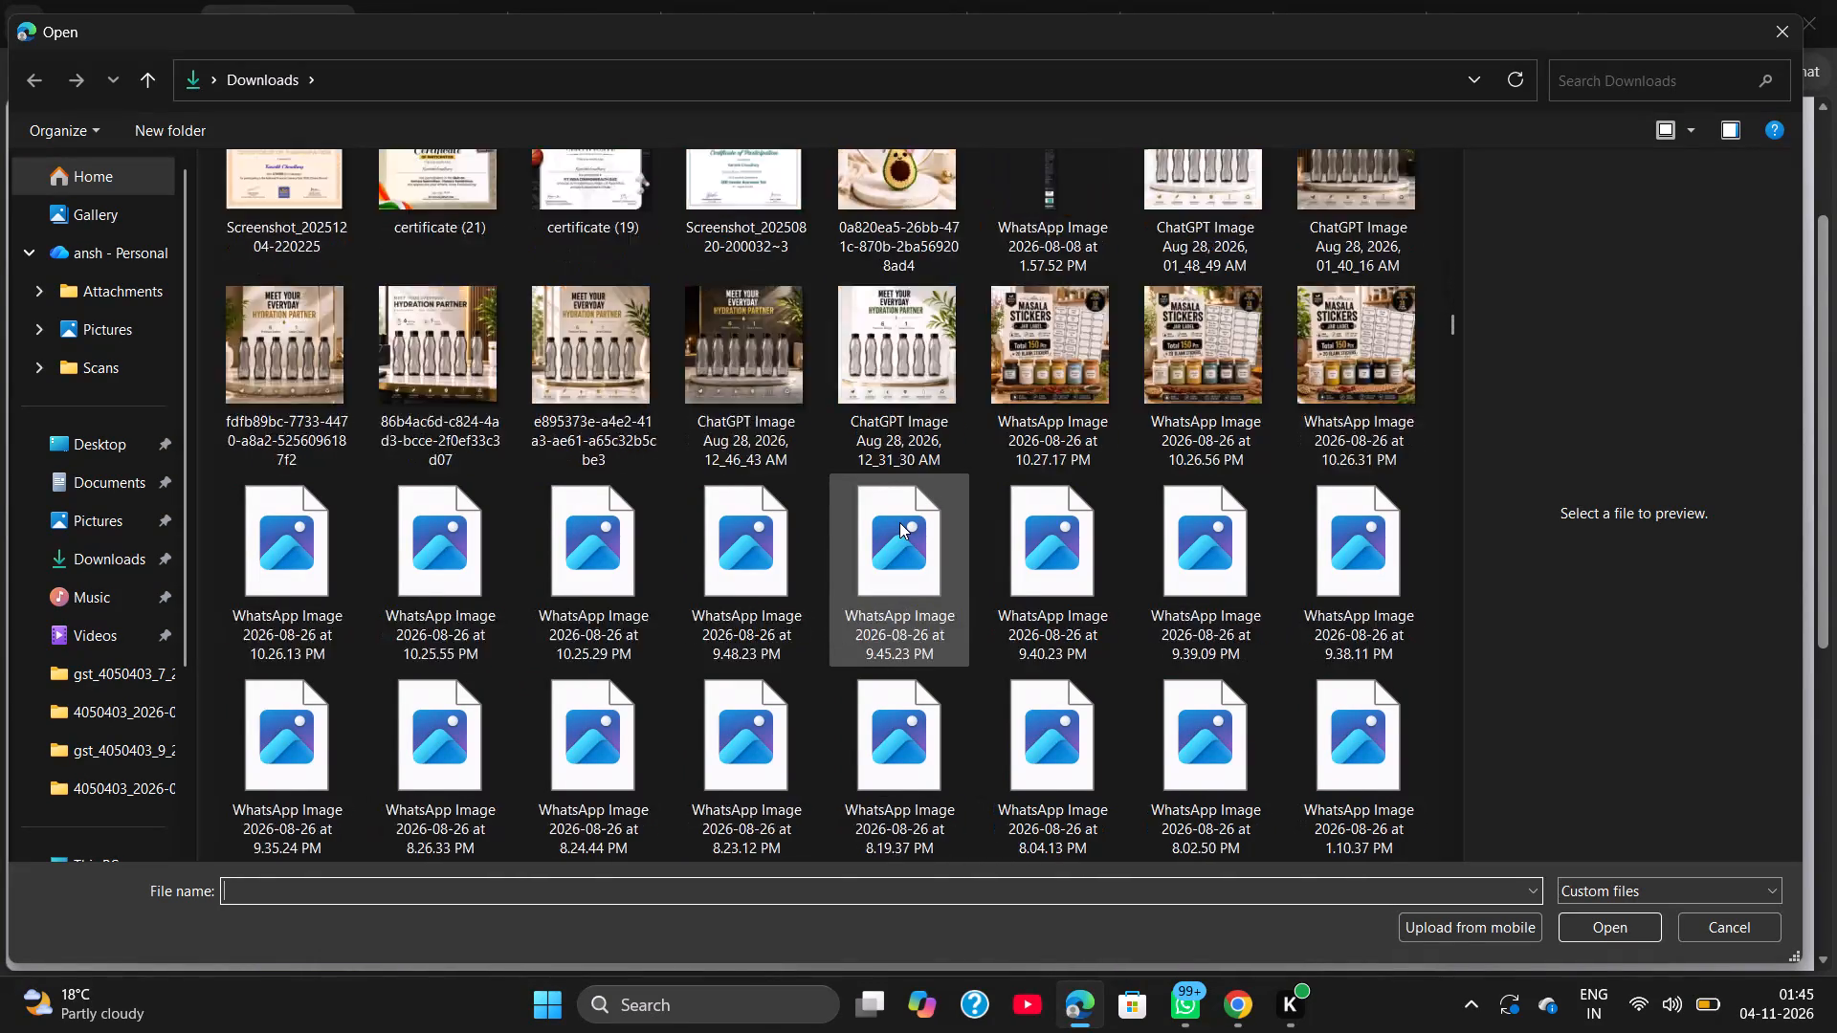
{"action": "scroll", "coordinate": [899, 522], "scroll_direction": "up", "scroll_amount": 4}
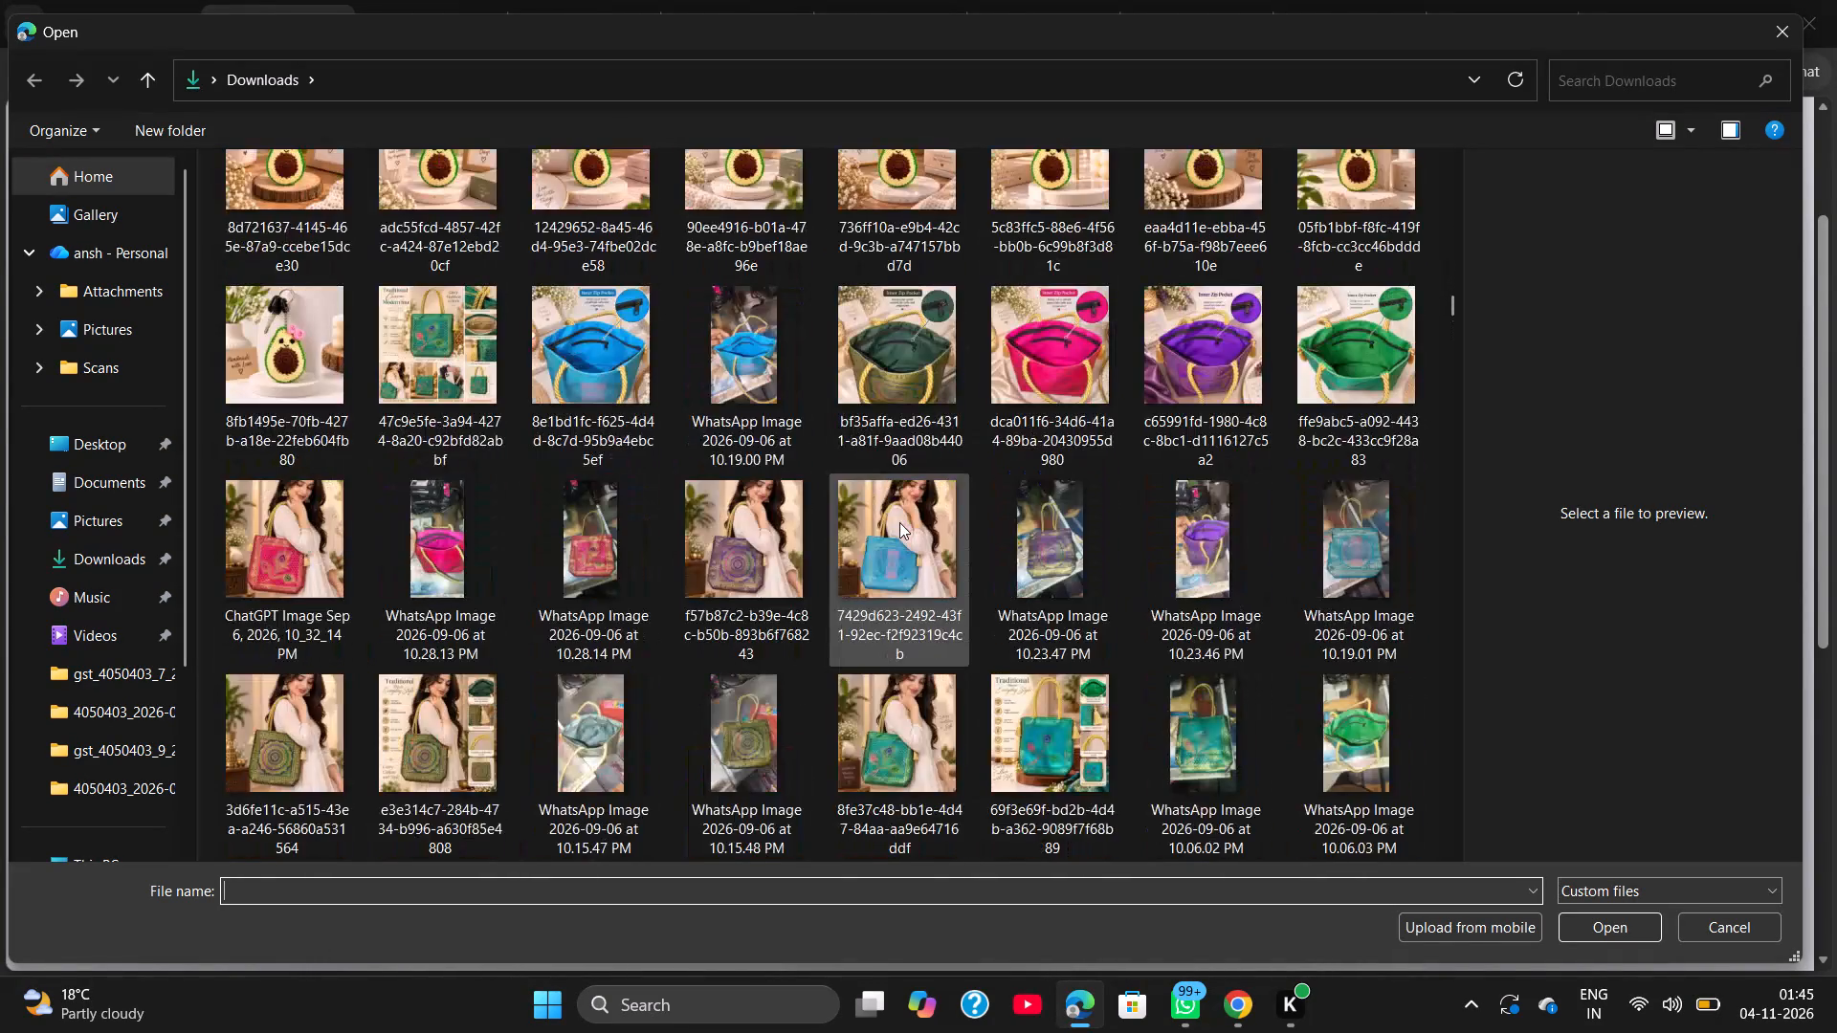
{"action": "double_click", "coordinate": [745, 530]}
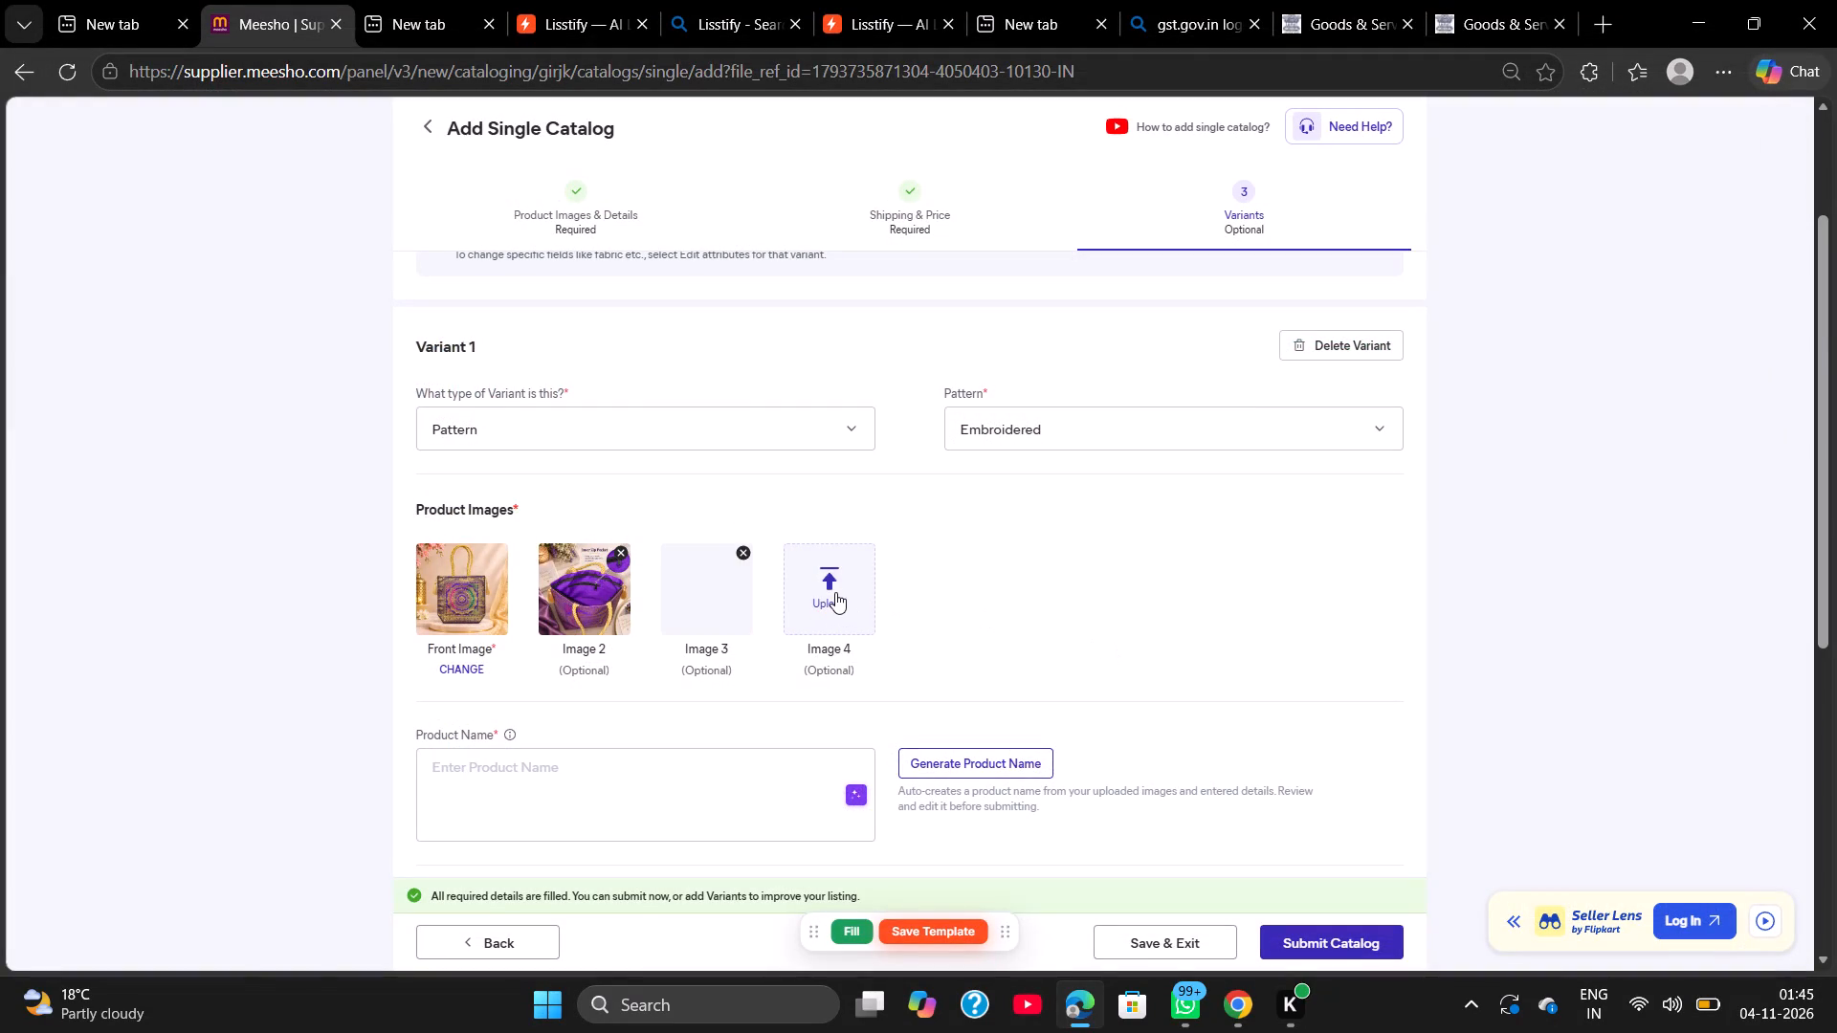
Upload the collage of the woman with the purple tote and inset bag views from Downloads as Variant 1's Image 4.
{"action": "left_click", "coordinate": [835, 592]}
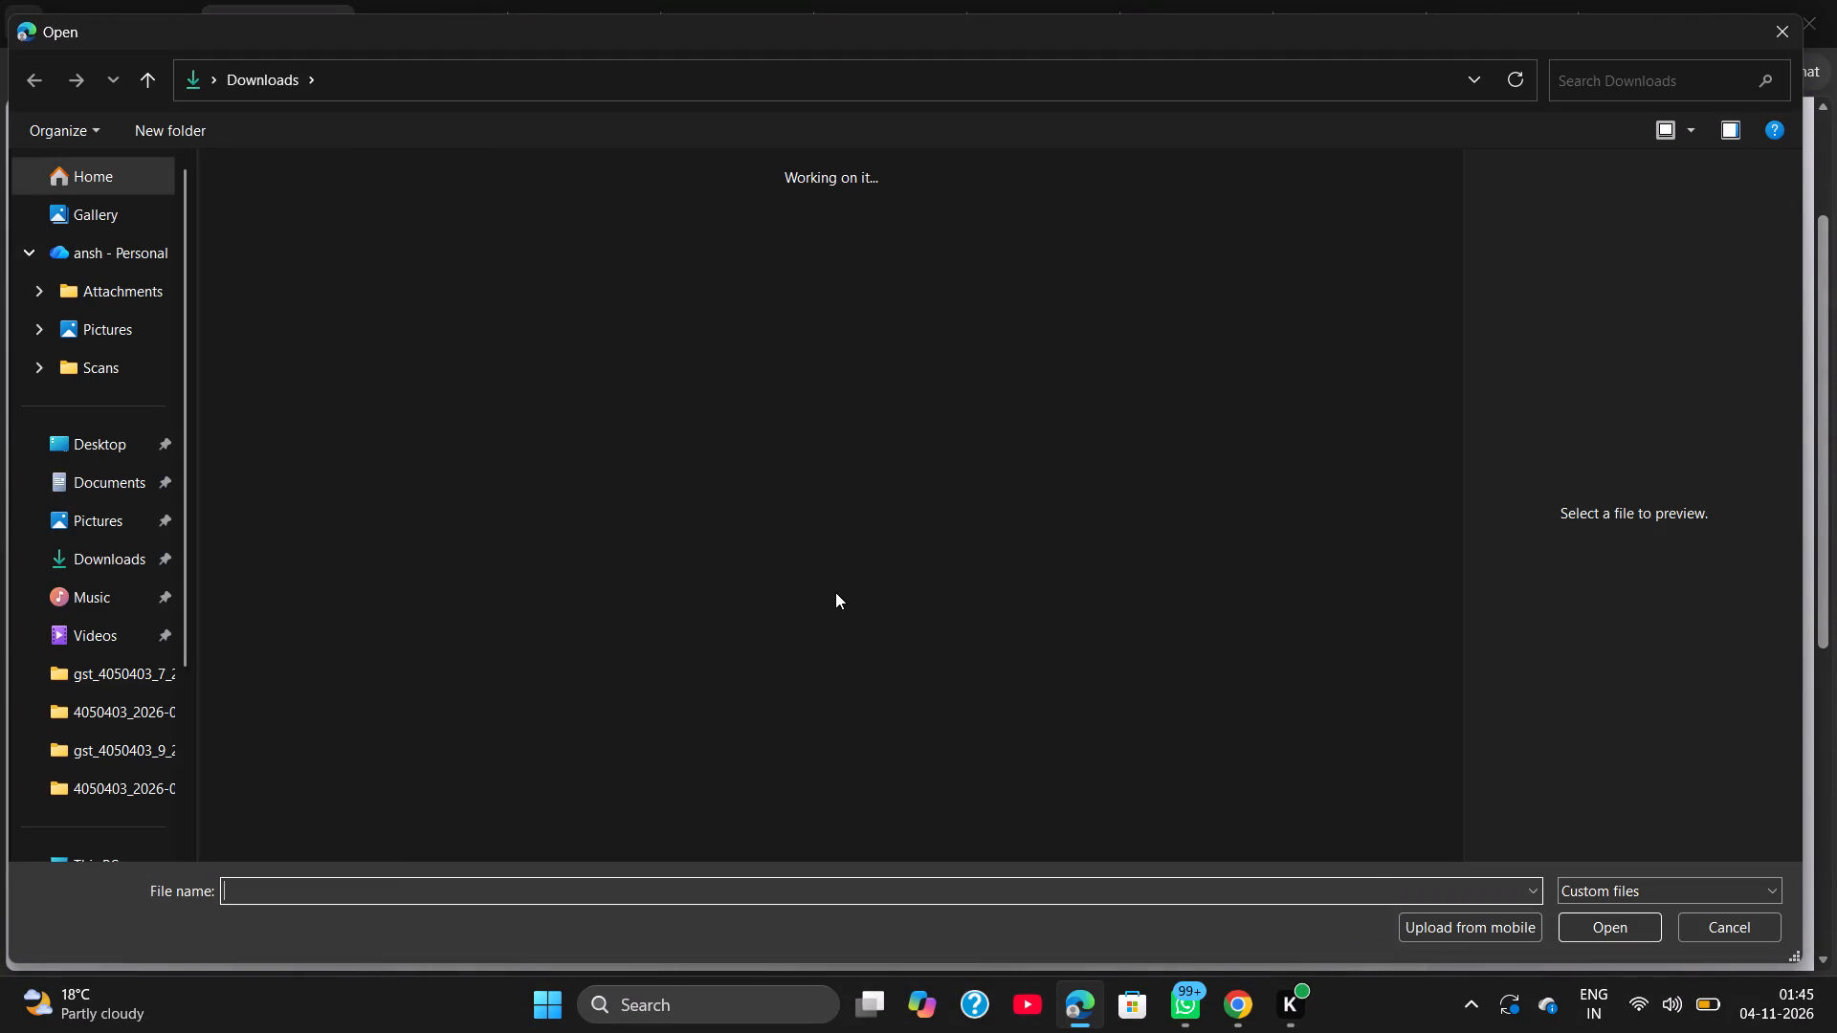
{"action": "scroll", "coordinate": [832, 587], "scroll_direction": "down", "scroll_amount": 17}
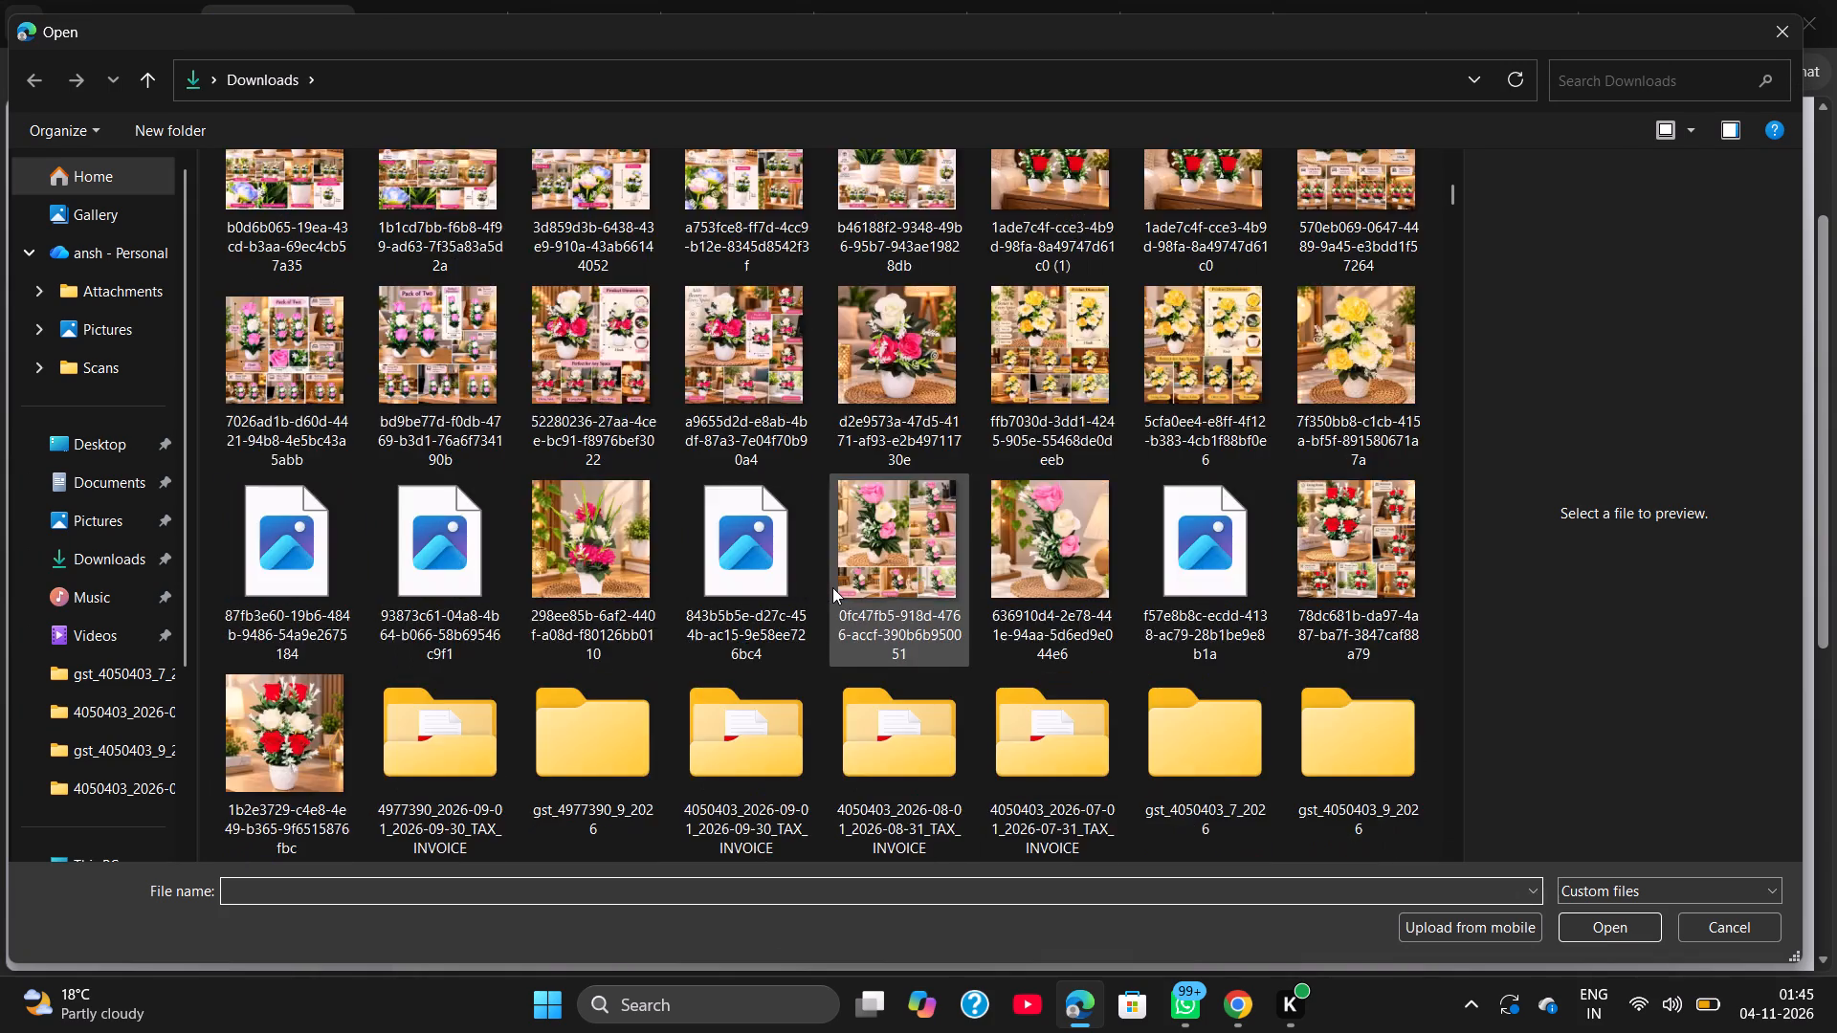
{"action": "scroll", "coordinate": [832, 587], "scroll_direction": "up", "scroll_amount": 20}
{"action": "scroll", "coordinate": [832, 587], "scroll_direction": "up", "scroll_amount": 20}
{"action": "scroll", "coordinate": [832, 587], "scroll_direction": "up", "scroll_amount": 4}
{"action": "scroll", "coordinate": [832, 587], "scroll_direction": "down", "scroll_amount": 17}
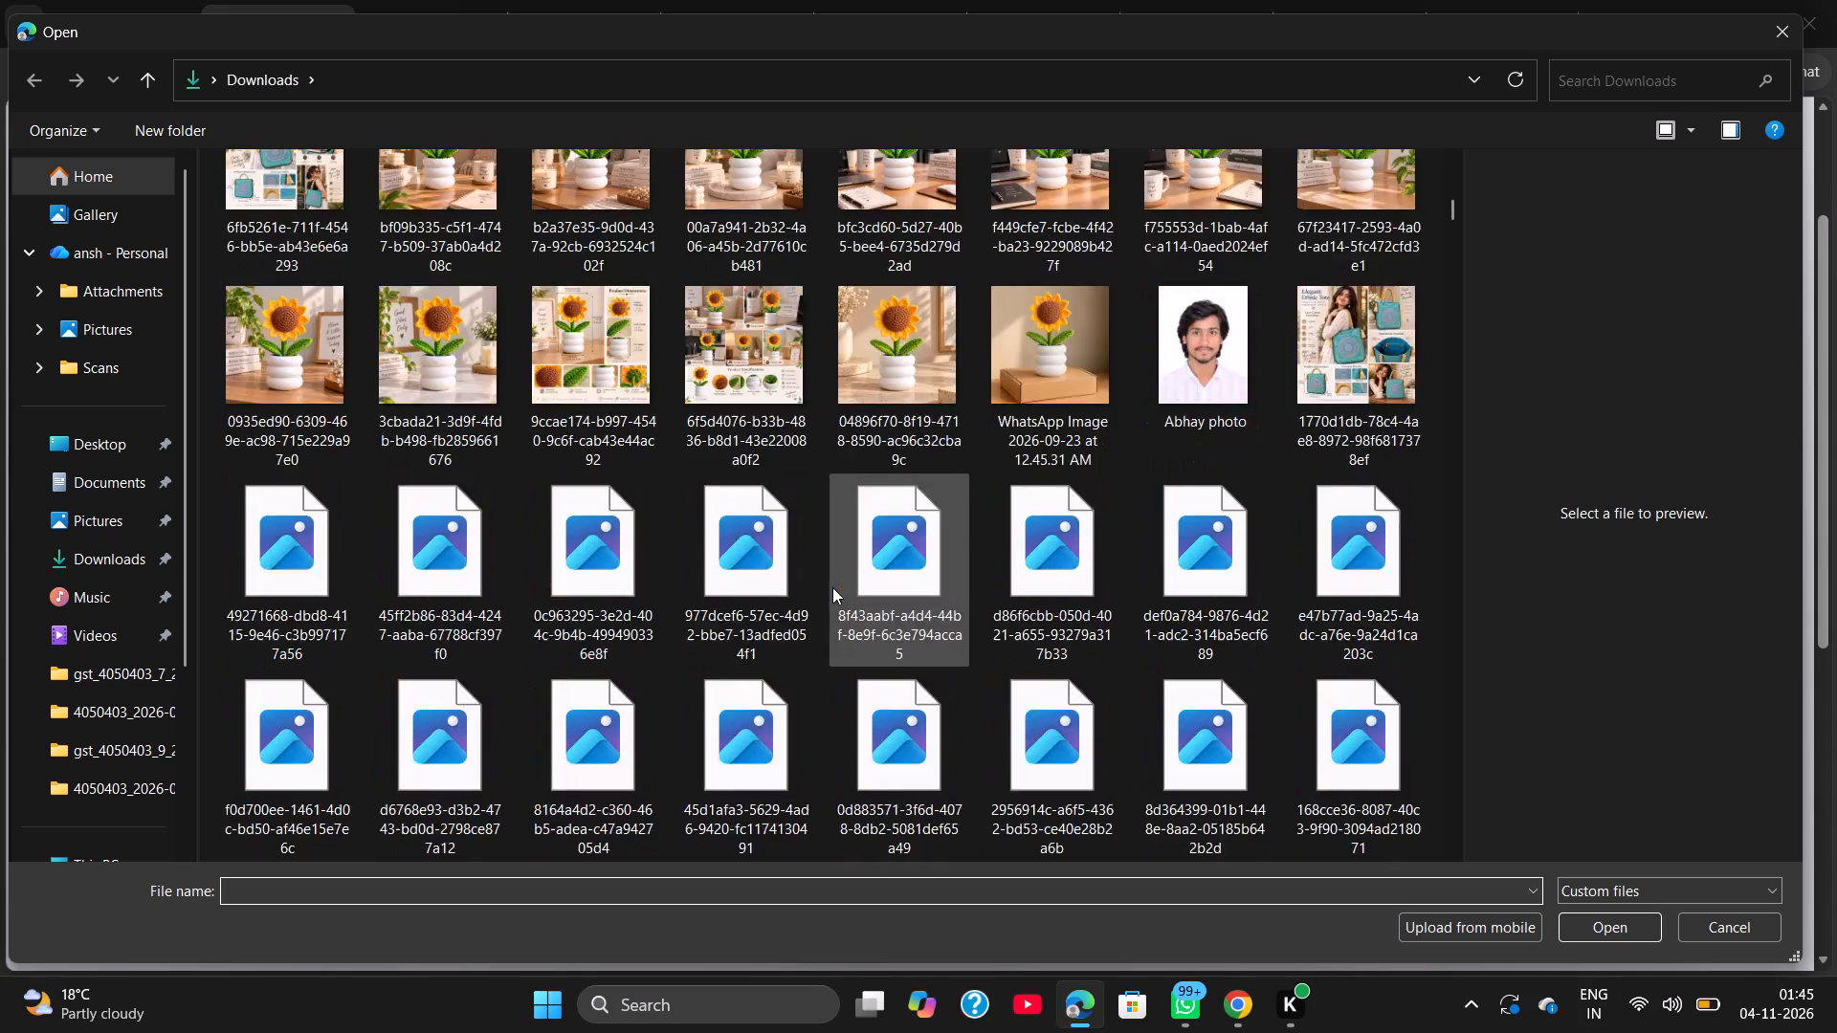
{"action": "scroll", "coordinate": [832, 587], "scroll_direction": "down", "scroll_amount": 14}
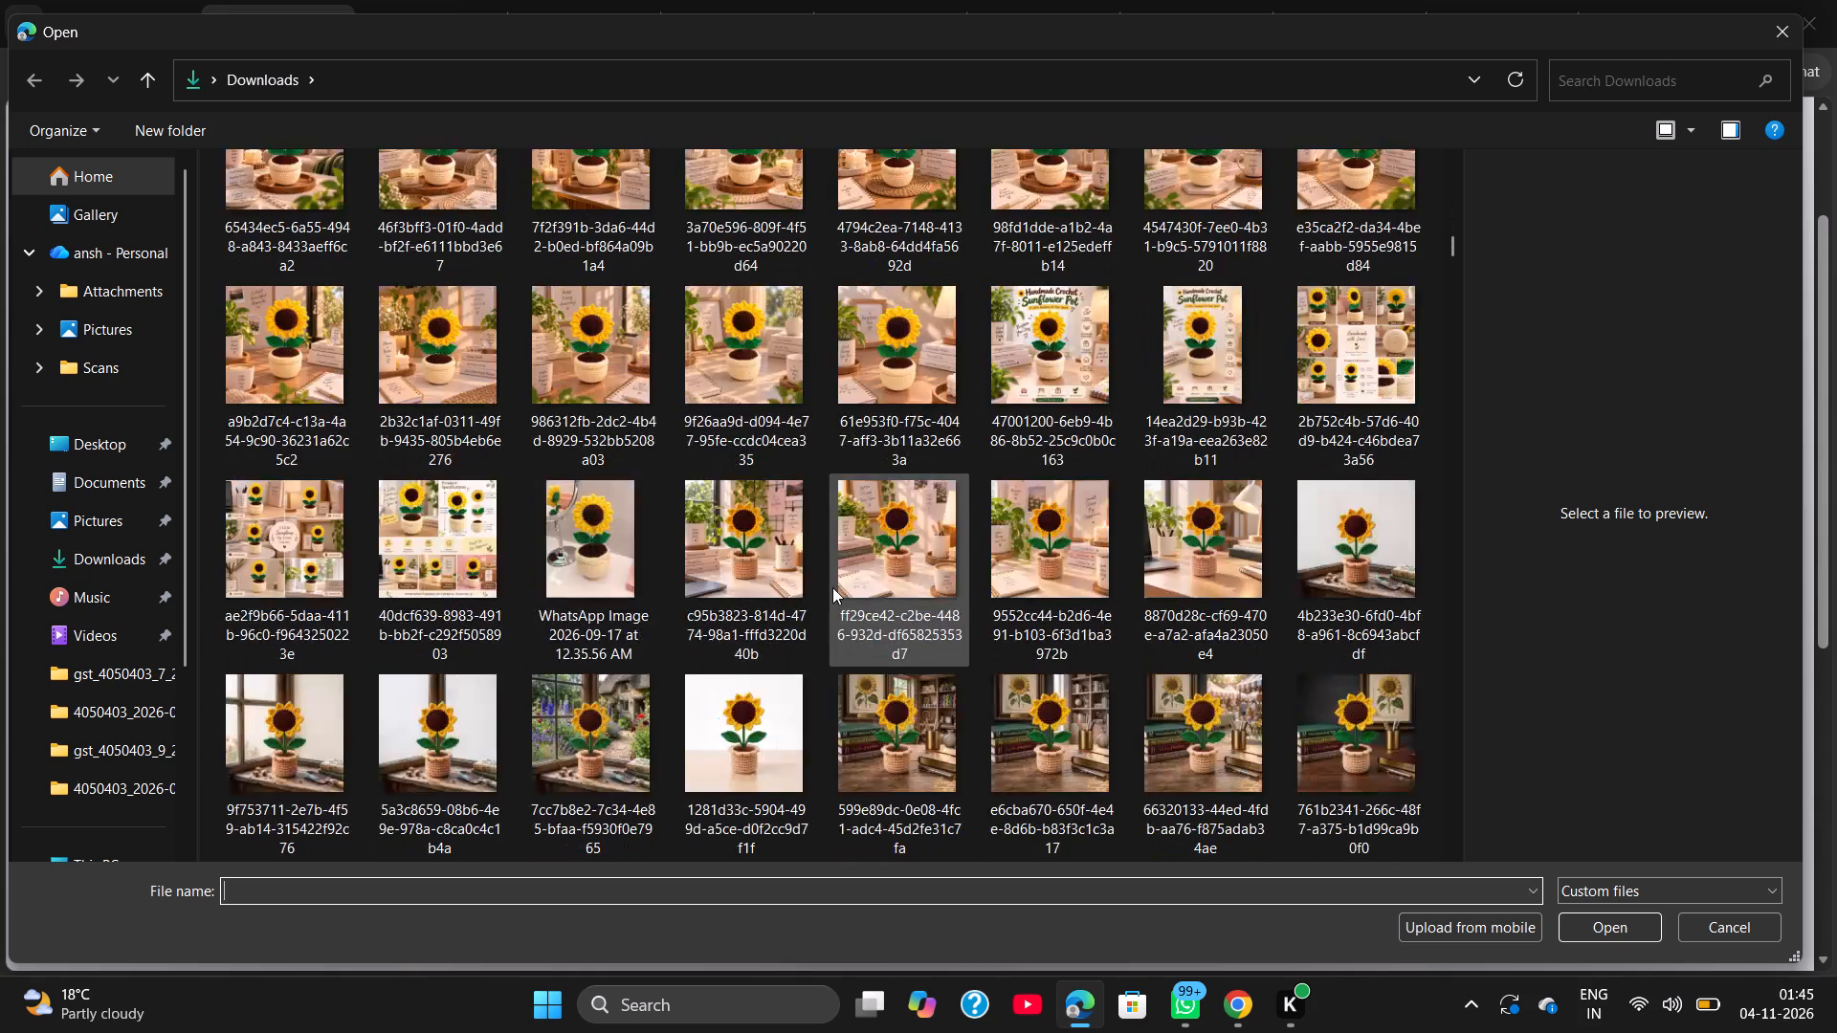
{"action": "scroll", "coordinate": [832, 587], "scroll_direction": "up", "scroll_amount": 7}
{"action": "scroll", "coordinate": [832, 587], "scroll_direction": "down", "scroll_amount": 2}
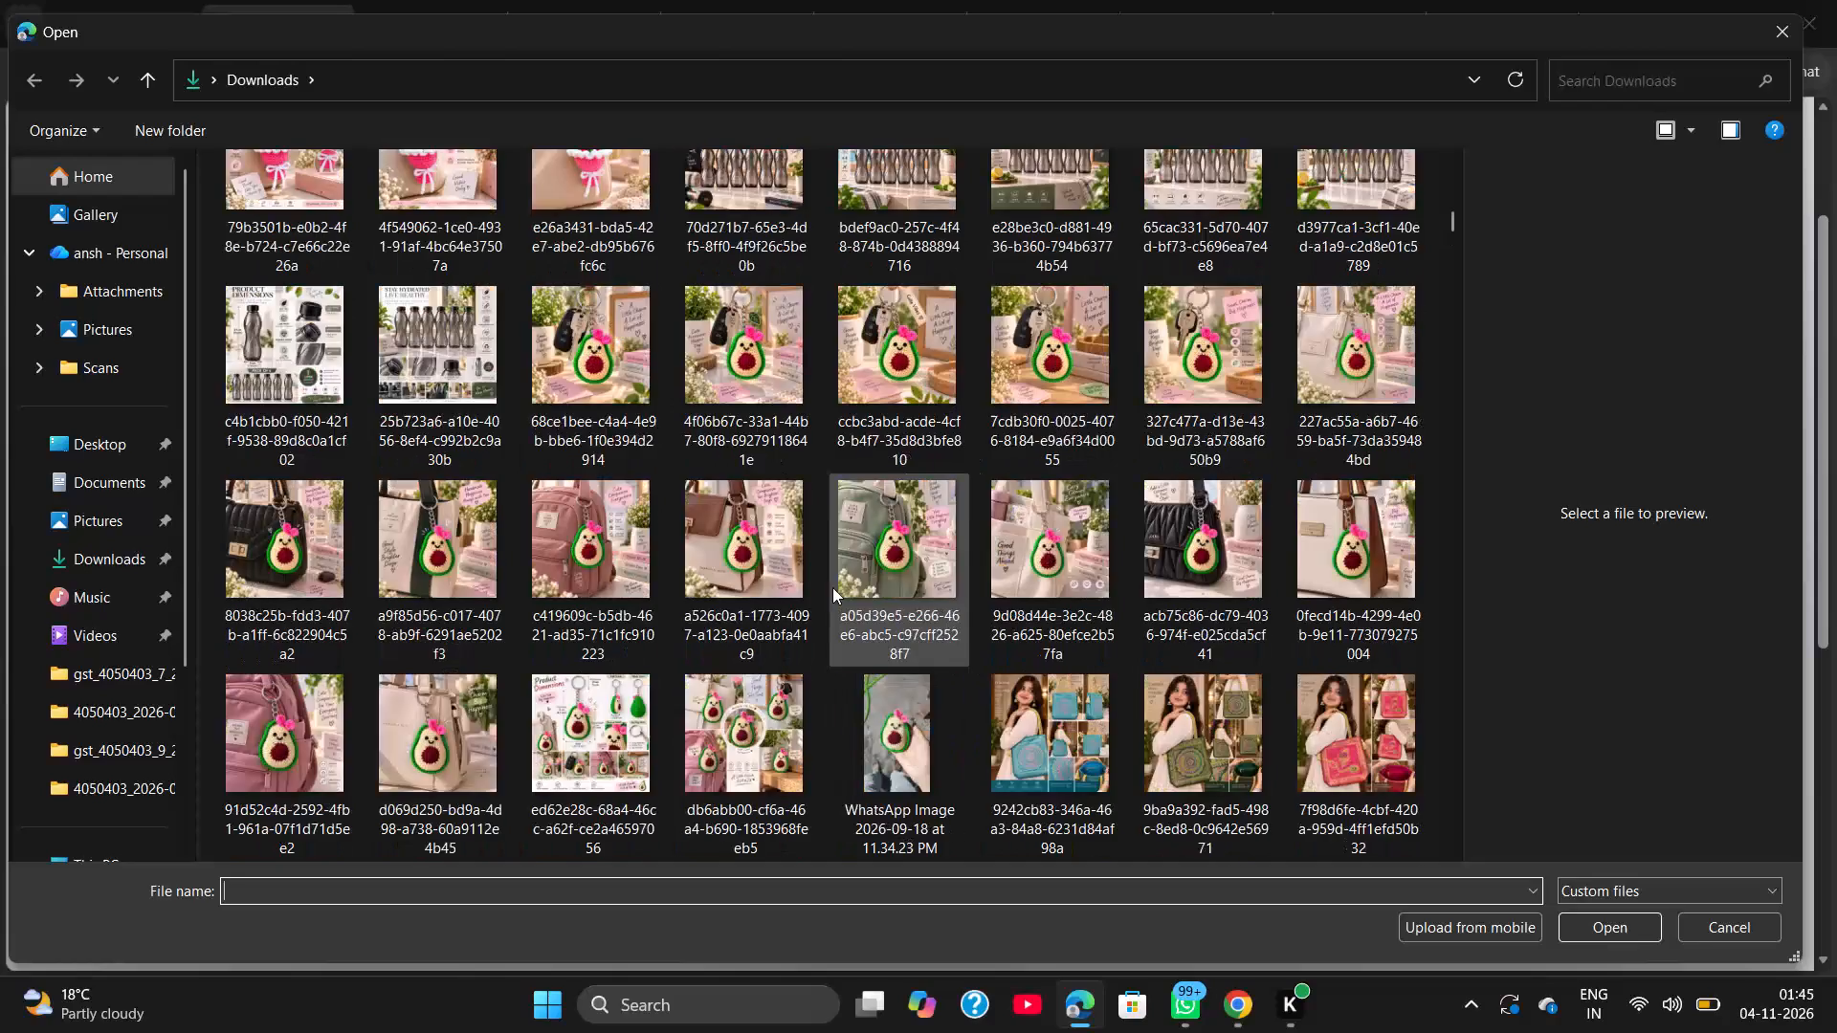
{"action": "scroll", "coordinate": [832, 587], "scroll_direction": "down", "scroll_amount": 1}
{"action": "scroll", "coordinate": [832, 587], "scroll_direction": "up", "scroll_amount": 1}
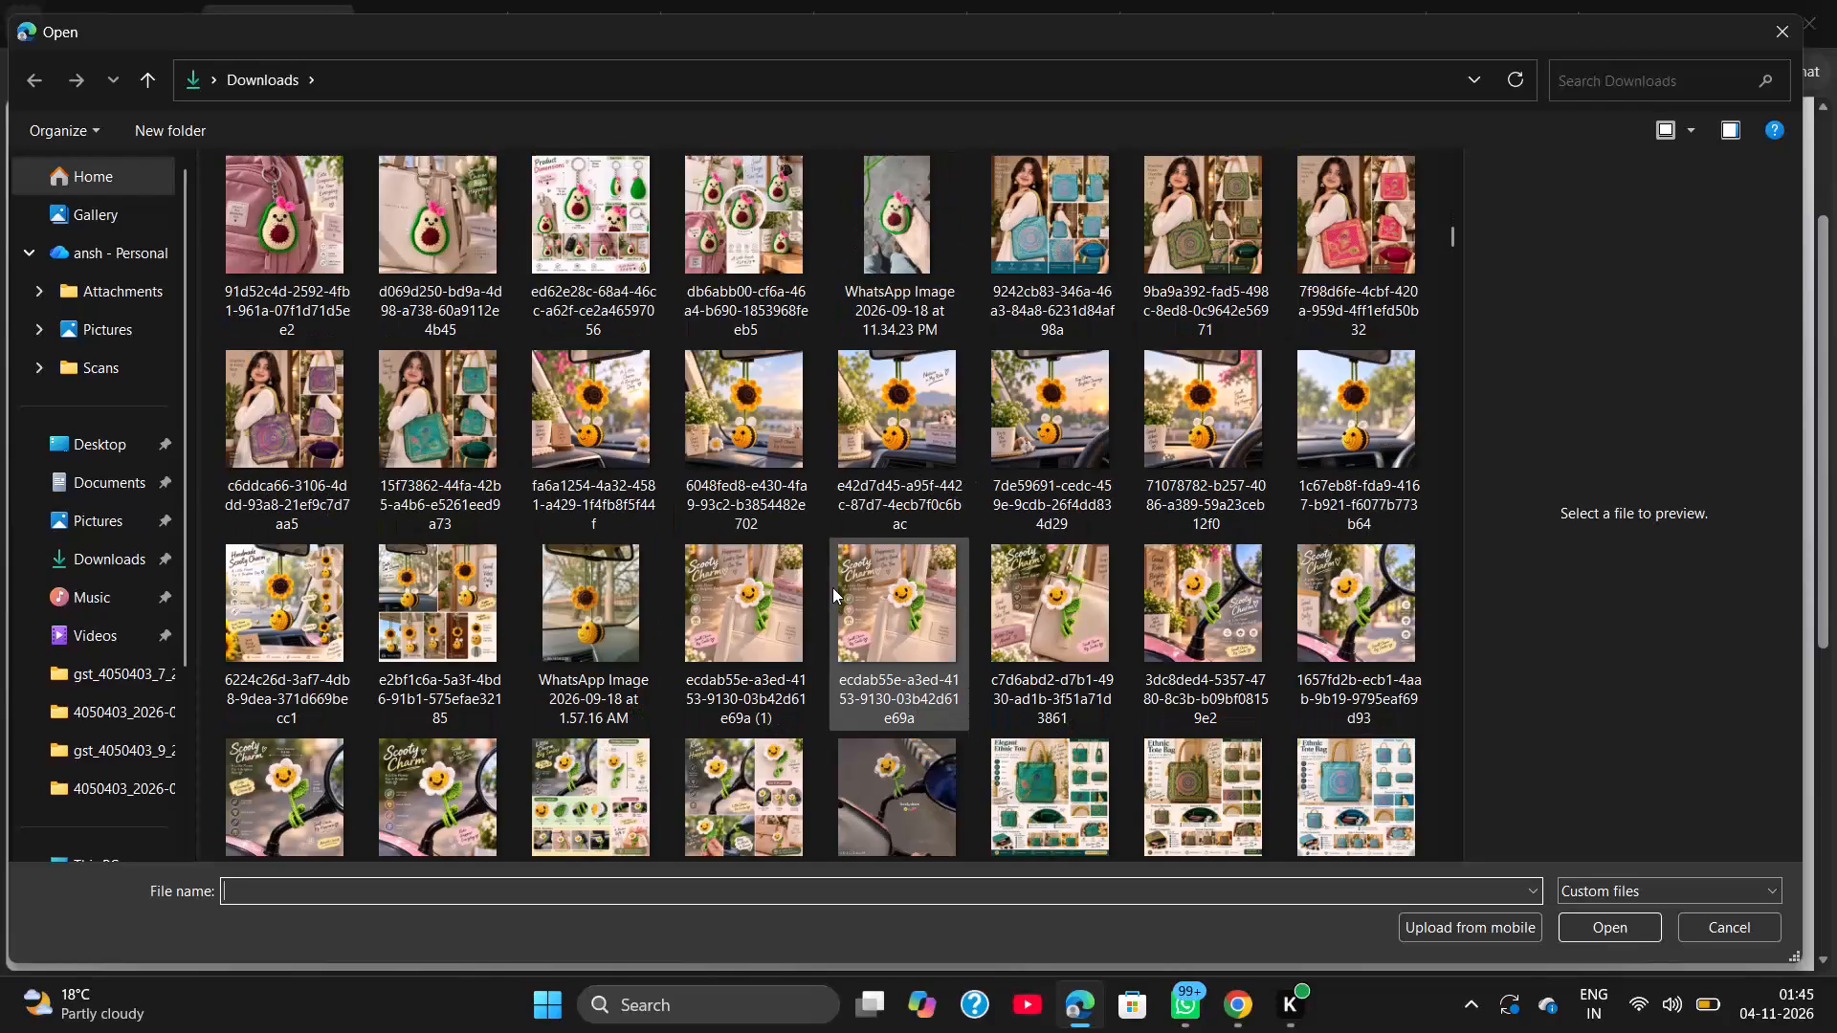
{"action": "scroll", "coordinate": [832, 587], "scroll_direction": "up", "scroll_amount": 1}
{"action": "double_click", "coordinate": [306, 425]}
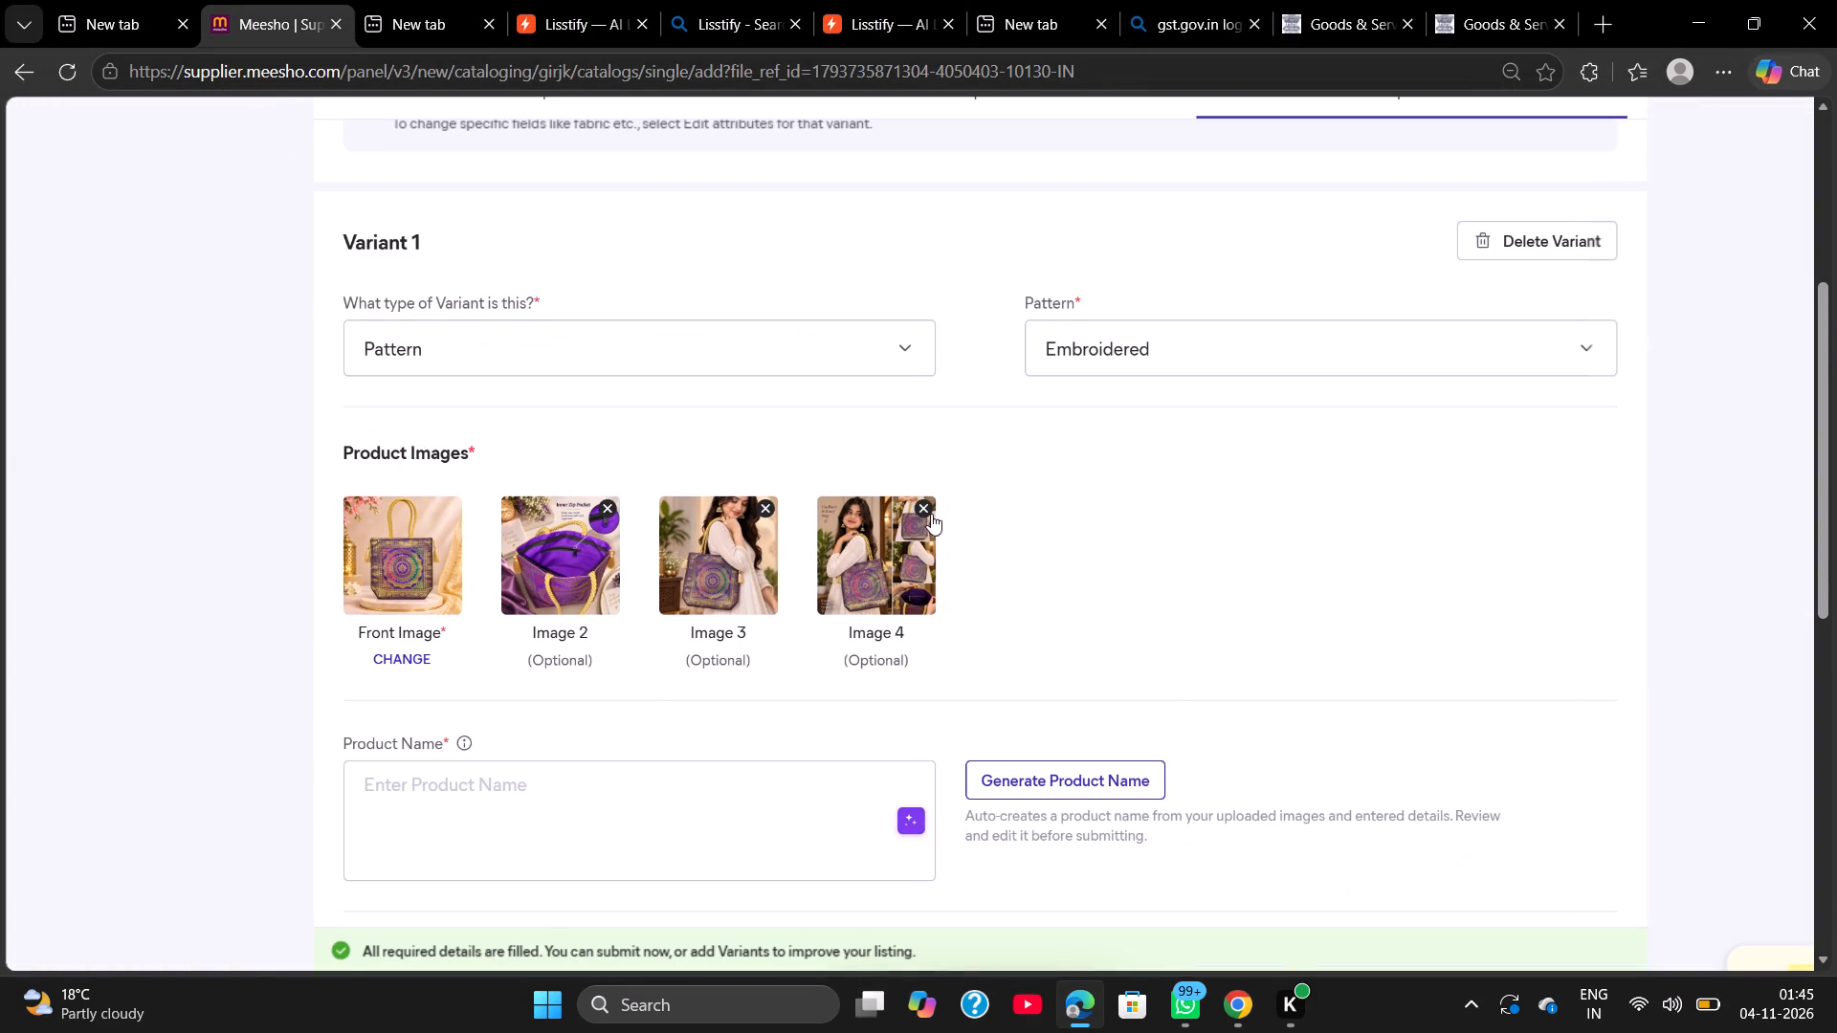
Replace Variant 1's Image 4 with the "Made to Last" picture of the purple circular-motif bag from Downloads.
{"action": "left_click", "coordinate": [922, 508]}
{"action": "left_click", "coordinate": [898, 553]}
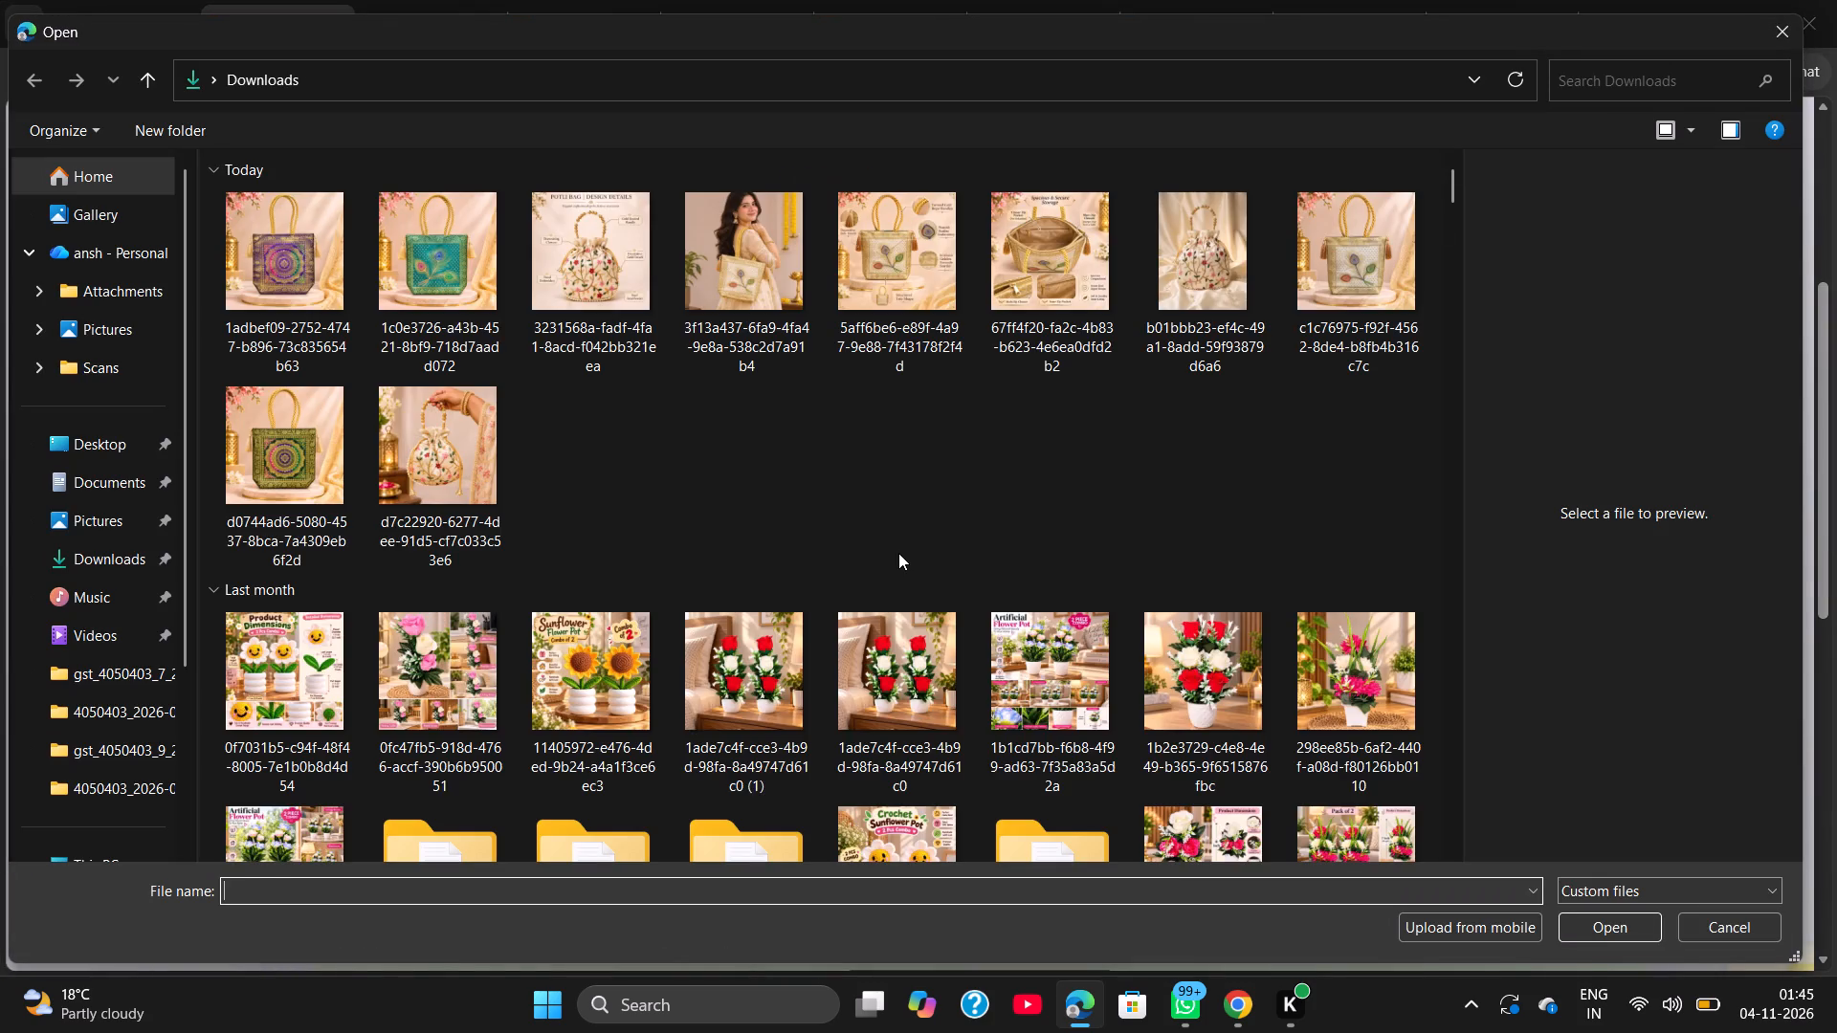
{"action": "scroll", "coordinate": [898, 553], "scroll_direction": "down", "scroll_amount": 18}
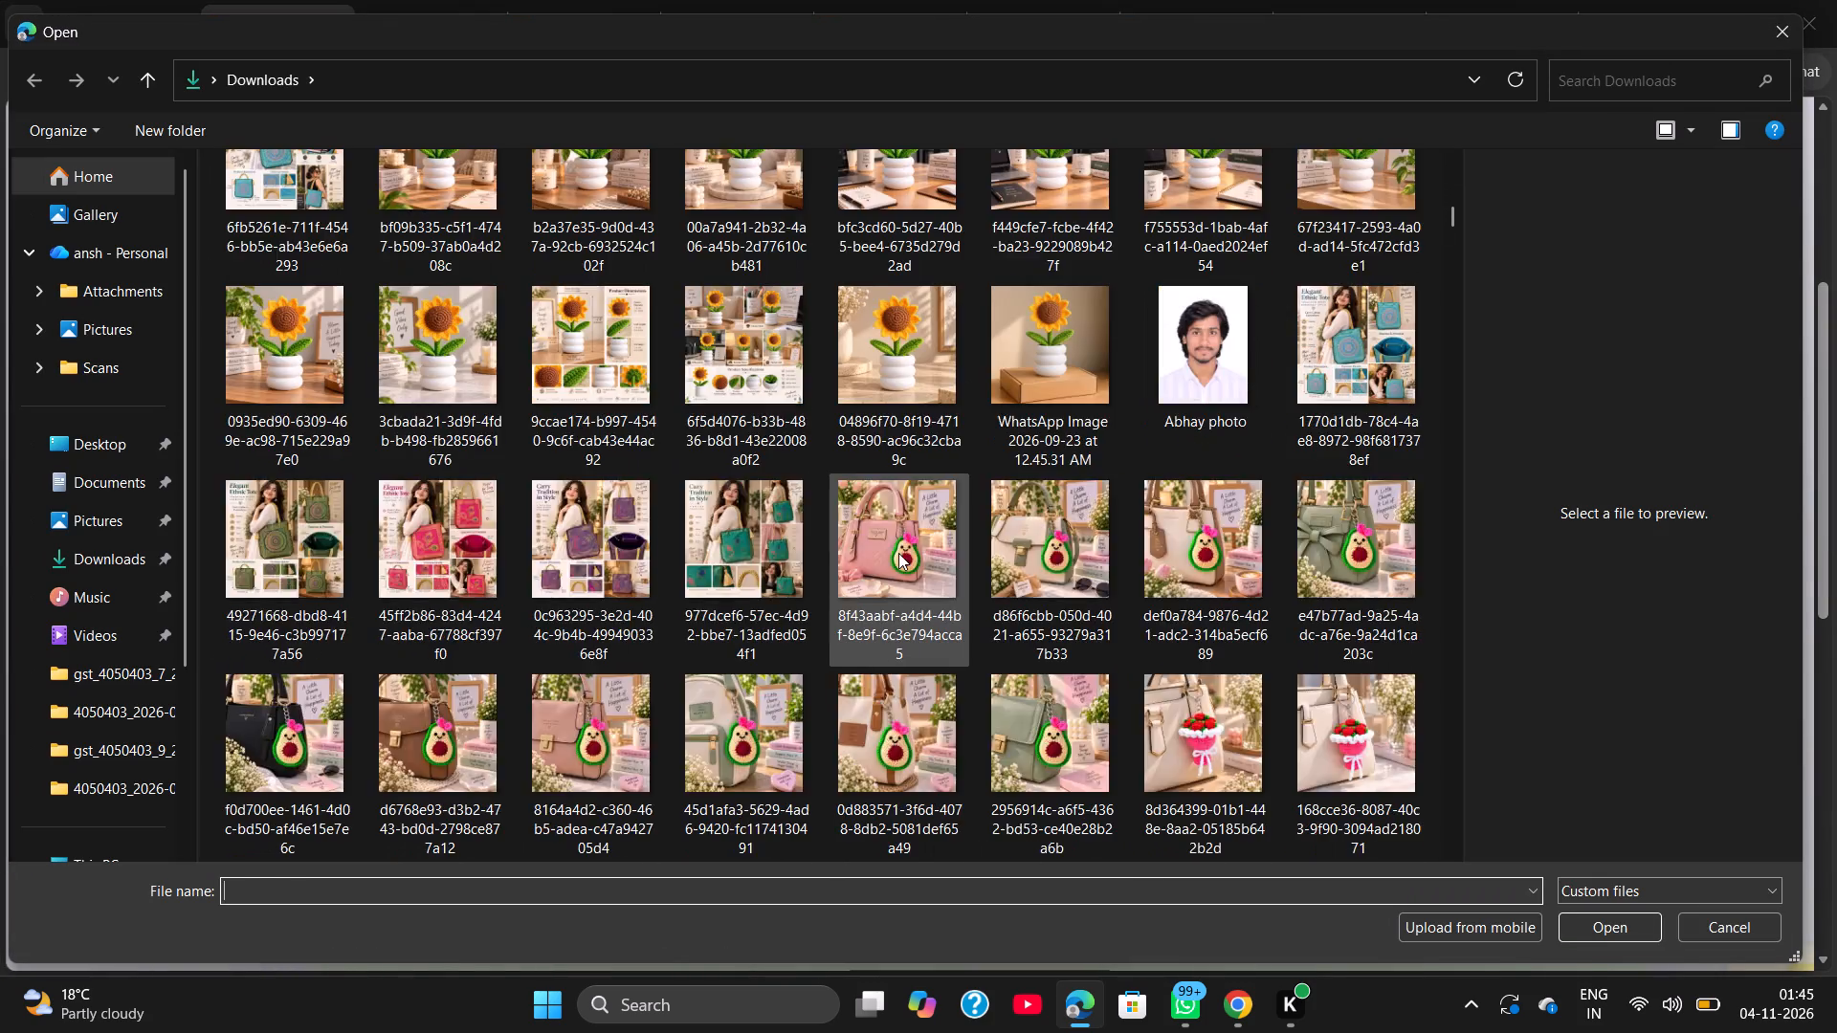
{"action": "scroll", "coordinate": [898, 553], "scroll_direction": "down", "scroll_amount": 4}
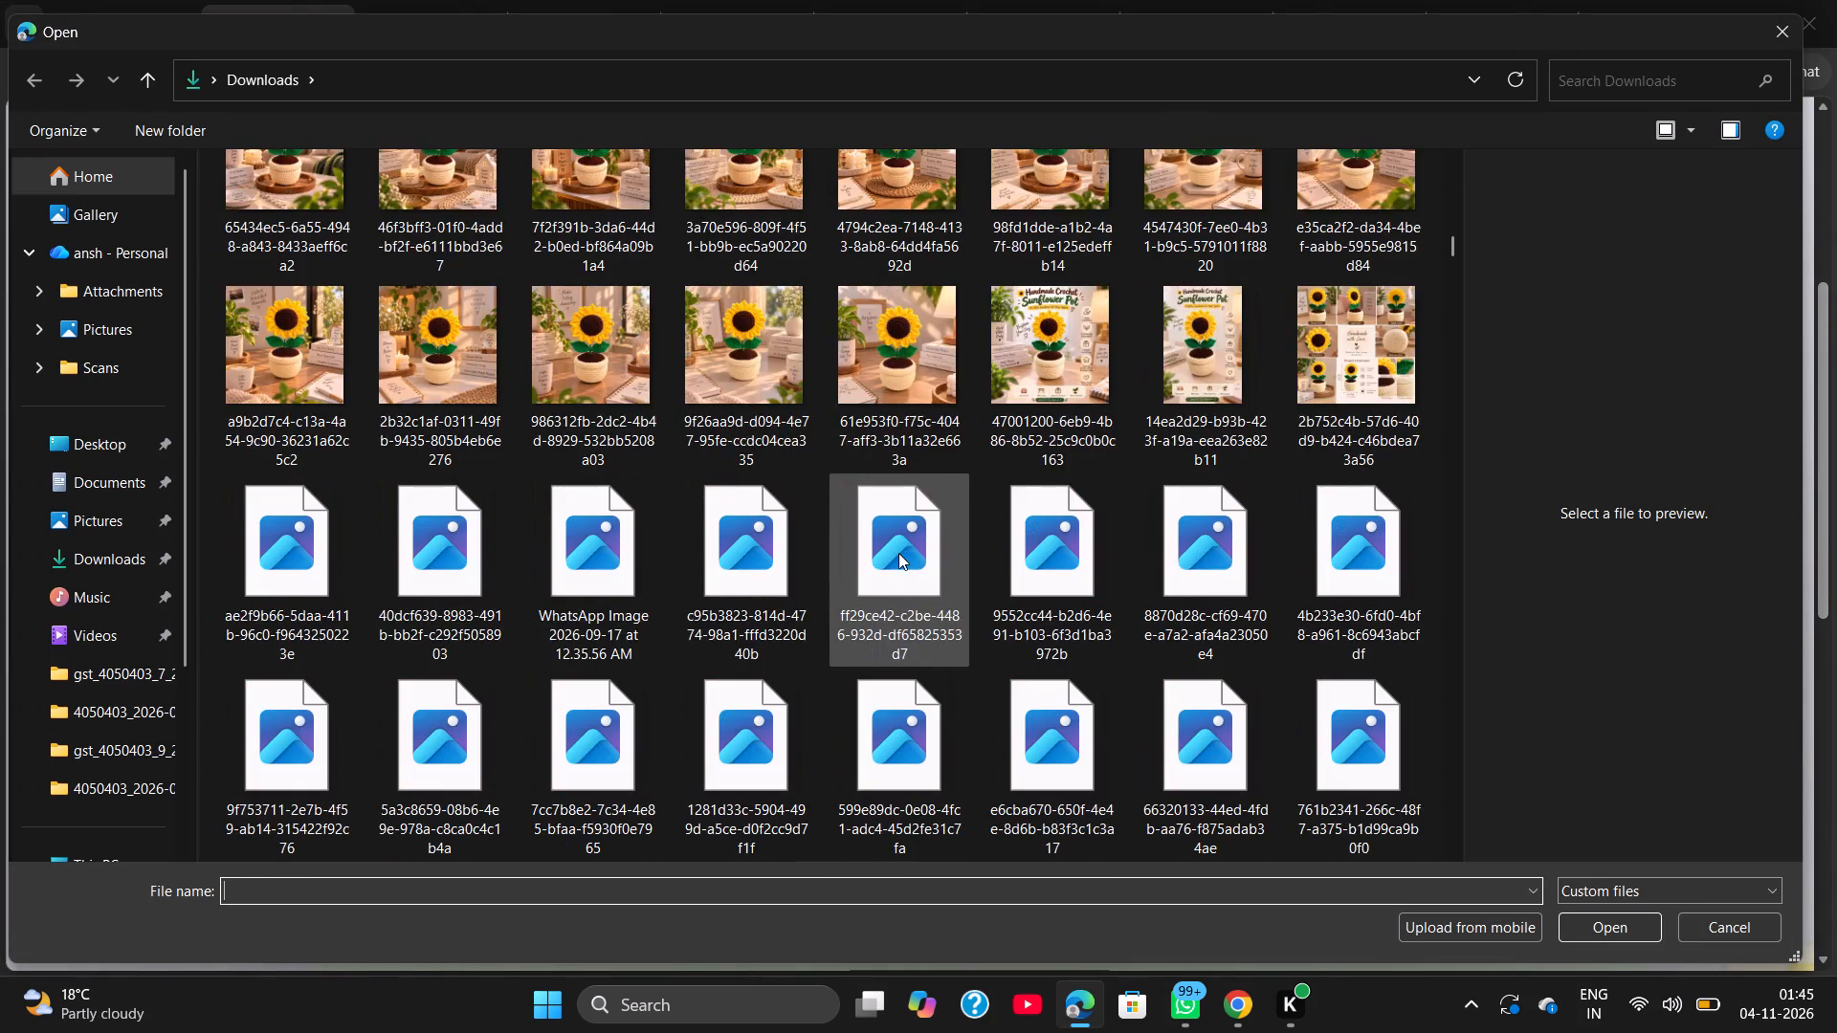
{"action": "scroll", "coordinate": [898, 553], "scroll_direction": "down", "scroll_amount": 5}
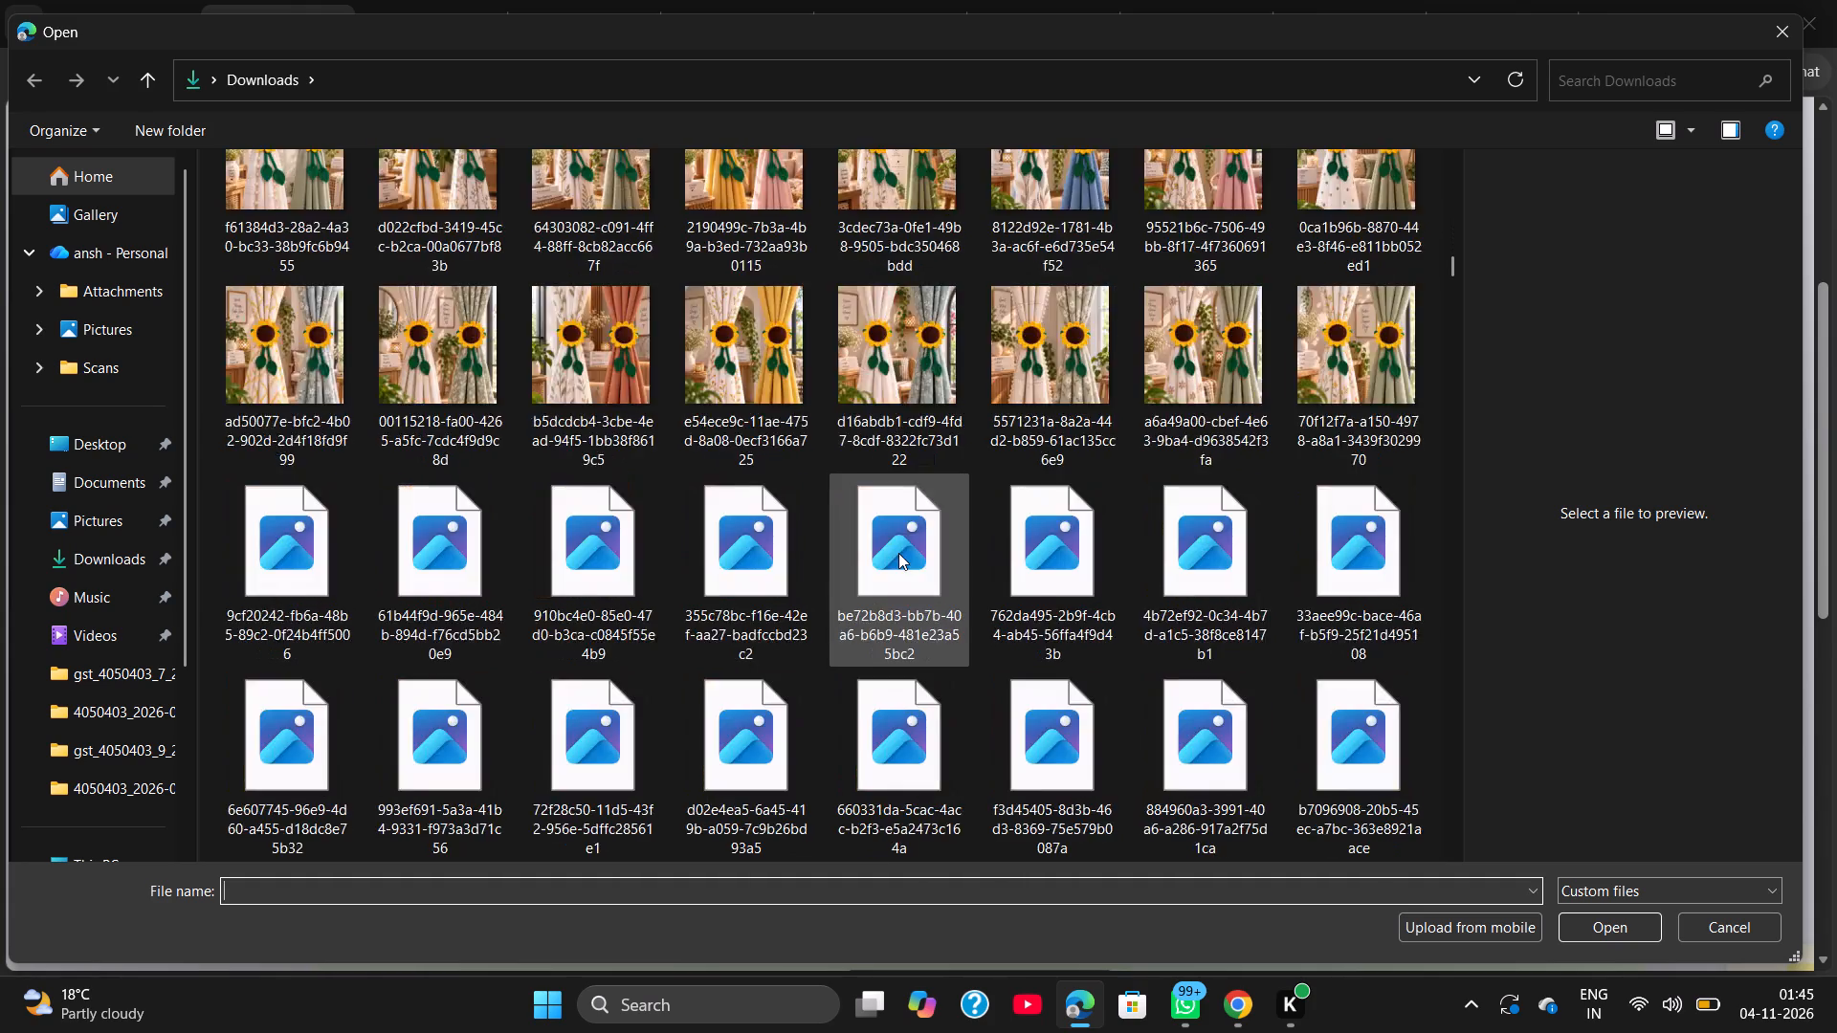
{"action": "scroll", "coordinate": [898, 553], "scroll_direction": "down", "scroll_amount": 5}
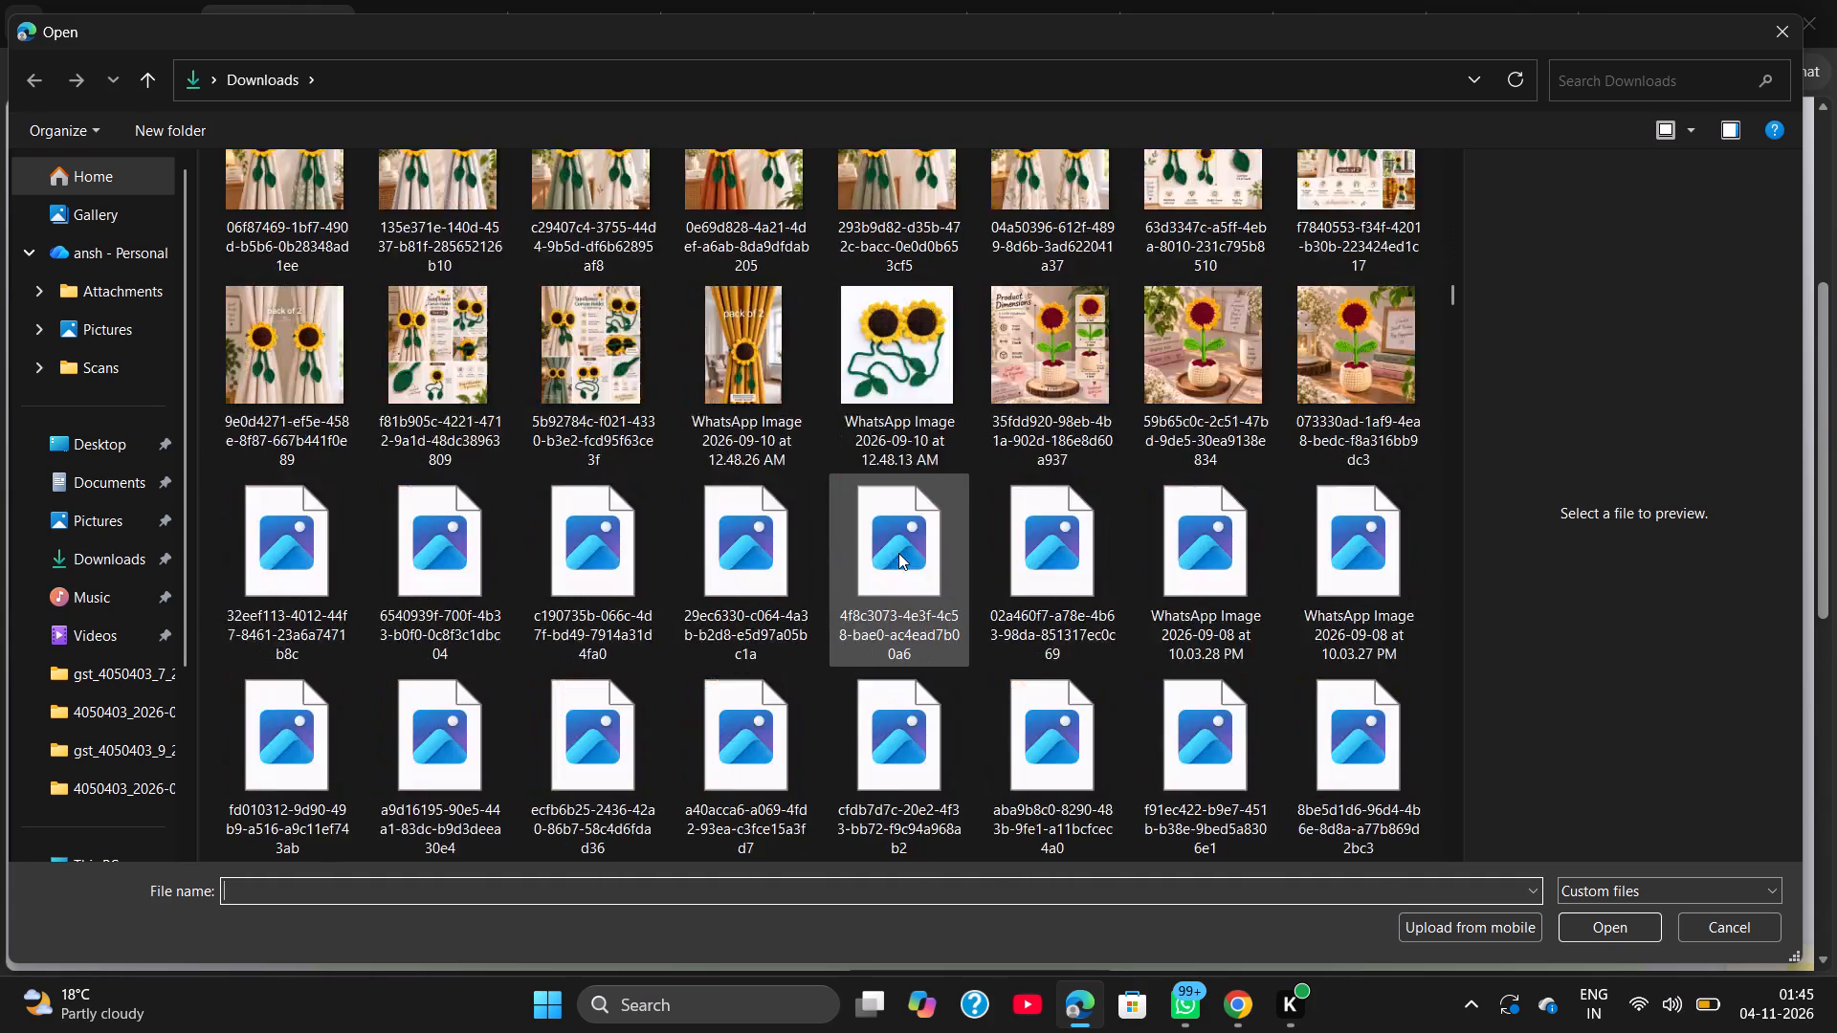
{"action": "scroll", "coordinate": [898, 553], "scroll_direction": "down", "scroll_amount": 3}
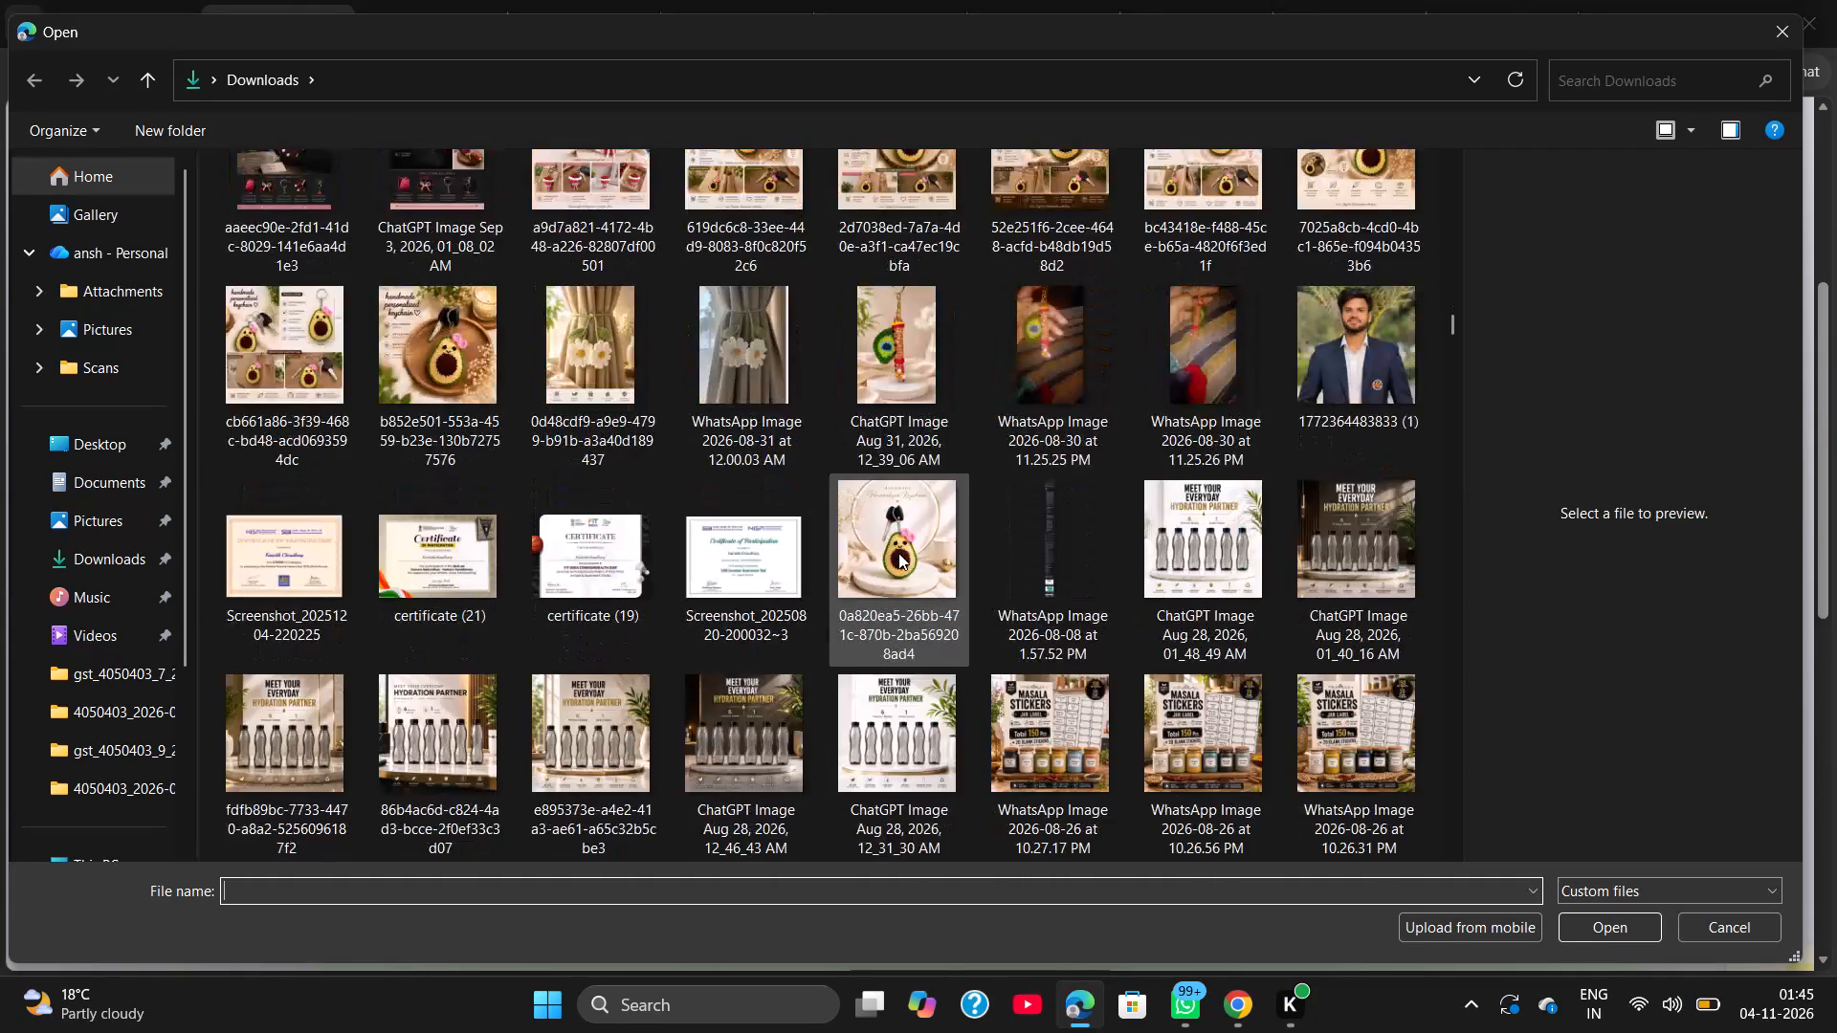
{"action": "scroll", "coordinate": [898, 553], "scroll_direction": "down", "scroll_amount": 3}
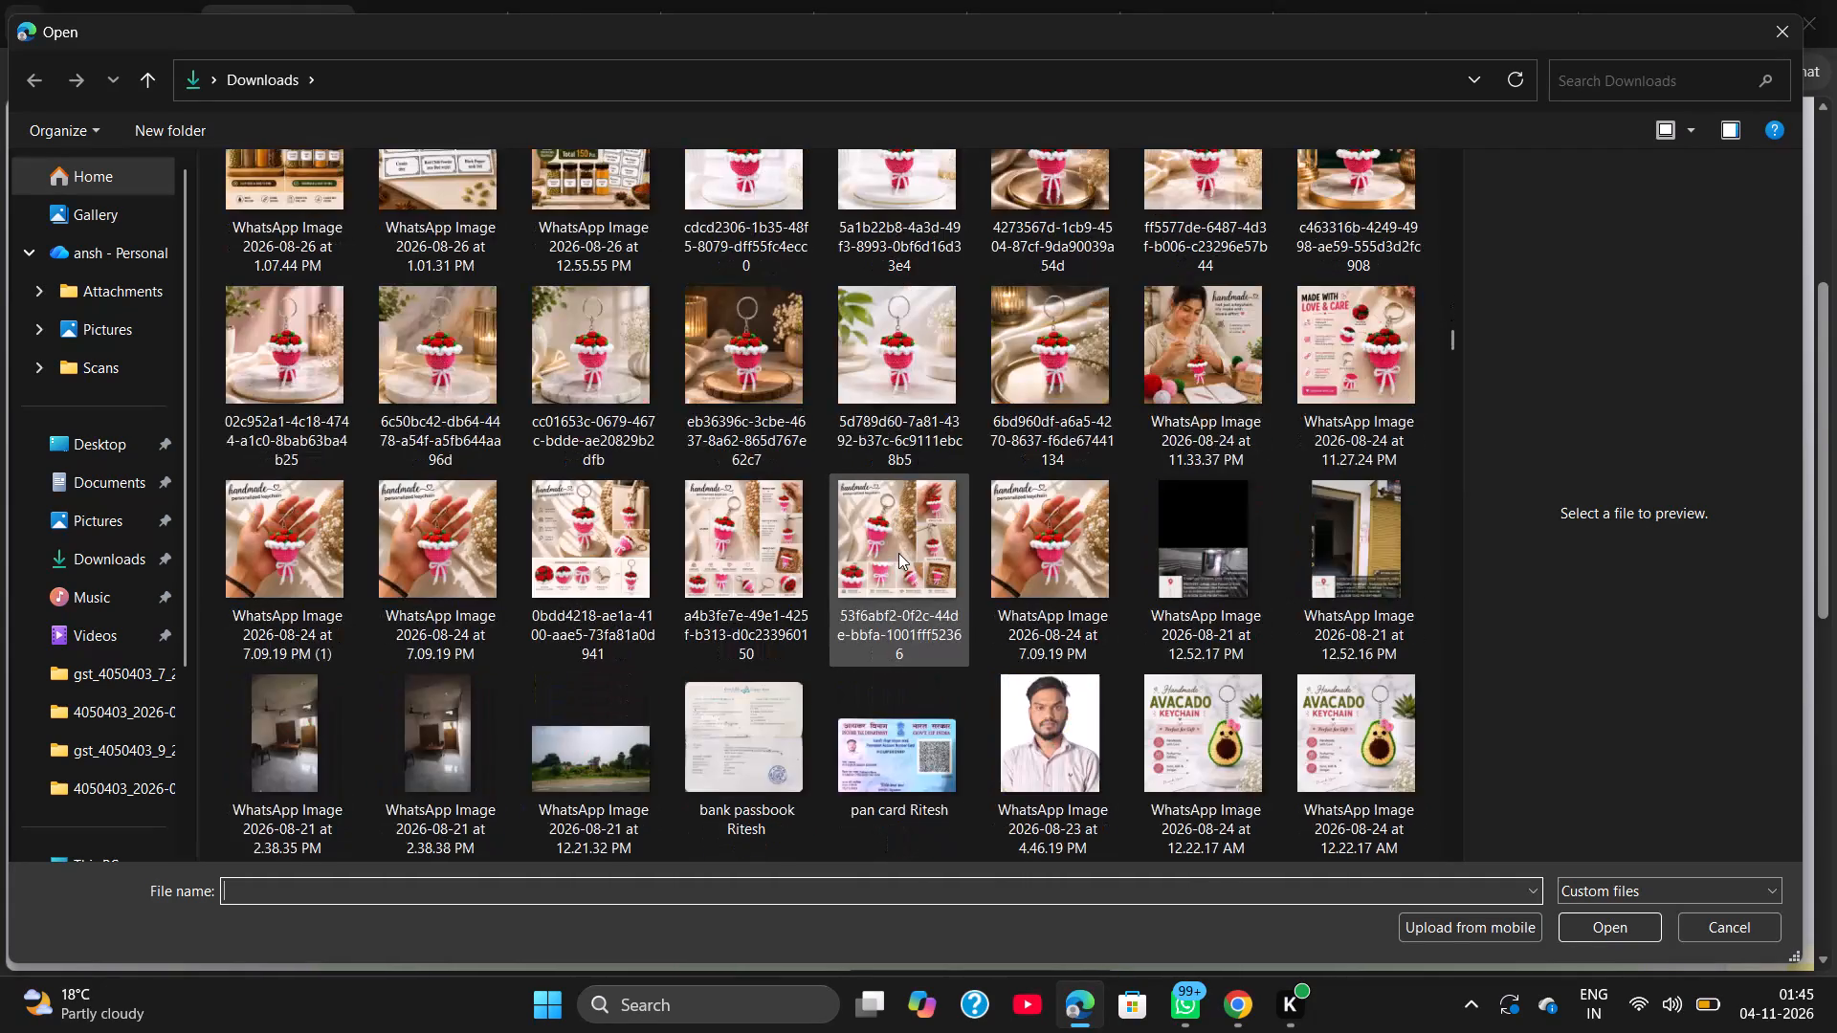
{"action": "scroll", "coordinate": [898, 553], "scroll_direction": "down", "scroll_amount": 2}
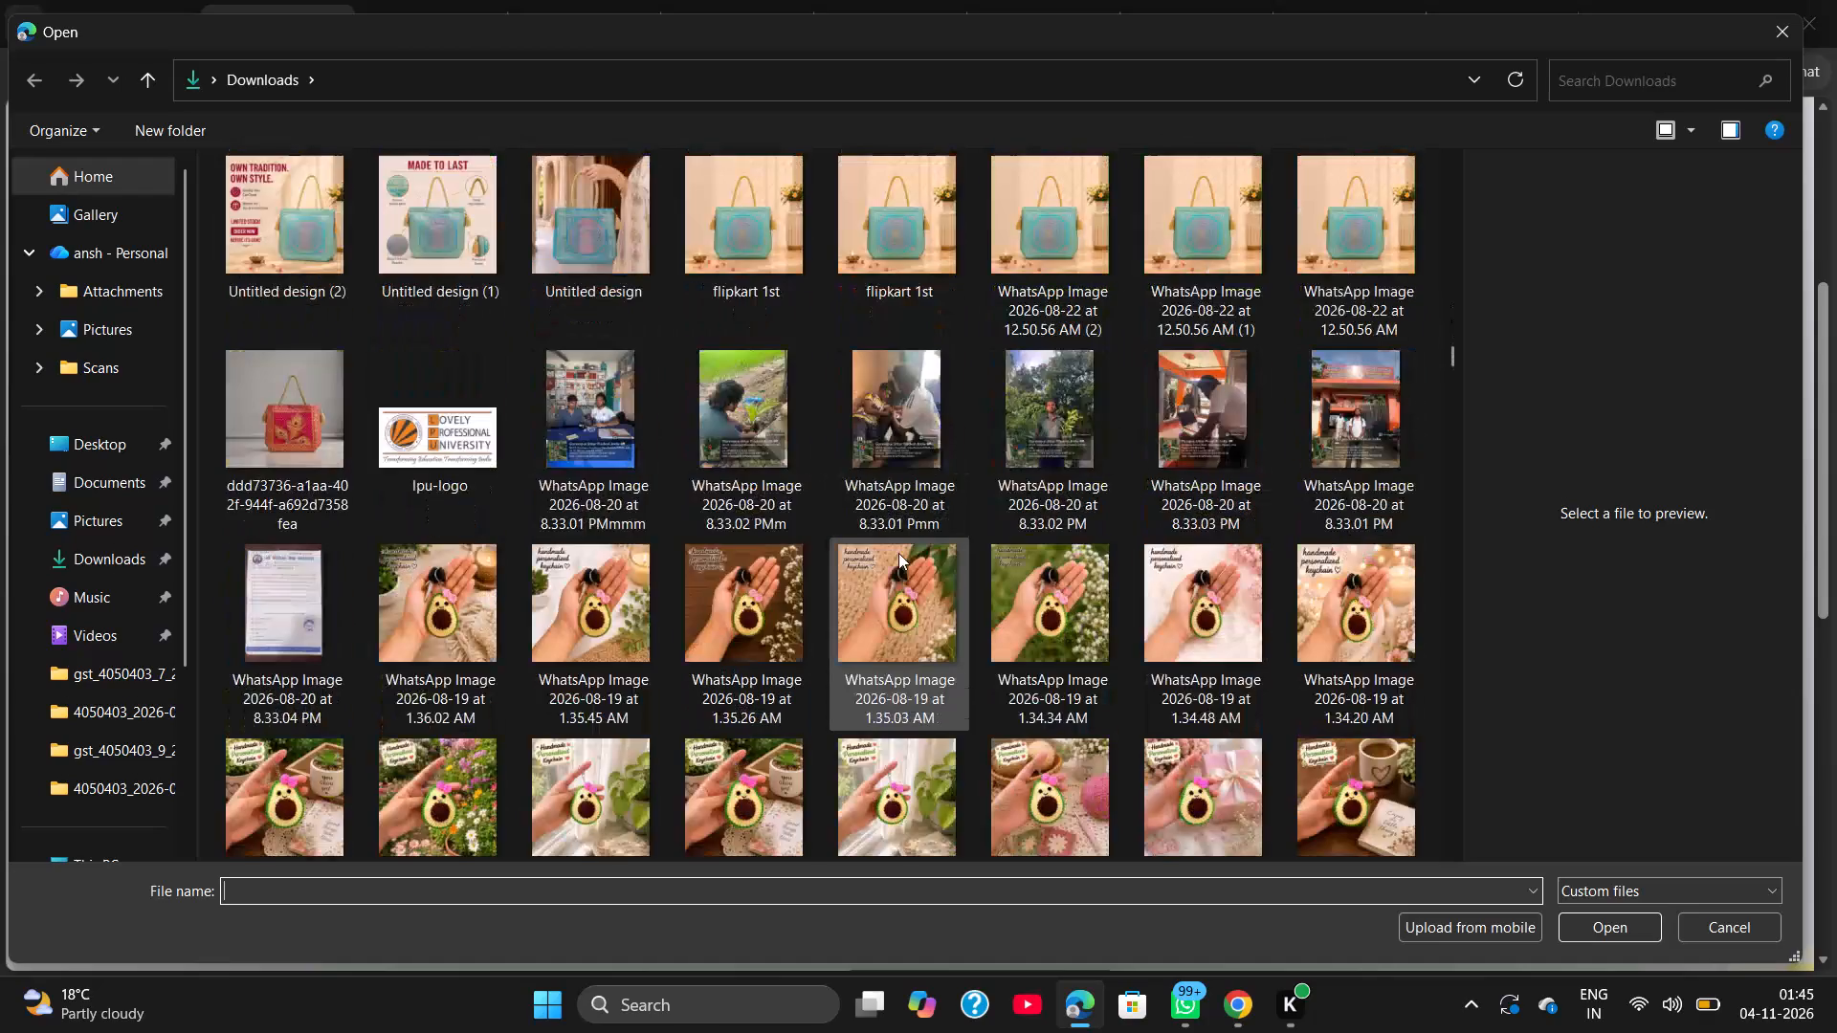
{"action": "scroll", "coordinate": [898, 553], "scroll_direction": "down", "scroll_amount": 2}
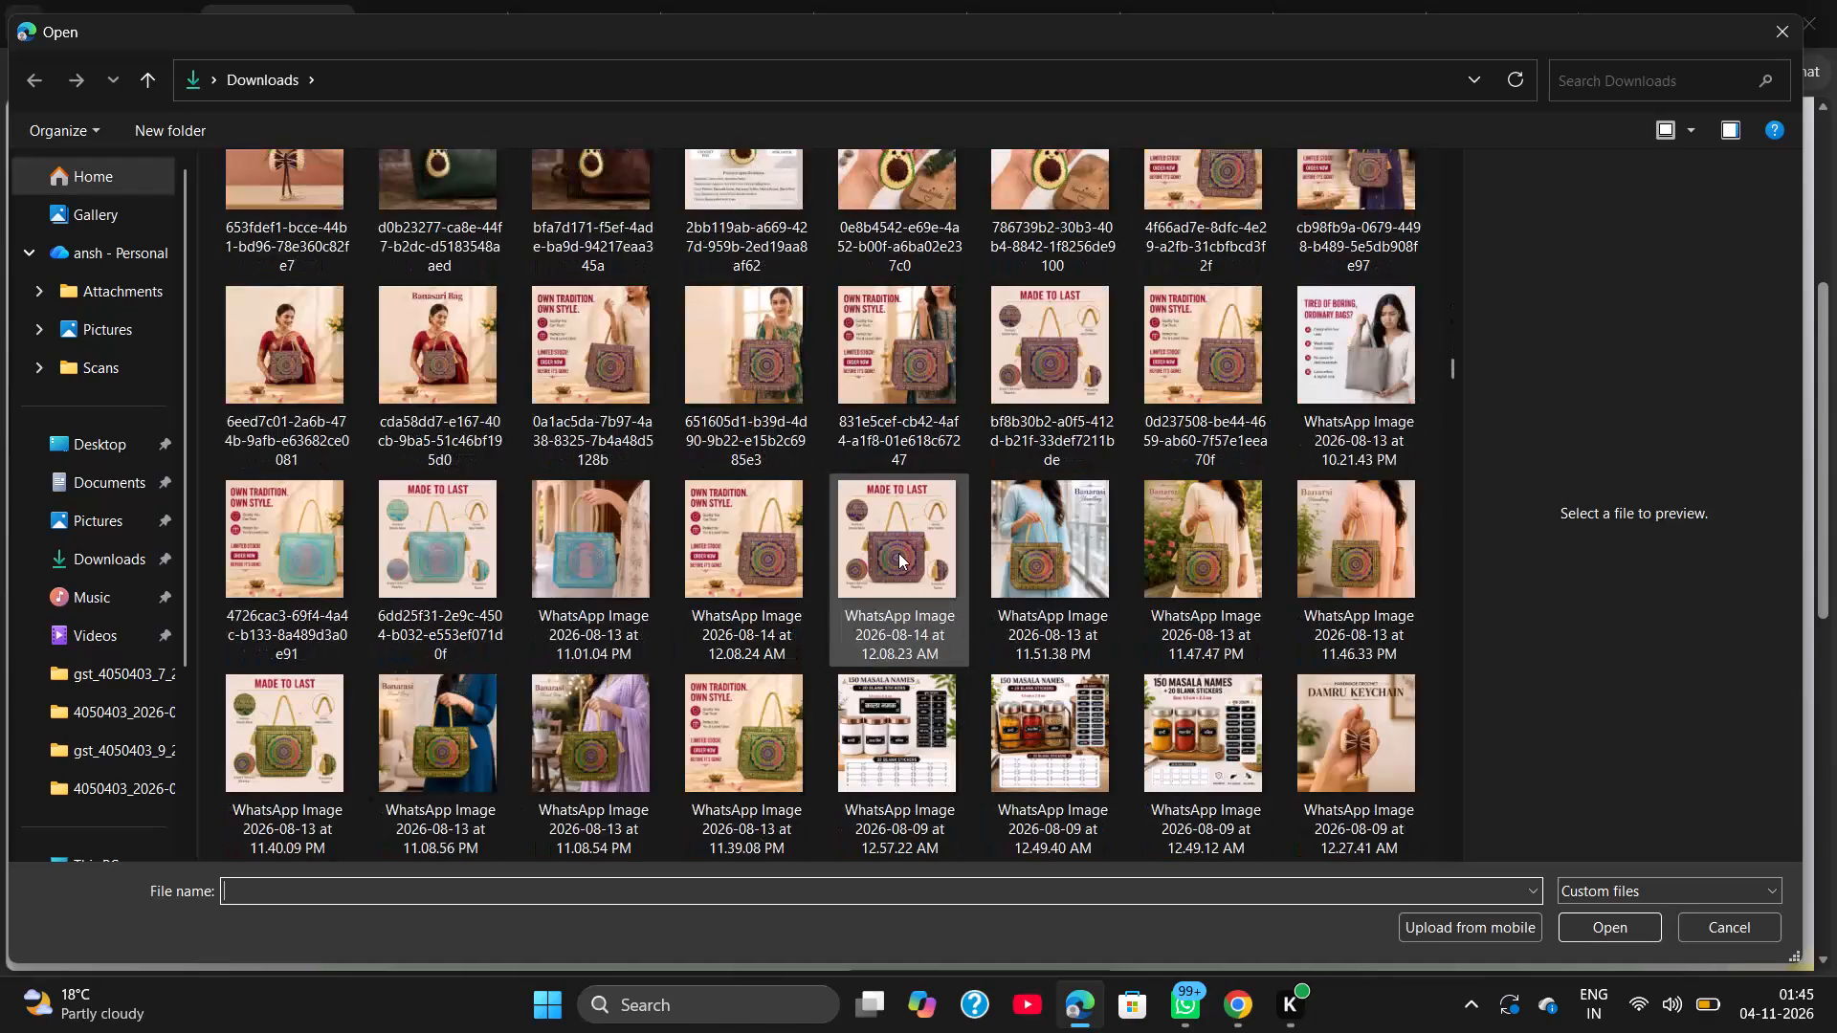
{"action": "scroll", "coordinate": [898, 553], "scroll_direction": "down", "scroll_amount": 2}
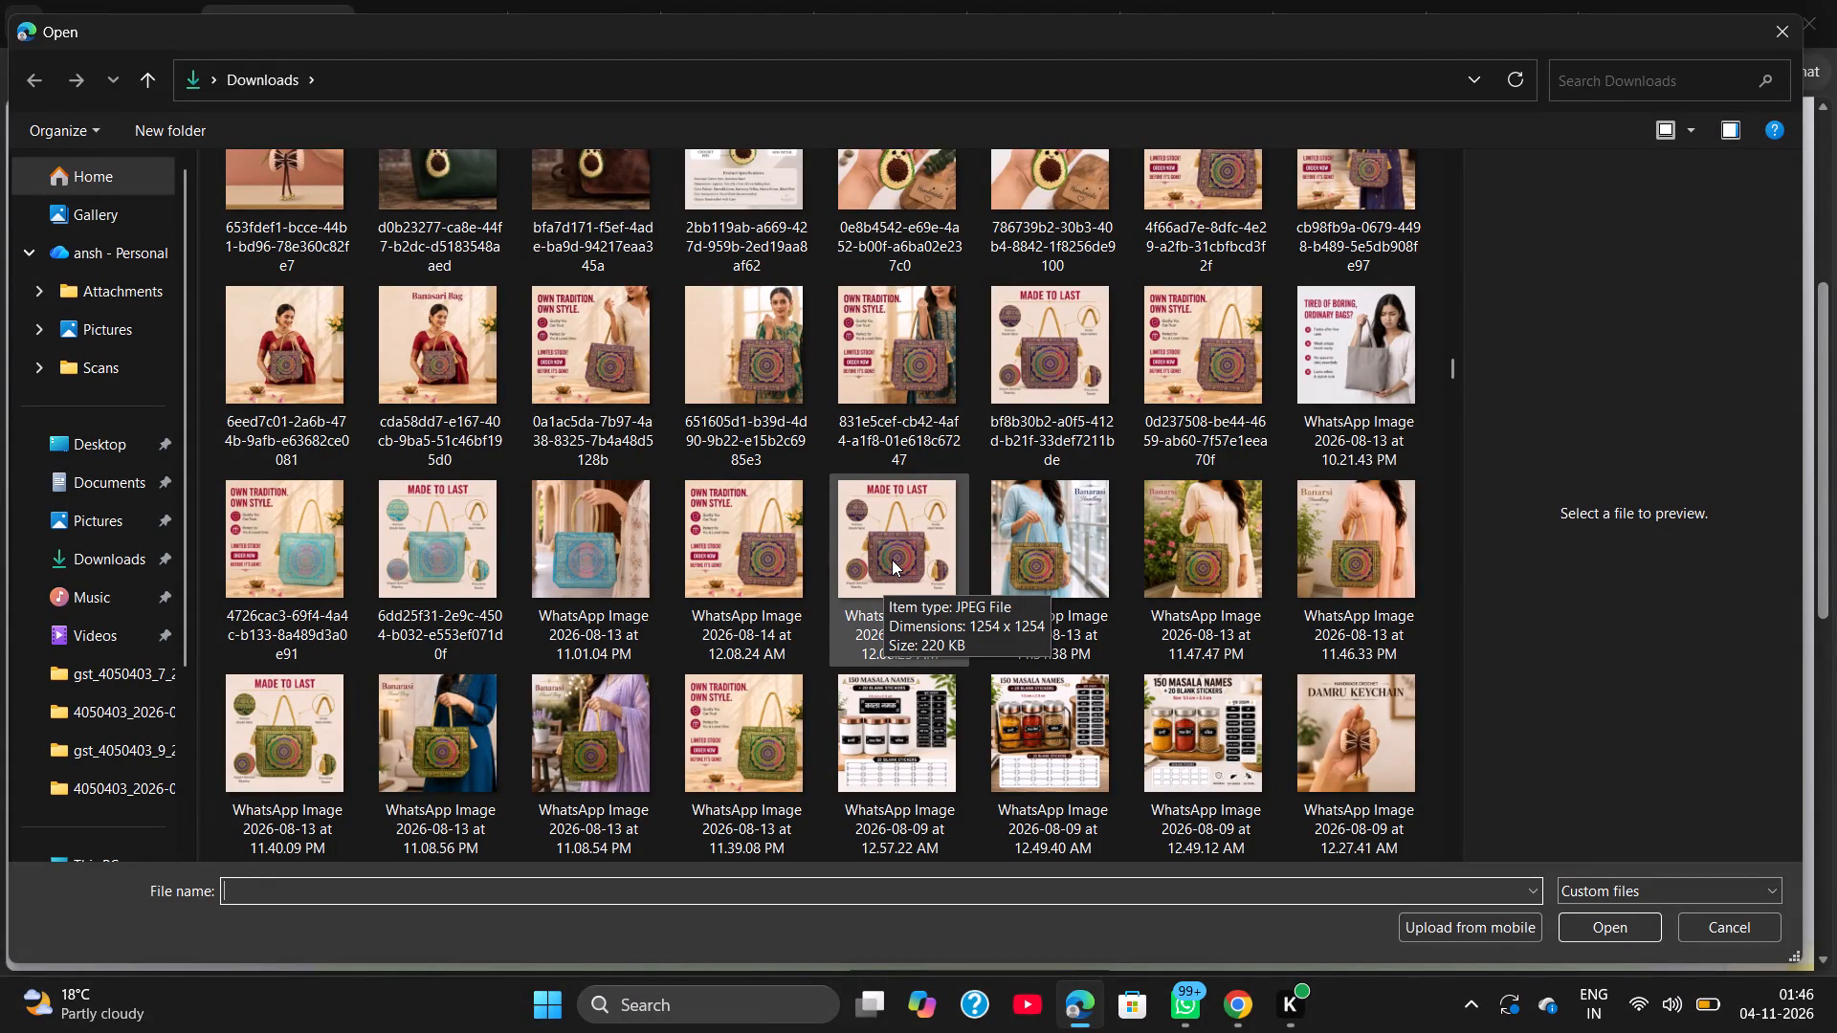
{"action": "double_click", "coordinate": [892, 560]}
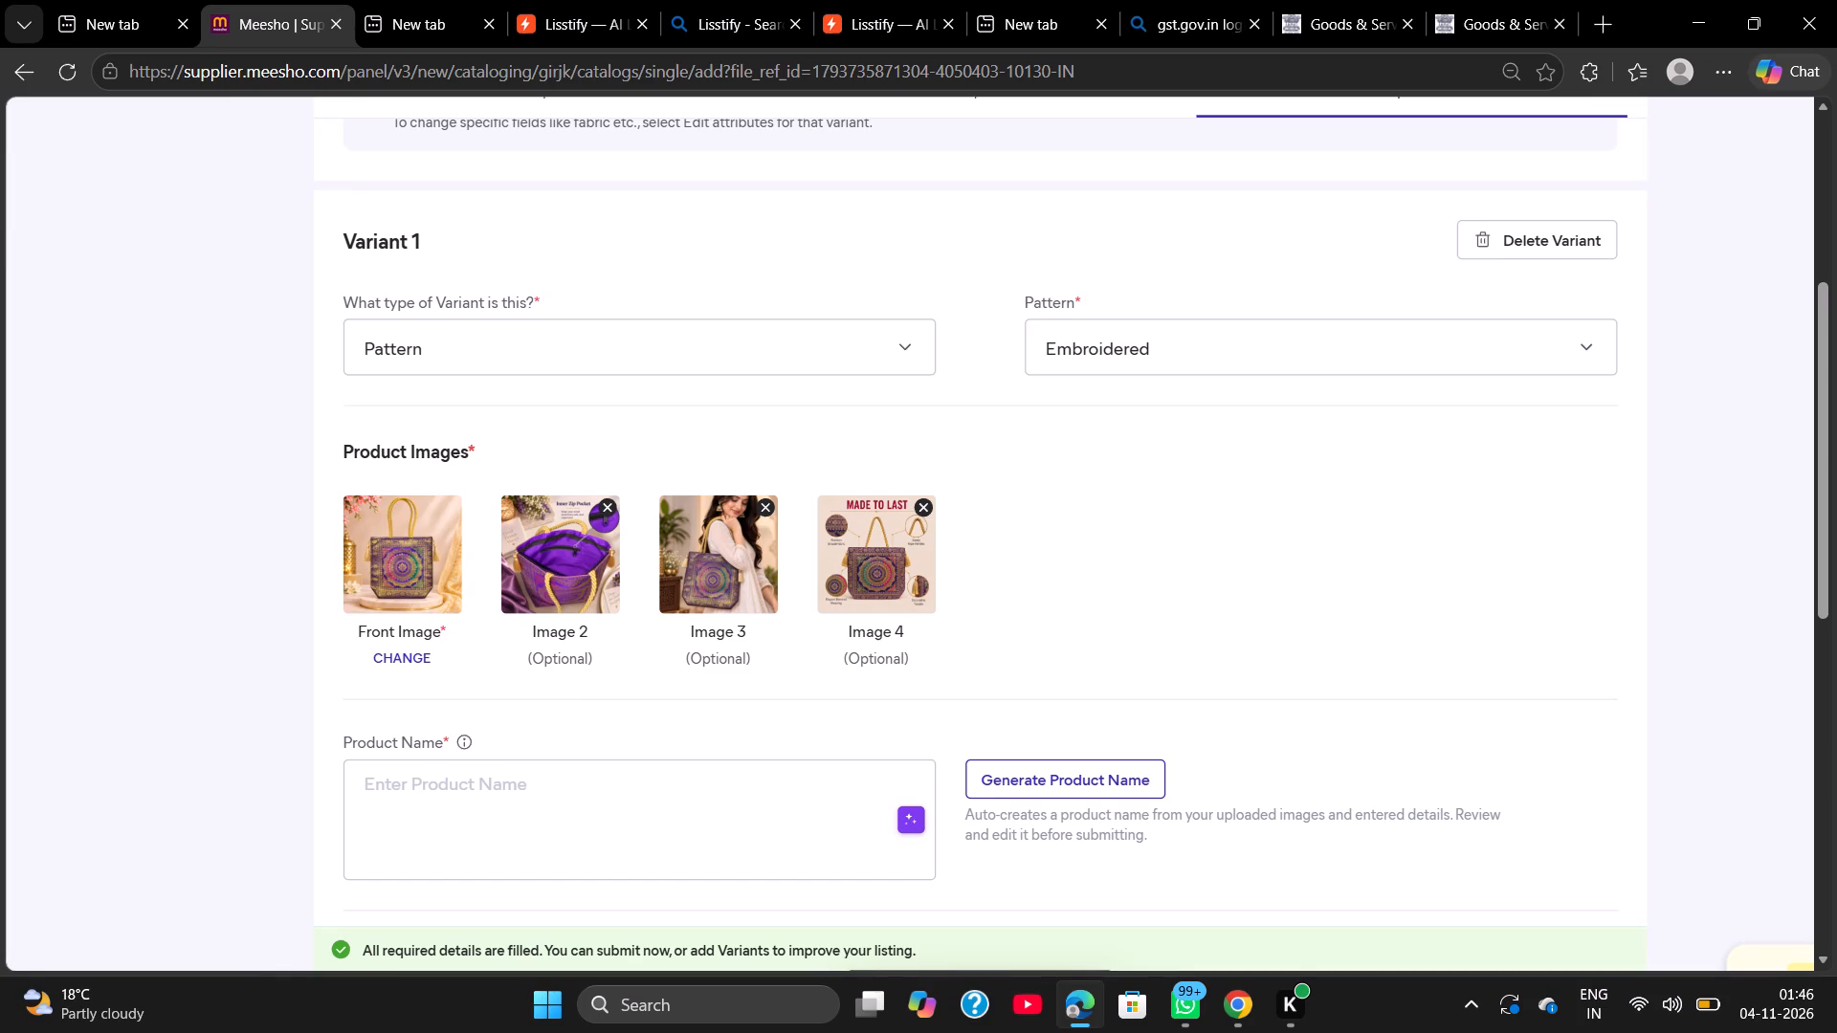
Generate Variant 1's product name automatically from its uploaded images and details.
{"action": "scroll", "coordinate": [892, 560], "scroll_direction": "down", "scroll_amount": 2}
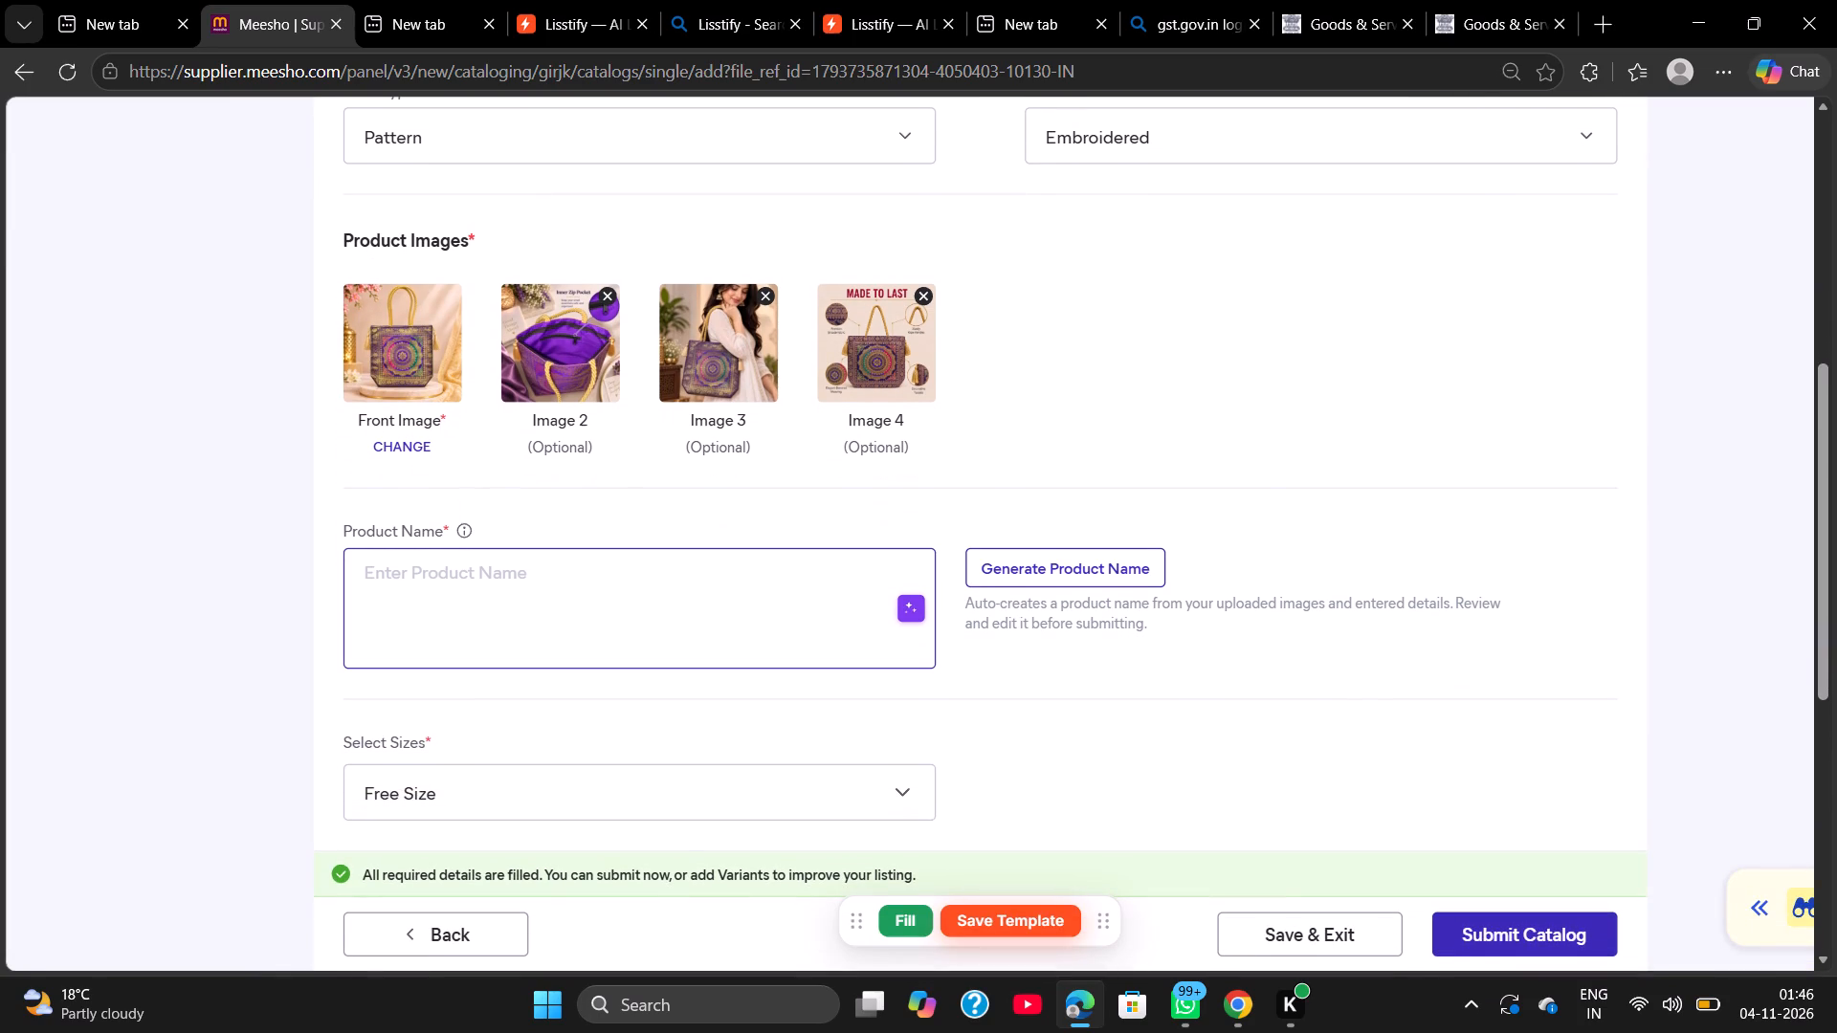
{"action": "left_click", "coordinate": [1083, 556]}
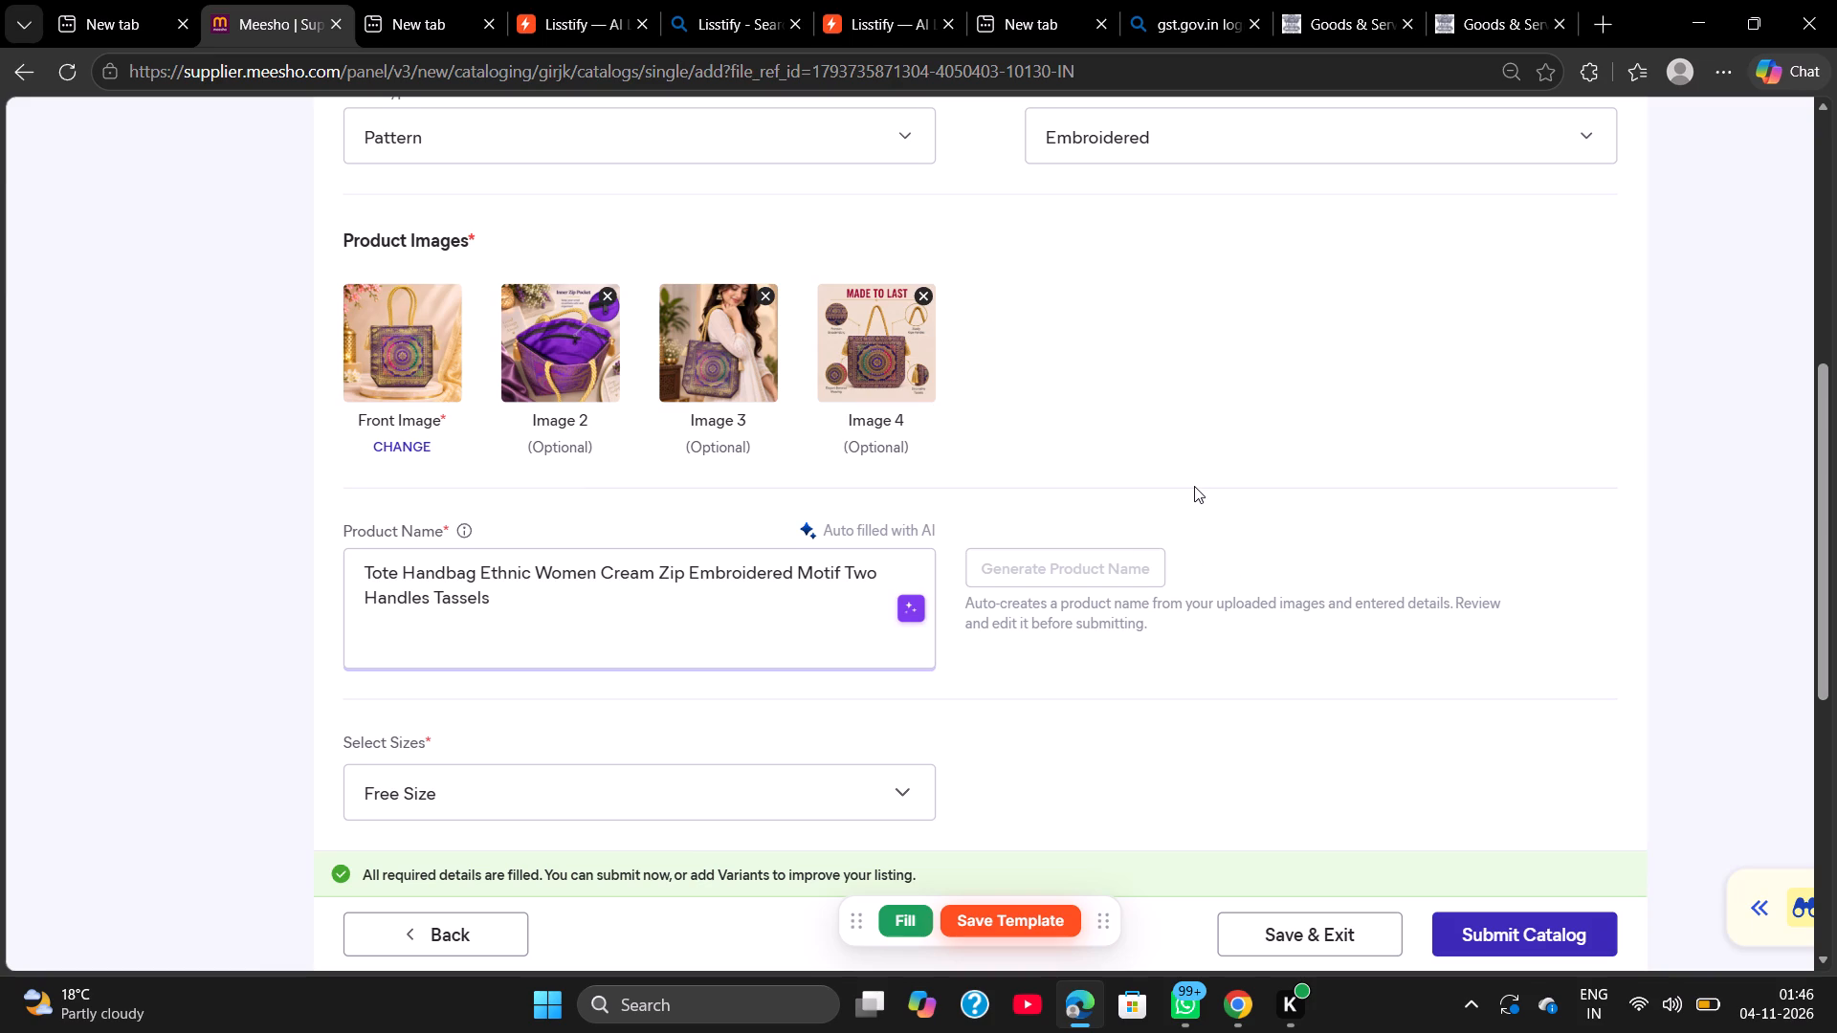
Apply Free Size to Variant 1 and set its stock to 1000.
{"action": "scroll", "coordinate": [1194, 486], "scroll_direction": "down", "scroll_amount": 2}
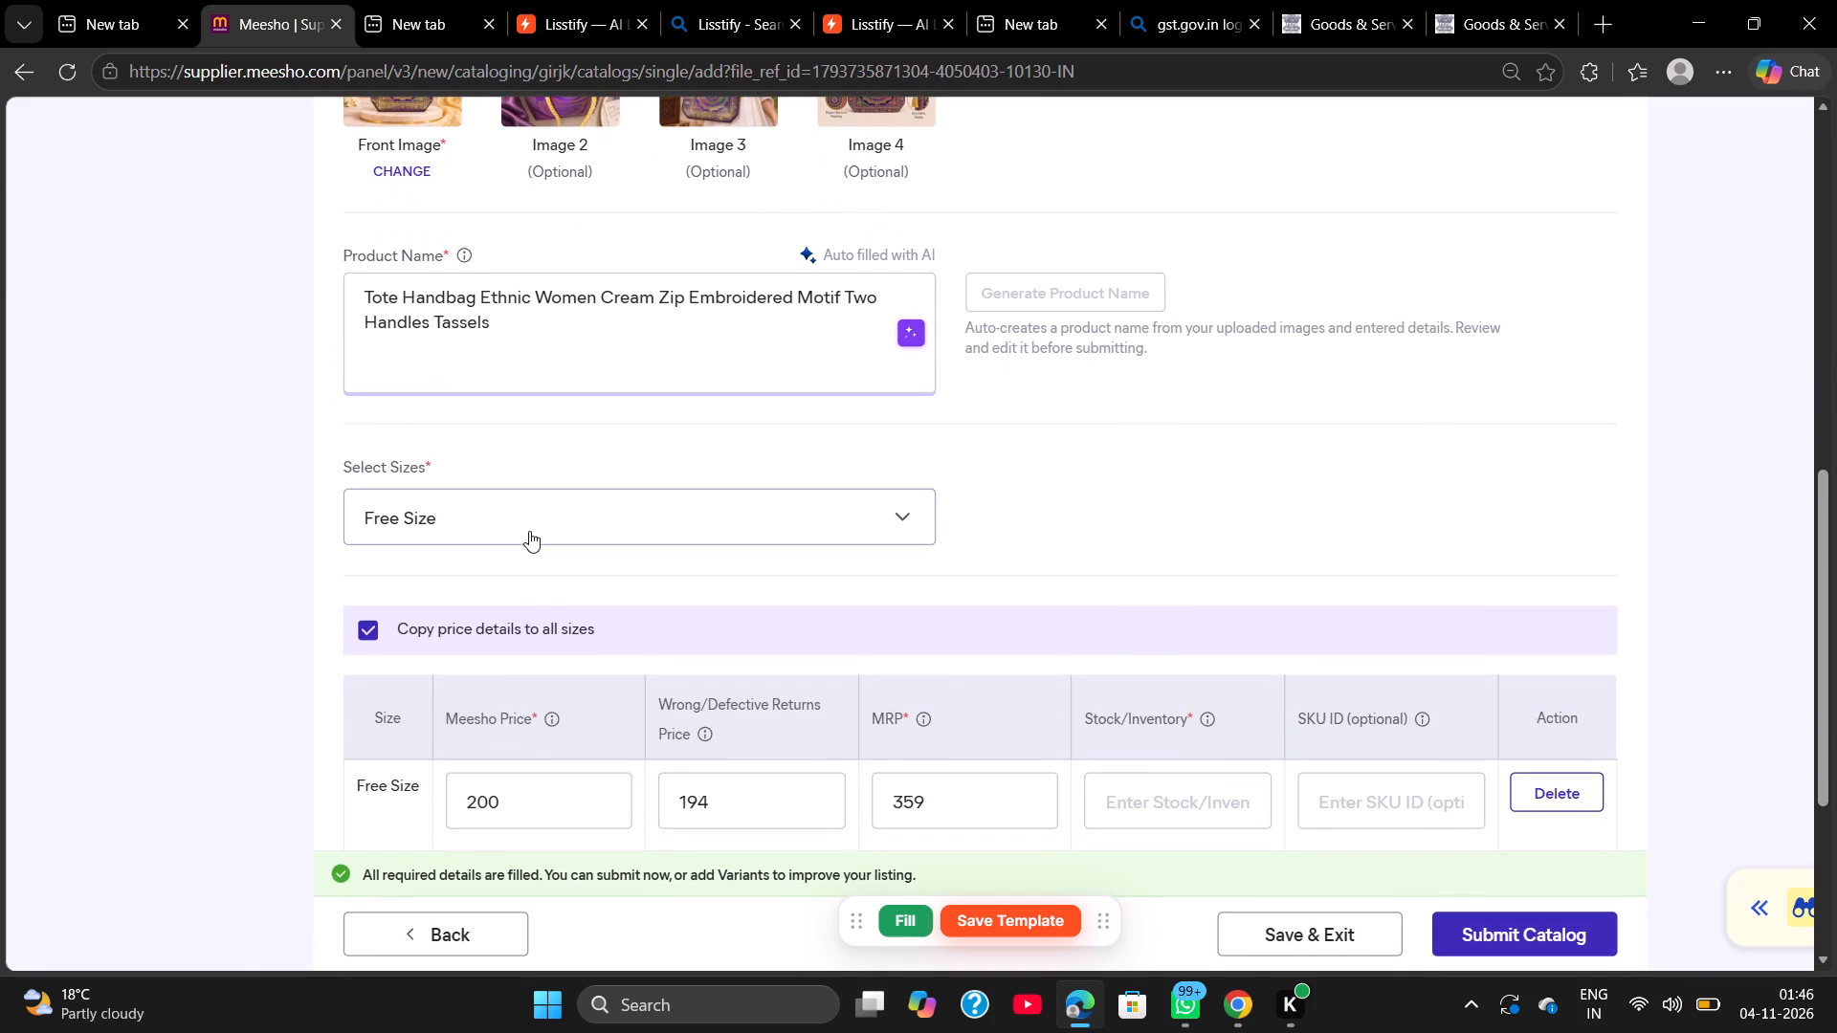
{"action": "left_click", "coordinate": [538, 524]}
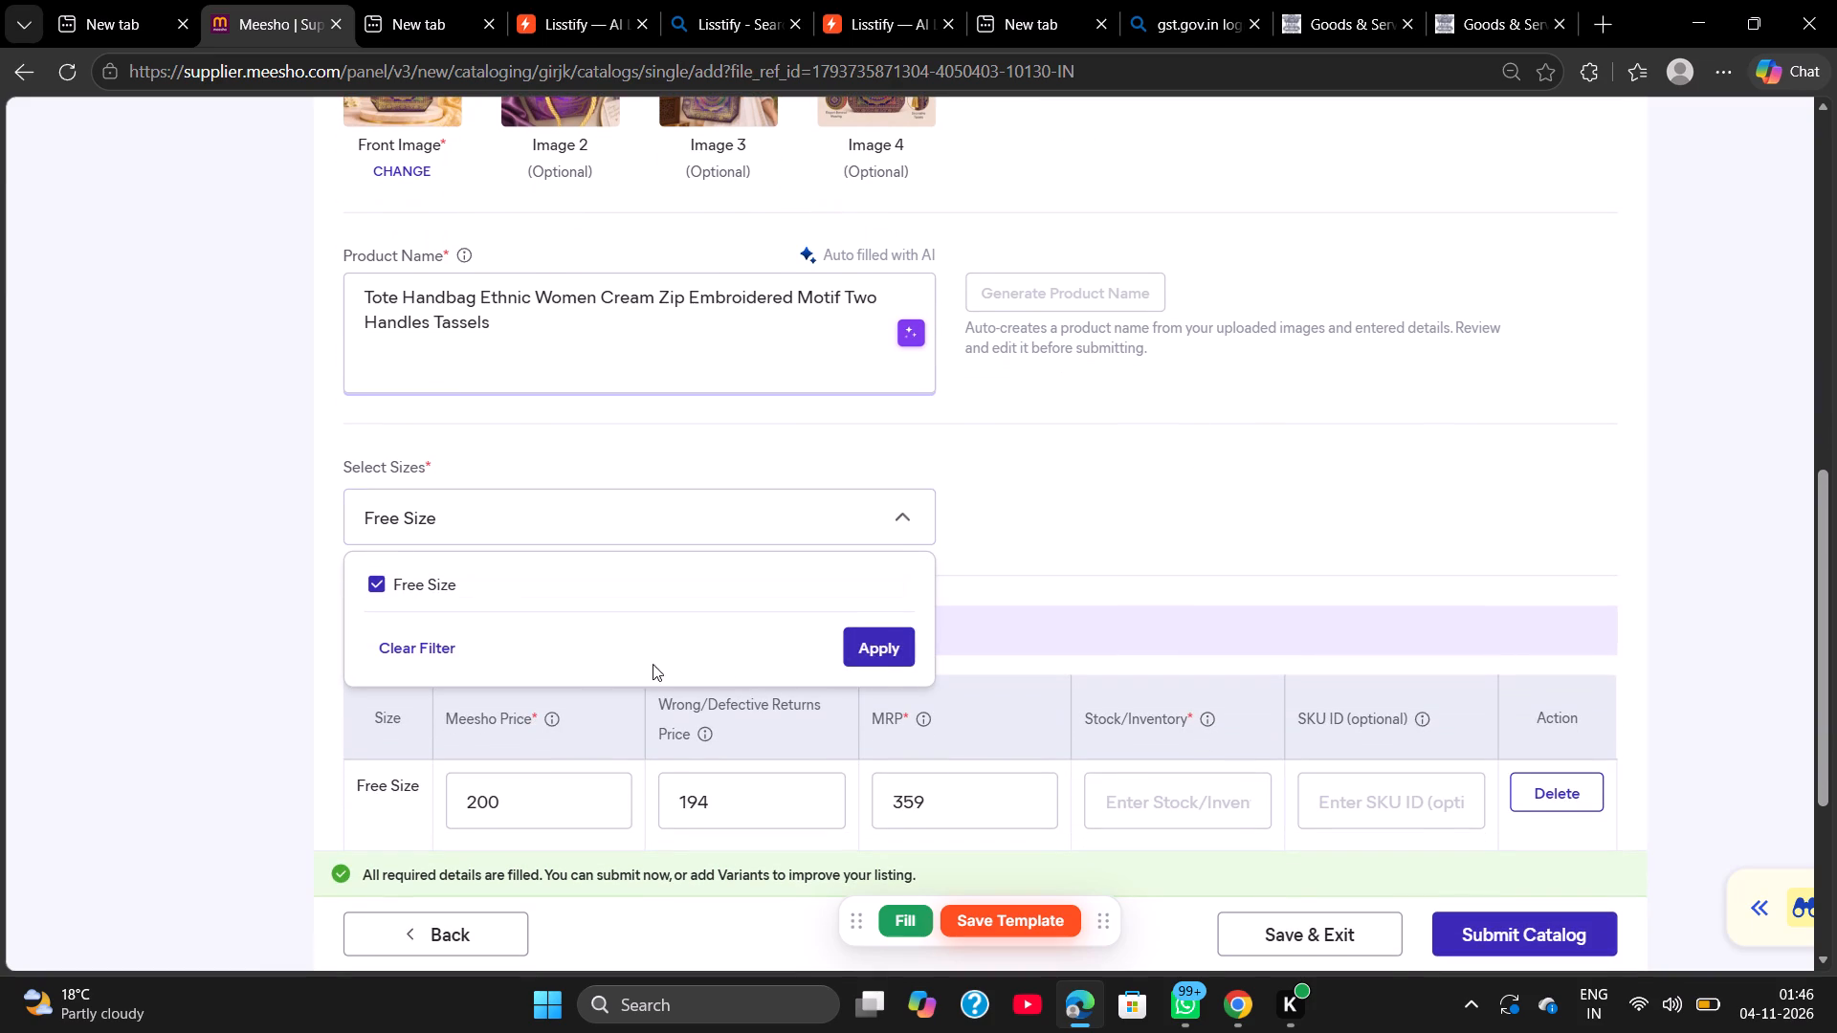
{"action": "left_click", "coordinate": [874, 648]}
{"action": "scroll", "coordinate": [1124, 504], "scroll_direction": "down", "scroll_amount": 1}
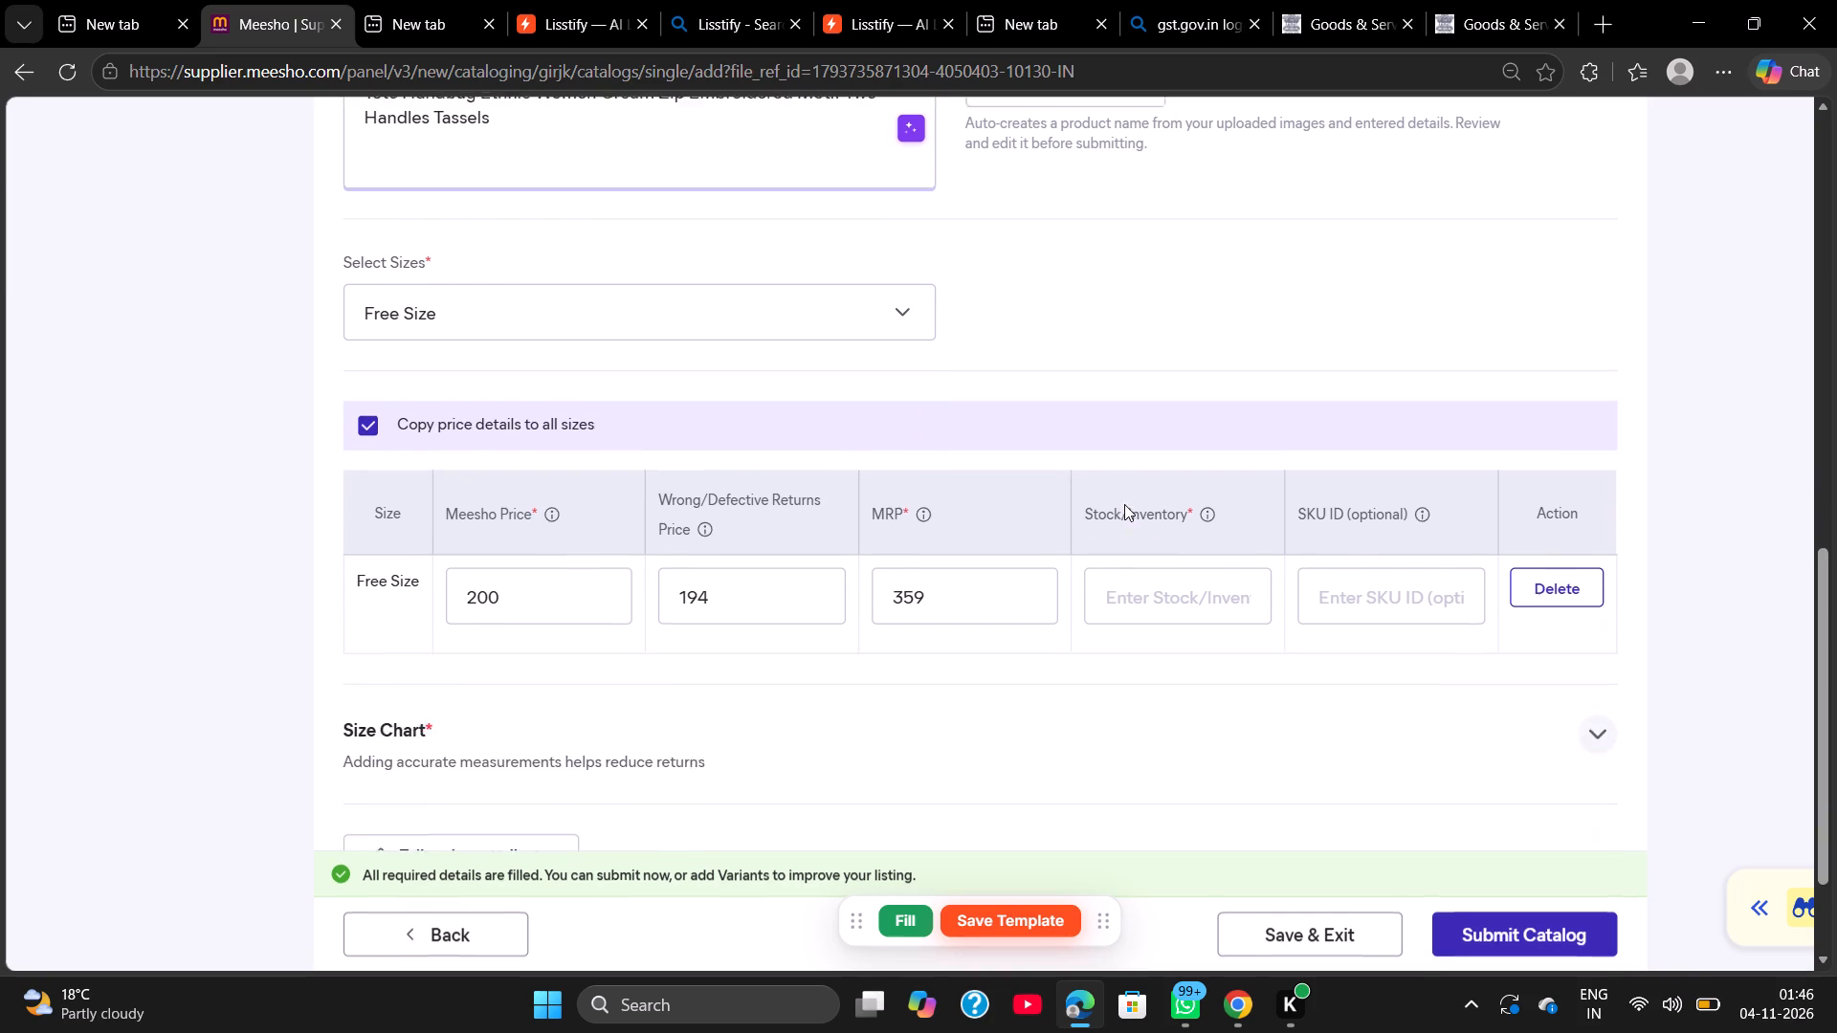
{"action": "scroll", "coordinate": [1124, 504], "scroll_direction": "down", "scroll_amount": 1}
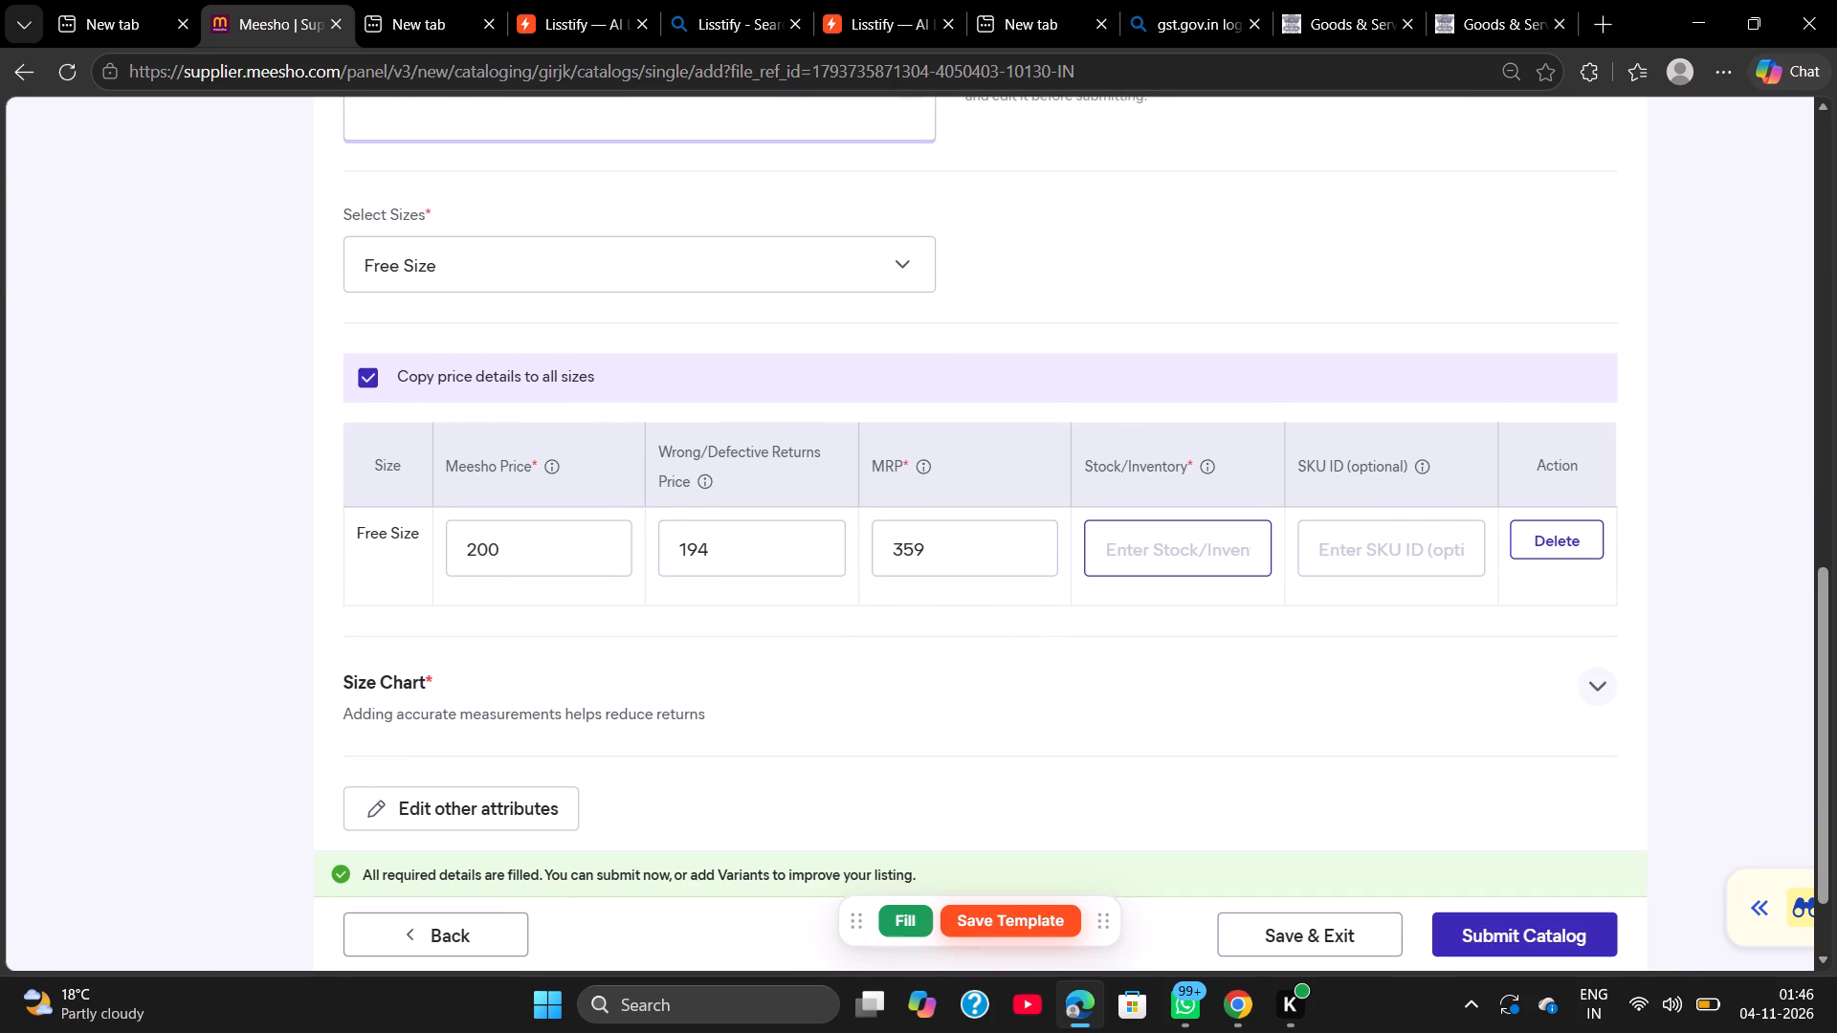
{"action": "left_click", "coordinate": [1108, 570]}
{"action": "type", "text": "1000"}
Add a second variant below Variant 1.
{"action": "scroll", "coordinate": [752, 746], "scroll_direction": "down", "scroll_amount": 1}
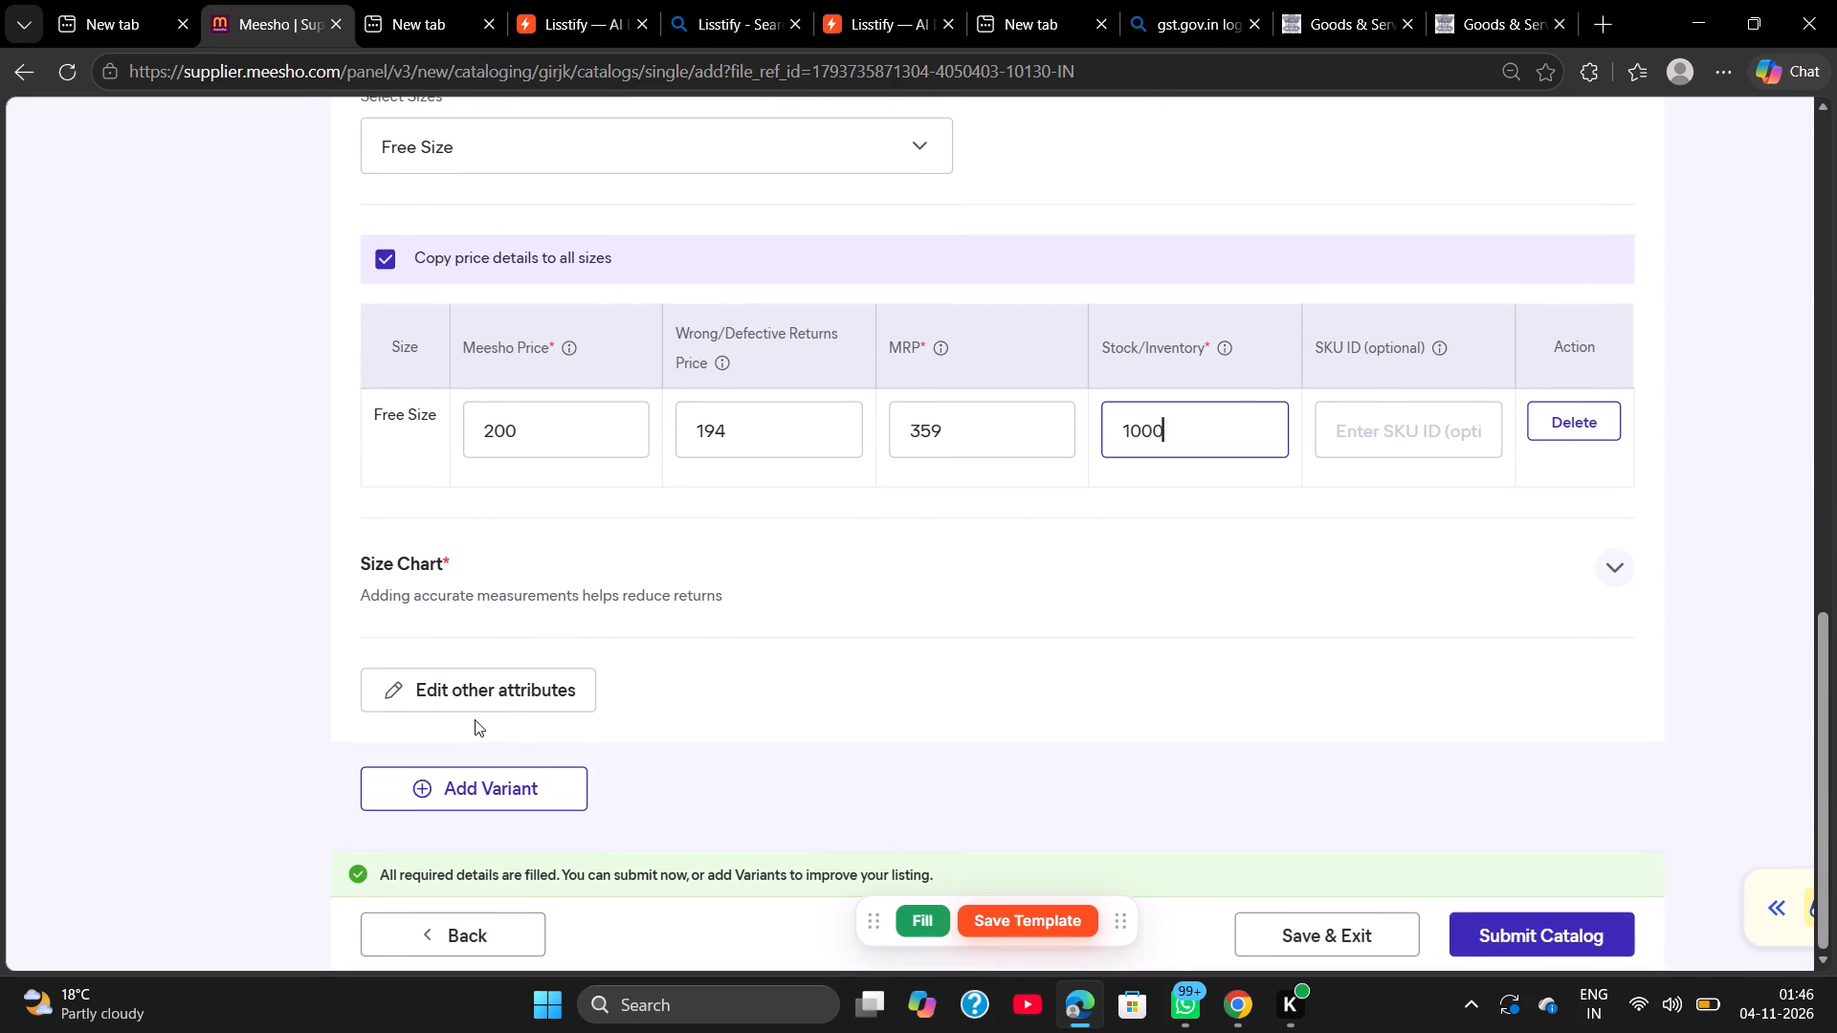
{"action": "scroll", "coordinate": [475, 719], "scroll_direction": "down", "scroll_amount": 1}
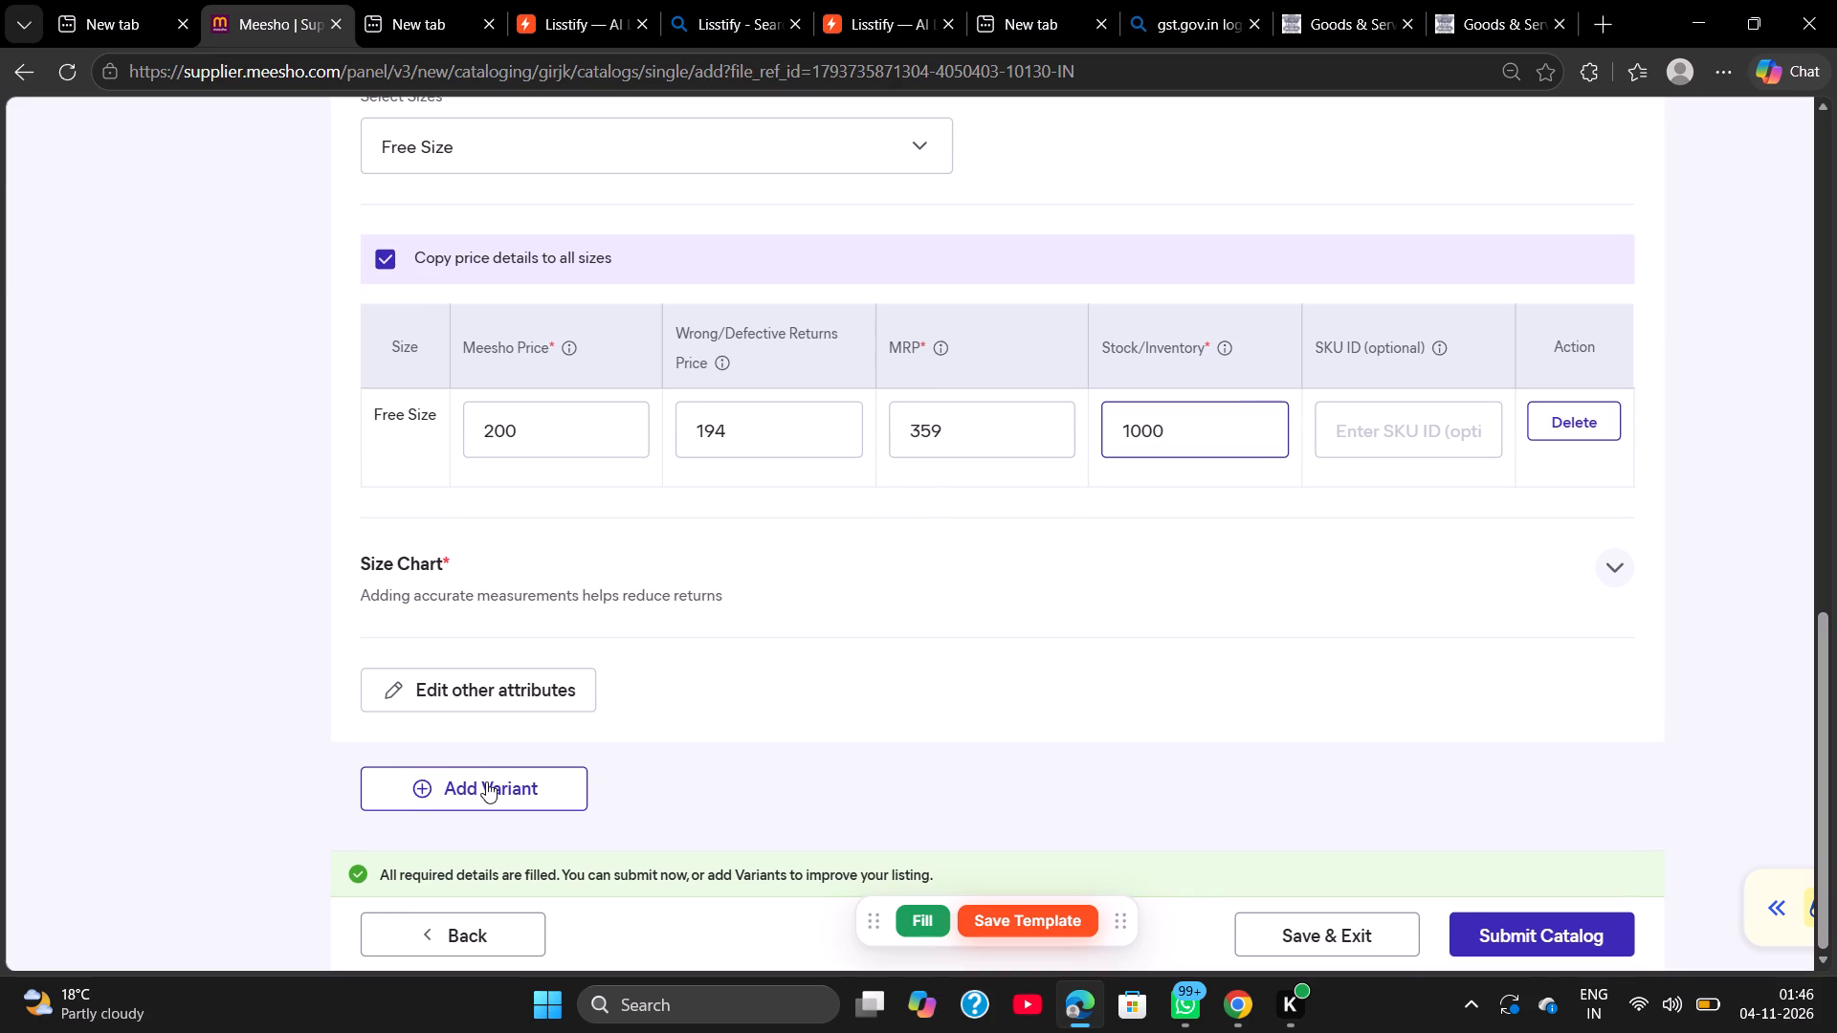
{"action": "left_click", "coordinate": [486, 781]}
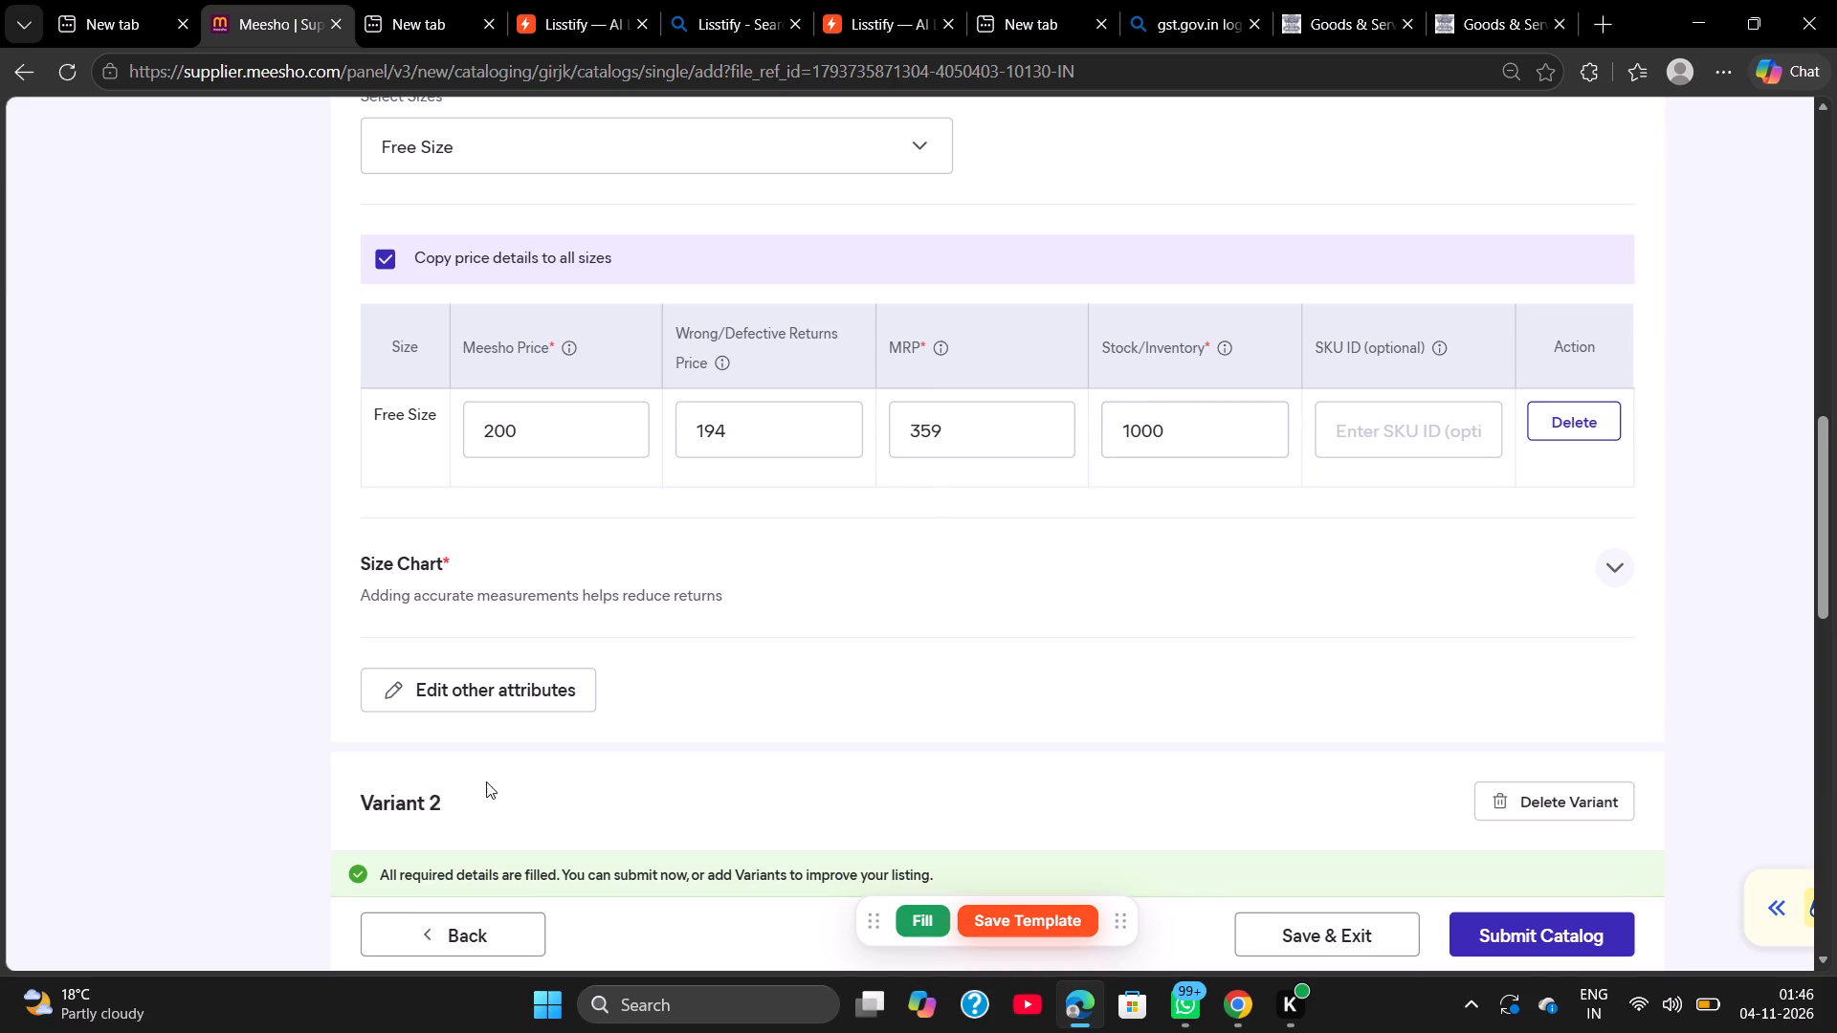
Upload the picture of the green tote with the circular motif from Downloads as Variant 2's front image.
{"action": "scroll", "coordinate": [814, 658], "scroll_direction": "down", "scroll_amount": 2}
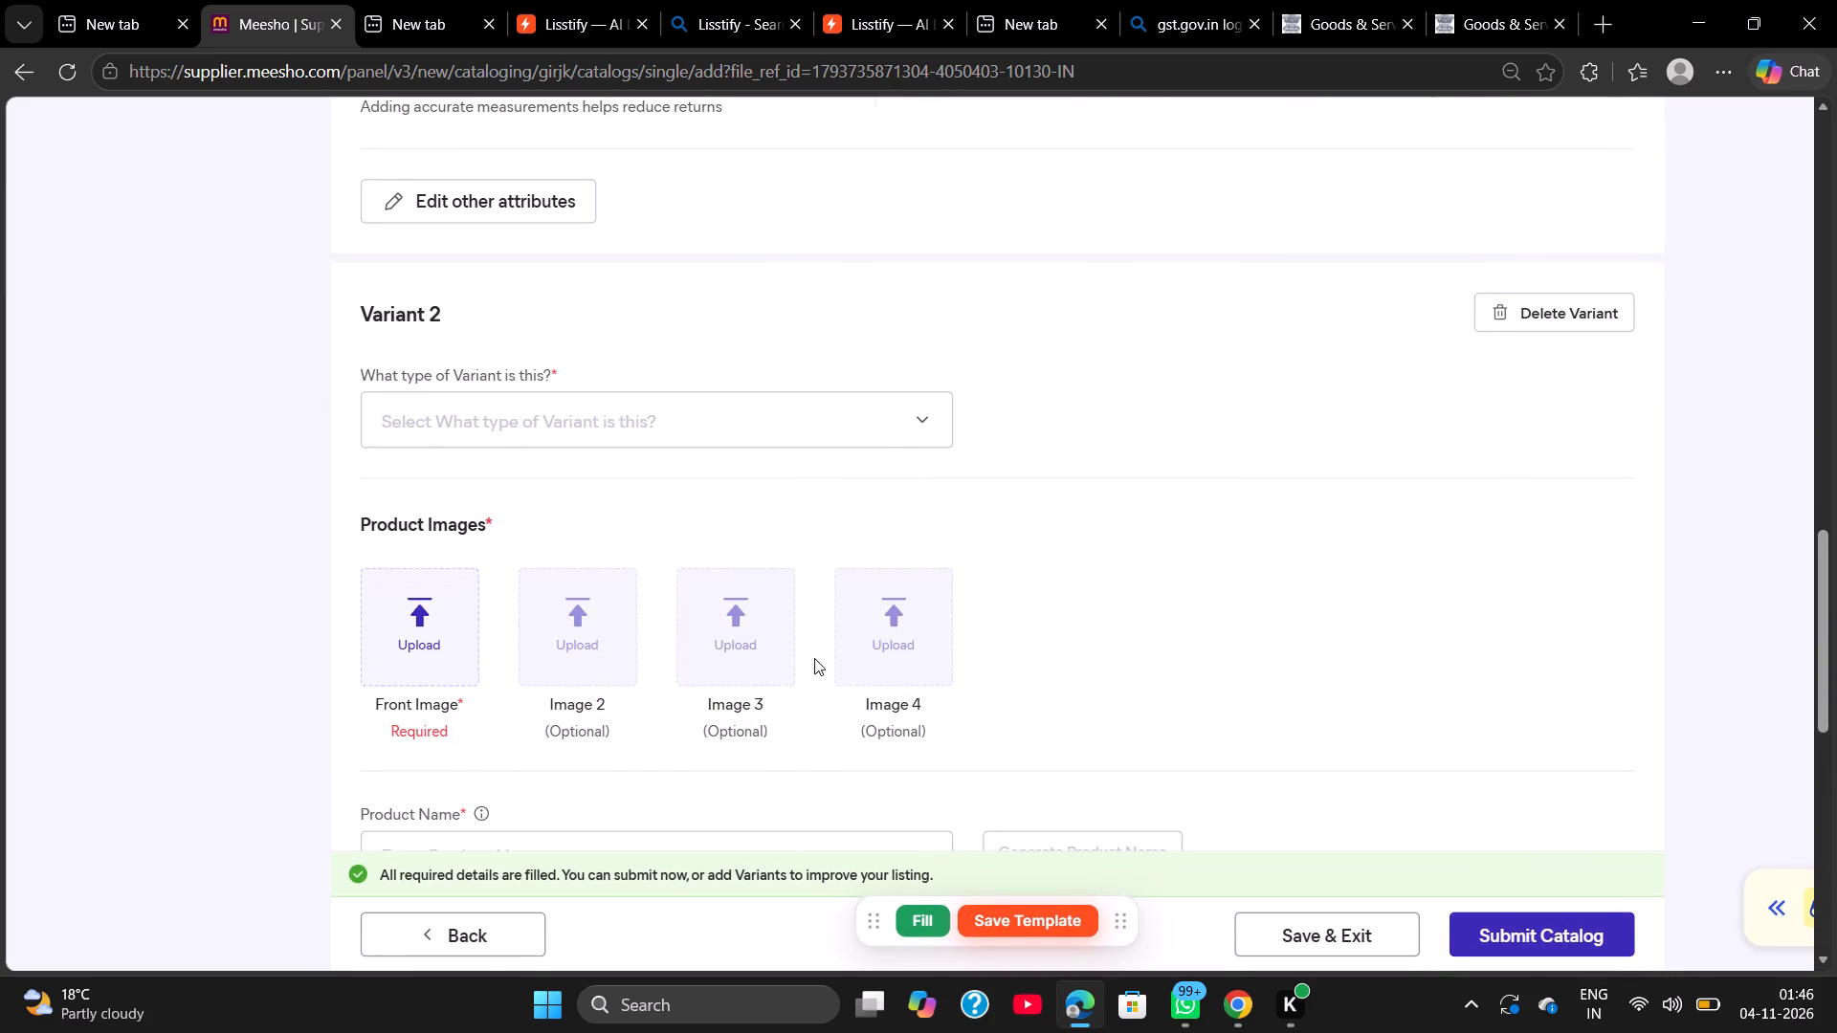
{"action": "scroll", "coordinate": [814, 658], "scroll_direction": "down", "scroll_amount": 1}
{"action": "left_click", "coordinate": [422, 648]}
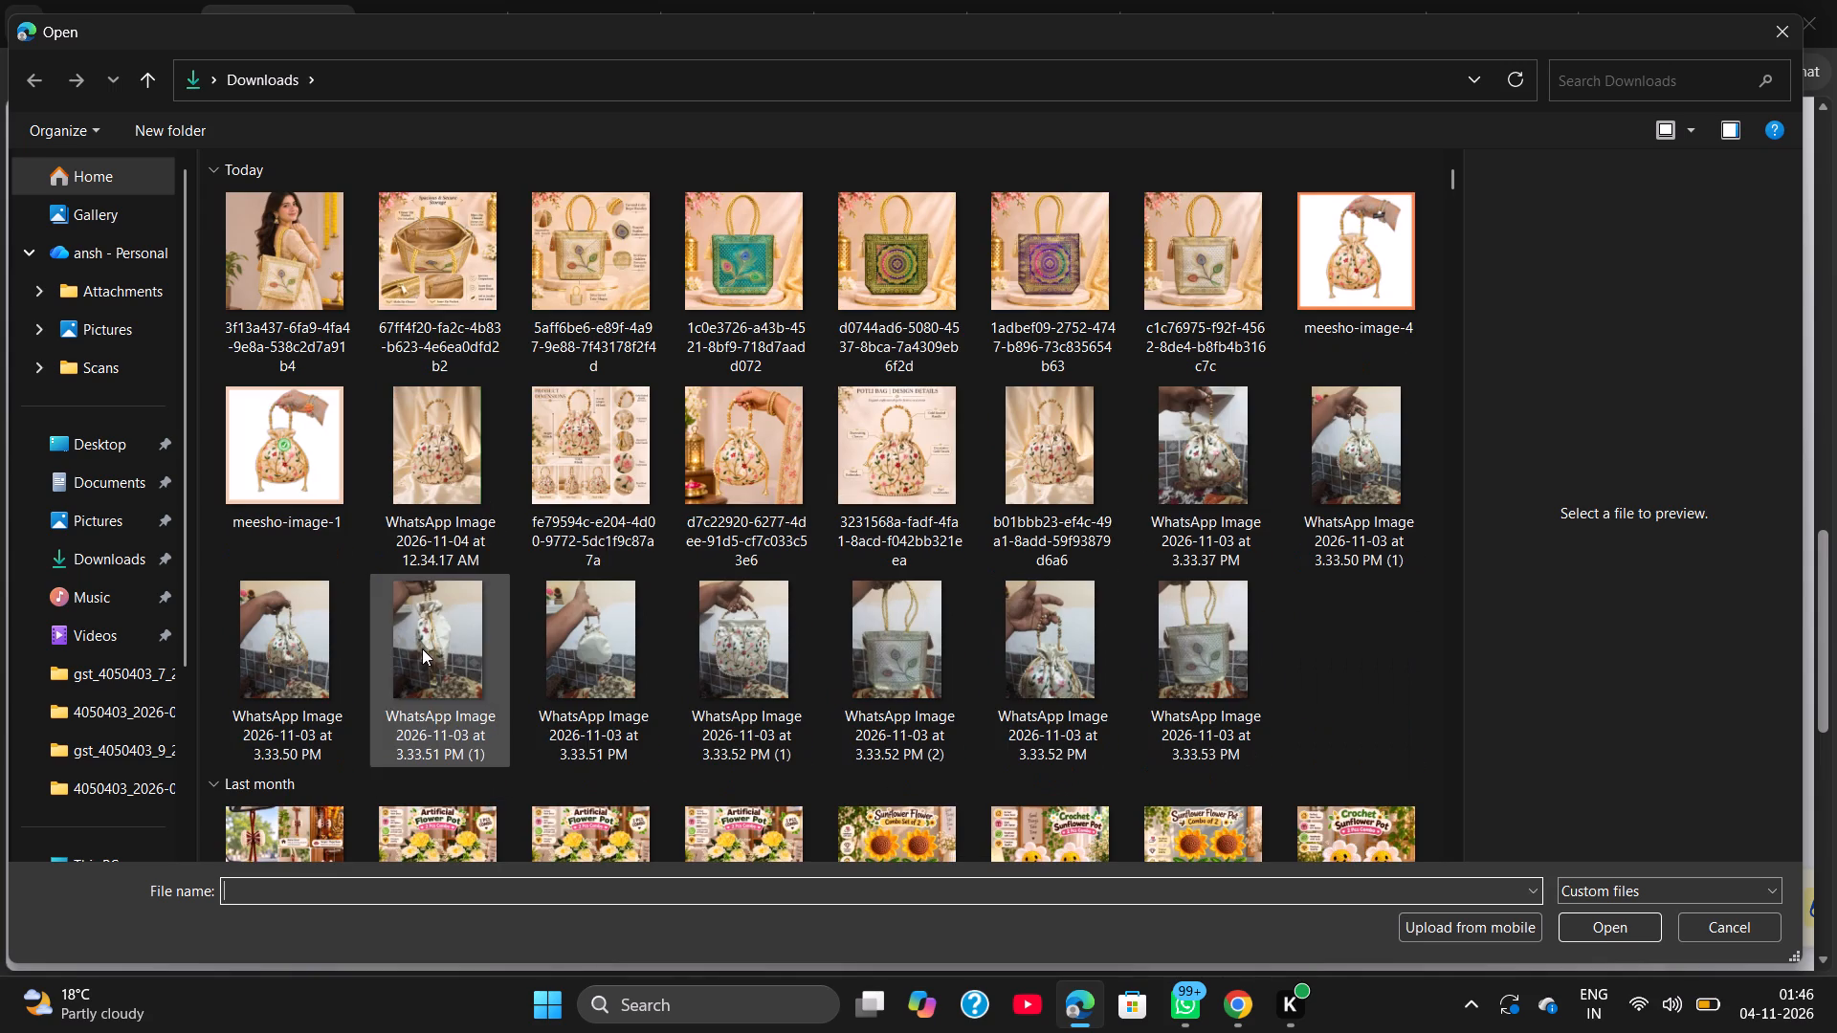
{"action": "double_click", "coordinate": [902, 265]}
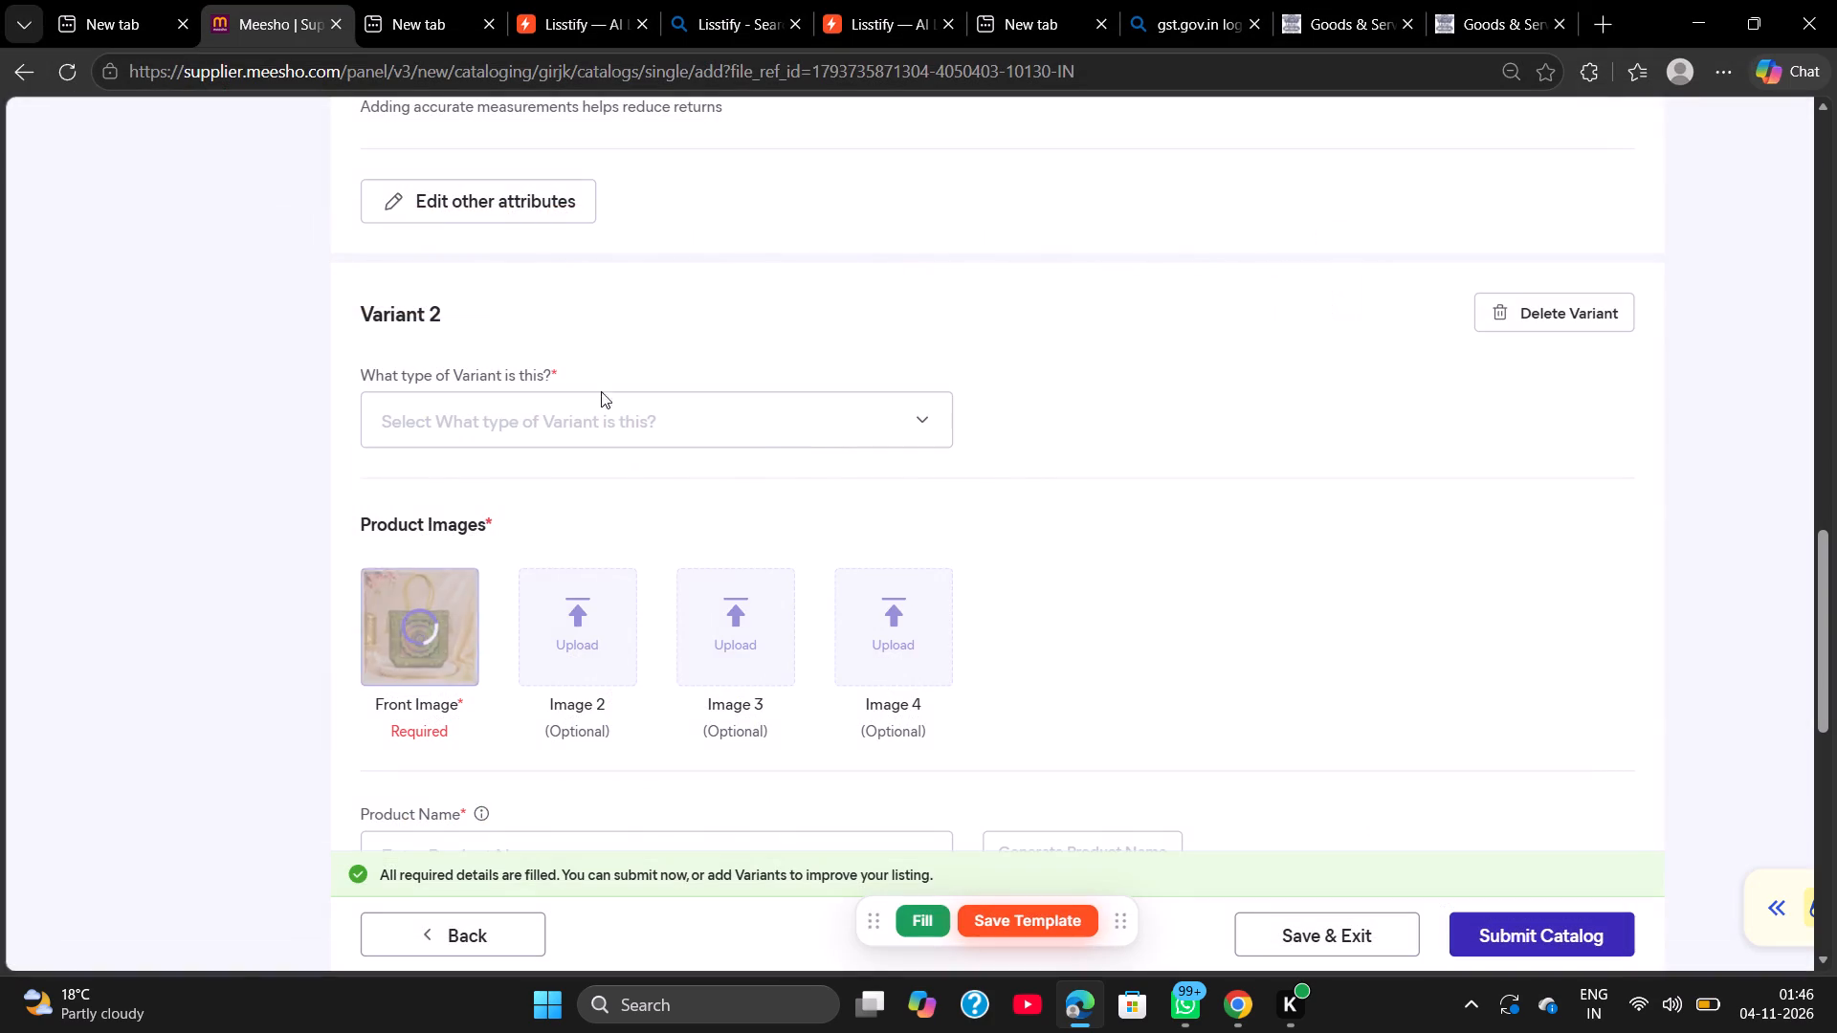
Upload the ethnic tote bag collage of the woman with the olive green bag from Downloads as Variant 2's Image 2.
{"action": "double_click", "coordinate": [570, 642]}
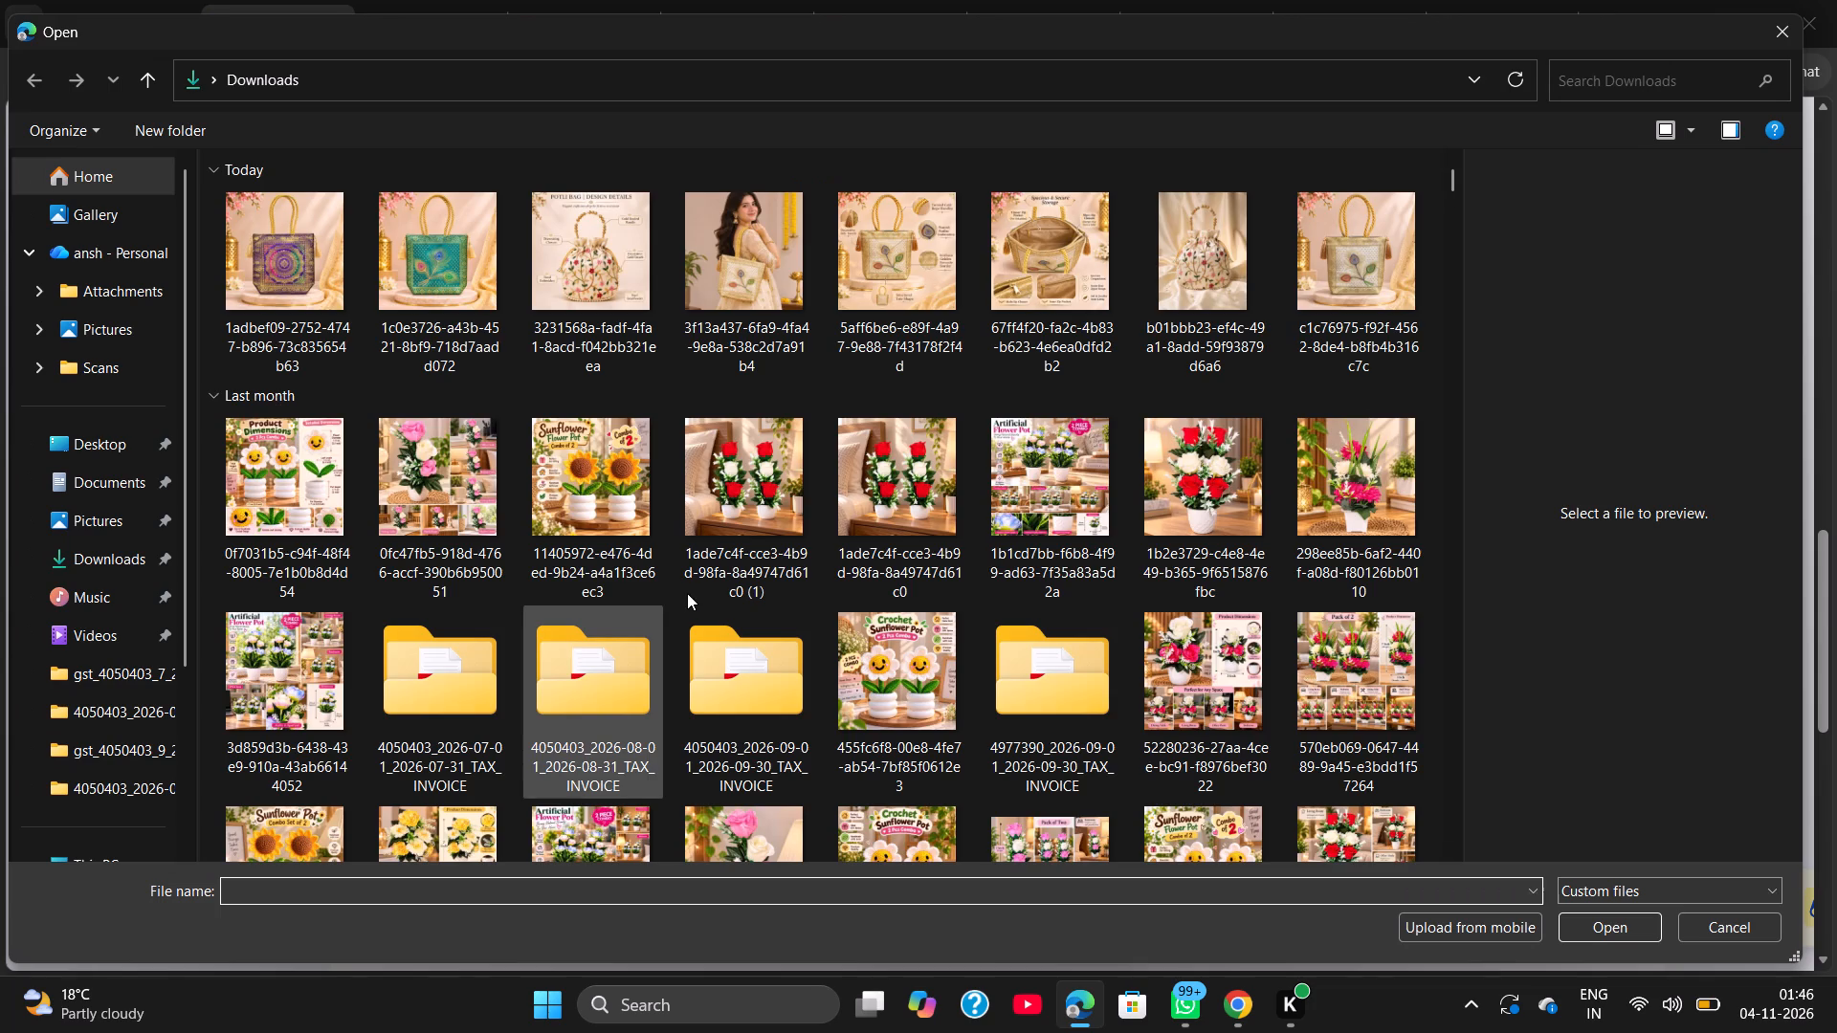
{"action": "scroll", "coordinate": [688, 589], "scroll_direction": "down", "scroll_amount": 2}
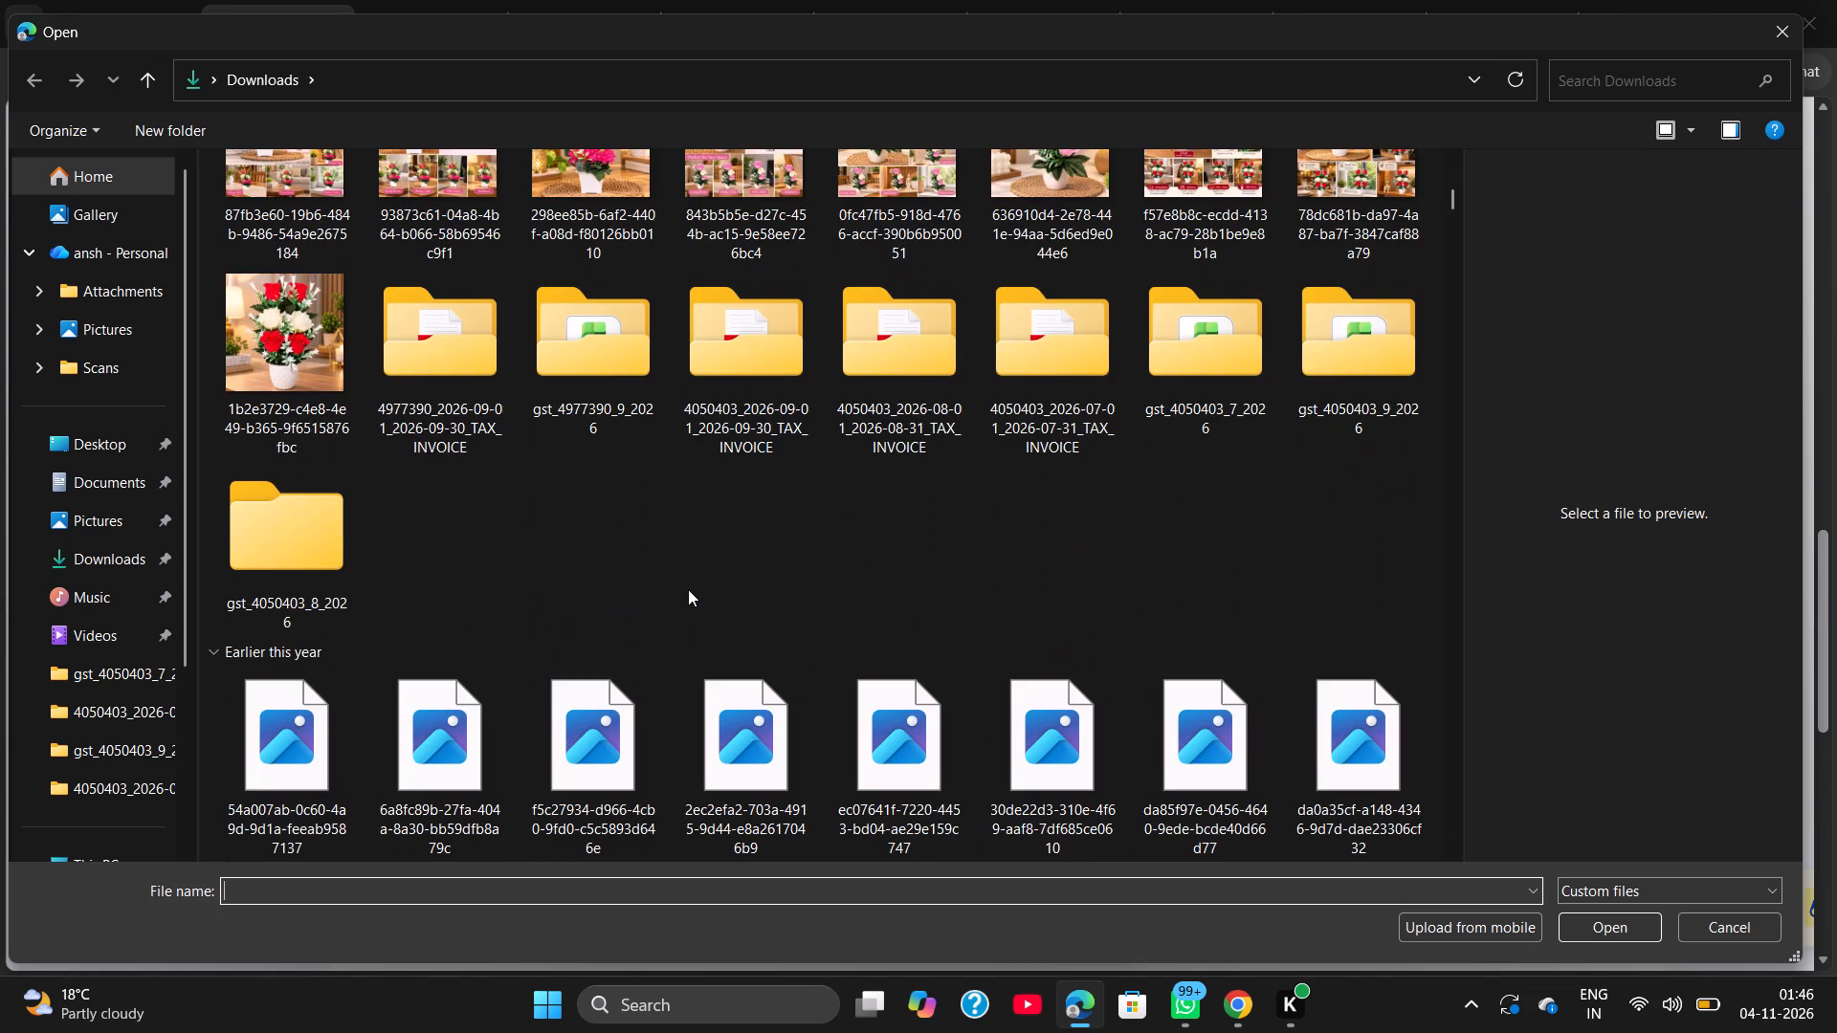
{"action": "scroll", "coordinate": [688, 589], "scroll_direction": "down", "scroll_amount": 1}
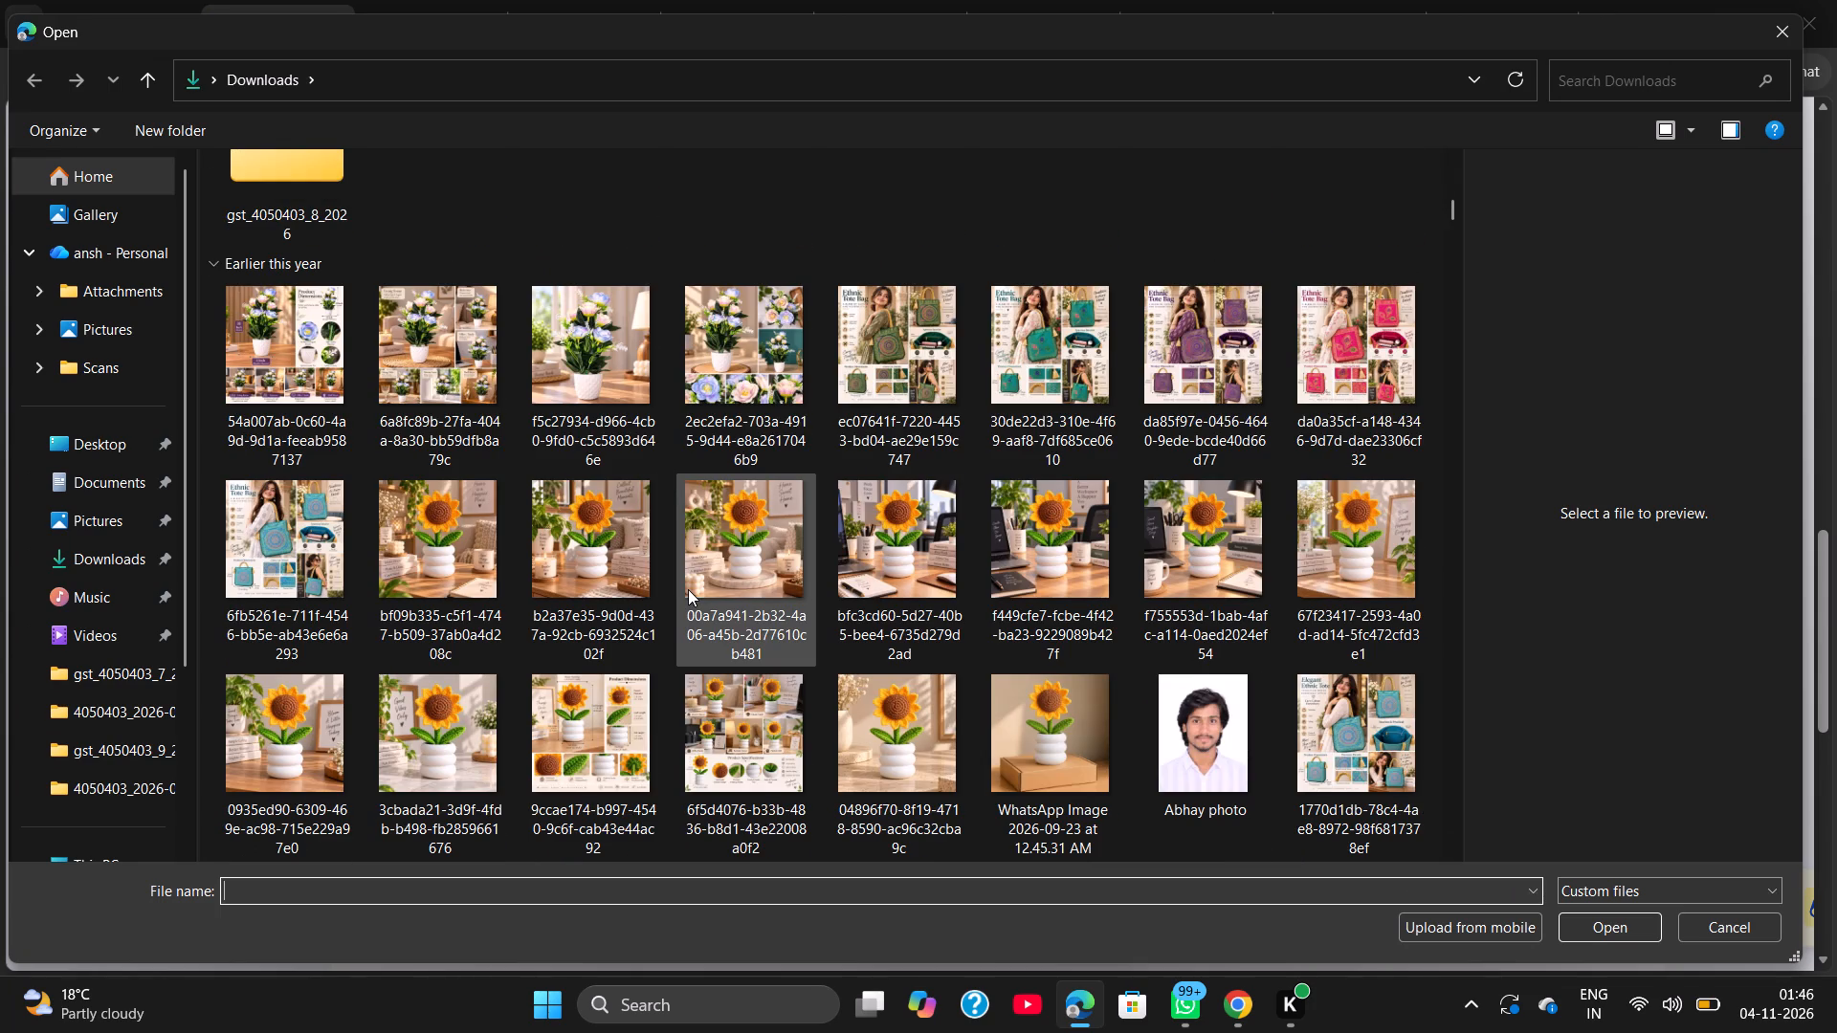
{"action": "double_click", "coordinate": [883, 388]}
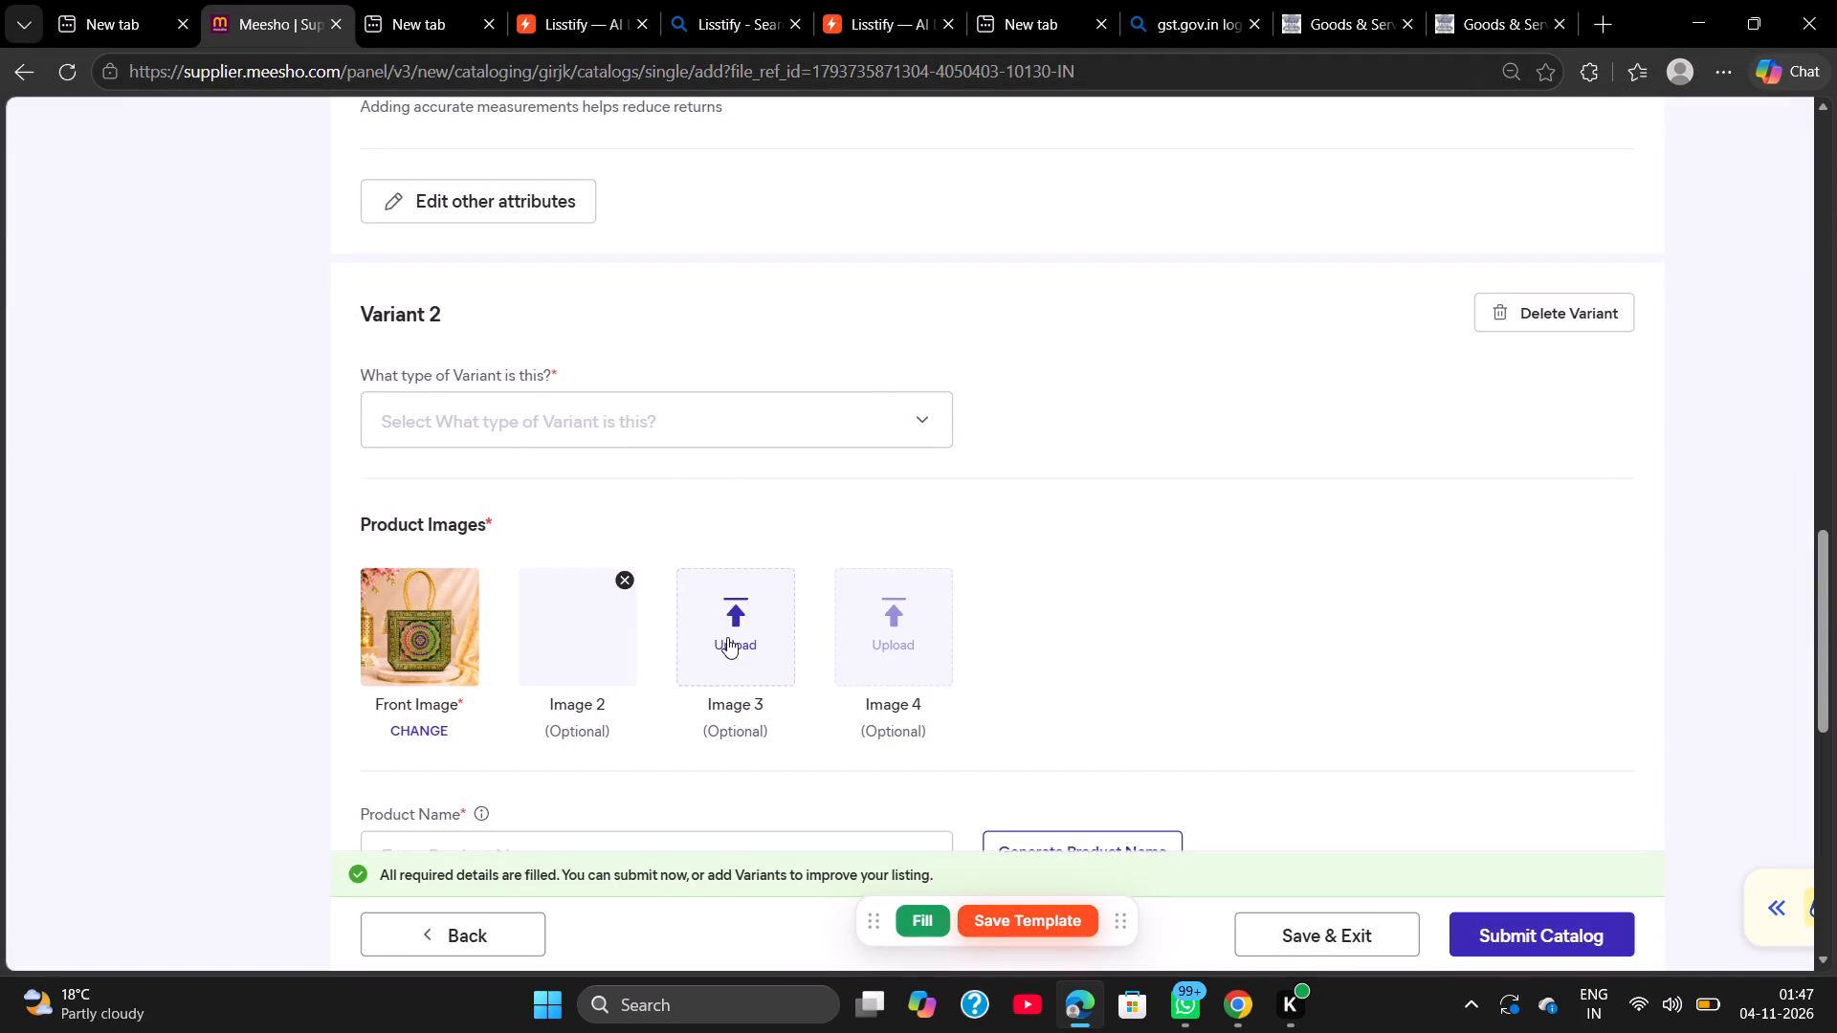
Upload the inner zip pocket picture of the open green tote from Downloads as Variant 2's Image 3.
{"action": "left_click", "coordinate": [727, 637]}
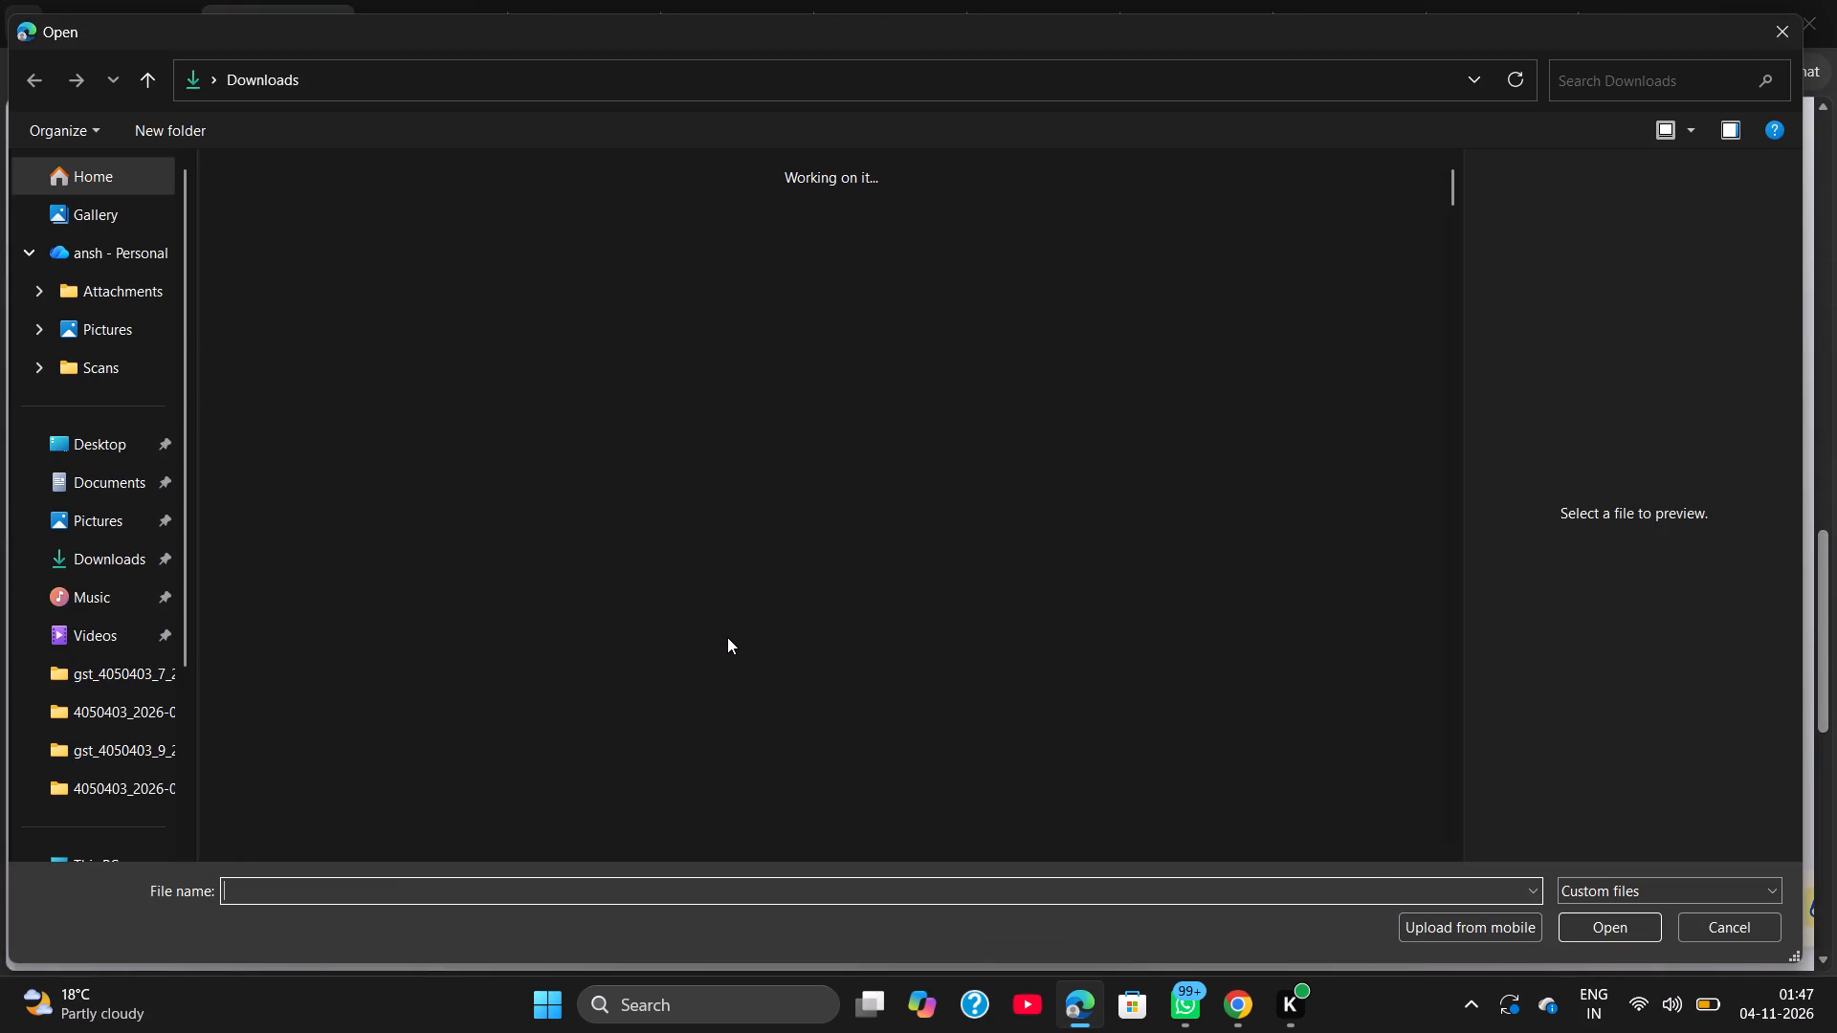
{"action": "scroll", "coordinate": [727, 637], "scroll_direction": "down", "scroll_amount": 7}
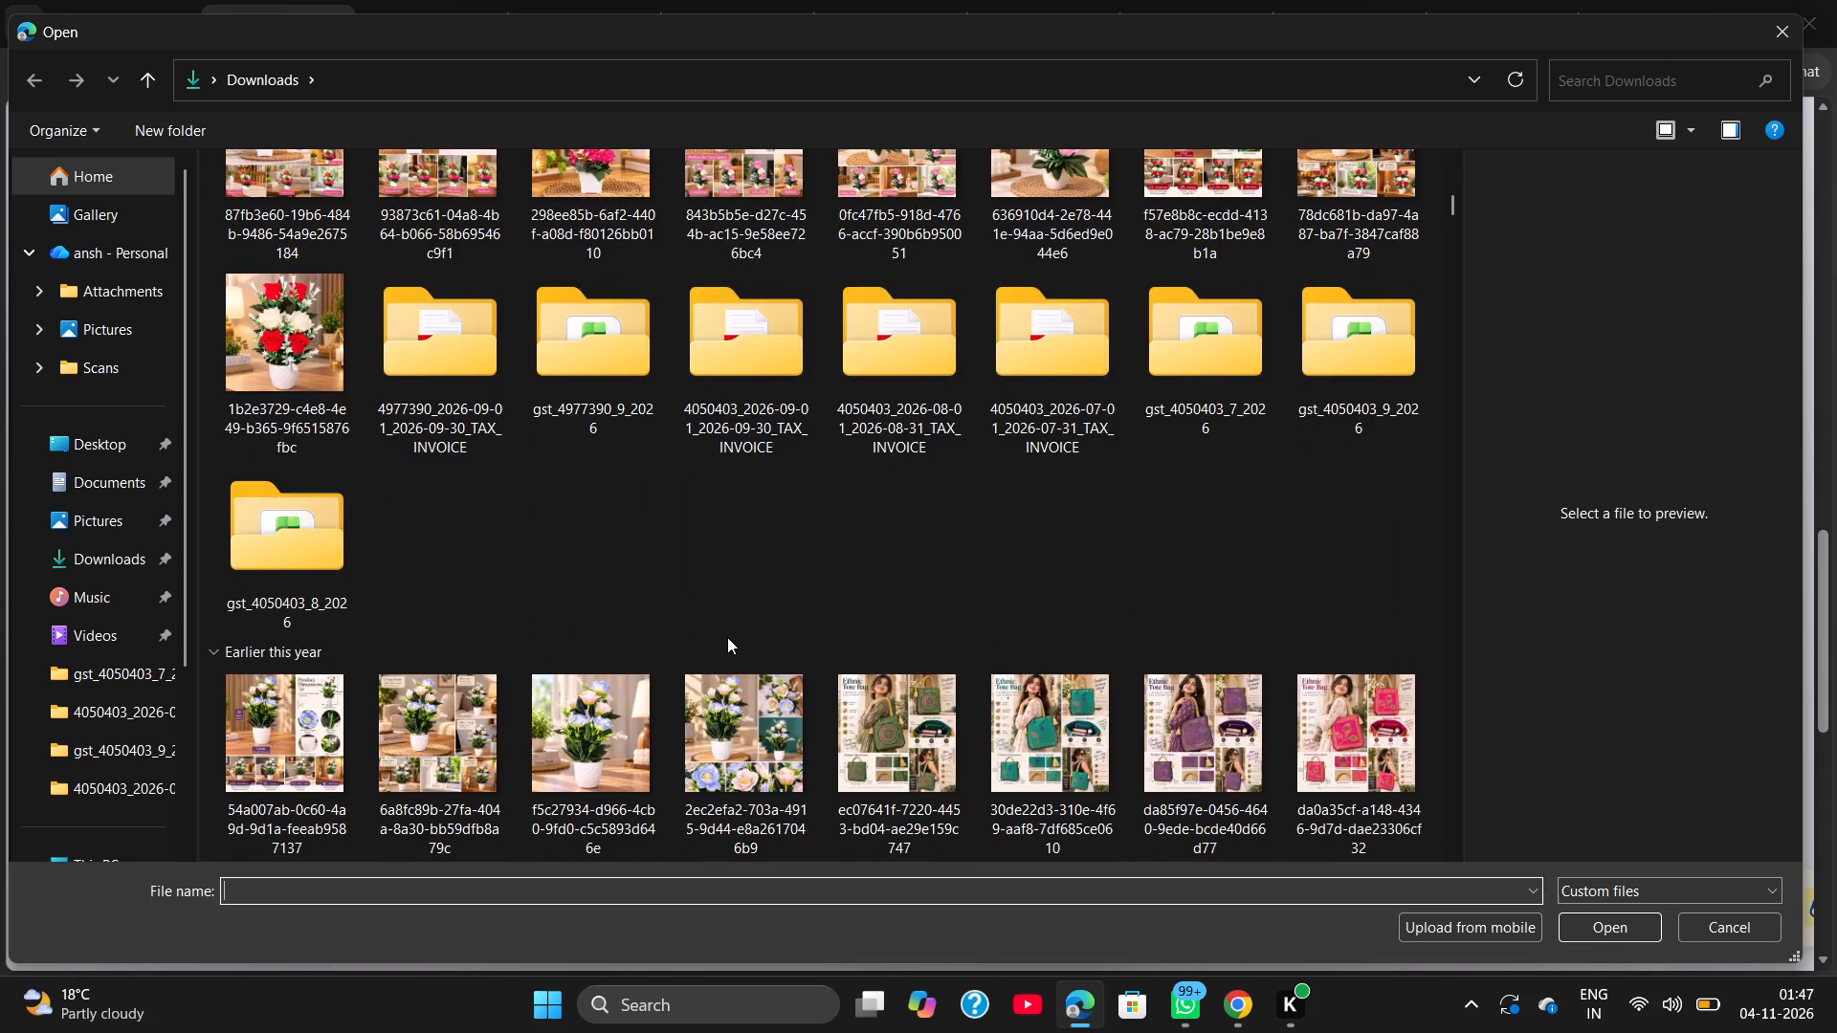
{"action": "scroll", "coordinate": [727, 637], "scroll_direction": "down", "scroll_amount": 5}
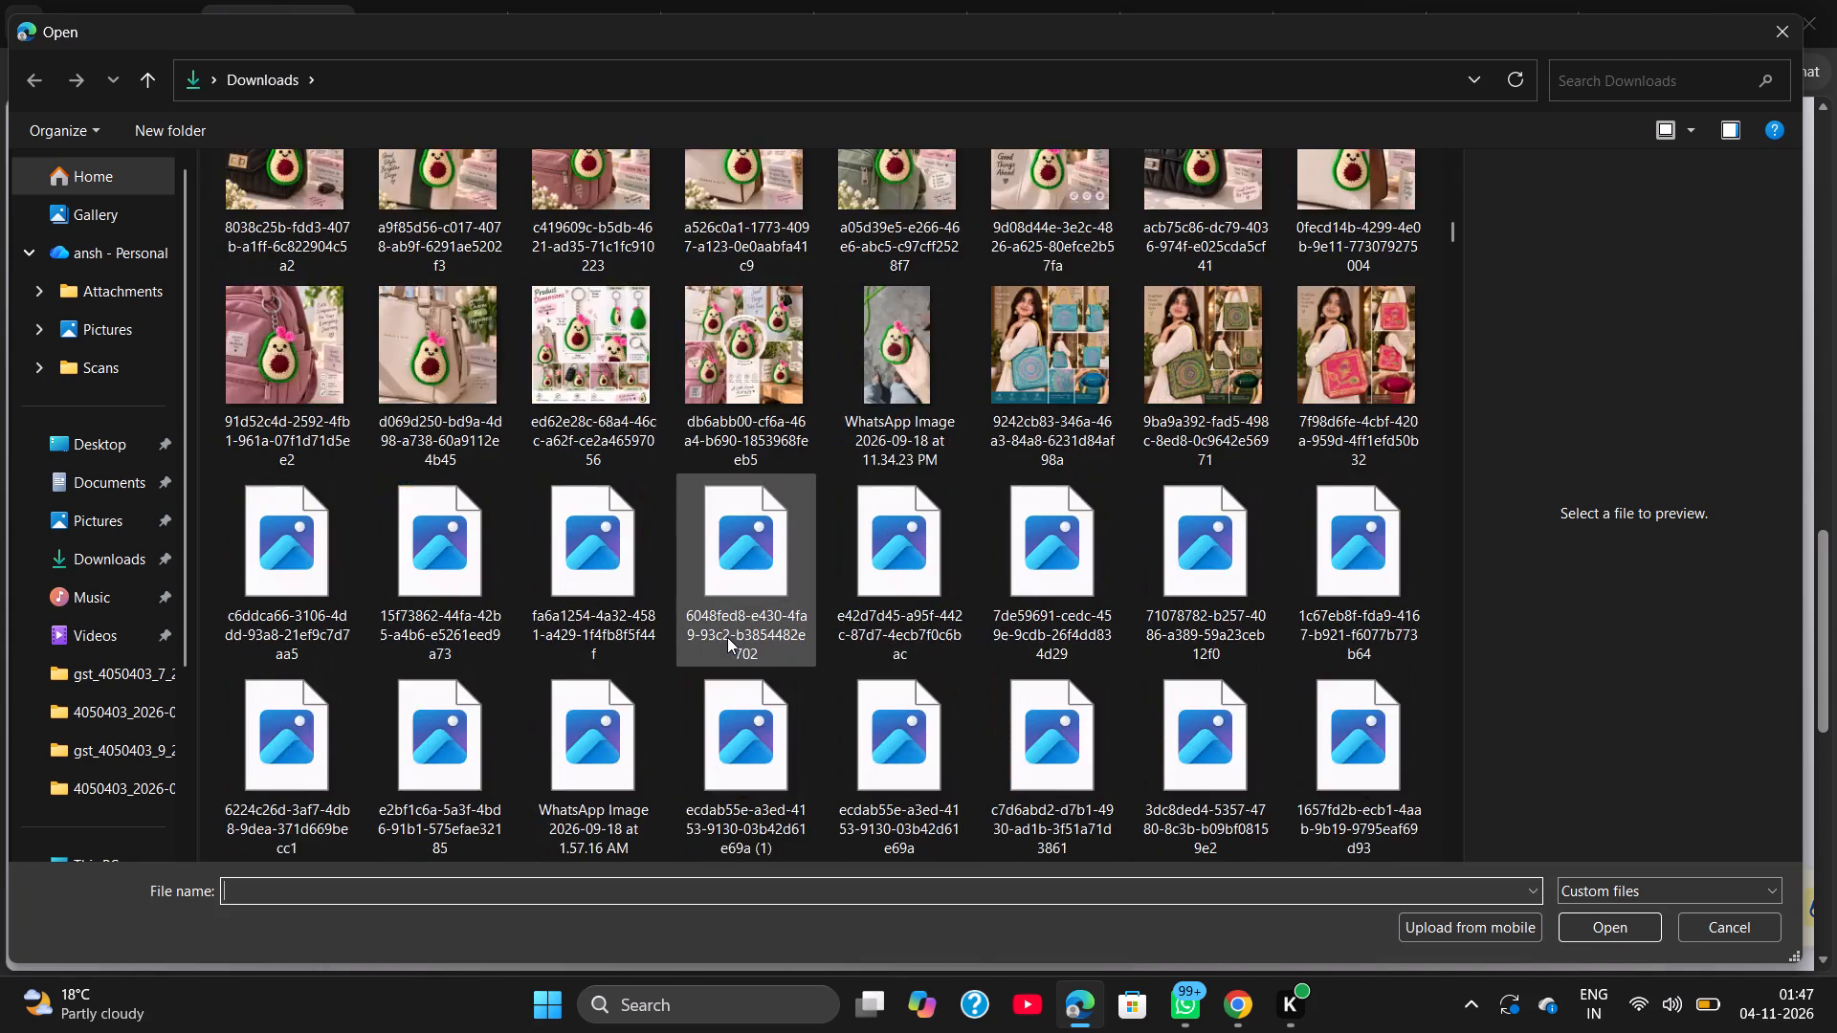
{"action": "scroll", "coordinate": [727, 637], "scroll_direction": "up", "scroll_amount": 1}
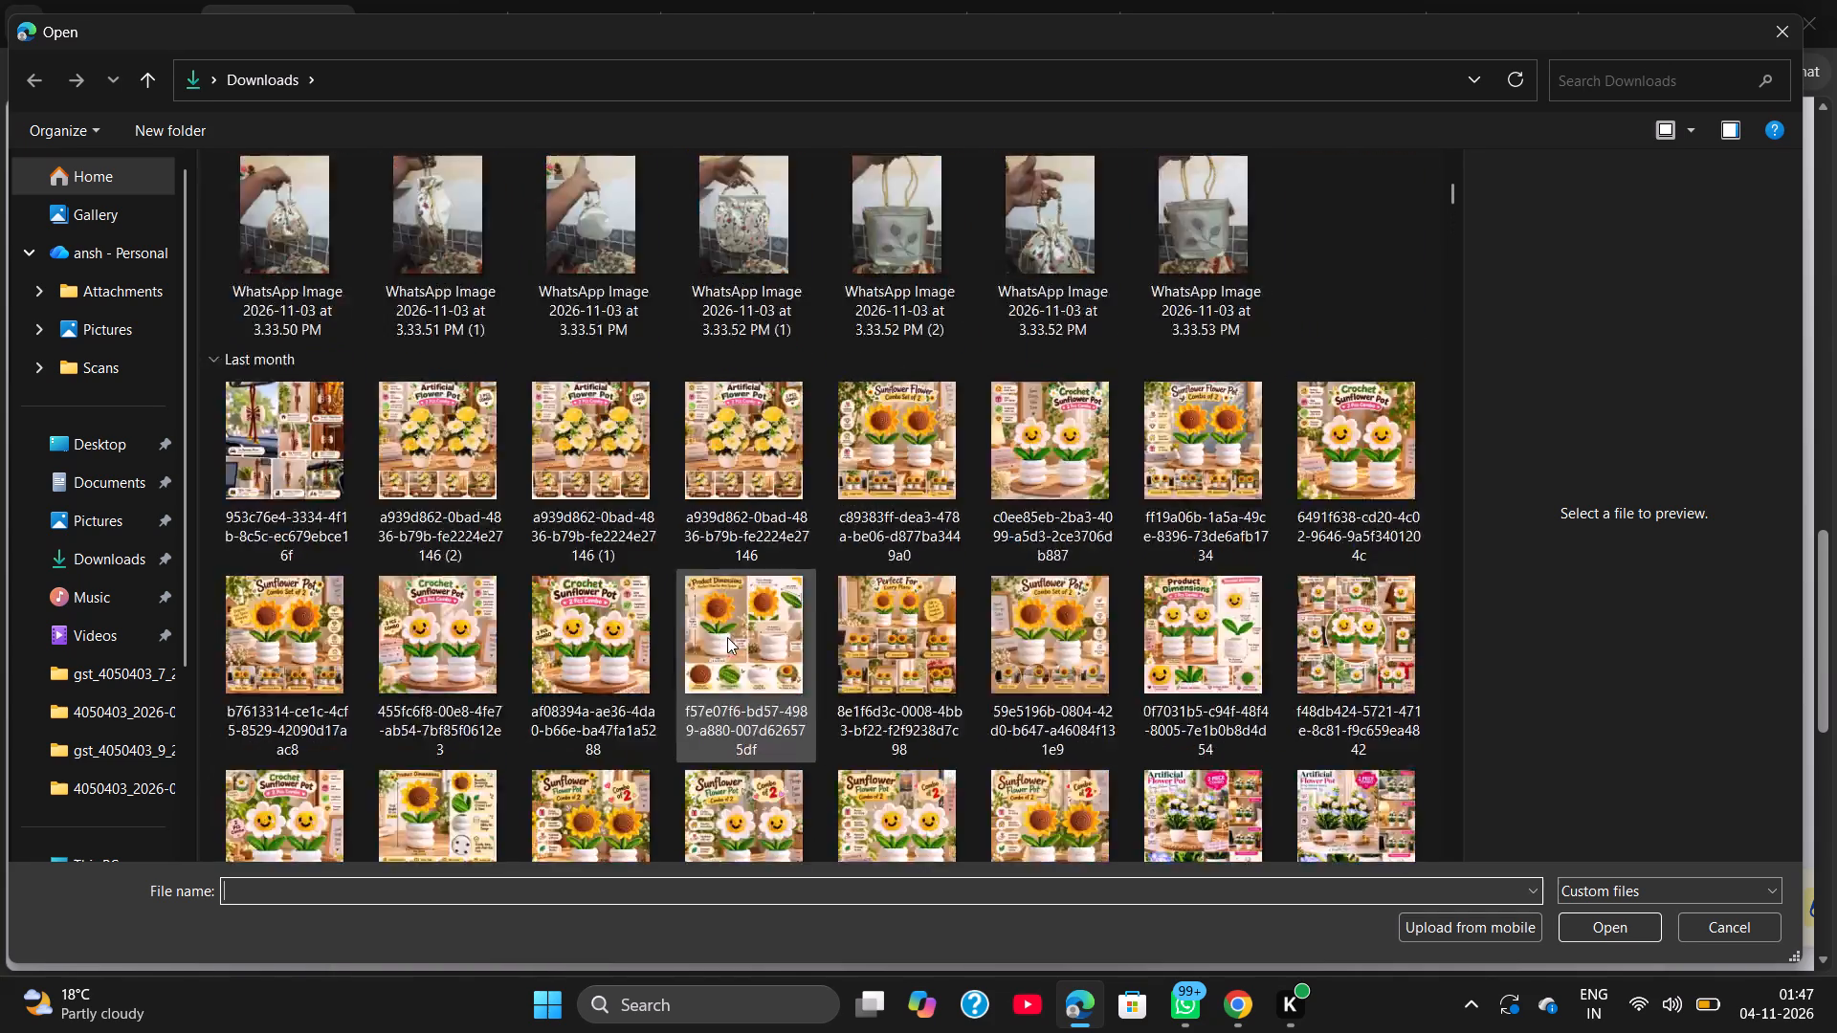
{"action": "scroll", "coordinate": [727, 637], "scroll_direction": "up", "scroll_amount": 1}
{"action": "scroll", "coordinate": [727, 637], "scroll_direction": "down", "scroll_amount": 3}
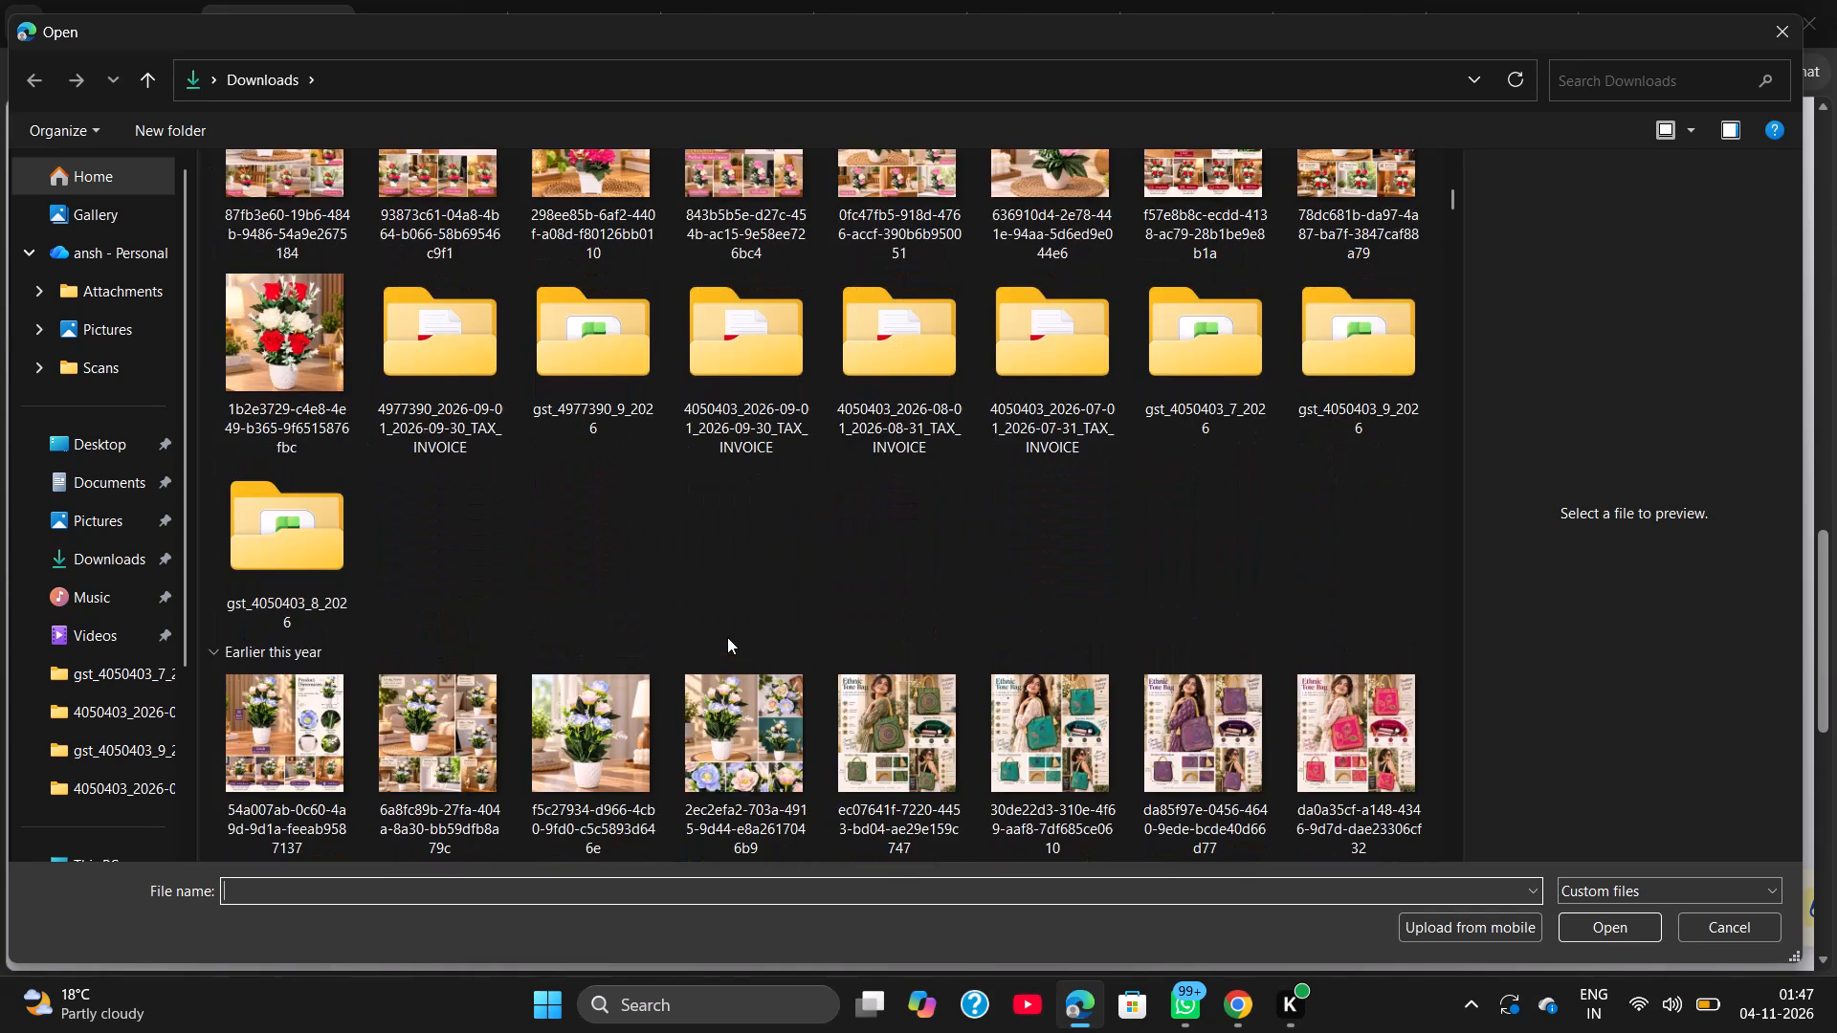
{"action": "scroll", "coordinate": [727, 637], "scroll_direction": "down", "scroll_amount": 2}
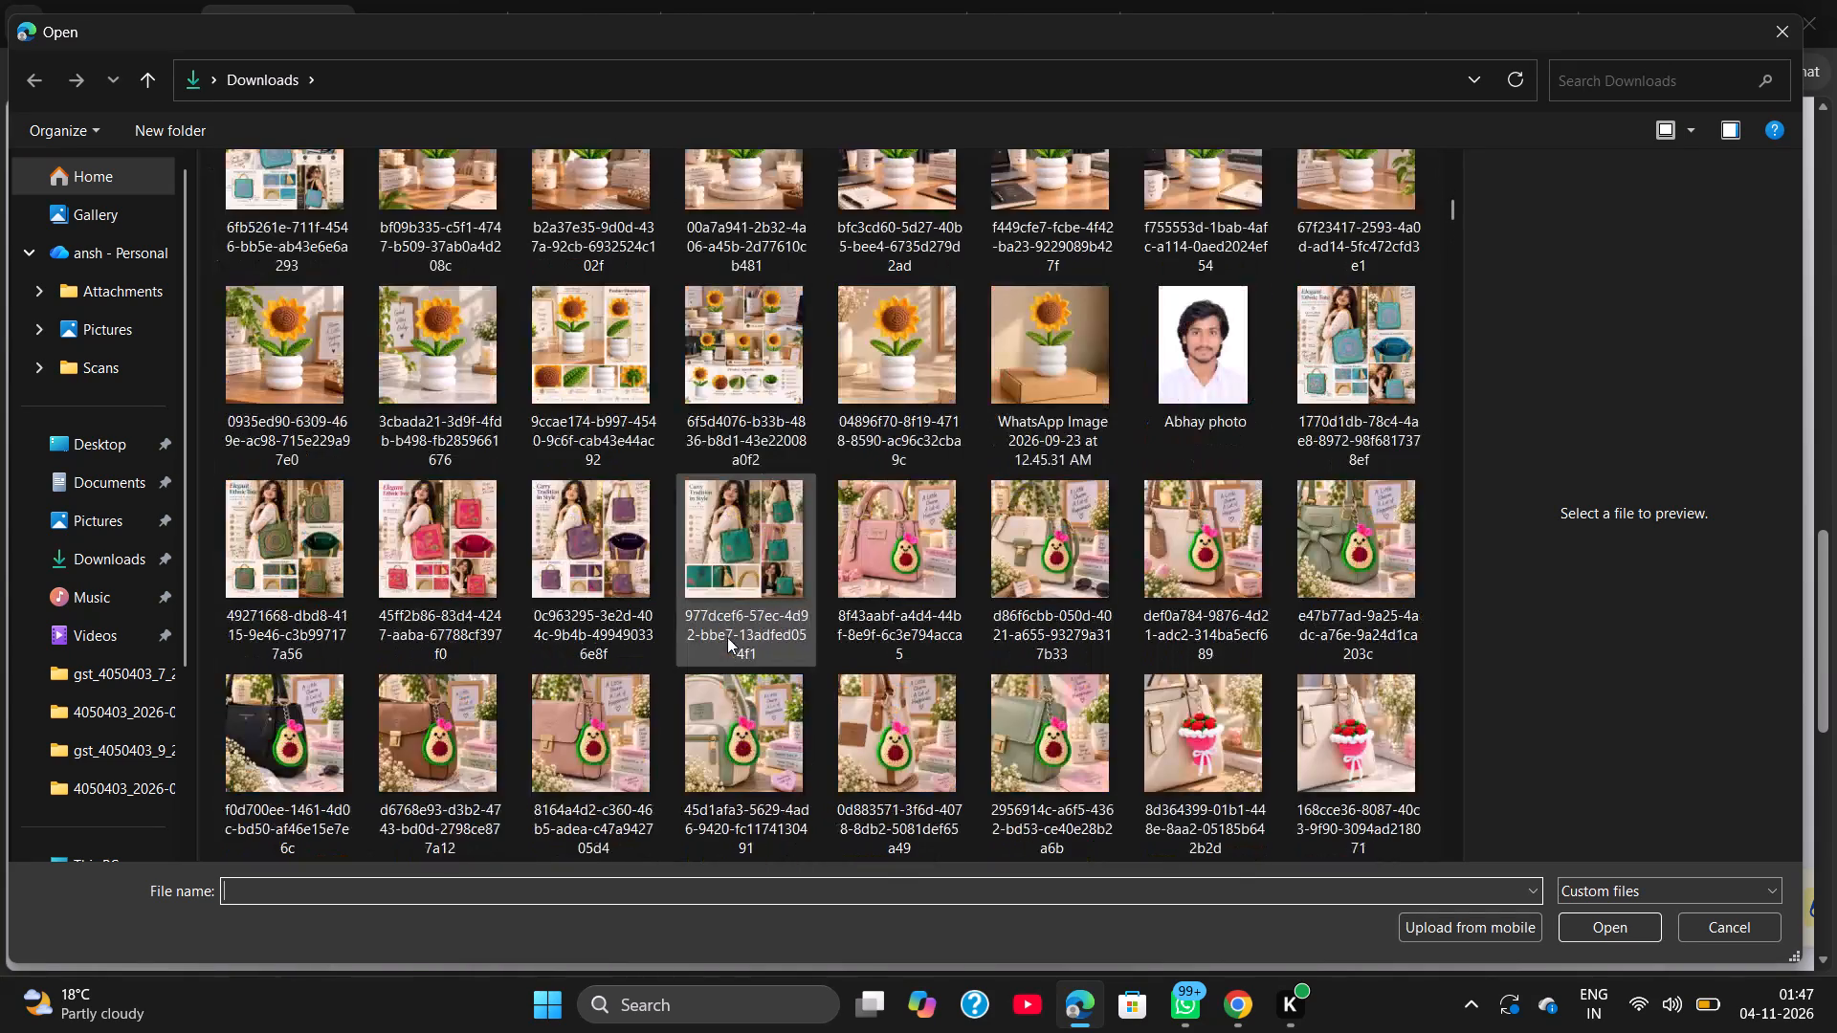
{"action": "scroll", "coordinate": [727, 637], "scroll_direction": "down", "scroll_amount": 1}
{"action": "scroll", "coordinate": [727, 637], "scroll_direction": "left", "scroll_amount": 1}
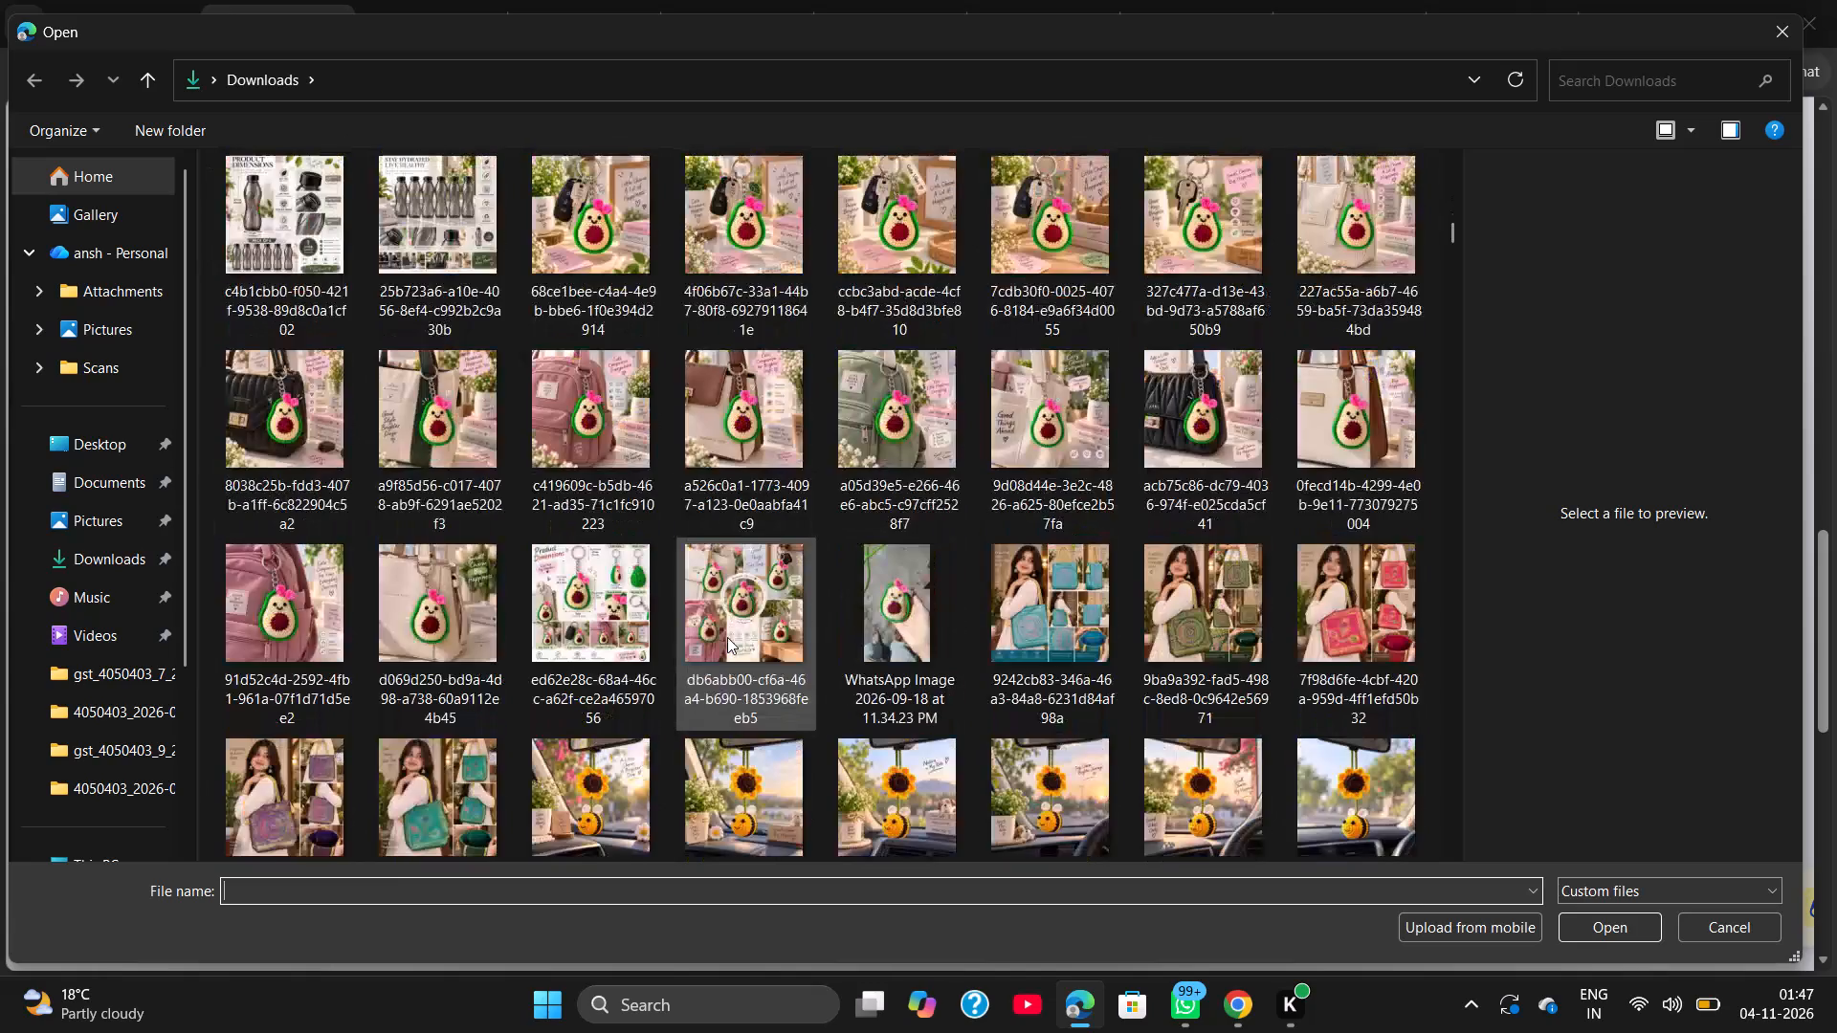
{"action": "scroll", "coordinate": [727, 637], "scroll_direction": "left", "scroll_amount": 1}
{"action": "scroll", "coordinate": [727, 637], "scroll_direction": "down", "scroll_amount": 1}
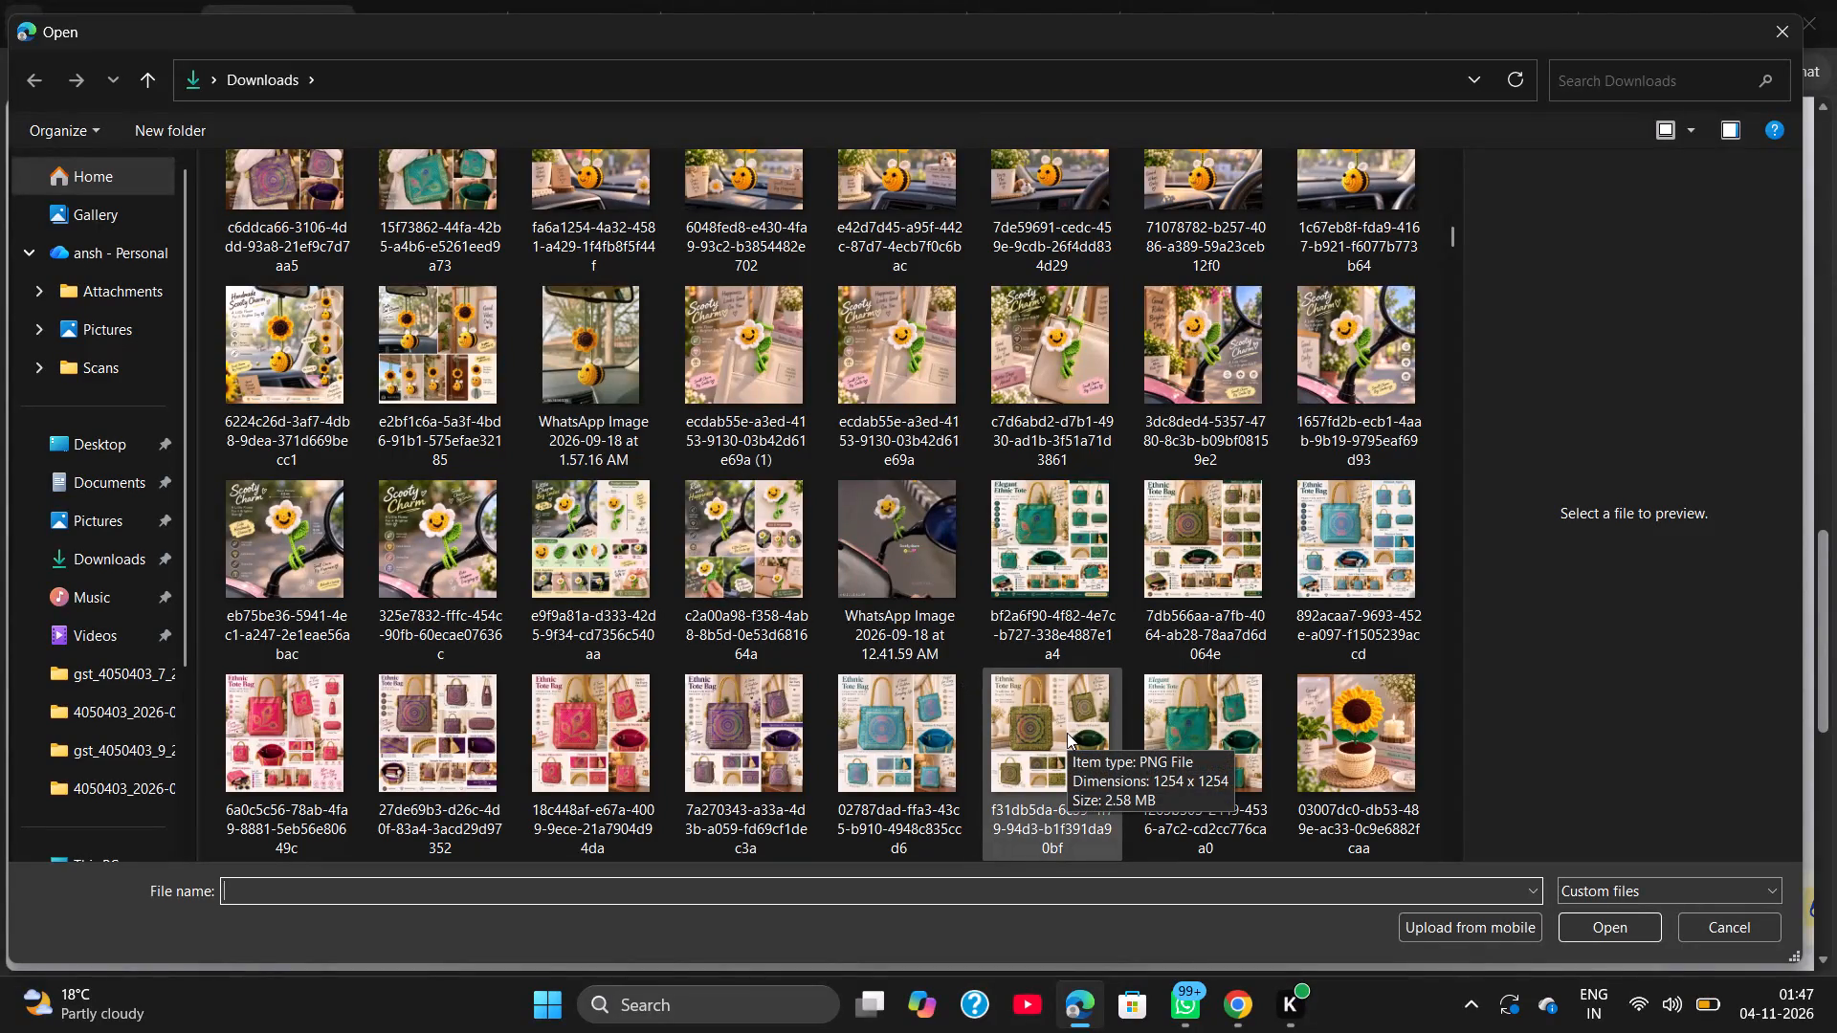
{"action": "scroll", "coordinate": [1067, 733], "scroll_direction": "down", "scroll_amount": 1}
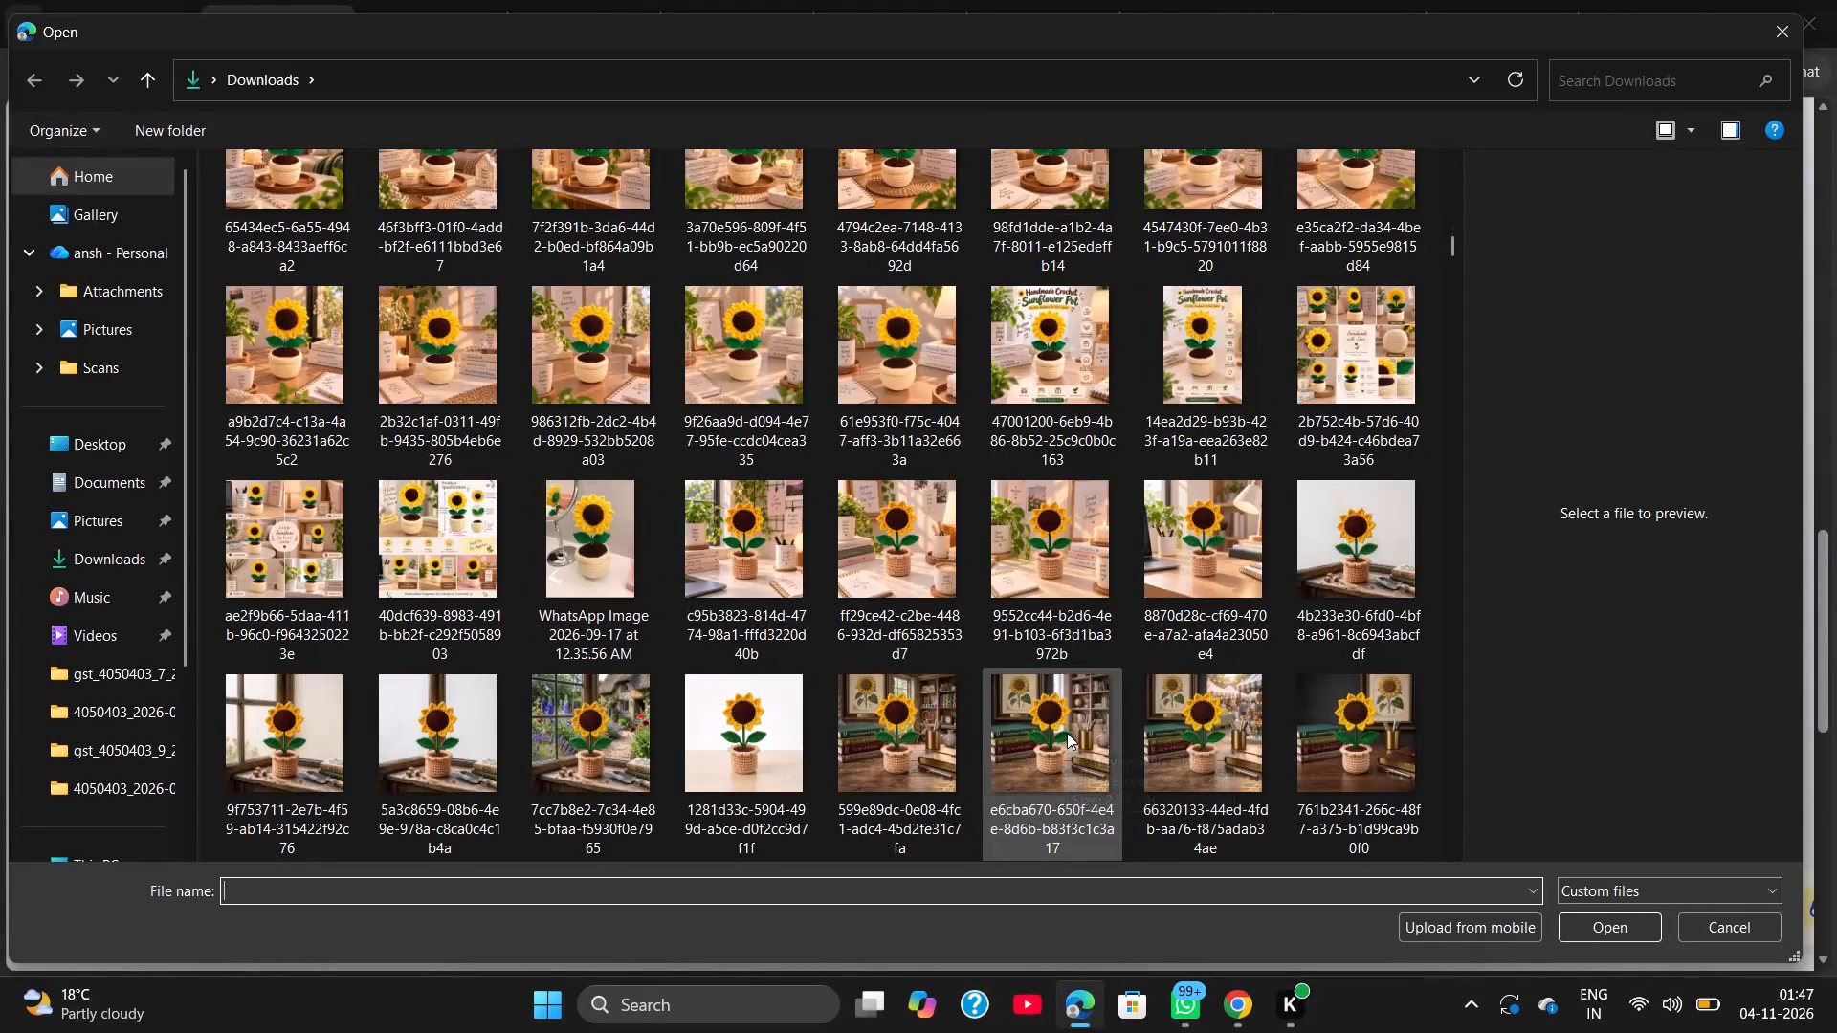
{"action": "scroll", "coordinate": [1067, 733], "scroll_direction": "down", "scroll_amount": 2}
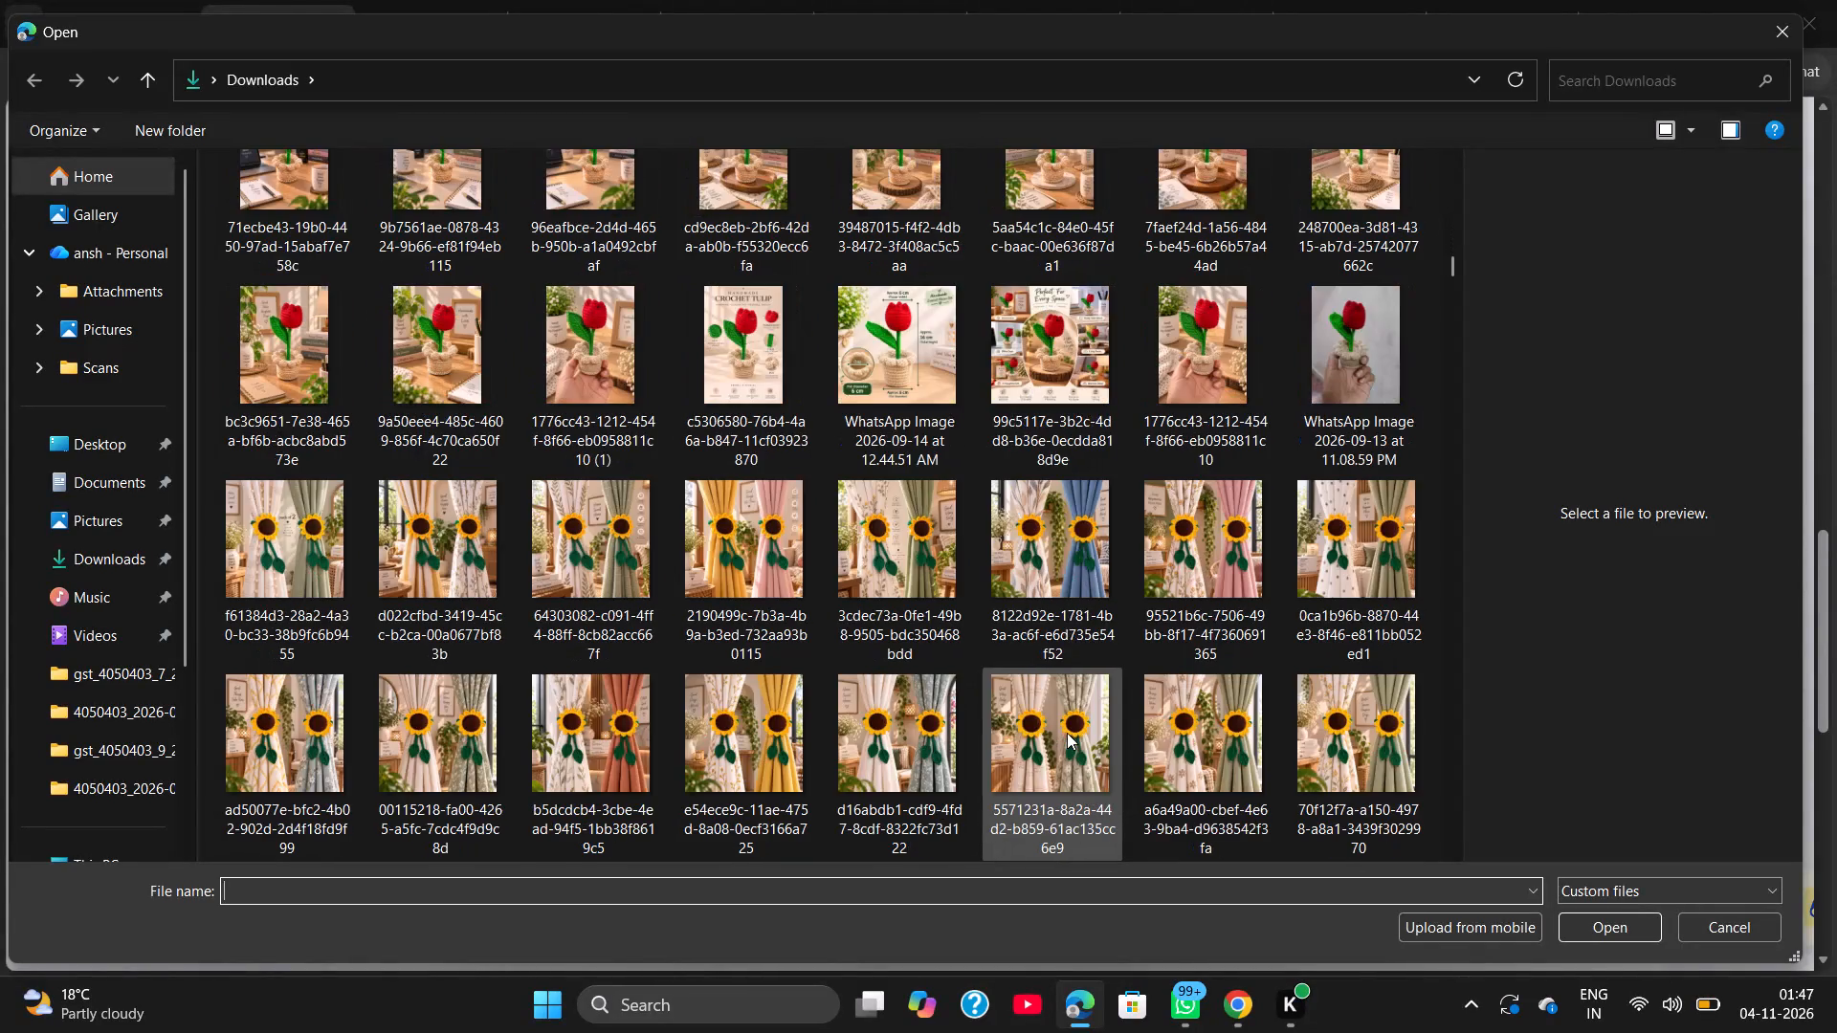
{"action": "scroll", "coordinate": [1067, 733], "scroll_direction": "down", "scroll_amount": 3}
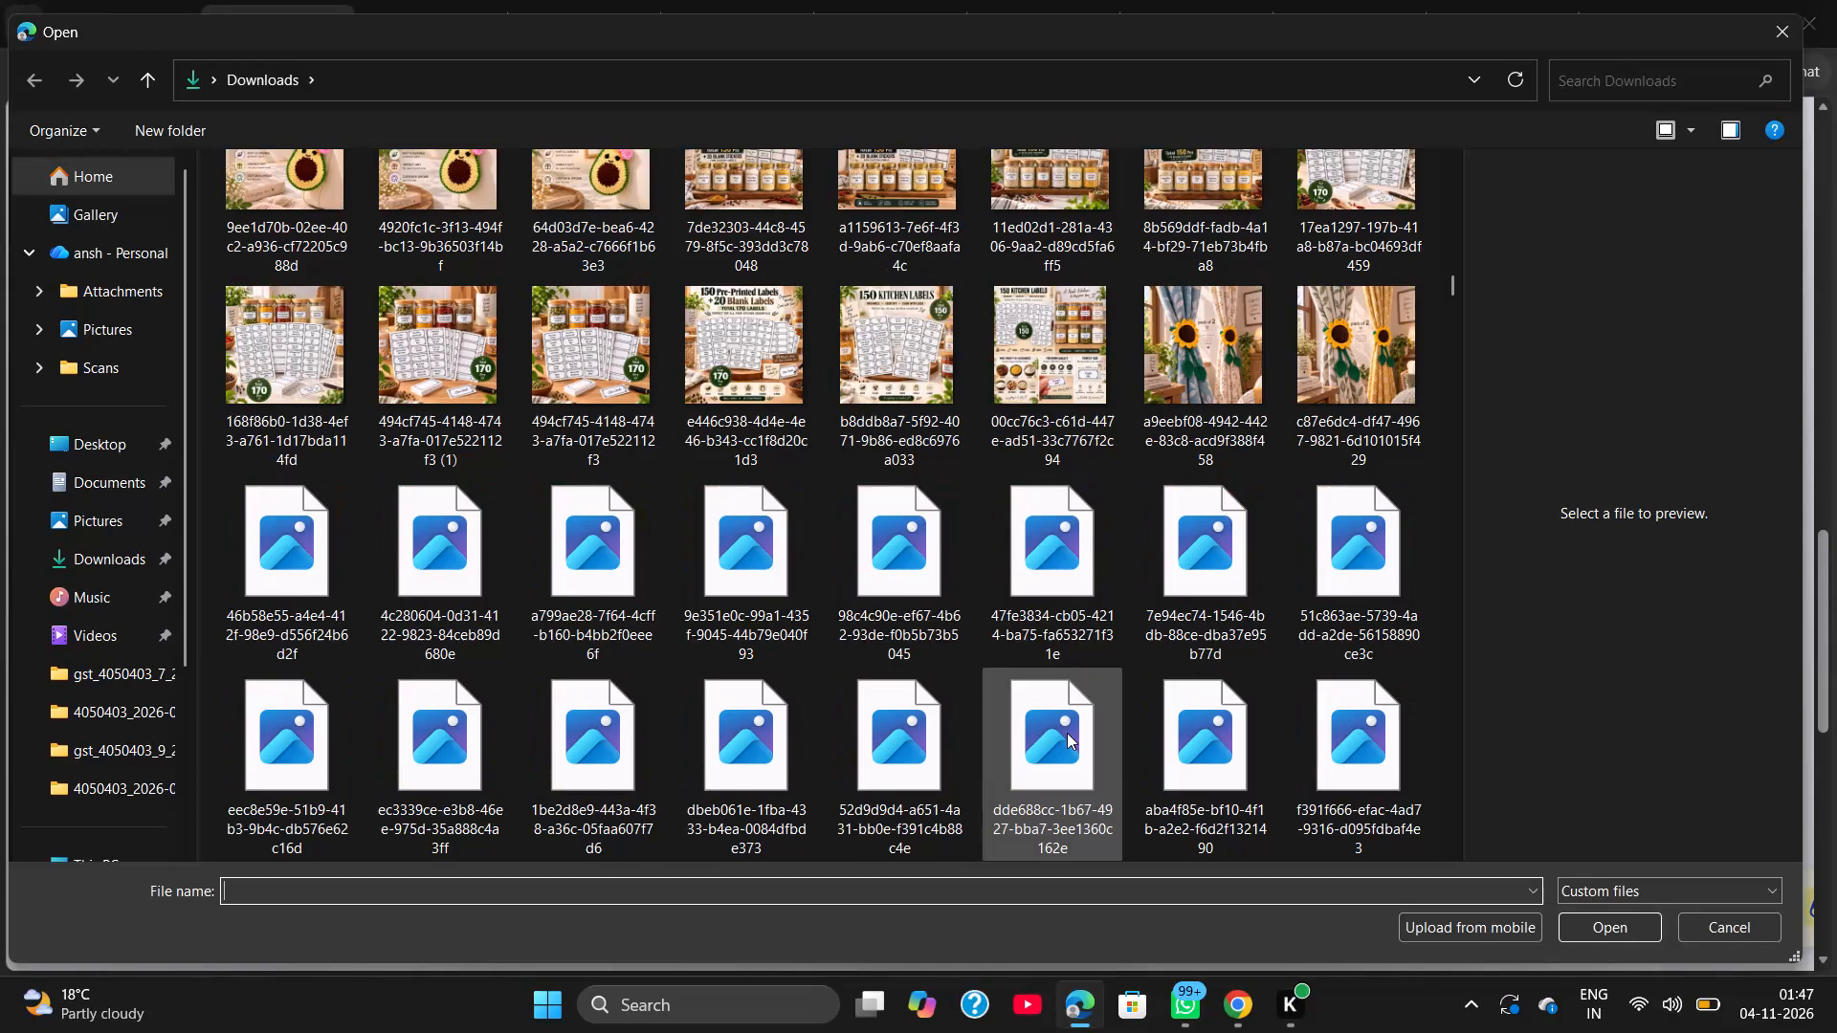
{"action": "scroll", "coordinate": [1067, 733], "scroll_direction": "down", "scroll_amount": 3}
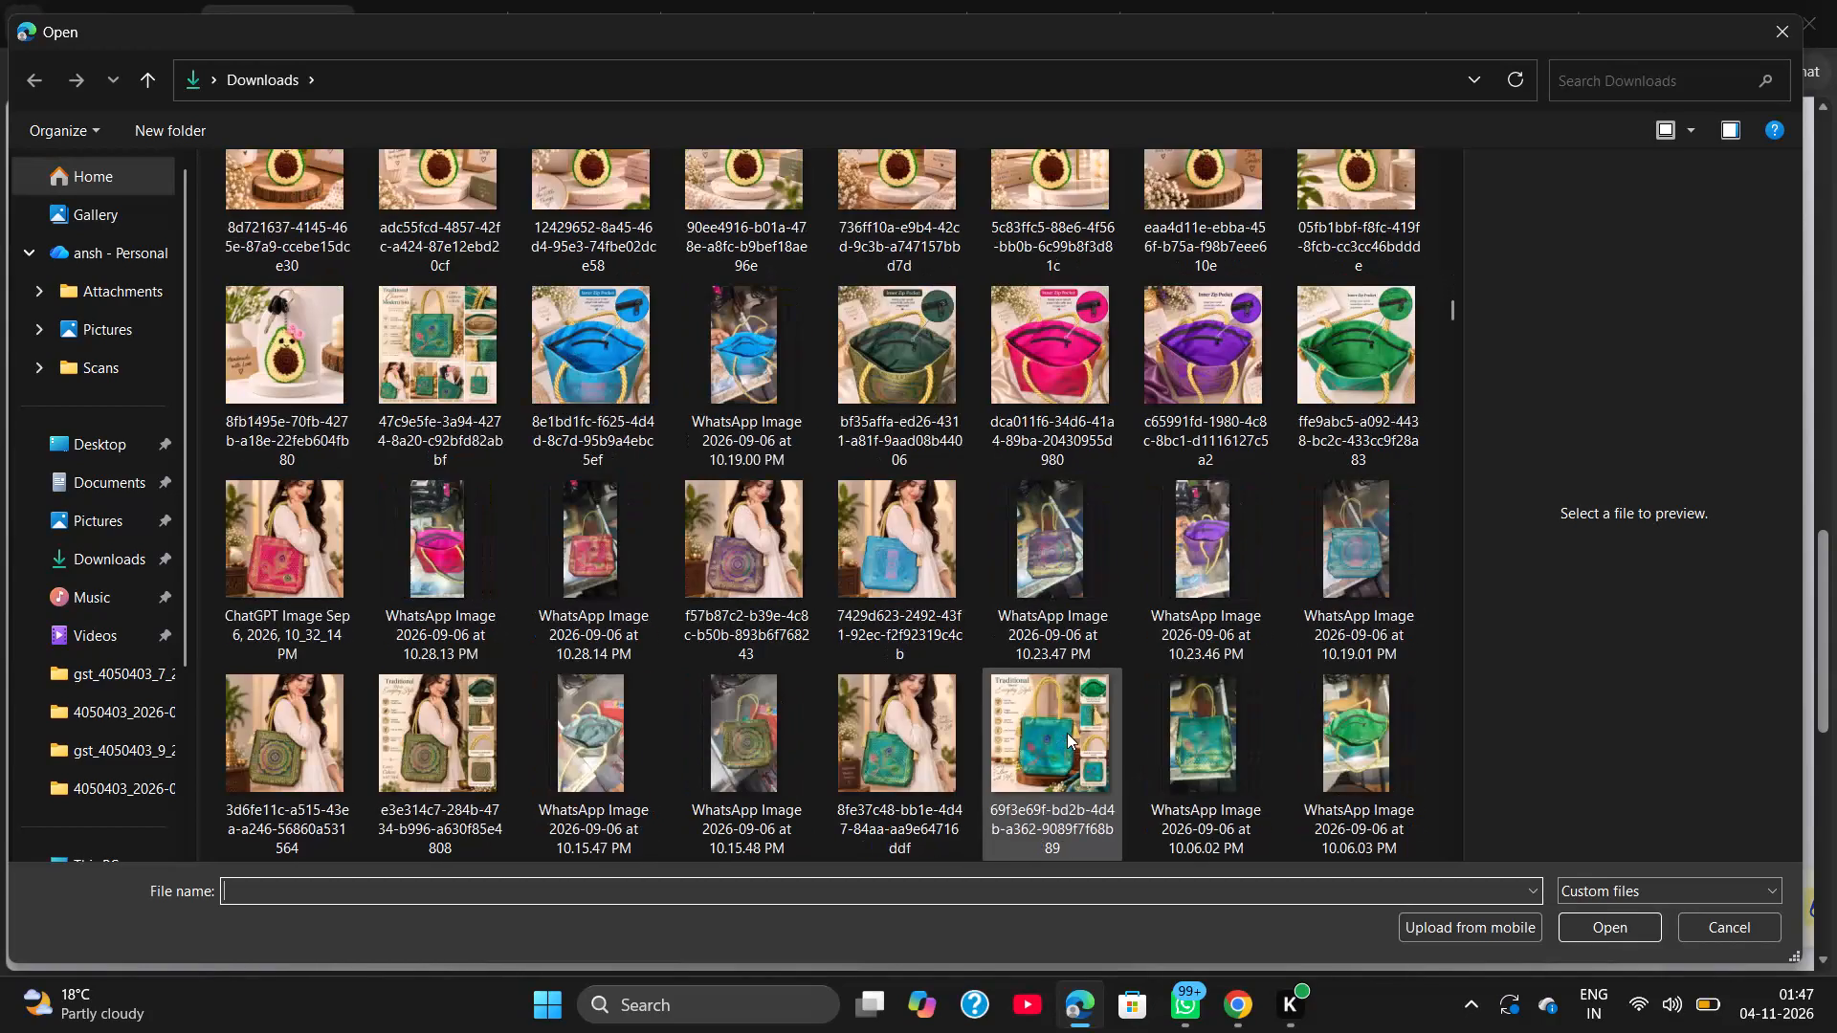
{"action": "scroll", "coordinate": [1067, 733], "scroll_direction": "down", "scroll_amount": 1}
{"action": "double_click", "coordinate": [896, 410]}
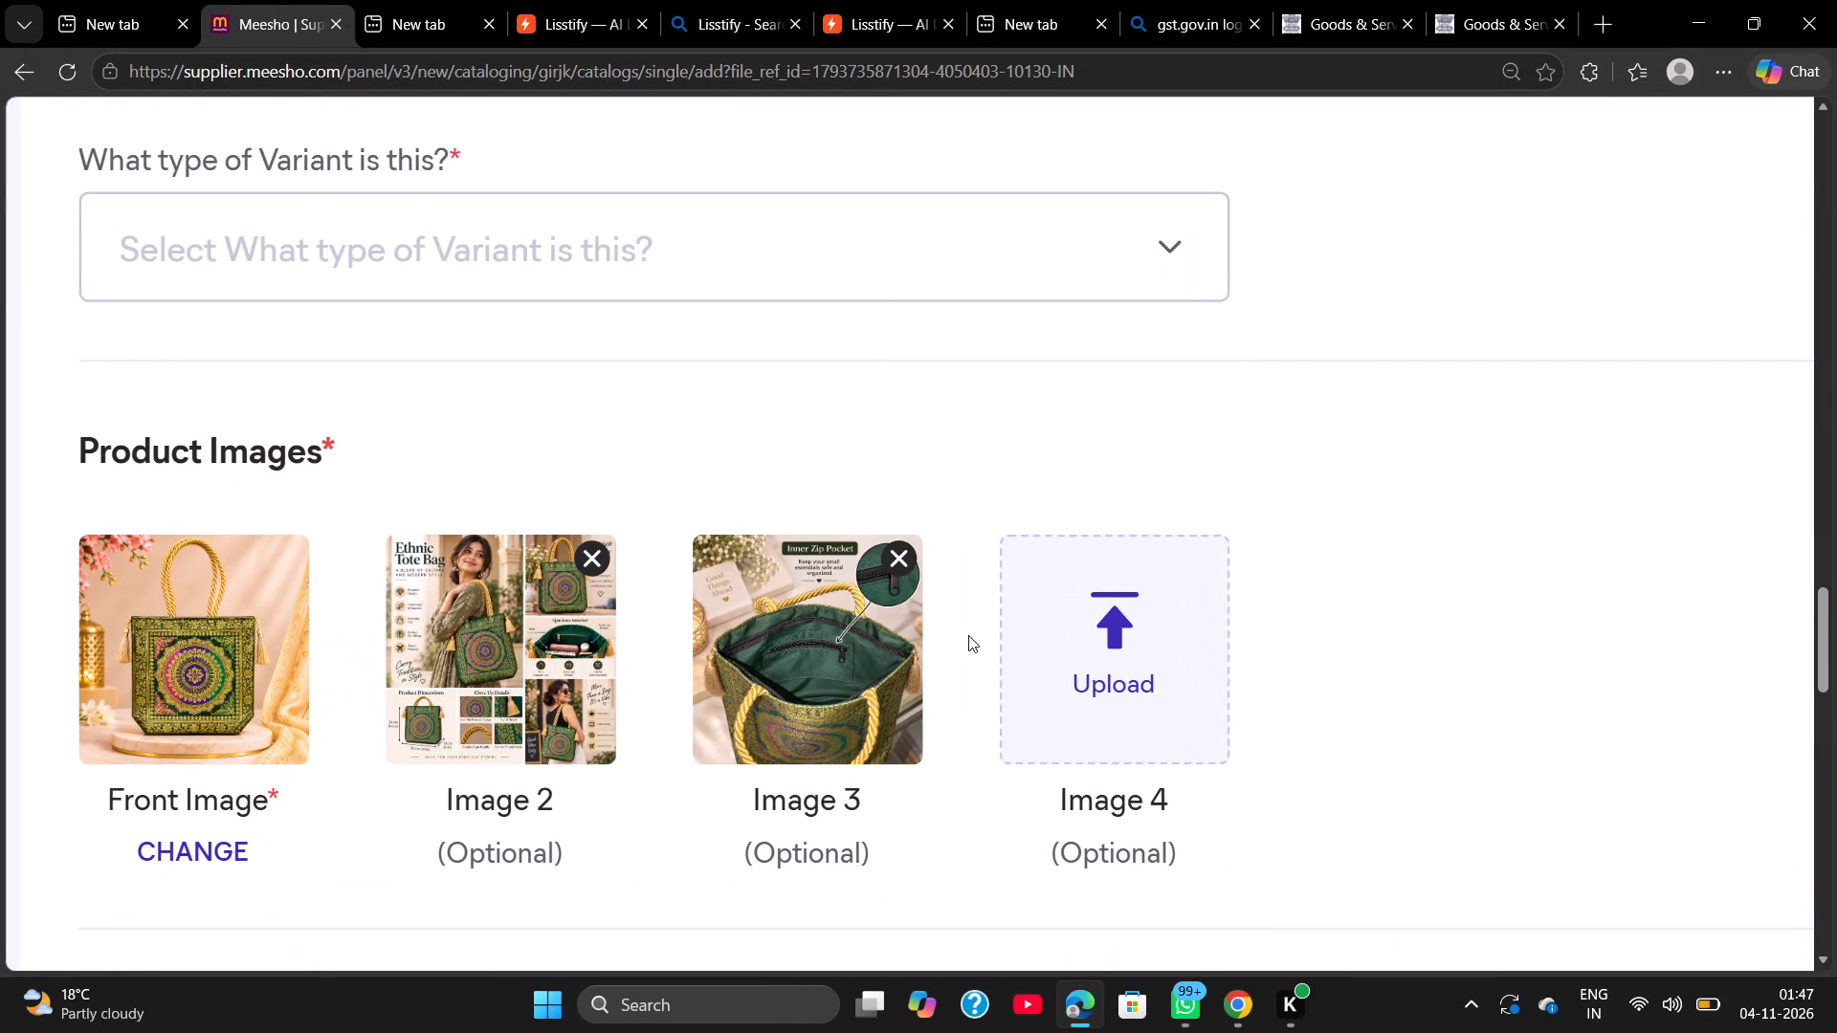
Upload the Ethnic Tote Bag infographic of the olive green bag with the circular motif from Downloads as Variant 2's Image 4.
{"action": "double_click", "coordinate": [1070, 639]}
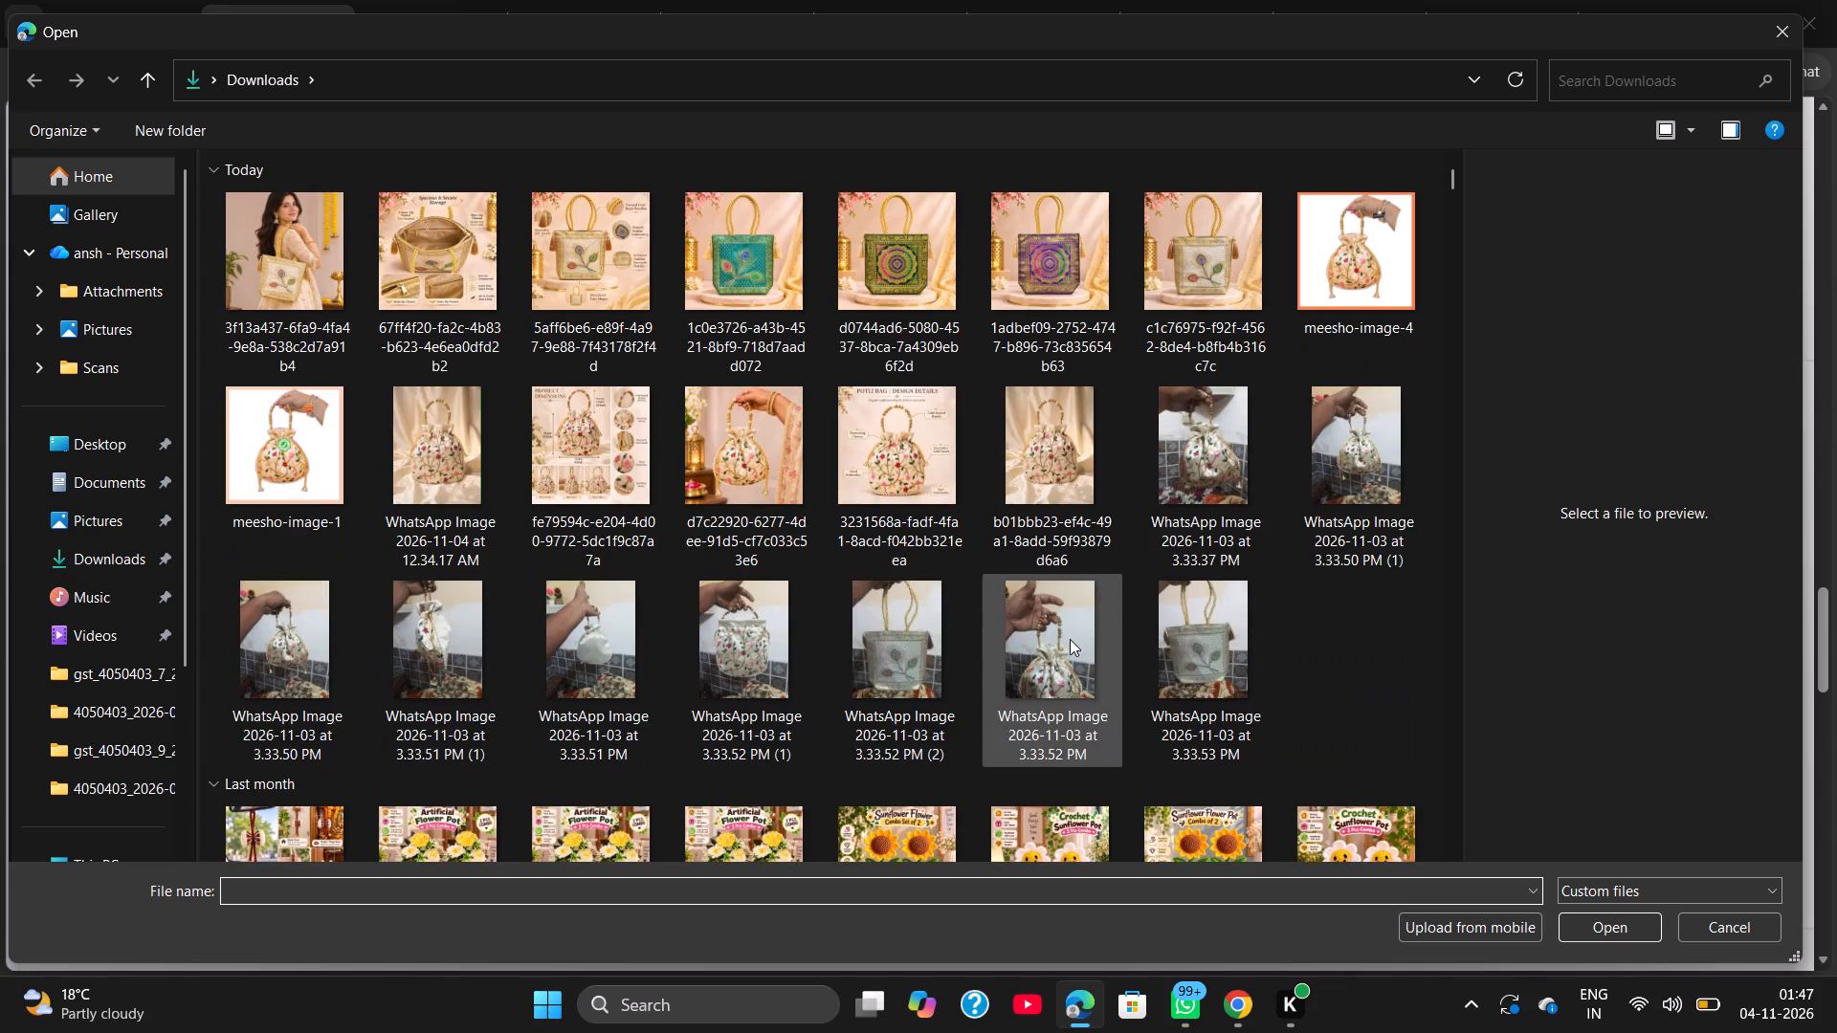
{"action": "scroll", "coordinate": [1070, 639], "scroll_direction": "down", "scroll_amount": 3}
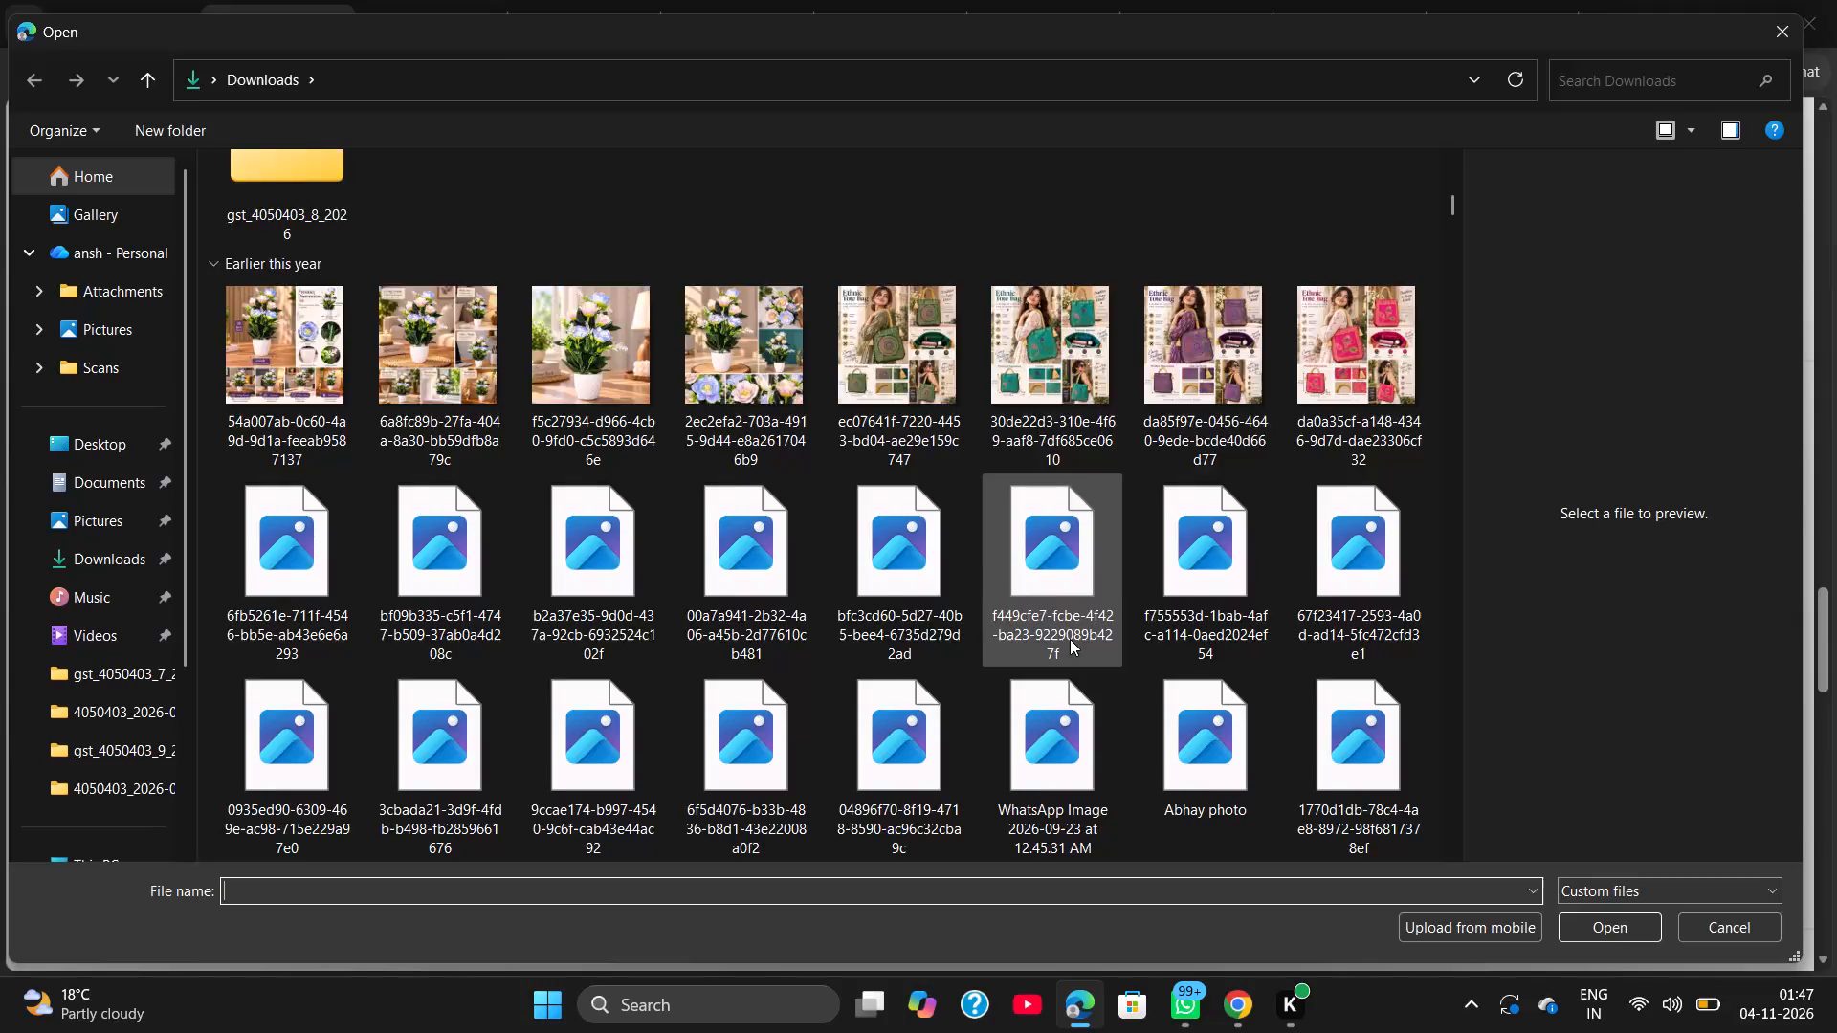
{"action": "scroll", "coordinate": [1070, 639], "scroll_direction": "down", "scroll_amount": 1}
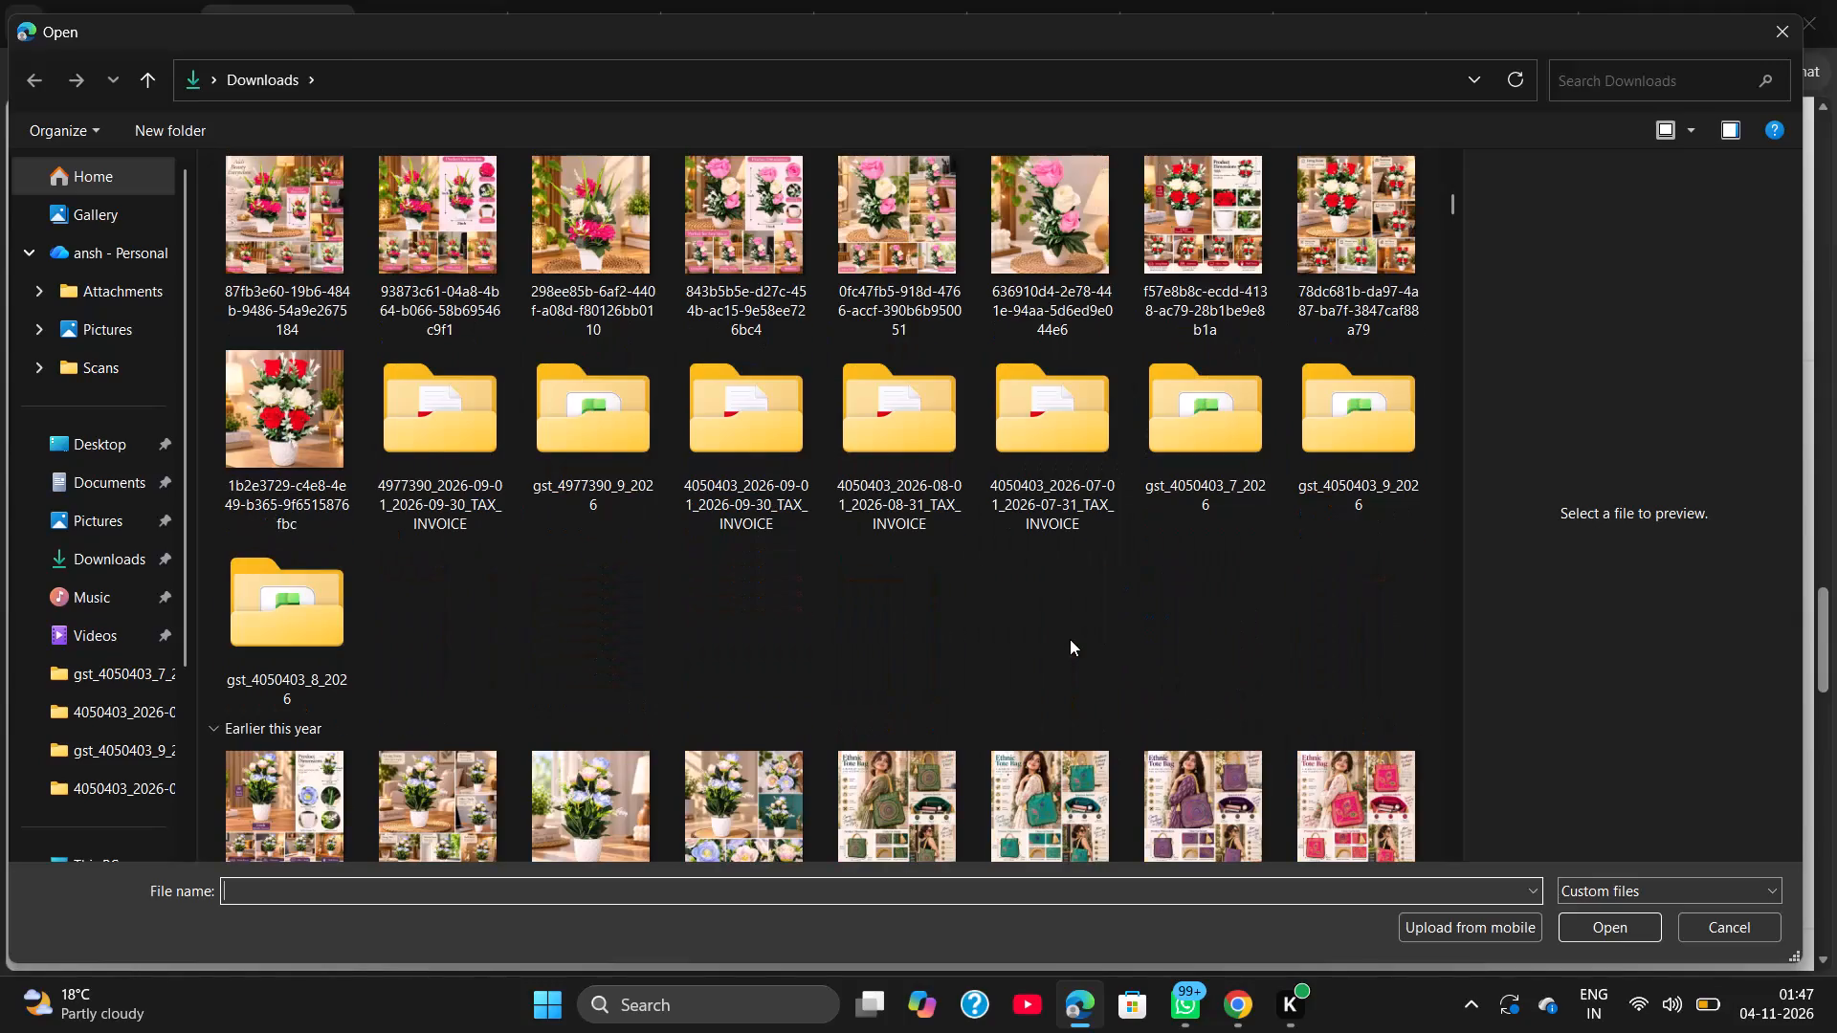
{"action": "scroll", "coordinate": [1070, 639], "scroll_direction": "down", "scroll_amount": 3}
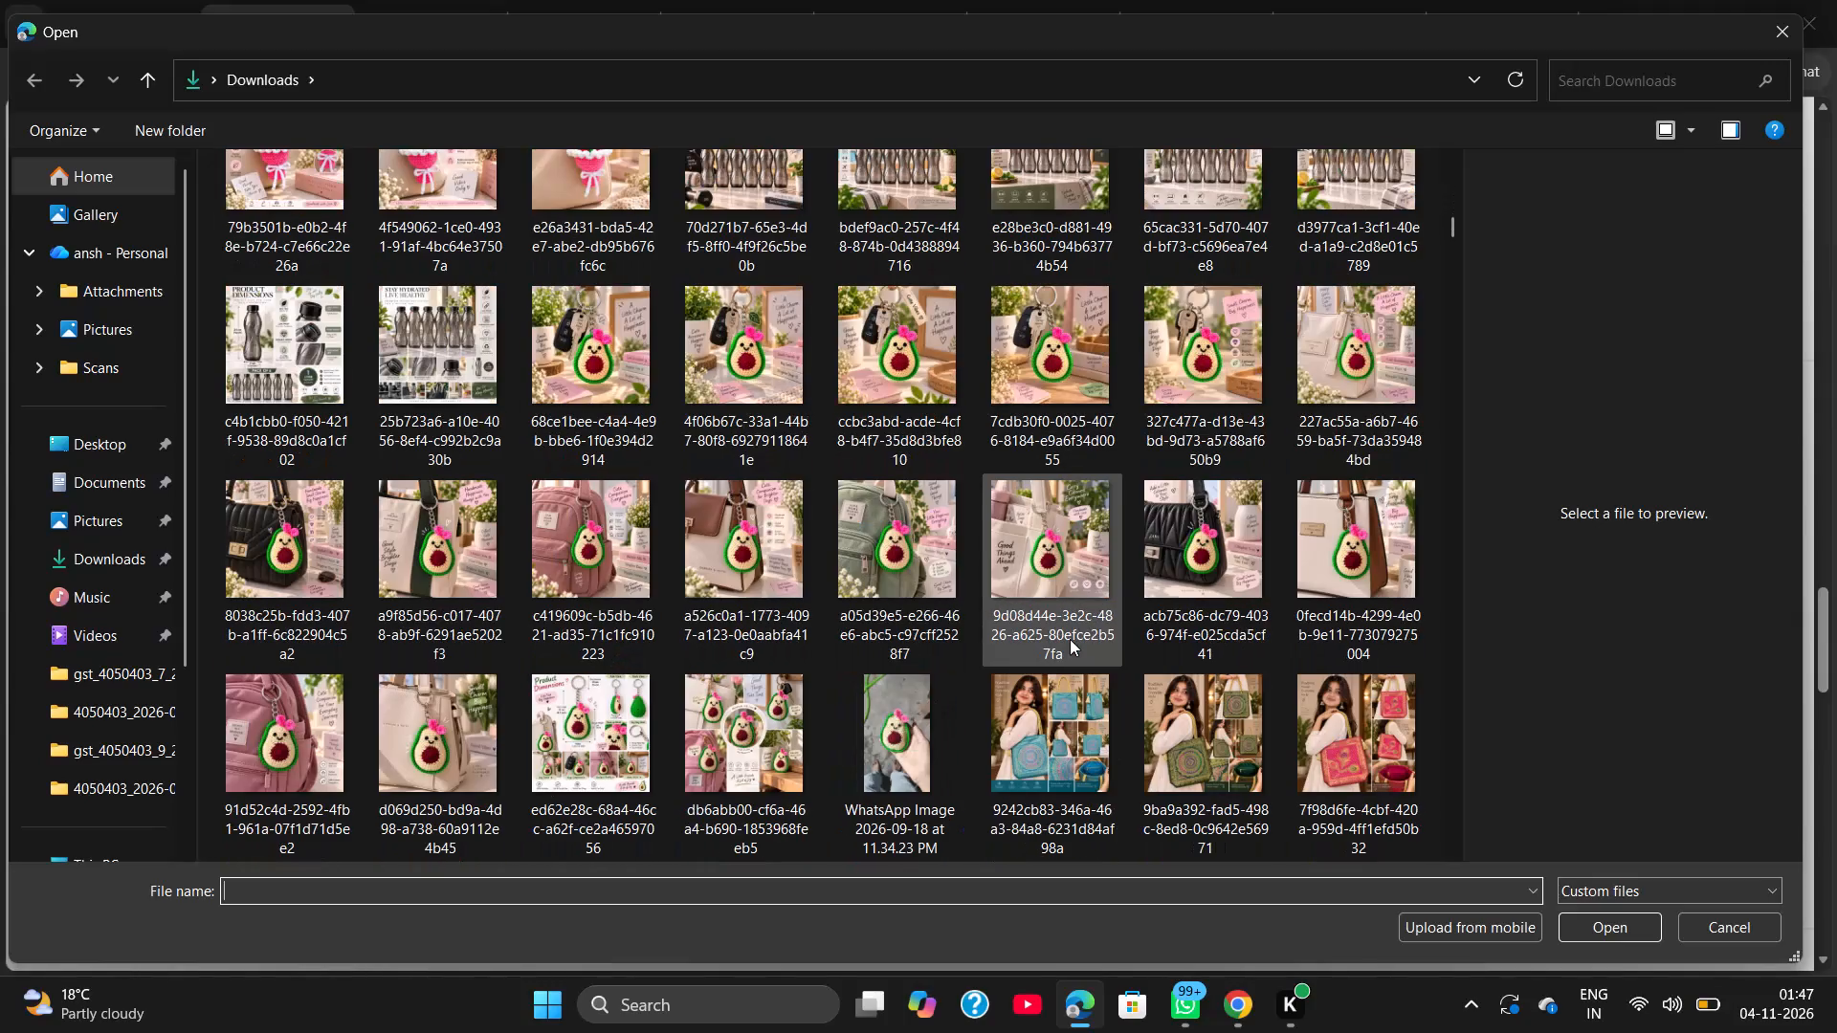
{"action": "scroll", "coordinate": [1070, 639], "scroll_direction": "down", "scroll_amount": 3}
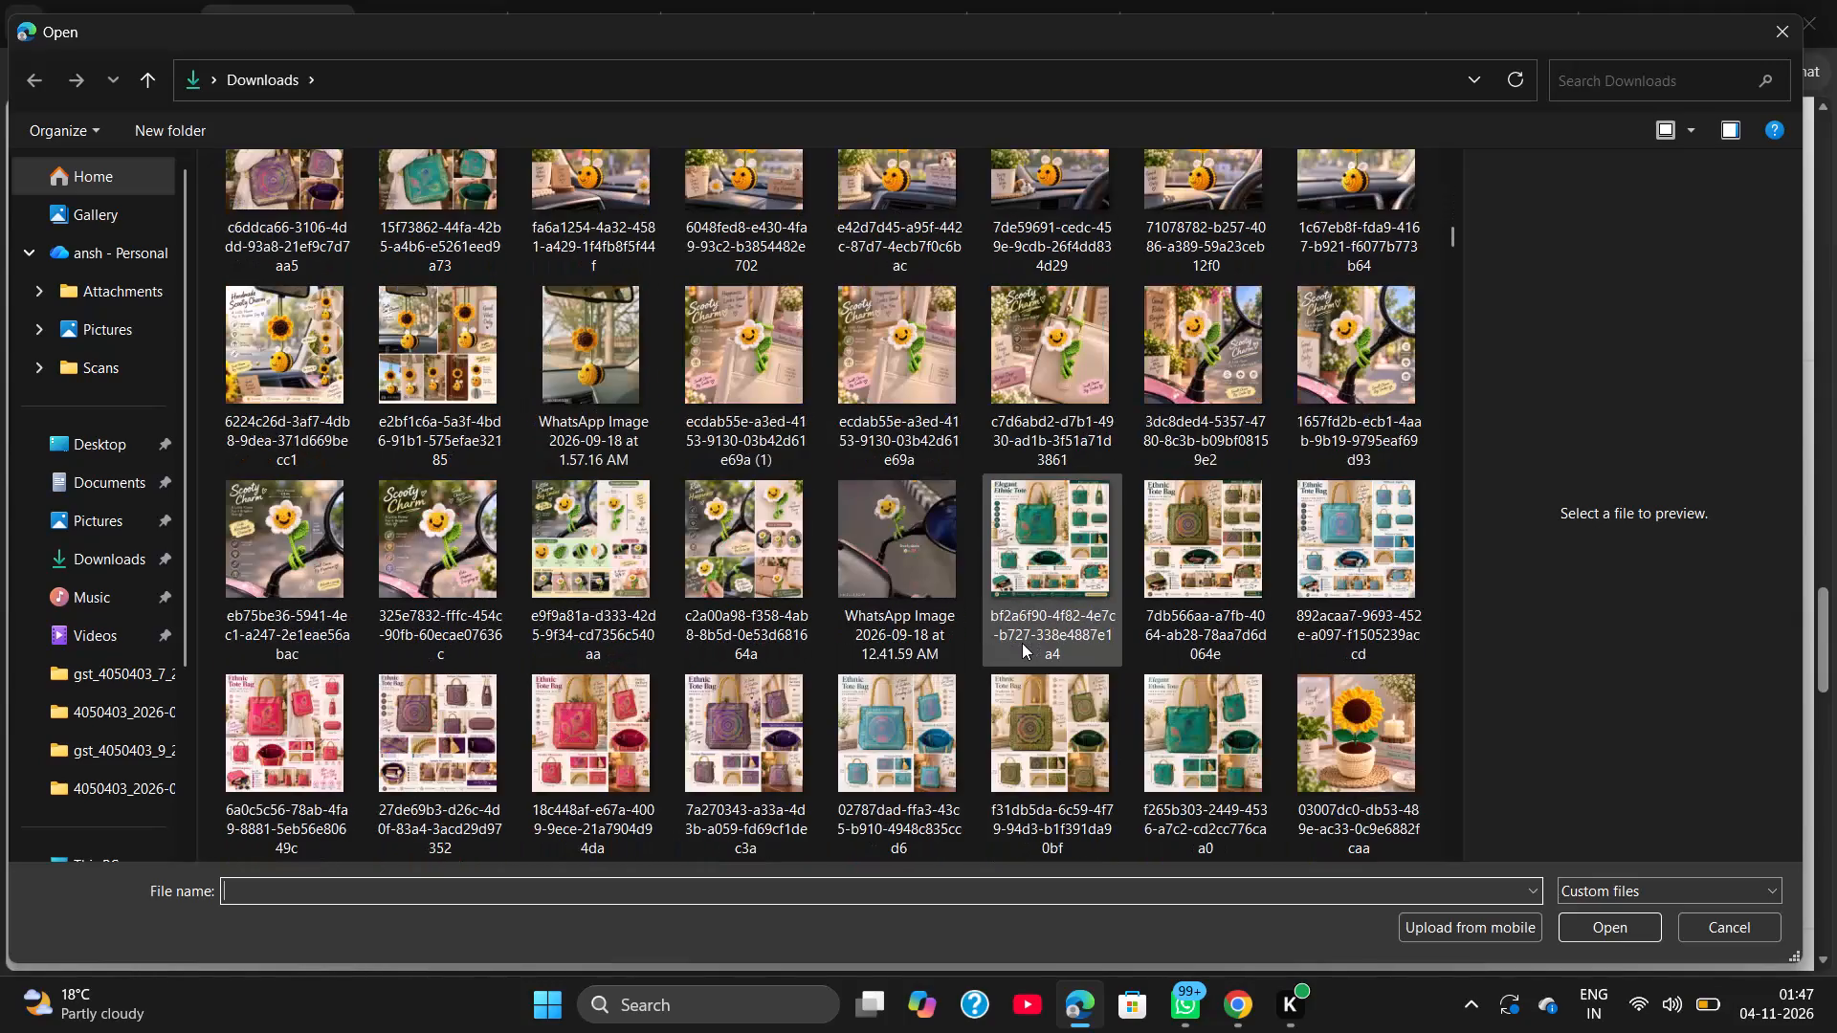
{"action": "scroll", "coordinate": [1022, 643], "scroll_direction": "down", "scroll_amount": 1}
{"action": "double_click", "coordinate": [1195, 557]}
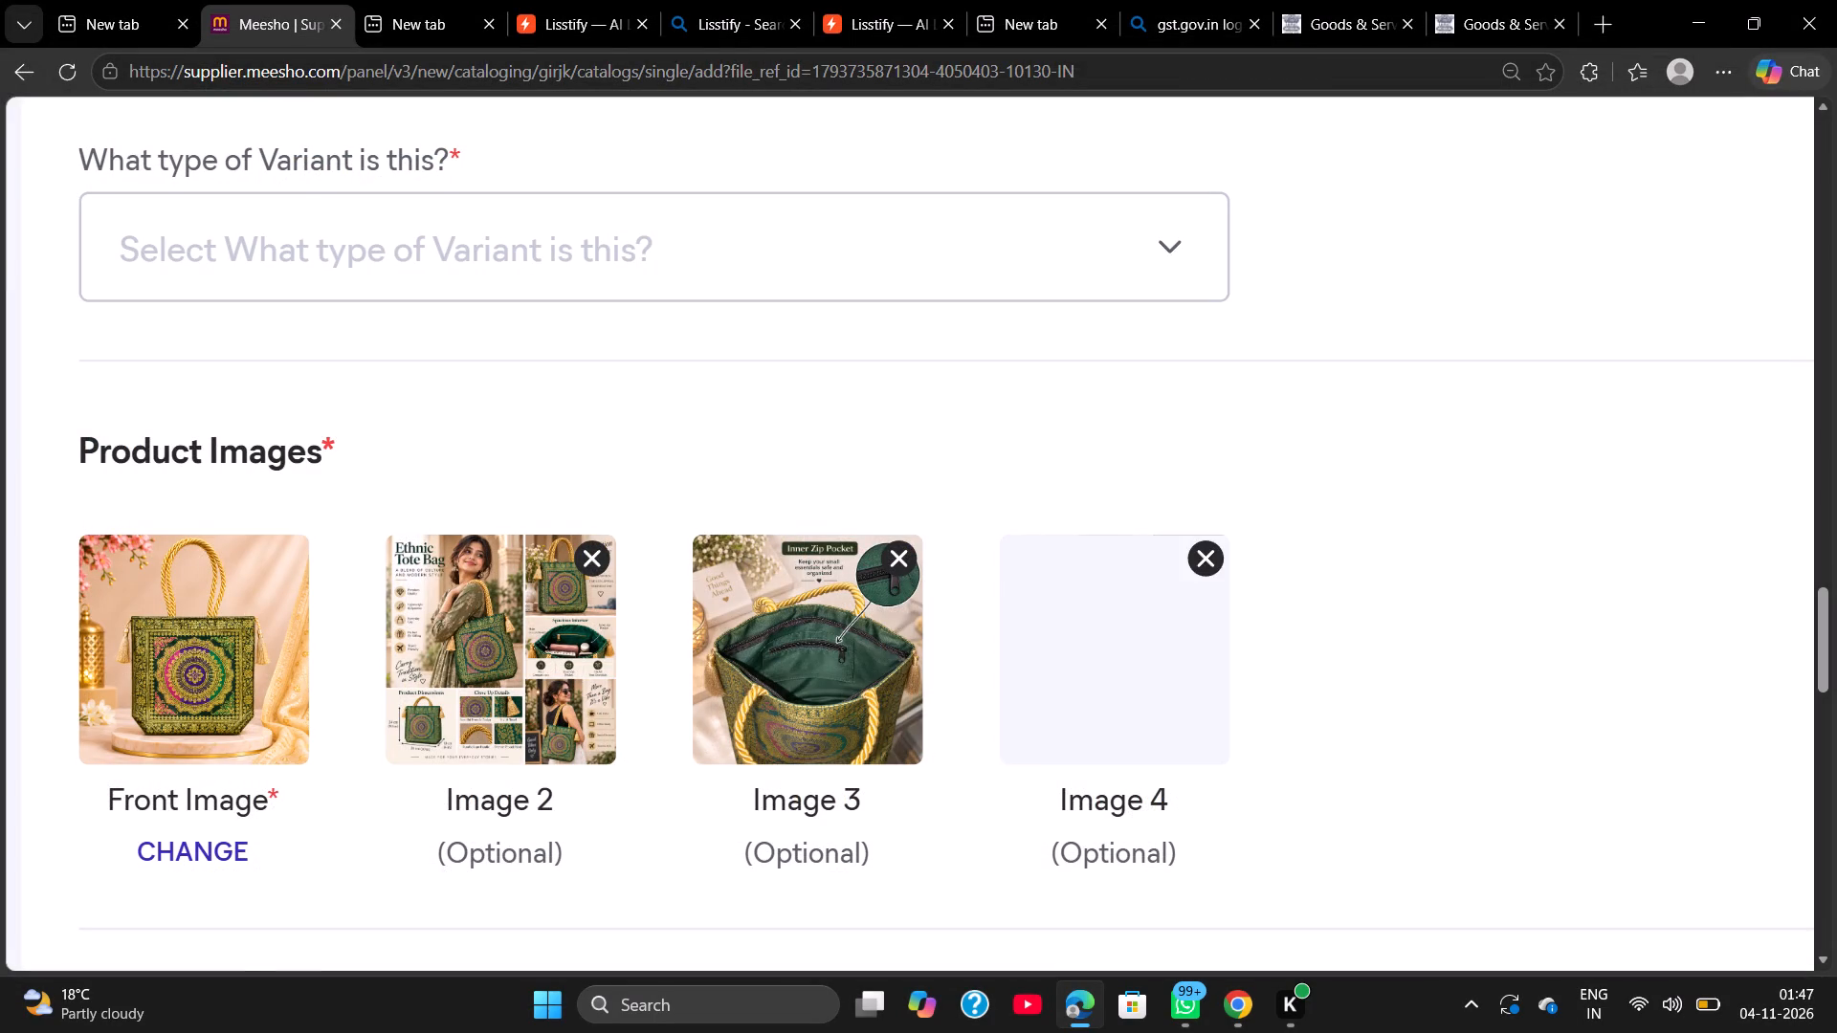
Auto-generate the product name for Variant 2 from its uploaded images and details.
{"action": "scroll", "coordinate": [693, 681], "scroll_direction": "down", "scroll_amount": 2}
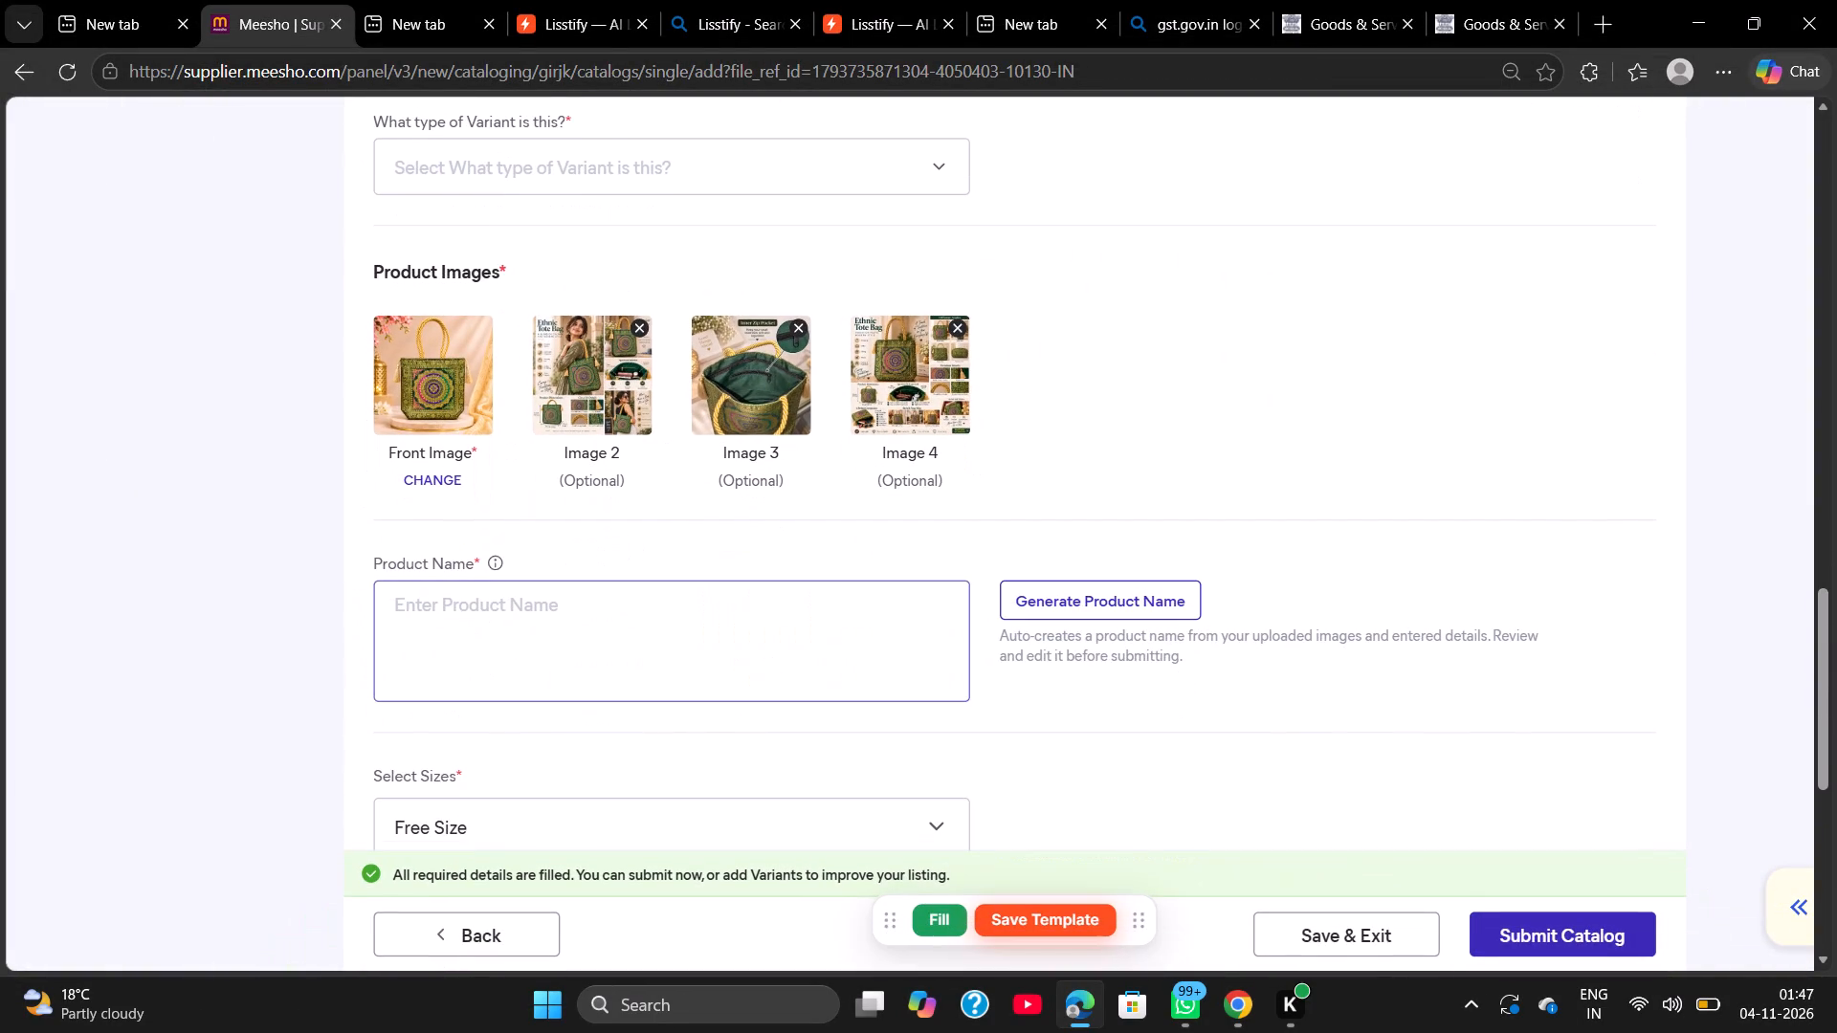
{"action": "scroll", "coordinate": [463, 643], "scroll_direction": "down", "scroll_amount": 1}
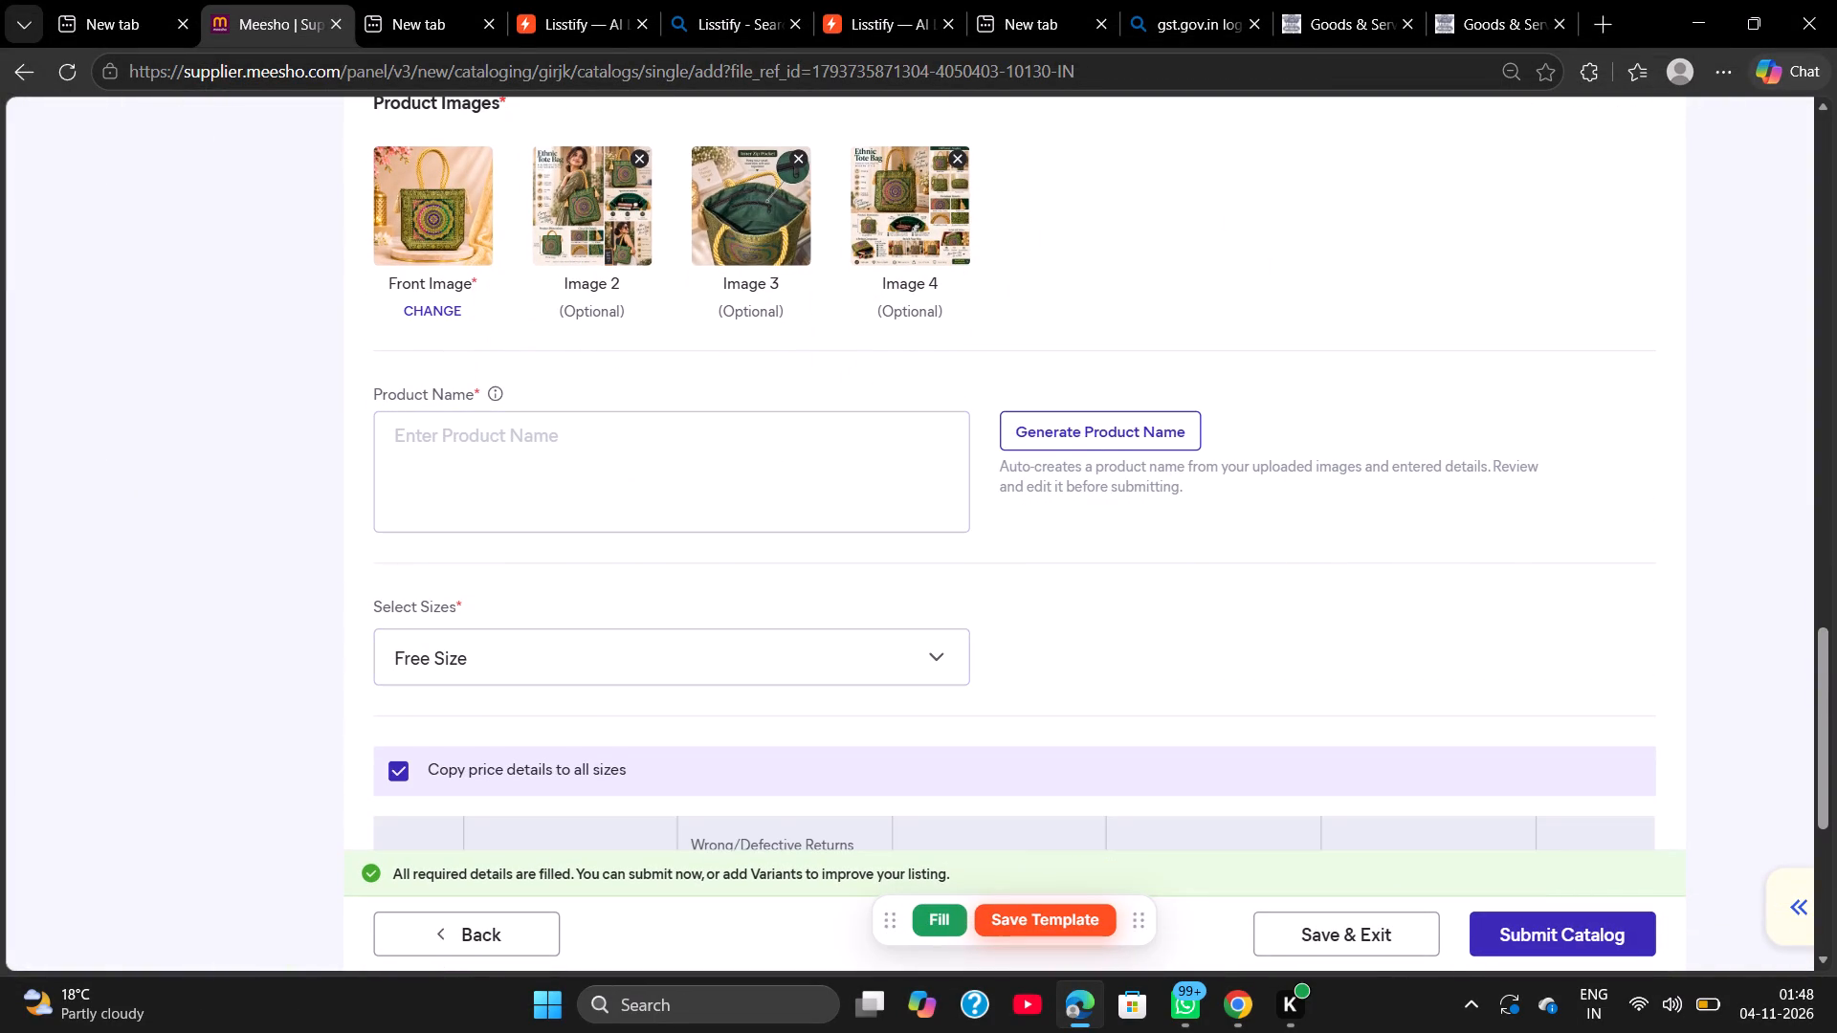
{"action": "left_click", "coordinate": [1110, 439]}
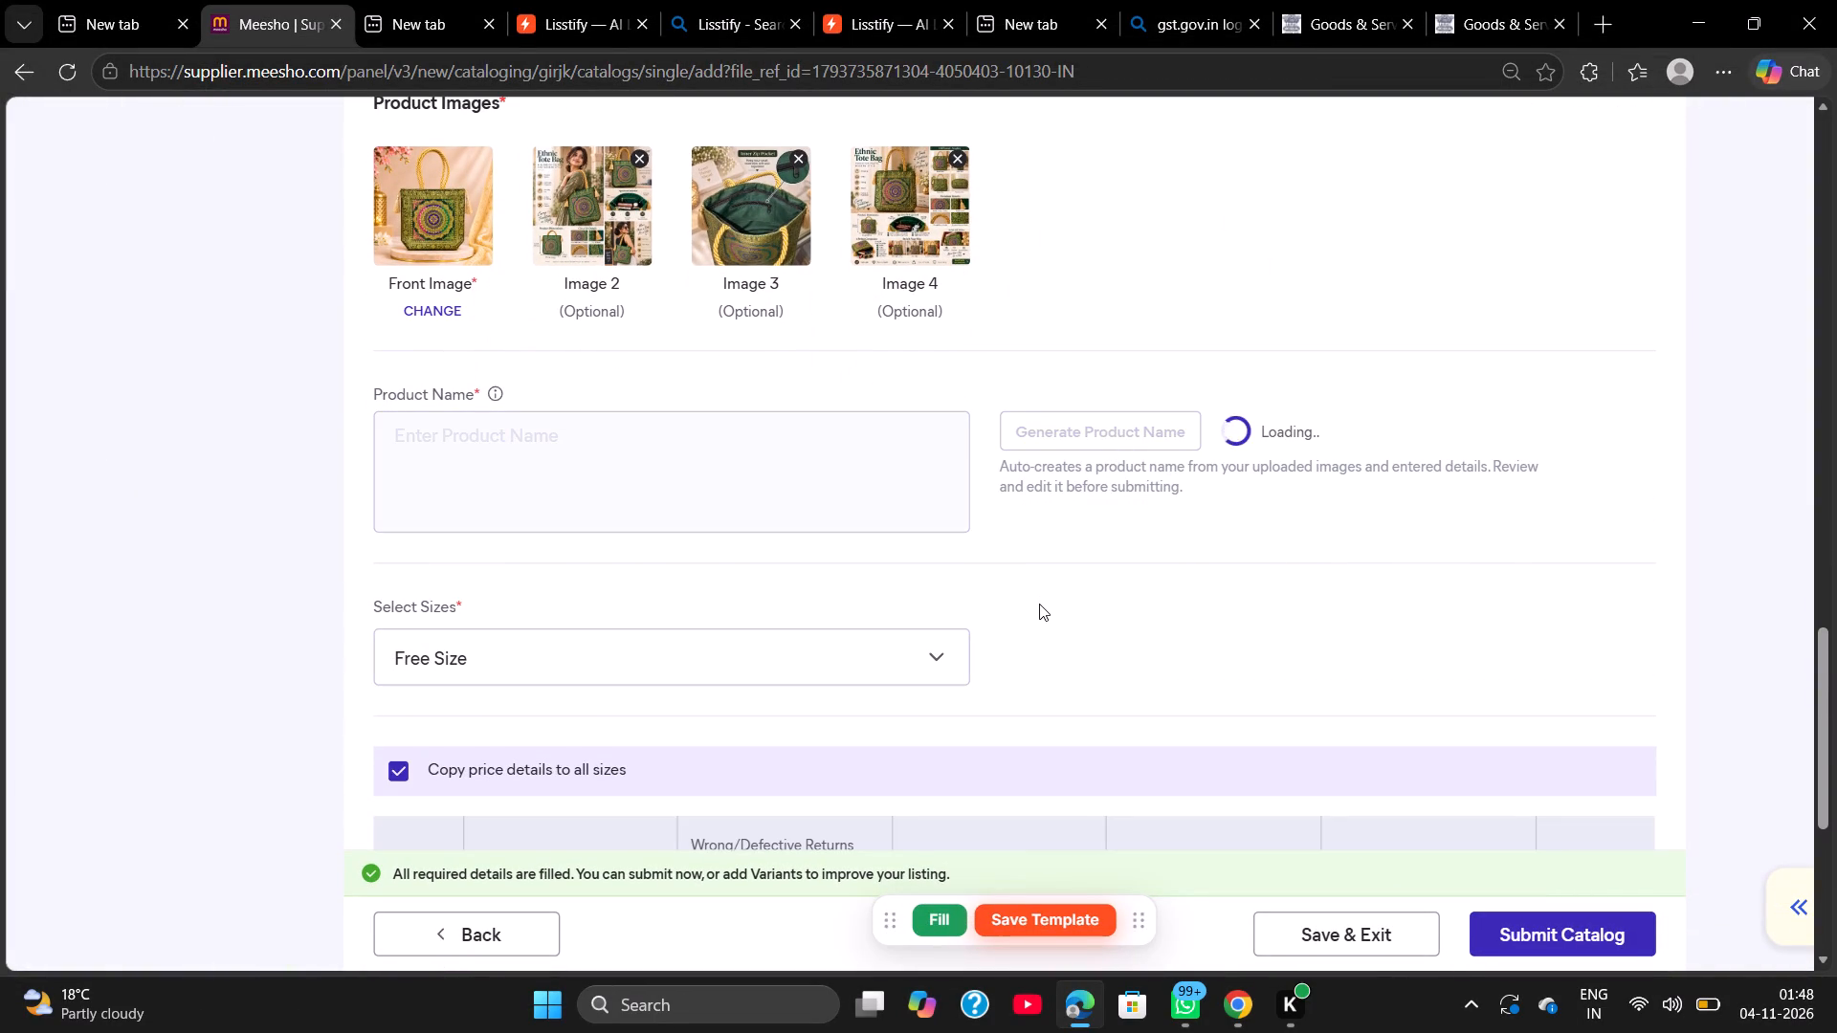
Set Variant 2's Free Size stock to 1000.
{"action": "scroll", "coordinate": [1039, 604], "scroll_direction": "down", "scroll_amount": 2}
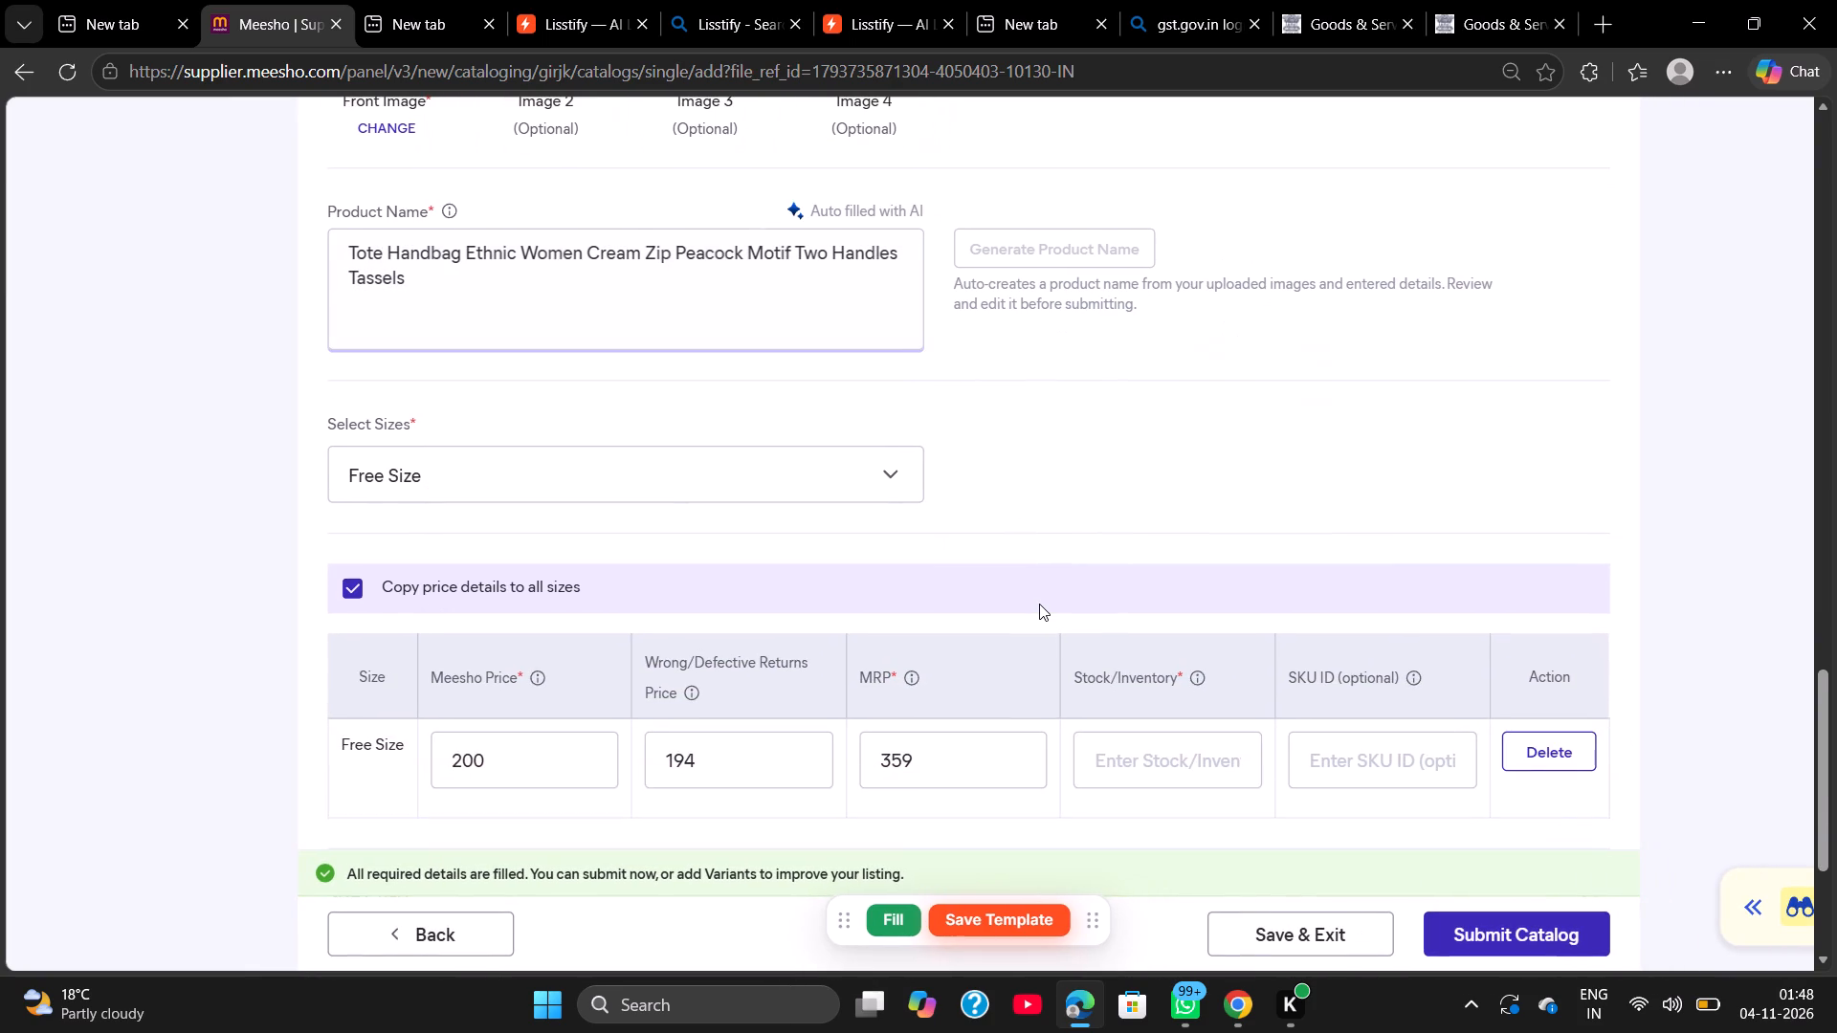
{"action": "scroll", "coordinate": [850, 752], "scroll_direction": "down", "scroll_amount": 1}
{"action": "left_click", "coordinate": [1106, 584]}
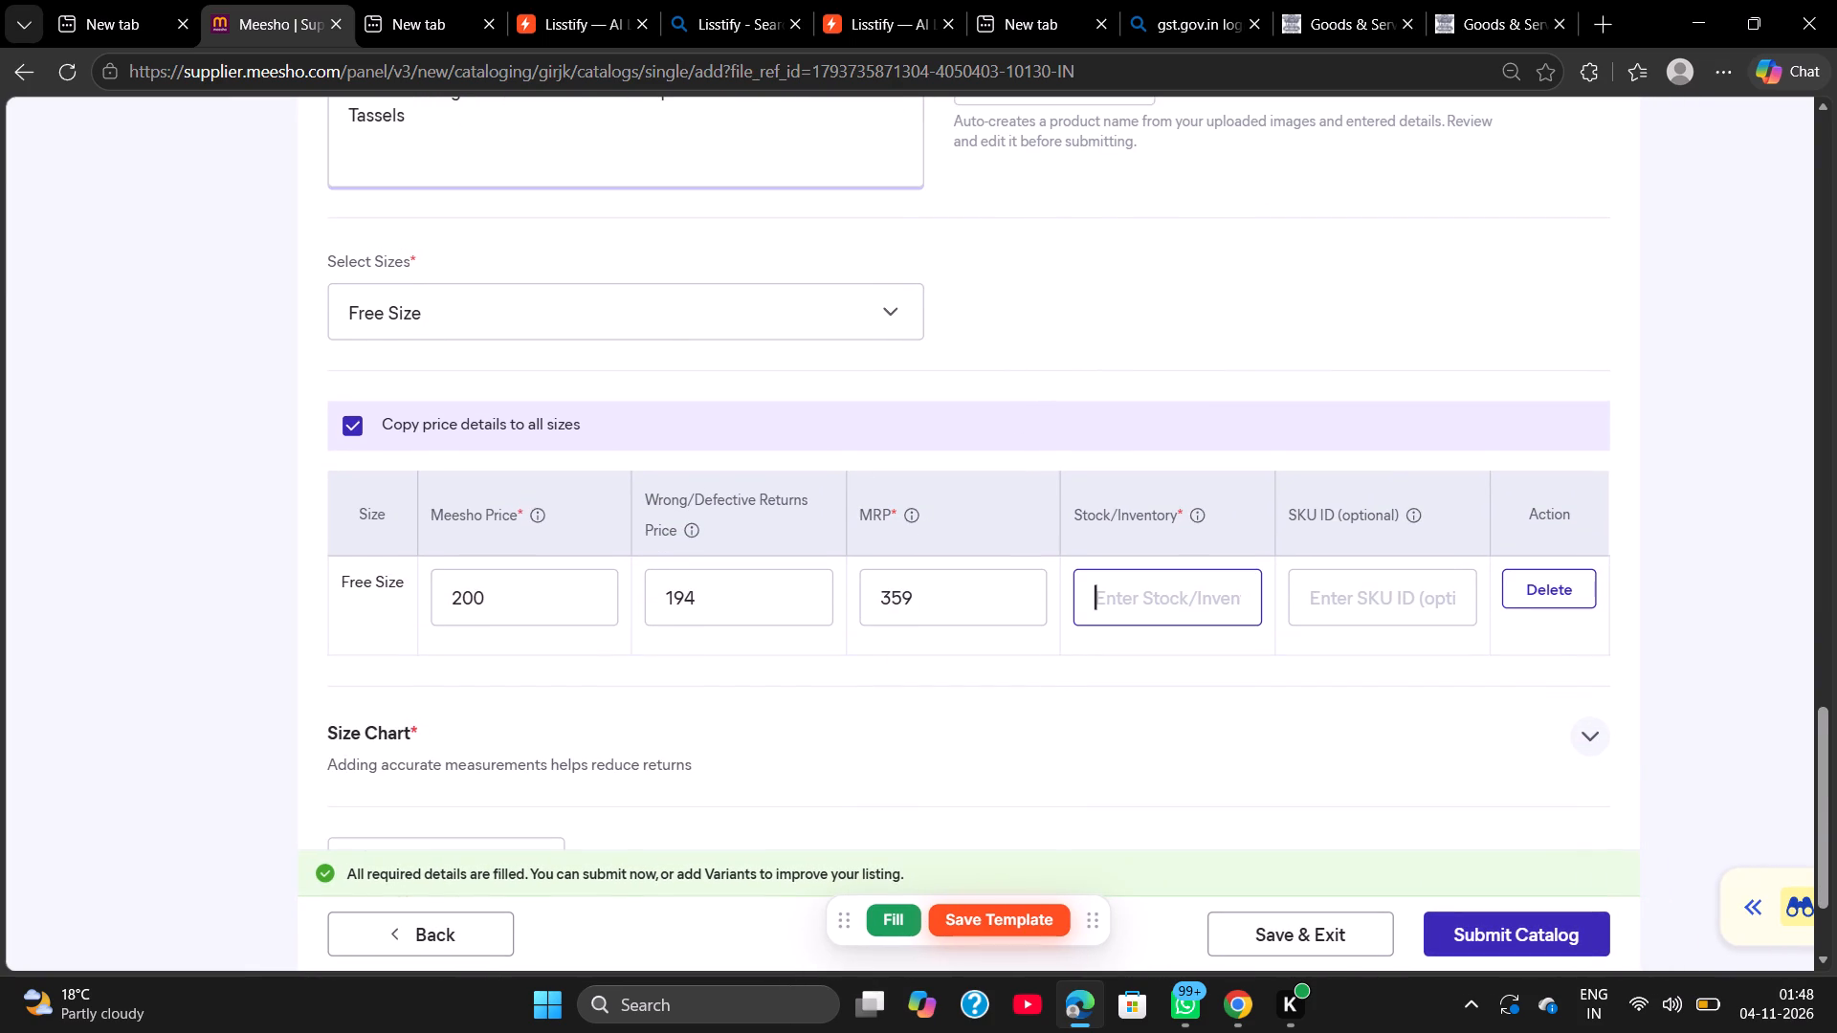
{"action": "type", "text": "100"}
{"action": "key", "text": "0"}
Add a third variant below Variant 2.
{"action": "scroll", "coordinate": [763, 765], "scroll_direction": "down", "scroll_amount": 1}
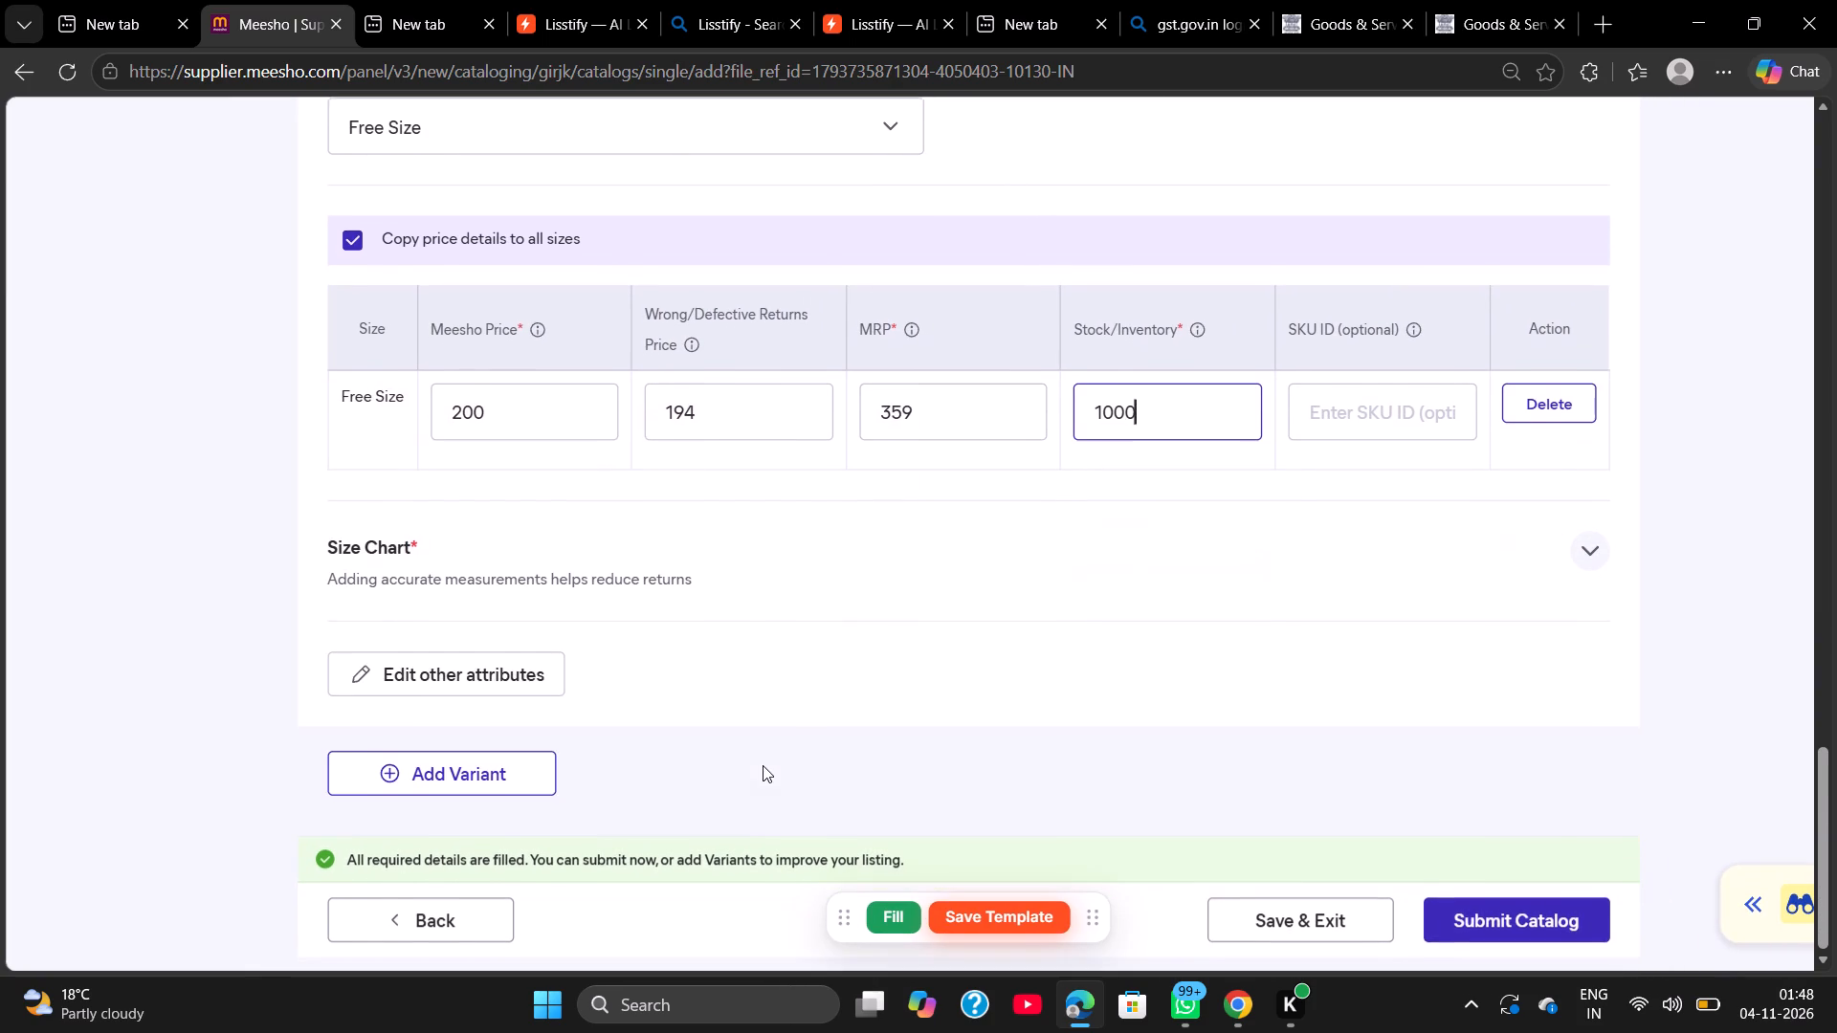
{"action": "scroll", "coordinate": [763, 765], "scroll_direction": "down", "scroll_amount": 1}
{"action": "left_click", "coordinate": [457, 793]}
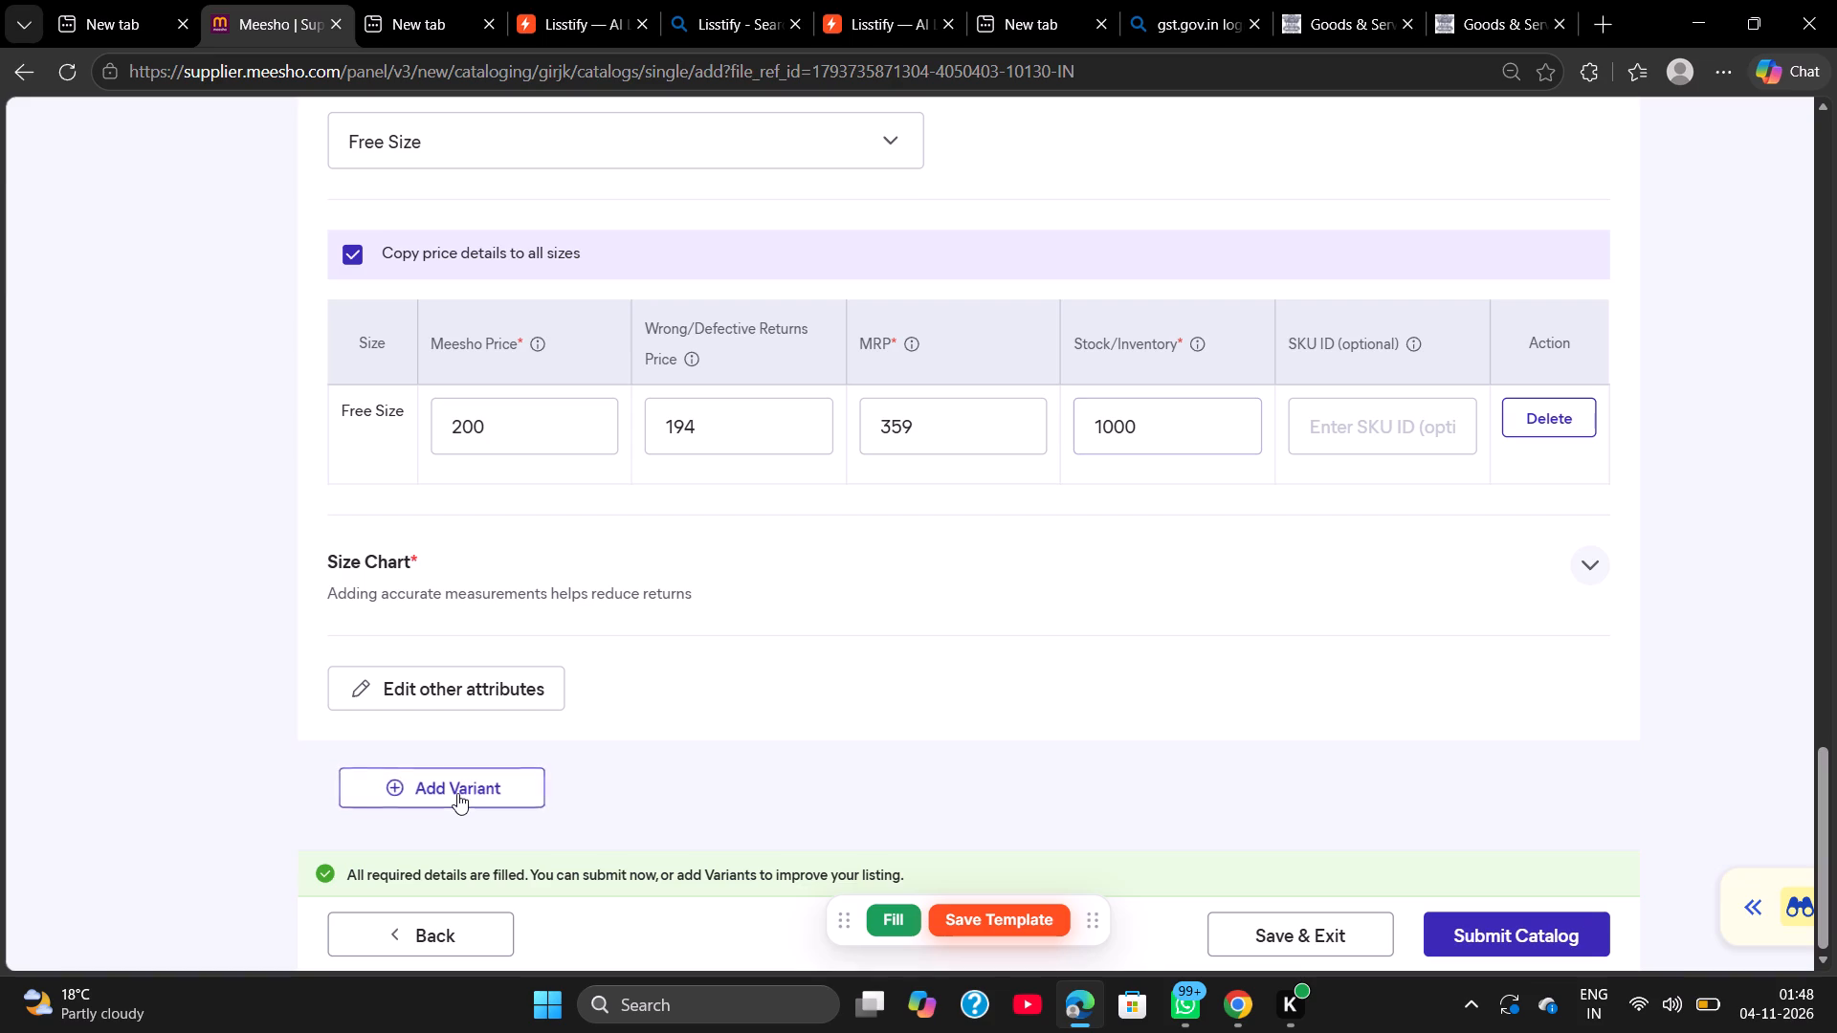
Upload the picture of the teal green tote with the floral motif from Downloads as Variant 3's front image.
{"action": "scroll", "coordinate": [921, 823], "scroll_direction": "down", "scroll_amount": 1}
{"action": "scroll", "coordinate": [474, 868], "scroll_direction": "down", "scroll_amount": 2}
{"action": "left_click", "coordinate": [402, 619]}
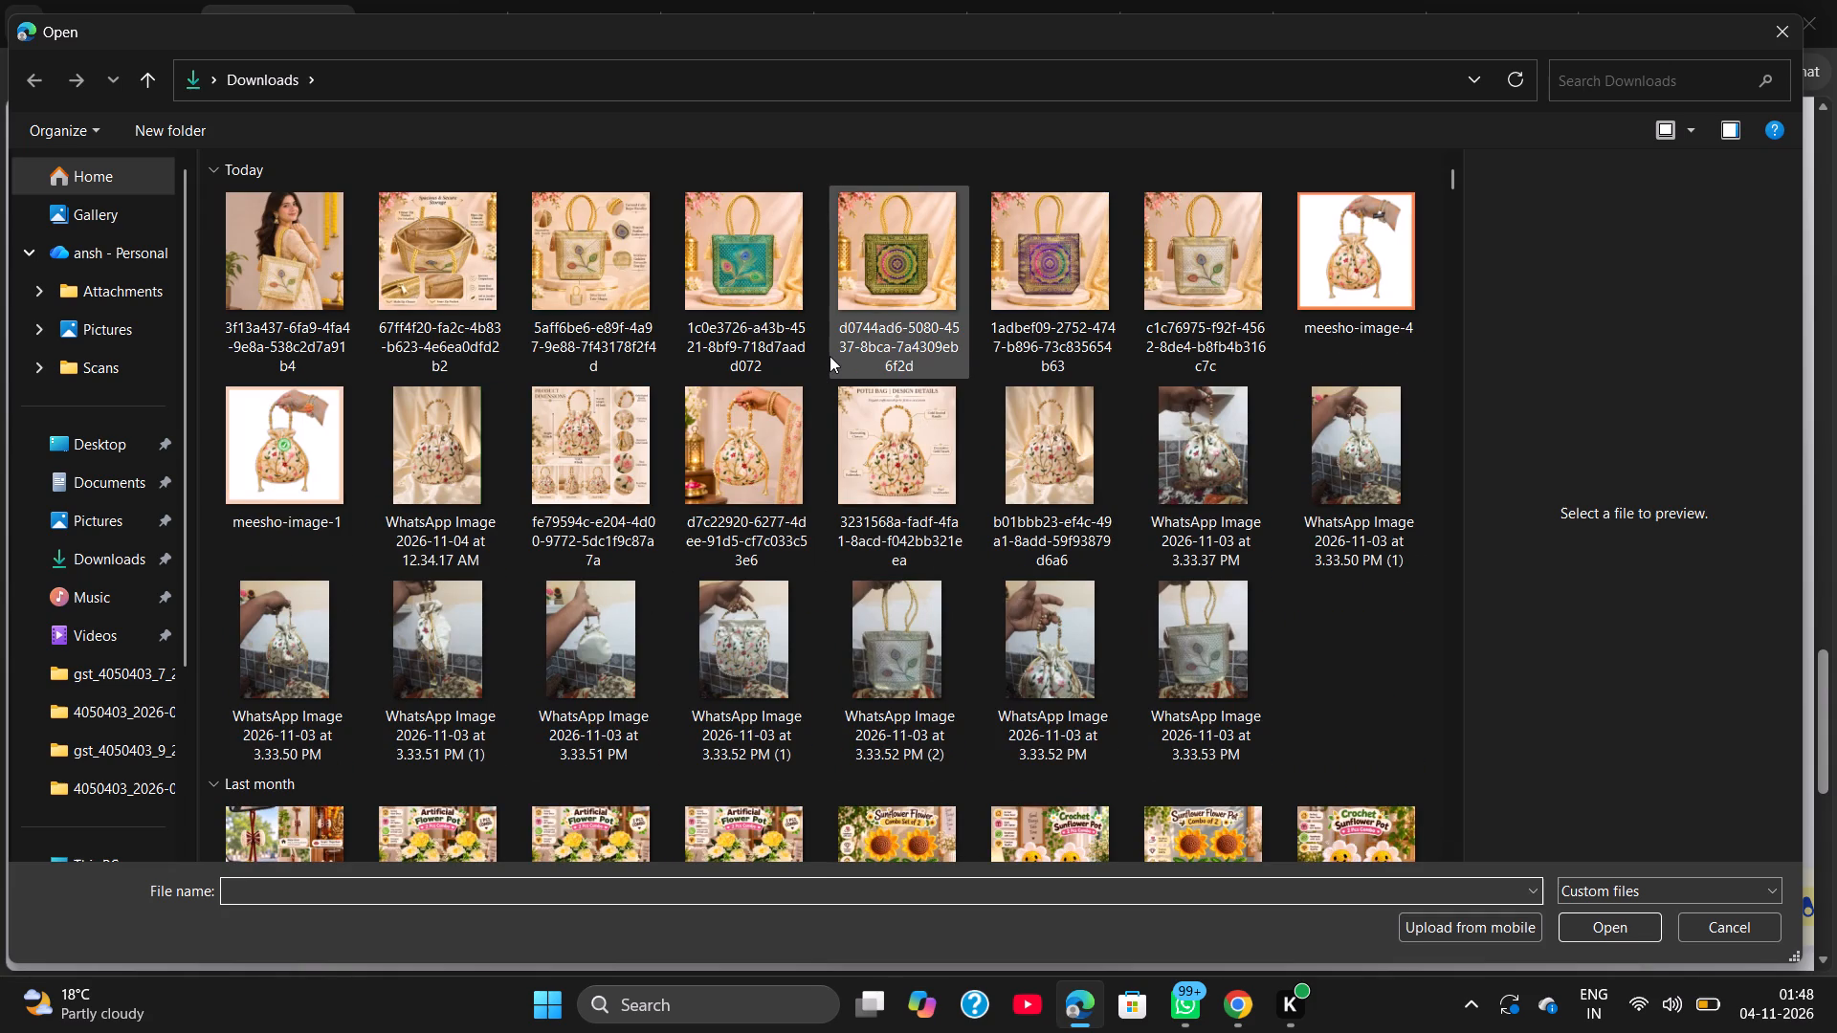
{"action": "double_click", "coordinate": [770, 248]}
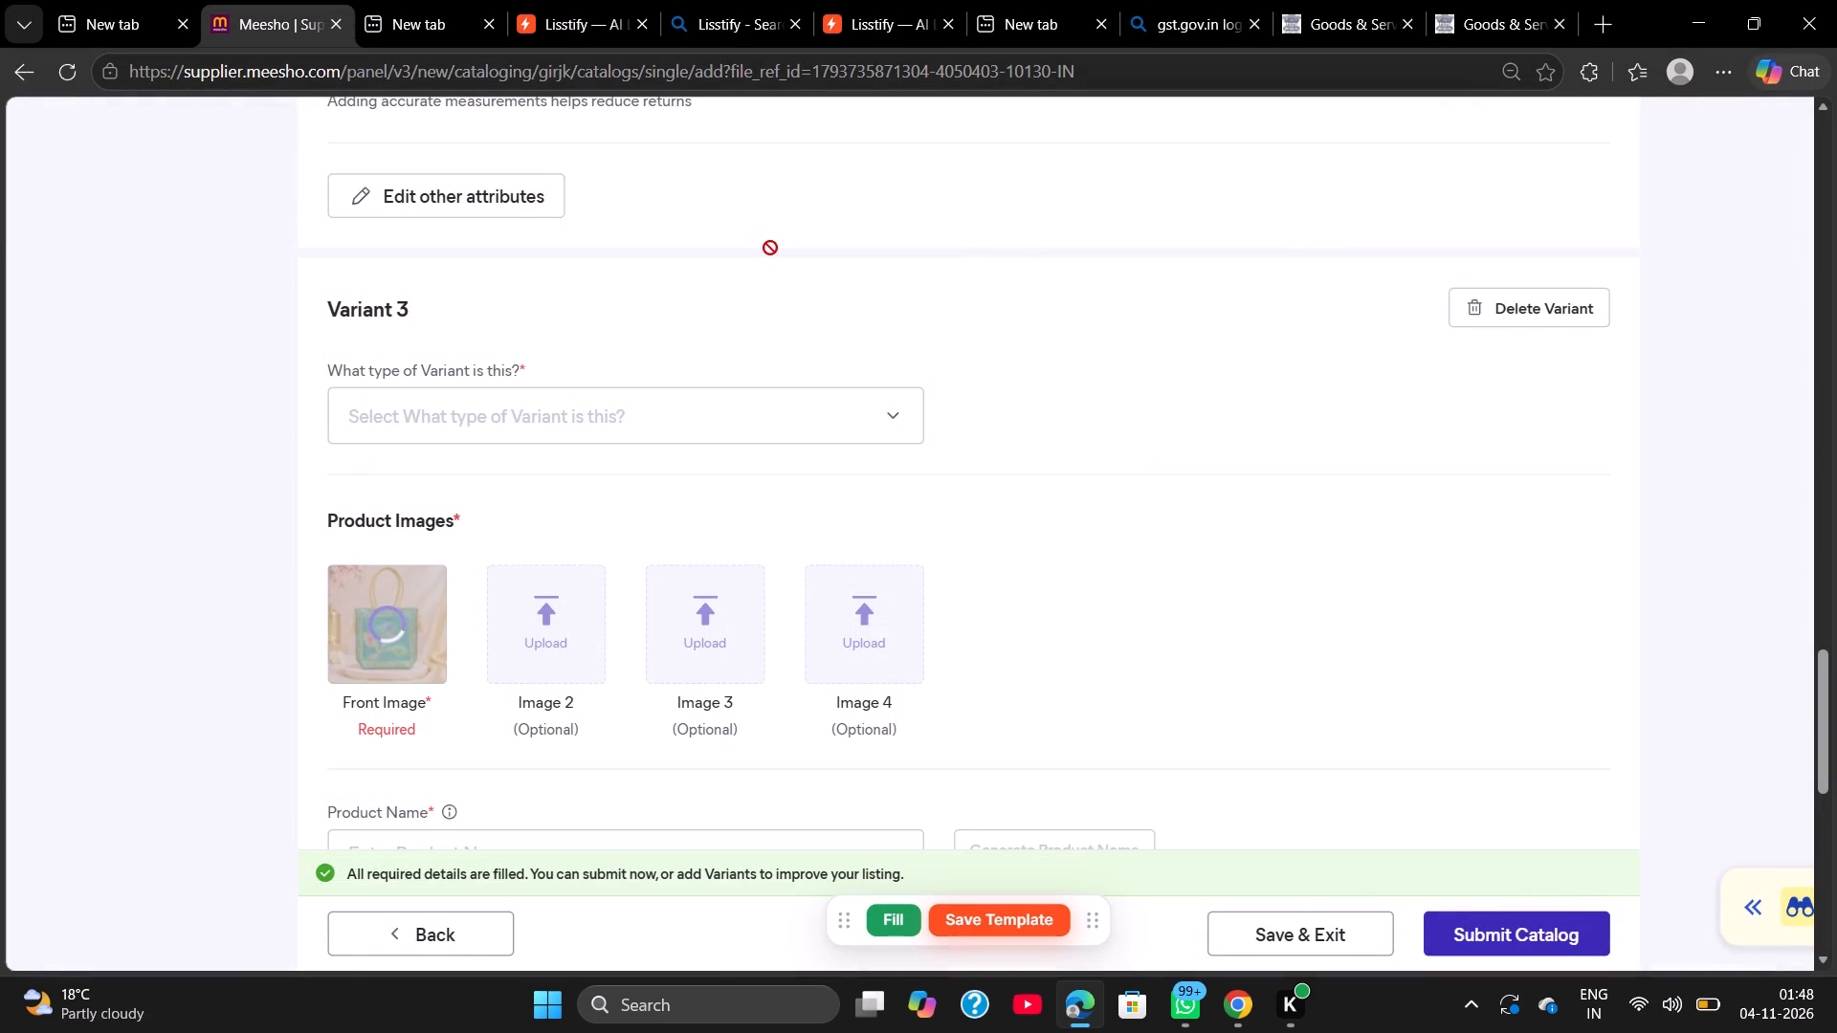
Upload the picture of the woman carrying the teal green tote, with smaller bag views beside her, as Variant 3's Image 2.
{"action": "double_click", "coordinate": [542, 604]}
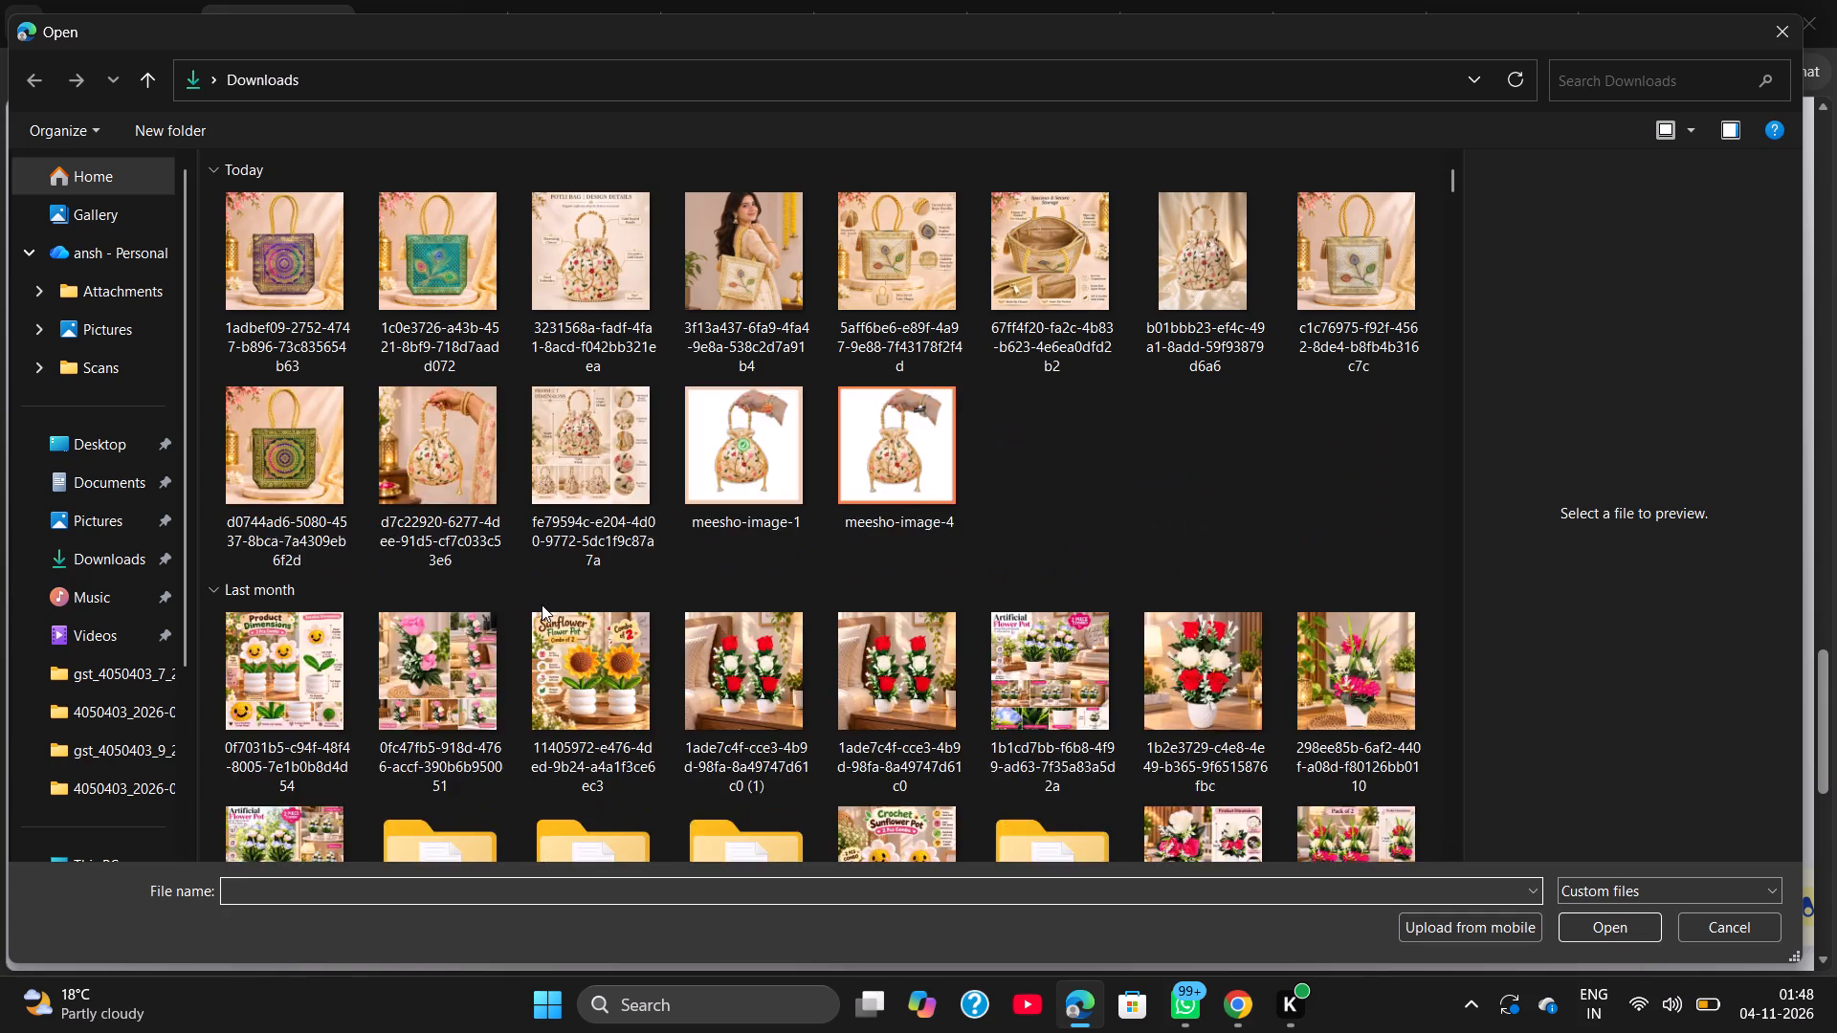
{"action": "scroll", "coordinate": [542, 604], "scroll_direction": "down", "scroll_amount": 4}
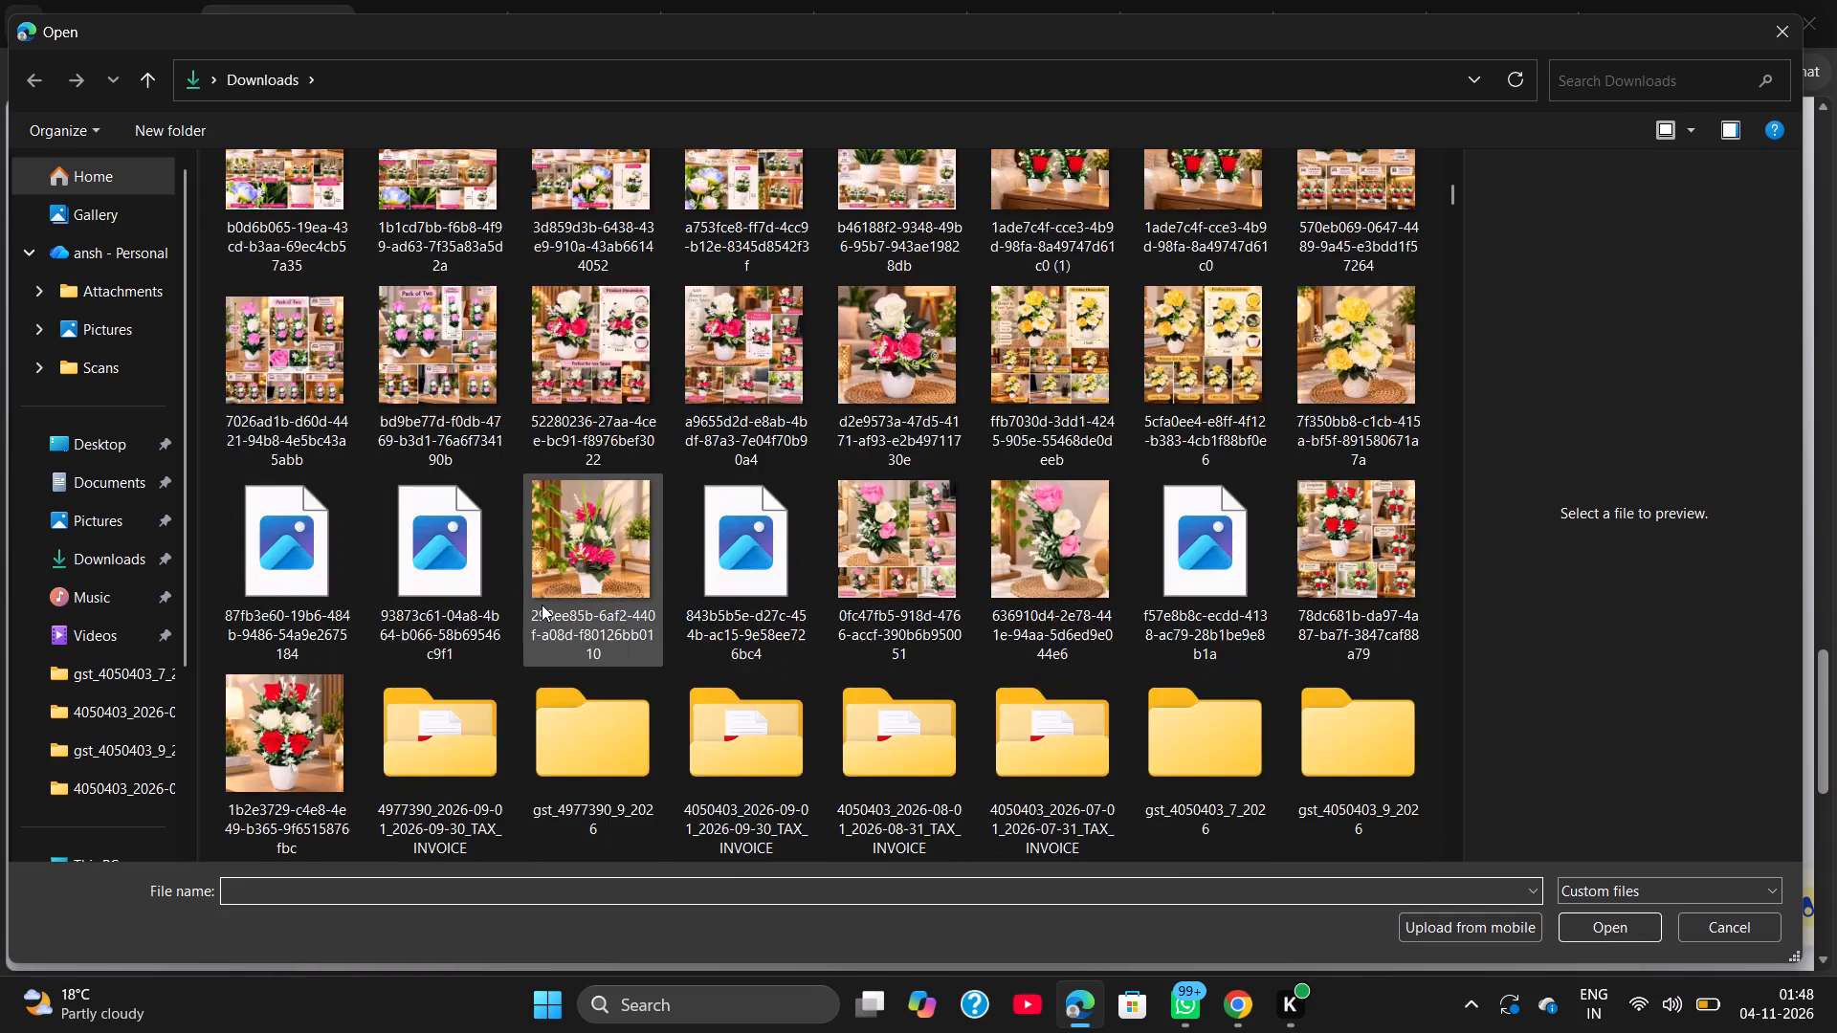
{"action": "scroll", "coordinate": [542, 604], "scroll_direction": "down", "scroll_amount": 2}
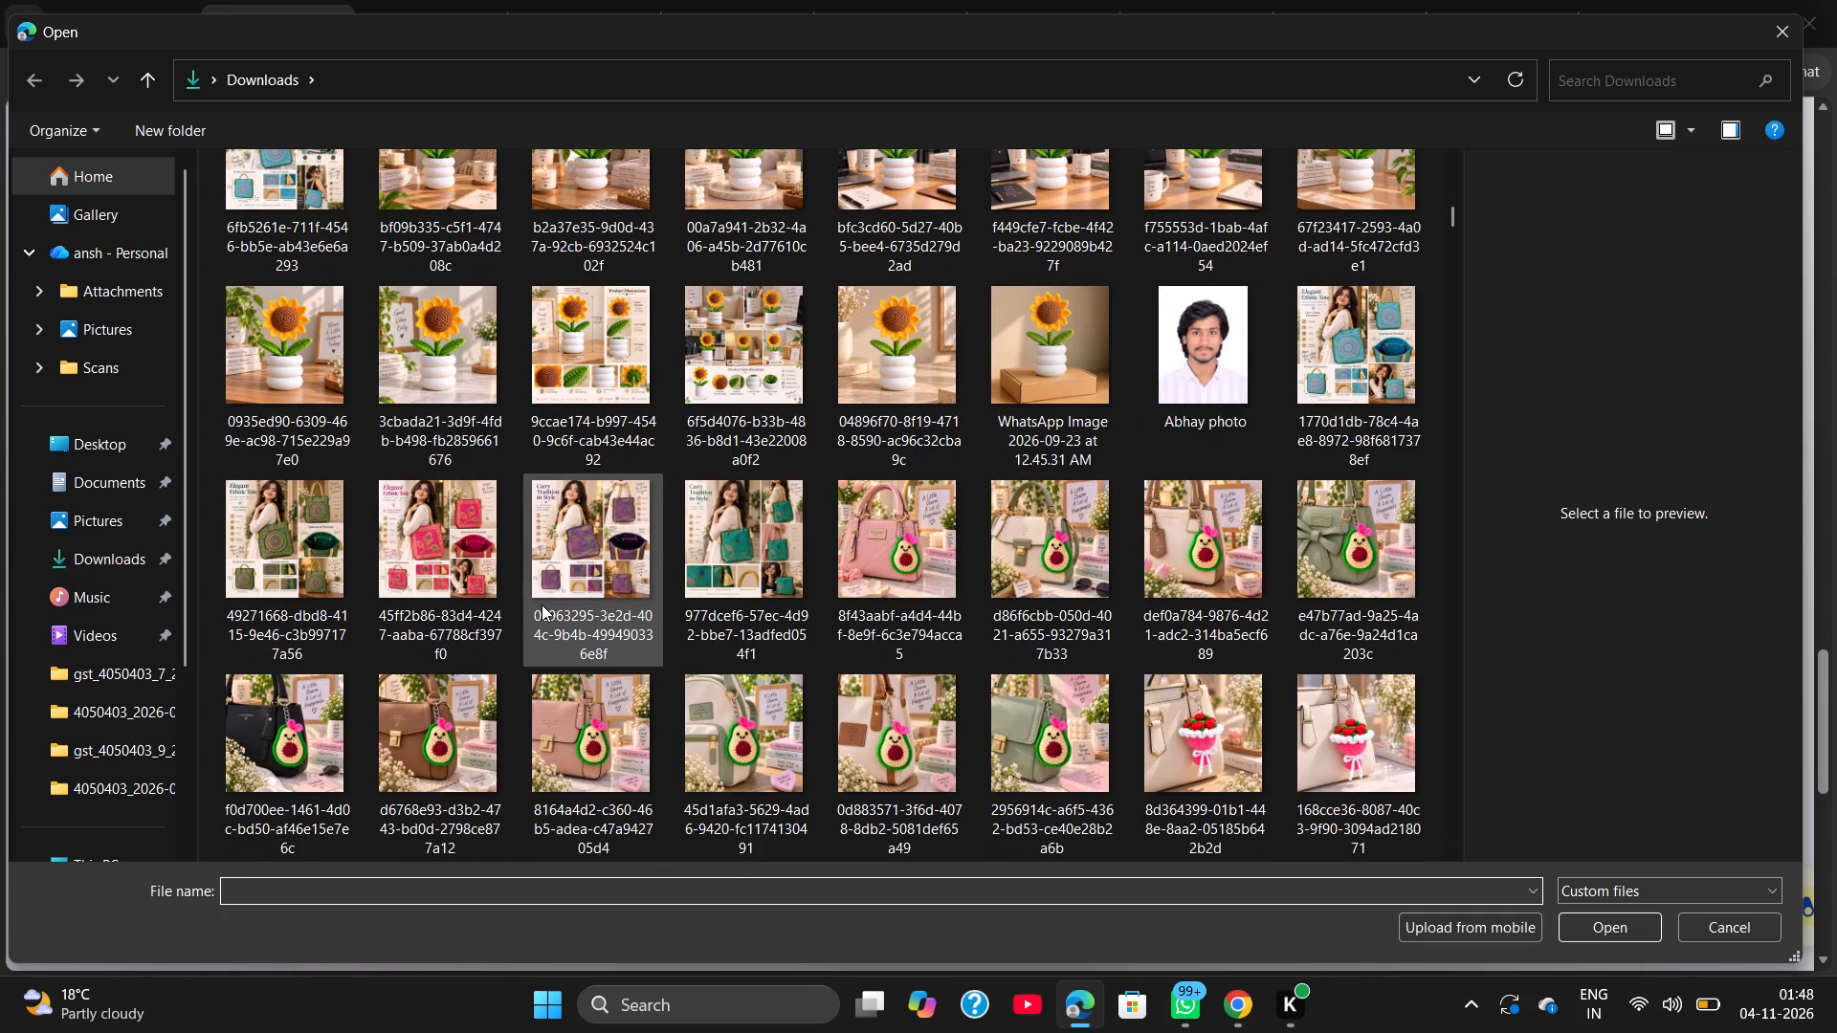
{"action": "scroll", "coordinate": [542, 604], "scroll_direction": "down", "scroll_amount": 5}
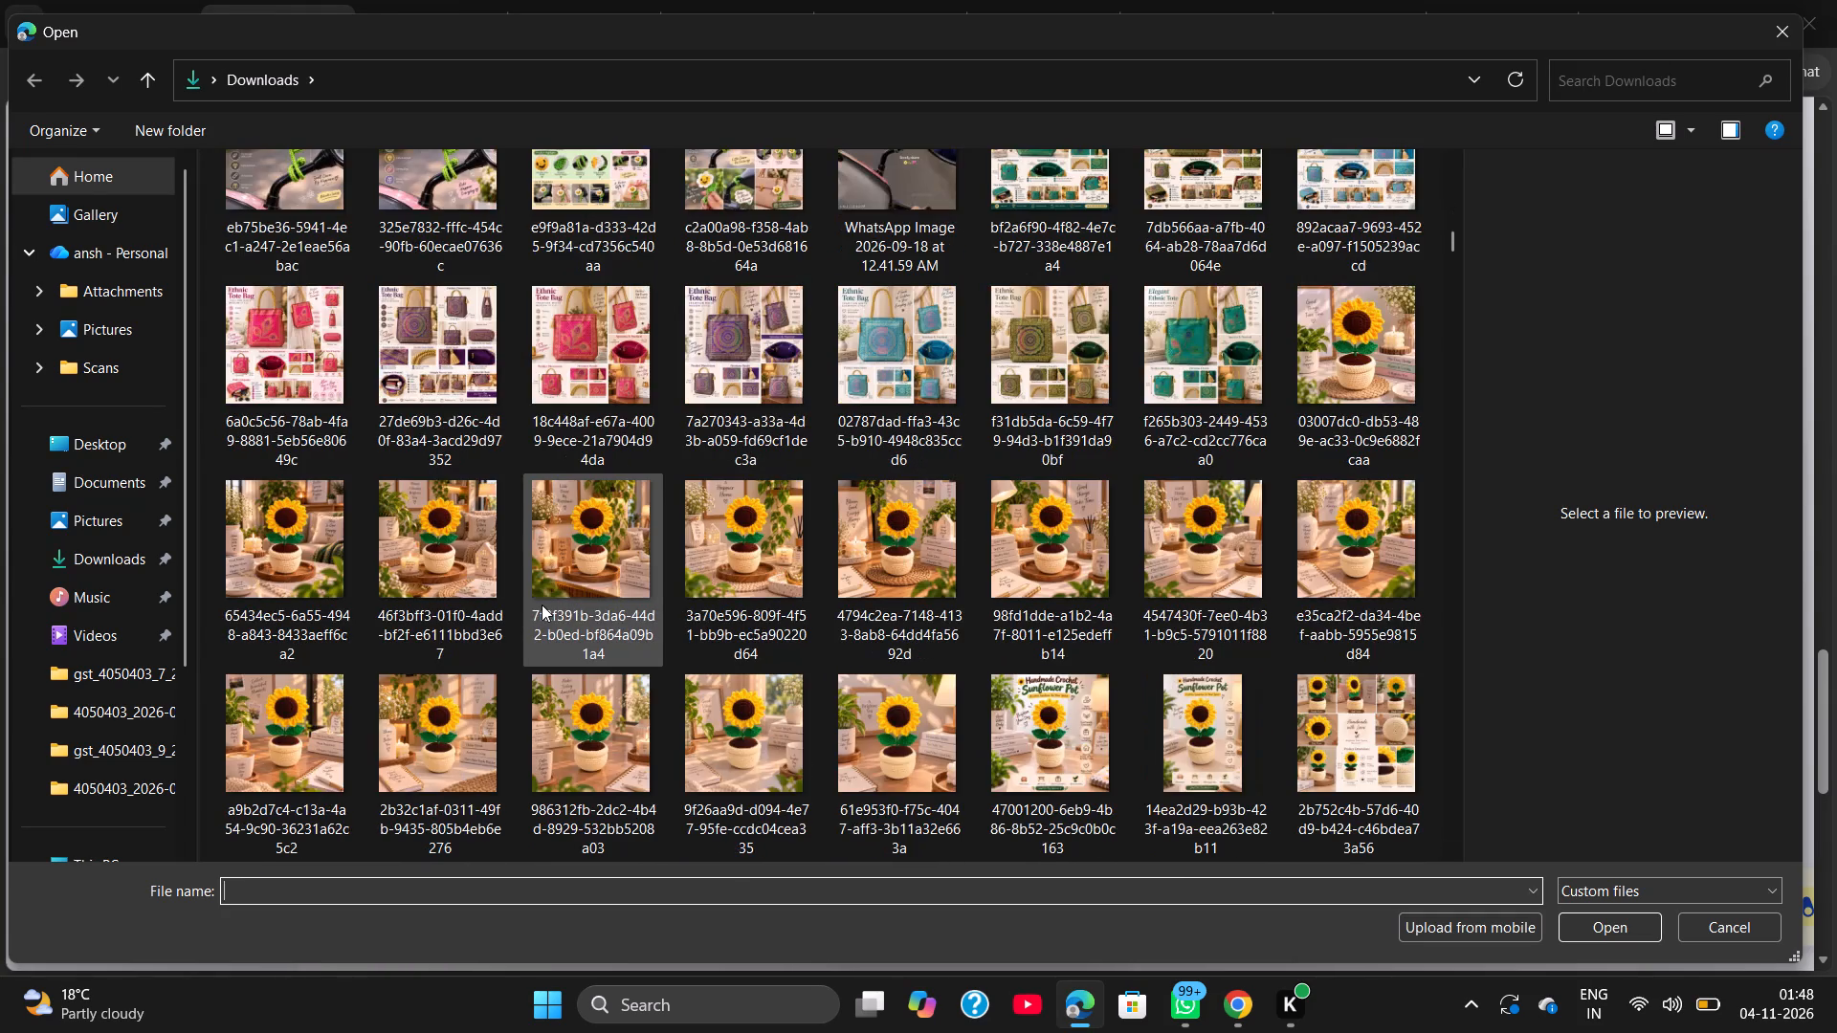
{"action": "scroll", "coordinate": [542, 604], "scroll_direction": "down", "scroll_amount": 1}
{"action": "scroll", "coordinate": [542, 604], "scroll_direction": "up", "scroll_amount": 1}
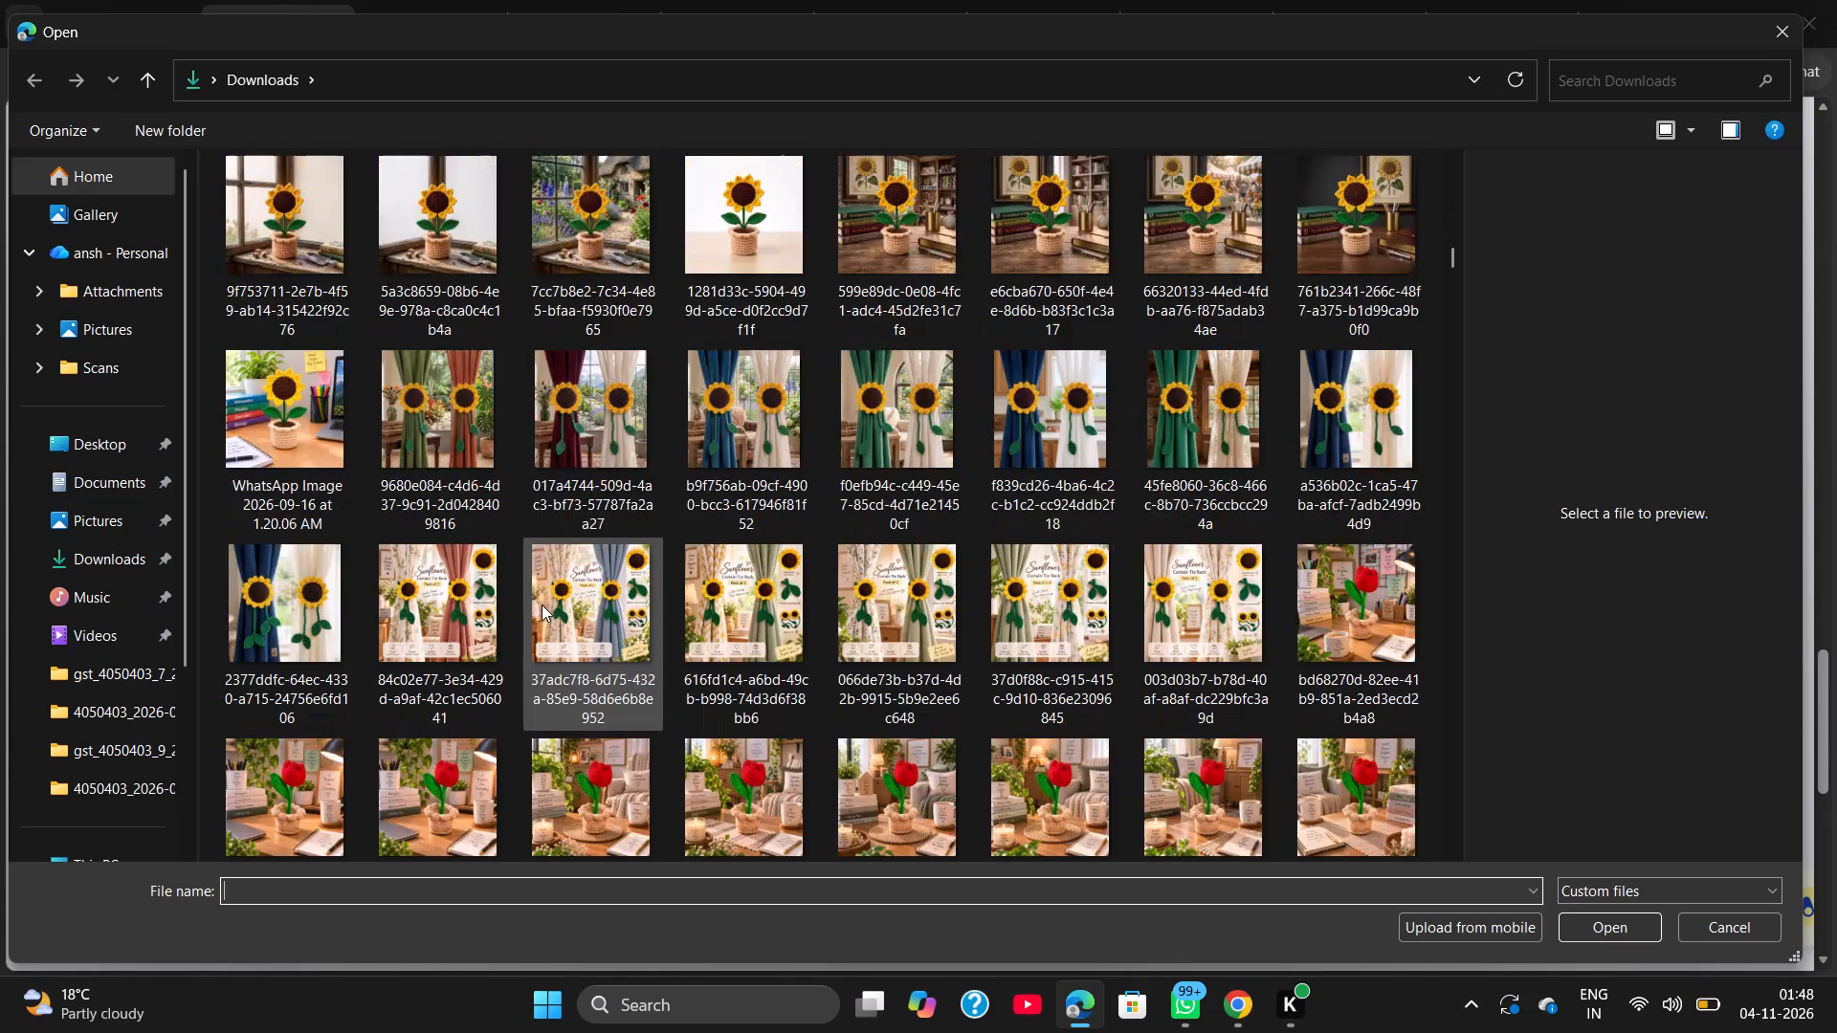
{"action": "scroll", "coordinate": [542, 604], "scroll_direction": "up", "scroll_amount": 2}
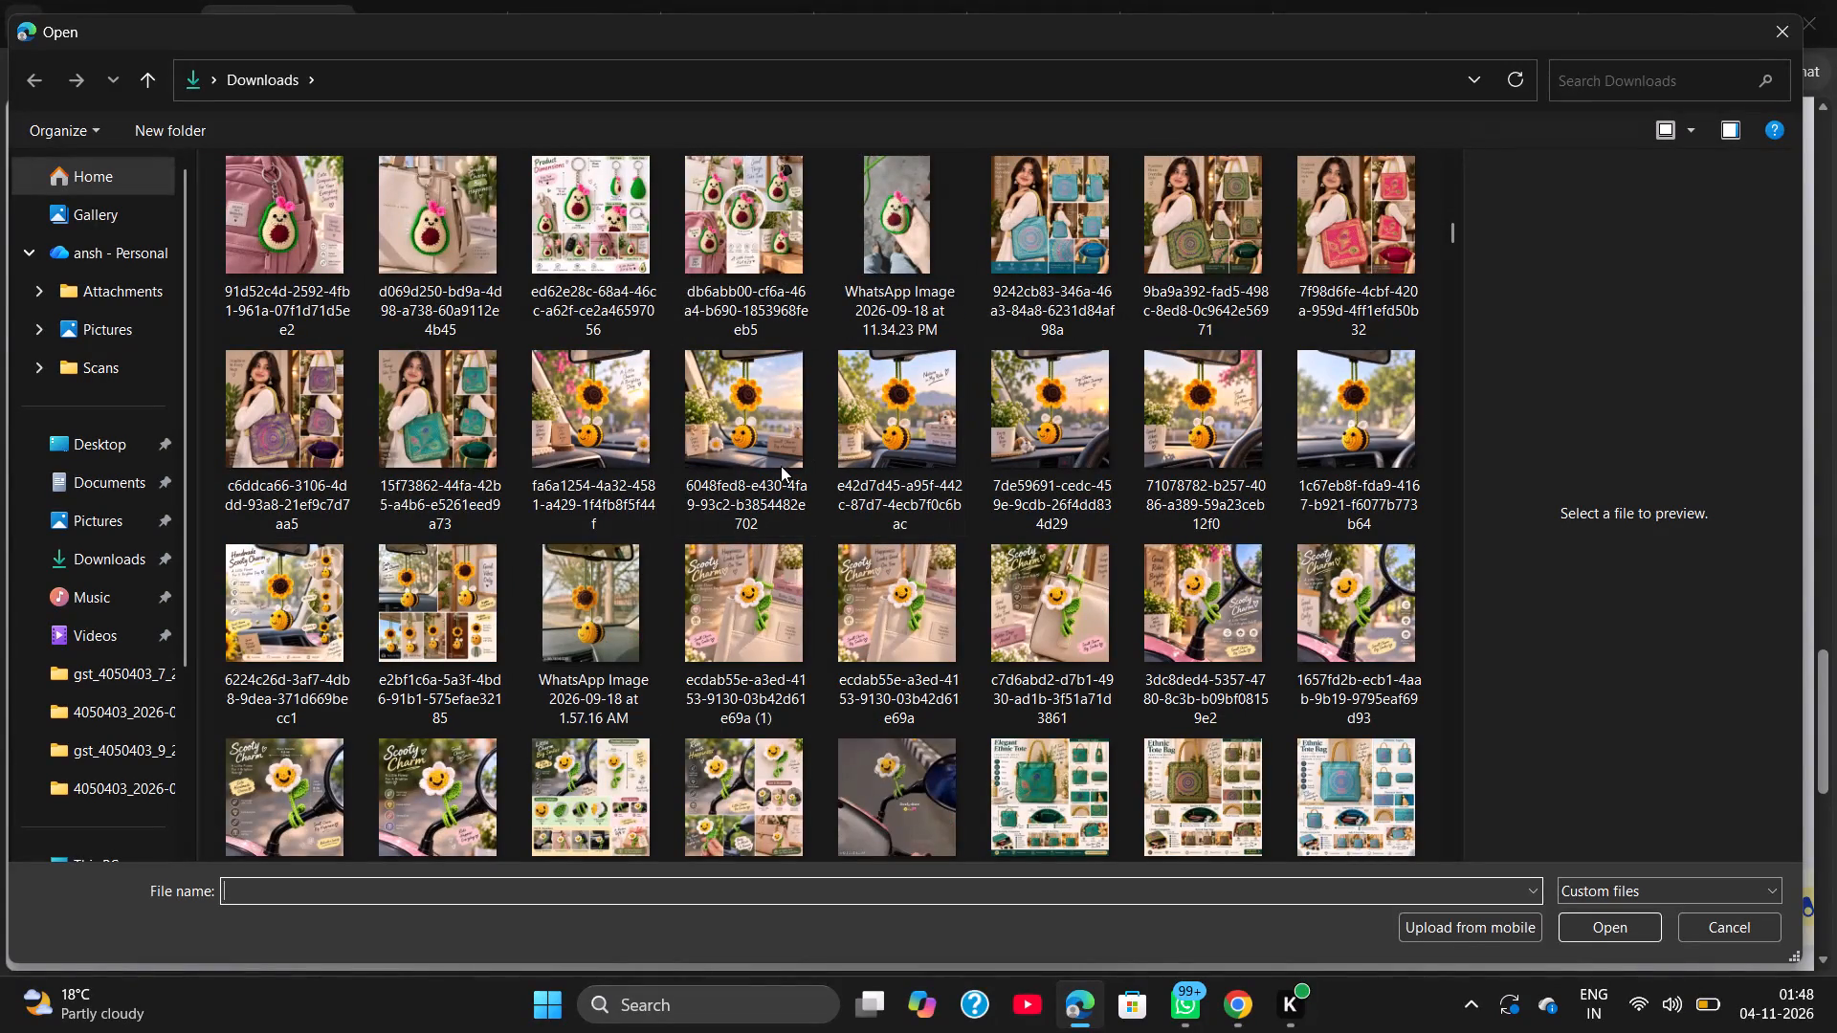
{"action": "double_click", "coordinate": [444, 451]}
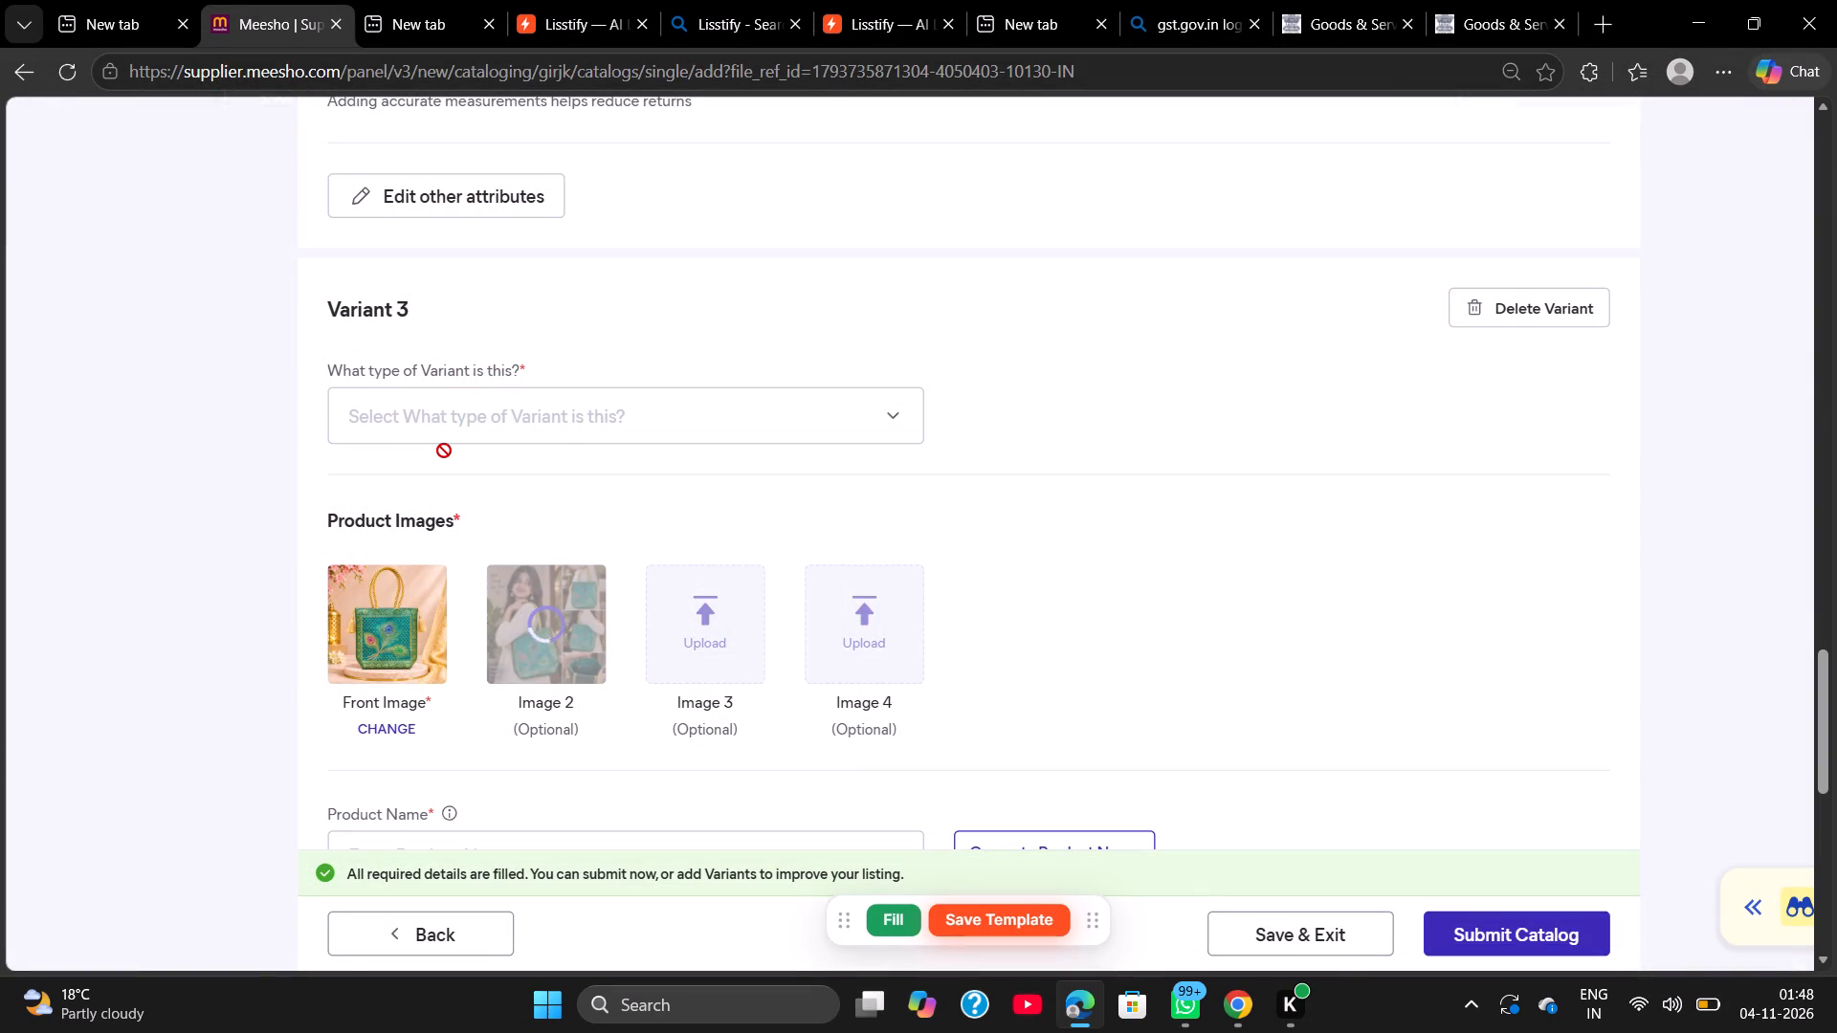
Upload the green tote infographic collage with several bag and detail views from Downloads as Variant 3's Image 3.
{"action": "left_click", "coordinate": [730, 616]}
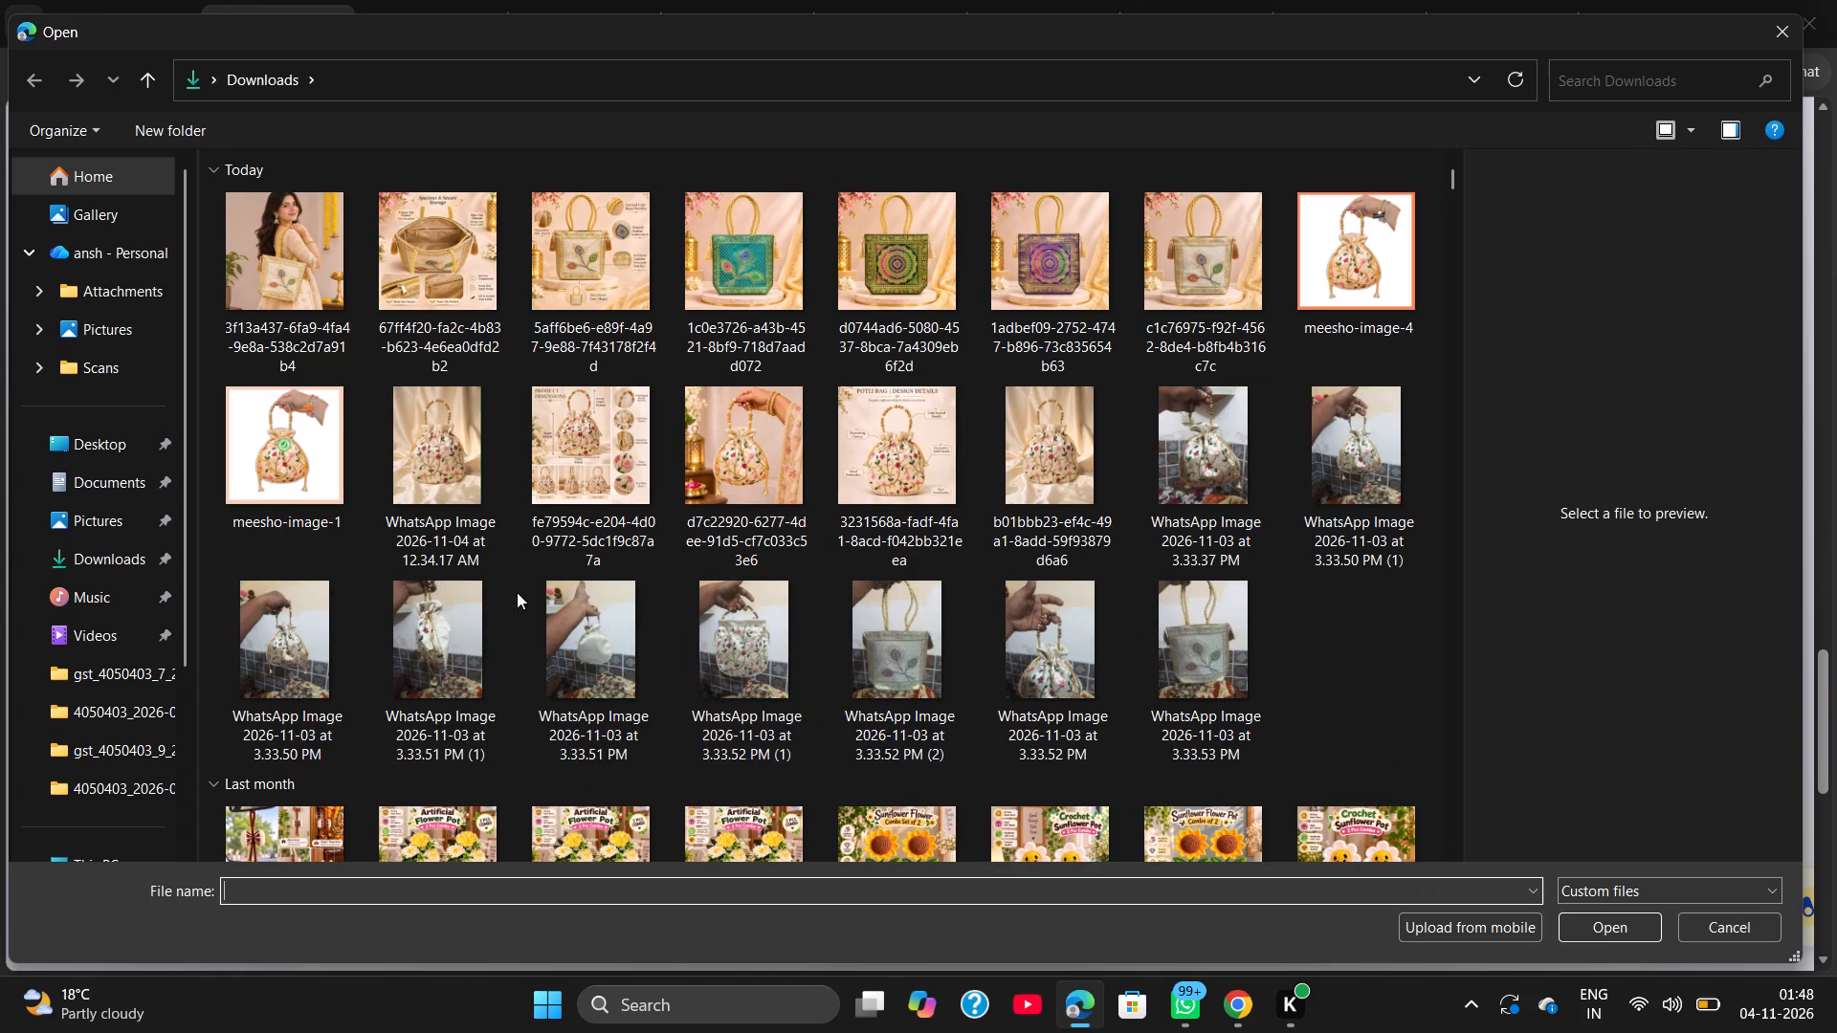
{"action": "scroll", "coordinate": [520, 592], "scroll_direction": "down", "scroll_amount": 5}
{"action": "scroll", "coordinate": [520, 592], "scroll_direction": "up", "scroll_amount": 1}
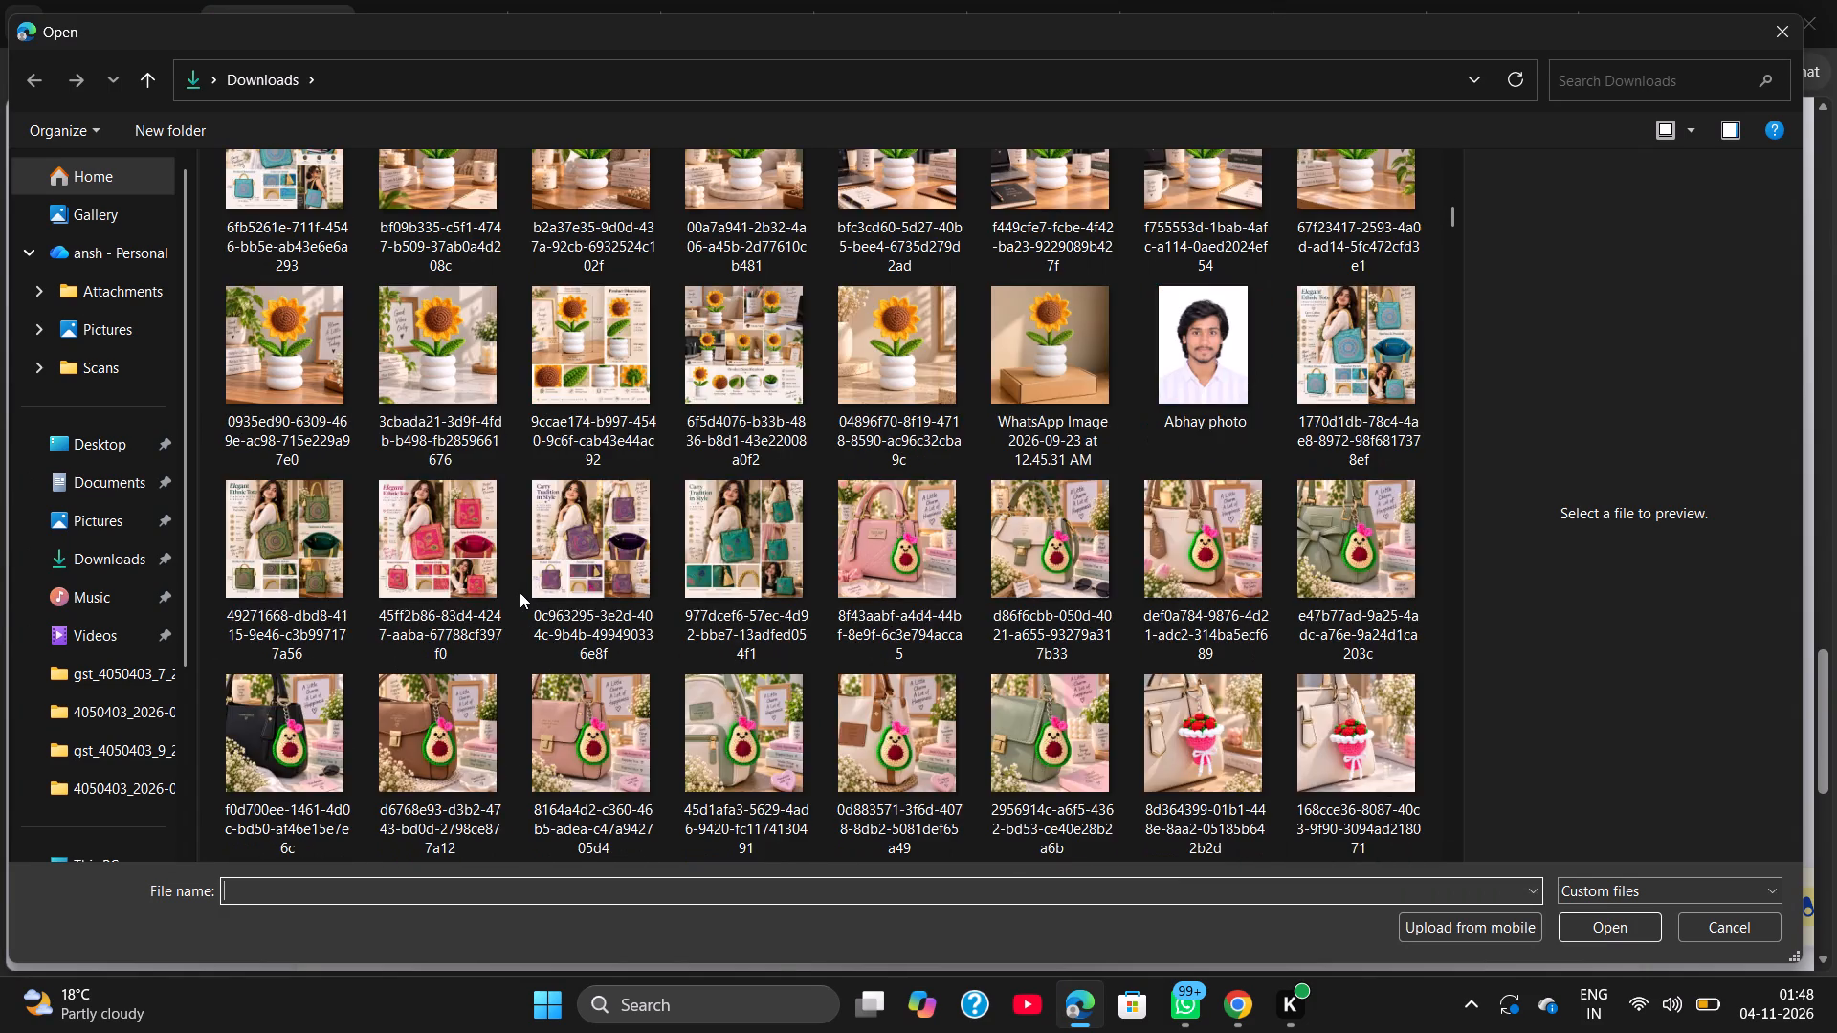
{"action": "scroll", "coordinate": [520, 592], "scroll_direction": "down", "scroll_amount": 2}
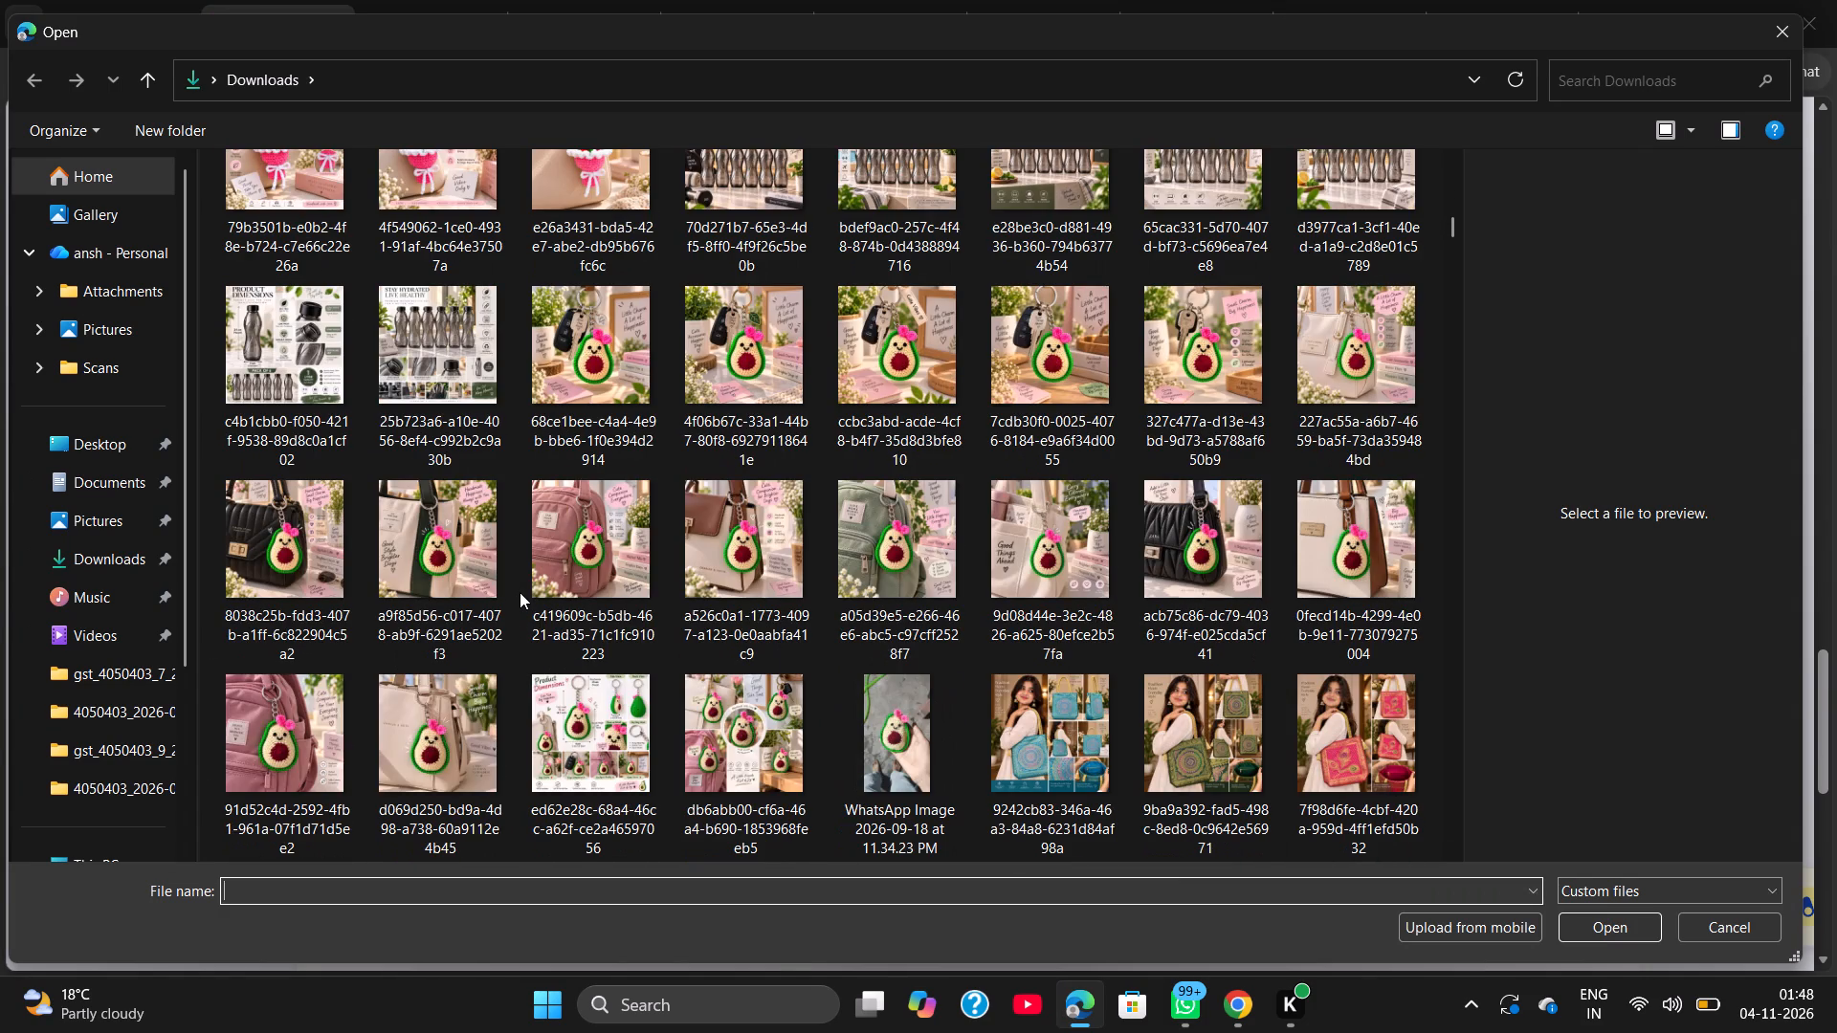
{"action": "scroll", "coordinate": [520, 592], "scroll_direction": "down", "scroll_amount": 2}
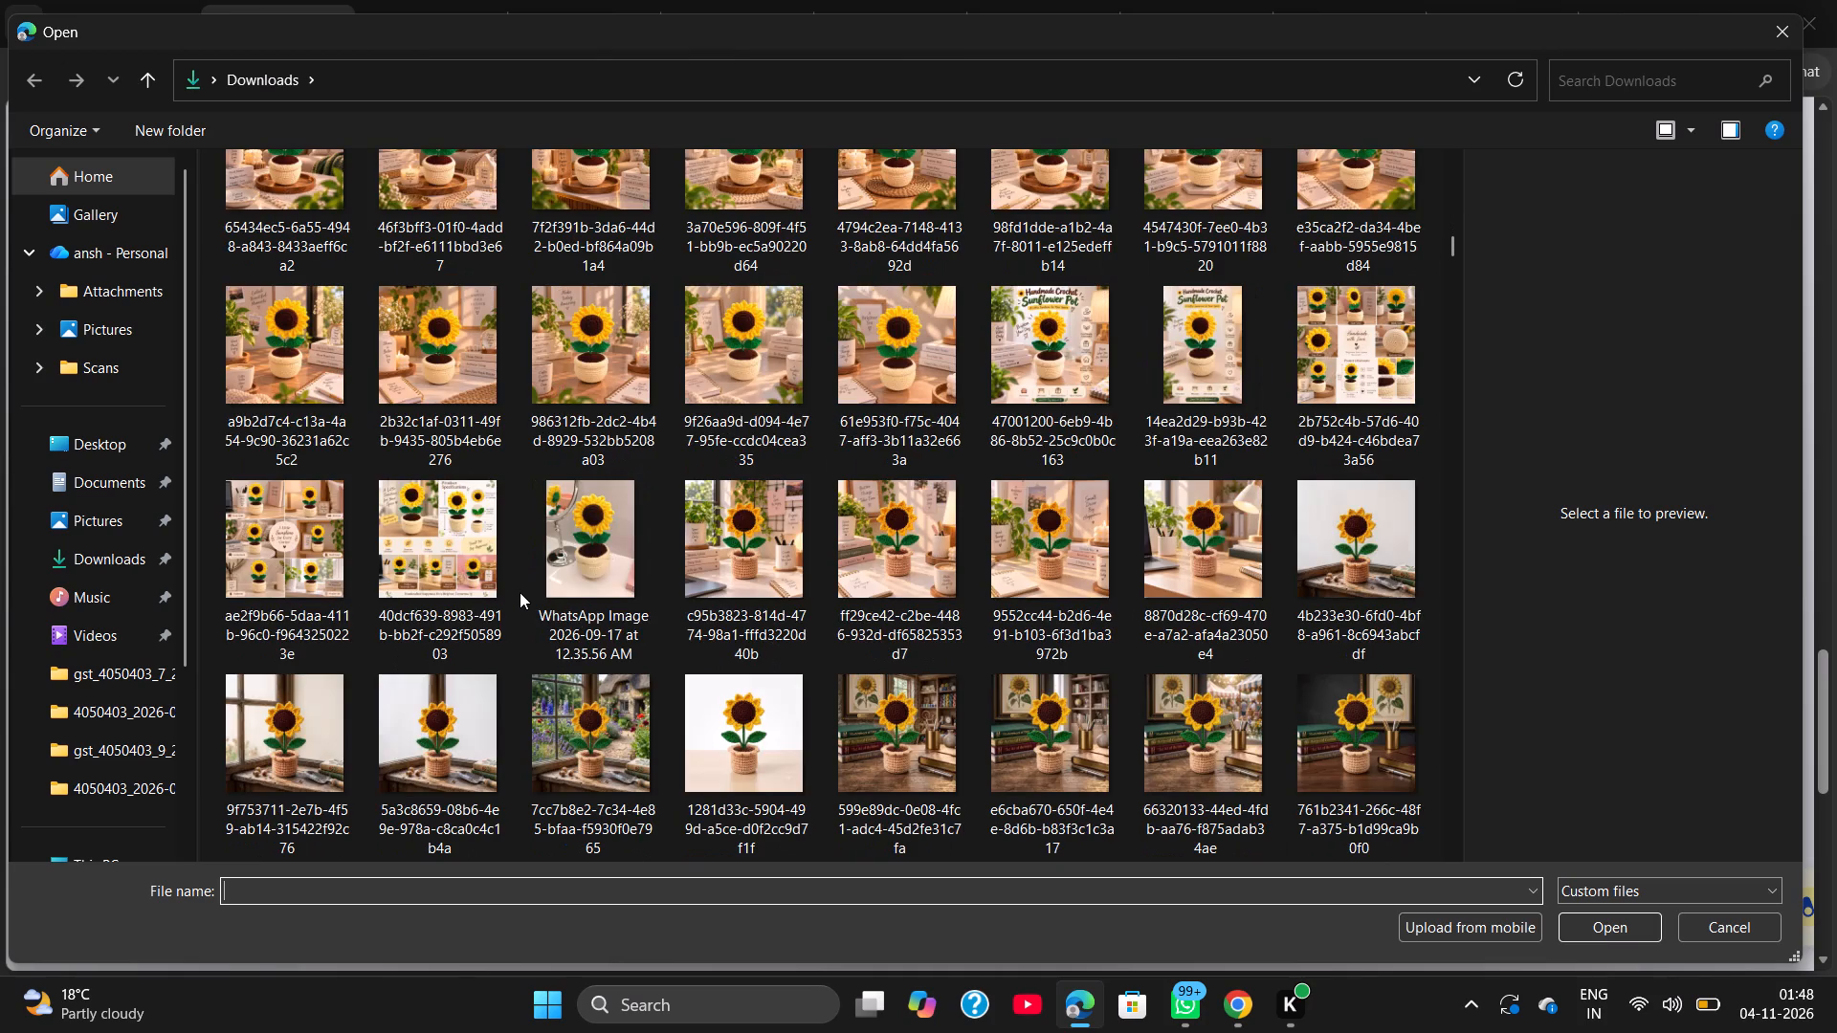
{"action": "scroll", "coordinate": [520, 592], "scroll_direction": "down", "scroll_amount": 2}
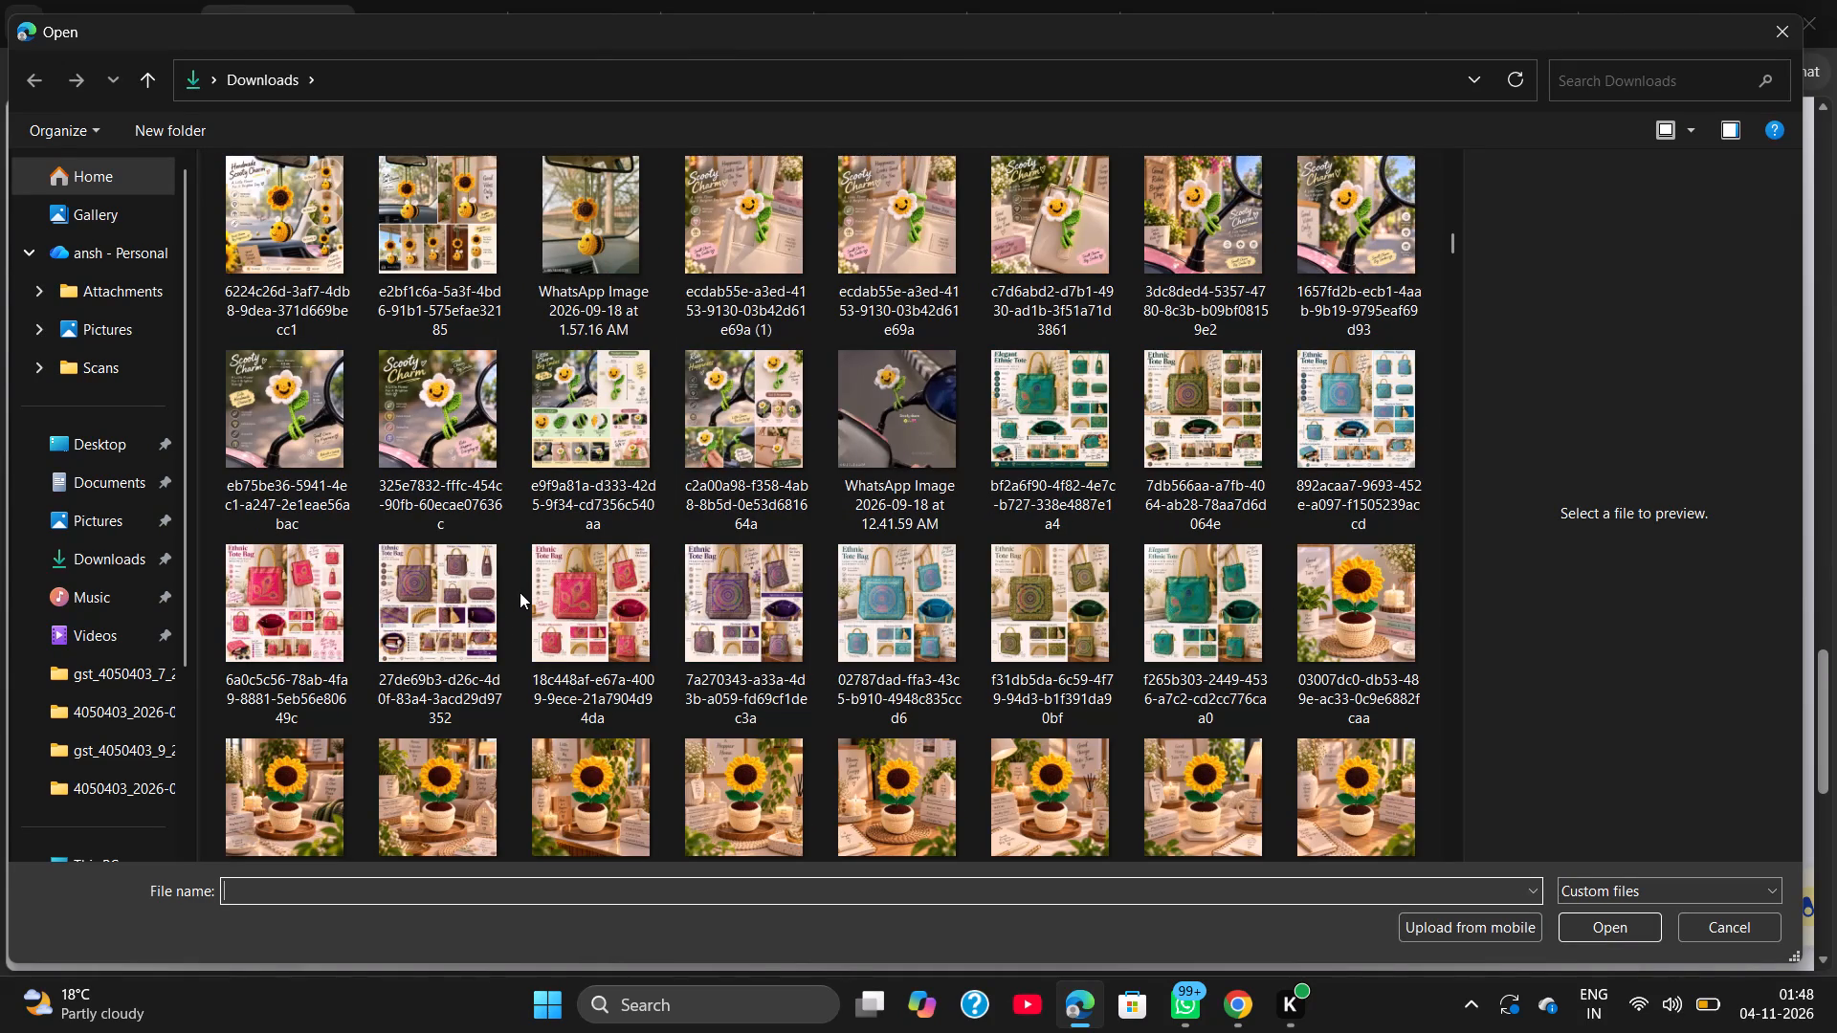
{"action": "double_click", "coordinate": [1193, 602]}
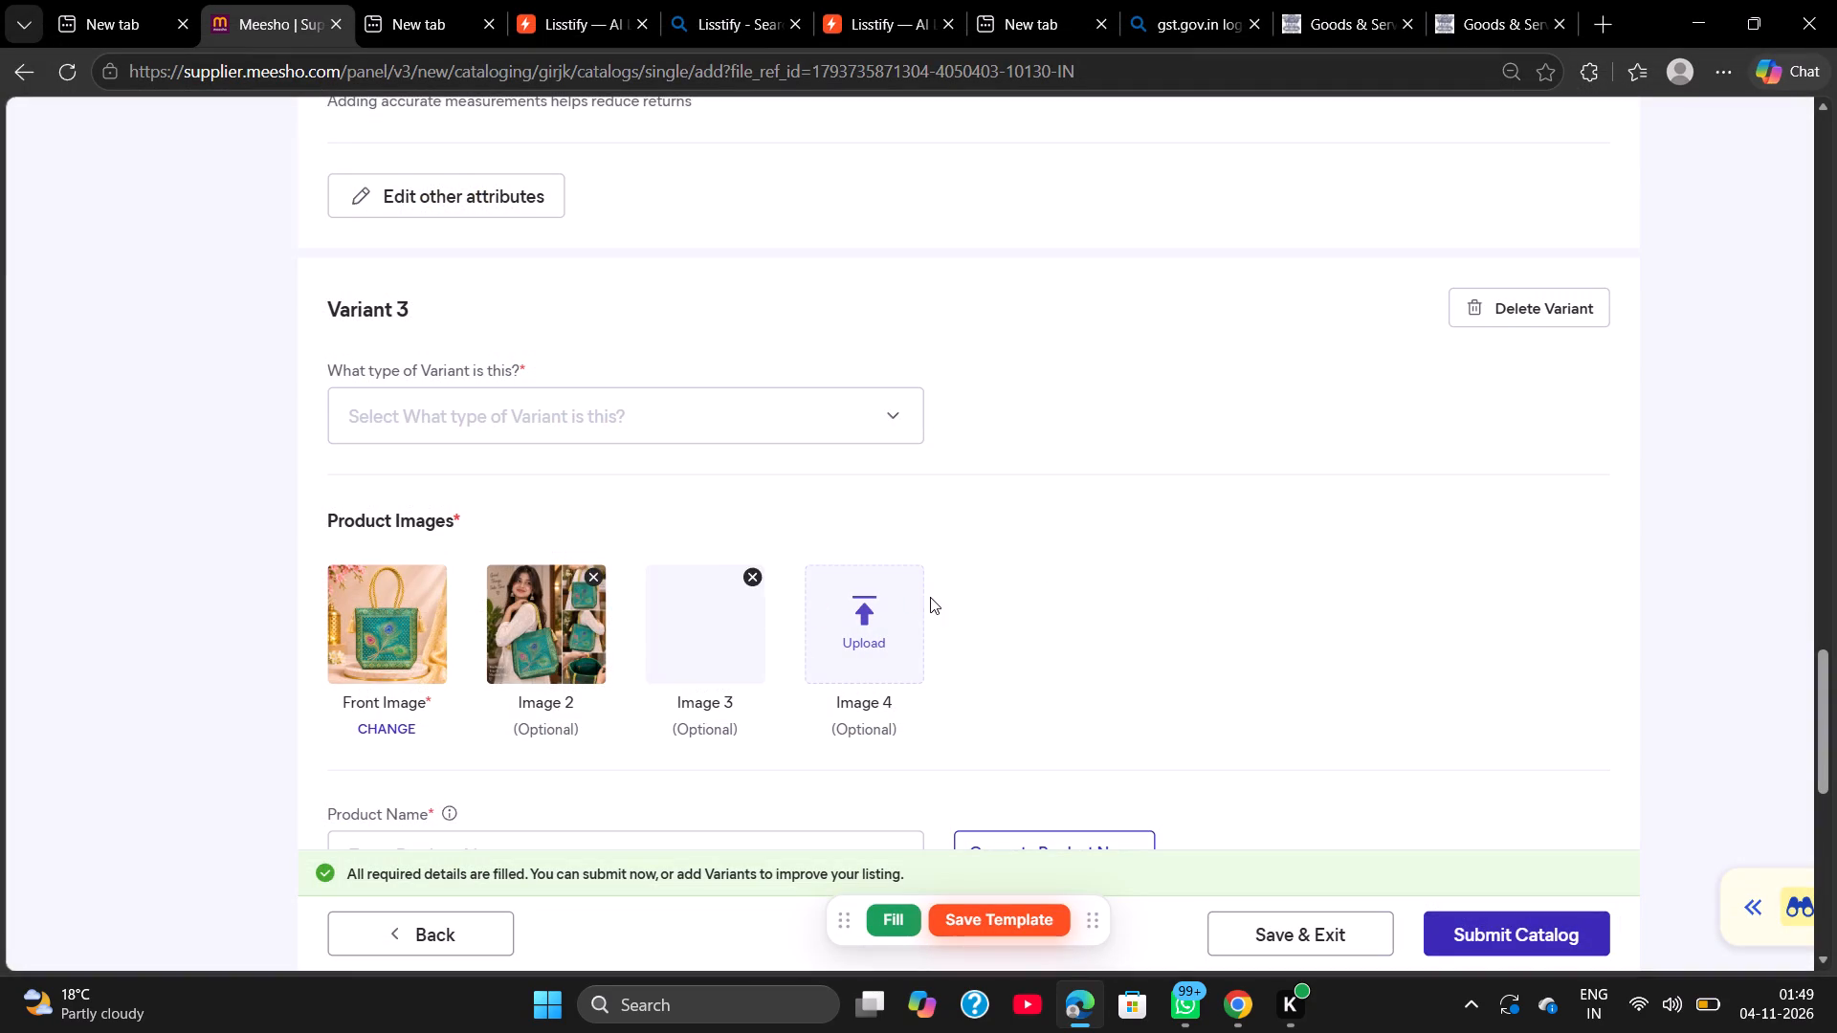
Upload the picture of the open green tote showing its interior from Downloads as Variant 3's Image 4.
{"action": "left_click", "coordinate": [899, 596]}
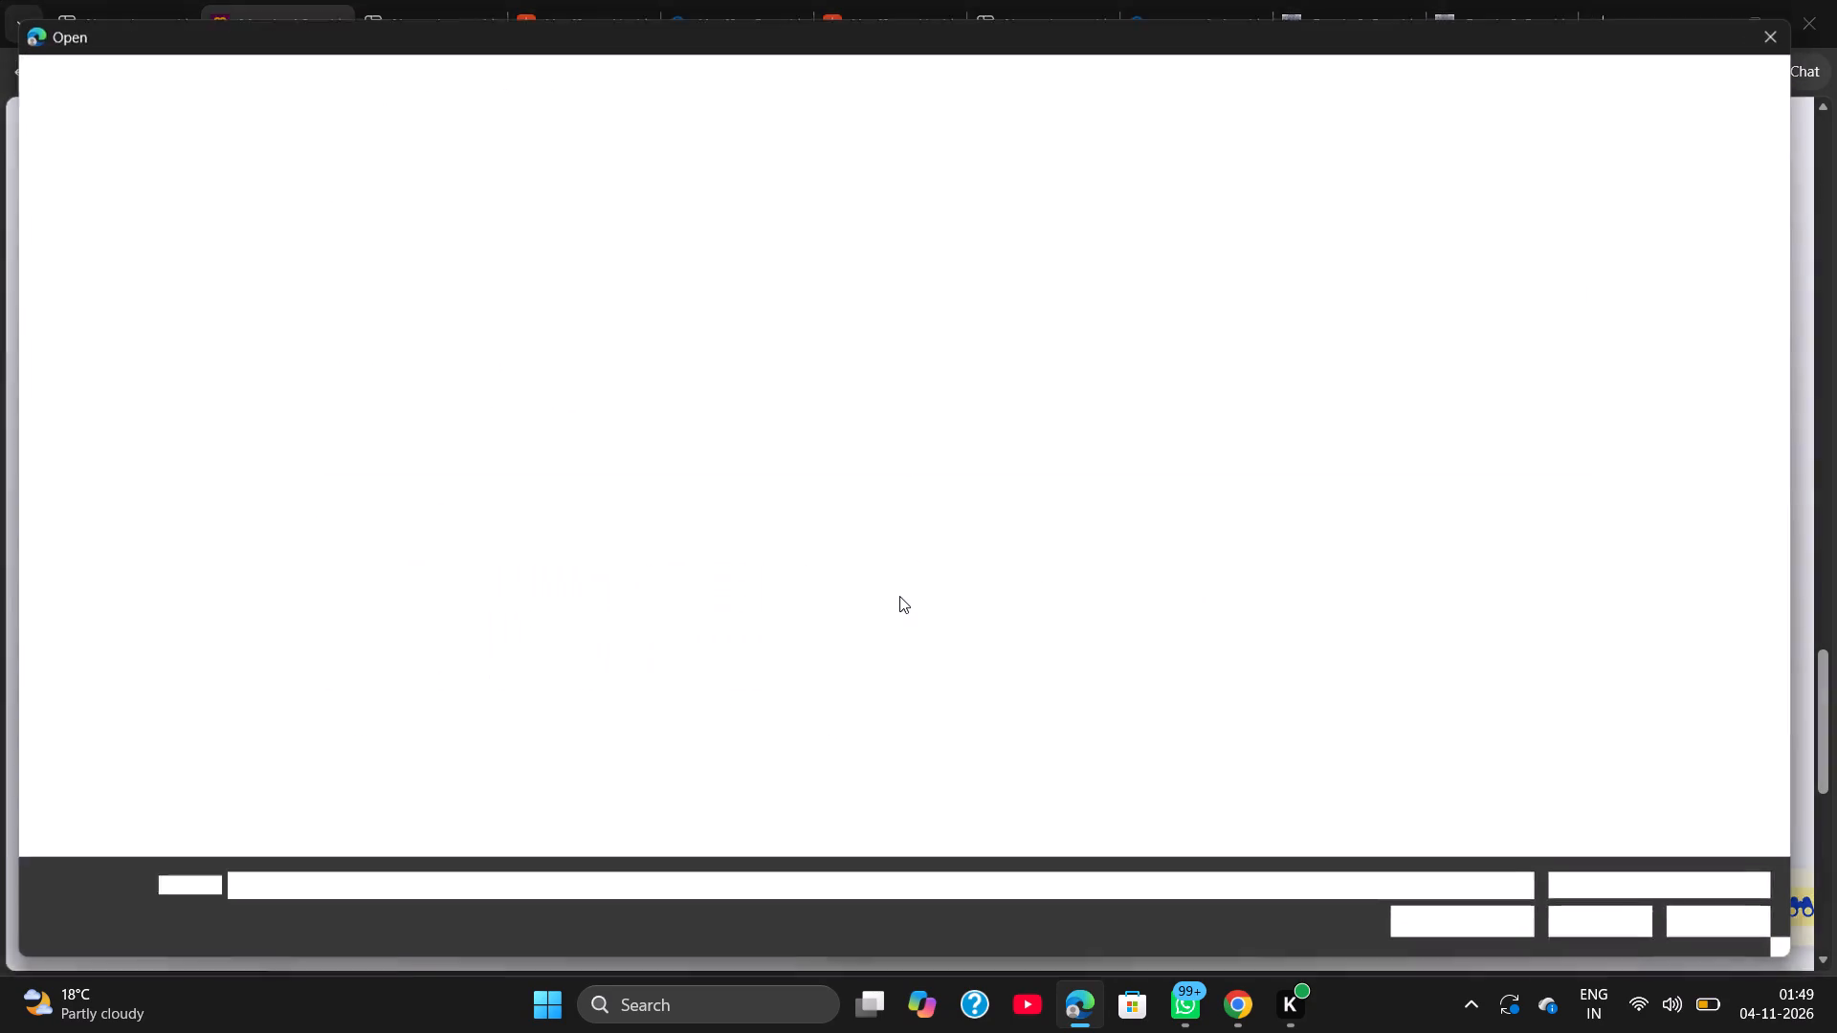
{"action": "scroll", "coordinate": [750, 509], "scroll_direction": "down", "scroll_amount": 2}
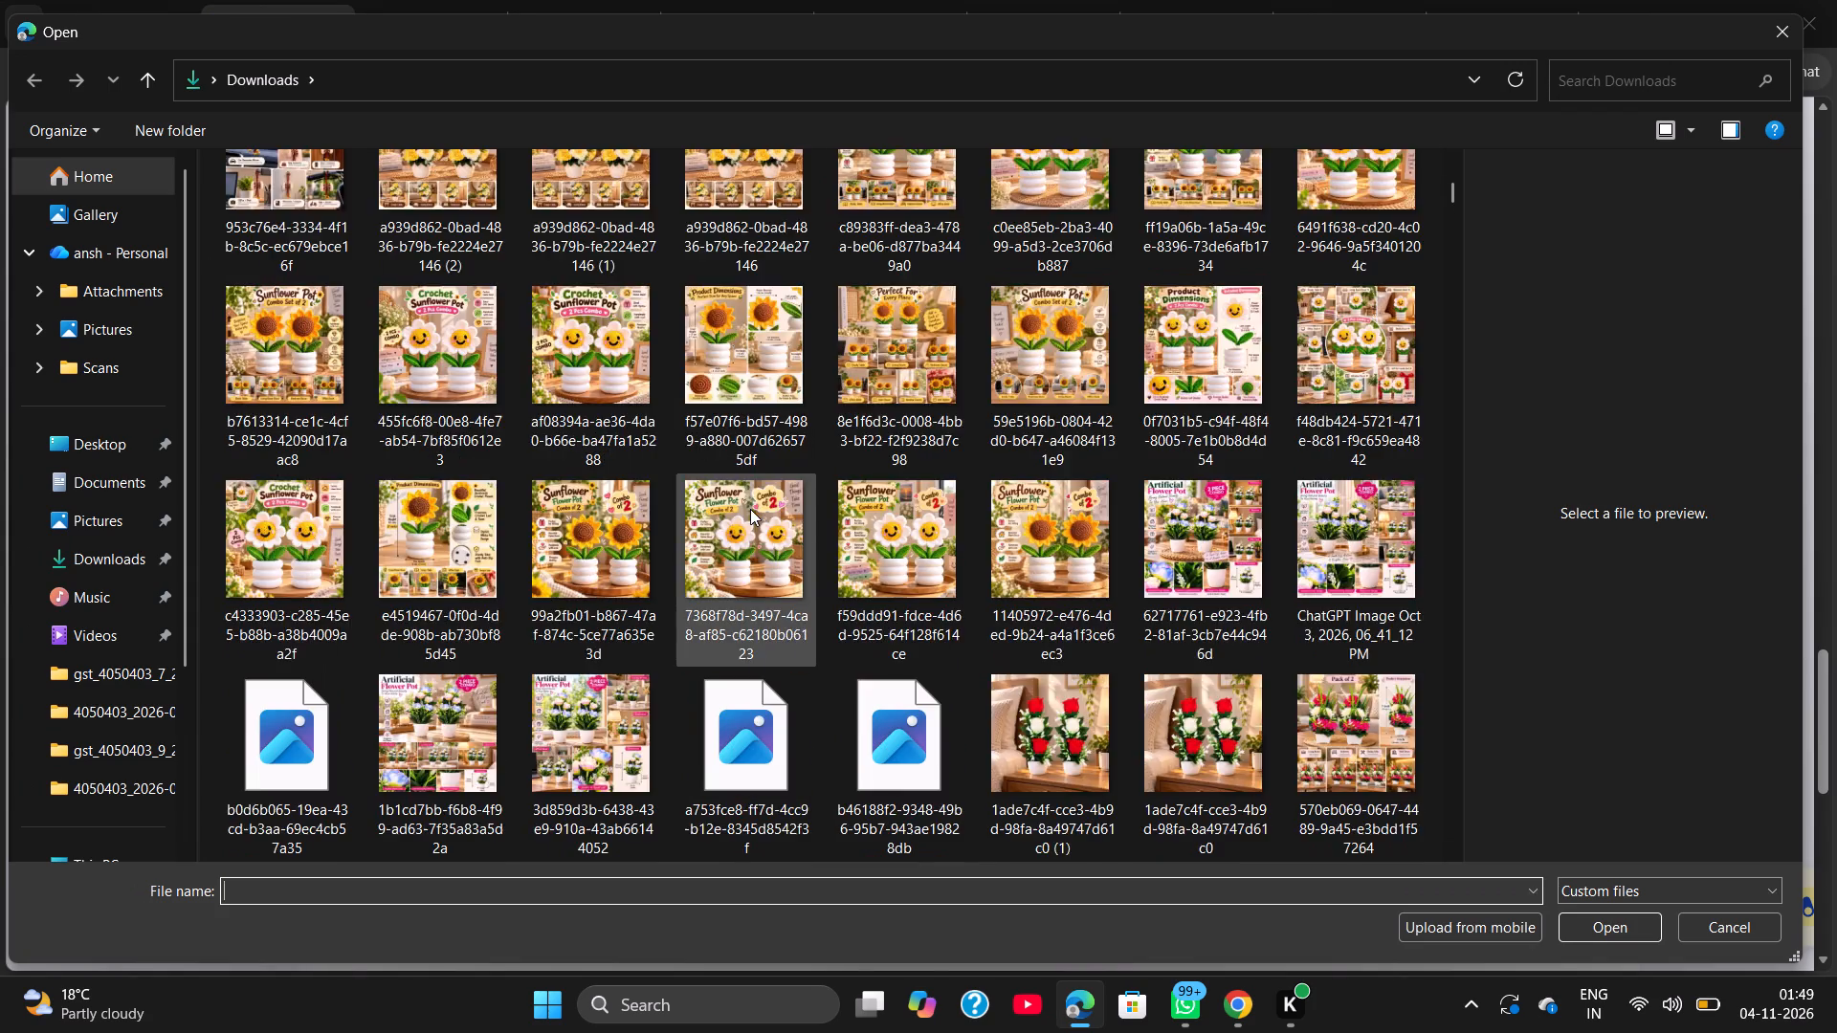
{"action": "scroll", "coordinate": [750, 509], "scroll_direction": "down", "scroll_amount": 5}
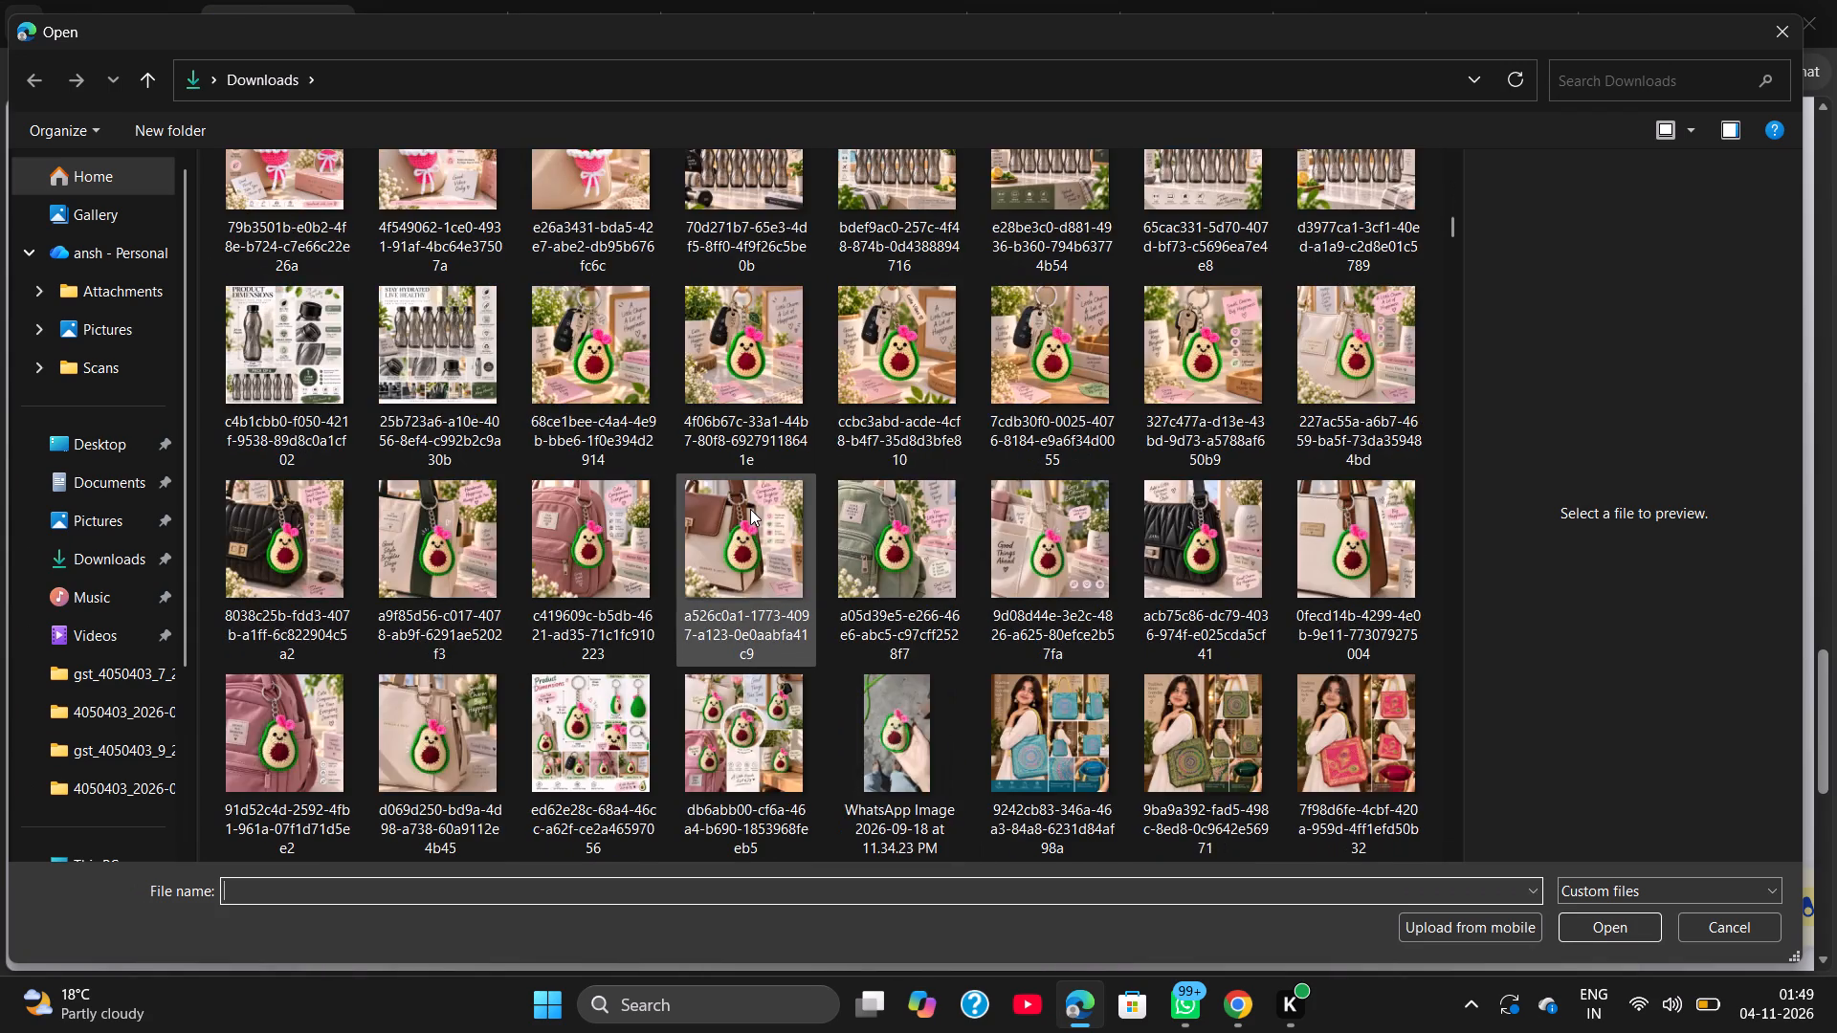
{"action": "scroll", "coordinate": [750, 509], "scroll_direction": "down", "scroll_amount": 3}
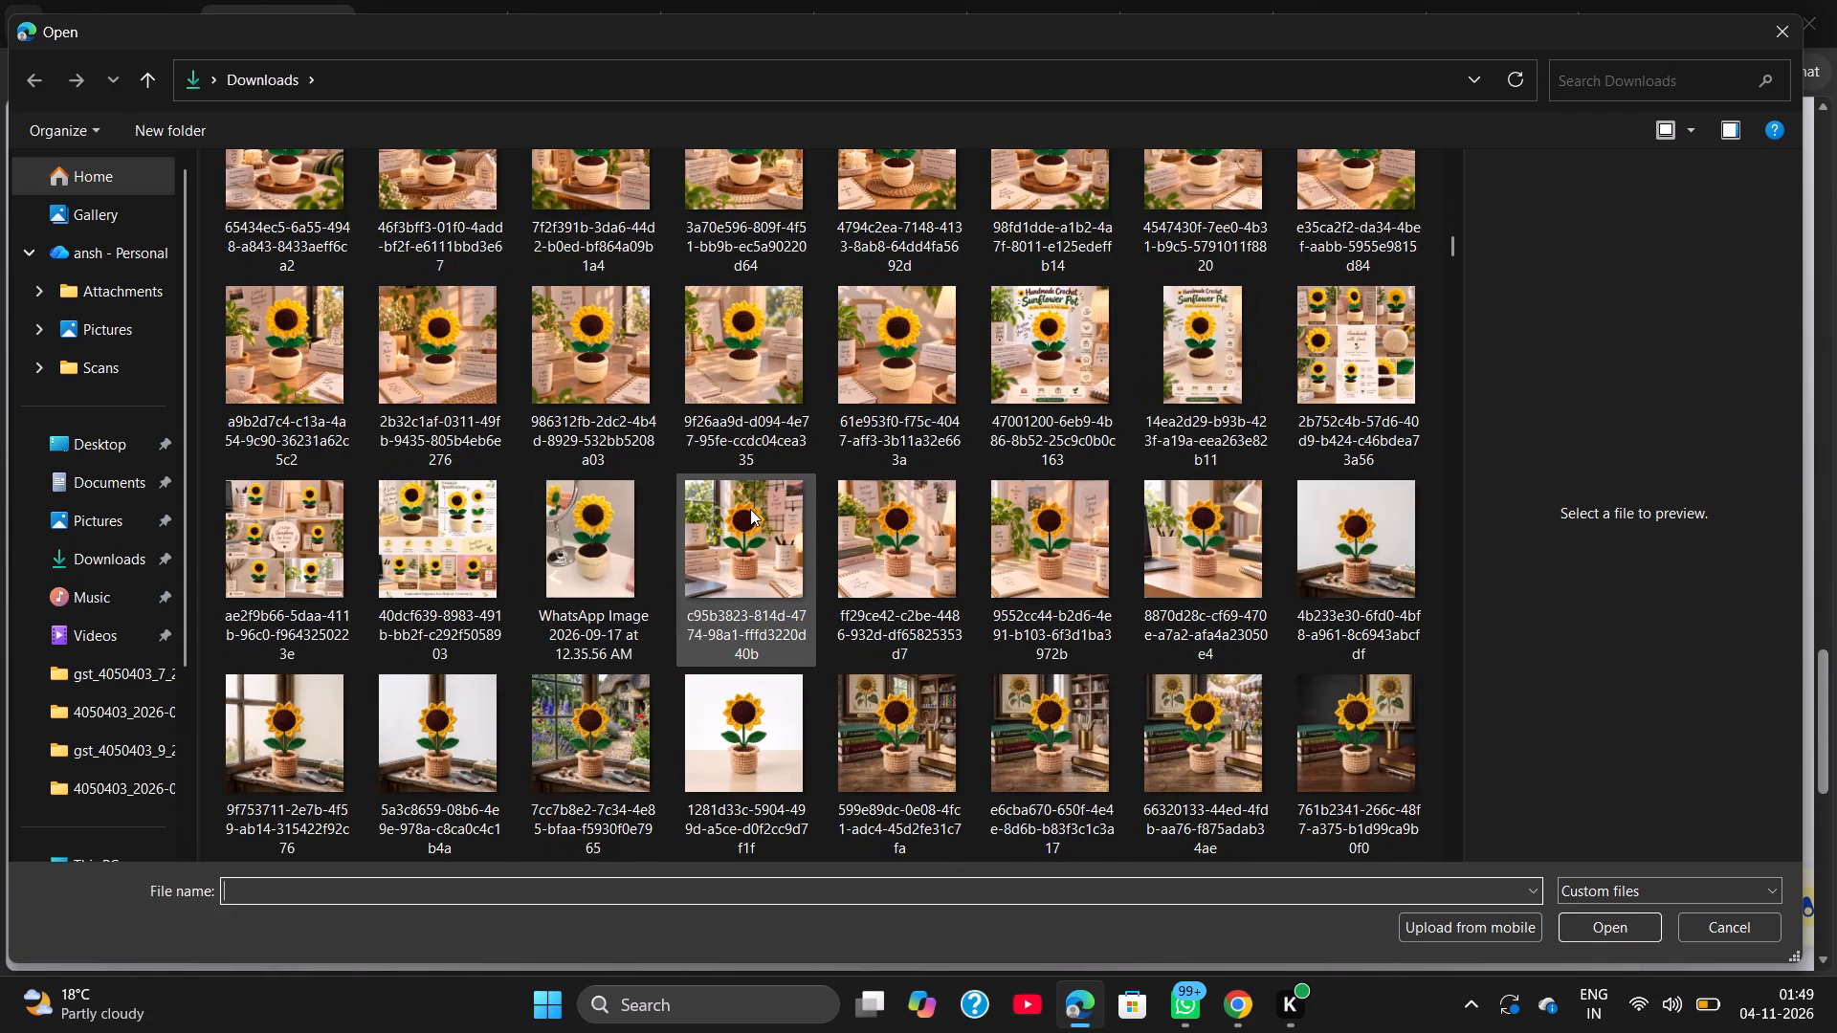
{"action": "scroll", "coordinate": [750, 509], "scroll_direction": "down", "scroll_amount": 3}
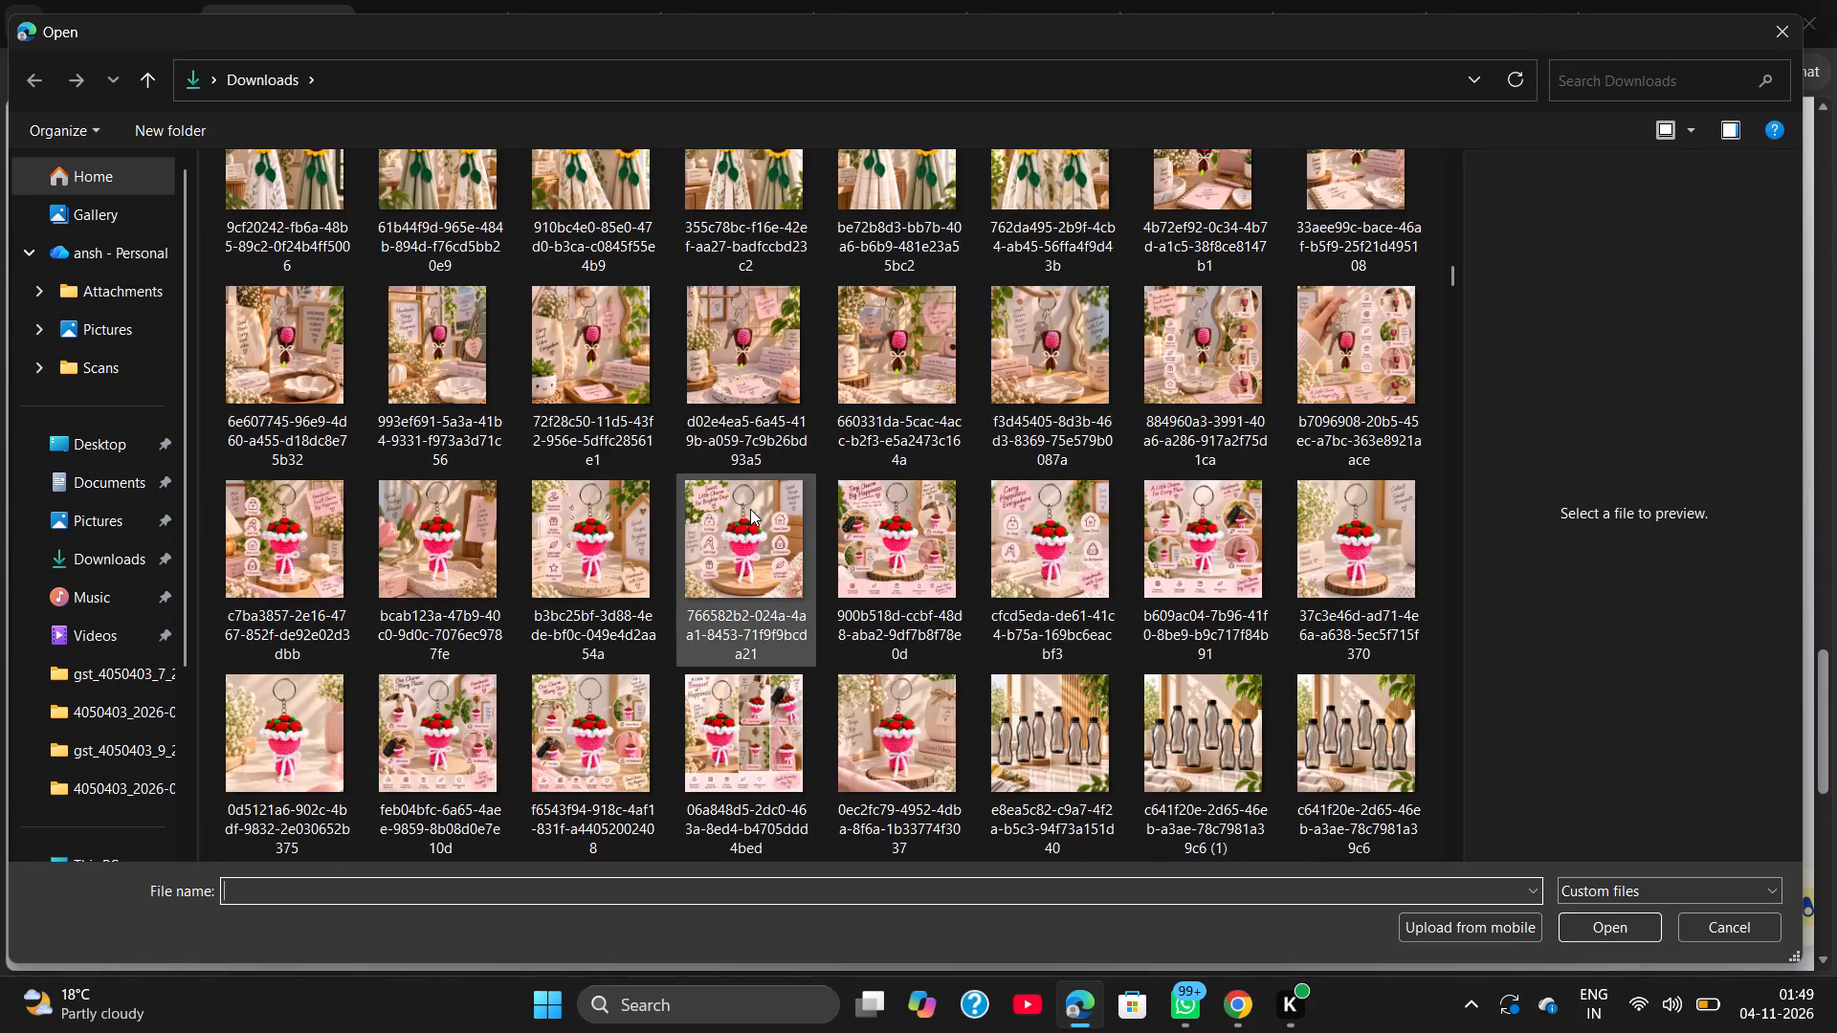
{"action": "scroll", "coordinate": [750, 509], "scroll_direction": "down", "scroll_amount": 2}
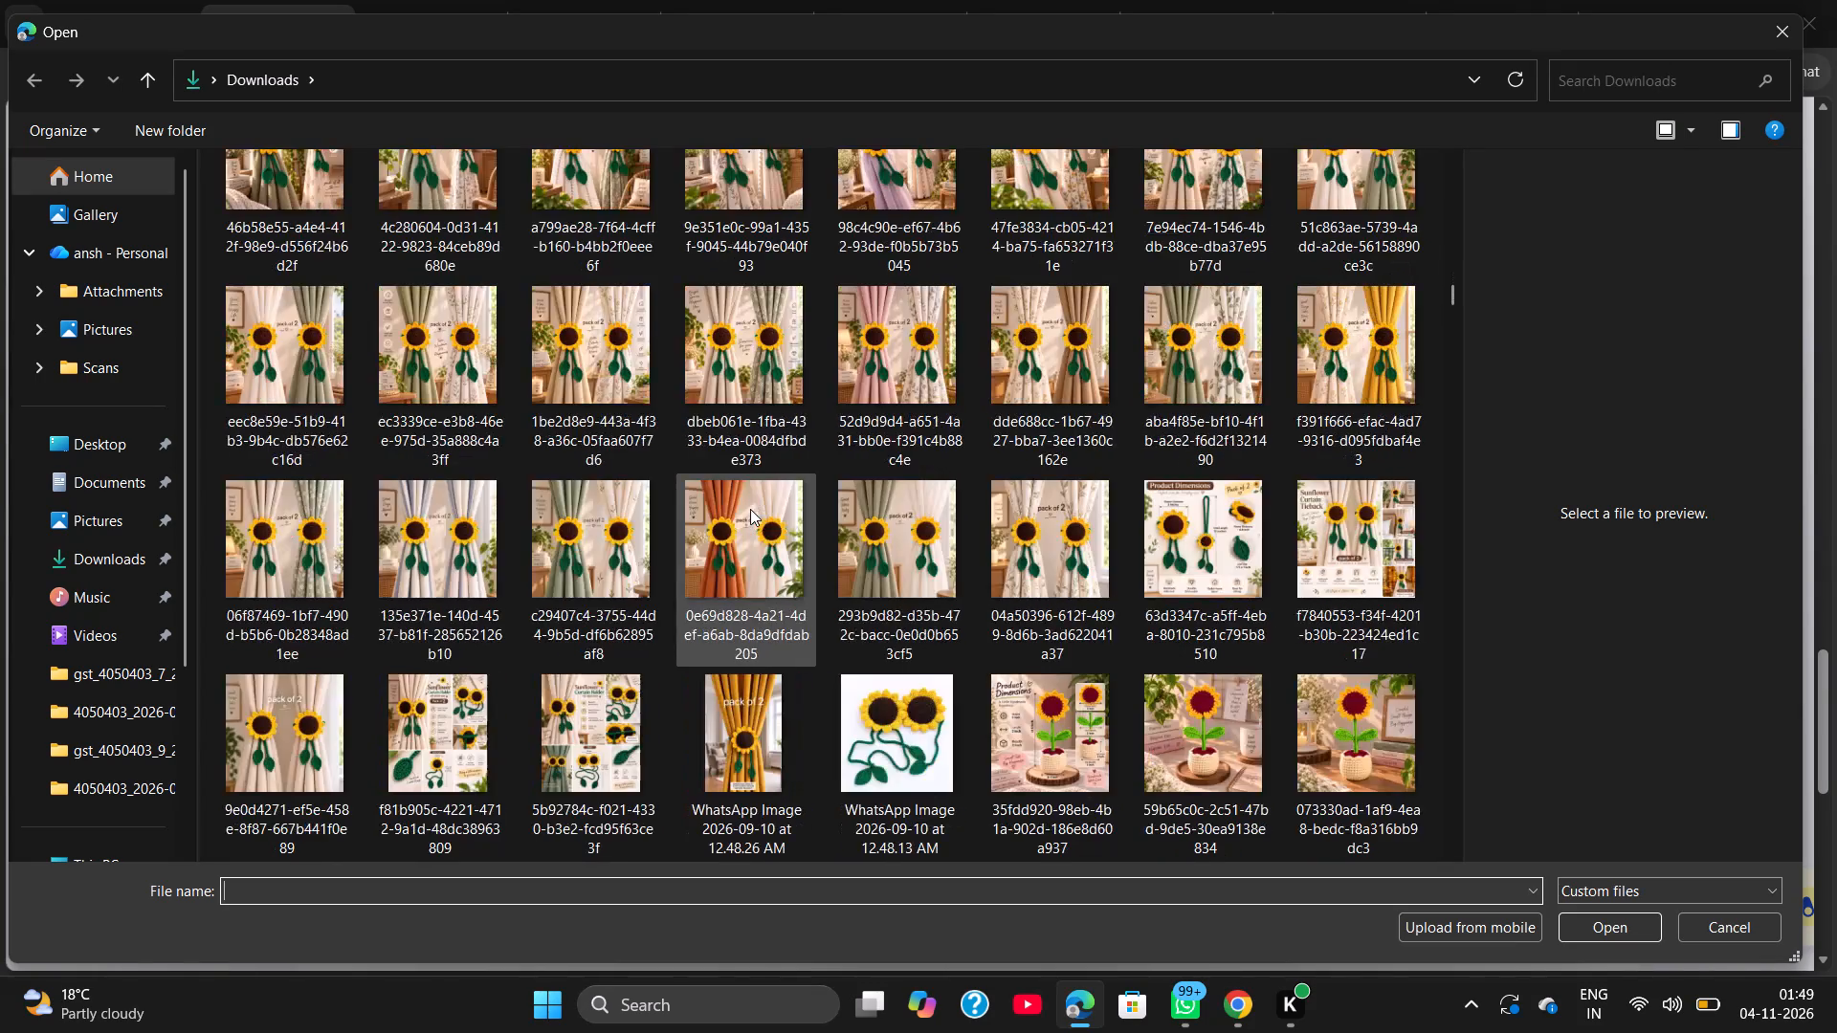
{"action": "scroll", "coordinate": [750, 509], "scroll_direction": "down", "scroll_amount": 1}
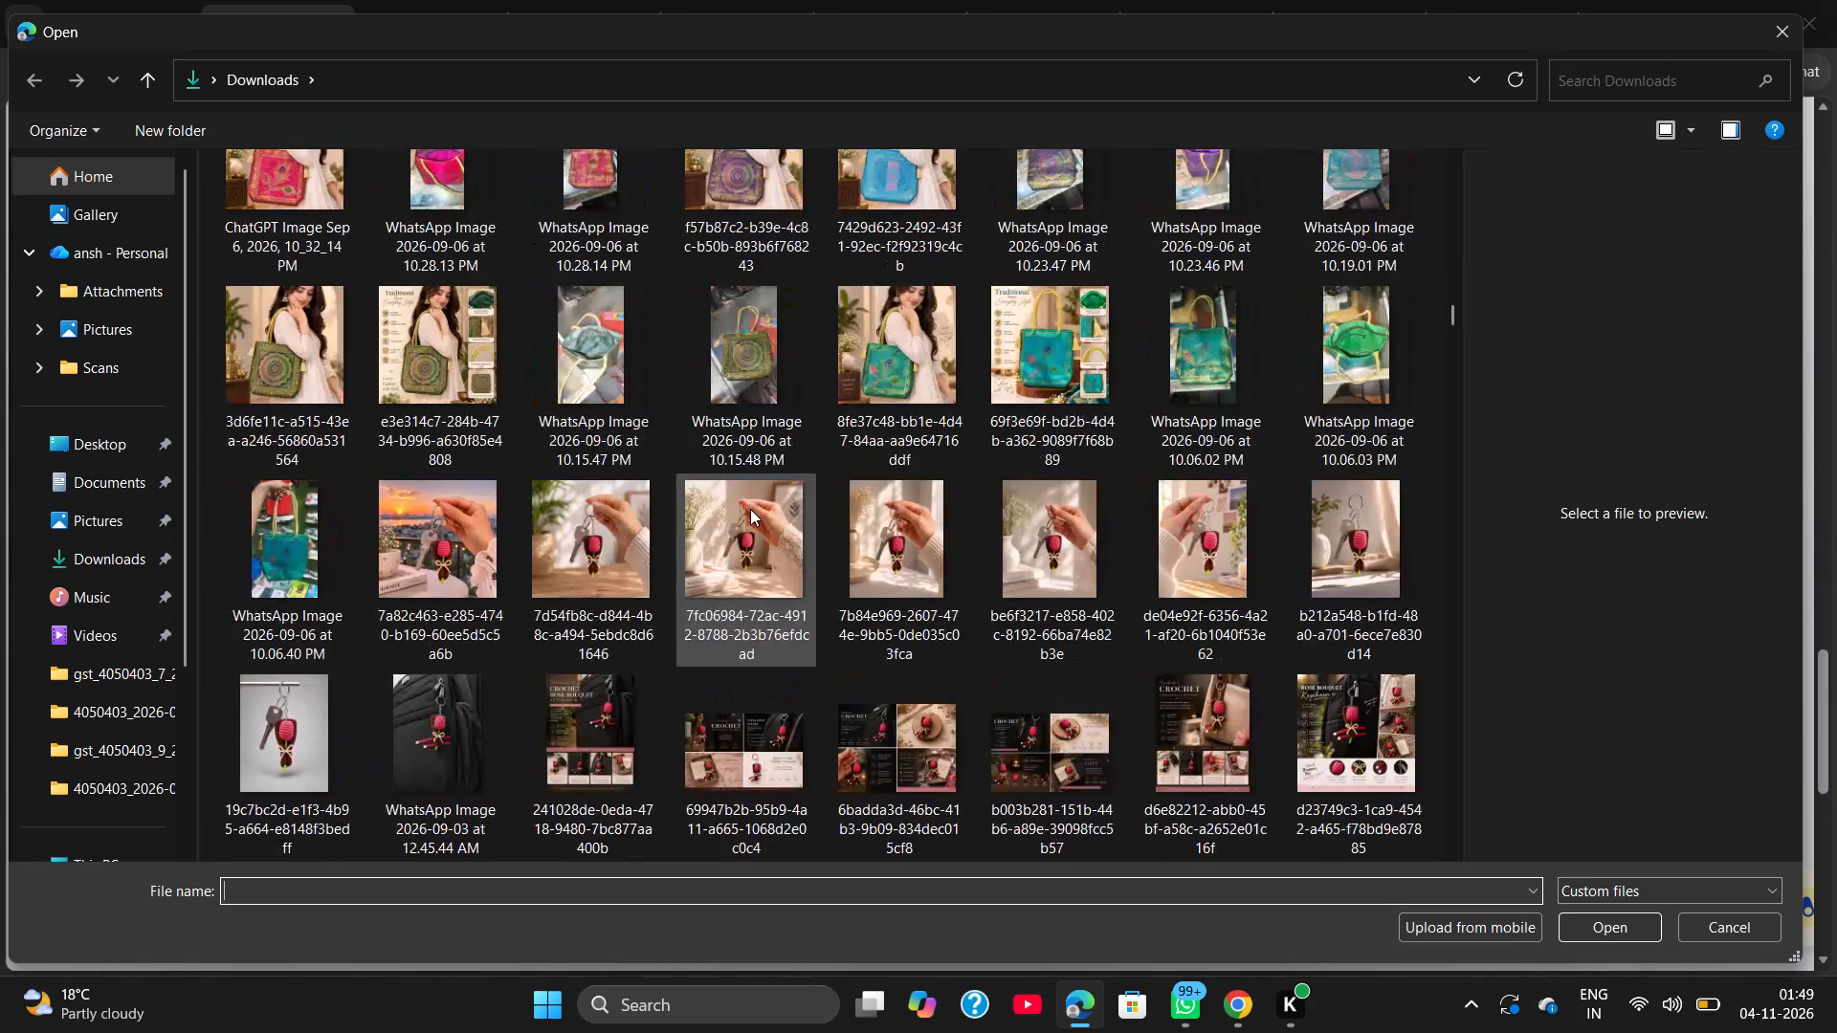
{"action": "scroll", "coordinate": [750, 509], "scroll_direction": "down", "scroll_amount": 1}
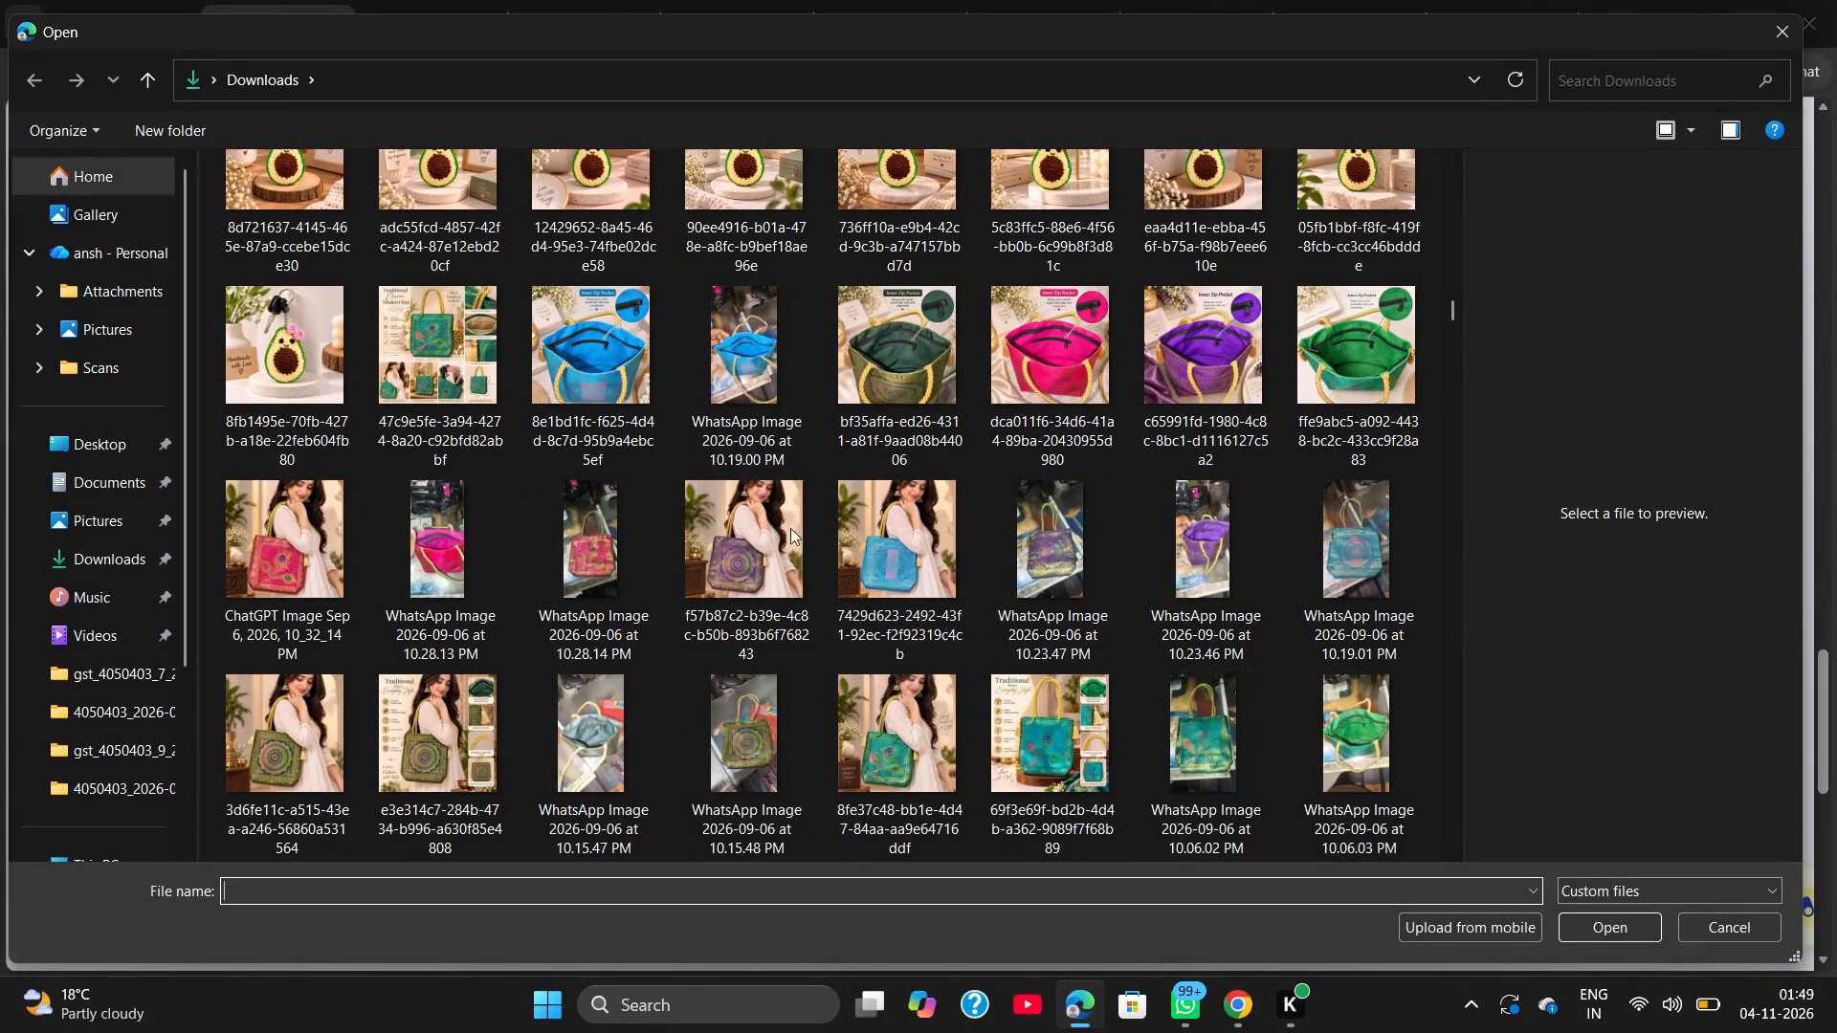
{"action": "double_click", "coordinate": [1341, 335]}
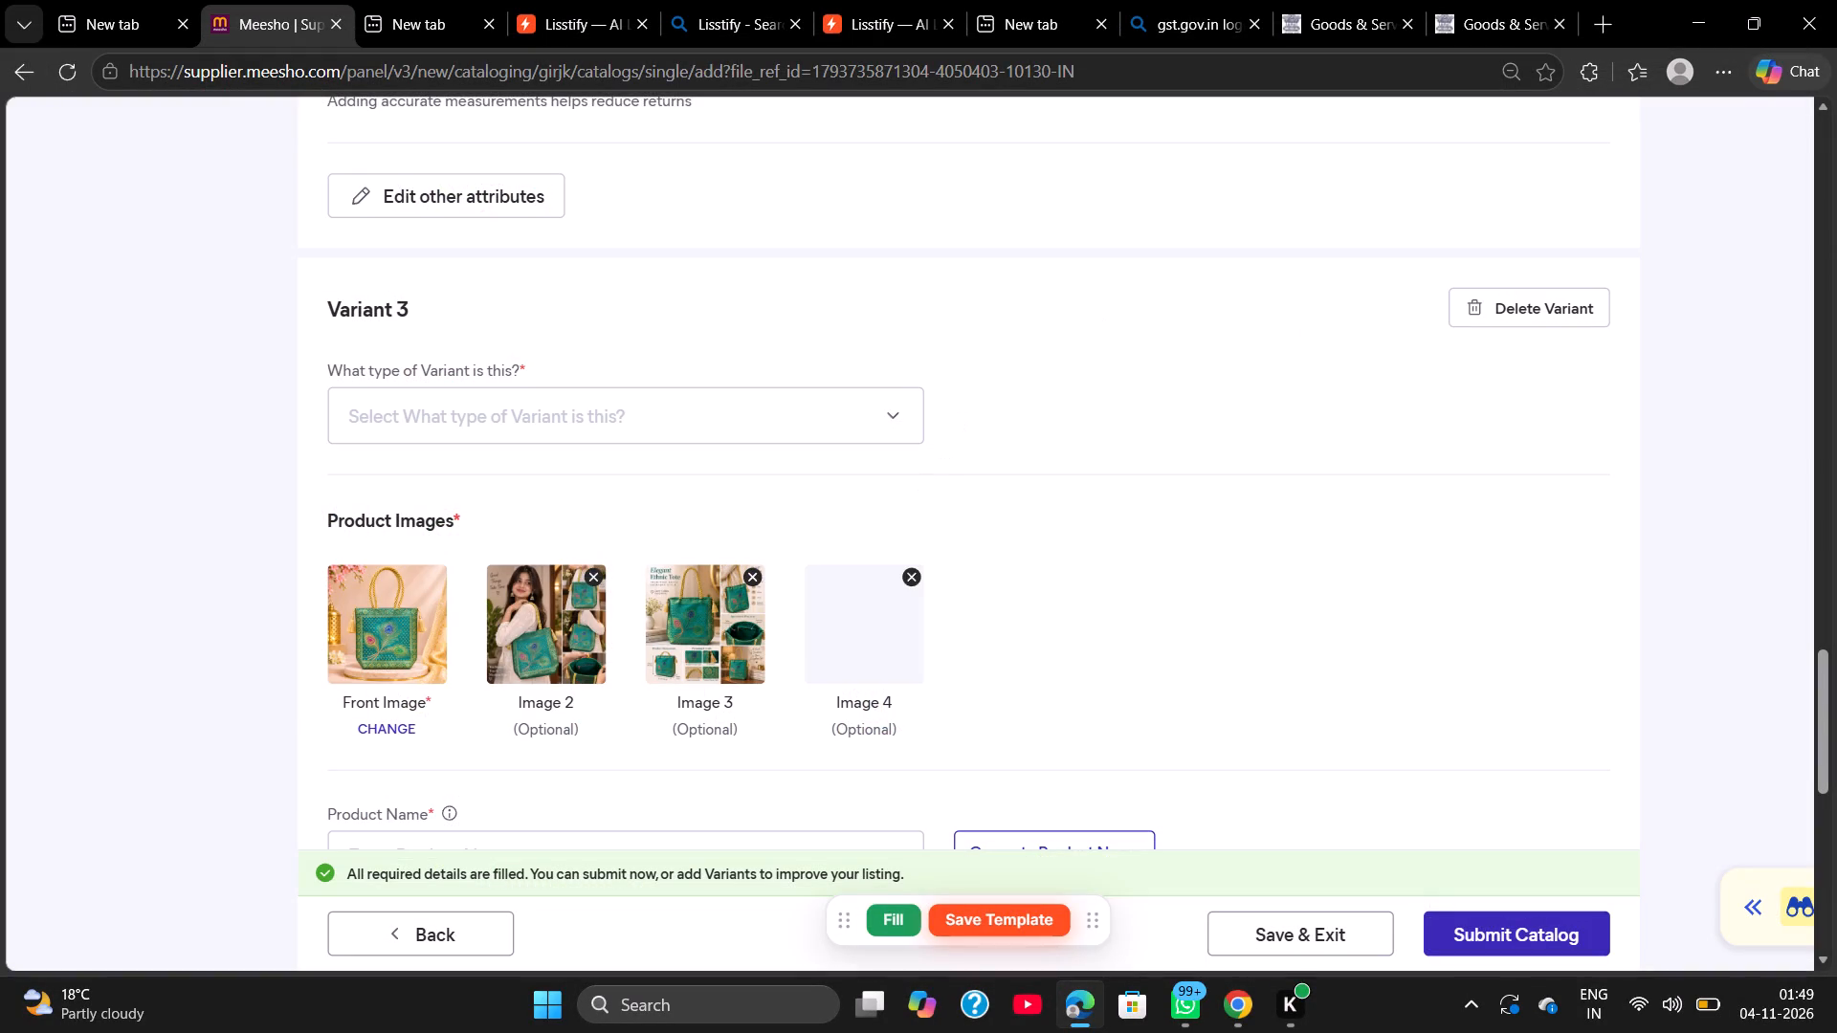
Reorder Variant 3's pictures so the open-bag interior is Image 3 and the infographic collage is Image 4.
{"action": "left_click_drag", "start_coordinate": [656, 618], "coordinate": [914, 646]}
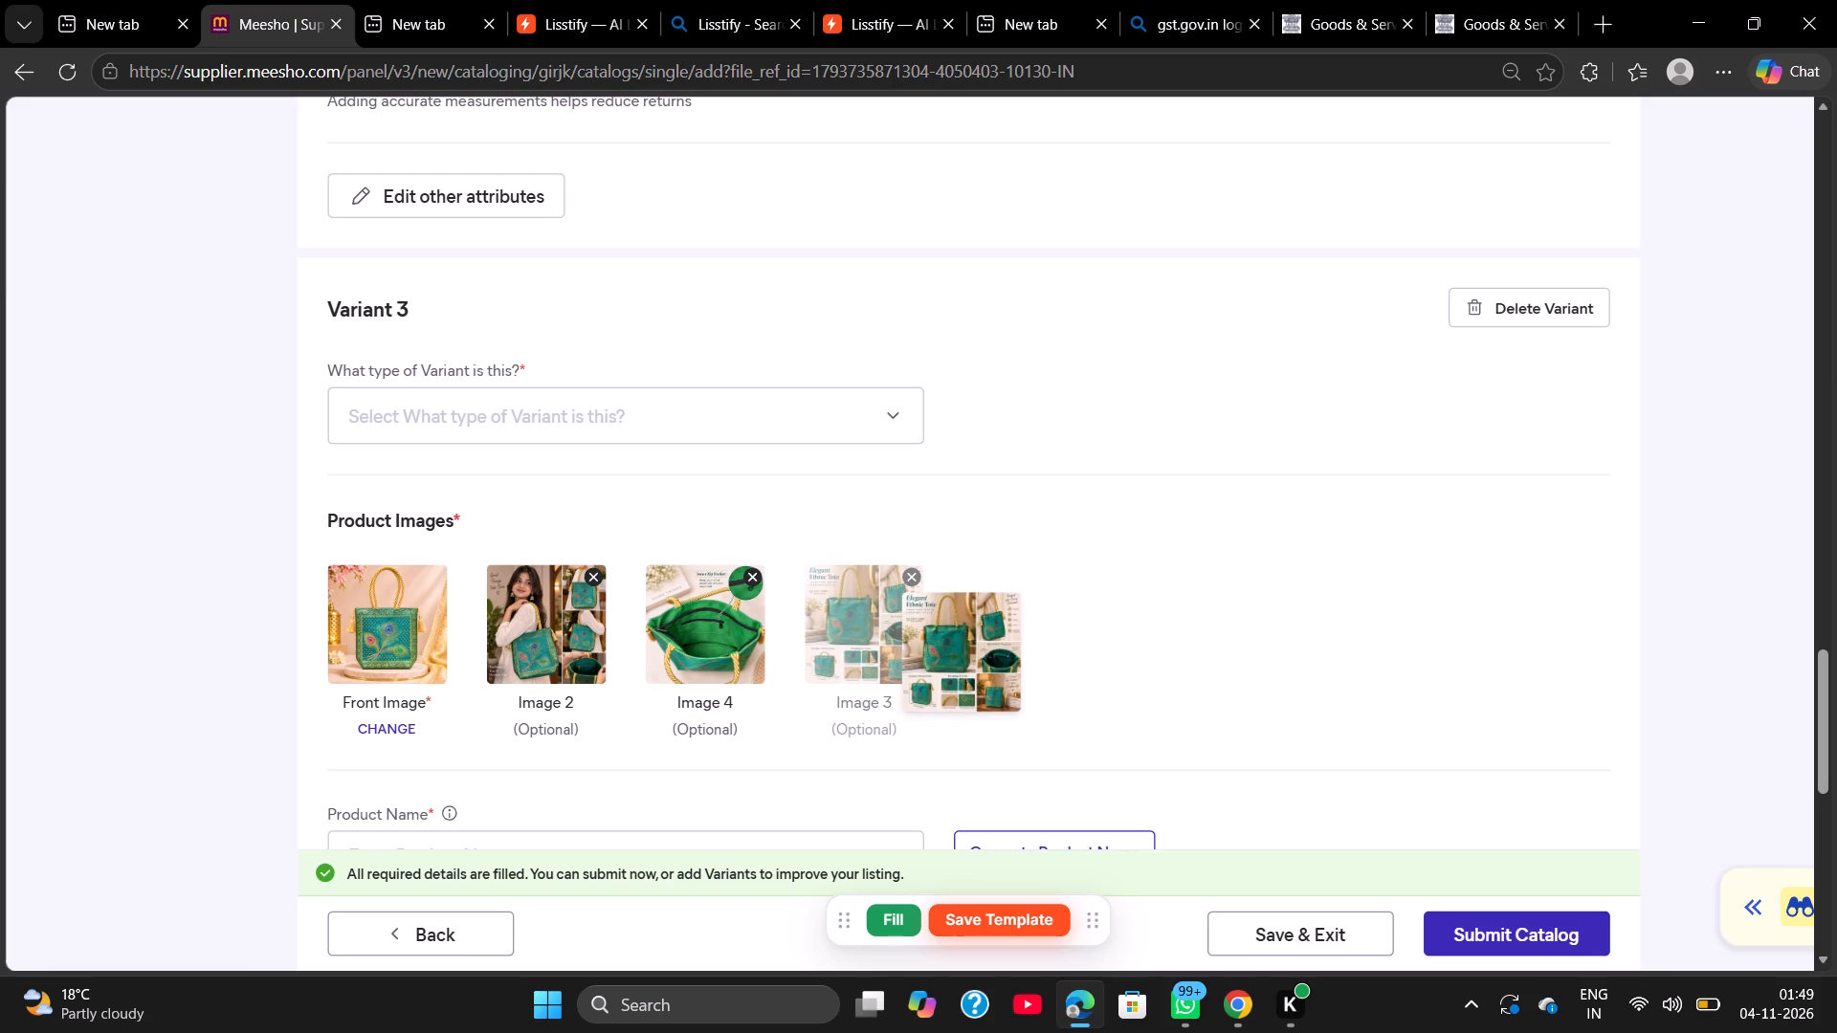
{"action": "left_click_drag", "start_coordinate": [914, 646], "coordinate": [882, 625]}
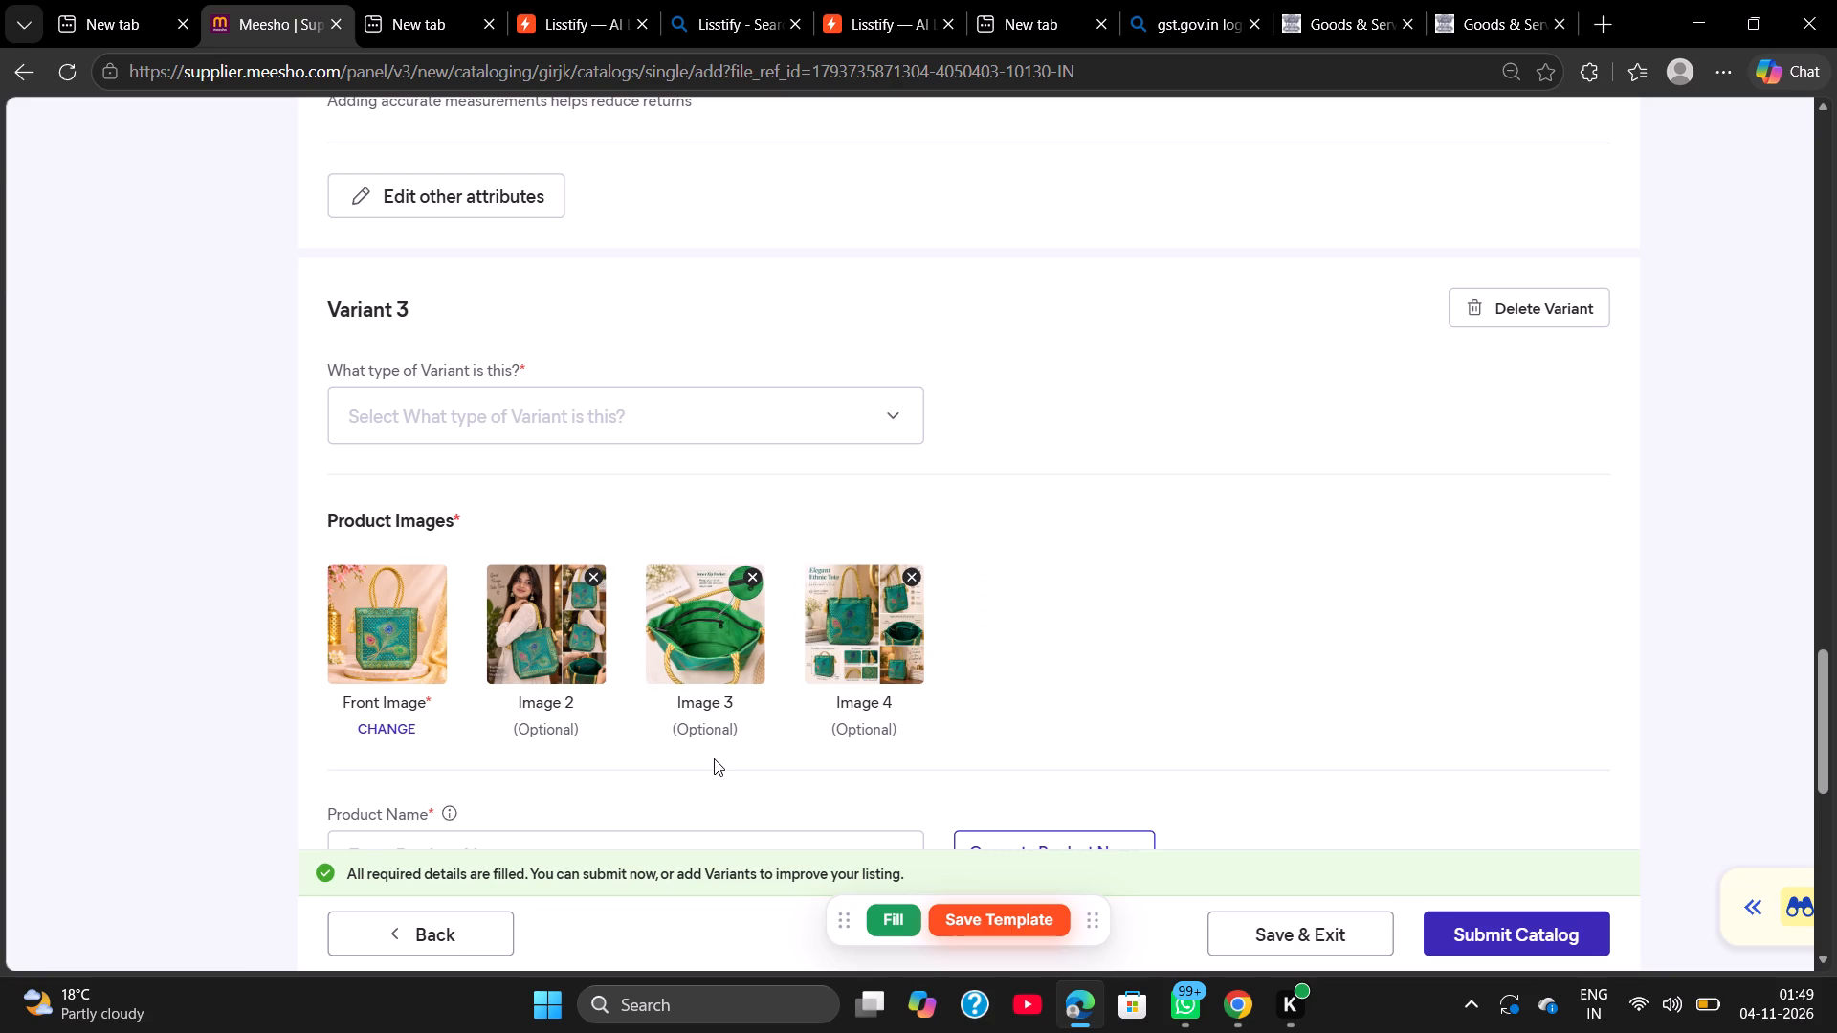
Auto-generate the product name for Variant 3 from its uploaded images and details.
{"action": "scroll", "coordinate": [1076, 774], "scroll_direction": "down", "scroll_amount": 3}
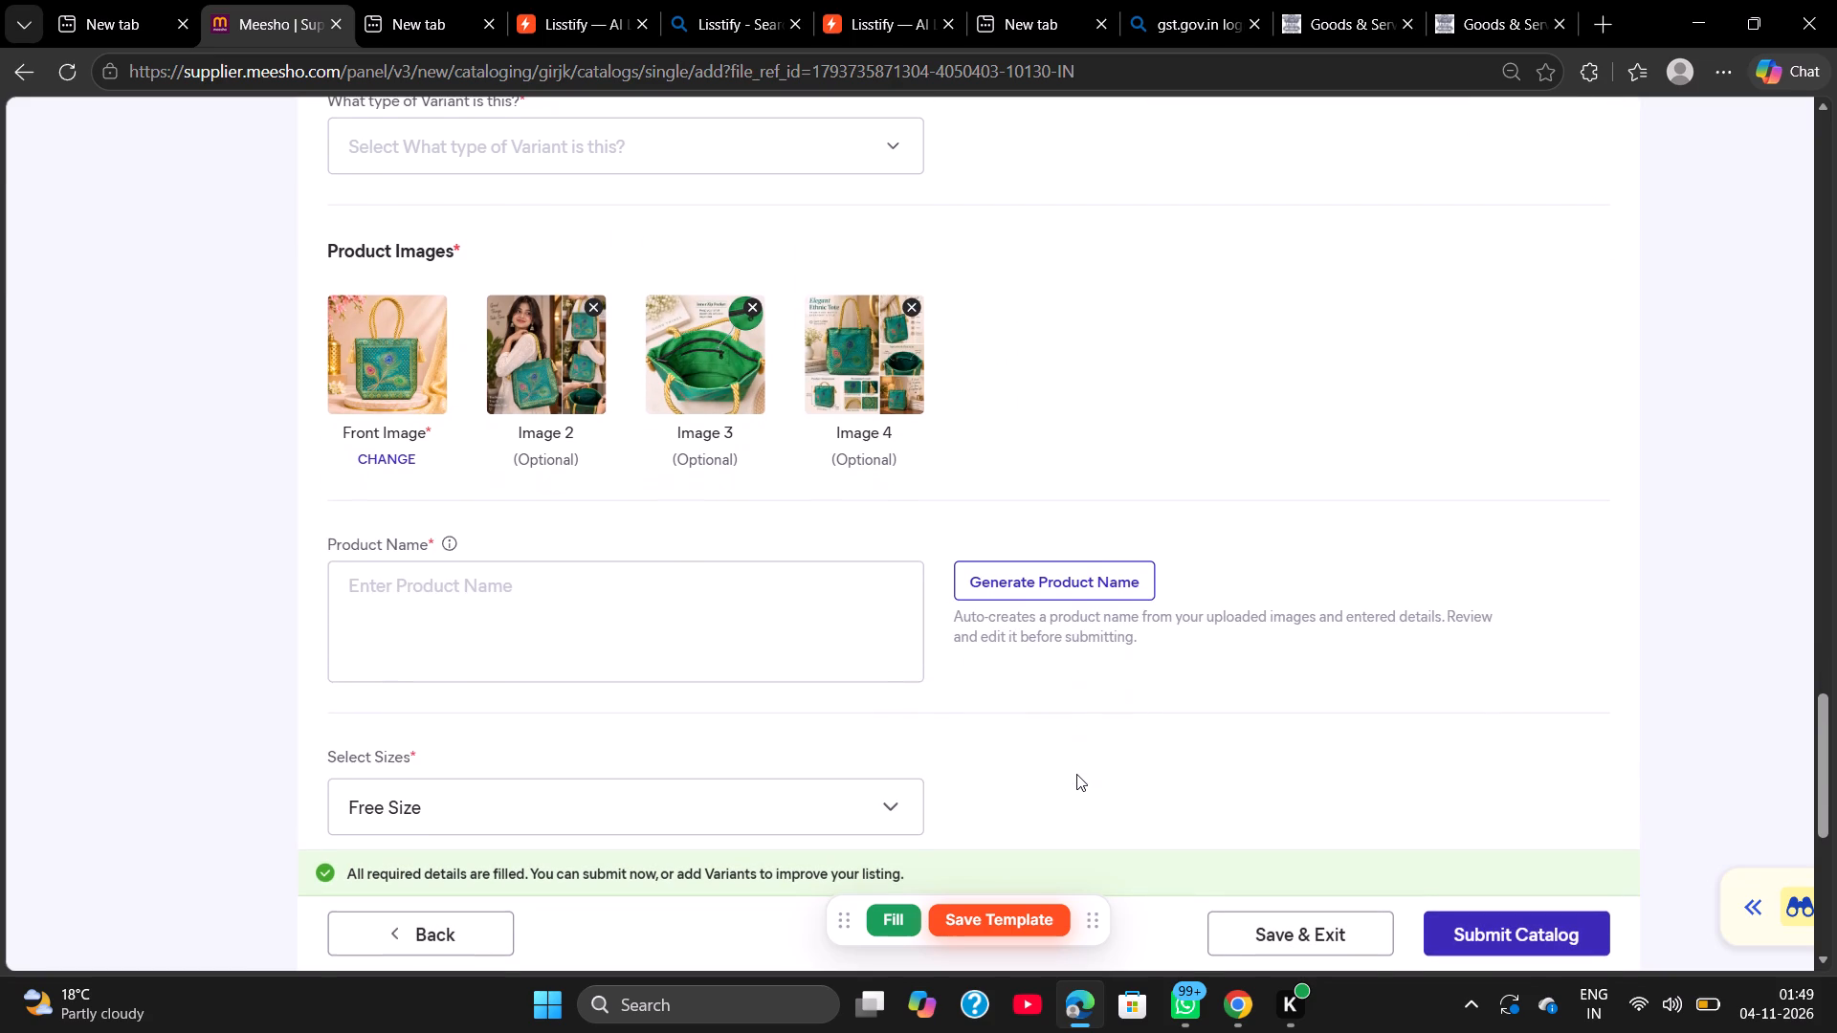
{"action": "left_click", "coordinate": [1018, 577]}
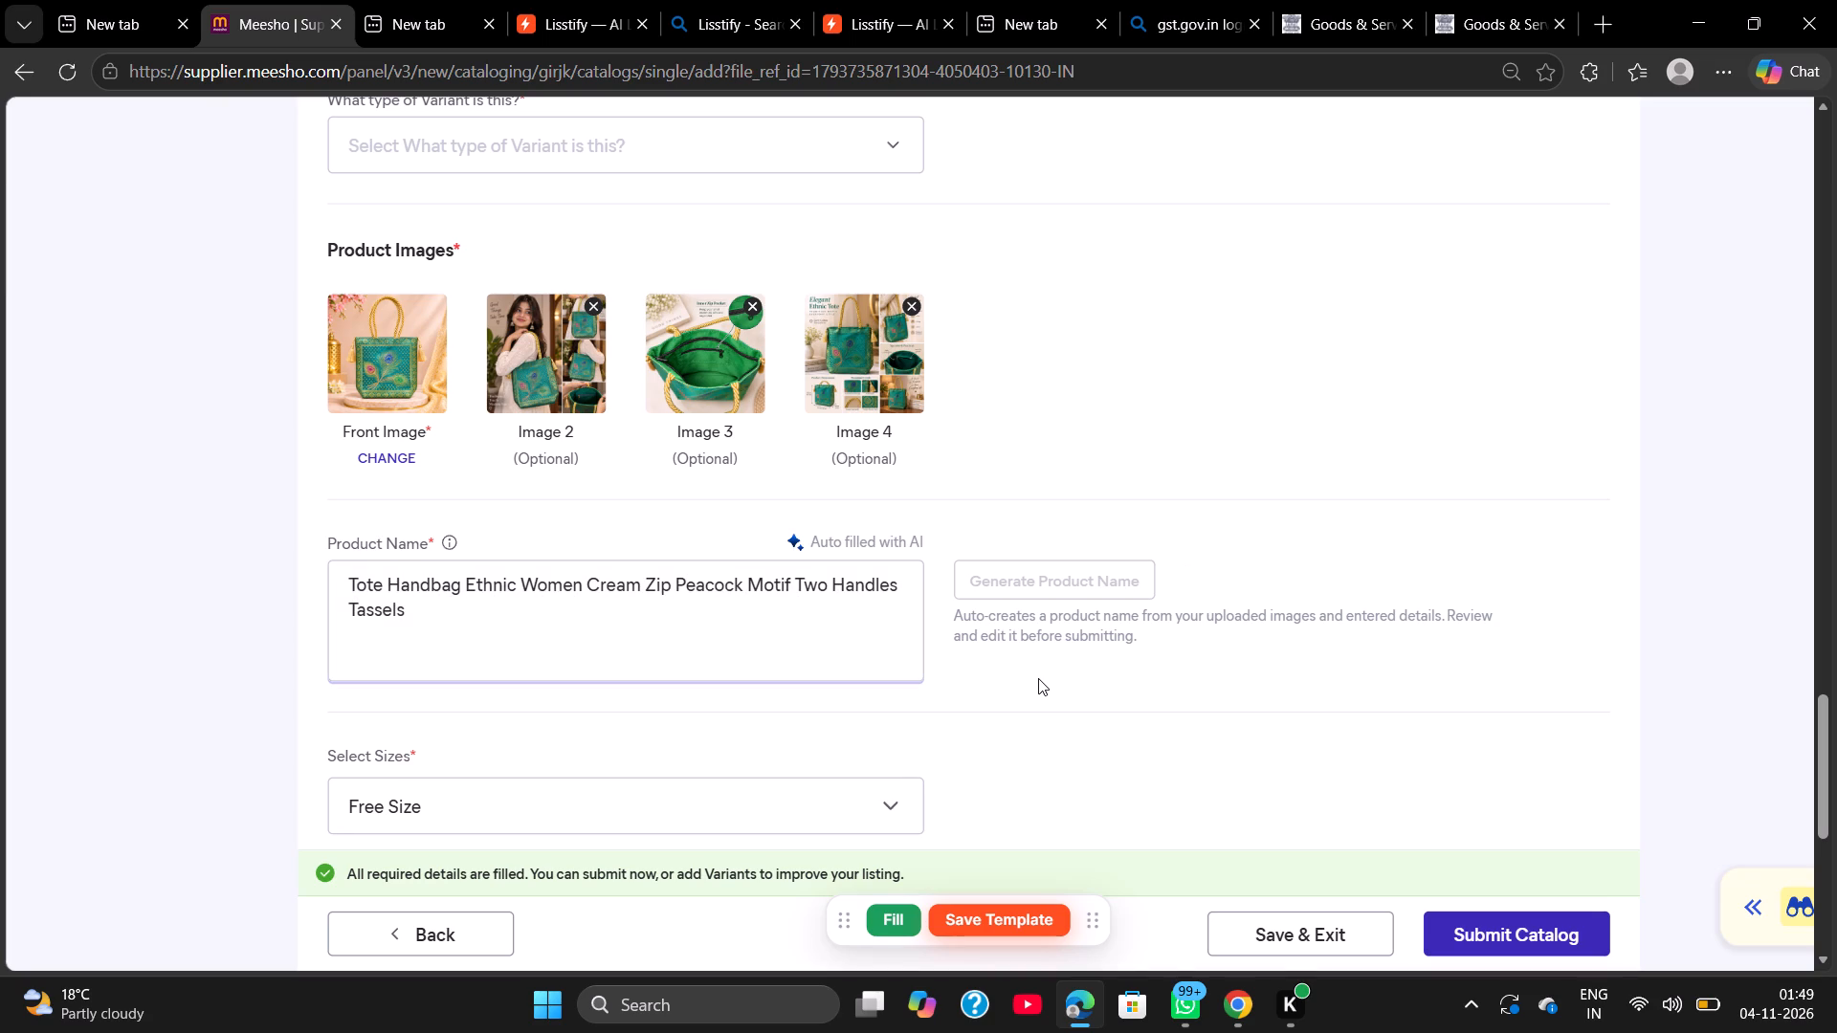
Set Variant 3's Free Size stock to 1000.
{"action": "scroll", "coordinate": [1038, 678], "scroll_direction": "down", "scroll_amount": 2}
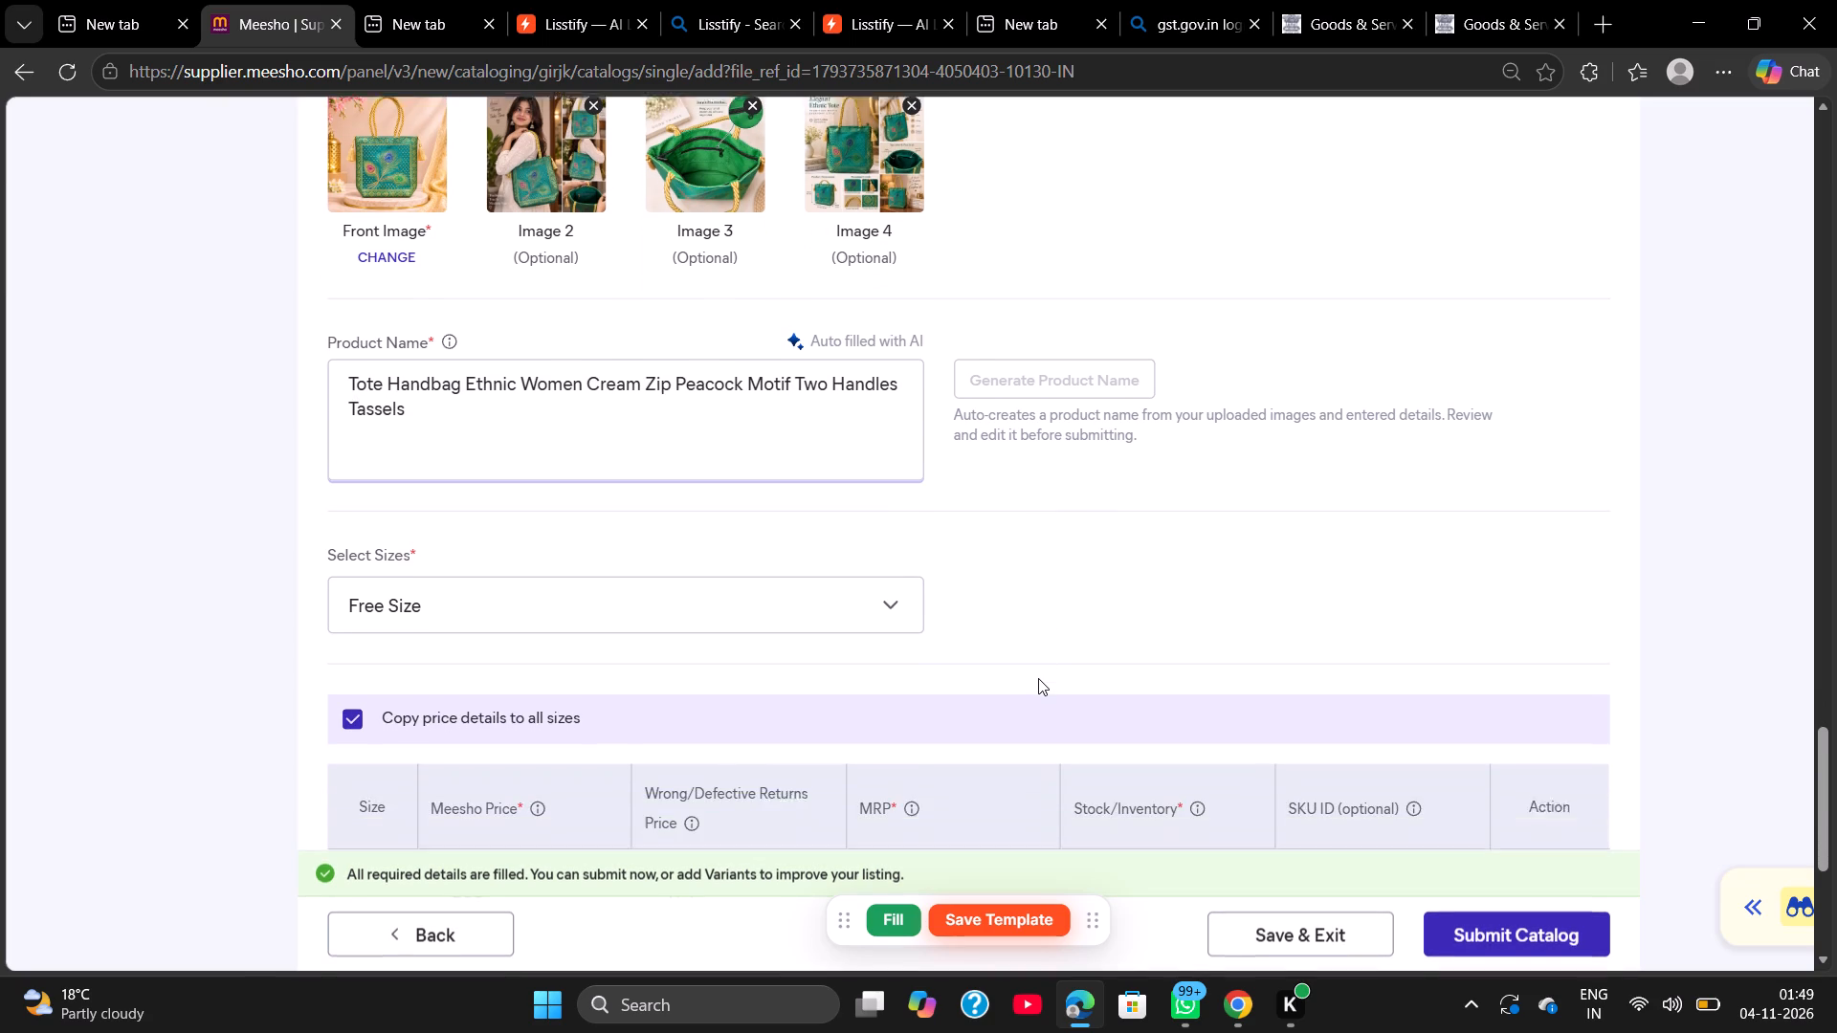
{"action": "scroll", "coordinate": [1038, 678], "scroll_direction": "down", "scroll_amount": 1}
{"action": "scroll", "coordinate": [818, 635], "scroll_direction": "down", "scroll_amount": 2}
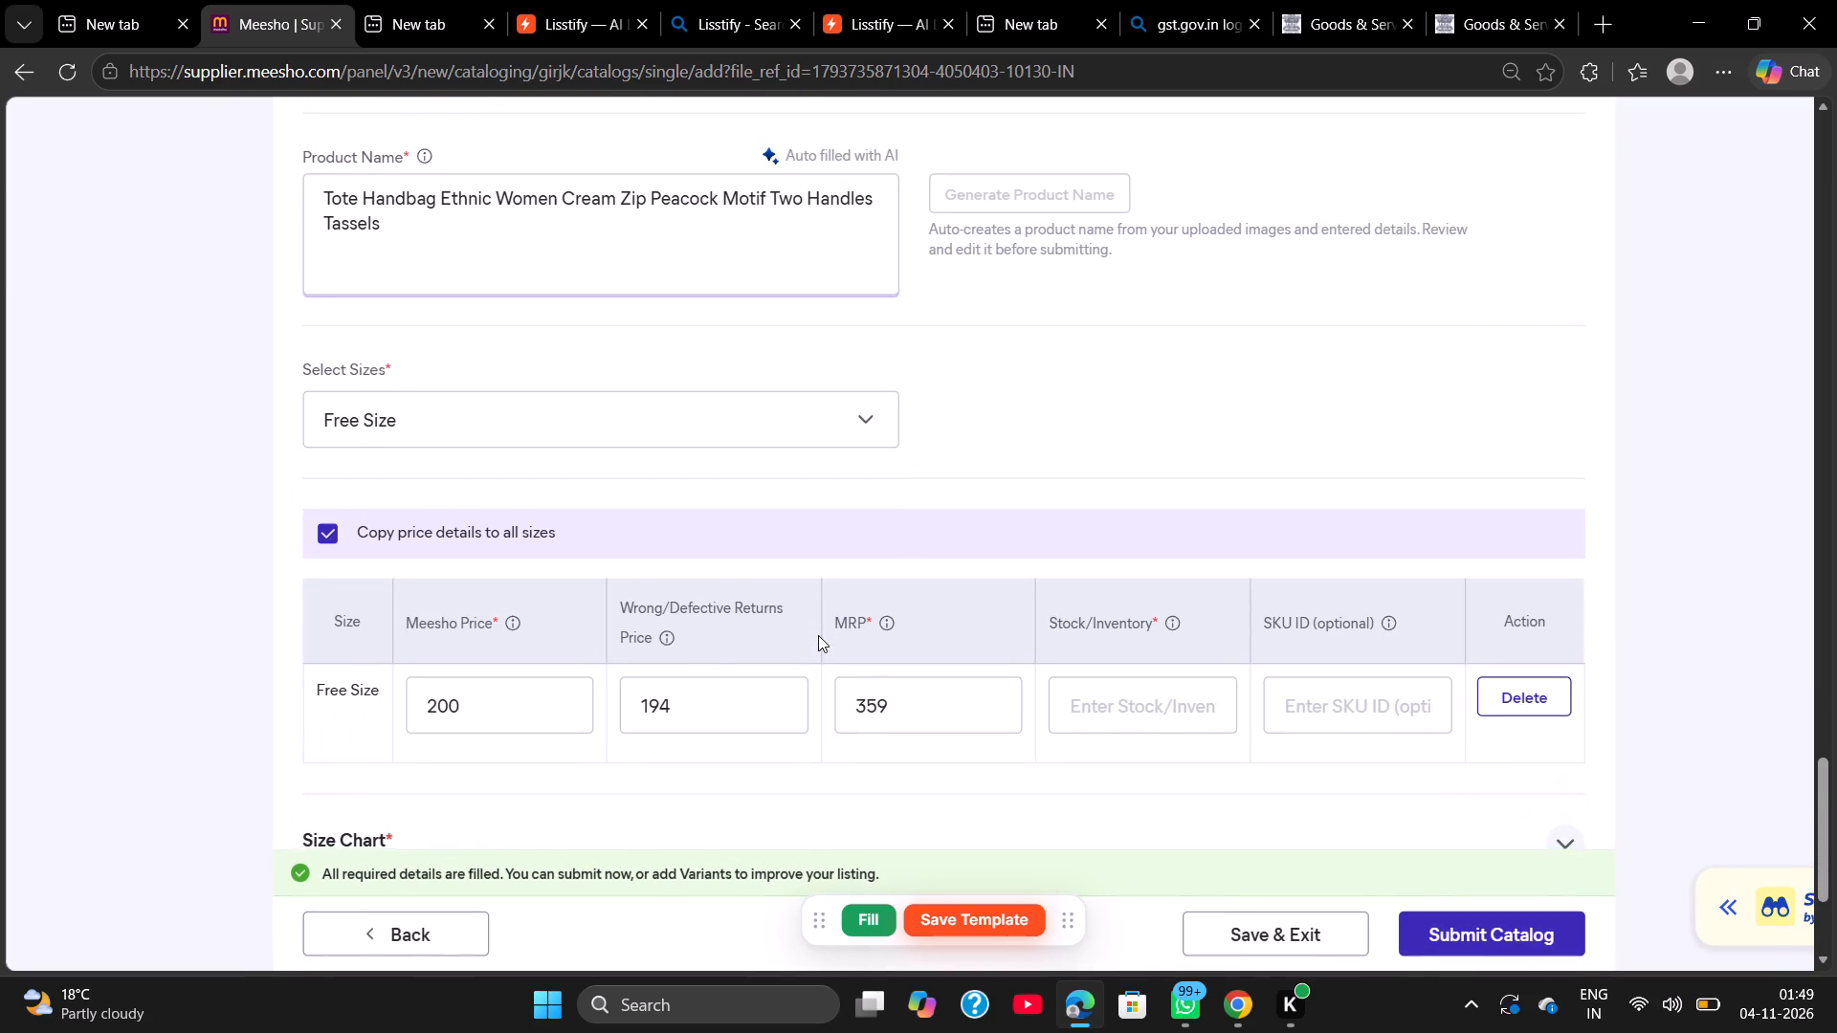
{"action": "scroll", "coordinate": [818, 635], "scroll_direction": "down", "scroll_amount": 1}
{"action": "left_click", "coordinate": [1097, 613]}
{"action": "key", "text": "1"}
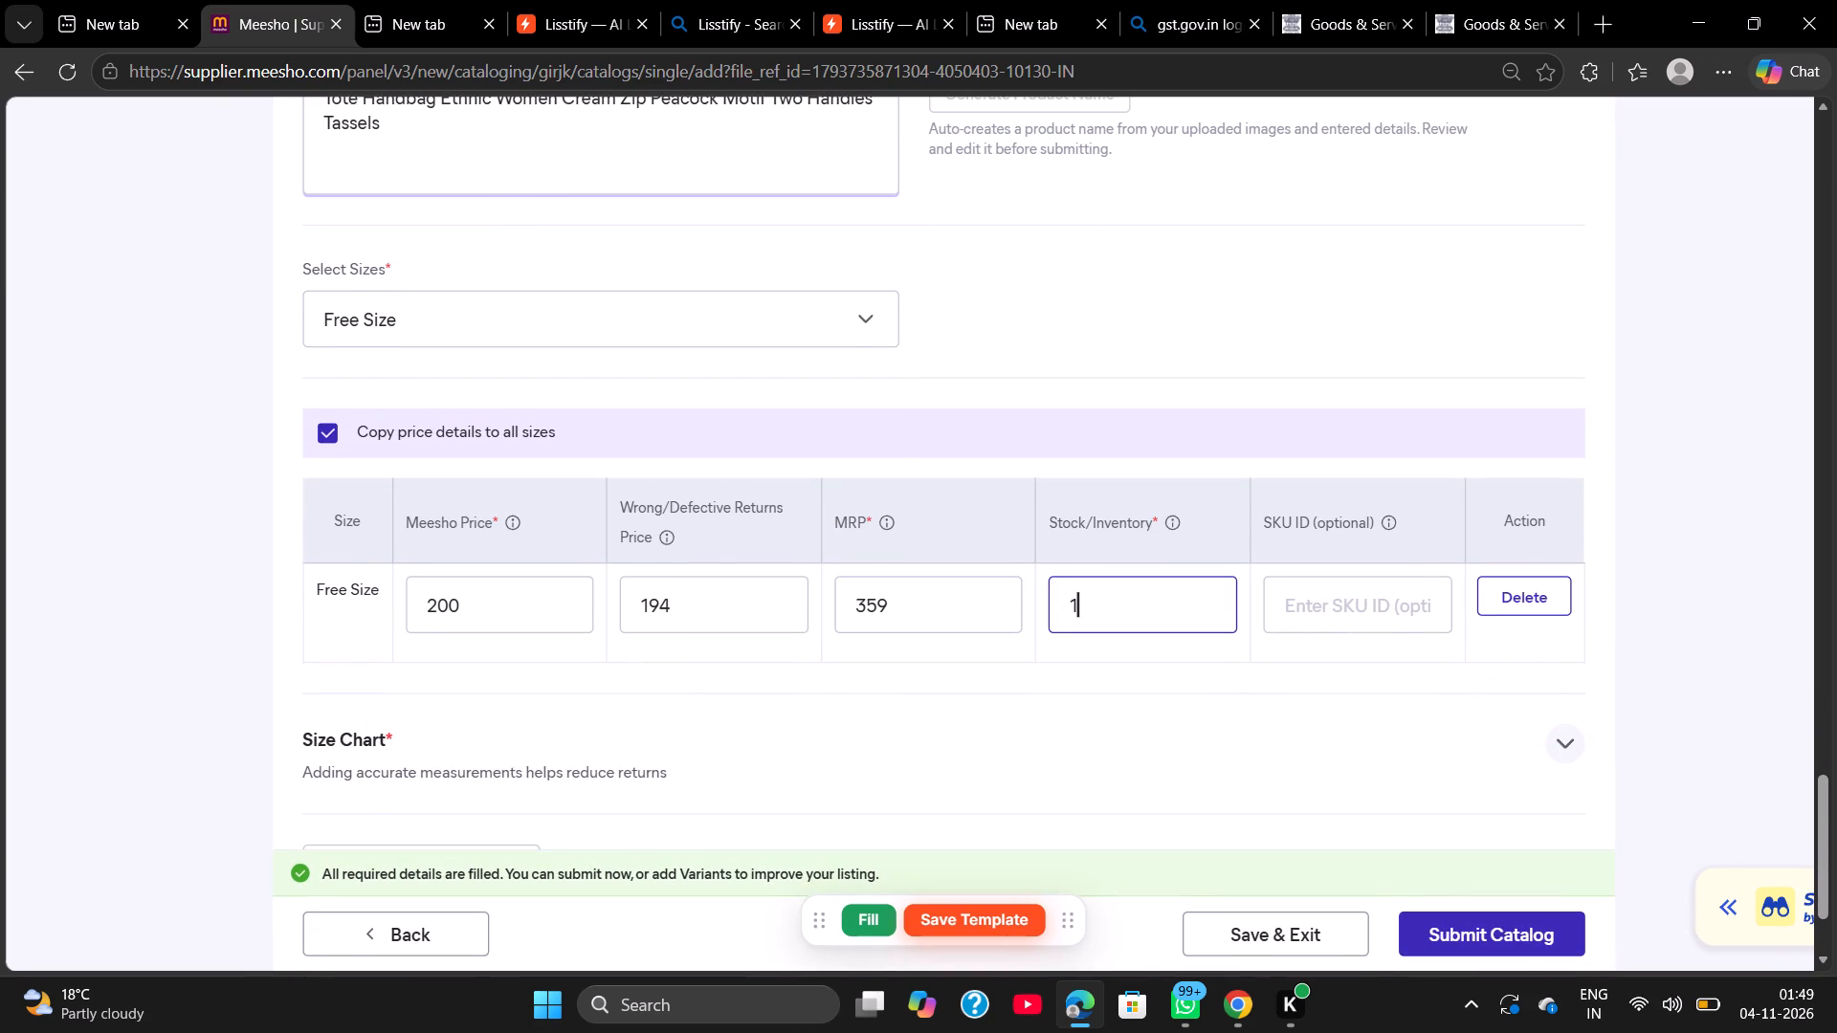
{"action": "type", "text": "000"}
{"action": "scroll", "coordinate": [1330, 747], "scroll_direction": "down", "scroll_amount": 2}
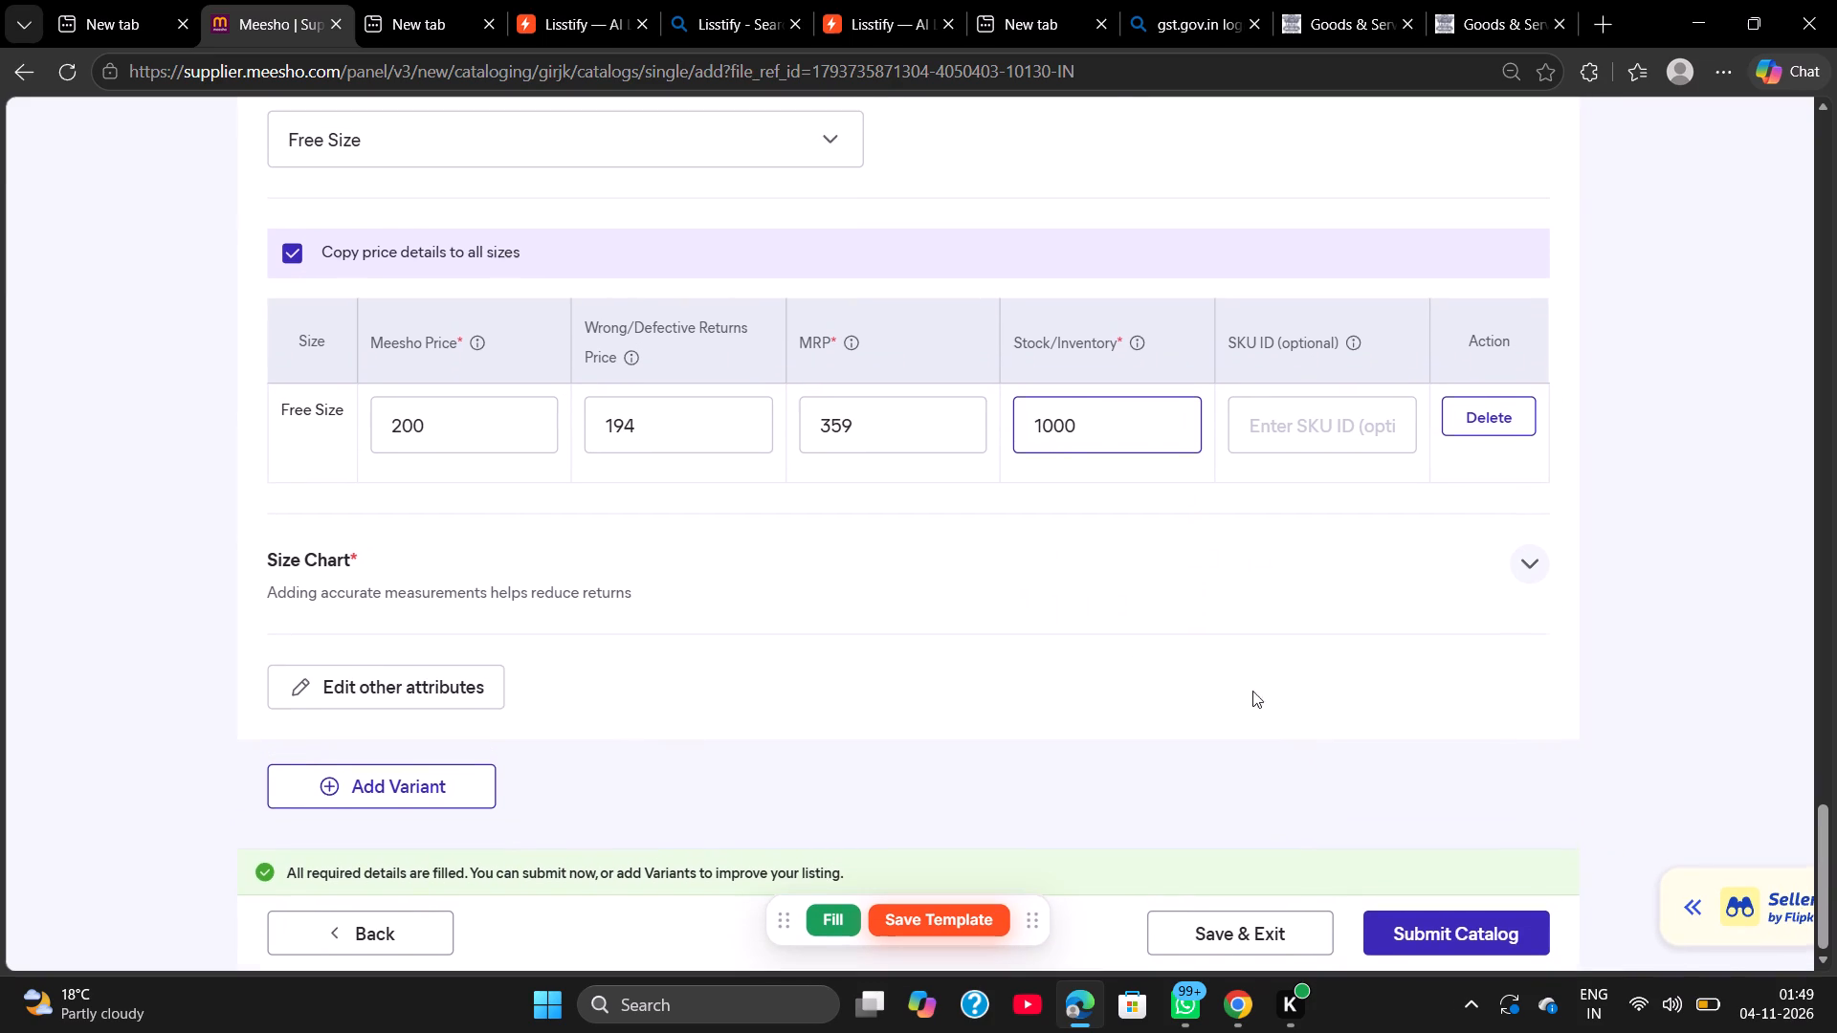
{"action": "scroll", "coordinate": [1034, 670], "scroll_direction": "down", "scroll_amount": 1}
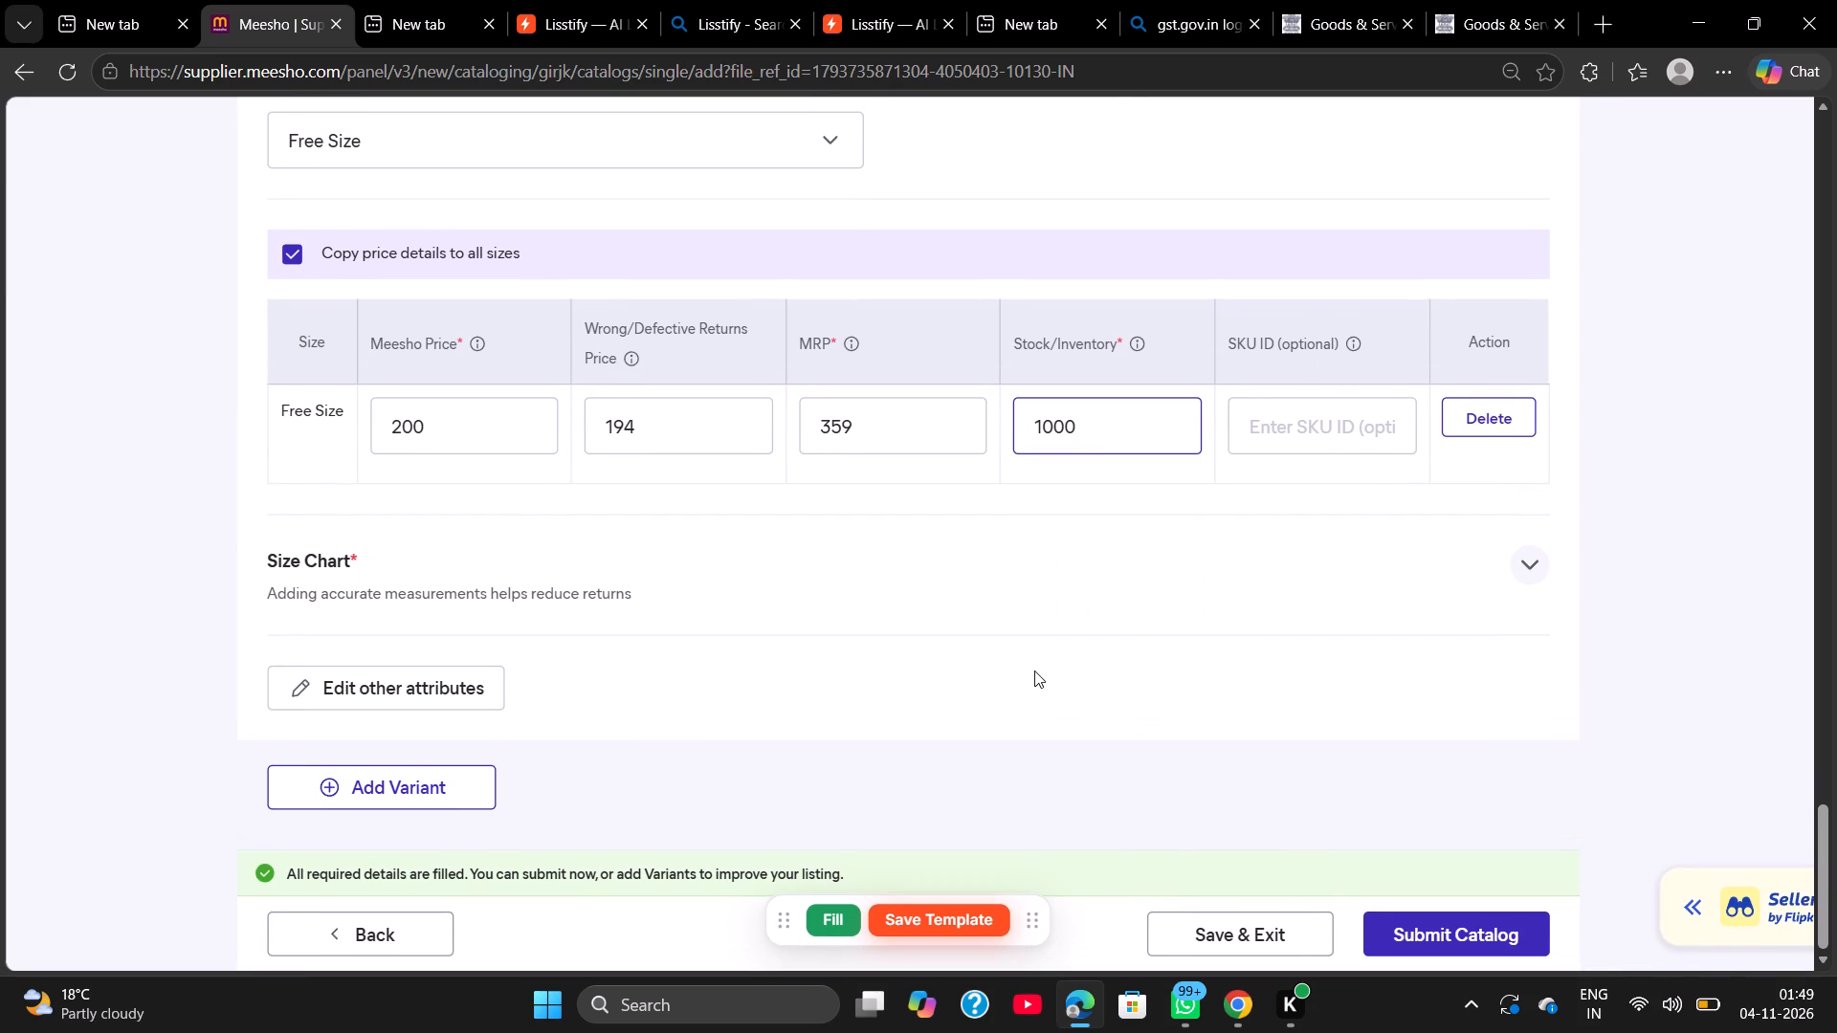
{"action": "left_click", "coordinate": [918, 522]}
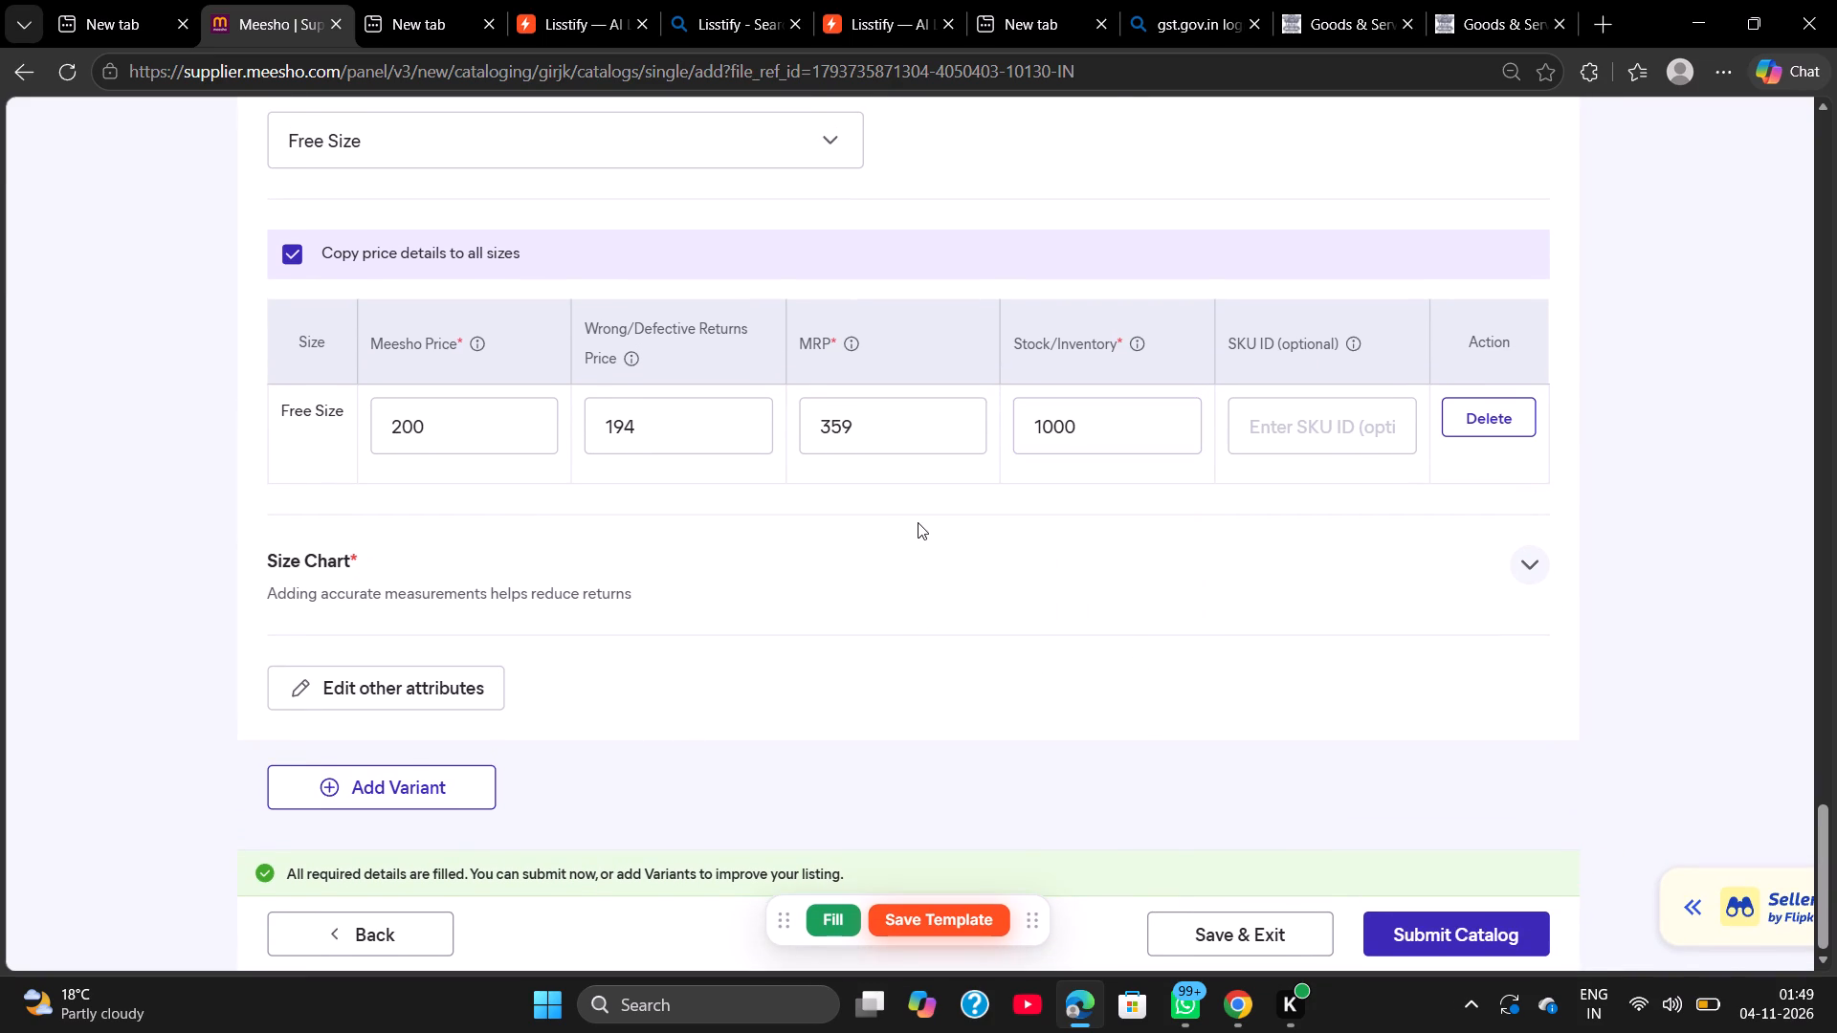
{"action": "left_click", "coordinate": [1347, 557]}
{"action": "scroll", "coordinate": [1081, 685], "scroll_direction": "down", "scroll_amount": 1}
Review the images, product names, sizes, prices and stock entered for Variants 2 and 3.
{"action": "scroll", "coordinate": [1076, 824], "scroll_direction": "up", "scroll_amount": 10}
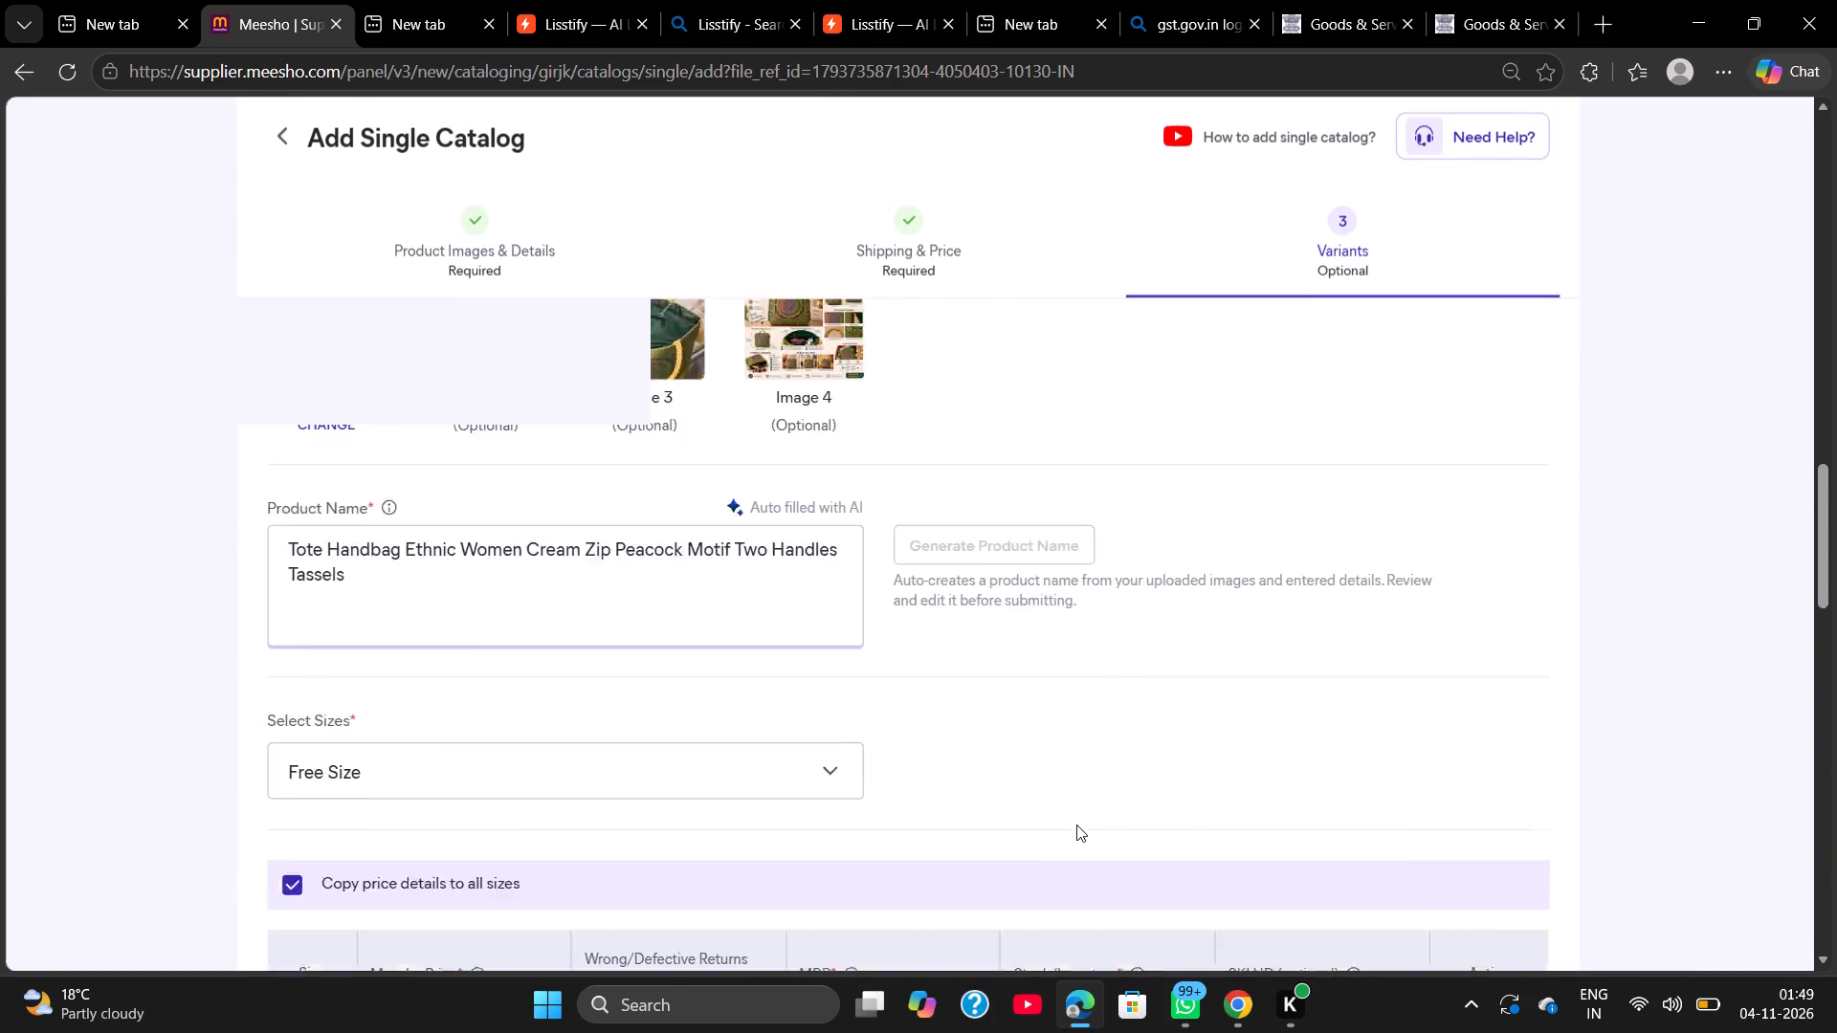
{"action": "scroll", "coordinate": [1076, 824], "scroll_direction": "up", "scroll_amount": 4}
{"action": "scroll", "coordinate": [1076, 824], "scroll_direction": "down", "scroll_amount": 8}
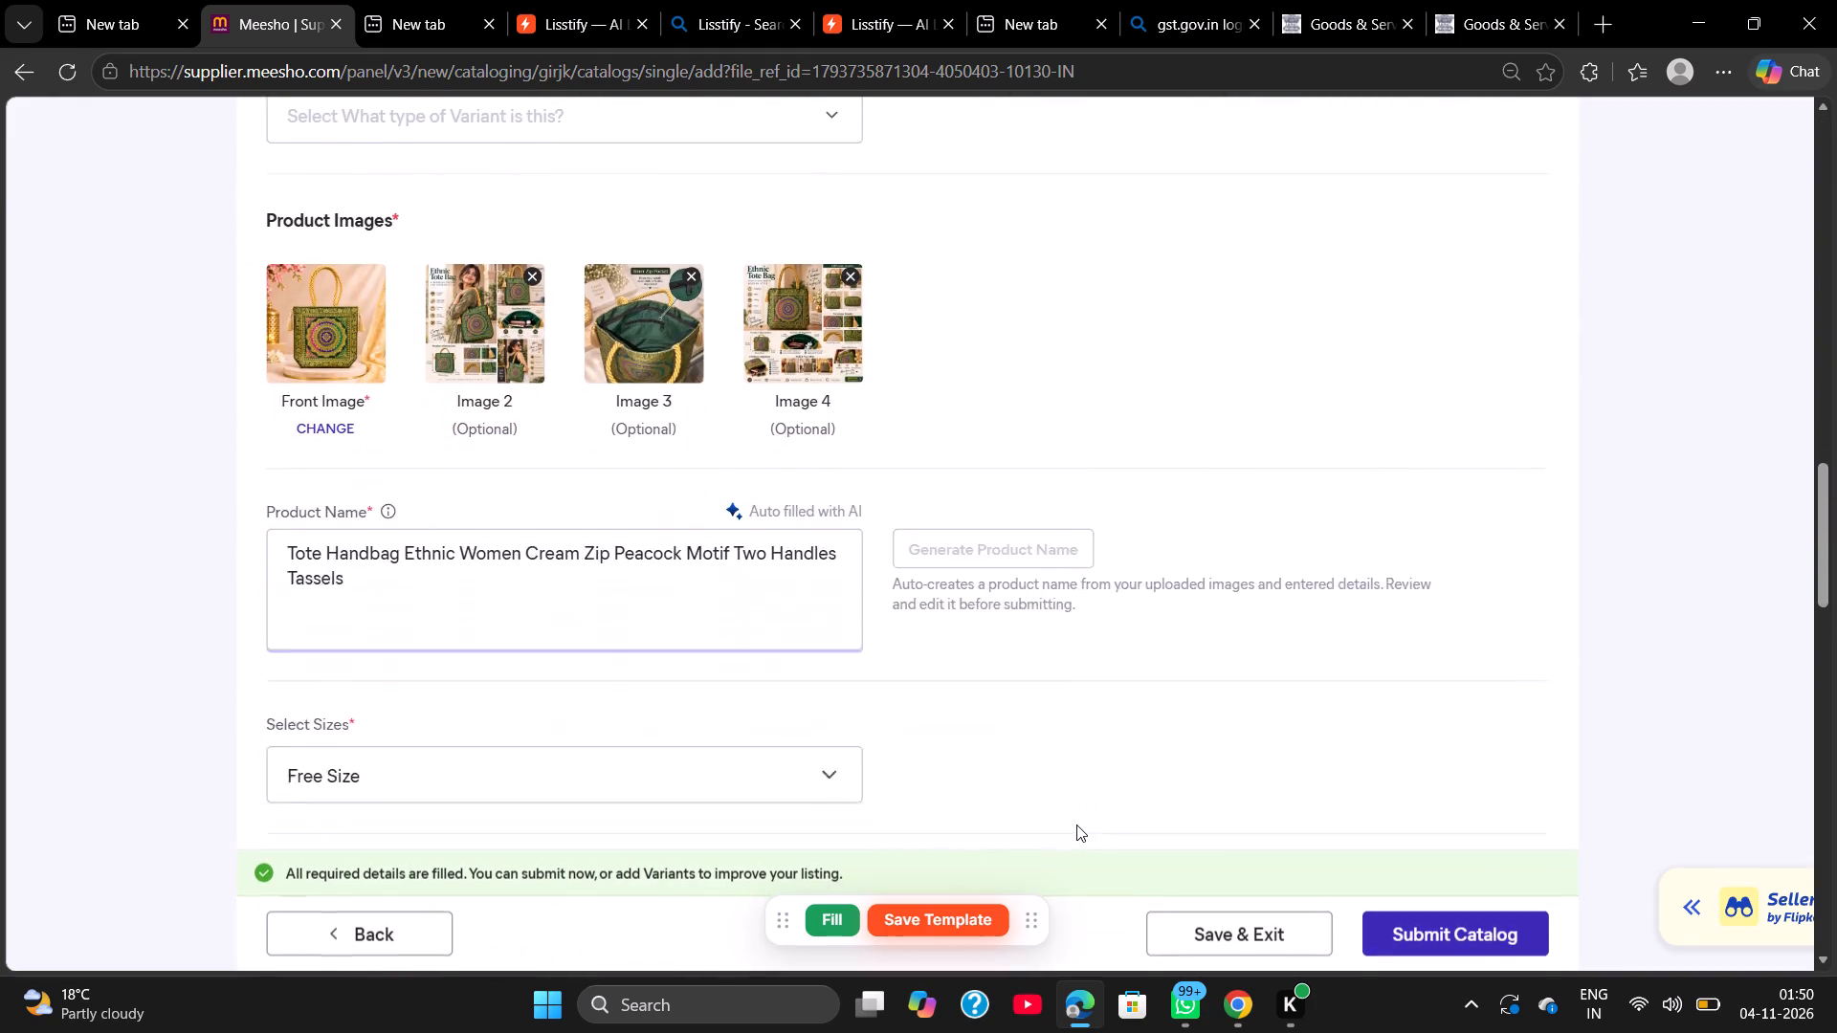
{"action": "scroll", "coordinate": [1076, 824], "scroll_direction": "down", "scroll_amount": 5}
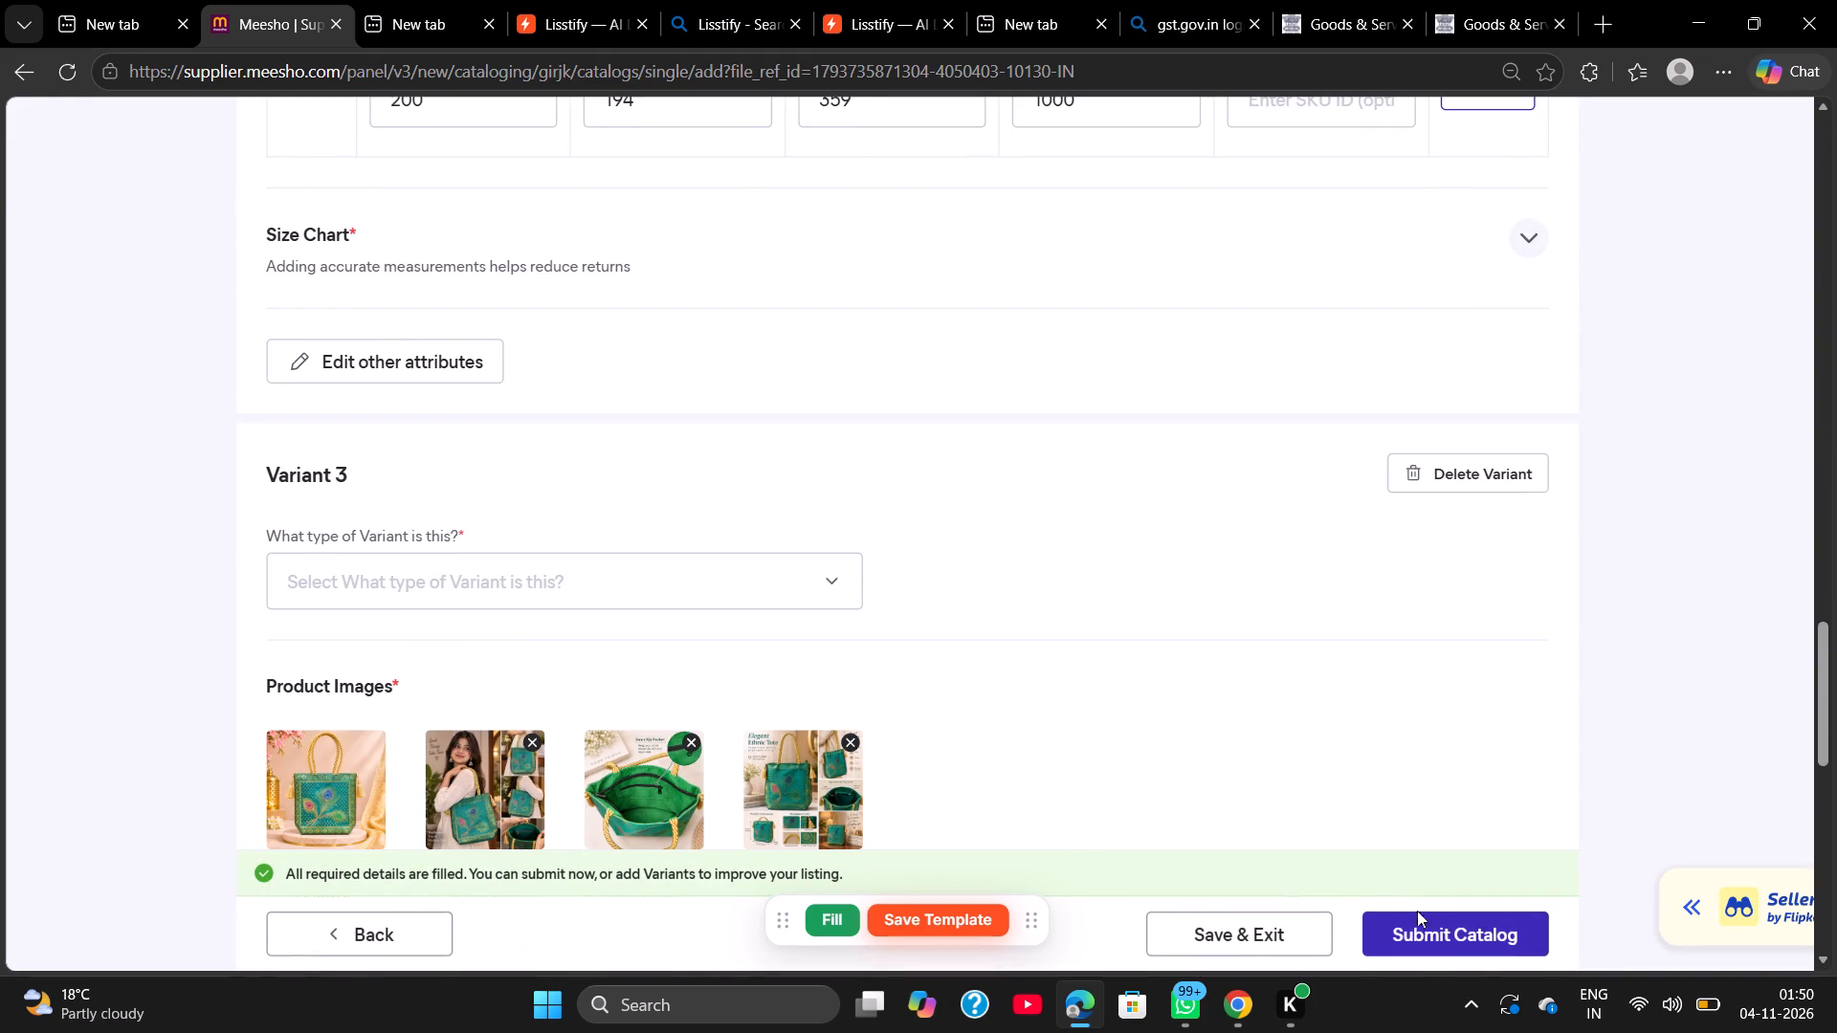
{"action": "scroll", "coordinate": [1345, 787], "scroll_direction": "down", "scroll_amount": 10}
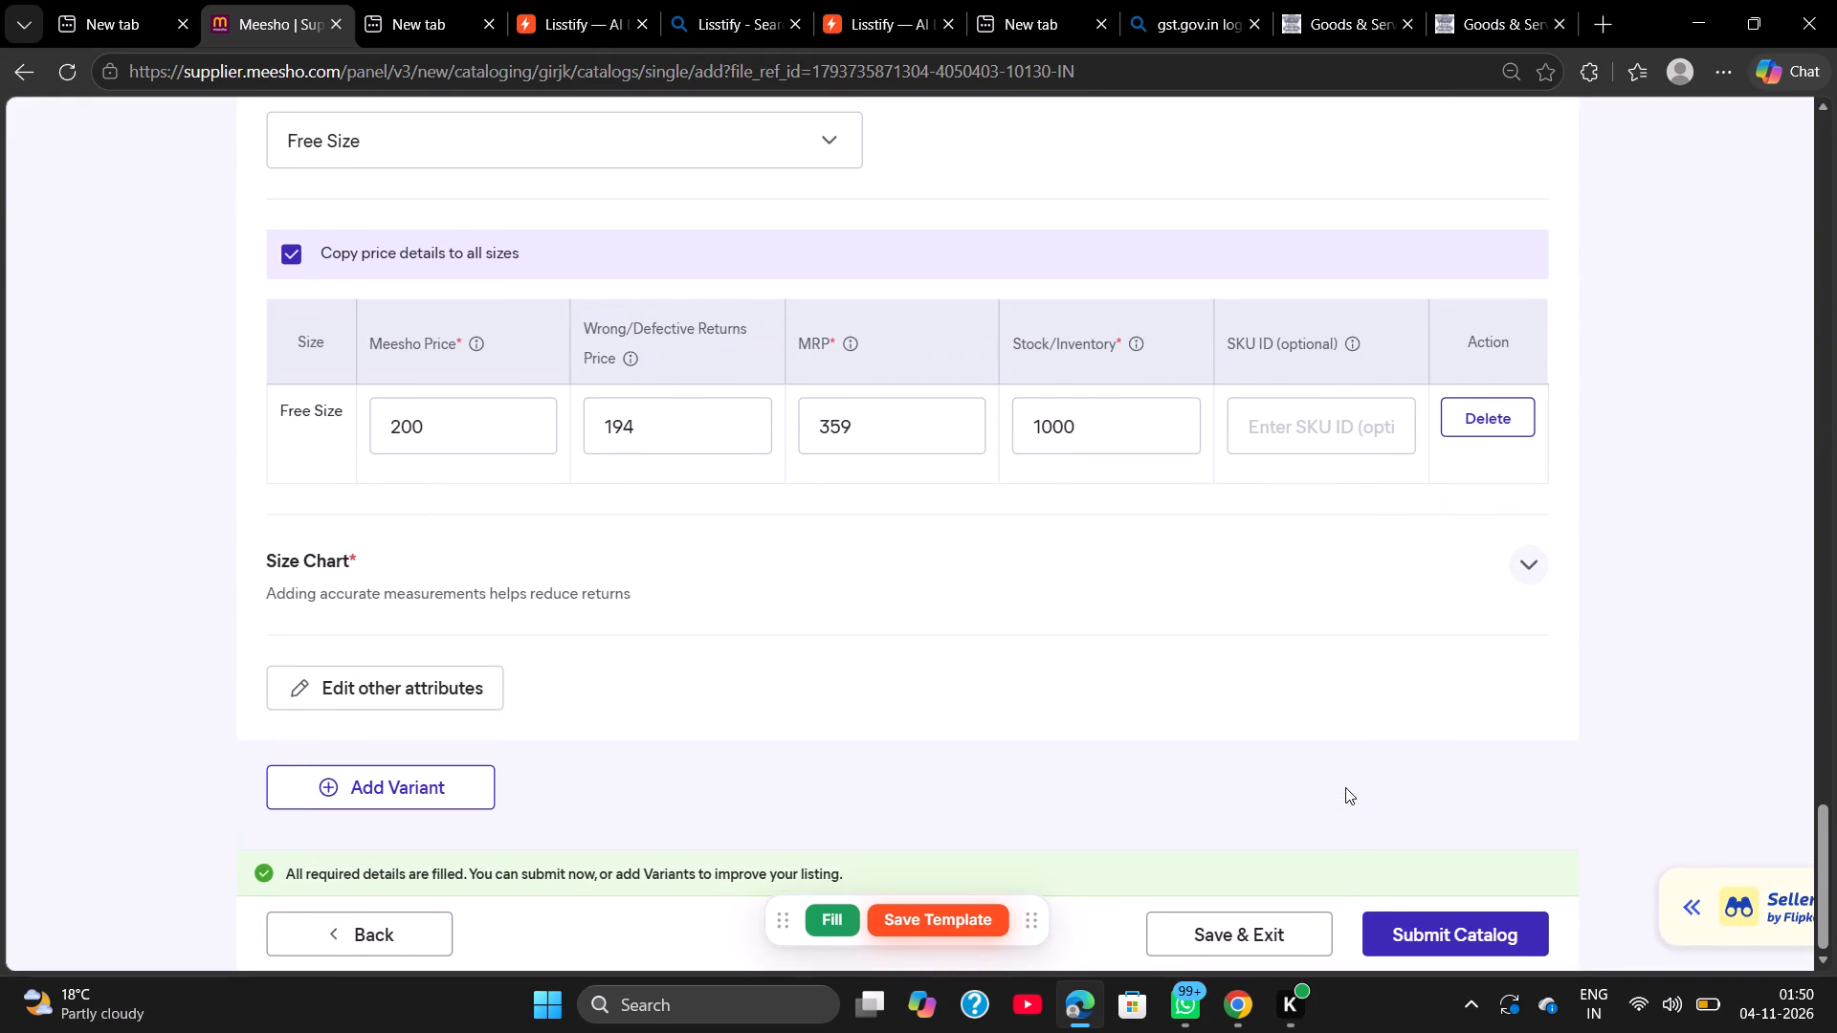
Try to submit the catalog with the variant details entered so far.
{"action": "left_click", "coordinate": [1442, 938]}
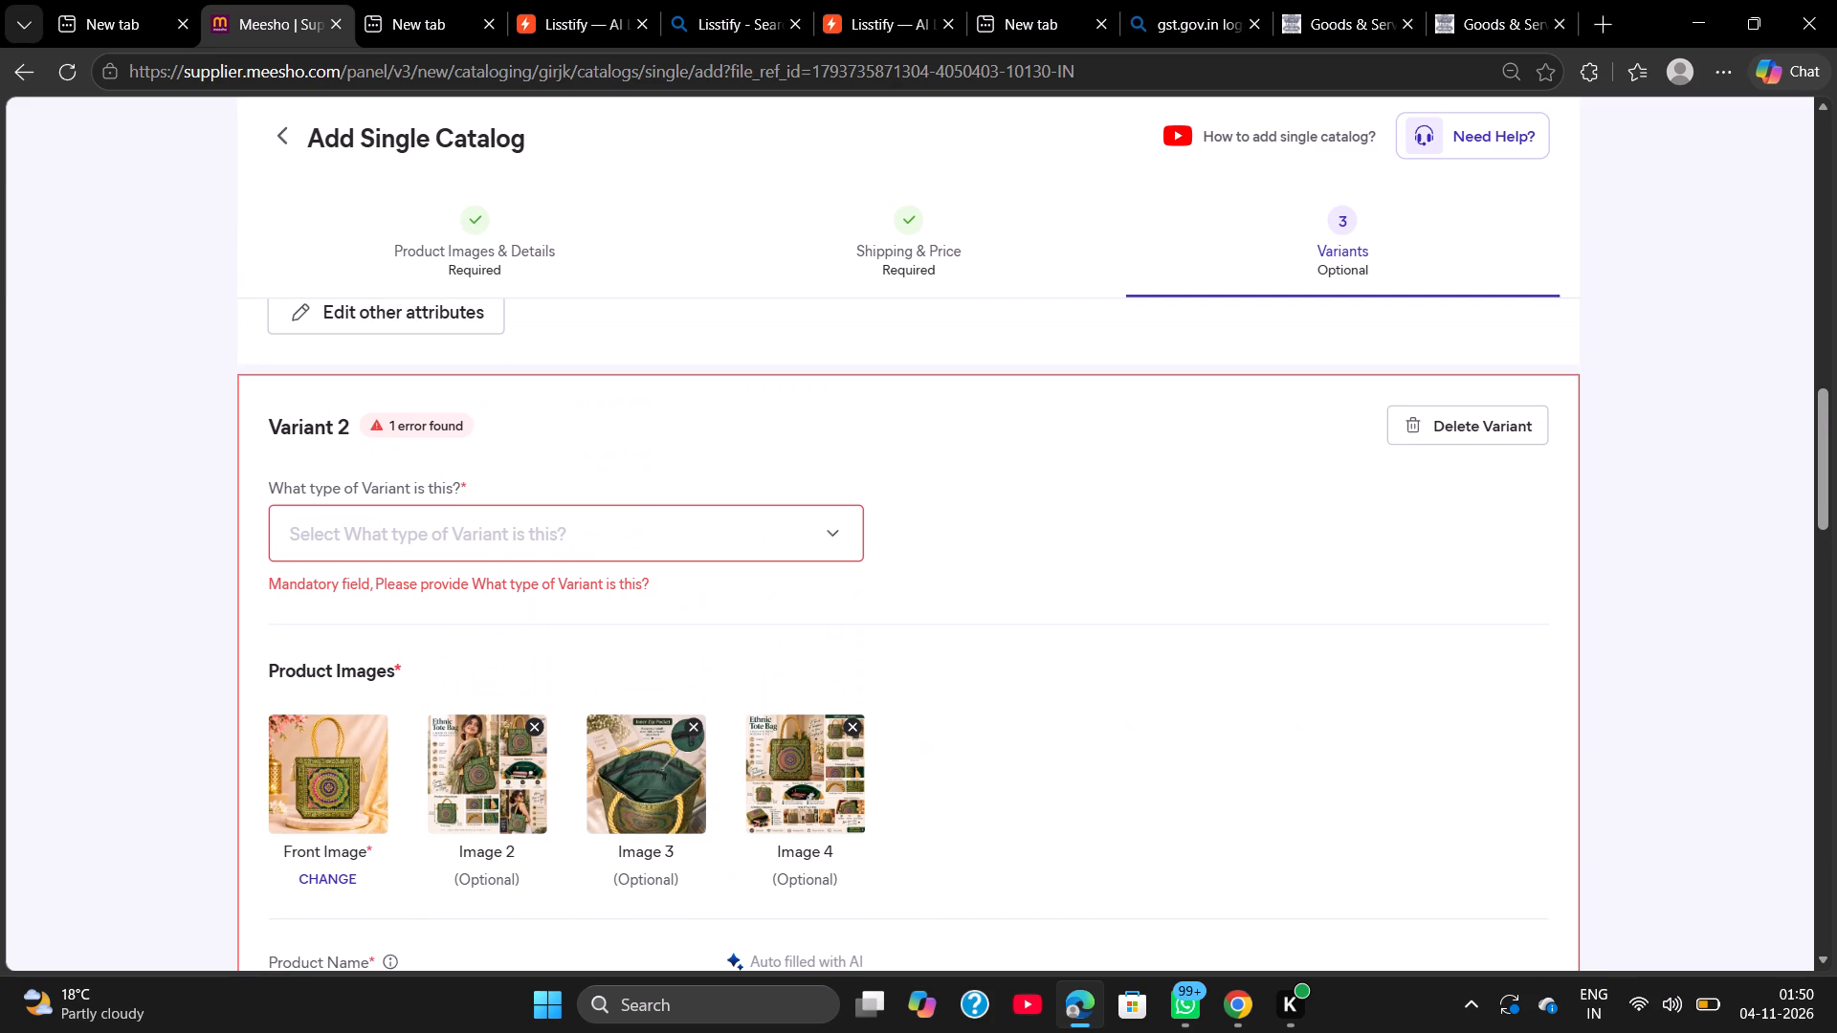
Set Variant 2's variant type to Other and try submitting the catalog again.
{"action": "left_click", "coordinate": [503, 530]}
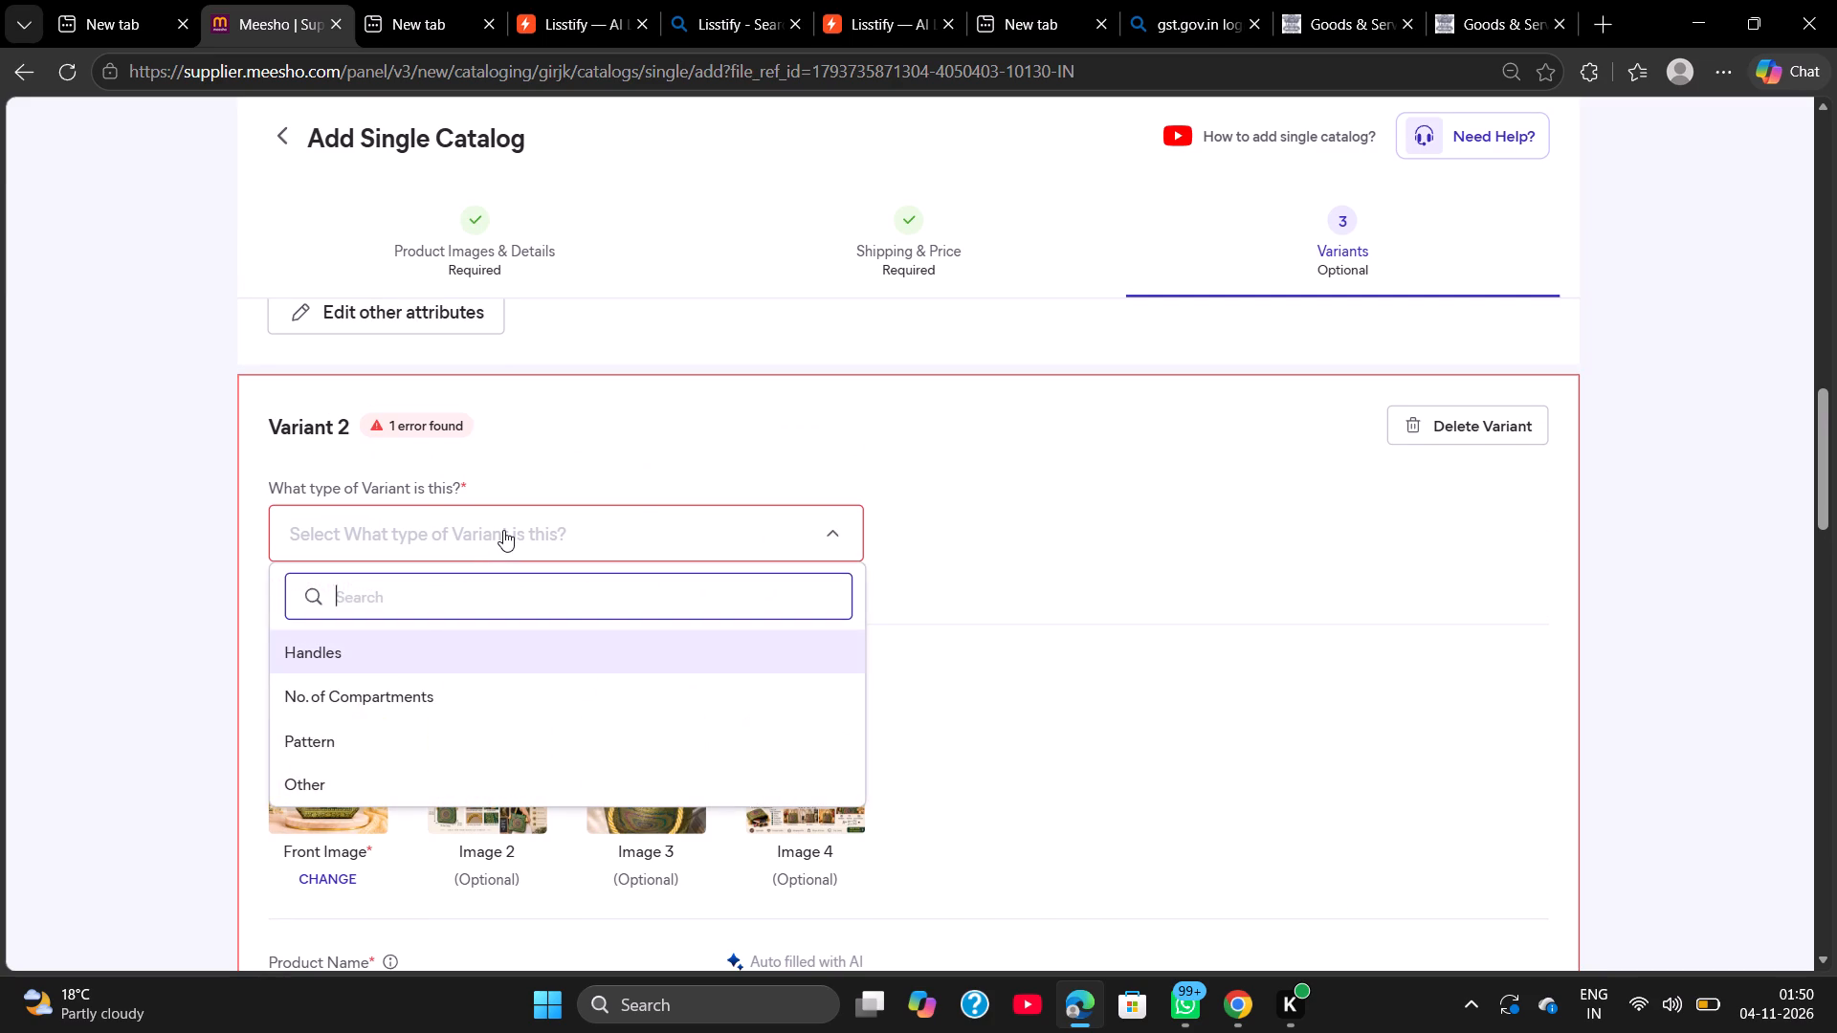
{"action": "scroll", "coordinate": [407, 692], "scroll_direction": "down", "scroll_amount": 1}
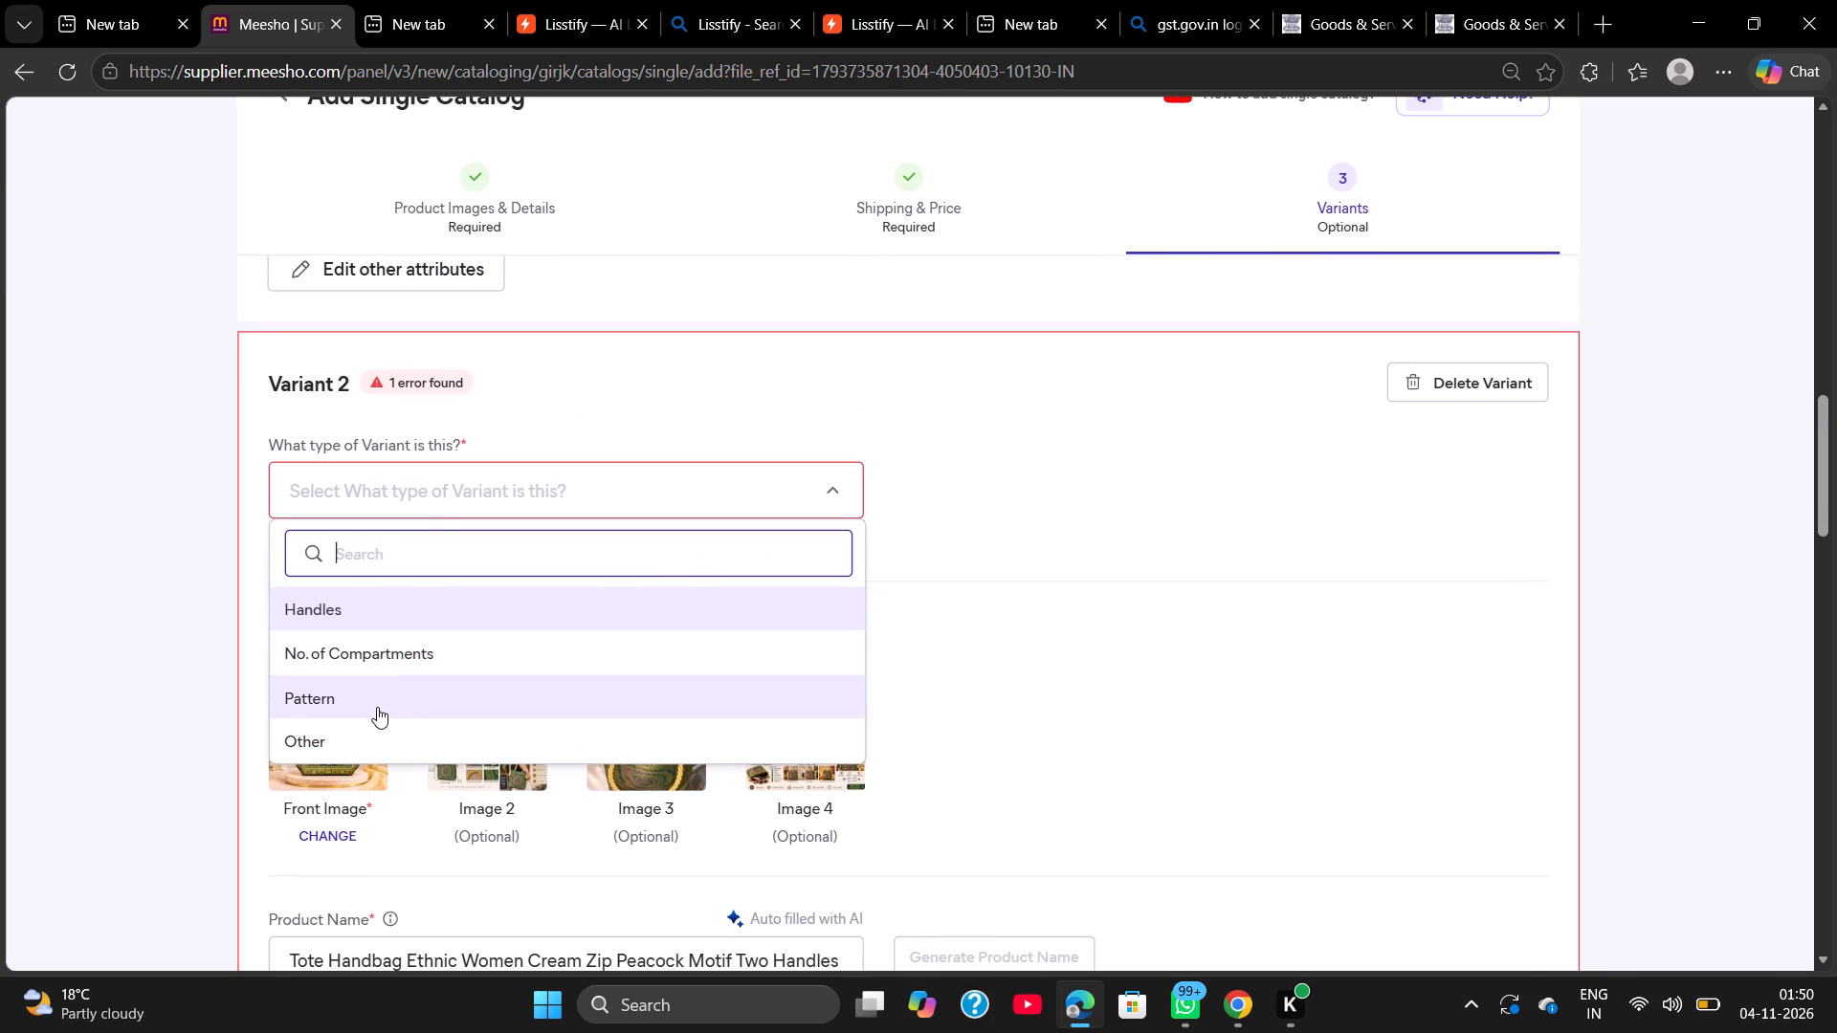
{"action": "left_click", "coordinate": [368, 733]}
{"action": "scroll", "coordinate": [437, 663], "scroll_direction": "down", "scroll_amount": 2}
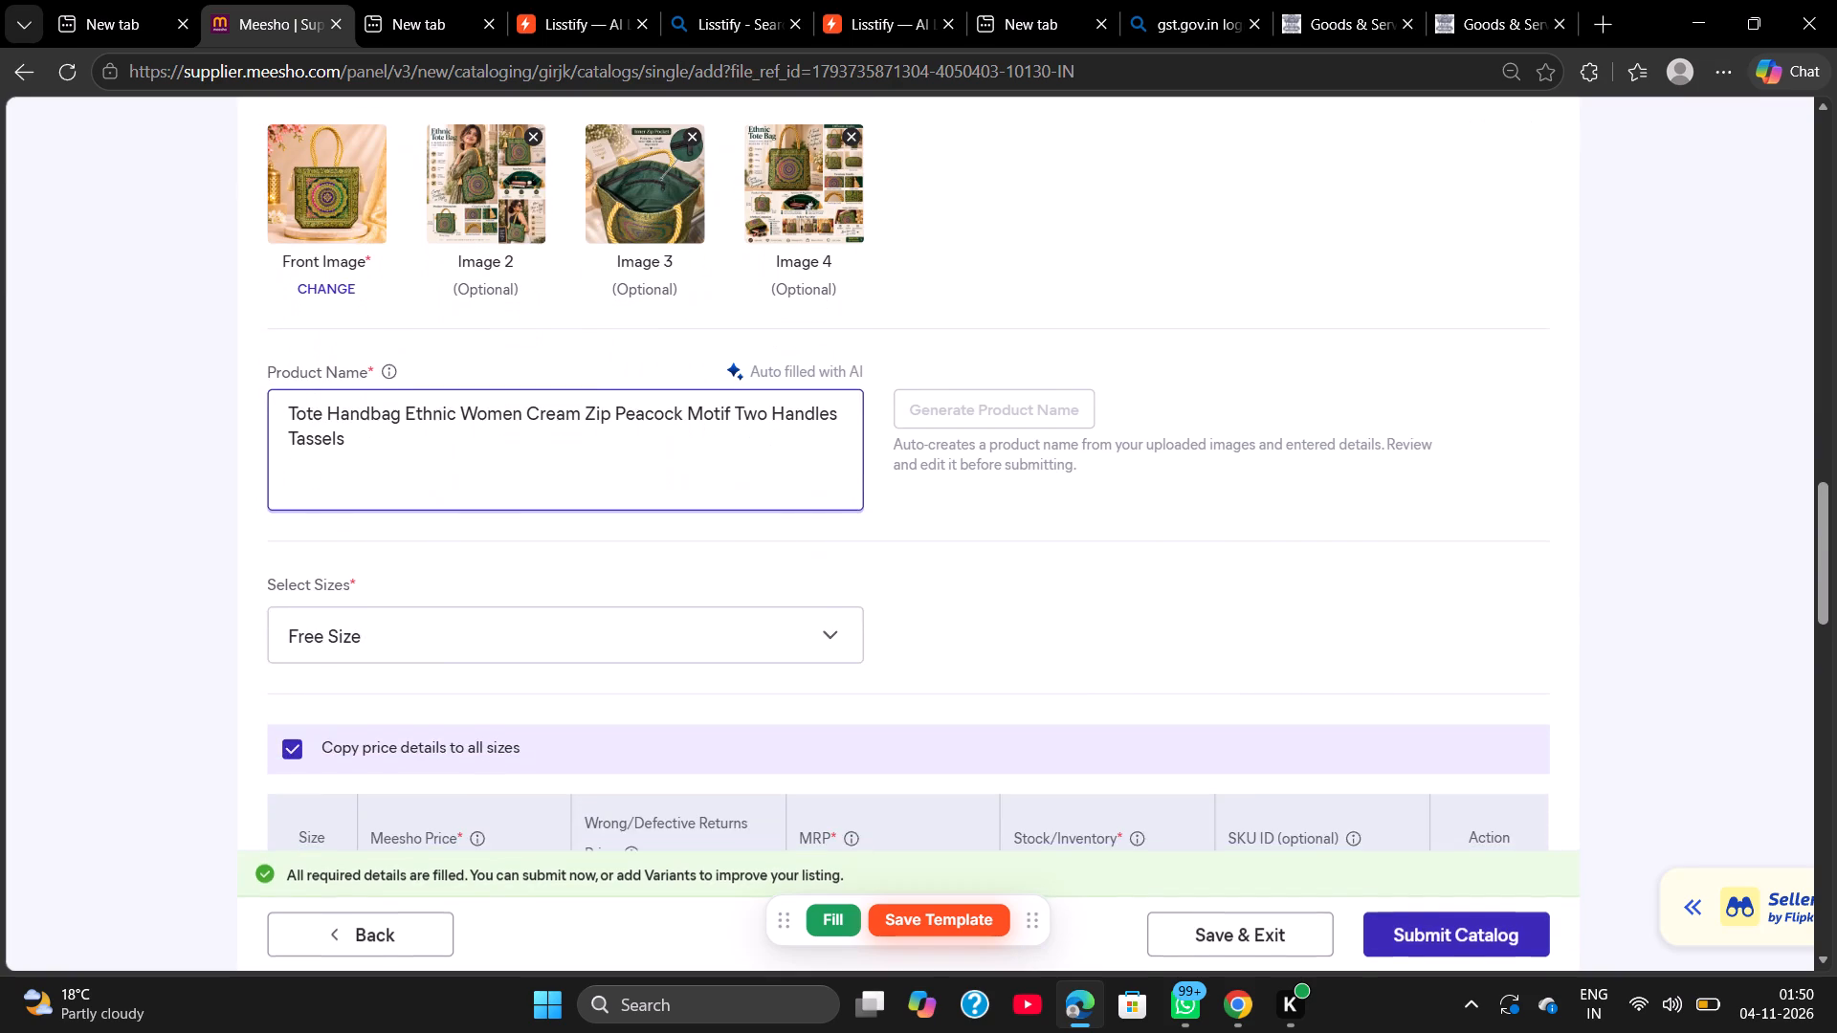
{"action": "scroll", "coordinate": [437, 663], "scroll_direction": "down", "scroll_amount": 2}
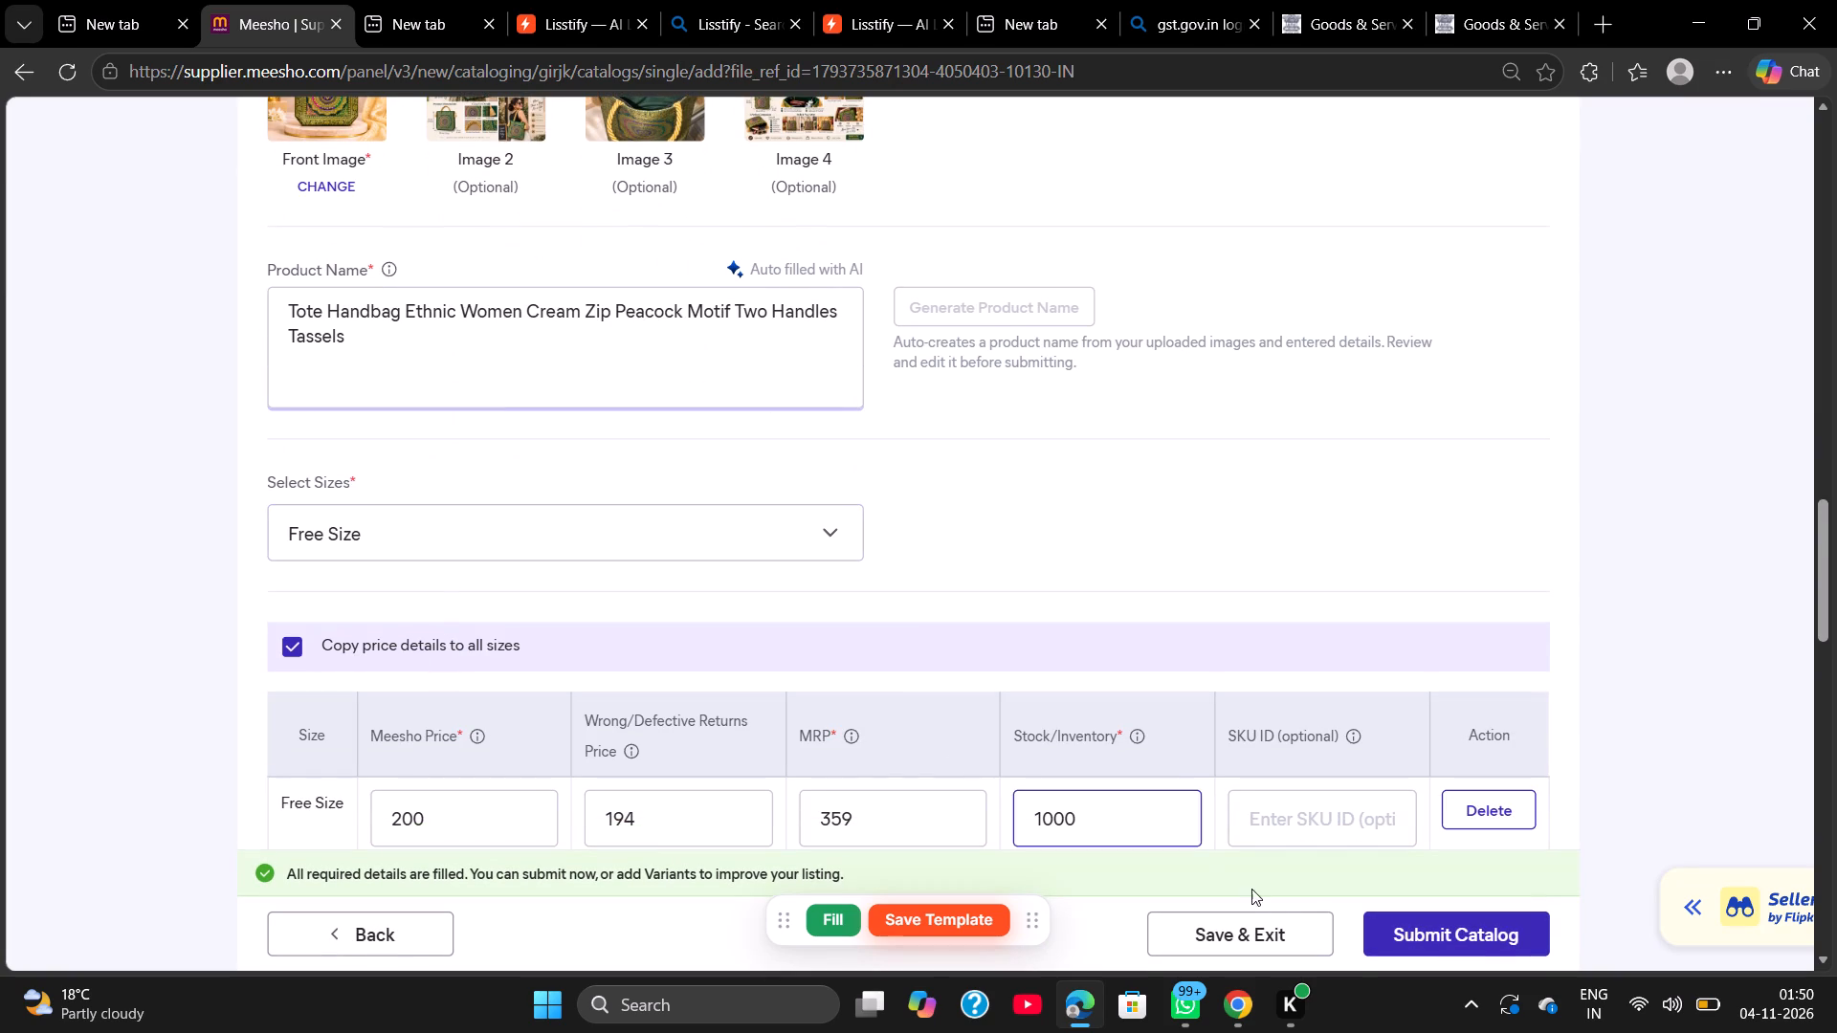
{"action": "left_click", "coordinate": [1406, 945]}
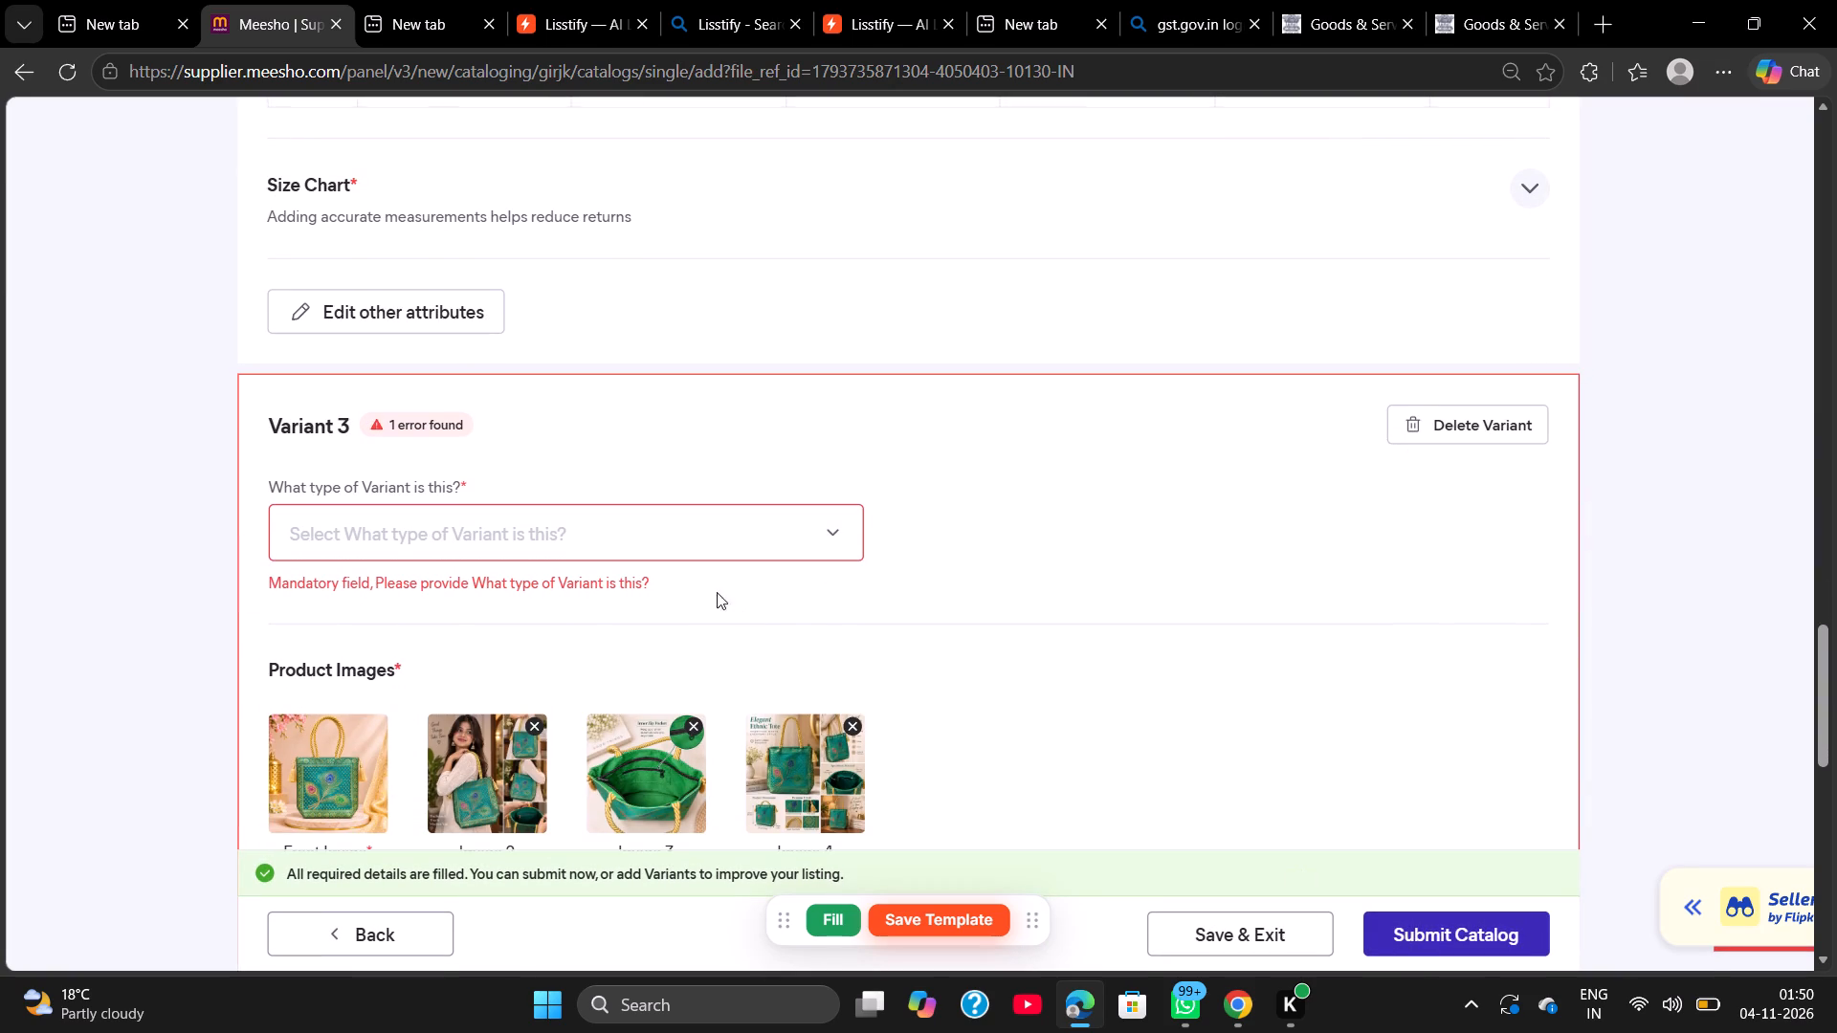
Search Variant 3's variant types for a colour option, set the type to Pattern instead, and retry submitting the catalog.
{"action": "left_click", "coordinate": [627, 536]}
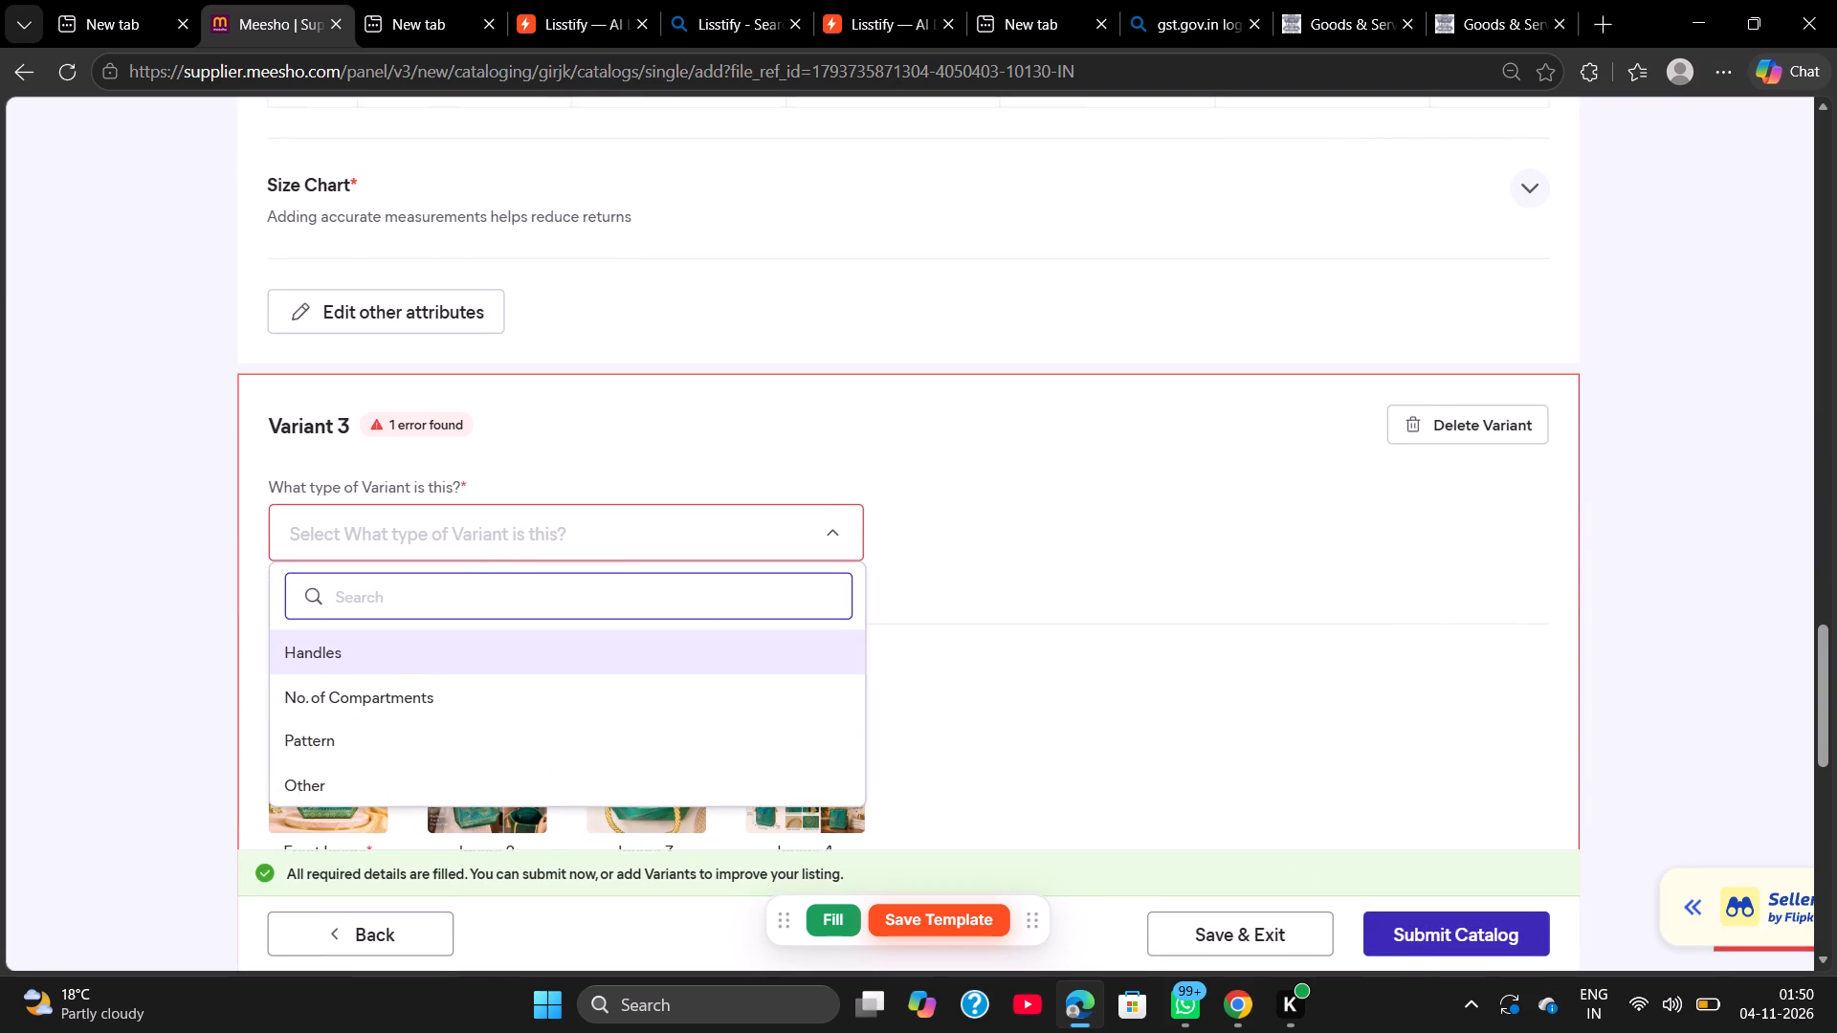
{"action": "type", "text": "colo"}
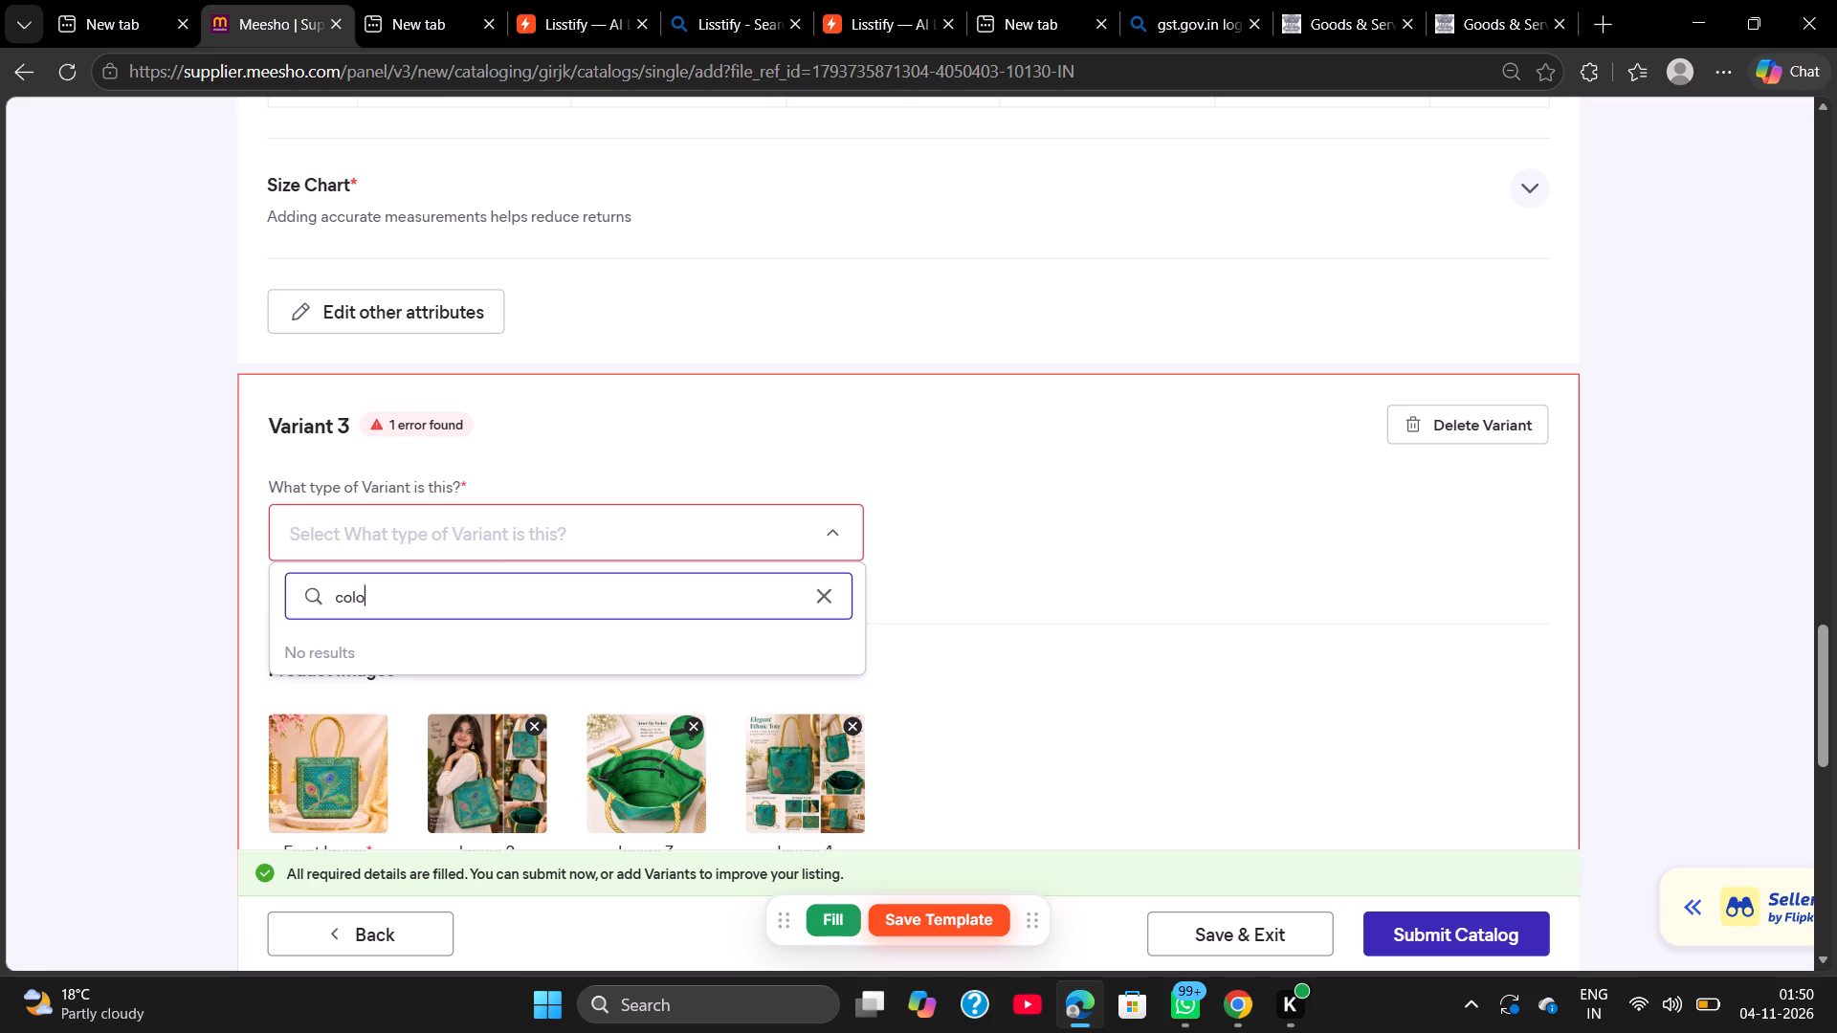
{"action": "key", "text": "BackSpace"}
{"action": "key", "text": "BackSpace"}
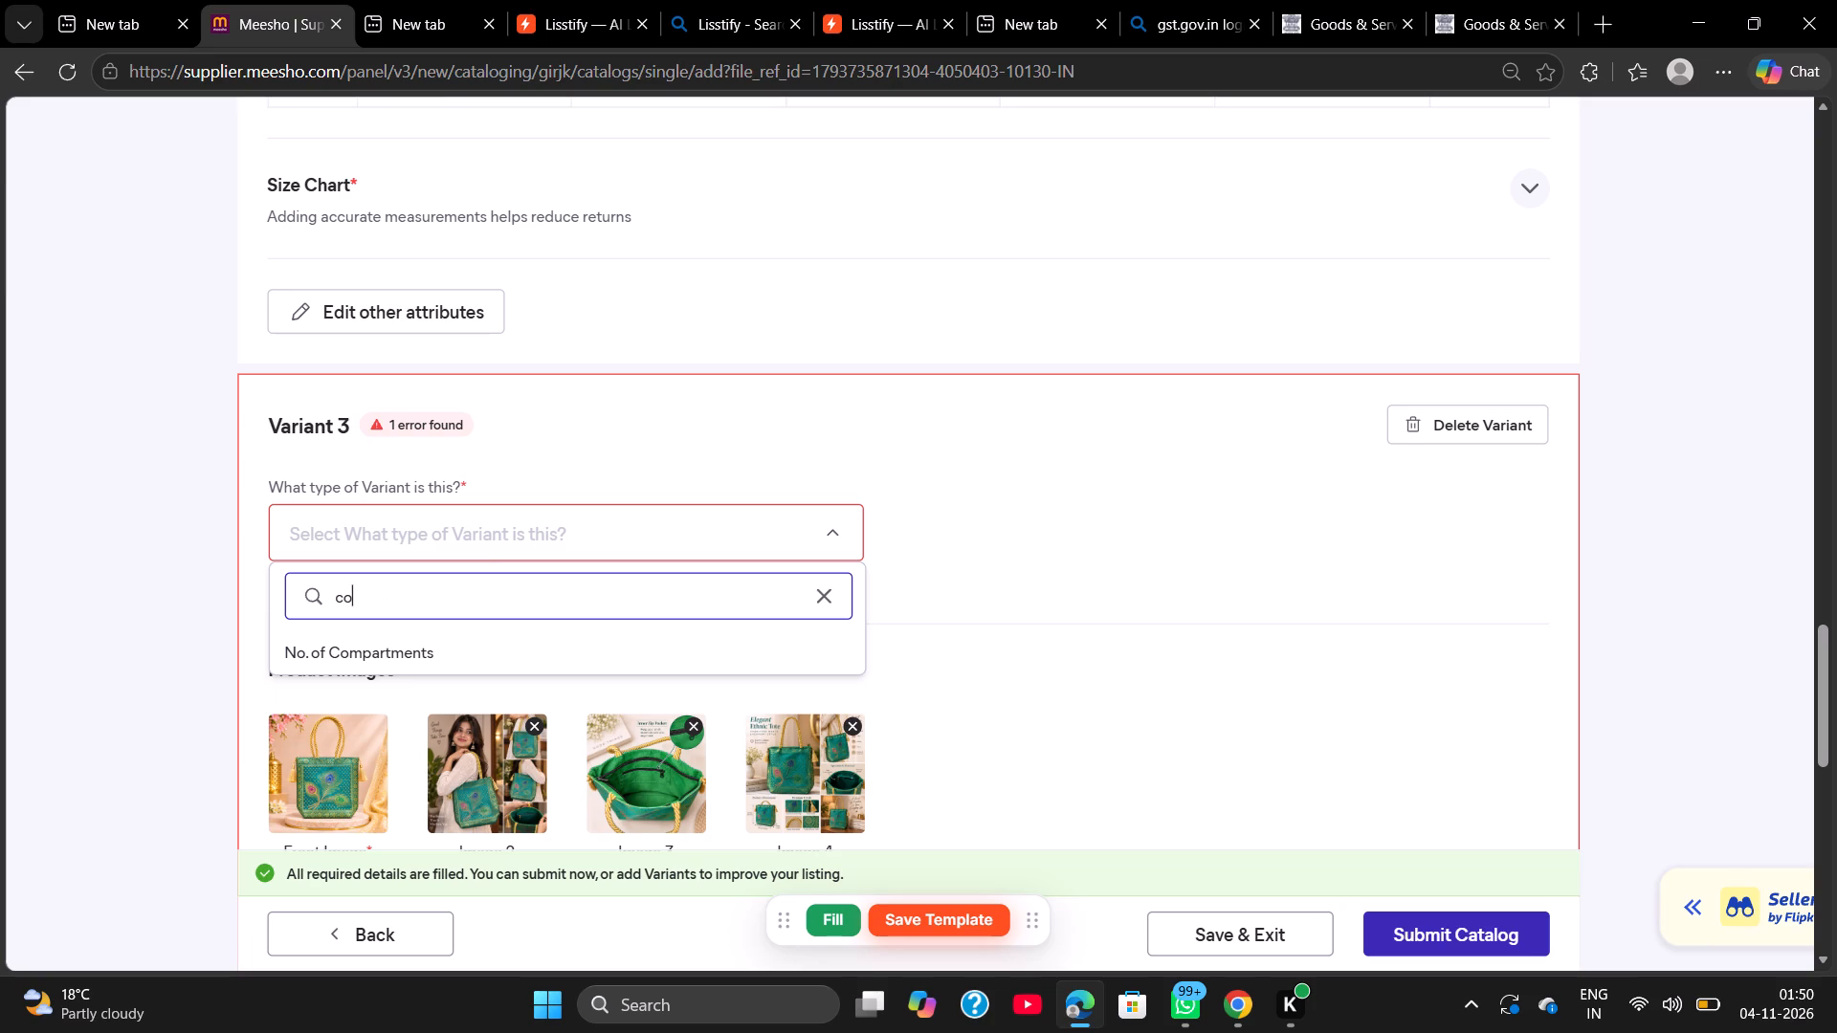
{"action": "key", "text": "BackSpace"}
{"action": "key", "text": "BackSpace"}
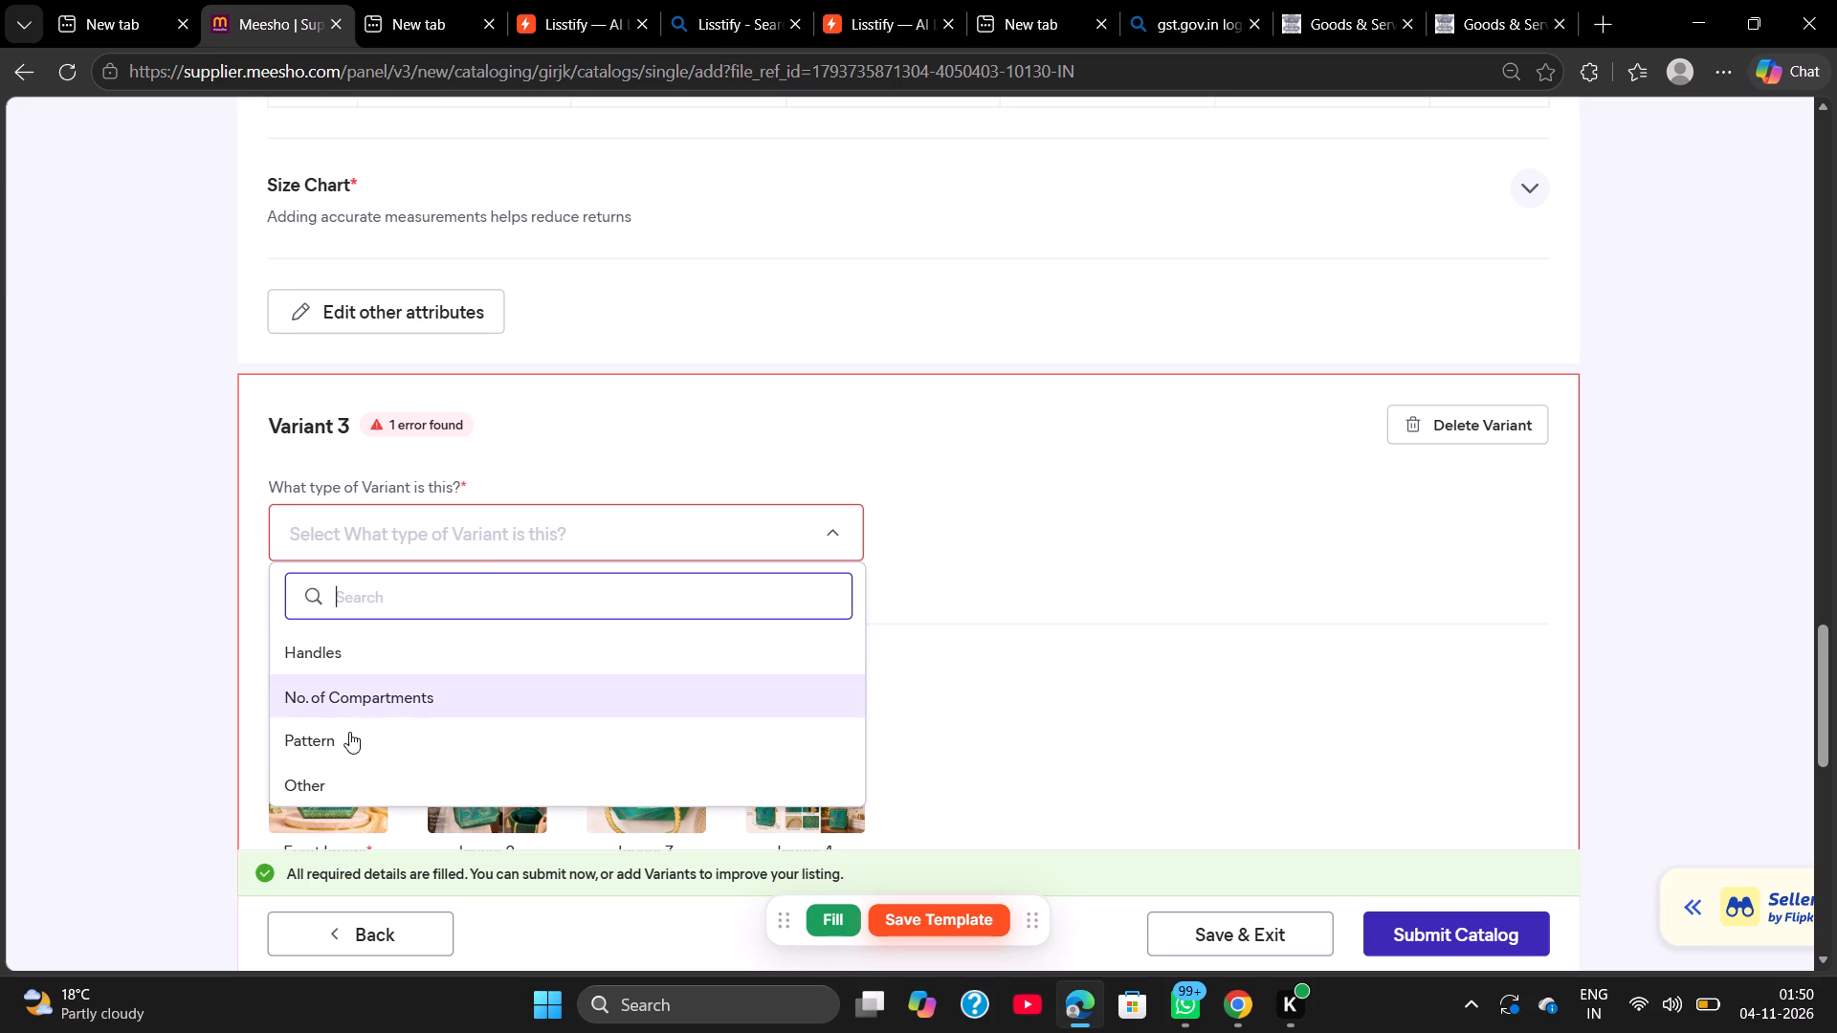
{"action": "left_click", "coordinate": [349, 743]}
{"action": "scroll", "coordinate": [988, 680], "scroll_direction": "down", "scroll_amount": 3}
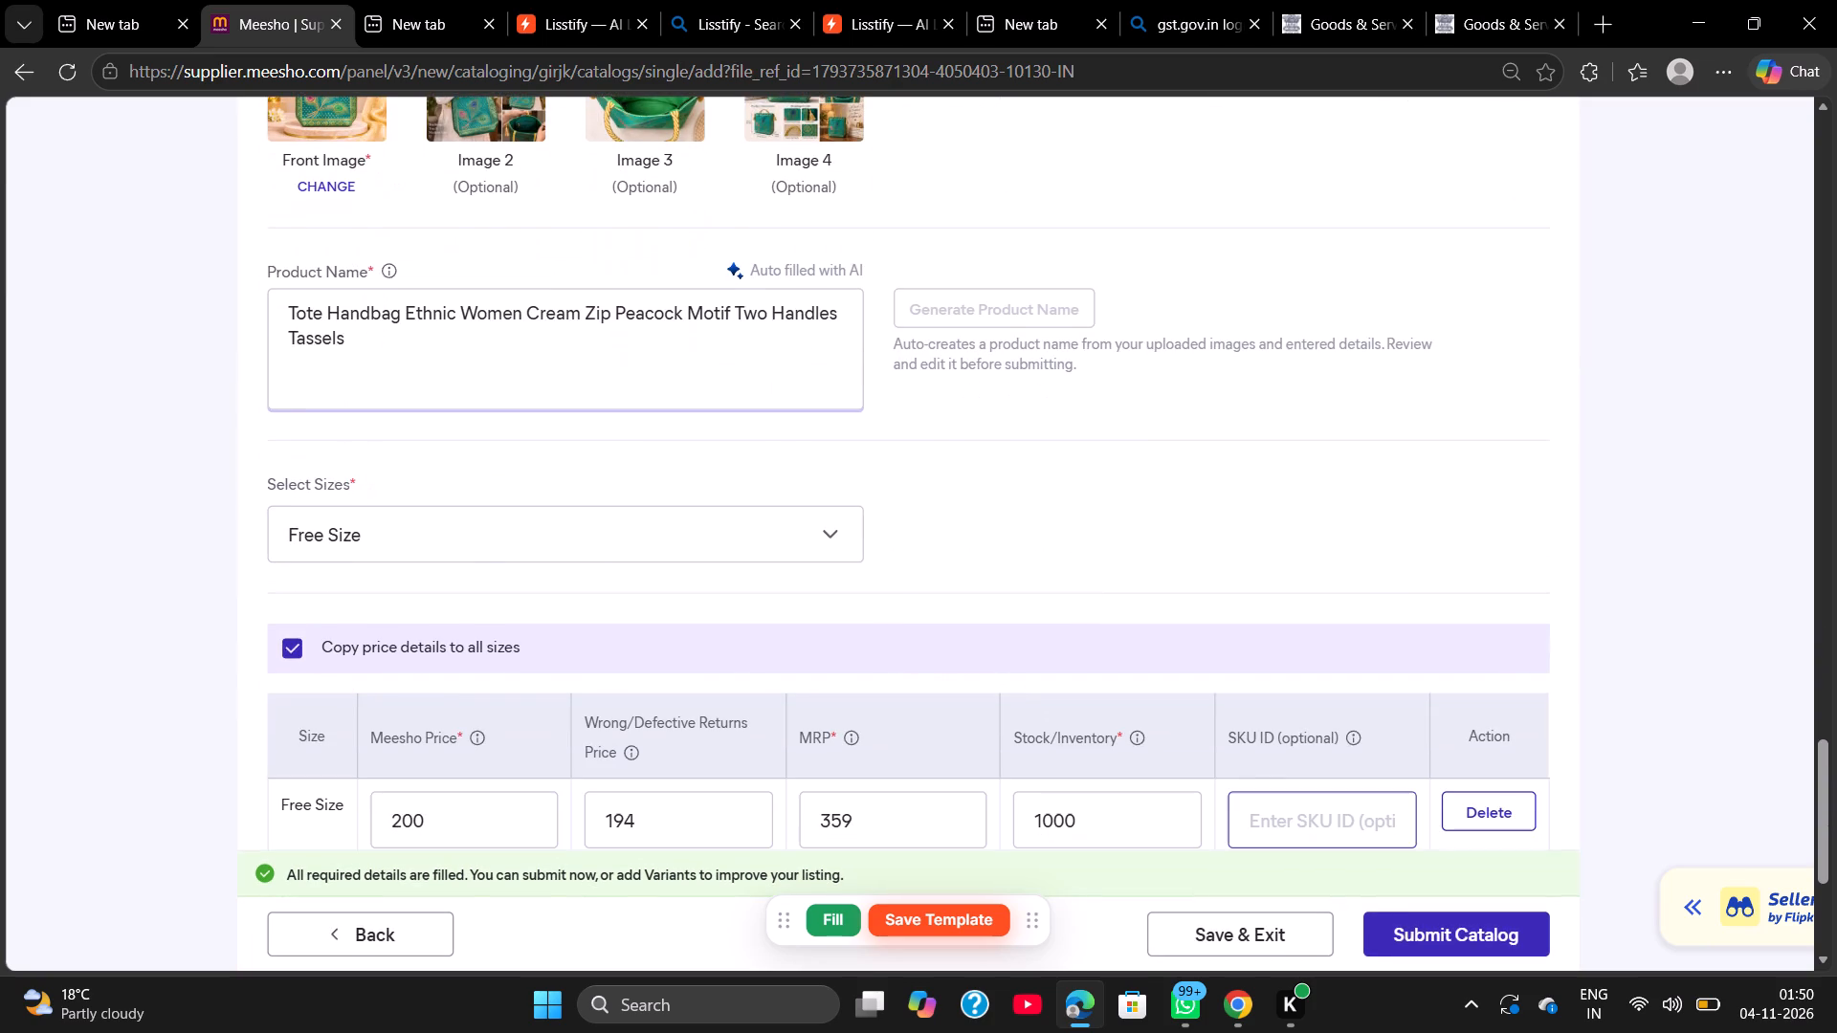
{"action": "left_click", "coordinate": [1412, 934]}
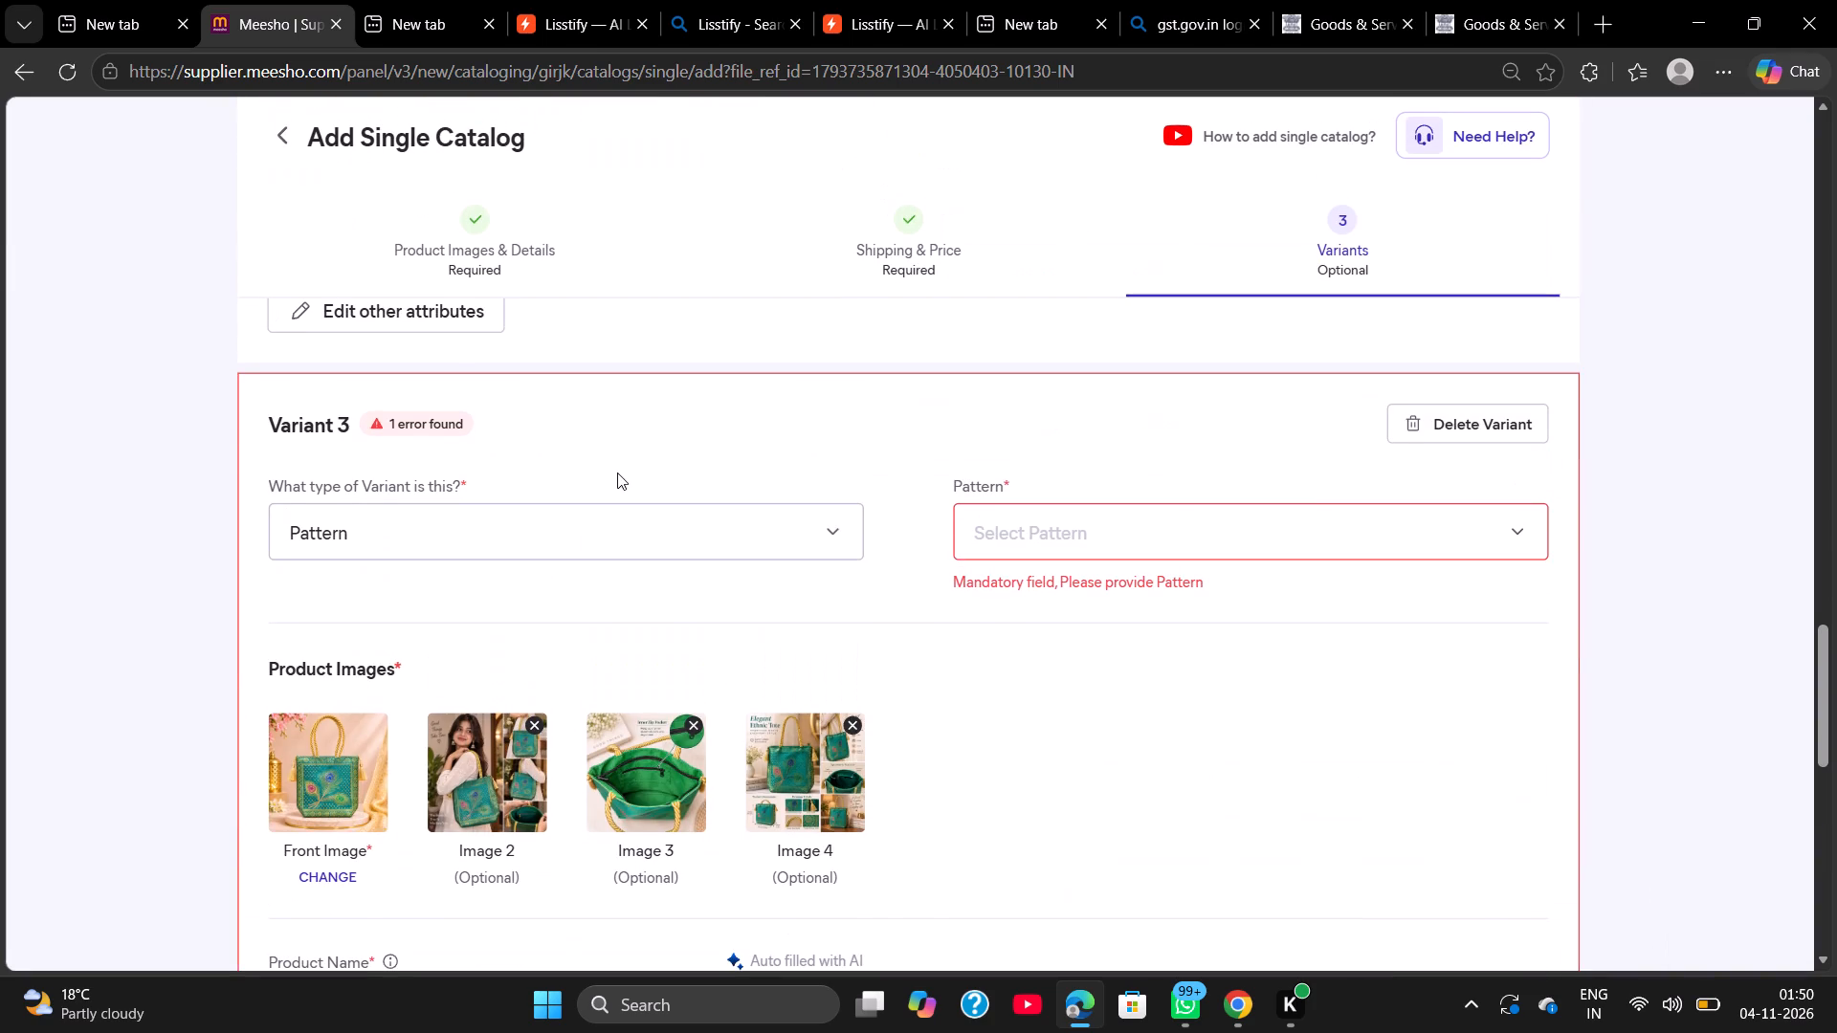
Choose Embroidered as Variant 3's pattern.
{"action": "left_click", "coordinate": [1039, 556]}
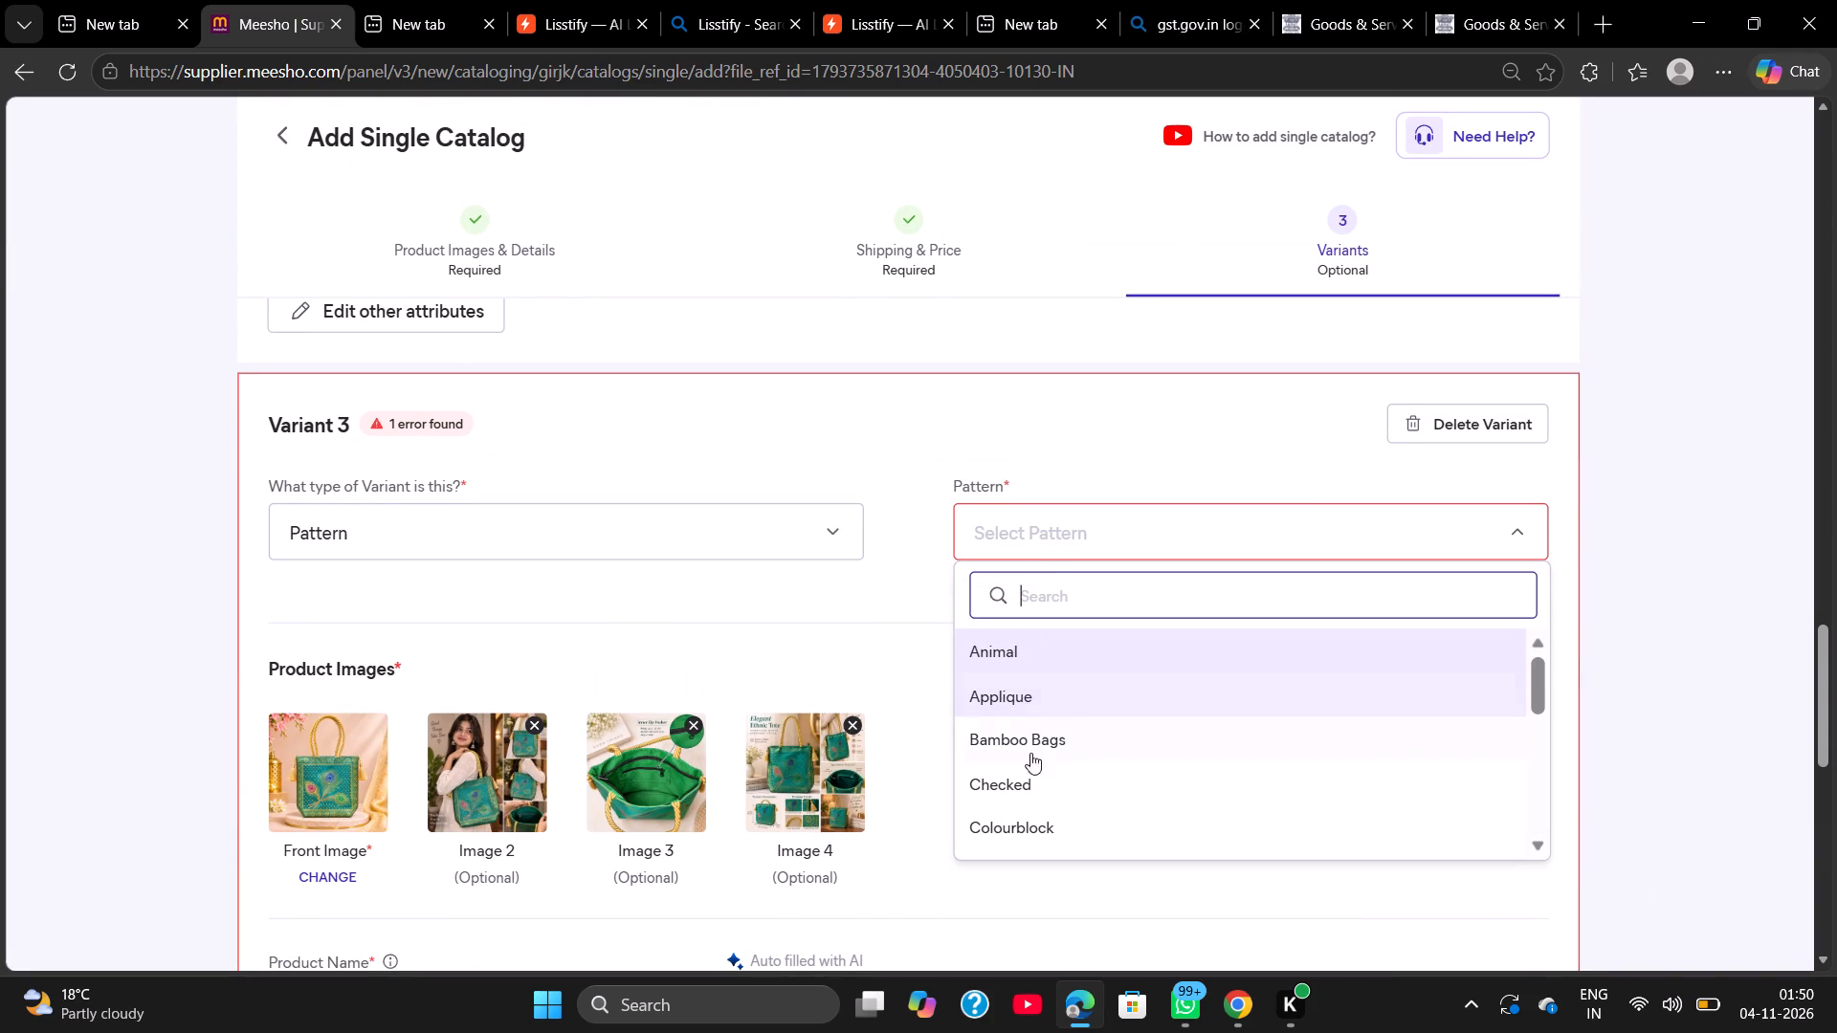
{"action": "scroll", "coordinate": [1035, 826], "scroll_direction": "down", "scroll_amount": 3}
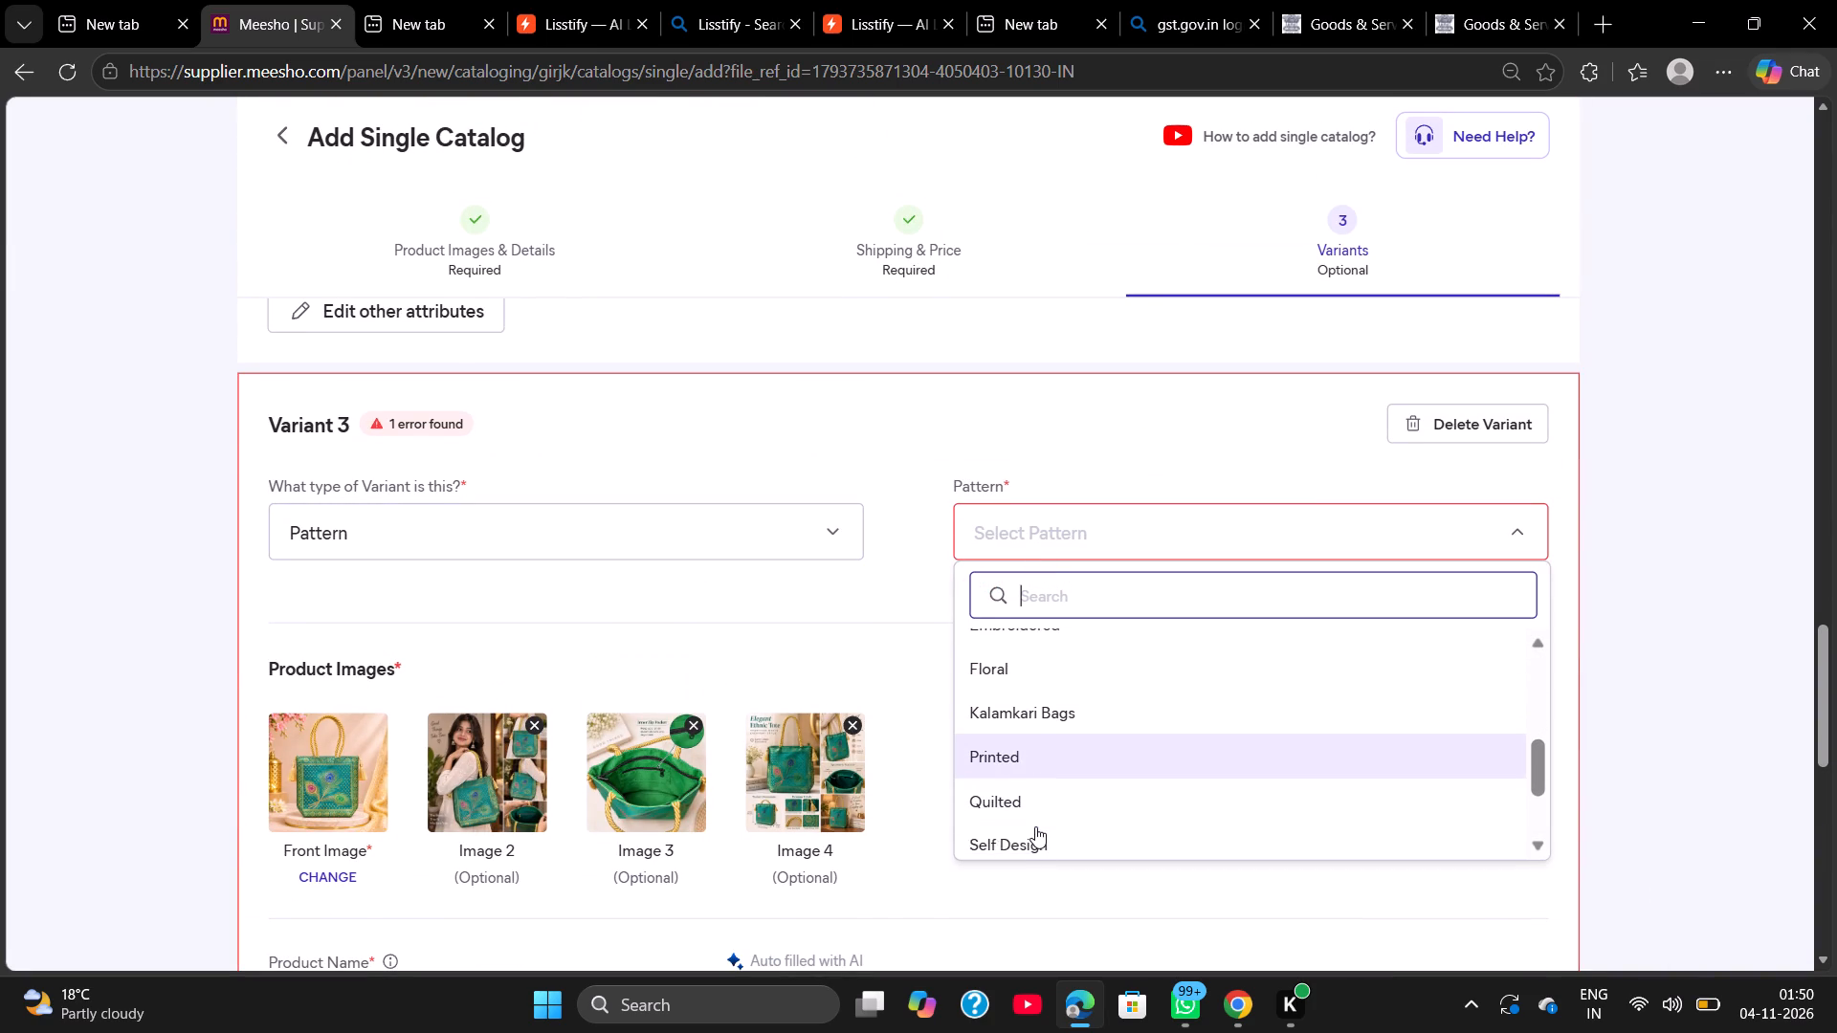
{"action": "left_click", "coordinate": [1013, 711]}
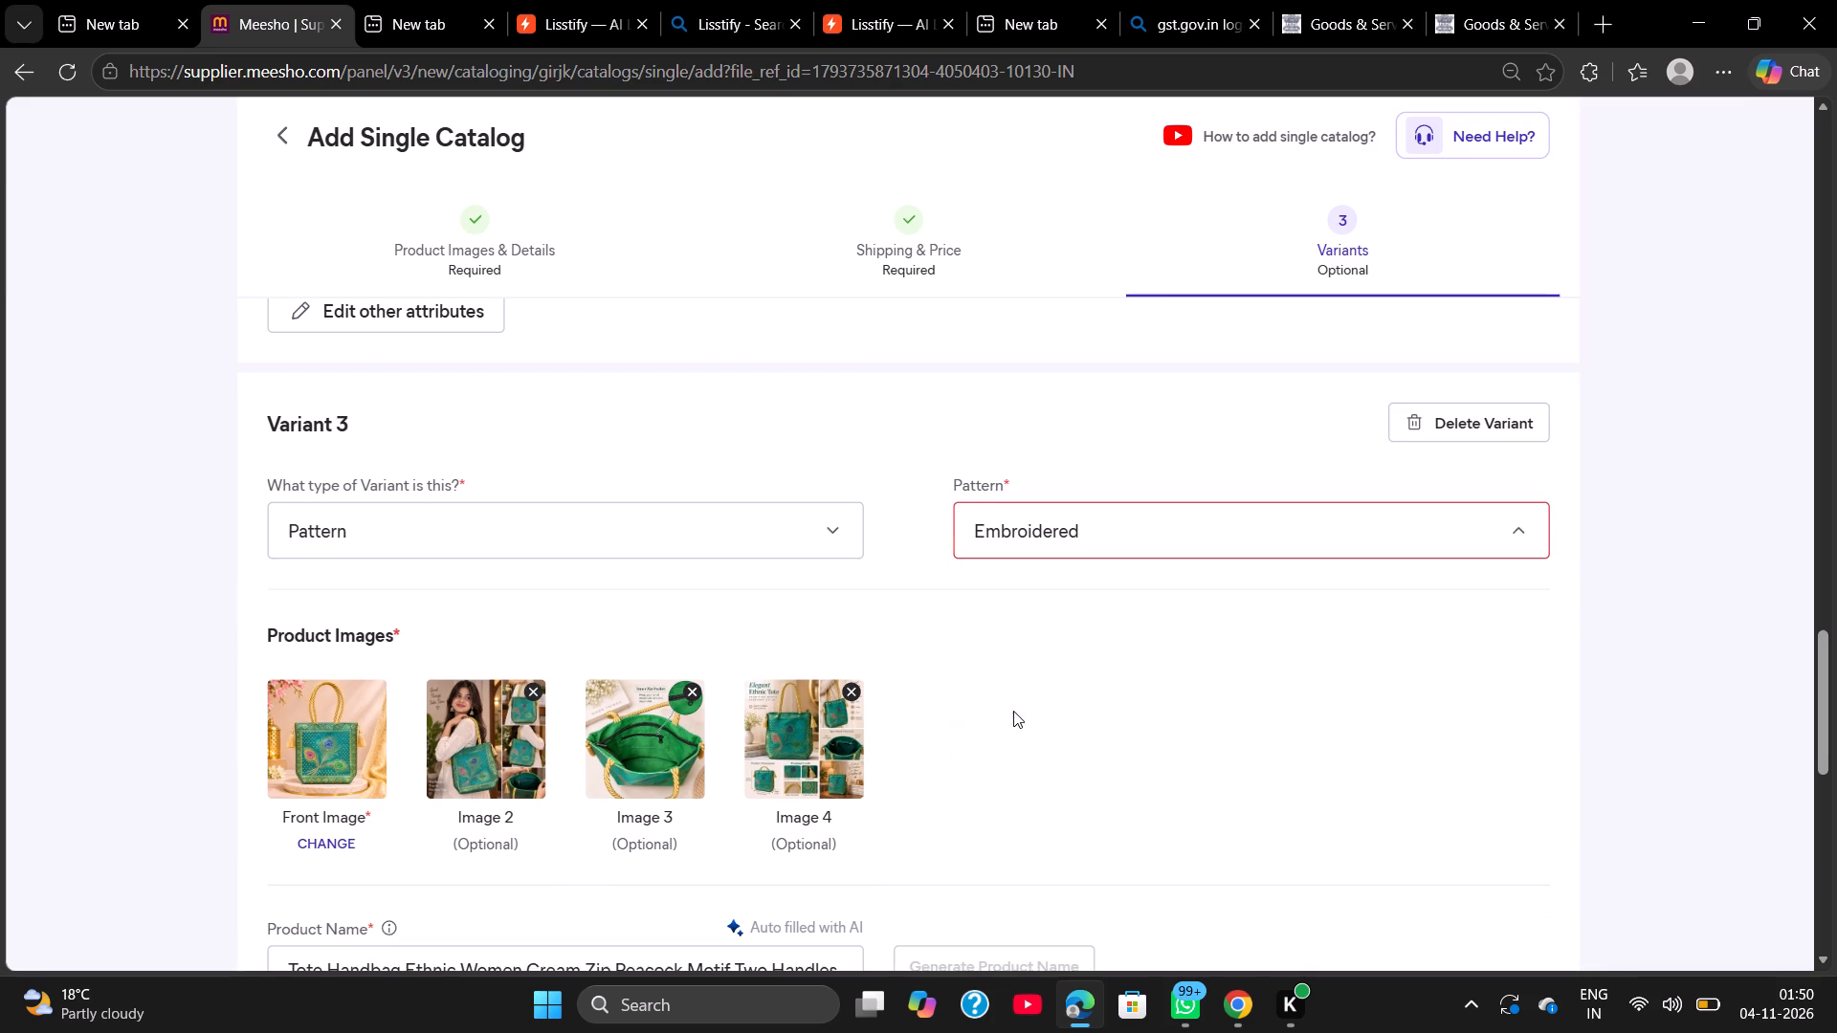
Submit the completed tote bag catalog with its variants.
{"action": "scroll", "coordinate": [1071, 723], "scroll_direction": "down", "scroll_amount": 2}
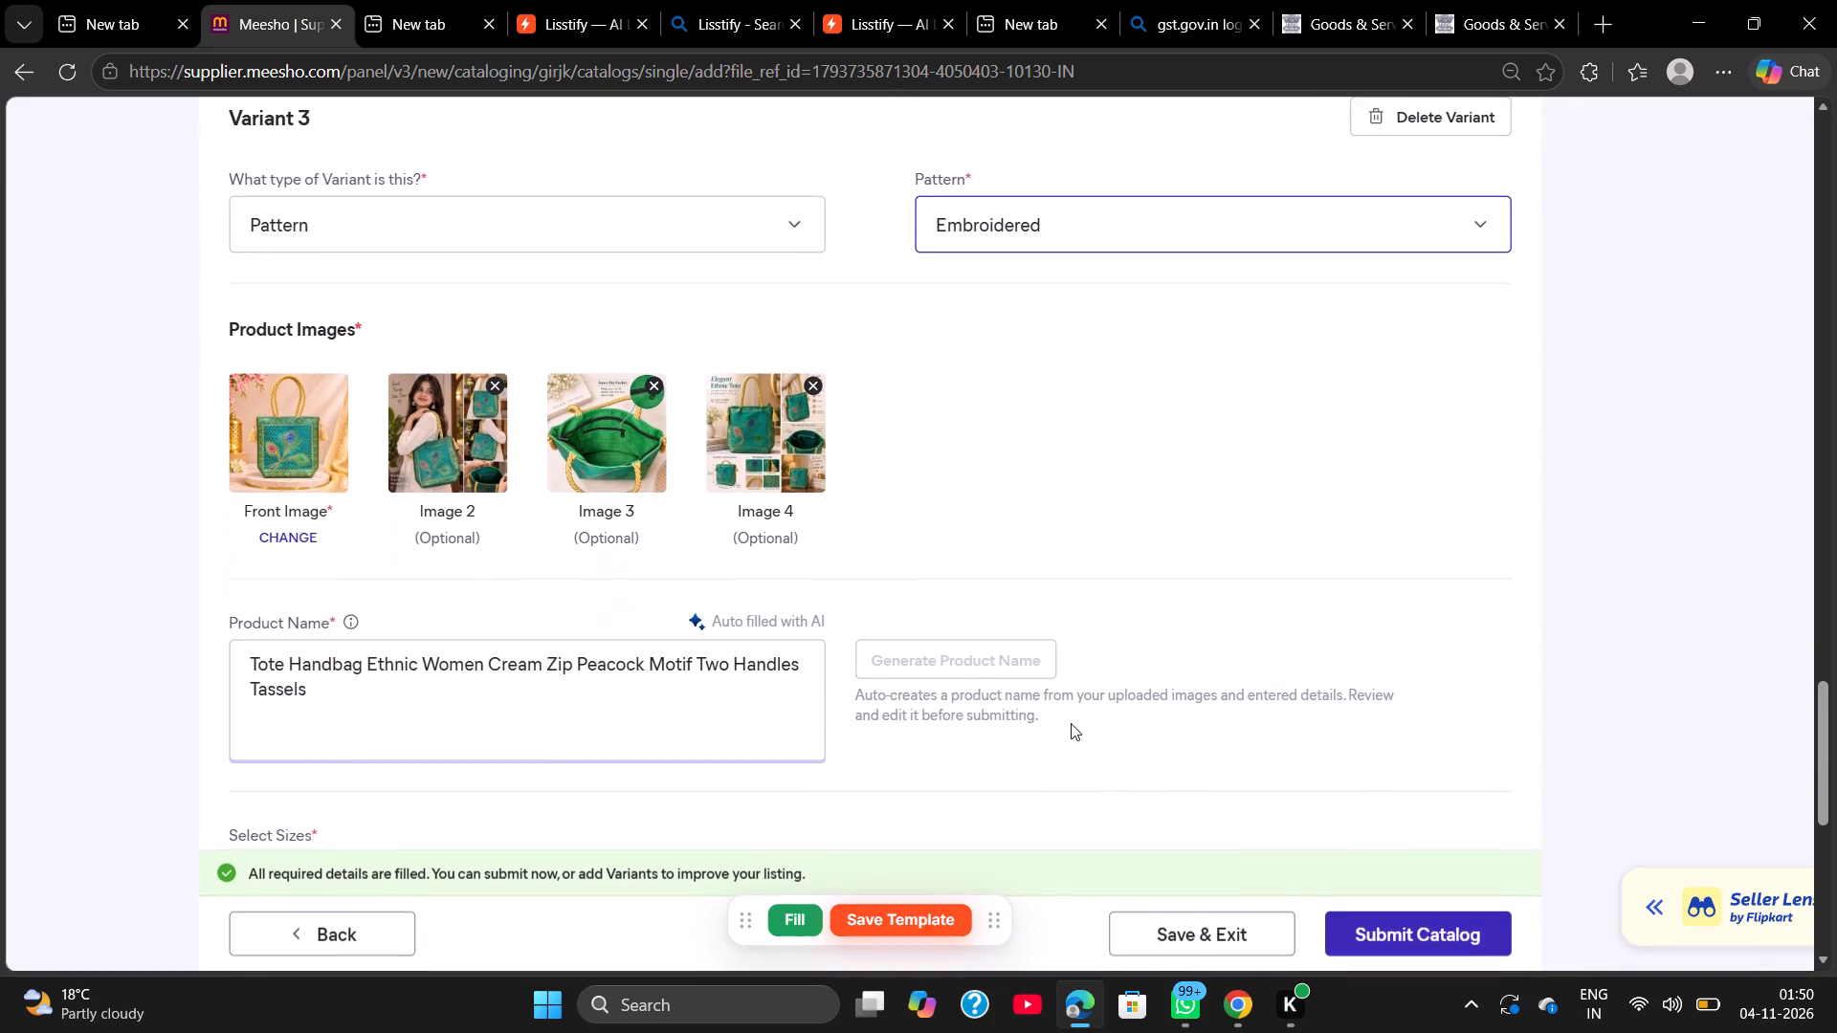
{"action": "scroll", "coordinate": [1071, 723], "scroll_direction": "down", "scroll_amount": 5}
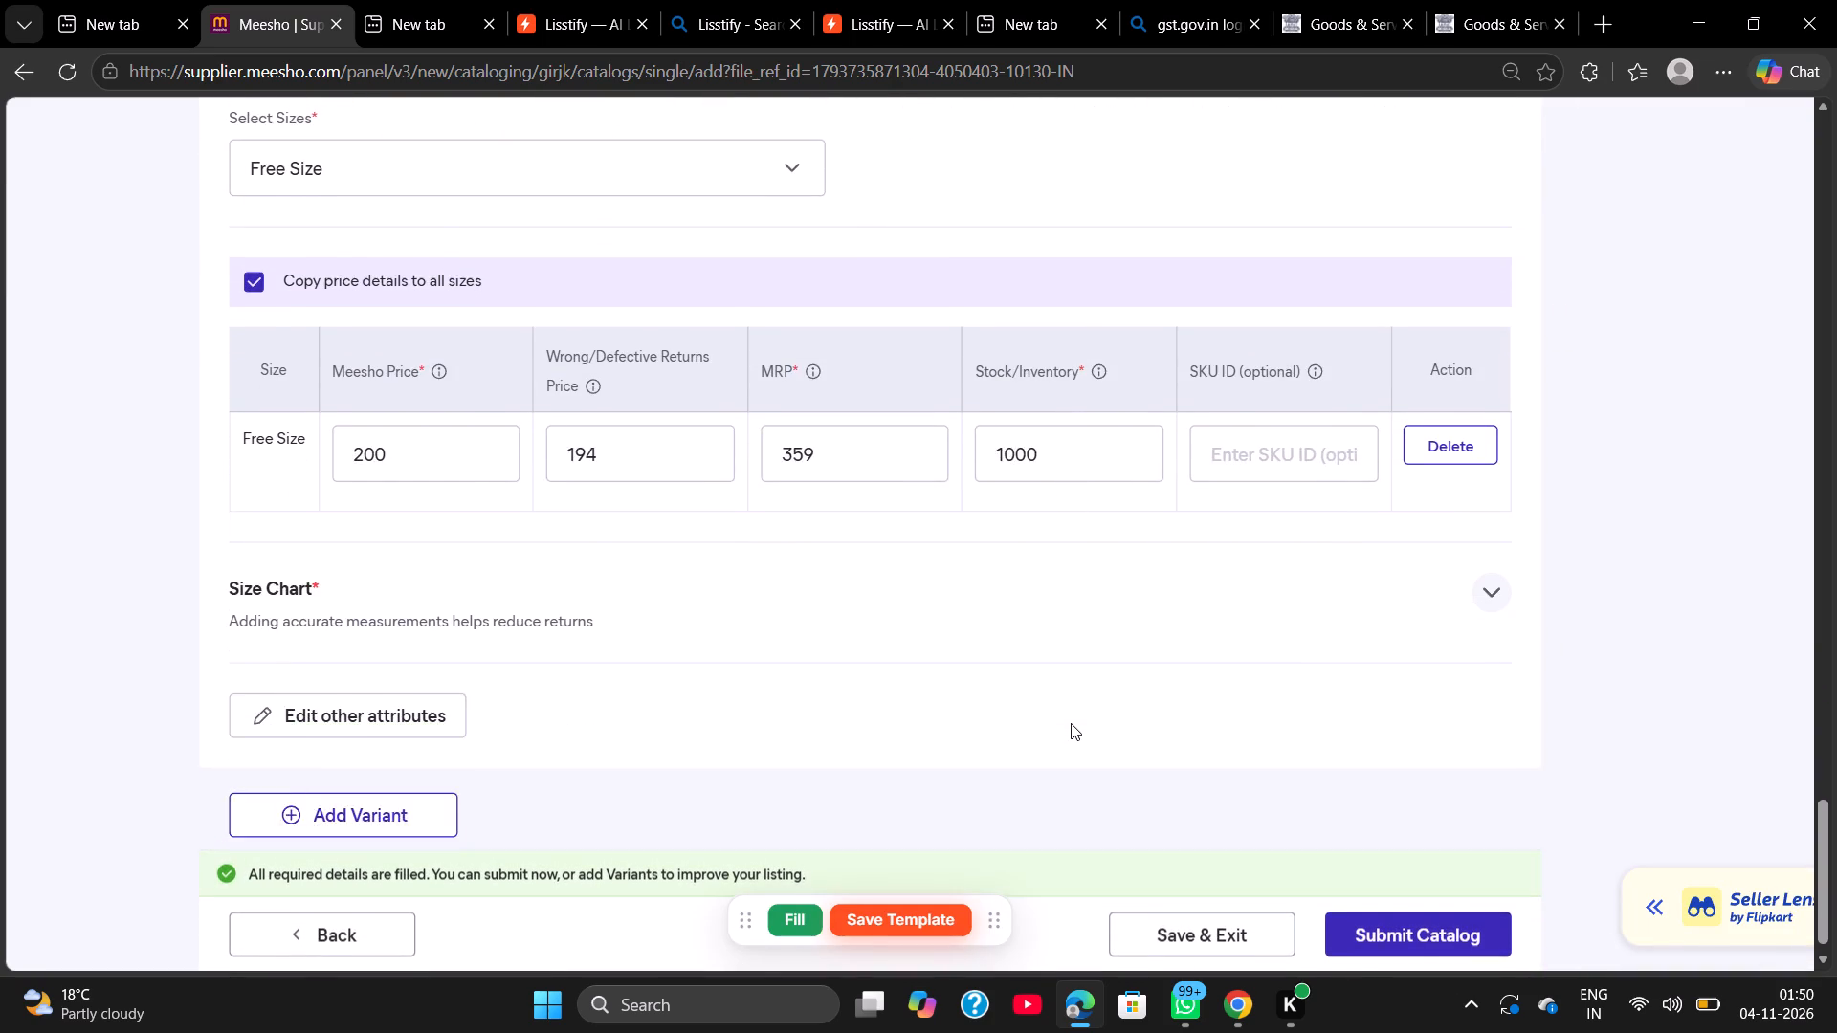
{"action": "scroll", "coordinate": [1071, 723], "scroll_direction": "down", "scroll_amount": 2}
{"action": "left_click", "coordinate": [1353, 938]}
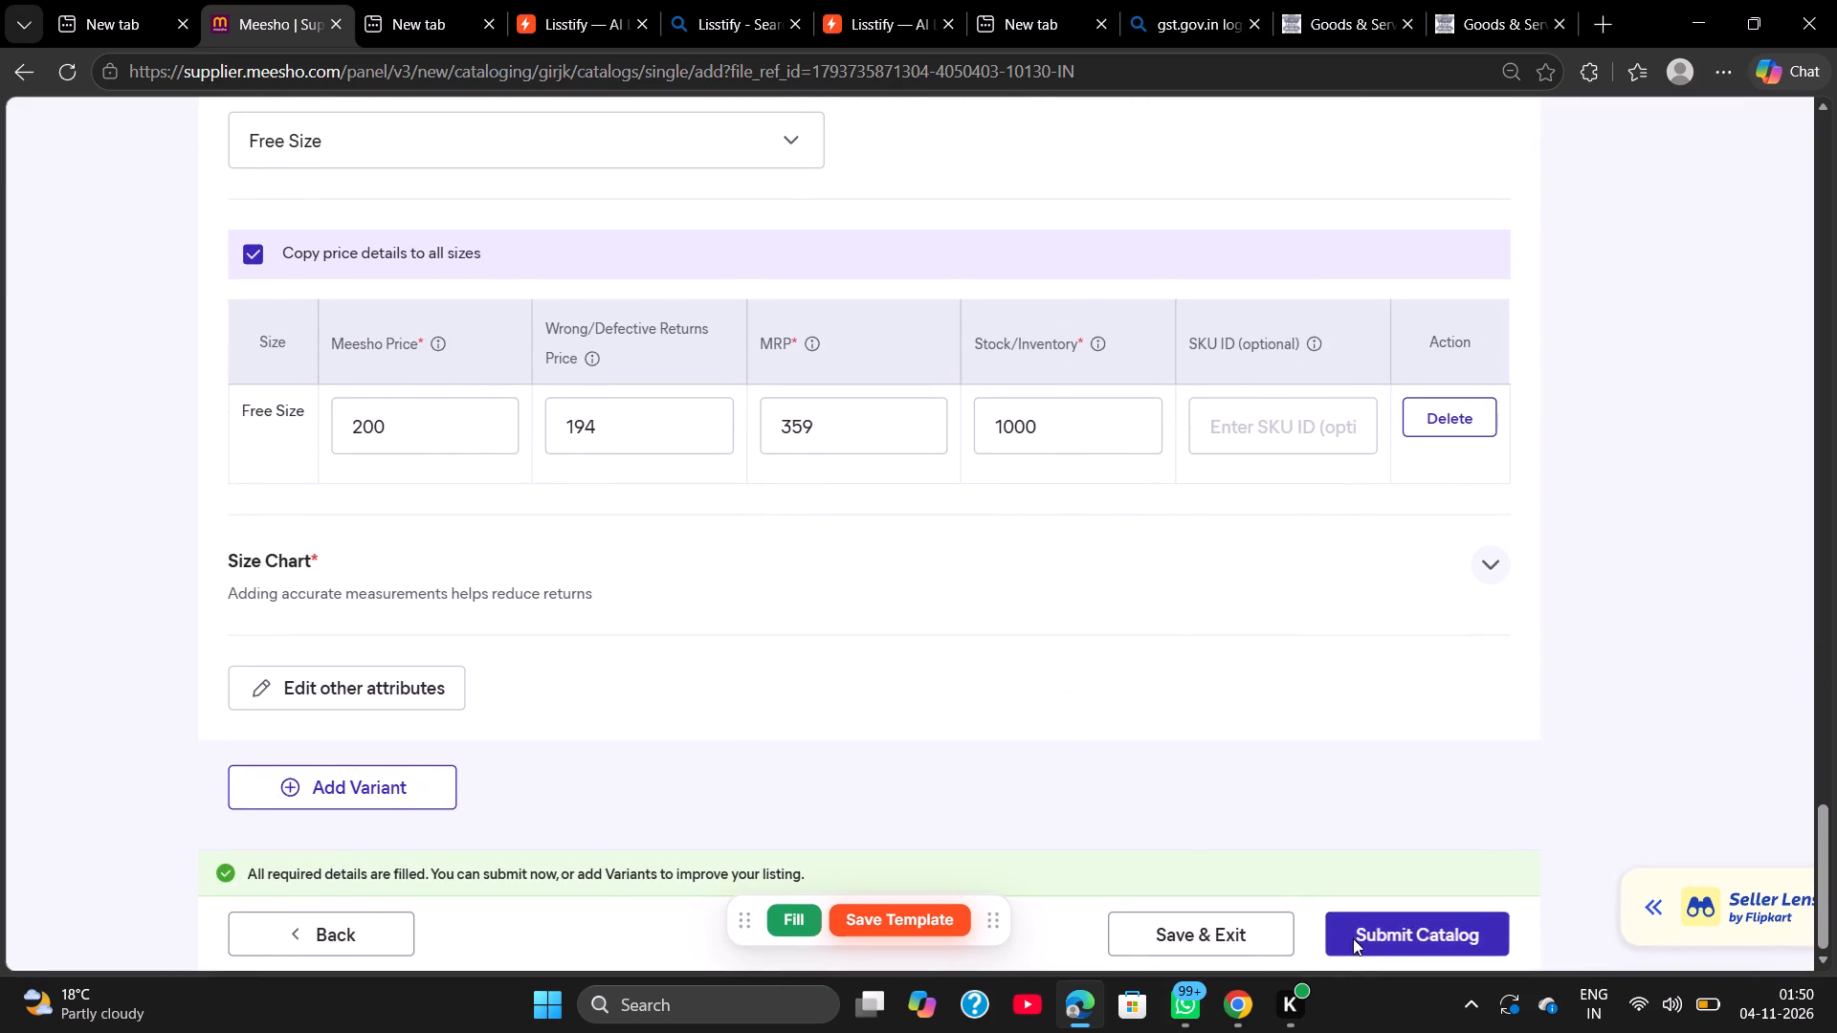
{"action": "left_click", "coordinate": [985, 548]}
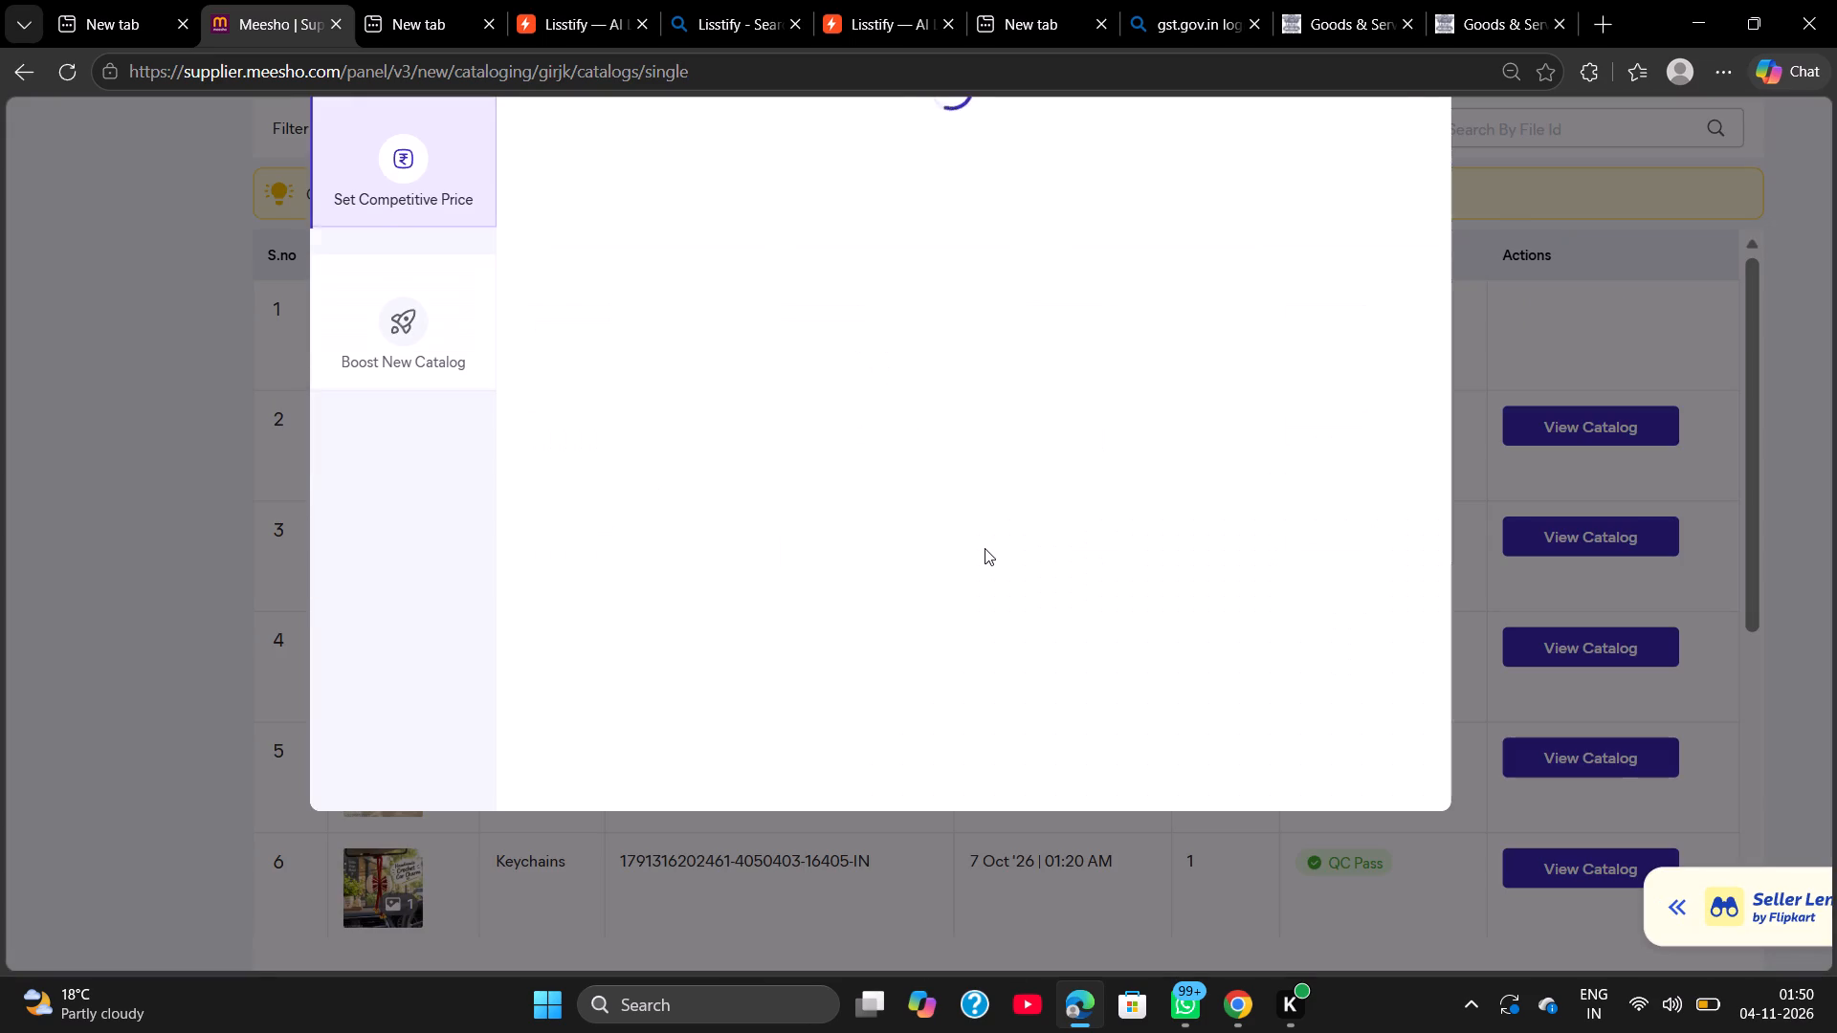
Dismiss the ad campaign offer and the catalog upload message to return to the Single Uploads list.
{"action": "scroll", "coordinate": [1192, 322], "scroll_direction": "up", "scroll_amount": 2}
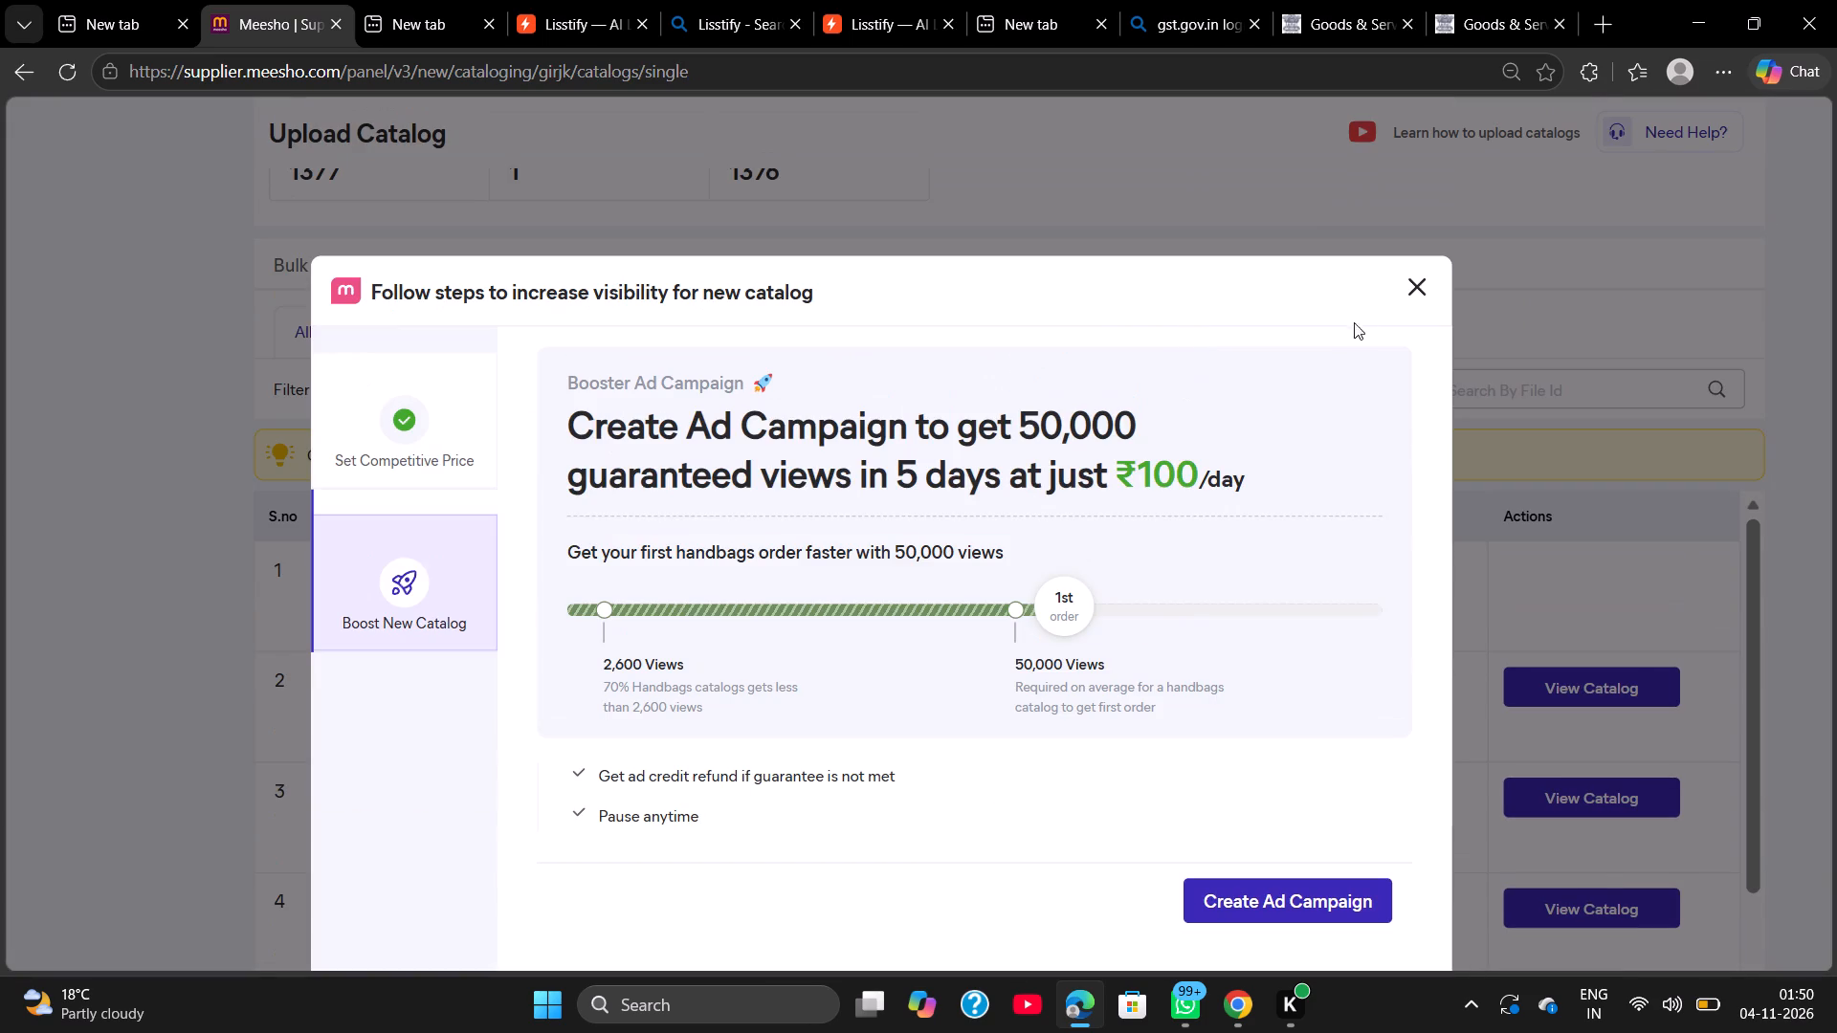
{"action": "left_click", "coordinate": [1404, 283]}
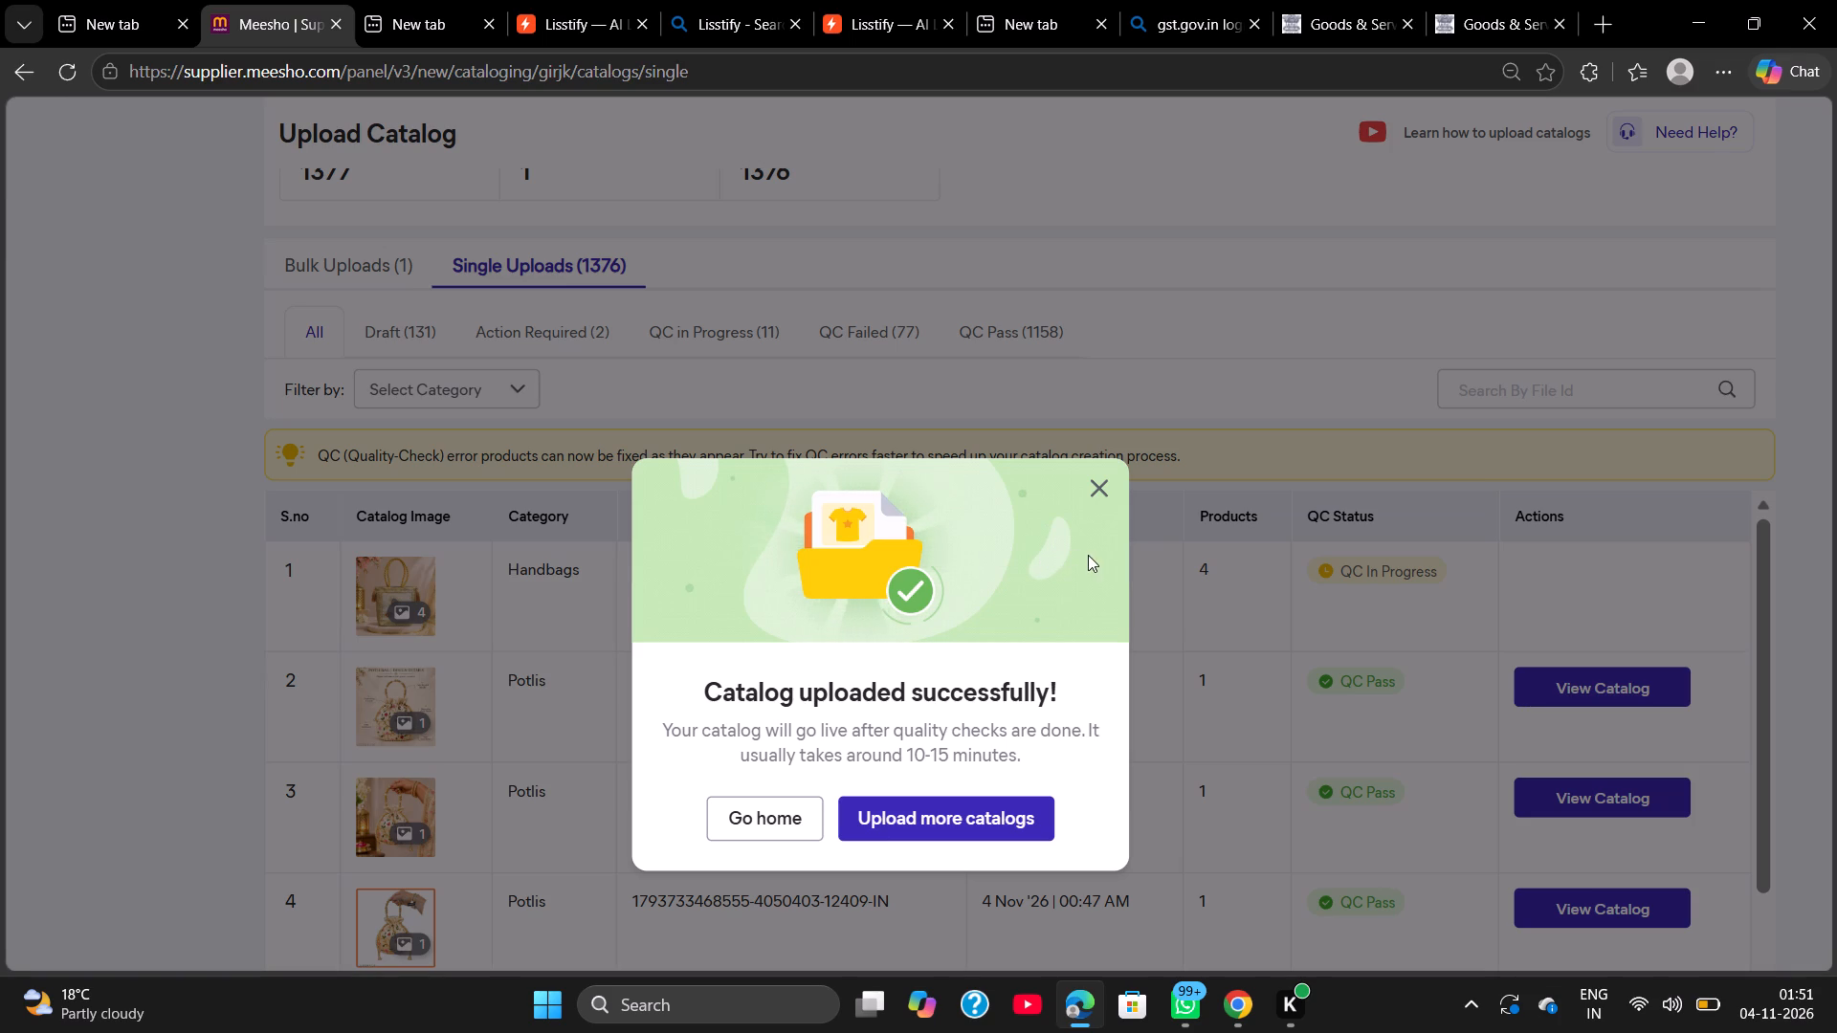
{"action": "left_click", "coordinate": [1093, 485]}
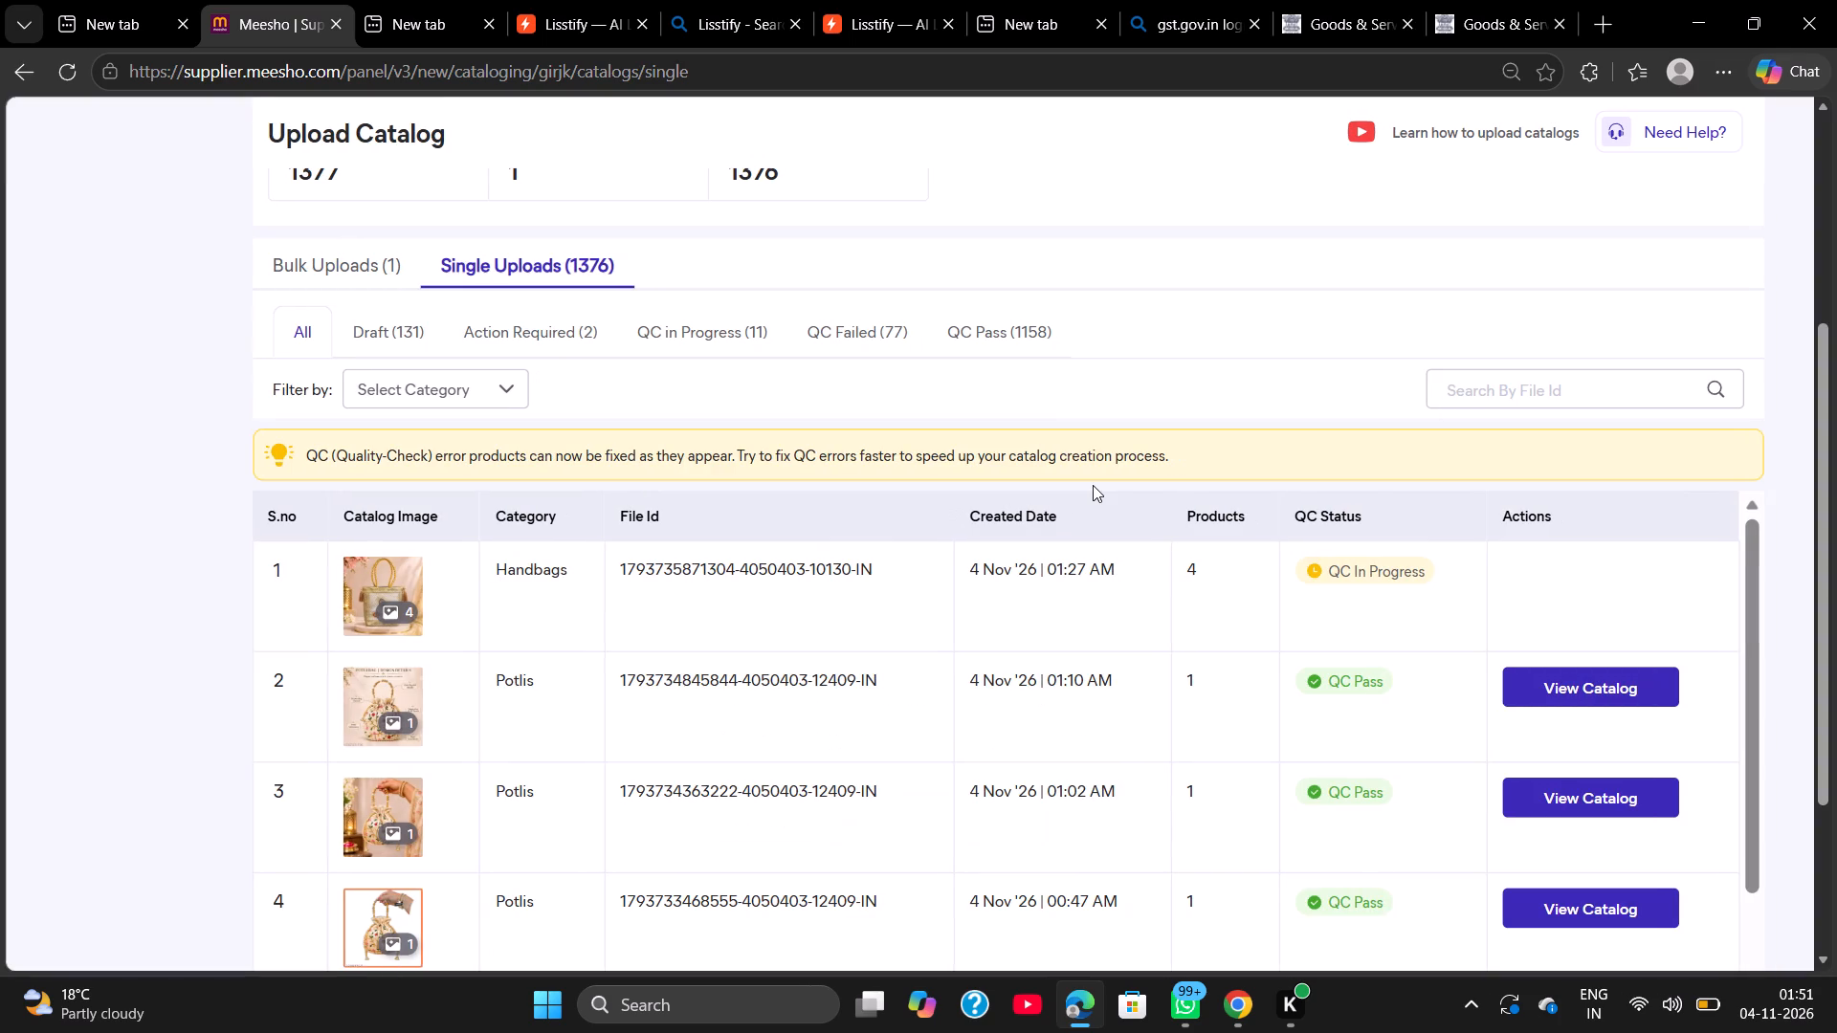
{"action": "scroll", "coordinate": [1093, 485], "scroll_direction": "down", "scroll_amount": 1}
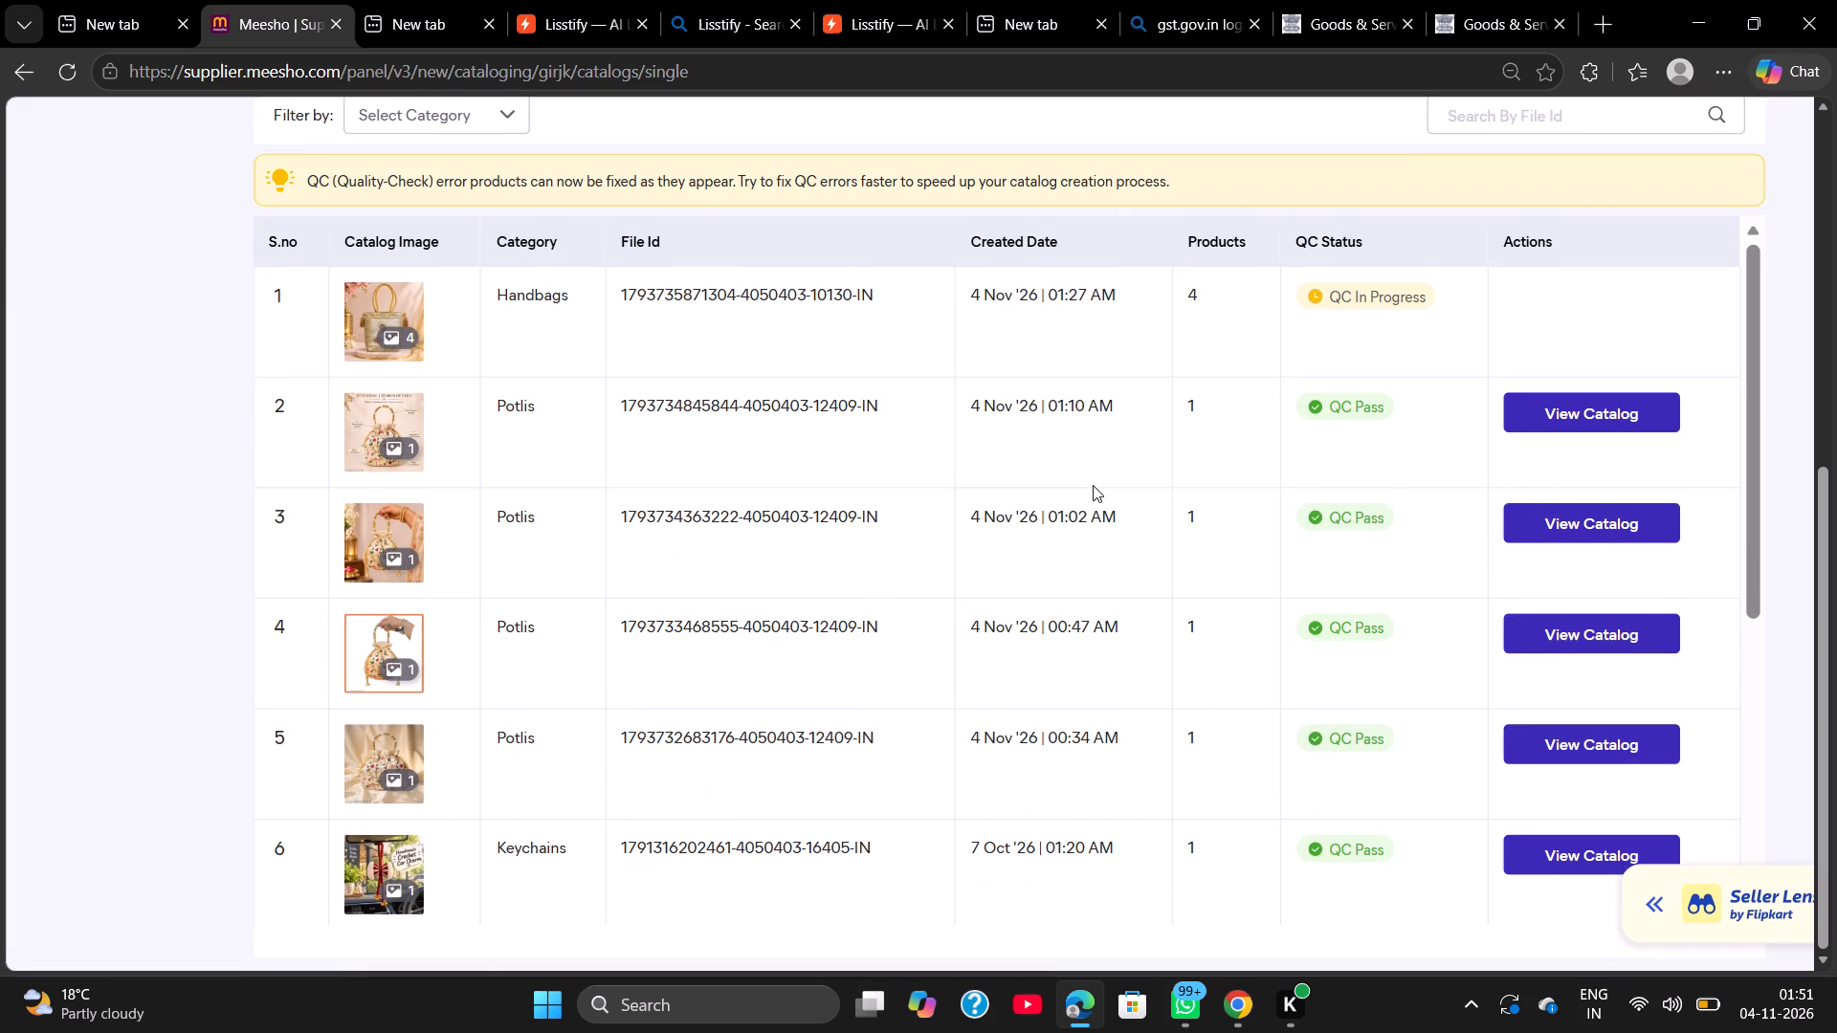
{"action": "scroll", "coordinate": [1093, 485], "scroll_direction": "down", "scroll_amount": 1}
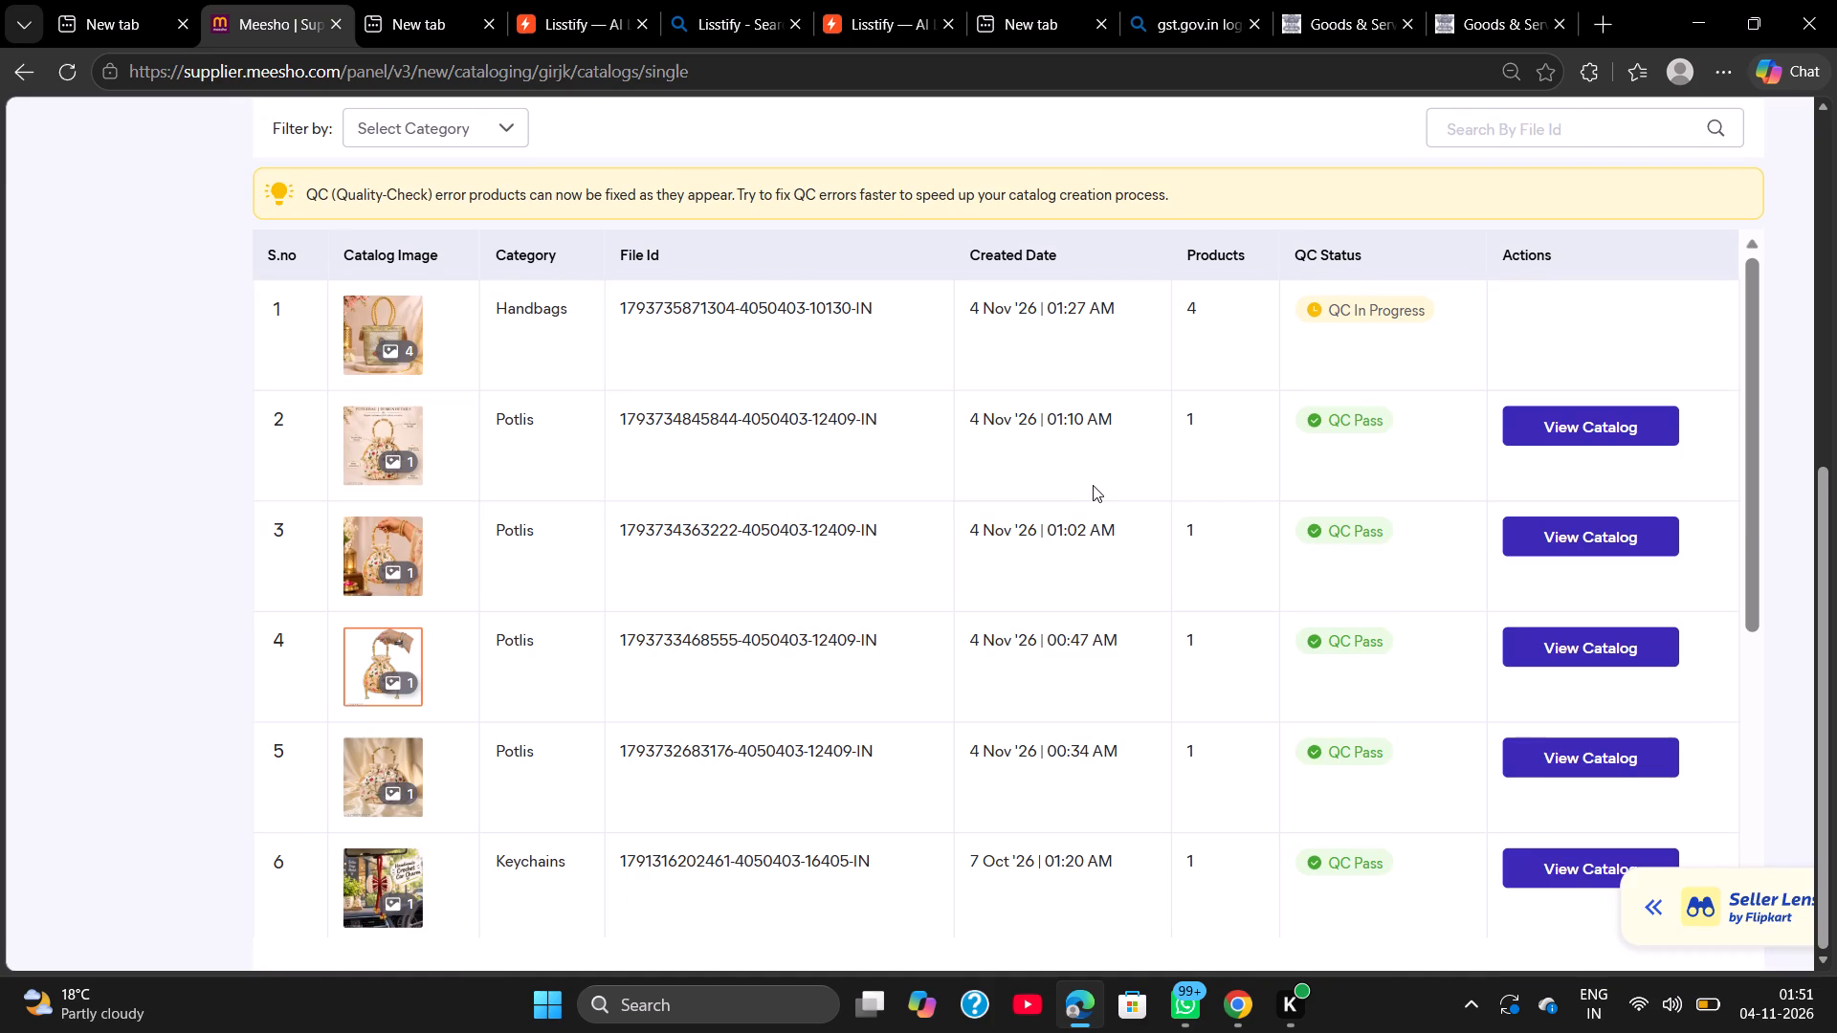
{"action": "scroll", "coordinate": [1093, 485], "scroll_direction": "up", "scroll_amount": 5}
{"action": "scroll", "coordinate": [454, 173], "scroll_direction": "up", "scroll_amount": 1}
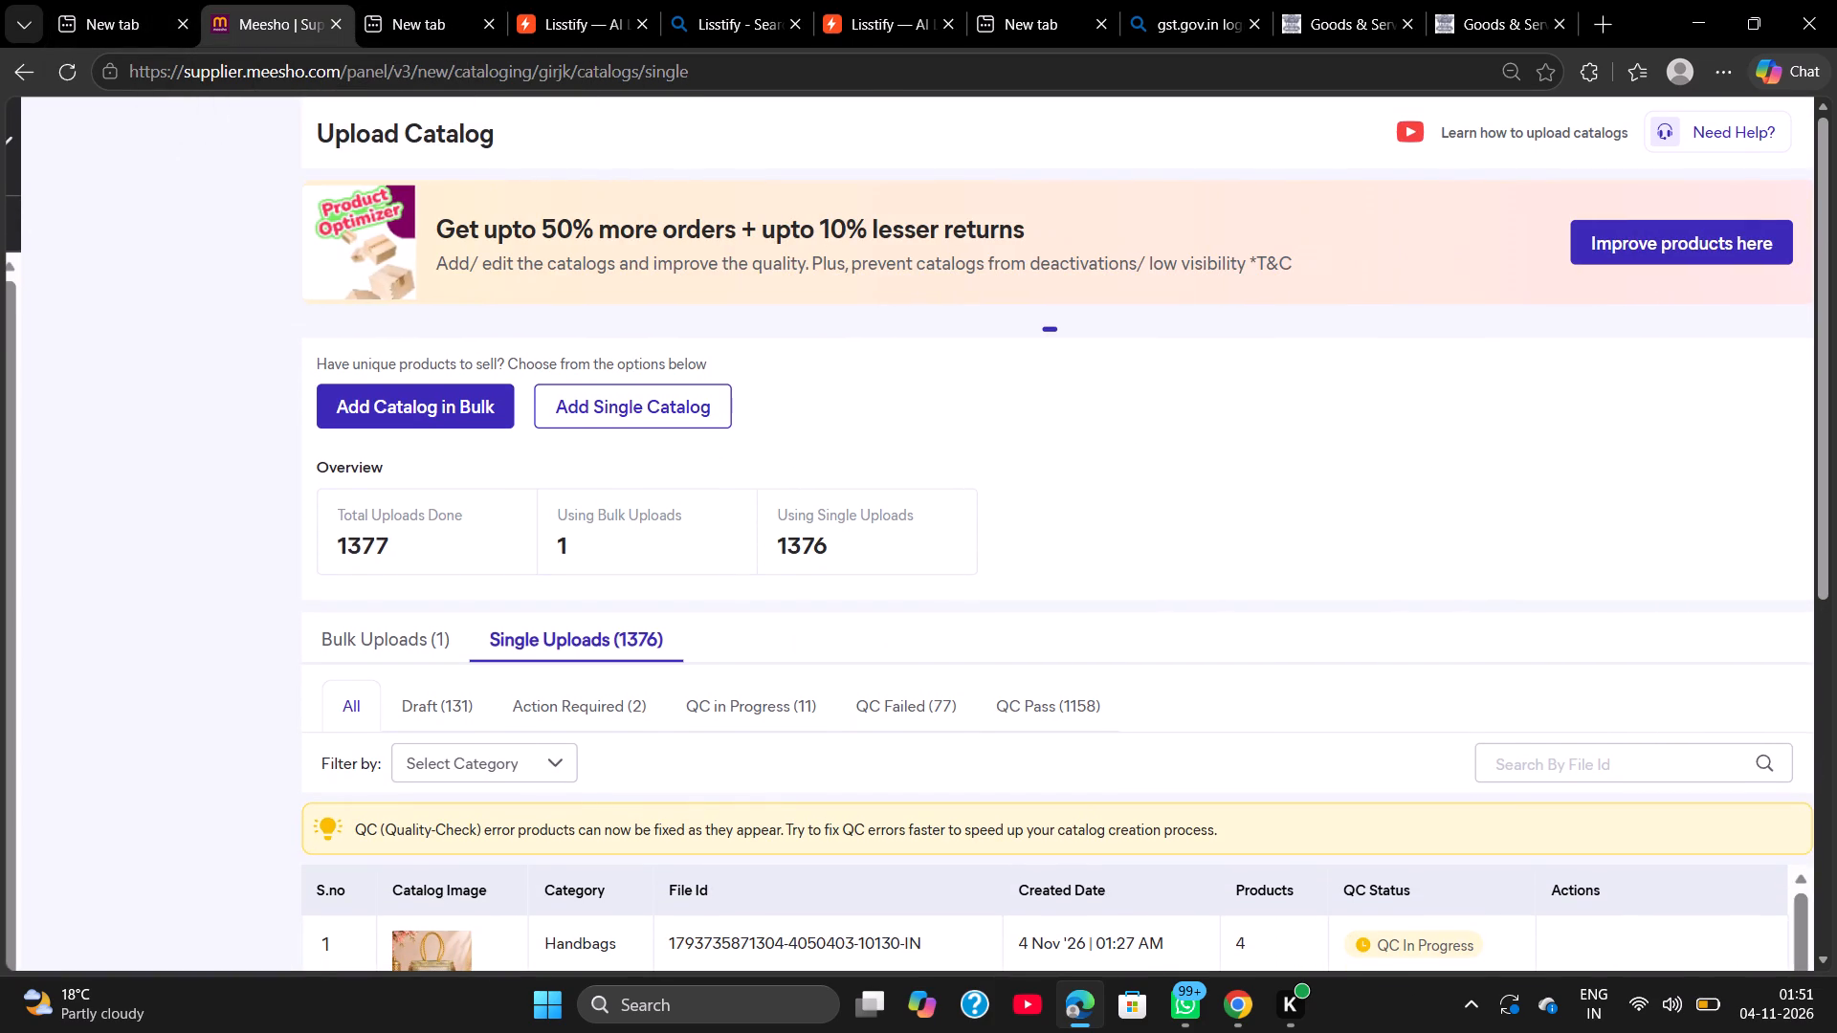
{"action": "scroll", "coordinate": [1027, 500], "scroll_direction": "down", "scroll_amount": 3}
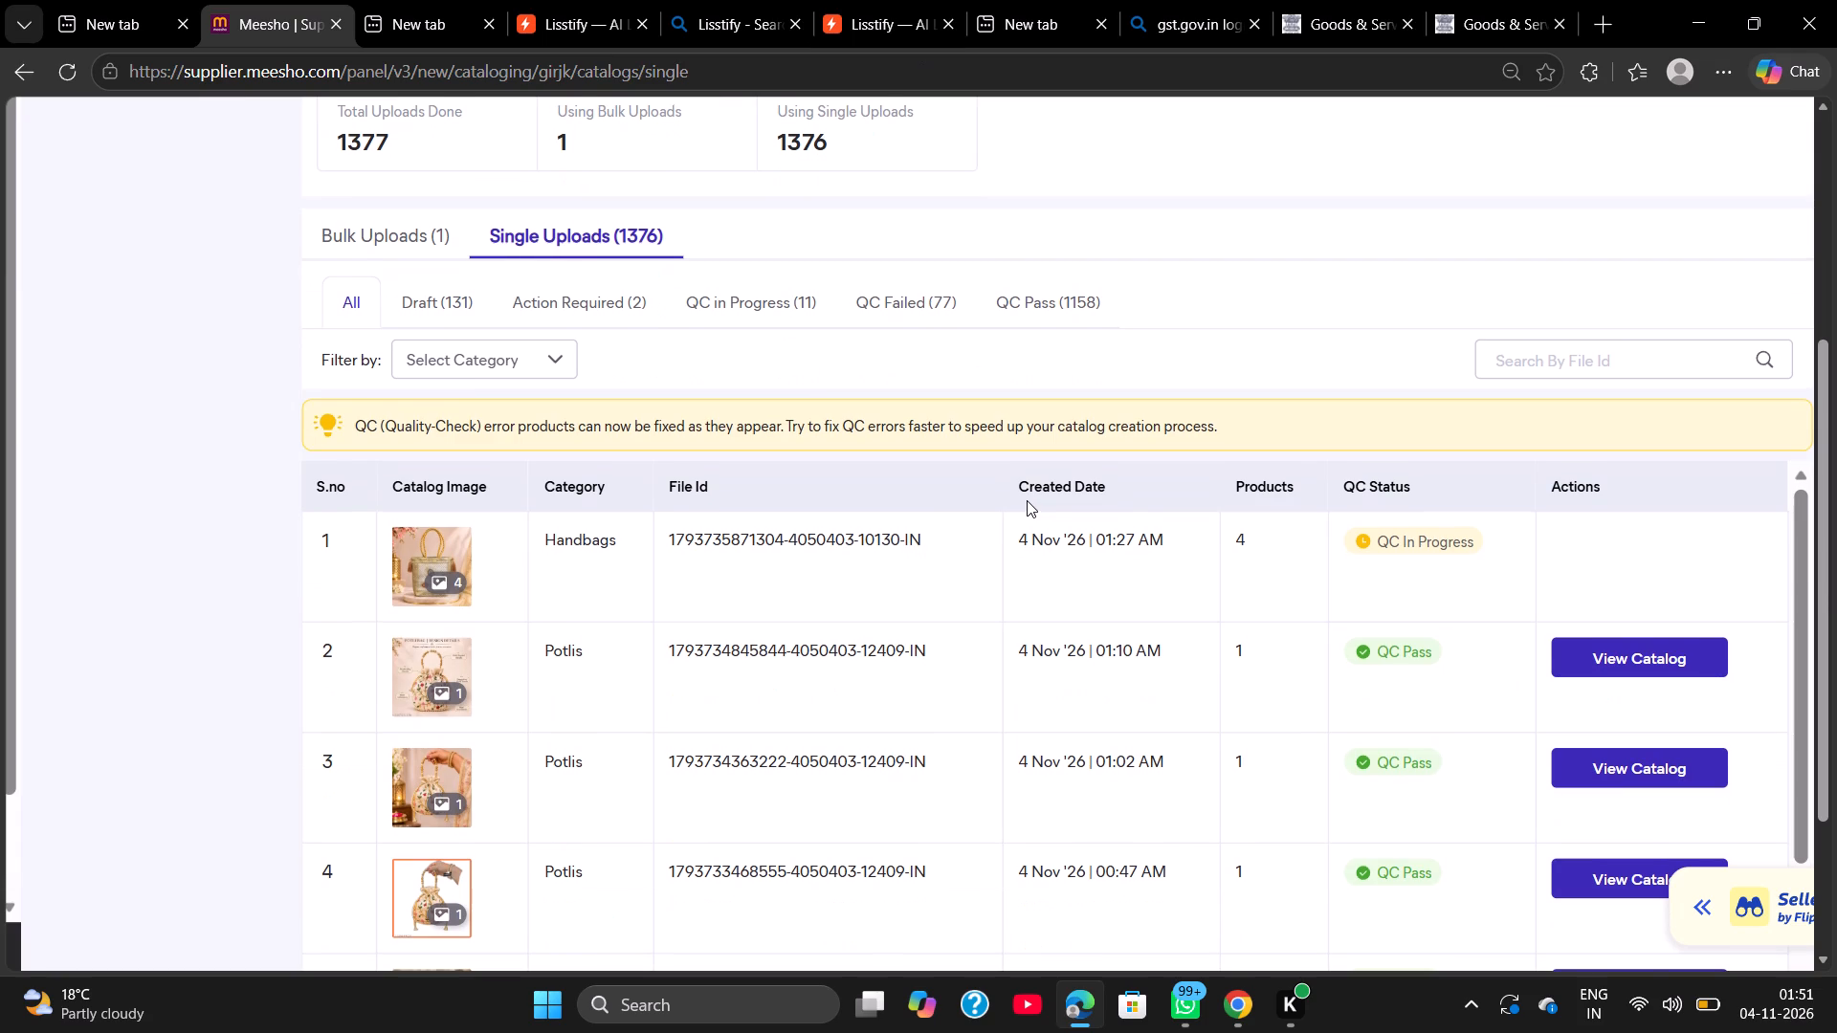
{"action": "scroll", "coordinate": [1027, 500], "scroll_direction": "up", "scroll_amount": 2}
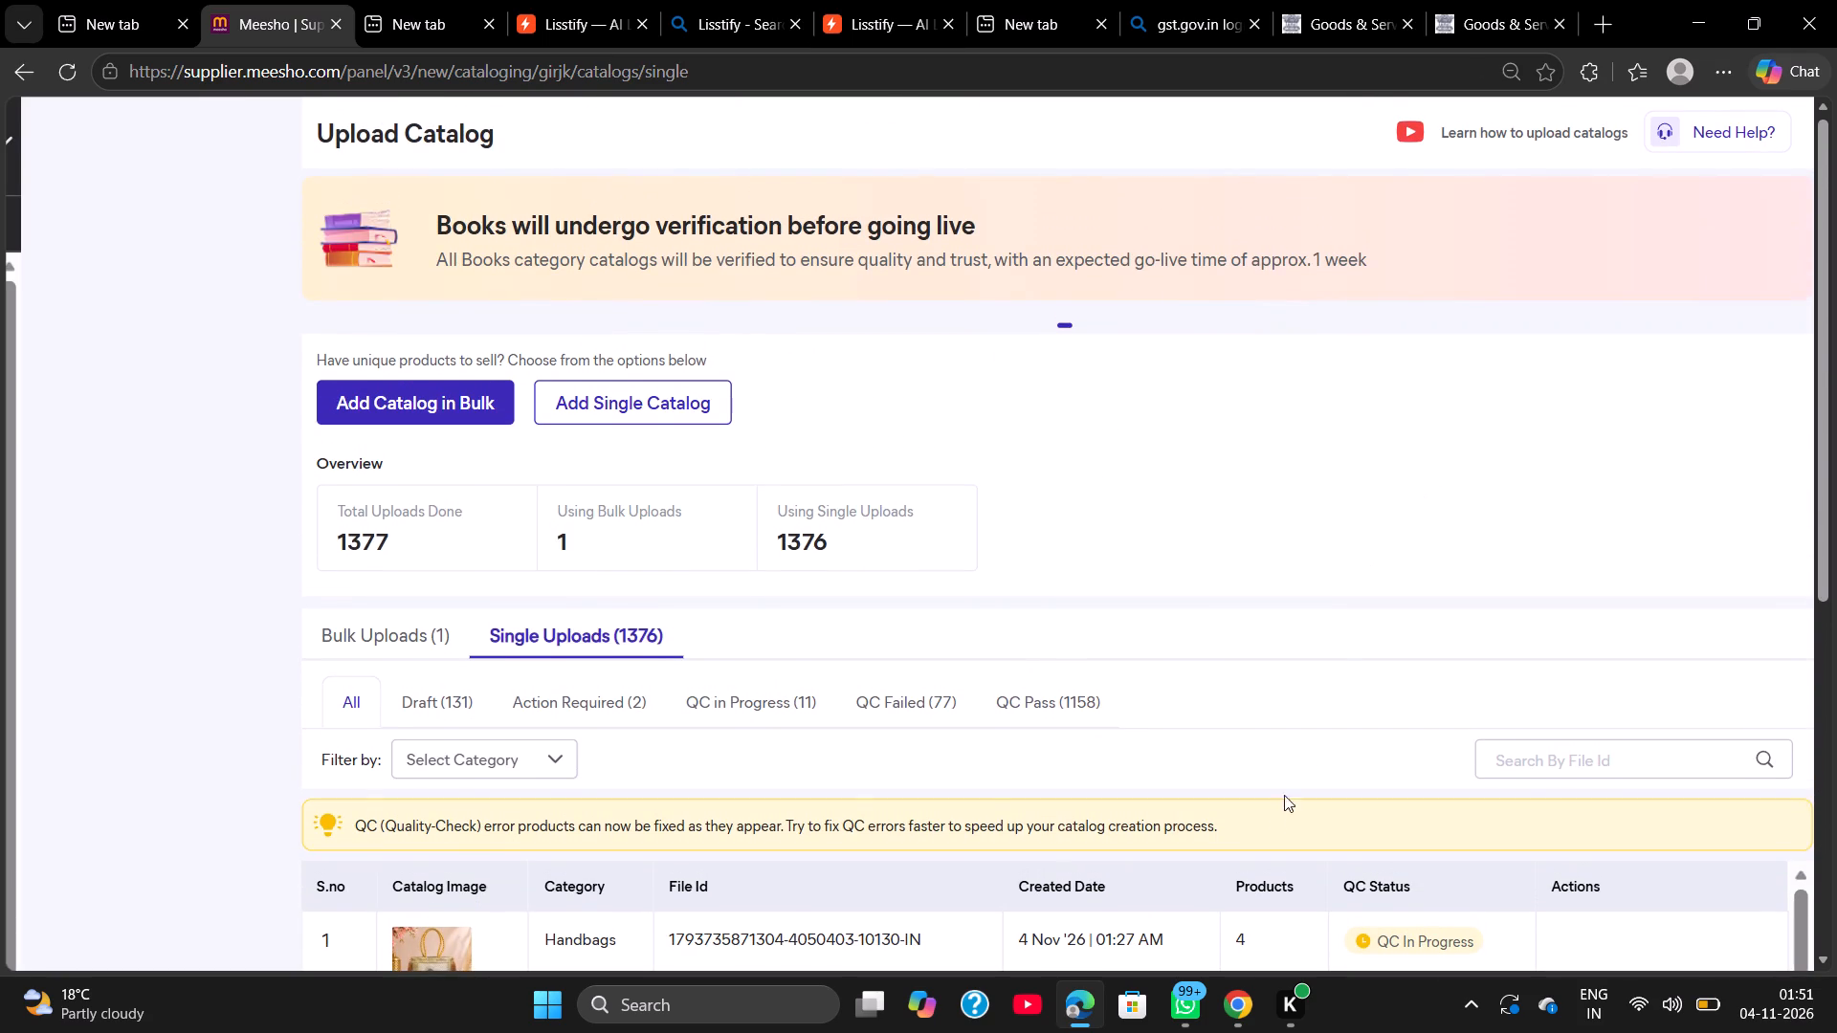
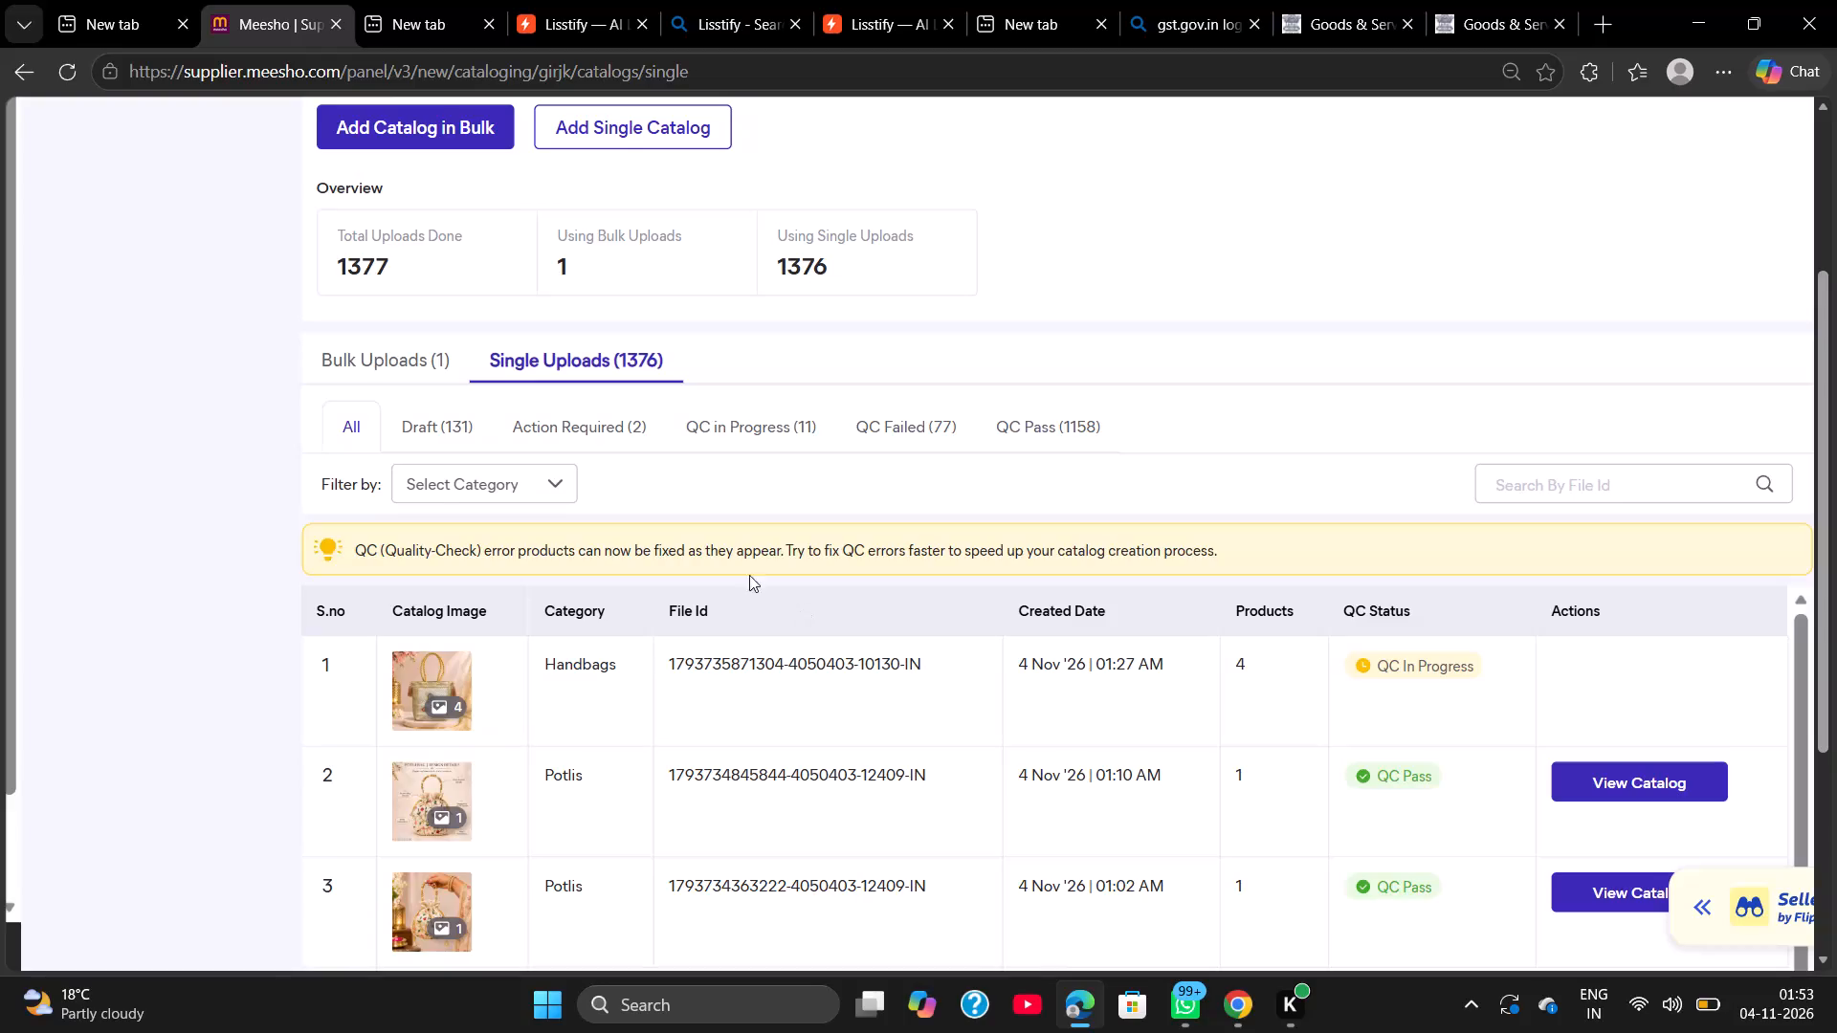
Reload the Single Uploads list by way of Bulk Uploads, and examine the product images of the newly submitted Handbags catalog.
{"action": "left_click", "coordinate": [386, 356]}
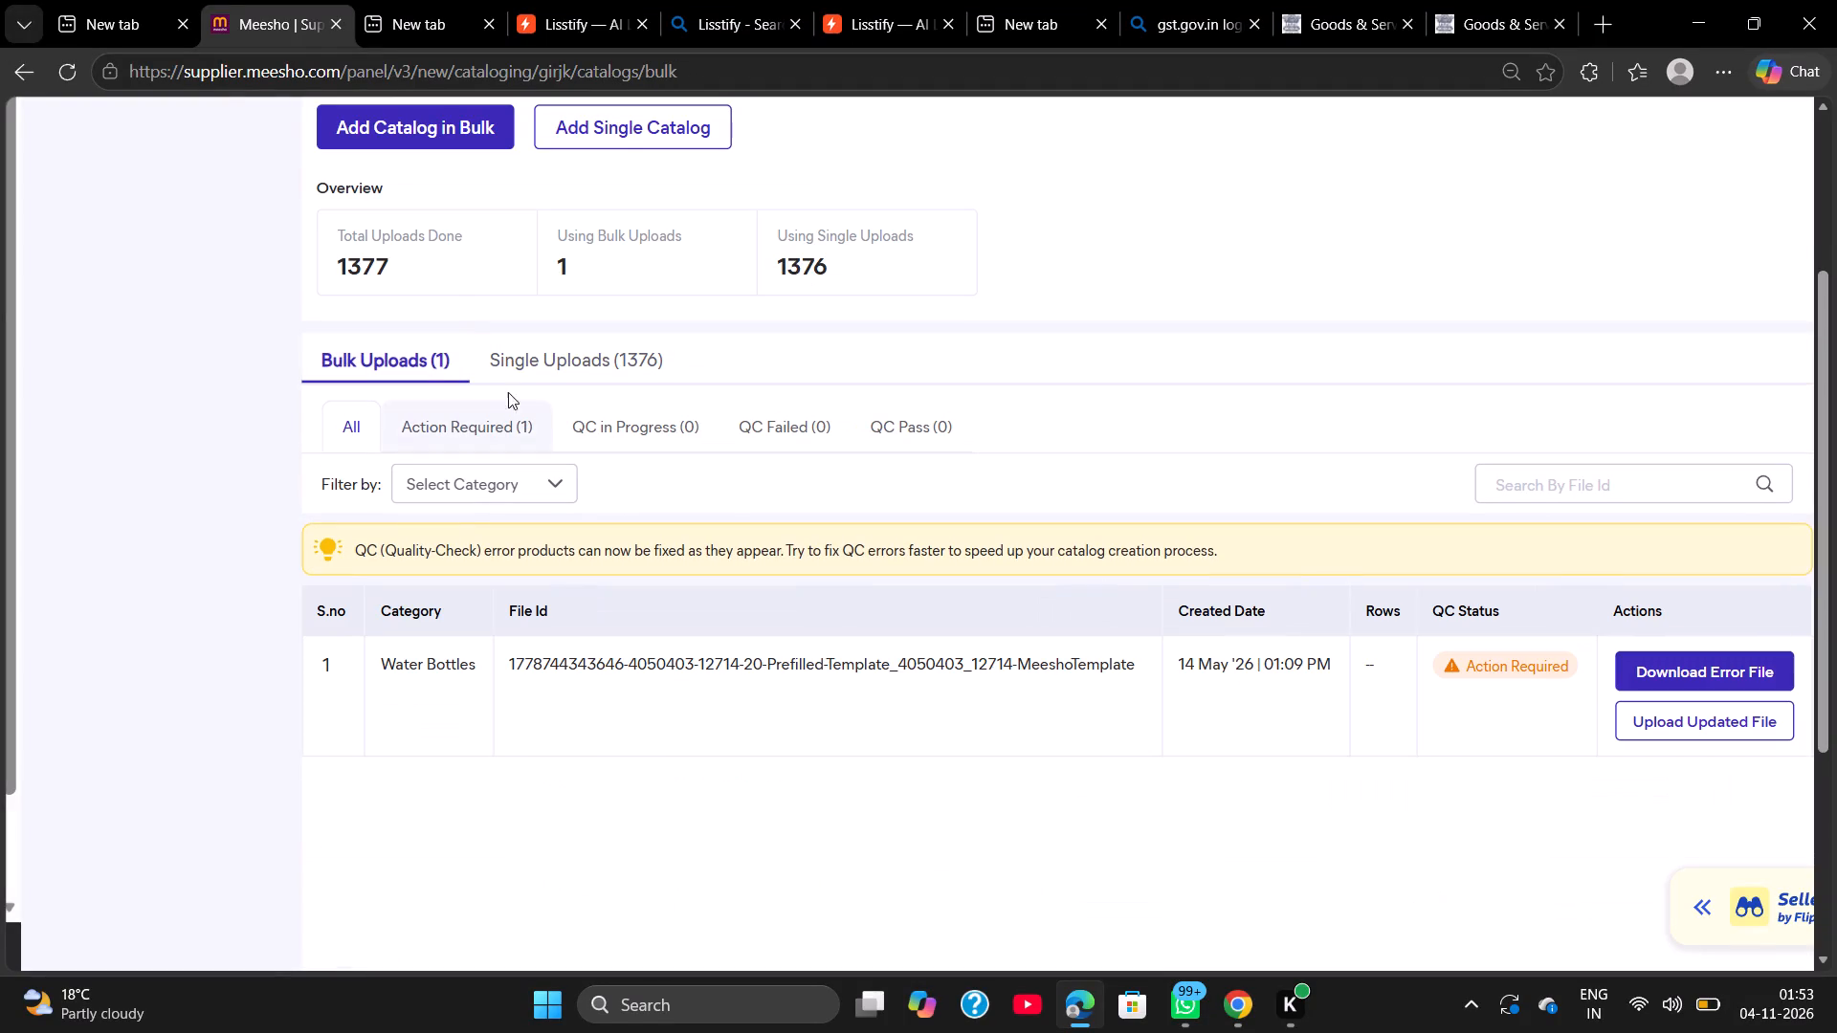
{"action": "left_click", "coordinate": [543, 369]}
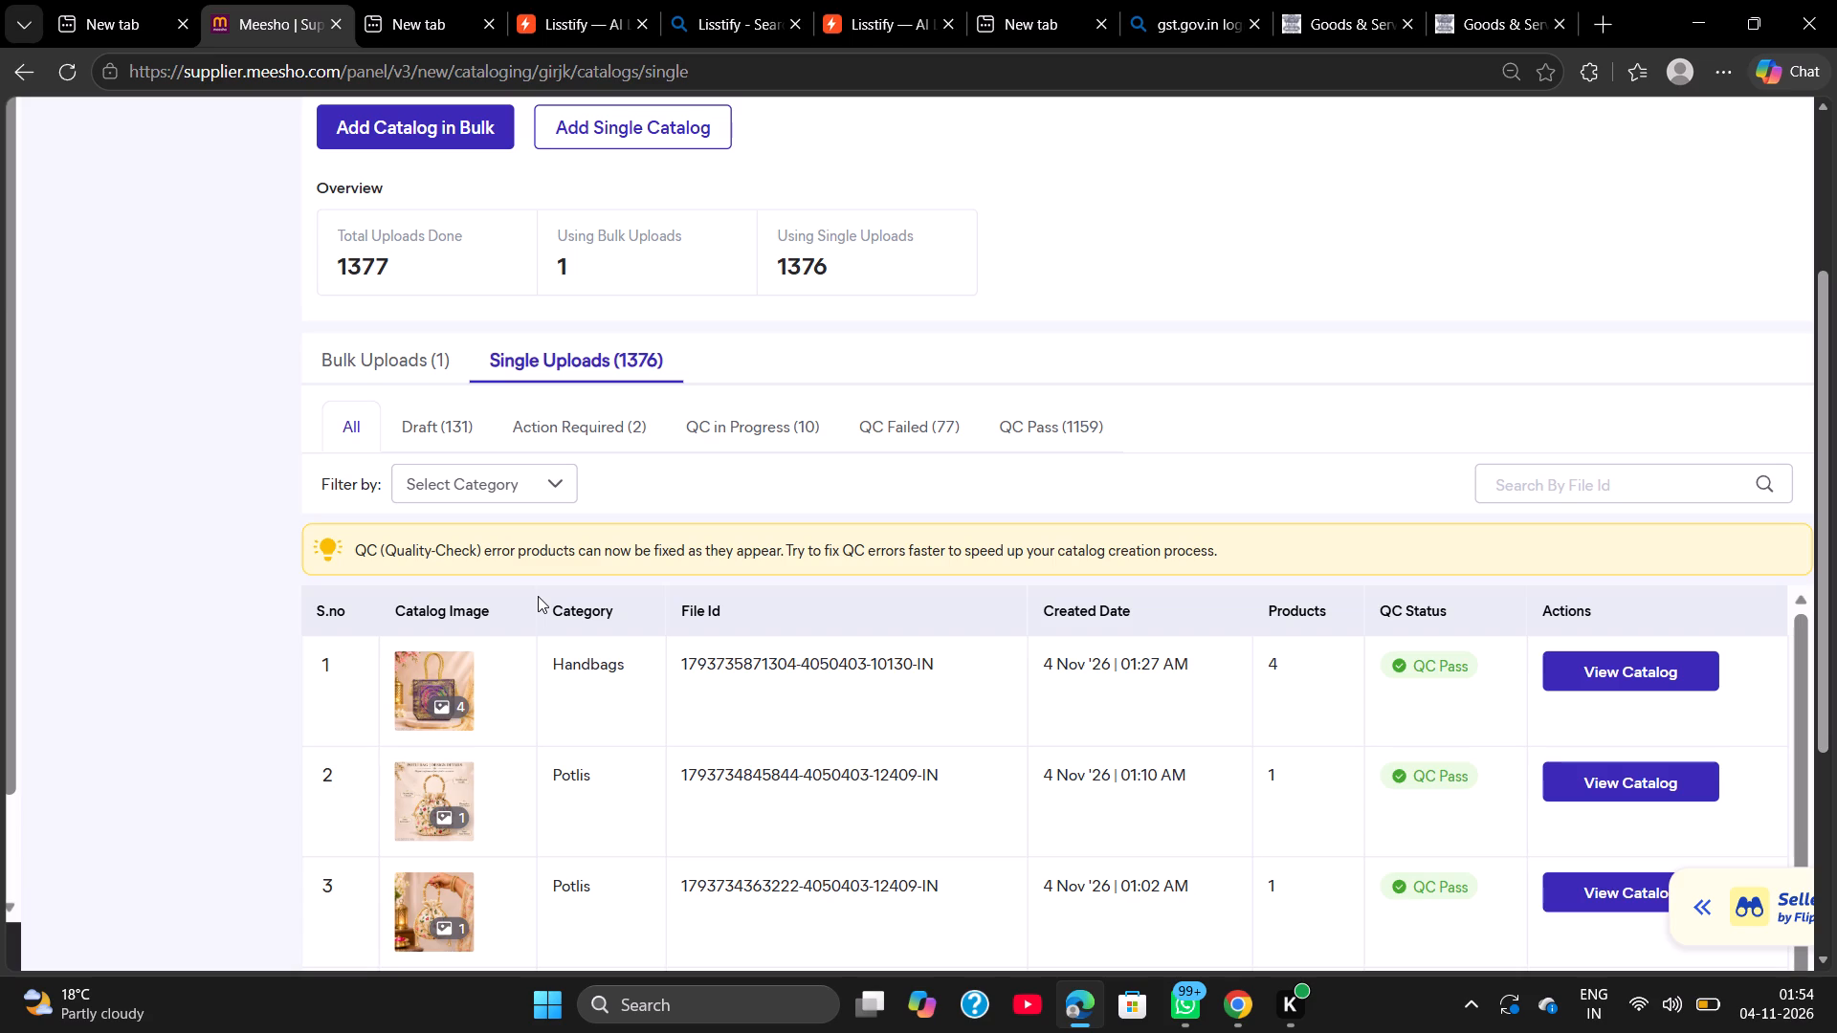
{"action": "scroll", "coordinate": [881, 720], "scroll_direction": "left", "scroll_amount": 1}
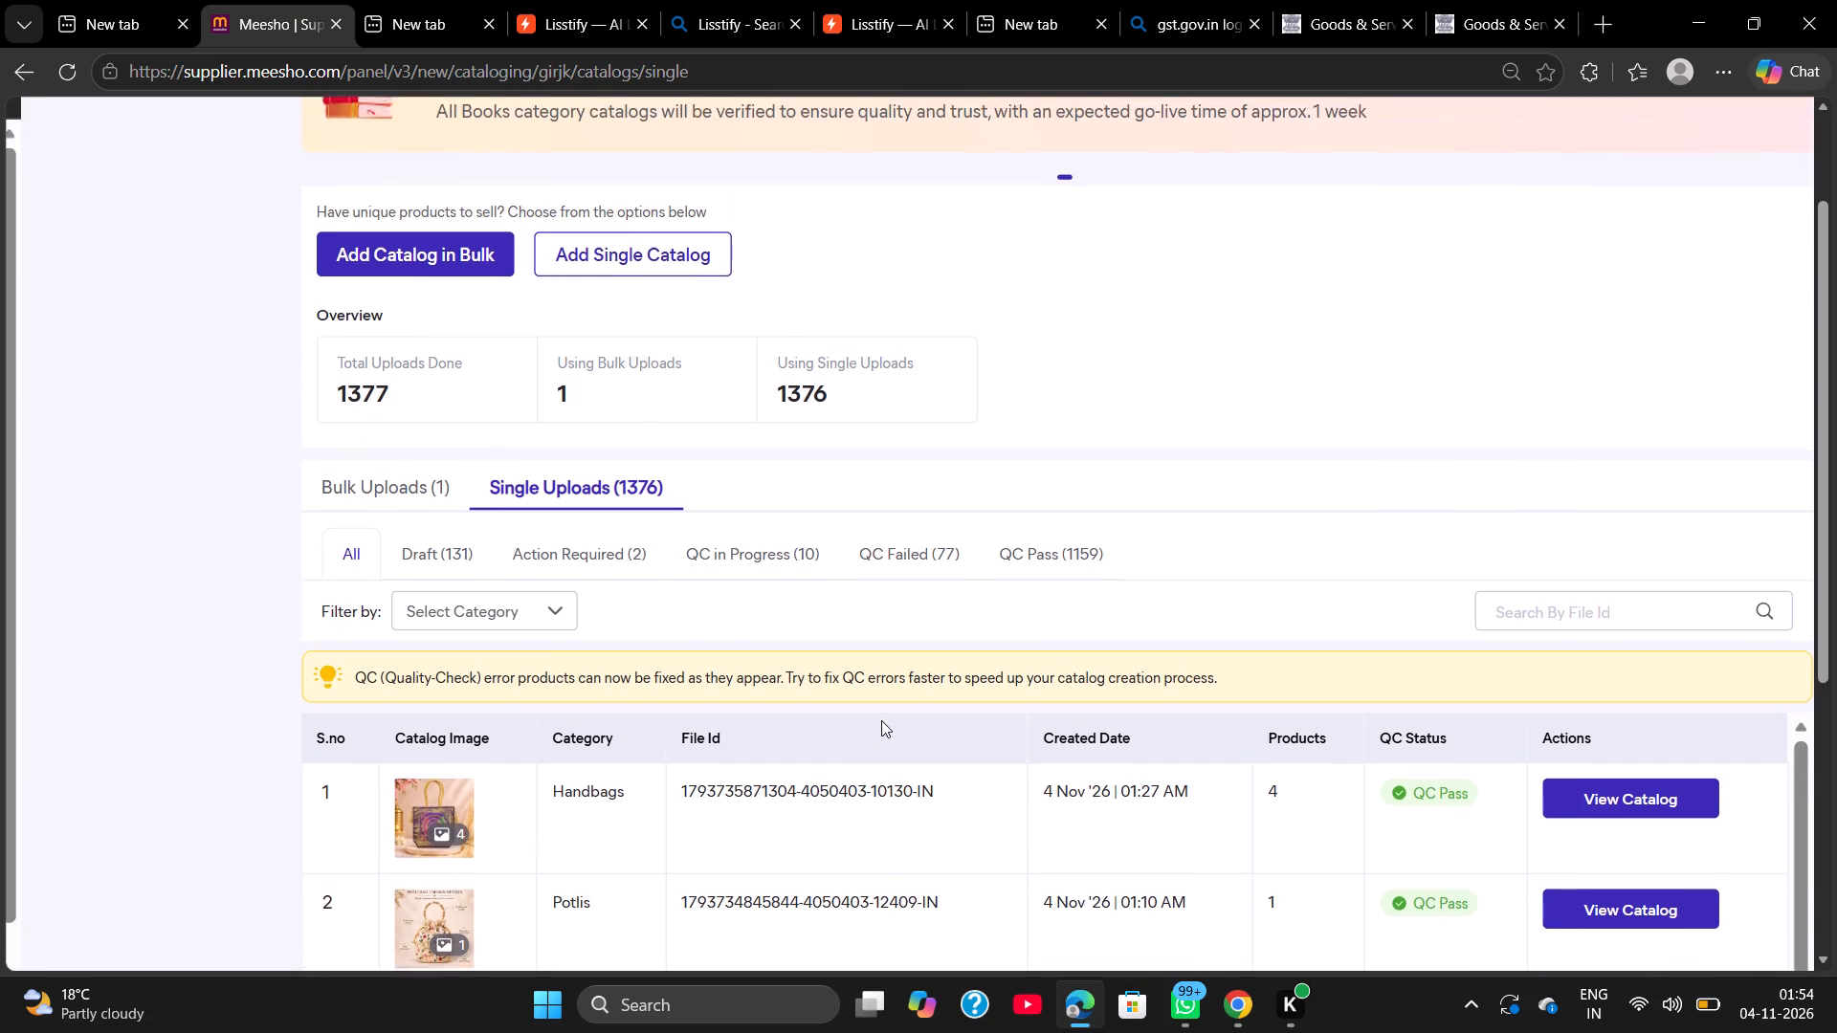
{"action": "scroll", "coordinate": [881, 720], "scroll_direction": "left", "scroll_amount": 1}
{"action": "left_click", "coordinate": [444, 646]}
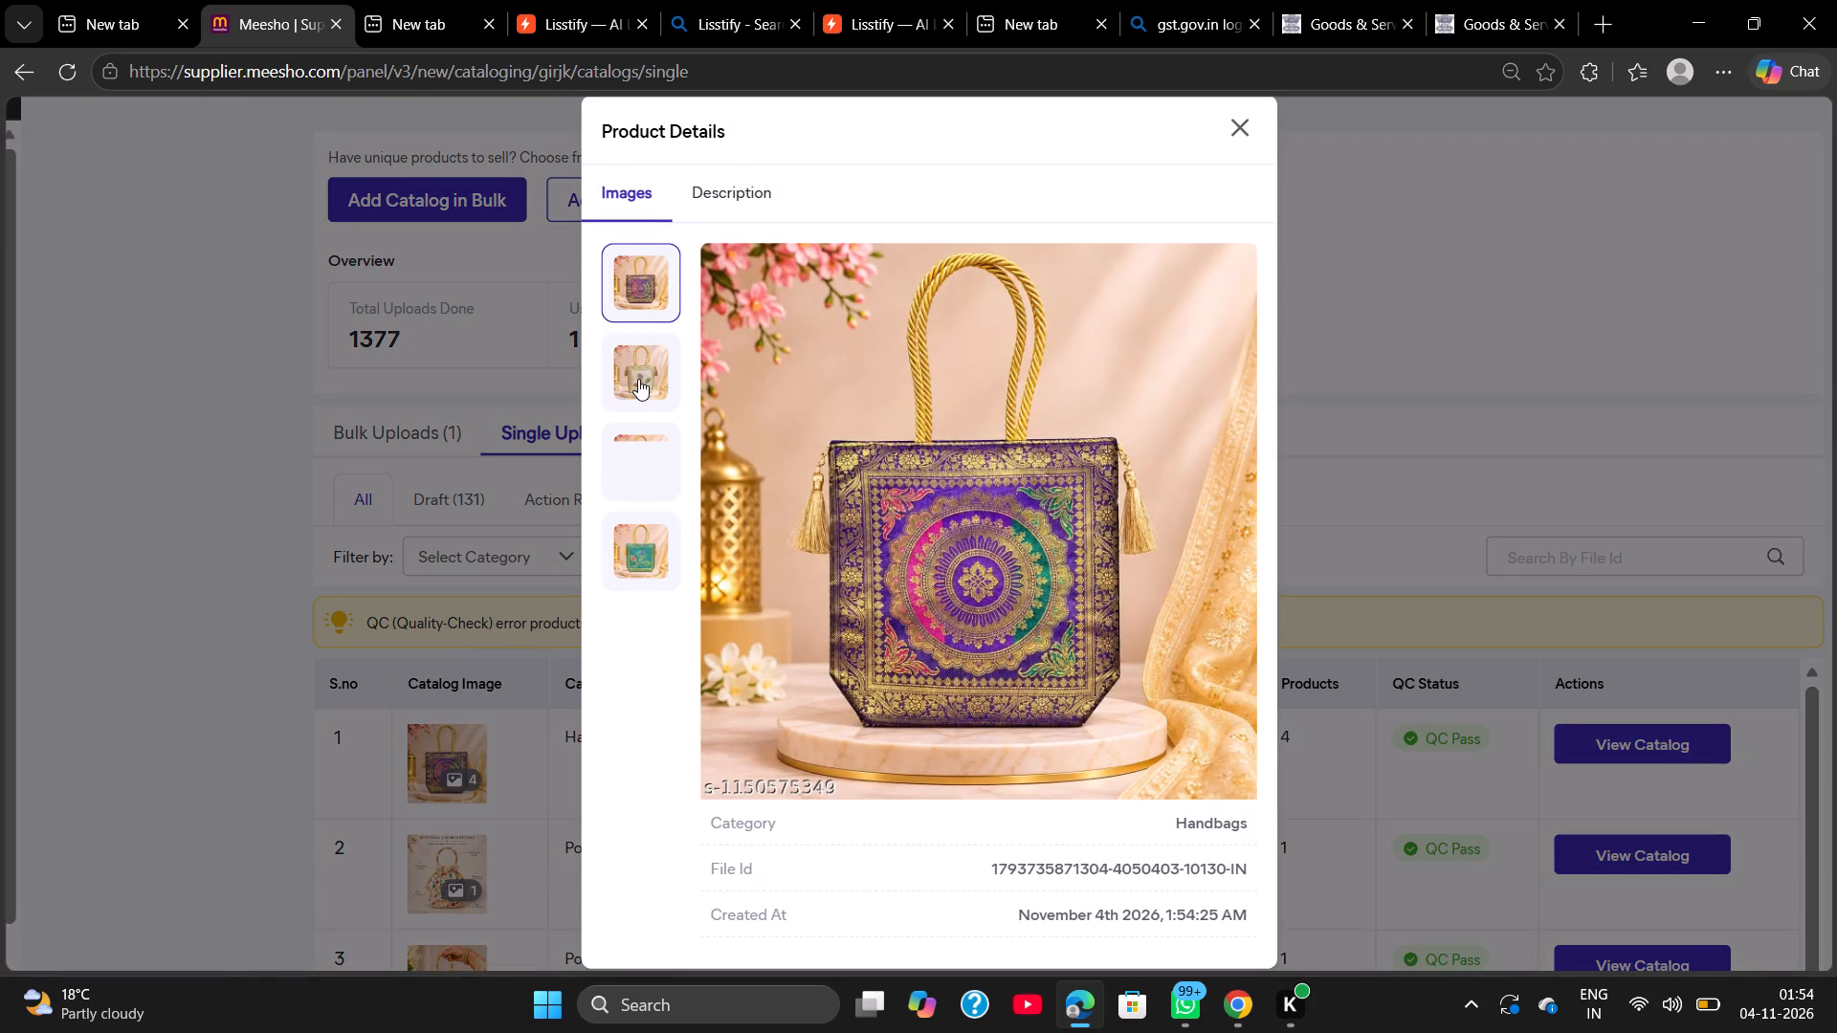
{"action": "left_click", "coordinate": [638, 379]}
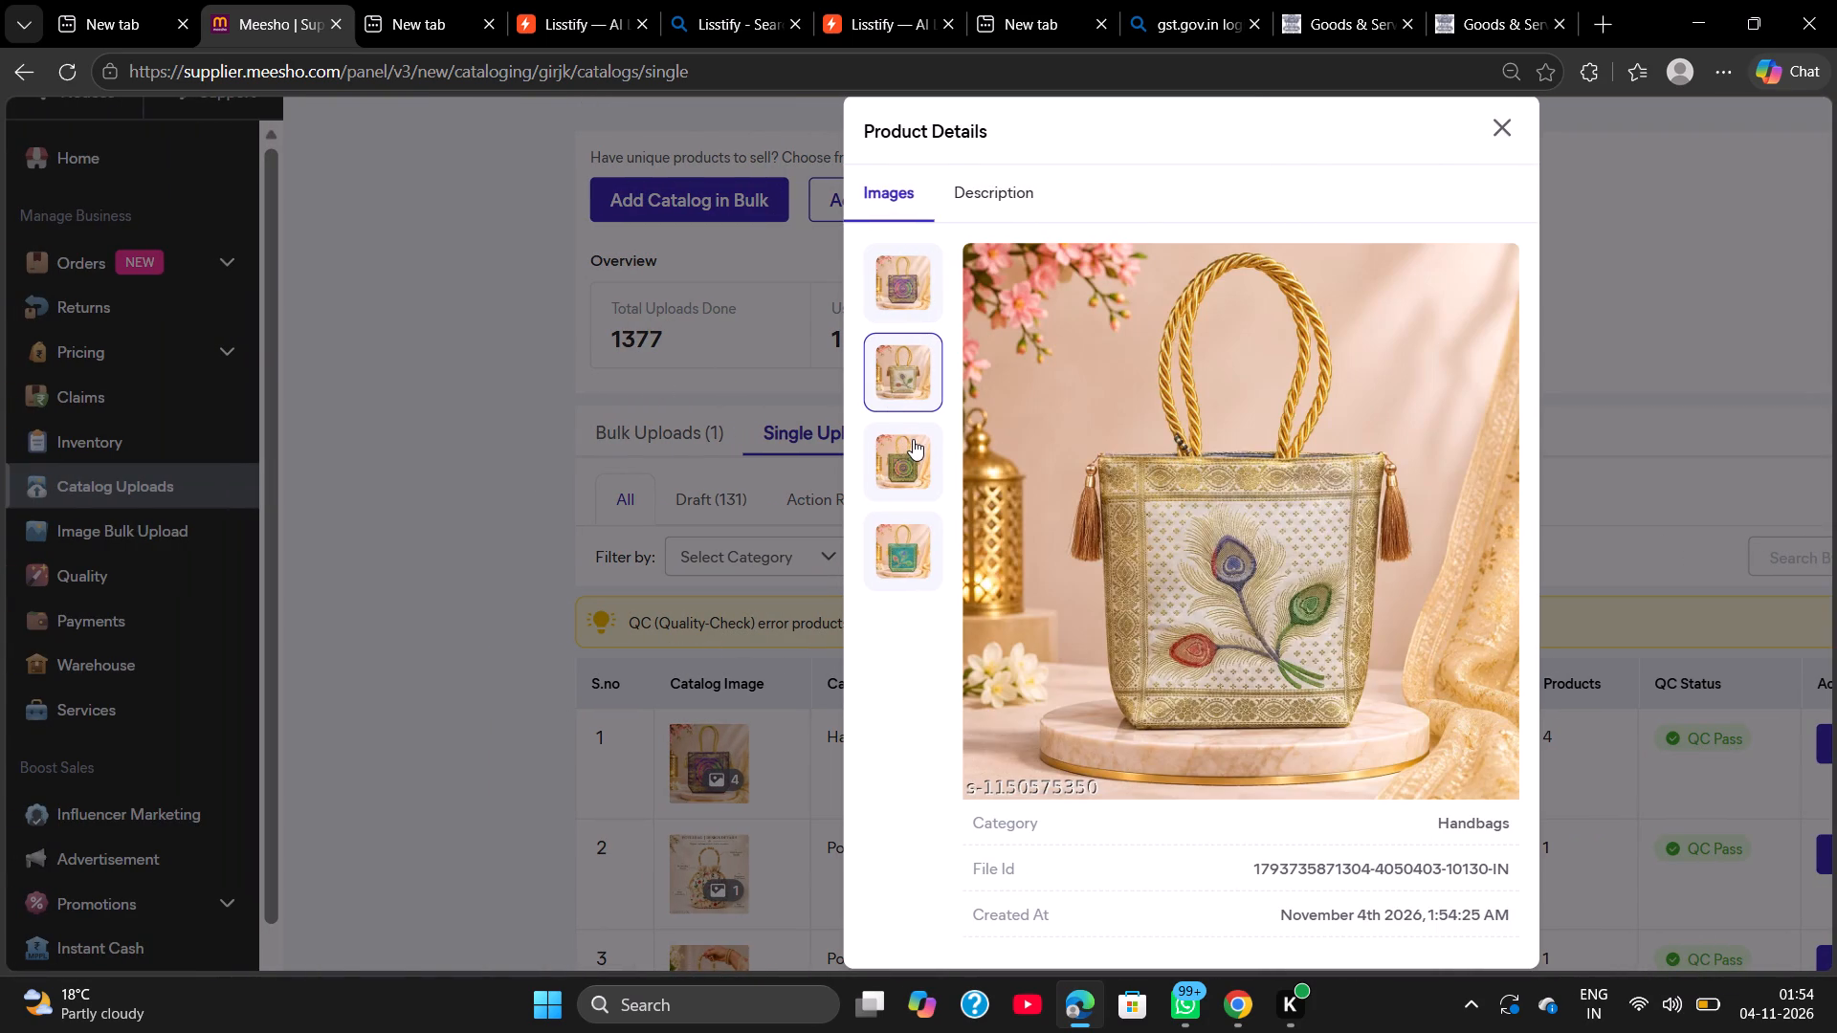
{"action": "left_click", "coordinate": [913, 440]}
{"action": "left_click", "coordinate": [907, 519]}
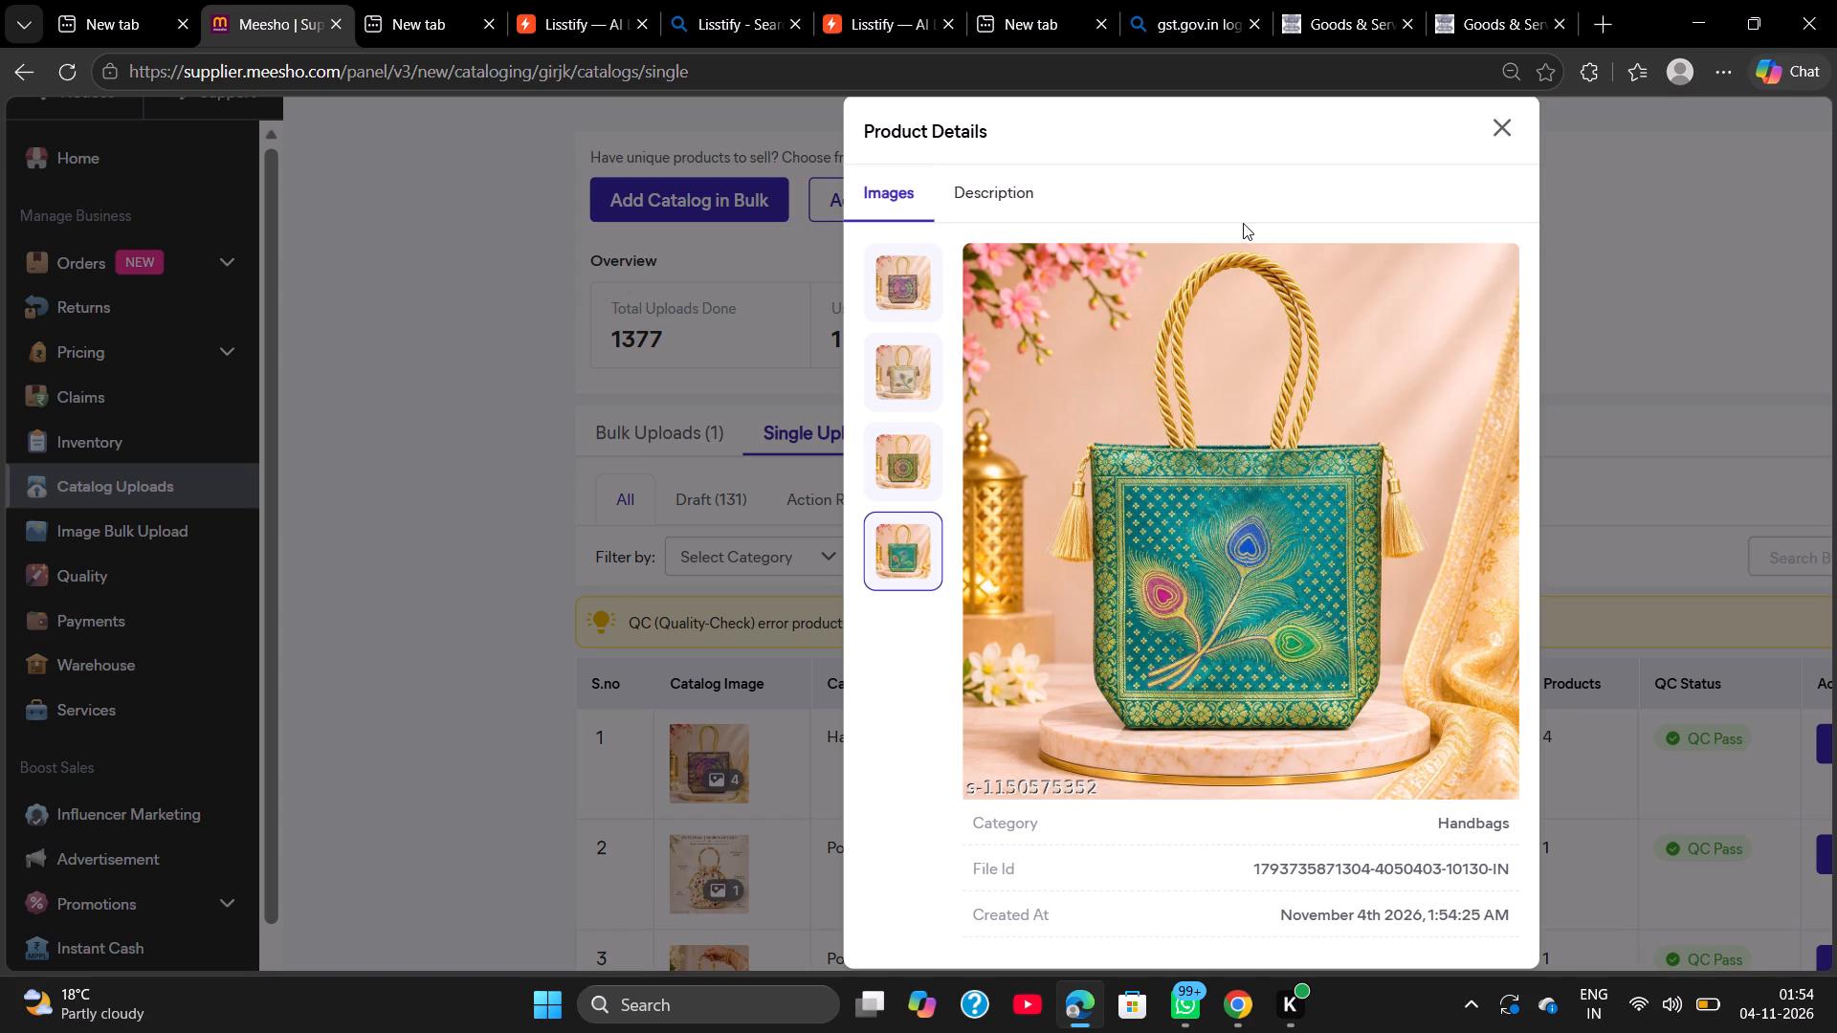
{"action": "left_click", "coordinate": [1489, 121]}
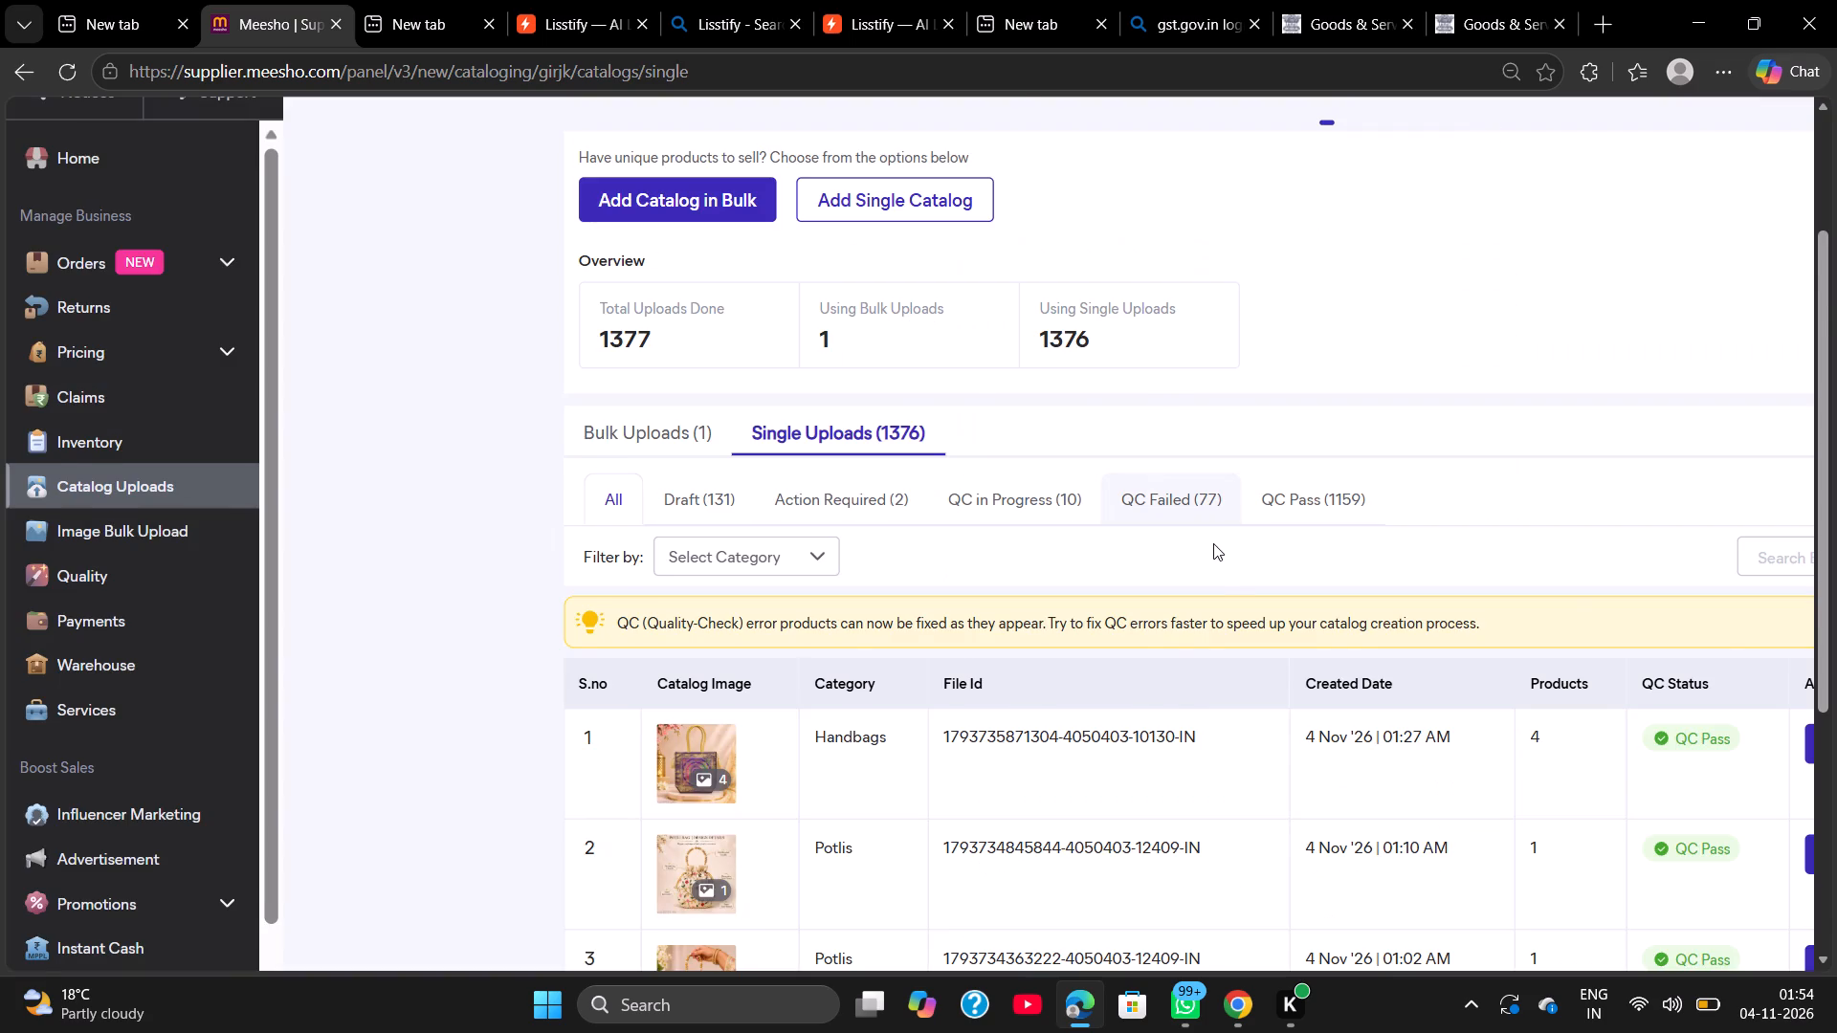
Begin another single catalog and choose to start the listing with a product image.
{"action": "scroll", "coordinate": [1213, 543], "scroll_direction": "down", "scroll_amount": 1}
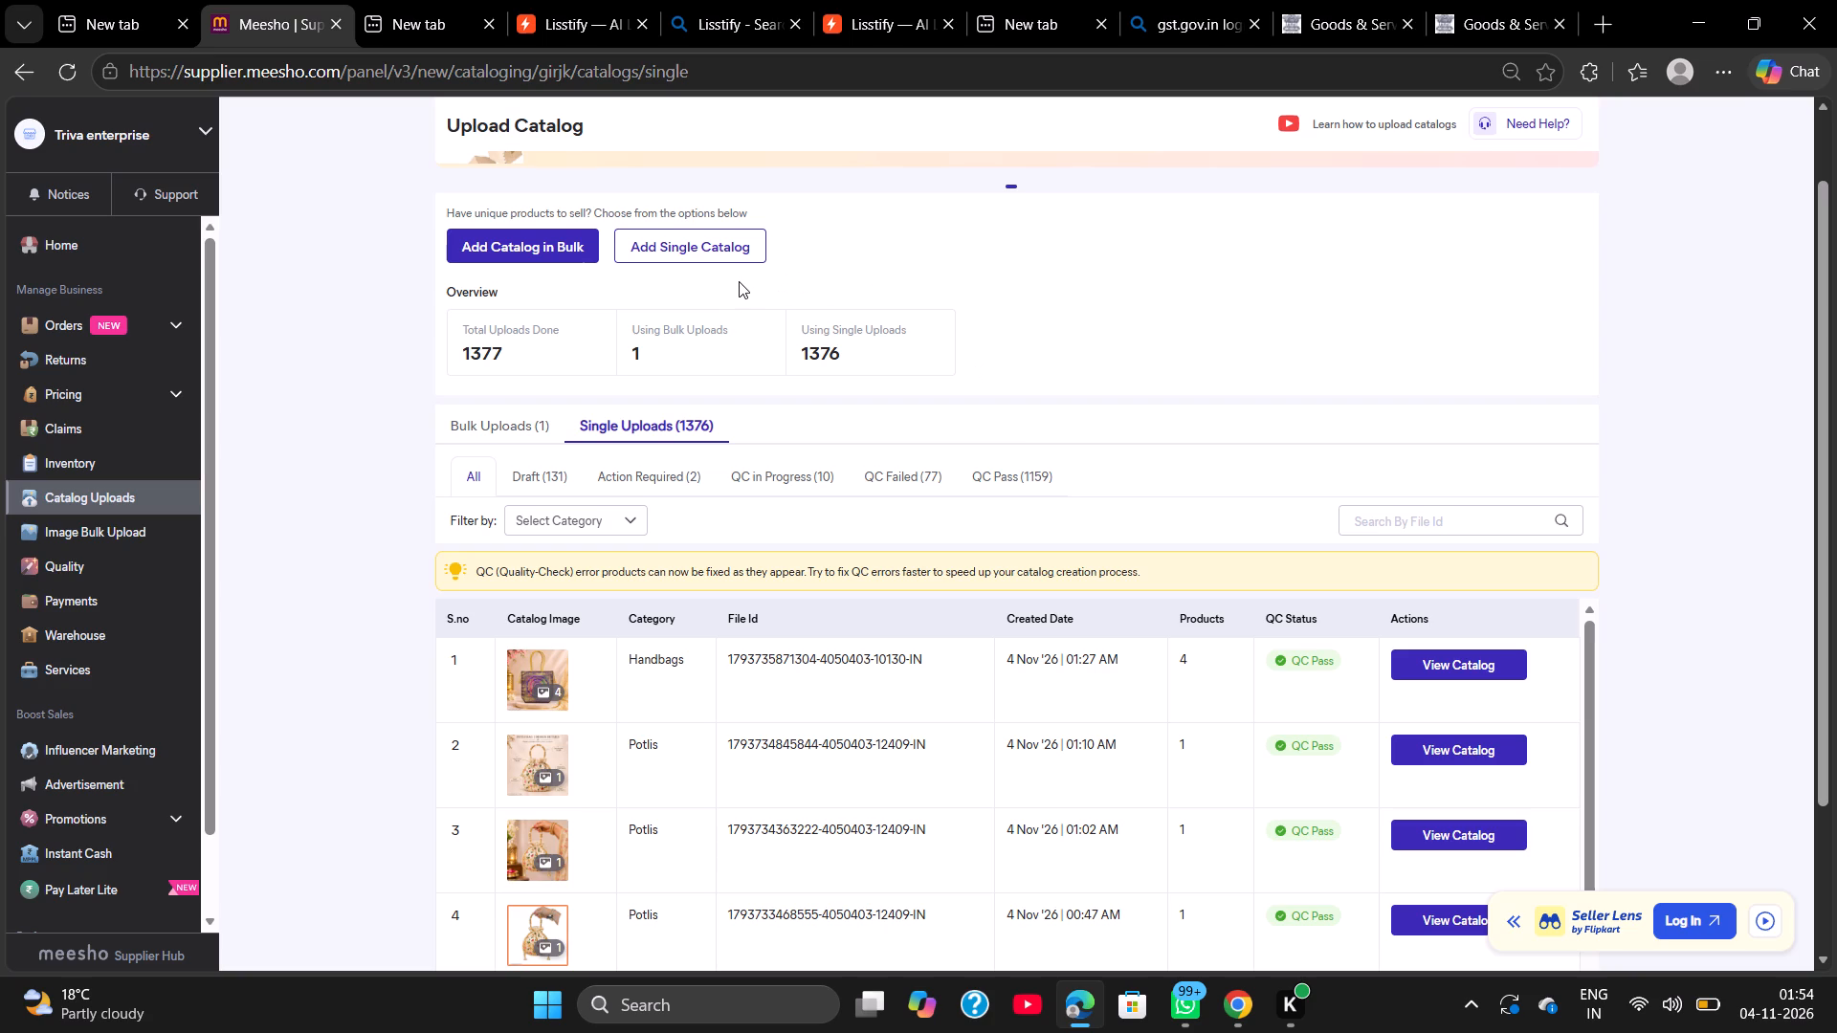
{"action": "left_click", "coordinate": [717, 224]}
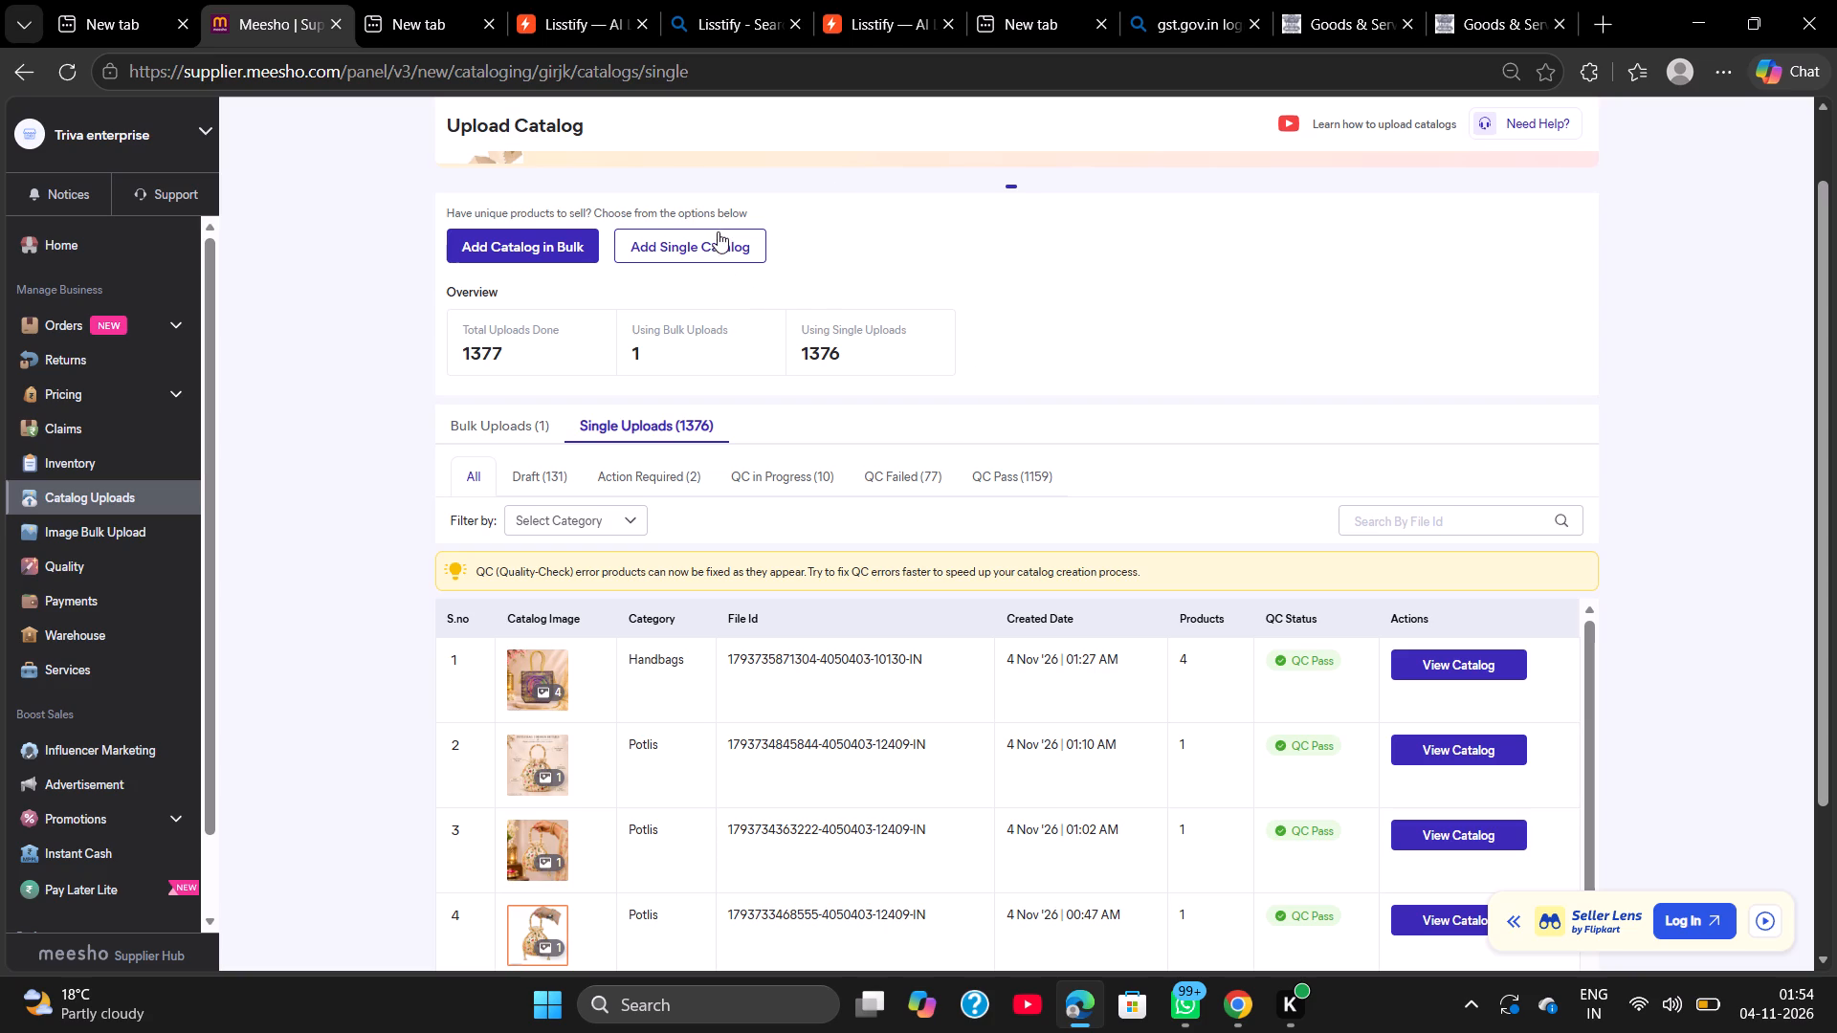
{"action": "left_click", "coordinate": [719, 234]}
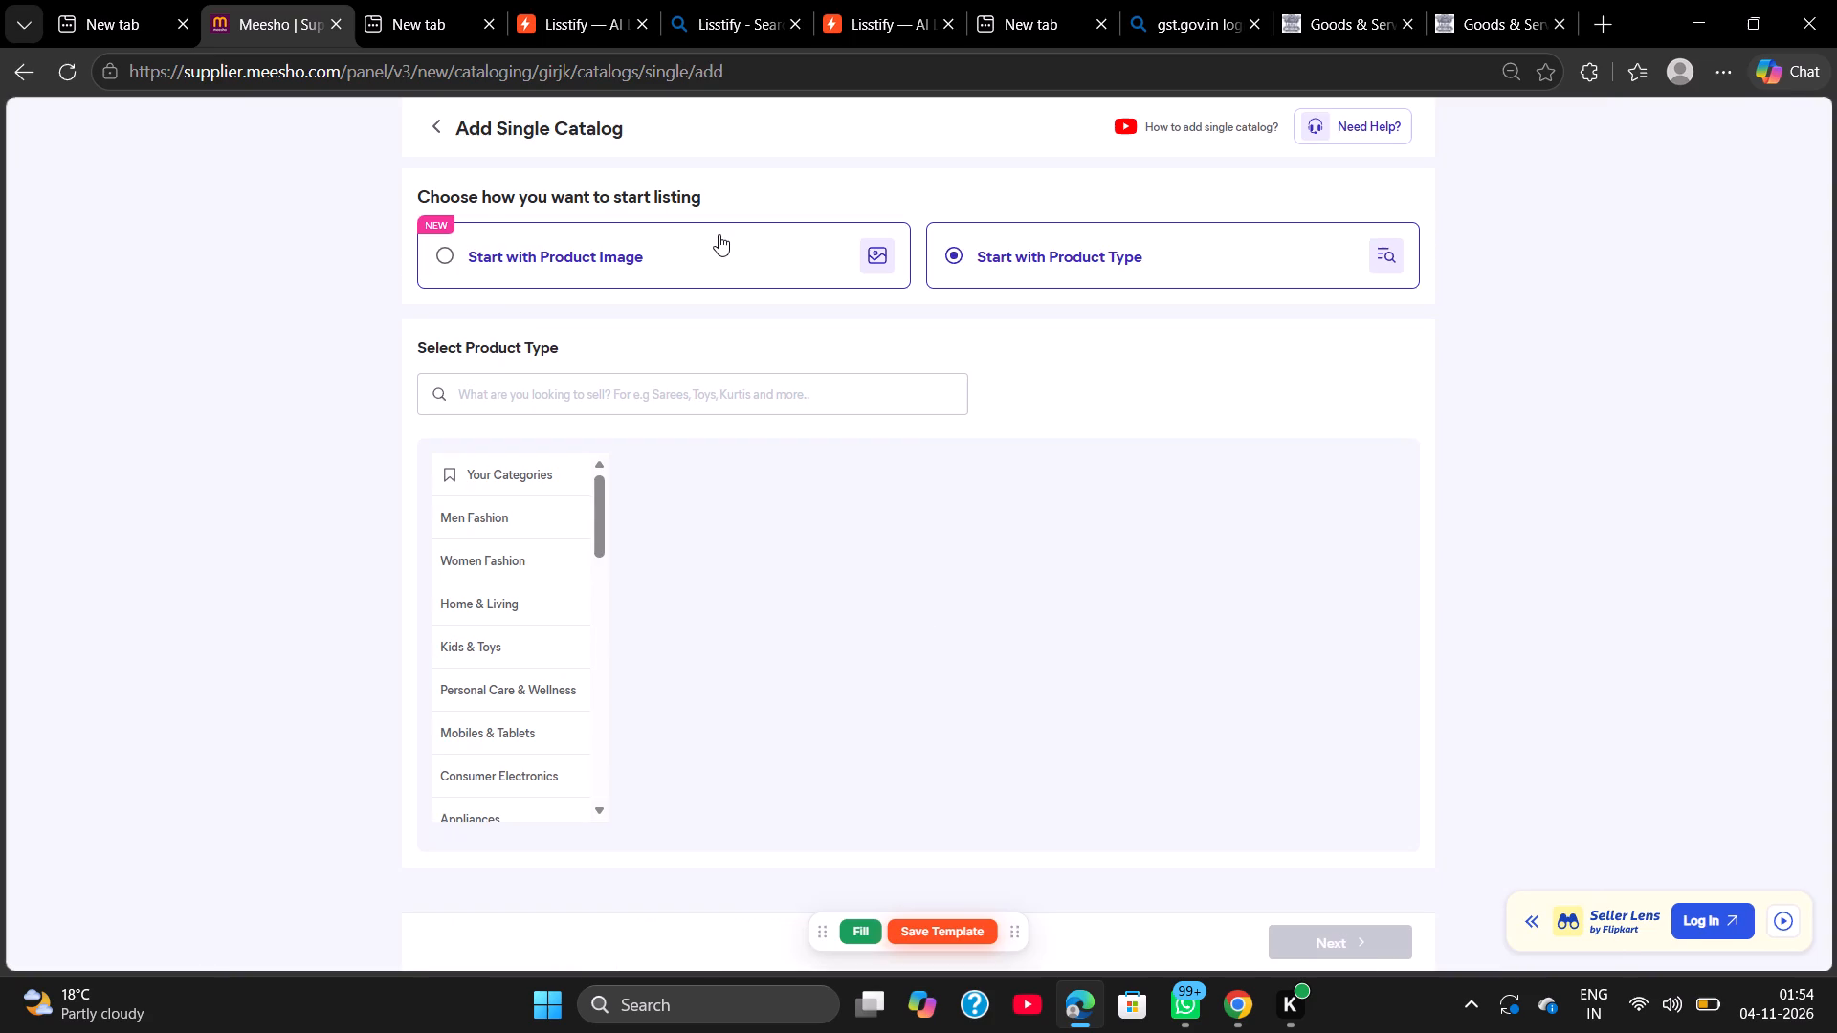
{"action": "left_click", "coordinate": [662, 244]}
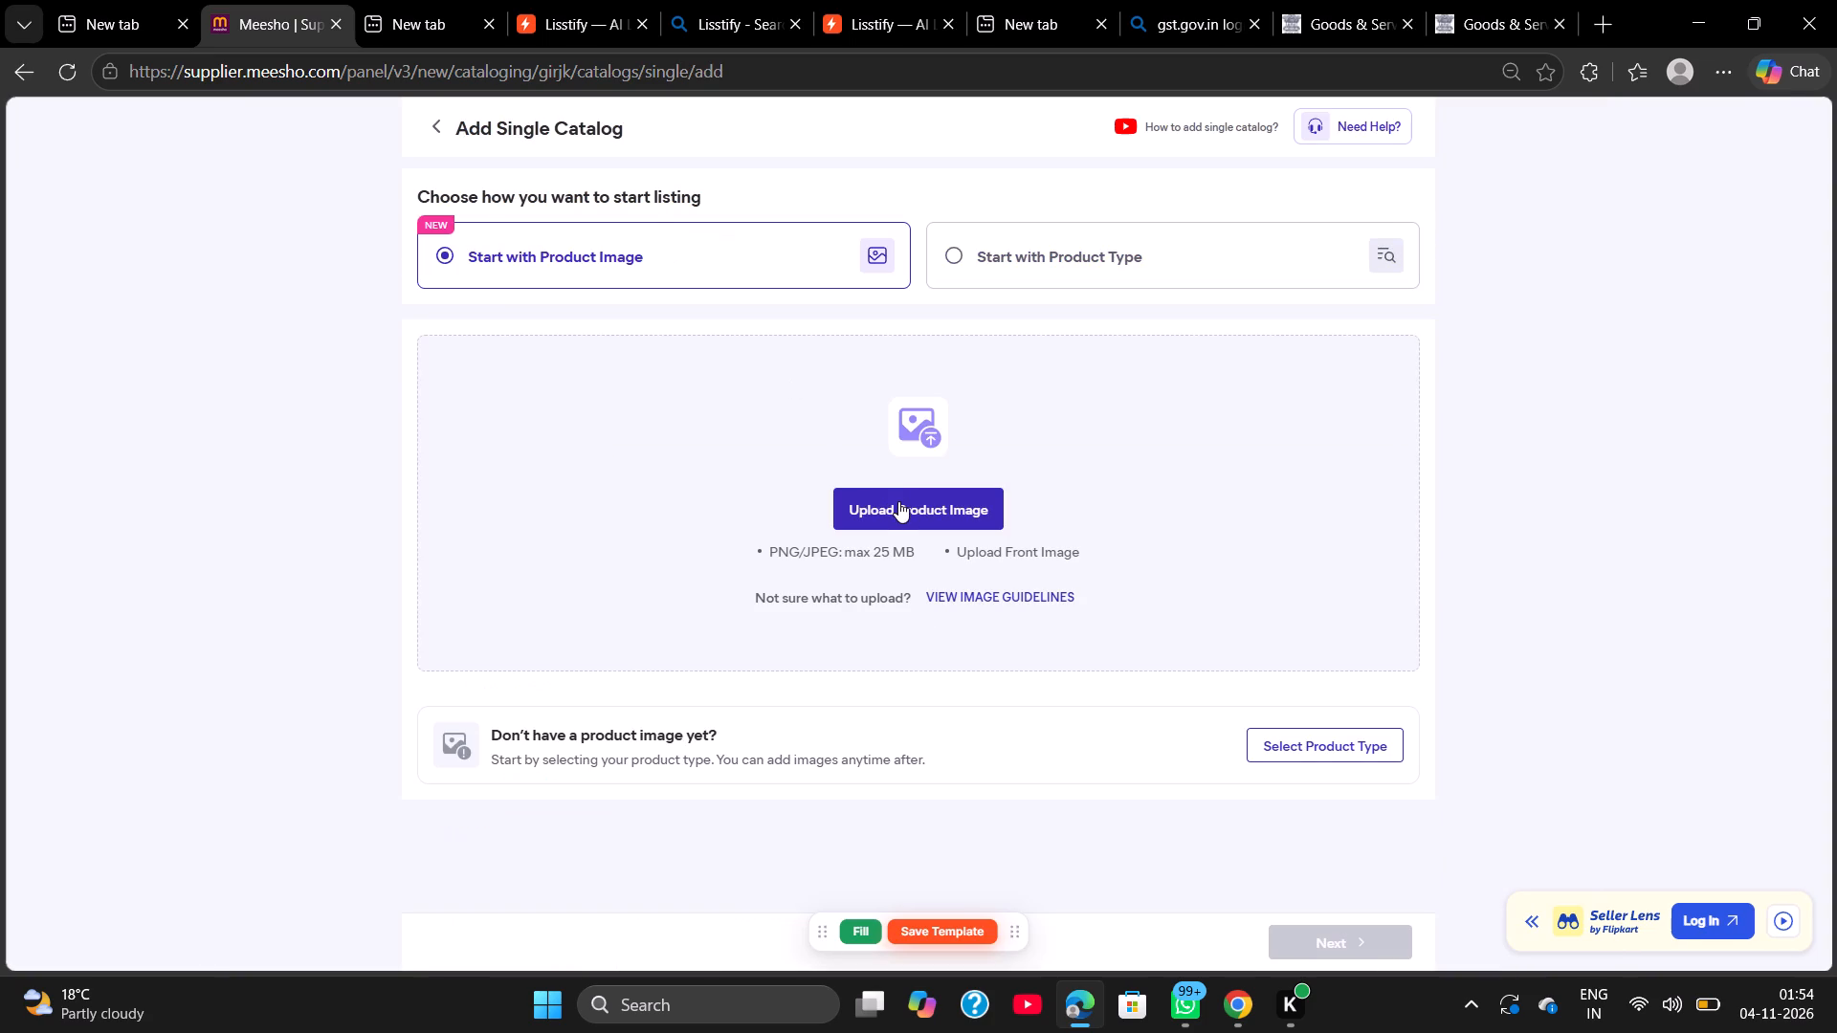
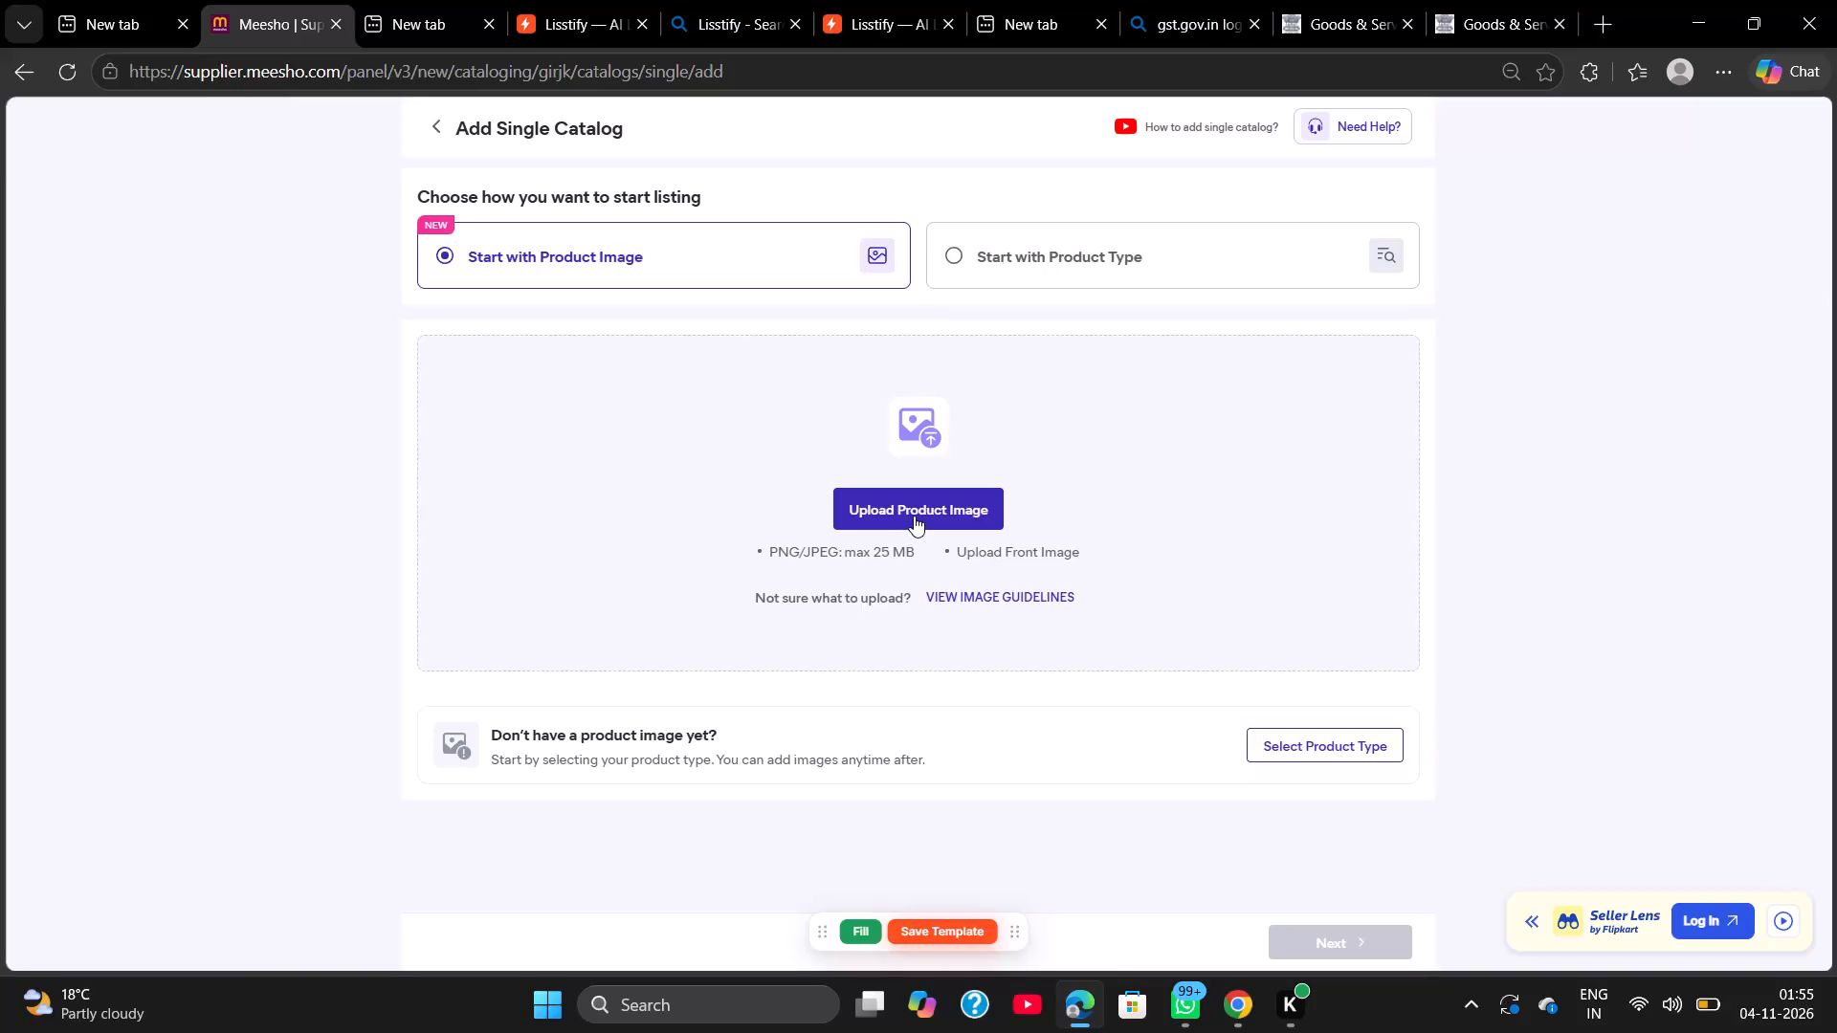
{"action": "left_click", "coordinate": [914, 516]}
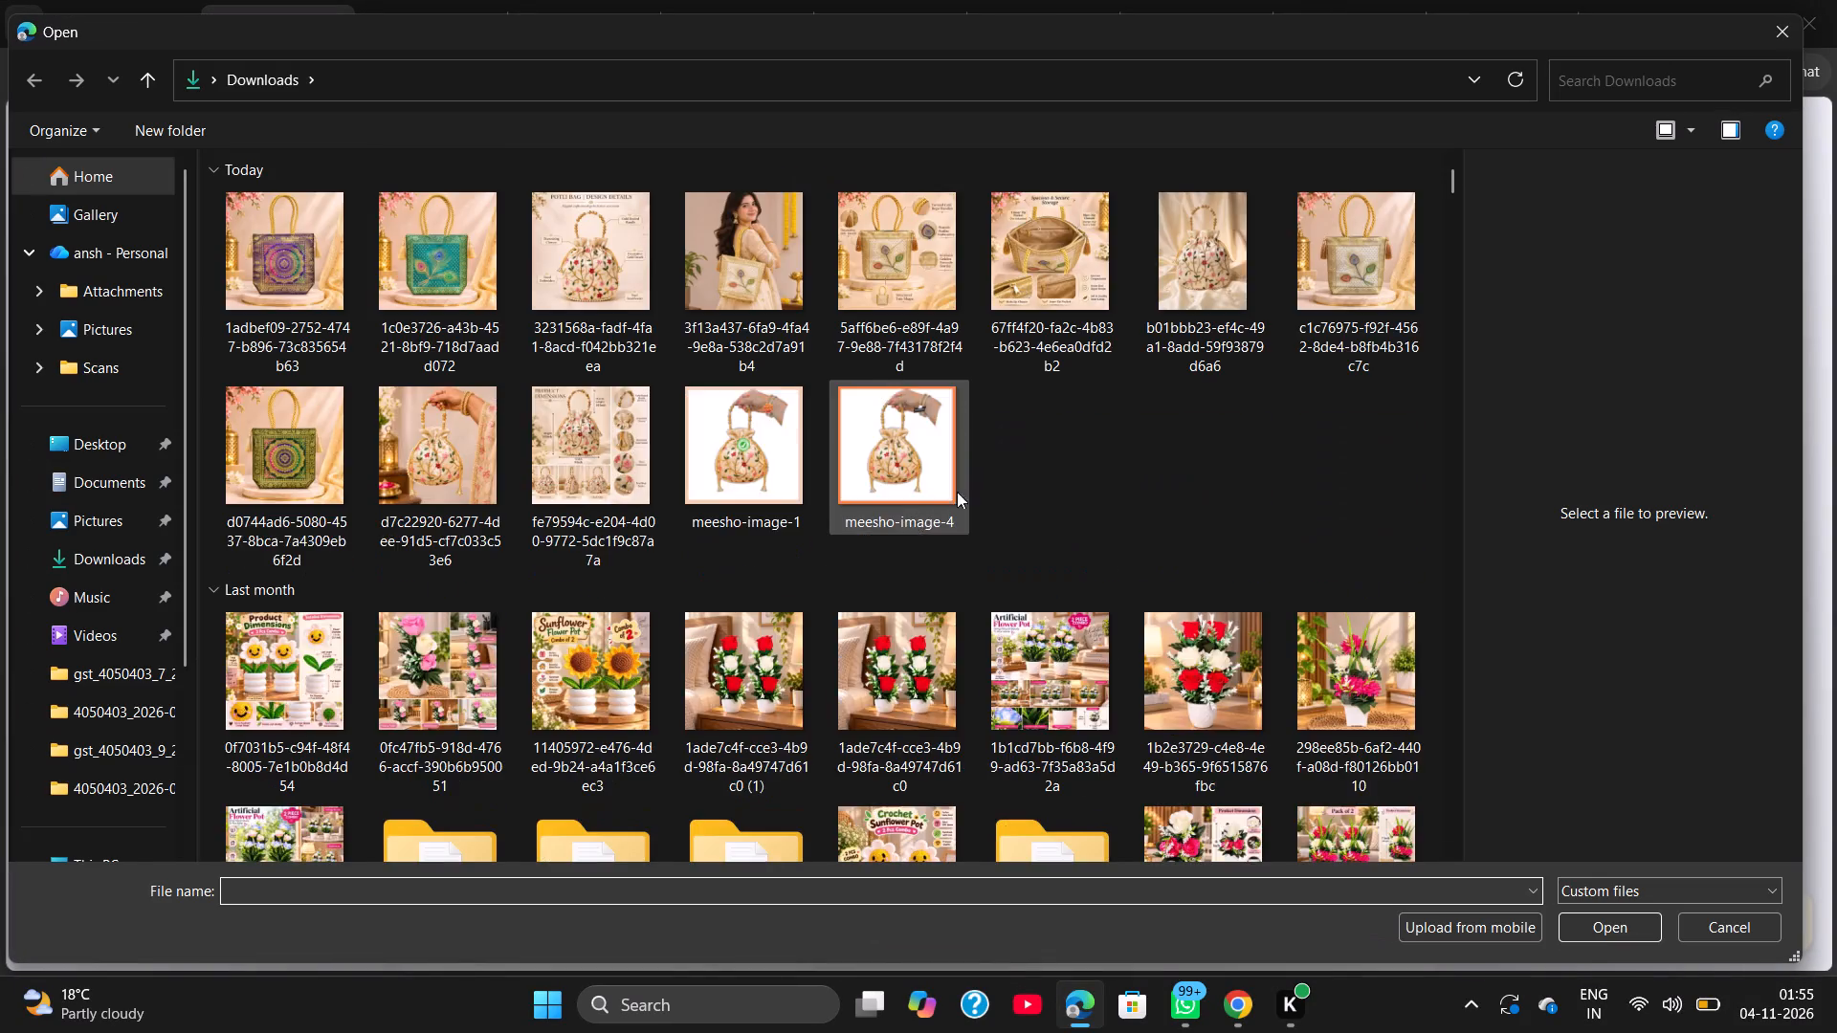
{"action": "left_click", "coordinate": [1795, 33]}
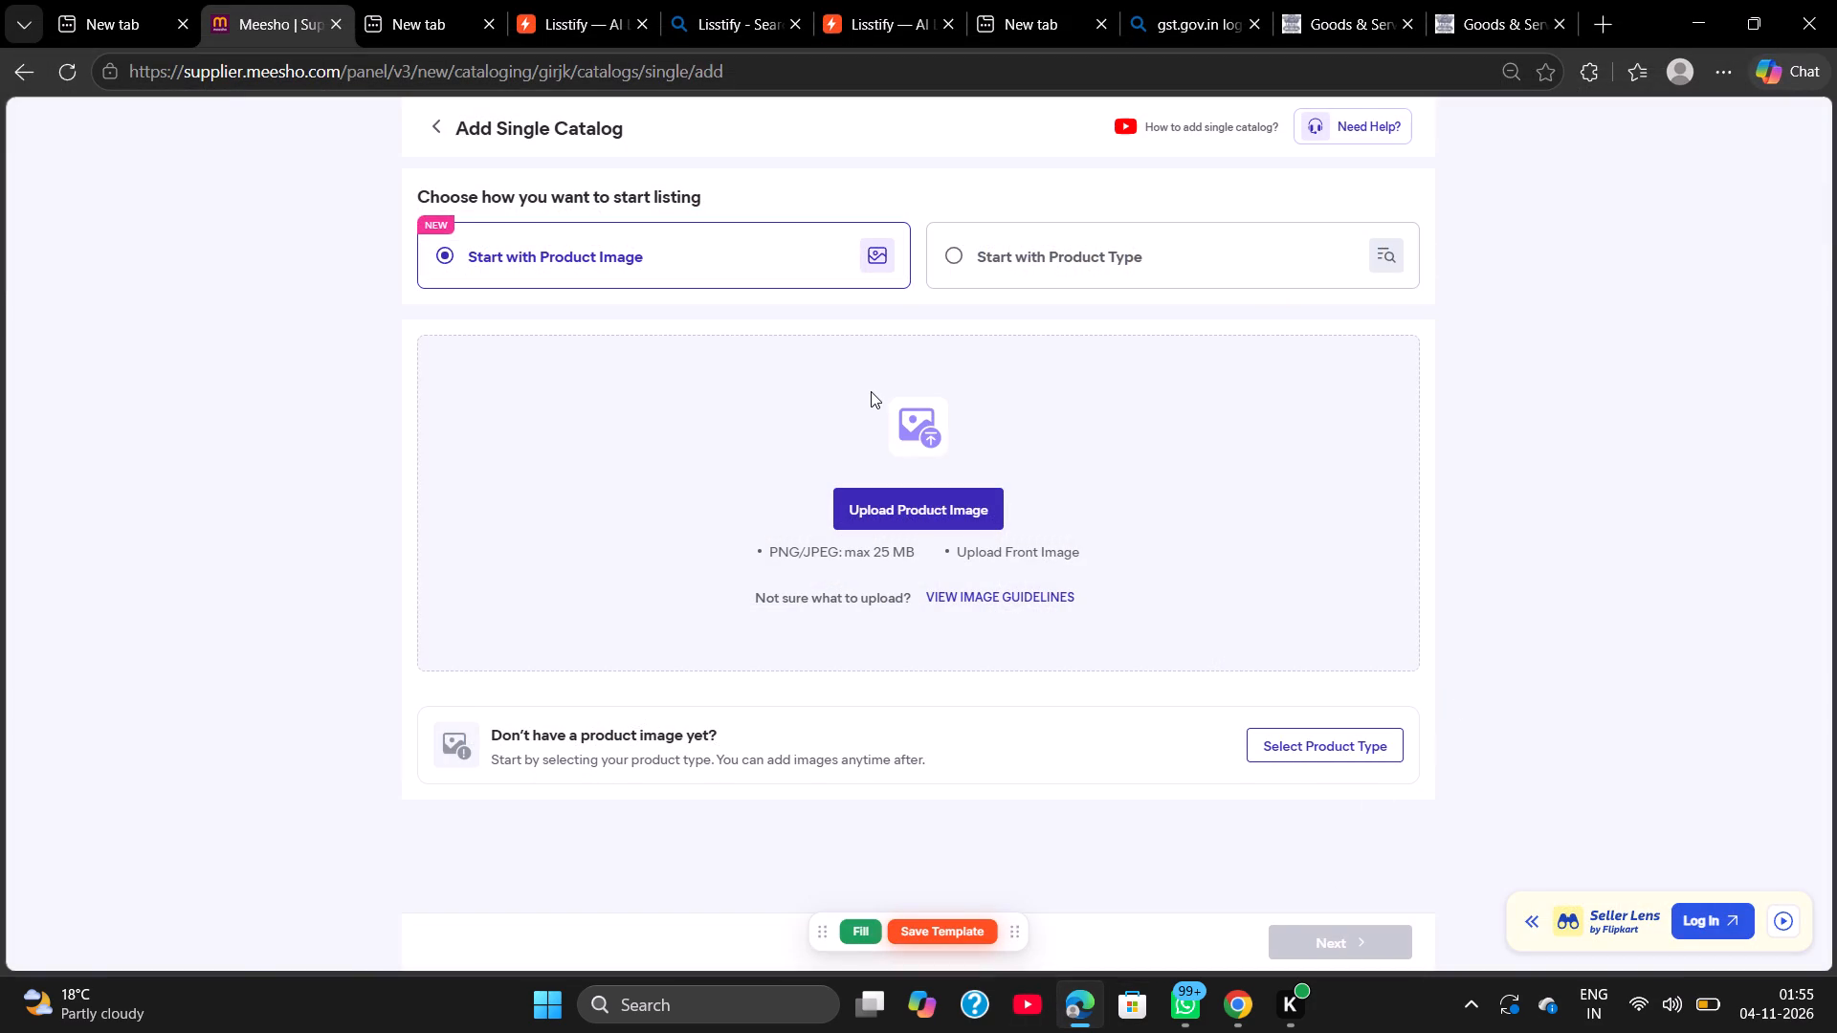
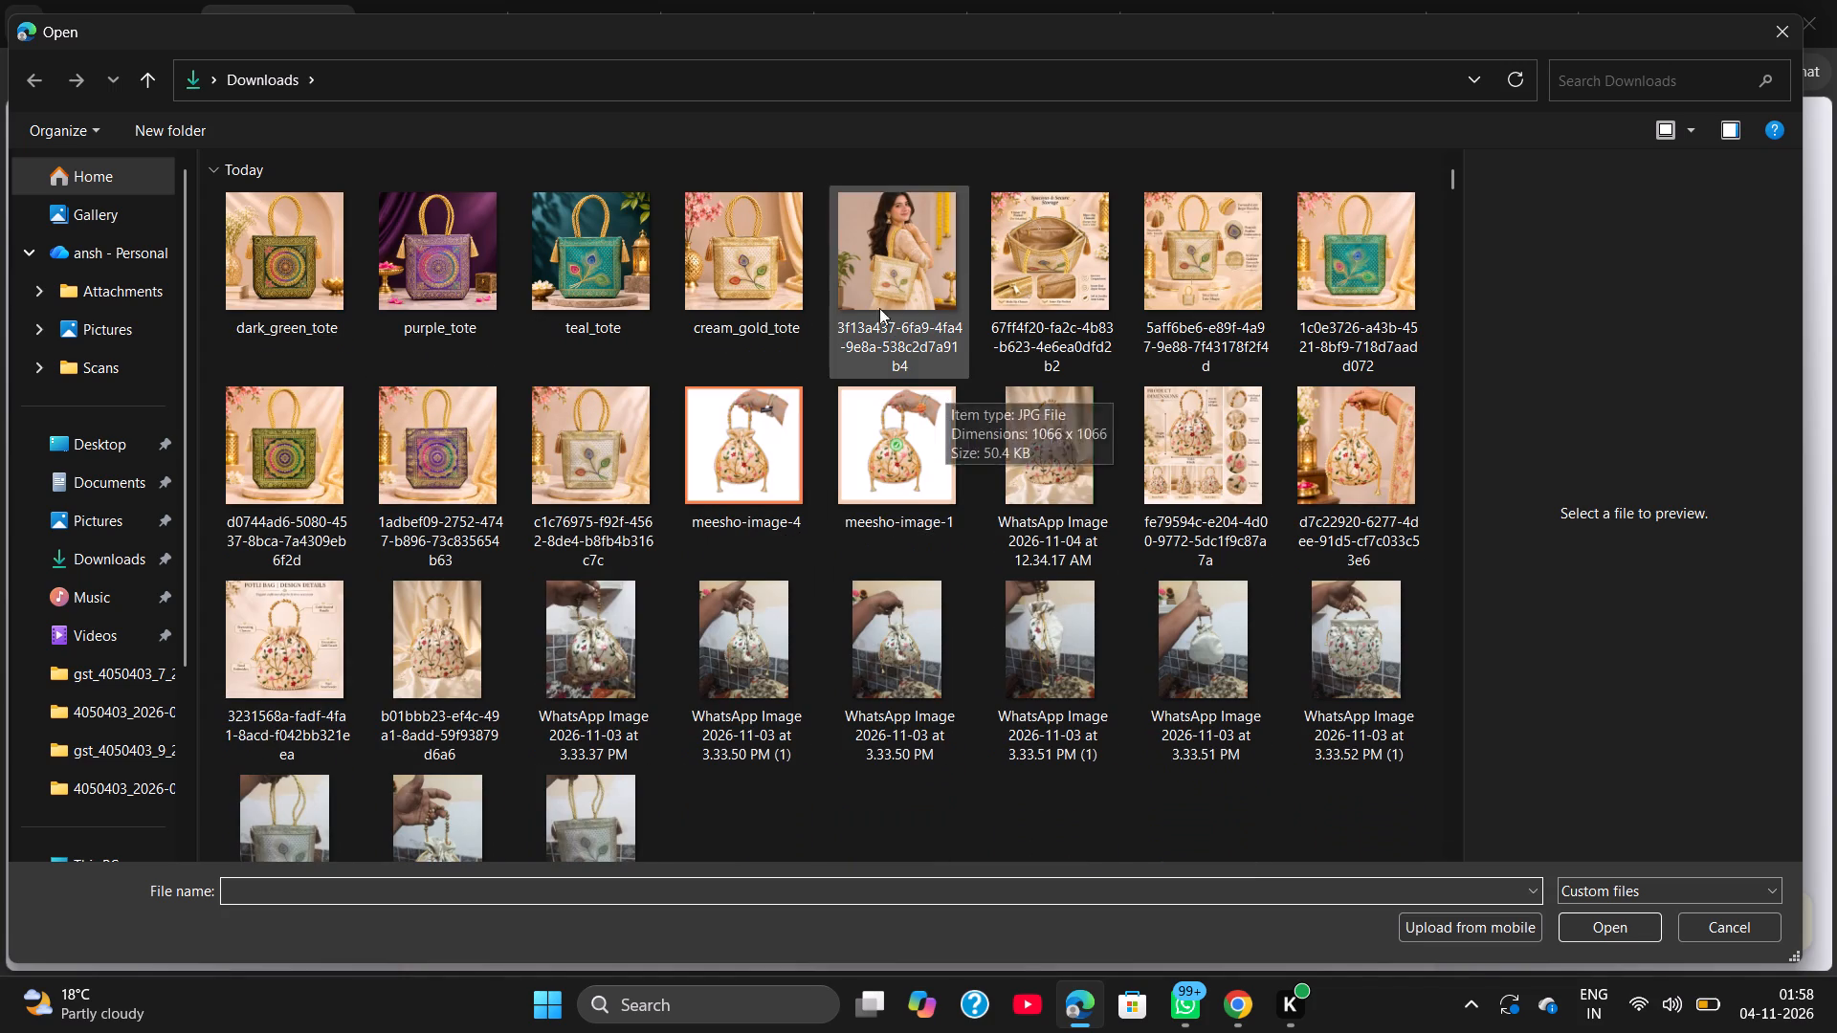
{"action": "double_click", "coordinate": [778, 249]}
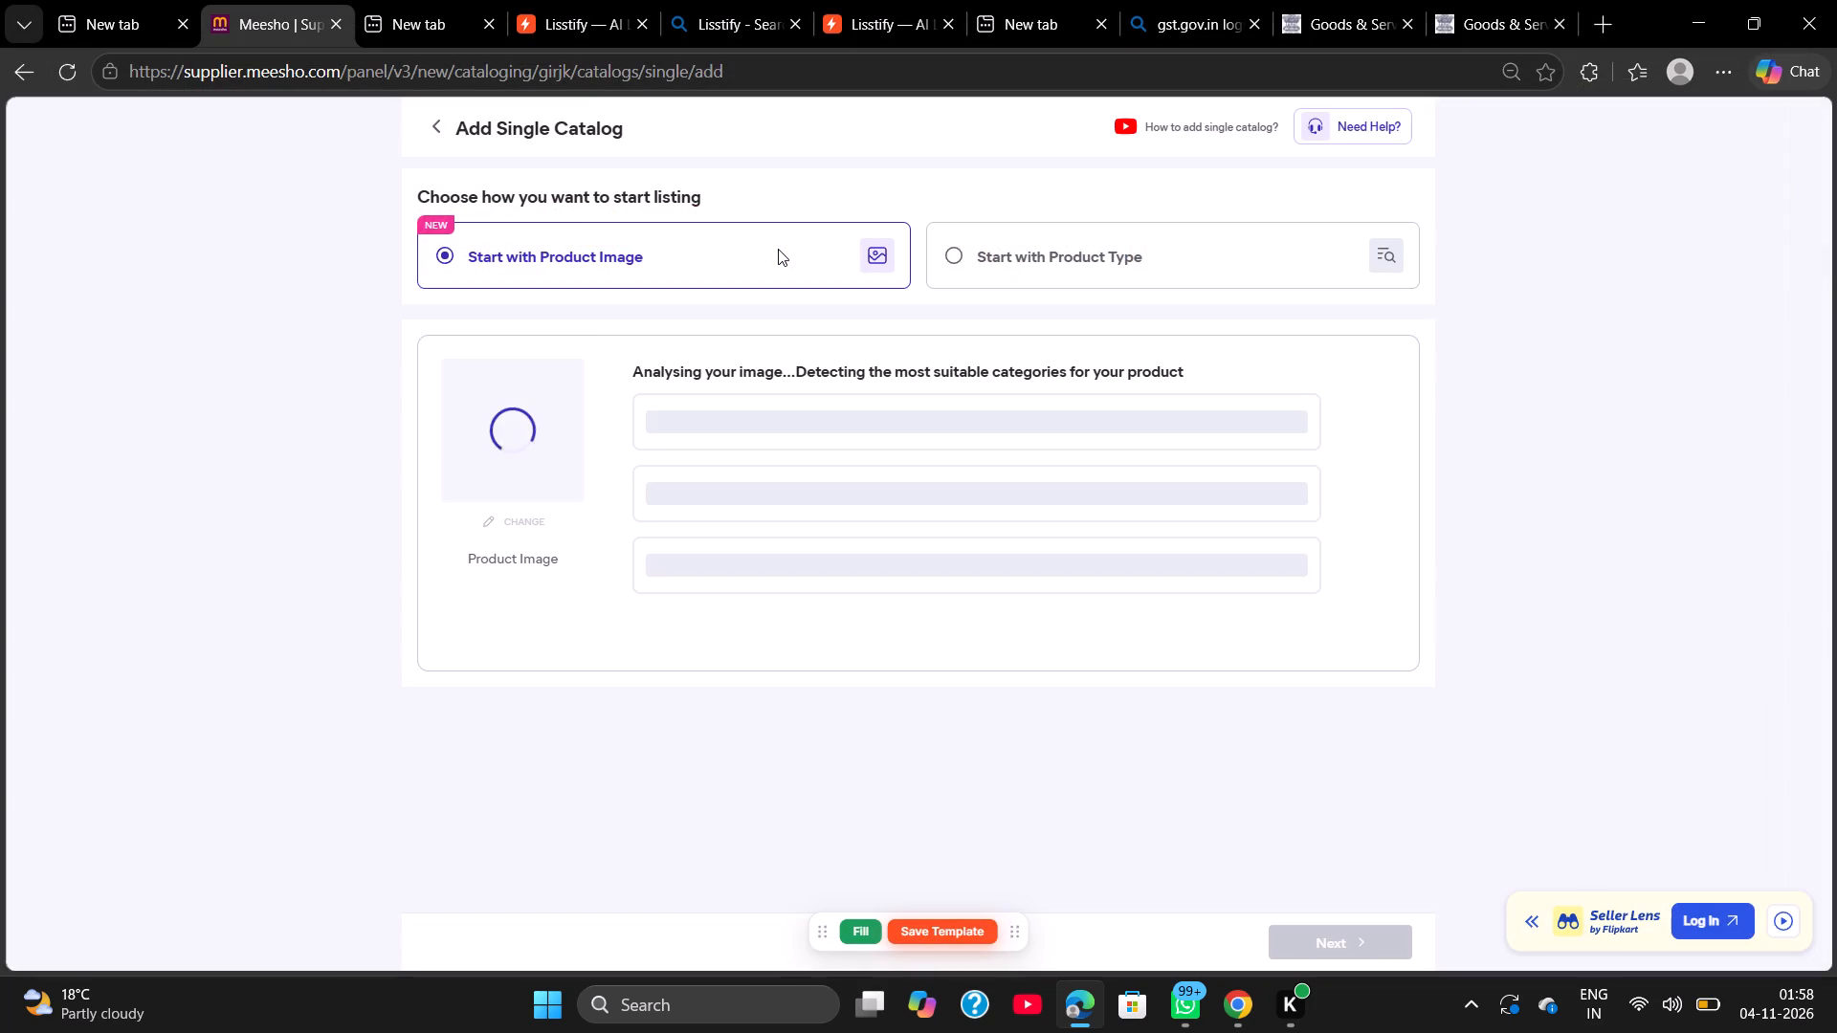
Check the uploaded bag image and proceed with the suggested category Women Bags > Handbags > Handbags.
{"action": "scroll", "coordinate": [614, 575], "scroll_direction": "right", "scroll_amount": 1}
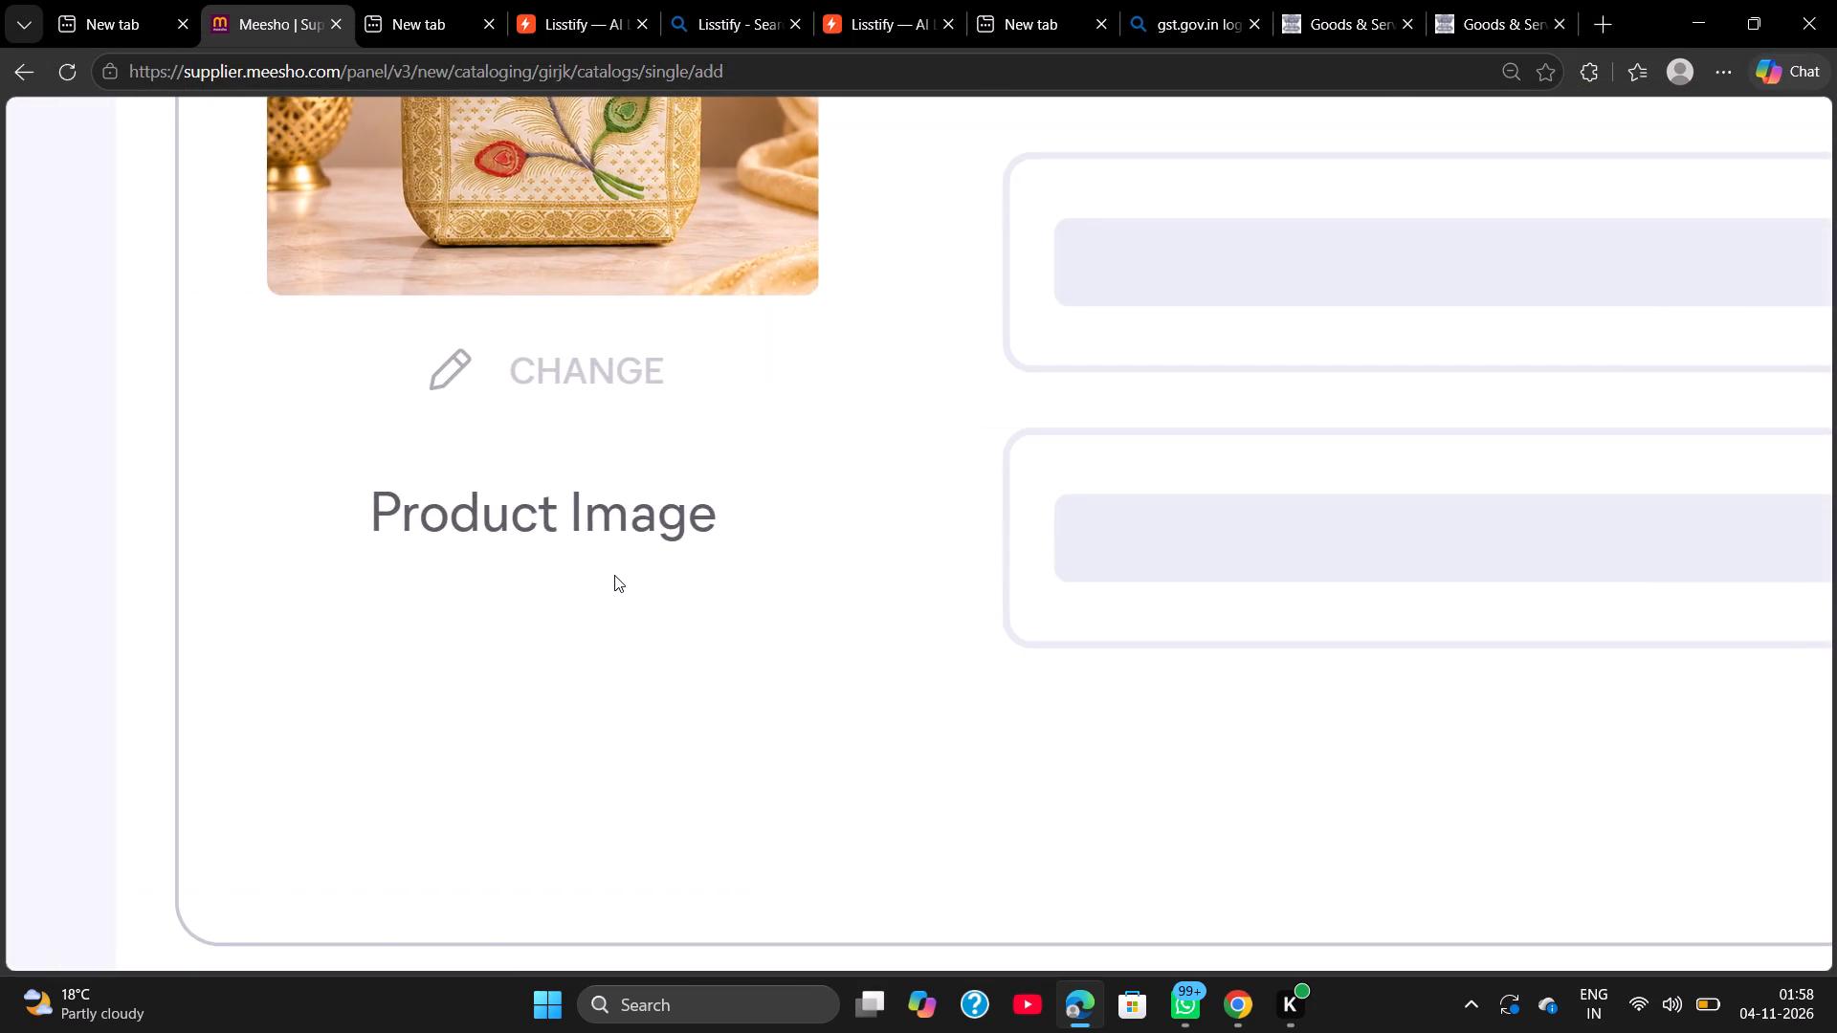
{"action": "scroll", "coordinate": [614, 575], "scroll_direction": "right", "scroll_amount": 1}
{"action": "scroll", "coordinate": [614, 575], "scroll_direction": "up", "scroll_amount": 3}
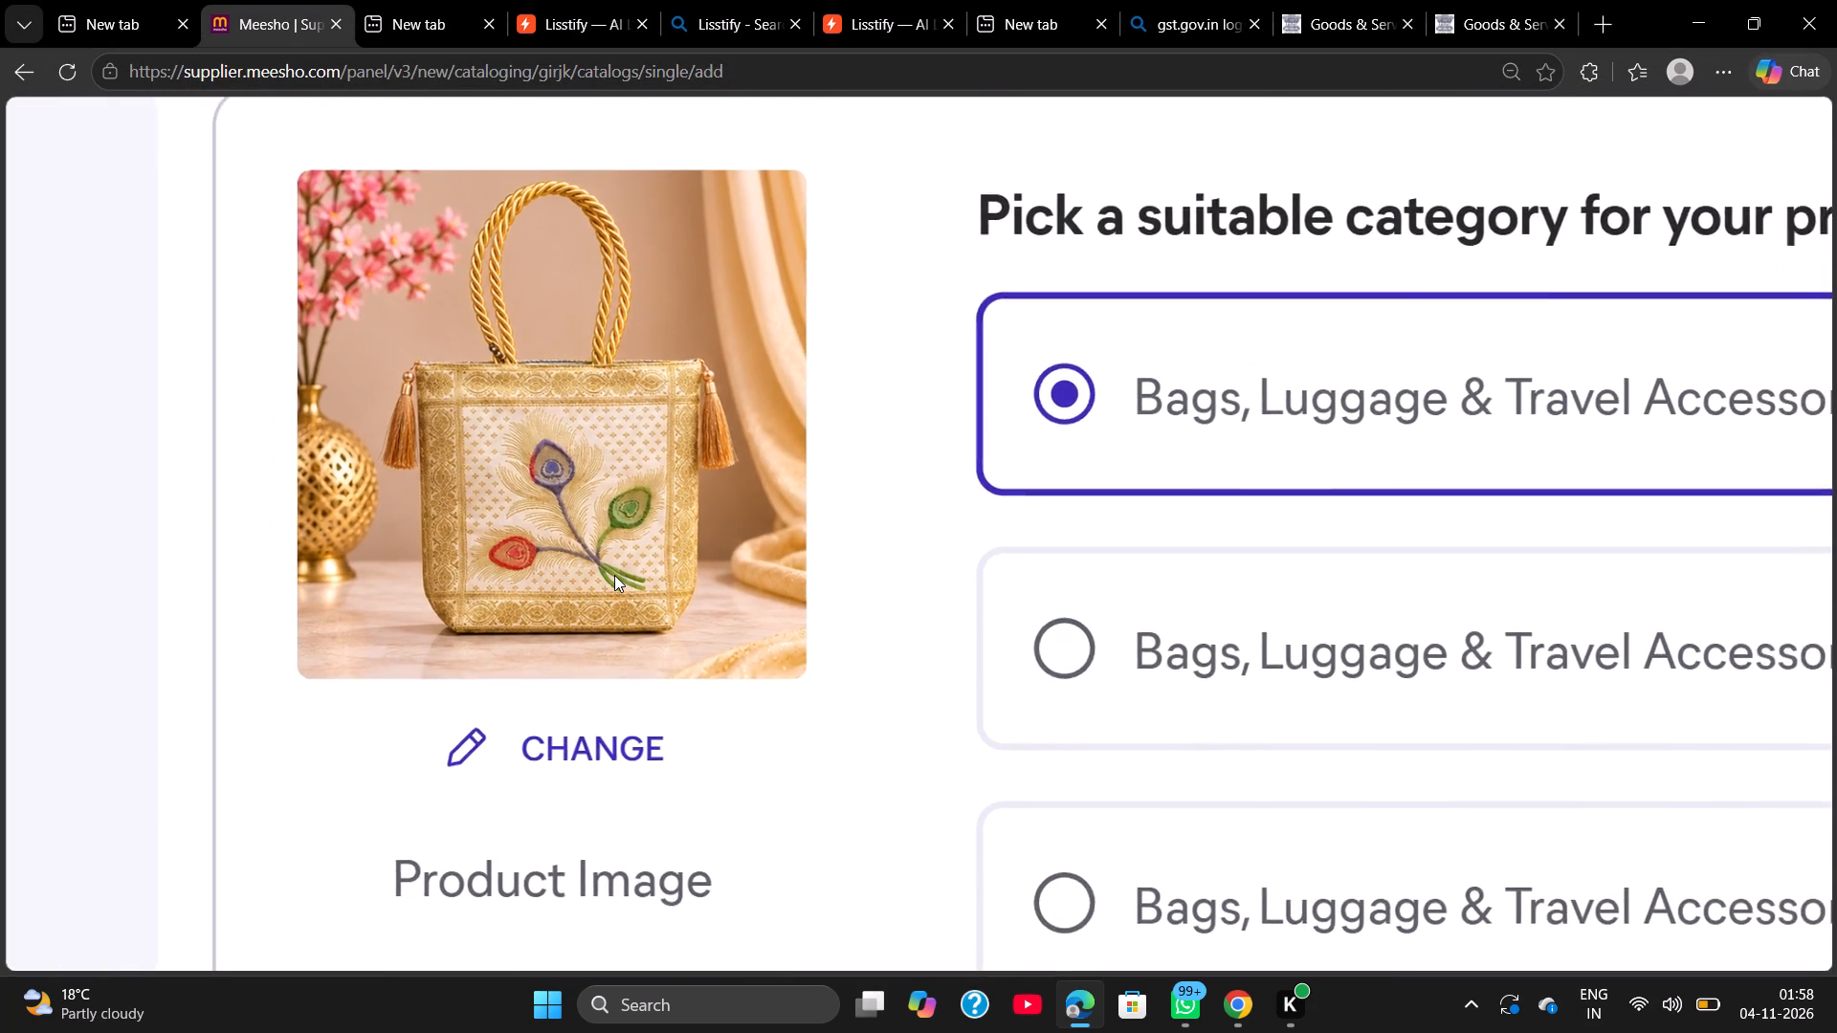
{"action": "scroll", "coordinate": [614, 575], "scroll_direction": "down", "scroll_amount": 1}
{"action": "scroll", "coordinate": [614, 575], "scroll_direction": "left", "scroll_amount": 1}
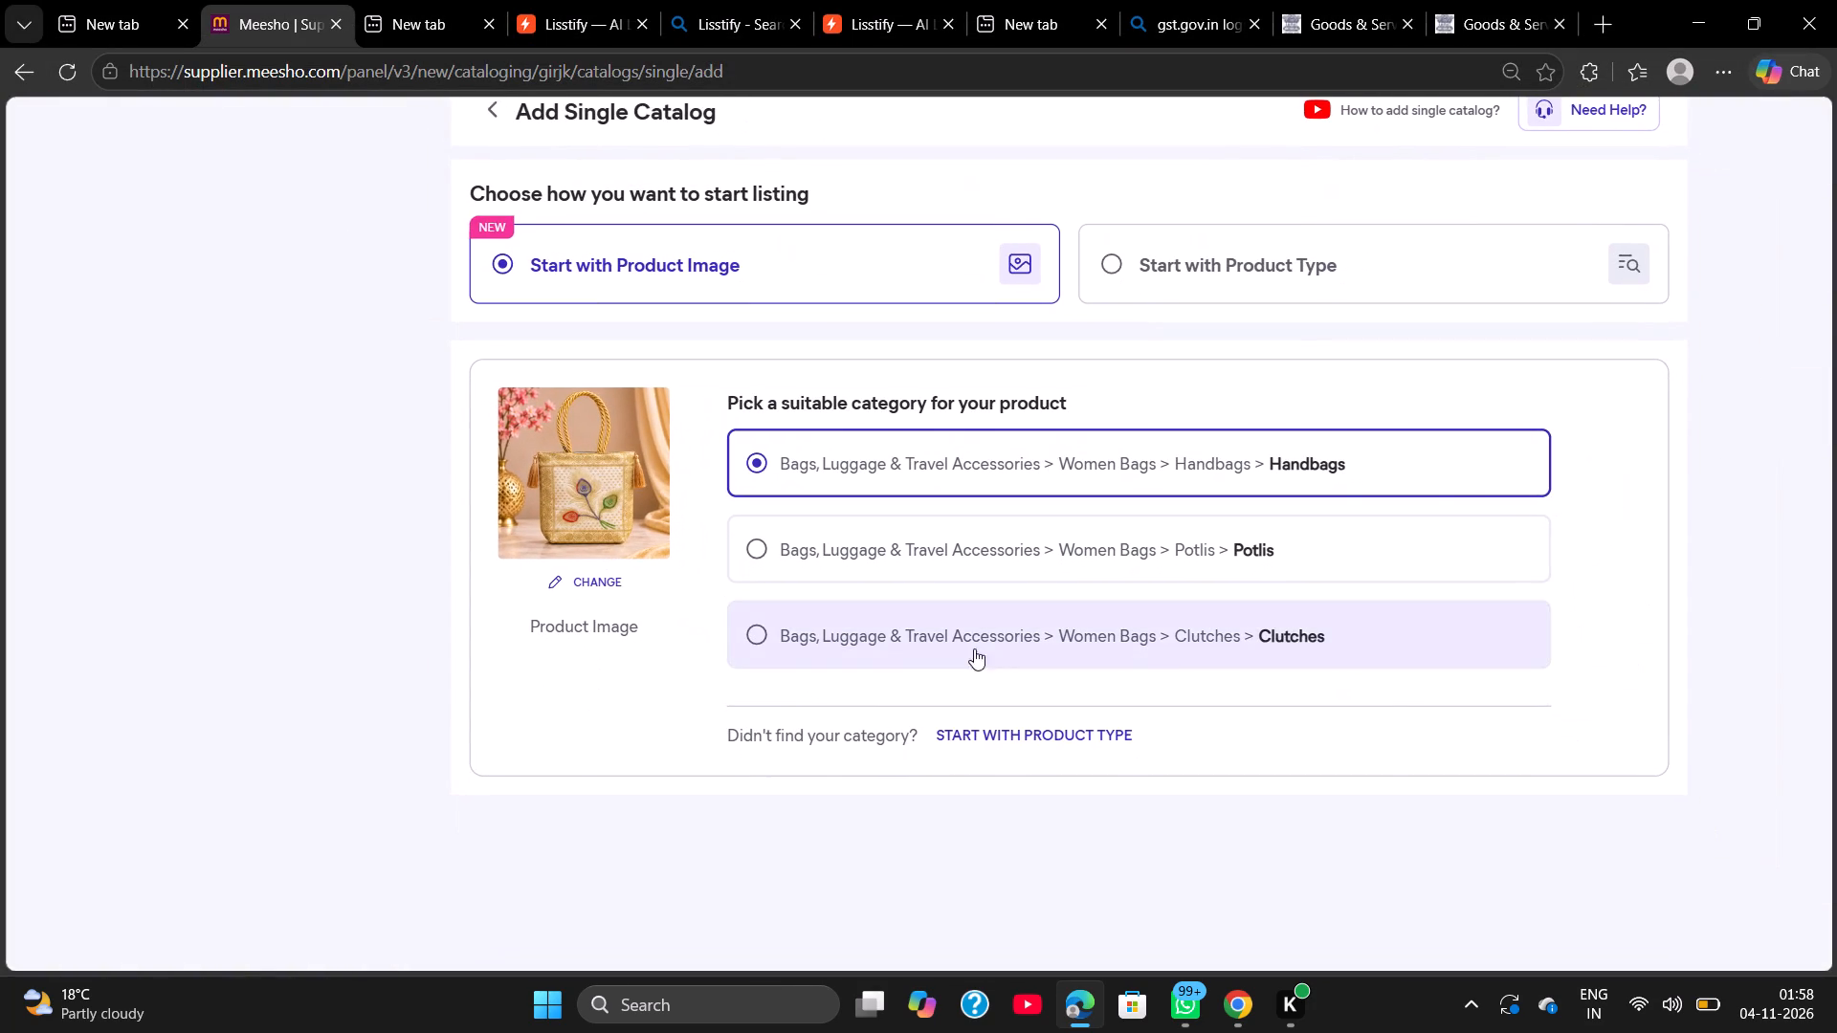
{"action": "scroll", "coordinate": [991, 648], "scroll_direction": "down", "scroll_amount": 2}
{"action": "left_click", "coordinate": [1538, 933]}
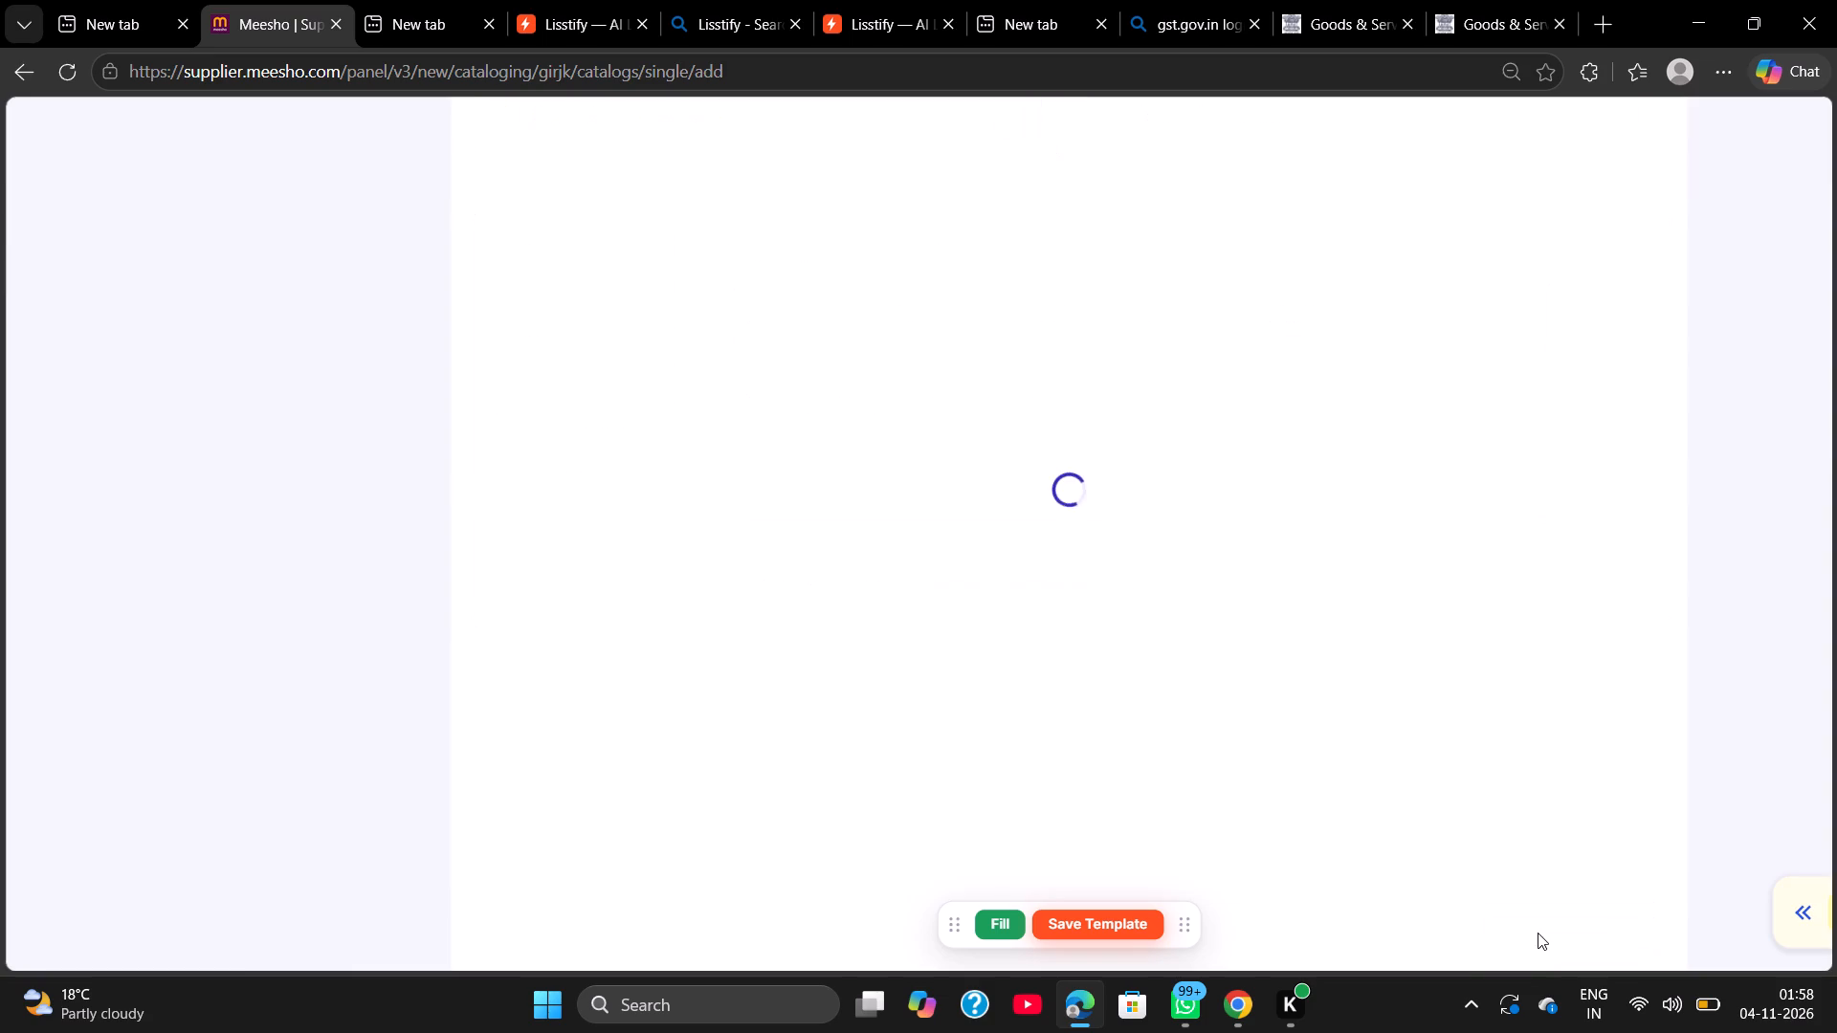
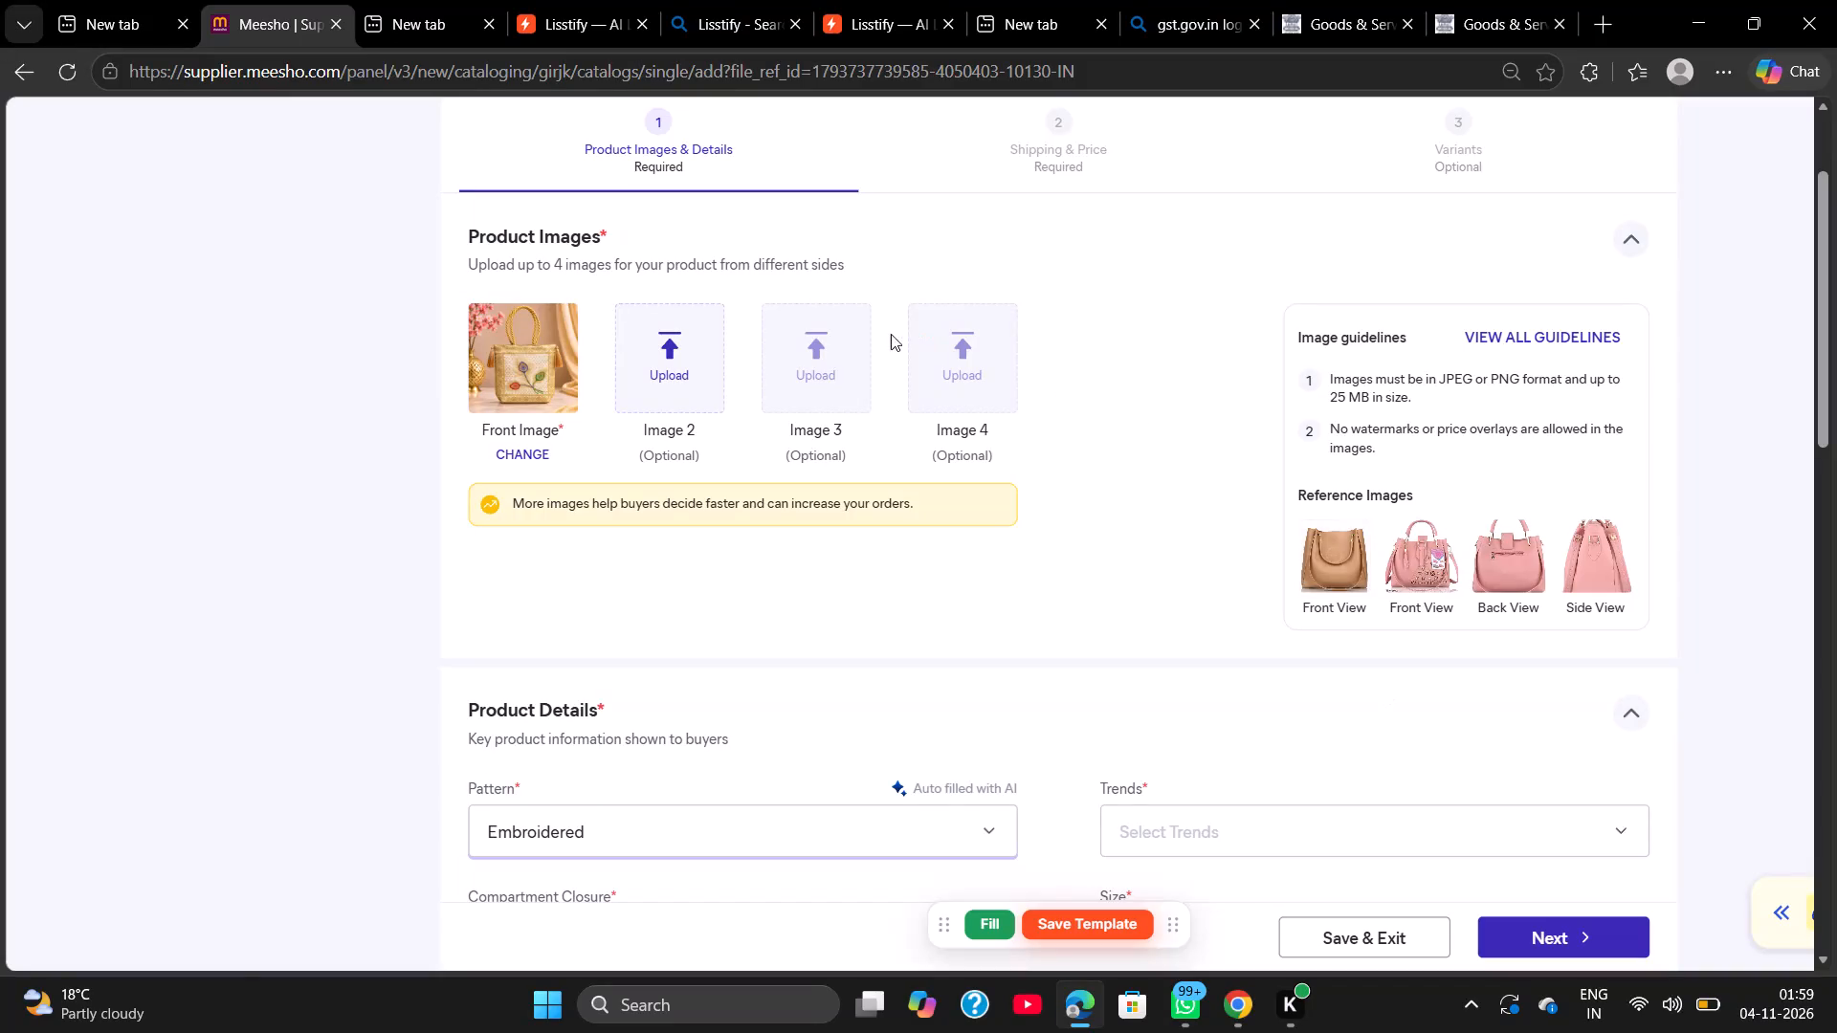
Add the cream tote's open-interior storage image, the model photo and the feature-callout image from Downloads as Images 2, 3 and 4.
{"action": "left_click", "coordinate": [663, 356]}
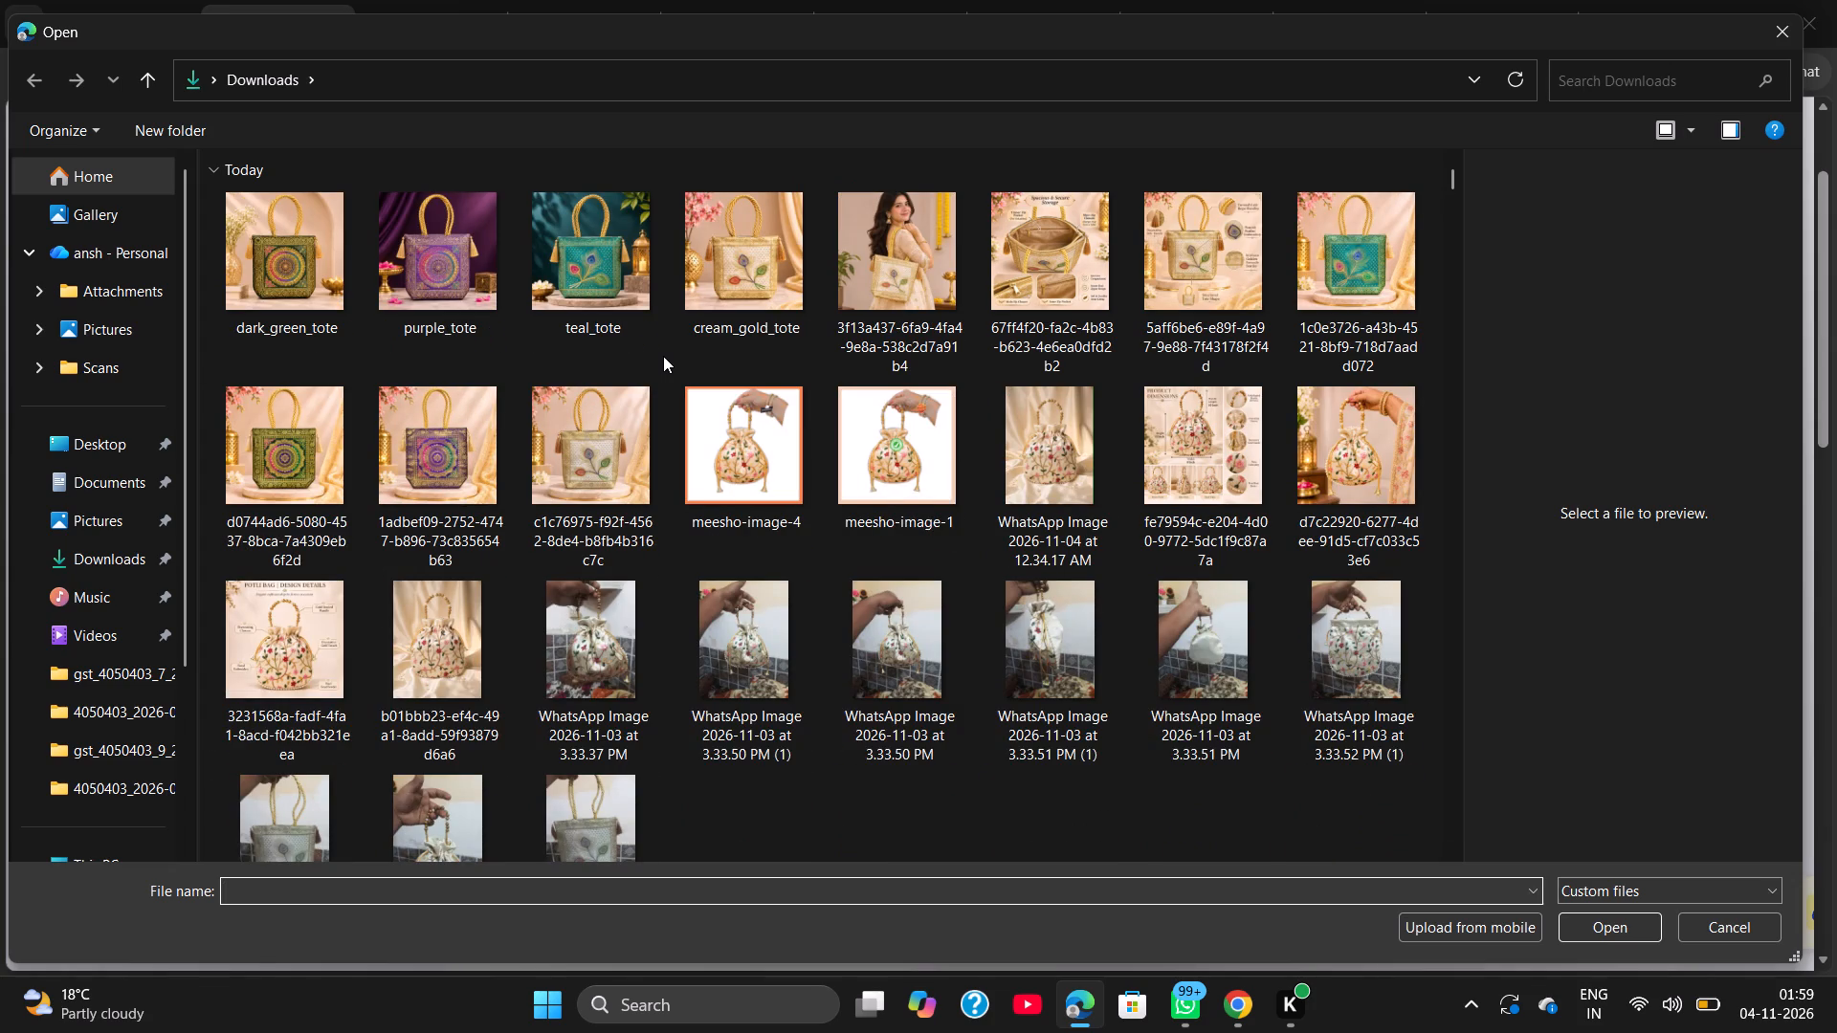
{"action": "double_click", "coordinate": [1047, 300]}
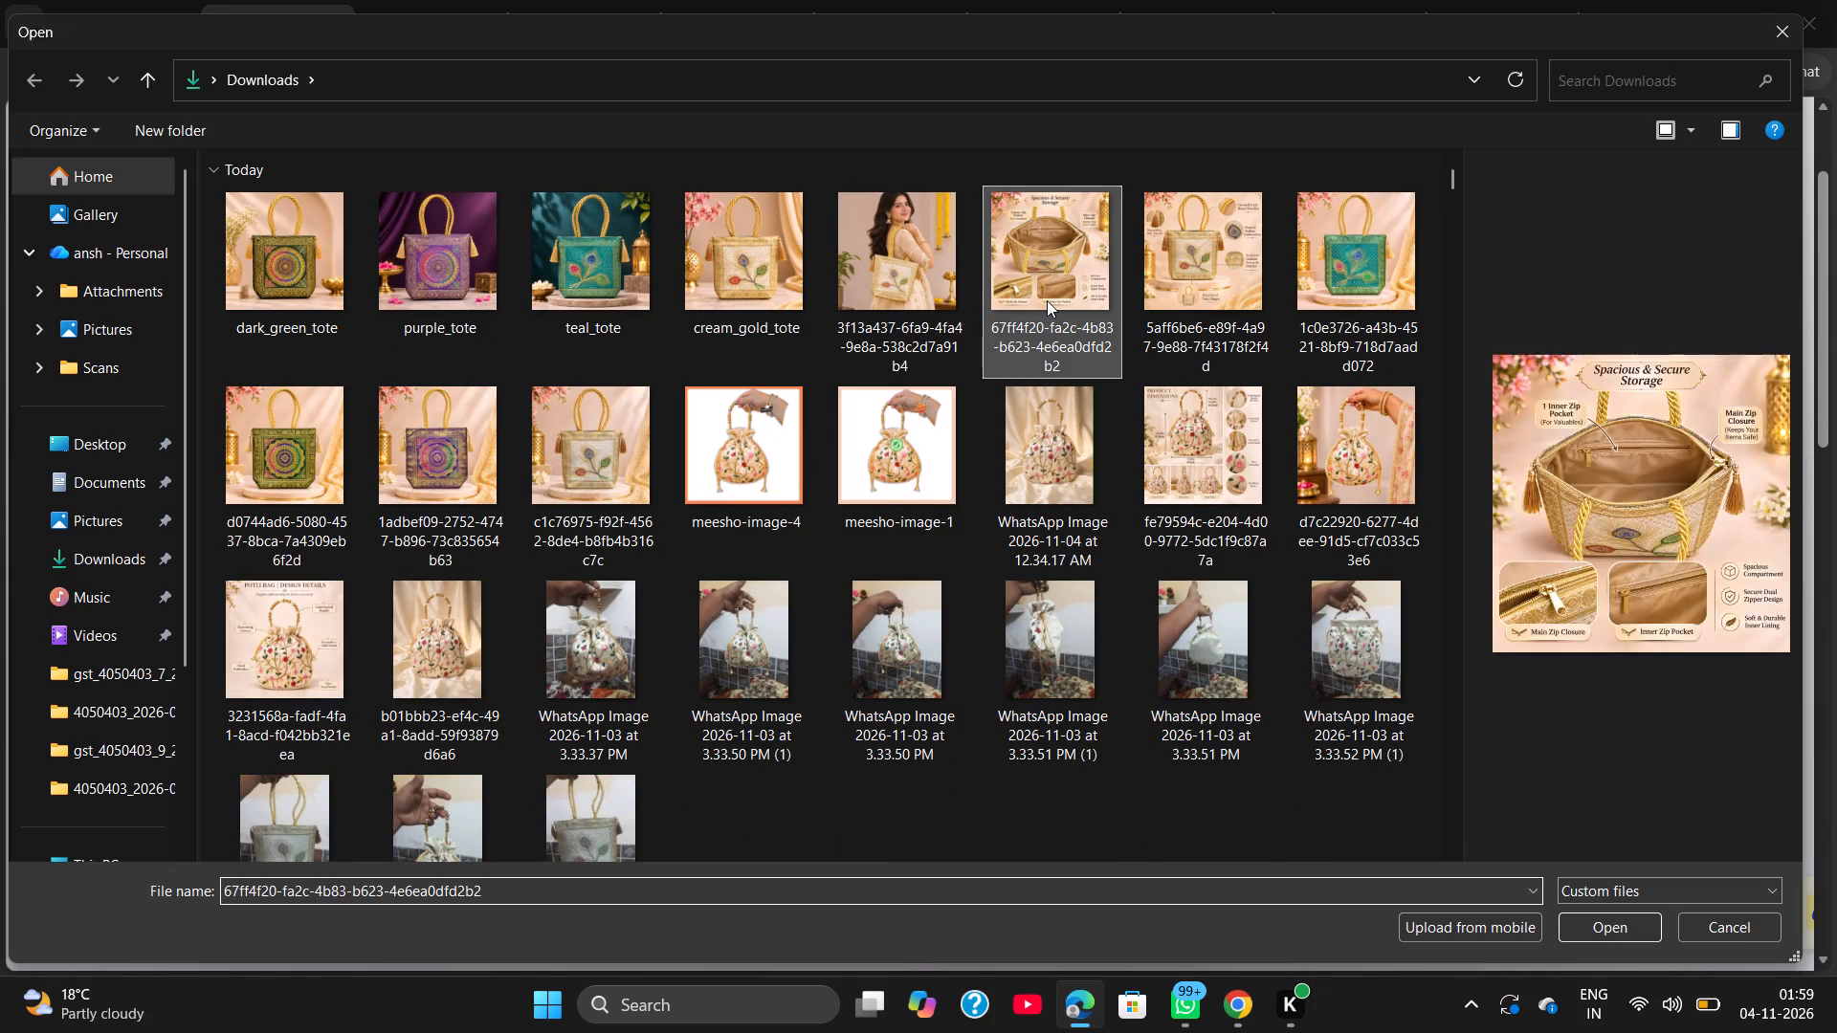
{"action": "left_click", "coordinate": [805, 364]}
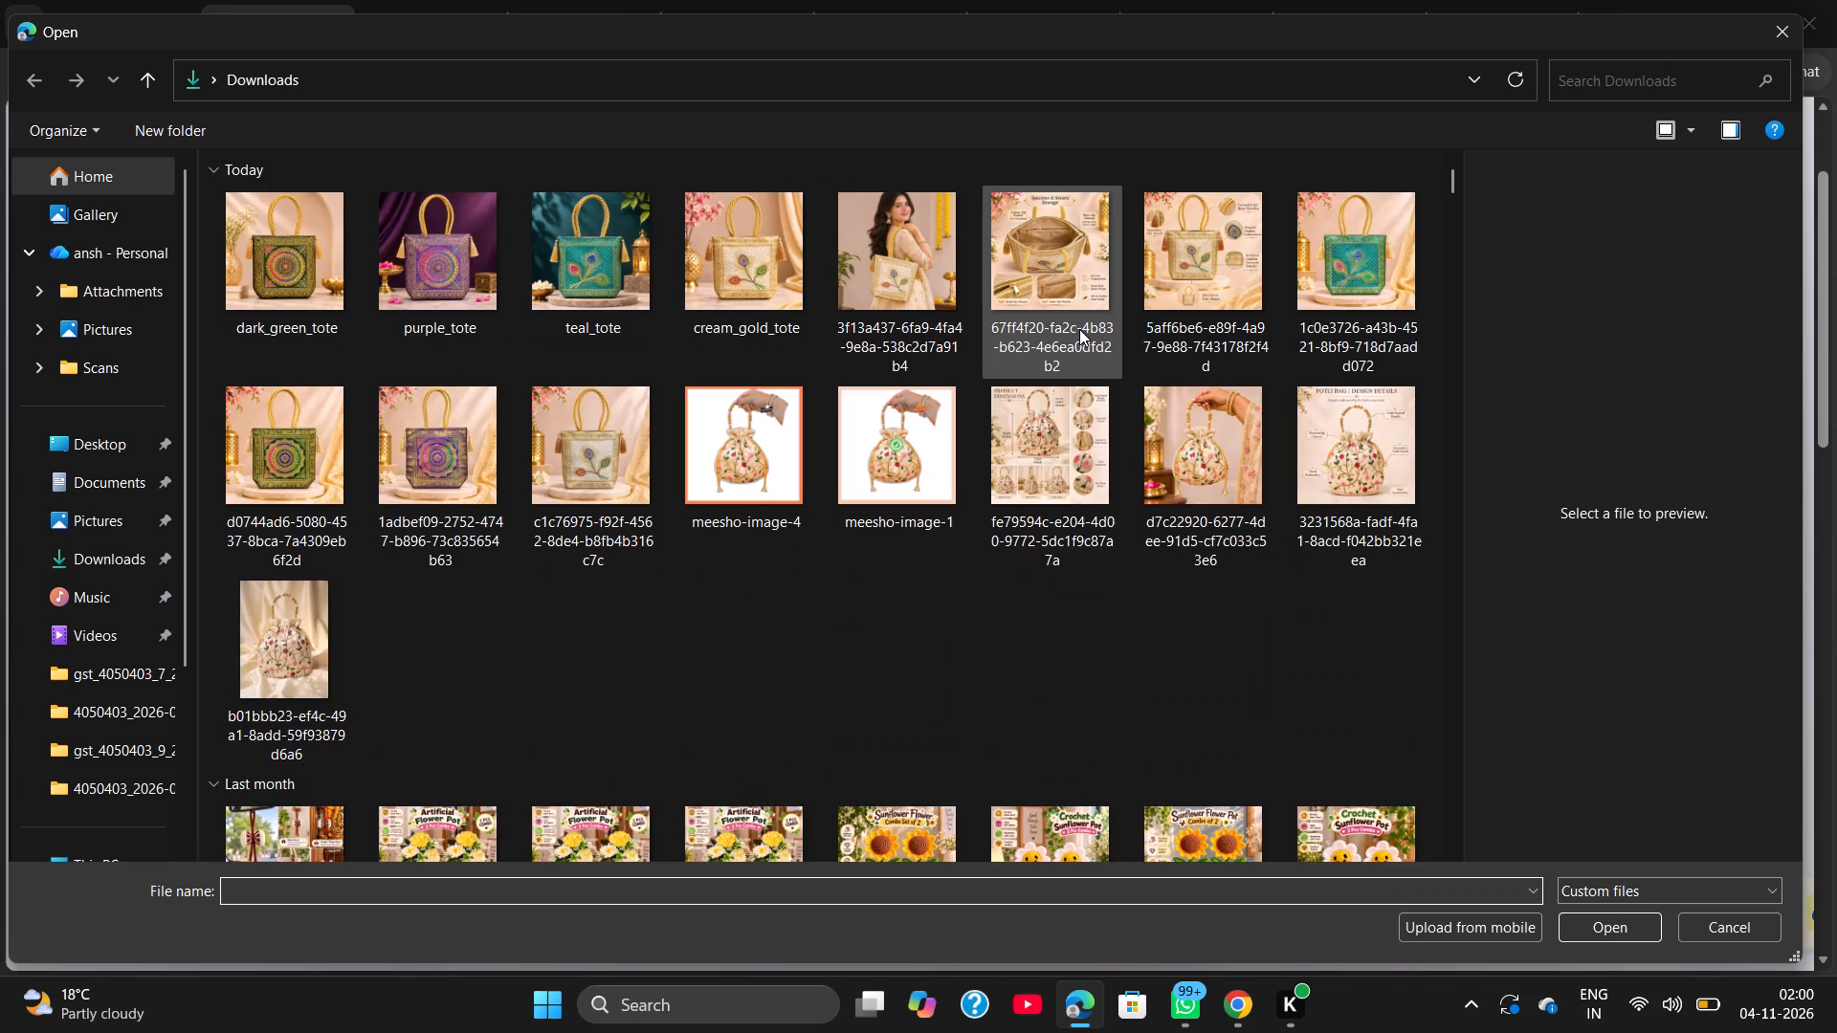
{"action": "double_click", "coordinate": [913, 235]}
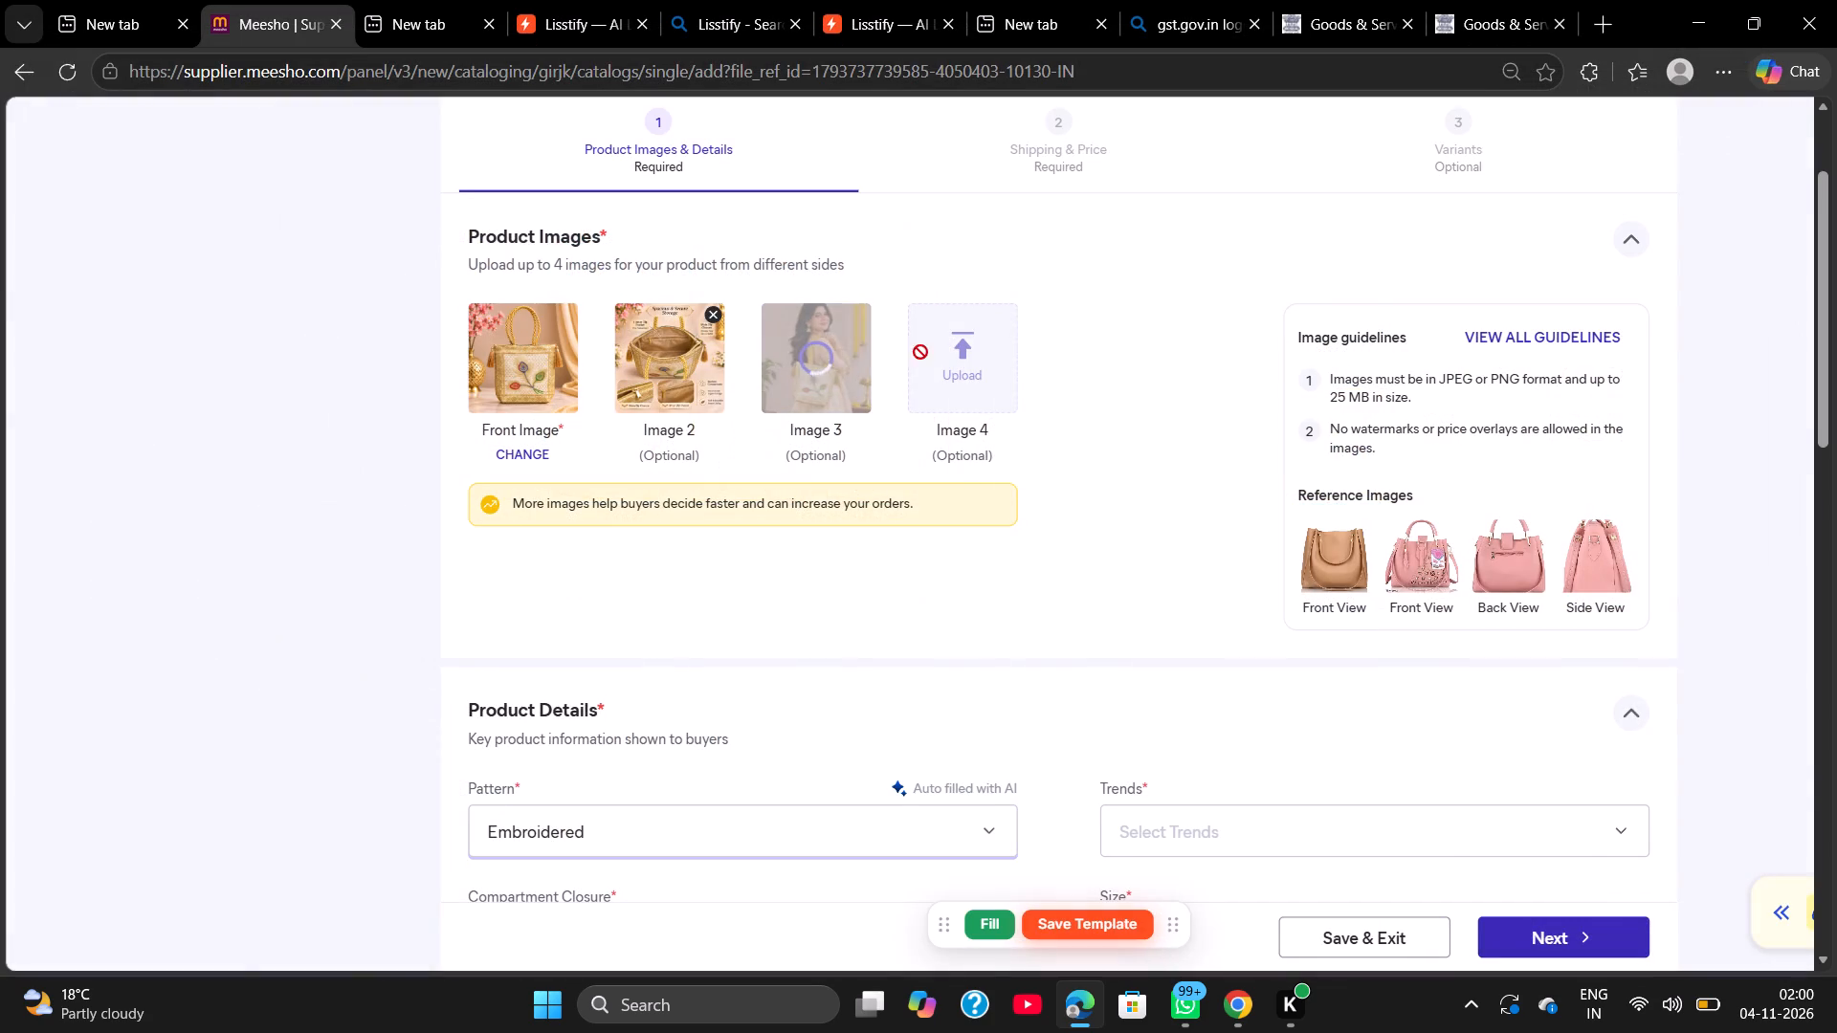
{"action": "left_click", "coordinate": [928, 361]}
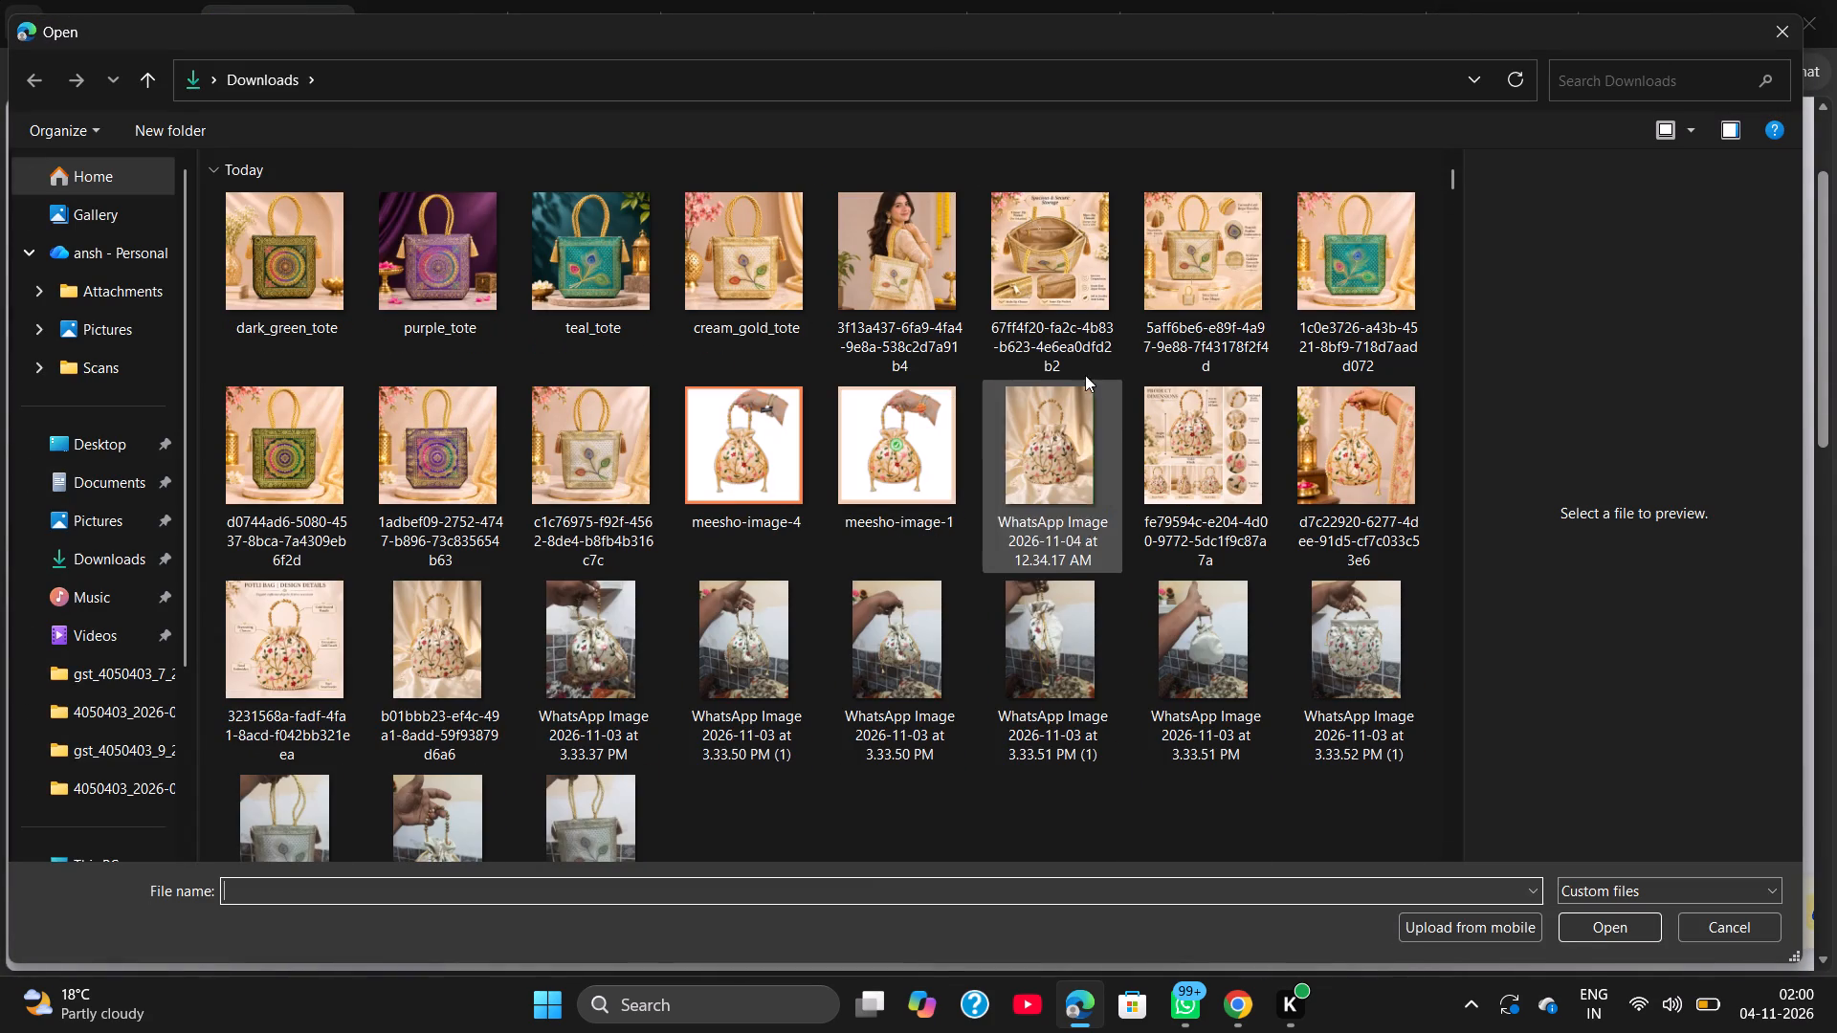
{"action": "double_click", "coordinate": [1164, 301]}
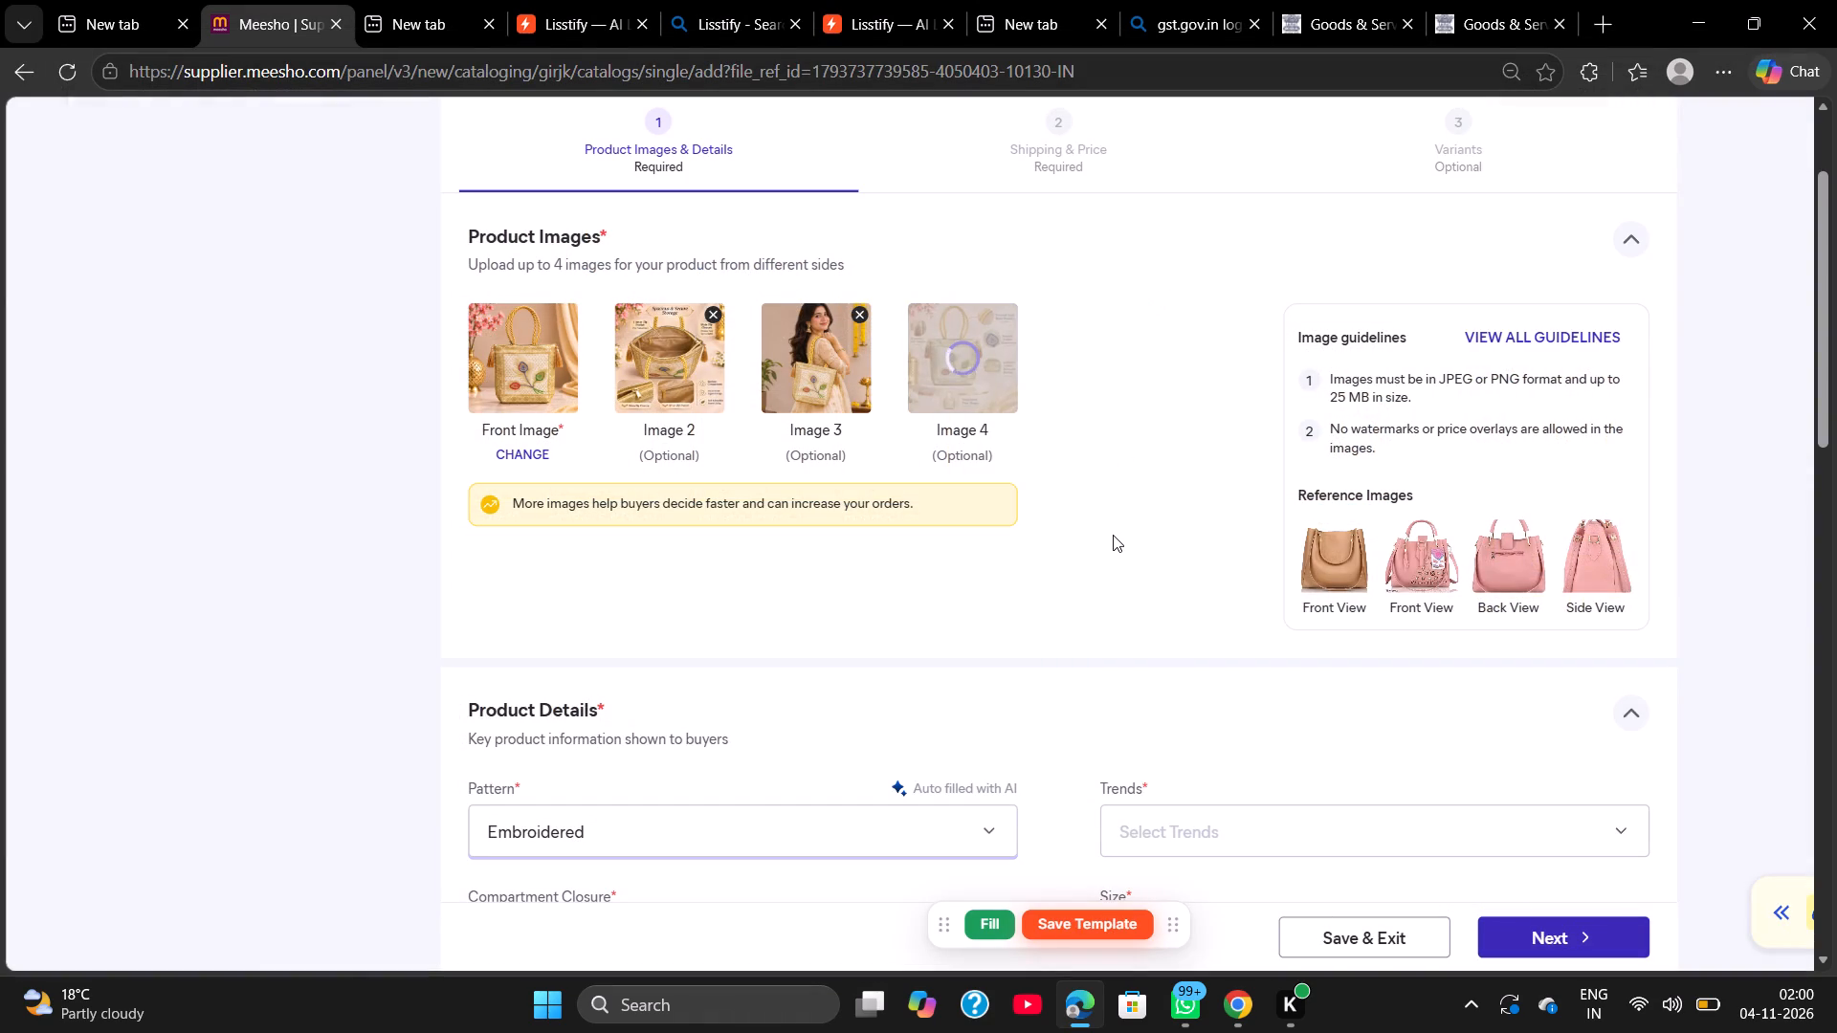
Set Trends to Tote in the handbag's Product Details.
{"action": "scroll", "coordinate": [1113, 538], "scroll_direction": "down", "scroll_amount": 1}
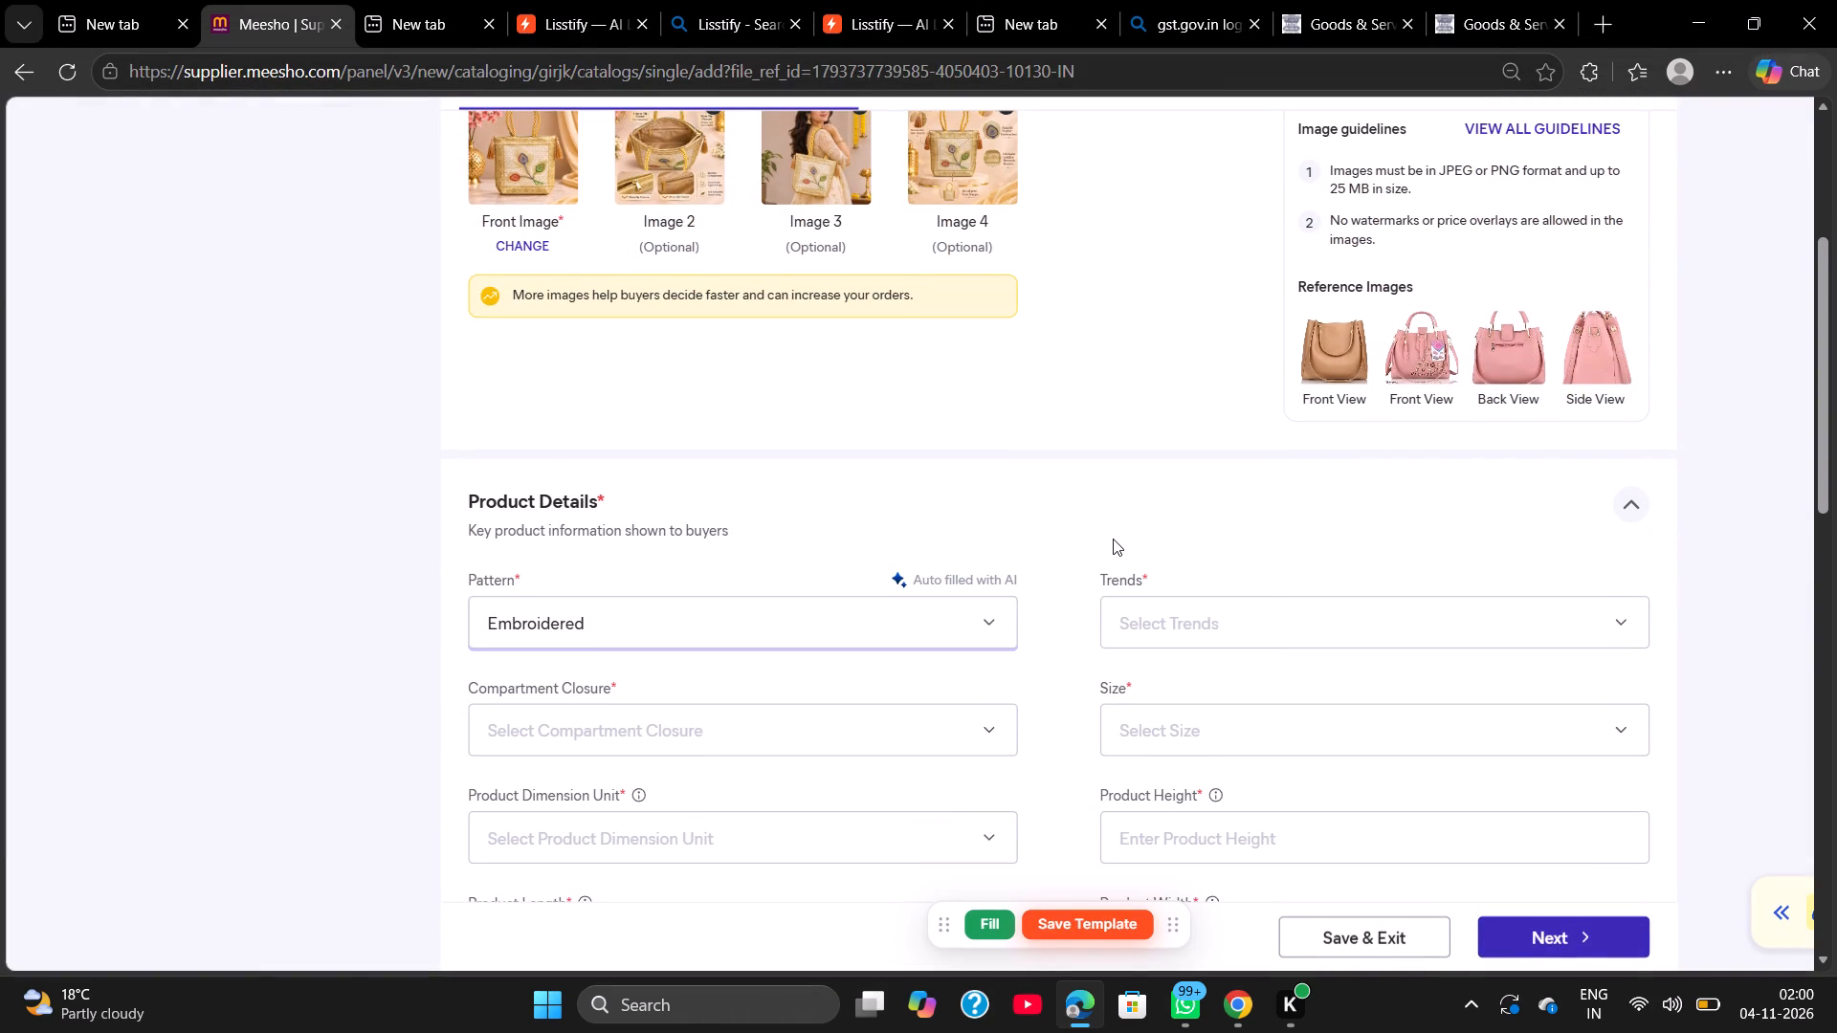
{"action": "scroll", "coordinate": [1113, 538], "scroll_direction": "down", "scroll_amount": 1}
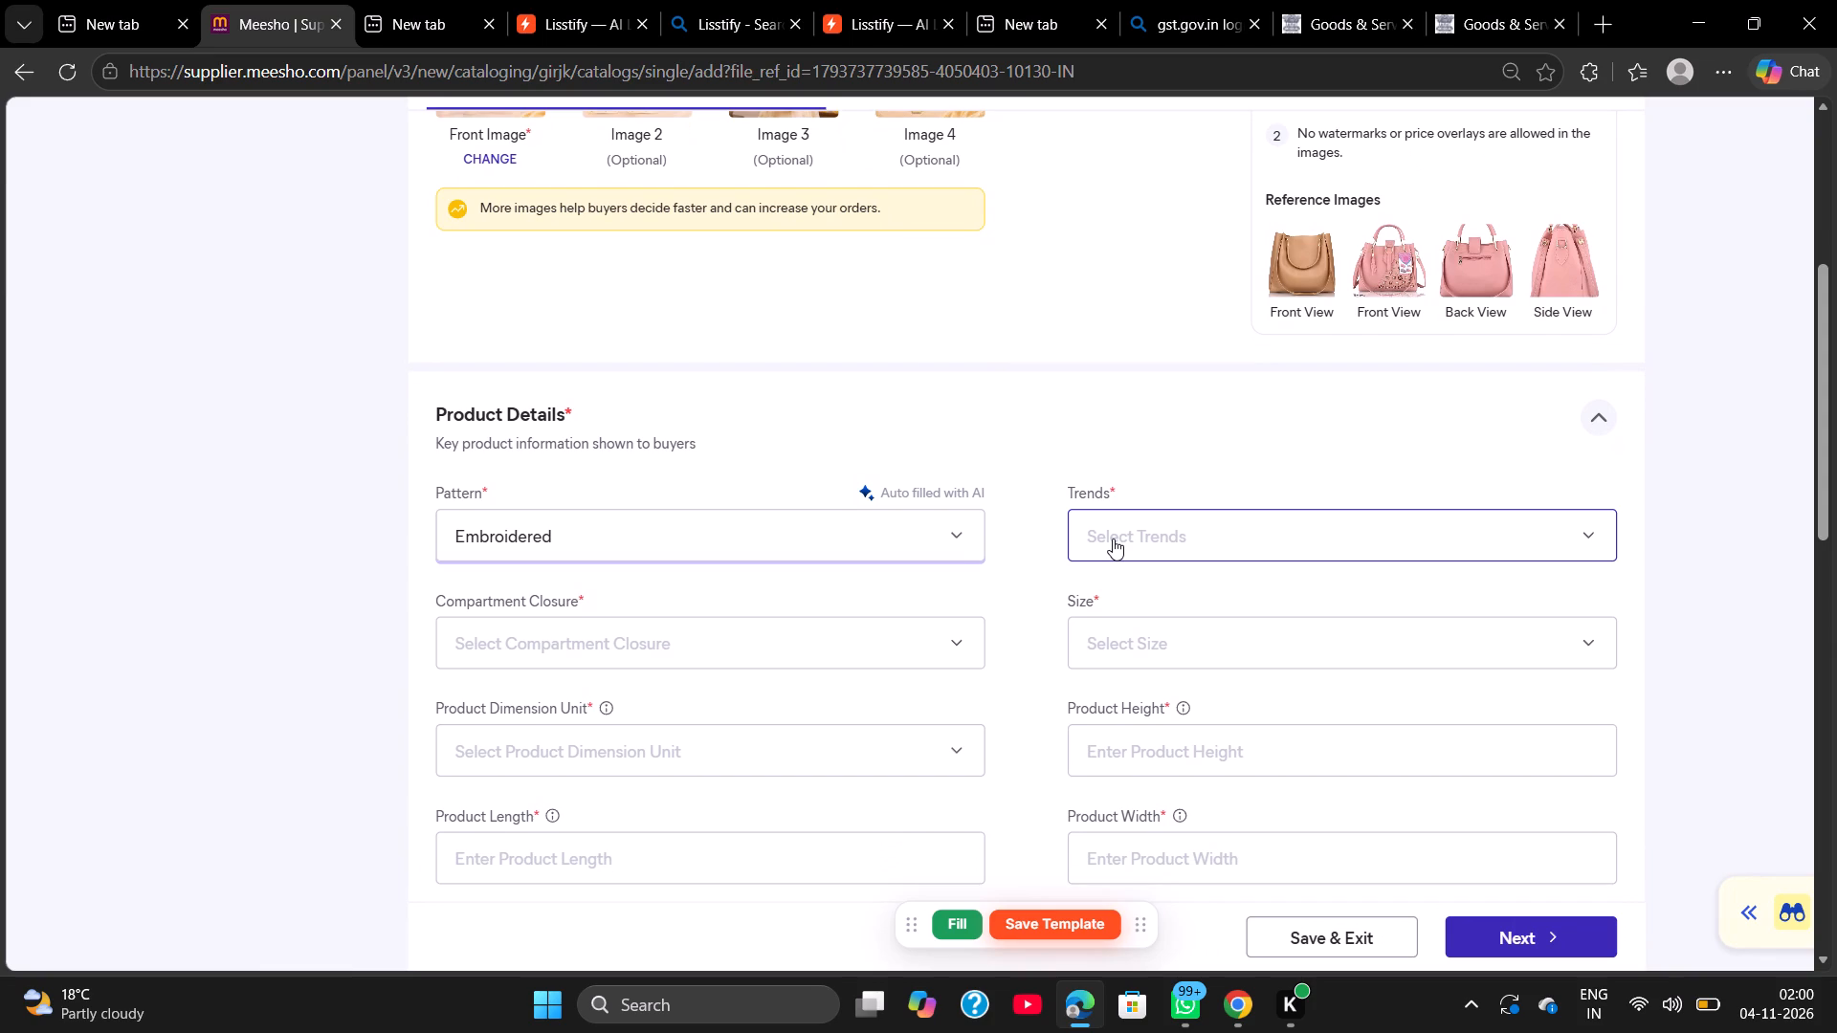
{"action": "left_click", "coordinate": [1113, 538]}
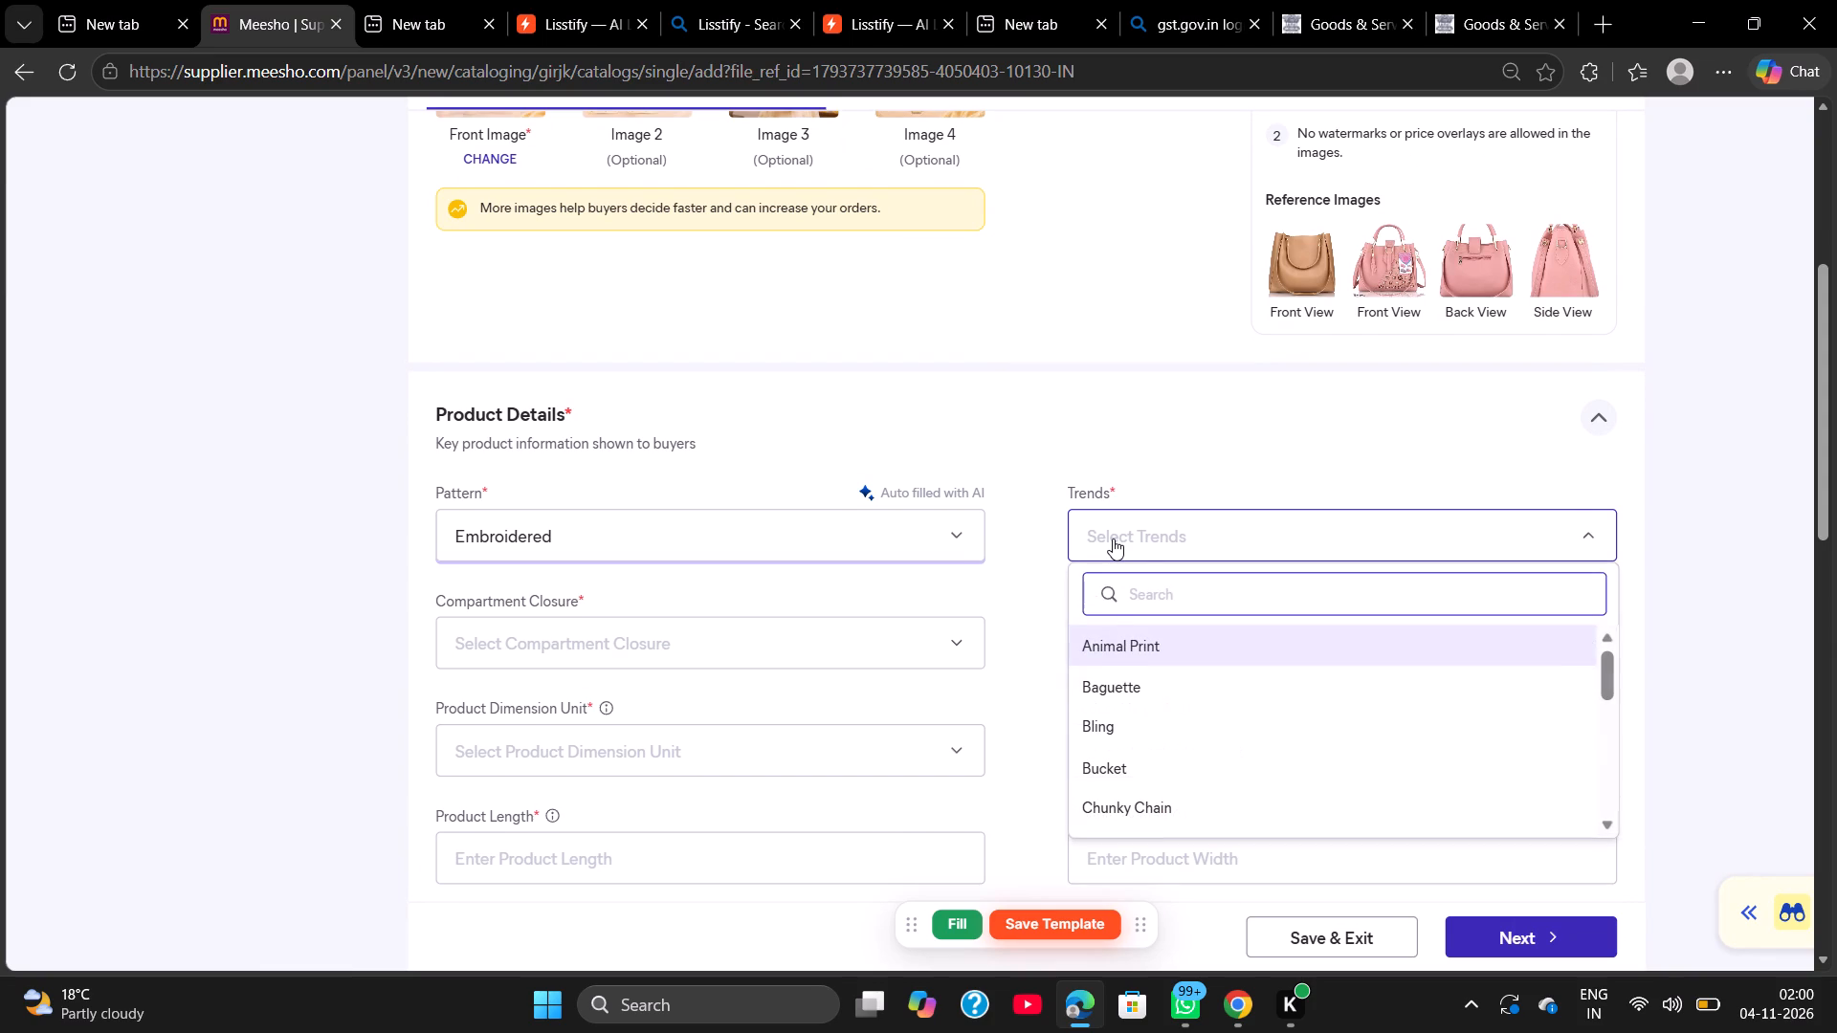
{"action": "scroll", "coordinate": [1121, 730], "scroll_direction": "down", "scroll_amount": 1}
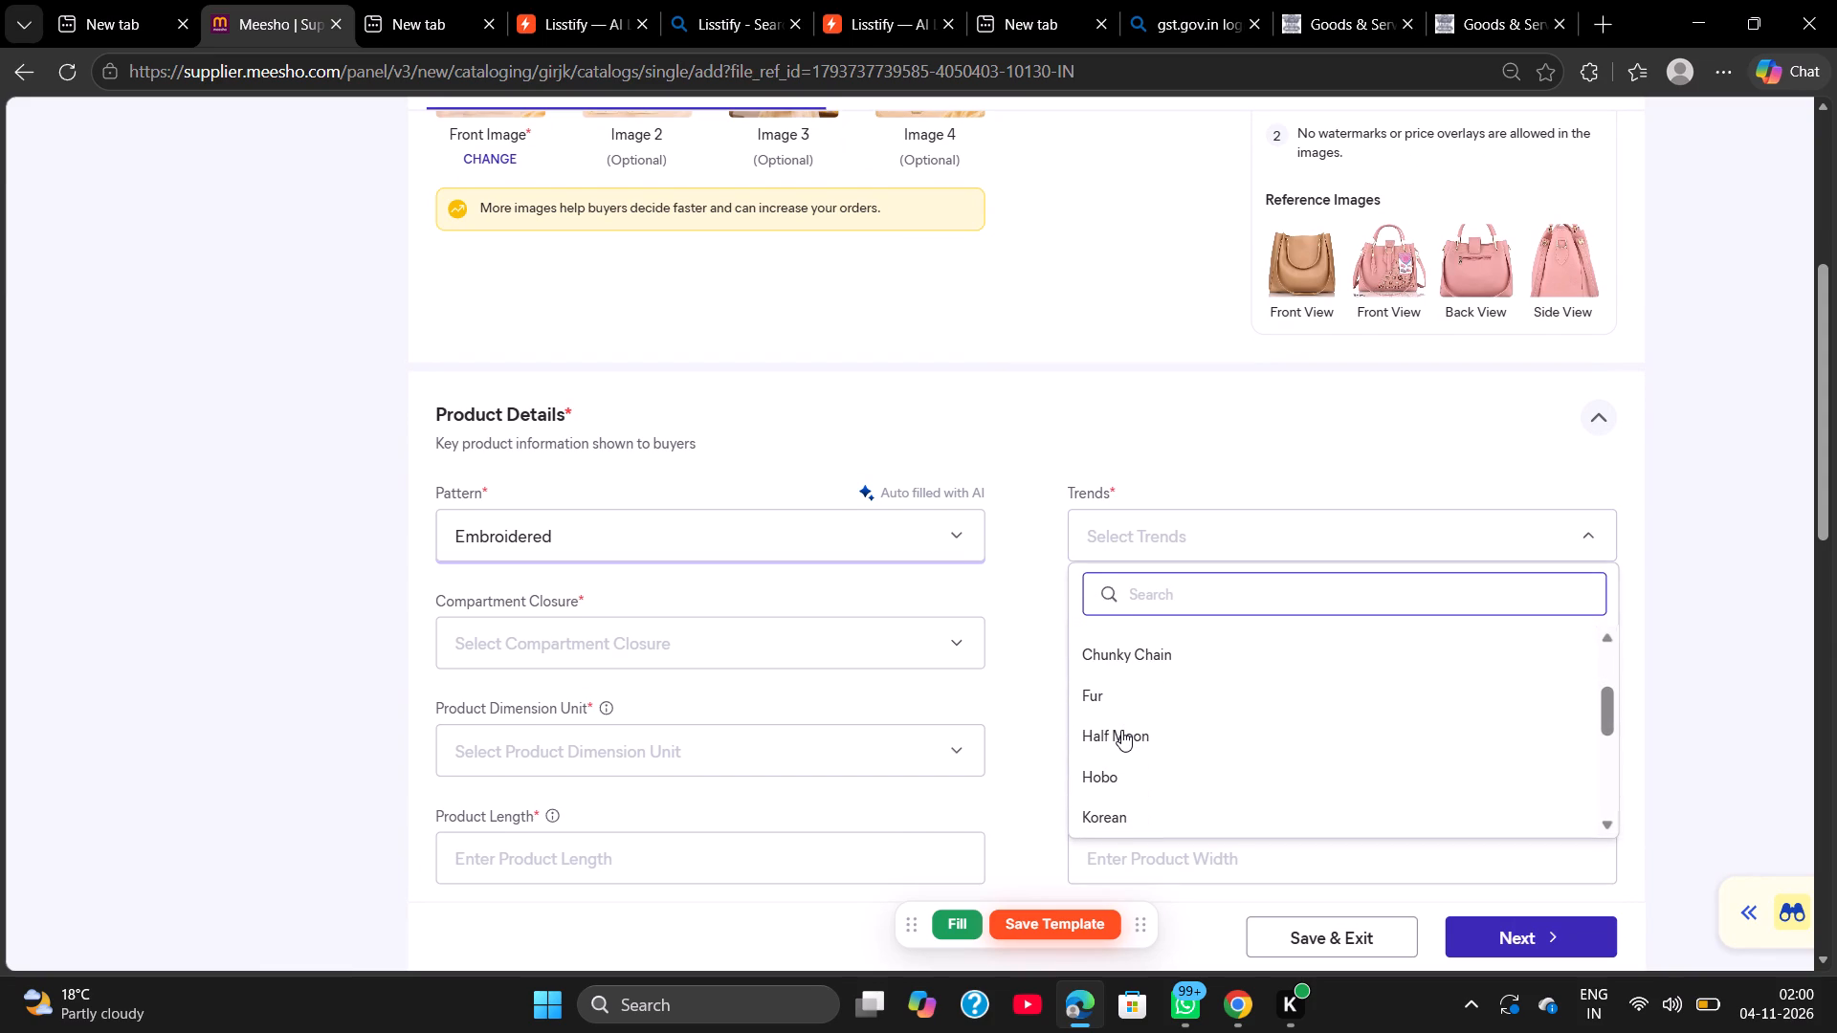
{"action": "scroll", "coordinate": [1125, 775], "scroll_direction": "down", "scroll_amount": 2}
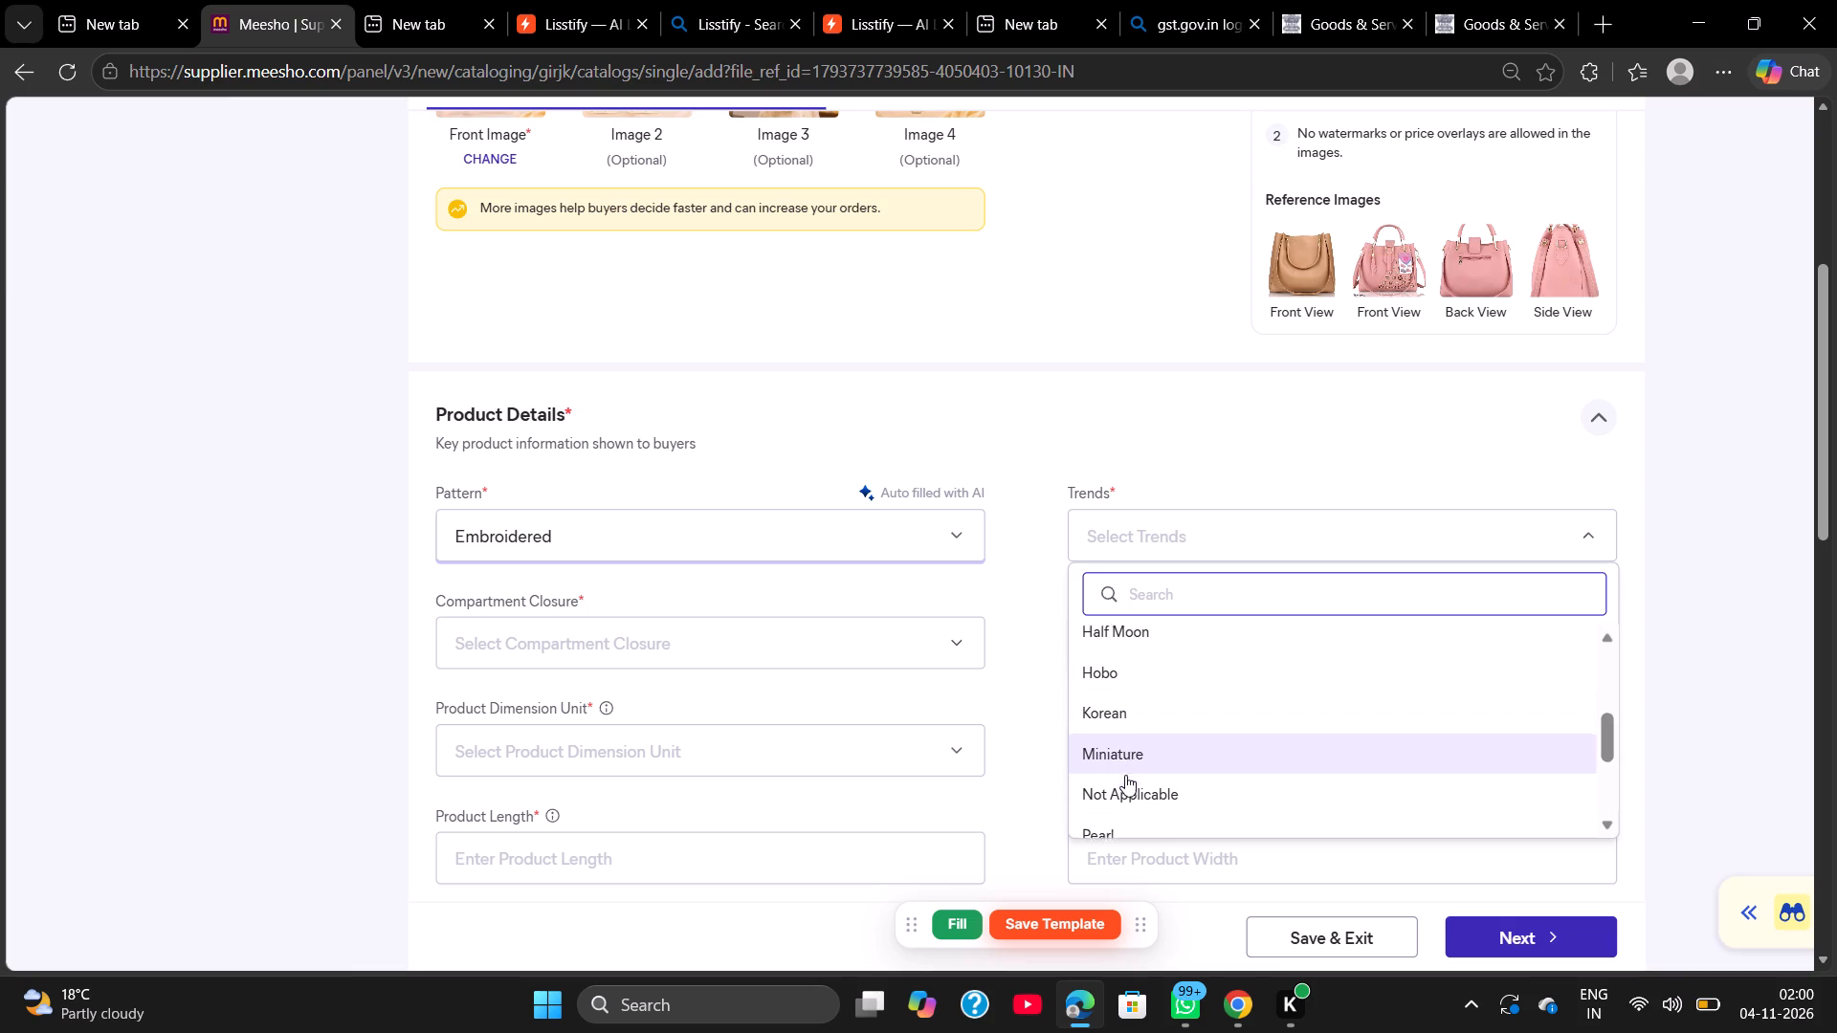
{"action": "scroll", "coordinate": [1125, 775], "scroll_direction": "down", "scroll_amount": 5}
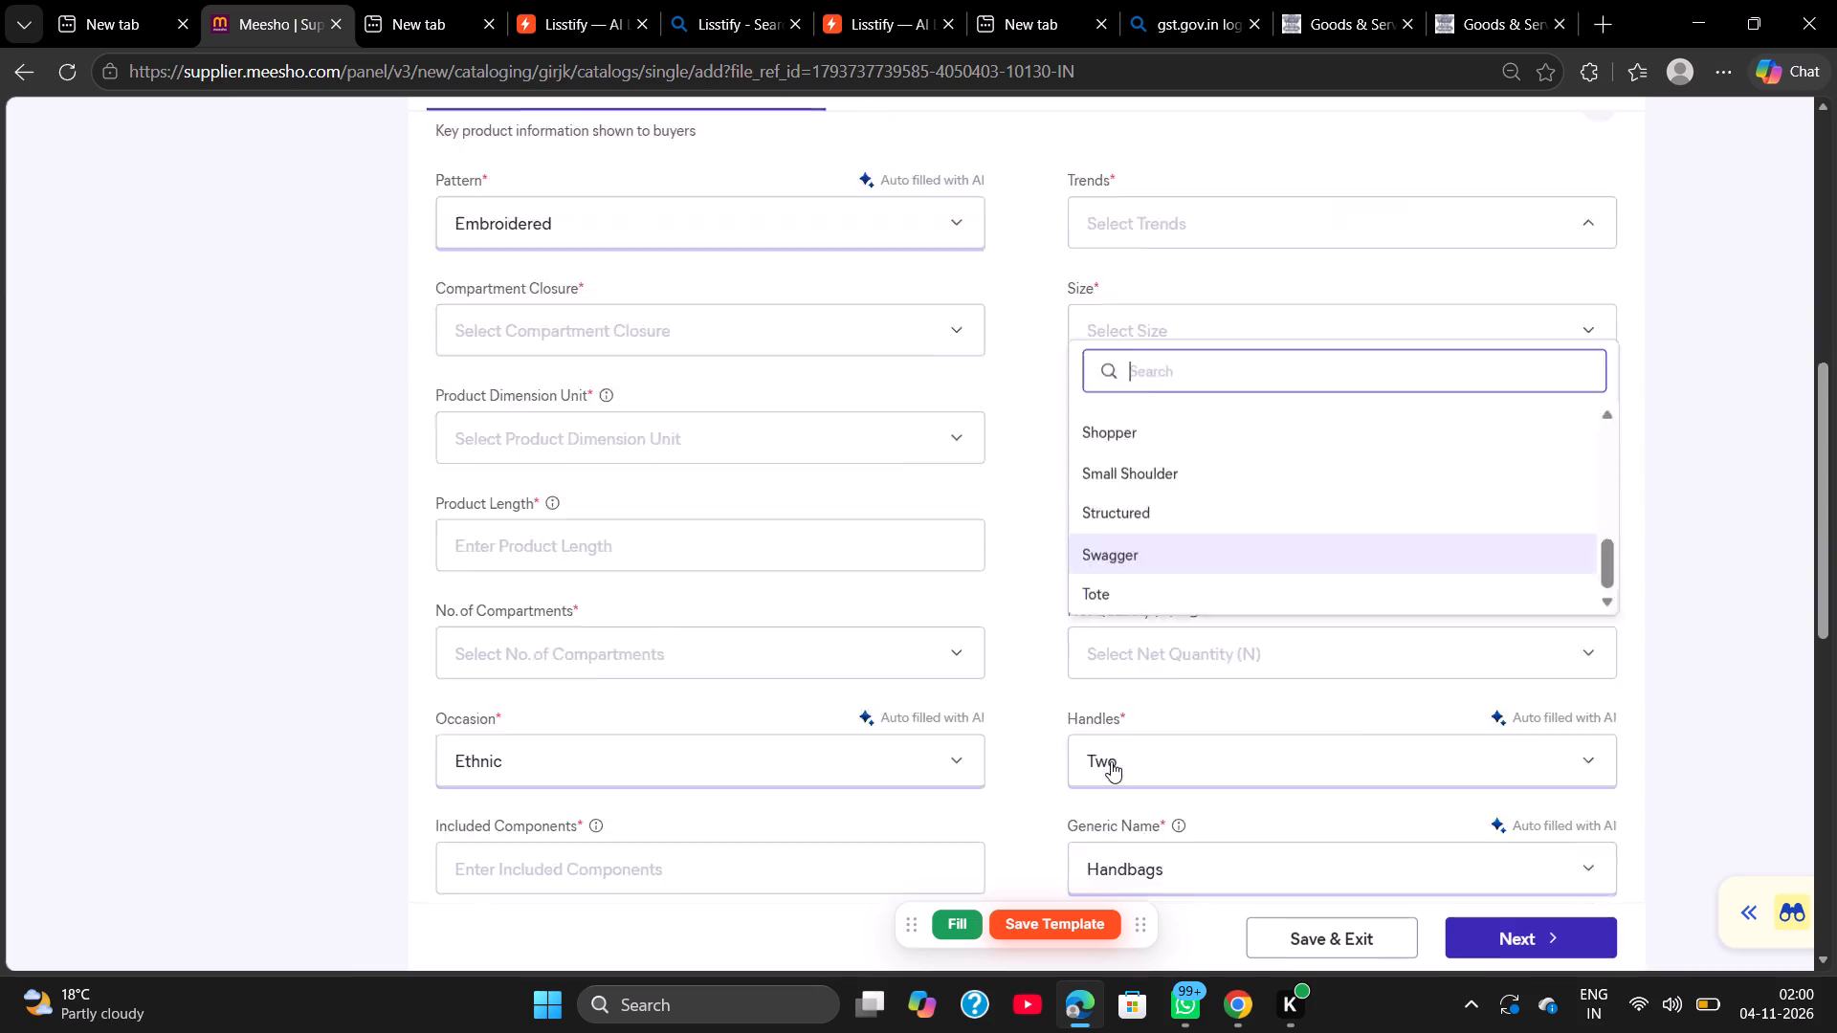
{"action": "scroll", "coordinate": [1111, 761], "scroll_direction": "down", "scroll_amount": 1}
{"action": "scroll", "coordinate": [1166, 934], "scroll_direction": "up", "scroll_amount": 2}
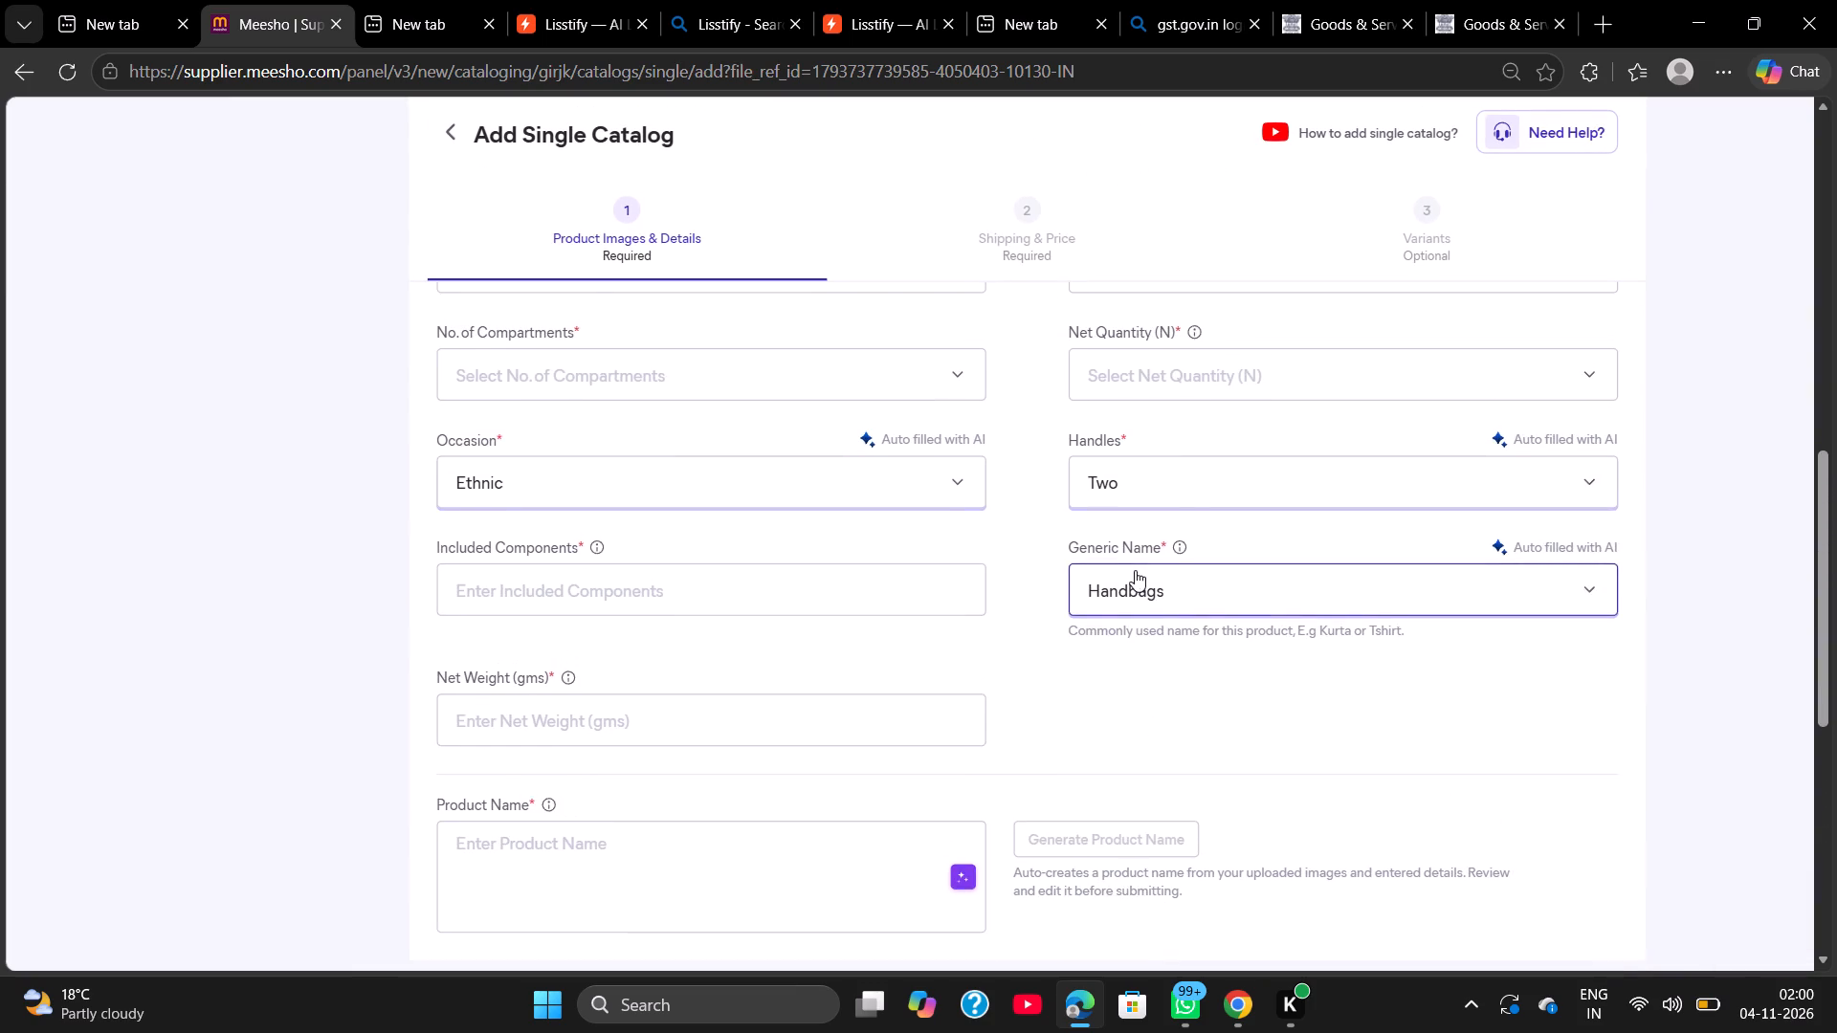
{"action": "scroll", "coordinate": [1135, 570], "scroll_direction": "up", "scroll_amount": 3}
{"action": "scroll", "coordinate": [1148, 478], "scroll_direction": "up", "scroll_amount": 2}
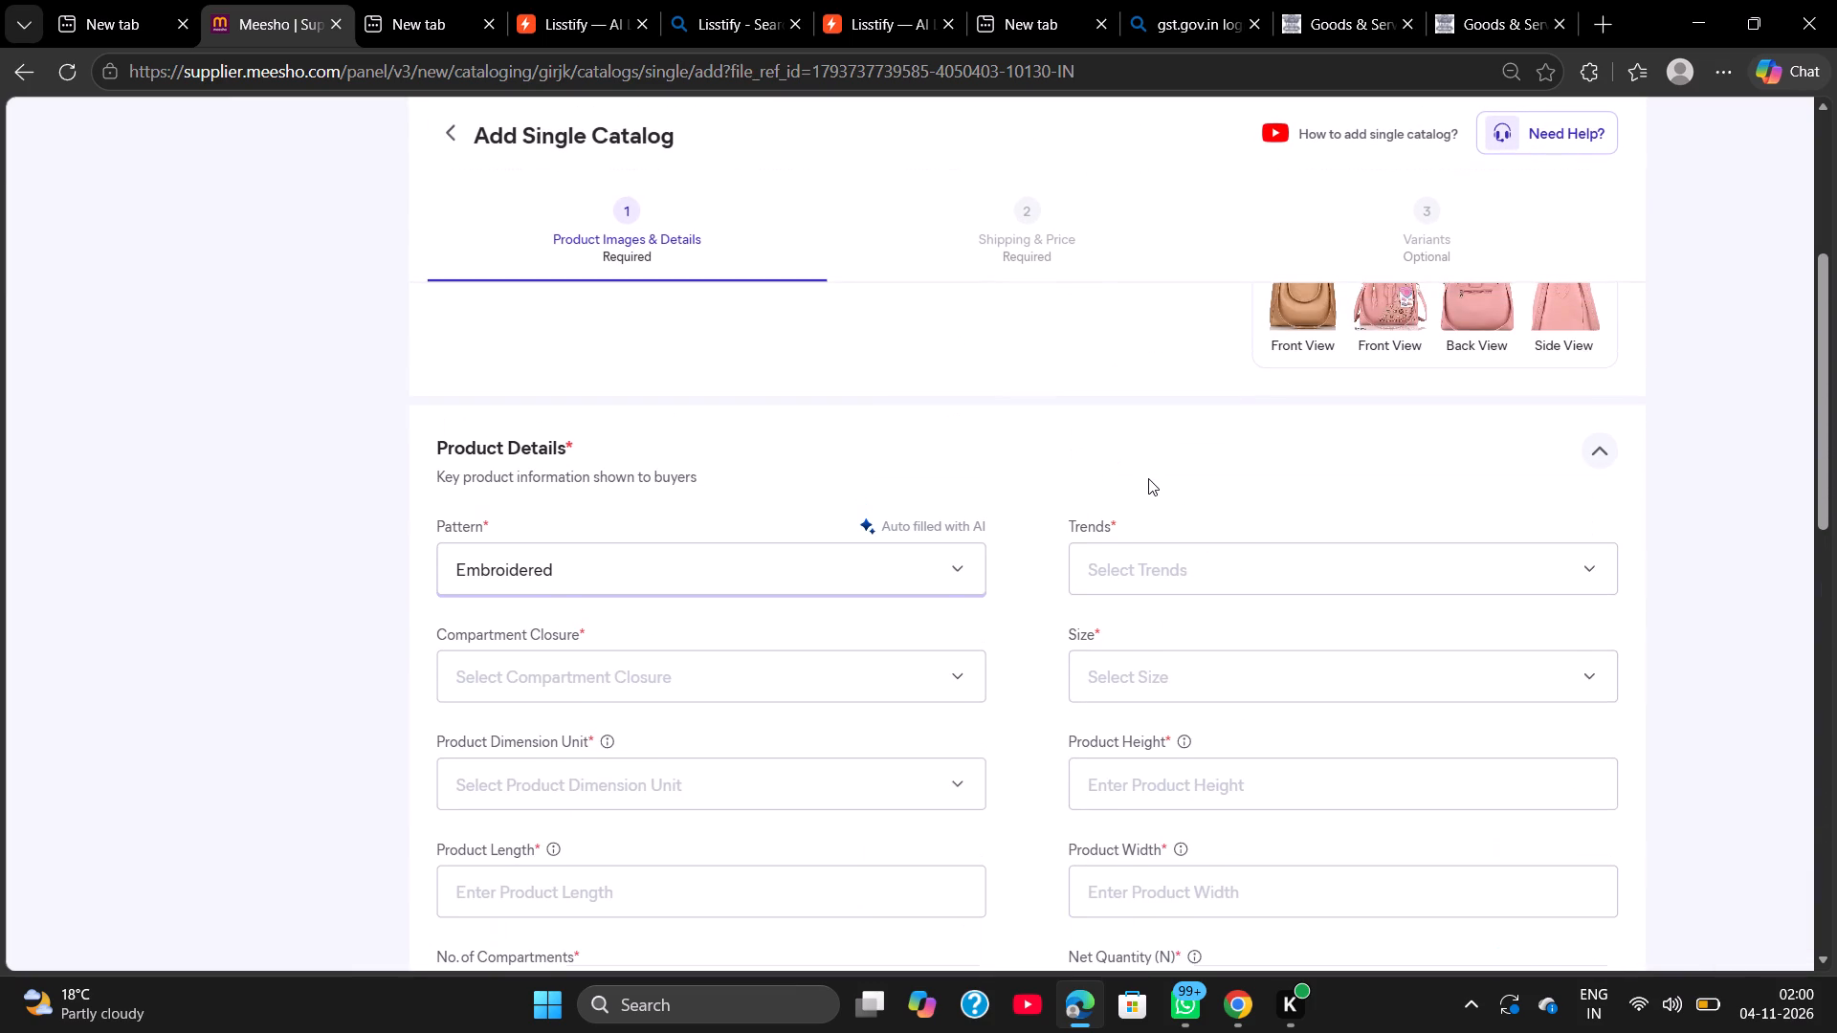
{"action": "left_click", "coordinate": [1161, 540]}
{"action": "left_click", "coordinate": [1163, 550]}
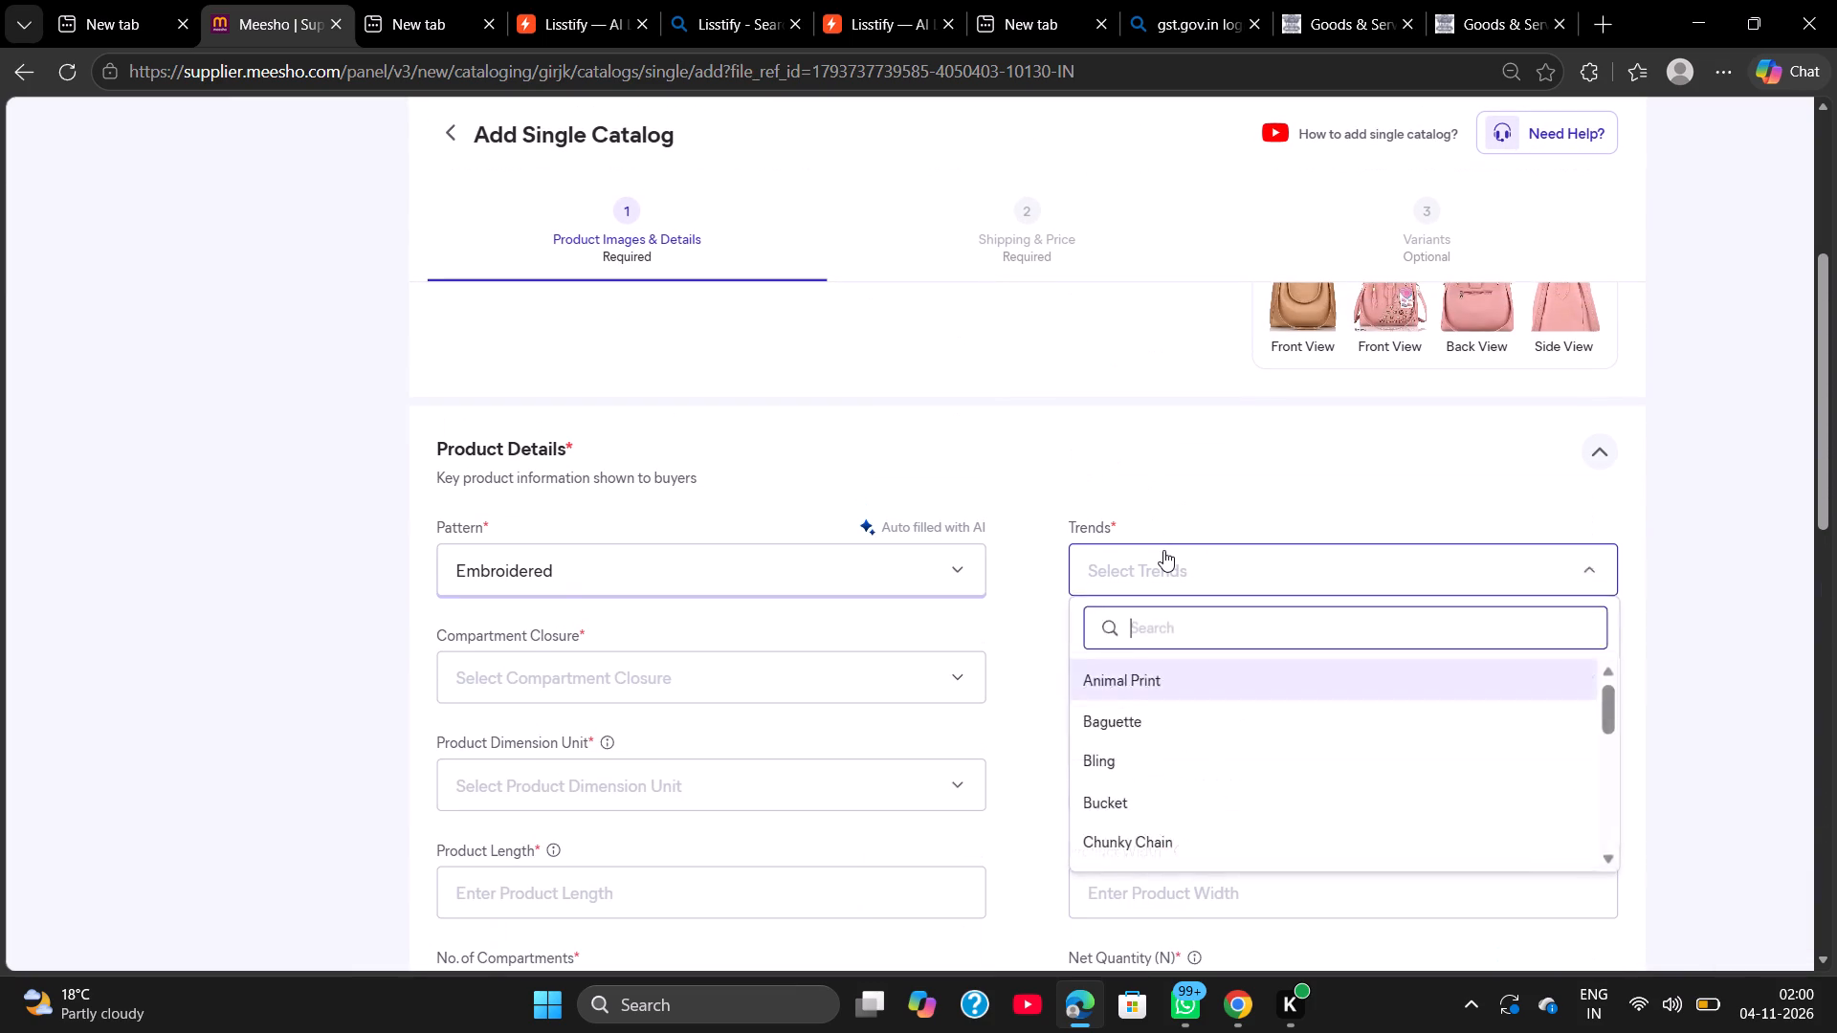
{"action": "scroll", "coordinate": [1163, 550], "scroll_direction": "down", "scroll_amount": 6}
{"action": "scroll", "coordinate": [1210, 835], "scroll_direction": "up", "scroll_amount": 4}
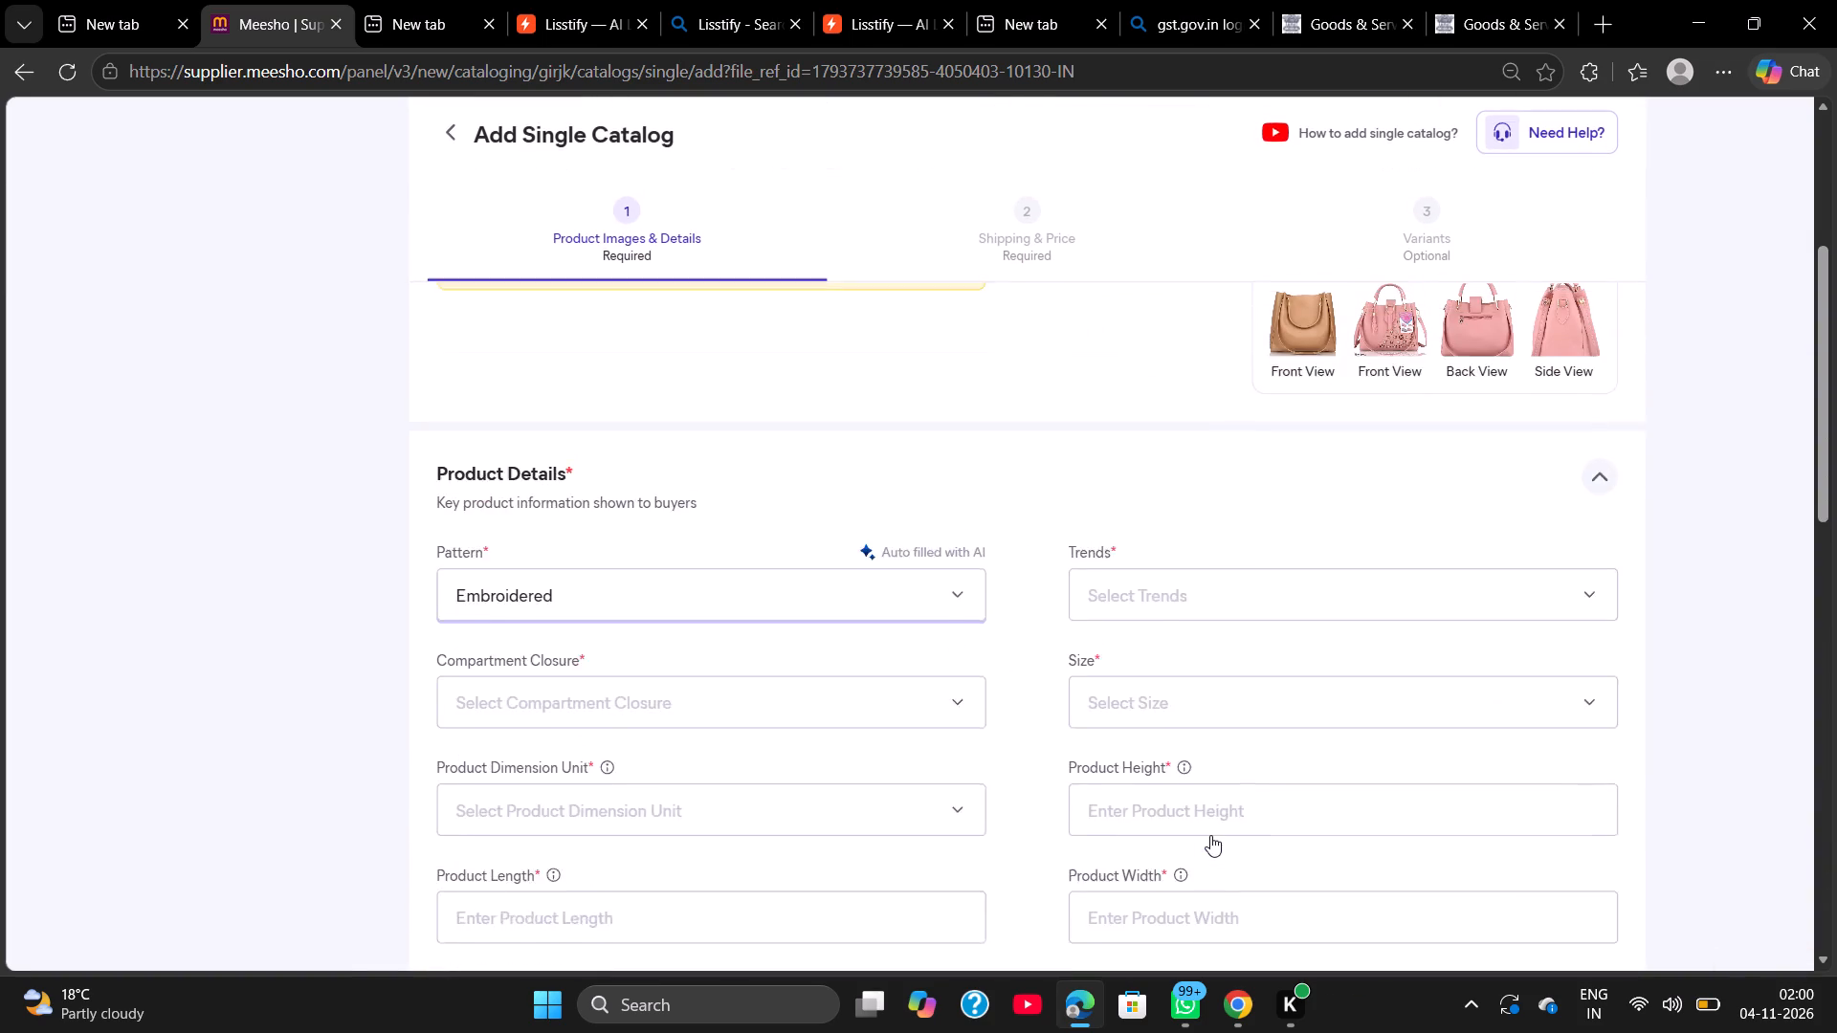
{"action": "scroll", "coordinate": [1210, 835], "scroll_direction": "up", "scroll_amount": 1}
{"action": "left_click", "coordinate": [1187, 690]}
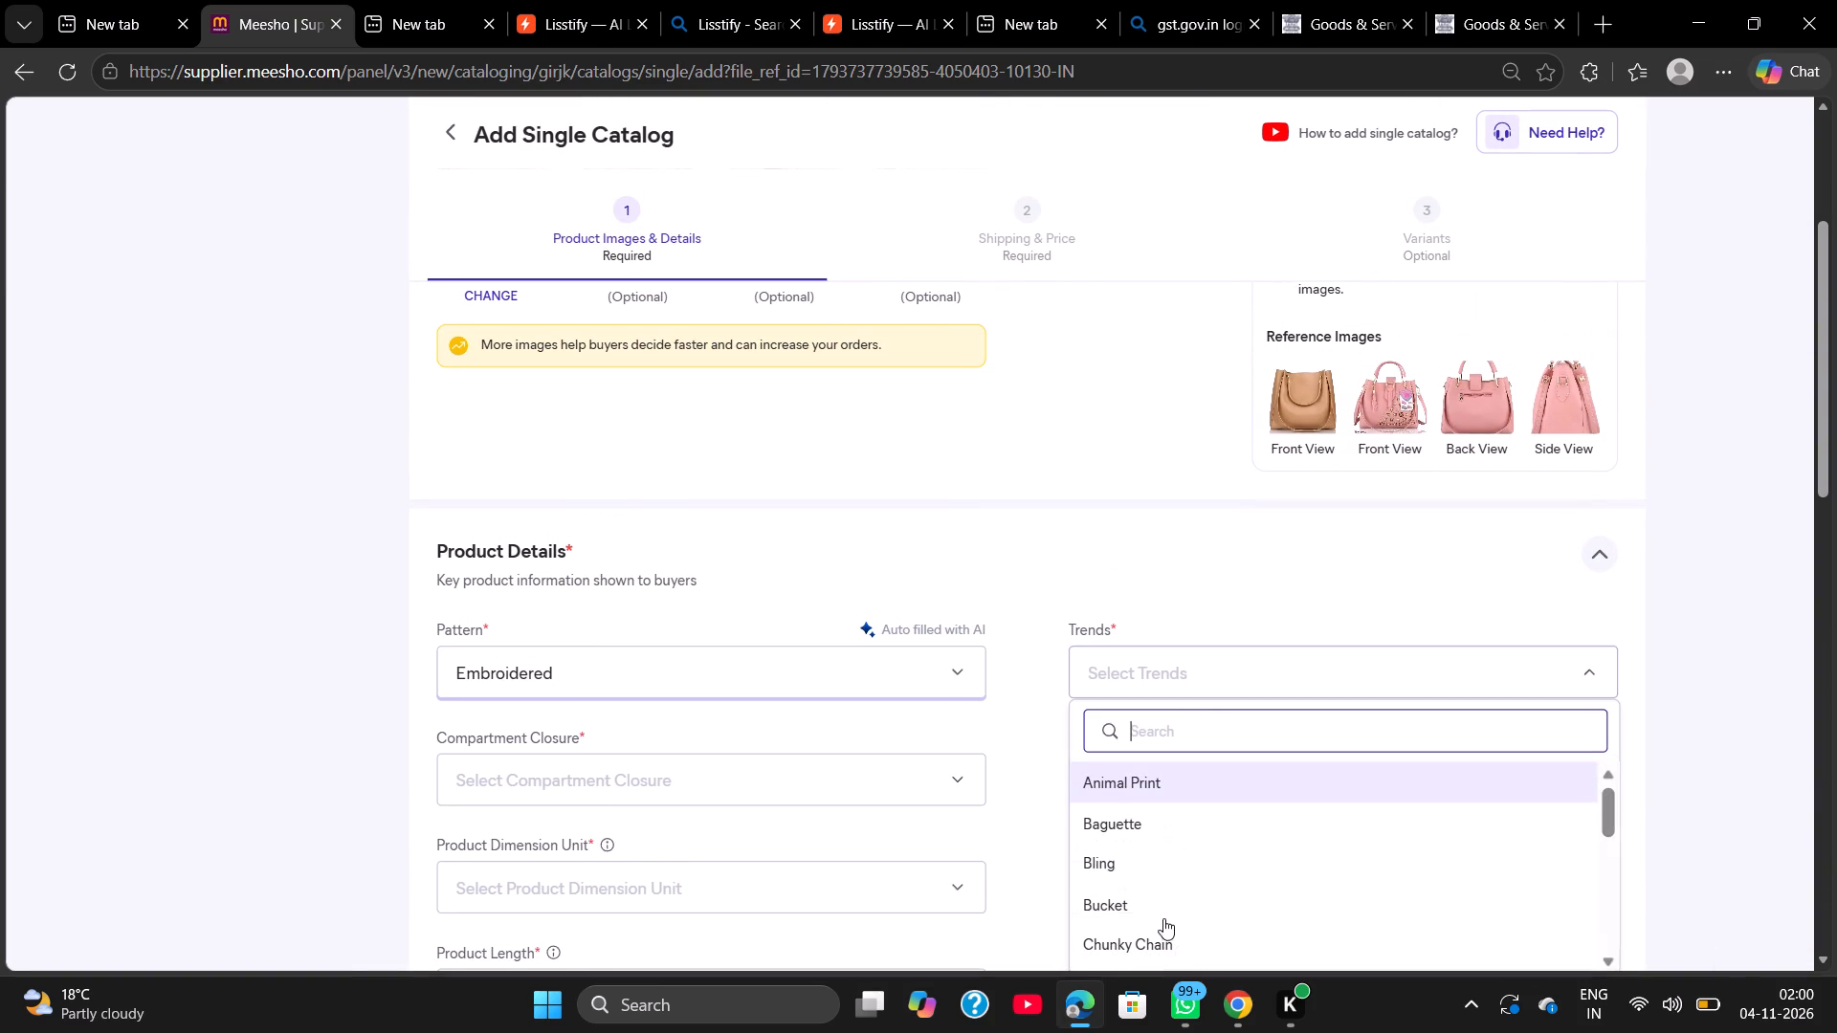
{"action": "scroll", "coordinate": [1163, 926], "scroll_direction": "down", "scroll_amount": 7}
{"action": "left_click", "coordinate": [1162, 949]}
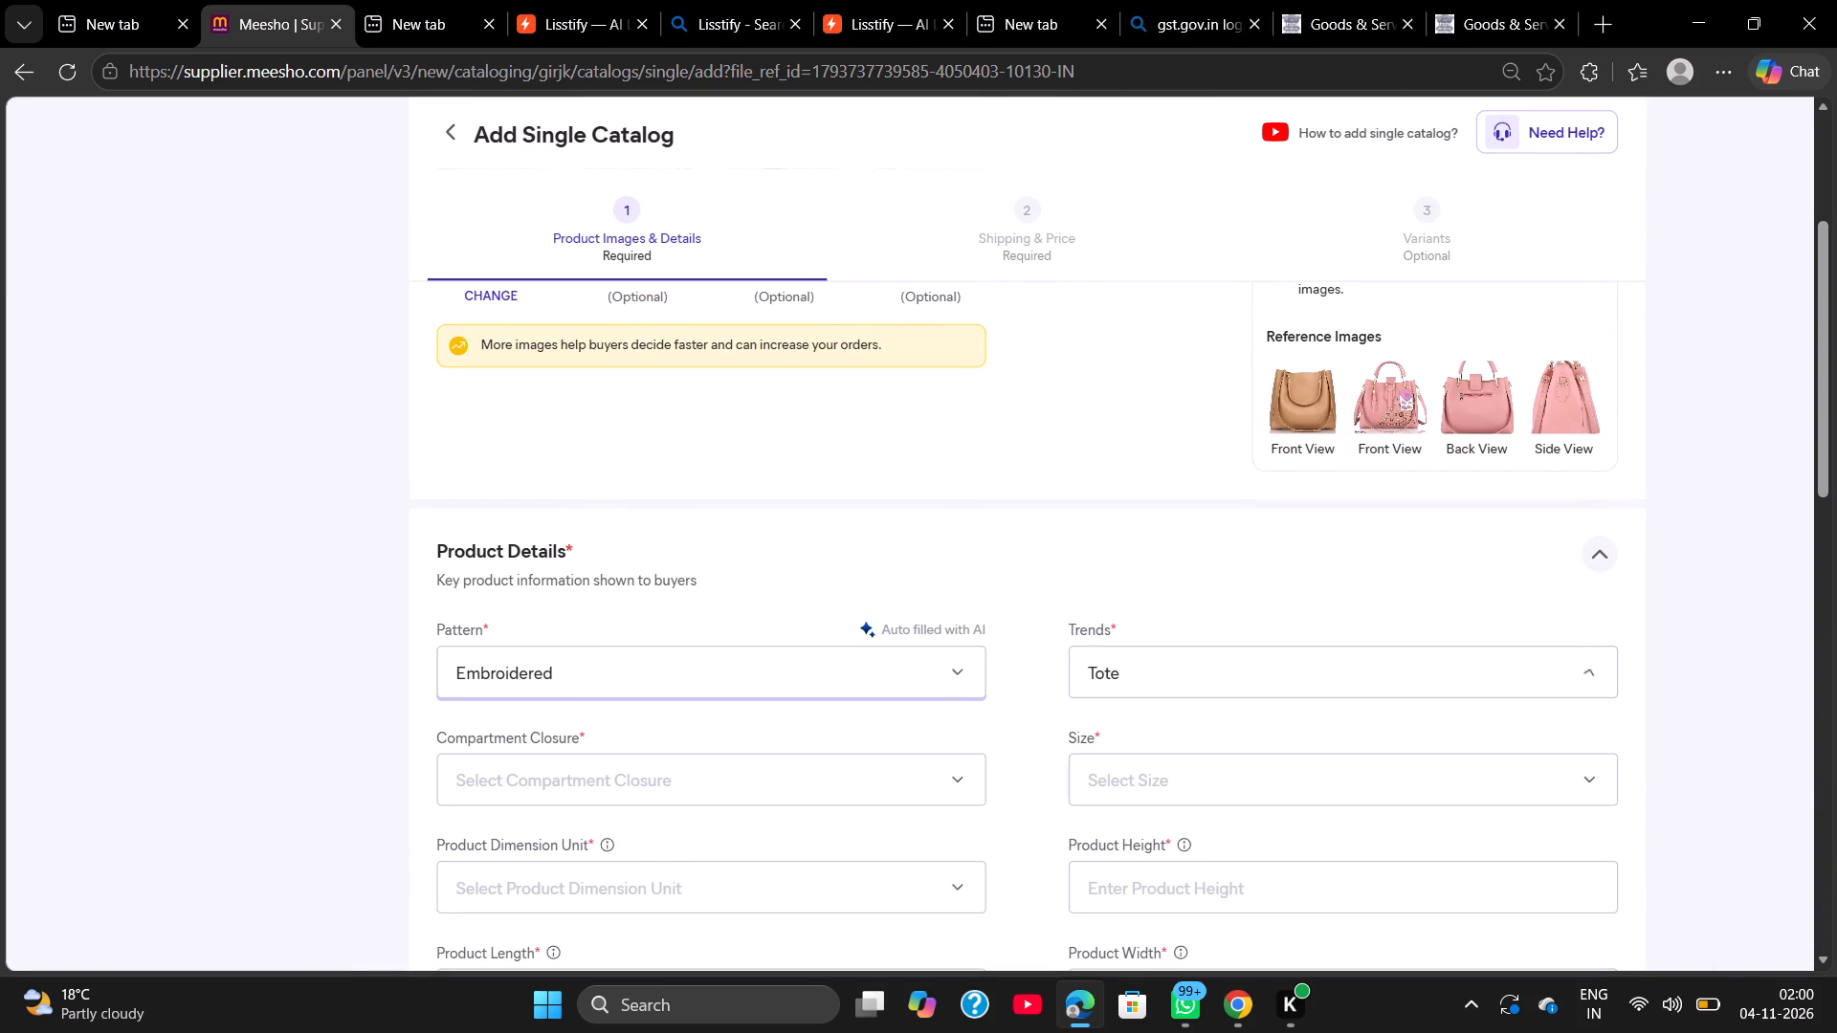
Set the handbag's compartment closure to Zip and its size to Free Size.
{"action": "left_click", "coordinate": [696, 774]}
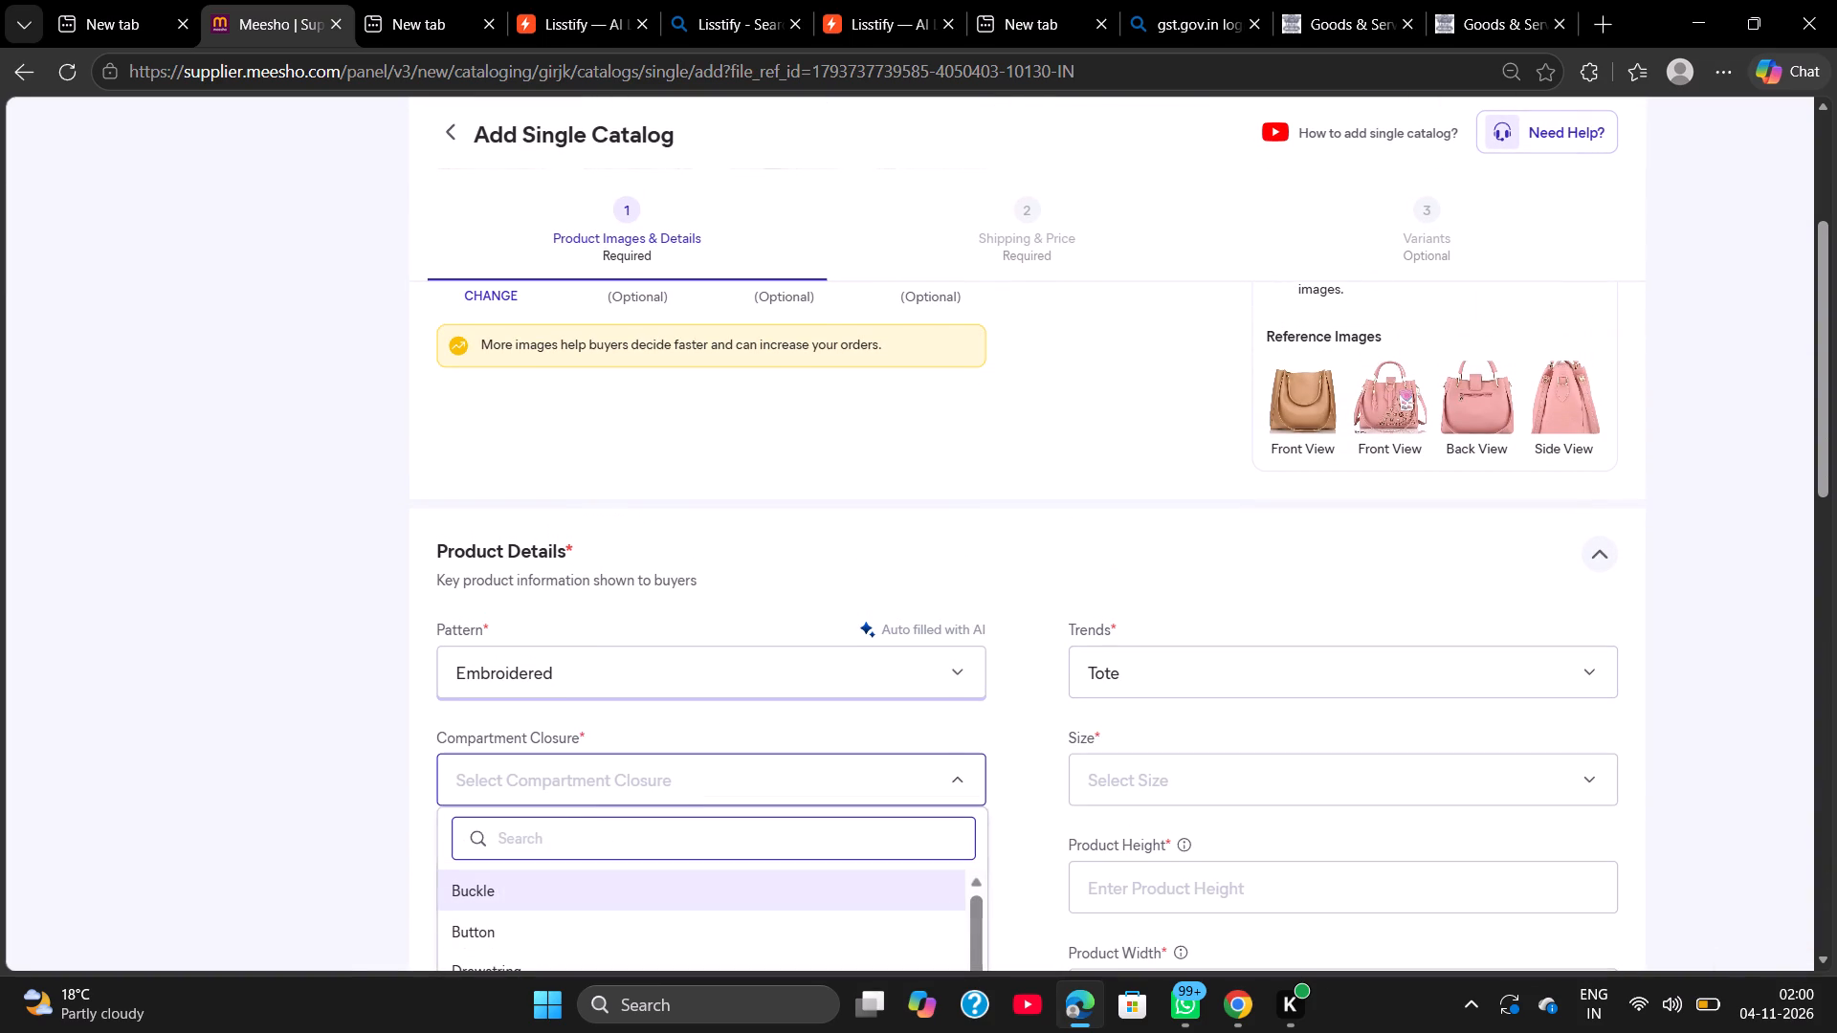
{"action": "type", "text": "zip"}
{"action": "left_click", "coordinate": [494, 881]}
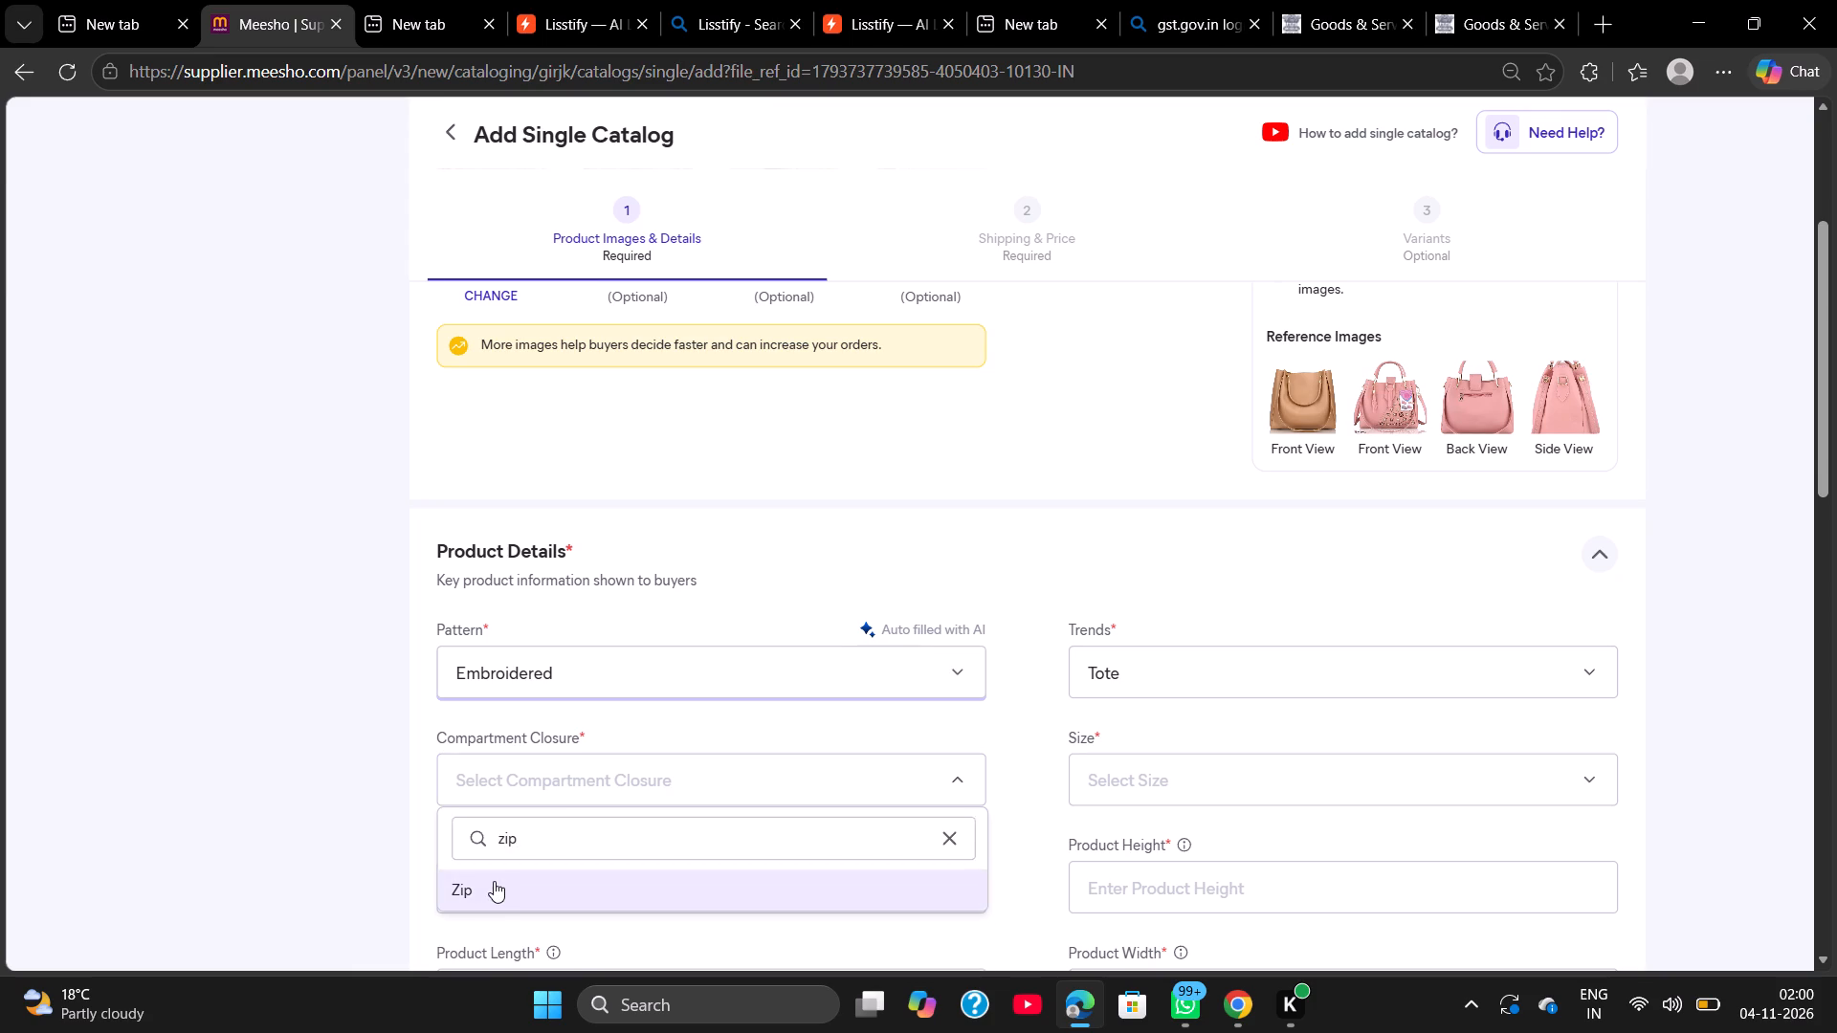
{"action": "left_click", "coordinate": [1145, 777]}
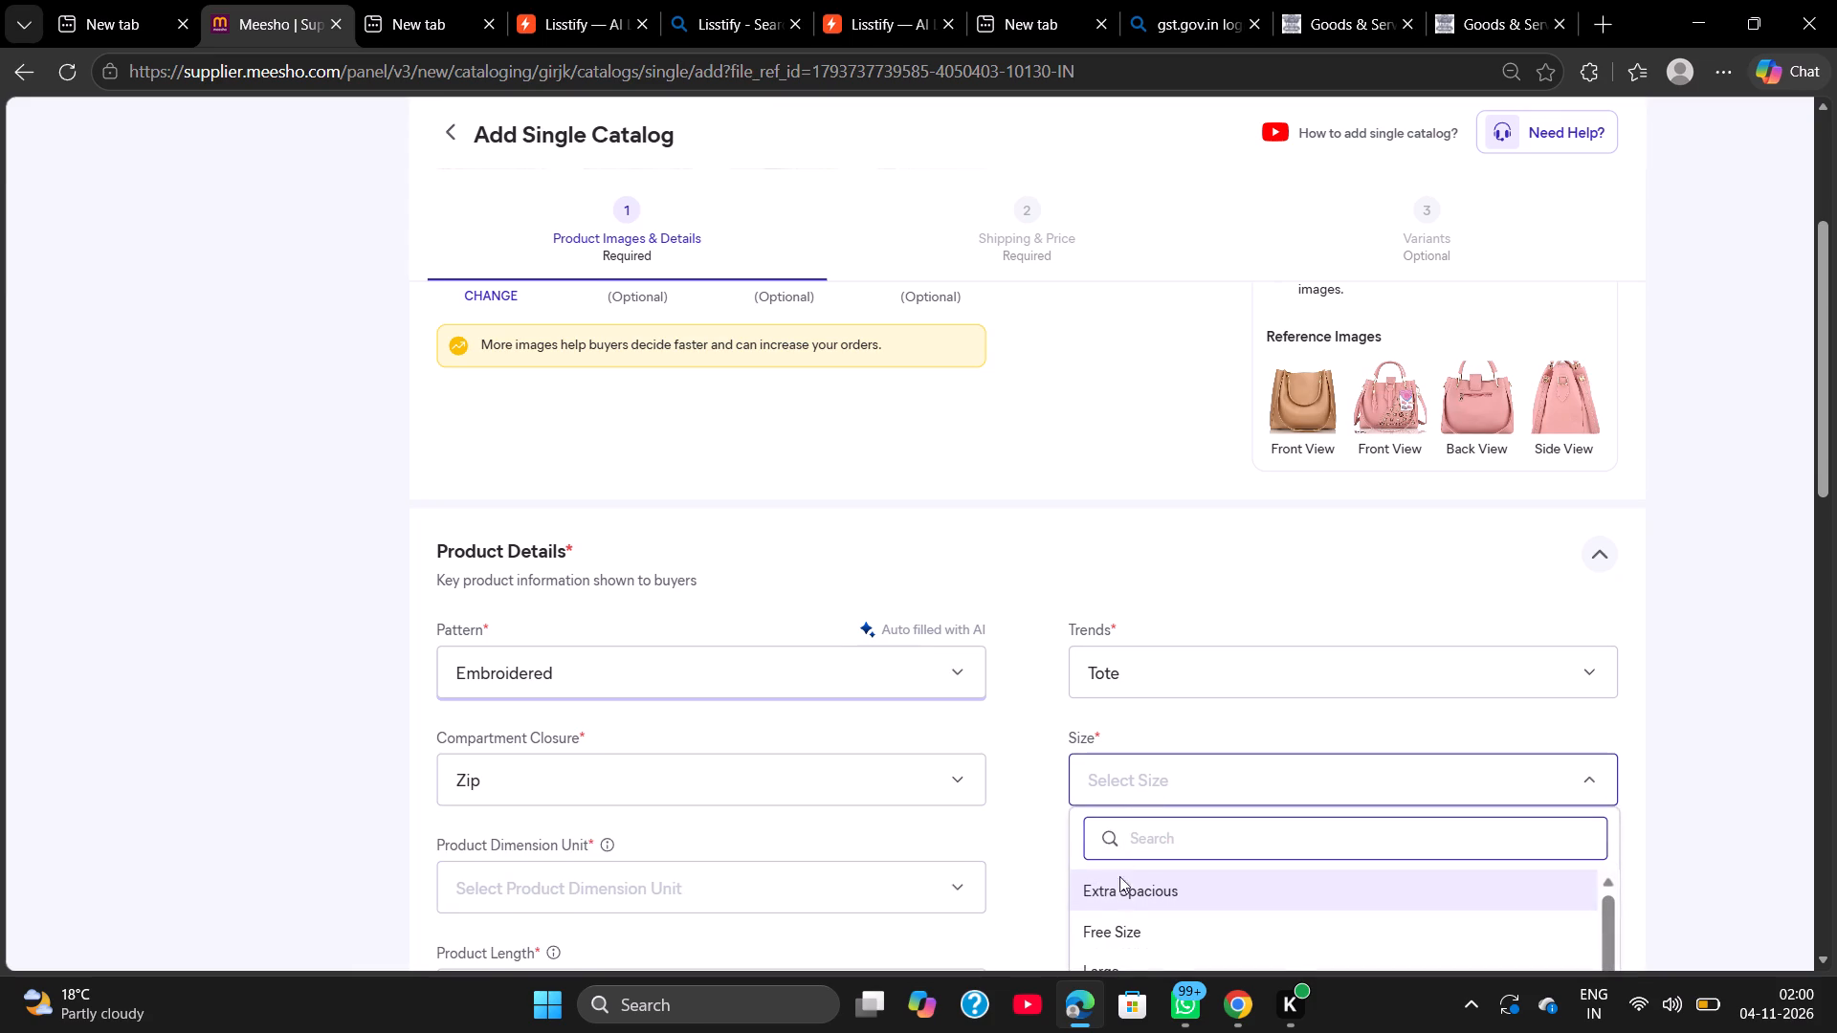
{"action": "scroll", "coordinate": [1119, 902], "scroll_direction": "down", "scroll_amount": 1}
{"action": "left_click", "coordinate": [1119, 902]}
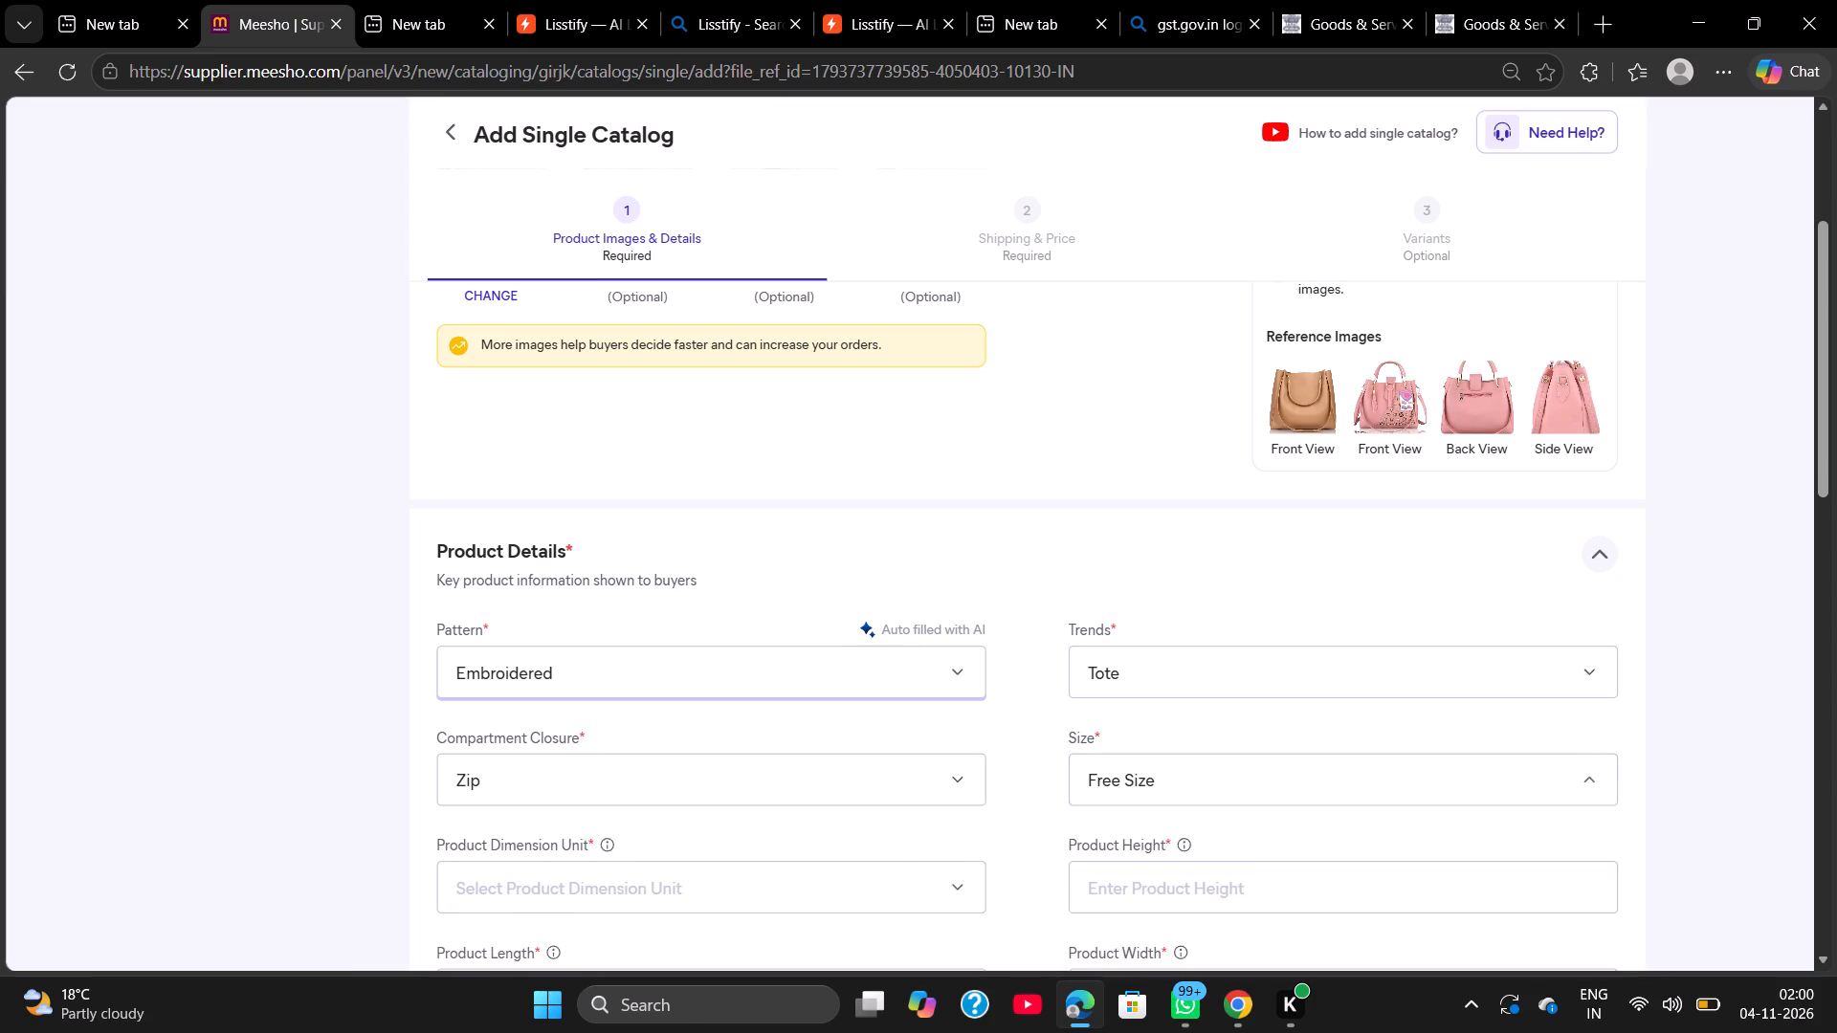
Set the product dimensions in inches: height 10, length 10 and width 2.
{"action": "scroll", "coordinate": [895, 850], "scroll_direction": "down", "scroll_amount": 1}
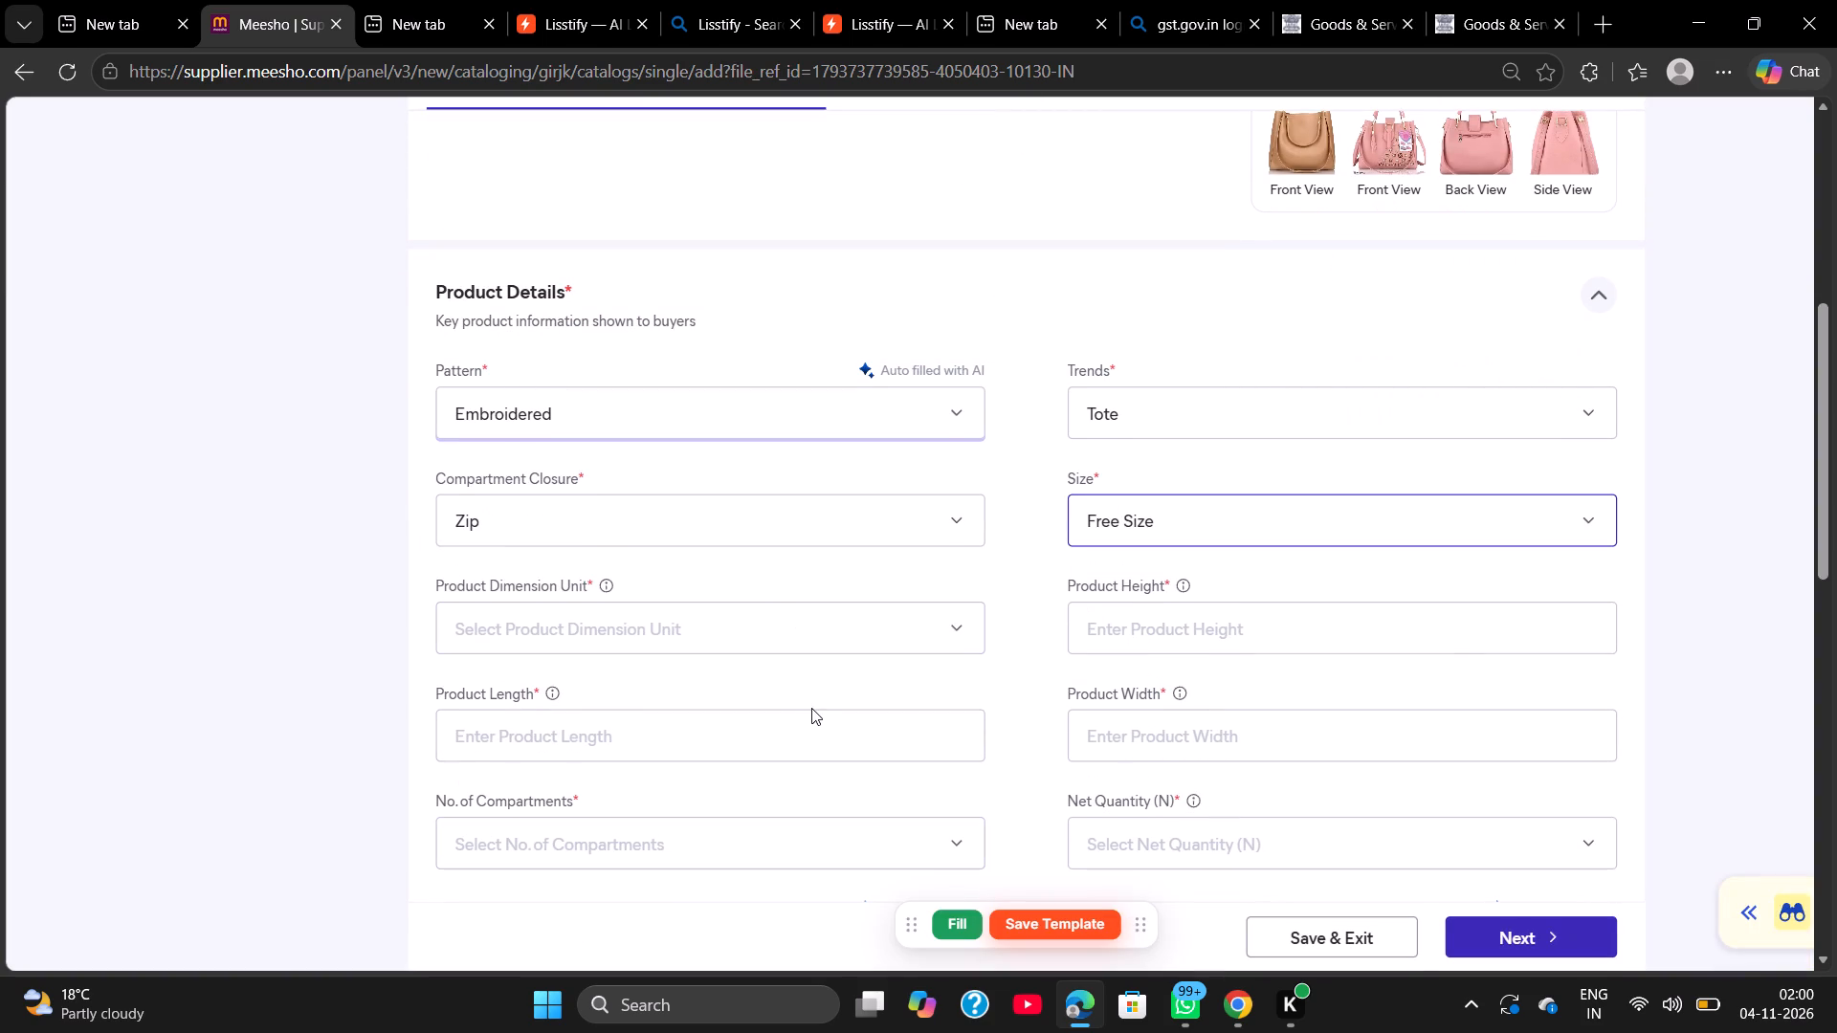
{"action": "left_click", "coordinate": [802, 677]}
{"action": "left_click", "coordinate": [705, 638]}
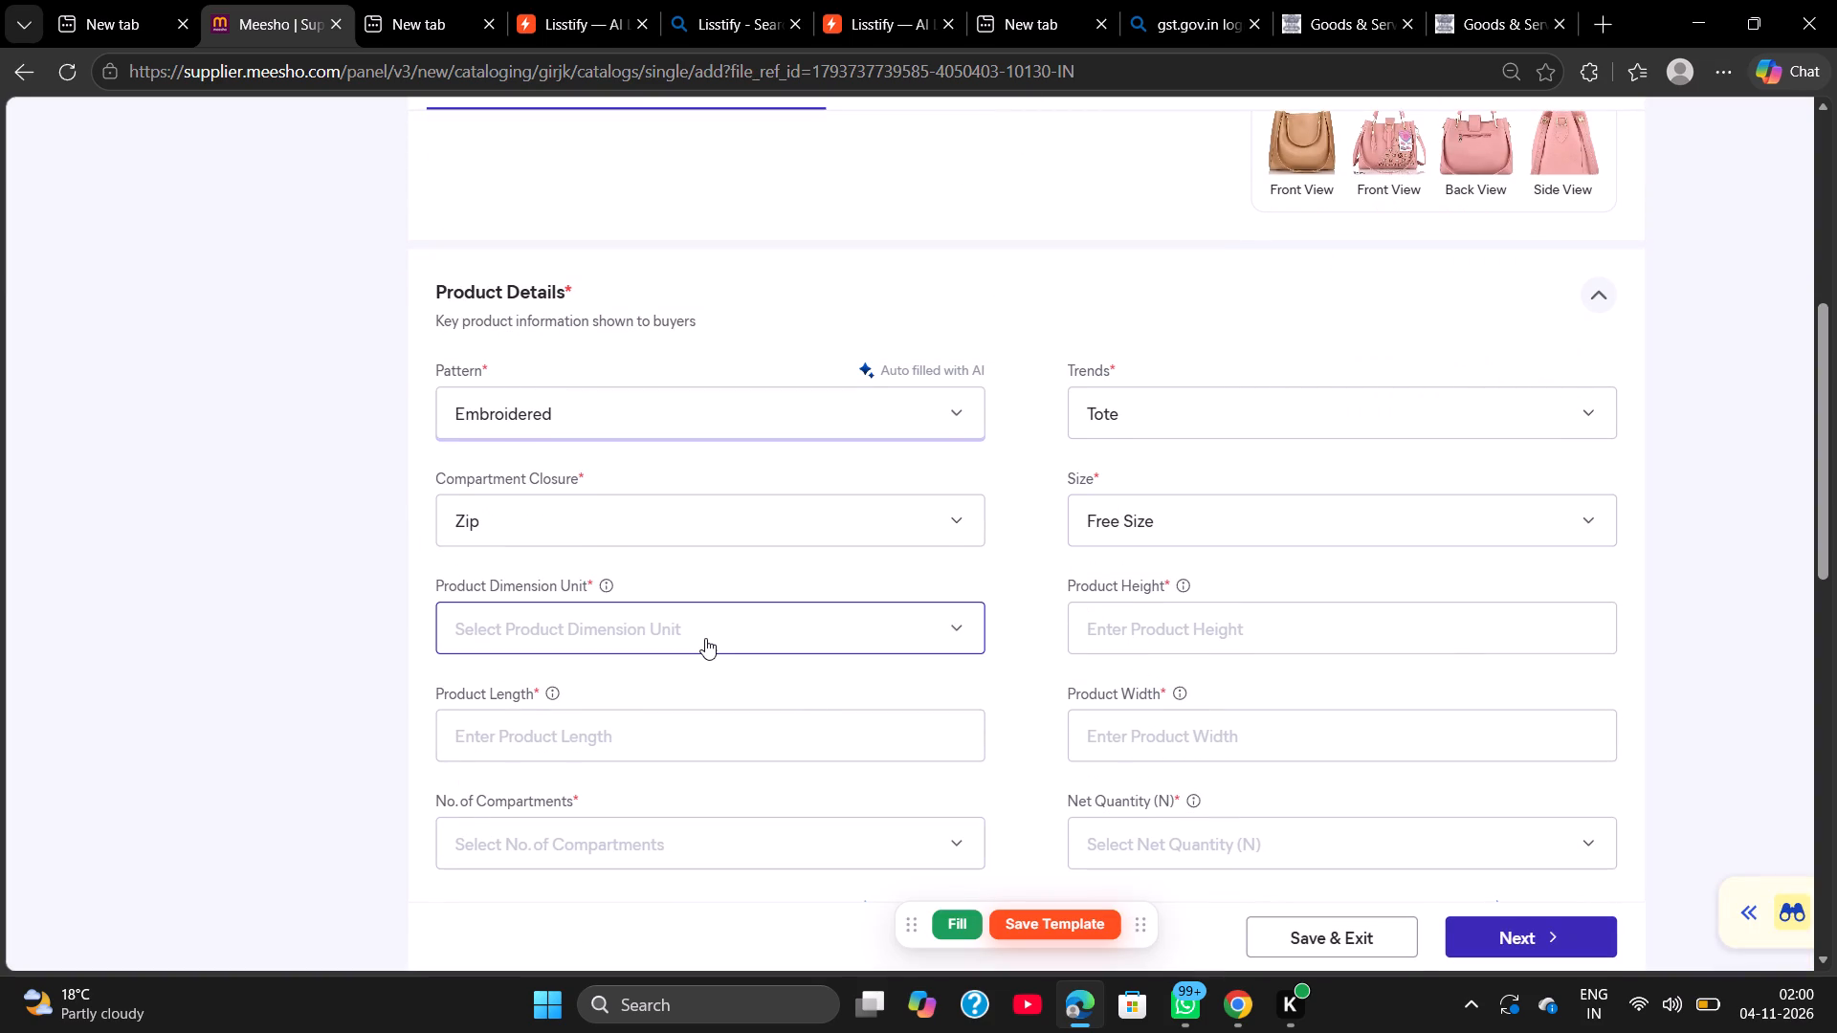
{"action": "left_click", "coordinate": [609, 804]}
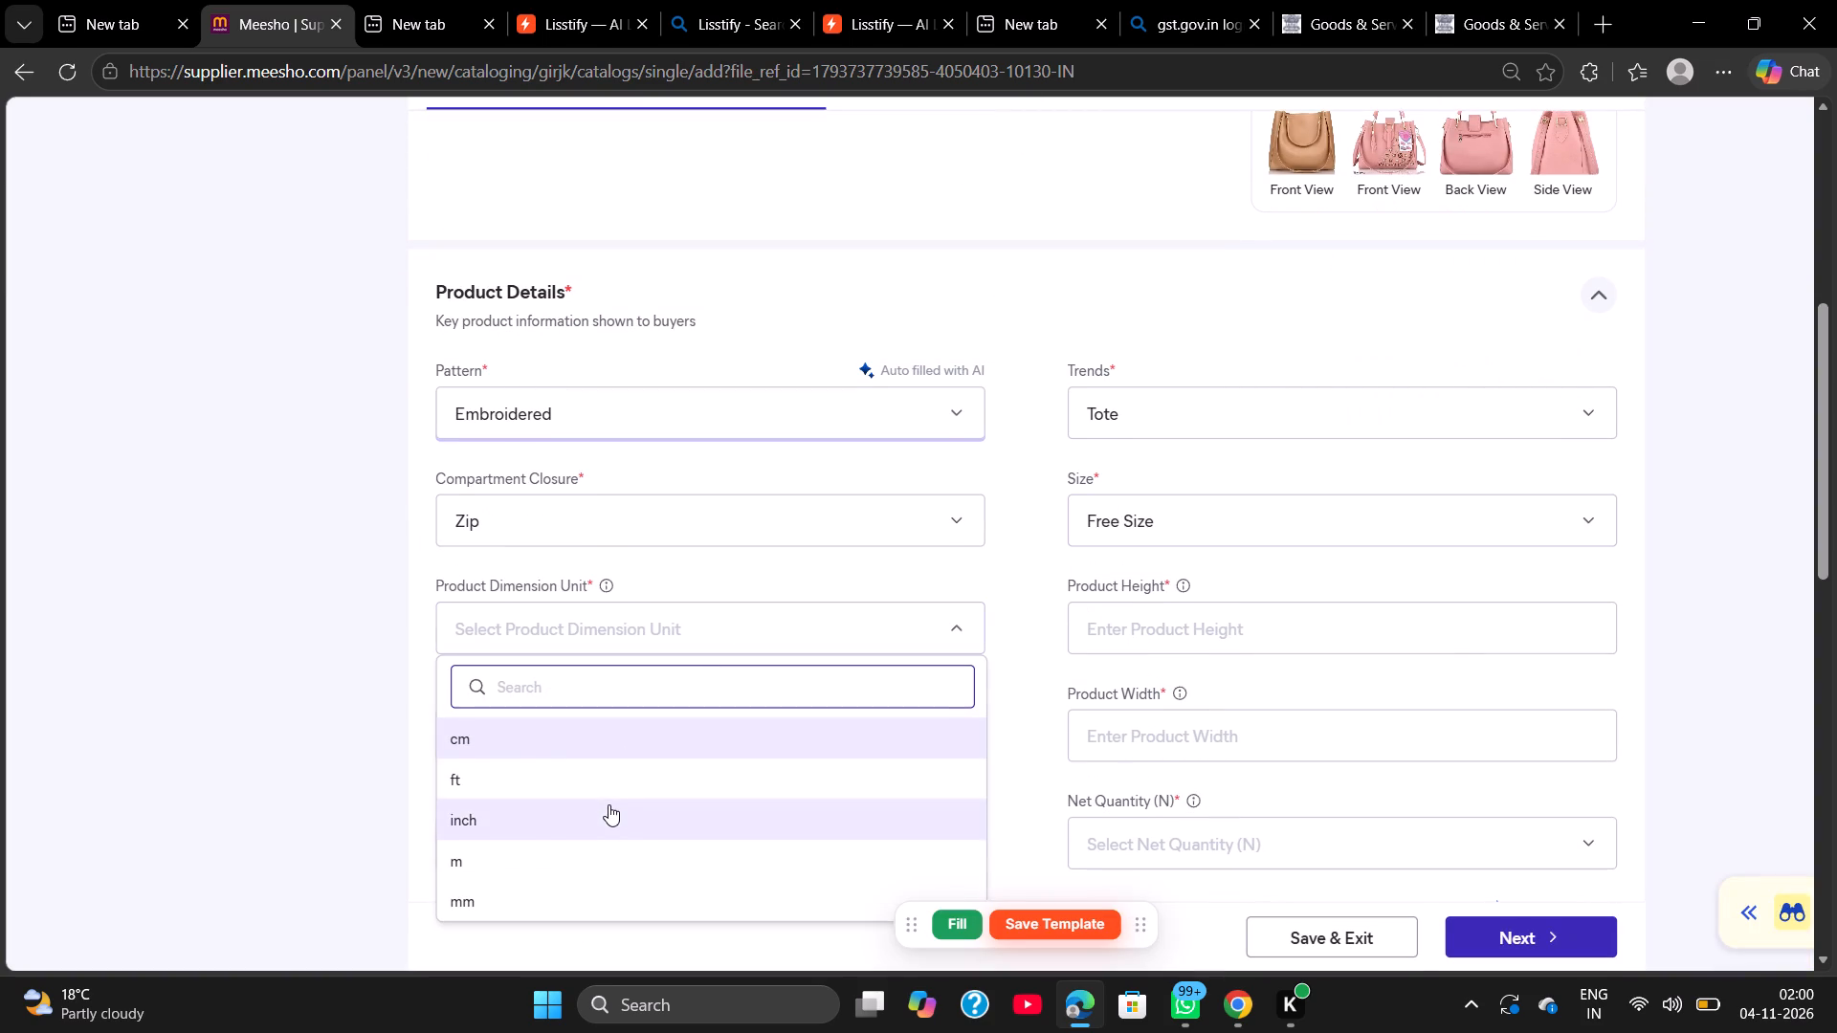
{"action": "left_click", "coordinate": [1149, 619]}
{"action": "type", "text": "10"}
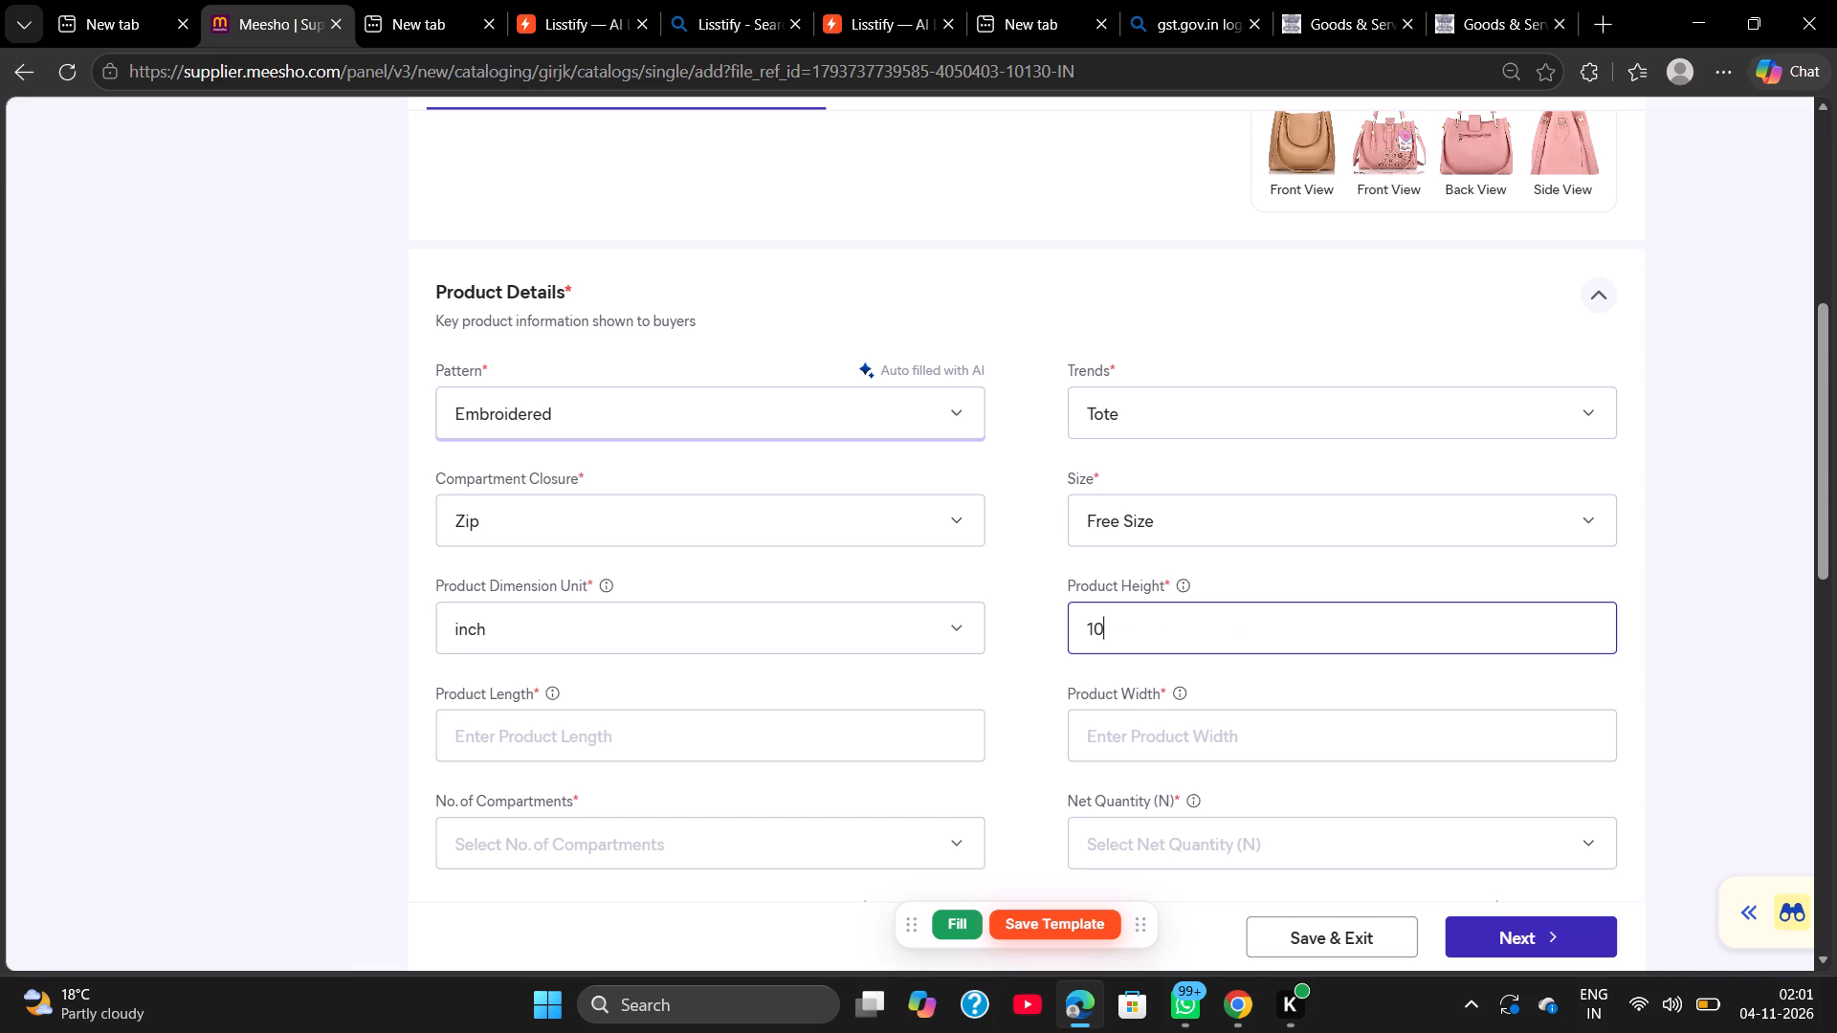
{"action": "left_click", "coordinate": [971, 740]}
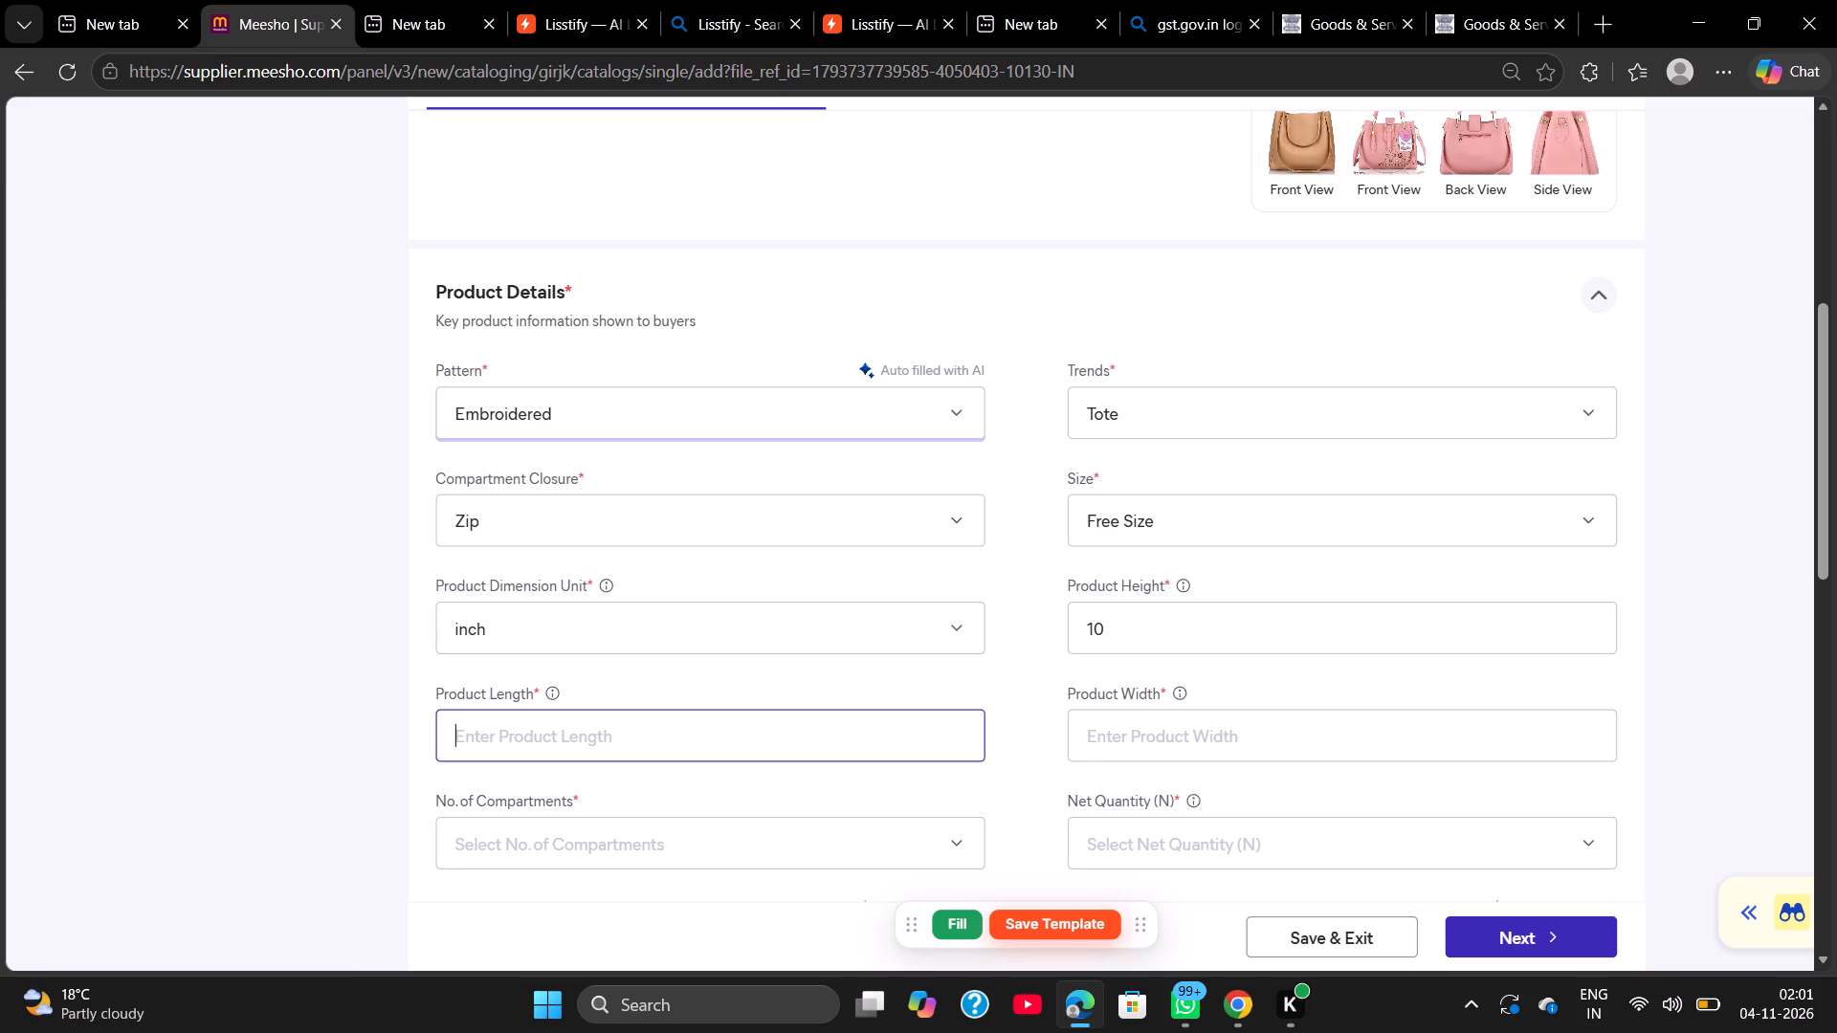
{"action": "type", "text": "10"}
{"action": "left_click_drag", "start_coordinate": [1434, 696], "coordinate": [1435, 729]}
{"action": "left_click", "coordinate": [1435, 729]}
{"action": "key", "text": "2"}
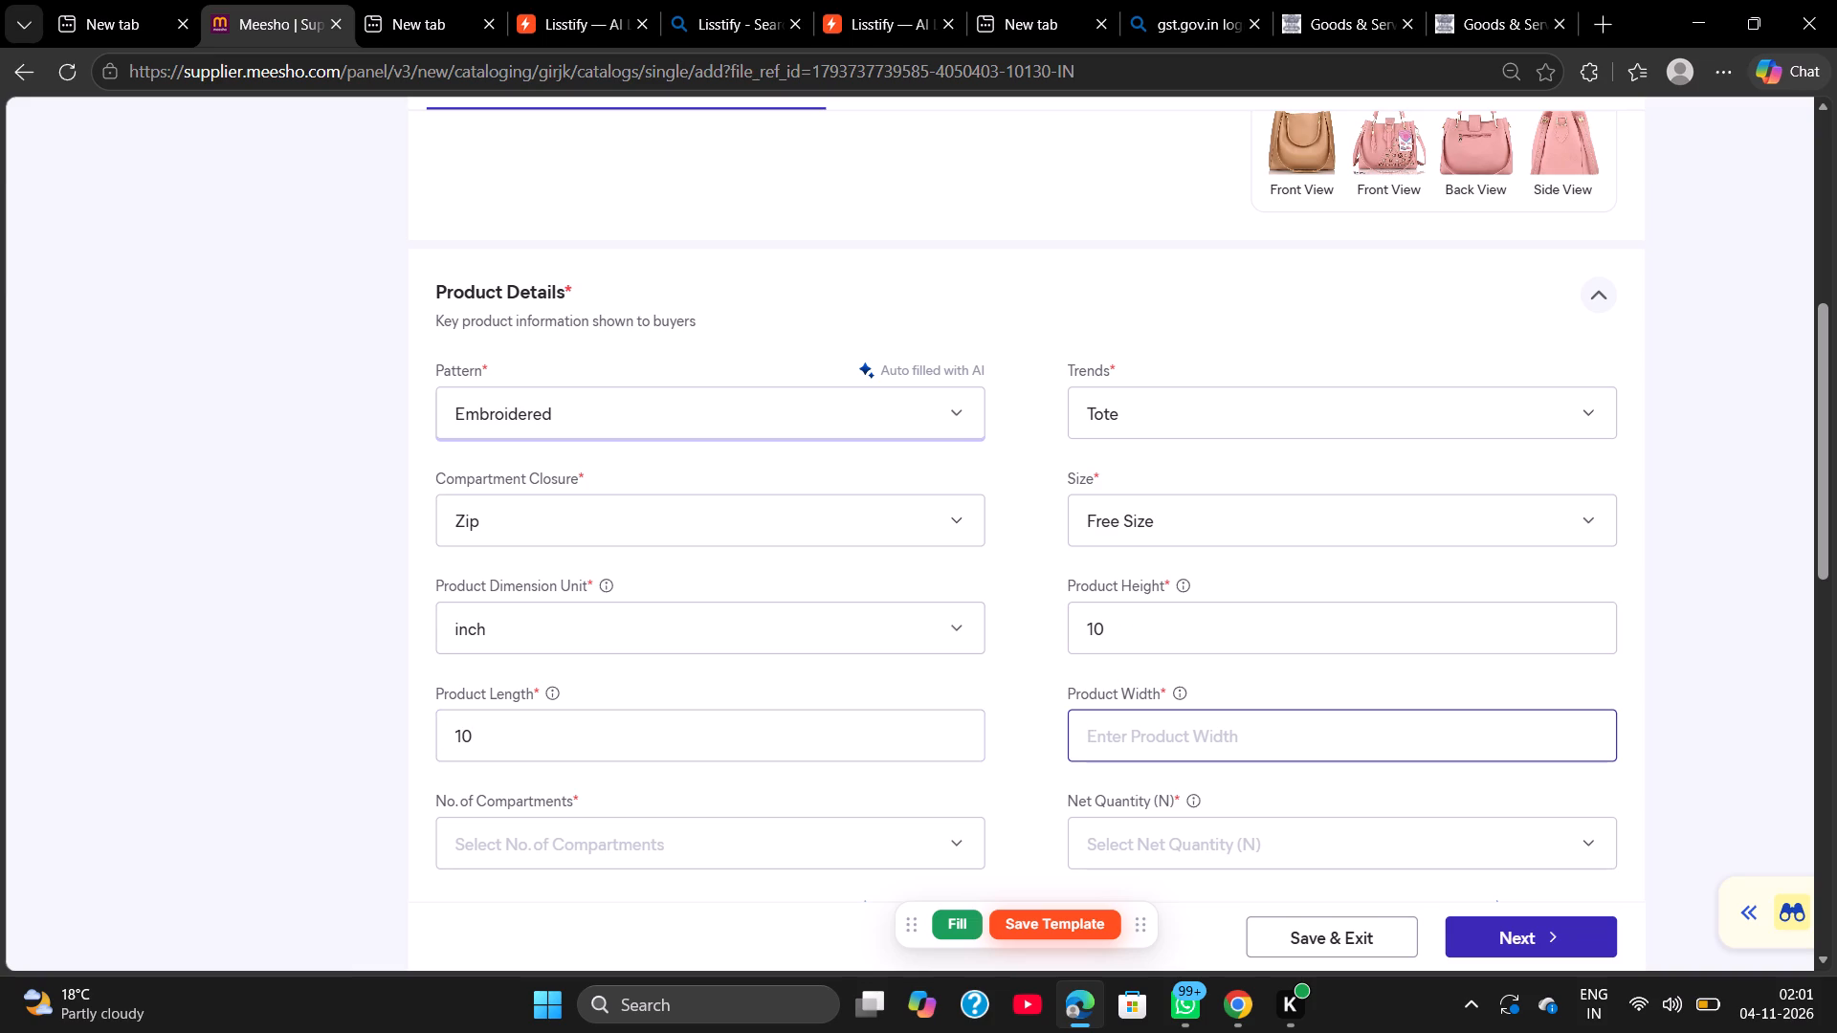
Set the number of compartments to 2 and the net quantity to 1.
{"action": "scroll", "coordinate": [1248, 697], "scroll_direction": "down", "scroll_amount": 1}
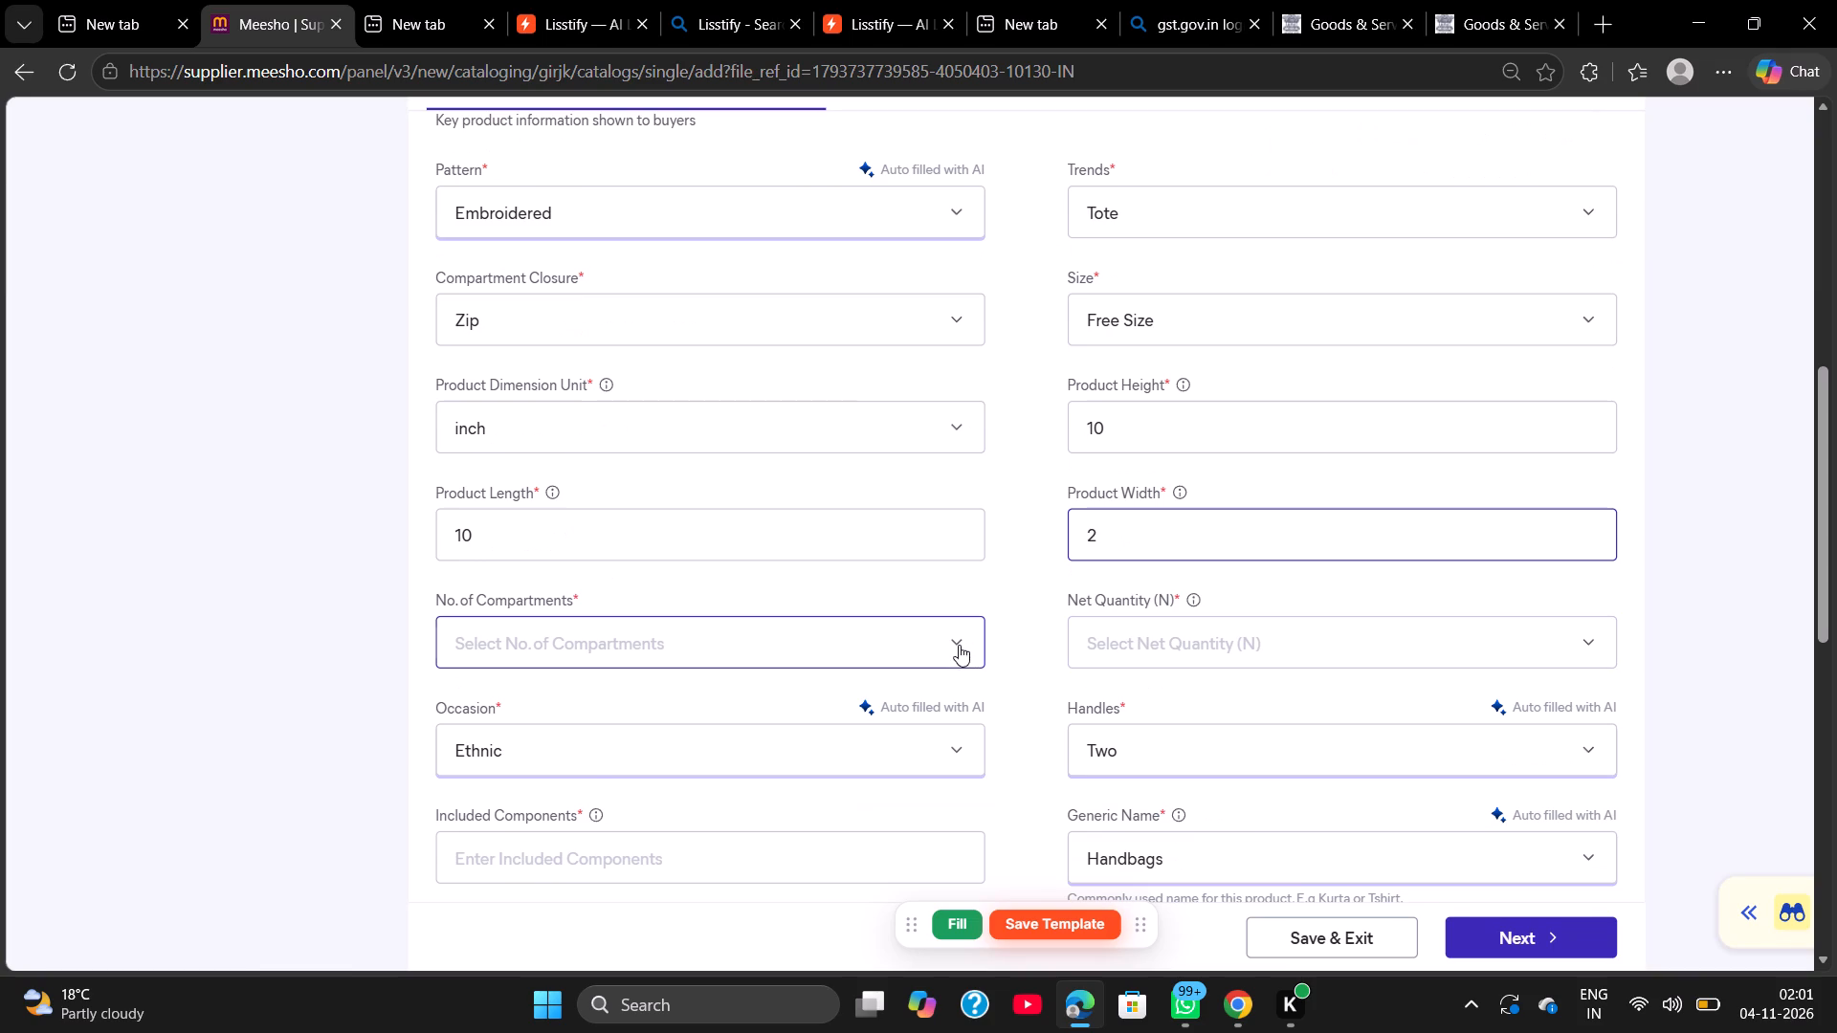
{"action": "left_click", "coordinate": [905, 643]}
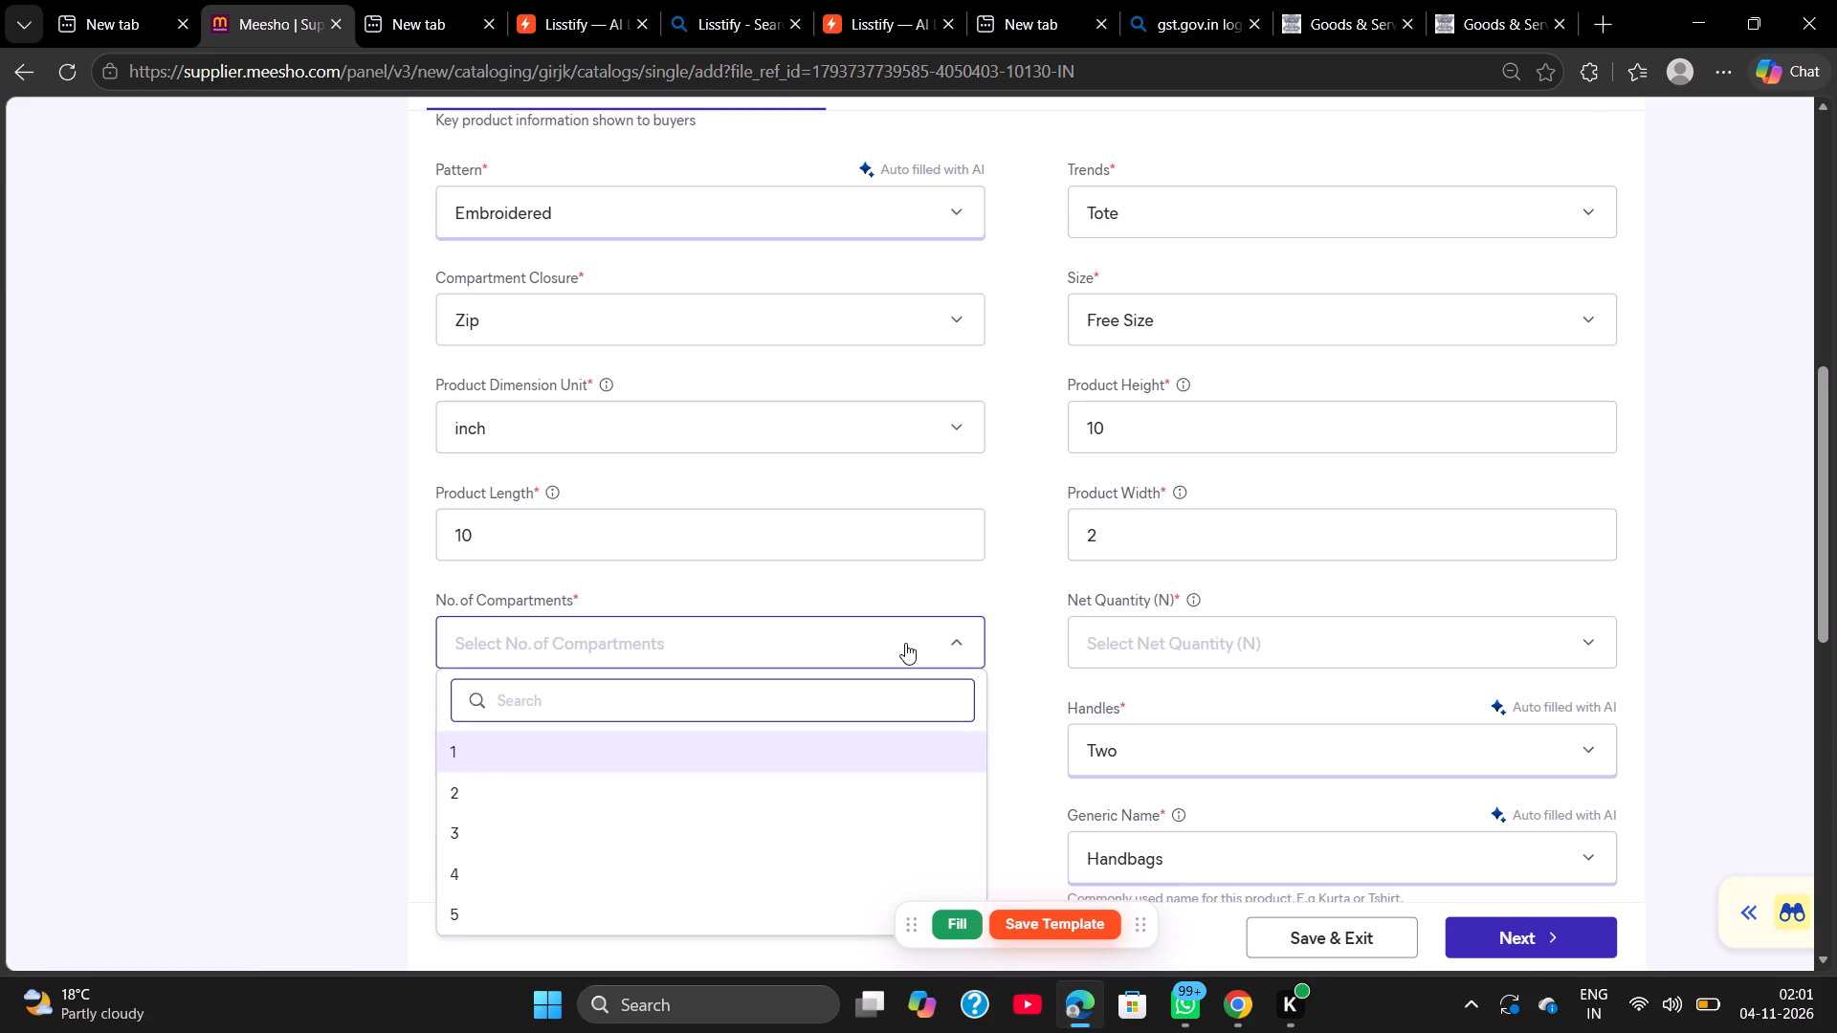
{"action": "left_click", "coordinate": [631, 787]}
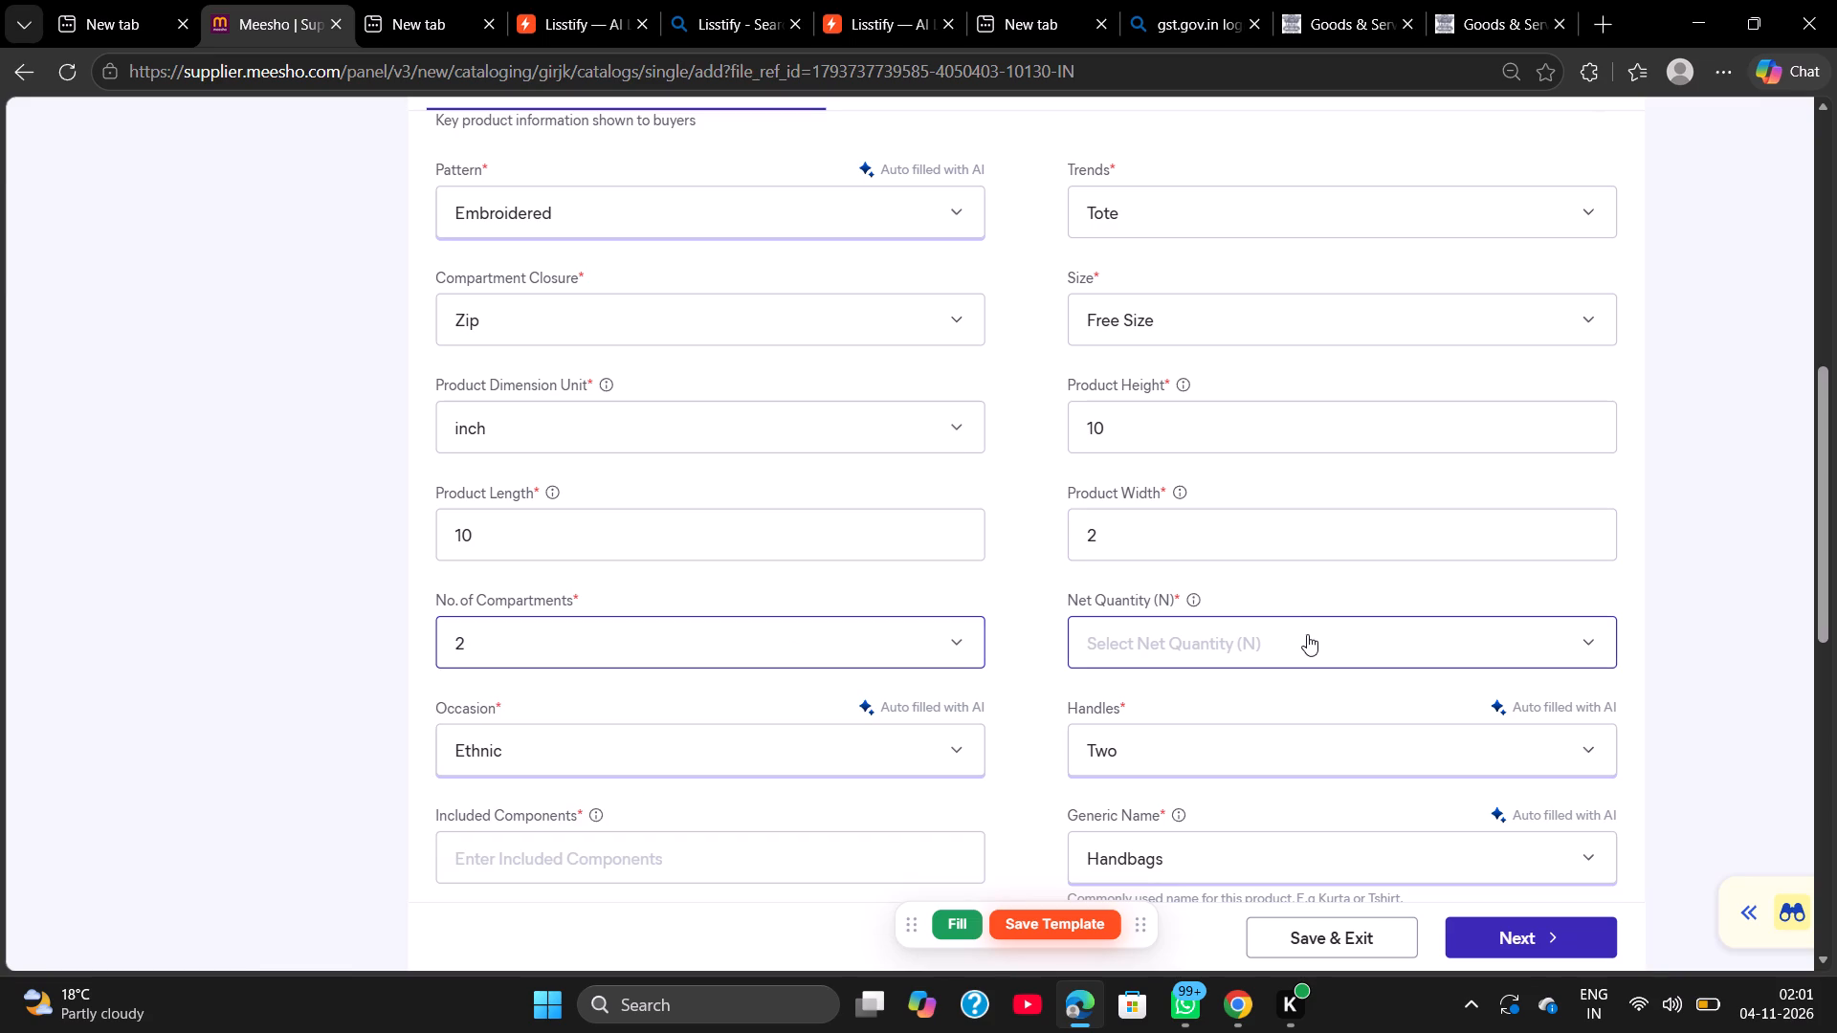
{"action": "left_click", "coordinate": [1307, 634]}
{"action": "left_click", "coordinate": [1179, 810]}
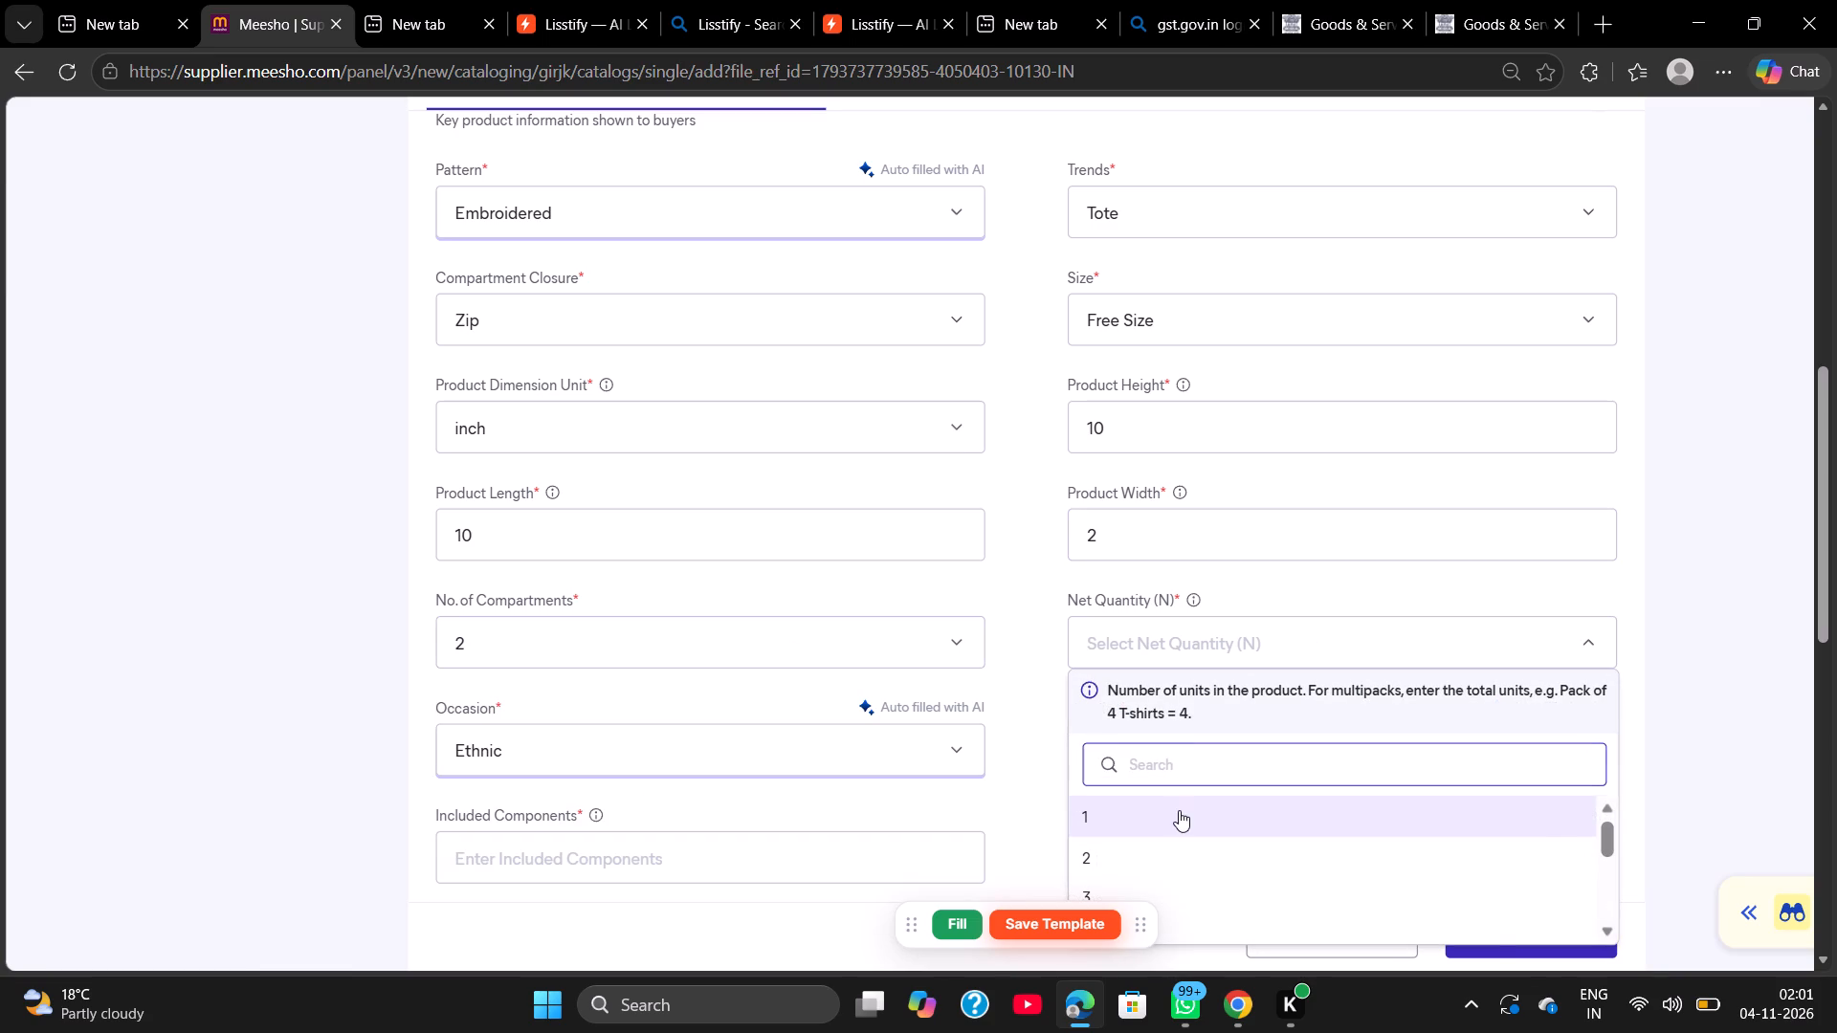
Enter handbag as the included components and set the net weight to 100 grams.
{"action": "scroll", "coordinate": [994, 780], "scroll_direction": "down", "scroll_amount": 1}
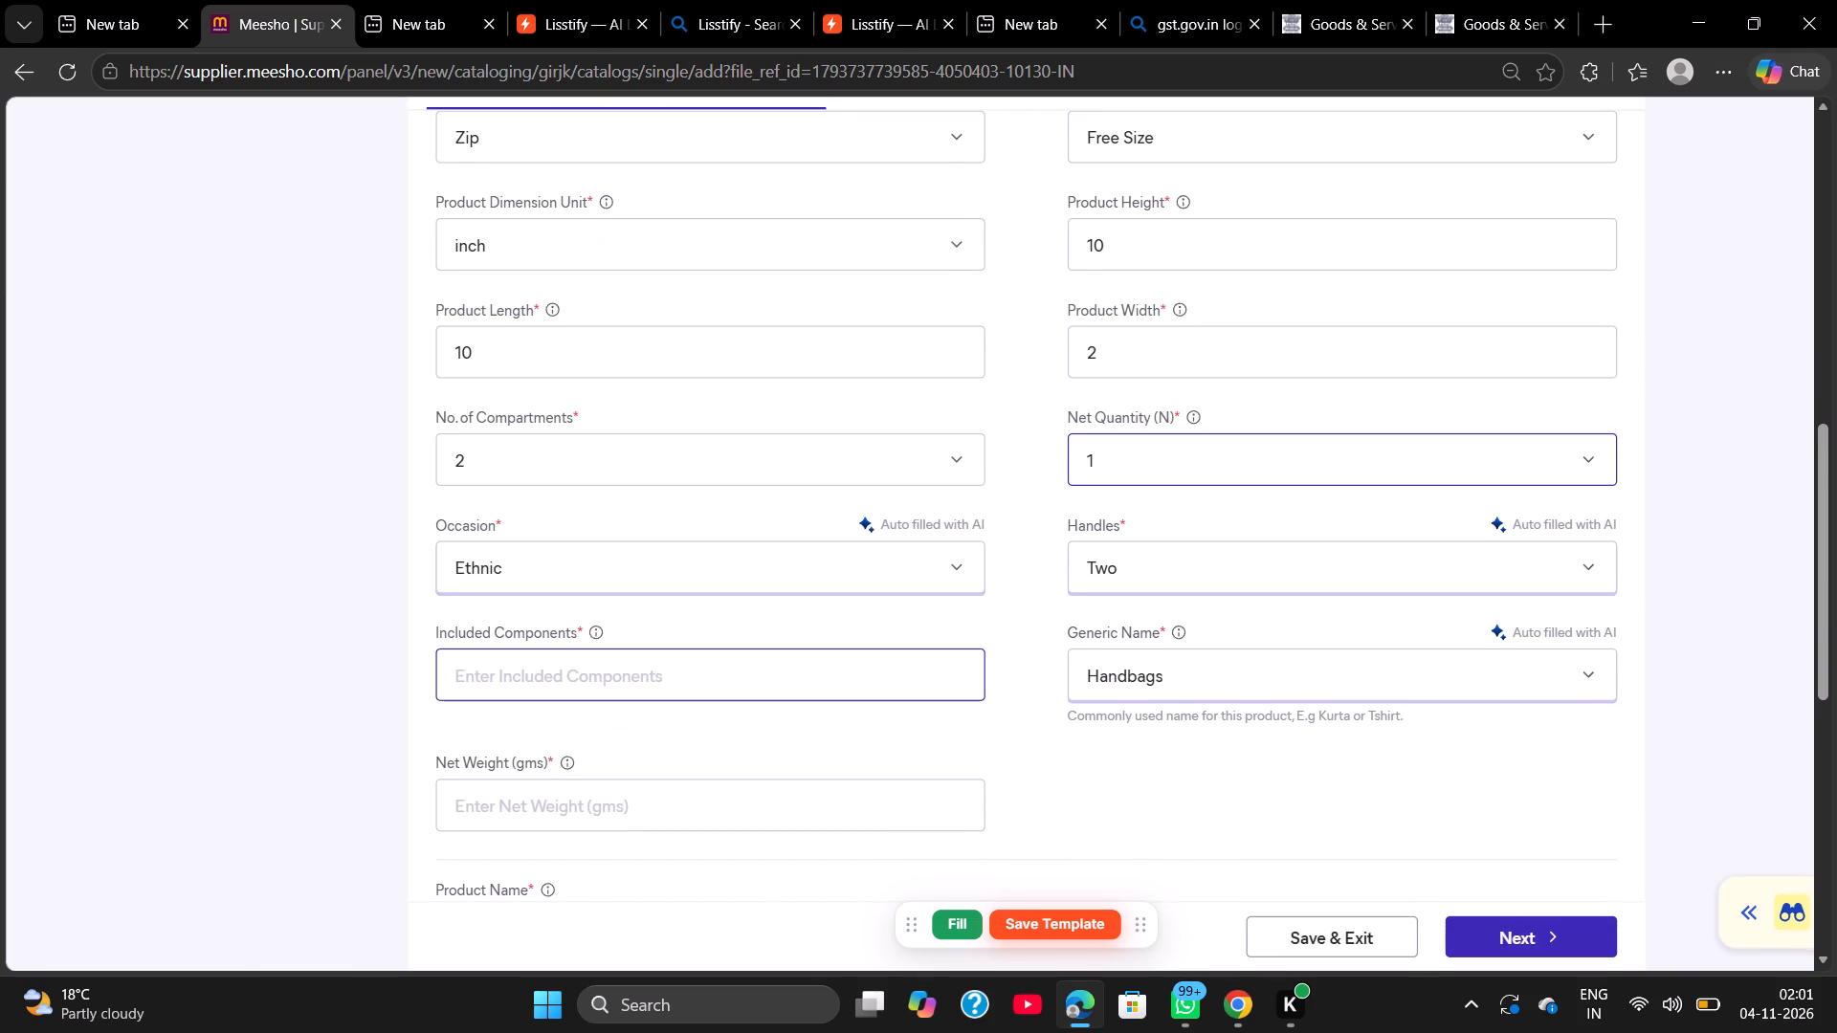
{"action": "left_click", "coordinate": [825, 667]}
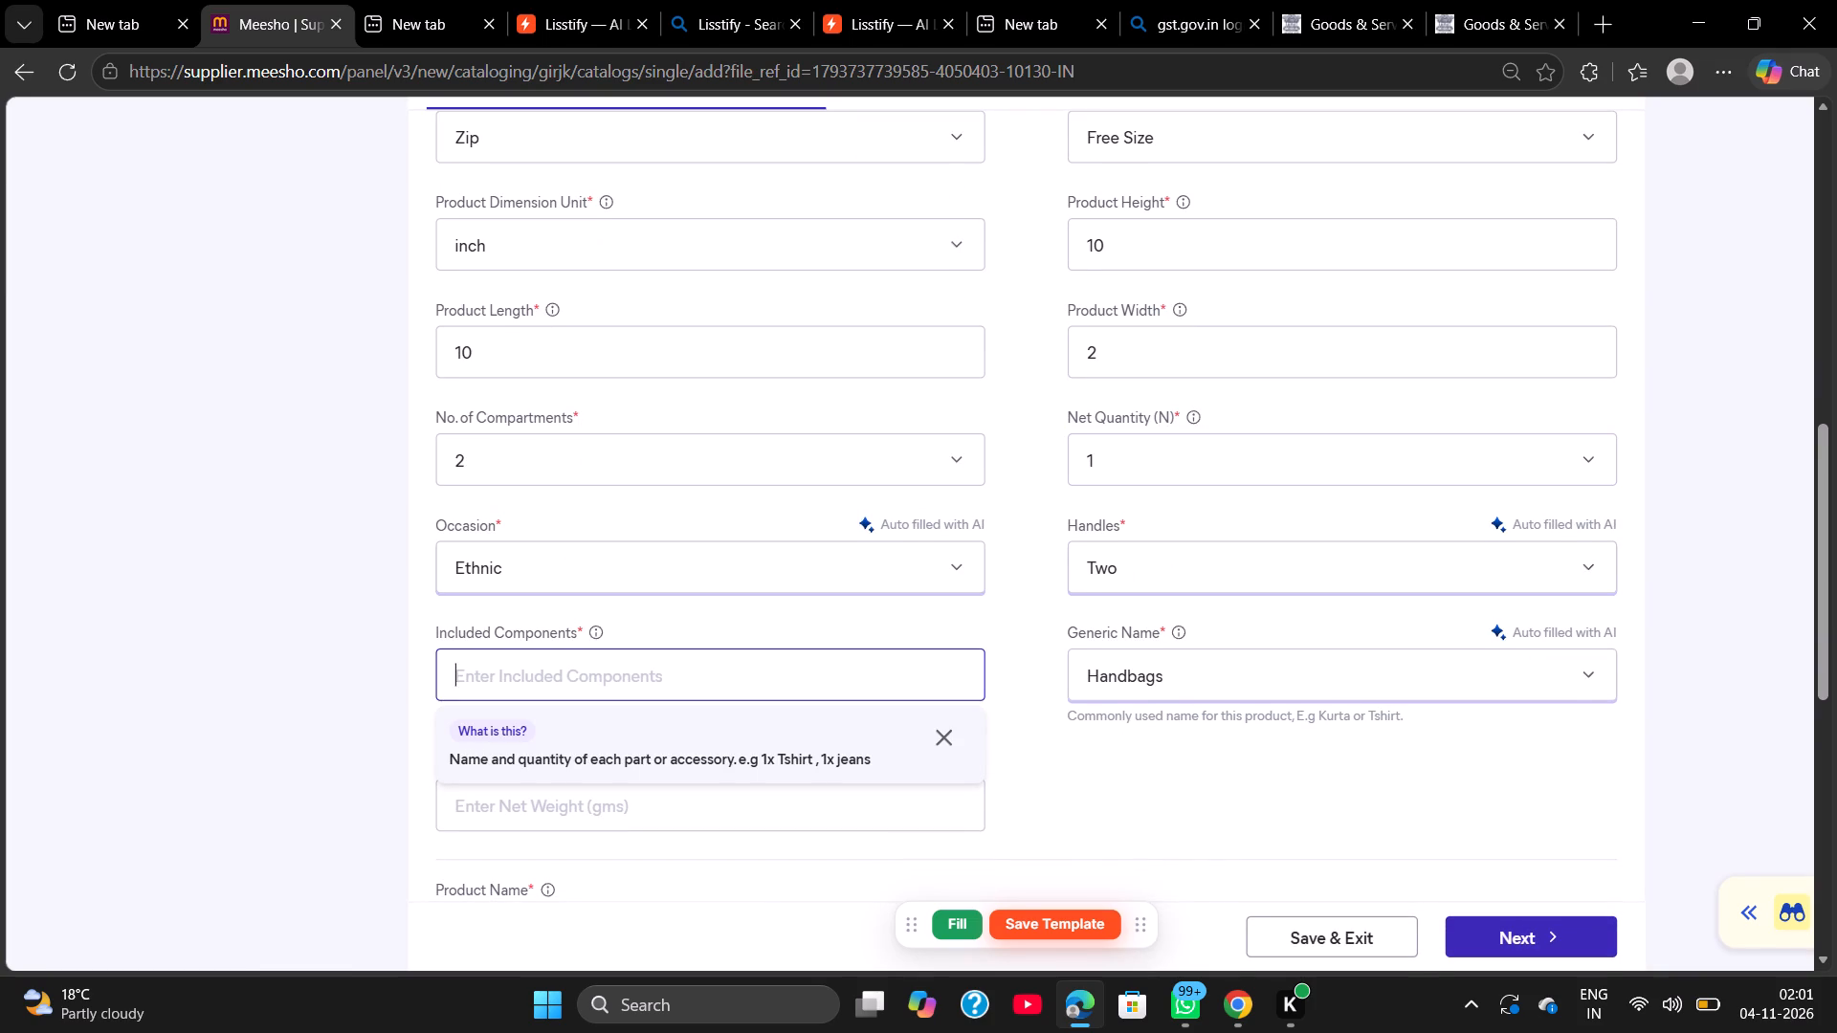
{"action": "left_click", "coordinate": [787, 671]}
{"action": "type", "text": "handw"}
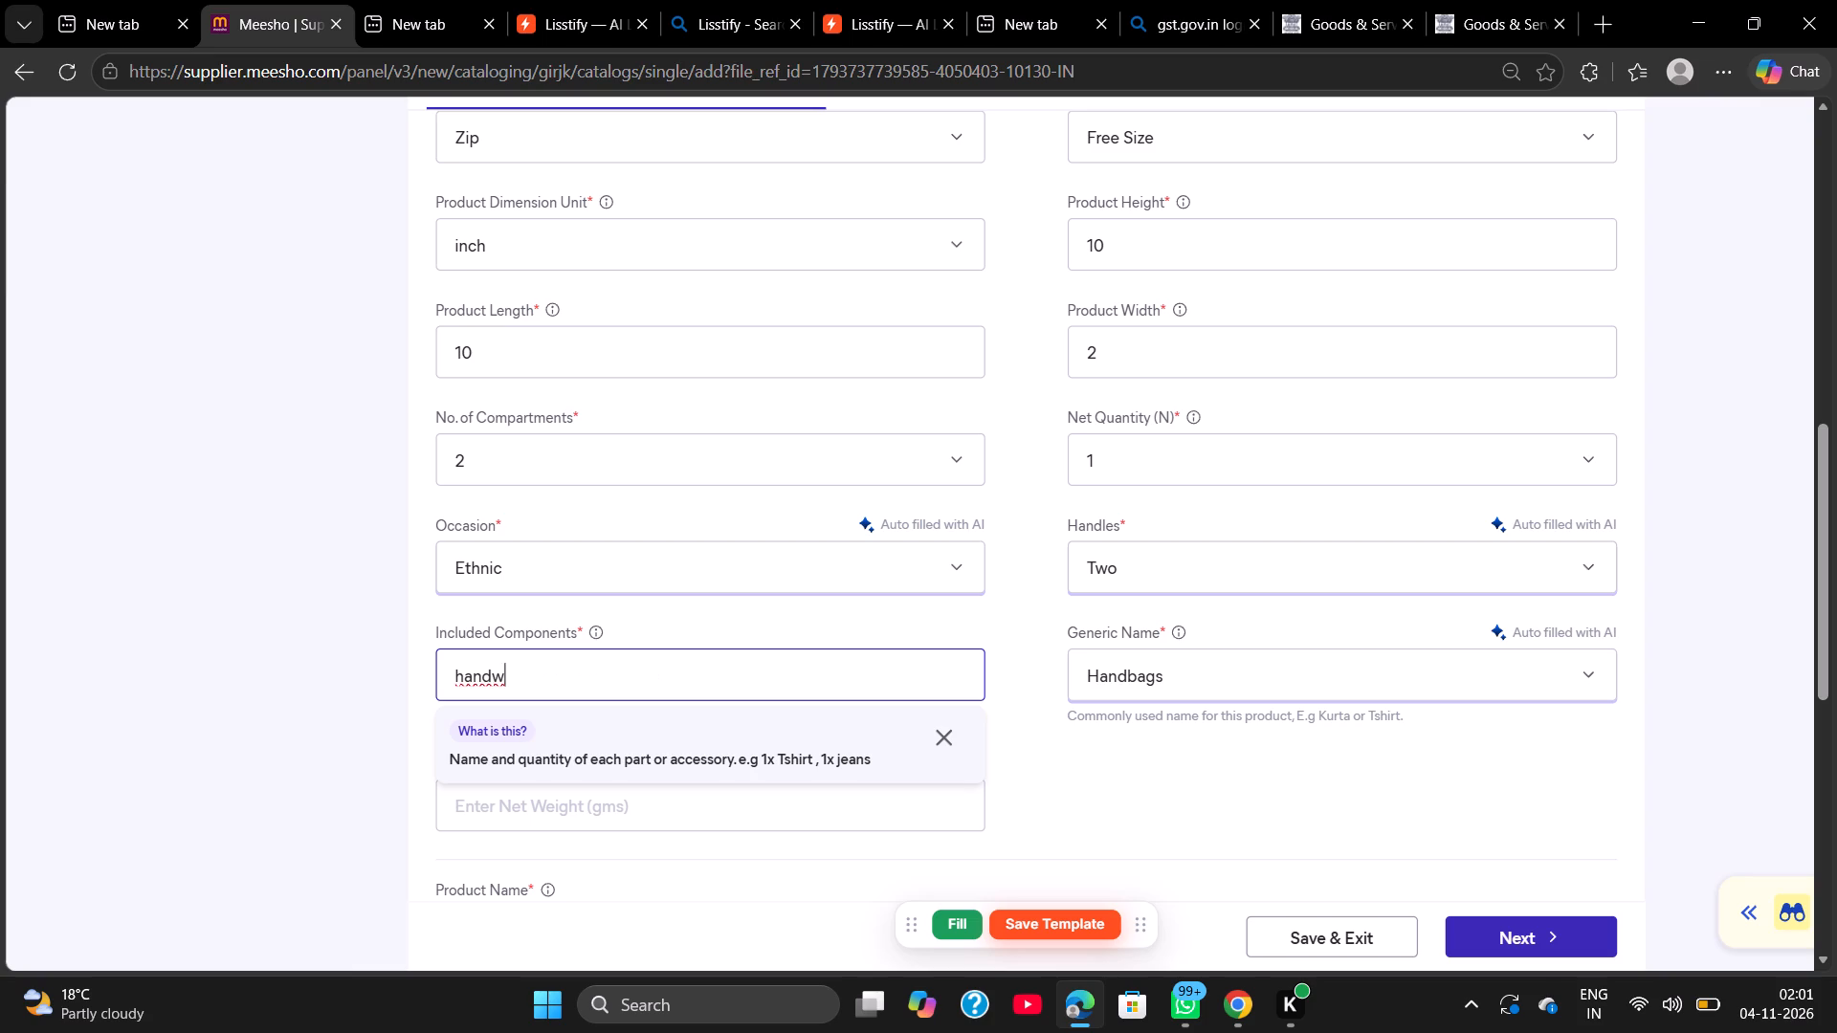
{"action": "key", "text": "BackSpace"}
{"action": "type", "text": "bag"}
{"action": "scroll", "coordinate": [1123, 687], "scroll_direction": "down", "scroll_amount": 1}
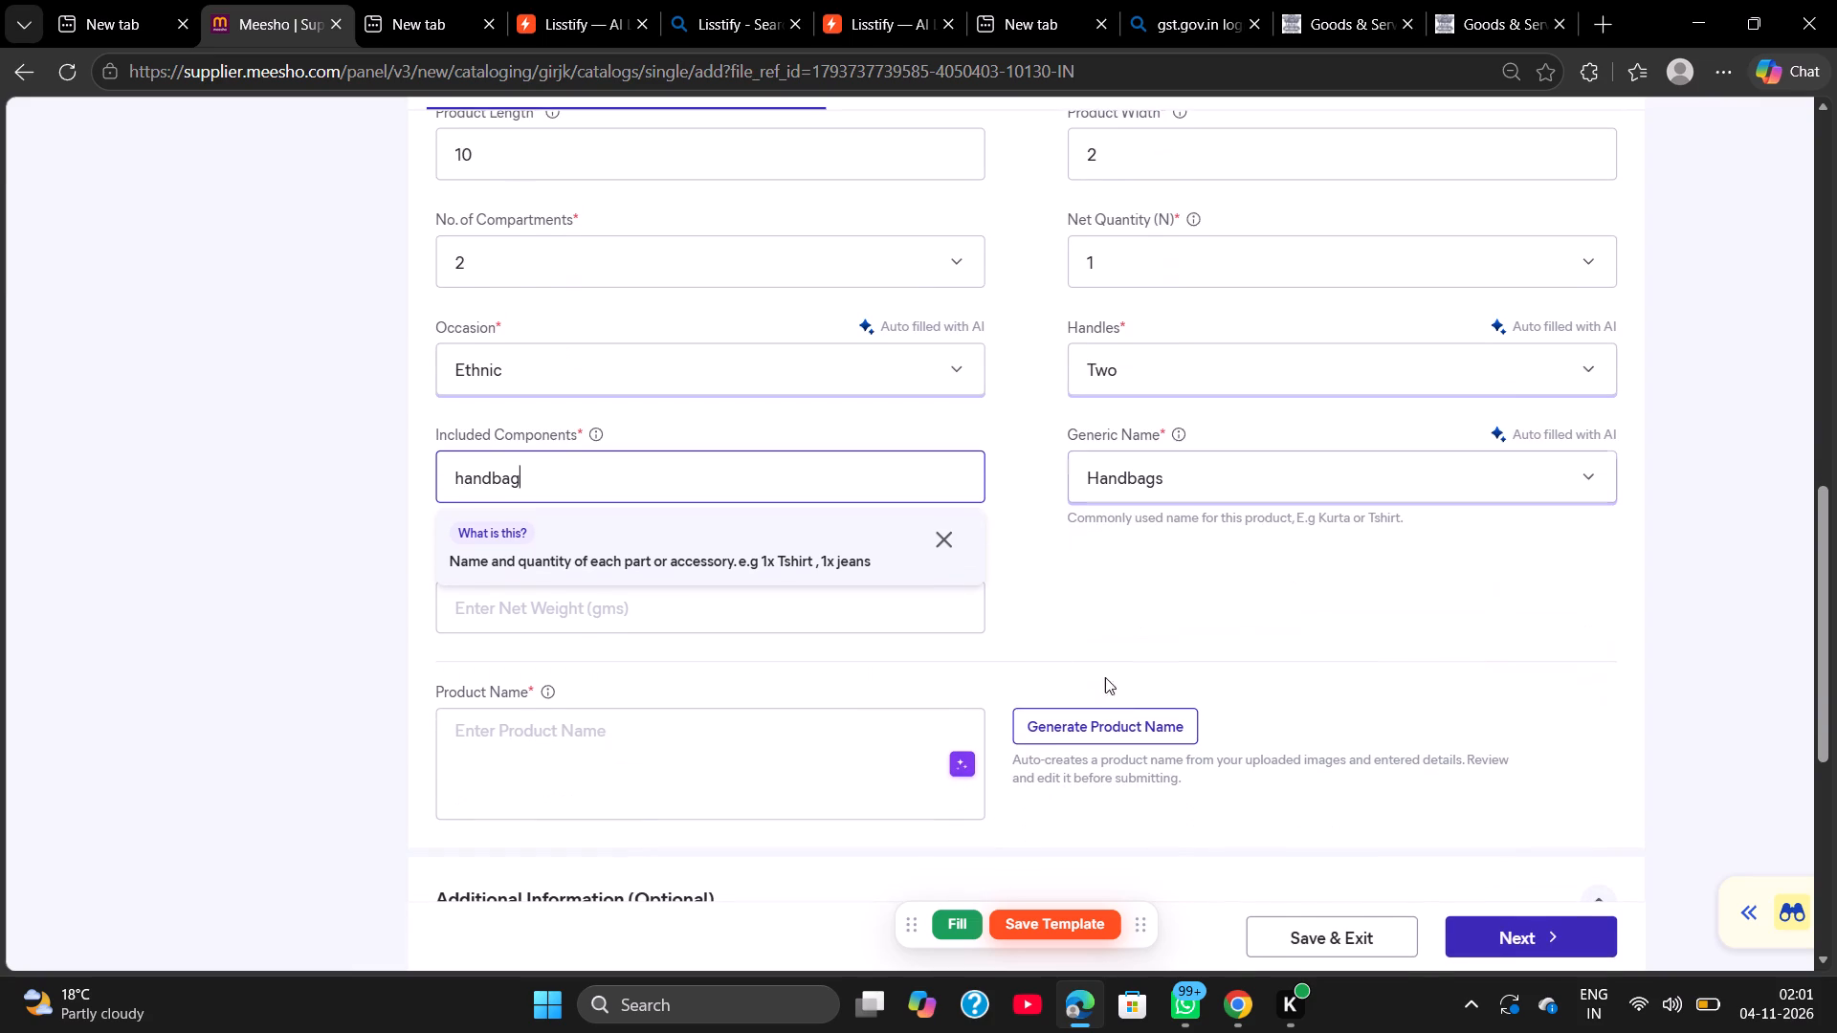
{"action": "left_click", "coordinate": [966, 648]}
{"action": "left_click", "coordinate": [833, 590]}
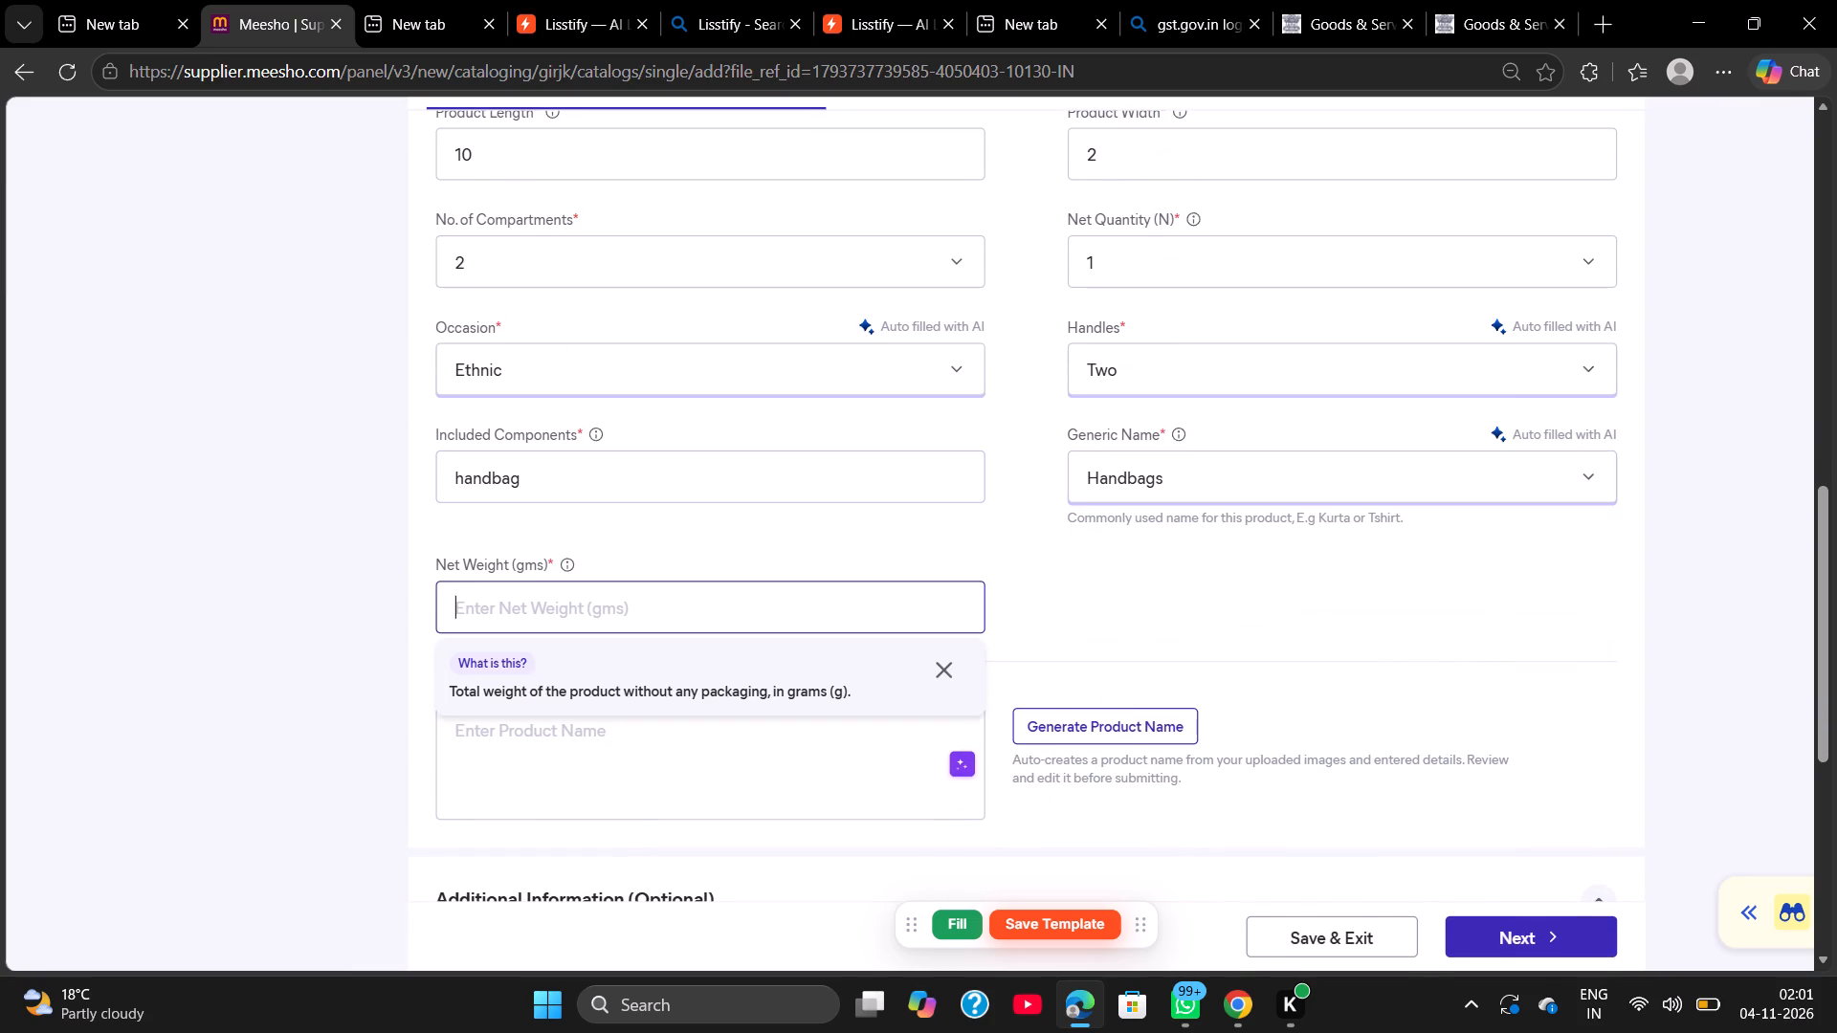
{"action": "type", "text": "100"}
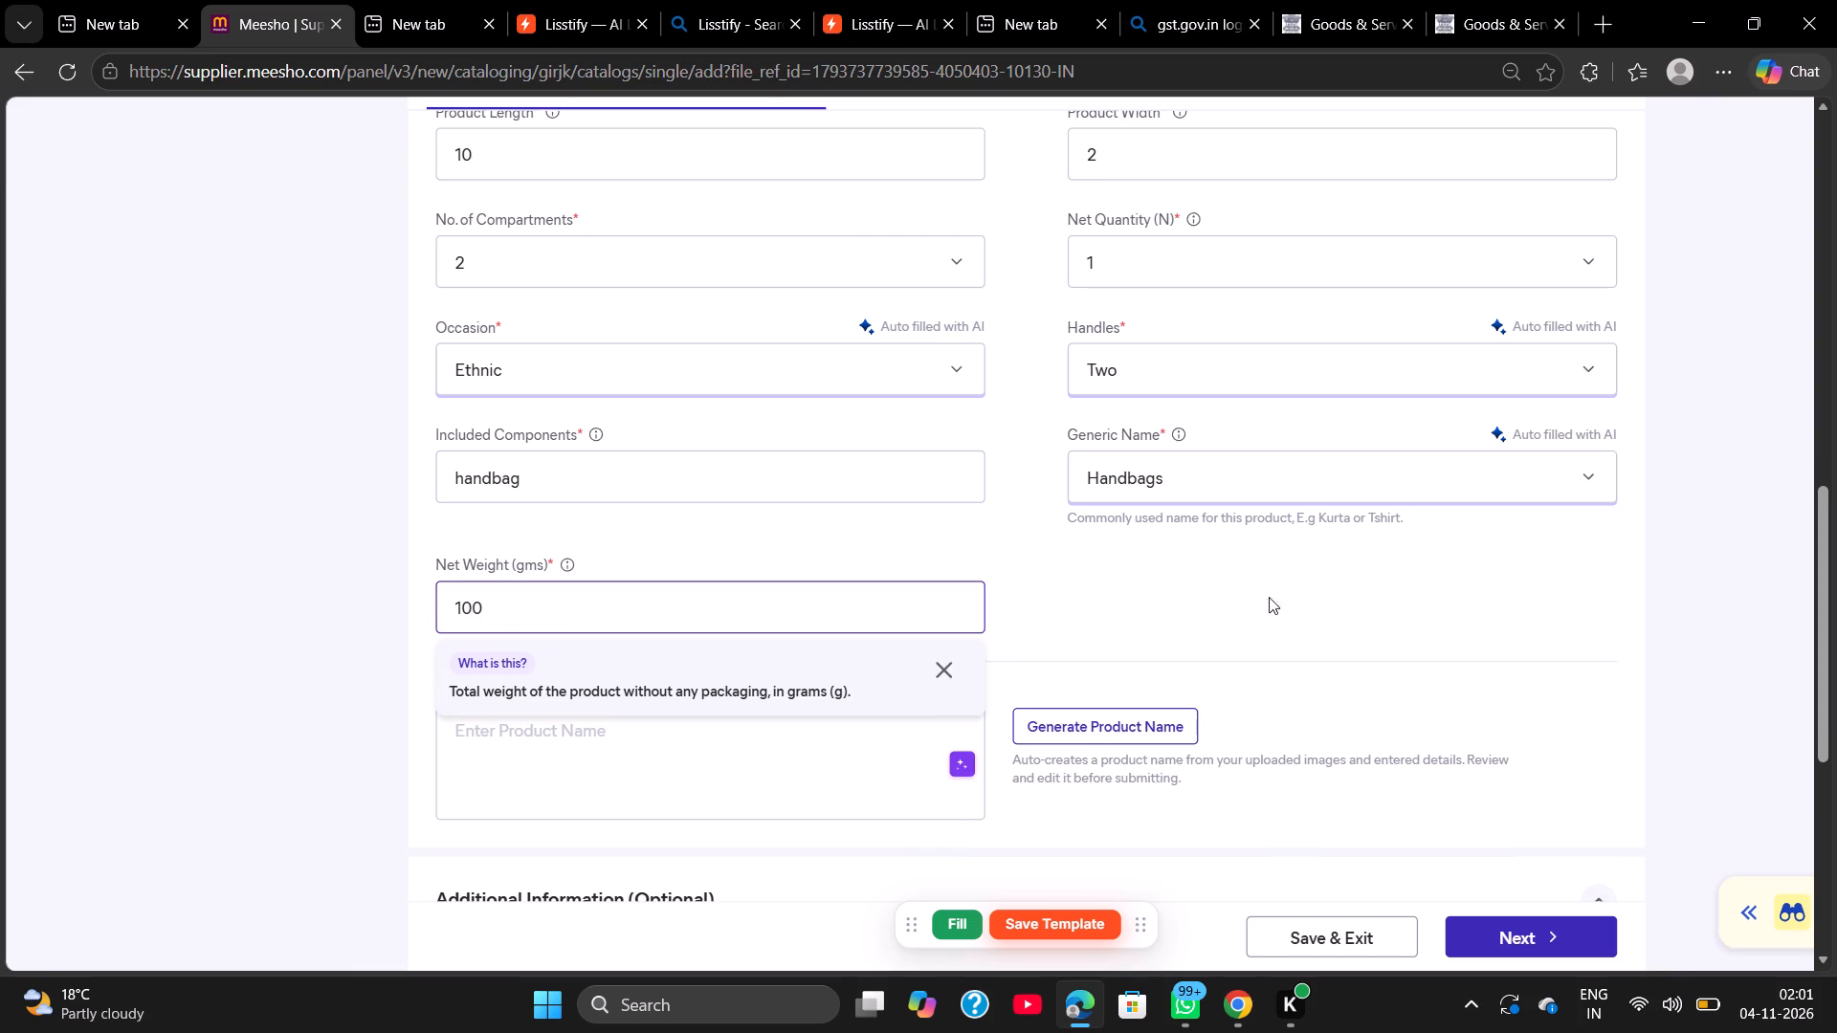
Generate the product name automatically from the uploaded images and entered details.
{"action": "scroll", "coordinate": [1324, 575], "scroll_direction": "down", "scroll_amount": 2}
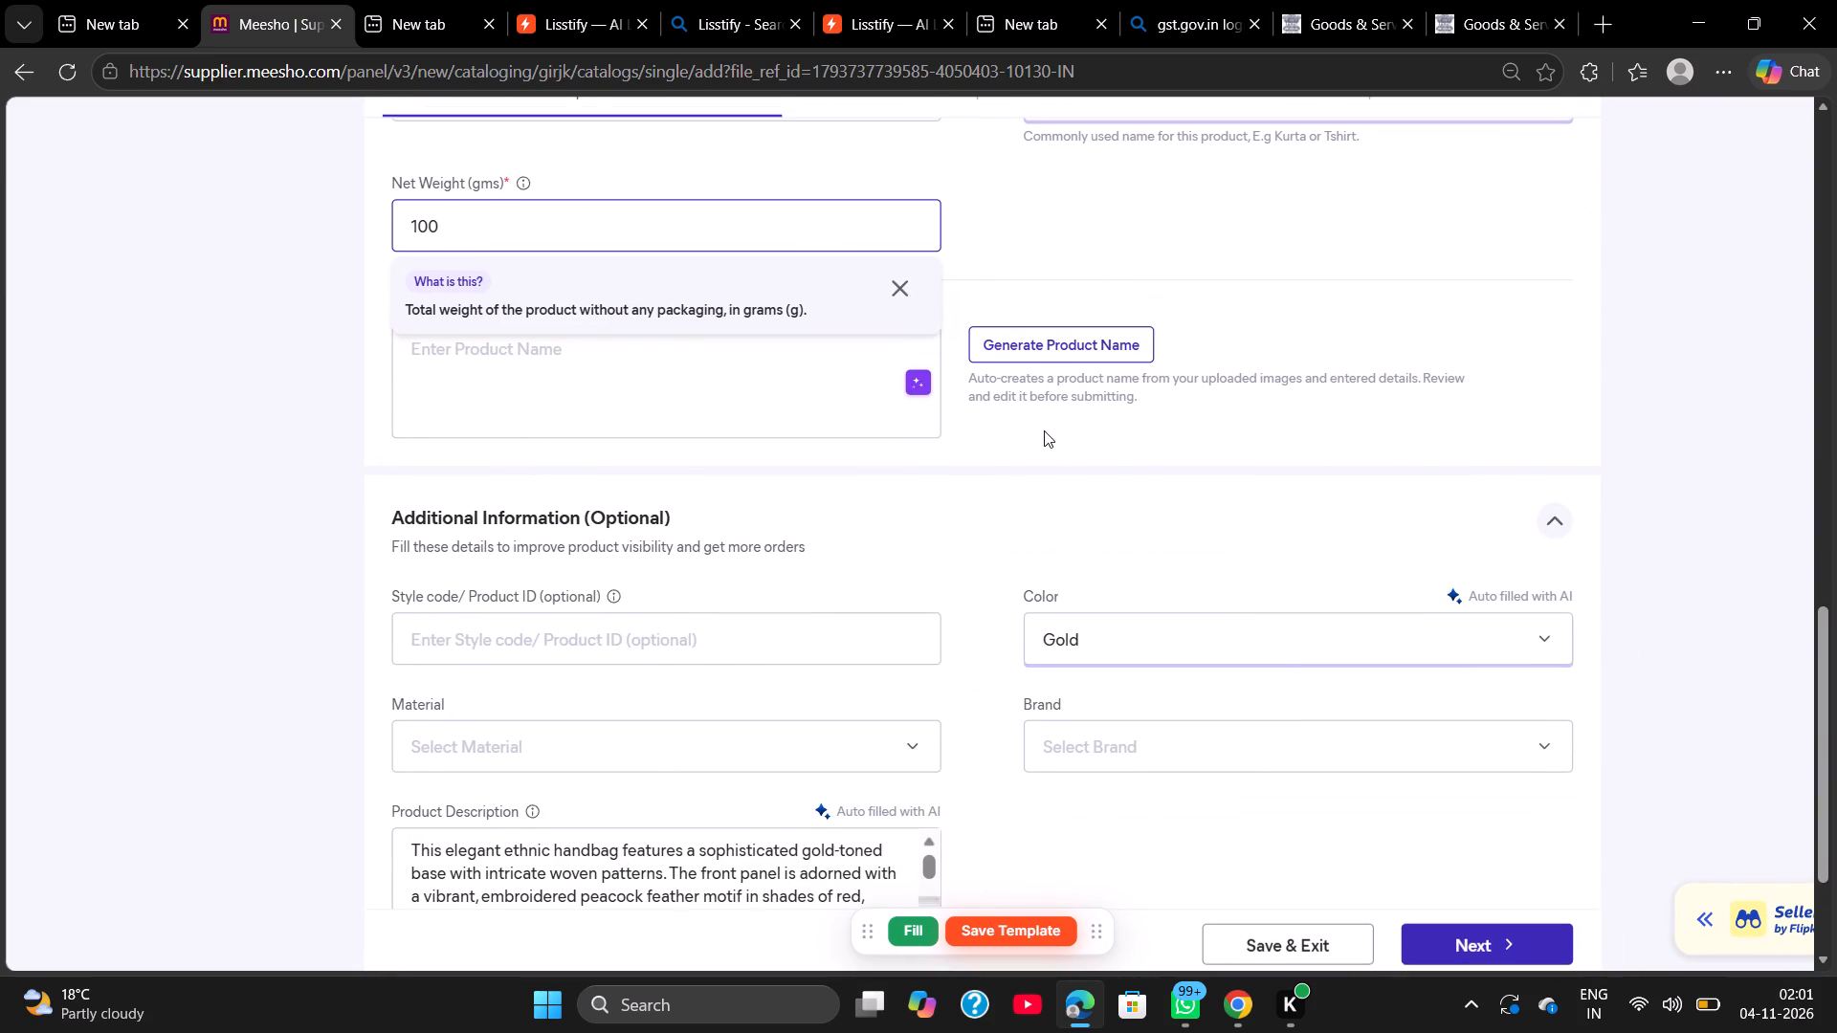
{"action": "left_click", "coordinate": [1038, 348]}
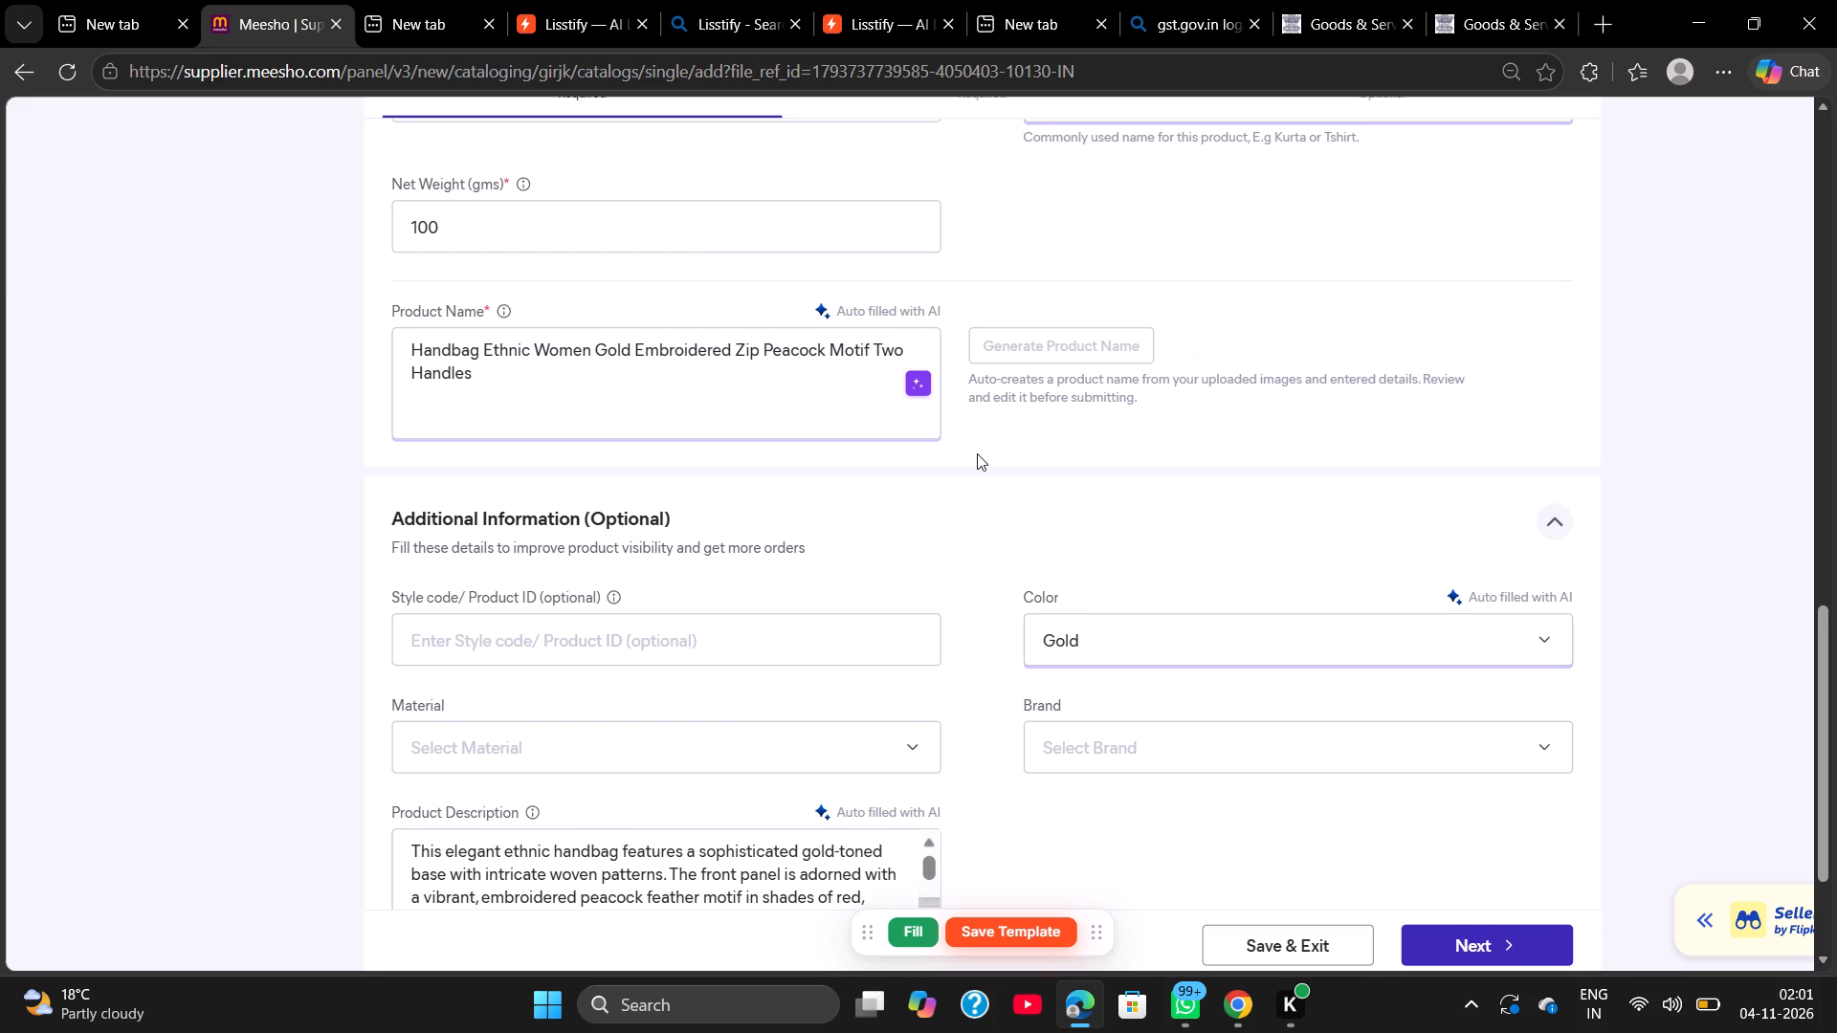
Set the handbag's material to Fabric in the optional Additional Information.
{"action": "scroll", "coordinate": [977, 453], "scroll_direction": "down", "scroll_amount": 1}
{"action": "scroll", "coordinate": [634, 449], "scroll_direction": "down", "scroll_amount": 1}
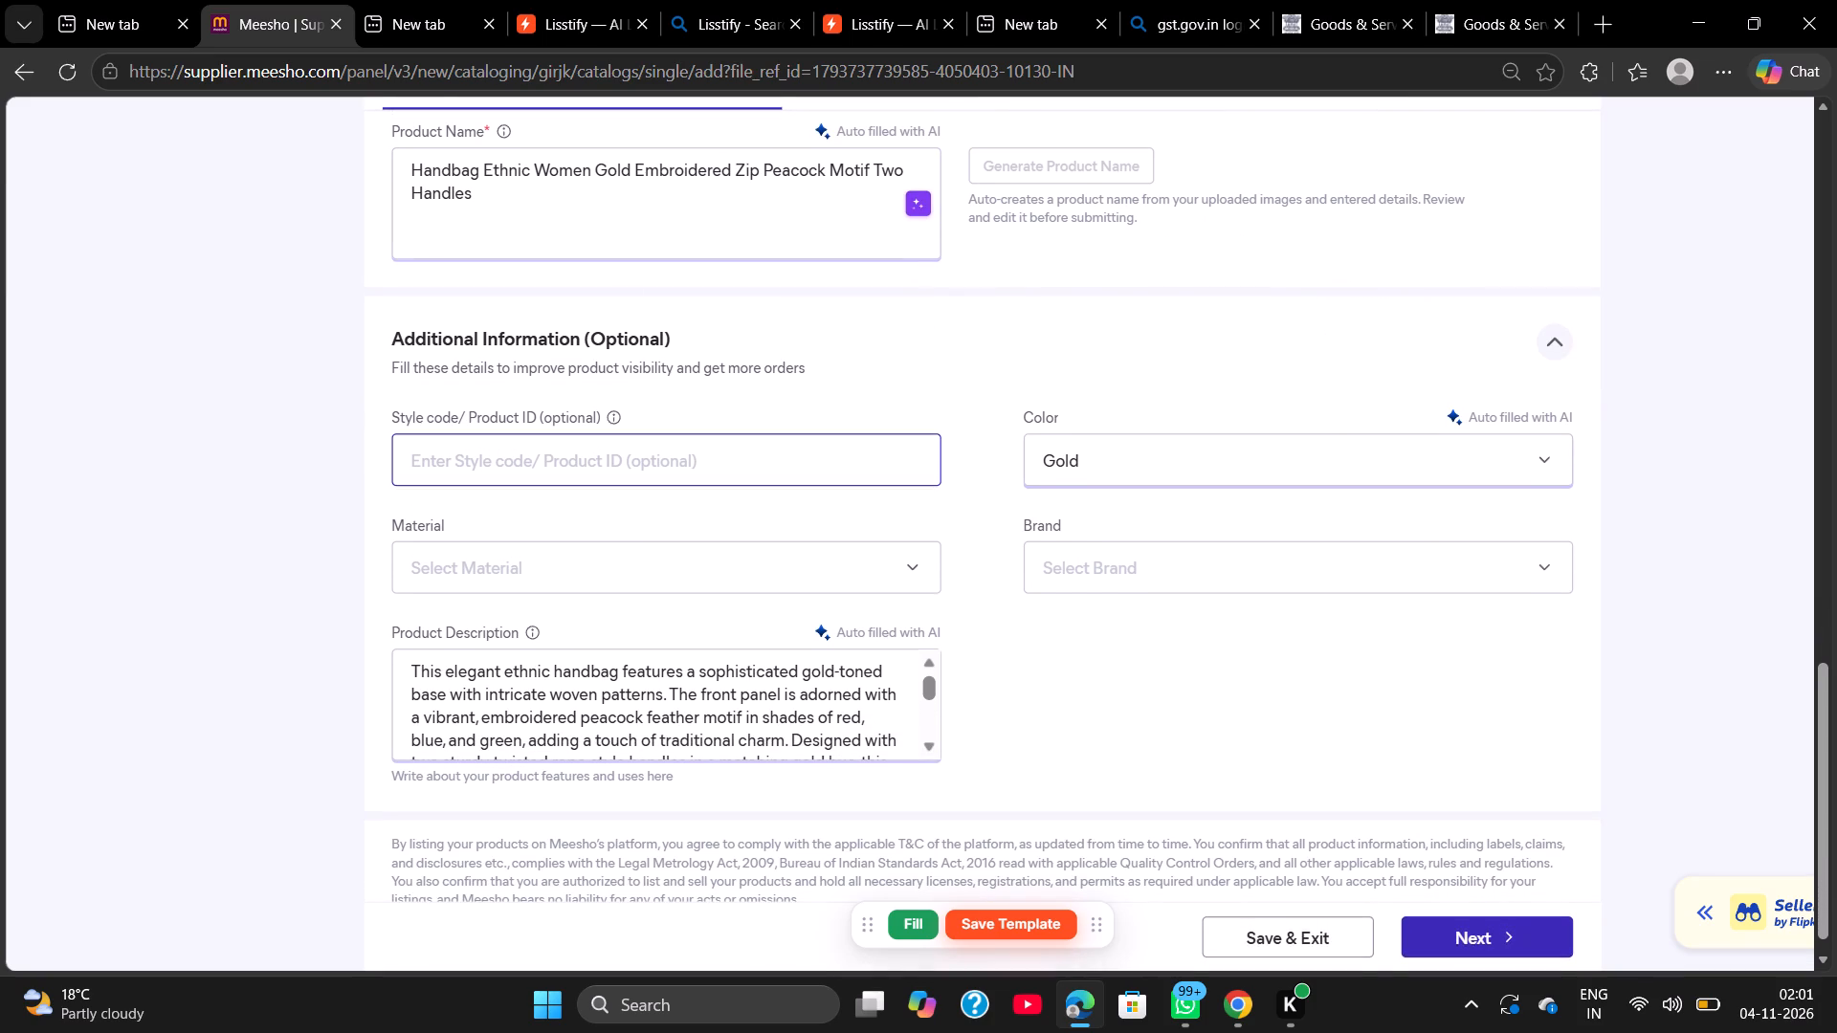
{"action": "left_click", "coordinate": [613, 431]}
{"action": "left_click", "coordinate": [514, 554]}
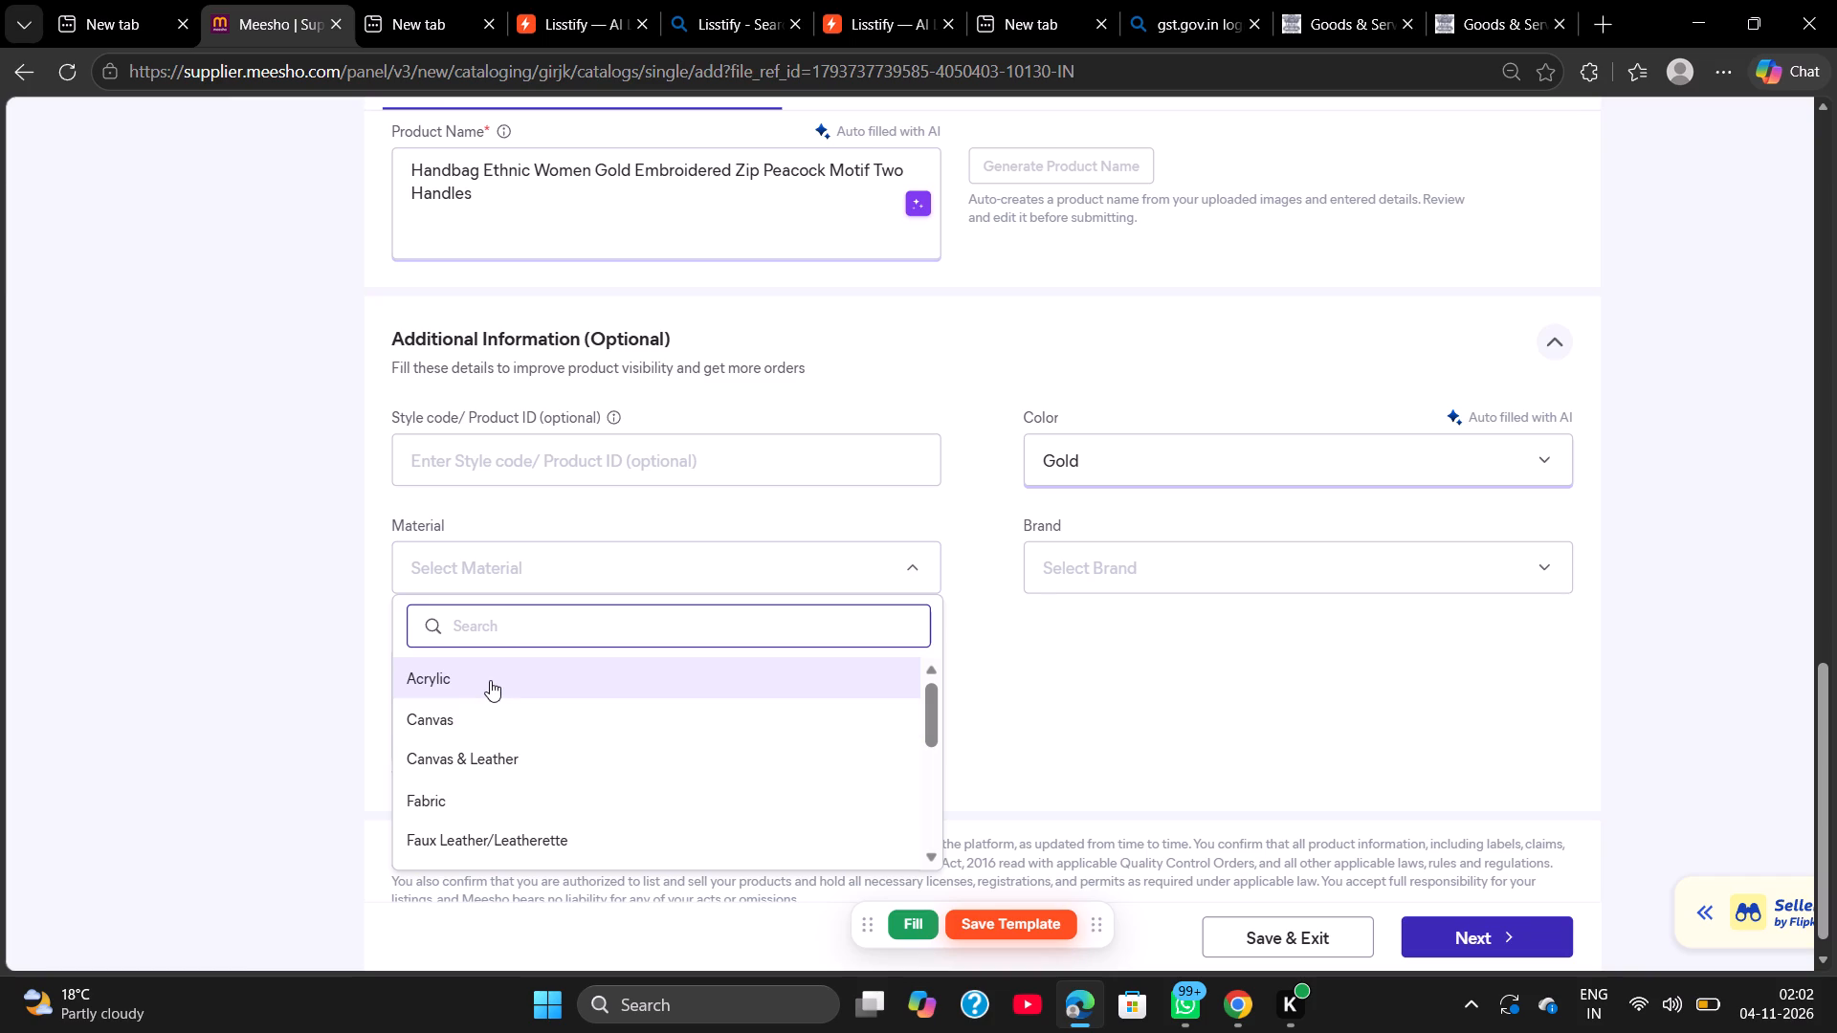
{"action": "scroll", "coordinate": [465, 750], "scroll_direction": "down", "scroll_amount": 1}
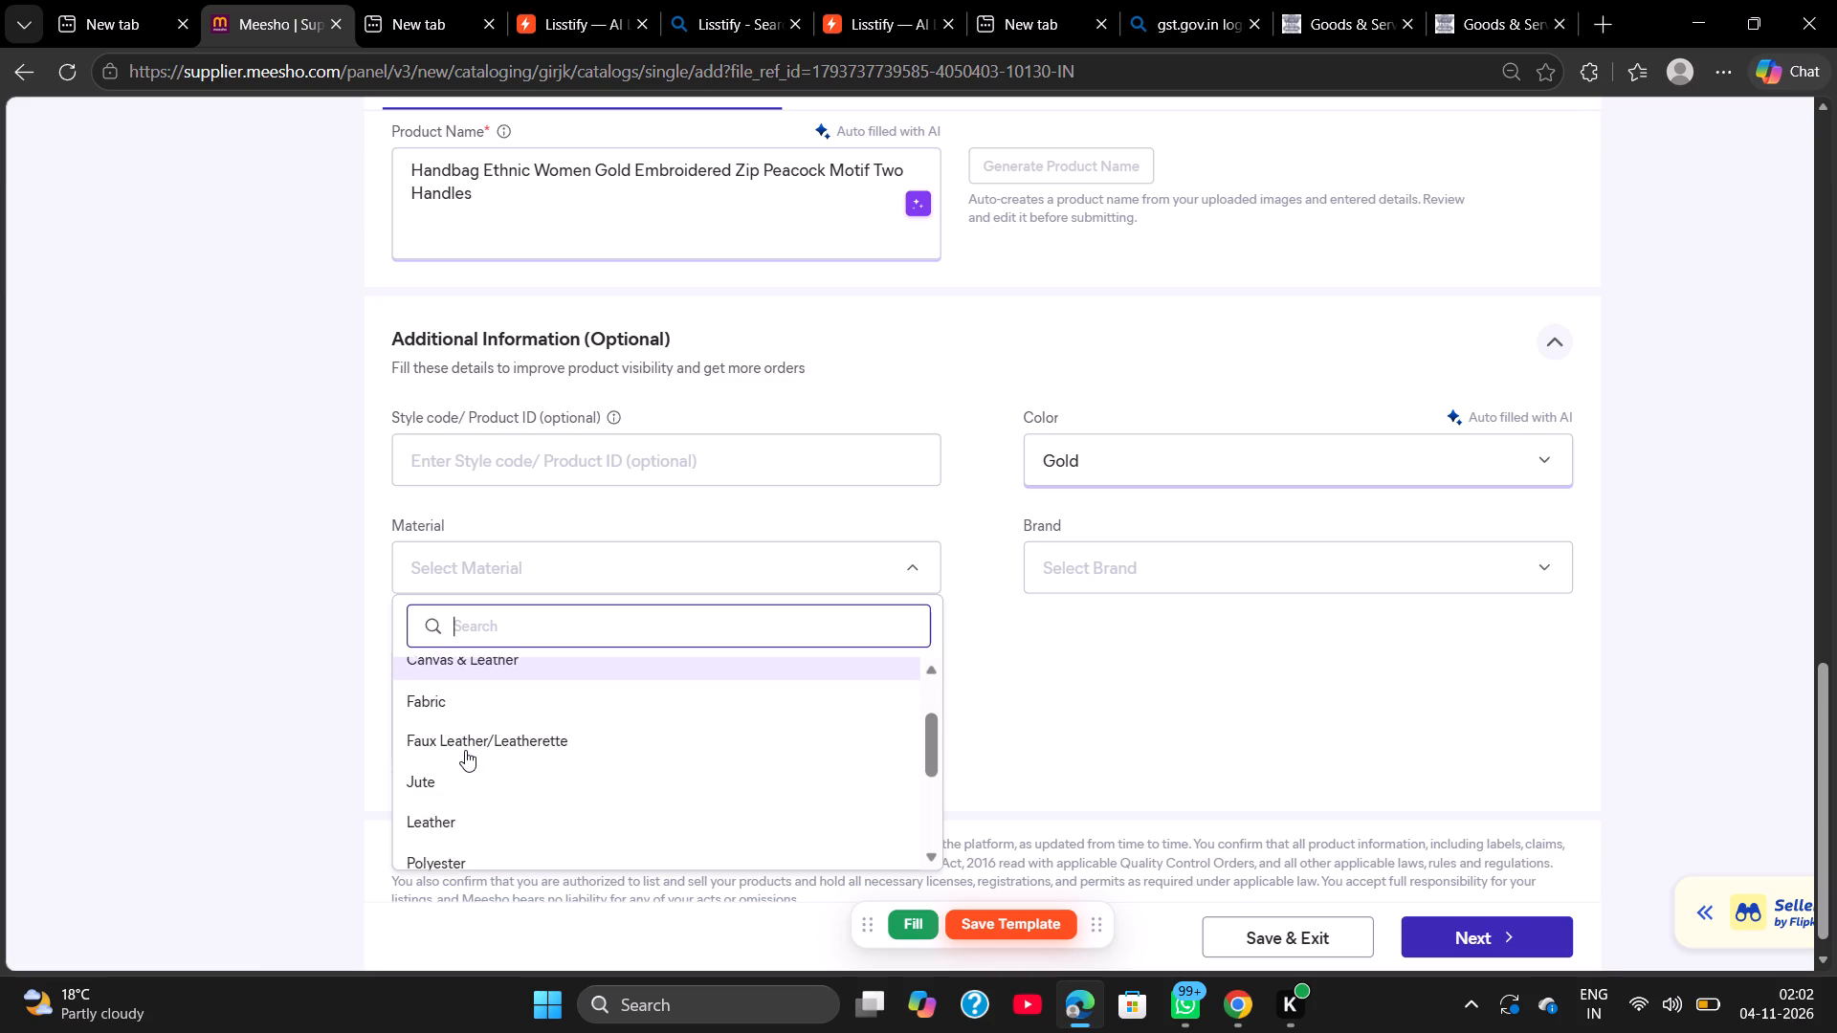
{"action": "scroll", "coordinate": [465, 750], "scroll_direction": "down", "scroll_amount": 1}
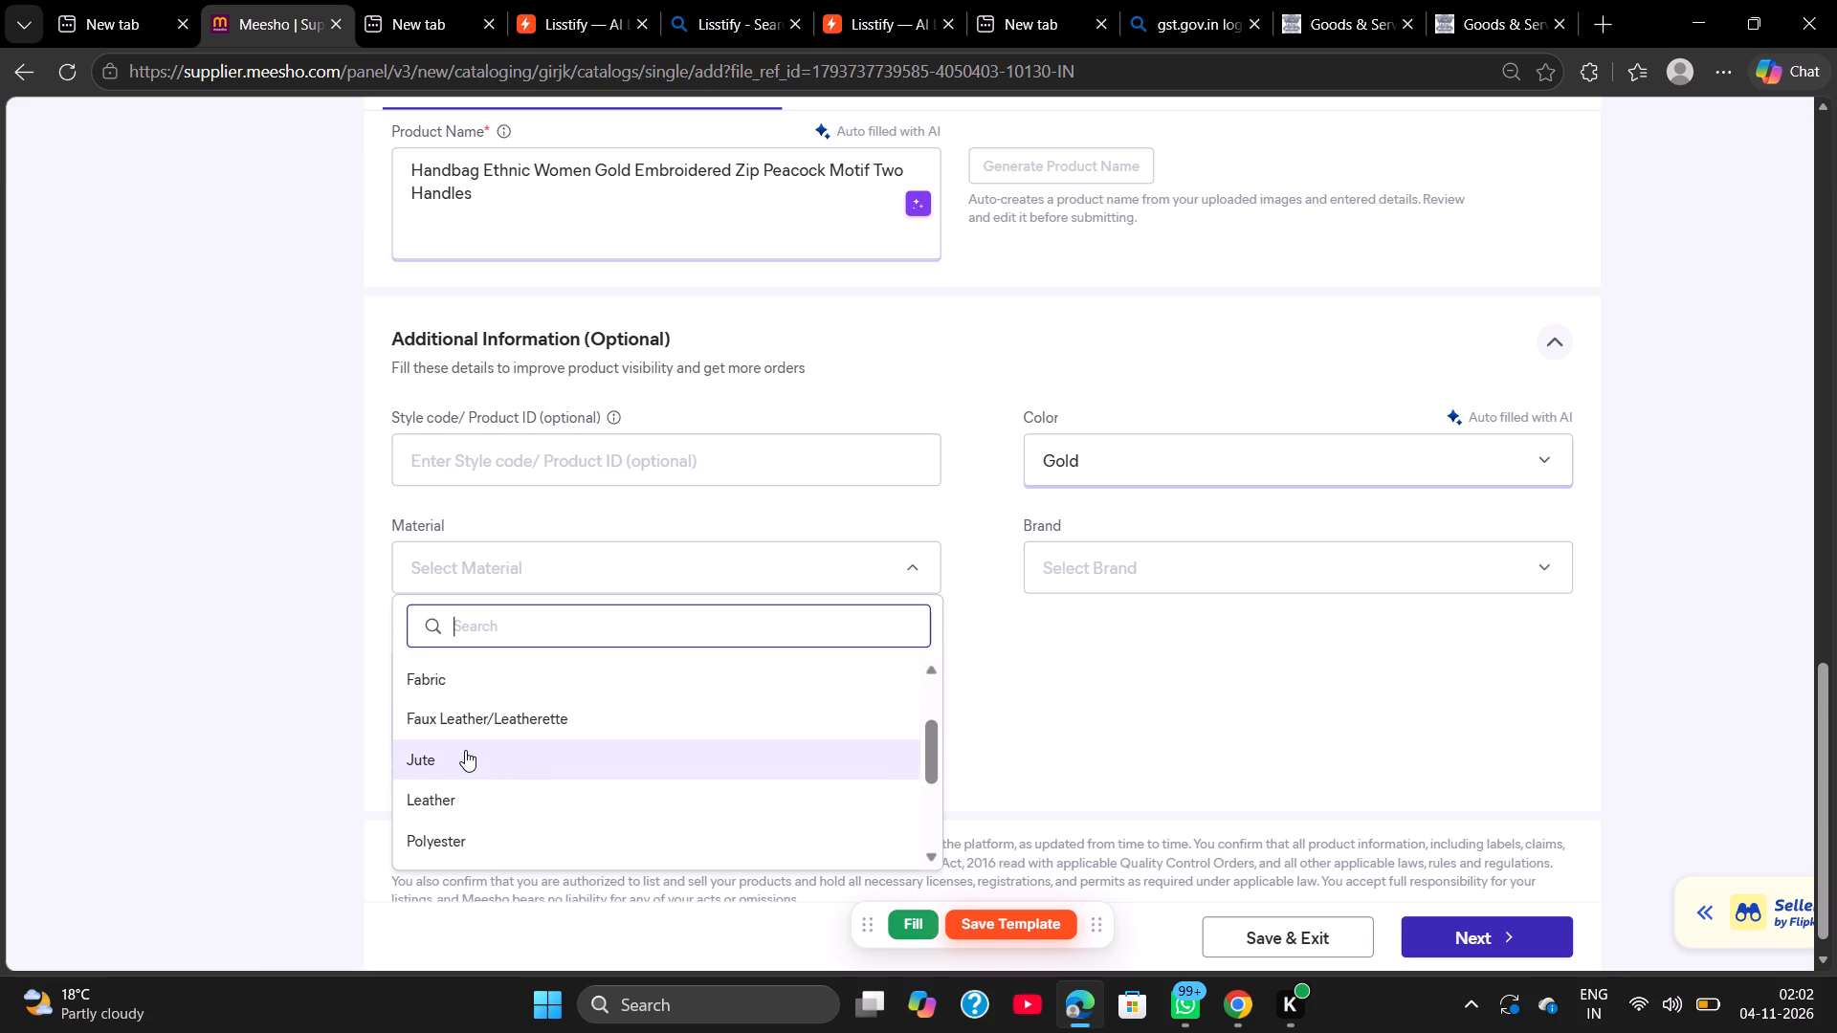
{"action": "scroll", "coordinate": [465, 750], "scroll_direction": "down", "scroll_amount": 3}
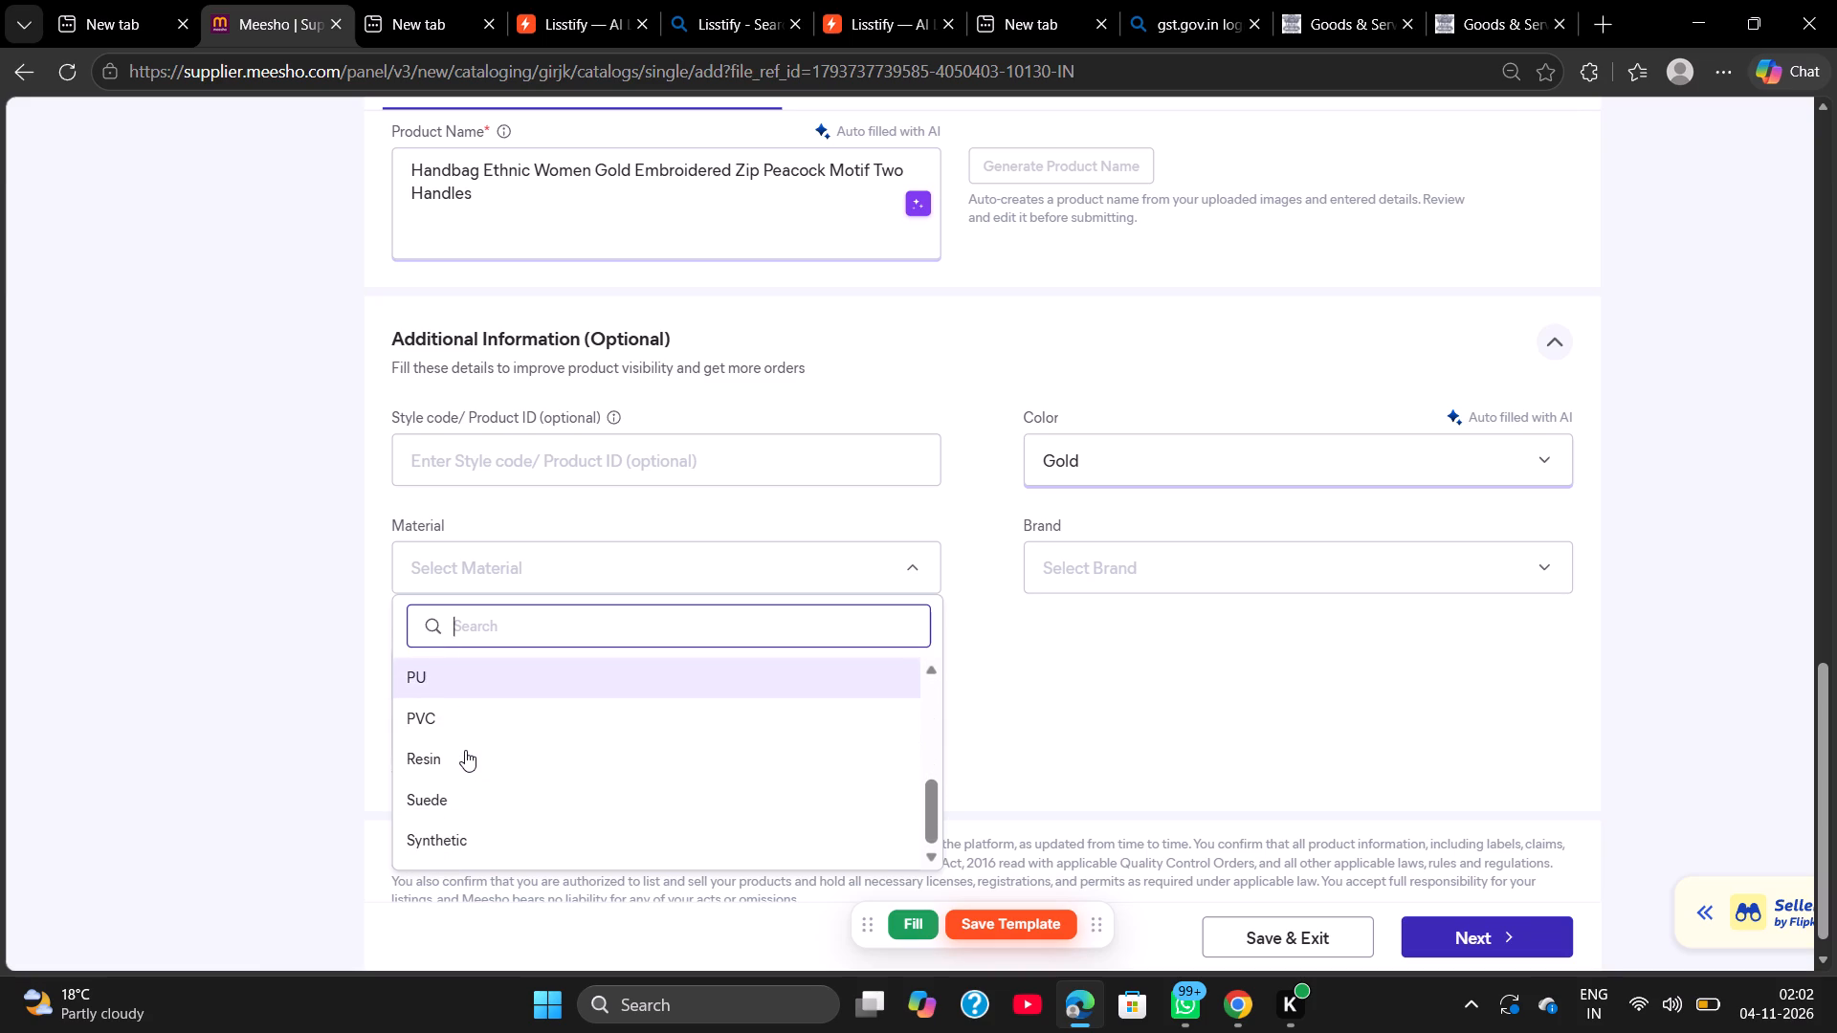
{"action": "scroll", "coordinate": [465, 750], "scroll_direction": "down", "scroll_amount": 1}
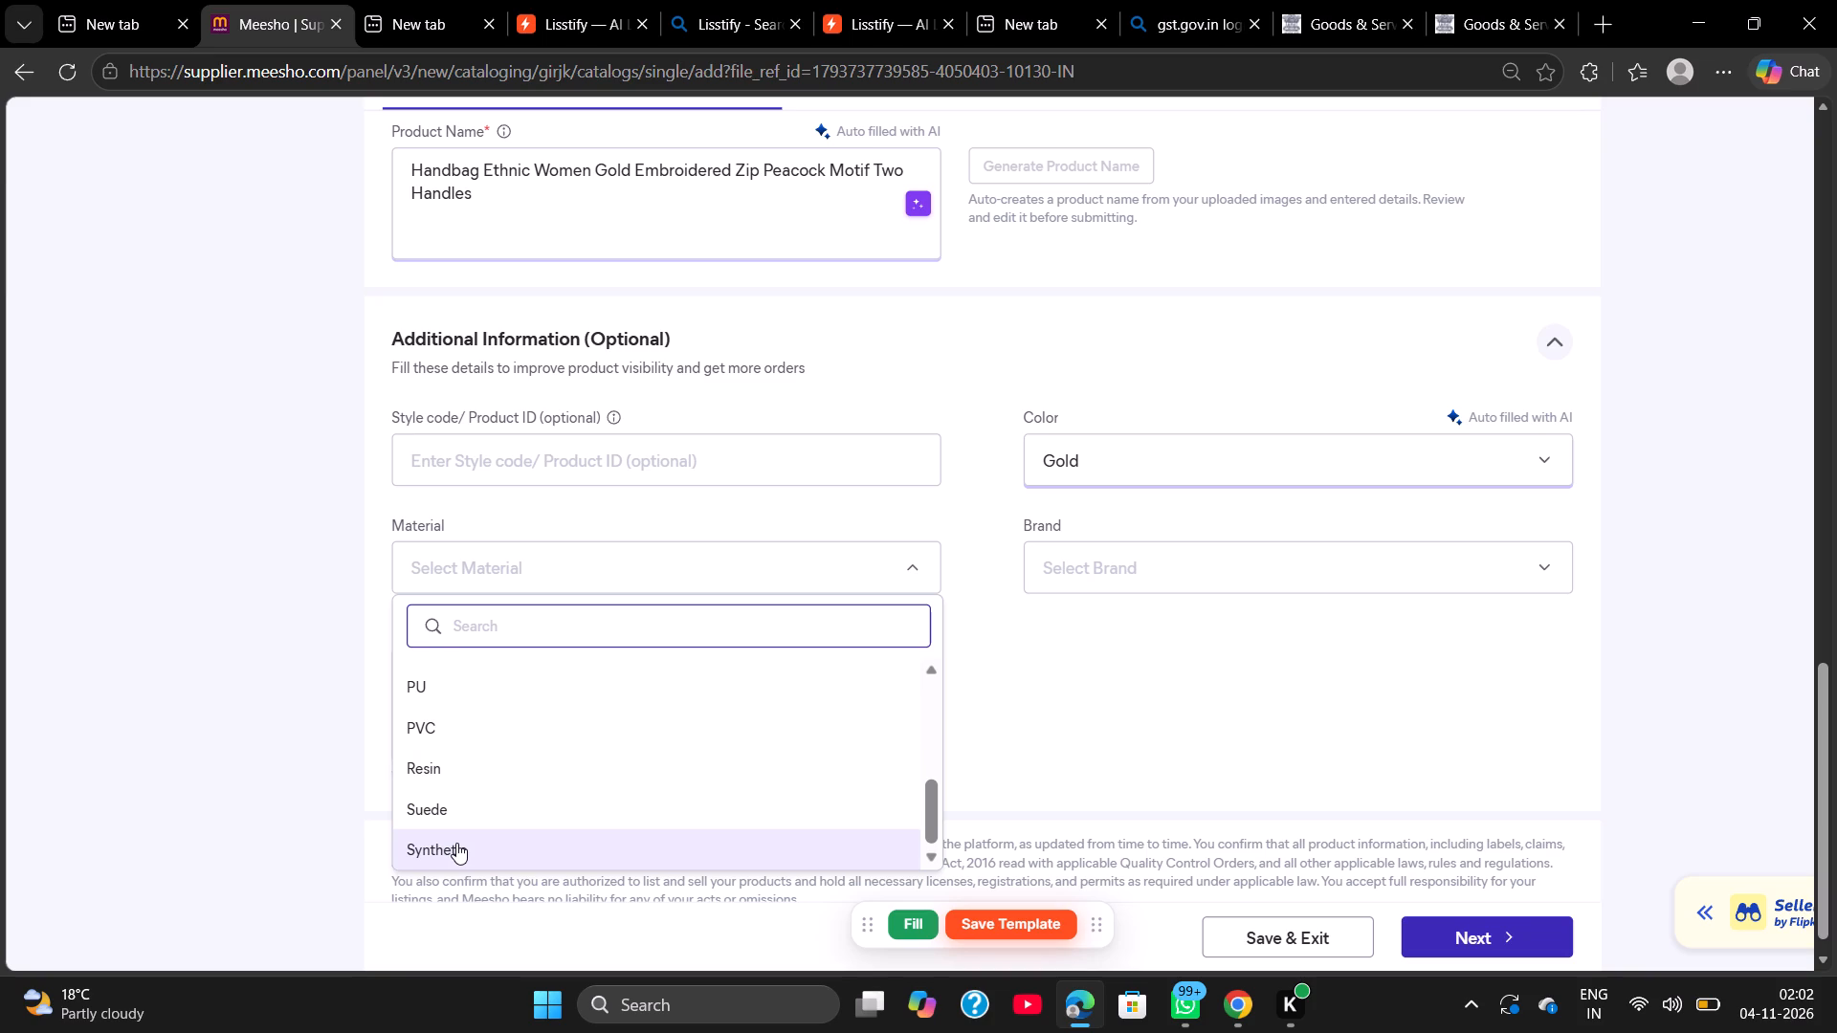
{"action": "scroll", "coordinate": [456, 843], "scroll_direction": "up", "scroll_amount": 1}
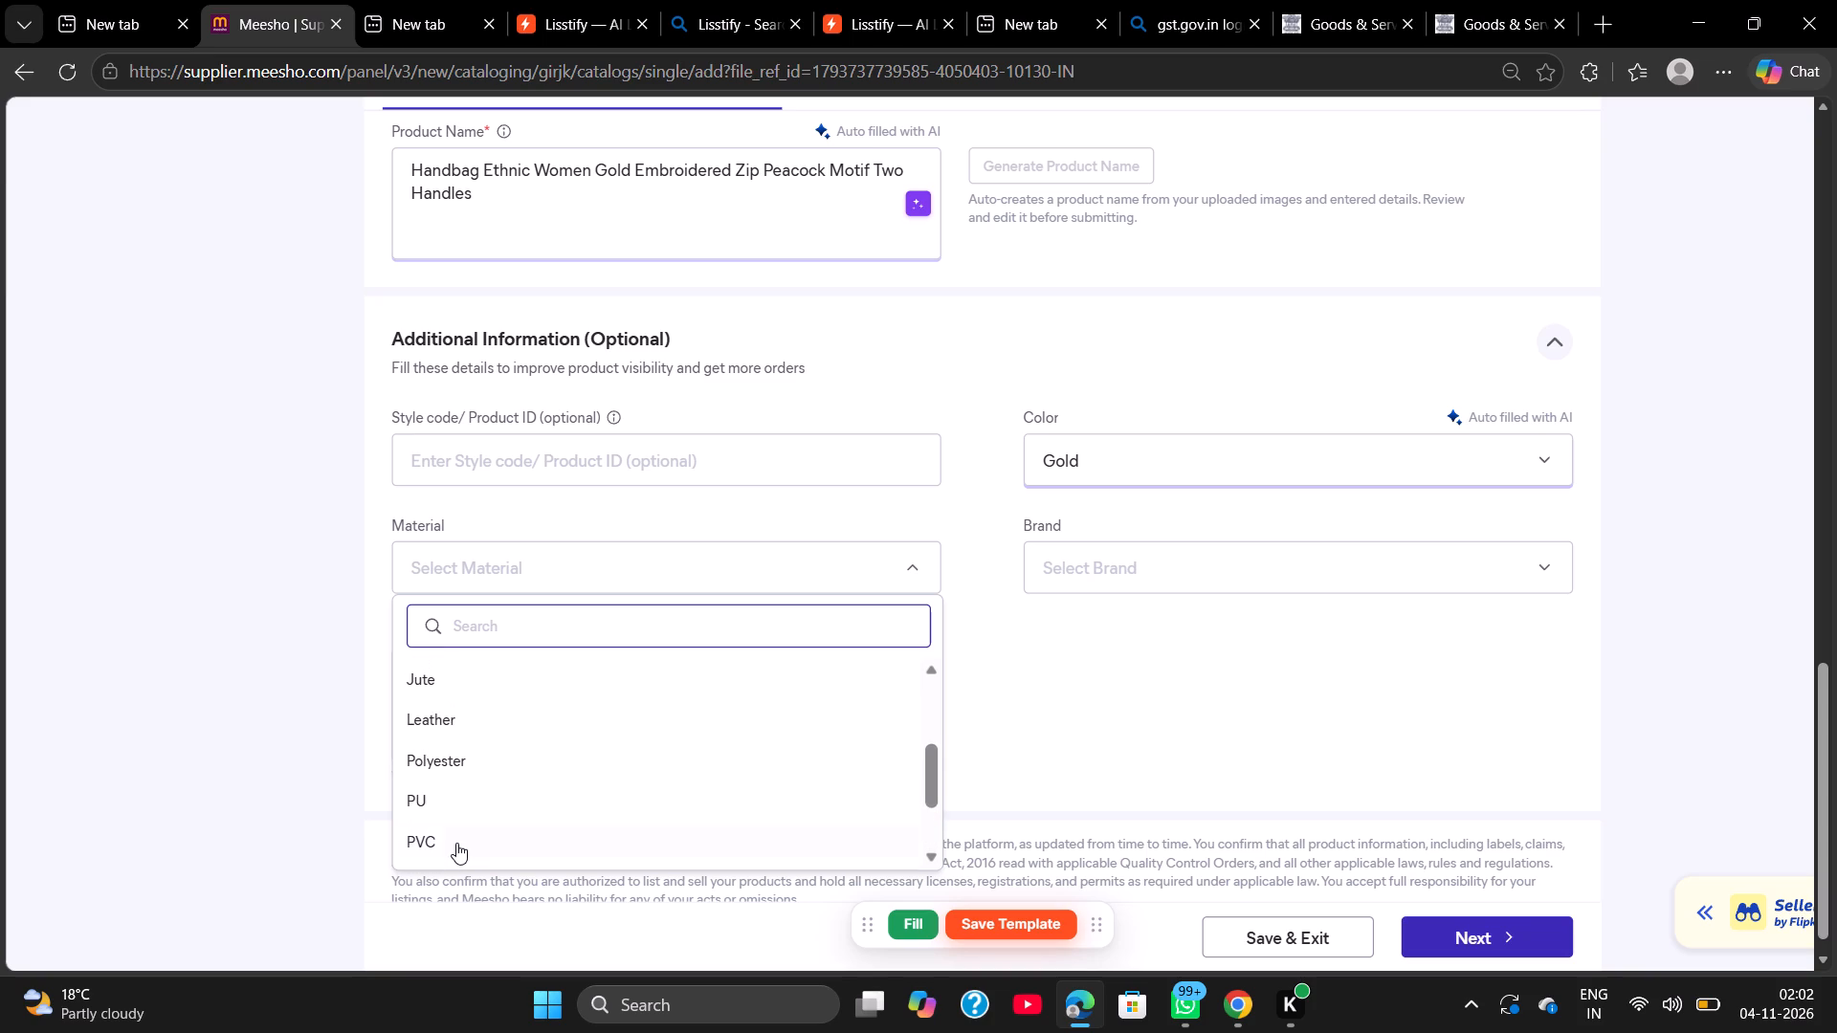
{"action": "scroll", "coordinate": [456, 843], "scroll_direction": "up", "scroll_amount": 2}
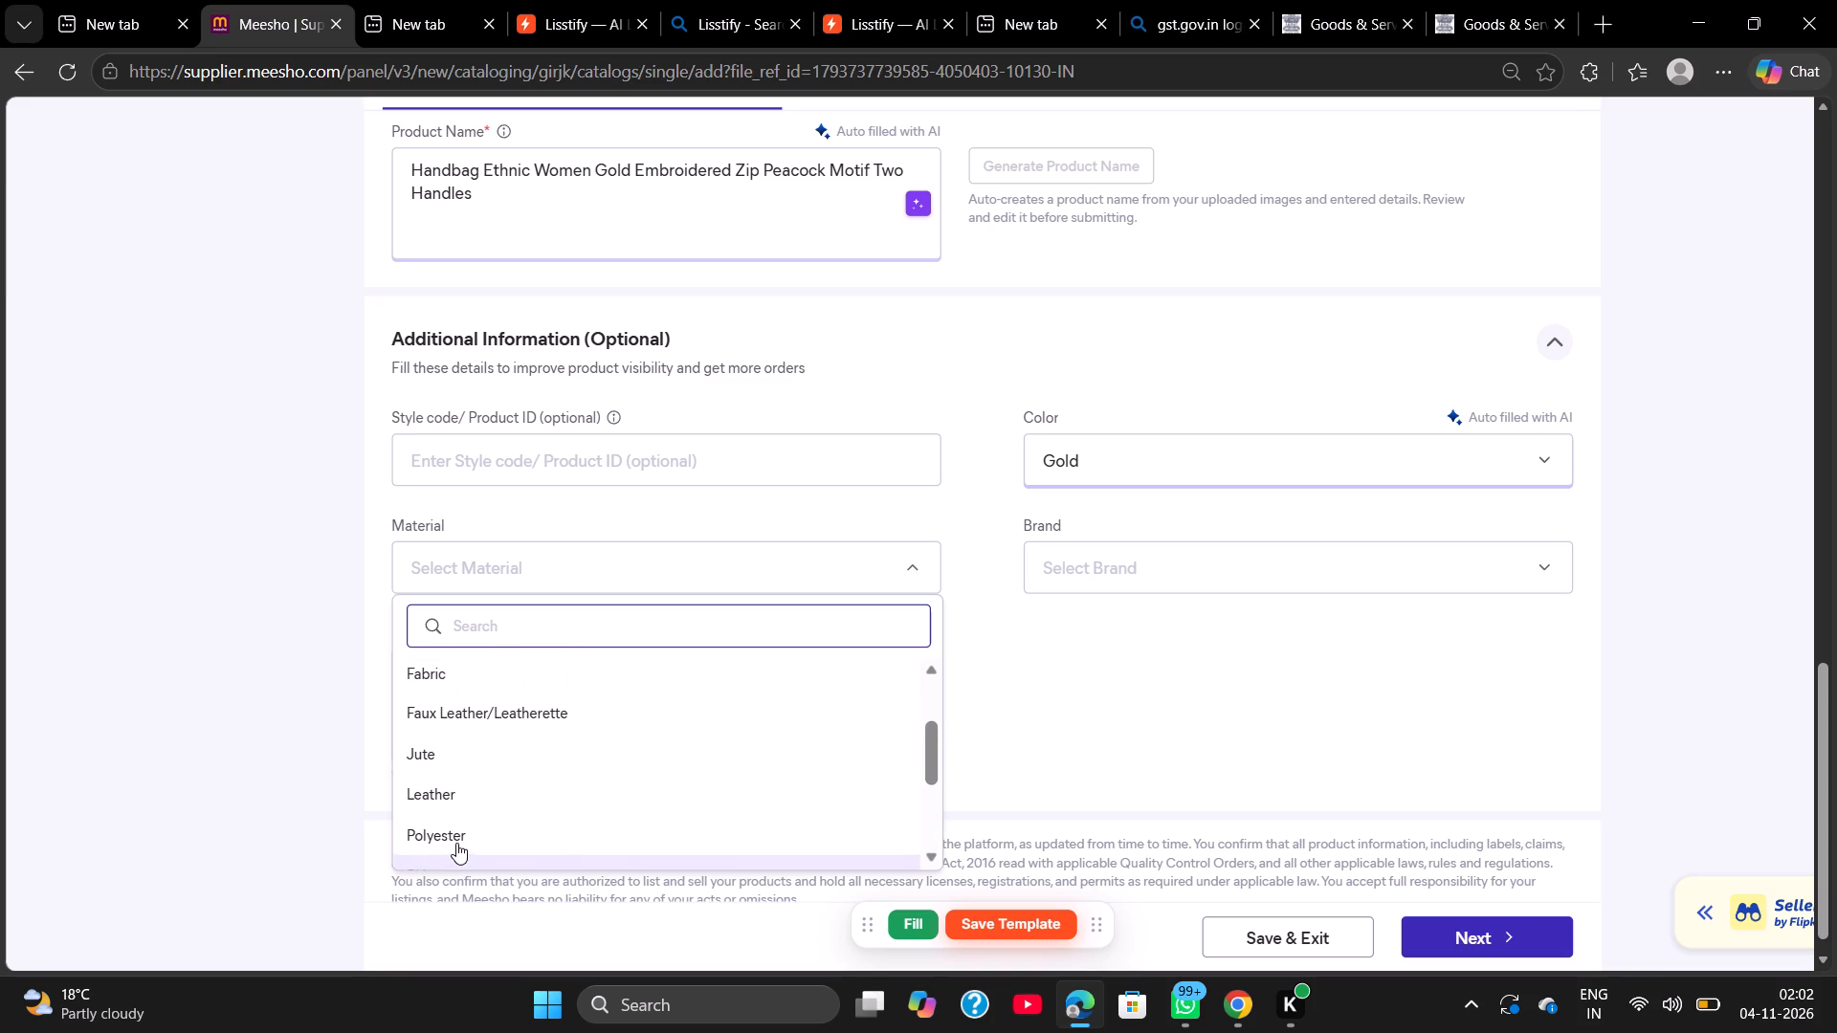
{"action": "scroll", "coordinate": [456, 843], "scroll_direction": "up", "scroll_amount": 2}
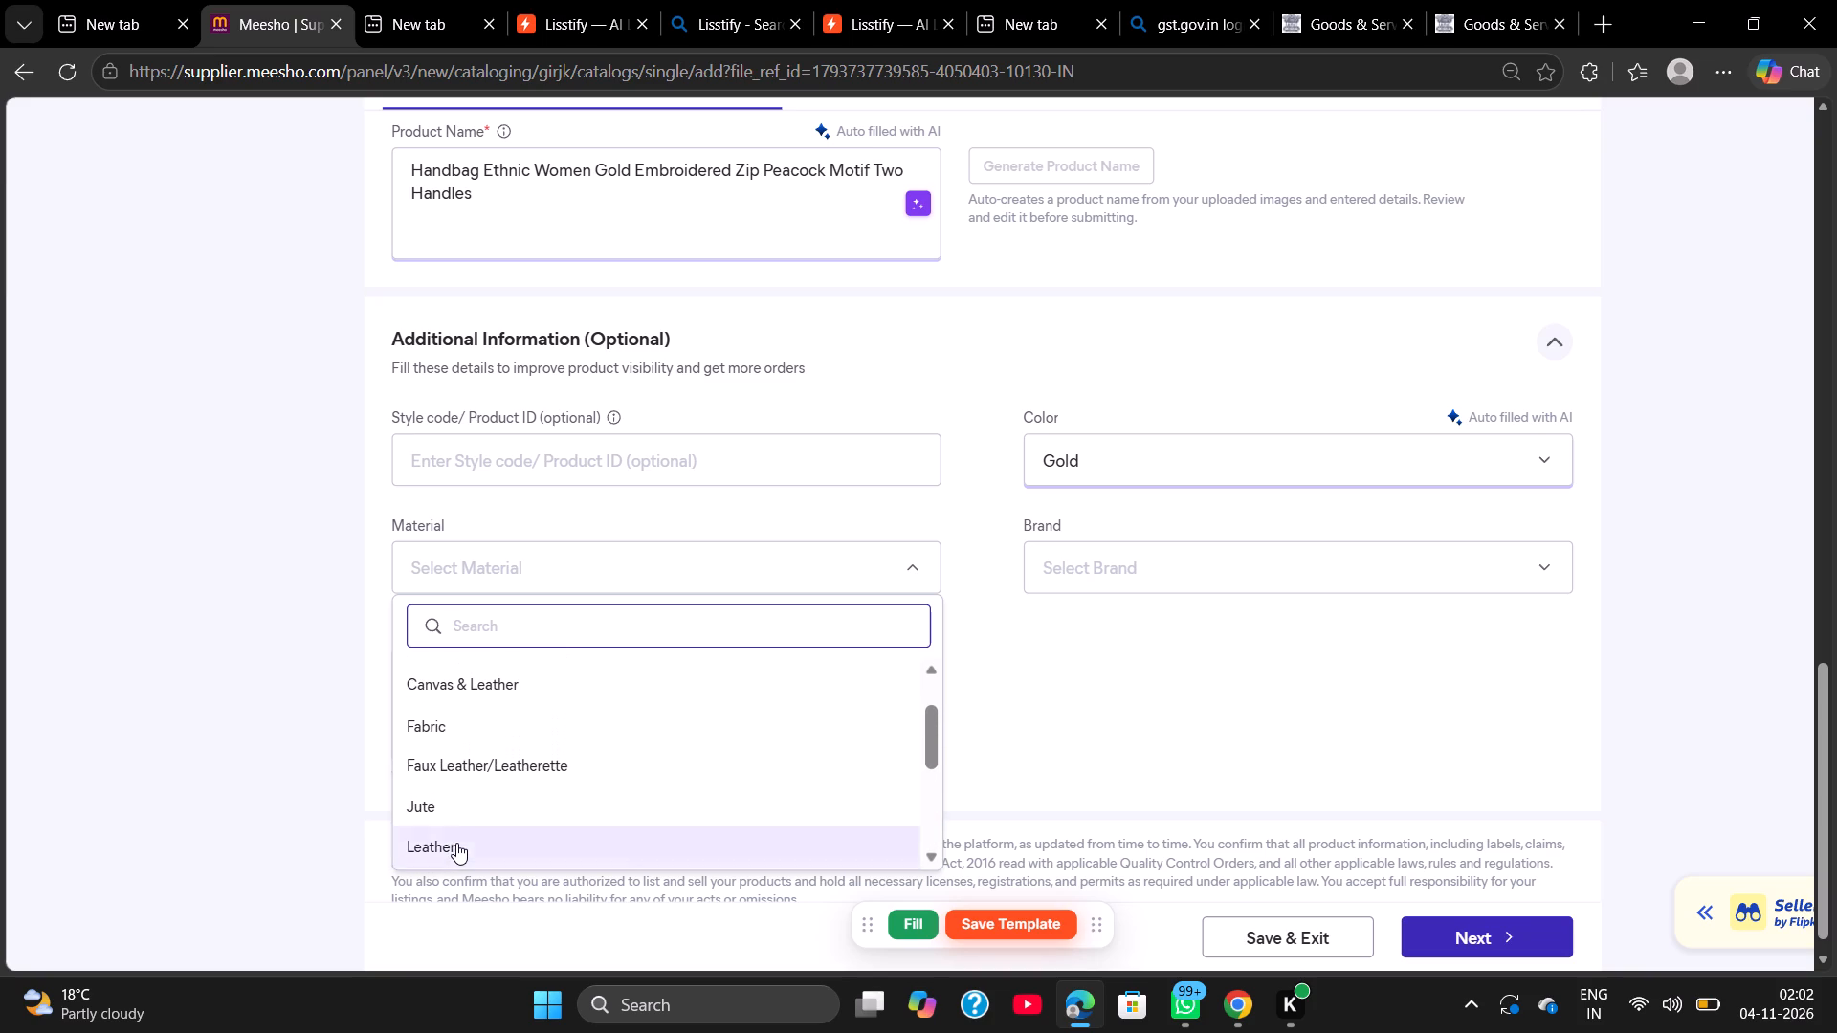
{"action": "left_click", "coordinate": [427, 726]}
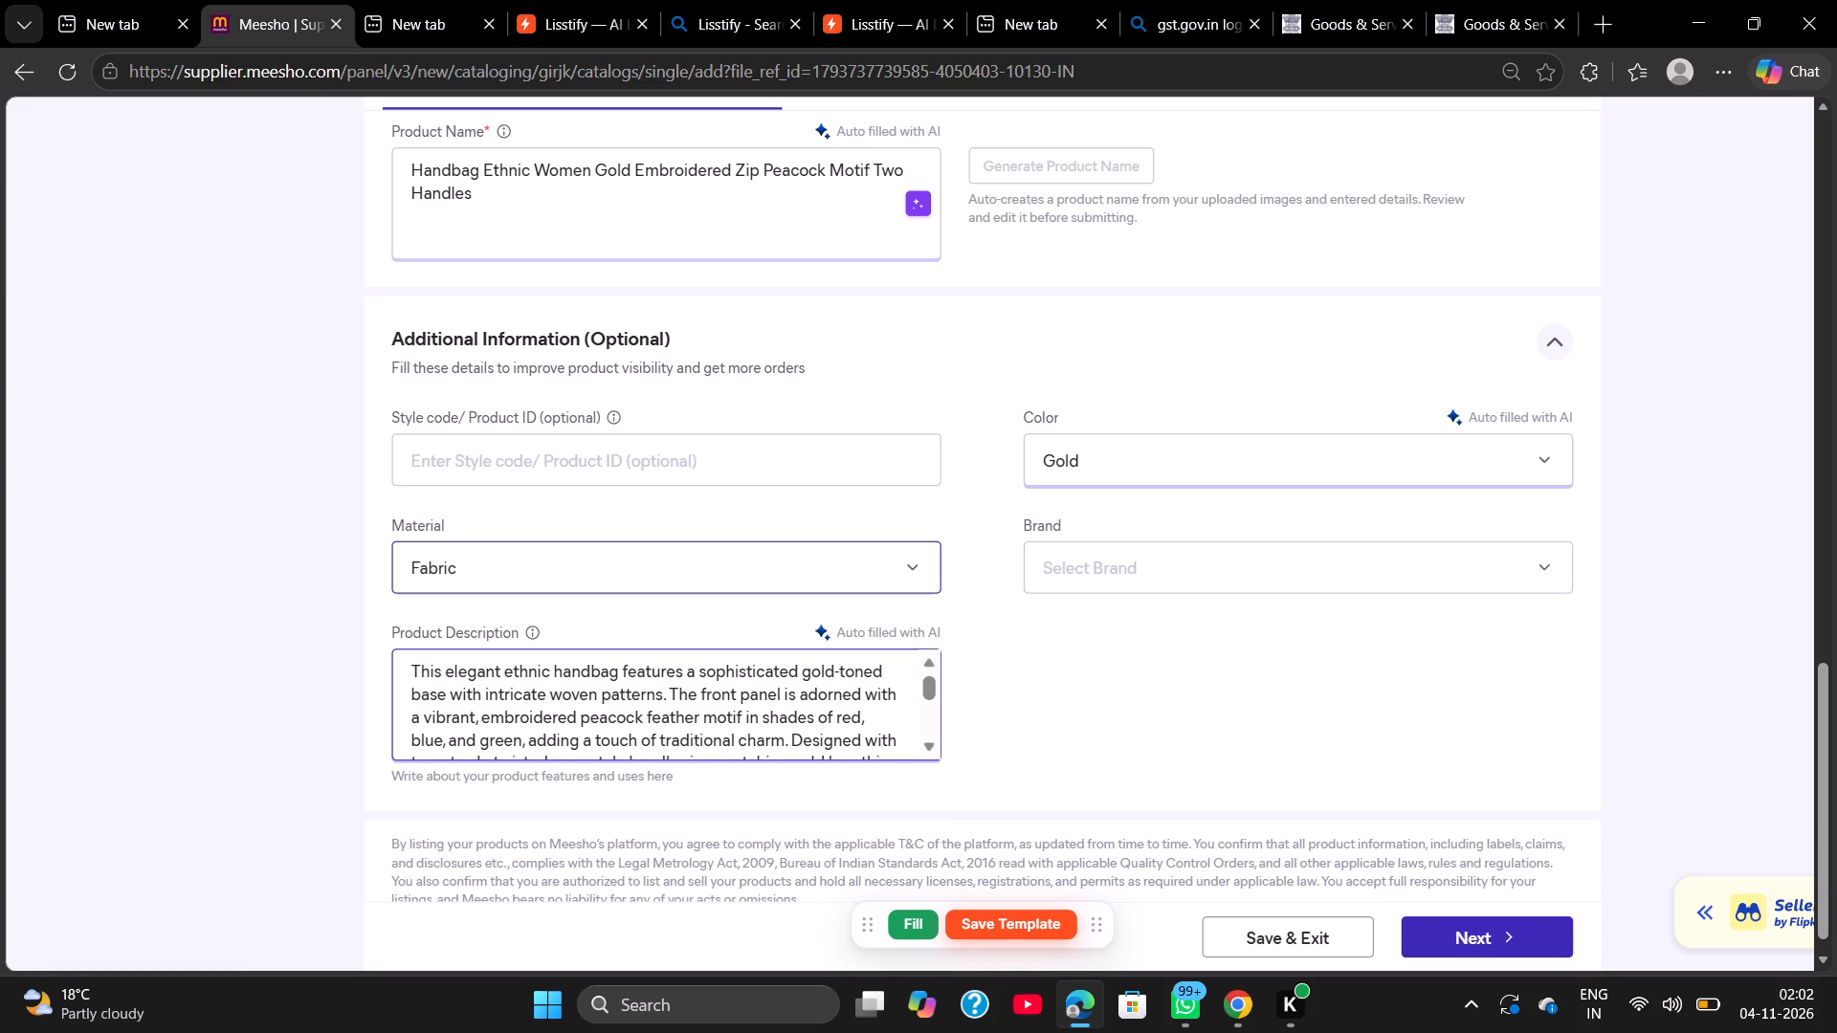
Advance the handbag listing to the Shipping & Price stage.
{"action": "scroll", "coordinate": [1055, 731], "scroll_direction": "down", "scroll_amount": 2}
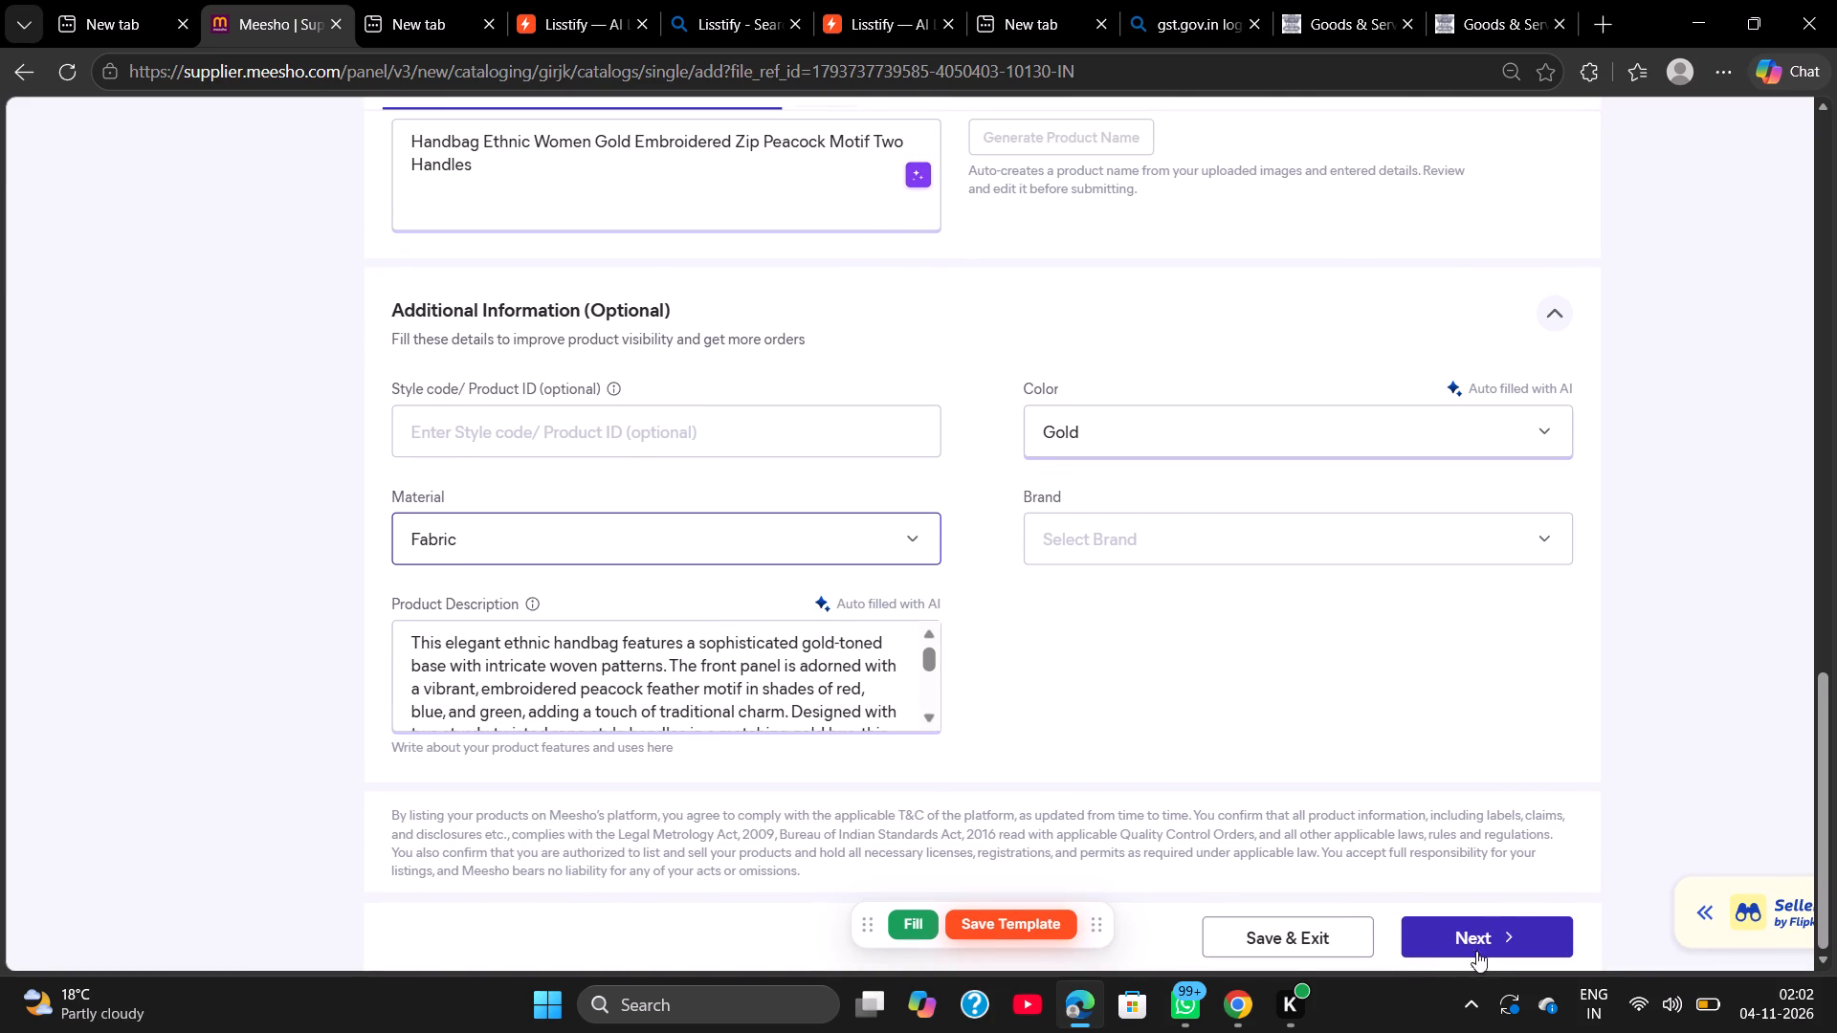
{"action": "left_click", "coordinate": [1479, 937]}
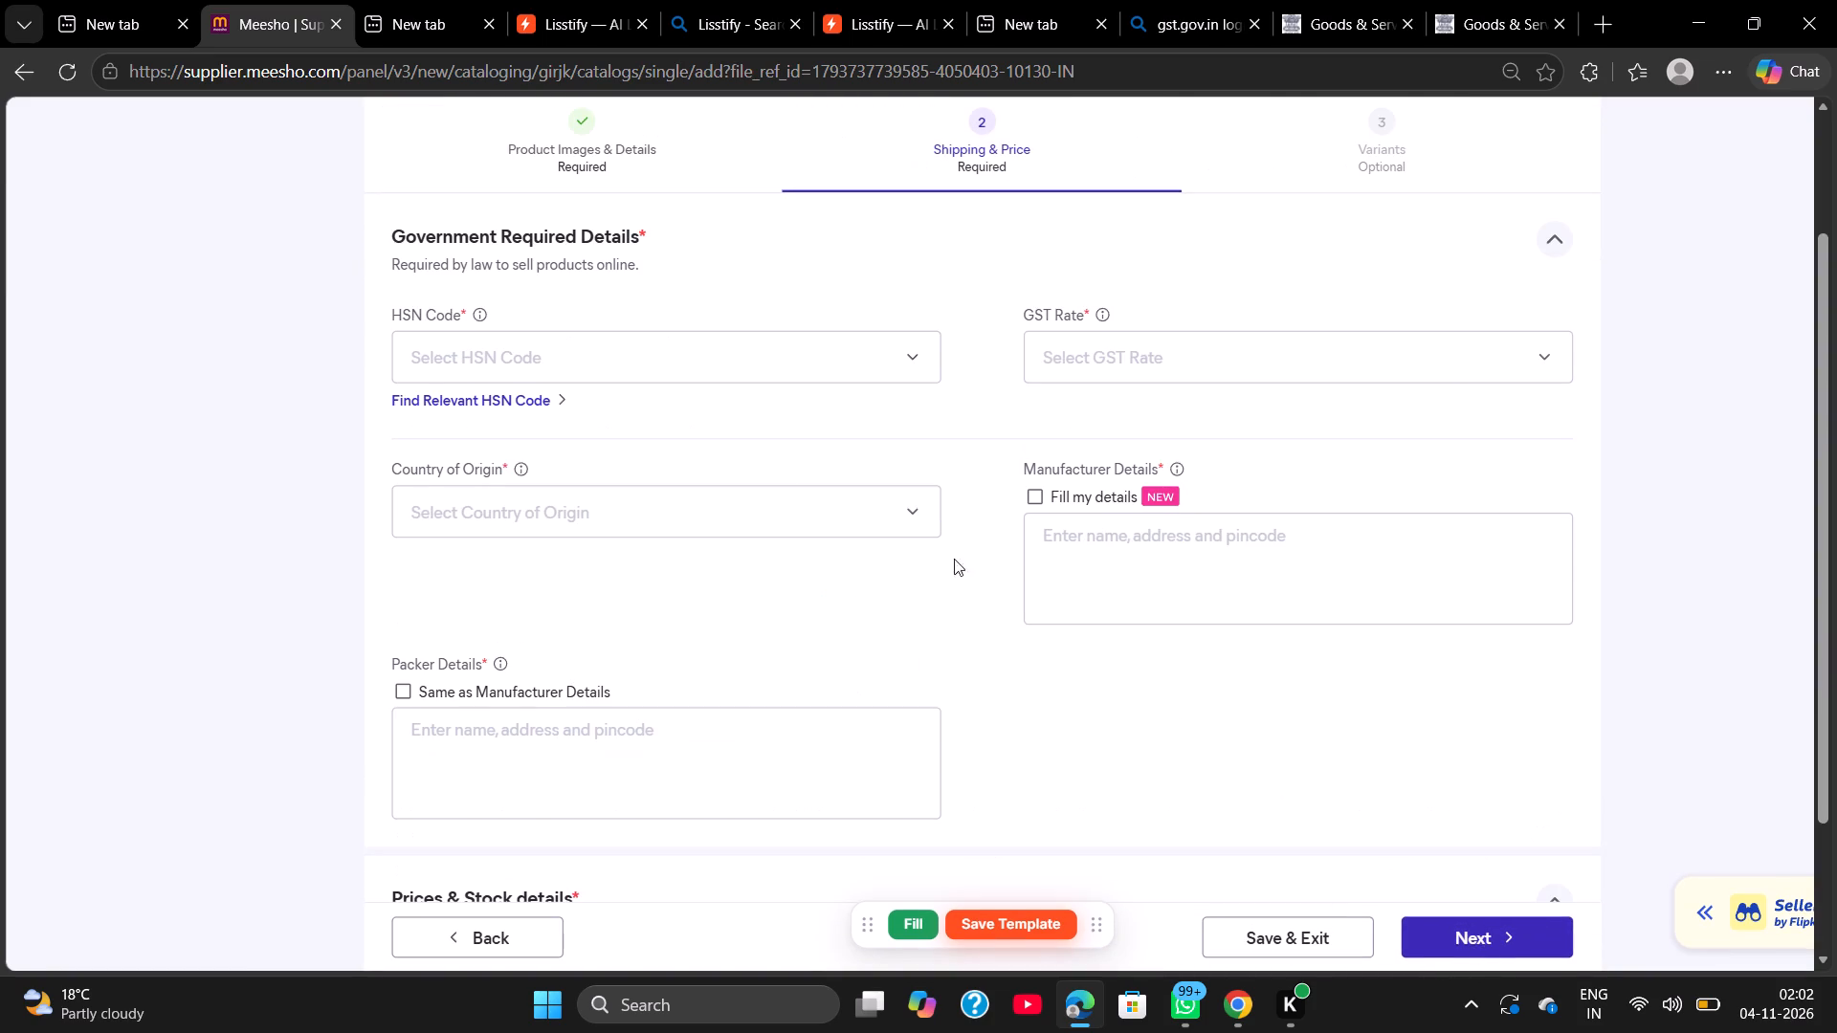
Set the HSN code to 4202, the GST rate to 18 and the country of origin to India.
{"action": "left_click", "coordinate": [609, 378]}
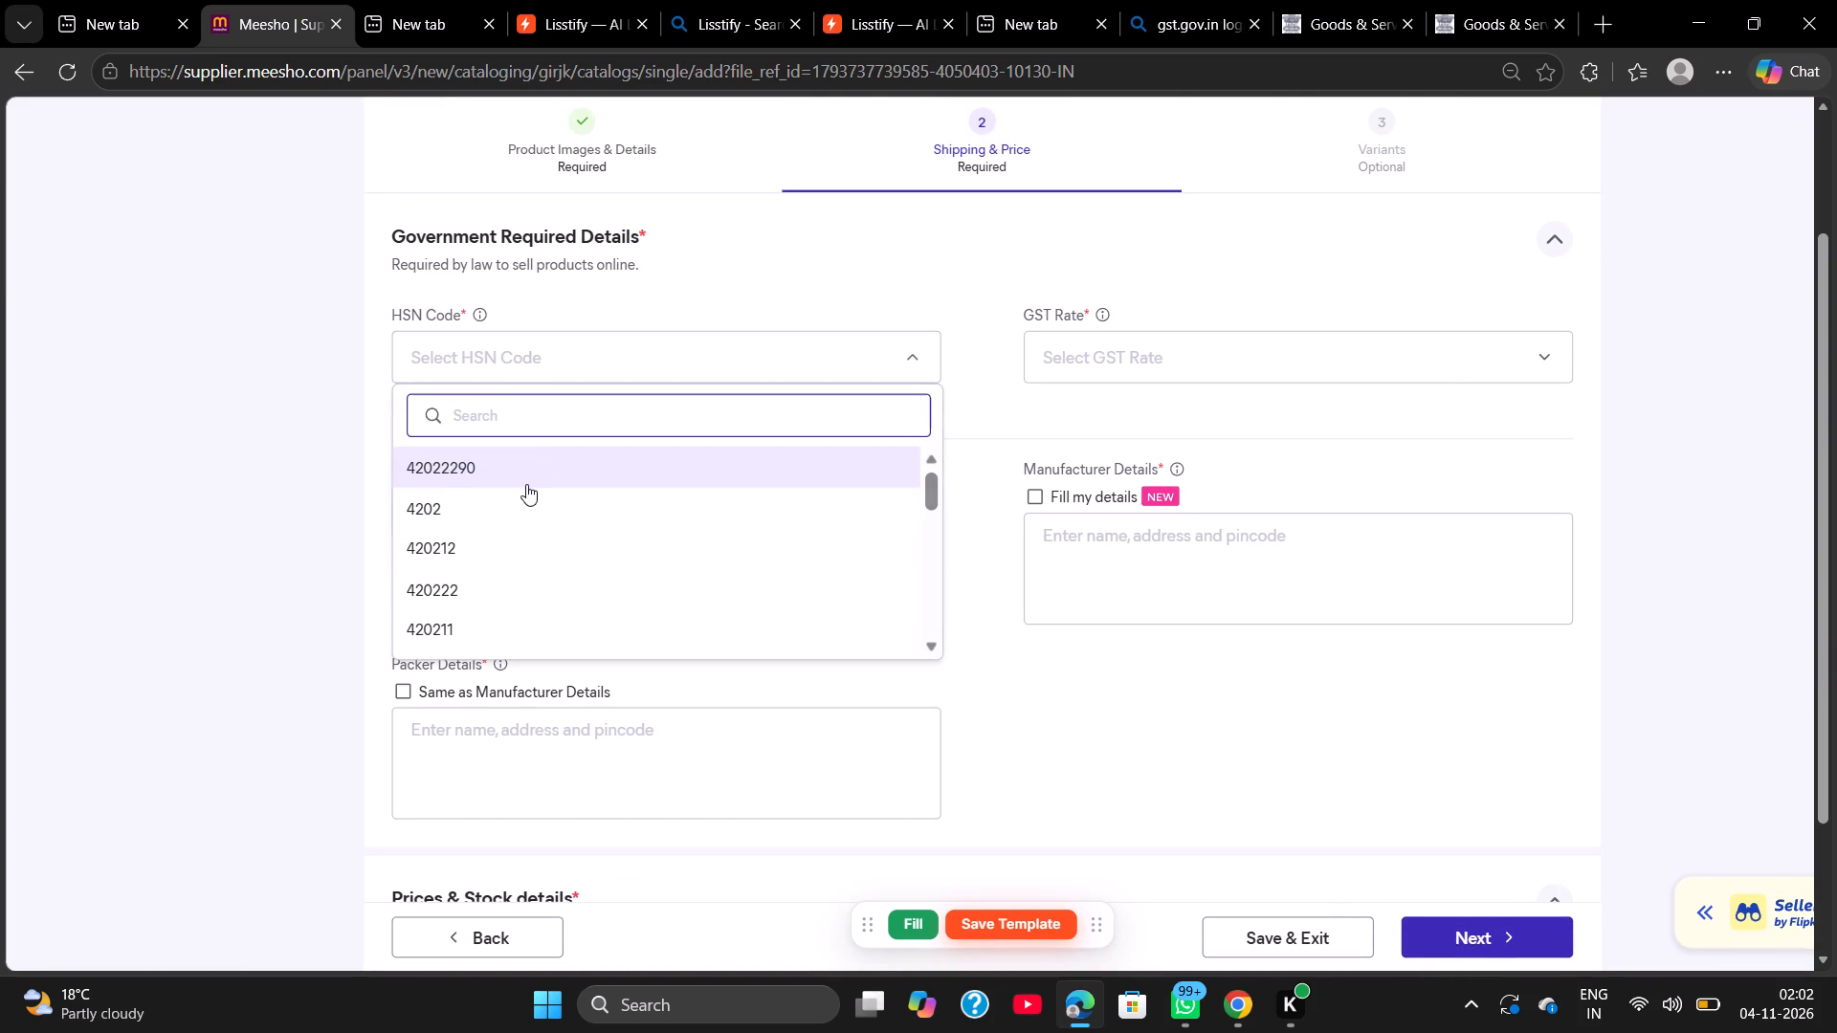
{"action": "left_click", "coordinate": [524, 499]}
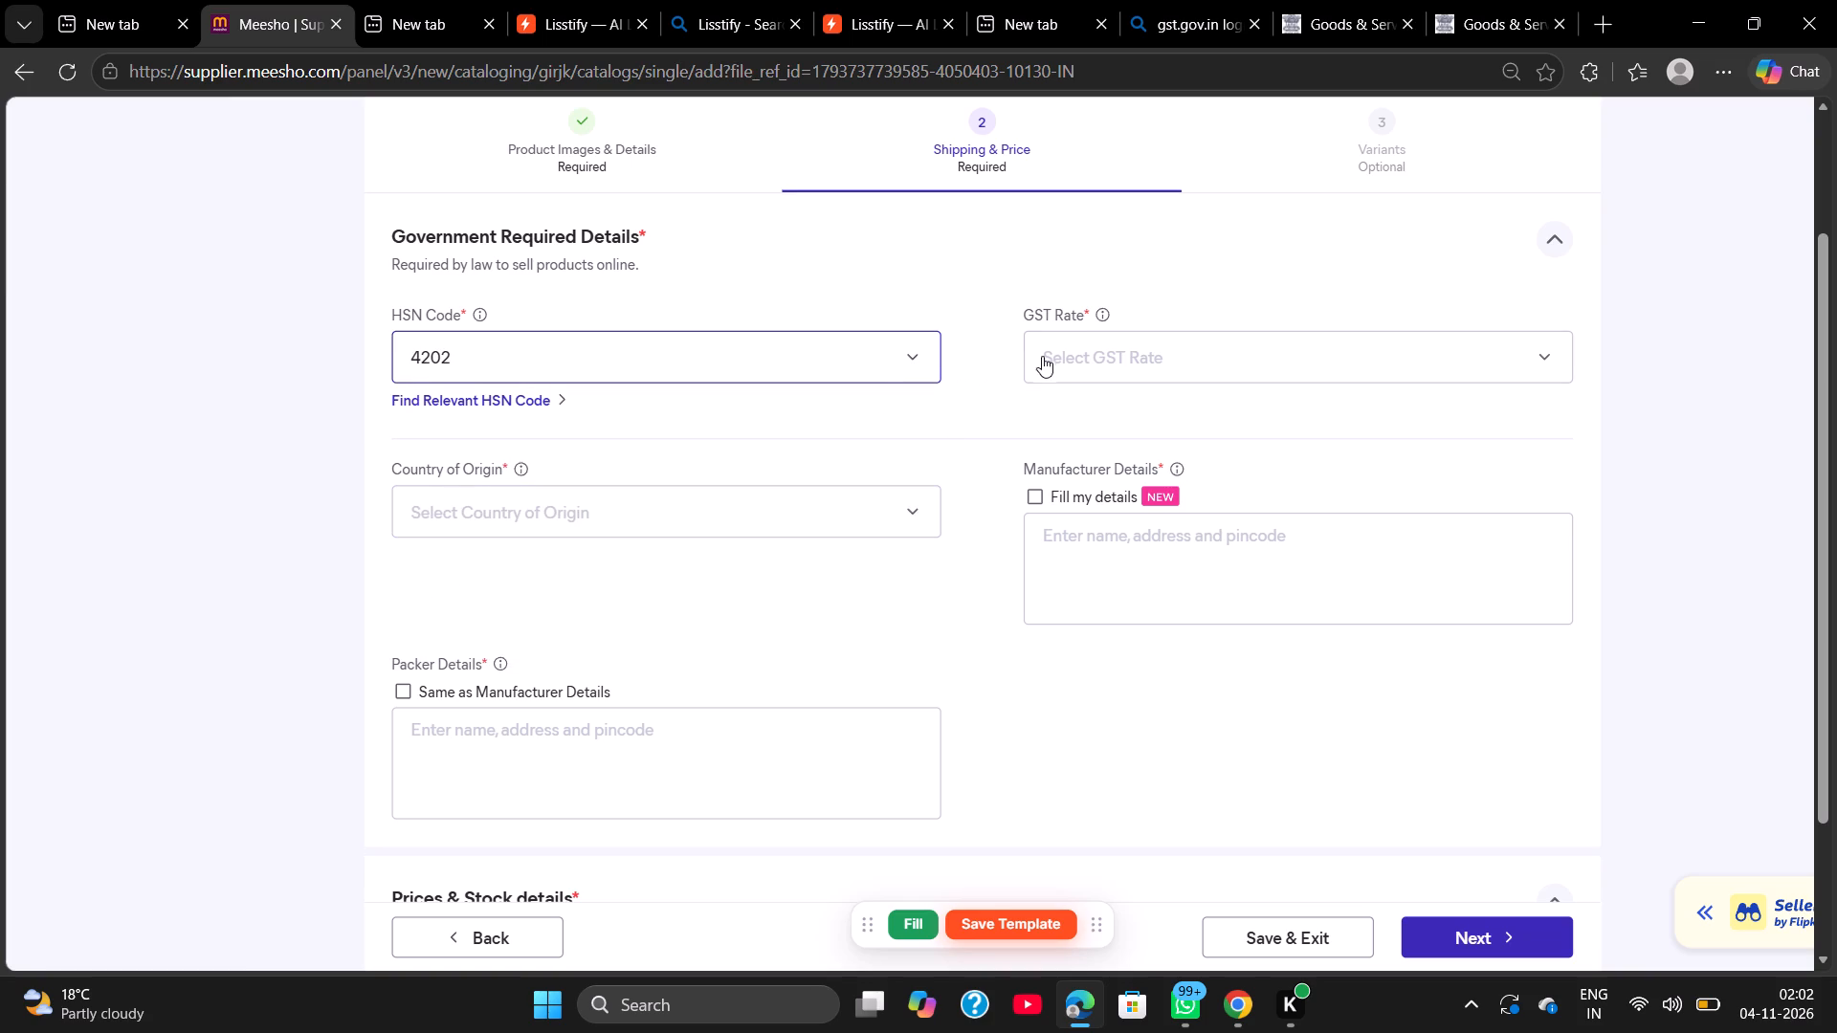
{"action": "left_click", "coordinate": [1051, 354]}
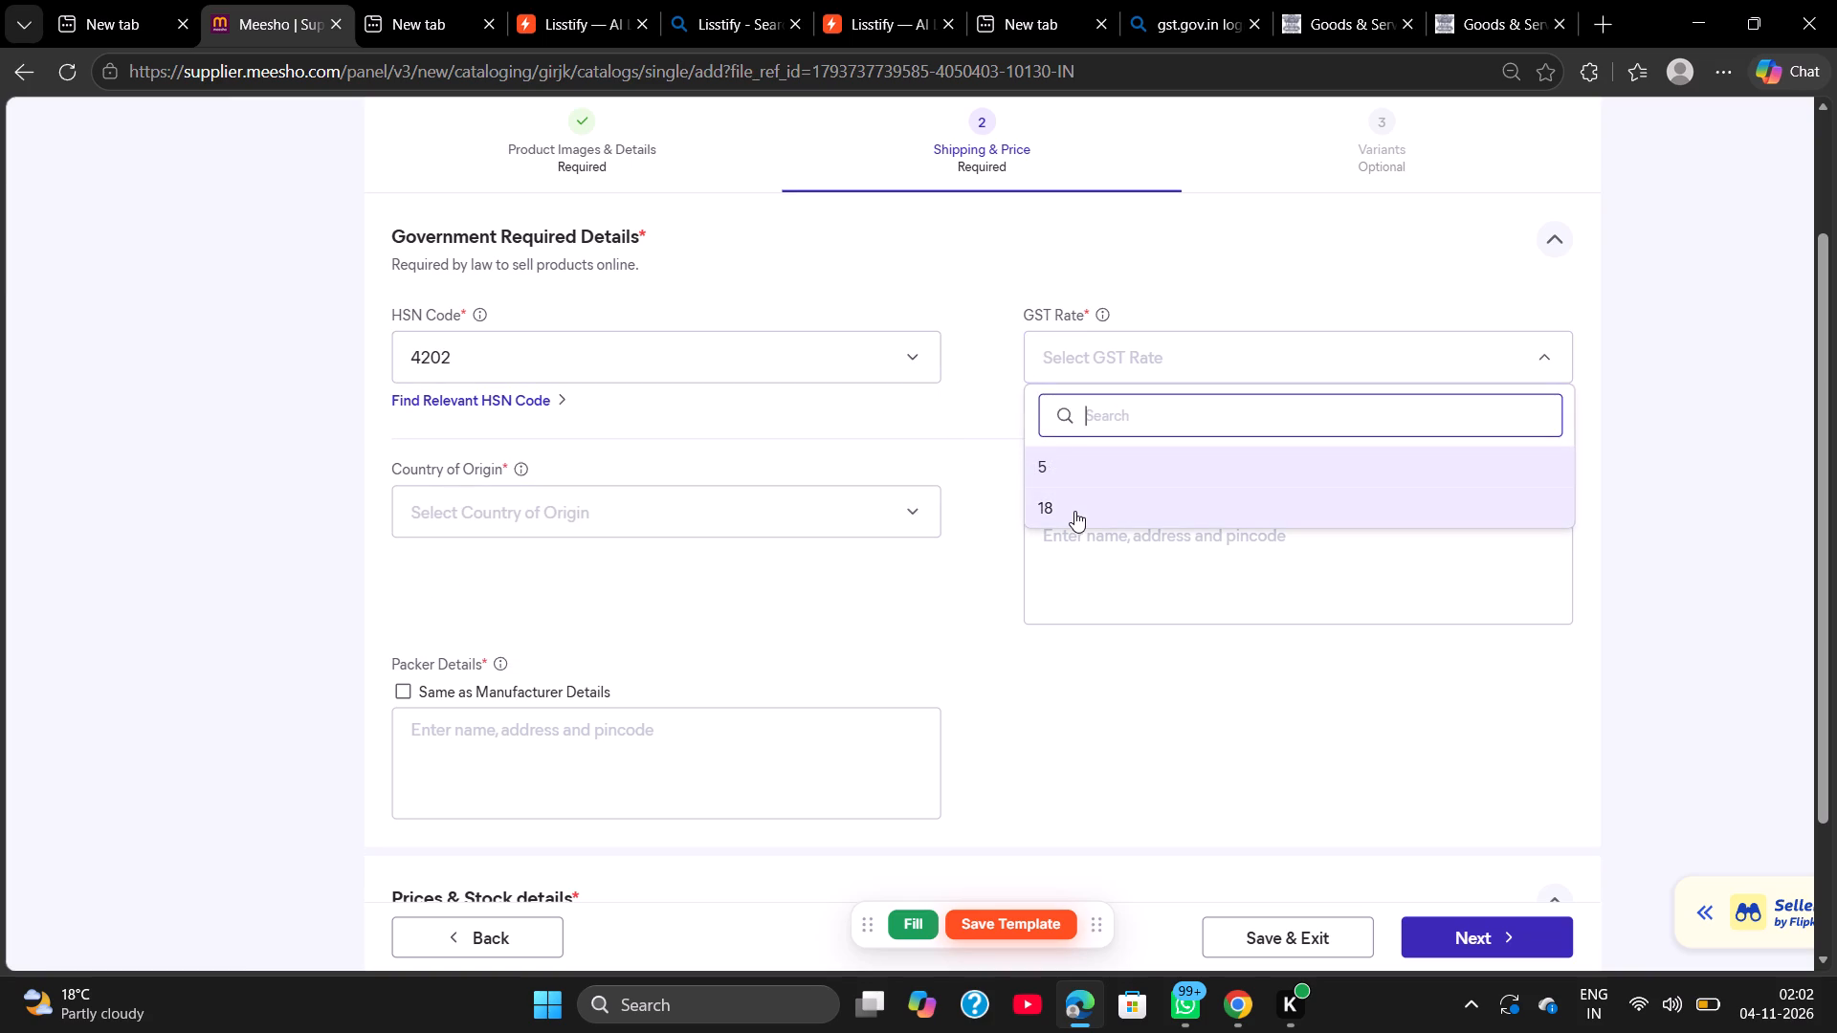
{"action": "left_click", "coordinate": [1074, 511]}
{"action": "left_click", "coordinate": [564, 498]}
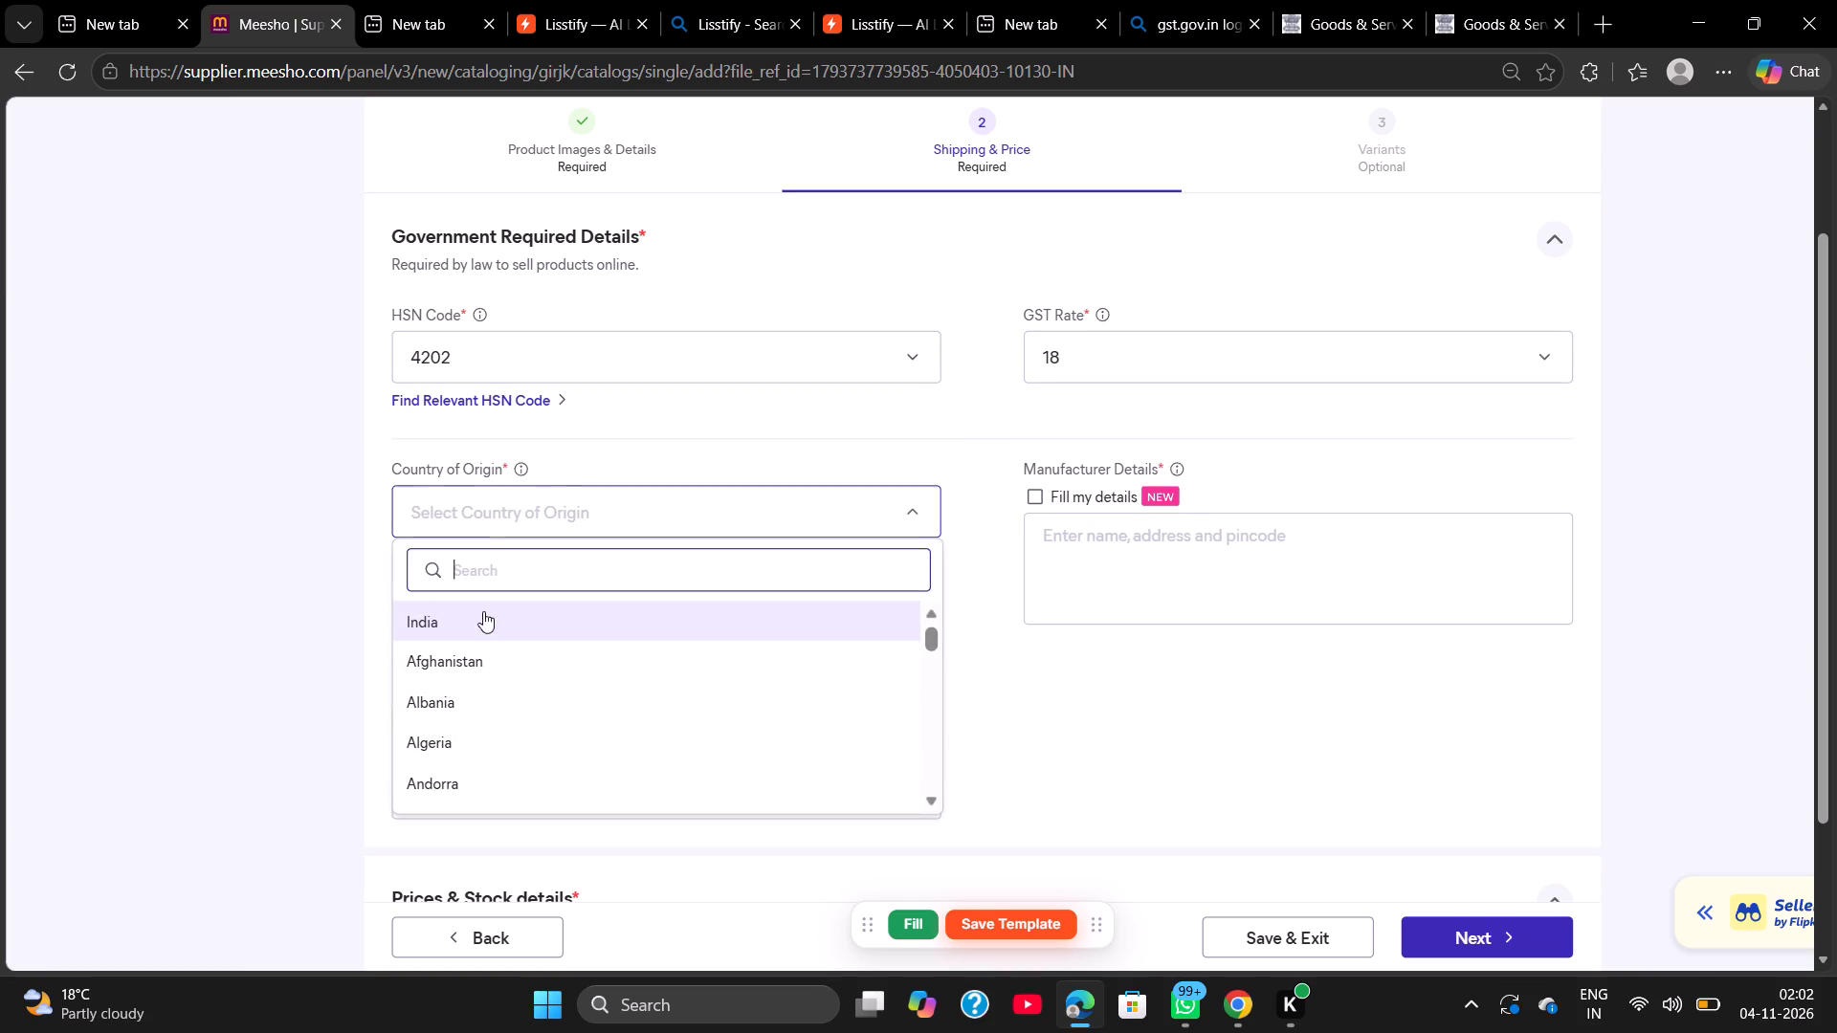
{"action": "left_click", "coordinate": [485, 612]}
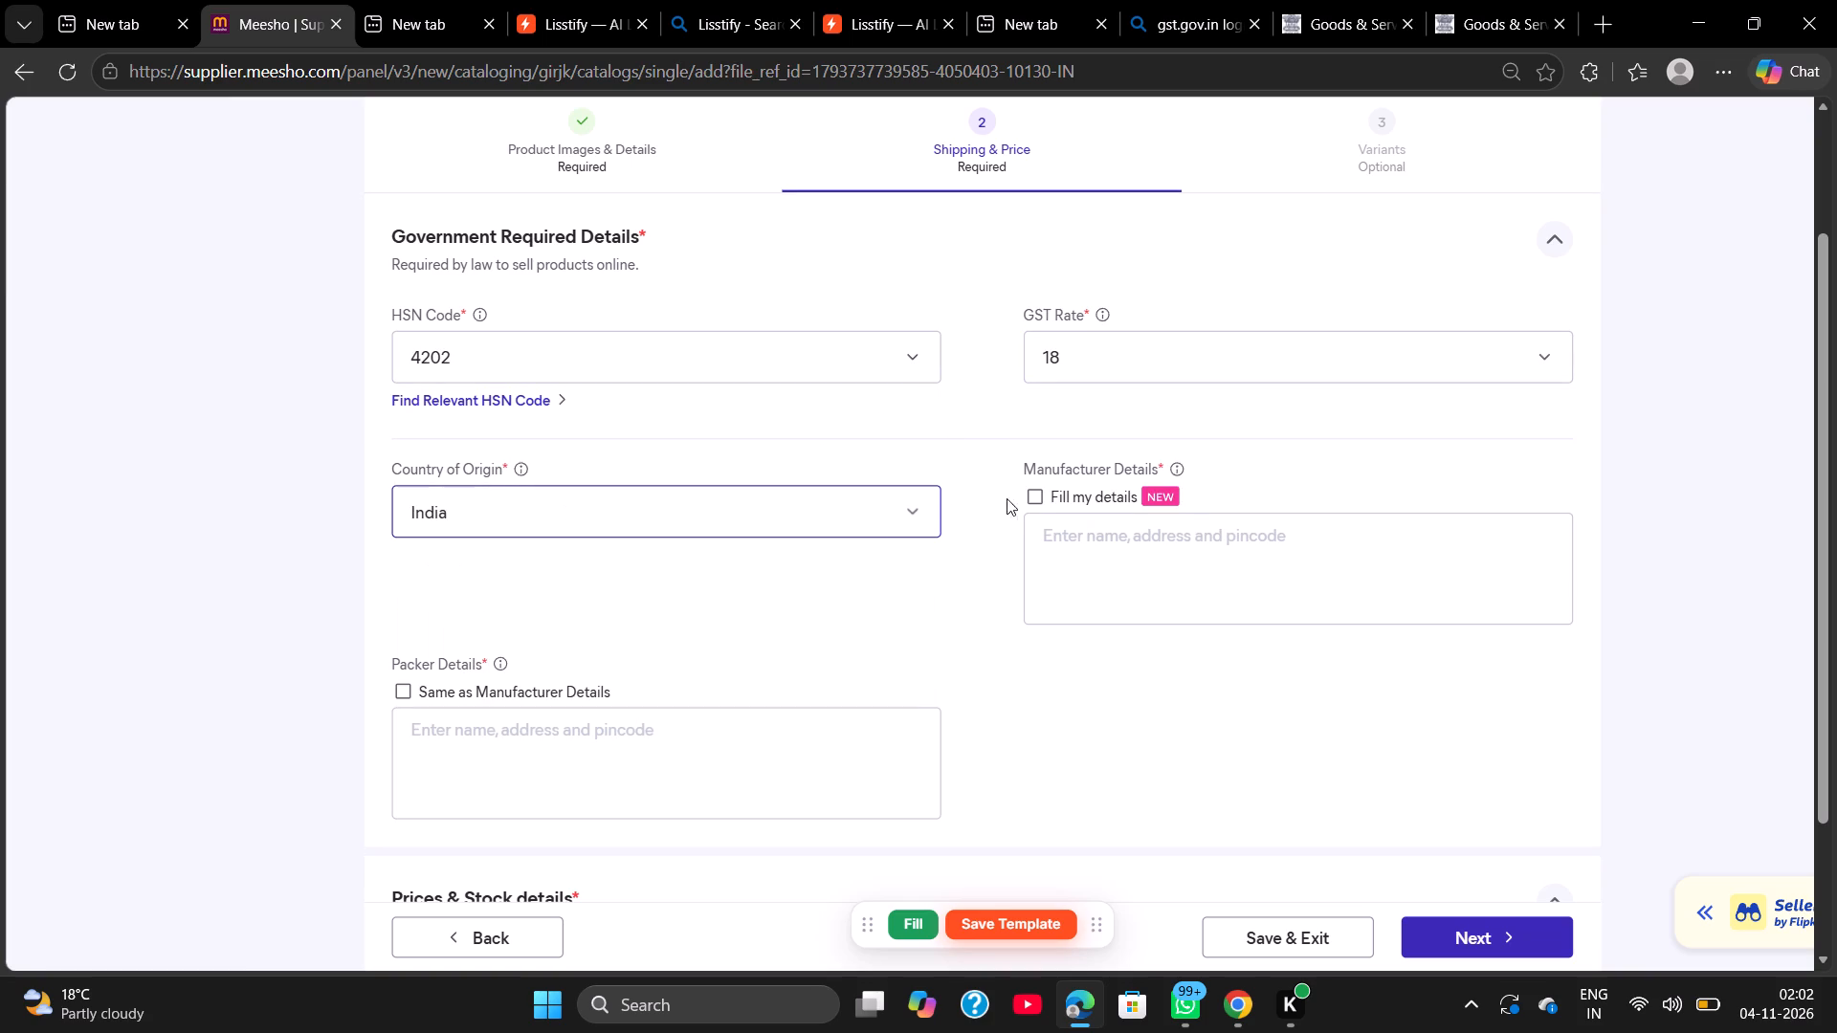
Fill the manufacturer details with the saved seller details and reuse them as the packer details.
{"action": "left_click", "coordinate": [1031, 495]}
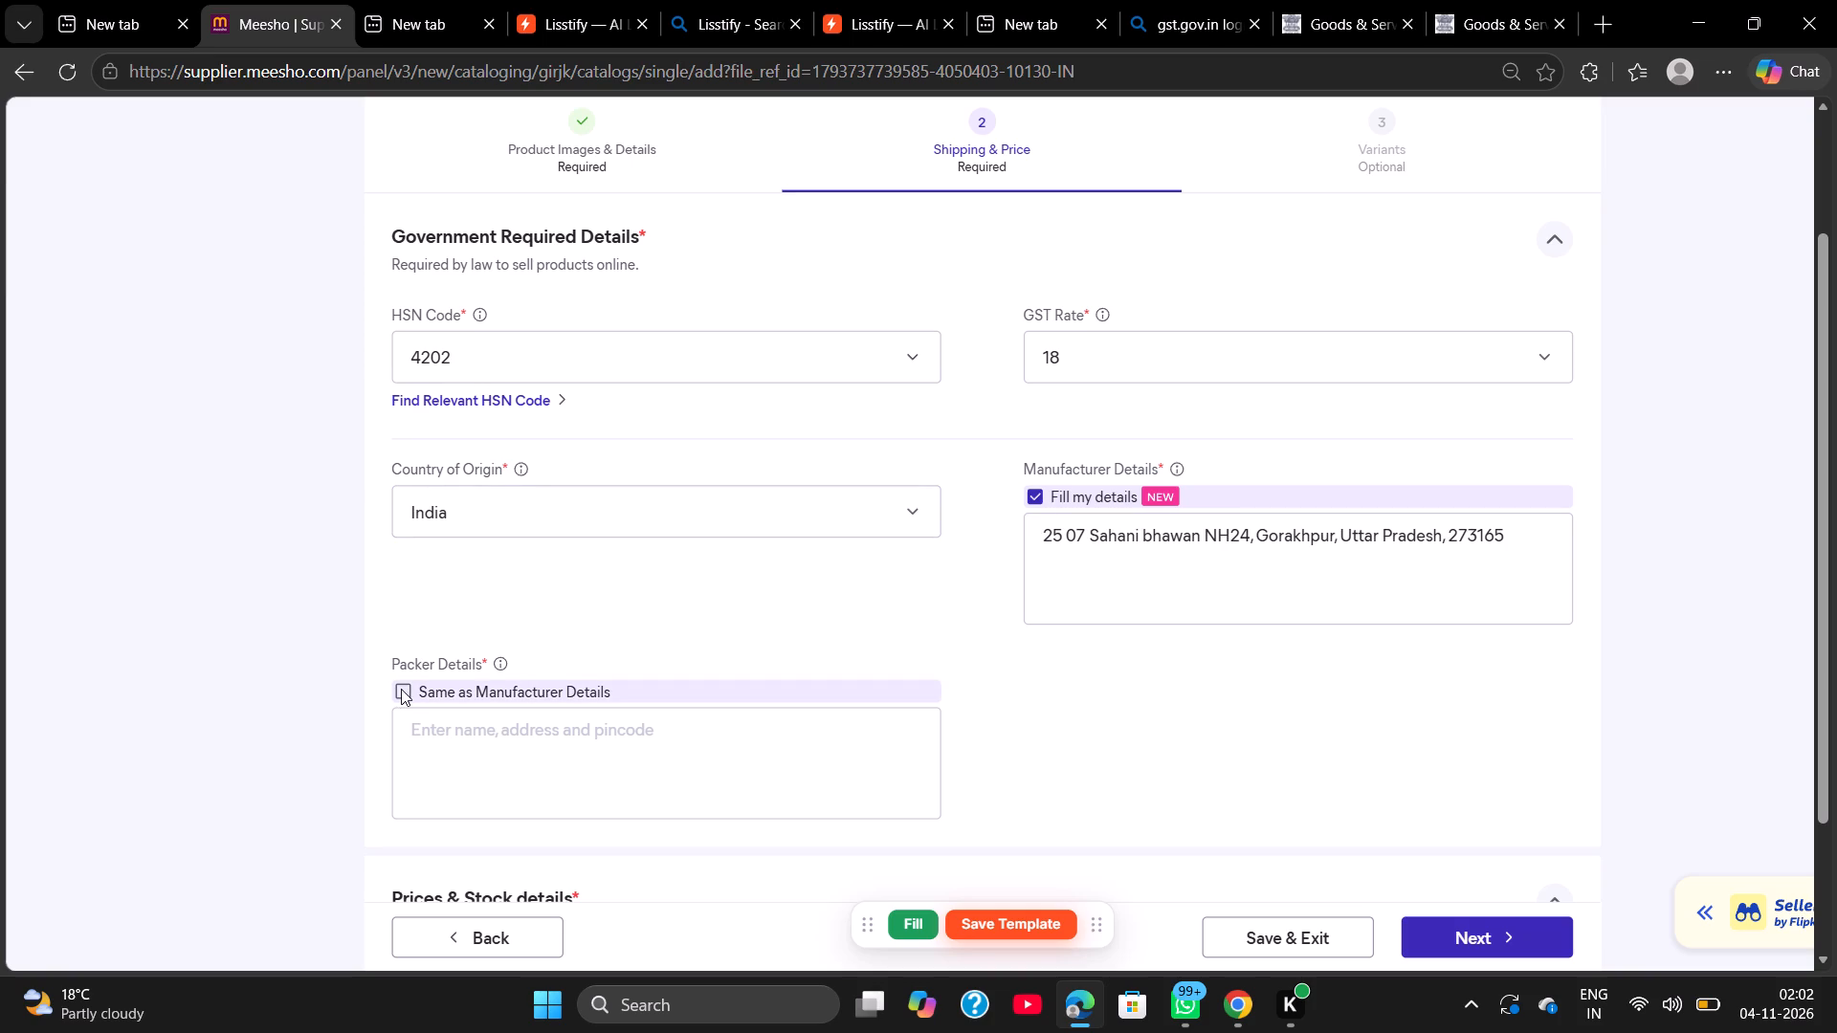
{"action": "left_click", "coordinate": [401, 689]}
Apply Free Size as the listing's size in the Prices & Stock details.
{"action": "scroll", "coordinate": [1013, 726], "scroll_direction": "down", "scroll_amount": 2}
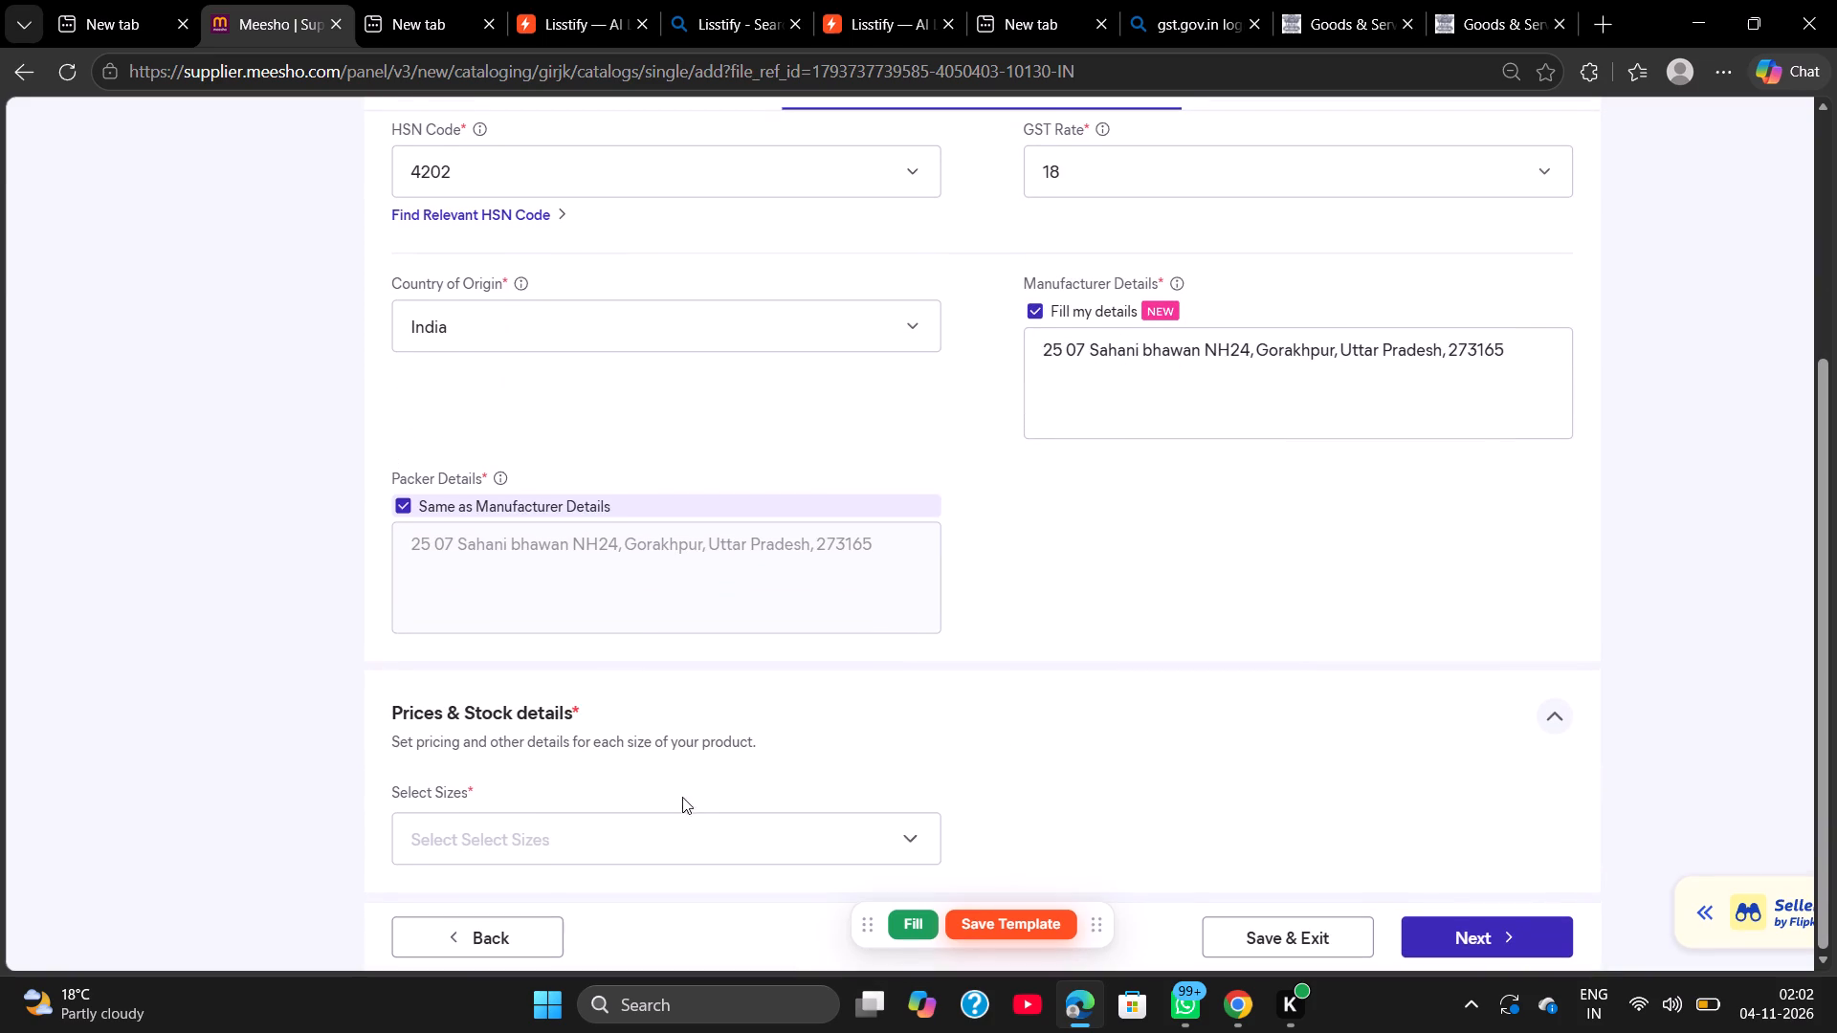
{"action": "left_click", "coordinate": [698, 833]}
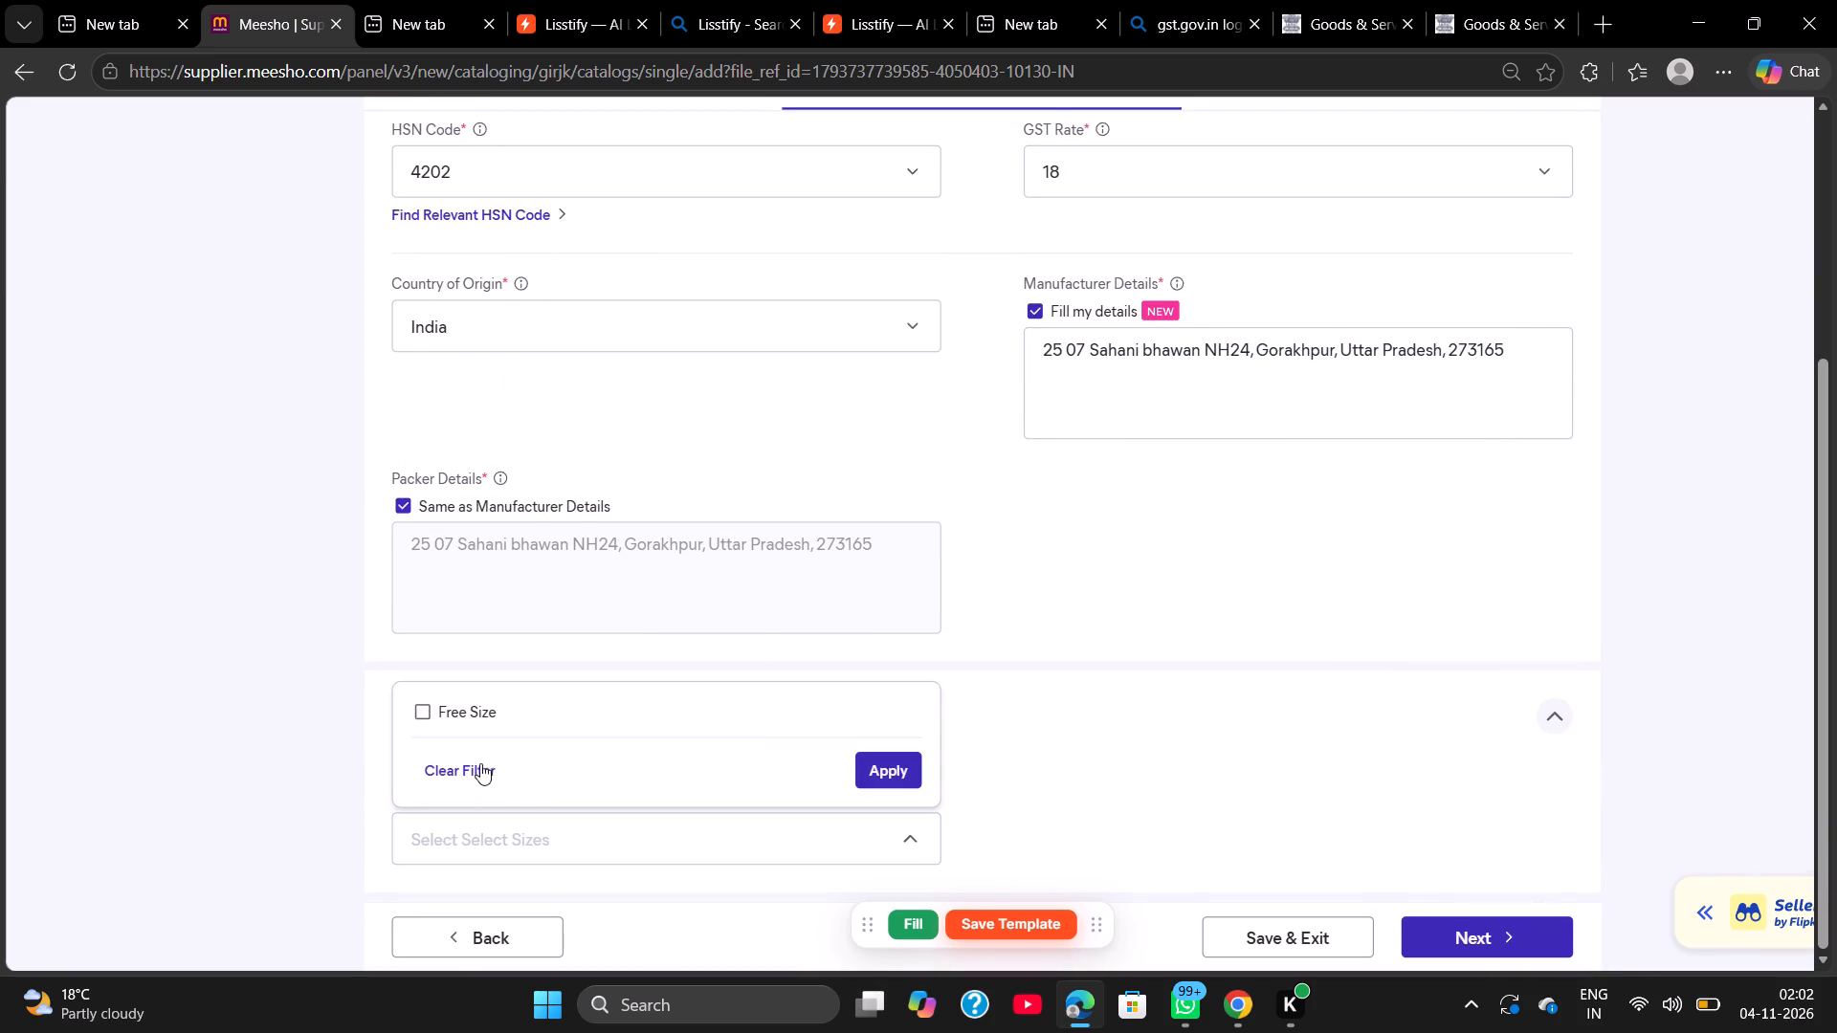
{"action": "left_click", "coordinate": [442, 705]}
{"action": "left_click", "coordinate": [861, 757]}
Set the Meesho Price for the Free Size row to 220.
{"action": "scroll", "coordinate": [861, 757], "scroll_direction": "down", "scroll_amount": 3}
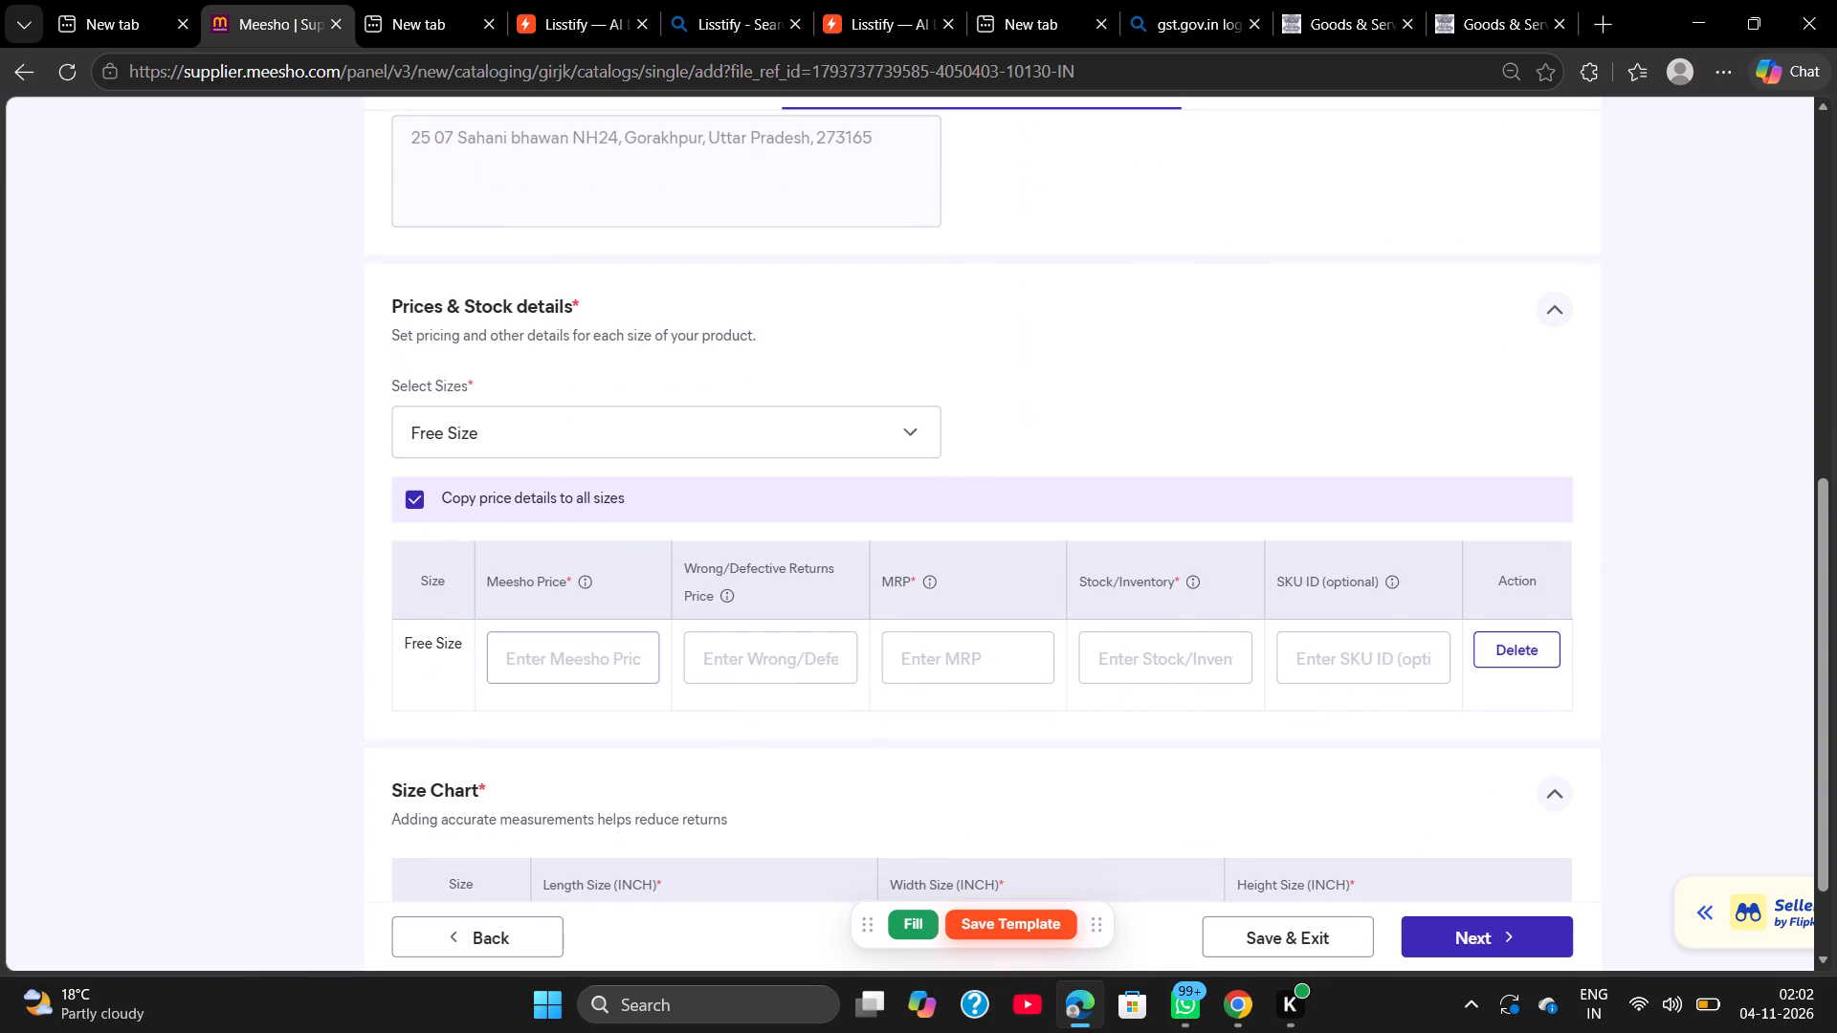
{"action": "left_click", "coordinate": [576, 646]}
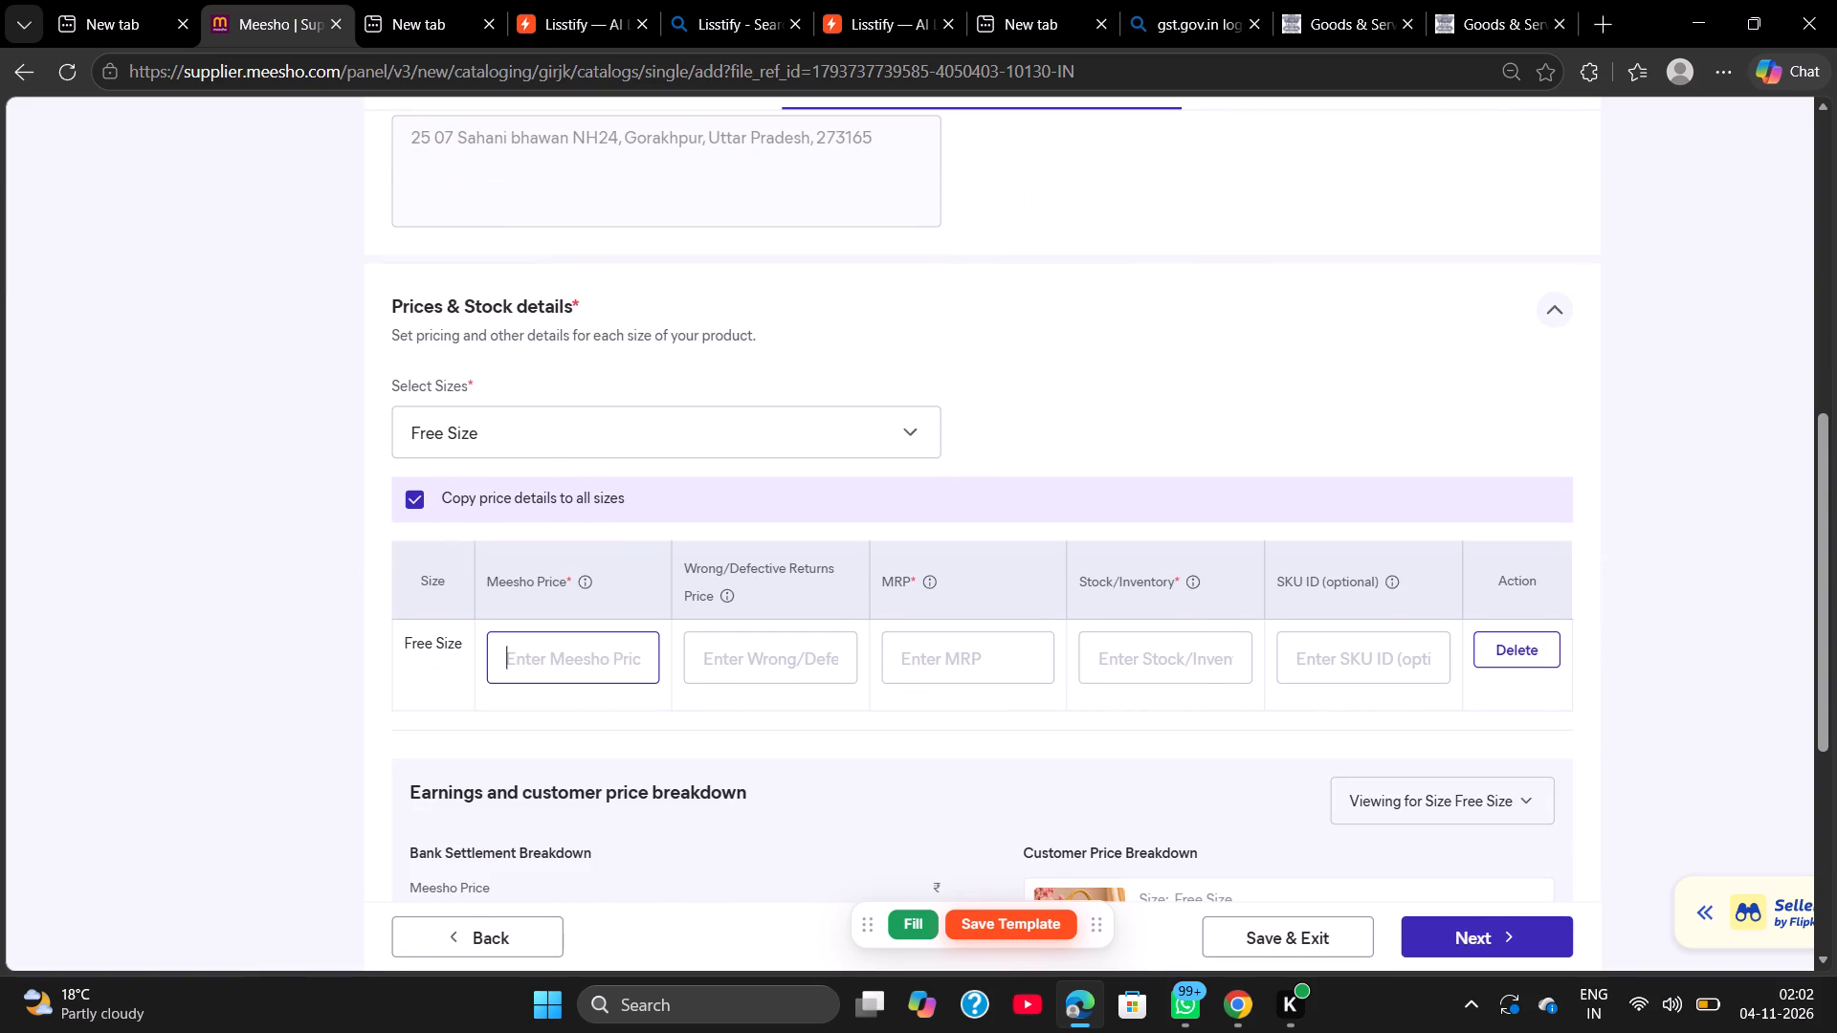
{"action": "type", "text": "22"}
{"action": "key", "text": "0"}
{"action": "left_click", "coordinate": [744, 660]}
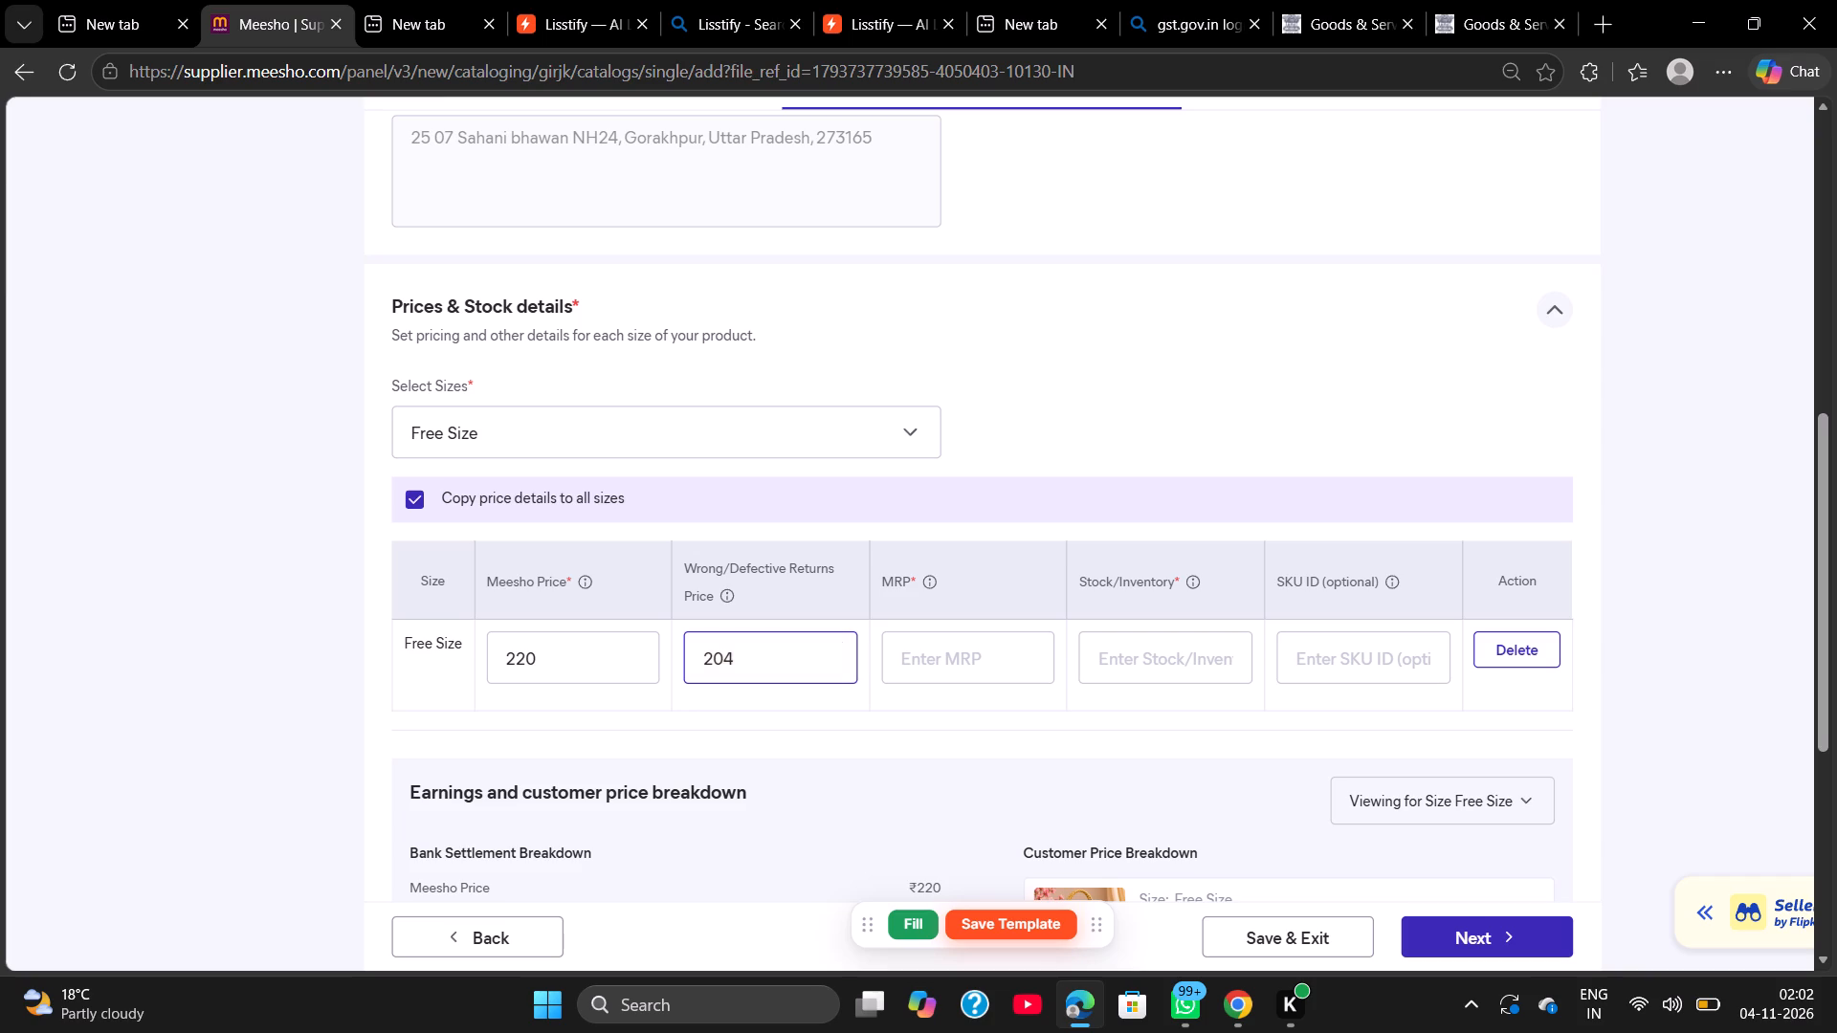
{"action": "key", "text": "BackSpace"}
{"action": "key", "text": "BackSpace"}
Set the Free Size row's Meesho Price to 200 and its Wrong/Defective Returns Price to 194.
{"action": "left_click", "coordinate": [523, 653]}
{"action": "key", "text": "BackSpace"}
{"action": "key", "text": "0"}
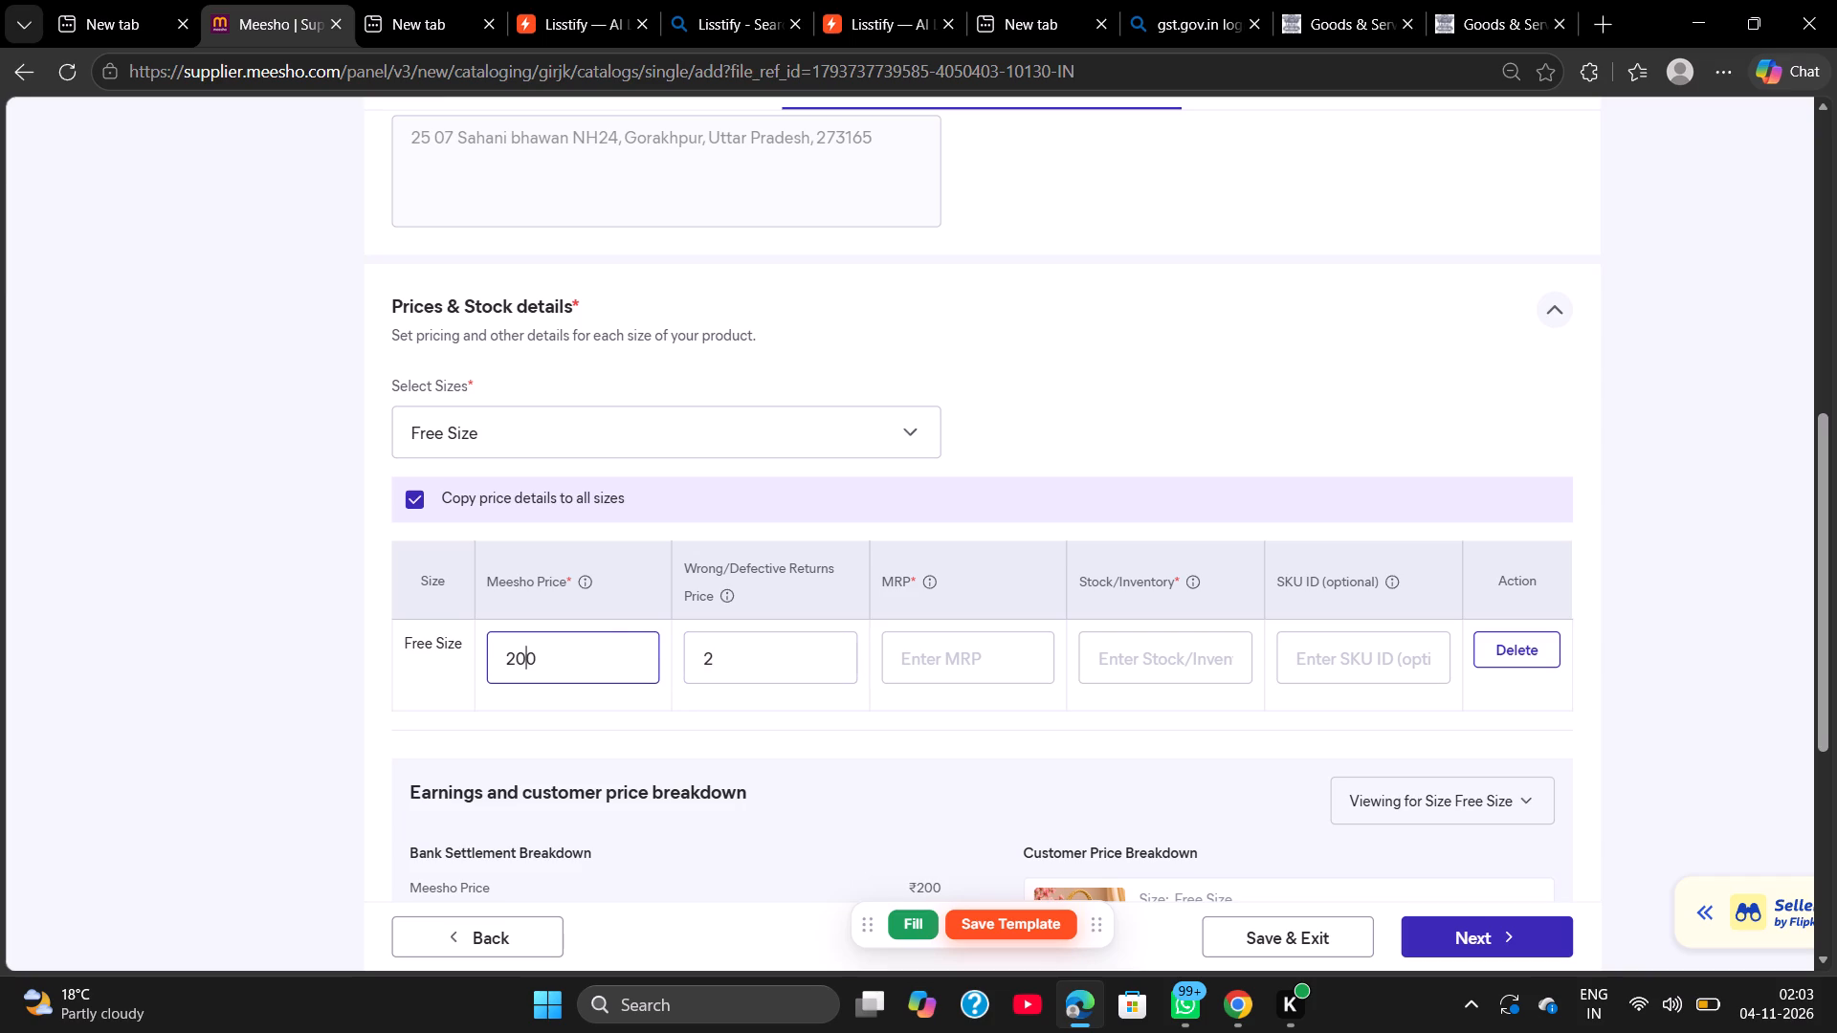
{"action": "left_click", "coordinate": [744, 656]}
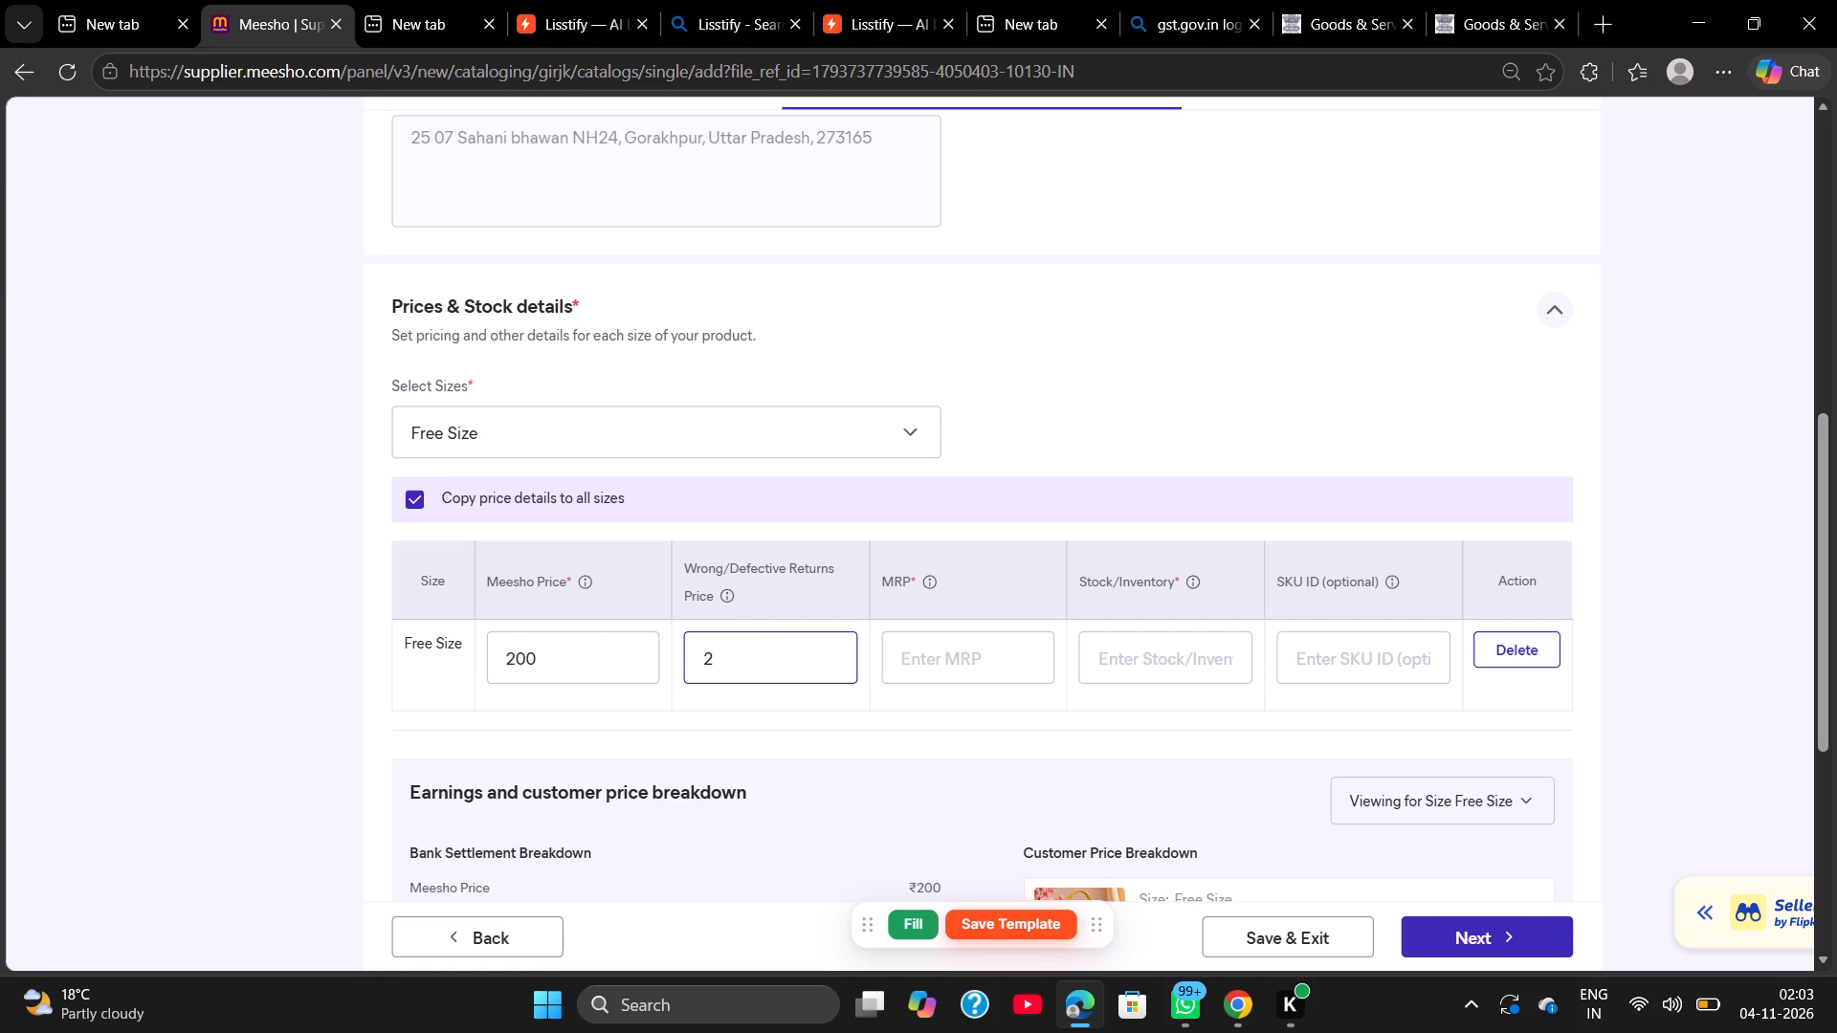
{"action": "key", "text": "BackSpace"}
{"action": "key", "text": "1"}
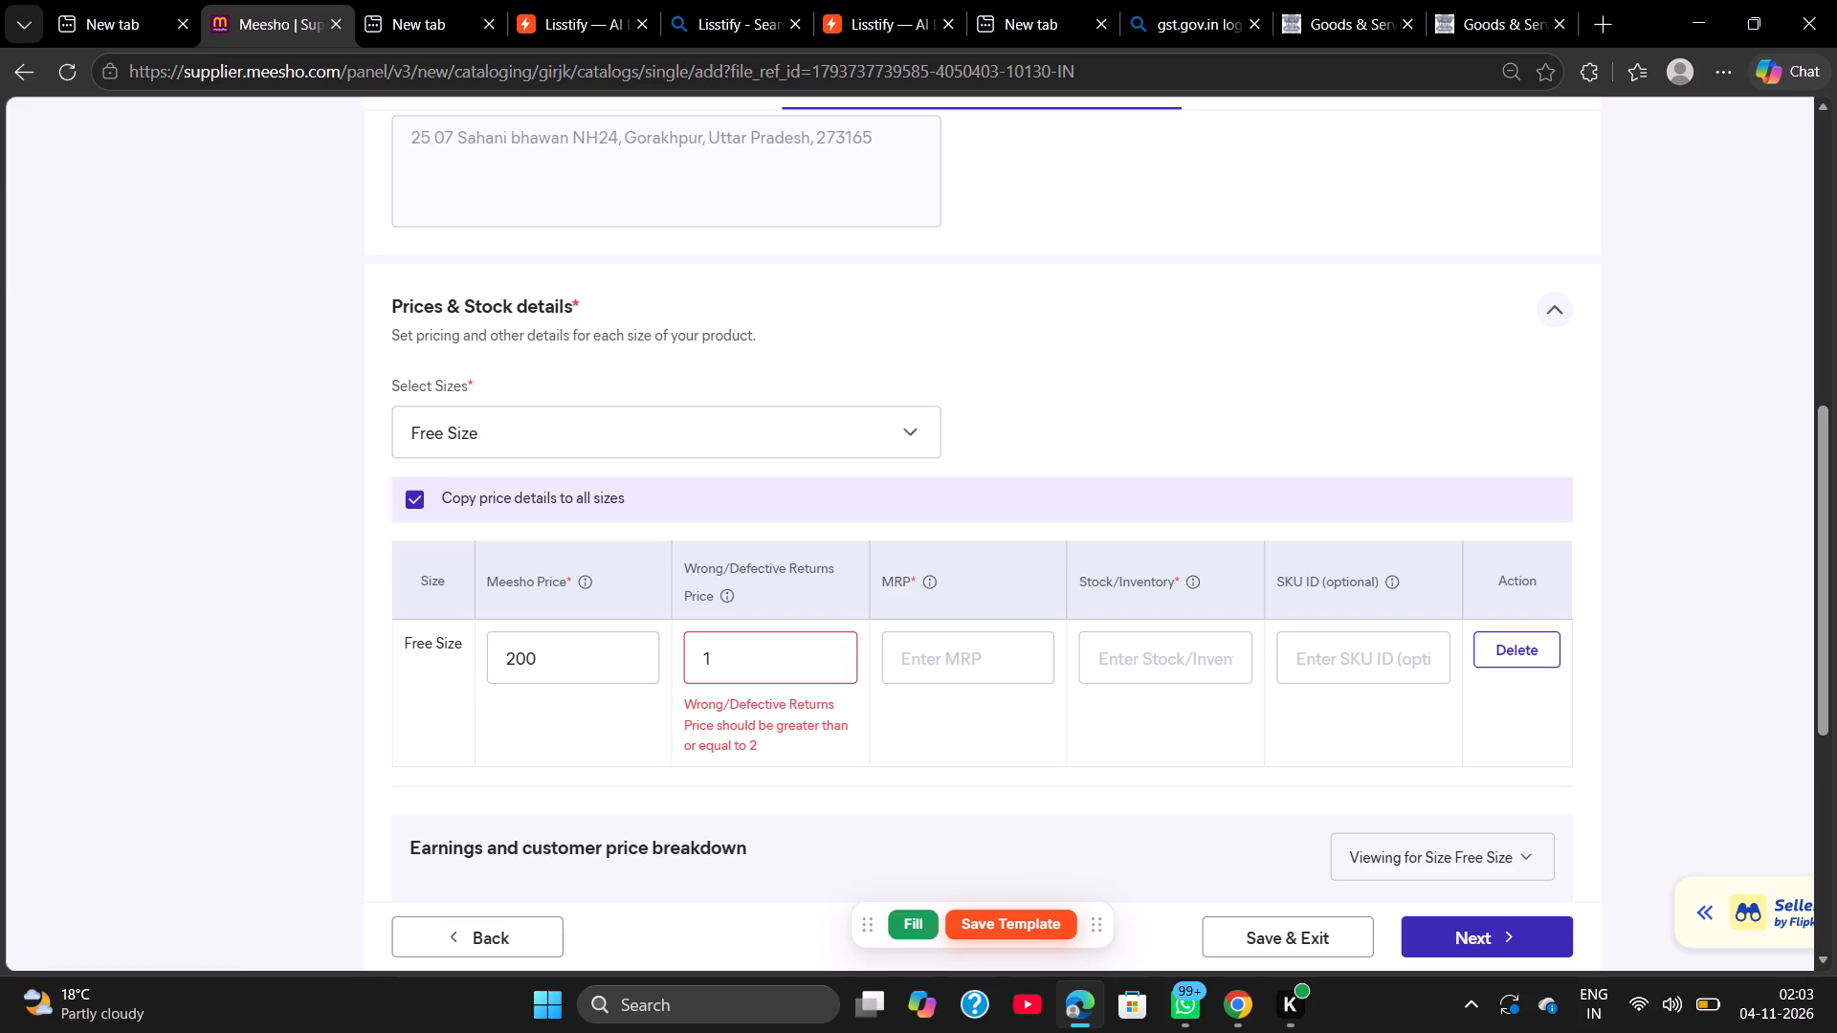
{"action": "key", "text": "9"}
{"action": "key", "text": "4"}
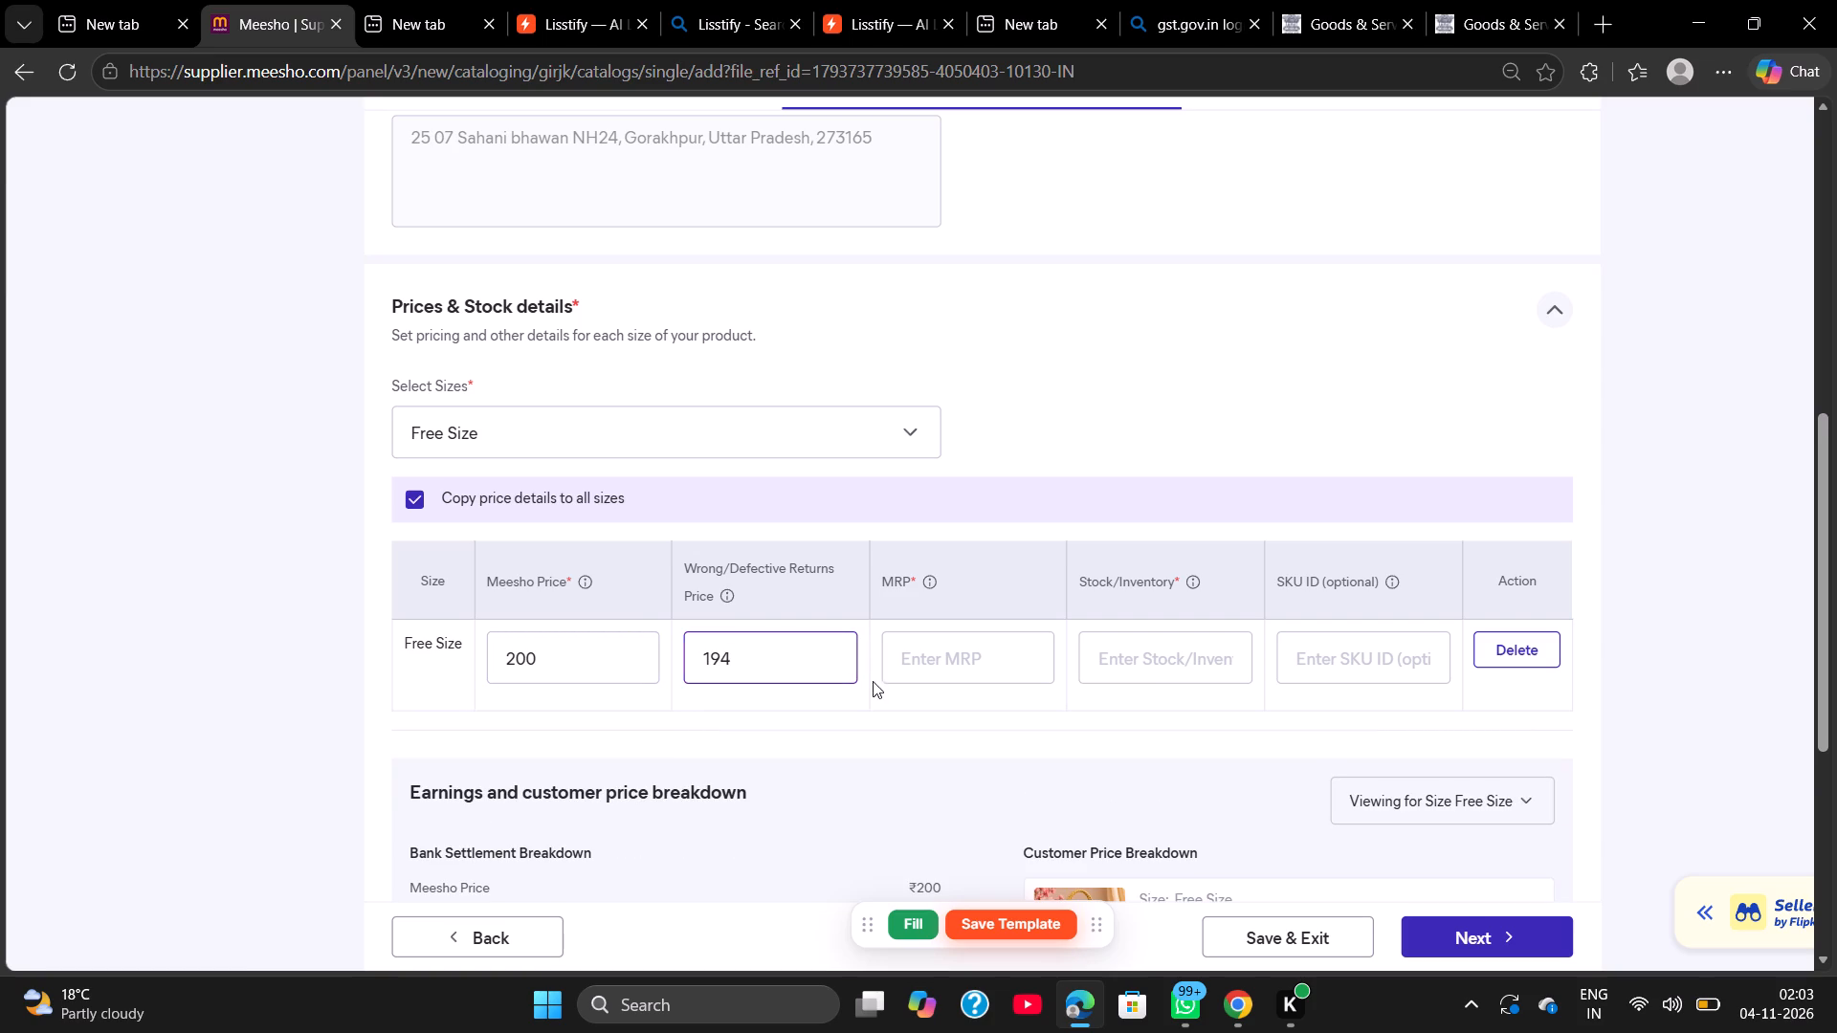
Enter an MRP of 399 and a stock quantity of 1000 for the Free Size row.
{"action": "left_click", "coordinate": [927, 661]}
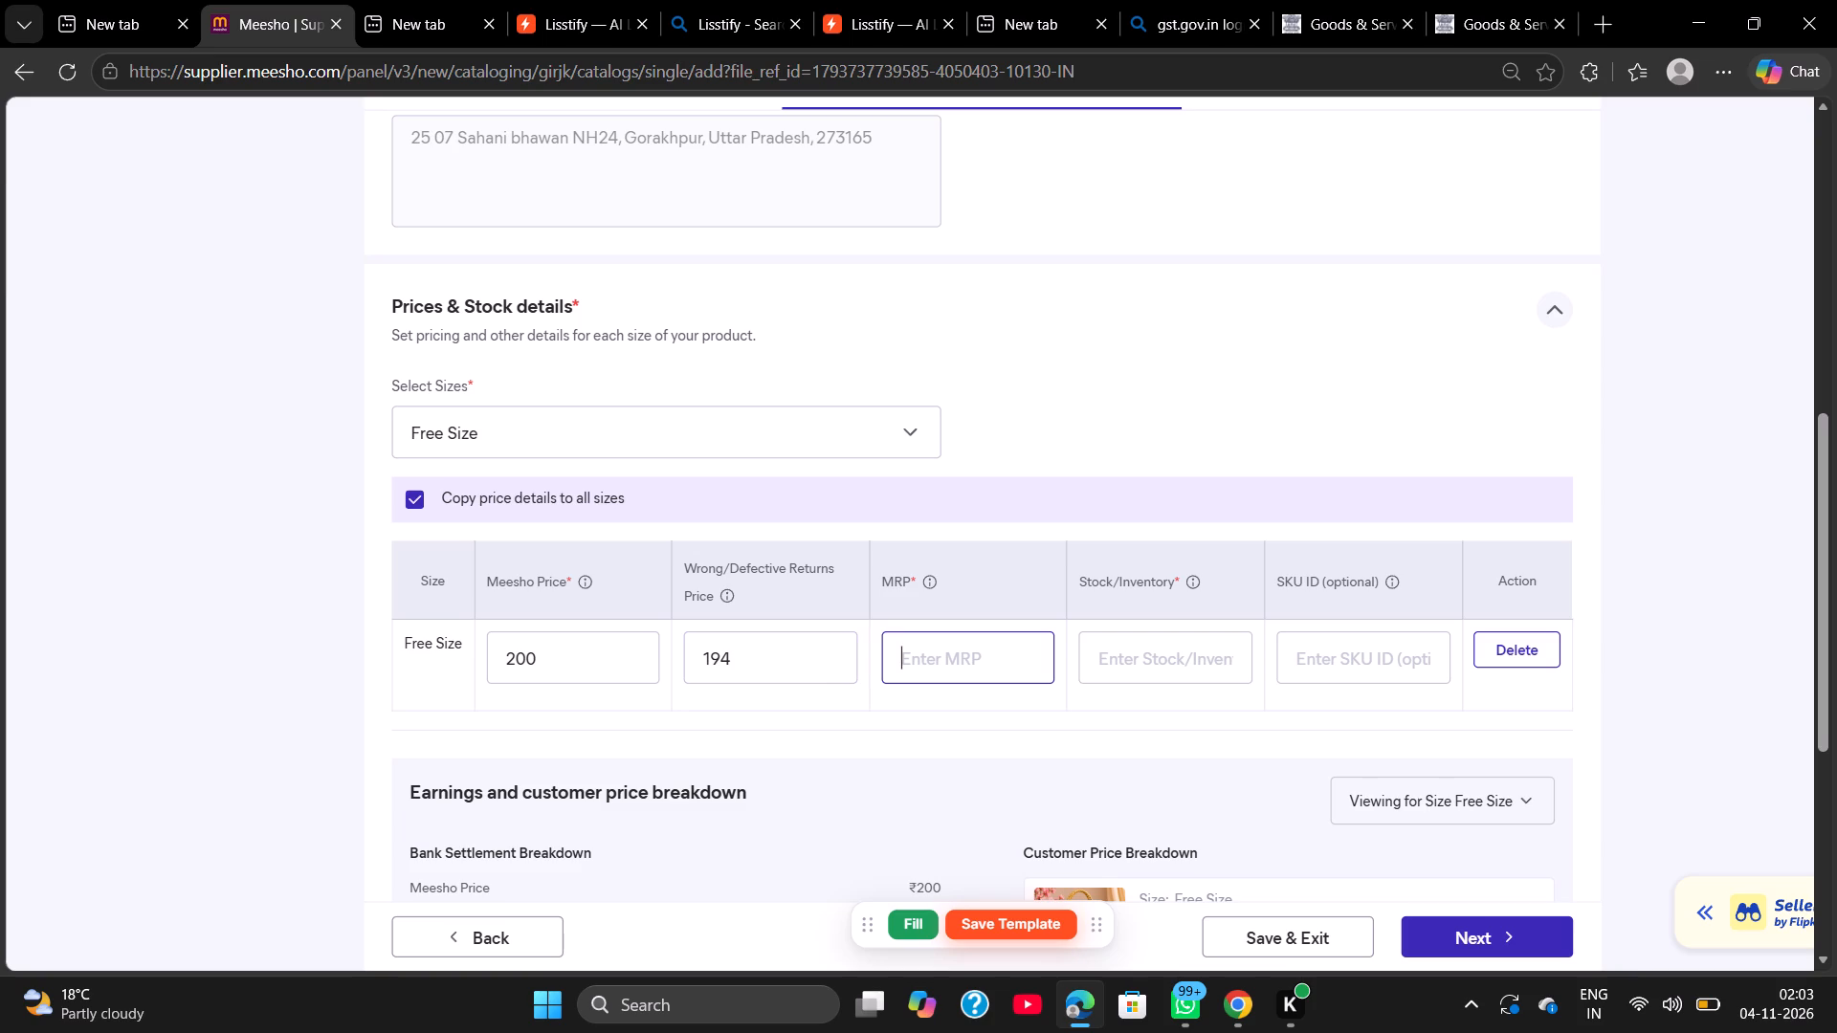
{"action": "key", "text": "3"}
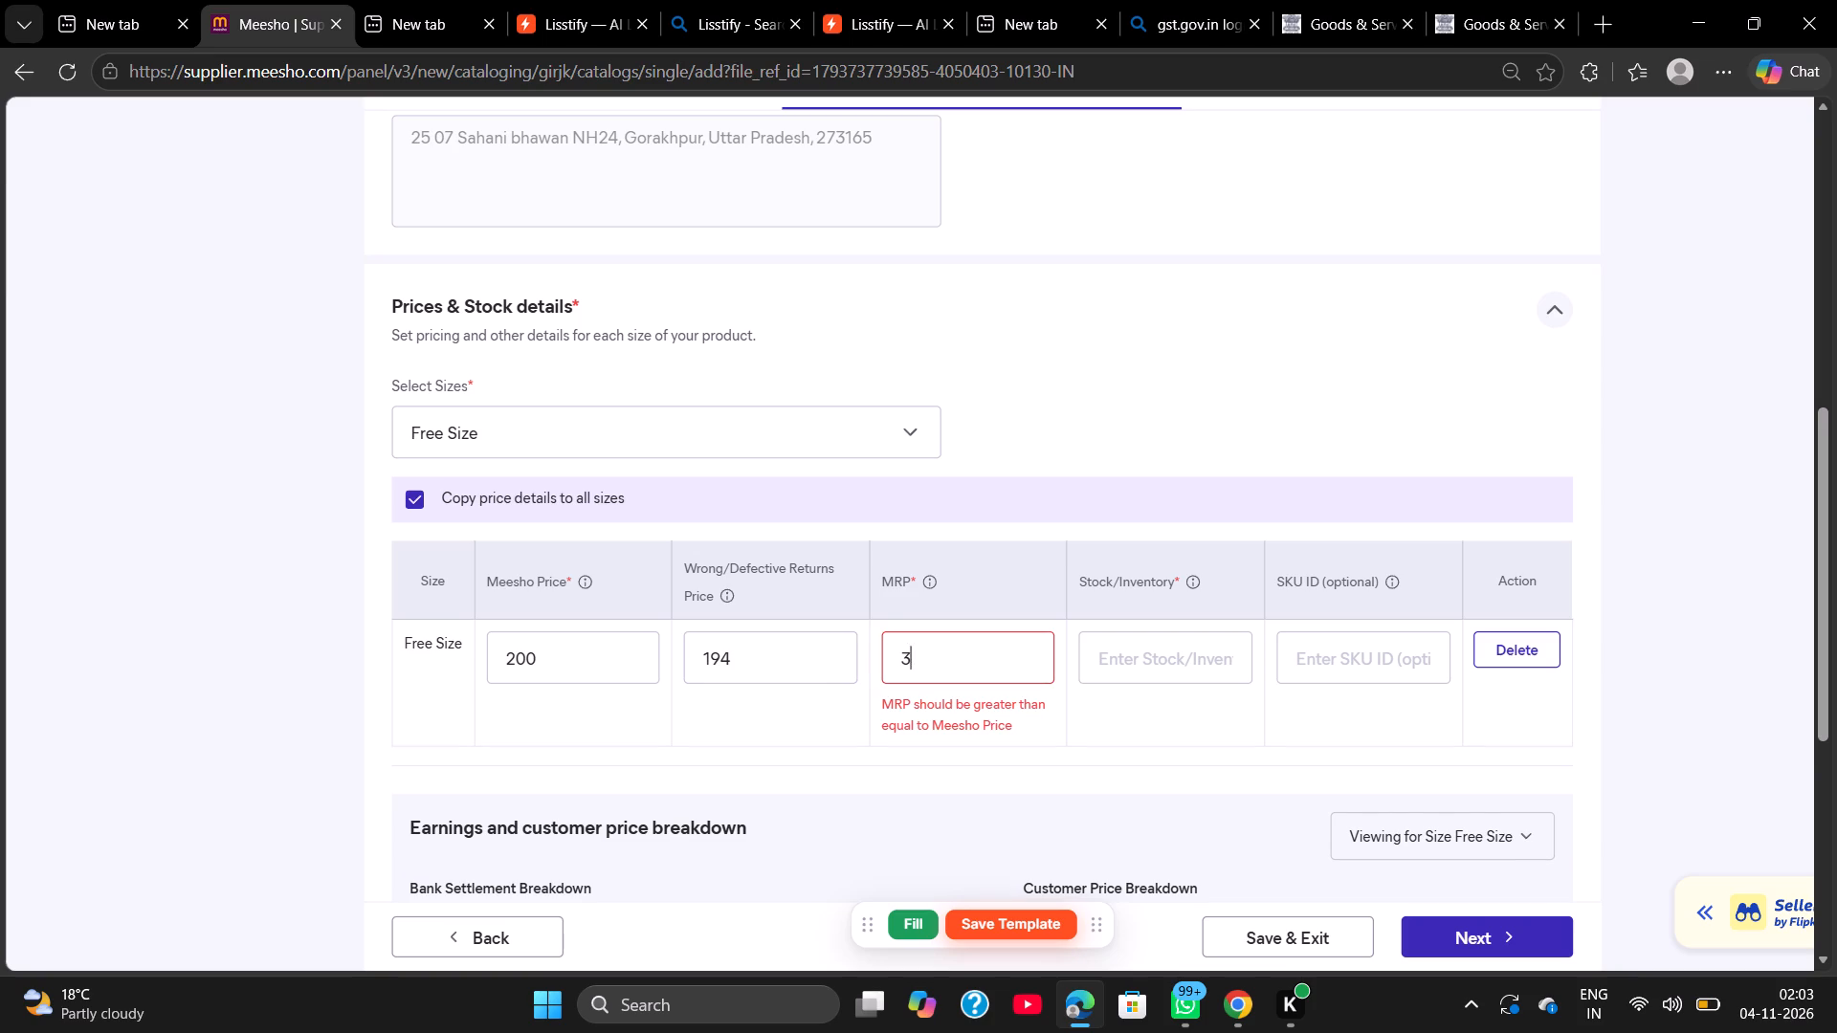
{"action": "type", "text": "99"}
{"action": "left_click", "coordinate": [1137, 670]}
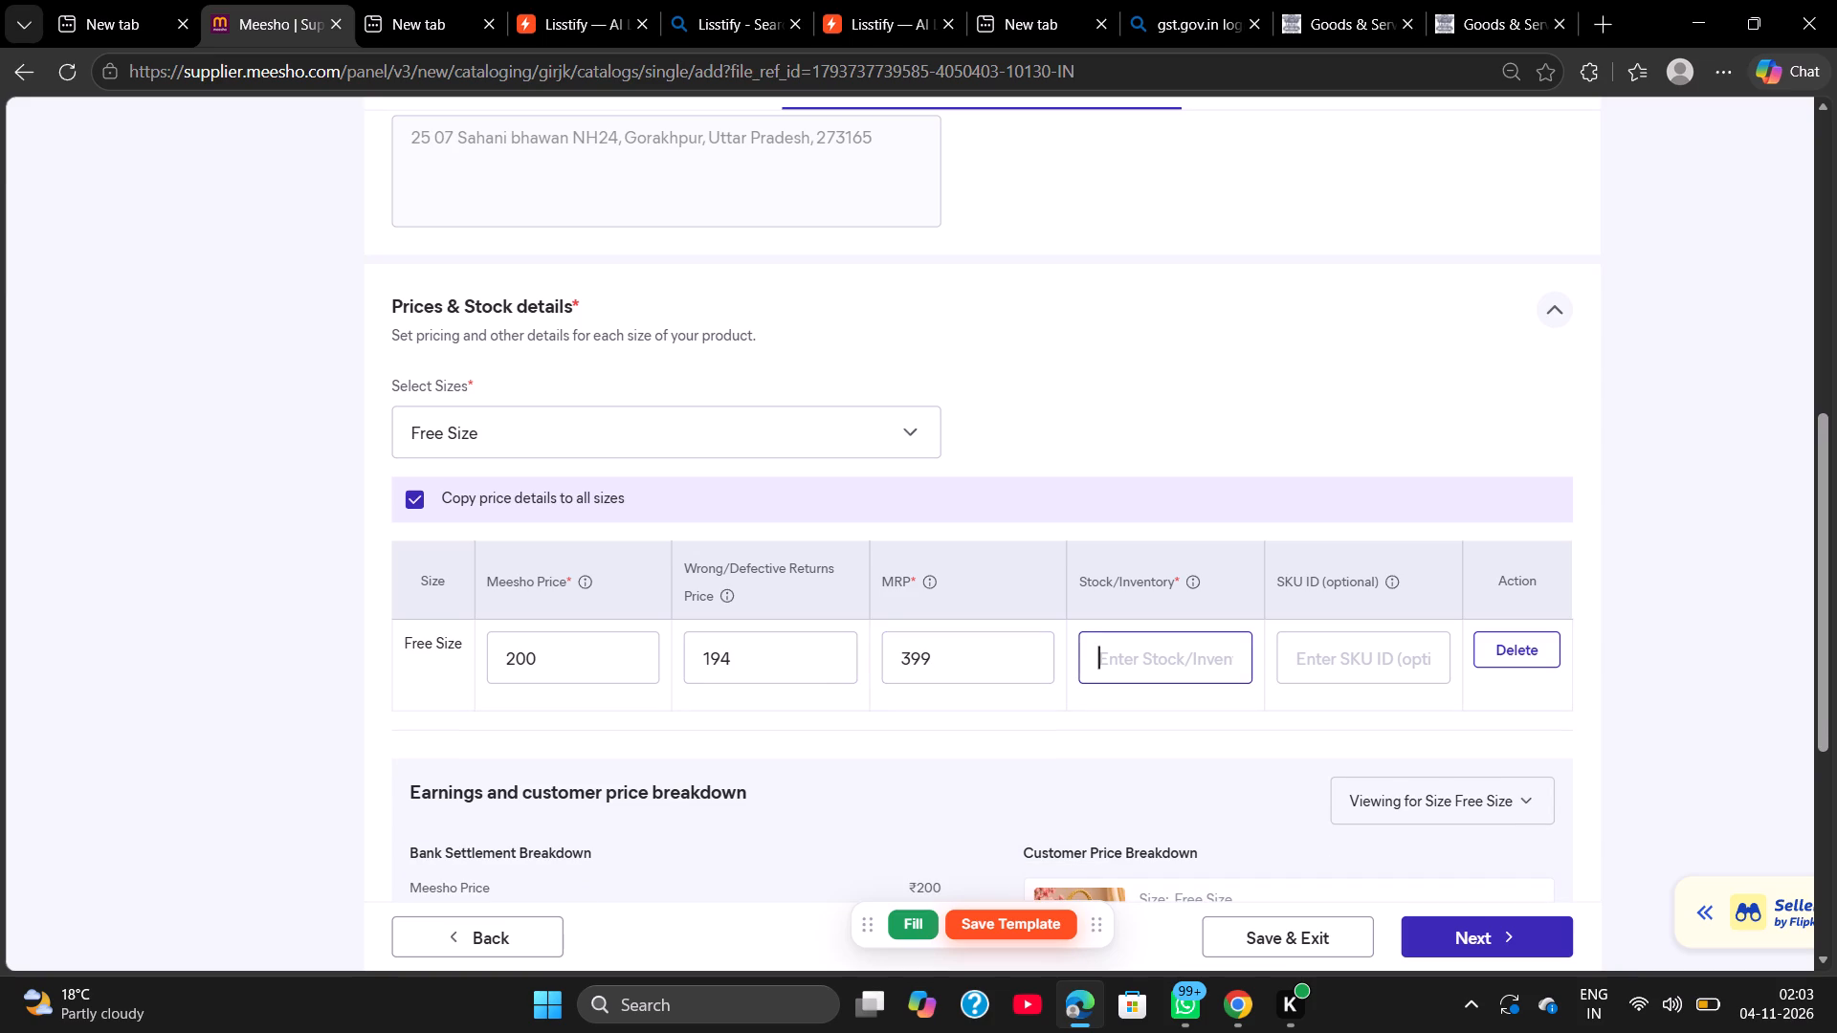
{"action": "type", "text": "1000"}
Fill the Free Size size chart with length 10, width 2 and height 10 inches, and continue to the Variants stage.
{"action": "scroll", "coordinate": [1137, 670], "scroll_direction": "down", "scroll_amount": 4}
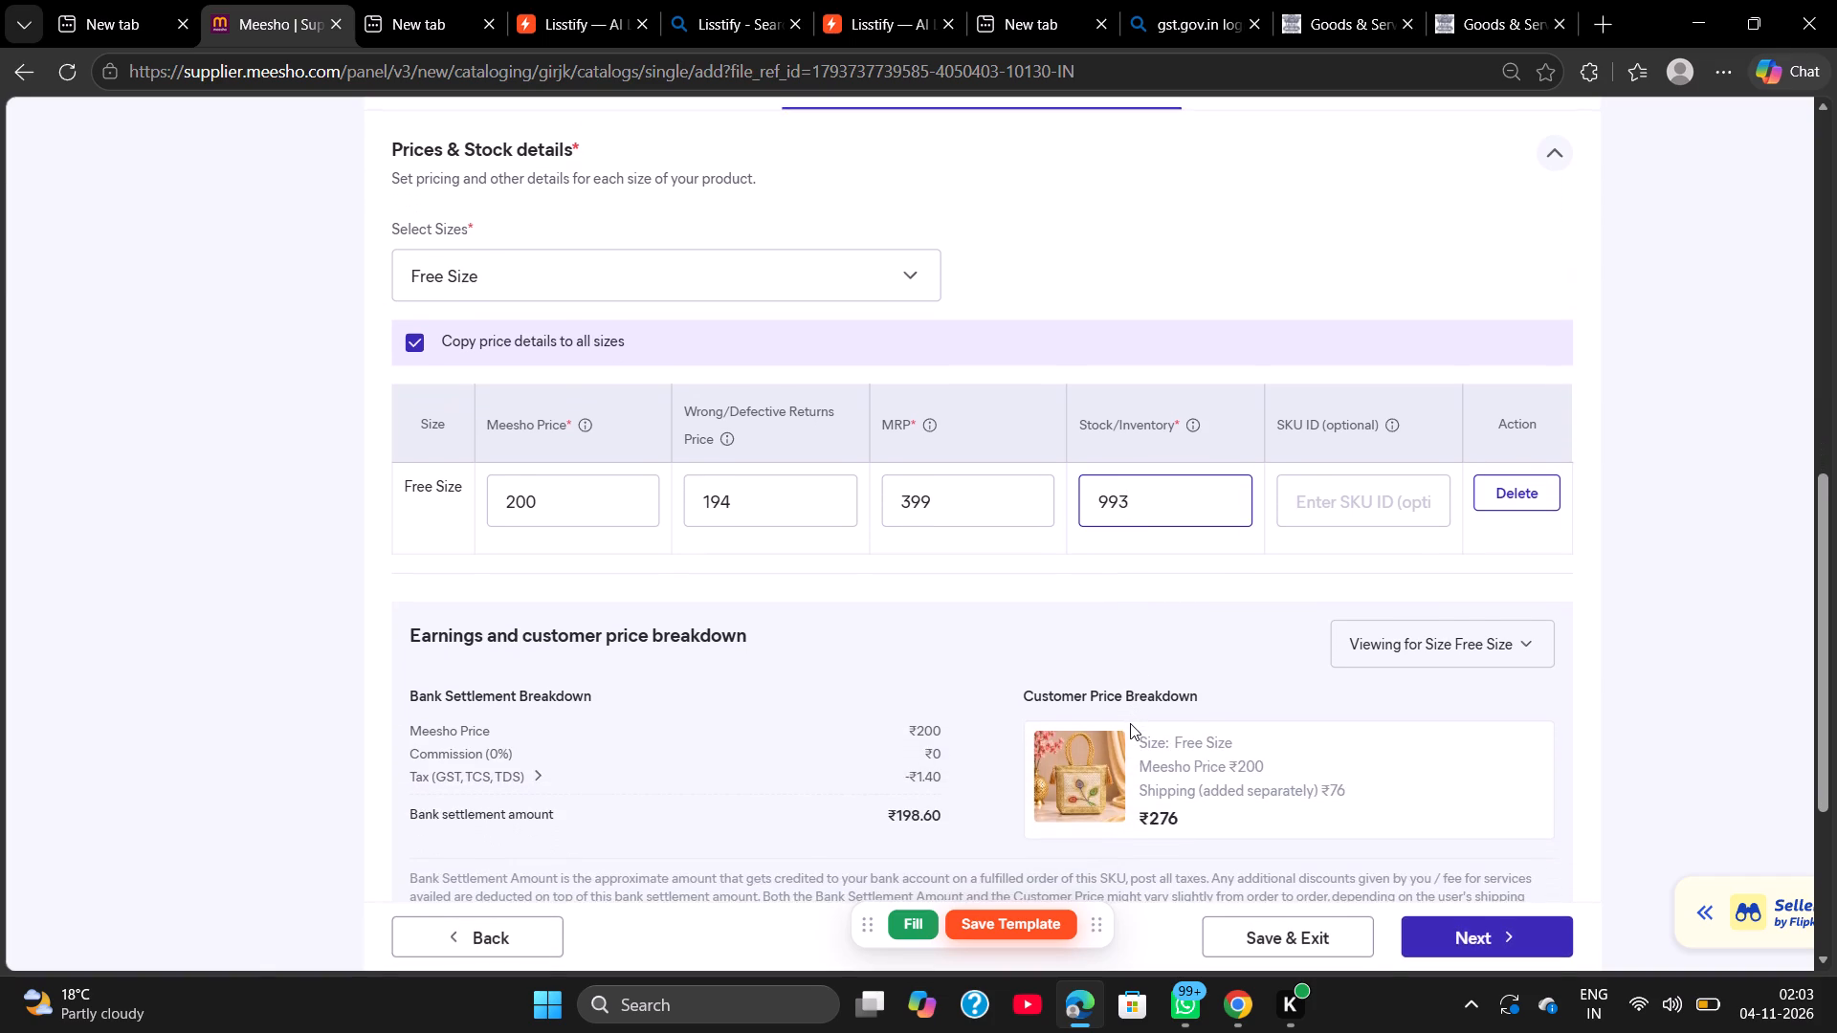
{"action": "scroll", "coordinate": [1130, 723], "scroll_direction": "down", "scroll_amount": 2}
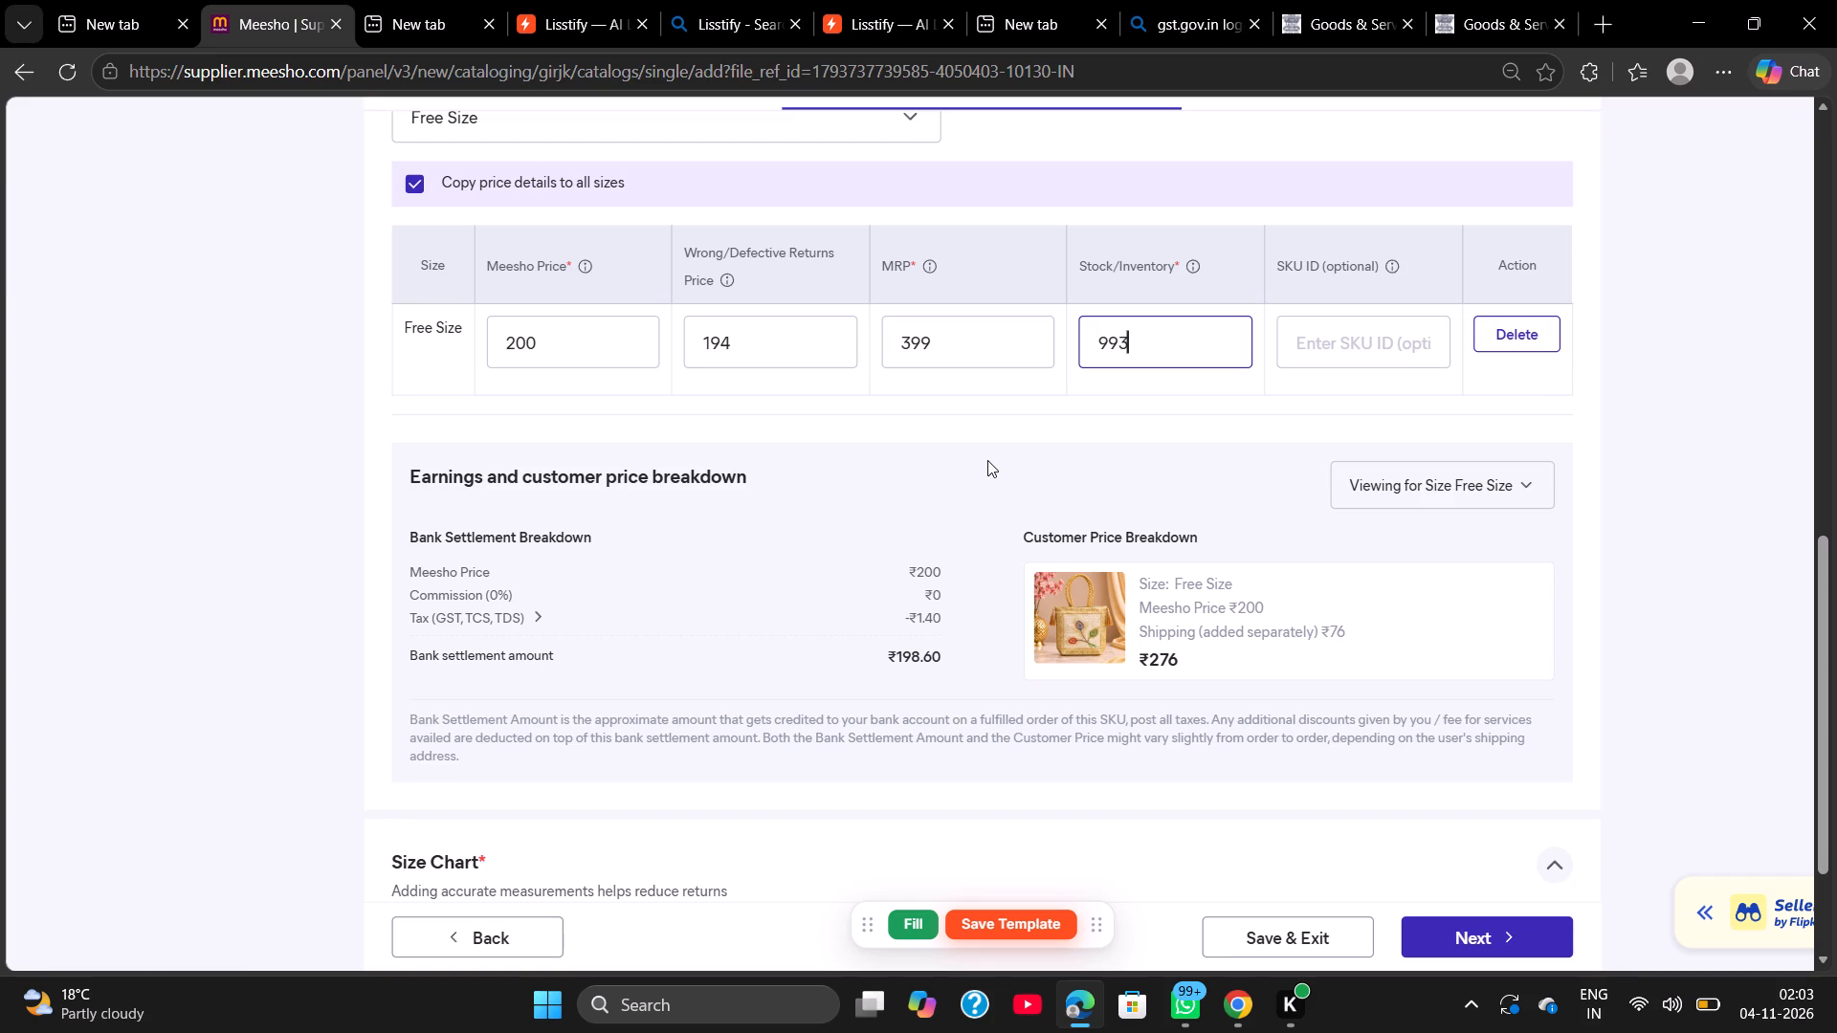
{"action": "scroll", "coordinate": [987, 460], "scroll_direction": "down", "scroll_amount": 3}
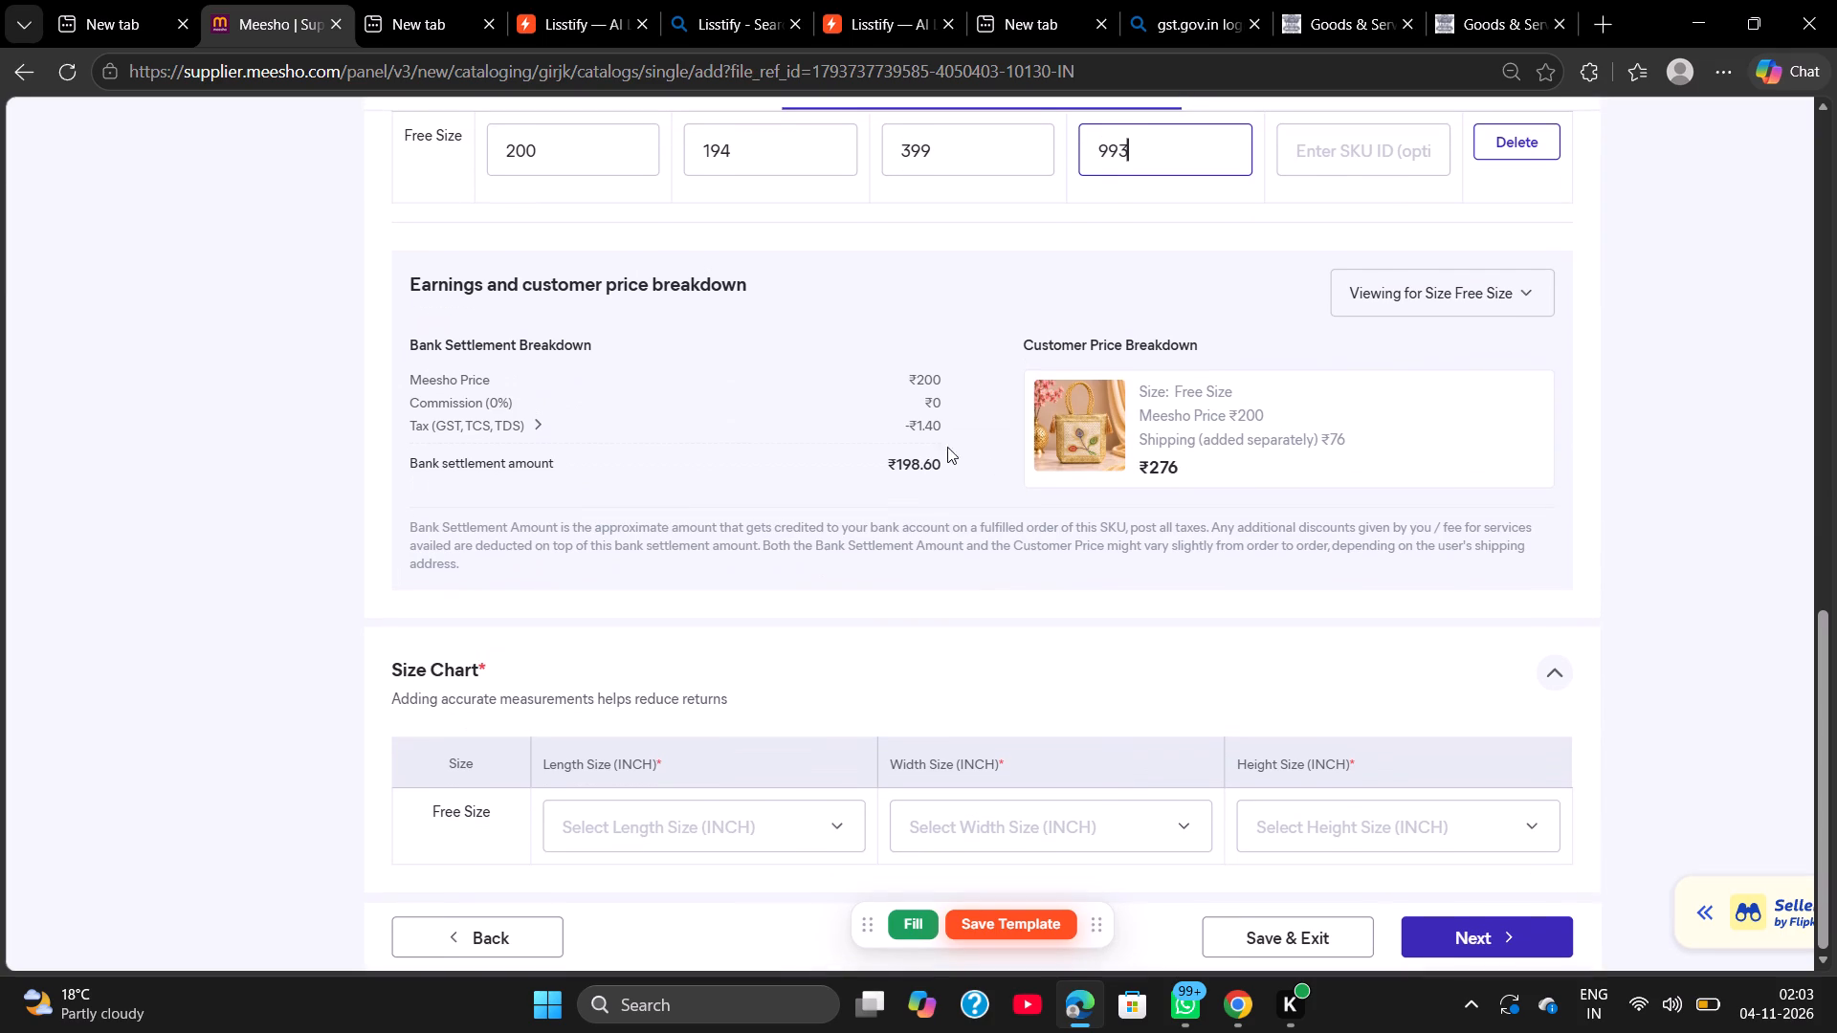
{"action": "scroll", "coordinate": [1059, 590], "scroll_direction": "down", "scroll_amount": 2}
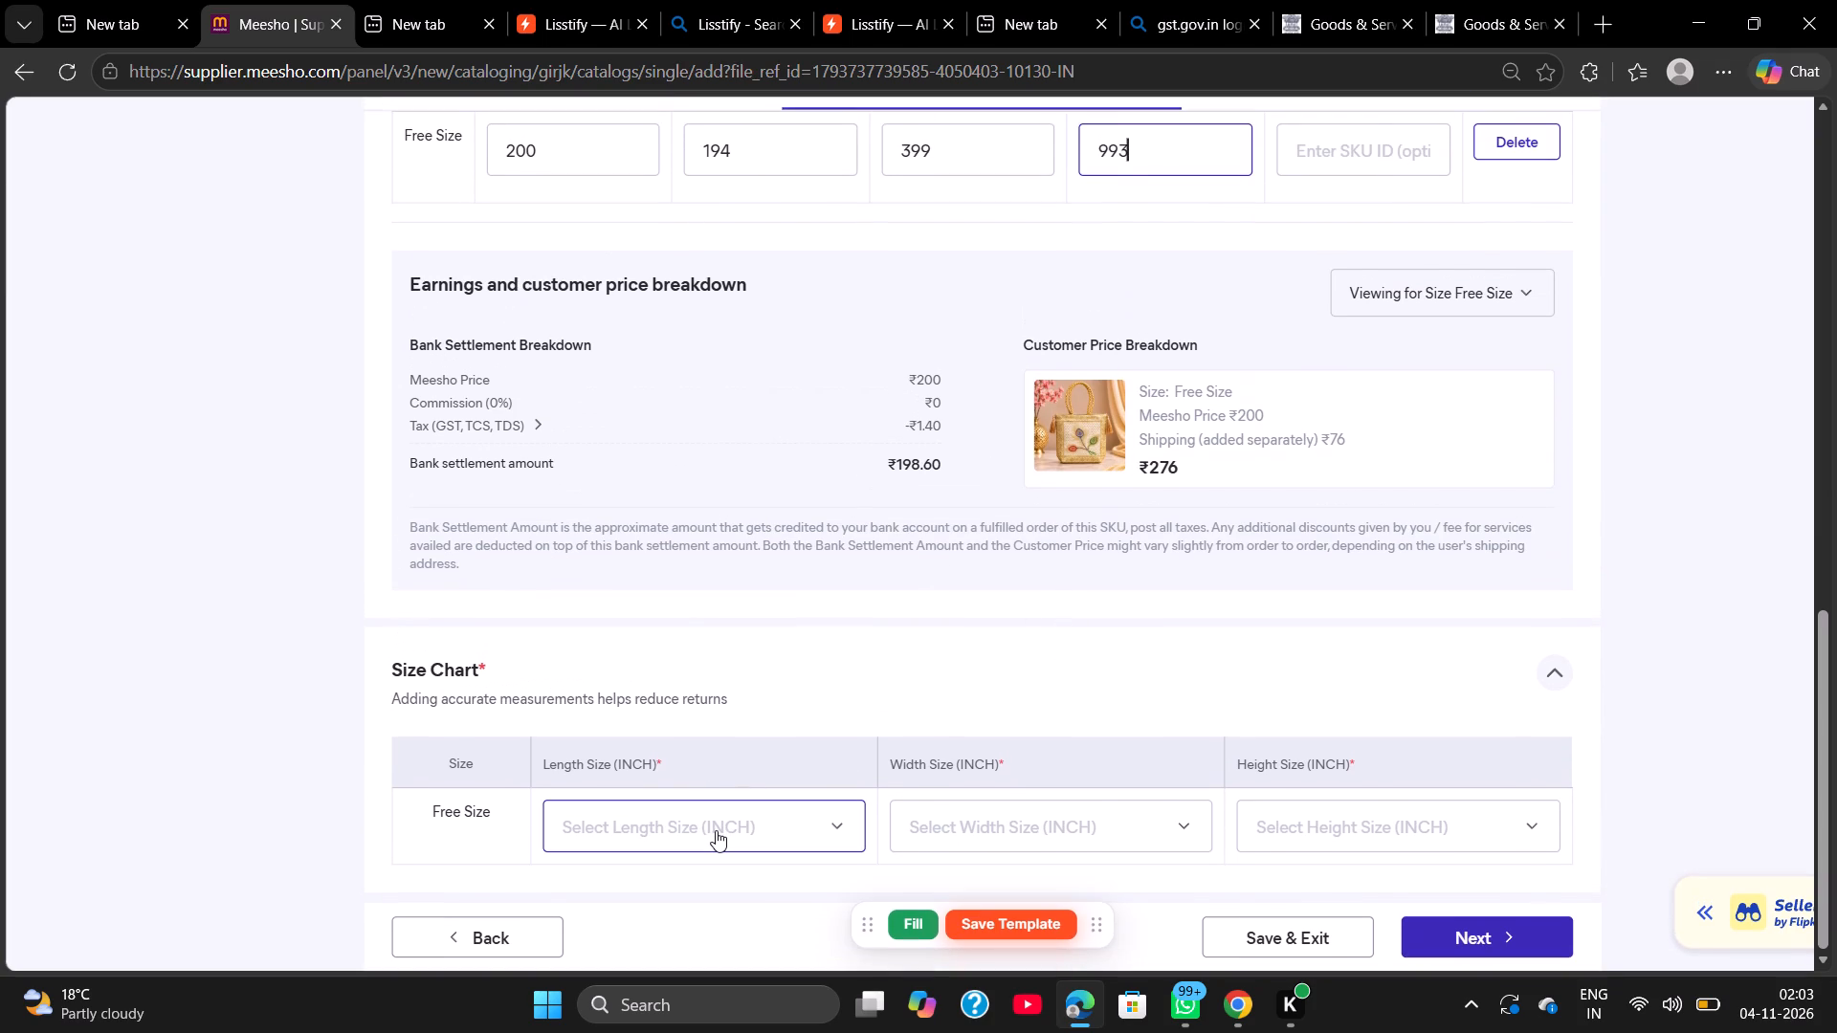
{"action": "left_click", "coordinate": [716, 830]}
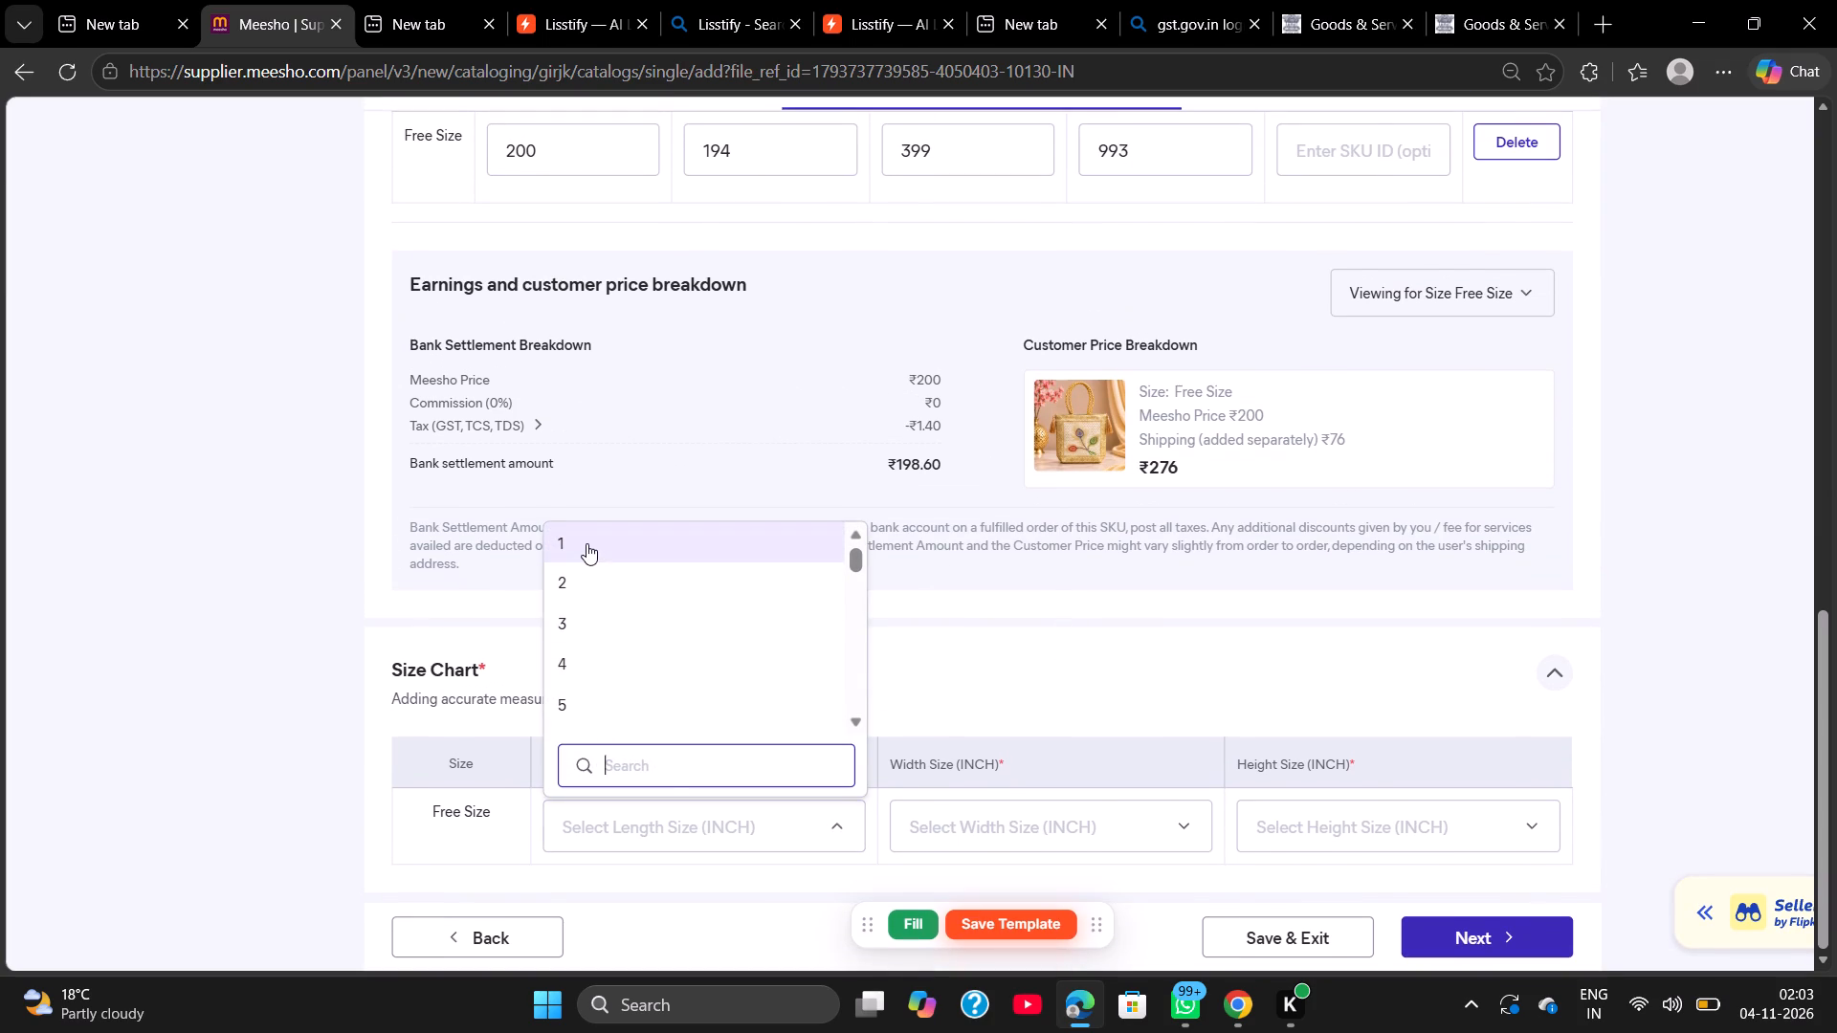
{"action": "scroll", "coordinate": [613, 685], "scroll_direction": "down", "scroll_amount": 2}
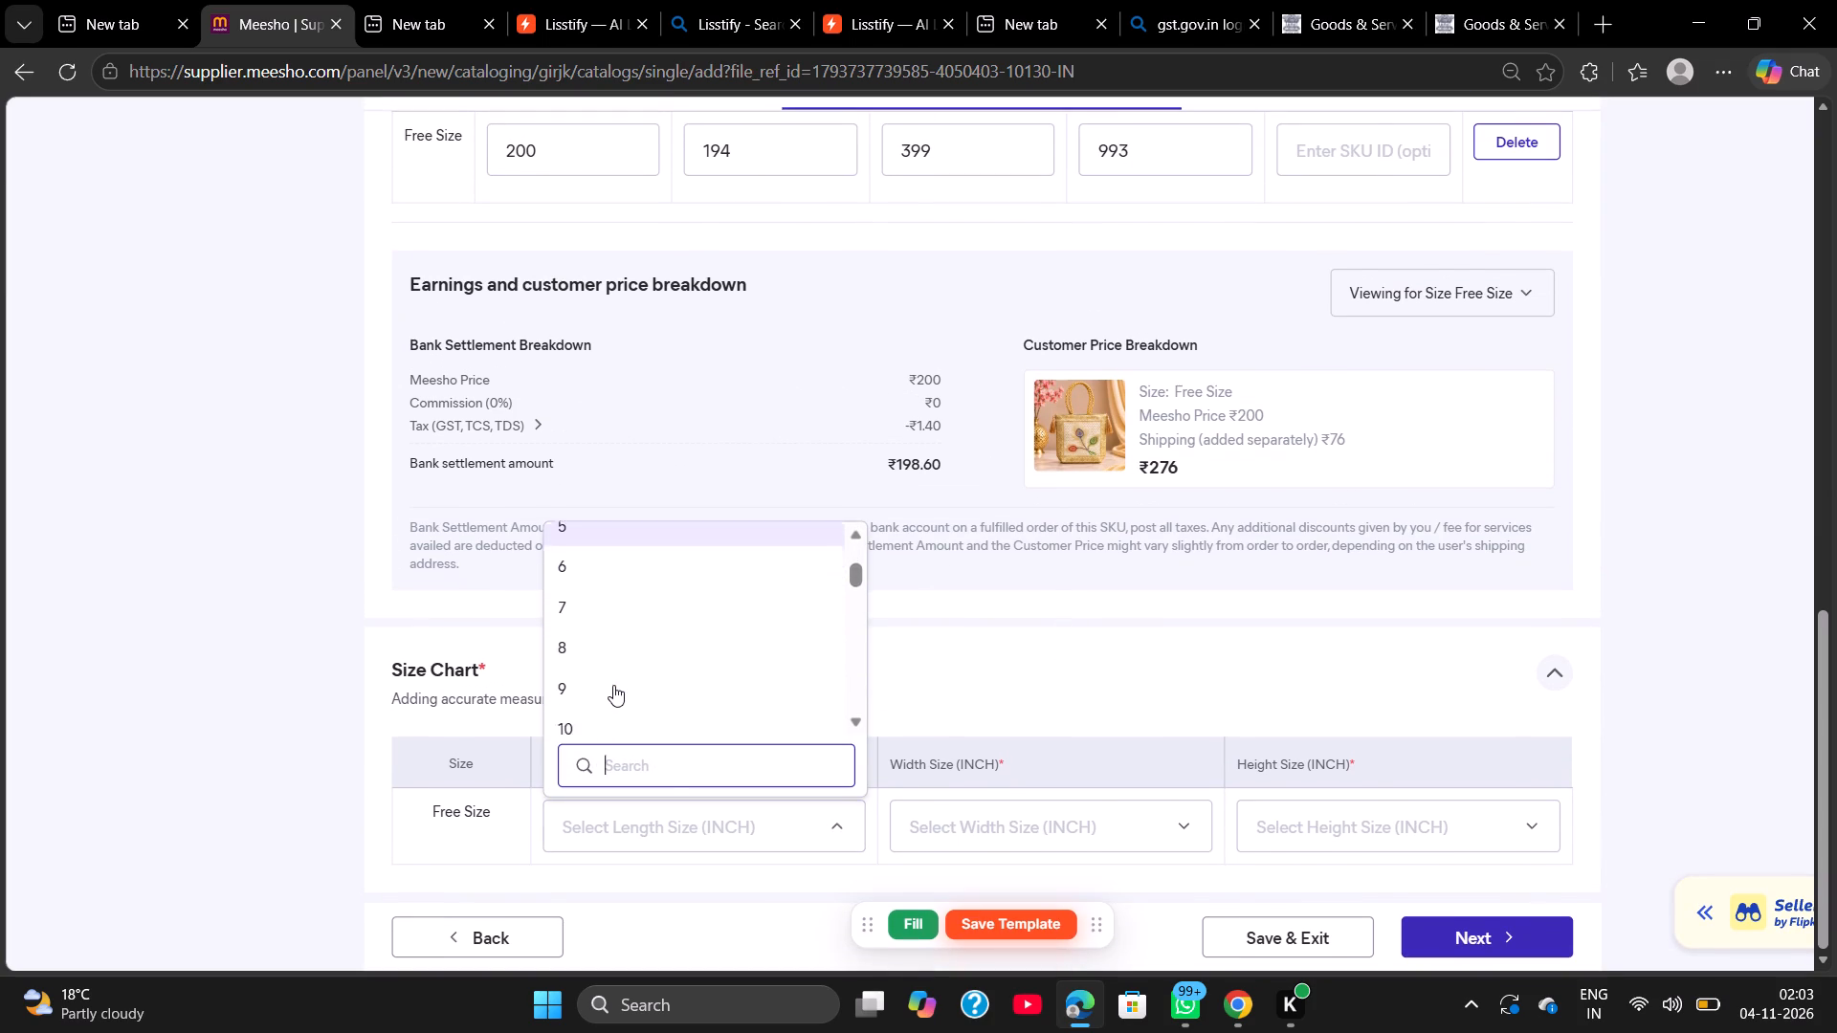
{"action": "scroll", "coordinate": [613, 685], "scroll_direction": "down", "scroll_amount": 1}
{"action": "left_click", "coordinate": [551, 546]}
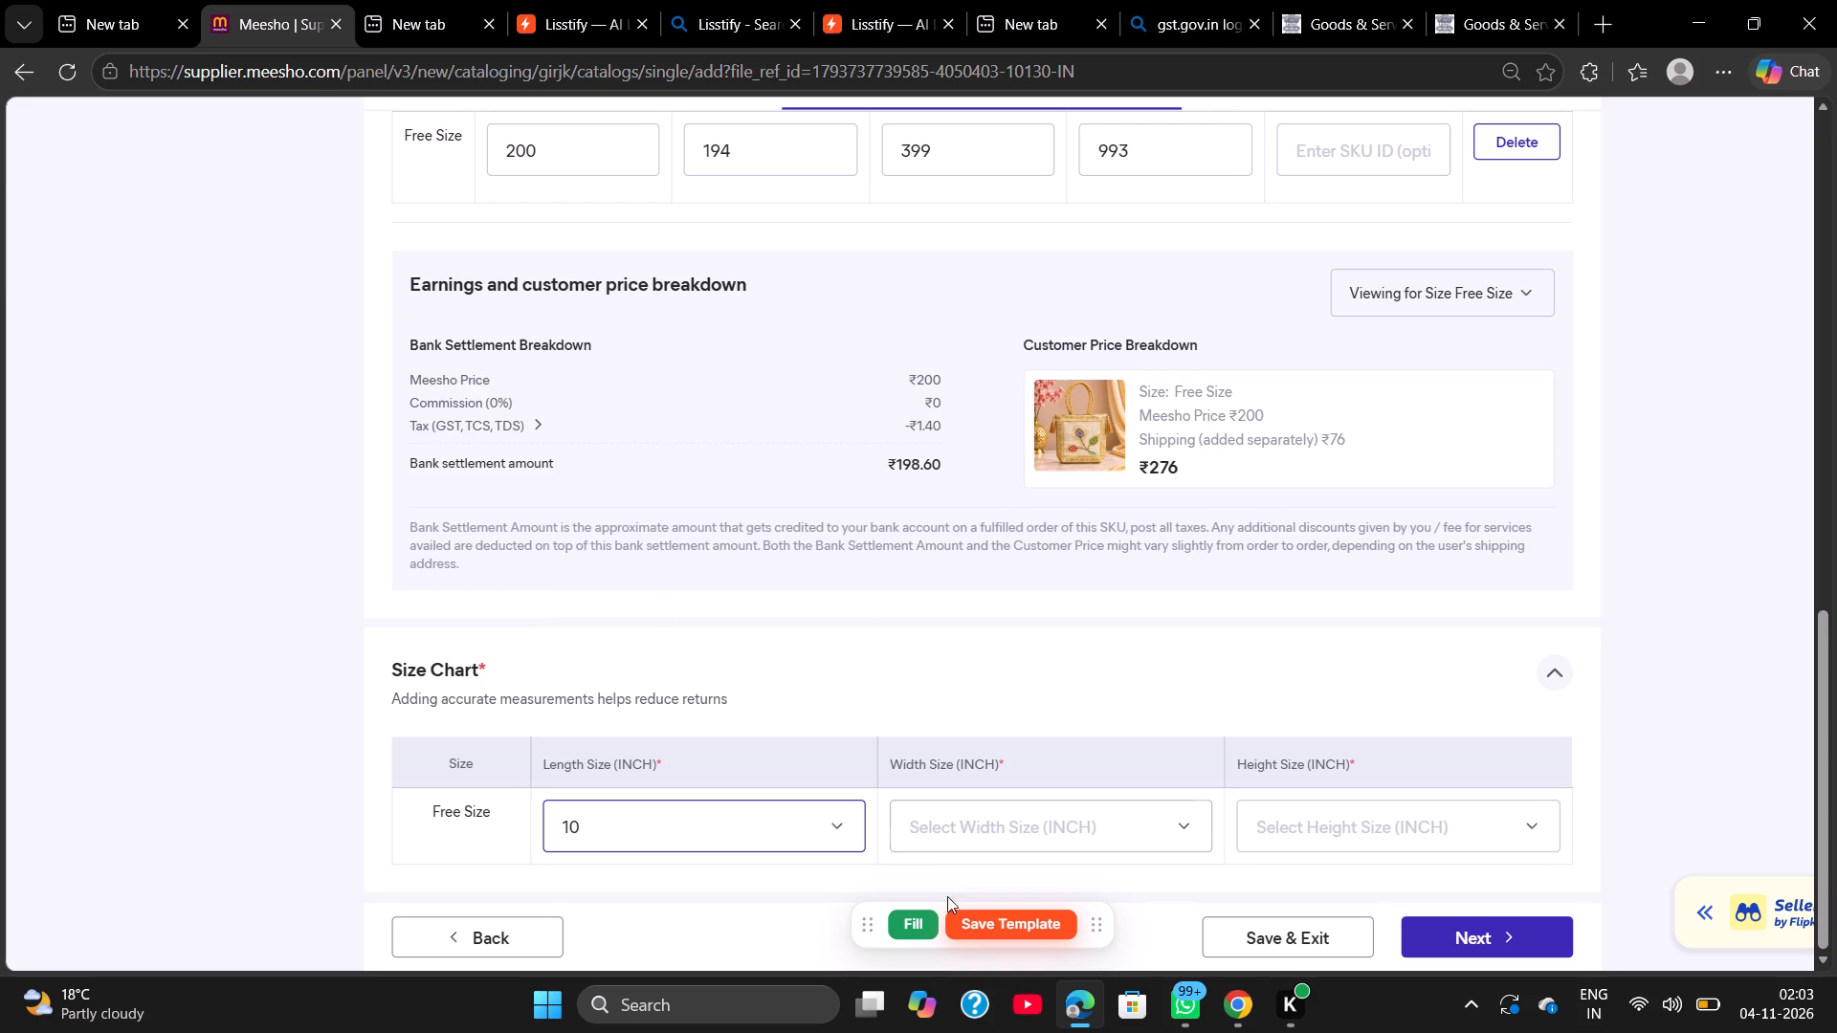
{"action": "left_click", "coordinate": [960, 843]}
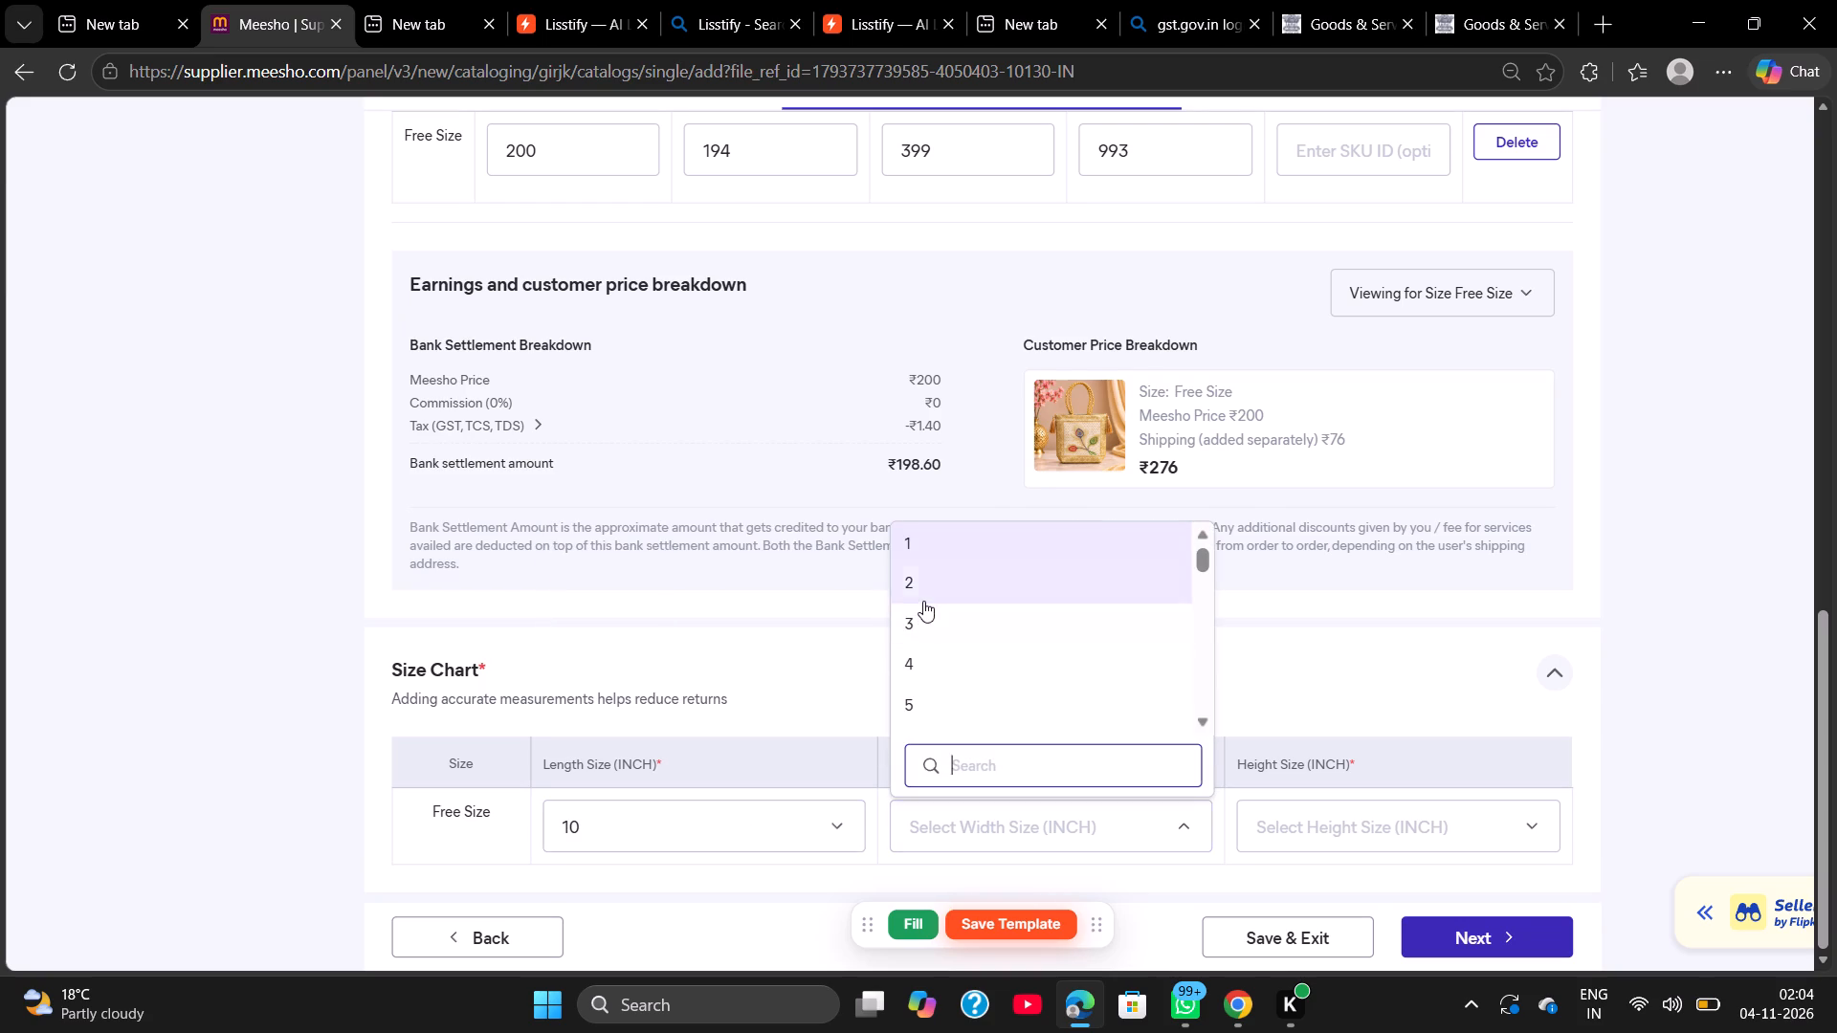
{"action": "left_click", "coordinate": [923, 601]}
{"action": "left_click", "coordinate": [1300, 830]}
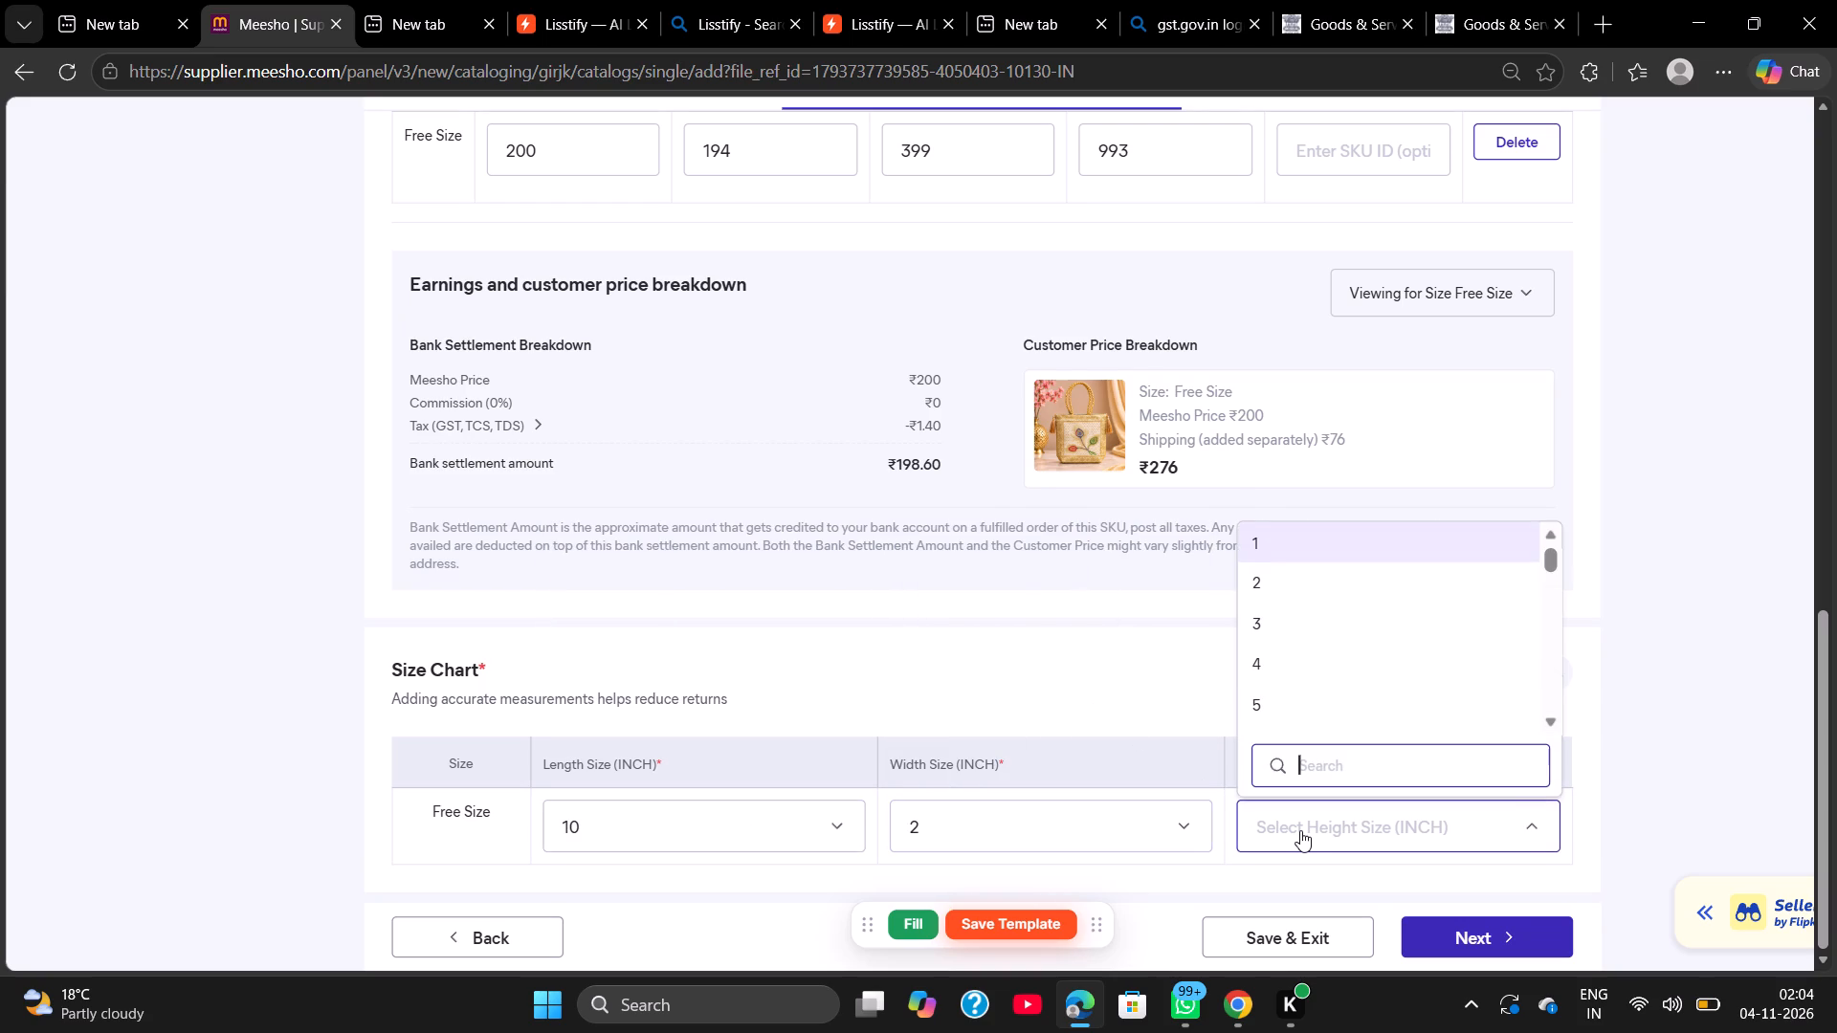
{"action": "scroll", "coordinate": [1283, 664], "scroll_direction": "down", "scroll_amount": 2}
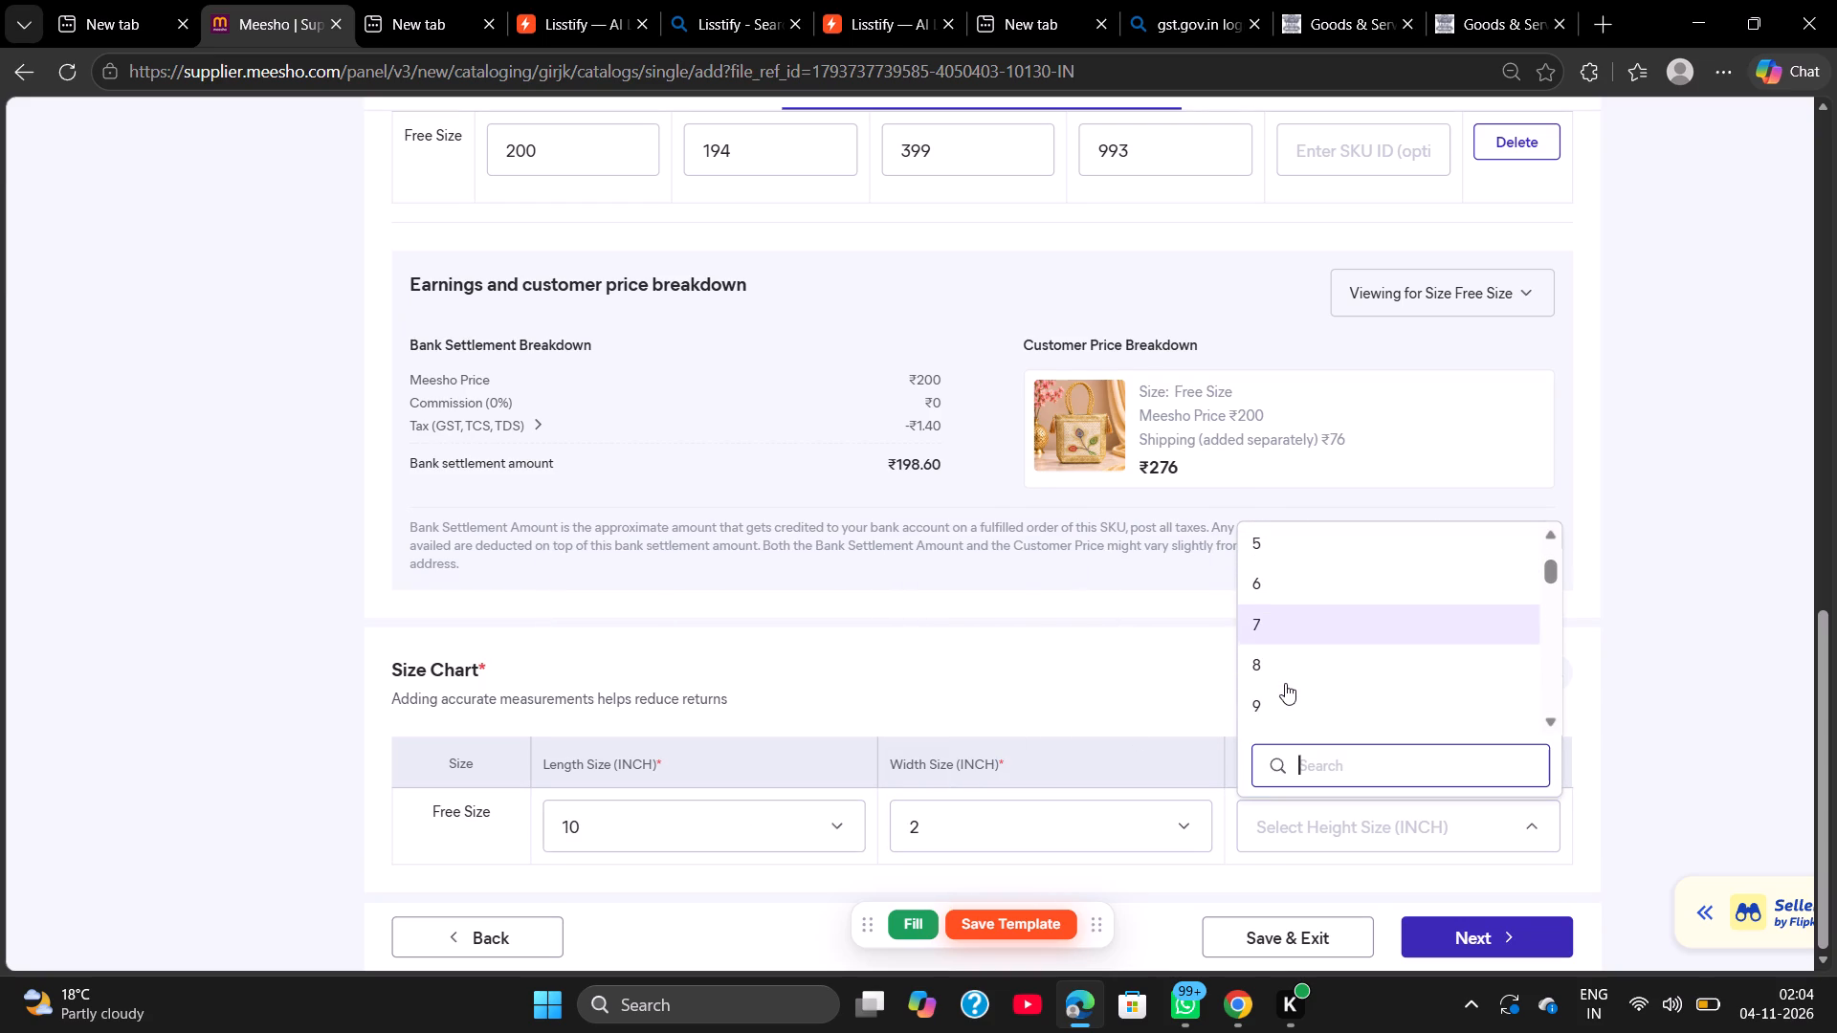
{"action": "scroll", "coordinate": [1285, 683], "scroll_direction": "down", "scroll_amount": 2}
{"action": "left_click", "coordinate": [1286, 701]}
{"action": "scroll", "coordinate": [1273, 714], "scroll_direction": "down", "scroll_amount": 2}
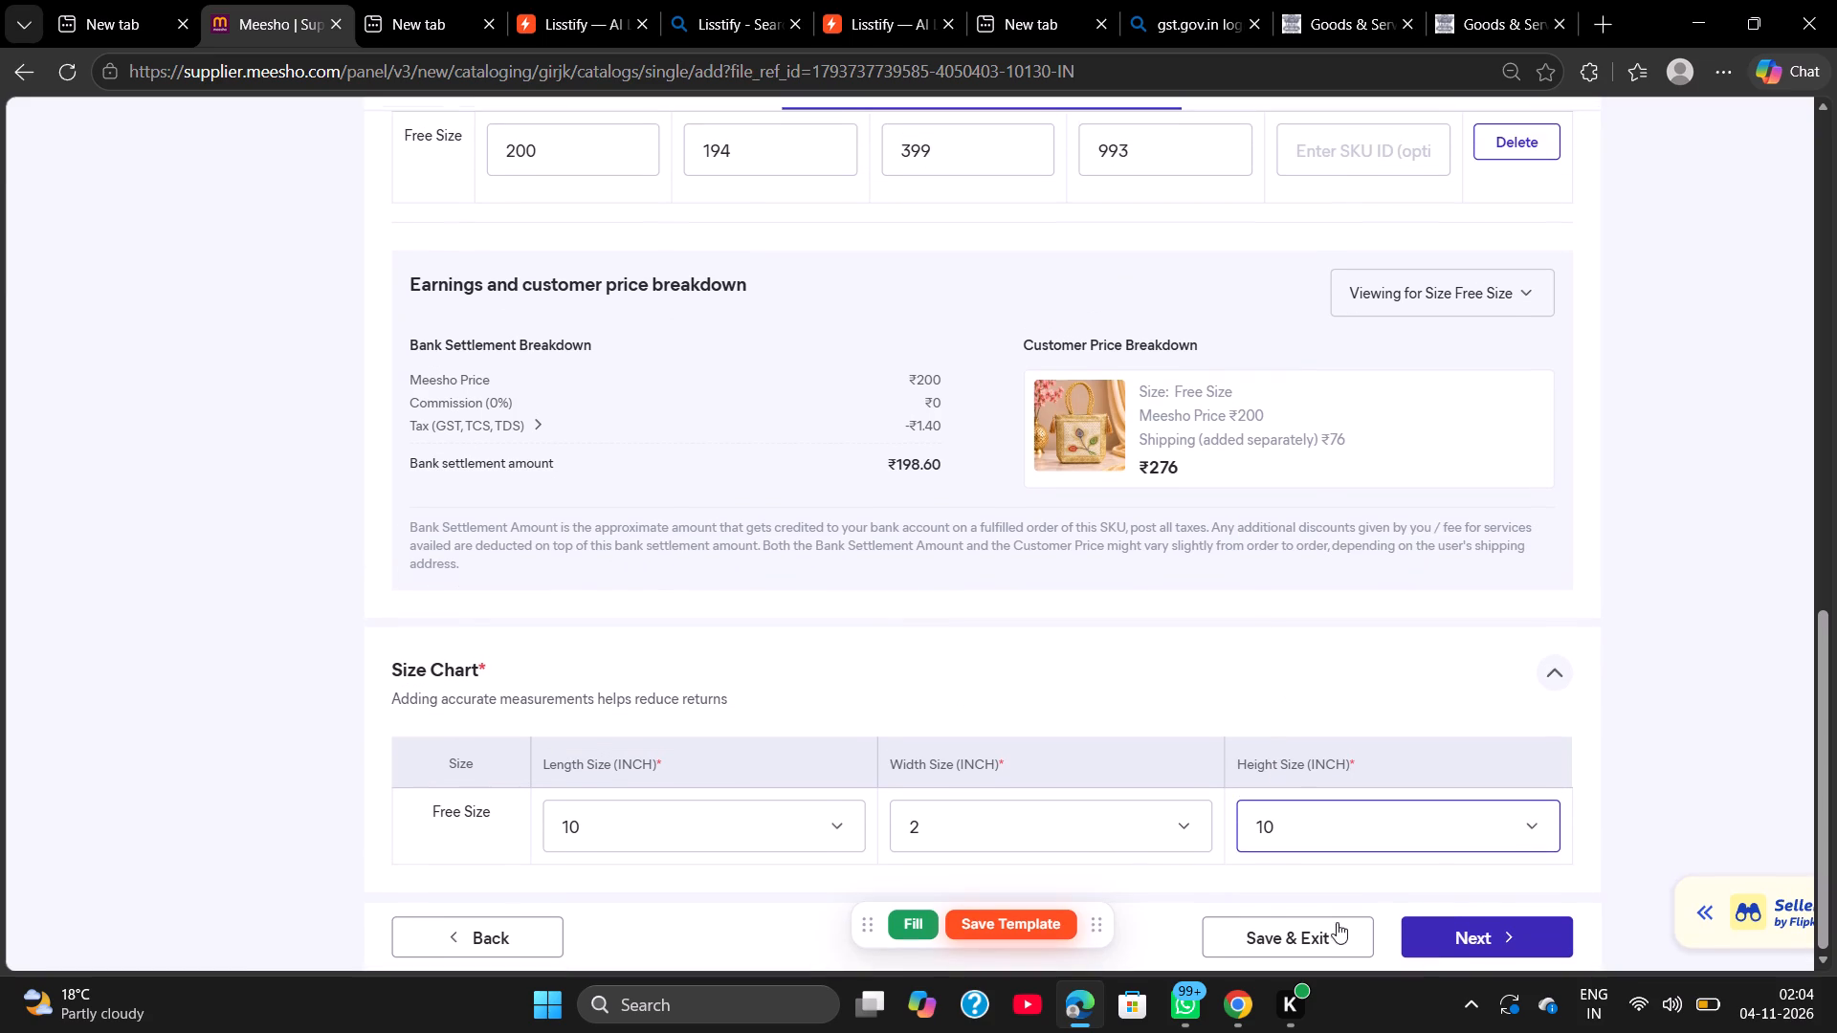
{"action": "left_click", "coordinate": [1448, 932]}
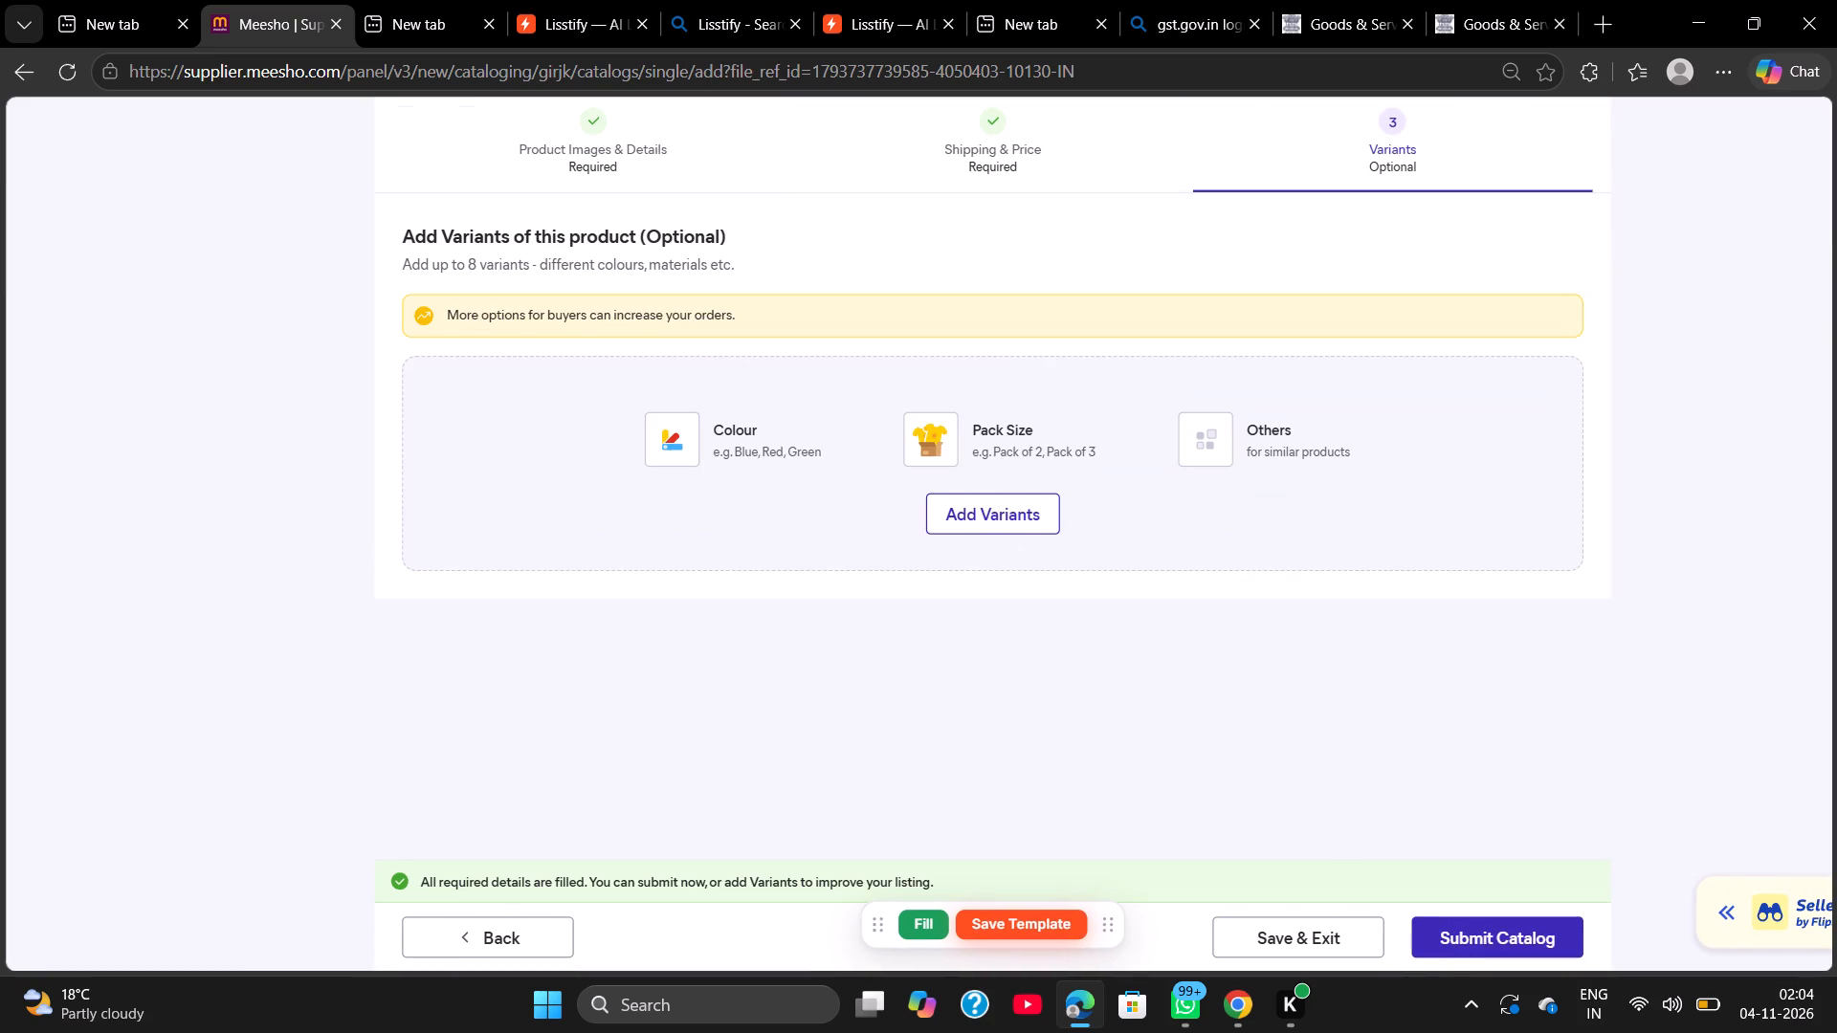
Add a first product variant and set its variant type to Pattern.
{"action": "left_click", "coordinate": [1009, 508]}
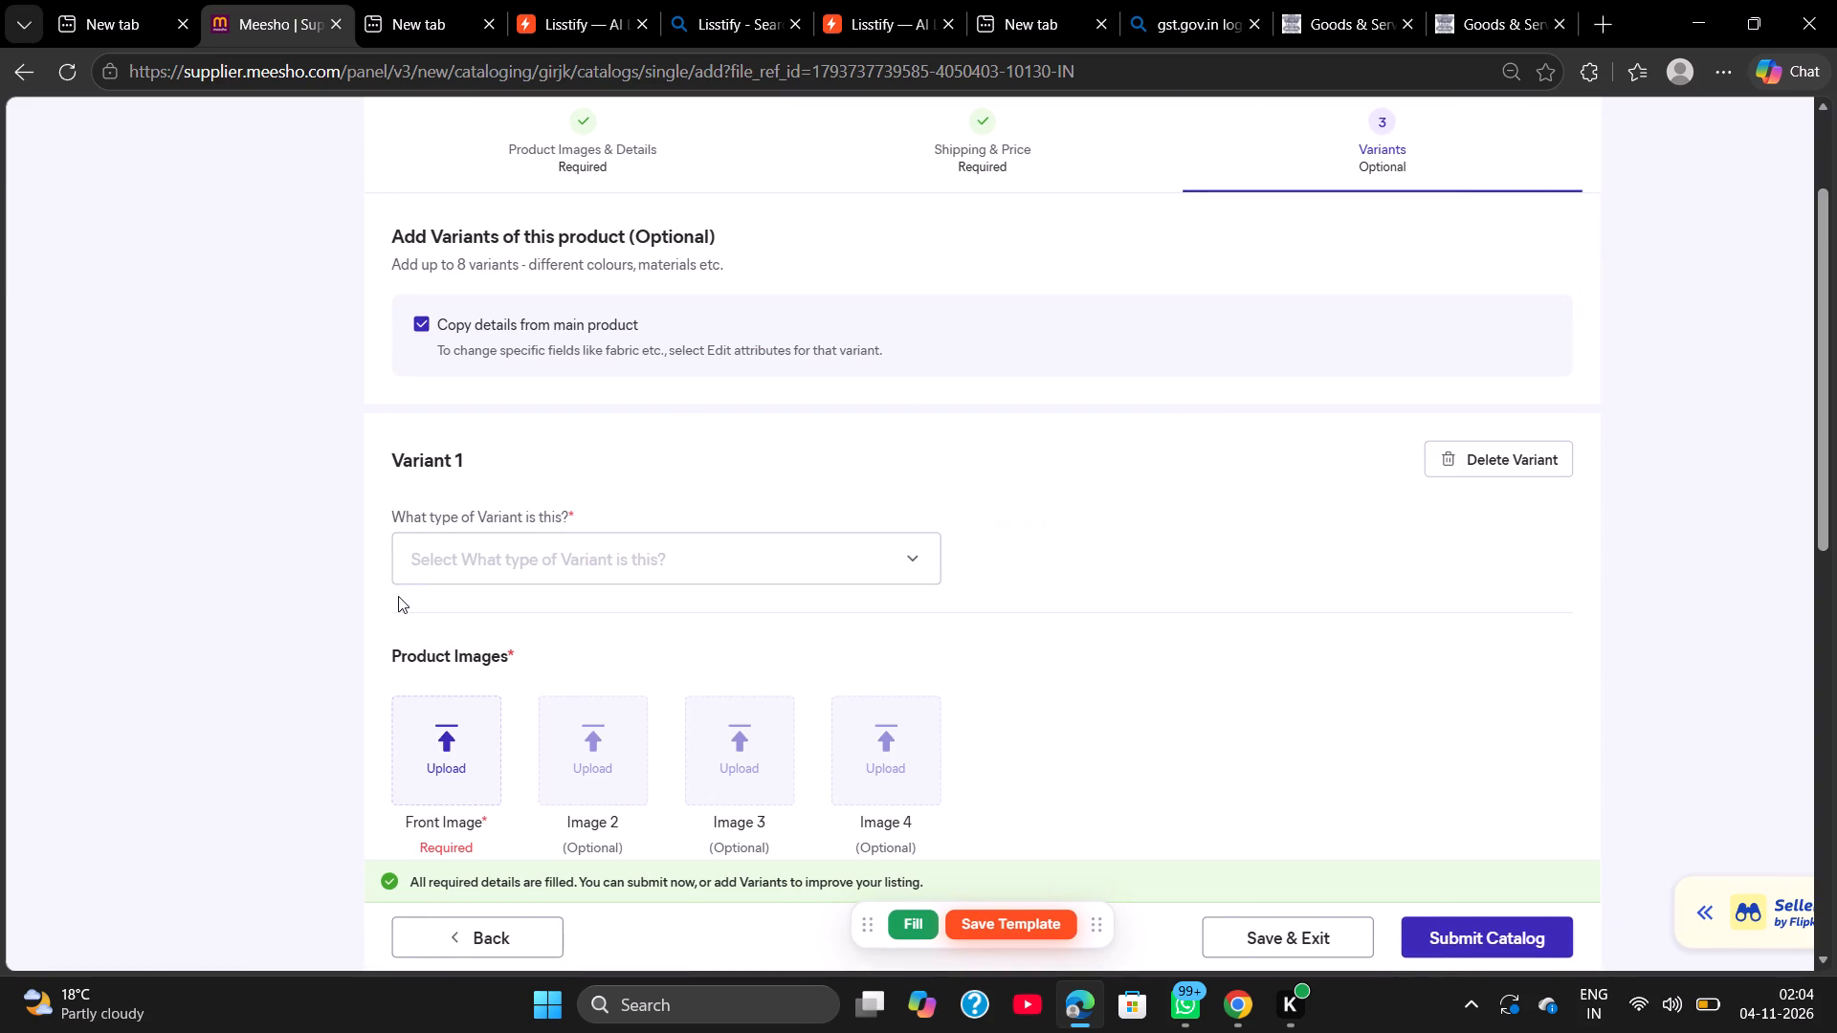
{"action": "left_click", "coordinate": [450, 556]}
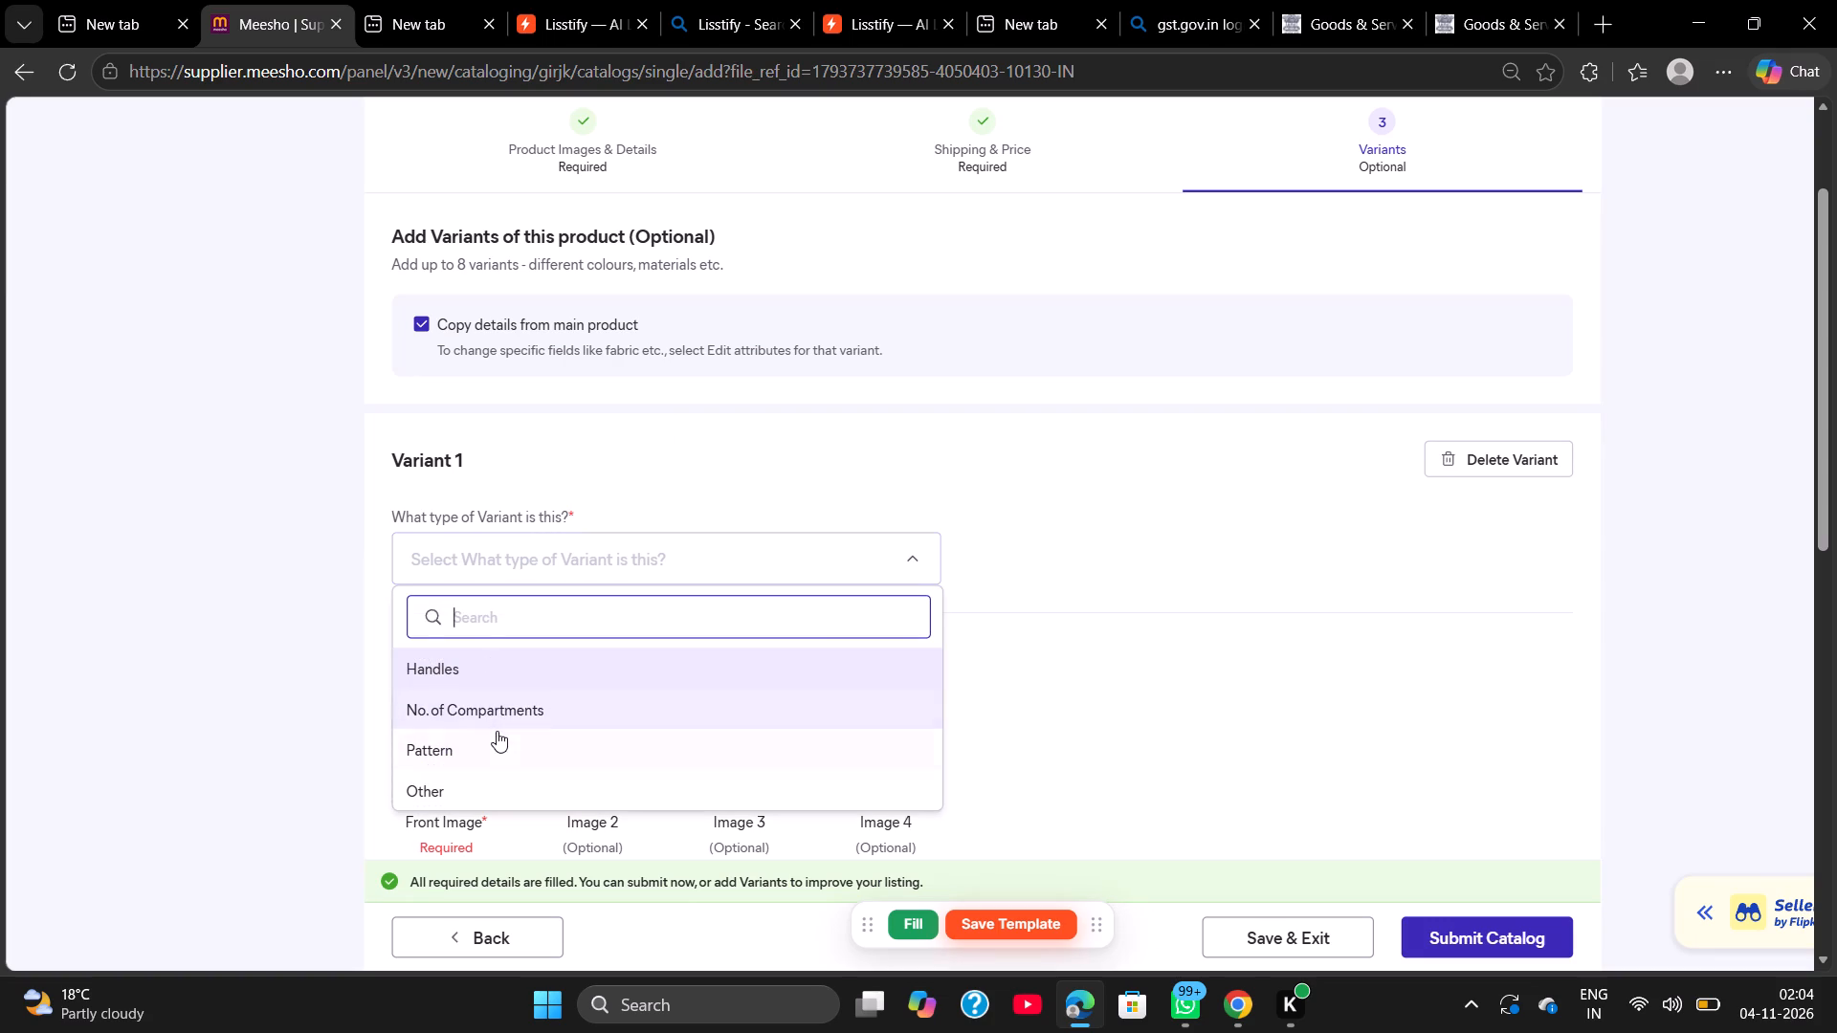
{"action": "left_click", "coordinate": [498, 741]}
Upload the teal_tote picture from Downloads as Variant 1's front image.
{"action": "left_click", "coordinate": [423, 741]}
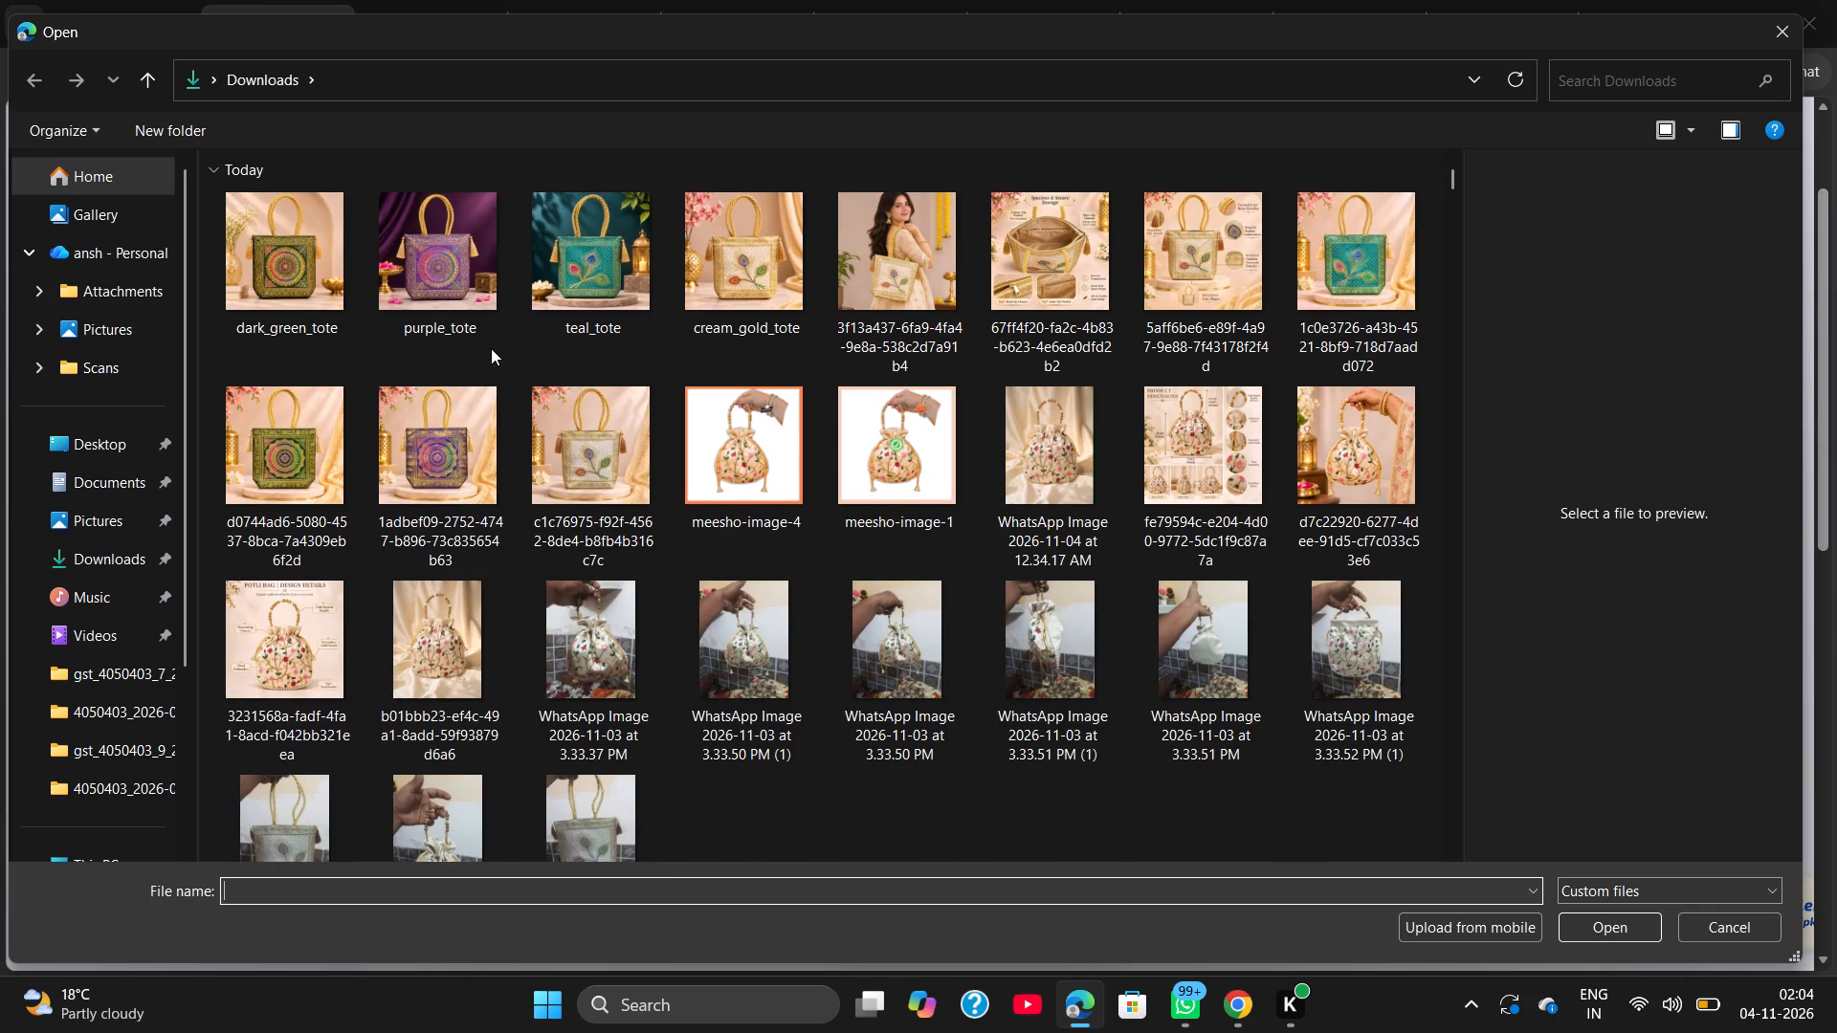
{"action": "double_click", "coordinate": [554, 294]}
Upload the teal ethnic tote bag infographic whose file name starts with 30de22d3 from Downloads as Variant 1's second image.
{"action": "scroll", "coordinate": [591, 580], "scroll_direction": "down", "scroll_amount": 1}
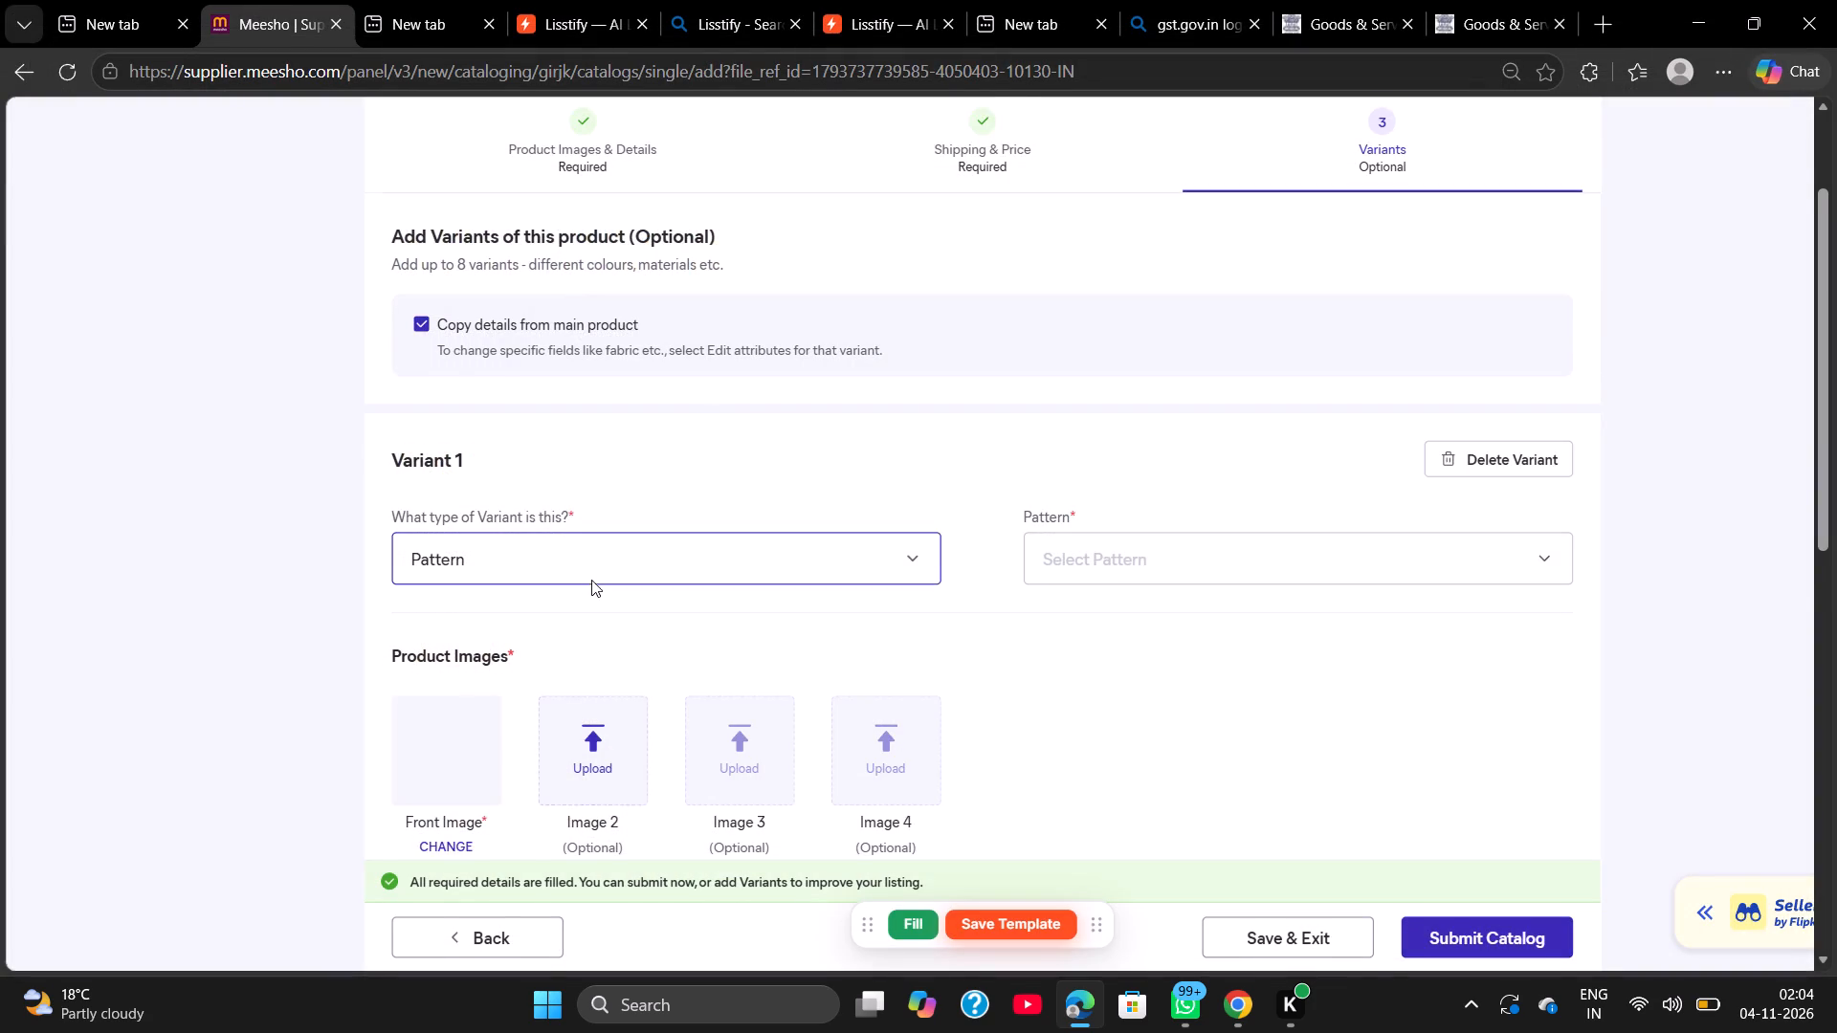
{"action": "scroll", "coordinate": [591, 580], "scroll_direction": "down", "scroll_amount": 1}
{"action": "scroll", "coordinate": [581, 759], "scroll_direction": "down", "scroll_amount": 1}
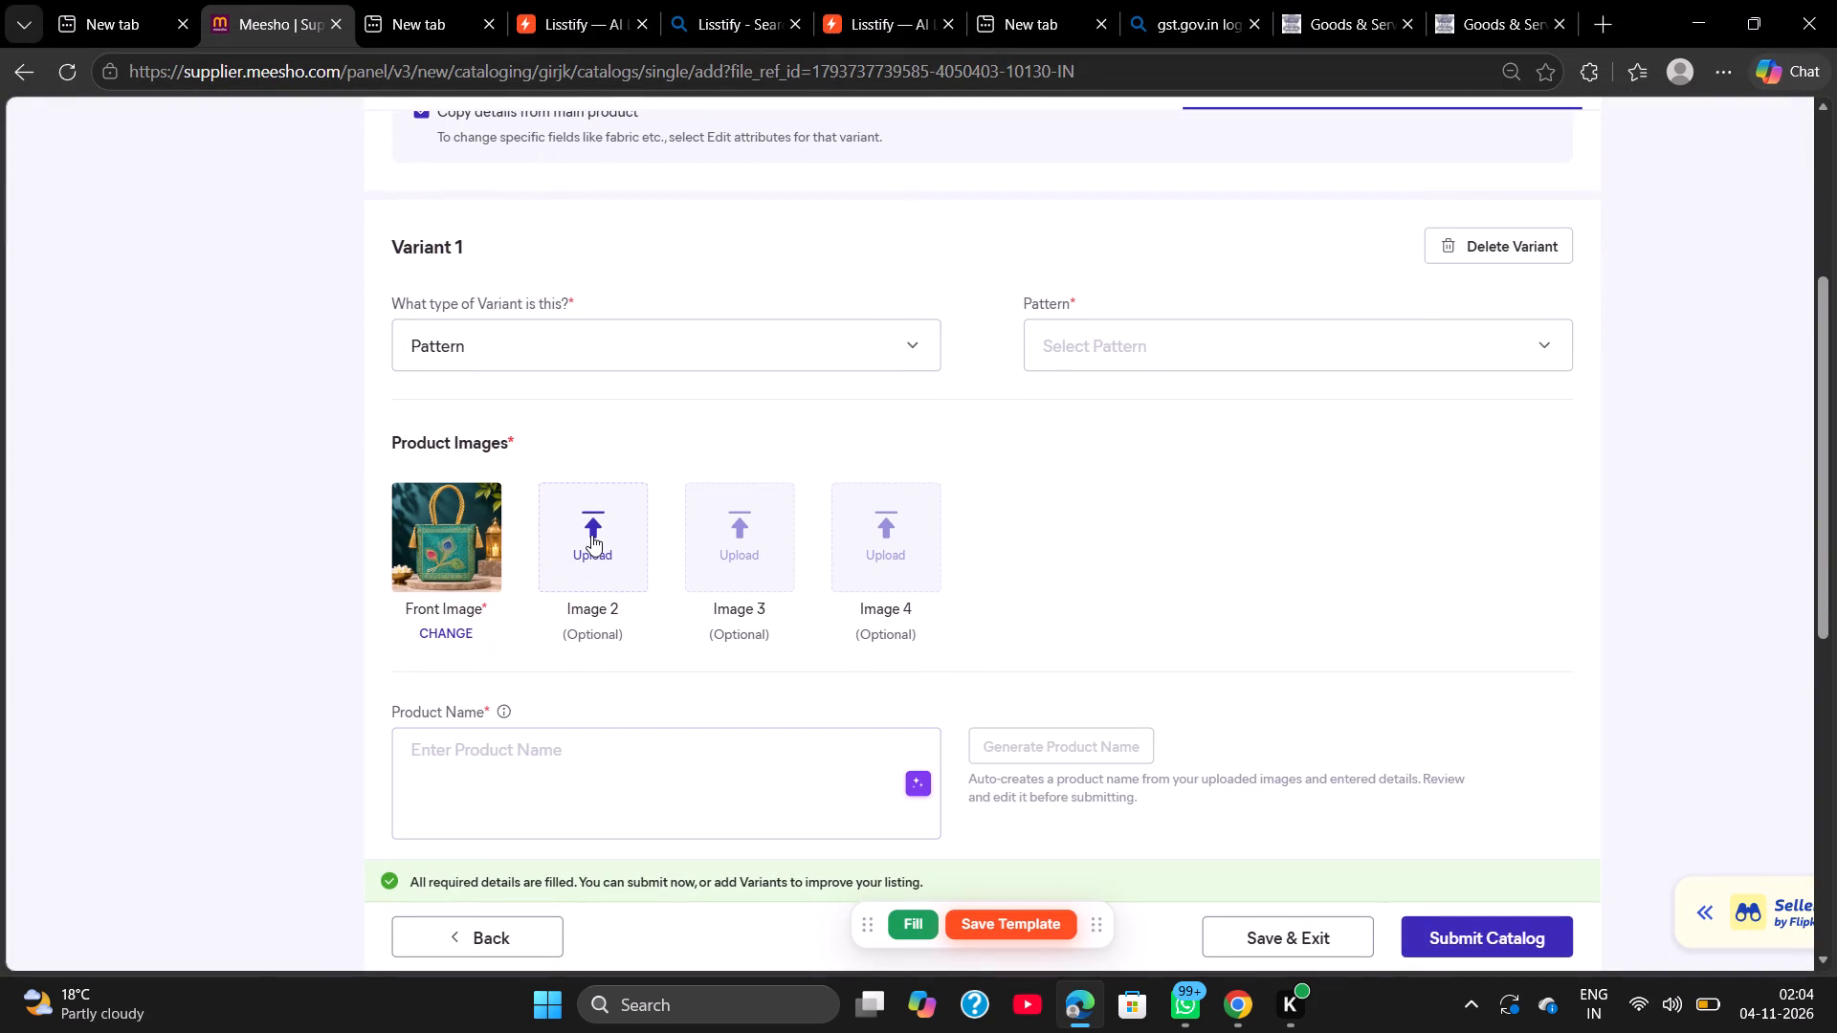
{"action": "left_click", "coordinate": [591, 535]}
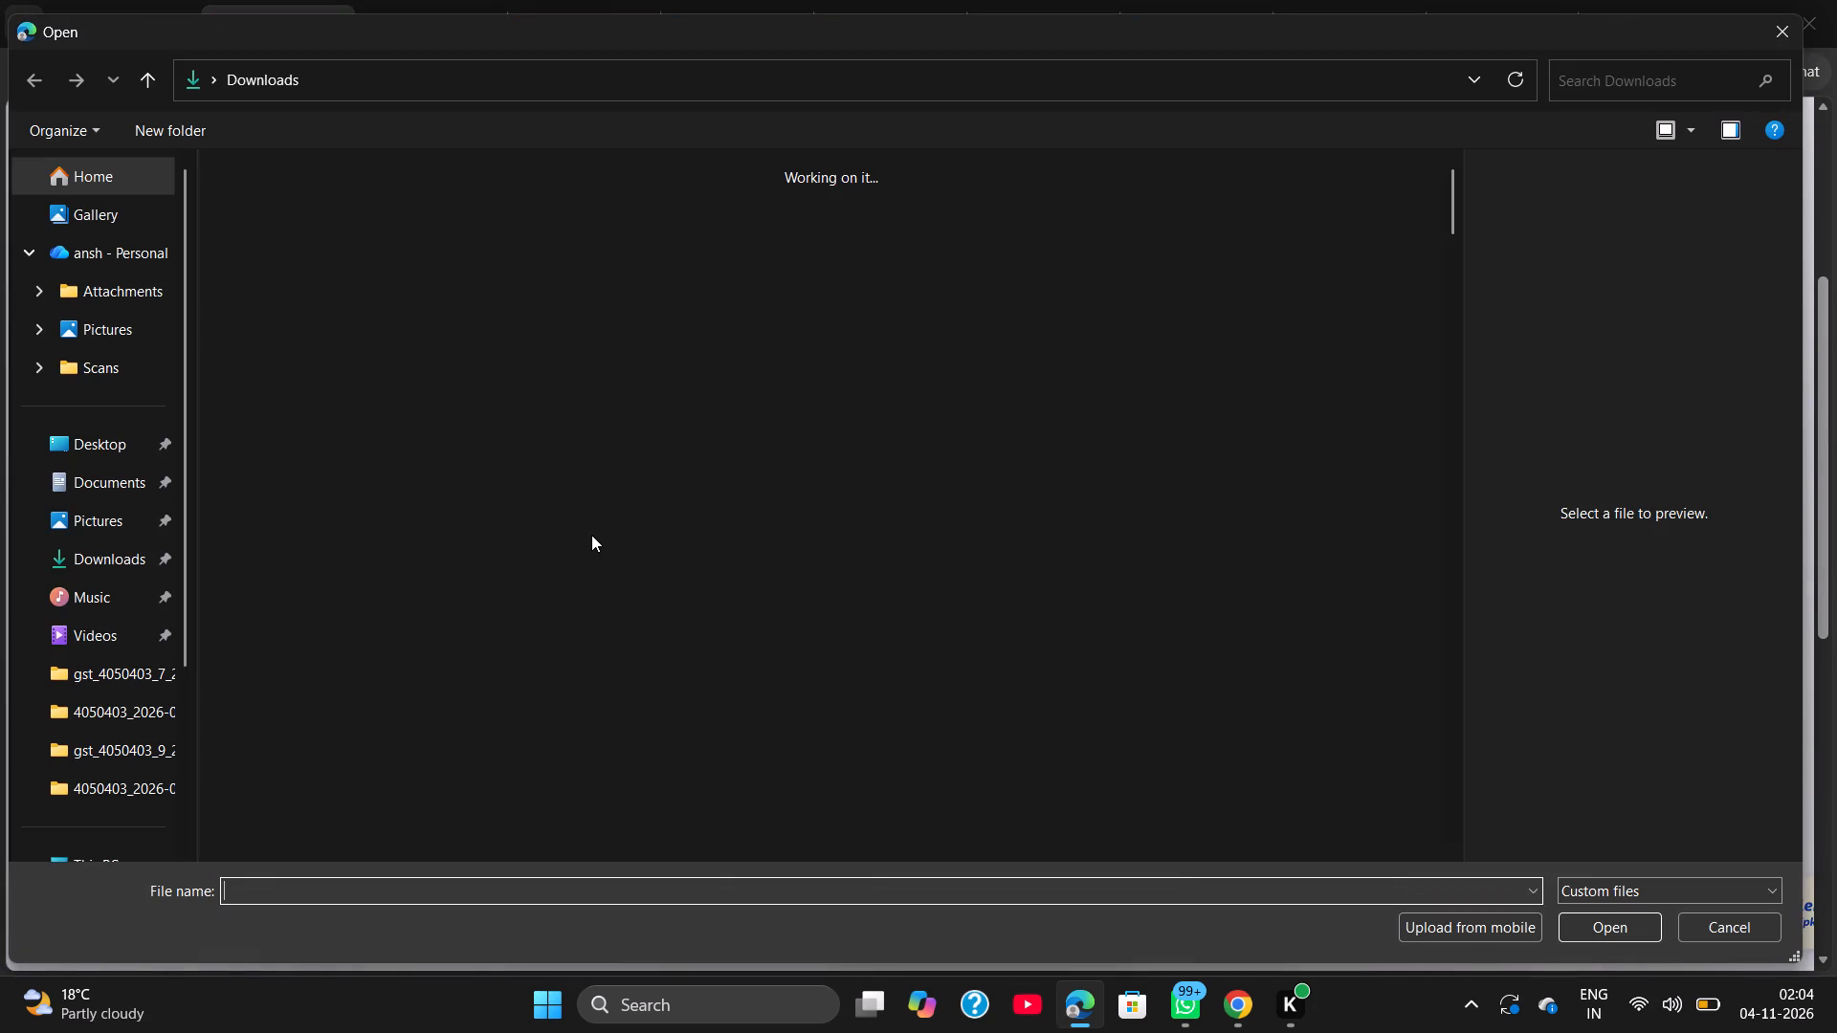
{"action": "scroll", "coordinate": [591, 535], "scroll_direction": "down", "scroll_amount": 1}
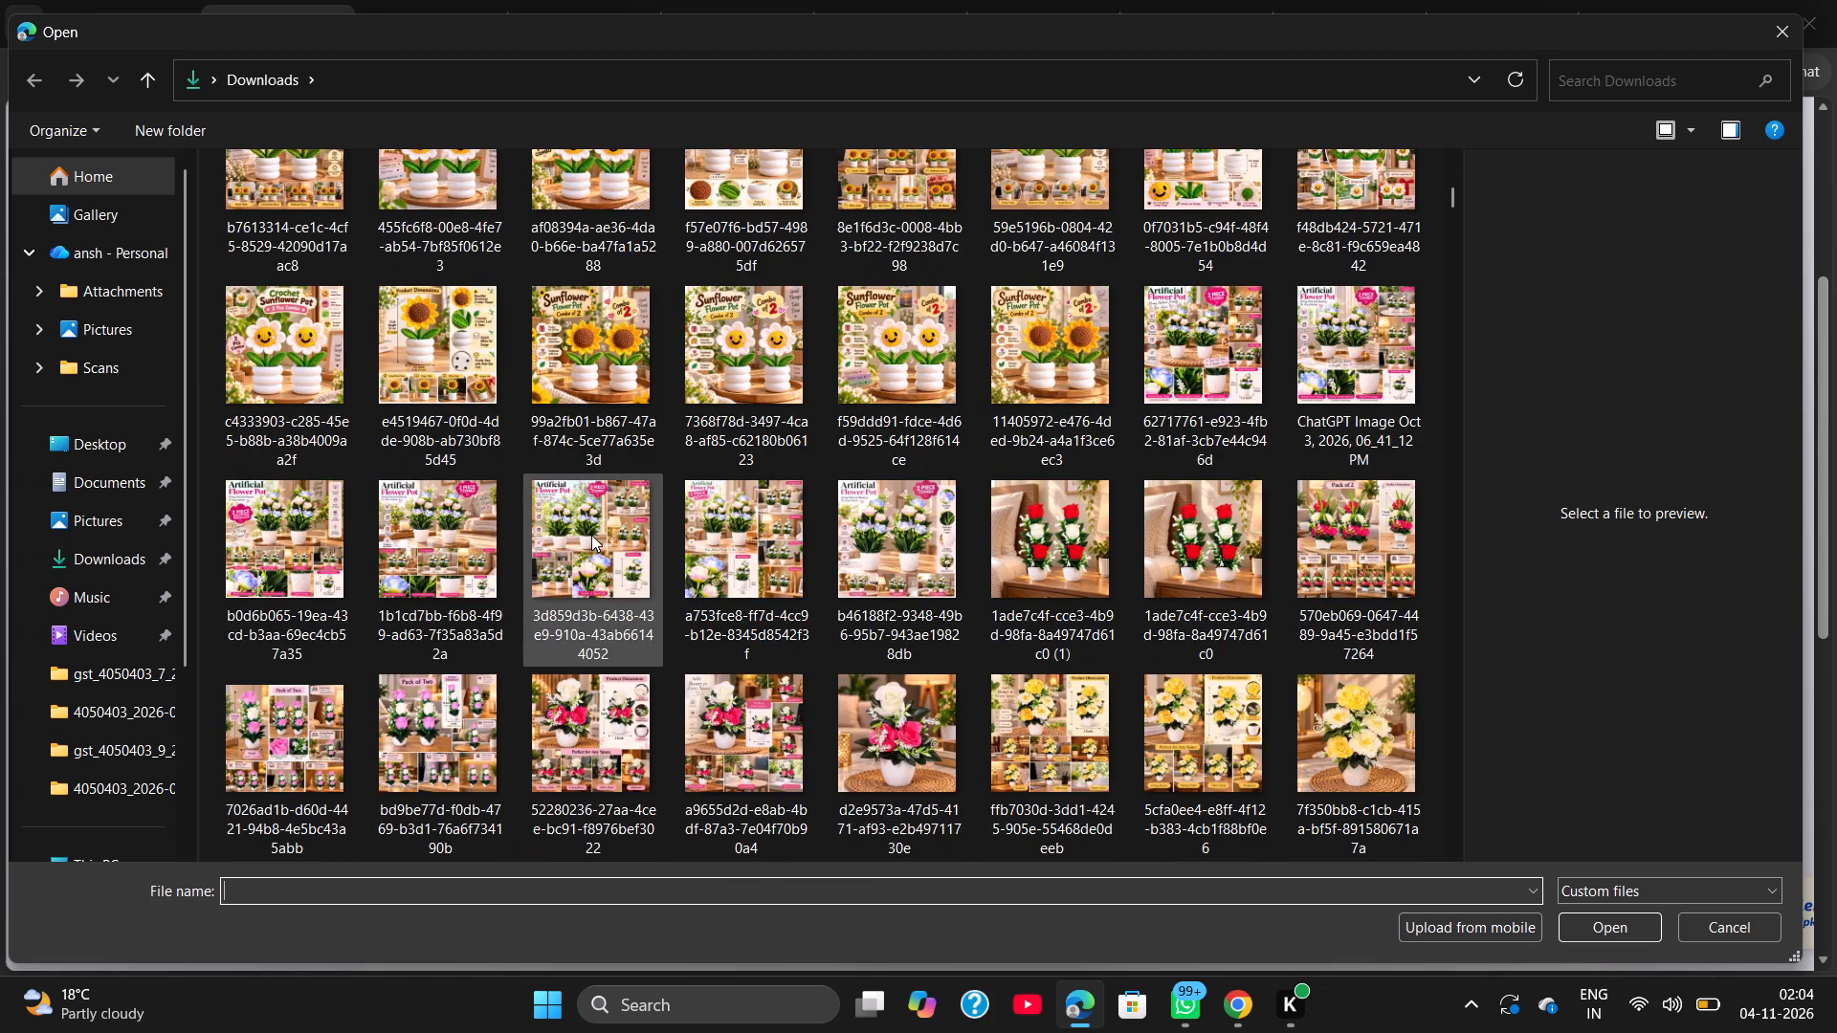
{"action": "scroll", "coordinate": [591, 535], "scroll_direction": "down", "scroll_amount": 1}
{"action": "scroll", "coordinate": [591, 535], "scroll_direction": "up", "scroll_amount": 13}
{"action": "scroll", "coordinate": [591, 535], "scroll_direction": "down", "scroll_amount": 3}
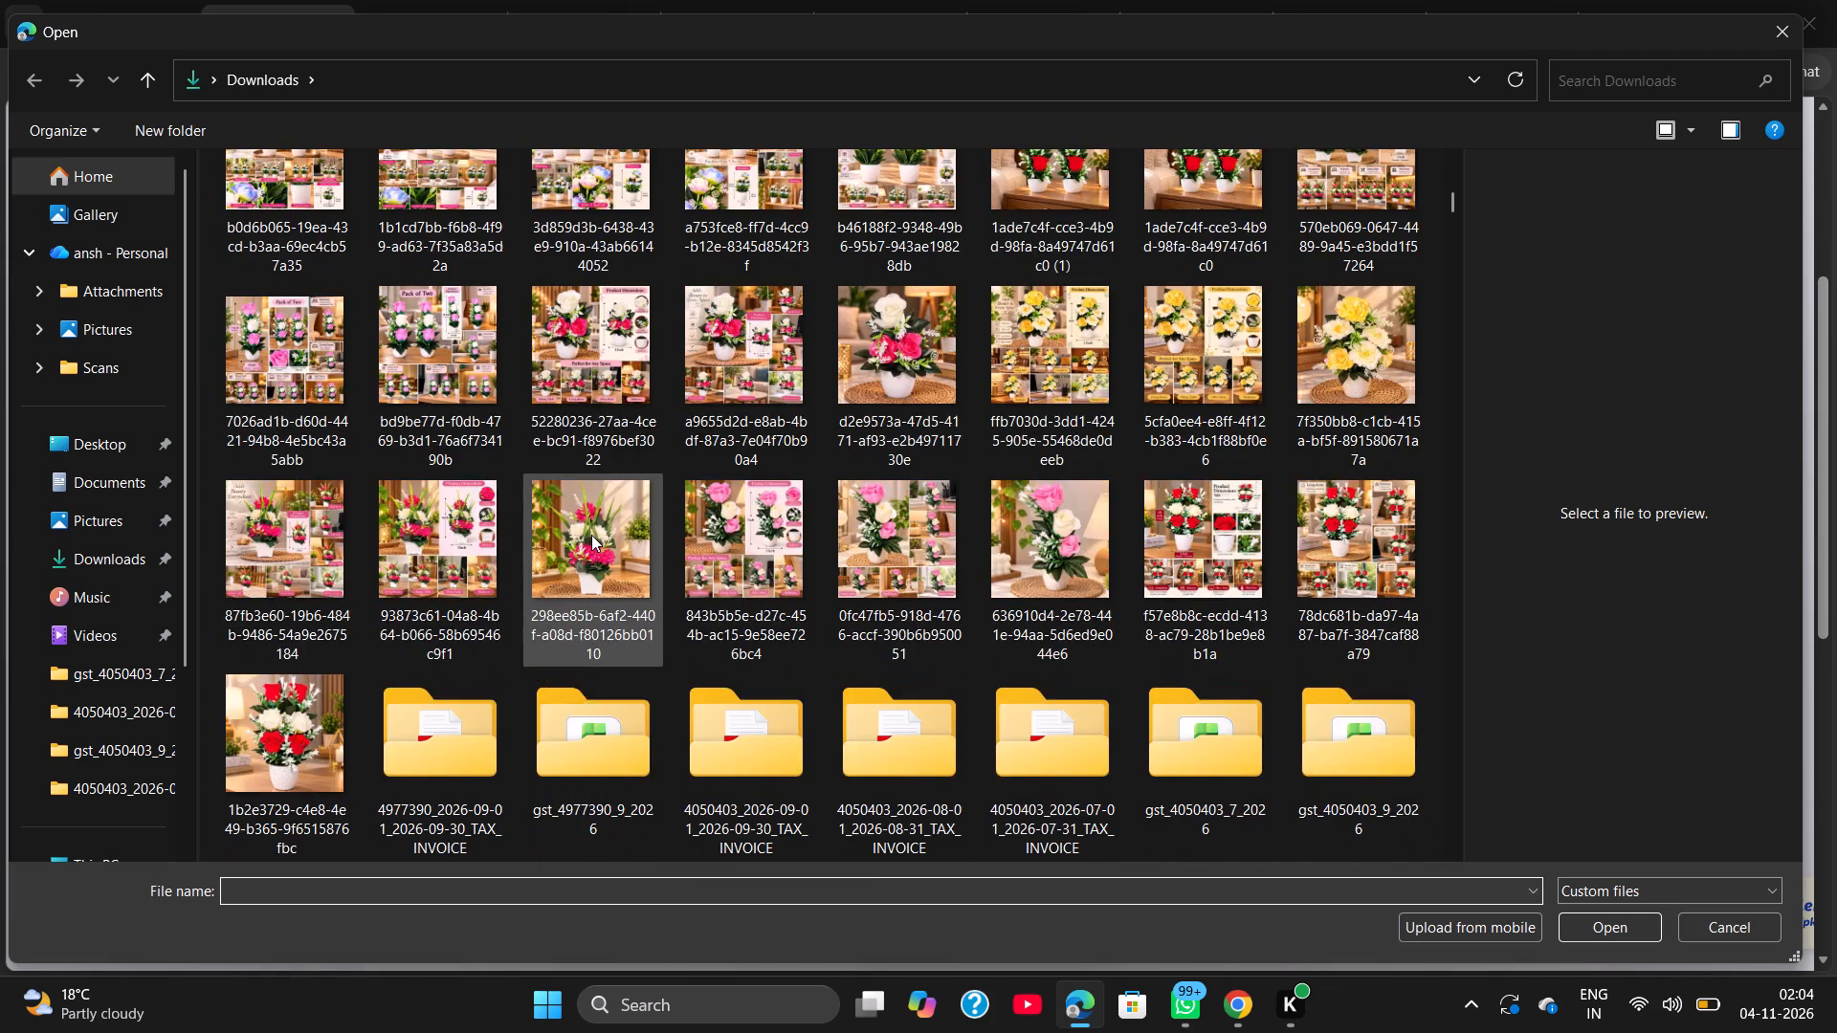
{"action": "scroll", "coordinate": [591, 535], "scroll_direction": "down", "scroll_amount": 1}
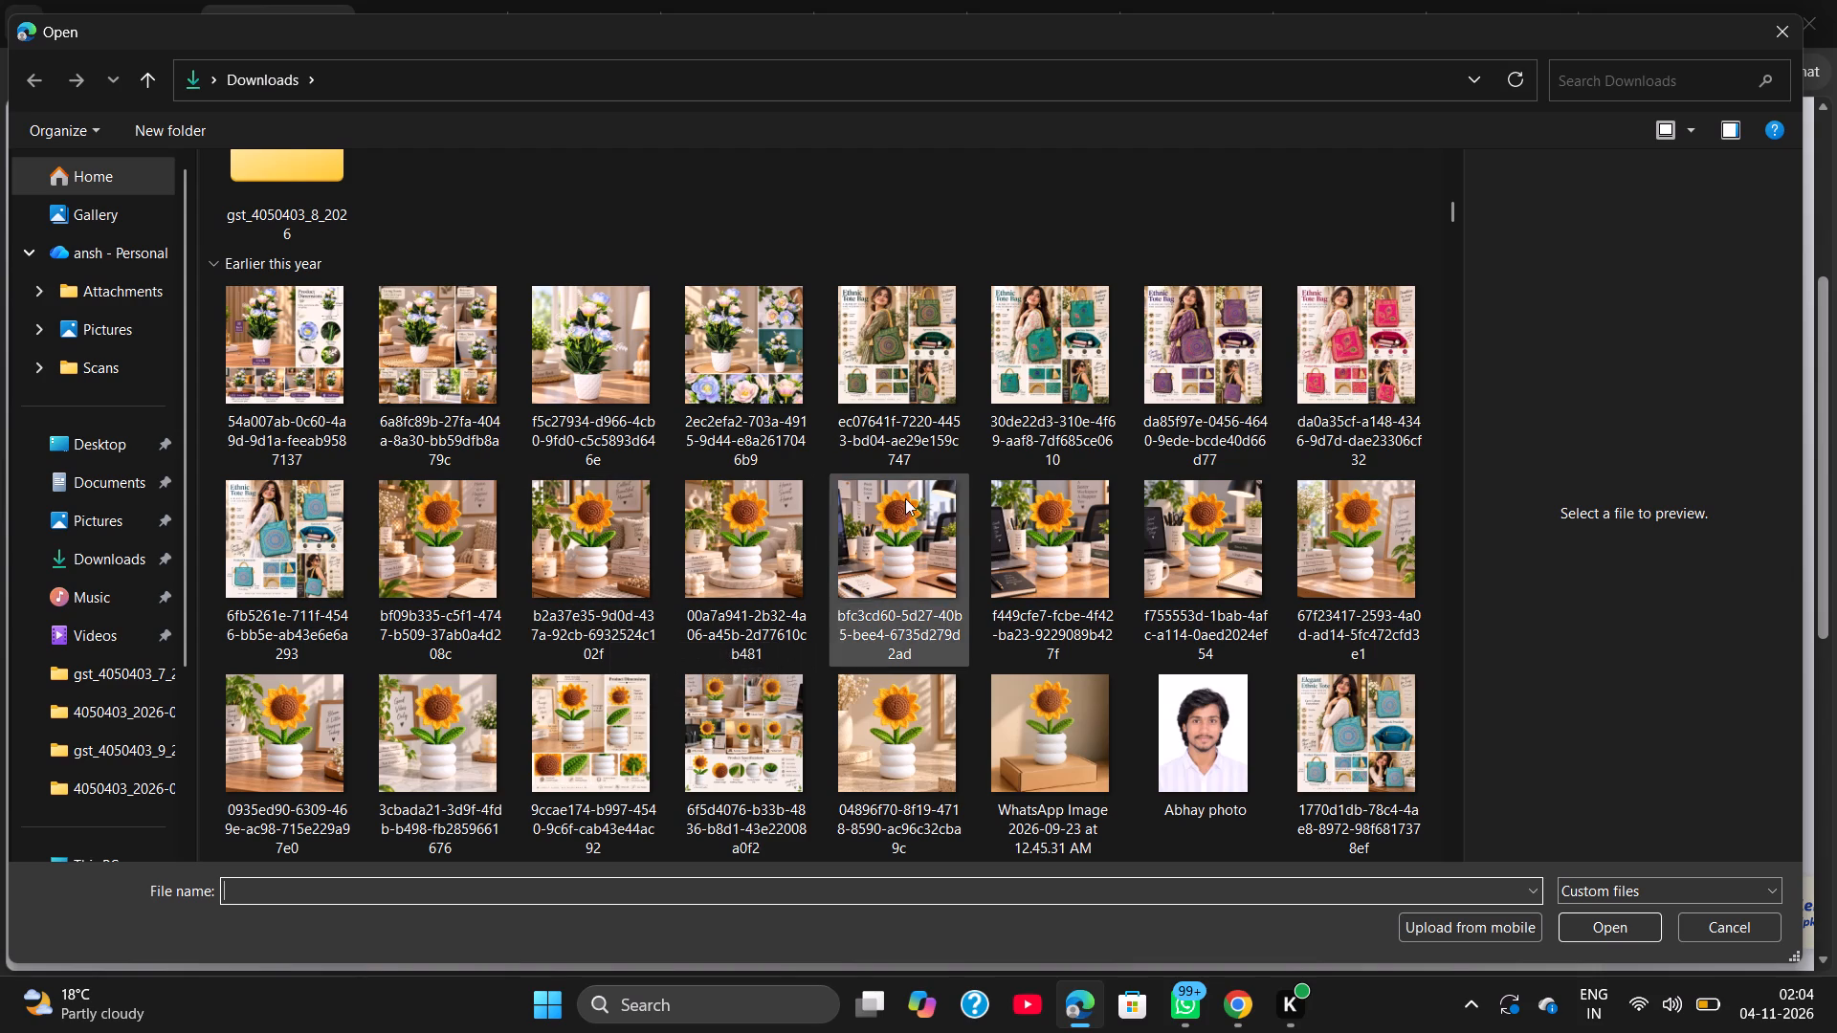
{"action": "double_click", "coordinate": [1038, 415]}
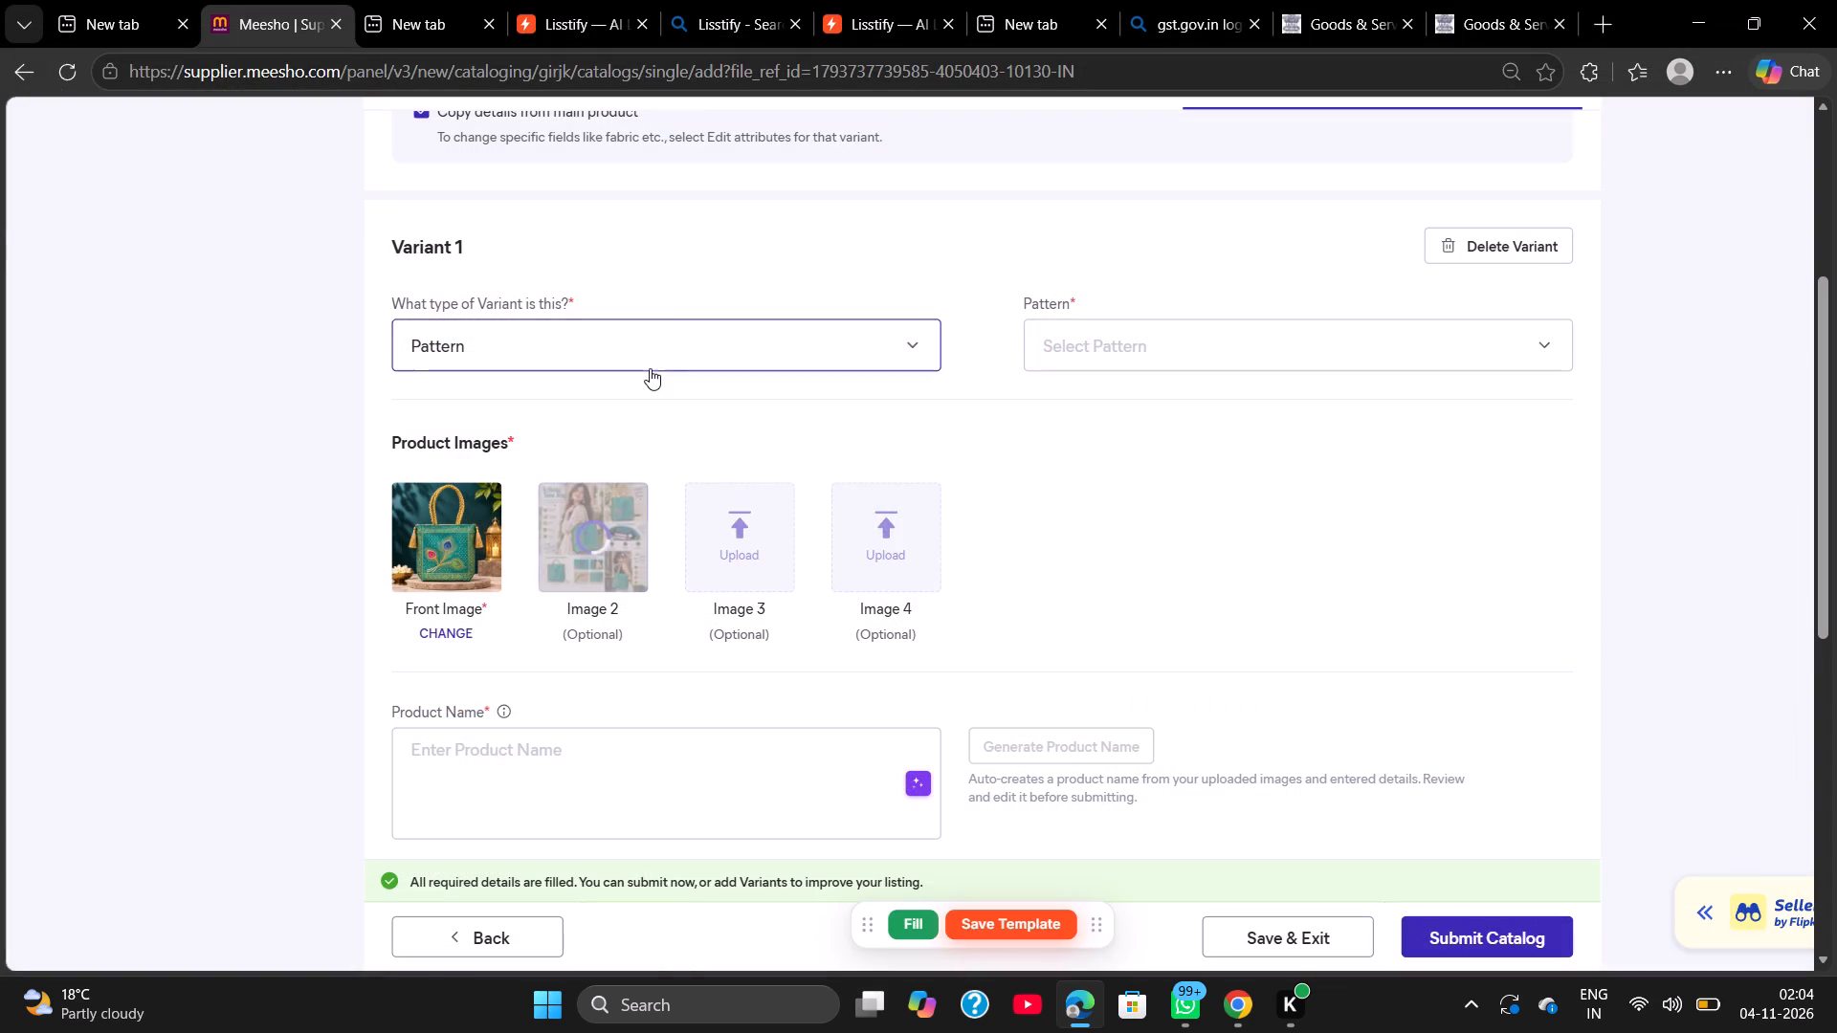
Upload the teal ethnic tote bag infographic whose file name starts with f265b303 from Downloads as Variant 1's third image.
{"action": "left_click", "coordinate": [755, 530]}
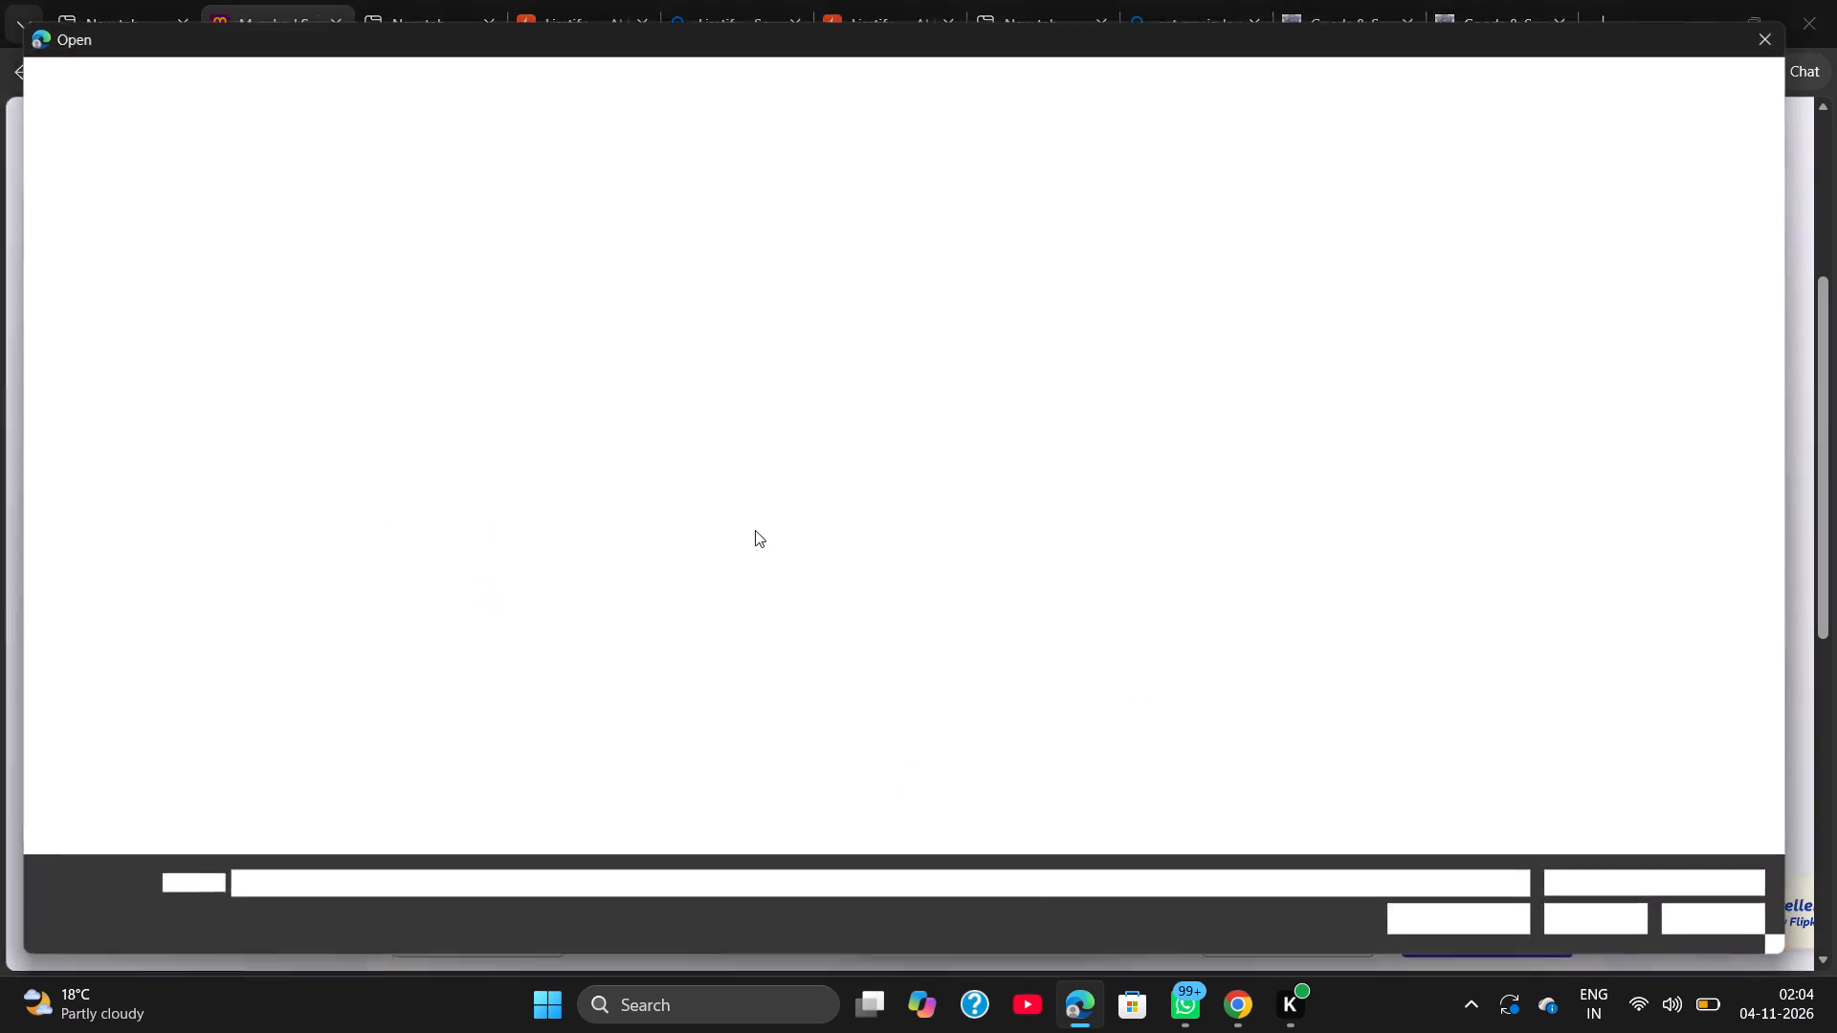
{"action": "scroll", "coordinate": [755, 530], "scroll_direction": "down", "scroll_amount": 2}
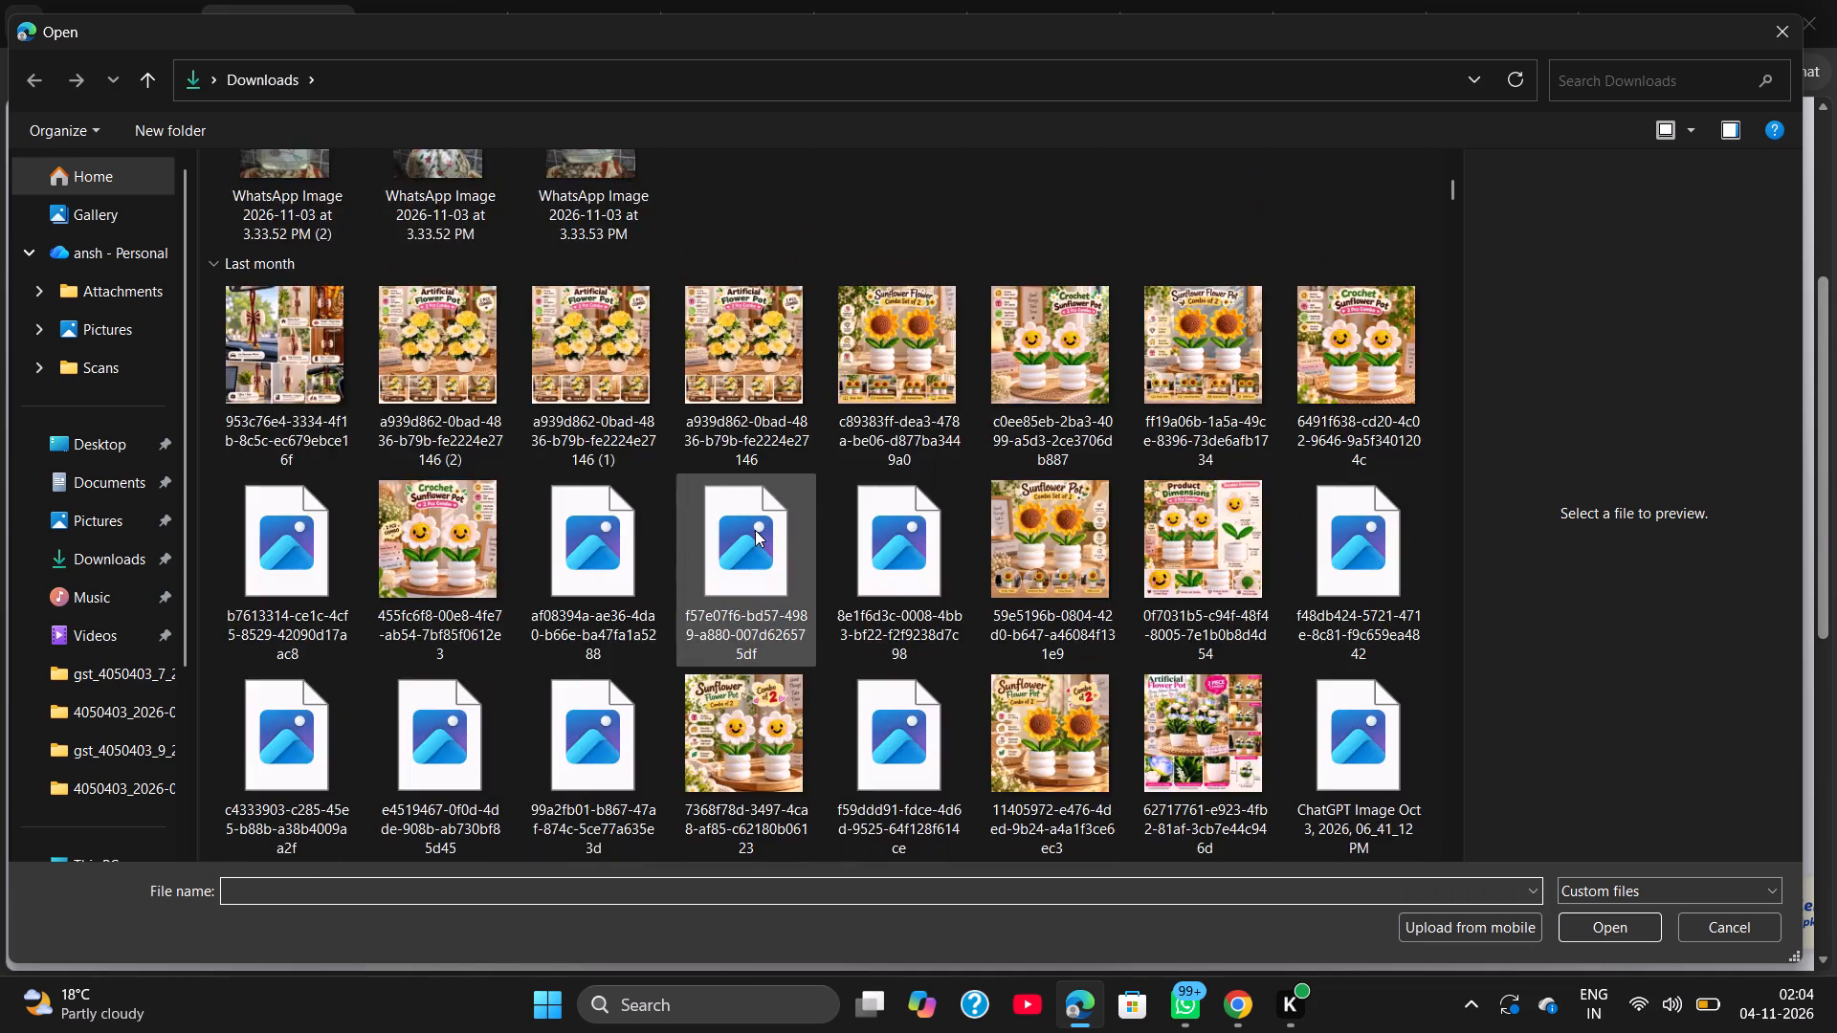
{"action": "scroll", "coordinate": [755, 530], "scroll_direction": "down", "scroll_amount": 4}
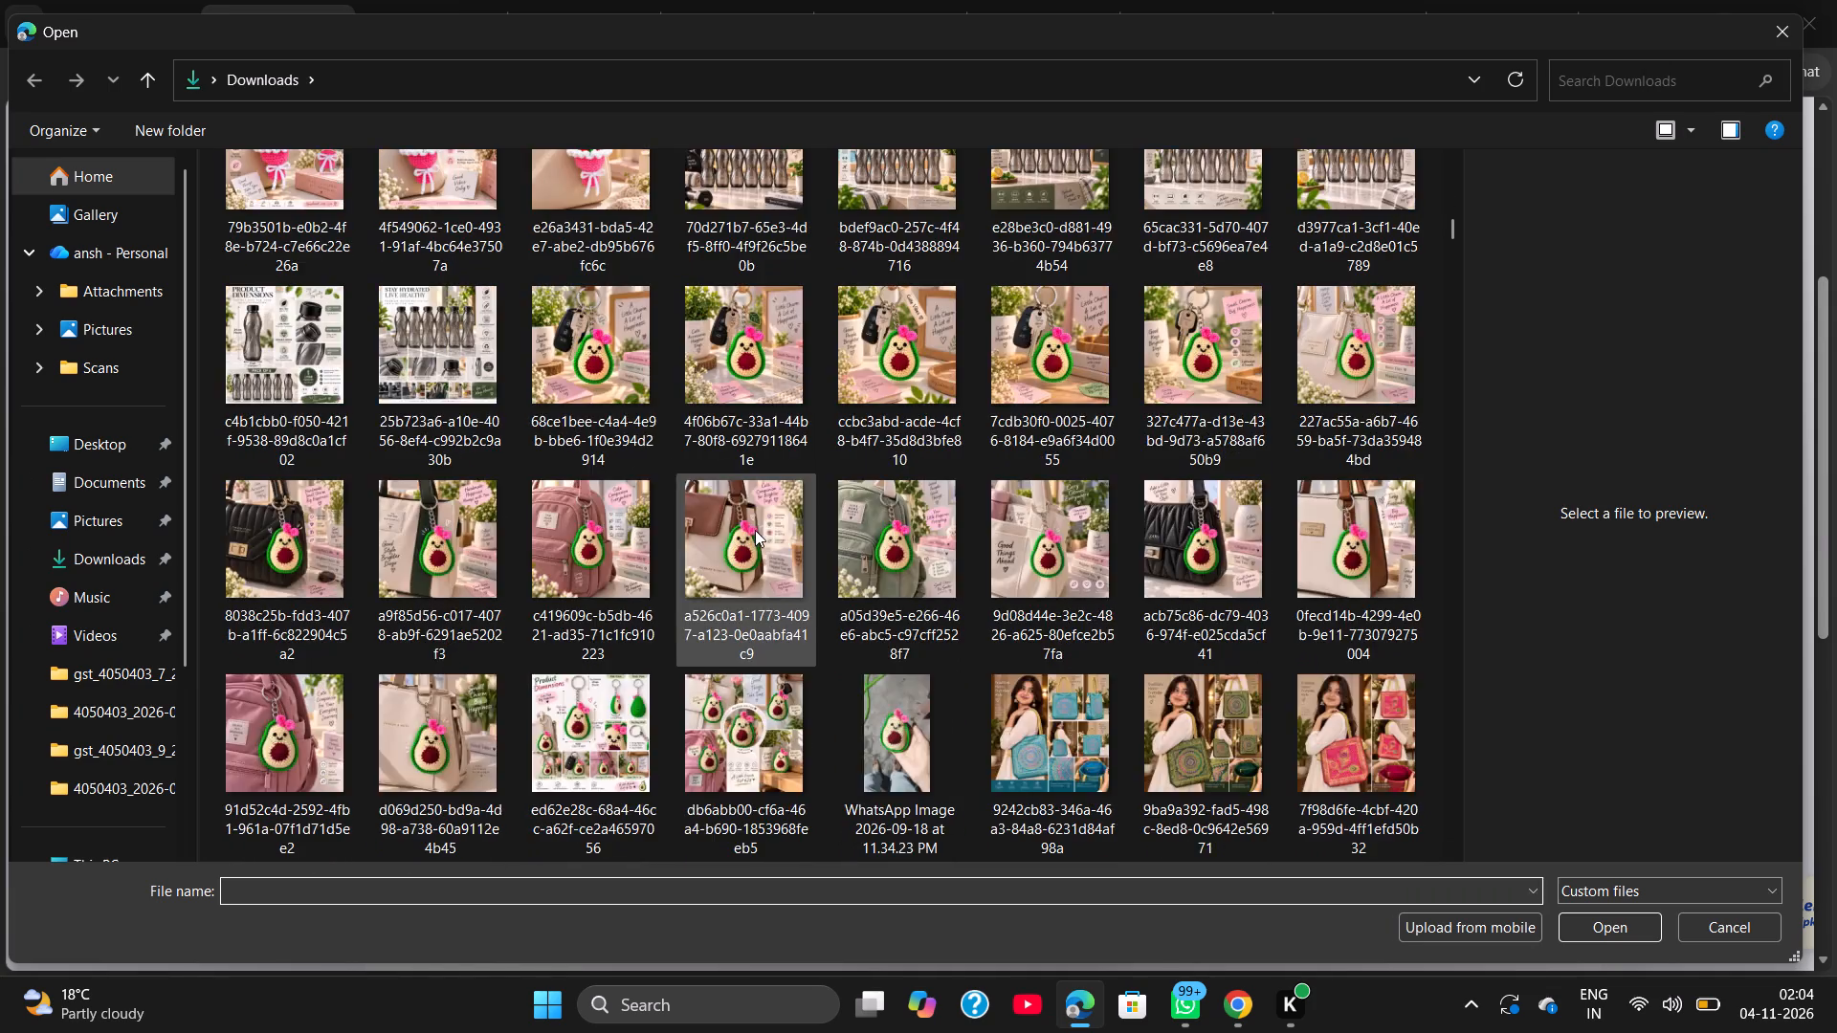
{"action": "scroll", "coordinate": [755, 530], "scroll_direction": "down", "scroll_amount": 1}
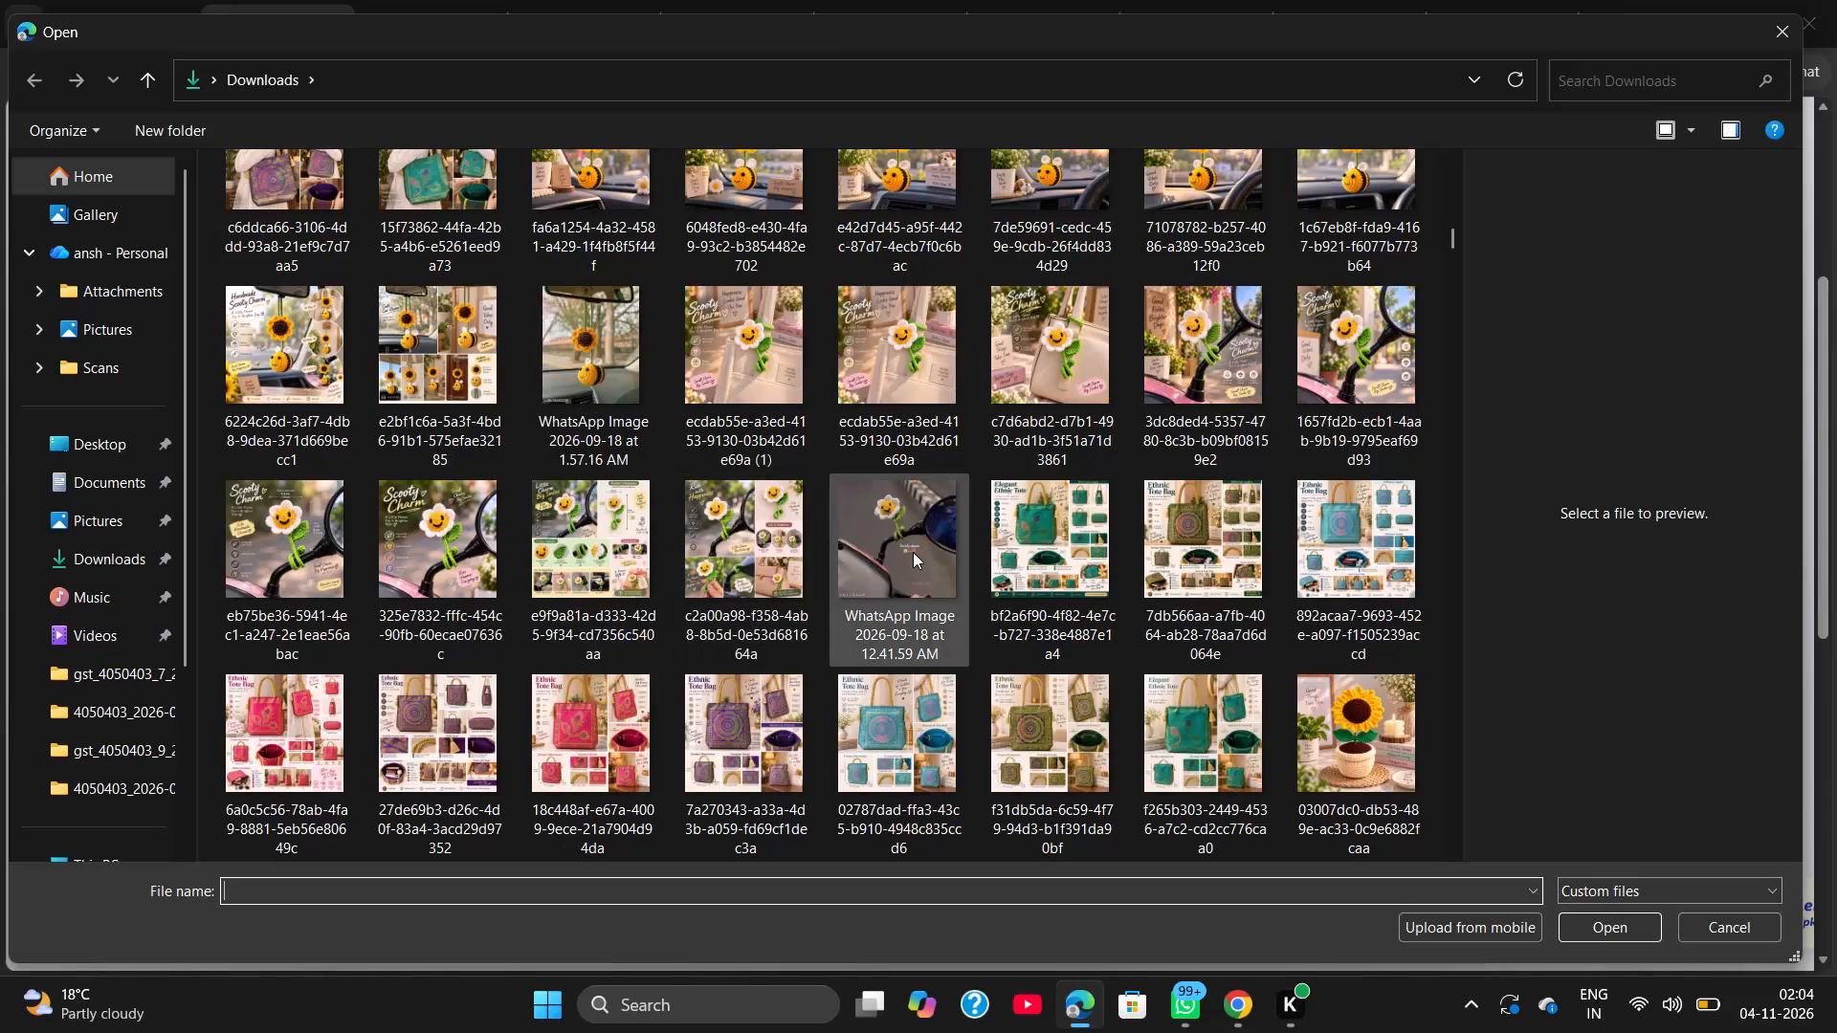
{"action": "double_click", "coordinate": [1208, 754]}
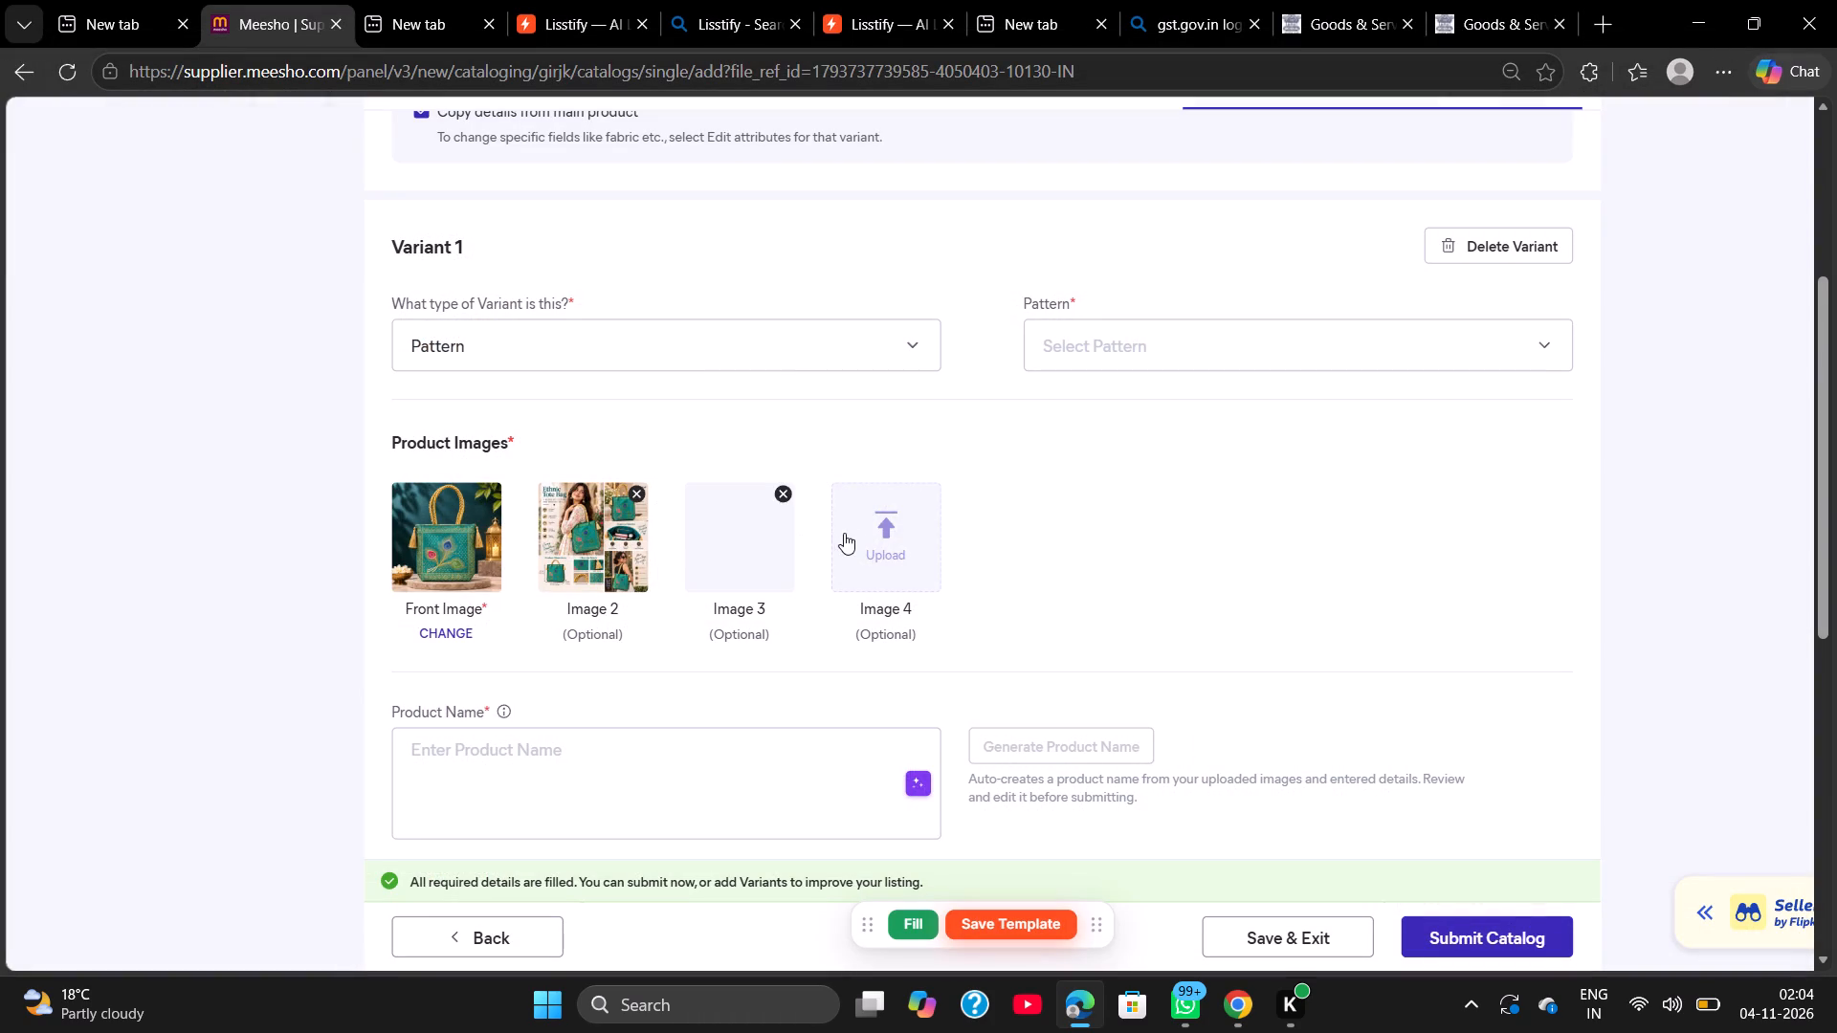
Upload the open green tote photo, WhatsApp Image 2026-09-06 at 10.06.03 PM, from Downloads as Variant 1's fourth image.
{"action": "left_click", "coordinate": [874, 532]}
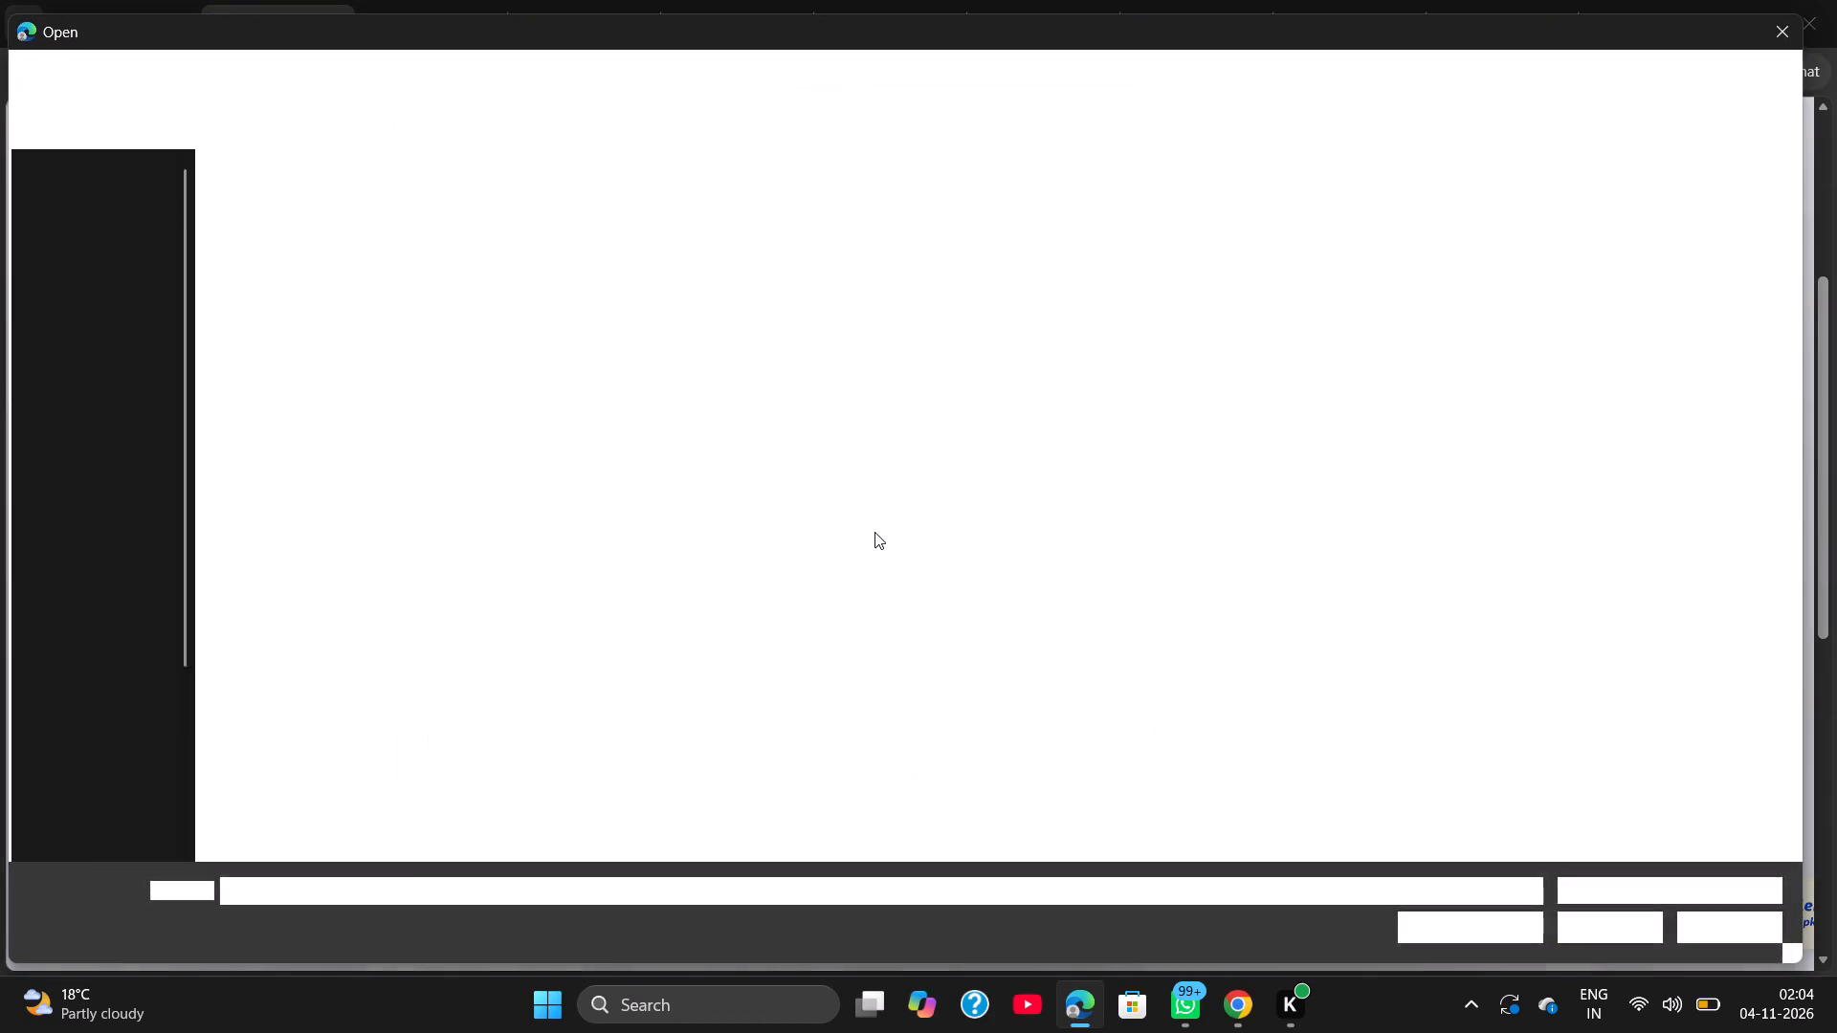
{"action": "scroll", "coordinate": [874, 532], "scroll_direction": "down", "scroll_amount": 13}
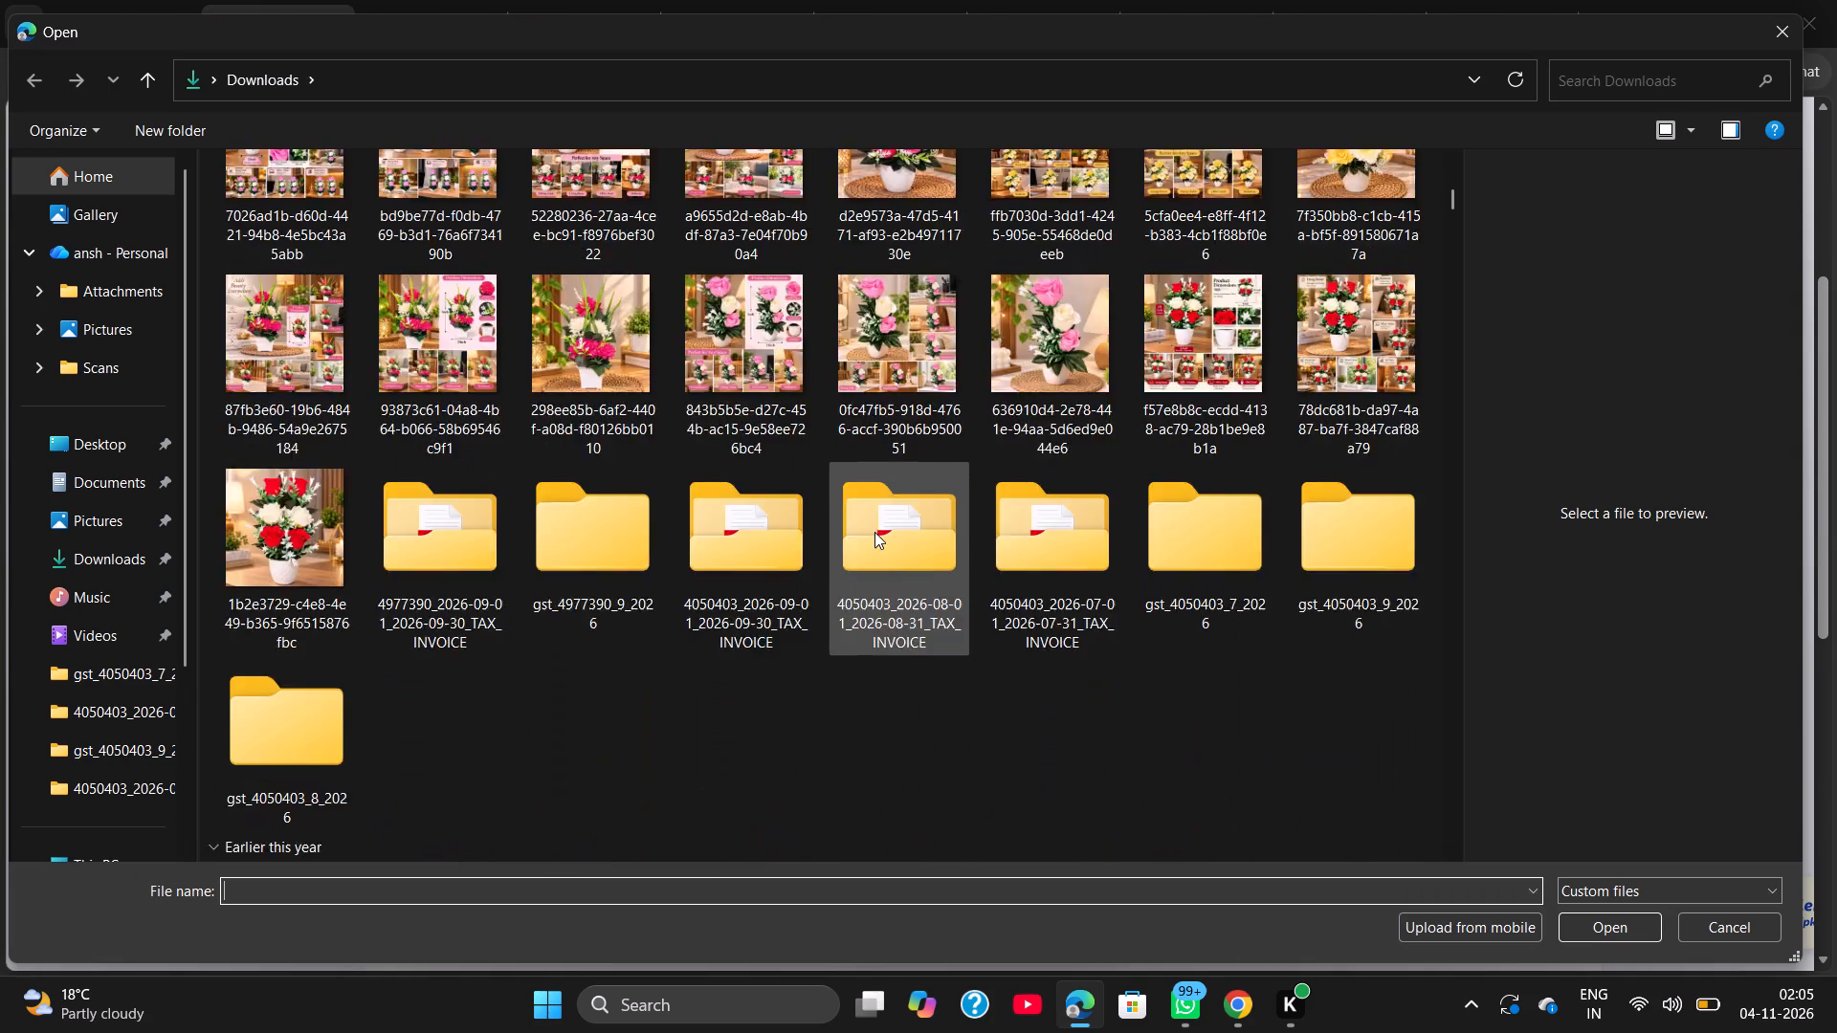
{"action": "scroll", "coordinate": [874, 532], "scroll_direction": "down", "scroll_amount": 20}
{"action": "scroll", "coordinate": [874, 532], "scroll_direction": "down", "scroll_amount": 9}
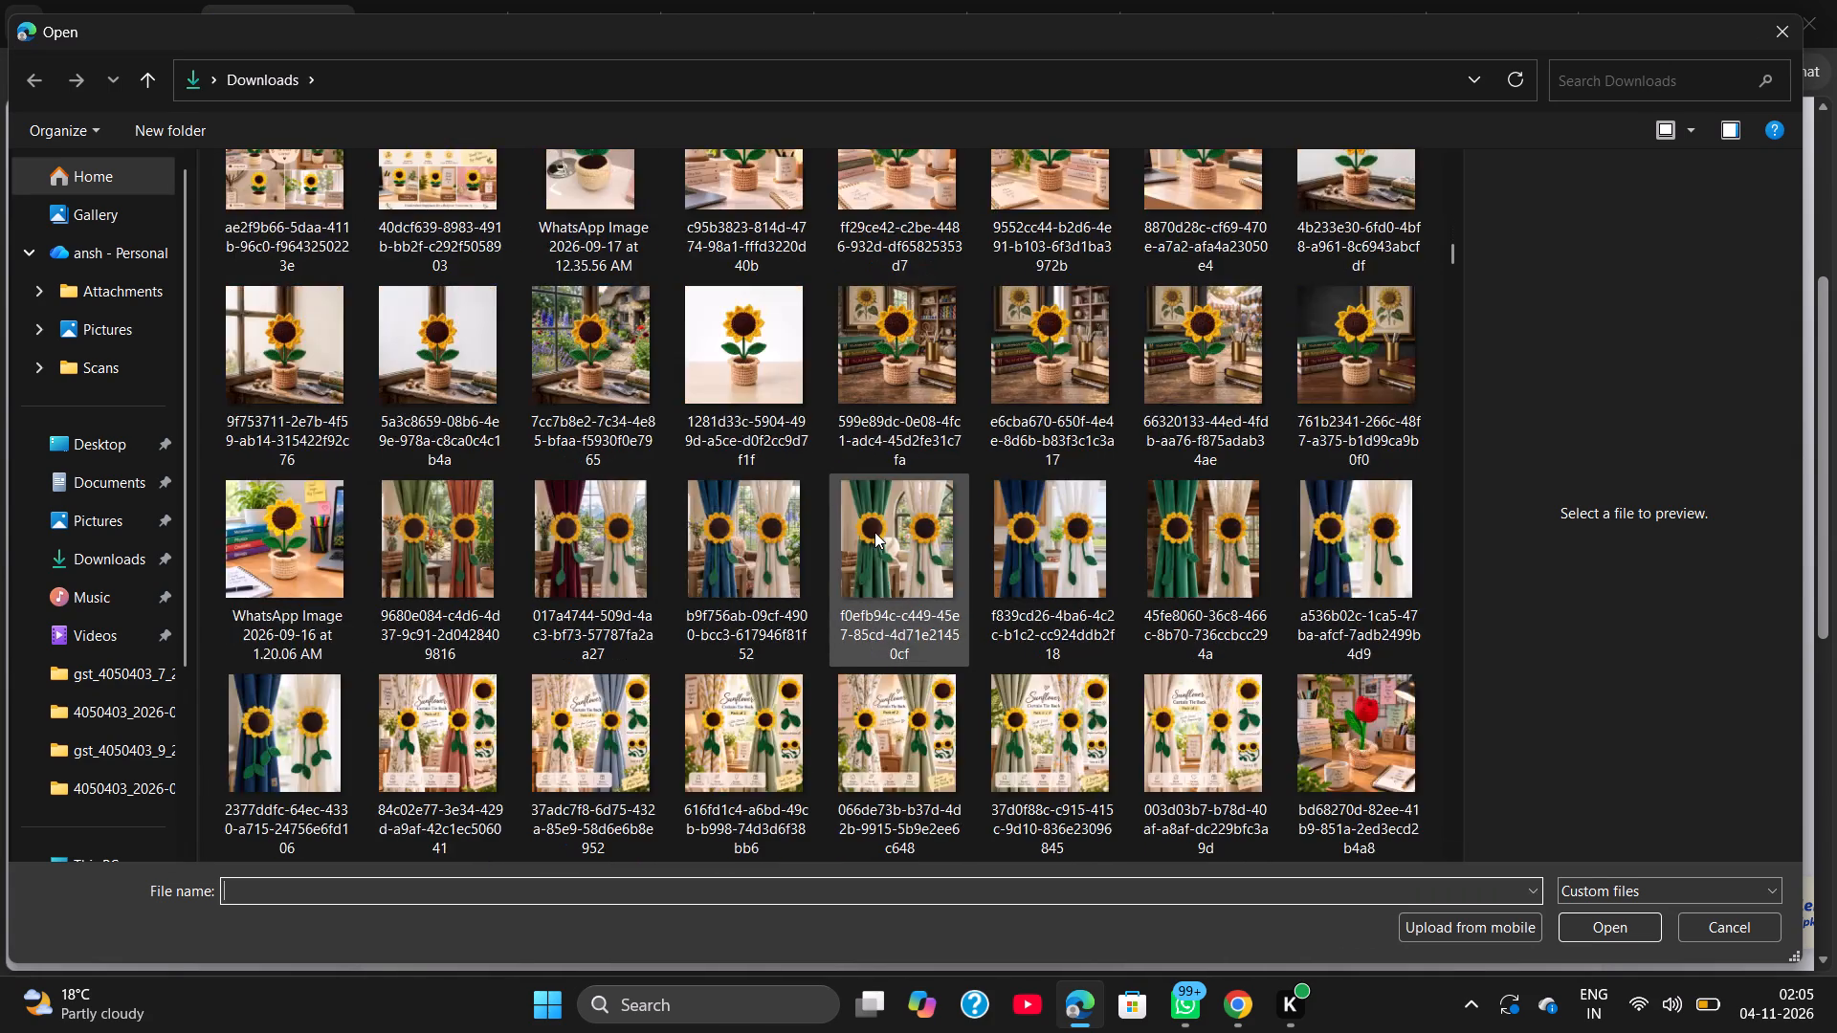
{"action": "scroll", "coordinate": [874, 532], "scroll_direction": "down", "scroll_amount": 18}
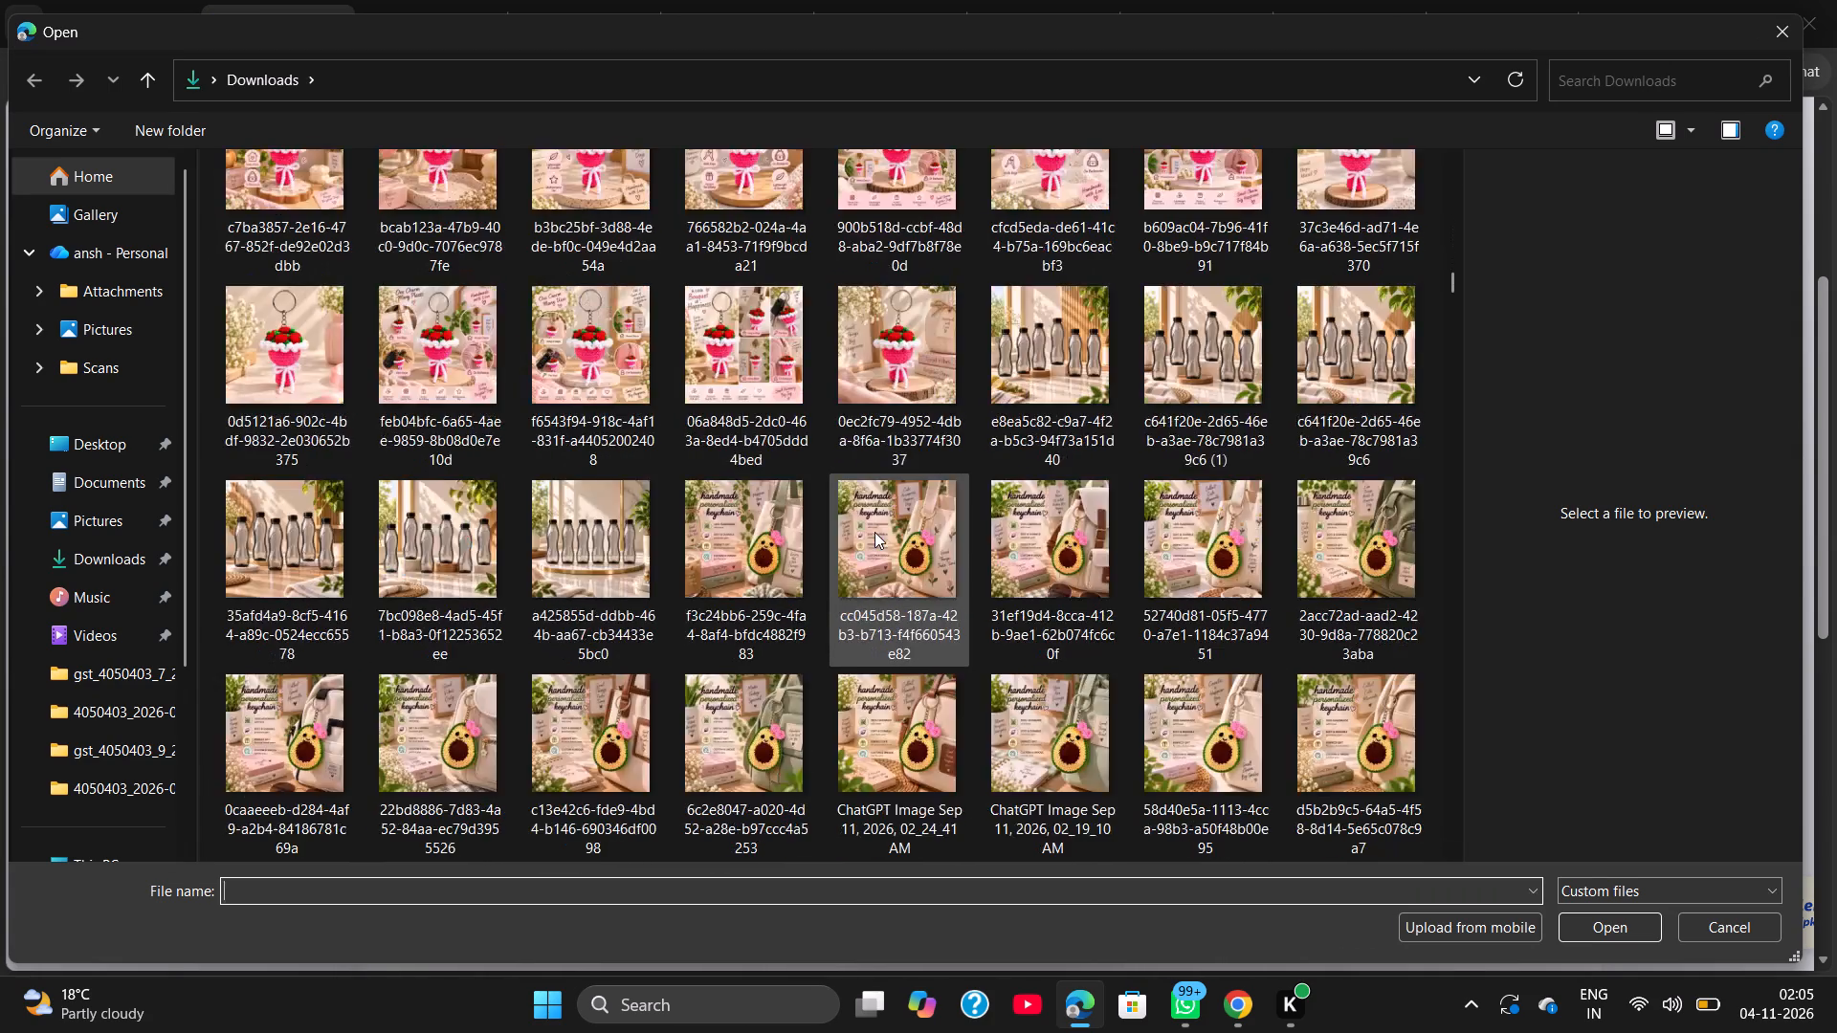
{"action": "scroll", "coordinate": [874, 532], "scroll_direction": "down", "scroll_amount": 7}
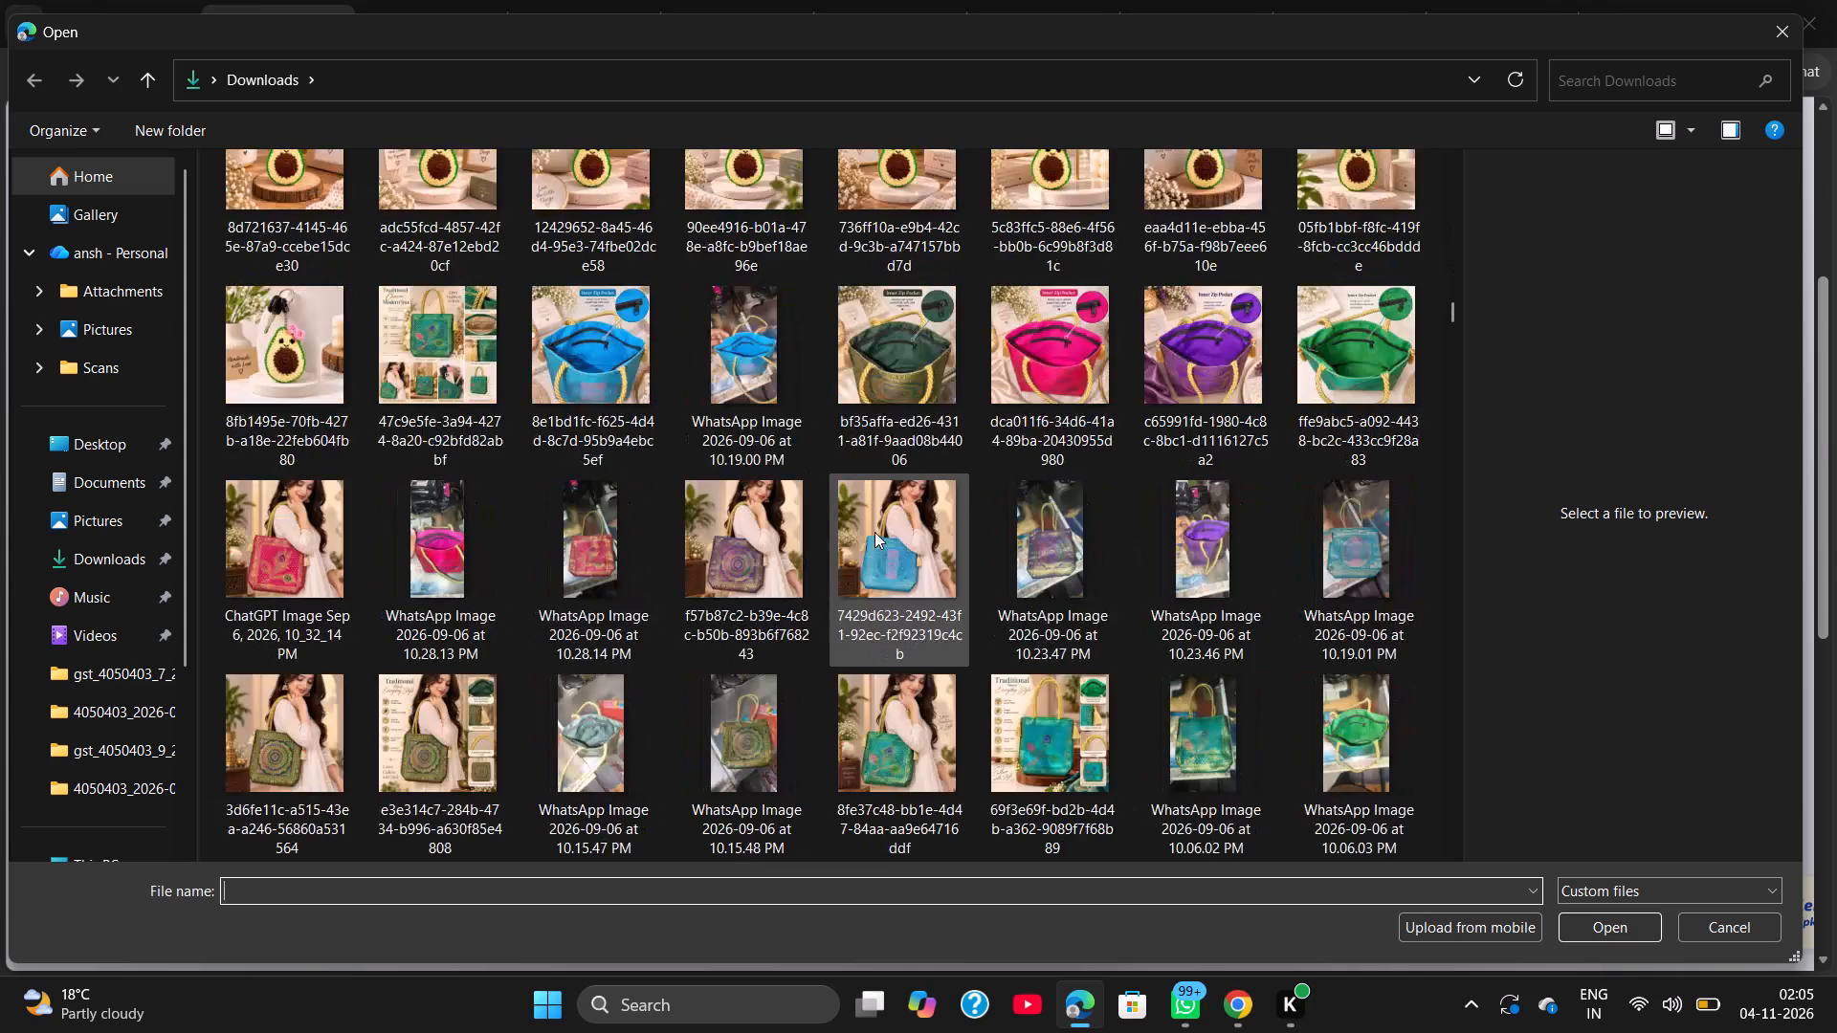
{"action": "scroll", "coordinate": [874, 532], "scroll_direction": "down", "scroll_amount": 3}
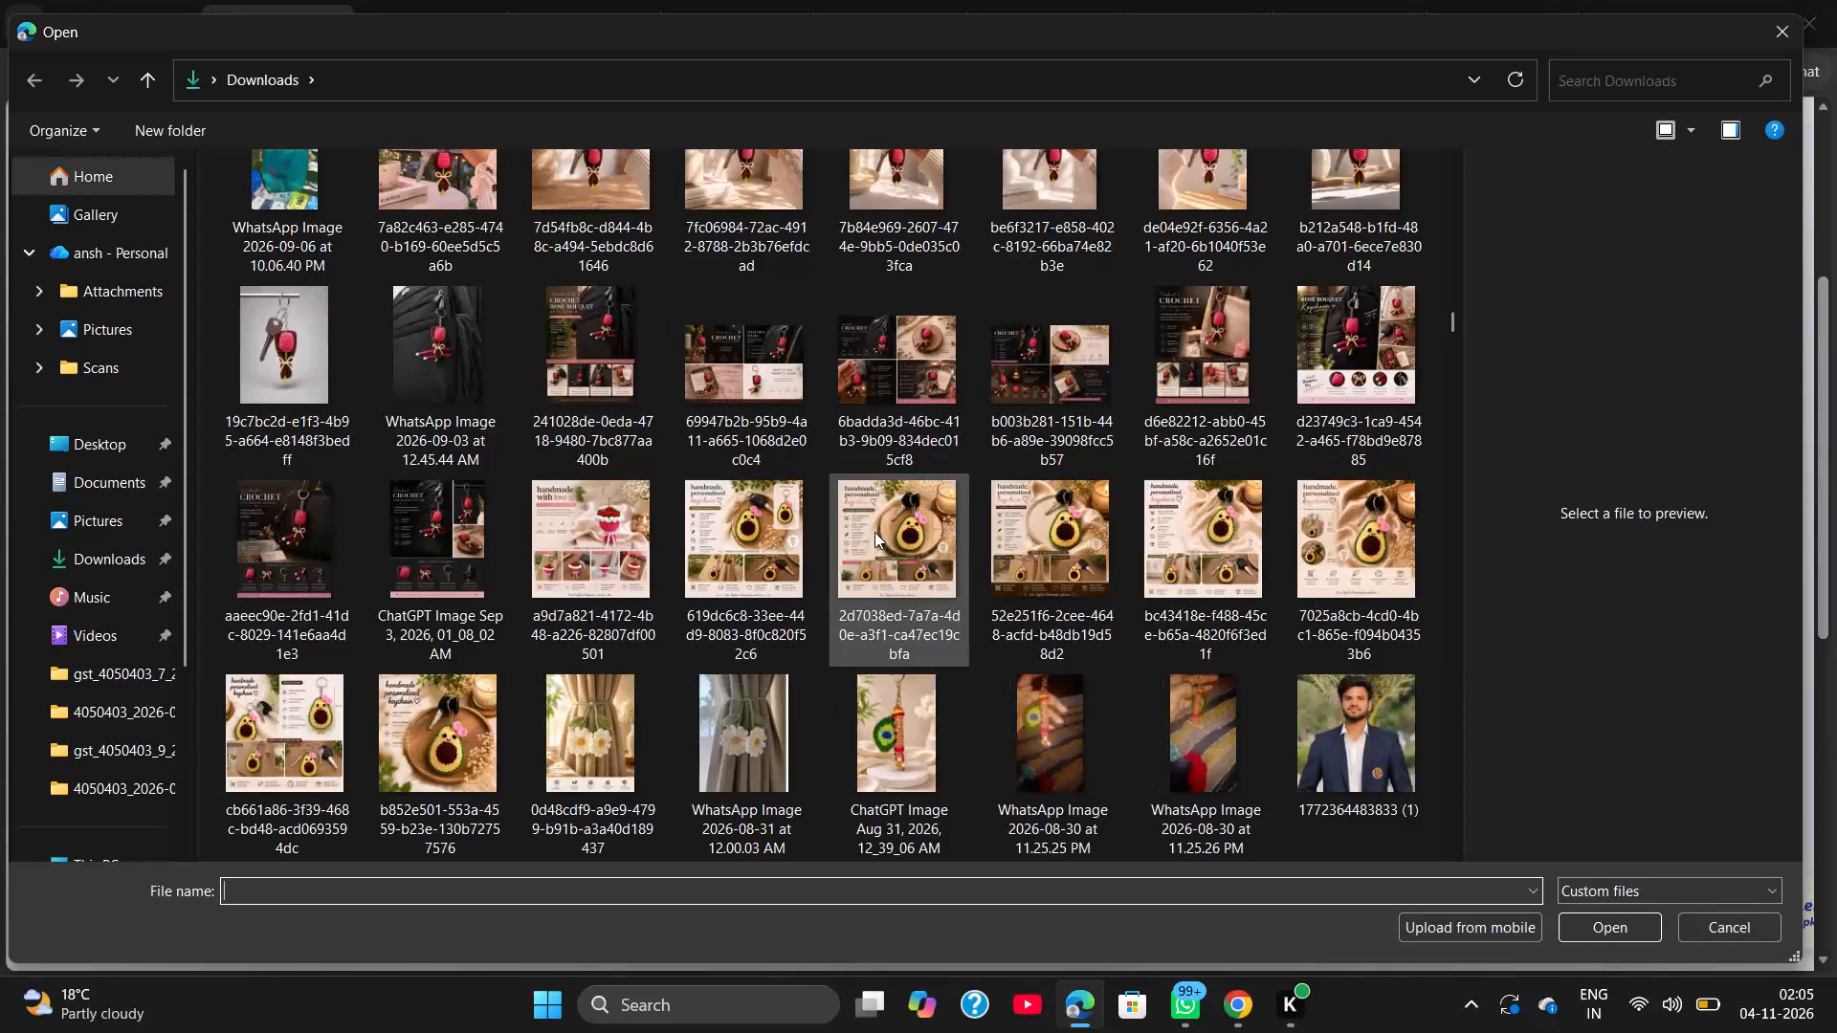
{"action": "scroll", "coordinate": [874, 532], "scroll_direction": "down", "scroll_amount": 1}
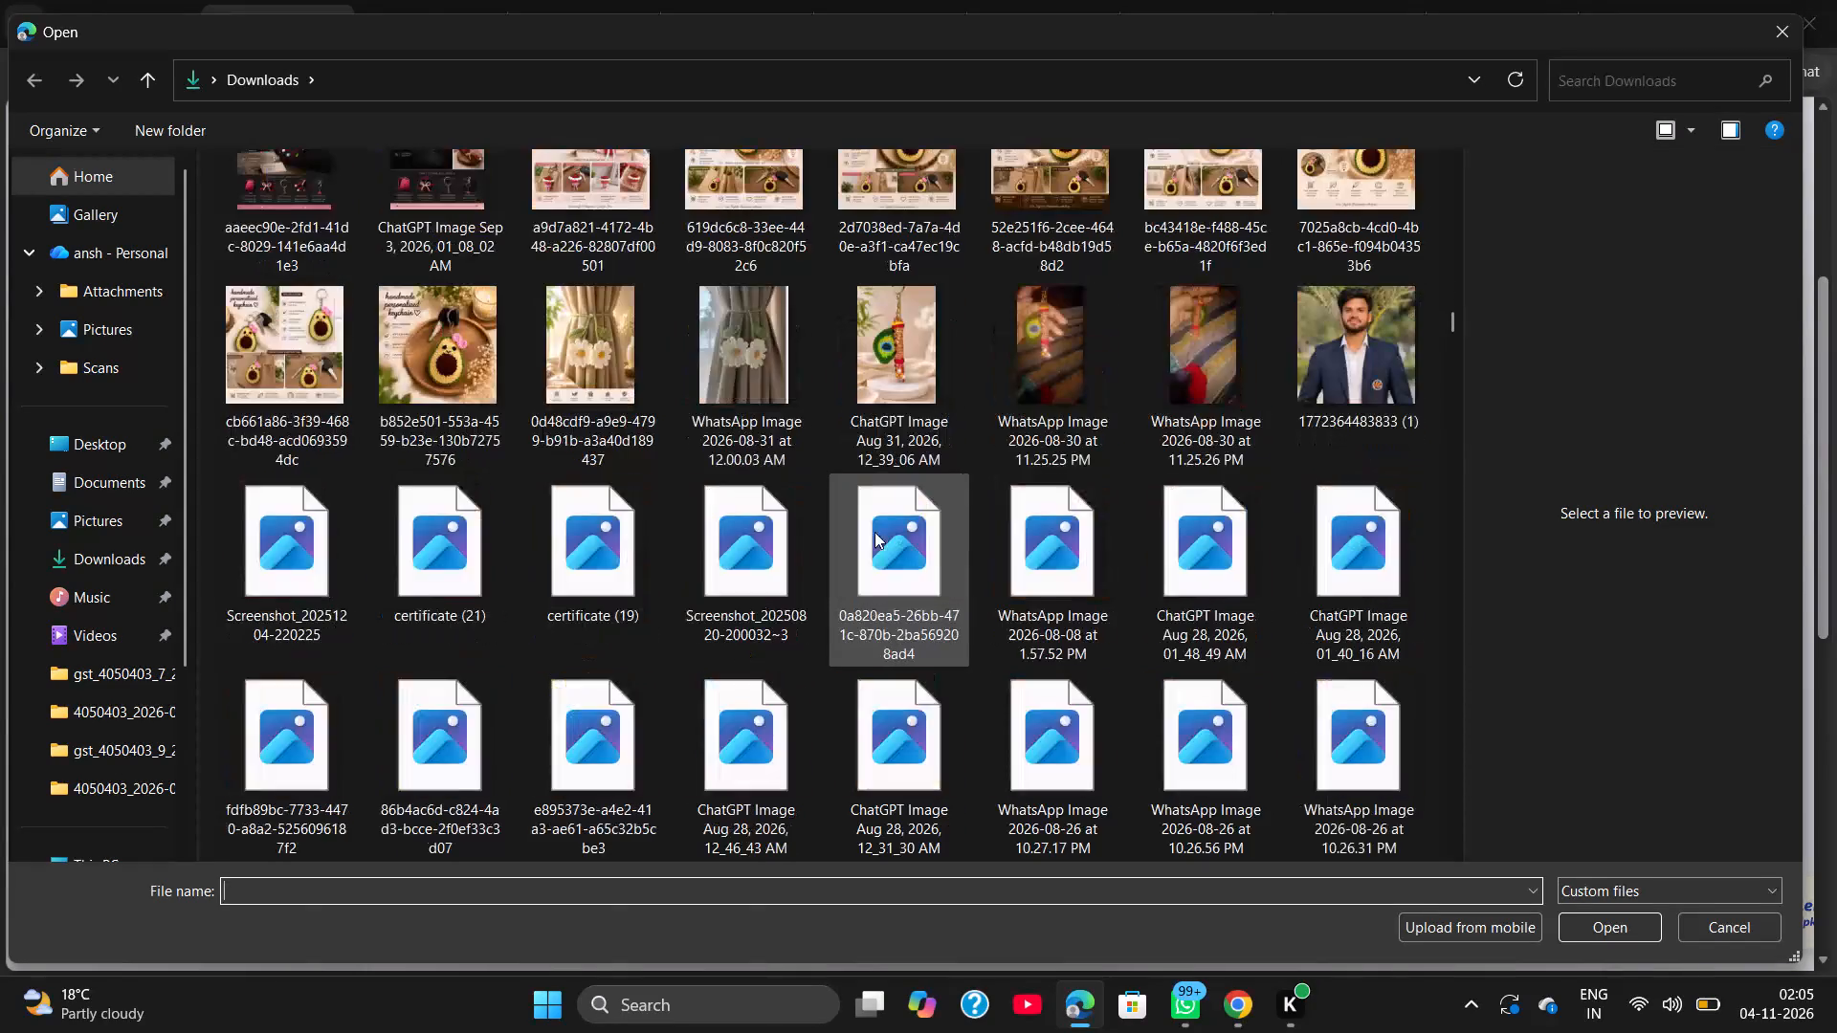
{"action": "scroll", "coordinate": [874, 532], "scroll_direction": "down", "scroll_amount": 1}
{"action": "scroll", "coordinate": [874, 532], "scroll_direction": "up", "scroll_amount": 2}
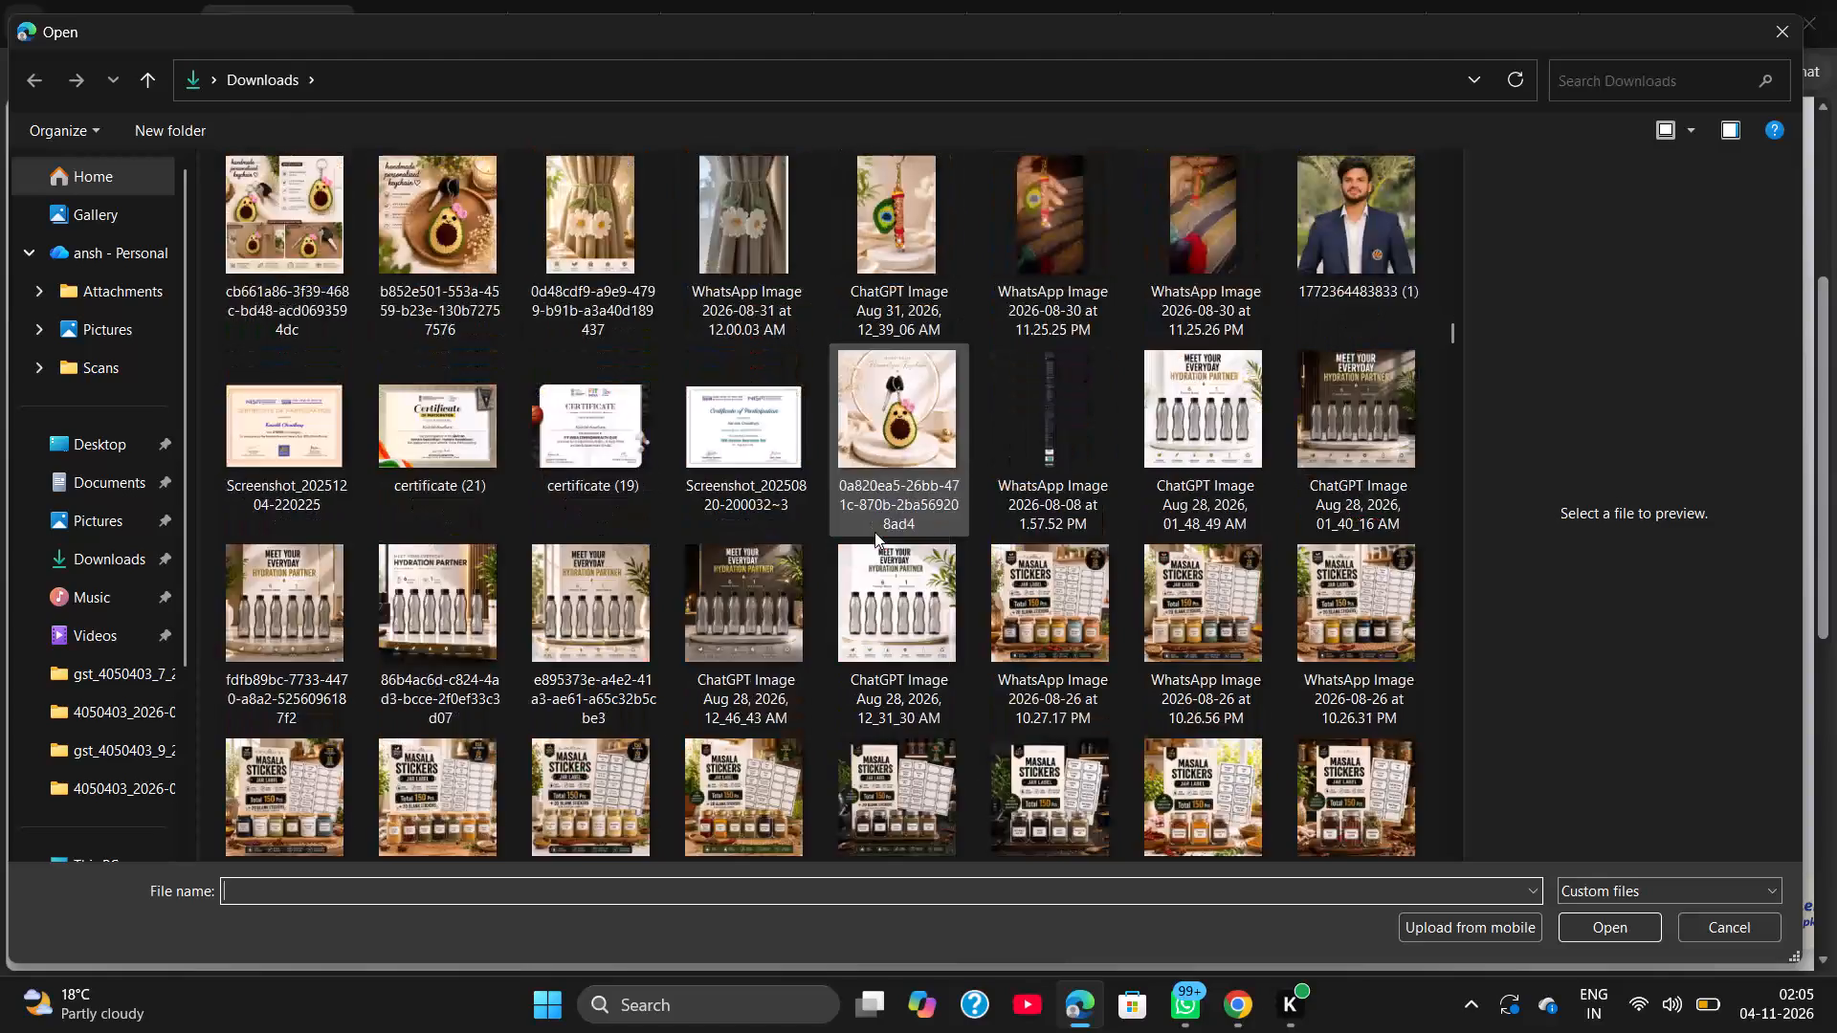
{"action": "scroll", "coordinate": [874, 532], "scroll_direction": "up", "scroll_amount": 1}
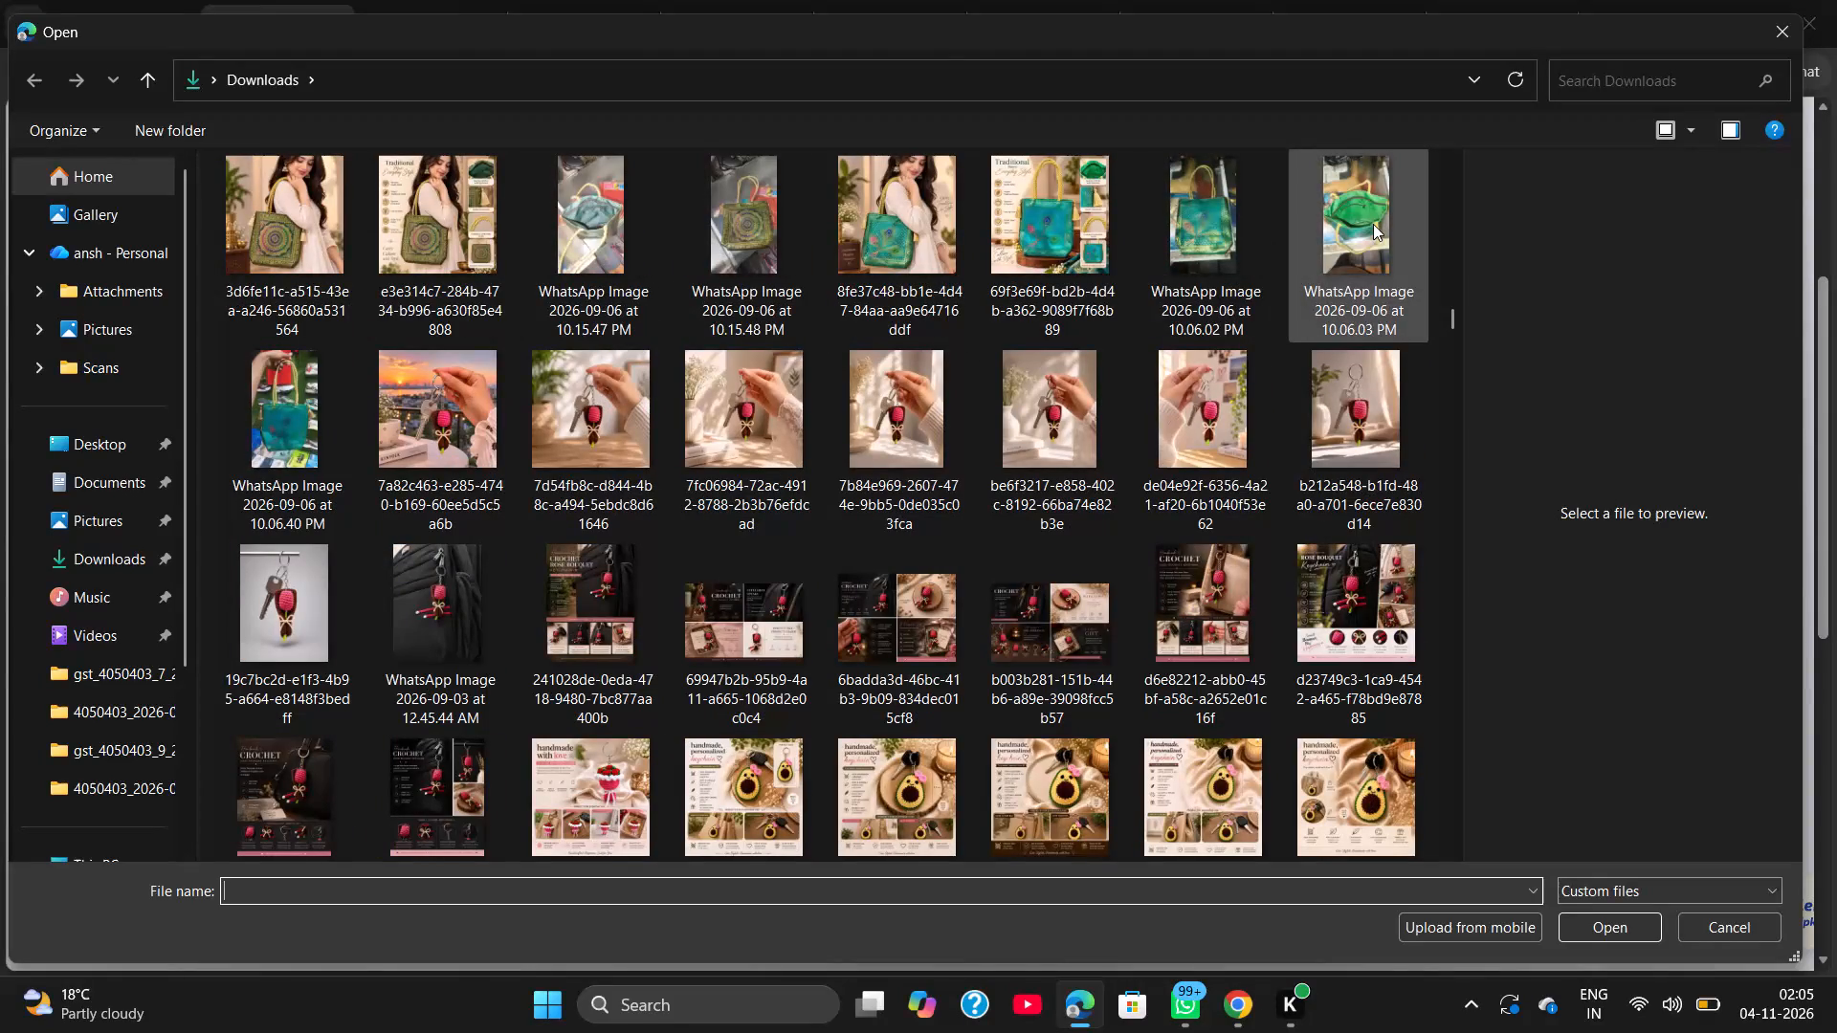
{"action": "double_click", "coordinate": [1373, 224]}
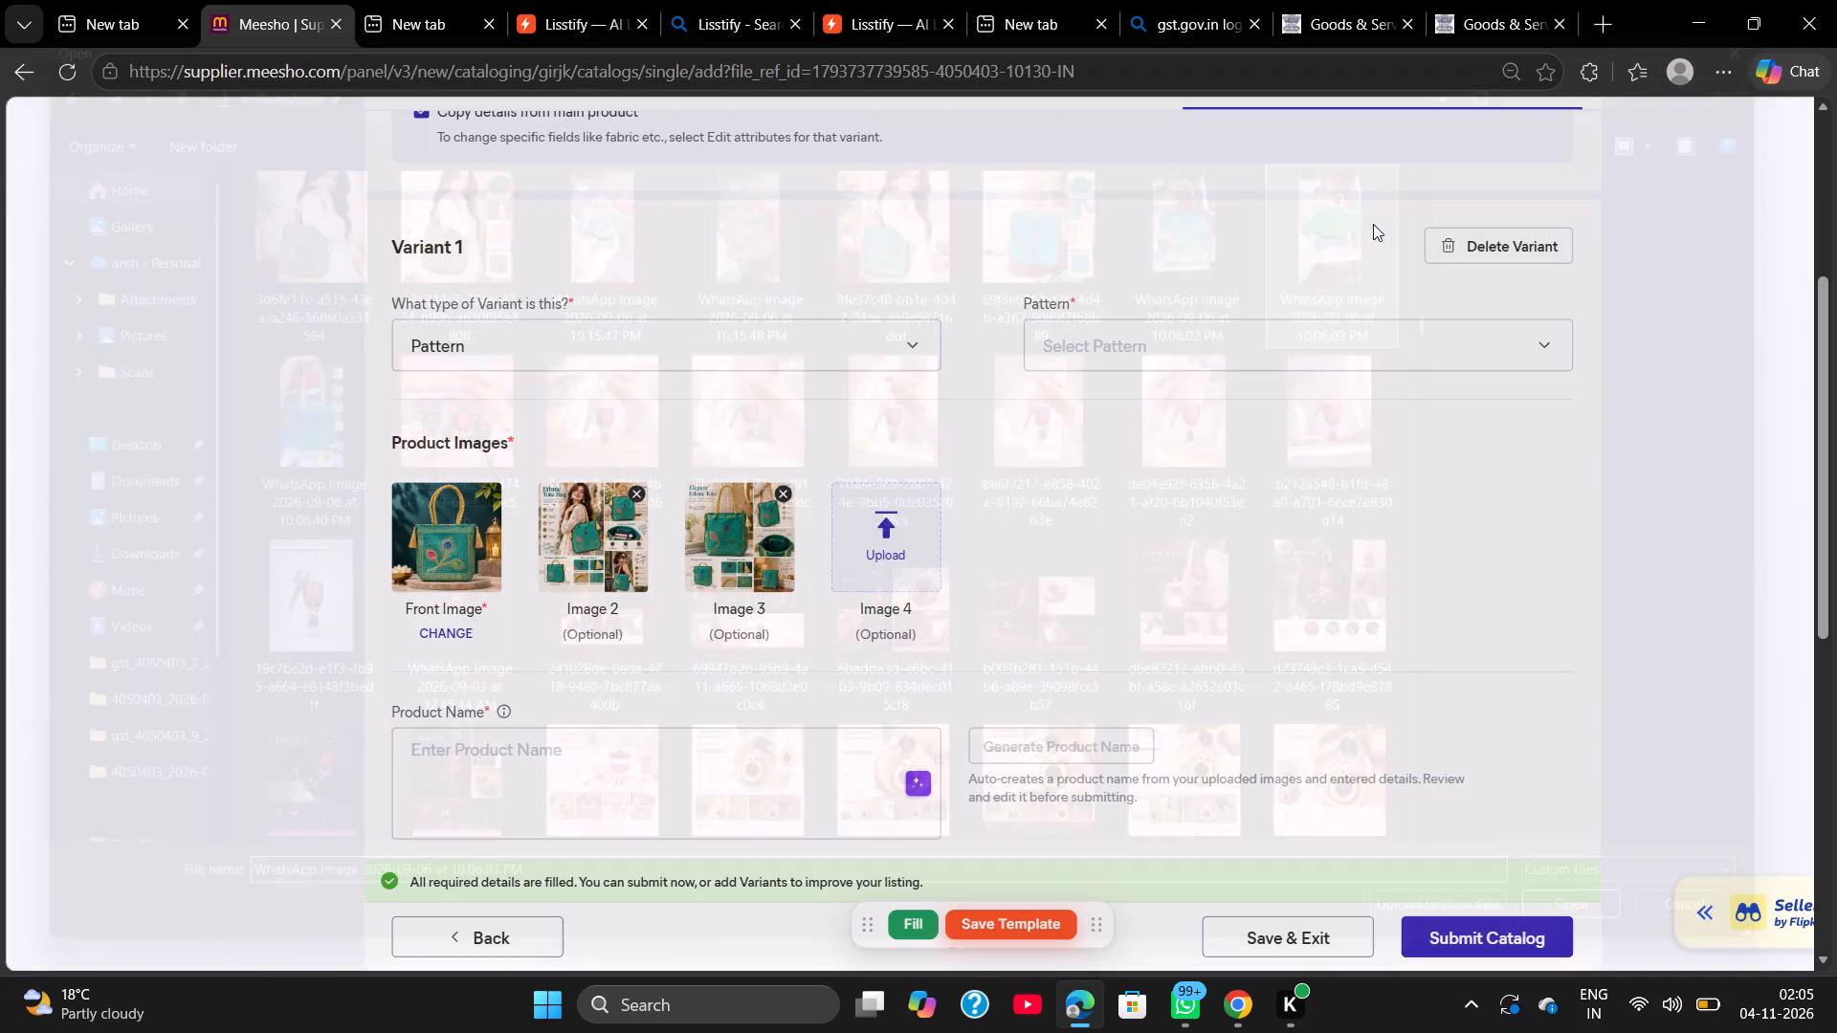
Reorder Variant 1's images so the open green tote photo is Image 2, ahead of the two infographics.
{"action": "left_click_drag", "start_coordinate": [916, 557], "coordinate": [646, 529]}
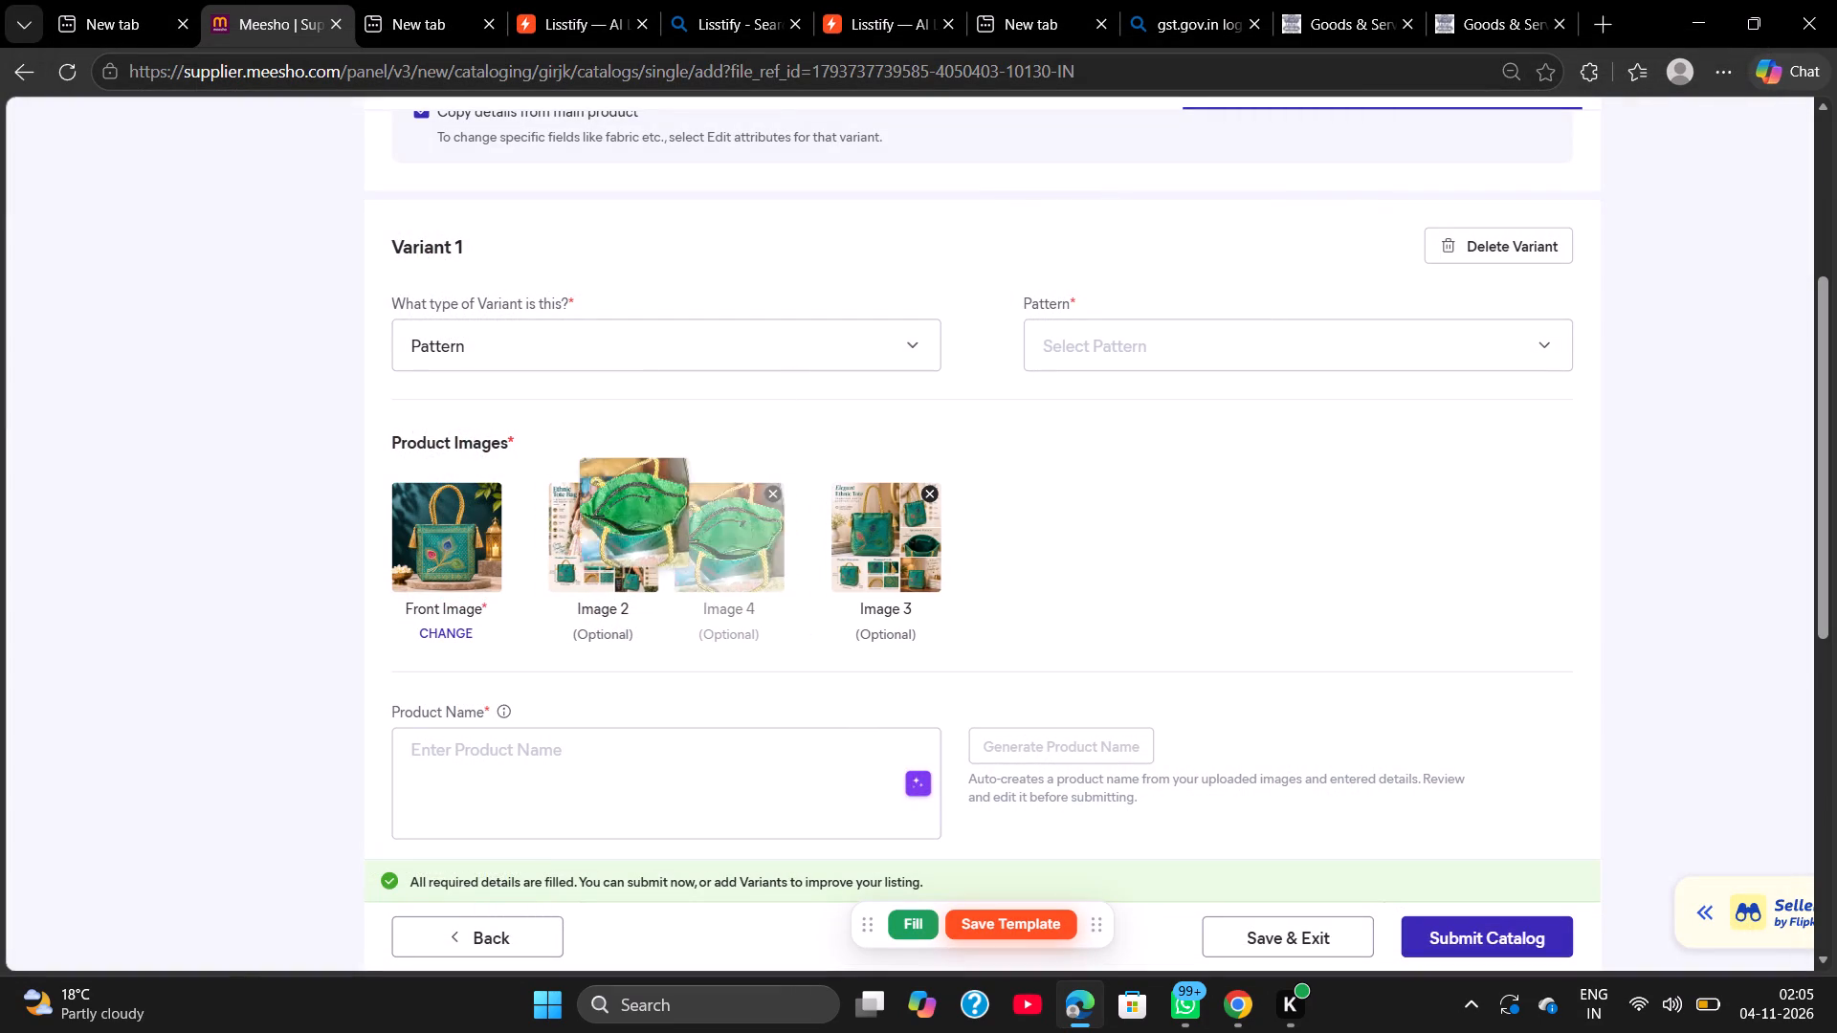
{"action": "left_click_drag", "start_coordinate": [646, 529], "coordinate": [602, 541]}
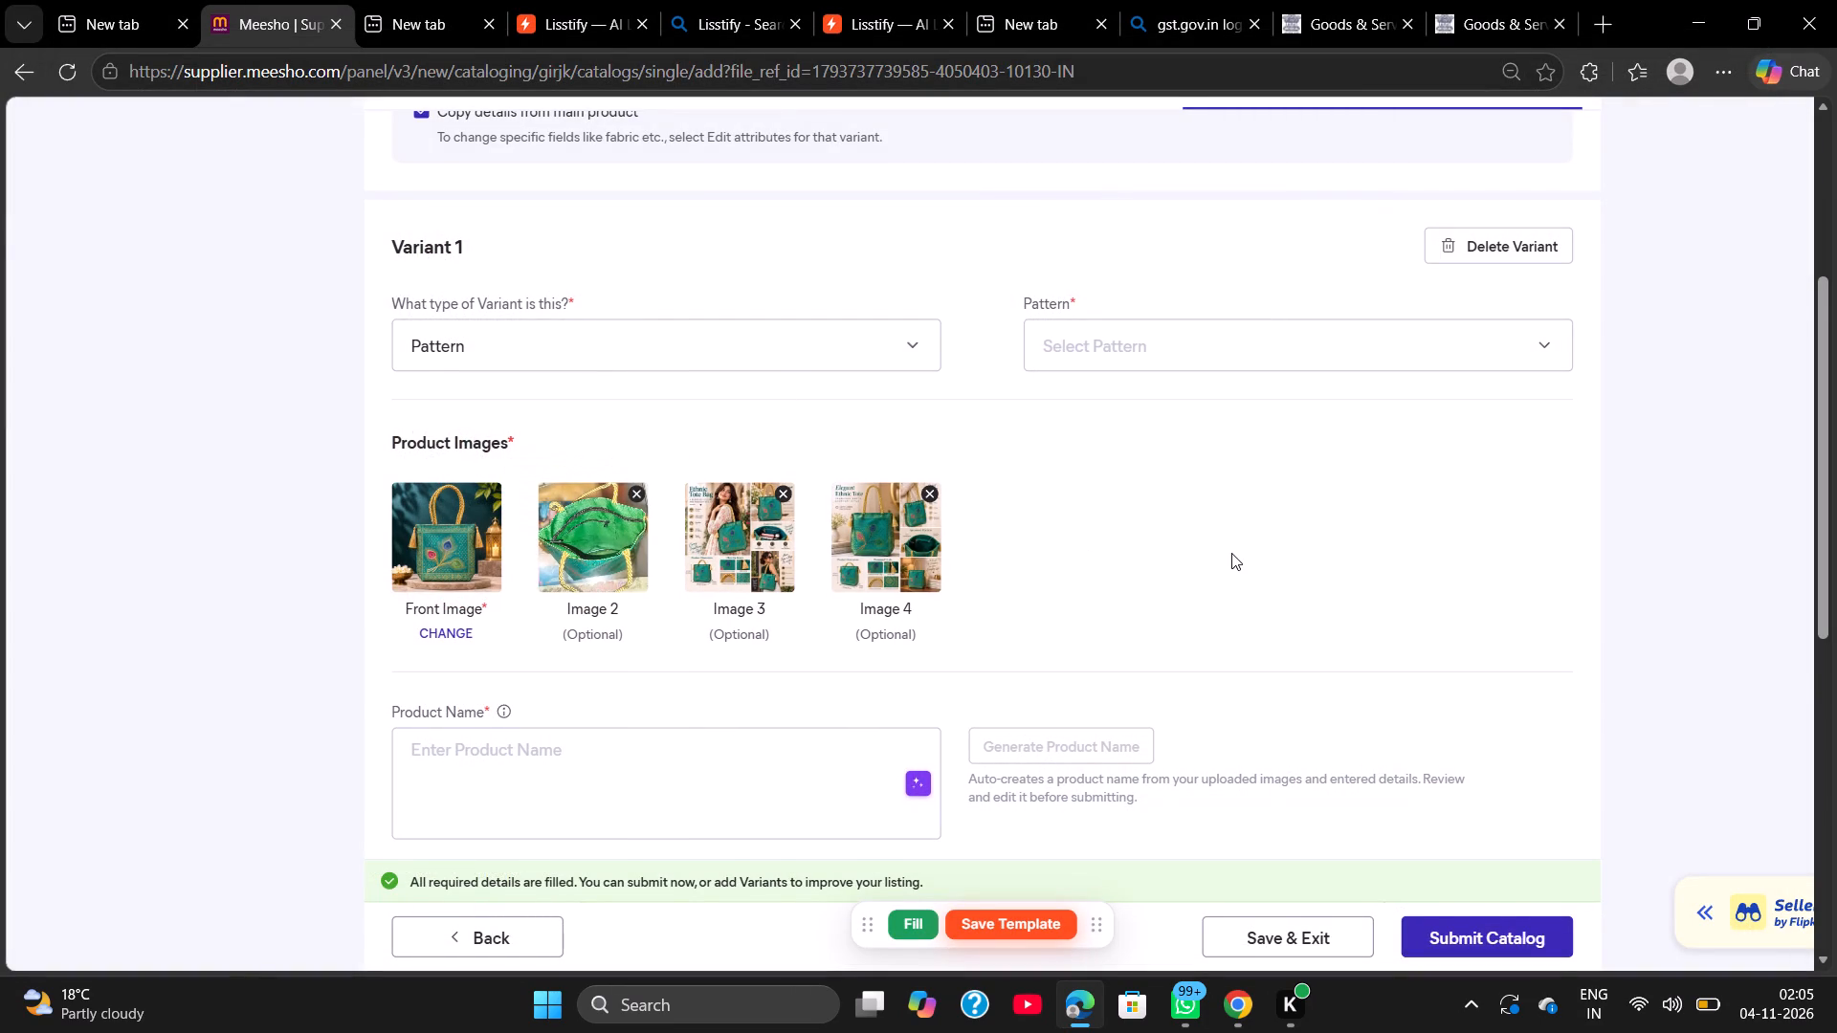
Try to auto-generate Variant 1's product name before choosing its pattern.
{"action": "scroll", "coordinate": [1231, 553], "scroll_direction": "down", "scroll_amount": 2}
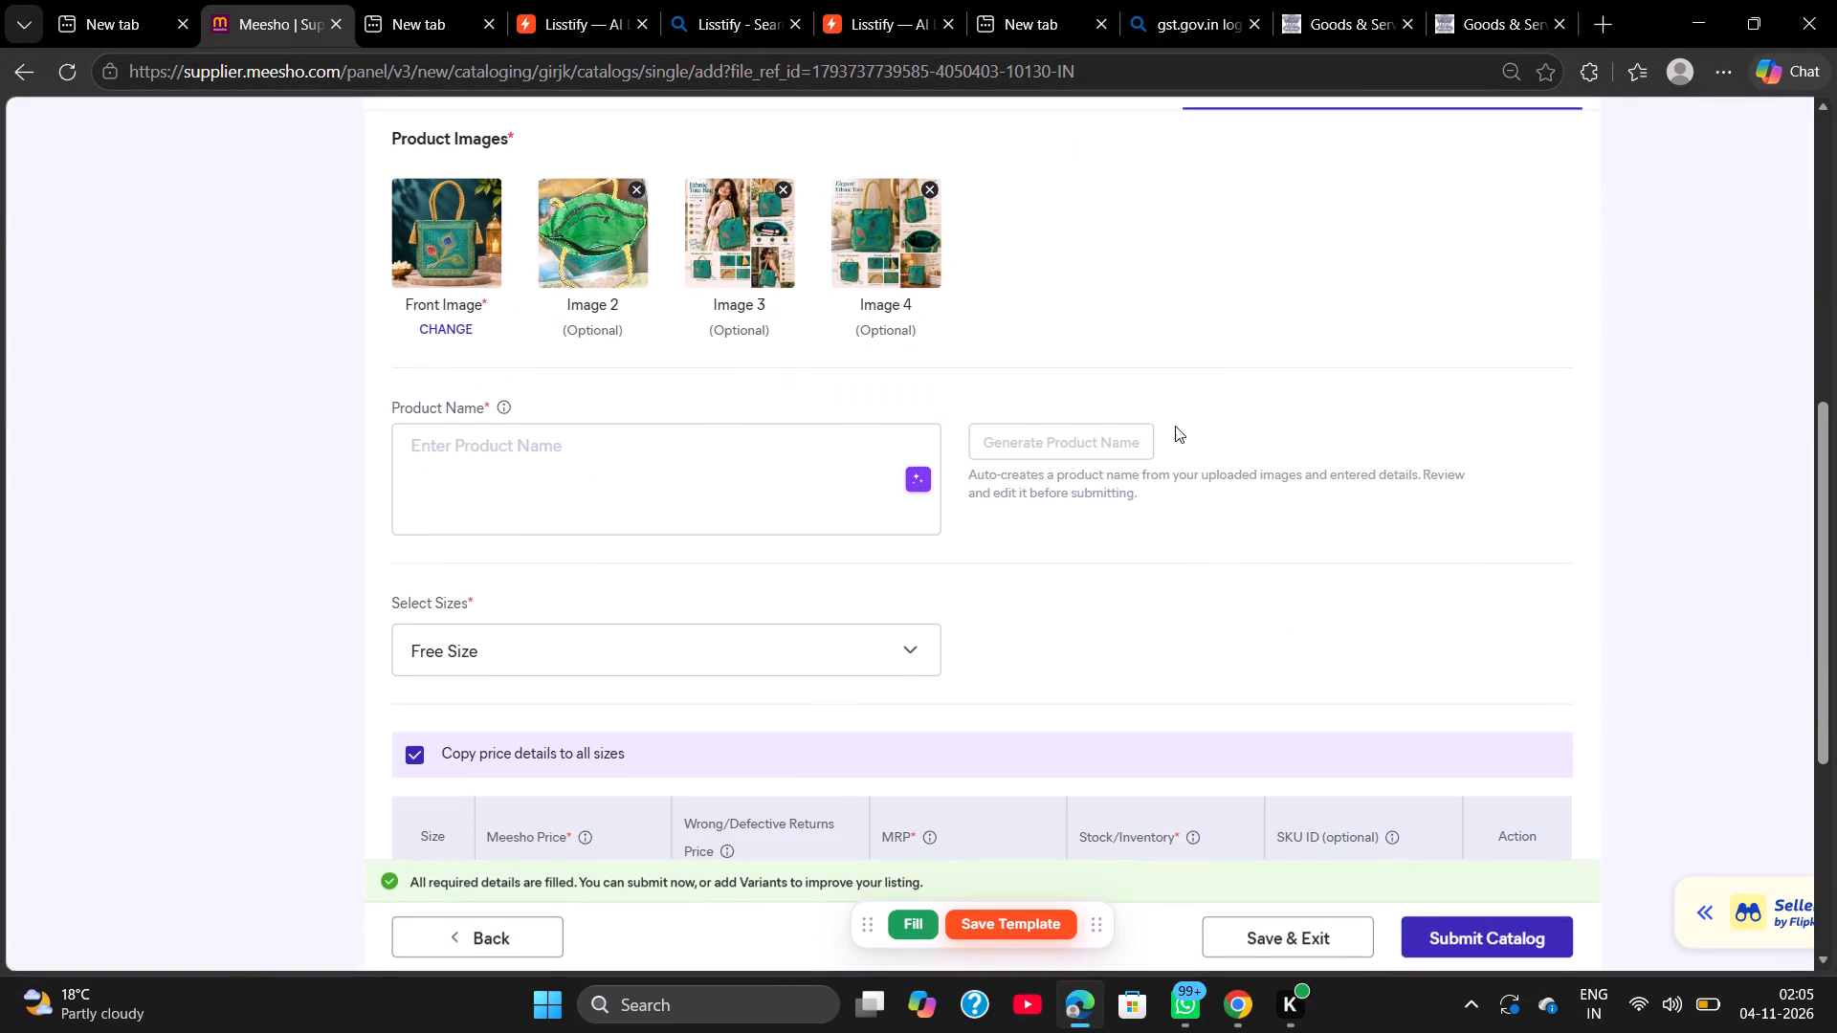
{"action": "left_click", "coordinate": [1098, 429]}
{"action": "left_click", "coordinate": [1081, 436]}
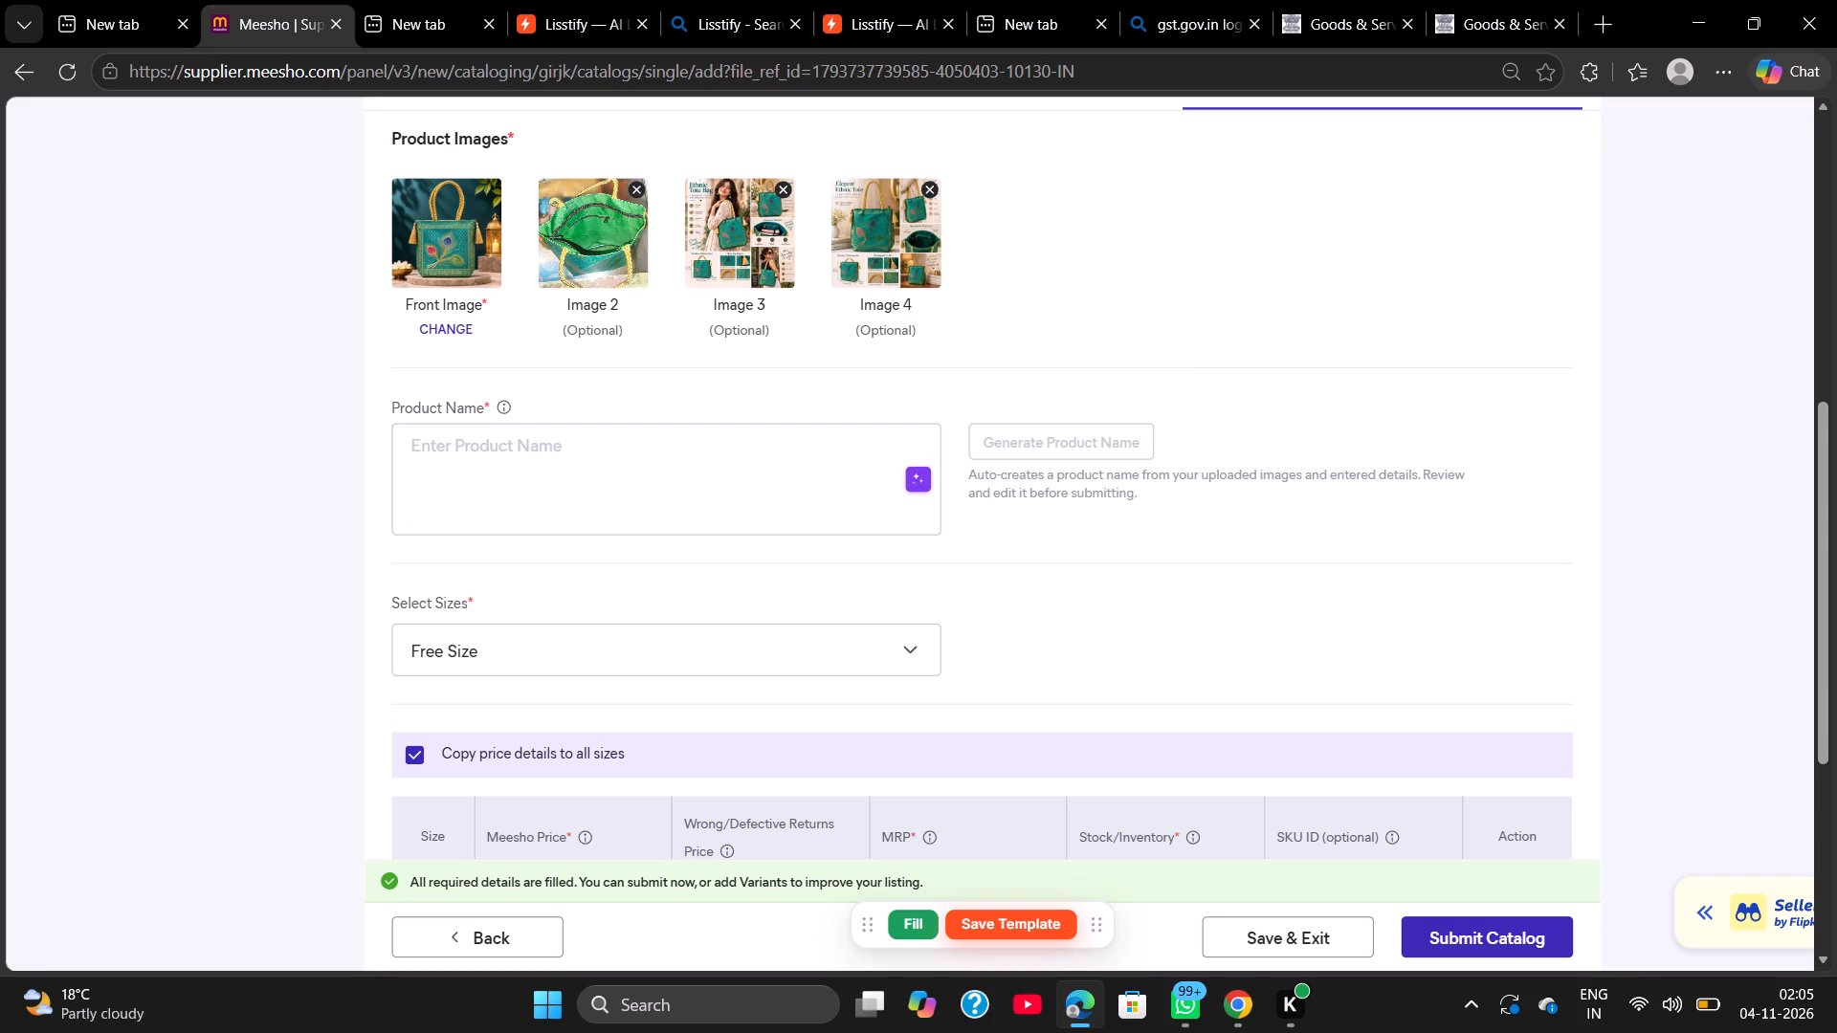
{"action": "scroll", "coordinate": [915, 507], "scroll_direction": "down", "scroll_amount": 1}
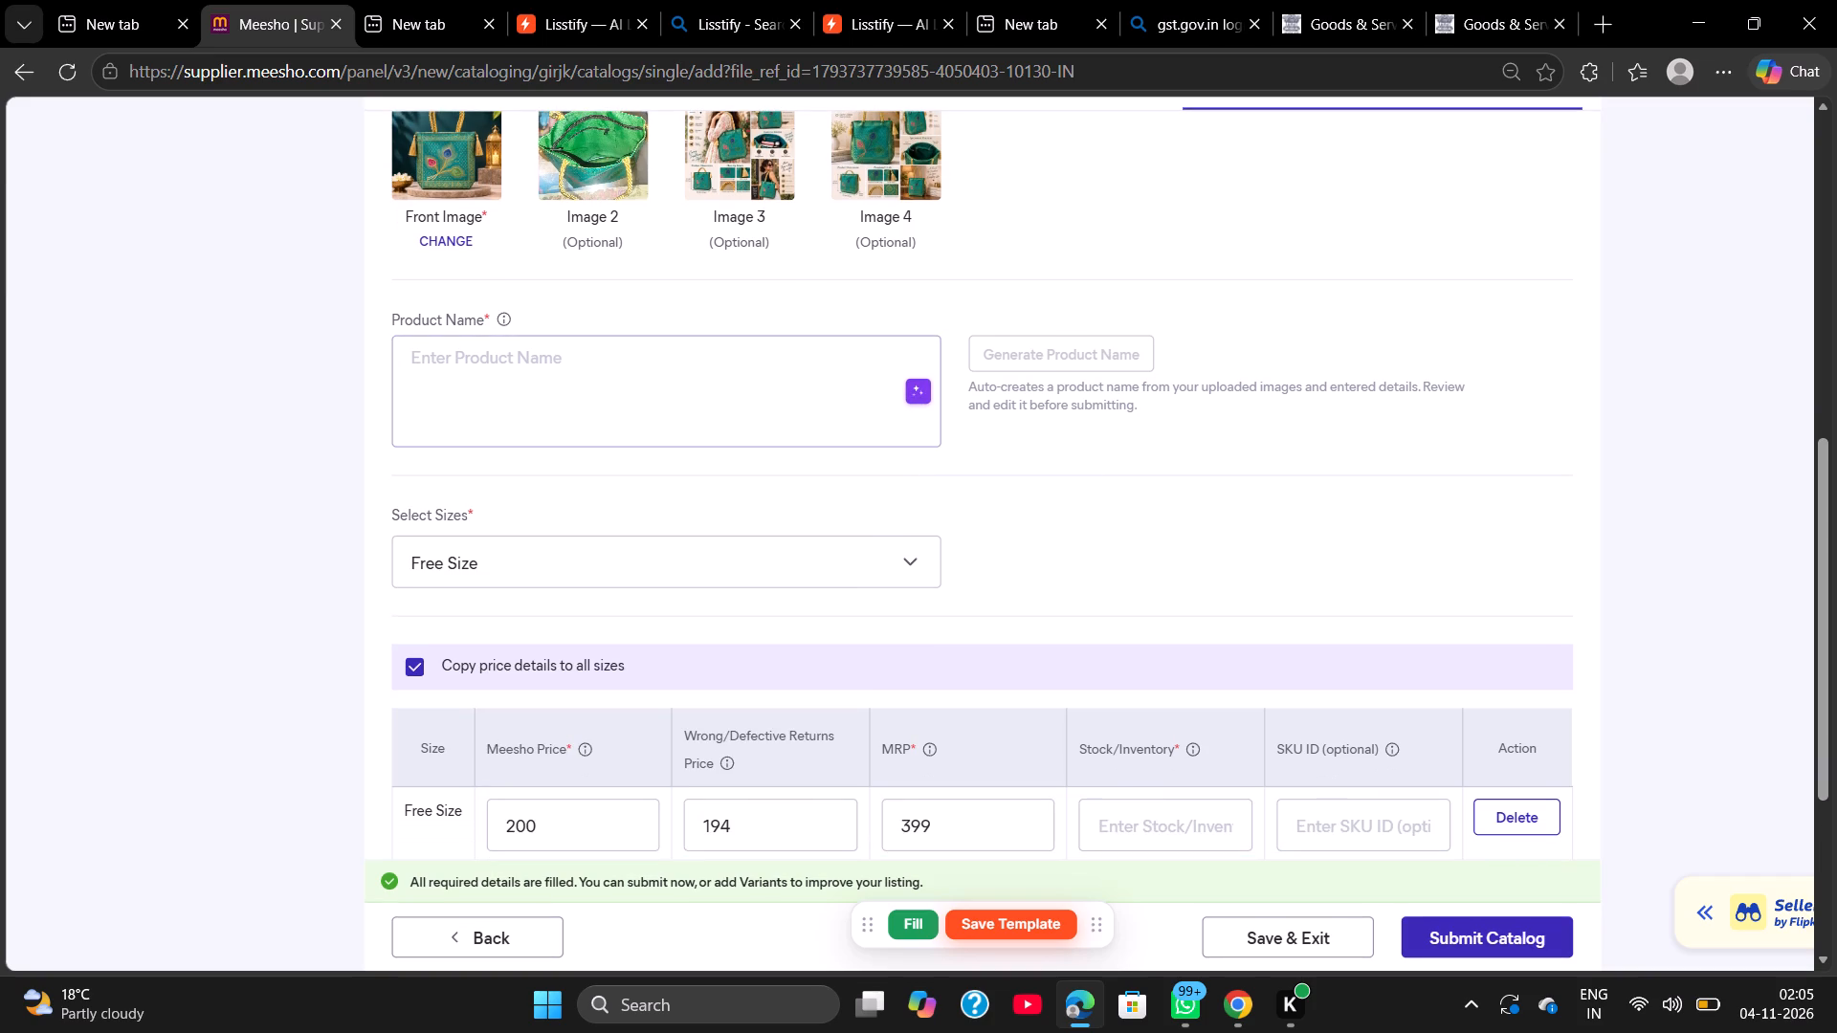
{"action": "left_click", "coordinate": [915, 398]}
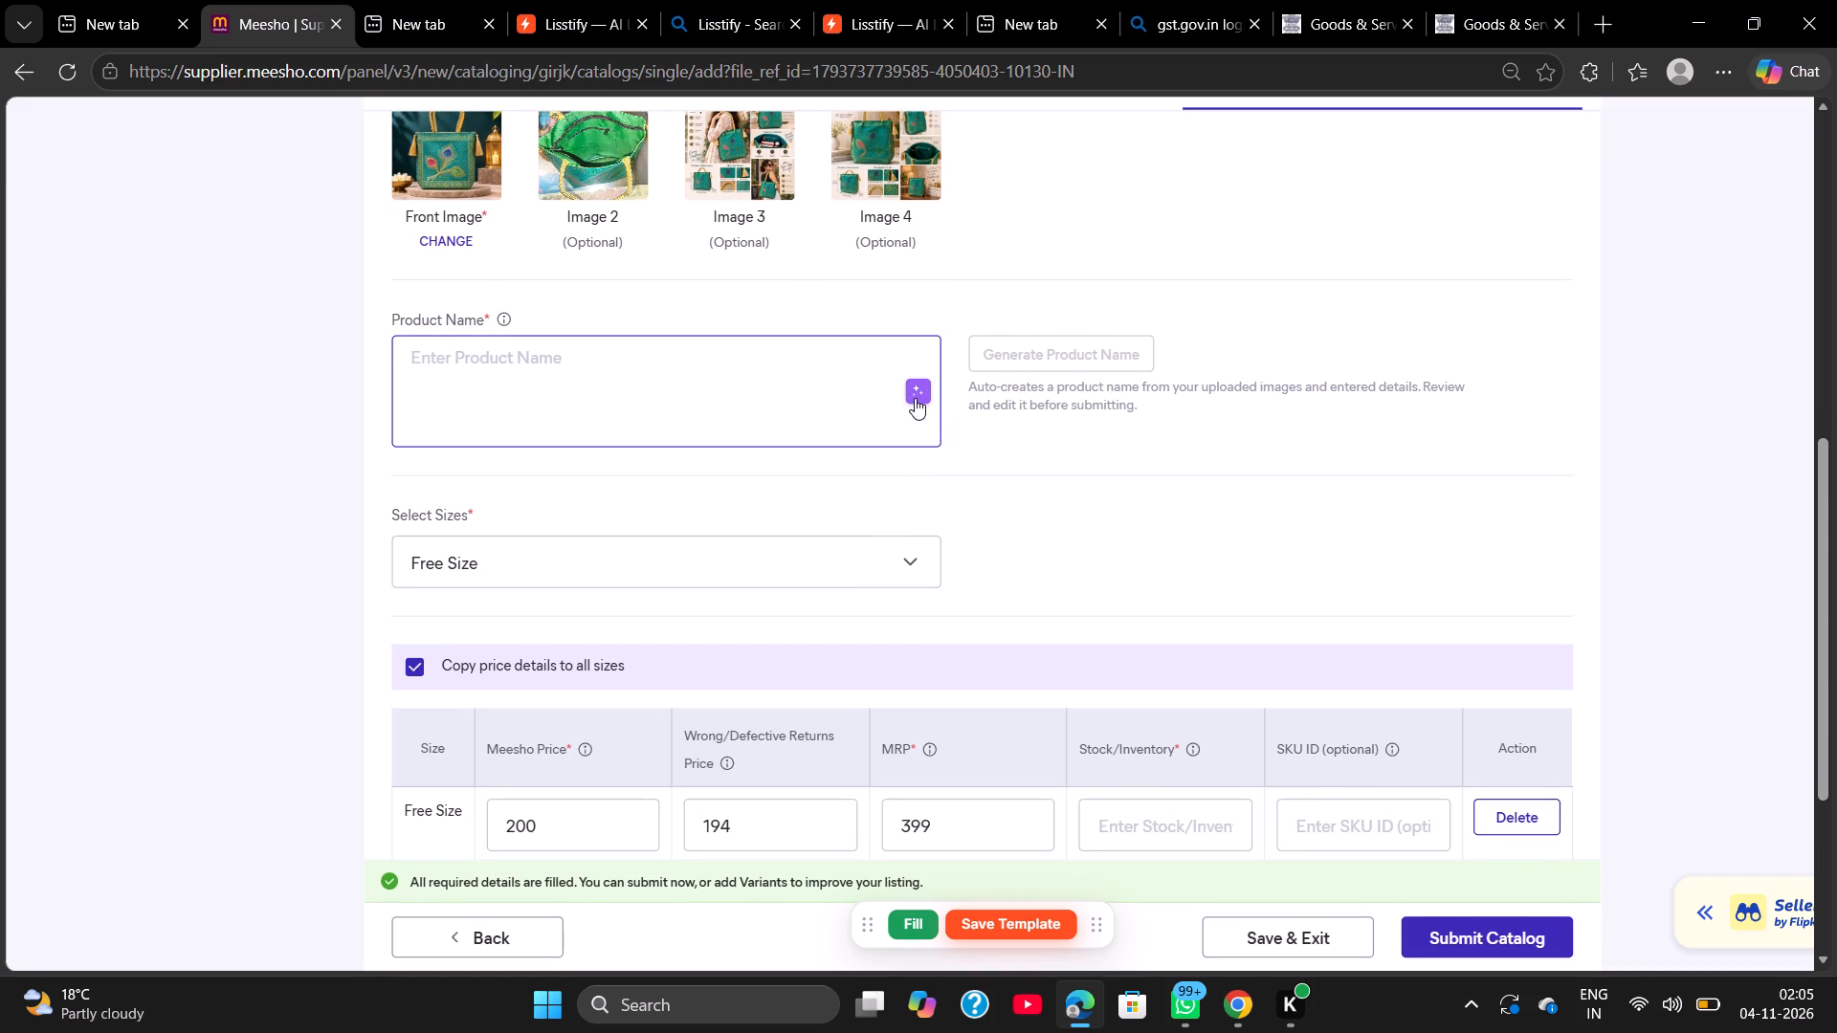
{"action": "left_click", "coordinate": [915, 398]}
Set Variant 1's pattern to Printed.
{"action": "scroll", "coordinate": [1006, 476], "scroll_direction": "up", "scroll_amount": 3}
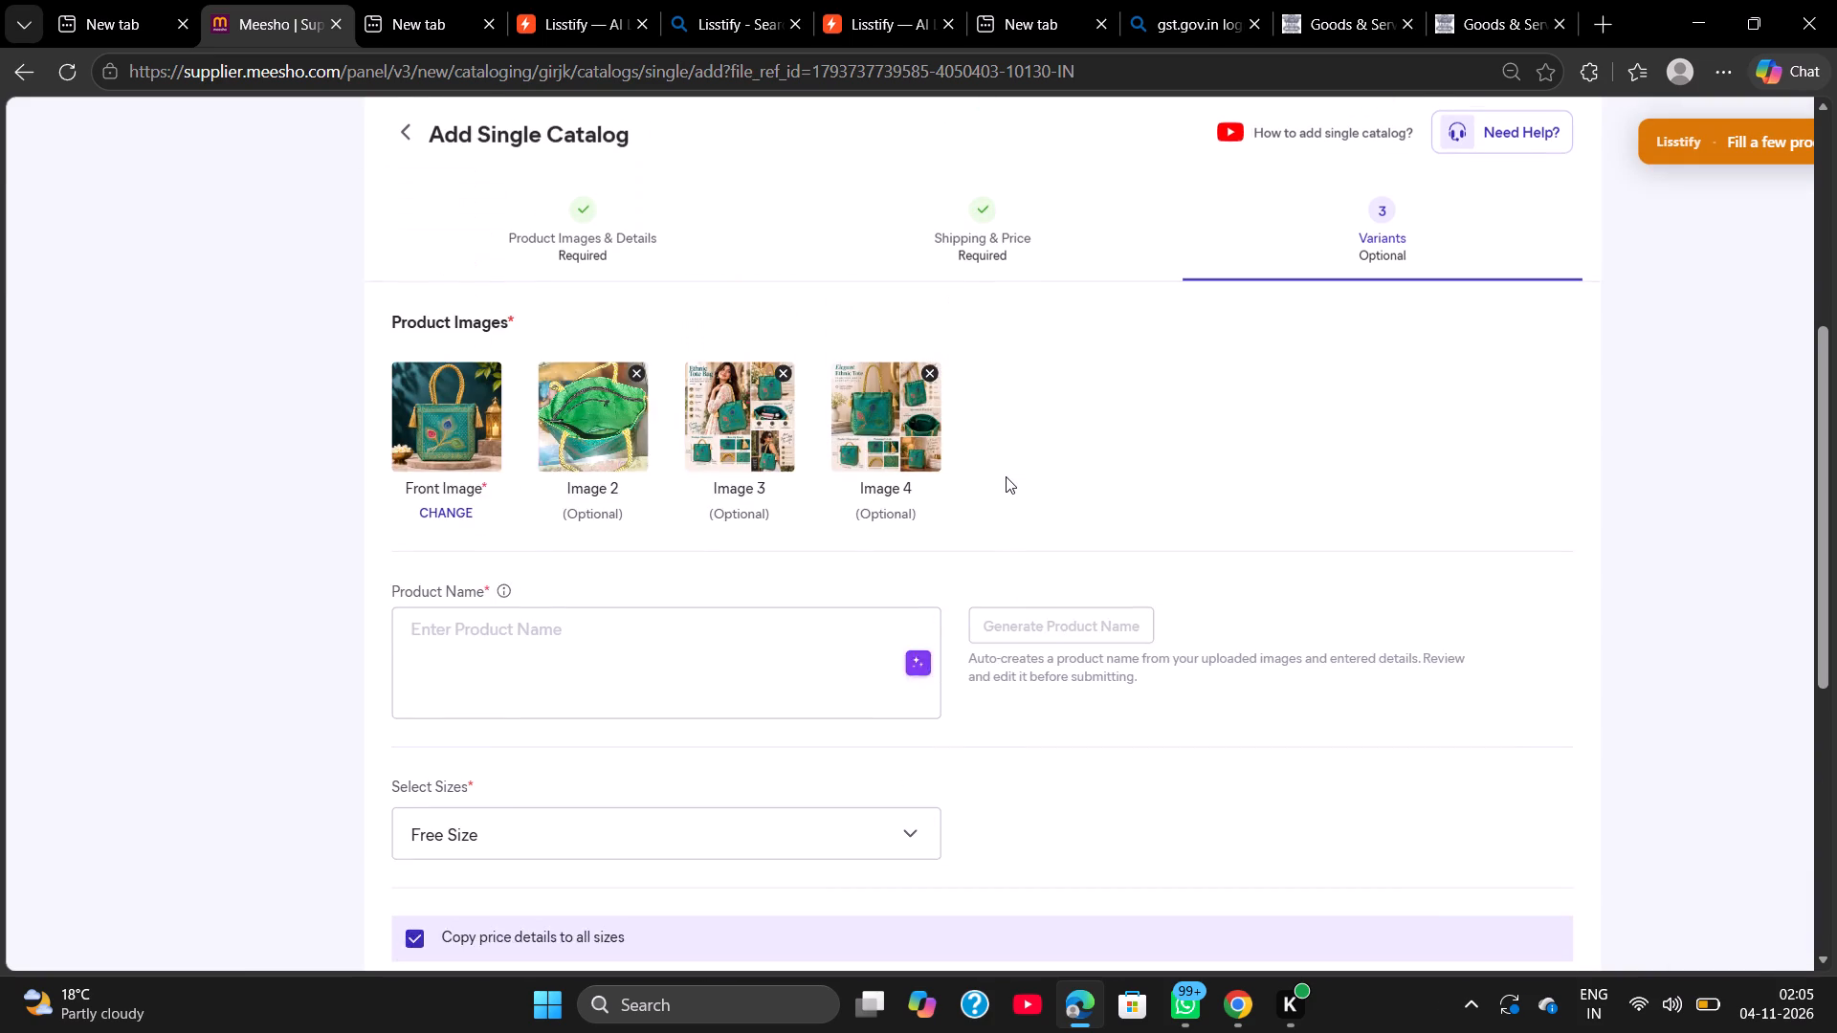
{"action": "scroll", "coordinate": [1006, 476], "scroll_direction": "up", "scroll_amount": 4}
{"action": "scroll", "coordinate": [1006, 476], "scroll_direction": "down", "scroll_amount": 1}
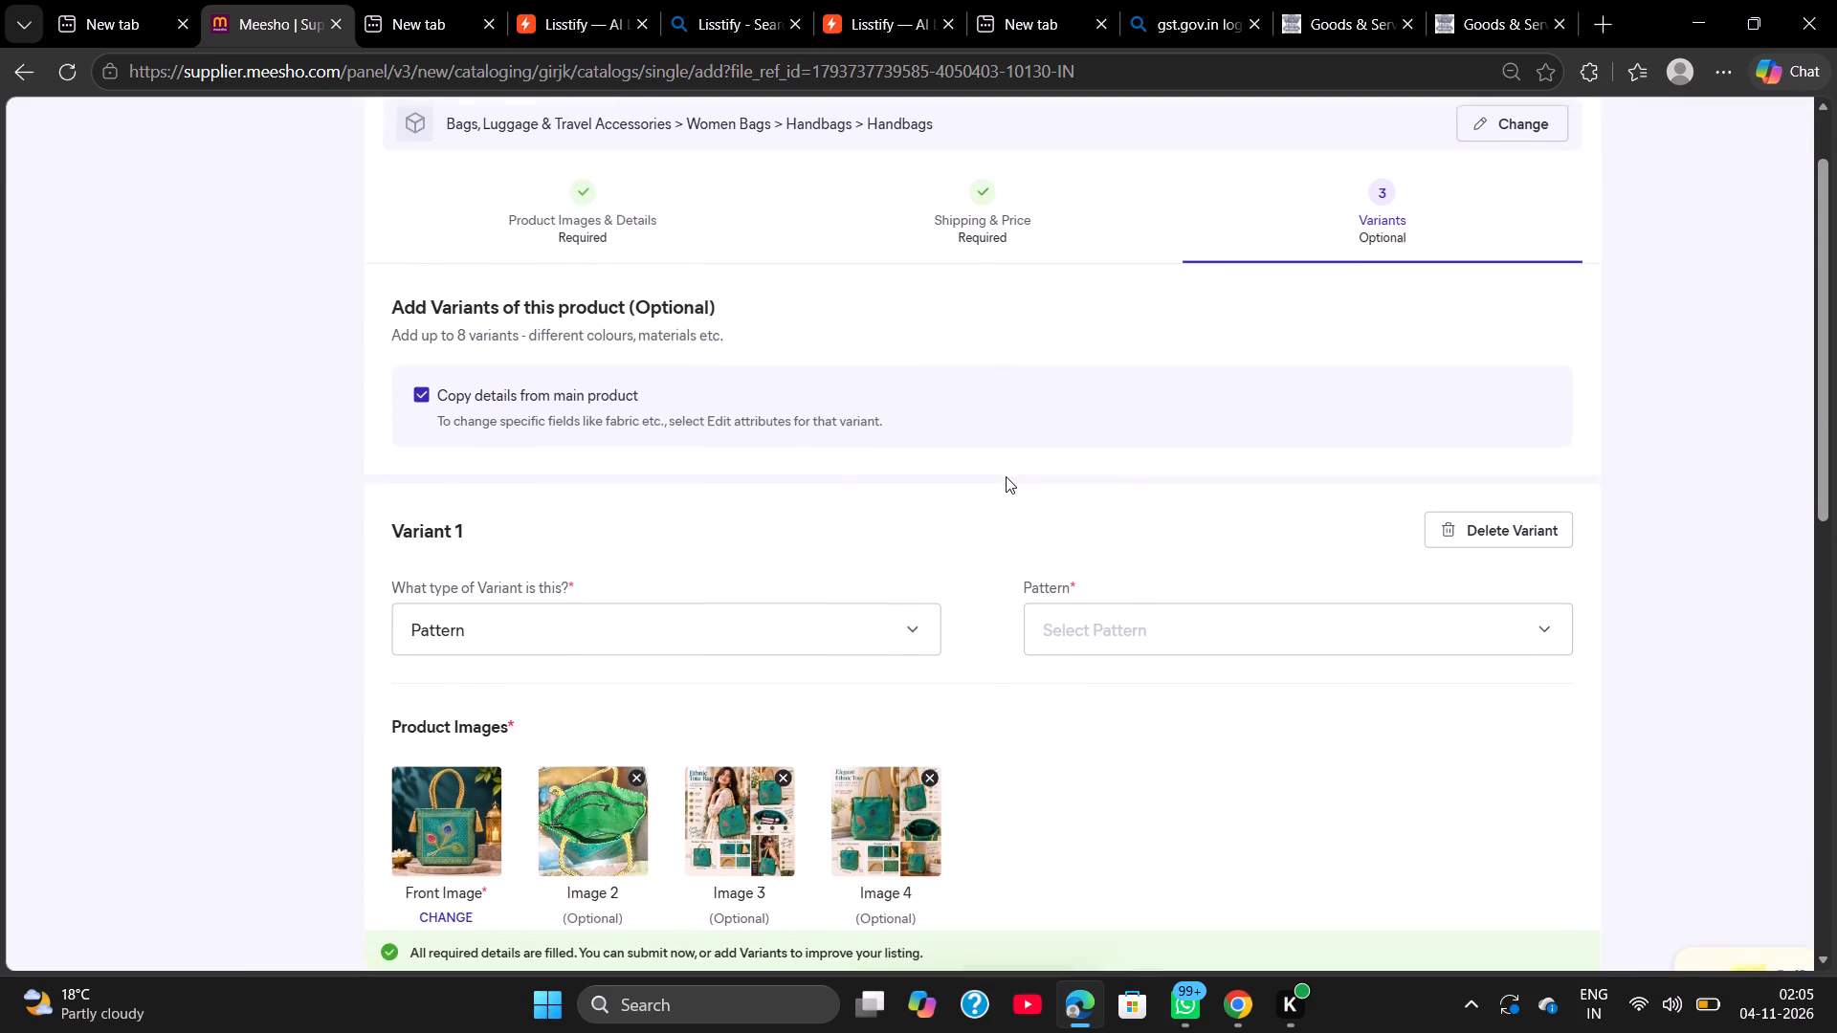
{"action": "scroll", "coordinate": [1006, 476], "scroll_direction": "down", "scroll_amount": 1}
{"action": "left_click", "coordinate": [1107, 413]}
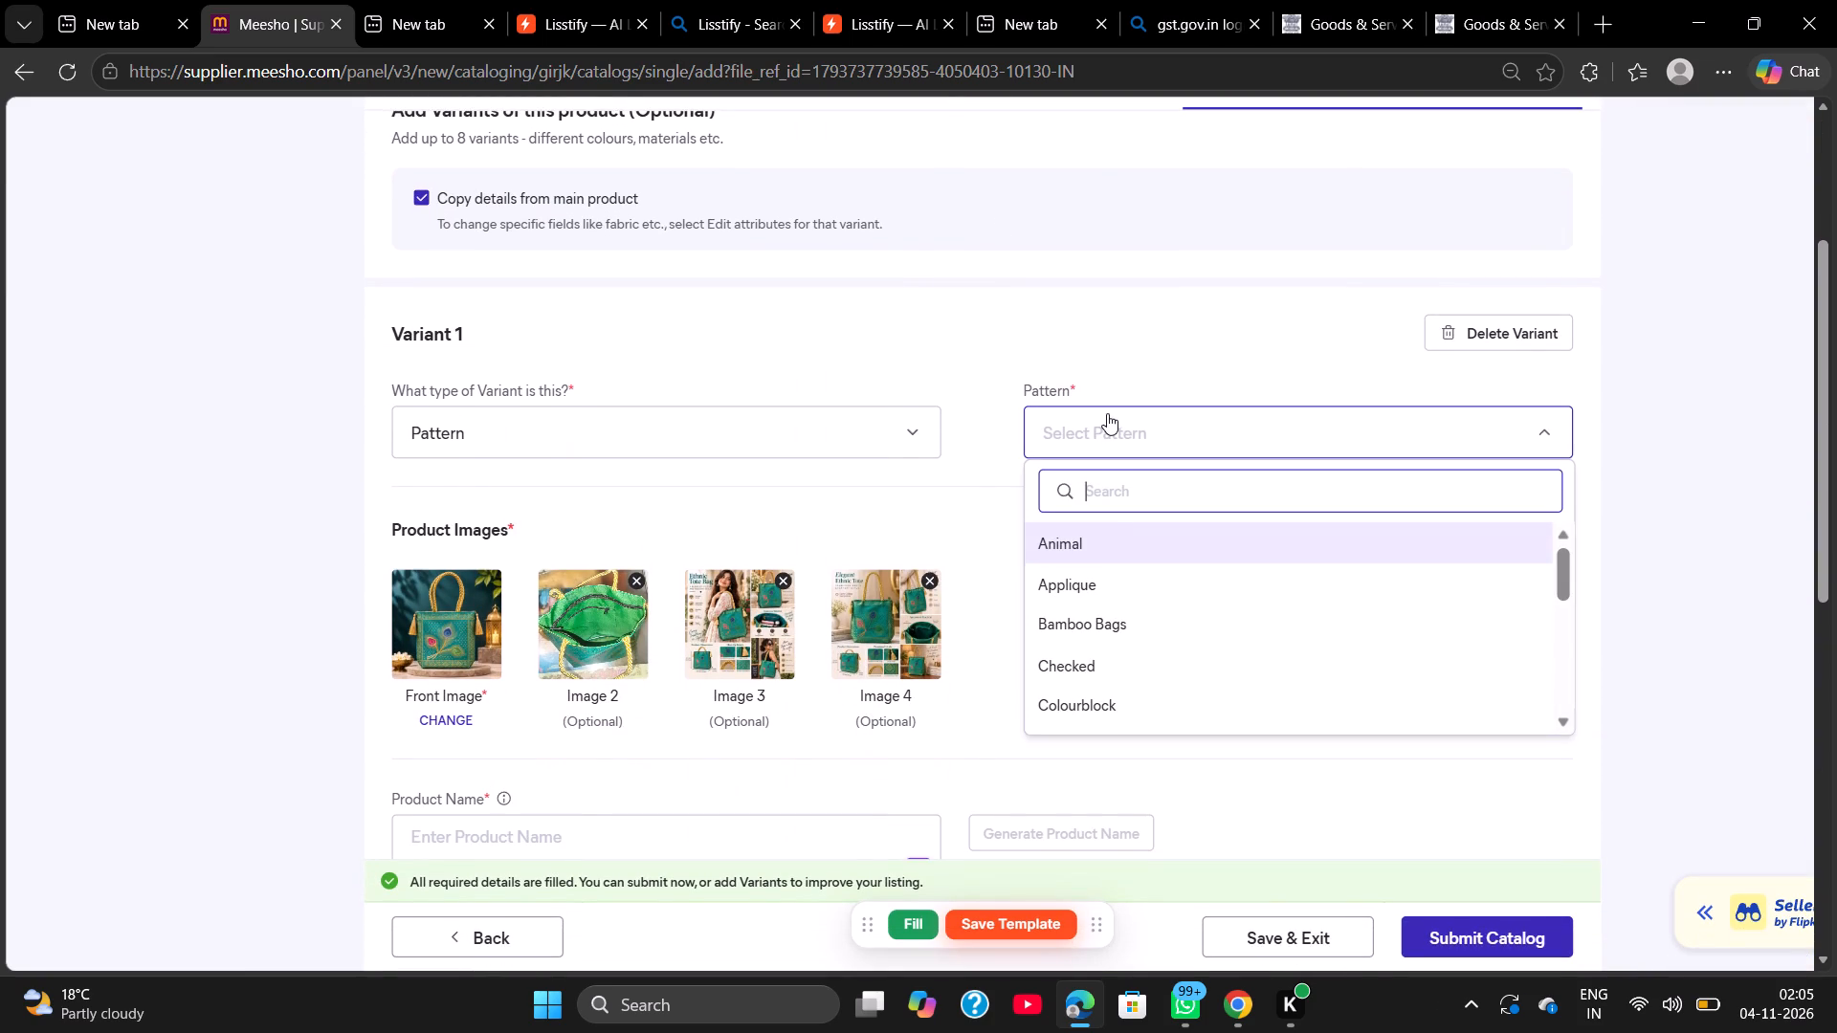
{"action": "scroll", "coordinate": [1135, 630], "scroll_direction": "down", "scroll_amount": 1}
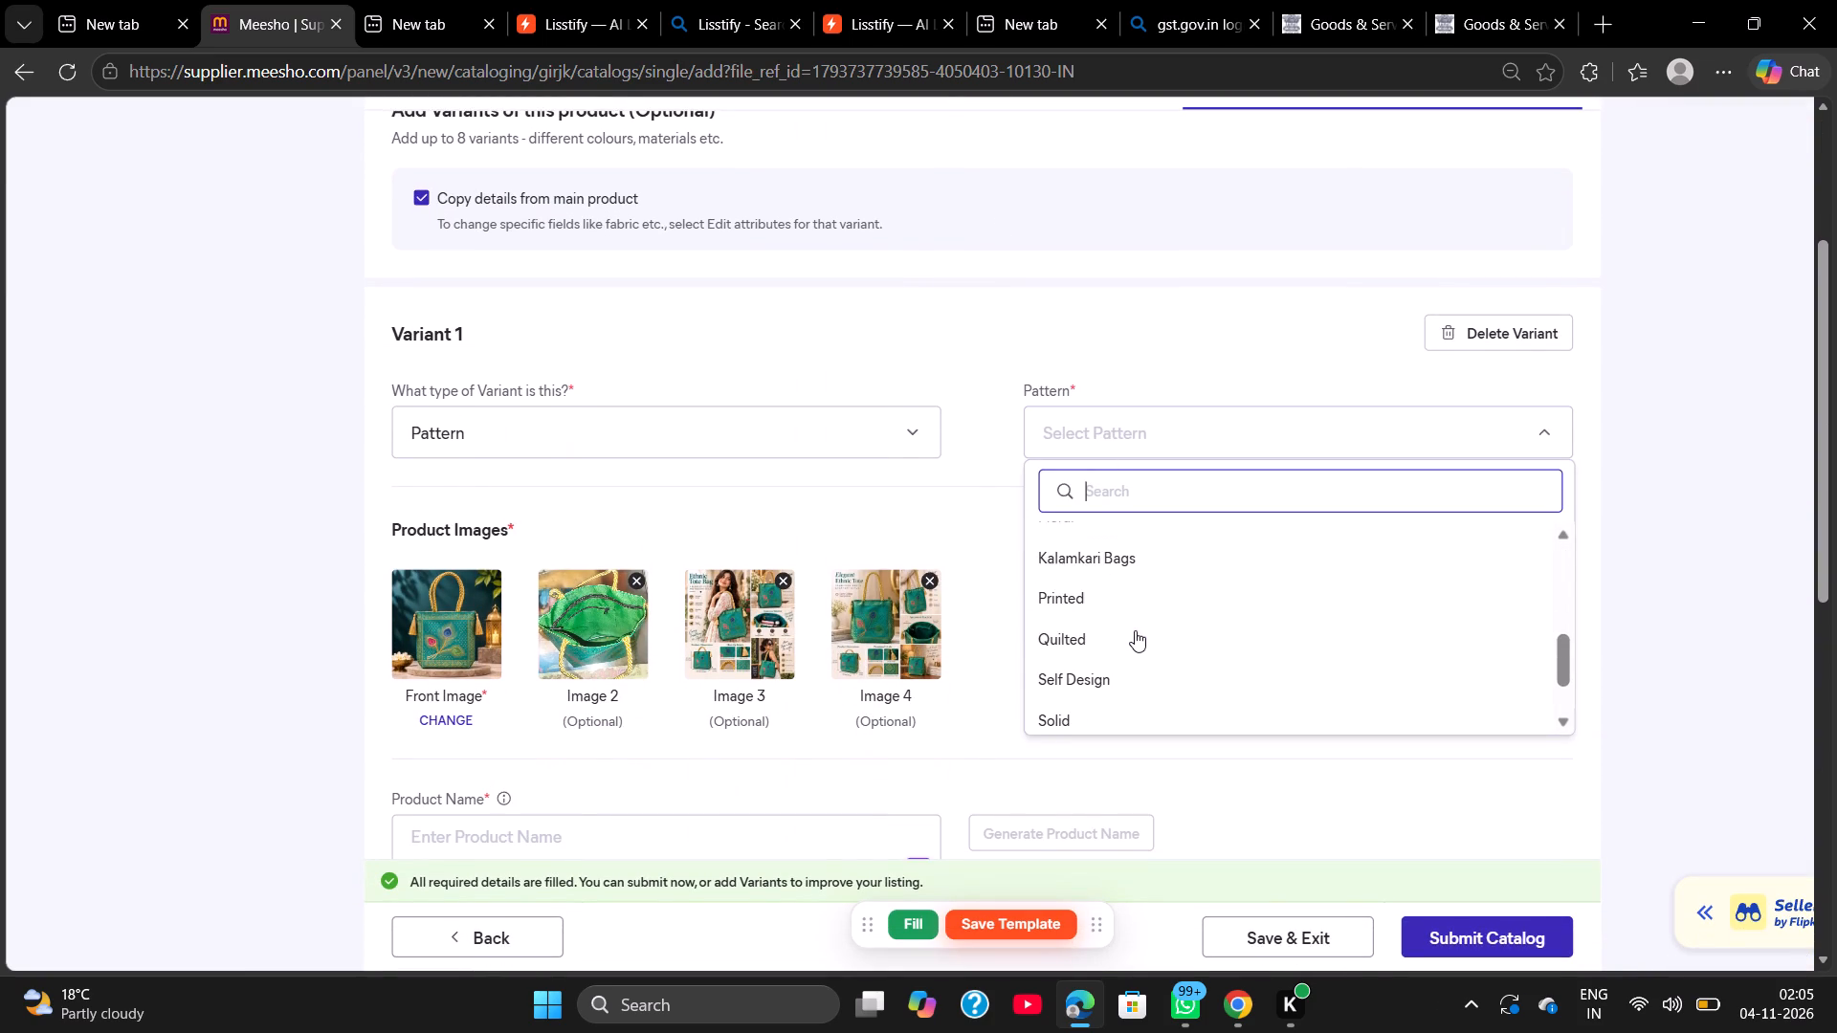
{"action": "scroll", "coordinate": [1135, 630], "scroll_direction": "down", "scroll_amount": 3}
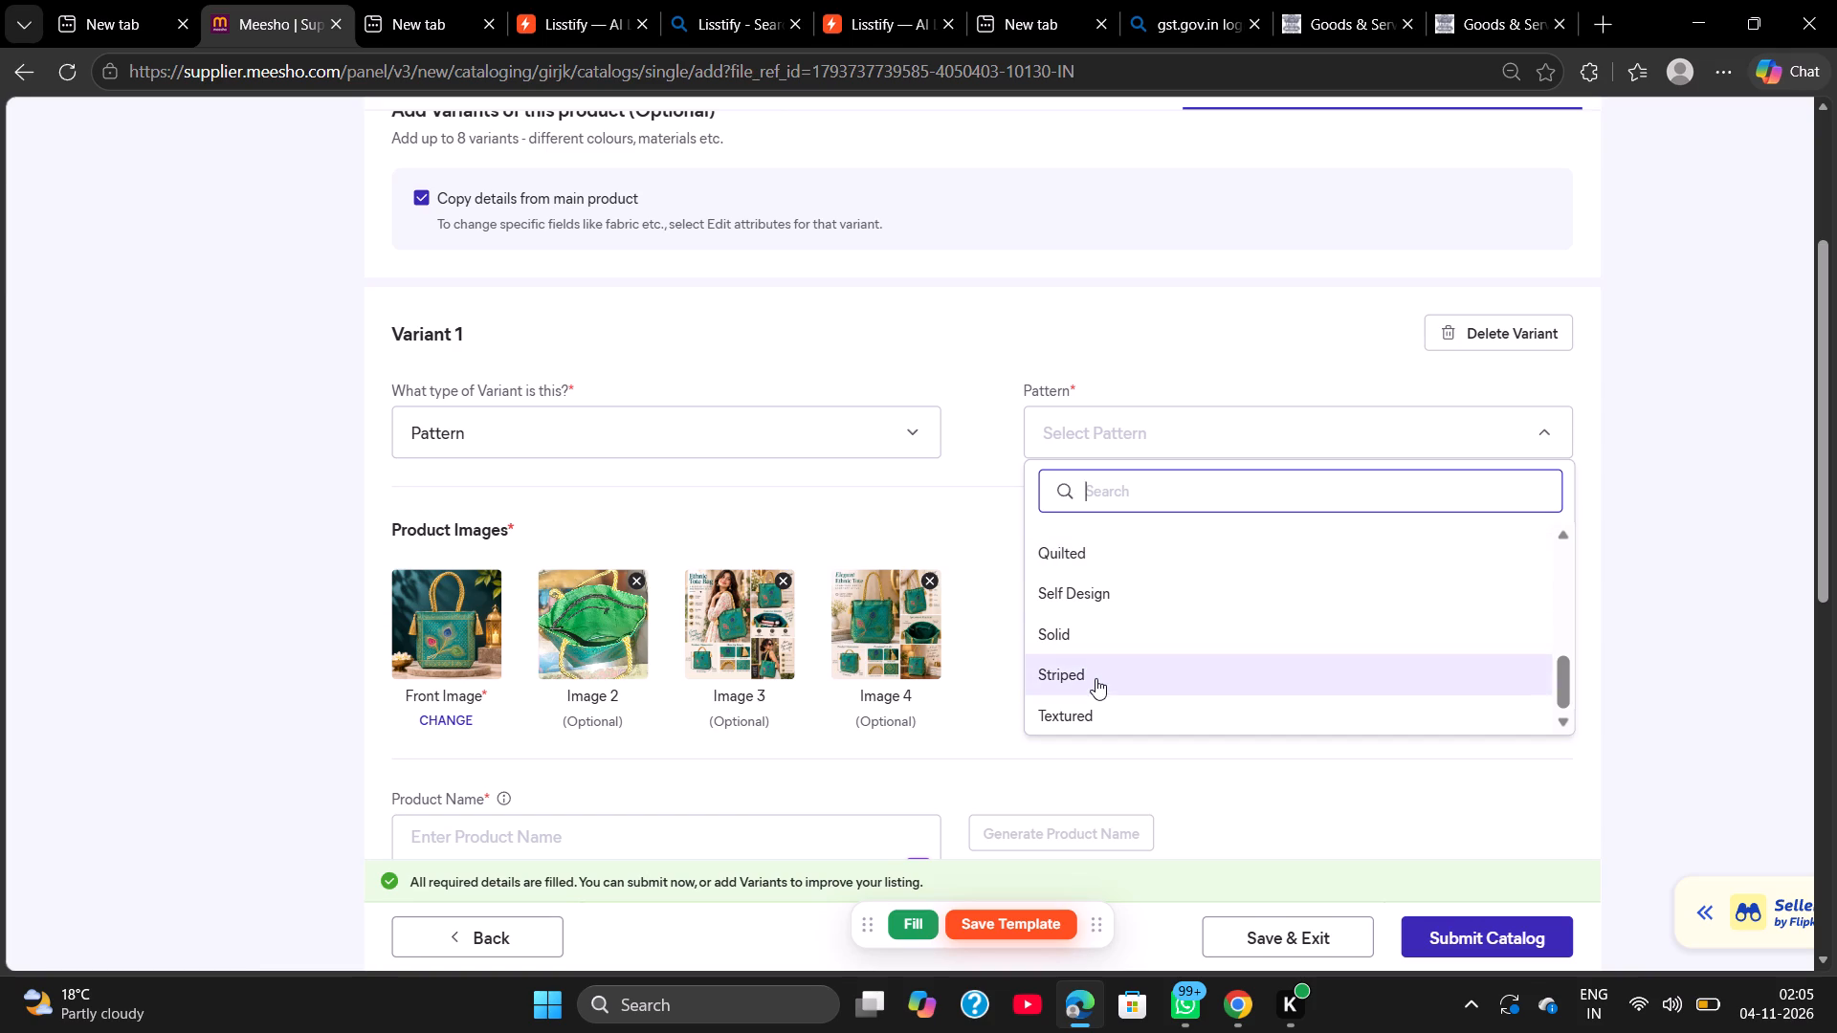
{"action": "scroll", "coordinate": [1094, 634], "scroll_direction": "up", "scroll_amount": 1}
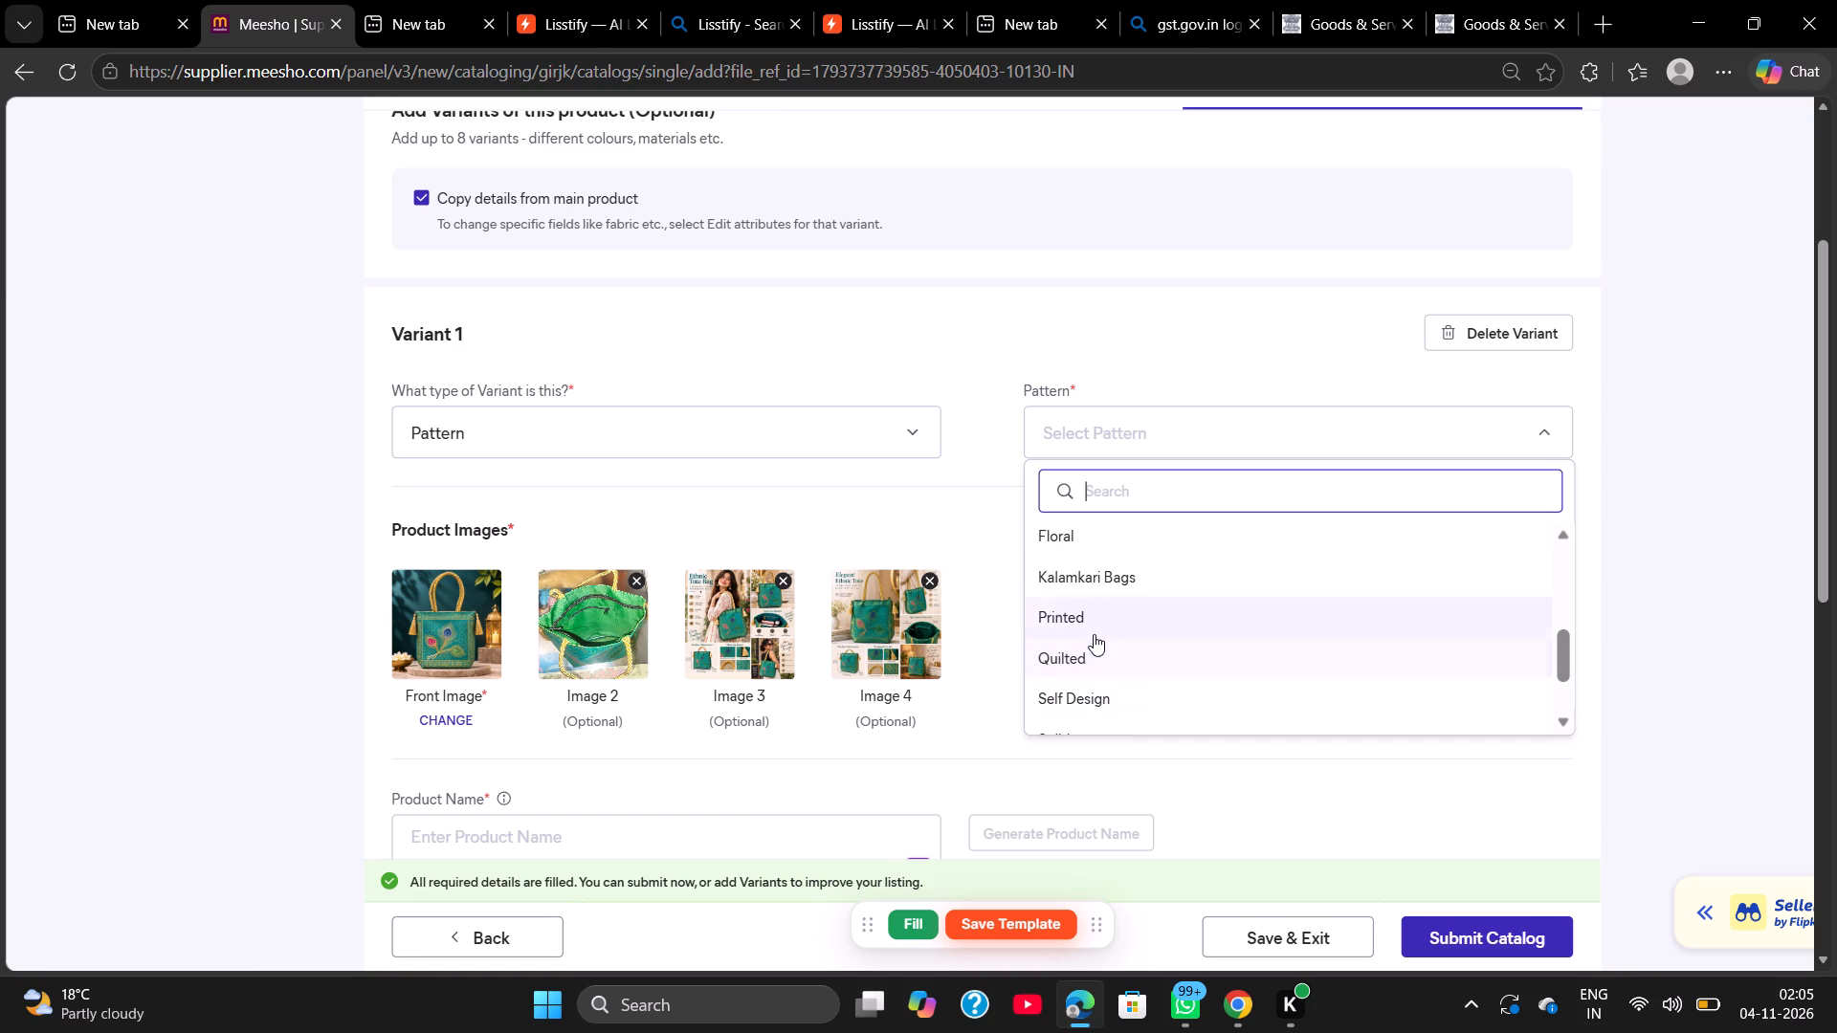
{"action": "left_click", "coordinate": [1091, 618]}
Auto-generate the product name for Variant 1.
{"action": "scroll", "coordinate": [1091, 618], "scroll_direction": "down", "scroll_amount": 3}
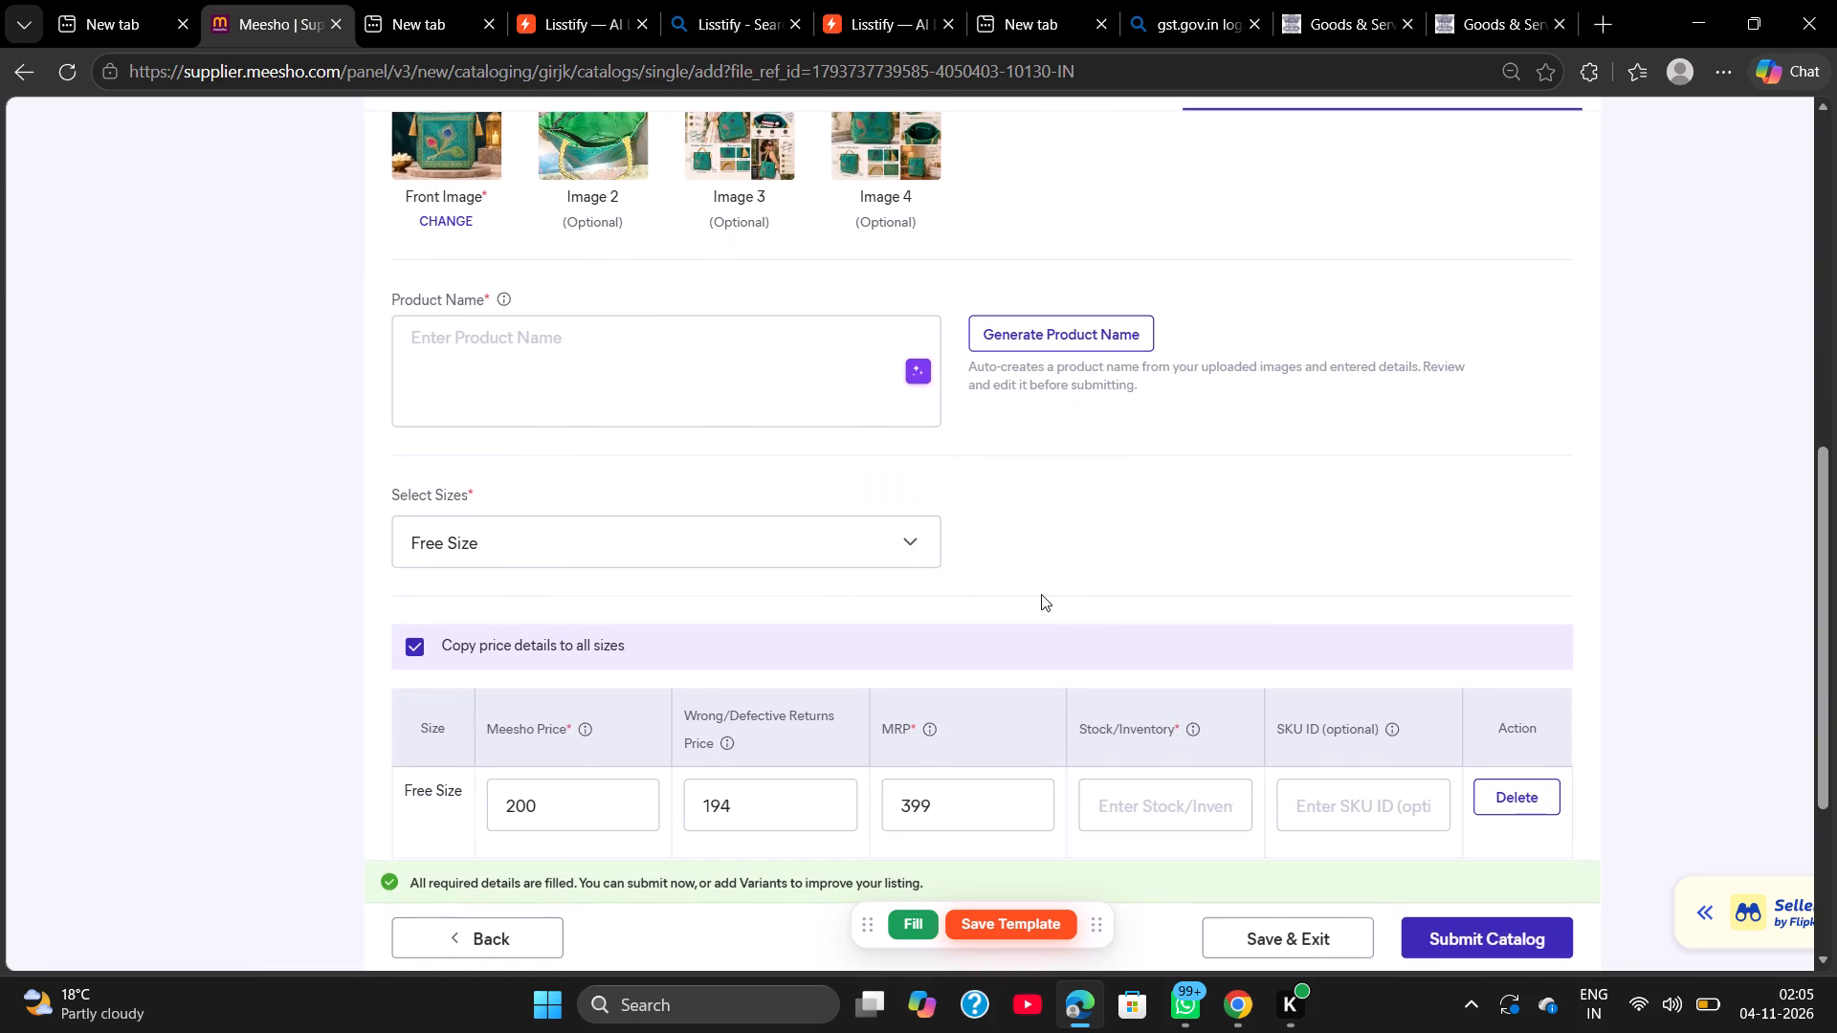
{"action": "scroll", "coordinate": [1041, 594], "scroll_direction": "up", "scroll_amount": 1}
{"action": "left_click", "coordinate": [1054, 389]}
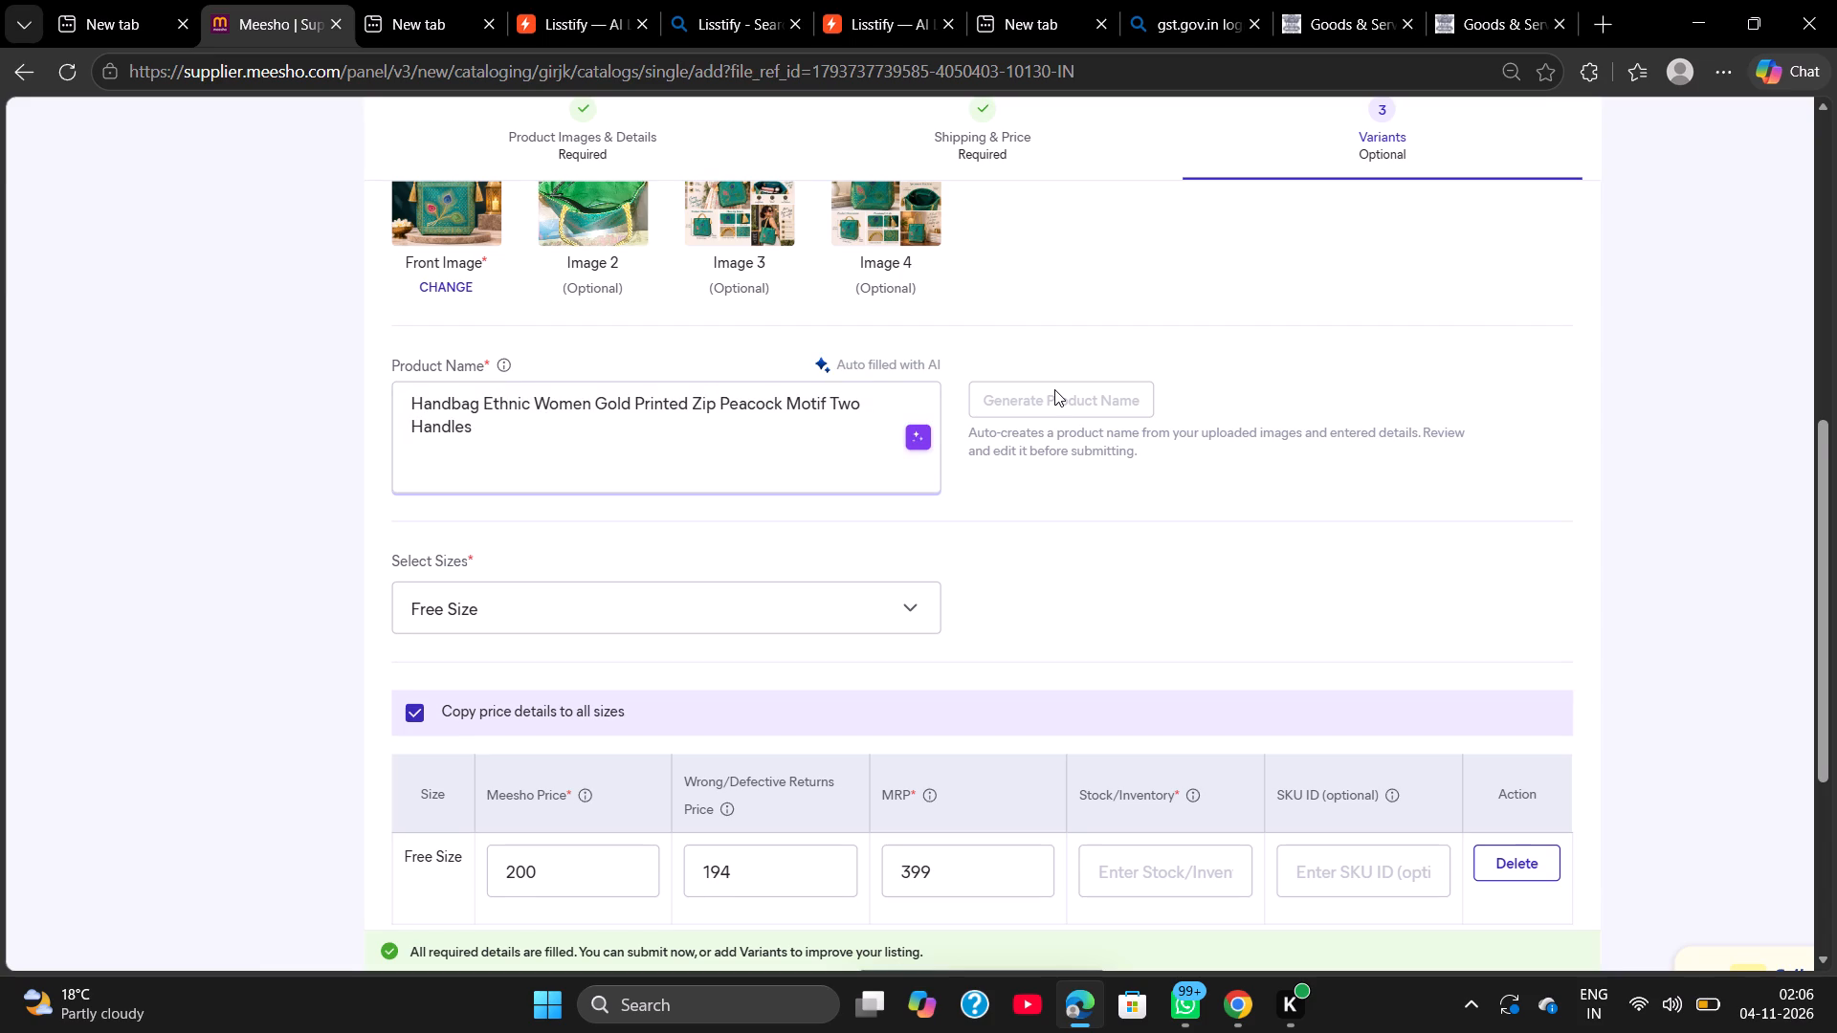
Set the Free Size stock of Variant 1 to 1000.
{"action": "scroll", "coordinate": [1054, 389], "scroll_direction": "down", "scroll_amount": 1}
{"action": "scroll", "coordinate": [1156, 538], "scroll_direction": "down", "scroll_amount": 1}
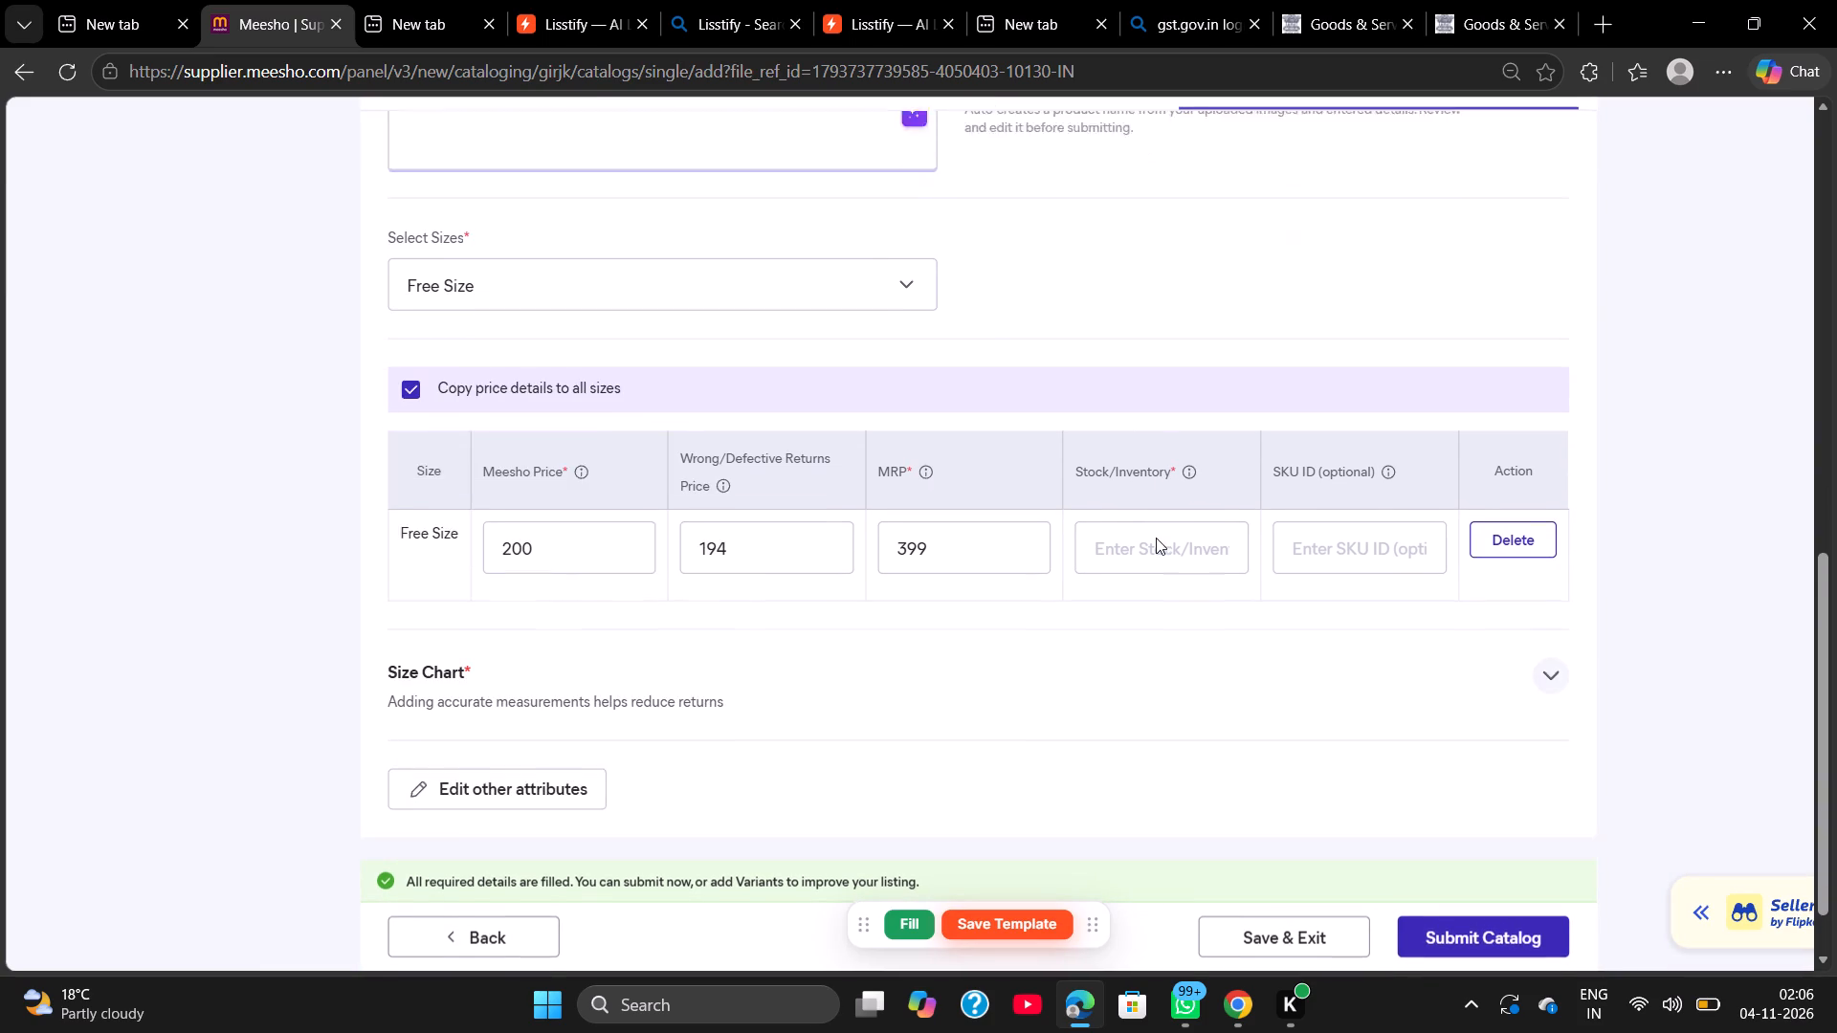
{"action": "scroll", "coordinate": [1156, 538], "scroll_direction": "down", "scroll_amount": 1}
{"action": "left_click", "coordinate": [1142, 477]}
{"action": "type", "text": "1000"}
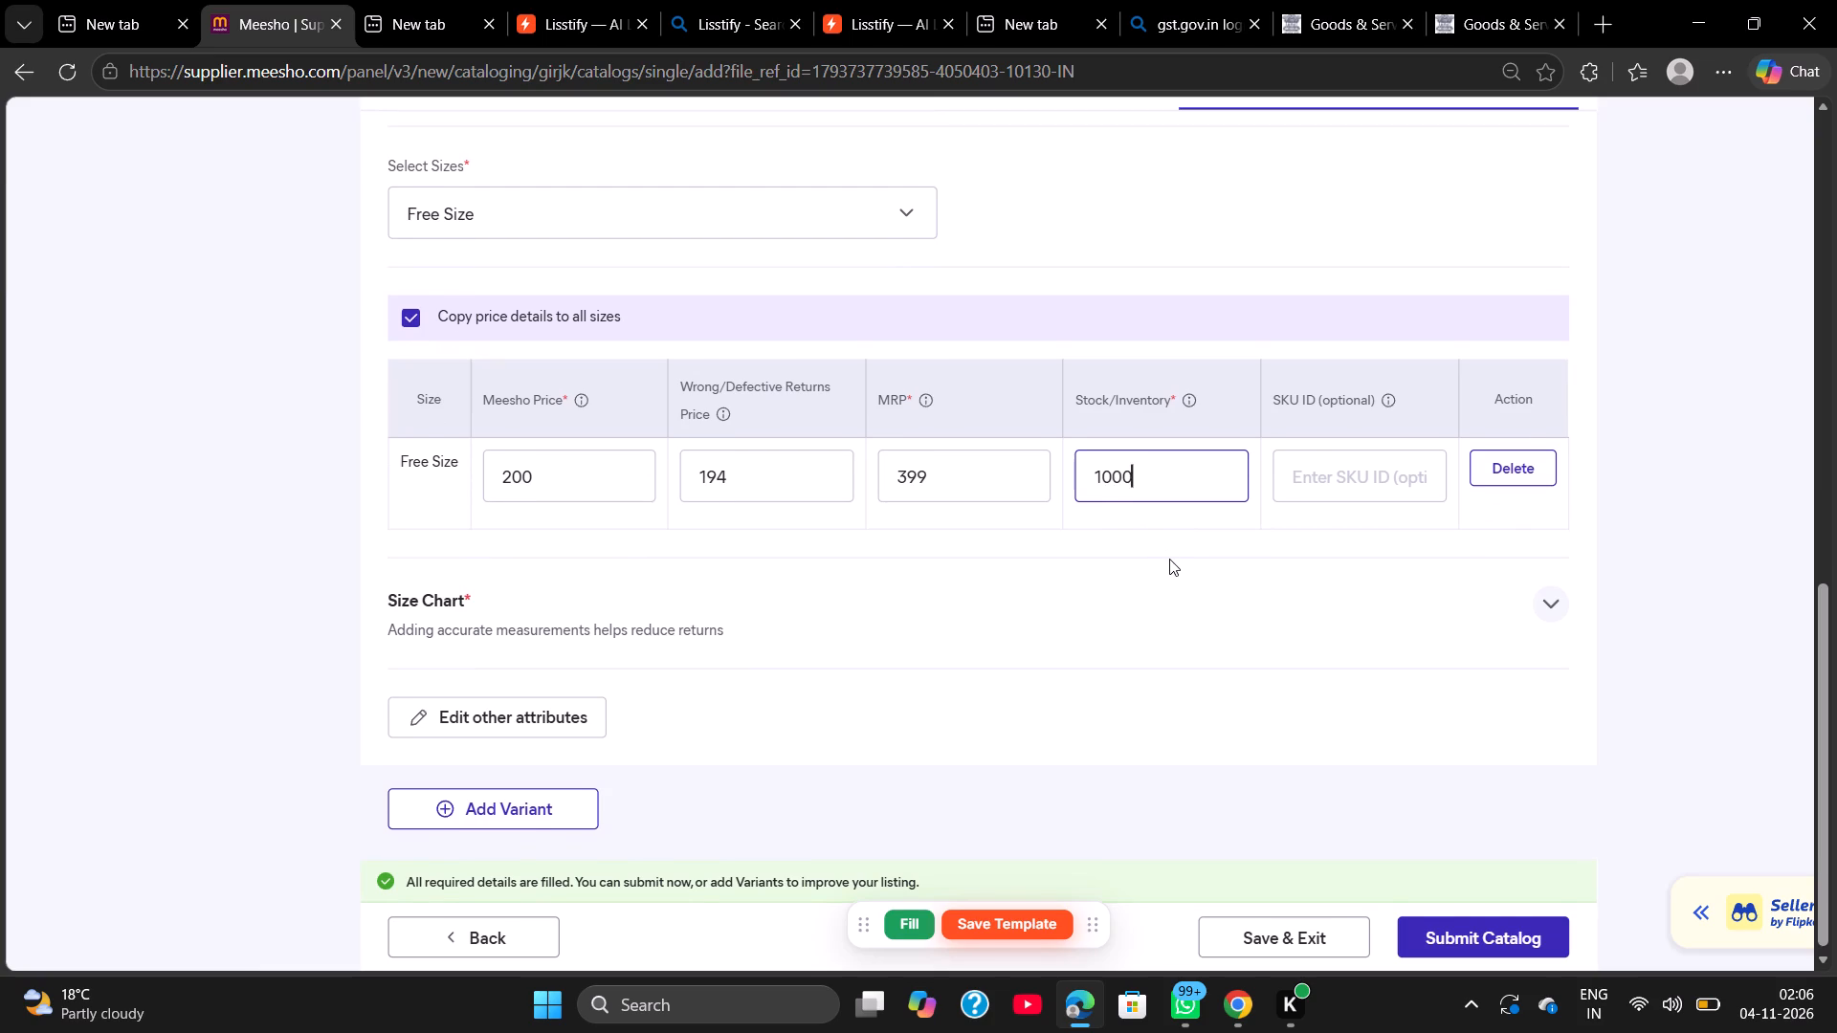
Add a second product variant to the listing and bring up its empty form.
{"action": "scroll", "coordinate": [1169, 559], "scroll_direction": "down", "scroll_amount": 2}
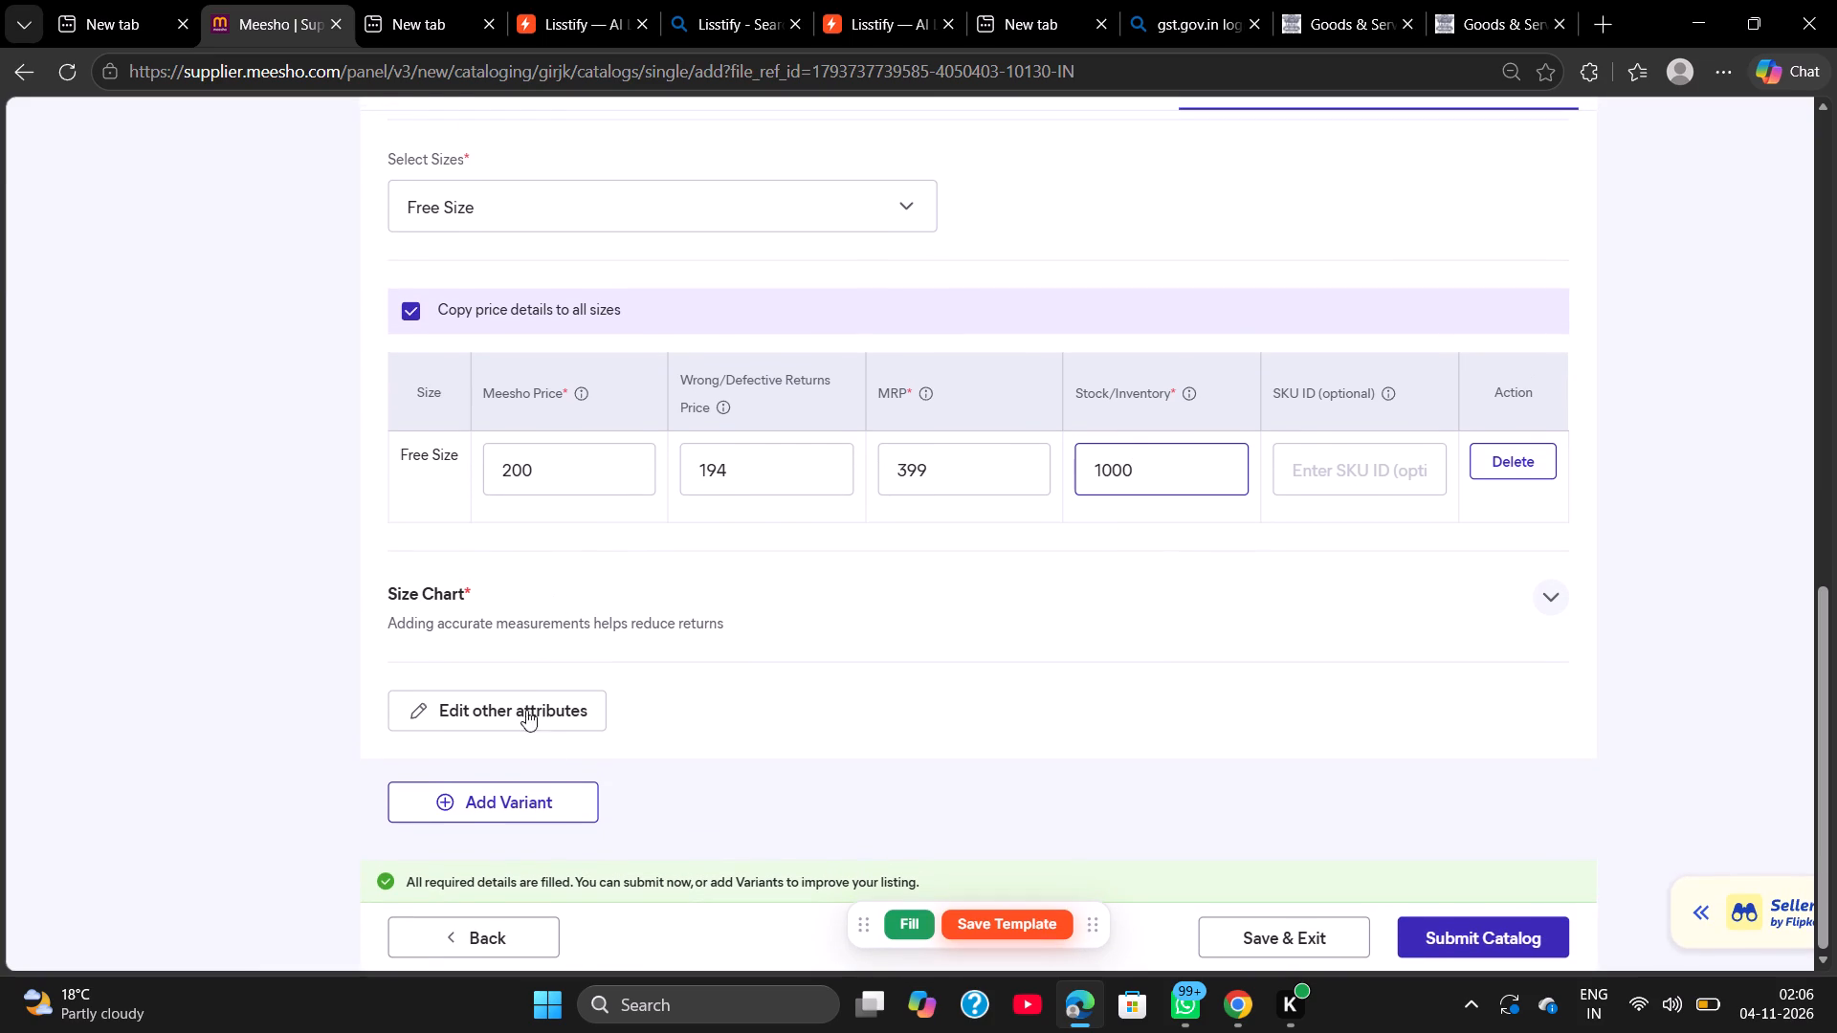
{"action": "left_click", "coordinate": [554, 793]}
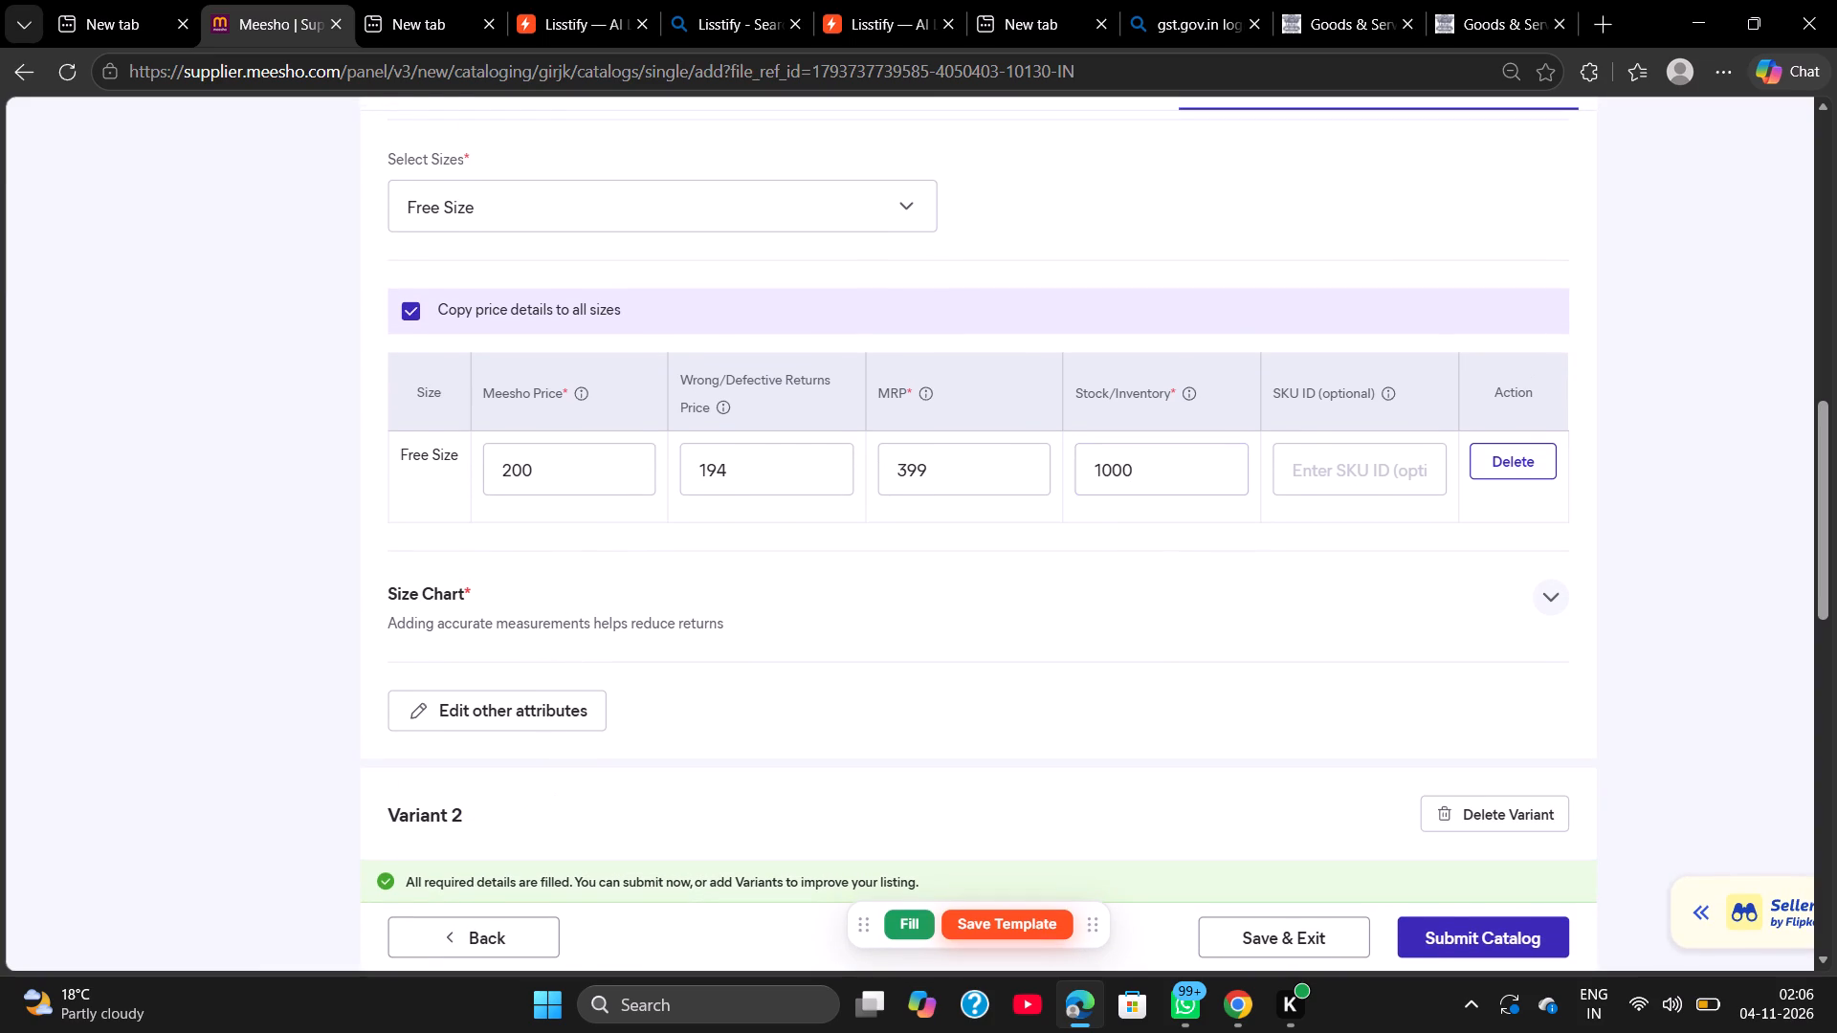
{"action": "scroll", "coordinate": [520, 678], "scroll_direction": "down", "scroll_amount": 1}
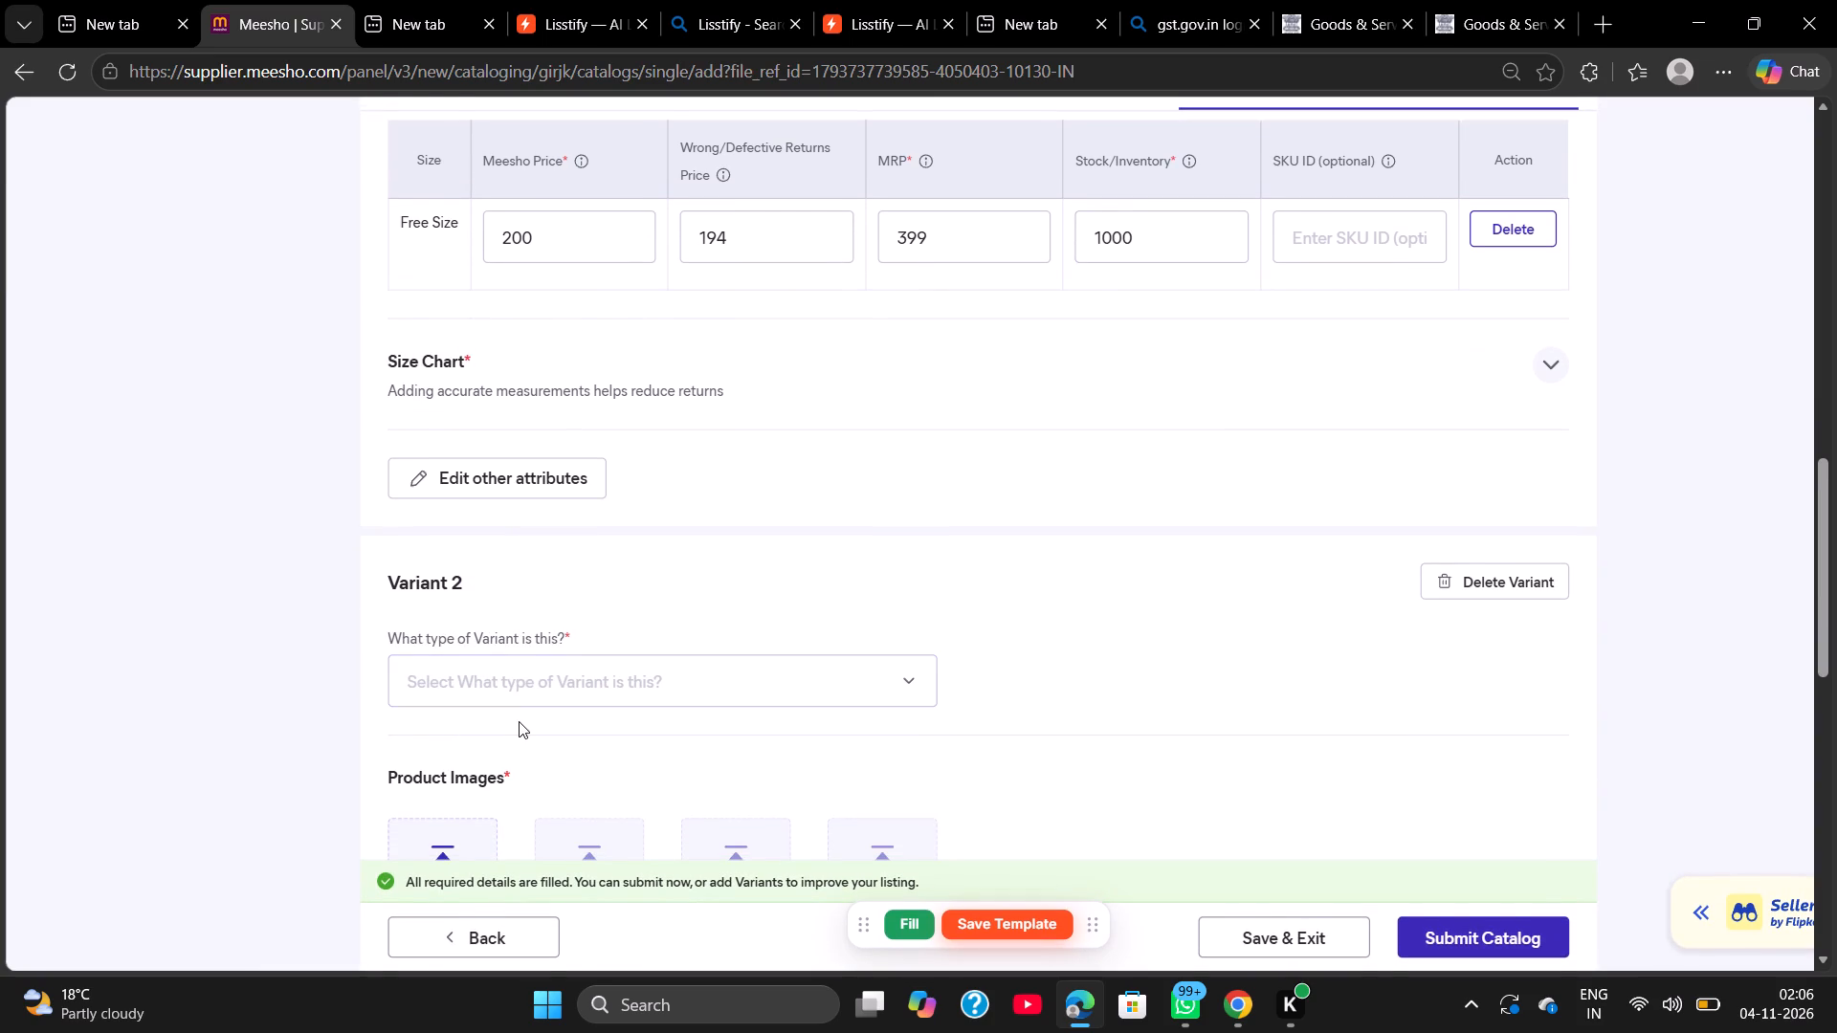
Set Variant 2's variant type to Pattern and its pattern to Embroidered.
{"action": "scroll", "coordinate": [519, 721], "scroll_direction": "down", "scroll_amount": 1}
{"action": "left_click", "coordinate": [528, 605]}
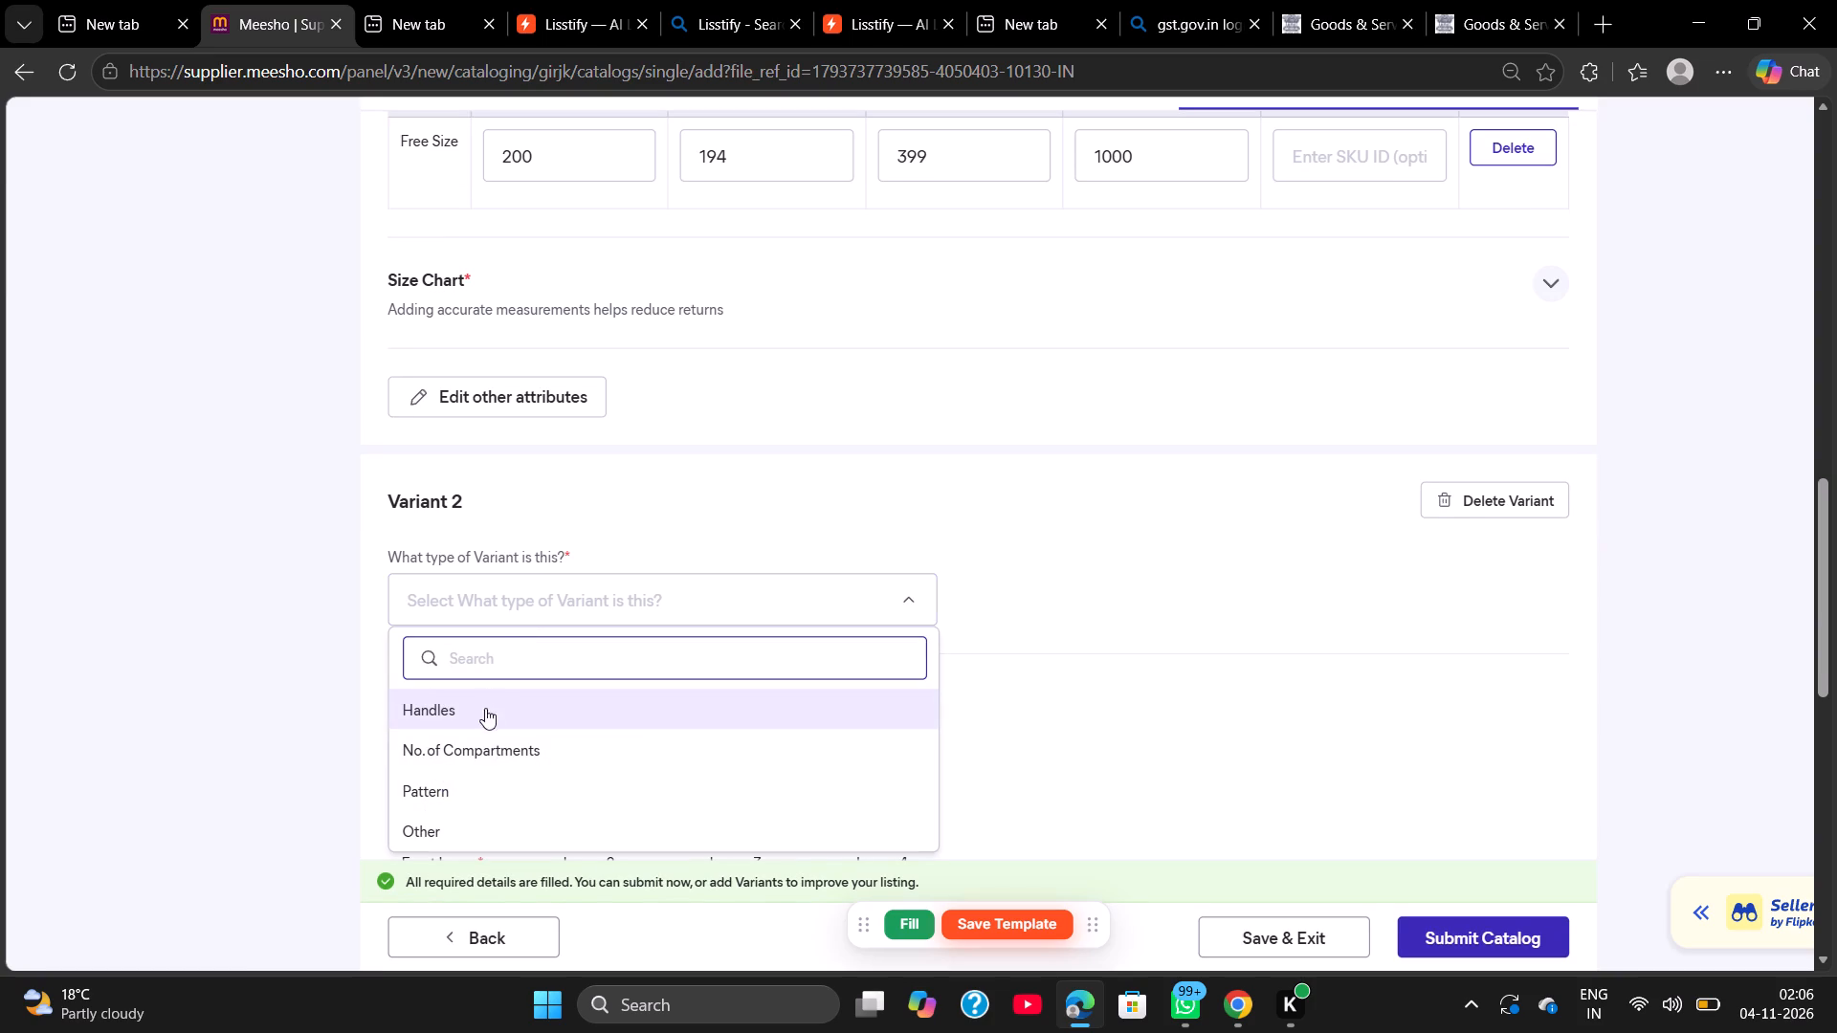
{"action": "left_click", "coordinate": [471, 792]}
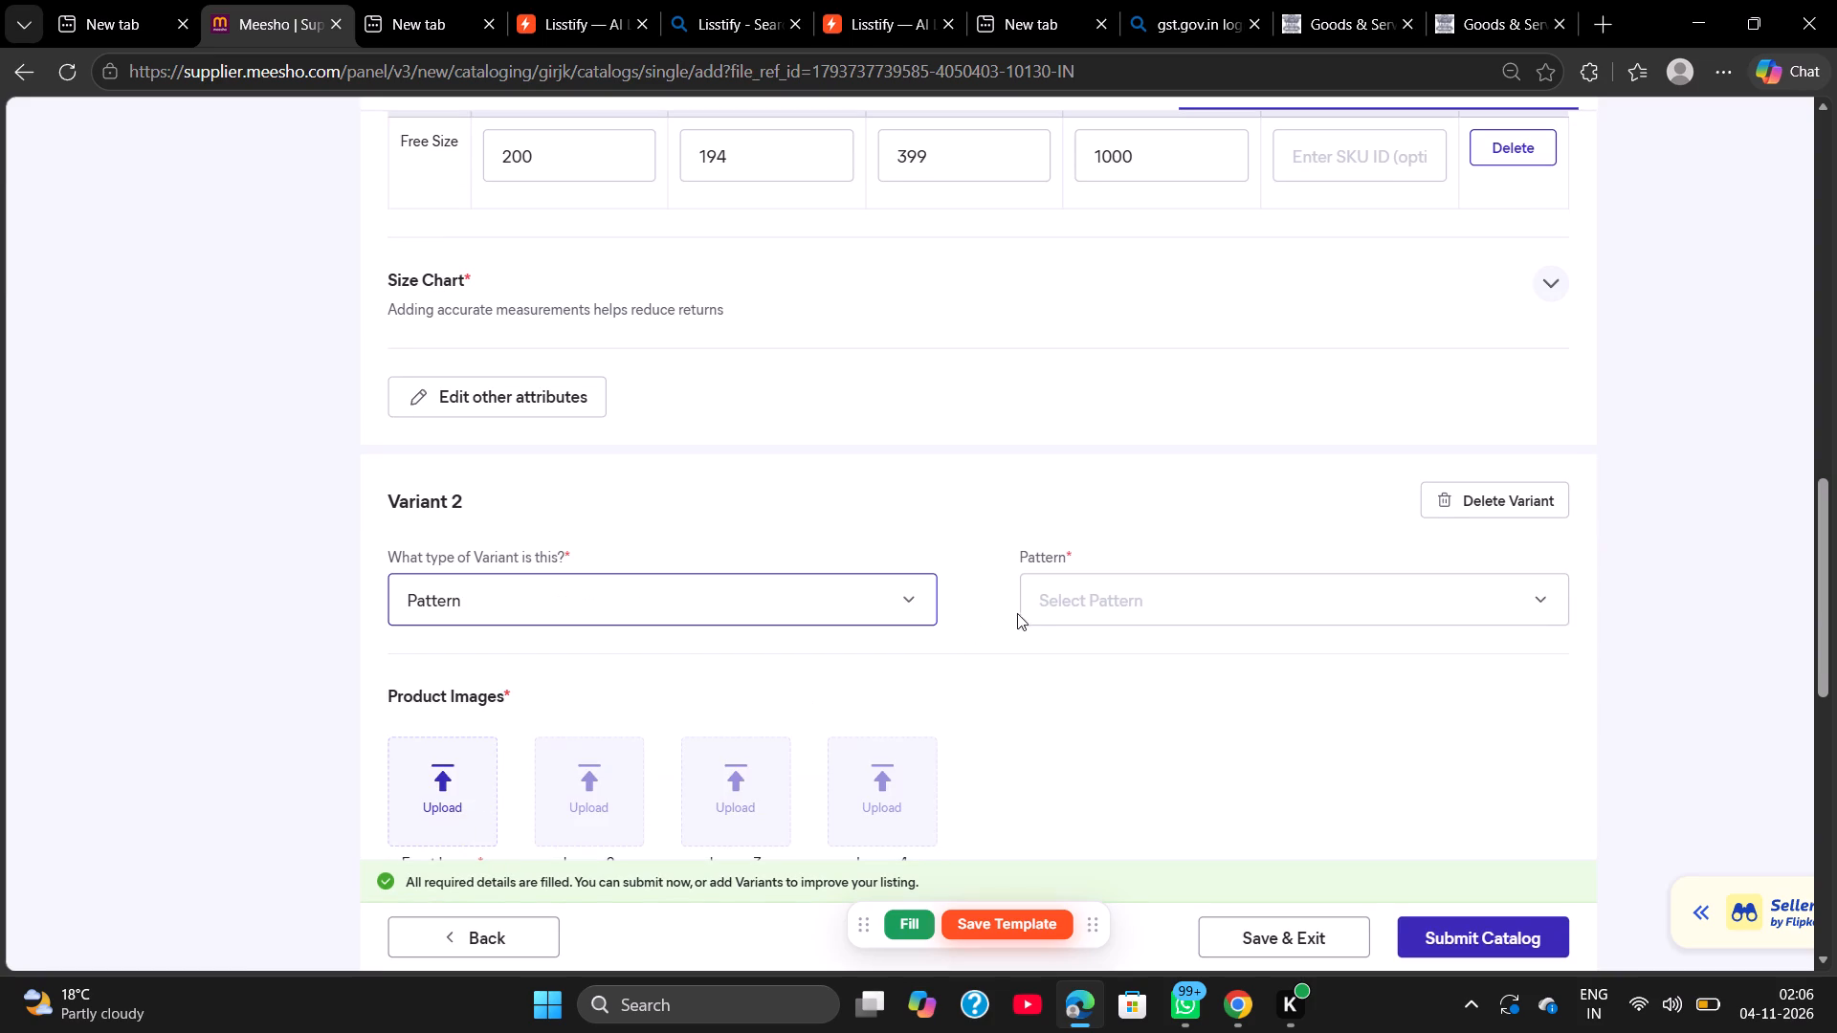
{"action": "left_click", "coordinate": [1040, 594]}
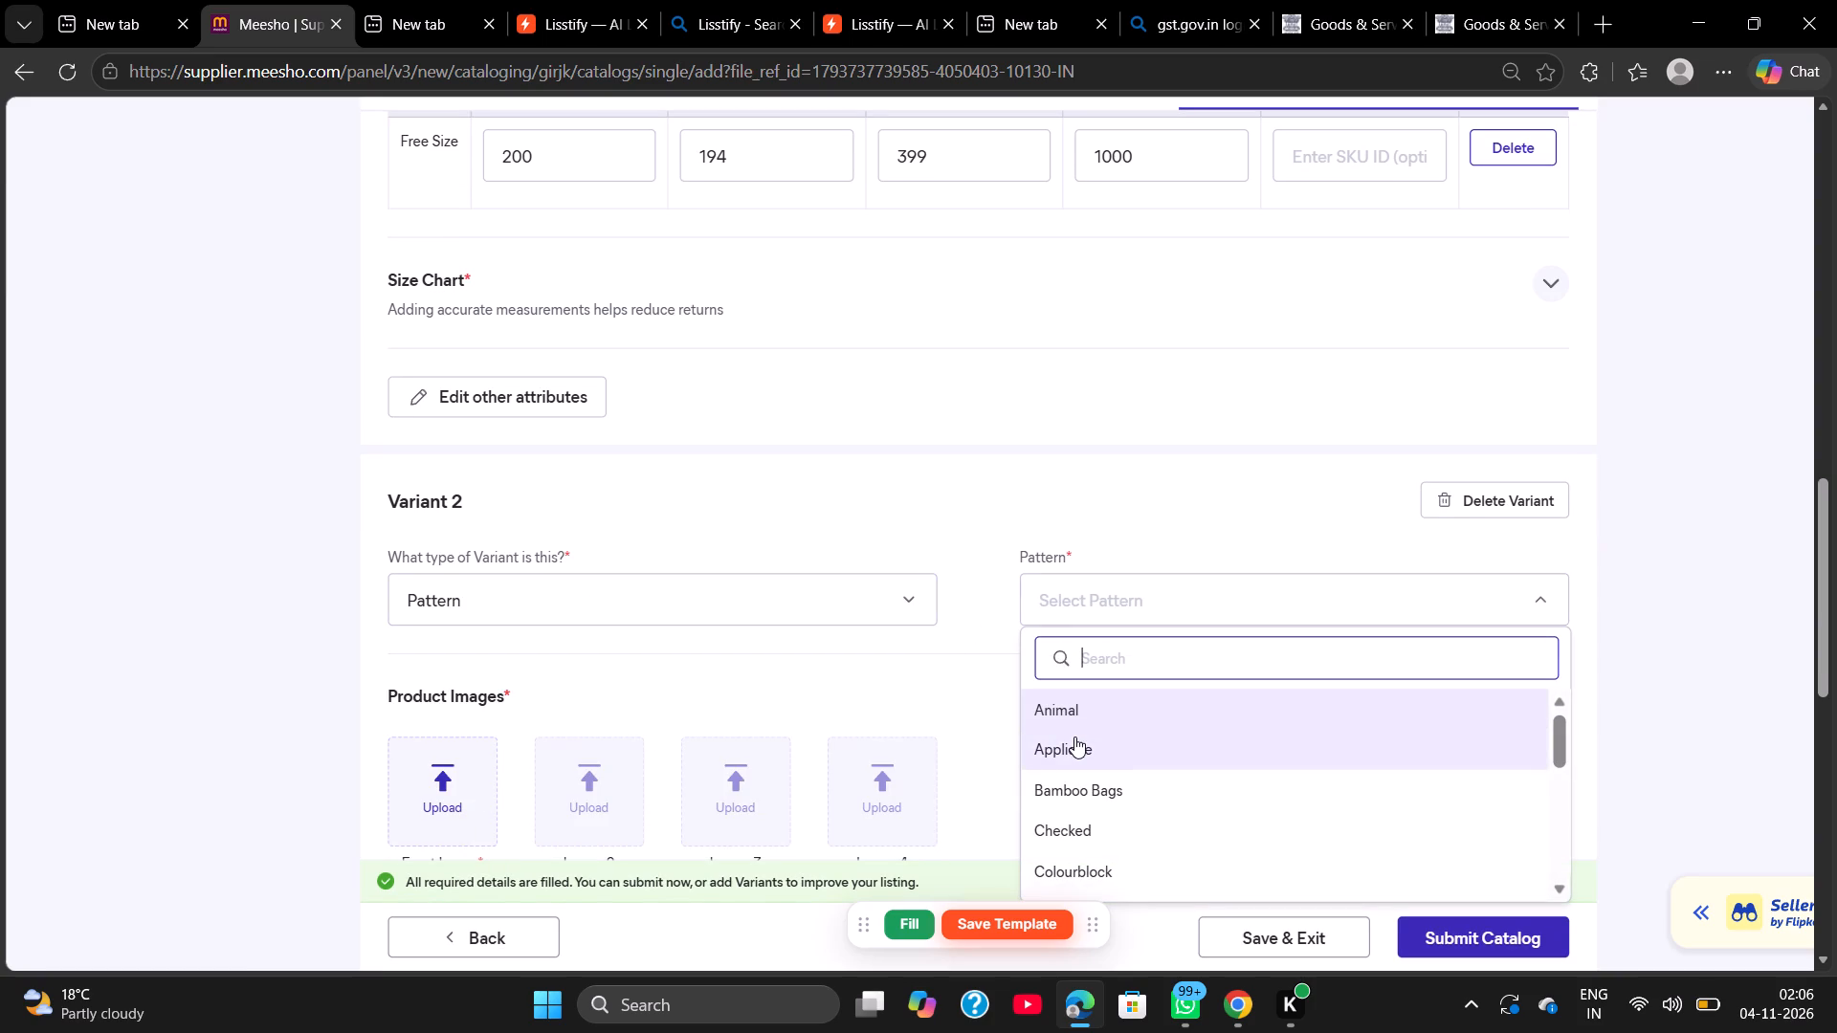
{"action": "scroll", "coordinate": [1074, 736], "scroll_direction": "down", "scroll_amount": 1}
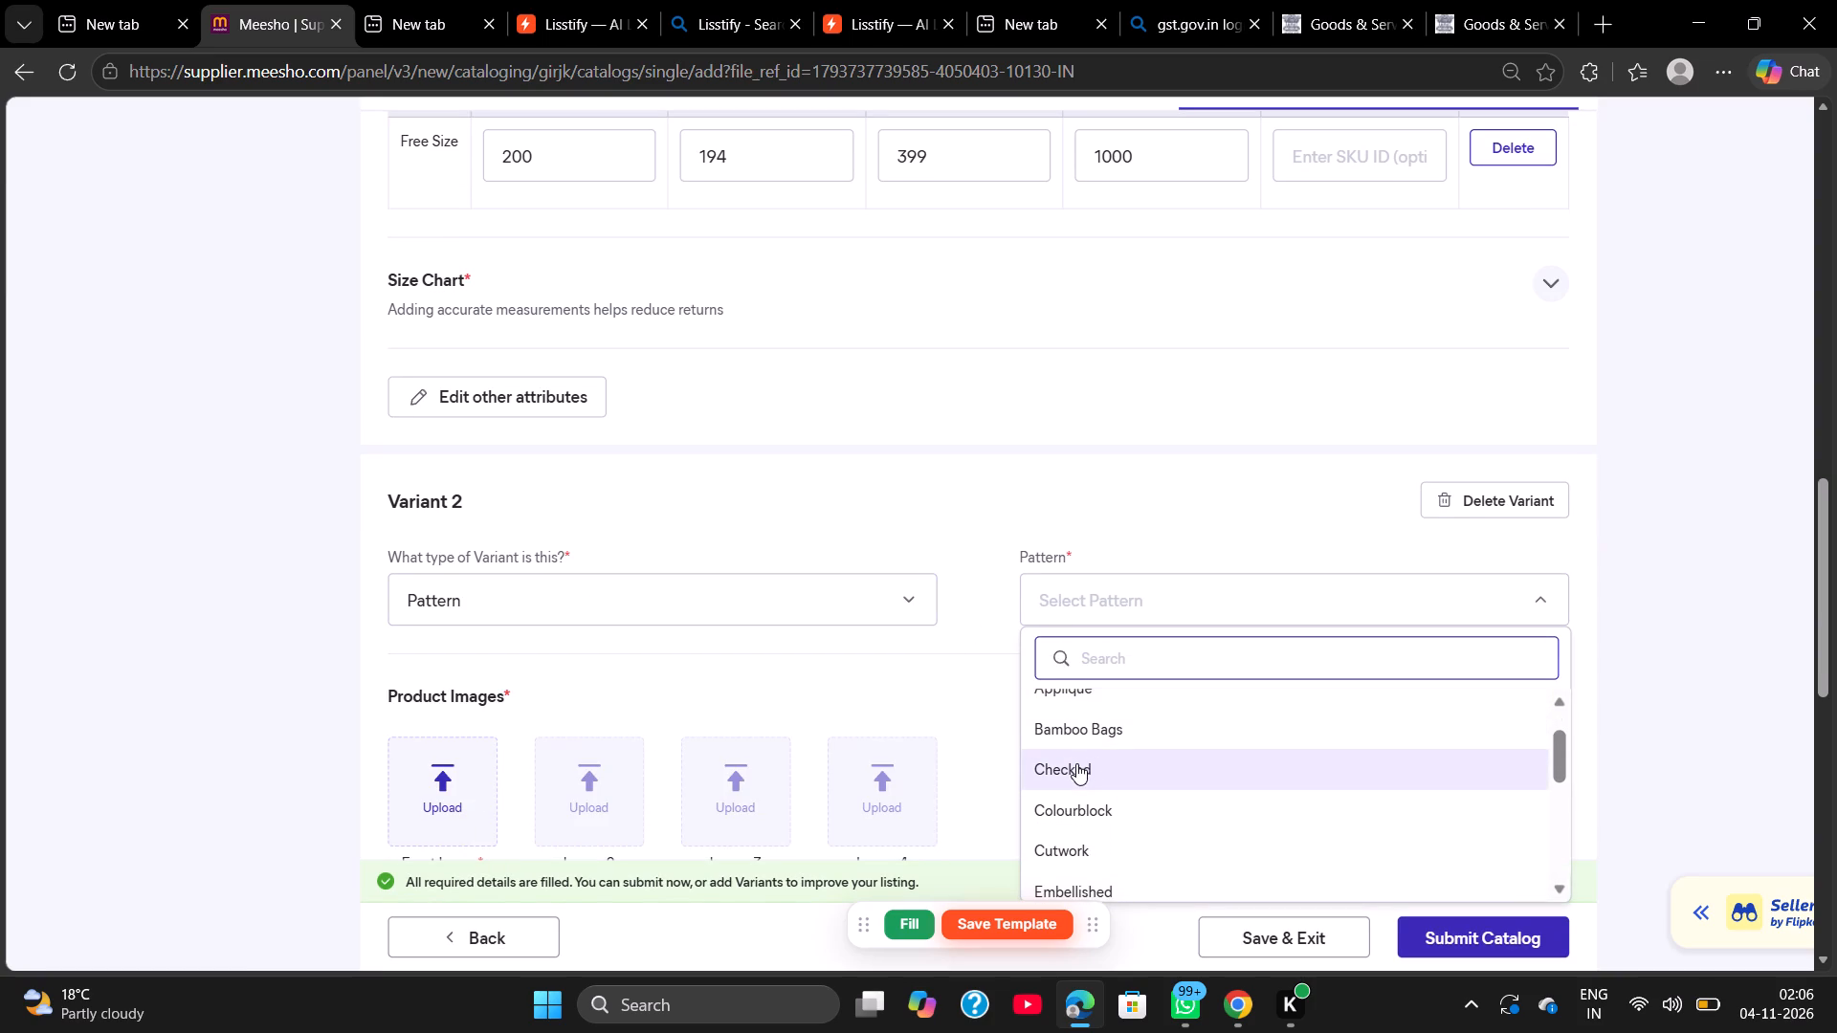
{"action": "scroll", "coordinate": [1076, 763], "scroll_direction": "down", "scroll_amount": 2}
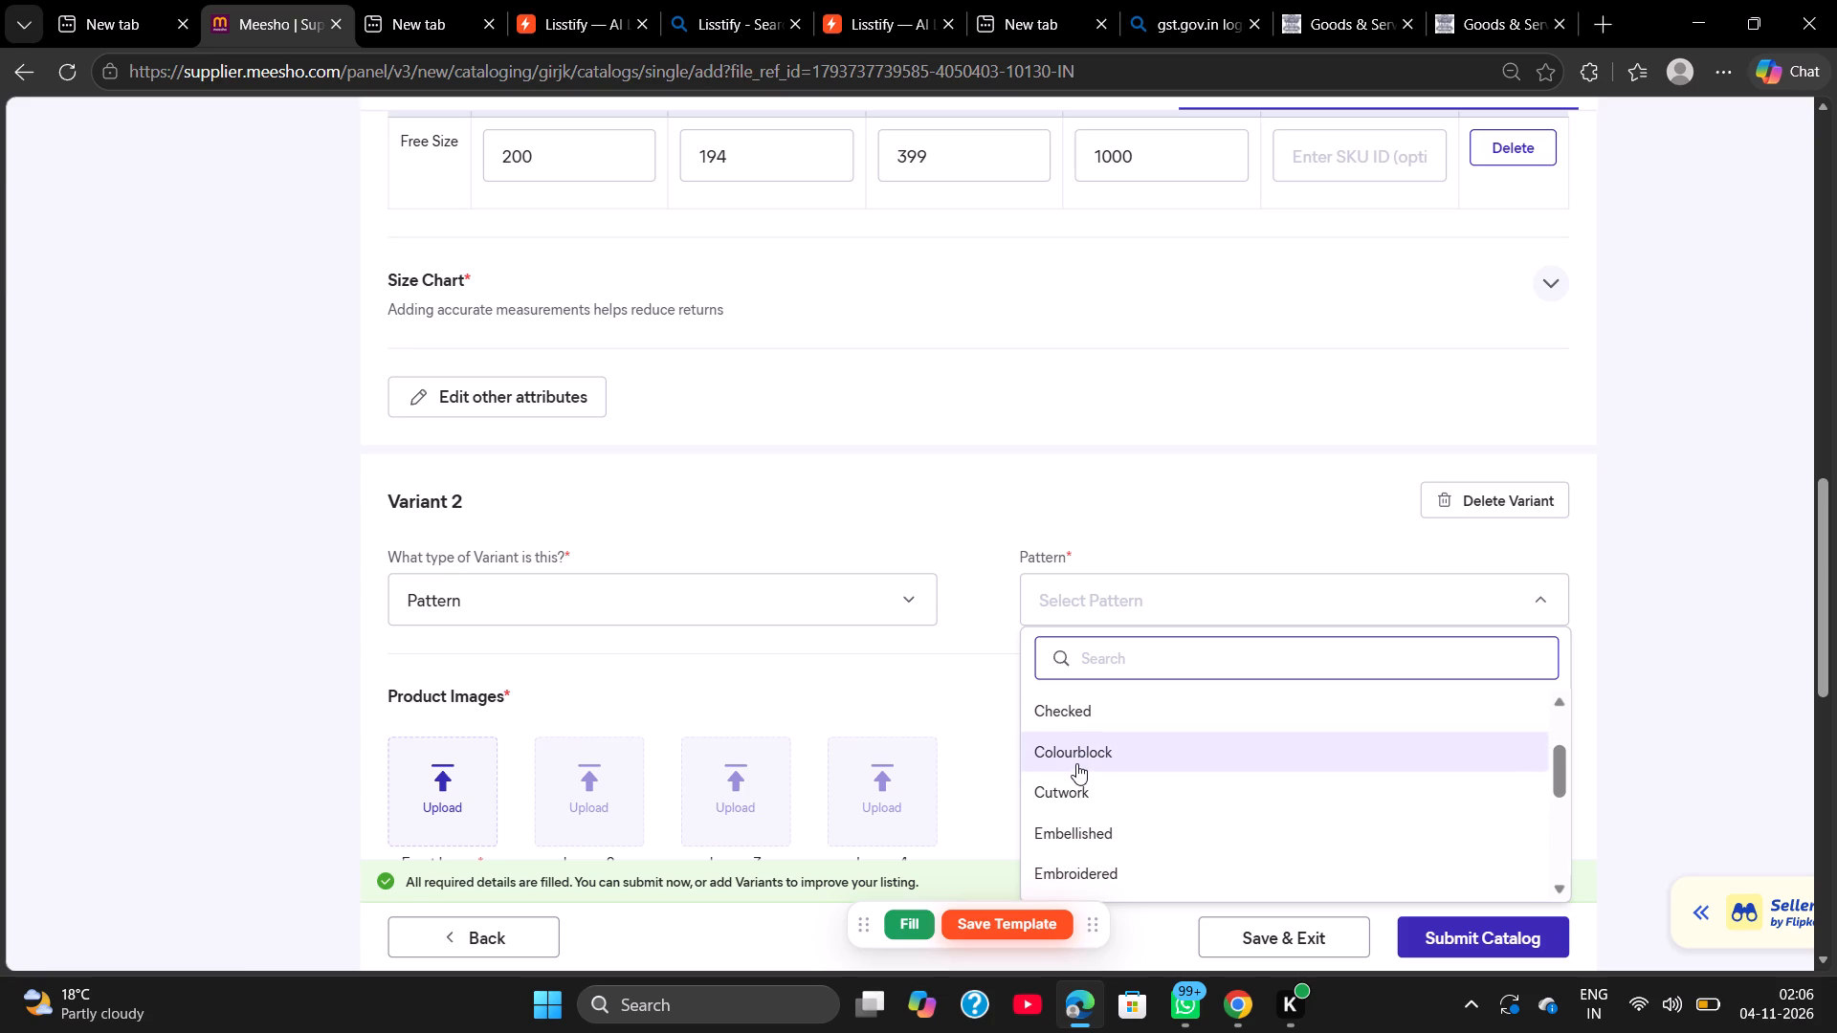
{"action": "scroll", "coordinate": [1076, 763], "scroll_direction": "down", "scroll_amount": 1}
{"action": "left_click", "coordinate": [1100, 860]}
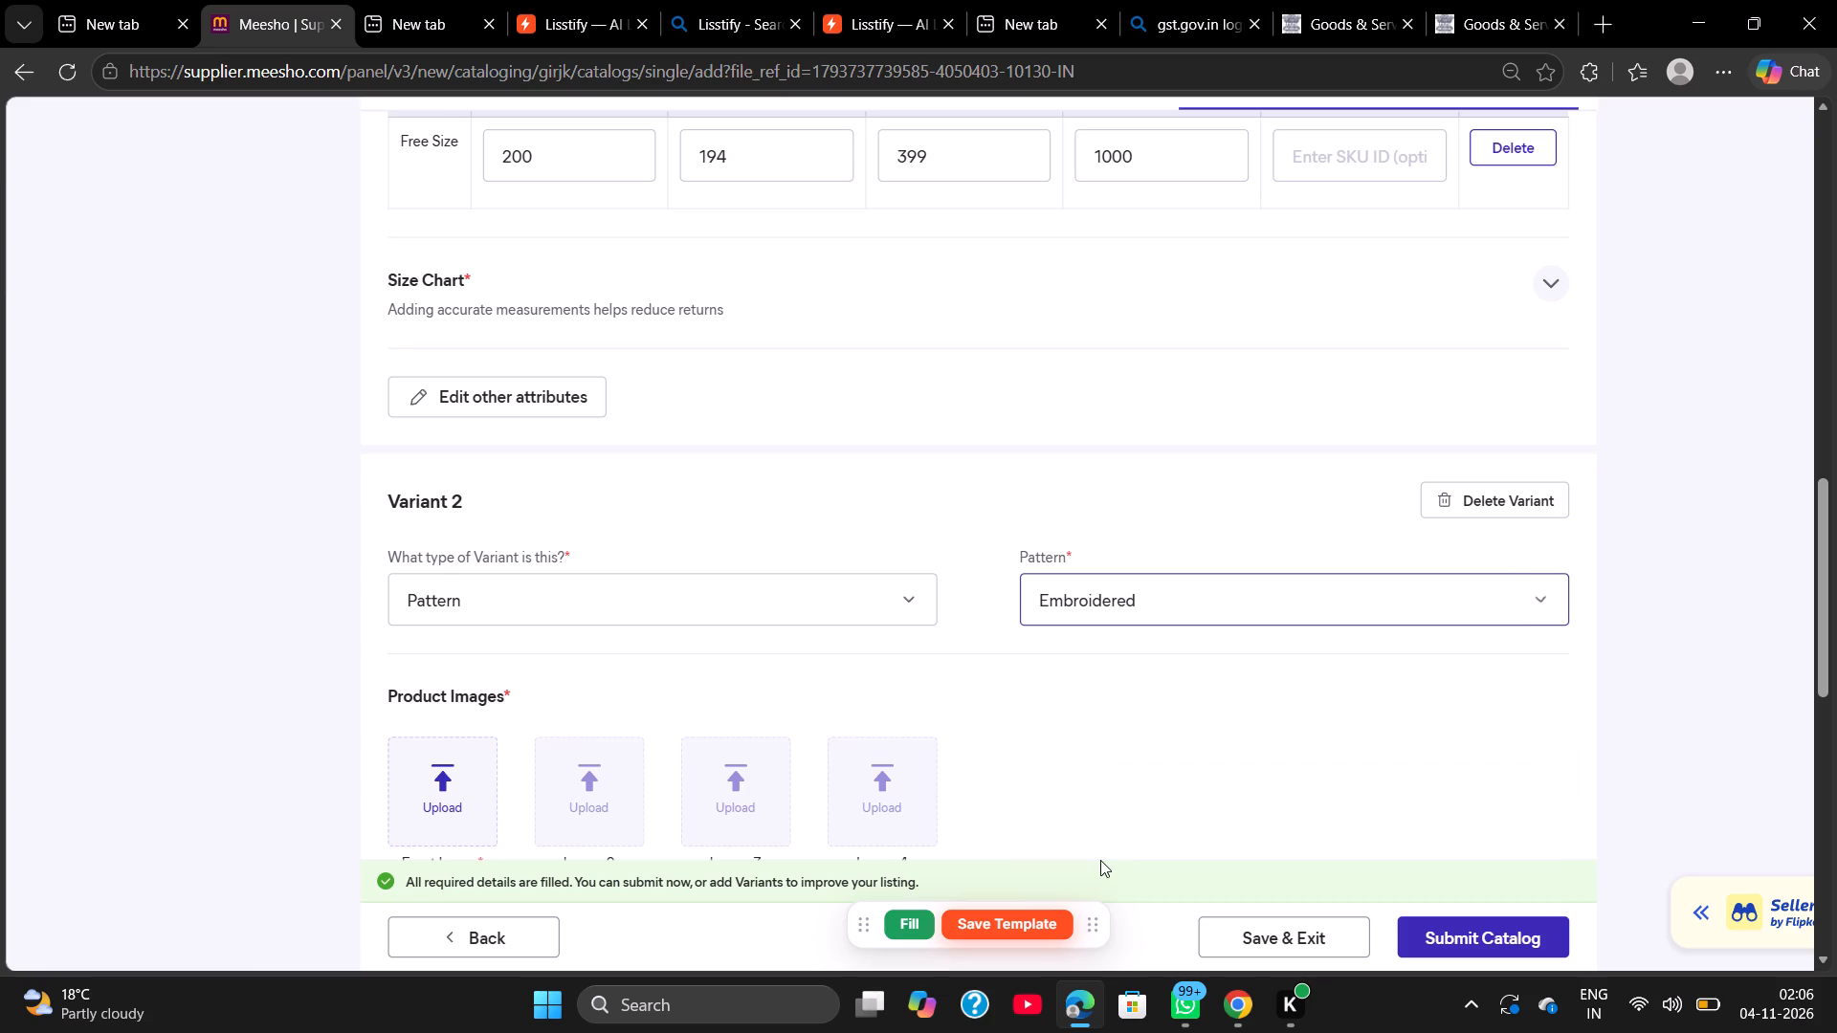
Upload the purple_tote picture from Downloads as Variant 2's front image.
{"action": "left_click", "coordinate": [589, 808]}
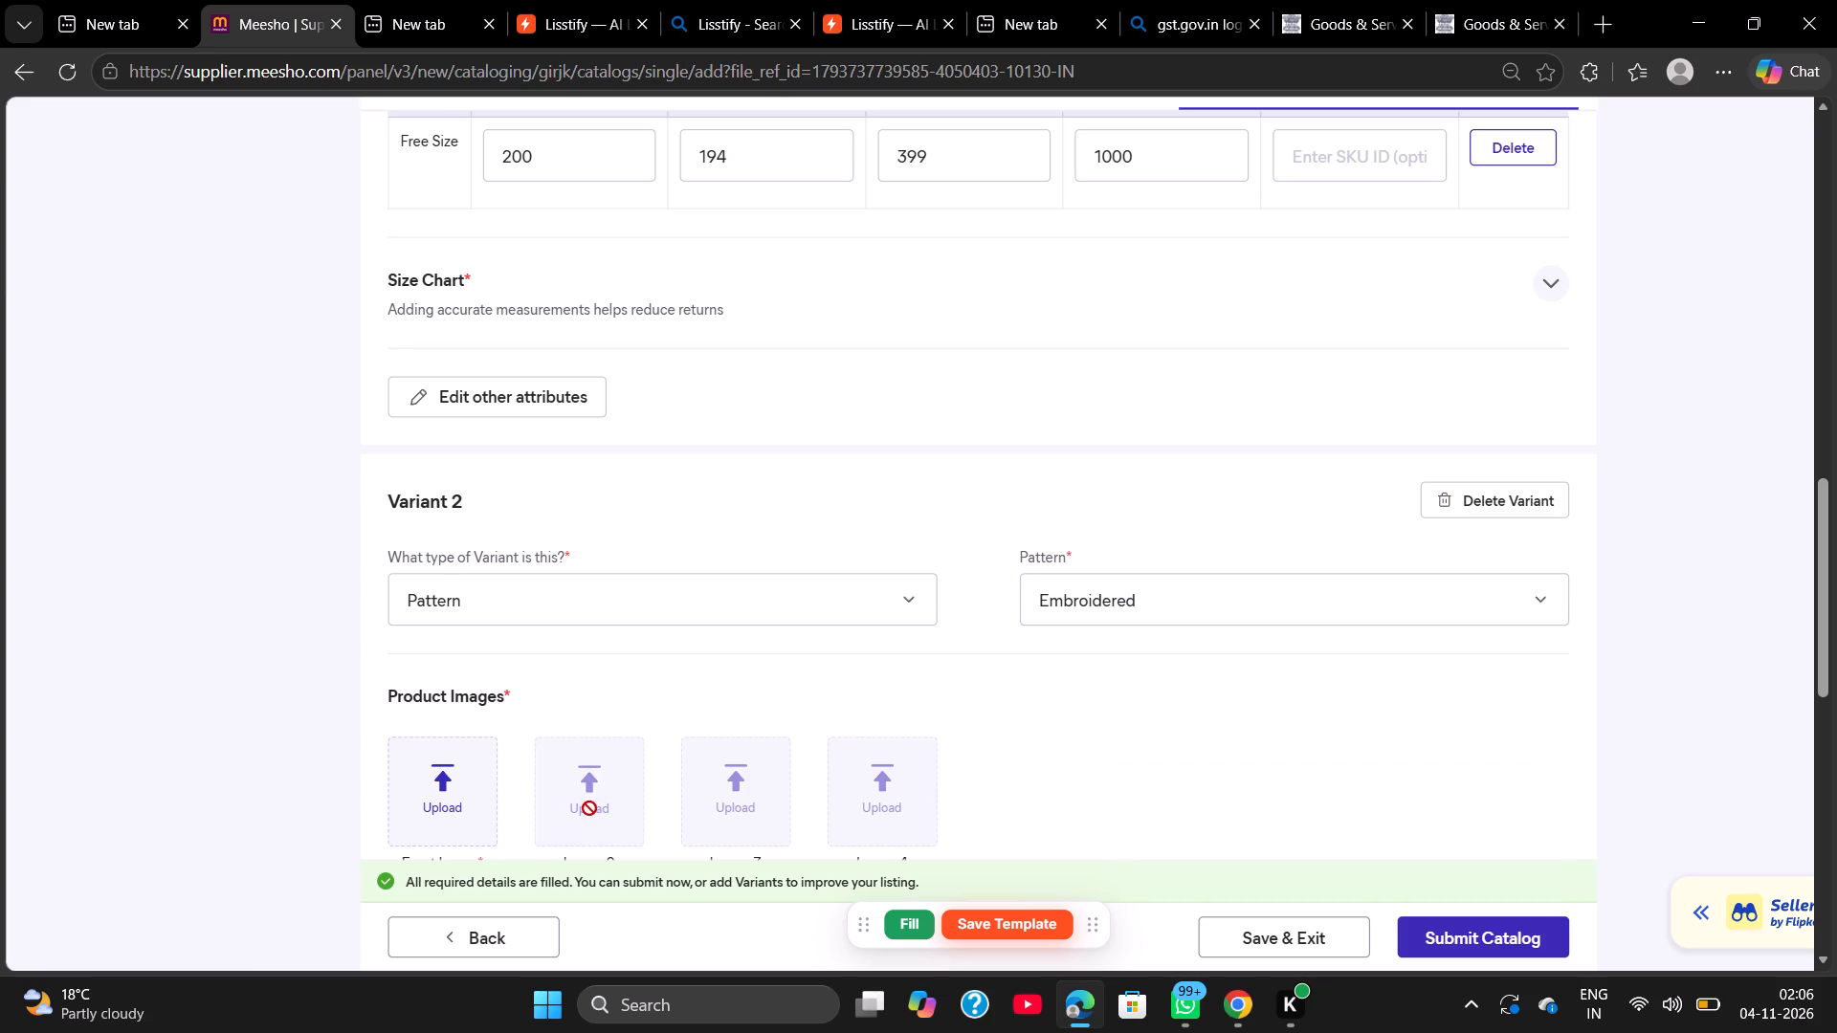
{"action": "scroll", "coordinate": [573, 762], "scroll_direction": "down", "scroll_amount": 1}
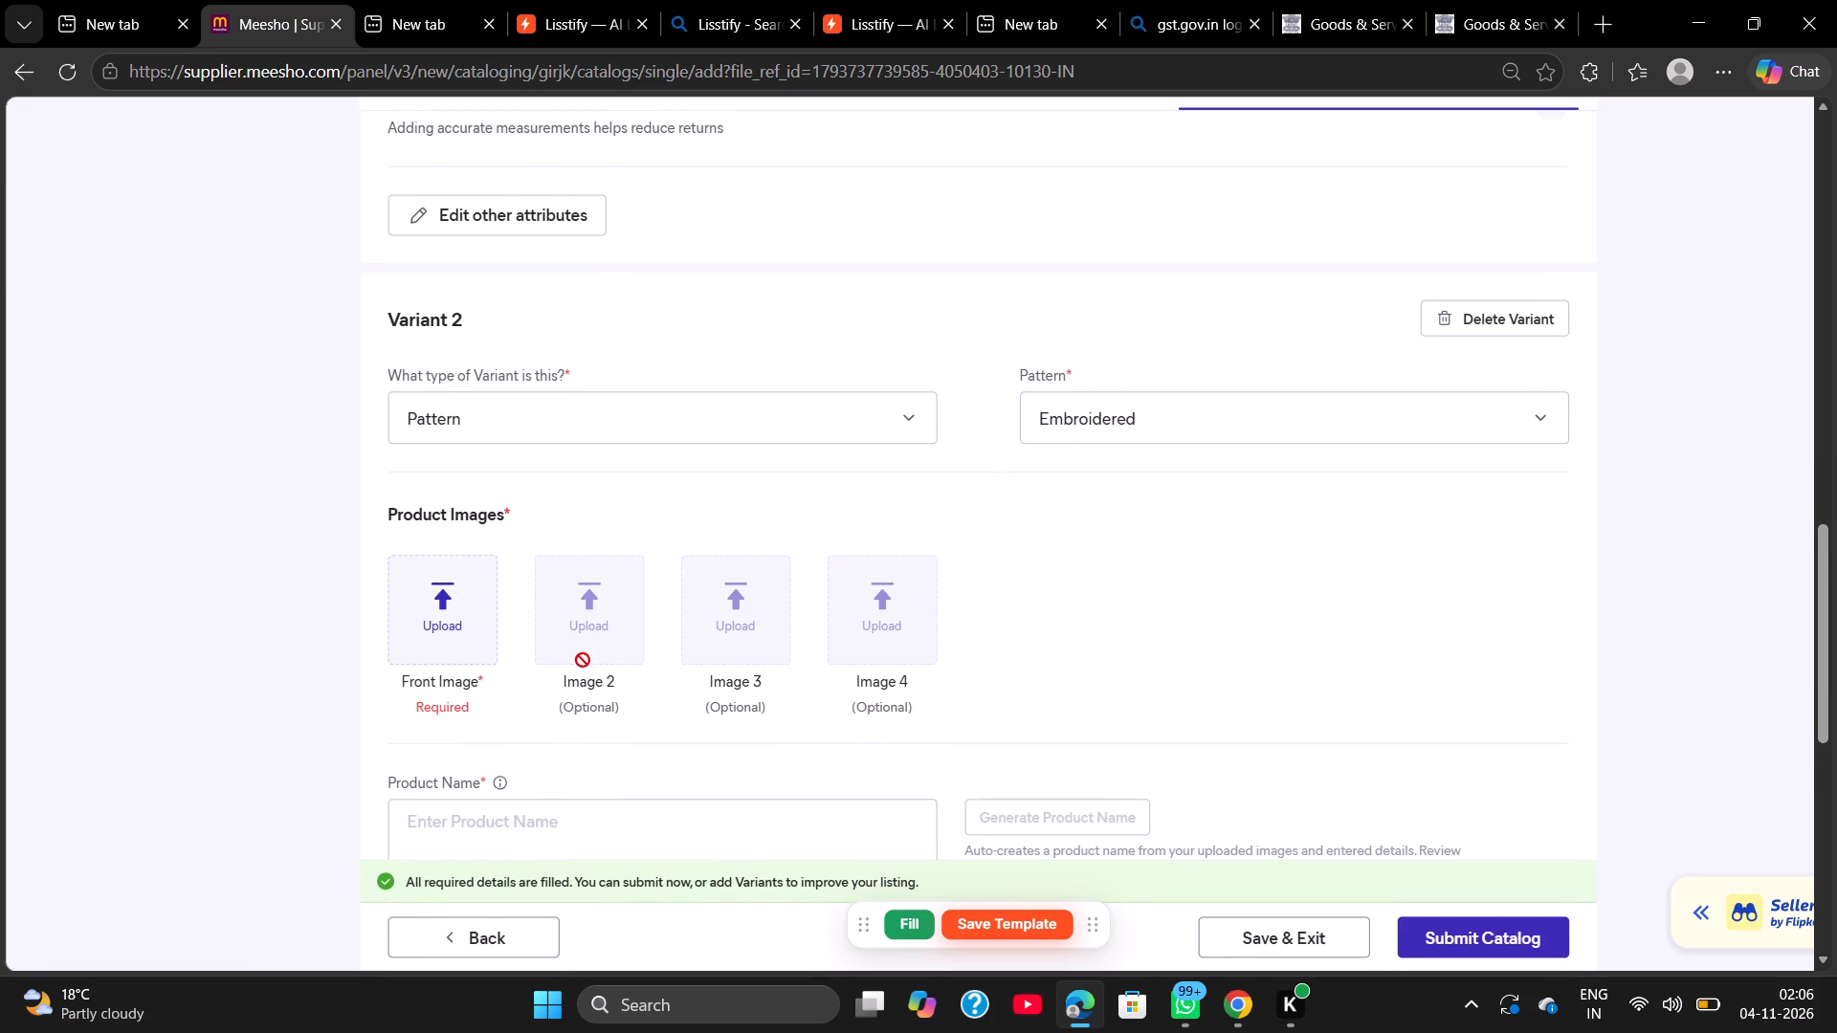
{"action": "left_click", "coordinate": [435, 581]}
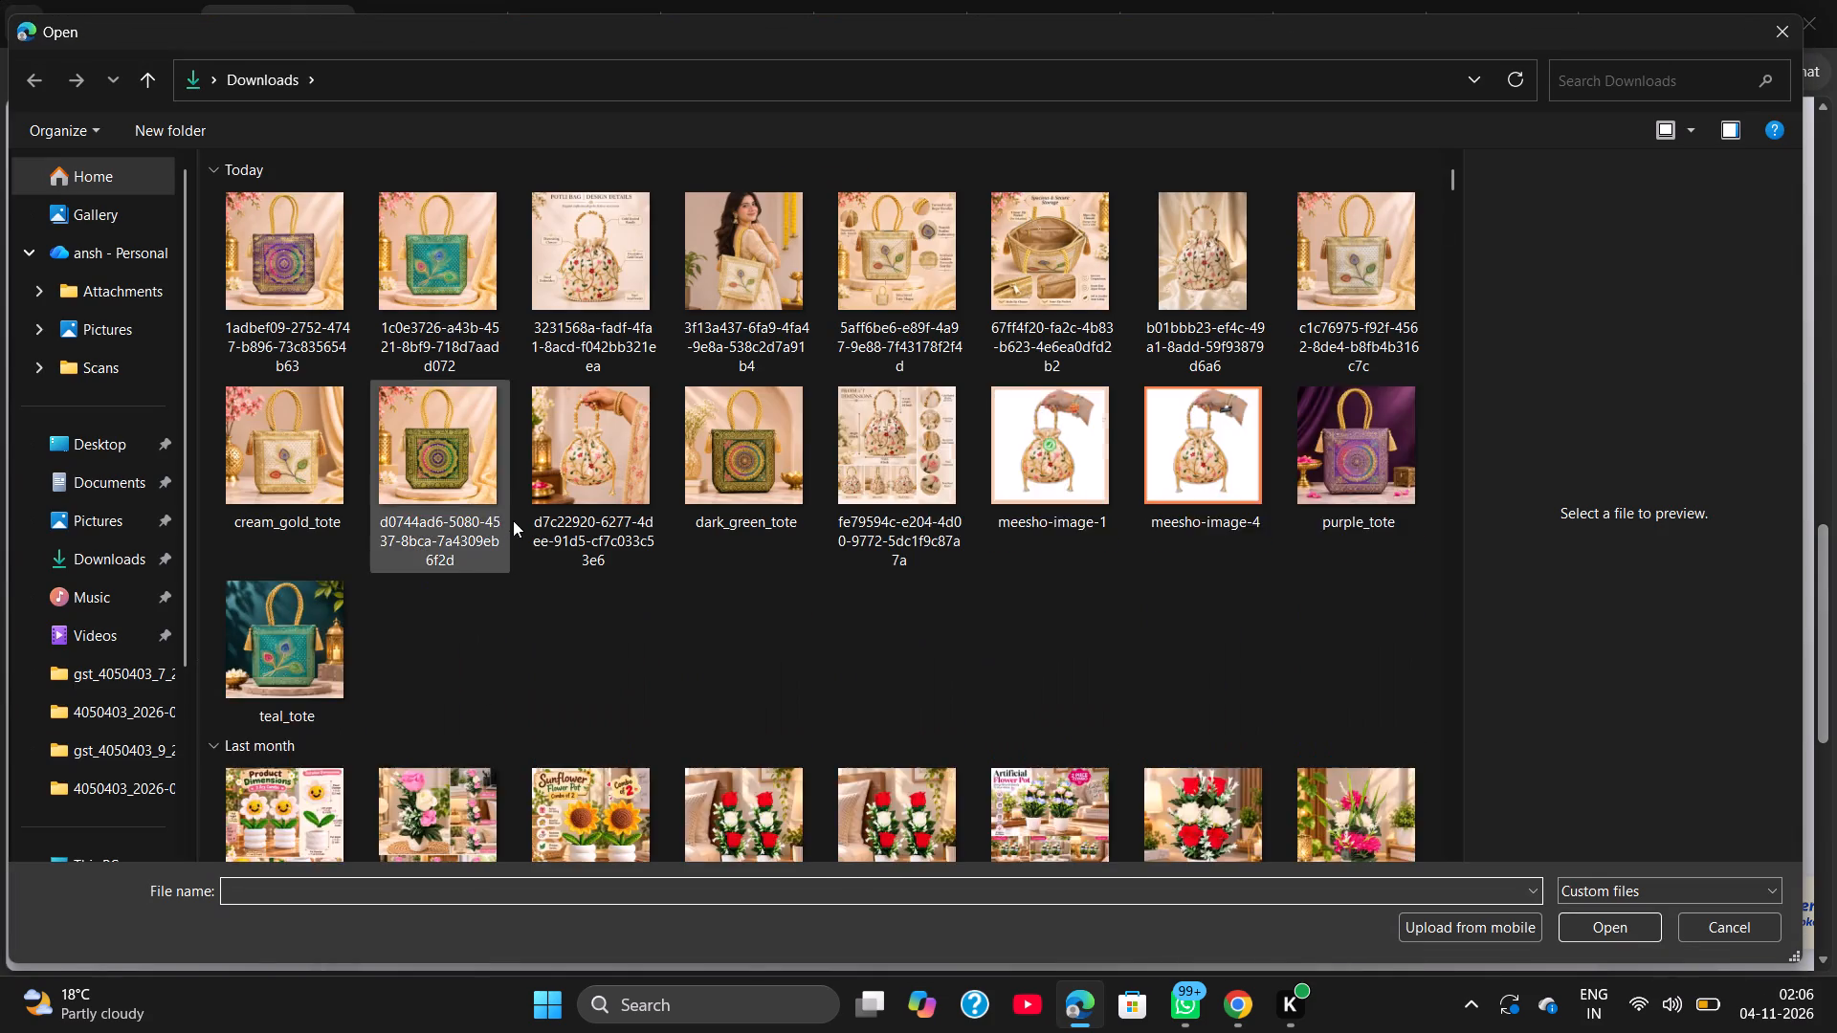
{"action": "double_click", "coordinate": [432, 297]}
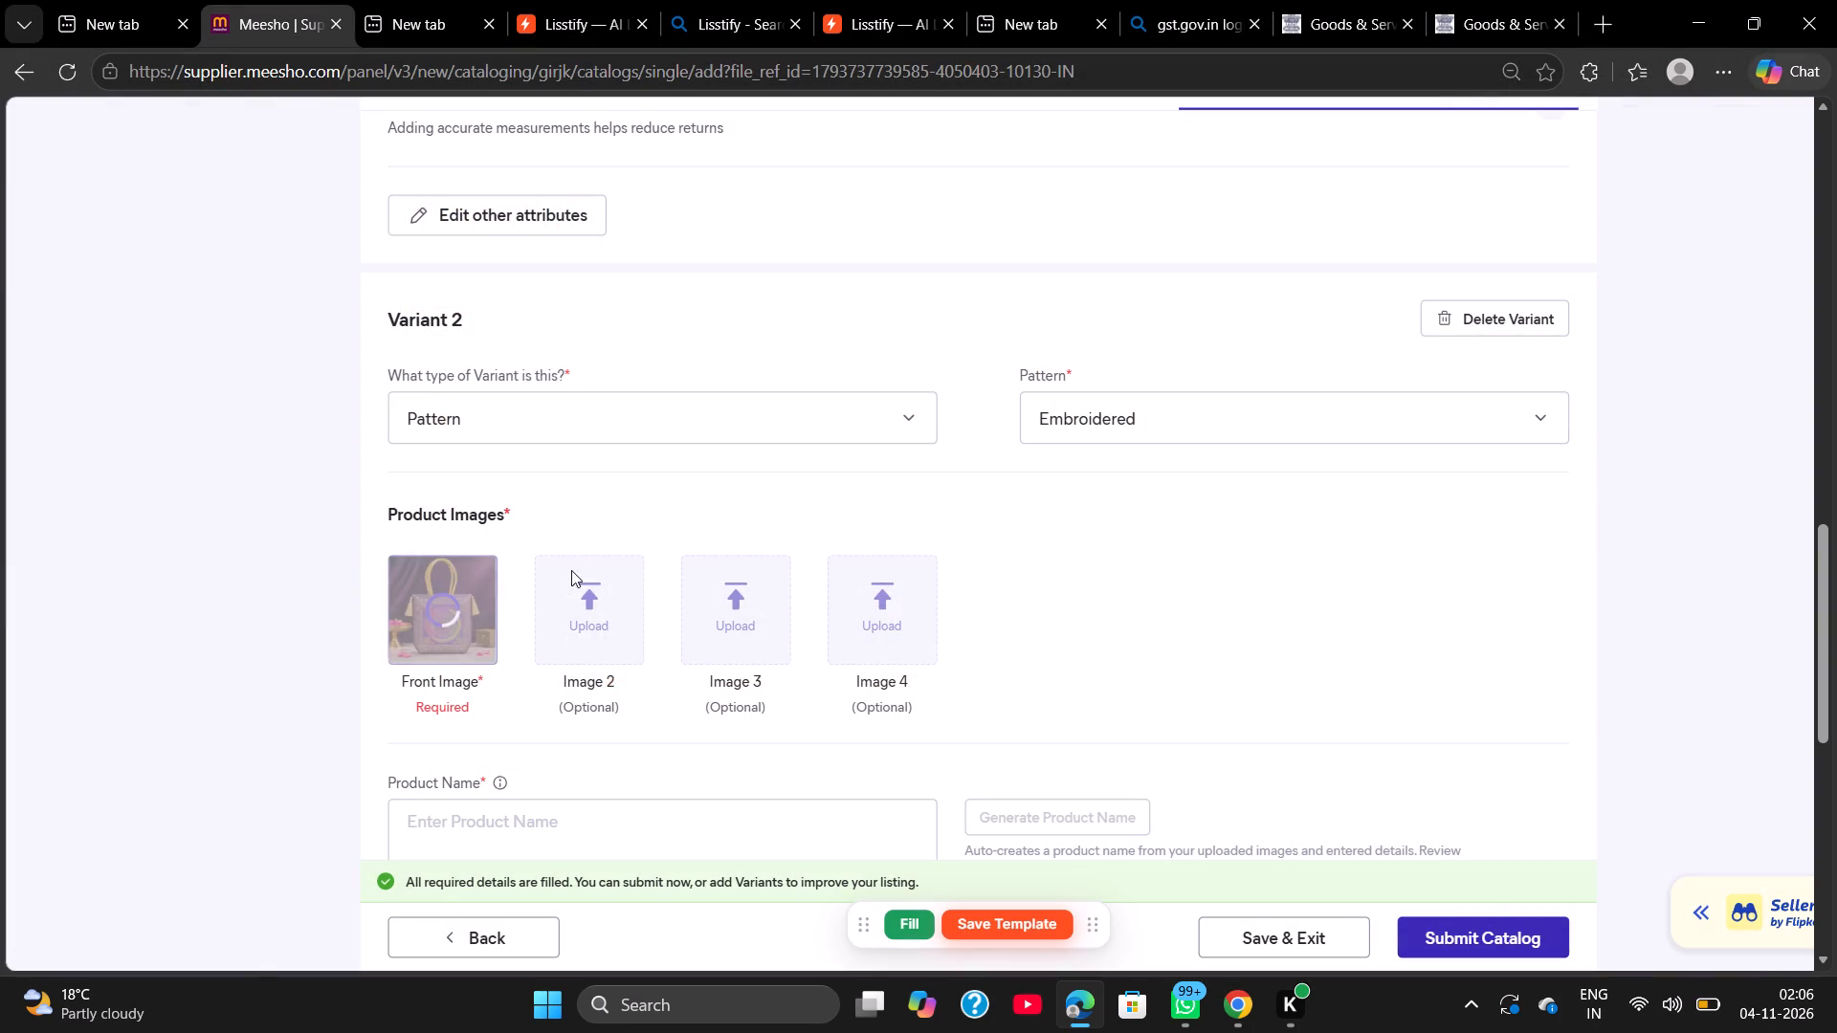
Upload the purple Ethnic Tote Bag collage with the model from Downloads as Variant 2's Image 2.
{"action": "left_click", "coordinate": [574, 585]}
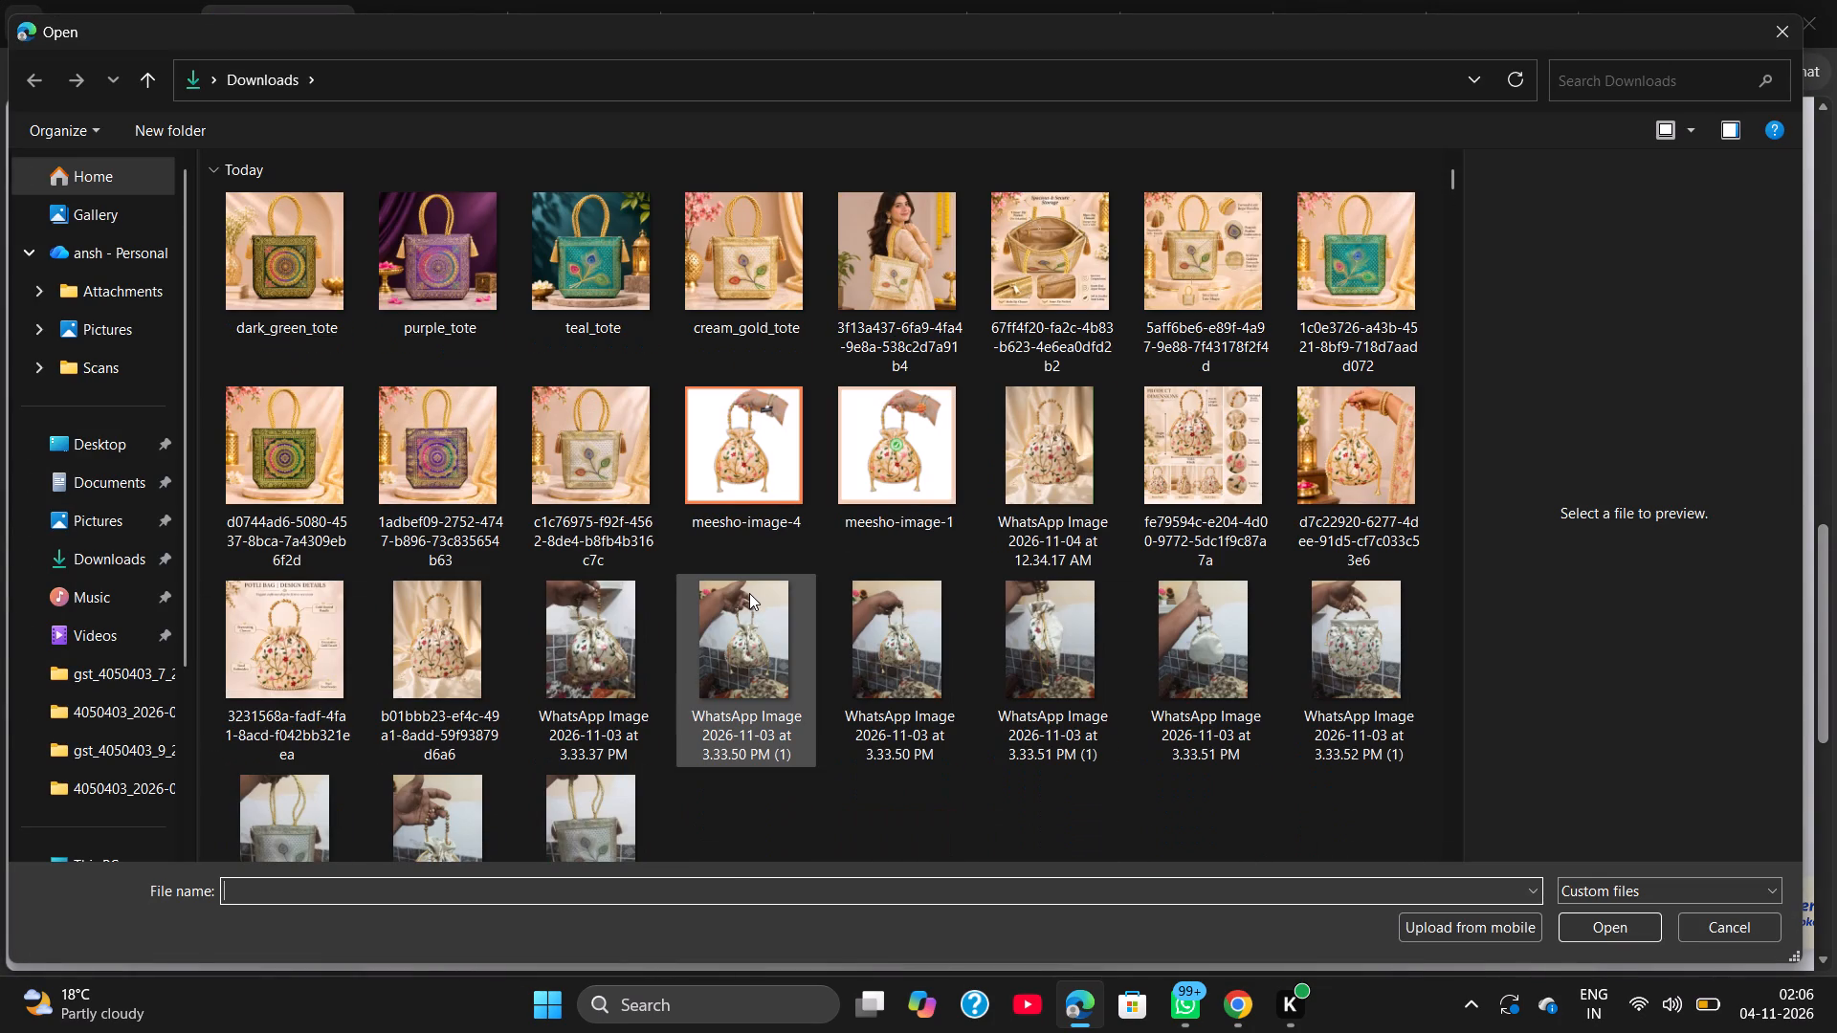
{"action": "scroll", "coordinate": [749, 593], "scroll_direction": "down", "scroll_amount": 3}
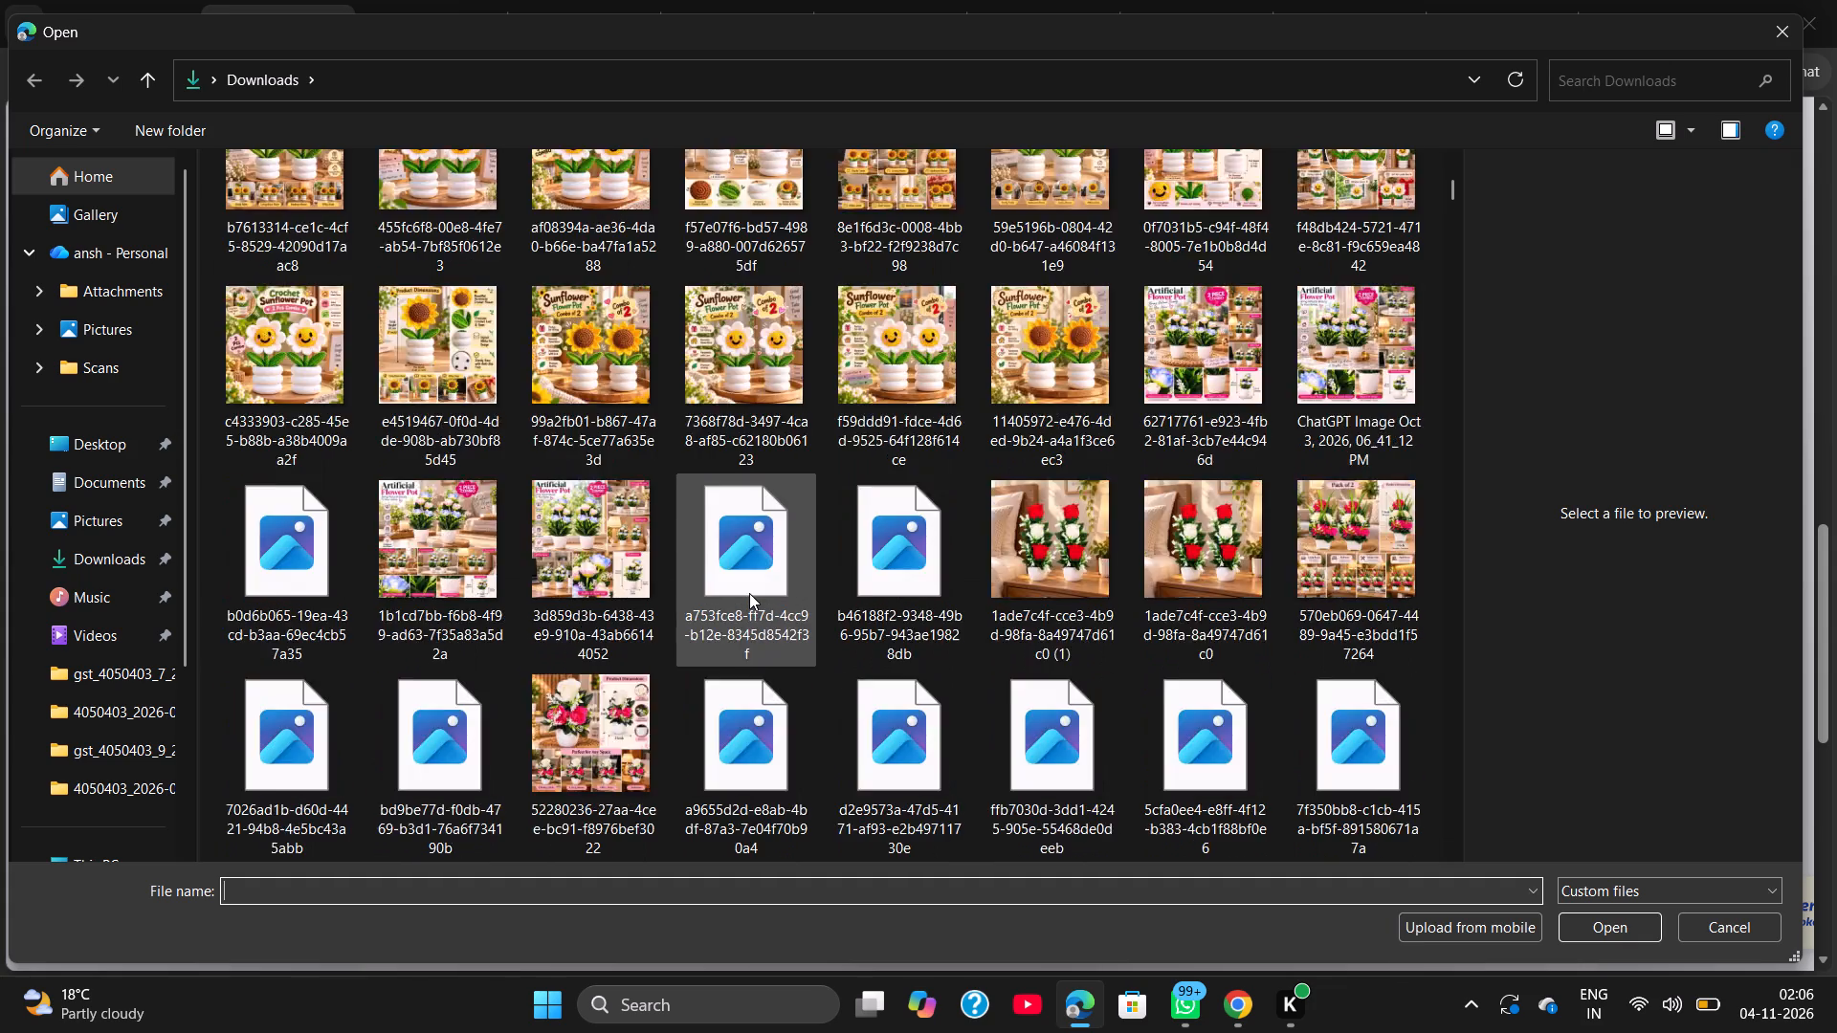
{"action": "scroll", "coordinate": [749, 593], "scroll_direction": "down", "scroll_amount": 1}
{"action": "scroll", "coordinate": [951, 598], "scroll_direction": "down", "scroll_amount": 1}
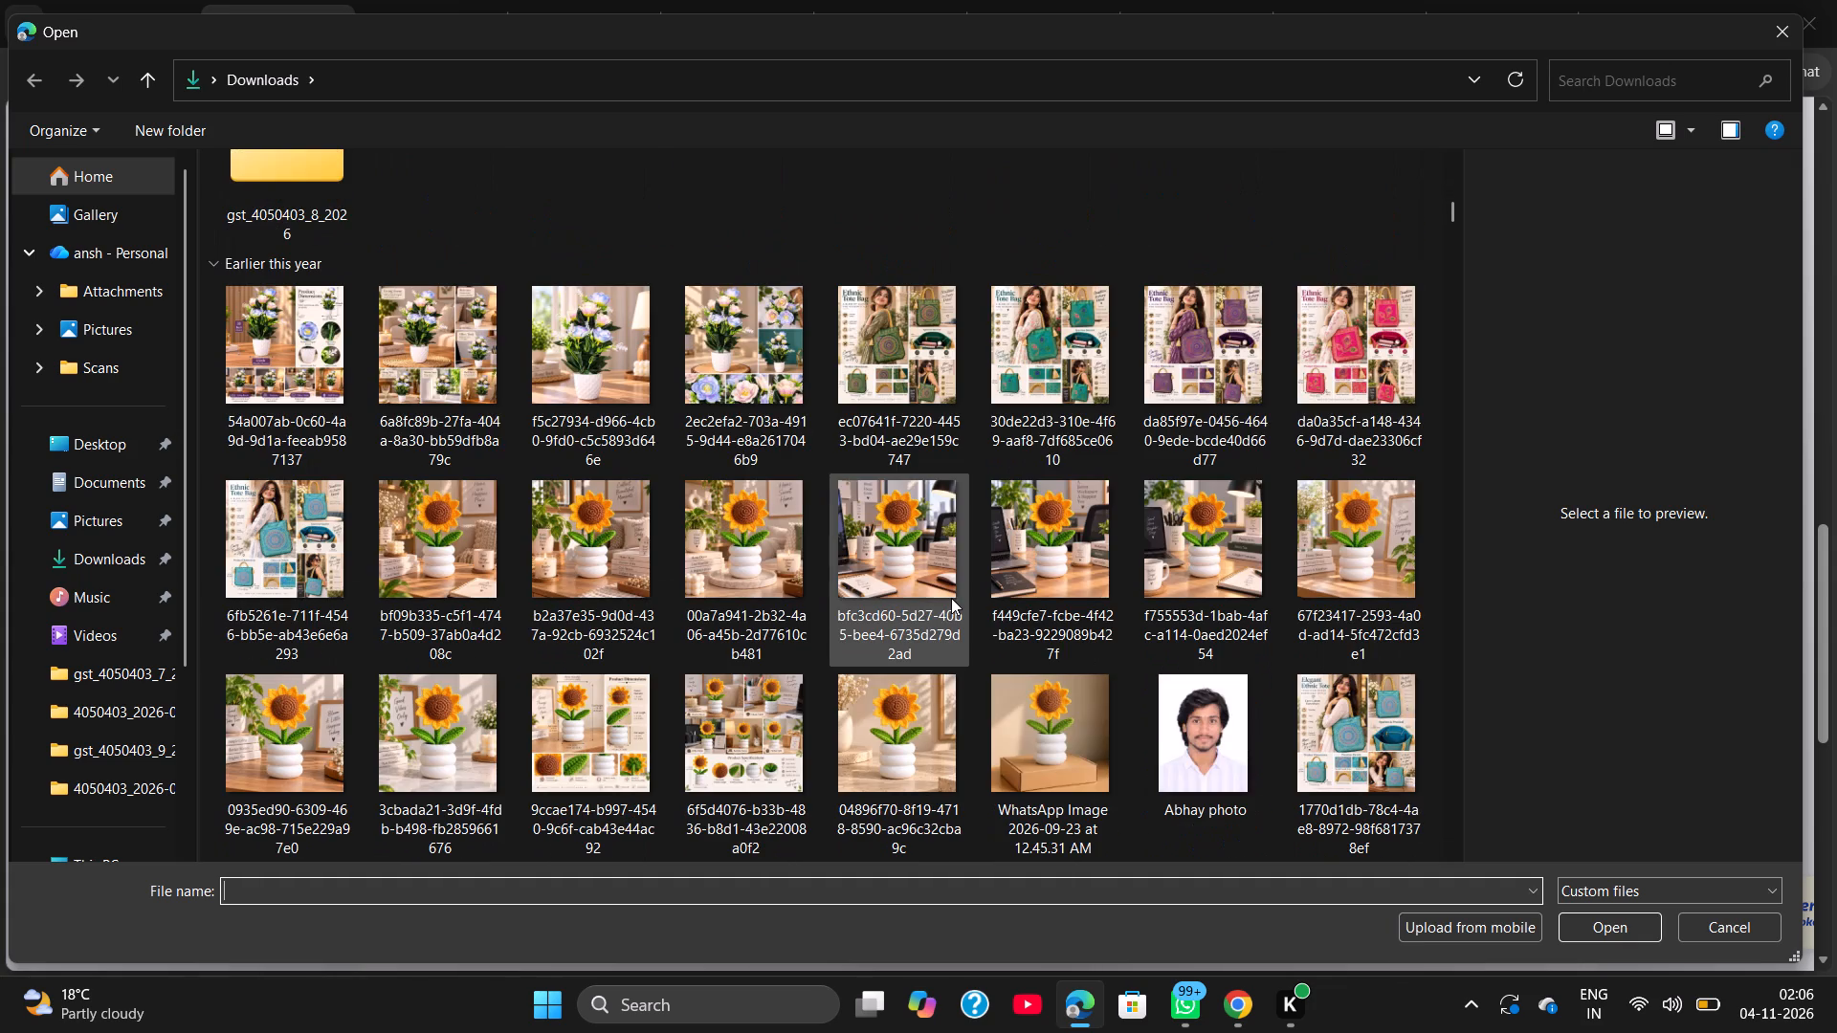
{"action": "scroll", "coordinate": [951, 598], "scroll_direction": "down", "scroll_amount": 1}
{"action": "double_click", "coordinate": [1227, 359]}
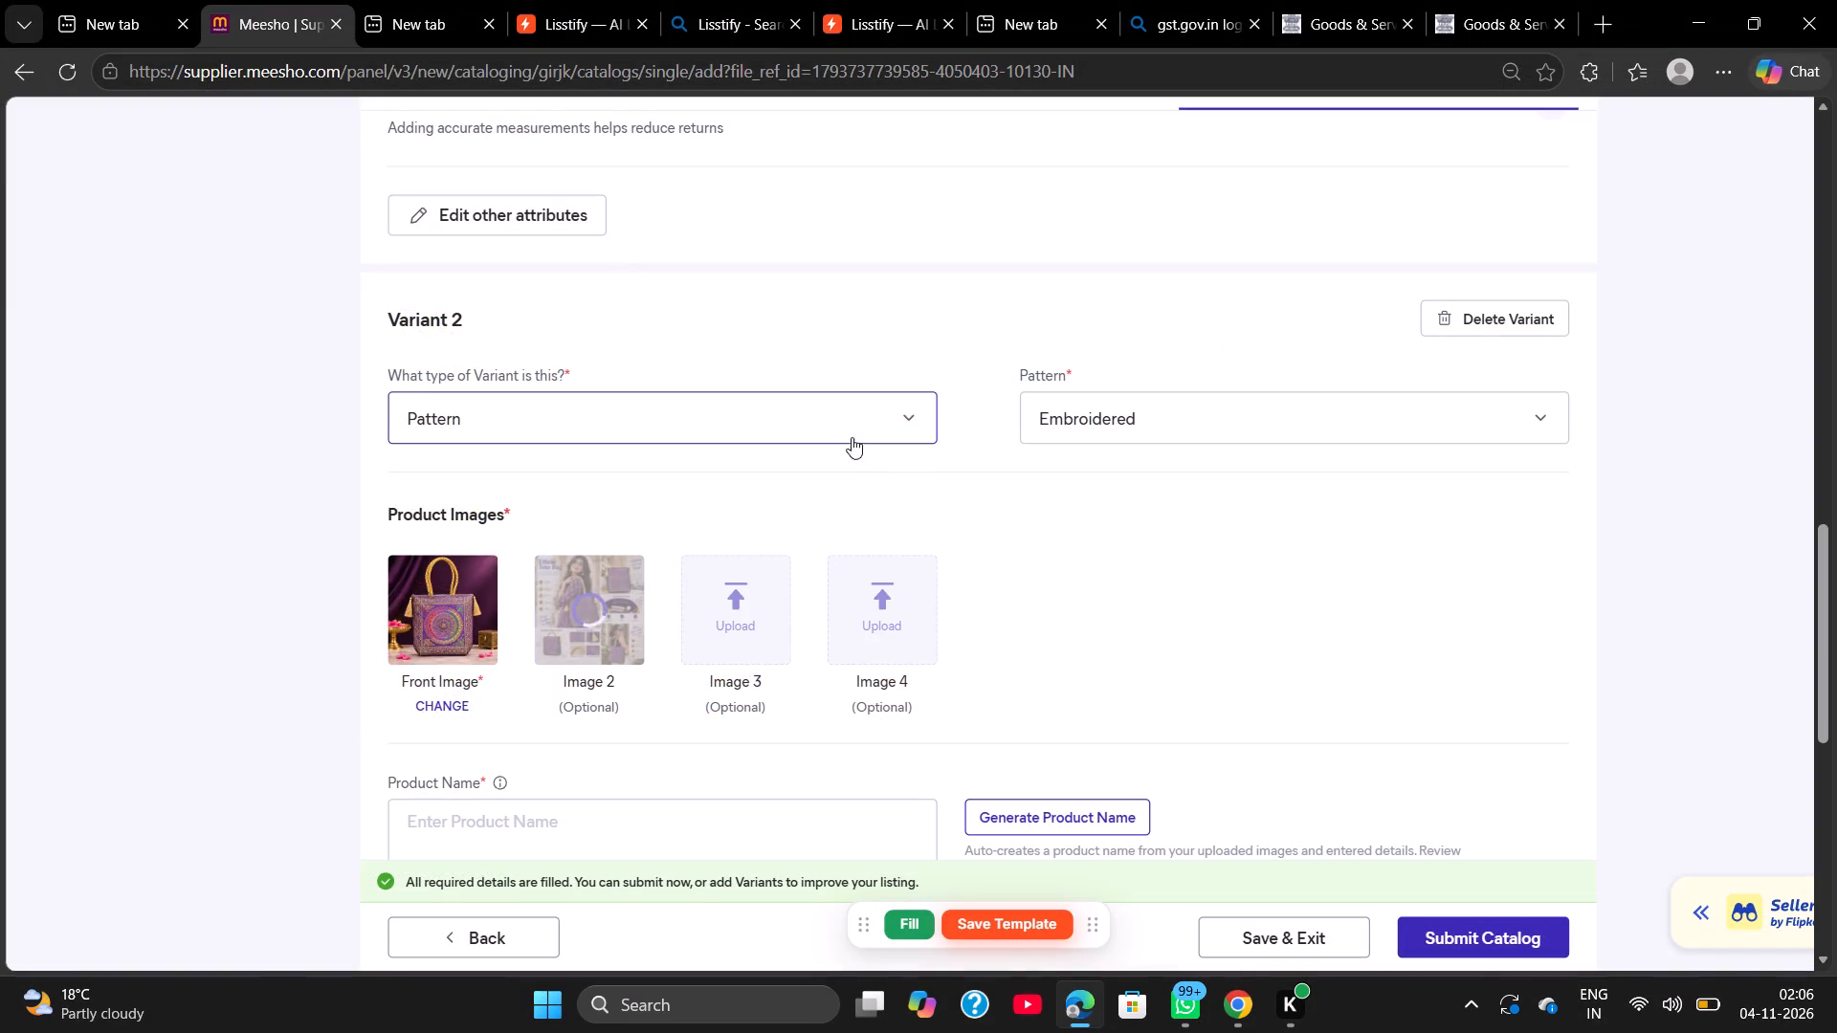
Upload the purple Ethnic Tote Bag collage without a model from Downloads as Variant 2's Image 3.
{"action": "left_click", "coordinate": [725, 615]}
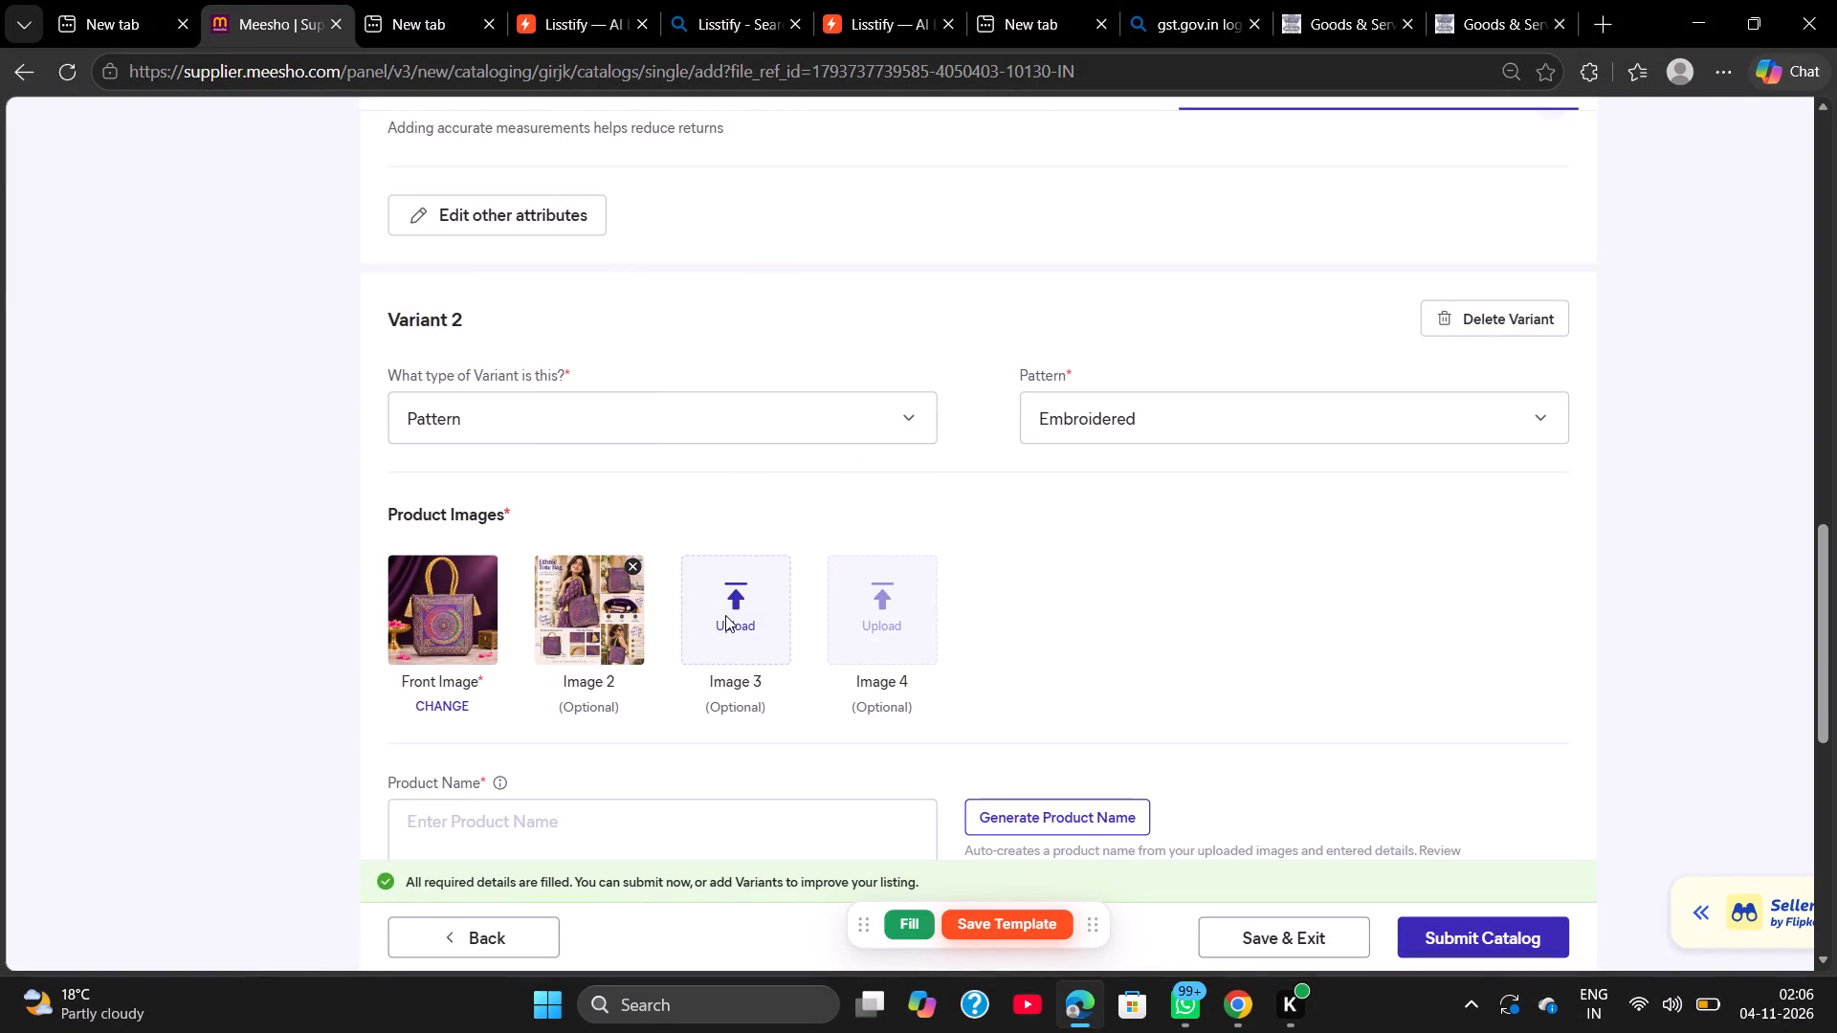
{"action": "scroll", "coordinate": [811, 620], "scroll_direction": "down", "scroll_amount": 1}
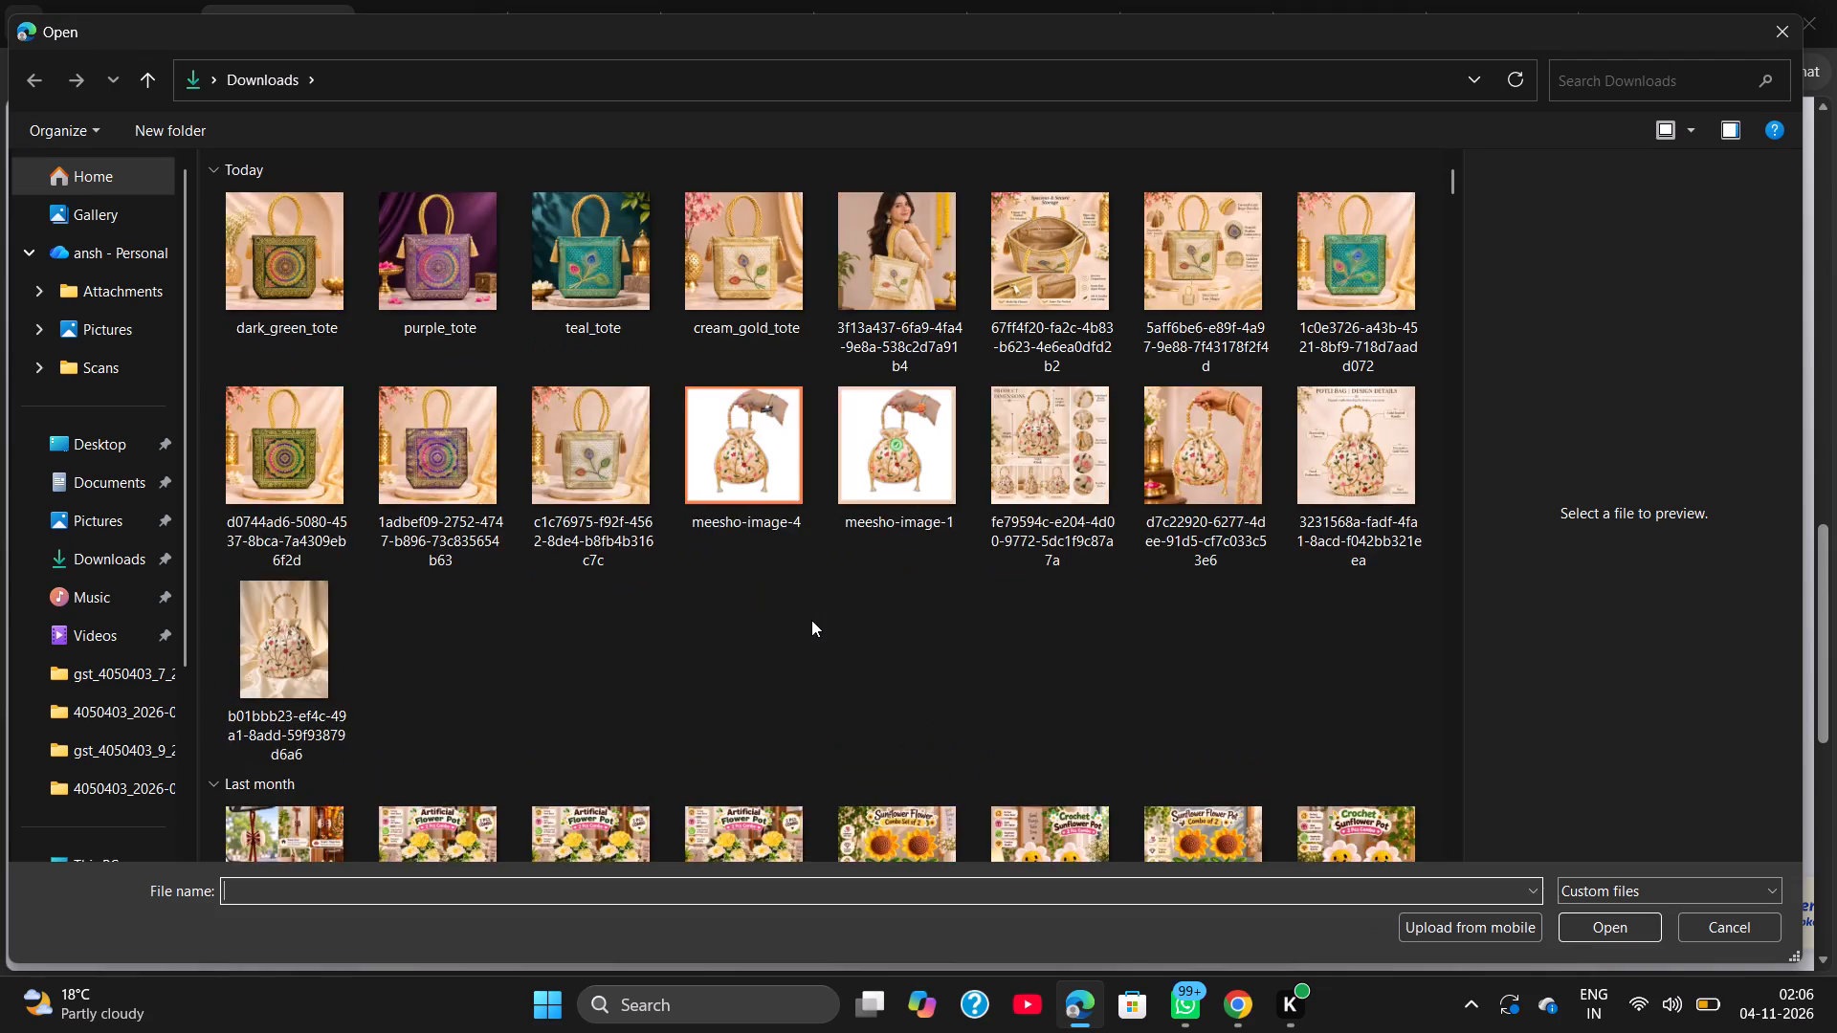
{"action": "scroll", "coordinate": [811, 620], "scroll_direction": "down", "scroll_amount": 3}
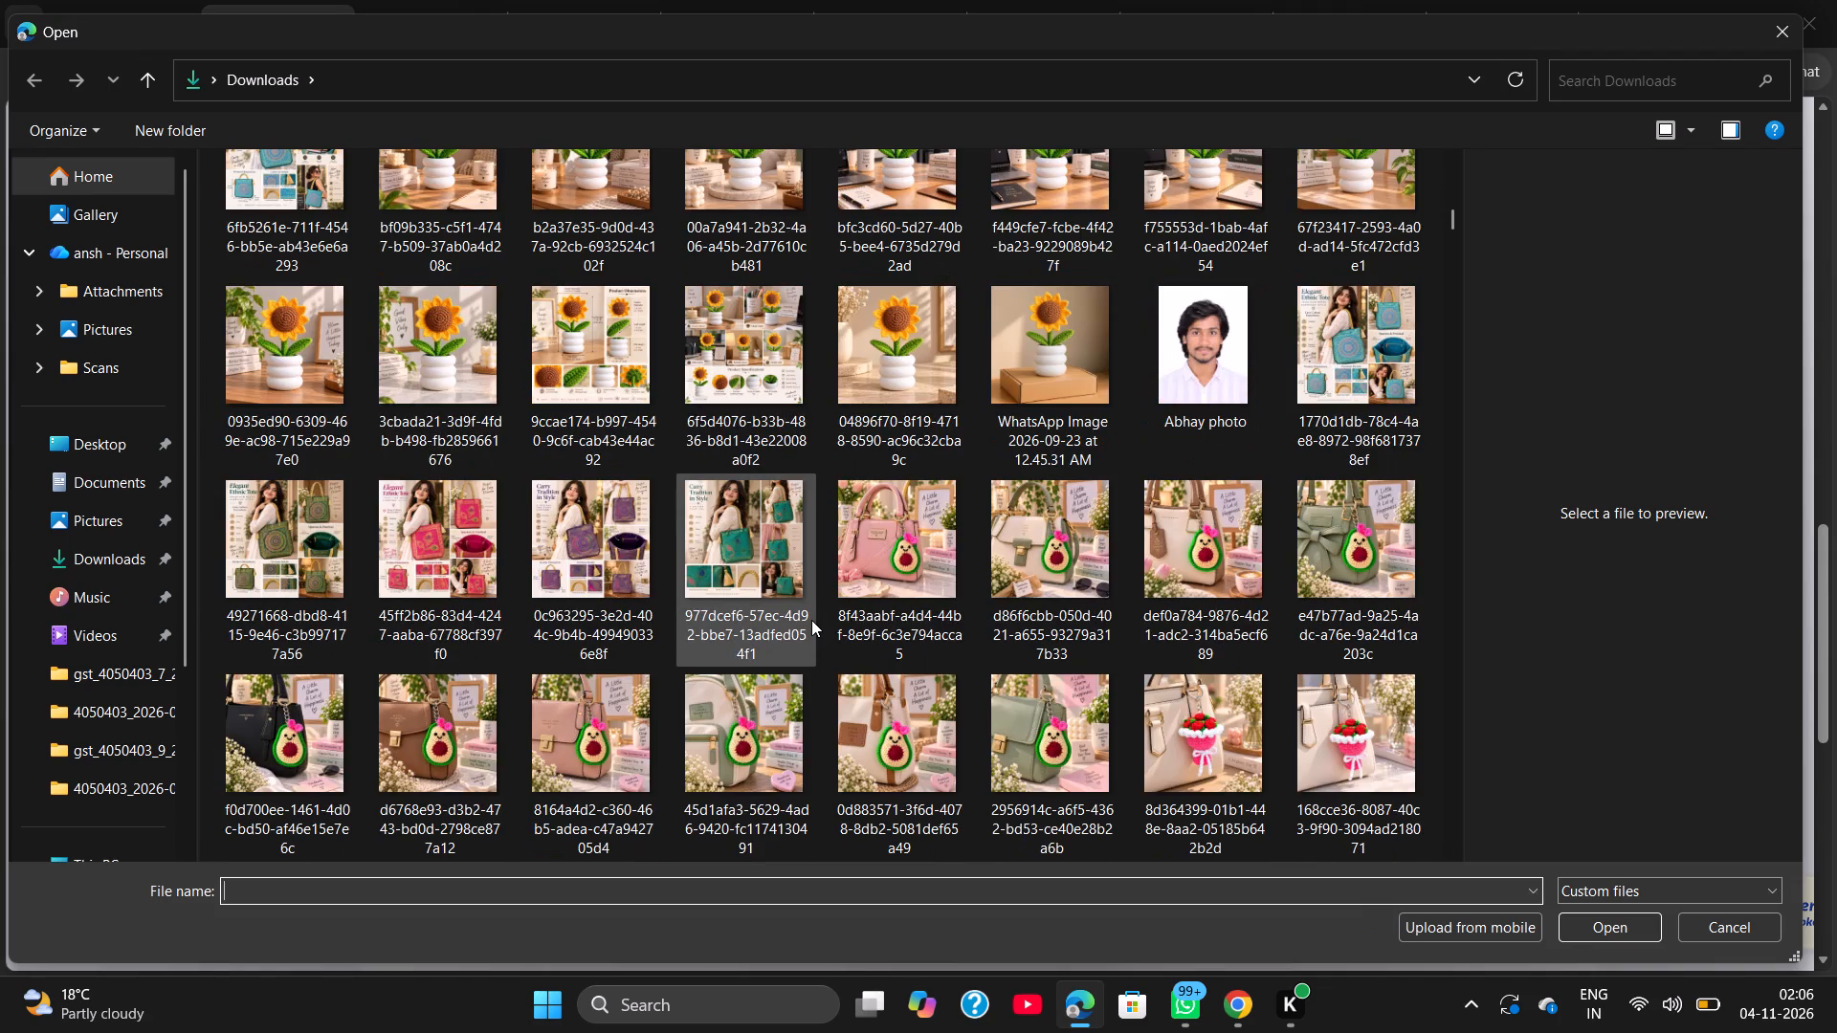
{"action": "scroll", "coordinate": [811, 620], "scroll_direction": "down", "scroll_amount": 2}
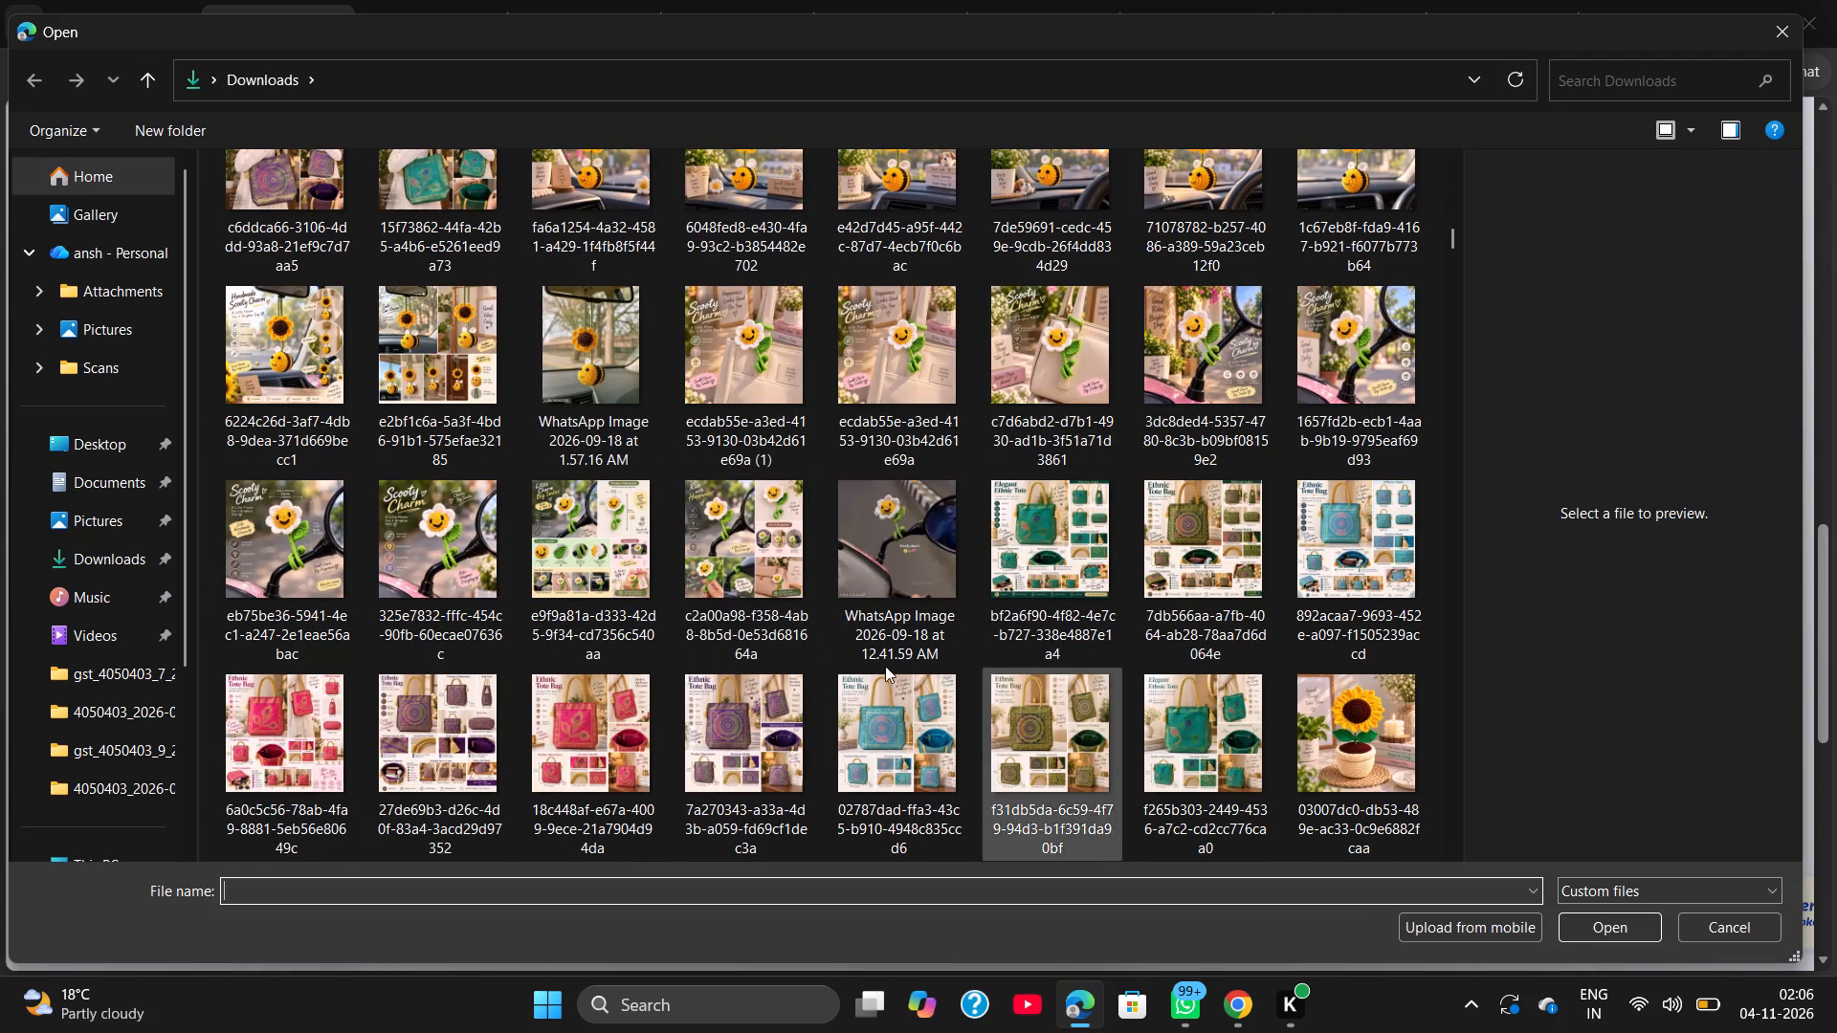
{"action": "double_click", "coordinate": [752, 753]}
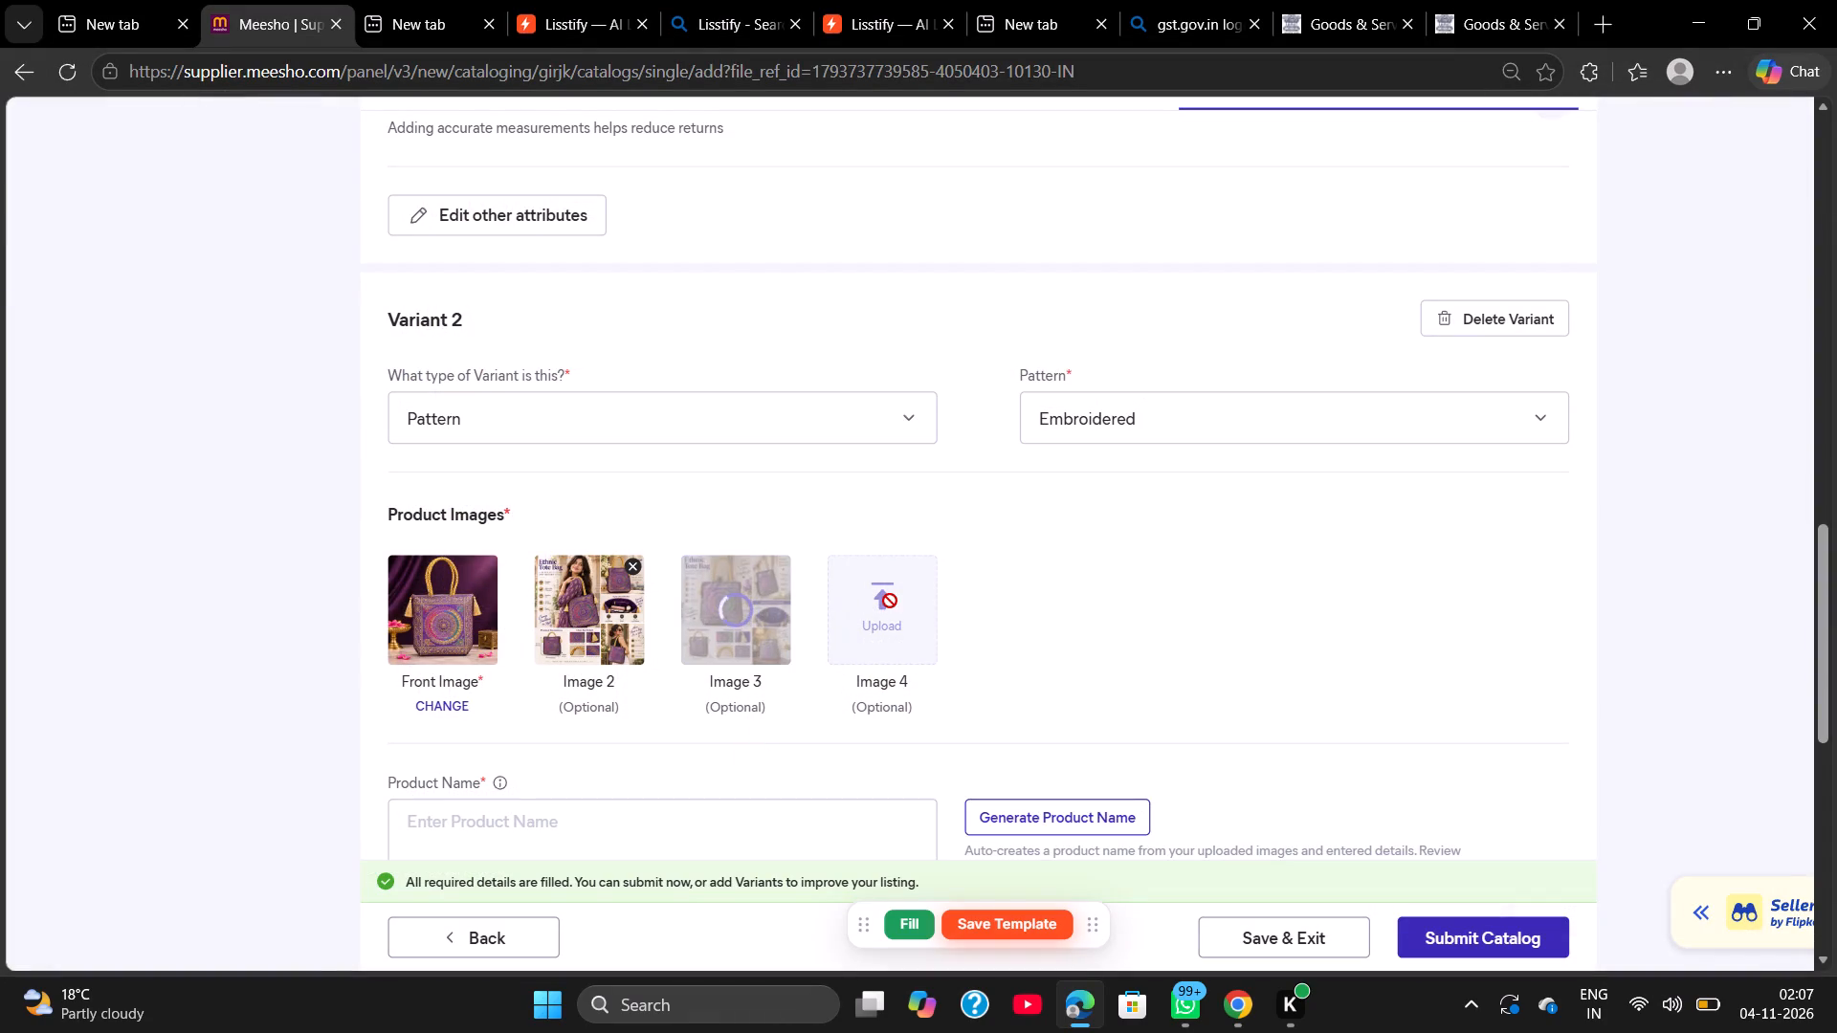
Upload the purple bag interior photo, WhatsApp Image 2026-09-06 at 10.23.46 PM, as Variant 2's Image 4.
{"action": "left_click", "coordinate": [890, 601]}
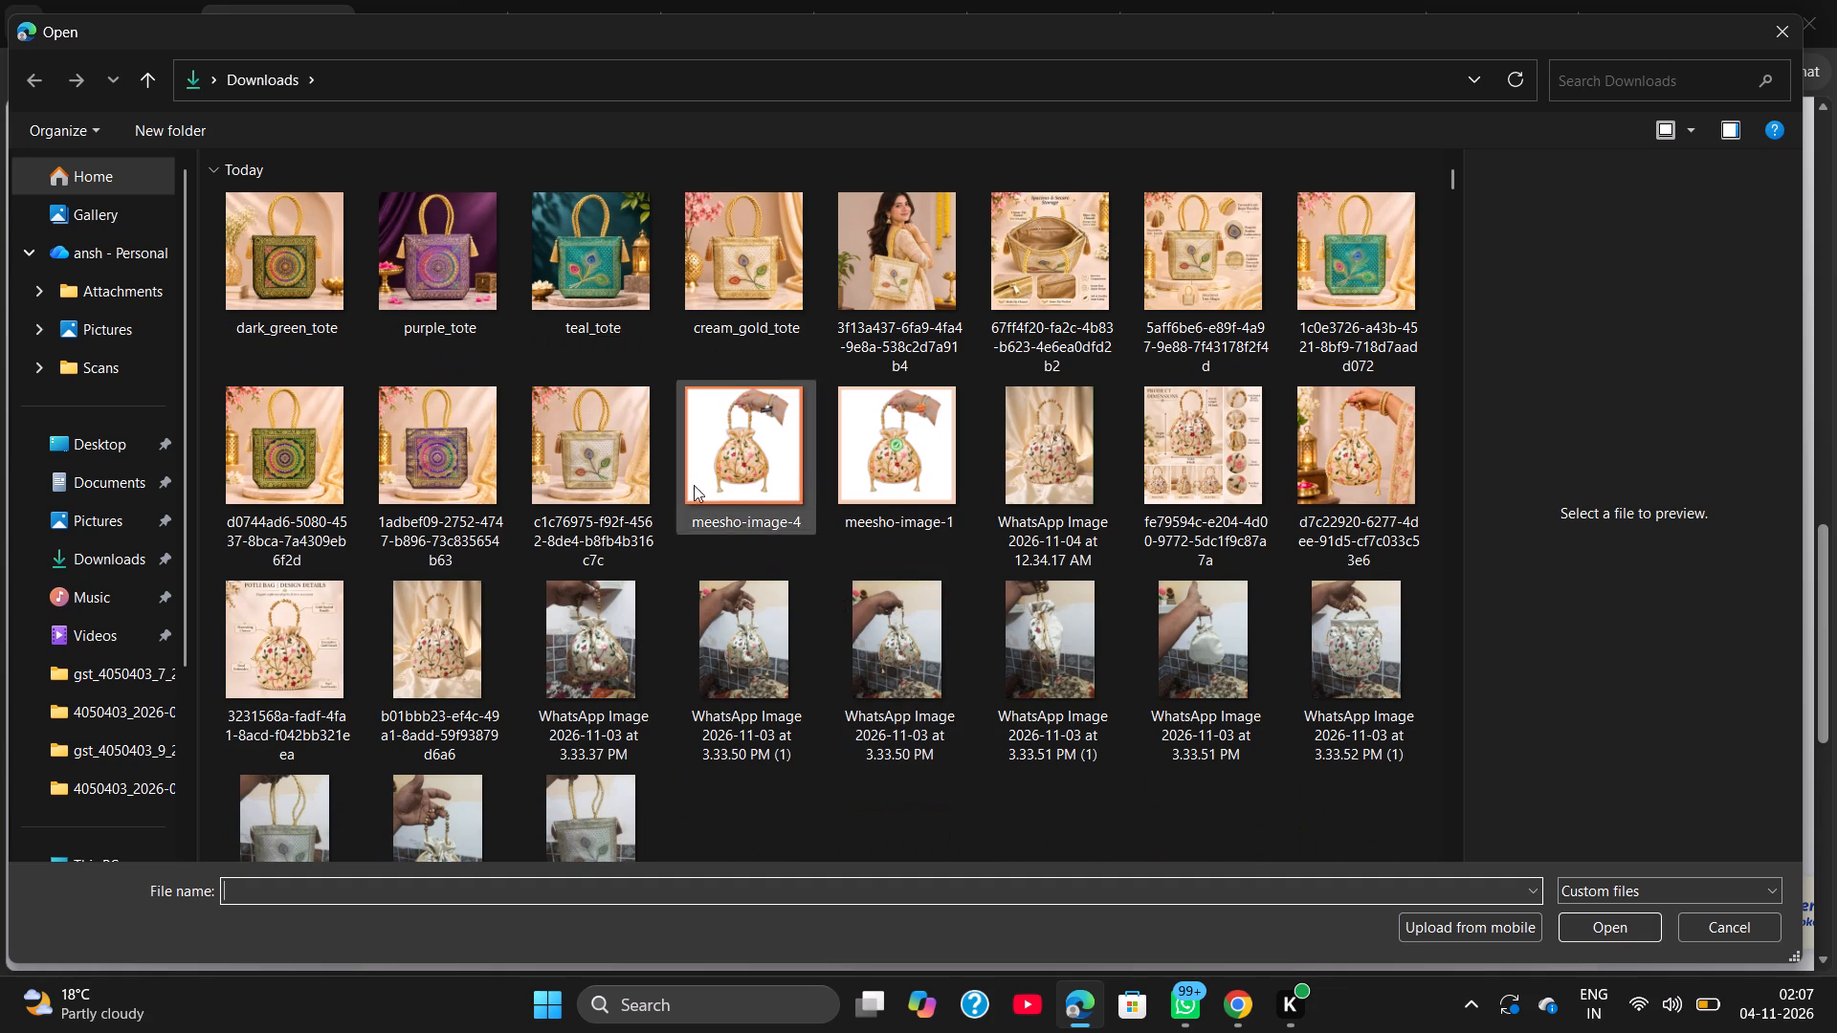
{"action": "scroll", "coordinate": [645, 495], "scroll_direction": "down", "scroll_amount": 3}
{"action": "scroll", "coordinate": [645, 495], "scroll_direction": "up", "scroll_amount": 1}
{"action": "scroll", "coordinate": [645, 495], "scroll_direction": "down", "scroll_amount": 3}
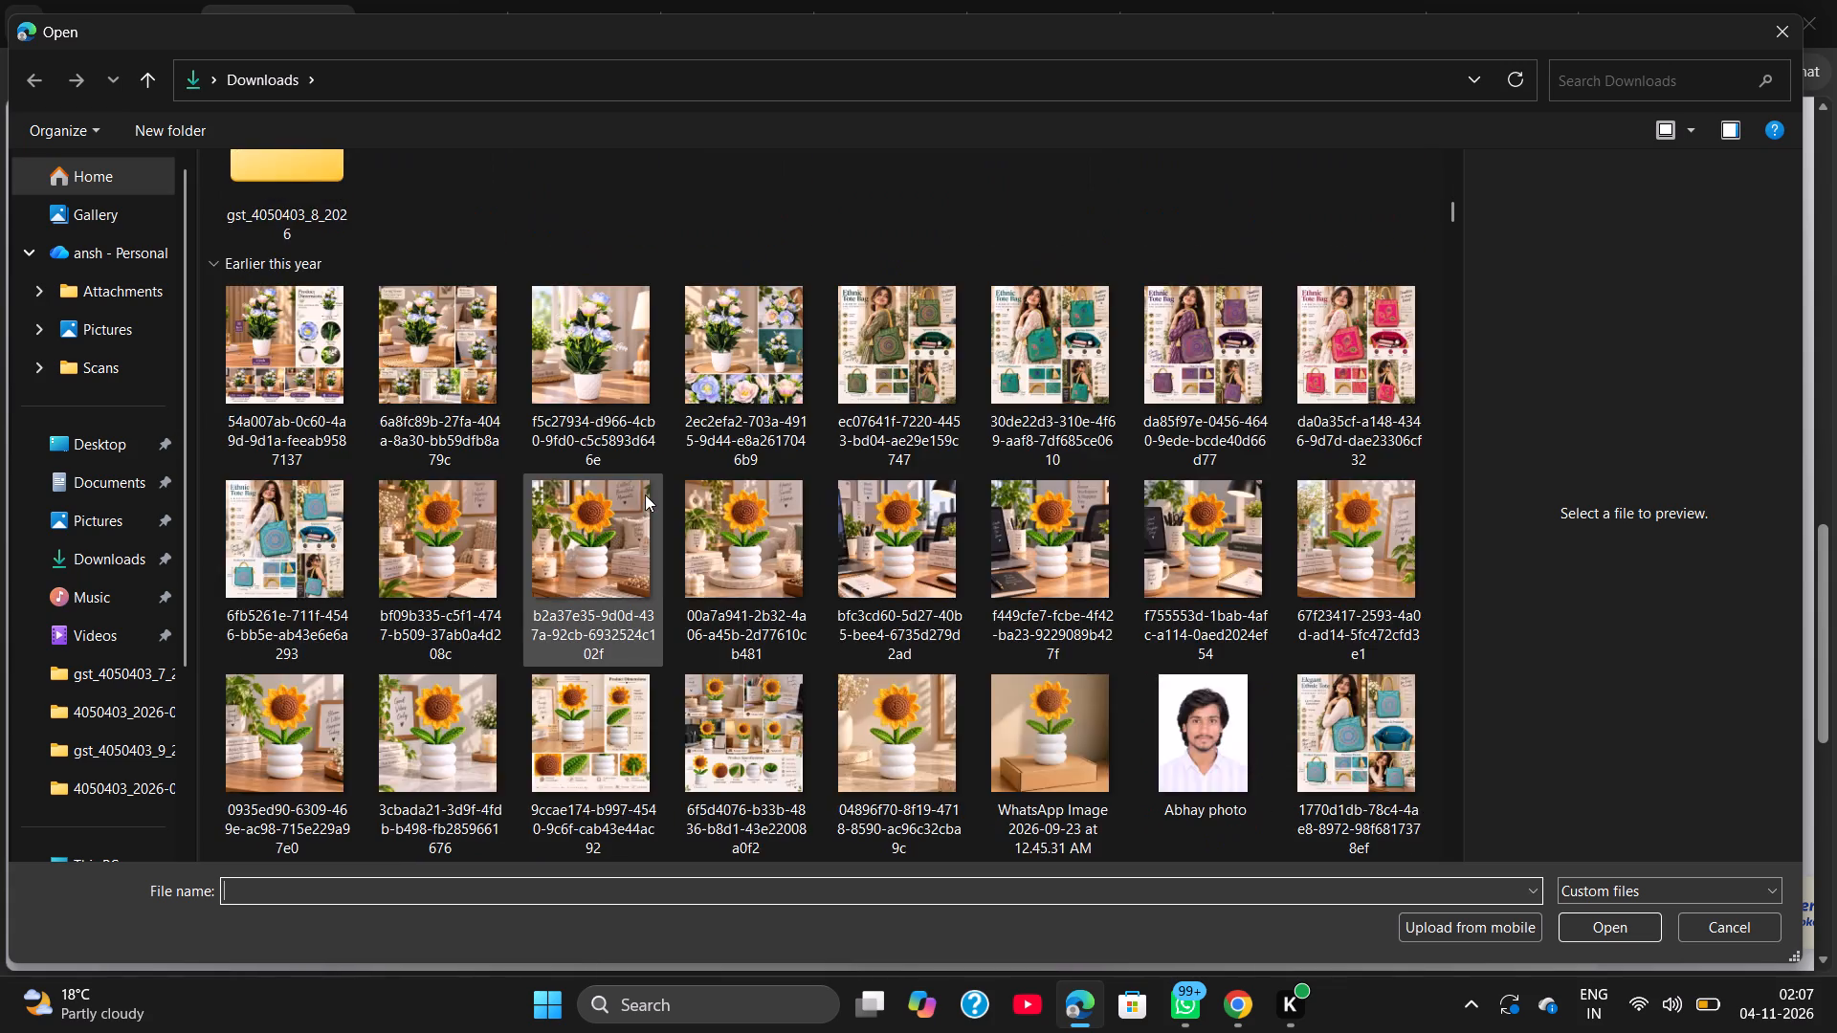
{"action": "scroll", "coordinate": [645, 495], "scroll_direction": "down", "scroll_amount": 9}
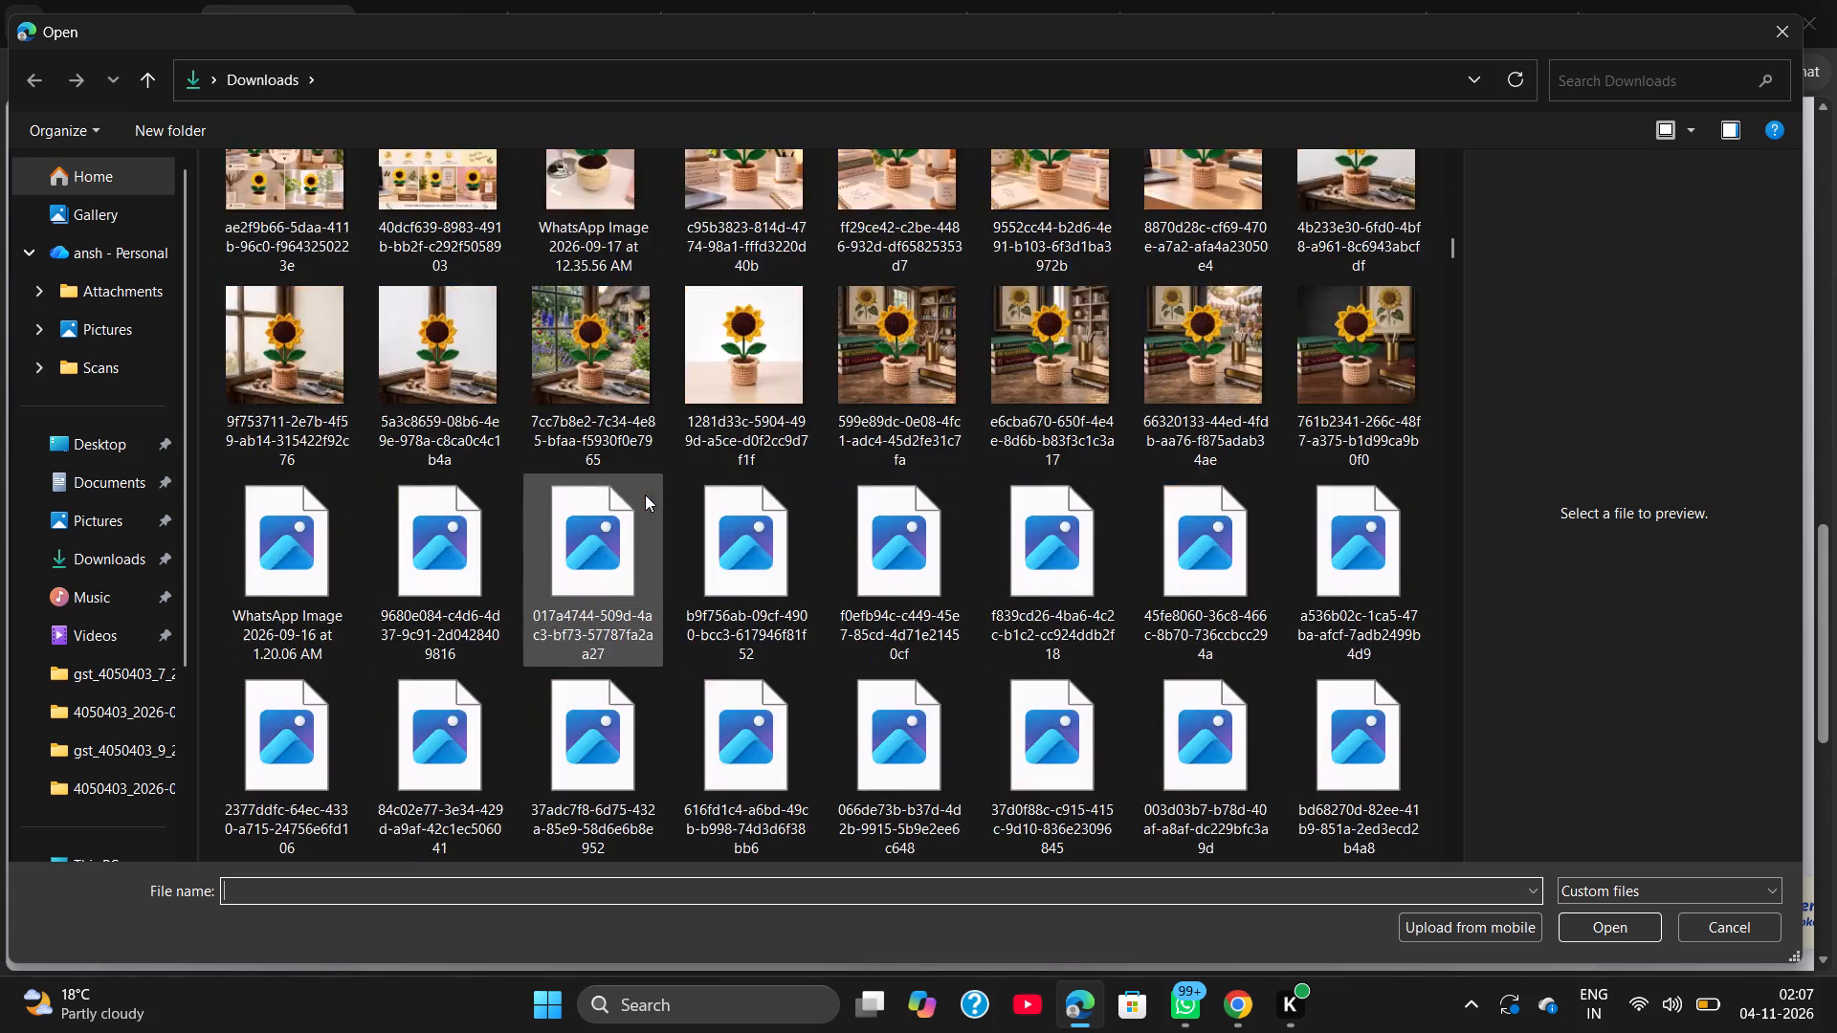
{"action": "scroll", "coordinate": [645, 495], "scroll_direction": "down", "scroll_amount": 2}
{"action": "scroll", "coordinate": [645, 495], "scroll_direction": "up", "scroll_amount": 1}
{"action": "scroll", "coordinate": [645, 495], "scroll_direction": "down", "scroll_amount": 3}
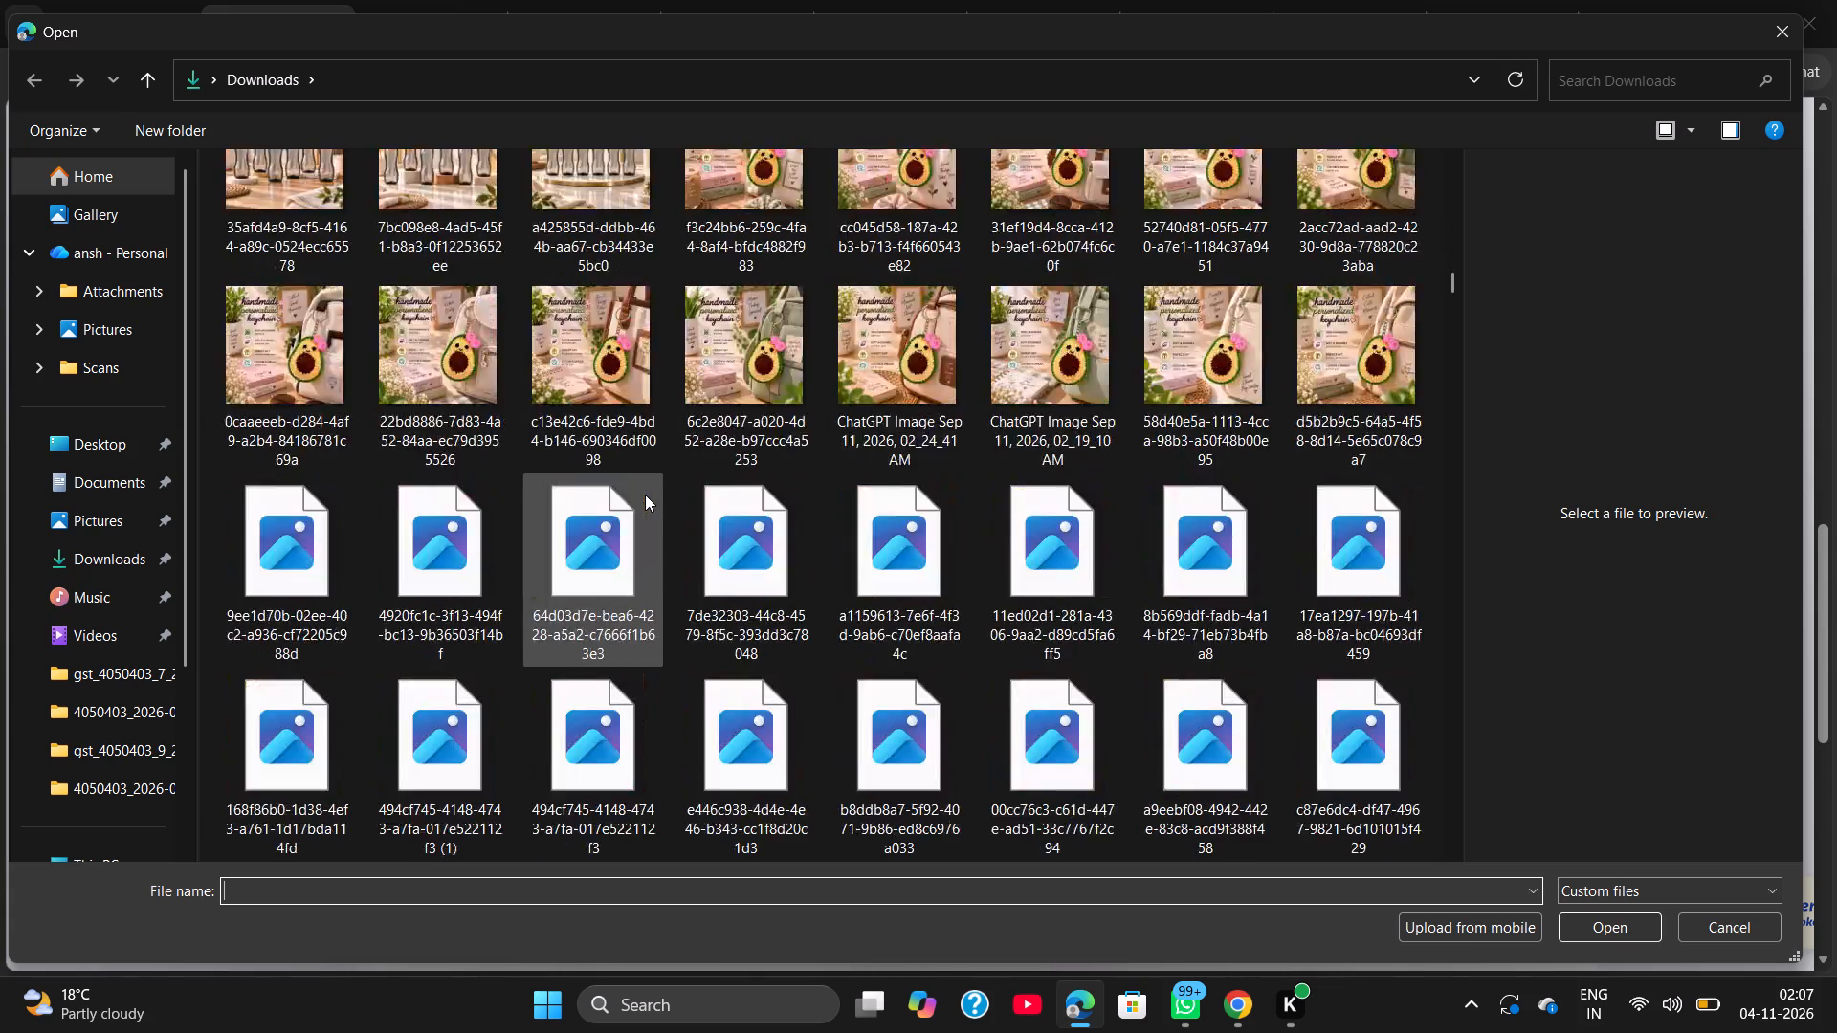
{"action": "scroll", "coordinate": [645, 495], "scroll_direction": "down", "scroll_amount": 1}
{"action": "scroll", "coordinate": [645, 495], "scroll_direction": "up", "scroll_amount": 1}
{"action": "scroll", "coordinate": [645, 495], "scroll_direction": "down", "scroll_amount": 1}
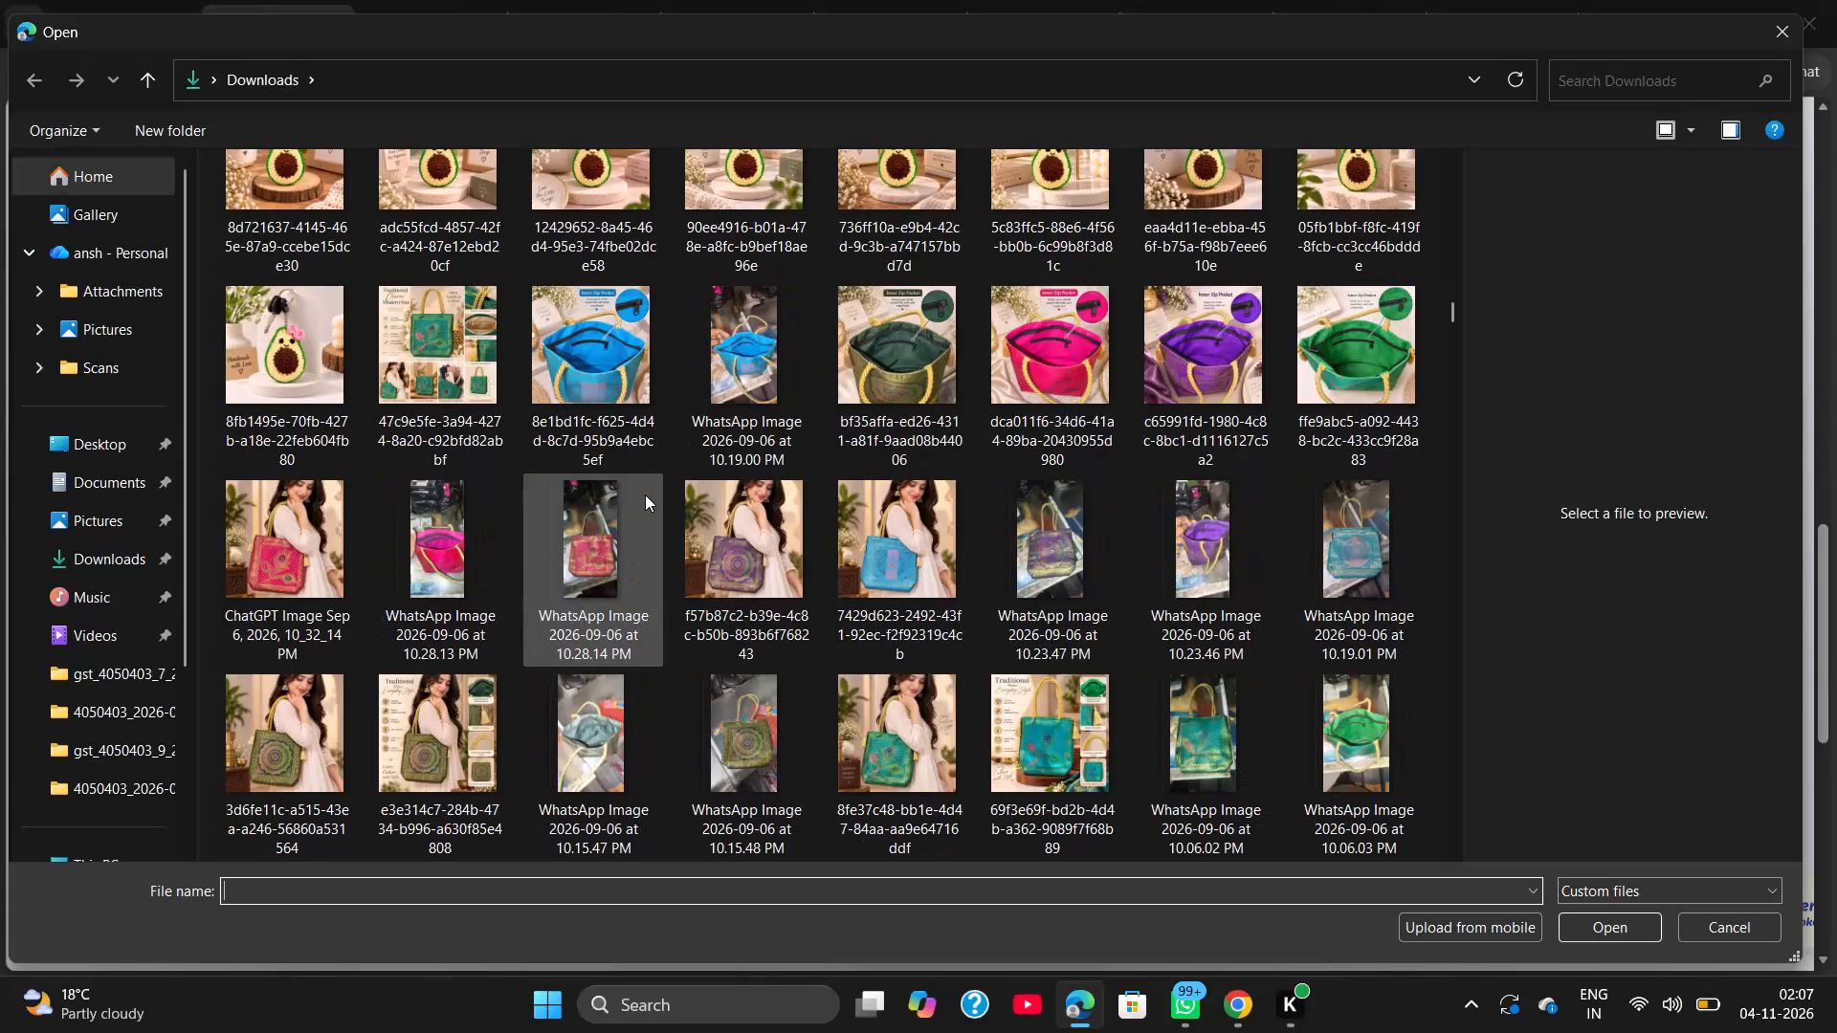
{"action": "double_click", "coordinate": [1195, 535]}
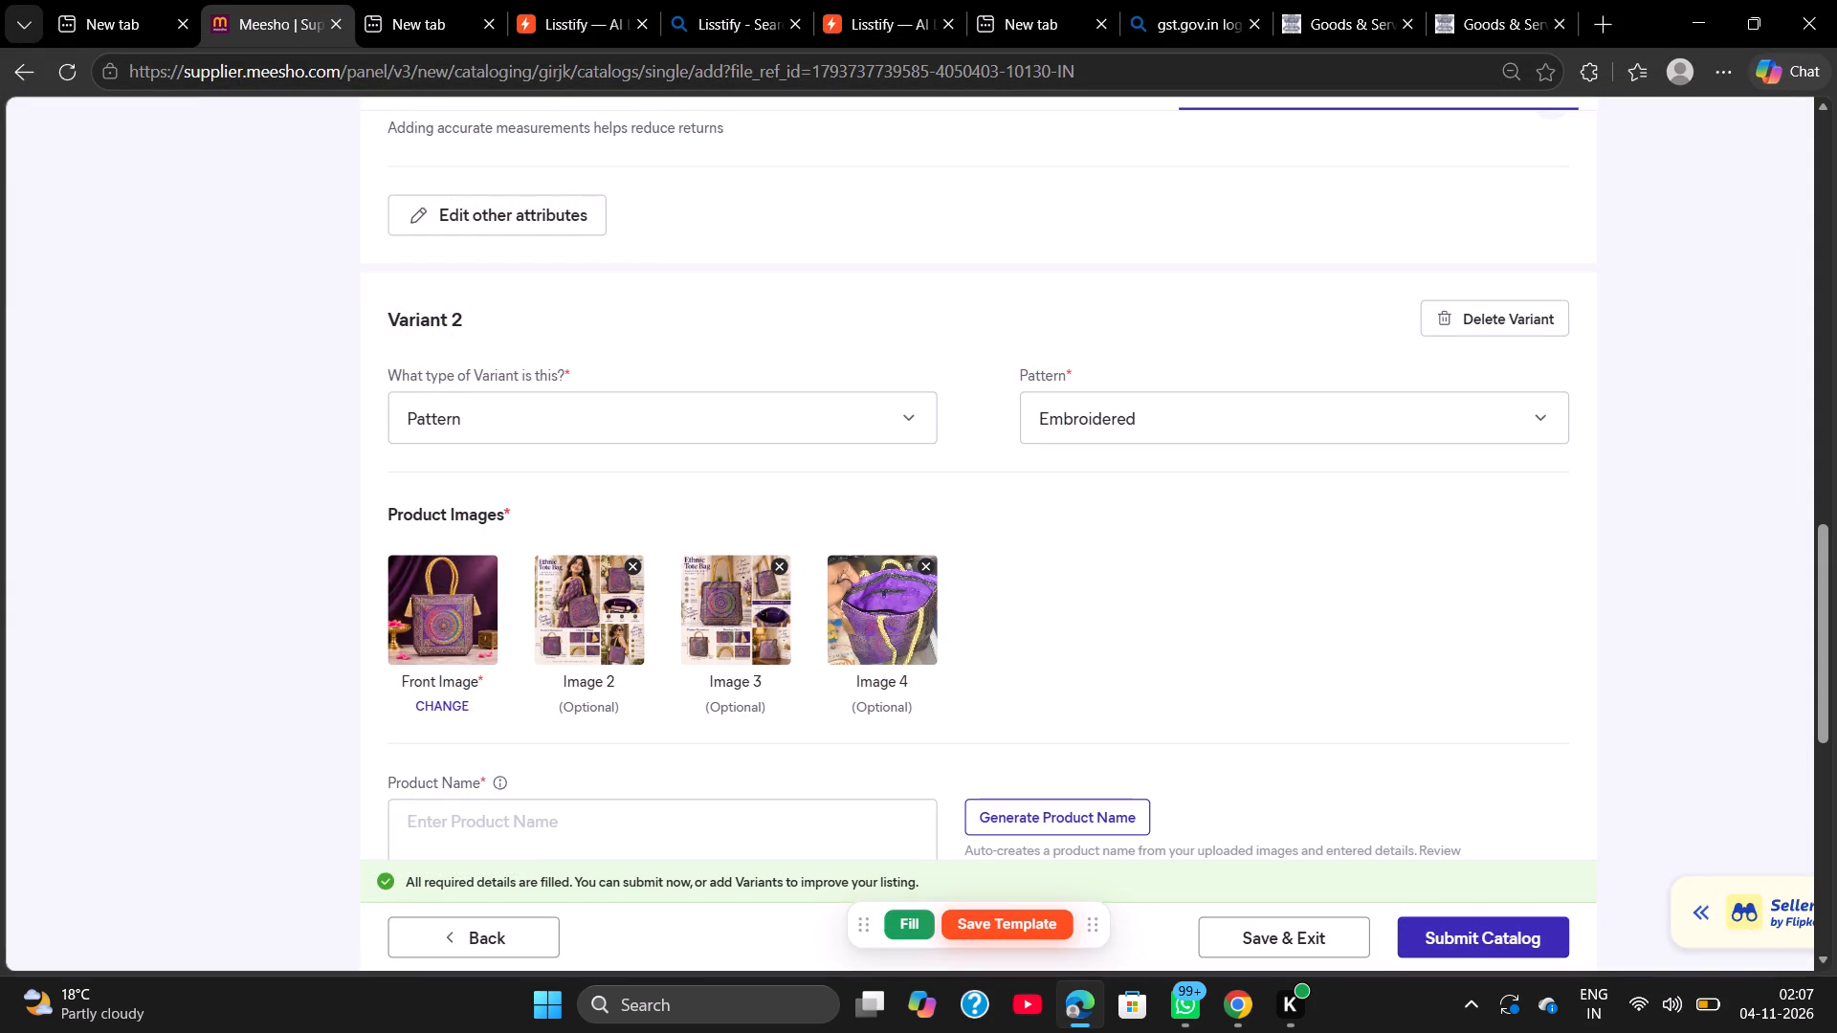
Reorder Variant 2's pictures so the purple bag interior photo becomes Image 2.
{"action": "left_click_drag", "start_coordinate": [856, 655], "coordinate": [551, 653]}
Auto-generate the product name for Variant 2.
{"action": "scroll", "coordinate": [1091, 773], "scroll_direction": "down", "scroll_amount": 1}
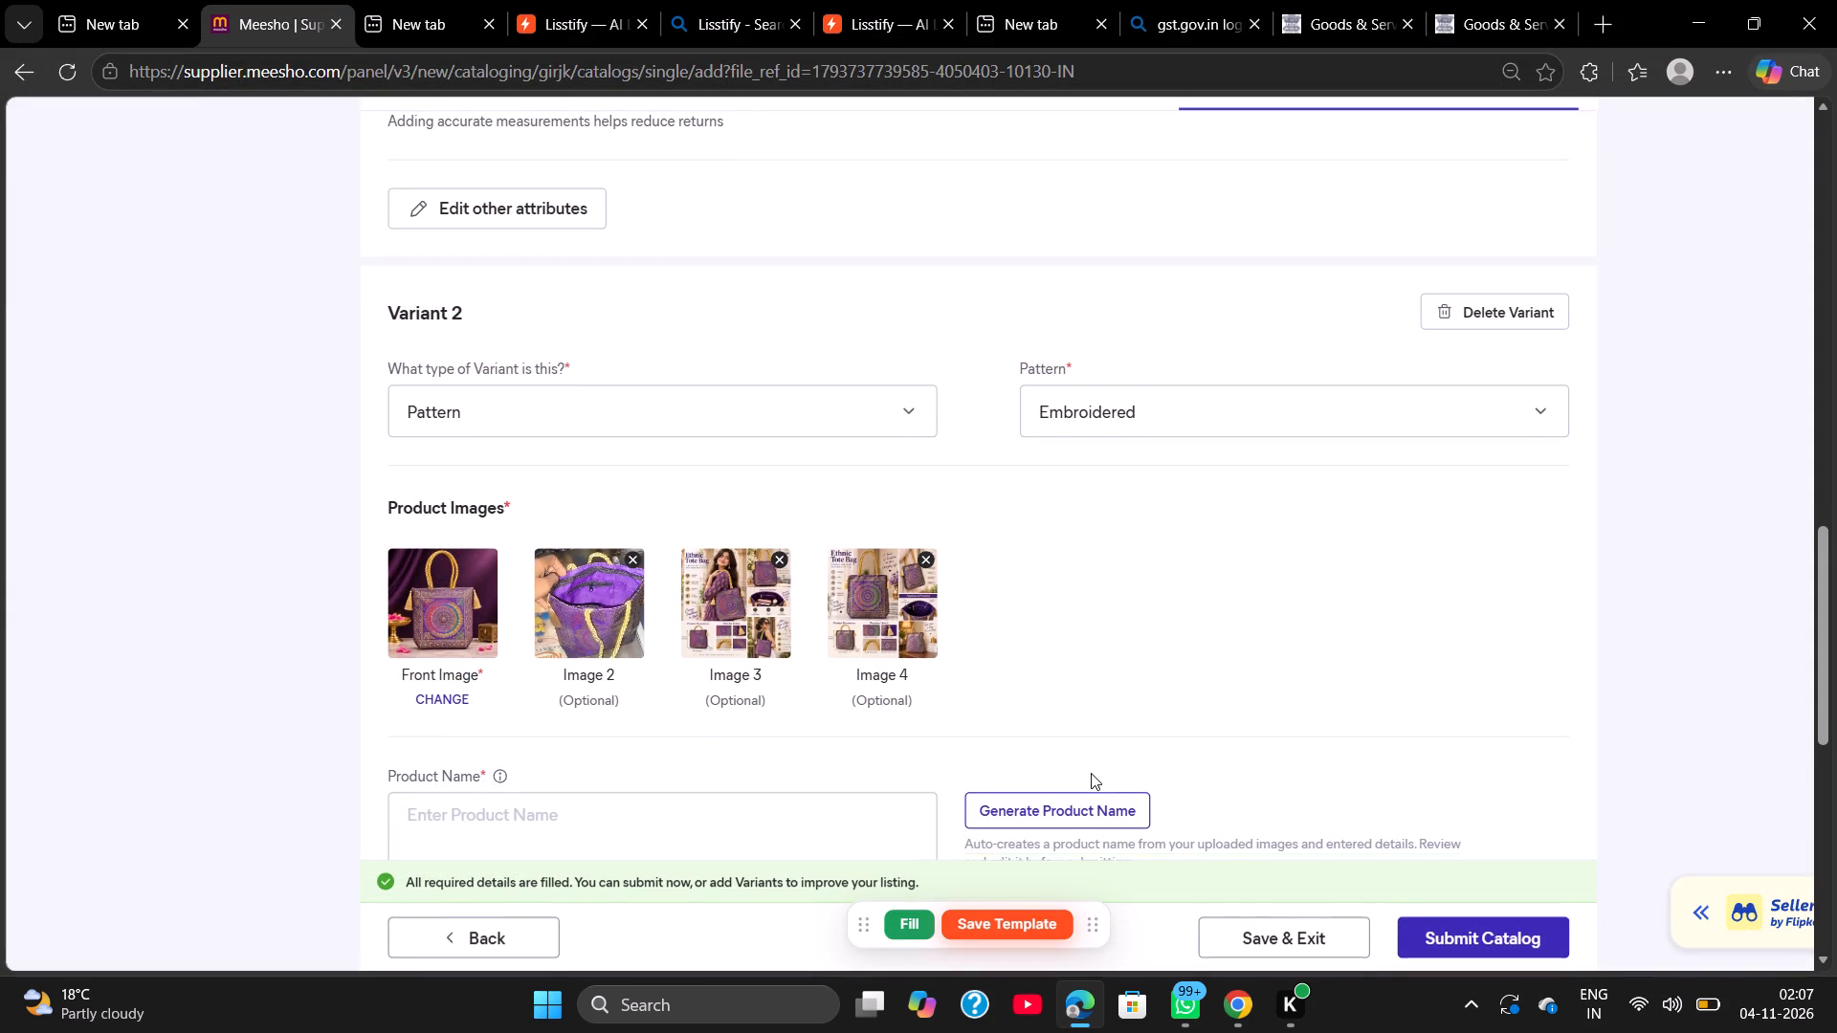
{"action": "scroll", "coordinate": [1091, 773], "scroll_direction": "down", "scroll_amount": 1}
{"action": "scroll", "coordinate": [1089, 626], "scroll_direction": "up", "scroll_amount": 1}
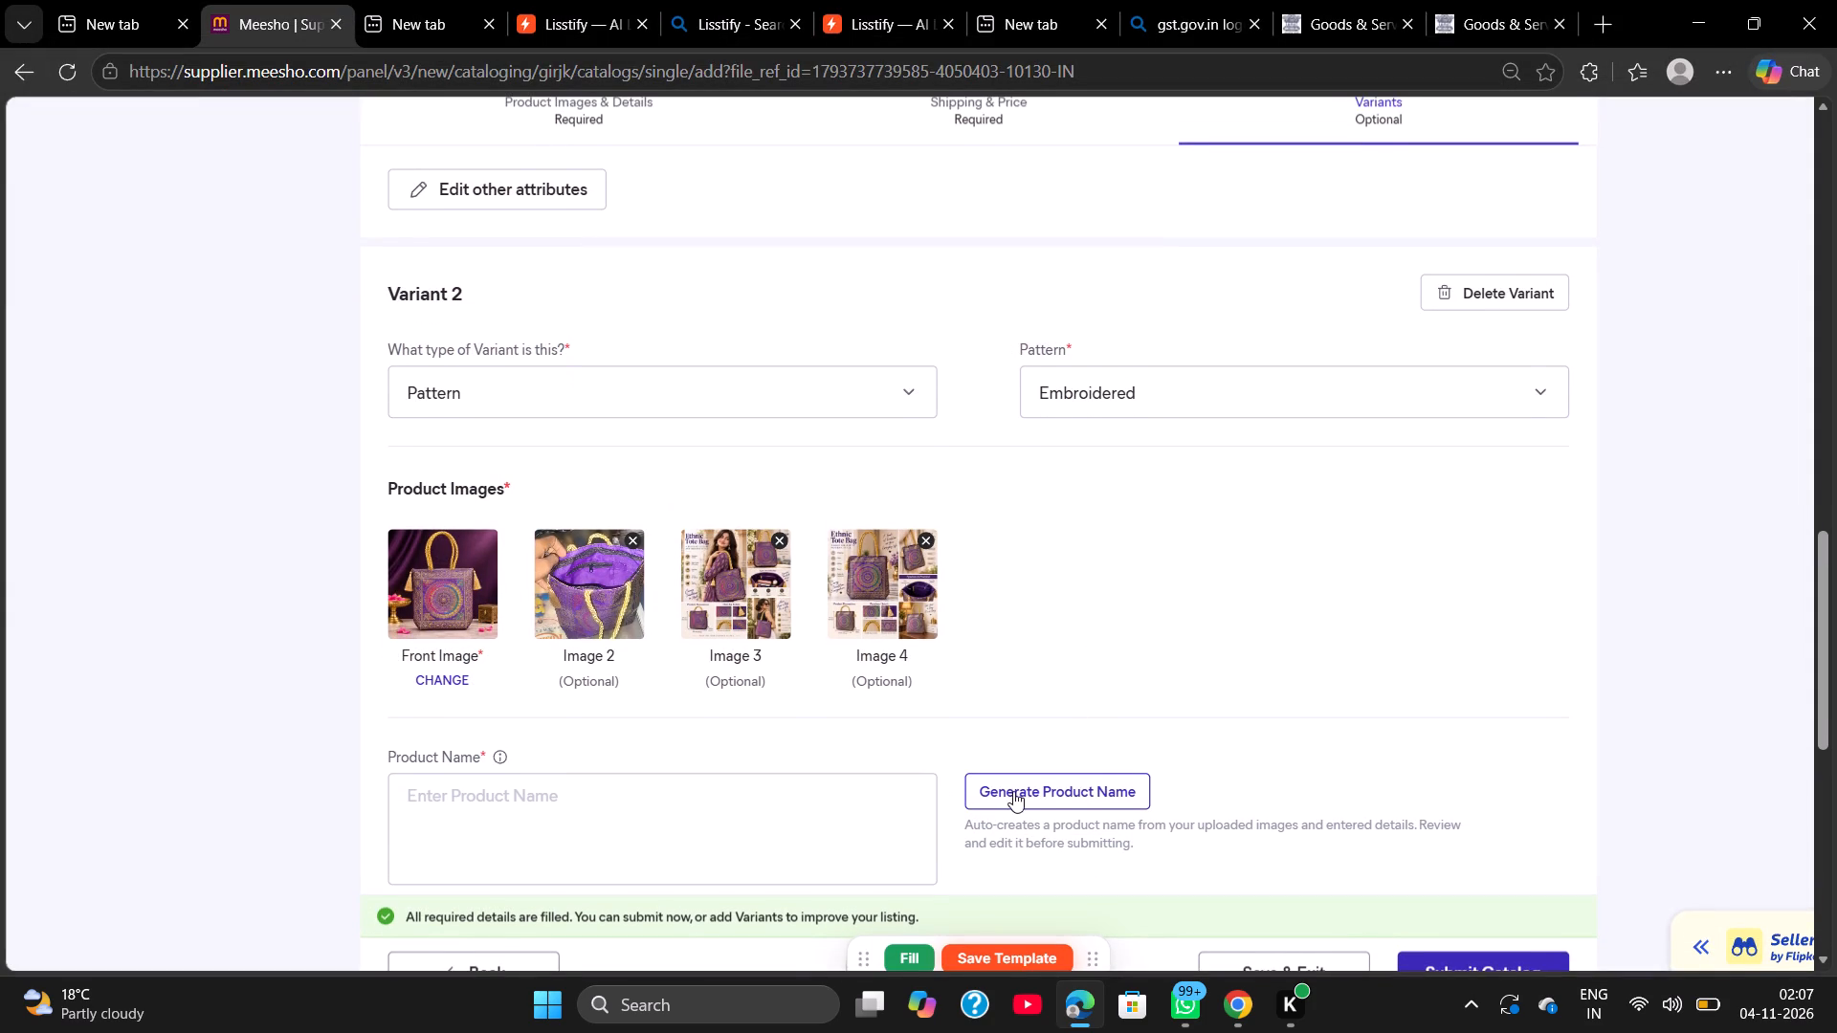
{"action": "left_click", "coordinate": [1013, 791]}
Set the Free Size stock of Variant 2 to 1000.
{"action": "scroll", "coordinate": [1118, 694], "scroll_direction": "down", "scroll_amount": 4}
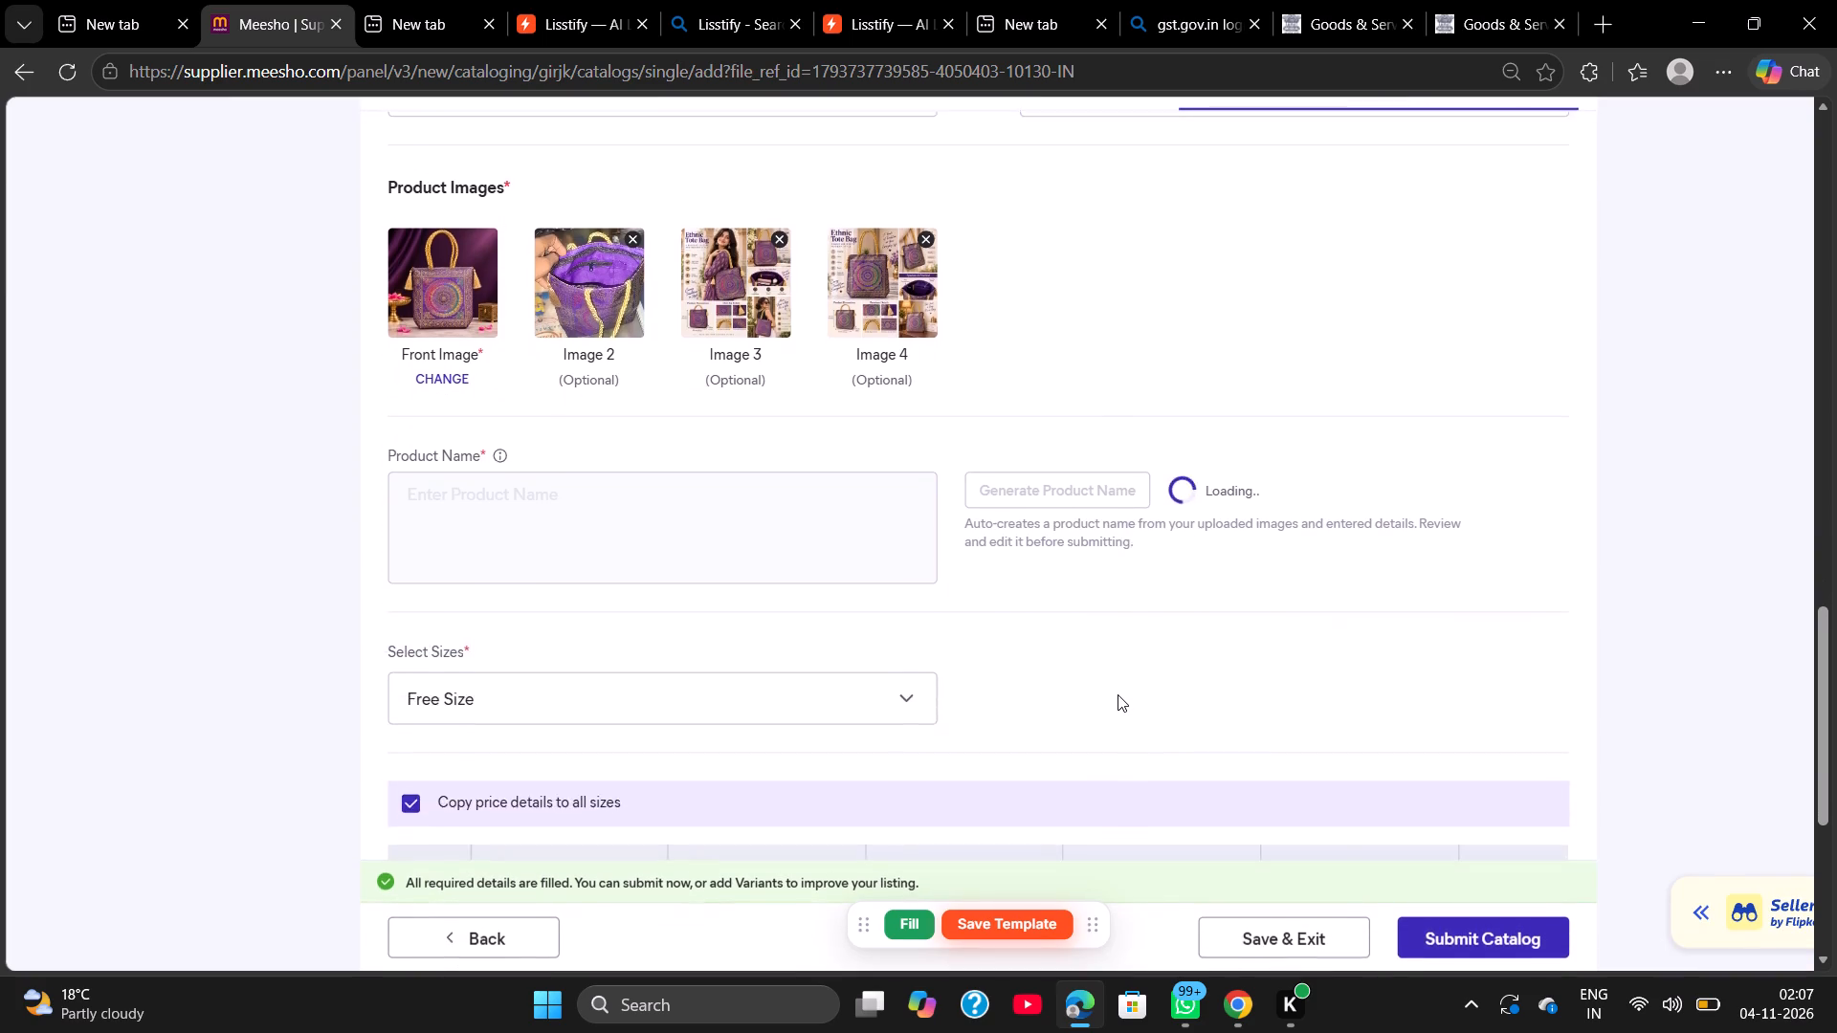
{"action": "scroll", "coordinate": [1118, 694], "scroll_direction": "down", "scroll_amount": 1}
{"action": "scroll", "coordinate": [686, 578], "scroll_direction": "down", "scroll_amount": 1}
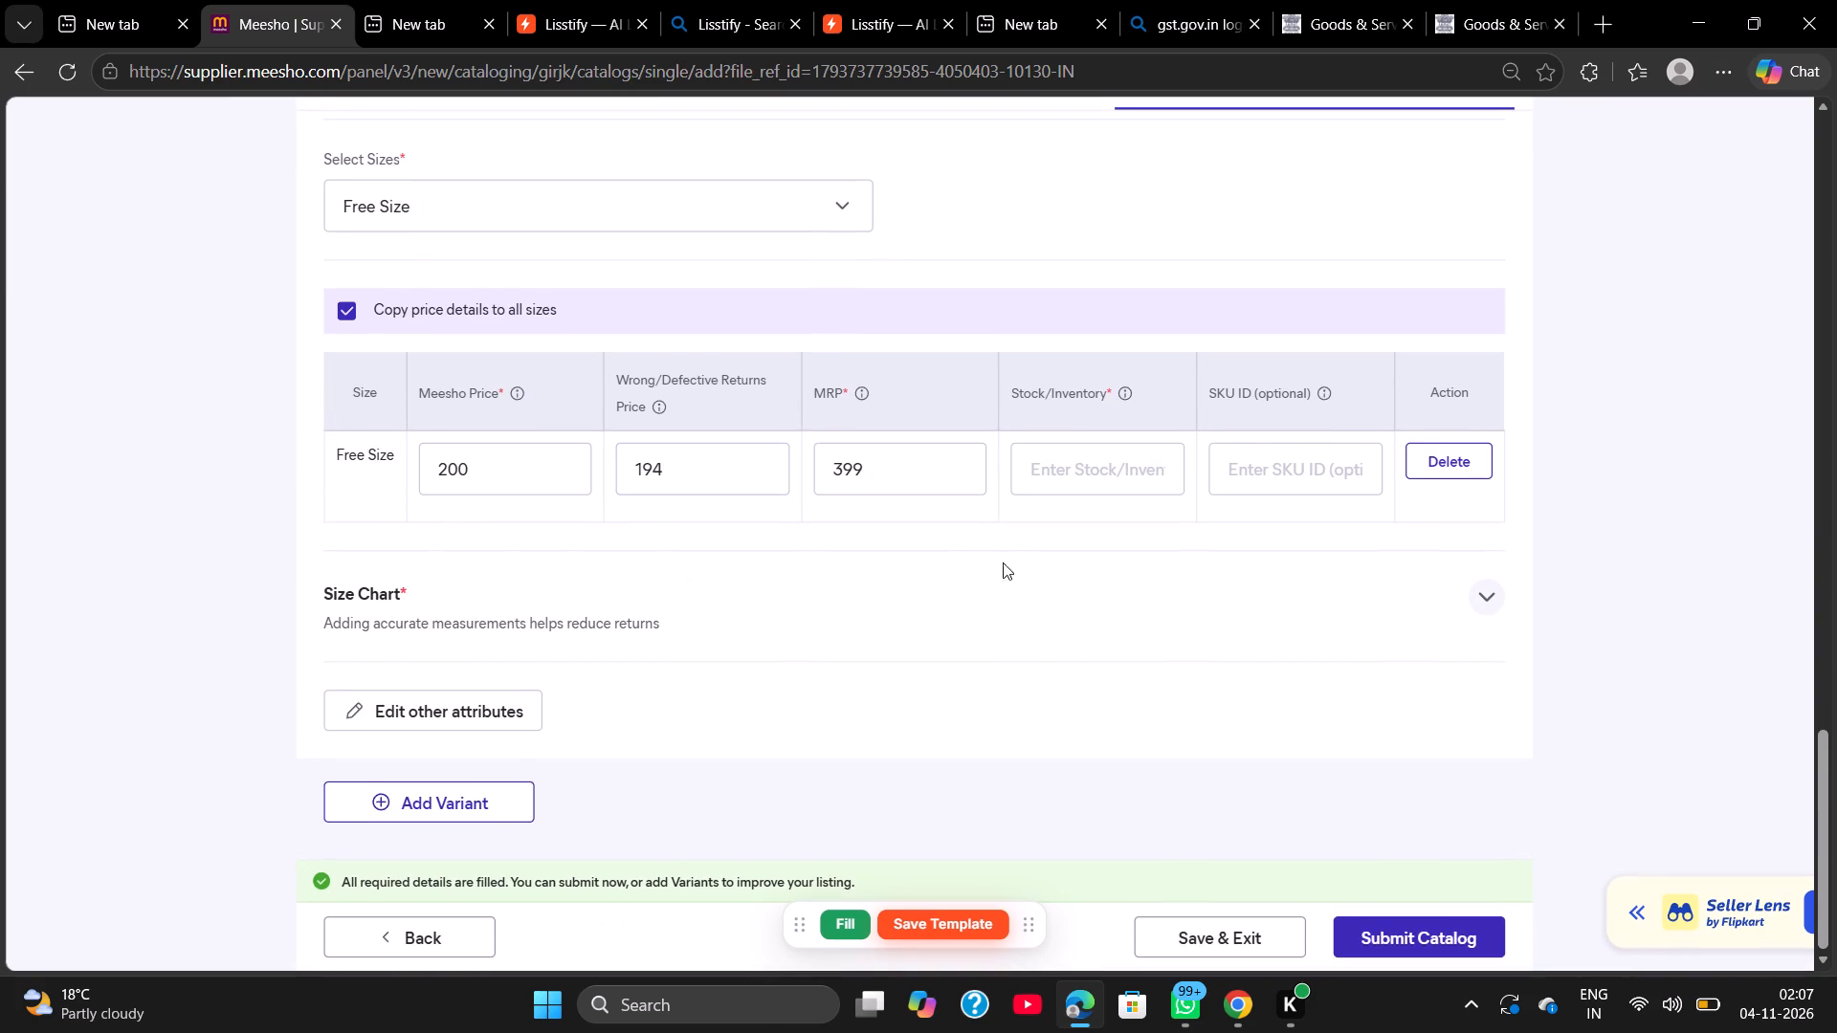
{"action": "left_click", "coordinate": [1111, 479]}
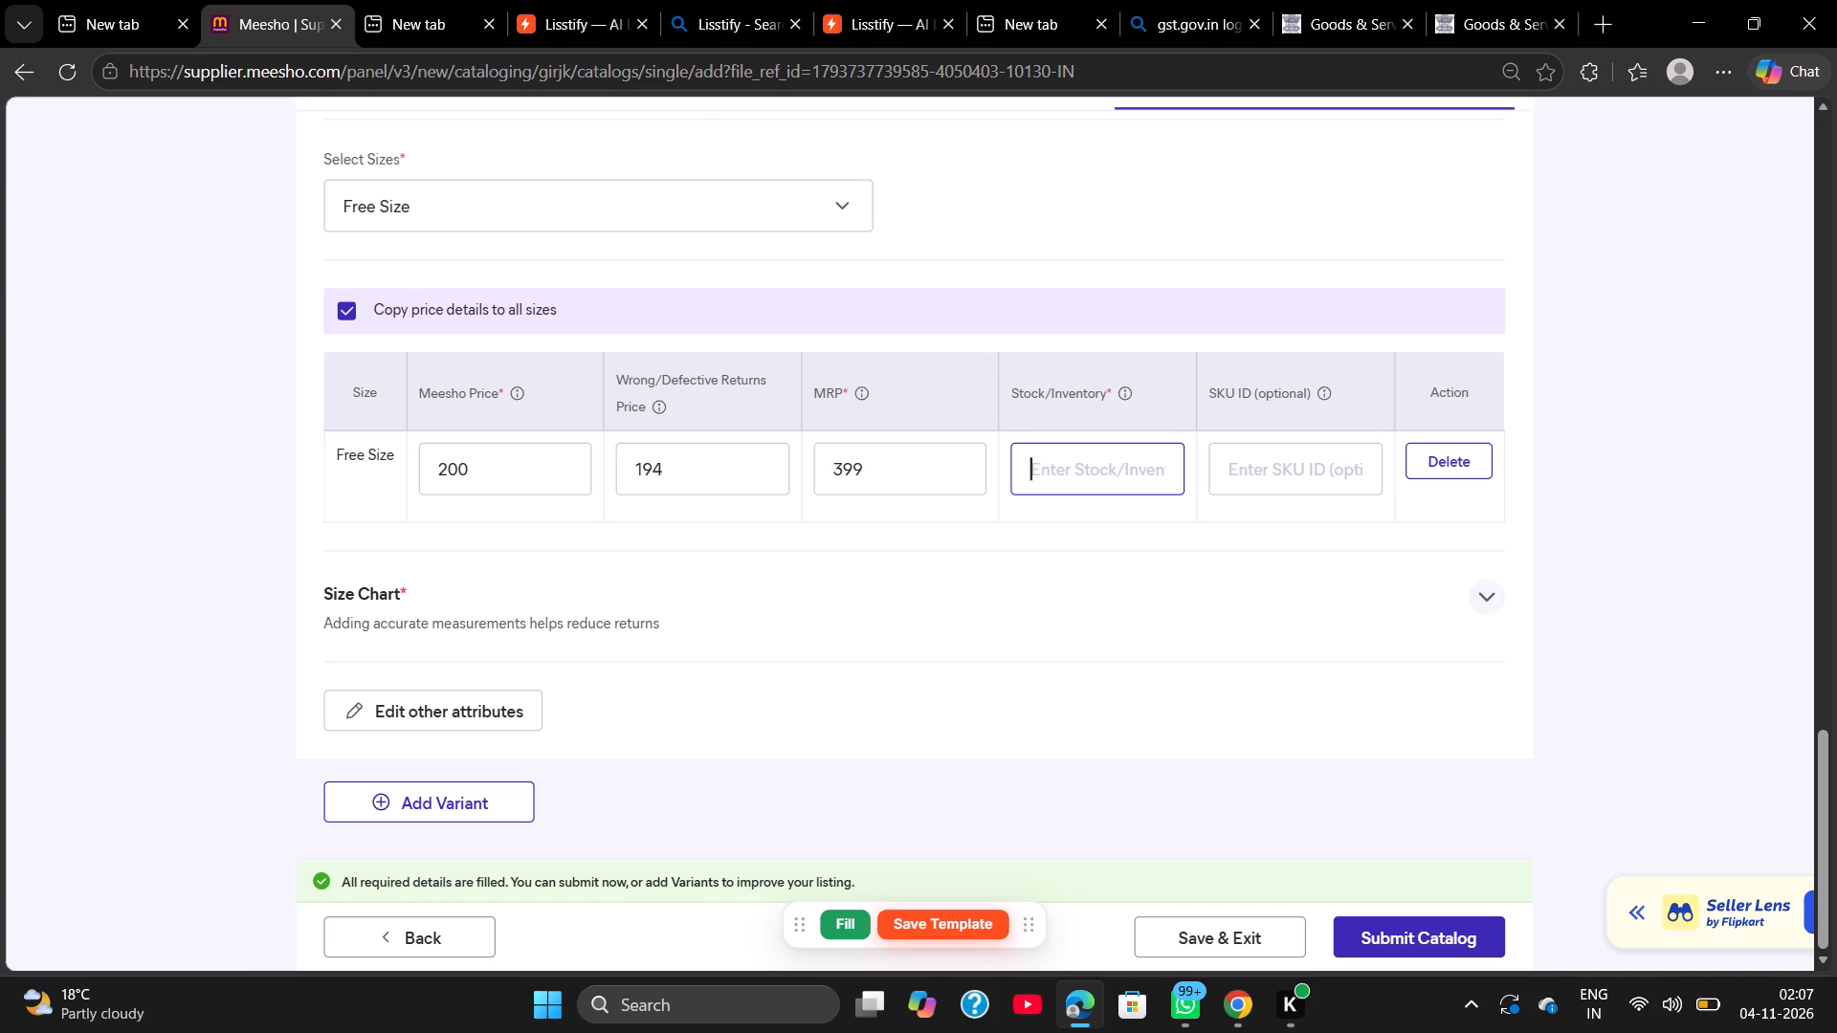
{"action": "type", "text": "1000"}
Add a third product variant to the listing.
{"action": "scroll", "coordinate": [497, 754], "scroll_direction": "down", "scroll_amount": 1}
{"action": "left_click", "coordinate": [464, 804]}
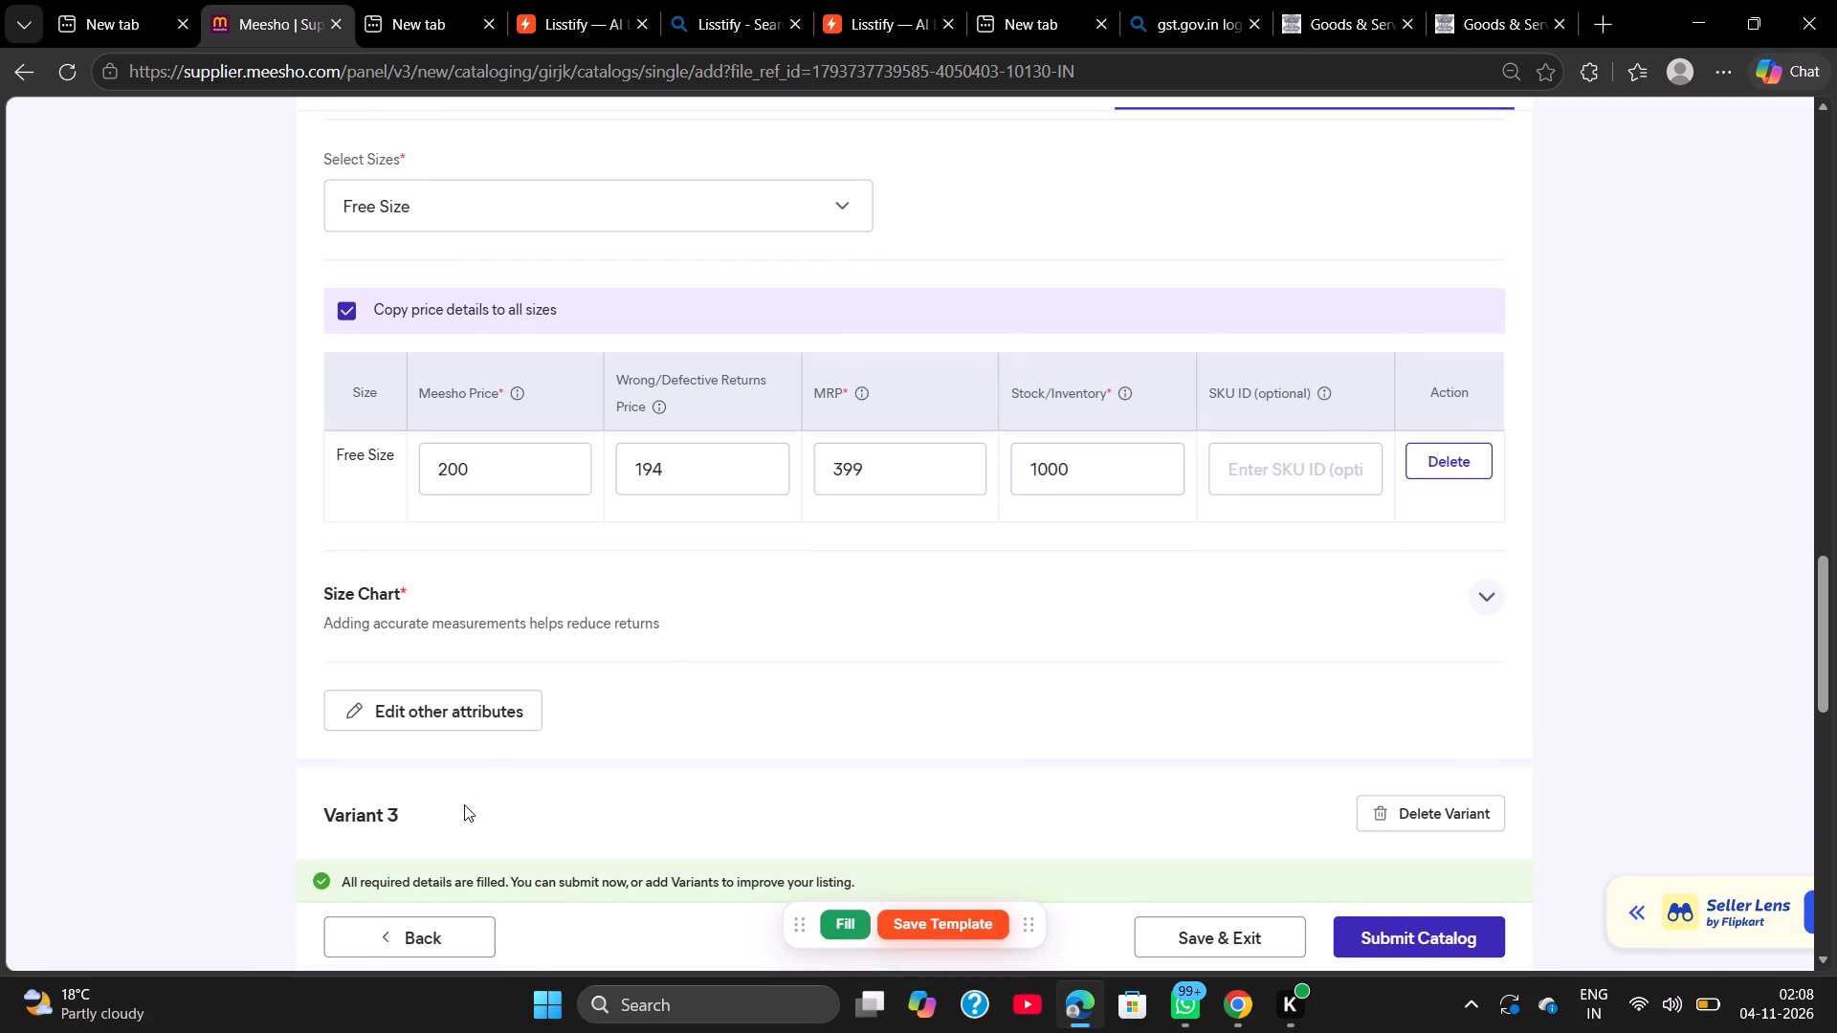
Set Variant 3's variant type to Pattern and its pattern to Embroidered.
{"action": "scroll", "coordinate": [705, 815], "scroll_direction": "down", "scroll_amount": 2}
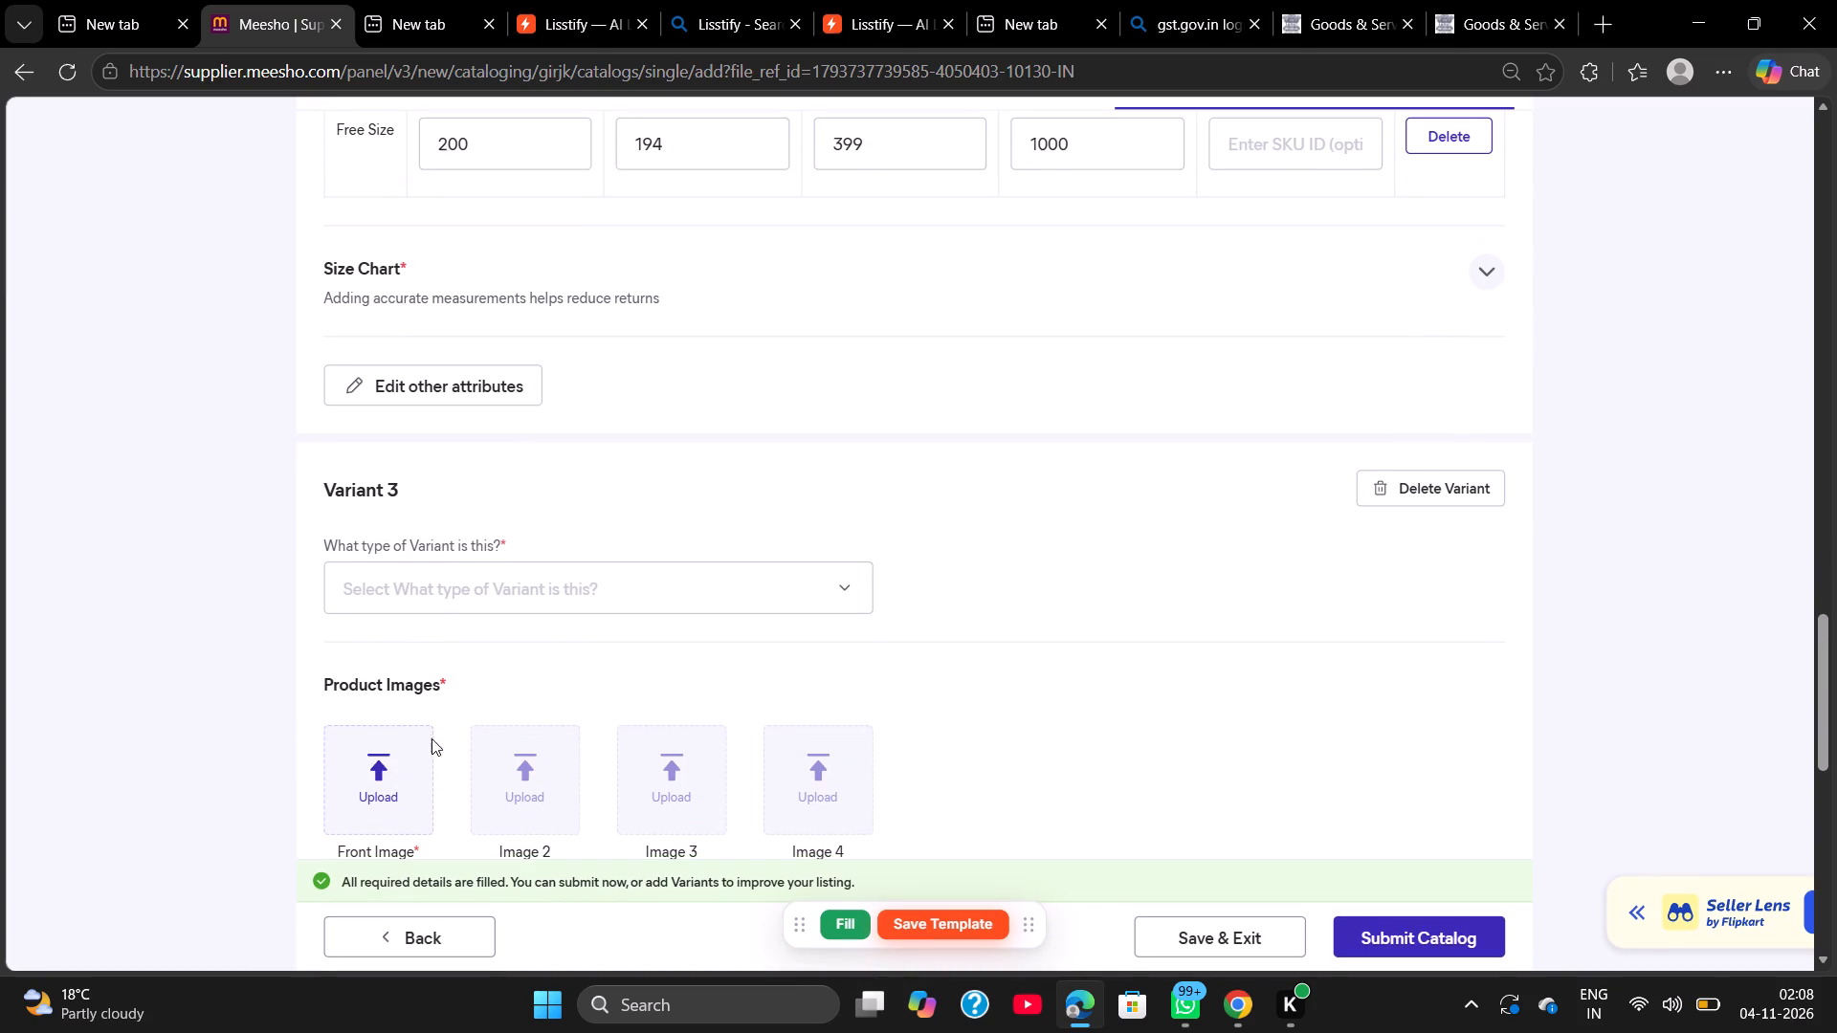
{"action": "scroll", "coordinate": [427, 736], "scroll_direction": "down", "scroll_amount": 1}
{"action": "left_click", "coordinate": [511, 507]}
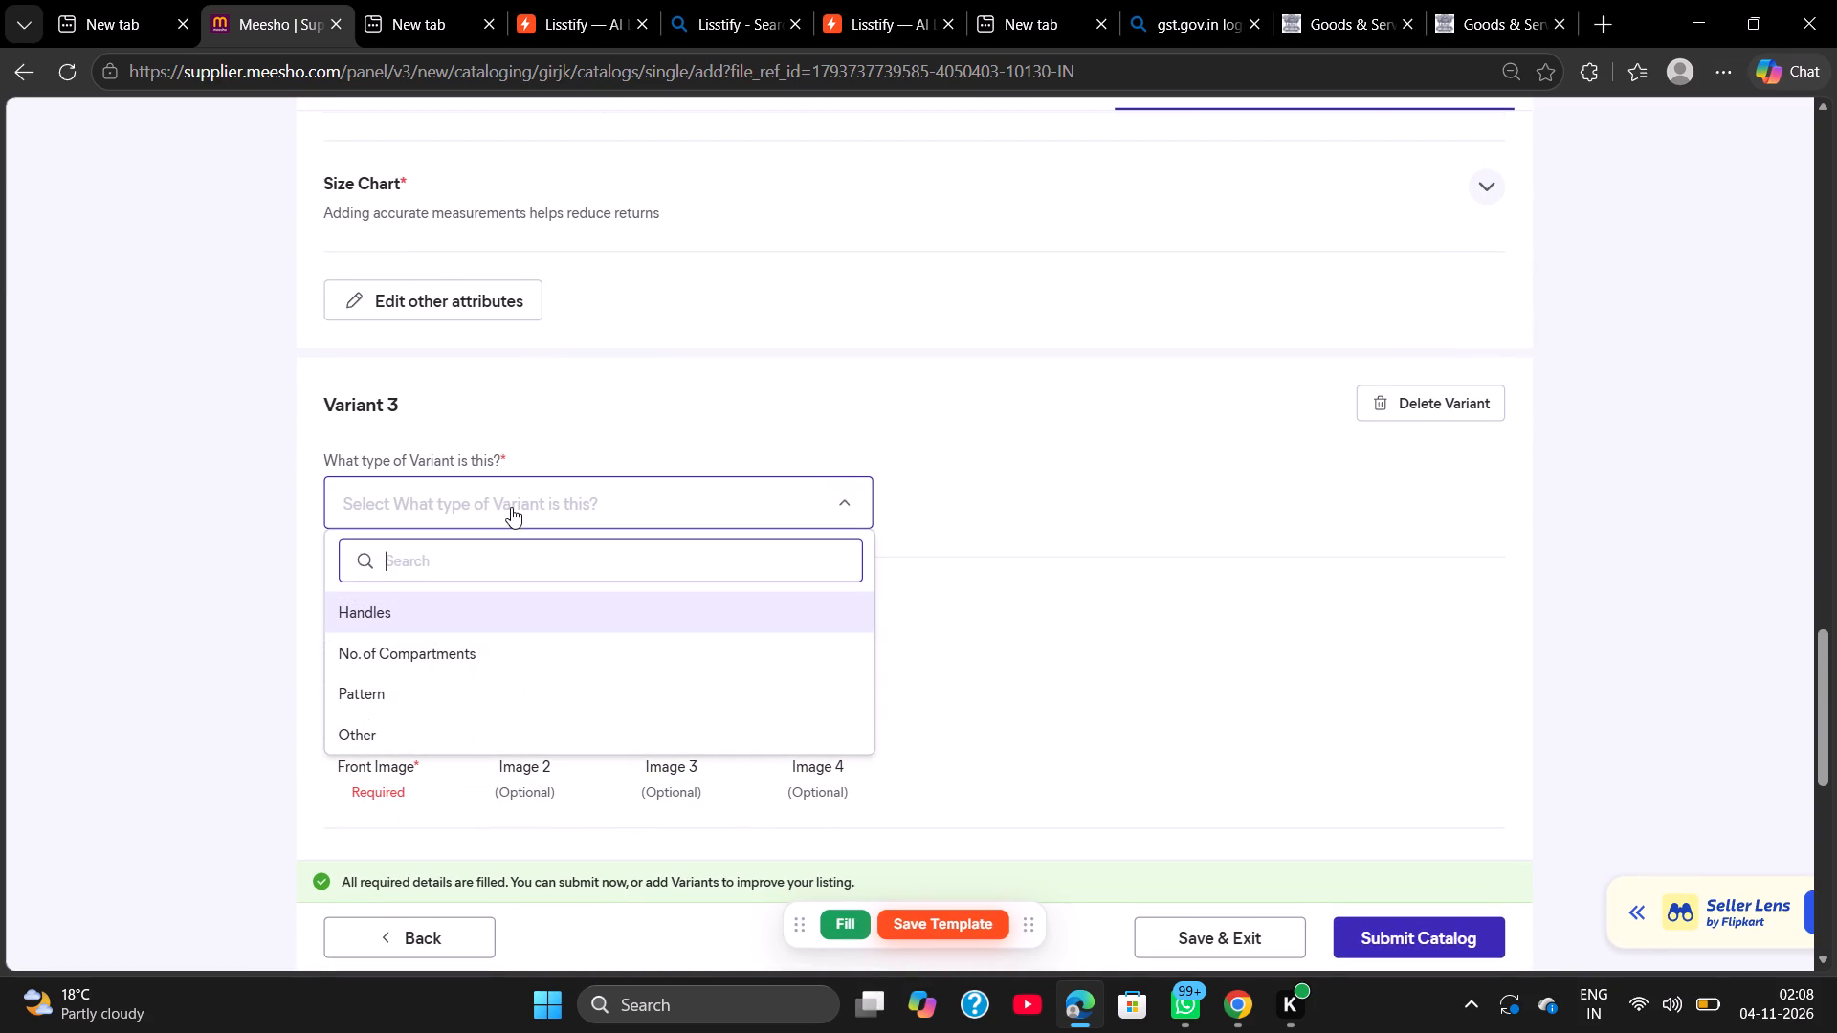
{"action": "left_click", "coordinate": [456, 678]}
{"action": "left_click", "coordinate": [1138, 508]}
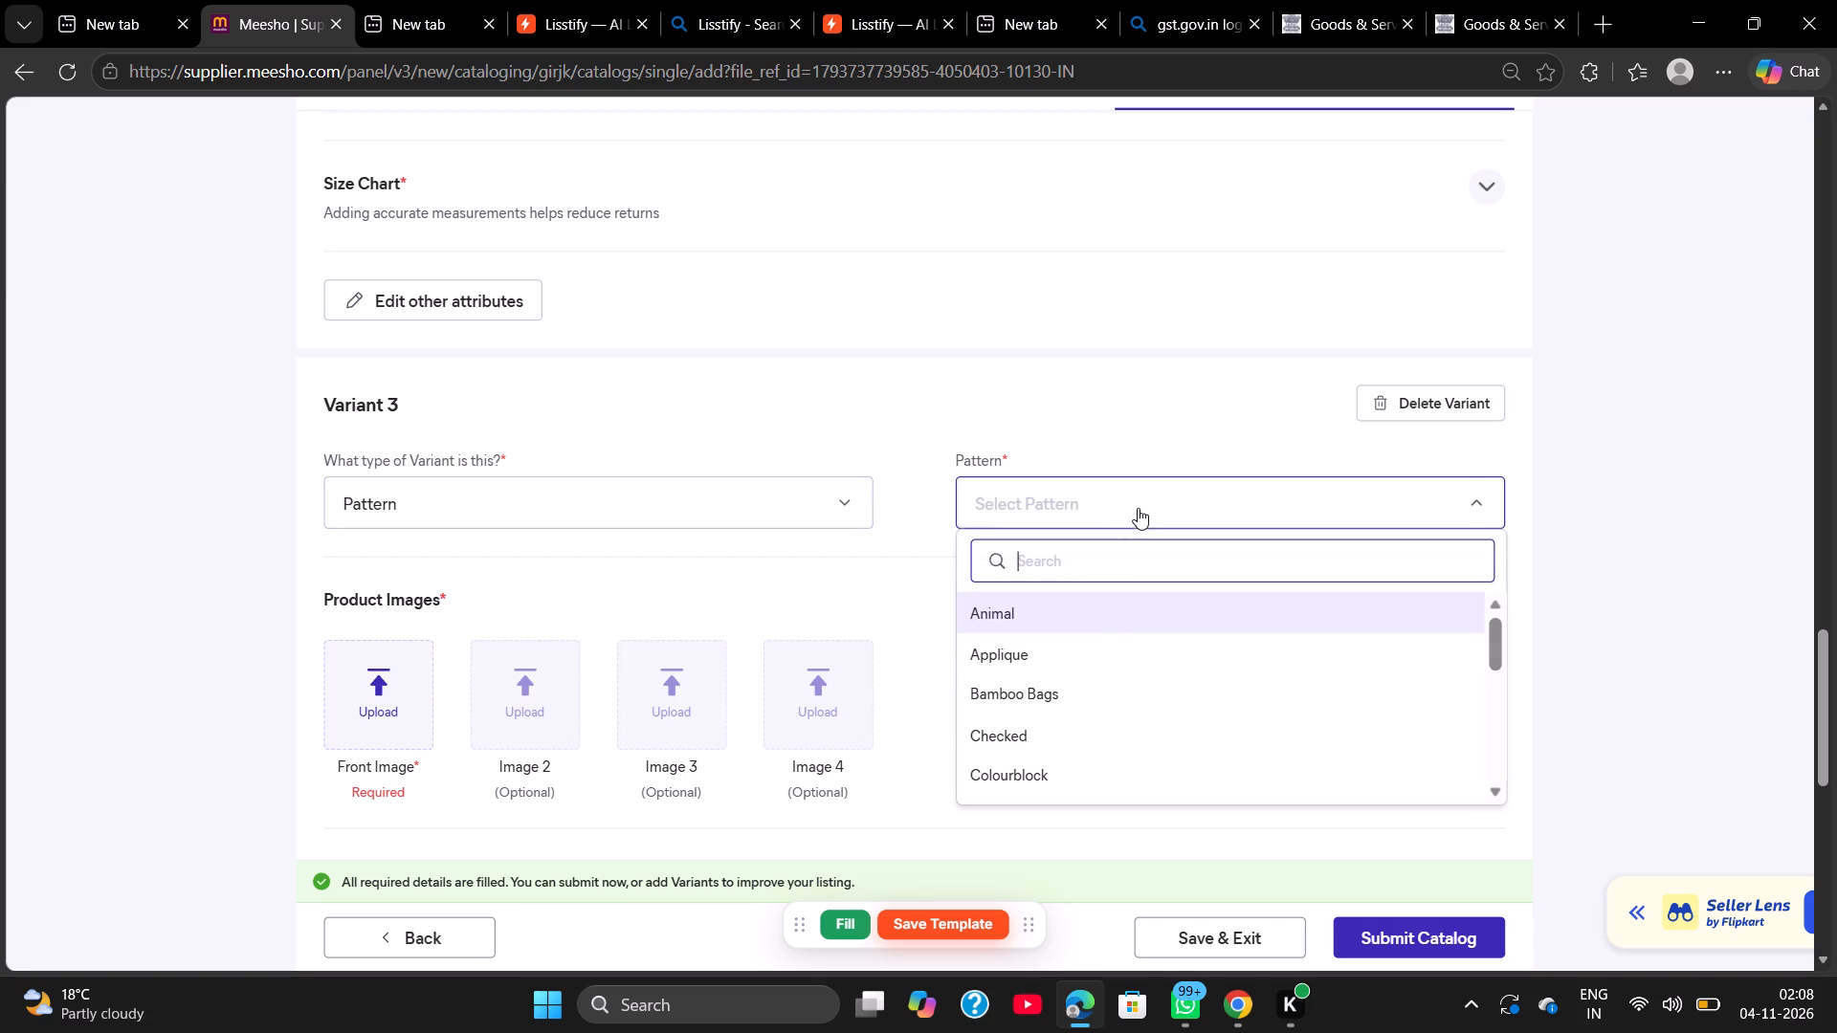
{"action": "scroll", "coordinate": [1106, 661], "scroll_direction": "down", "scroll_amount": 1}
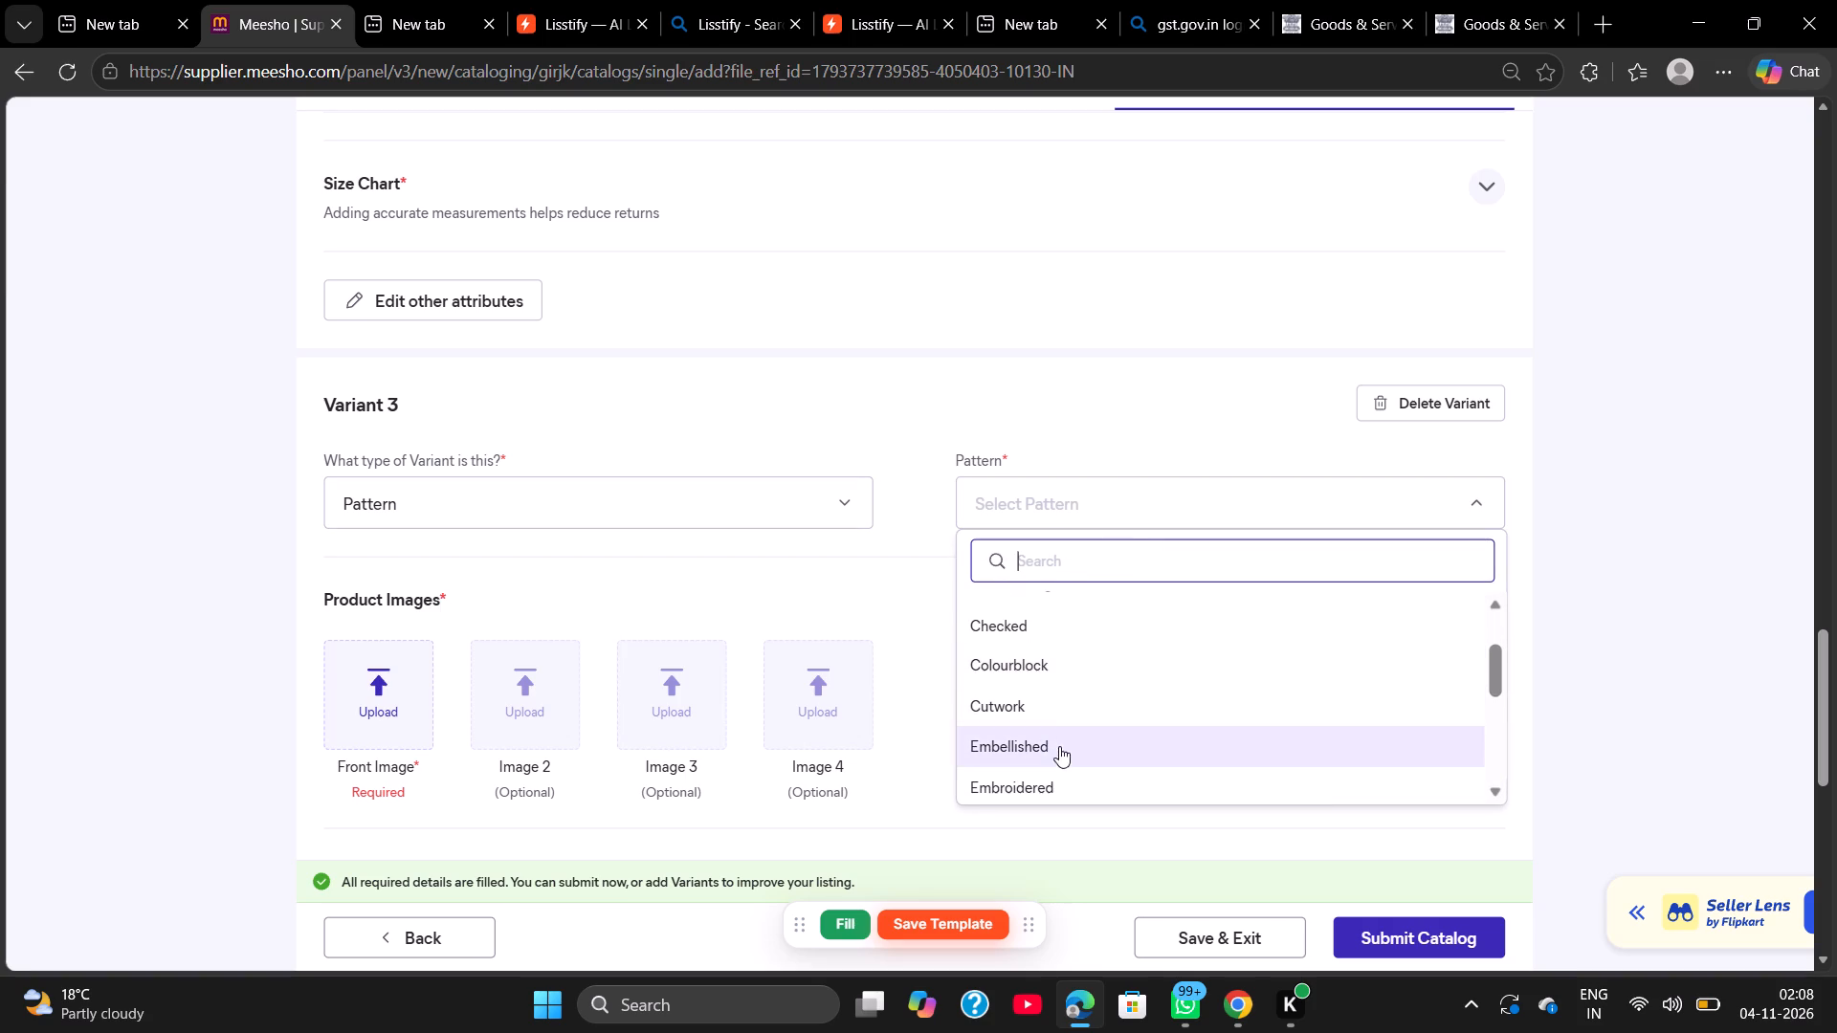
{"action": "left_click", "coordinate": [1063, 779]}
Upload the dark_green_tote picture from Downloads as Variant 3's front image.
{"action": "scroll", "coordinate": [912, 708], "scroll_direction": "down", "scroll_amount": 1}
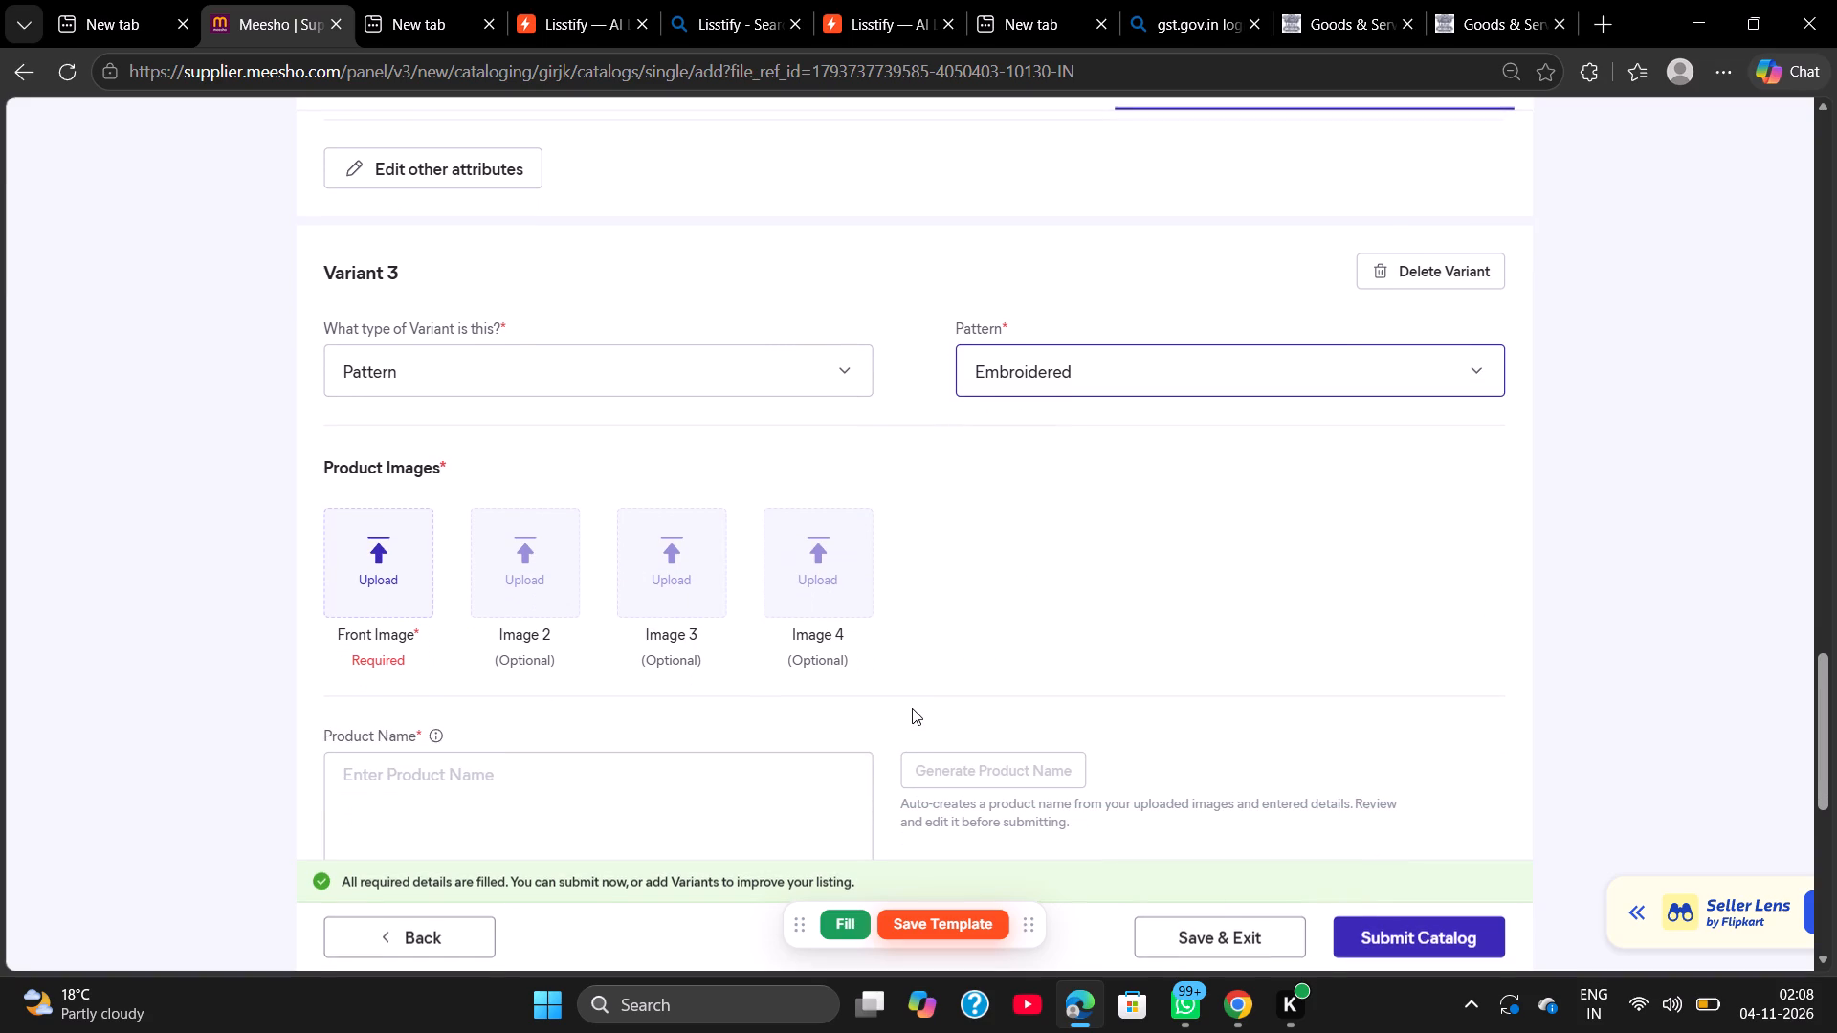
{"action": "left_click", "coordinate": [336, 517]}
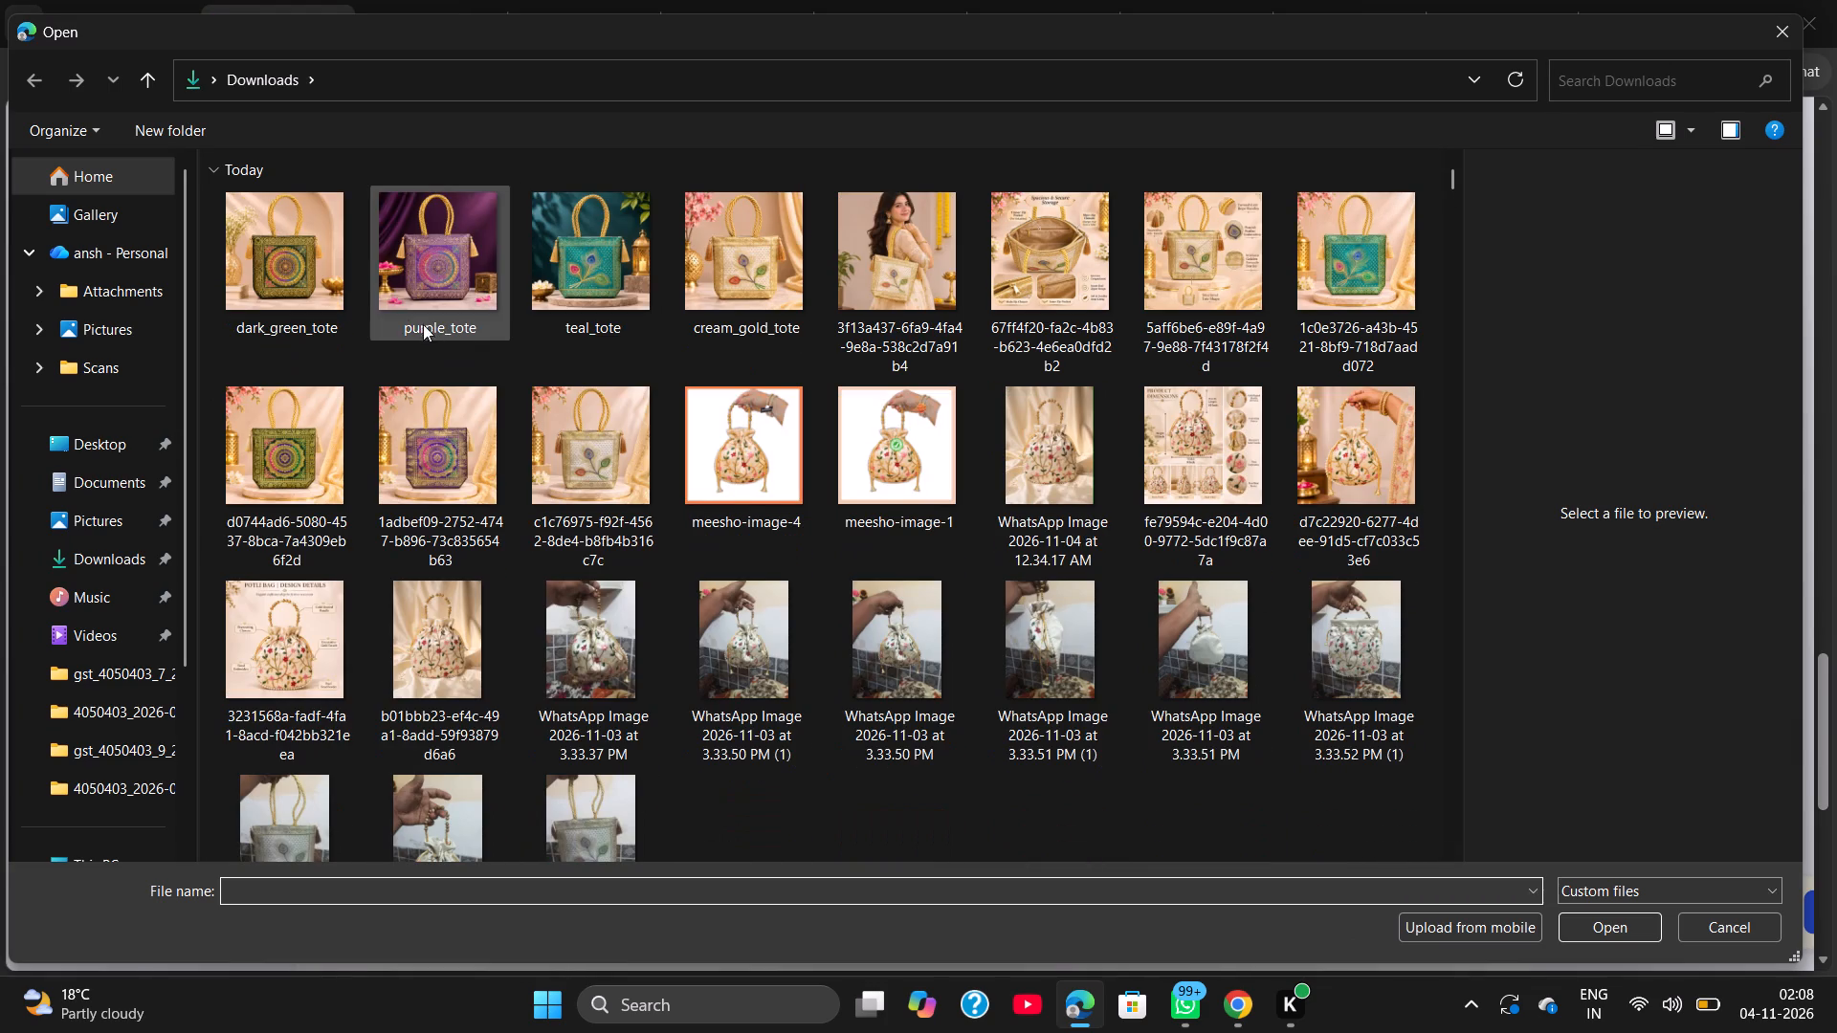
{"action": "double_click", "coordinate": [304, 282]}
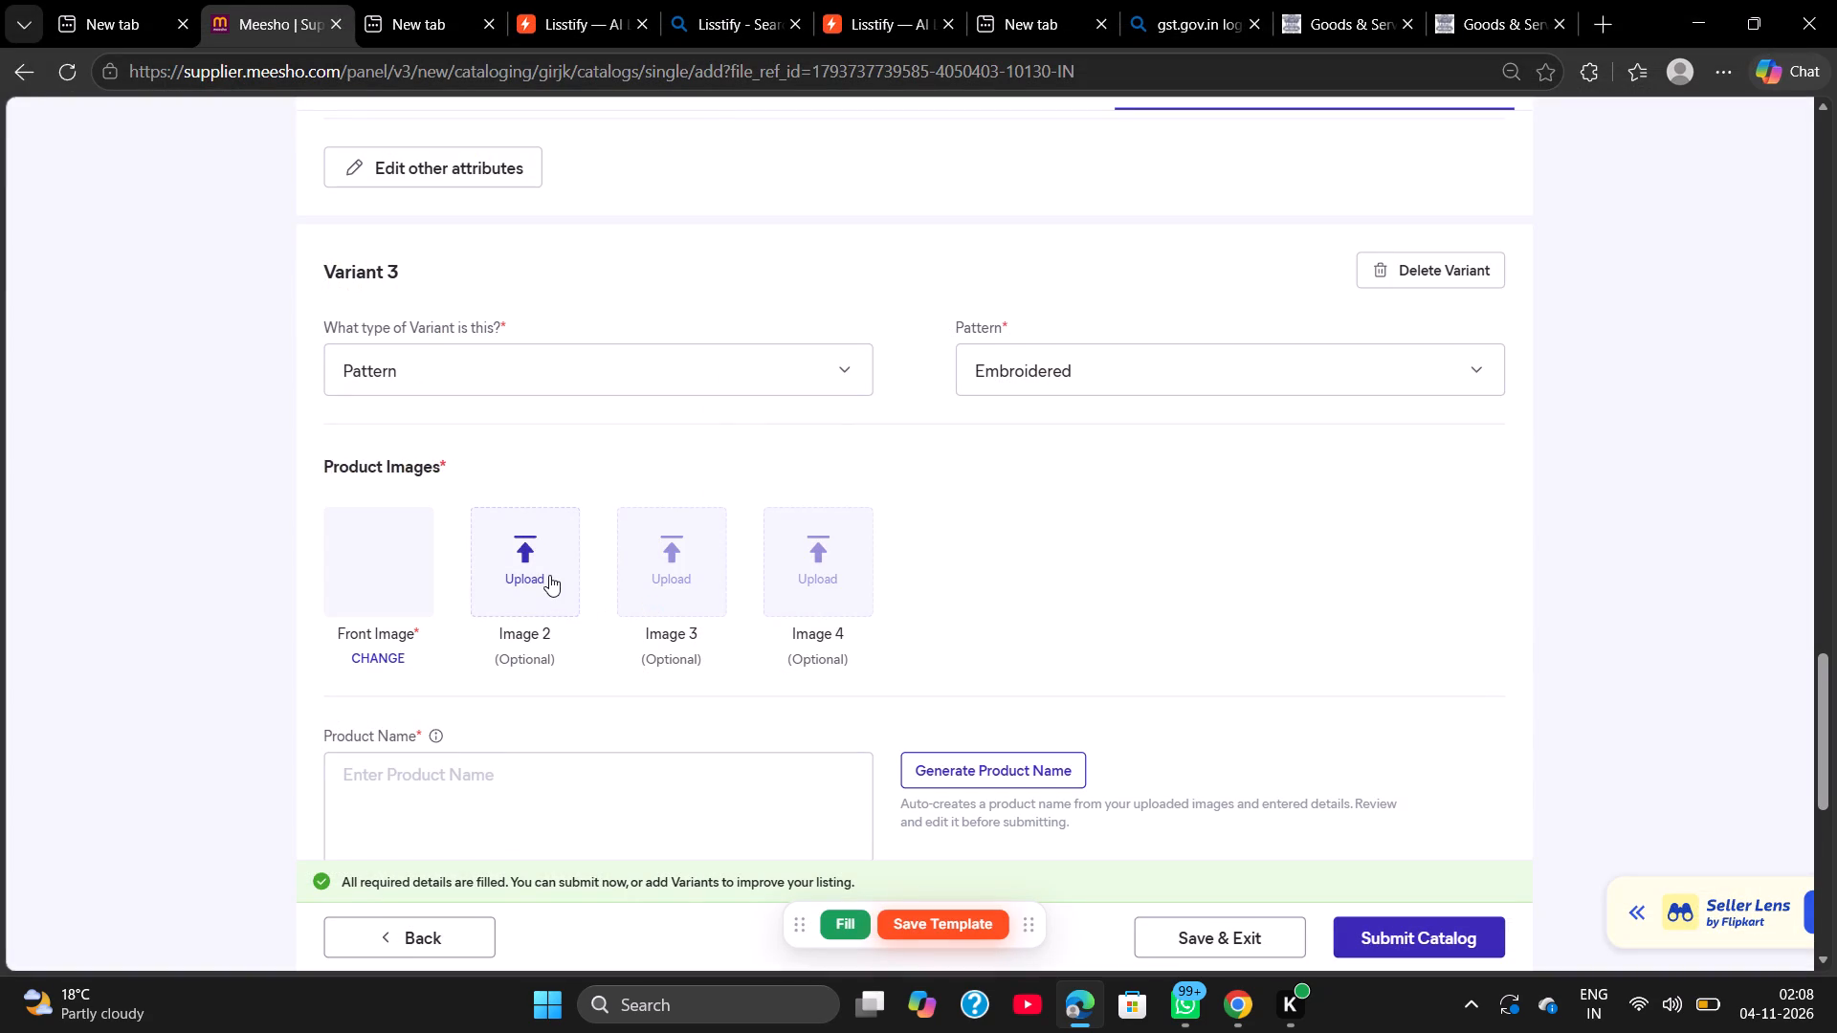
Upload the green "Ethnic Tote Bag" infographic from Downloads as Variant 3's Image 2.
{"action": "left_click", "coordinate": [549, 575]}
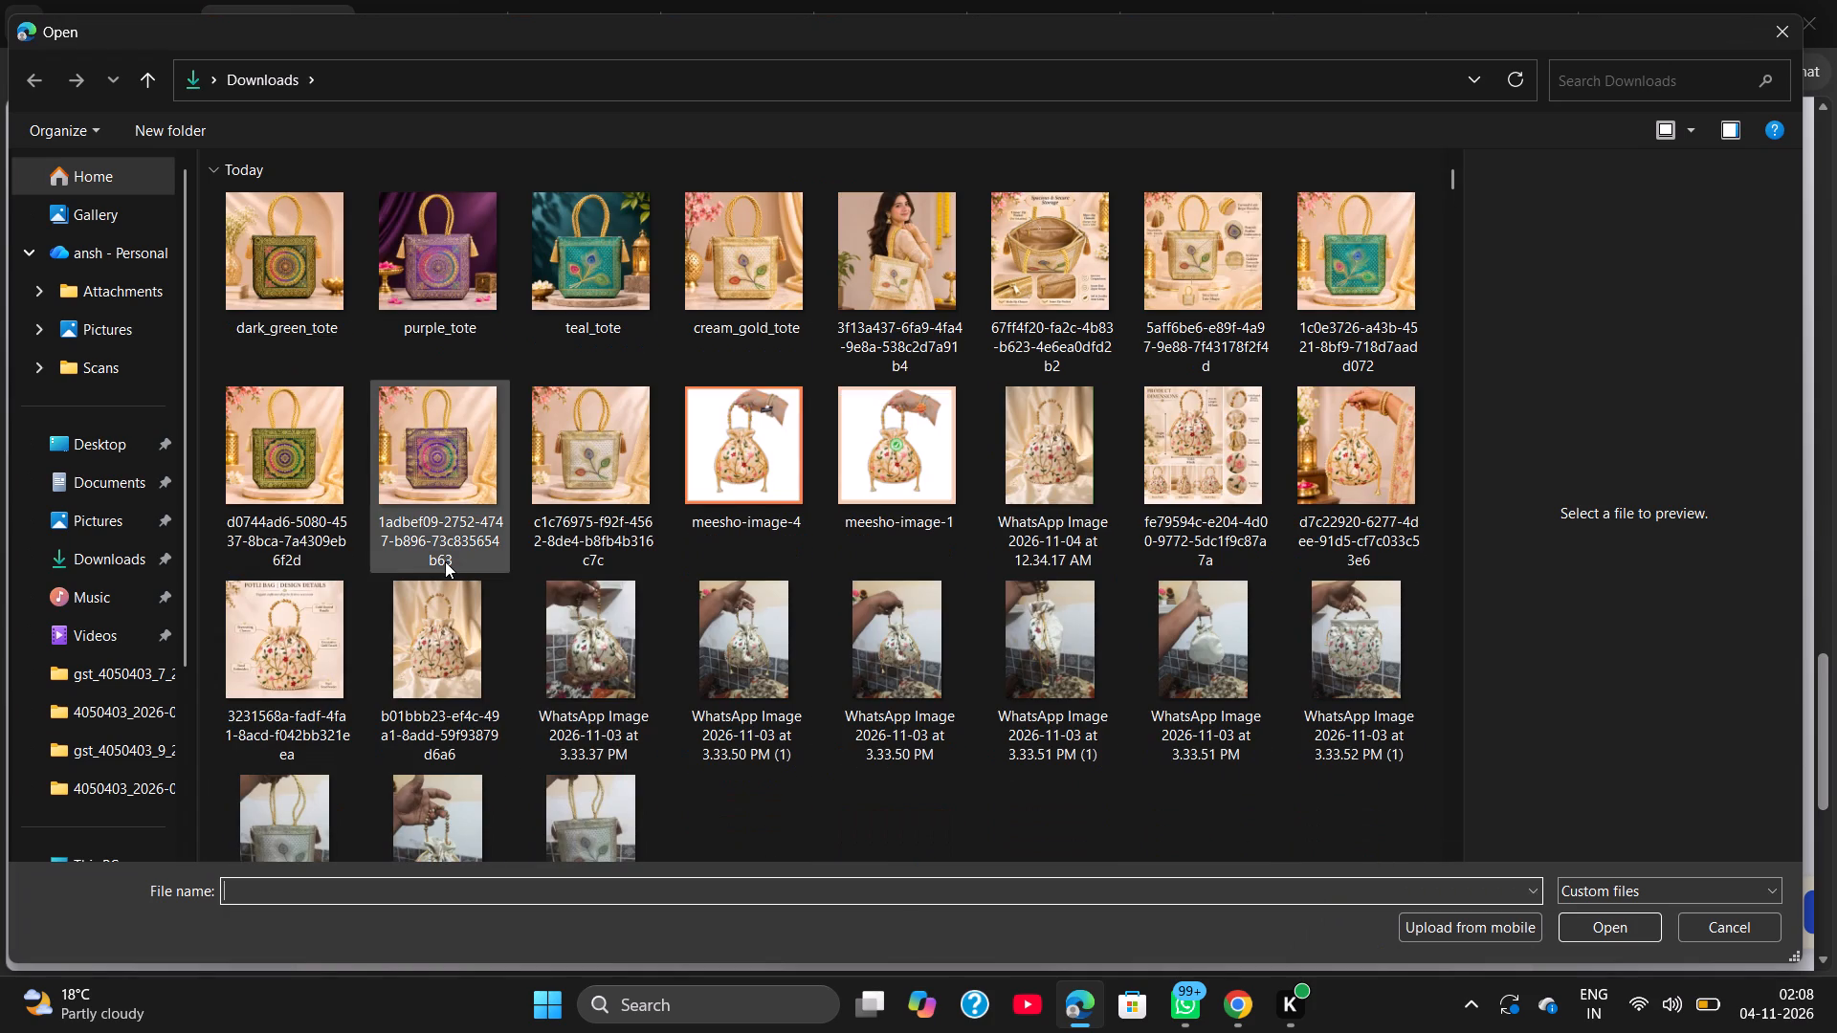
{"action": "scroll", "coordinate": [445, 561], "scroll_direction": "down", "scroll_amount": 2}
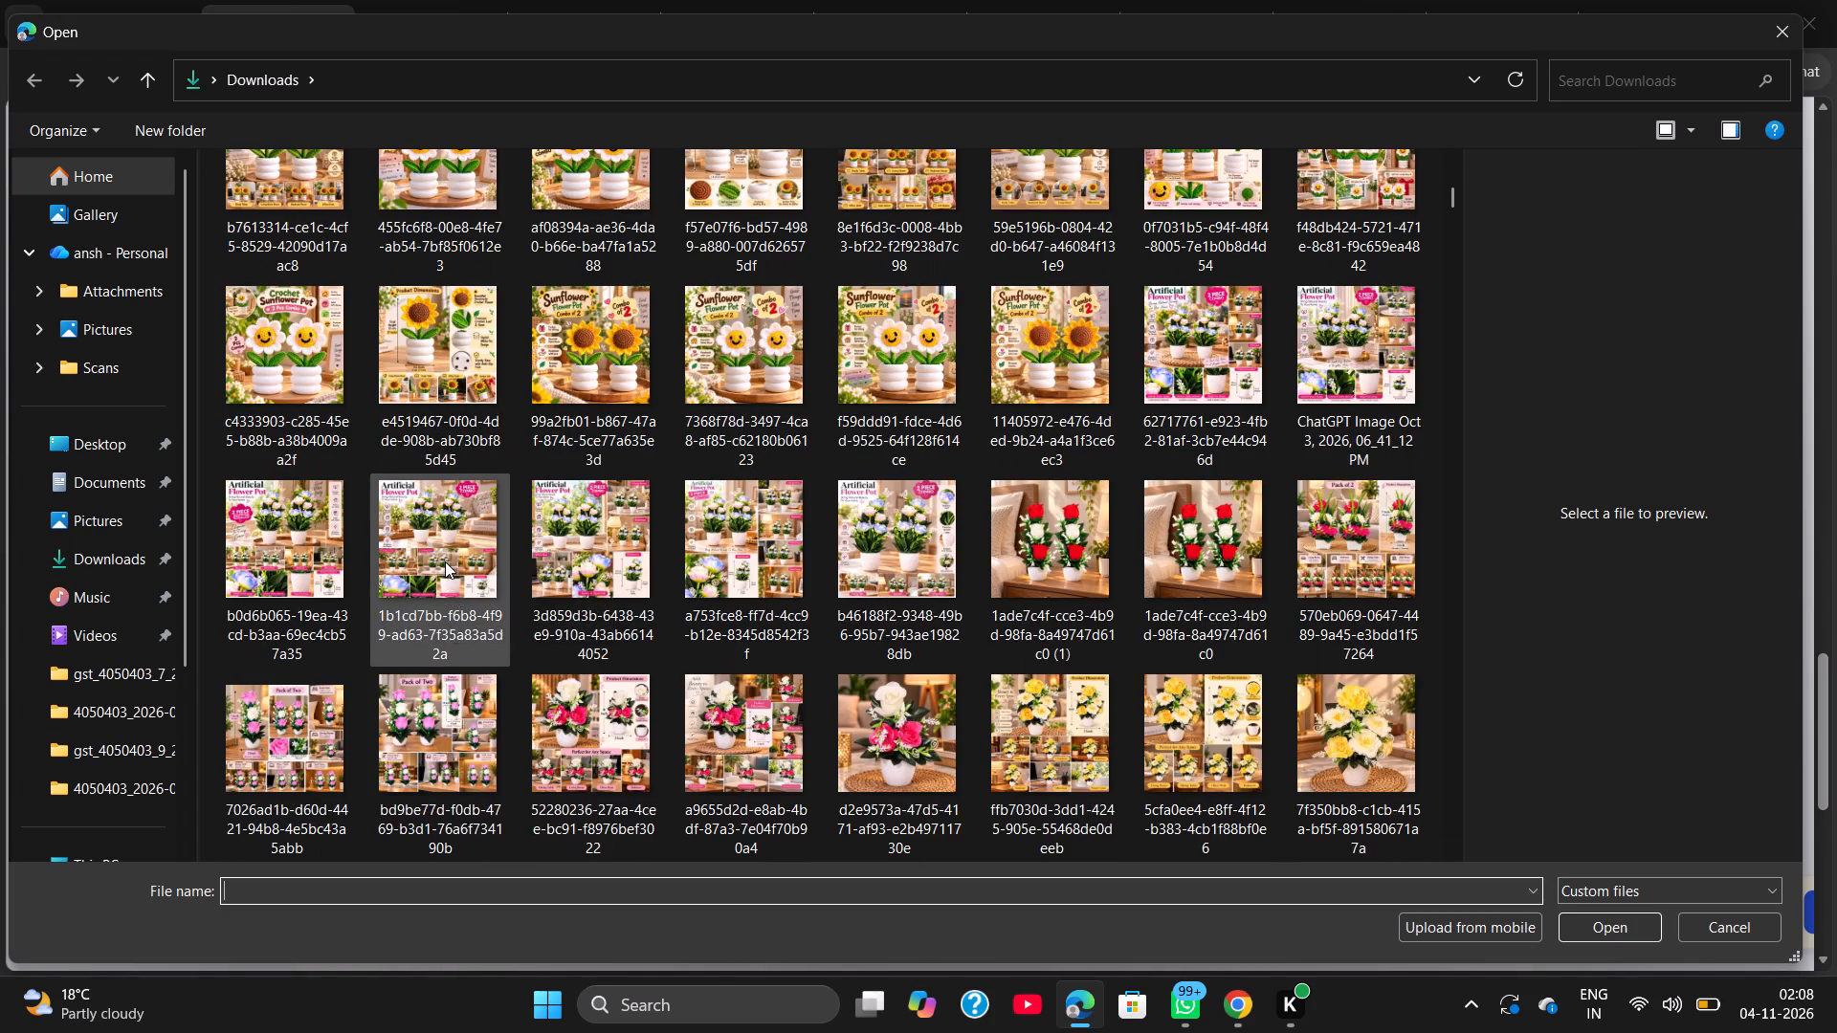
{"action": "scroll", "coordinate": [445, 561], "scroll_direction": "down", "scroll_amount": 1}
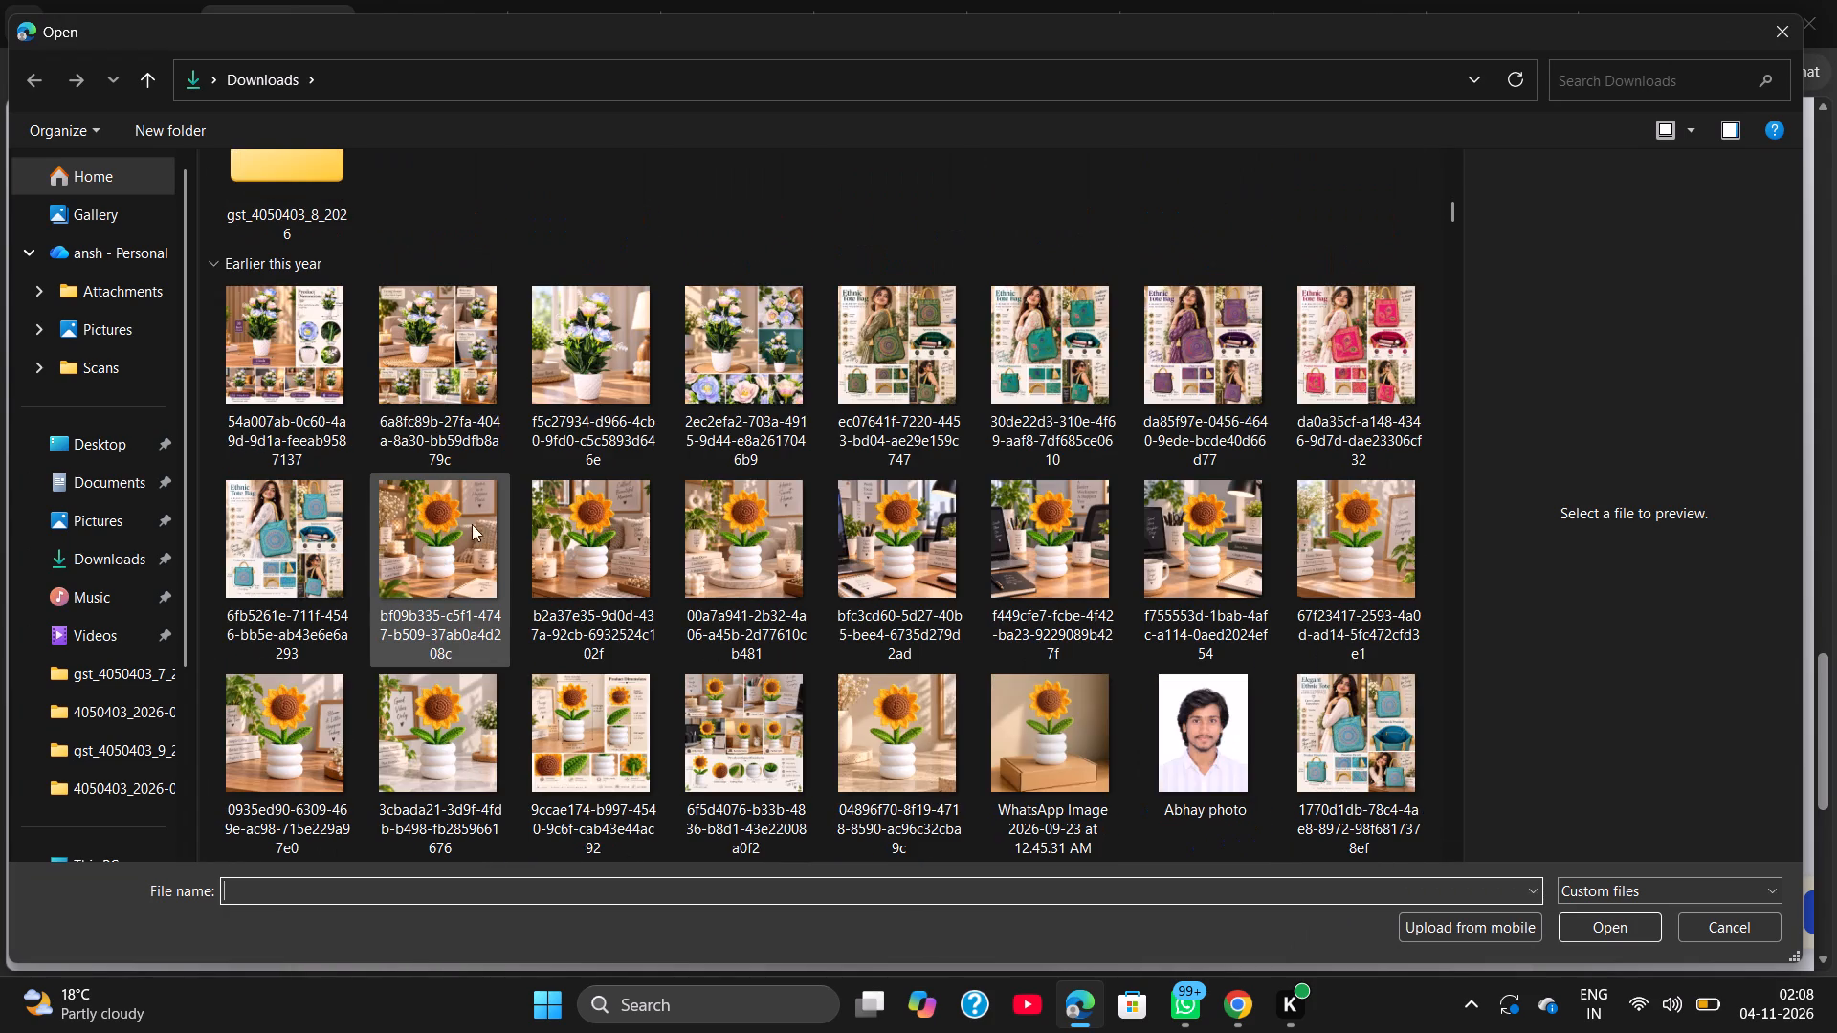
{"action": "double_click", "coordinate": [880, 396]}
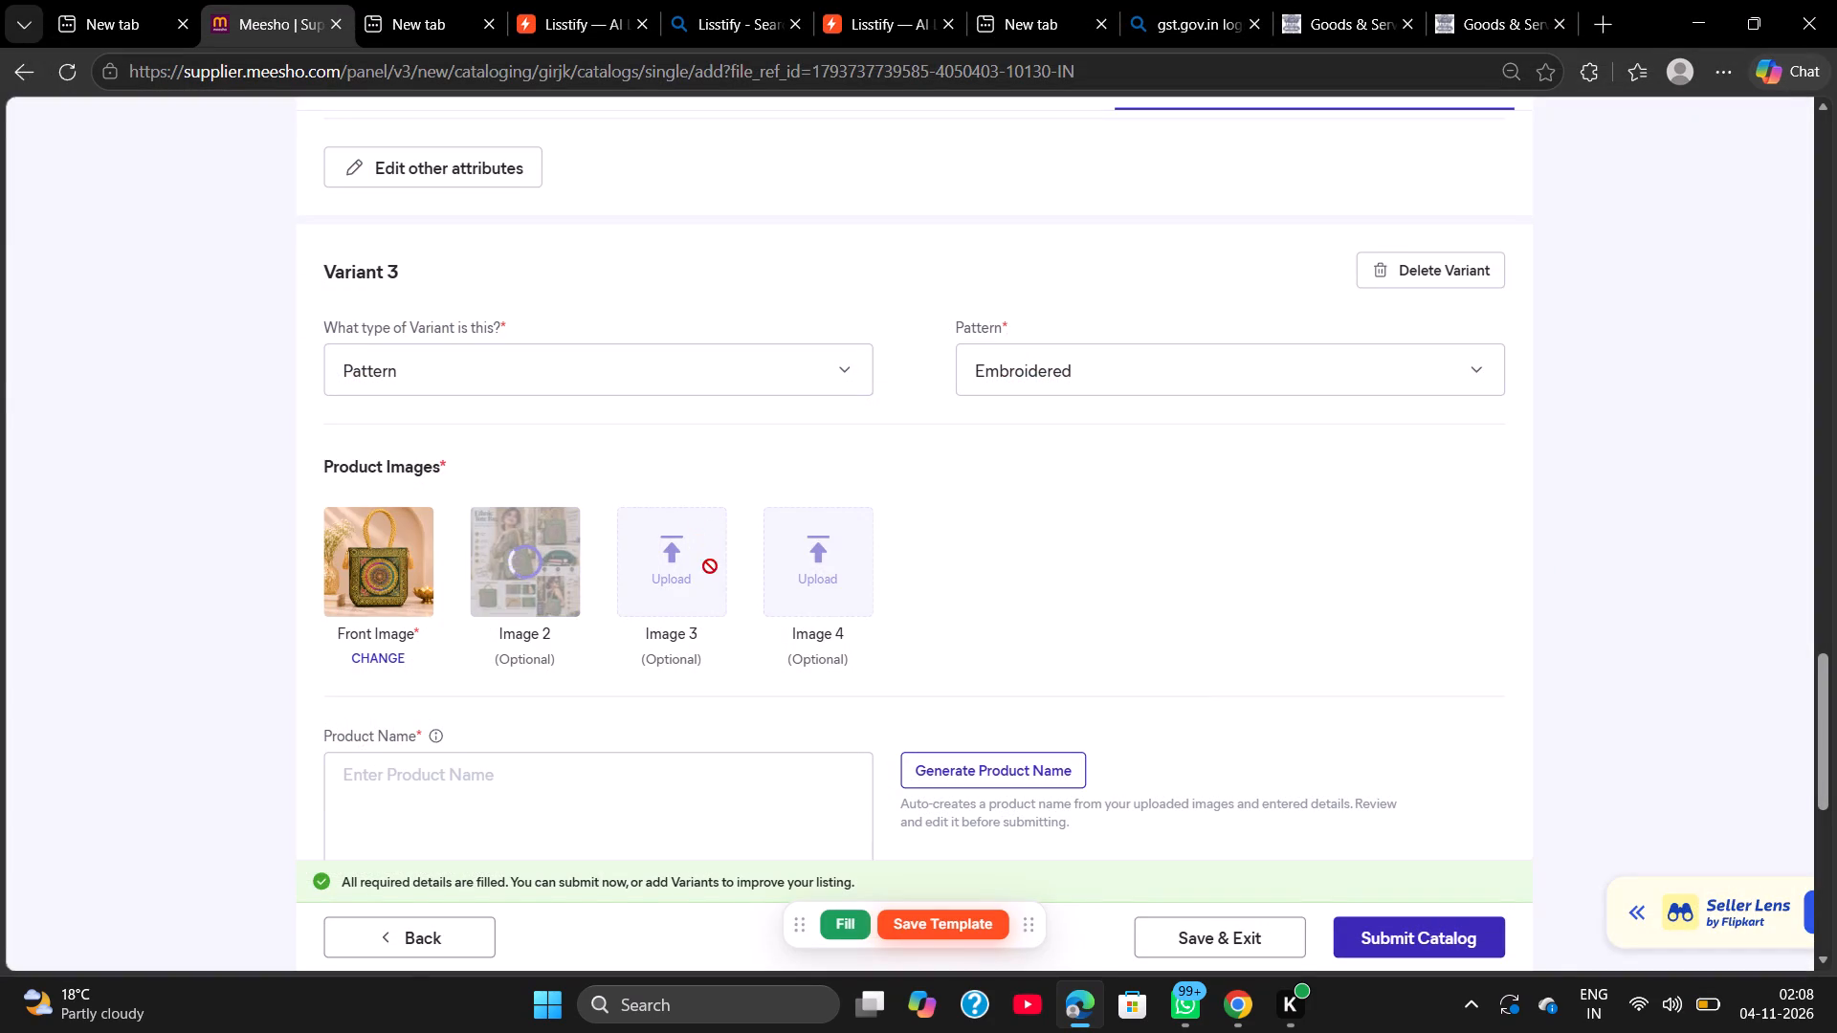
Upload the "Tradition Meets Everyday Style" collage of the woman in white carrying the green tote as Variant 3's Image 3.
{"action": "scroll", "coordinate": [712, 569], "scroll_direction": "right", "scroll_amount": 4}
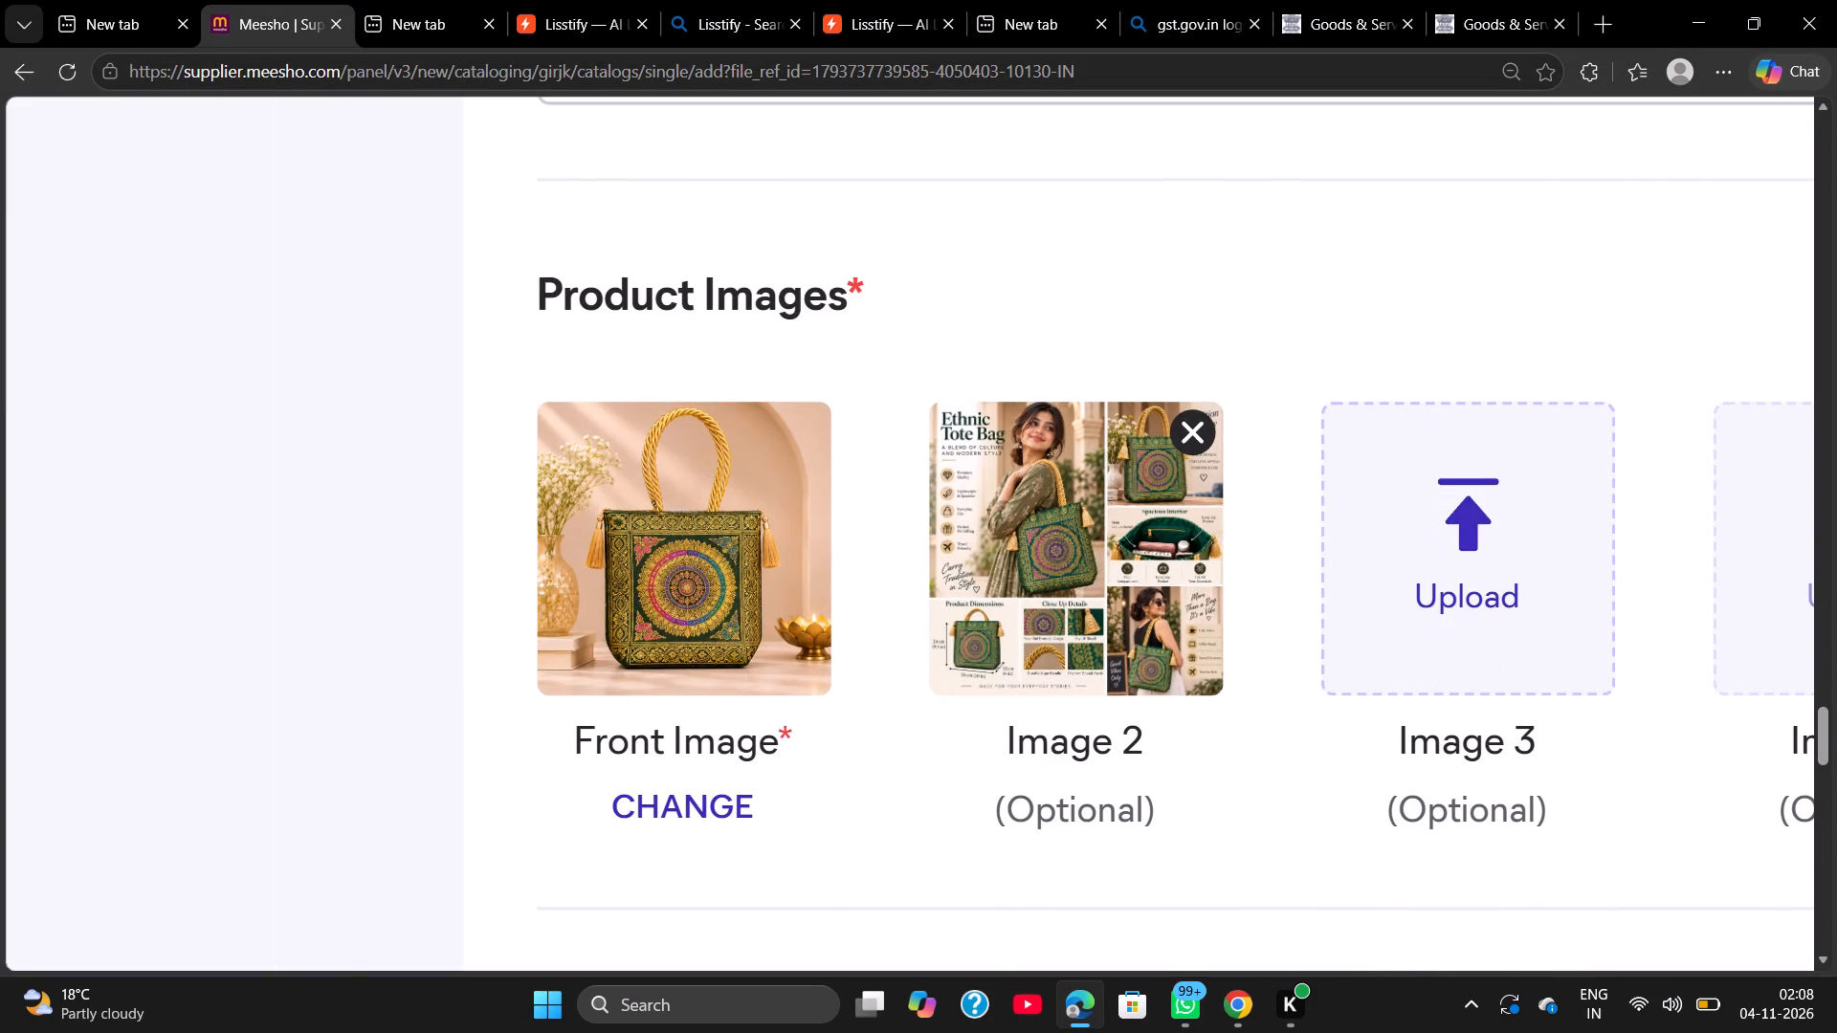
{"action": "scroll", "coordinate": [712, 569], "scroll_direction": "left", "scroll_amount": 1}
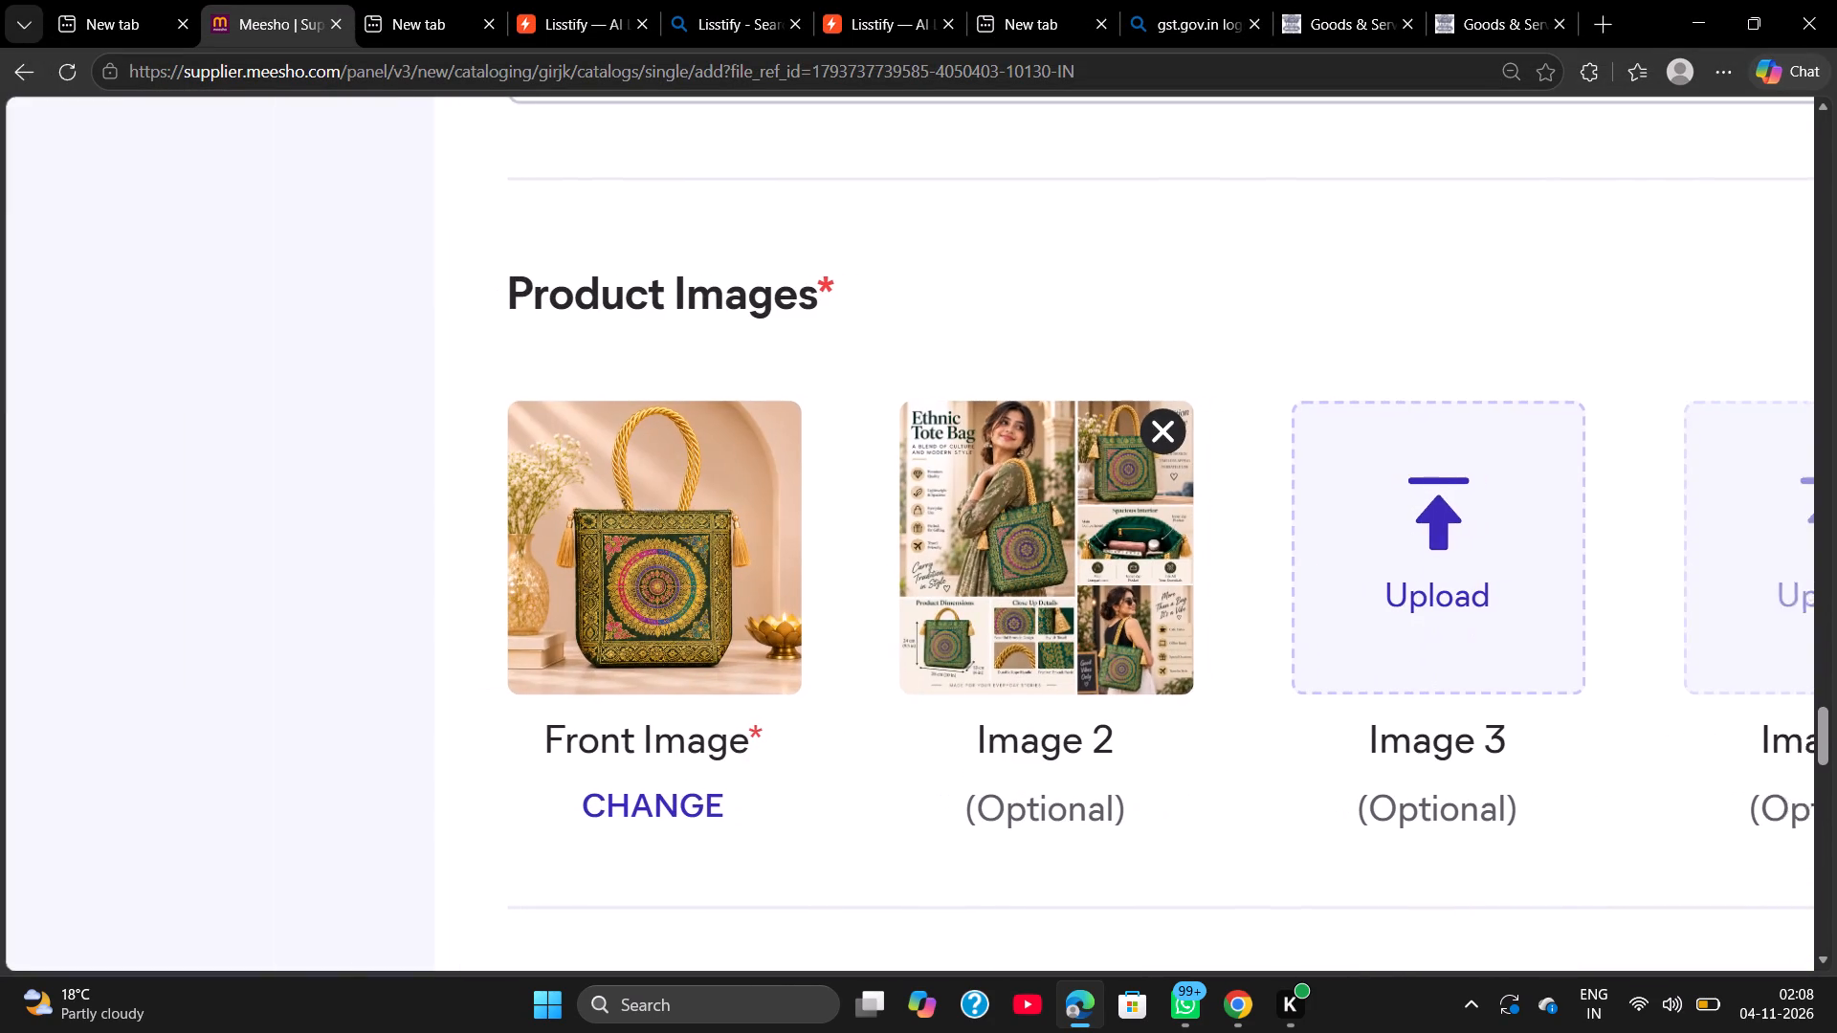
{"action": "scroll", "coordinate": [712, 569], "scroll_direction": "left", "scroll_amount": 1}
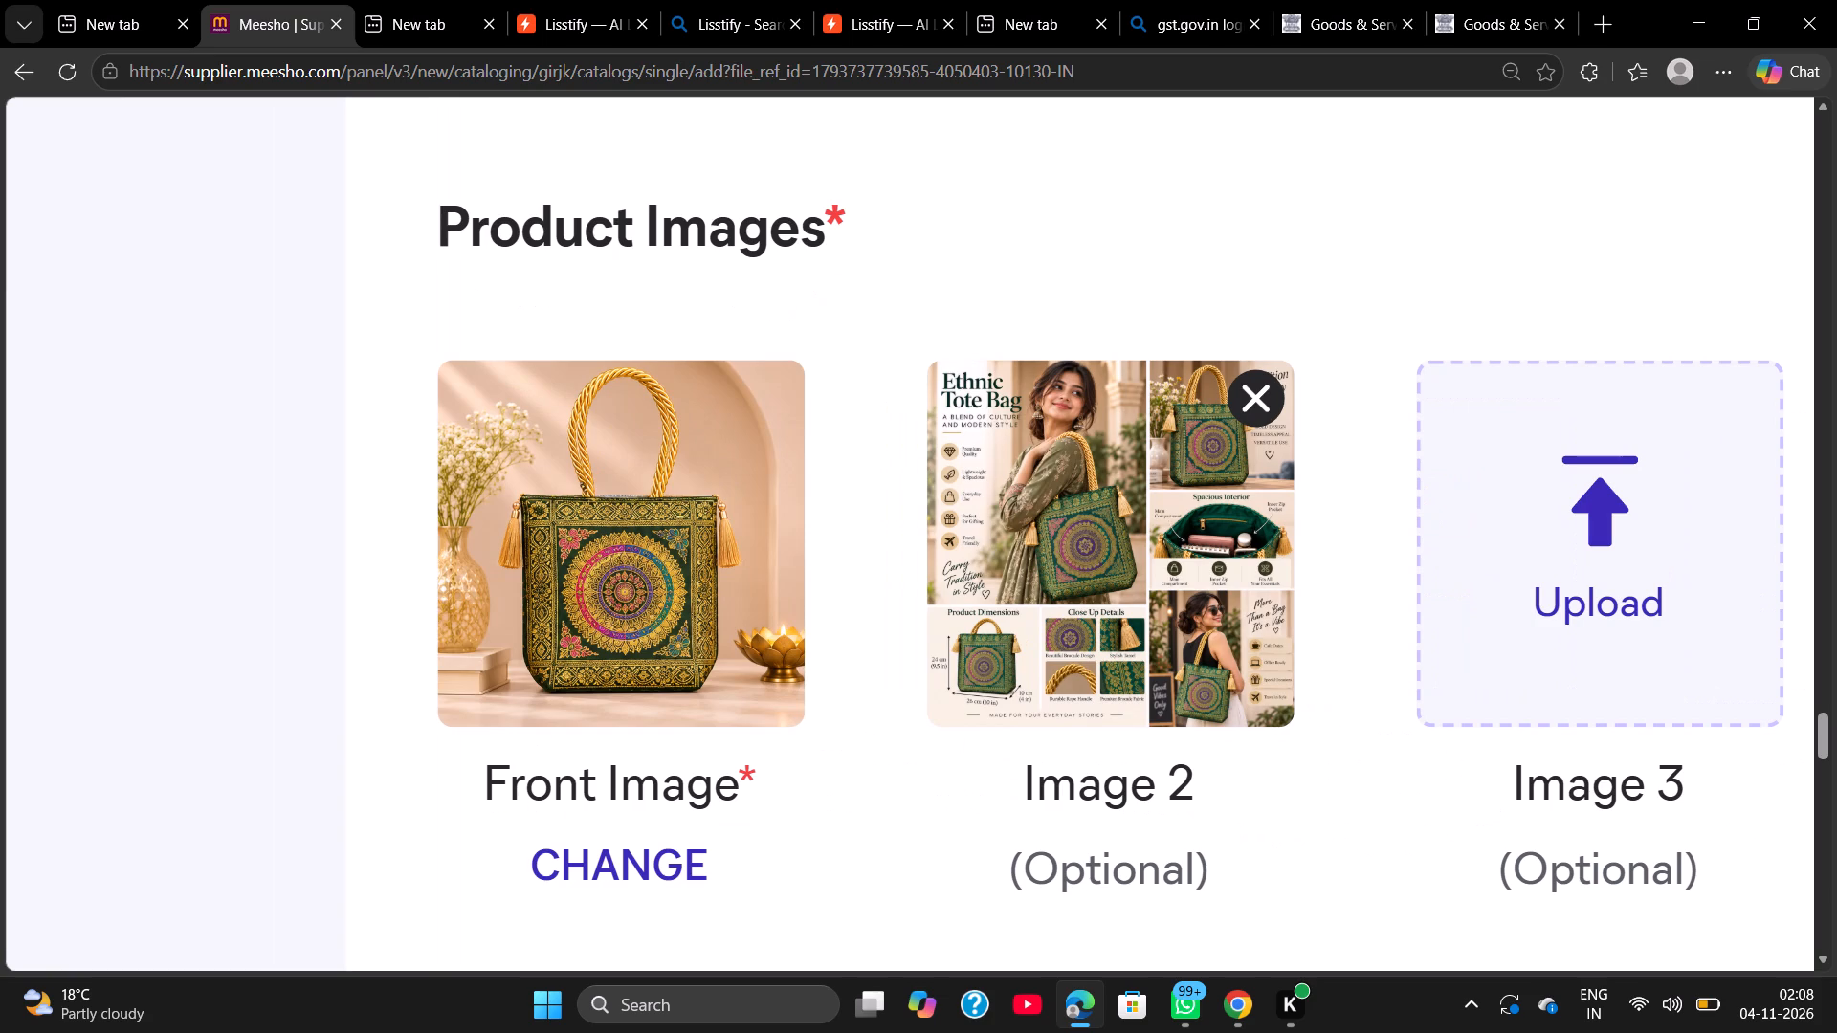
{"action": "left_click", "coordinate": [1693, 648]}
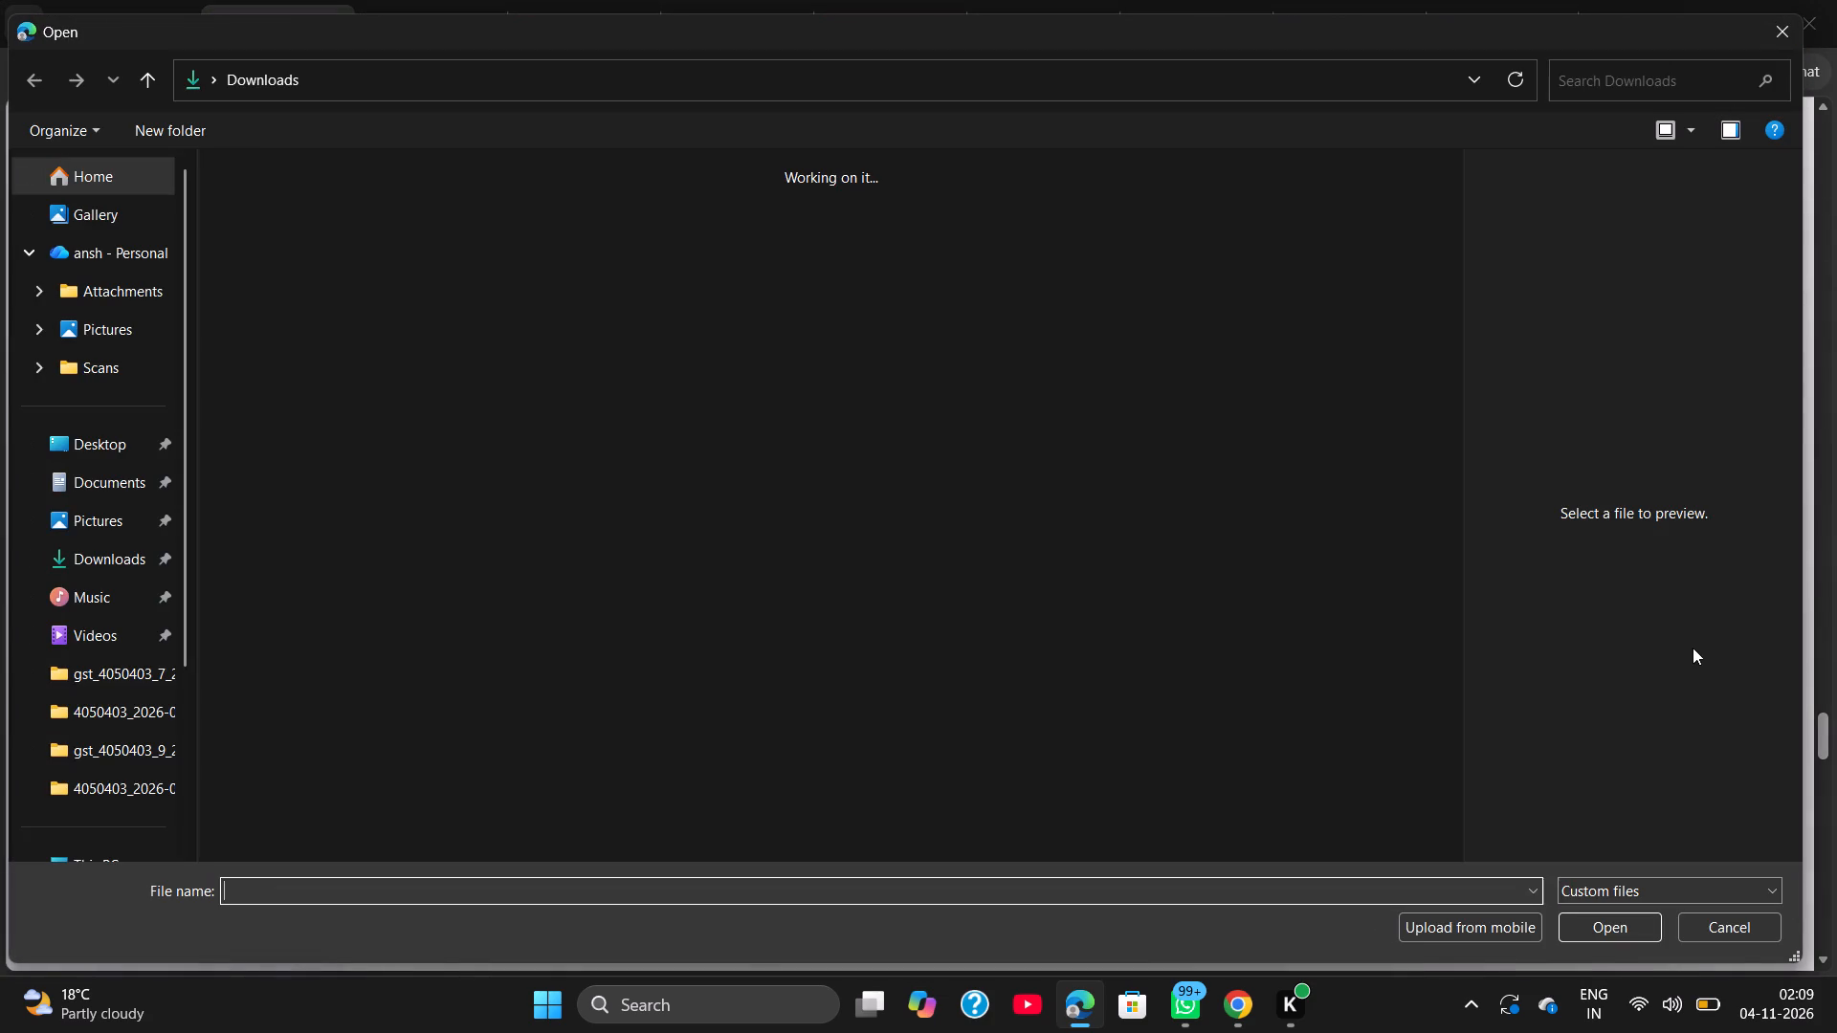
{"action": "scroll", "coordinate": [979, 588], "scroll_direction": "down", "scroll_amount": 2}
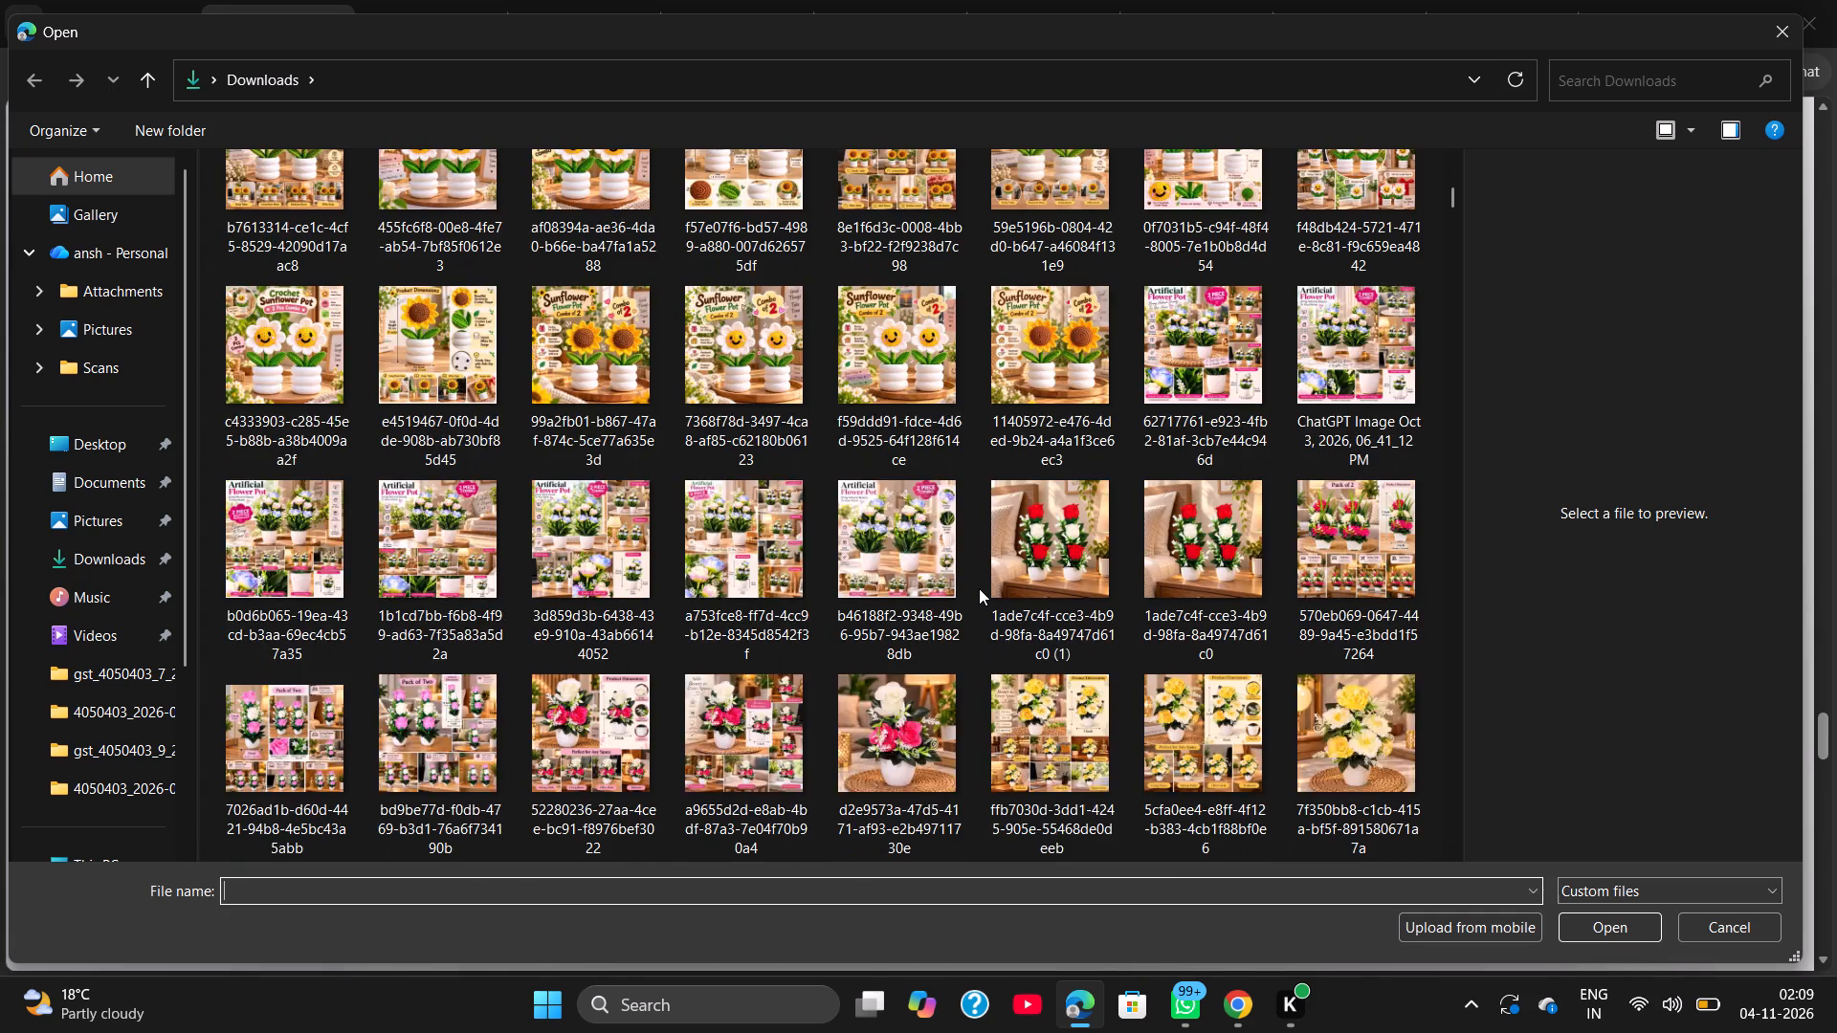
{"action": "scroll", "coordinate": [979, 588], "scroll_direction": "down", "scroll_amount": 2}
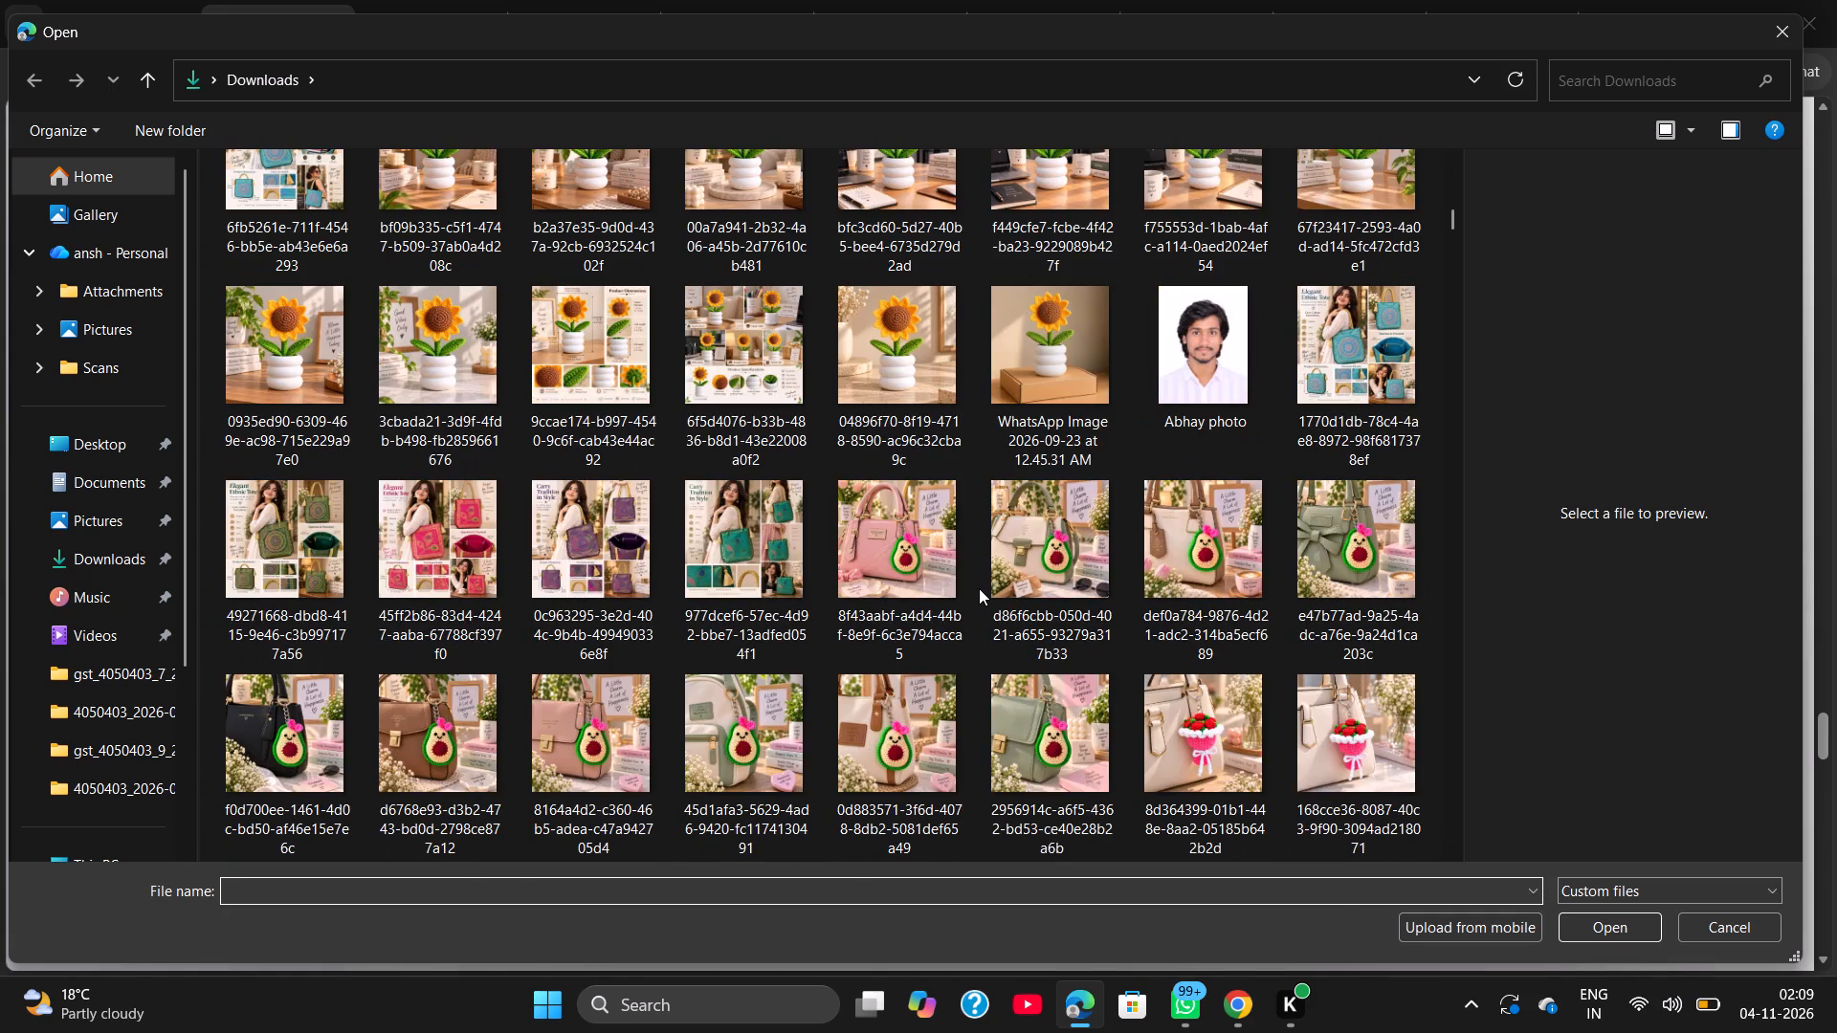
{"action": "scroll", "coordinate": [979, 588], "scroll_direction": "down", "scroll_amount": 1}
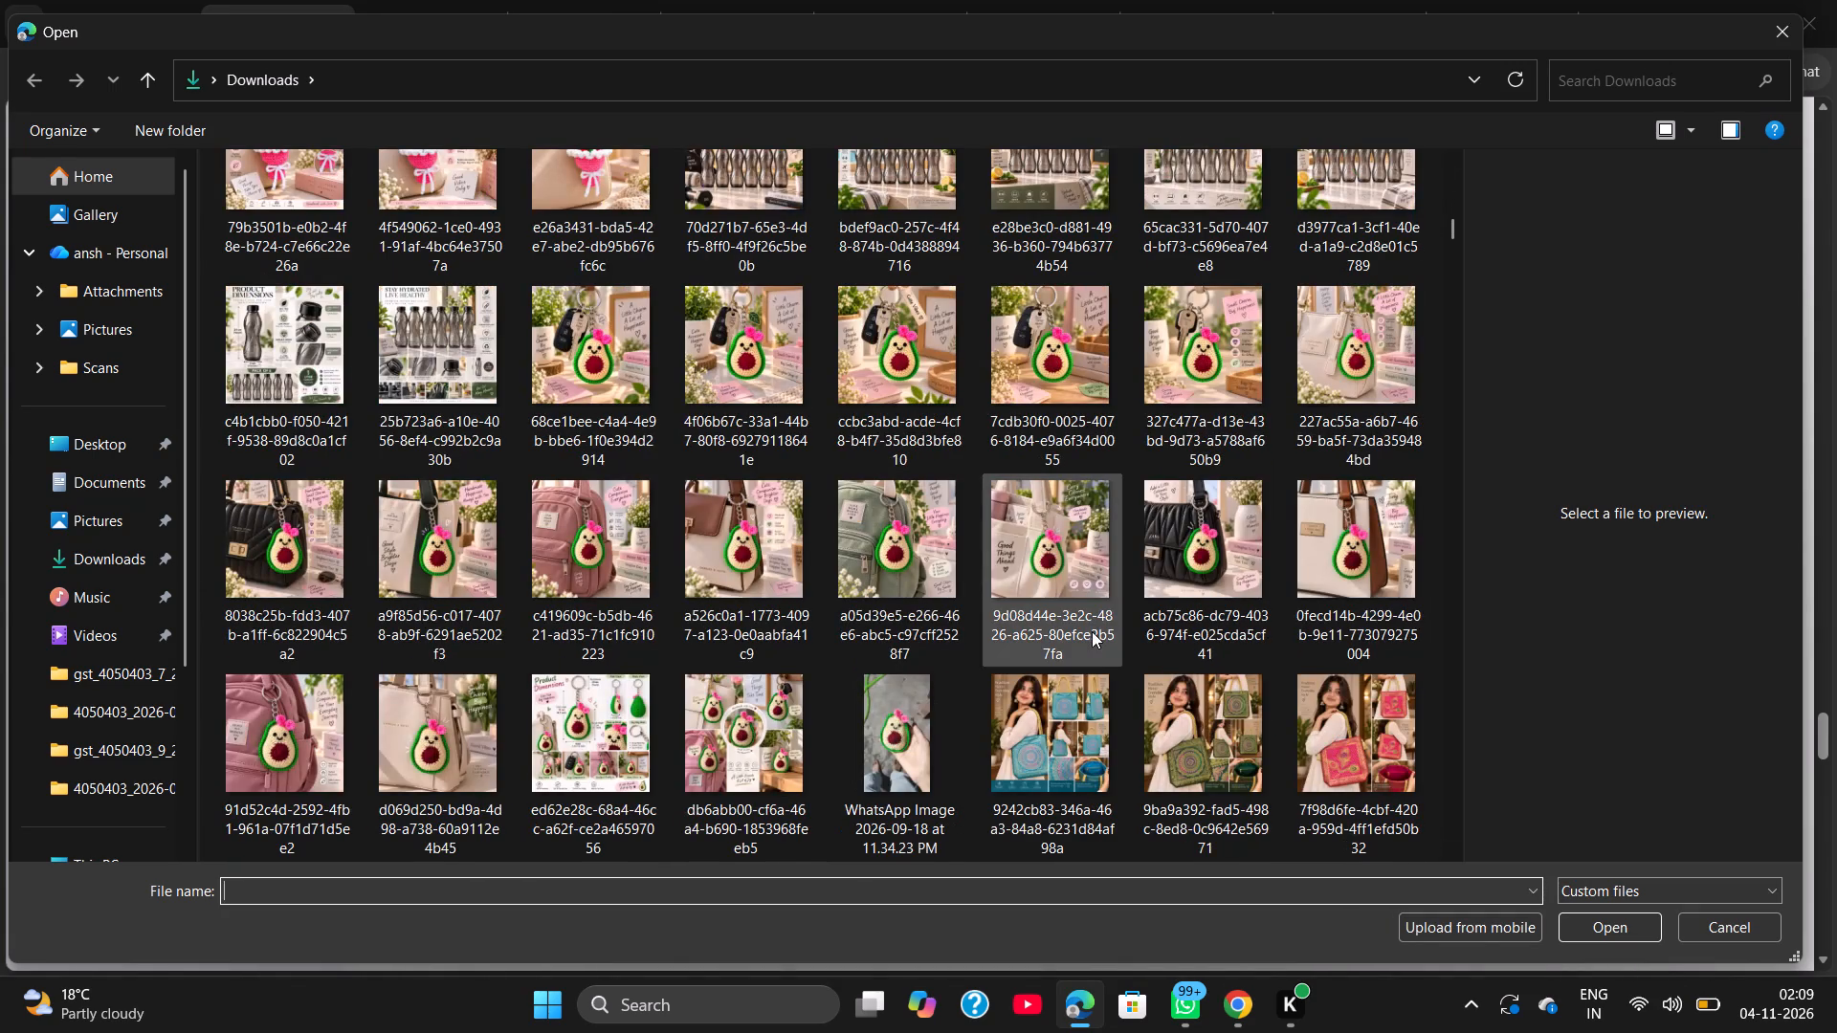
{"action": "double_click", "coordinate": [1232, 738]}
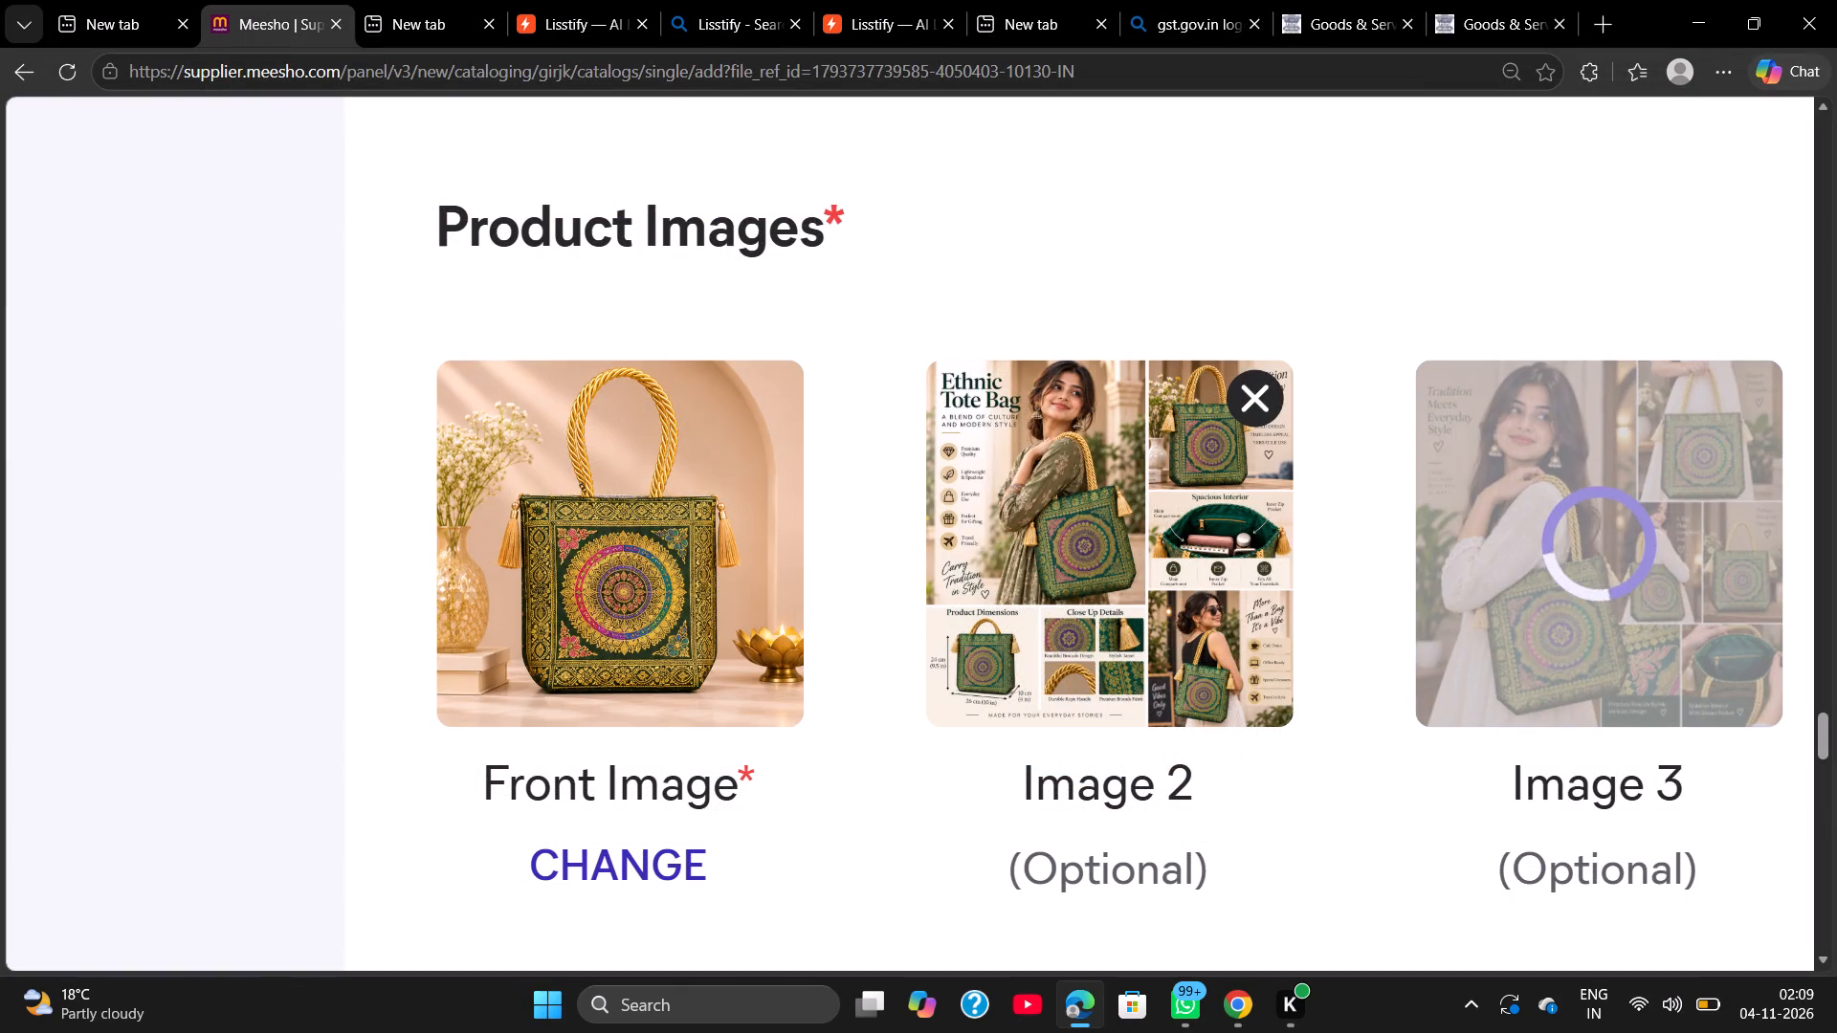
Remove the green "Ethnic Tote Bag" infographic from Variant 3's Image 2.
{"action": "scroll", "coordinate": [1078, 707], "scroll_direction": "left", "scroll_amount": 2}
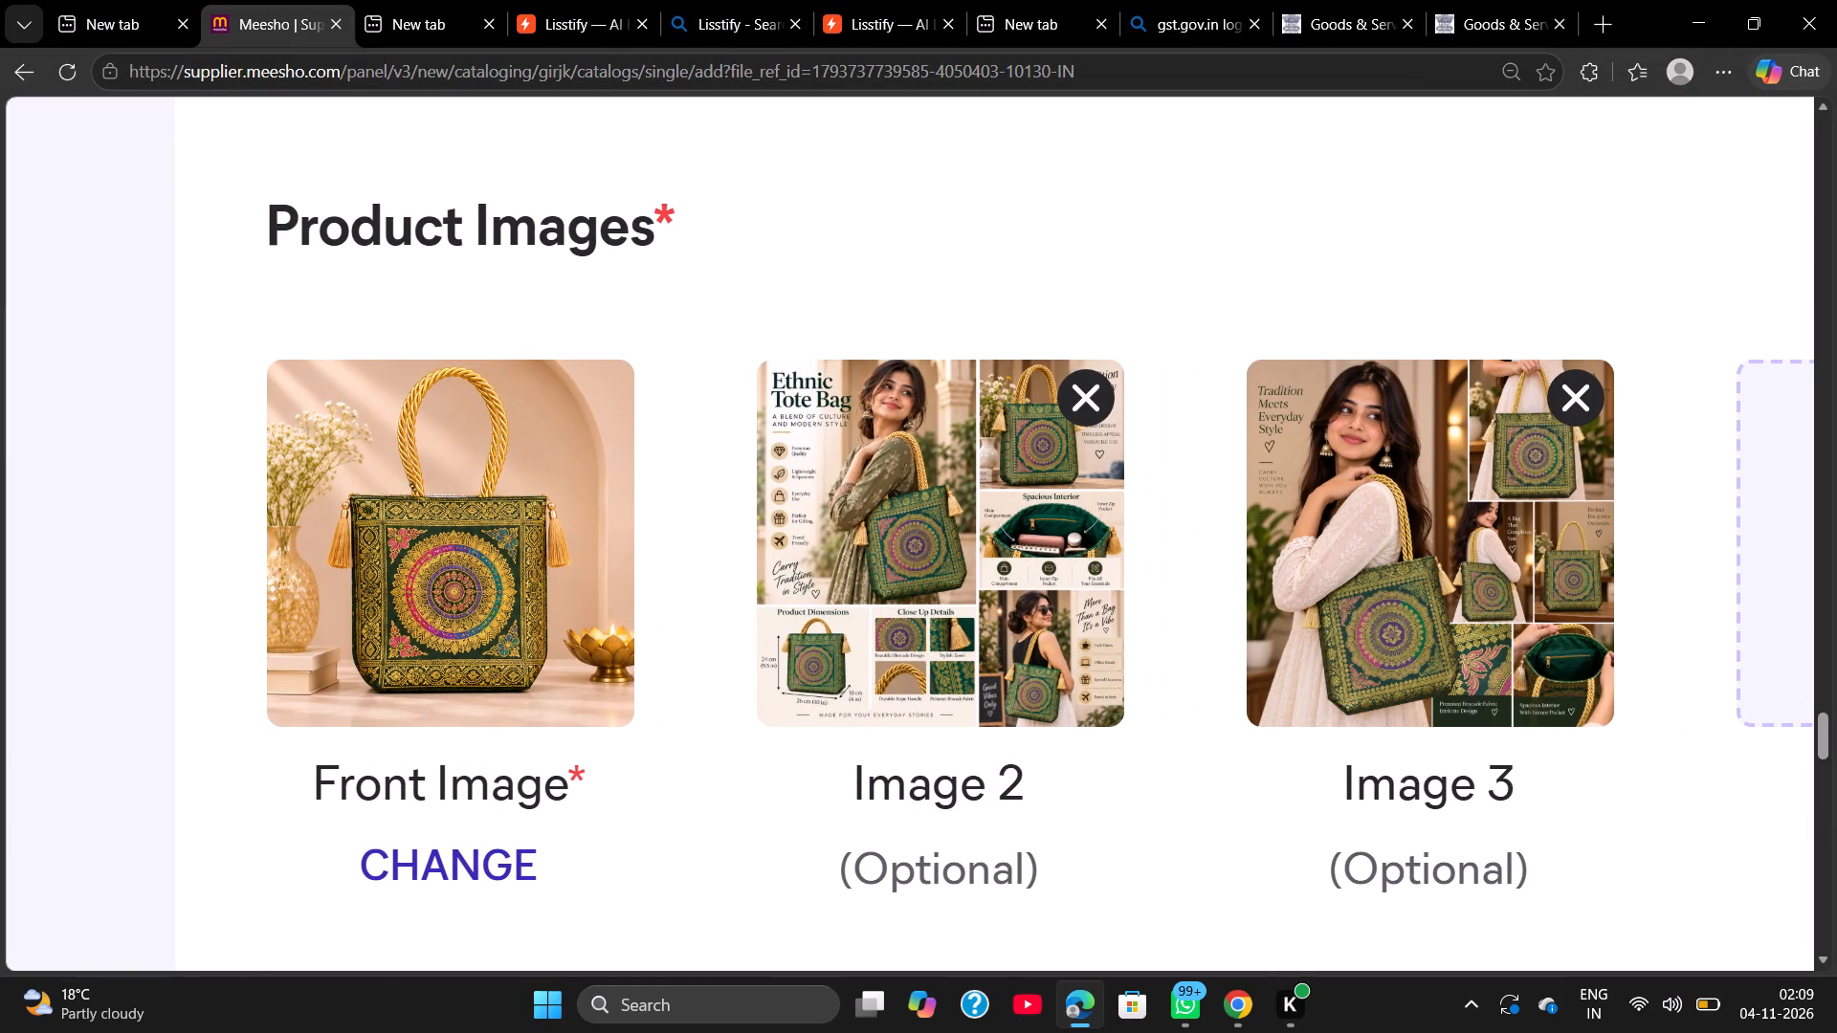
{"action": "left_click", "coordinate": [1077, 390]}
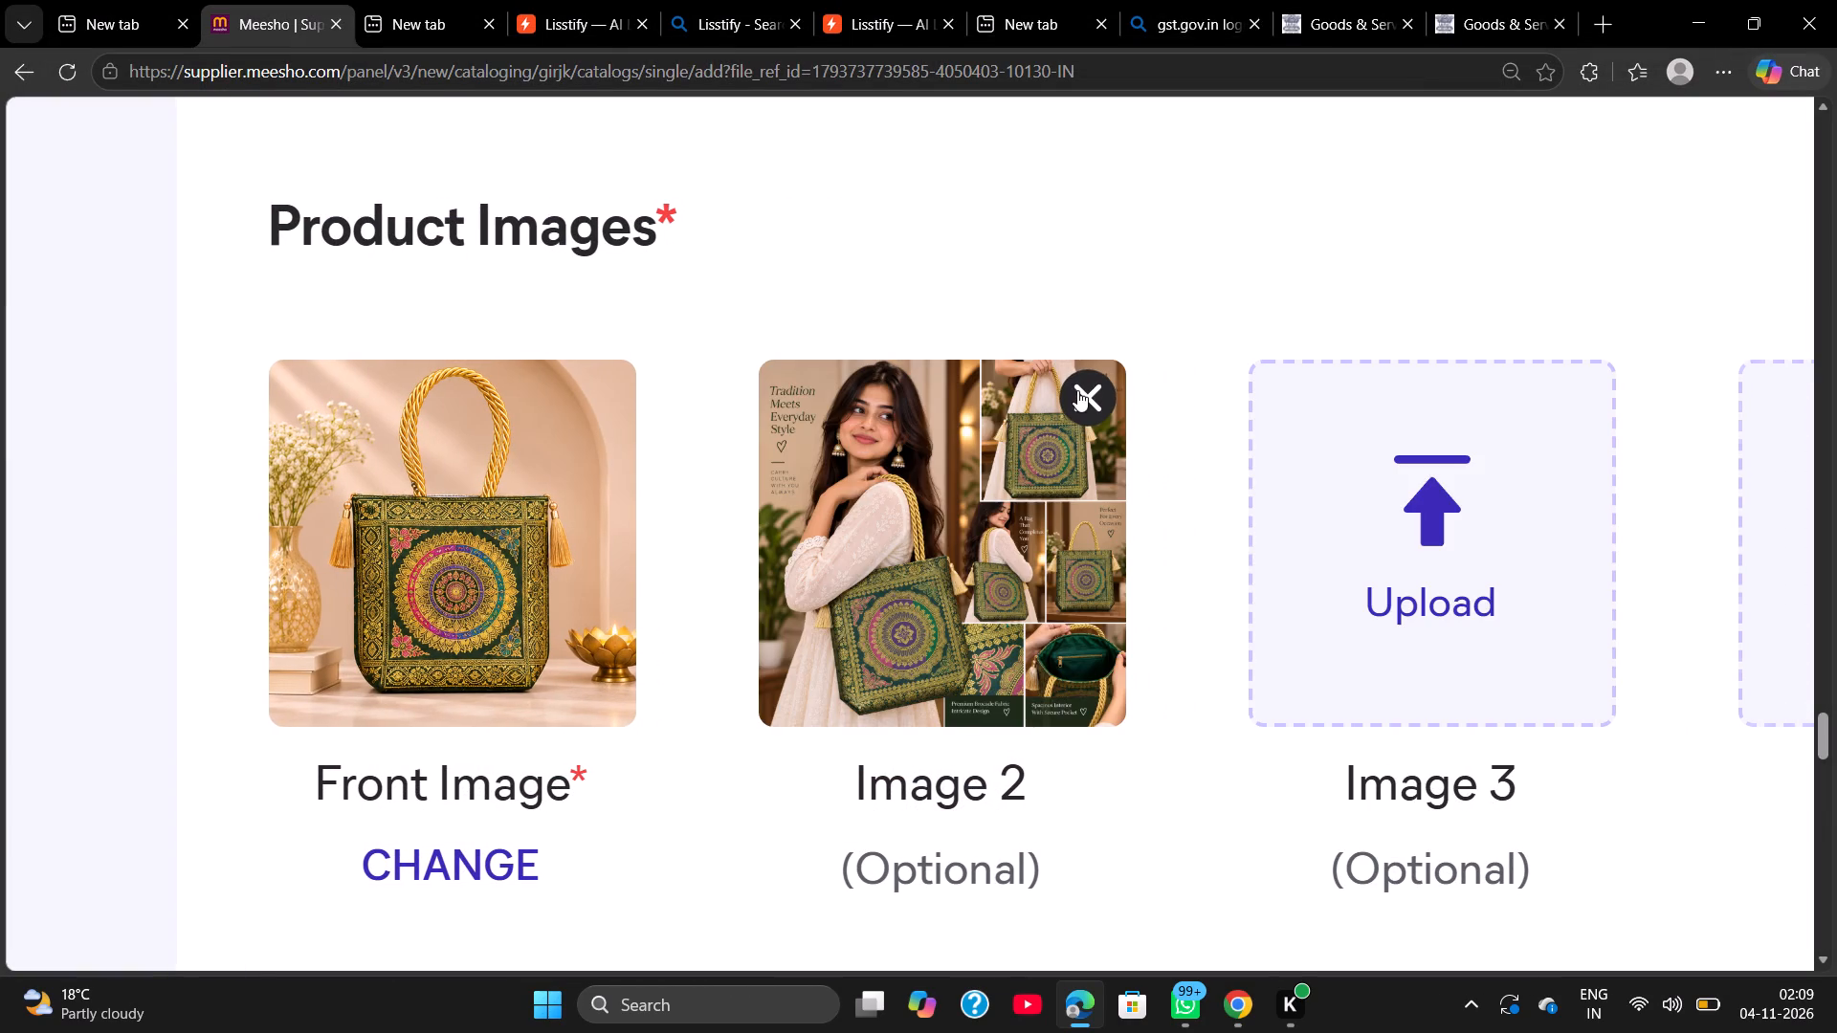
Upload the dark green bag's "Inner Zip Pocket" interior photo from Downloads as Variant 3's Image 3.
{"action": "left_click", "coordinate": [1452, 515]}
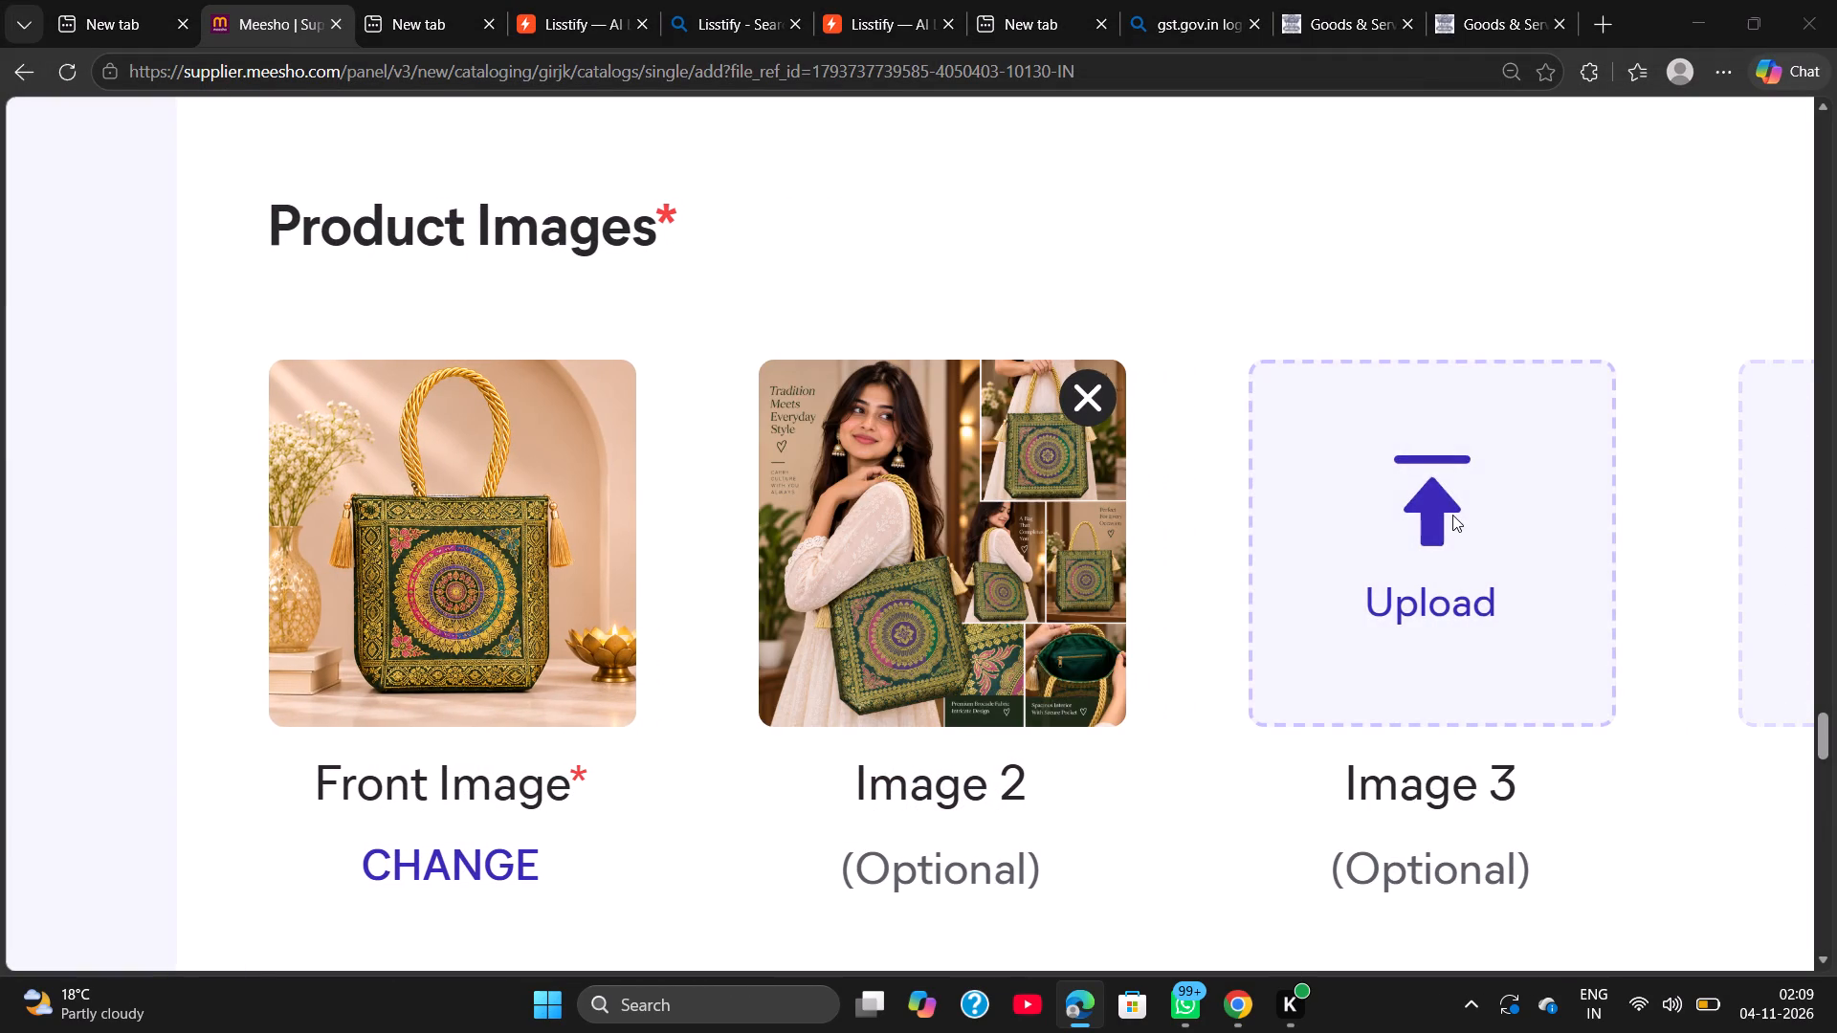
{"action": "scroll", "coordinate": [1015, 552], "scroll_direction": "down", "scroll_amount": 1}
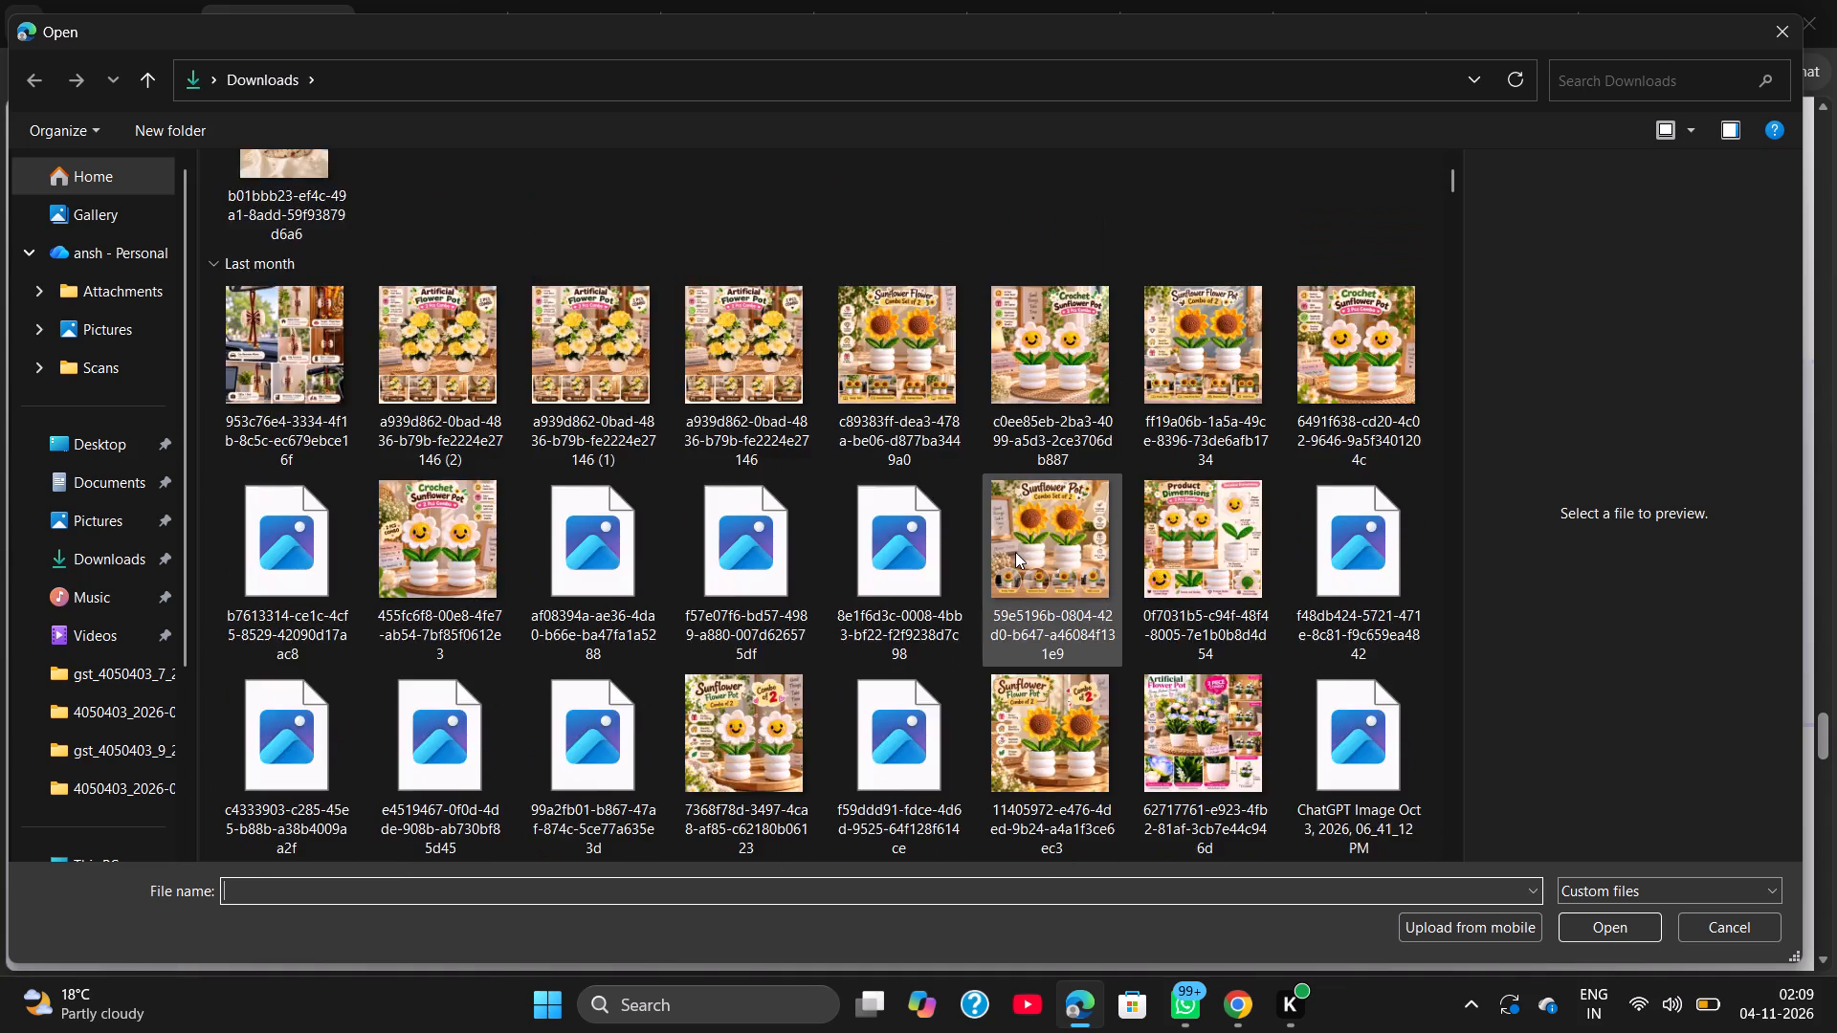
{"action": "scroll", "coordinate": [1015, 552], "scroll_direction": "down", "scroll_amount": 4}
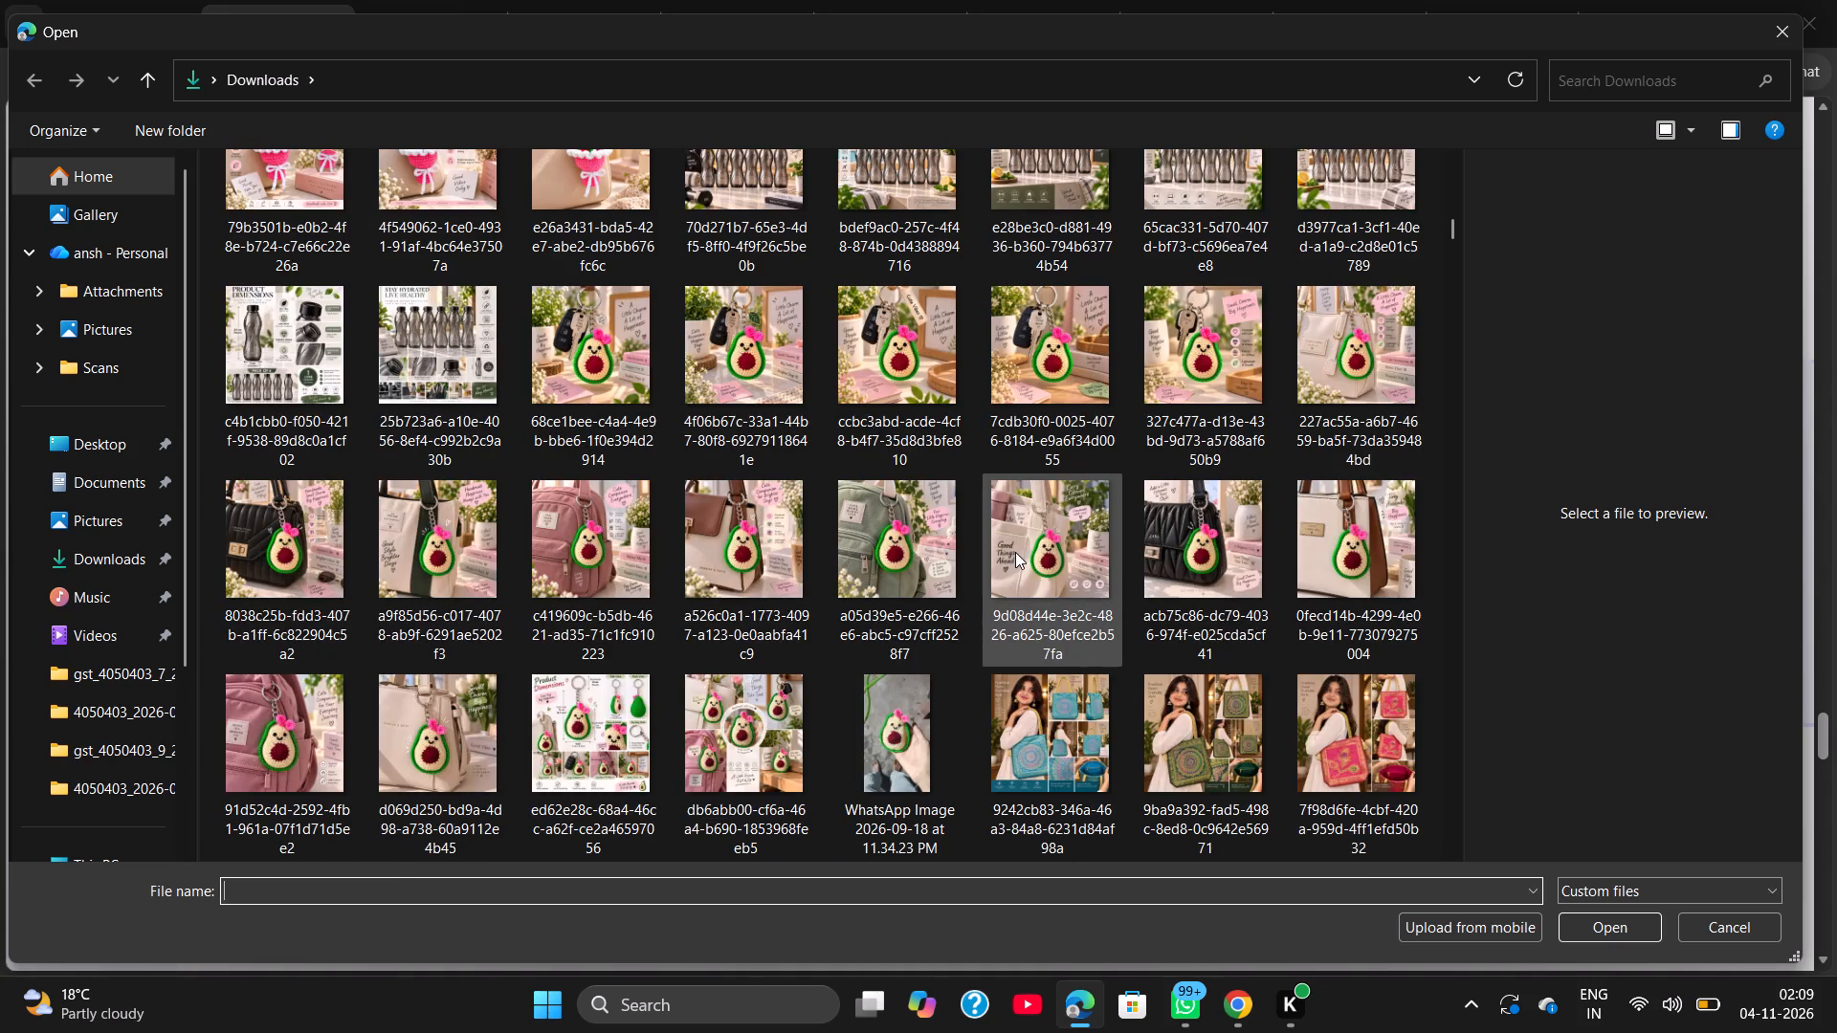
{"action": "scroll", "coordinate": [1015, 552], "scroll_direction": "down", "scroll_amount": 2}
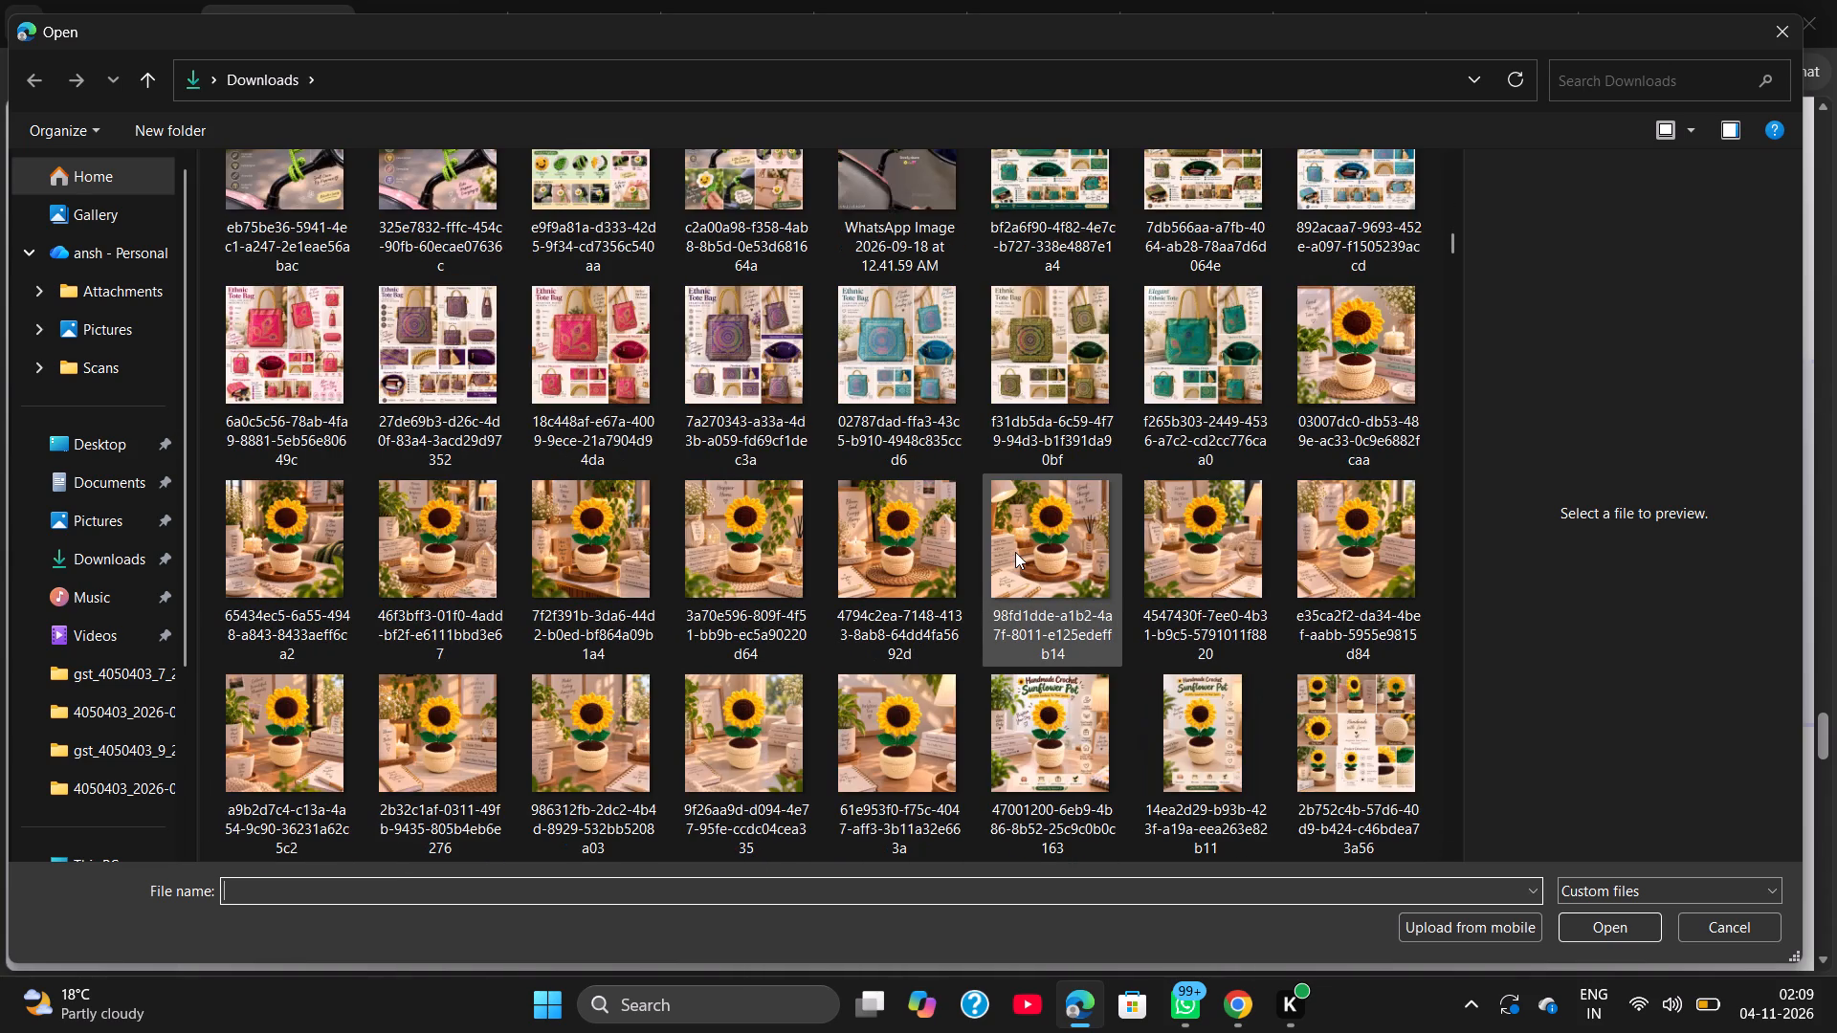
{"action": "scroll", "coordinate": [1015, 552], "scroll_direction": "down", "scroll_amount": 3}
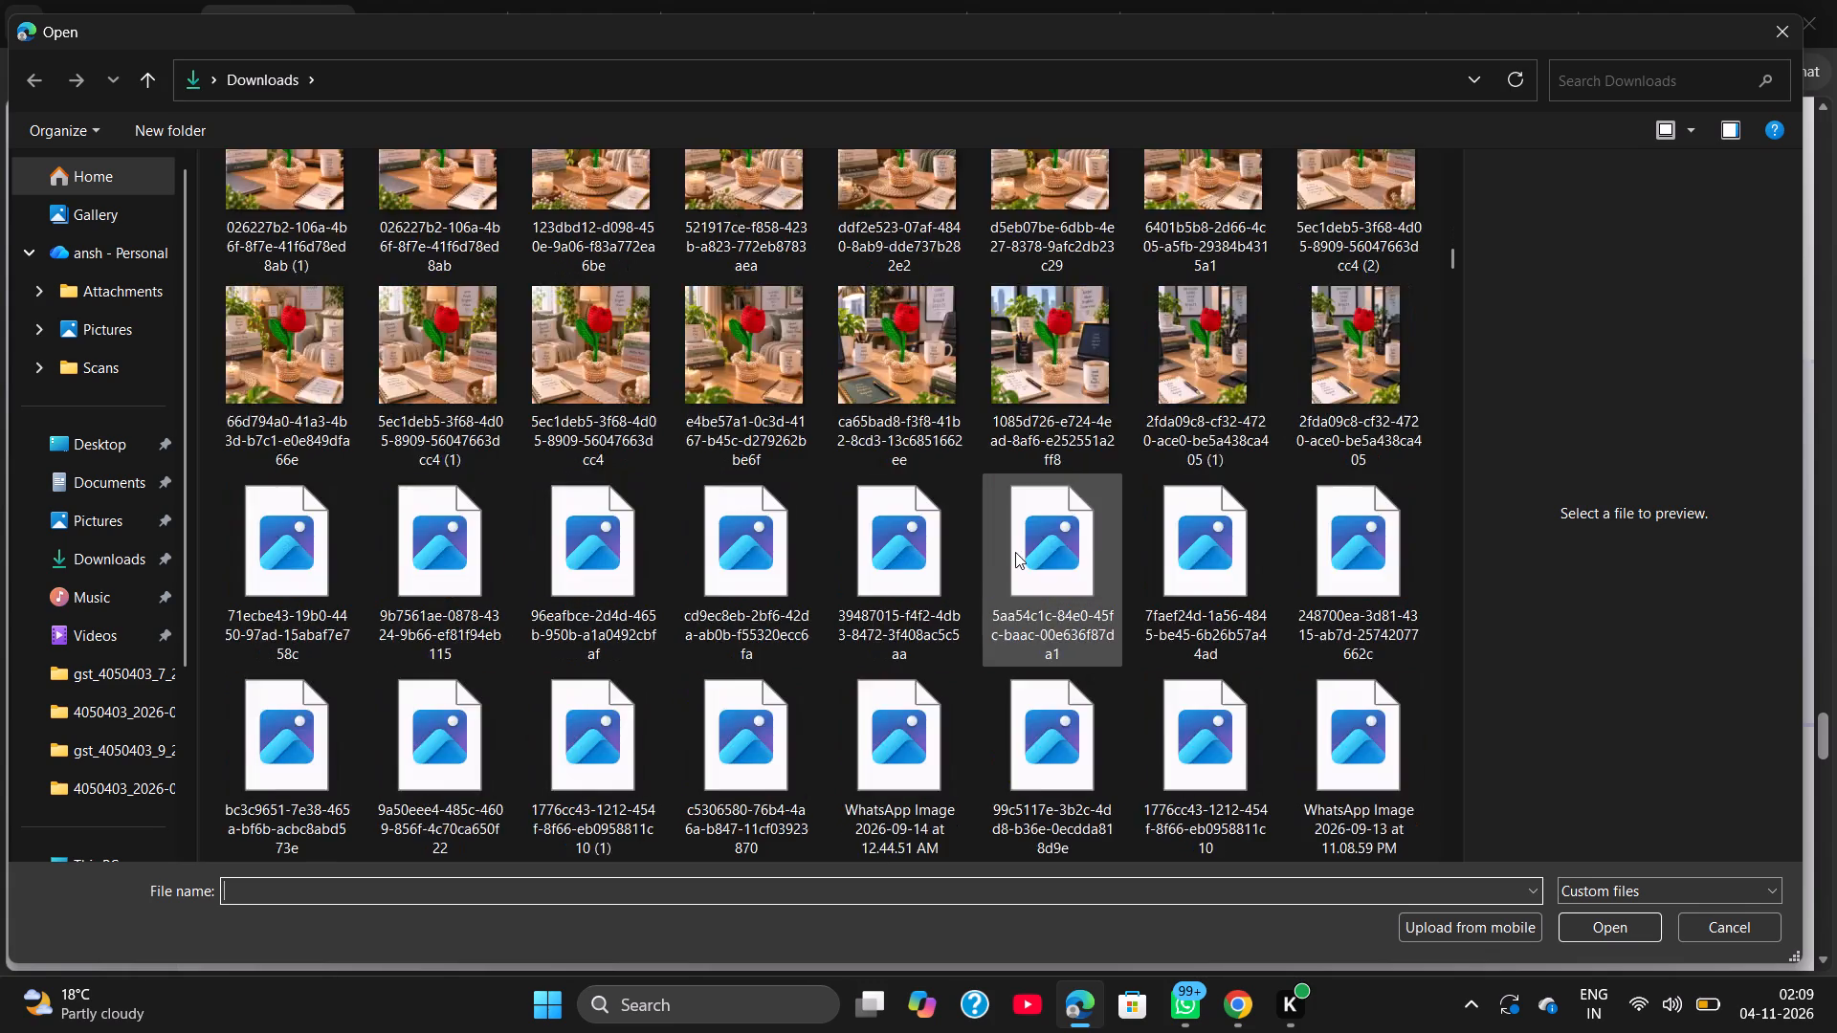
{"action": "scroll", "coordinate": [1015, 552], "scroll_direction": "down", "scroll_amount": 3}
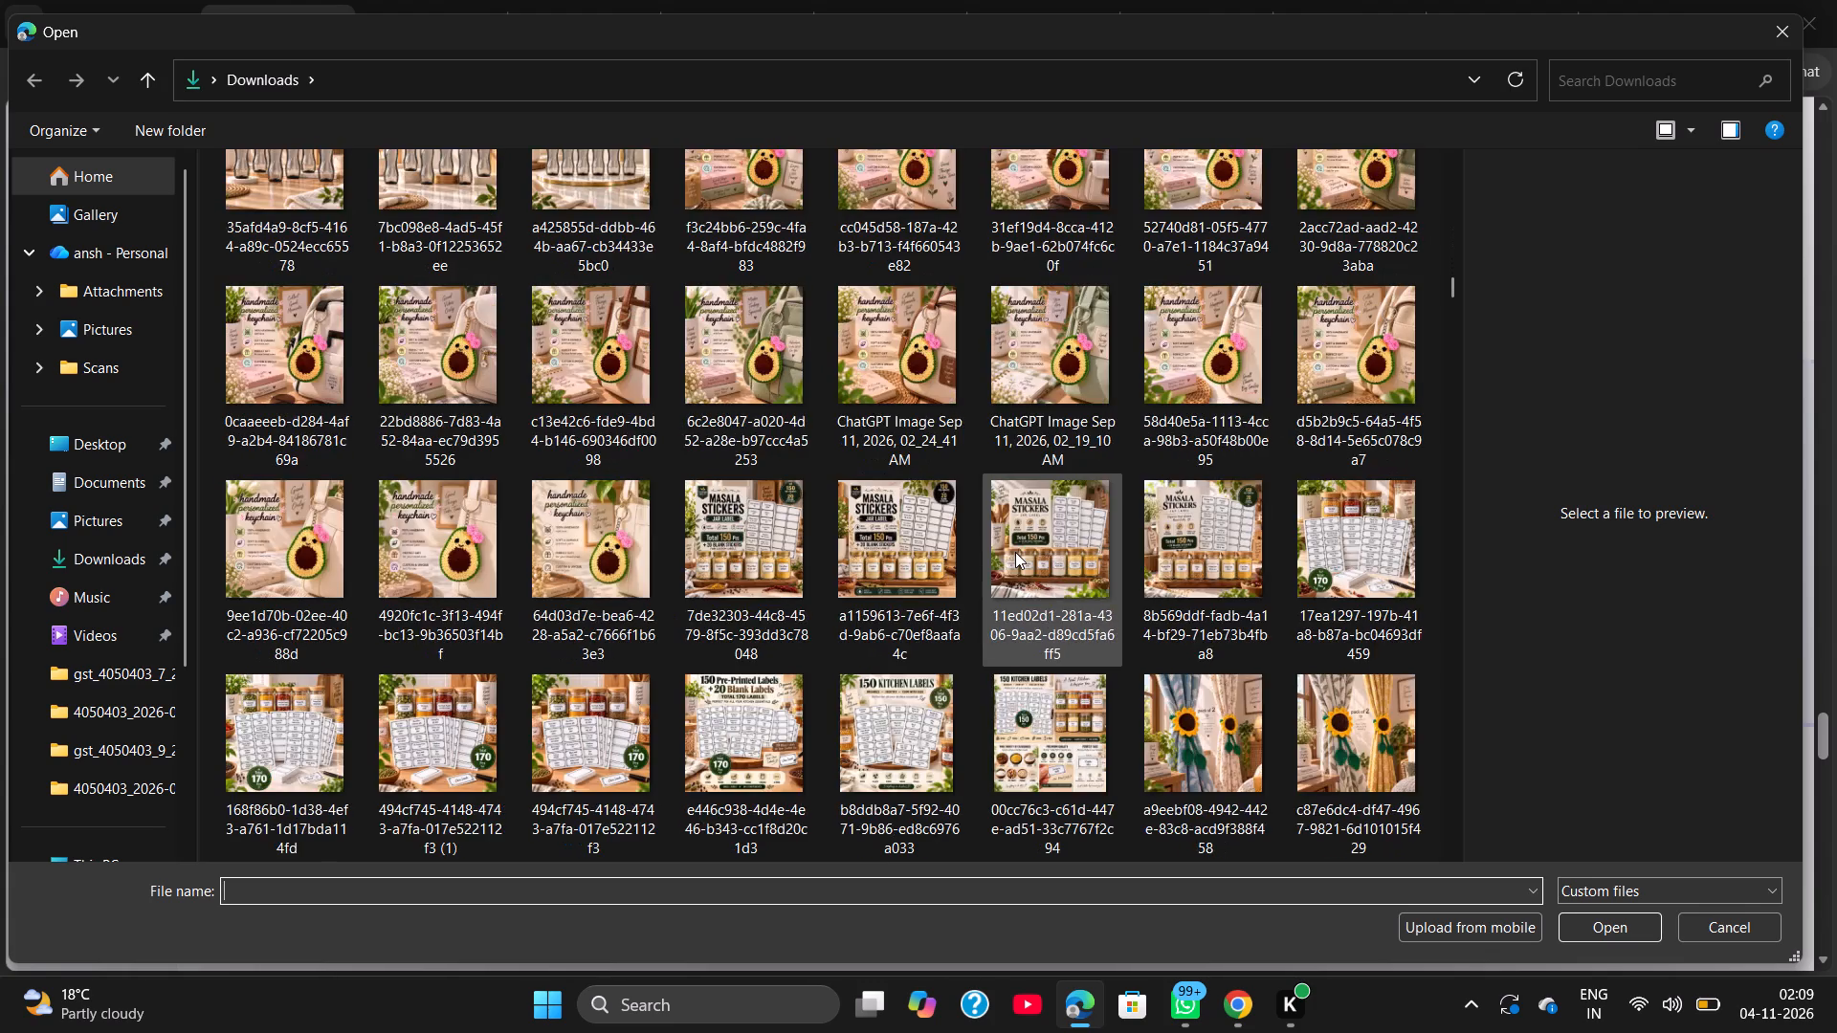
{"action": "scroll", "coordinate": [1015, 552], "scroll_direction": "down", "scroll_amount": 3}
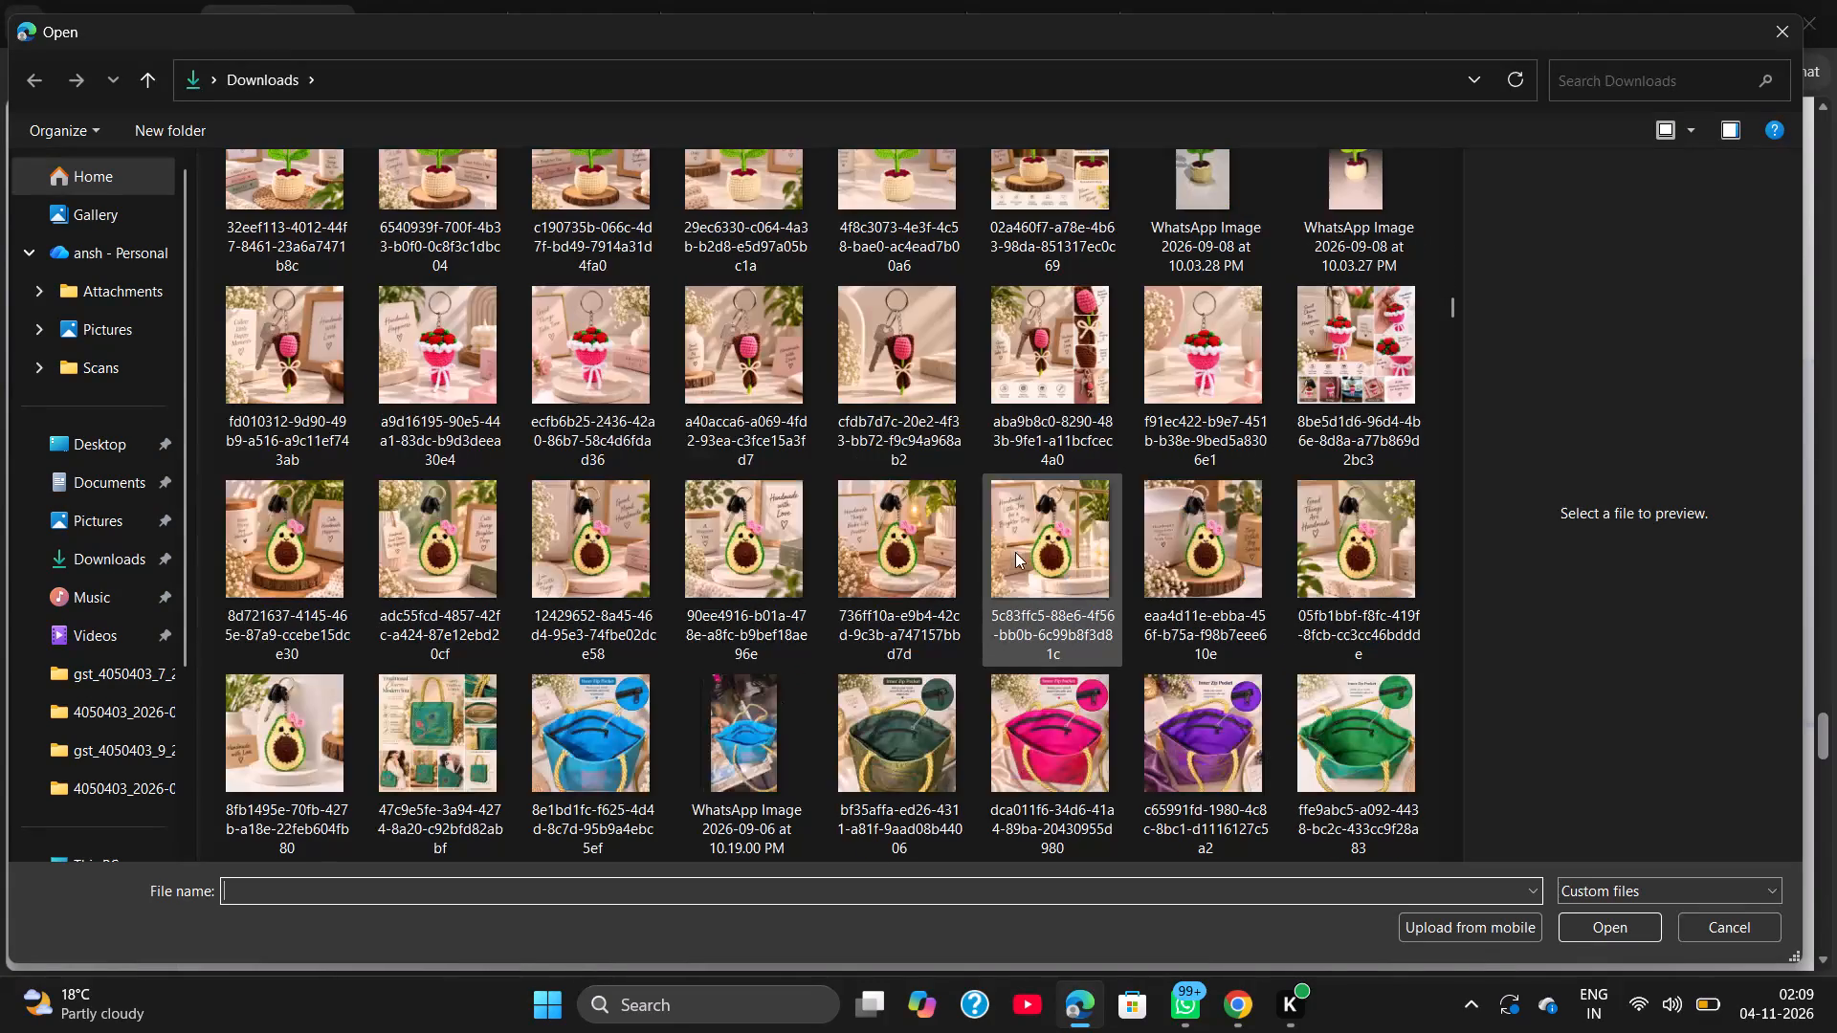
{"action": "double_click", "coordinate": [919, 701]}
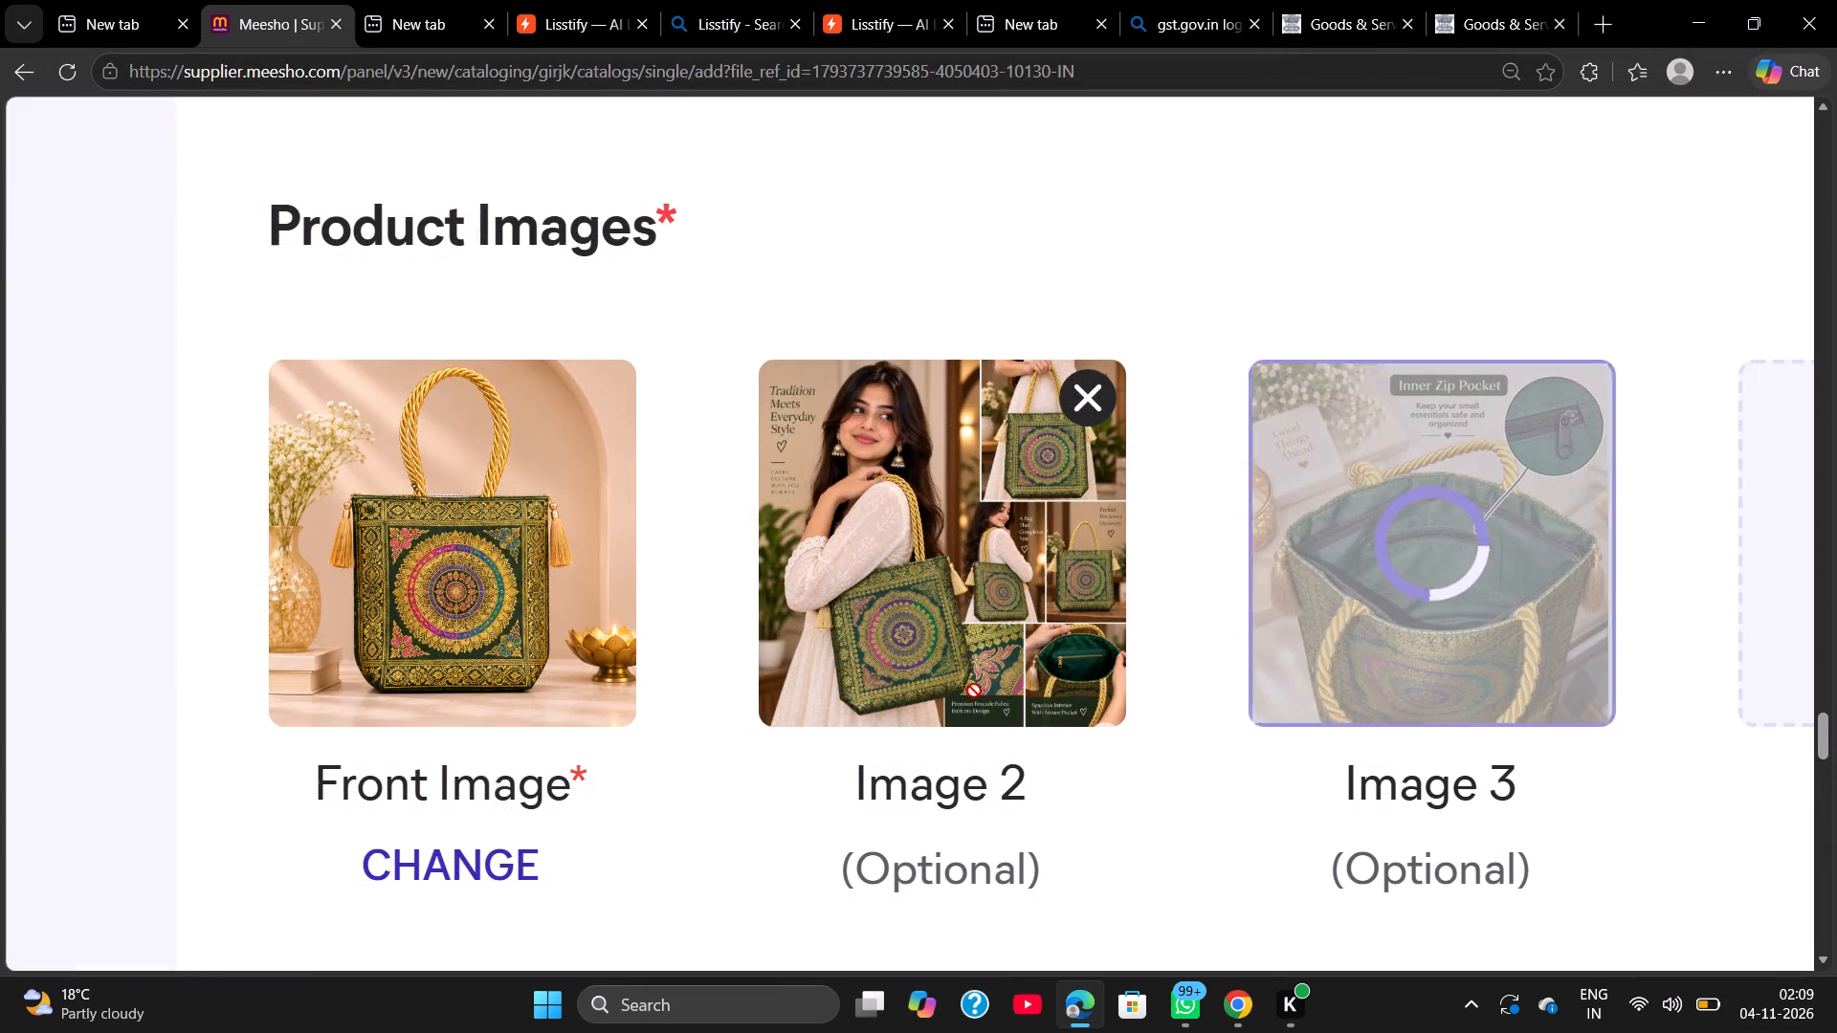
Upload the green "Ethnic Tote Bag" infographic from Downloads as Variant 3's Image 4.
{"action": "scroll", "coordinate": [1410, 577], "scroll_direction": "left", "scroll_amount": 2}
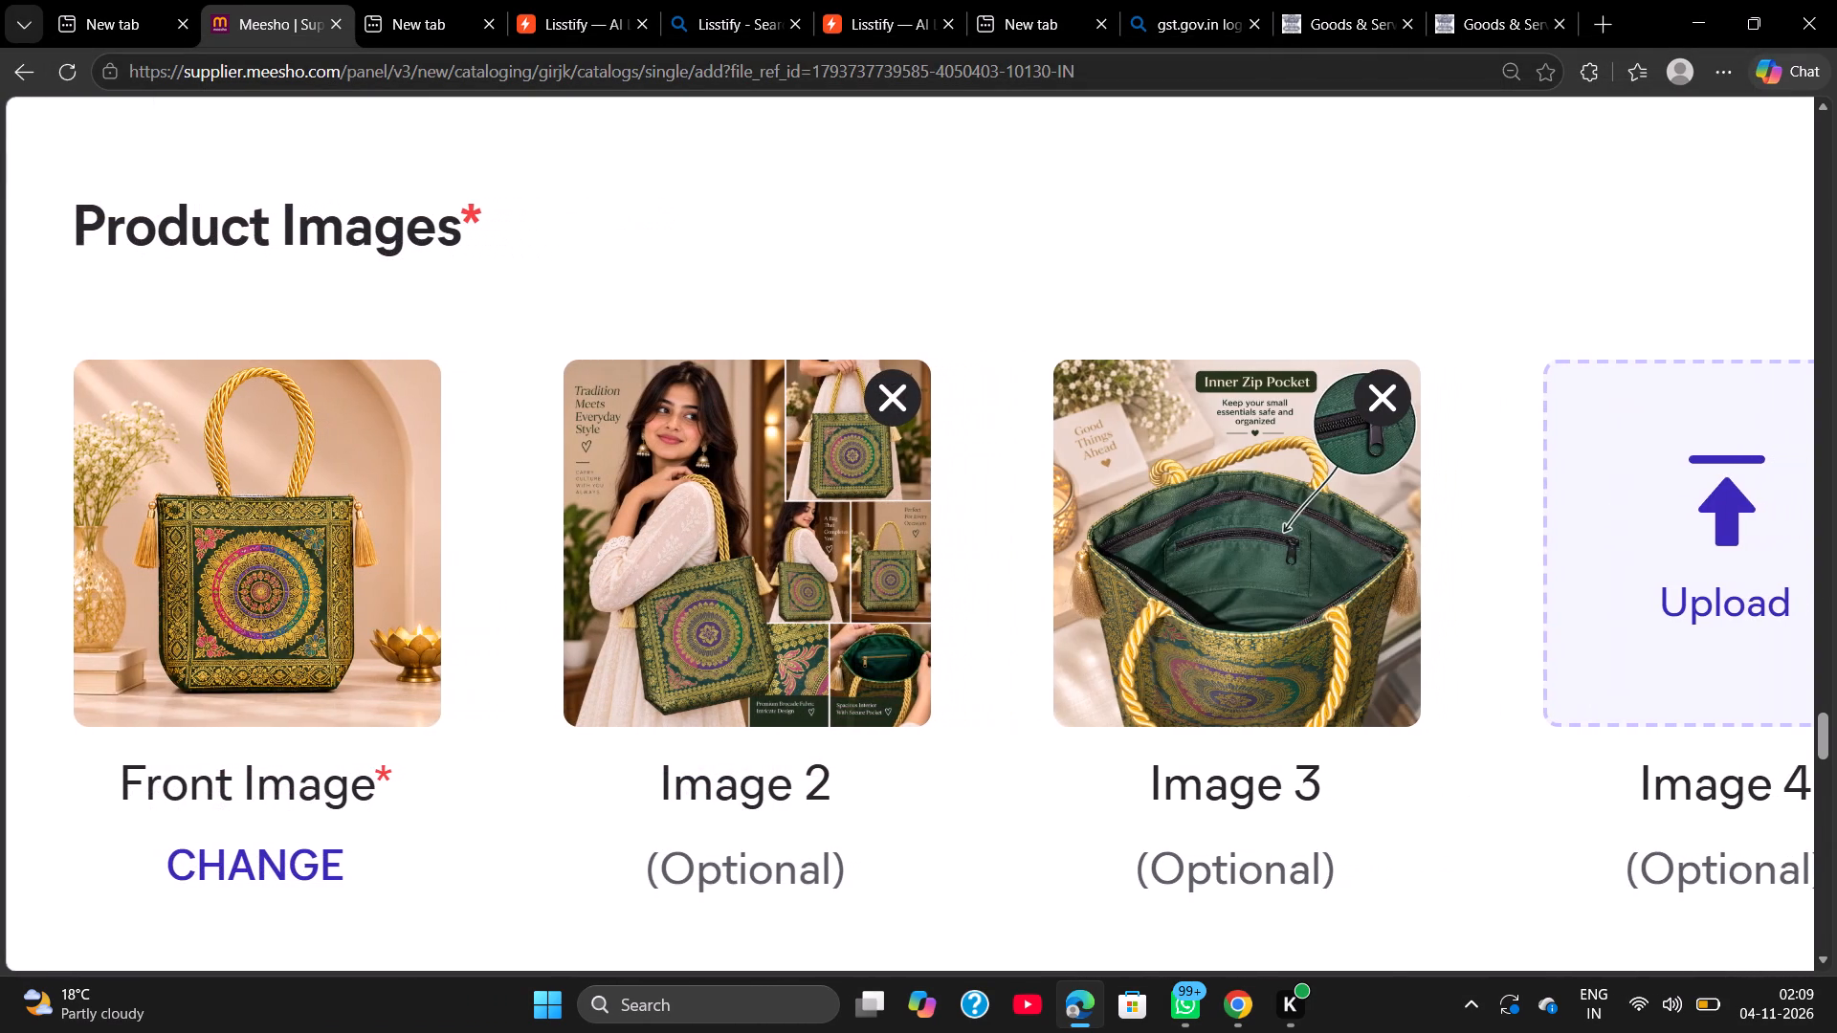
{"action": "scroll", "coordinate": [1584, 582], "scroll_direction": "left", "scroll_amount": 1}
{"action": "left_click", "coordinate": [1627, 532]}
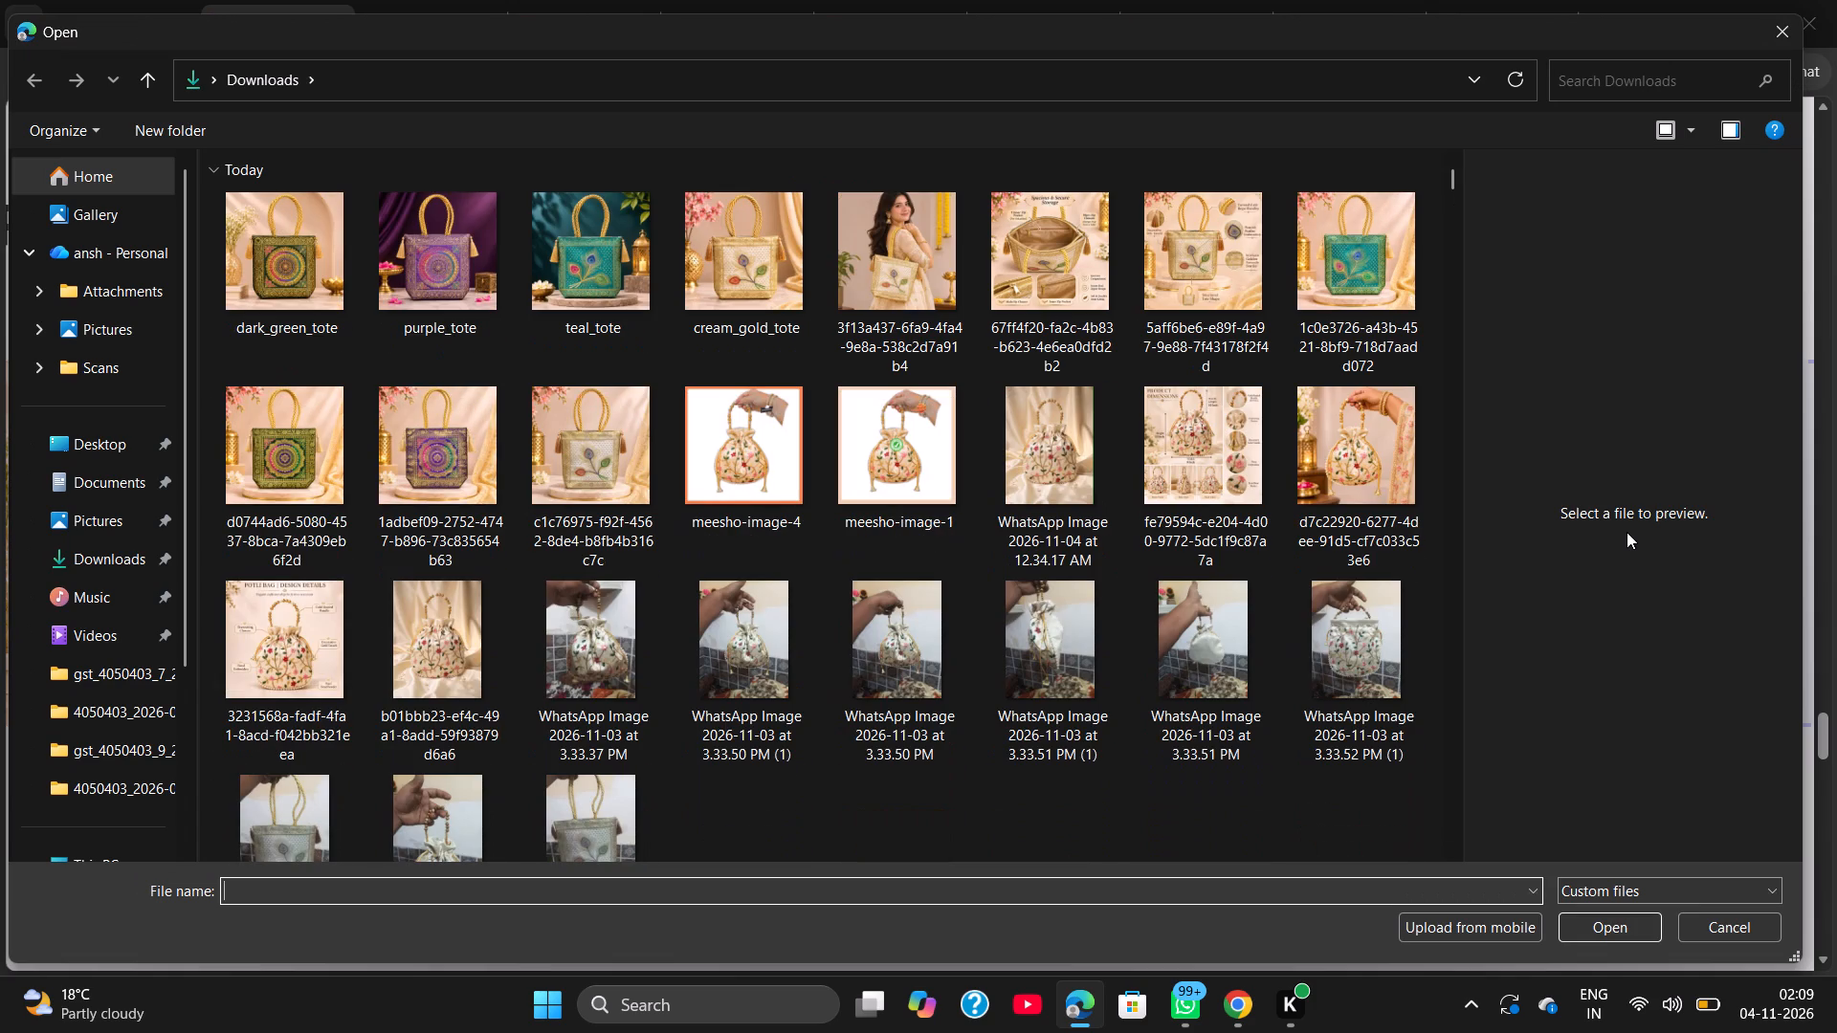
{"action": "scroll", "coordinate": [1627, 532], "scroll_direction": "down", "scroll_amount": 1}
{"action": "scroll", "coordinate": [1353, 454], "scroll_direction": "down", "scroll_amount": 1}
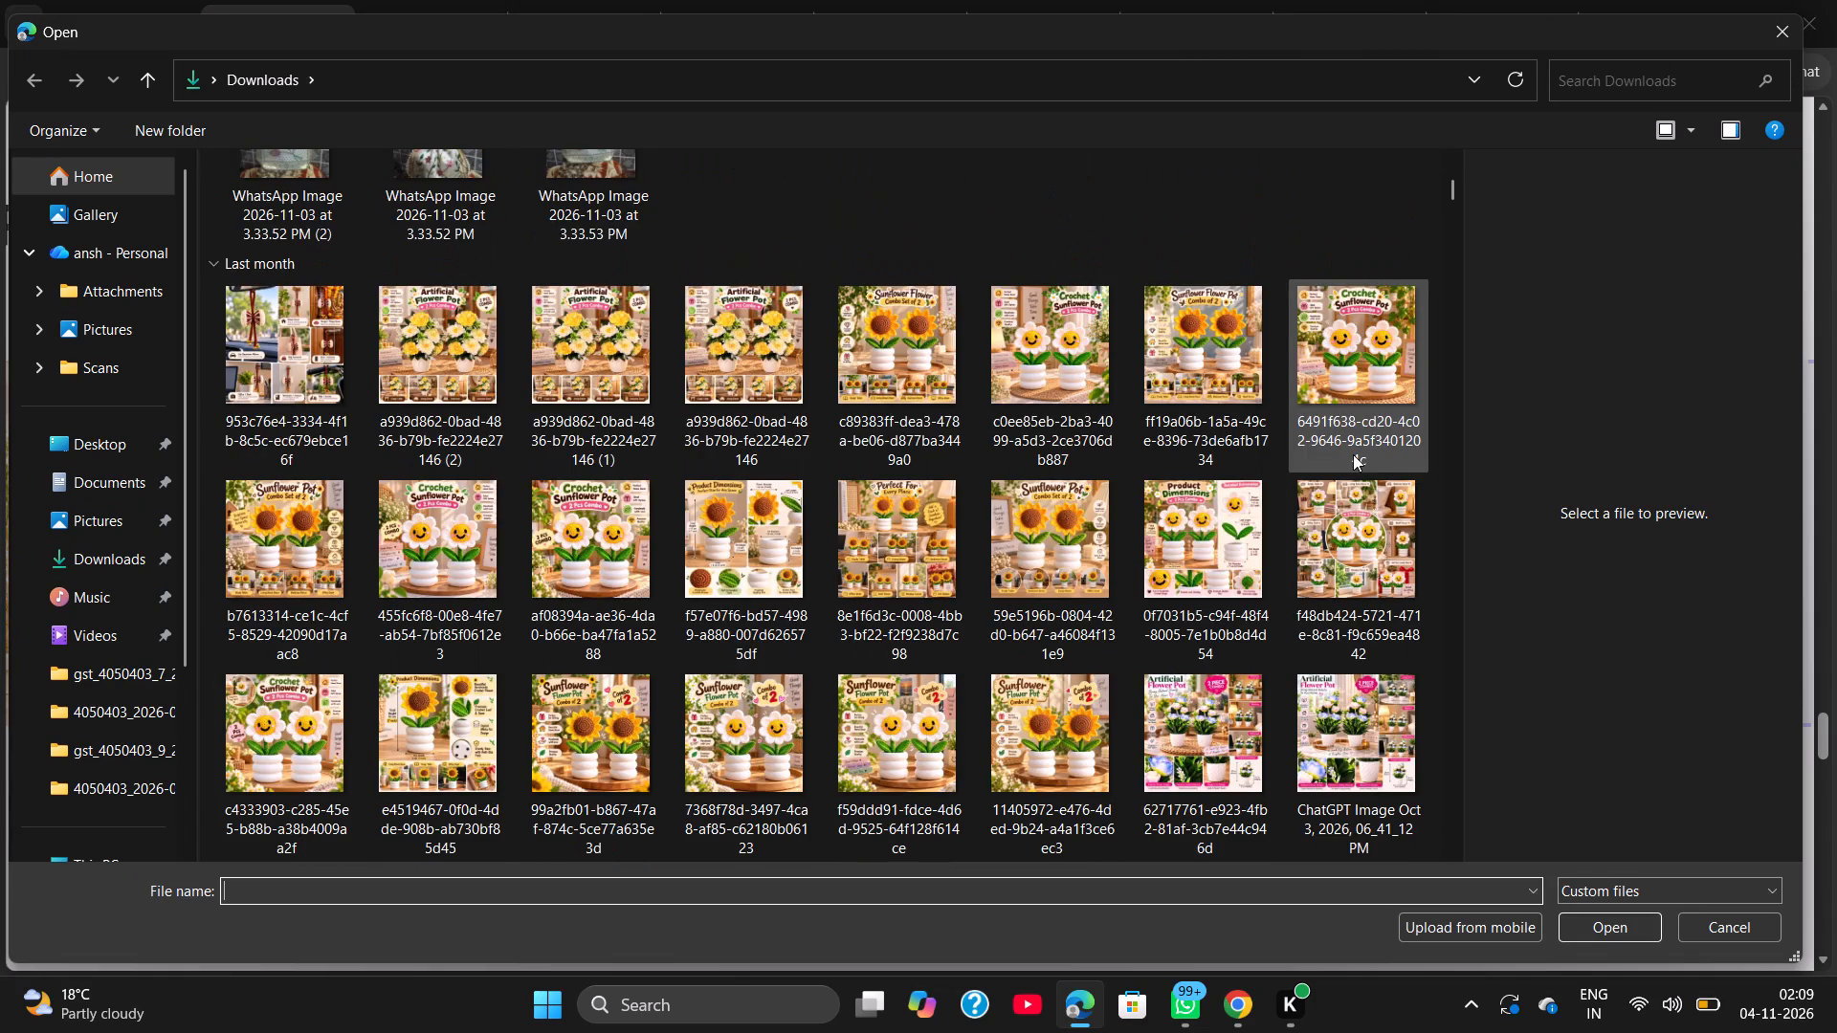
{"action": "scroll", "coordinate": [1353, 454], "scroll_direction": "down", "scroll_amount": 1}
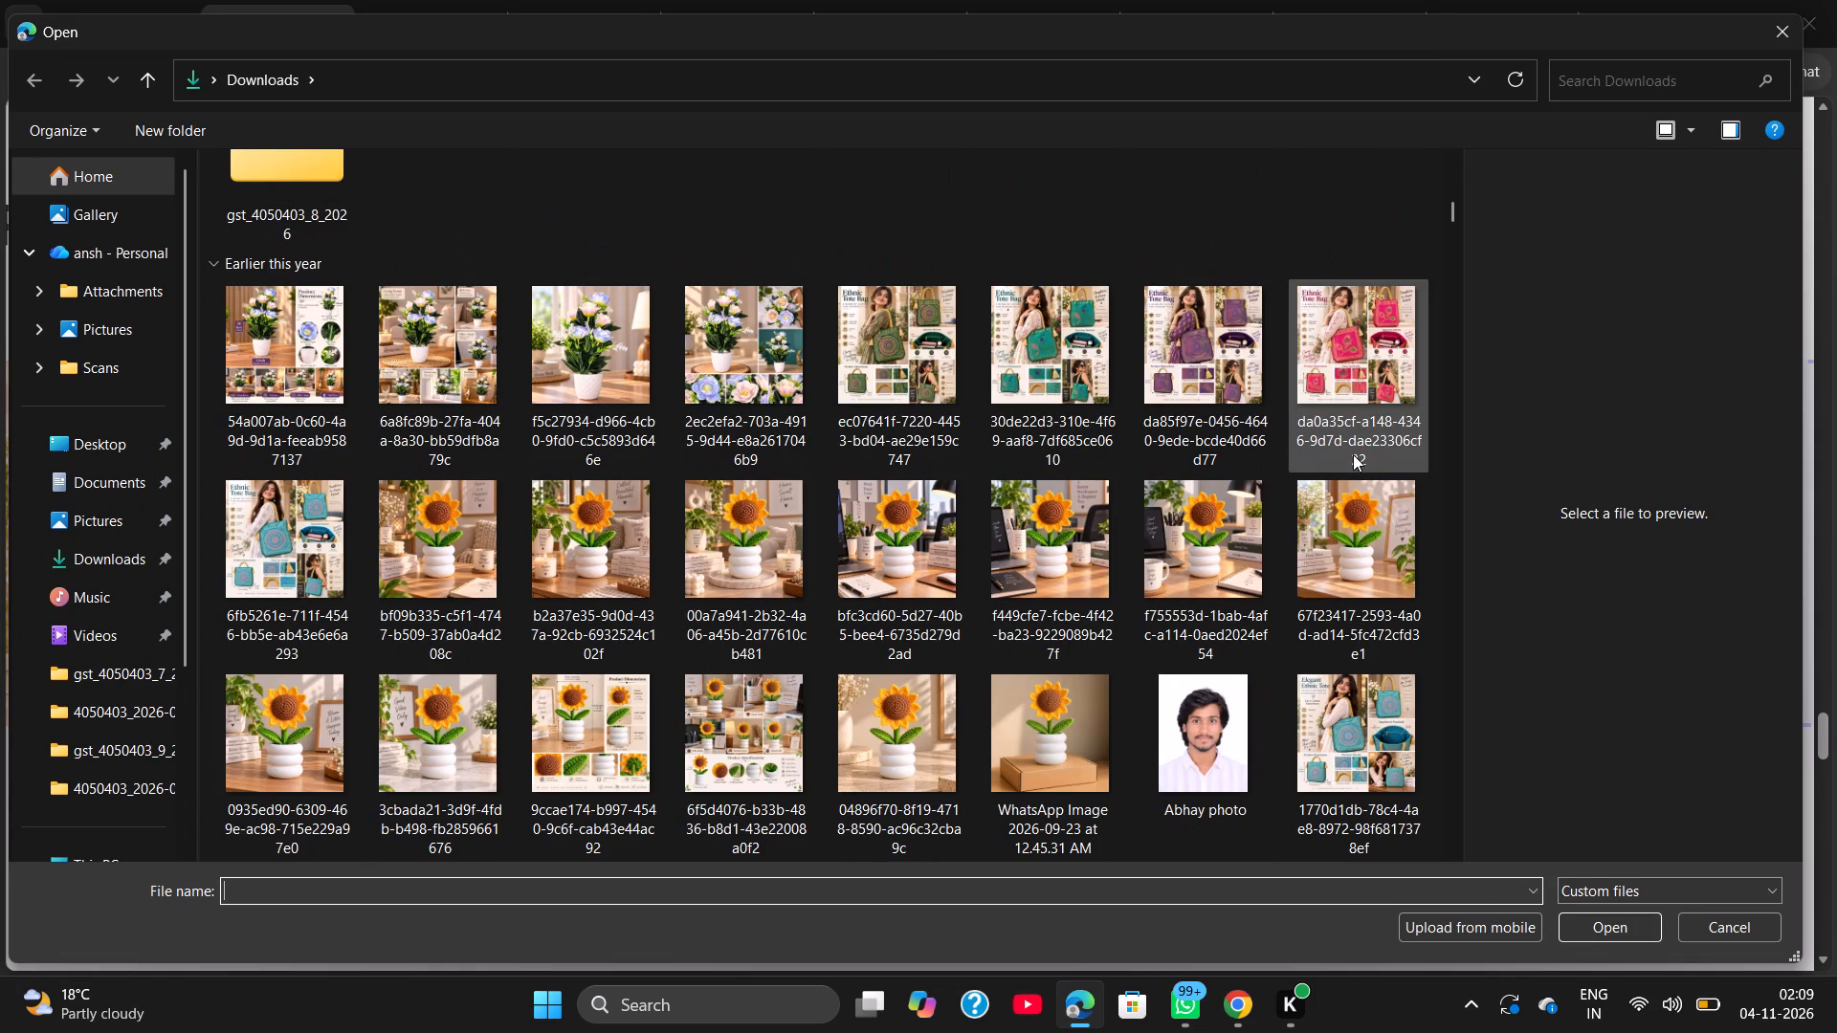
{"action": "scroll", "coordinate": [1152, 437], "scroll_direction": "down", "scroll_amount": 2}
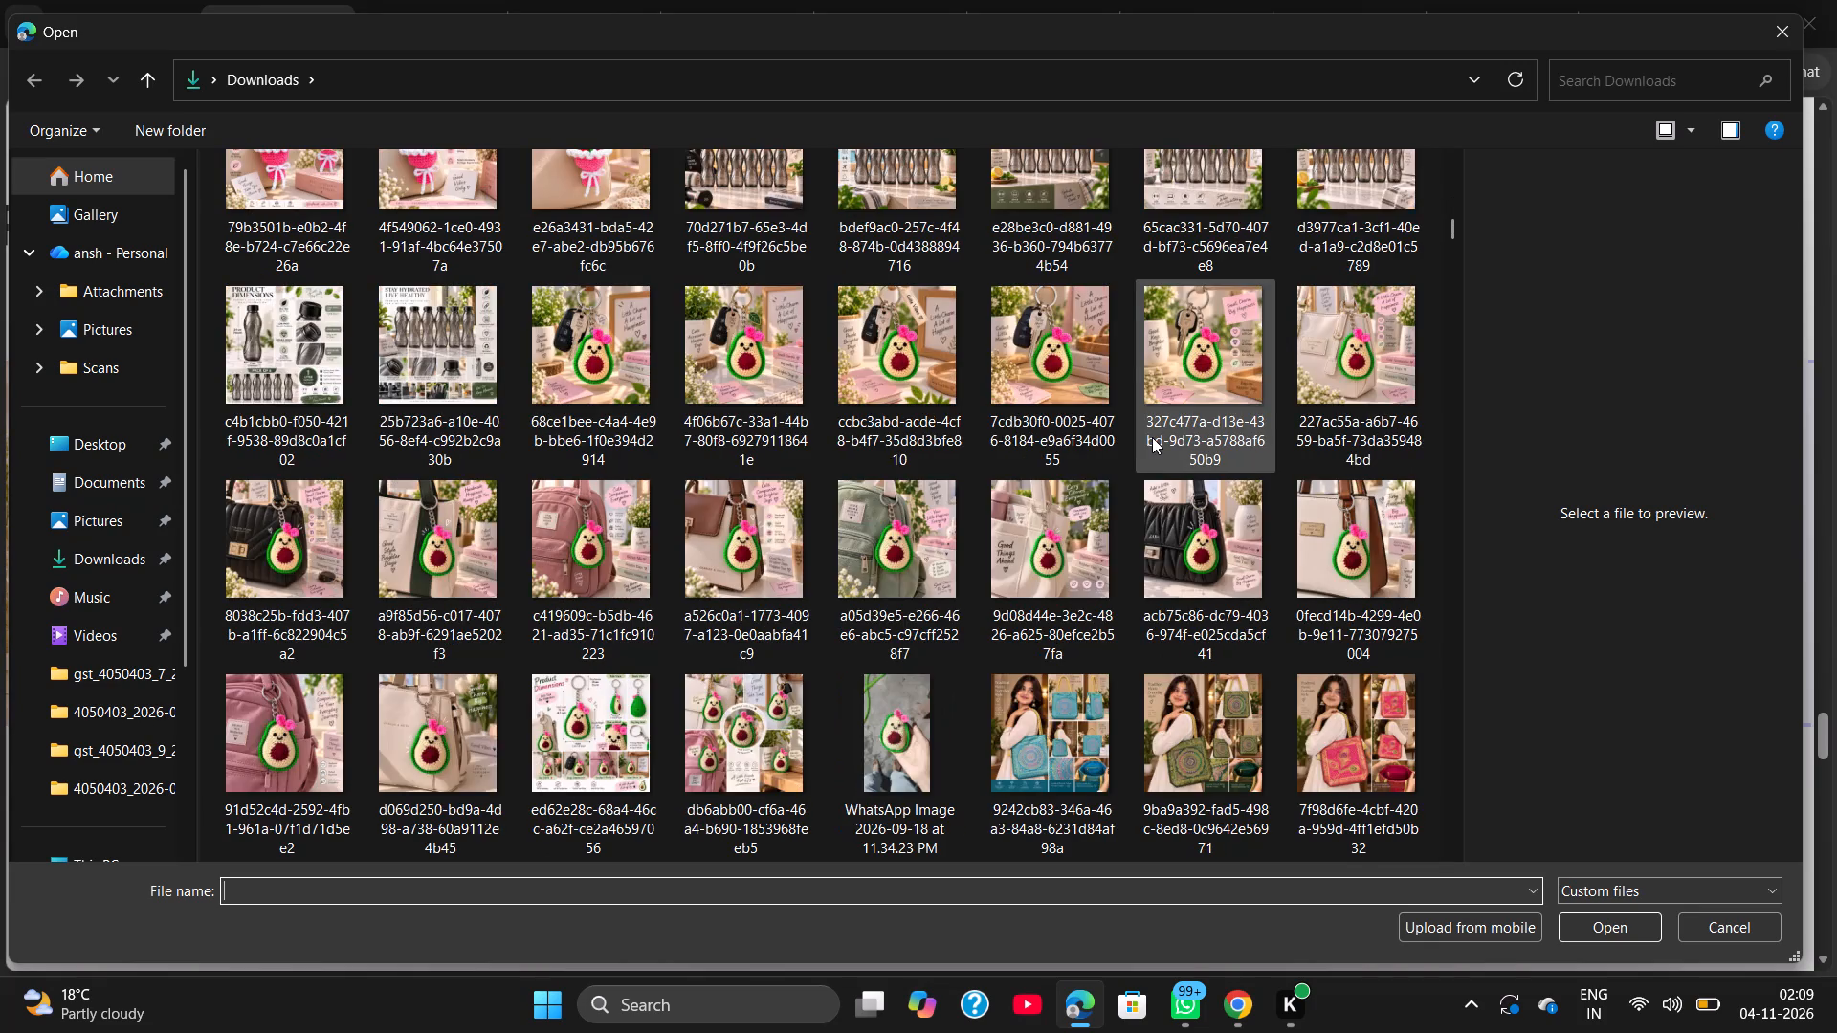
{"action": "scroll", "coordinate": [1152, 437], "scroll_direction": "down", "scroll_amount": 1}
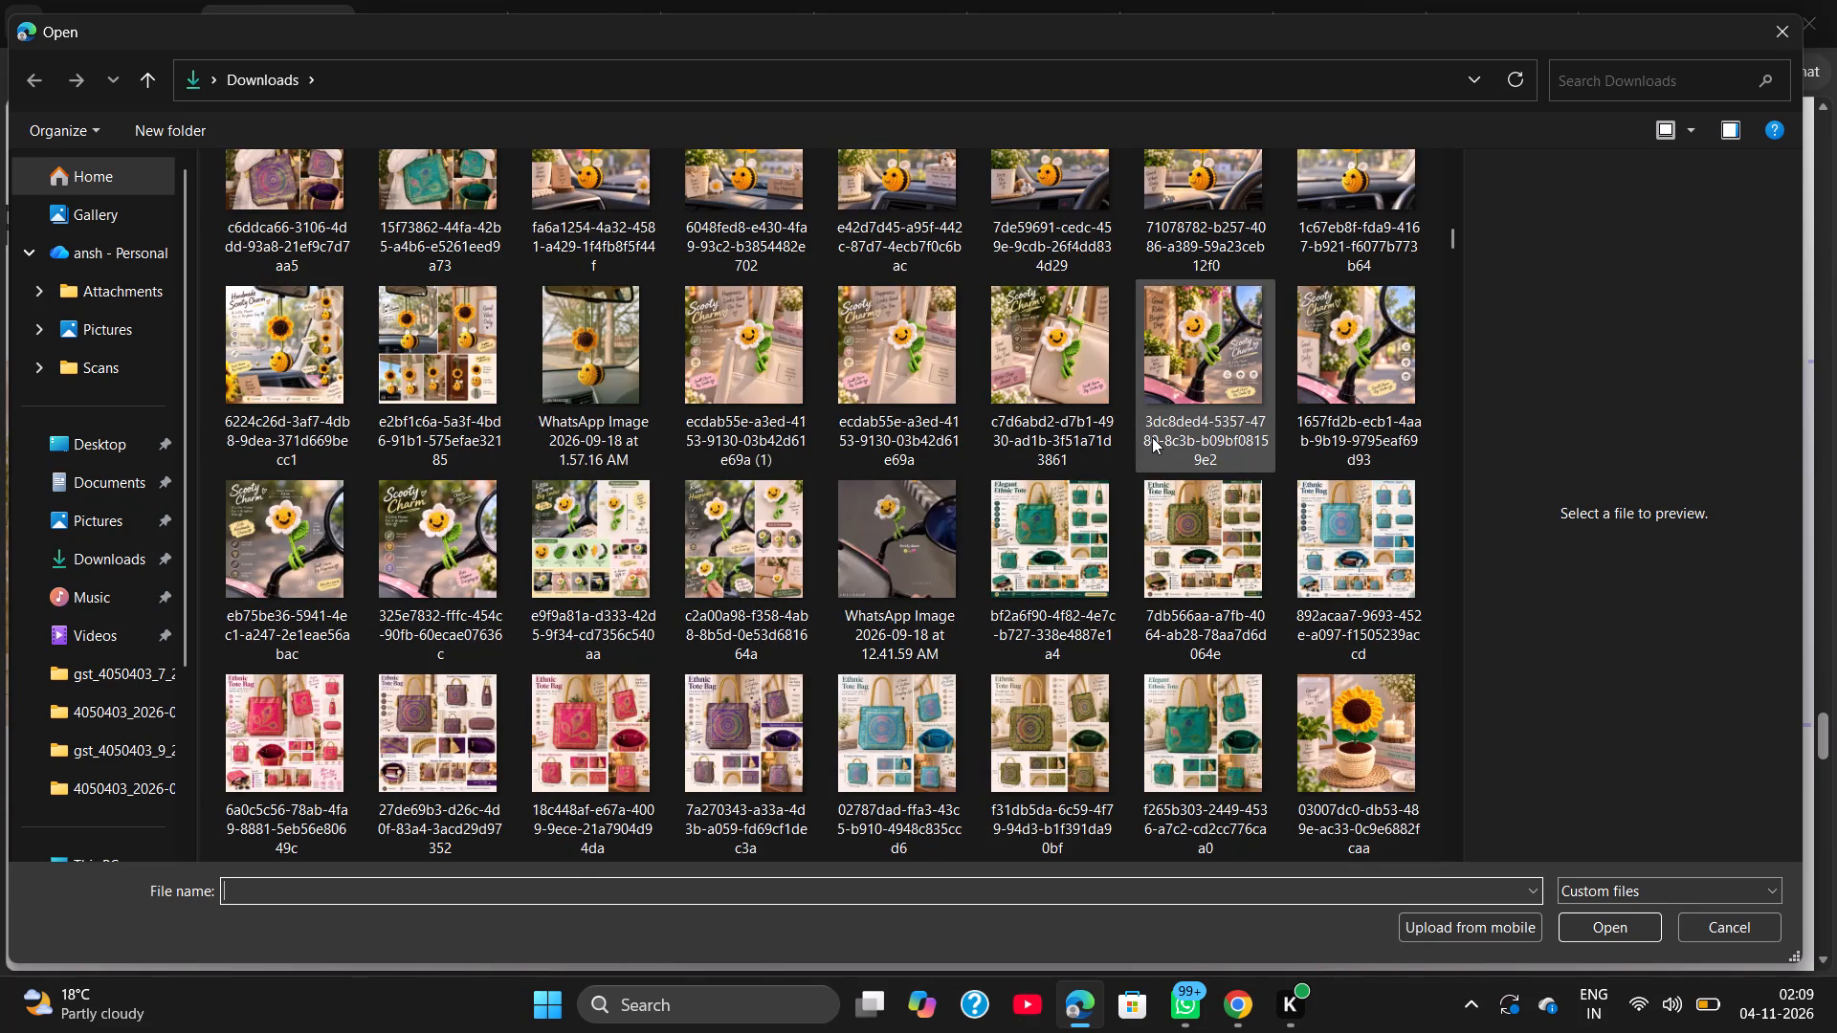
{"action": "scroll", "coordinate": [1152, 437], "scroll_direction": "down", "scroll_amount": 2}
{"action": "double_click", "coordinate": [1068, 347]}
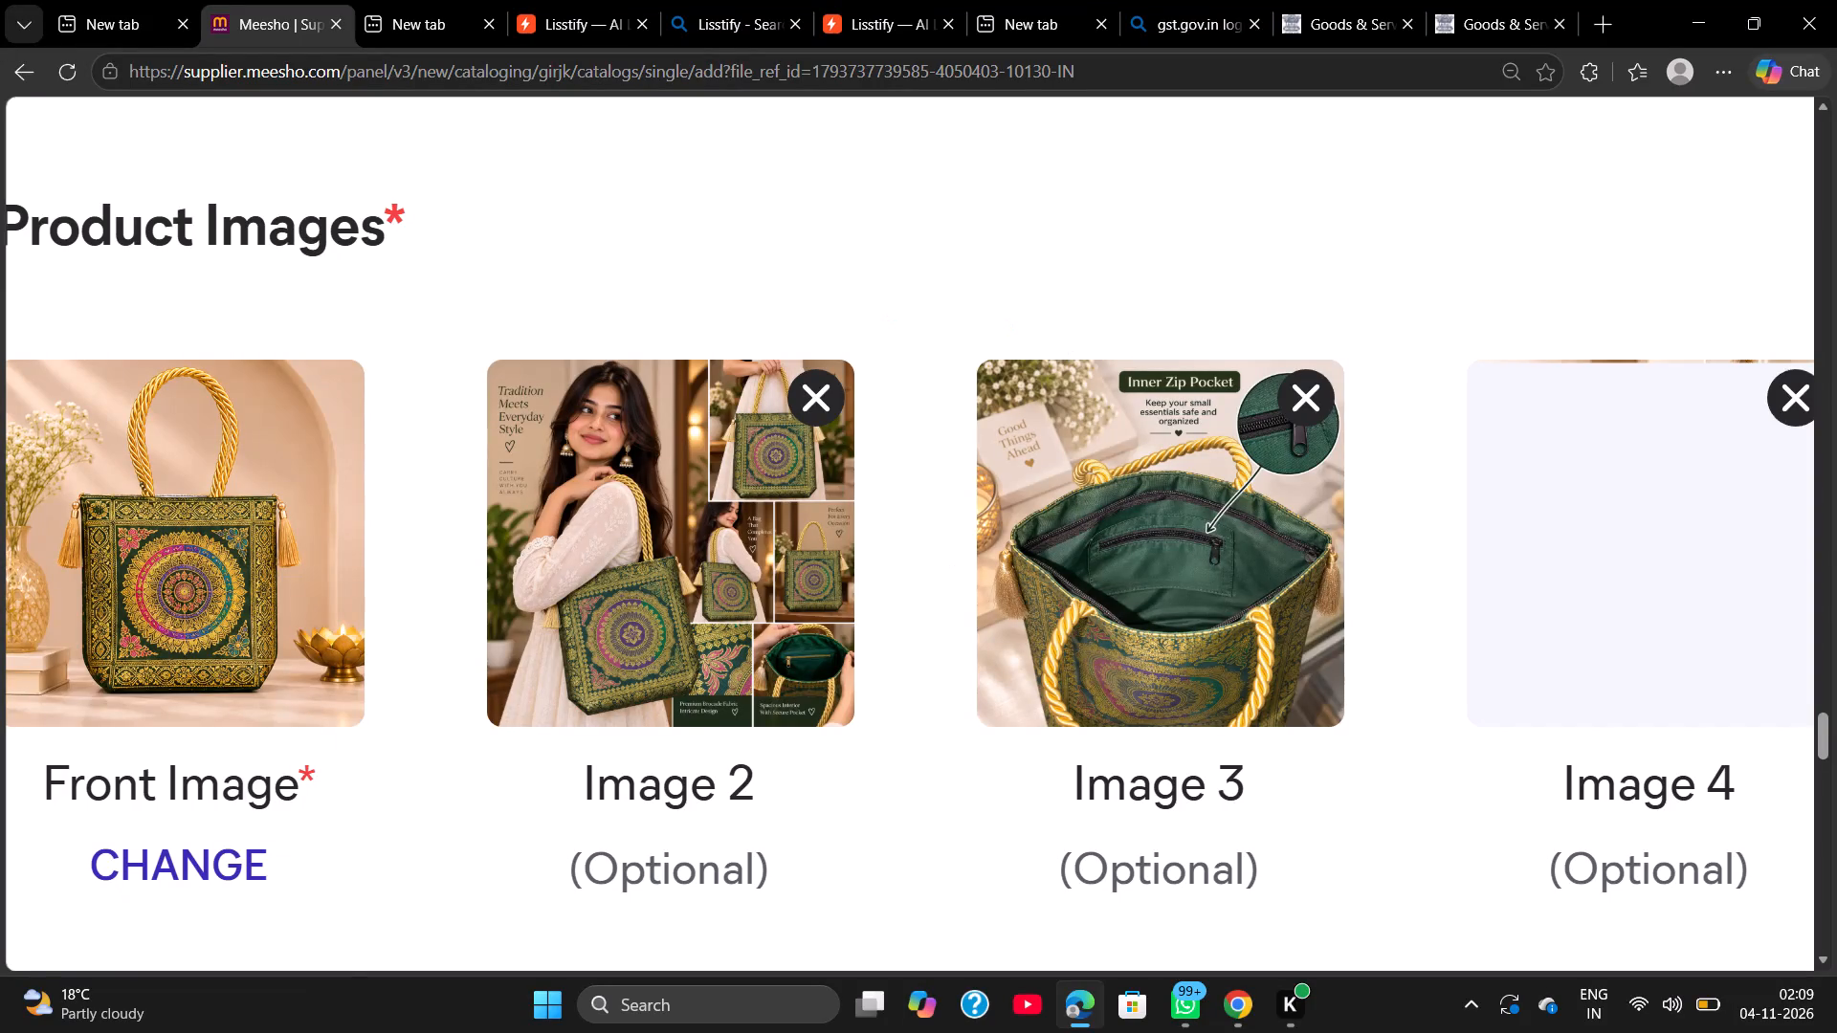
Reorder Variant 3's photos so the "Inner Zip Pocket" photo is Image 2 and the woman-with-tote collage is Image 3.
{"action": "left_click_drag", "start_coordinate": [1187, 592], "coordinate": [798, 552]}
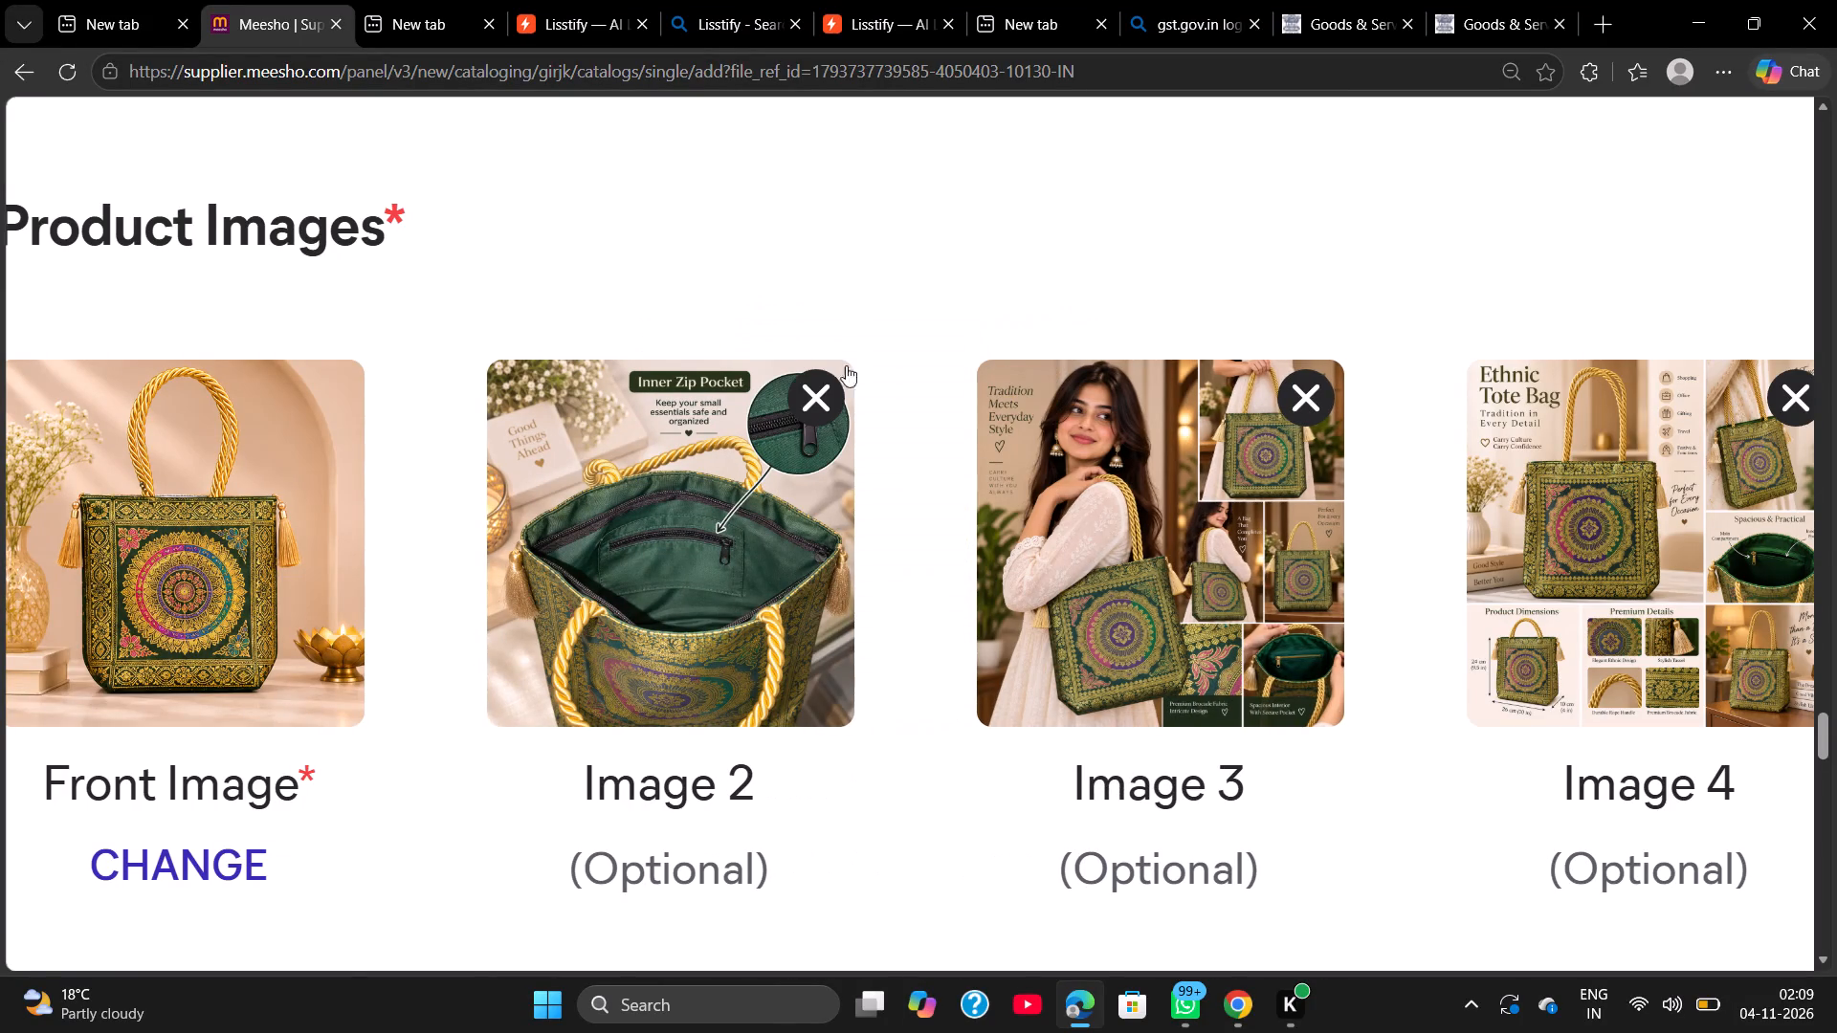
Set Variant 3's Free Size stock/inventory to 1000.
{"action": "scroll", "coordinate": [852, 315], "scroll_direction": "up", "scroll_amount": 11}
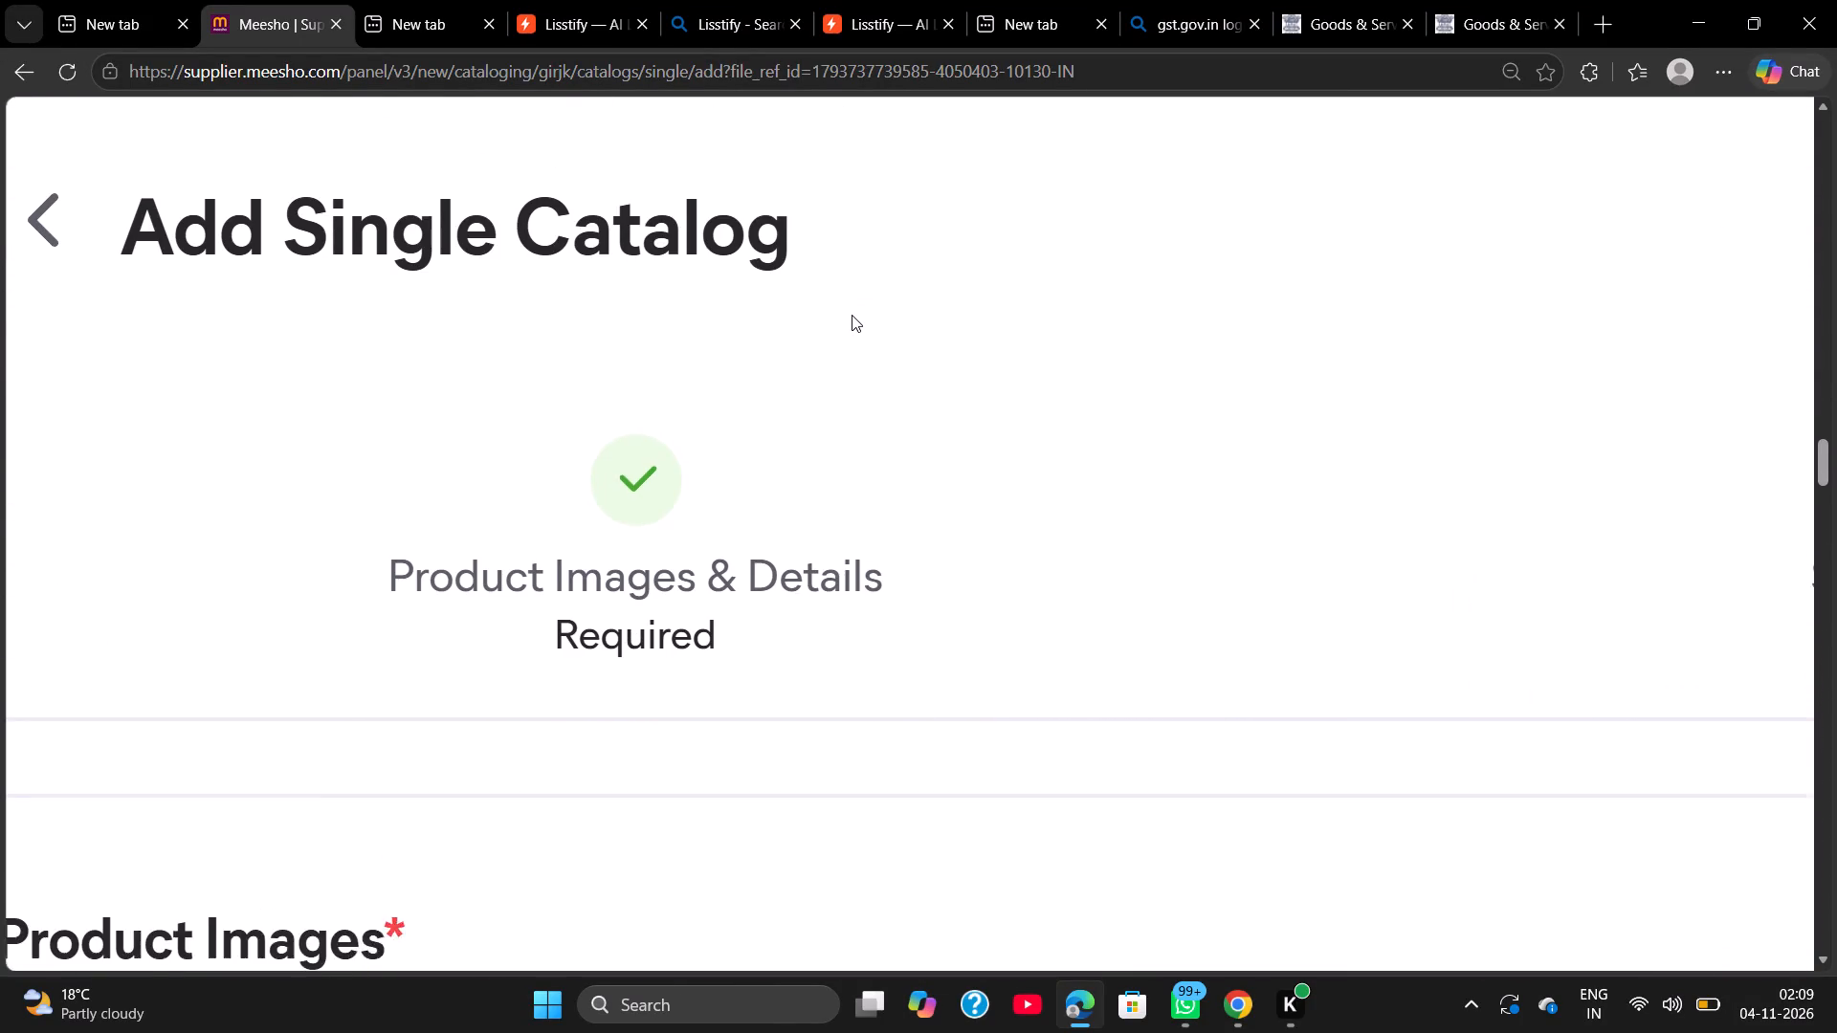
{"action": "scroll", "coordinate": [852, 315], "scroll_direction": "down", "scroll_amount": 3}
{"action": "scroll", "coordinate": [852, 315], "scroll_direction": "up", "scroll_amount": 4}
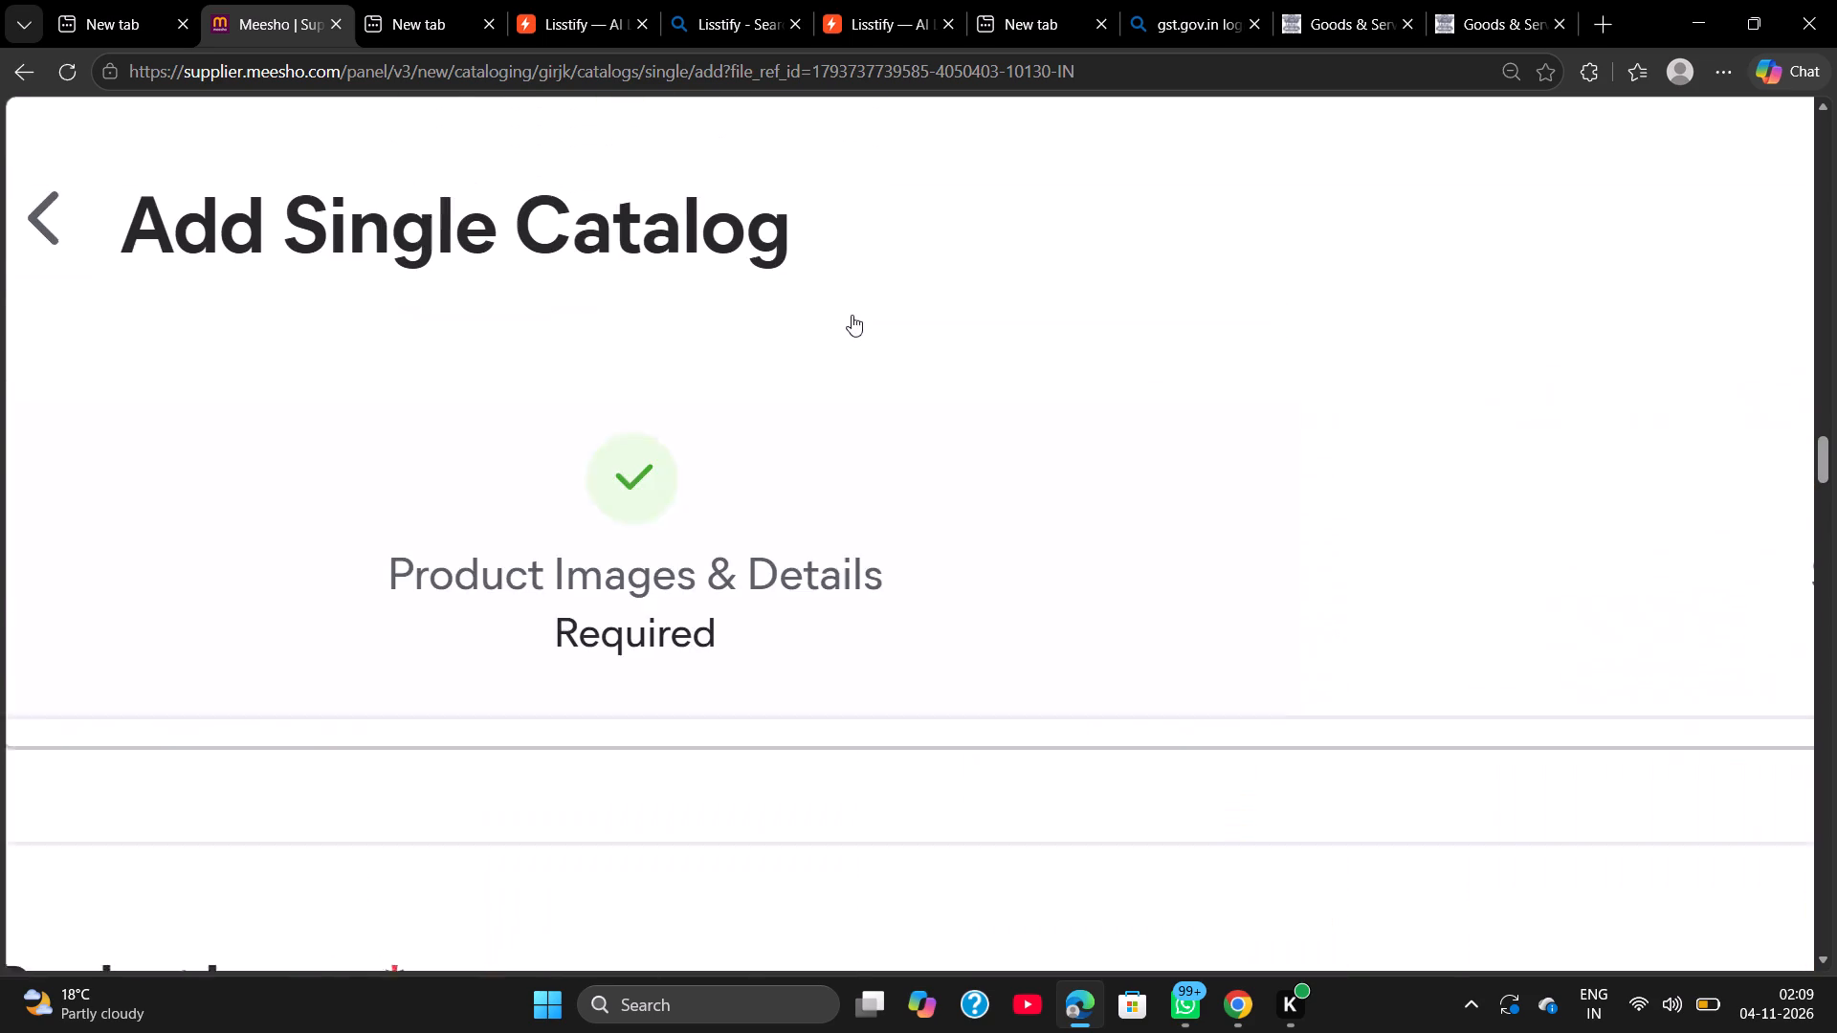
{"action": "scroll", "coordinate": [852, 315], "scroll_direction": "up", "scroll_amount": 8}
{"action": "scroll", "coordinate": [852, 315], "scroll_direction": "down", "scroll_amount": 1}
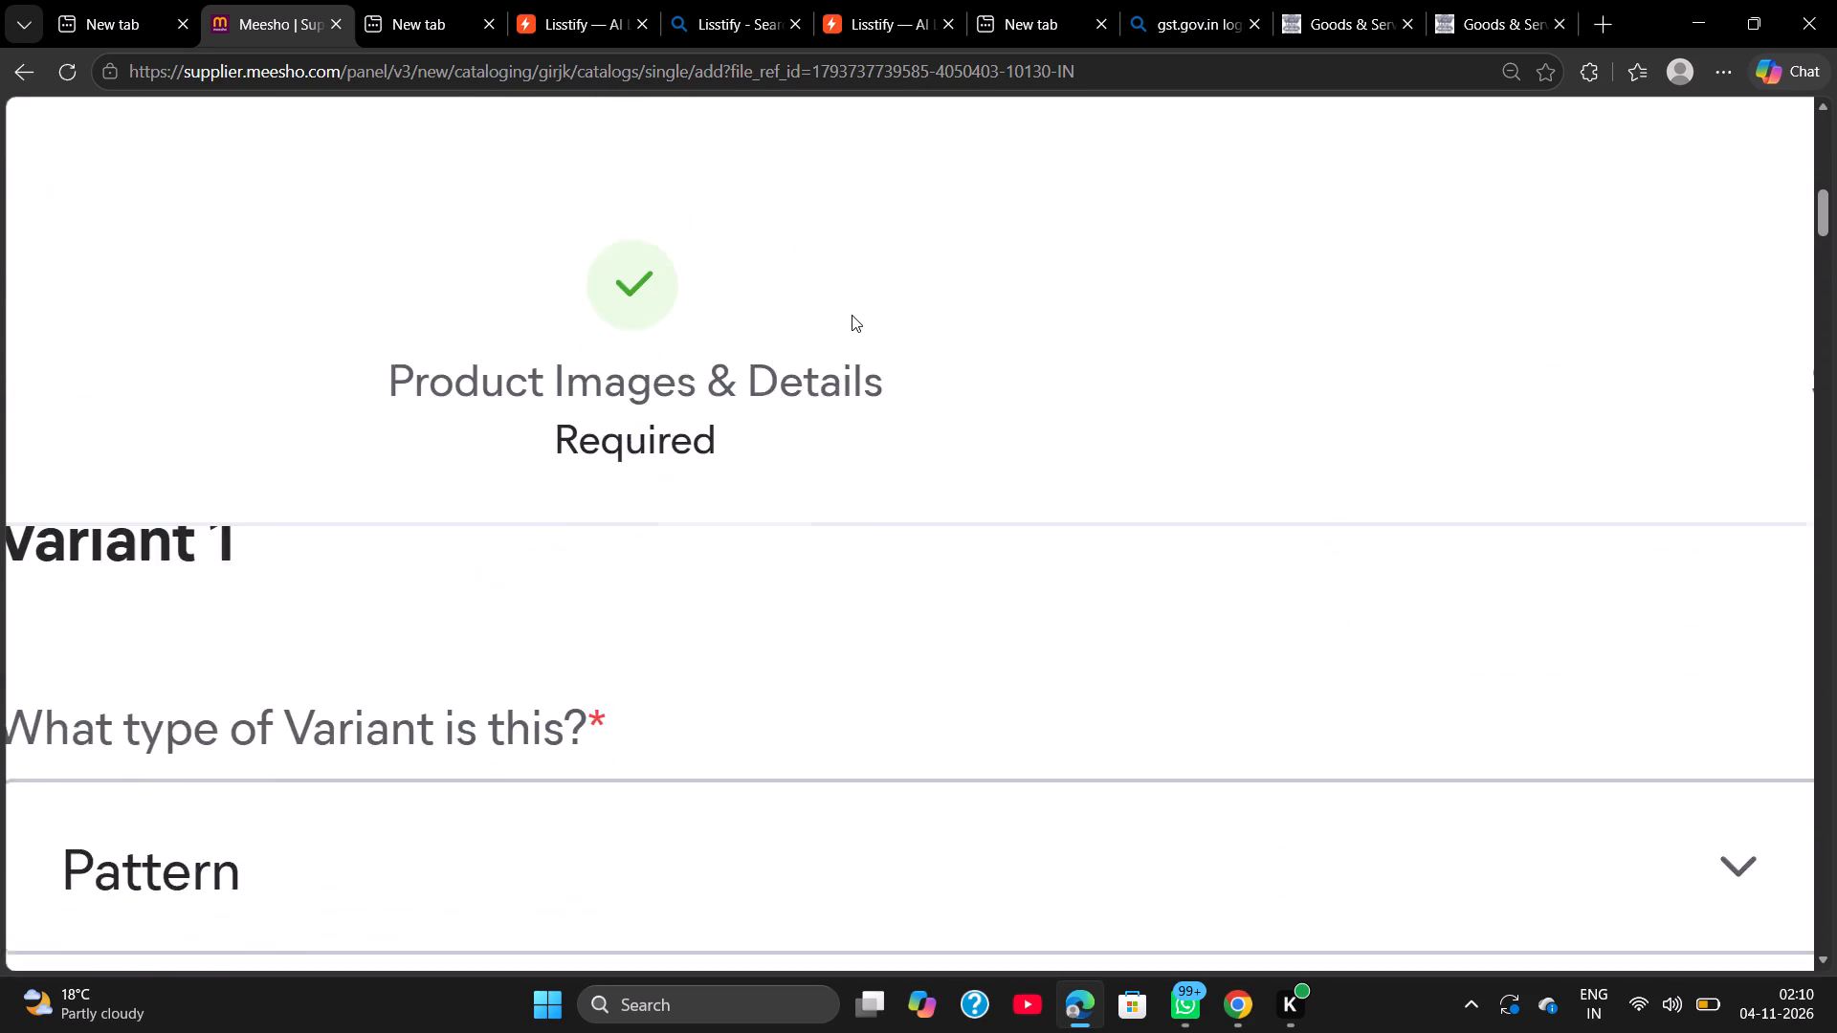
{"action": "scroll", "coordinate": [852, 315], "scroll_direction": "down", "scroll_amount": 4}
{"action": "scroll", "coordinate": [852, 315], "scroll_direction": "up", "scroll_amount": 3}
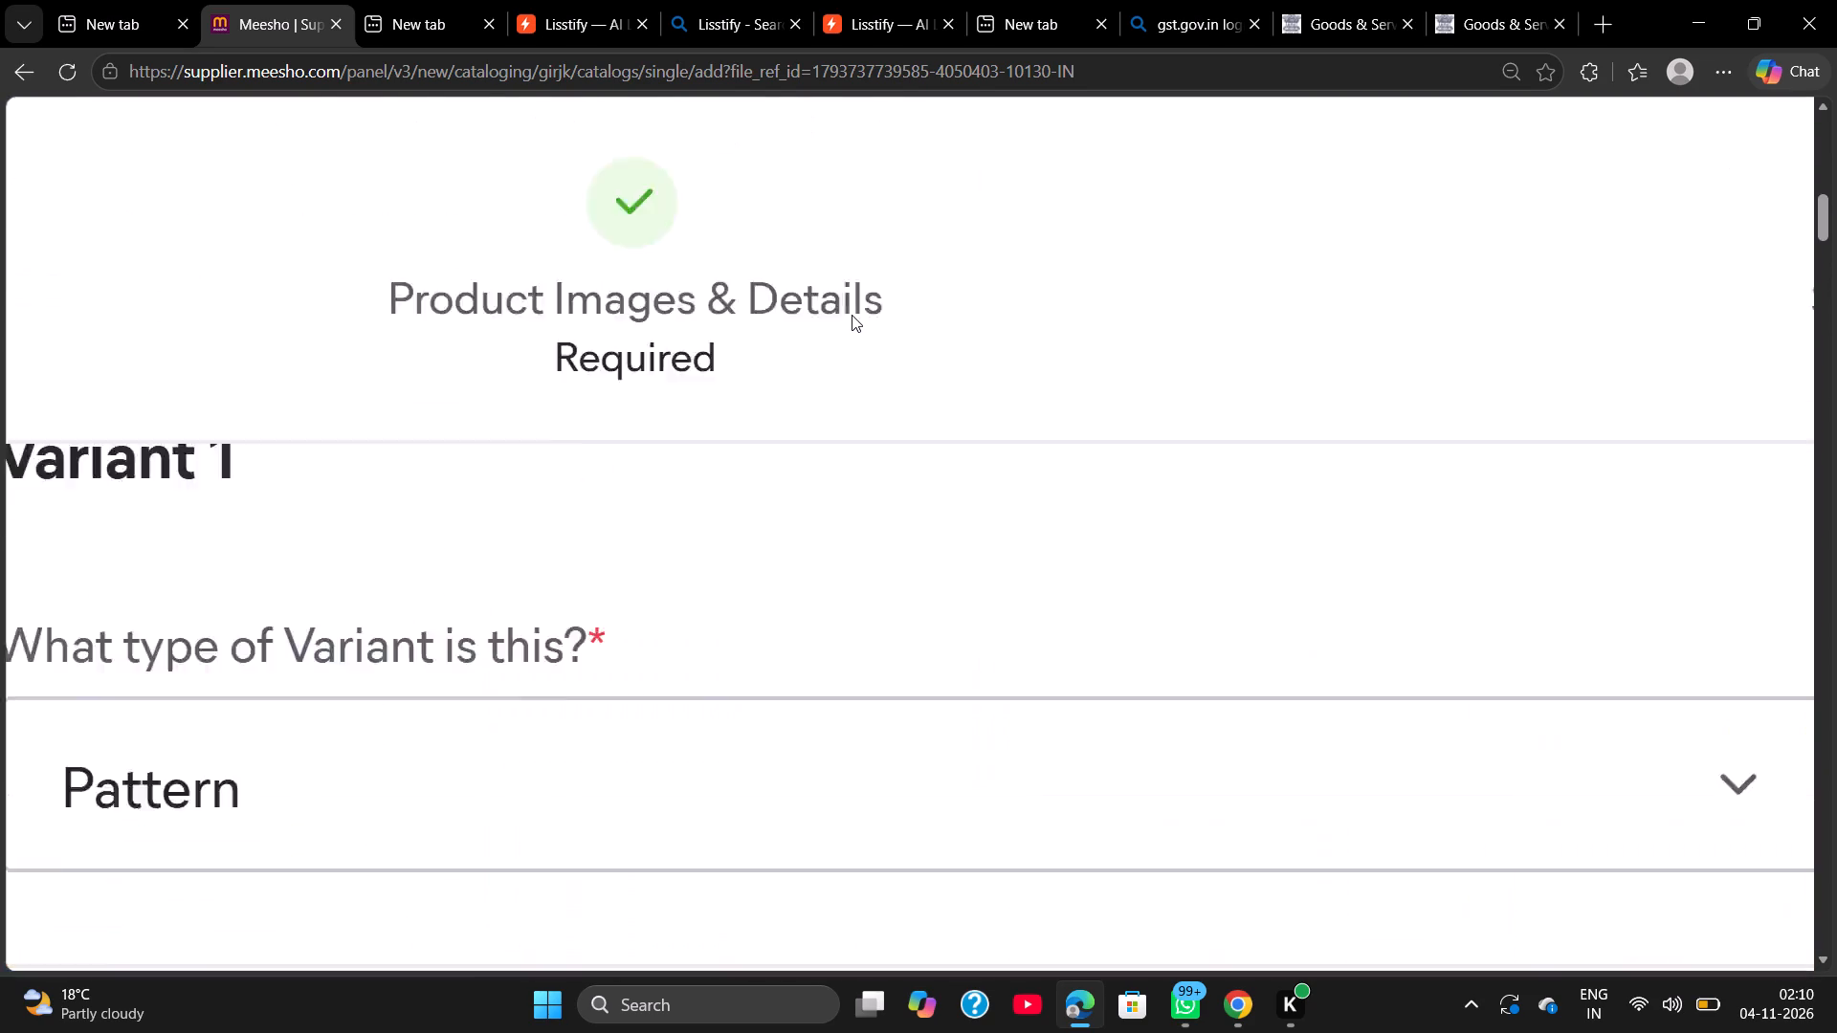
{"action": "scroll", "coordinate": [852, 315], "scroll_direction": "up", "scroll_amount": 8}
{"action": "scroll", "coordinate": [852, 315], "scroll_direction": "down", "scroll_amount": 5}
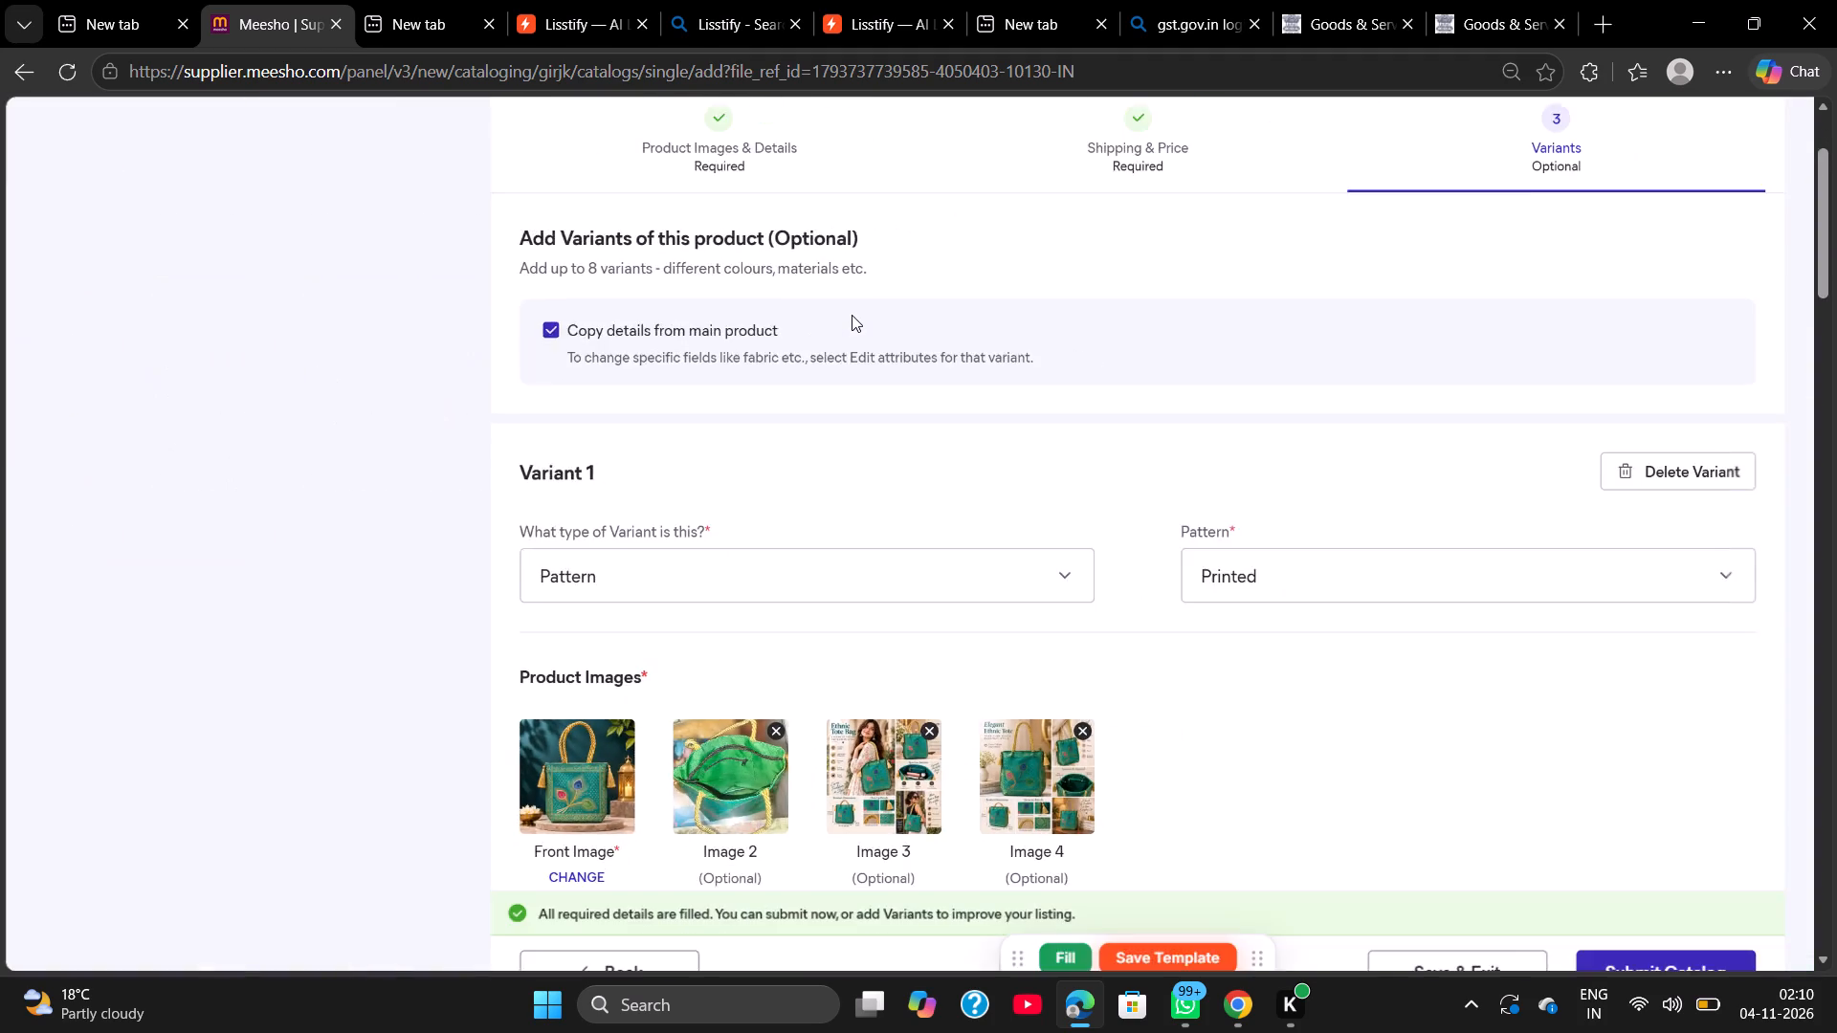
{"action": "scroll", "coordinate": [852, 315], "scroll_direction": "down", "scroll_amount": 8}
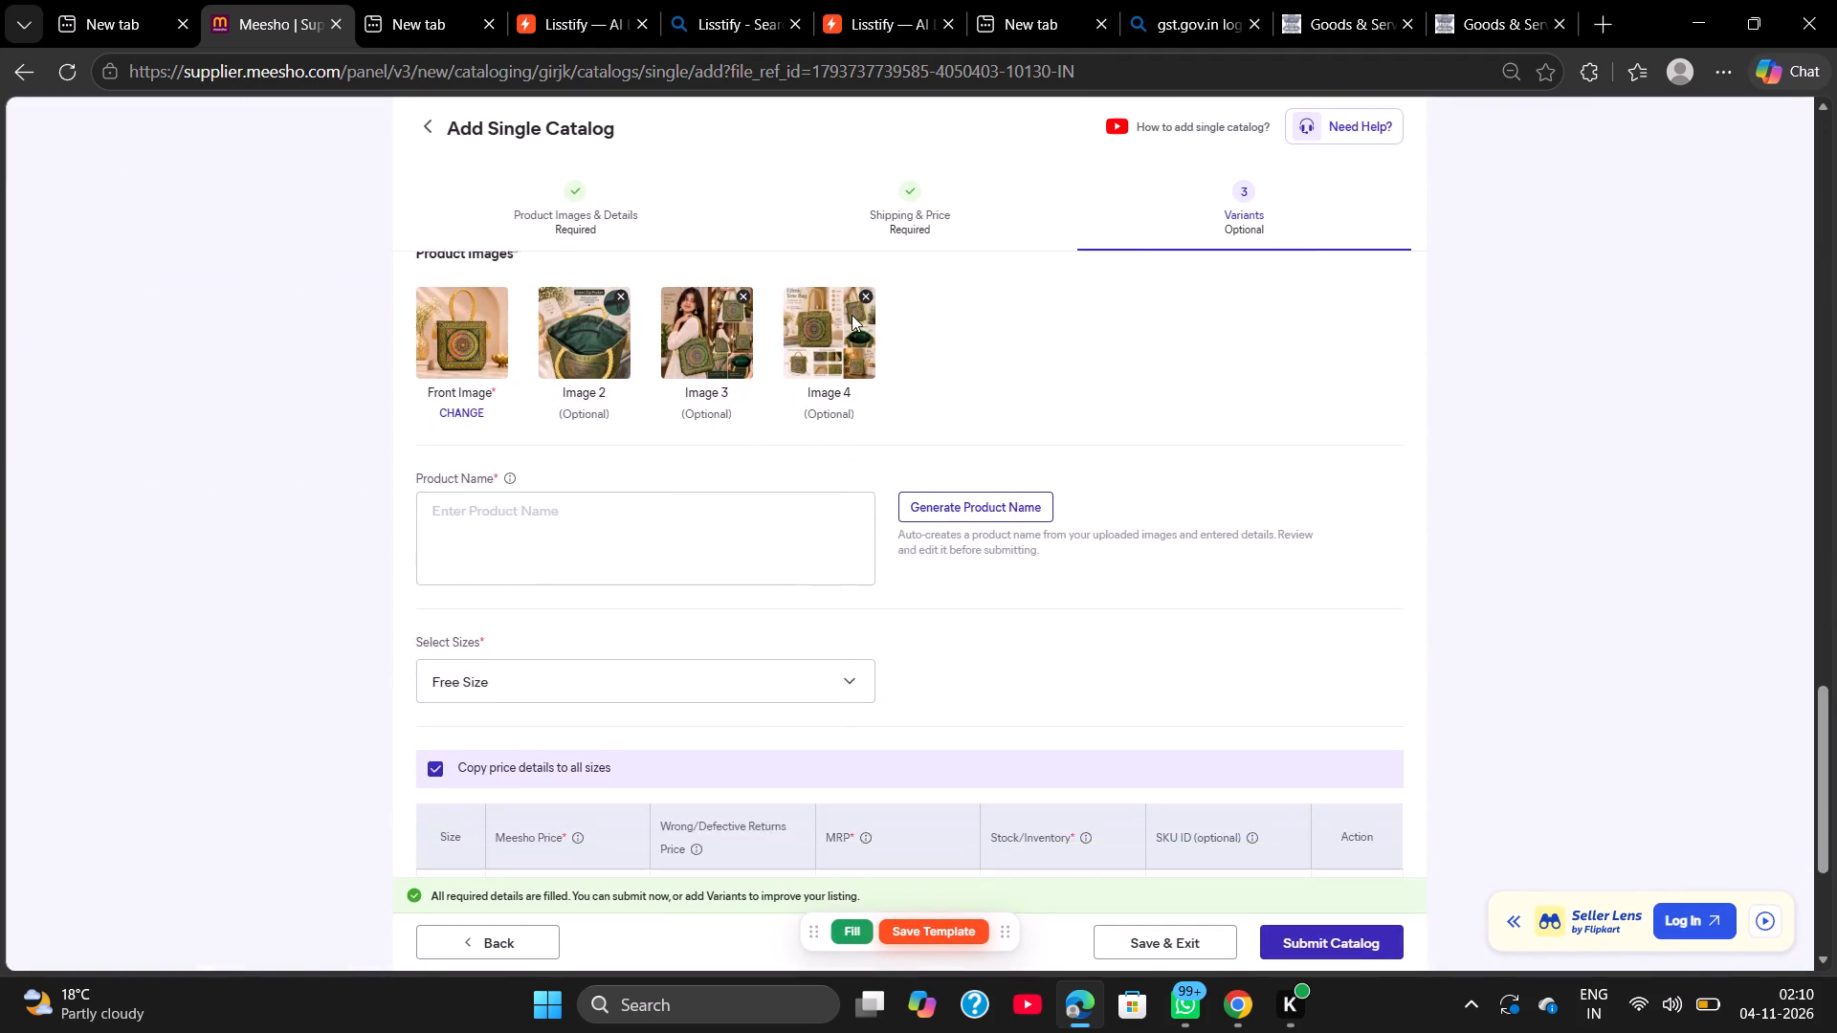
{"action": "scroll", "coordinate": [852, 315], "scroll_direction": "down", "scroll_amount": 7}
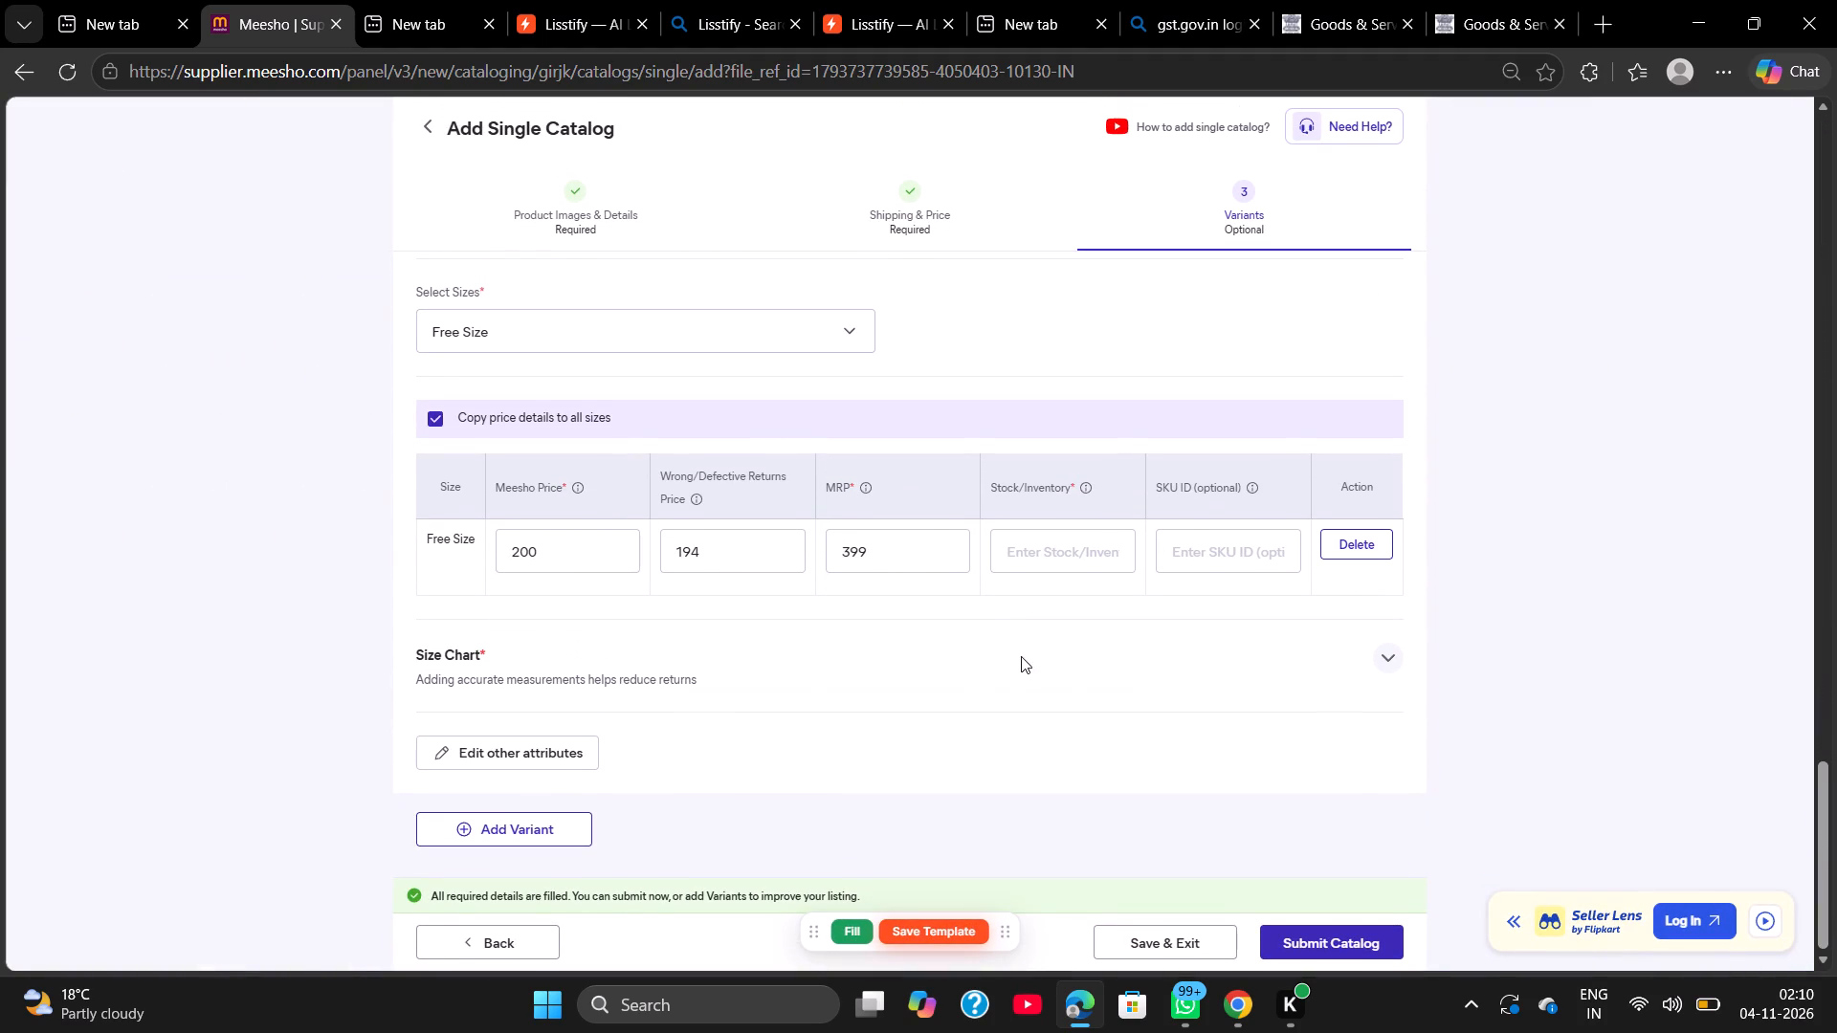
{"action": "scroll", "coordinate": [1072, 675], "scroll_direction": "up", "scroll_amount": 1}
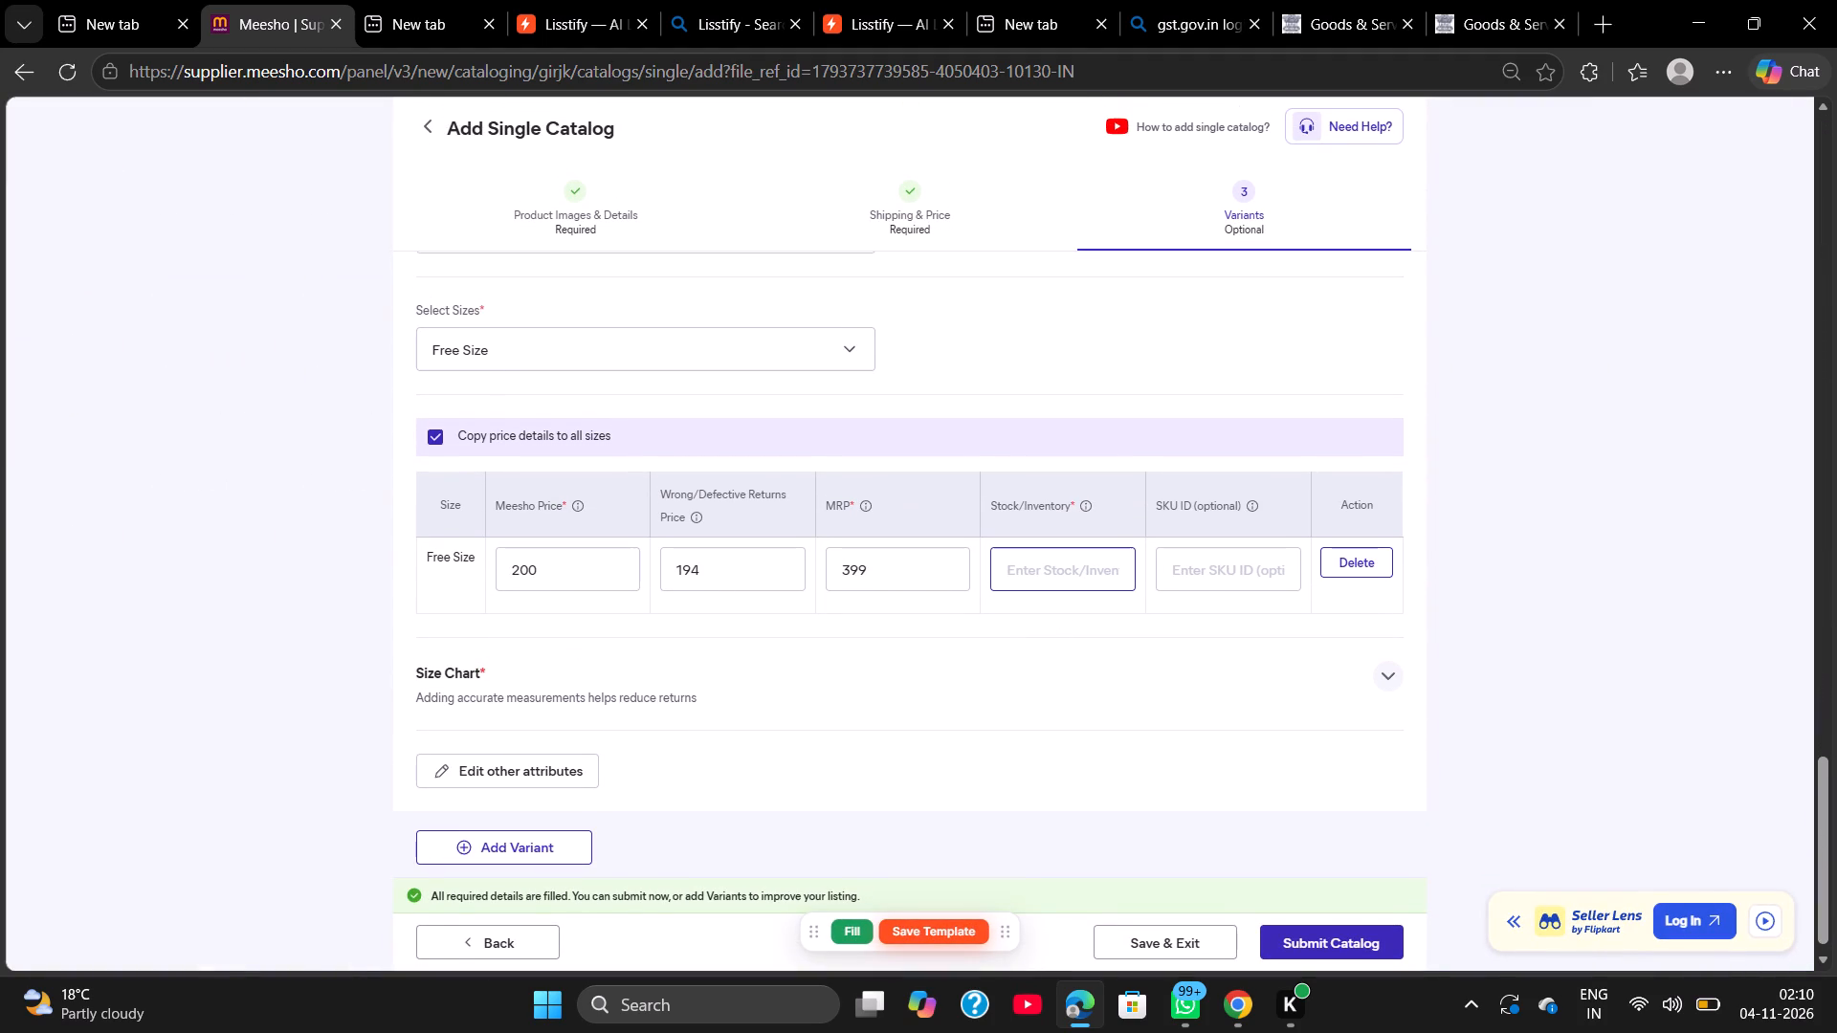
{"action": "left_click", "coordinate": [1039, 568]}
{"action": "type", "text": "1000"}
Auto-generate Variant 3's product name from its uploaded images and entered details.
{"action": "scroll", "coordinate": [1086, 688], "scroll_direction": "up", "scroll_amount": 1}
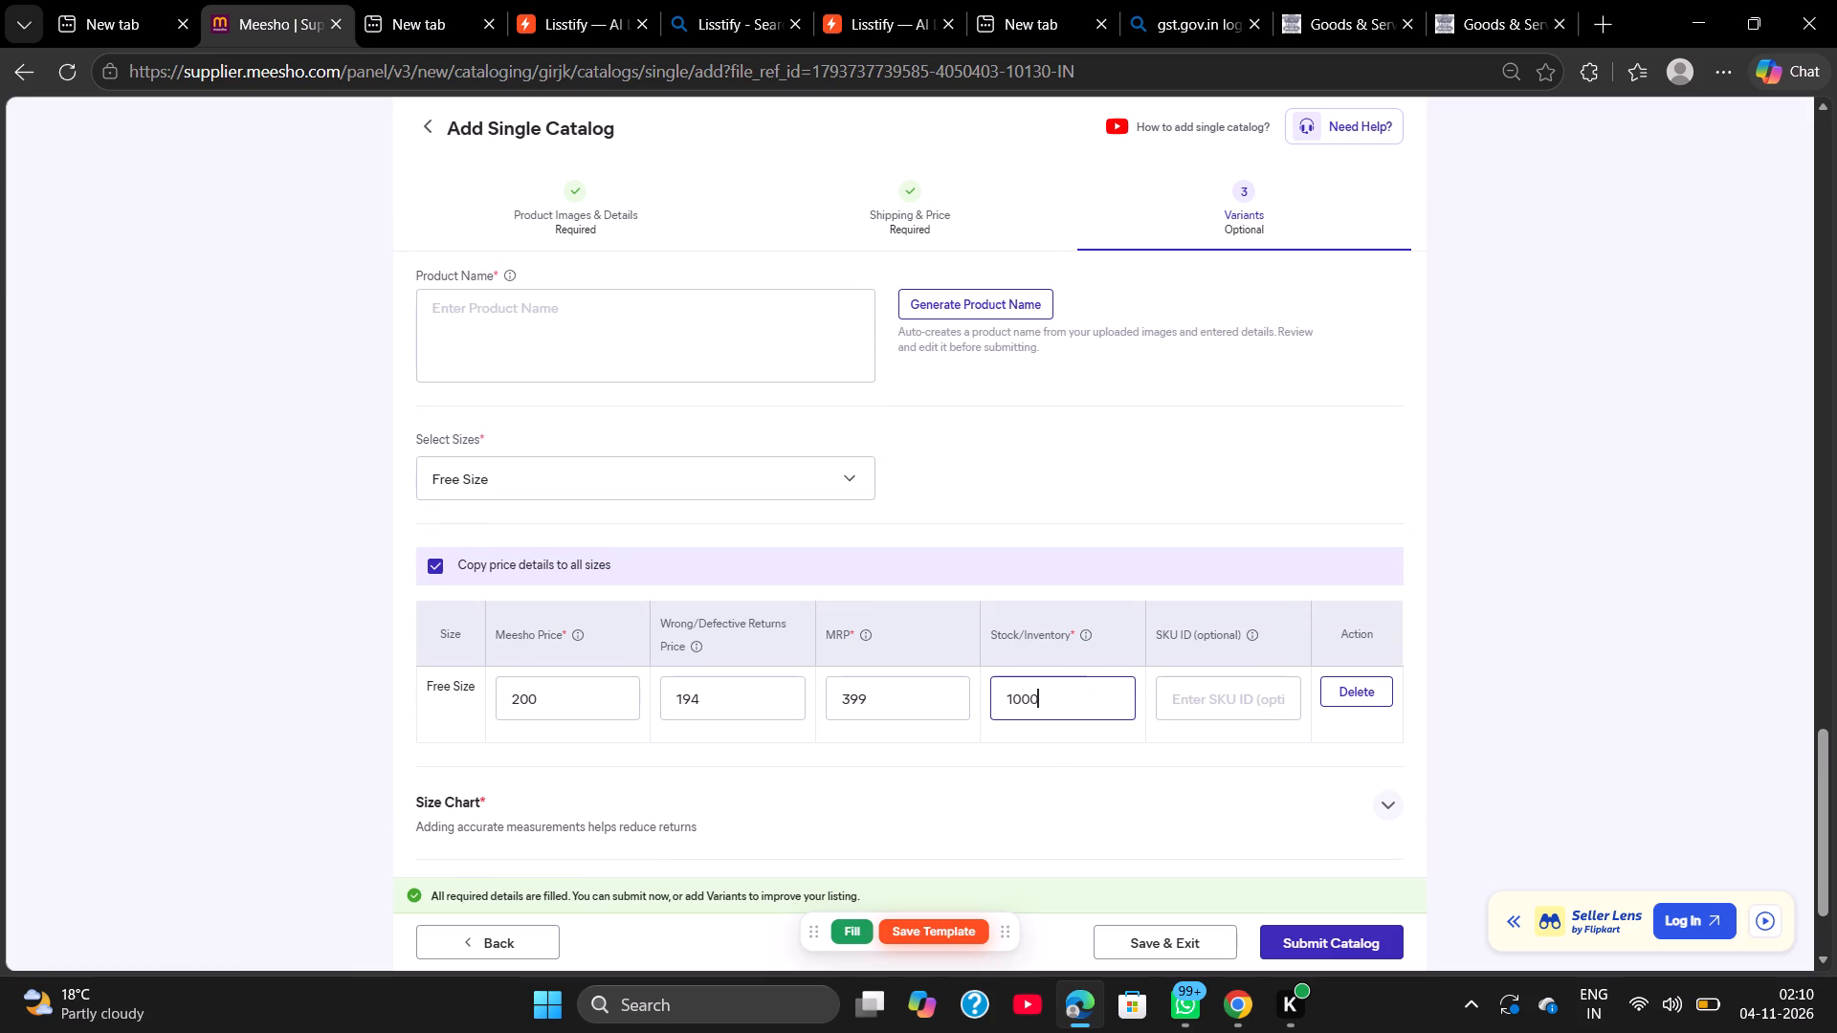
{"action": "scroll", "coordinate": [1086, 688], "scroll_direction": "up", "scroll_amount": 1}
{"action": "scroll", "coordinate": [991, 363], "scroll_direction": "up", "scroll_amount": 1}
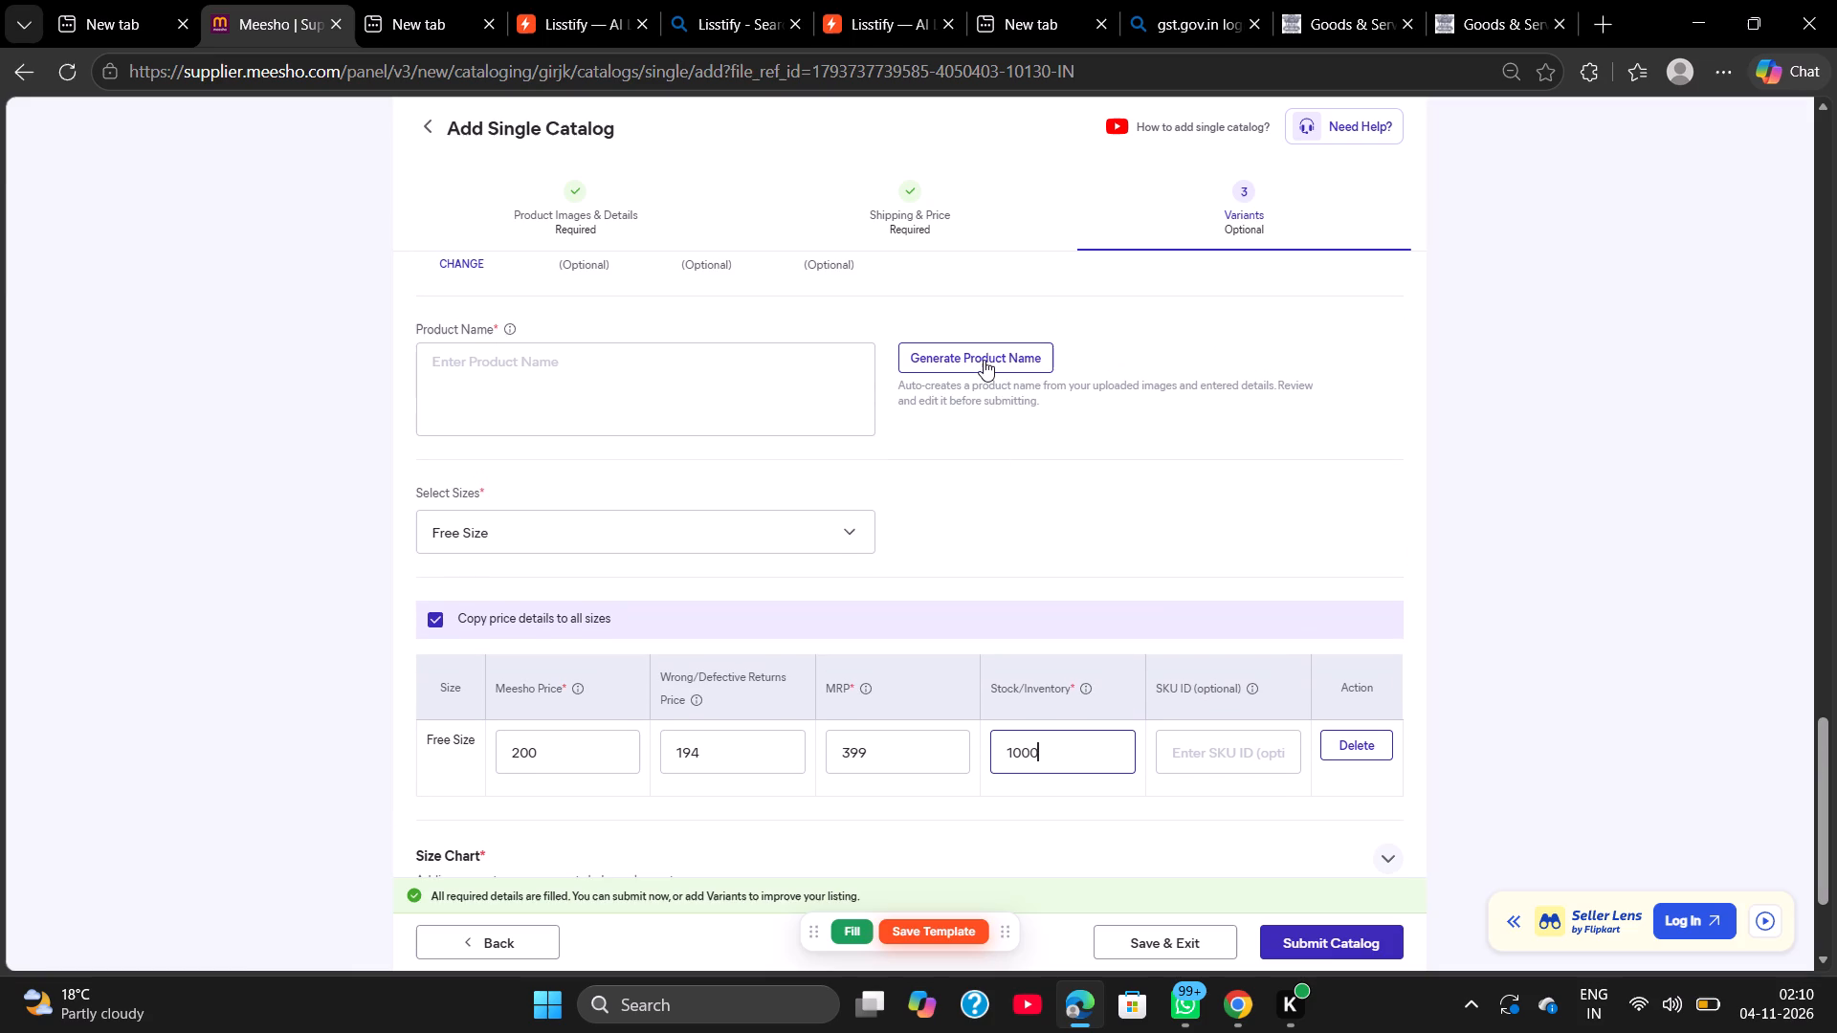
{"action": "left_click", "coordinate": [984, 360]}
{"action": "scroll", "coordinate": [1029, 507], "scroll_direction": "up", "scroll_amount": 1}
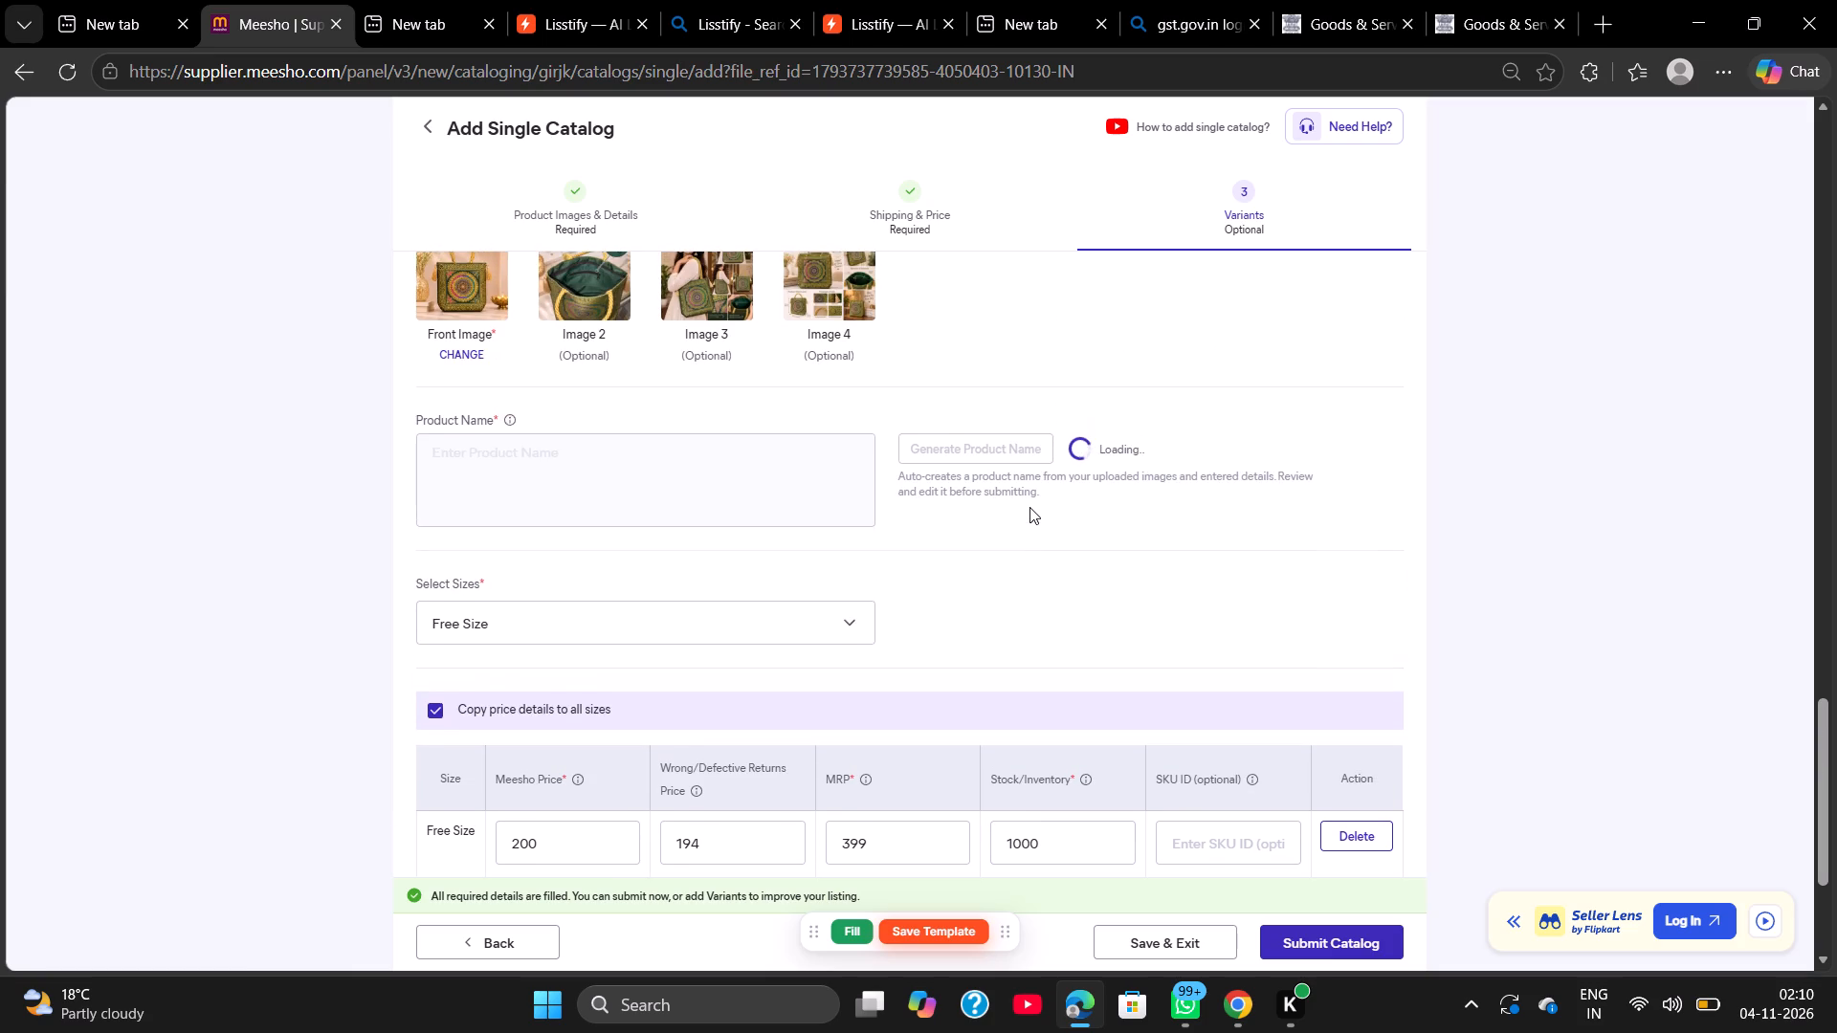
{"action": "scroll", "coordinate": [1029, 507], "scroll_direction": "up", "scroll_amount": 2}
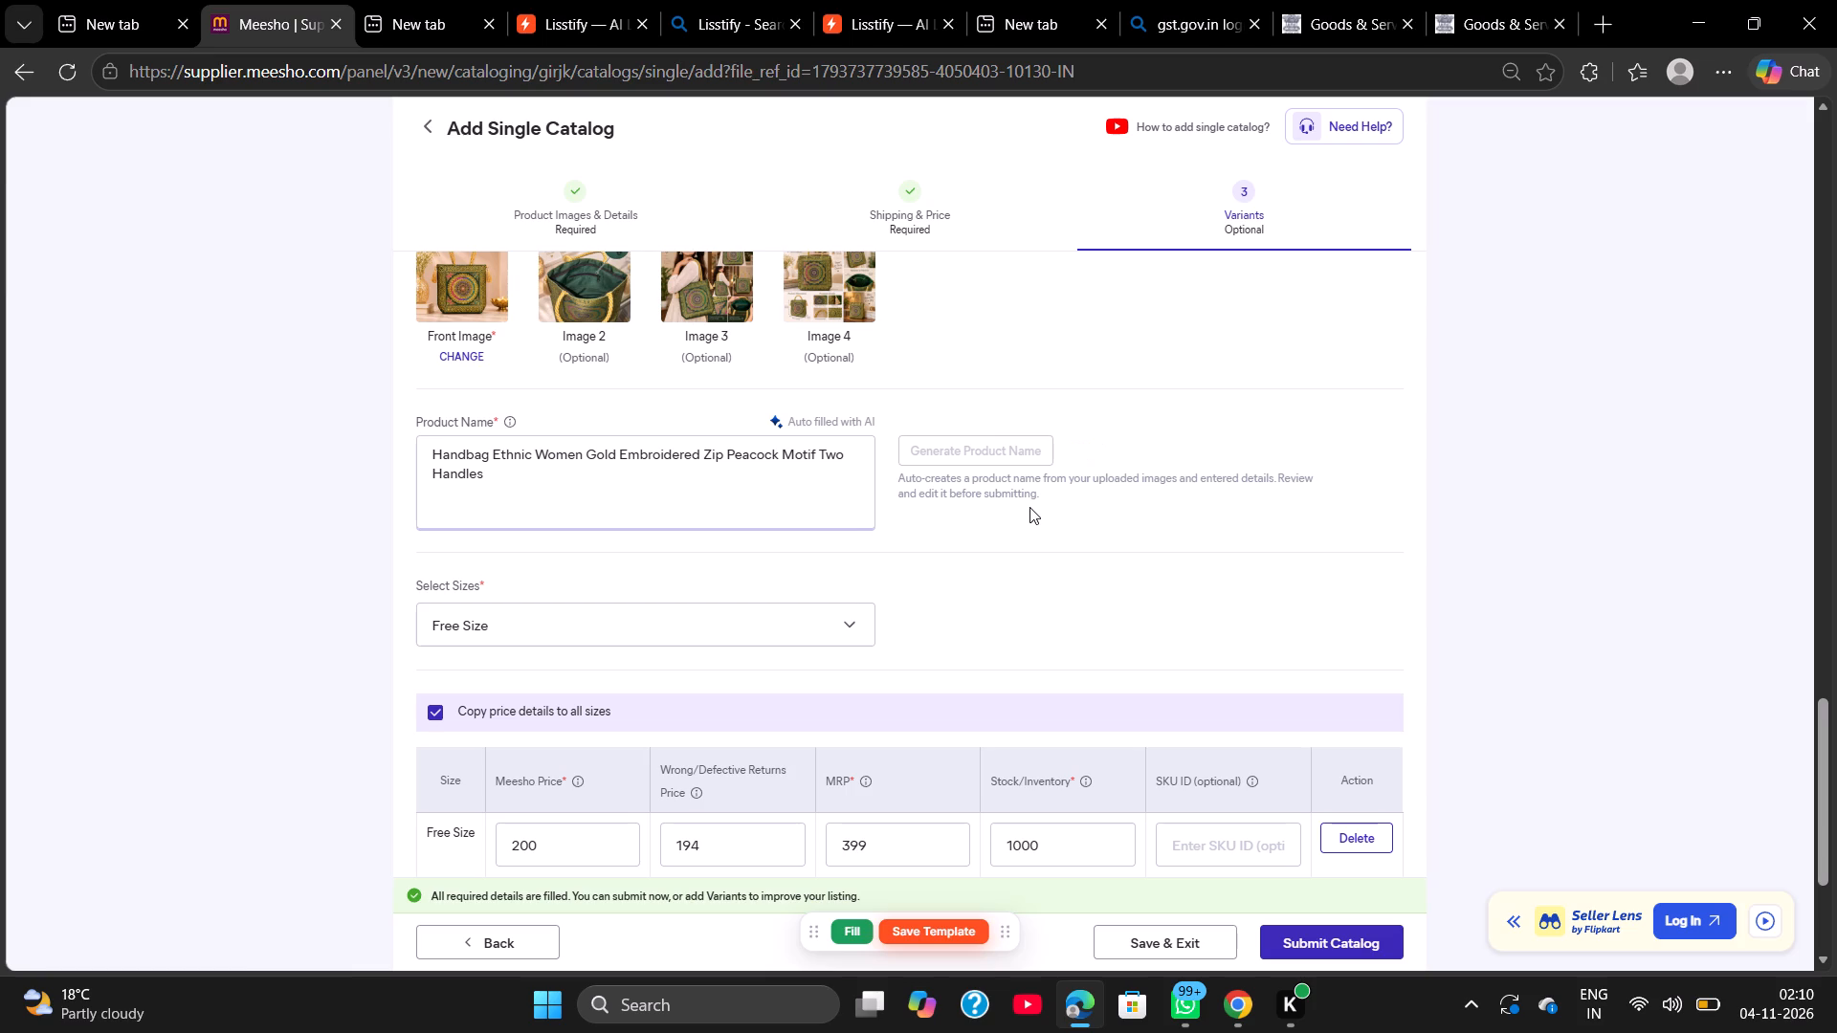
Review the variants, submit the tote bag catalog for quality check, and dismiss the ad campaign offer and upload confirmation.
{"action": "scroll", "coordinate": [1029, 507], "scroll_direction": "up", "scroll_amount": 1}
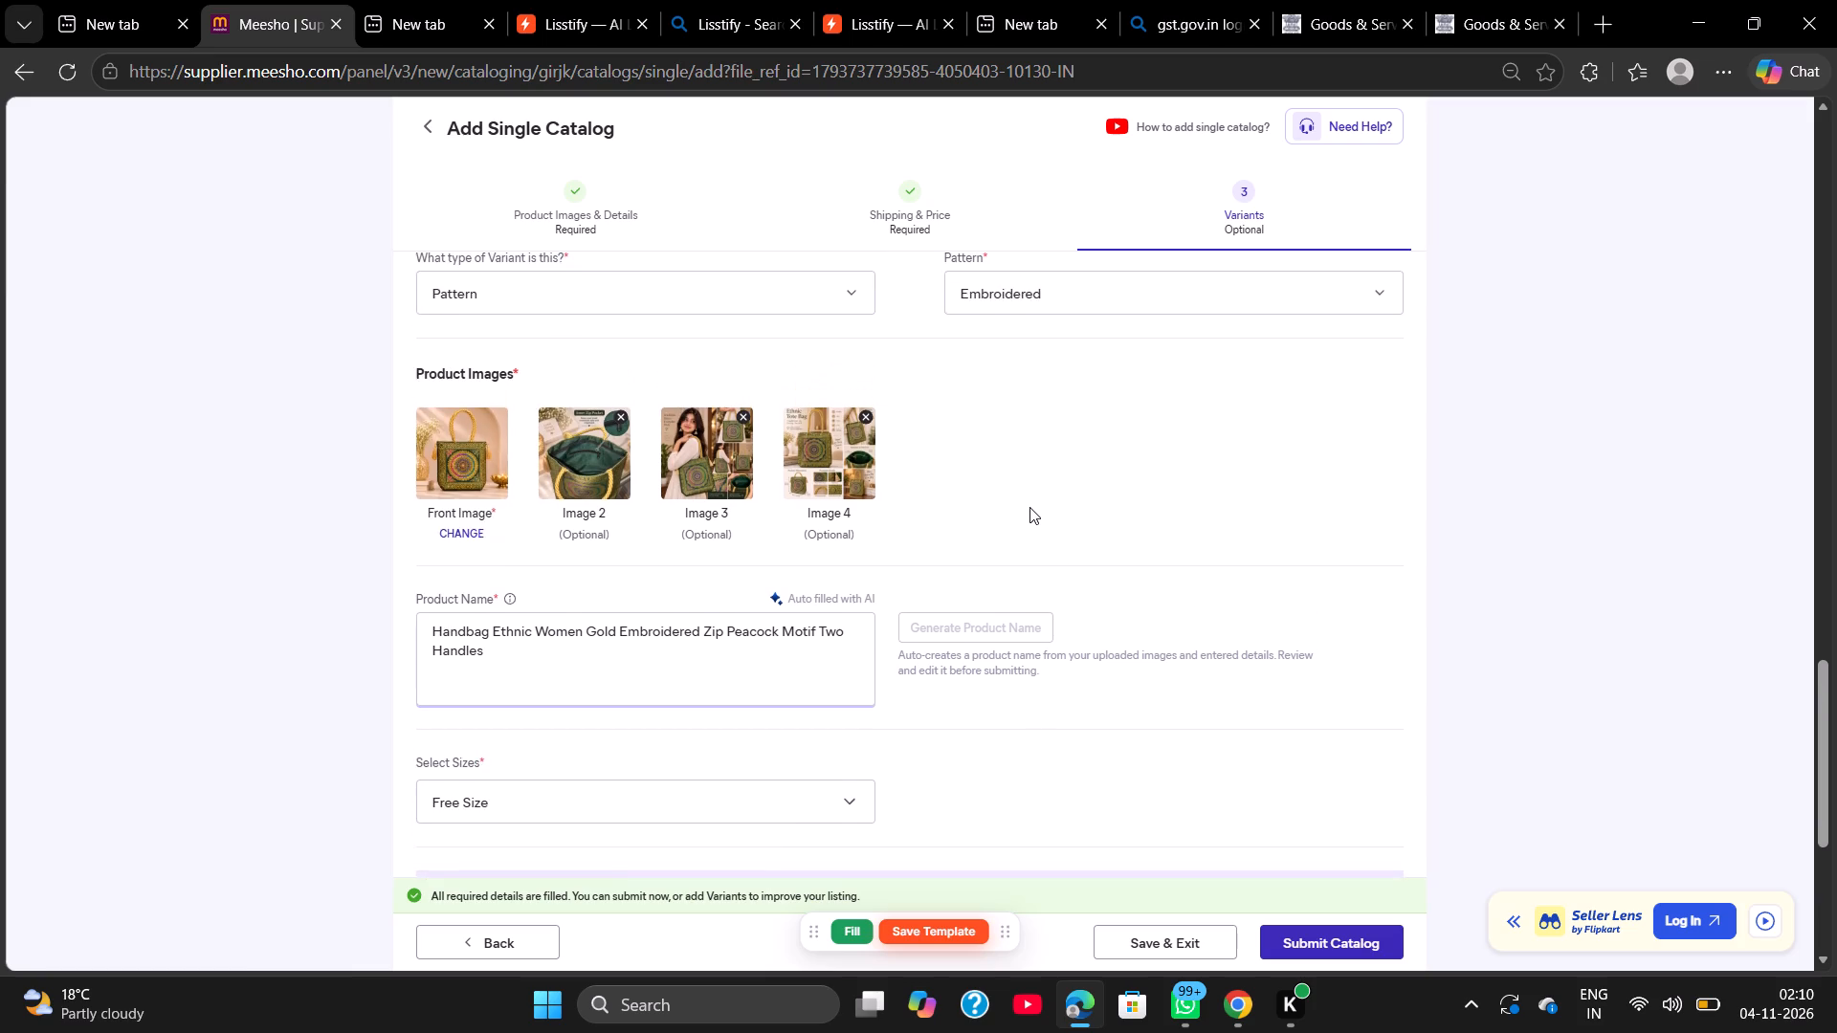
{"action": "scroll", "coordinate": [1029, 507], "scroll_direction": "up", "scroll_amount": 4}
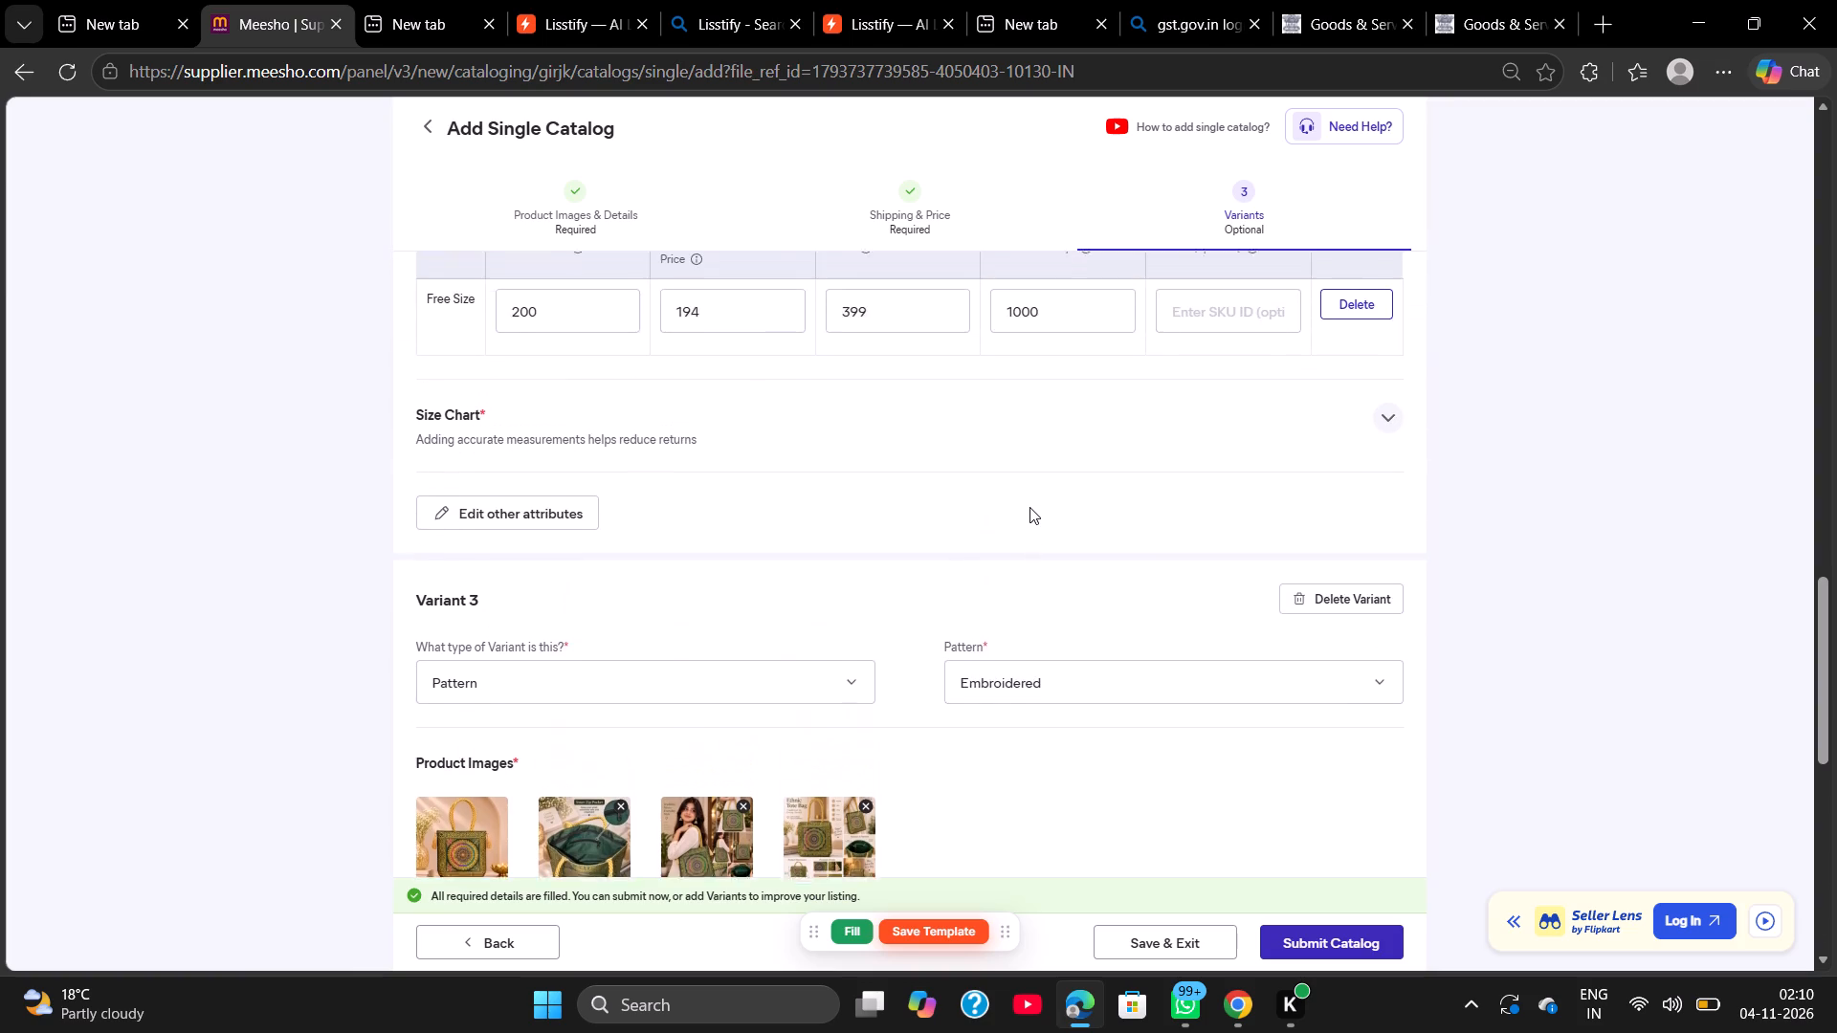
{"action": "scroll", "coordinate": [1029, 507], "scroll_direction": "up", "scroll_amount": 2}
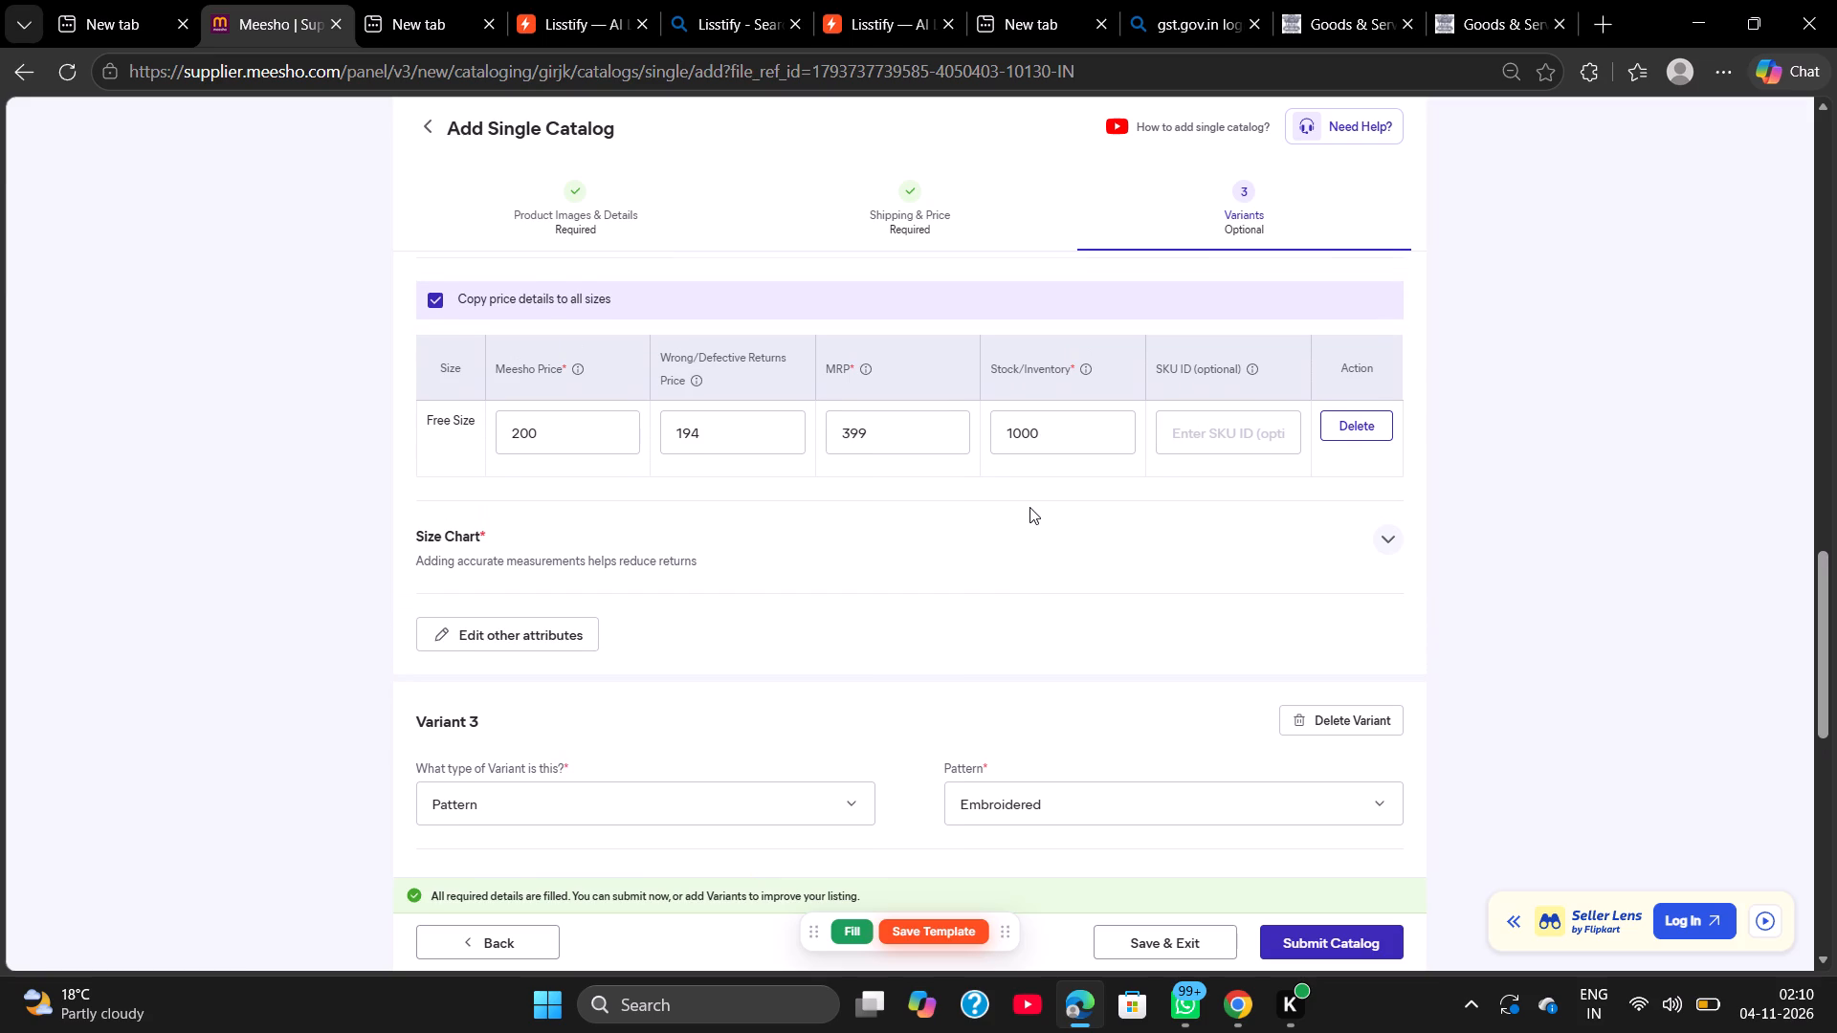
{"action": "scroll", "coordinate": [1029, 507], "scroll_direction": "down", "scroll_amount": 3}
{"action": "left_click", "coordinate": [1291, 939]}
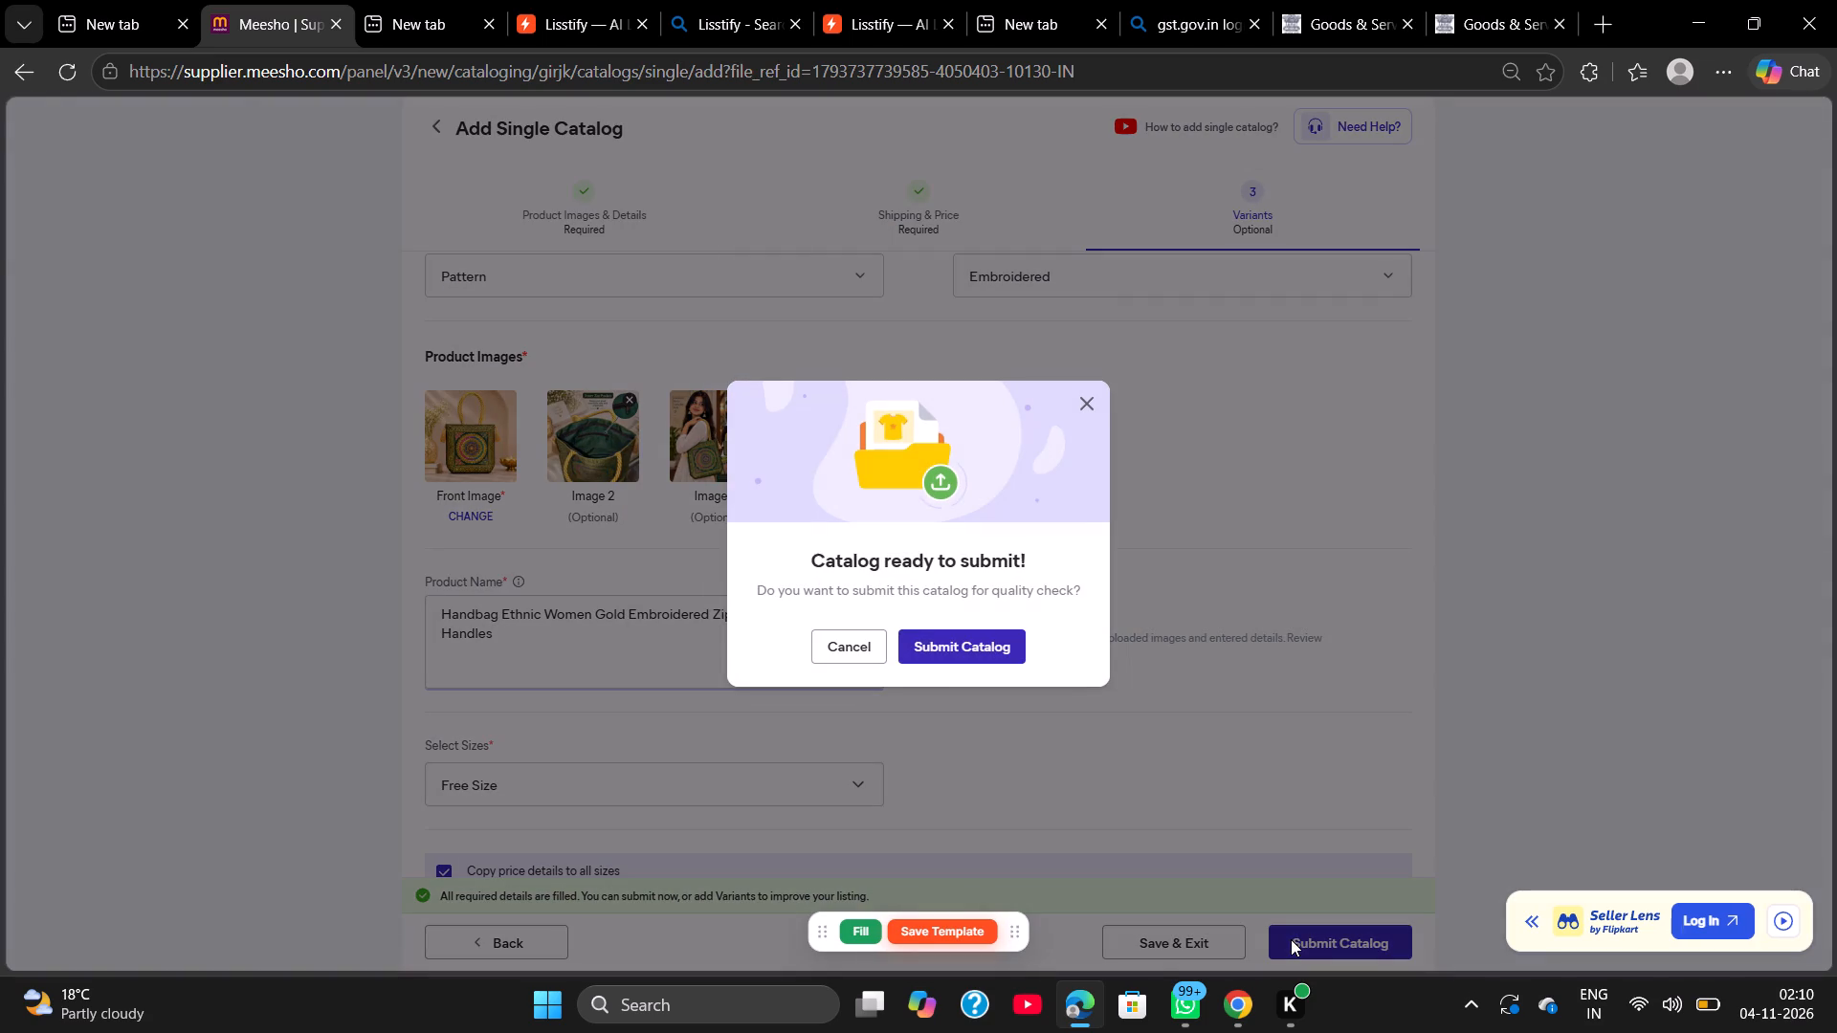
{"action": "left_click", "coordinate": [924, 637]}
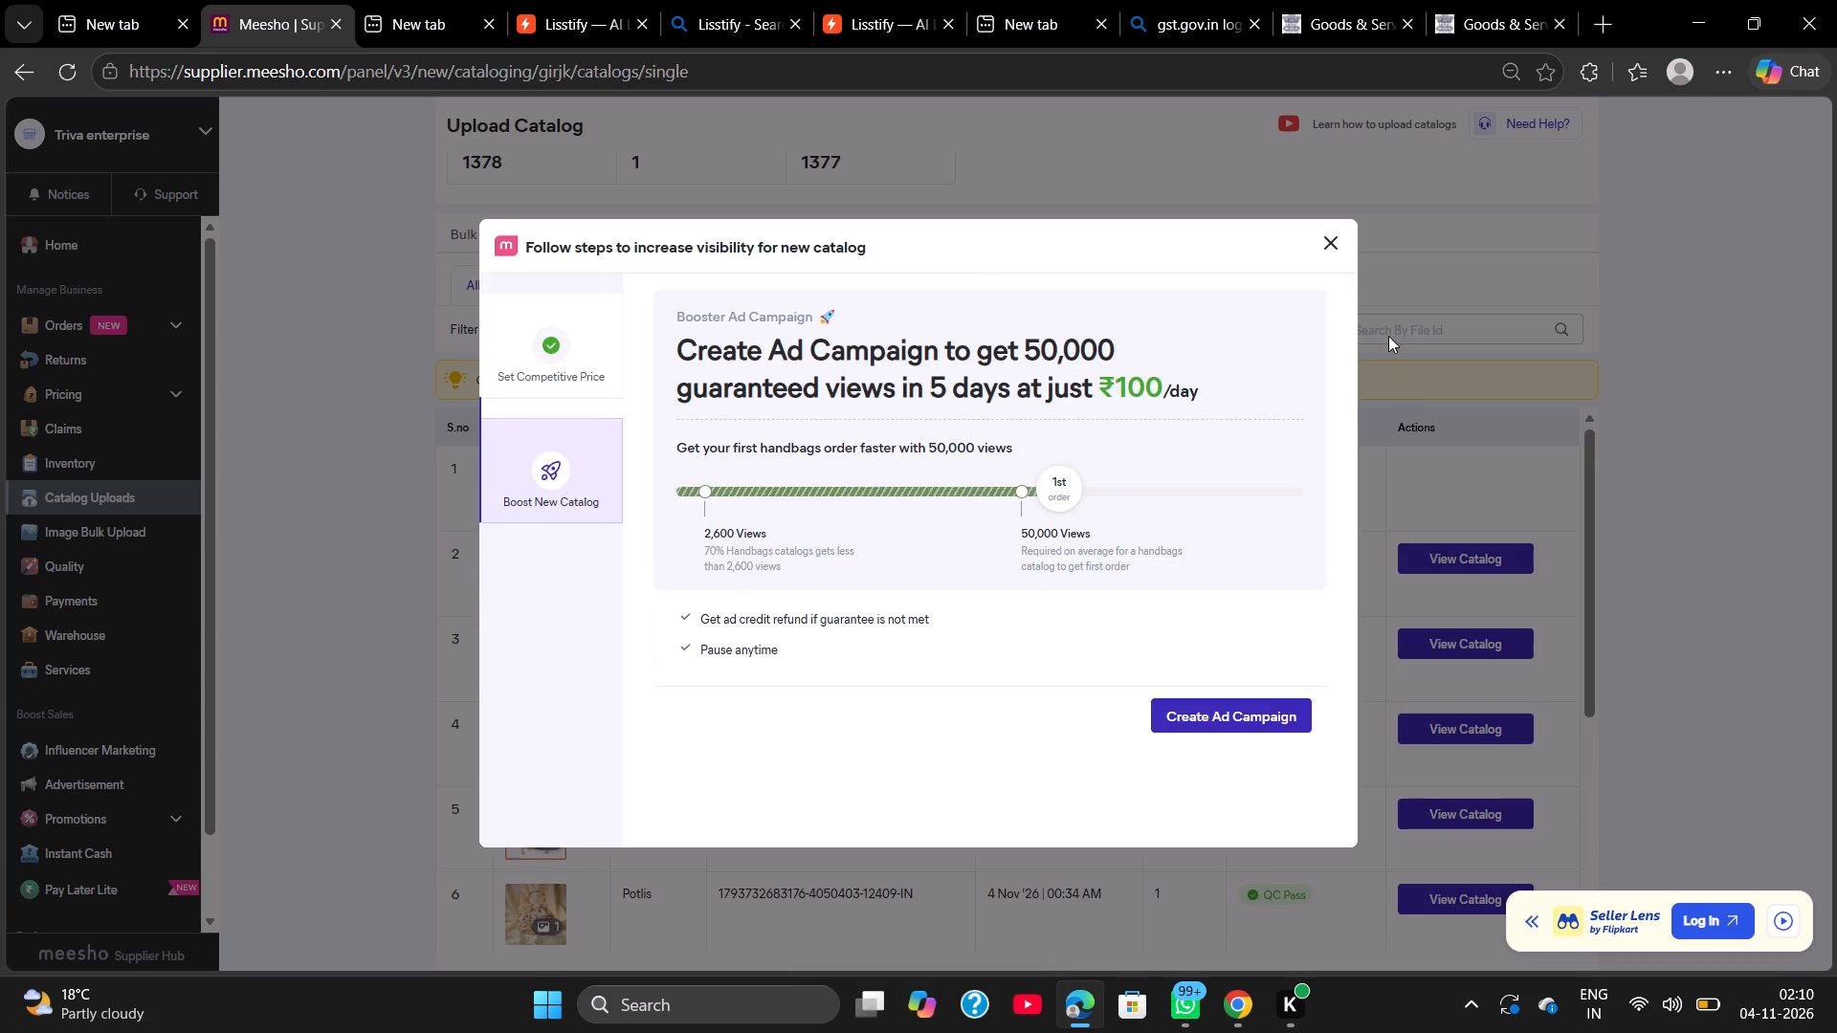
{"action": "left_click", "coordinate": [1325, 246]}
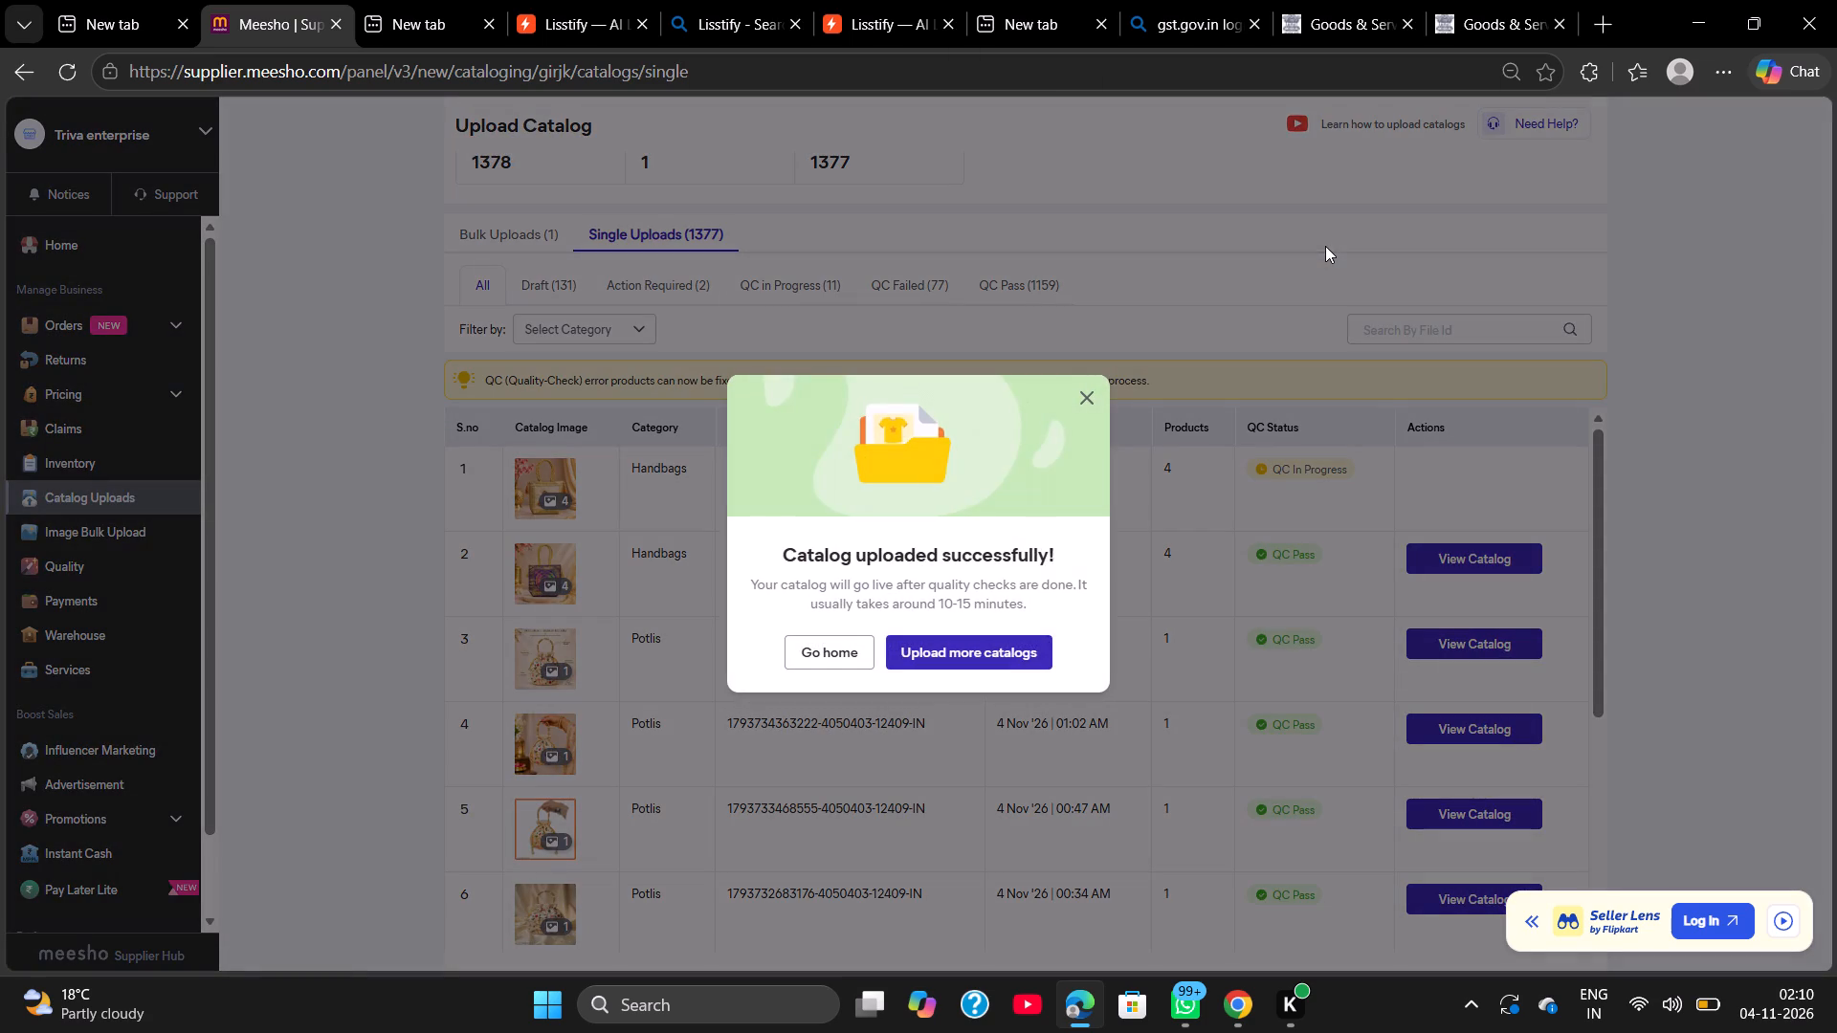
{"action": "left_click", "coordinate": [1082, 390]}
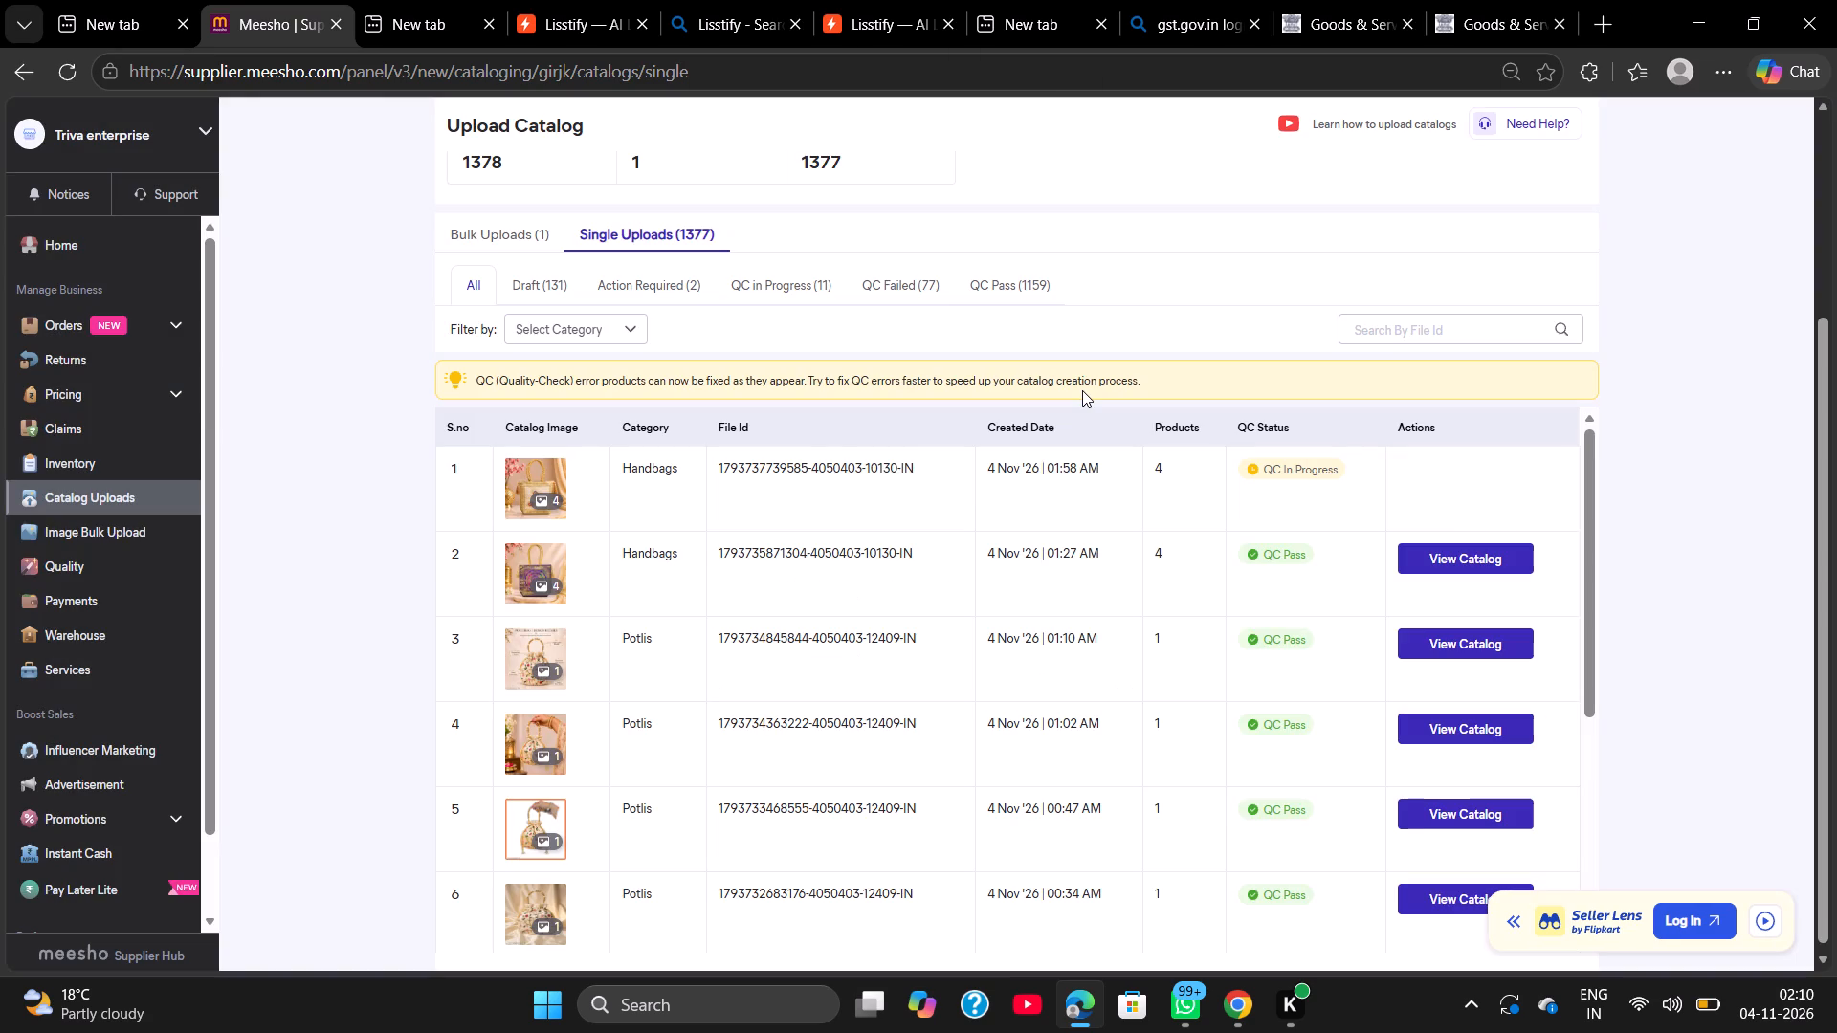
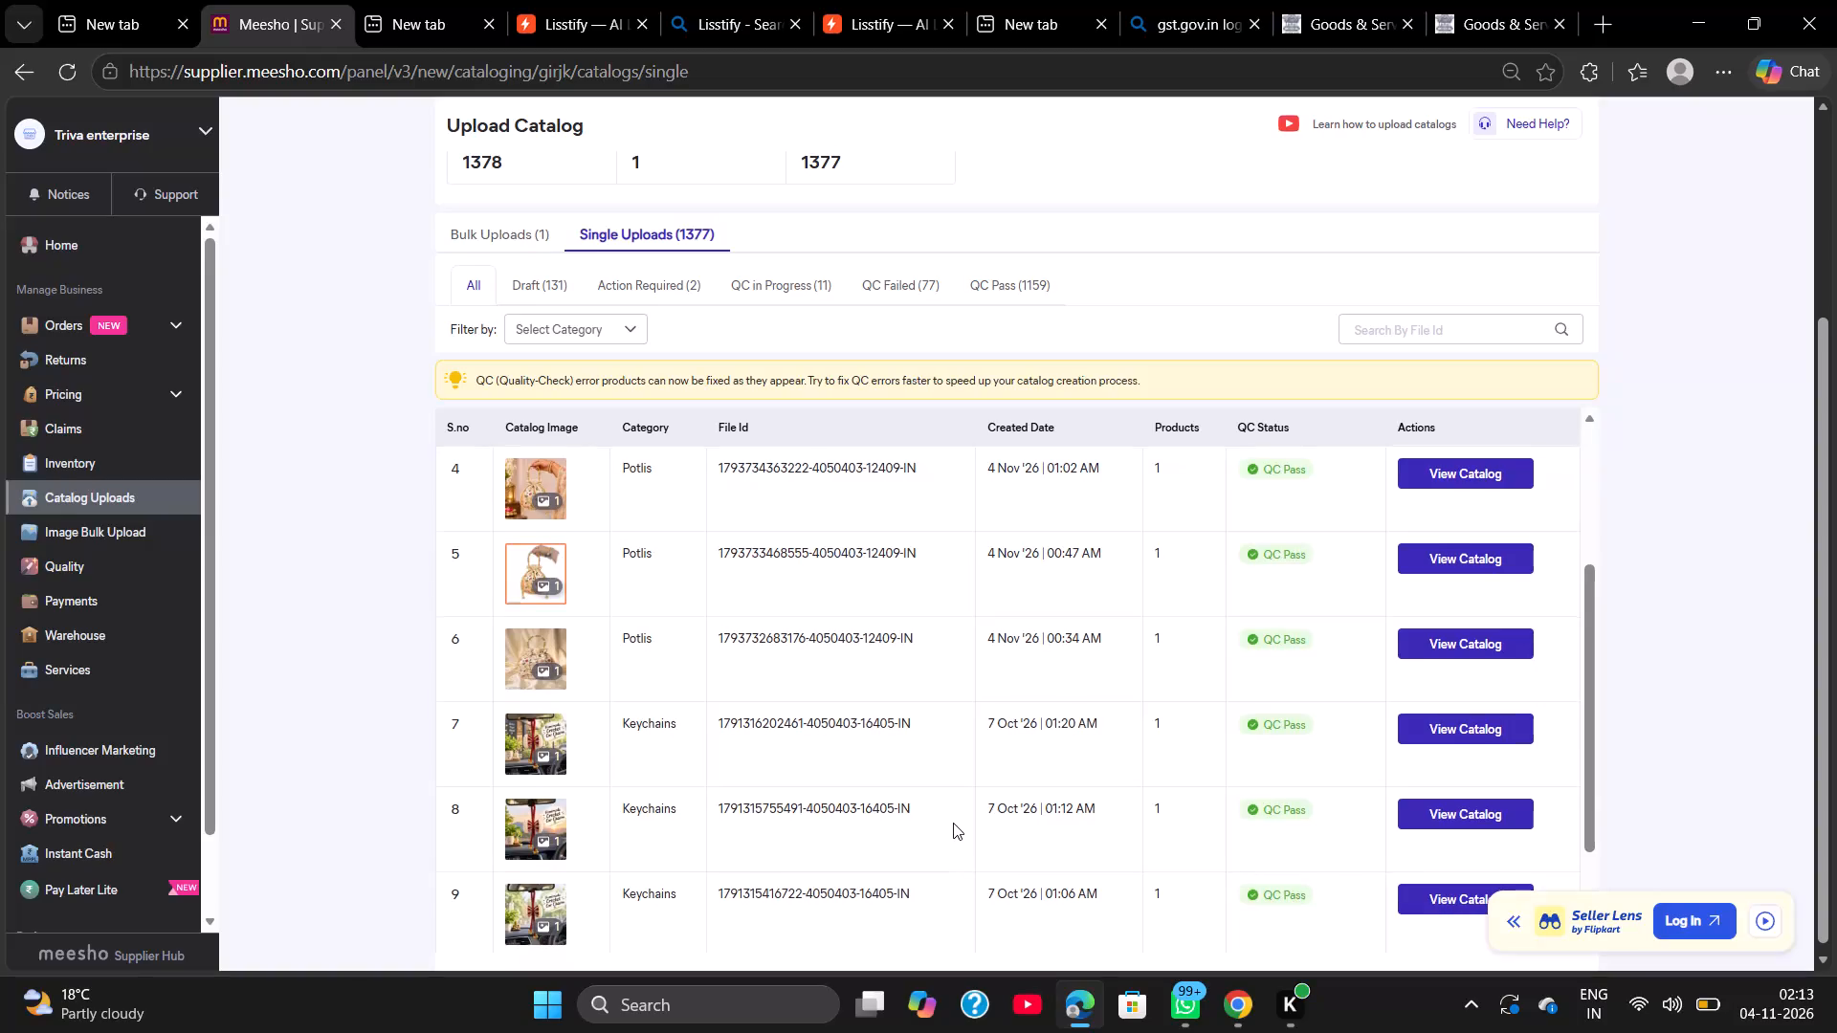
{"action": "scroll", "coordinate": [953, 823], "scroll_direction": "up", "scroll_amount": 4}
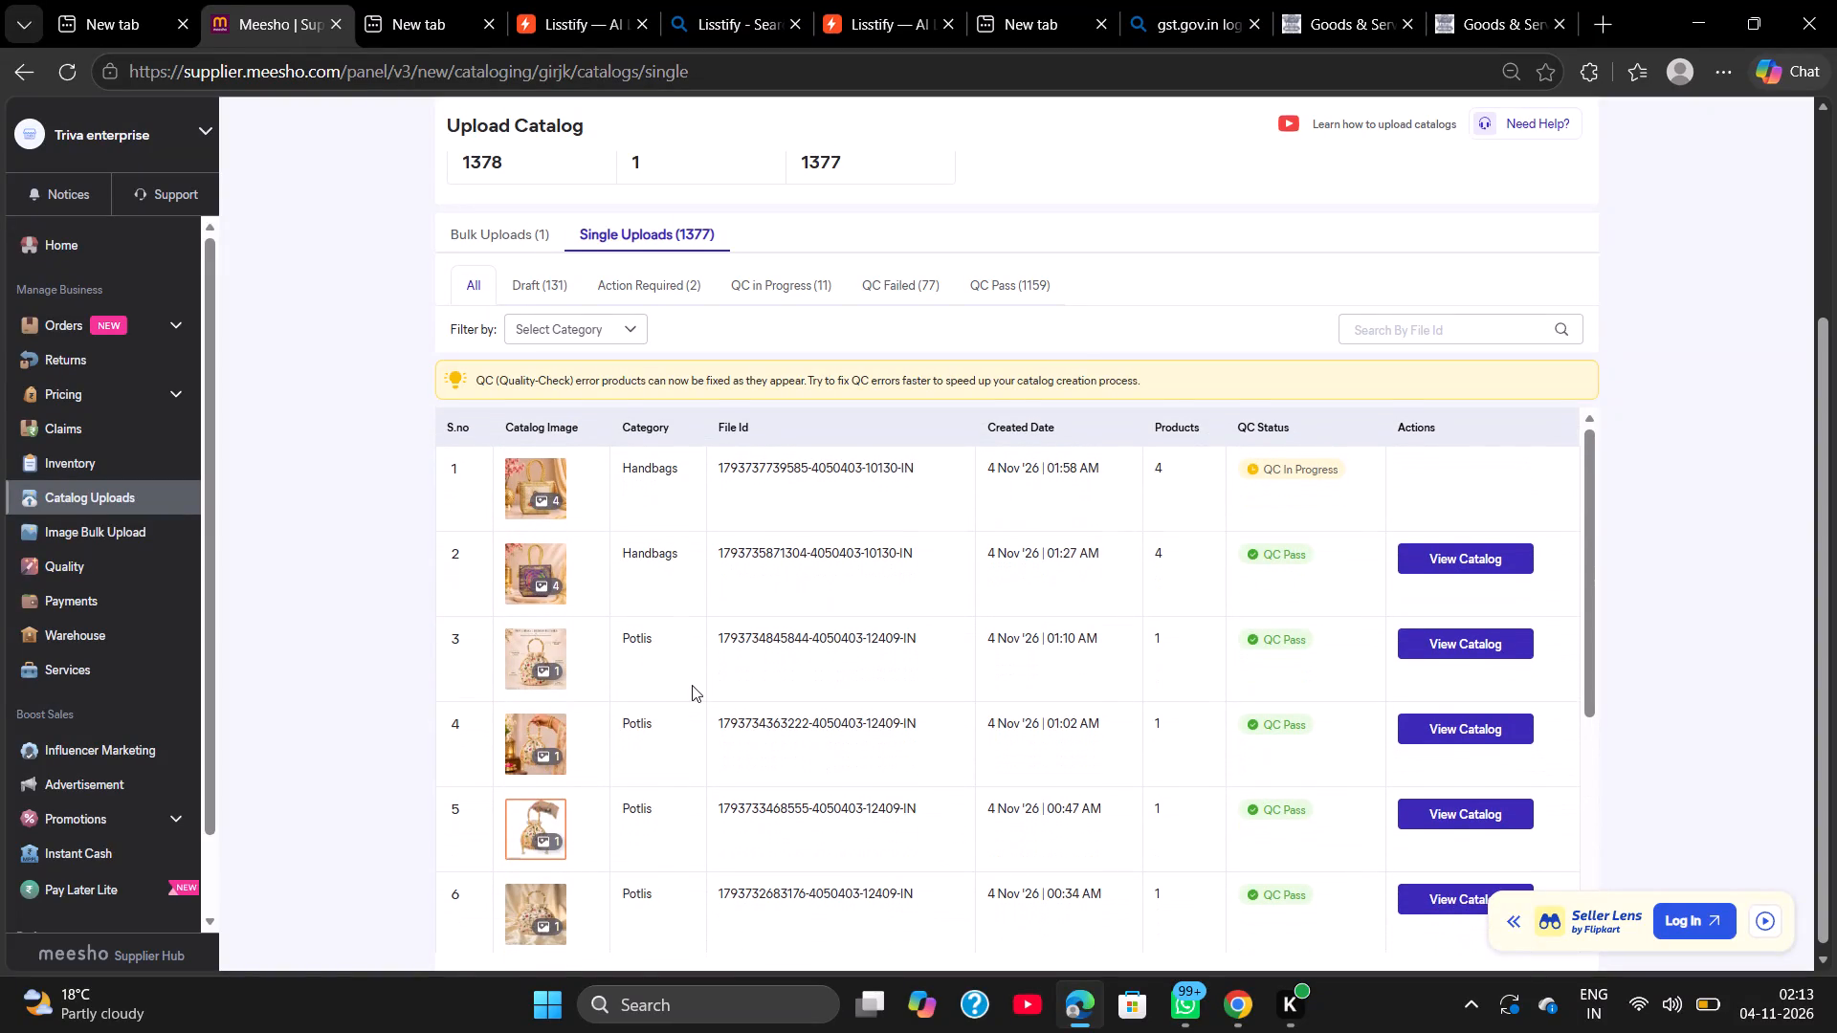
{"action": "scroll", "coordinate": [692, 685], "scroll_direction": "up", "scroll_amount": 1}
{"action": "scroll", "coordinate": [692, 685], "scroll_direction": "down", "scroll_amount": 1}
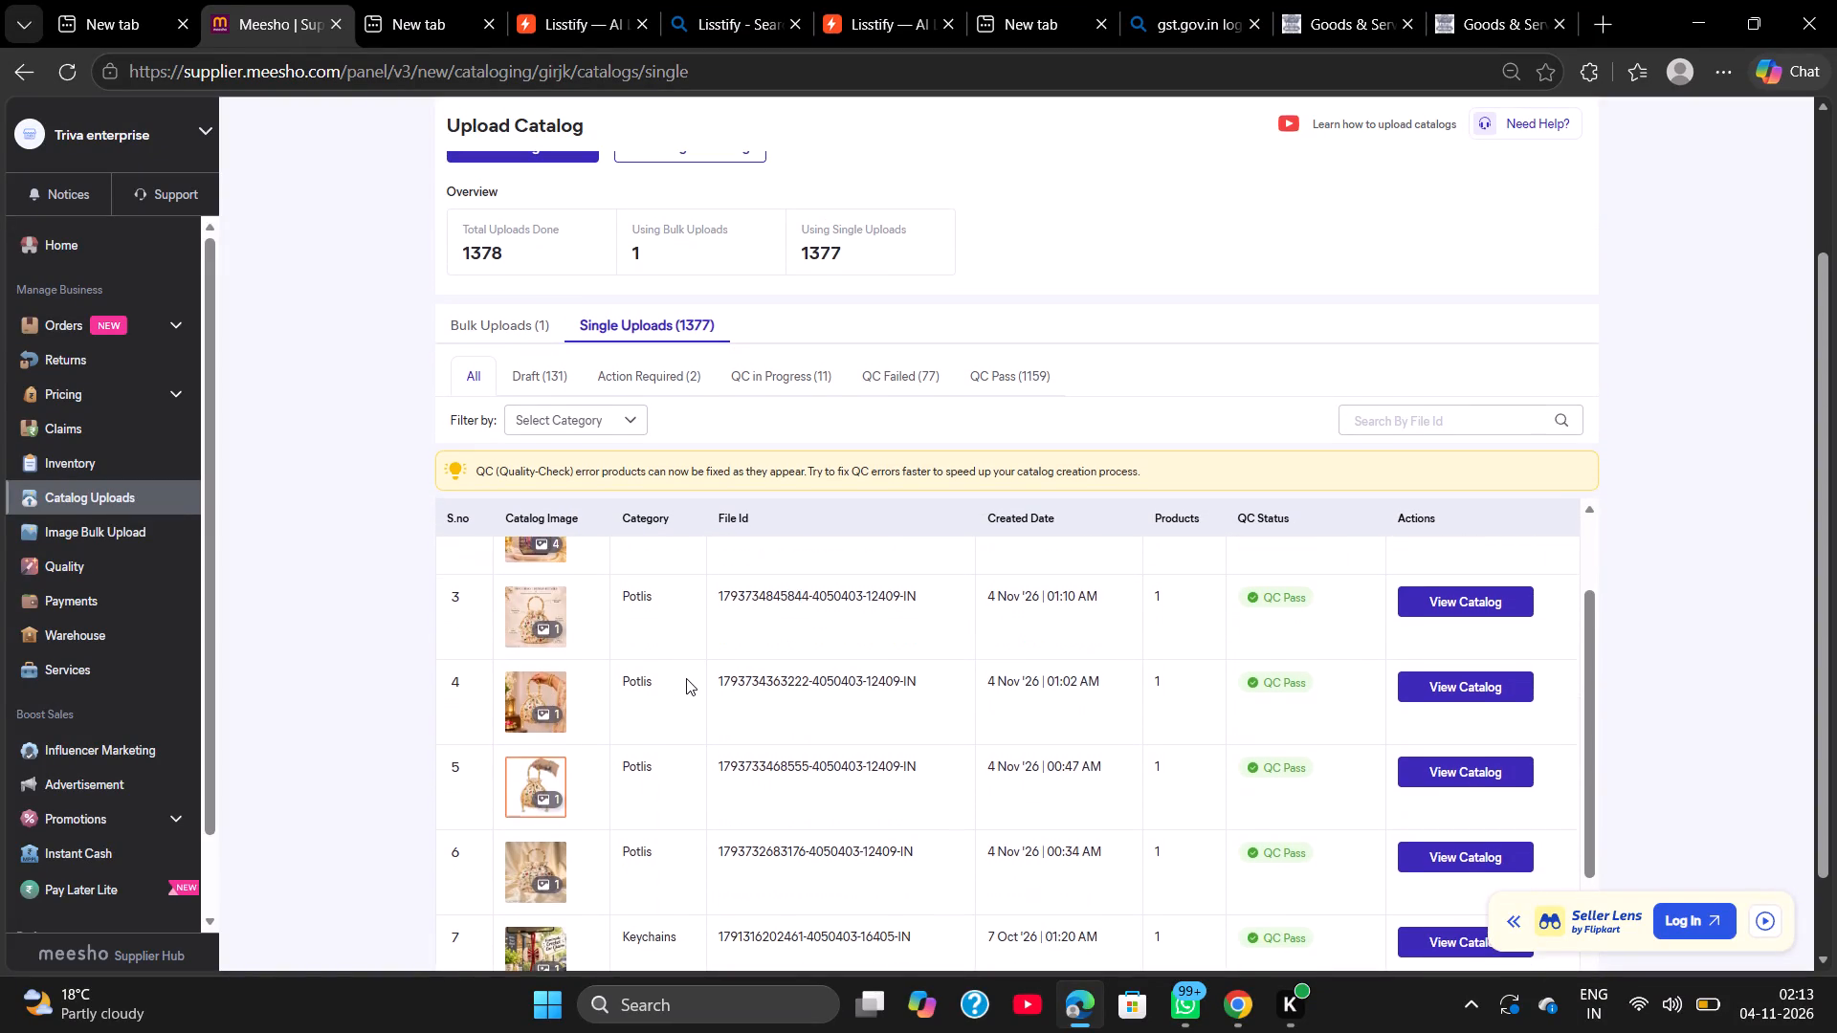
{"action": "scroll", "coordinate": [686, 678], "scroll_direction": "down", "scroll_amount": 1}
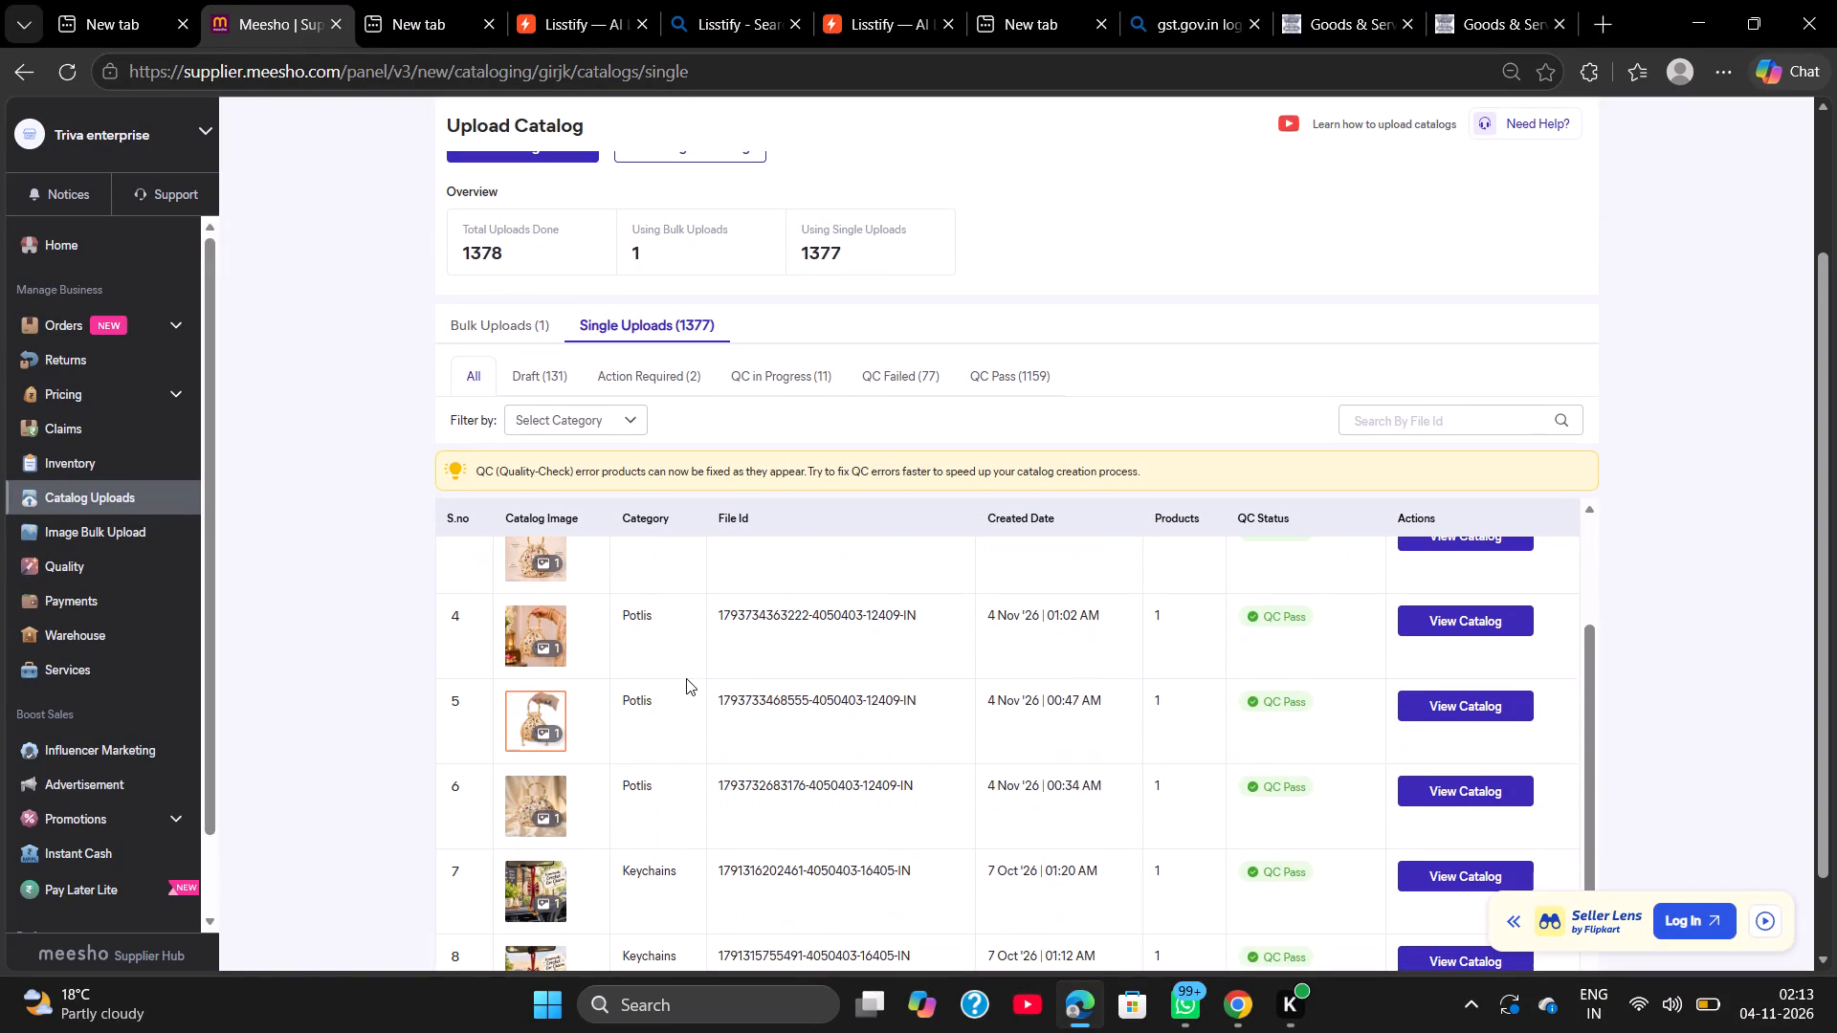
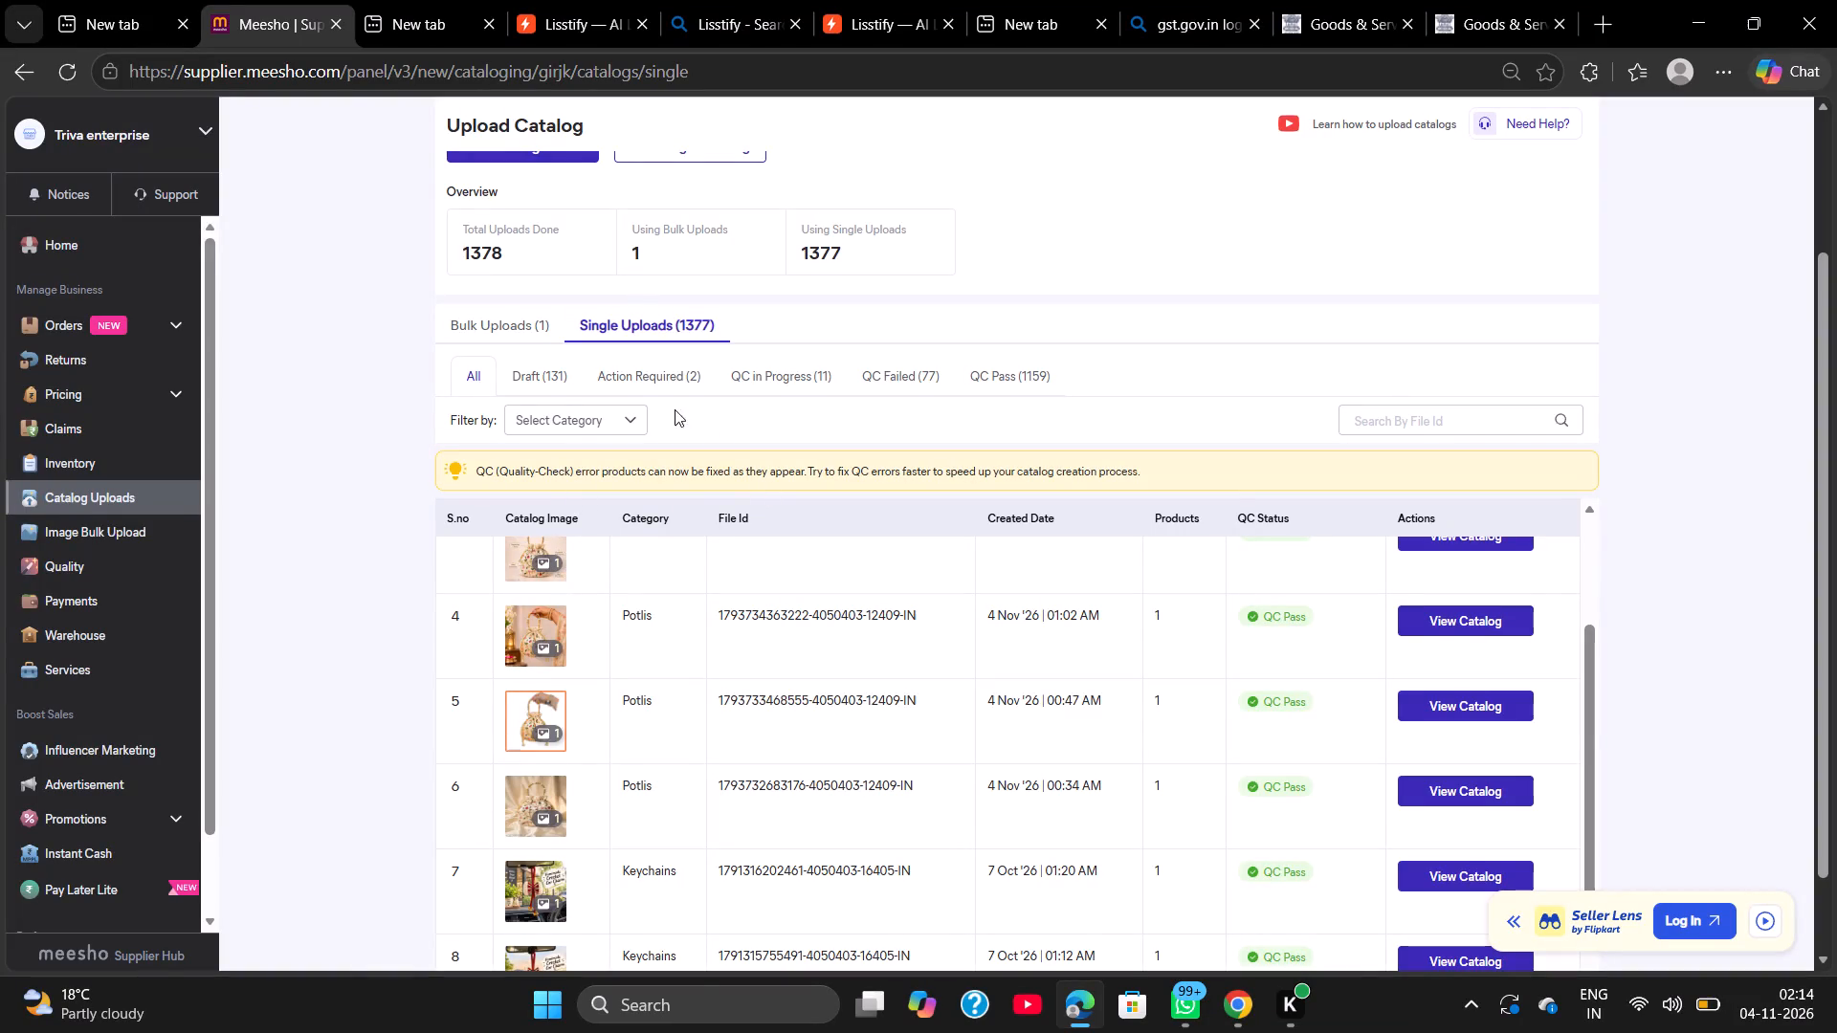
Review the QC status of the recent single catalog uploads, including the newest handbag listings.
{"action": "scroll", "coordinate": [738, 518], "scroll_direction": "down", "scroll_amount": 2}
{"action": "scroll", "coordinate": [965, 781], "scroll_direction": "up", "scroll_amount": 1}
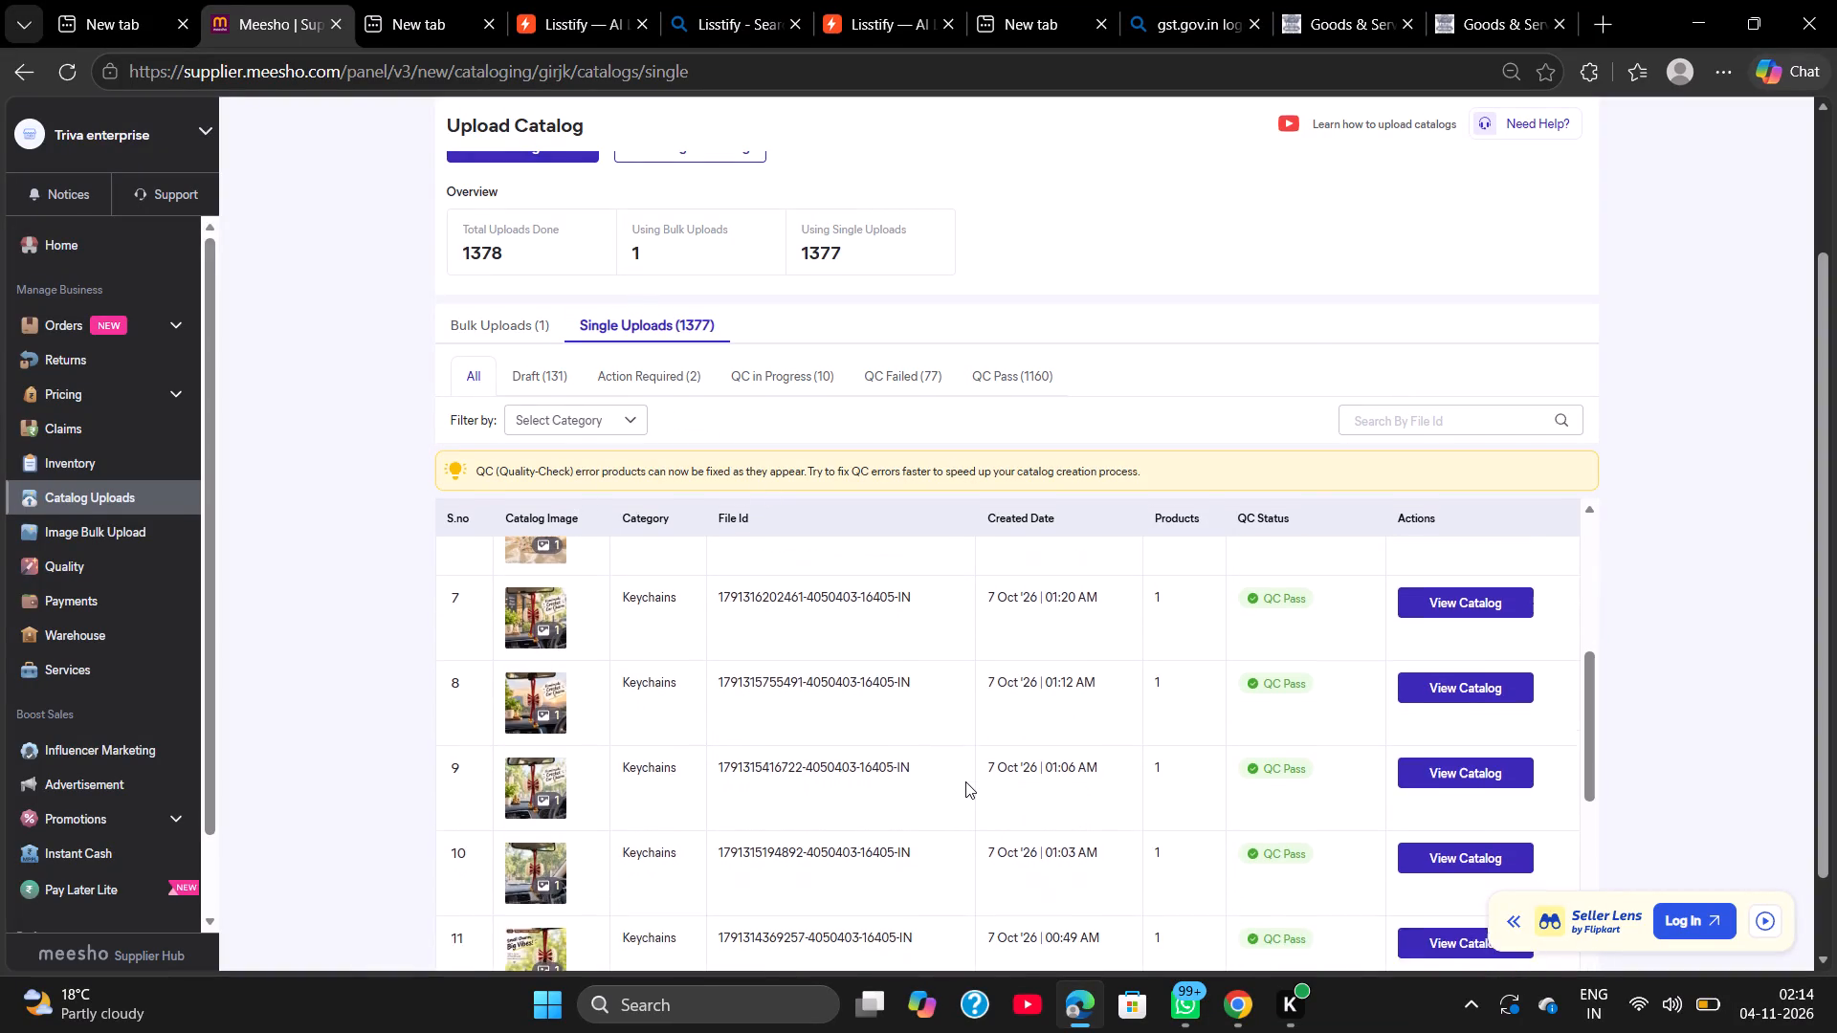
{"action": "scroll", "coordinate": [965, 781], "scroll_direction": "up", "scroll_amount": 3}
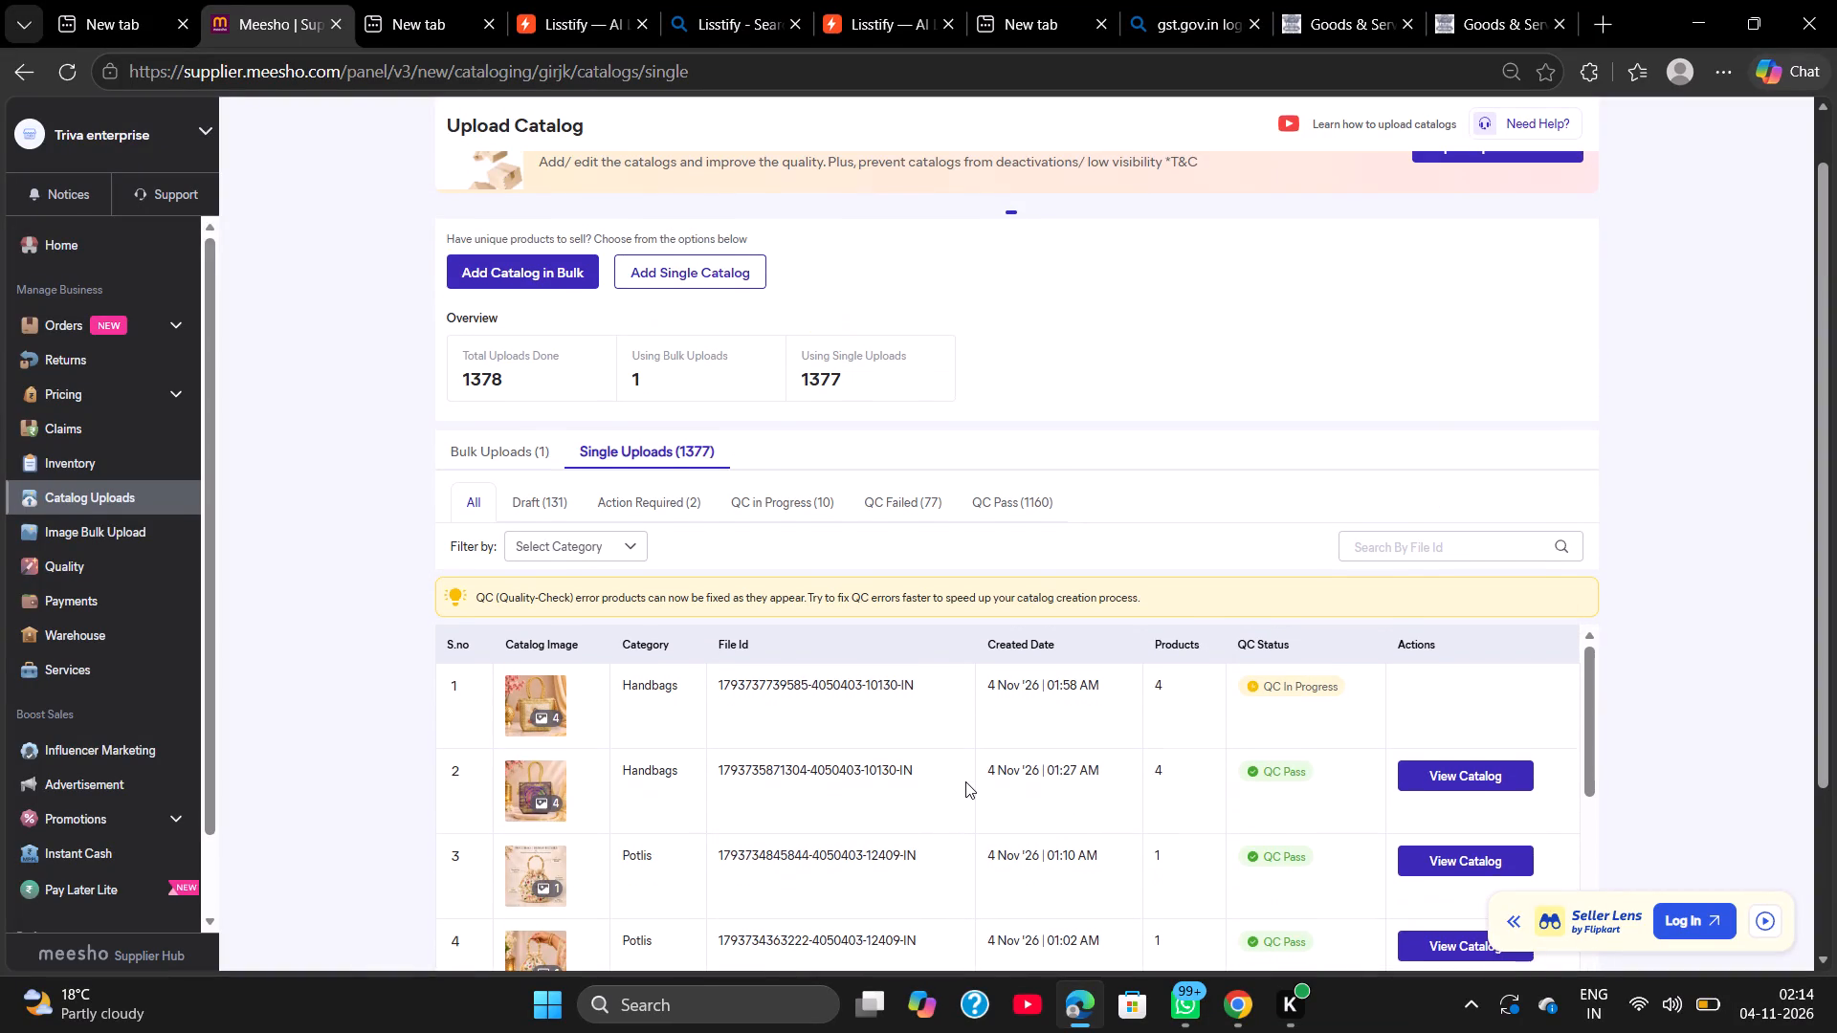
{"action": "scroll", "coordinate": [965, 781], "scroll_direction": "down", "scroll_amount": 1}
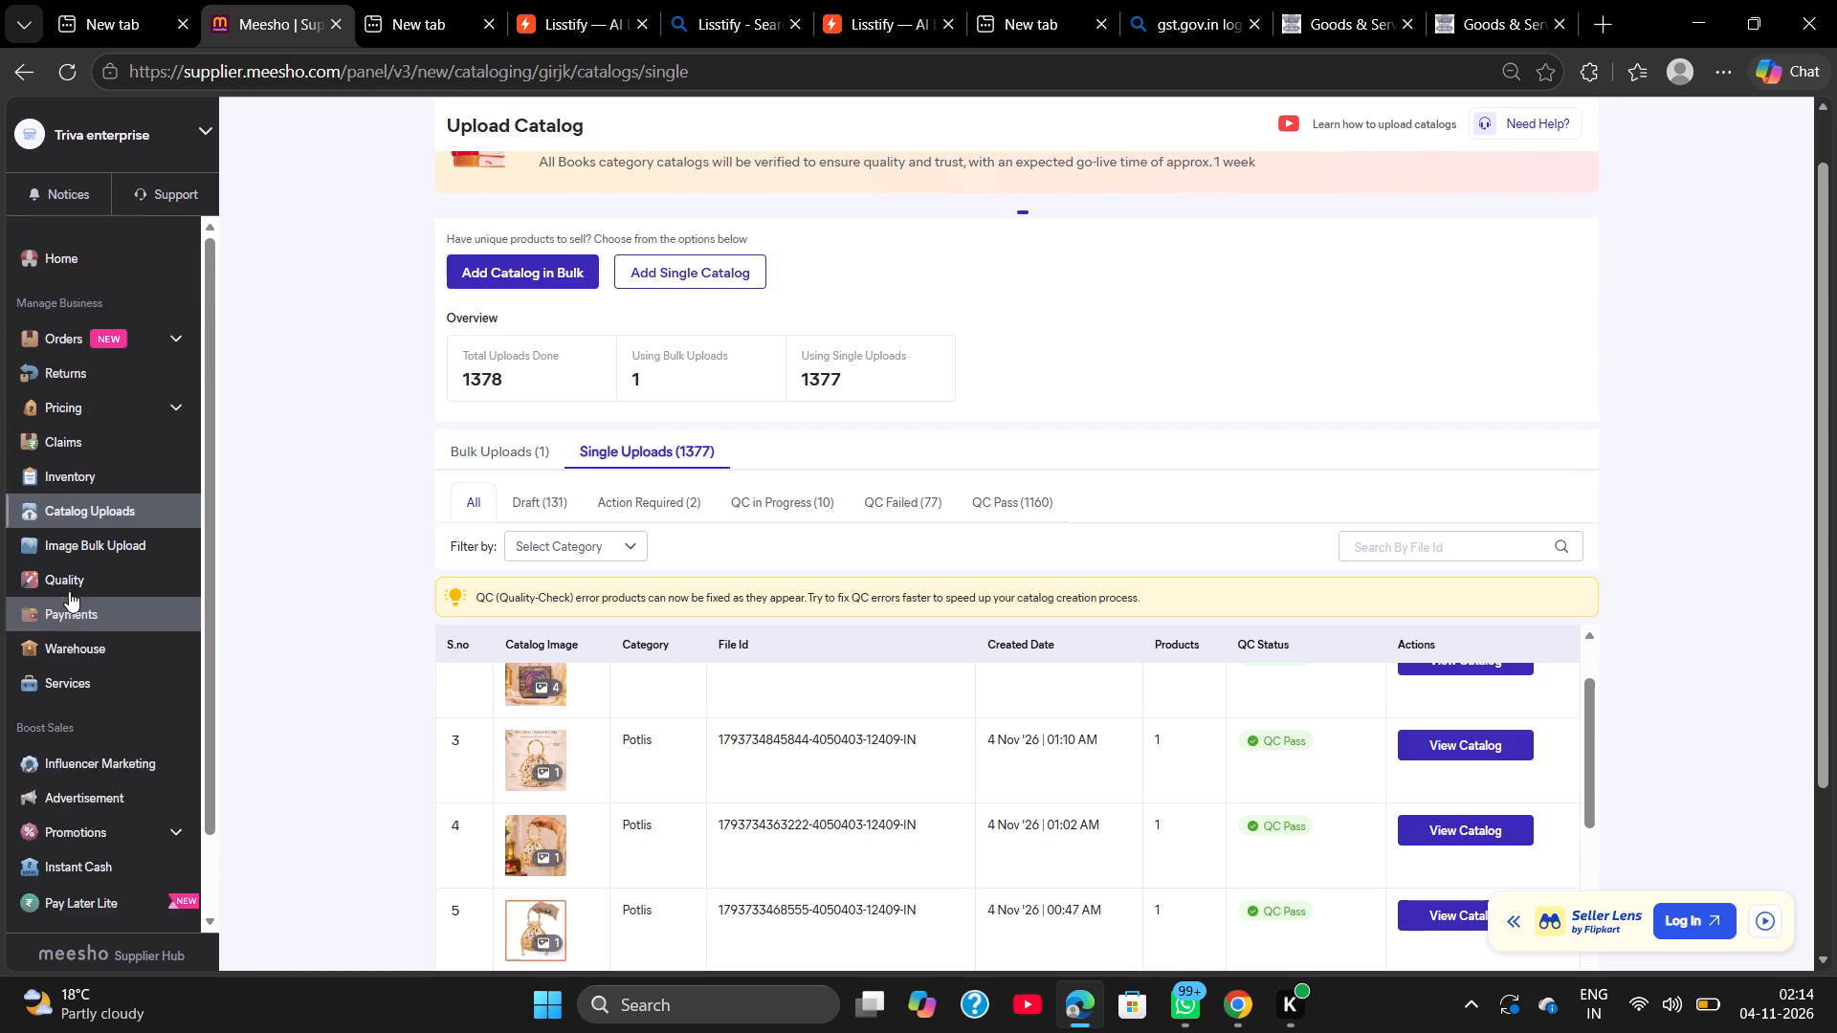
Generate and download the shipping label for the 2 Pcs Crochet Sunflower Curtain Tieback order under Ready to Ship orders.
{"action": "left_click", "coordinate": [65, 339]}
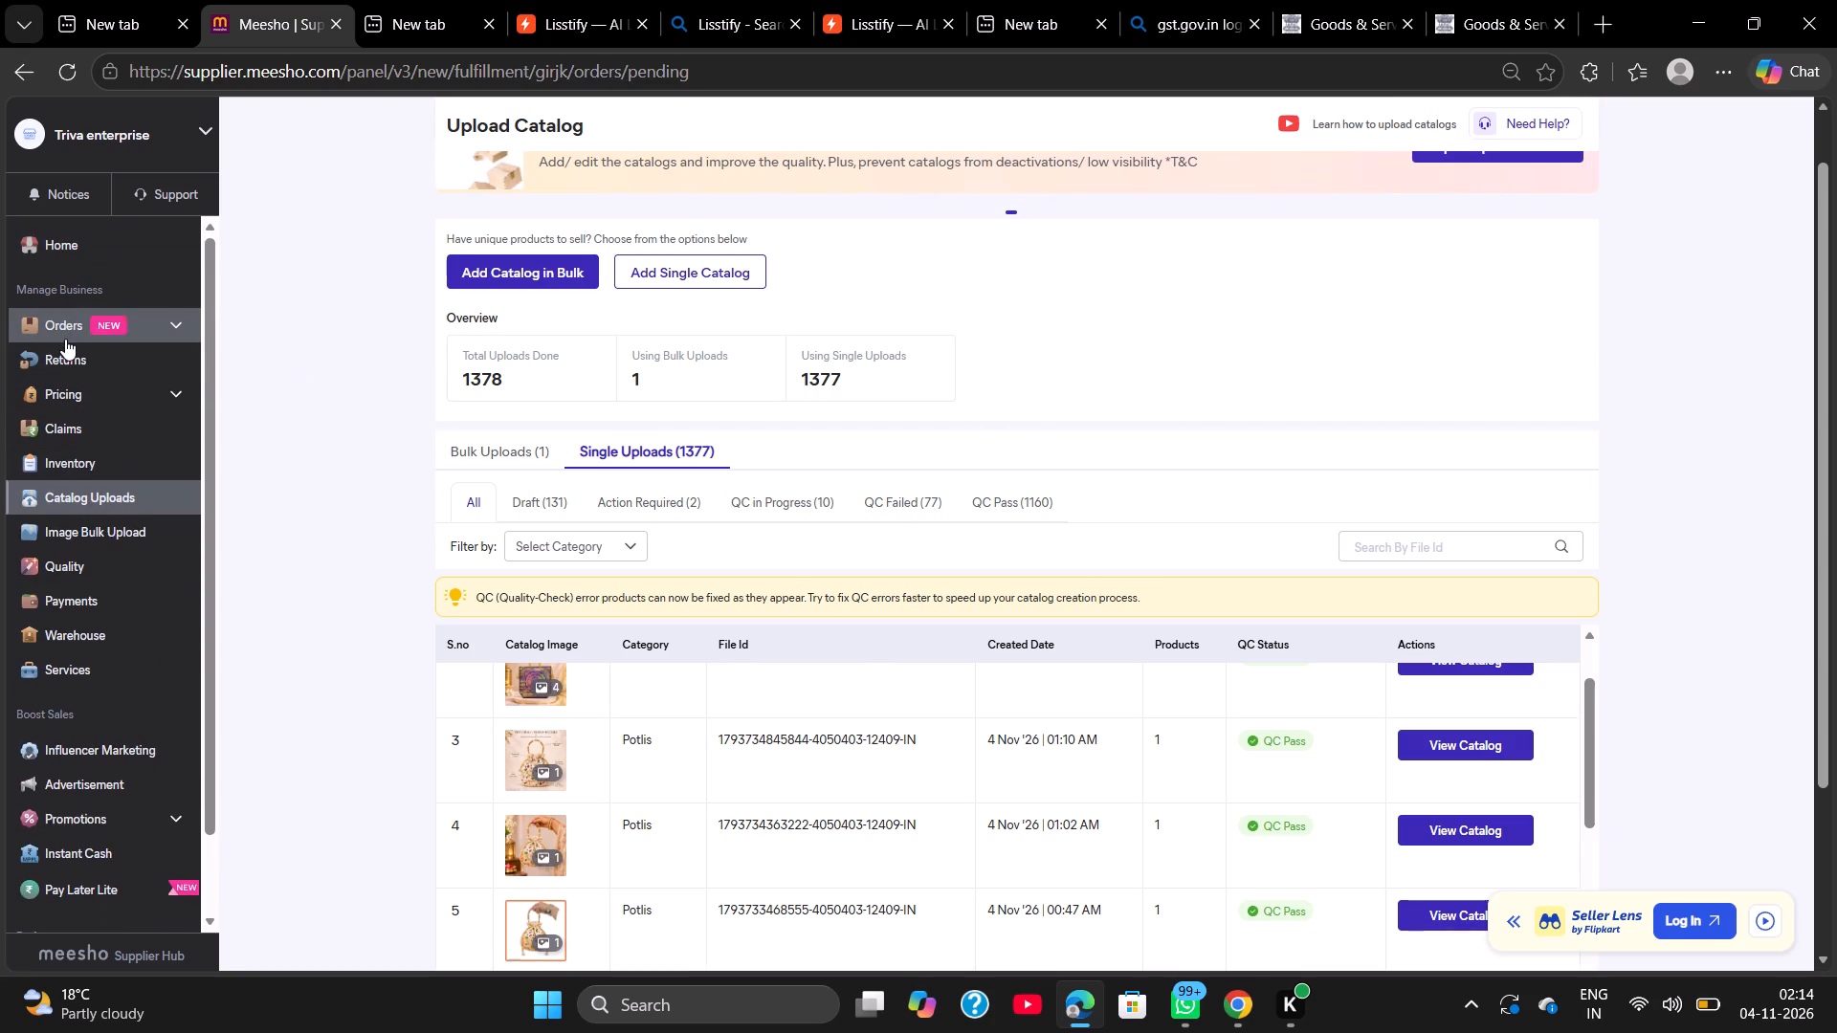
{"action": "scroll", "coordinate": [663, 651], "scroll_direction": "down", "scroll_amount": 1}
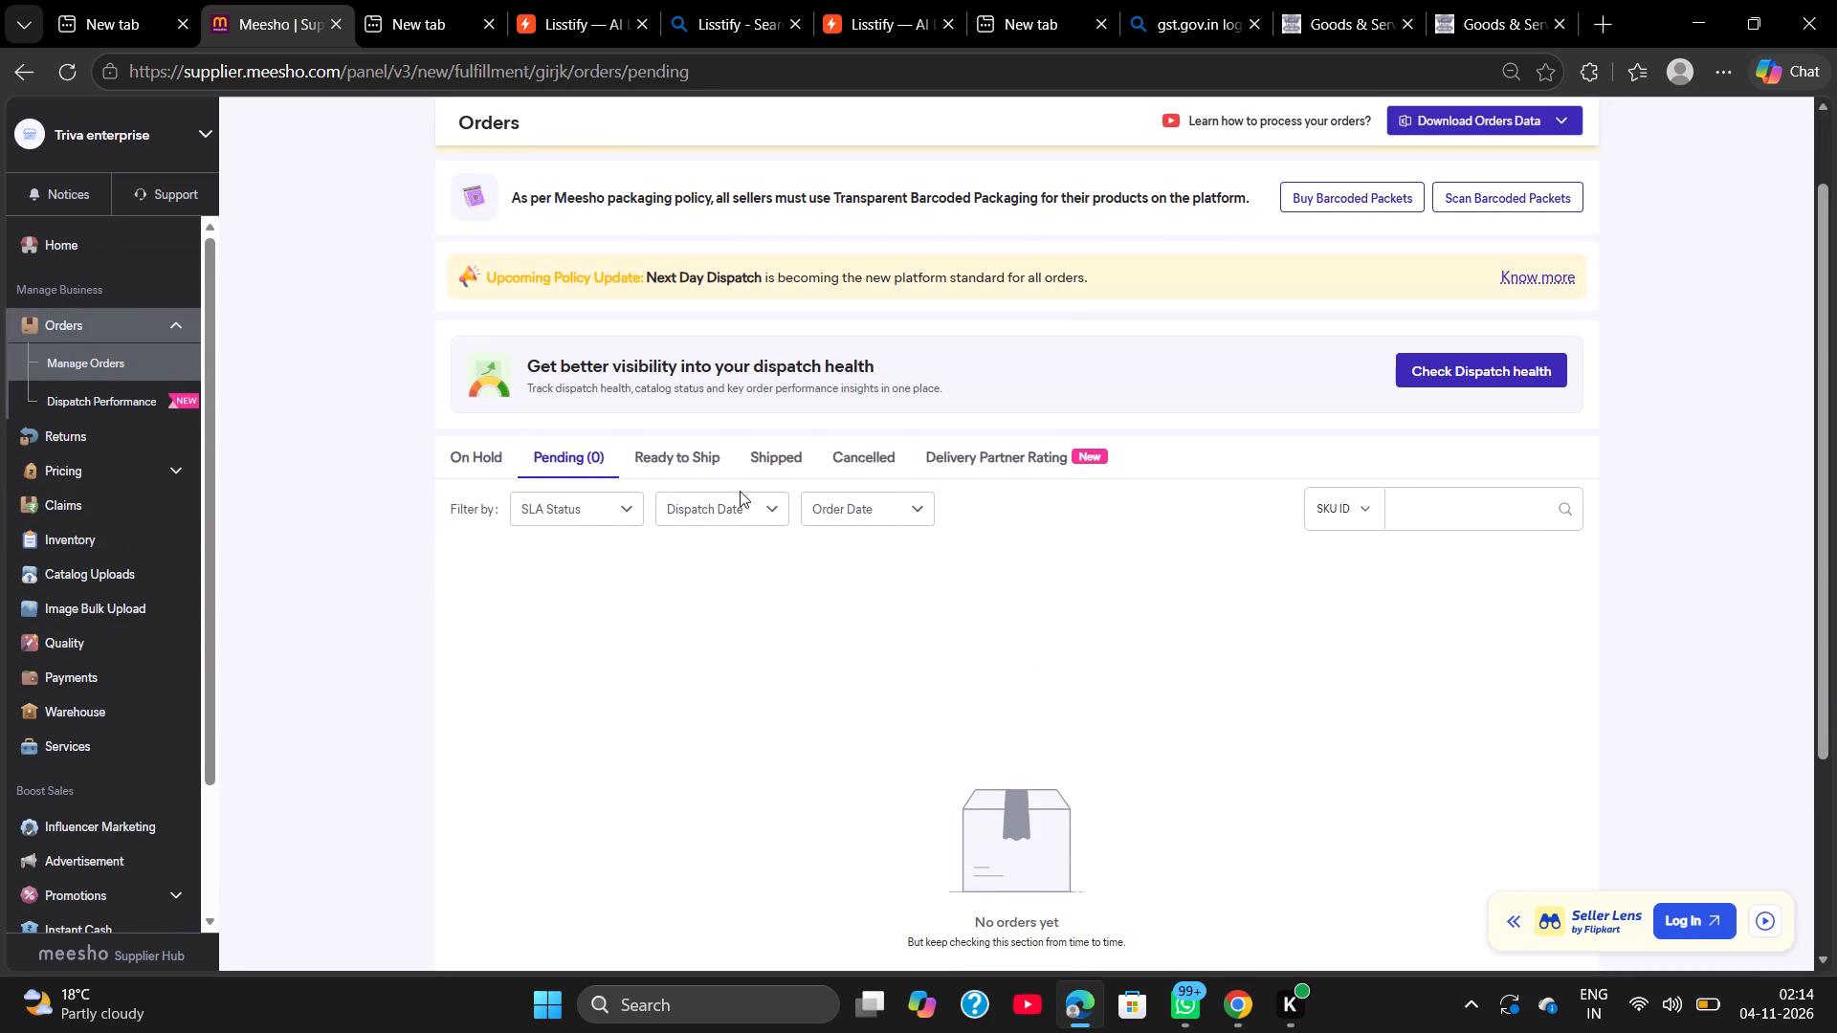
{"action": "left_click", "coordinate": [716, 471]}
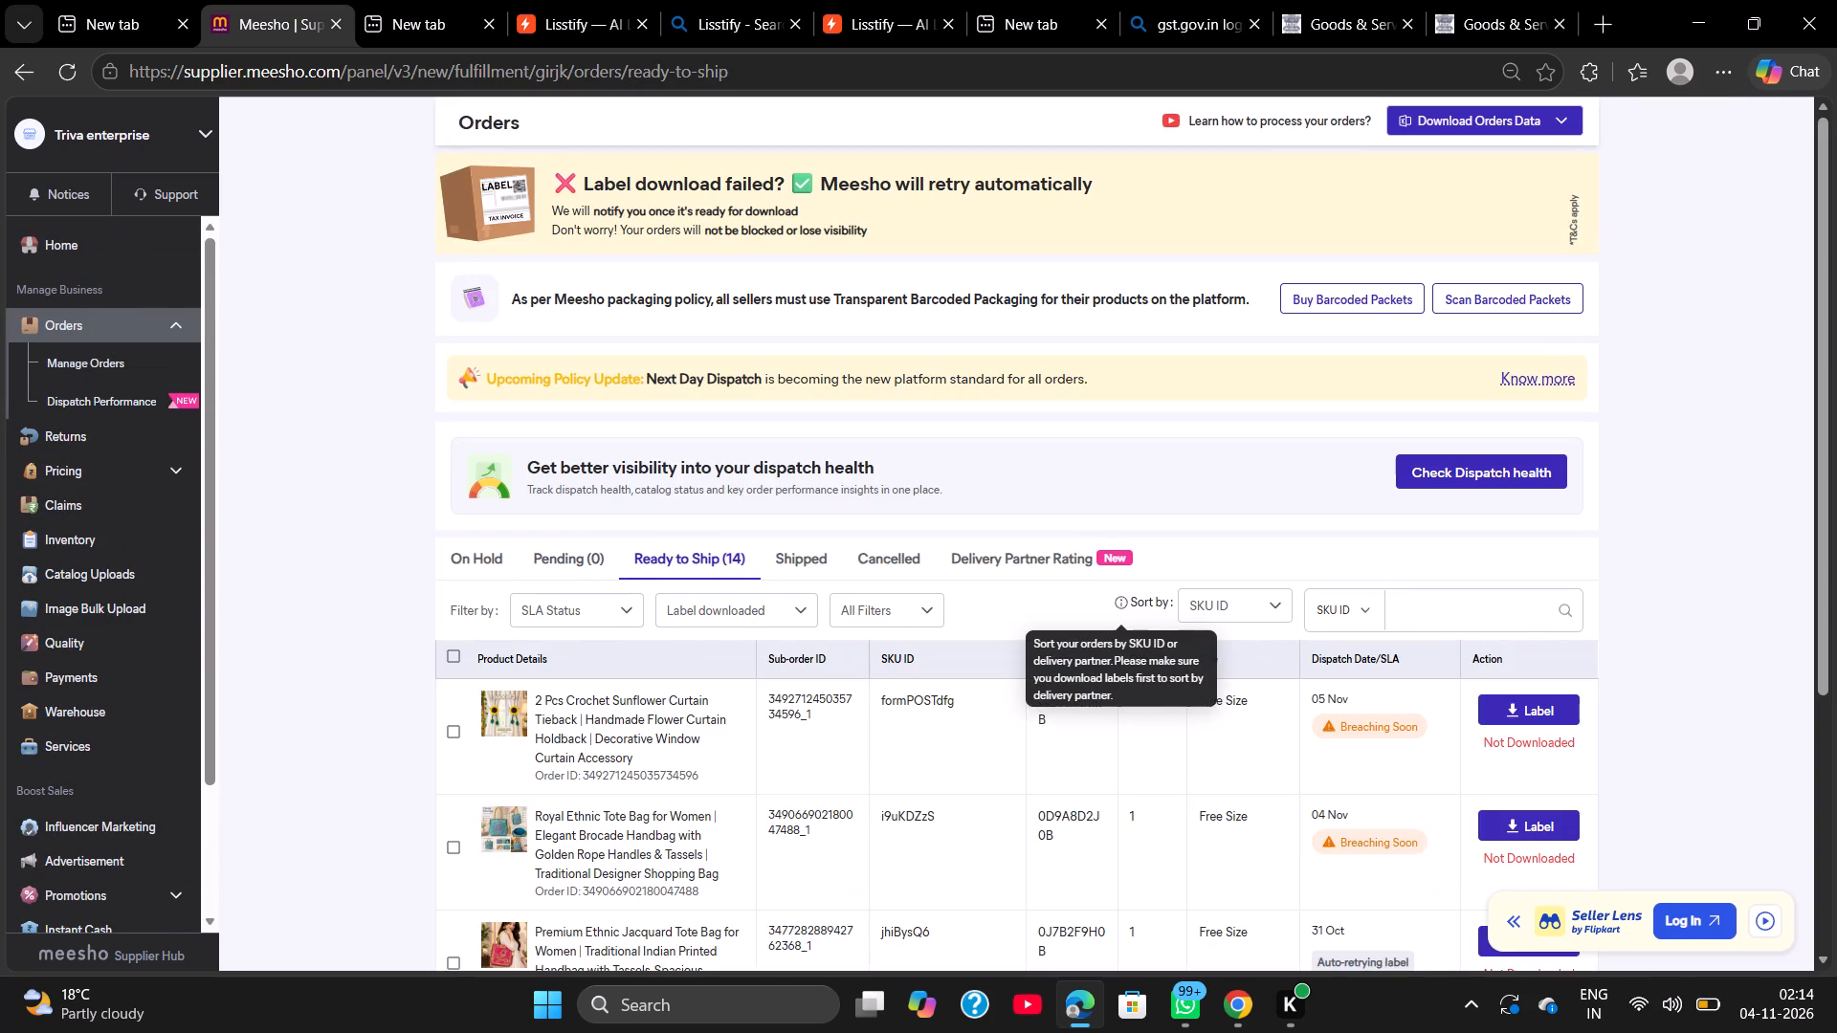
{"action": "scroll", "coordinate": [772, 657], "scroll_direction": "down", "scroll_amount": 1}
{"action": "scroll", "coordinate": [772, 657], "scroll_direction": "up", "scroll_amount": 2}
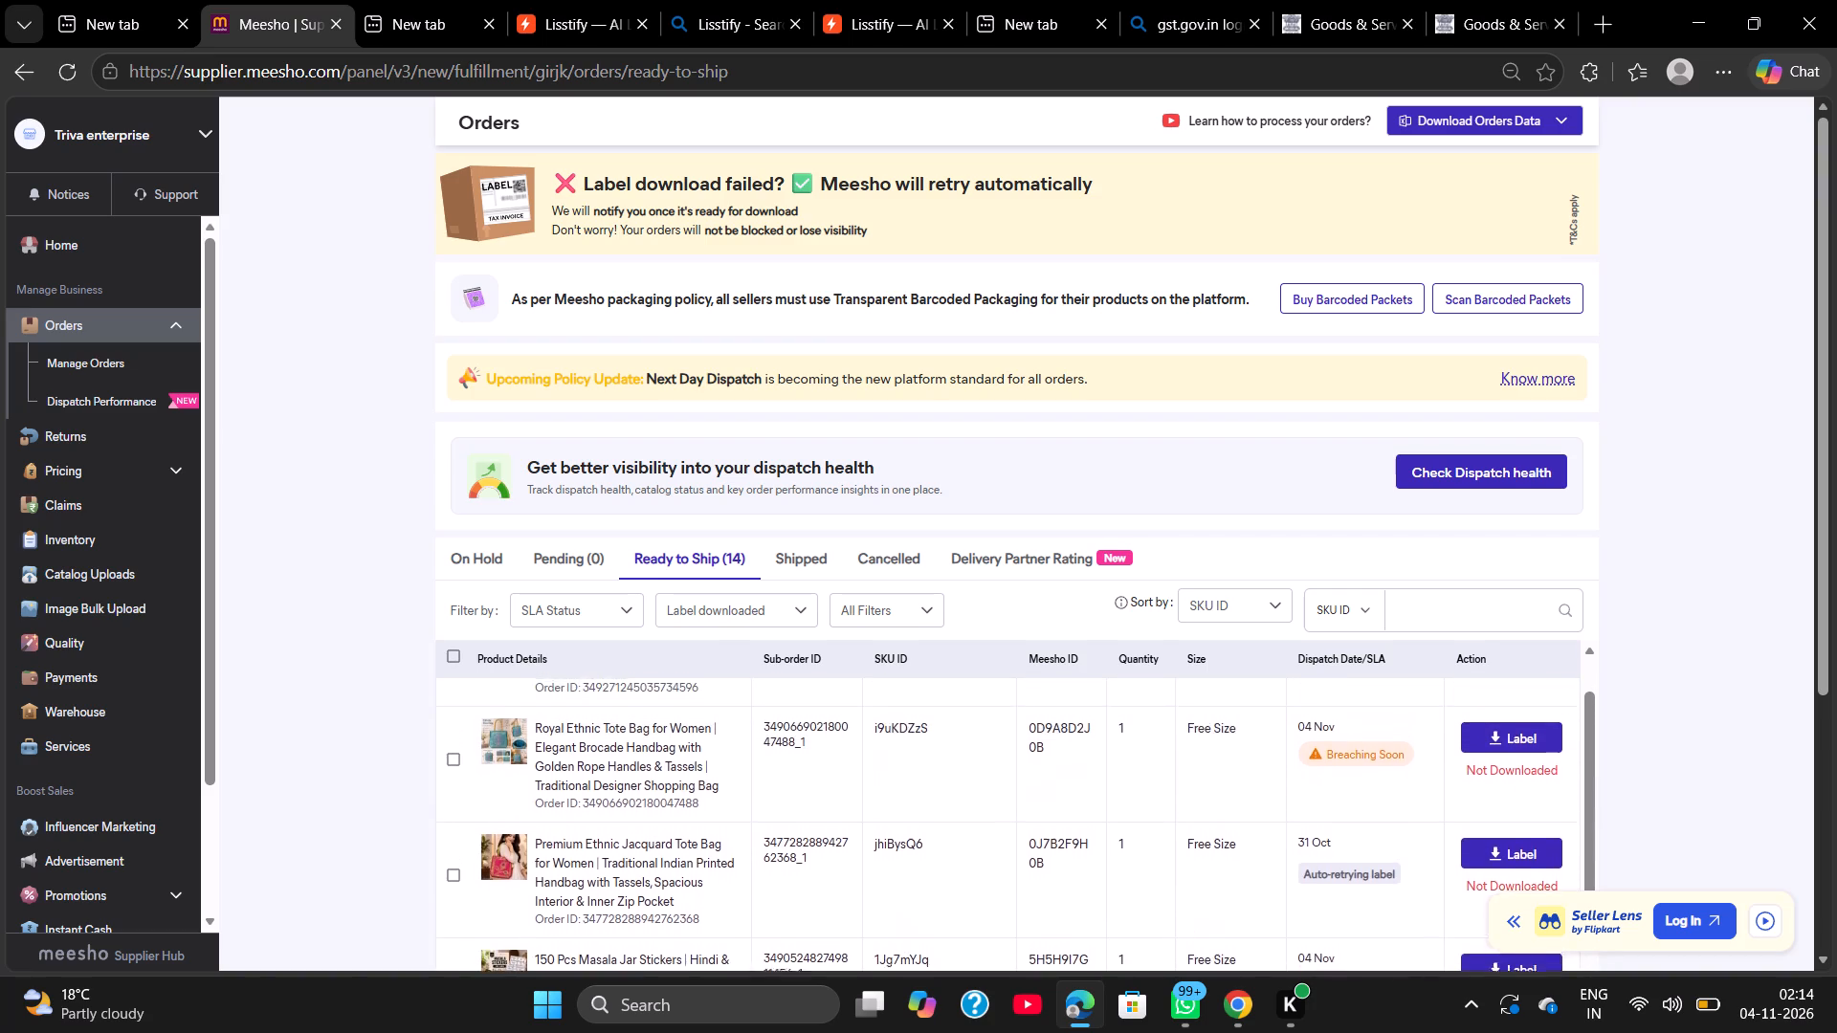
{"action": "scroll", "coordinate": [772, 657], "scroll_direction": "up", "scroll_amount": 1}
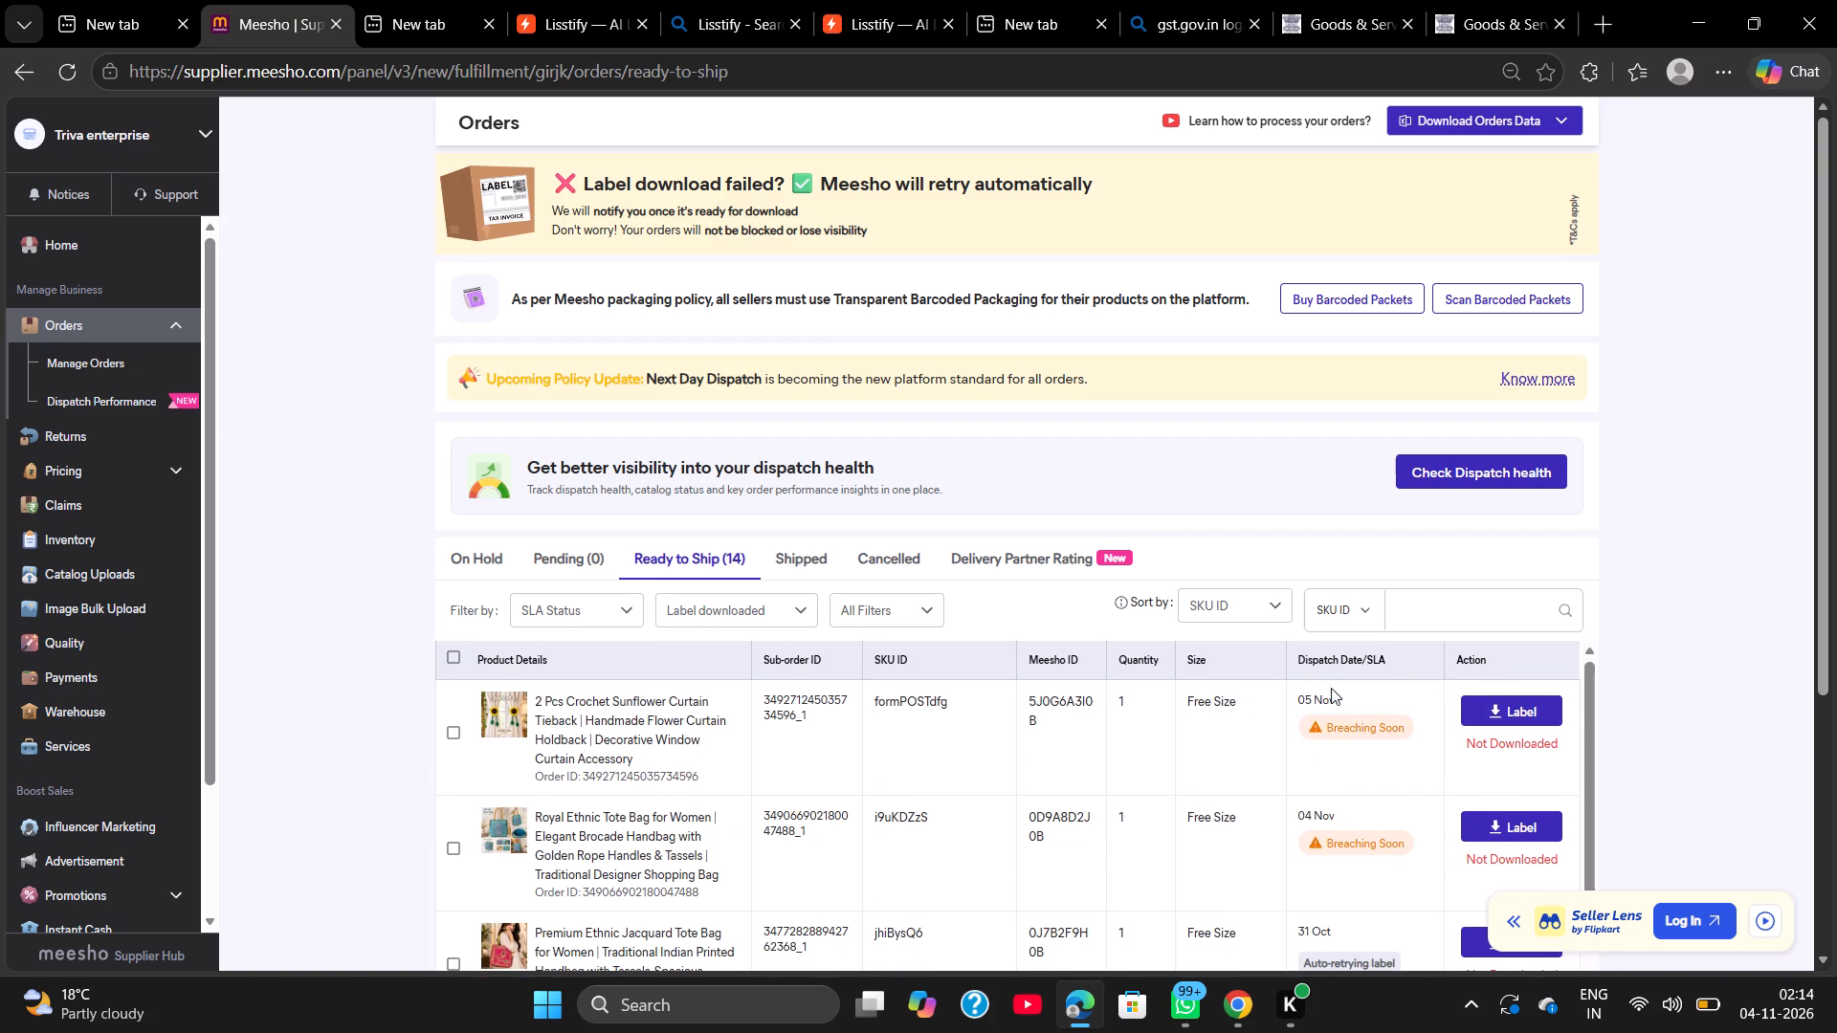
{"action": "left_click", "coordinate": [1511, 715]}
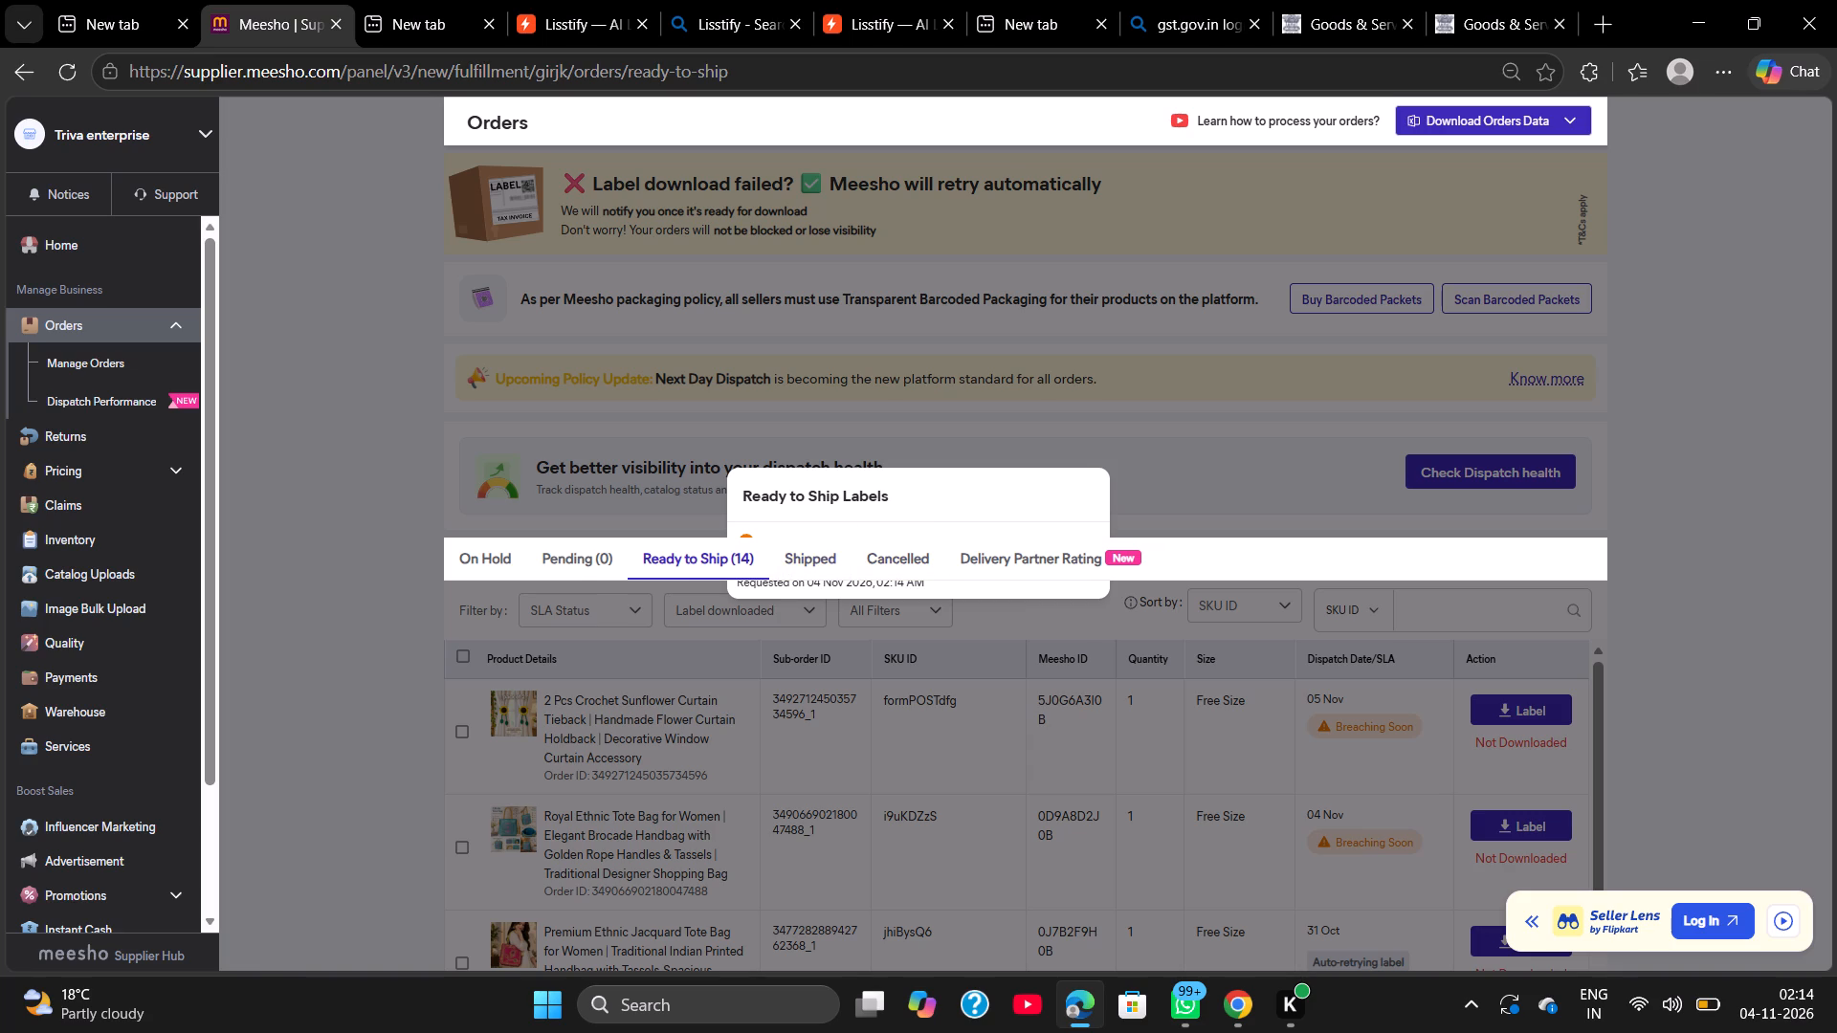
{"action": "scroll", "coordinate": [914, 498], "scroll_direction": "down", "scroll_amount": 2}
{"action": "scroll", "coordinate": [1165, 798], "scroll_direction": "down", "scroll_amount": 2}
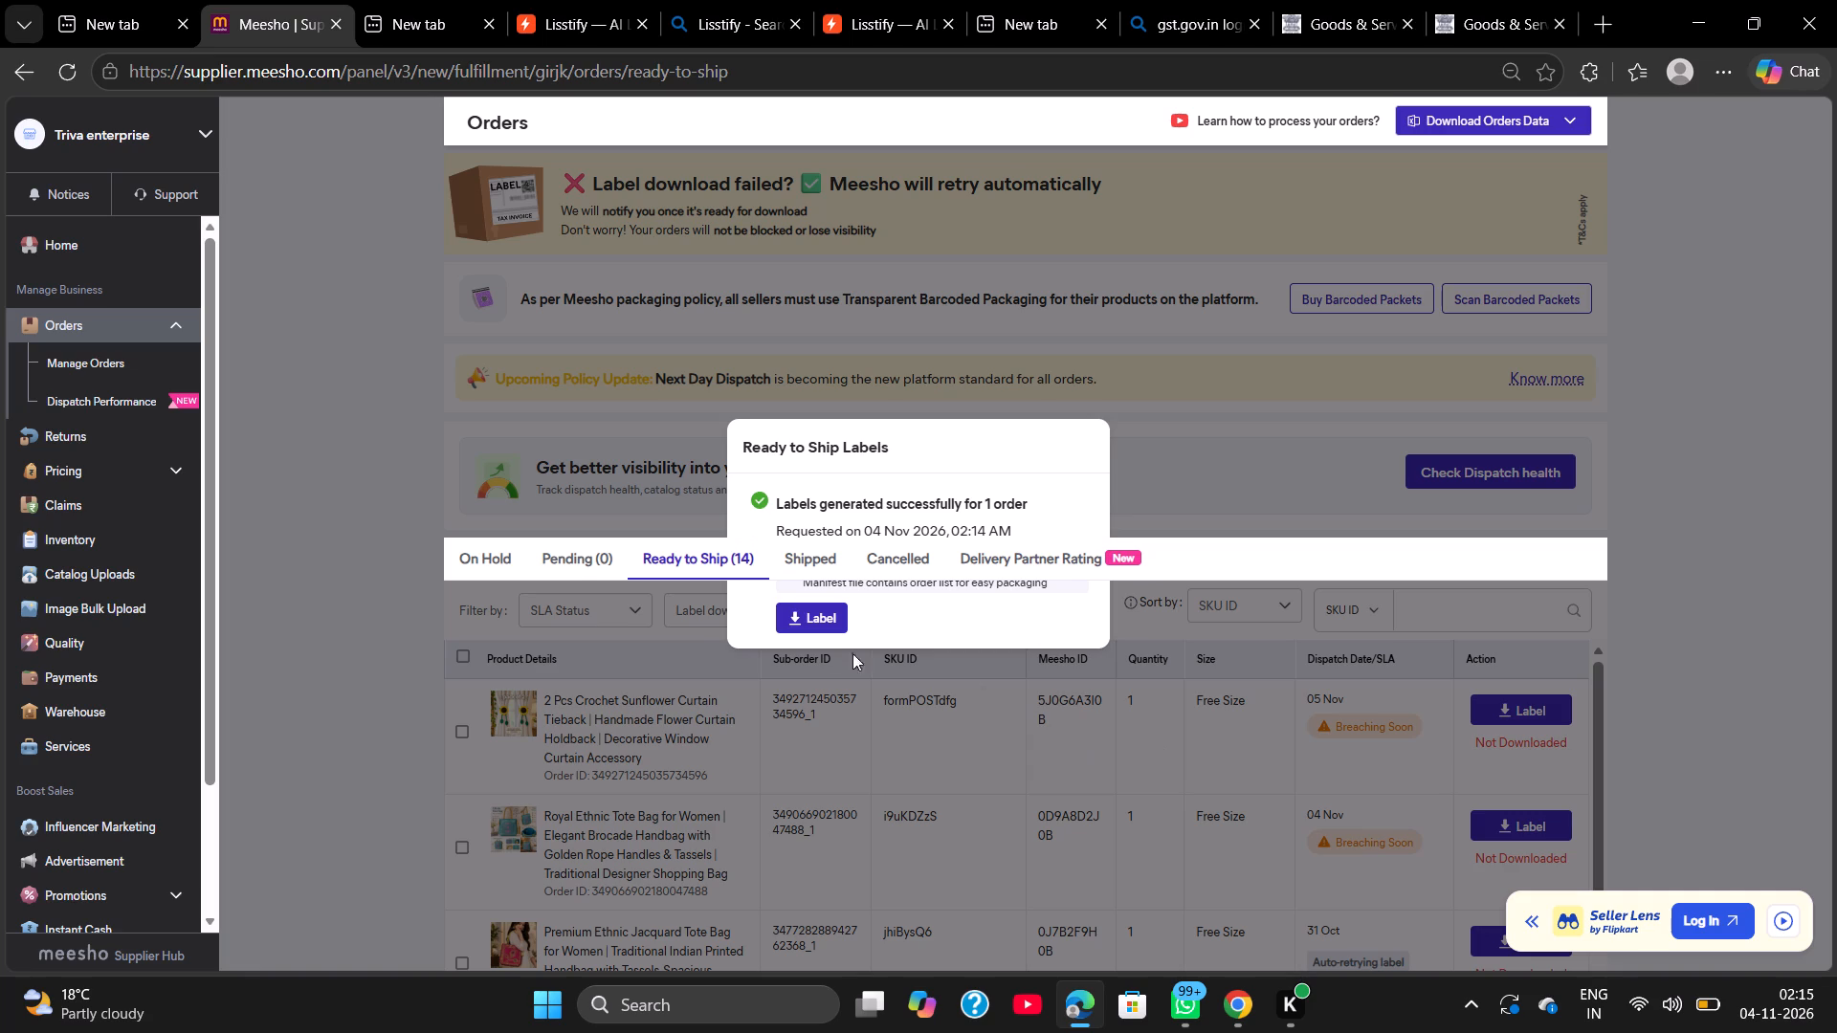
{"action": "left_click", "coordinate": [806, 613]}
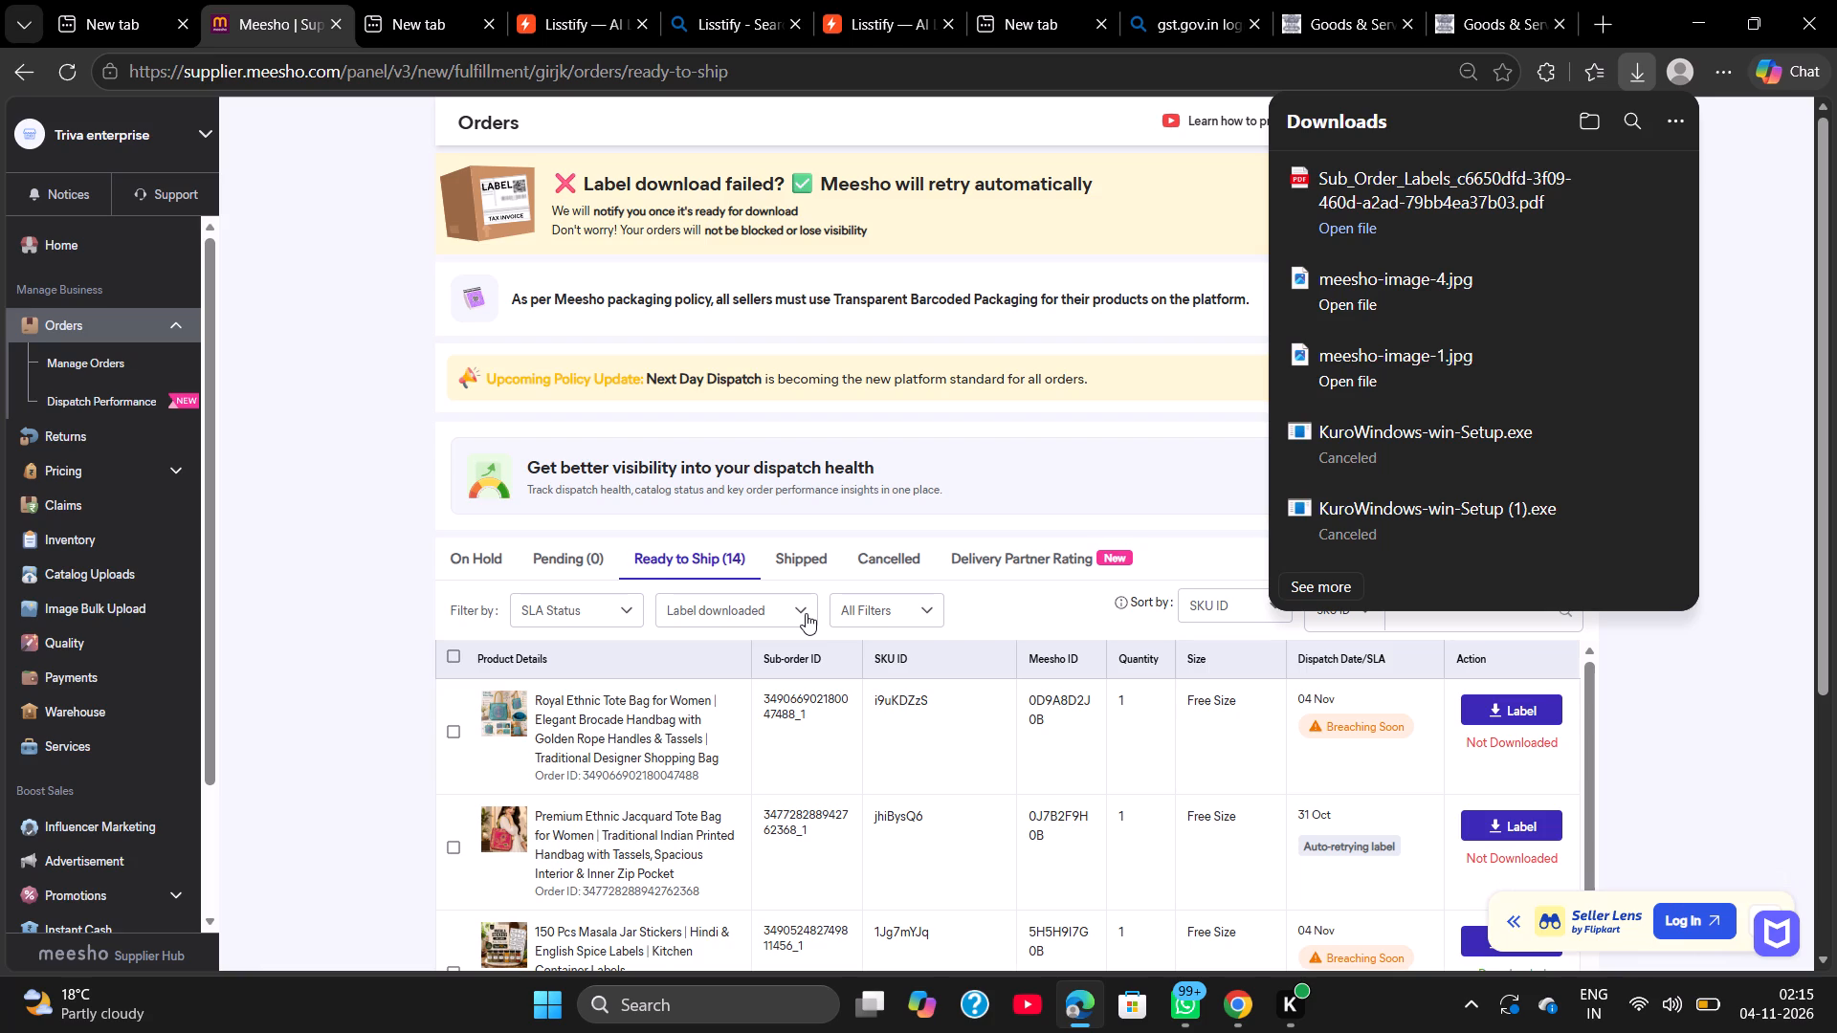
Review the remaining Ready to Ship orders for their dispatch dates and label download status.
{"action": "scroll", "coordinate": [1143, 676], "scroll_direction": "up", "scroll_amount": 1}
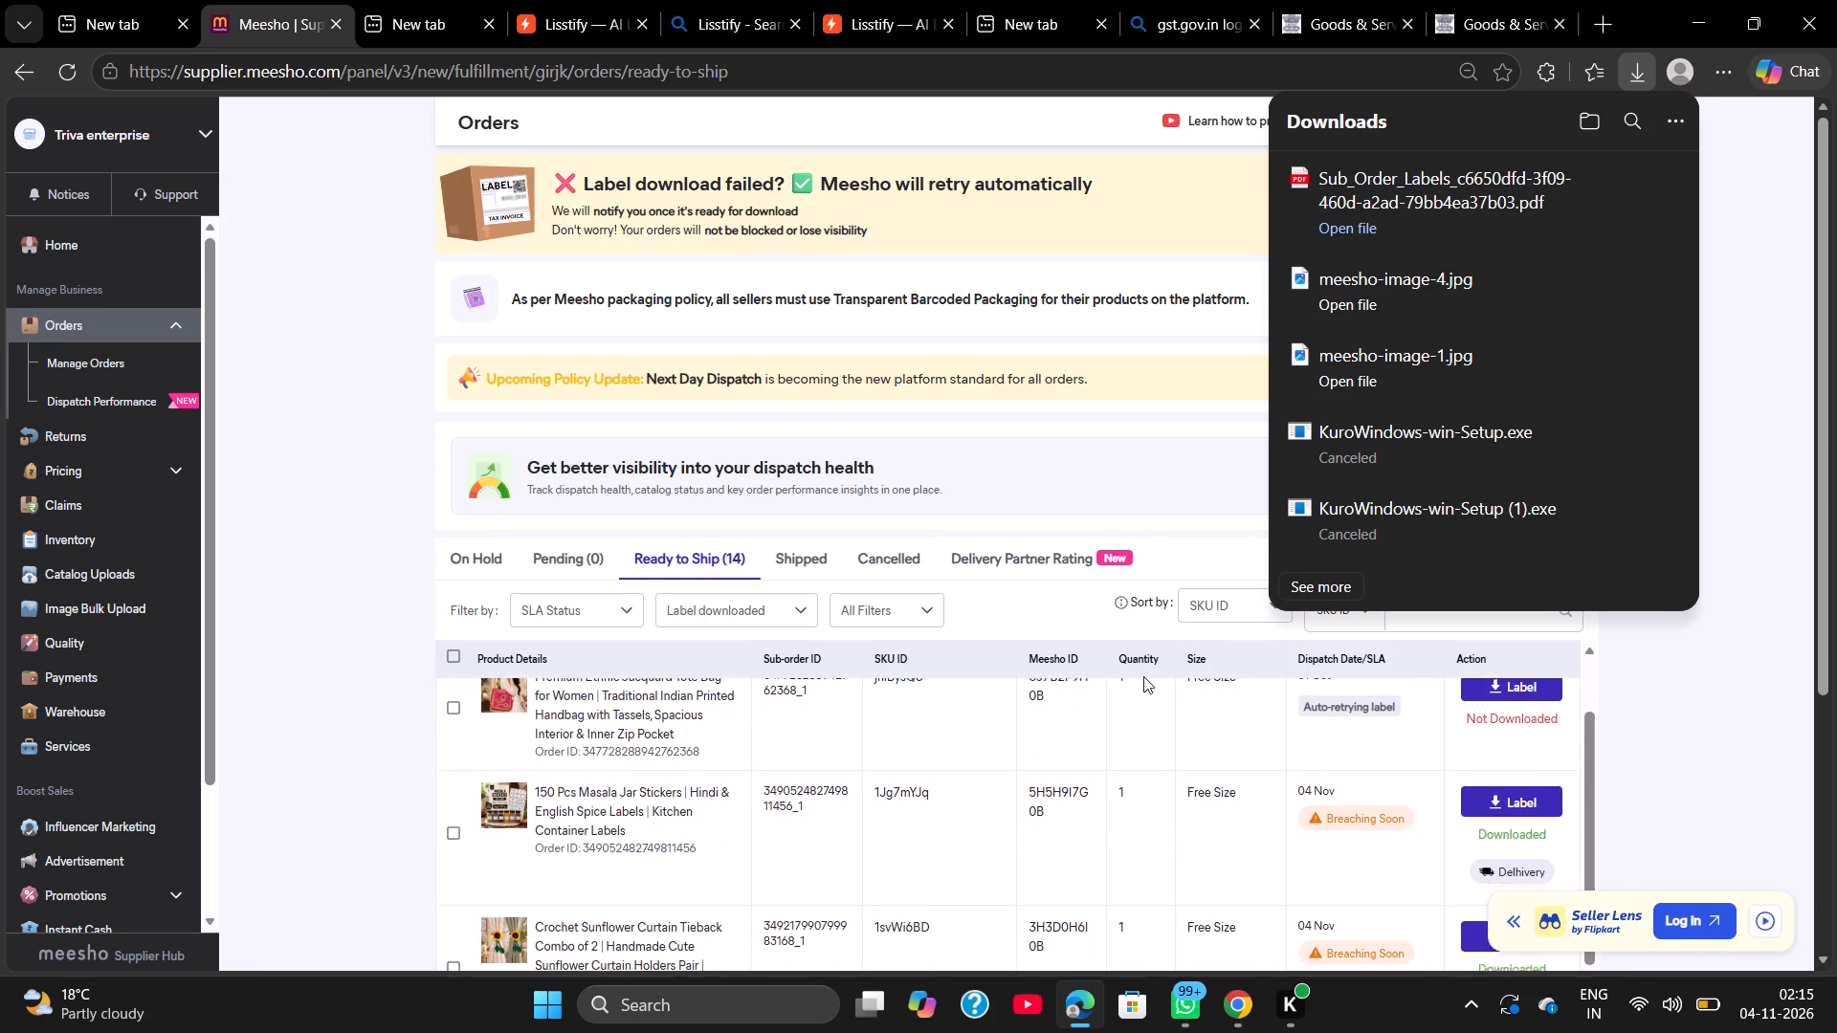
{"action": "scroll", "coordinate": [1143, 676], "scroll_direction": "up", "scroll_amount": 1}
{"action": "scroll", "coordinate": [1143, 676], "scroll_direction": "down", "scroll_amount": 1}
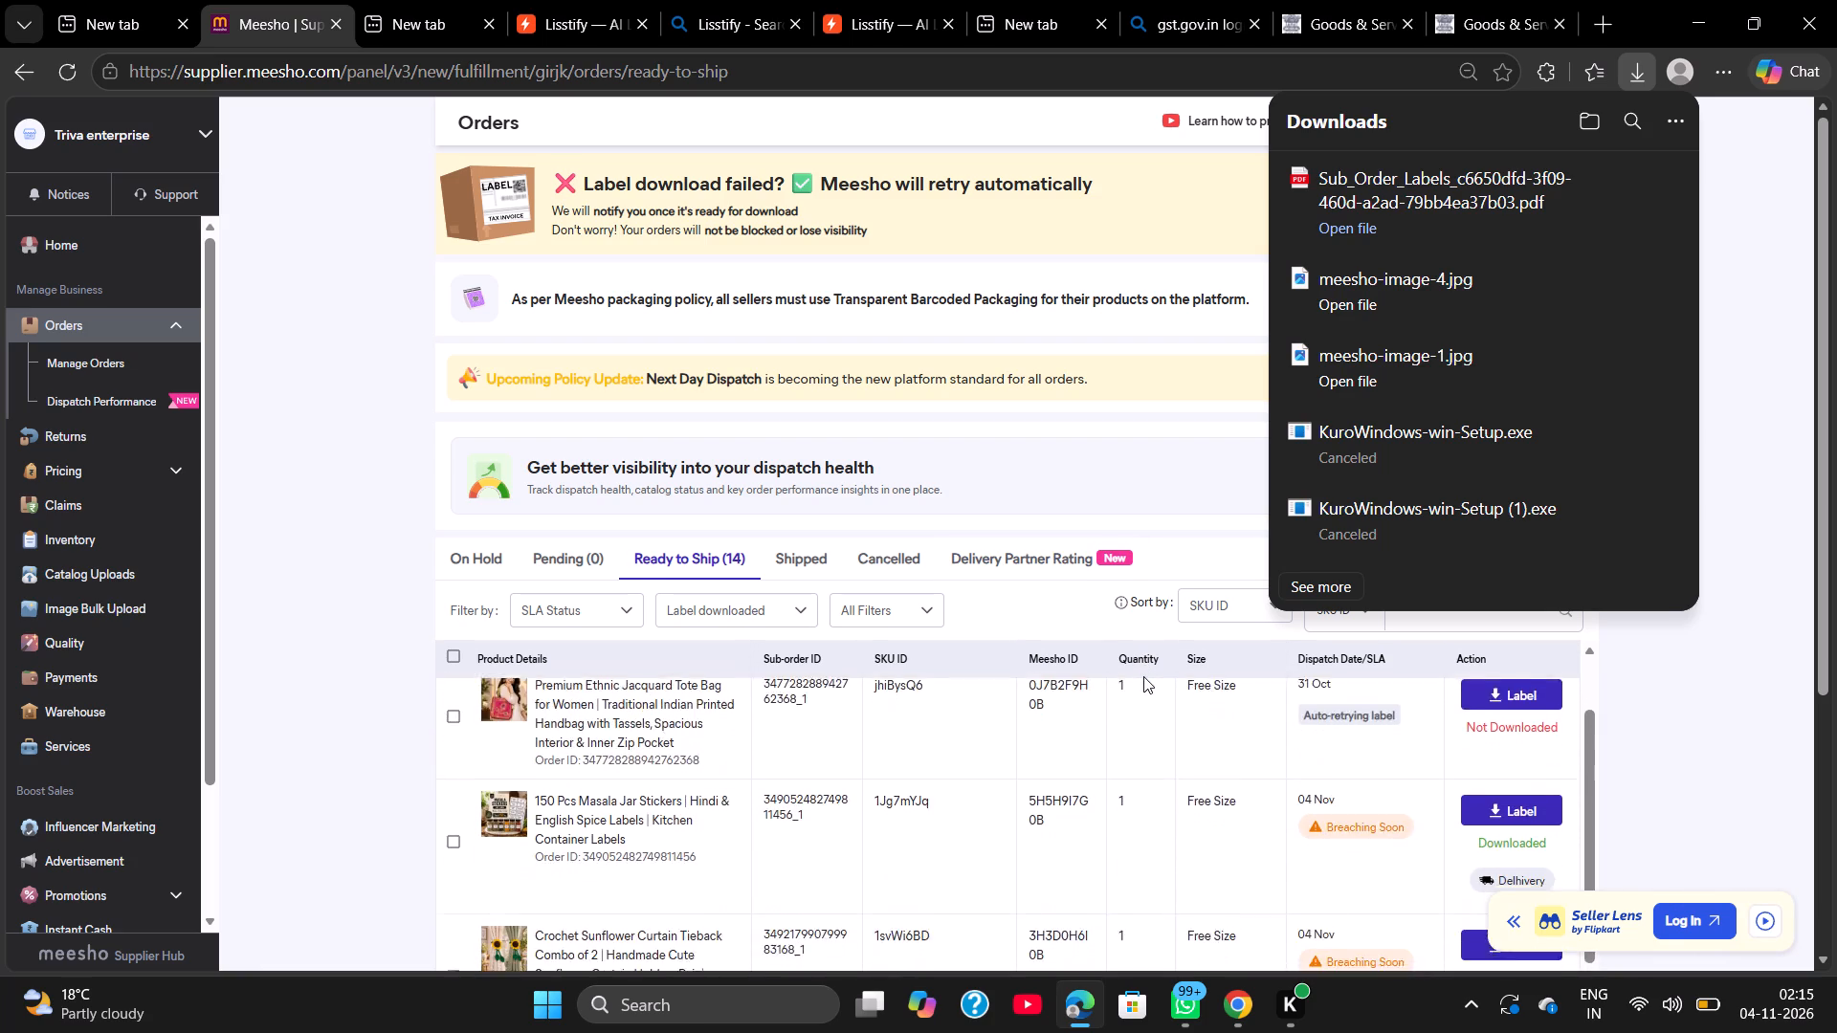
{"action": "scroll", "coordinate": [1143, 676], "scroll_direction": "down", "scroll_amount": 1}
{"action": "scroll", "coordinate": [1054, 495], "scroll_direction": "down", "scroll_amount": 1}
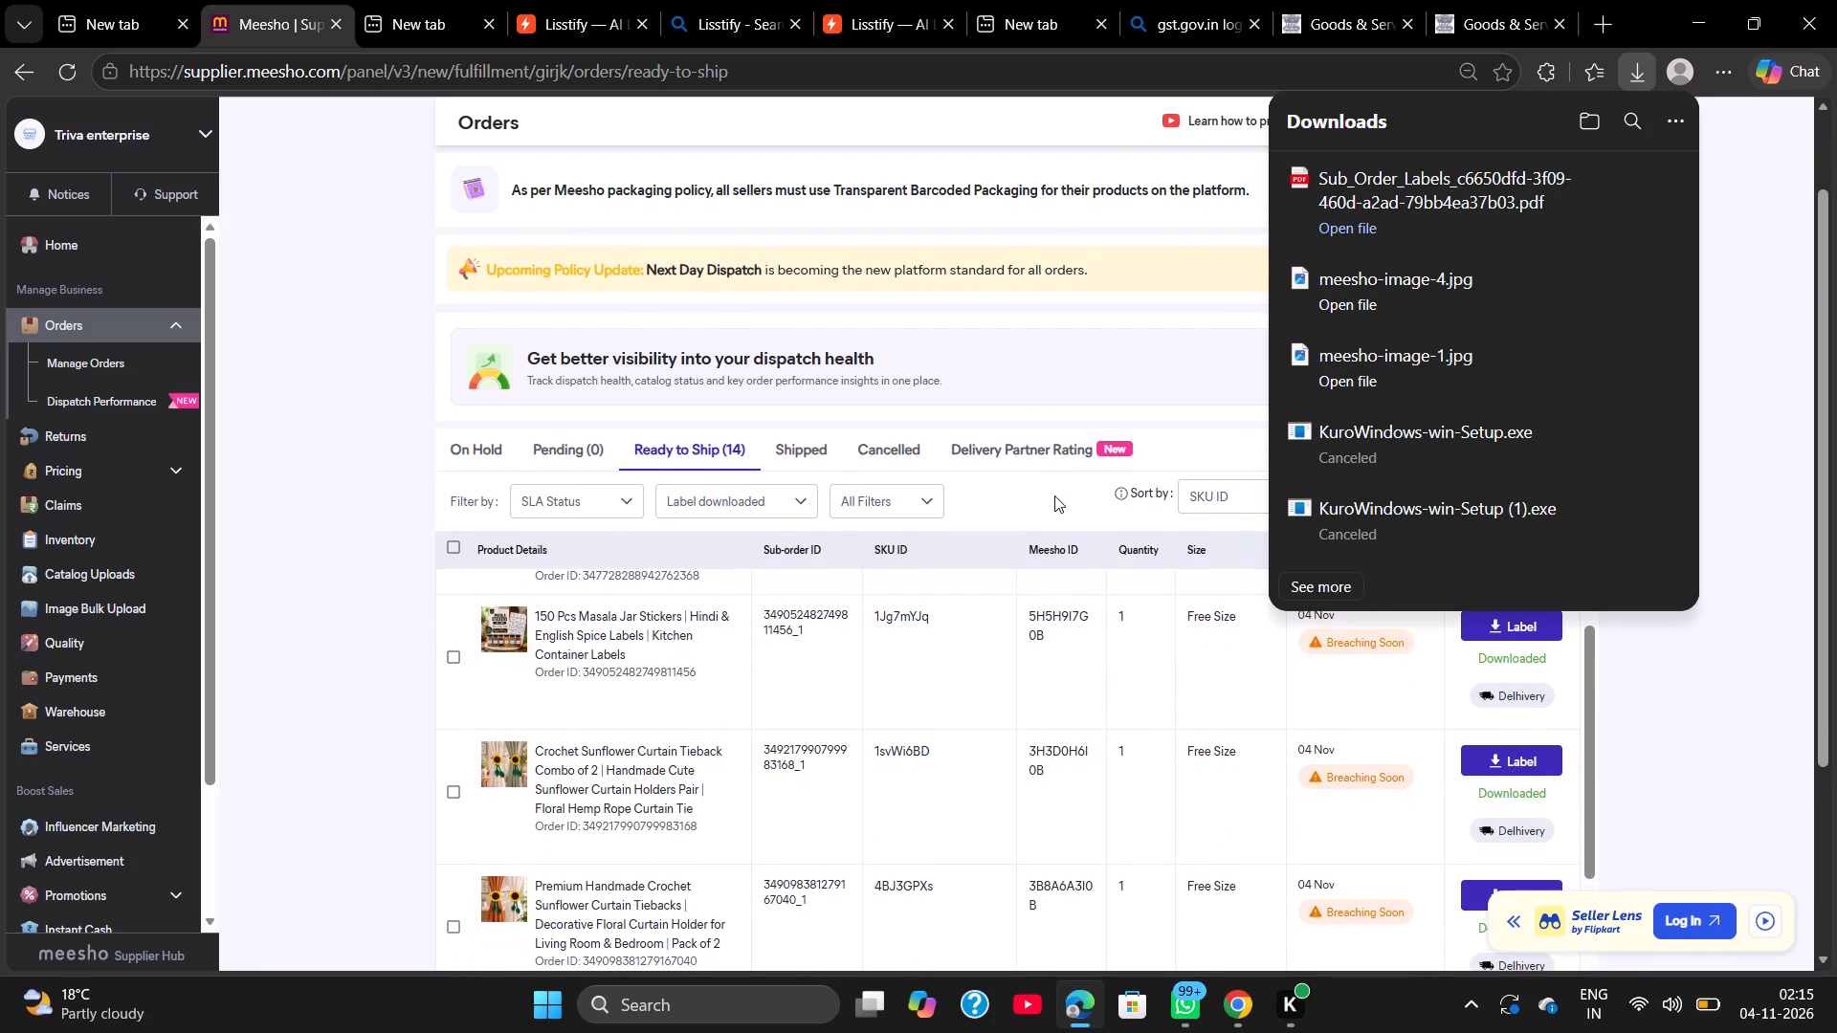
{"action": "left_click", "coordinate": [1045, 480]}
{"action": "scroll", "coordinate": [1045, 480], "scroll_direction": "up", "scroll_amount": 3}
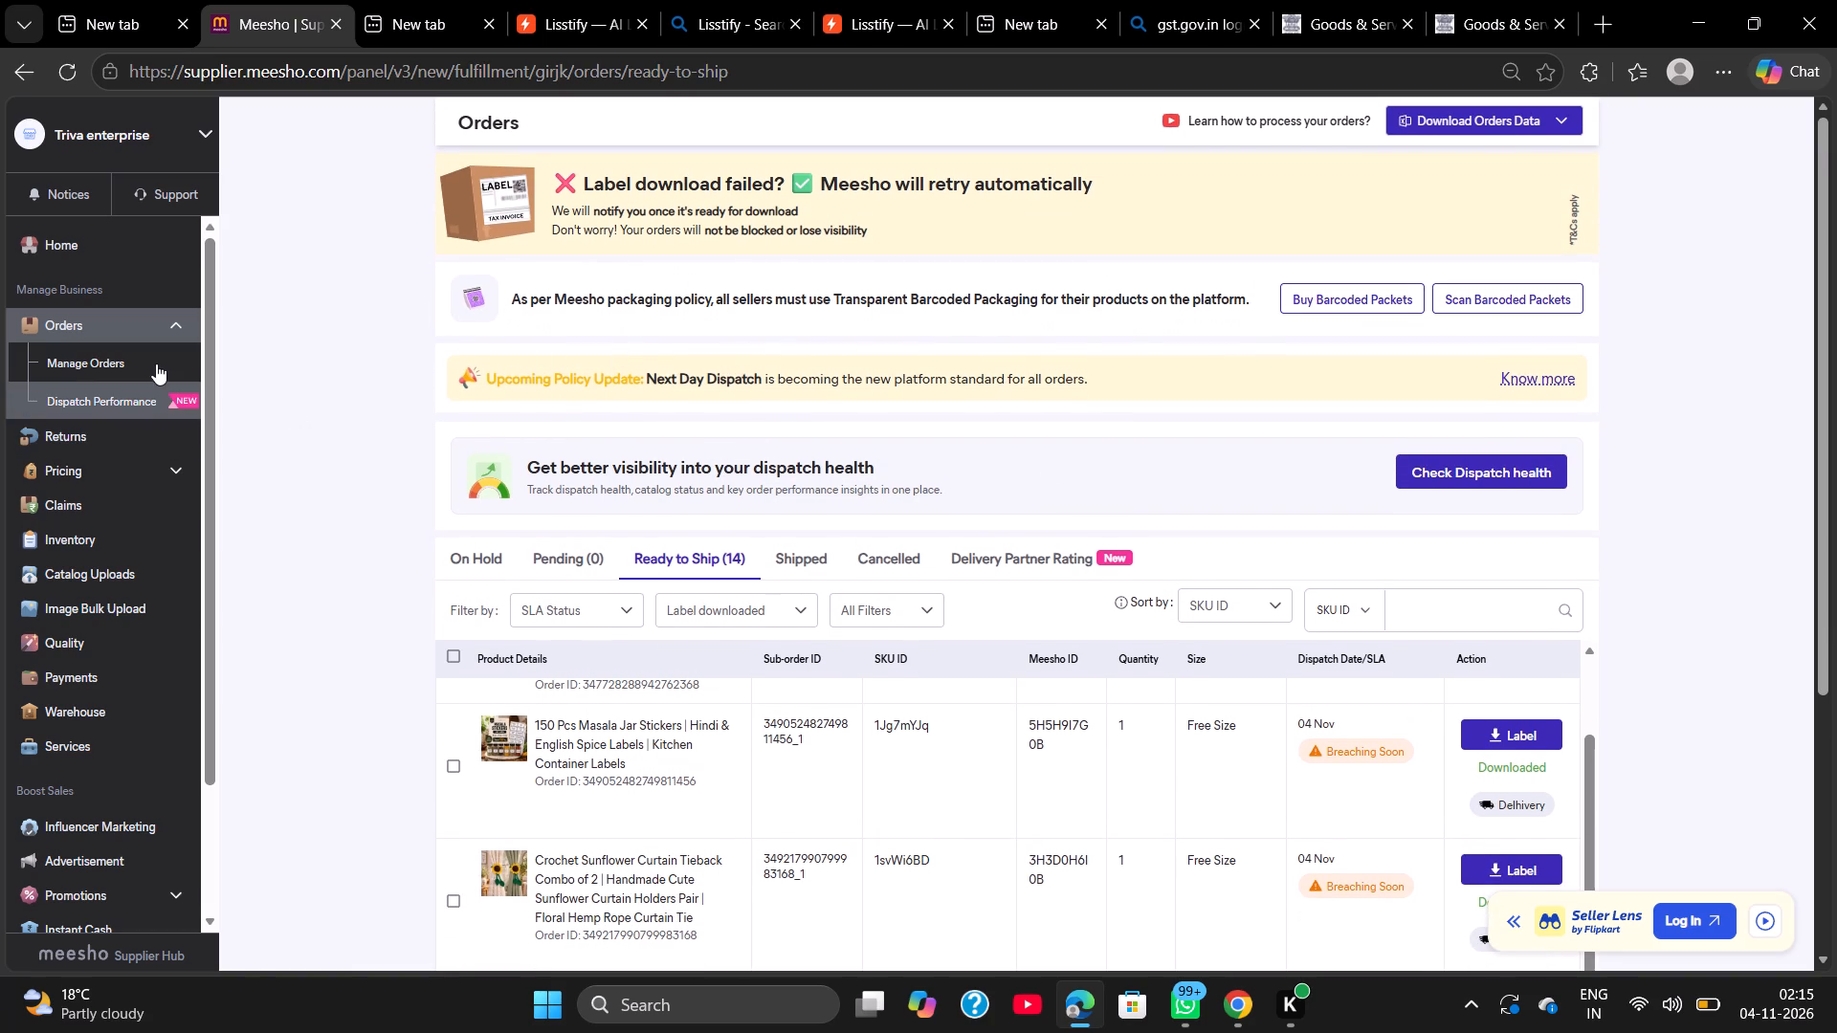
{"action": "left_click", "coordinate": [252, 26]}
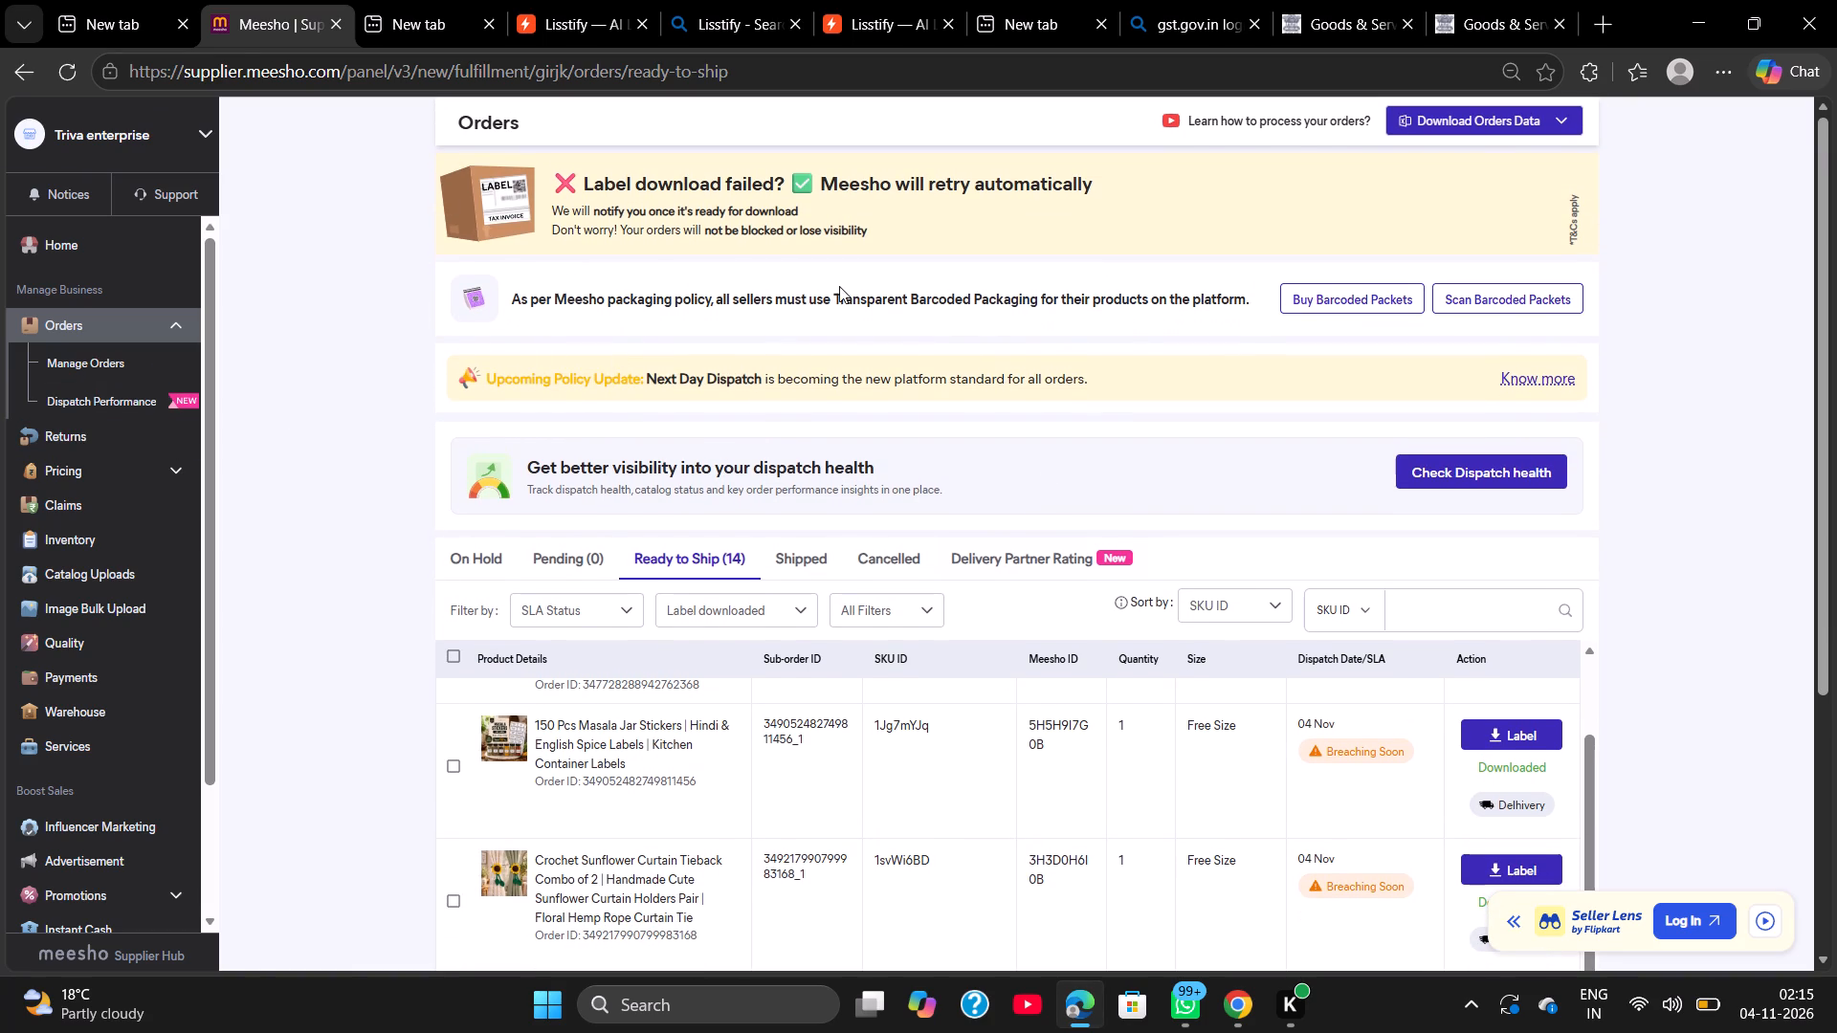
{"action": "scroll", "coordinate": [799, 433], "scroll_direction": "down", "scroll_amount": 1}
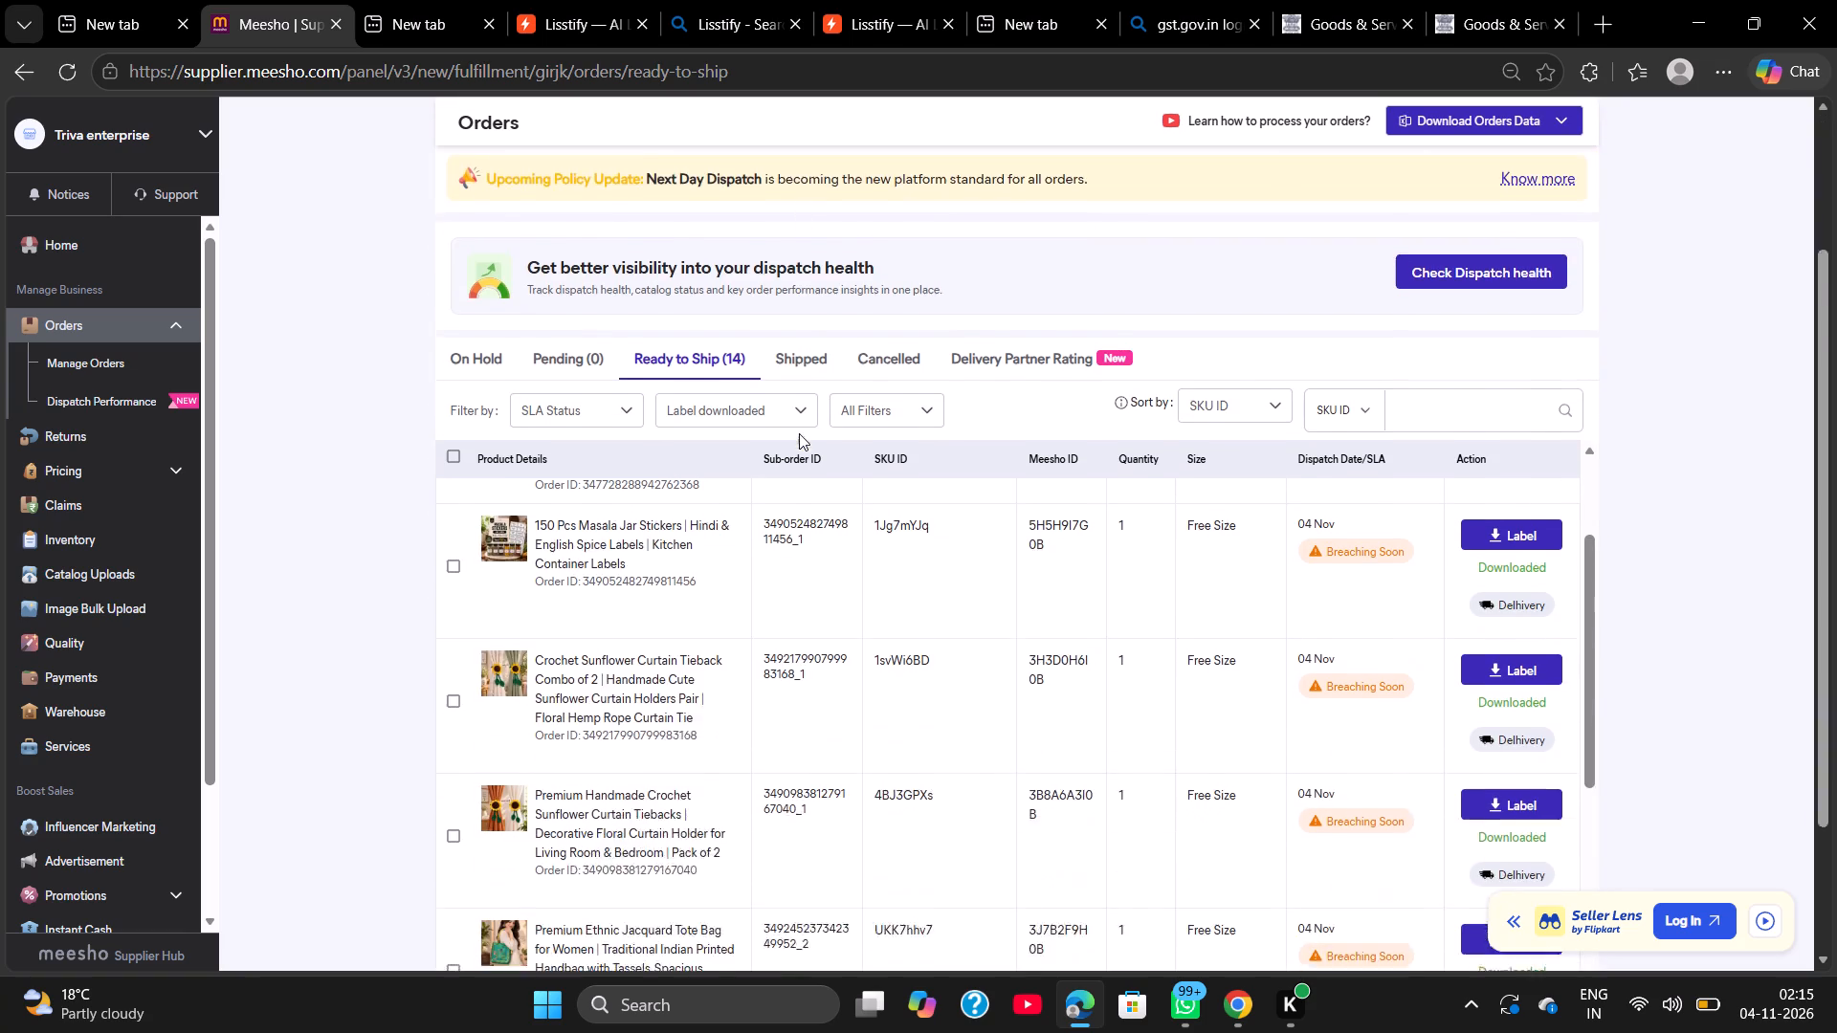
{"action": "scroll", "coordinate": [799, 433], "scroll_direction": "down", "scroll_amount": 4}
{"action": "scroll", "coordinate": [799, 433], "scroll_direction": "up", "scroll_amount": 3}
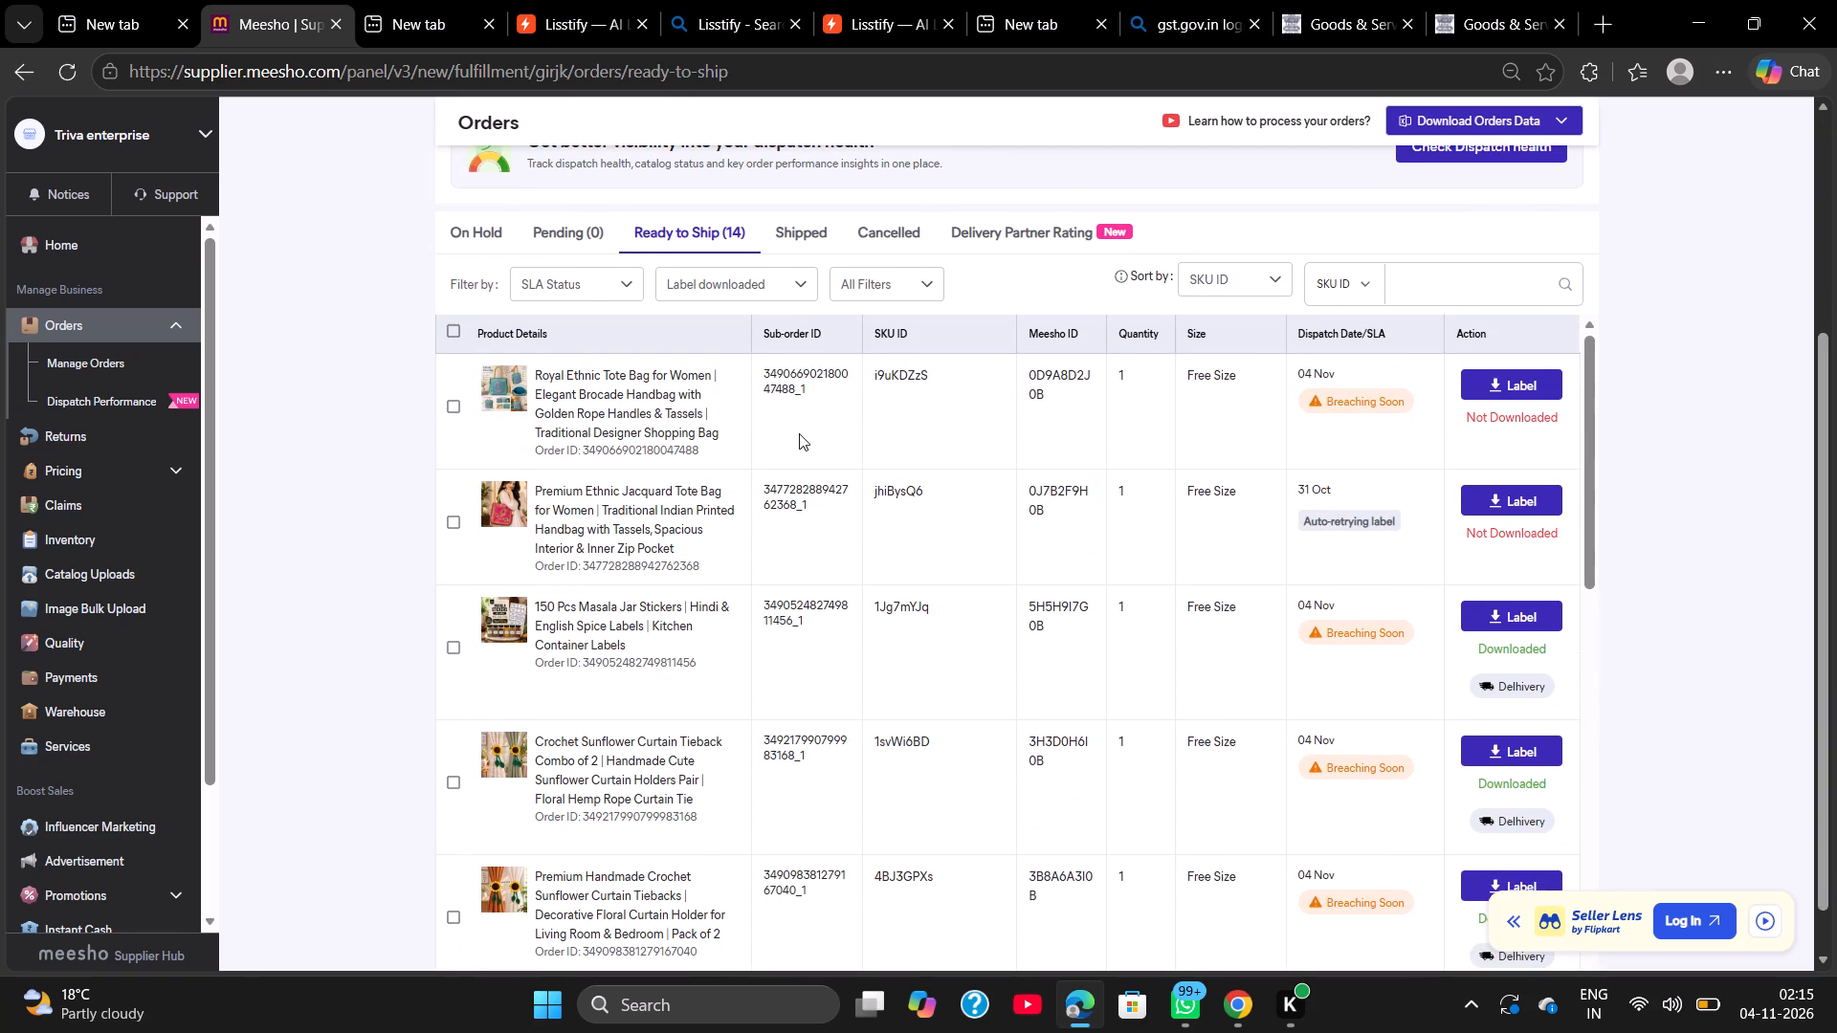
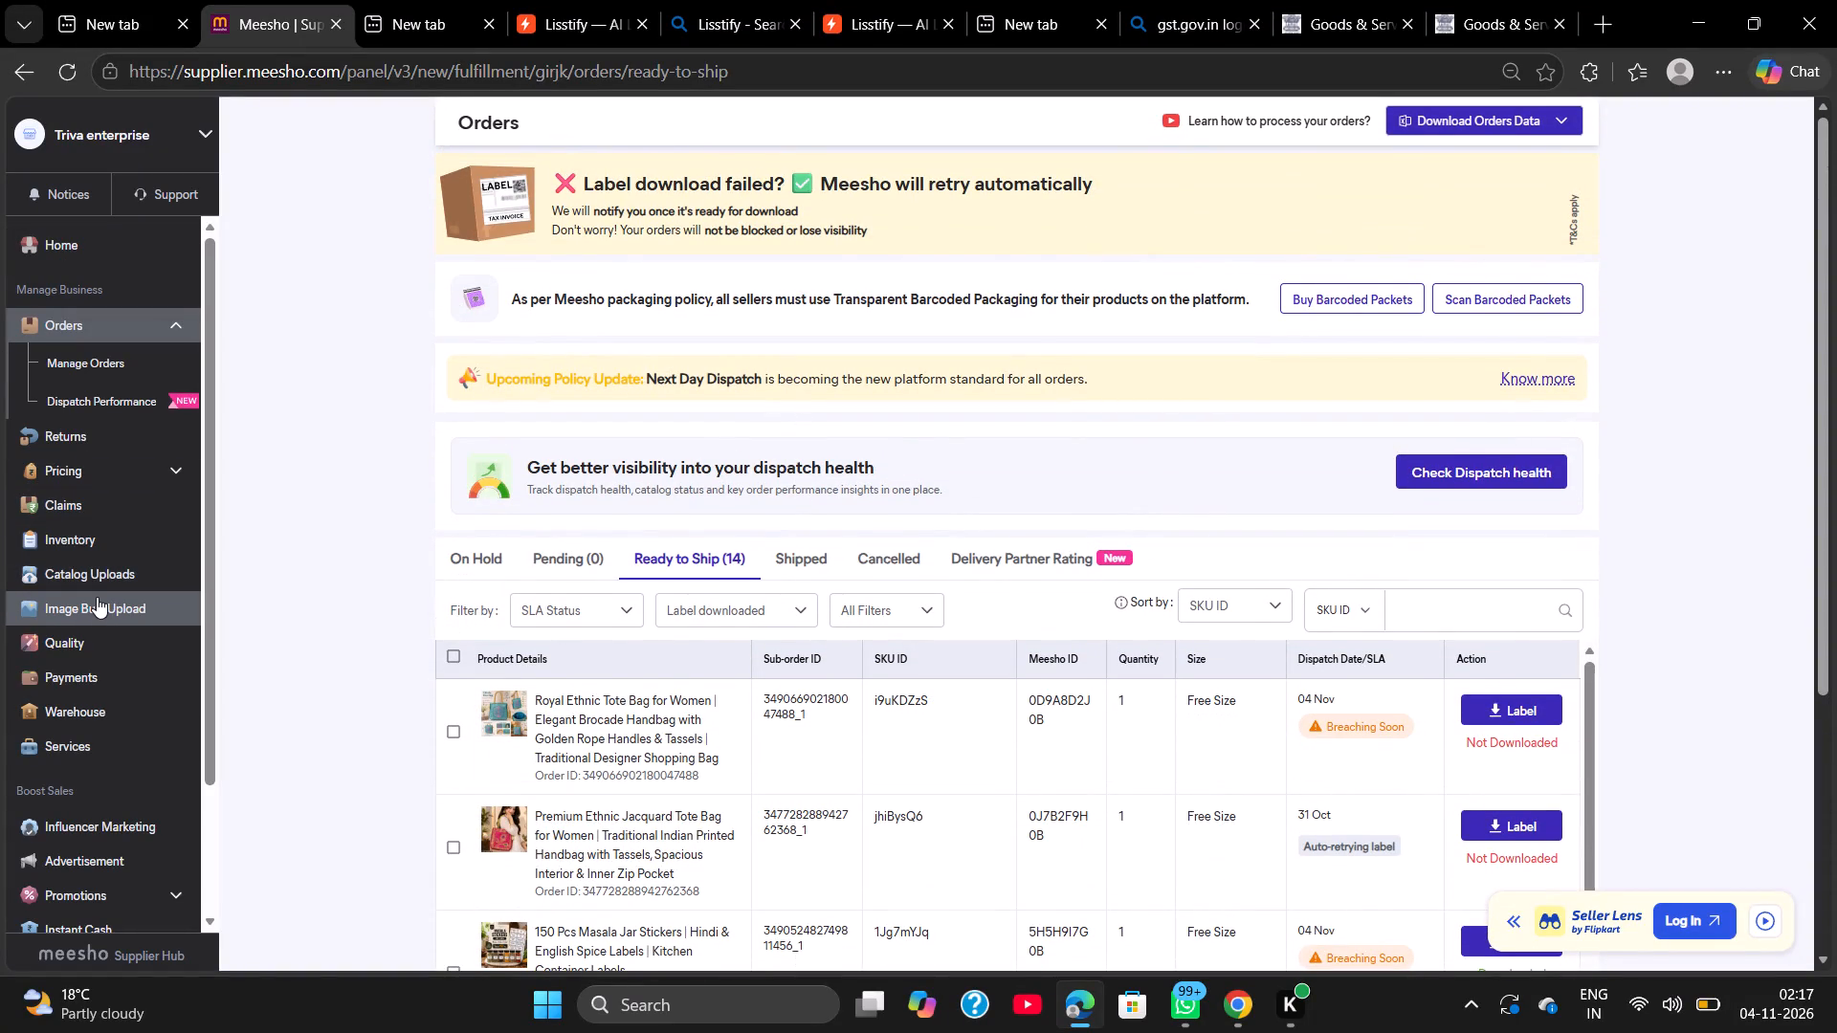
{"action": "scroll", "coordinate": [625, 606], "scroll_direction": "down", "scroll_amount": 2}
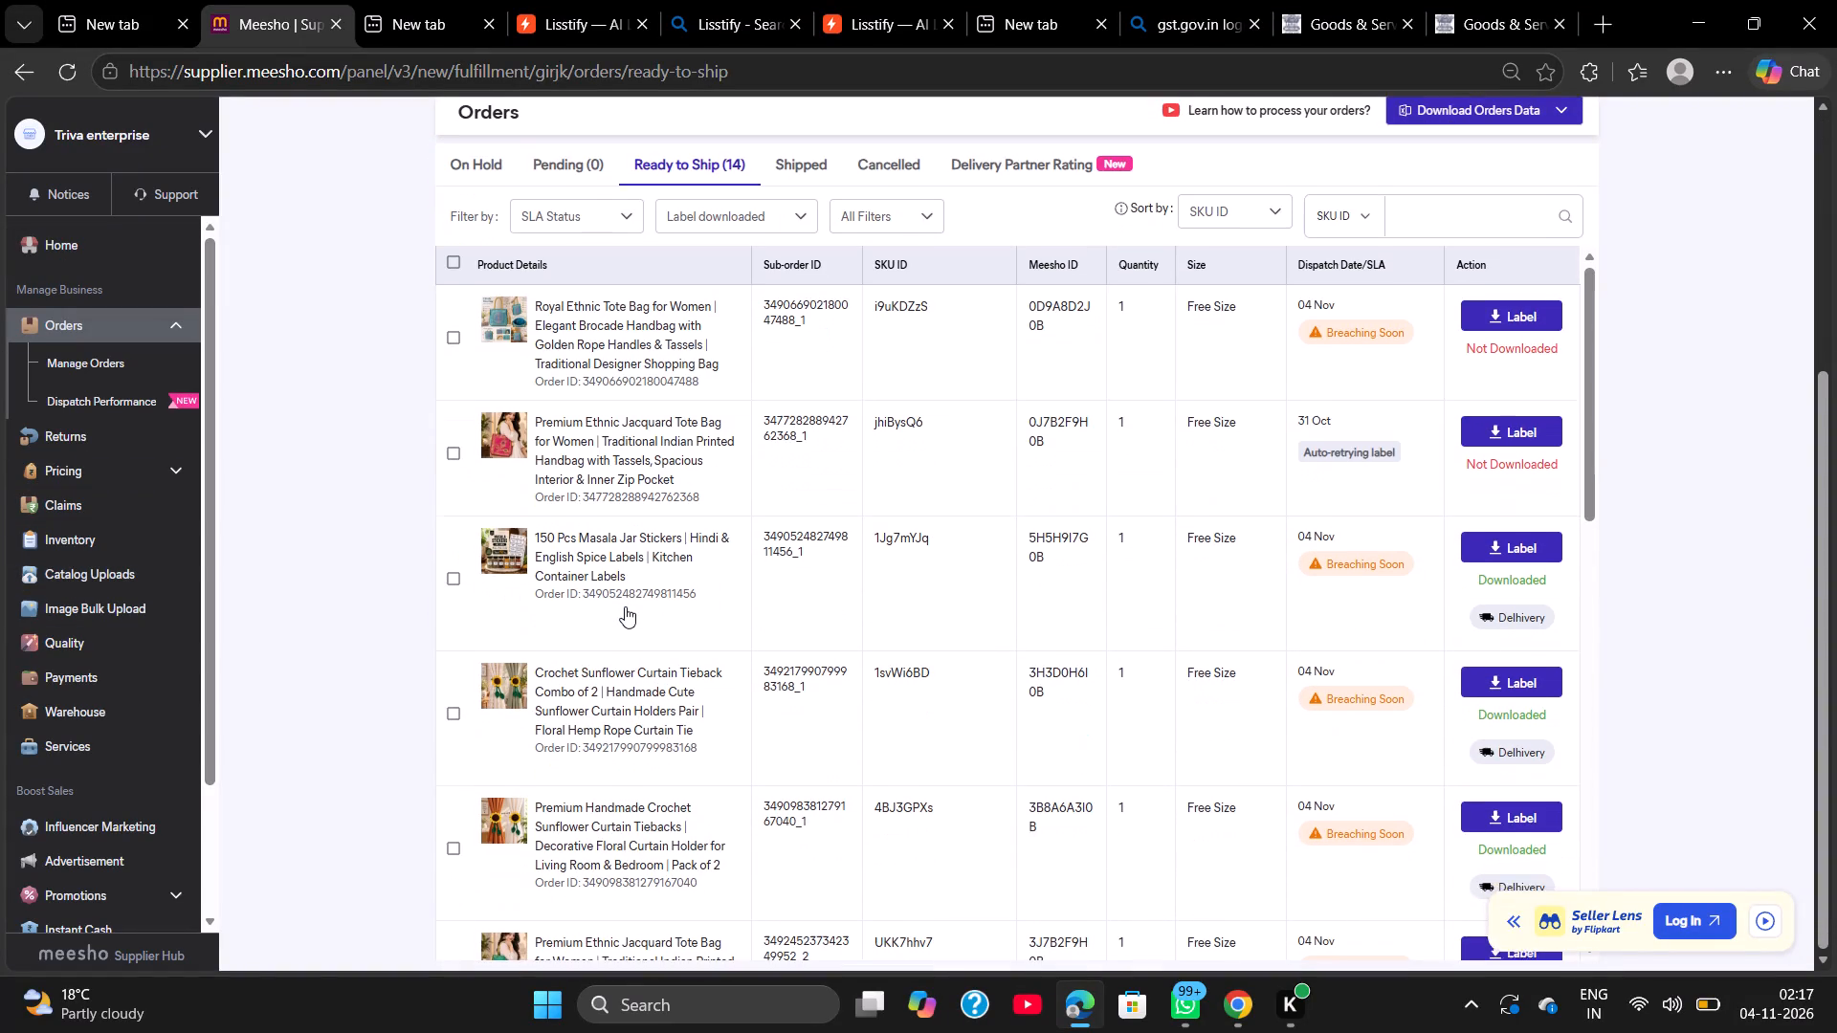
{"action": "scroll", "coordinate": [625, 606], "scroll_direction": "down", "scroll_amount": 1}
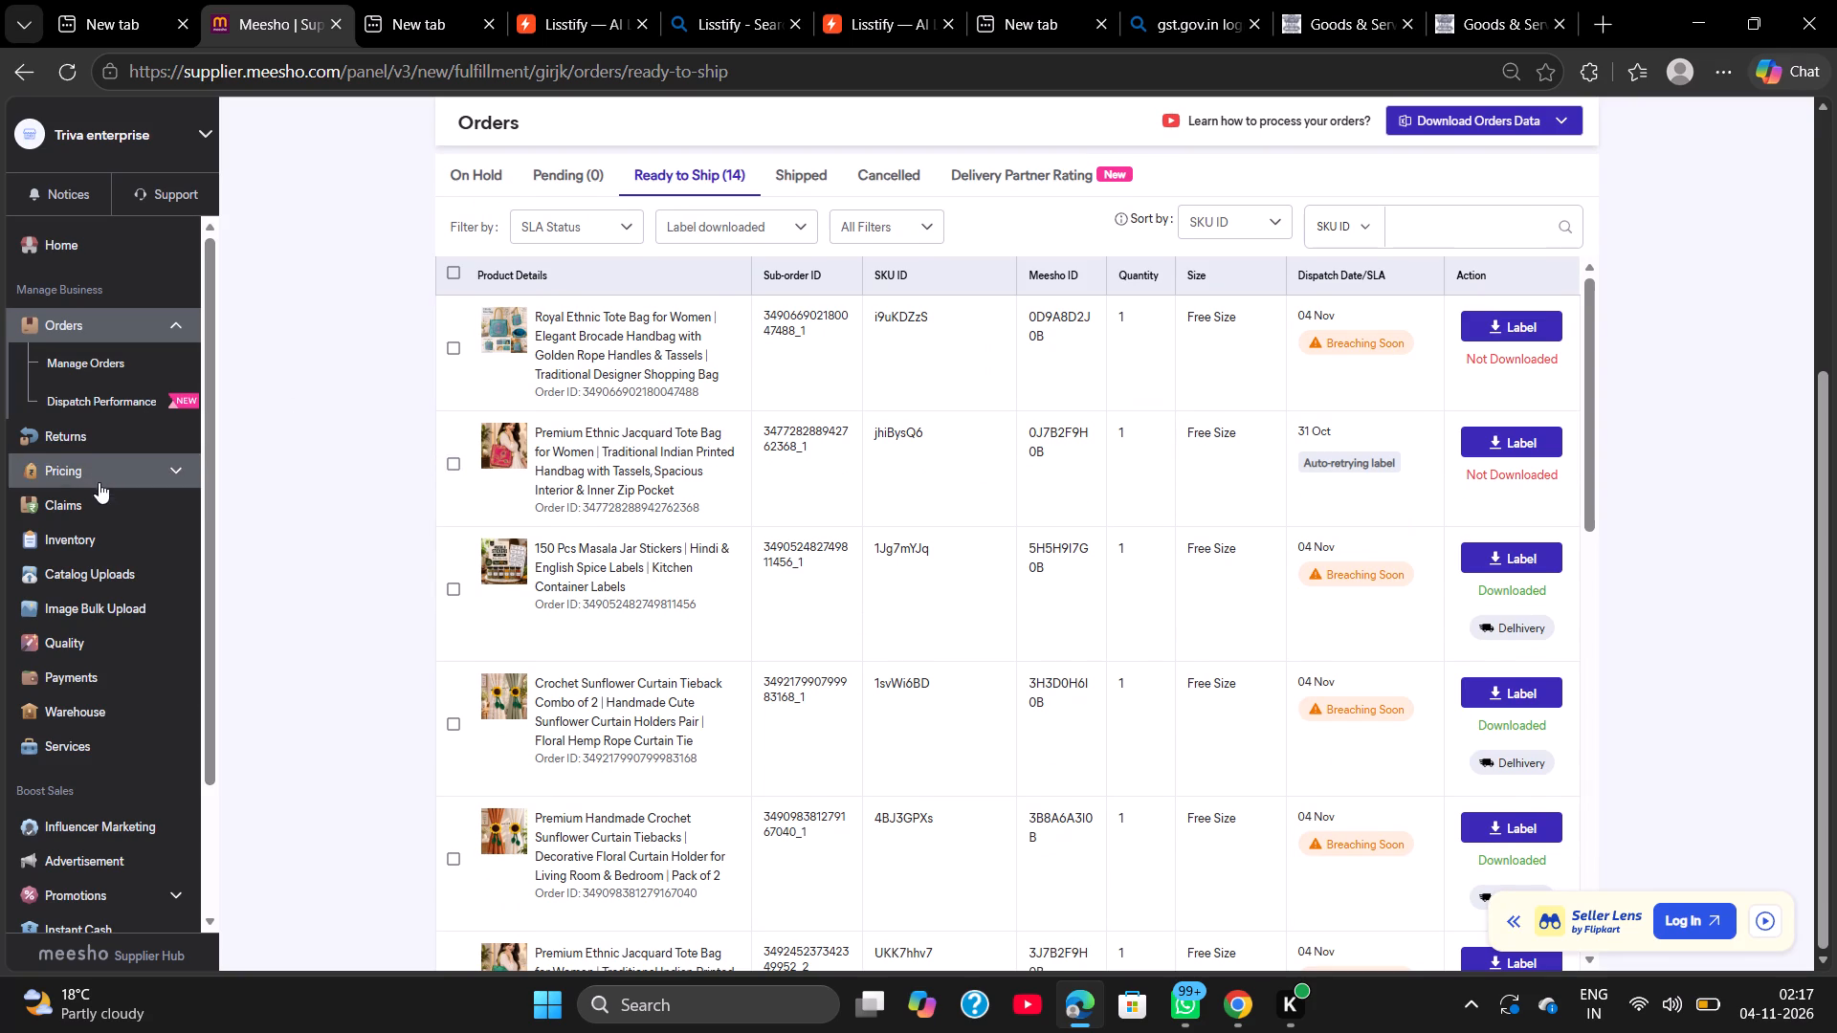
Open the inventory and look through the active catalogs, including the SKUs and stock of the Voguish Versatile Women Handbags catalog.
{"action": "left_click", "coordinate": [93, 518]}
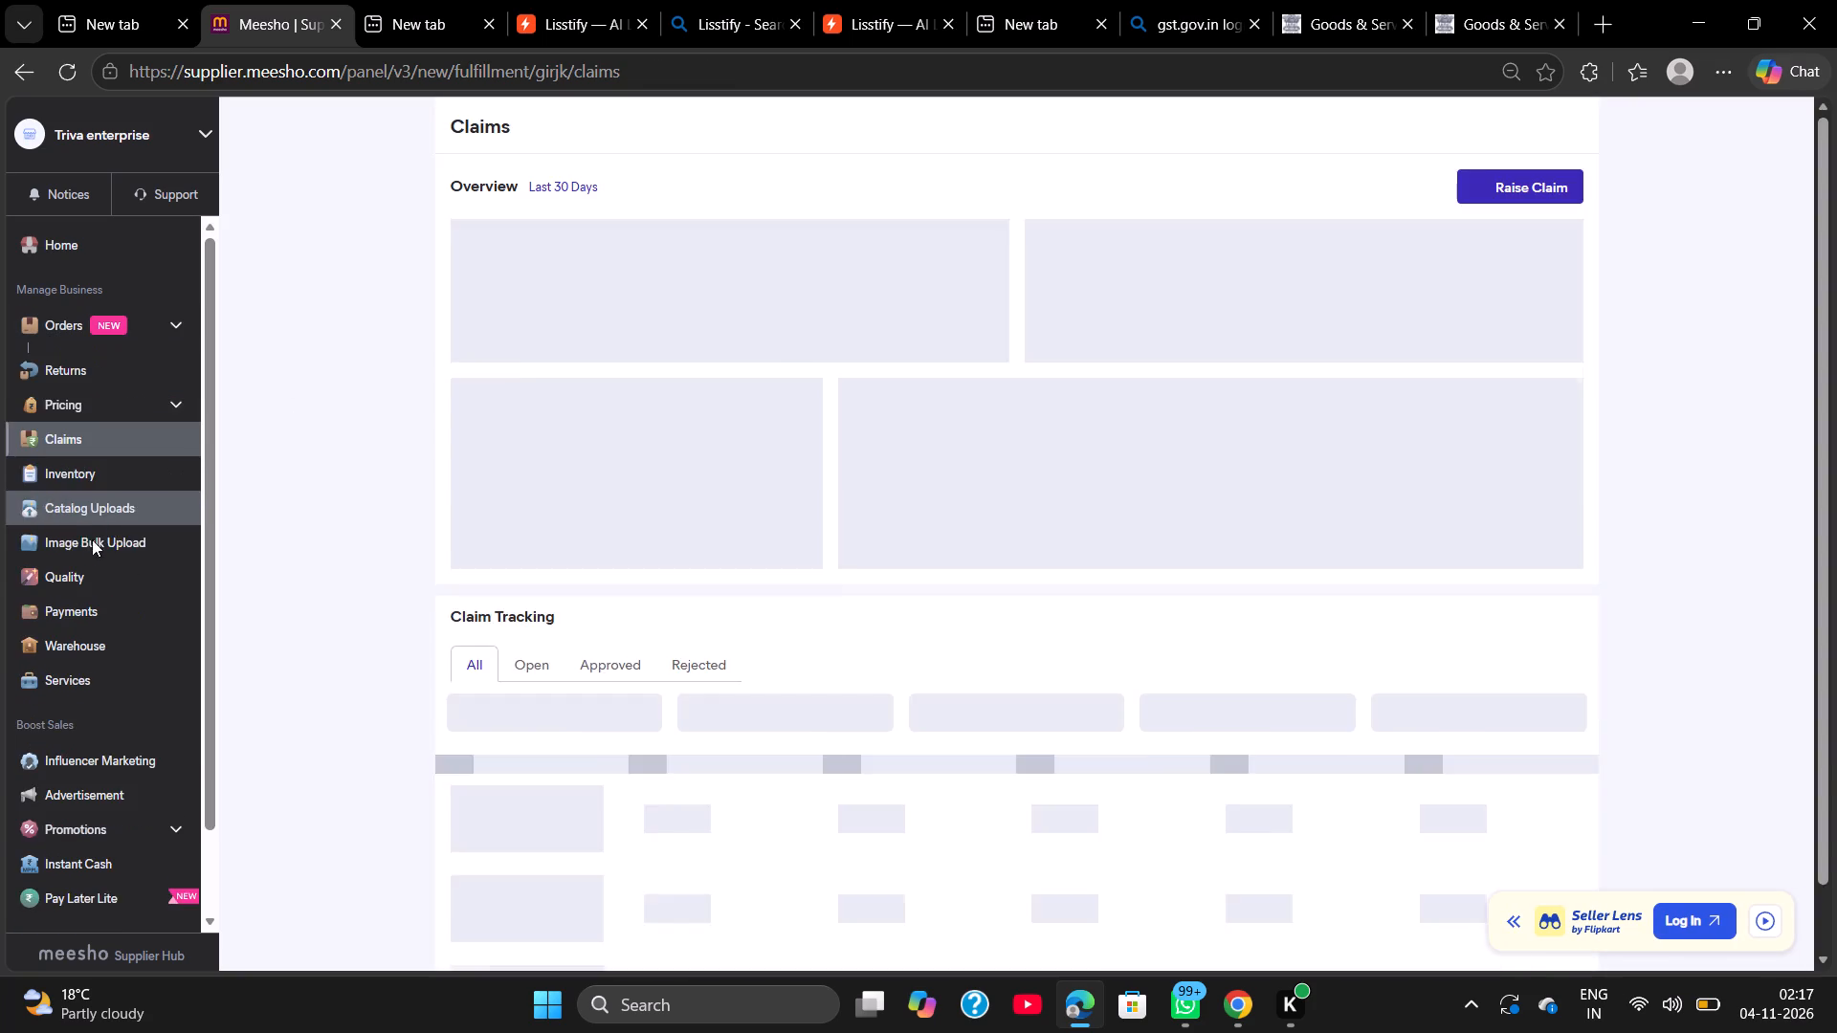
{"action": "left_click", "coordinate": [92, 539]}
{"action": "left_click", "coordinate": [60, 462]}
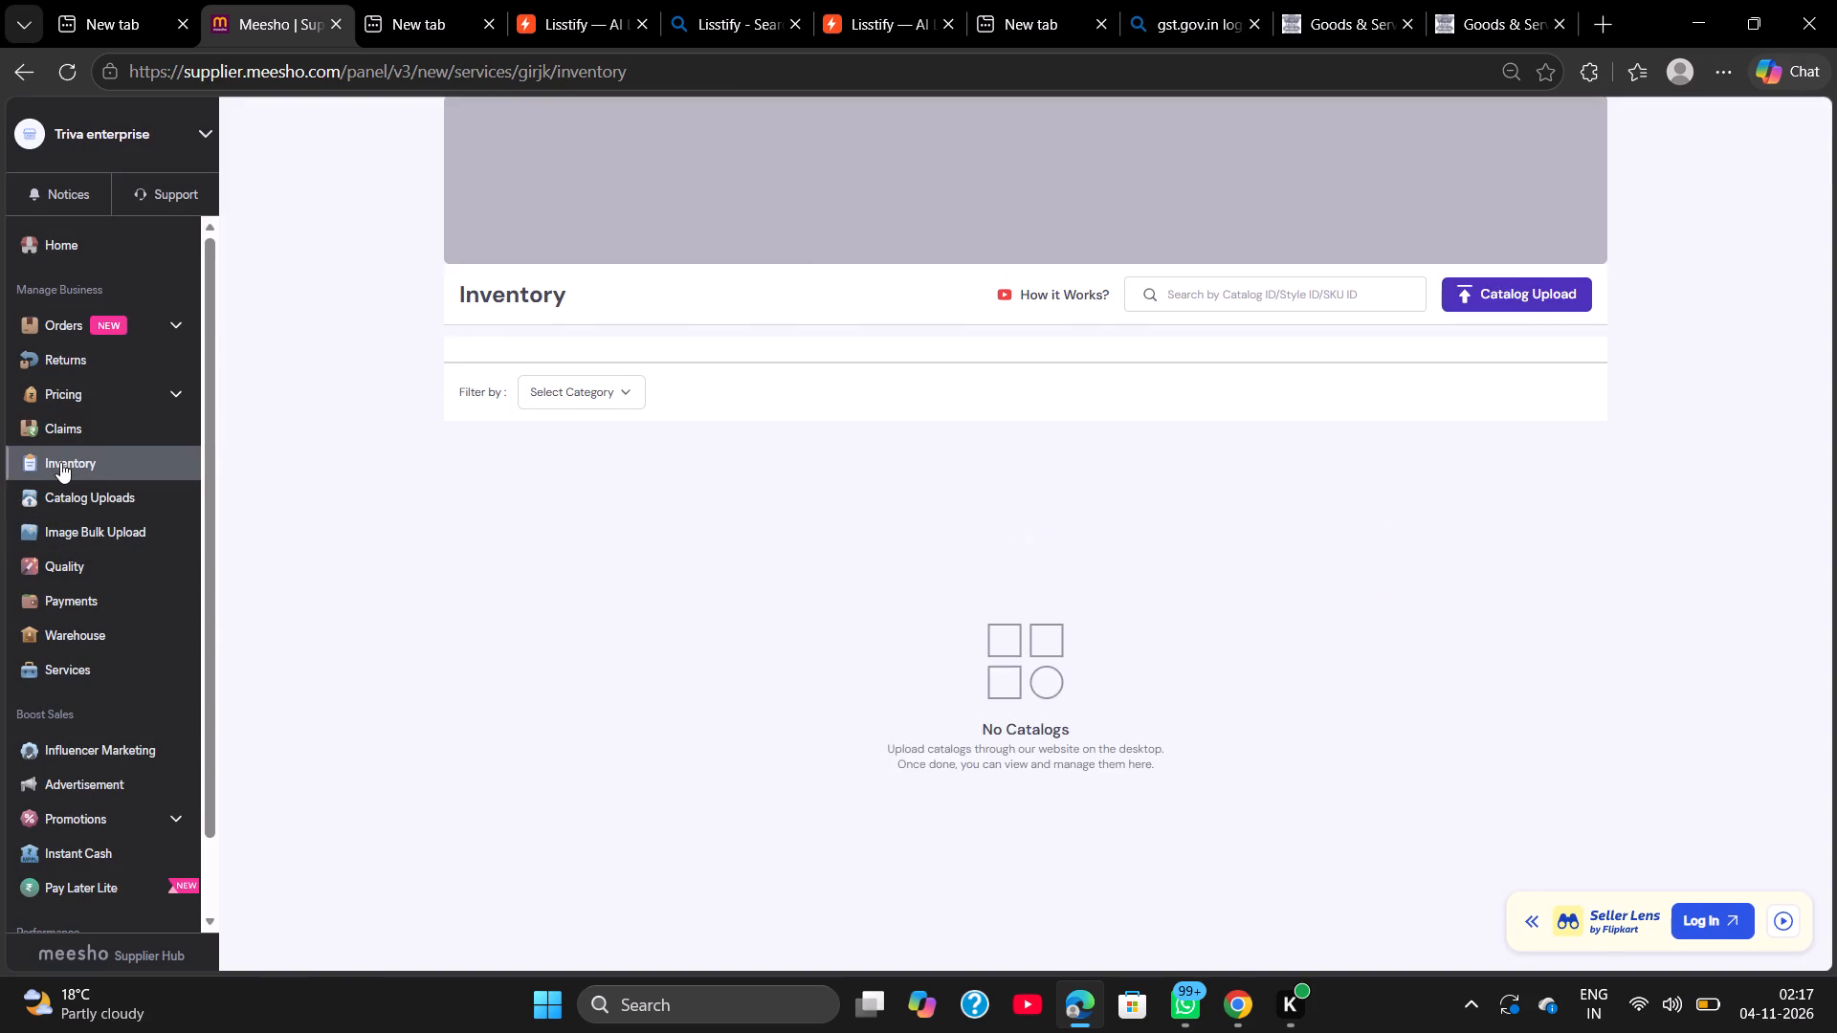
{"action": "scroll", "coordinate": [633, 638], "scroll_direction": "down", "scroll_amount": 1}
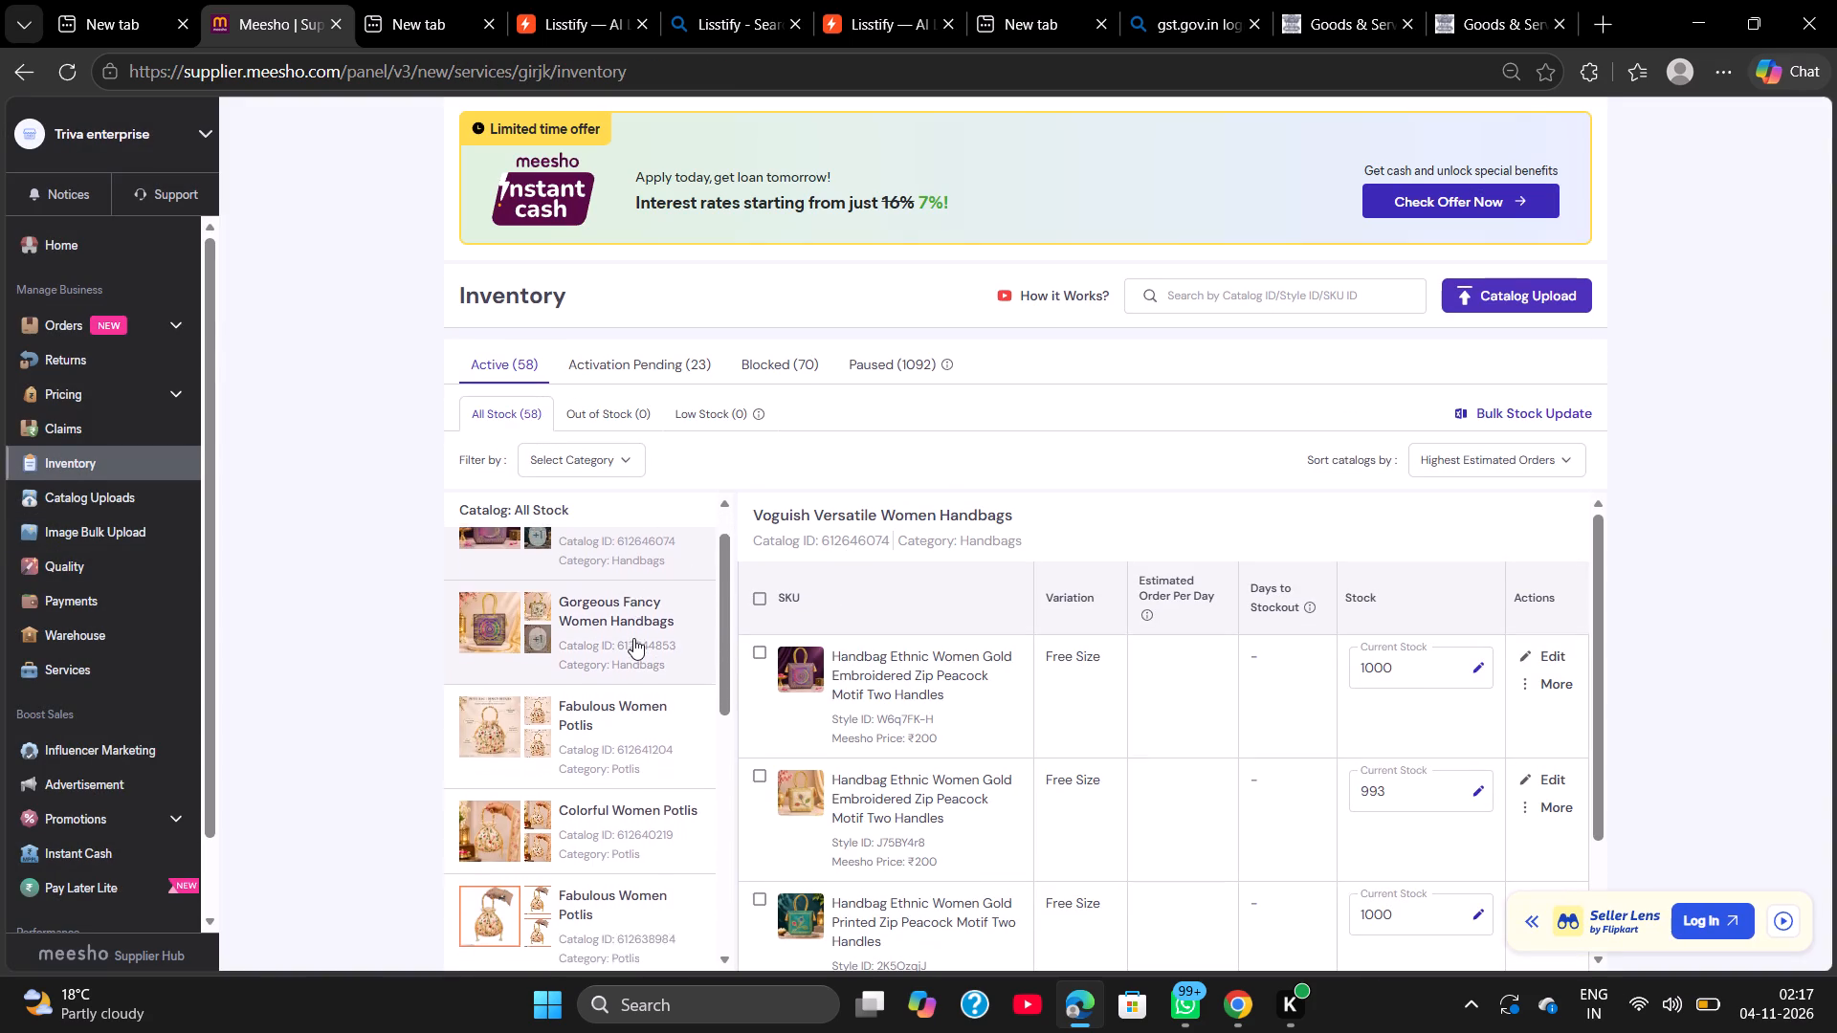
{"action": "scroll", "coordinate": [633, 638], "scroll_direction": "down", "scroll_amount": 1}
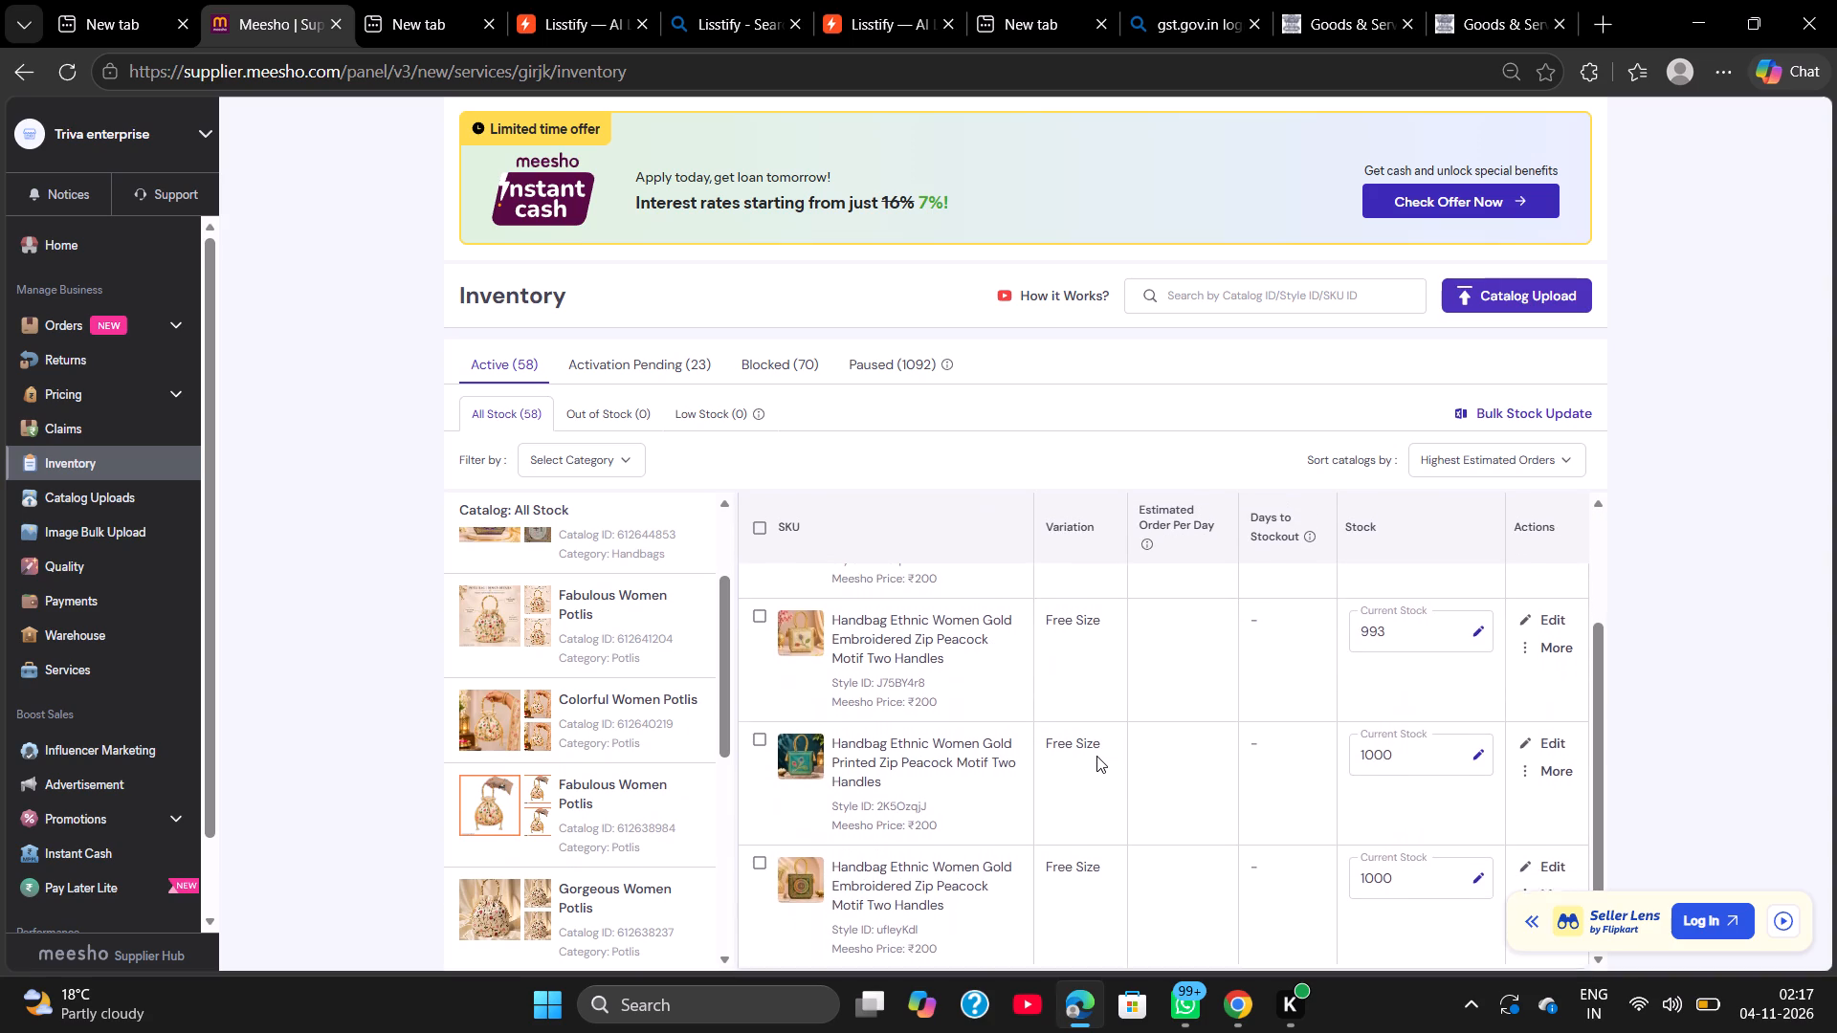
{"action": "scroll", "coordinate": [1096, 756], "scroll_direction": "up", "scroll_amount": 5}
{"action": "scroll", "coordinate": [609, 622], "scroll_direction": "up", "scroll_amount": 1}
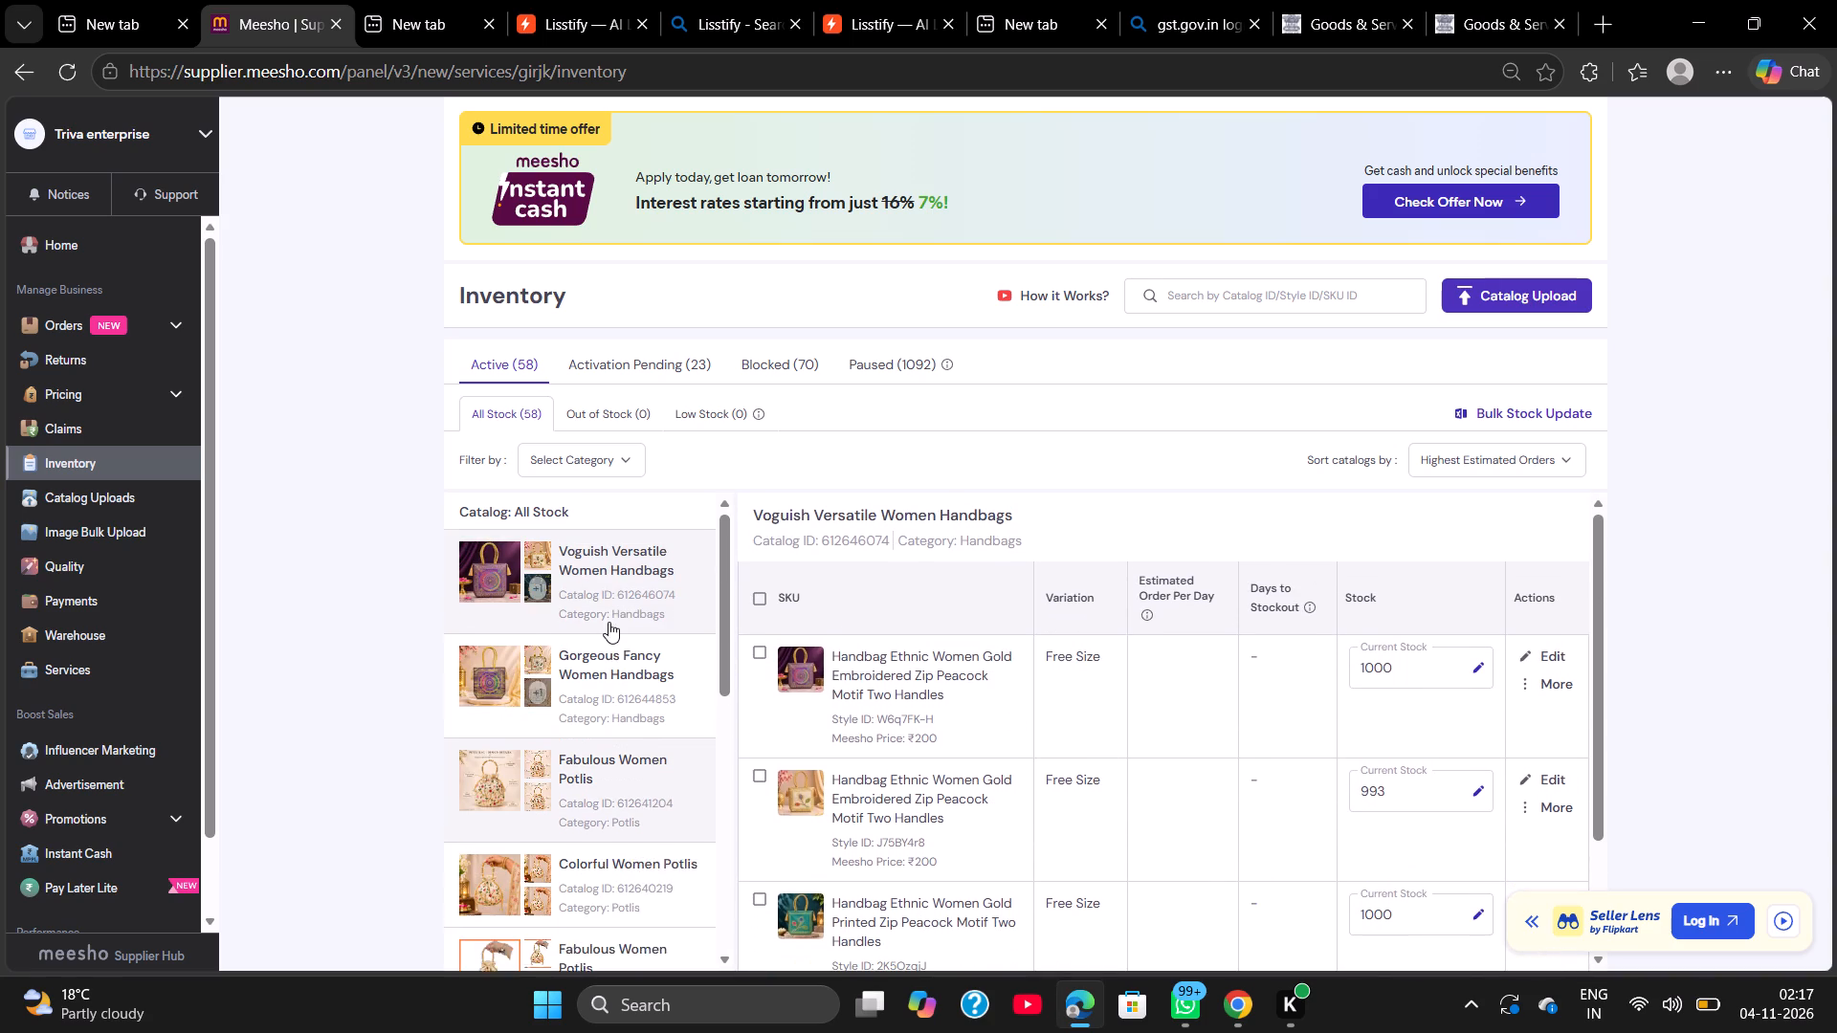
{"action": "scroll", "coordinate": [609, 622], "scroll_direction": "up", "scroll_amount": 1}
View the product details of the cream peacock-motif tote handbag in the Gorgeous Fancy Women Handbags catalog, and close them after reading.
{"action": "left_click", "coordinate": [537, 668]}
{"action": "scroll", "coordinate": [1051, 724], "scroll_direction": "down", "scroll_amount": 1}
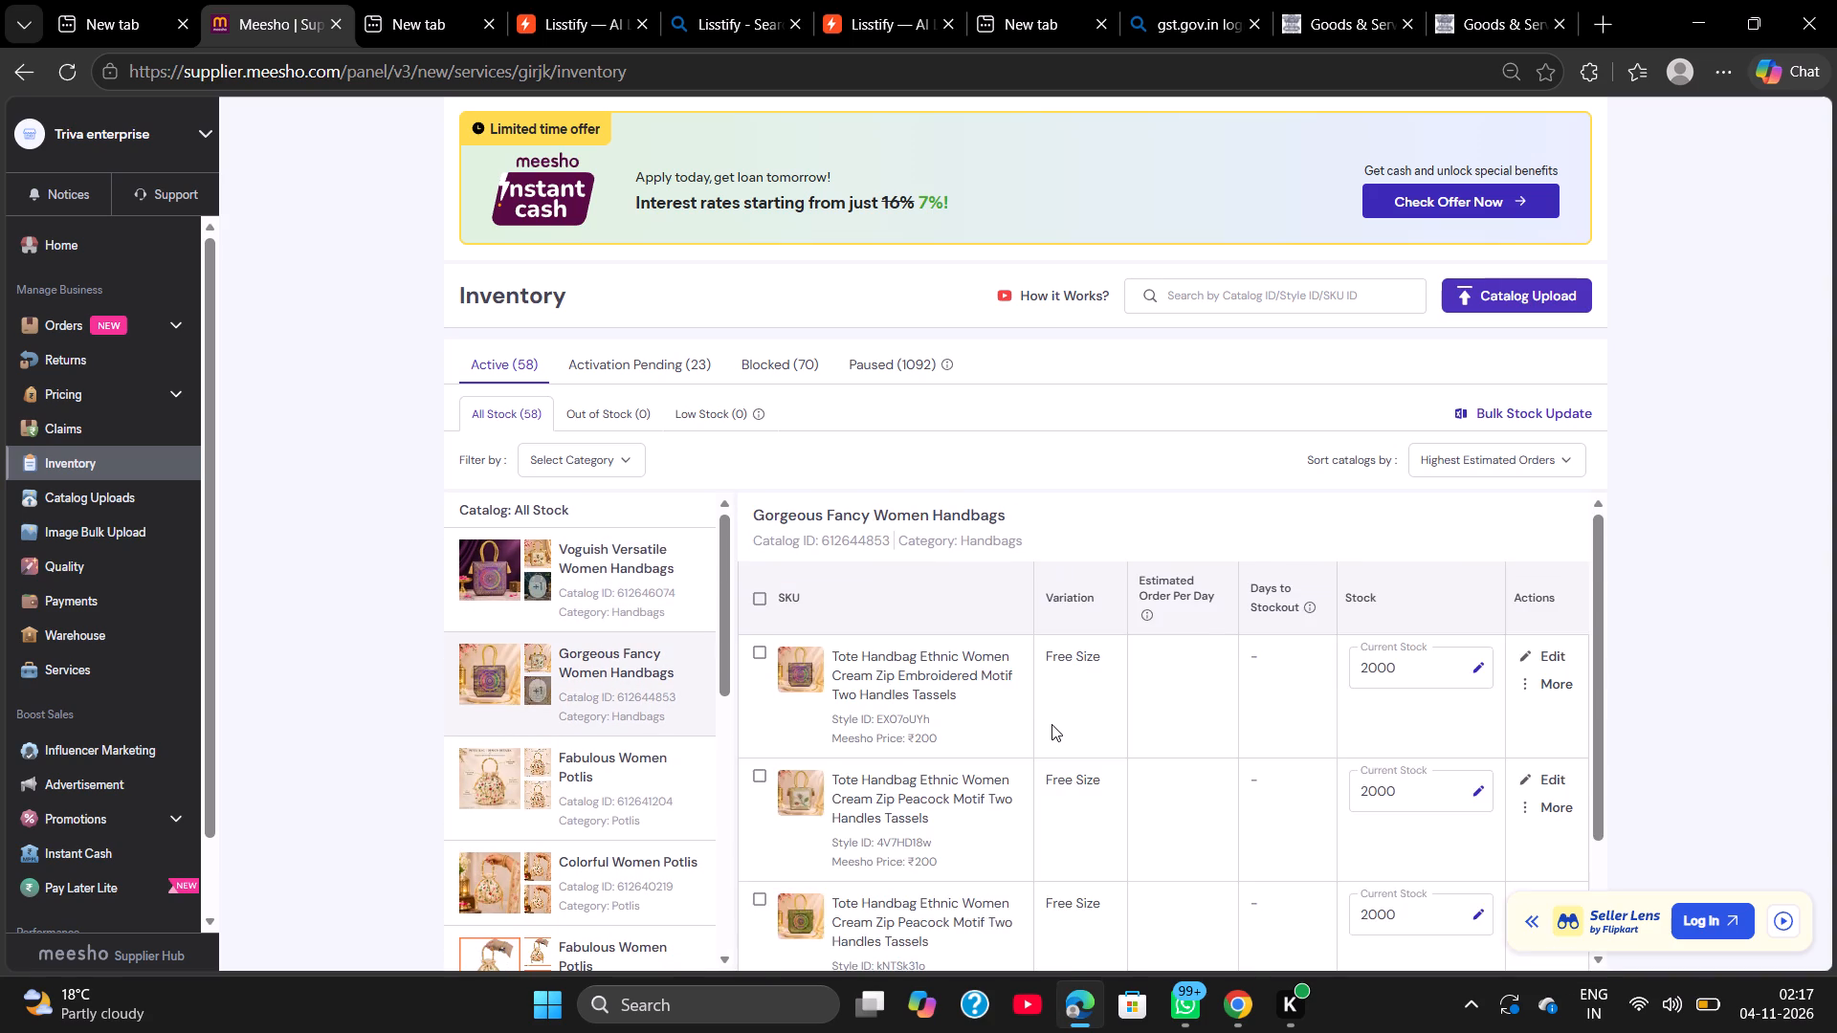
{"action": "scroll", "coordinate": [1051, 724], "scroll_direction": "down", "scroll_amount": 1}
{"action": "left_click", "coordinate": [821, 697]}
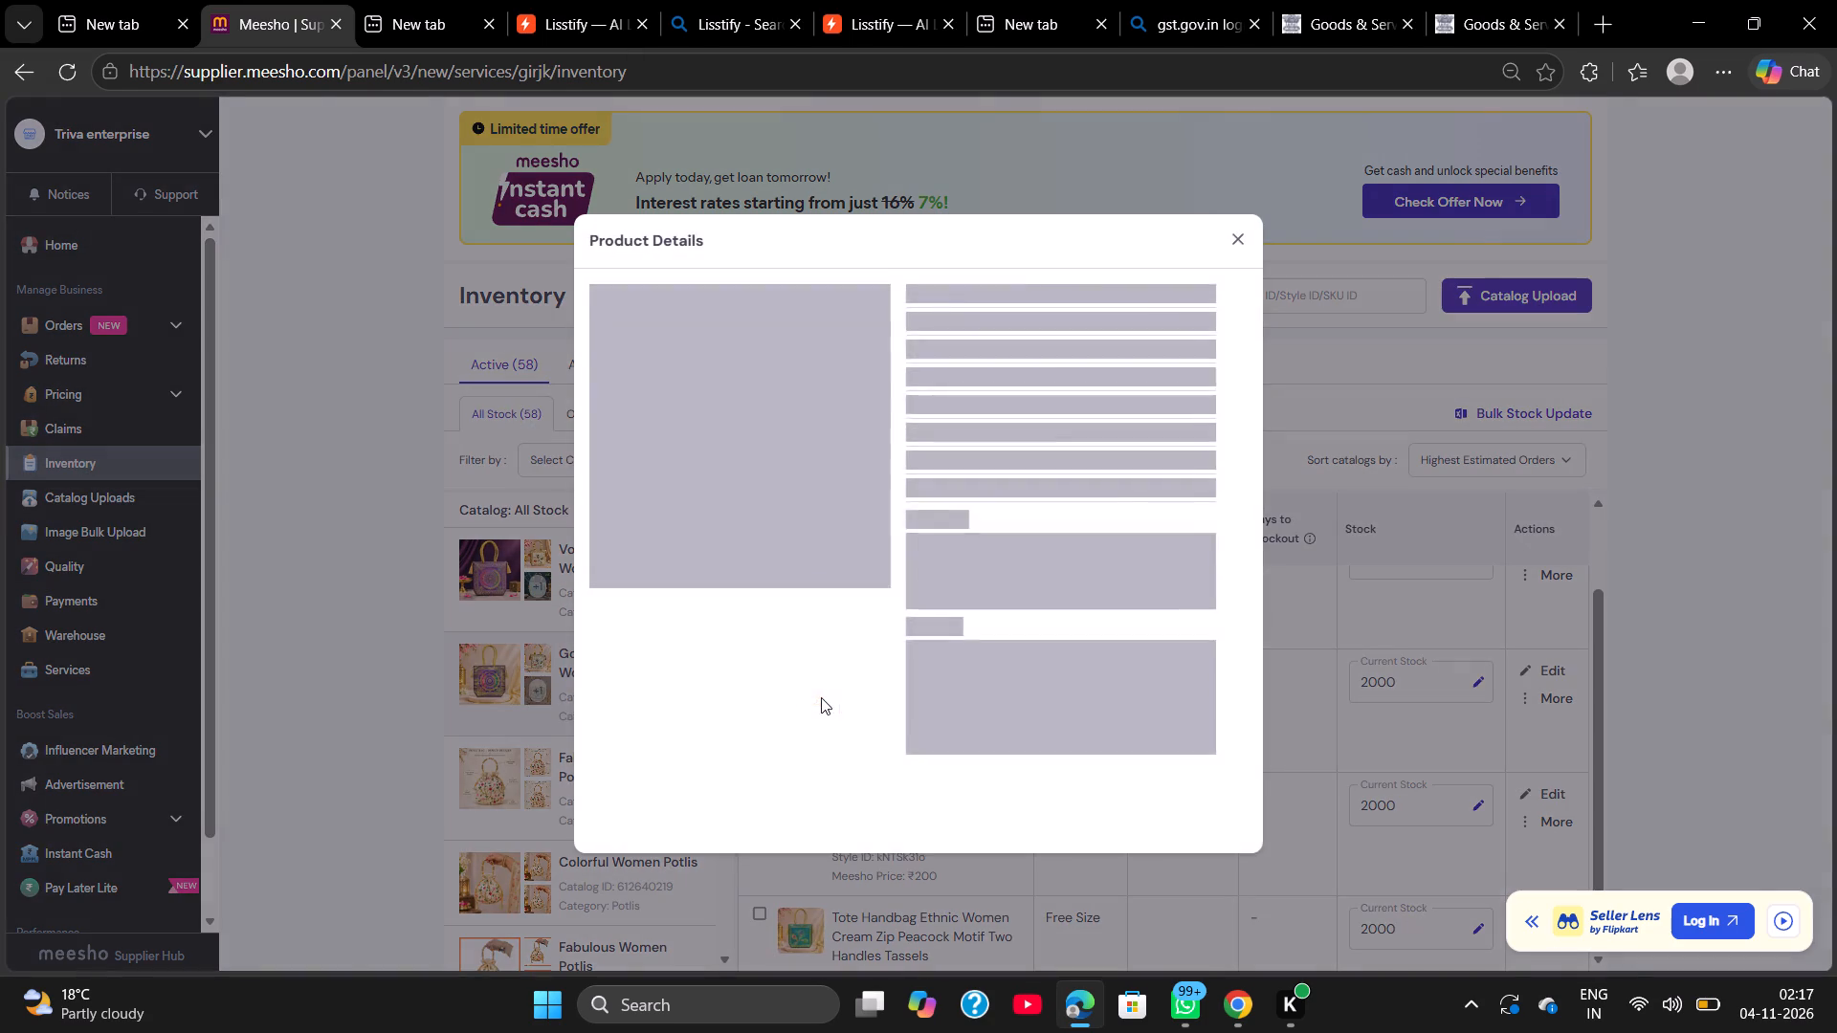
{"action": "scroll", "coordinate": [812, 570], "scroll_direction": "up", "scroll_amount": 3}
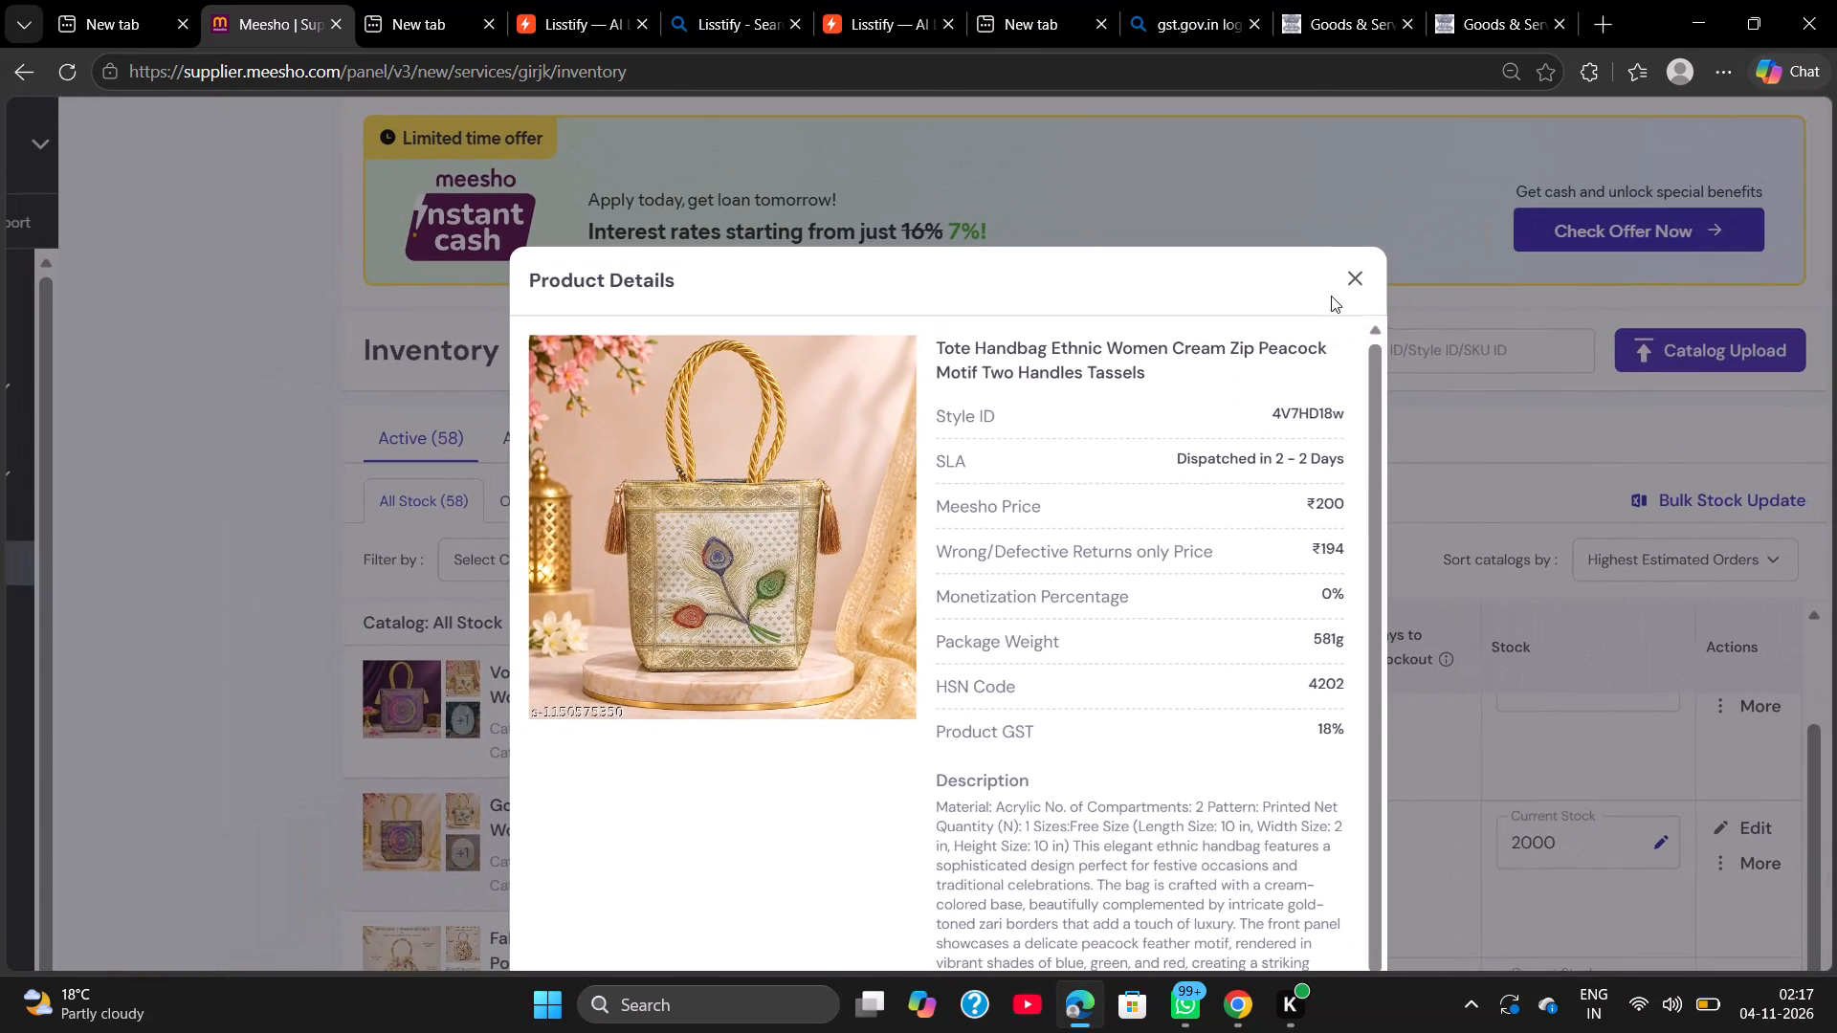
{"action": "left_click", "coordinate": [1352, 275]}
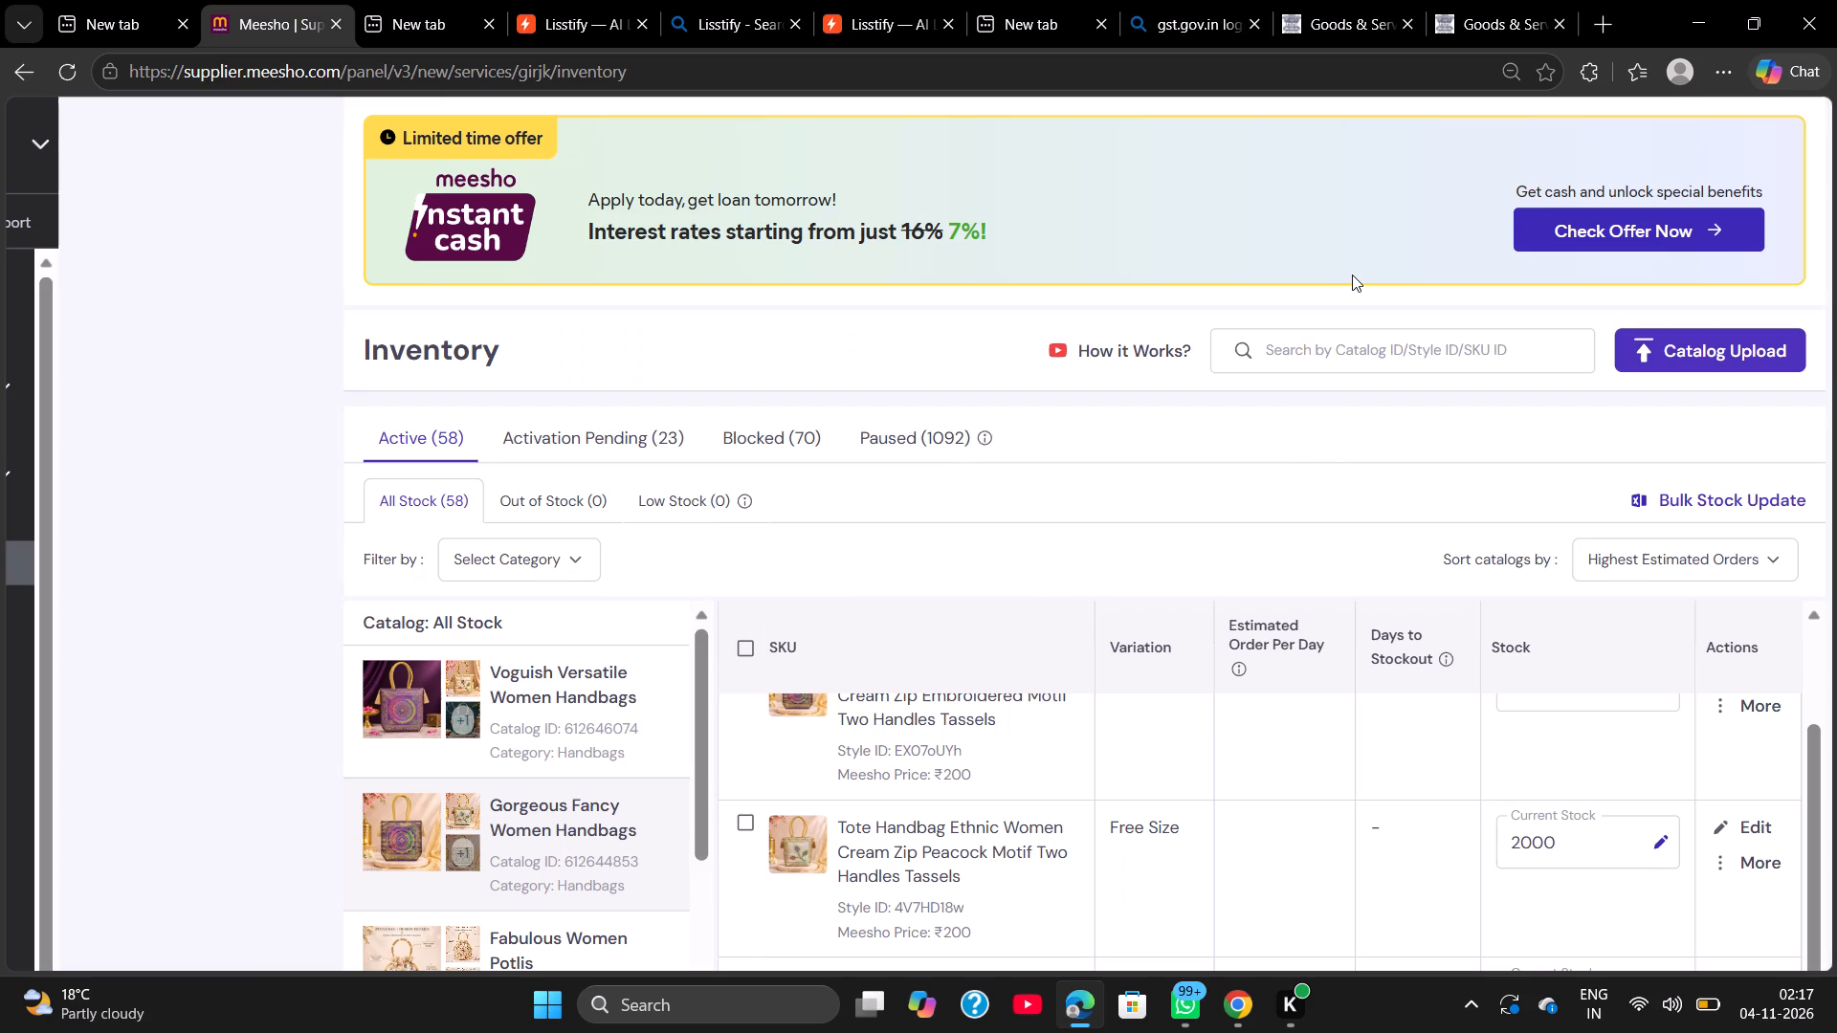